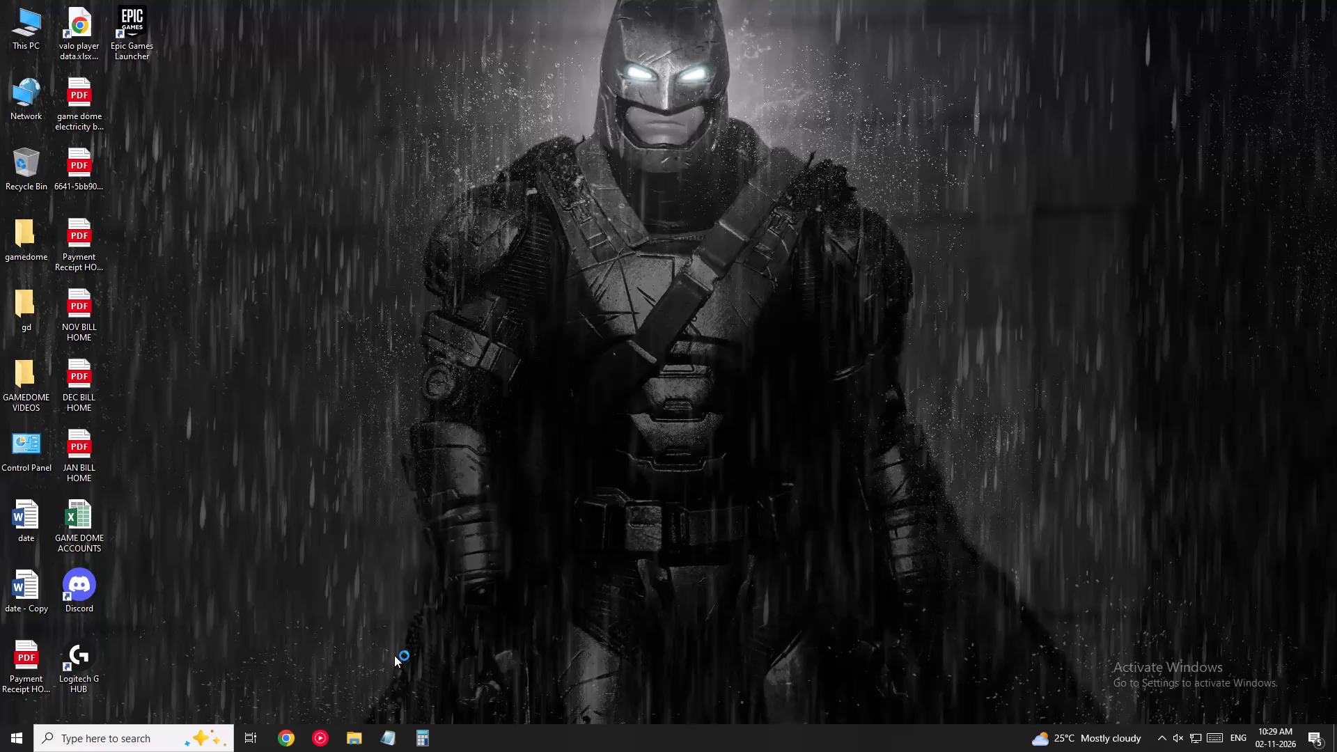
Open the GD VIMAN MNAGAR spreadsheet and go to the latest day's block, dated 11/02/26, on the daily exp sheet.
left_click(629, 379)
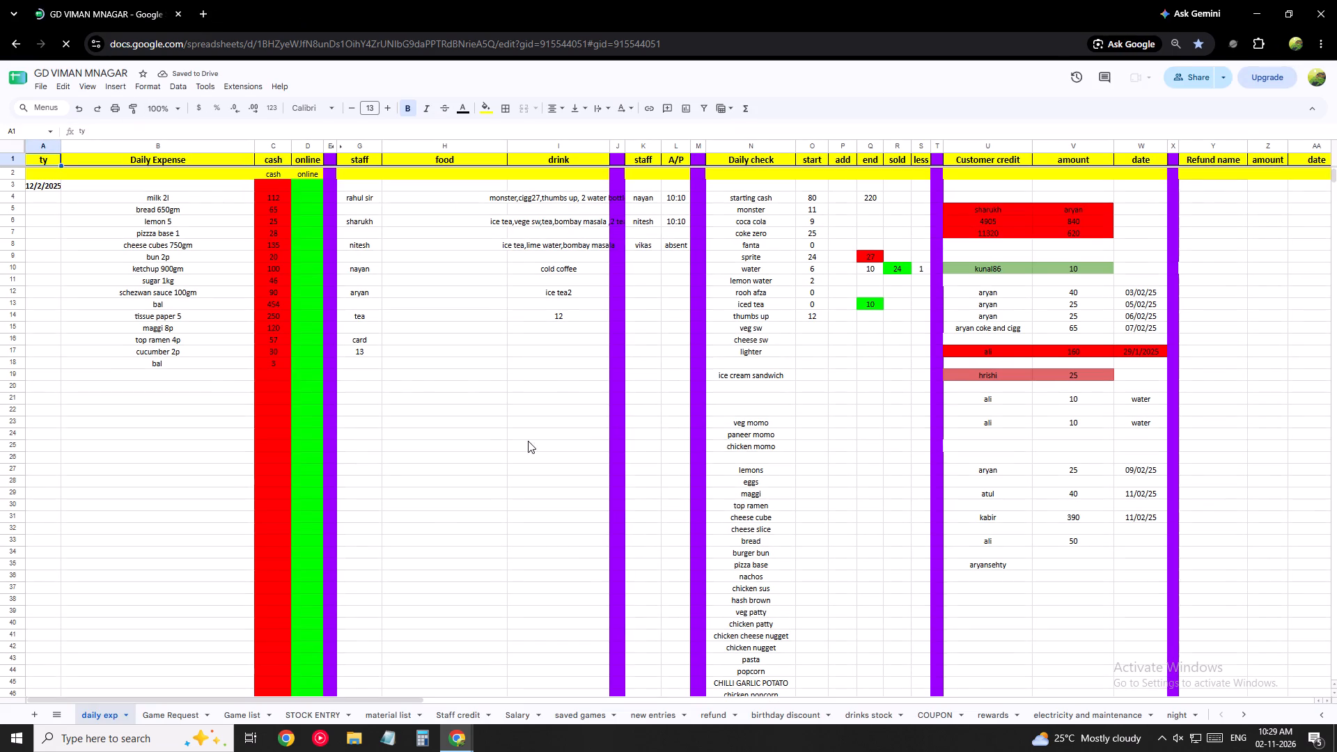
left_click_drag(1336, 178, 1336, 751)
left_click(458, 483)
key("ctrl+Up")
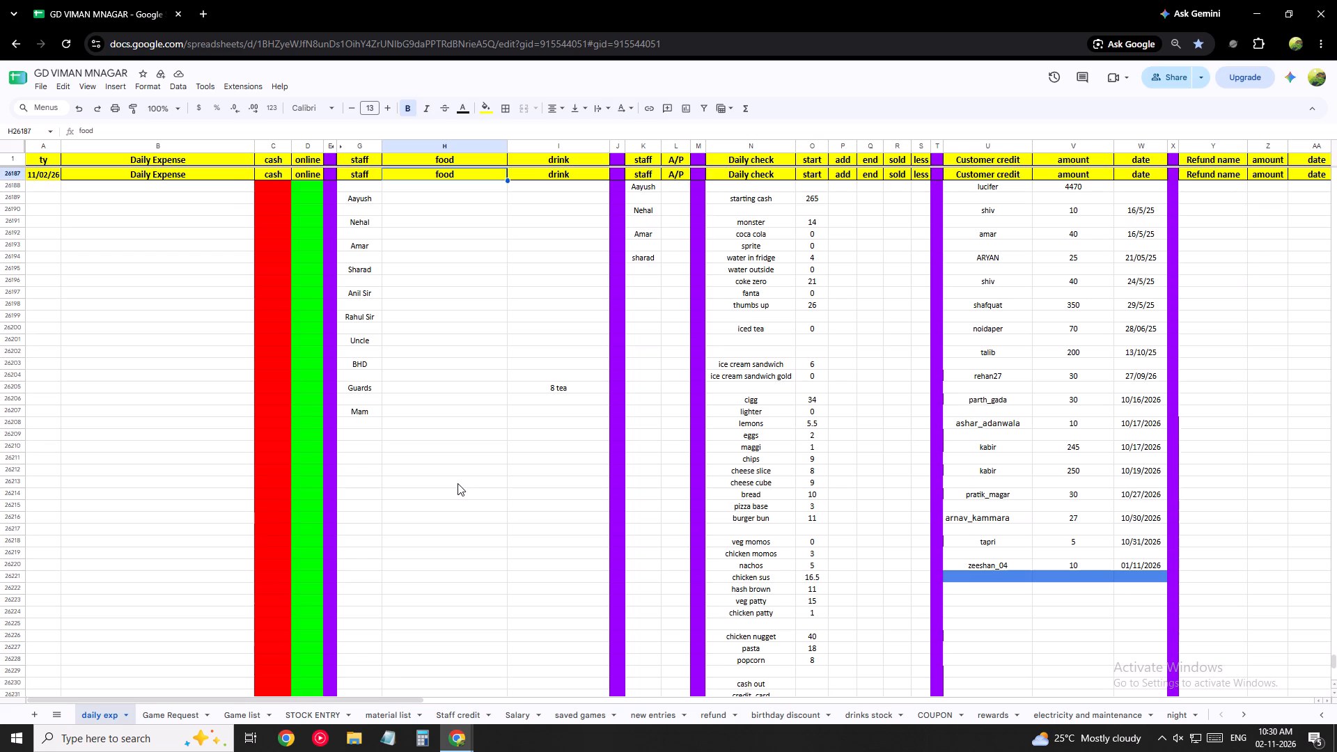
key("Down")
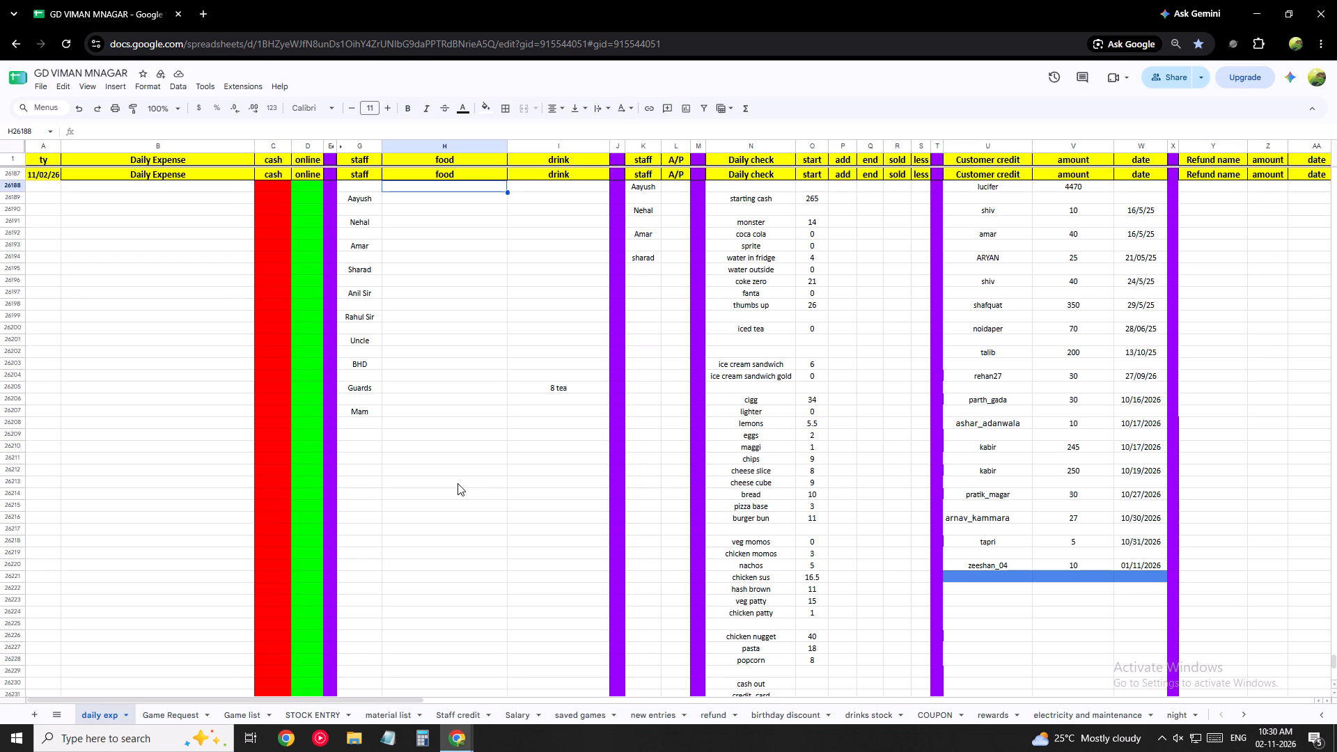
Check the sum of the lower count amounts in the drink column, in the day block above 11/02/26.
key("Right")
key("Right")
key("Right")
key("Right")
key("Up")
key("Up")
key("Up")
key("Up")
key("Up")
key("Up")
key("Up")
key("Up")
key("Up")
key("Up")
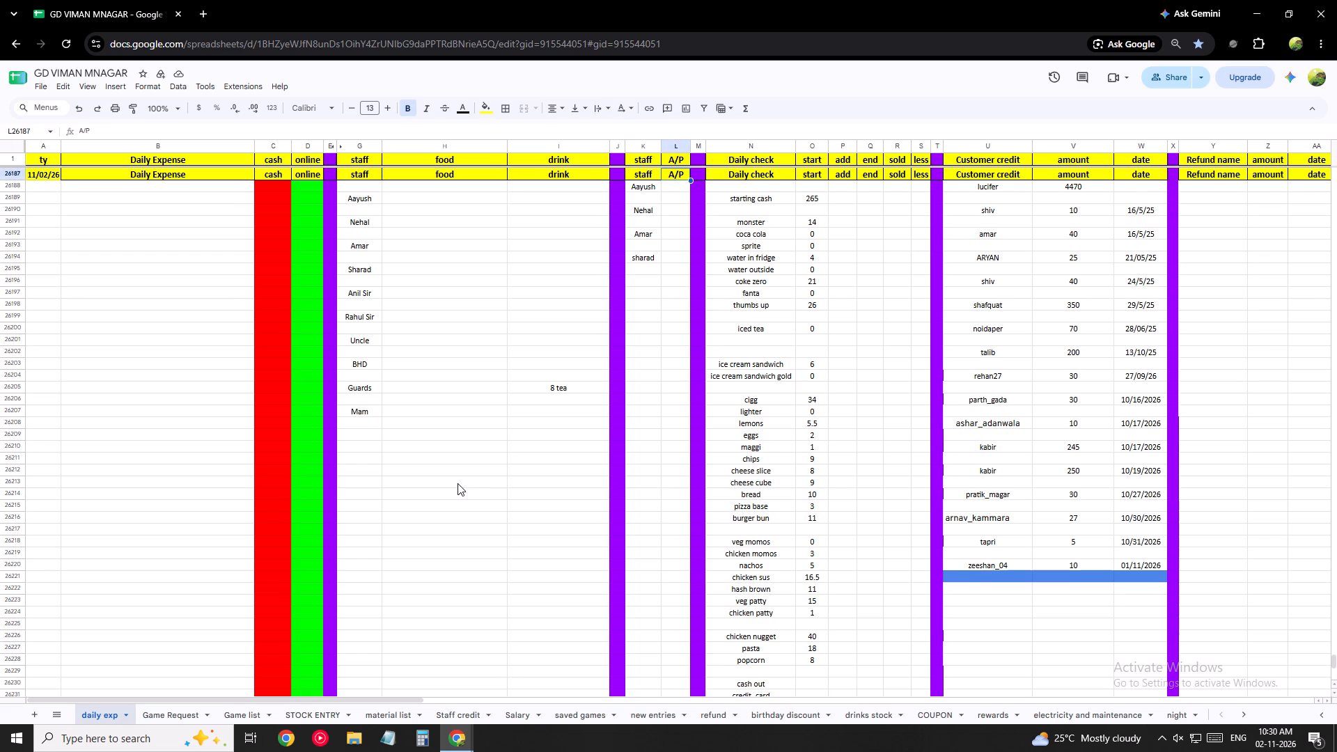
key("Left")
key("Down")
key("Left")
key("Left")
key("Up")
key("Up")
key("Up")
key("Up")
key("Up")
key("Up")
key("Up")
key("Up")
key("Up")
key("Up")
key("Up")
key("Up")
key("Up")
key("Up")
key("Up")
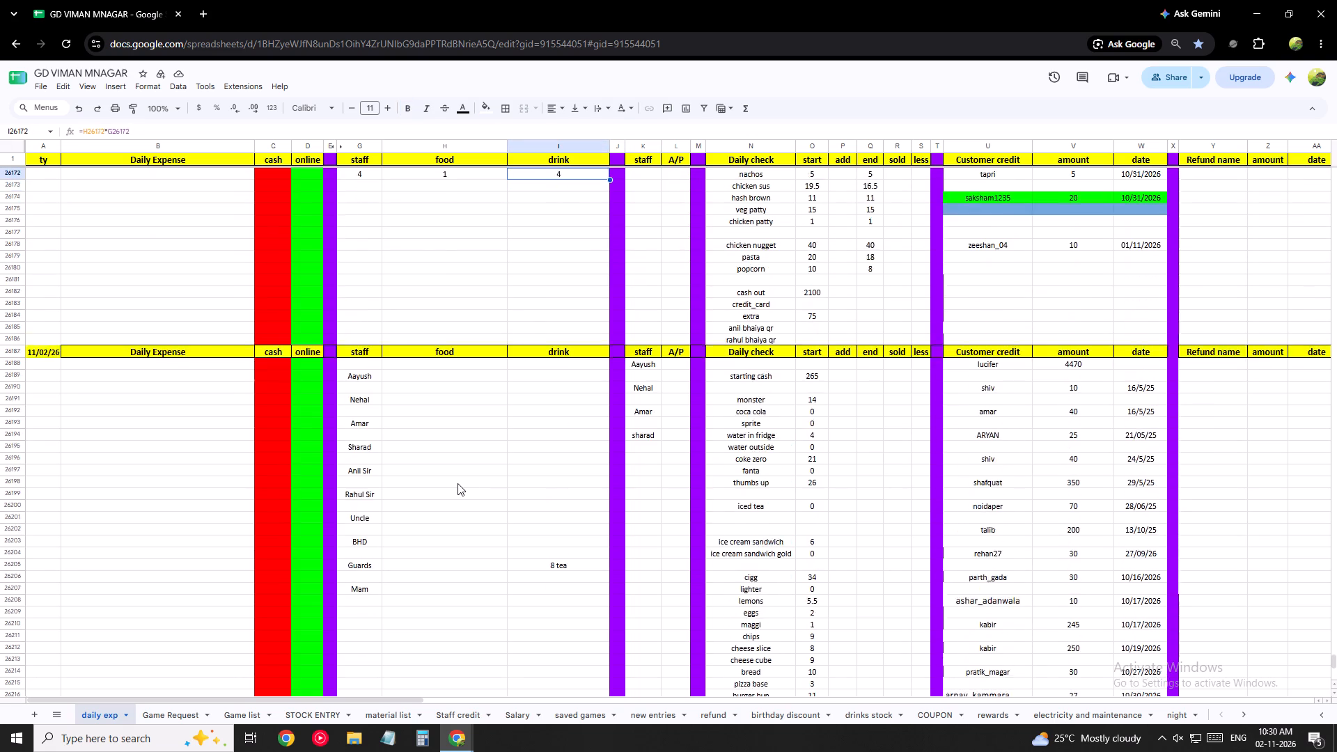
key("Down")
key("Down")
key("Down")
key("Down")
key("Down")
key("Down")
key("Down")
key("Down")
key("Down")
key("Up")
key("Down")
key("shift+Up")
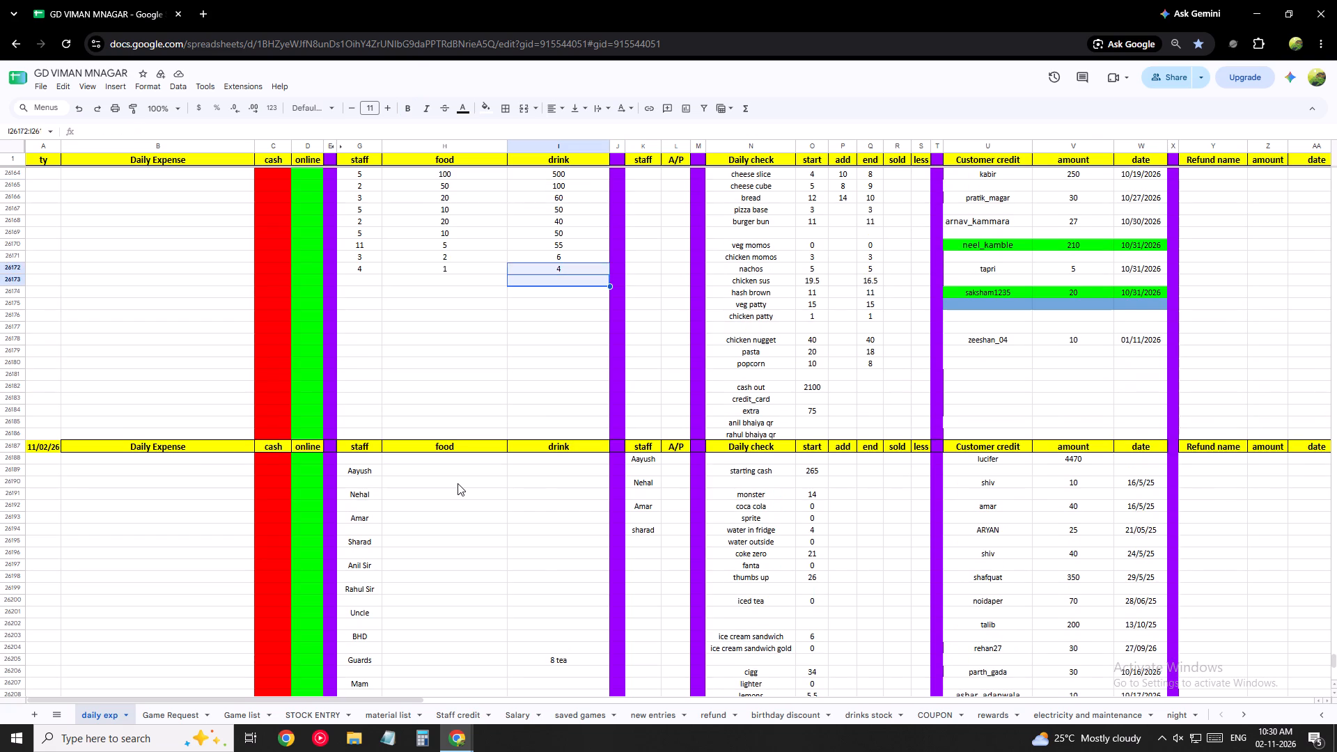
key("shift+Up")
key("shift+Up")
key("shift+Up")
key("shift+Up")
key("shift+Up")
key("shift+Up")
key("shift+Up")
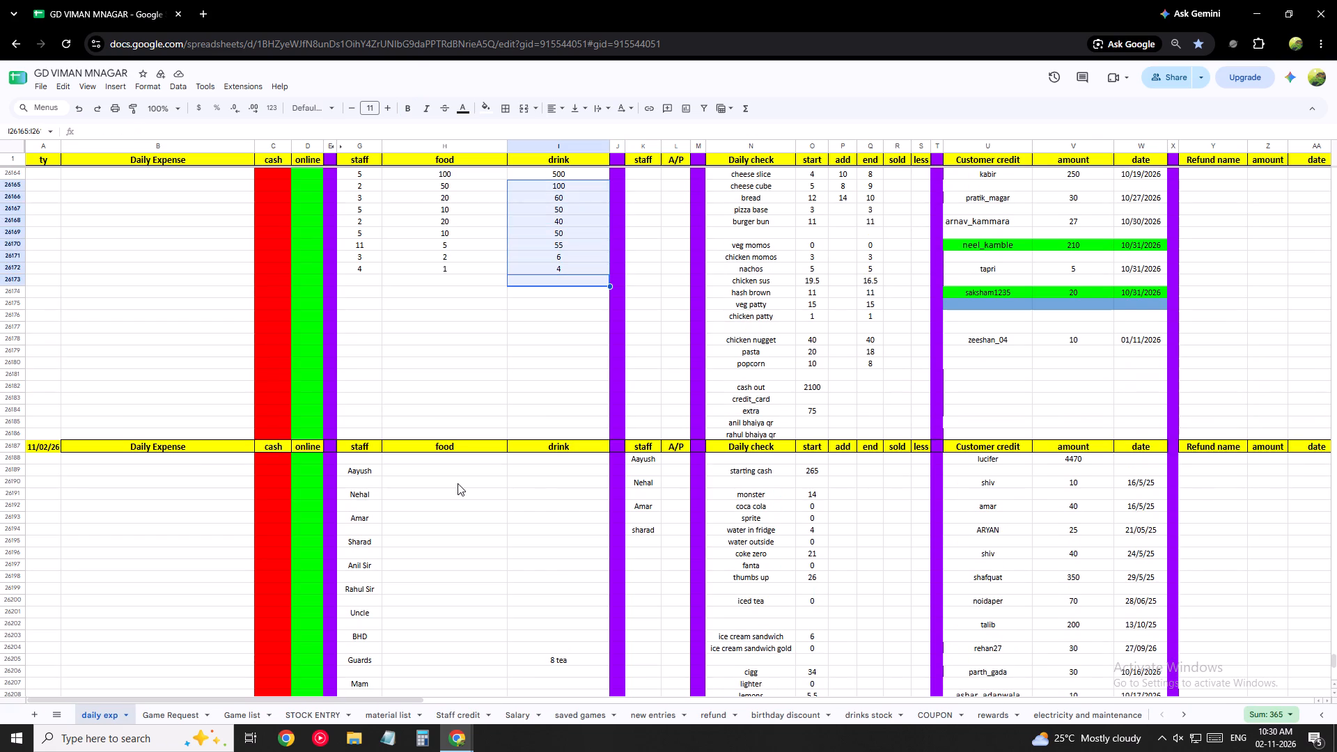
key("shift+Down")
Return to the 11/02/26 block and go to the food column just below Sharad's row.
key("Down")
key("Down")
key("Down")
key("Down")
key("Down")
key("Down")
key("Down")
key("Down")
key("Down")
key("Down")
key("Down")
key("Down")
key("Down")
key("Down")
key("Down")
key("Down")
key("Down")
key("Down")
key("Down")
key("Down")
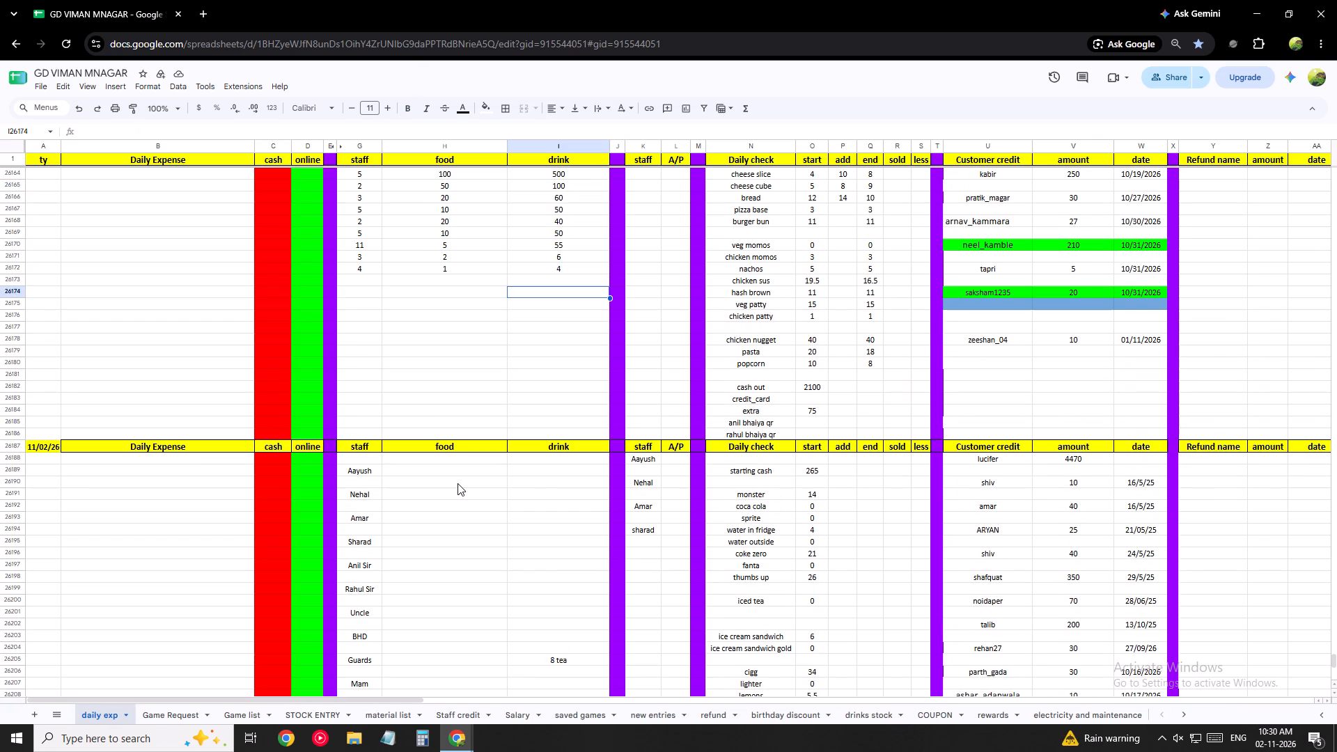
key("Left")
key("Down")
key("Down")
key("Down")
key("Down")
key("Down")
key("Down")
key("Down")
key("Down")
key("Down")
key("Down")
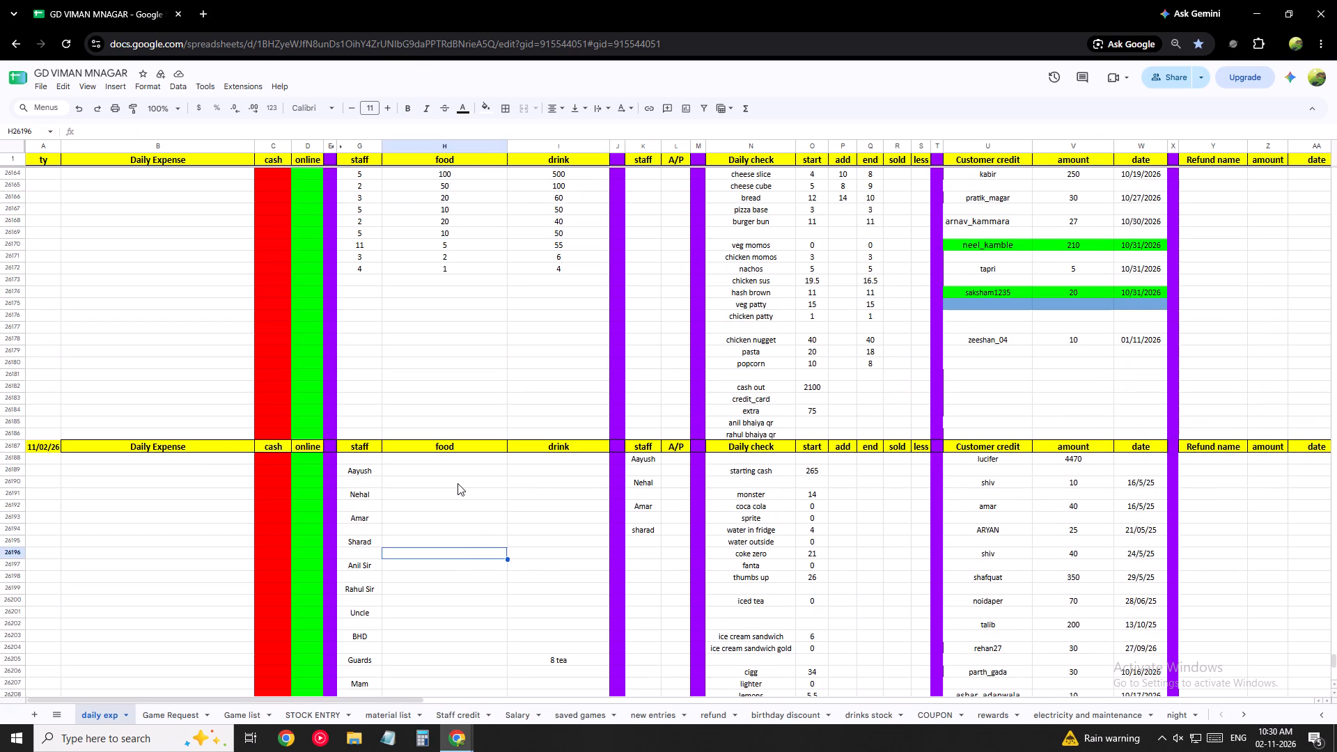
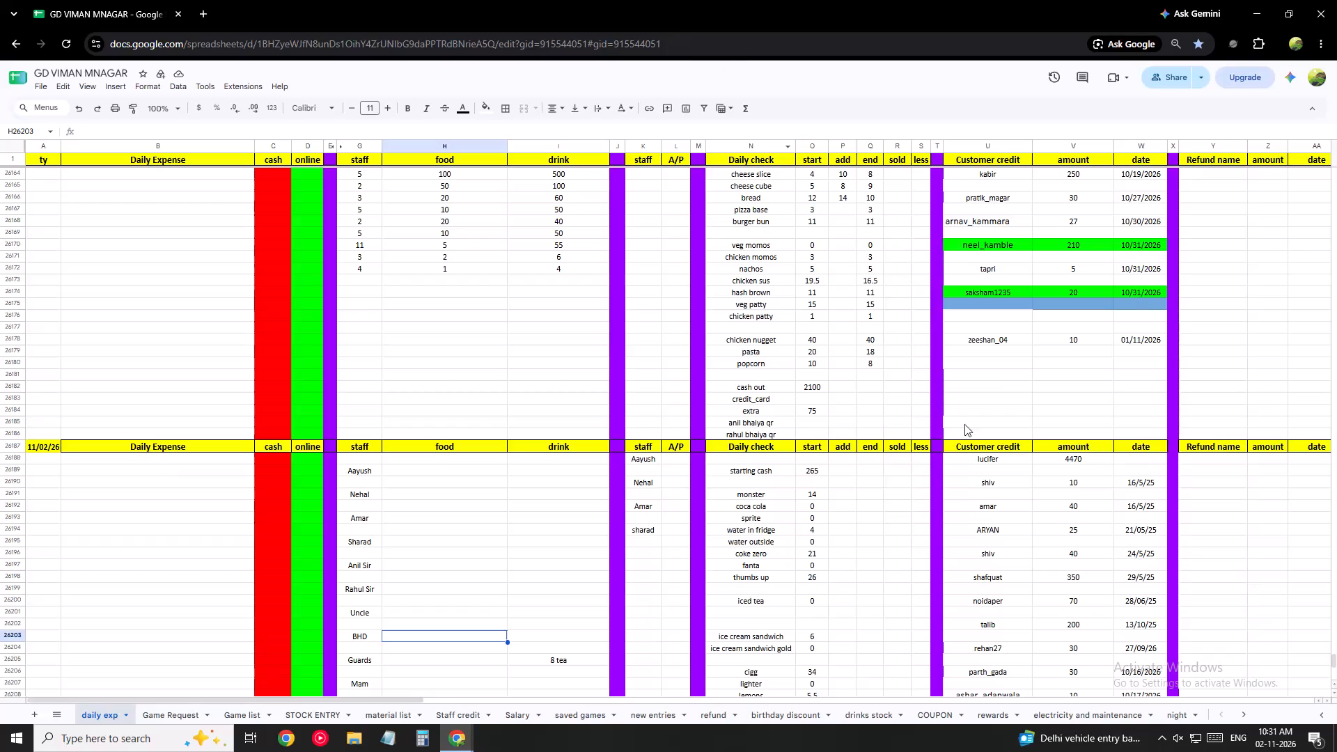
Look over the 11/02/26 block, from its empty daily expense rows to the daily check start counts, including the ice cream sandwich rows.
scroll(1105, 653, "down", 8)
scroll(984, 634, "up", 2)
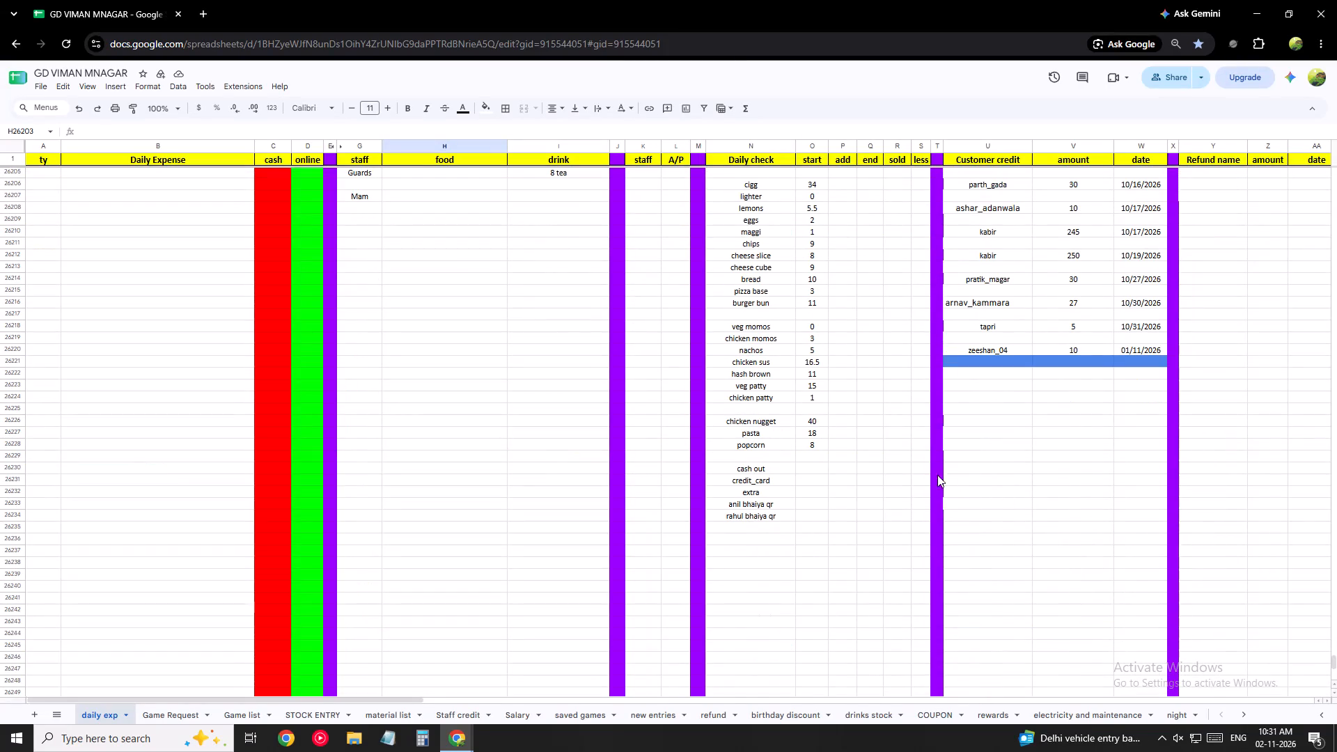
scroll(749, 447, "up", 3)
left_click(187, 278)
left_click(185, 257)
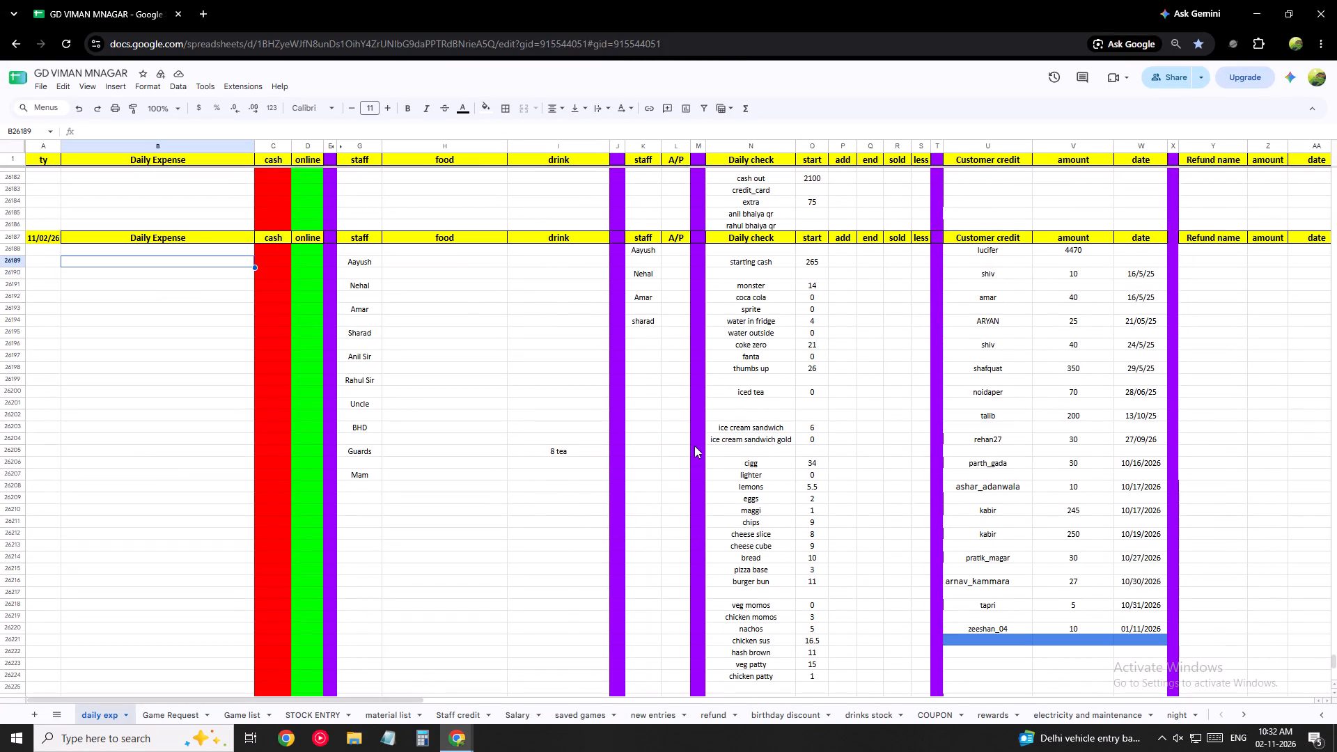
scroll(994, 530, "down", 3)
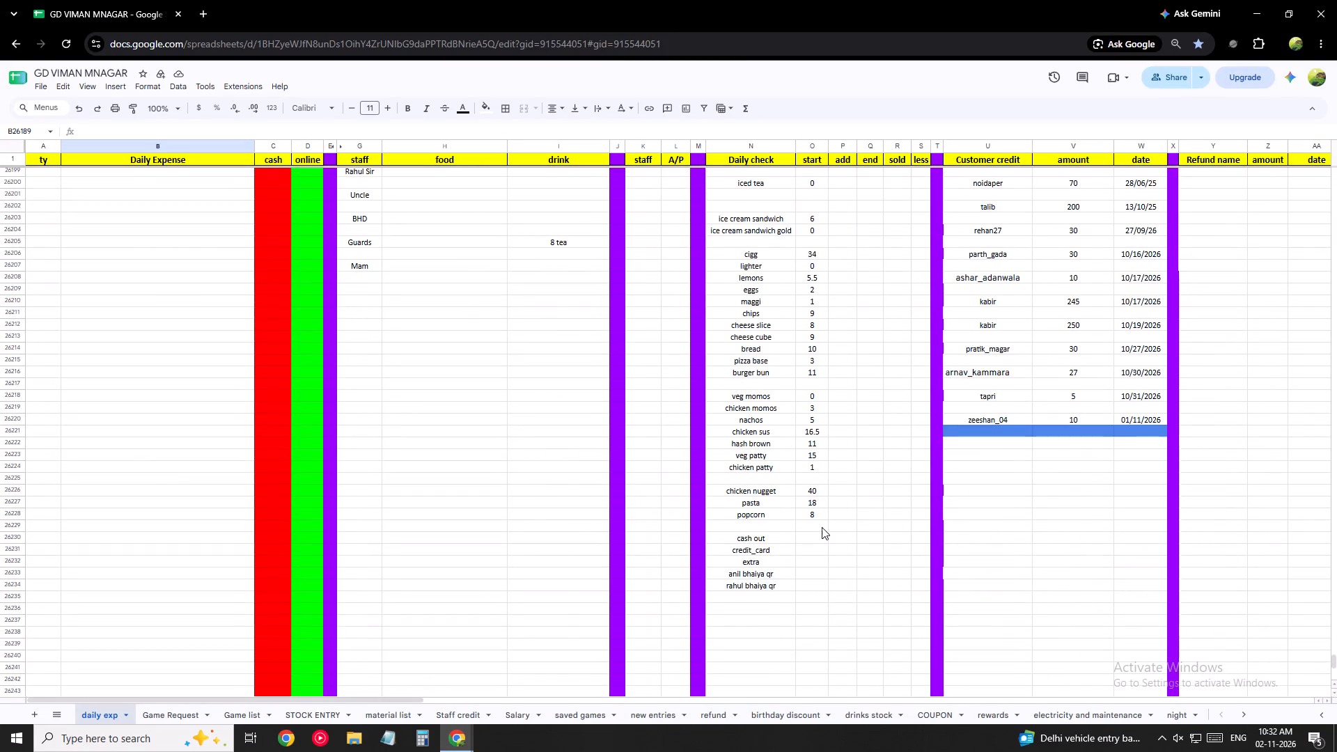
scroll(820, 529, "down", 1)
scroll(820, 529, "up", 2)
scroll(820, 360, "up", 2)
left_click(810, 435)
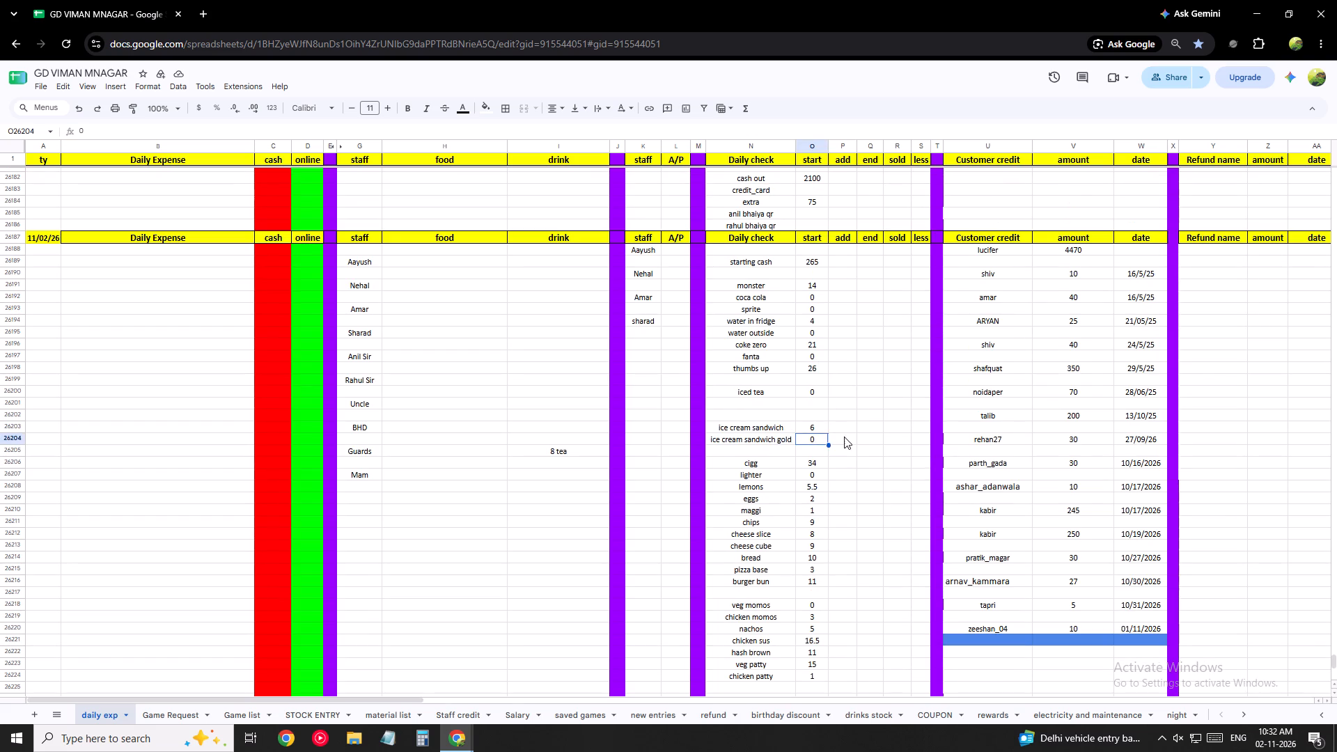
left_click(840, 426)
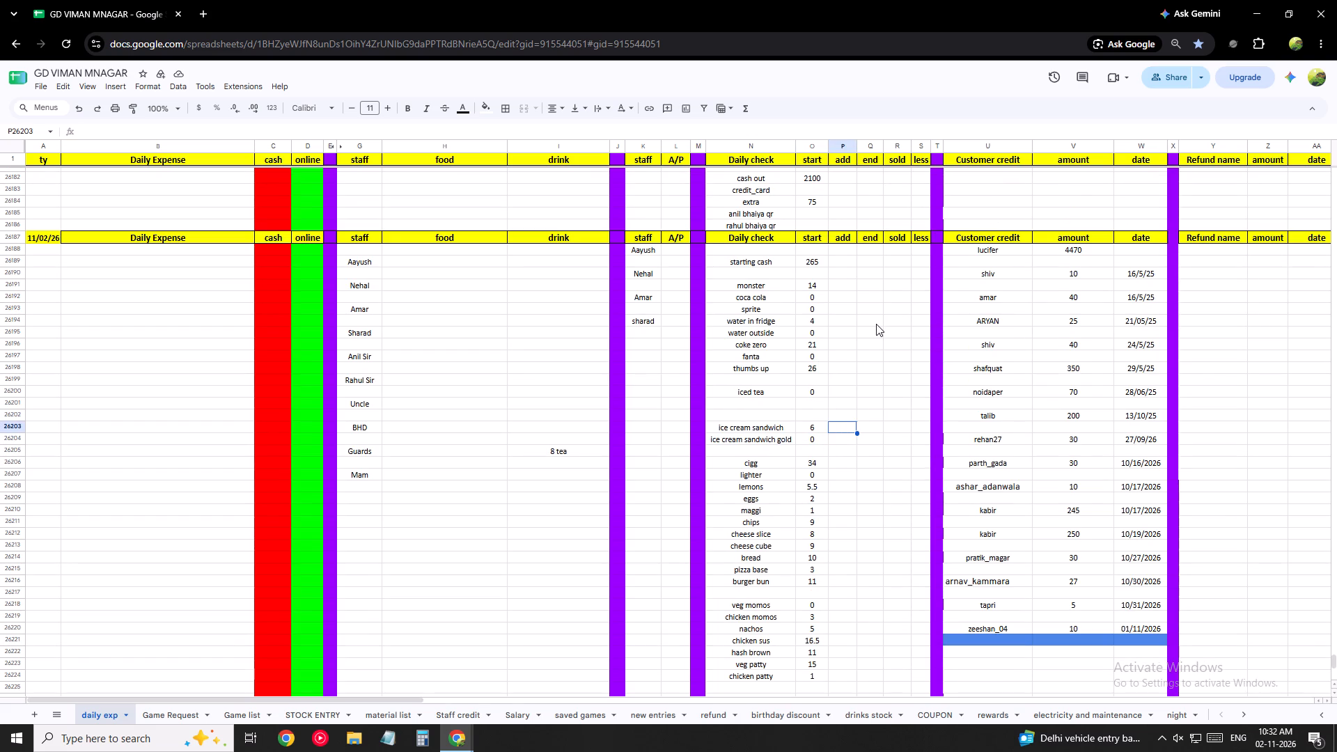
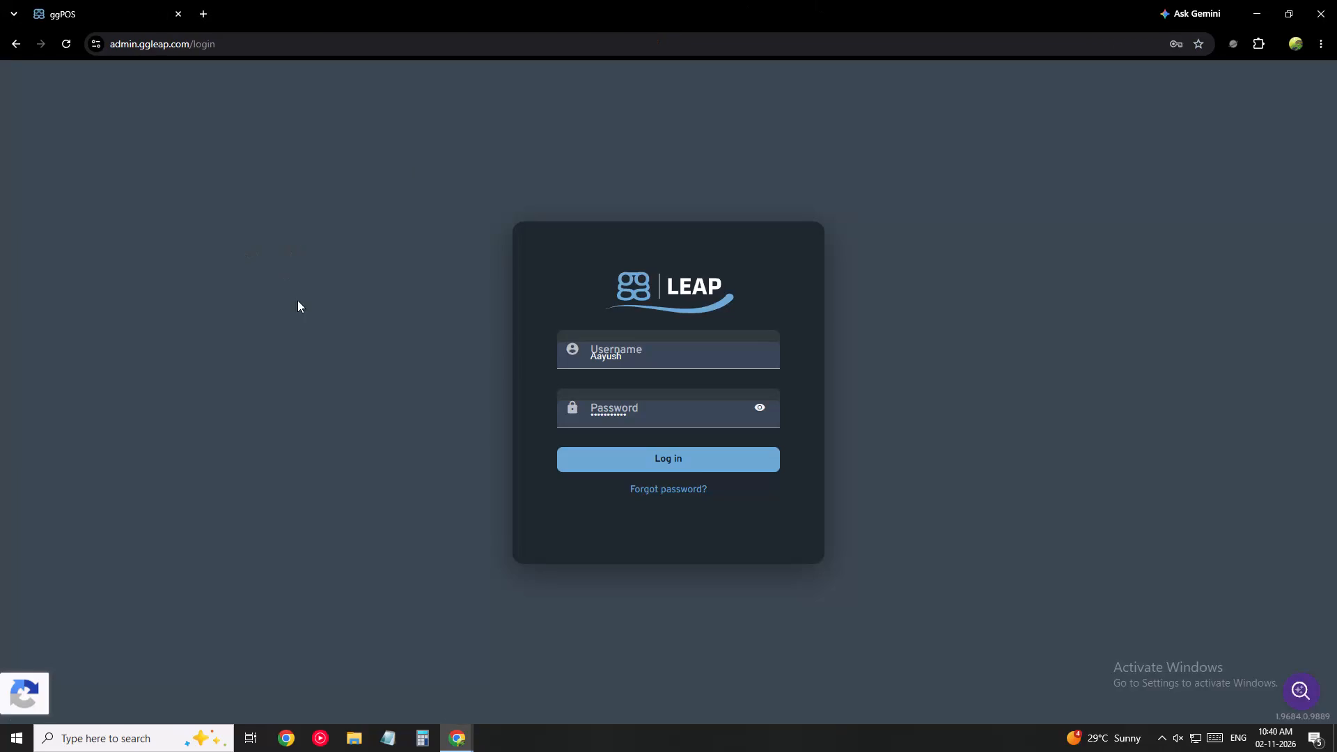
Log in to the ggLeap admin site with the prefilled credentials and bring up the PC list.
left_click(698, 456)
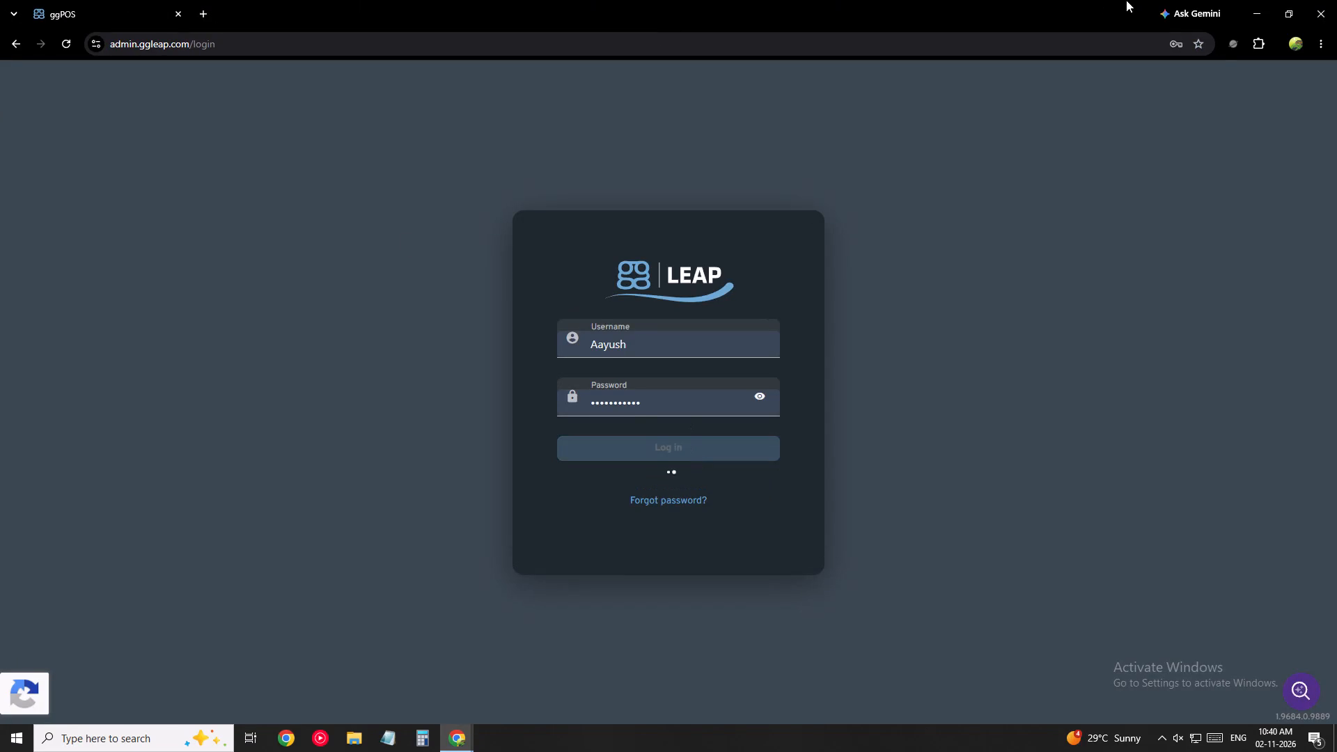
left_click(0, 144)
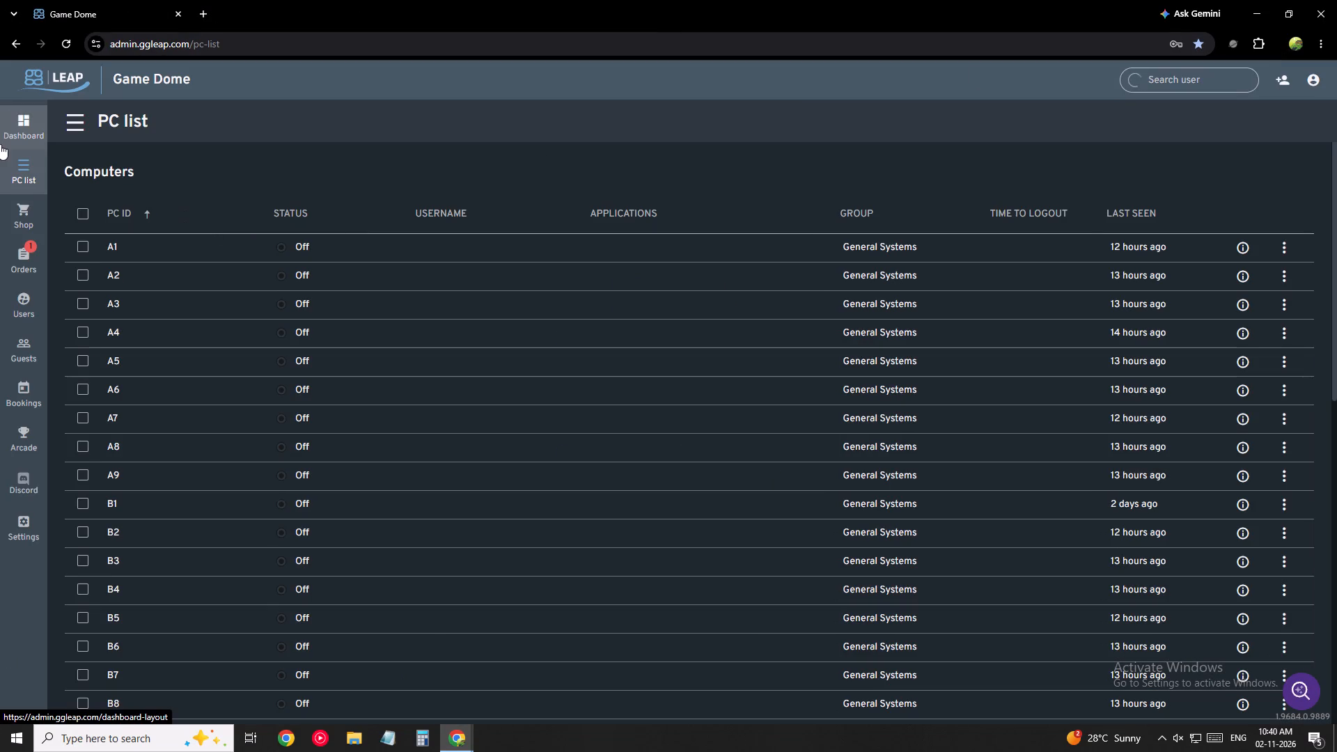
scroll(585, 241, "down", 2)
left_click(0, 173)
scroll(722, 299, "down", 3)
scroll(929, 204, "up", 2)
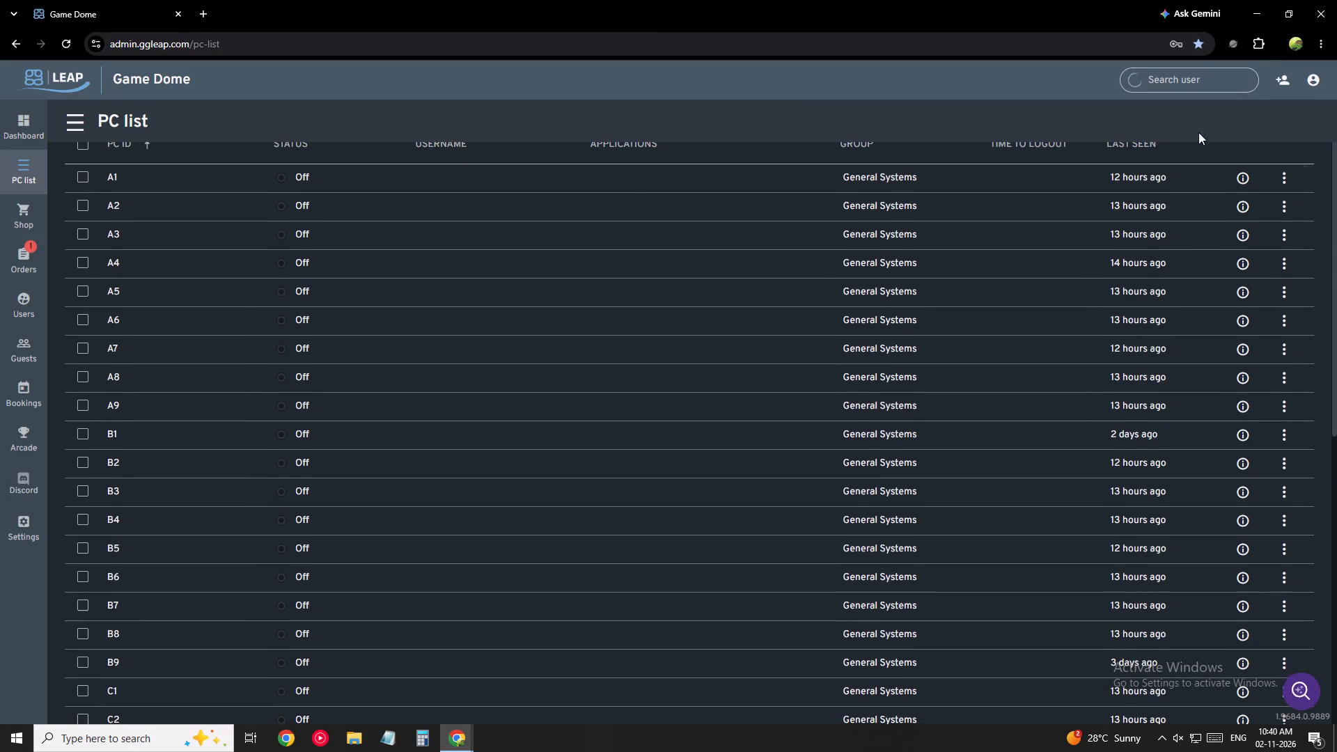
left_click(1228, 85)
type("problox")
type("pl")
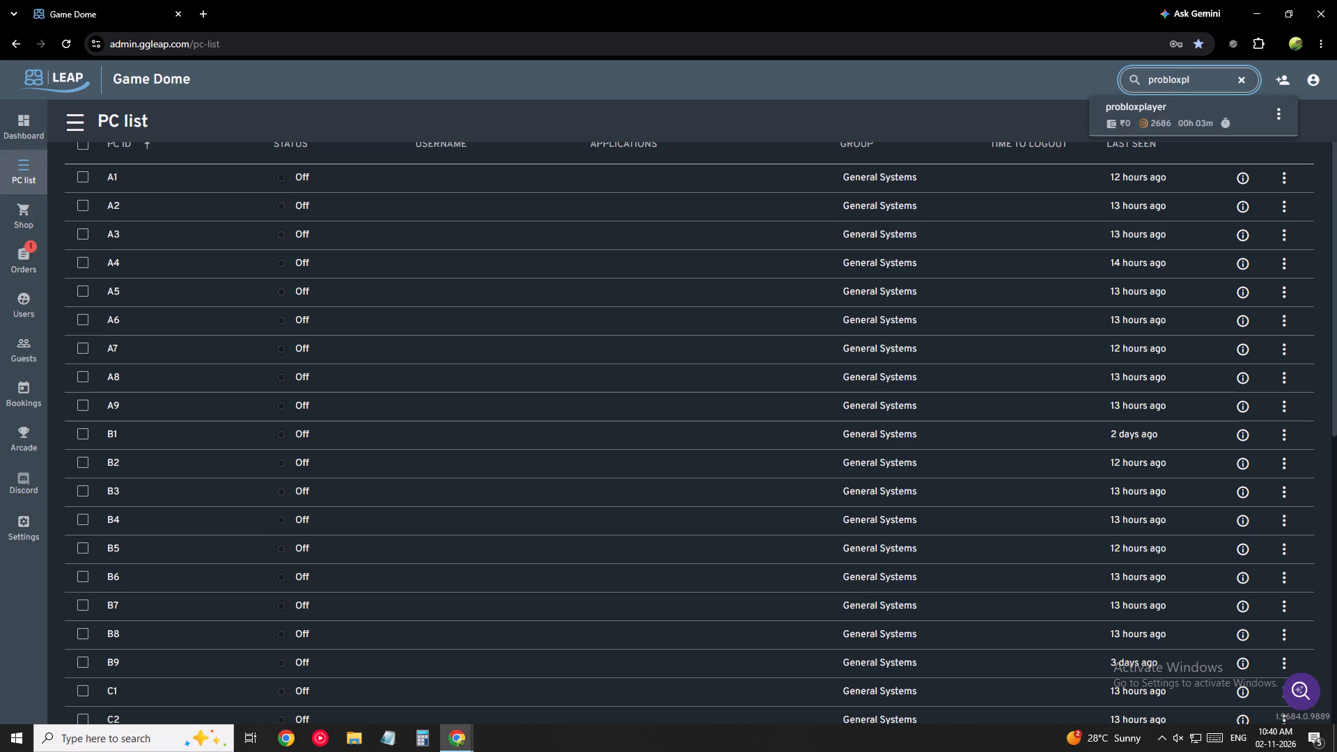
left_click(1285, 113)
left_click(1303, 116)
left_click(1079, 658)
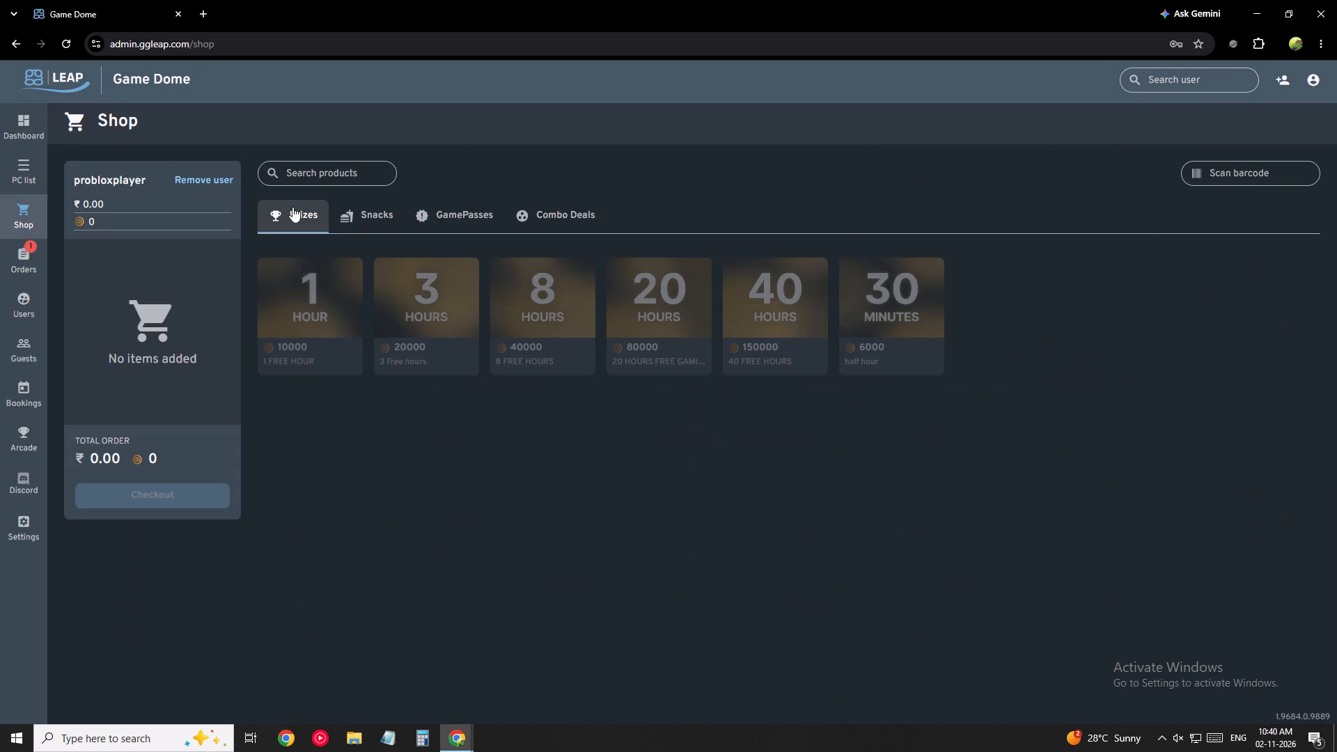
Show the PC Pass products among the shop's game passes.
left_click(427, 201)
left_click(377, 253)
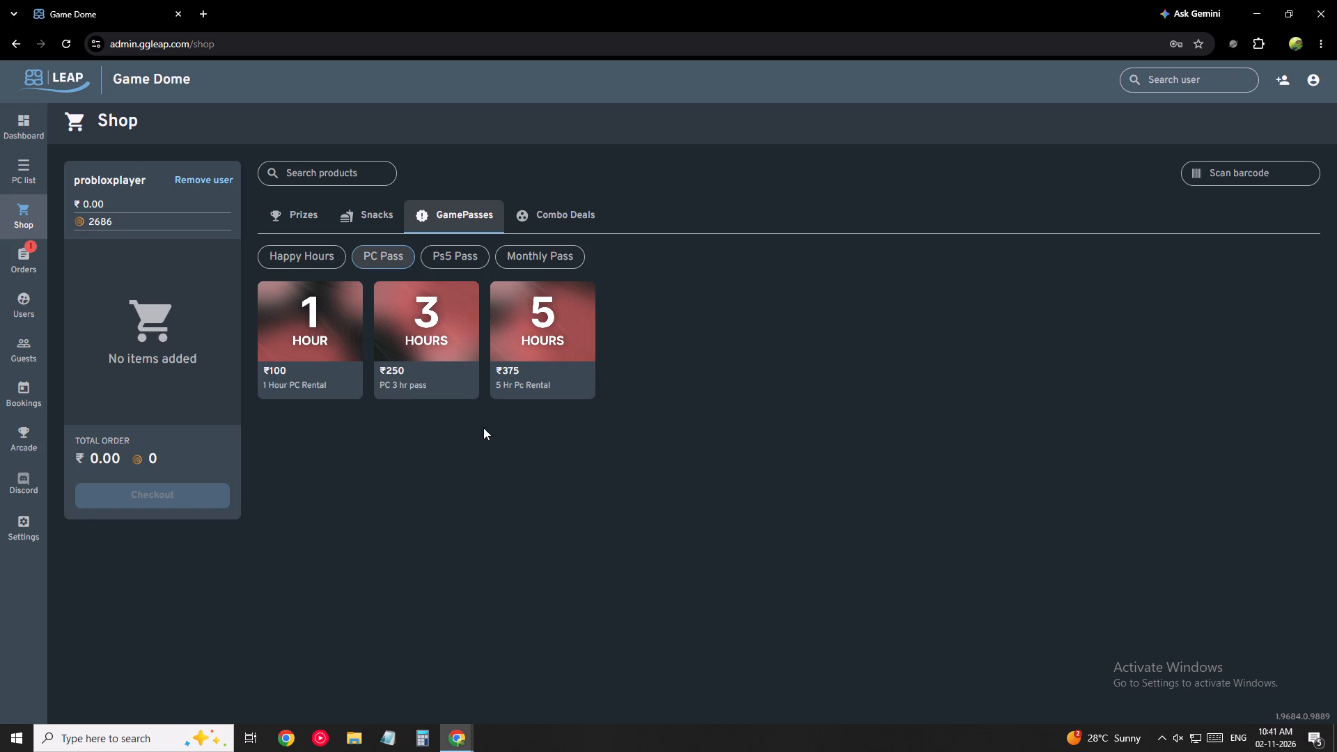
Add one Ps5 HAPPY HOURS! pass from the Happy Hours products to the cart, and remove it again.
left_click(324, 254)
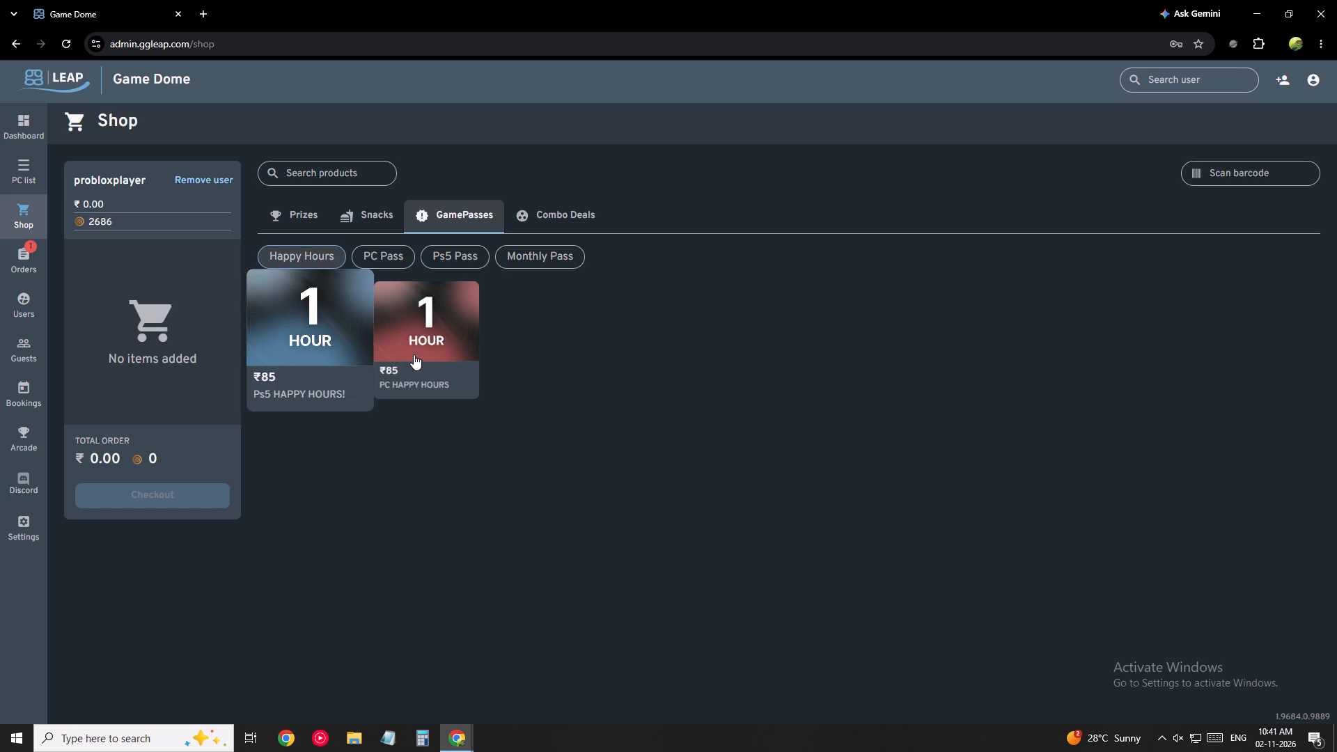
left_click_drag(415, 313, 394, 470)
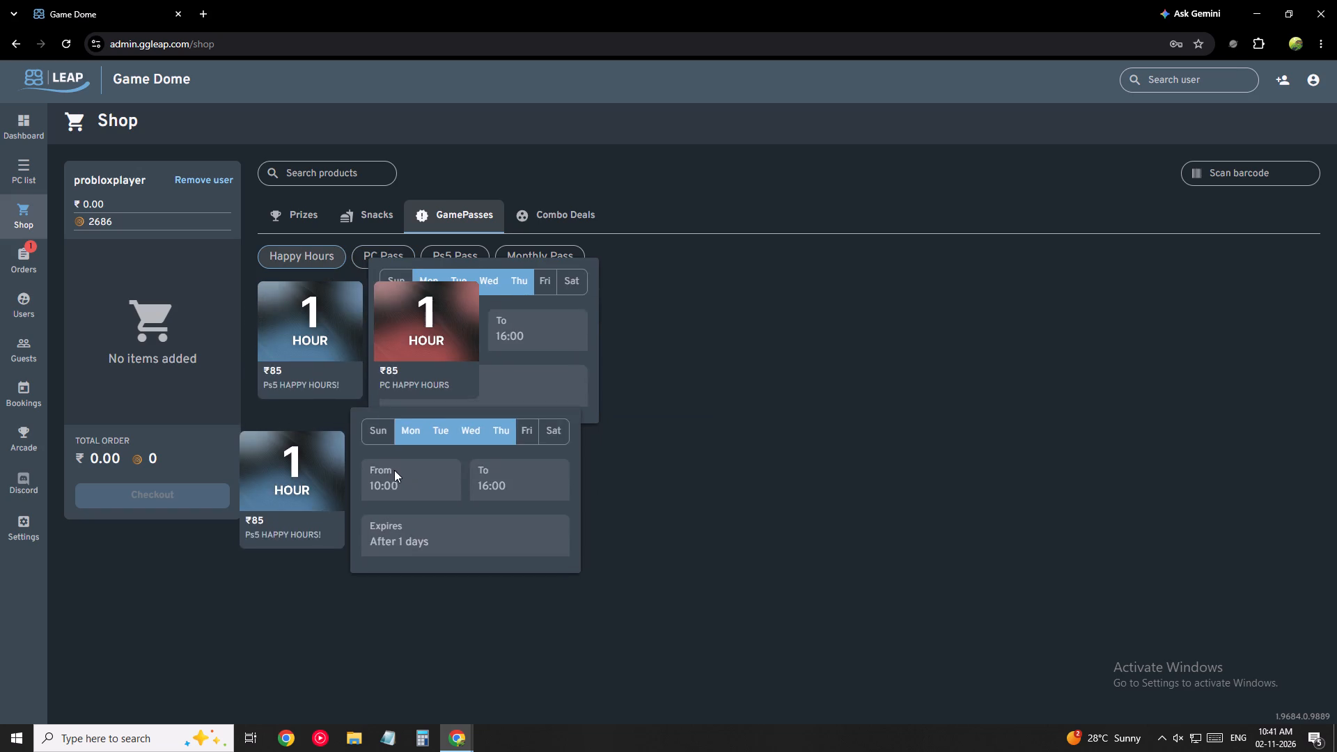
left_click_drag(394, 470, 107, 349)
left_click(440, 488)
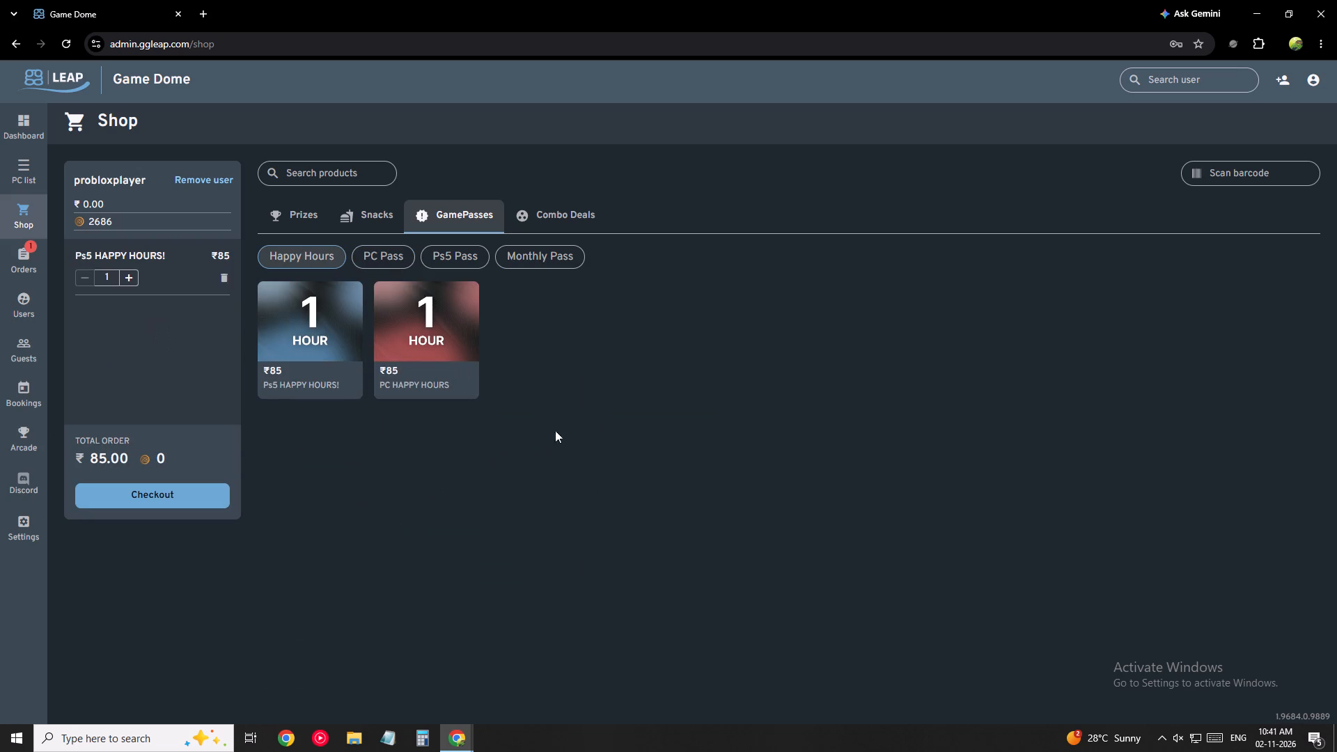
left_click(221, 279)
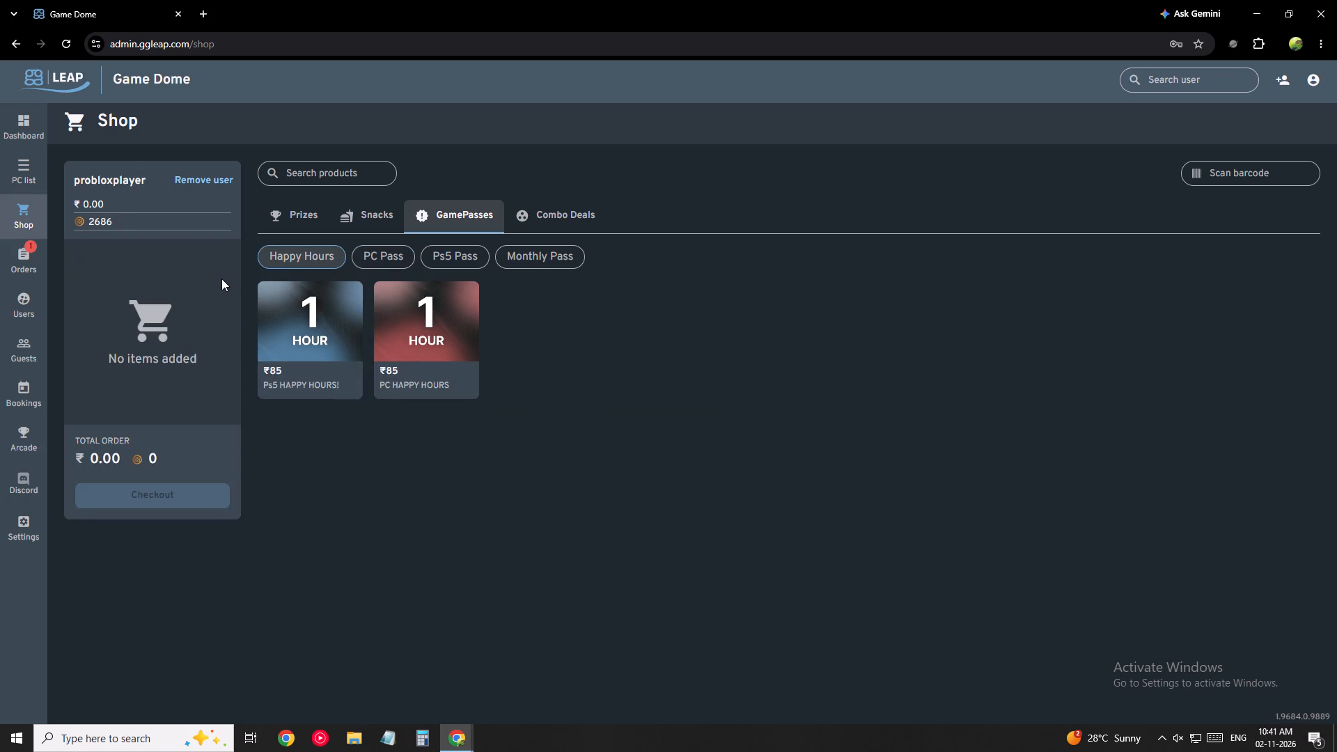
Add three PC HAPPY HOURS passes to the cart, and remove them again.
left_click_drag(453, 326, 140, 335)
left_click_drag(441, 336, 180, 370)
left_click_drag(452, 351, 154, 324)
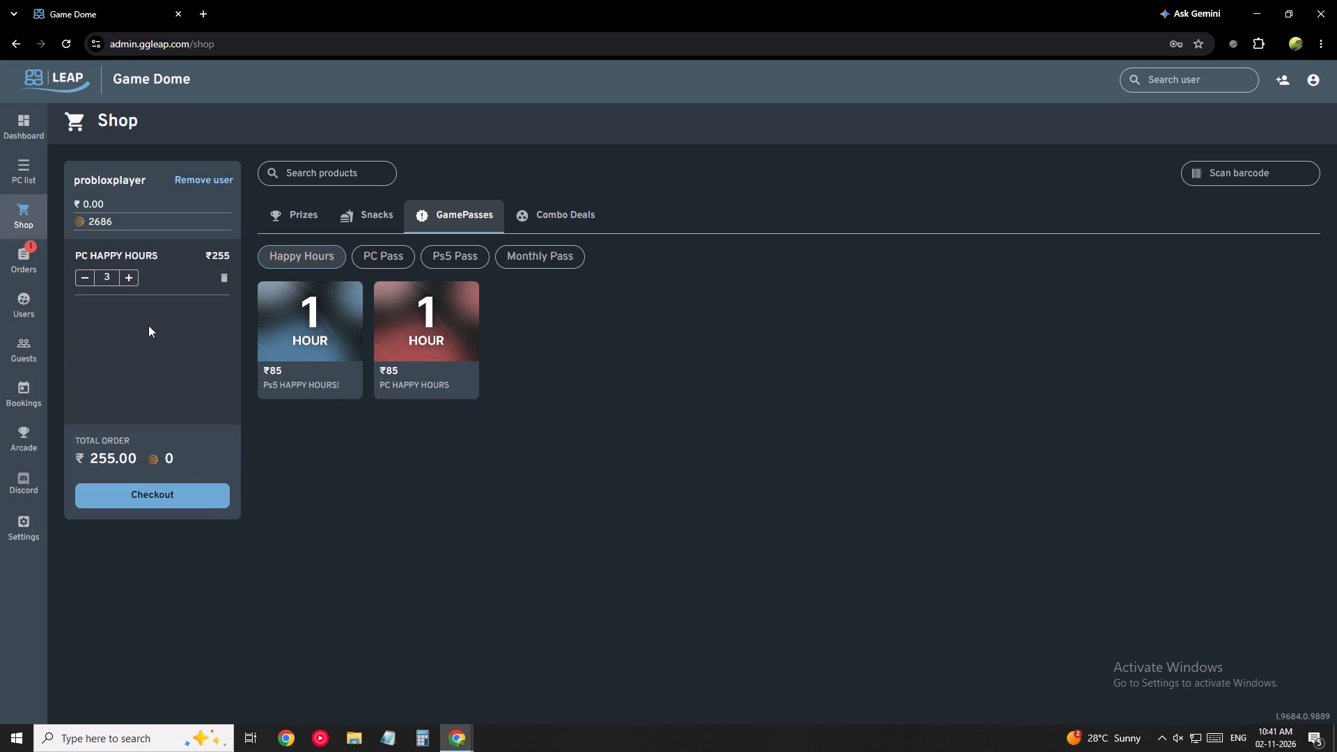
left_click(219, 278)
left_click(407, 256)
left_click_drag(428, 317, 182, 326)
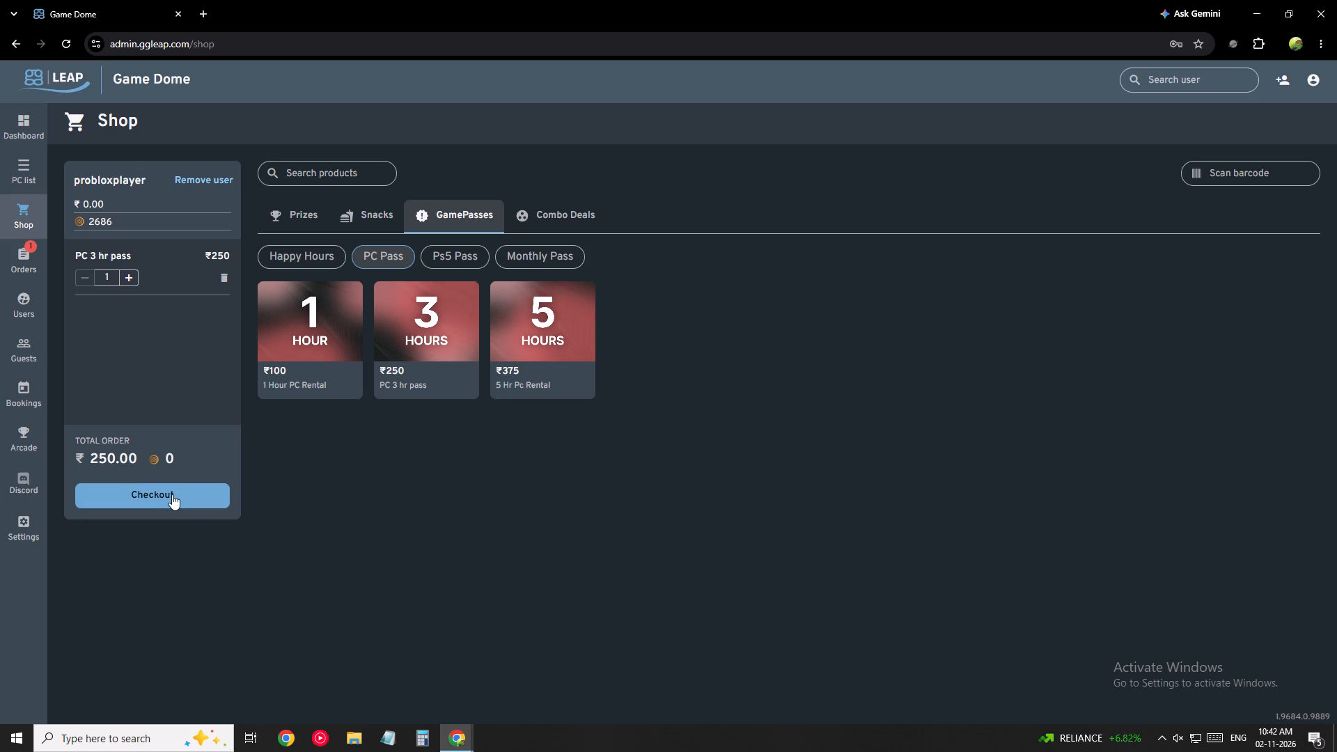
left_click(173, 494)
left_click(363, 391)
left_click(384, 641)
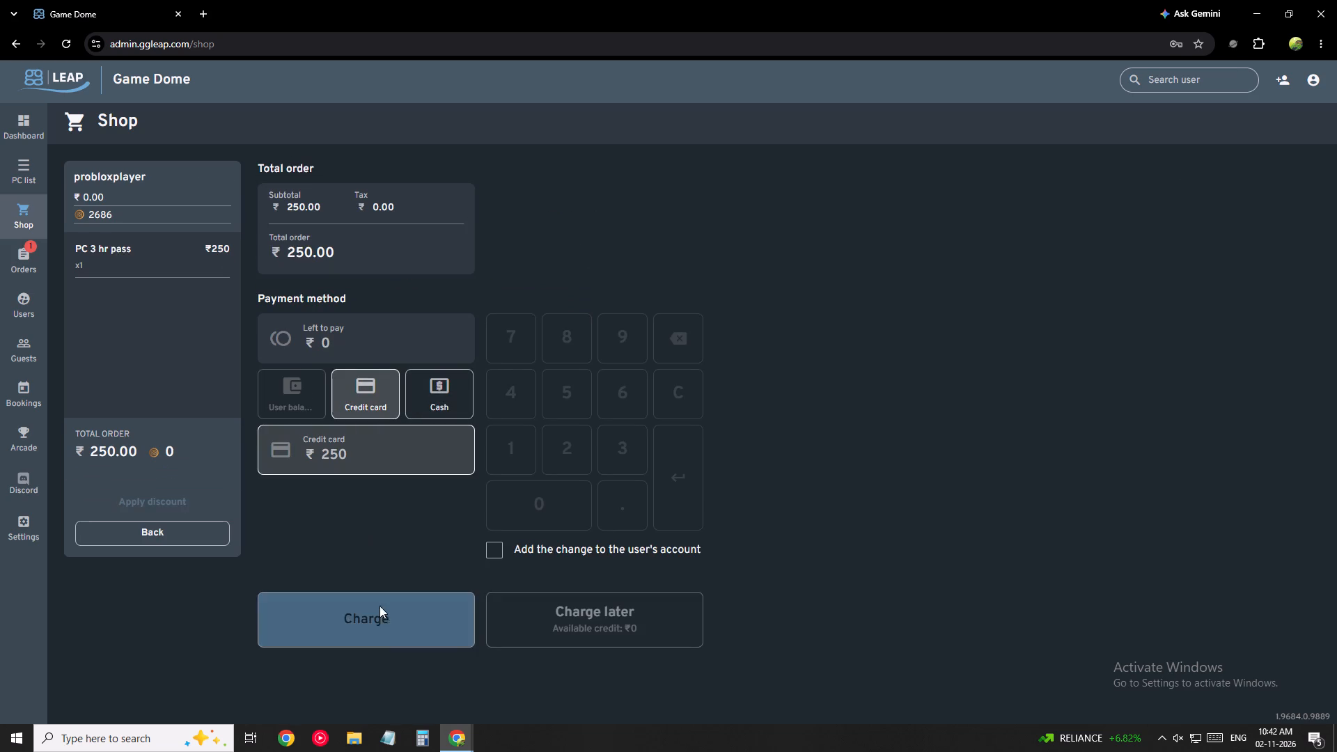
Look over the PC list, checking the computers' statuses and the consoles.
left_click(0, 170)
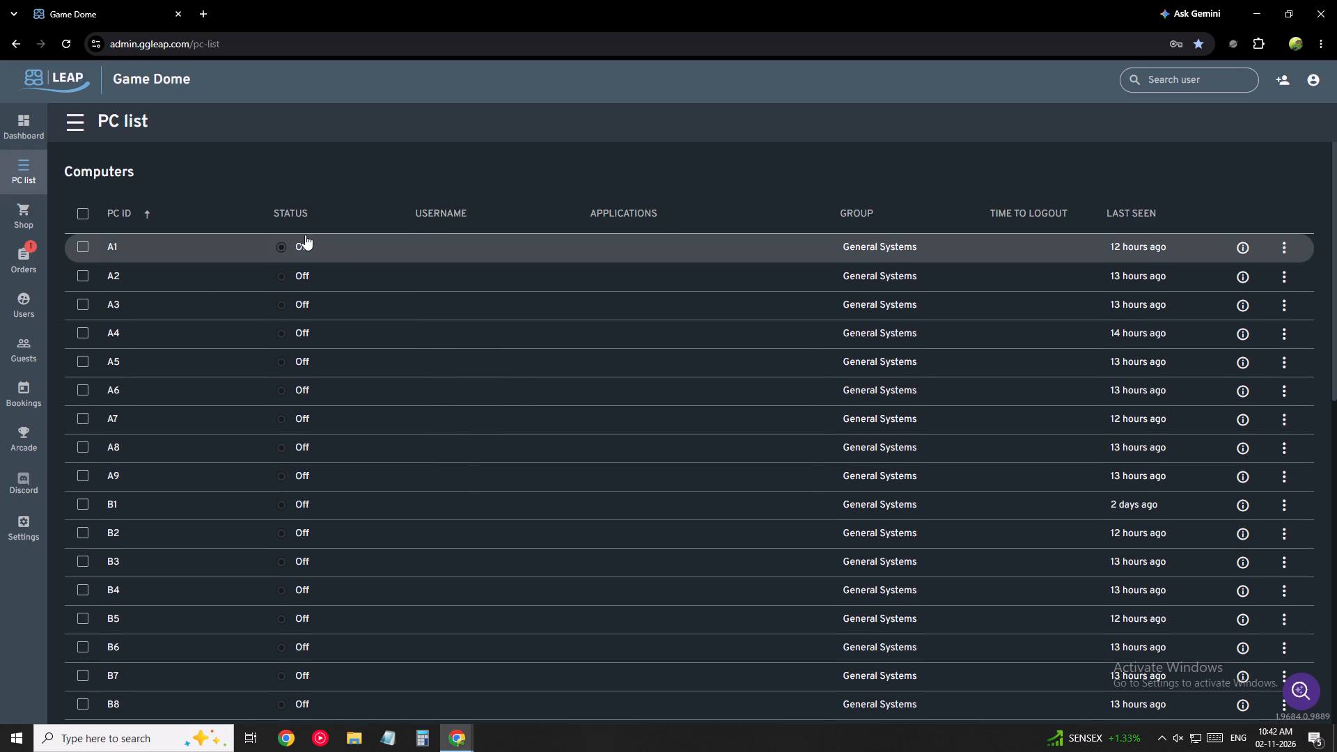
scroll(313, 327, "down", 9)
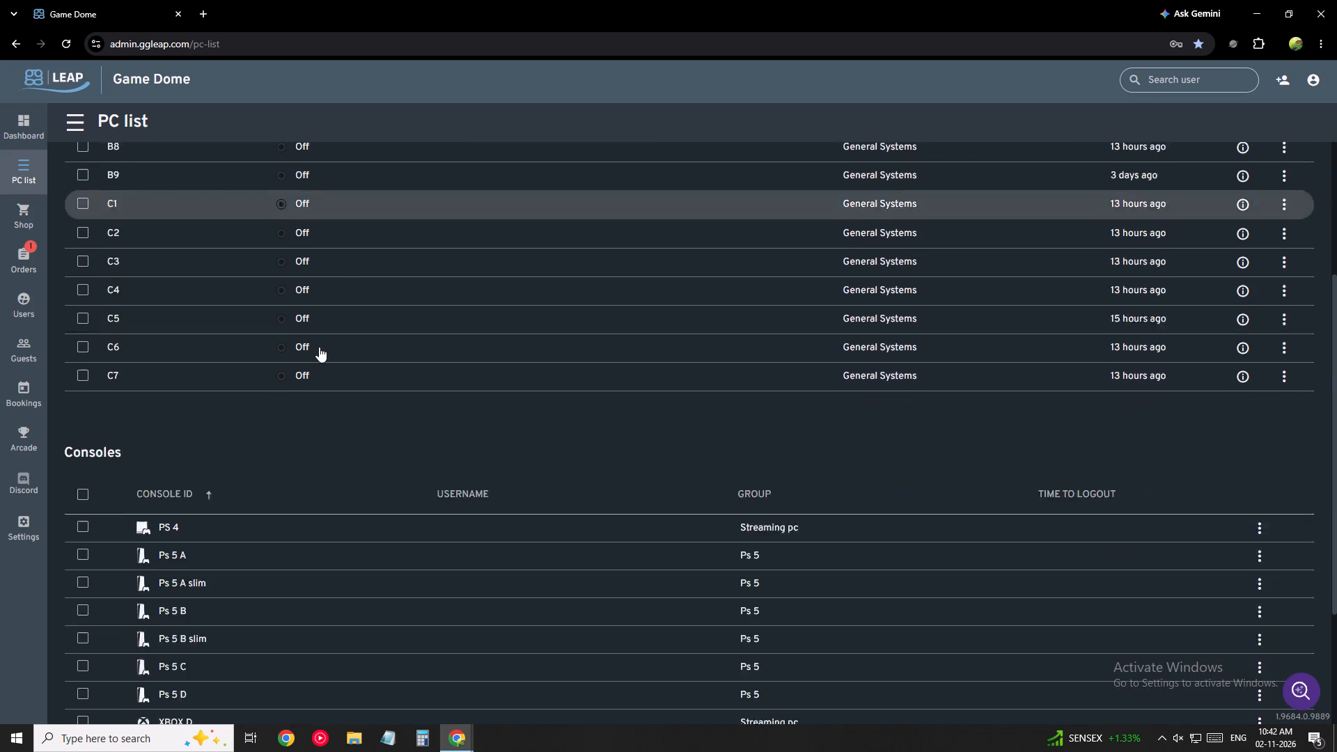
scroll(319, 347, "down", 1)
scroll(319, 347, "up", 1)
scroll(319, 347, "down", 1)
scroll(319, 347, "up", 1)
scroll(319, 347, "down", 3)
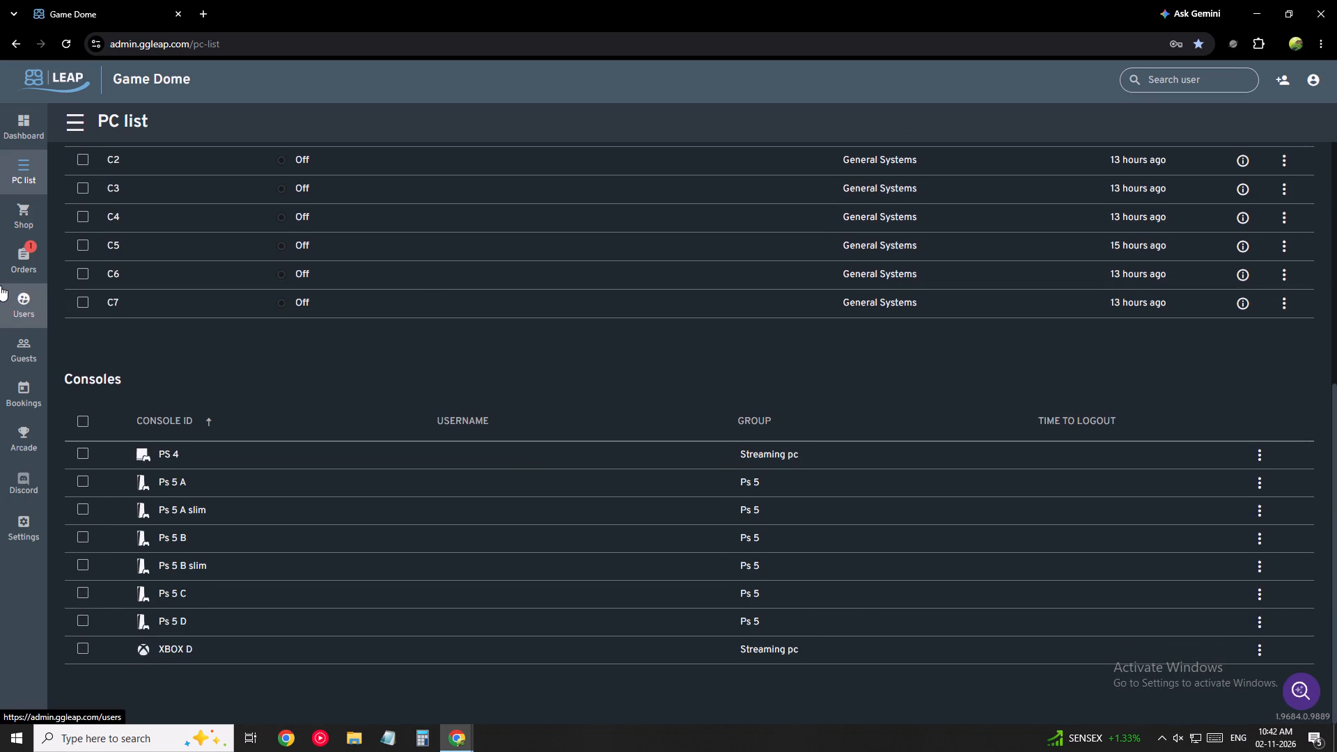
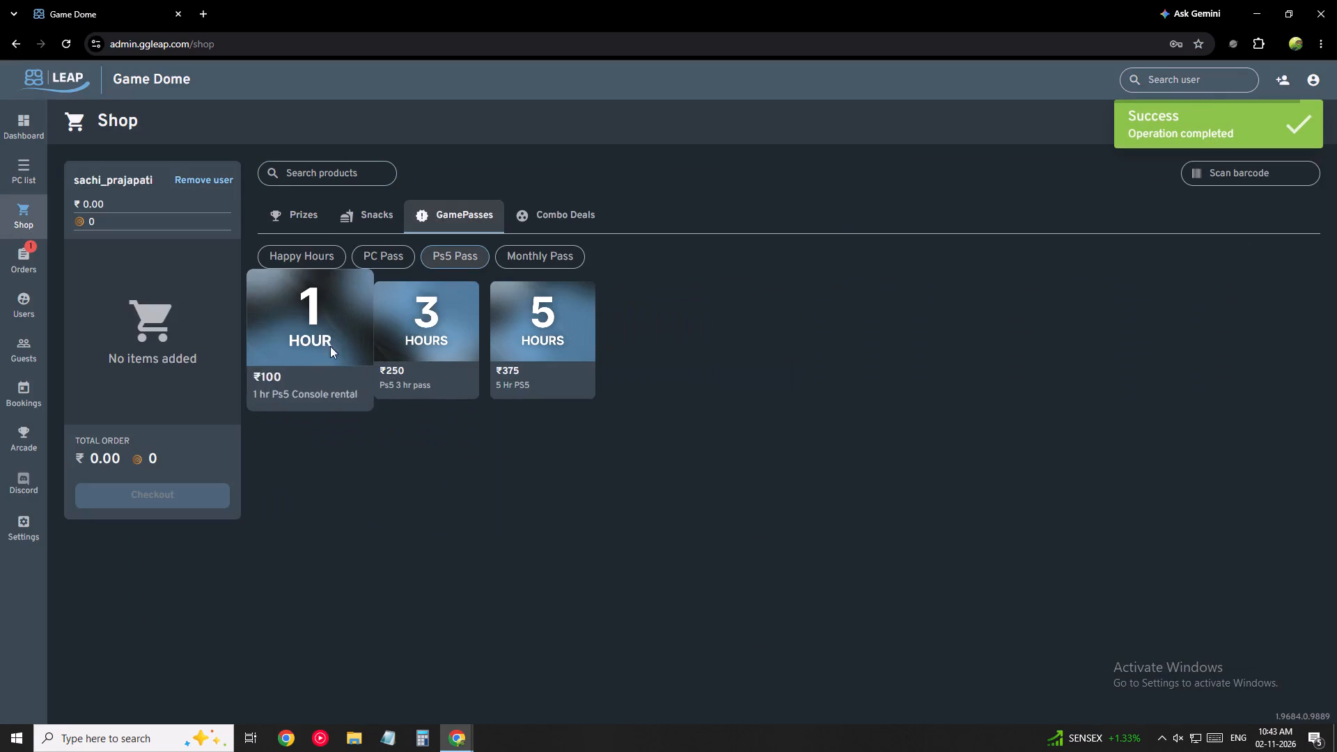
Add one Ps5 HAPPY HOURS! pass to the current customer's cart and charge the order to credit card.
left_click(303, 258)
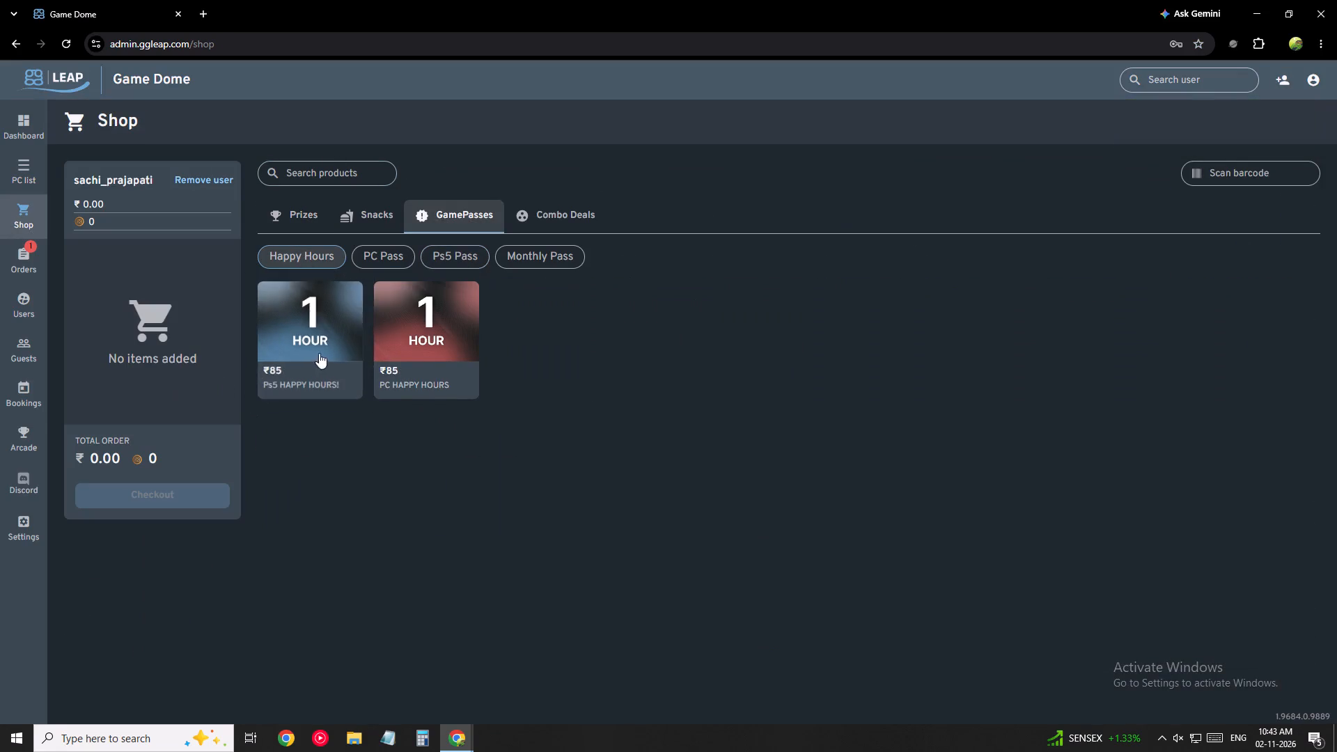
left_click_drag(319, 352, 93, 344)
left_click(171, 492)
left_click(352, 404)
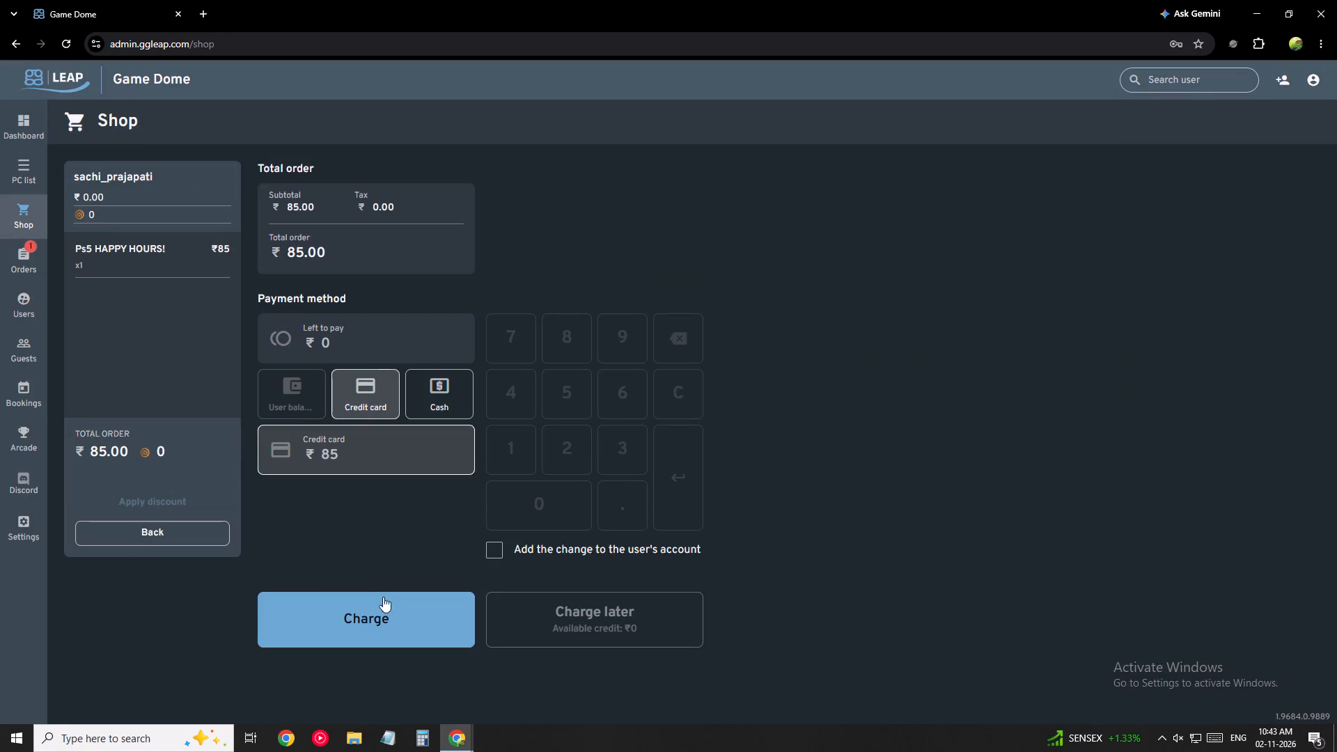
left_click(397, 611)
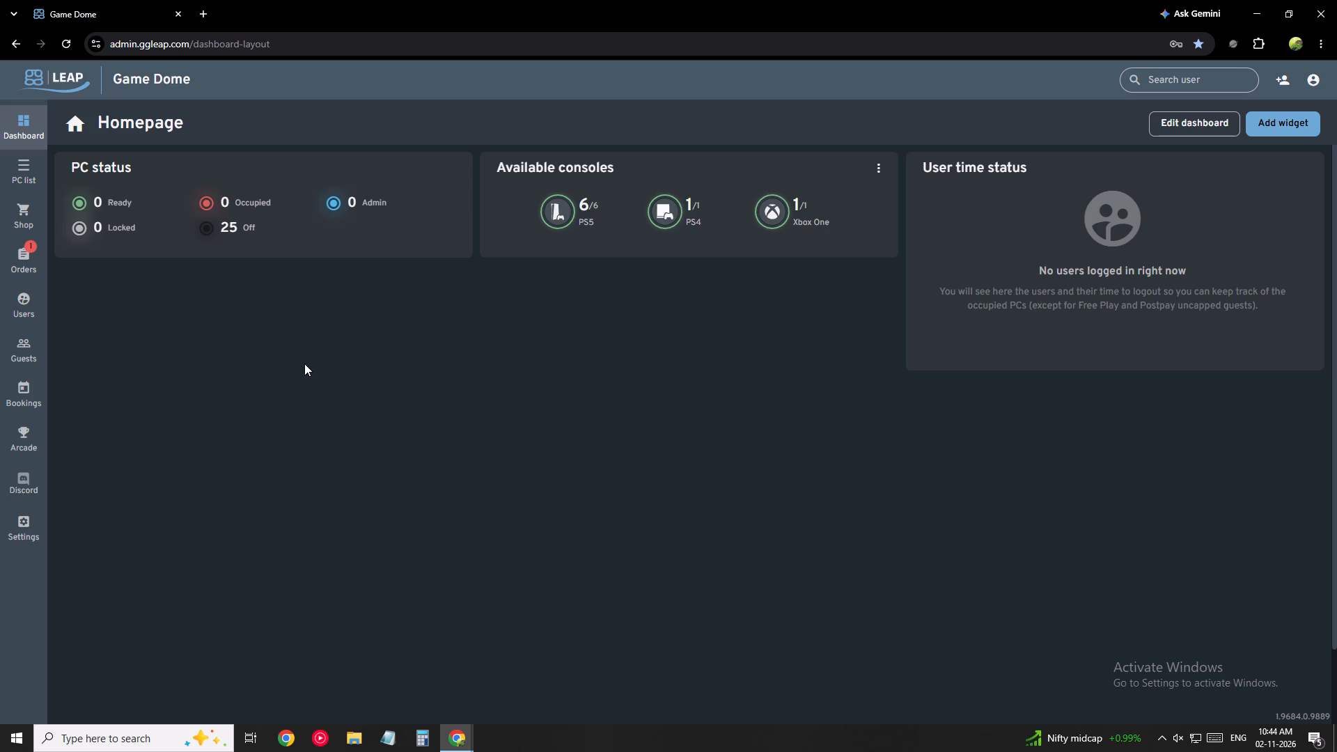
Search the users for tobi and open that account's user details.
left_click(15, 159)
left_click(1184, 75)
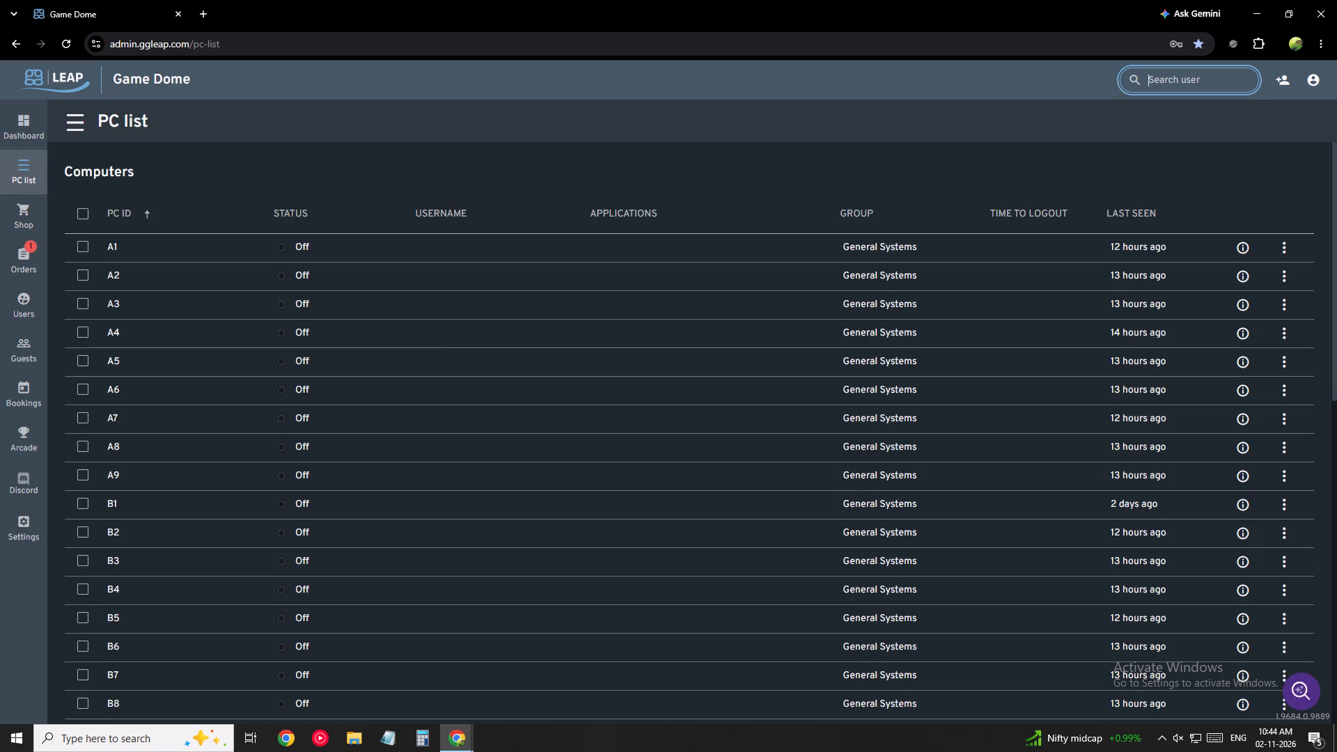
type("tobi")
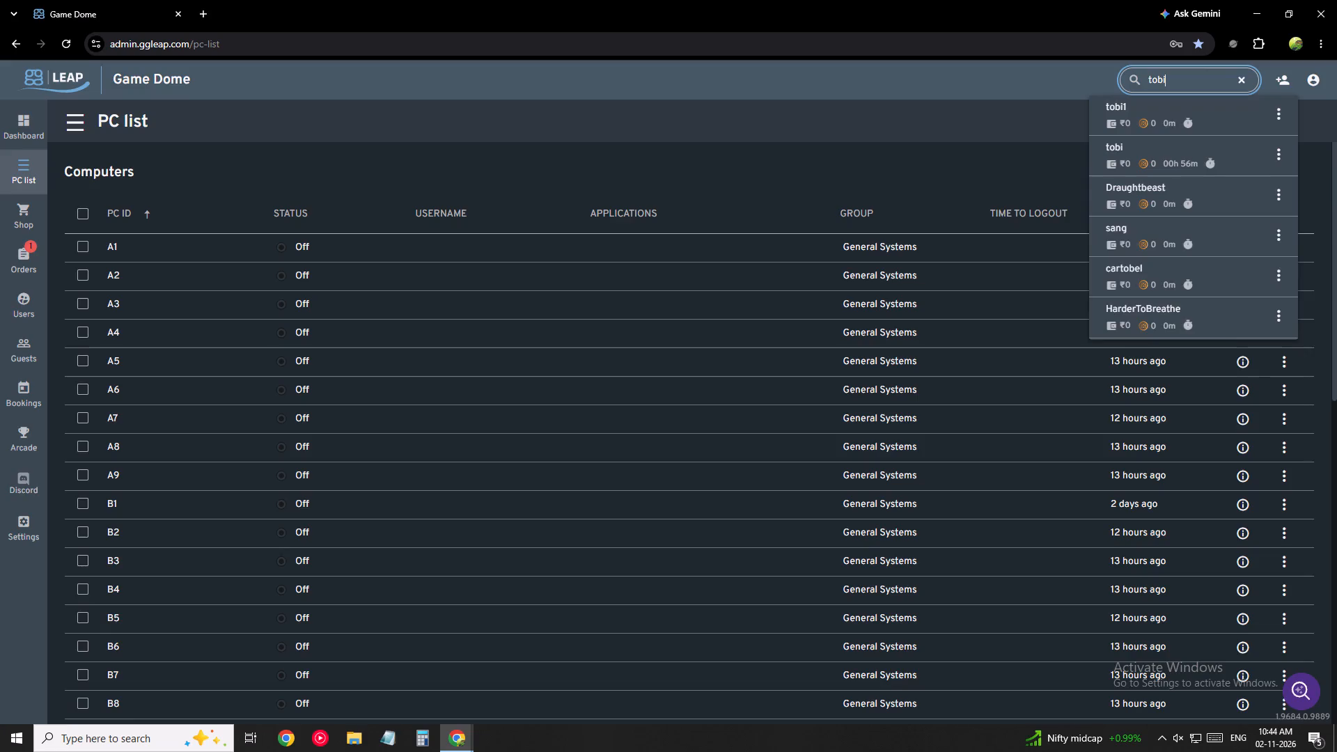
left_click(1272, 118)
left_click(1283, 228)
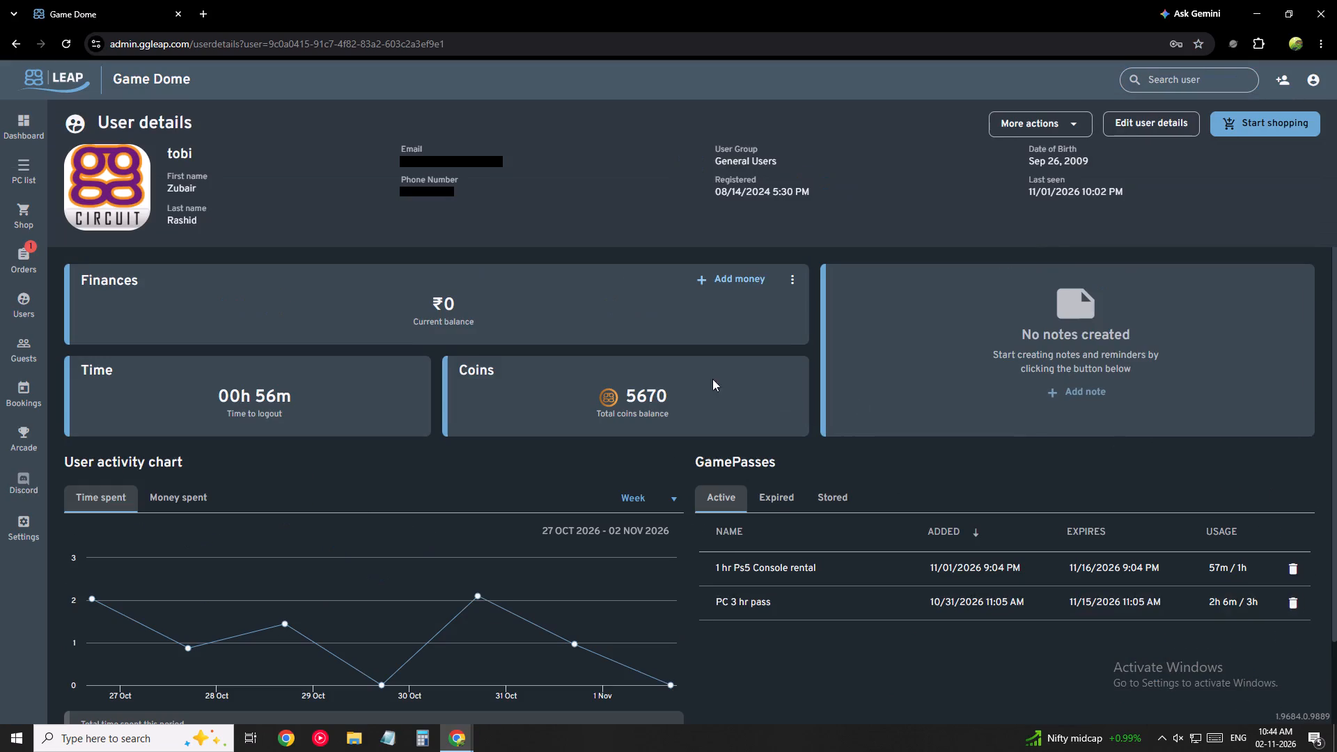
Start shopping for tobi, add one Ps5 HAPPY HOURS! pass to the cart and proceed to checkout.
left_click(1258, 132)
left_click(399, 210)
left_click(443, 215)
left_click(311, 252)
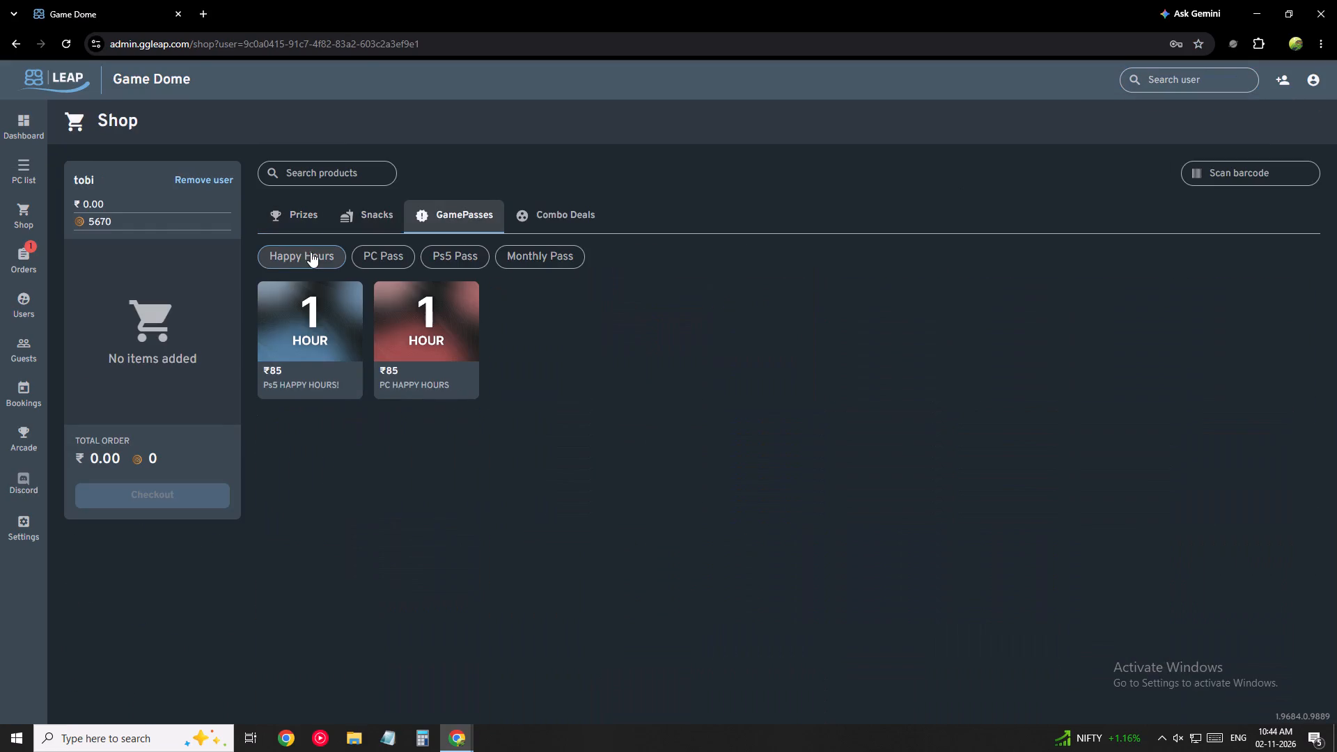
left_click_drag(324, 344, 160, 341)
left_click(153, 498)
Split tobi's payment into ₹50 by credit card and ₹35 in cash, and charge the order.
left_click(419, 394)
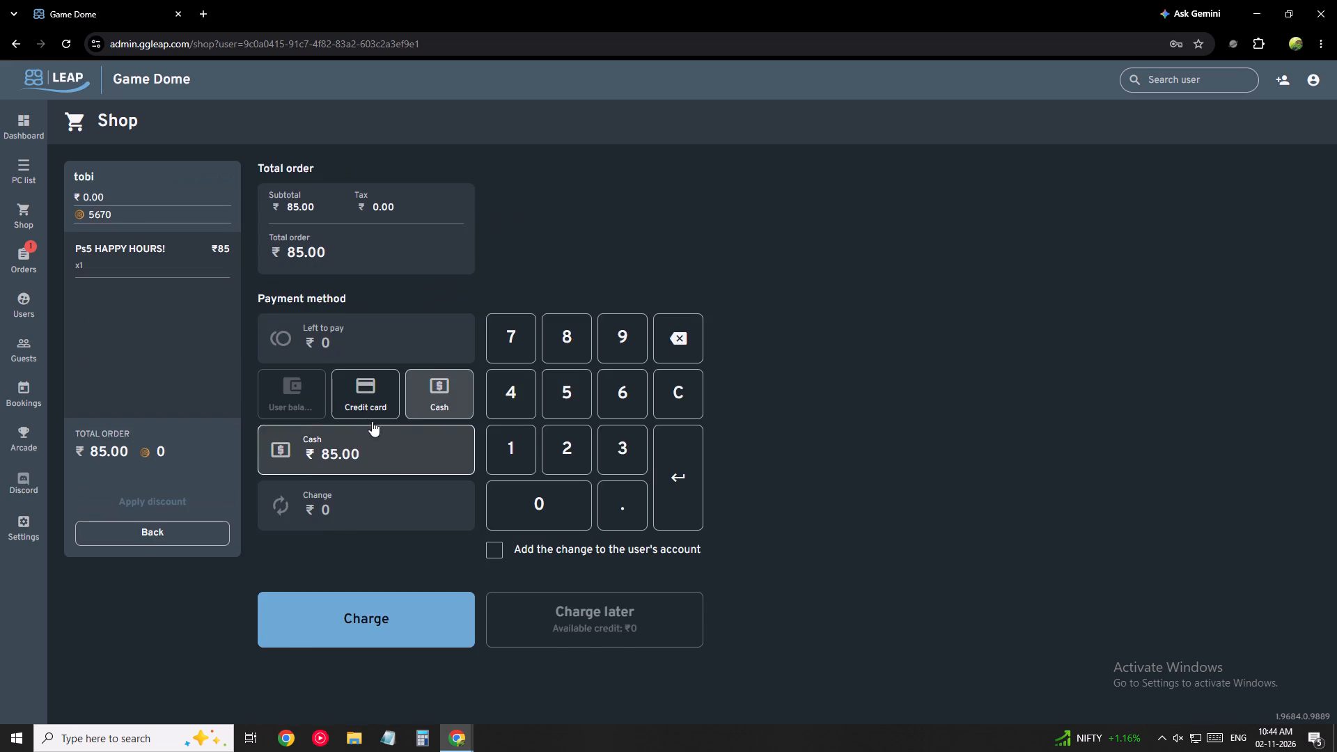
left_click(371, 410)
left_click(560, 393)
left_click(537, 517)
left_click(462, 508)
left_click(617, 439)
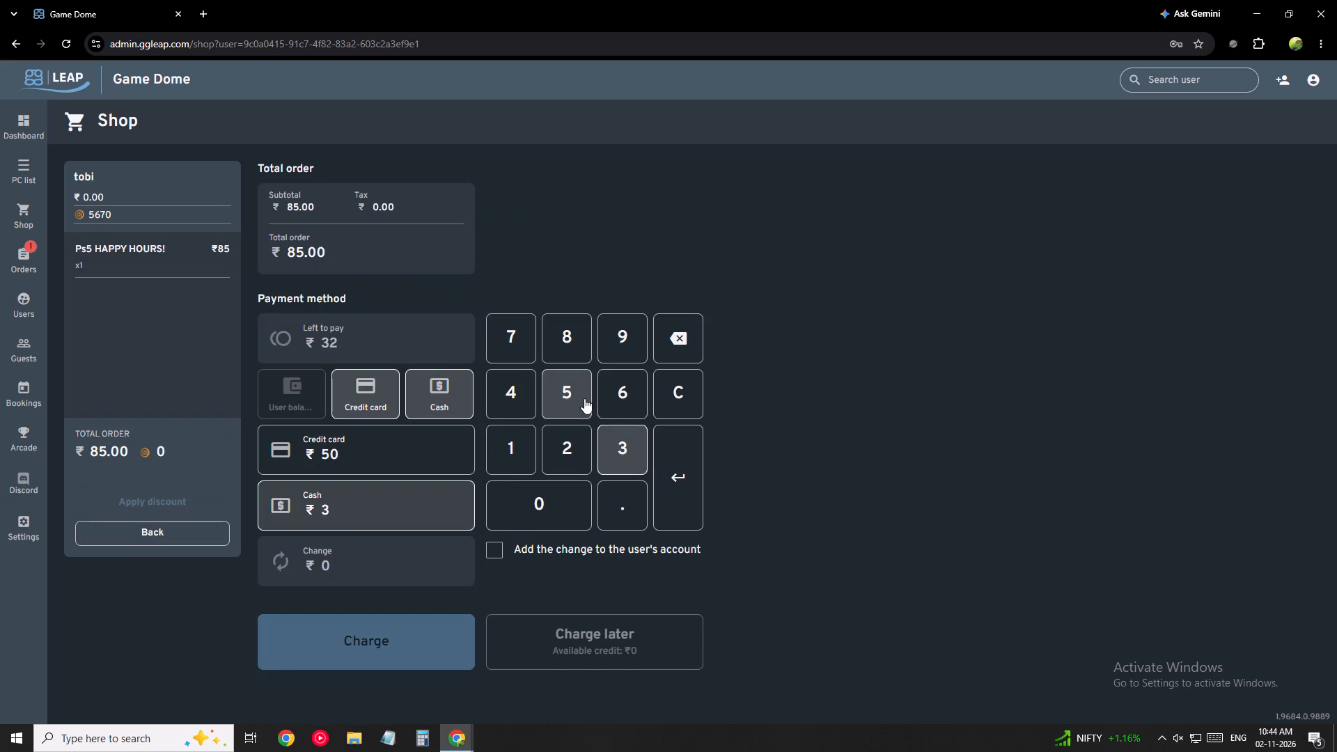
left_click(584, 398)
left_click(542, 517)
left_click(692, 337)
left_click(354, 652)
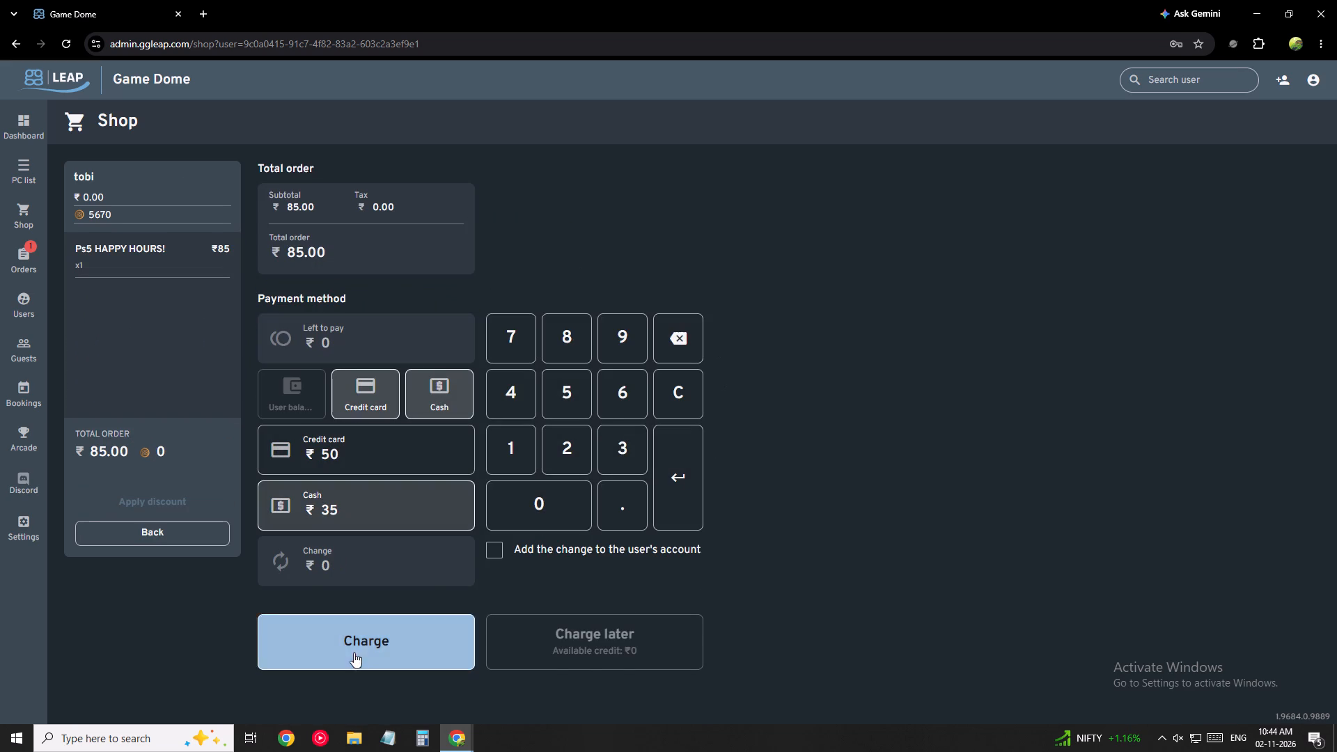
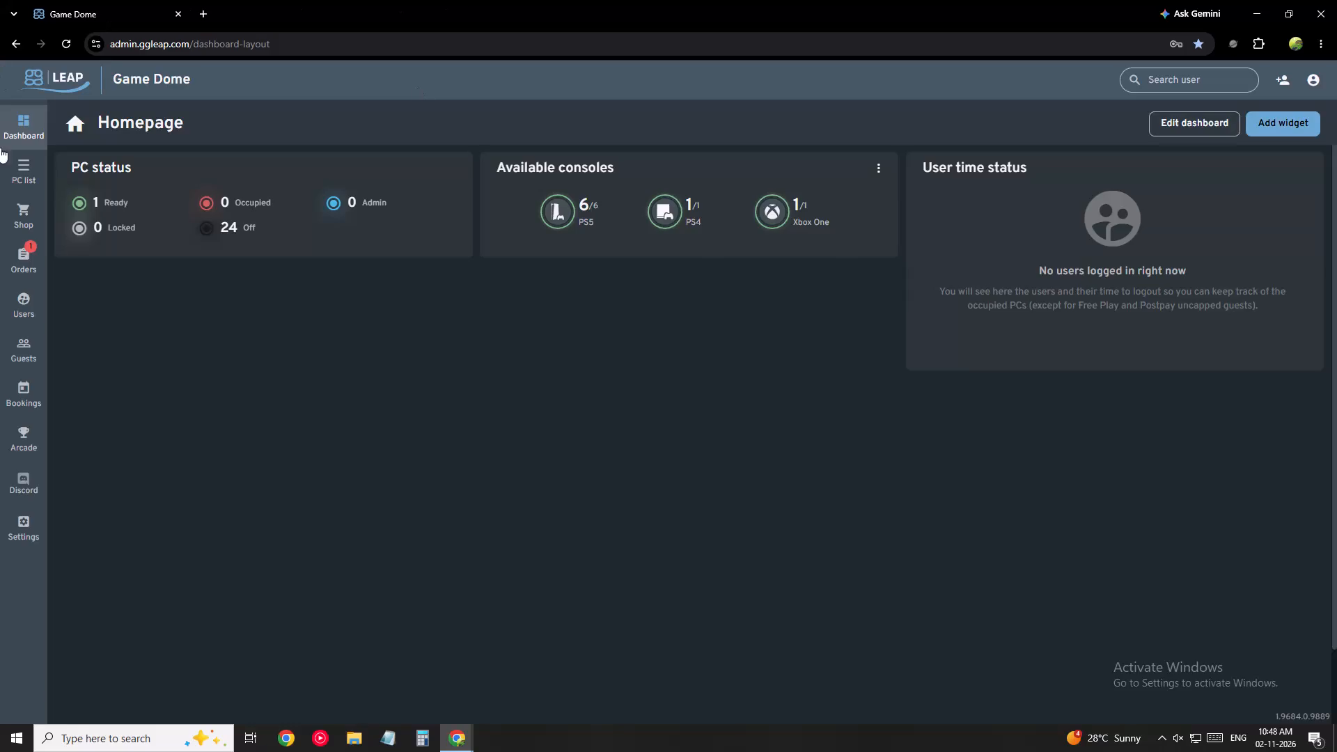
Review the status of all computers and consoles in the PC list.
left_click(8, 175)
scroll(407, 298, "down", 2)
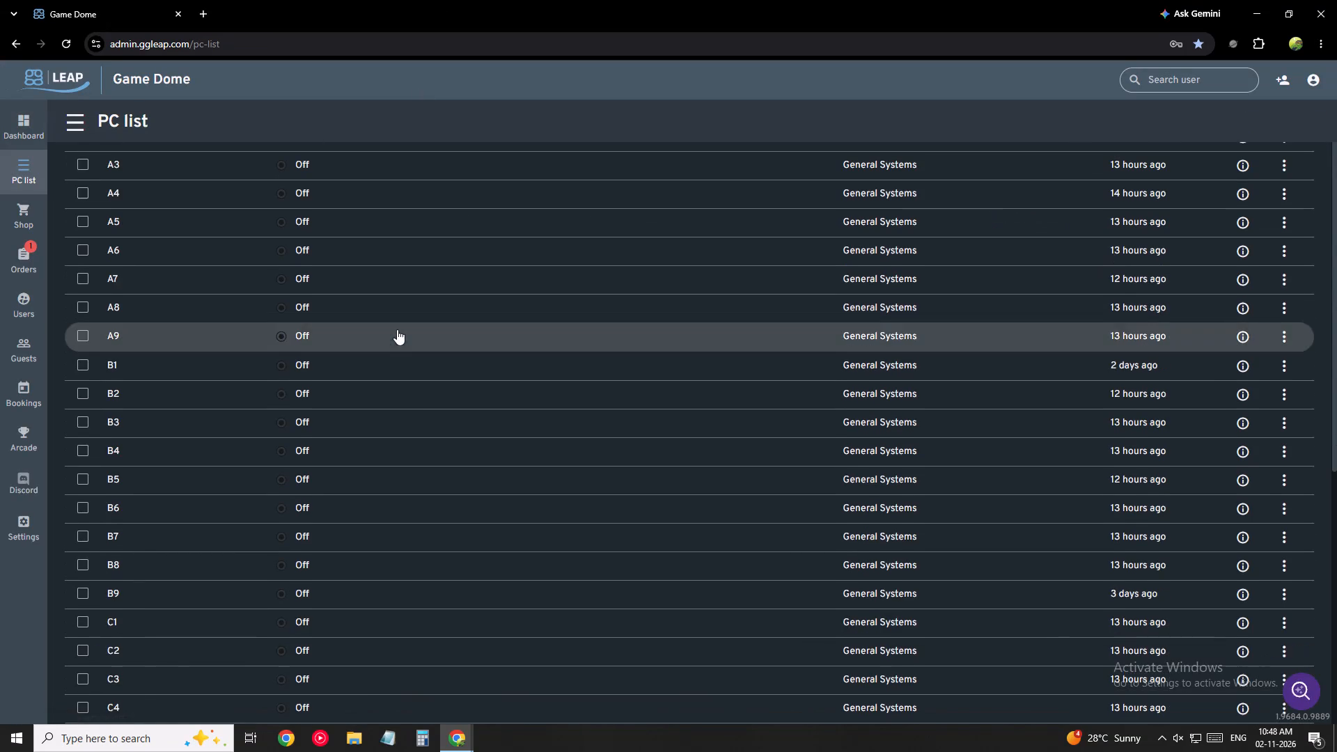
scroll(396, 329, "down", 4)
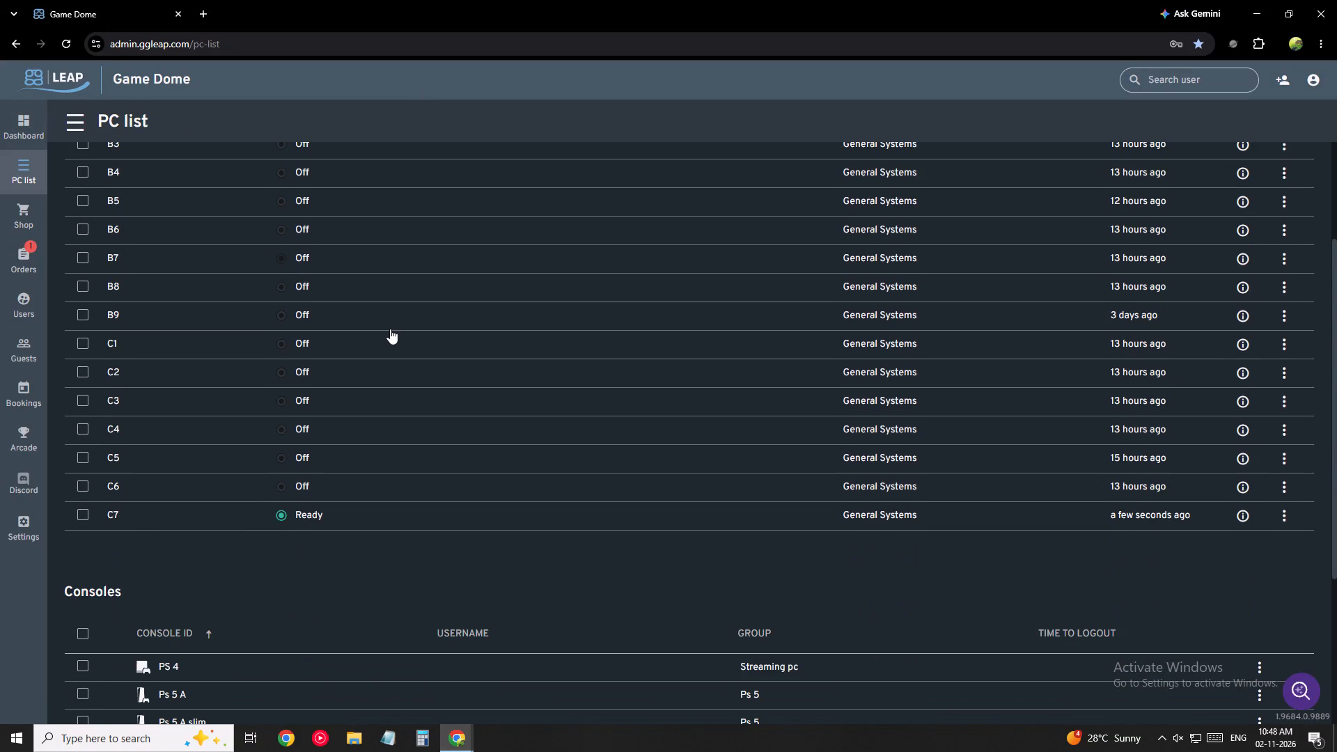
scroll(589, 406, "down", 3)
scroll(588, 407, "up", 1)
scroll(588, 407, "down", 4)
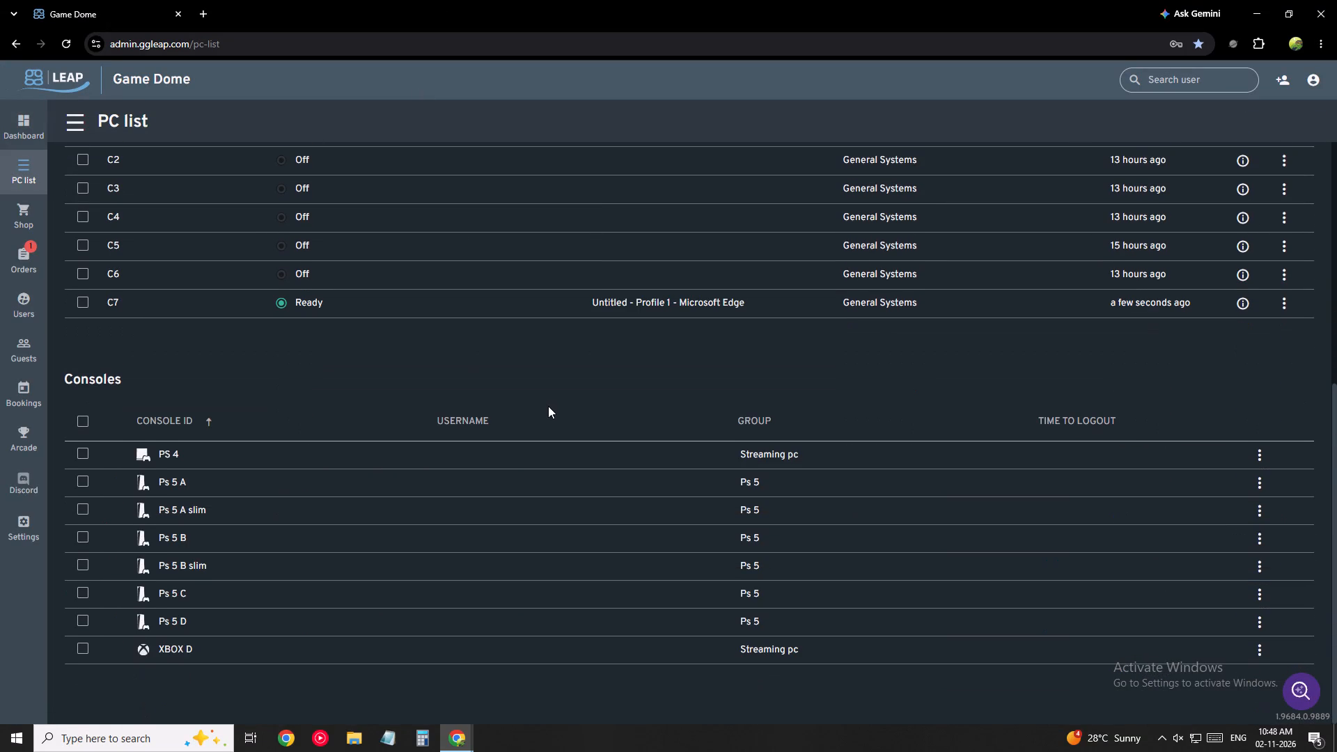
scroll(548, 406, "down", 3)
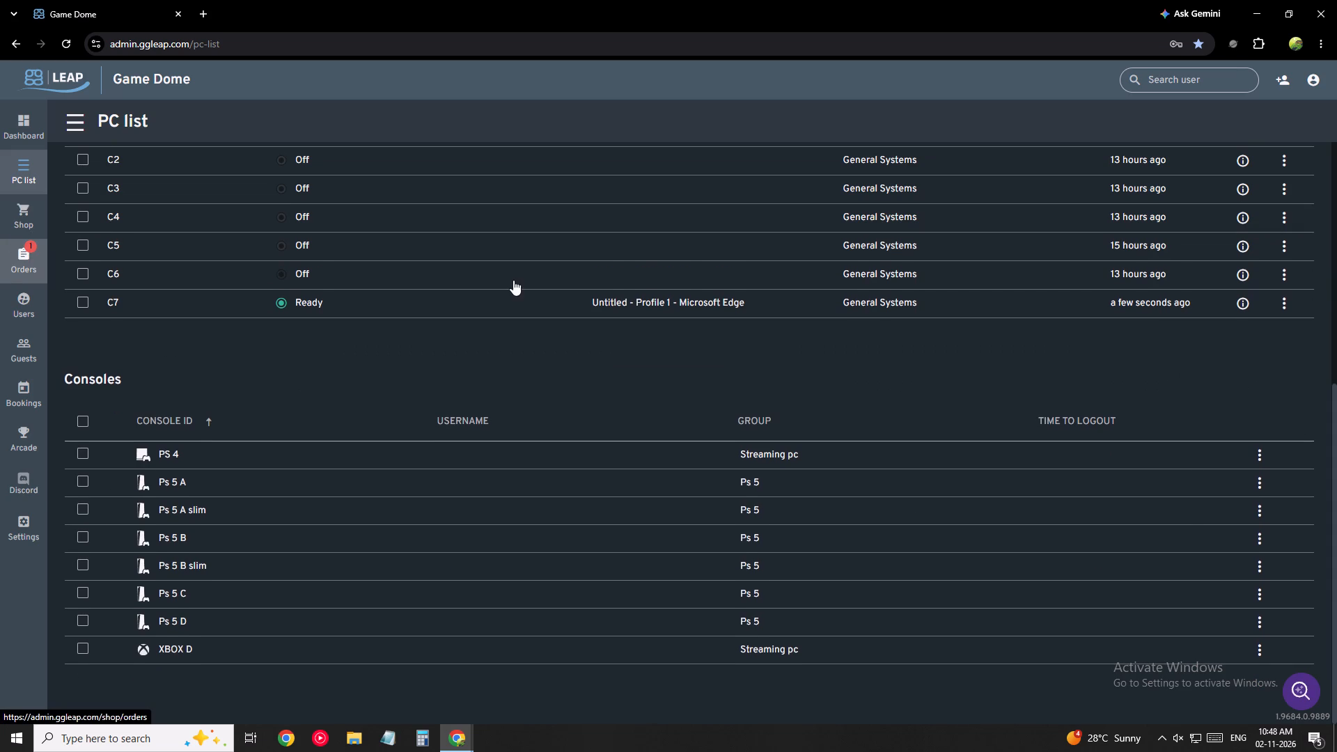
From the order history, copy the usernames of the 11/2/26 orders placed at 10:43 AM and 10:44 AM.
left_click(0, 227)
left_click(9, 266)
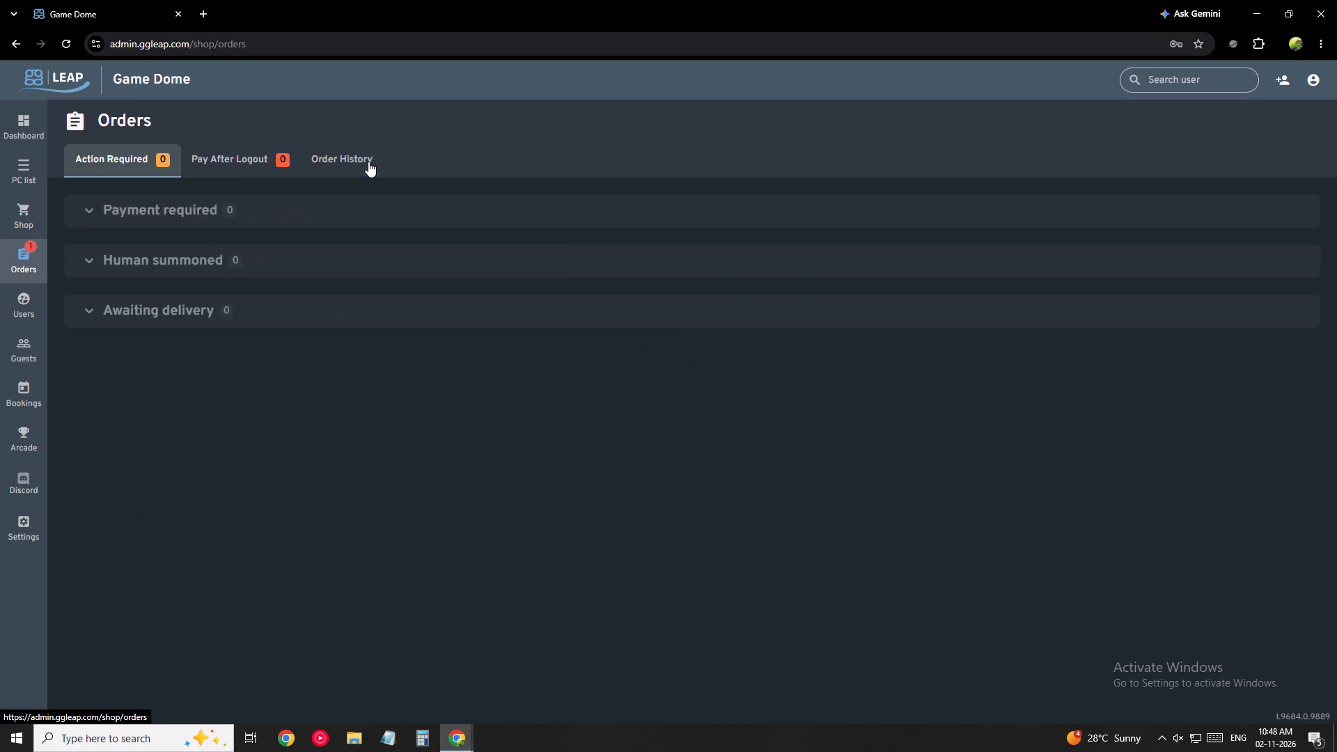
left_click(368, 162)
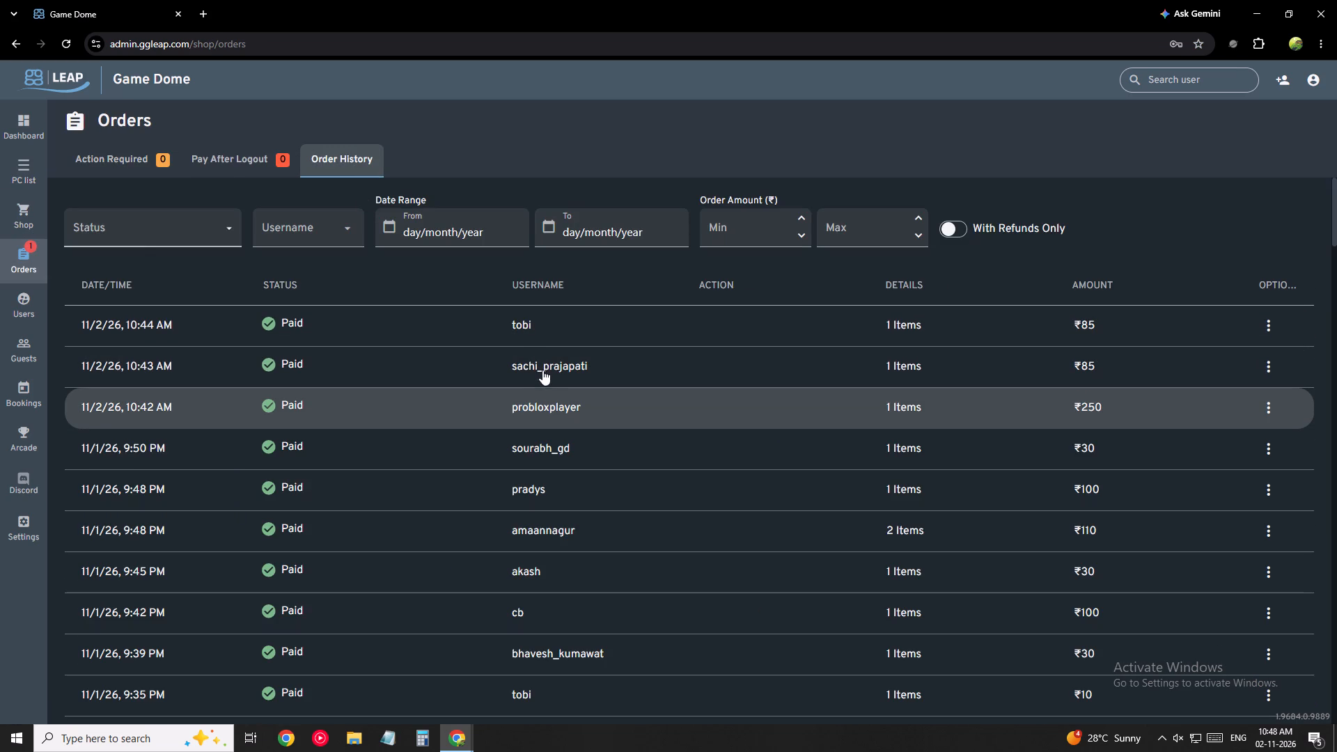
left_click(542, 370)
double_click(90, 183)
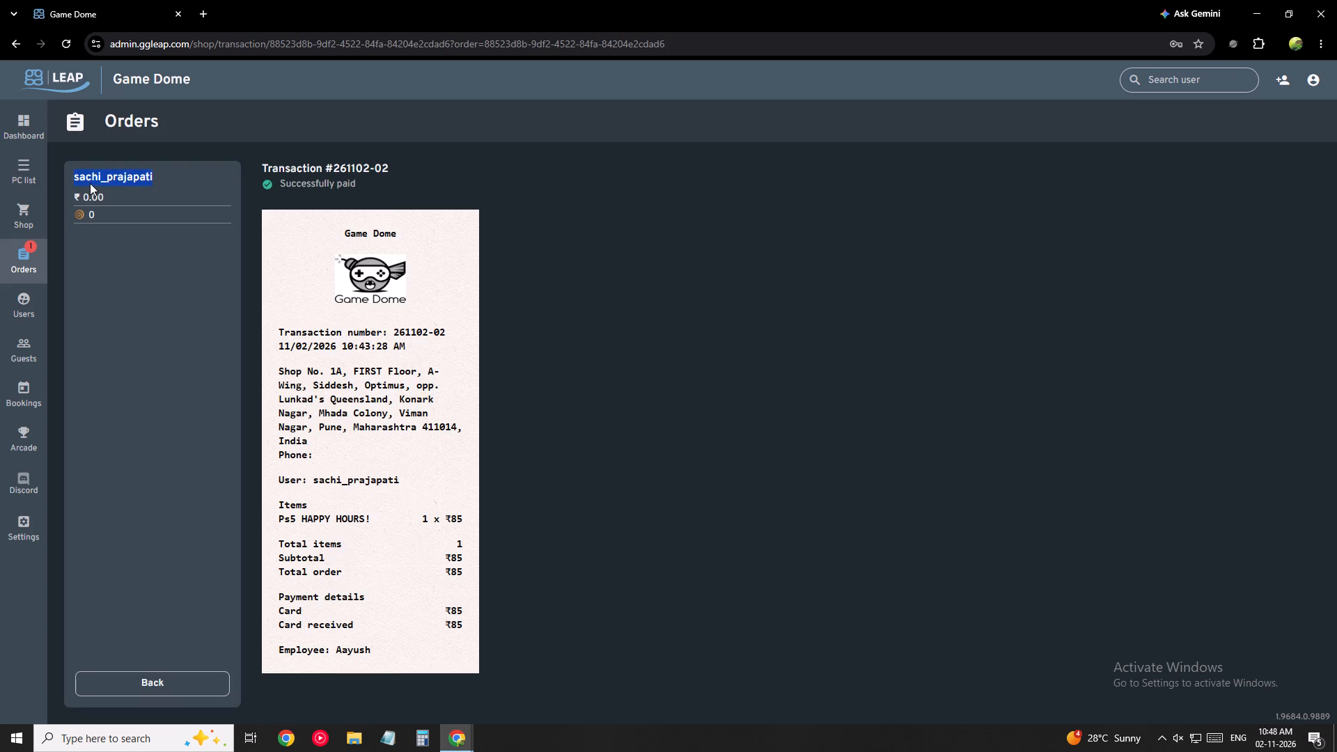
key("ctrl+c")
left_click(155, 696)
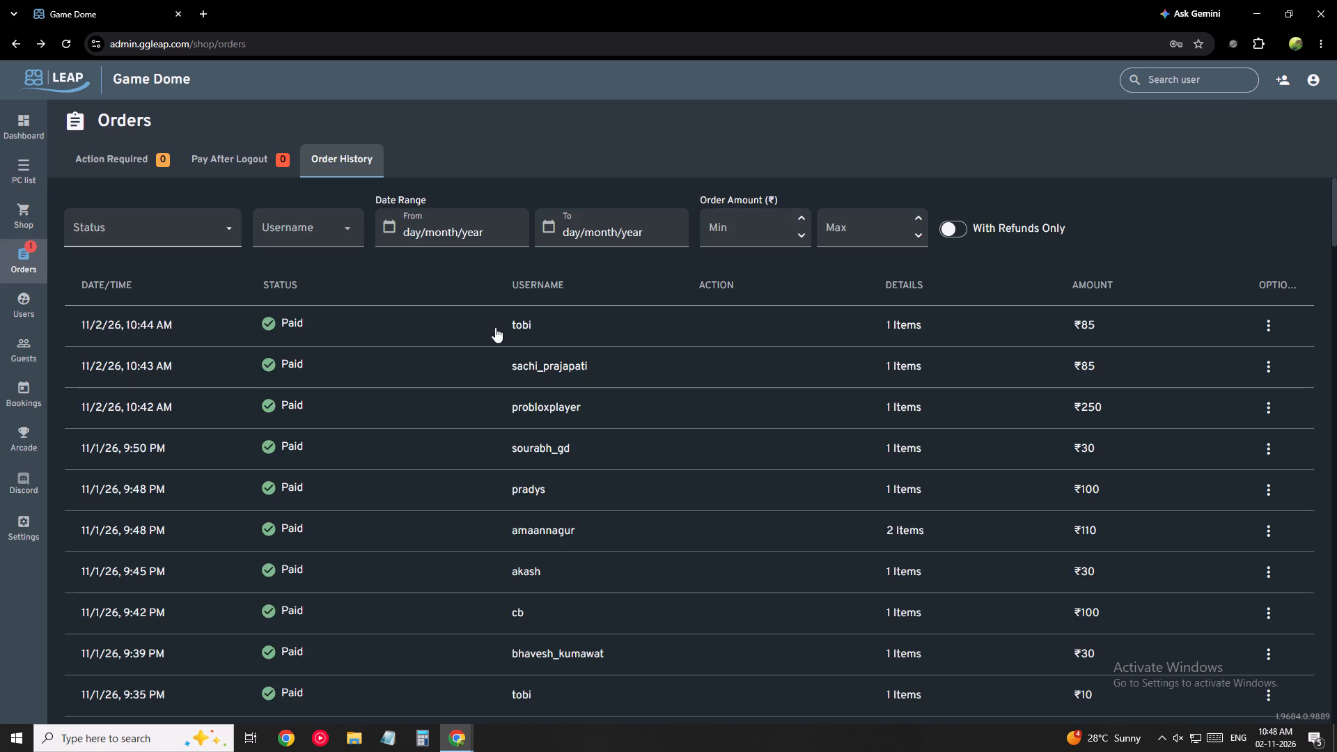
left_click(524, 325)
double_click(72, 175)
key("ctrl+c")
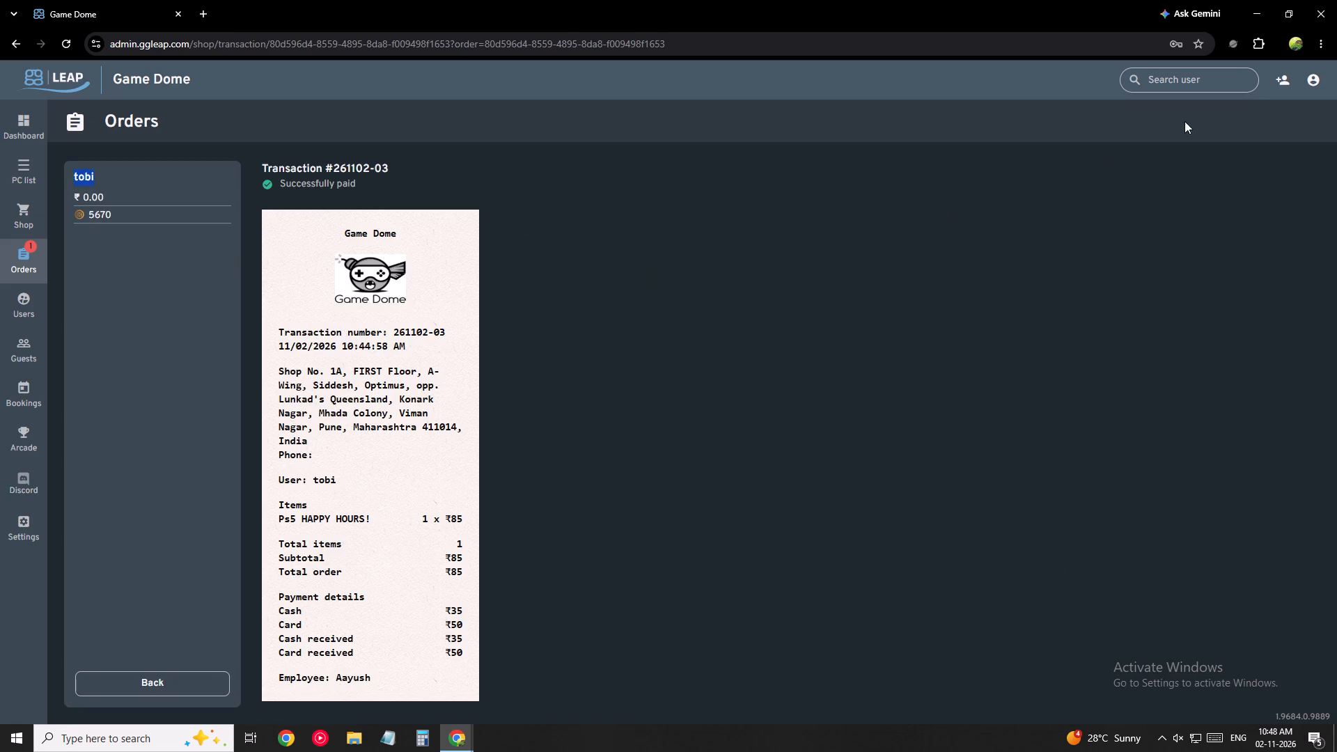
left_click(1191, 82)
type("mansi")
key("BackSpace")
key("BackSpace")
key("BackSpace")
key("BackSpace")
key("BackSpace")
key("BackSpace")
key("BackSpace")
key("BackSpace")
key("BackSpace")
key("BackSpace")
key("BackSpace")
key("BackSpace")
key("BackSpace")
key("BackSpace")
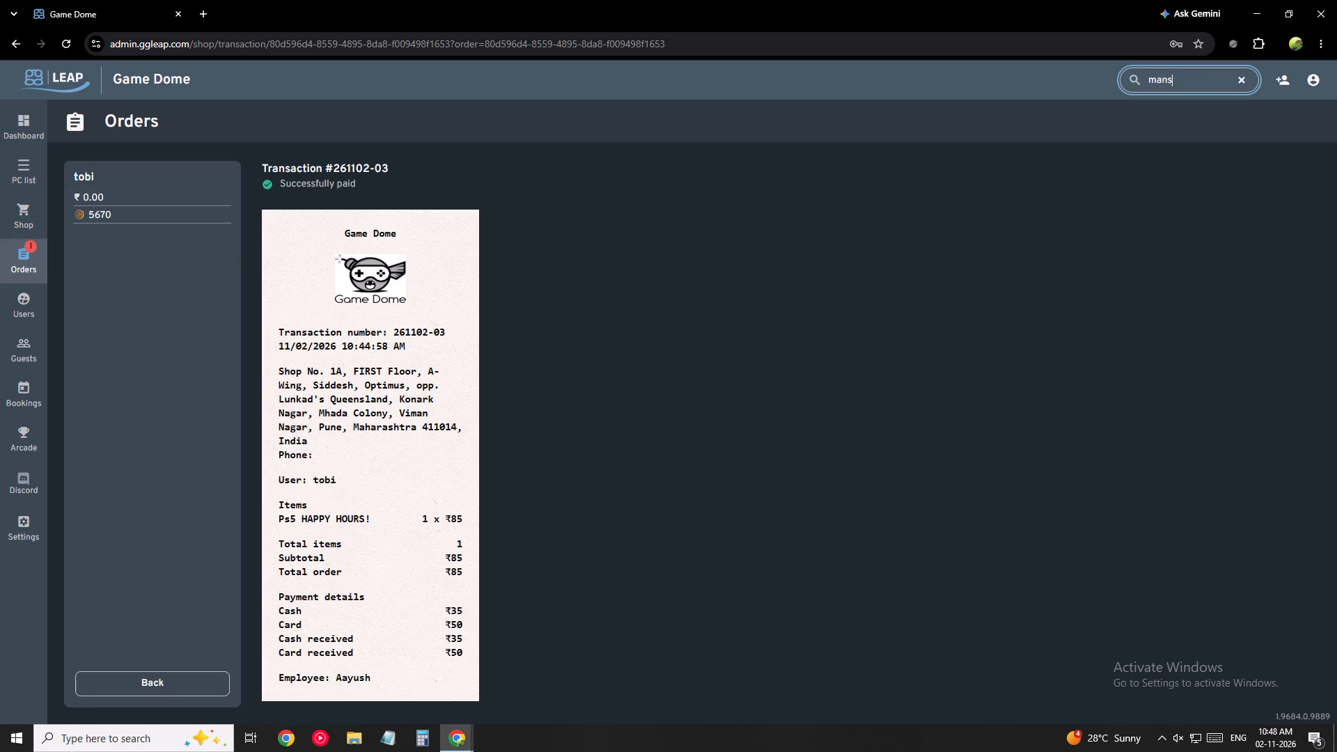
type("aayushi")
left_click(1272, 110)
left_click(1288, 110)
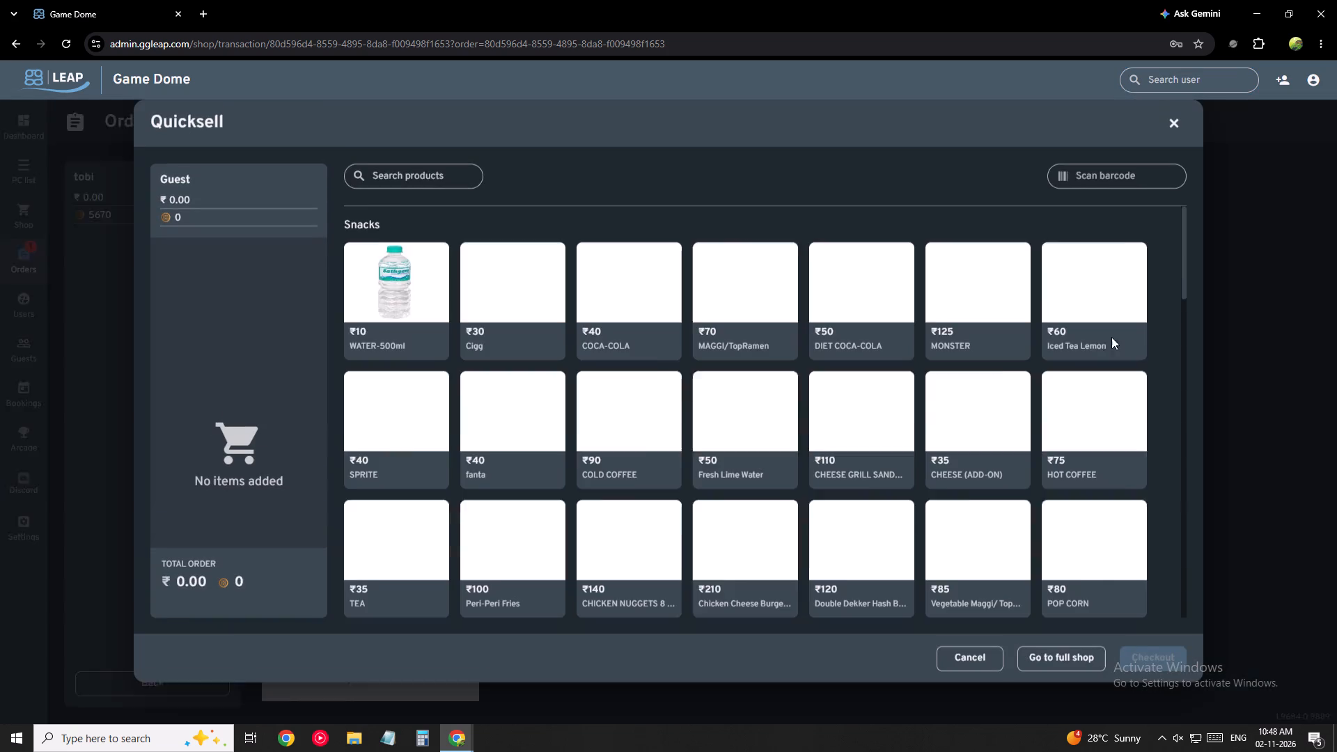
left_click(1047, 660)
left_click(372, 221)
left_click(476, 222)
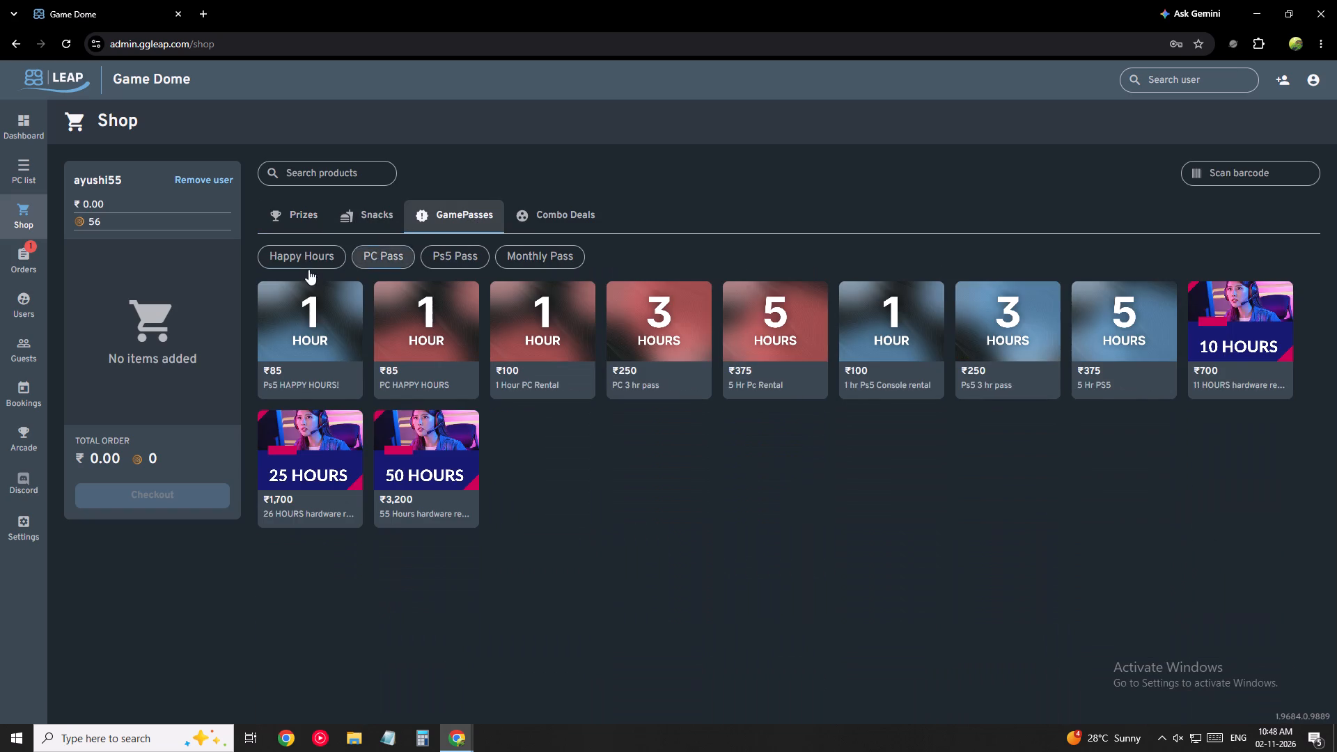
left_click(313, 256)
left_click_drag(306, 340, 109, 311)
left_click(136, 501)
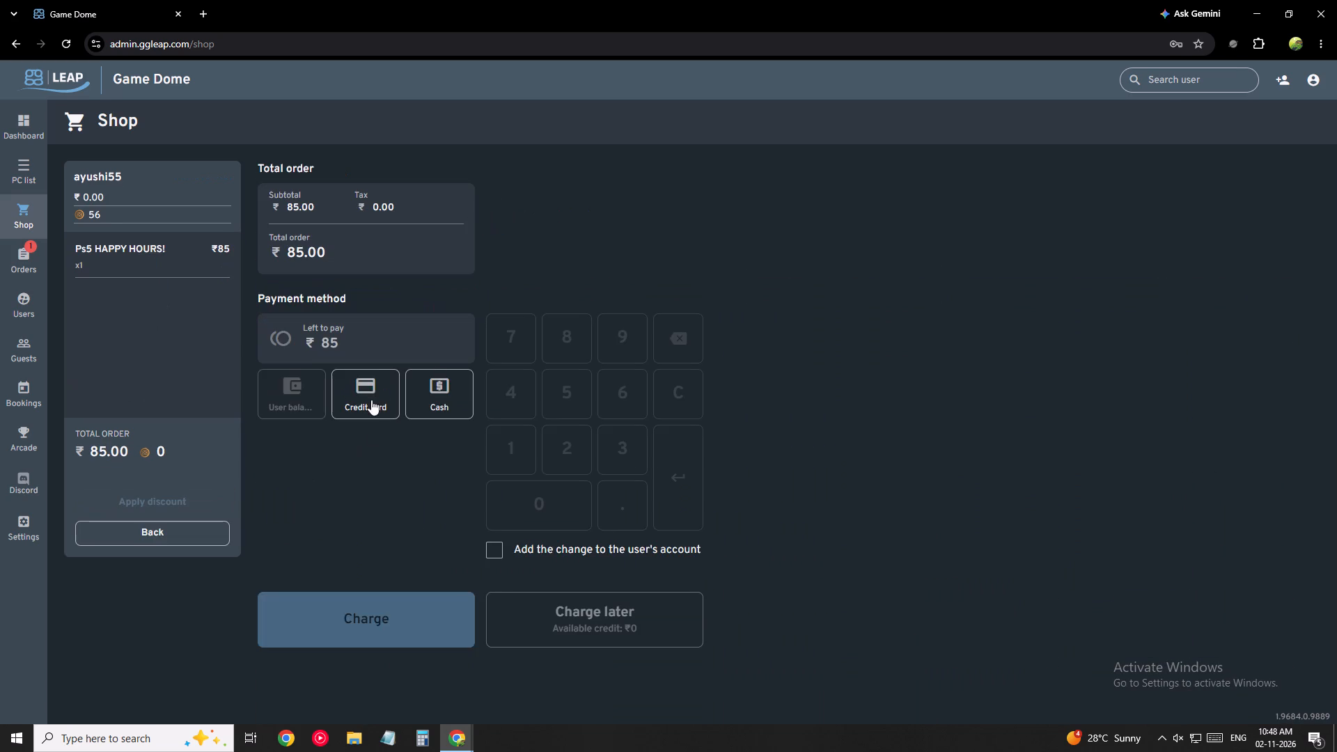
left_click(371, 398)
left_click(379, 597)
left_click(0, 260)
left_click(304, 159)
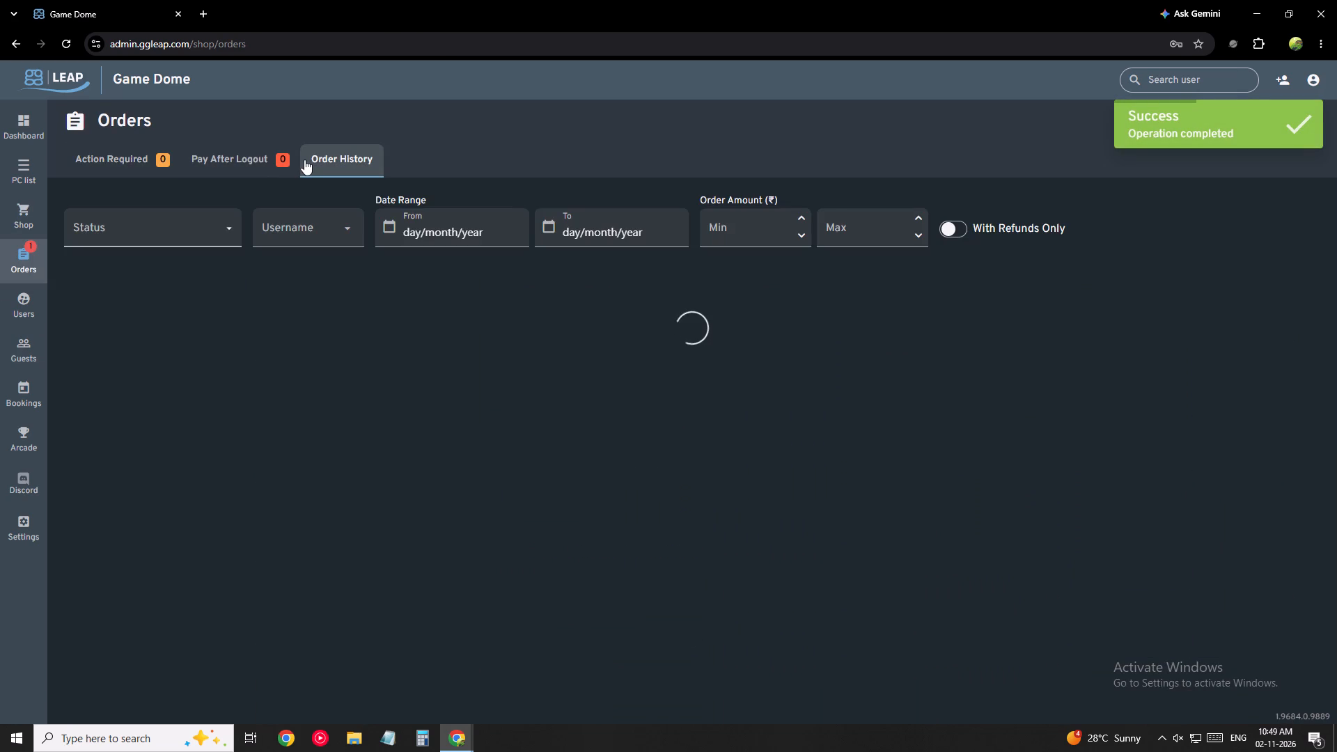
left_click(545, 321)
double_click(86, 183)
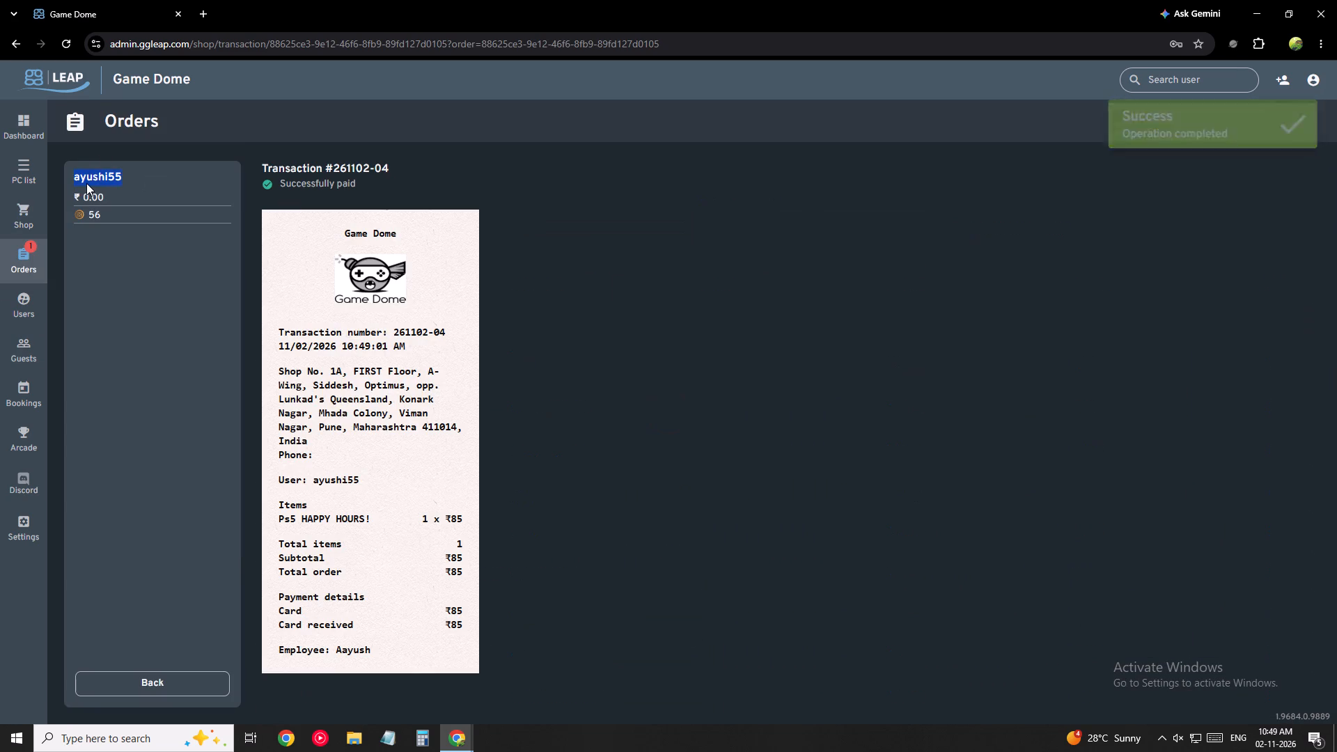
key("ctrl+c")
left_click(6, 167)
scroll(191, 309, "down", 12)
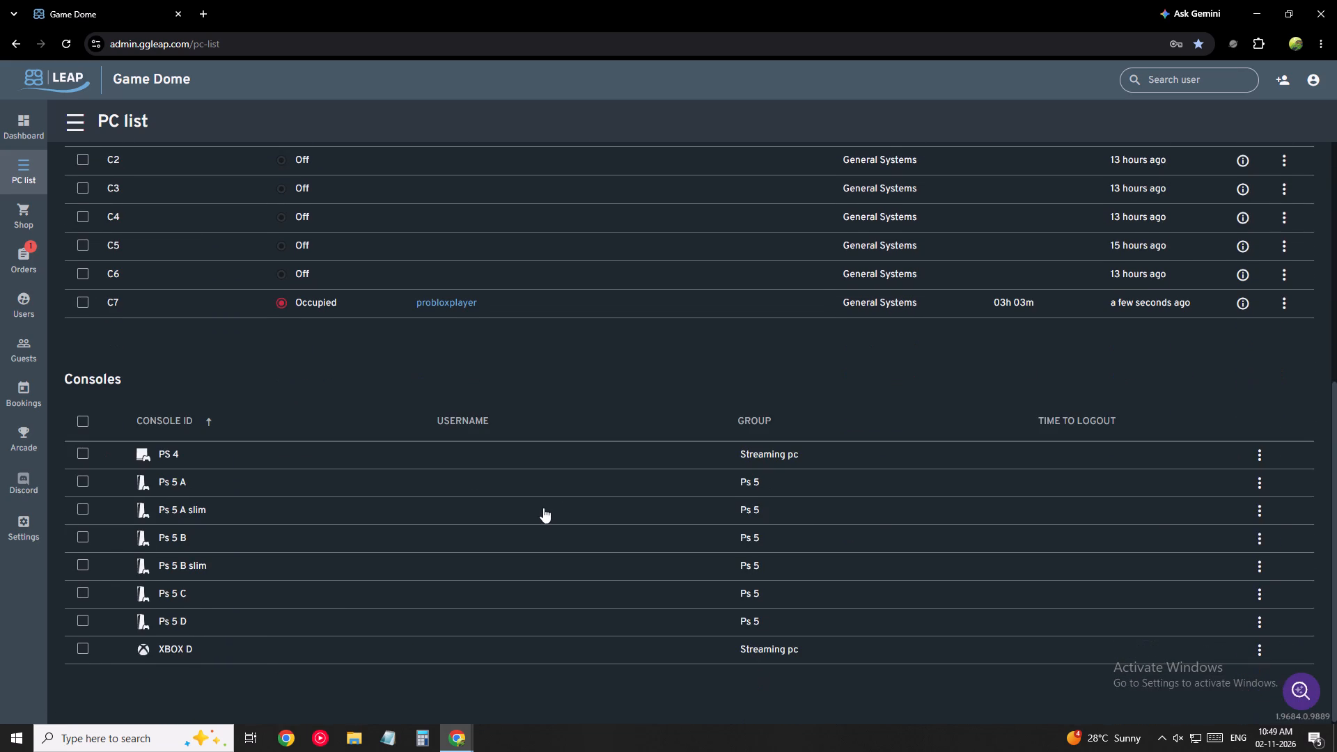
scroll(543, 508, "down", 4)
left_click(1253, 535)
left_click(1261, 489)
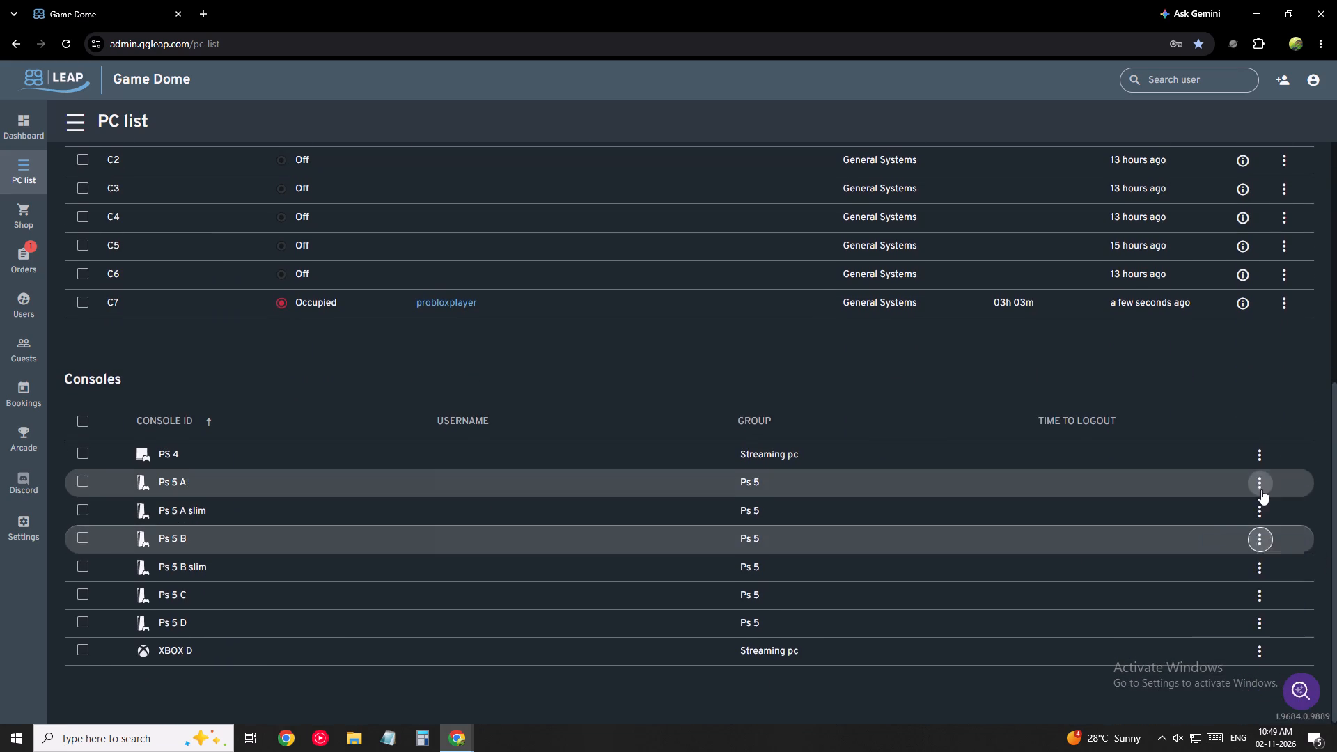
left_click(1270, 491)
left_click(582, 377)
key("ctrl+b")
key("ctrl+v")
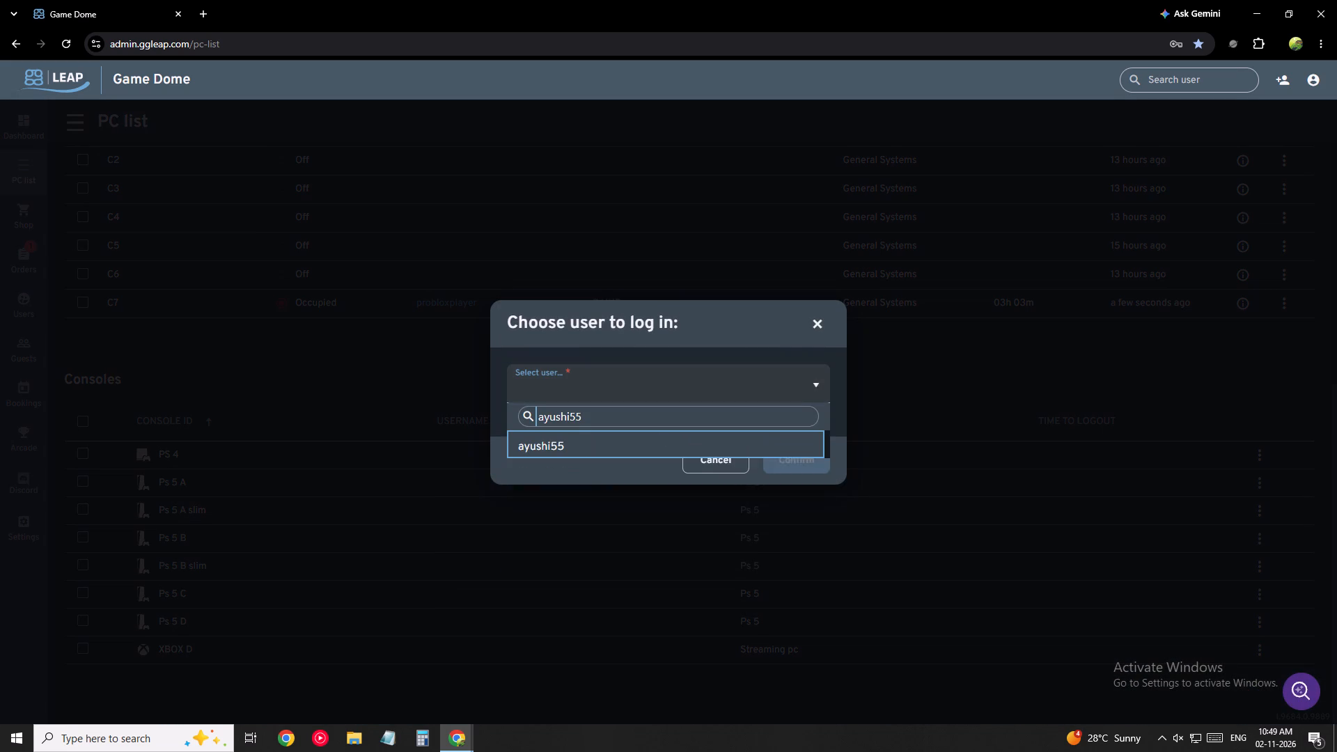
left_click(670, 434)
left_click(771, 453)
Add the customer of the 10:43 AM order as a second user on console Ps 5 A, using the copied username.
left_click(1264, 483)
left_click(1280, 544)
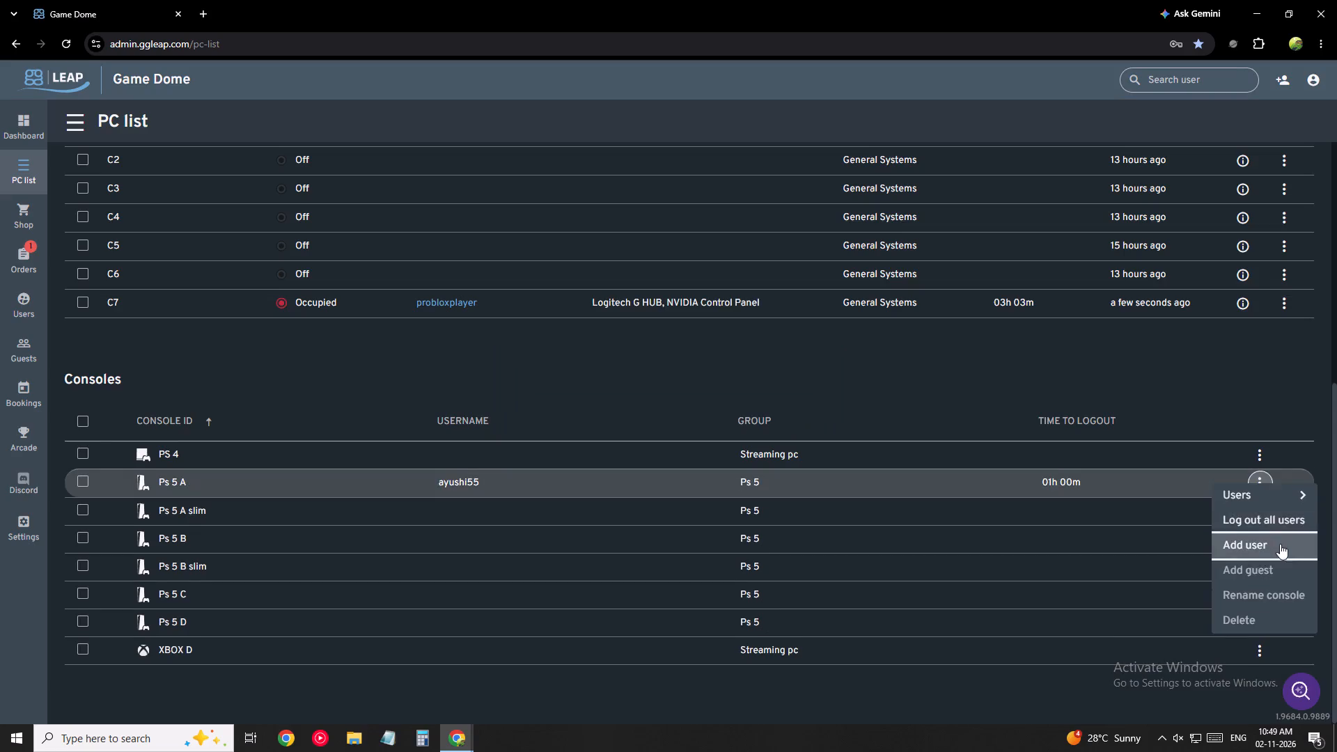
left_click(588, 389)
key("super+v")
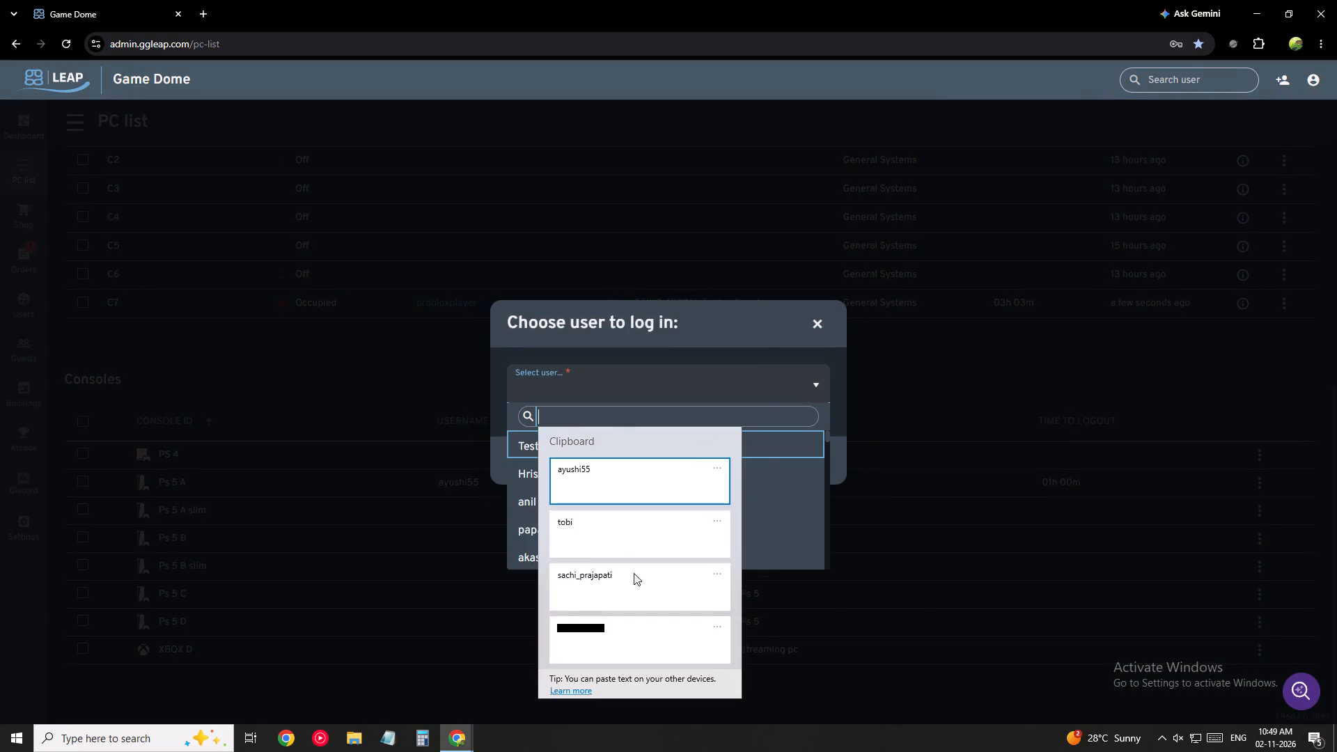
left_click(634, 573)
key("ctrl+v")
left_click(634, 418)
left_click(666, 428)
left_click(742, 447)
left_click(805, 465)
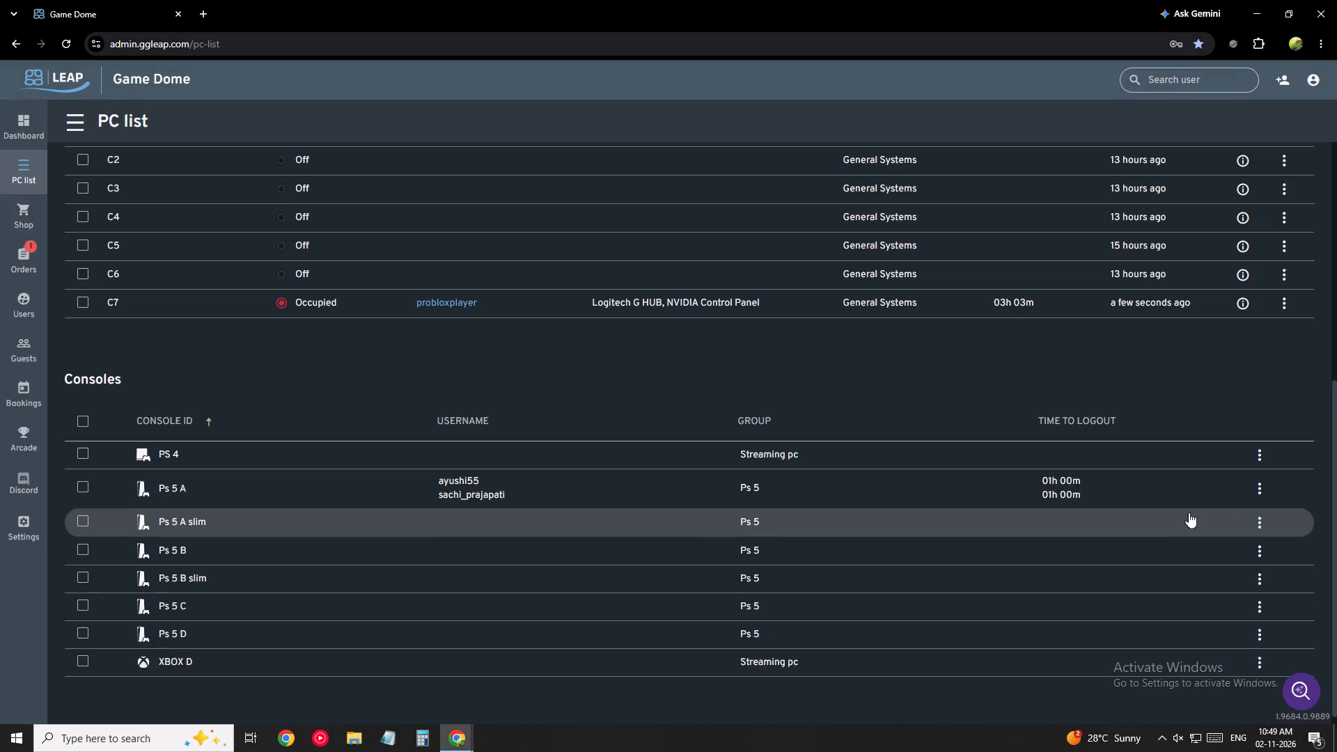
Log tobi in to console Ps 5 A slim, using the copied username.
left_click(1258, 515)
left_click(1295, 530)
left_click(577, 380)
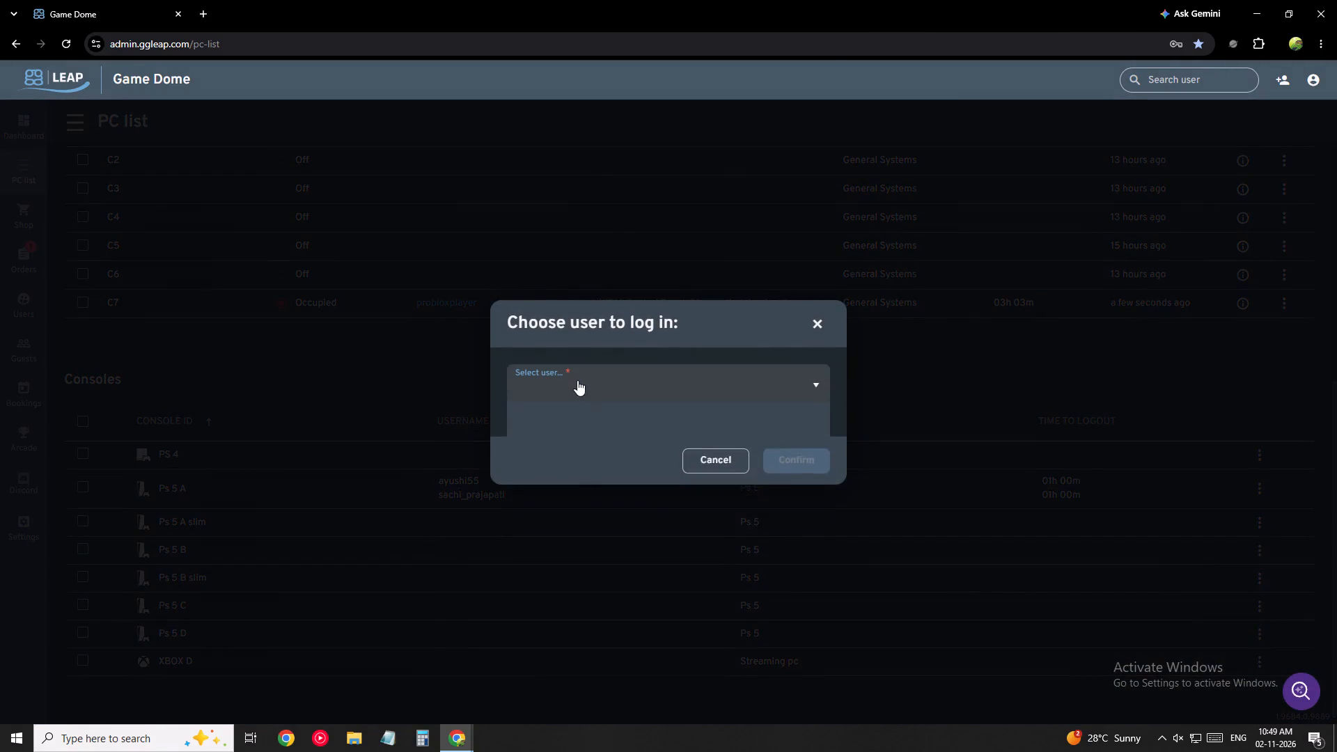
key("super+v")
left_click(592, 524)
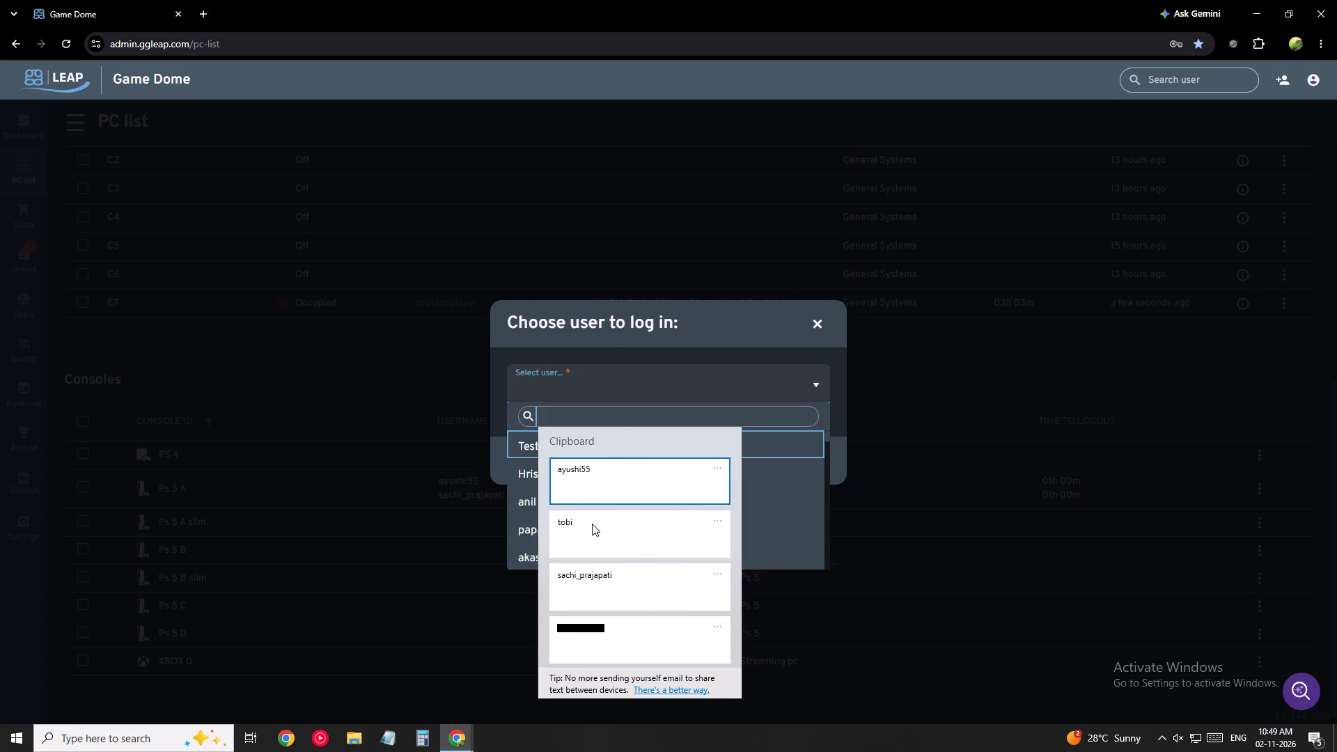
key("ctrl+v")
left_click(614, 415)
left_click(666, 439)
left_click(759, 454)
left_click(768, 455)
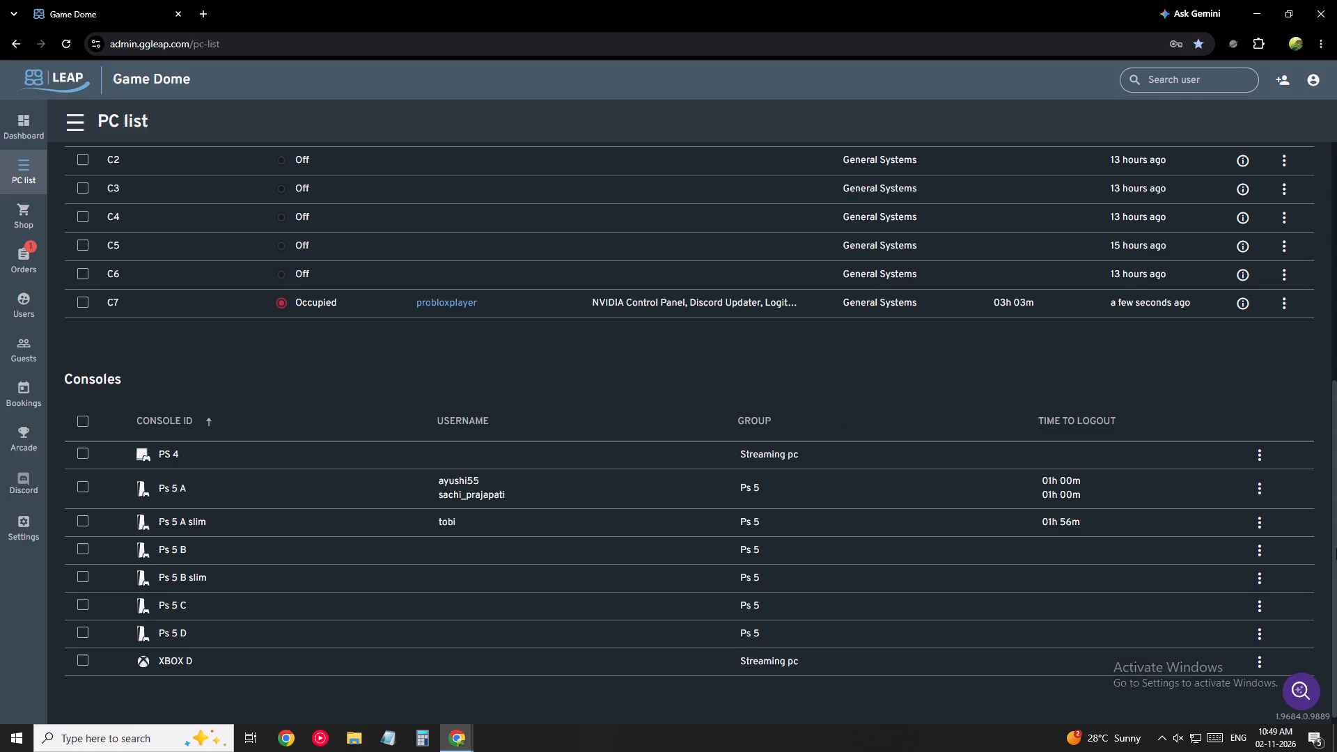
Search for teddy and add that account as a second user on console Ps 5 A slim.
left_click(1266, 523)
left_click(1278, 585)
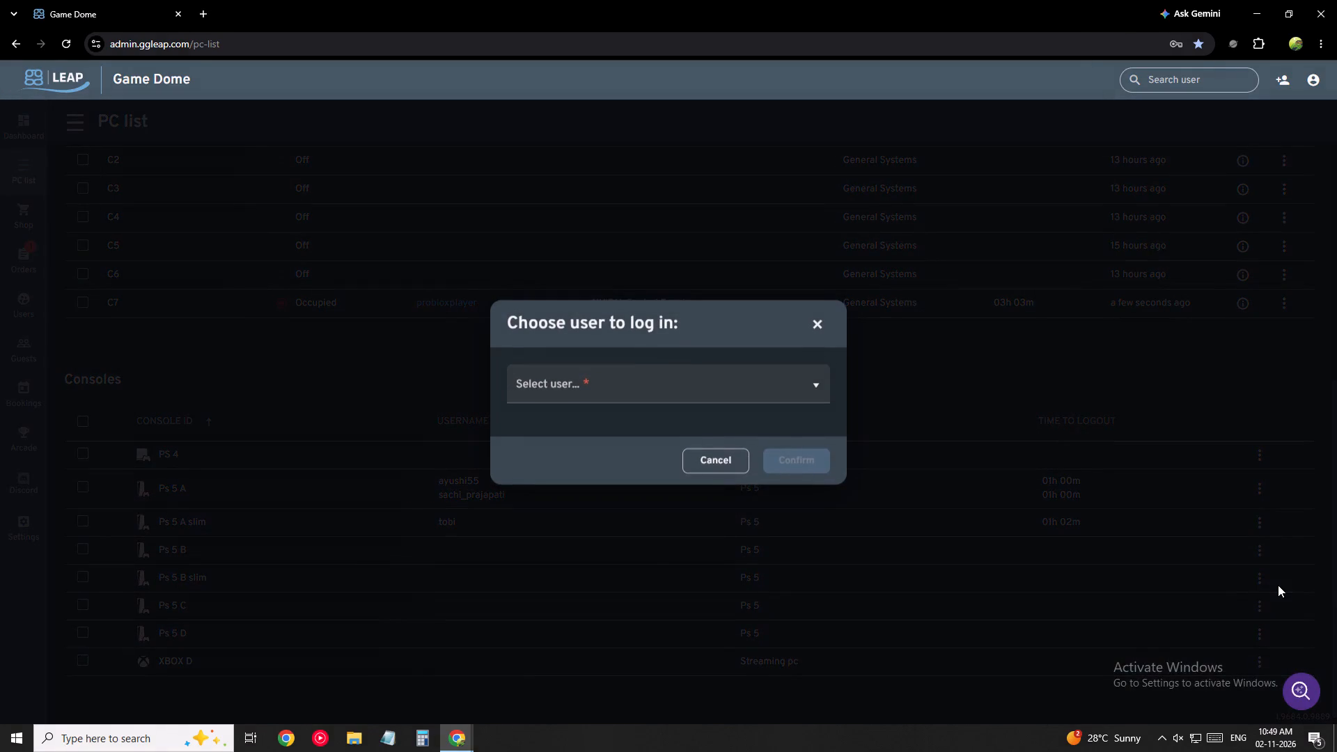
type("te")
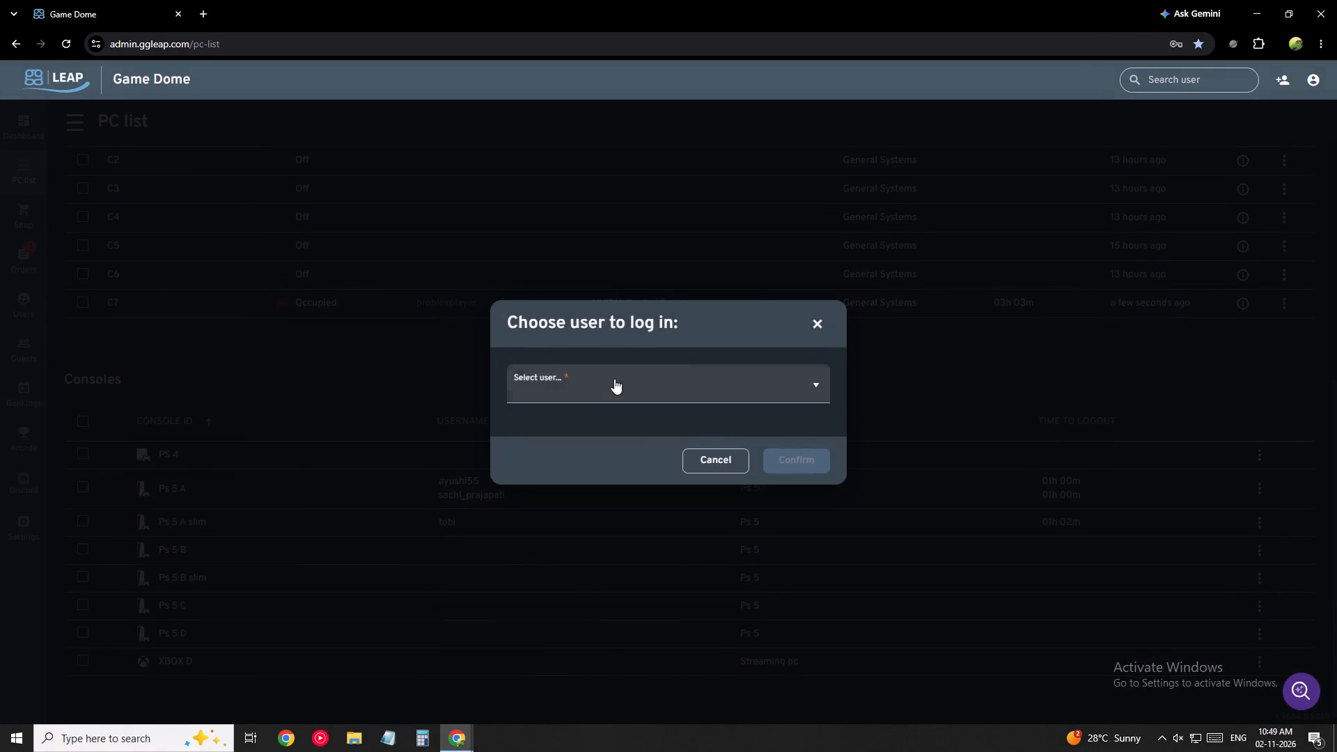
left_click(614, 379)
type("teddy")
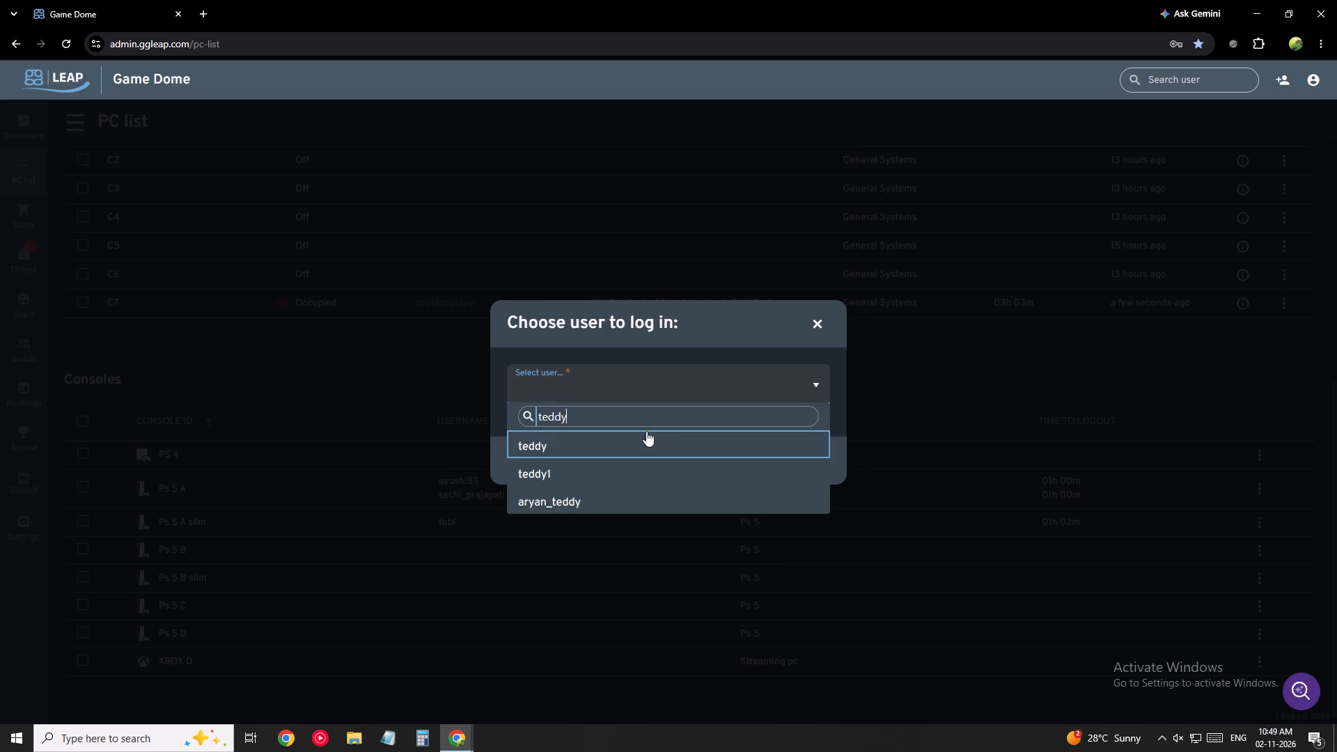
left_click(646, 431)
left_click(786, 455)
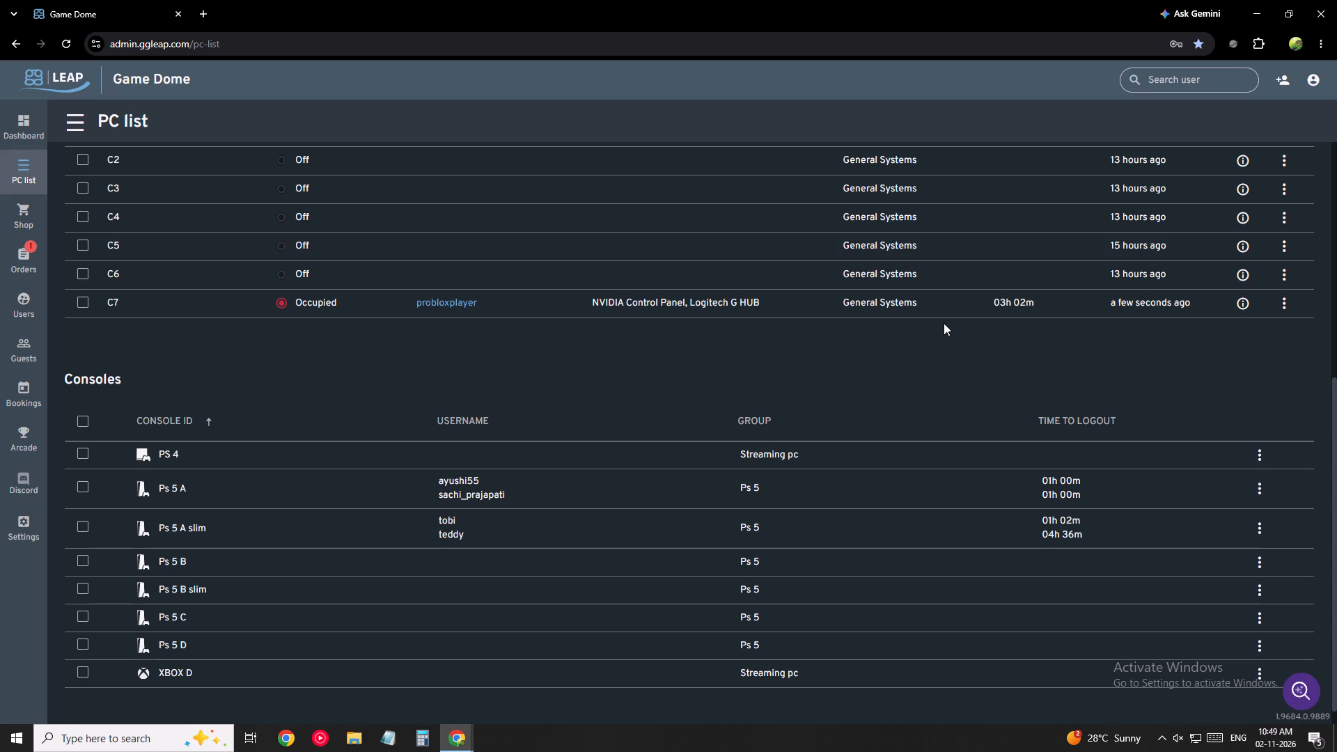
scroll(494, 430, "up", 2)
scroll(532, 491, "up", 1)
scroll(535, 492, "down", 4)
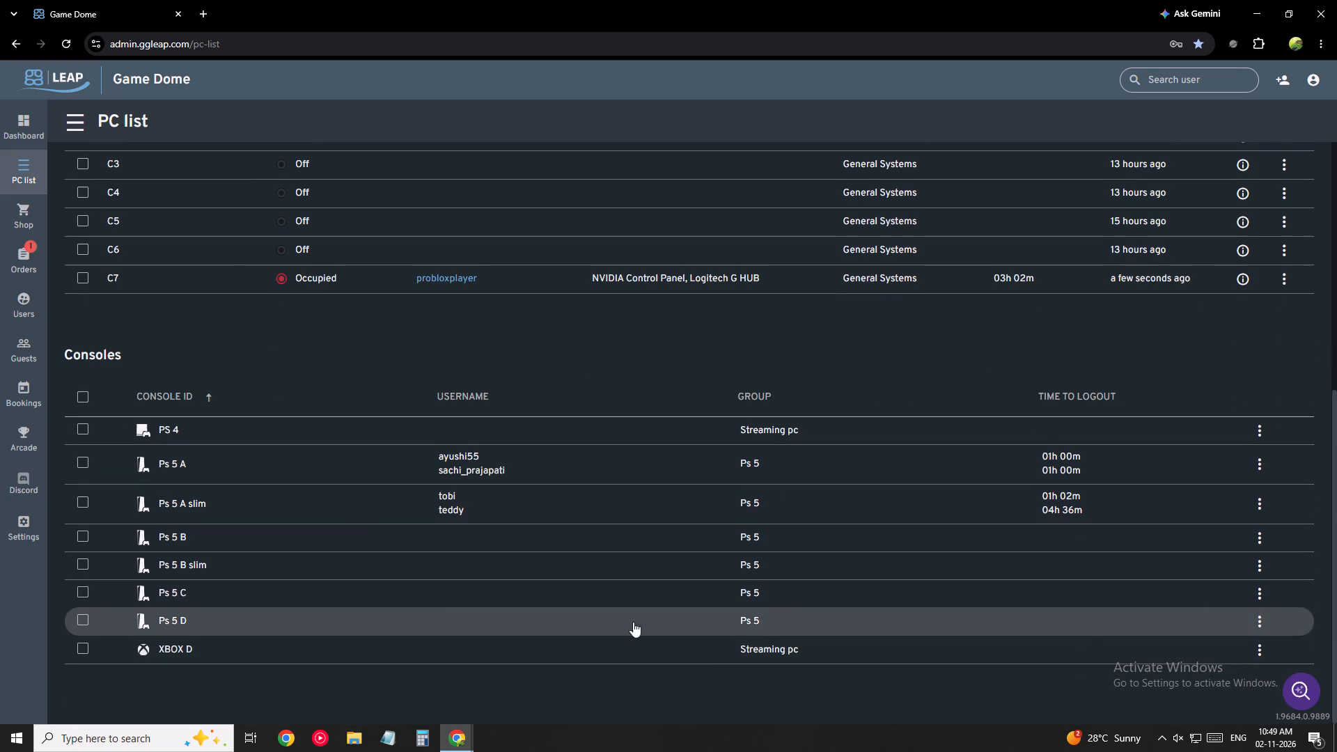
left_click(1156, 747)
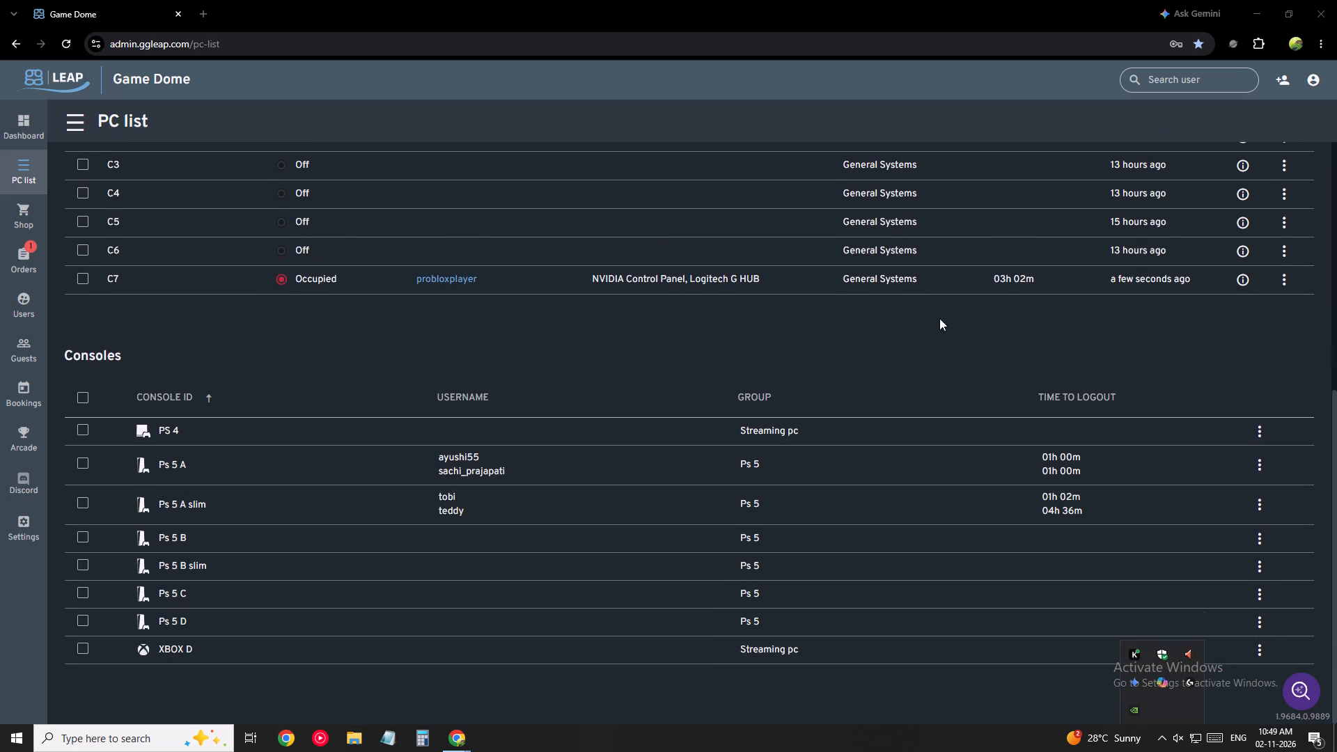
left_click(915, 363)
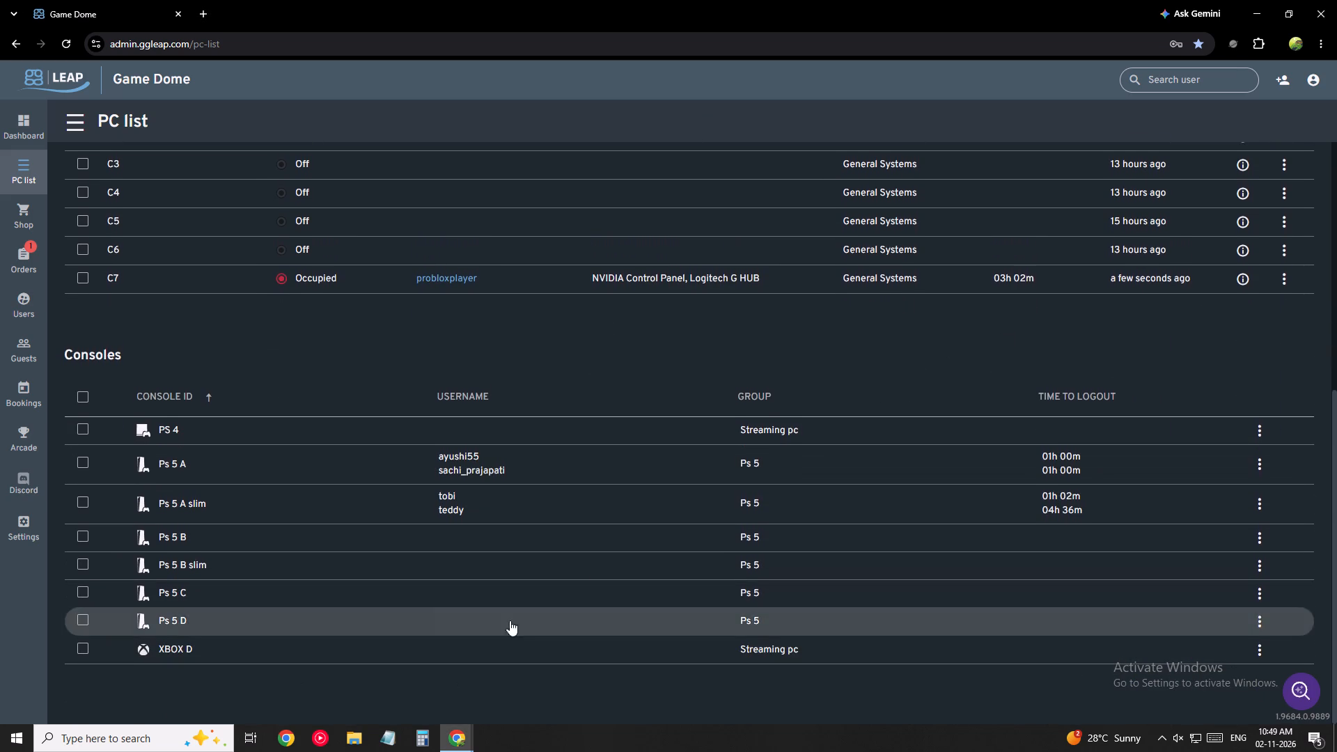
Check the GD VIMAN MNAGAR daily expense sheet, return to ggLeap's PC list and look over the computers.
left_click(446, 751)
left_click(524, 652)
left_click(448, 751)
left_click(406, 675)
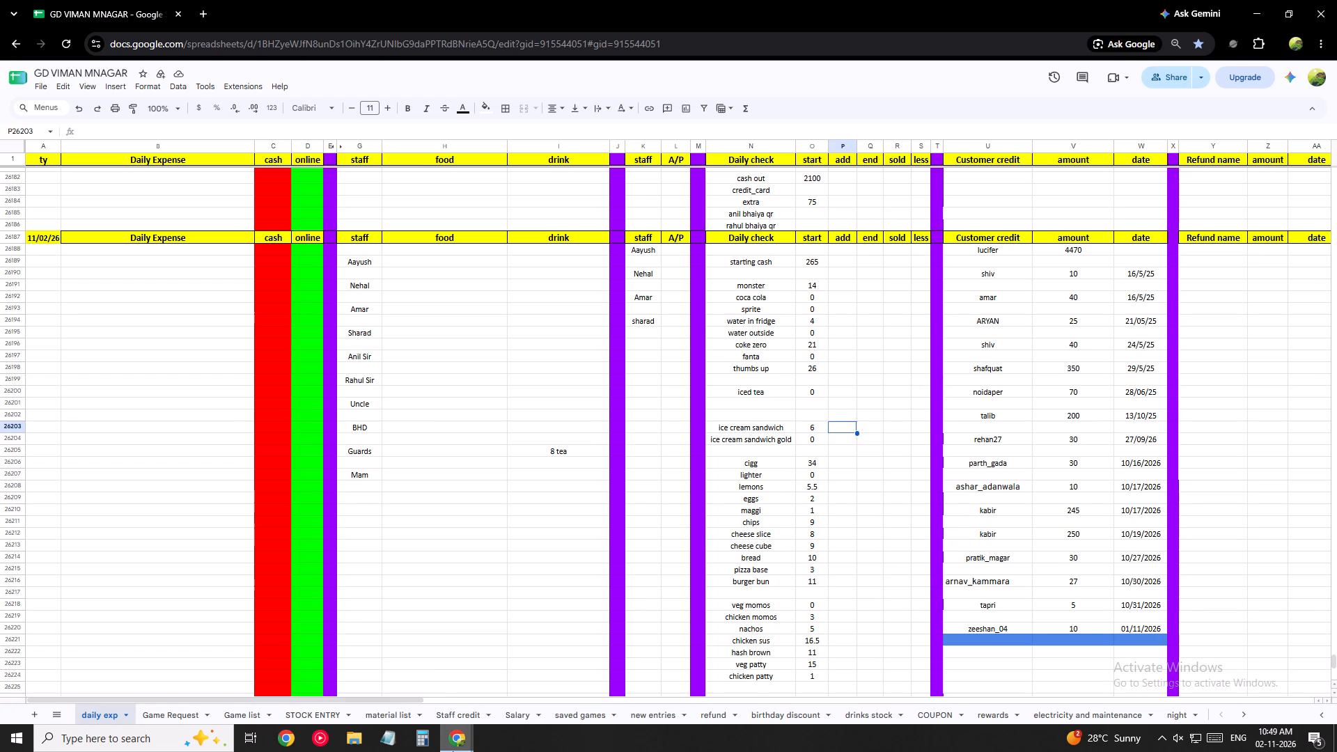
left_click(453, 751)
left_click(460, 703)
left_click(462, 737)
left_click(517, 620)
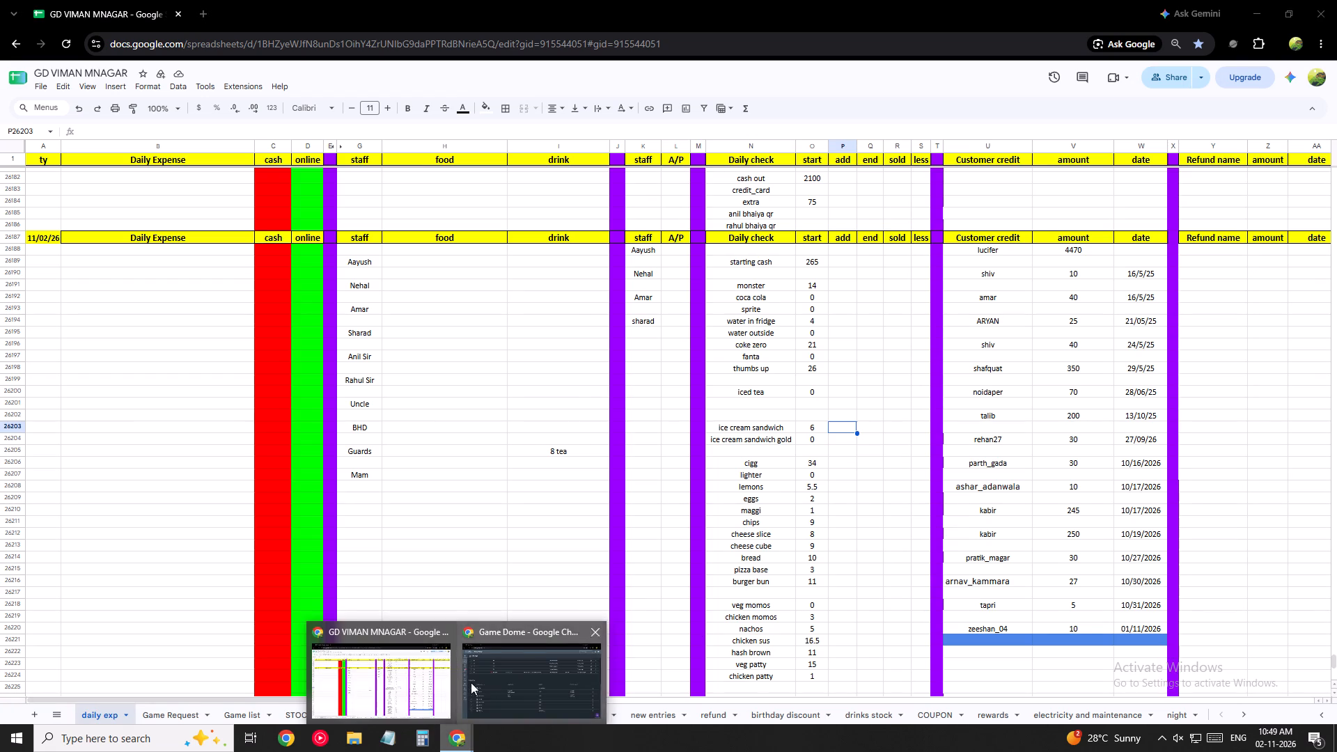
left_click(500, 680)
scroll(561, 352, "up", 6)
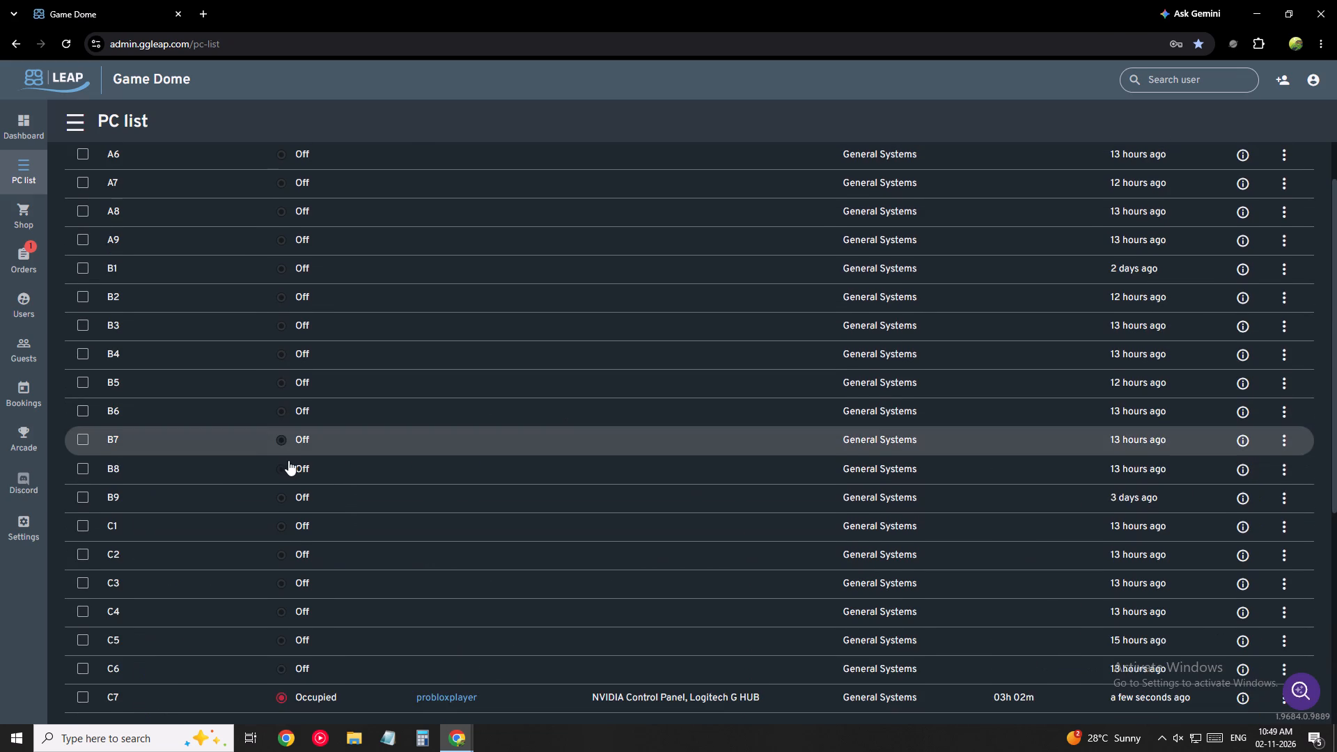
scroll(297, 460, "up", 5)
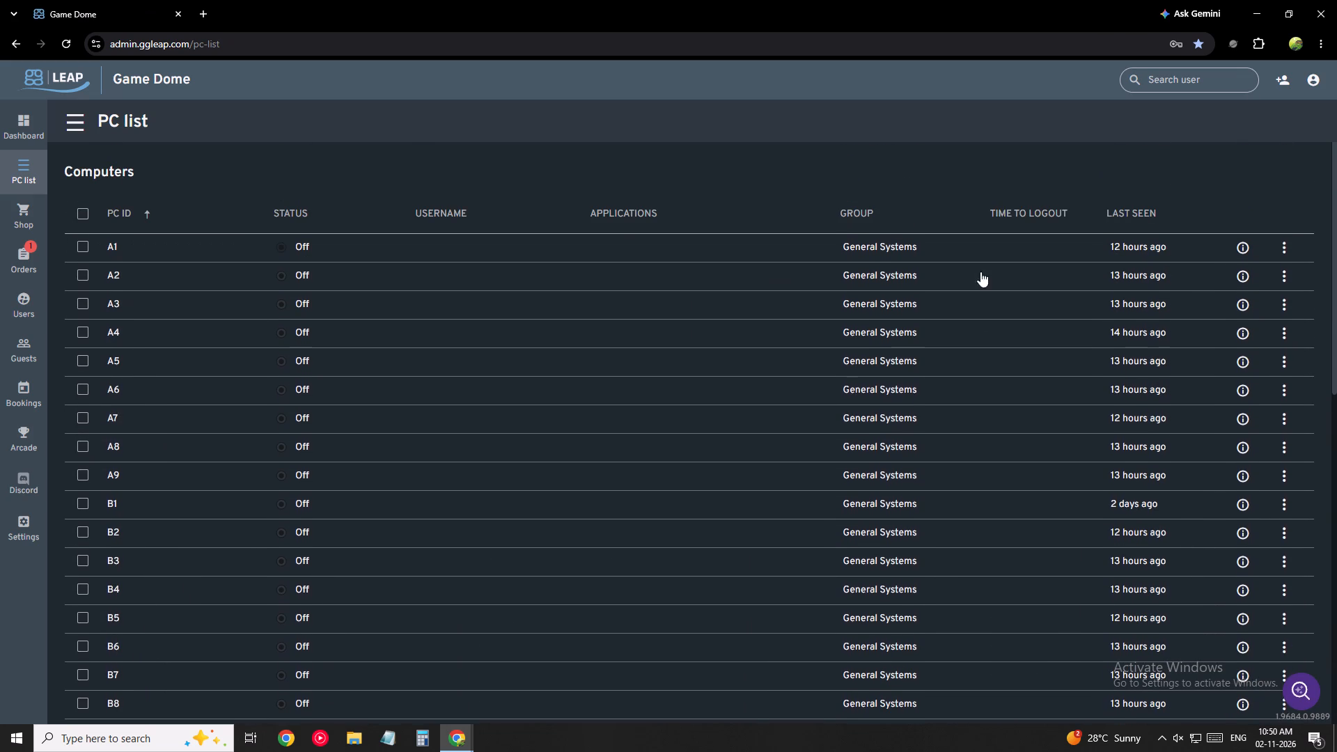
Look over the PC list, checking which computers and consoles are in use.
scroll(751, 437, "down", 6)
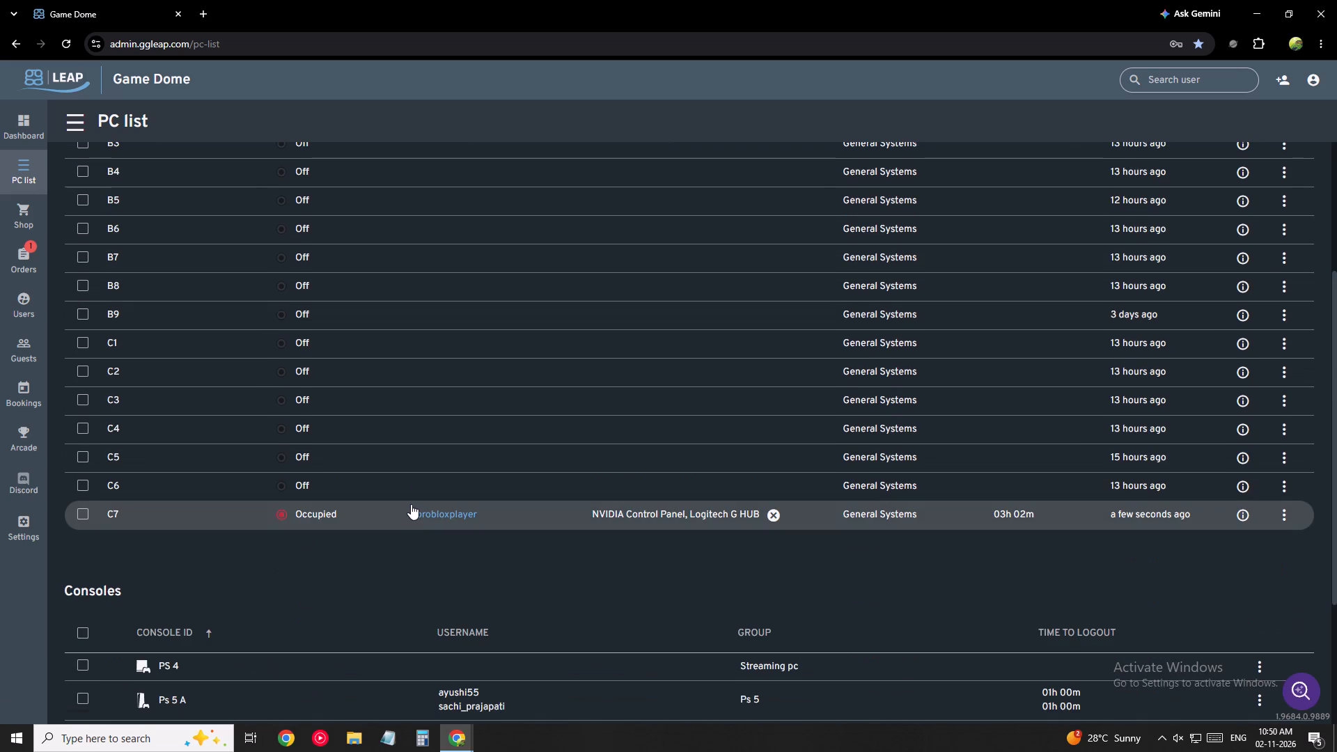
scroll(410, 503, "down", 1)
scroll(463, 514, "up", 4)
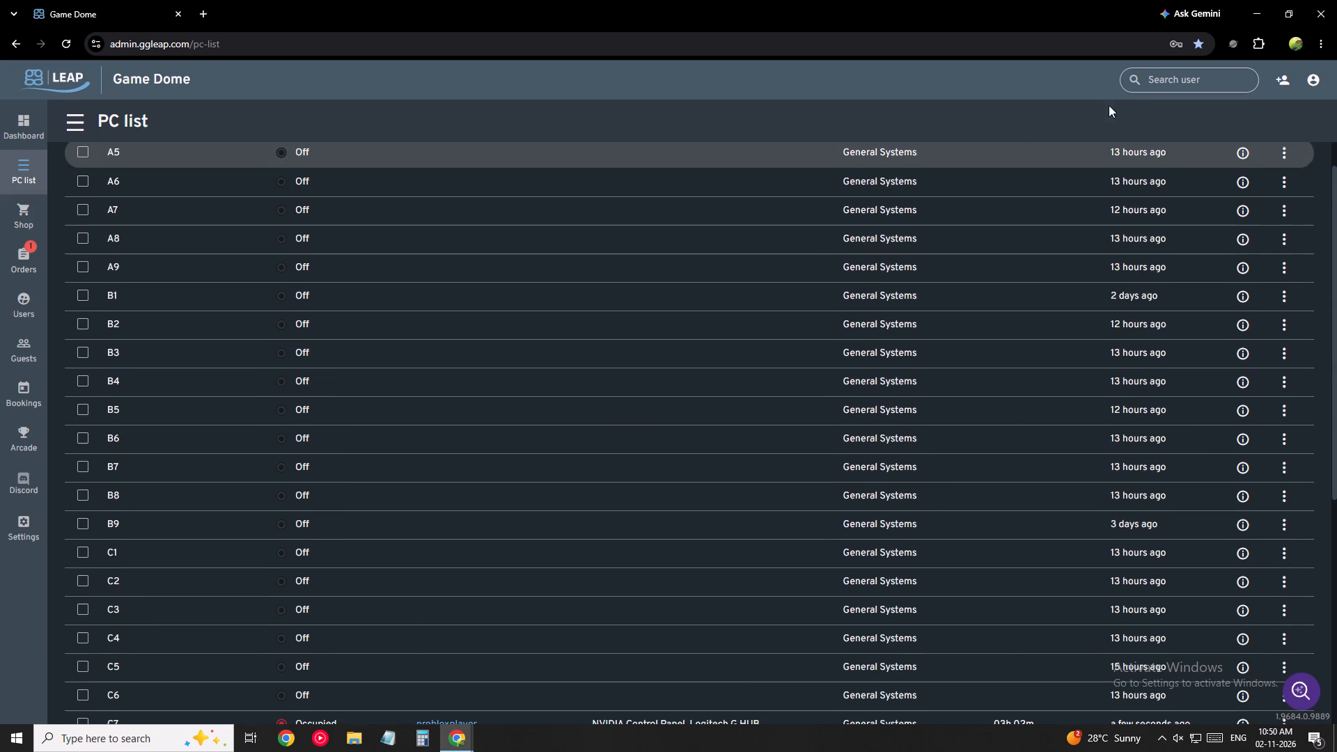
left_click(1163, 84)
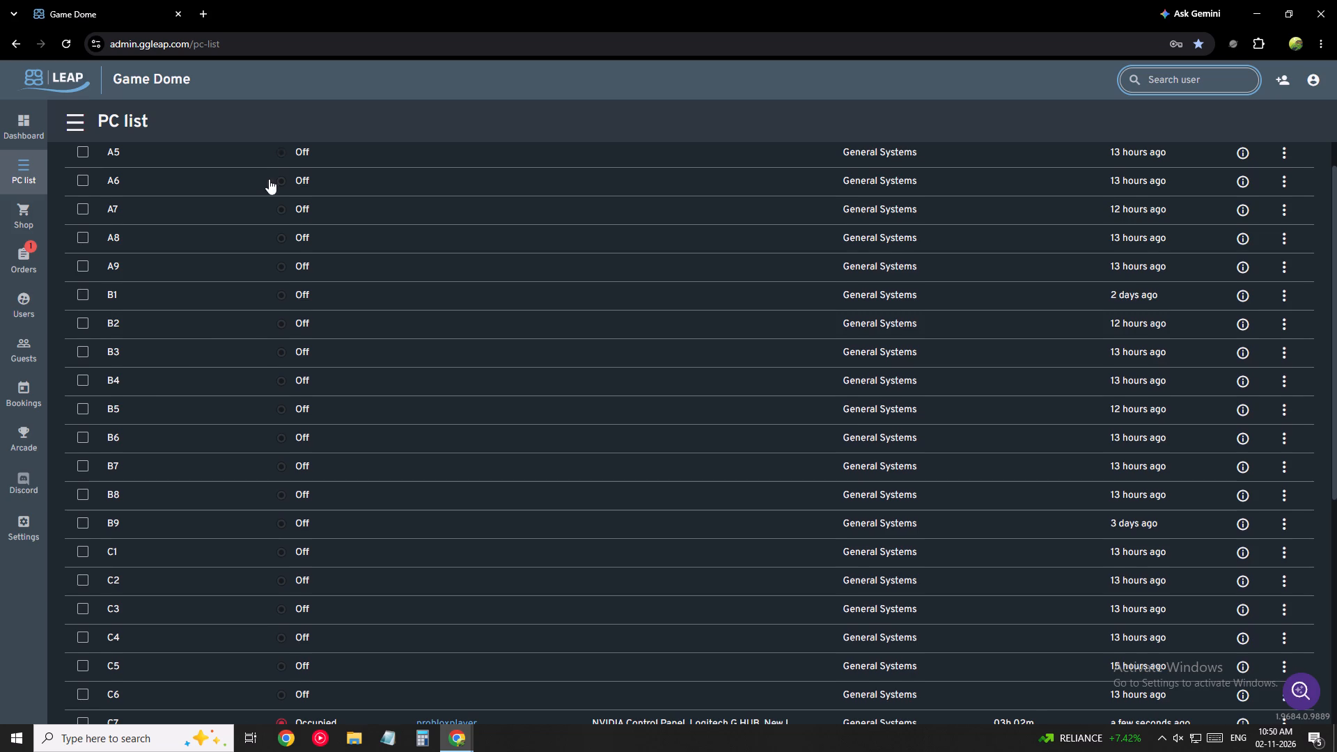
scroll(331, 388, "up", 5)
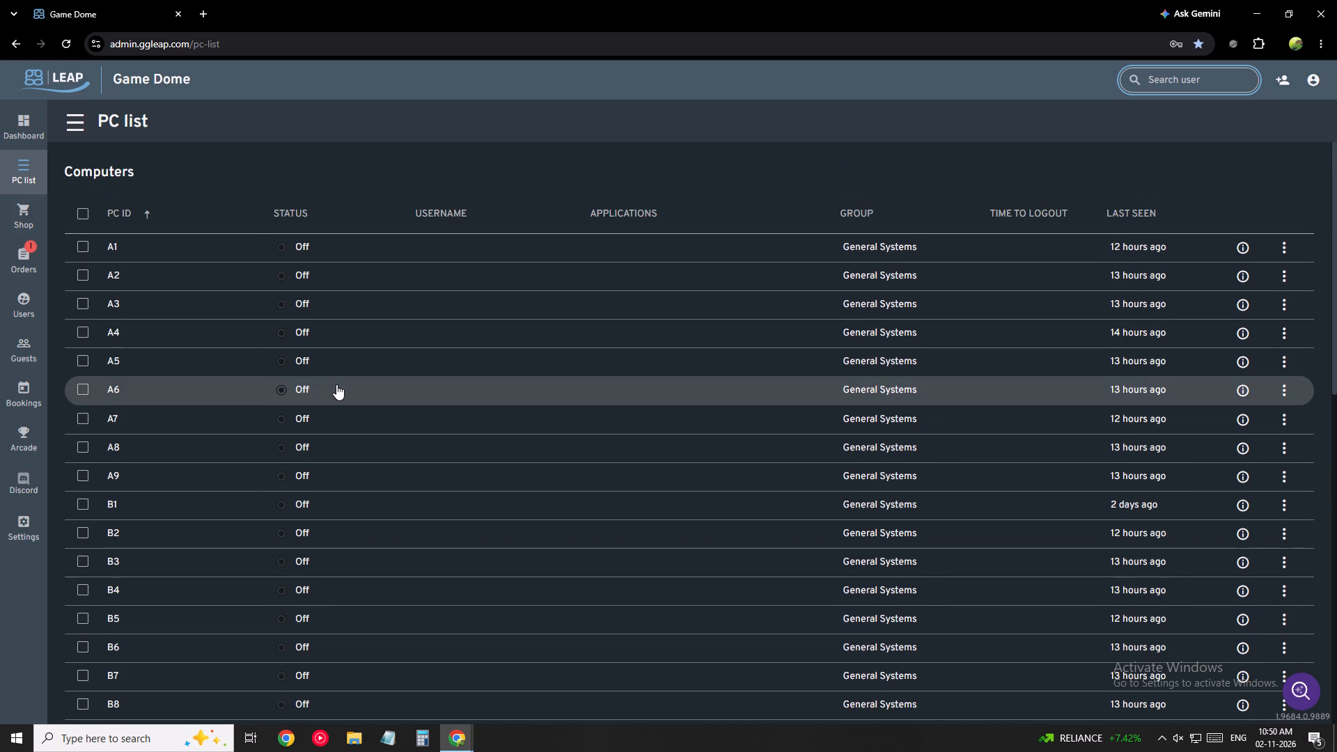
scroll(336, 384, "up", 2)
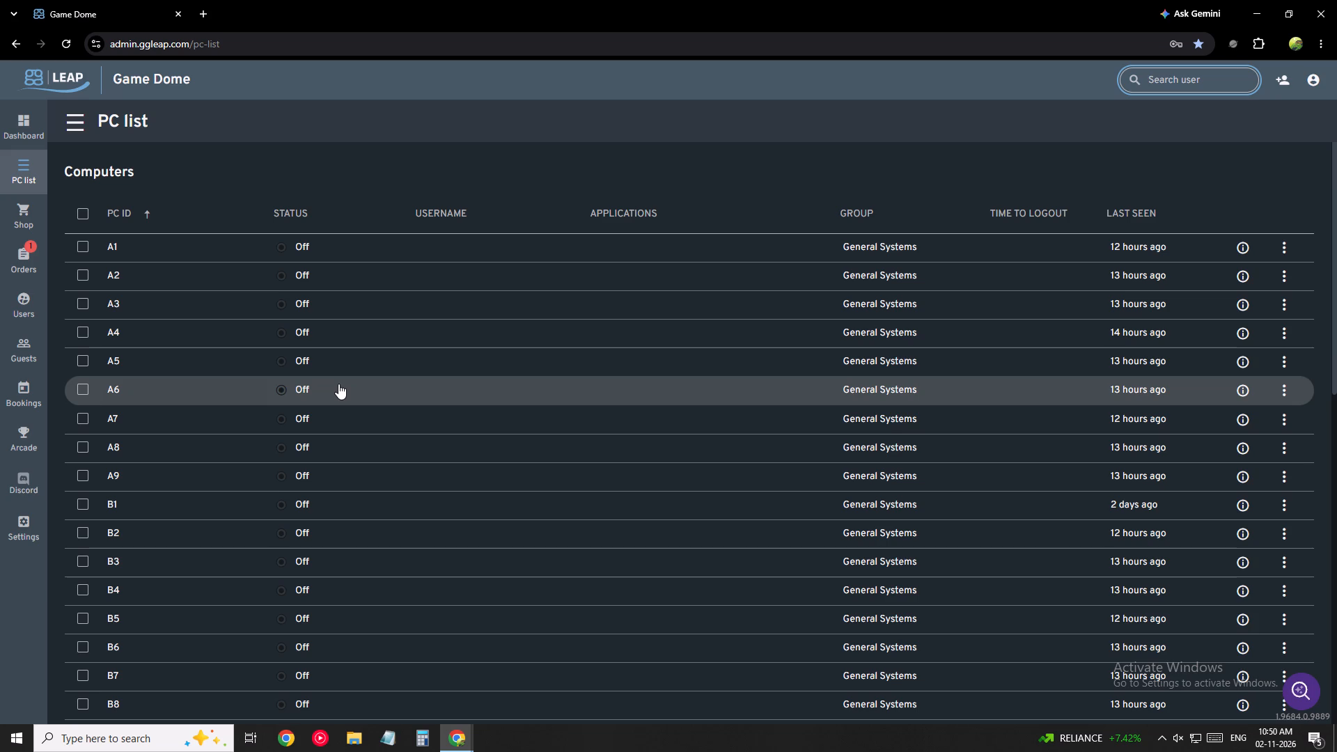
Check the pay-after-logout orders and the order history, and return to the PC list to examine the console sessions' remaining time.
left_click(3, 246)
left_click(197, 162)
left_click(325, 162)
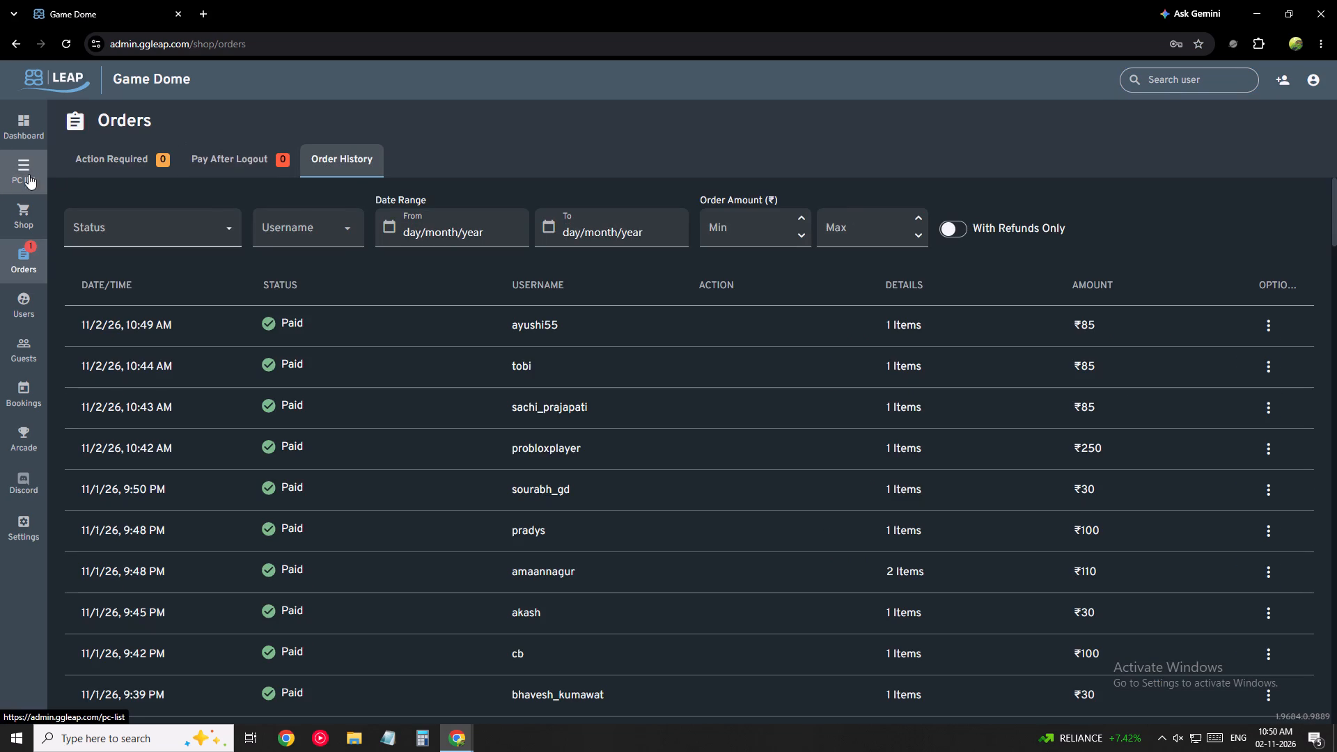
left_click(0, 161)
scroll(381, 438, "down", 6)
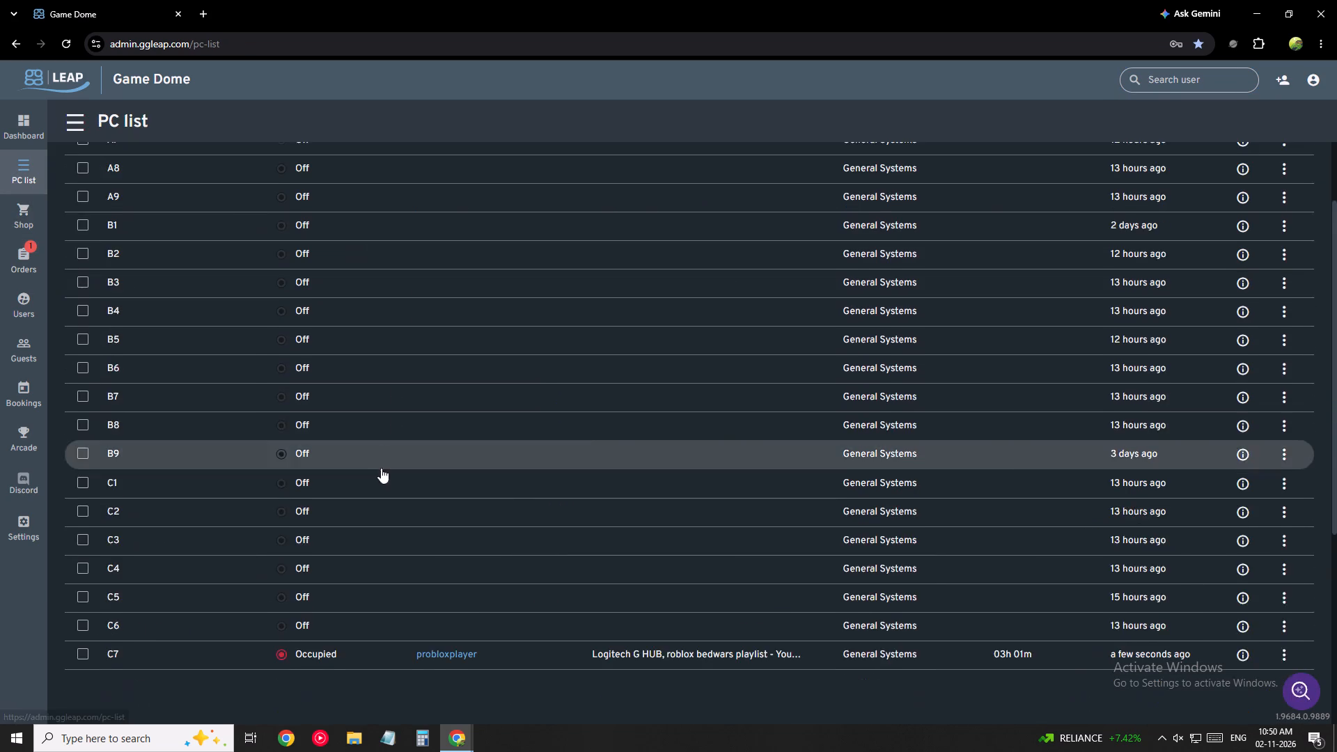
scroll(381, 468, "down", 2)
scroll(452, 480, "down", 3)
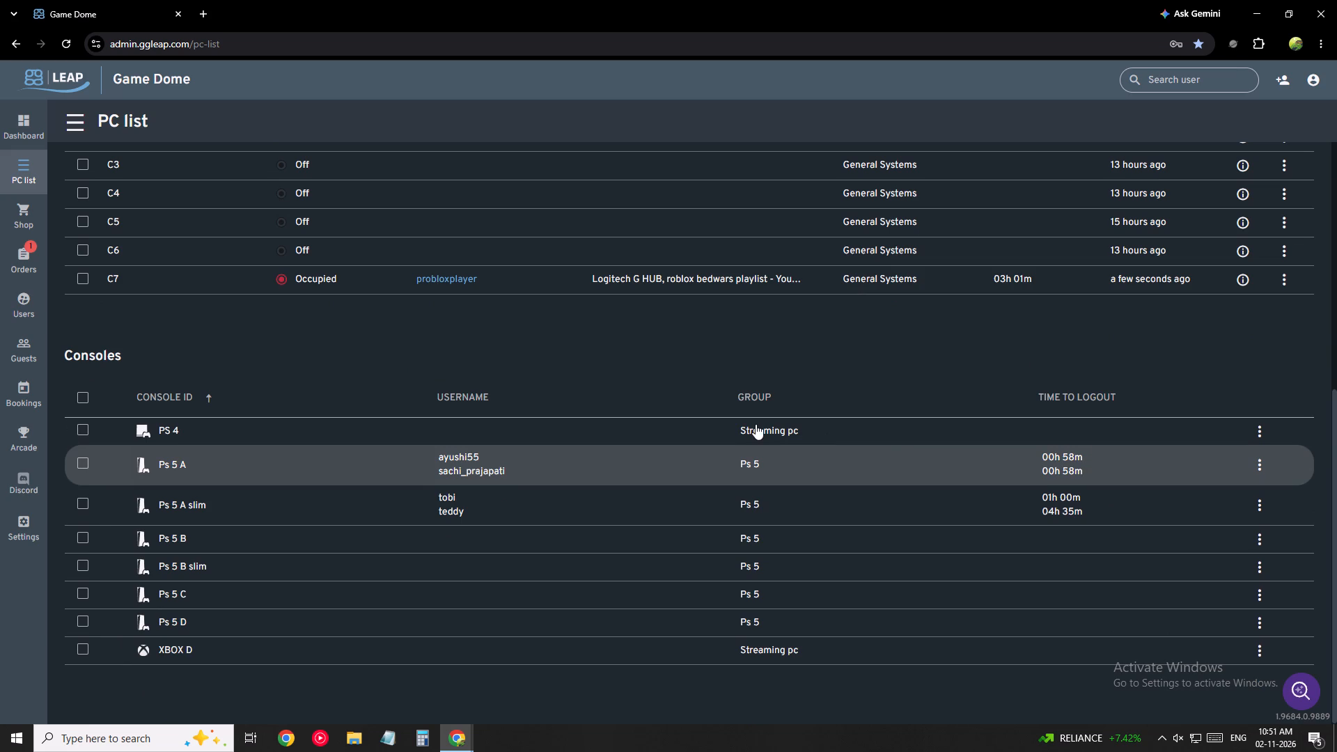
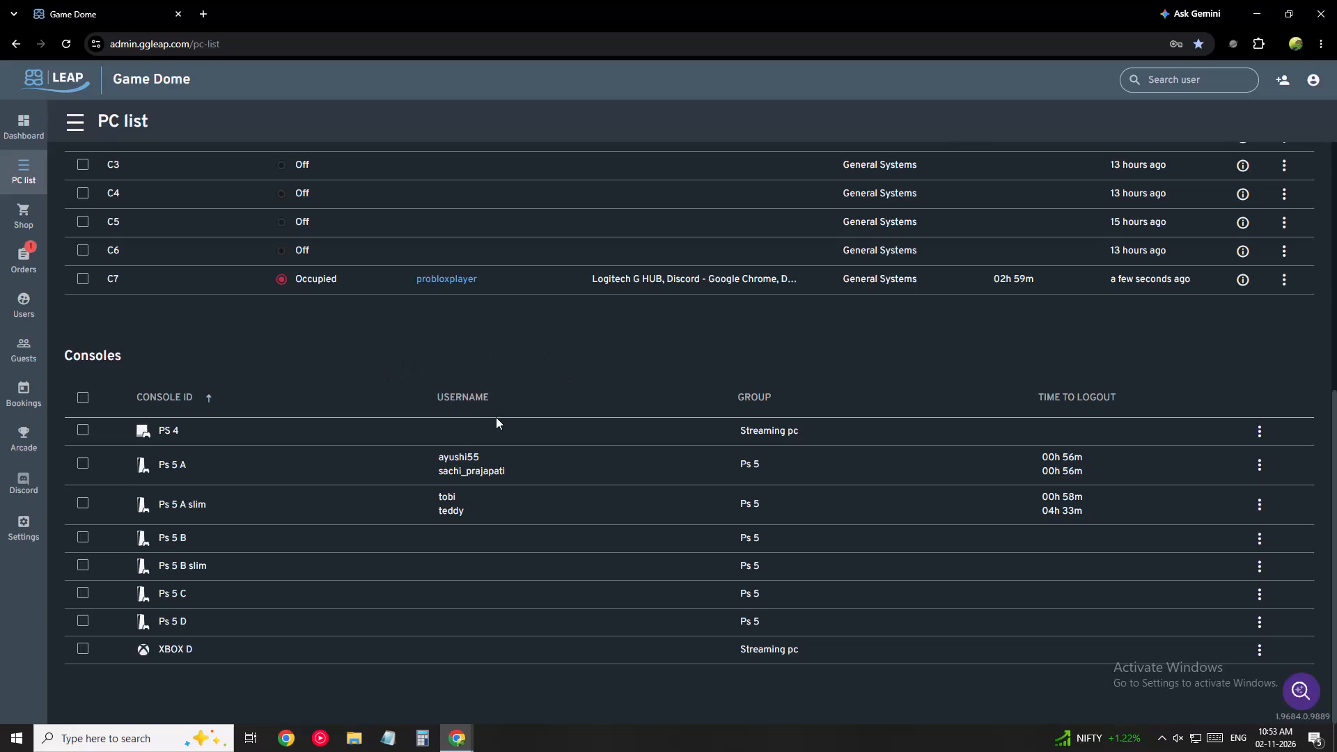
Check the daily exp sheet in the GD VIMAN MNAGAR spreadsheet and return to ggLeap's PC list.
left_click(477, 738)
left_click(470, 737)
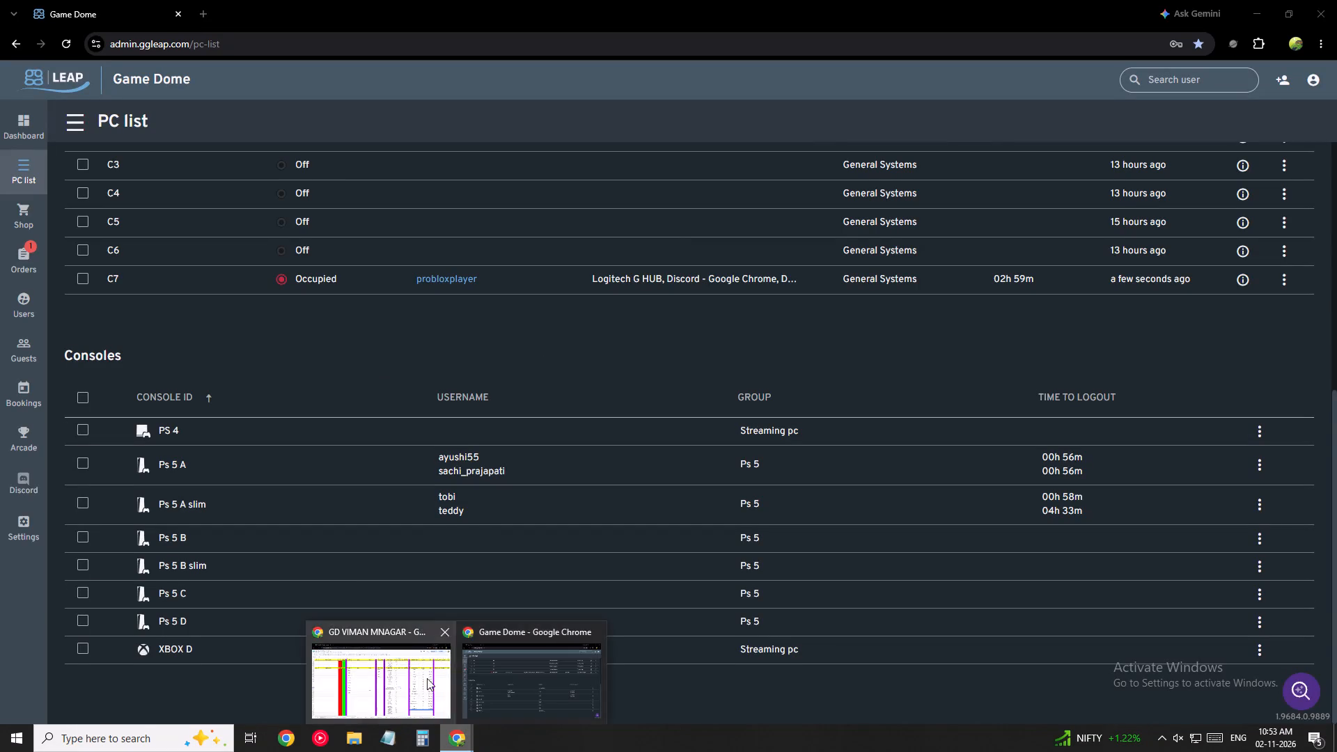
left_click(420, 675)
scroll(834, 579, "down", 2)
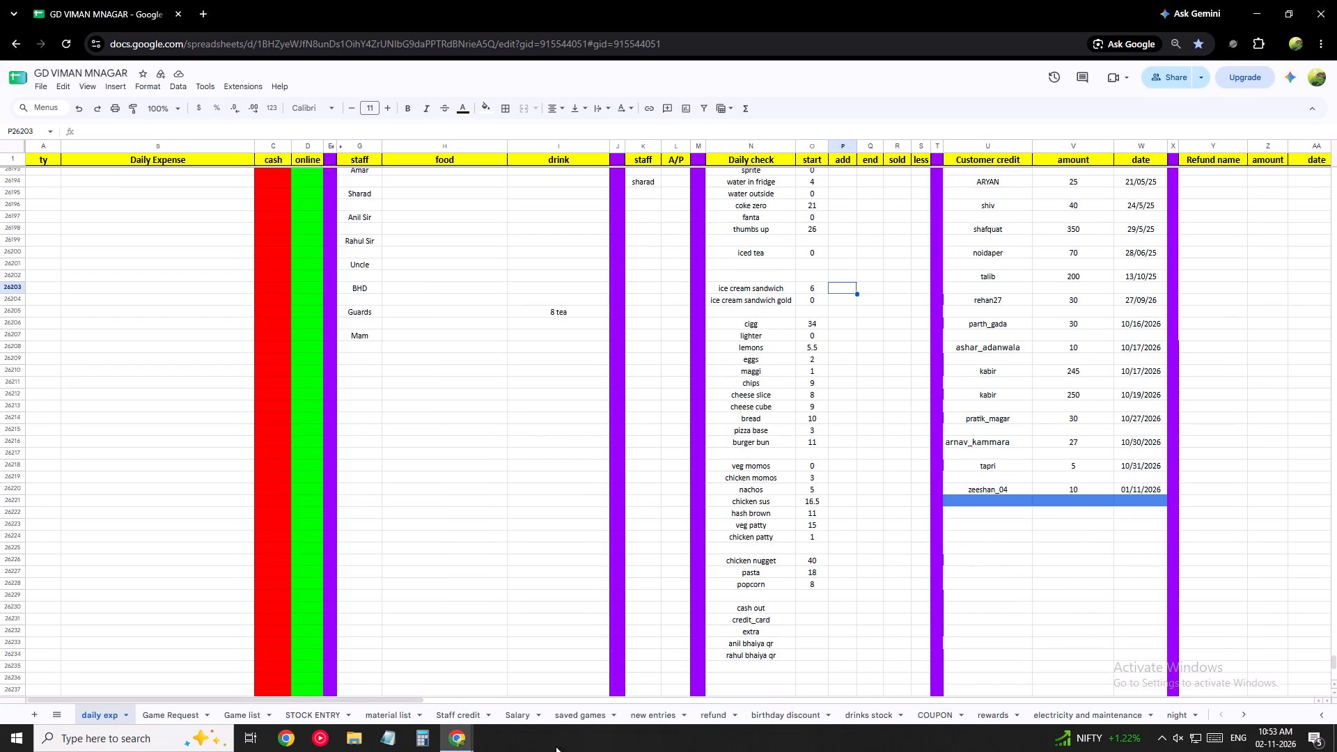
left_click(458, 735)
left_click(546, 669)
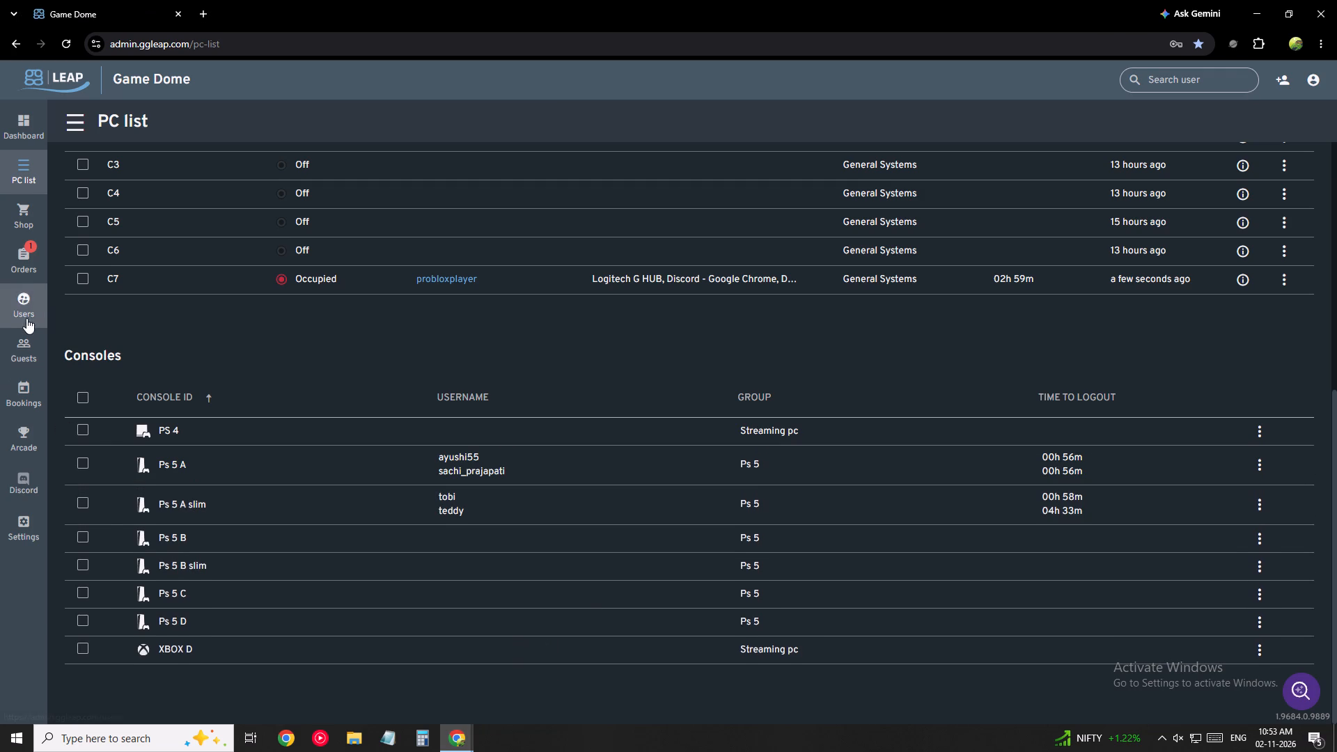
Check the pay-after-logout orders and the order history in ggLeap.
left_click(20, 243)
left_click(265, 159)
left_click(345, 159)
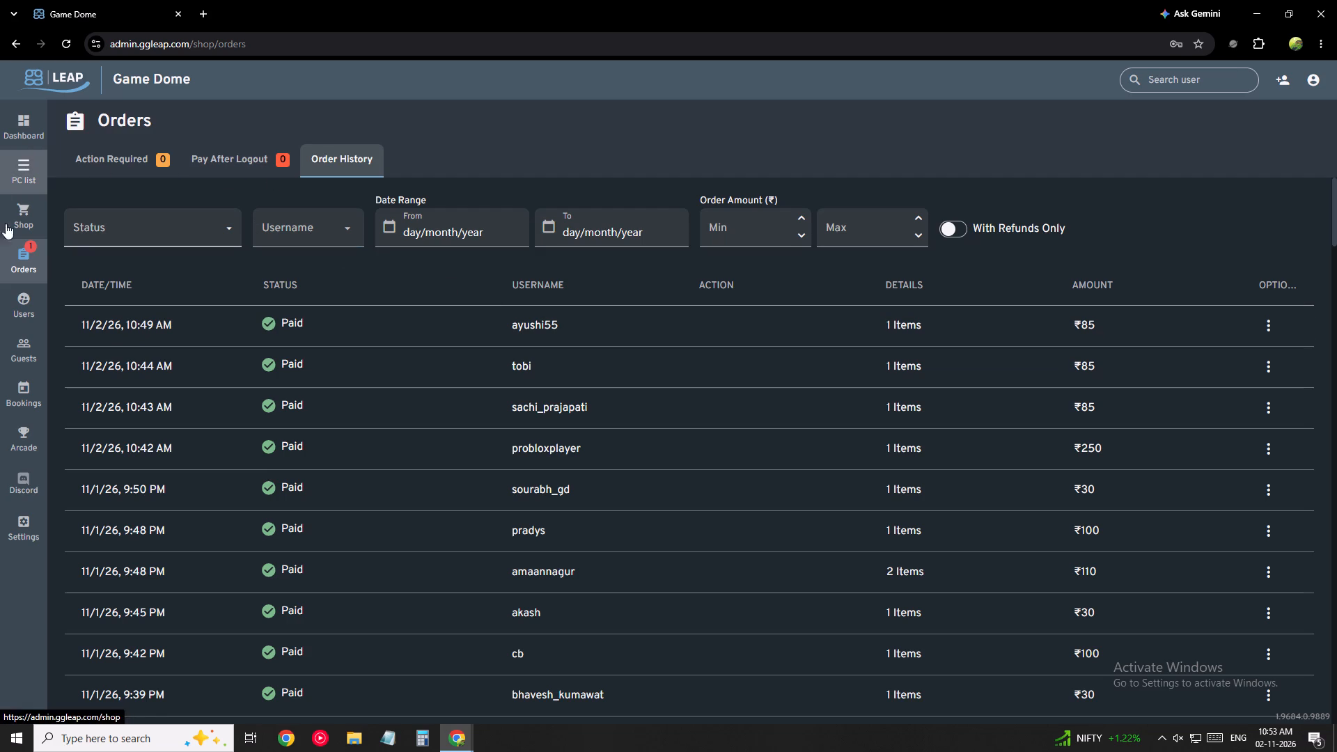
left_click(33, 177)
left_click(30, 274)
Look over the PC list, examining the occupied computers and the console sessions' time to logout.
left_click(24, 188)
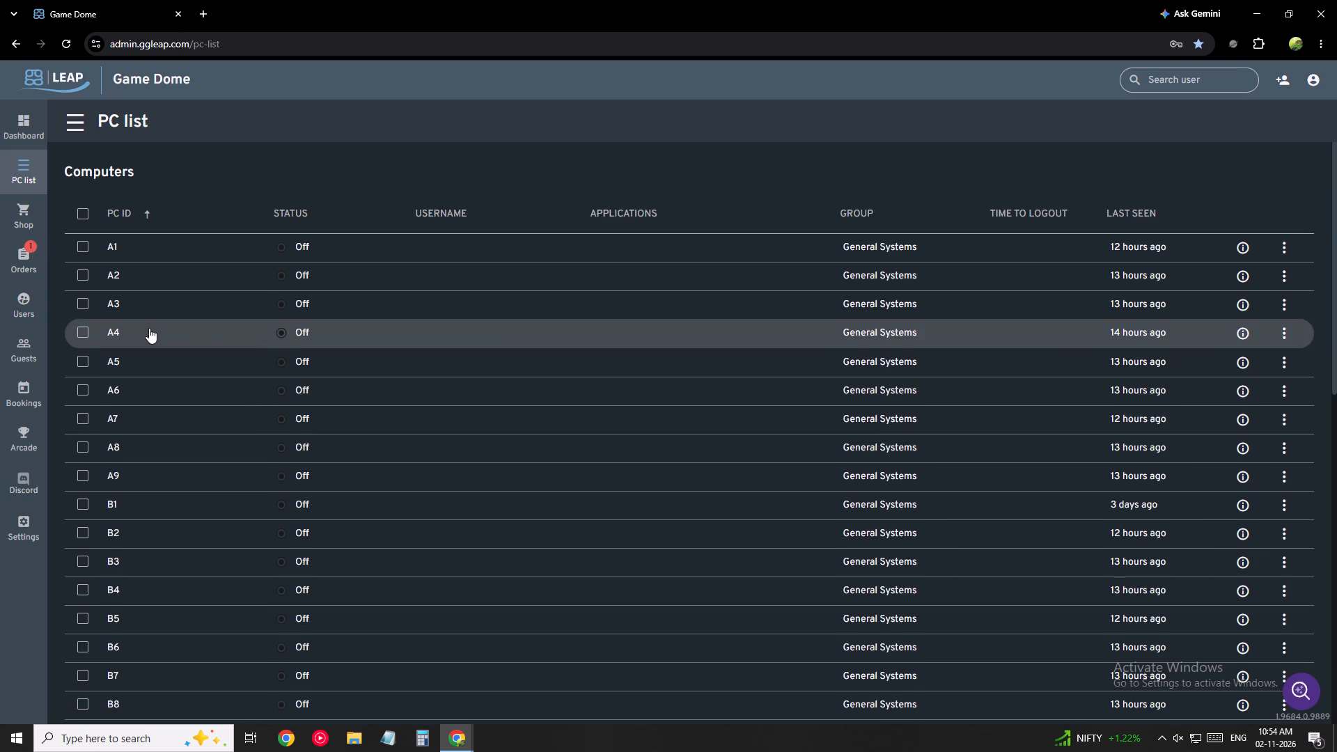
scroll(208, 448, "down", 9)
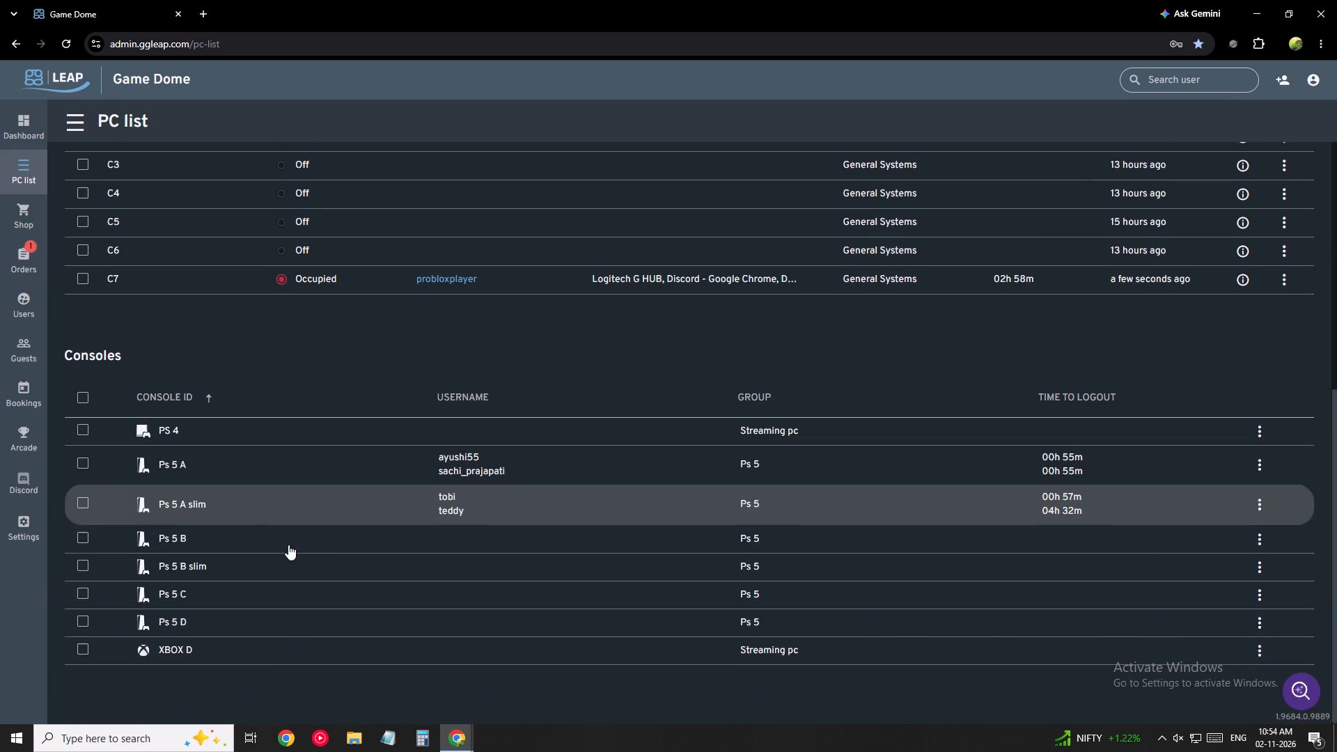
scroll(288, 545, "down", 3)
scroll(416, 553, "up", 1)
scroll(423, 553, "down", 1)
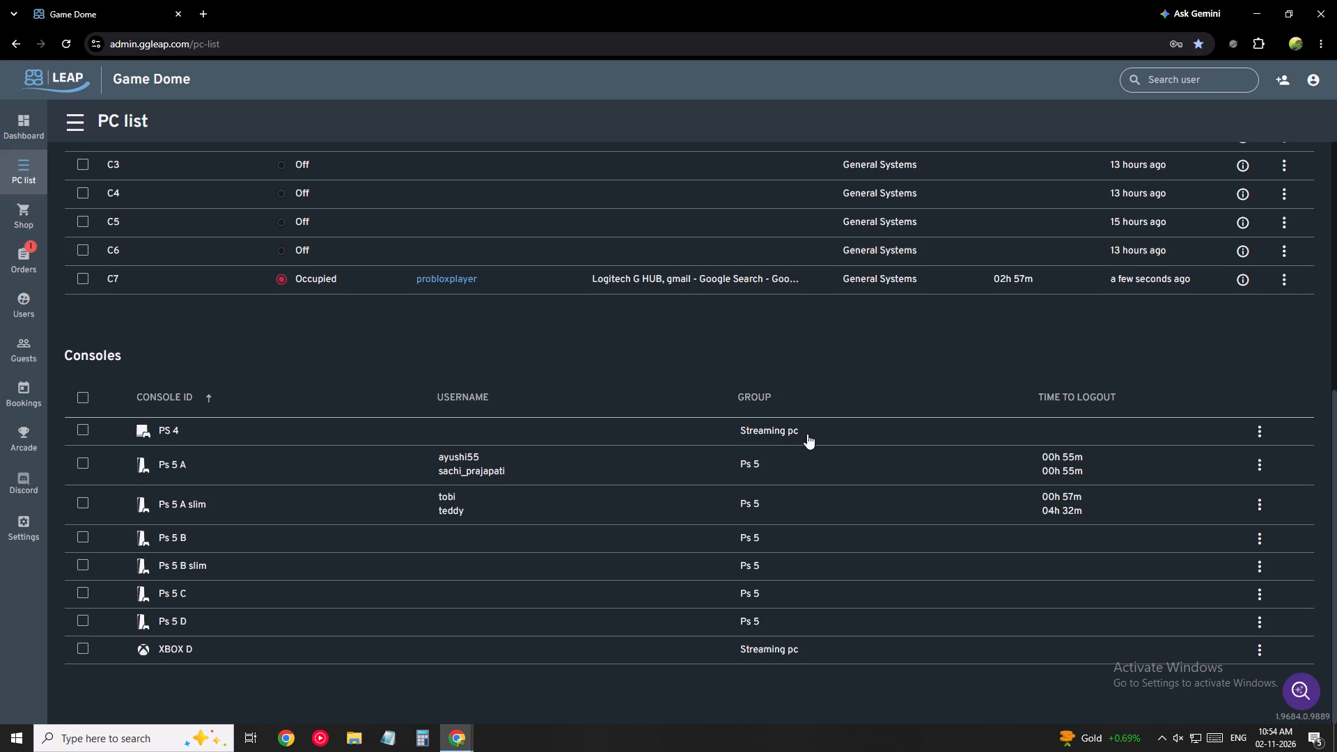
left_click(441, 748)
left_click(511, 661)
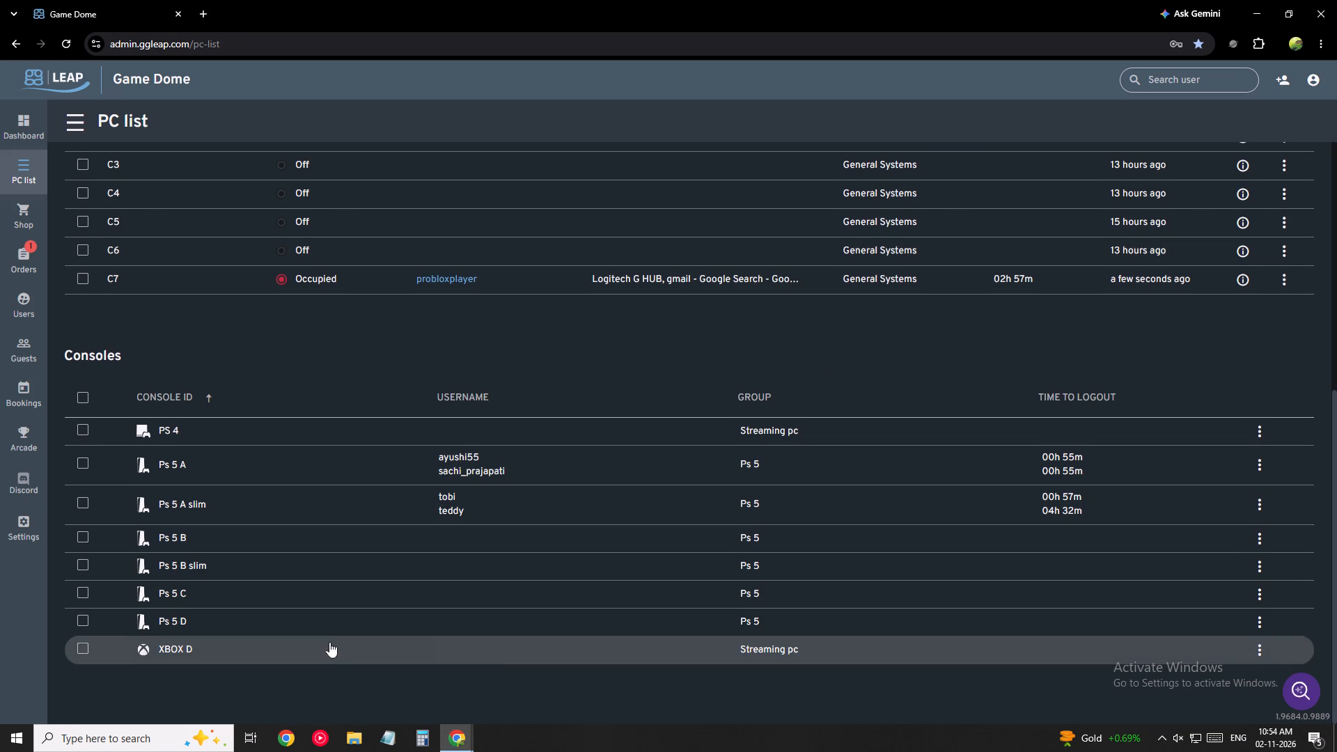
Find the adarsh customer account whose username ends in 6 and add one Cigg and one WATER-500ml to its Quicksell order.
left_click(1207, 87)
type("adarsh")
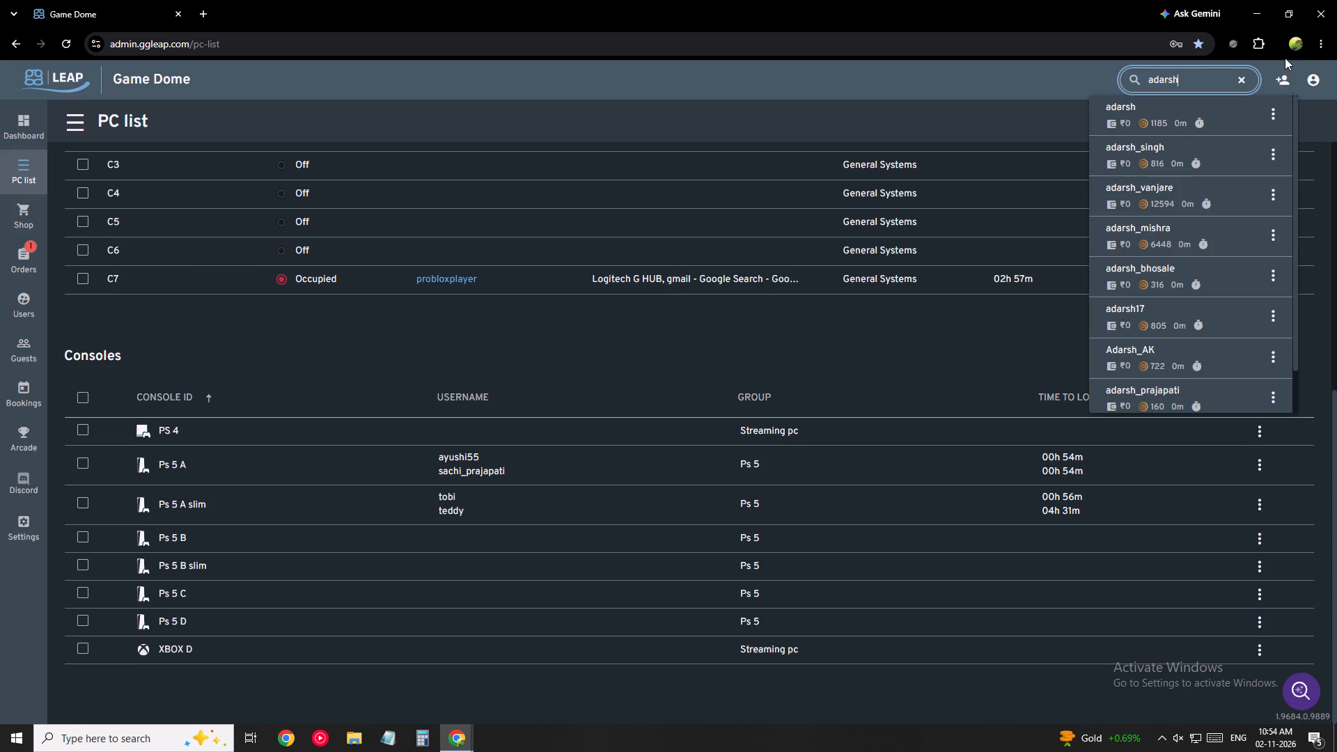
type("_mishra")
left_click(1279, 148)
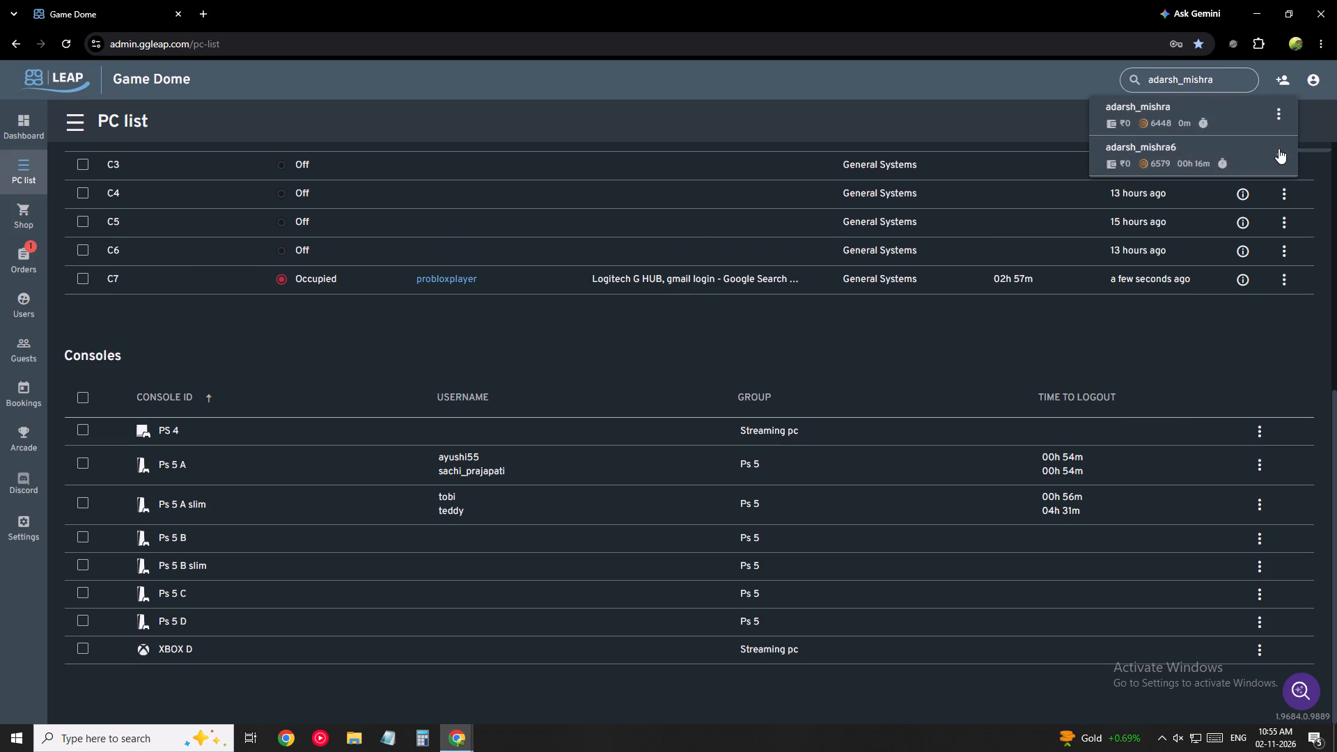
left_click(1286, 160)
left_click_drag(394, 276, 238, 292)
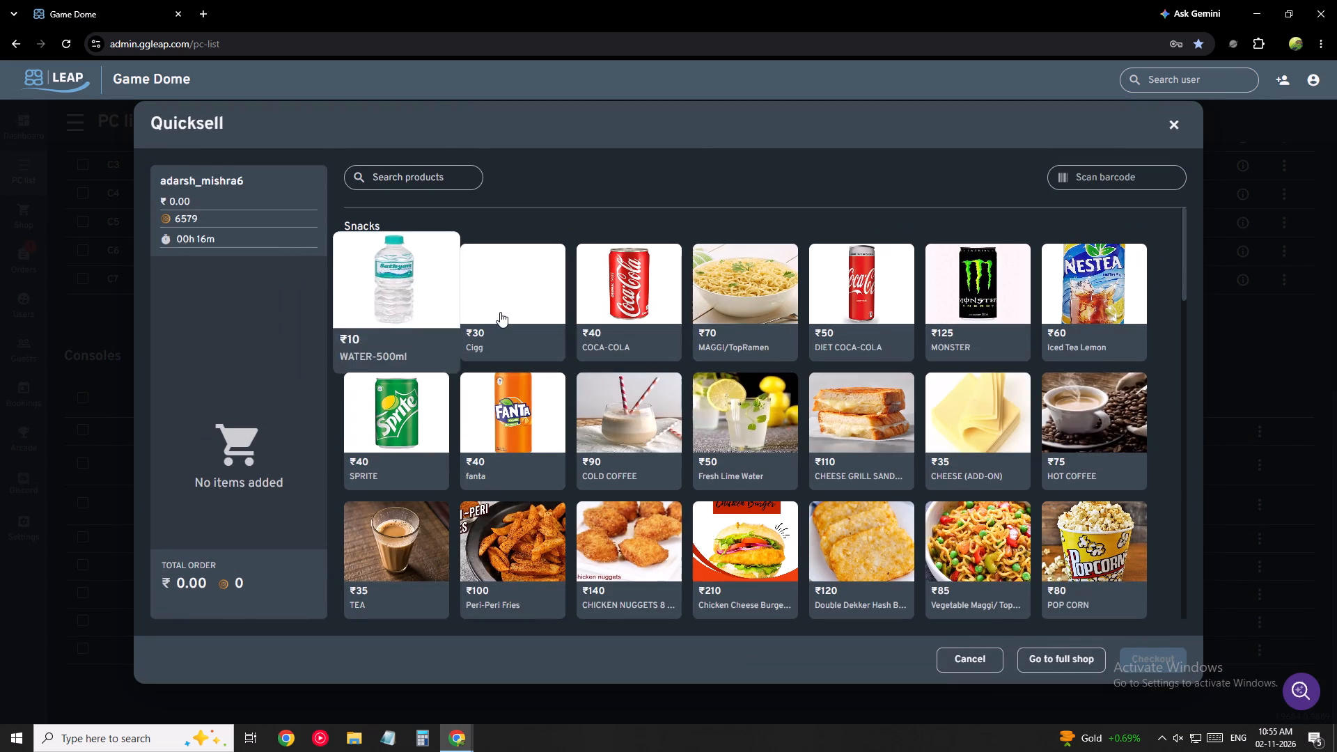
left_click_drag(500, 312, 170, 393)
left_click_drag(422, 293, 293, 441)
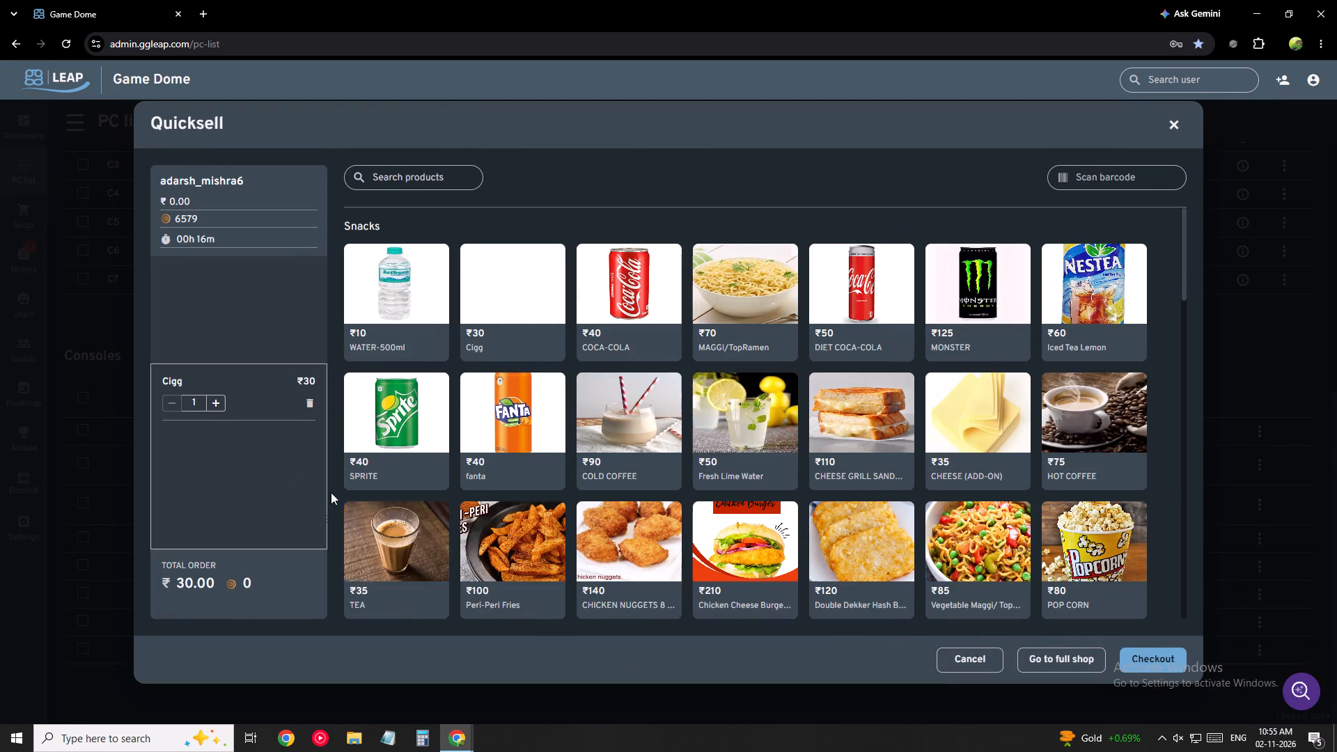
Check out the snack order and charge the full ₹40 by credit card.
left_click(1161, 652)
left_click(363, 380)
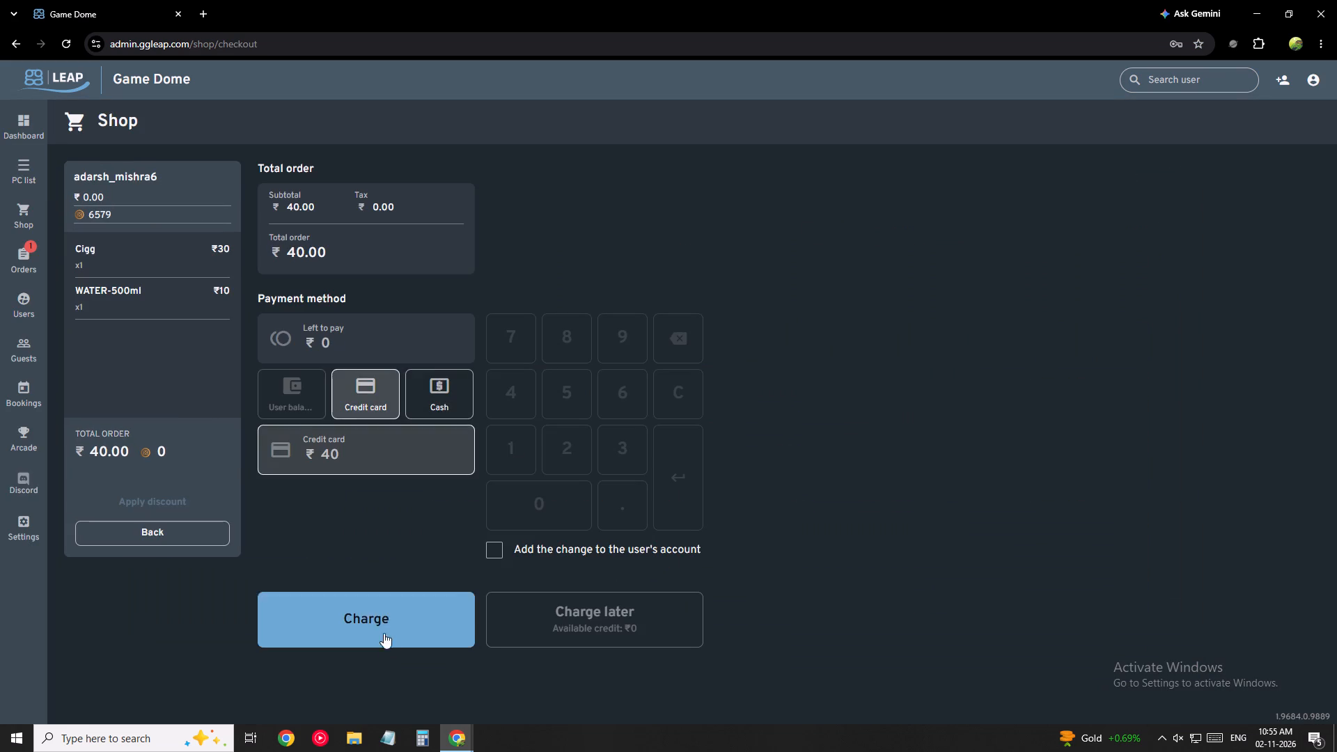
left_click(385, 641)
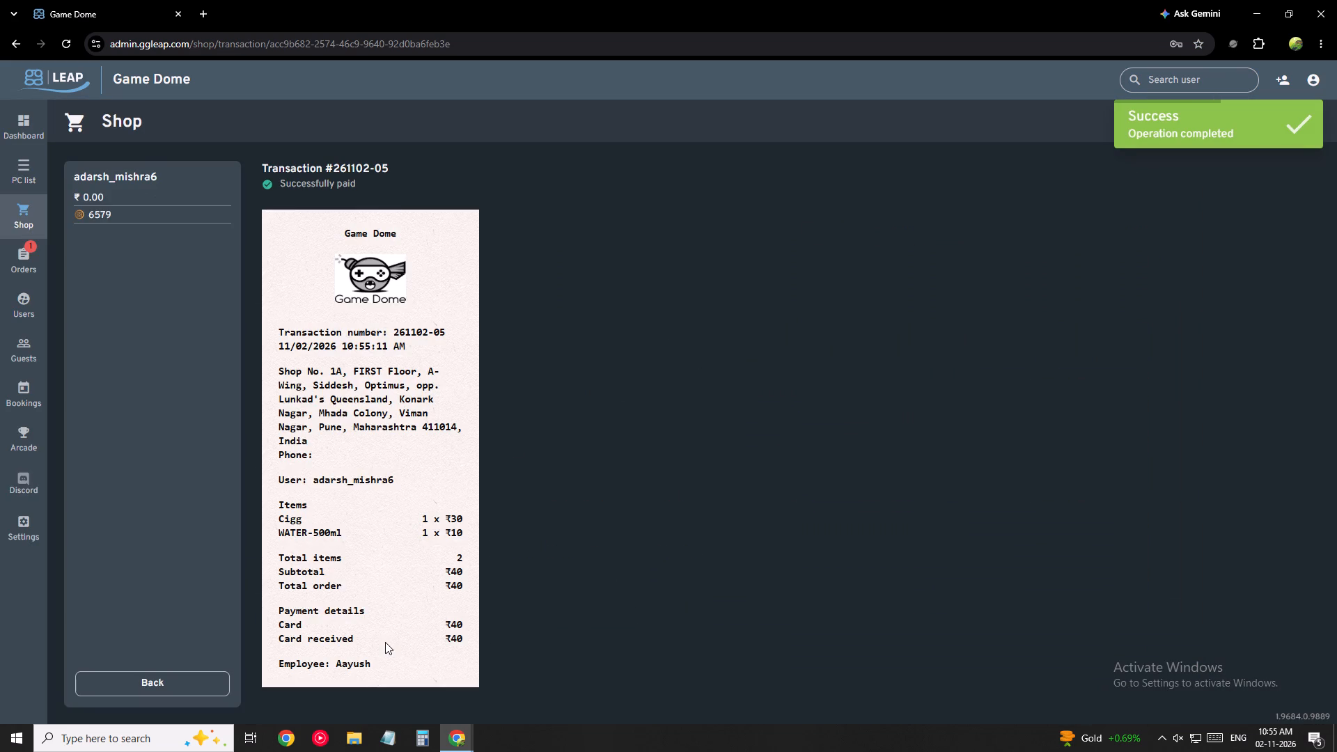
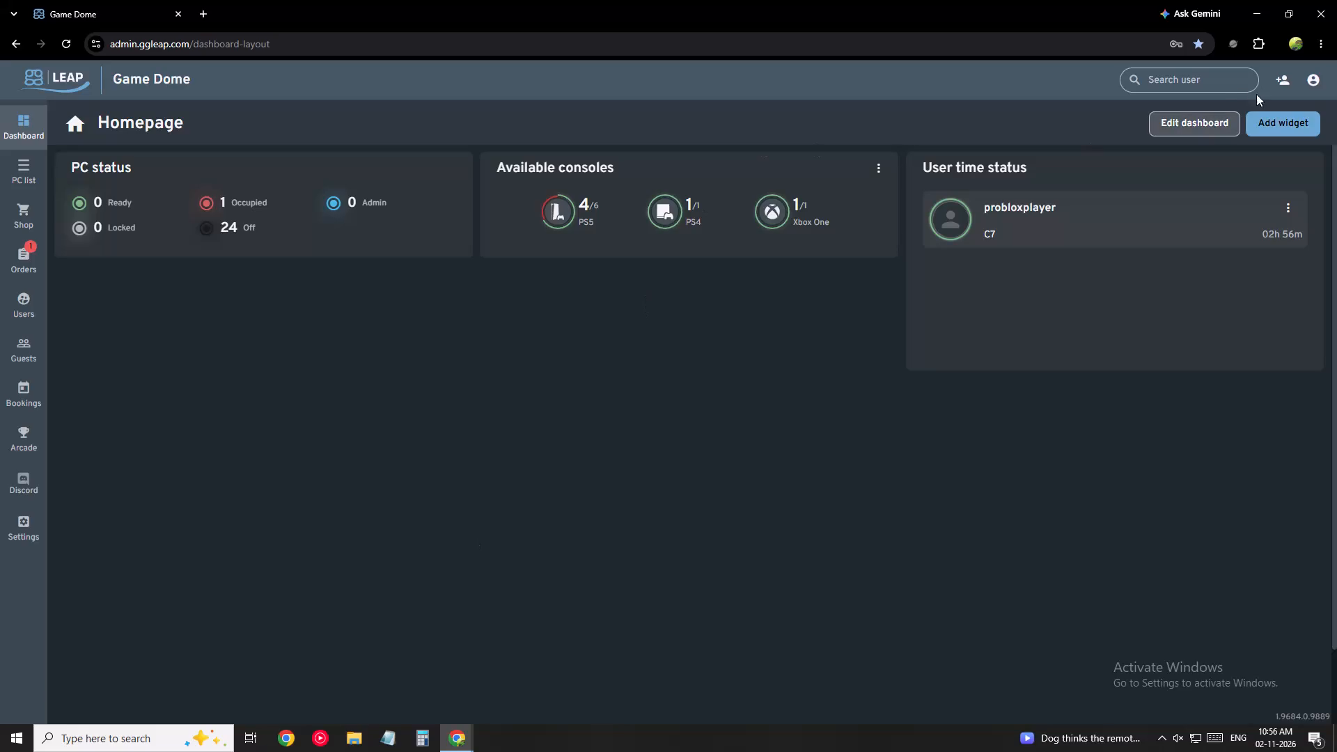
Sell the customer nitin one Ps5 HAPPY HOURS! game pass and charge the full ₹85 by credit card.
left_click(1231, 92)
type("nitin")
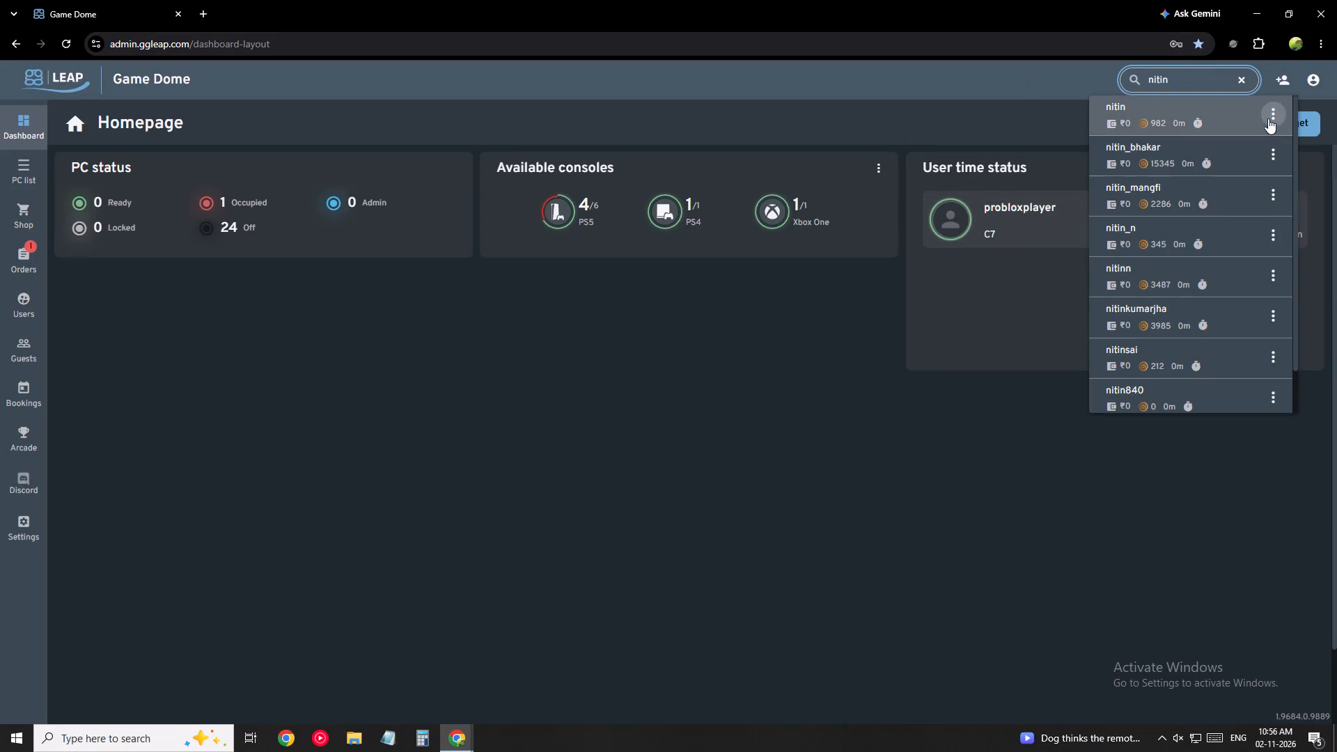
left_click(1260, 116)
left_click(1271, 131)
left_click(1074, 670)
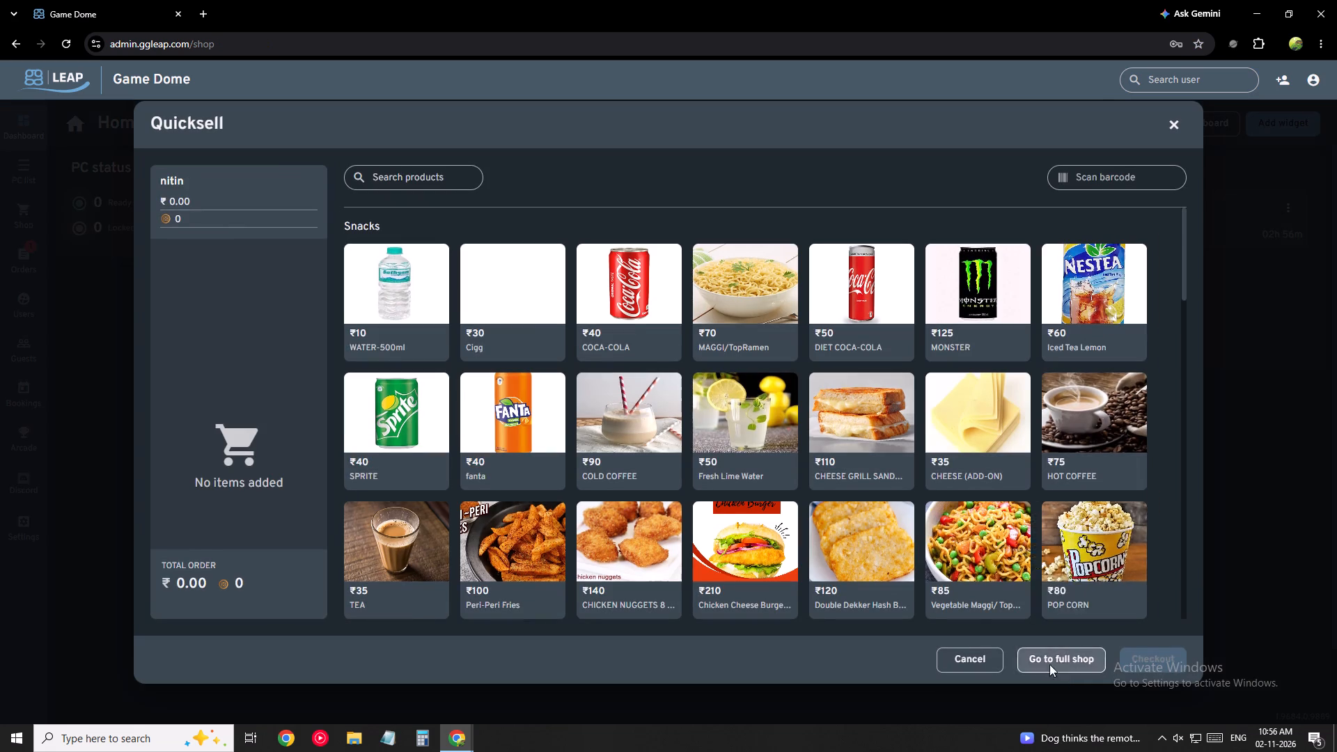
left_click(458, 215)
left_click(384, 261)
left_click(319, 258)
left_click_drag(314, 349, 298, 373)
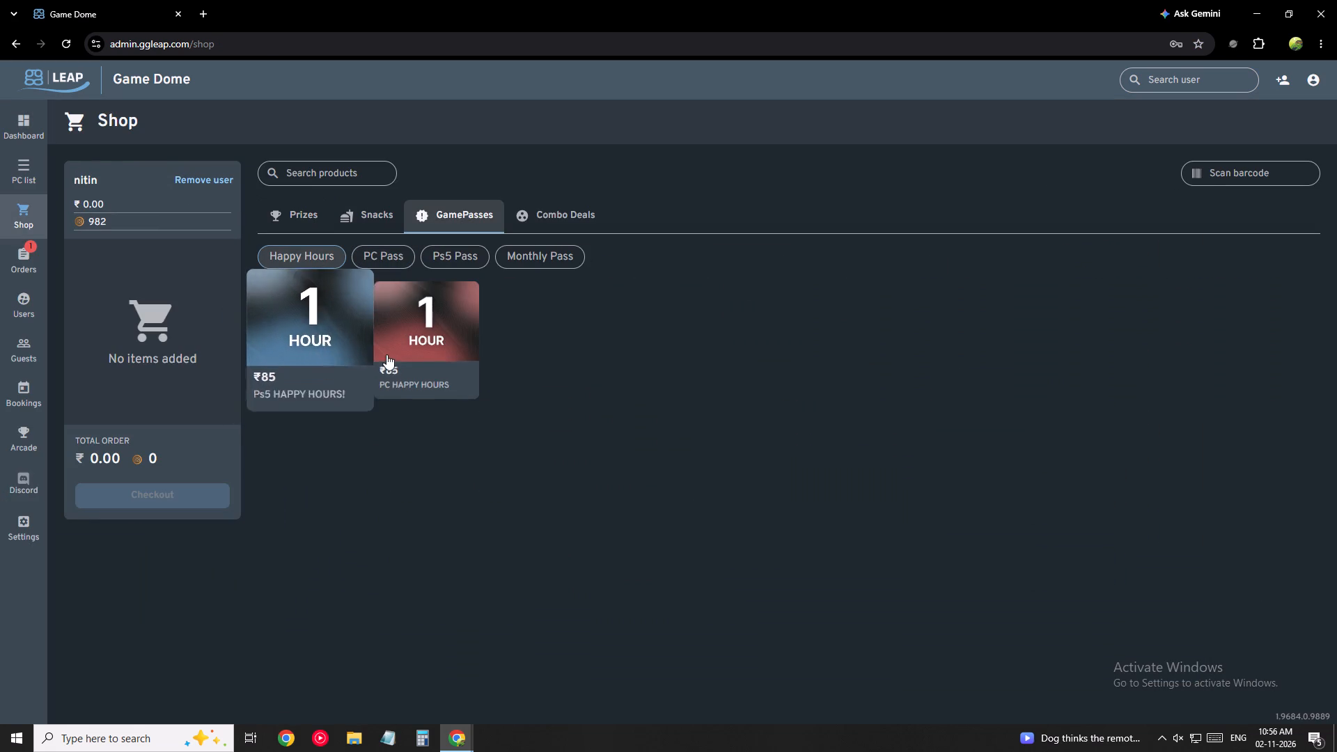
left_click_drag(302, 367, 118, 359)
left_click_drag(176, 487, 187, 487)
left_click(389, 398)
left_click(407, 615)
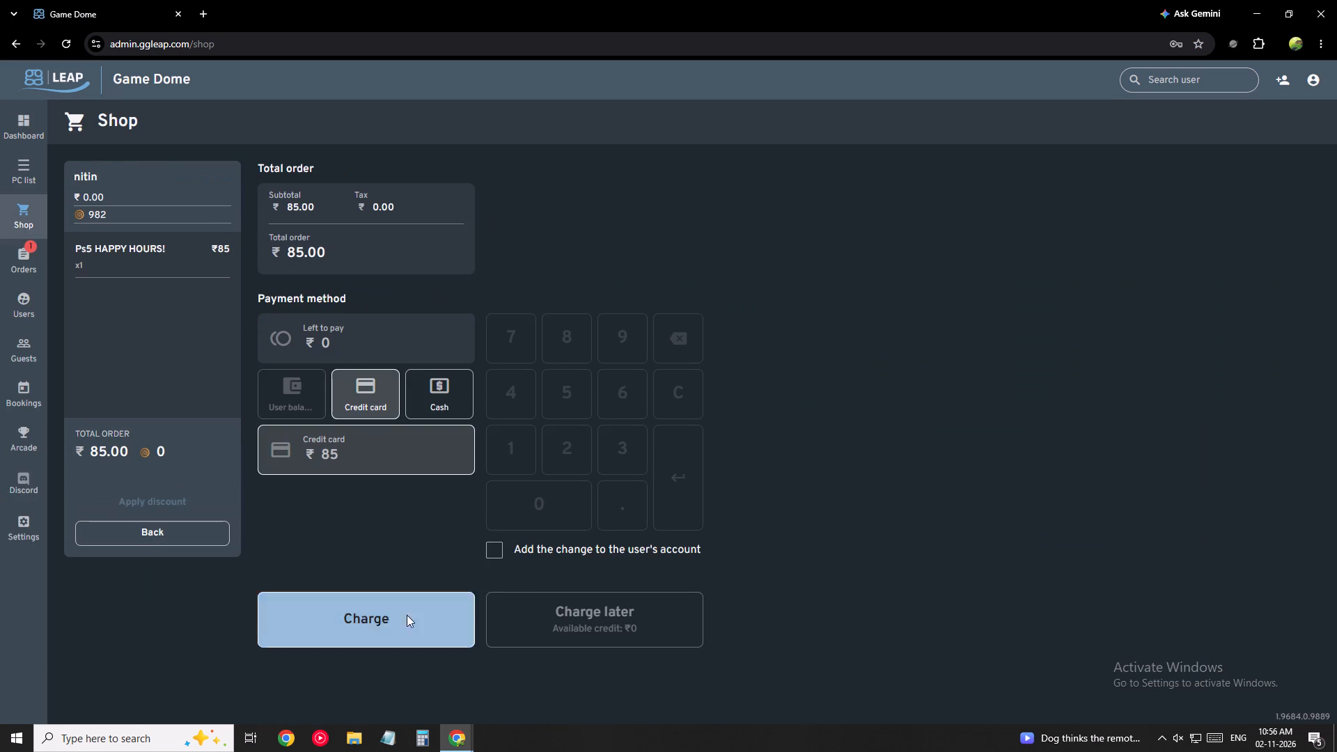
left_click(1183, 83)
type("na")
left_click(1271, 155)
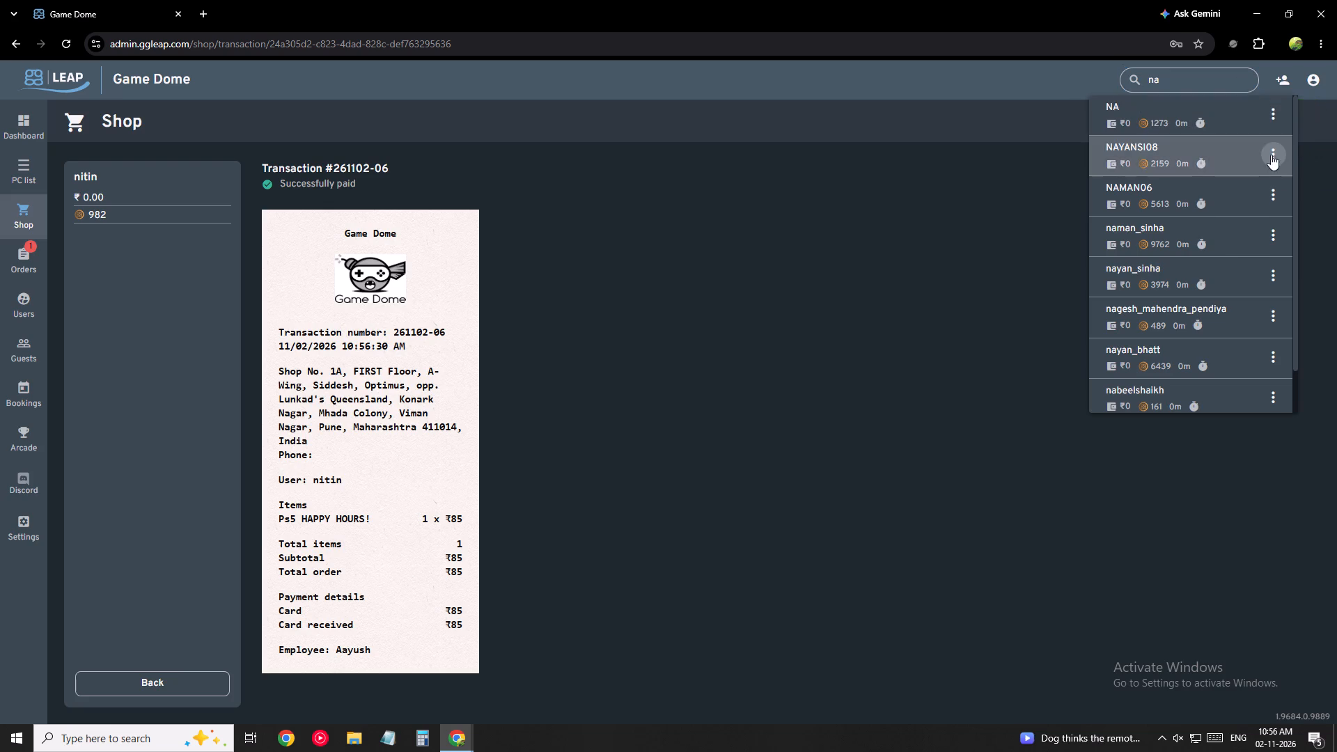
left_click(1286, 173)
left_click(1061, 657)
left_click(428, 210)
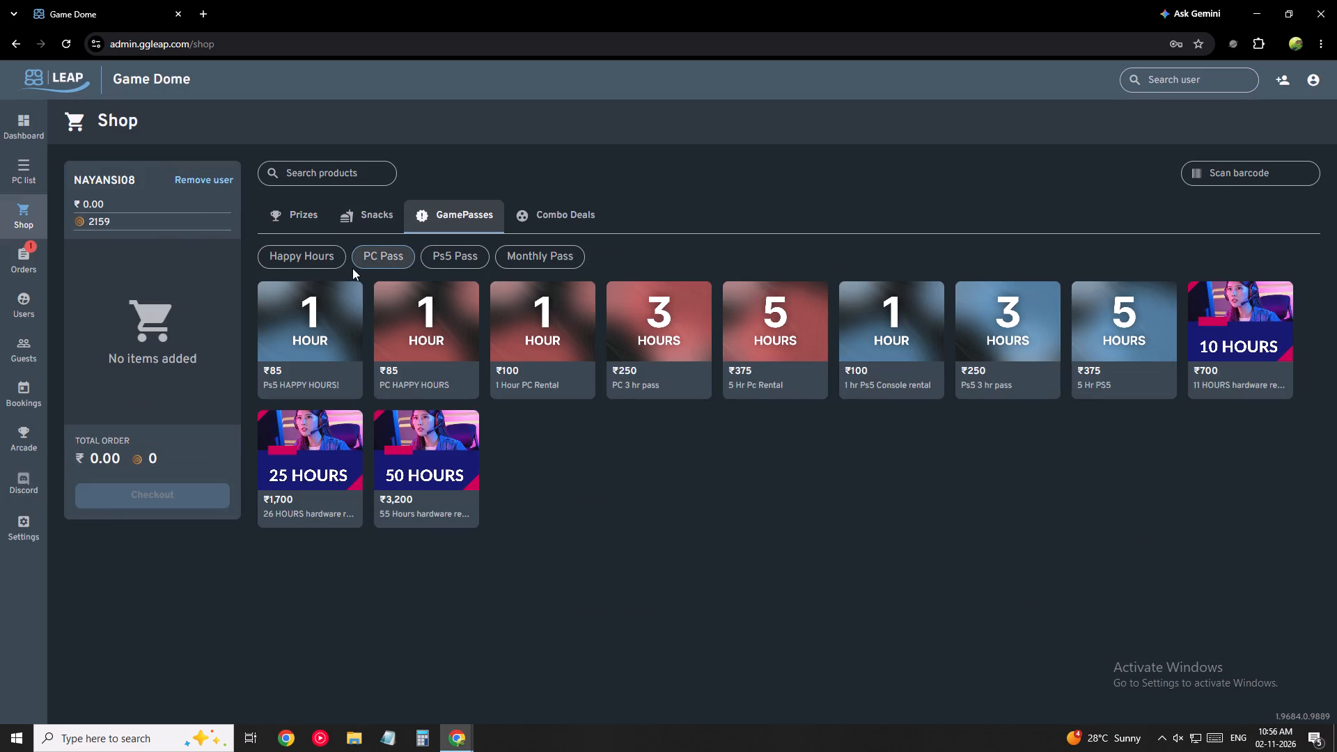
left_click(304, 266)
left_click_drag(313, 352, 100, 366)
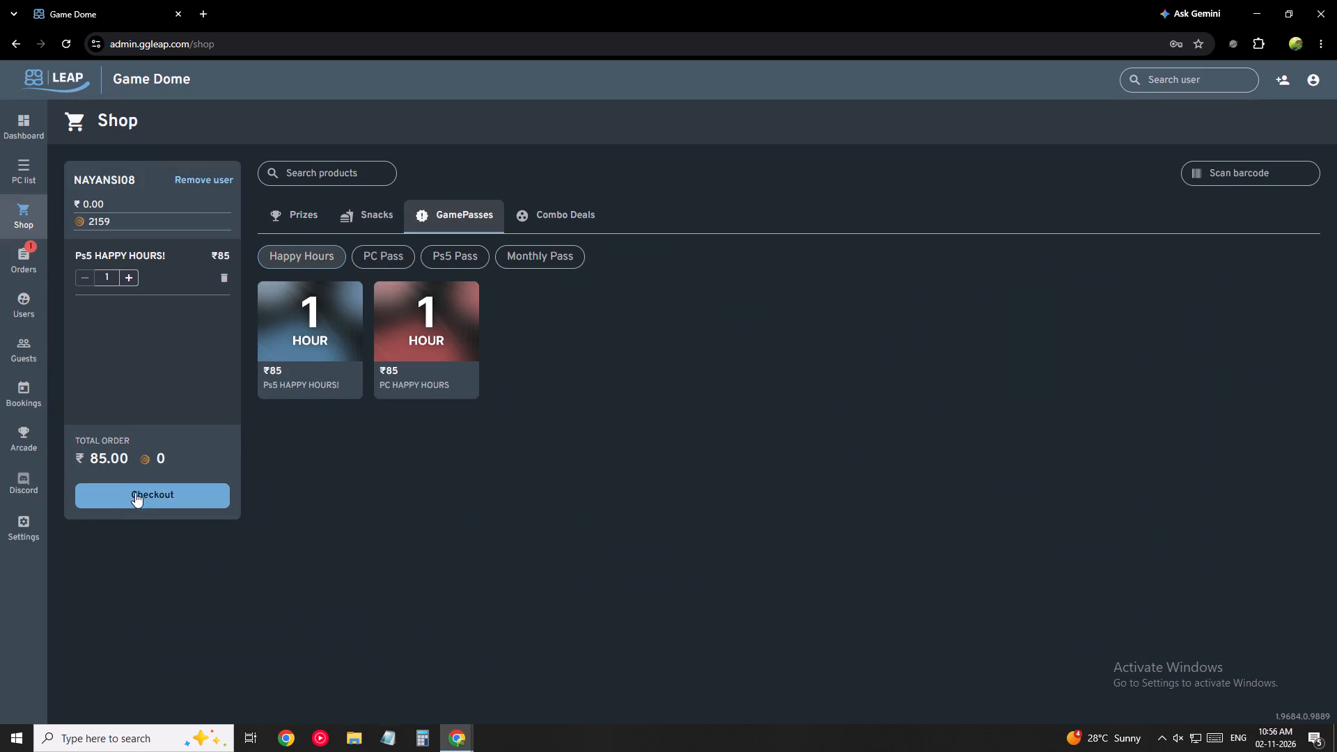
left_click(152, 486)
left_click(375, 393)
left_click(423, 609)
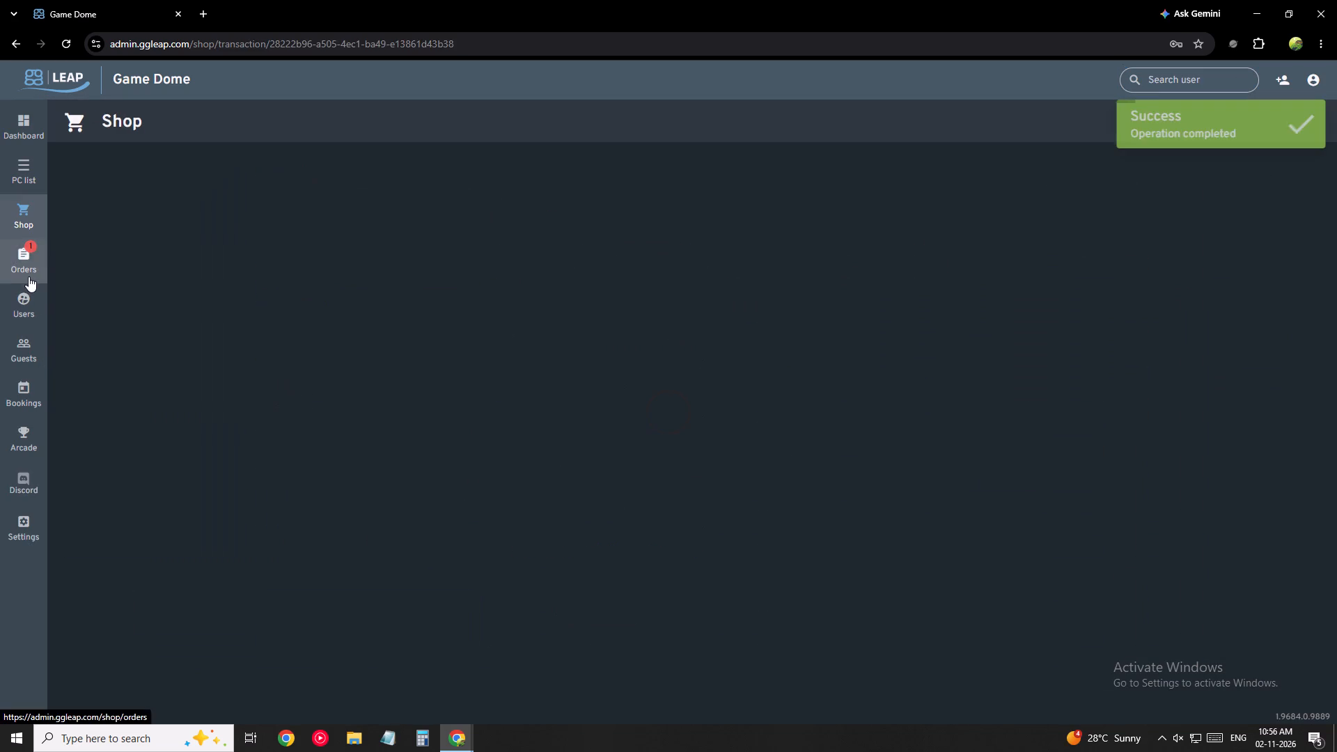
Open the order history and look over the latest orders.
left_click(29, 276)
left_click(343, 163)
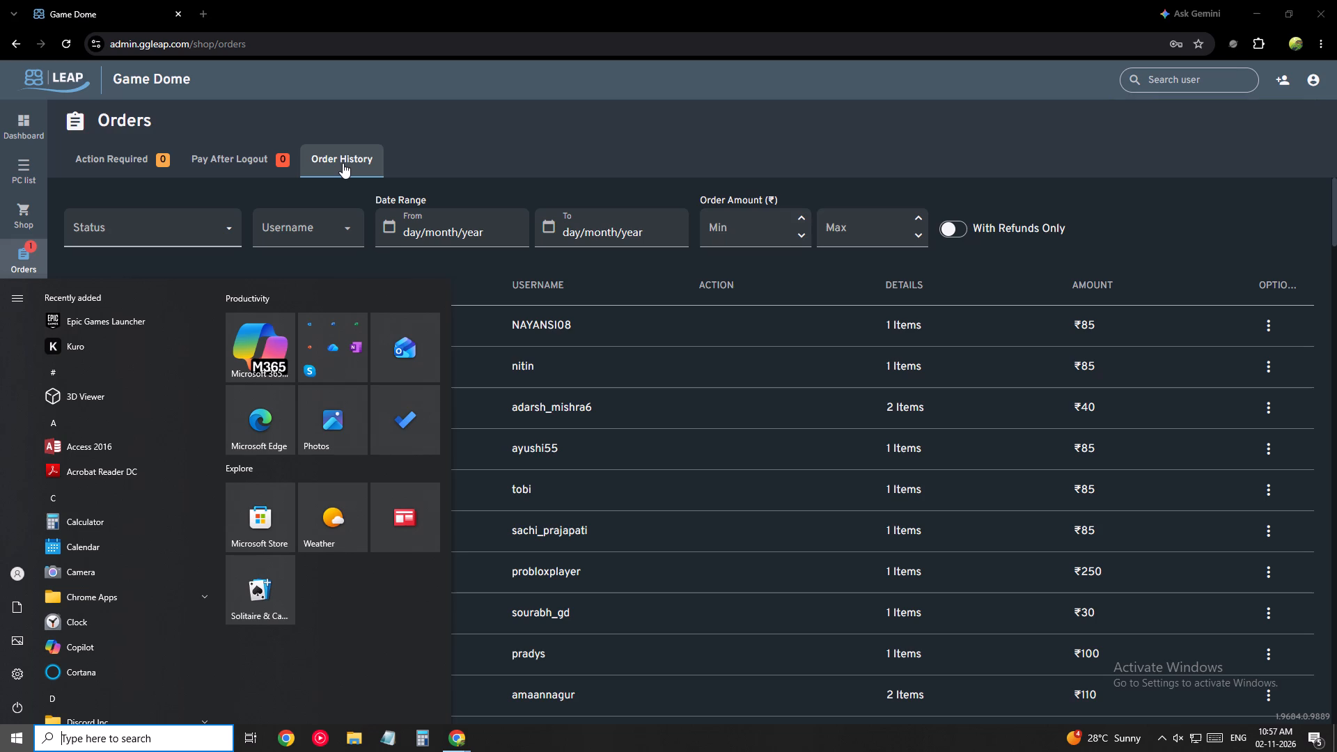
left_click(694, 99)
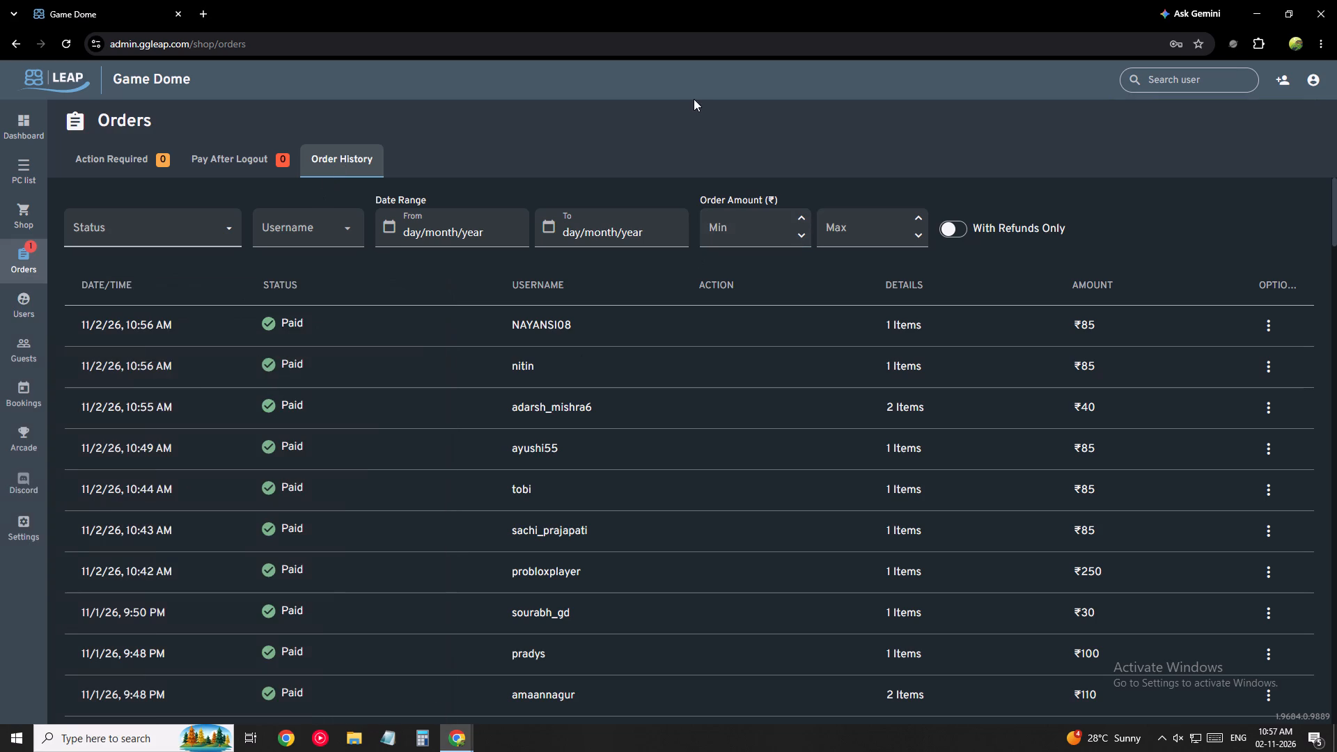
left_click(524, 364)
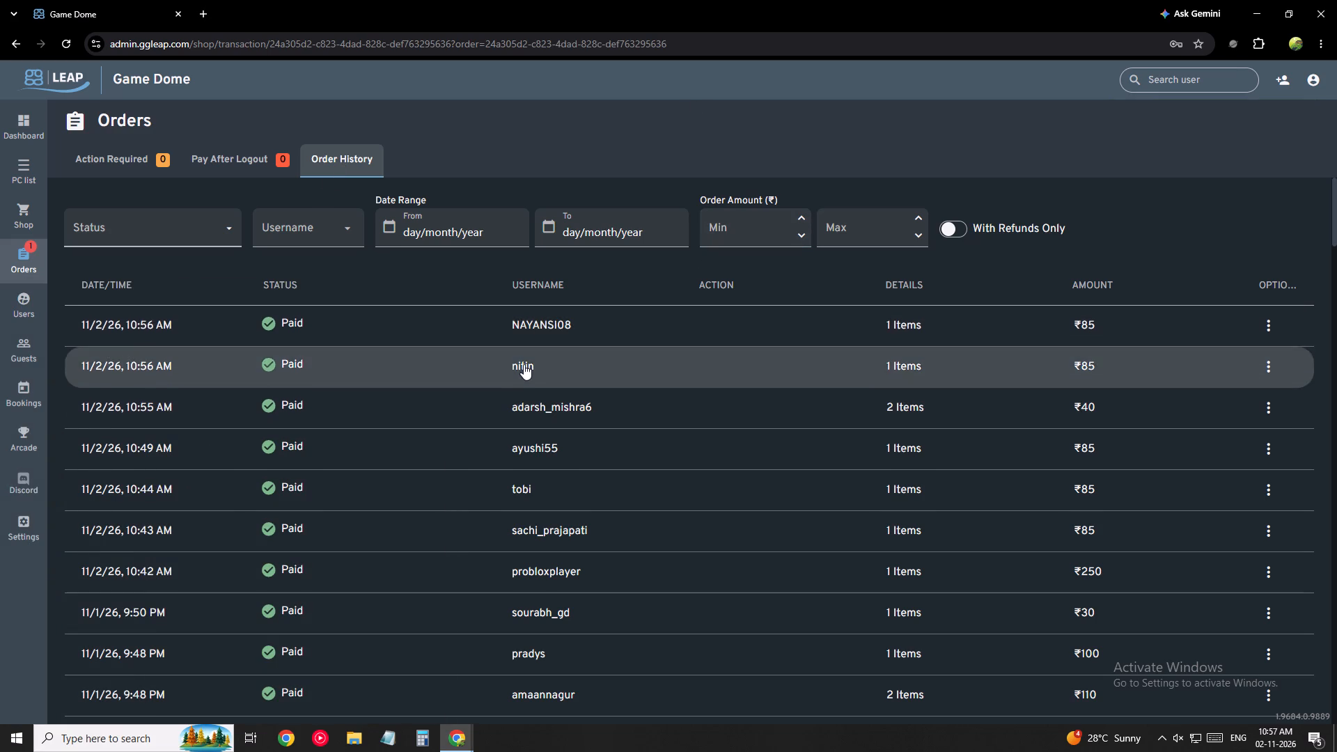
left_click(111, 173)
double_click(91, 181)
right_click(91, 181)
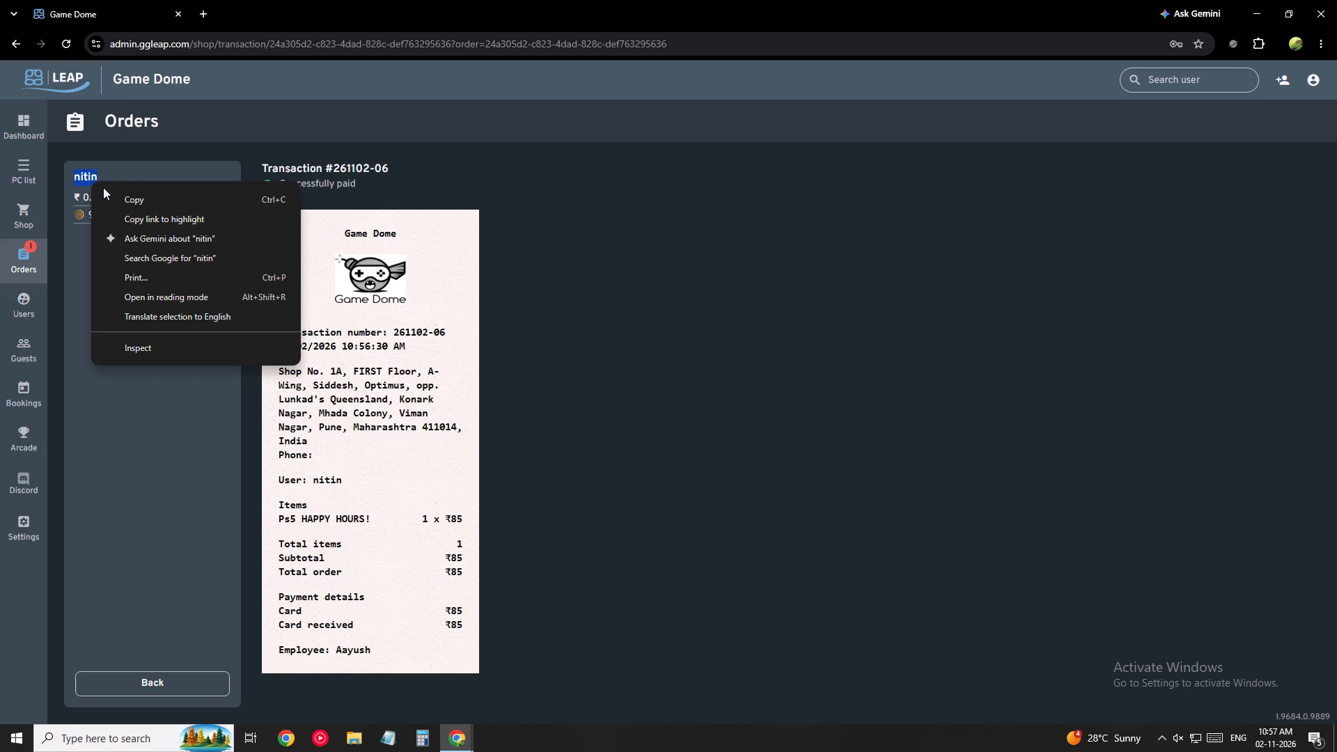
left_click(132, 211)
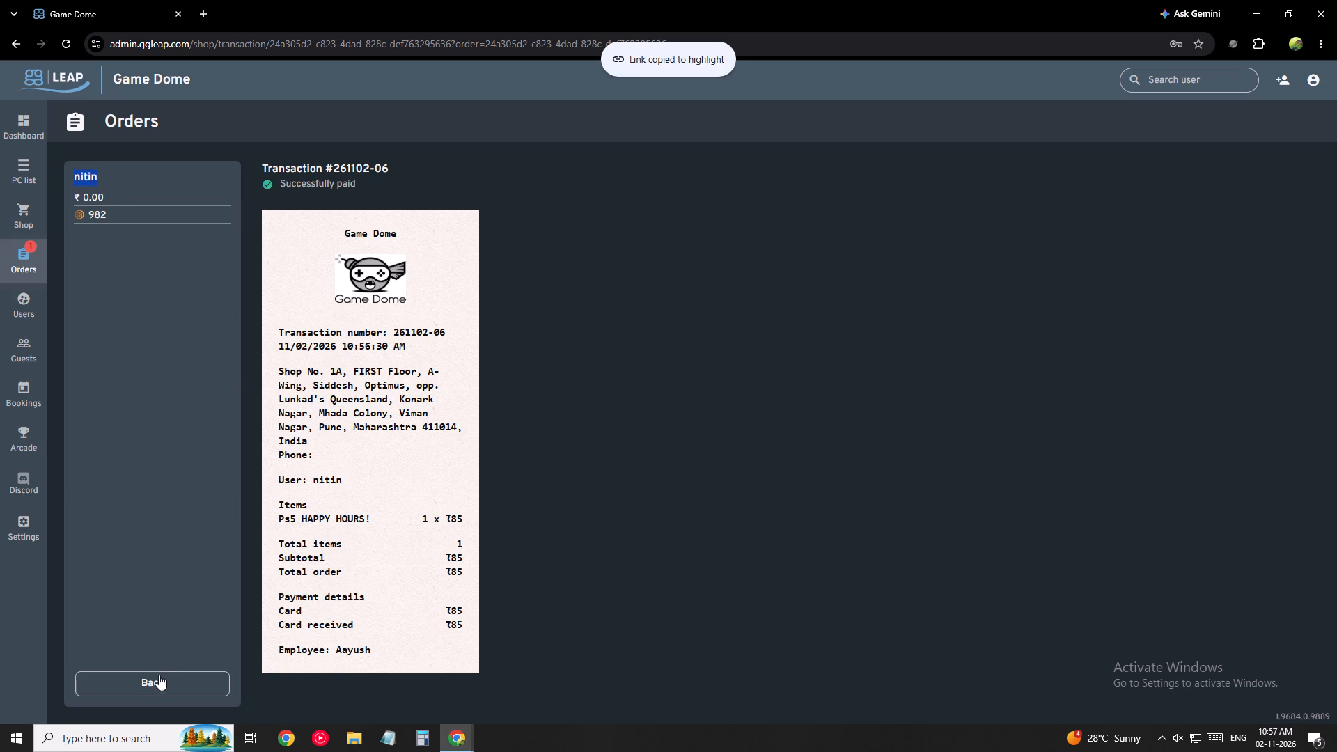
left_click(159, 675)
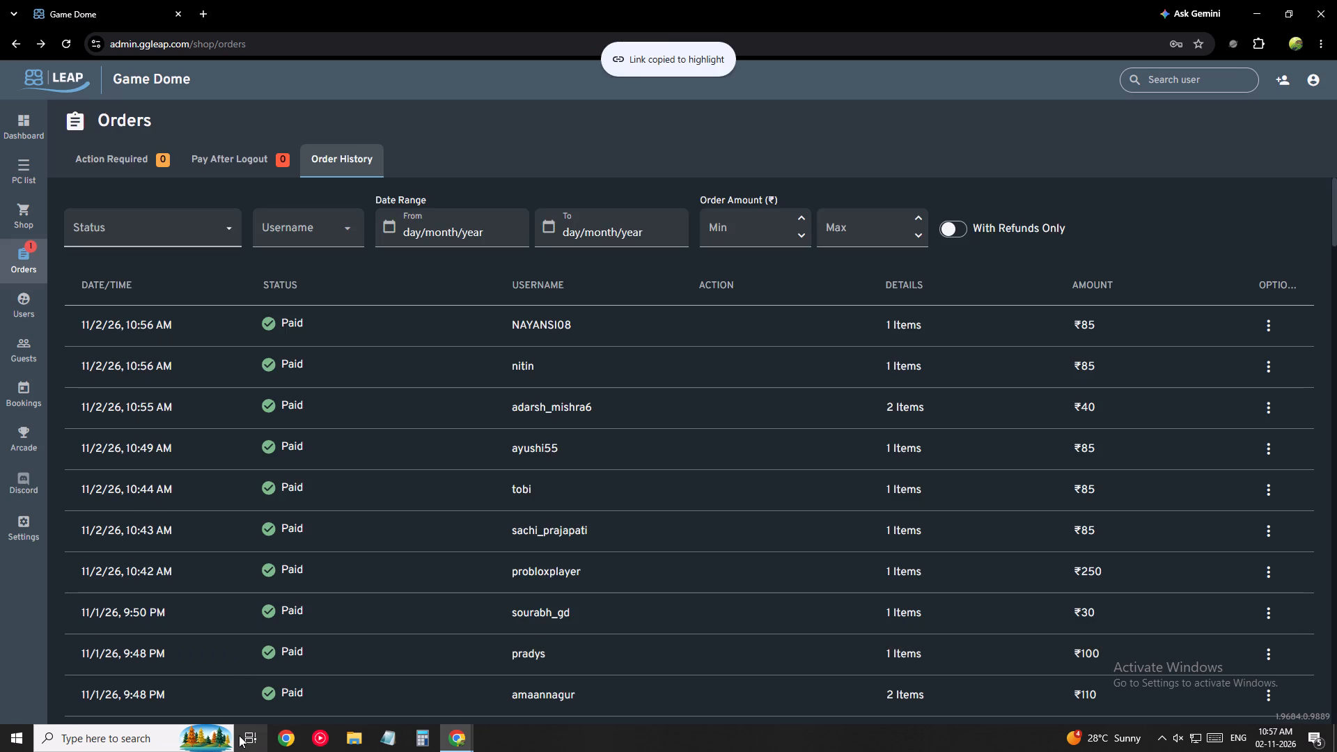
left_click(540, 319)
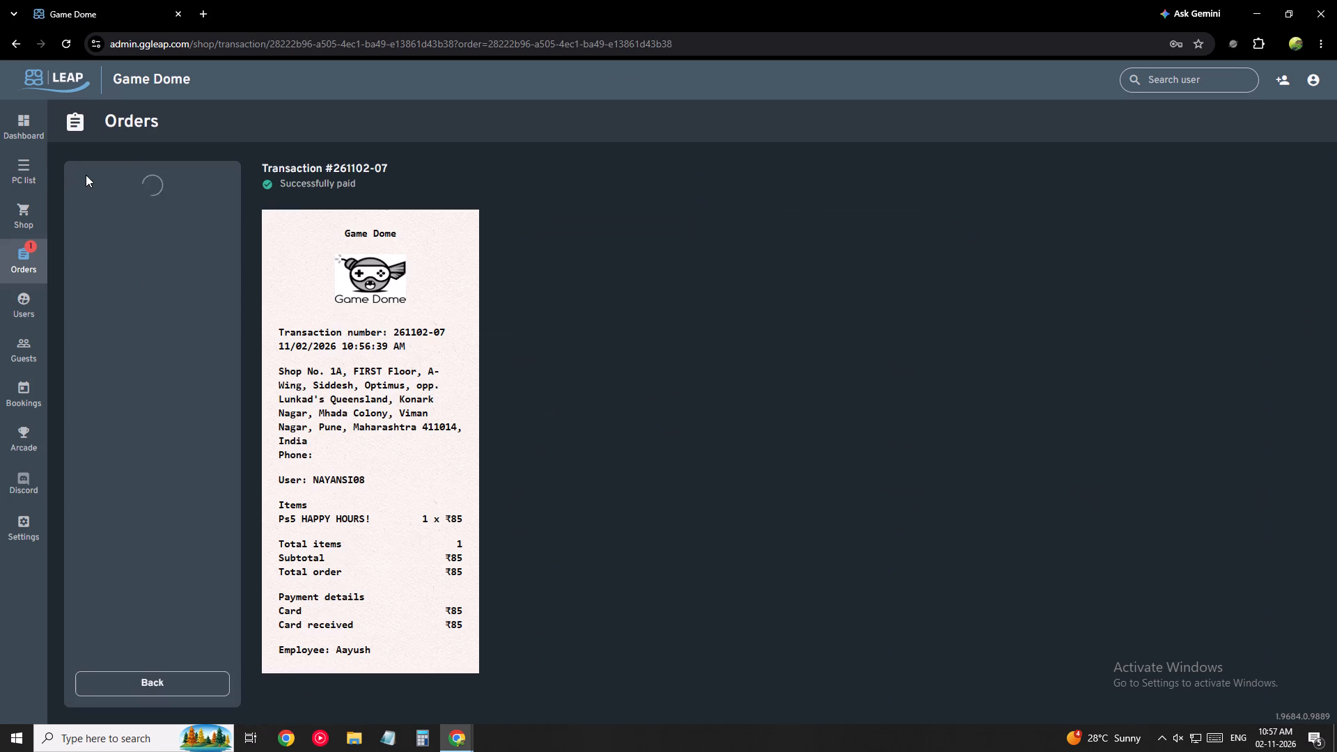
double_click(89, 175)
right_click(89, 175)
left_click(150, 191)
Open the PC list.
left_click(8, 178)
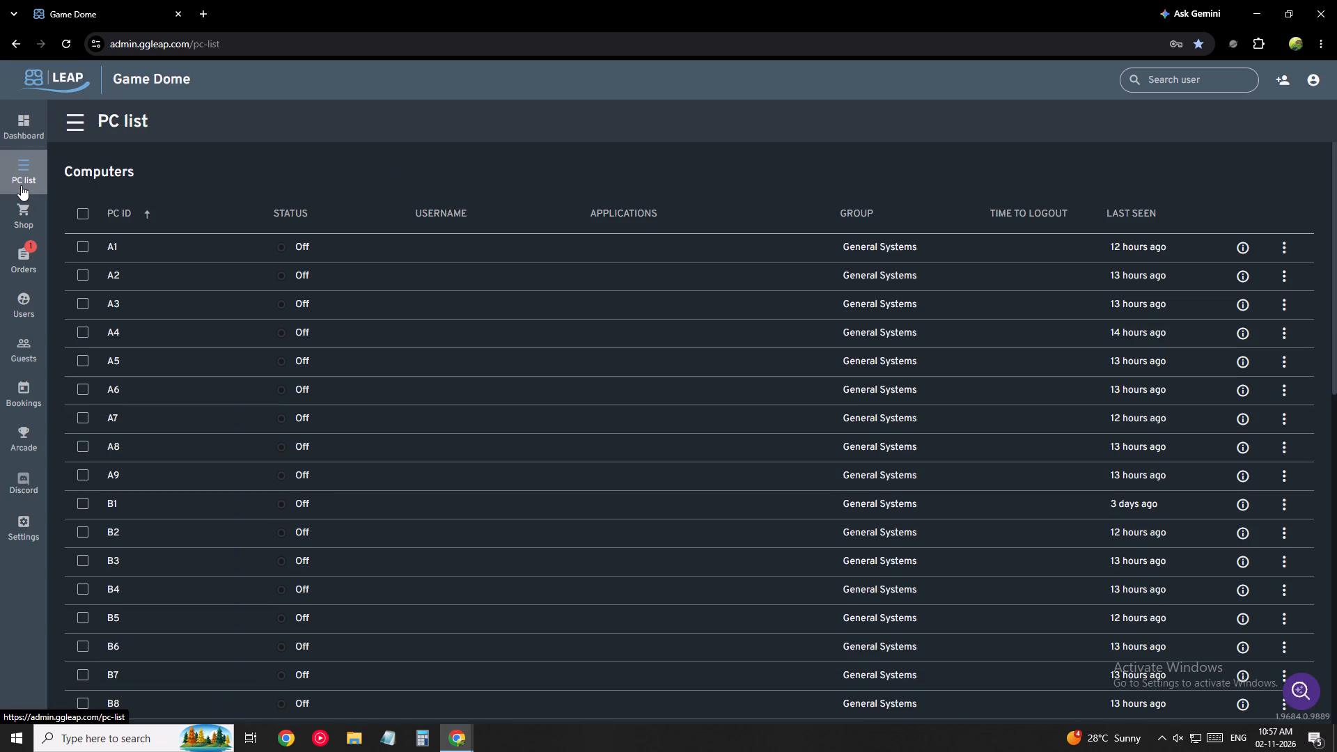
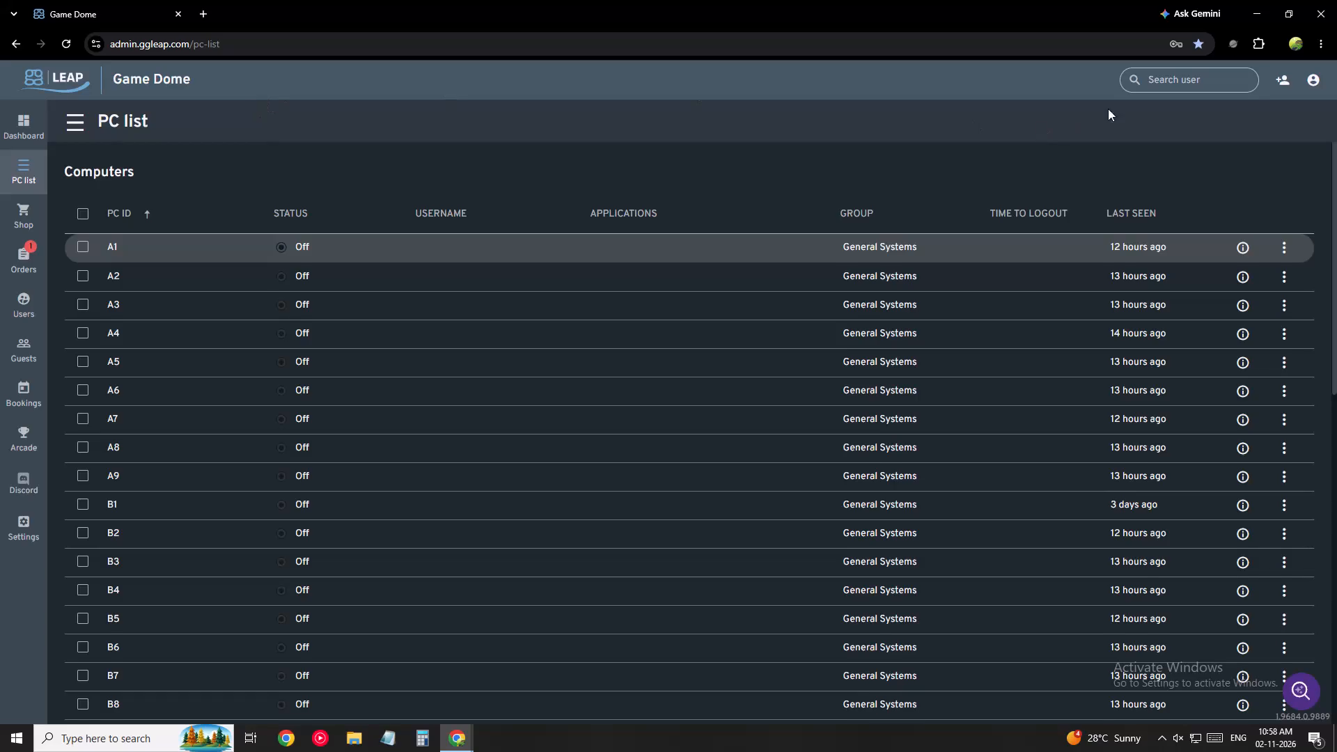
left_click(1144, 89)
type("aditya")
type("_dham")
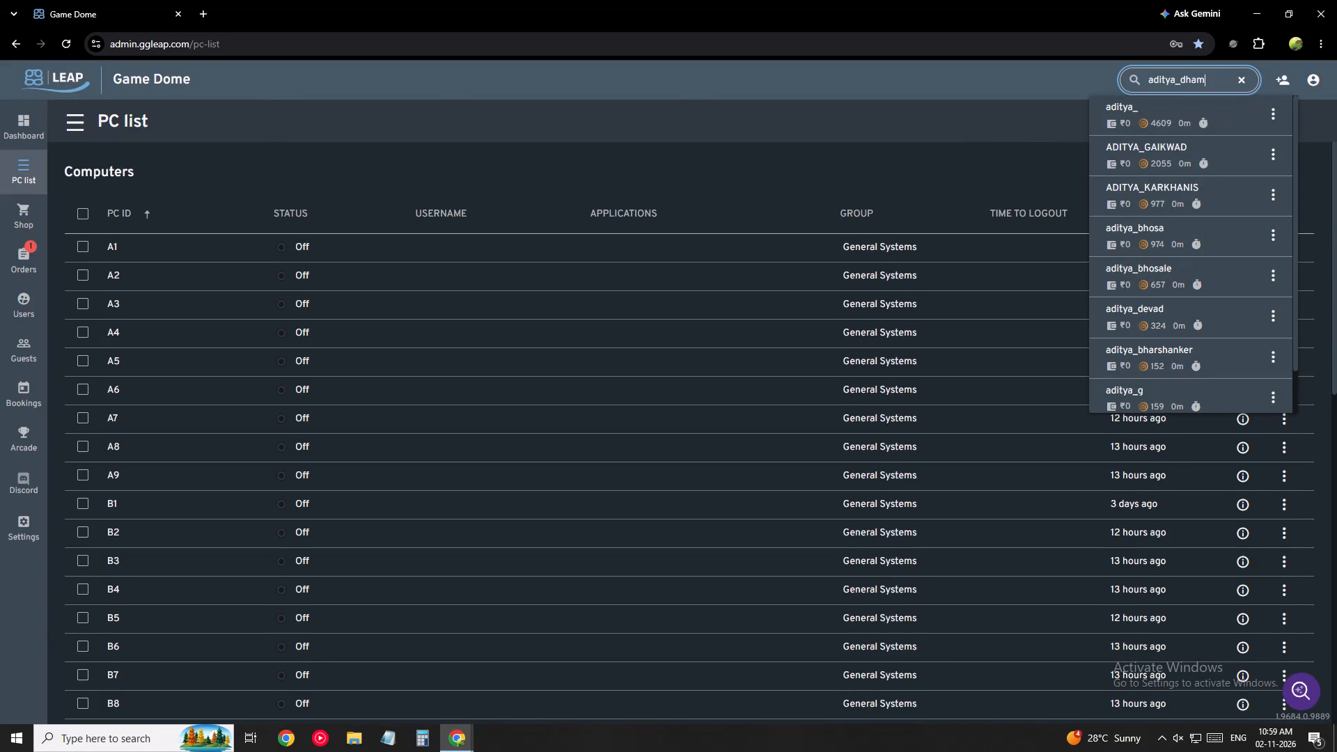
left_click(1279, 105)
left_click(1287, 107)
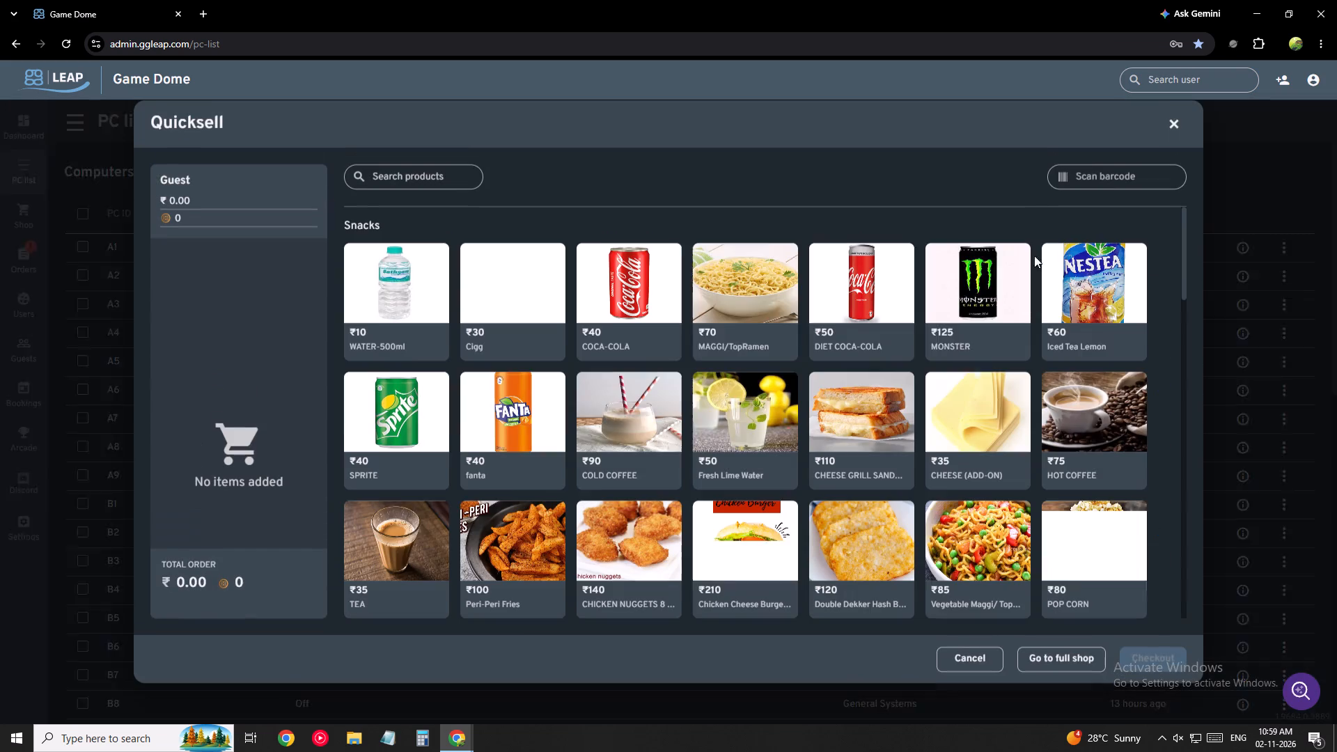
left_click(1041, 662)
Add one ₹250 PC 3 hr pass from the game passes to the customer's order.
left_click(473, 221)
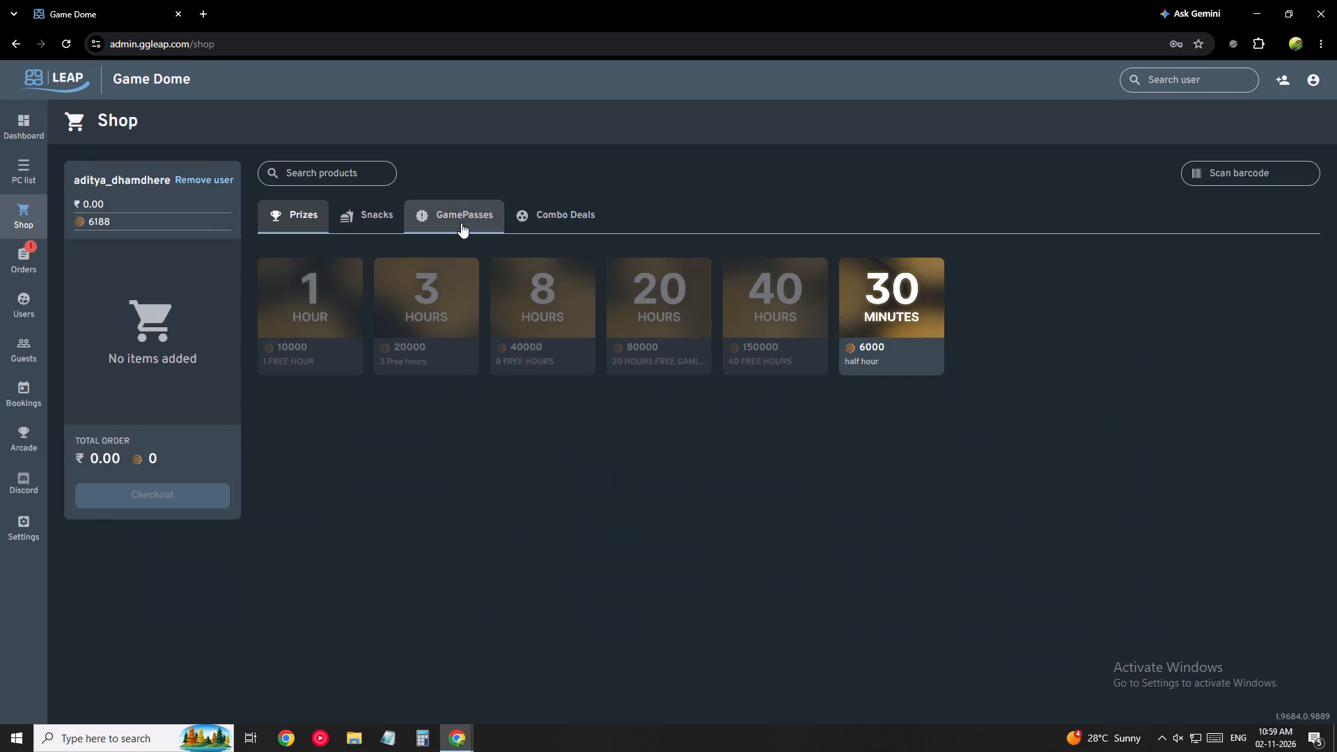
left_click(419, 241)
left_click(396, 261)
left_click_drag(411, 370, 172, 340)
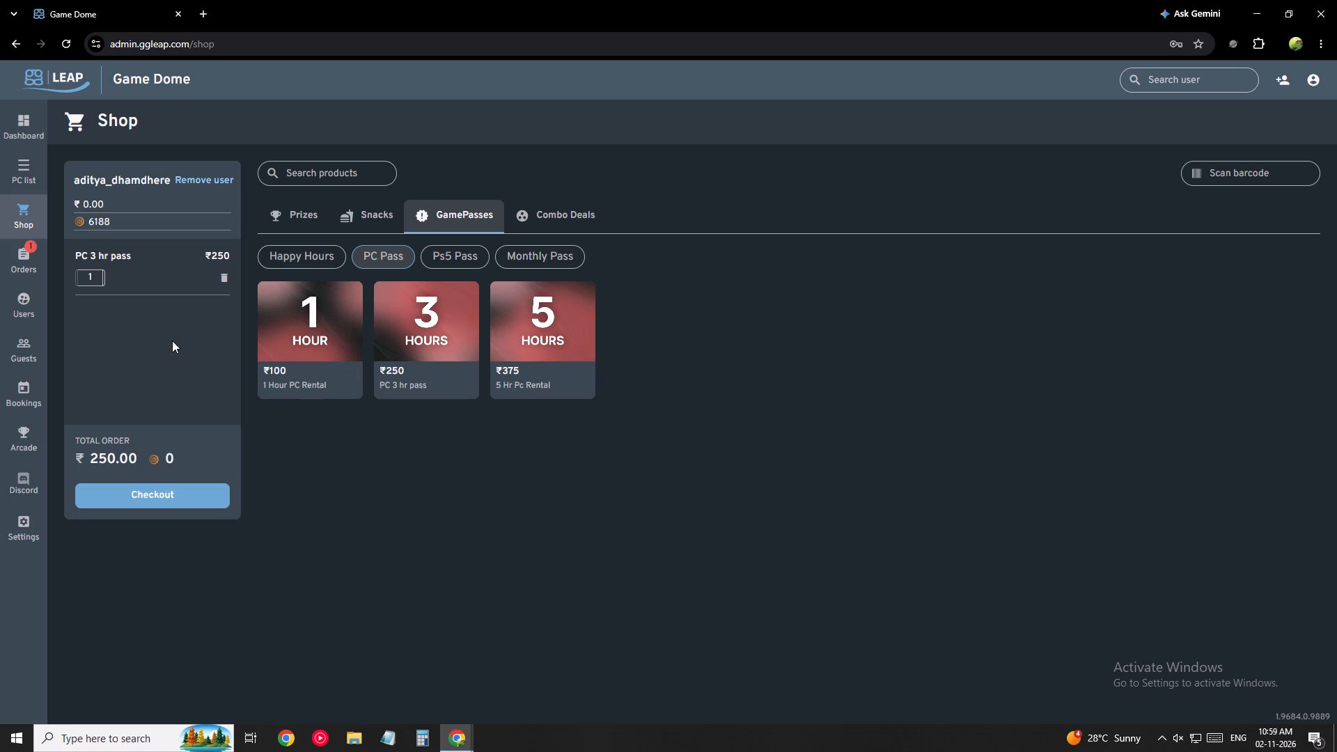
Add two ₹20 Thumbs up drinks from the snacks to the customer's order.
left_click(352, 206)
left_click(433, 256)
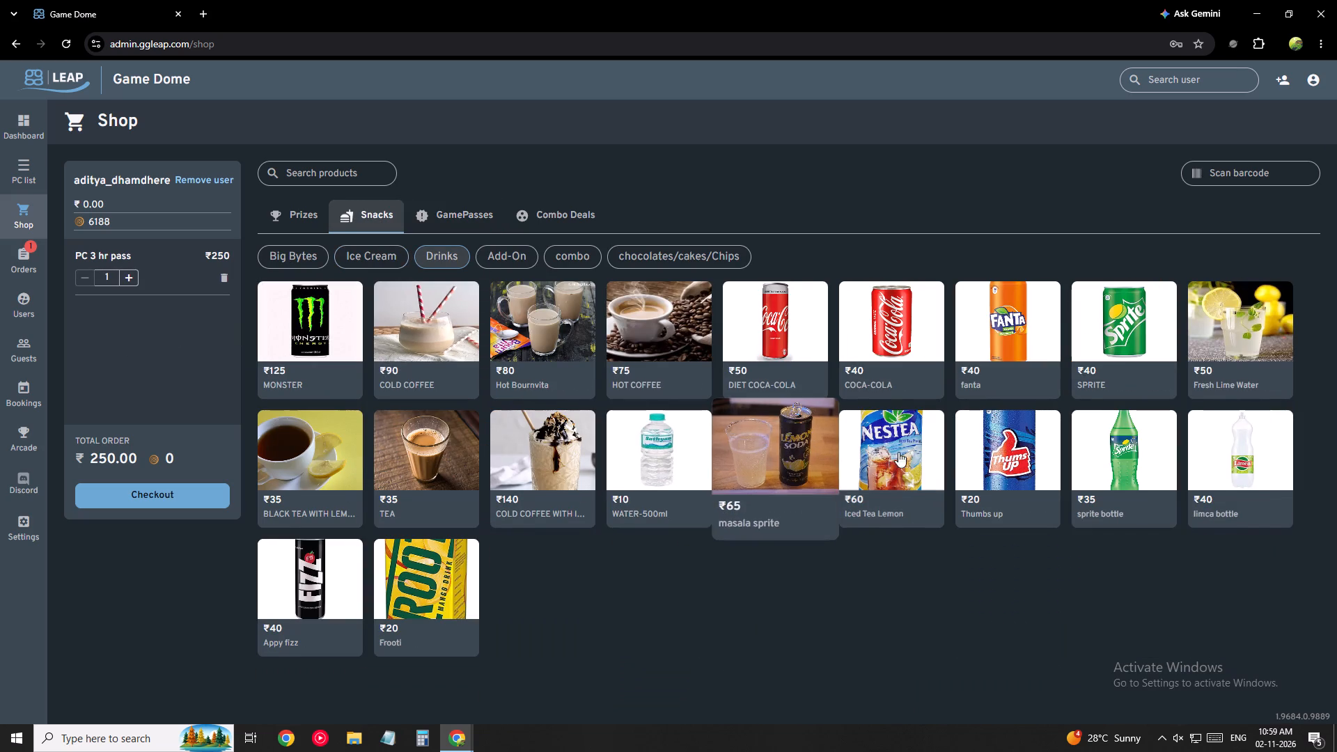
left_click_drag(974, 486, 153, 386)
left_click_drag(992, 493, 97, 363)
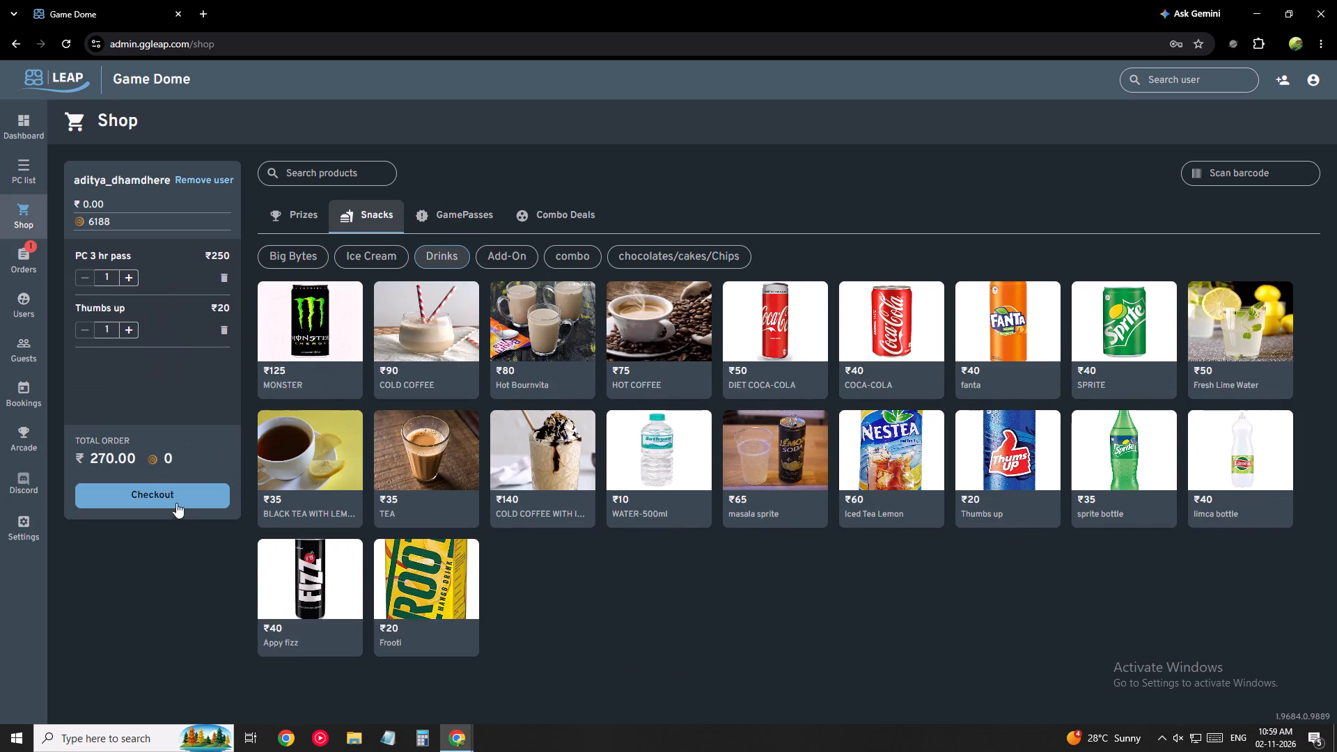
Check out the customer's order with card as the payment method.
left_click(169, 498)
left_click(352, 409)
left_click(346, 604)
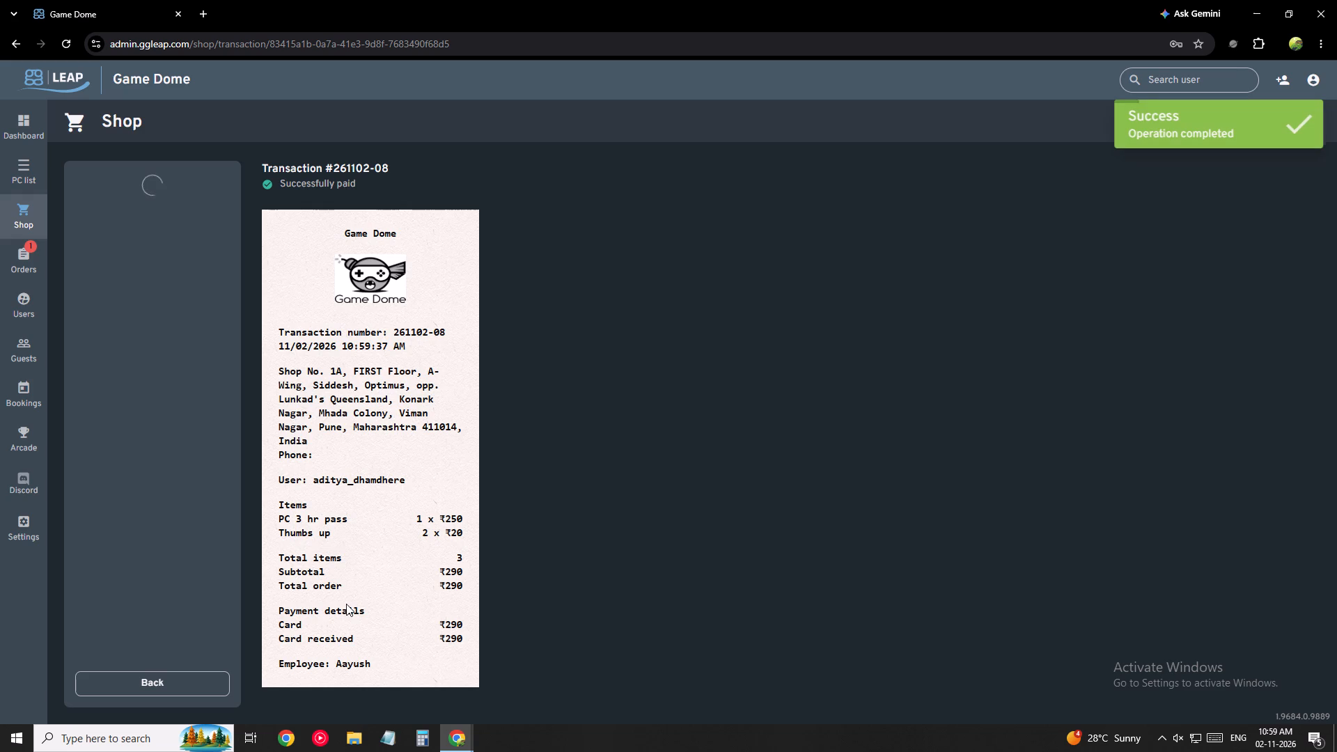
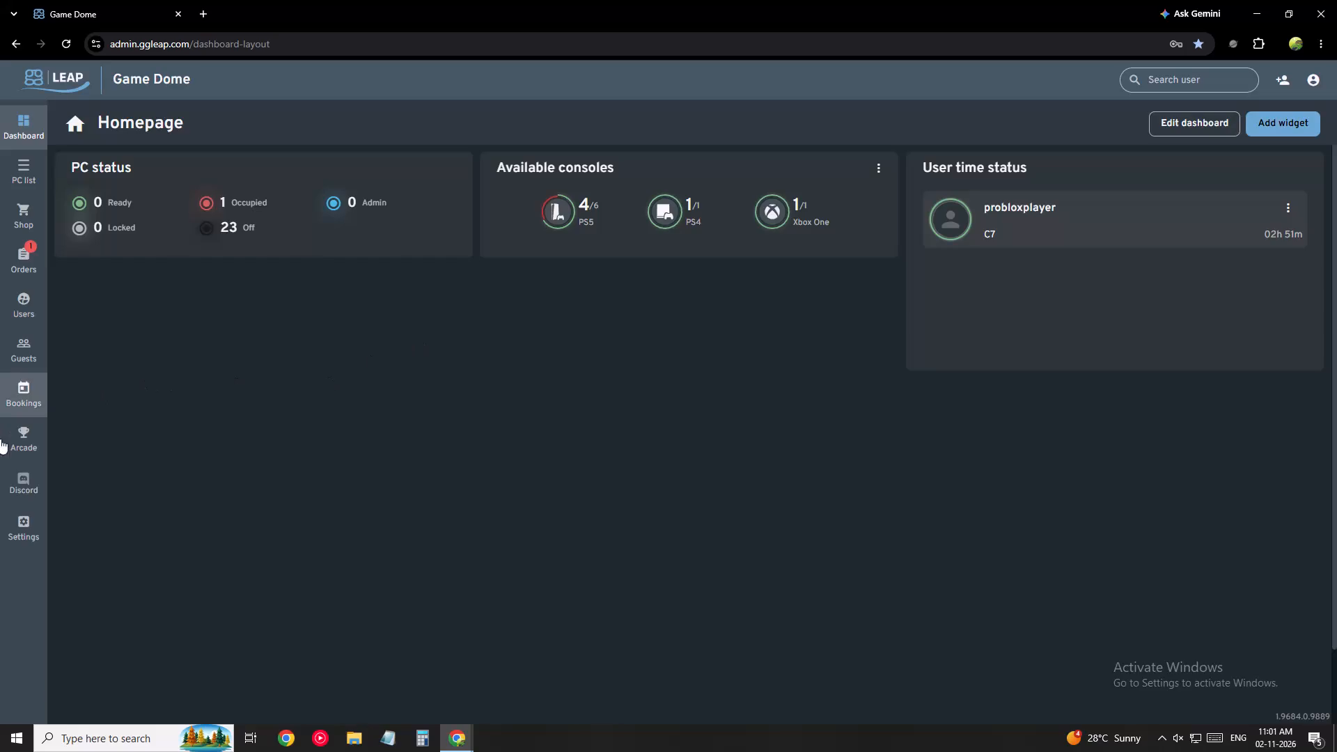
left_click(22, 195)
left_click(19, 178)
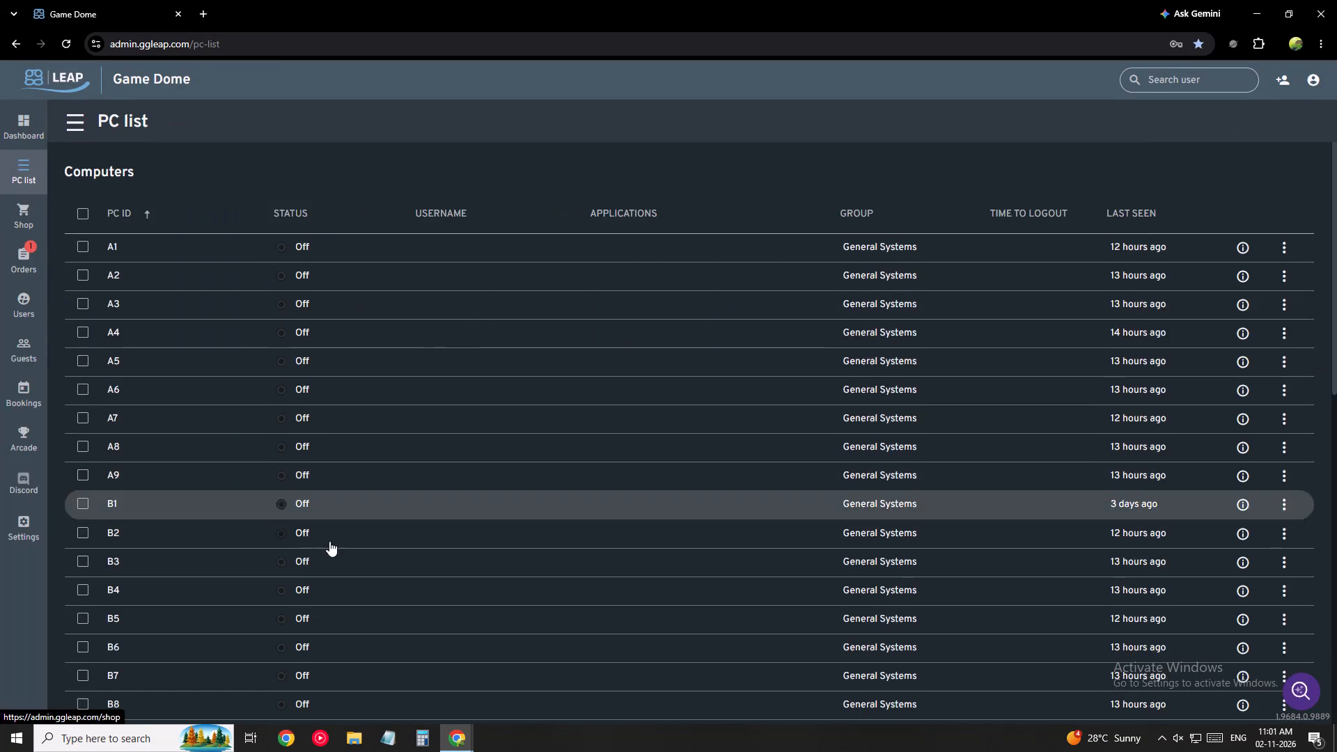
scroll(333, 541, "down", 13)
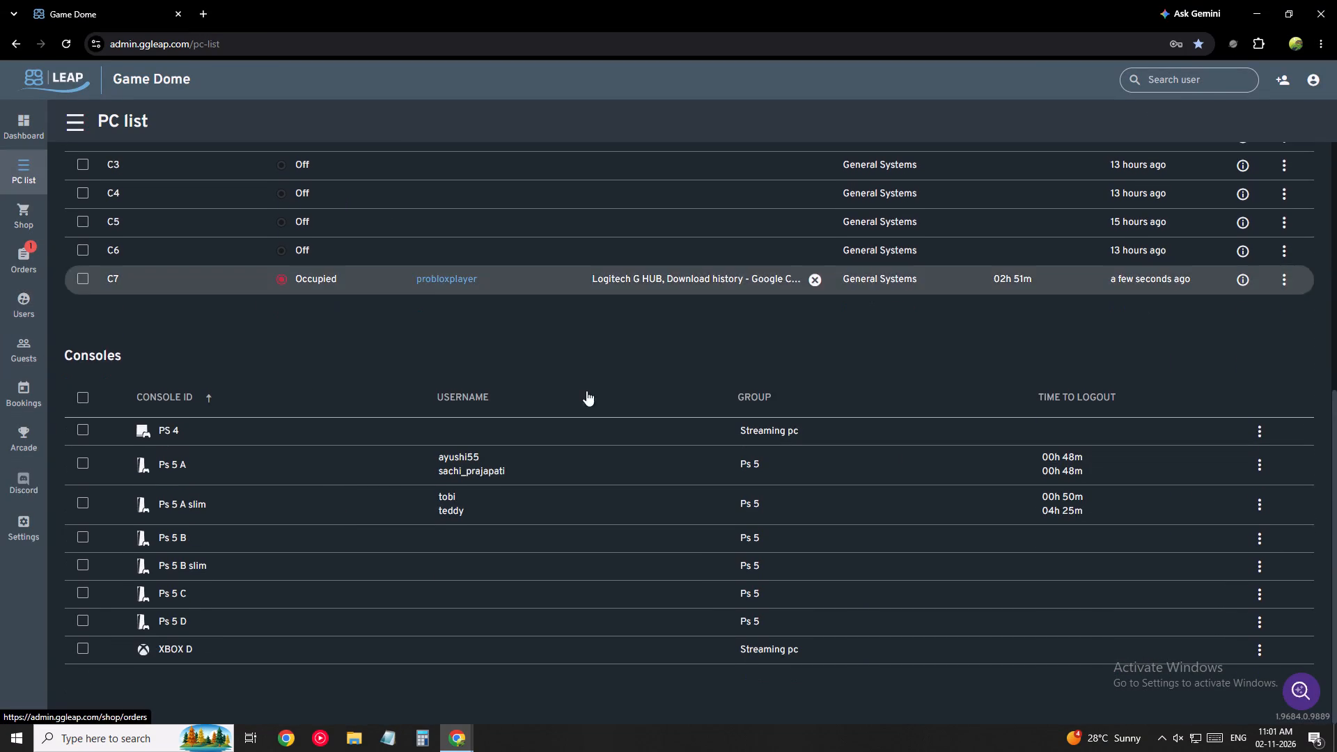
left_click(1265, 536)
left_click(1283, 545)
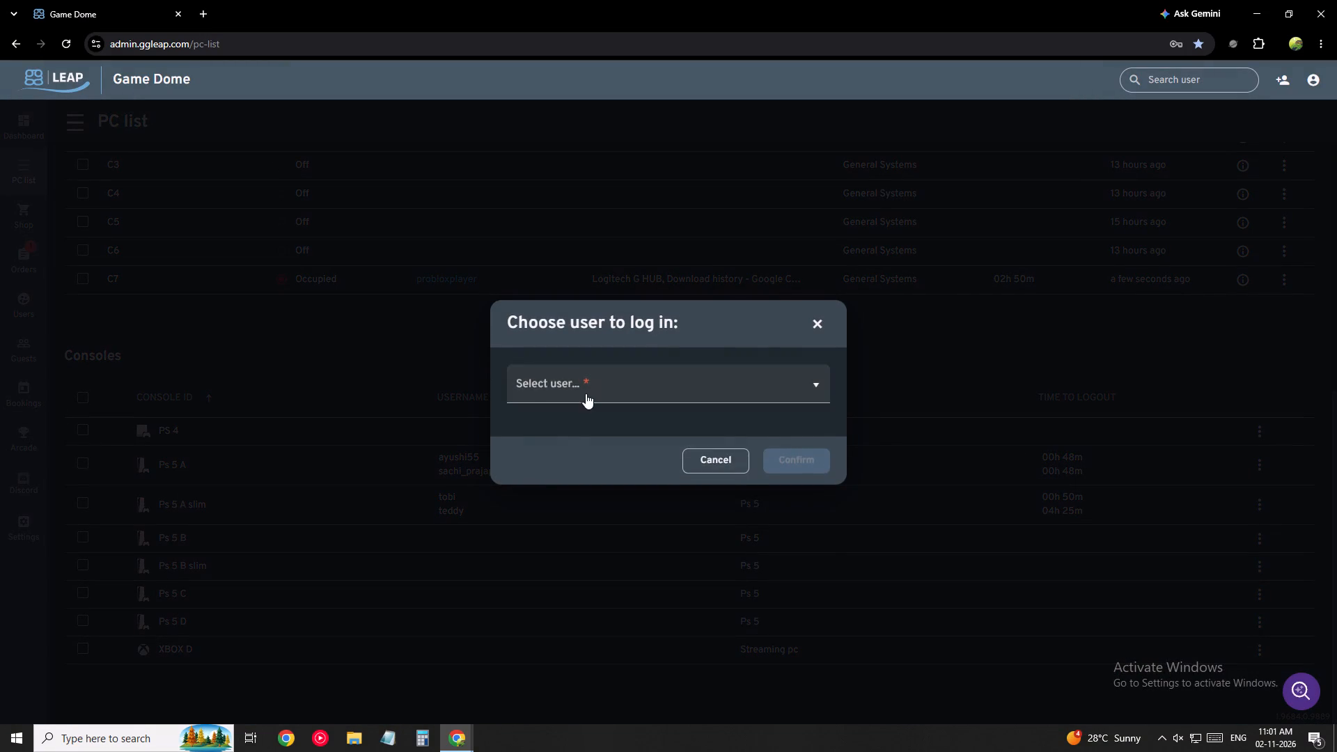
left_click(586, 393)
key("ctrl+v")
left_click(636, 455)
left_click(851, 455)
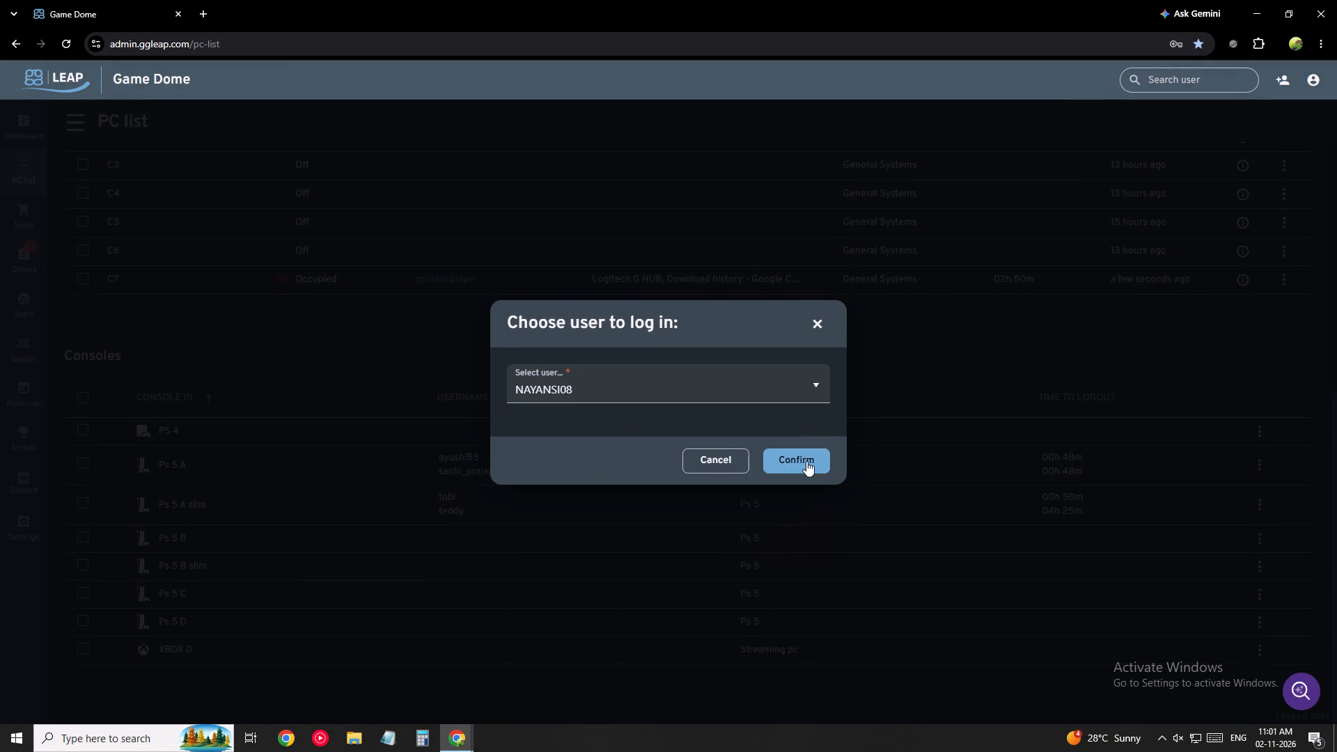
left_click(824, 458)
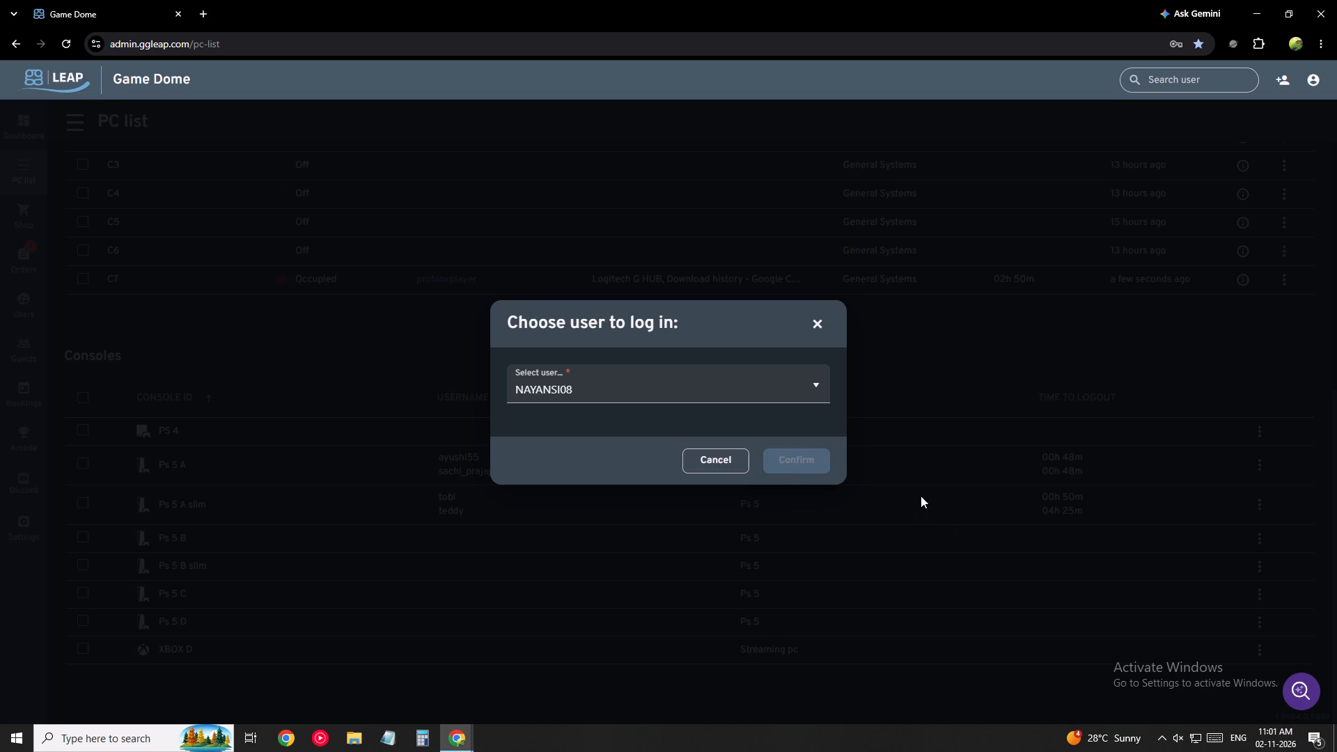
left_click(688, 455)
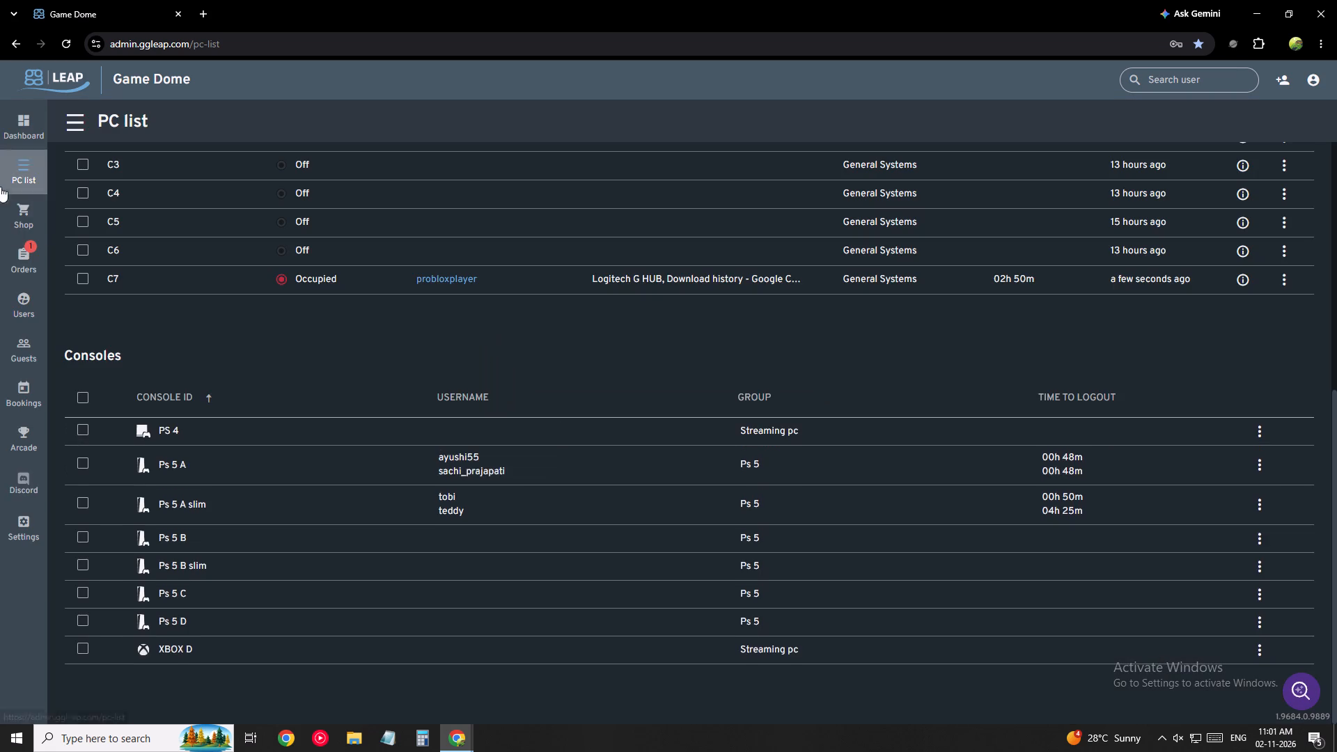
left_click(24, 252)
left_click(365, 157)
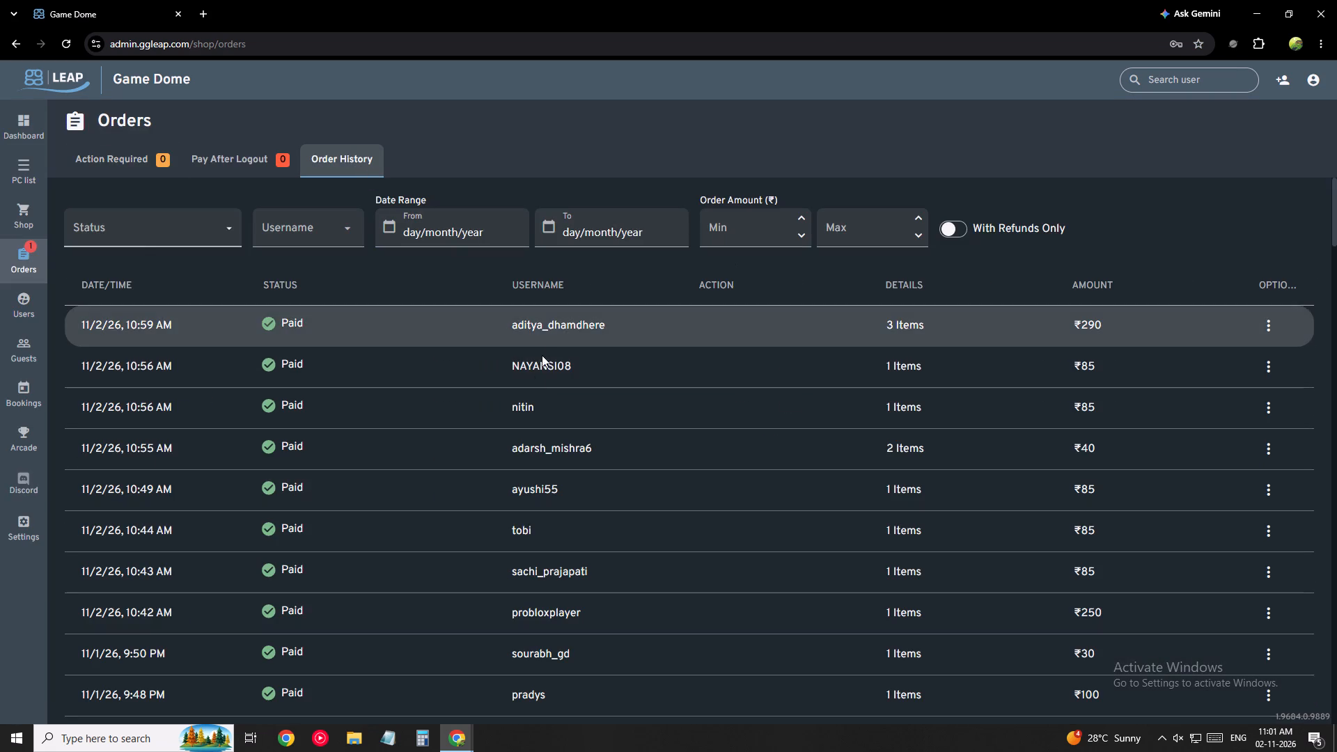
left_click(543, 366)
double_click(100, 187)
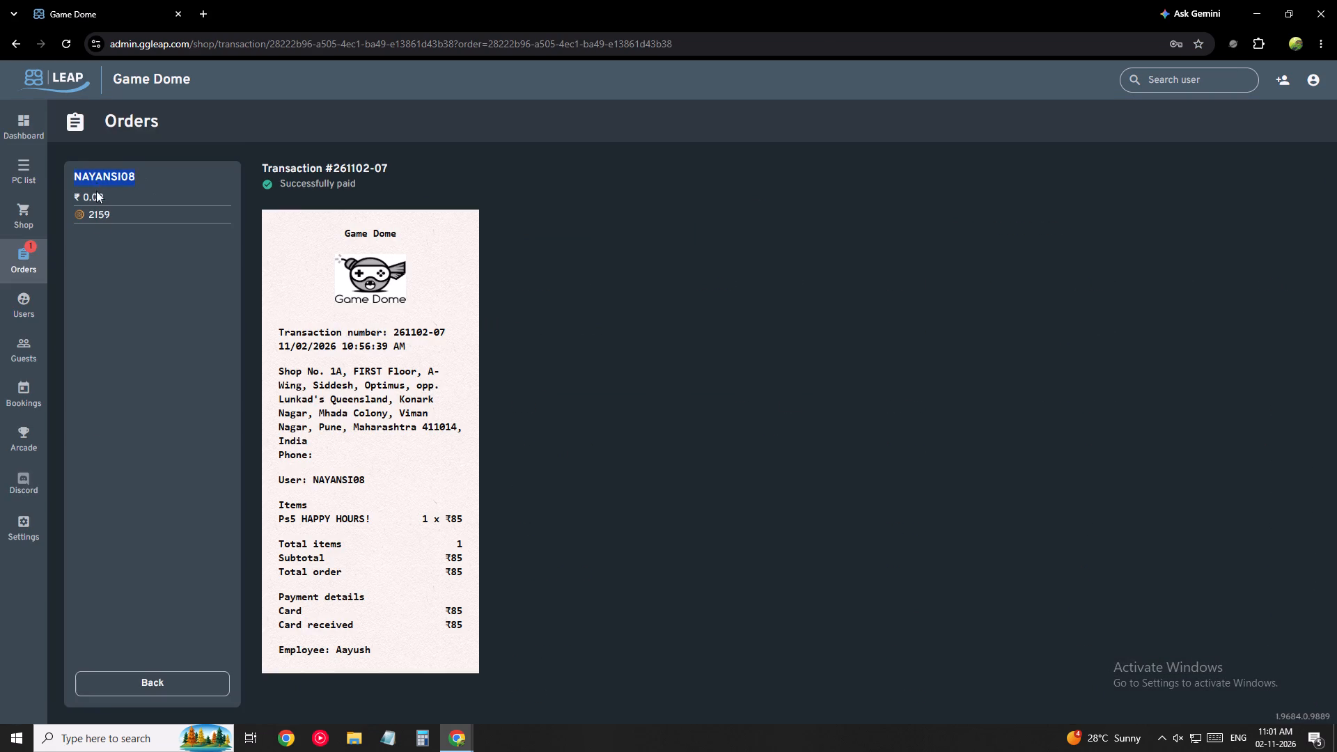
key("ctrl+c")
left_click(154, 675)
left_click(494, 405)
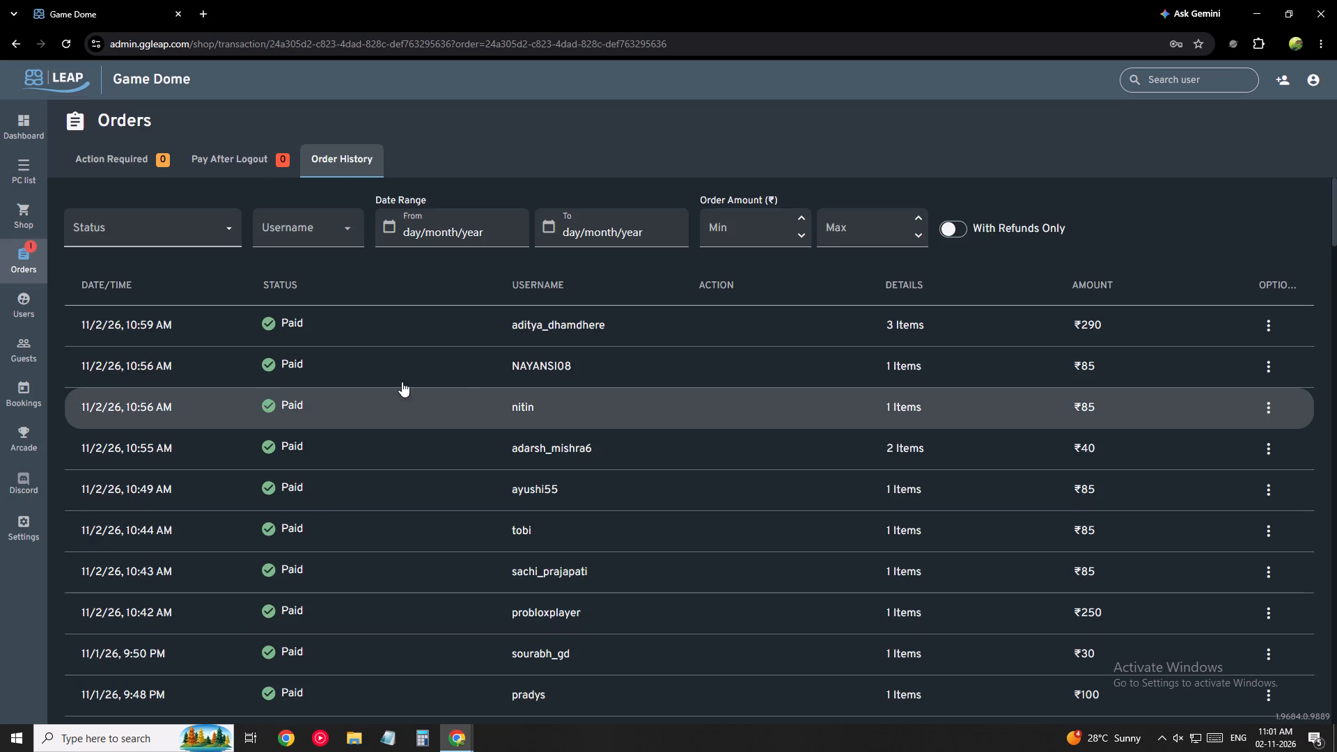
double_click(79, 172)
key("ctrl+c")
Return to the PC list and log the customer nitin in to the Ps 5 B console.
left_click(17, 180)
scroll(283, 492, "down", 2)
scroll(309, 508, "up", 1)
scroll(325, 513, "down", 5)
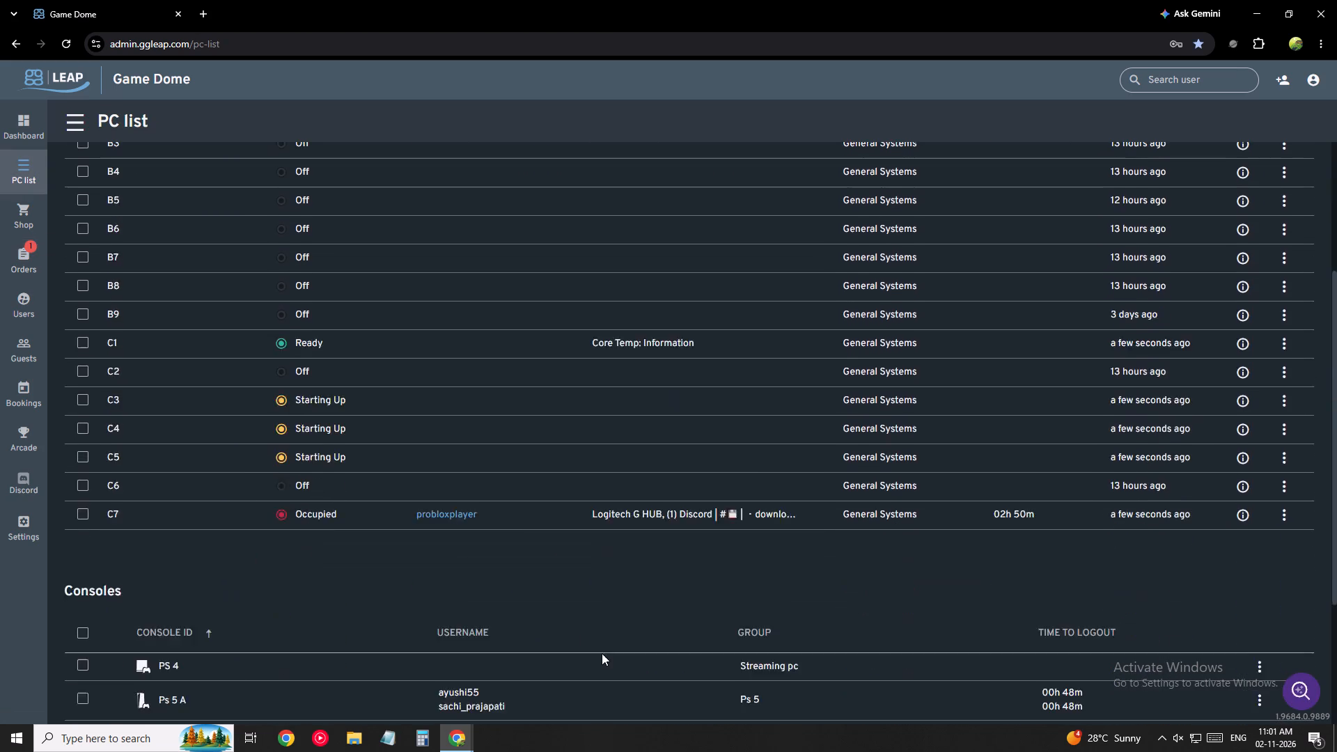
scroll(600, 651, "up", 1)
scroll(600, 651, "down", 6)
left_click(1247, 542)
left_click(1271, 547)
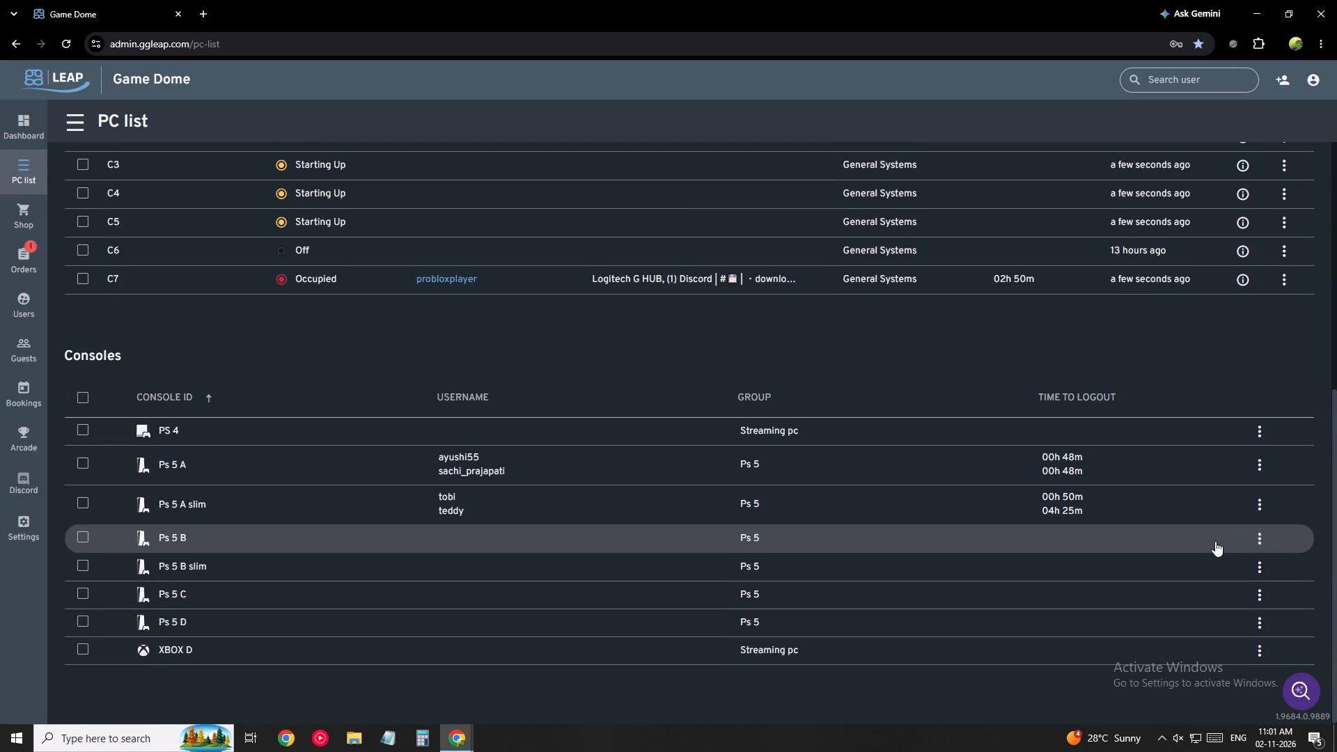
left_click(1264, 545)
left_click(1294, 561)
left_click(583, 369)
left_click(589, 377, "ctrl")
key("ctrl+v")
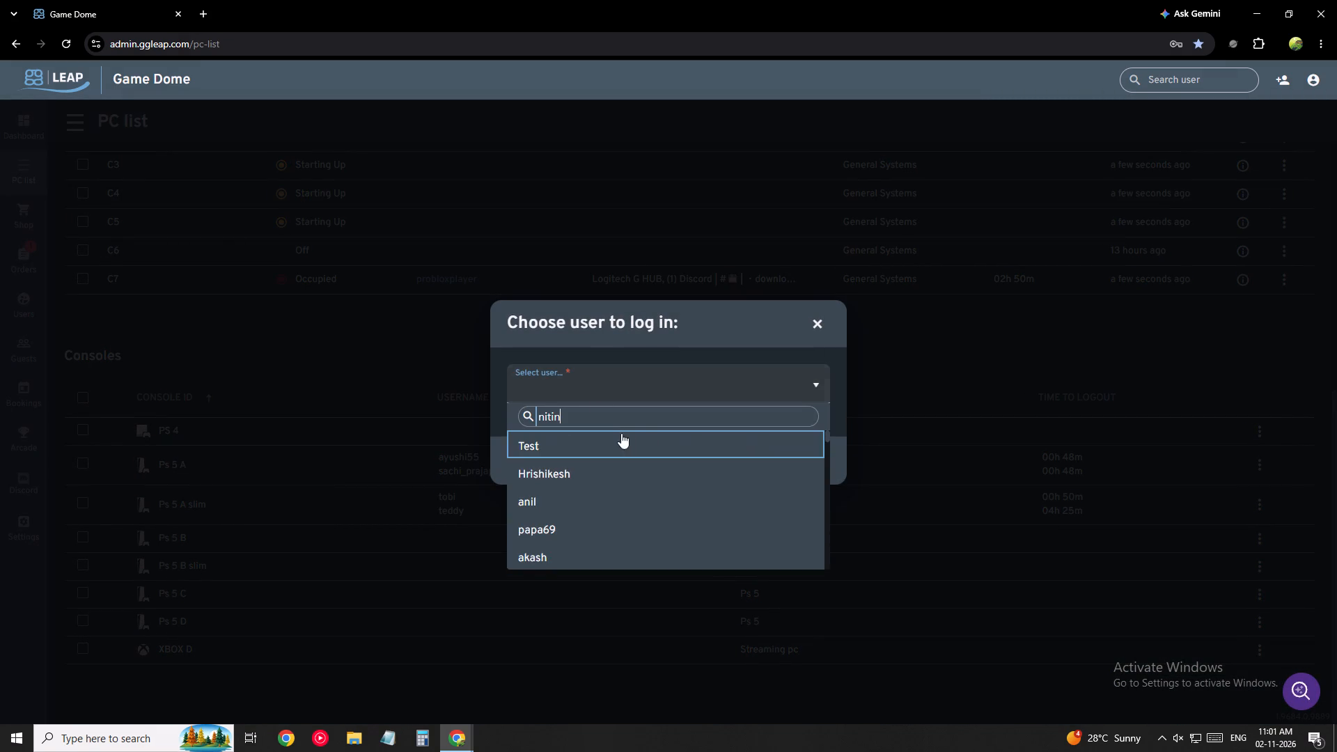
left_click(726, 444)
left_click(784, 457)
Reload the PC list page to refresh the computer and console sessions.
left_click(1249, 542)
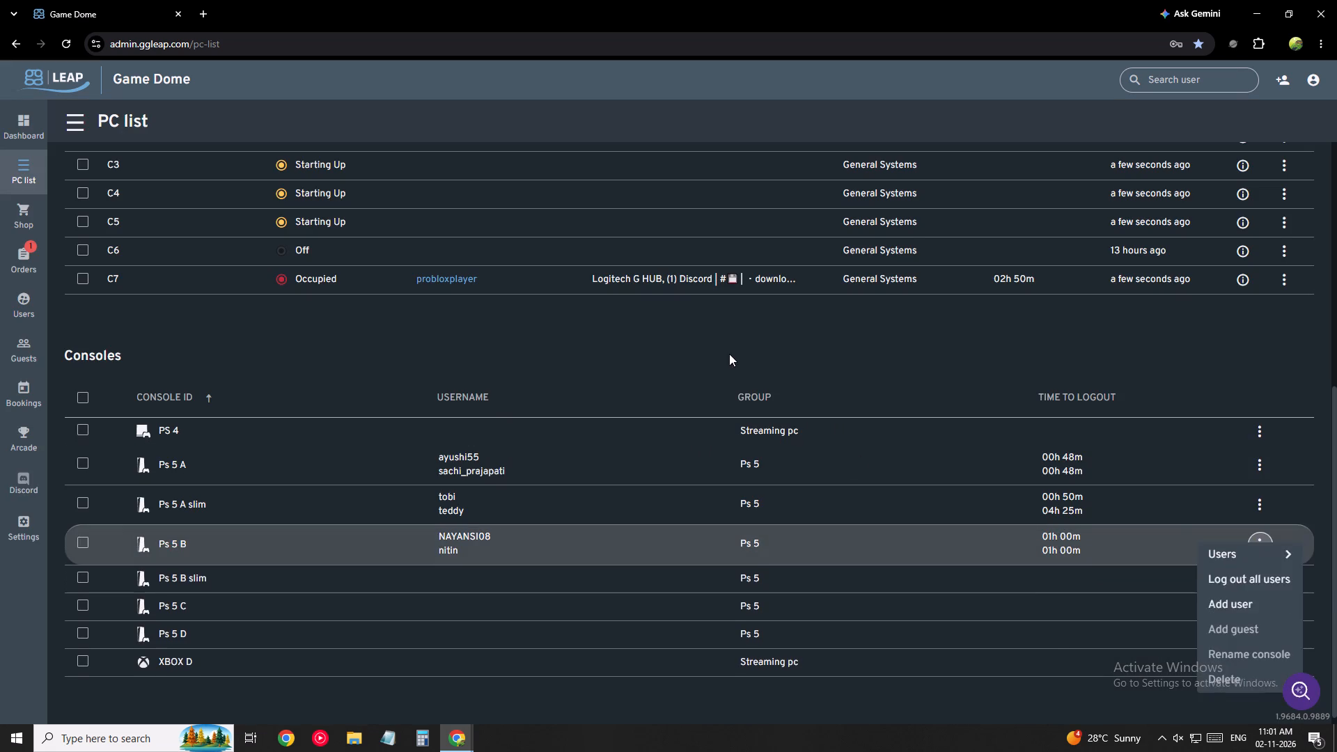
left_click(729, 354)
left_click(62, 44)
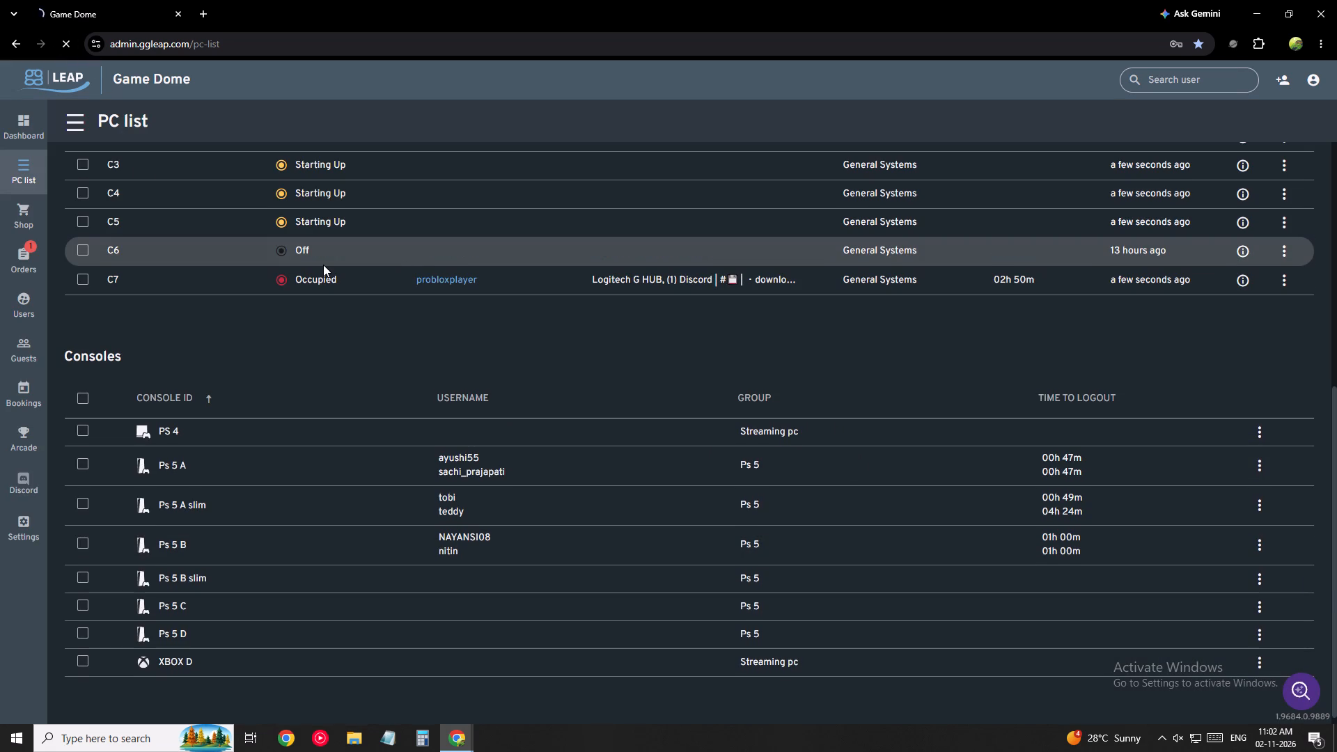
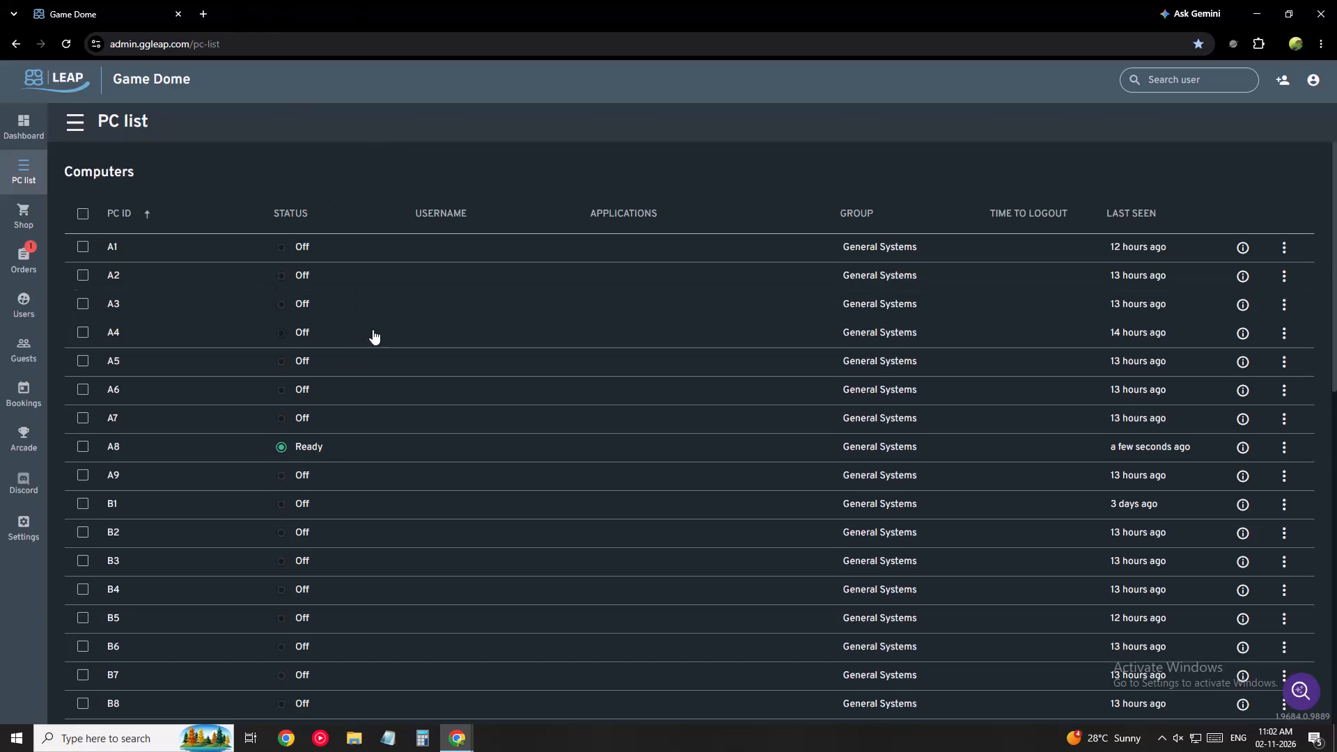
Check the applications open on computer C7 in the PC list and review the current console sessions.
scroll(373, 329, "down", 7)
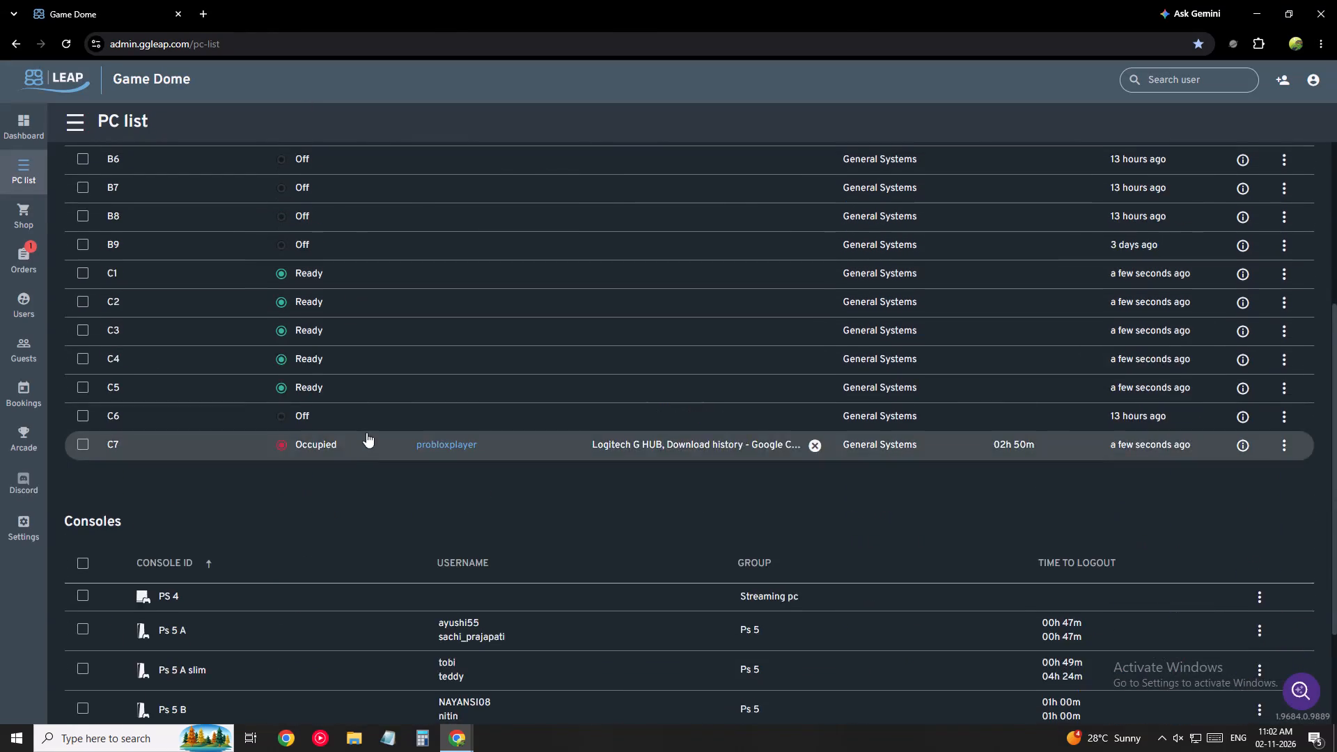
scroll(366, 432, "down", 1)
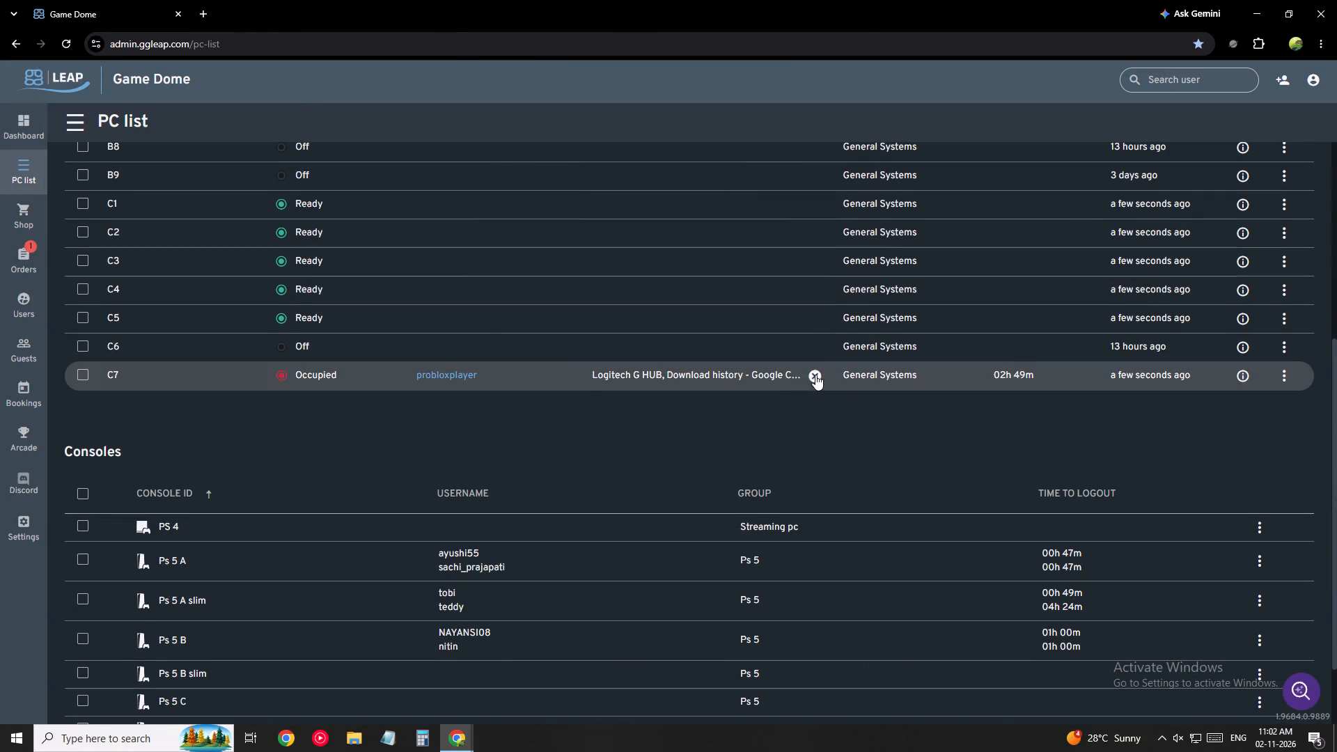
left_click(815, 375)
left_click(712, 460)
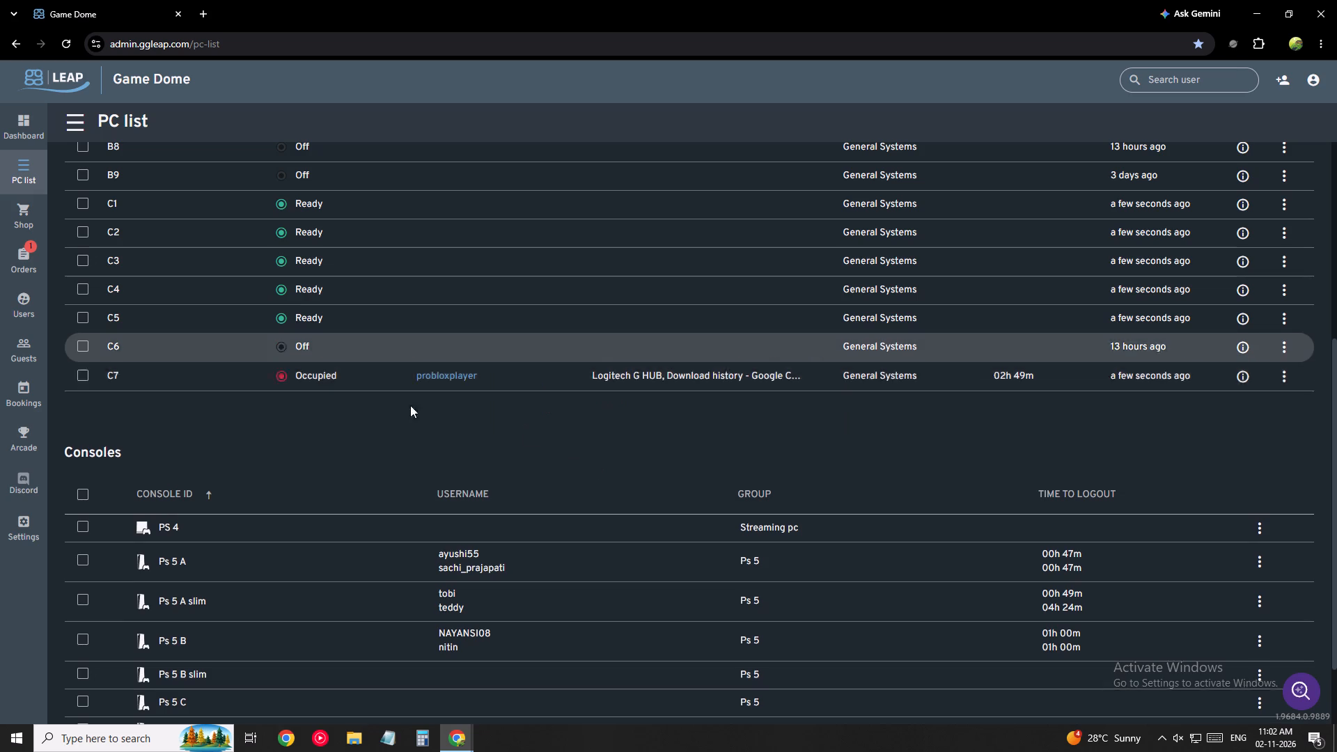
scroll(392, 476, "down", 2)
scroll(392, 476, "up", 1)
scroll(392, 476, "down", 7)
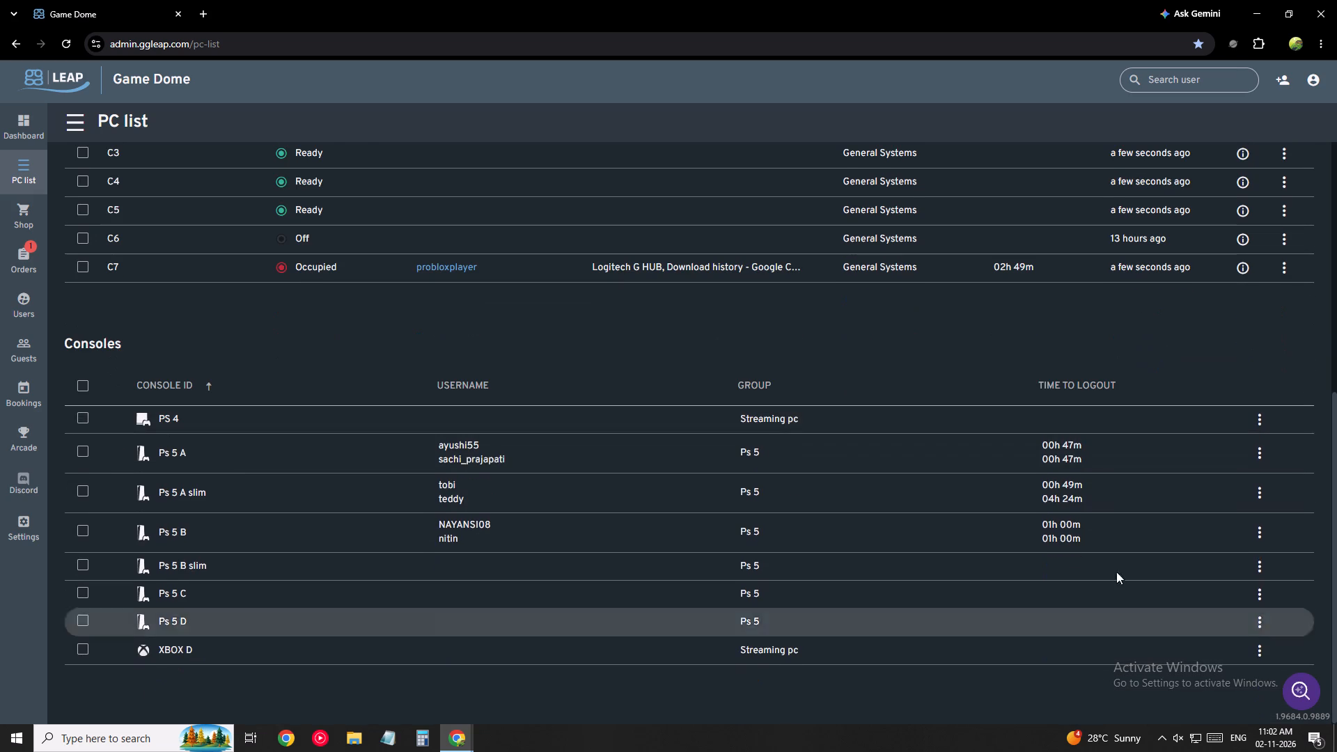
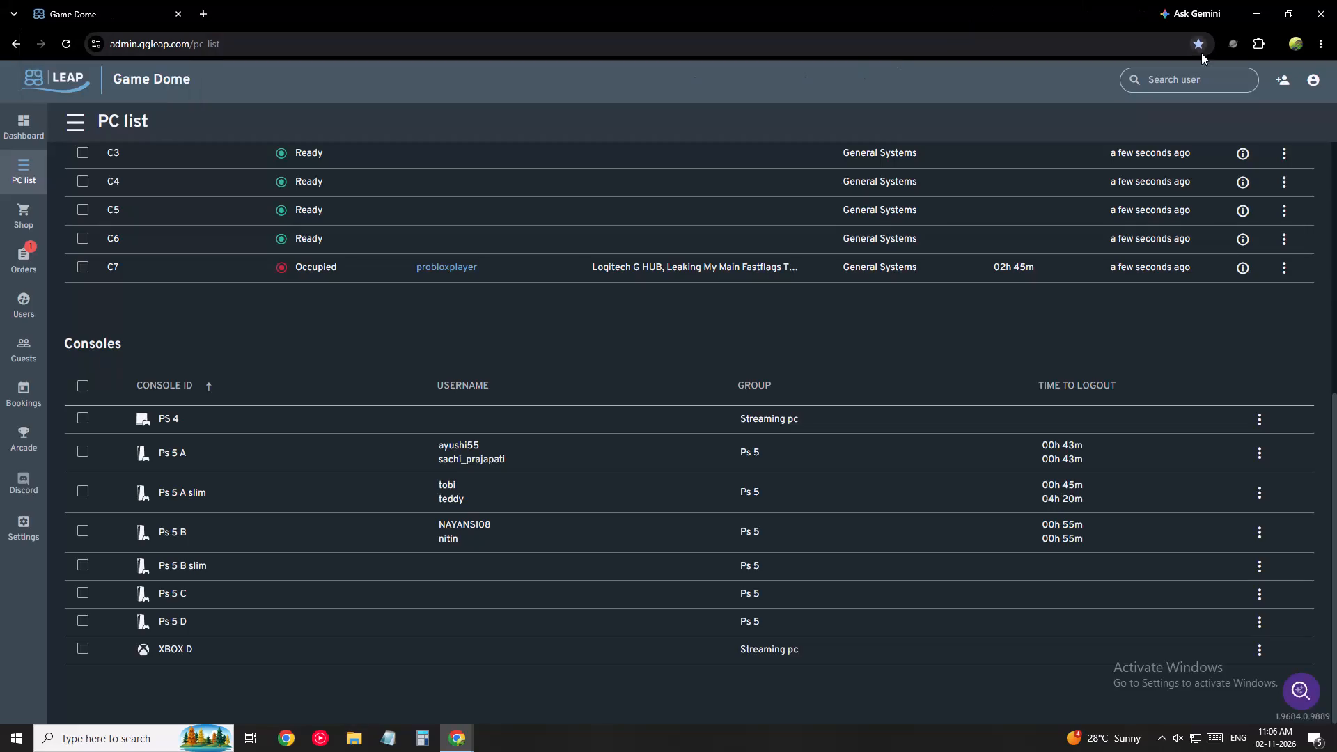
Look up the customer with the 9025-coin balance by username and open the full shop for their account.
left_click(1201, 75)
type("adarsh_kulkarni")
left_click(1283, 104)
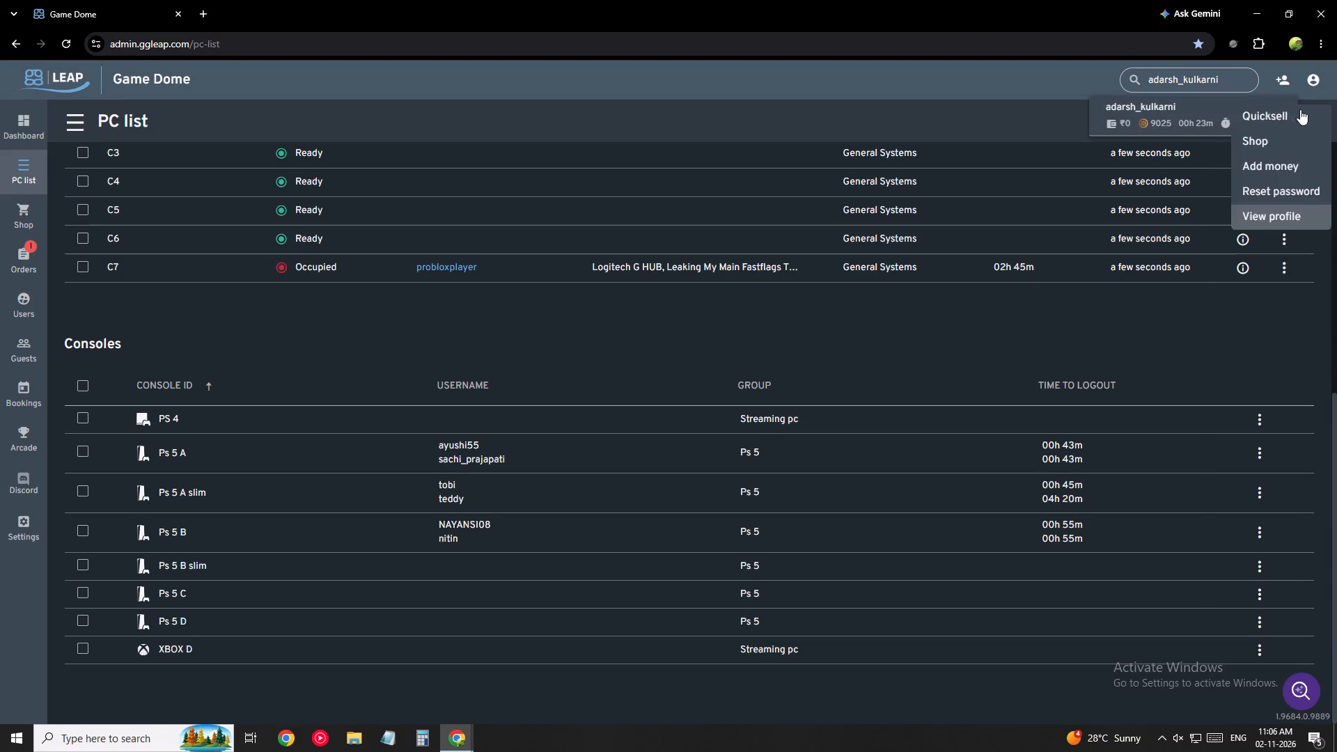
left_click(1300, 109)
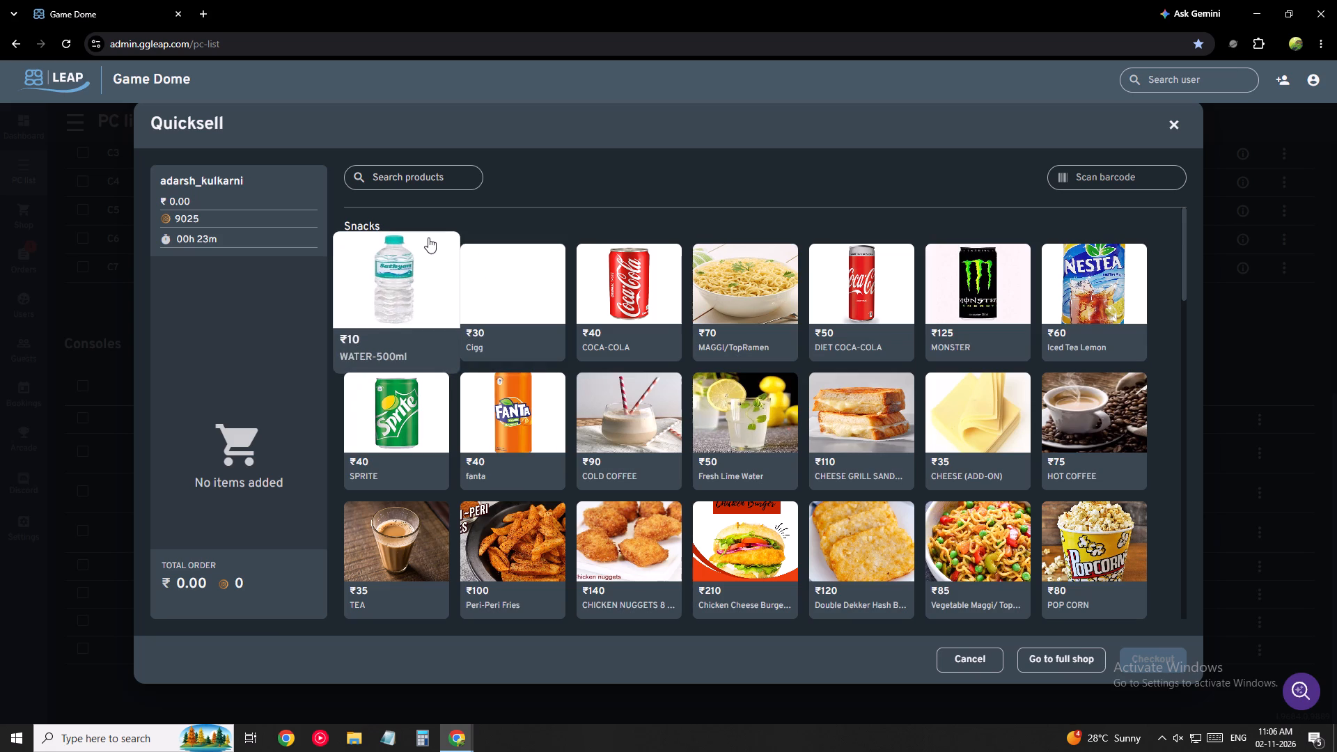
left_click(1072, 660)
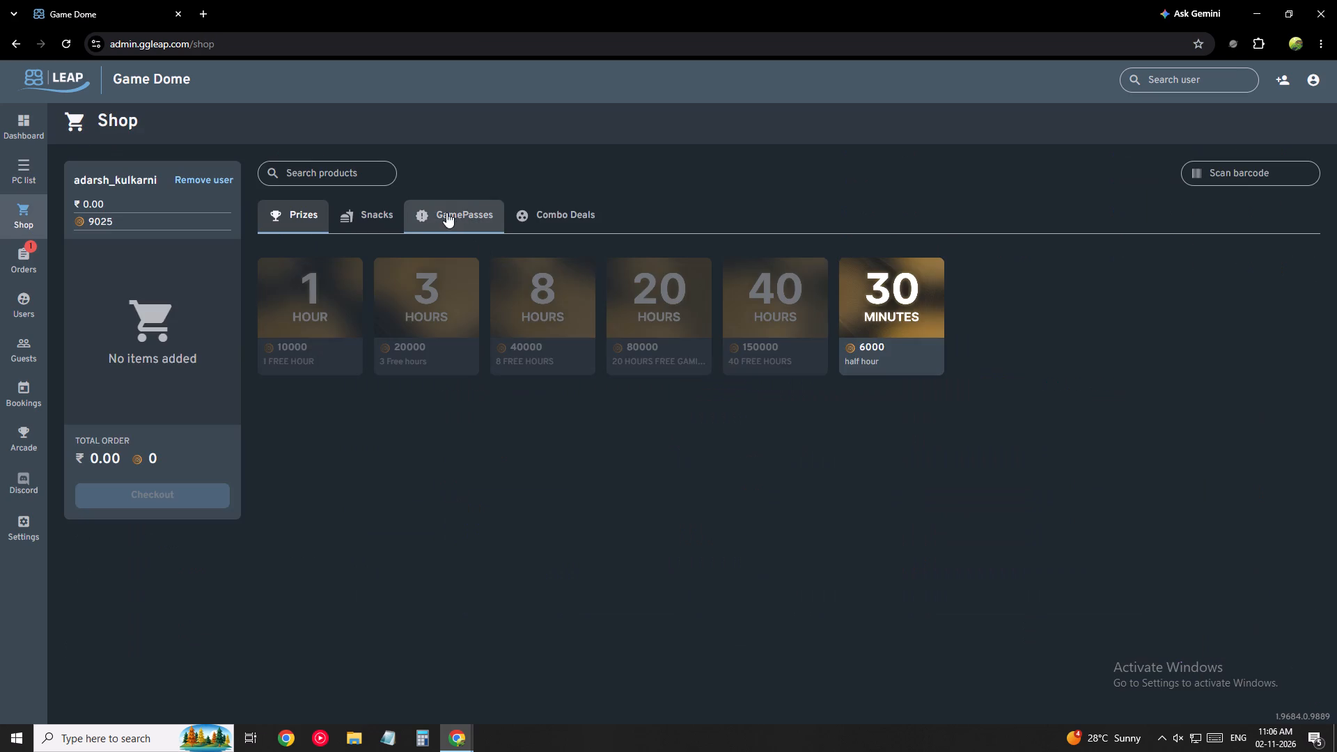
Add one 1-hour PC HAPPY HOURS game pass at ₹85 to the customer's cart.
left_click(422, 210)
left_click(349, 263)
left_click(378, 262)
left_click(297, 371)
left_click(279, 263)
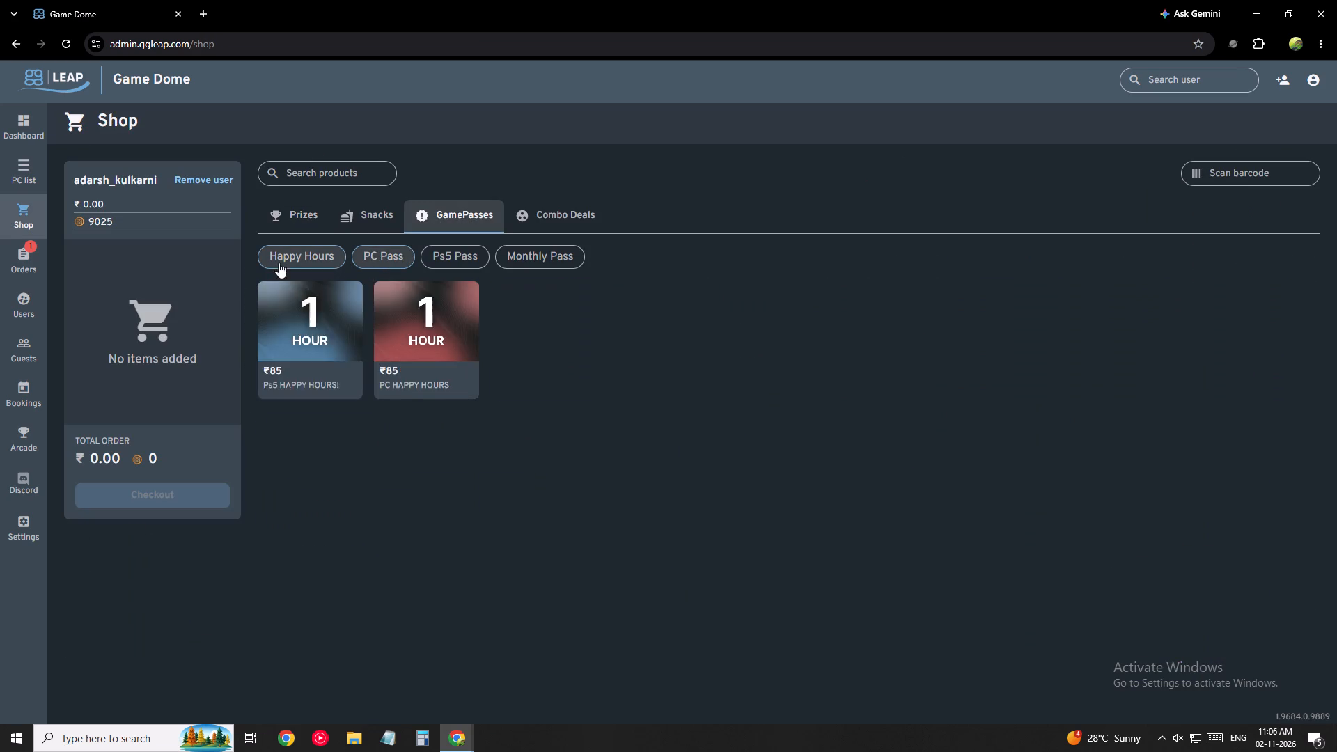
left_click_drag(433, 343, 100, 390)
Check out the customer's order with card as the payment method and complete the ₹85 payment.
left_click(177, 494)
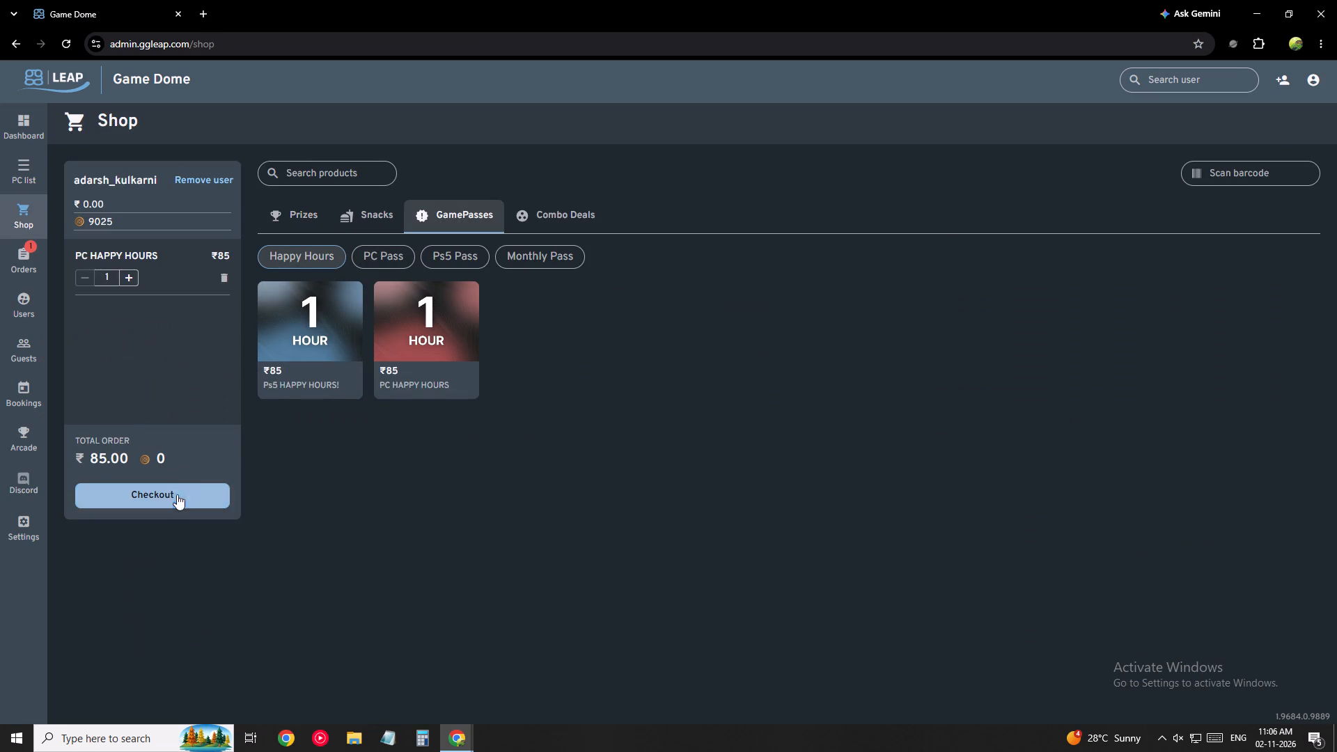
left_click(383, 392)
left_click(428, 652)
left_click(439, 621)
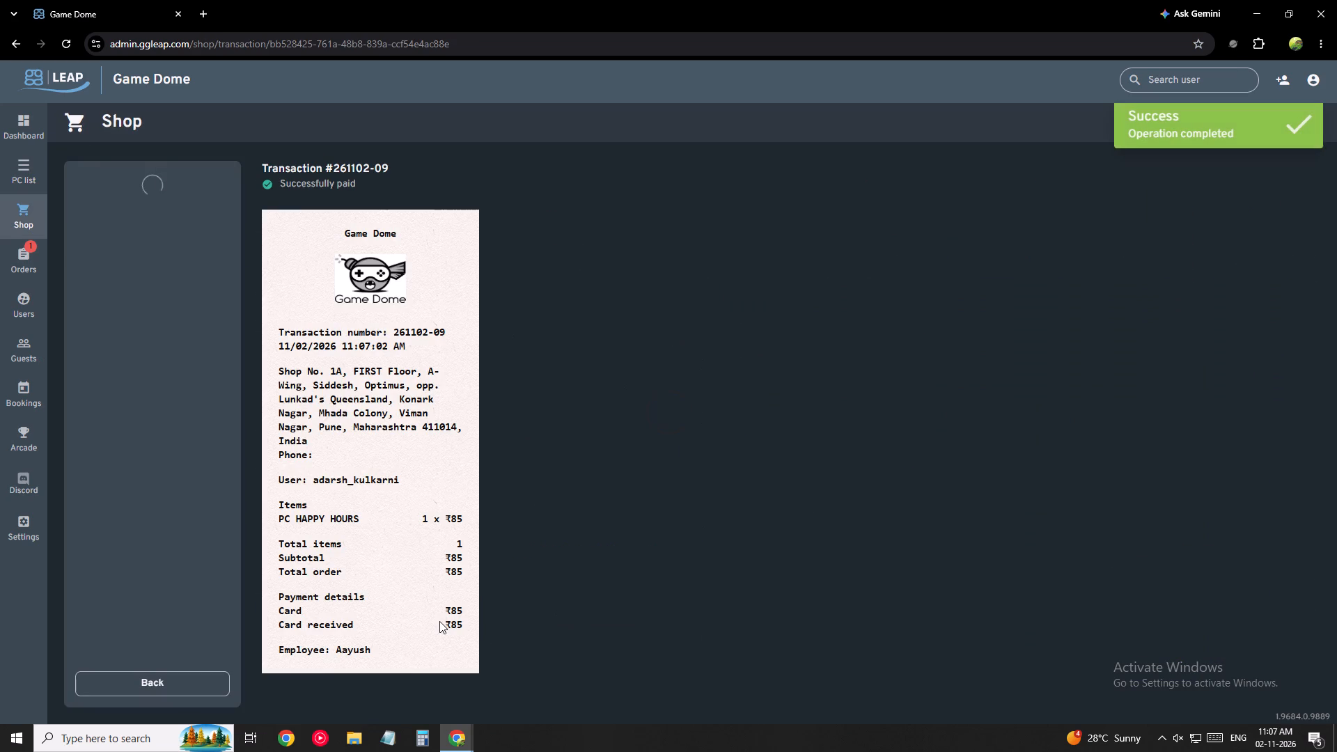
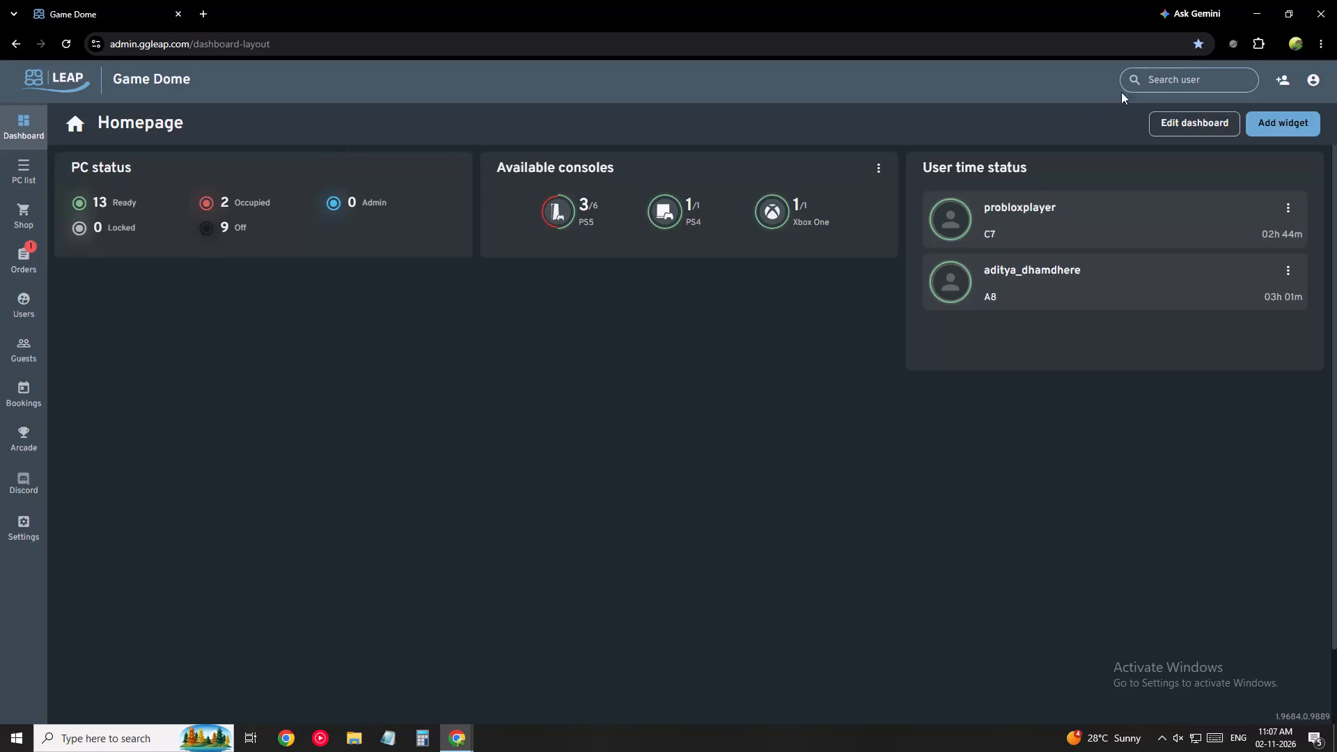
Look up the customer with the 7048-coin balance by username and add ₹800 to their account with credit card as payment method.
left_click(1178, 72)
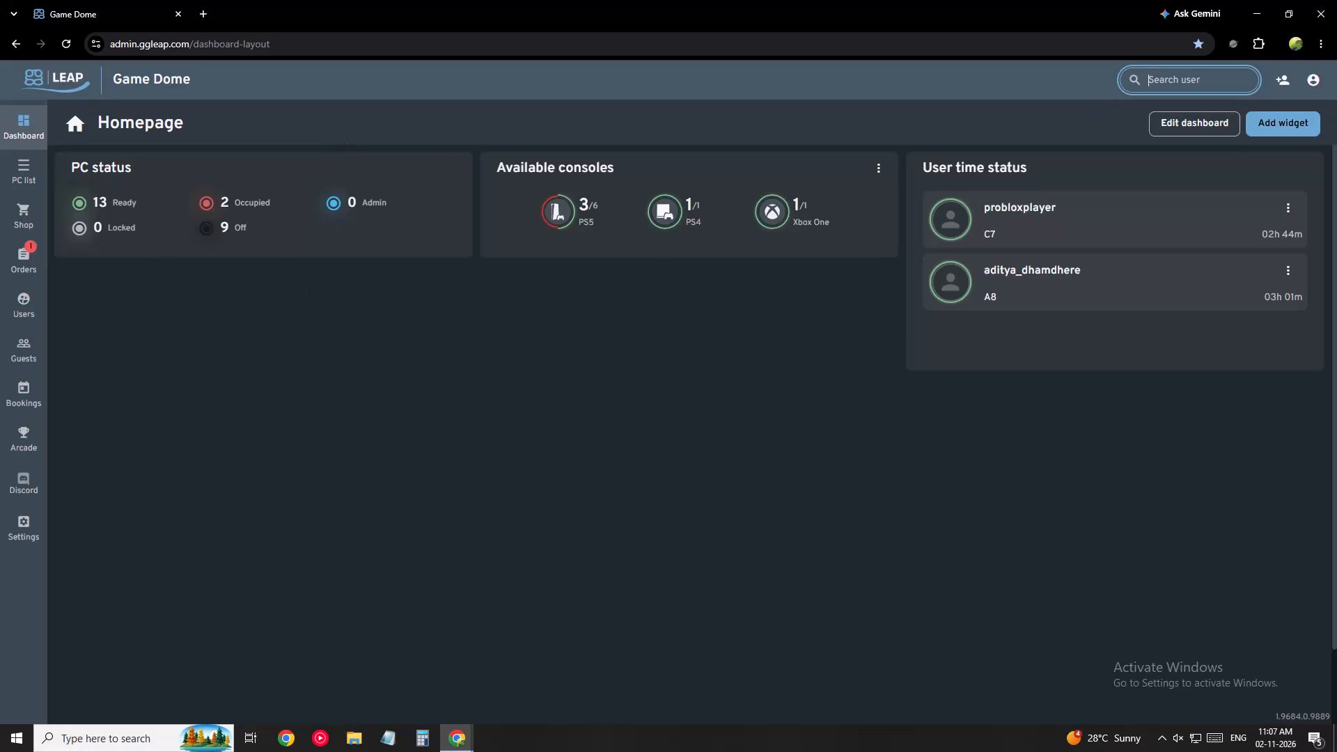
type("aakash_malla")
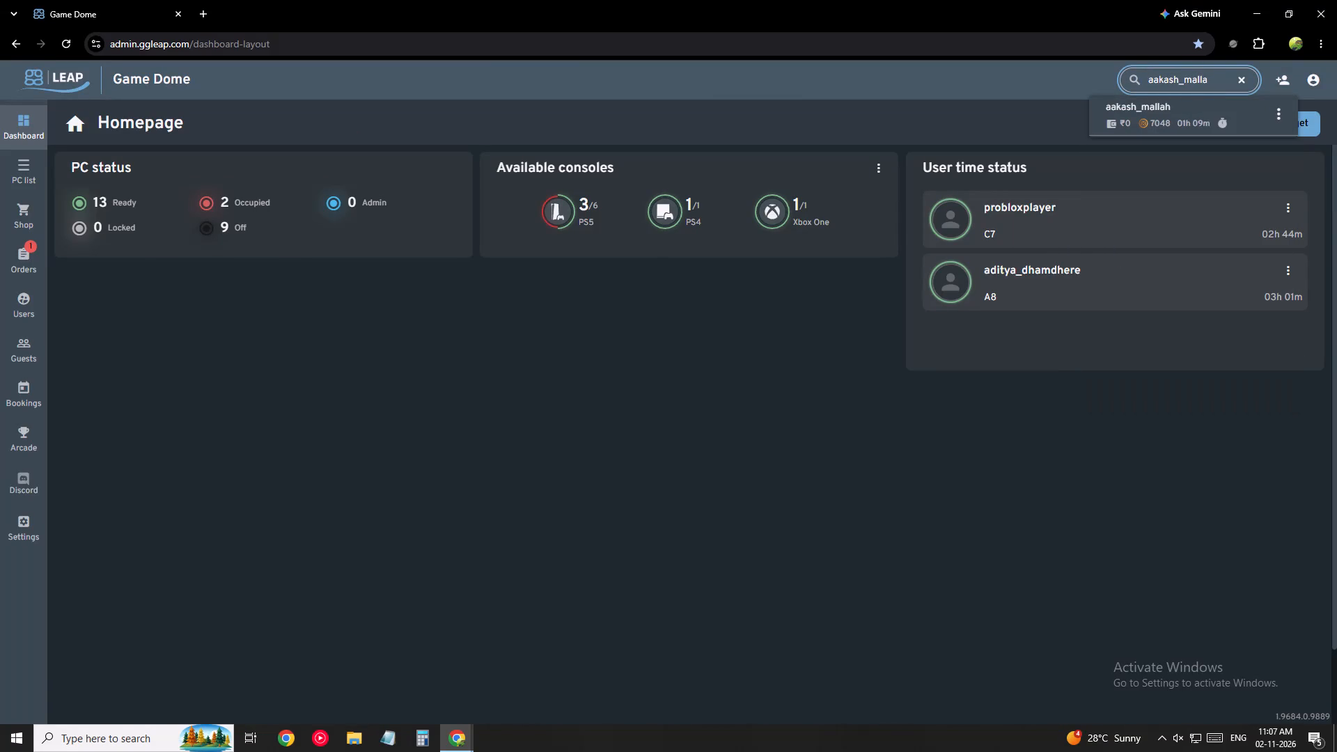
left_click(1274, 109)
left_click(1270, 175)
left_click(608, 373)
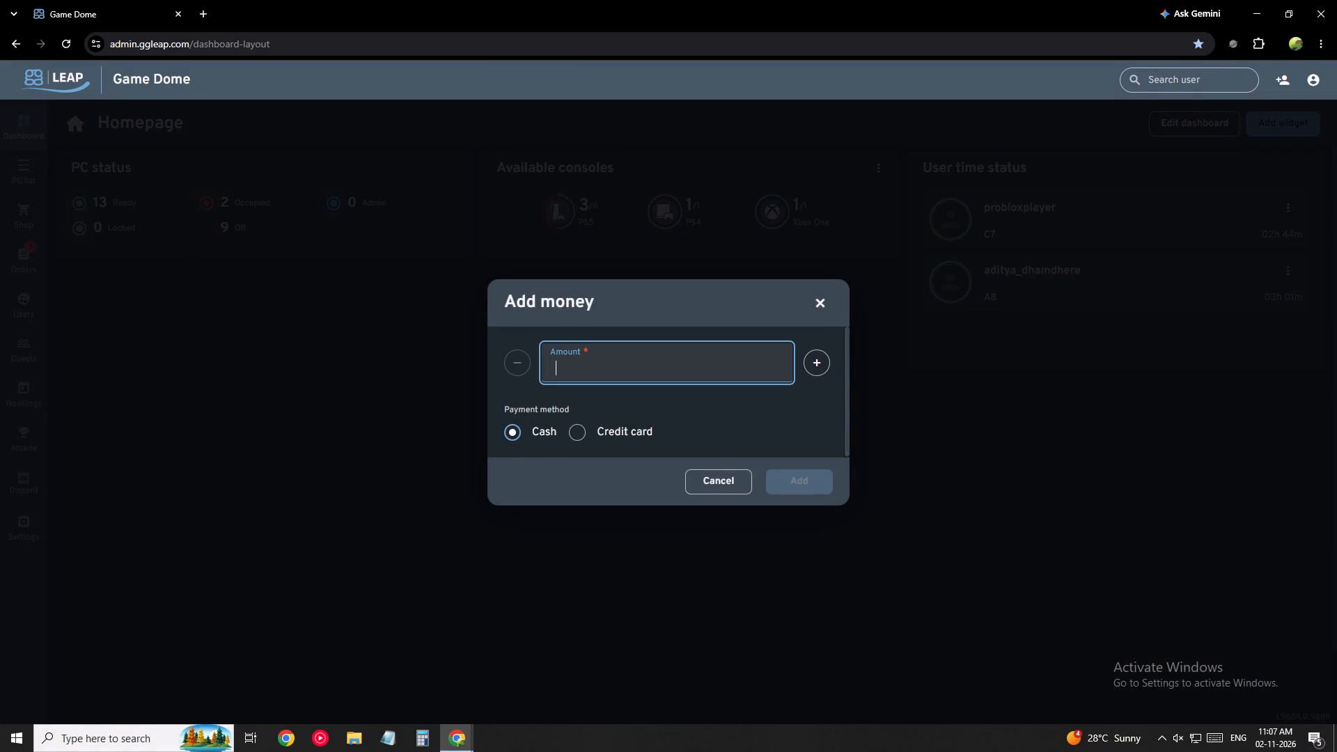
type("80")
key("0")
left_click(583, 434)
left_click(823, 481)
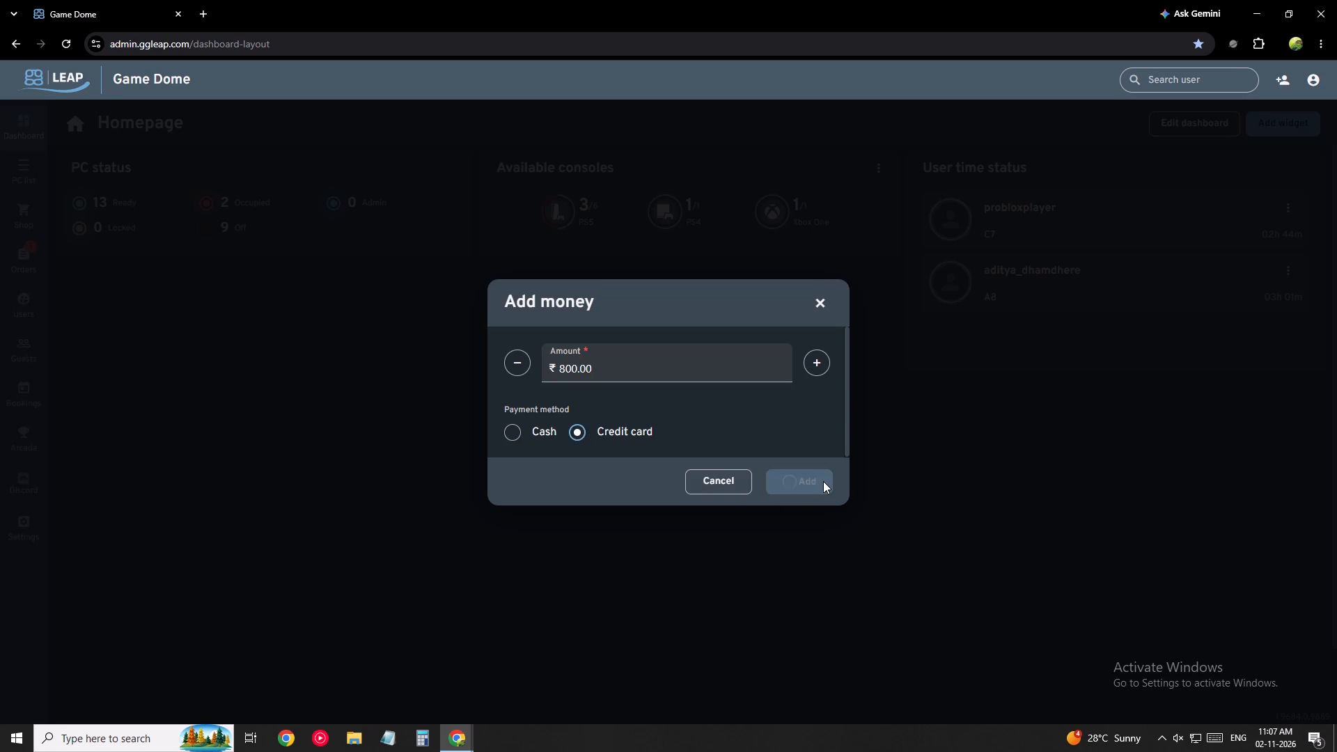
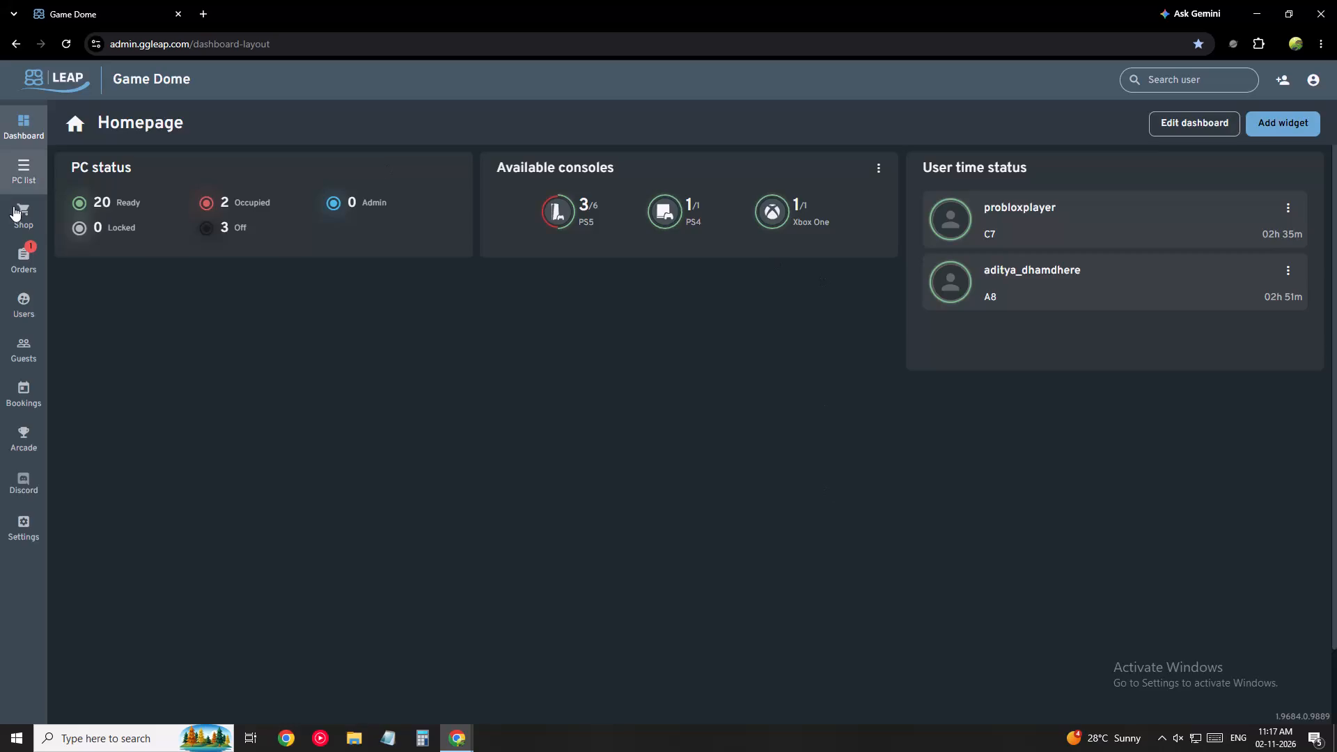
Open the PC list and check which computers and consoles are in use and their time to logout.
left_click(13, 174)
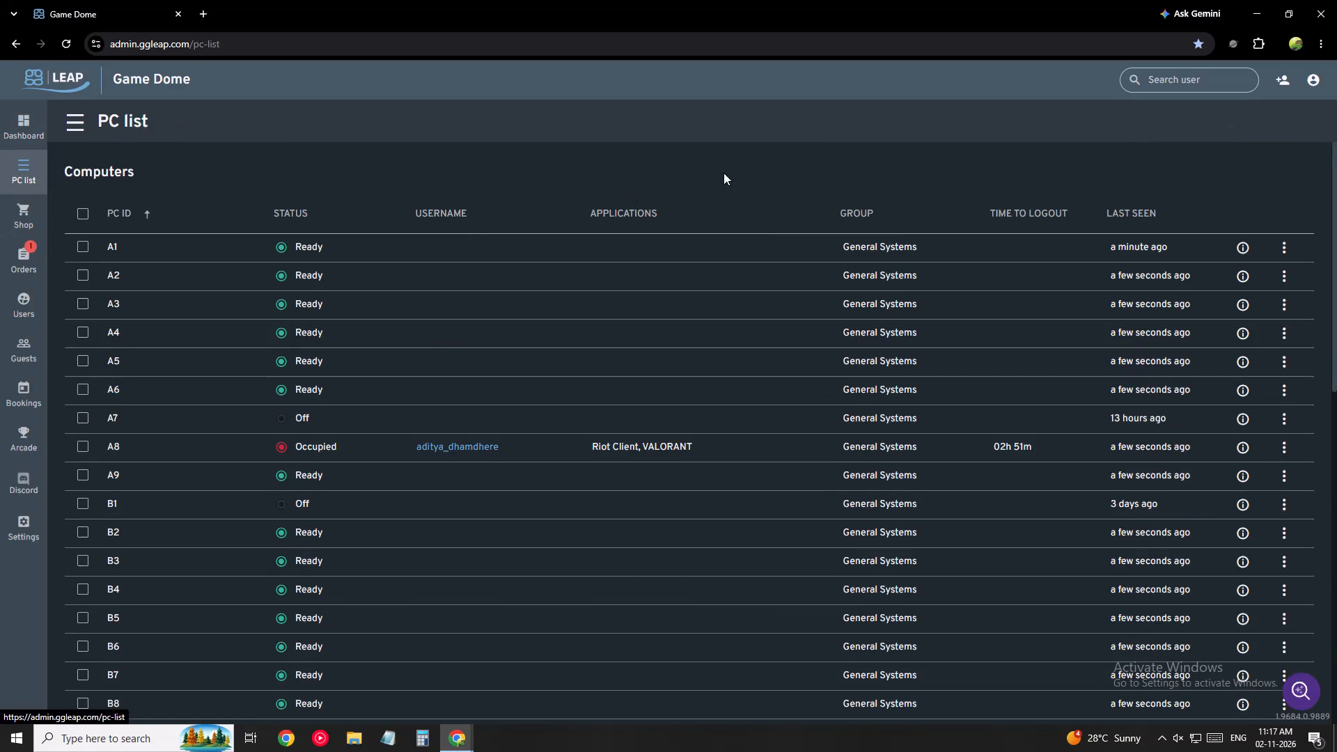
scroll(778, 445, "down", 1)
scroll(775, 454, "up", 1)
scroll(775, 457, "down", 12)
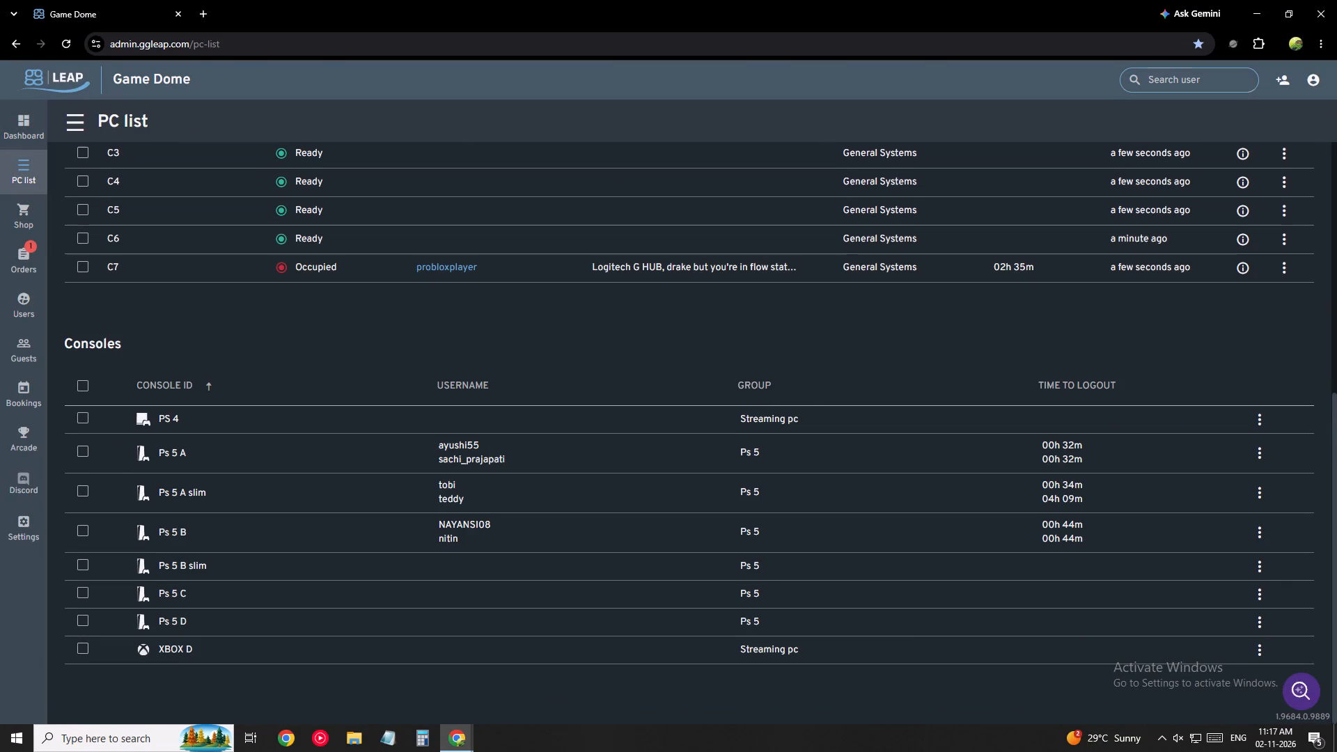
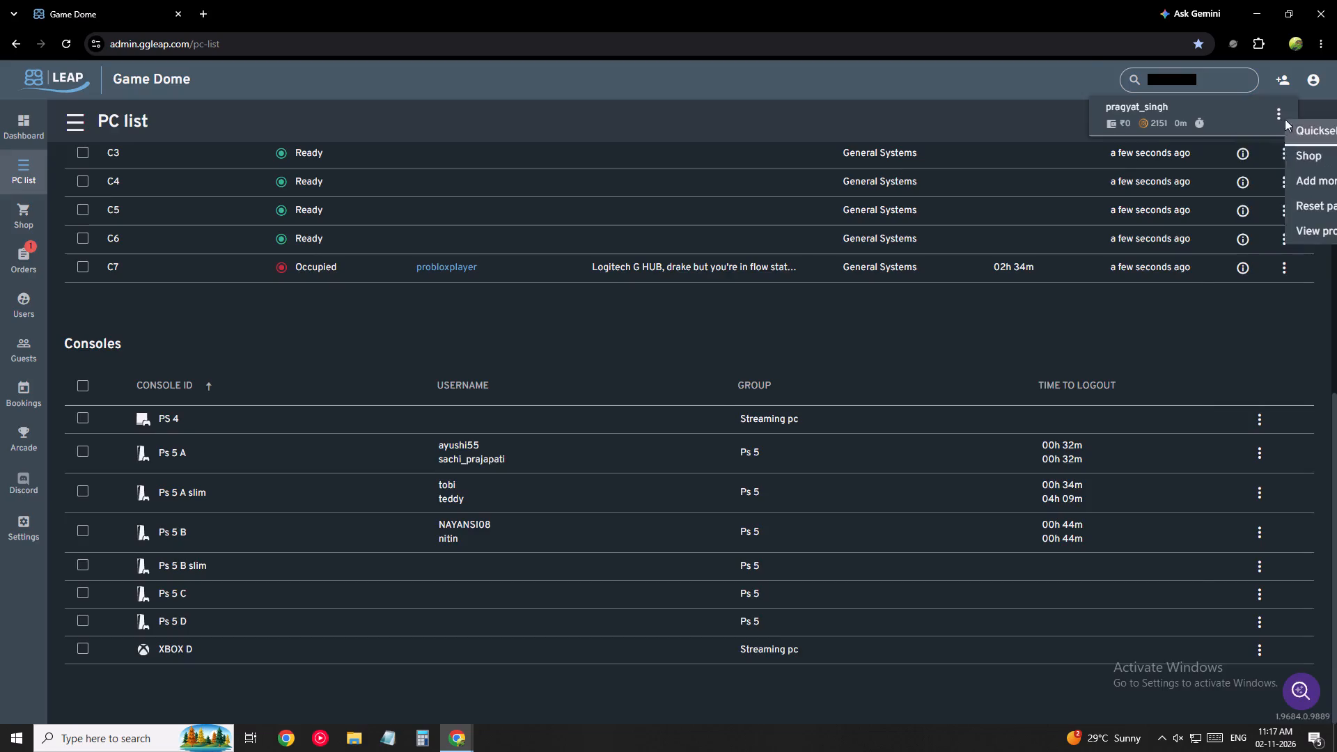
Sell two PC HAPPY HOURS game passes to the customer already looked up, using the full shop and charging ₹170 to credit card.
left_click_drag(1094, 654, 1074, 650)
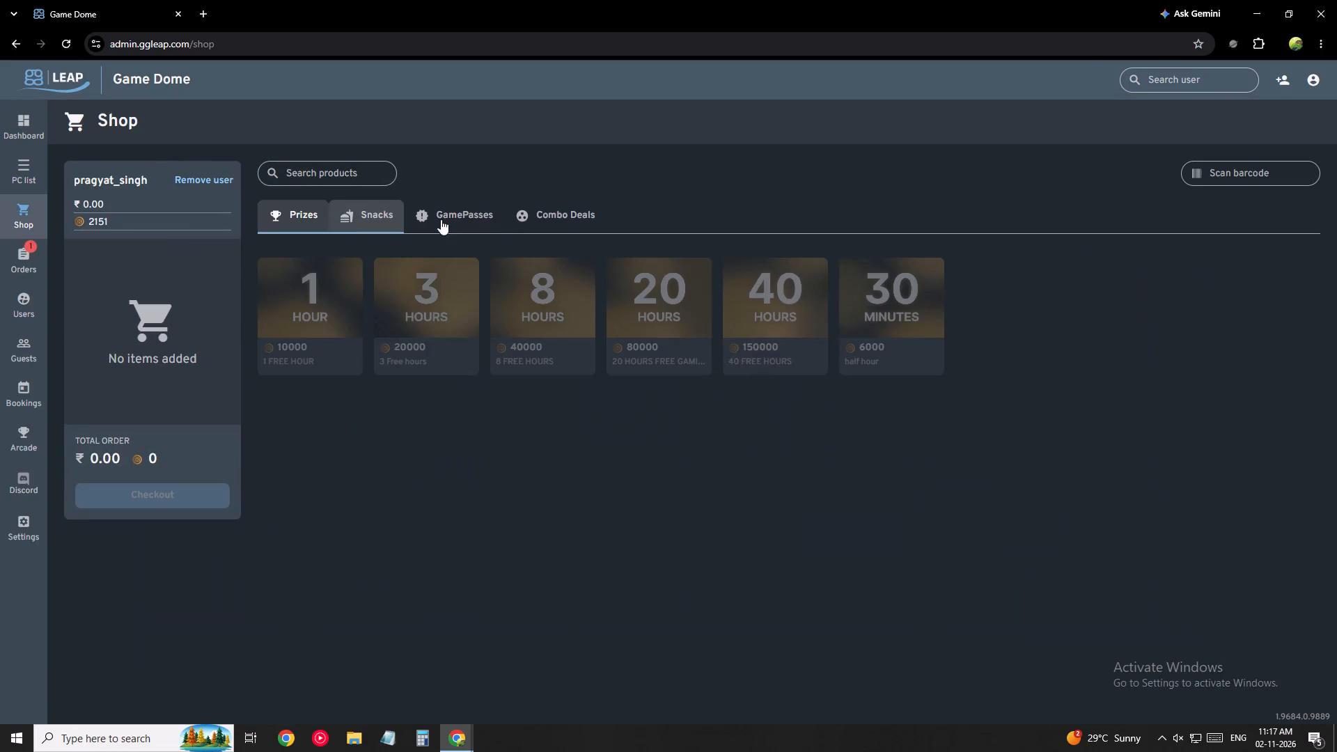
left_click(441, 219)
left_click(313, 249)
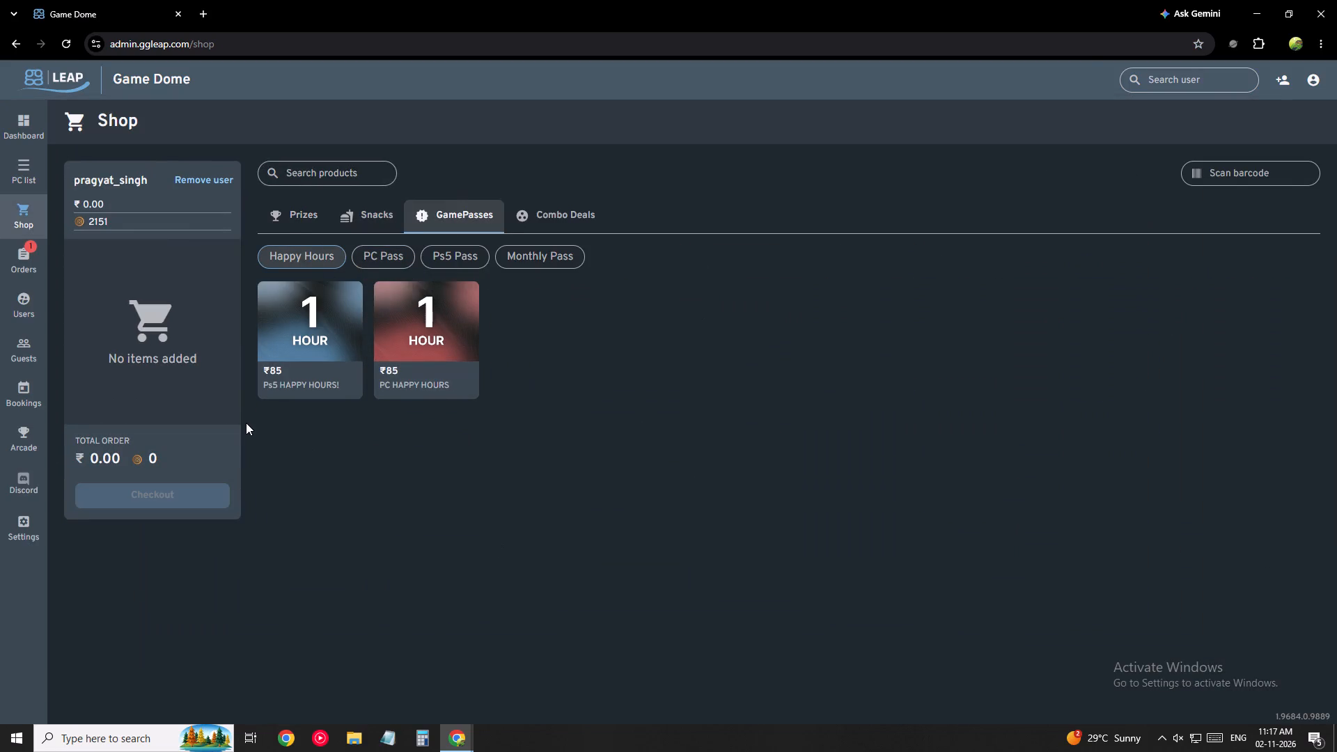
left_click_drag(425, 340, 149, 380)
left_click_drag(457, 389, 444, 430)
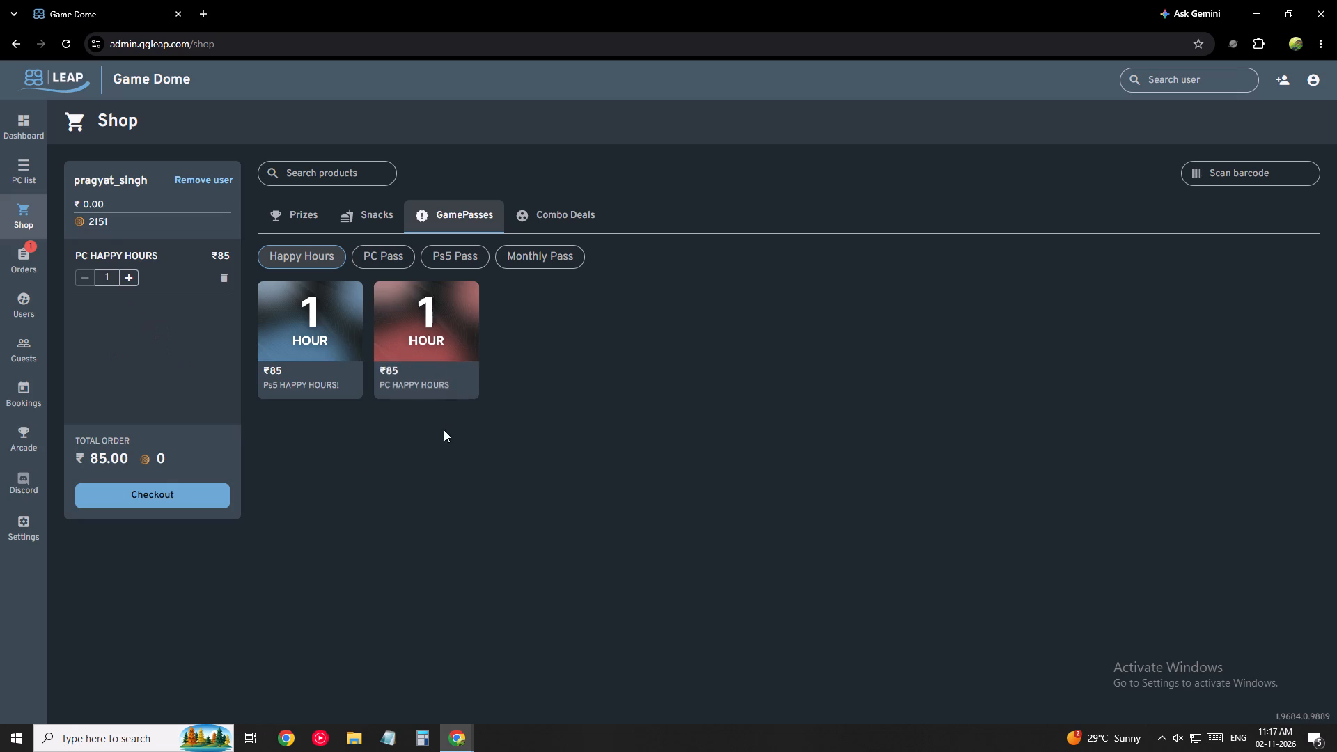
left_click_drag(444, 430, 163, 363)
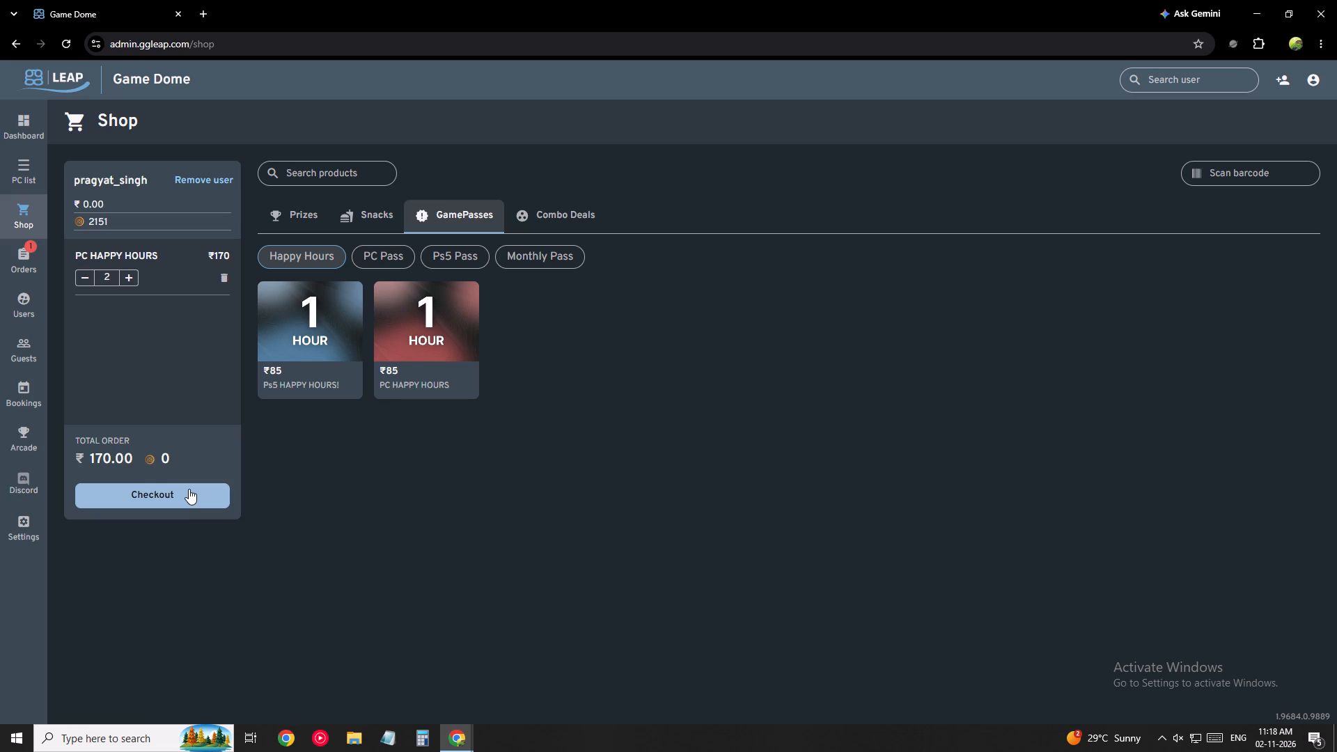
left_click(125, 507)
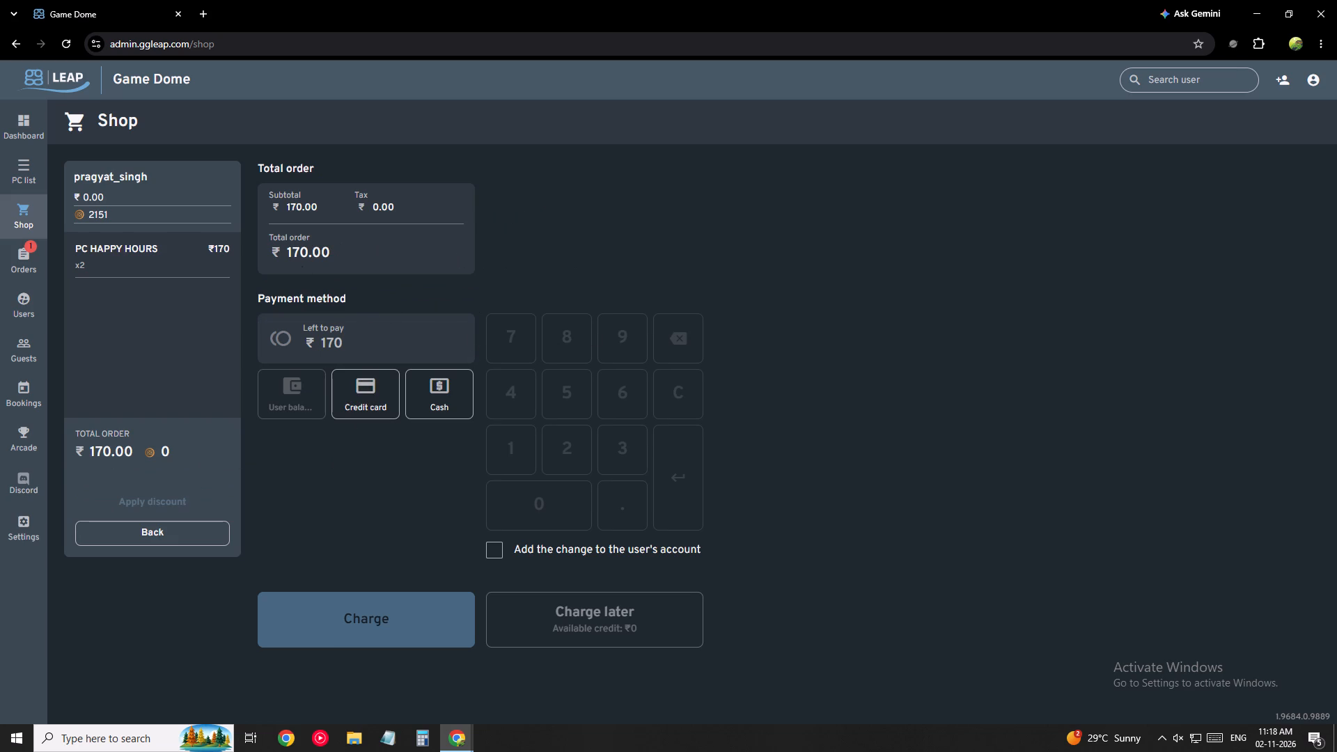
left_click(359, 384)
left_click(376, 603)
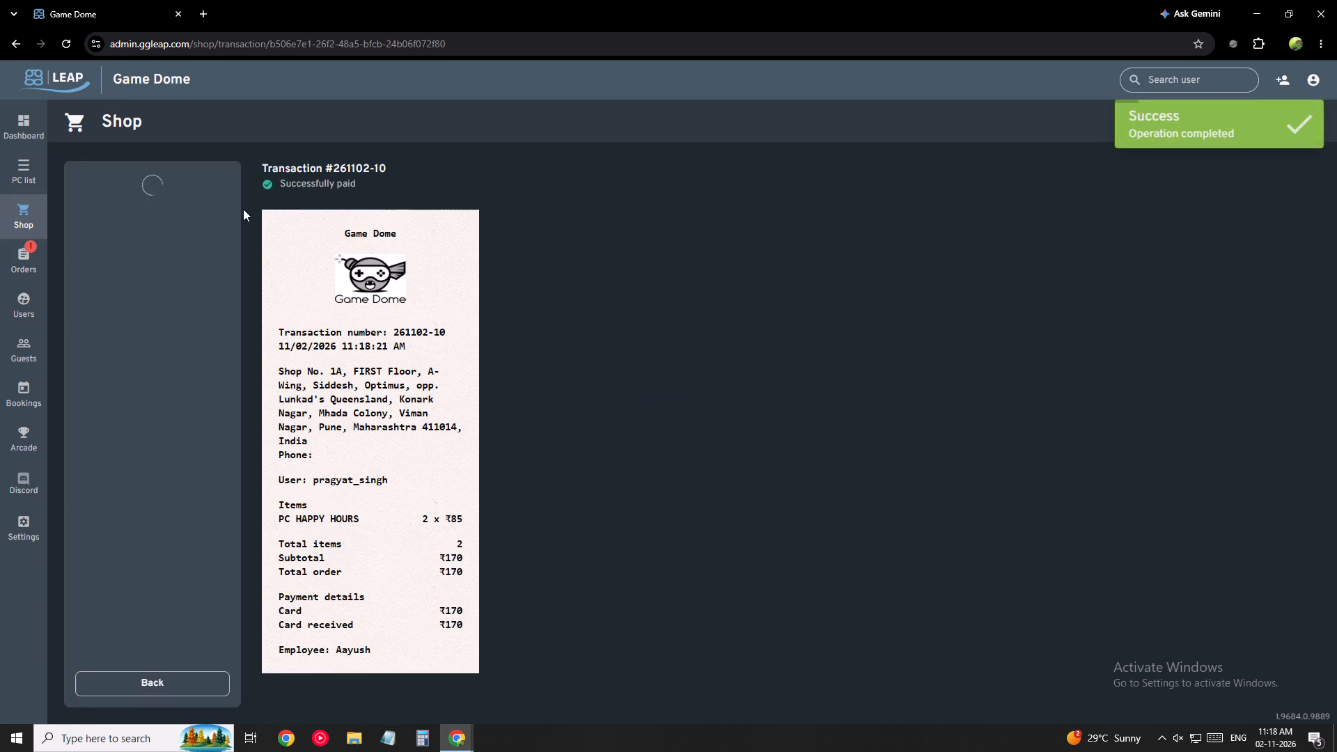
left_click(1214, 137)
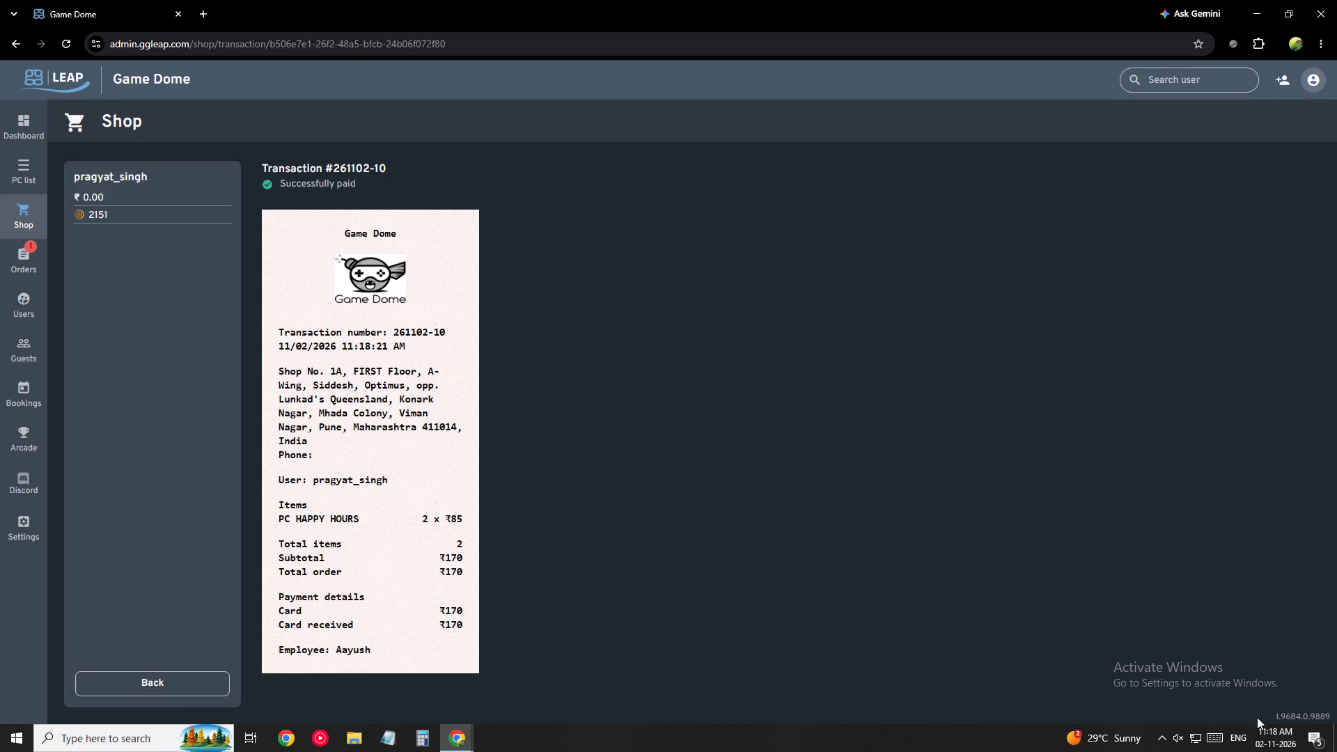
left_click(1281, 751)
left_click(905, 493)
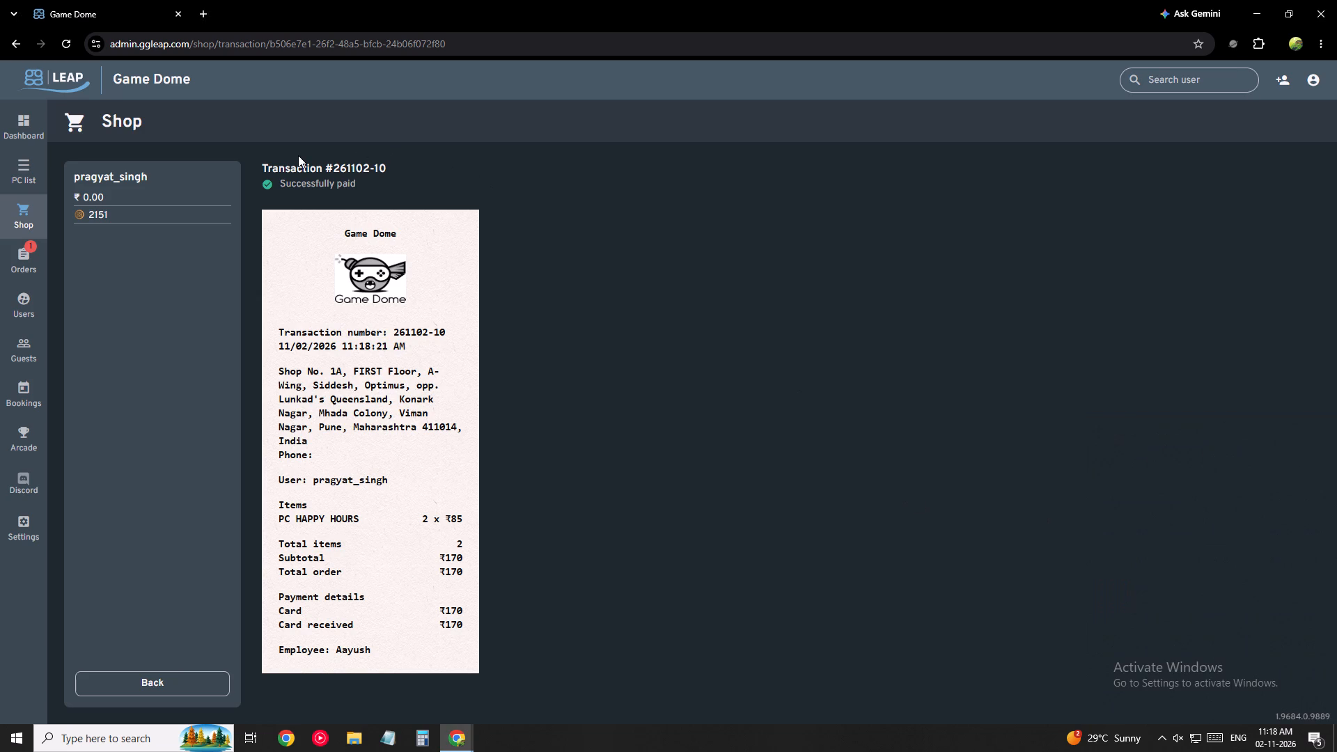
Look up the next customer by phone number and open the full shop for their purchase.
left_click(1165, 73)
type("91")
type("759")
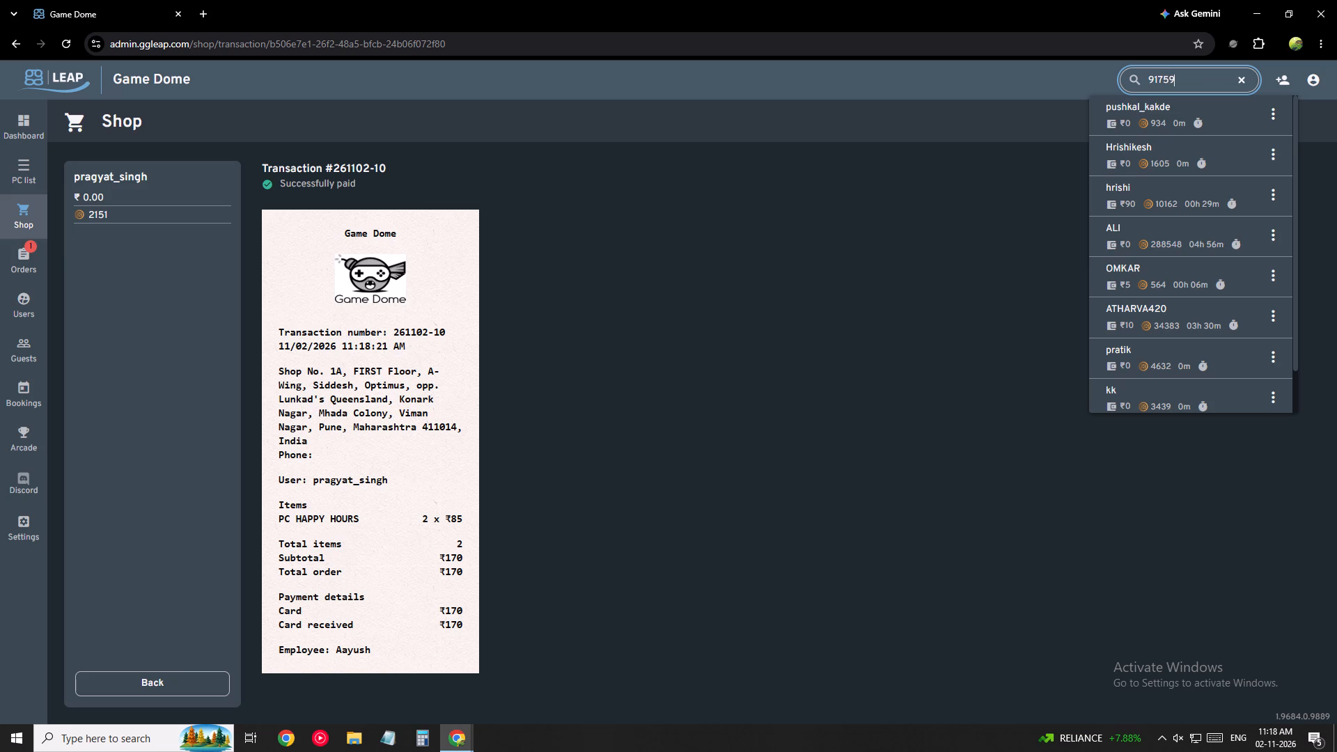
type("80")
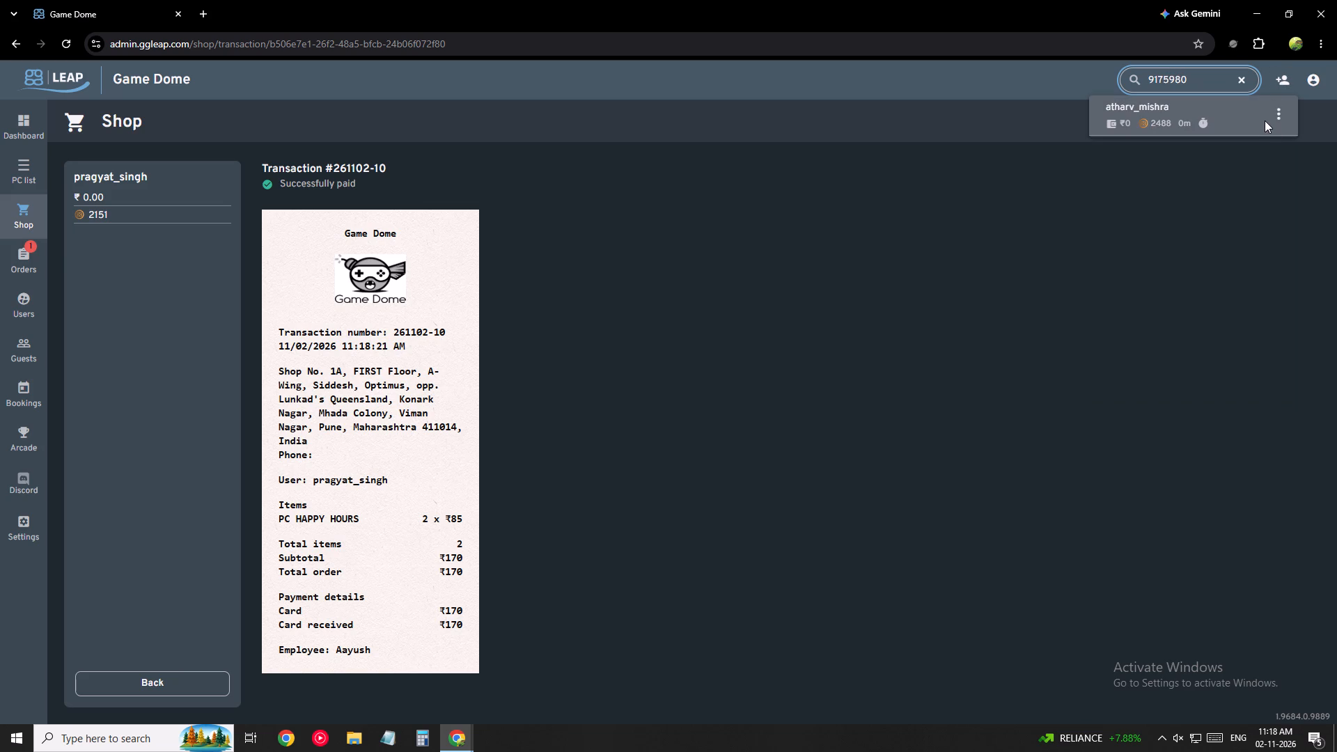
left_click(1288, 118)
left_click(1287, 121)
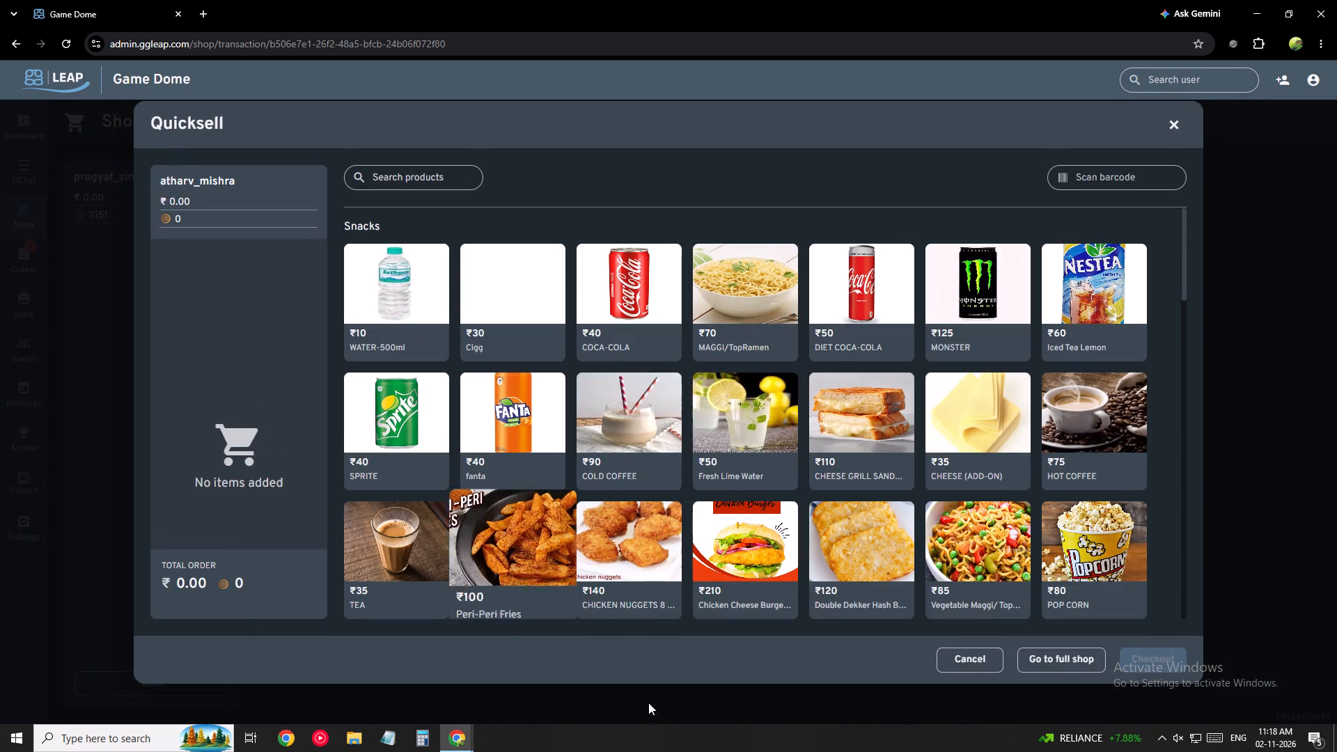
left_click(1037, 652)
Sell two 1-hour PC HAPPY HOURS game passes to the selected customer and charge ₹170 to credit card.
left_click(444, 211)
left_click(389, 242)
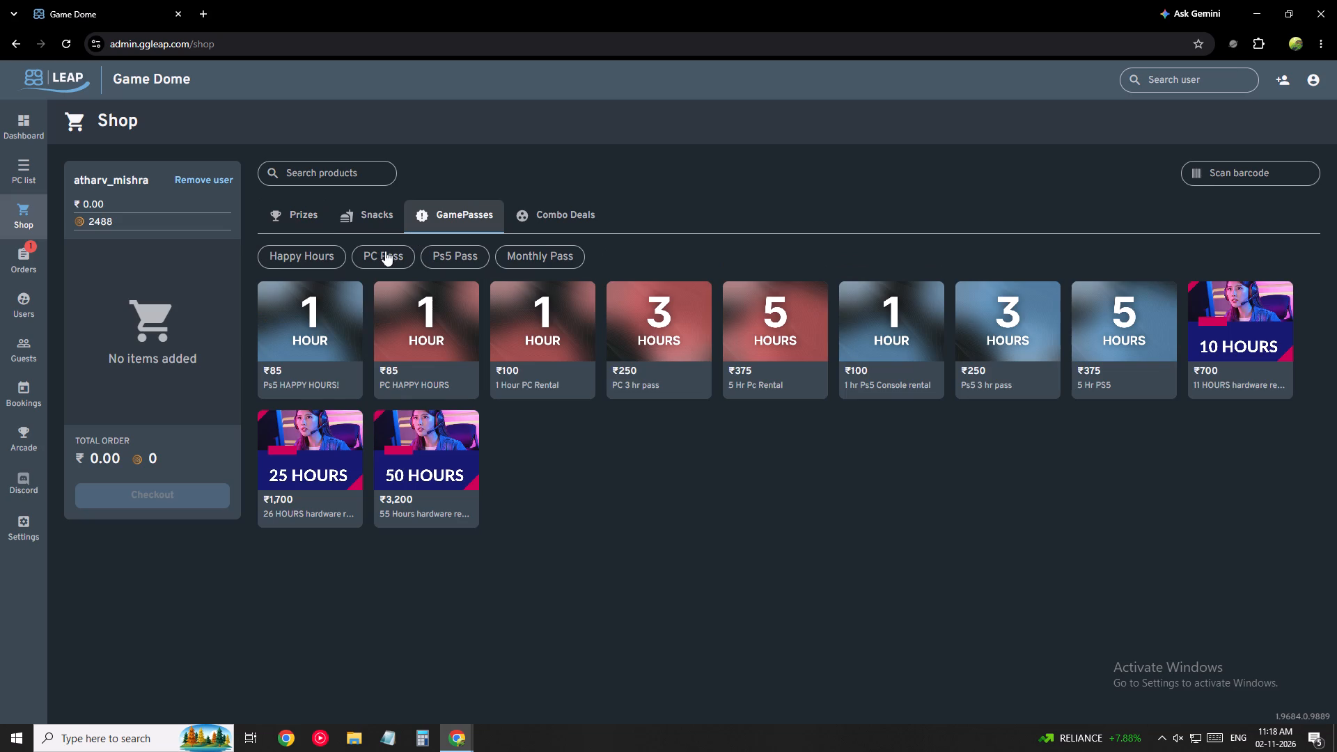
left_click(384, 263)
left_click_drag(316, 343, 325, 348)
left_click(313, 263)
left_click_drag(325, 375, 301, 385)
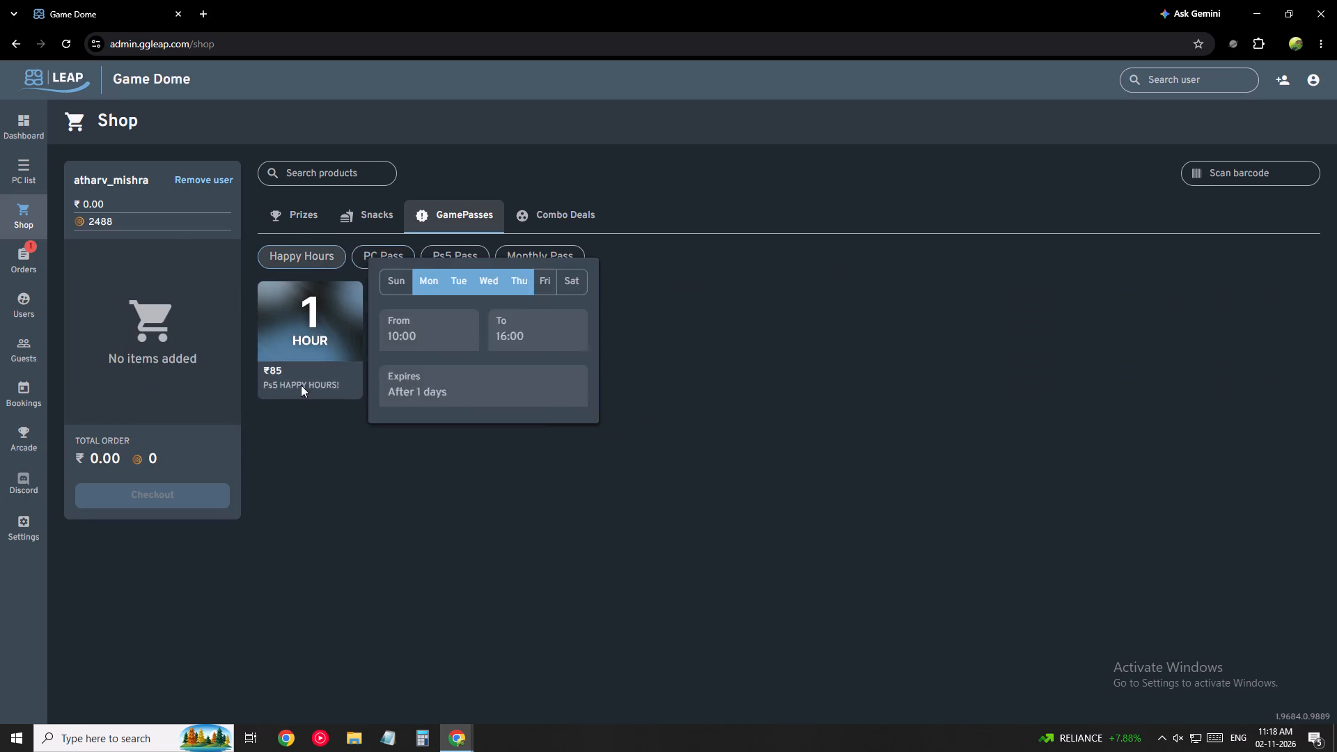
left_click_drag(301, 385, 325, 368)
left_click_drag(412, 356, 134, 350)
left_click_drag(409, 336, 114, 351)
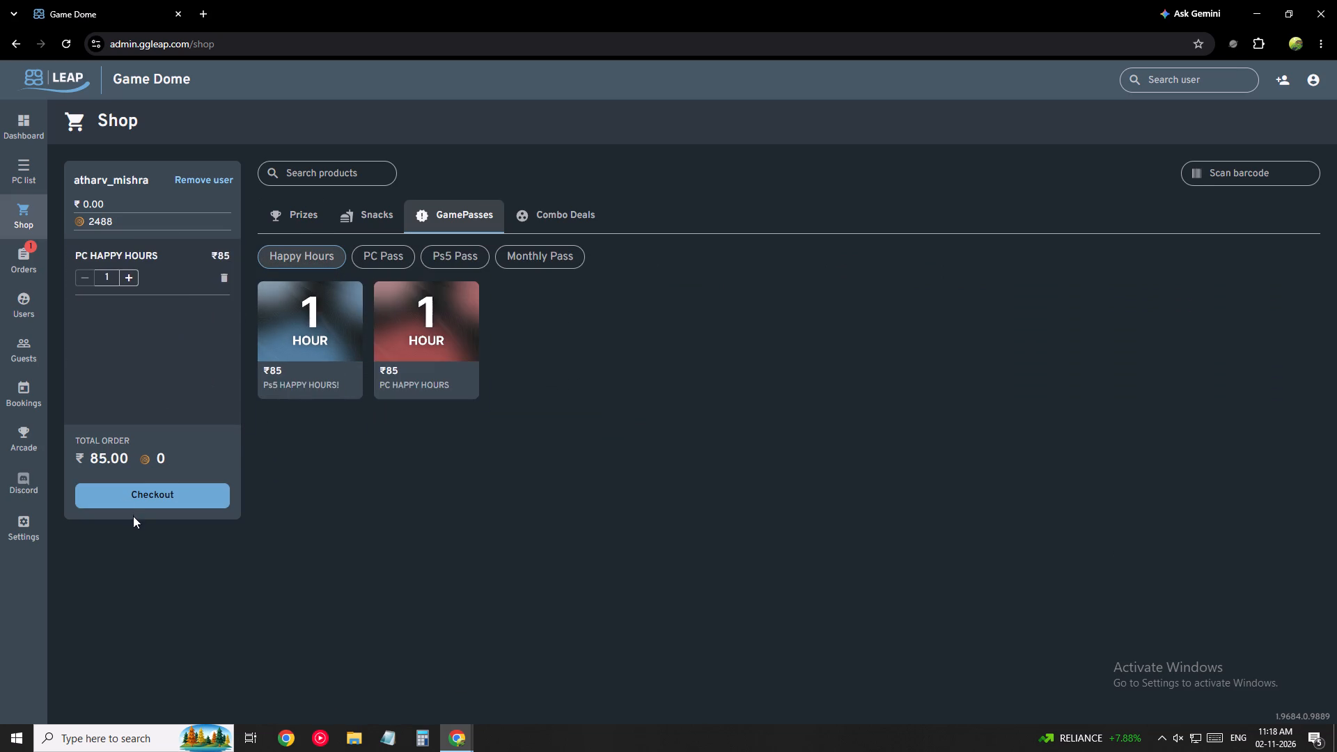
left_click_drag(121, 501, 132, 499)
left_click(395, 382)
left_click(391, 597)
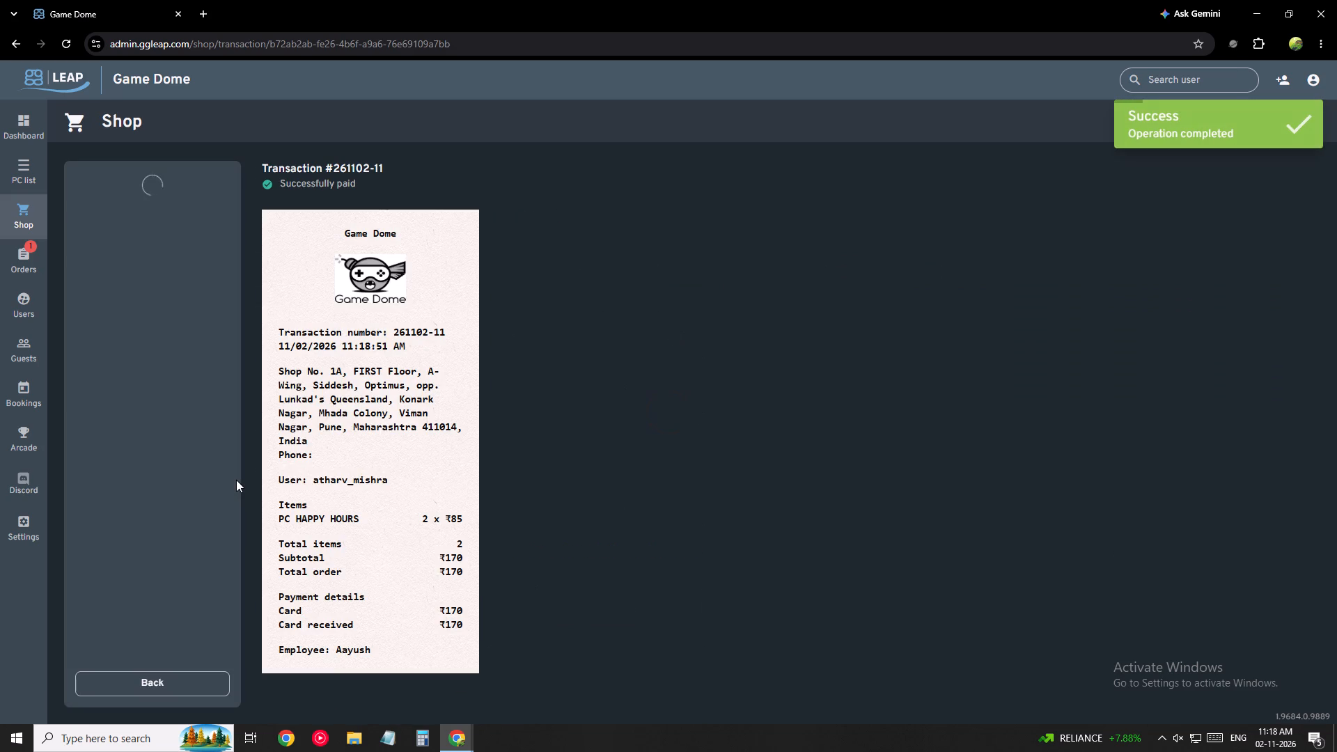
key("plus")
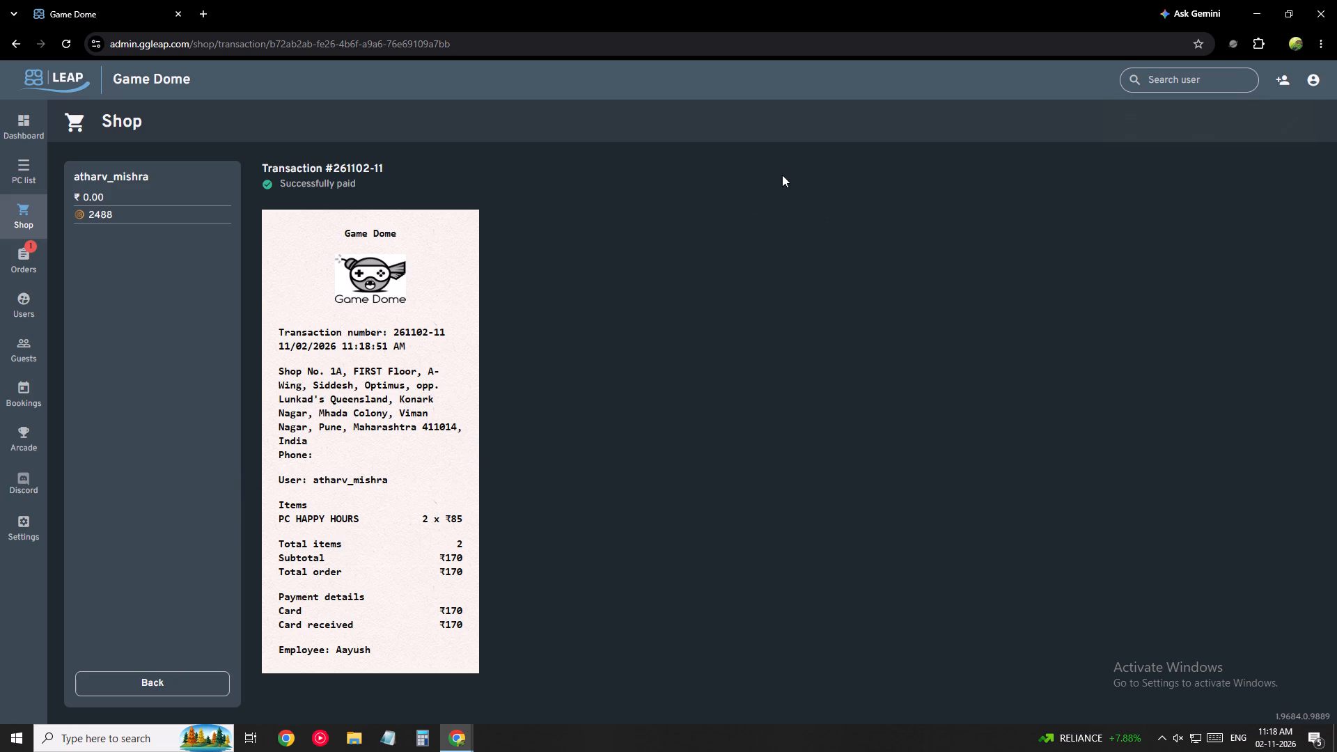
Look up the third pass customer by phone number and open the full shop for their purchase.
left_click(1233, 66)
left_click(1238, 78)
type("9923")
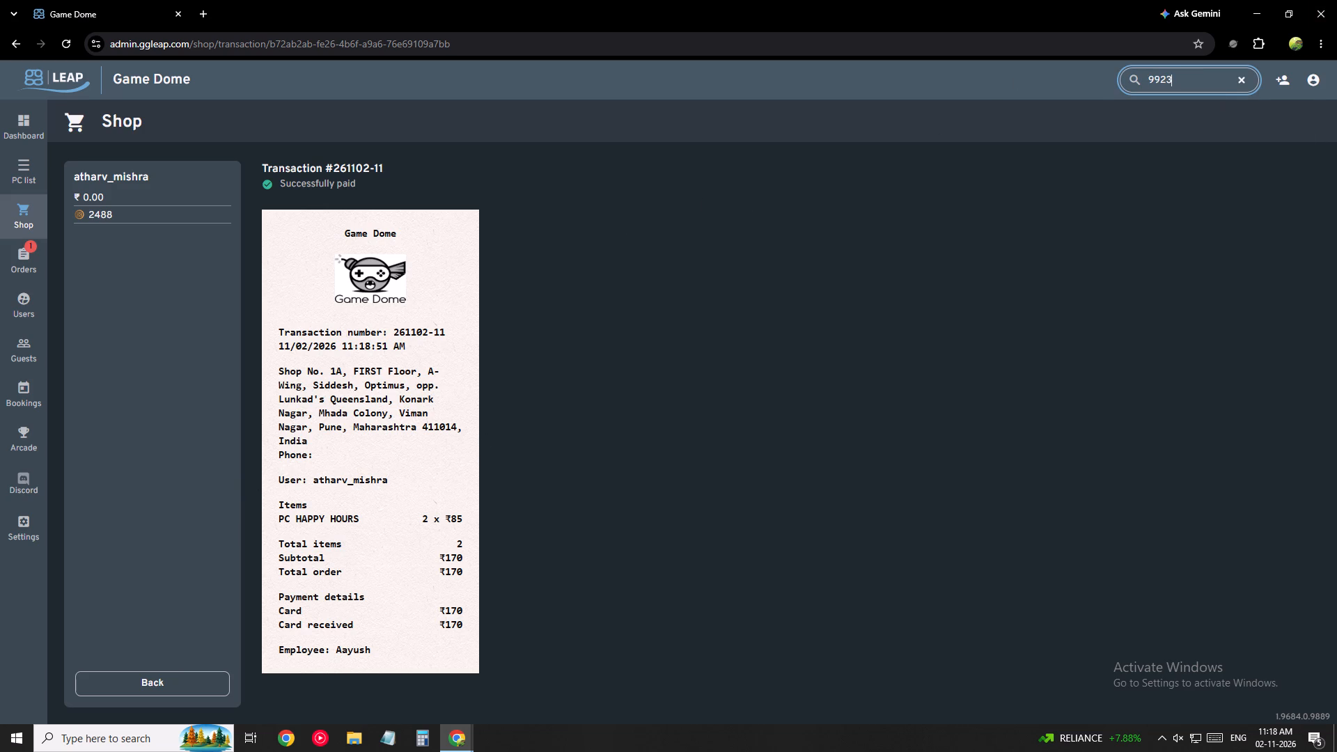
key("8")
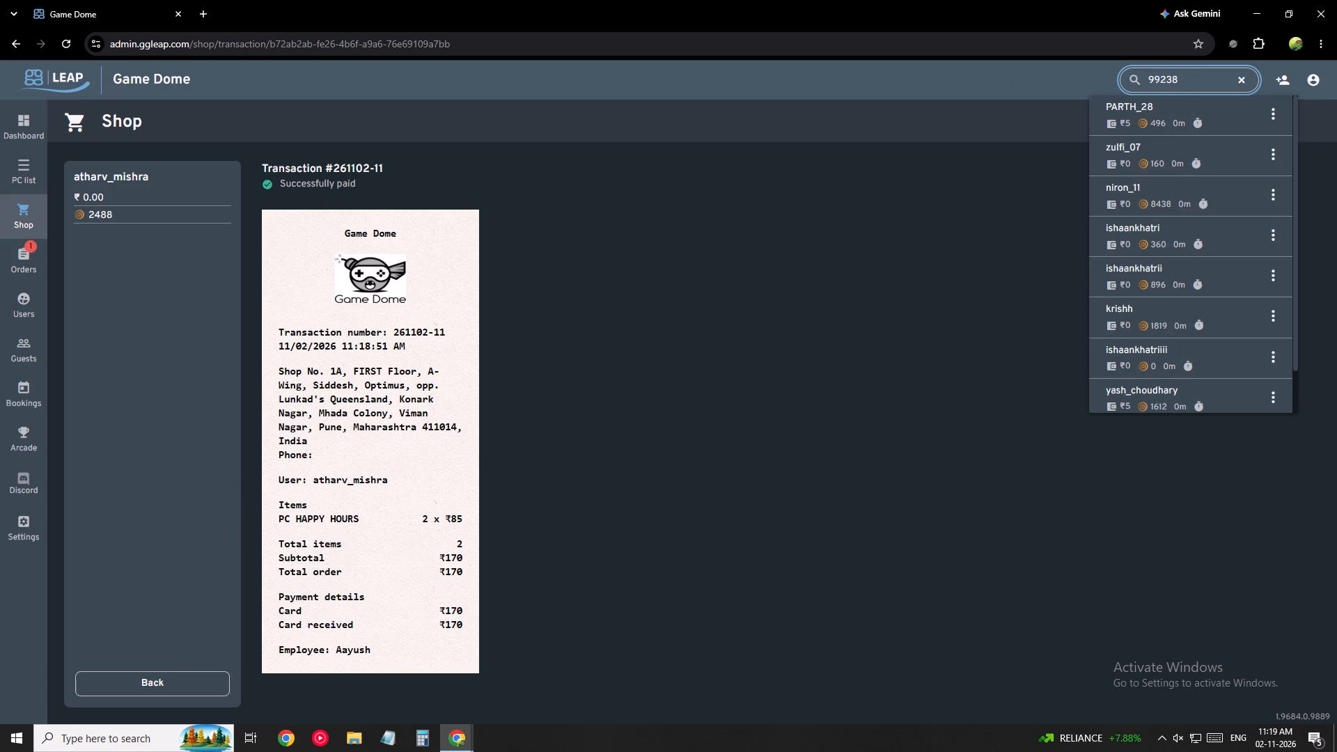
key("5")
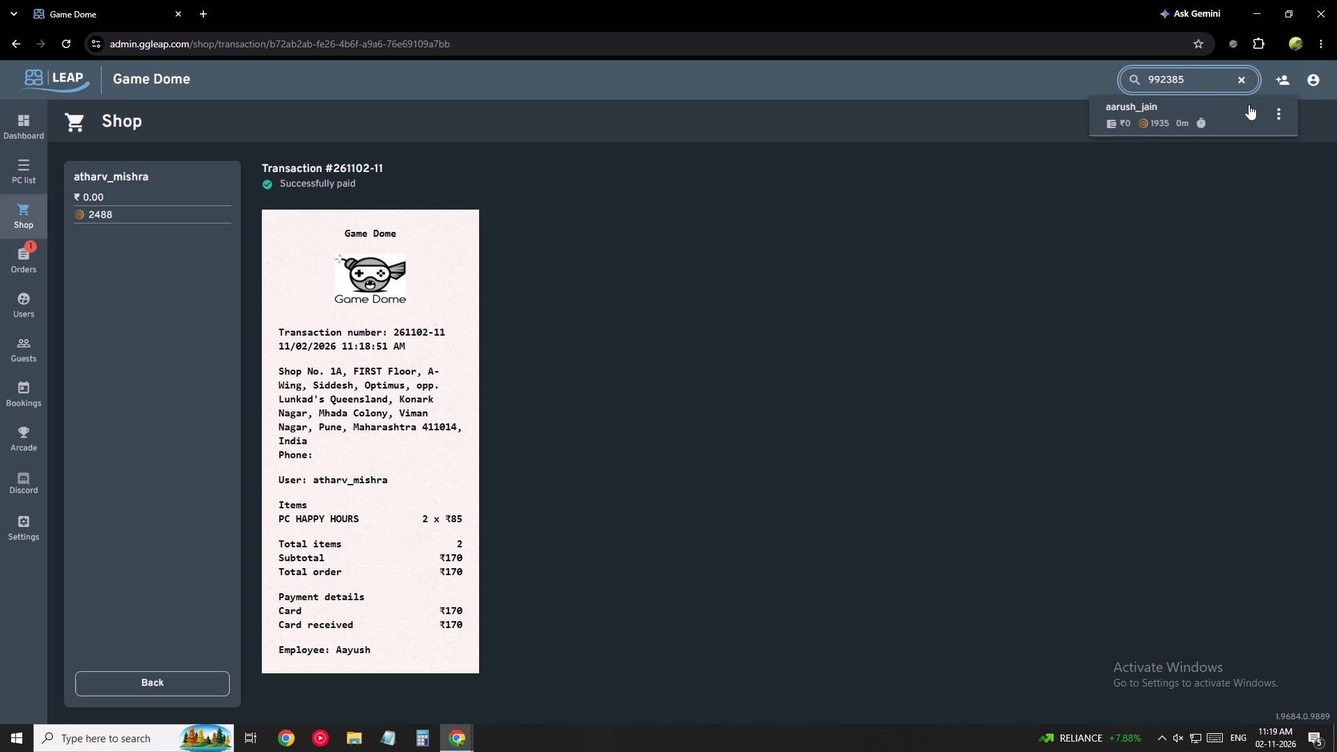
left_click(1288, 113)
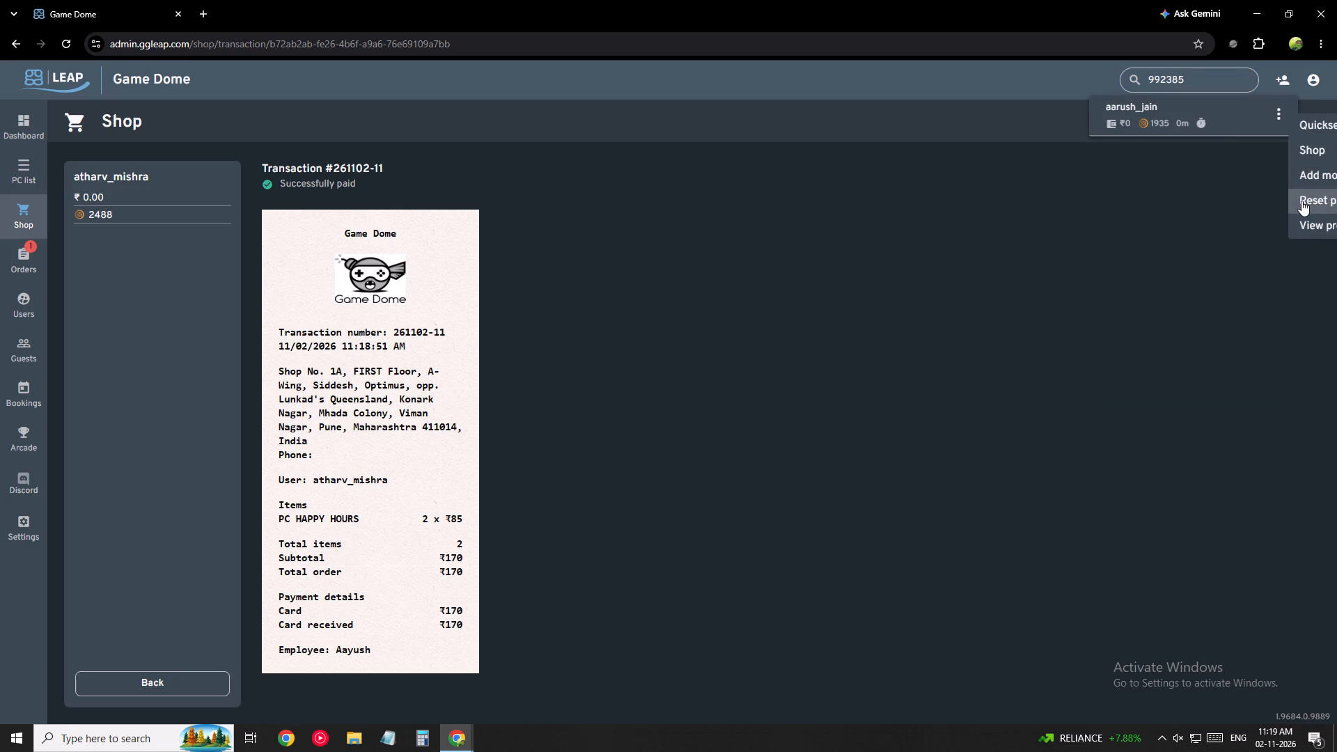
left_click(1276, 129)
left_click(1076, 648)
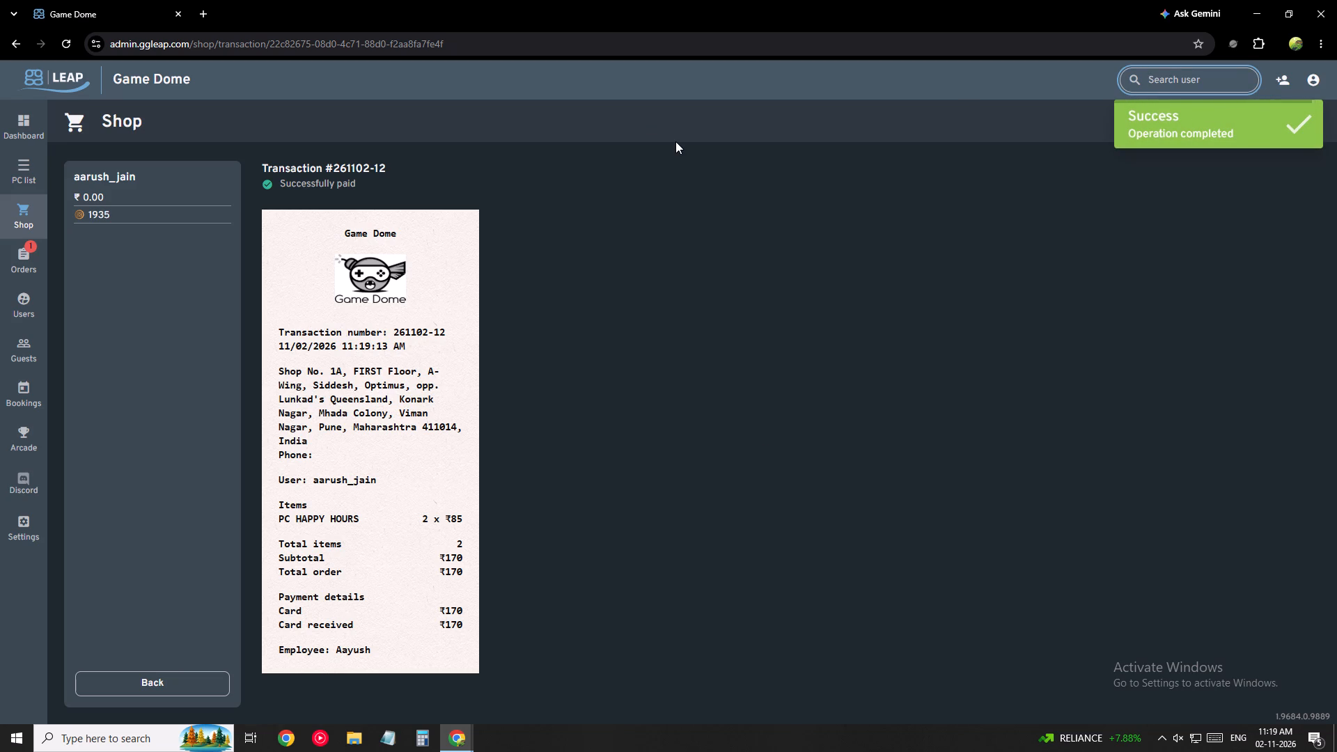
Look up the first PC HAPPY HOURS buyer again by username and reset that customer's account password.
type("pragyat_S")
scroll(675, 141, "down", 1)
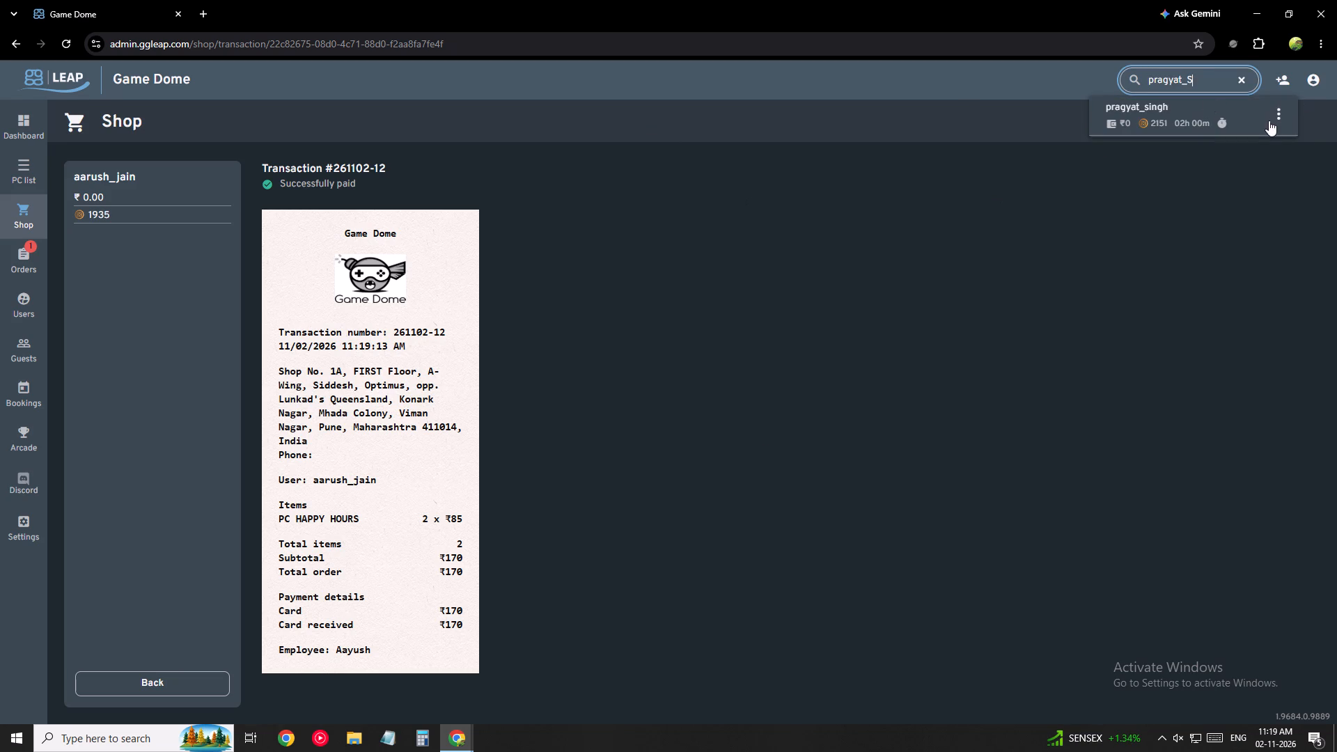
left_click(1266, 118)
left_click(1262, 201)
left_click(762, 441)
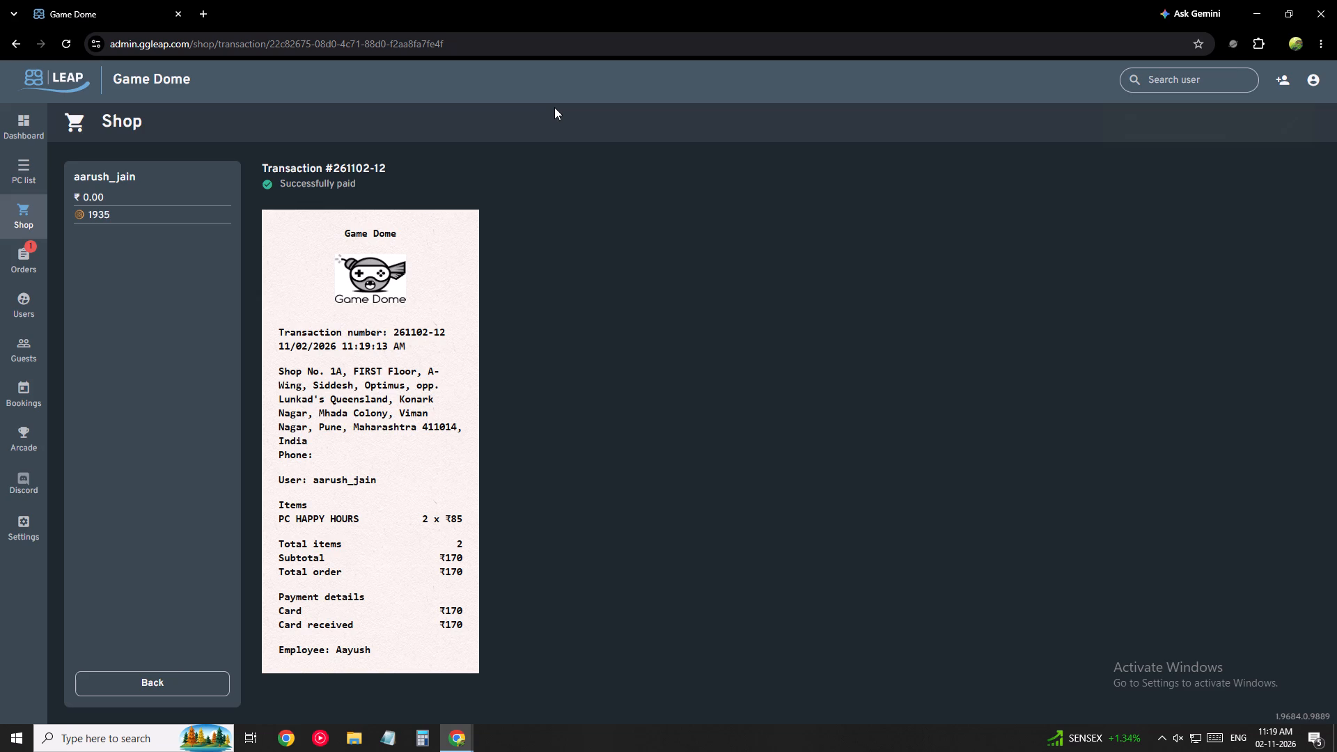
Open the PC list and check which computers and consoles are occupied and their time to logout.
left_click(15, 173)
scroll(549, 434, "down", 3)
scroll(330, 360, "down", 2)
scroll(359, 419, "down", 2)
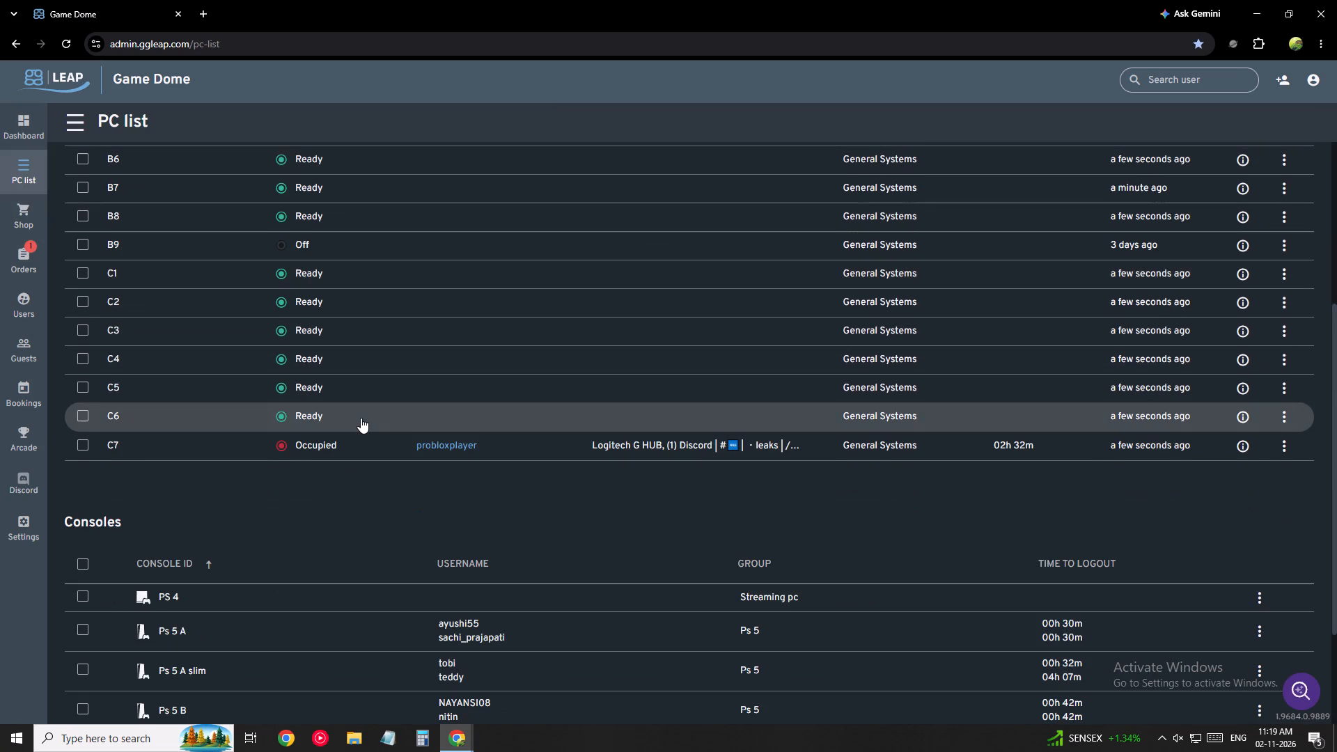
left_click(476, 473)
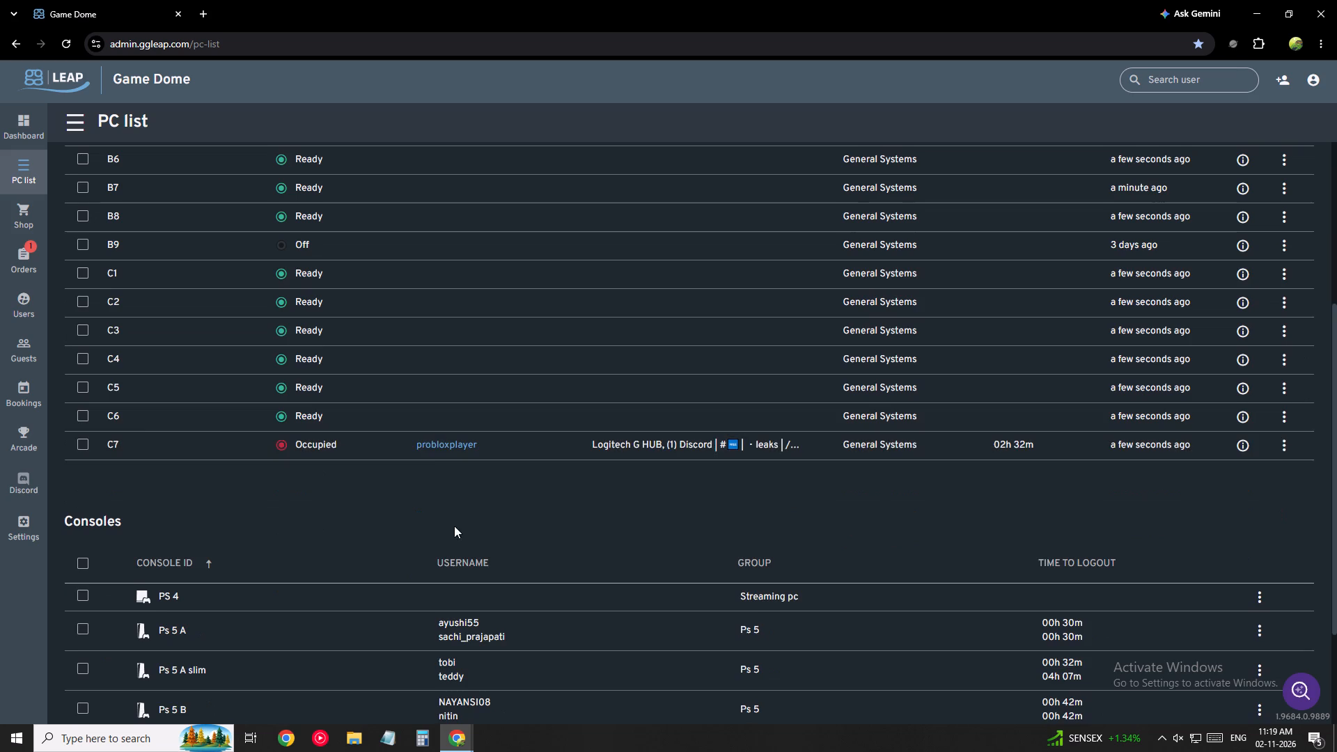
scroll(433, 542, "down", 9)
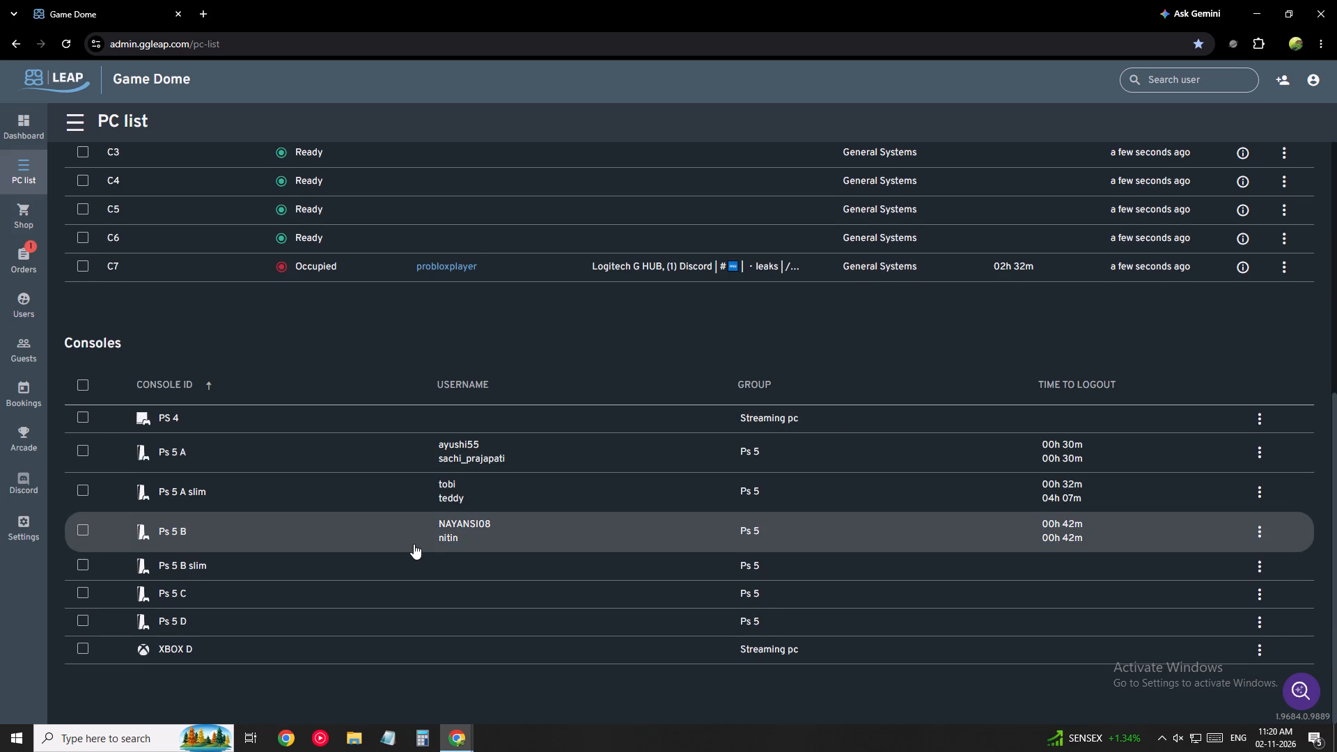
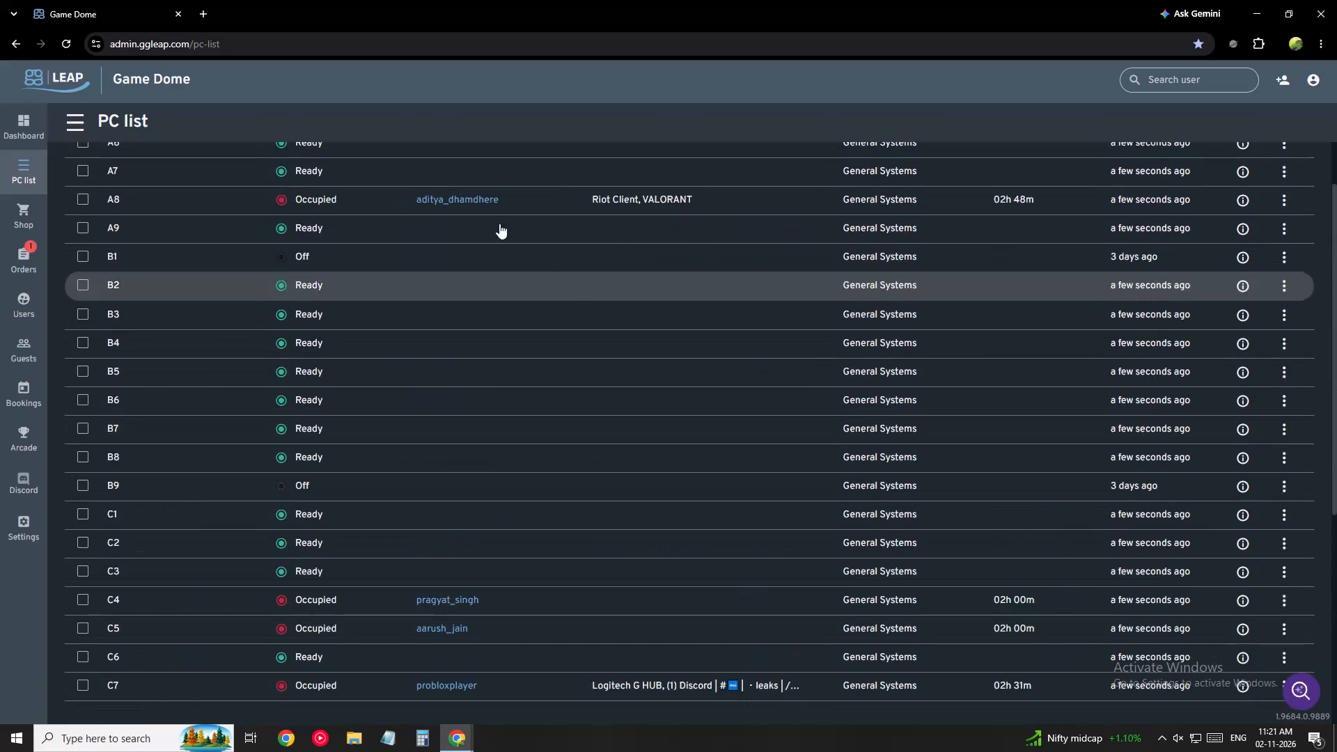
Restart all computers except the occupied A8, C4, C5, C6 and C7, and clear the selection.
left_click(79, 175)
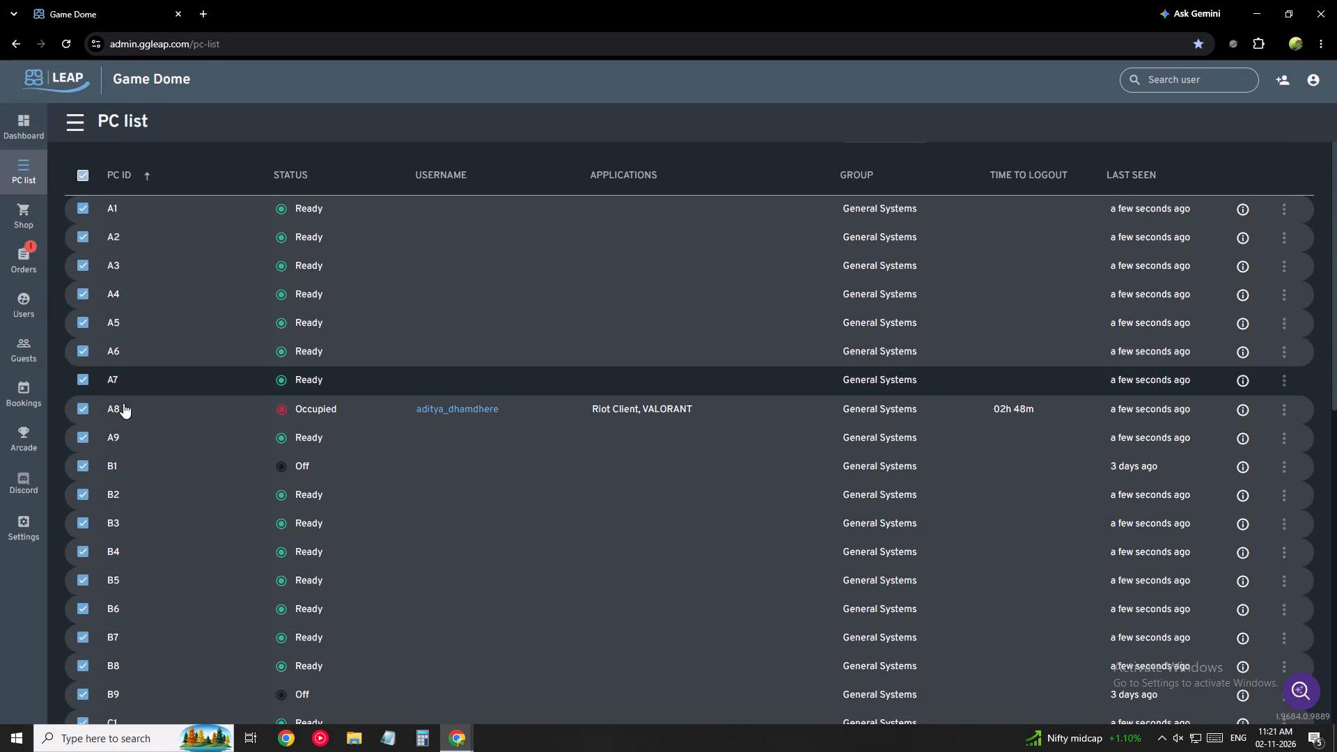
left_click(88, 410)
scroll(157, 498, "down", 5)
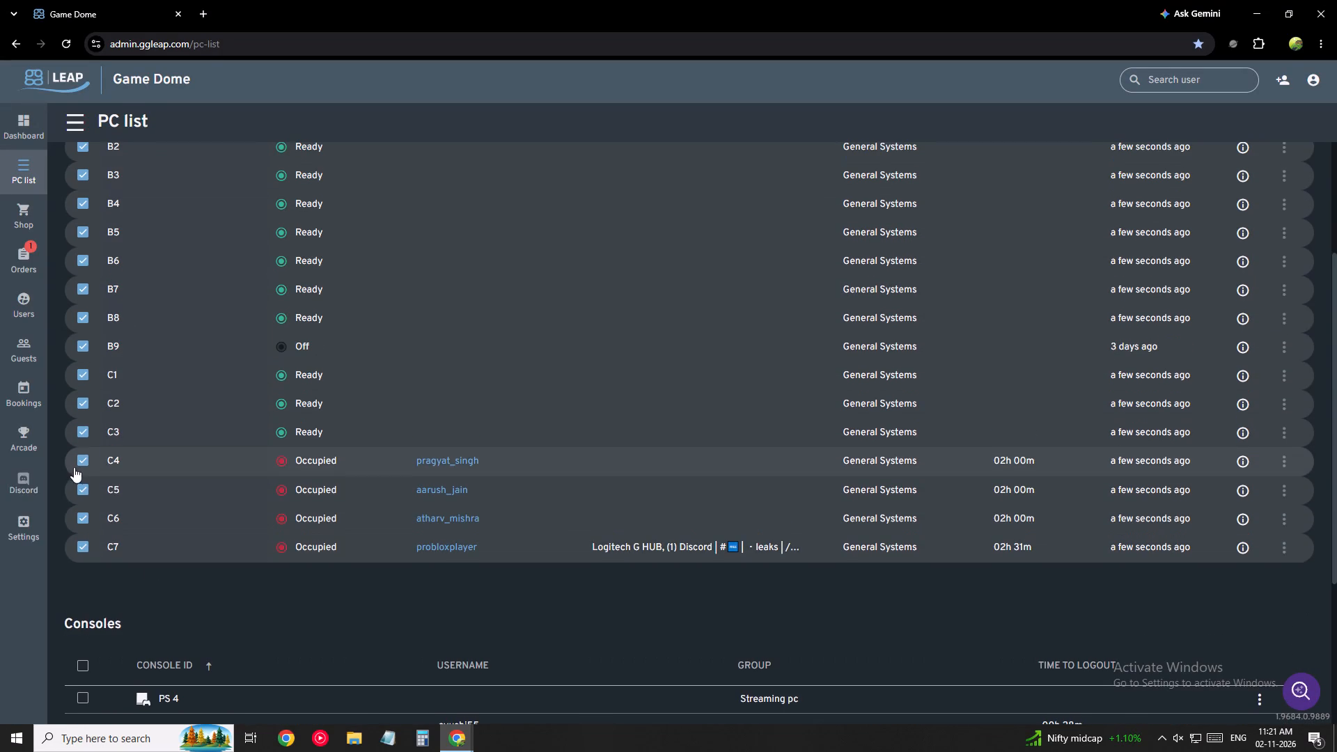
left_click(87, 466)
left_click(81, 495)
left_click(89, 524)
left_click(89, 549)
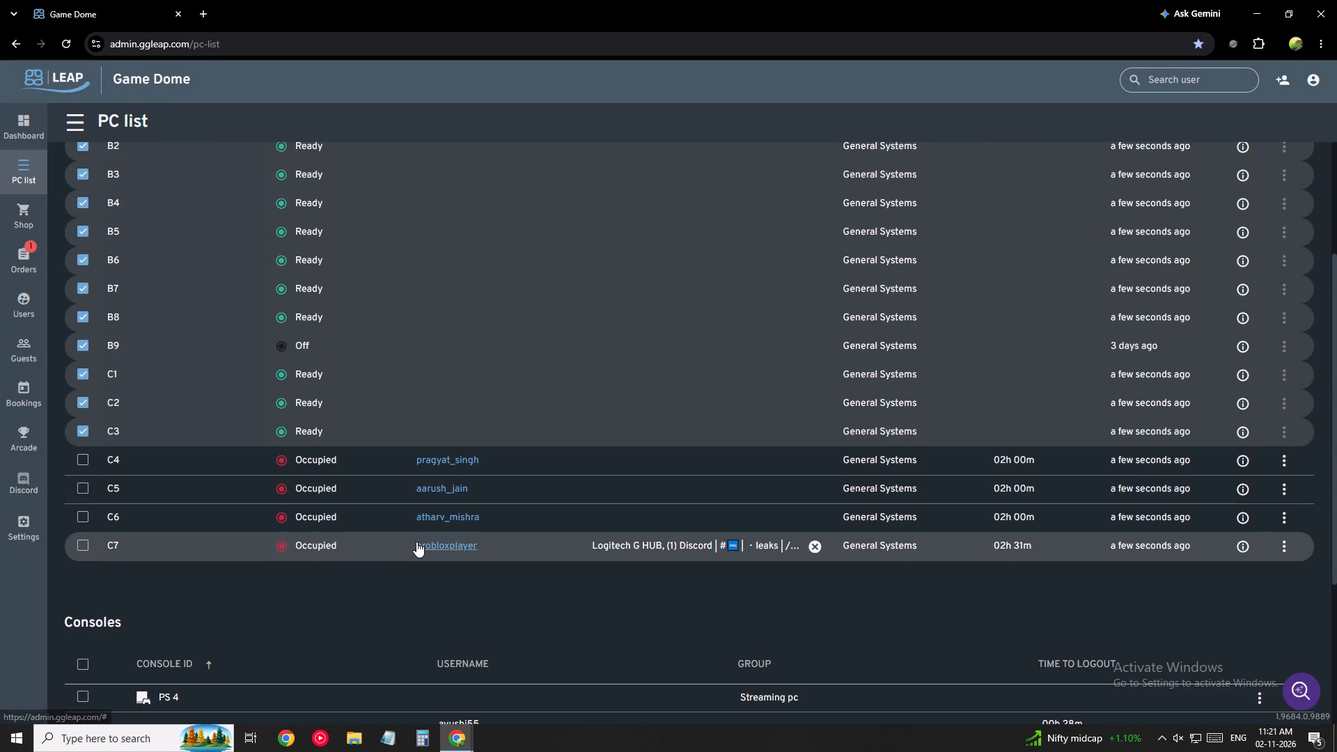
scroll(955, 506, "up", 4)
scroll(968, 451, "up", 2)
scroll(968, 451, "down", 1)
scroll(971, 445, "up", 1)
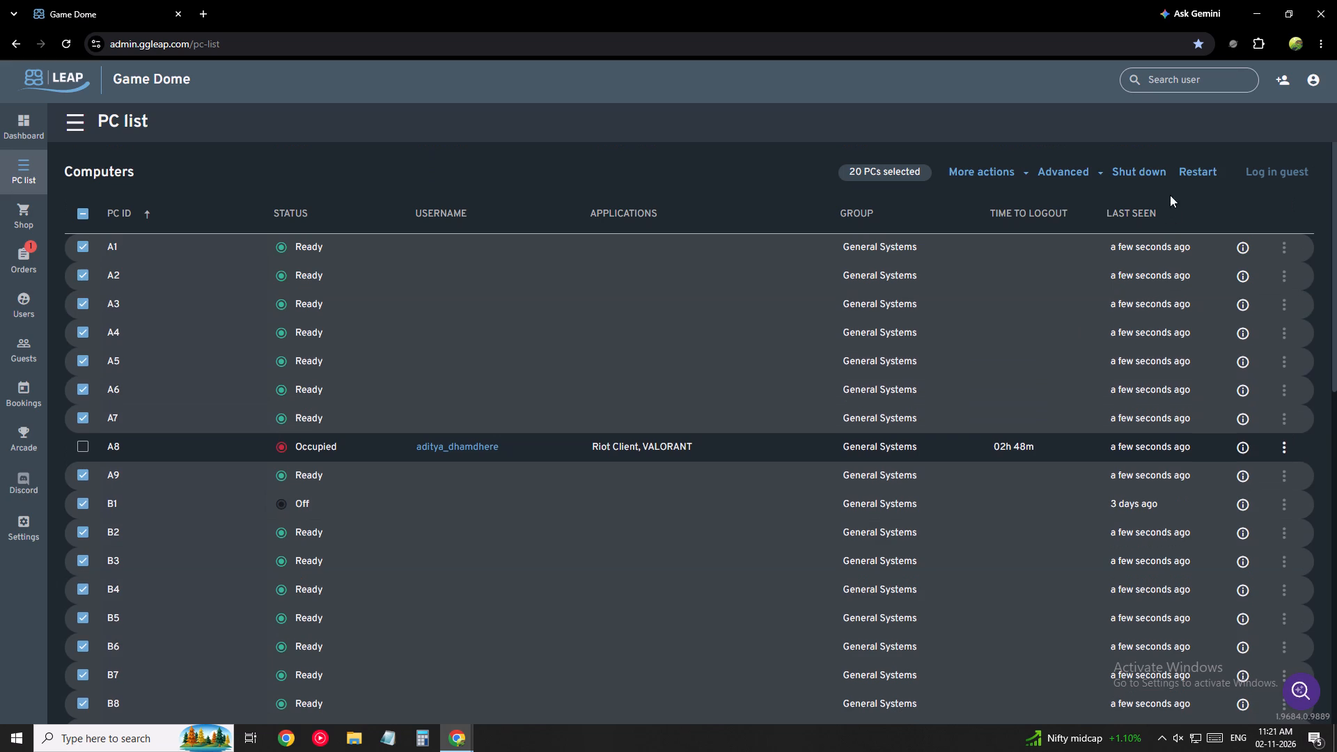
left_click(1194, 181)
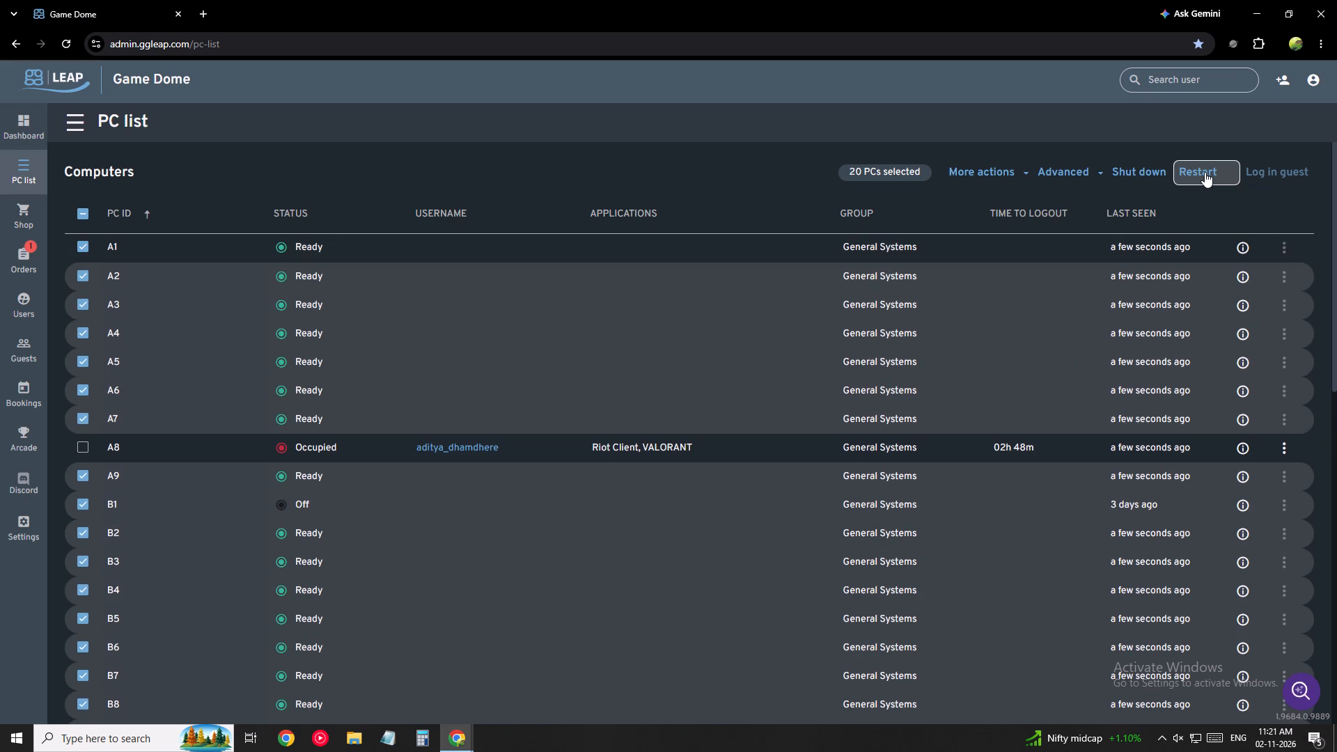
scroll(723, 419, "down", 6)
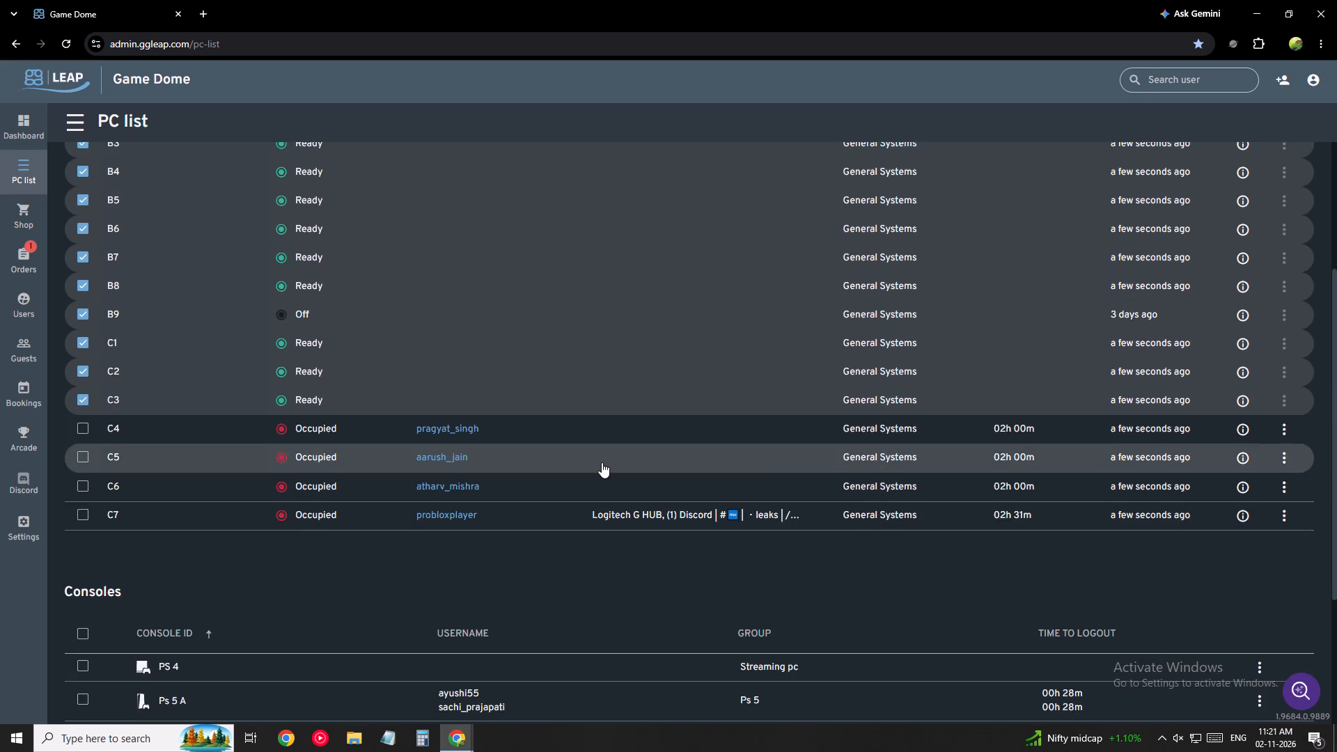
scroll(685, 398, "up", 7)
left_click(1216, 165)
left_click(1207, 173)
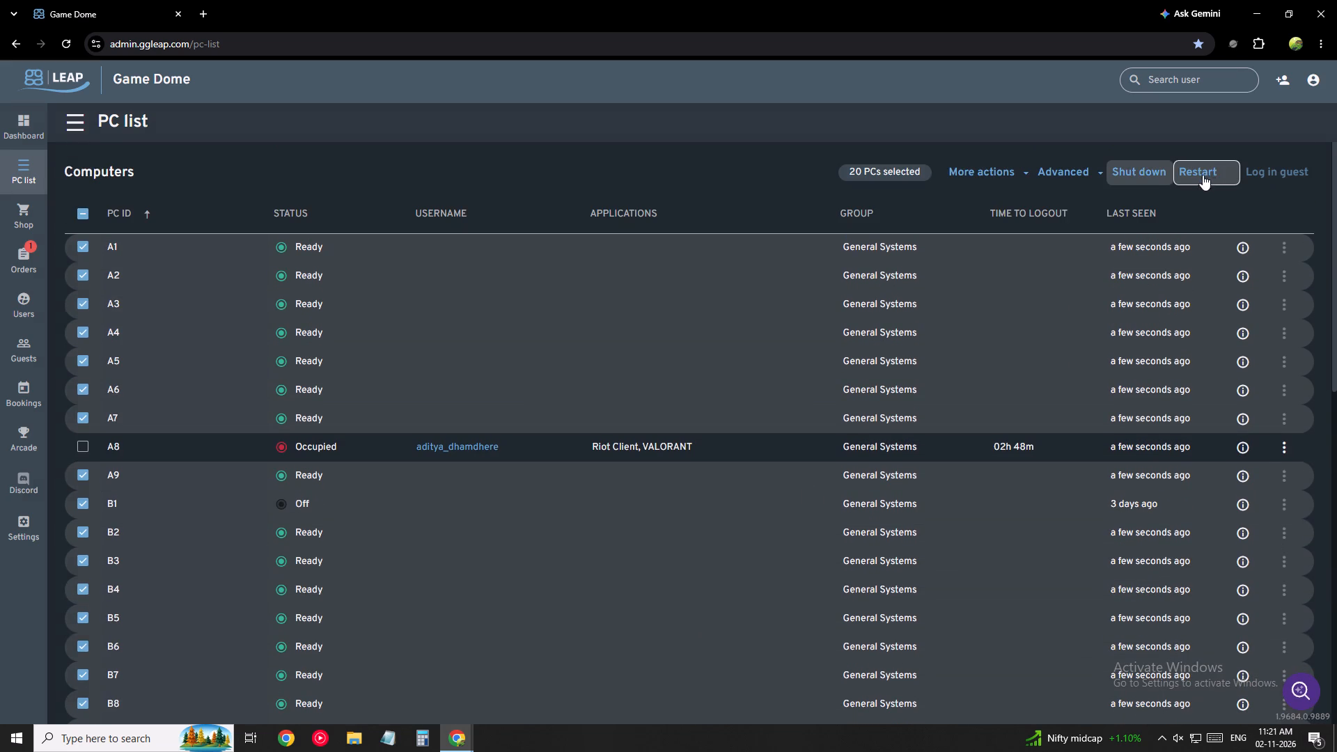
left_click(779, 423)
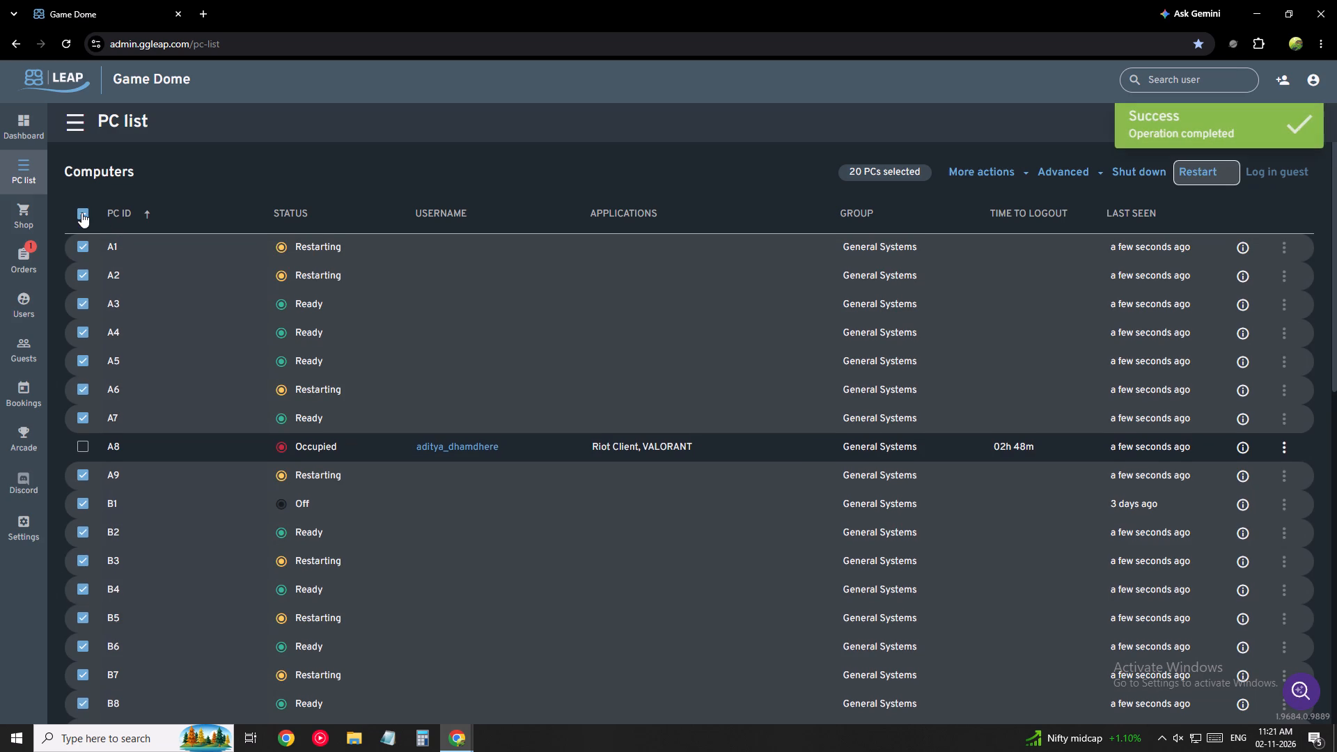
double_click(81, 212)
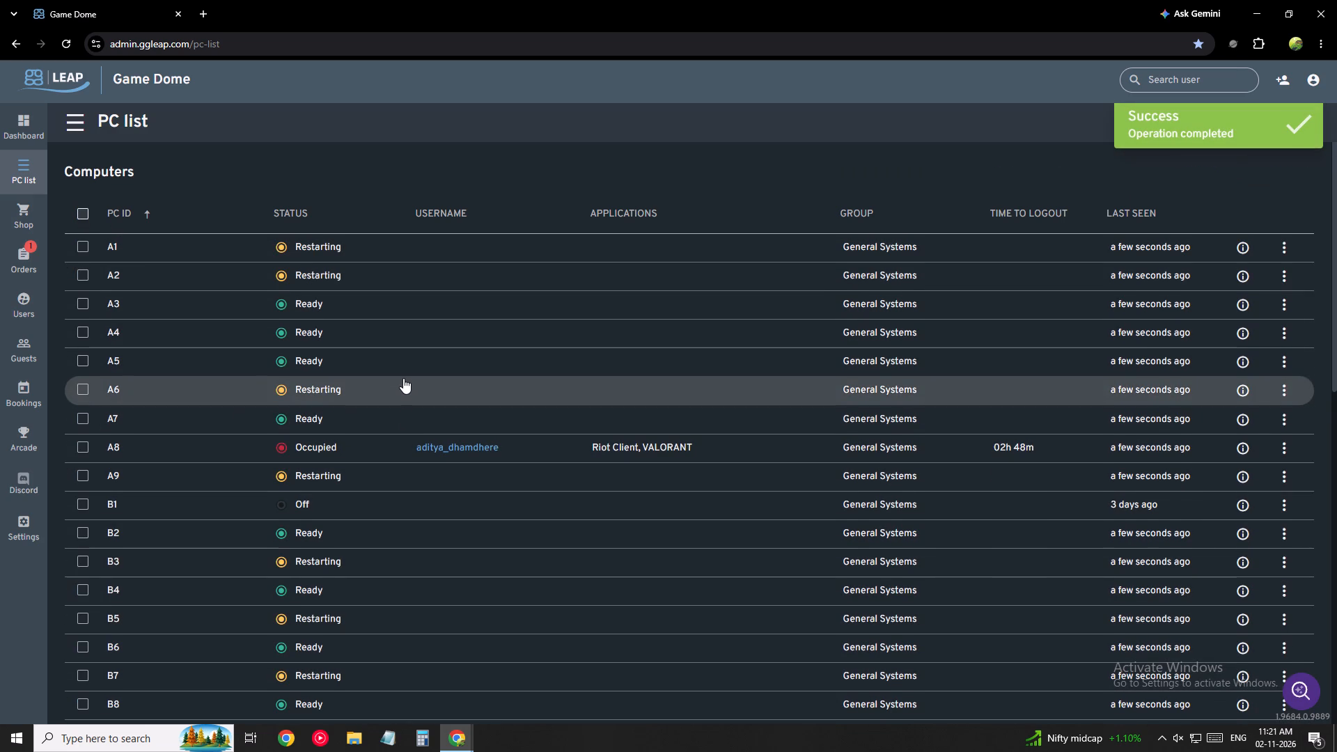
Check the restart status of the computers and the users and time to logout on the consoles.
scroll(403, 378, "down", 7)
scroll(403, 378, "up", 3)
scroll(414, 516, "up", 1)
scroll(414, 516, "down", 1)
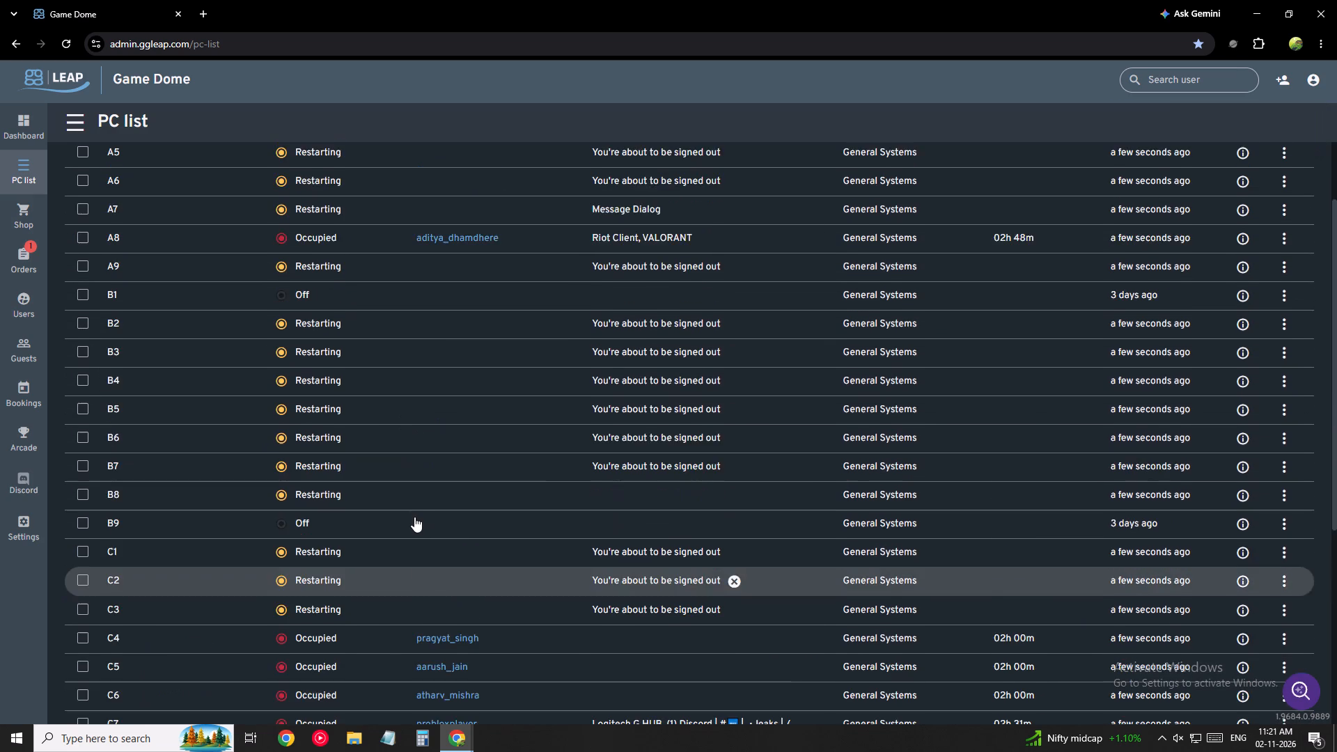
scroll(414, 517, "up", 1)
scroll(414, 517, "down", 1)
scroll(414, 517, "up", 5)
scroll(414, 517, "down", 2)
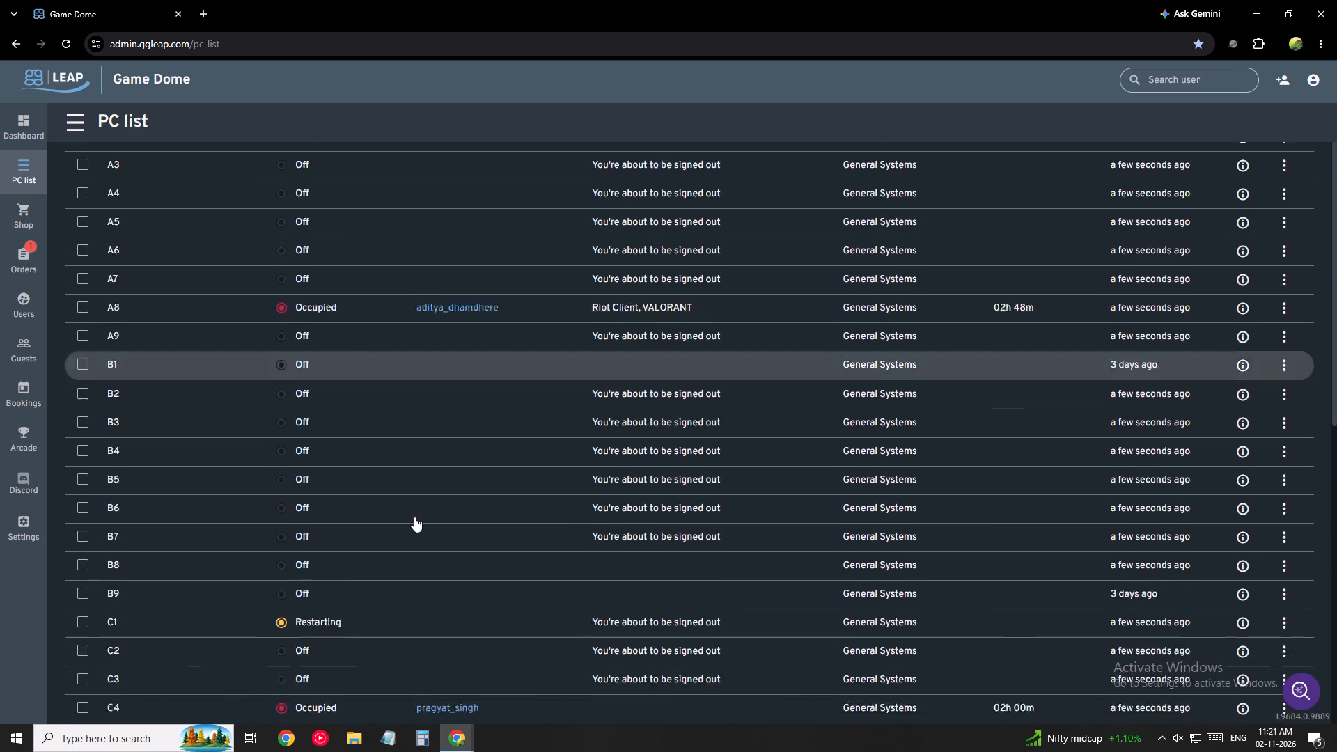
scroll(414, 517, "down", 5)
scroll(469, 600, "down", 2)
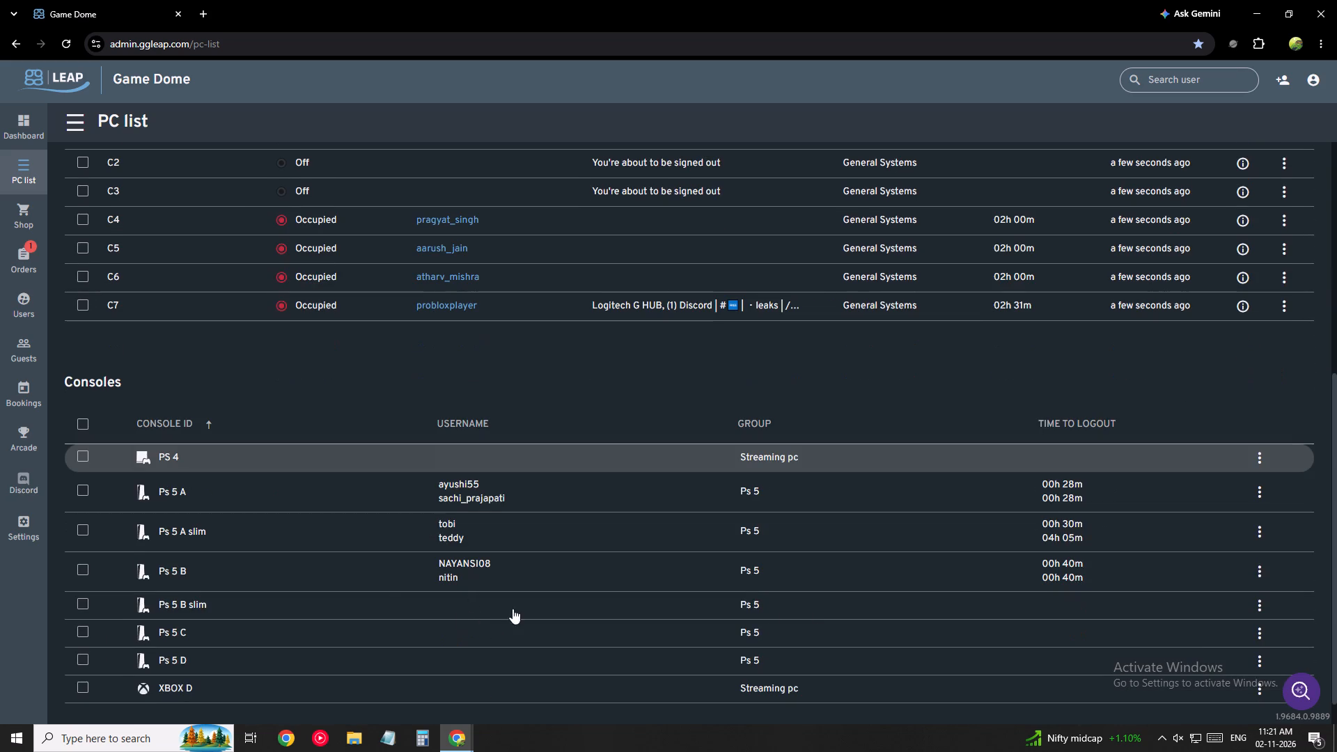
Check the orders awaiting action and return to the dashboard homepage.
left_click(31, 247)
left_click(26, 183)
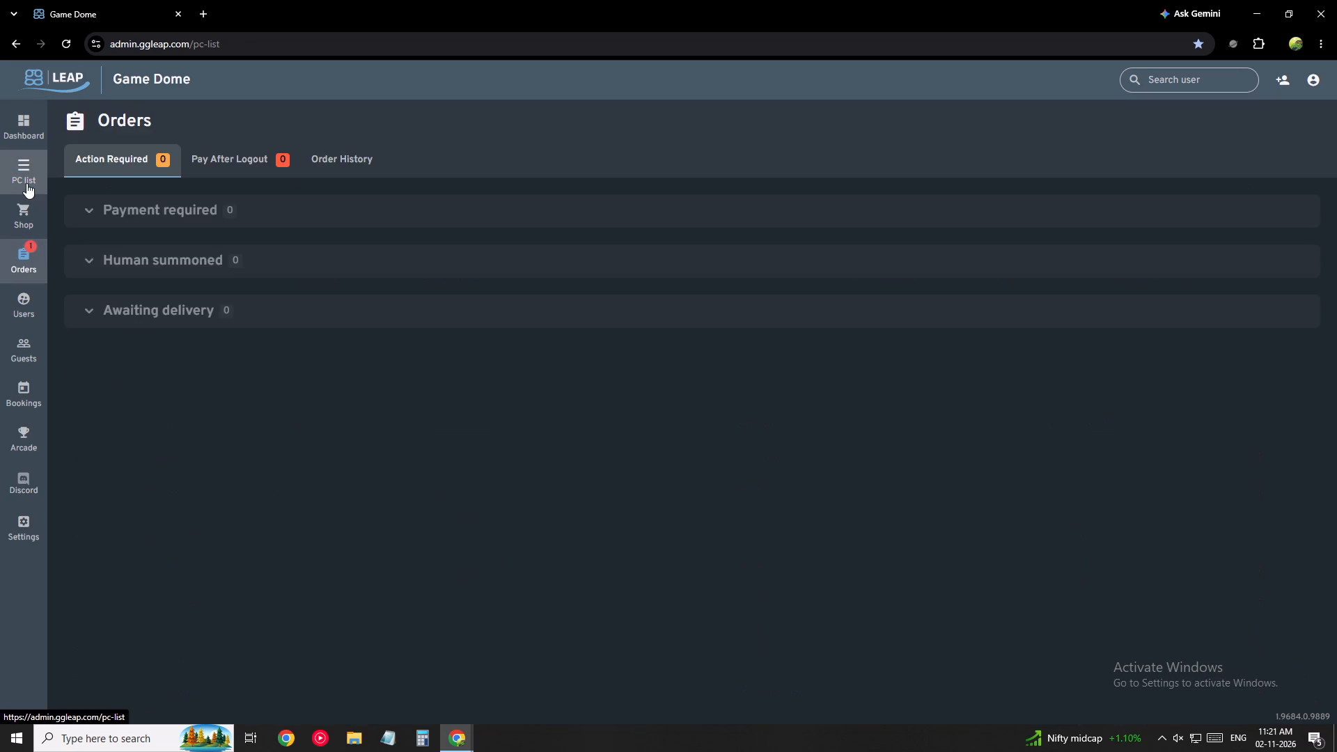
left_click(26, 142)
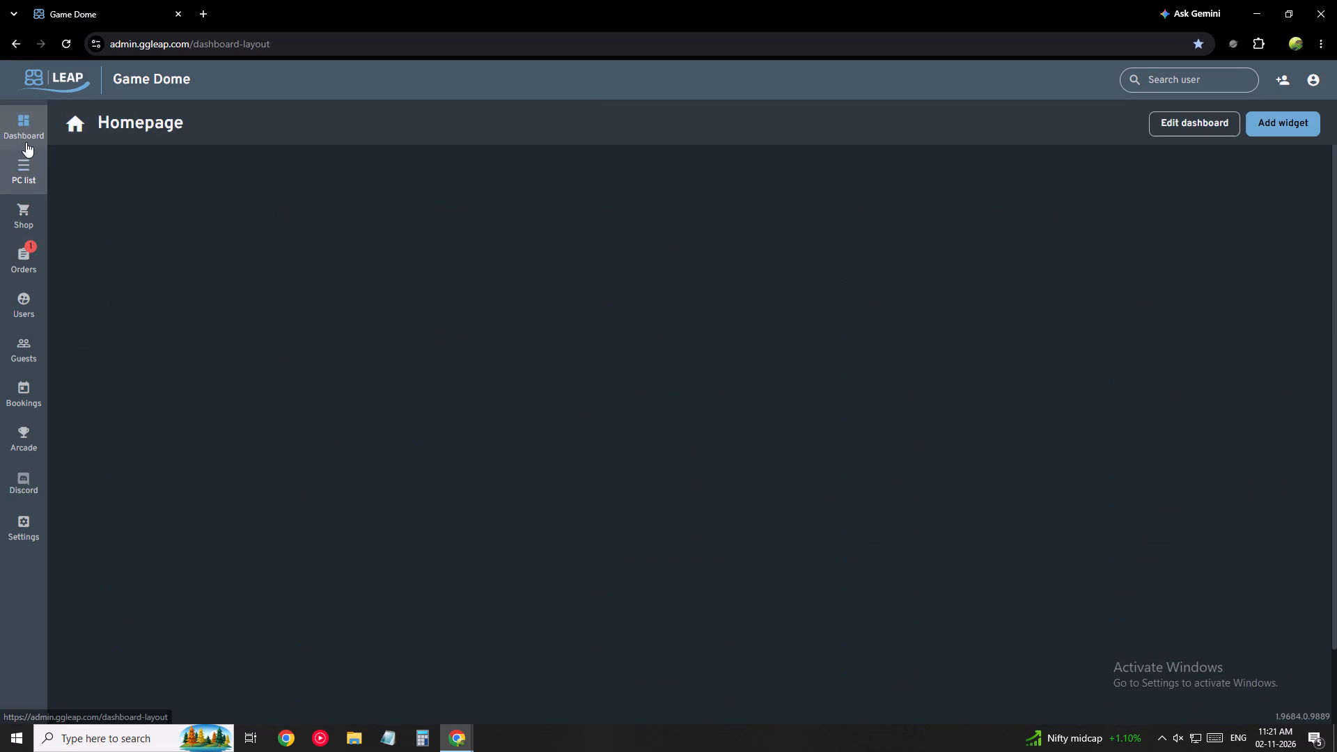
Switch to the GD VIMAN MNAGAR Google Sheet and review the 11/02/26 Daily check starting cash and stock amounts.
left_click(453, 751)
left_click(420, 662)
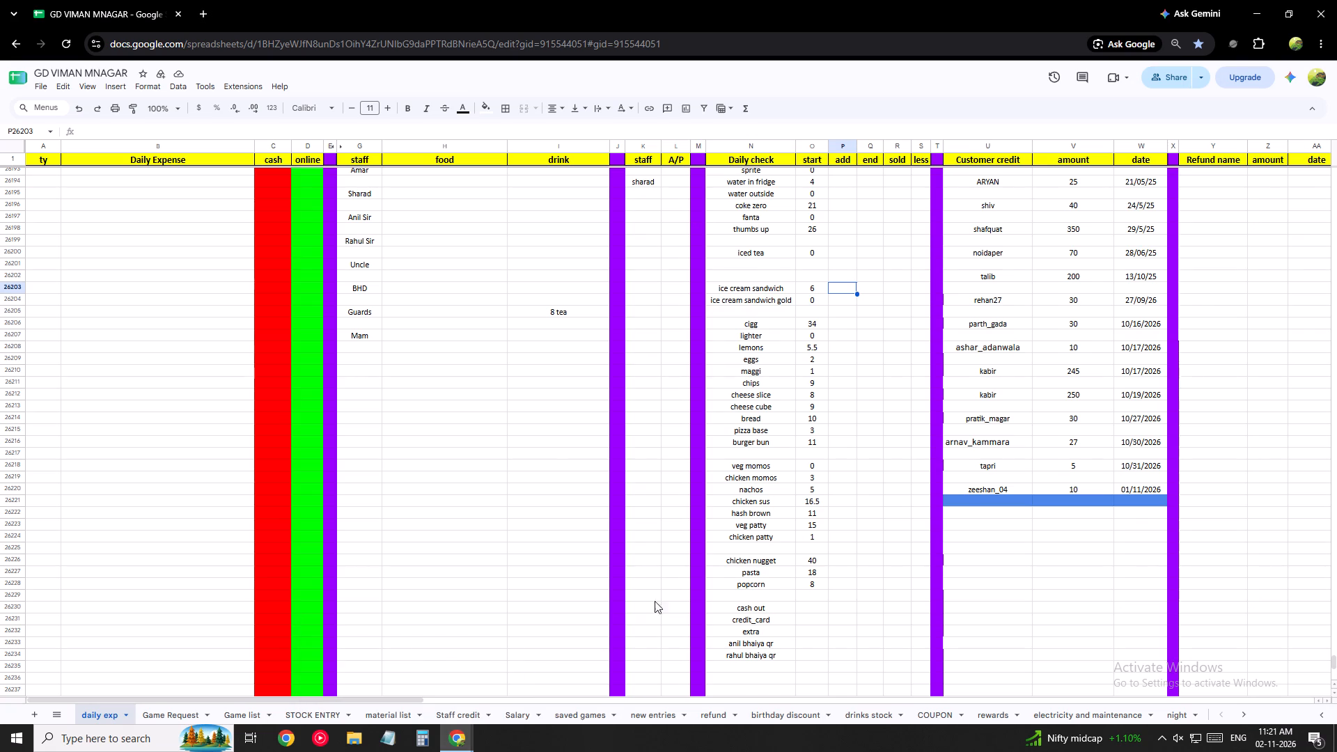
scroll(962, 481, "up", 2)
left_click_drag(818, 263, 826, 340)
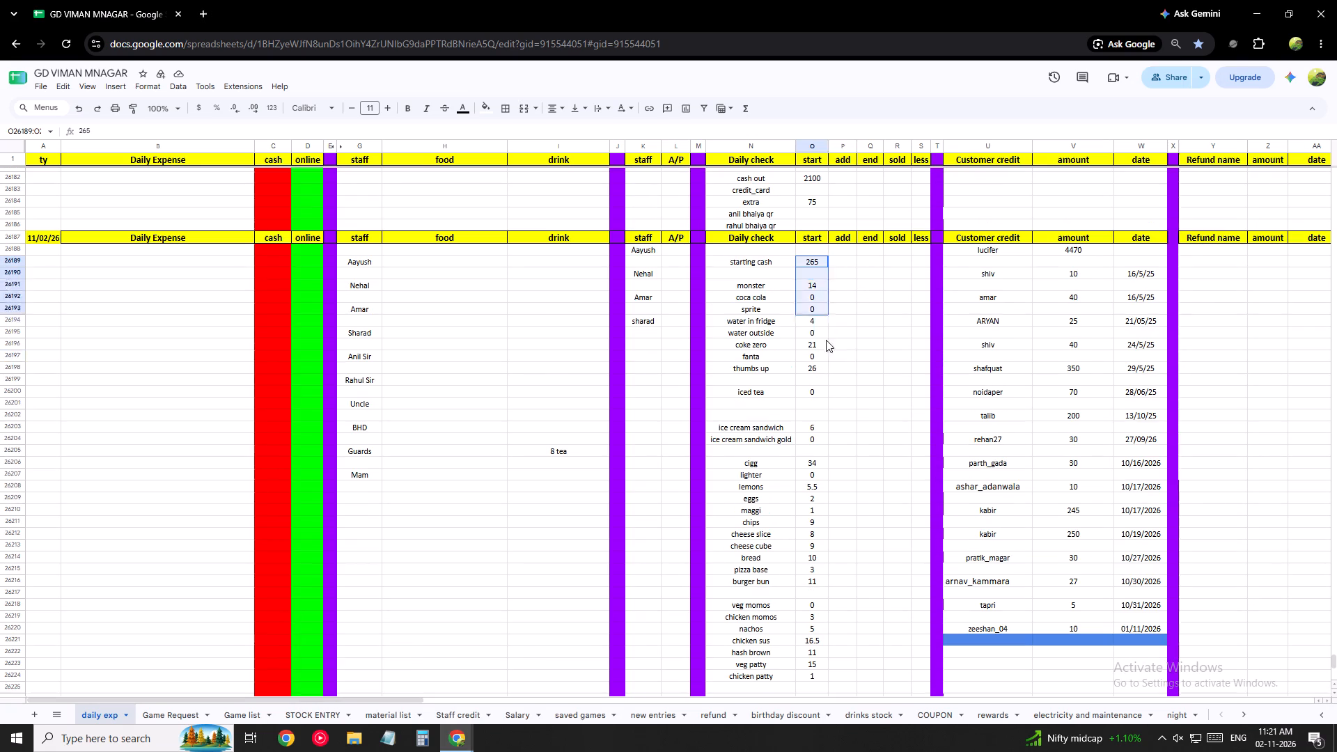
left_click_drag(826, 340, 818, 687)
left_click(911, 632)
left_click_drag(816, 682, 822, 644)
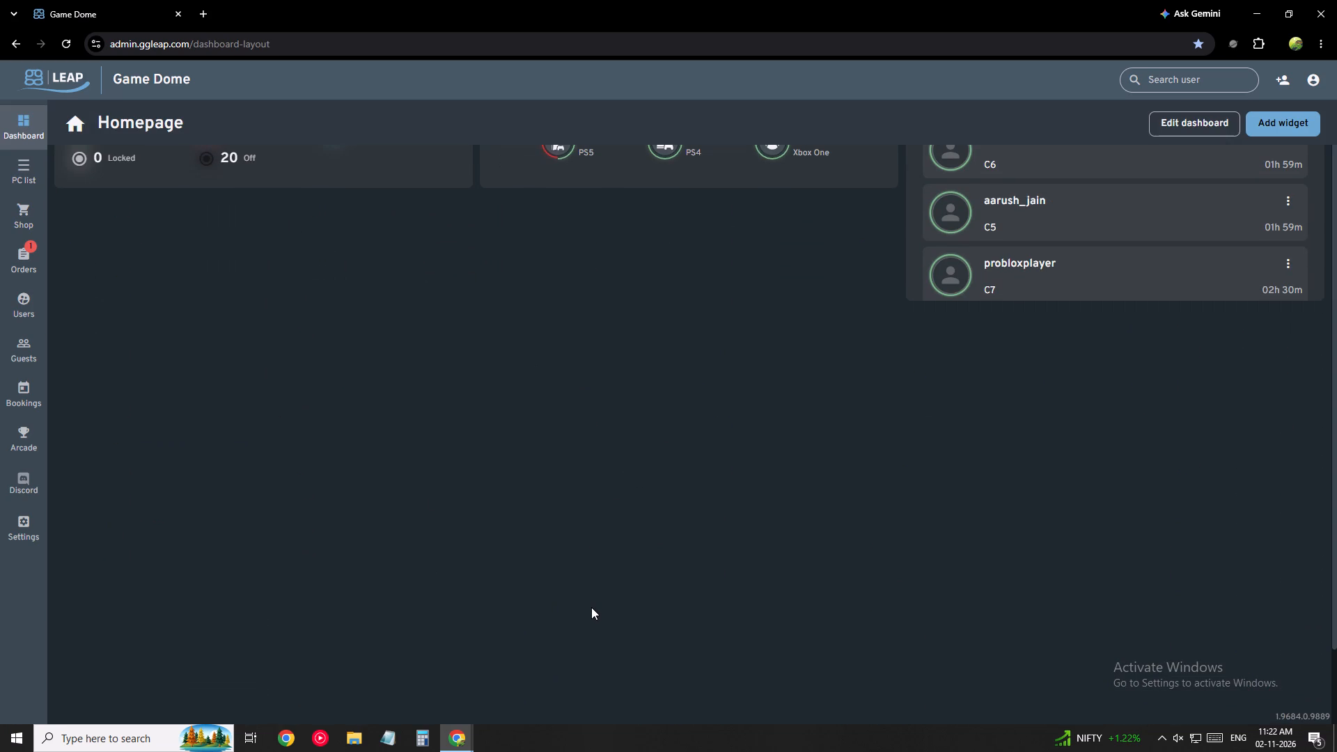
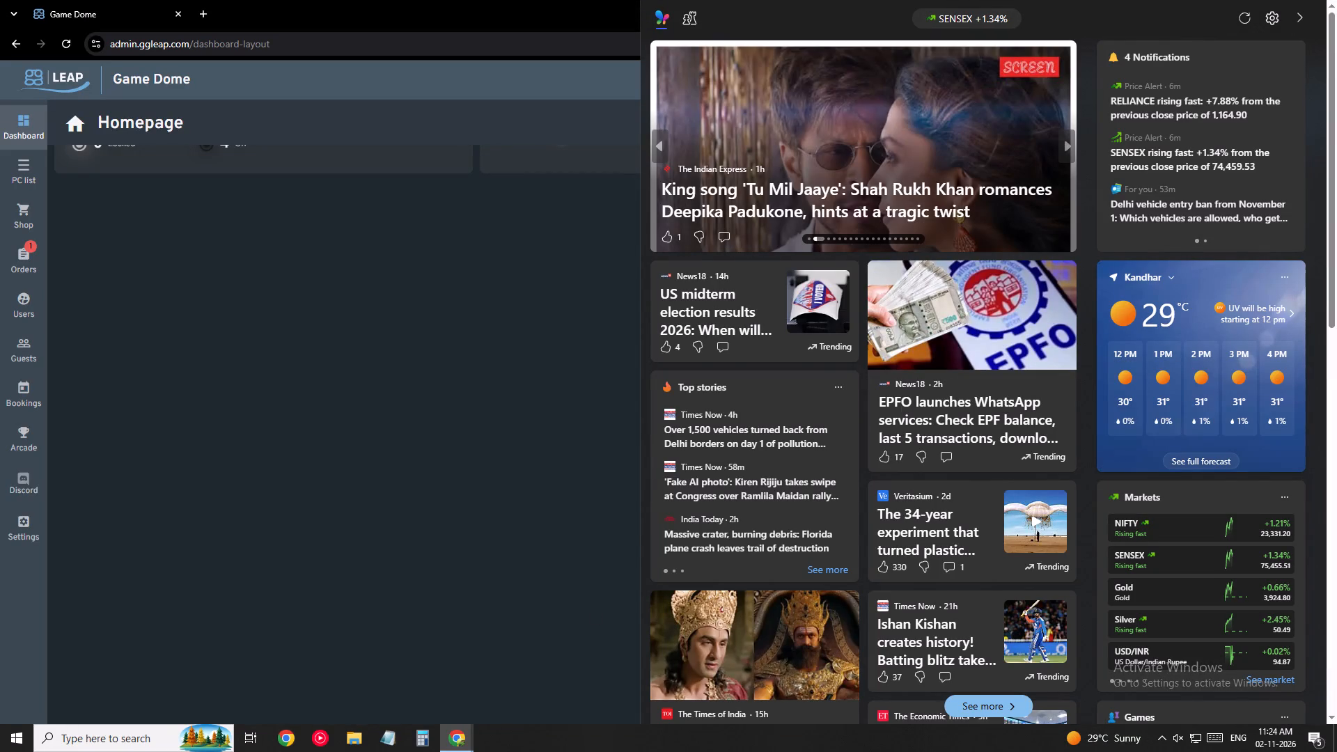
Dismiss the news and weather feed and open the PC list to check the computers' current status.
left_click(354, 482)
left_click(8, 182)
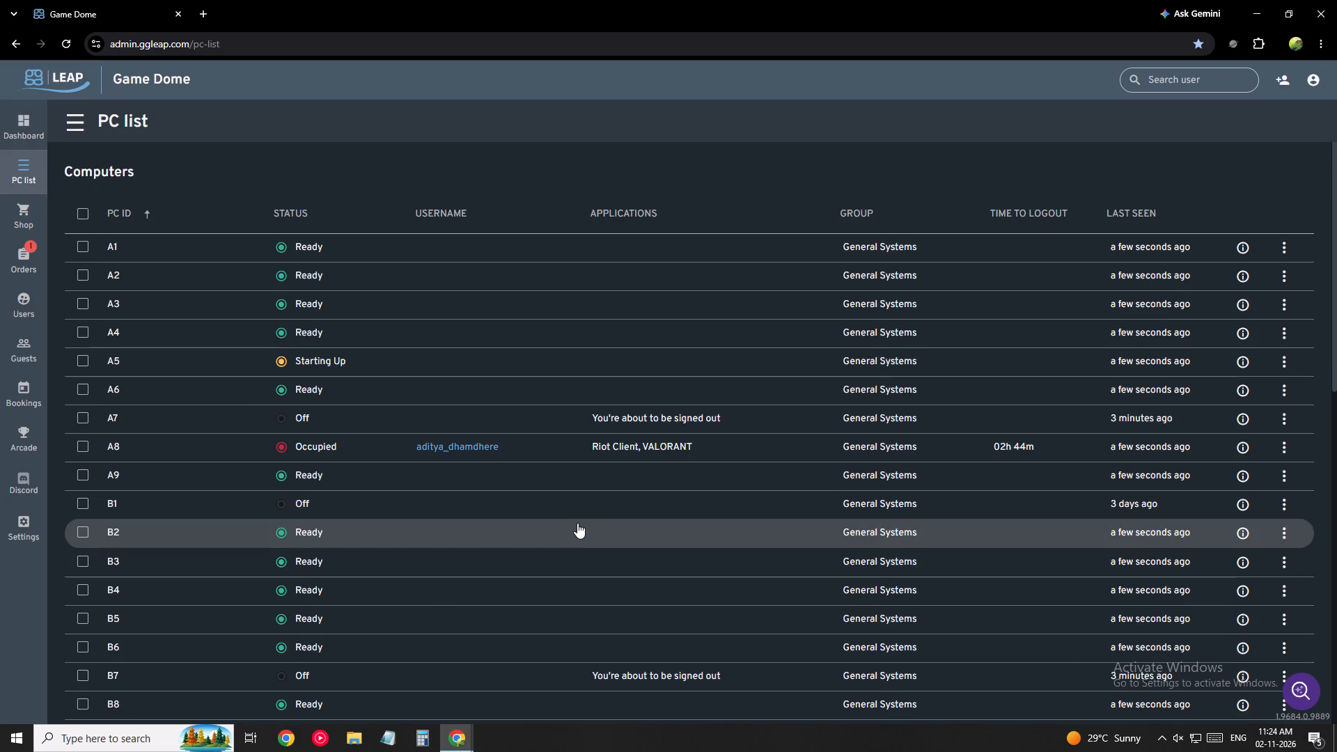
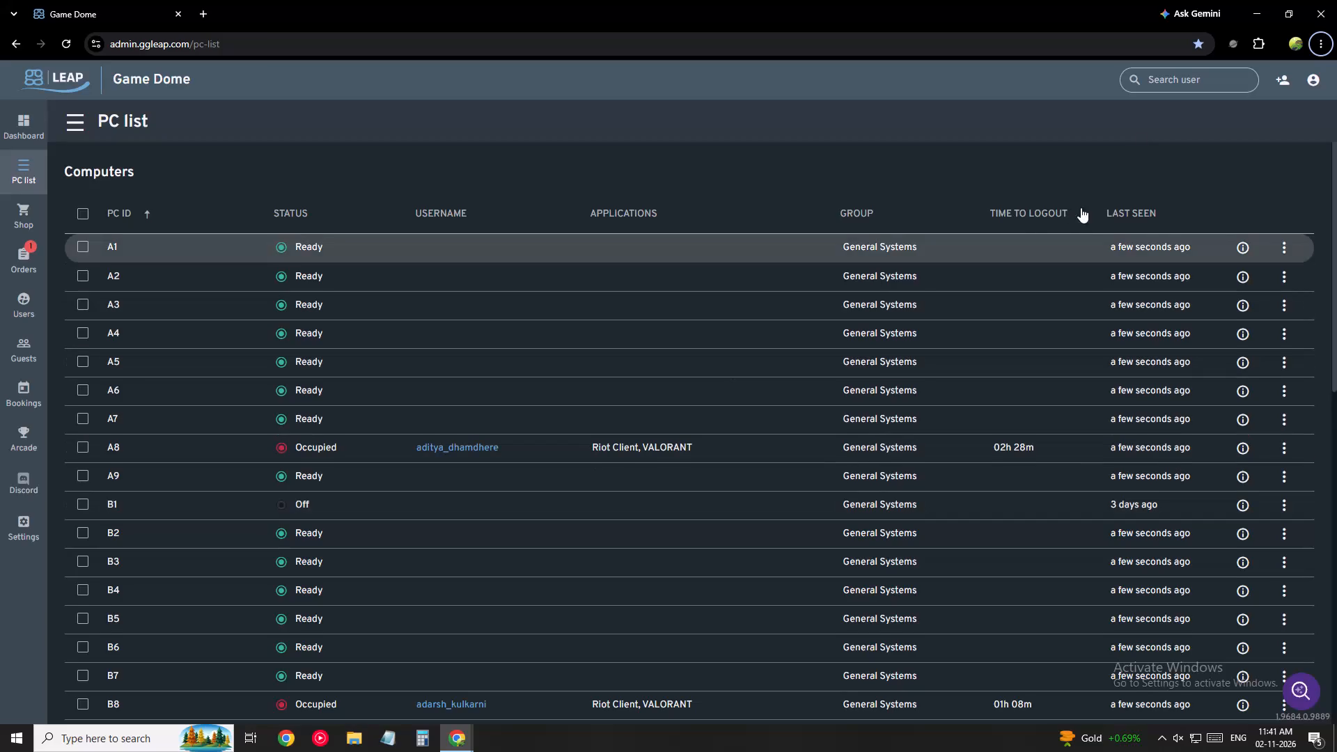
Search for the customer whose username begins with "prakash" and open a Quicksell order for that account.
left_click(1179, 81)
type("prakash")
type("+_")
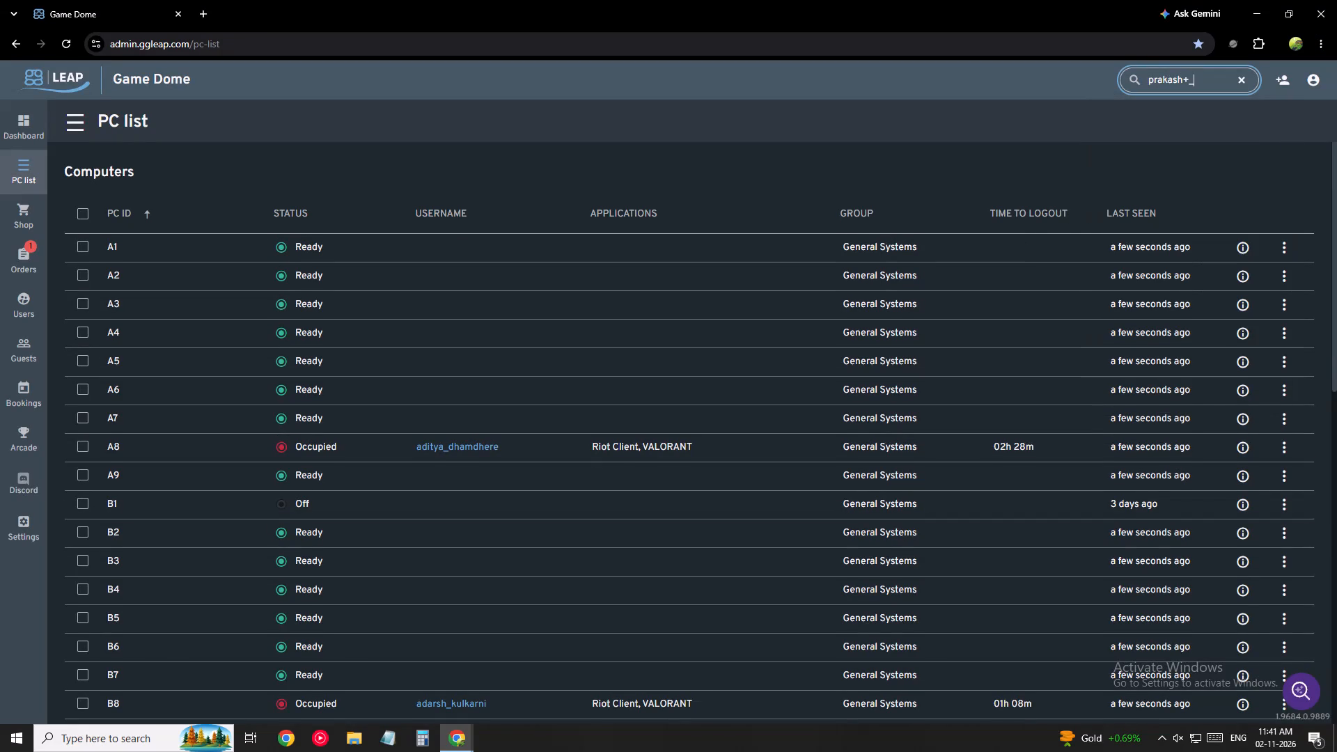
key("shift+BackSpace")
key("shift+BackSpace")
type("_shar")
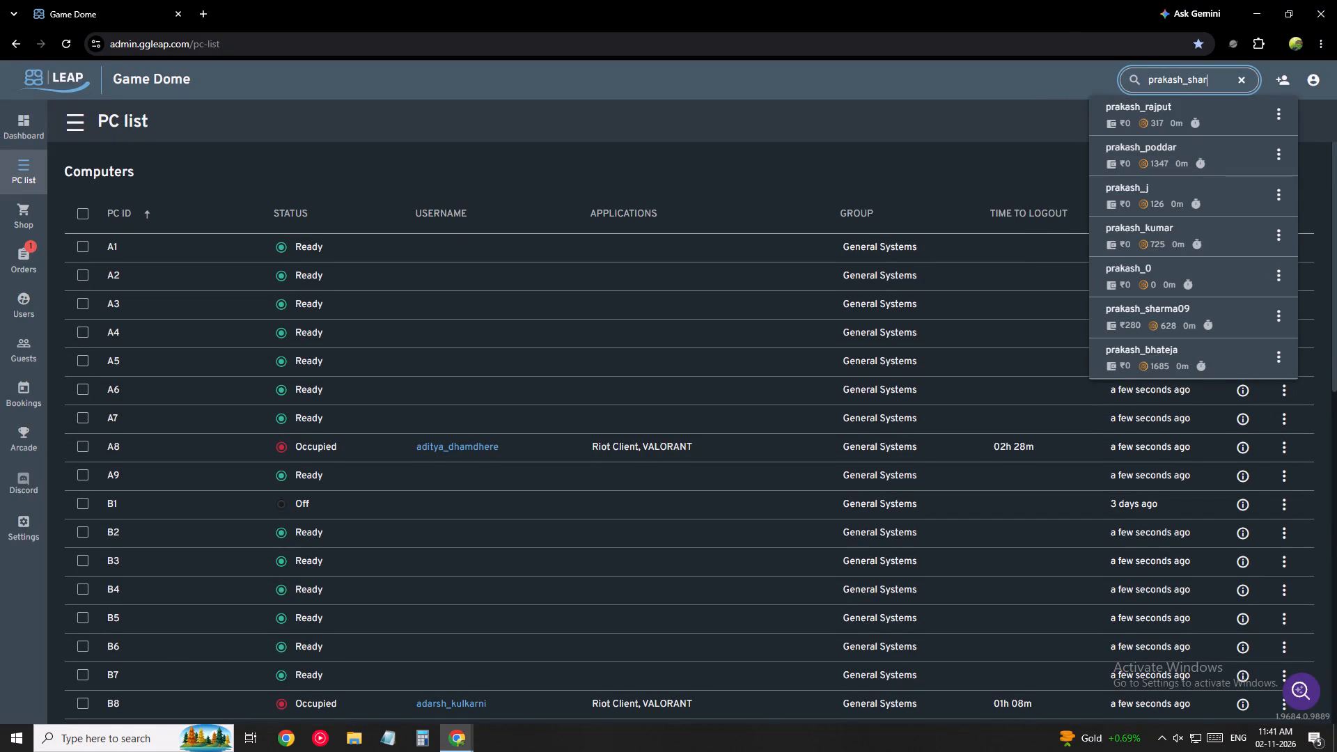
left_click(1281, 107)
left_click(1281, 109)
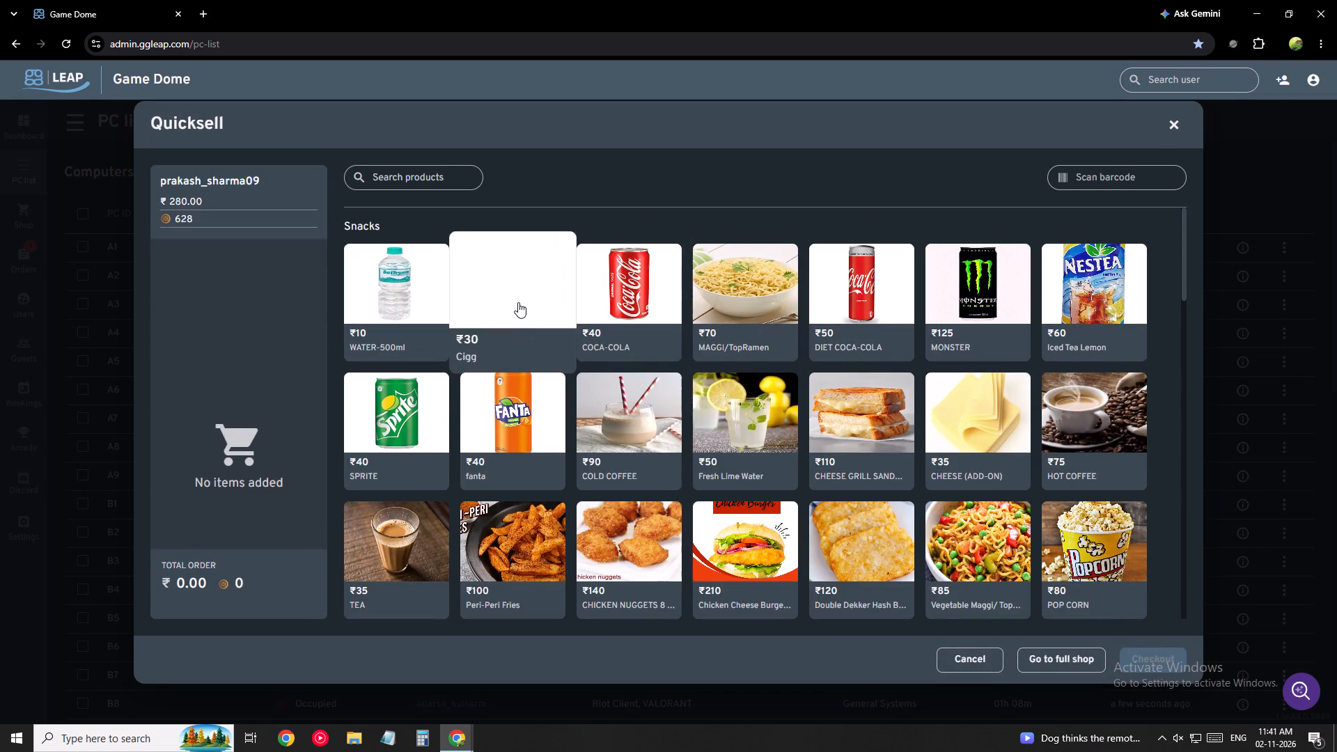
Add two Cigg and one DIET COCA-COLA to the customer's Quicksell order.
left_click_drag(518, 302, 261, 395)
left_click_drag(830, 298, 302, 420)
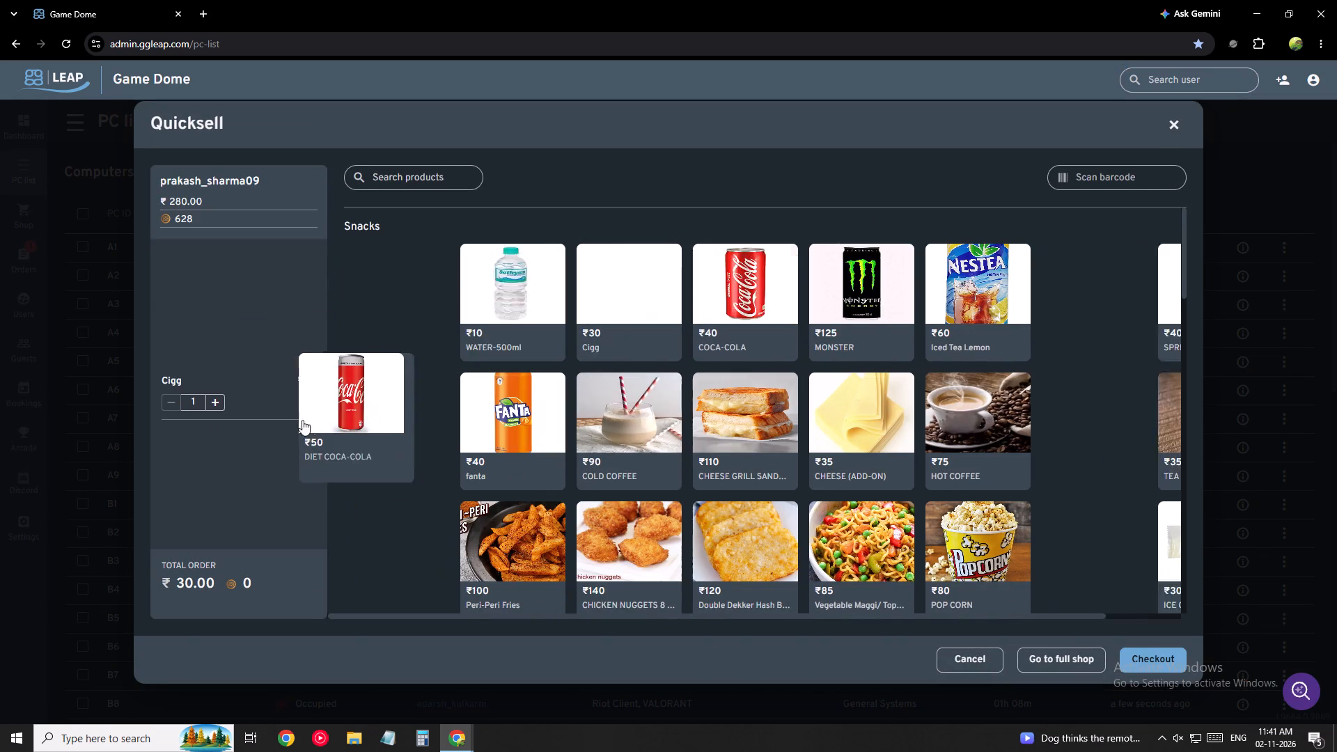
left_click_drag(302, 420, 260, 466)
left_click_drag(498, 322, 435, 357)
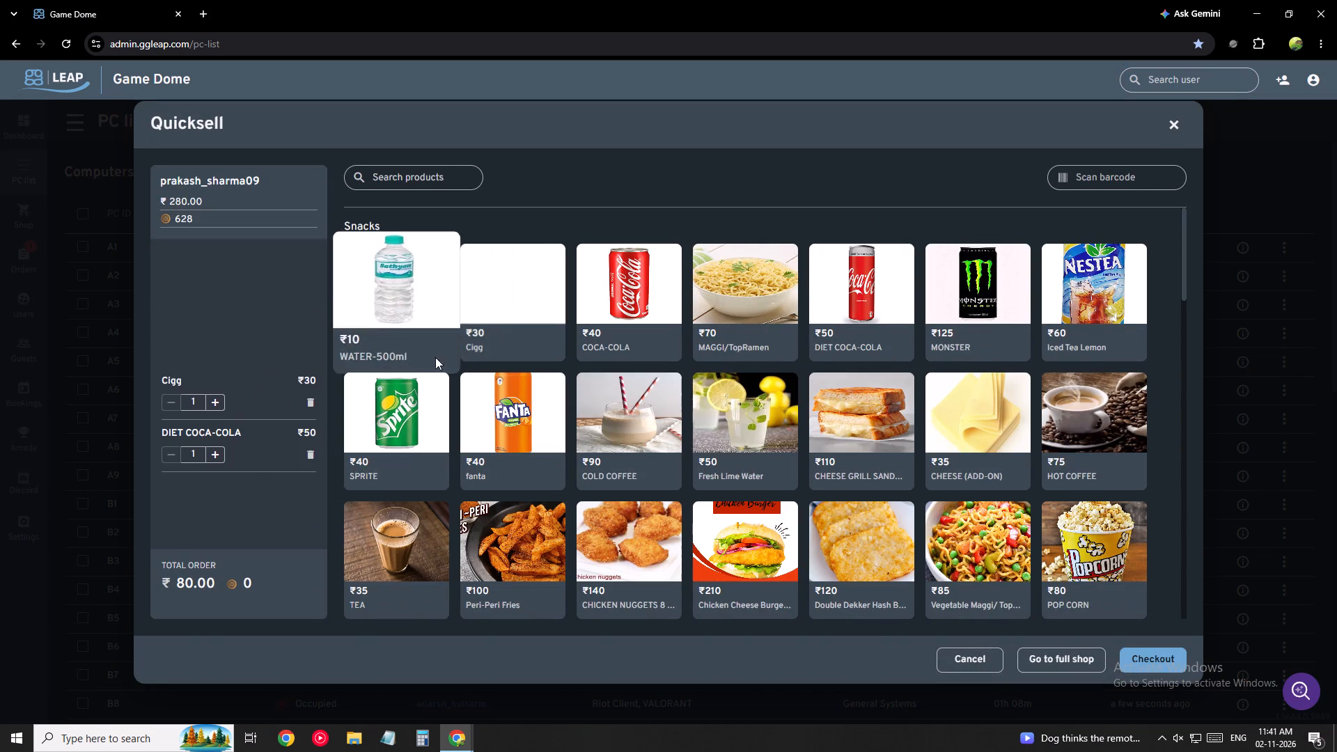
left_click_drag(435, 357, 242, 395)
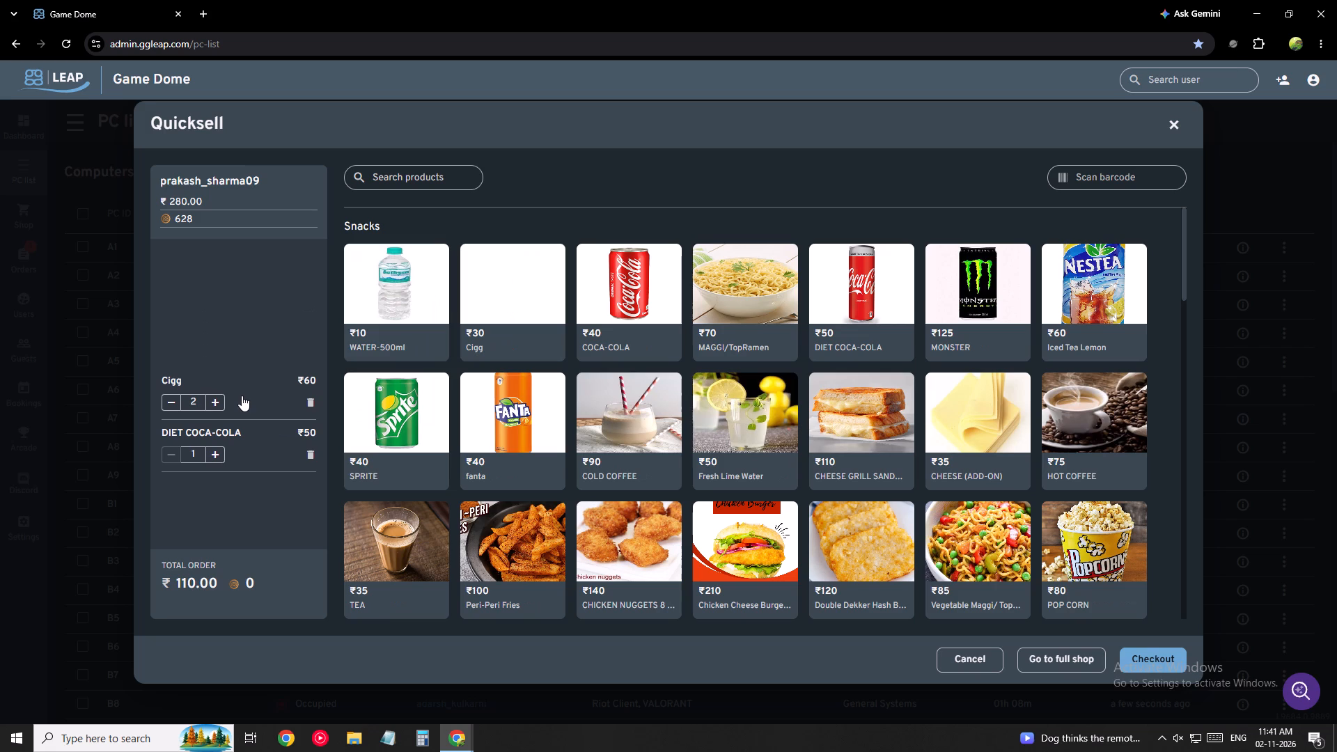
Check out the snack order and charge the full amount to the customer's user balance.
left_click(1148, 658)
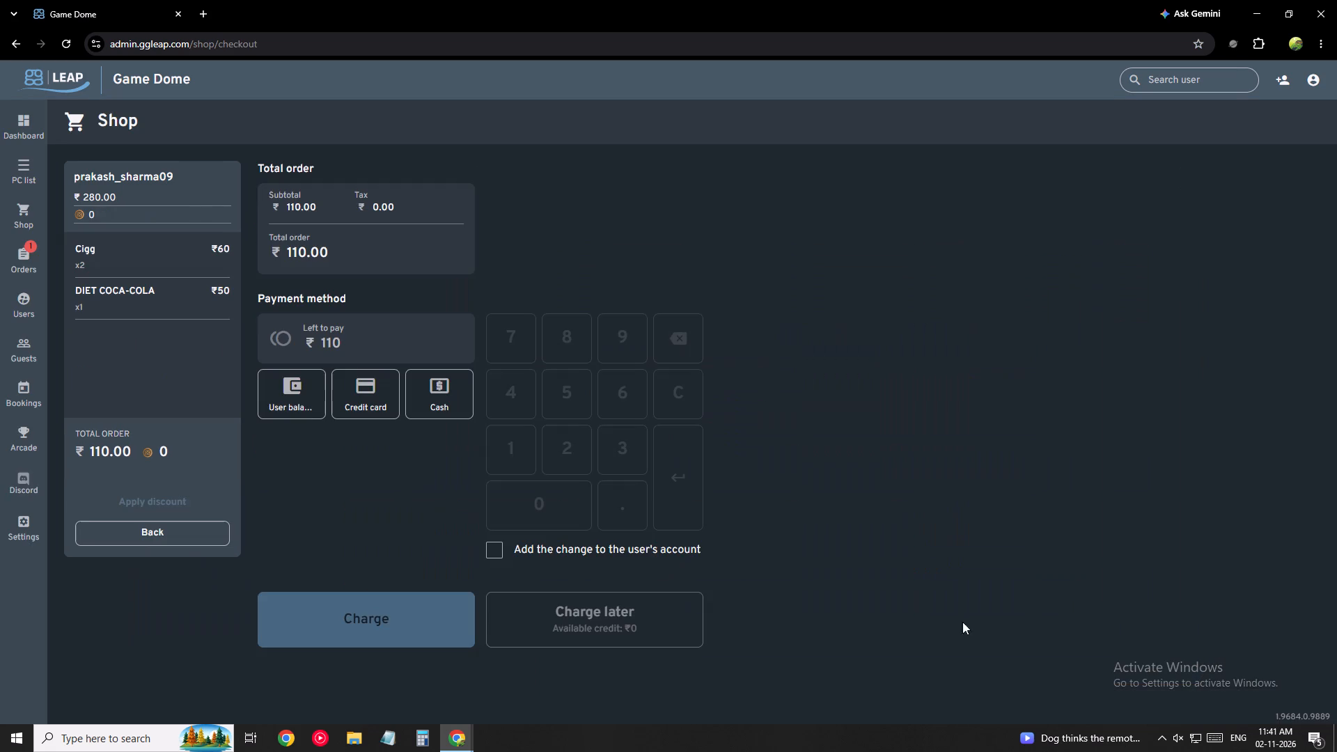
left_click(284, 395)
left_click(373, 627)
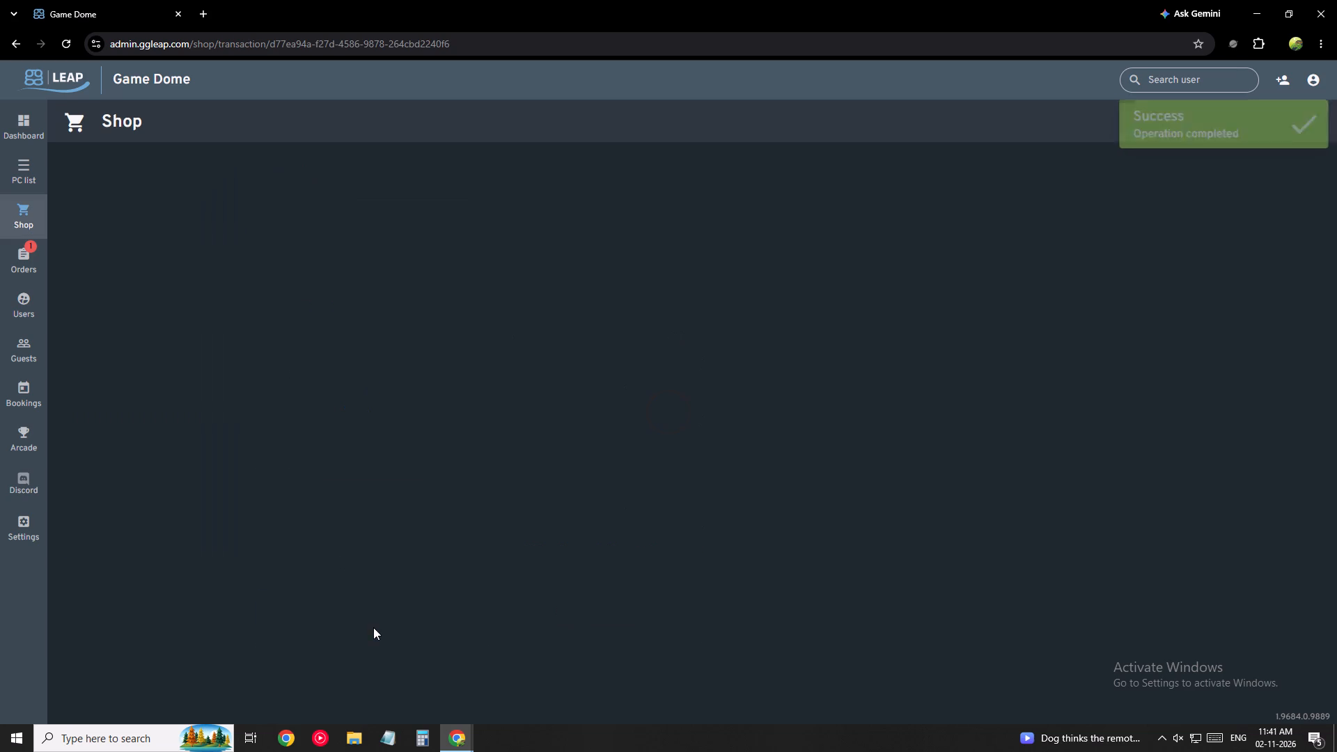
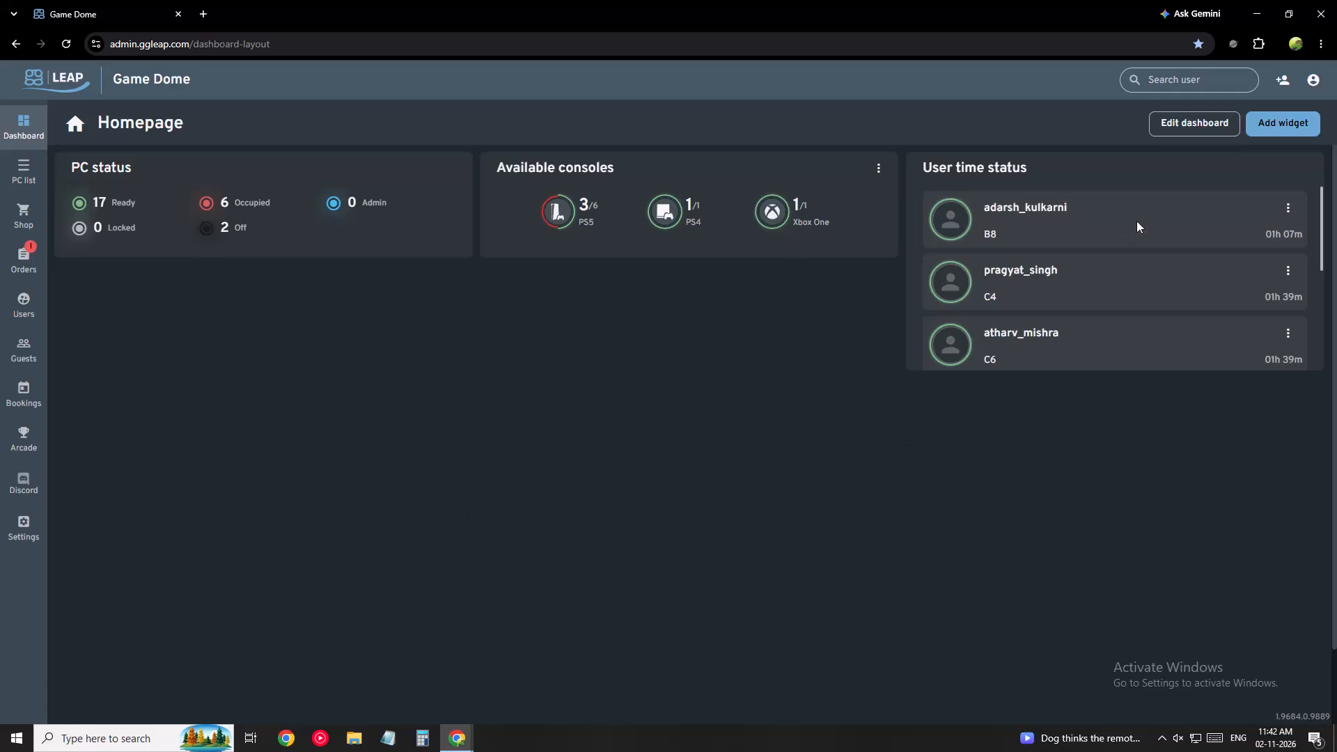
left_click(1159, 75)
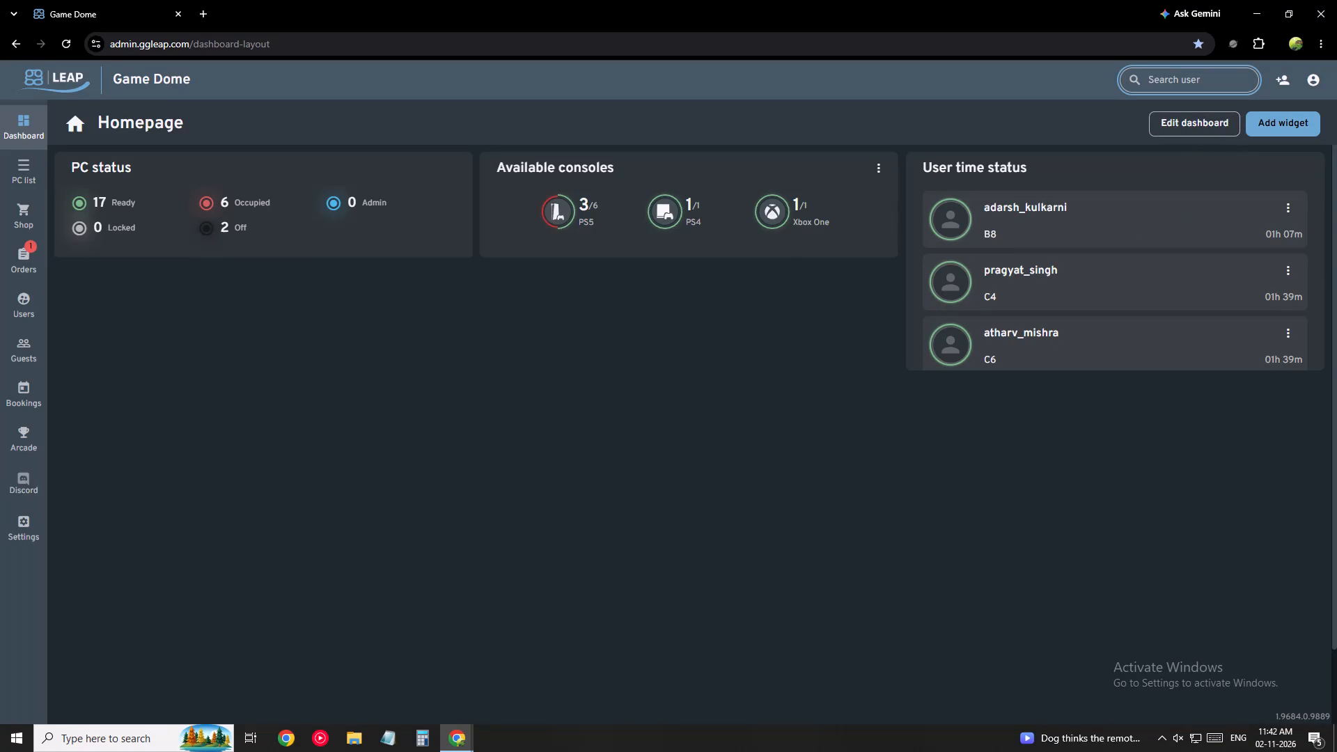
key("s")
key("BackSpace")
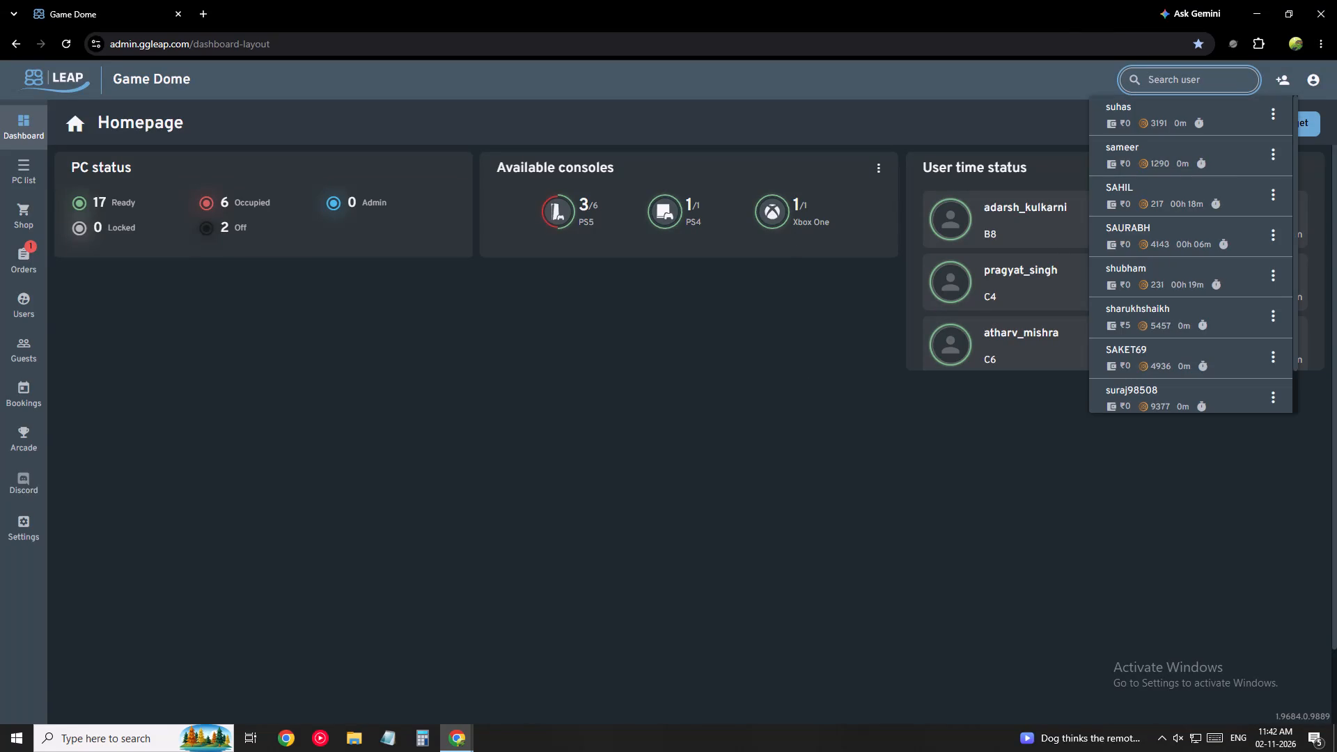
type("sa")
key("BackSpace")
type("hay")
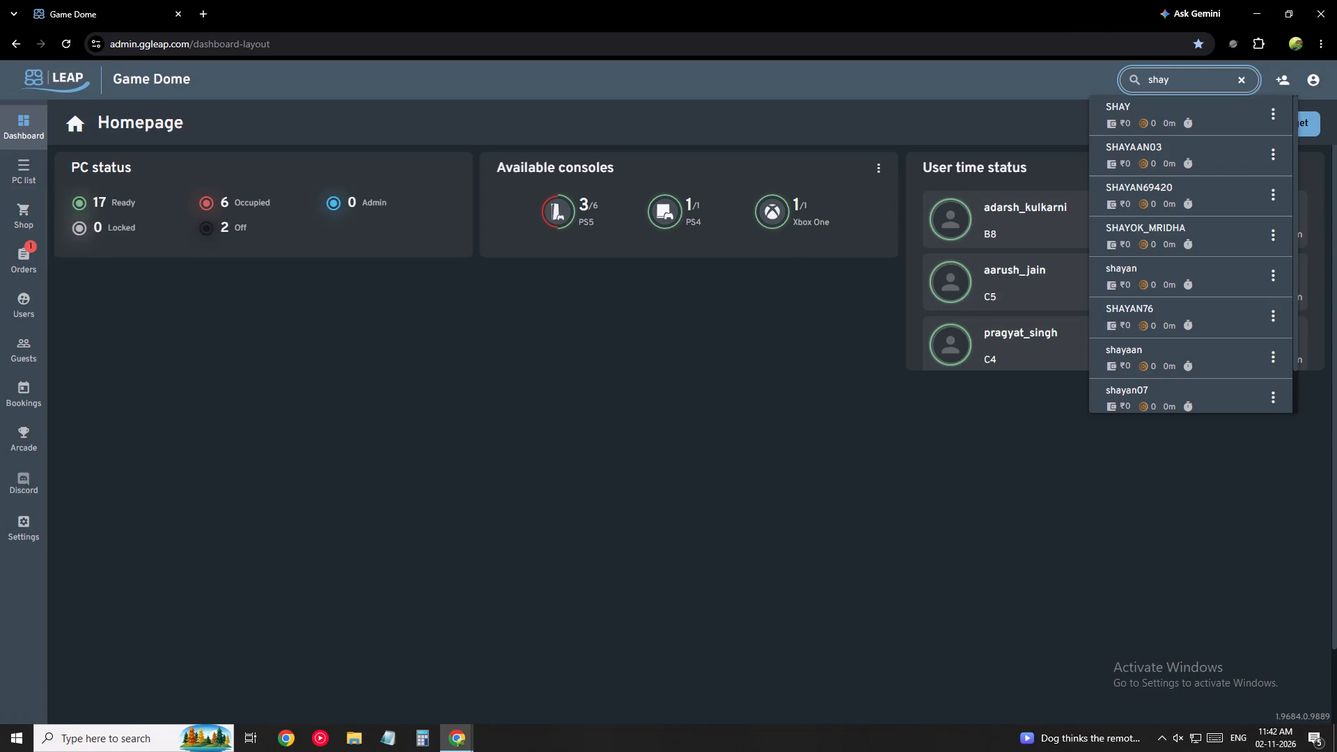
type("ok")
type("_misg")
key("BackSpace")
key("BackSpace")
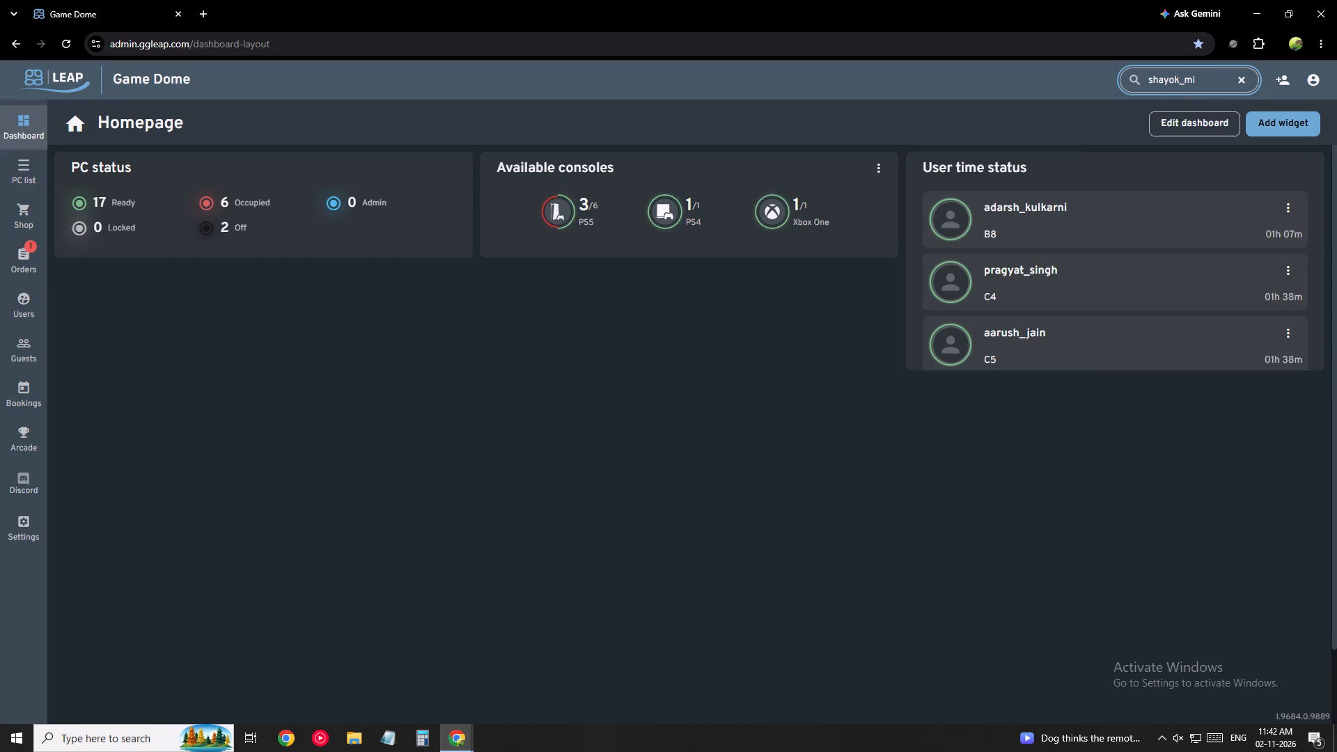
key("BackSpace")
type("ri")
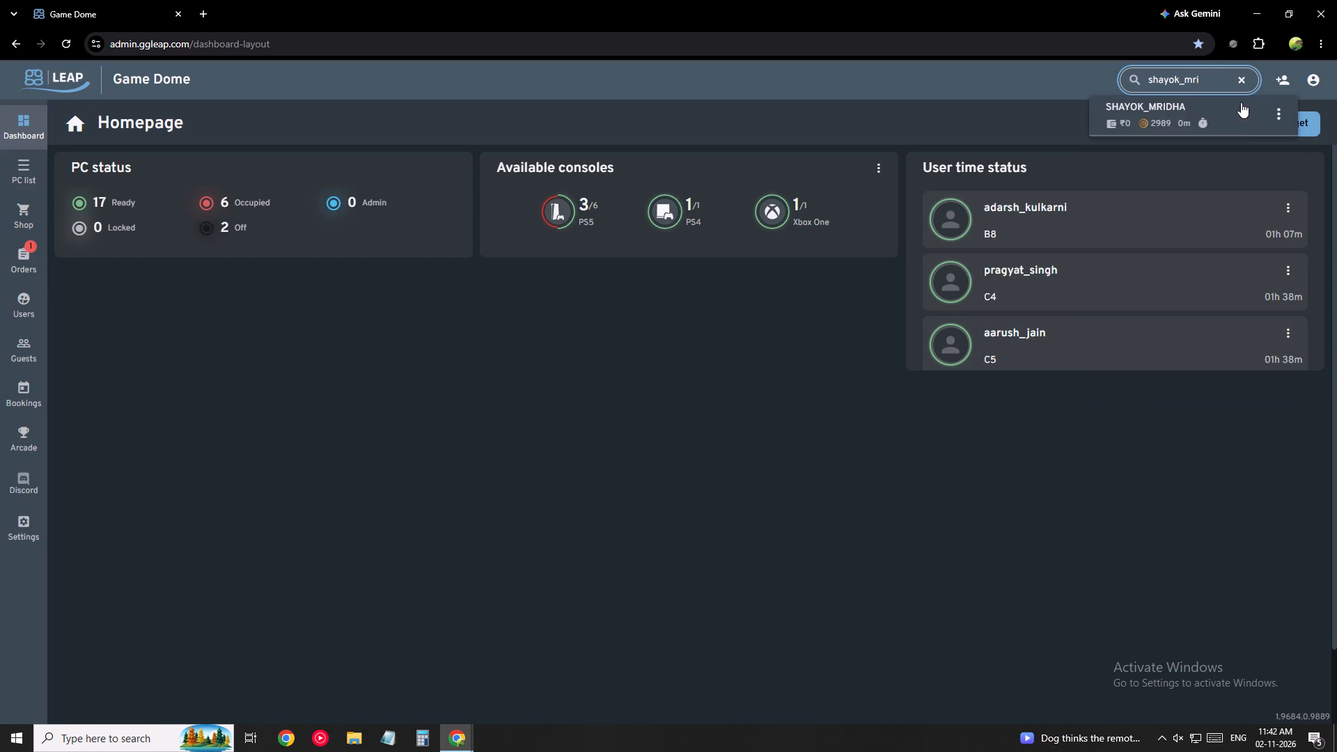
left_click(1266, 116)
left_click(1287, 123)
left_click(1047, 668)
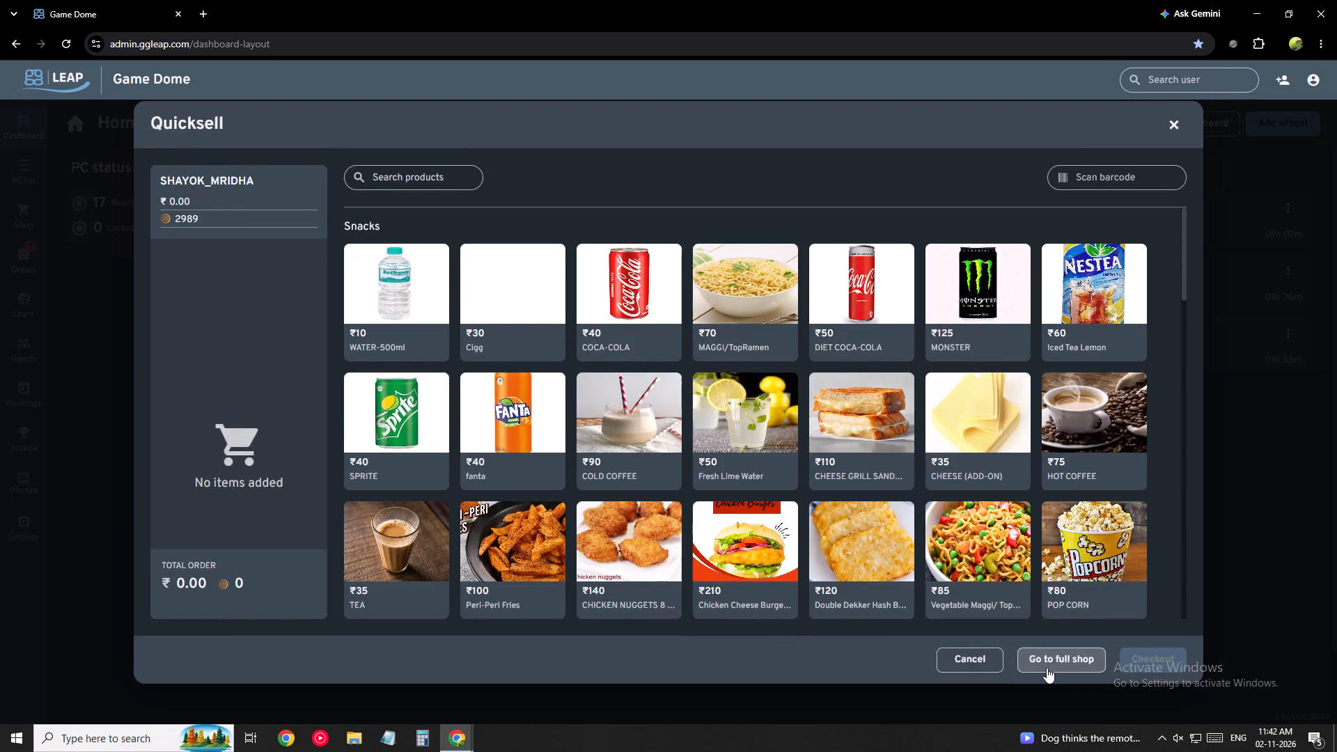
Add one PC HAPPY HOURS game pass to the customer's shop order.
left_click(438, 218)
left_click(393, 242)
left_click(382, 263)
left_click_drag(229, 363, 242, 375)
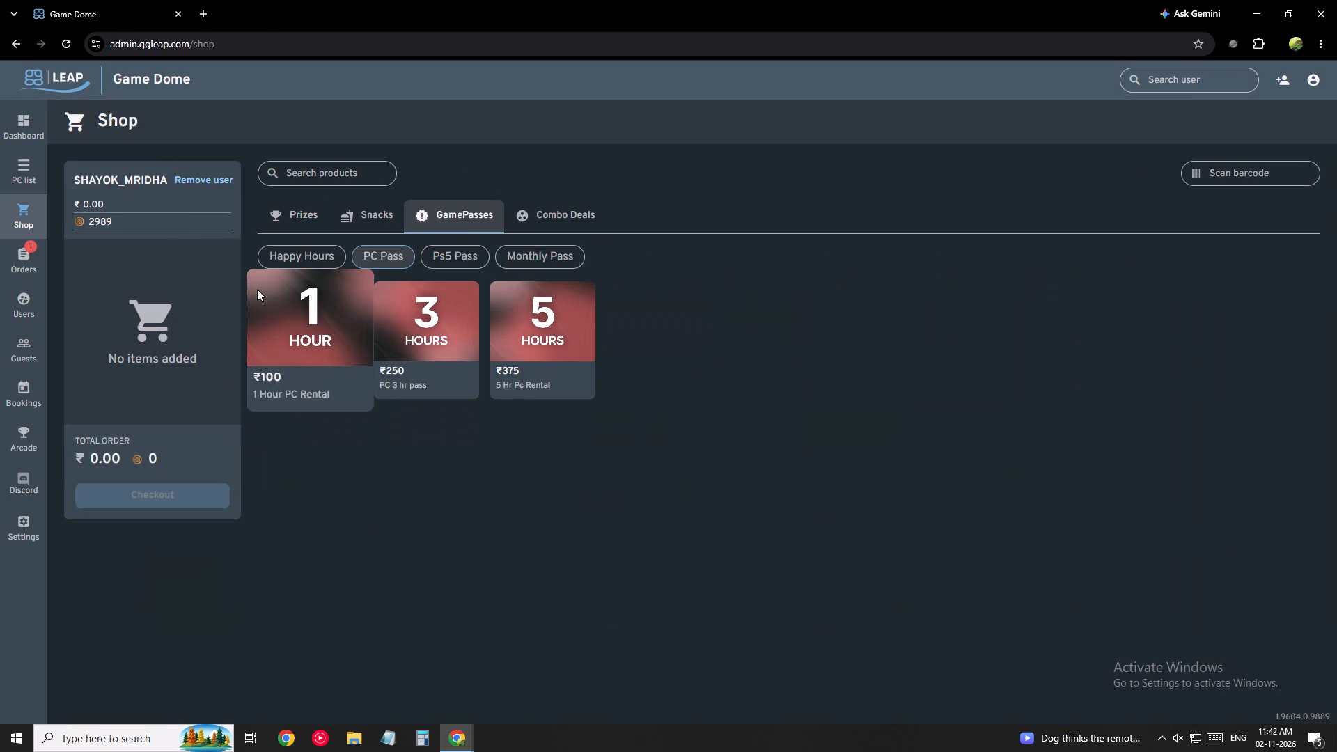
left_click(284, 246)
left_click_drag(445, 340, 97, 345)
Check out the PC HAPPY HOURS order and charge the full ₹85 as cash.
left_click(143, 487)
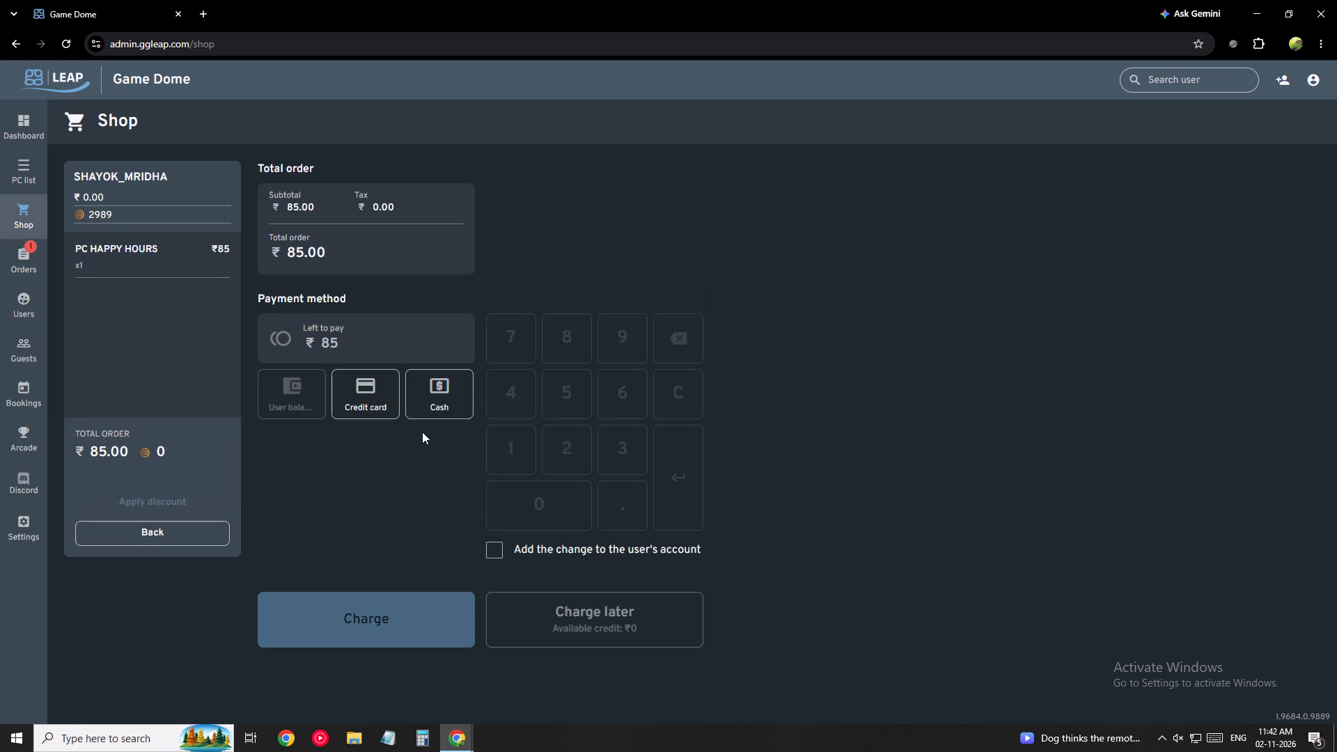
left_click(363, 416)
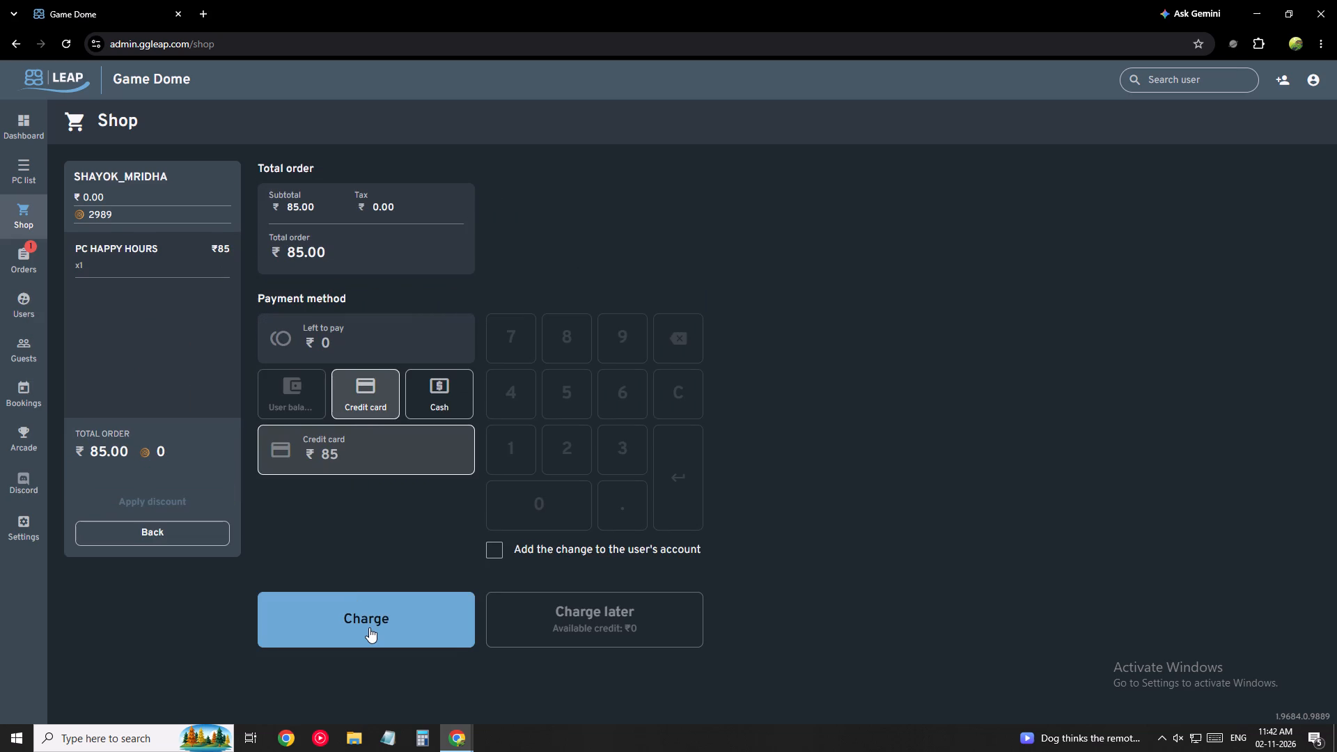
left_click(385, 396)
left_click(437, 395)
left_click(440, 596)
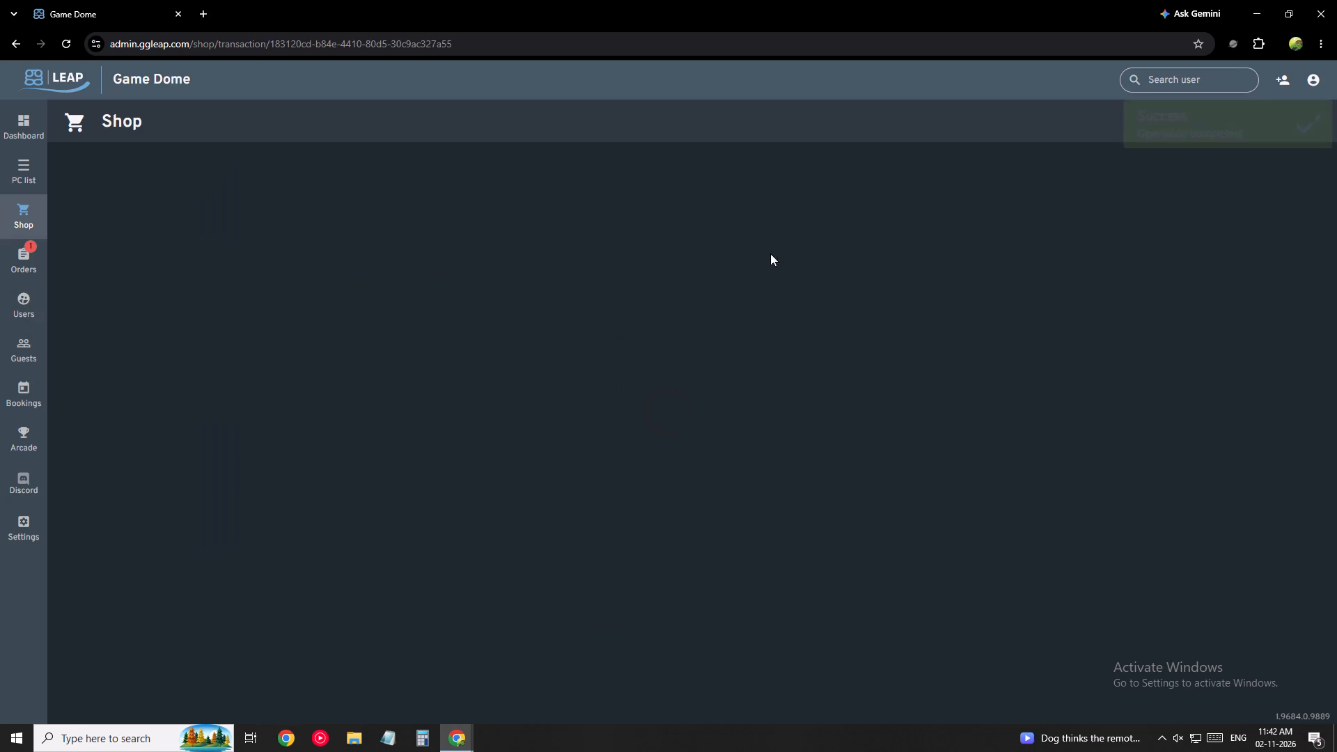
Find the customer whose username begins with "tanishq" by phone number and open the full shop for that account.
left_click(1191, 83)
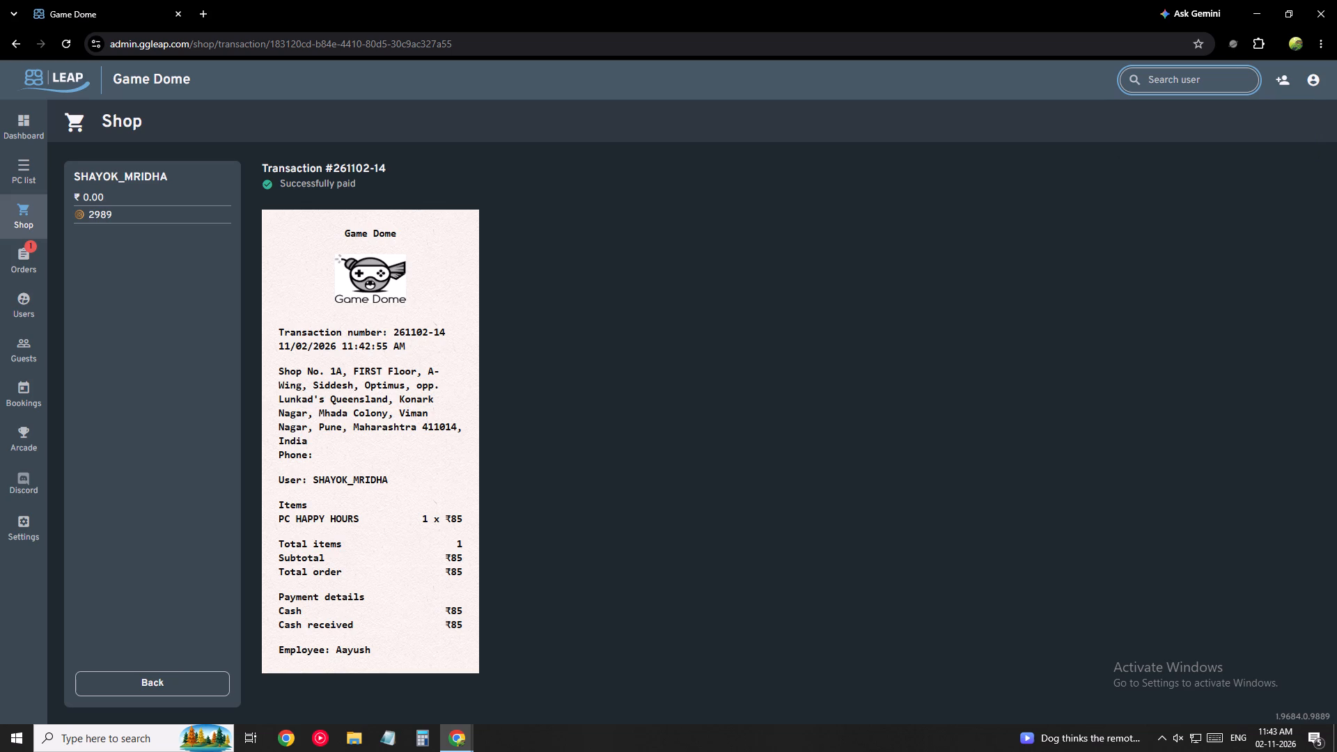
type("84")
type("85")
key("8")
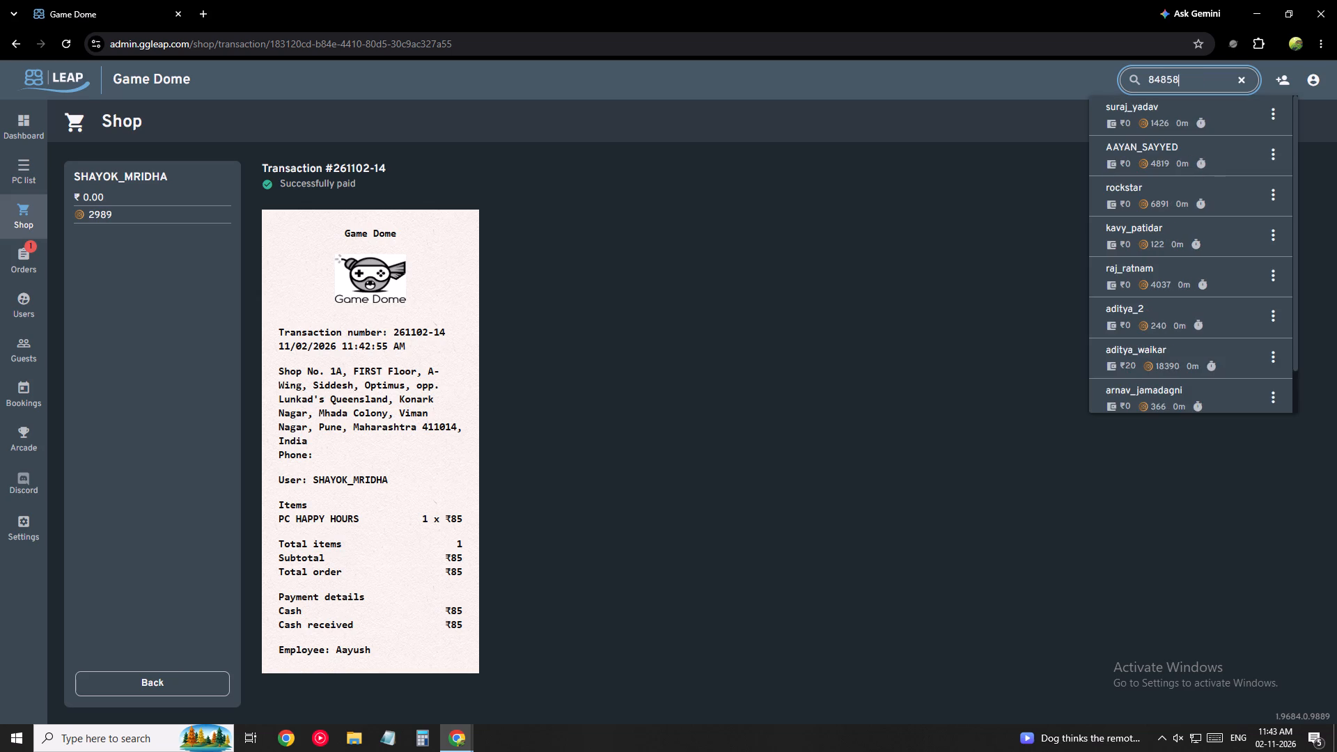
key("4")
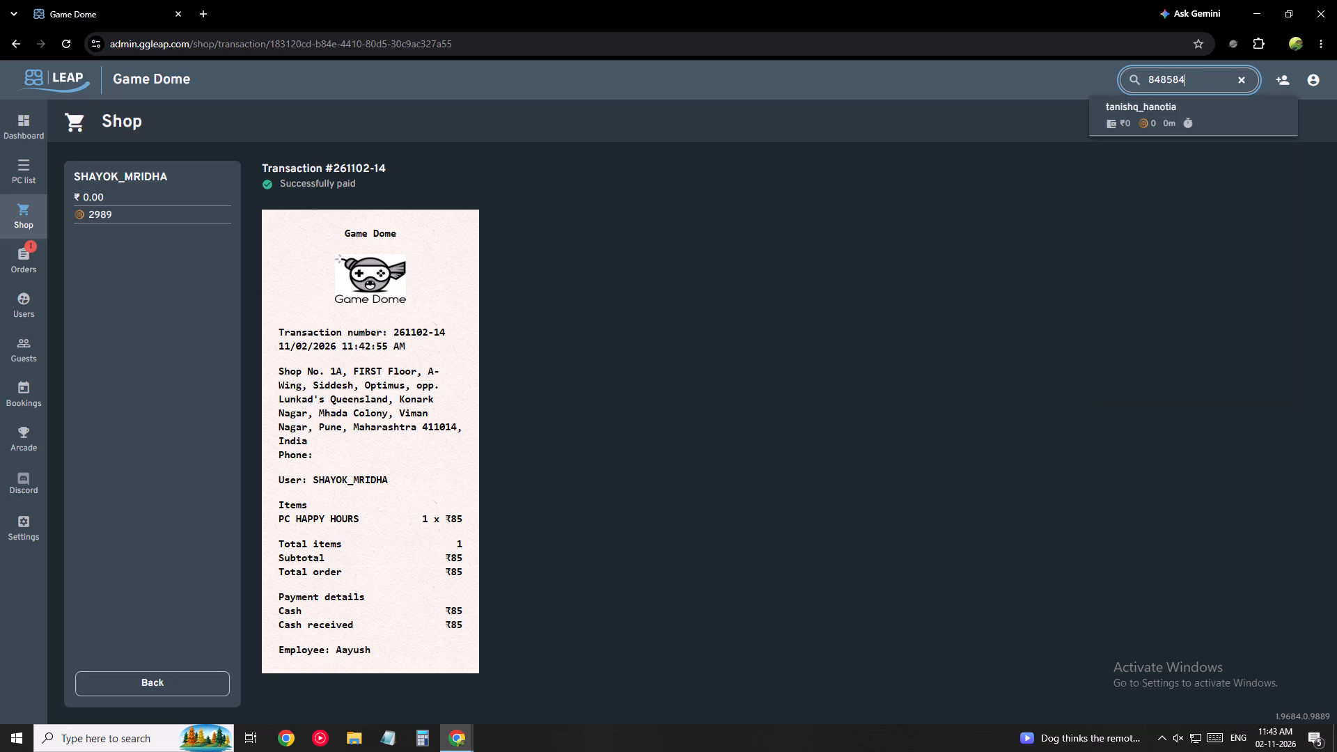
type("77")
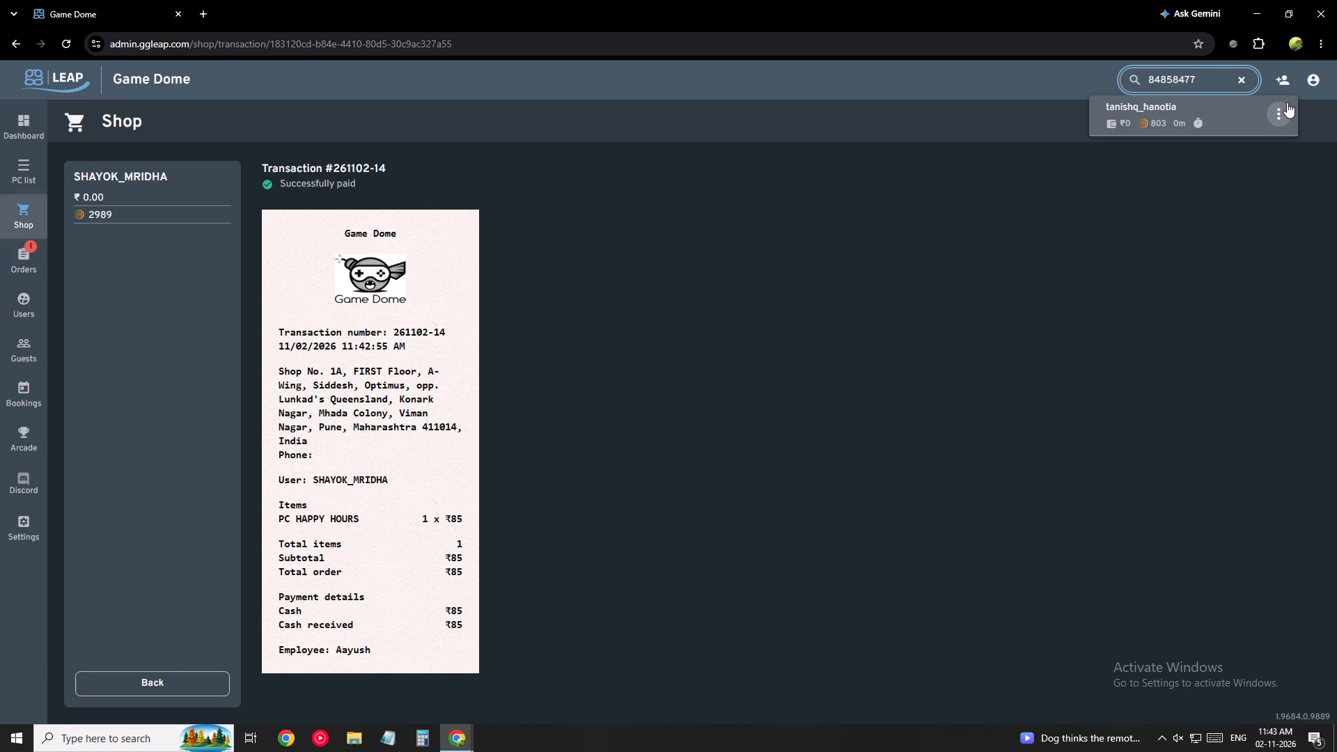
left_click(1287, 102)
left_click(1275, 122)
left_click(1047, 652)
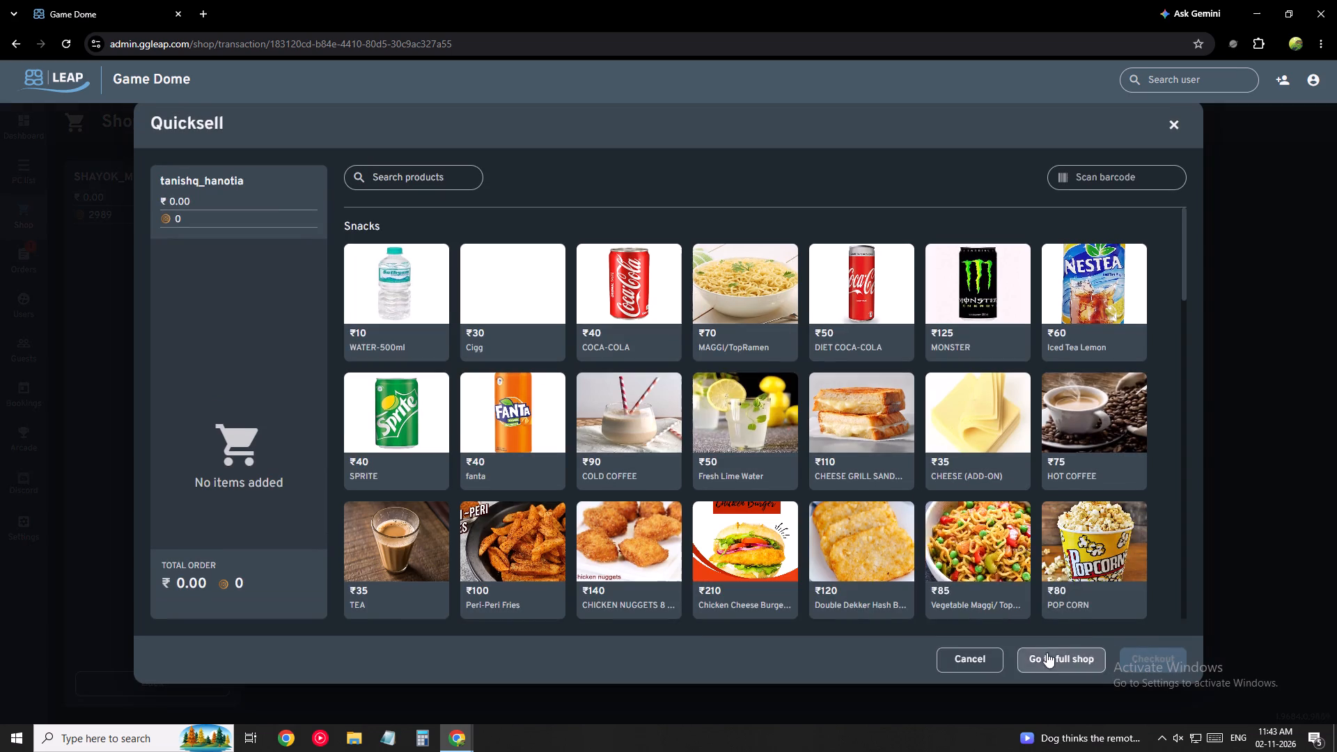
Add one PC HAPPY HOURS game pass to this customer's shop order.
left_click(441, 223)
left_click(327, 254)
left_click_drag(430, 347, 157, 345)
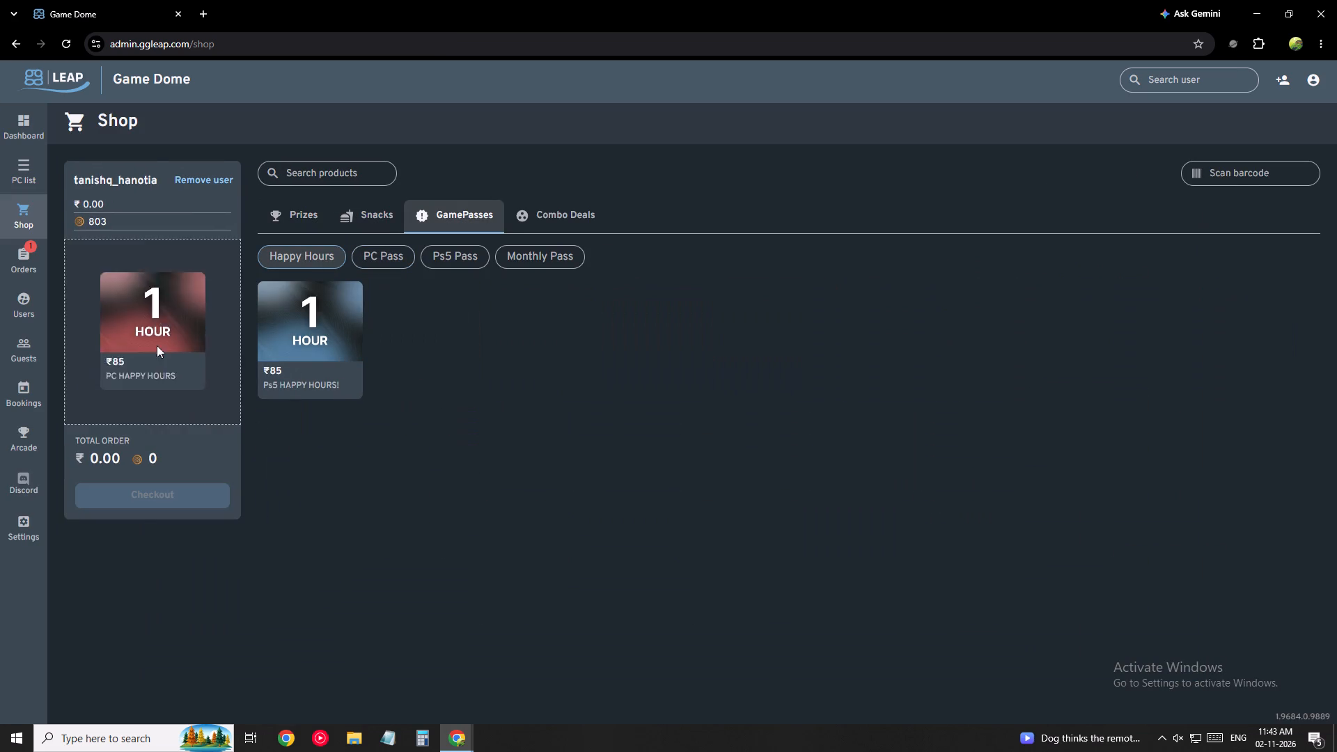
left_click_drag(157, 345, 157, 338)
Check out the pass order and charge the full ₹85 to credit card.
left_click(147, 496)
left_click(346, 389)
left_click_drag(366, 589, 370, 604)
left_click(370, 618)
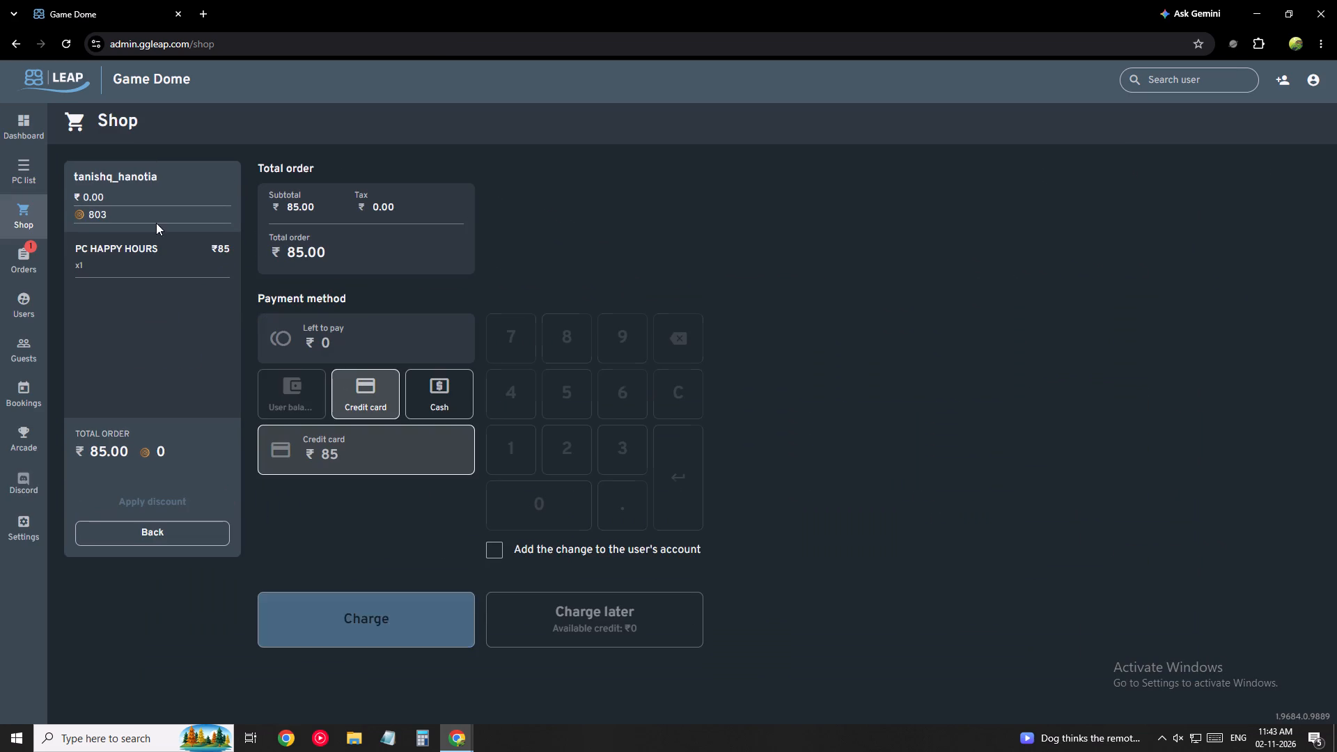
Look up the same customer by the copied username and reset that account's password.
double_click(100, 172)
key("ctrl+c")
left_click(1201, 74, "ctrl")
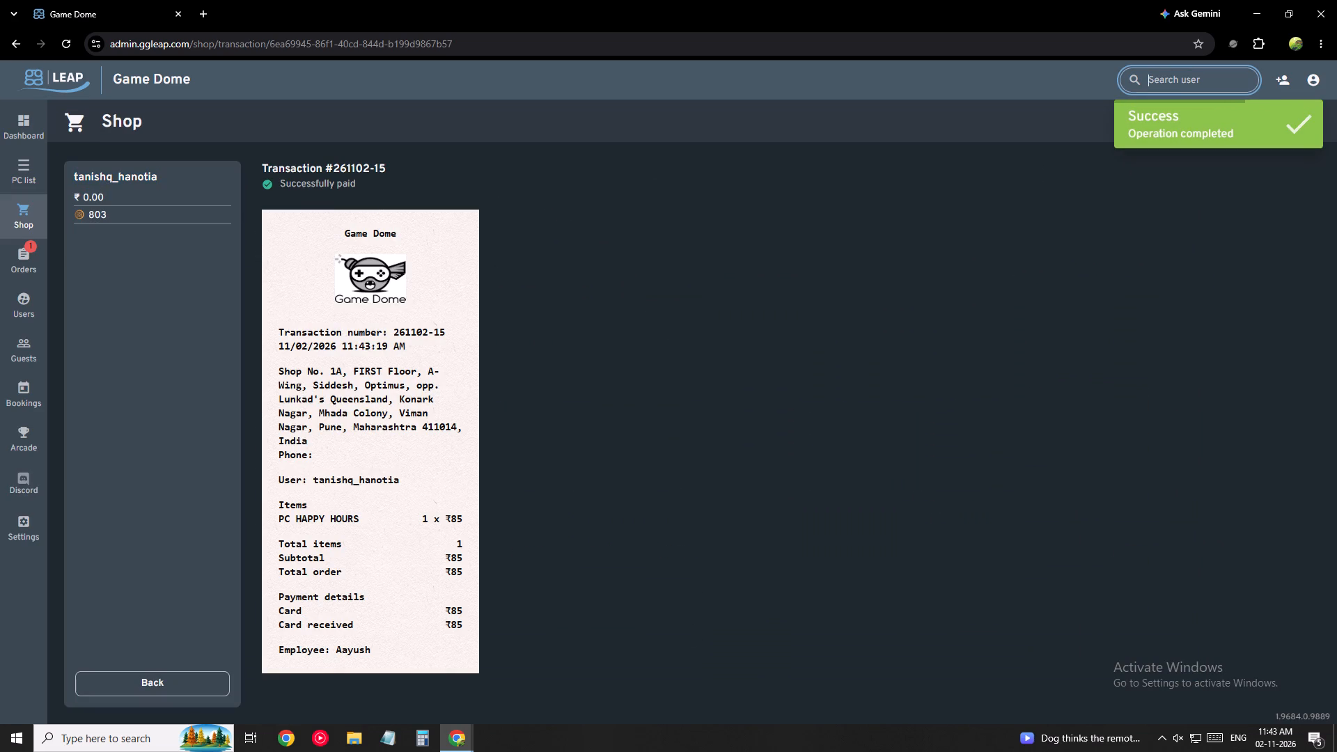
key("ctrl+v")
left_click(1290, 117)
left_click(1310, 202)
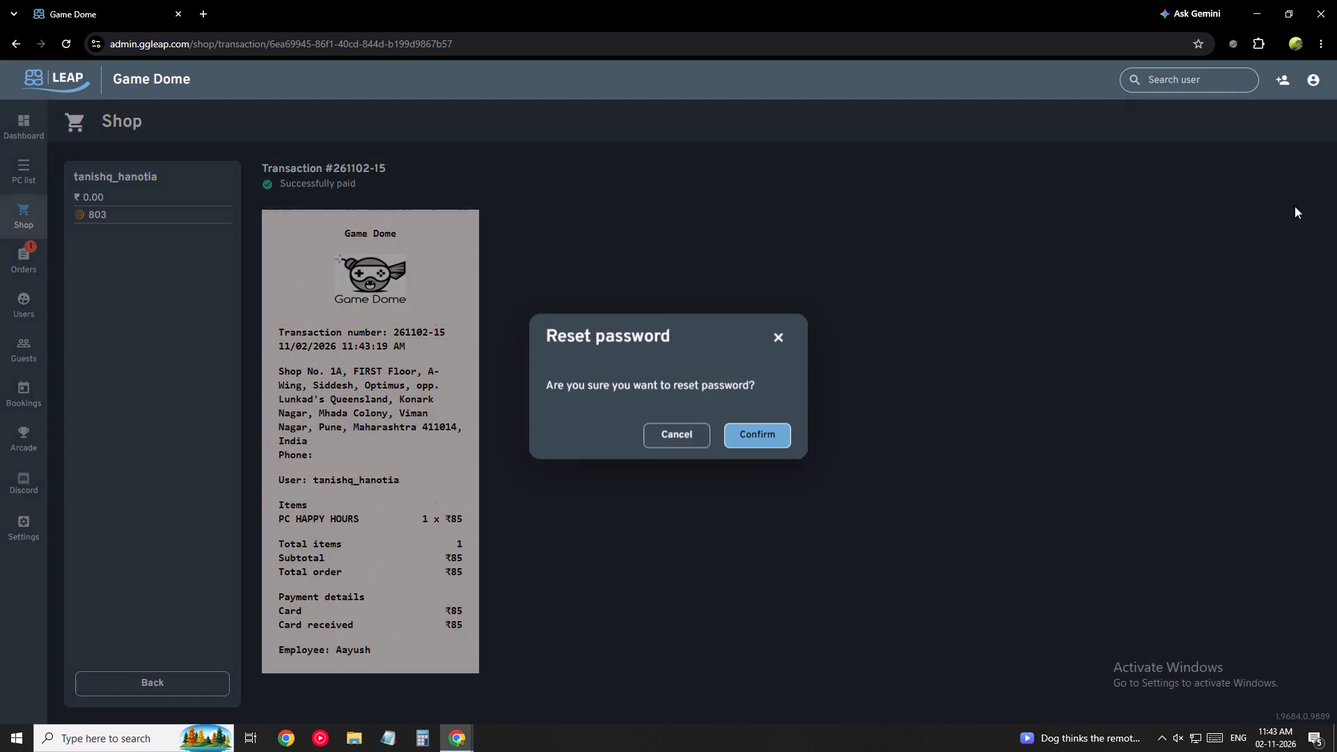
left_click(751, 443)
Open the PC list to view the computers' status.
left_click(12, 156)
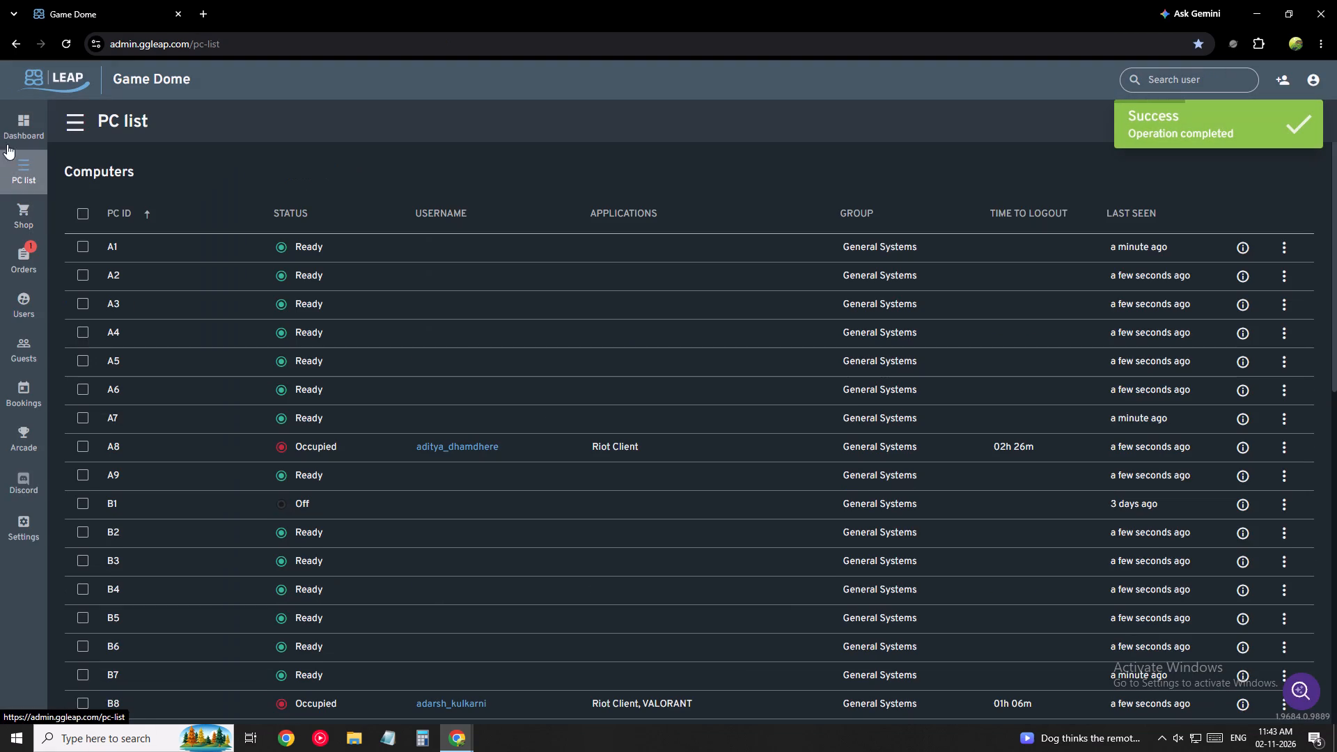
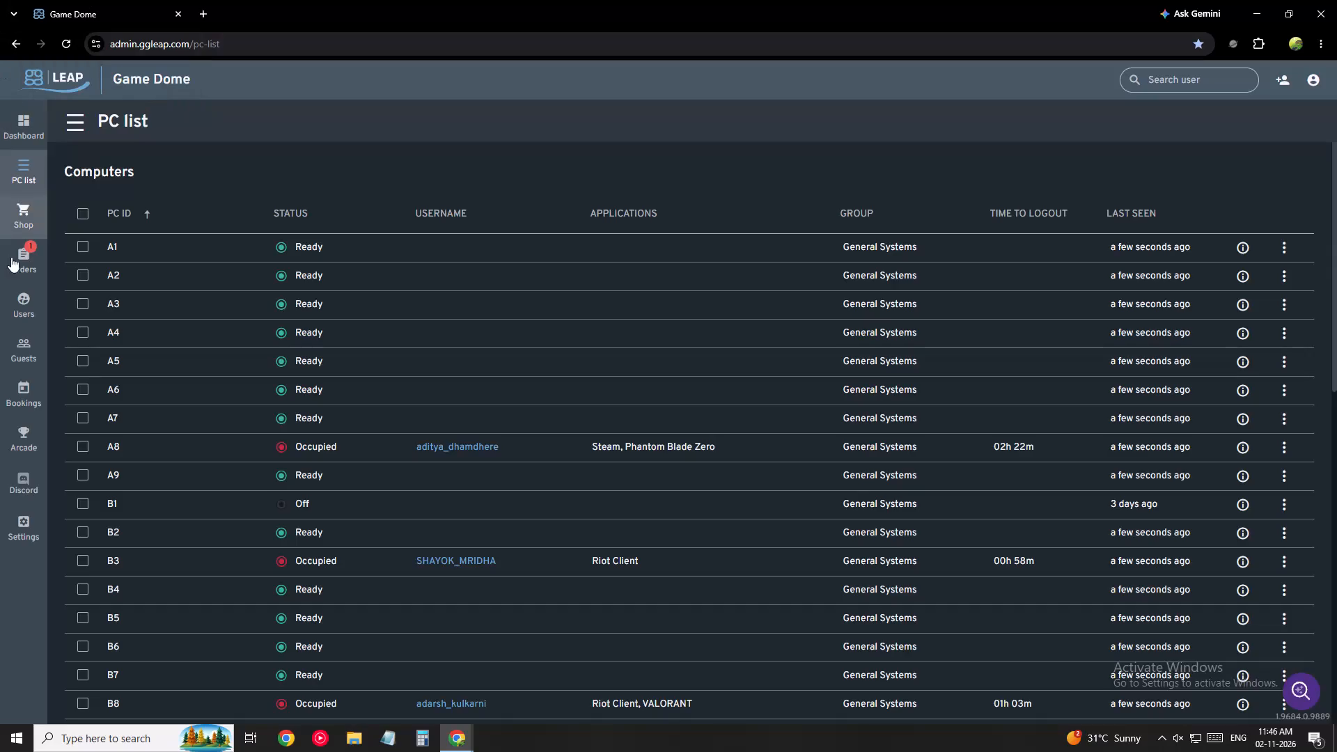
left_click(11, 257)
left_click(338, 163)
left_click(571, 329)
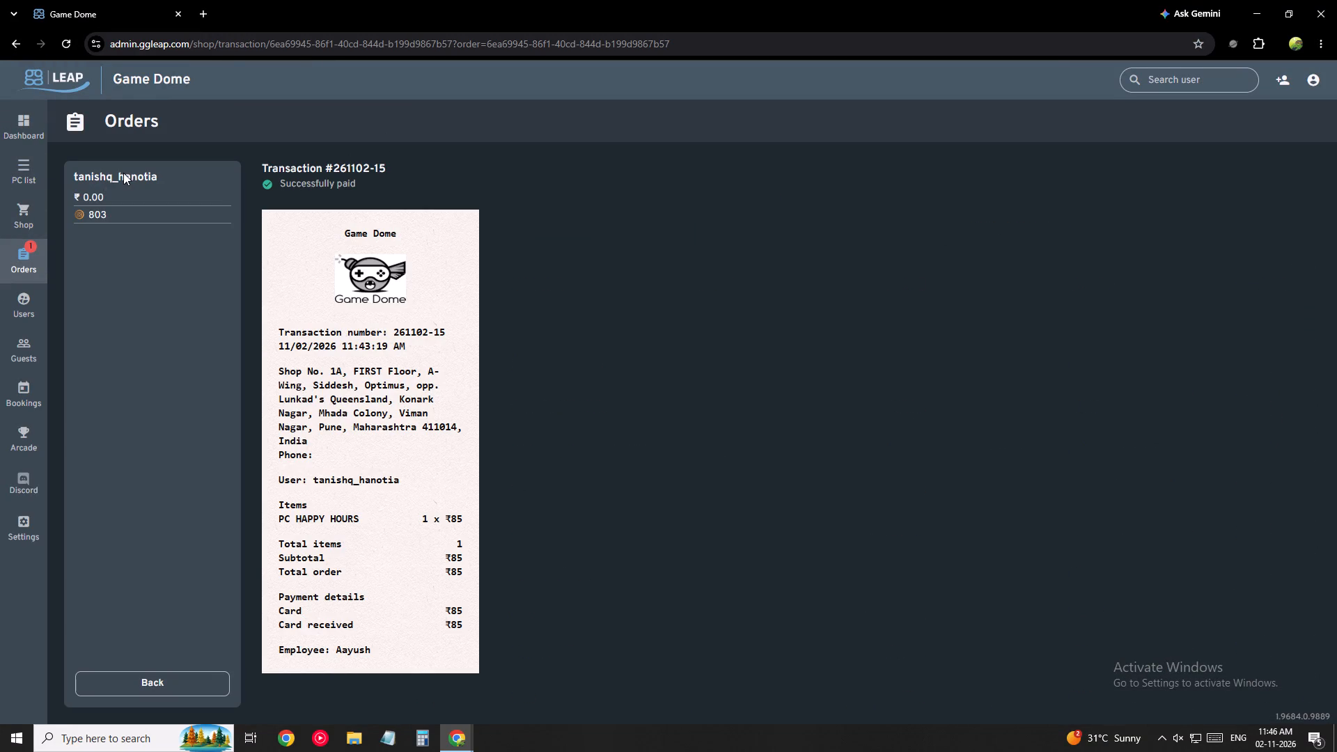
From the PC list, start a full shop order for the customer on PC B8 and add one PC HAPPY HOURS game pass.
left_click(22, 161)
scroll(382, 347, "down", 3)
scroll(455, 497, "down", 2)
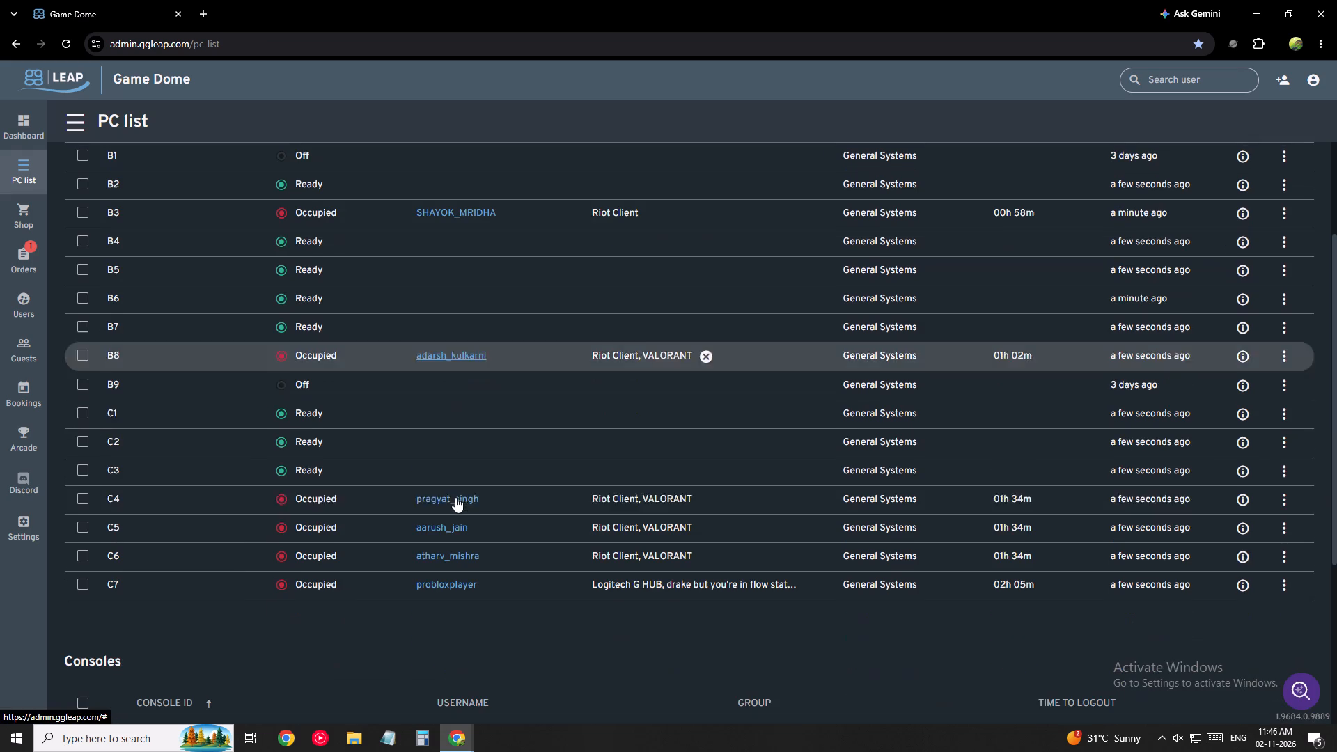
left_click(459, 359)
left_click(503, 368)
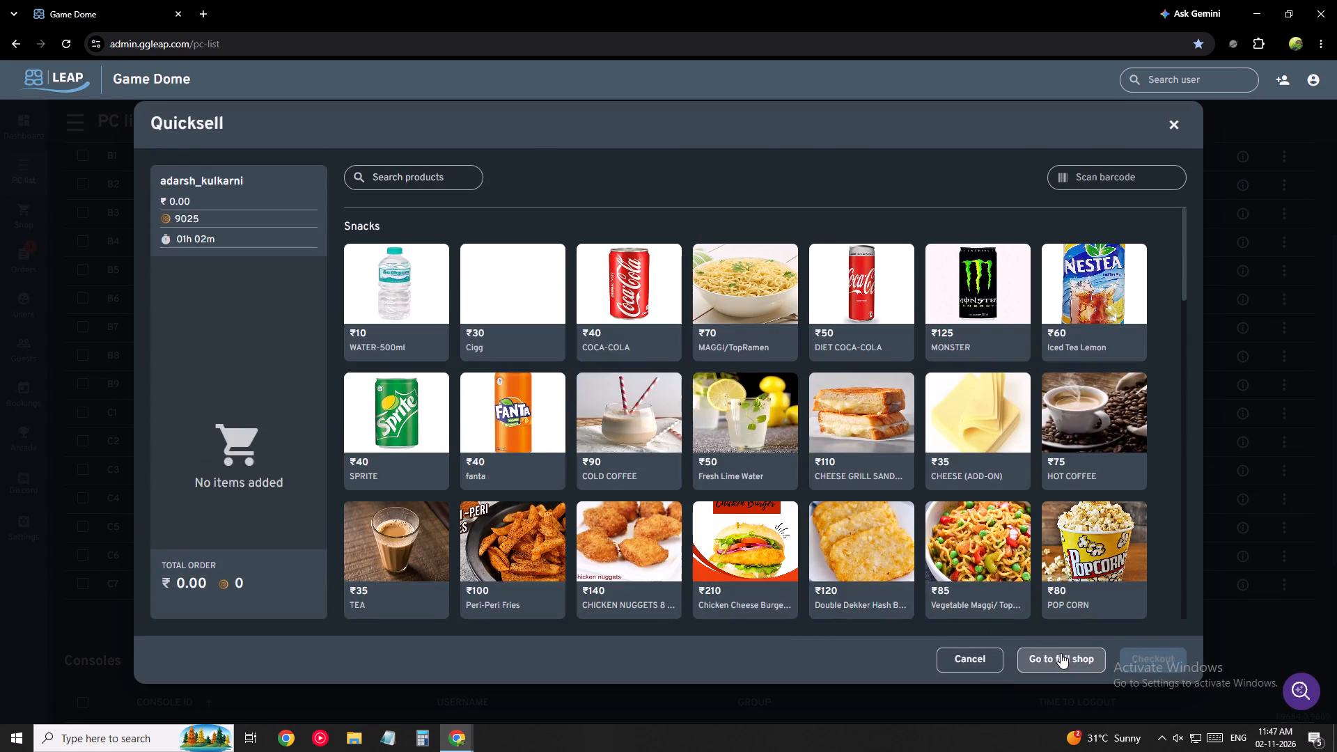
left_click(1061, 652)
left_click(486, 224)
left_click(332, 251)
left_click_drag(421, 345, 373, 375)
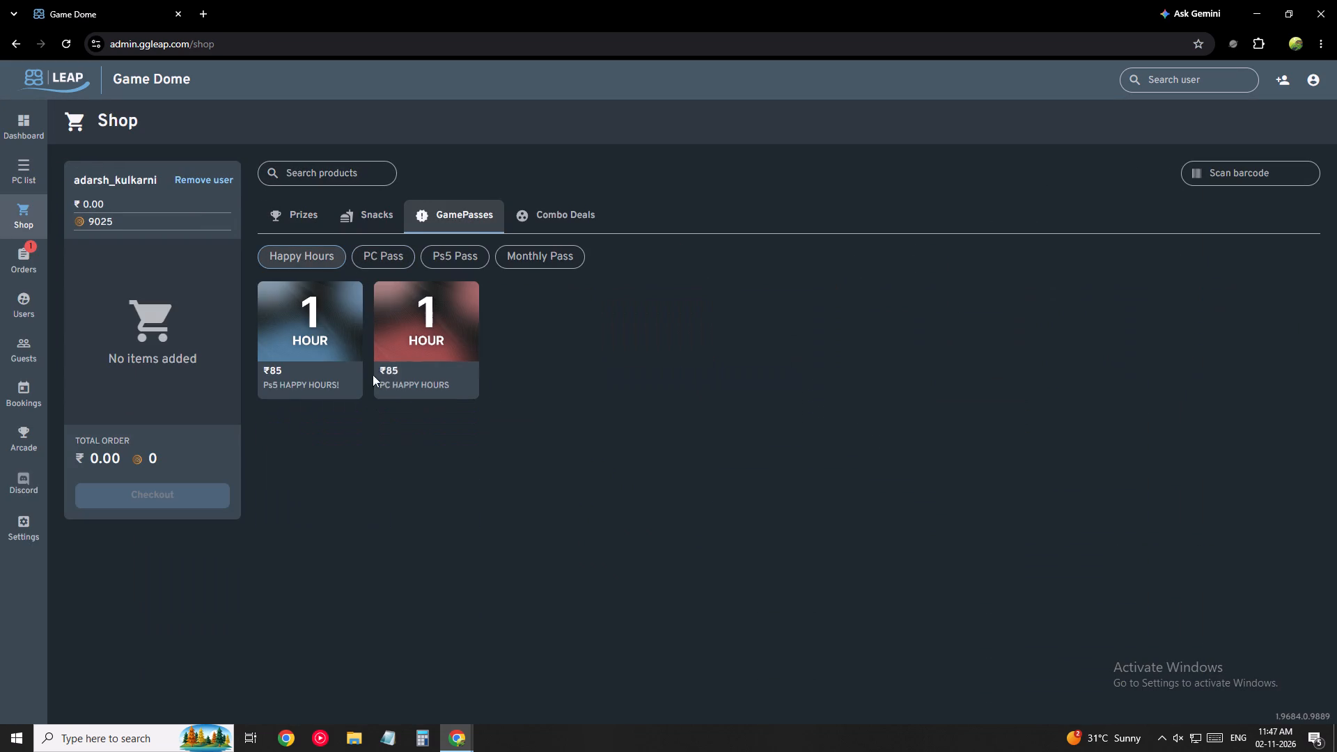
left_click_drag(373, 375, 153, 355)
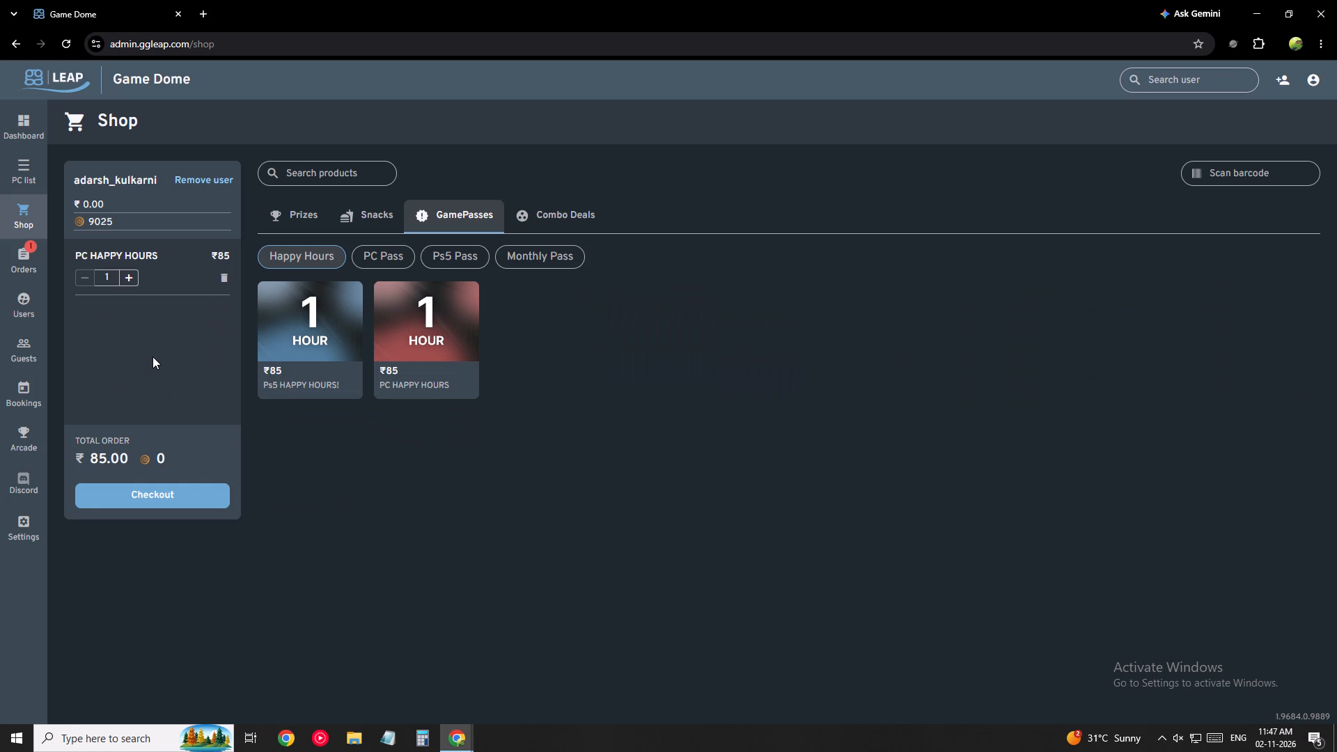
Check out the B8 customer's pass order and charge the full ₹85 to credit card.
left_click(192, 489)
left_click(368, 372)
left_click(411, 628)
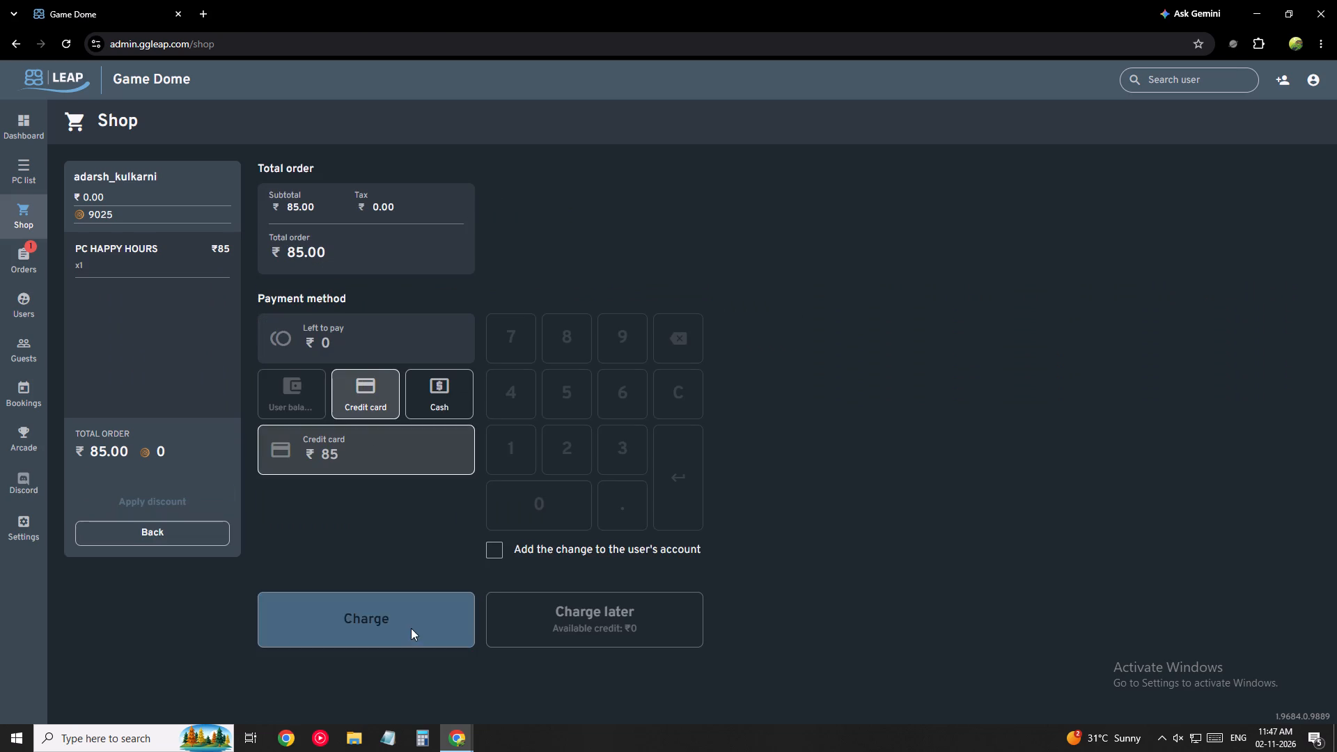
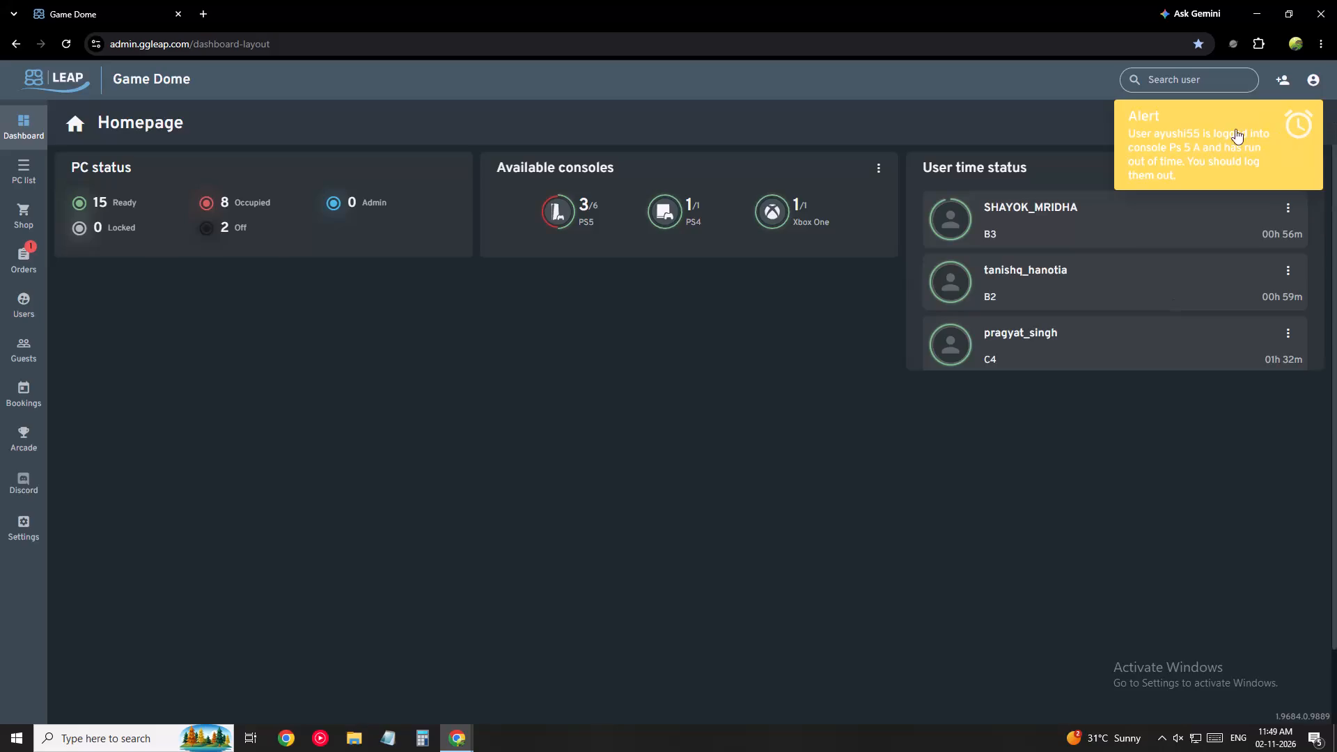
Log out both users whose time has run out on console Ps 5 A, from the consoles section of the PC list.
left_click(10, 182)
scroll(681, 586, "down", 8)
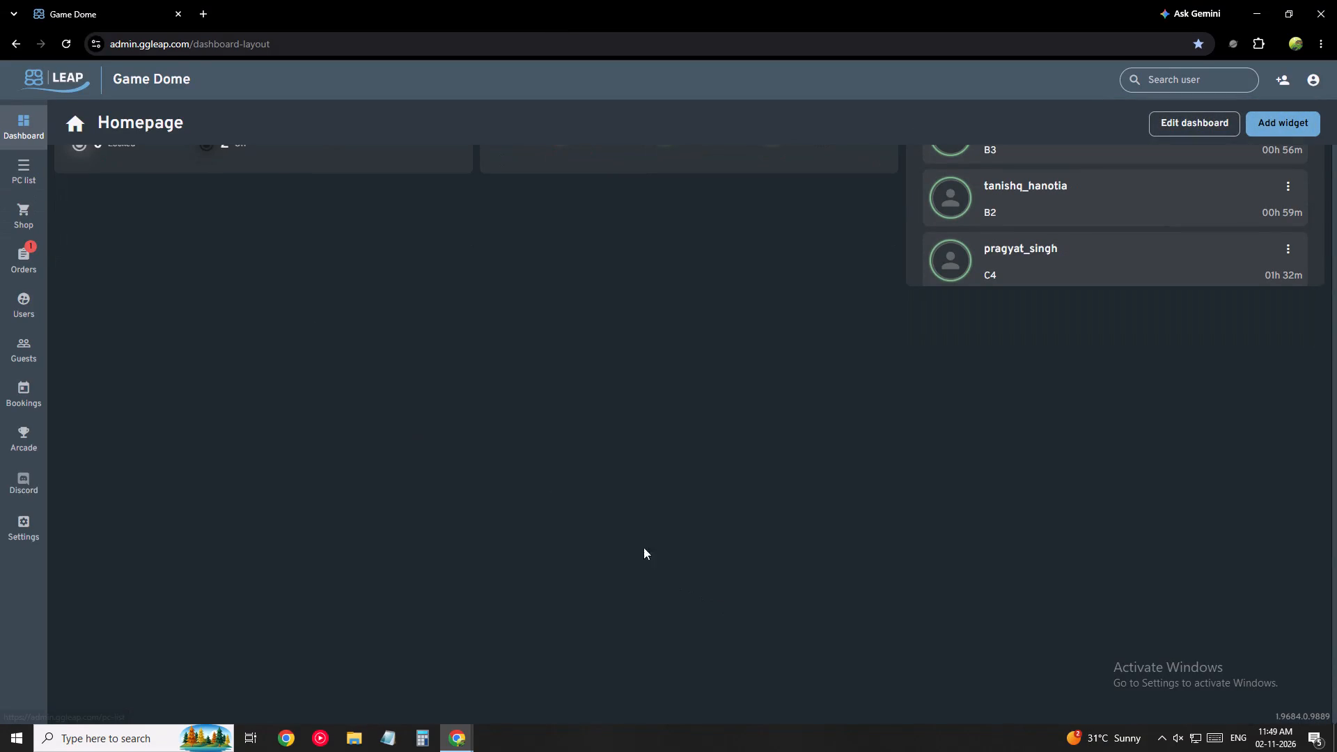
left_click(0, 159)
scroll(414, 360, "down", 11)
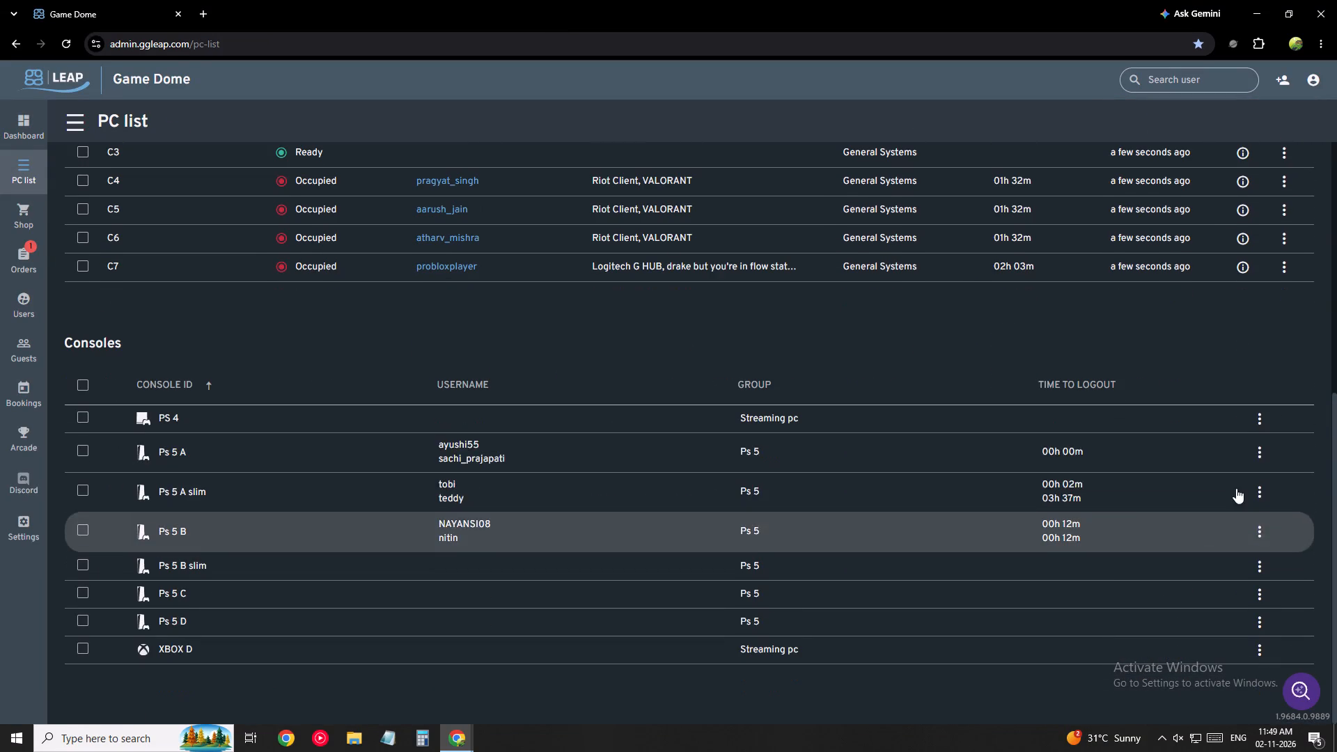
left_click(1257, 461)
left_click(1268, 506)
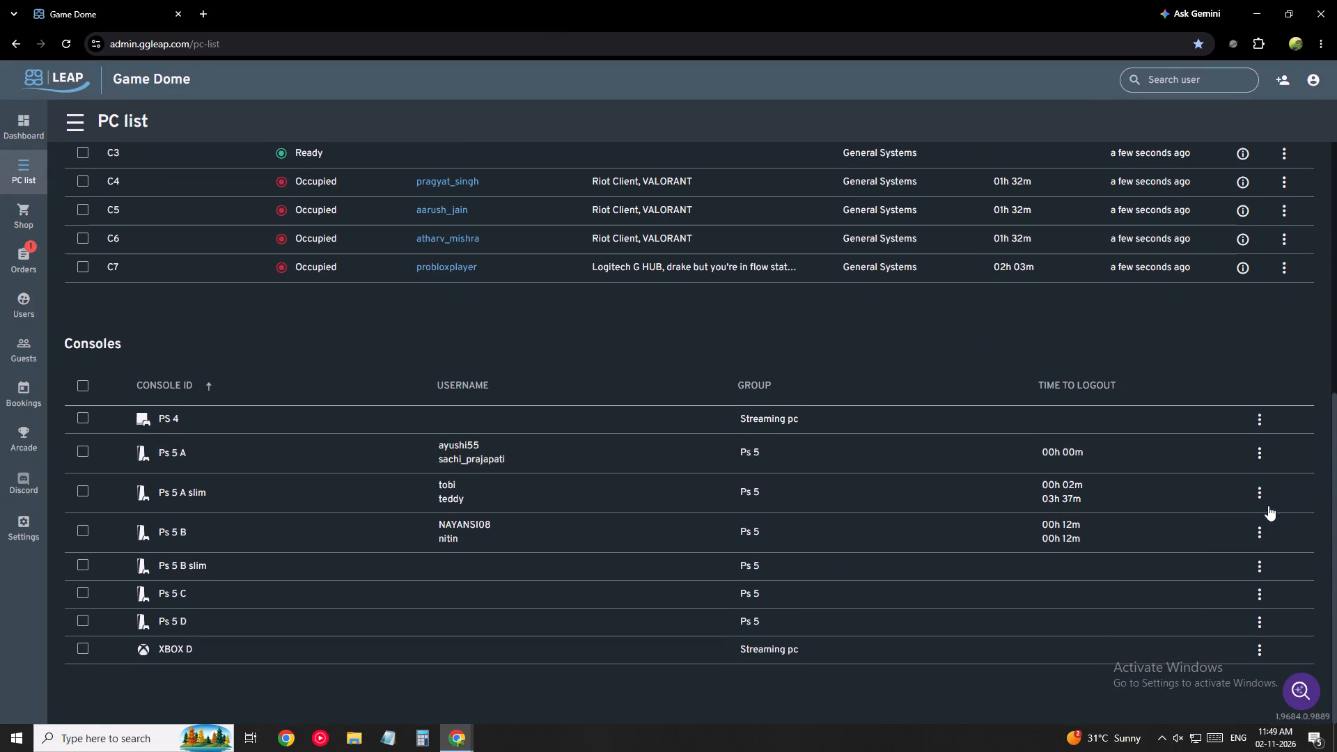
scroll(1008, 352, "up", 3)
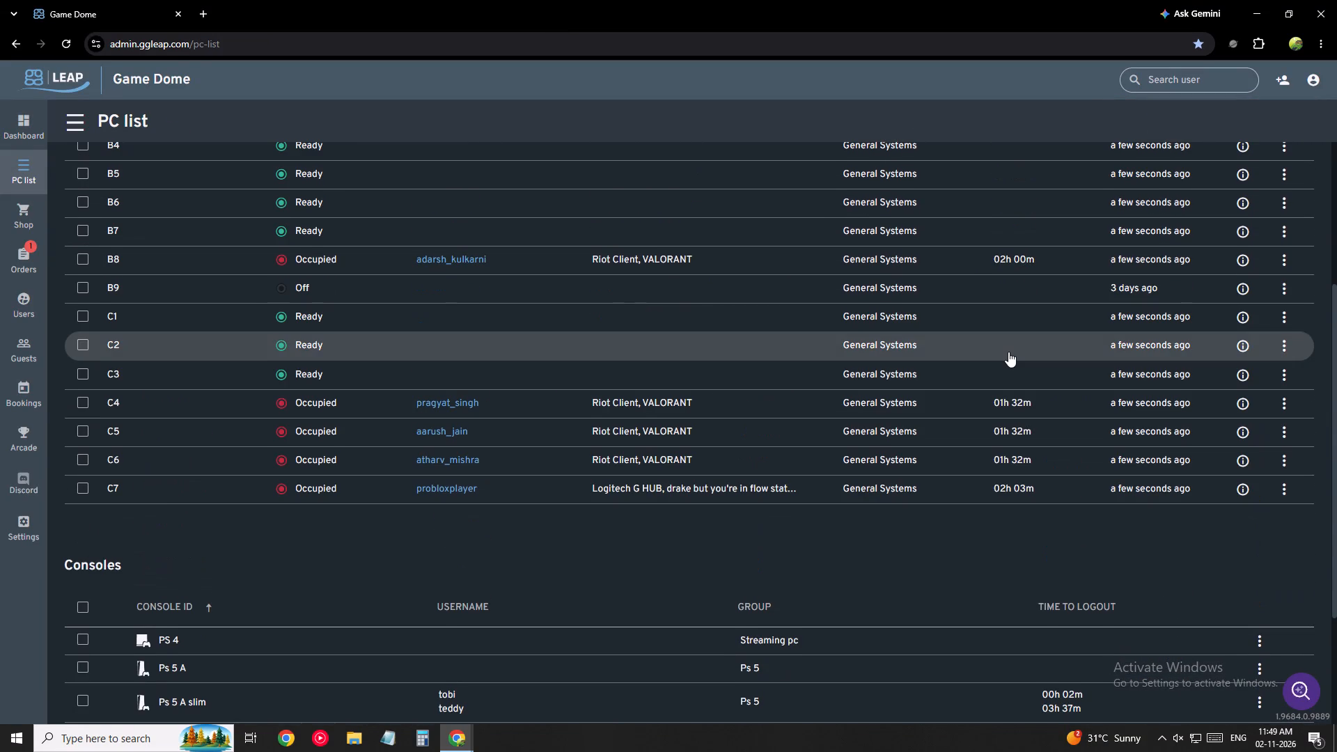
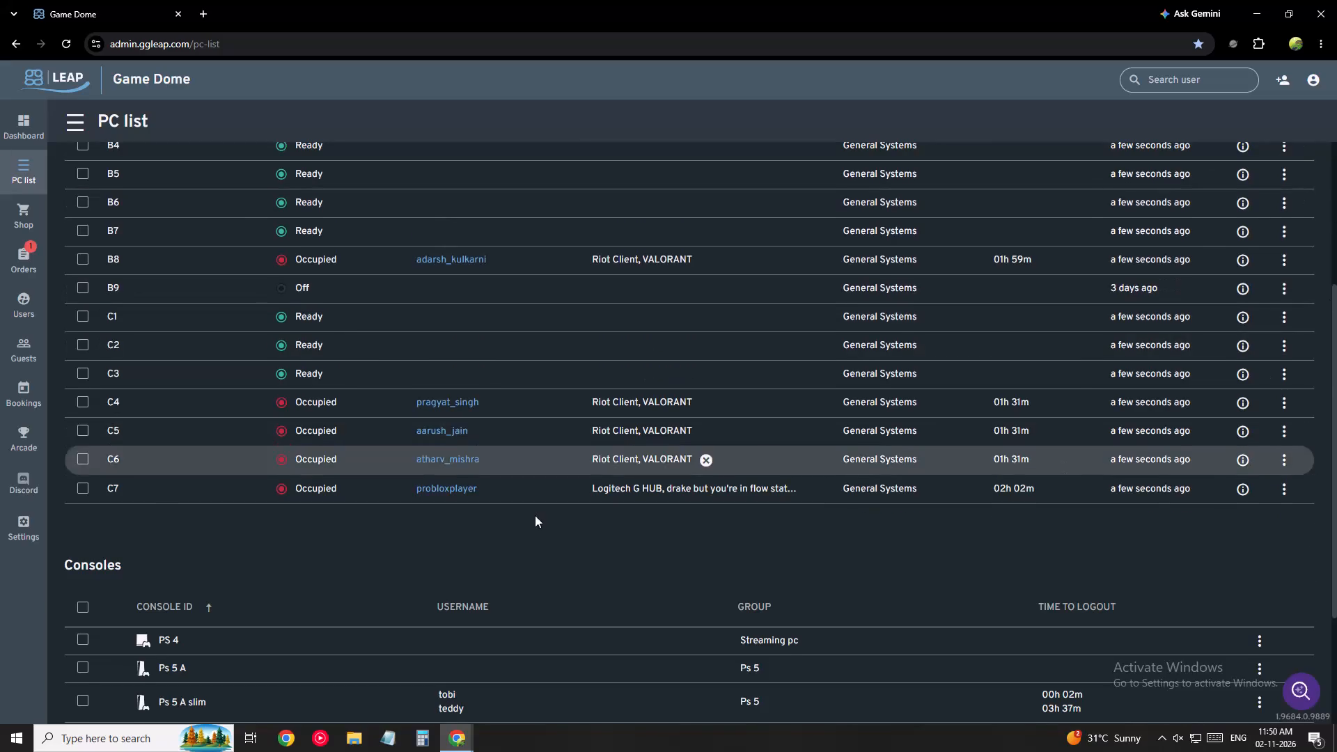
Review the shop's orders, including those set to pay after logout and the order history.
scroll(535, 521, "down", 7)
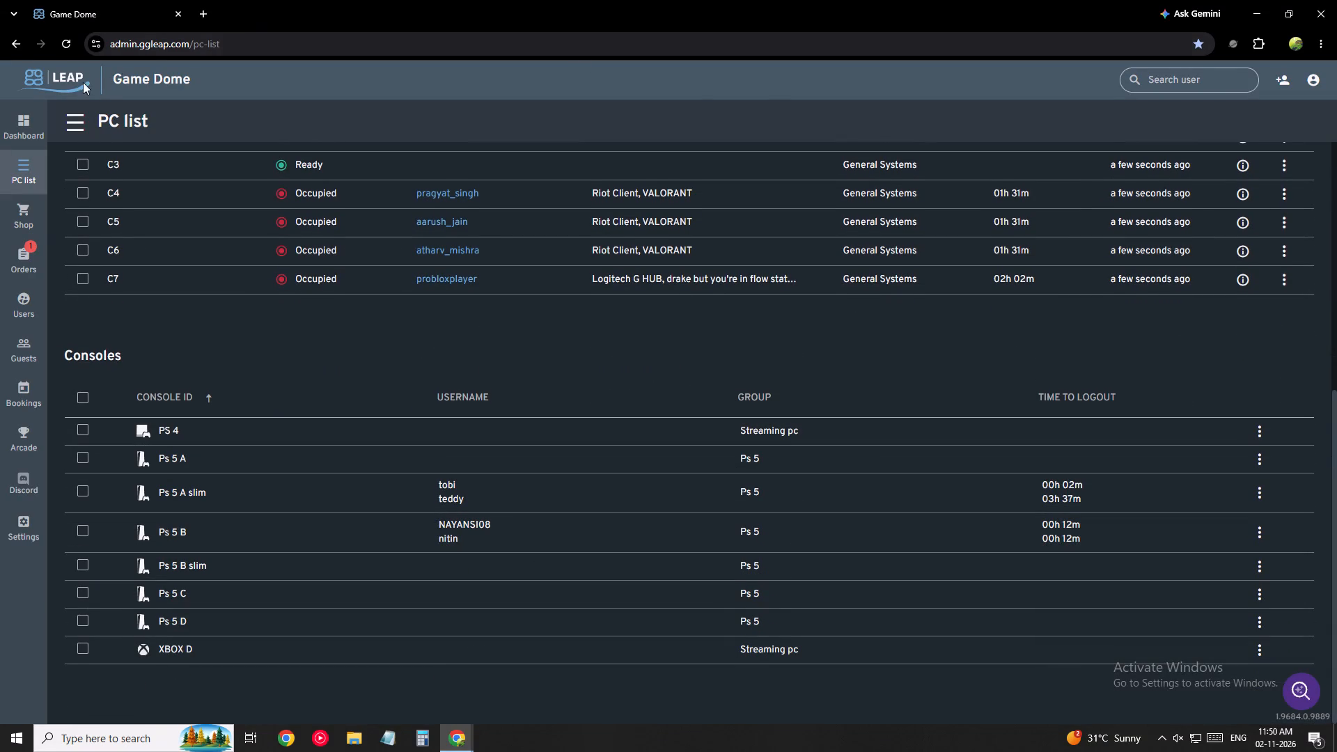
left_click(0, 265)
left_click(204, 140)
left_click(239, 148)
left_click_drag(305, 165, 315, 164)
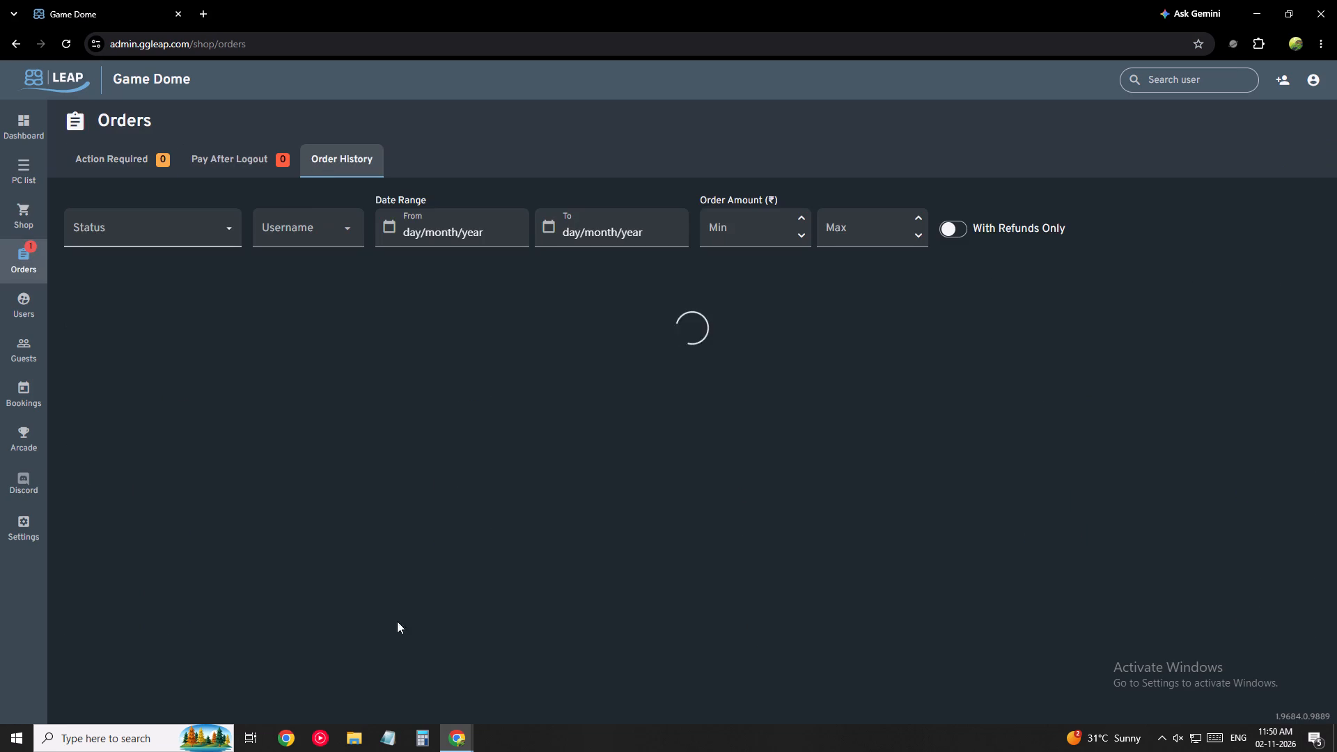
Switch to the GD VIMAN MNAGAR spreadsheet to view the daily expense sheet.
left_click(451, 741)
left_click(430, 687)
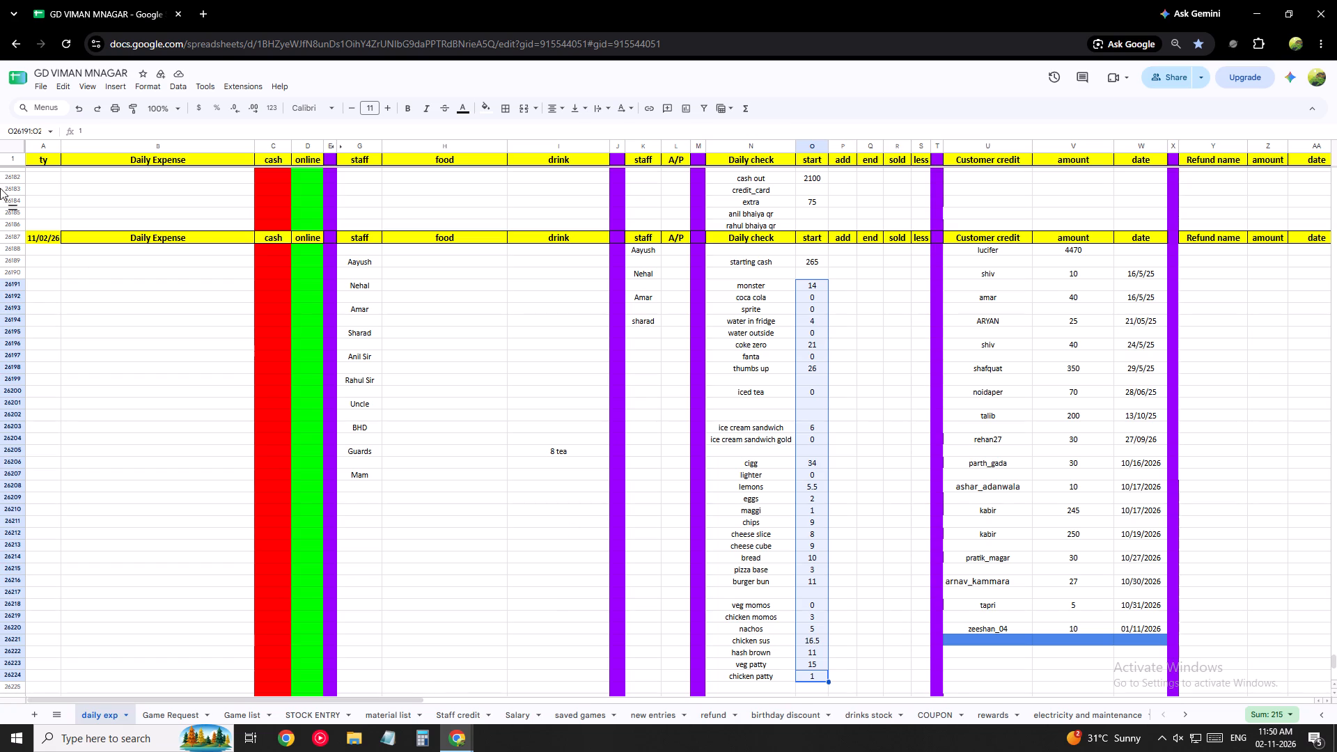
Switch back to the Game Dome admin window and open the dashboard homepage.
left_click(460, 751)
left_click(485, 733)
left_click(463, 749)
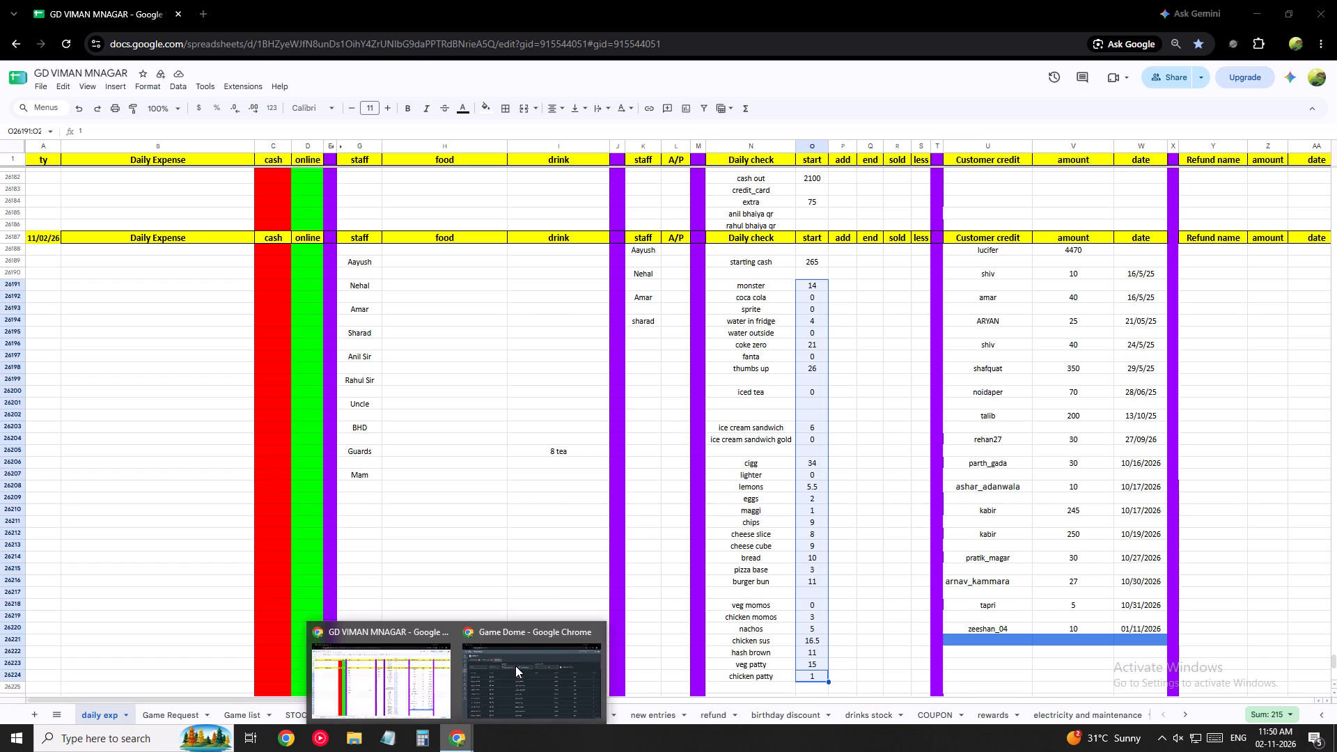
left_click(515, 666)
left_click(0, 138)
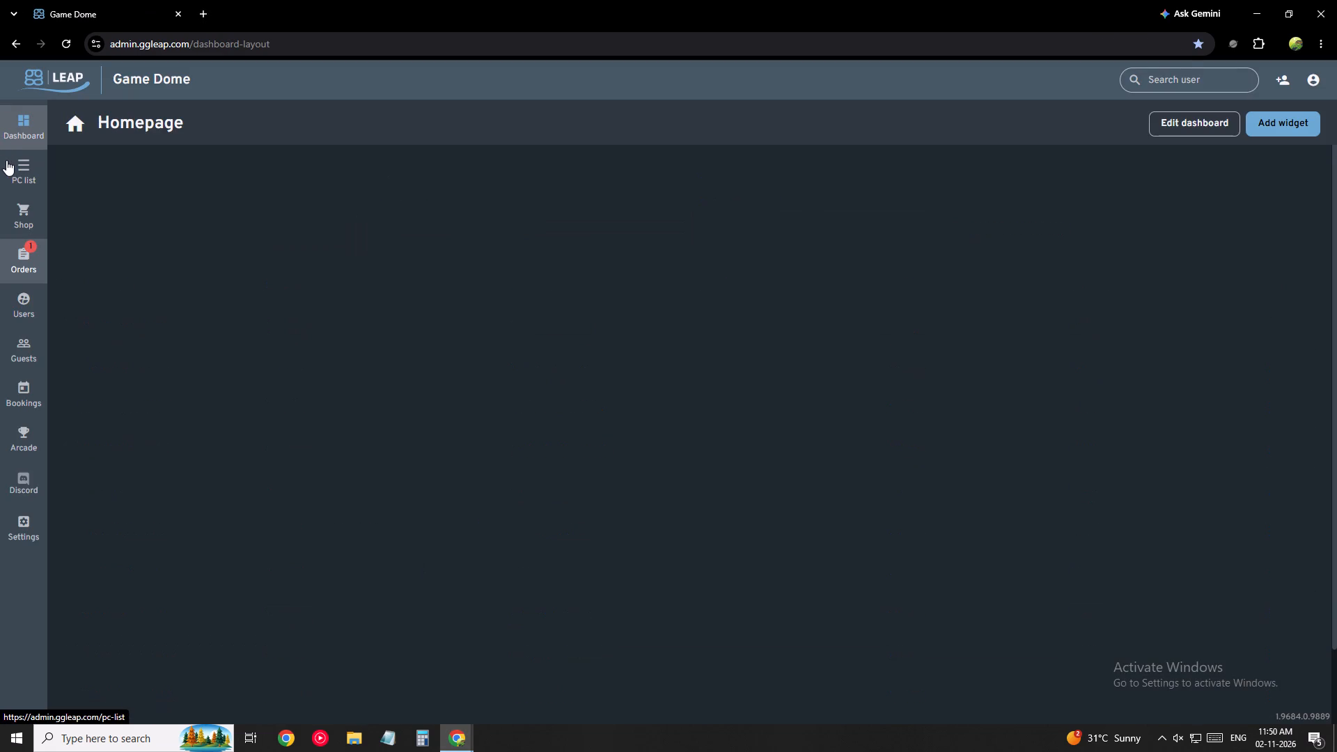
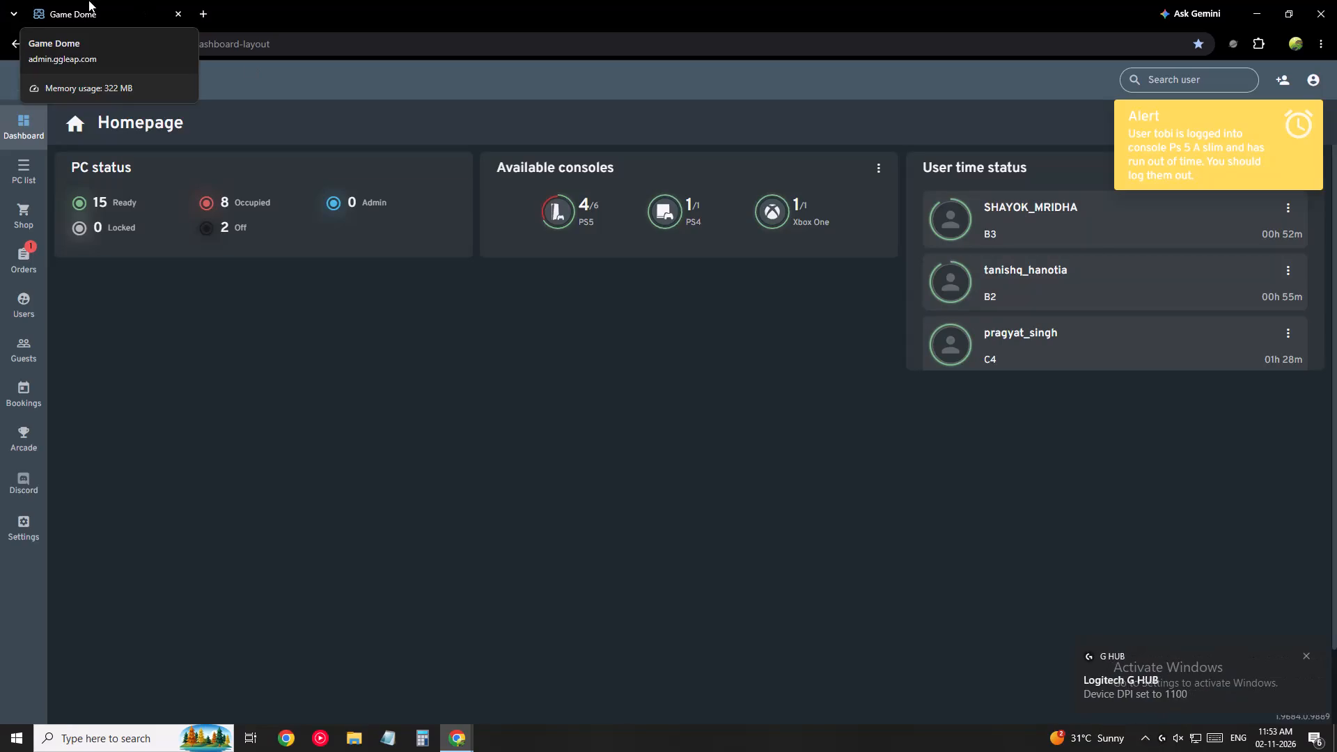
Log the user tobi, whose time has run out, out of the Ps 5 A slim console.
left_click(1187, 178)
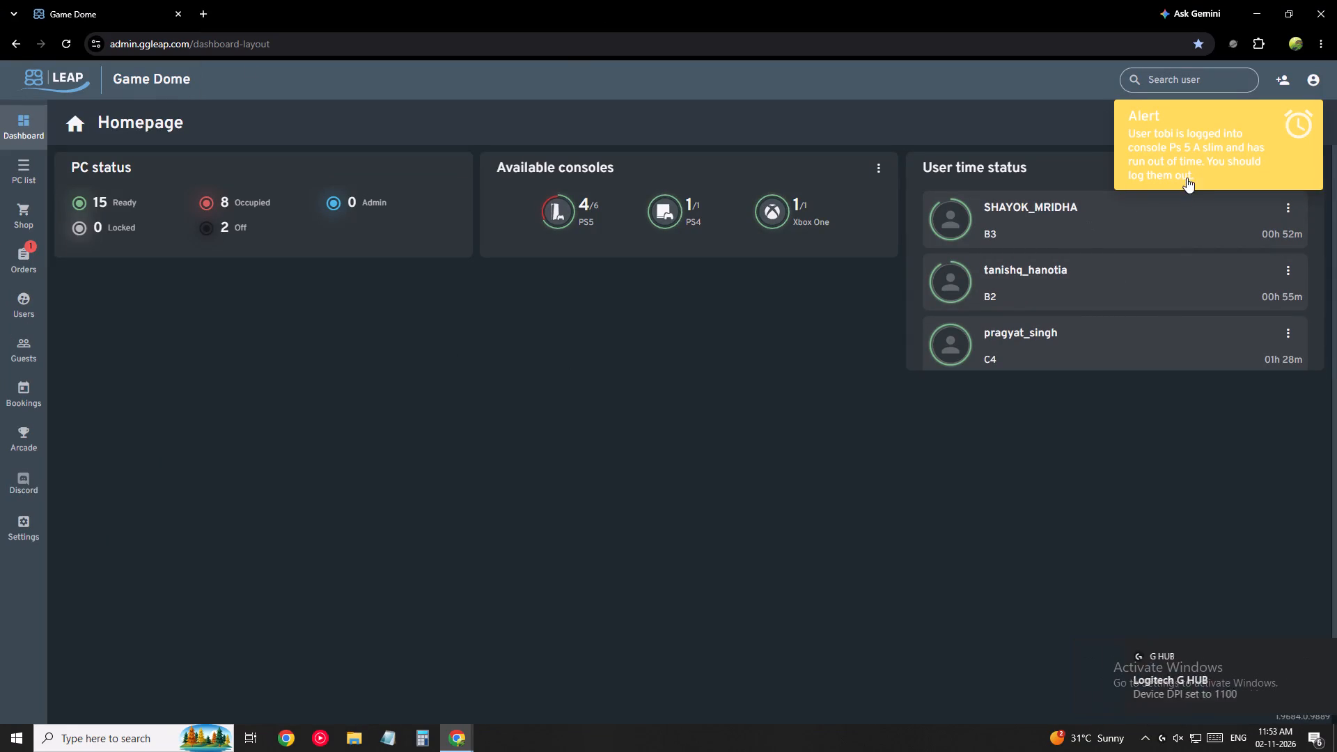
left_click(11, 160)
scroll(487, 442, "down", 7)
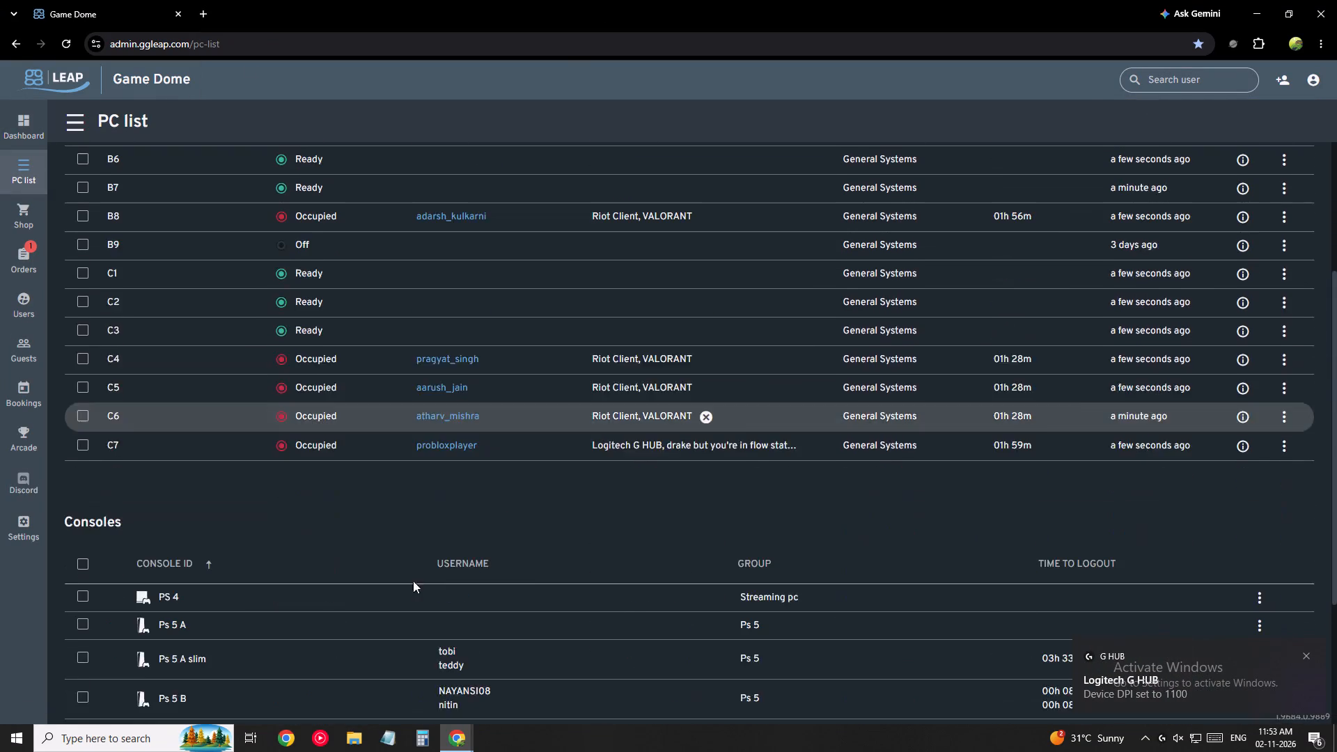
scroll(413, 581, "down", 3)
left_click(446, 480)
left_click(488, 566)
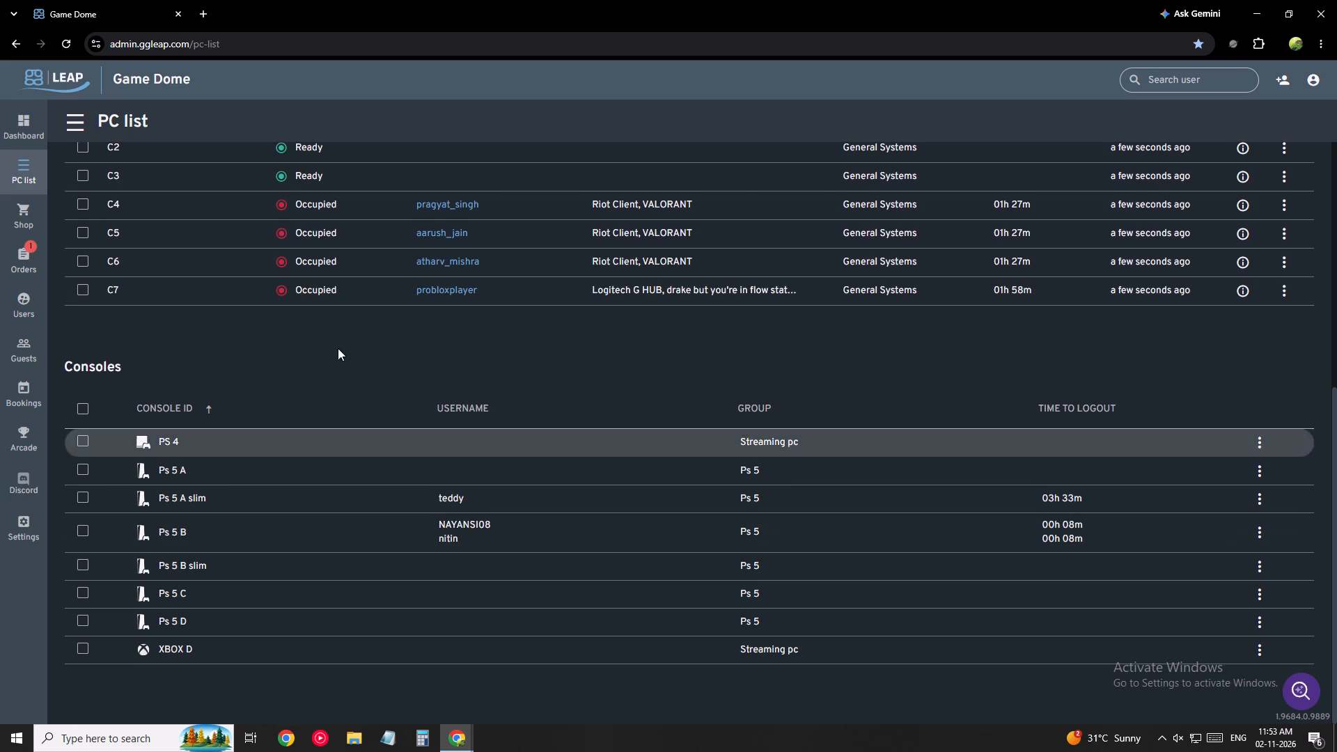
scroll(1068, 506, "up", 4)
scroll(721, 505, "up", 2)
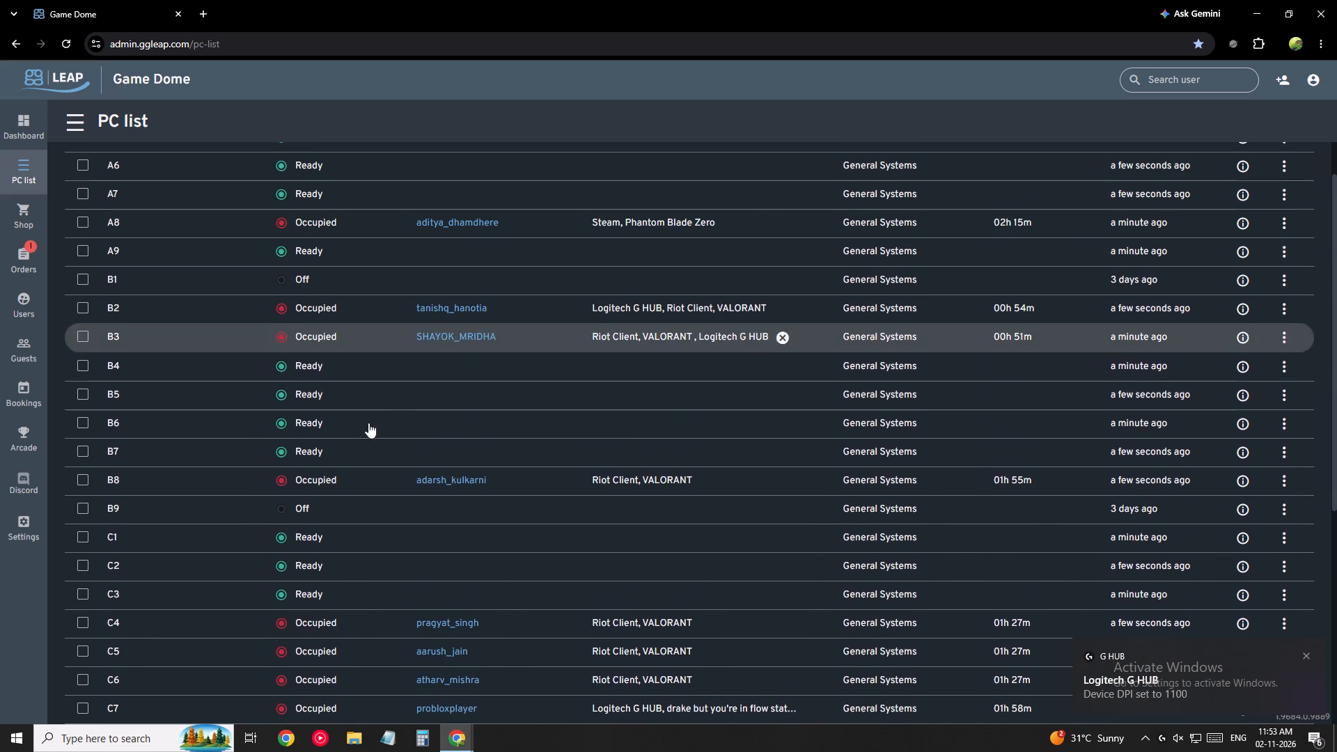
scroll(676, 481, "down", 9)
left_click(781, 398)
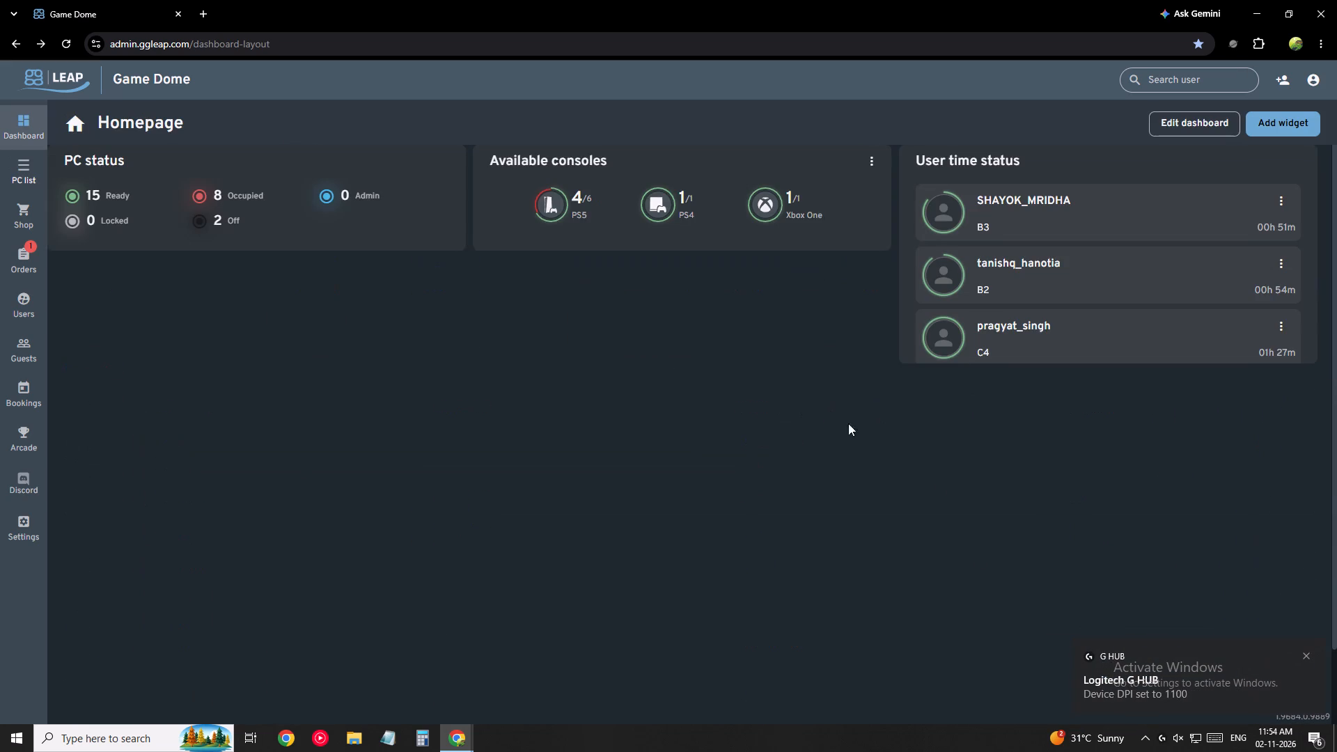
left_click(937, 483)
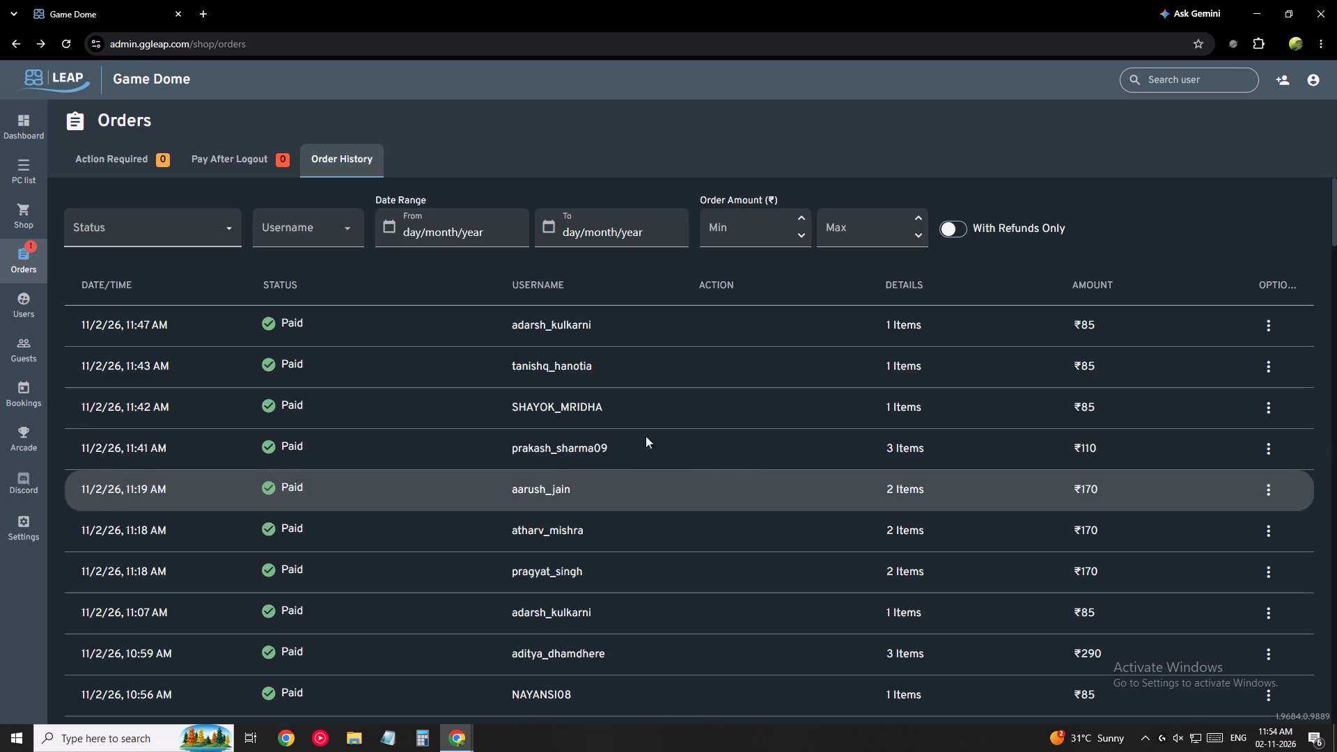
Return to the PC list and review the computers and consoles for occupancy and time to logout.
left_click(15, 176)
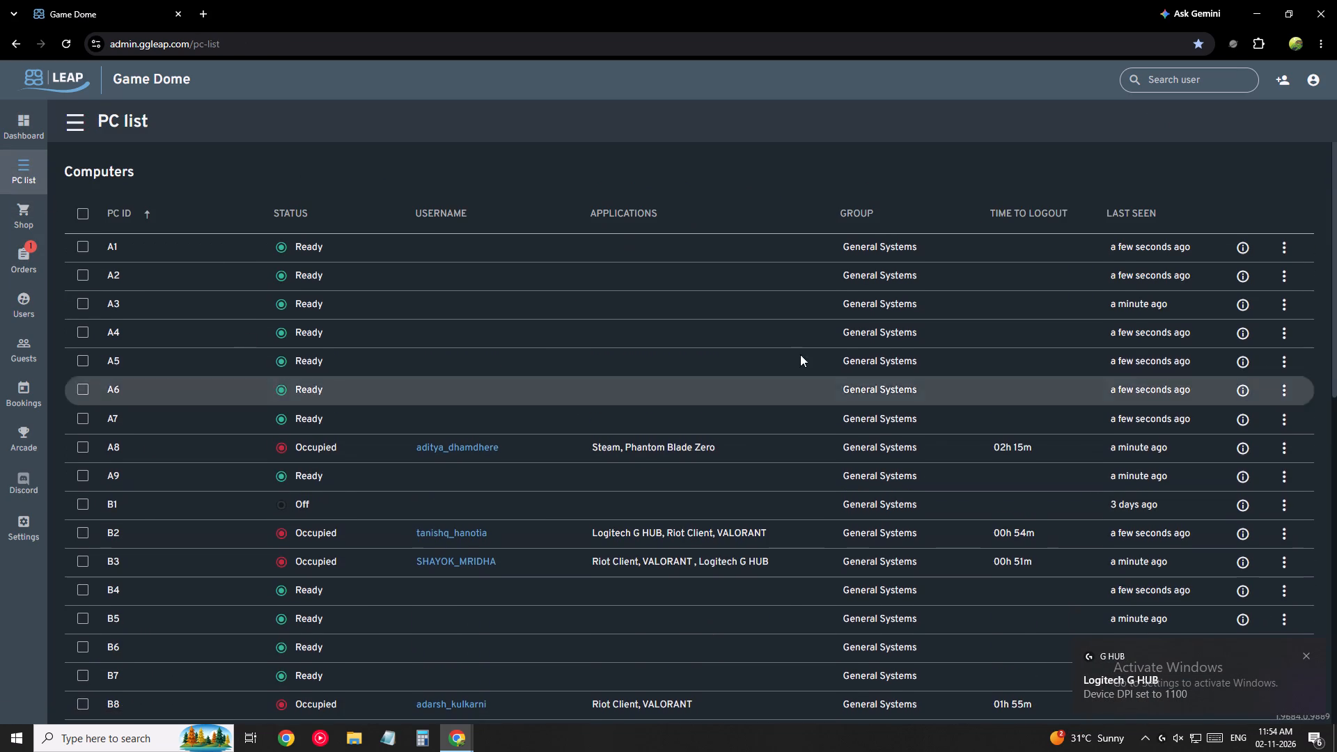
scroll(568, 607, "down", 11)
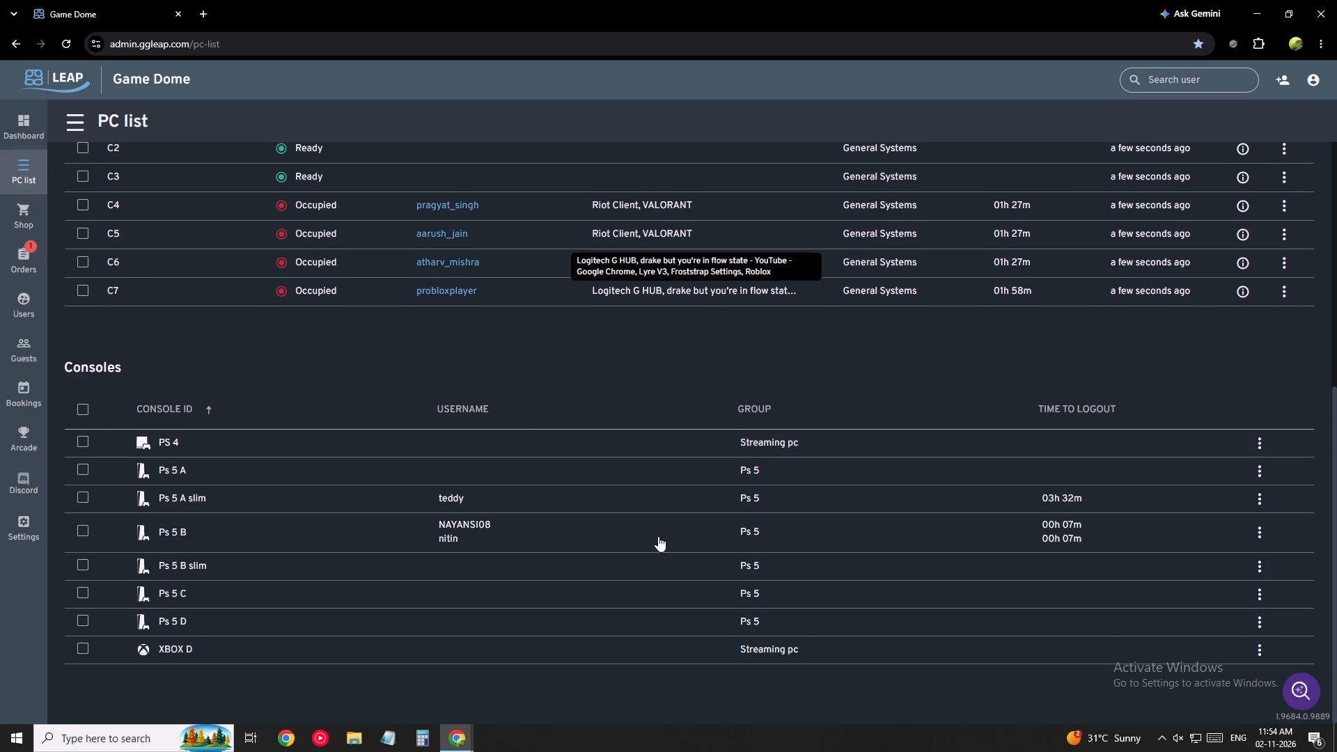
scroll(584, 442, "up", 3)
scroll(348, 400, "up", 3)
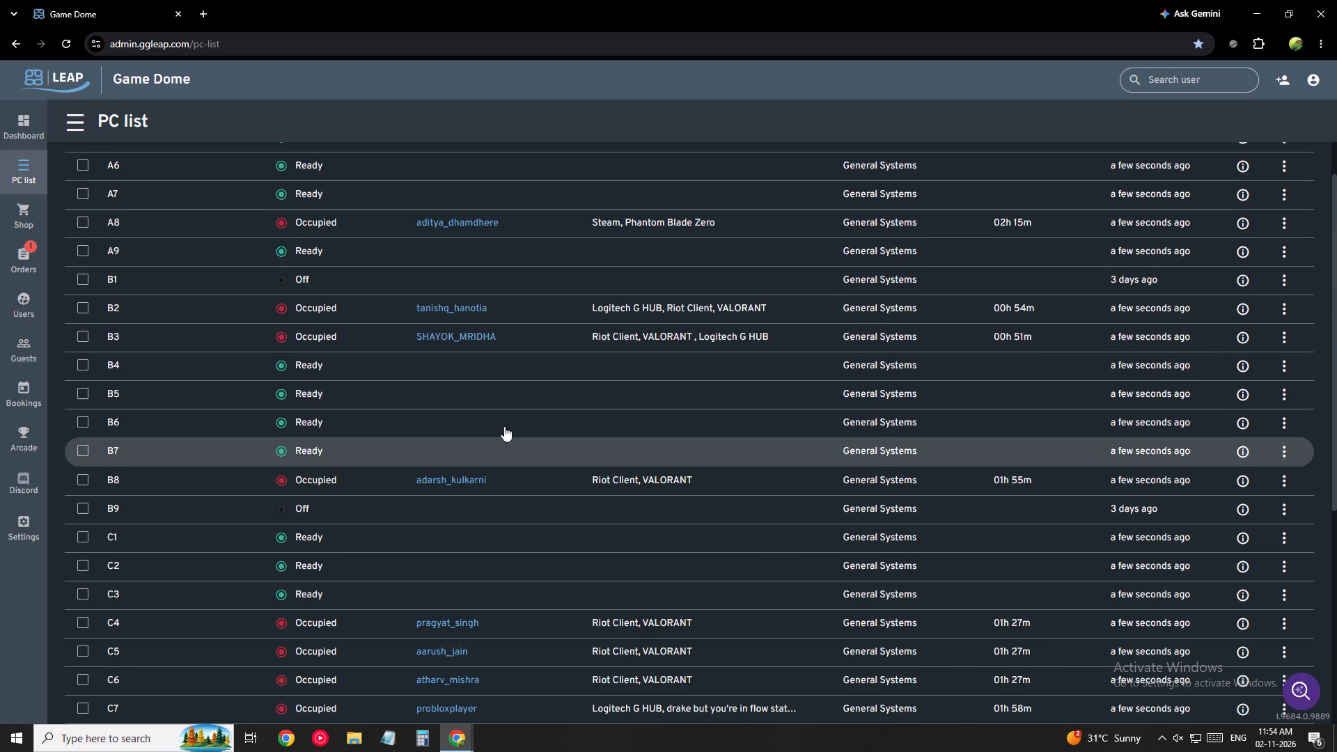
scroll(483, 396, "up", 6)
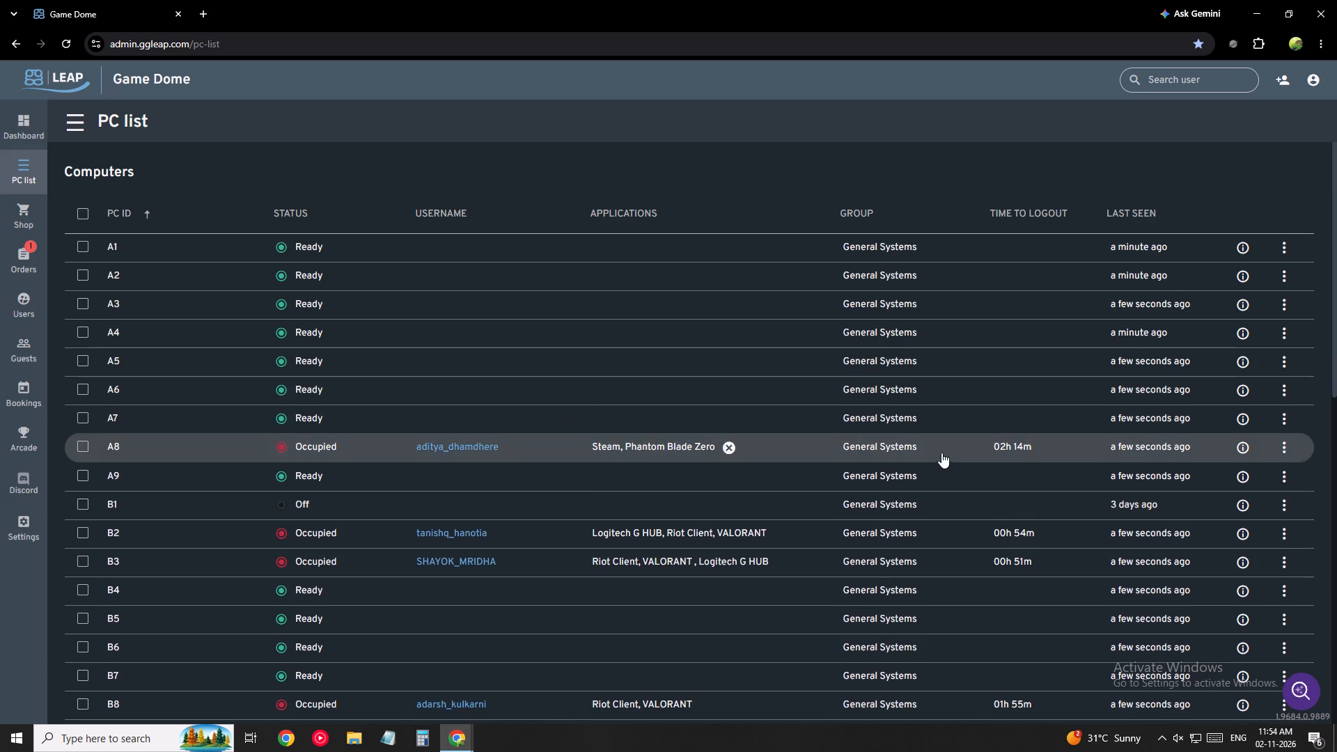
scroll(583, 431, "down", 8)
scroll(331, 475, "down", 3)
scroll(595, 469, "up", 1)
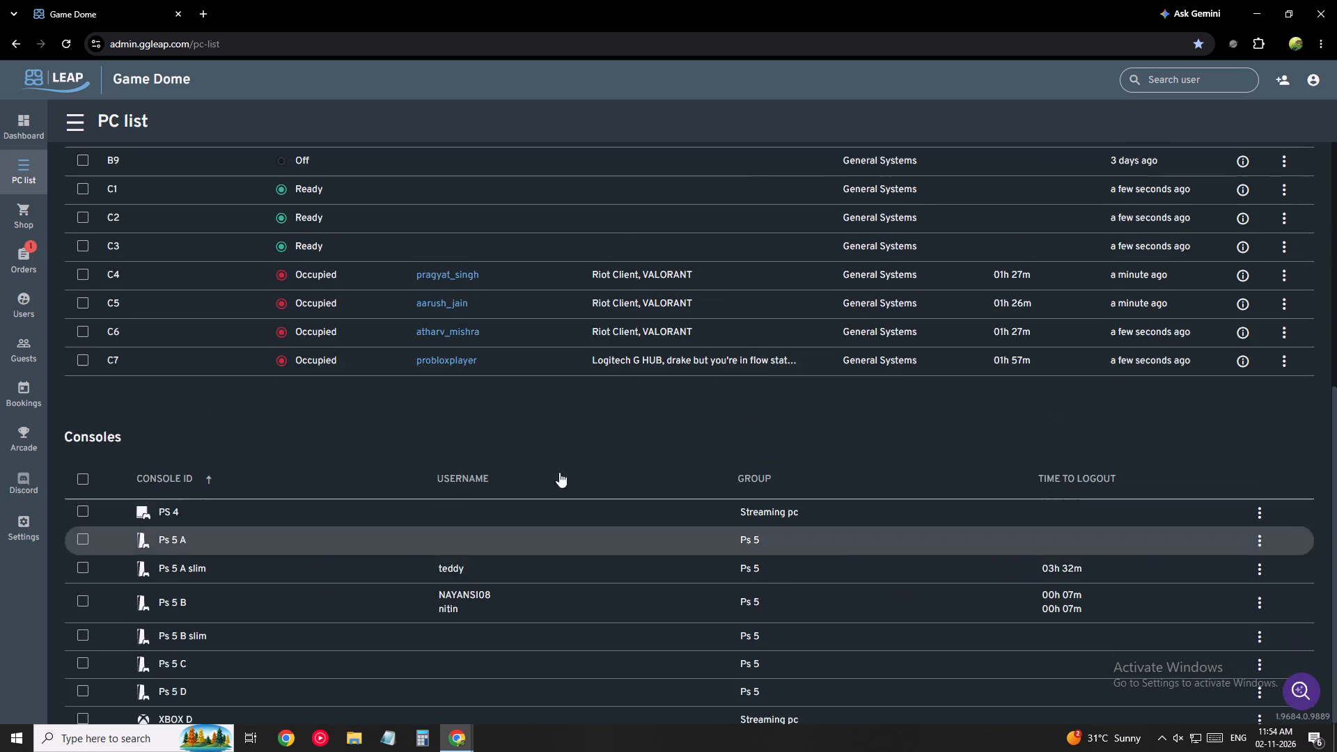
scroll(559, 472, "up", 3)
scroll(332, 469, "up", 2)
scroll(306, 555, "up", 6)
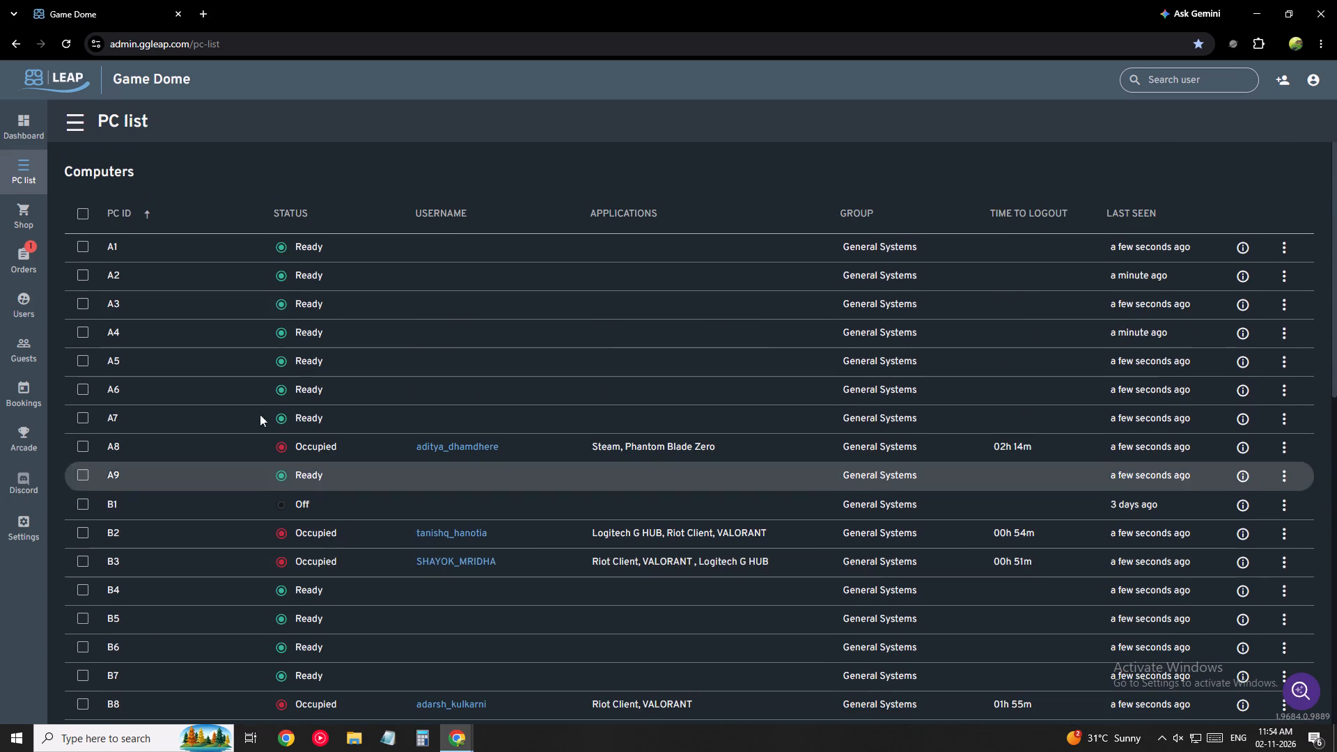
Restart all unoccupied computers, excluding A8, B2, B3, B8 and C4 to C7, and clear the selection.
left_click(86, 219)
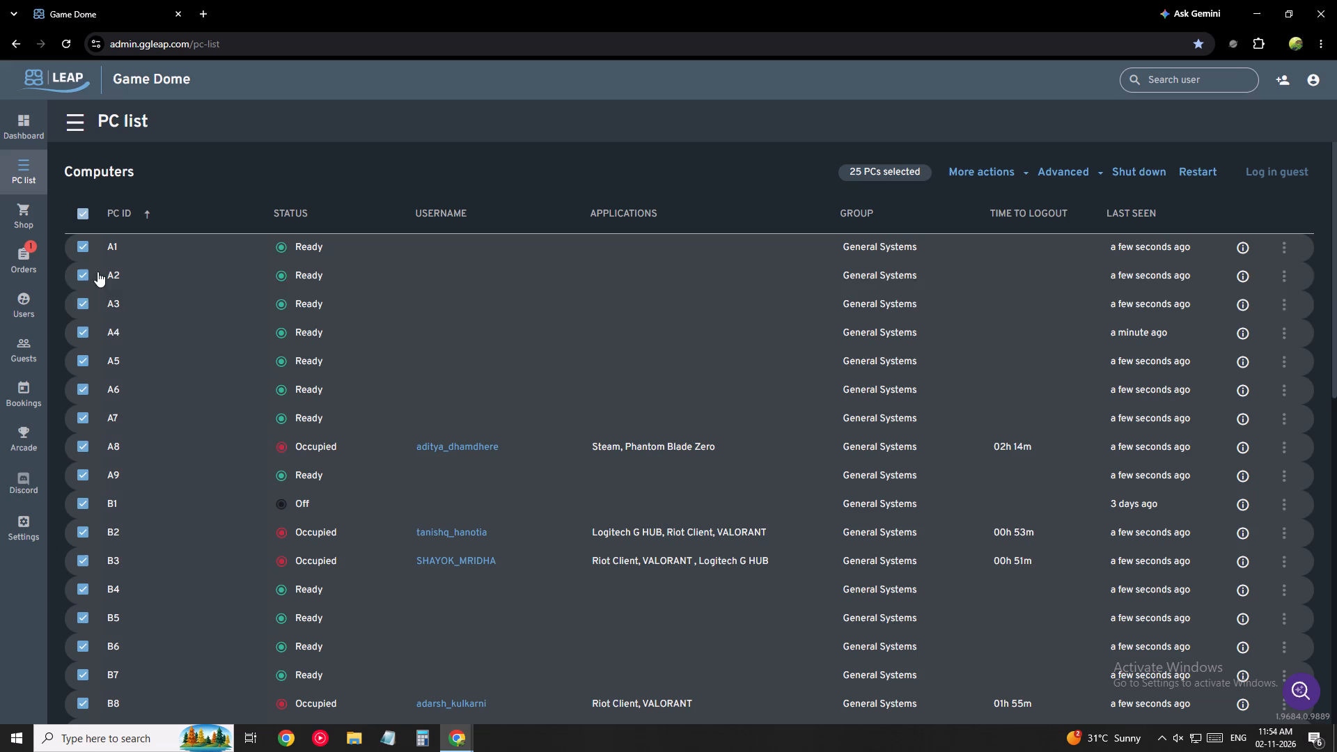
left_click(81, 450)
left_click(81, 536)
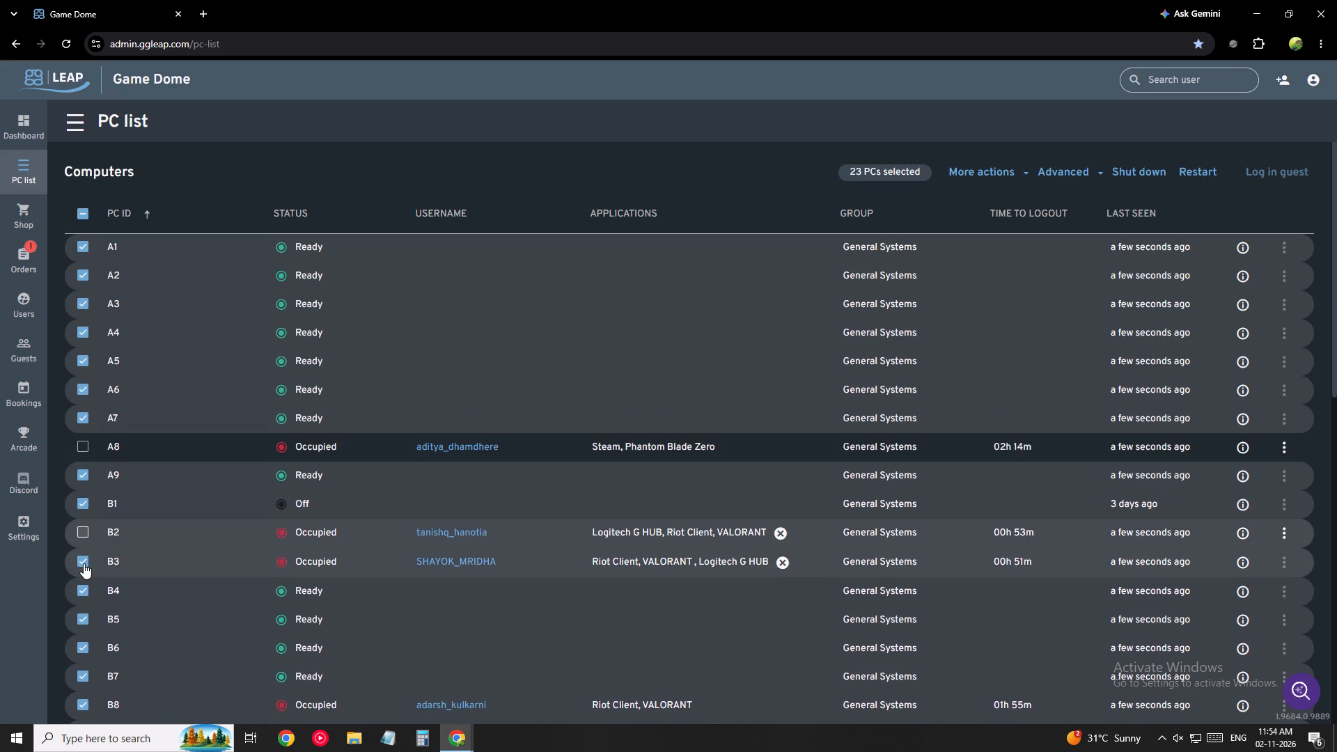
left_click(84, 563)
scroll(85, 615, "down", 2)
left_click(80, 559)
scroll(114, 614, "down", 1)
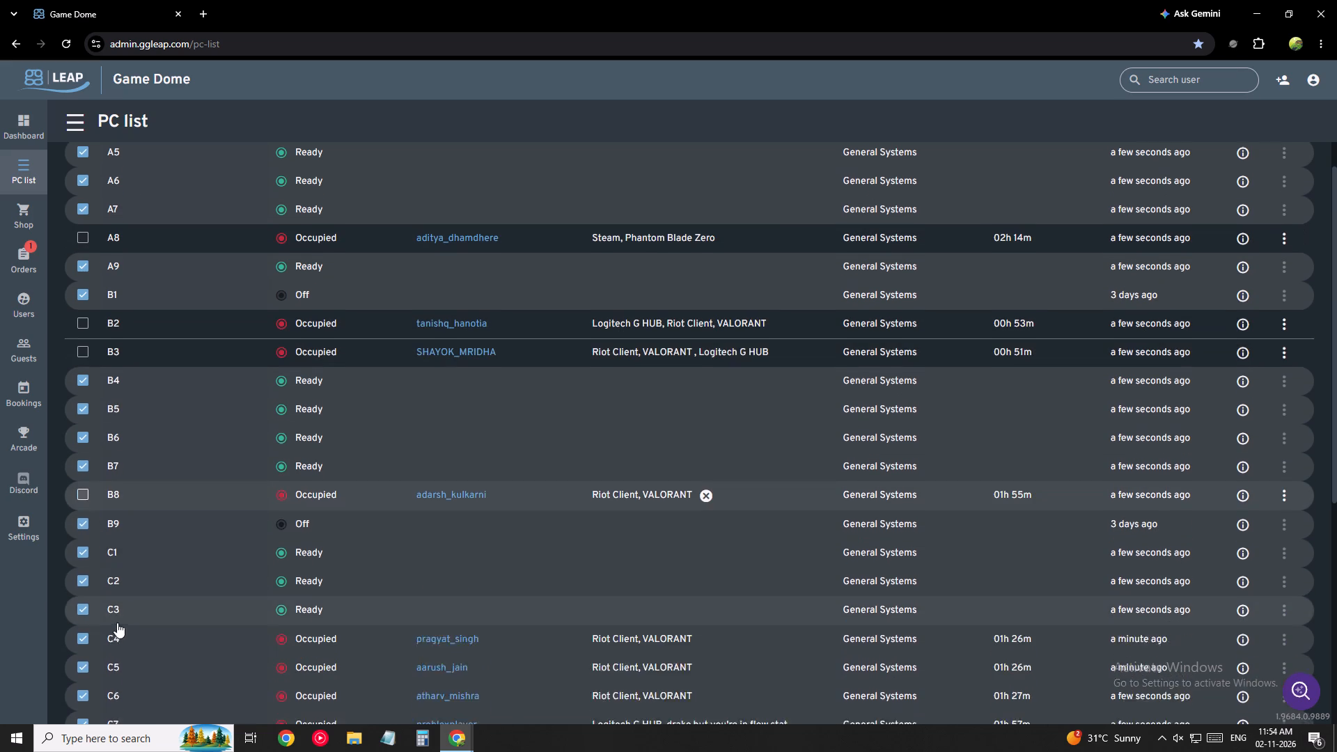
scroll(117, 622, "down", 1)
left_click(90, 569)
left_click(92, 600)
left_click(84, 620)
left_click(85, 643)
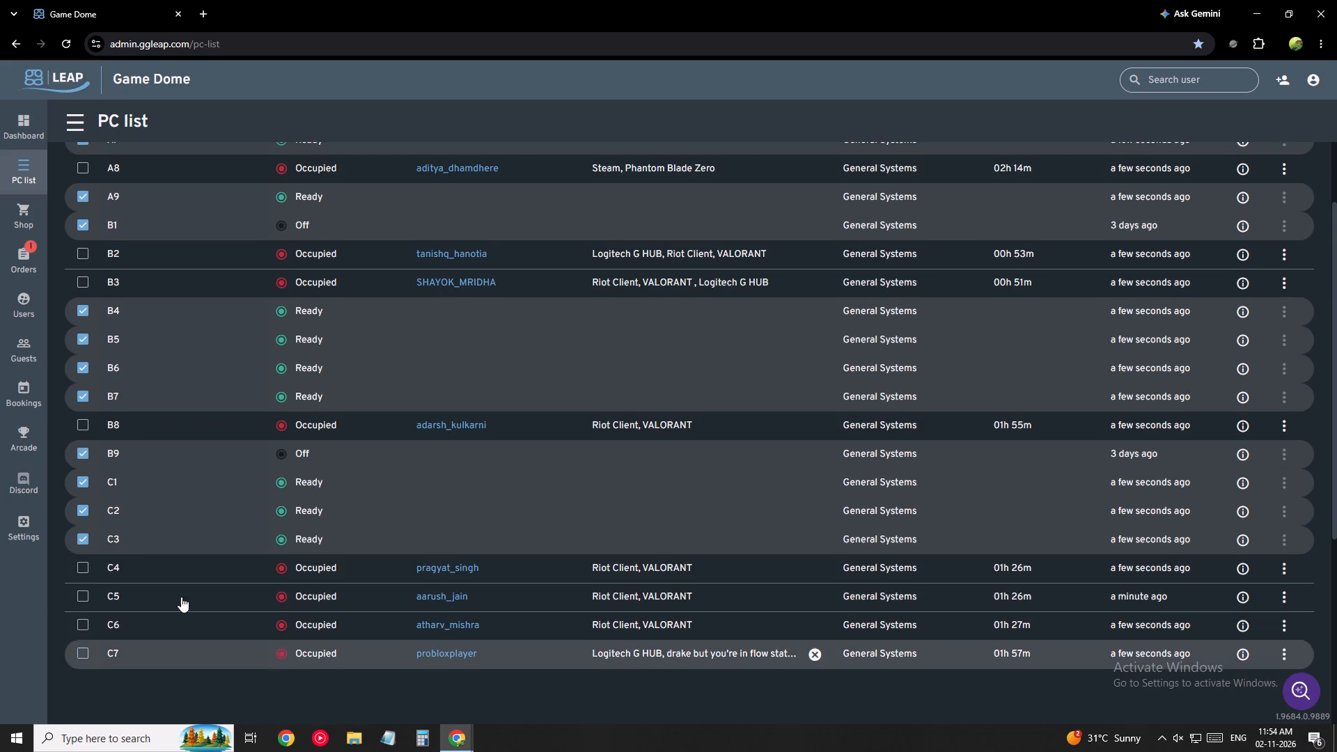
scroll(360, 515, "up", 3)
scroll(497, 526, "up", 2)
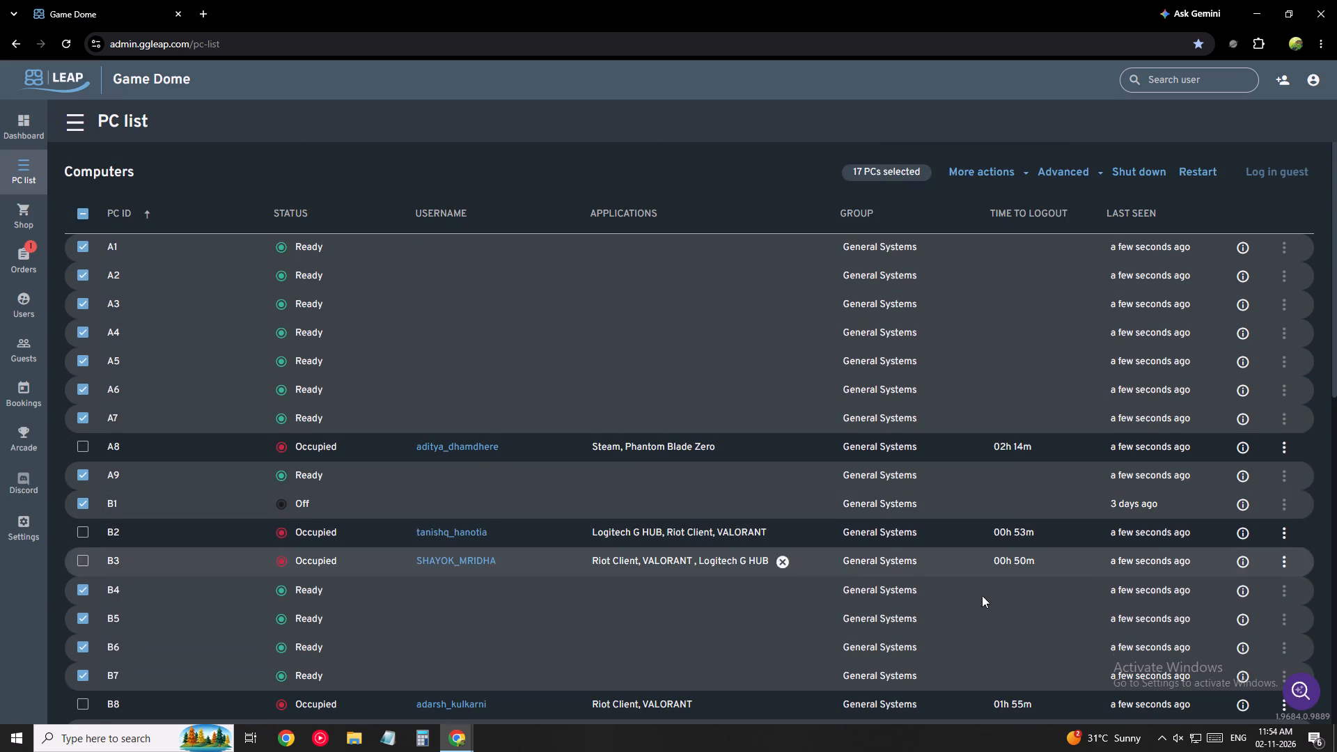
left_click(1194, 178)
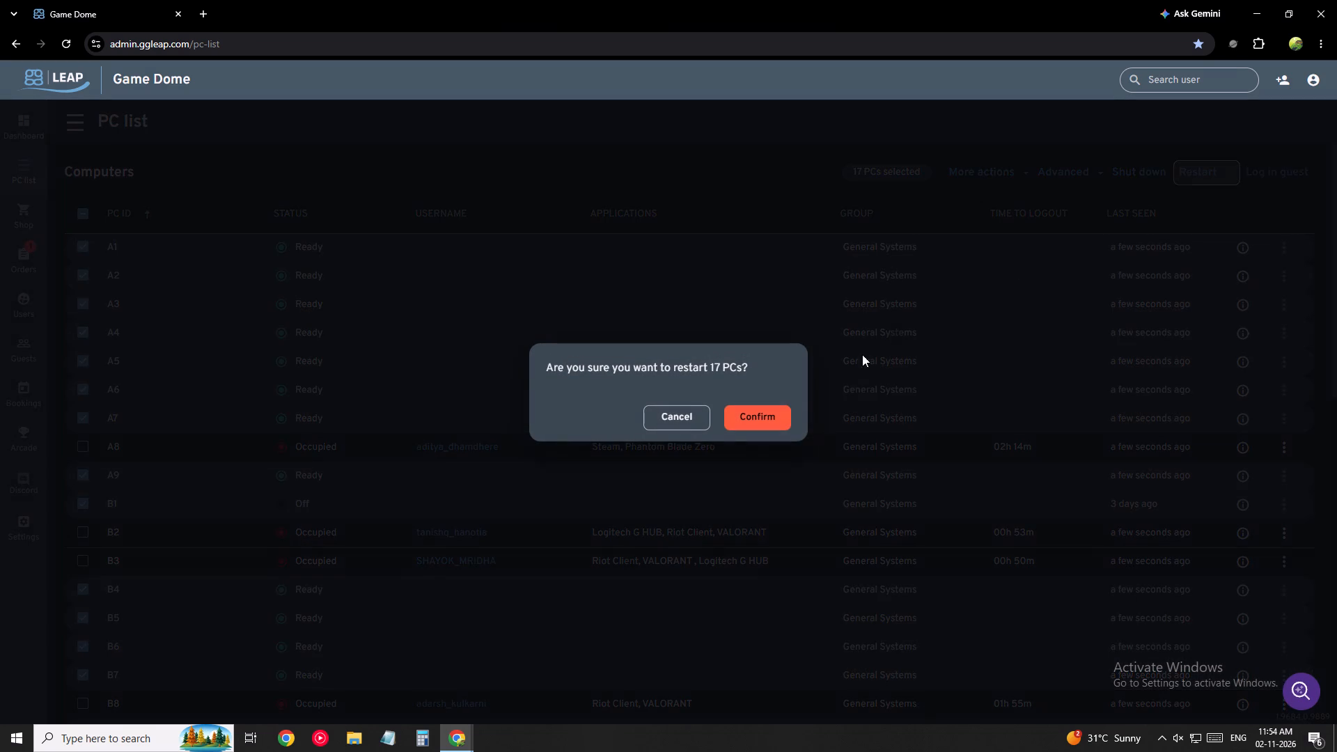
left_click(739, 417)
scroll(538, 602, "down", 4)
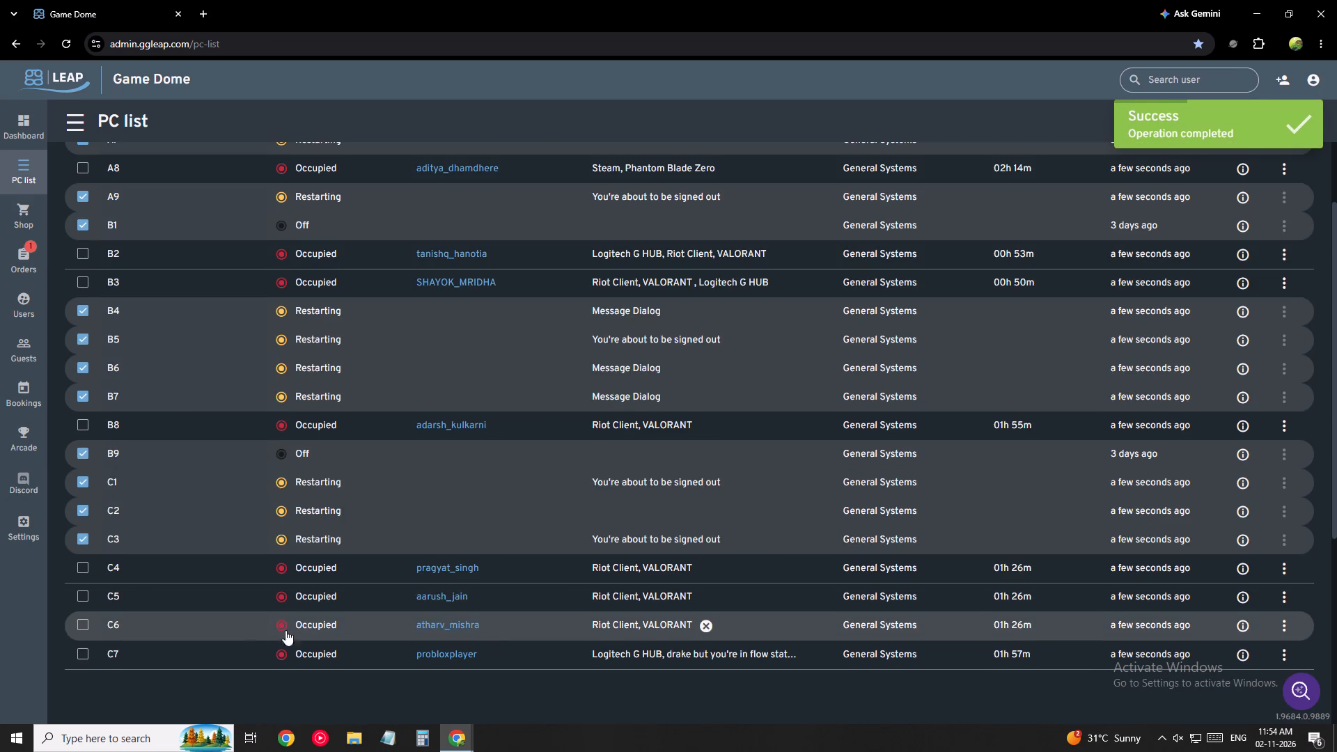
scroll(106, 307, "up", 1)
scroll(88, 182, "up", 3)
double_click(86, 214)
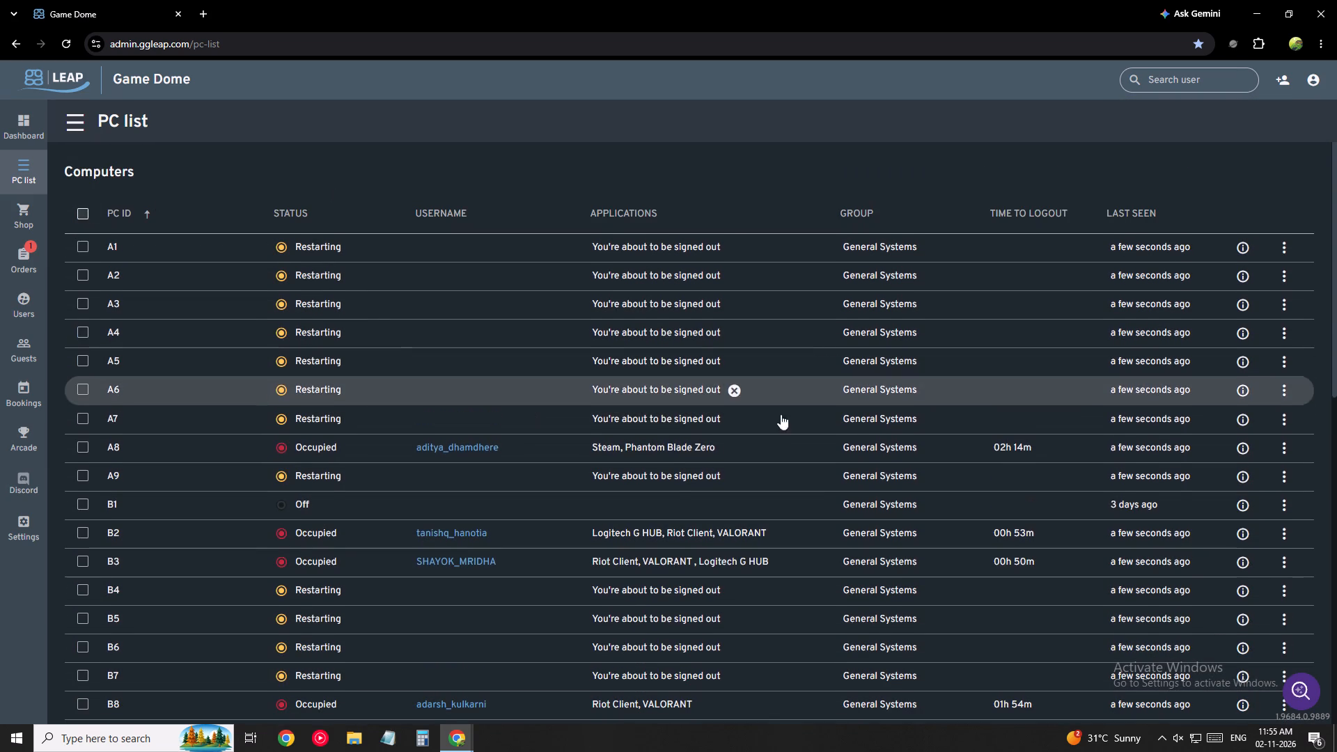
Check the status of the restarted computers and the consoles' remaining session times in the PC list.
scroll(419, 526, "down", 3)
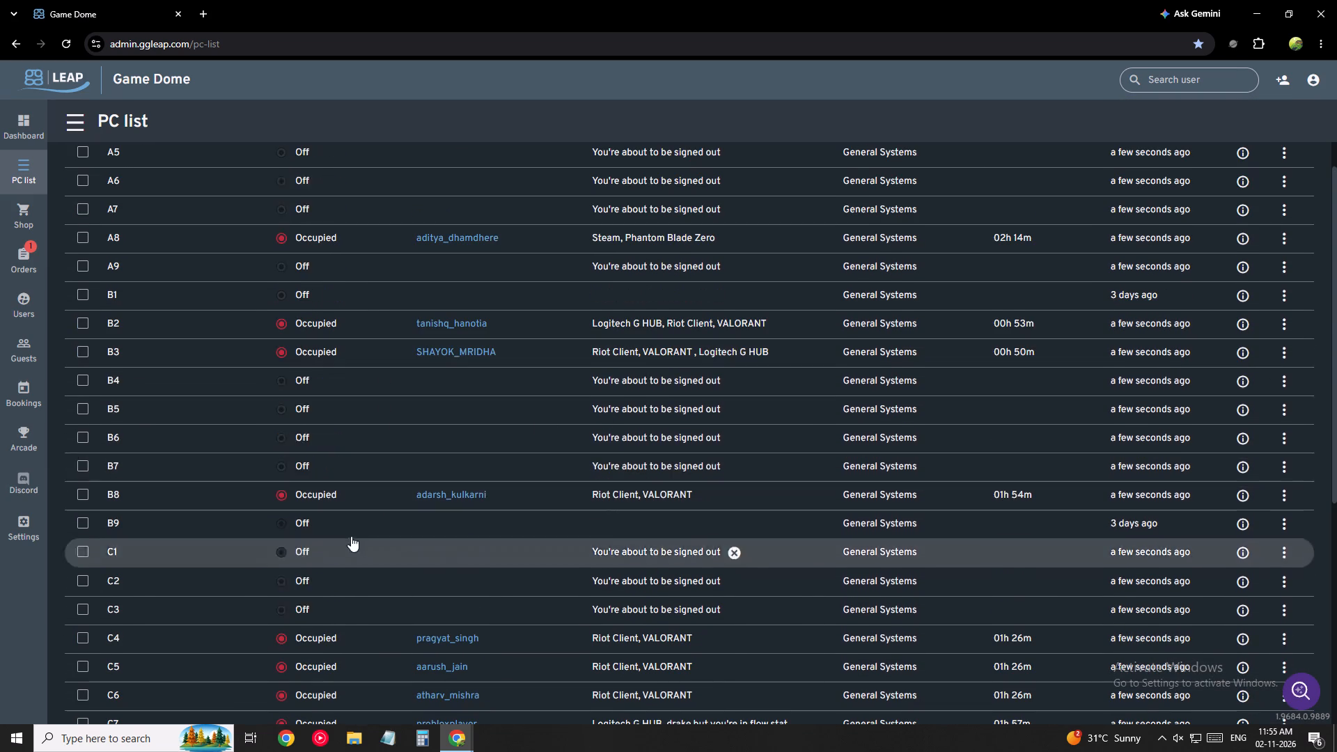
scroll(354, 537, "down", 6)
scroll(320, 496, "up", 15)
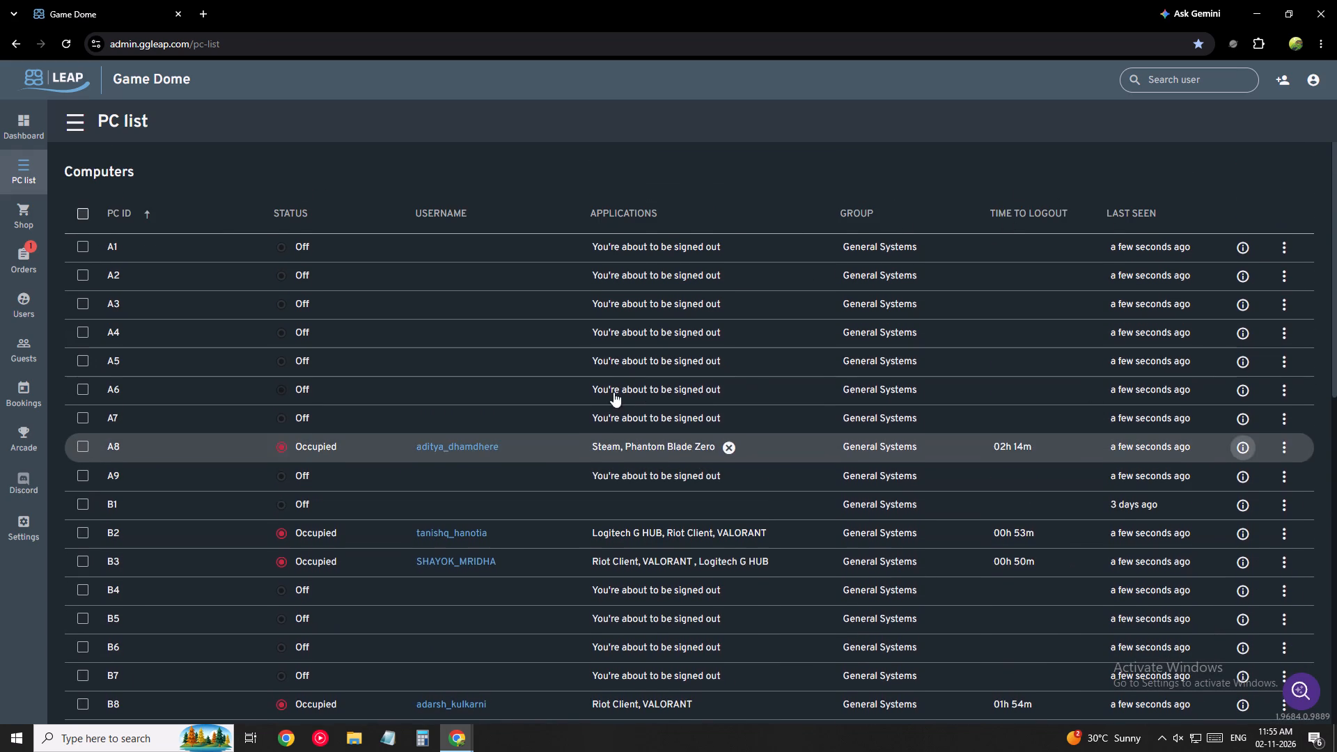
scroll(386, 341, "down", 2)
scroll(516, 475, "down", 4)
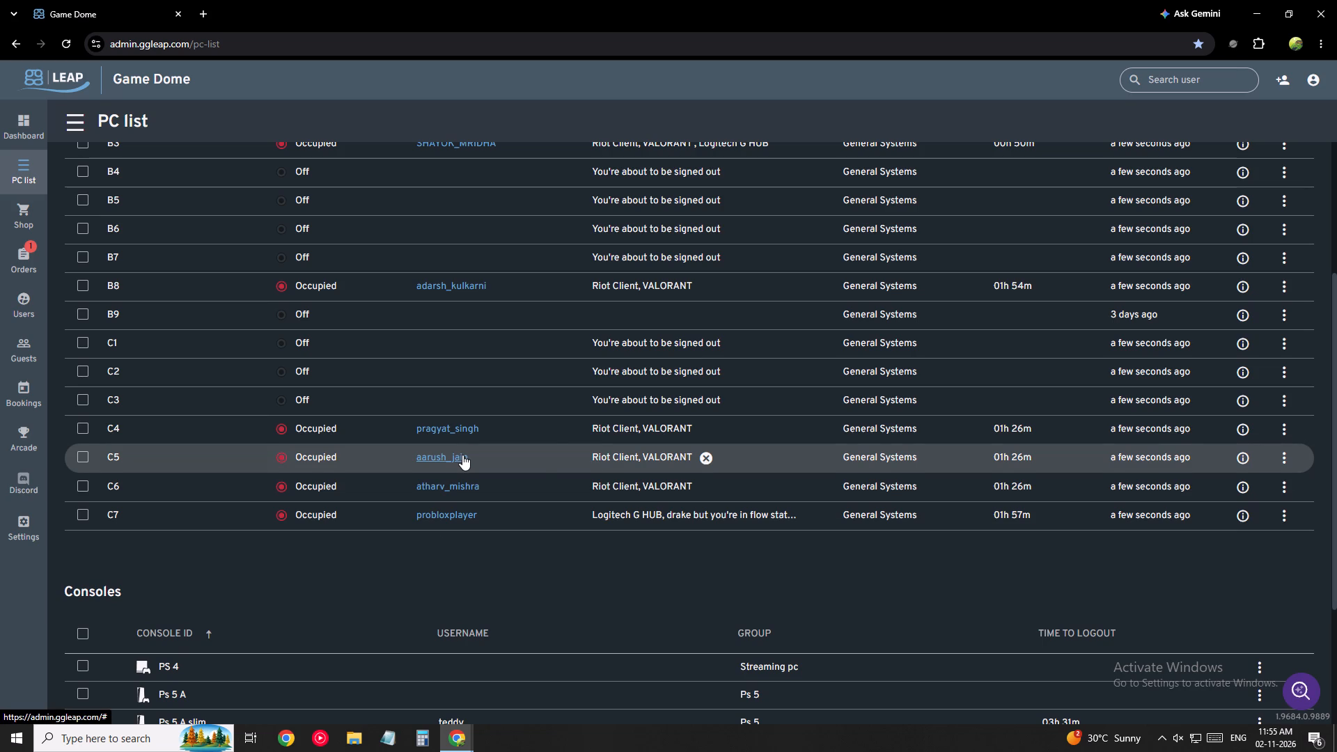
scroll(545, 418, "down", 3)
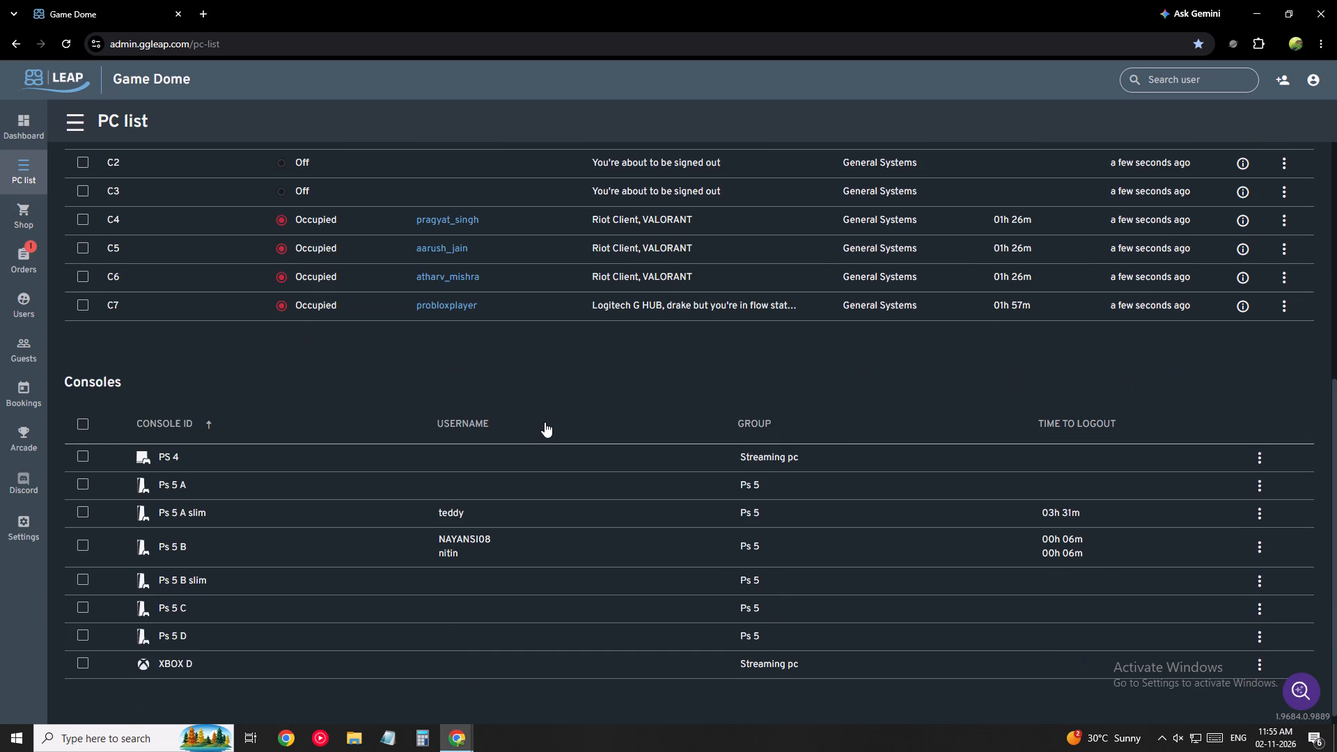
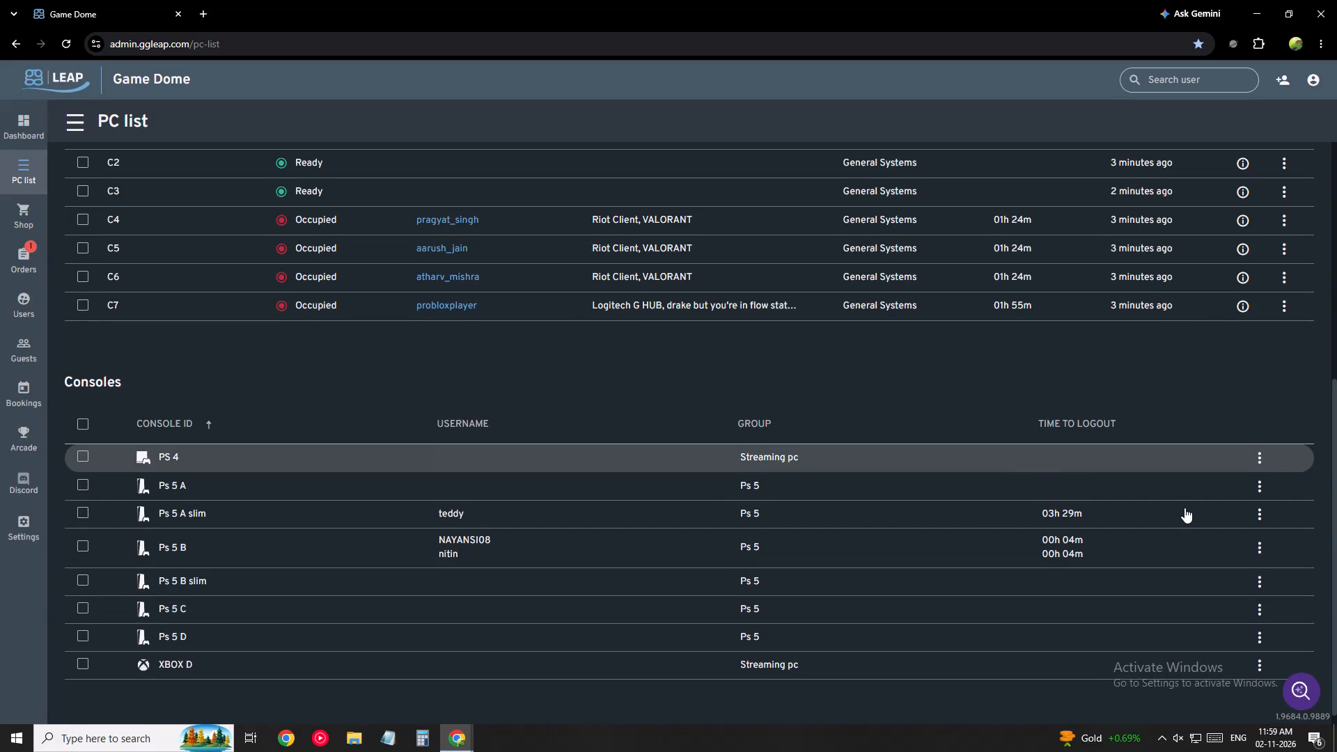
Sell one Cigg for ₹30 to the user on computer C4 through Quicksell, charging it as a credit card payment.
scroll(456, 373, "up", 3)
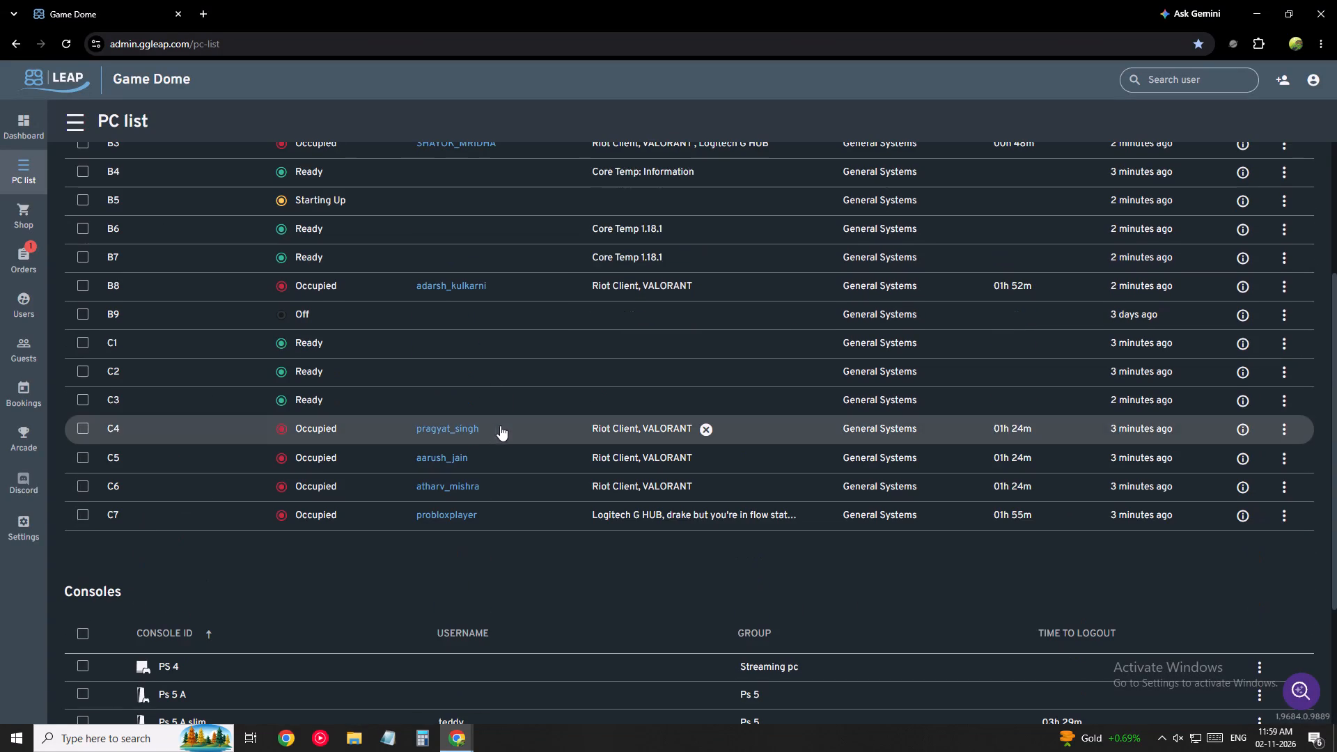
left_click(462, 430)
left_click(494, 437)
left_click_drag(531, 286, 312, 432)
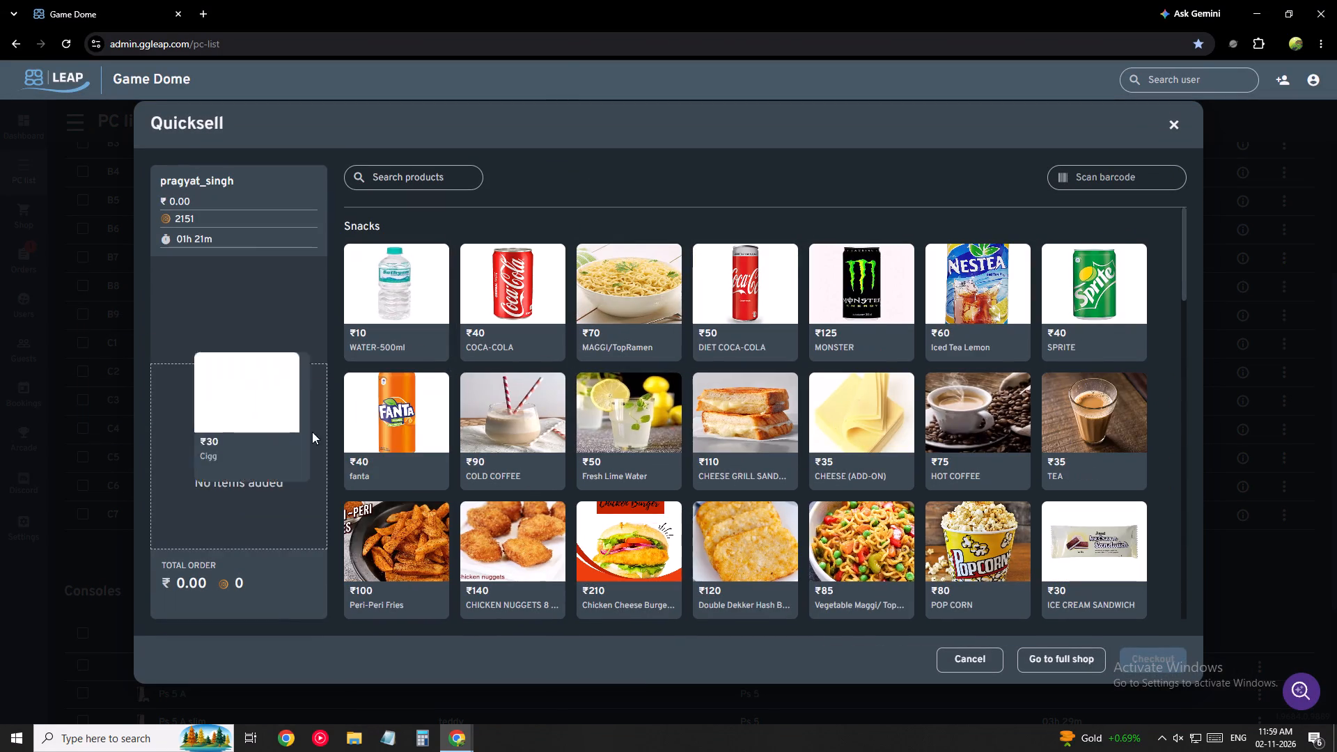
left_click_drag(312, 432, 256, 482)
left_click(1174, 657)
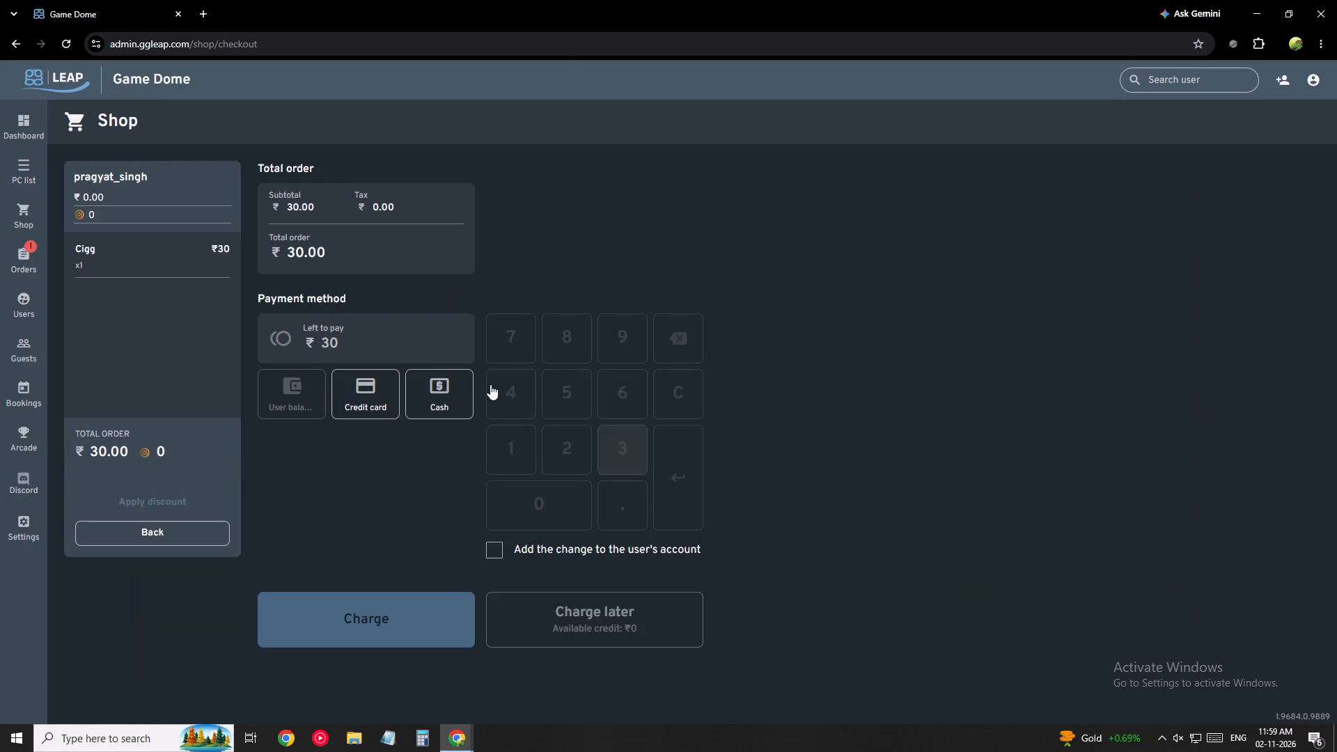
left_click(381, 403)
left_click(395, 616)
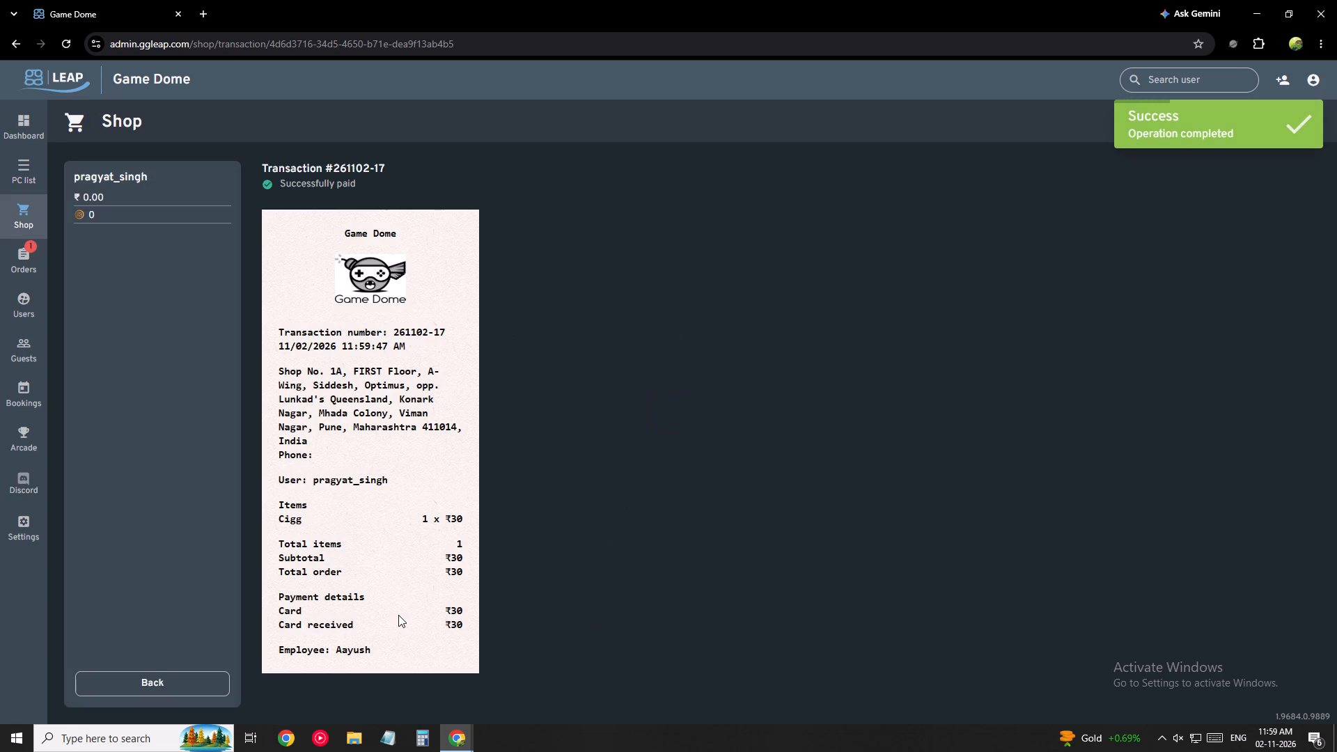
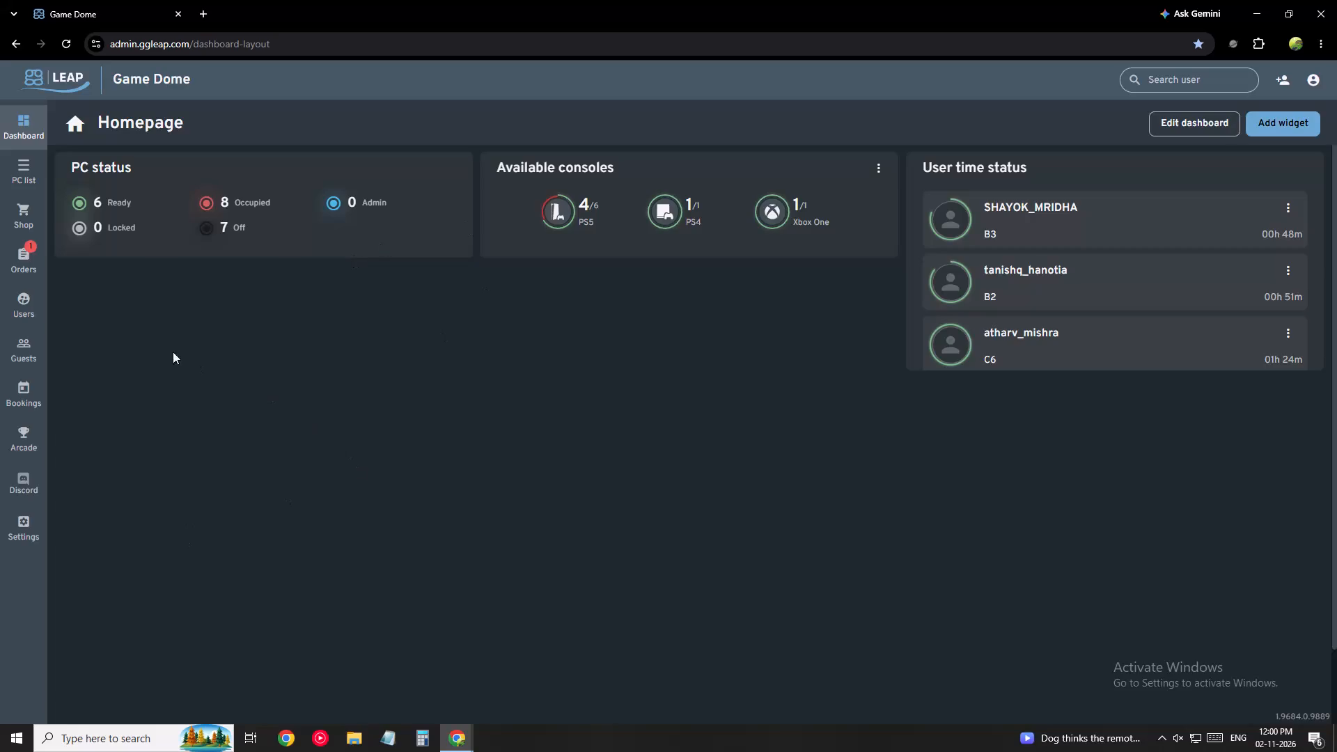
Review the status, signed-in users and time to logout of all computers and consoles in the PC list.
left_click(0, 152)
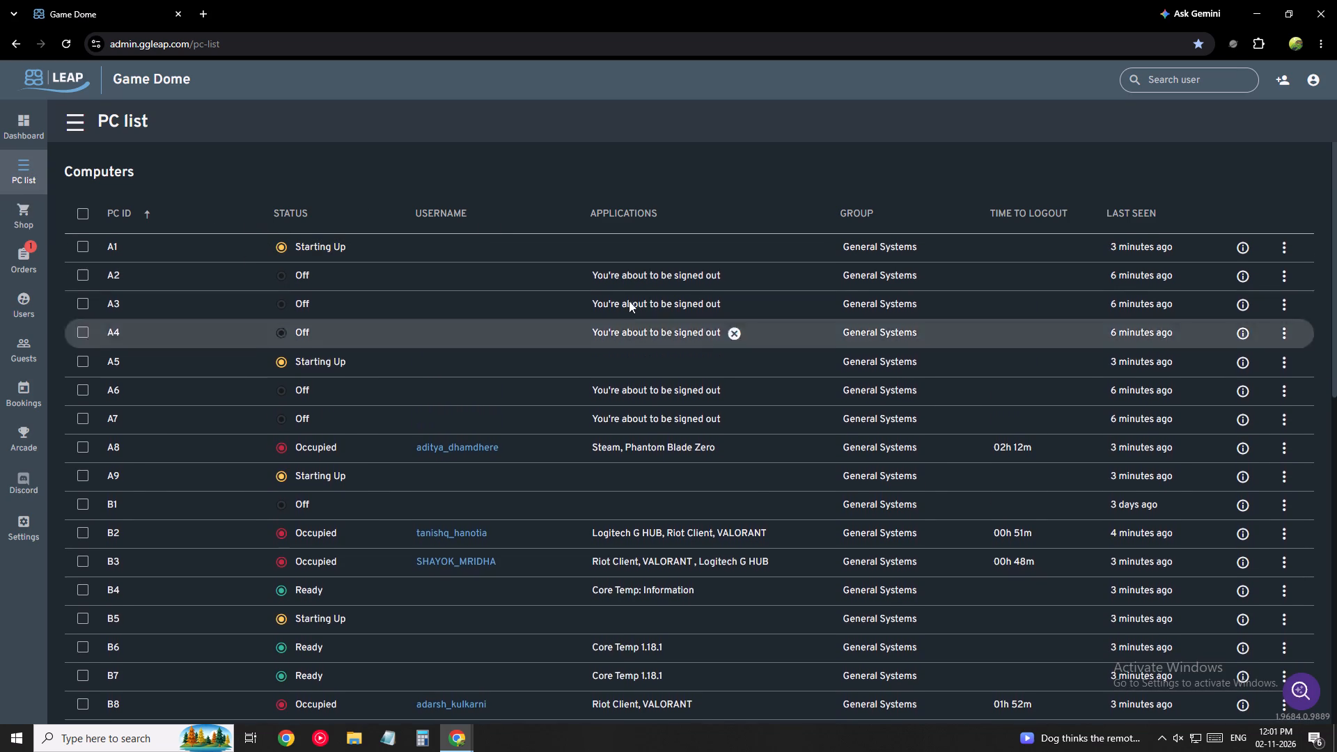
scroll(541, 409, "down", 7)
scroll(370, 436, "up", 6)
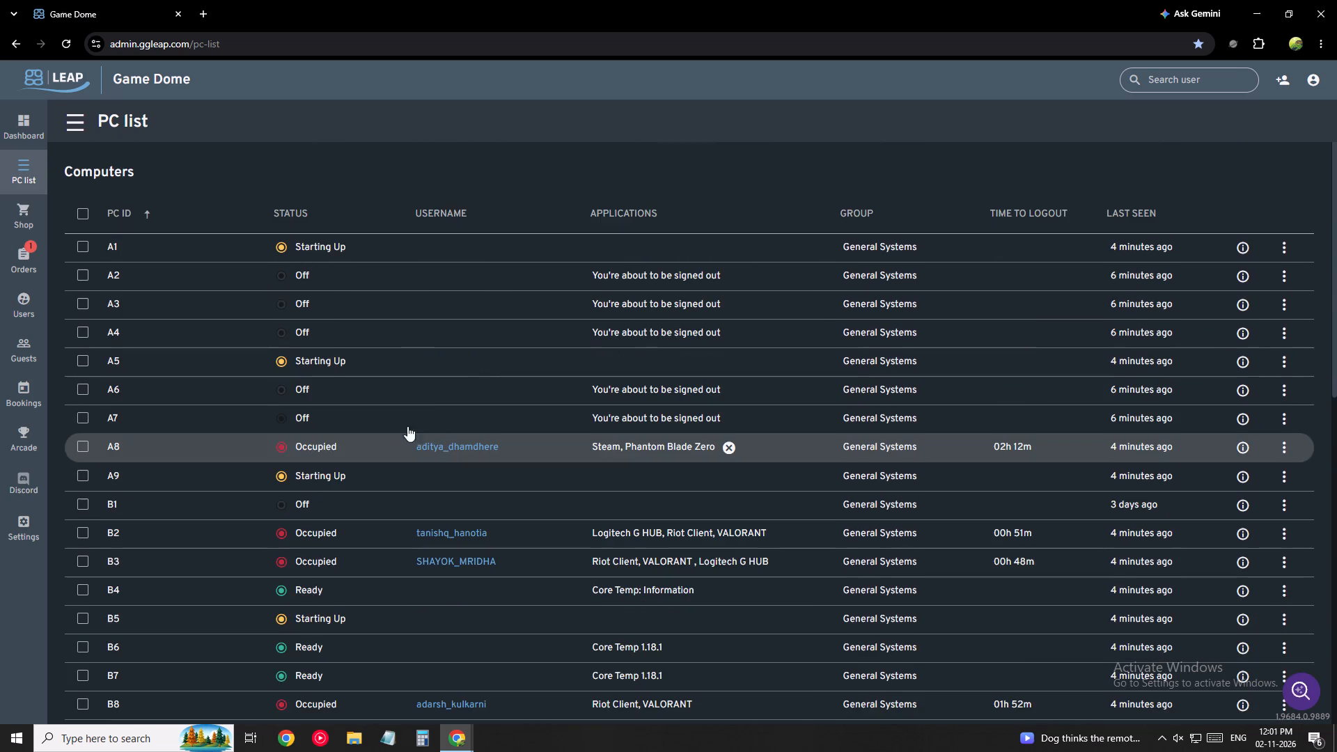
scroll(407, 426, "up", 4)
scroll(448, 417, "down", 6)
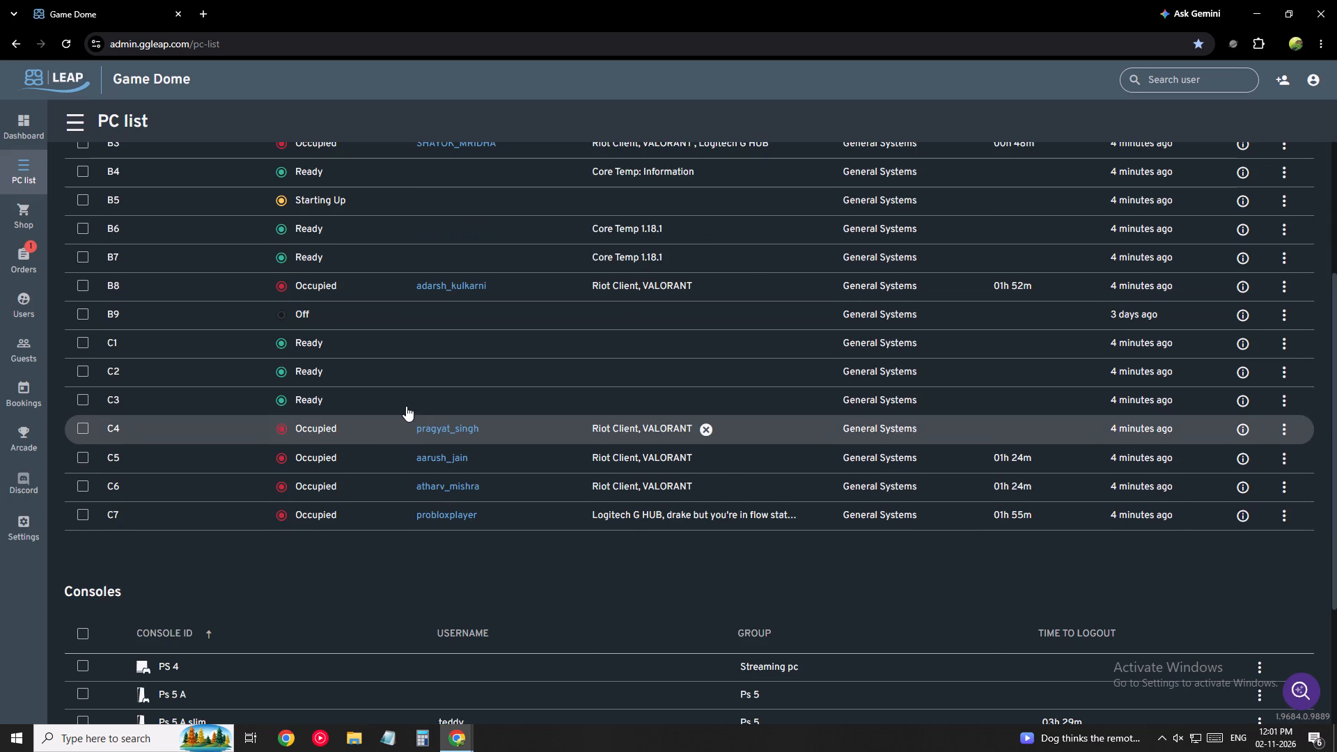
scroll(406, 404, "up", 2)
scroll(561, 391, "up", 2)
scroll(466, 436, "down", 6)
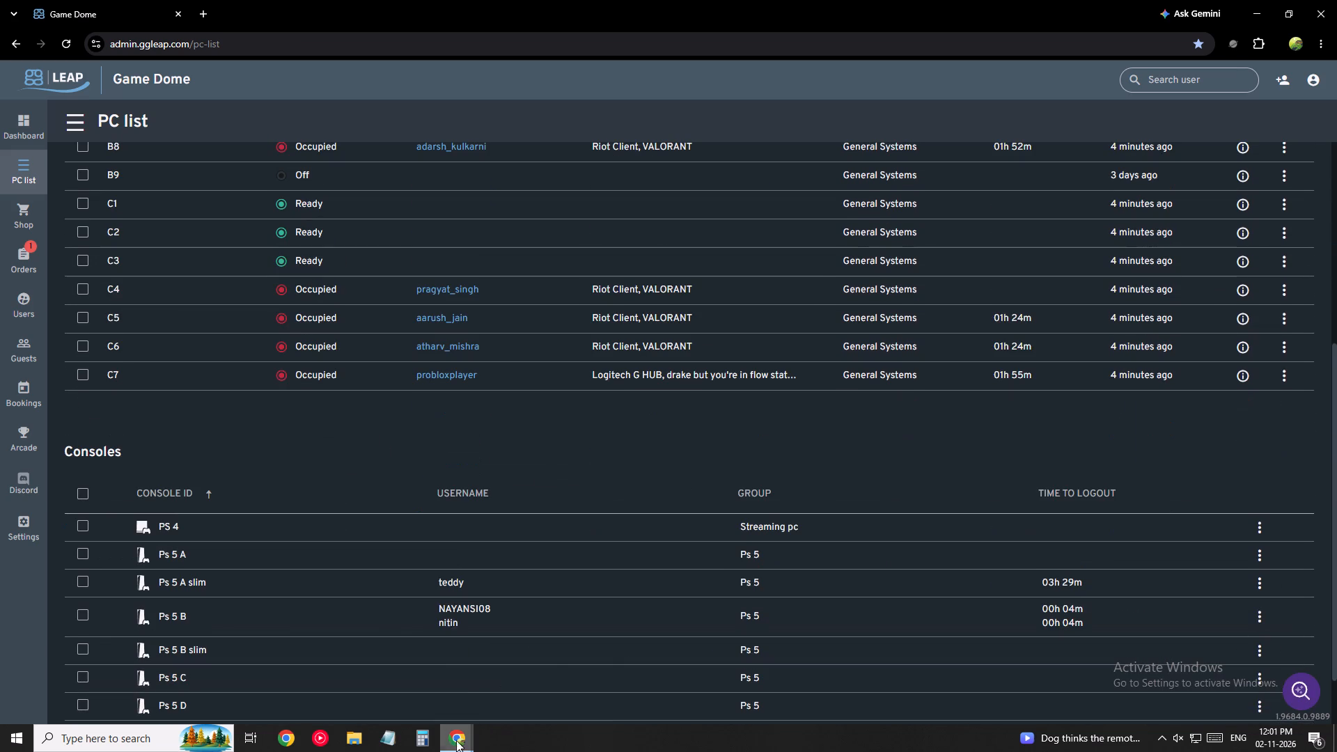
Switch to the GD VIMAN MNAGAR spreadsheet, examine the 11/02/26 section of the daily exp sheet, and return to the ggLeap PC list.
left_click(451, 742)
left_click(392, 693)
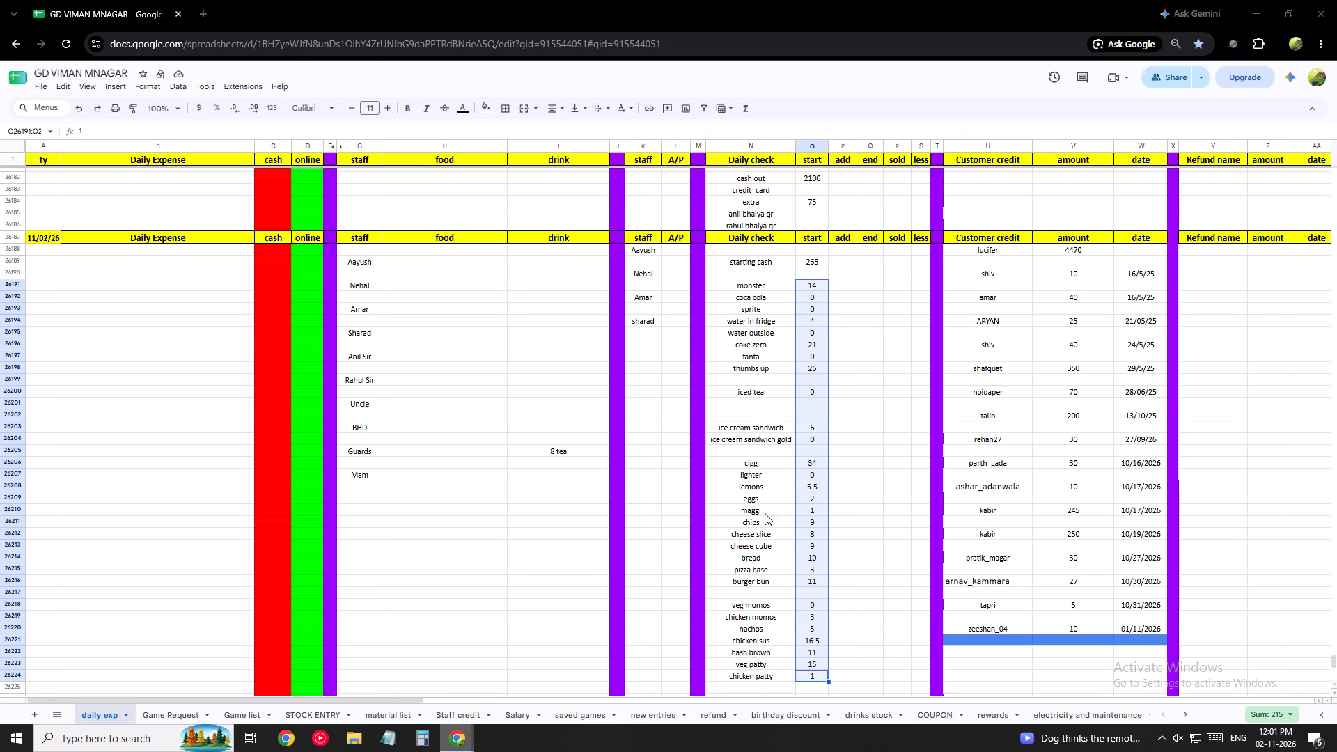
left_click(870, 322)
scroll(877, 519, "down", 4)
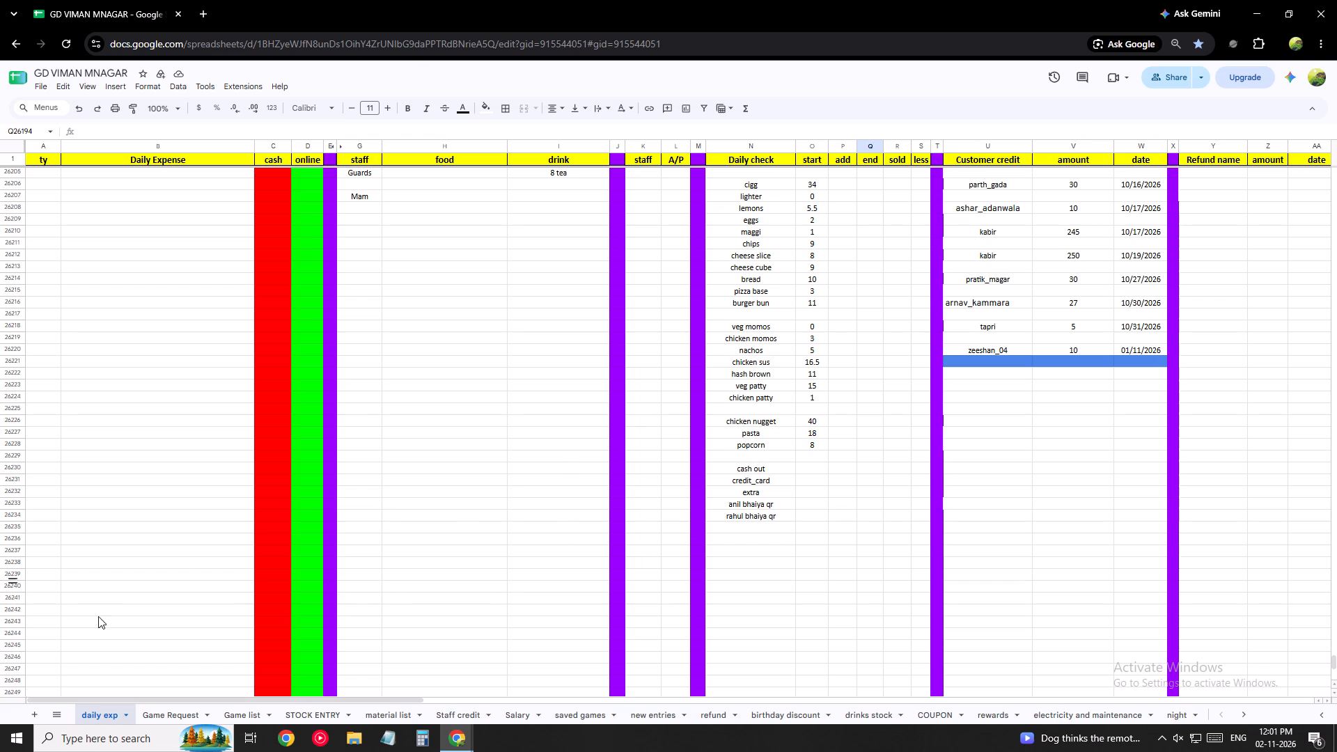
scroll(969, 451, "up", 3)
scroll(1035, 473, "up", 3)
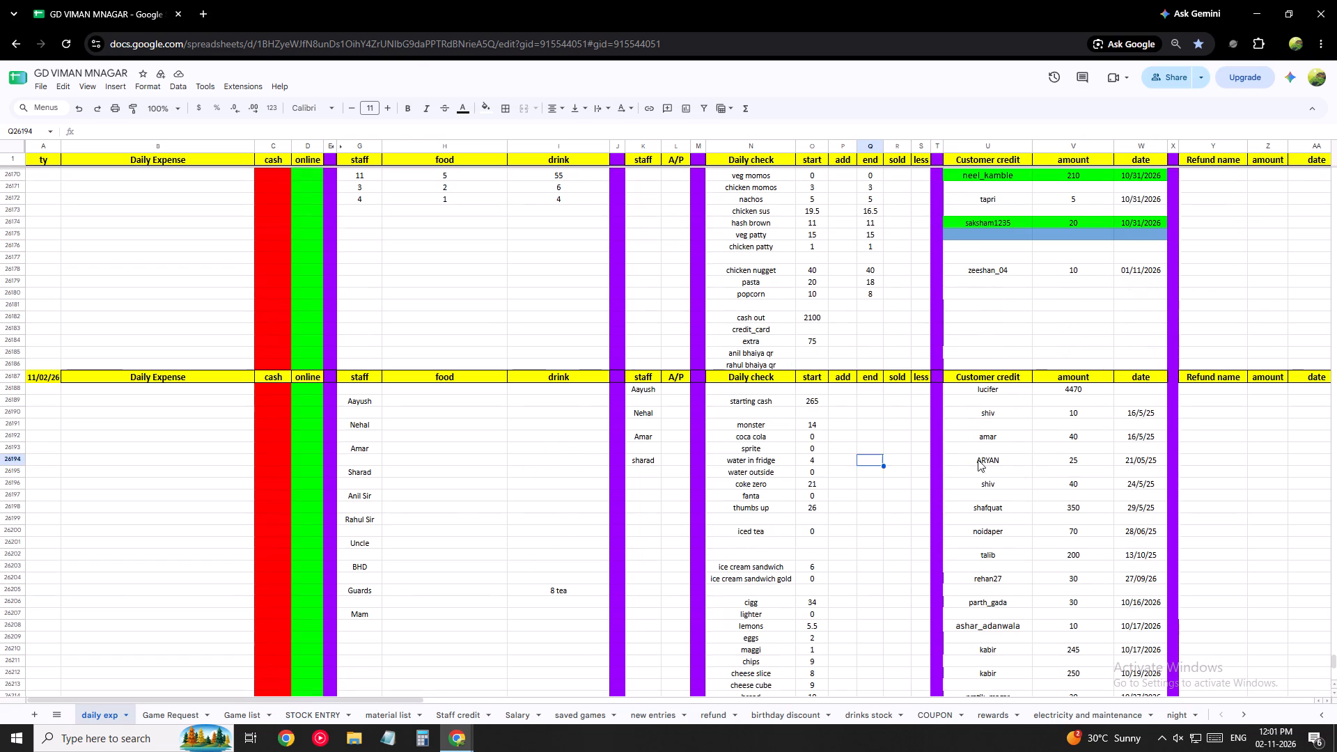
left_click(893, 464)
left_click(859, 436)
left_click(487, 457)
left_click_drag(570, 620, 489, 531)
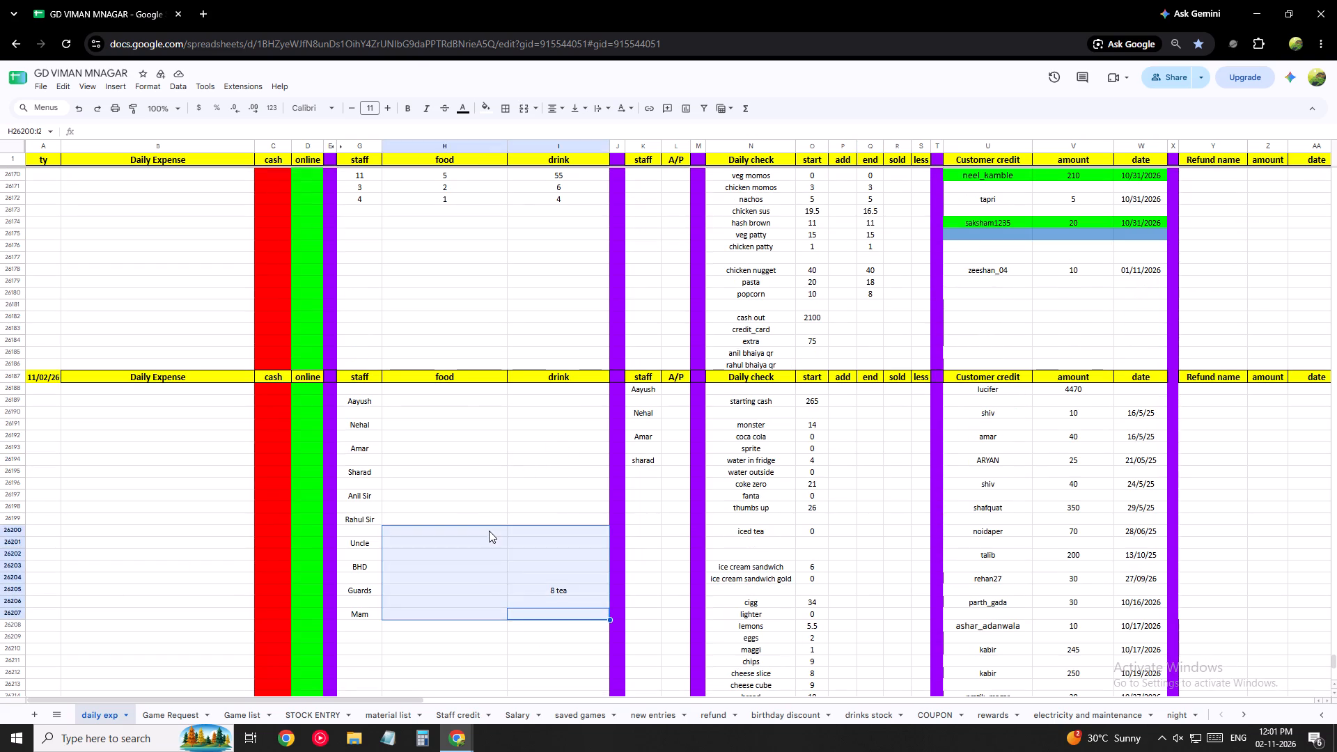
left_click(510, 471)
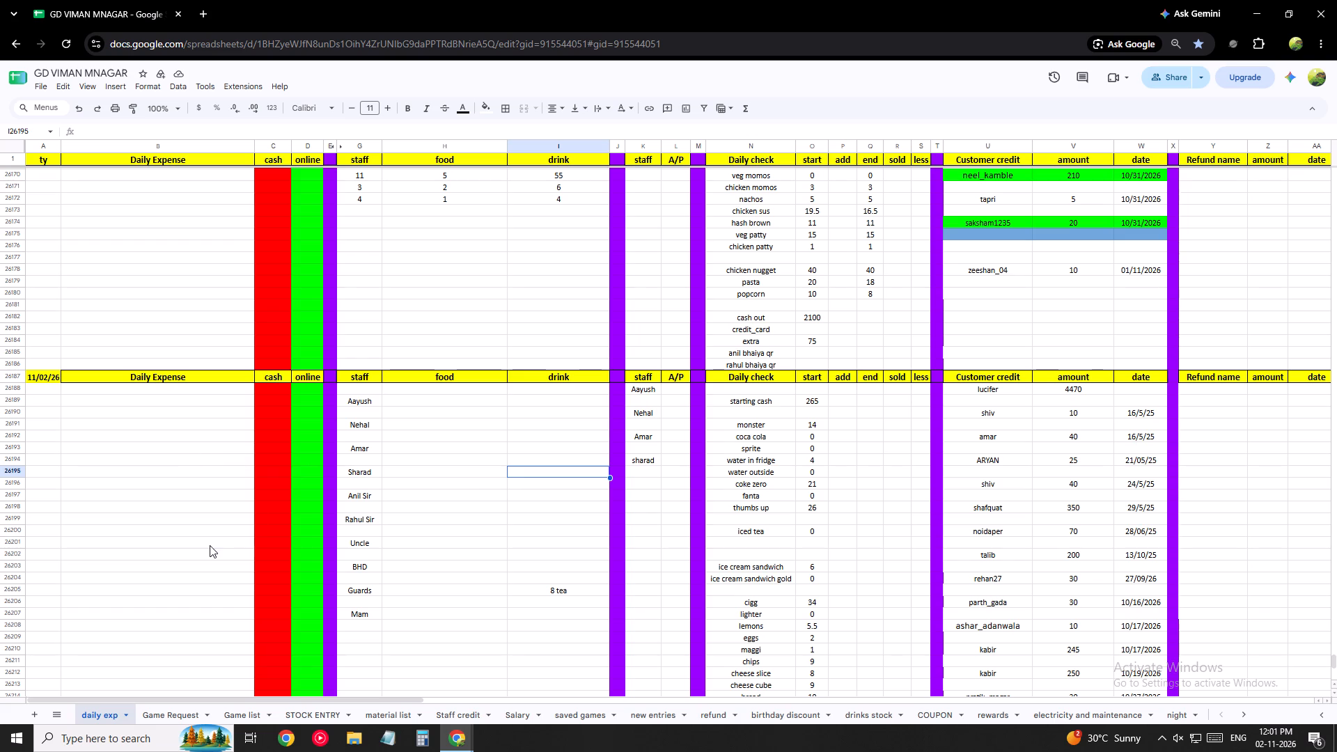
left_click(478, 743)
left_click(450, 739)
left_click(530, 687)
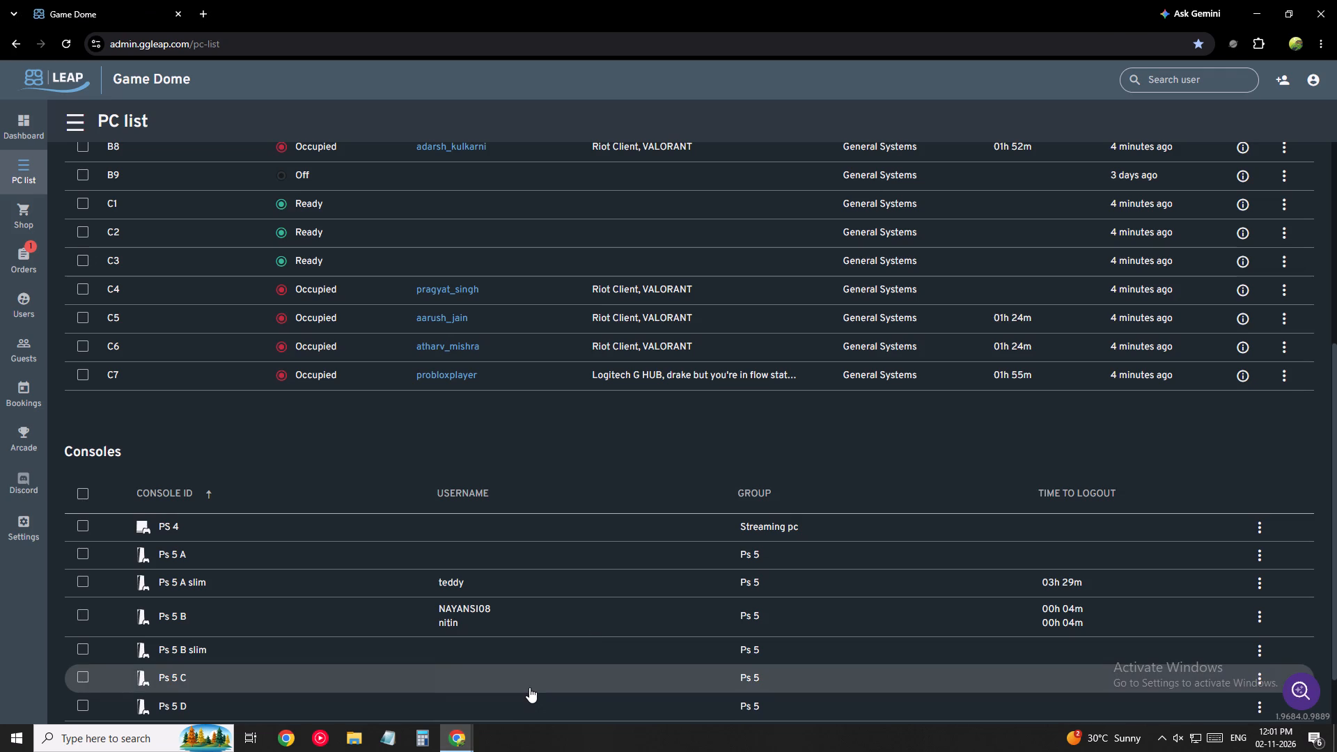
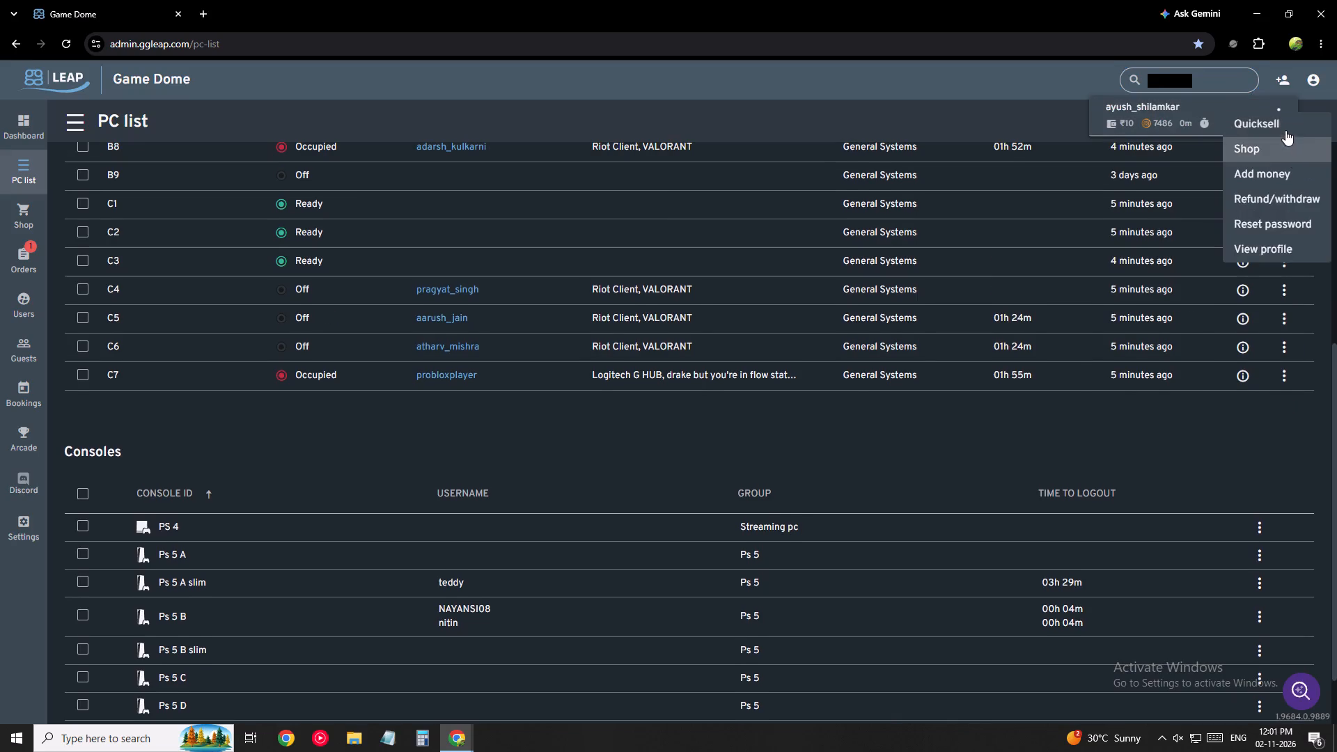
Sell one 5 Hr Pc Rental pass to the looked-up customer in the shop and charge it to credit card.
left_click(1285, 130)
left_click(1041, 675)
left_click(1043, 662)
left_click(439, 222)
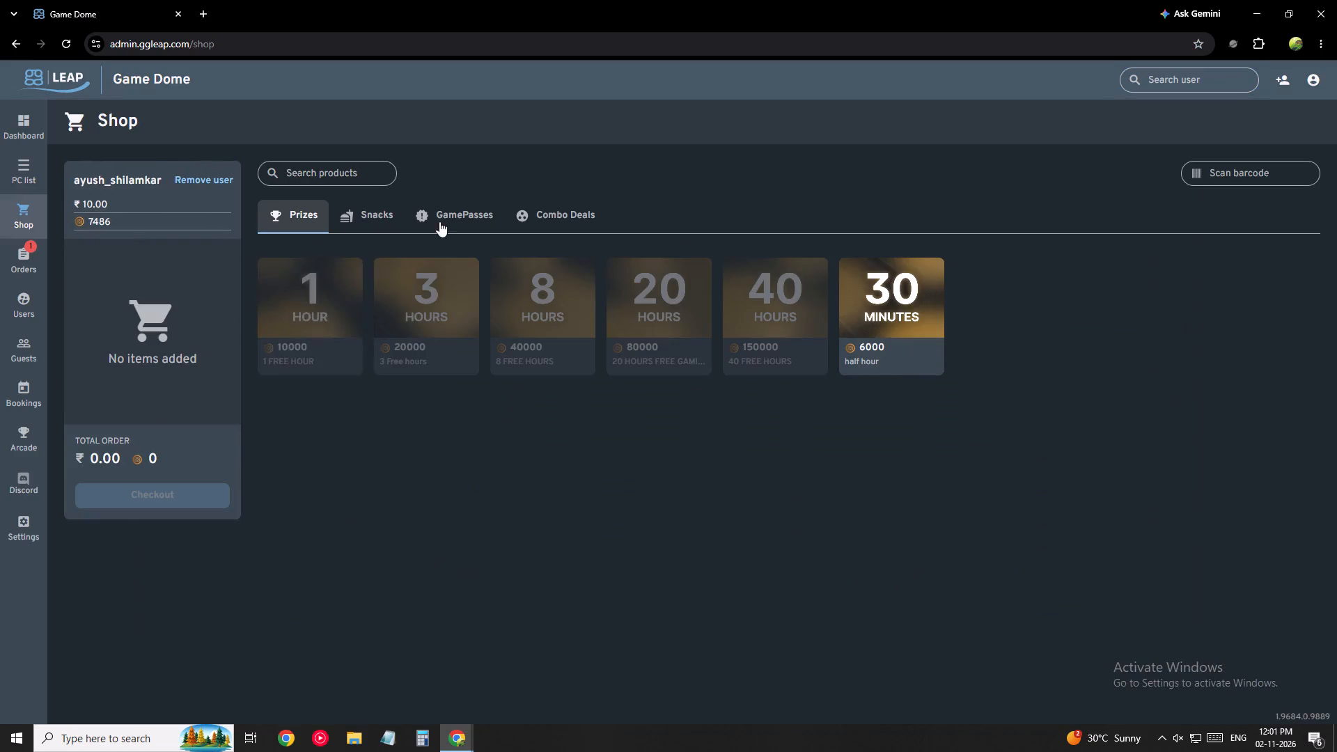
left_click(396, 257)
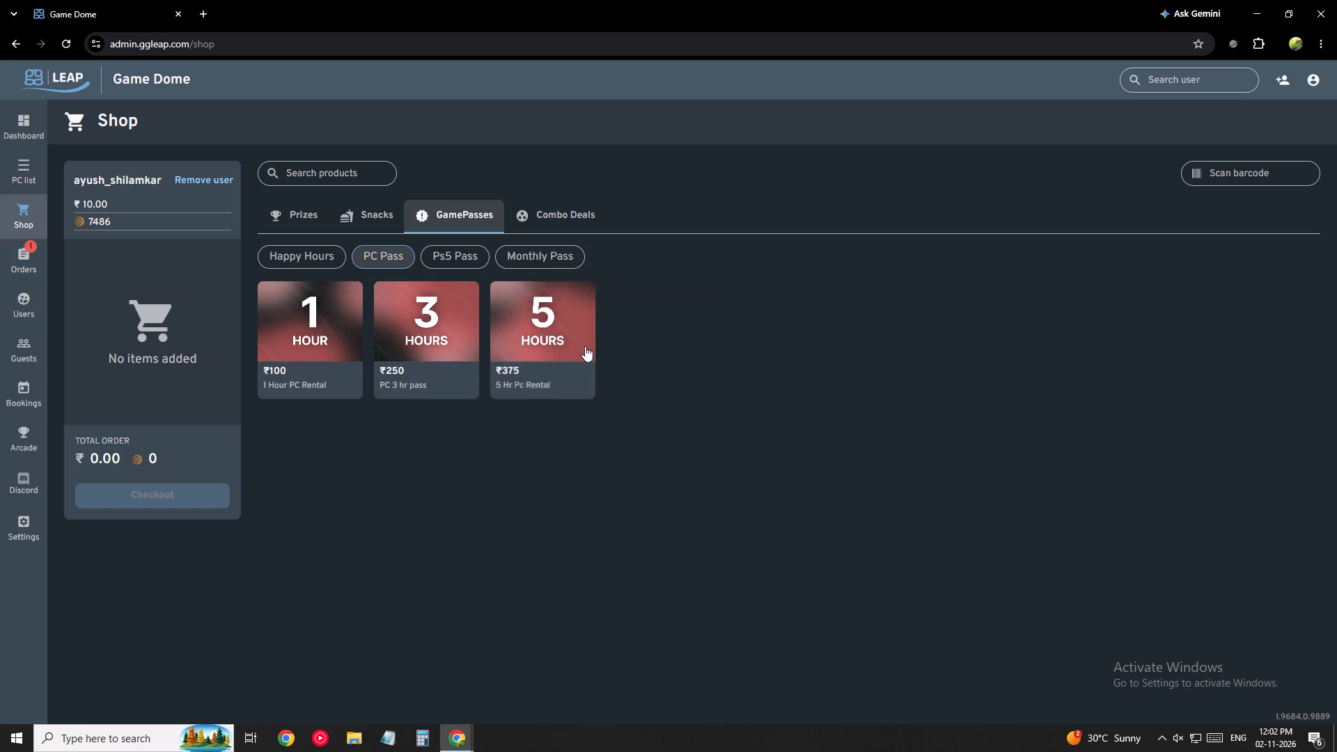
left_click_drag(543, 334, 198, 343)
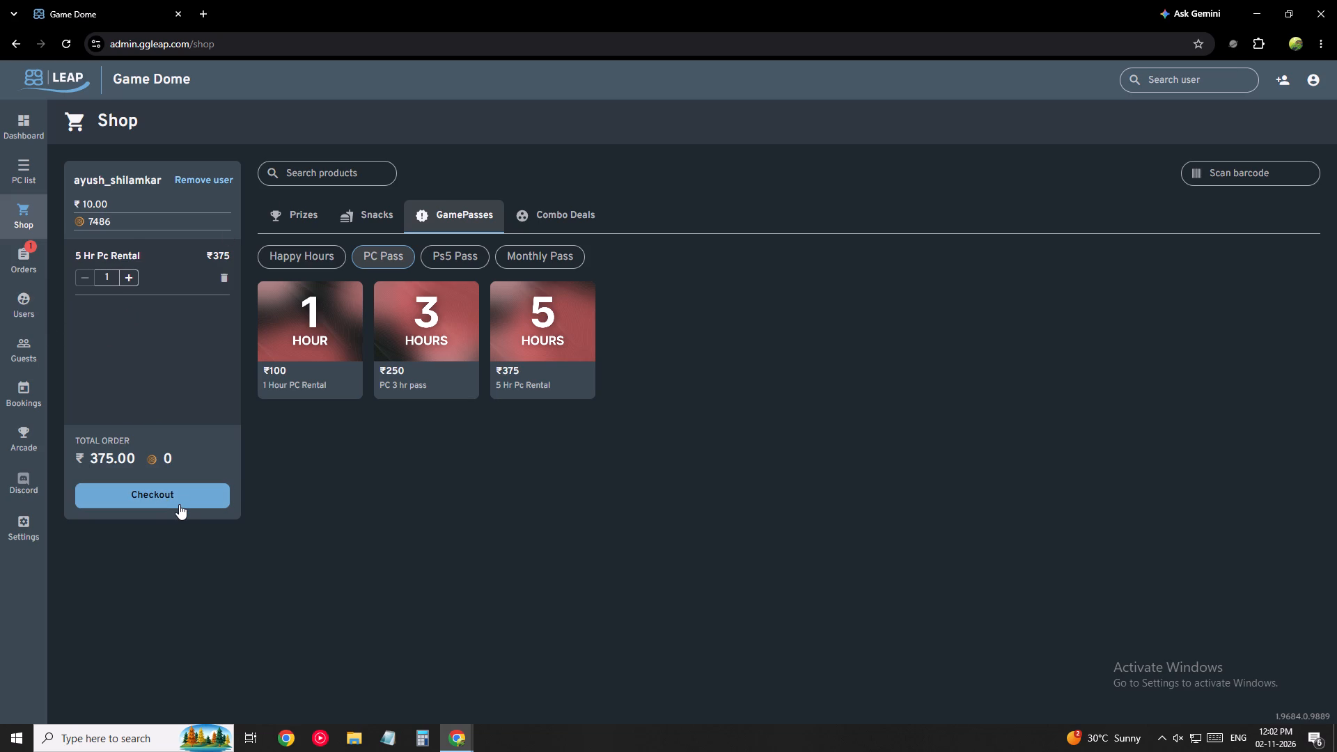
left_click_drag(179, 504, 190, 516)
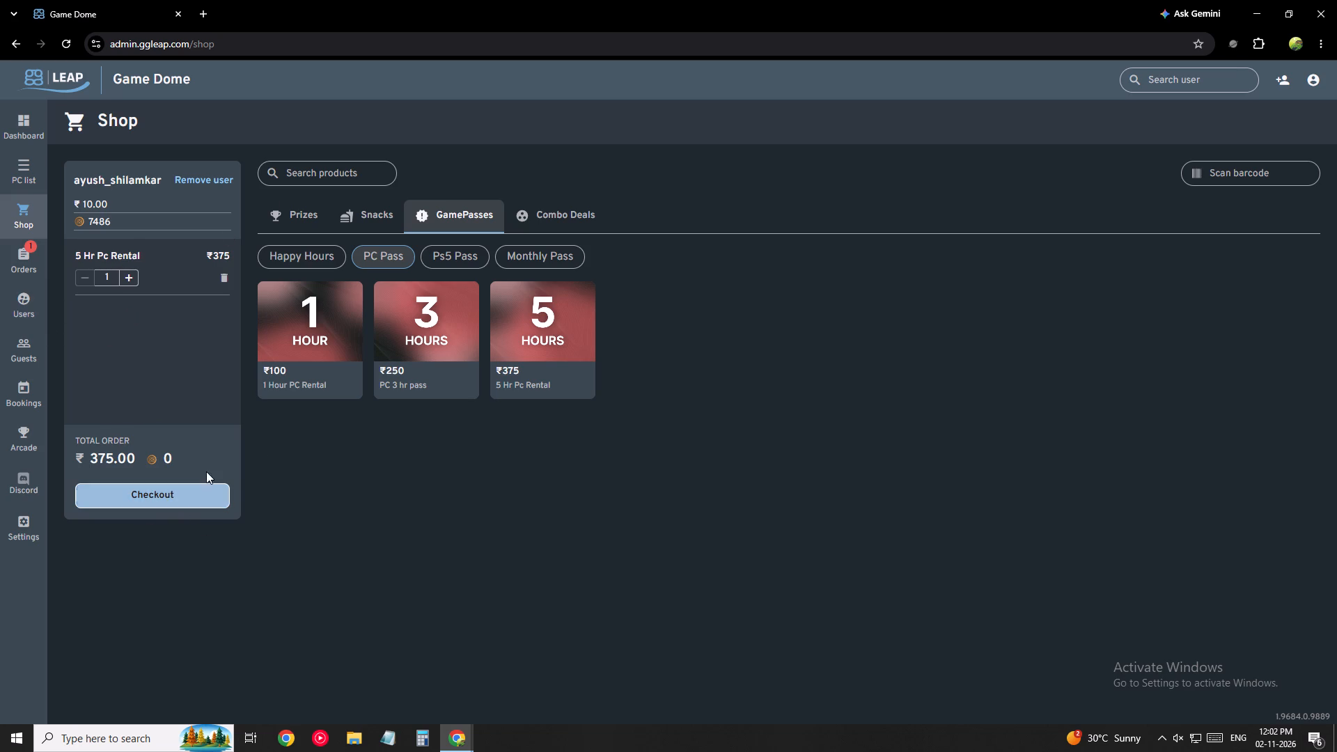
left_click(135, 500)
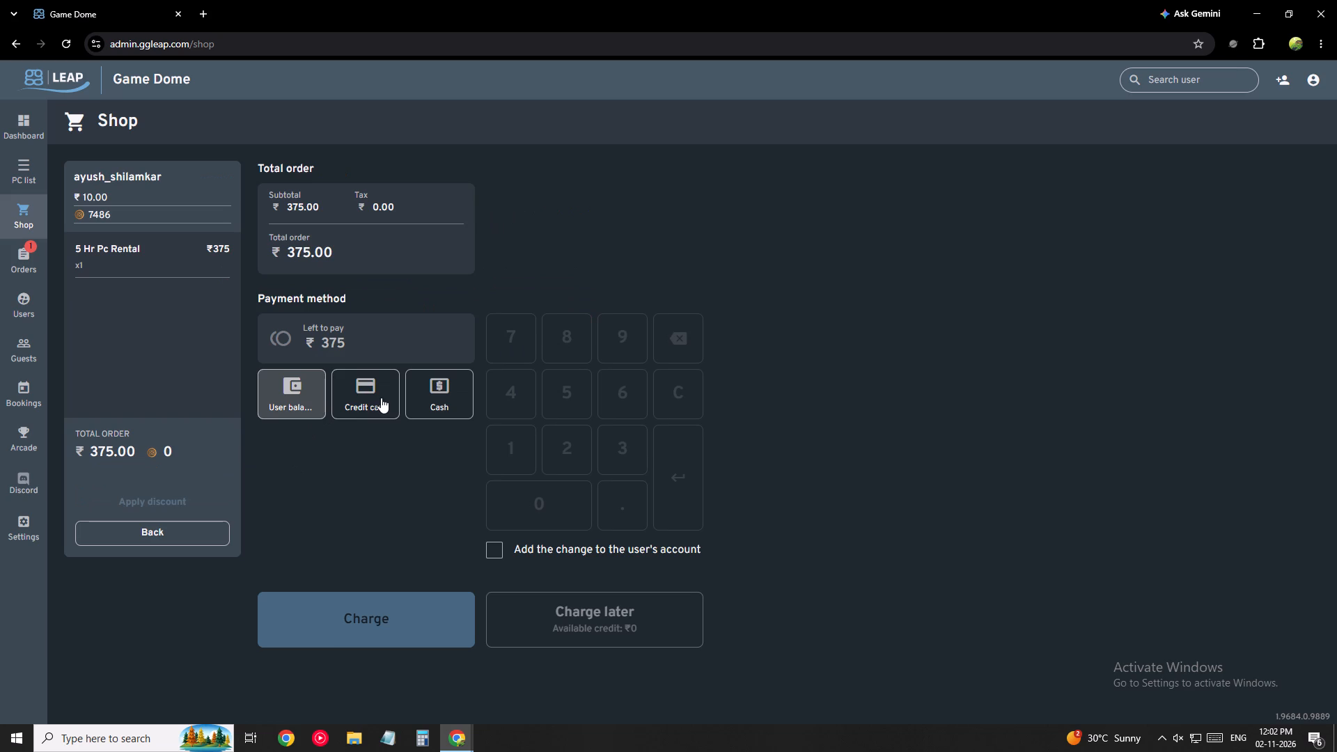
left_click(381, 398)
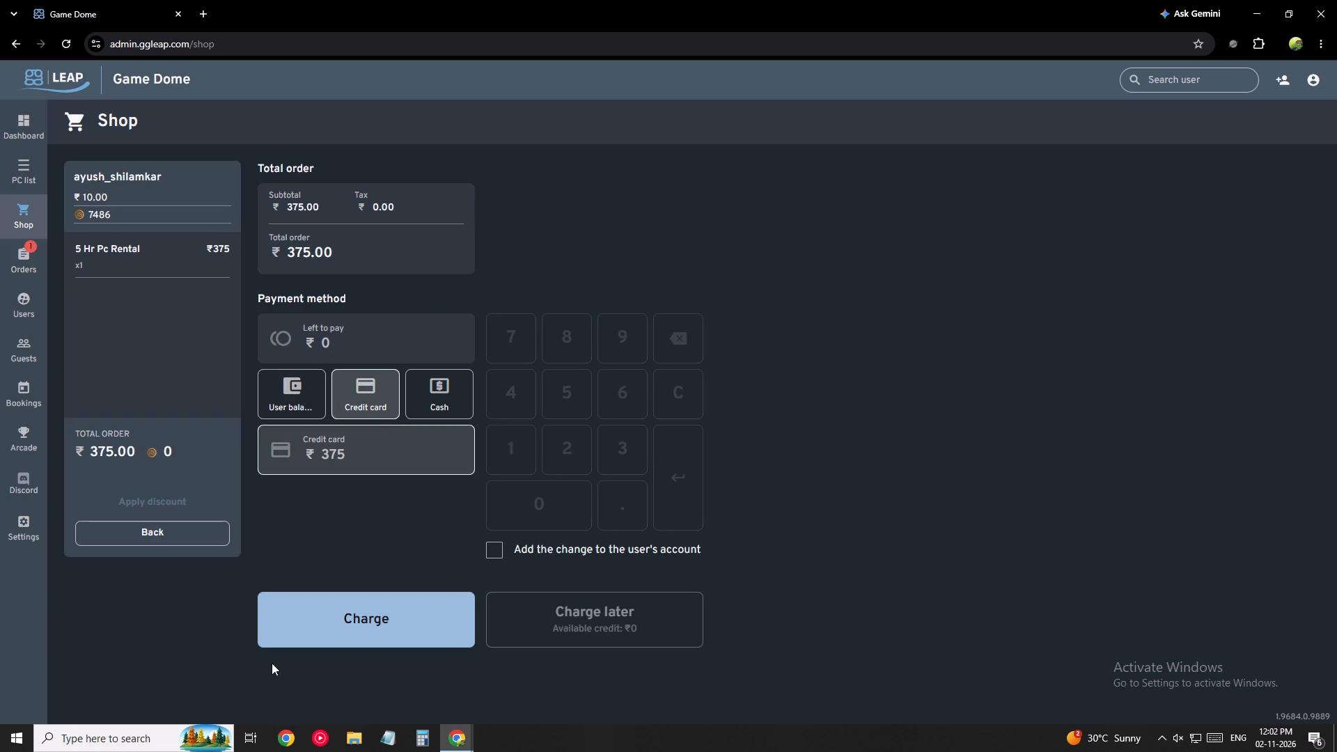
left_click_drag(272, 662, 263, 661)
left_click(361, 611)
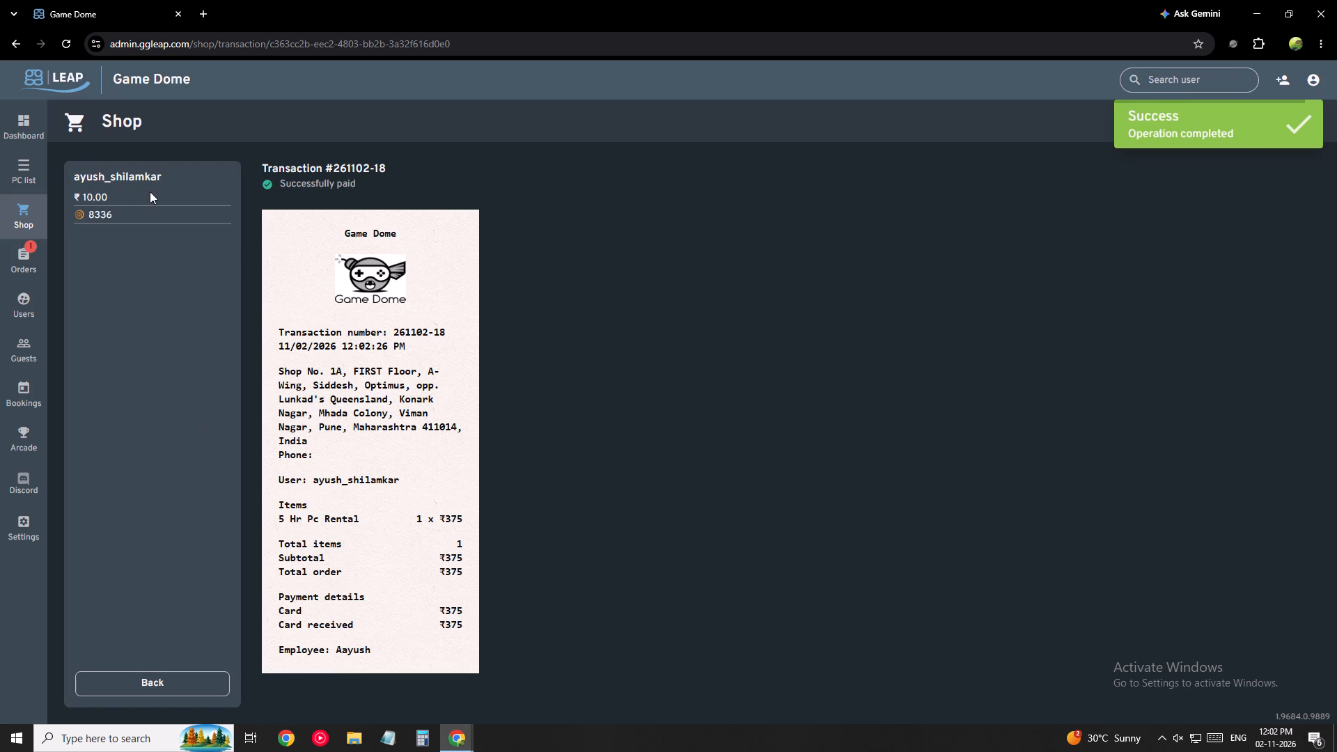
Copy the customer's username from the completed transaction page.
double_click(122, 177)
right_click(122, 177)
left_click(193, 195)
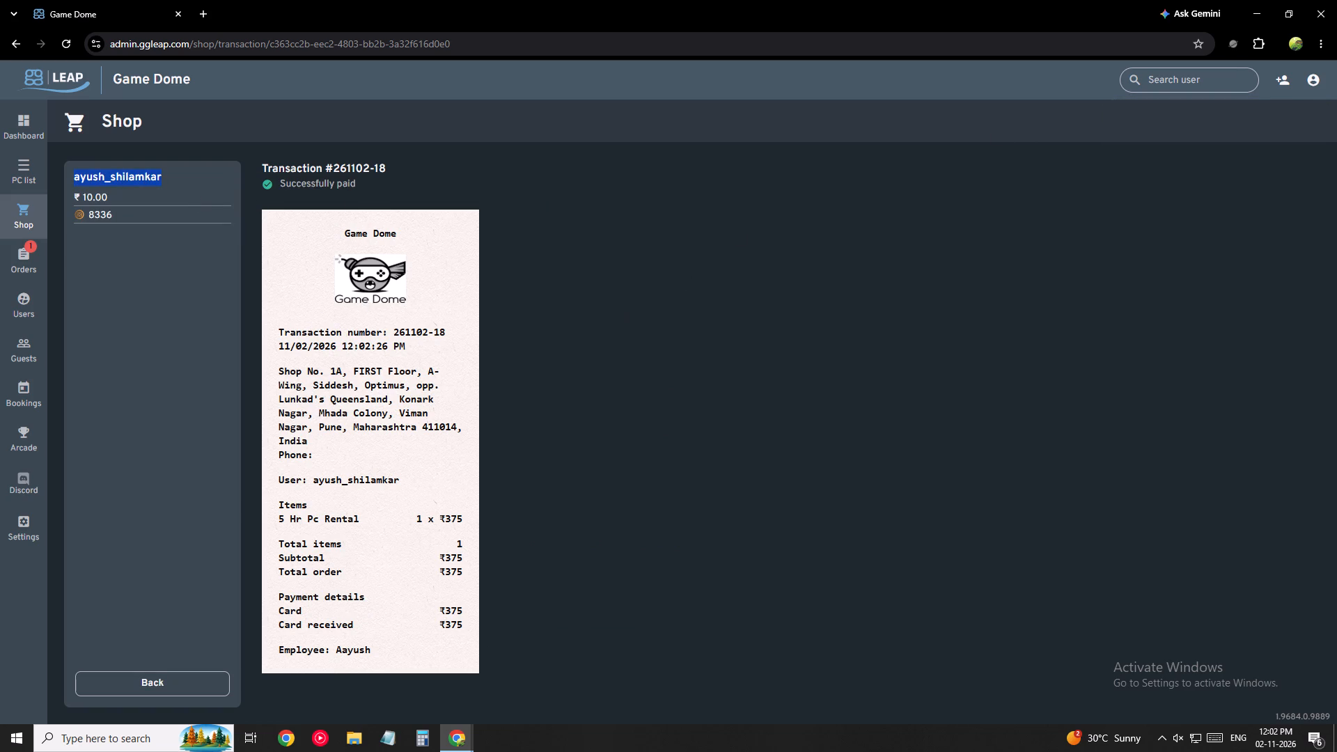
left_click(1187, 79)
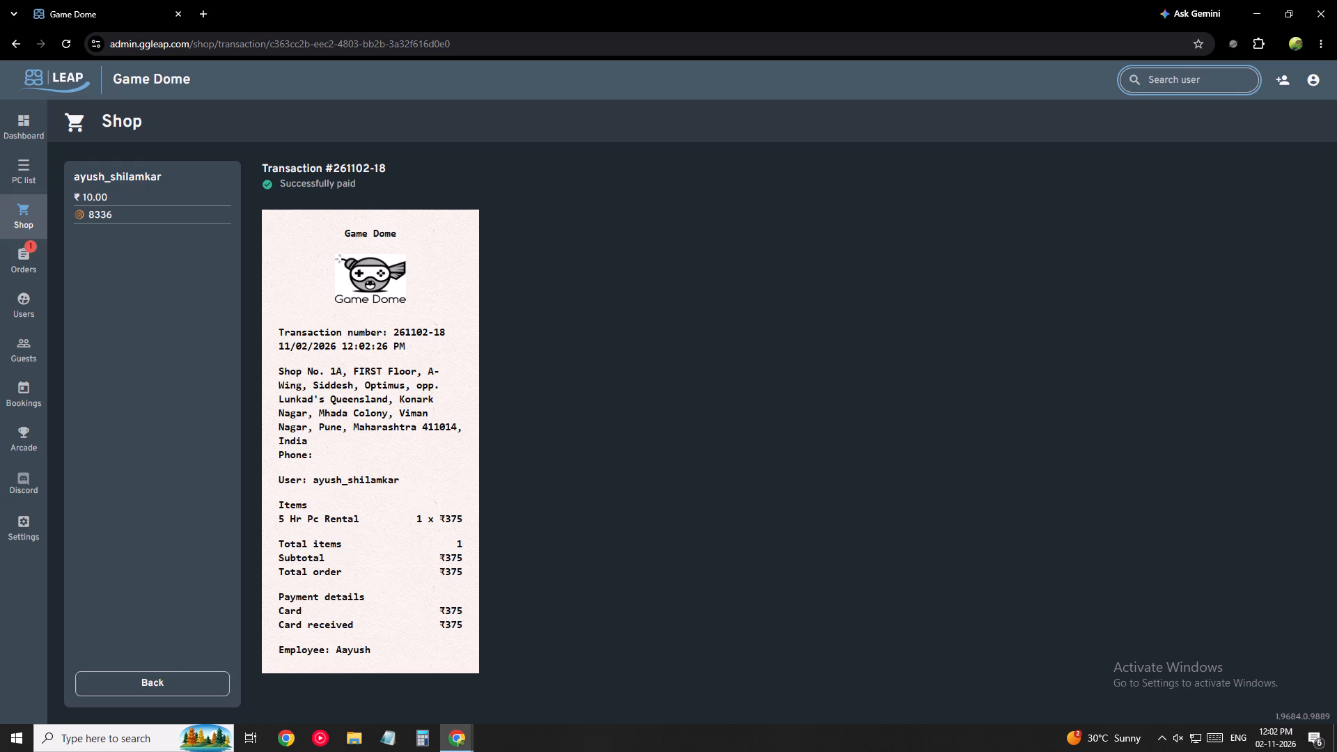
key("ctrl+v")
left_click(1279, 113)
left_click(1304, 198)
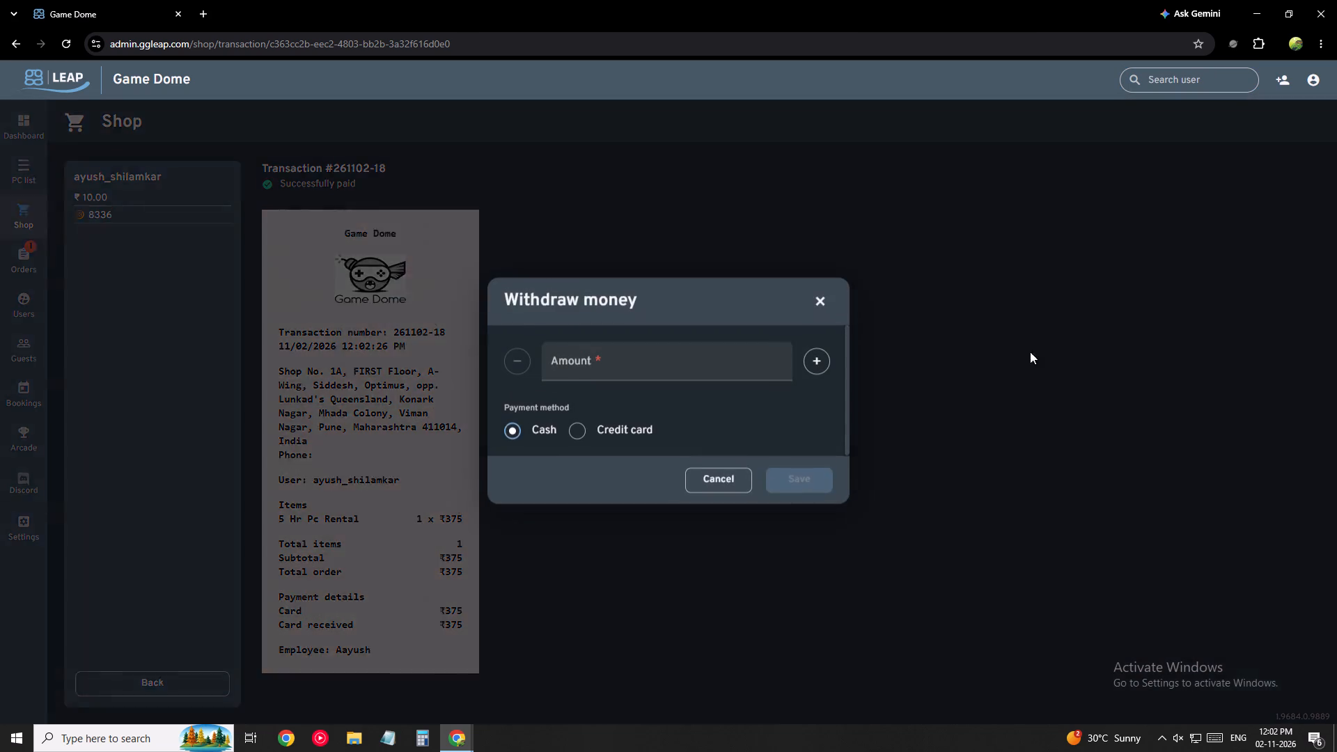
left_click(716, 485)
Look up the customer by the copied username and reset the account's password.
left_click(1175, 89)
key("ctrl+v")
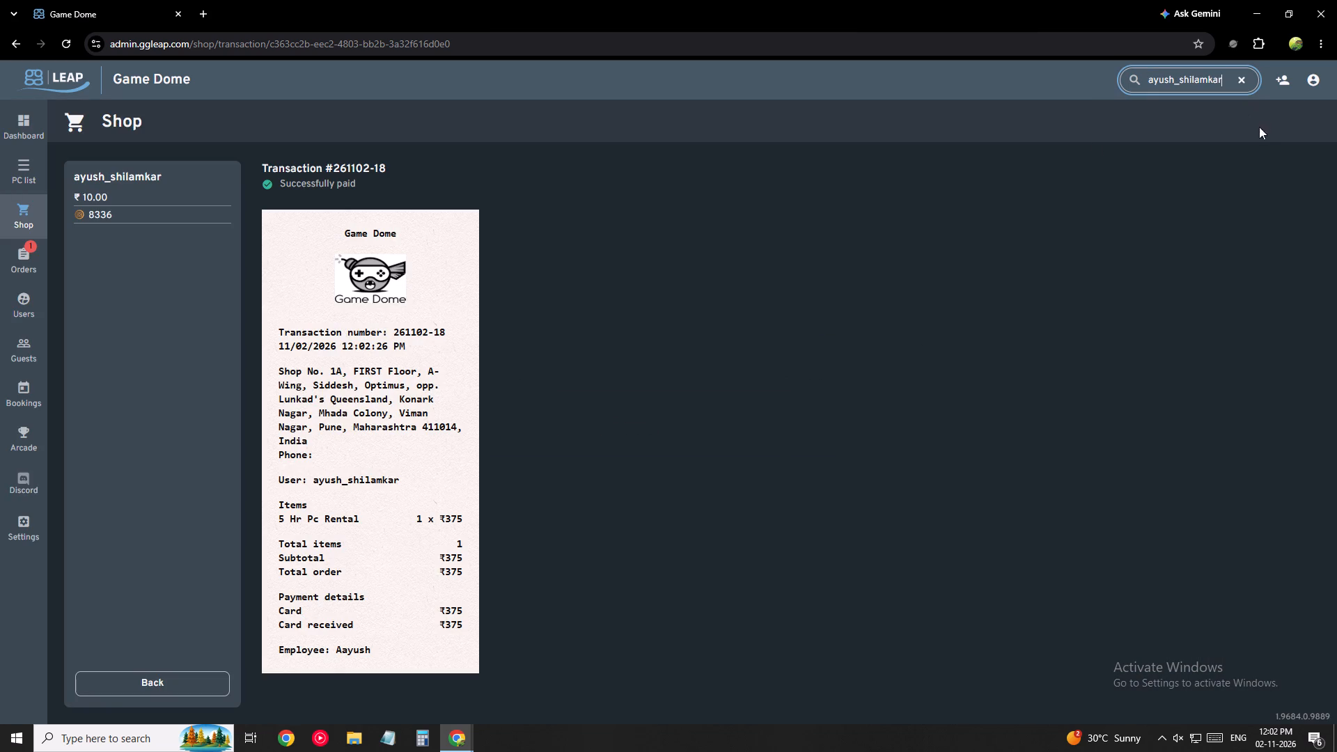
left_click(1284, 111)
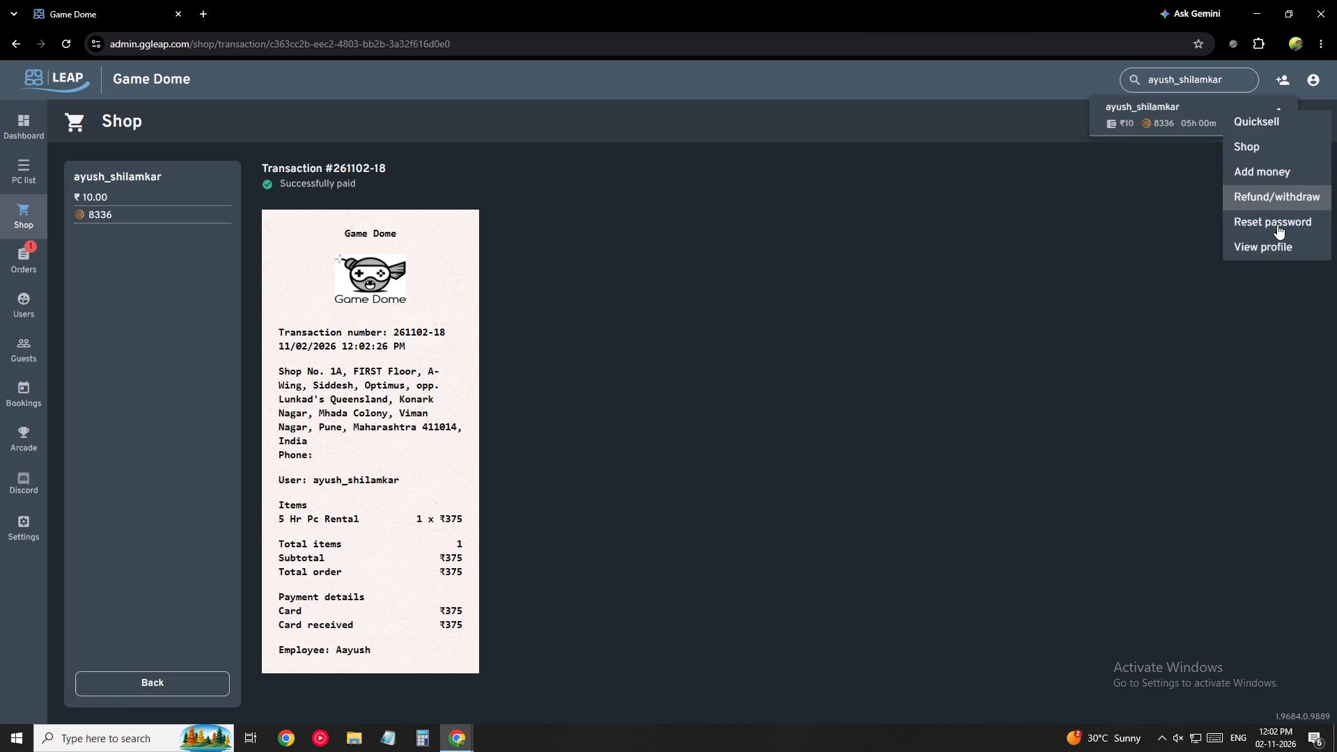
left_click(1277, 224)
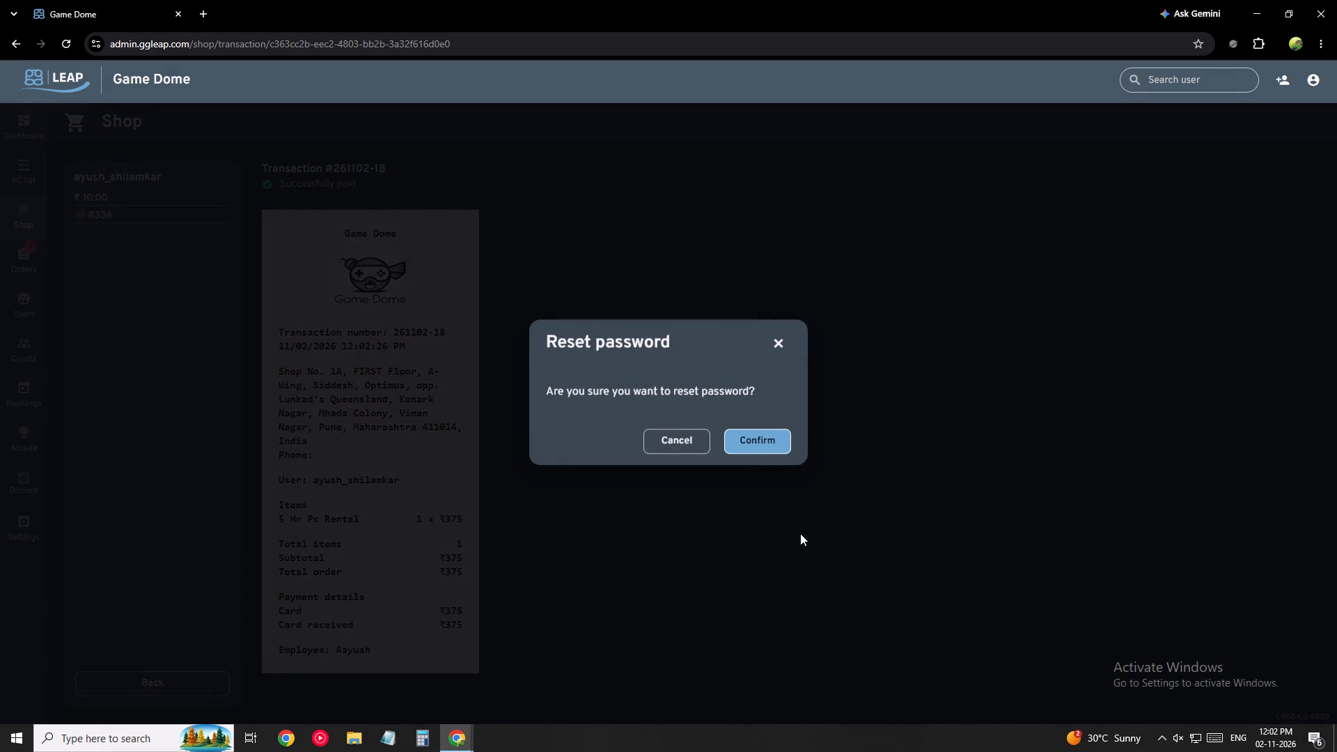
left_click(737, 441)
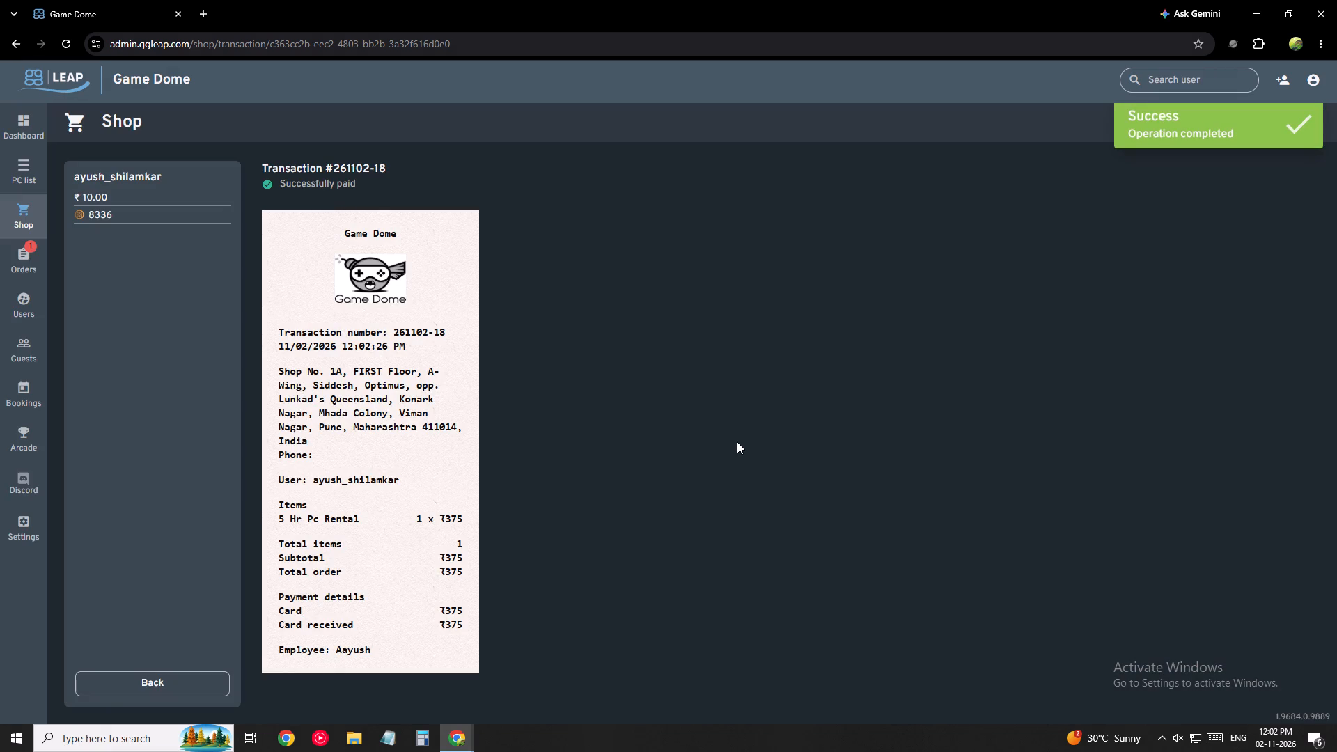
Copy the username again, find the customer from the PC list page, and open the full shop for that account.
double_click(134, 178)
key("ctrl+c")
left_click_drag(20, 174, 40, 169)
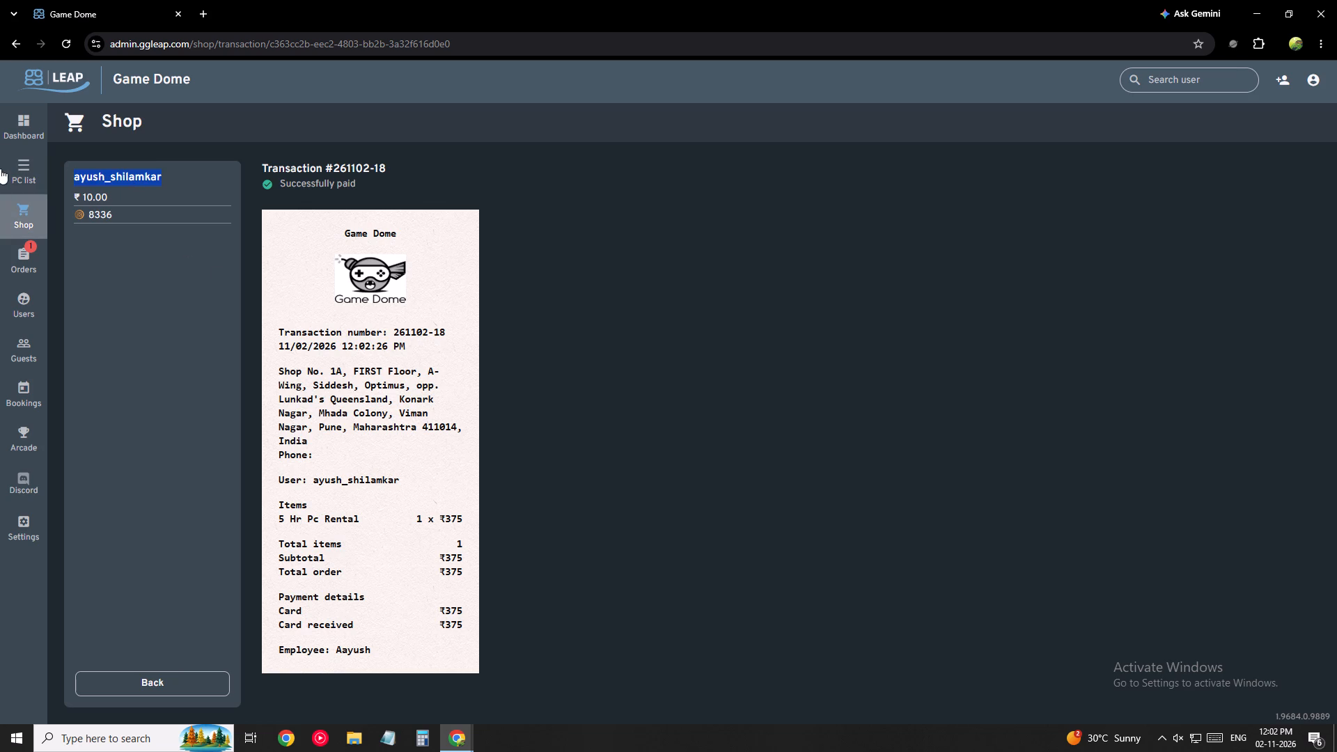
left_click(0, 164)
left_click(1158, 76)
scroll(913, 379, "down", 3)
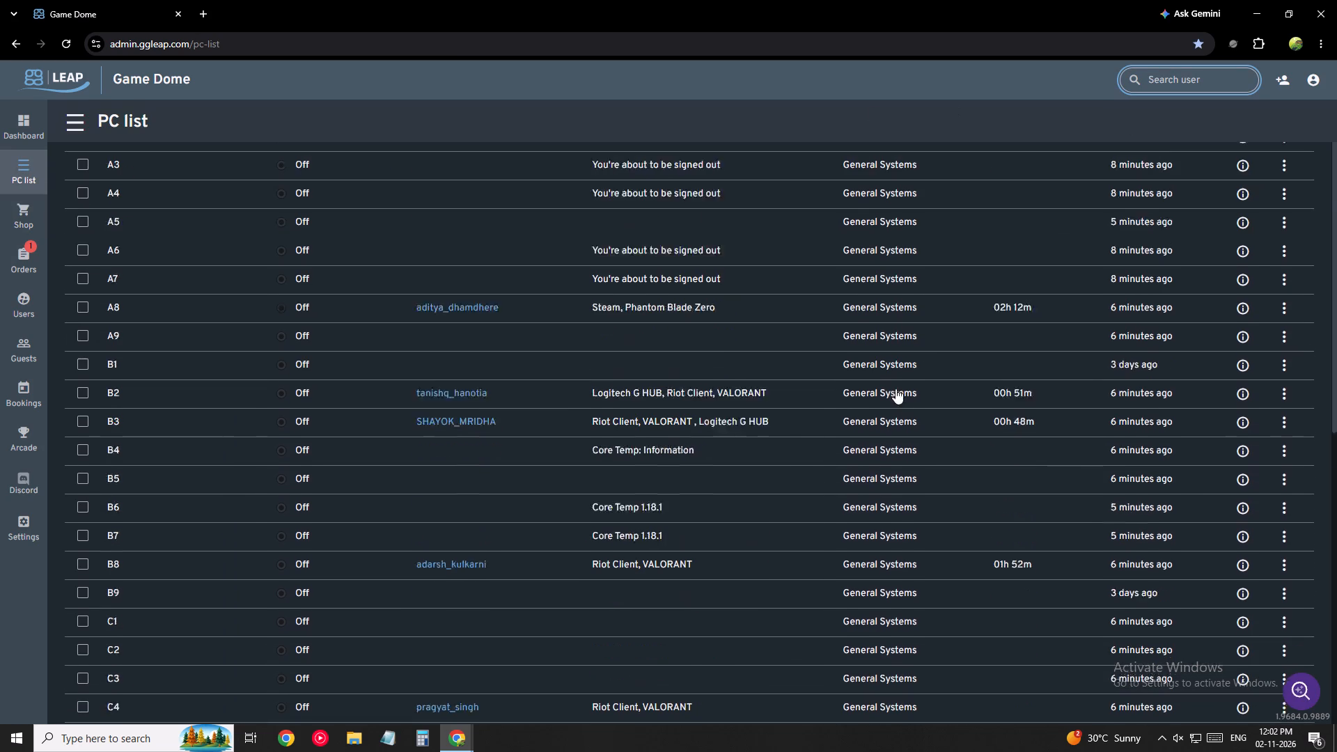
scroll(896, 389, "down", 1)
key("ctrl+v")
left_click(1273, 113)
left_click(1289, 120)
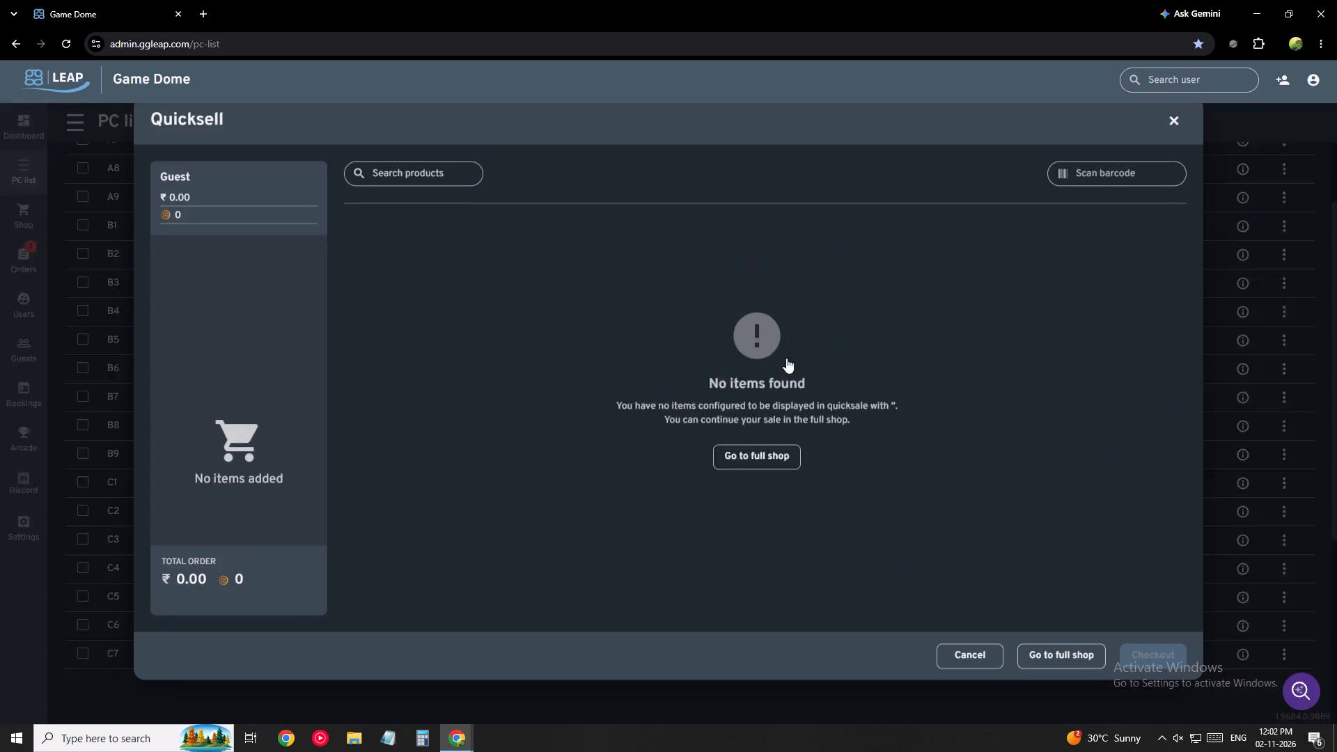
left_click(1047, 663)
Add one 5 Hr PS5 pass to the customer's order and check out with credit card as the payment method.
left_click_drag(428, 203, 426, 210)
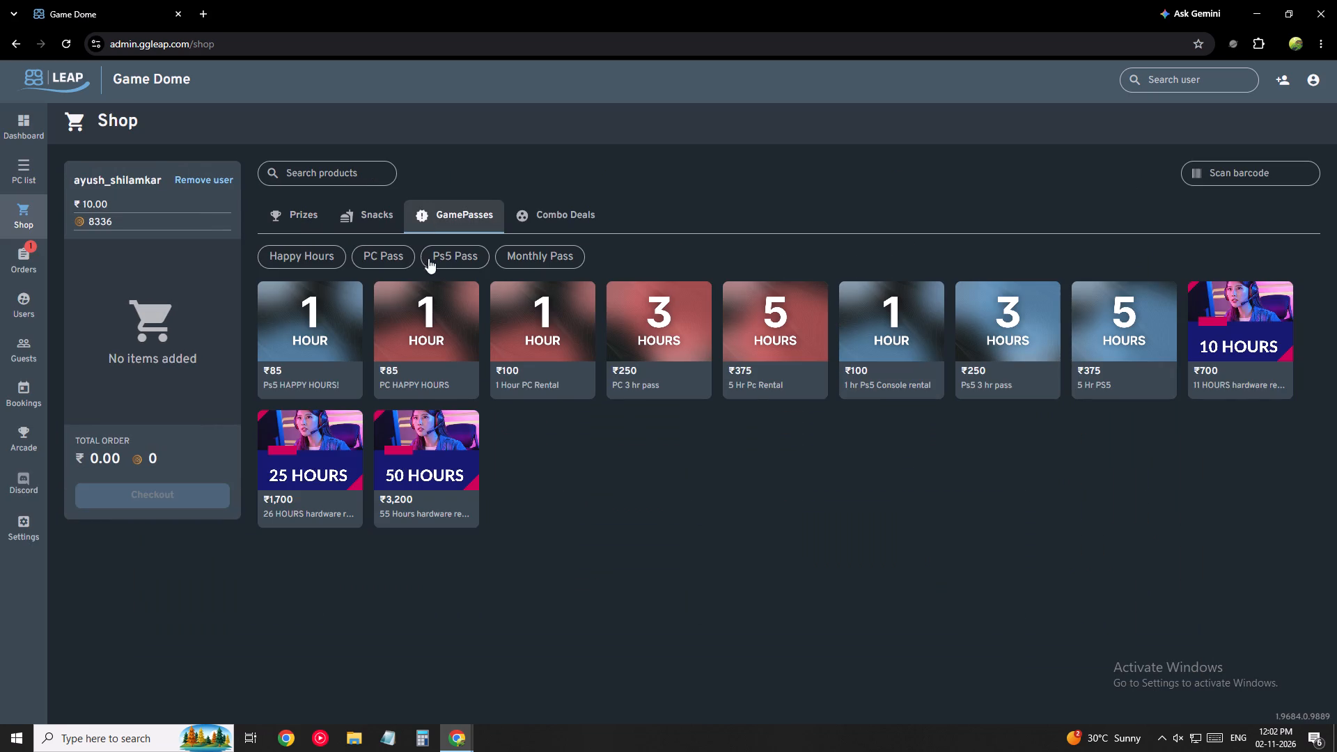
left_click(393, 256)
left_click_drag(533, 336, 529, 351)
left_click(441, 263)
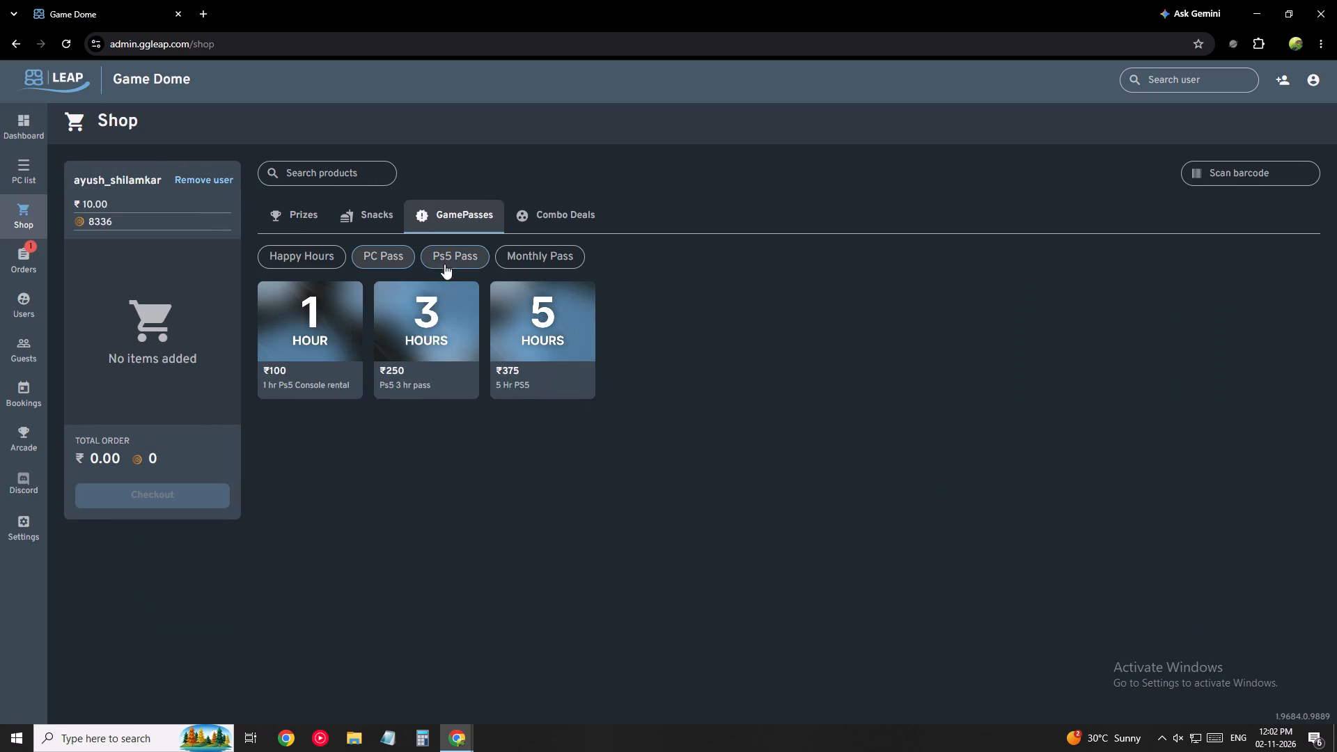
left_click(501, 528)
left_click_drag(519, 343, 223, 398)
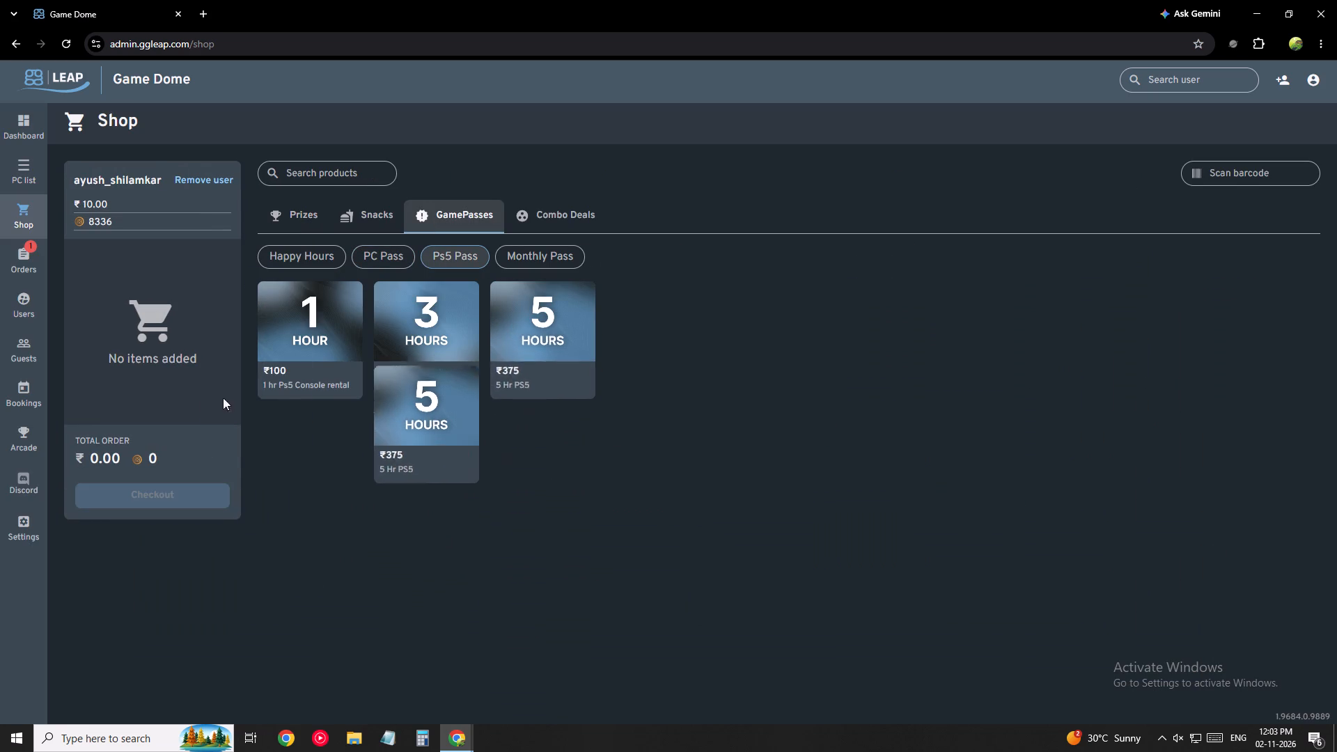
left_click_drag(223, 398, 167, 346)
left_click(157, 496)
left_click_drag(352, 390, 356, 405)
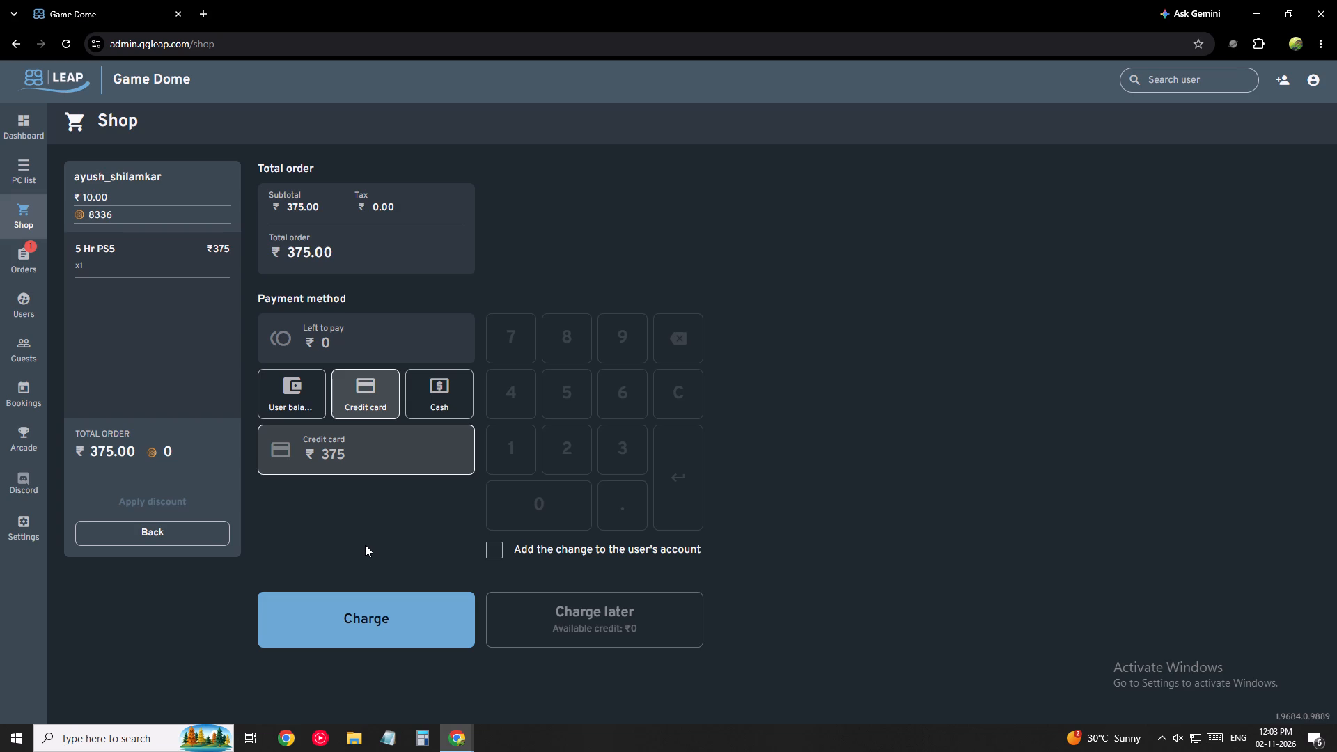
Return to the order, add two Cigg from the snacks, and charge the combined order to credit card.
left_click(150, 539)
left_click(392, 208)
double_click(290, 330)
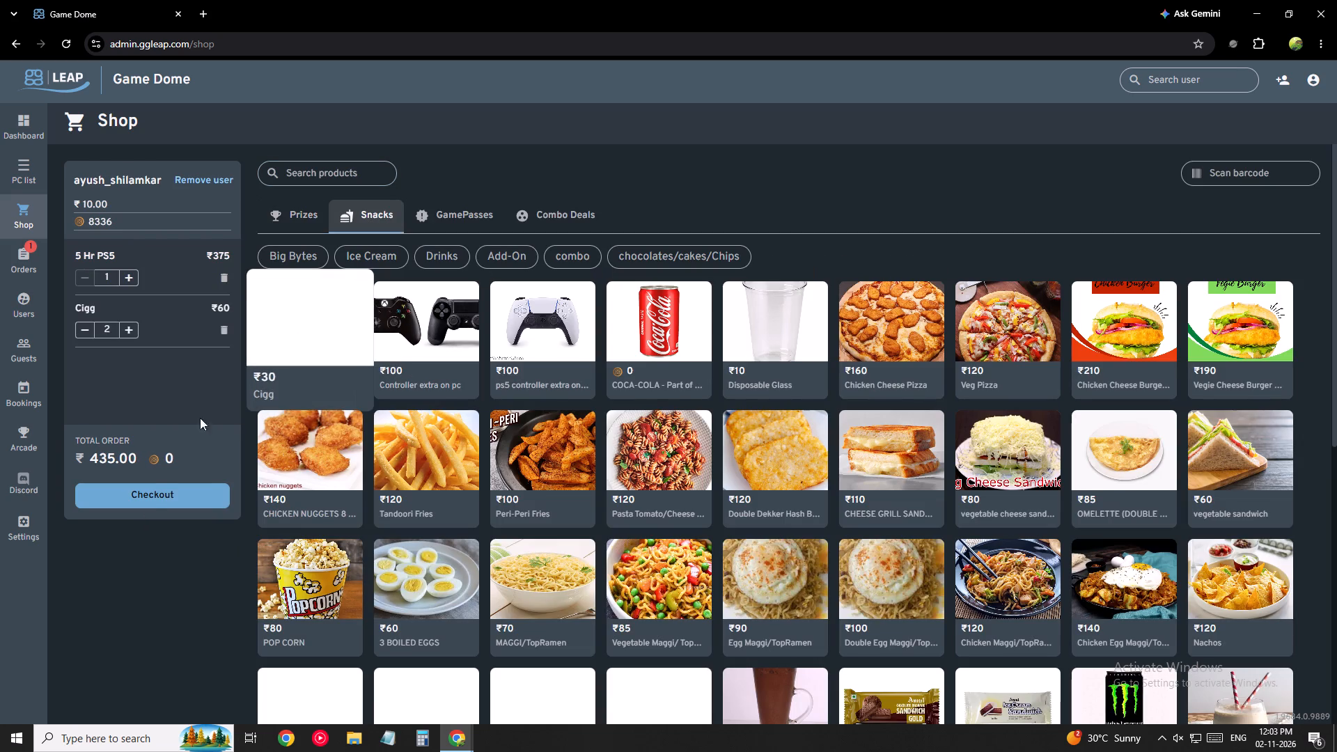
left_click(151, 490)
left_click(343, 387)
left_click(375, 615)
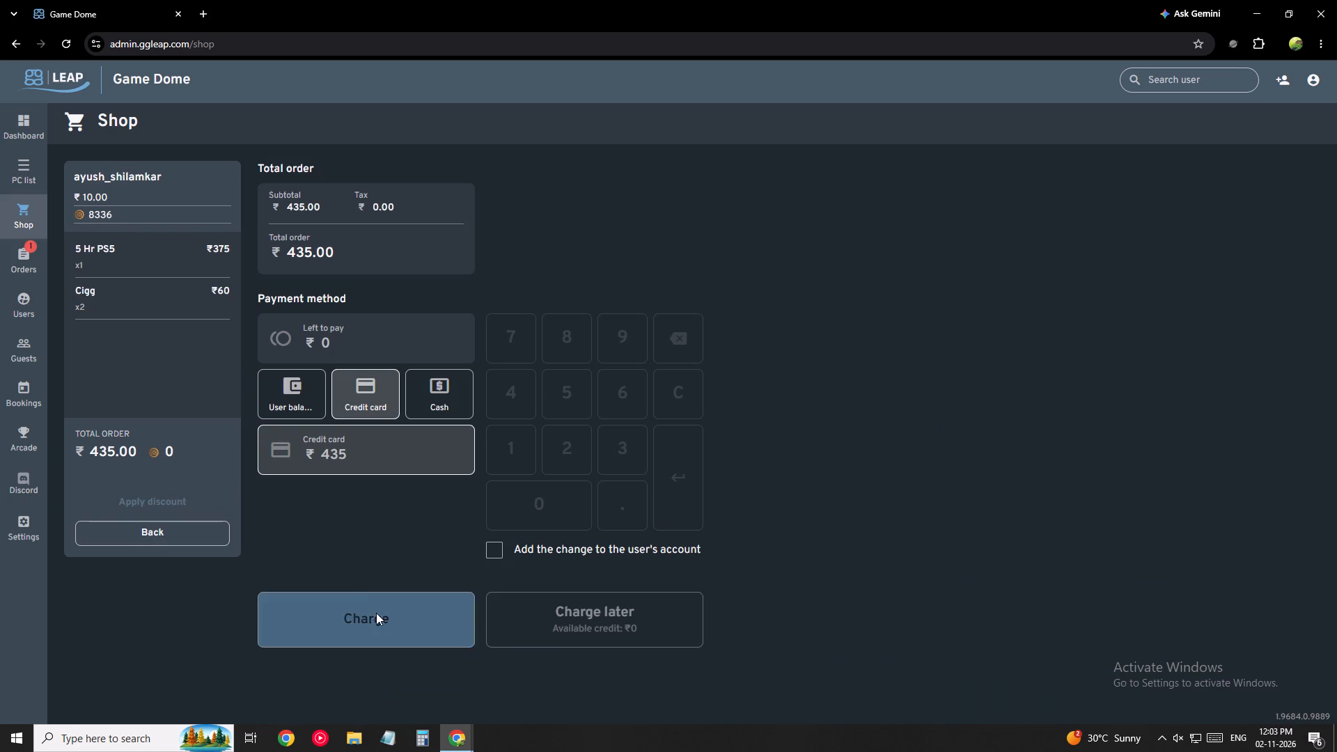
Copy the username and record it with amount 375 in the refund columns of the GD VIMAN MNAGAR spreadsheet's 11/02/26 section.
double_click(116, 185)
right_click(113, 178)
left_click(163, 196)
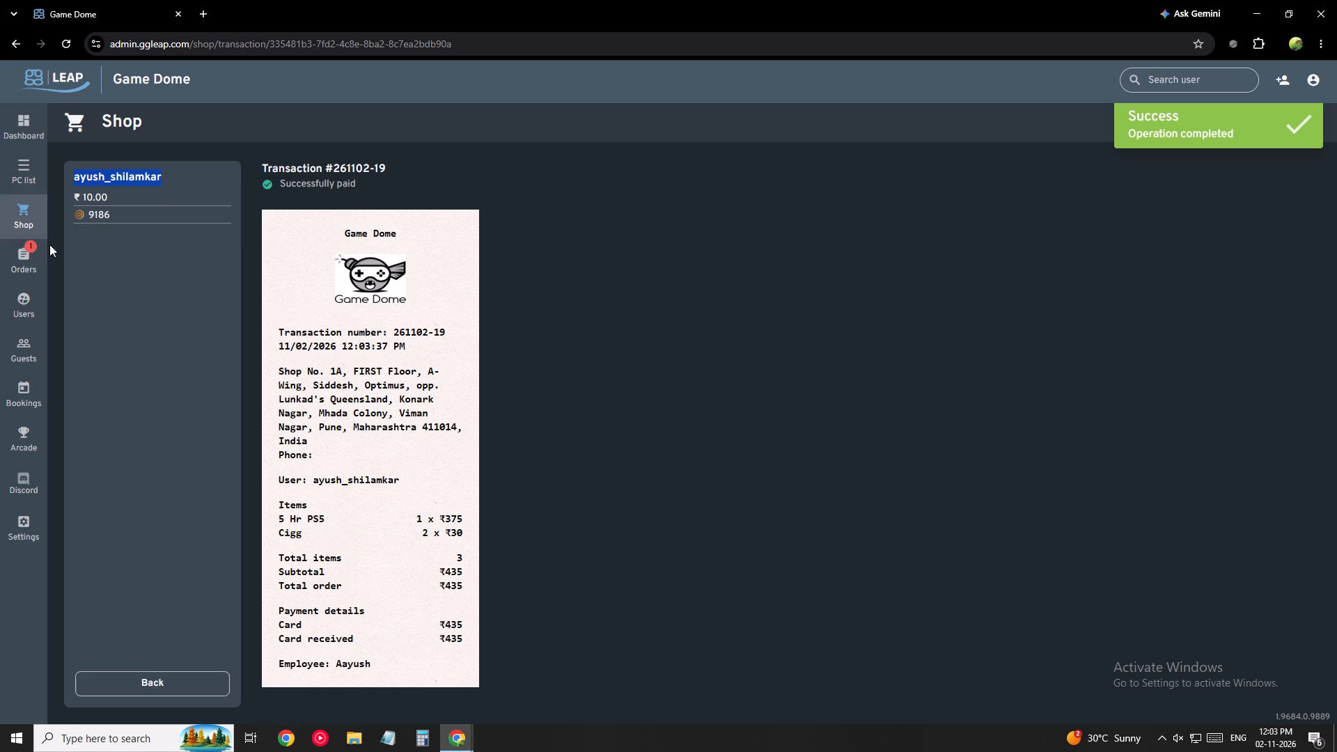
key("alt+Tab")
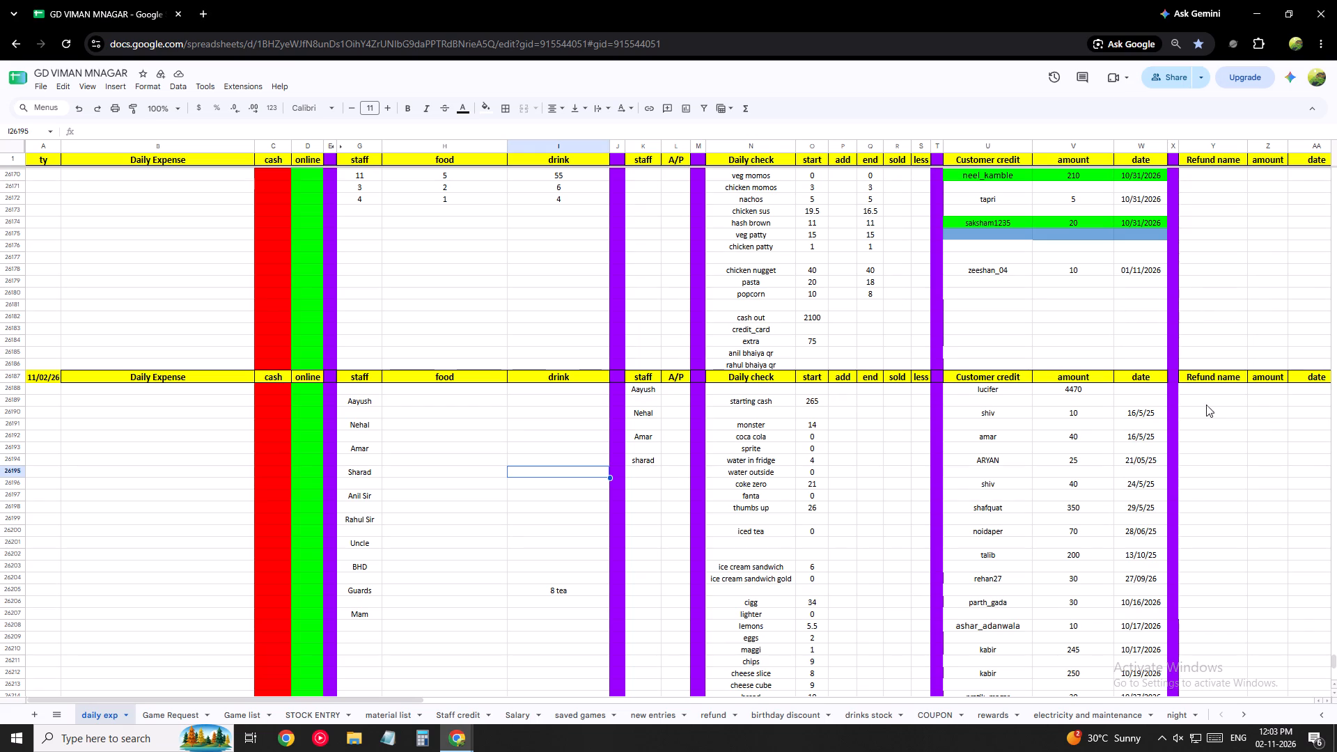
left_click(1207, 402)
key("ctrl+v")
left_click(1294, 398)
left_click(1277, 400)
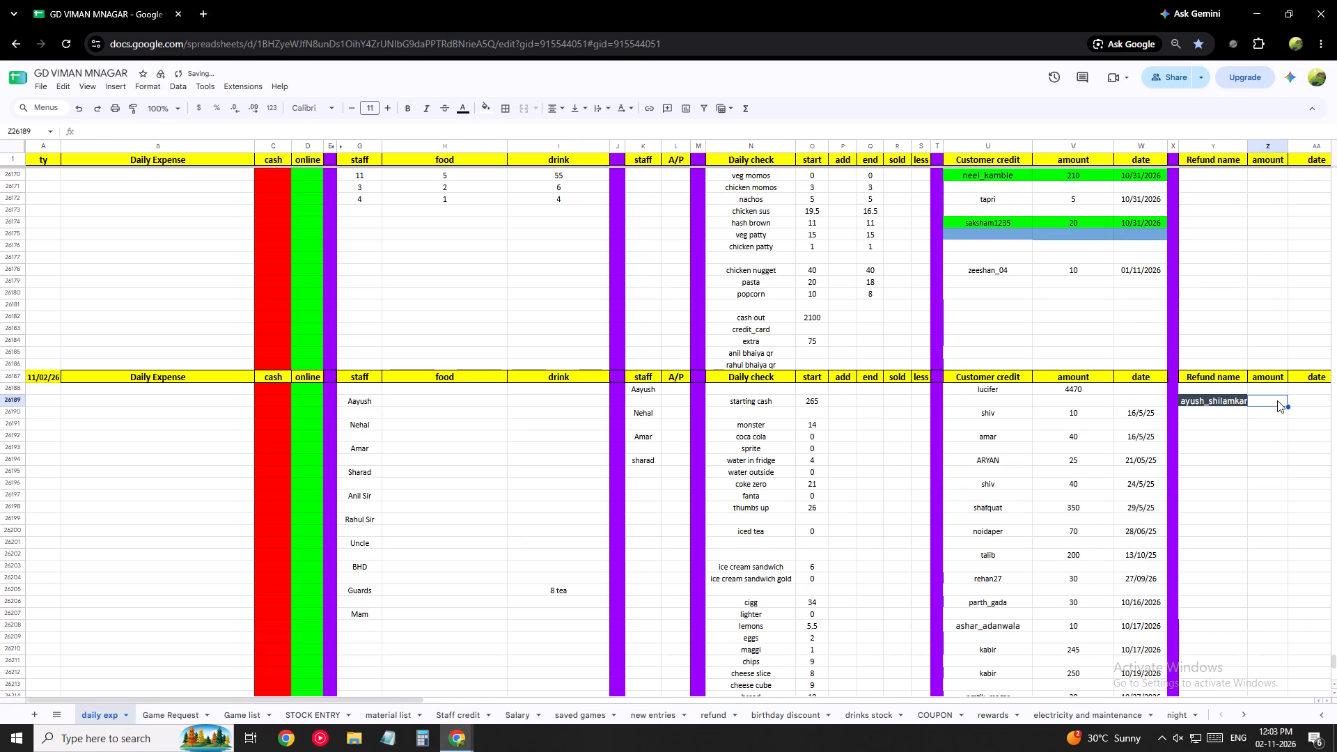
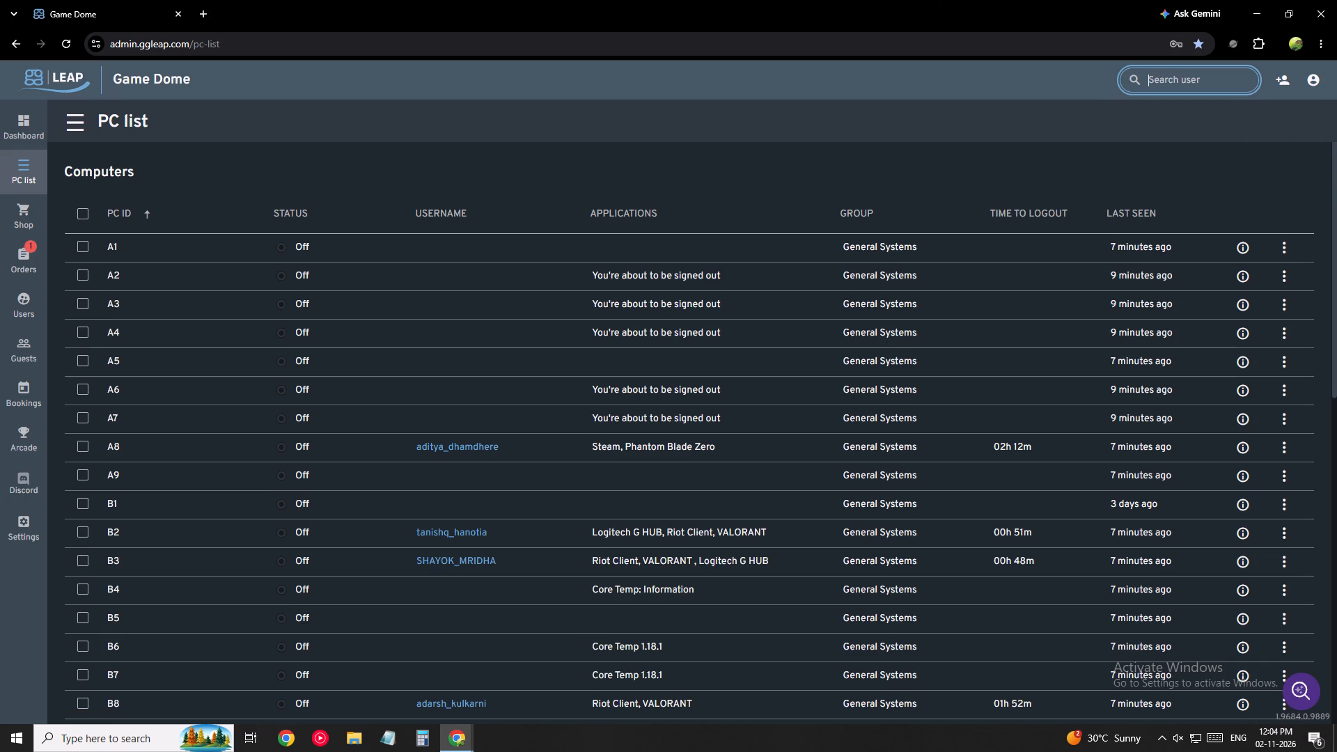
key("r")
key("BackSpace")
key("BackSpace")
key("BackSpace")
type("thes")
type("tonedg")
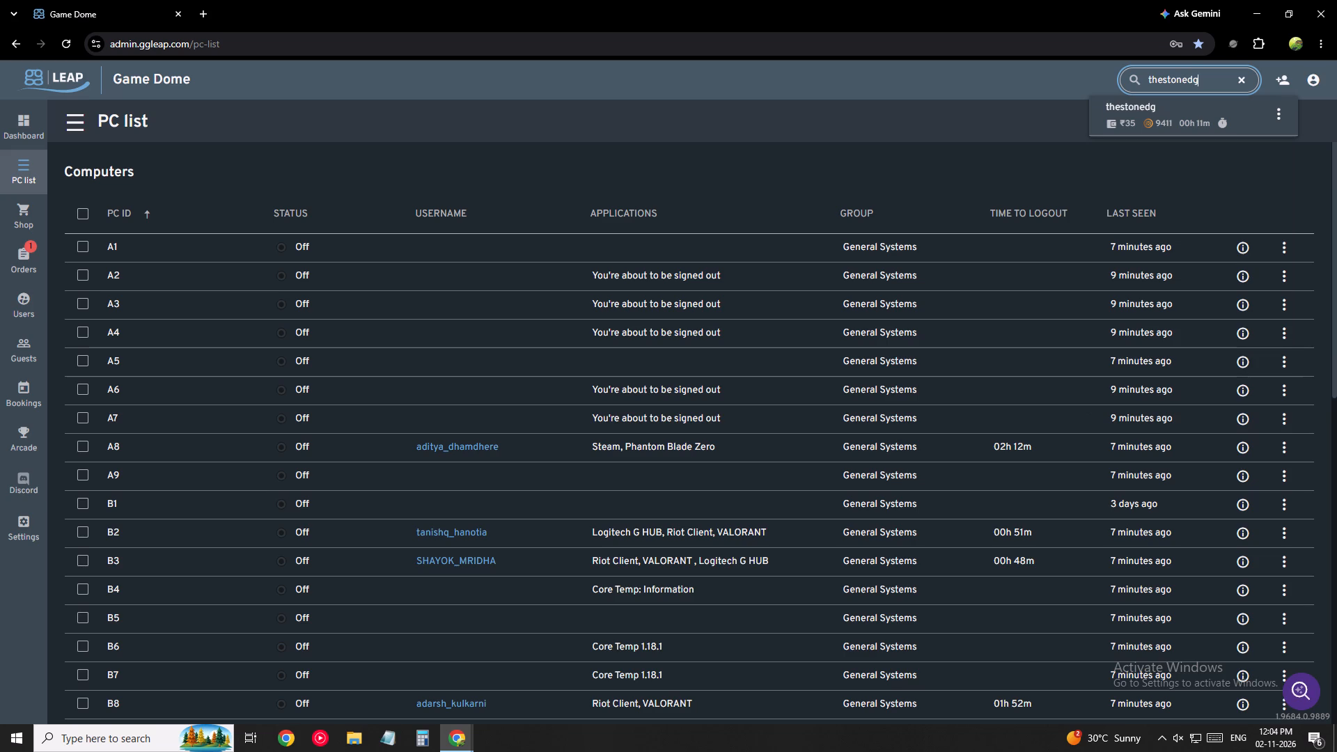
left_click(1279, 107)
left_click(1298, 118)
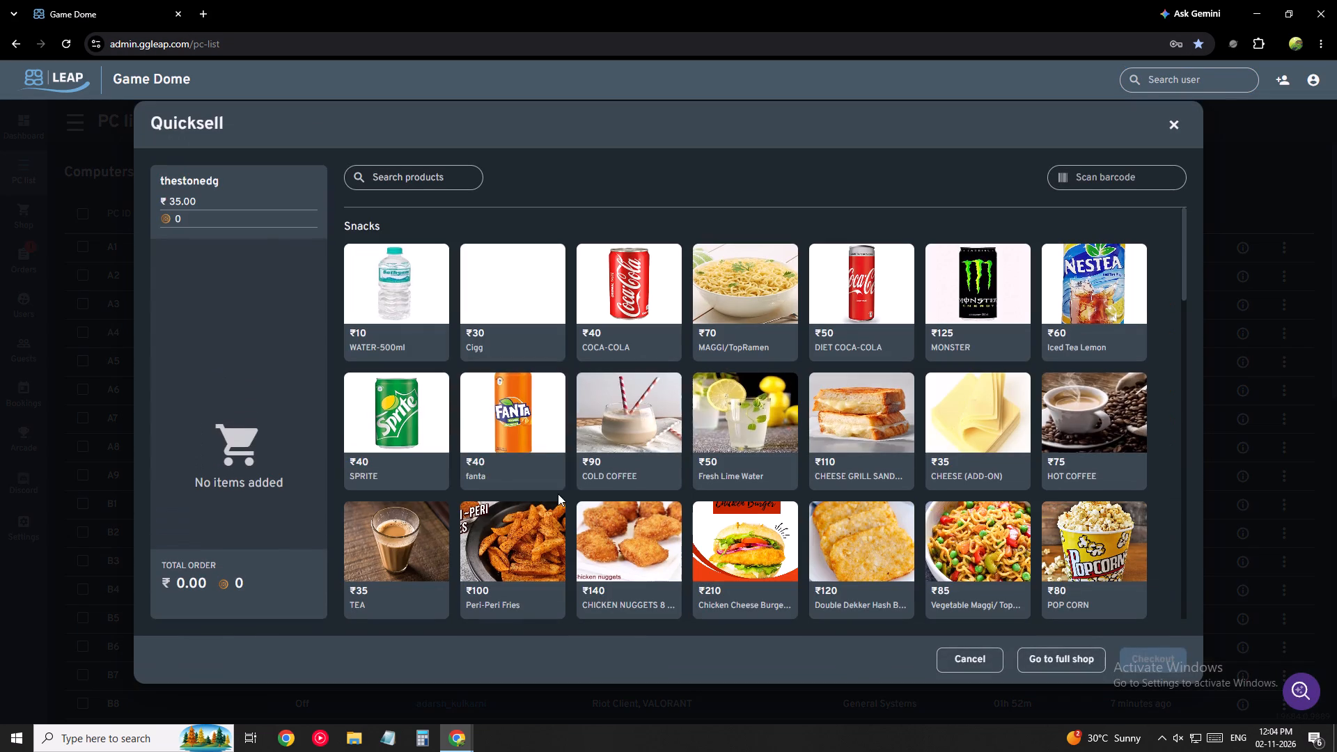
Add two 3 BOILED EGGS and one Double Egg Maggi/TopRamen to the customer's order.
scroll(519, 483, "down", 3)
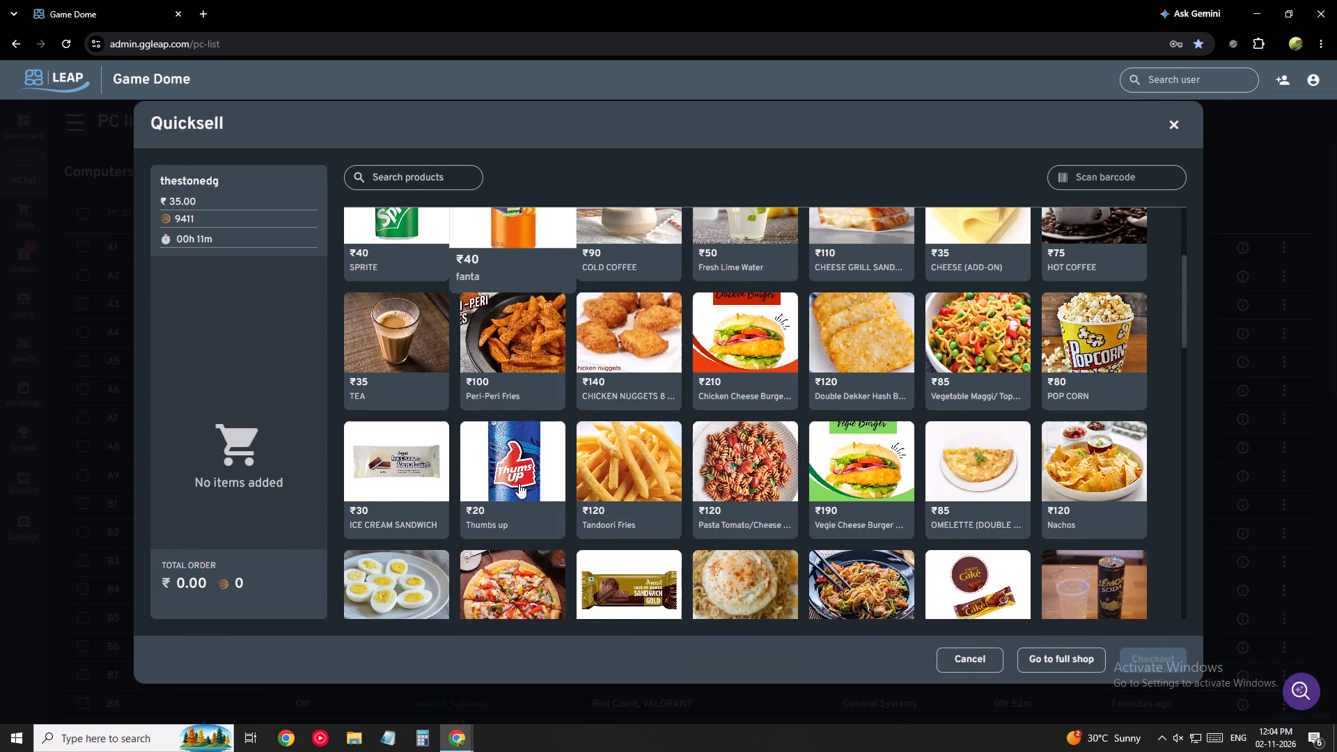
scroll(425, 471, "down", 4)
left_click(376, 356)
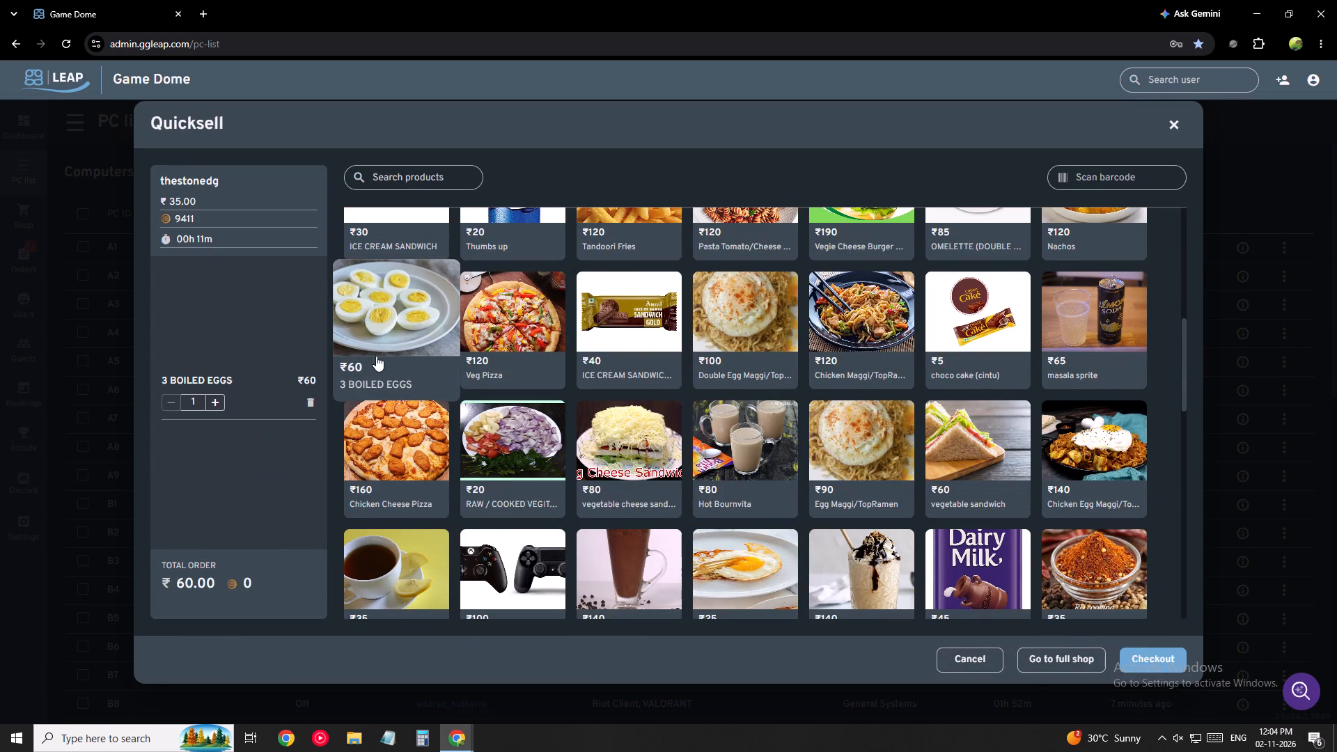
left_click(376, 356)
scroll(870, 517, "down", 2)
scroll(707, 437, "up", 2)
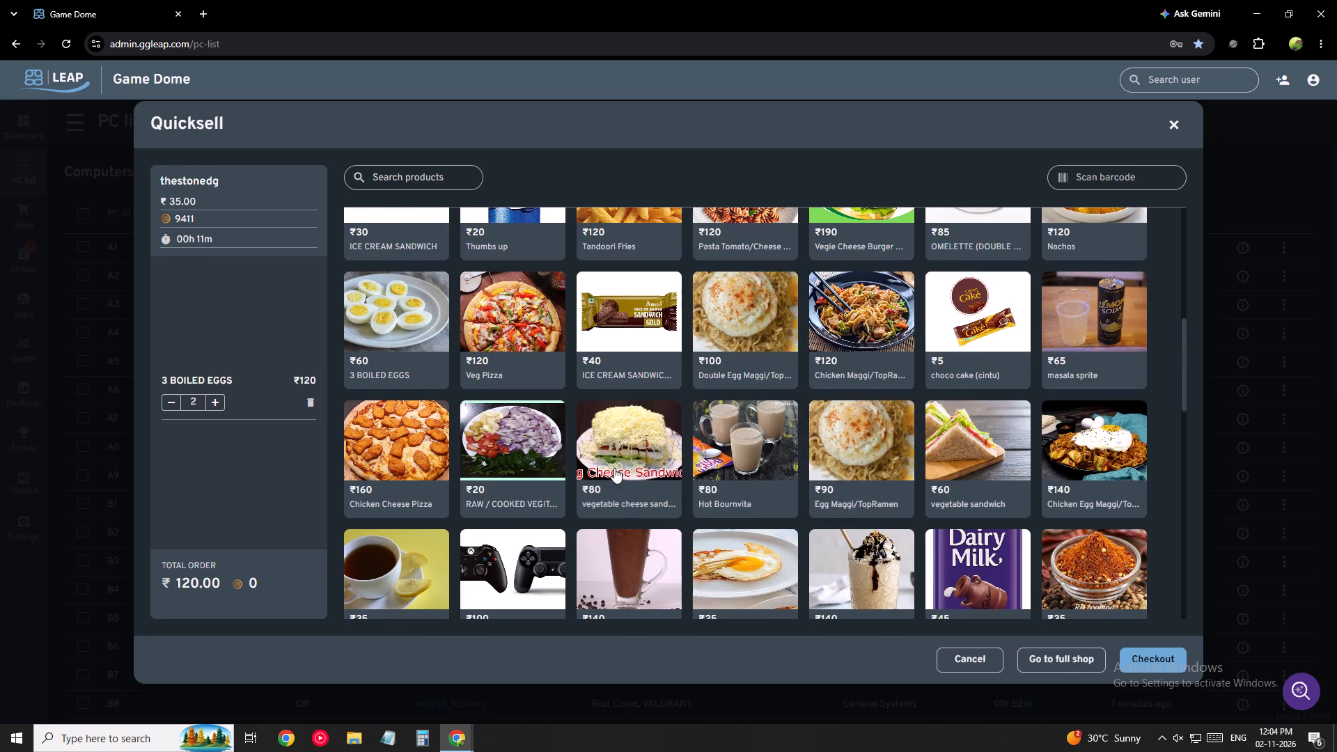
left_click(734, 315)
Continue the order in the full shop and add one 5 Hr Pc Rental from the PC passes.
left_click(1077, 654)
left_click(468, 210)
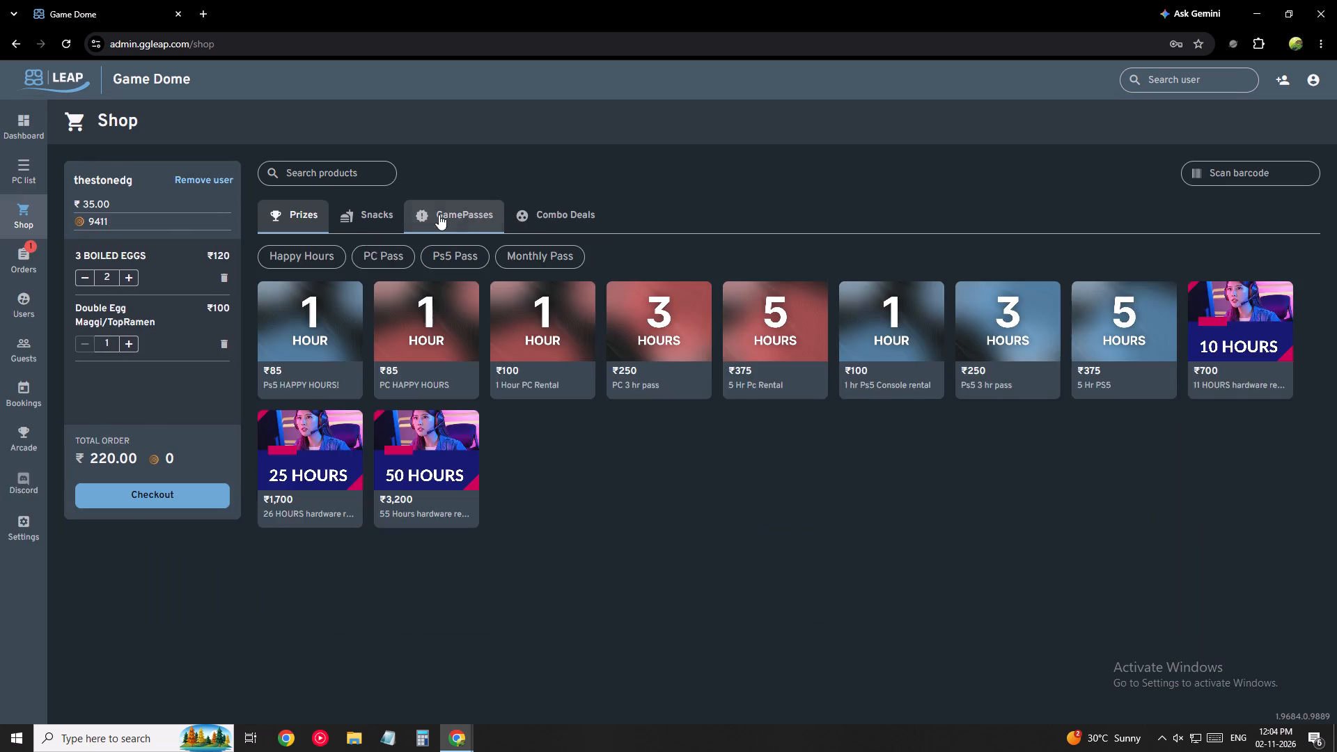
left_click(349, 235)
left_click(367, 249)
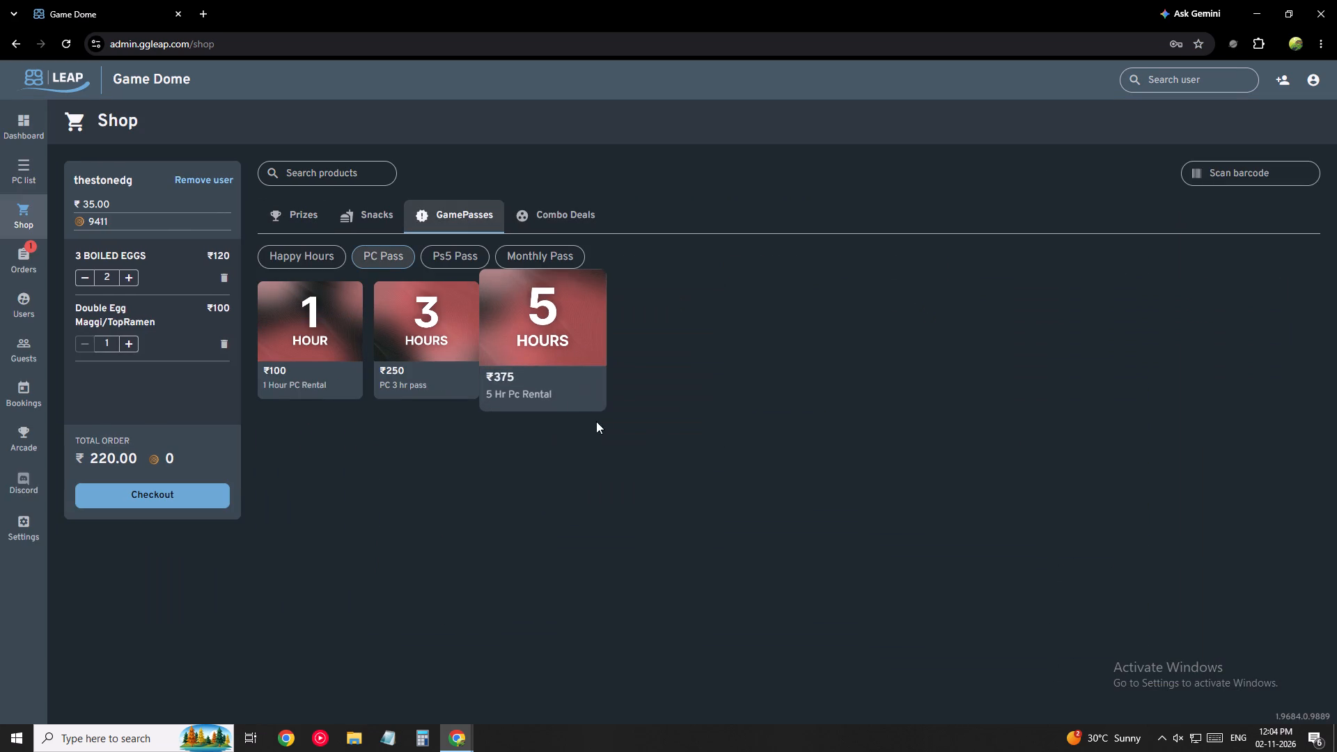
left_click_drag(538, 332, 139, 355)
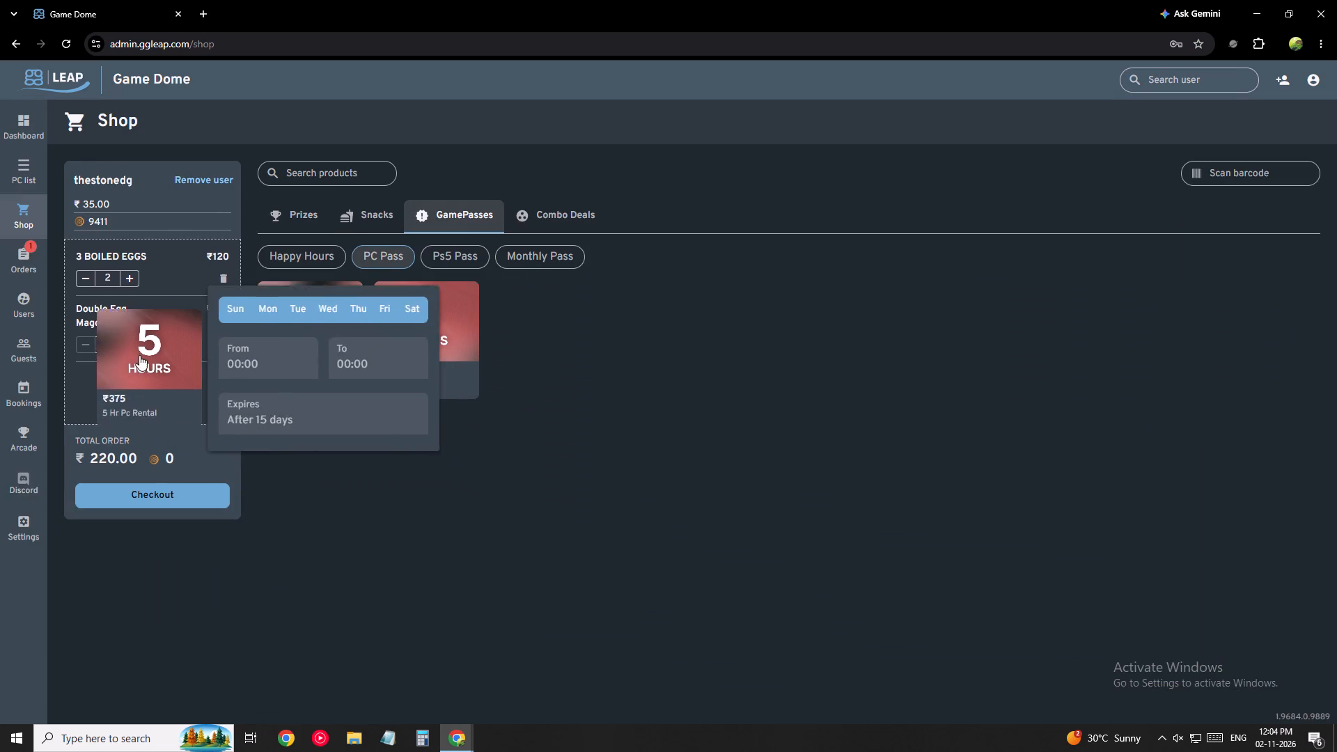
left_click_drag(139, 355, 139, 354)
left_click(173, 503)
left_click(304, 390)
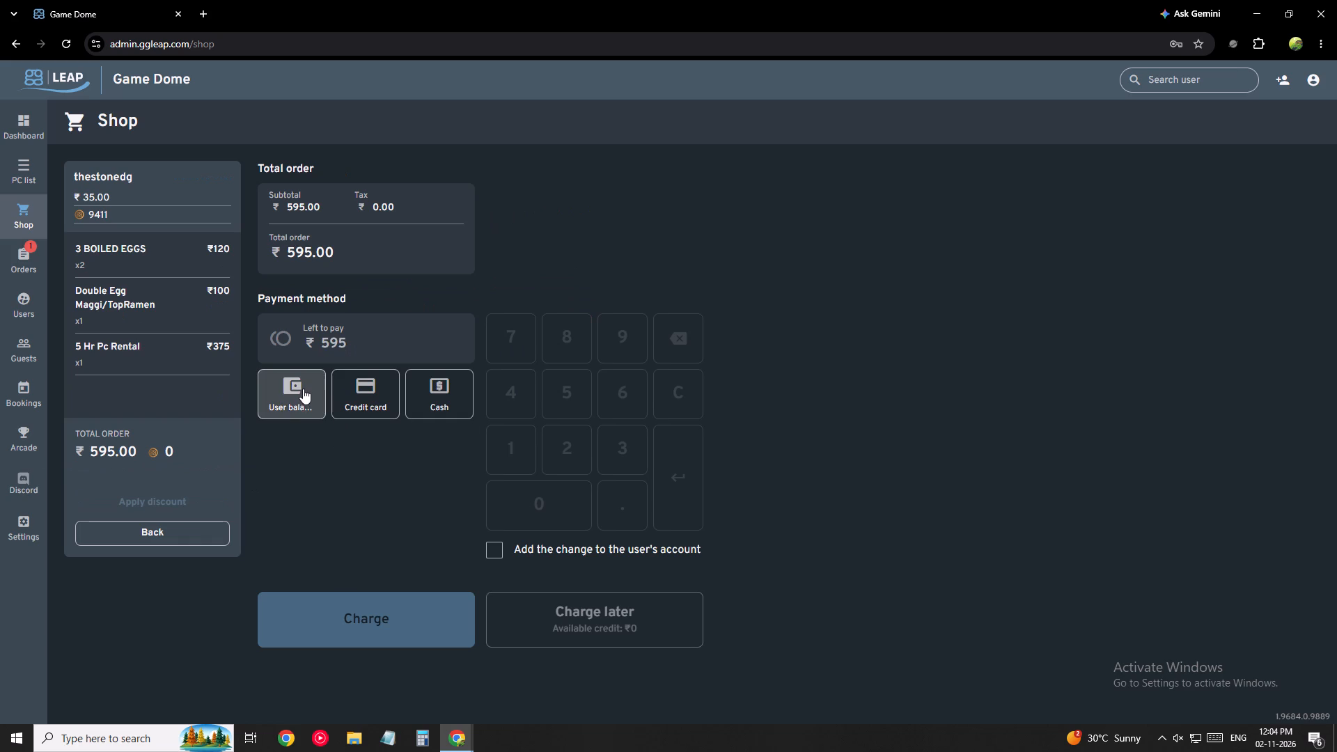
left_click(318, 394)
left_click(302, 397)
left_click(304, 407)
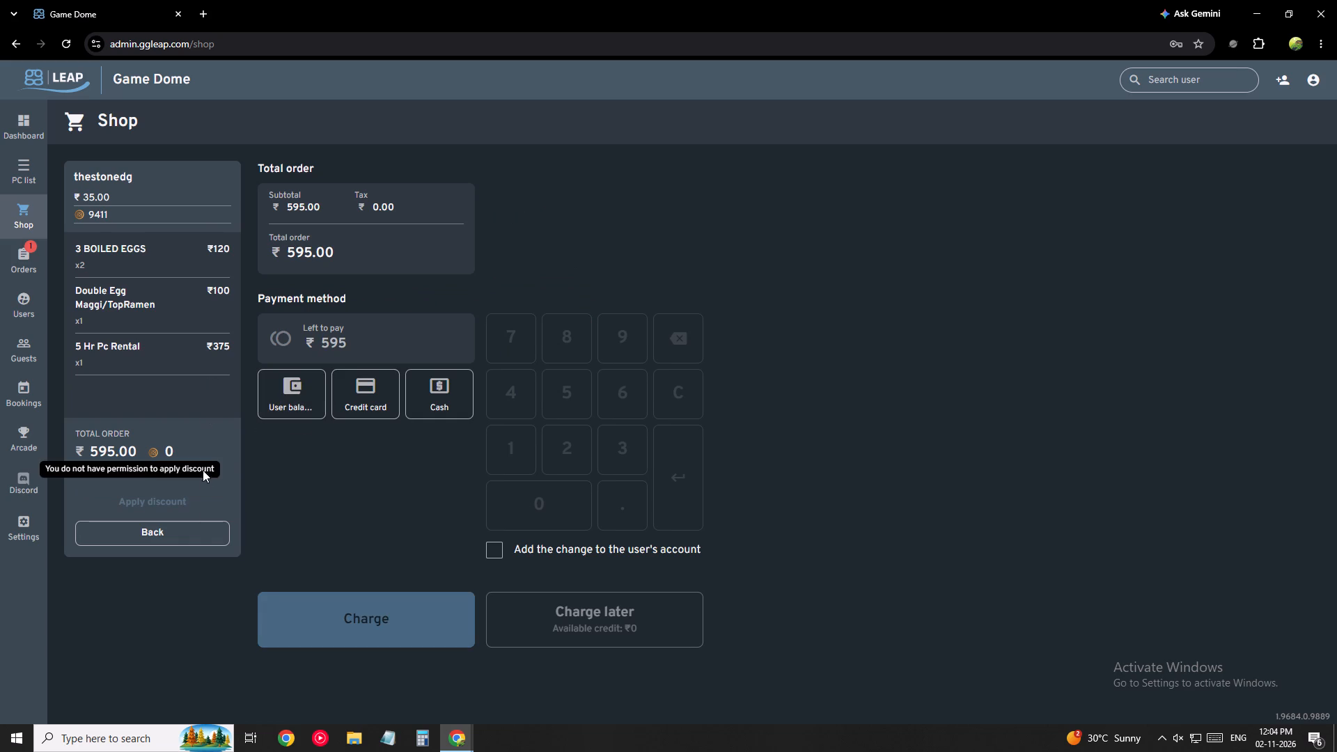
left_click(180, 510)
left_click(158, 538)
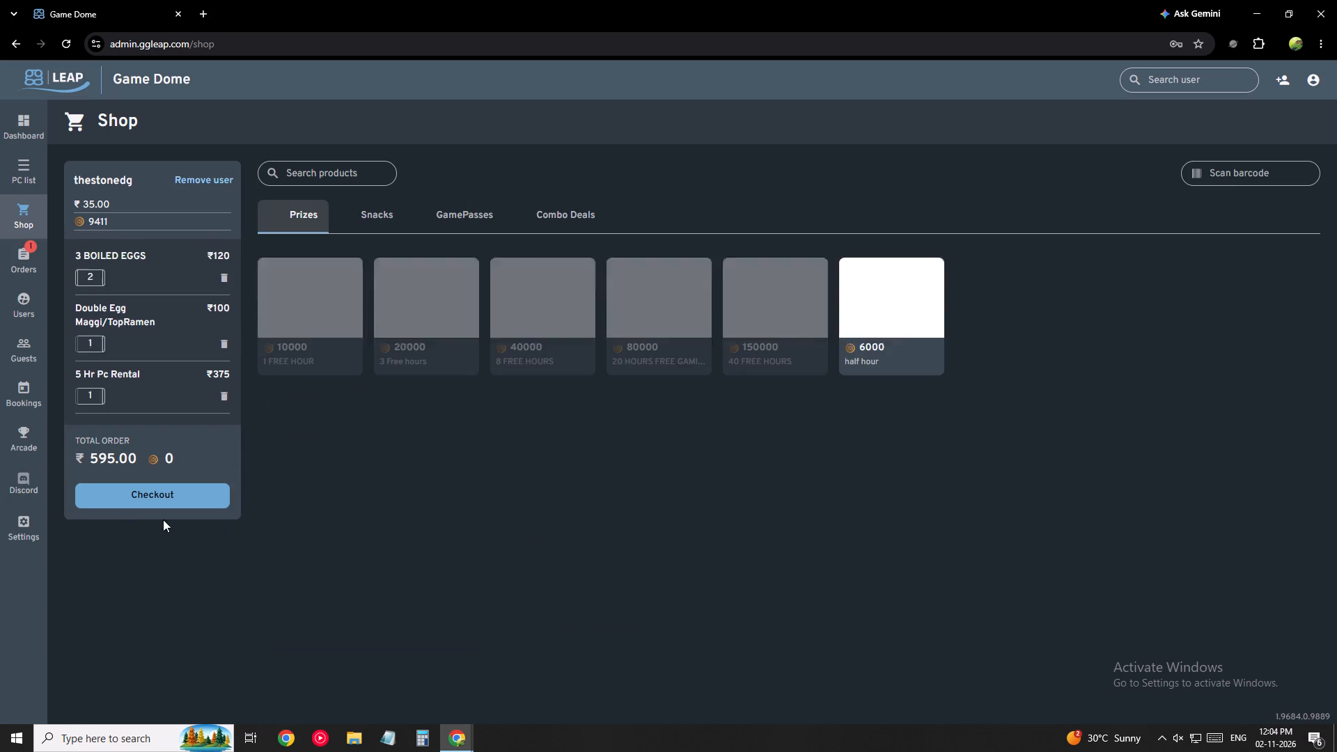
Reduce the 3 BOILED EGGS quantity in the order to 1.
left_click(84, 279)
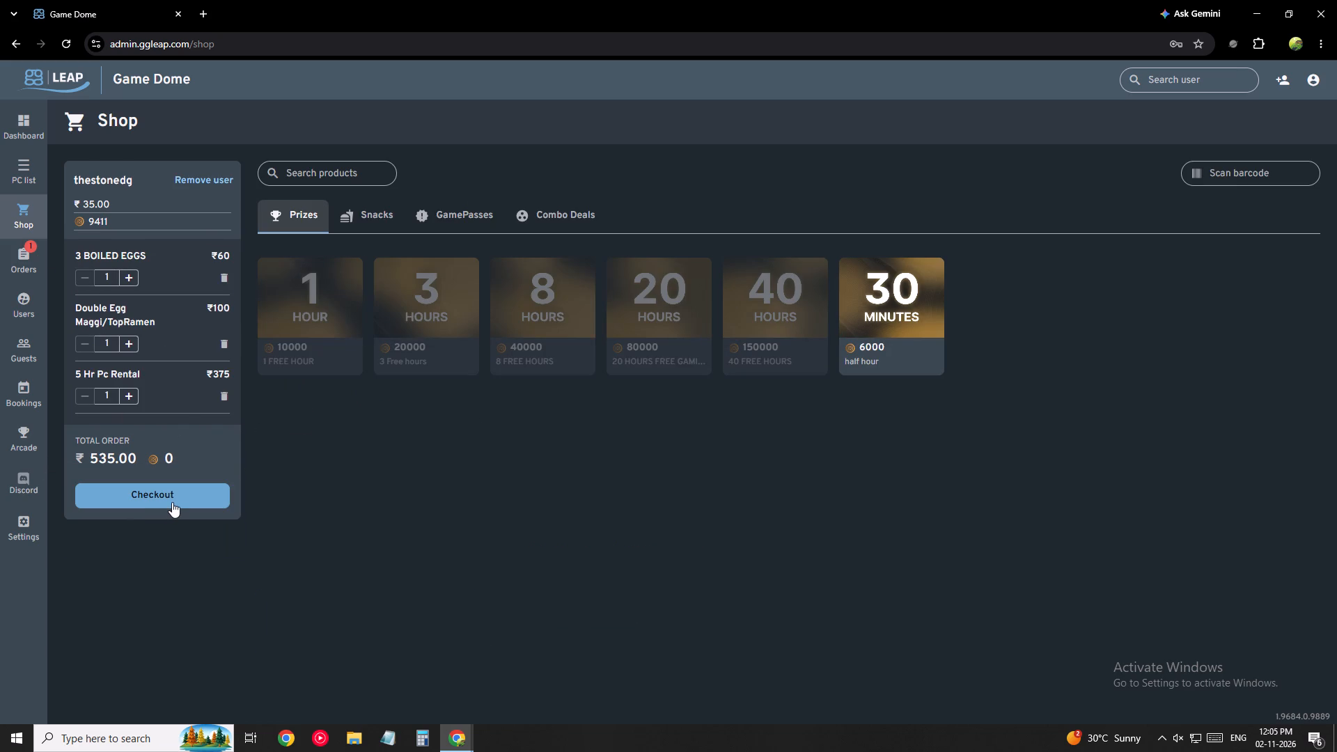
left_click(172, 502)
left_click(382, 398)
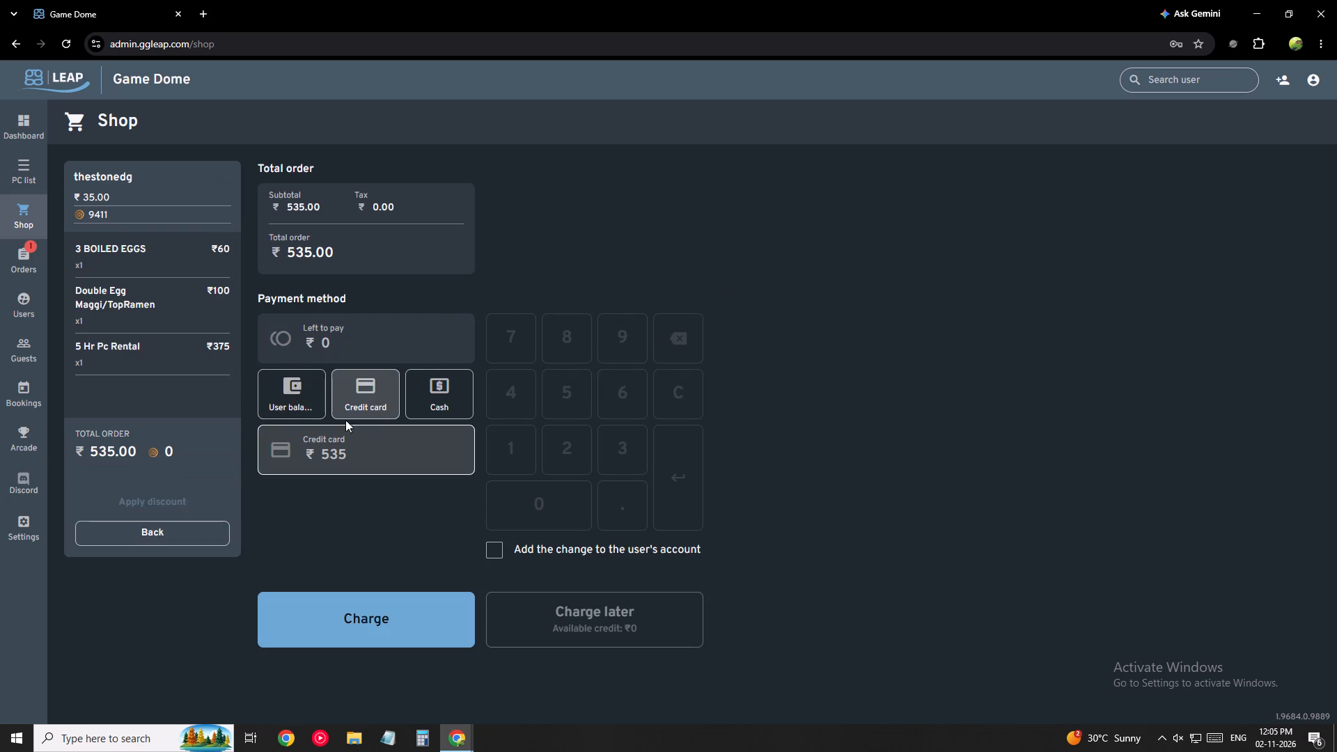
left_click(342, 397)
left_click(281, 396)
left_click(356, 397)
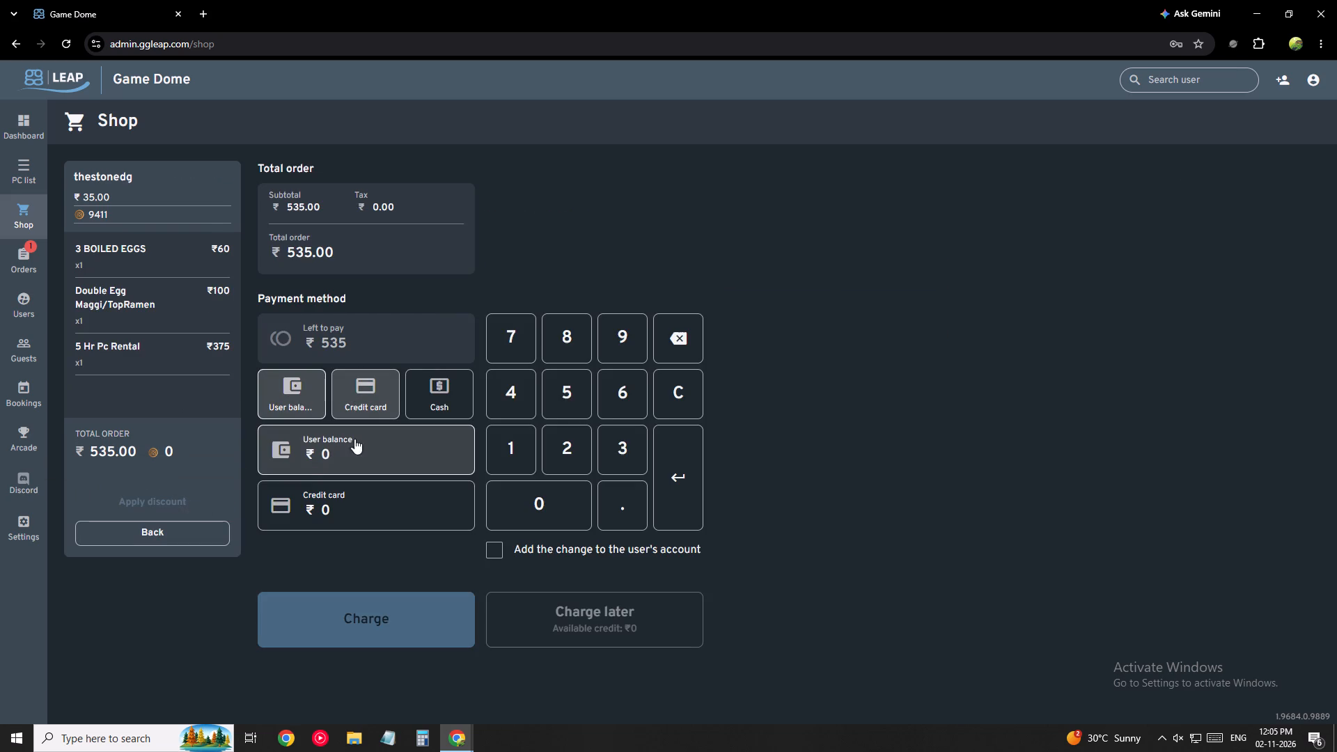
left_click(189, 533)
Add one WATER-500ml from the drinks to the order.
left_click(364, 218)
left_click(439, 259)
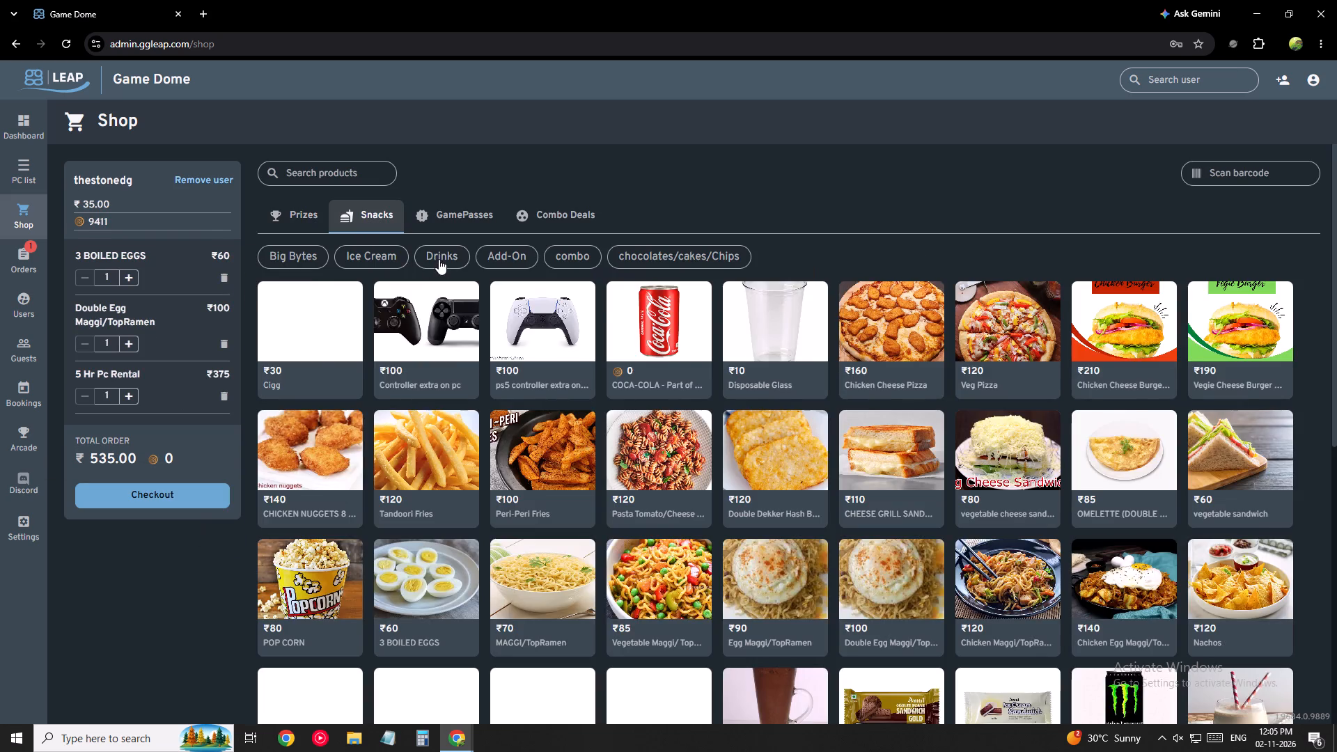
left_click_drag(650, 485, 224, 375)
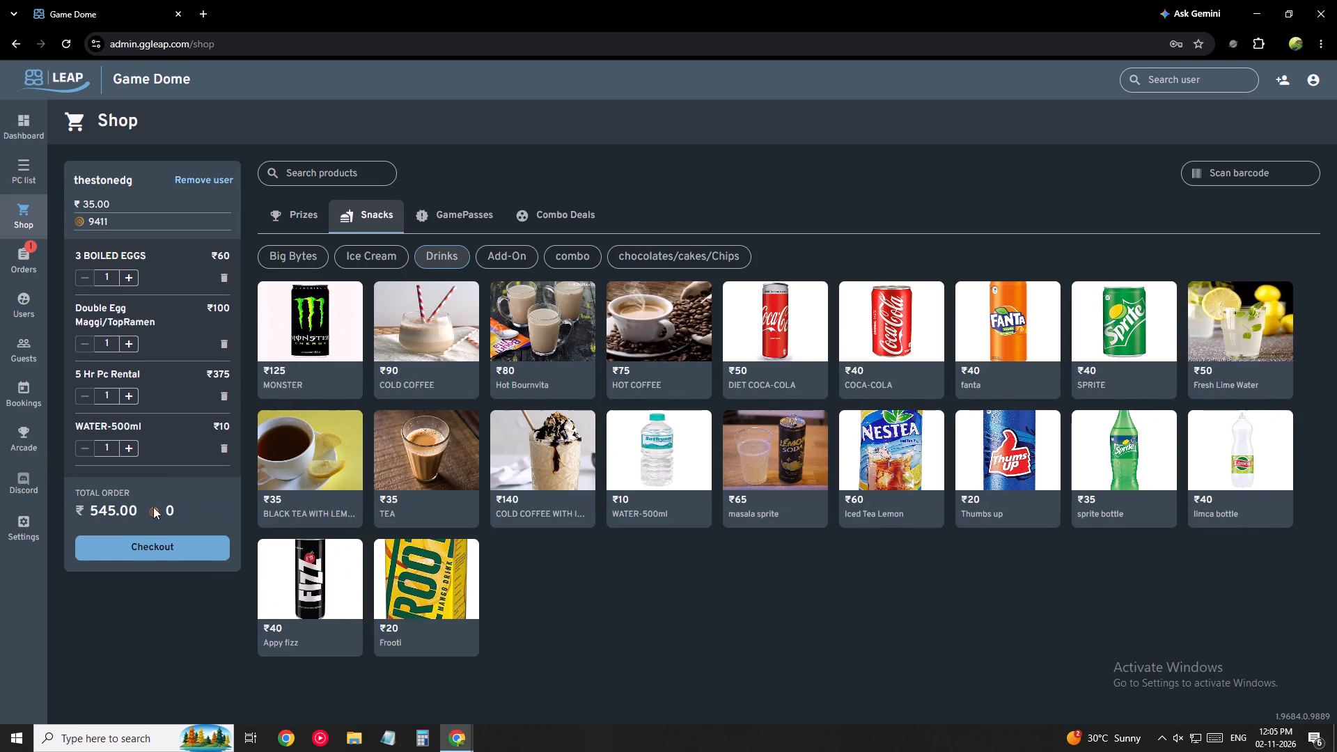
Check out the order, splitting payment into 35 from user balance and 510 by credit card, and charge it.
left_click(180, 547)
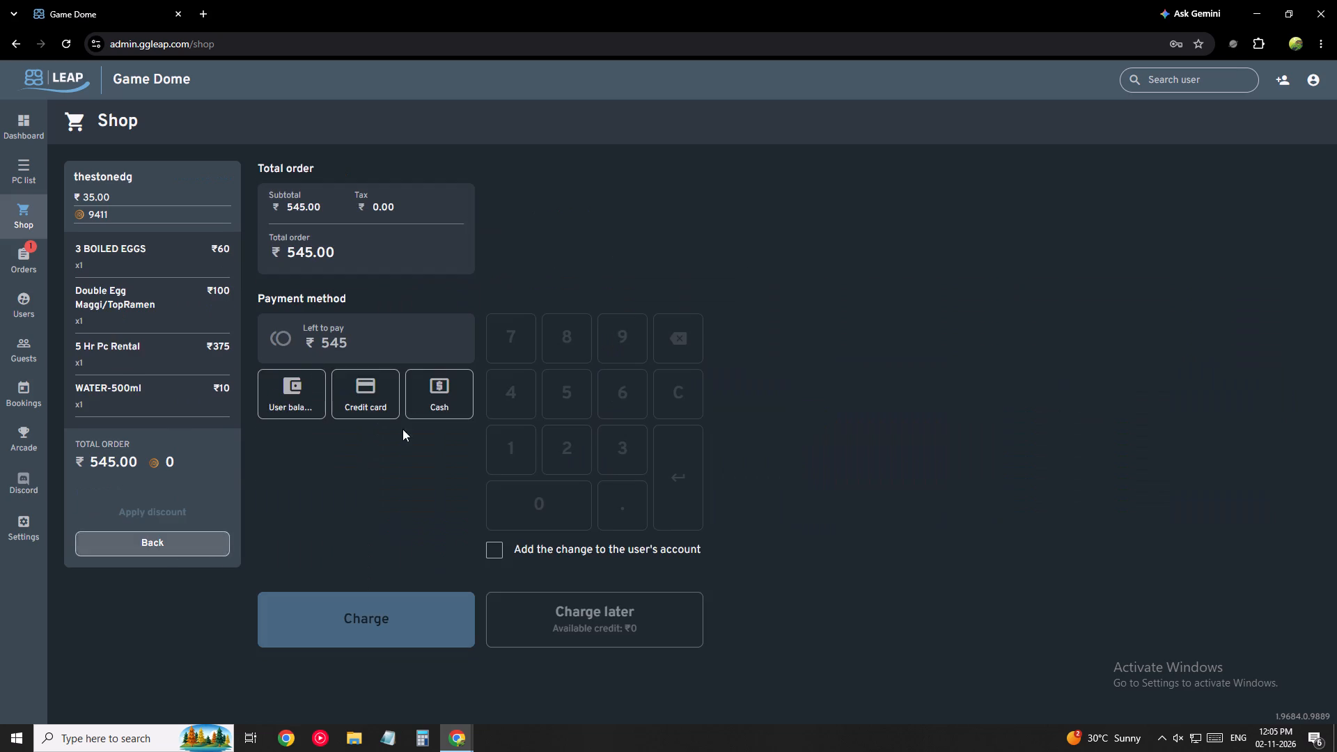
left_click(292, 393)
left_click(360, 398)
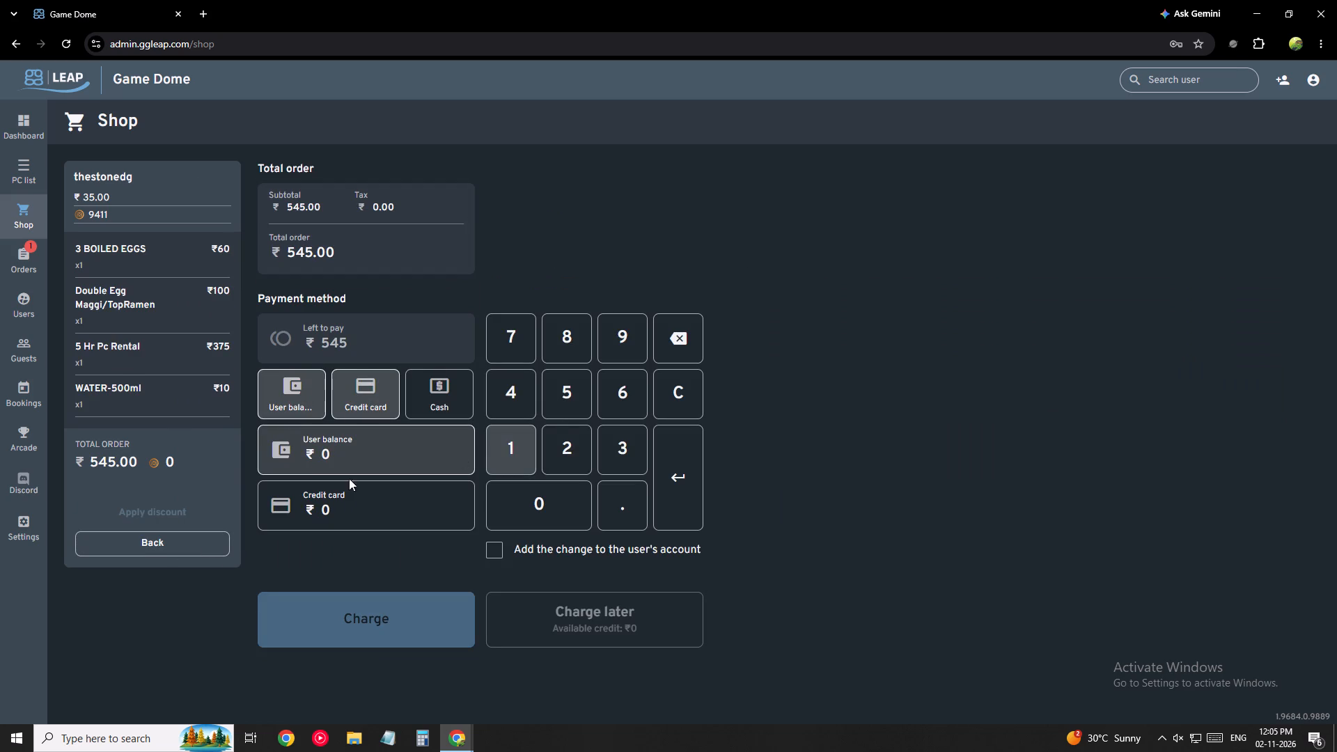
left_click(619, 449)
left_click(576, 399)
left_click(359, 508)
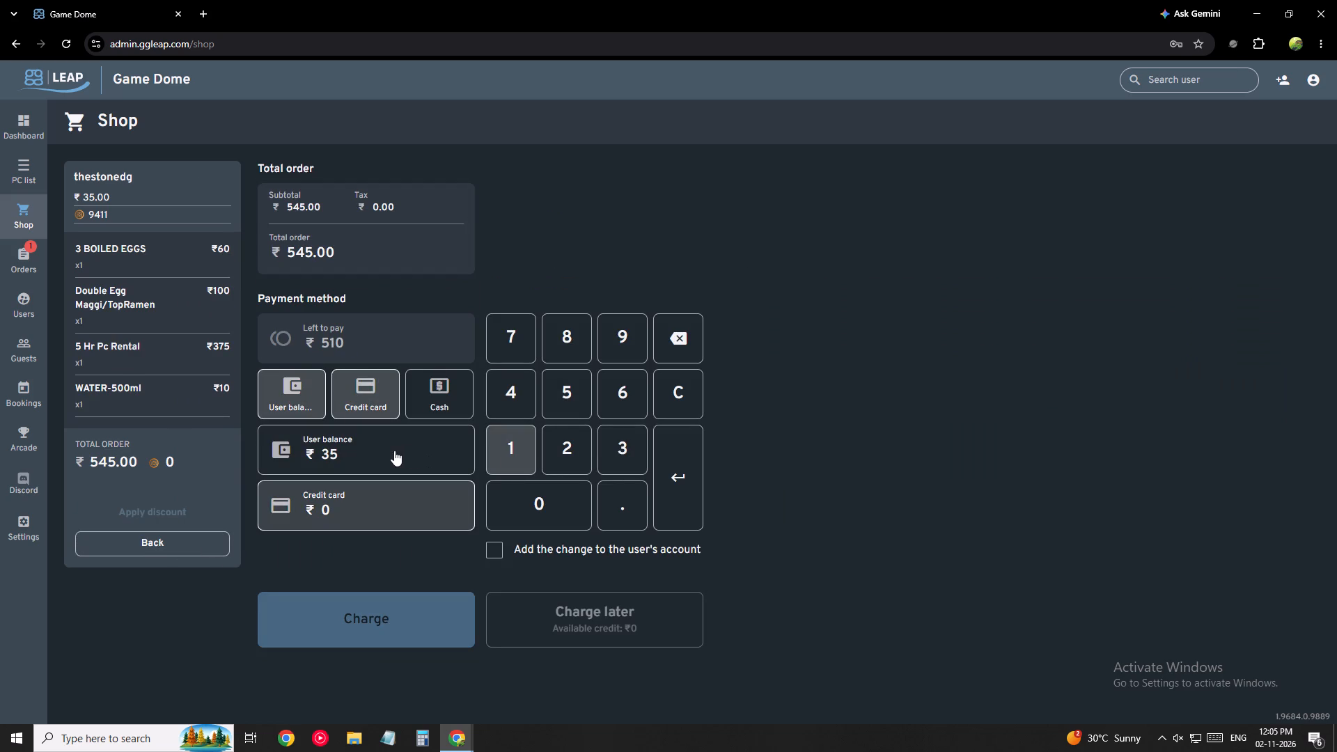
left_click(572, 399)
left_click(505, 450)
left_click(541, 497)
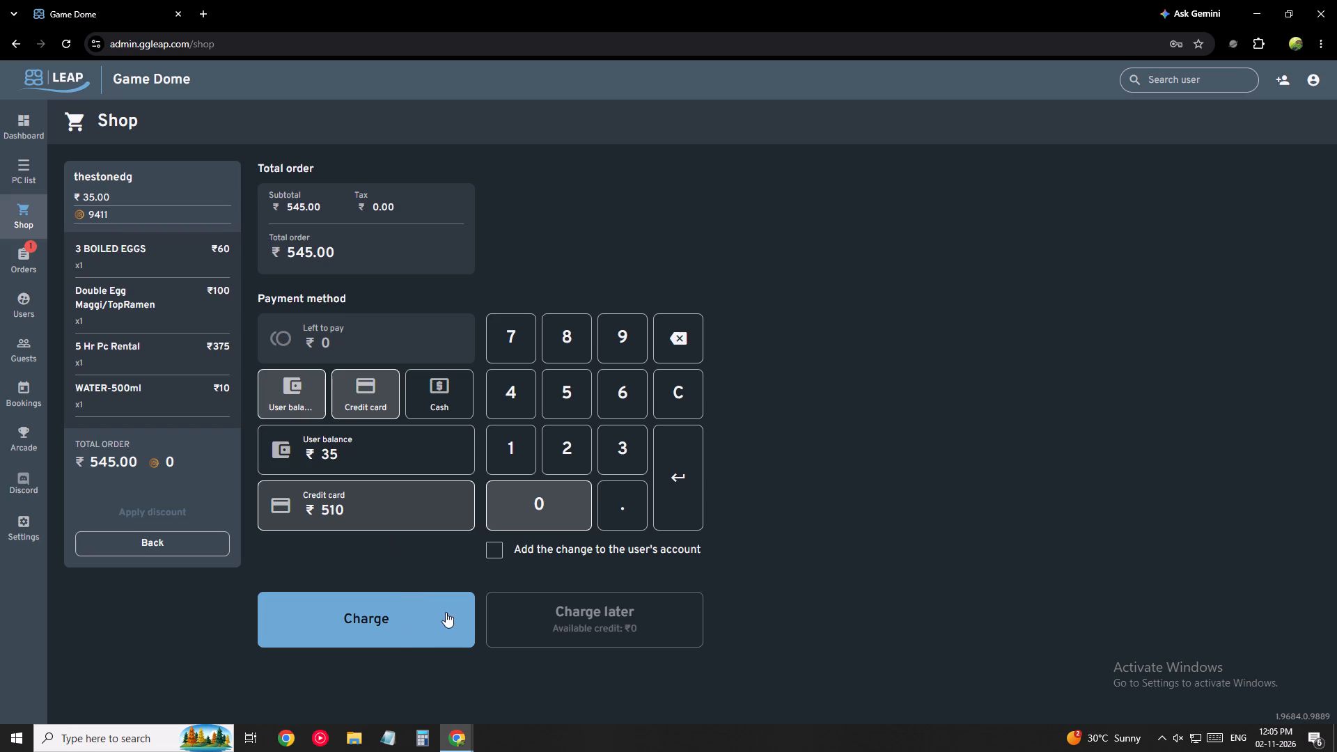
left_click(377, 620)
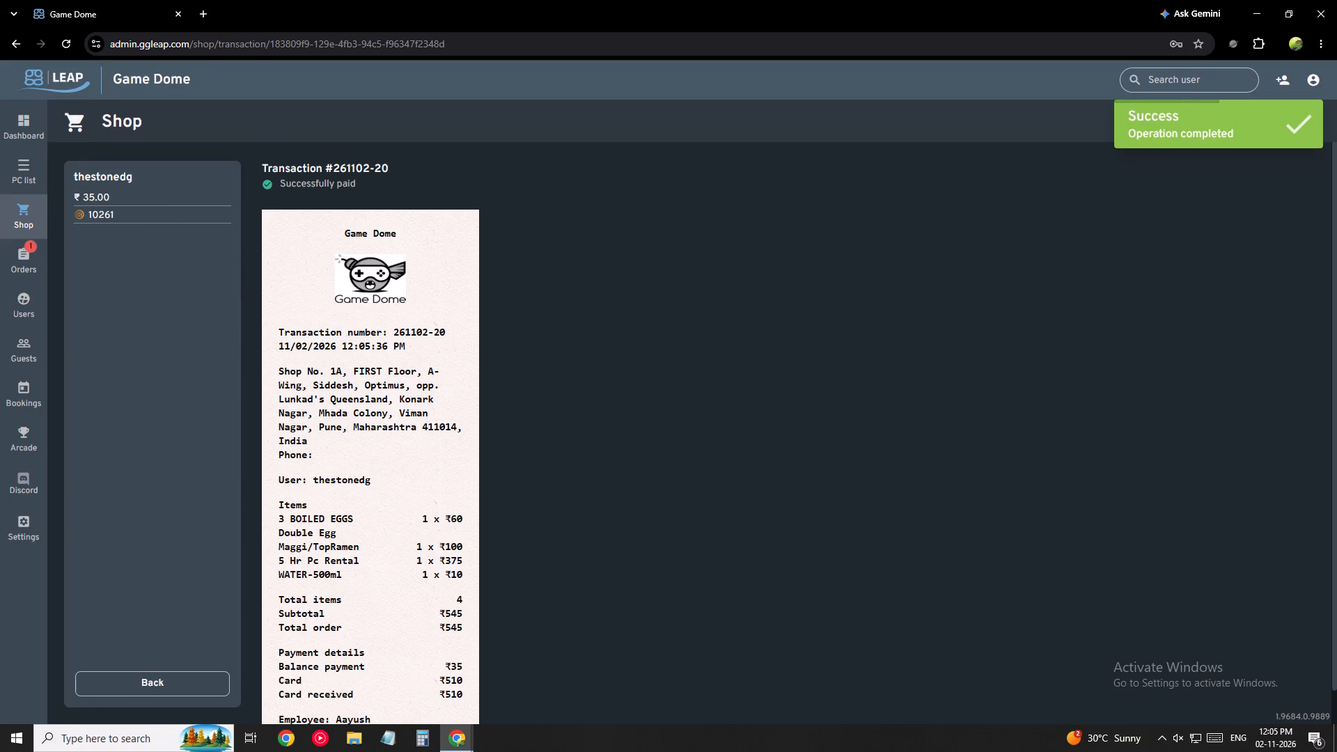
scroll(292, 610, "down", 10)
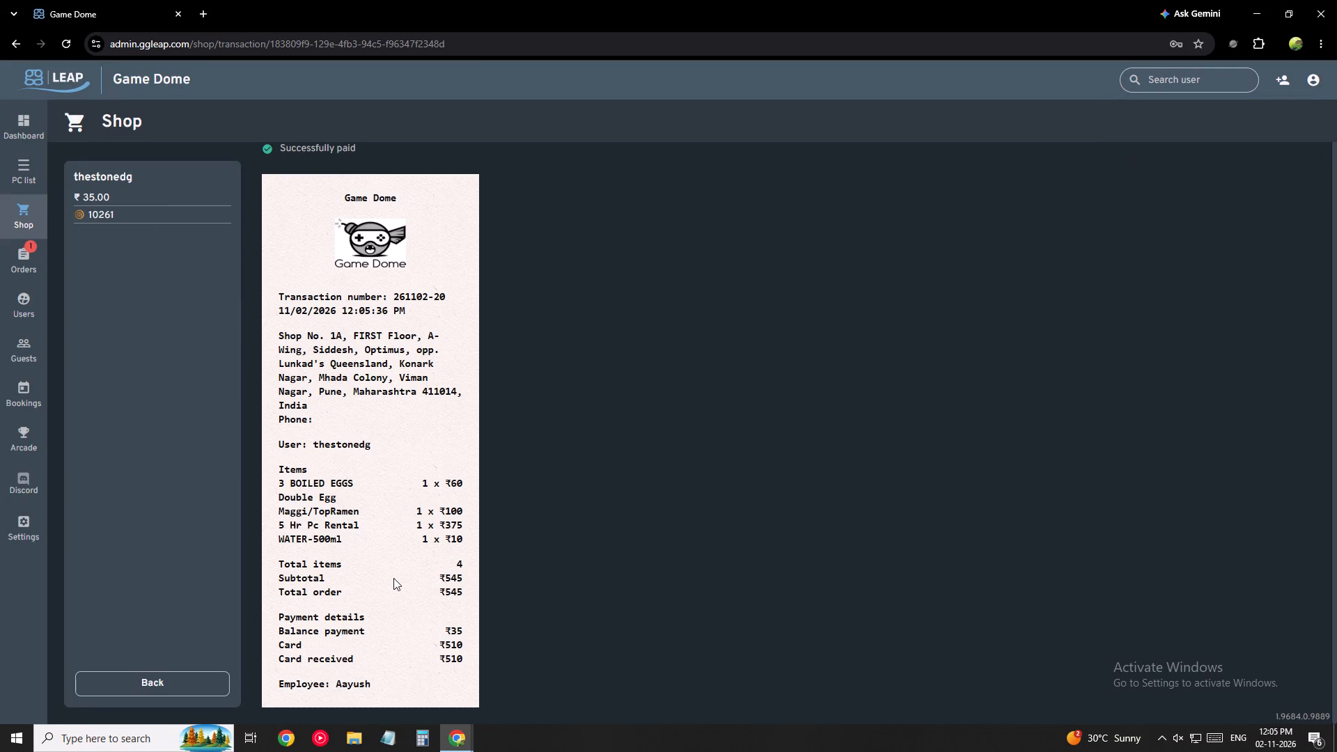
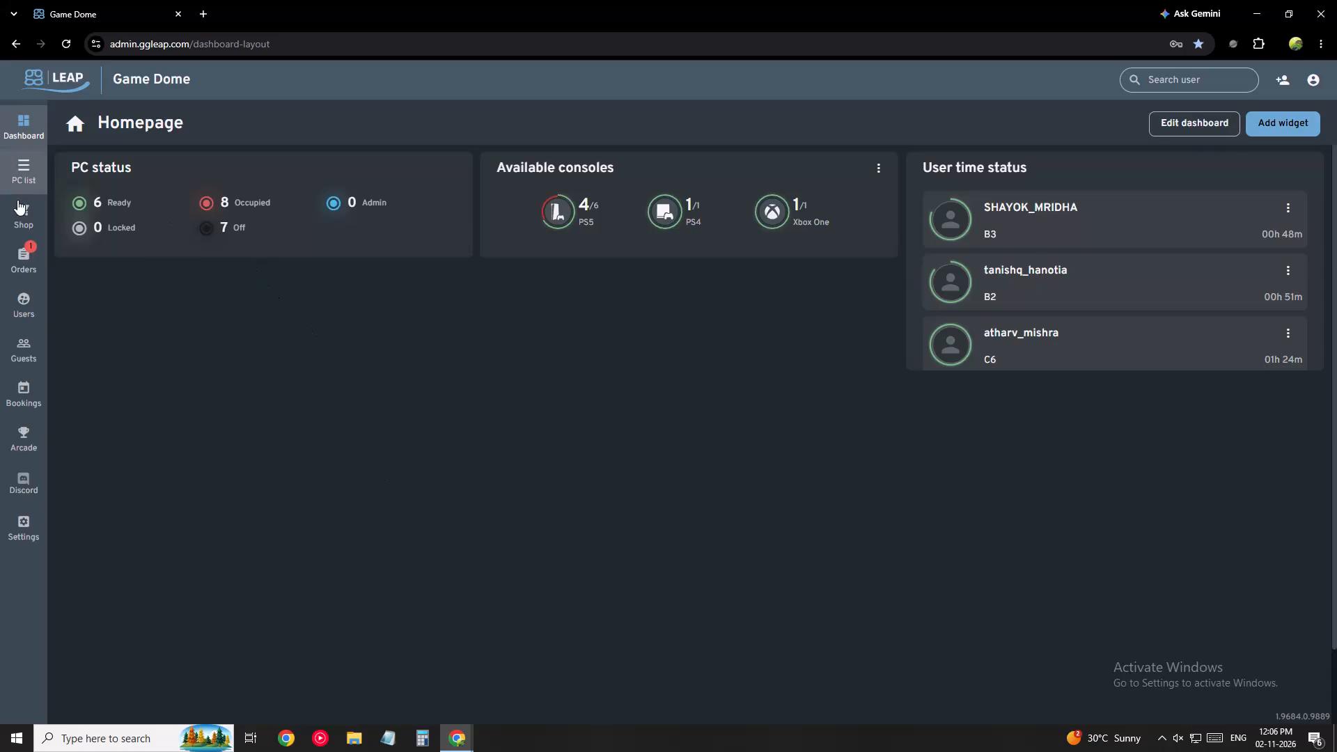
Log the customer account with first name Ayush in to the Ps 5 C console from the PC list.
left_click(16, 171)
left_click(8, 175)
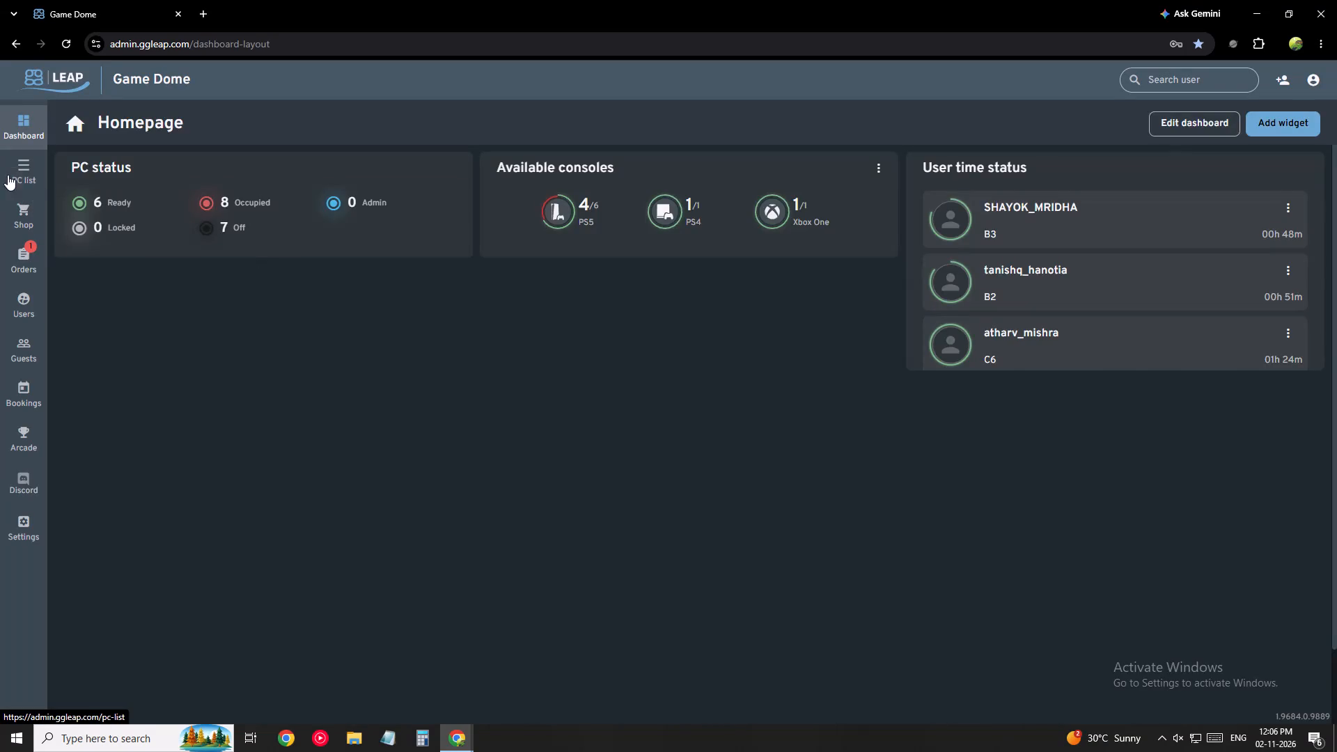
scroll(434, 346, "down", 9)
scroll(593, 431, "up", 3)
scroll(451, 425, "down", 4)
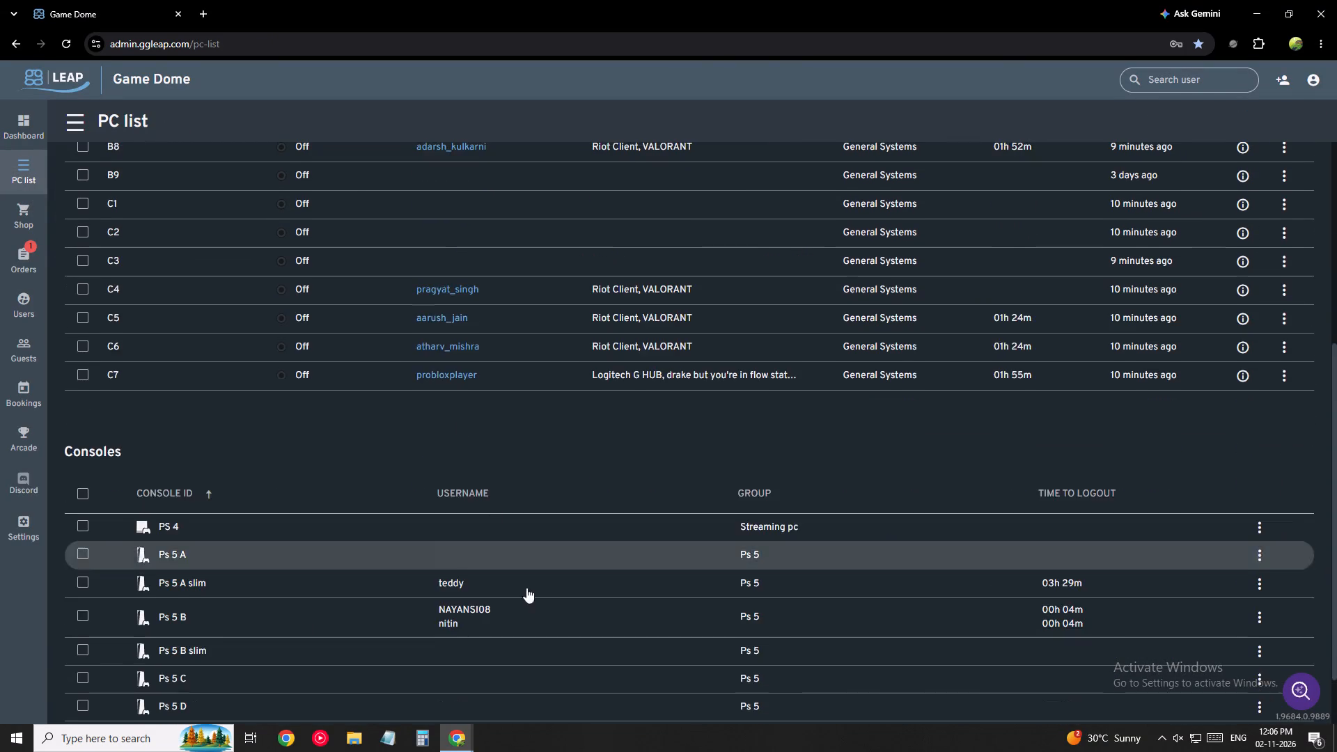
scroll(526, 588, "down", 2)
left_click(1254, 595)
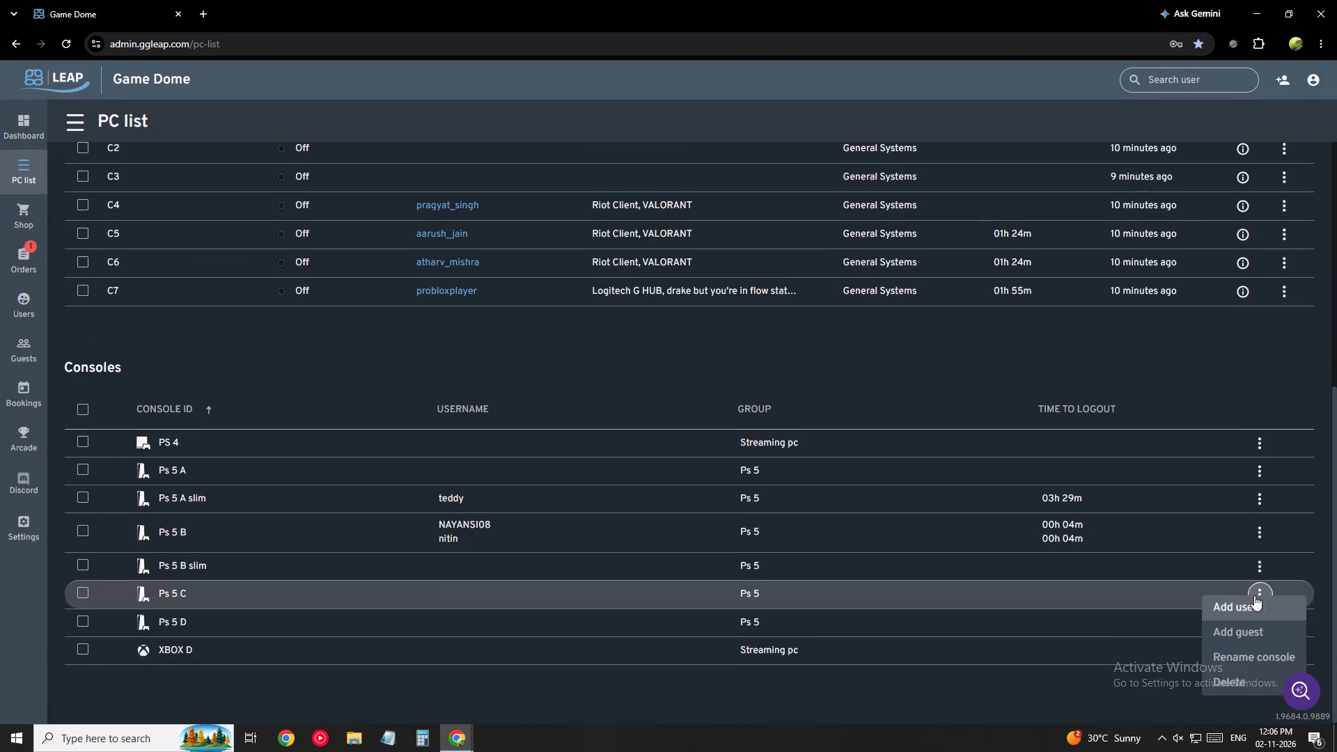
left_click(1259, 604)
left_click(643, 403)
left_click(609, 385)
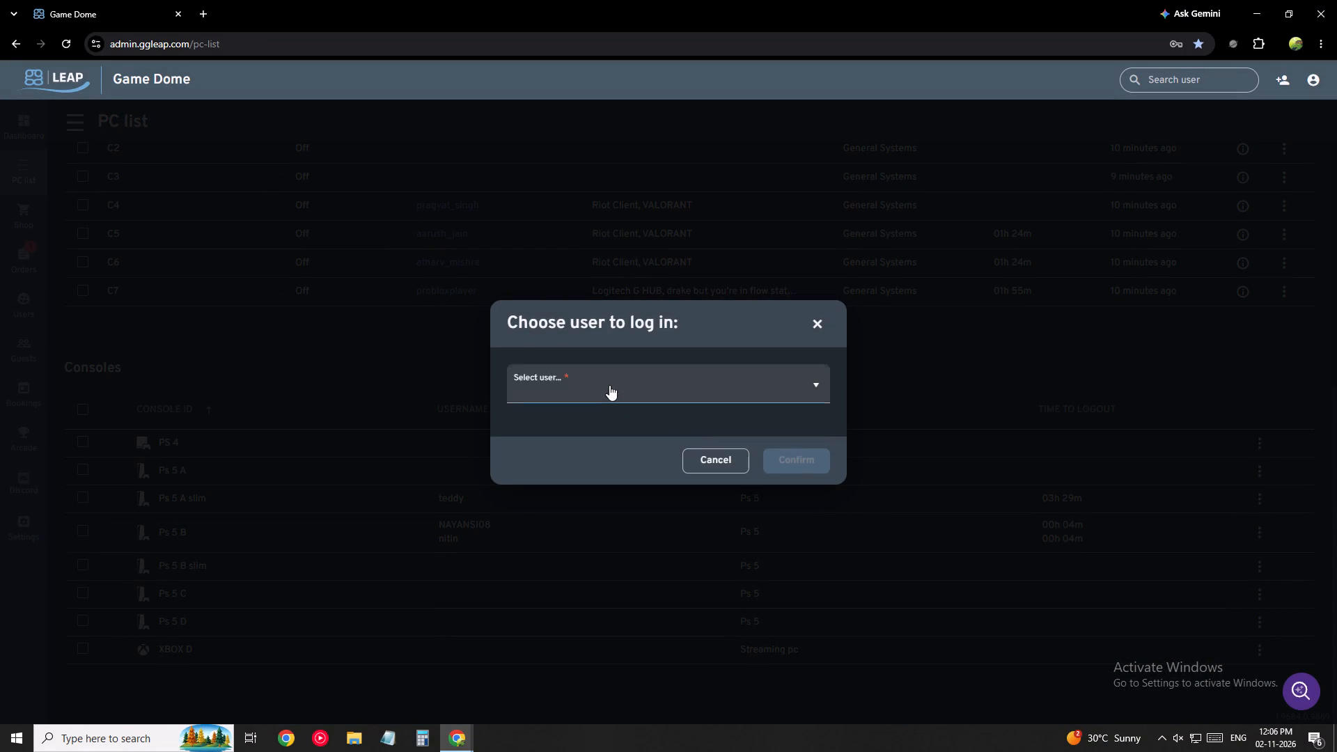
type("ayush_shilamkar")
left_click(619, 434)
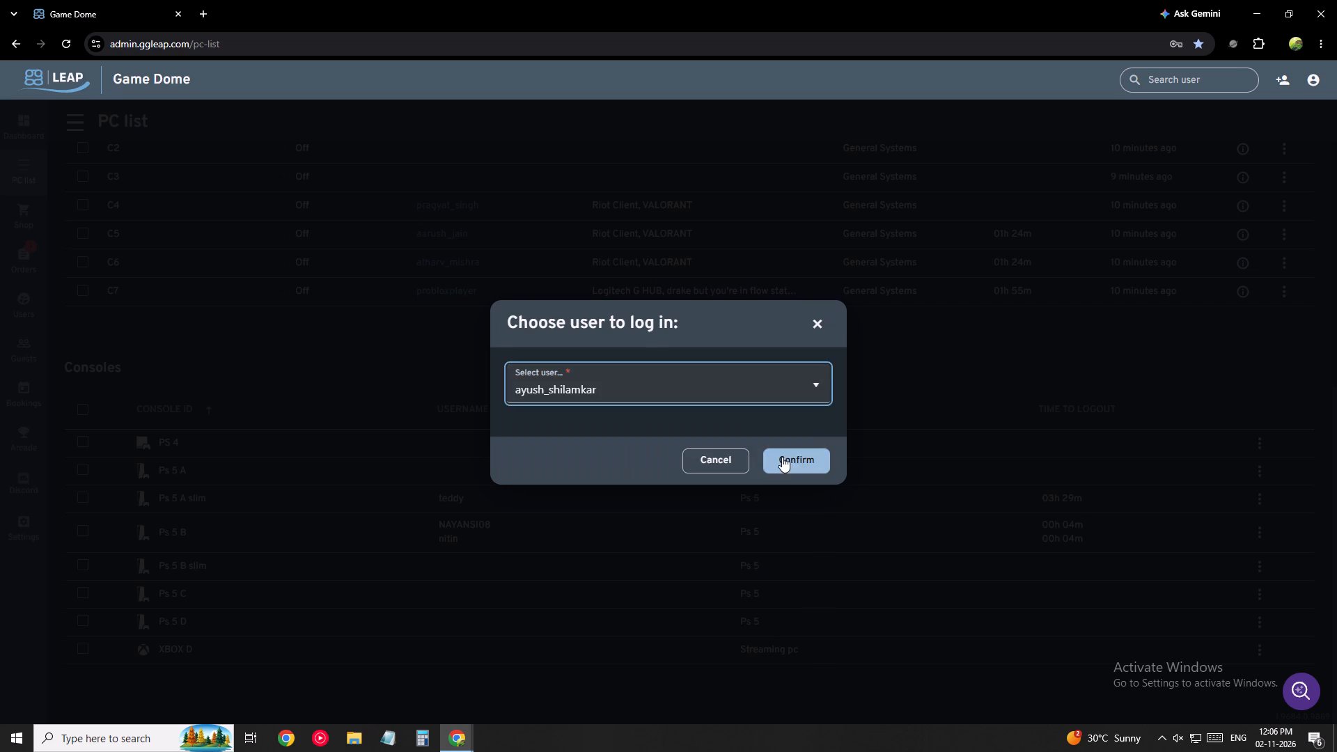
left_click(785, 457)
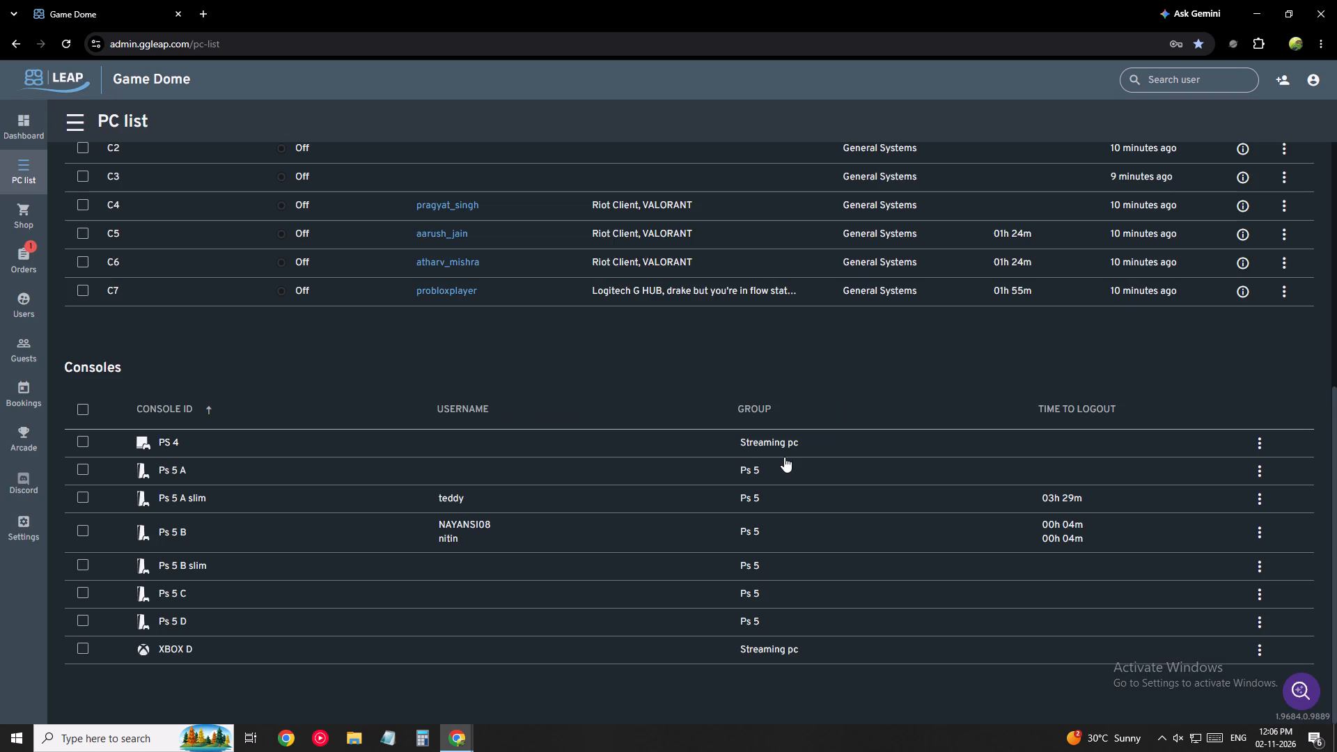
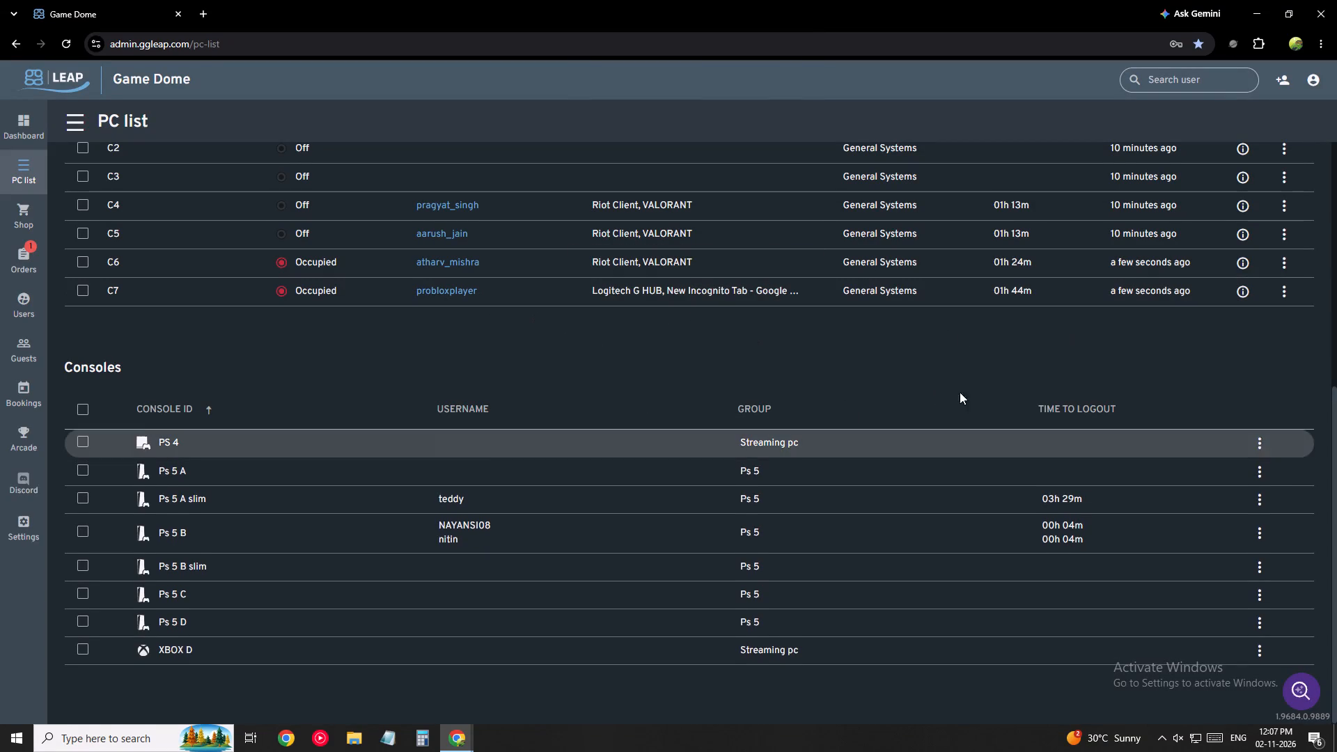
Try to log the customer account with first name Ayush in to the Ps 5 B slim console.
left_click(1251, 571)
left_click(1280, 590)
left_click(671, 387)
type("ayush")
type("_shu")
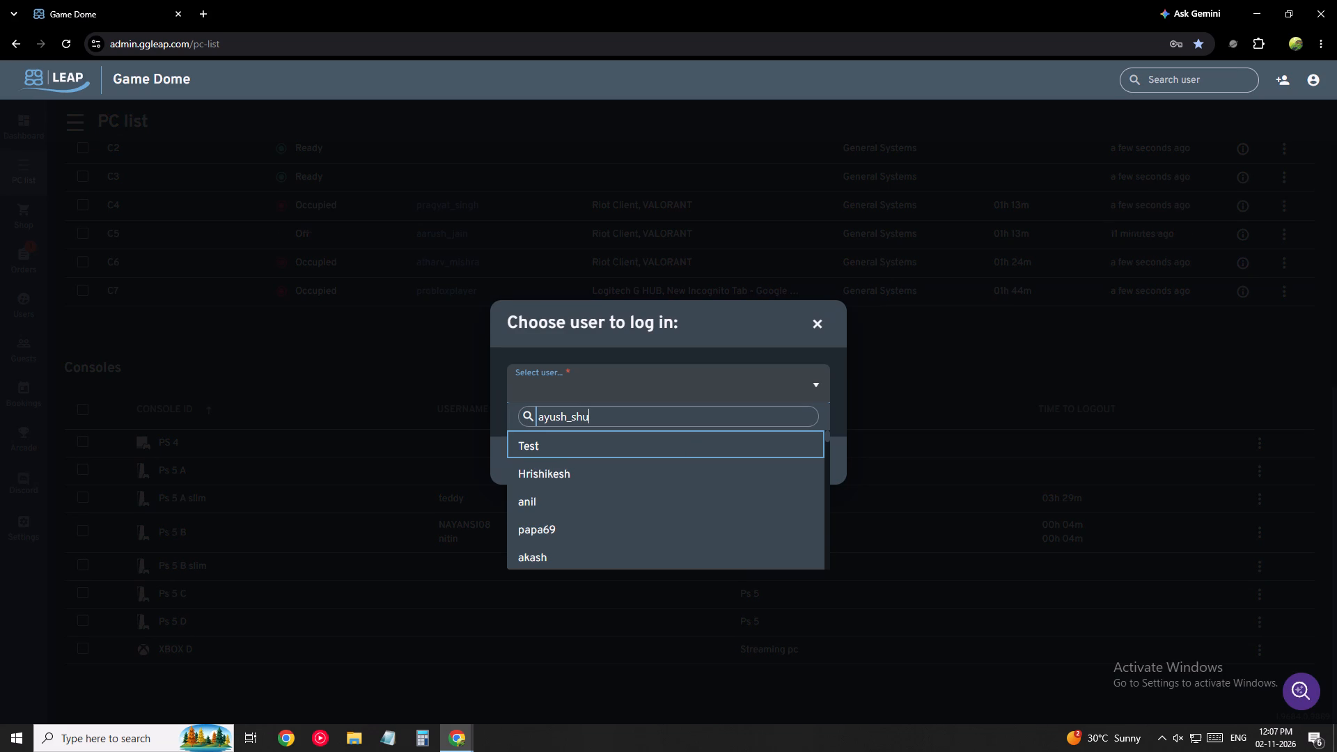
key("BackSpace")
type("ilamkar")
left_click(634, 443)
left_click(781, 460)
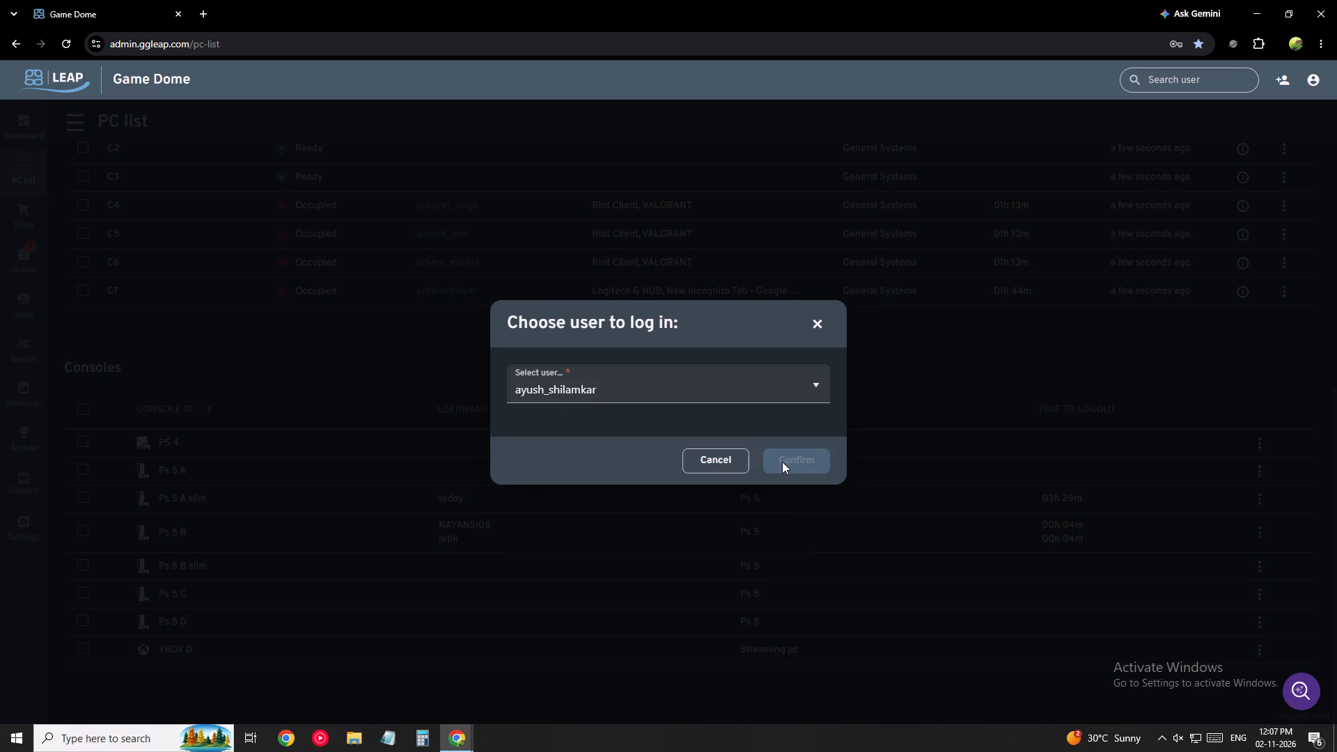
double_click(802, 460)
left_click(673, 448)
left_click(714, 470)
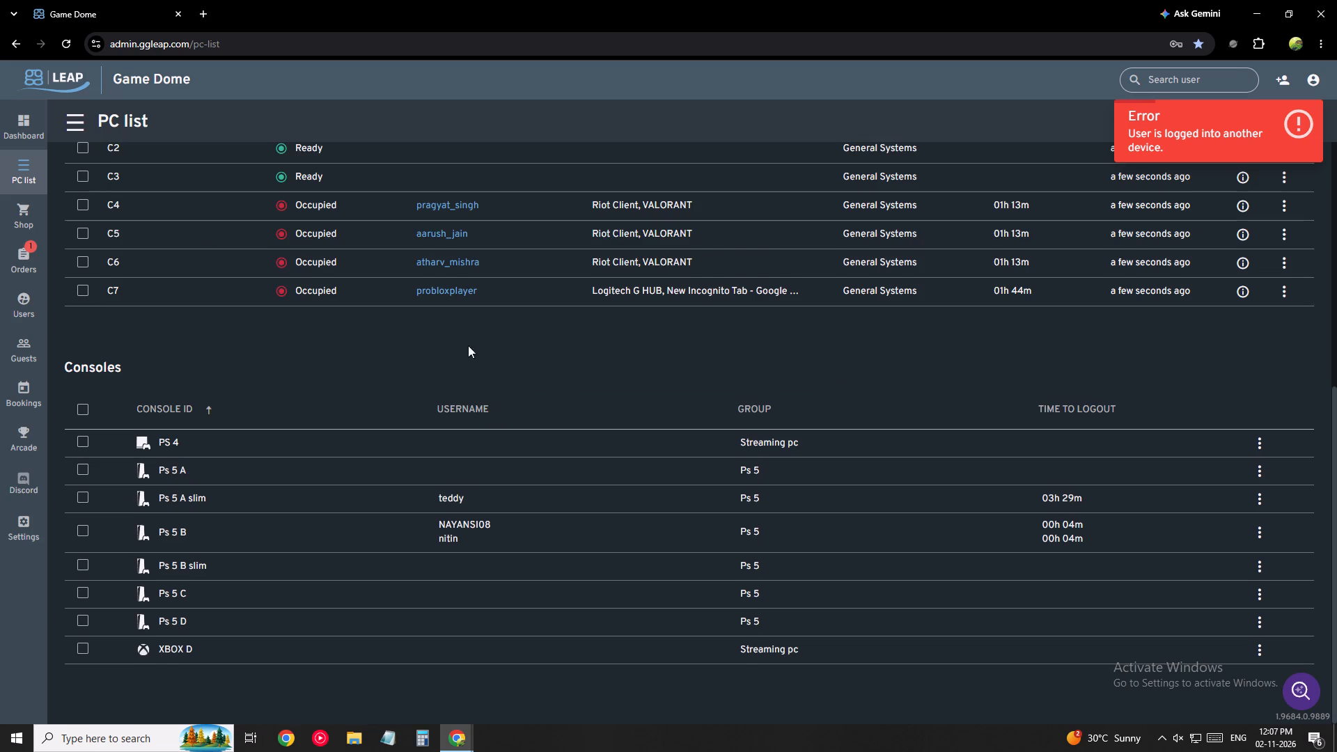
Reload the PC list and check which users are logged in to the consoles.
left_click(64, 42)
scroll(663, 407, "down", 4)
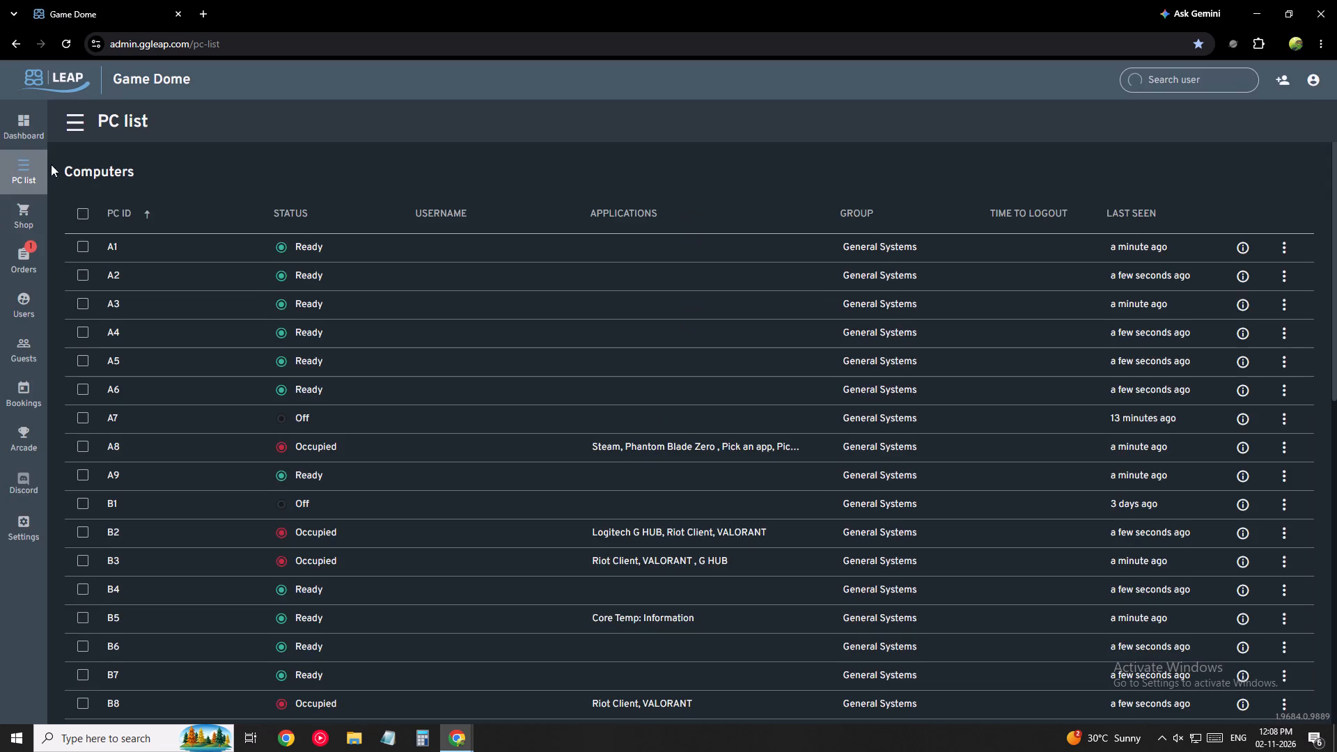
scroll(464, 540, "down", 14)
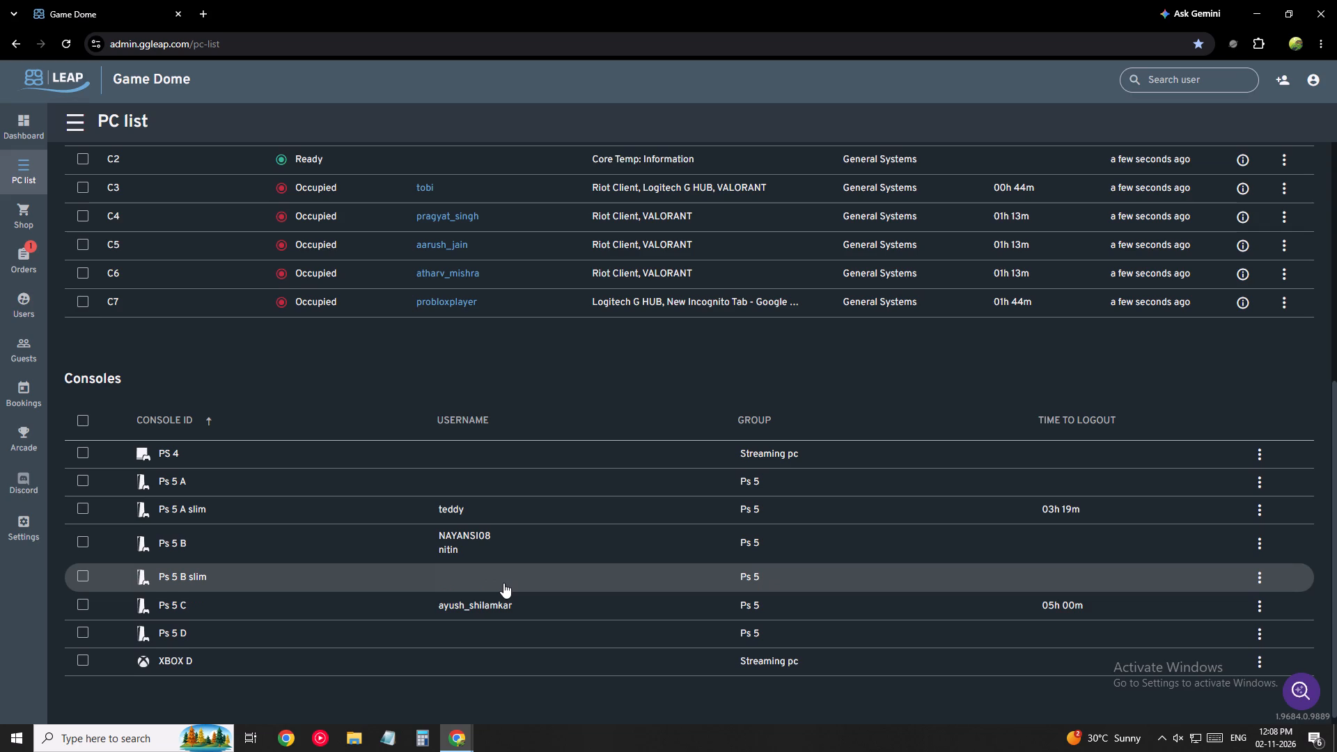
Open the order history and check the items in the most recent order.
left_click(8, 261)
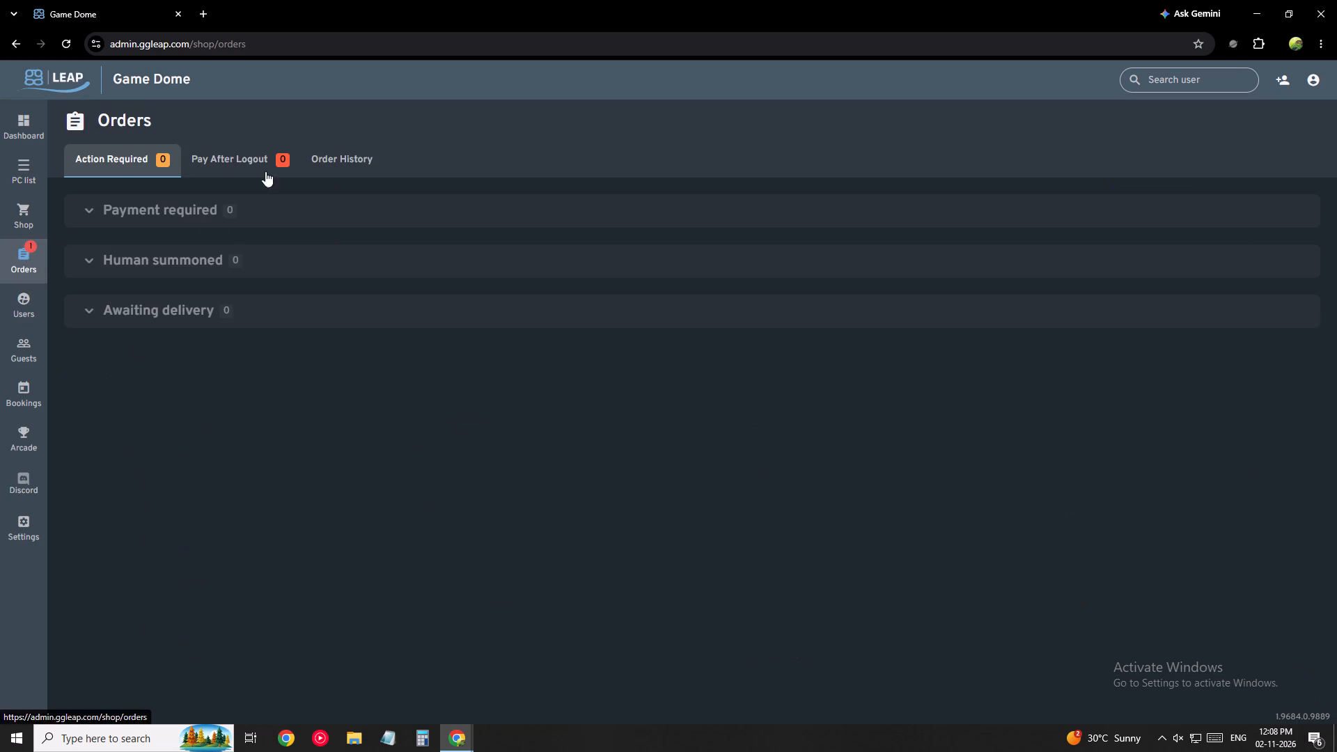
left_click(286, 155)
left_click(343, 158)
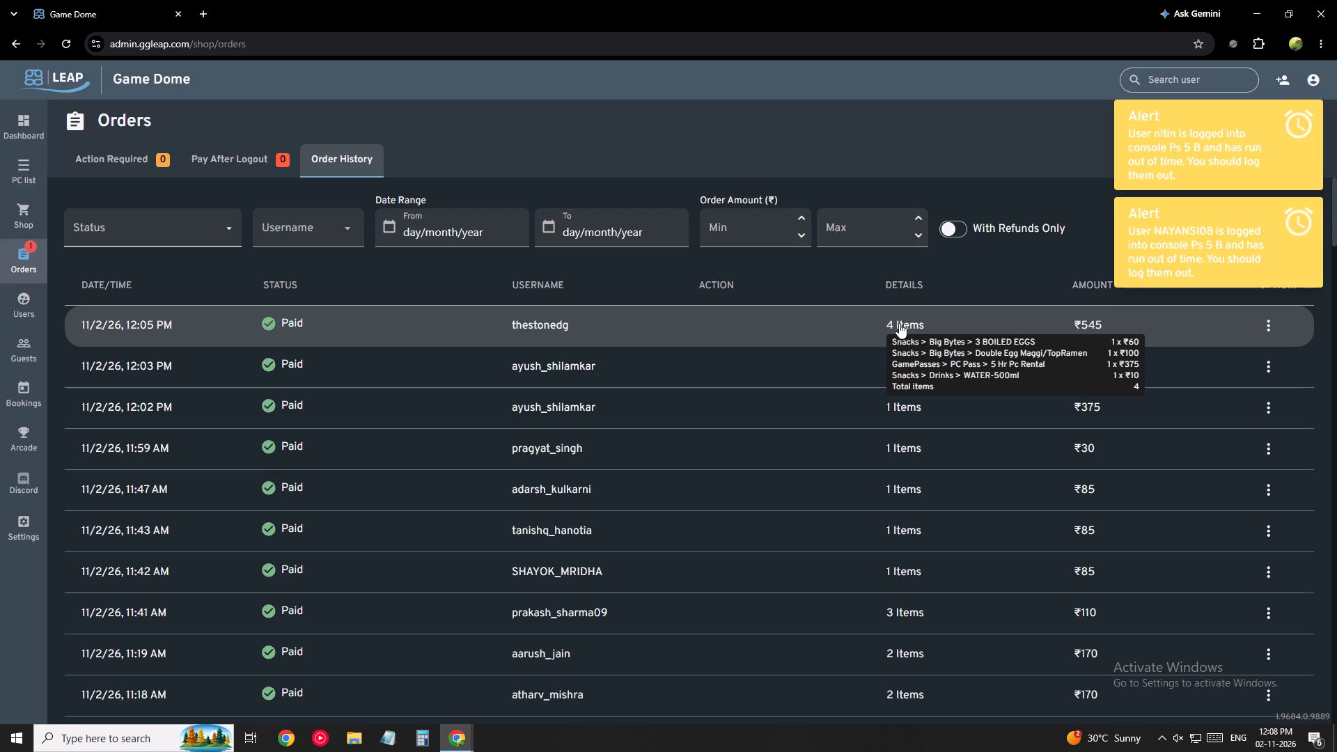
Dismiss the two alerts about the users on the Ps 5 B console.
left_click_drag(1121, 226, 1129, 227)
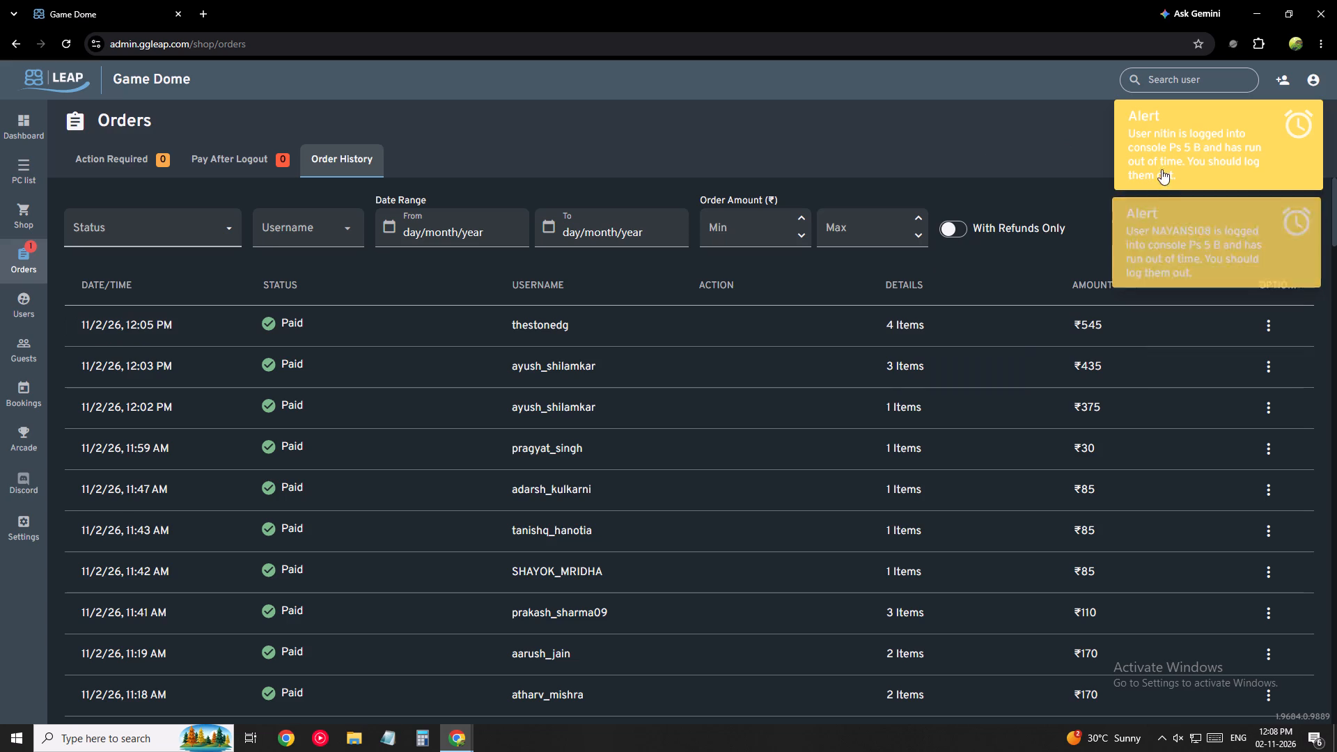
left_click(1162, 165)
Log the two users whose time has run out off the Ps 5 B console in the PC list.
left_click_drag(1, 176, 10, 175)
scroll(522, 565, "down", 4)
left_click(3, 180)
scroll(489, 501, "down", 5)
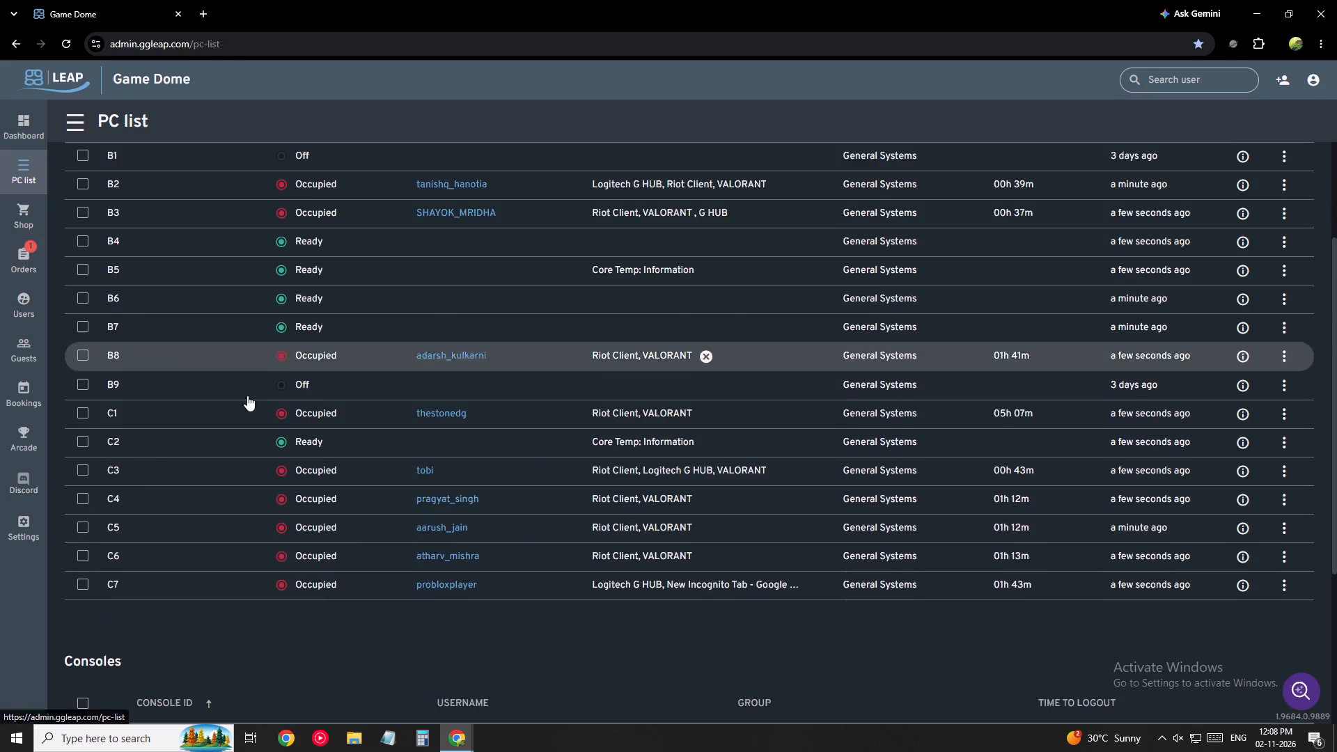
scroll(439, 516, "down", 7)
left_click(1248, 533)
left_click(1281, 574)
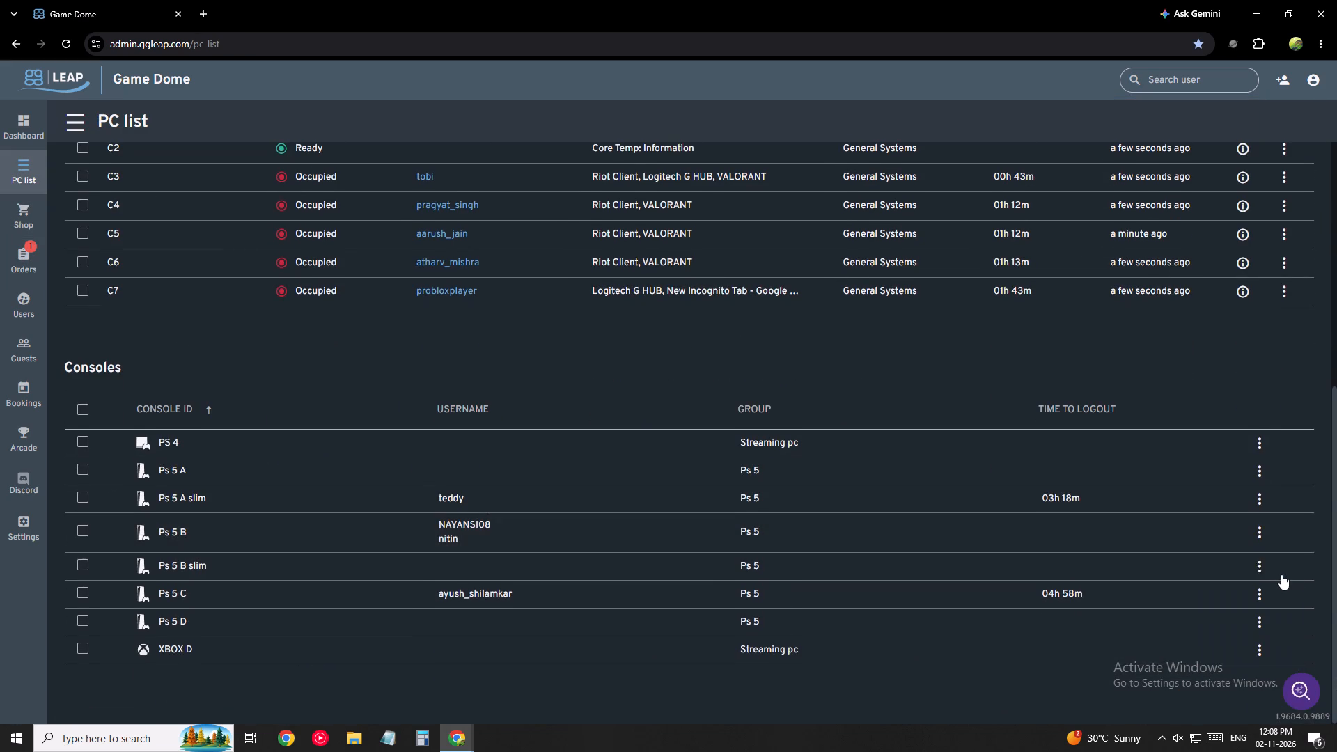
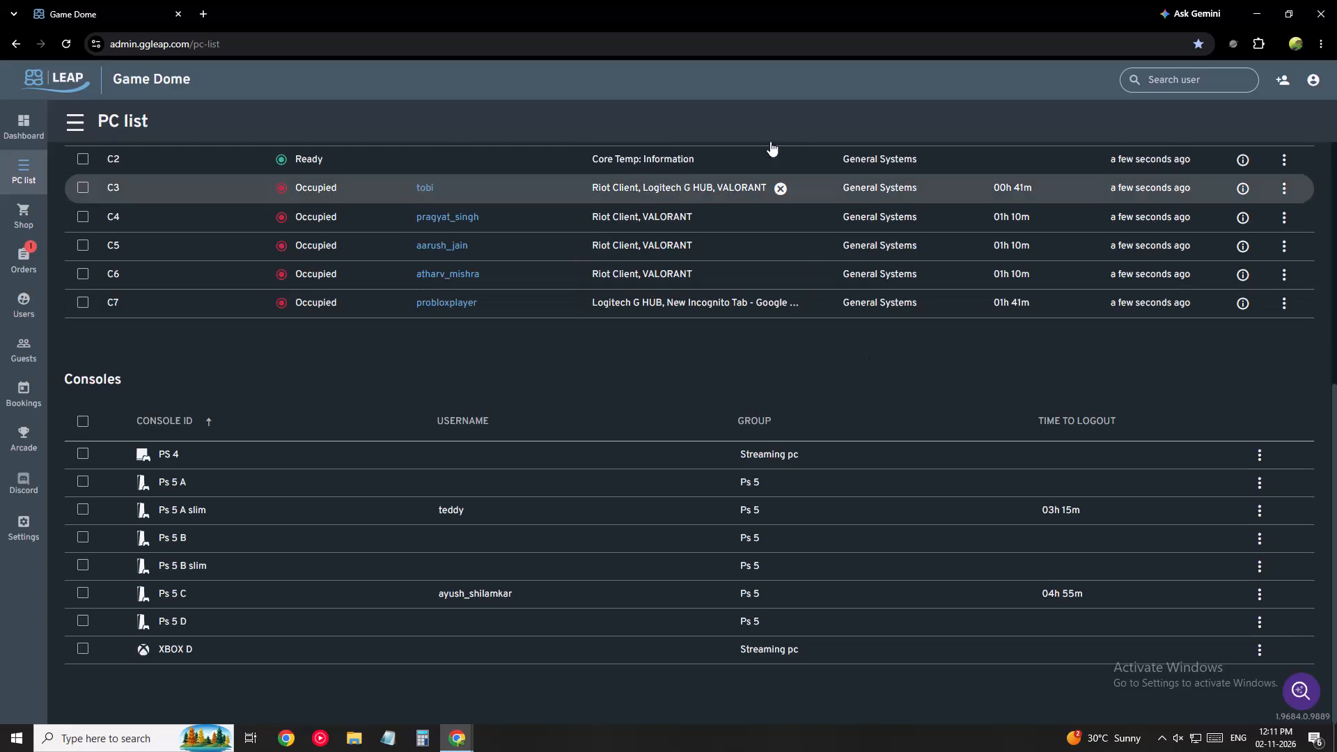
Search the user accounts for "master", check the matches, and clear the search.
scroll(978, 143, "down", 1)
left_click(1173, 91)
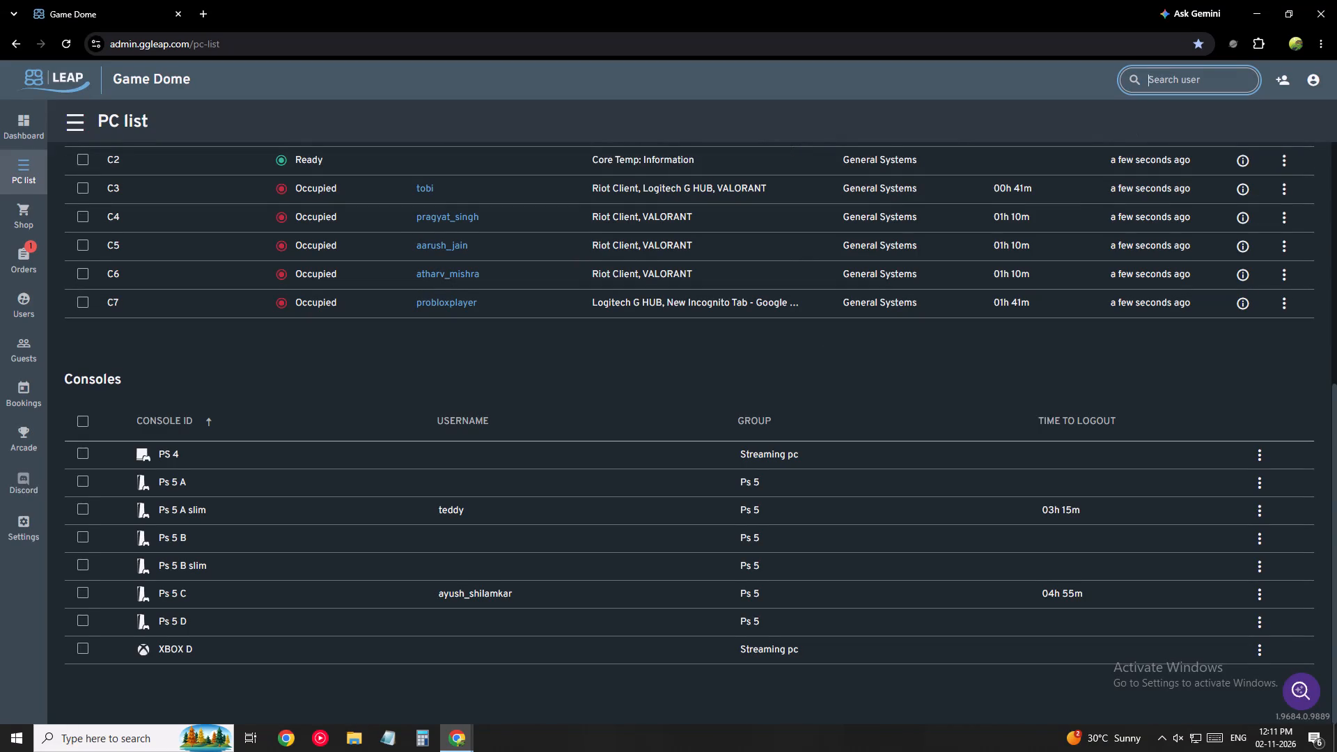
type("master")
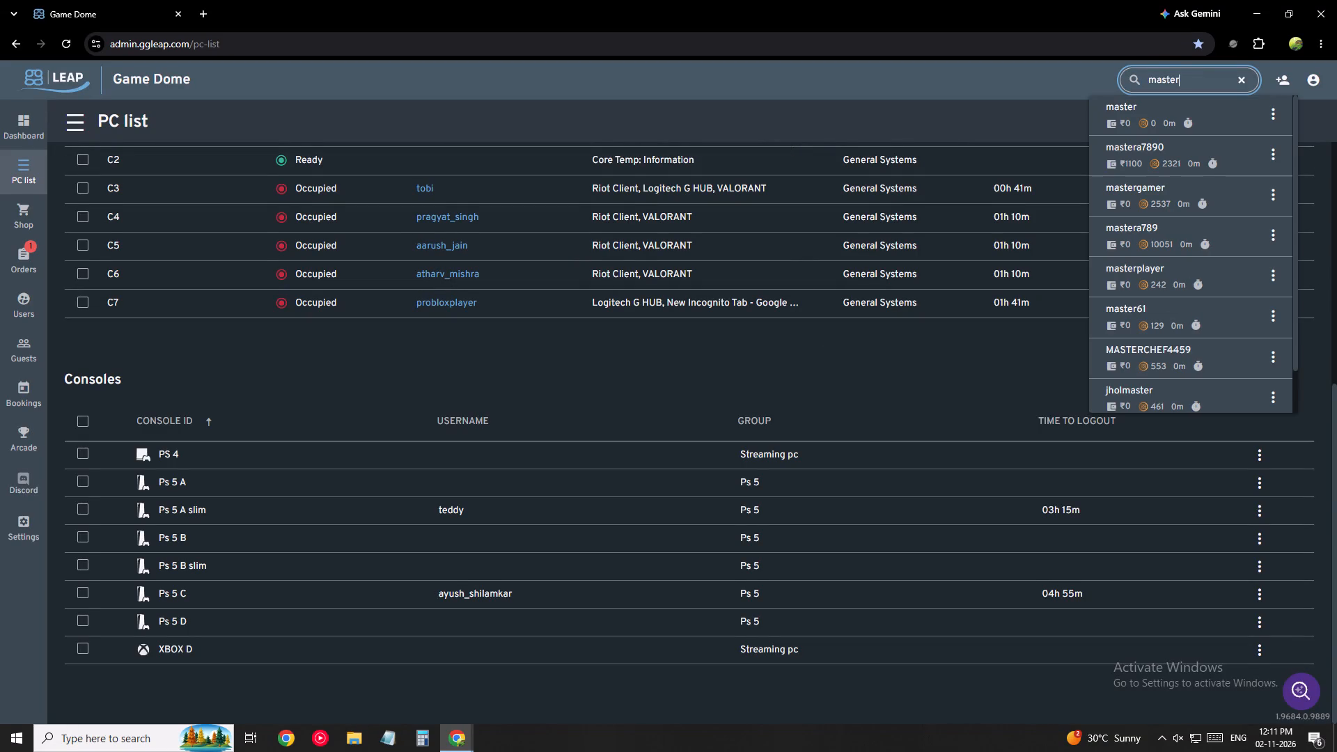
key("BackSpace")
key("BackSpace")
key("BackSpace")
key("BackSpace")
key("BackSpace")
key("BackSpace")
key("BackSpace")
key("BackSpace")
key("BackSpace")
key("BackSpace")
key("BackSpace")
key("BackSpace")
key("BackSpace")
key("BackSpace")
key("BackSpace")
key("BackSpace")
key("BackSpace")
key("BackSpace")
key("BackSpace")
key("BackSpace")
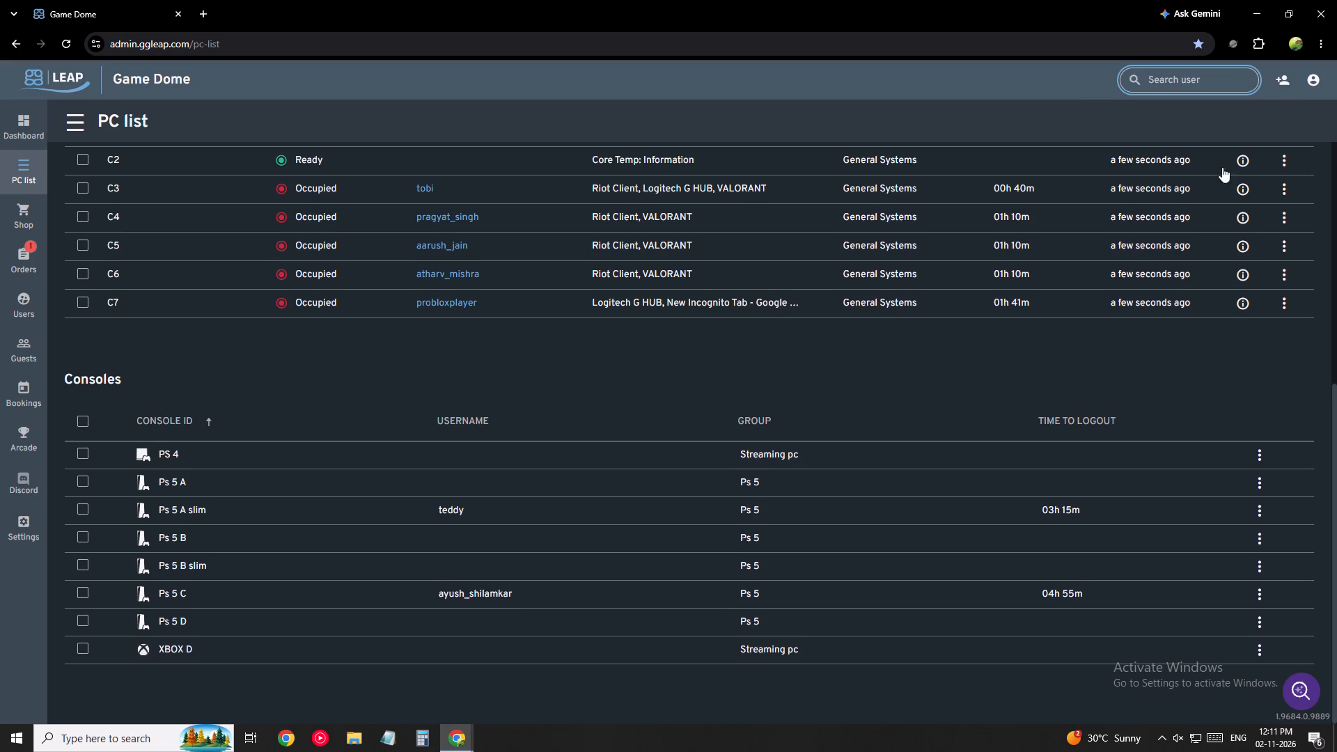
Show the hidden background apps in the Windows system tray.
left_click(1159, 738)
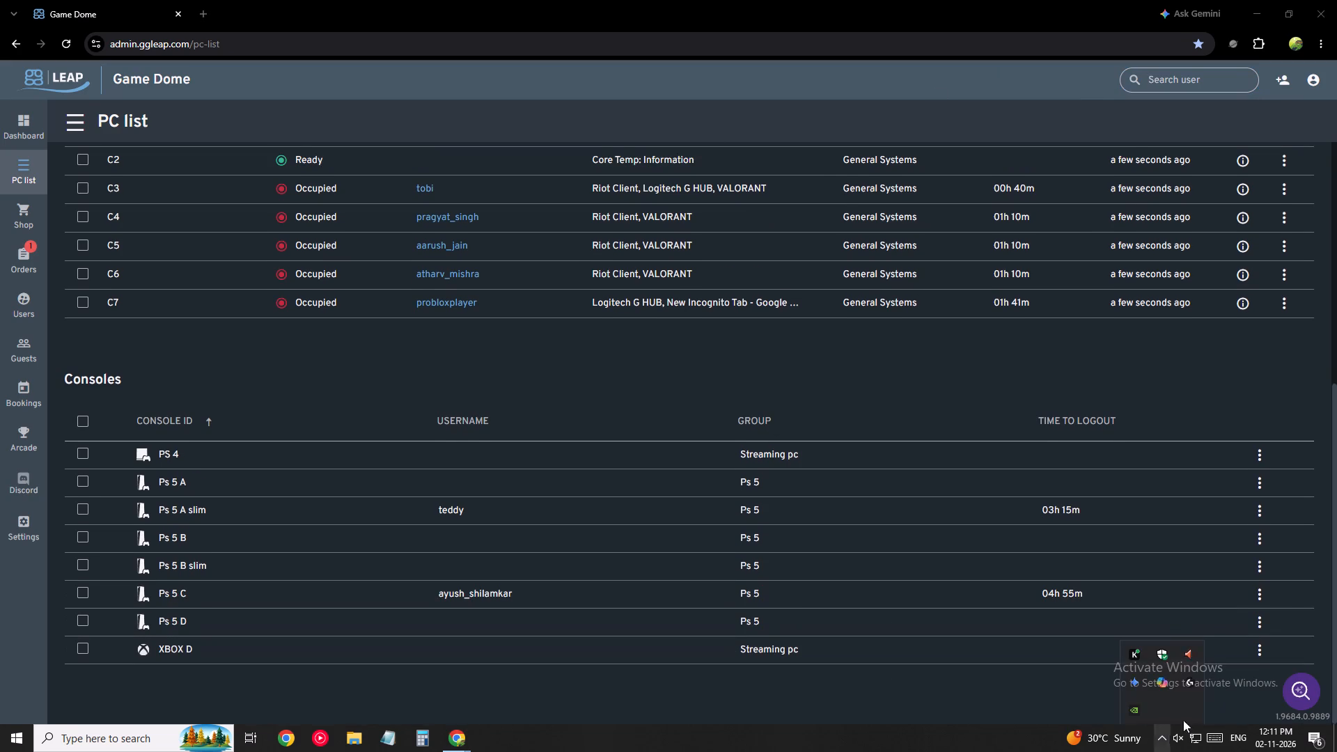
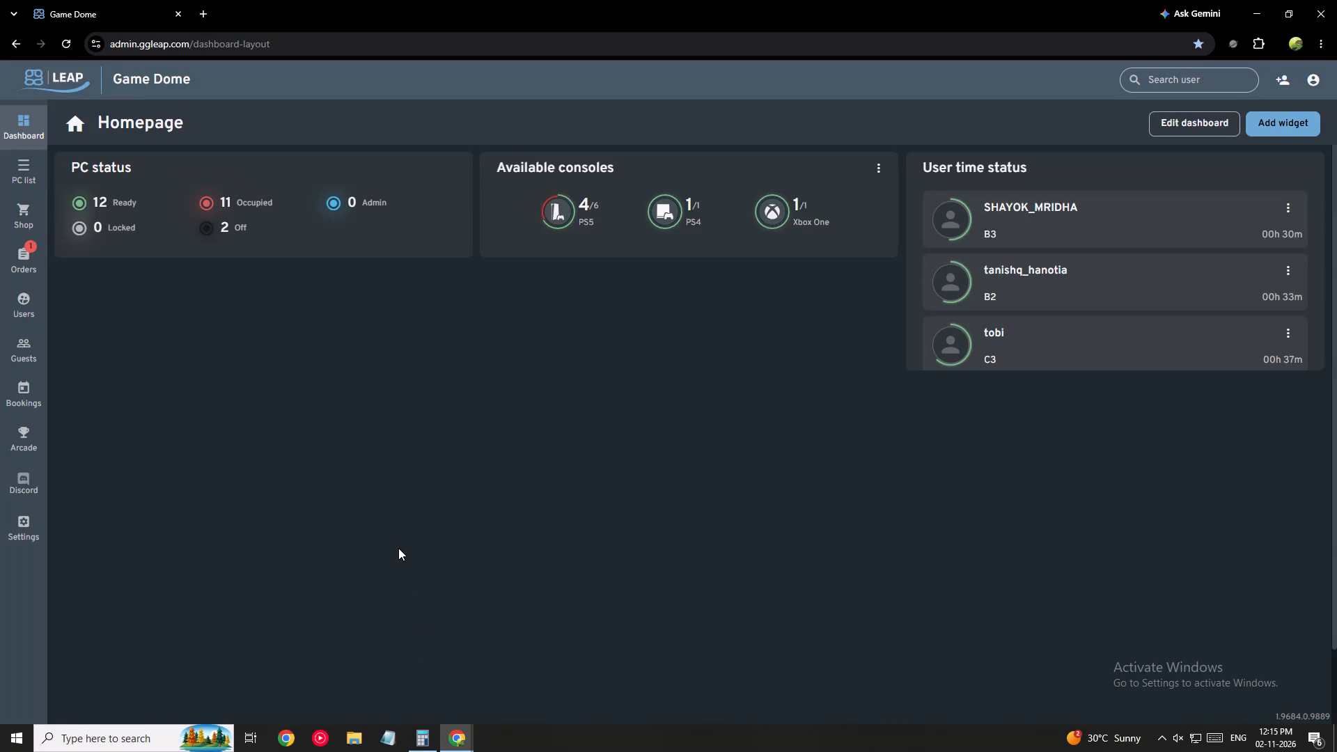
Open Calculator and subtract 250 from 510.
type("cal")
key("Return")
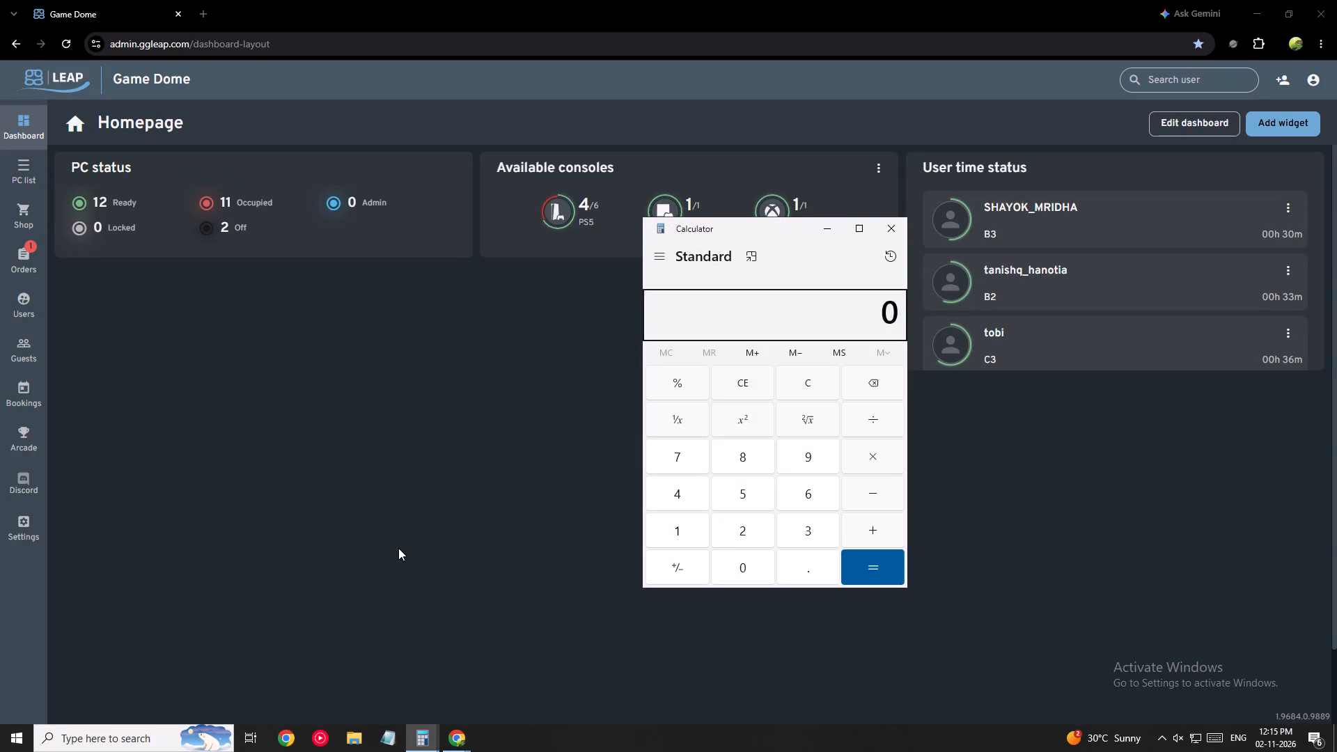
type("510")
type("-250")
key("Return")
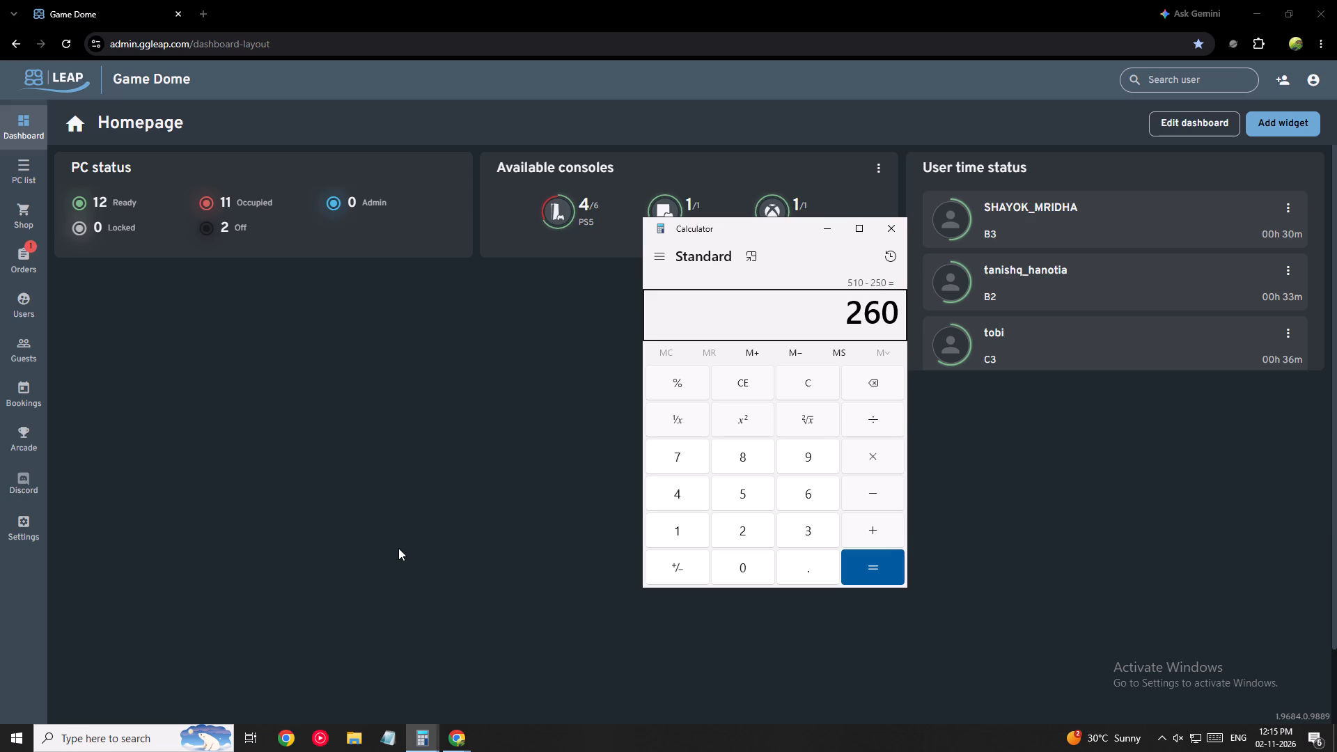
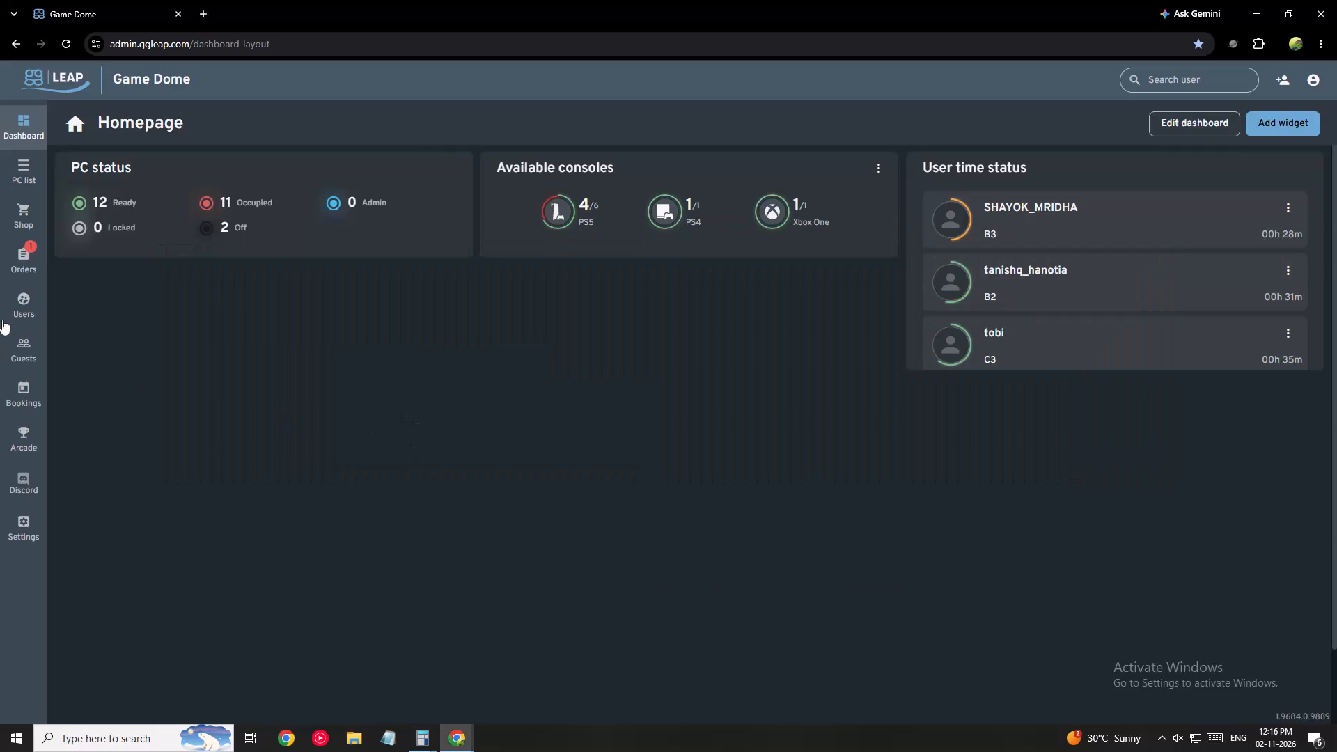
Switch to the GD VIMAN MNAGAR Google Sheet and enter "30 x eggs" in the first empty Daily Expense row of the current day's block.
key("alt+Tab")
key("alt+Tab")
key("alt+Tab")
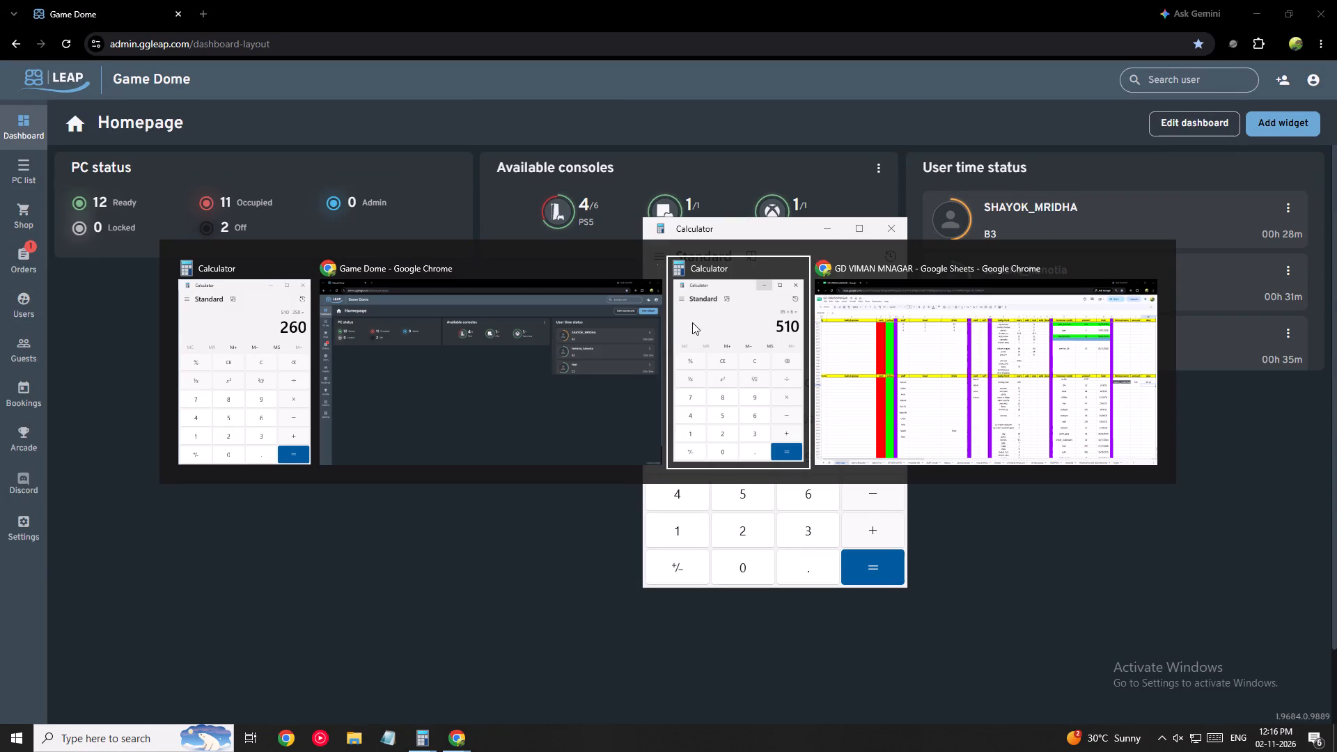
key("alt+Tab")
key("alt+Tab")
key("alt+Tab")
key("alt+Tab")
key("alt+Tab")
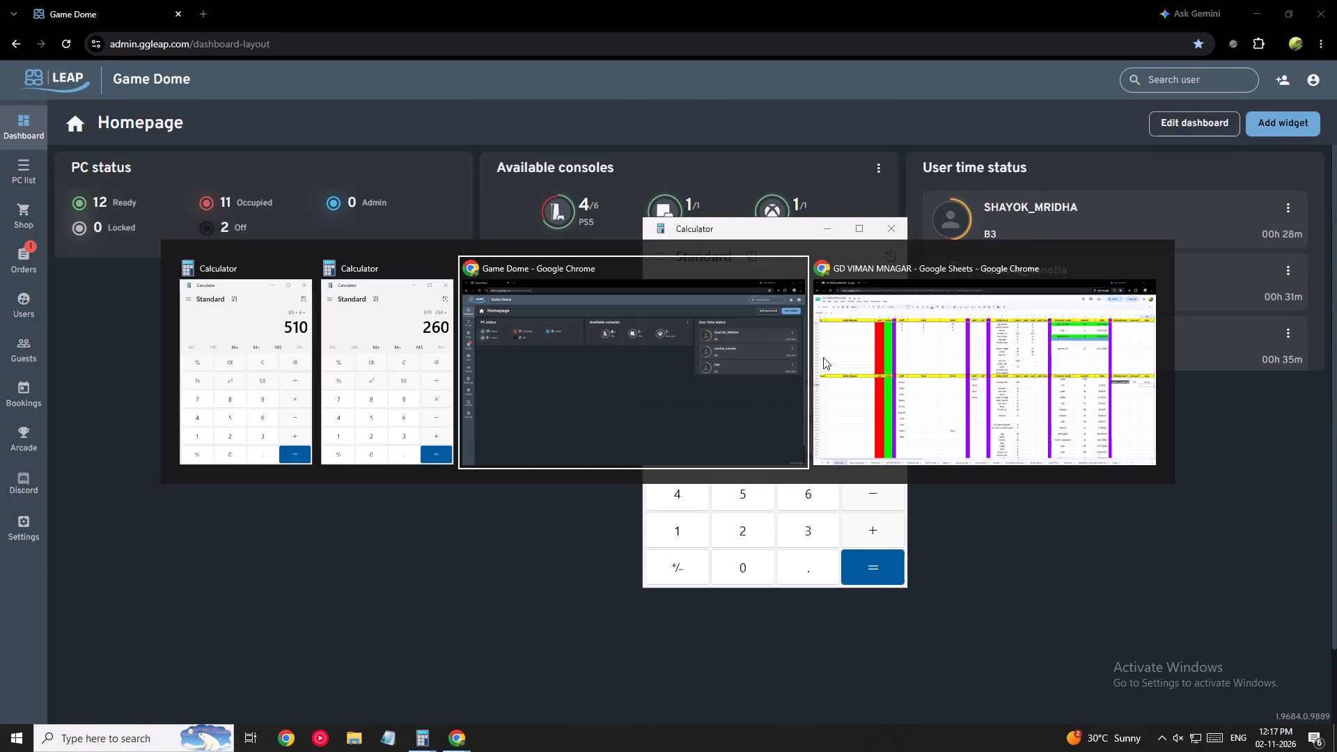
key("alt+Tab")
key("alt+Tab")
left_click(225, 402)
type("30")
type("x eegs")
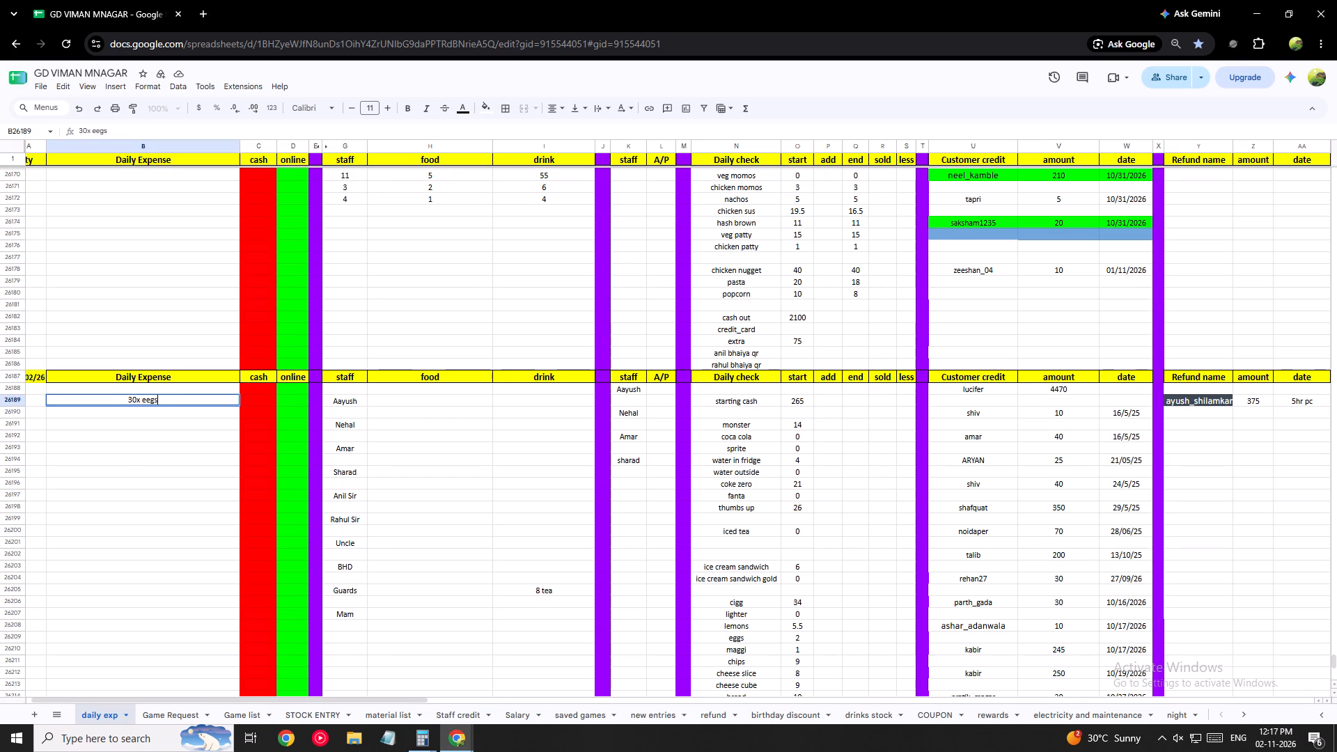
key("BackSpace")
key("BackSpace")
key("BackSpace")
key("BackSpace")
key("BackSpace")
key("BackSpace")
key("space")
type("x eggs")
key("Return")
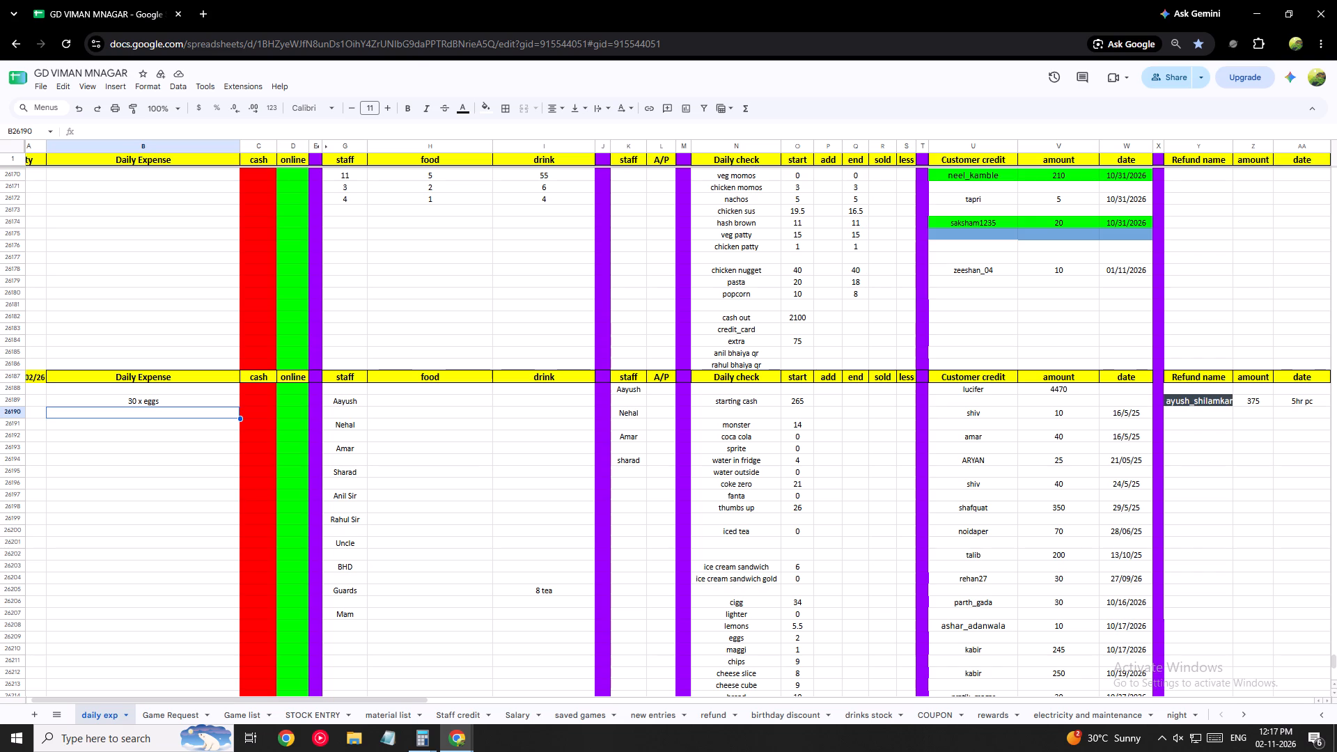
left_click(256, 395)
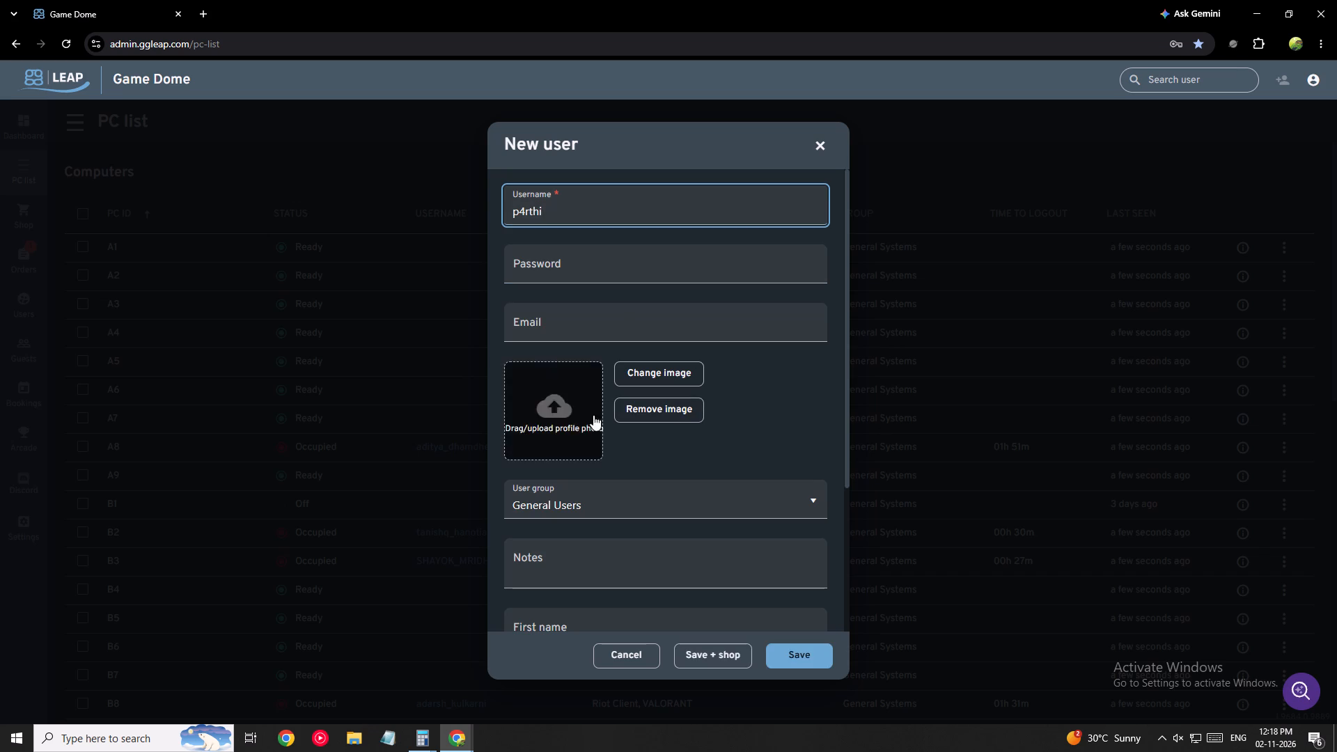
left_click(720, 658)
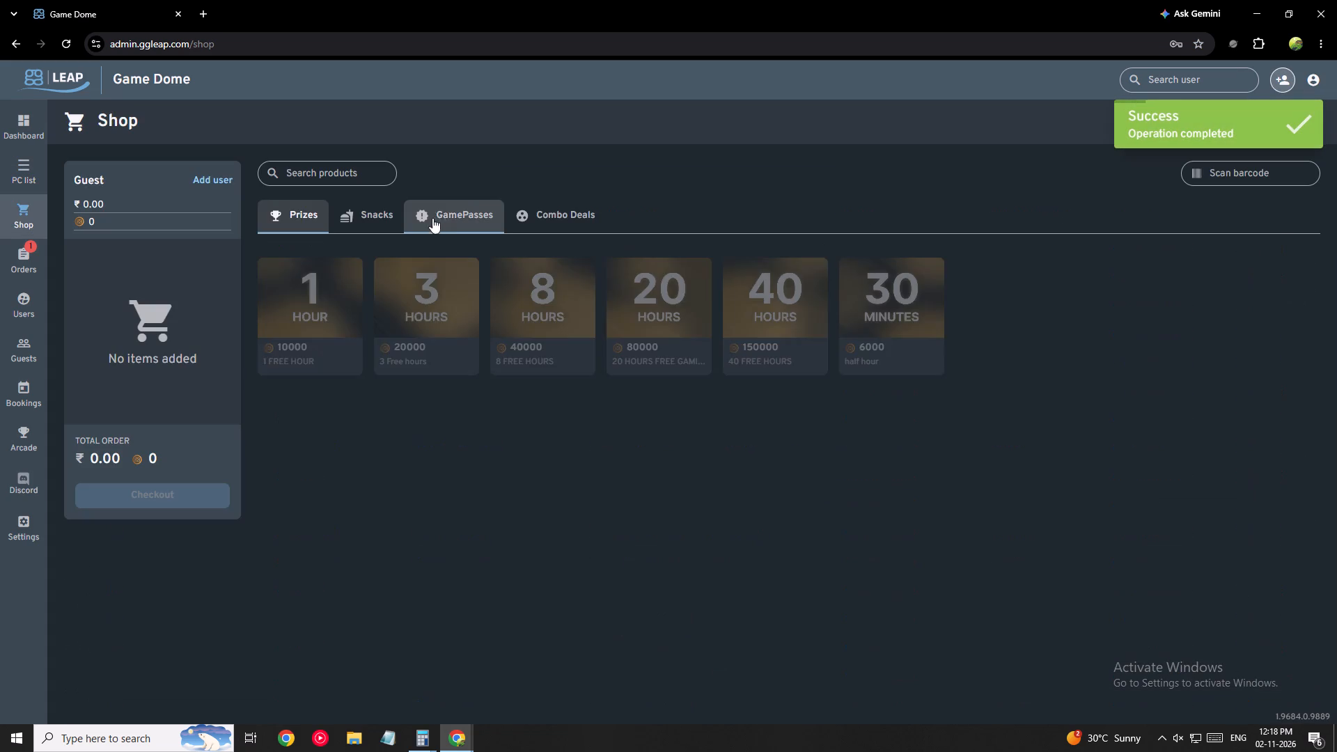
left_click(444, 211)
left_click(311, 253)
left_click_drag(417, 342, 150, 347)
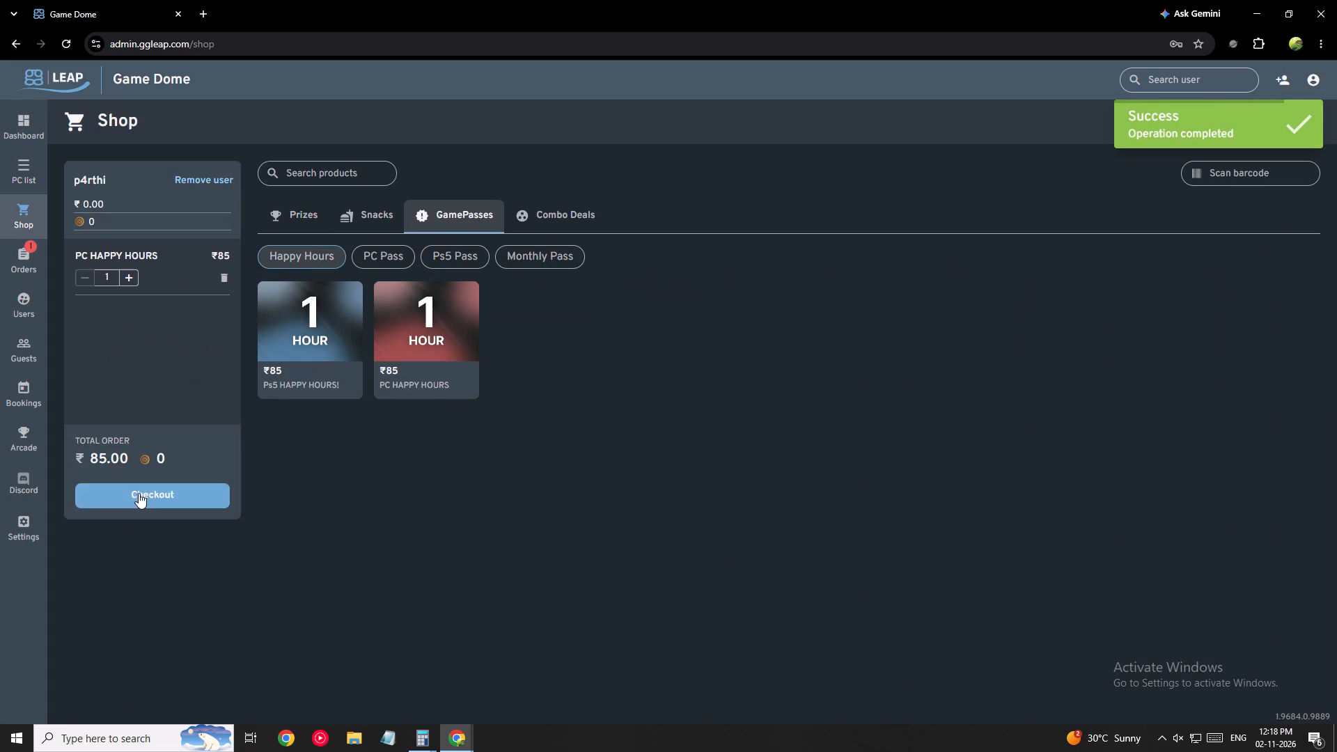
left_click(156, 494)
left_click(352, 412)
left_click(384, 600)
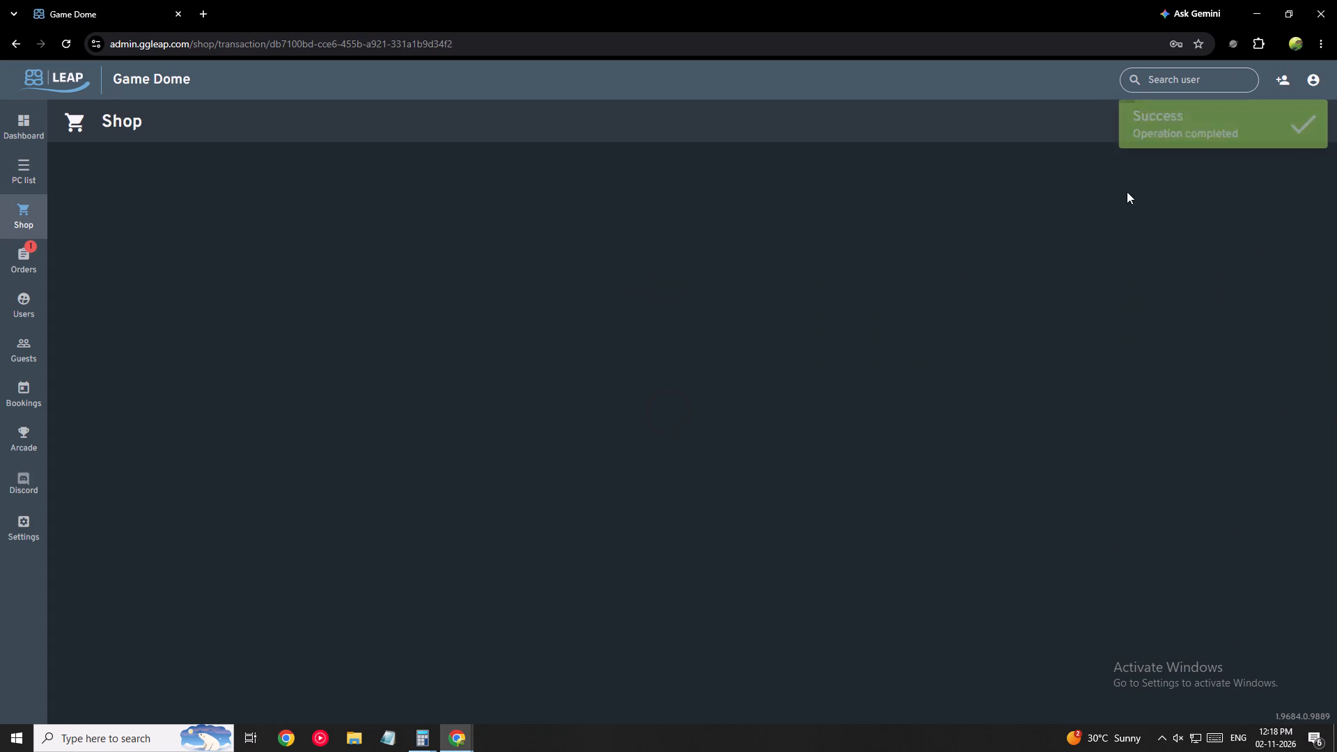
Create a new user named curry in General Users with the password left blank, and save straight to the shop.
left_click(1285, 79)
left_click_drag(641, 210, 499, 219)
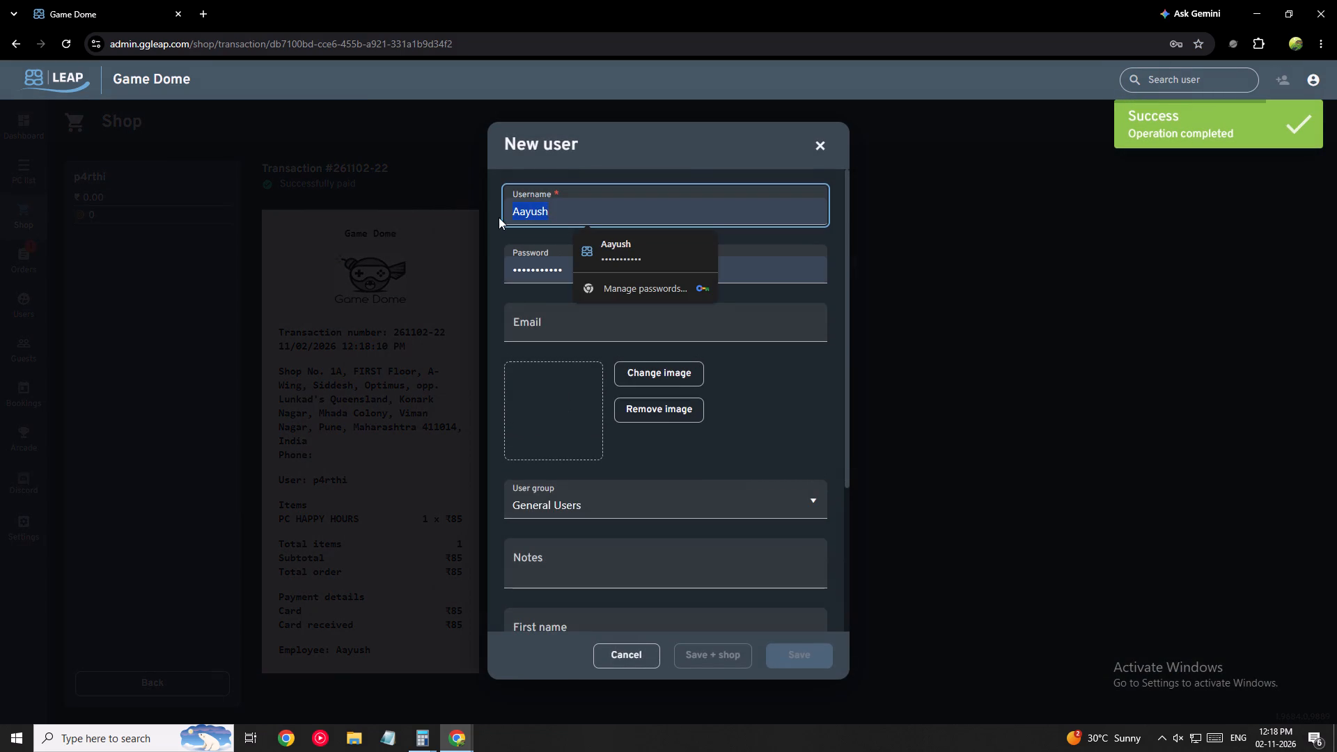
key("BackSpace")
key("BackSpace")
key("c")
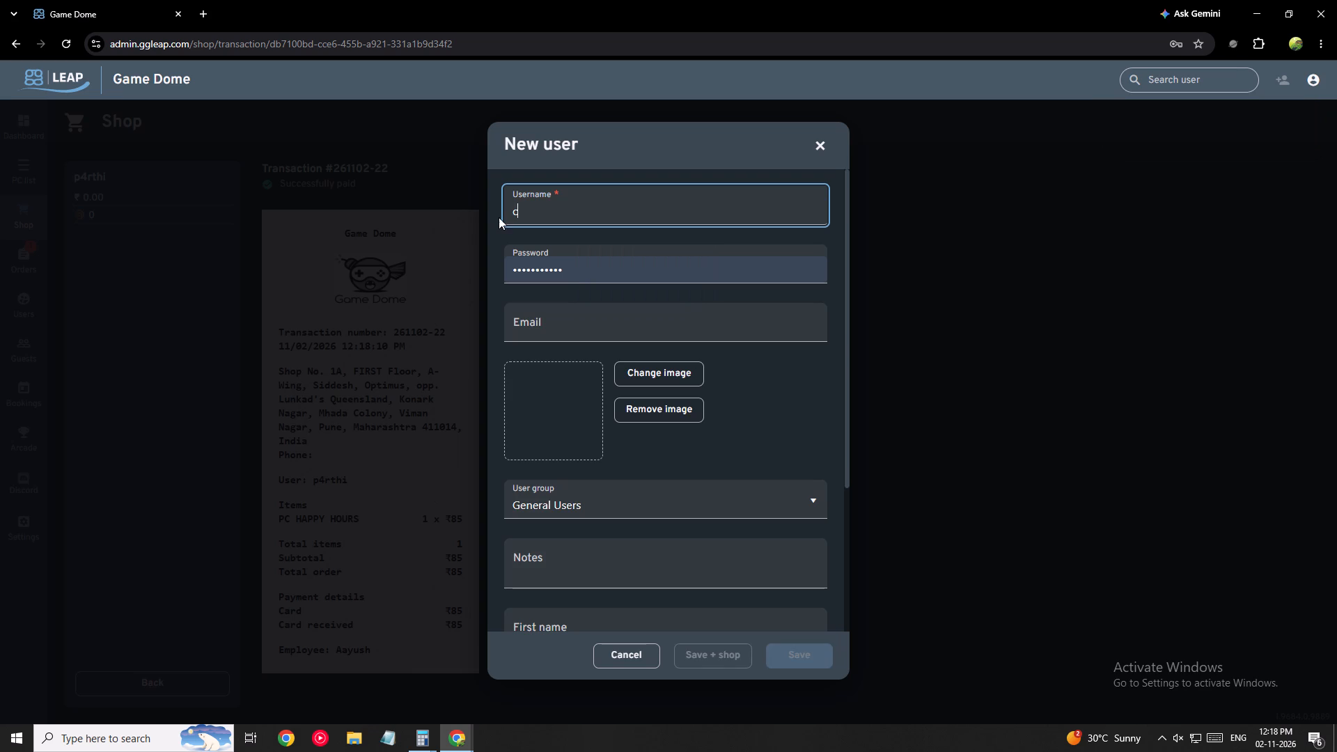
type("urr")
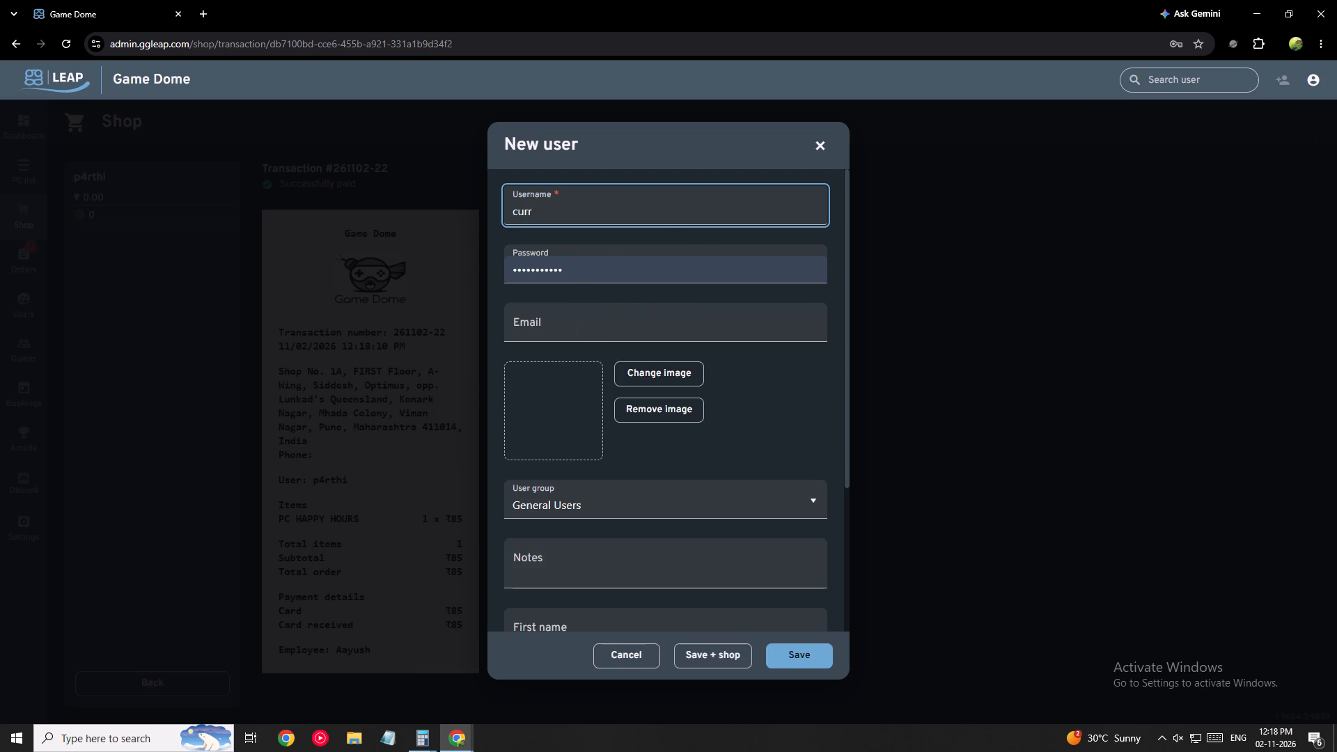
key("y")
right_click(501, 155)
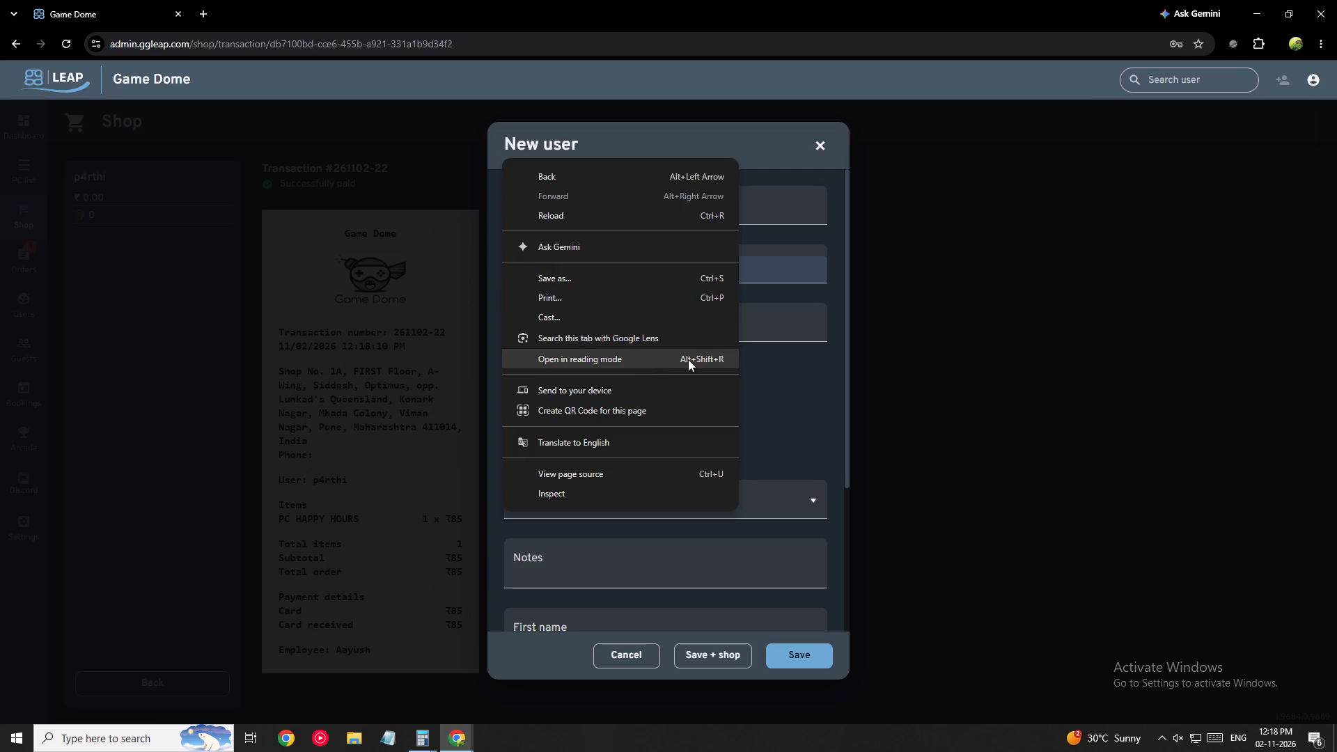
left_click(781, 443)
left_click_drag(621, 273, 338, 262)
key("BackSpace")
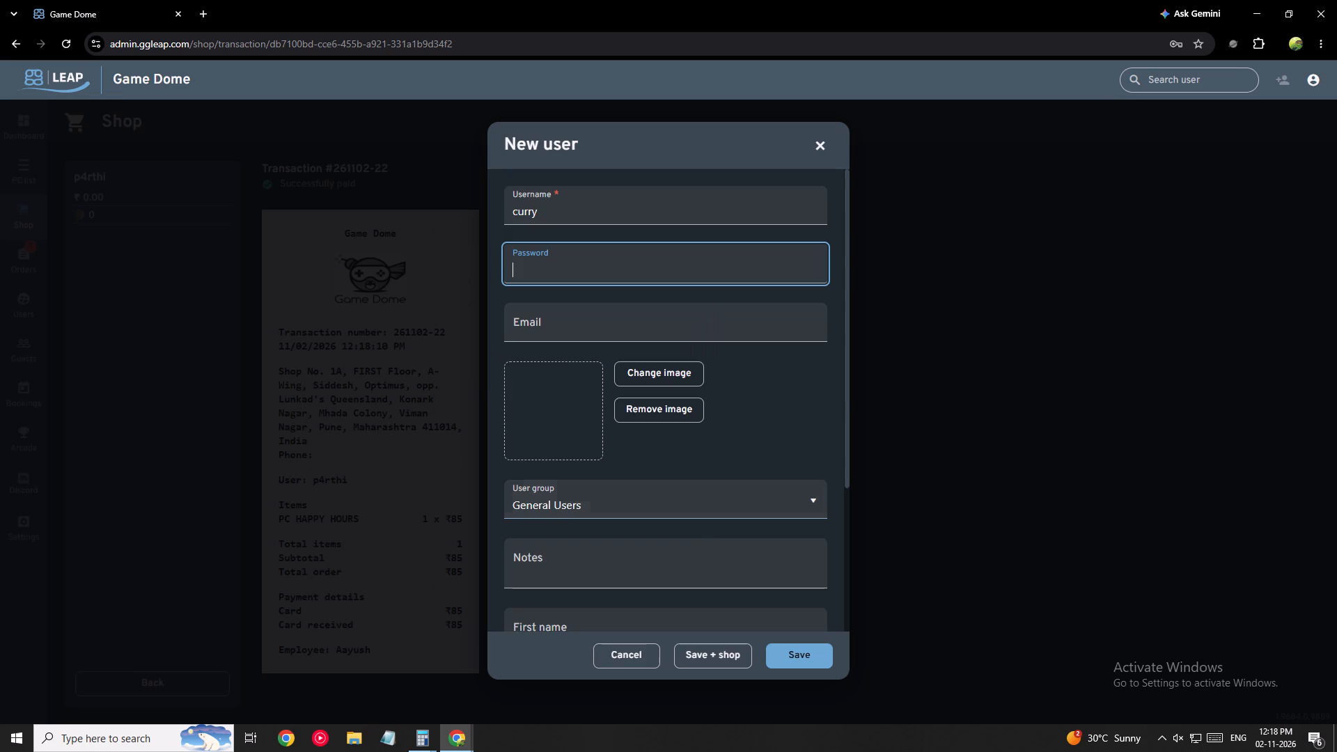
key("BackSpace")
left_click(714, 643)
left_click(714, 650)
Sell curry one PC HAPPY HOURS 1-hour pass for ₹85 and check out with card payment.
left_click(473, 219)
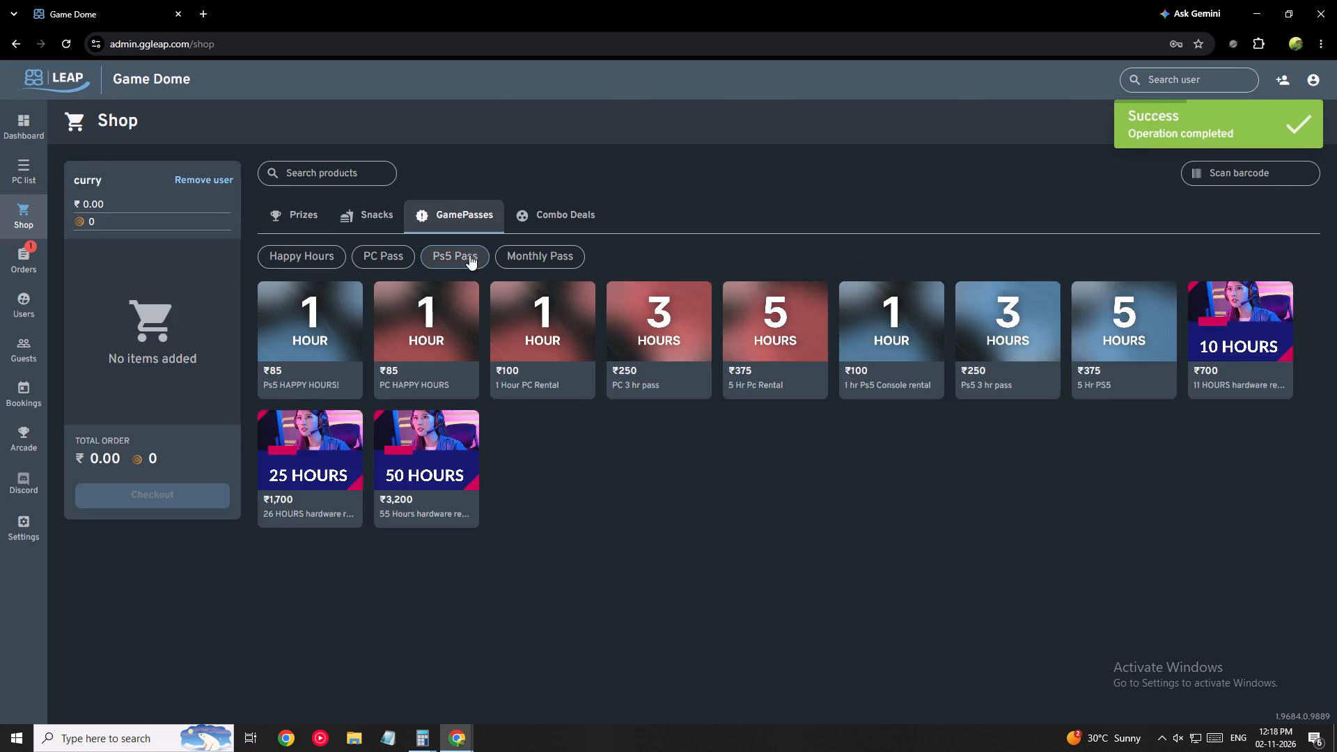
left_click(470, 254)
left_click(311, 251)
left_click_drag(422, 329, 164, 349)
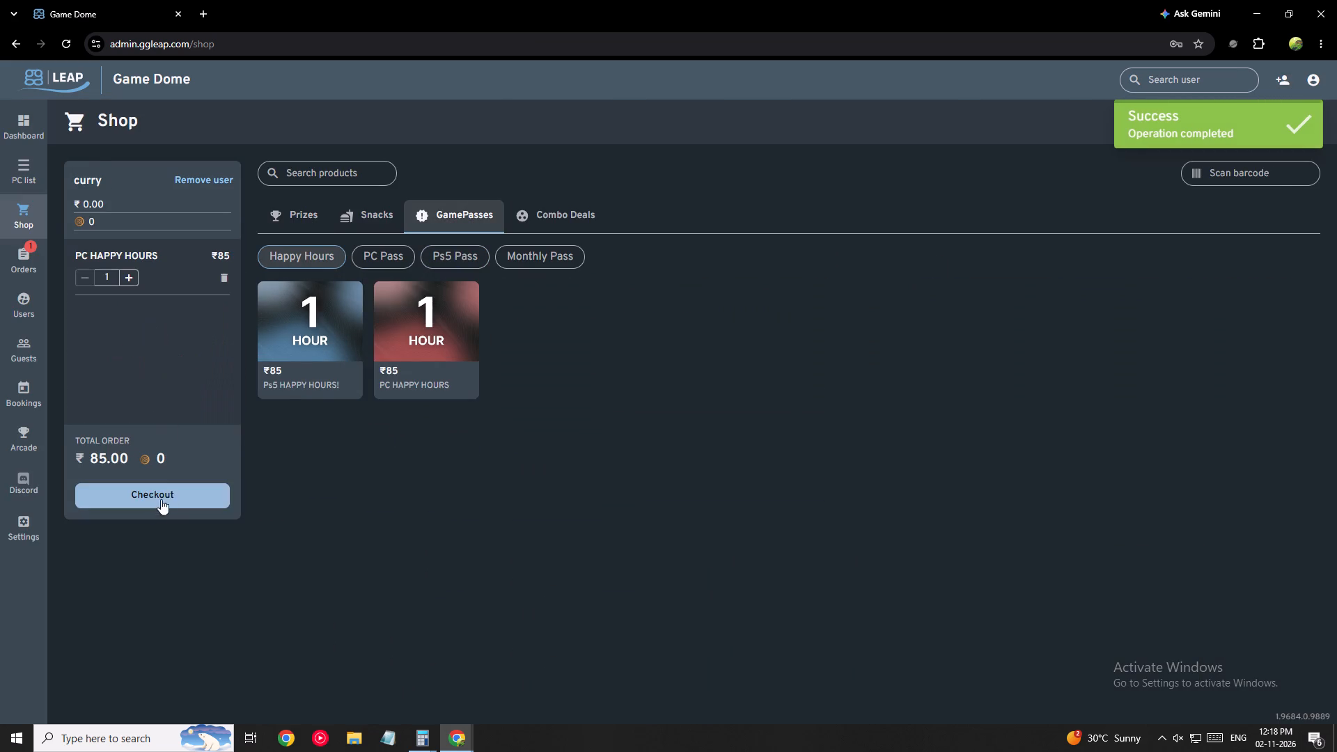
left_click(169, 492)
left_click(357, 415)
left_click(380, 618)
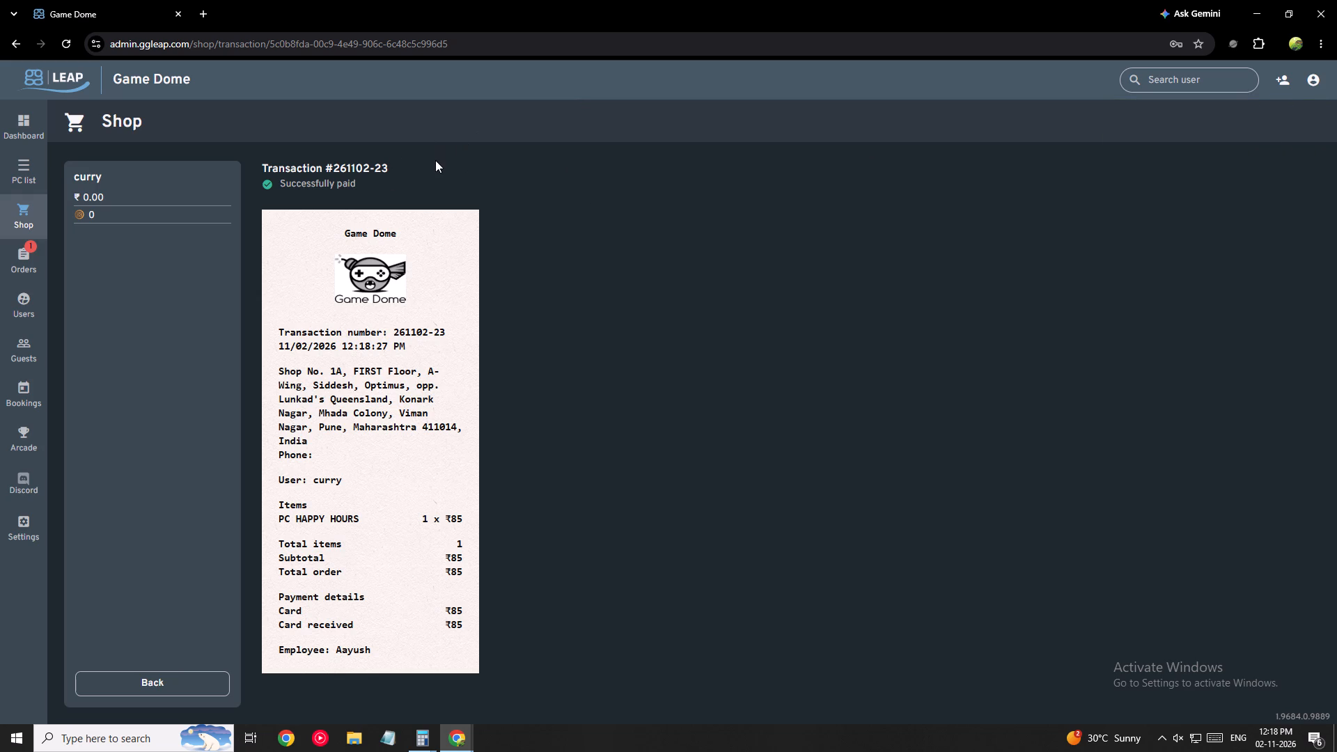
Open the PC list to view the computers.
left_click(20, 160)
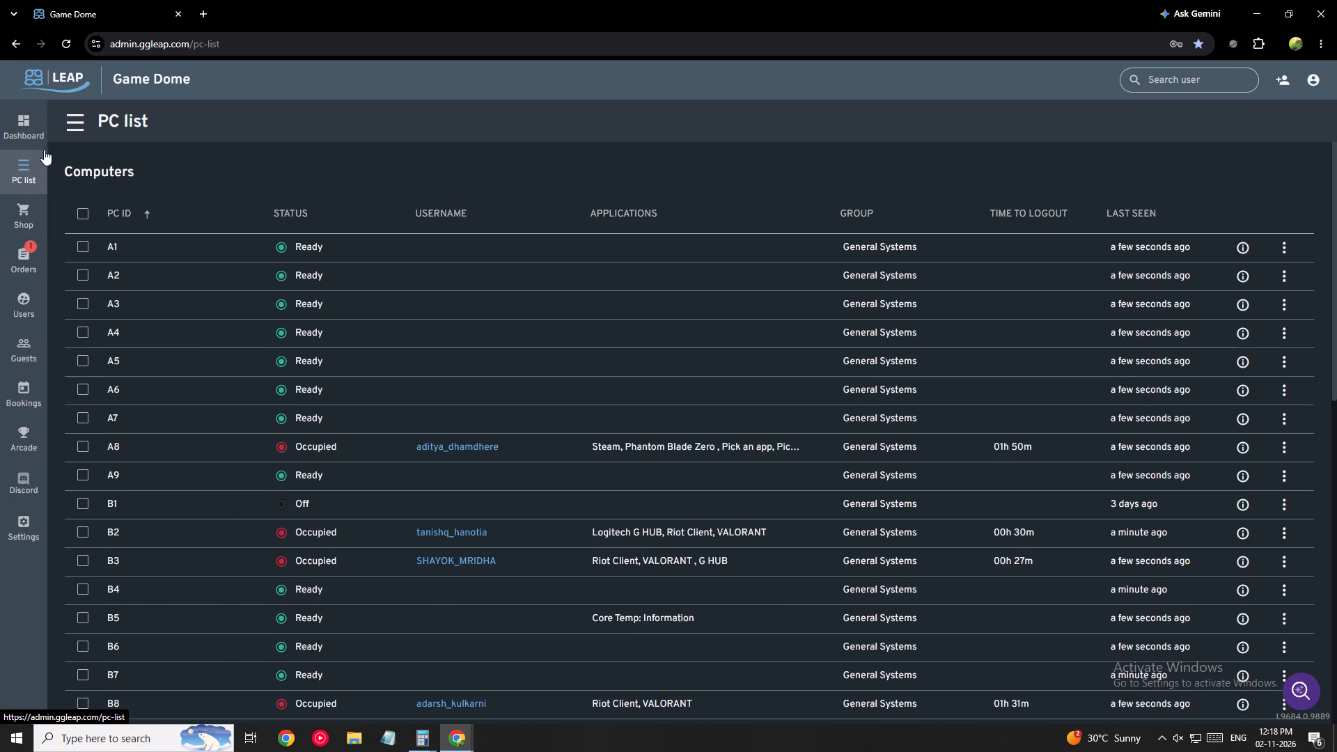
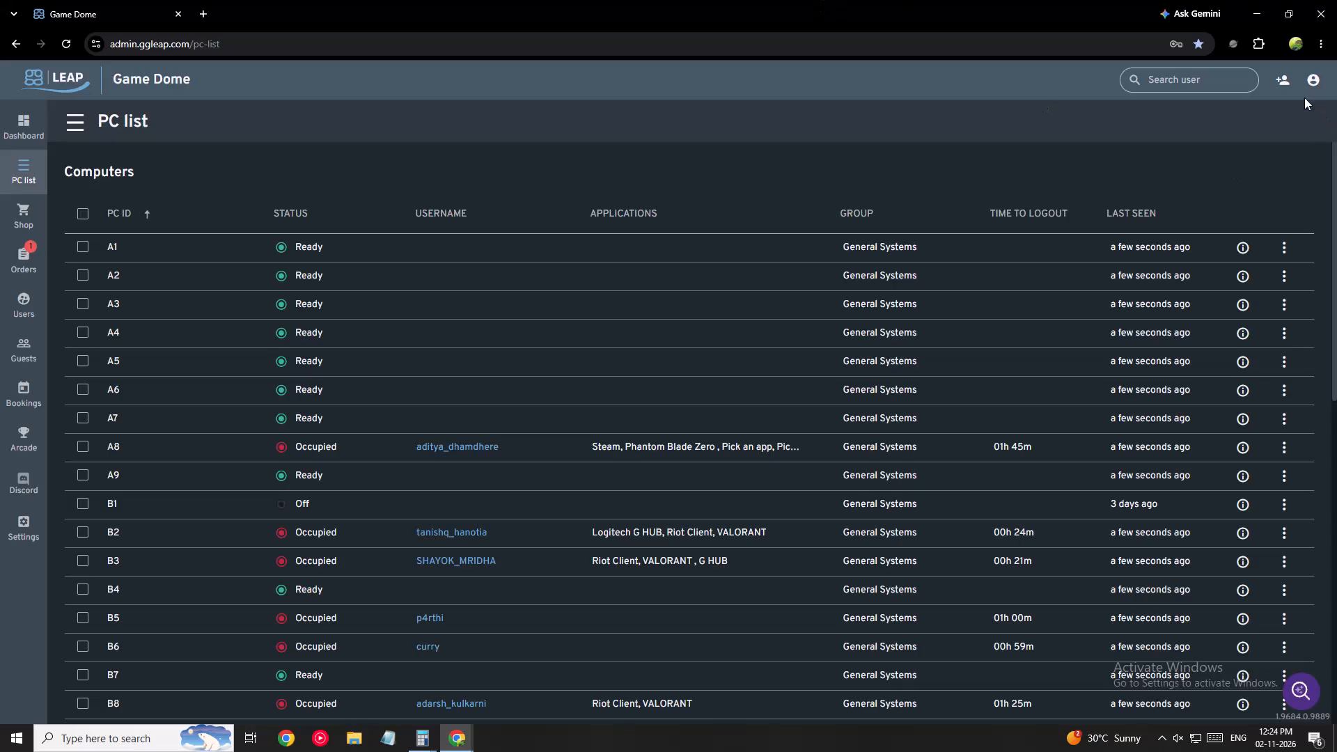
Sell harikrishna one 11 HOURS hardware rental monthly pass for ₹700 from the full shop and charge it to credit card.
left_click(1222, 70)
type("hari")
type("krishna")
left_click(1274, 110)
left_click(1296, 119)
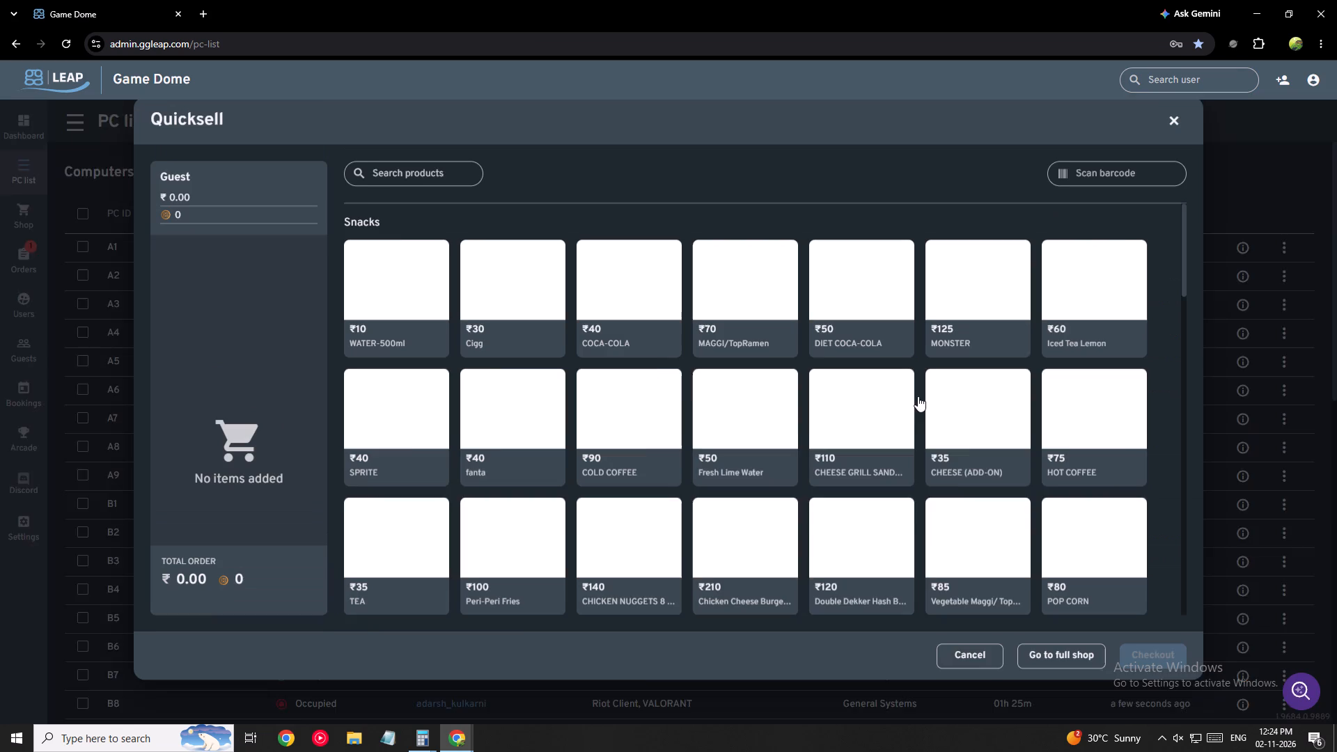
left_click(1052, 655)
left_click(439, 224)
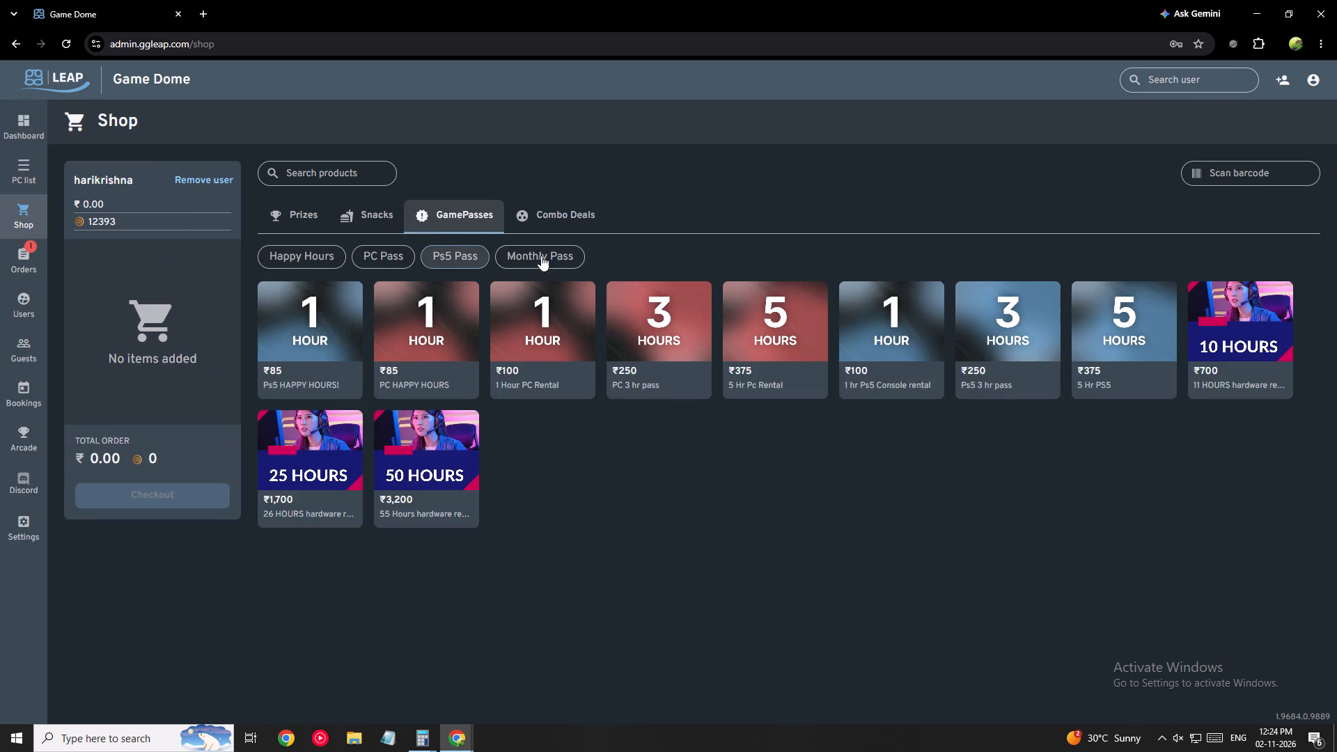
left_click(546, 254)
left_click_drag(320, 327, 95, 363)
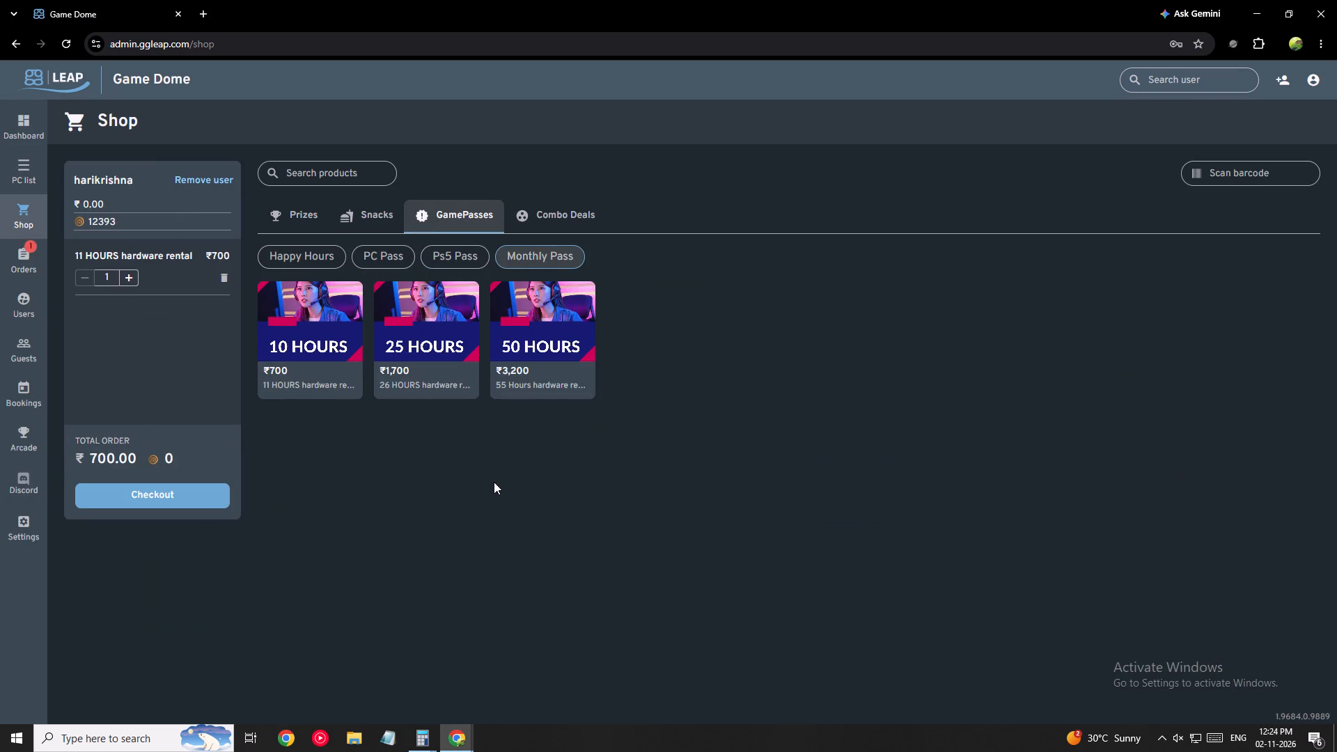
left_click(207, 493)
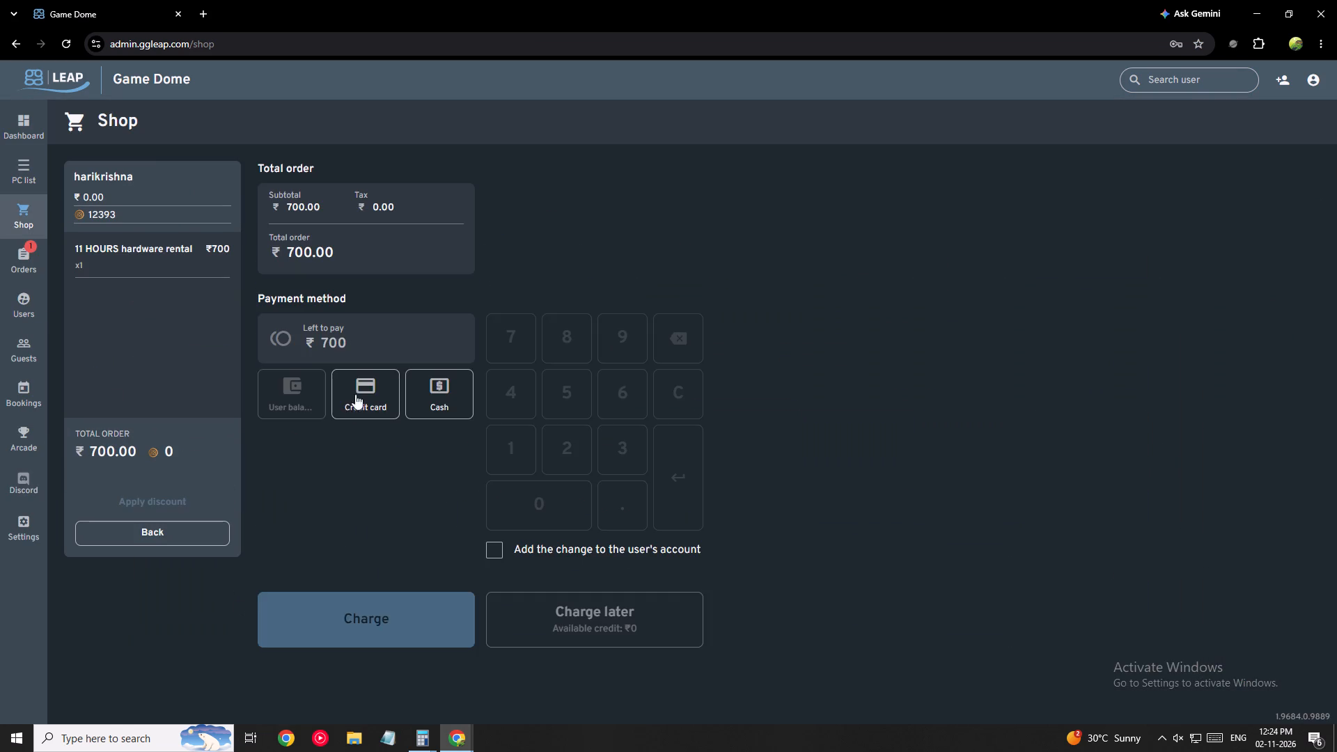
left_click(355, 394)
left_click(355, 619)
Open the PC list to view the computers.
left_click(0, 160)
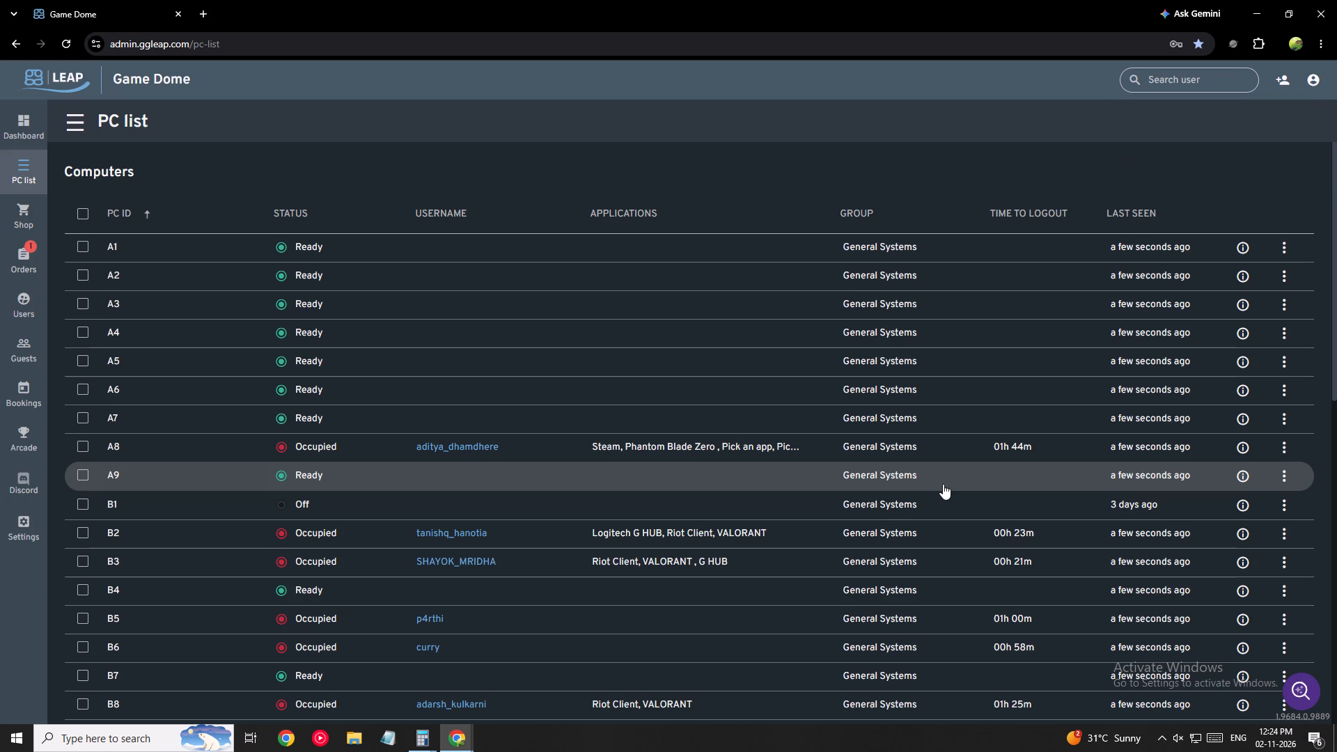
Minimize the ggLeap and GD VIMAN MNAGAR spreadsheet windows to reach the desktop, and close the Calculator.
left_click(1264, 0)
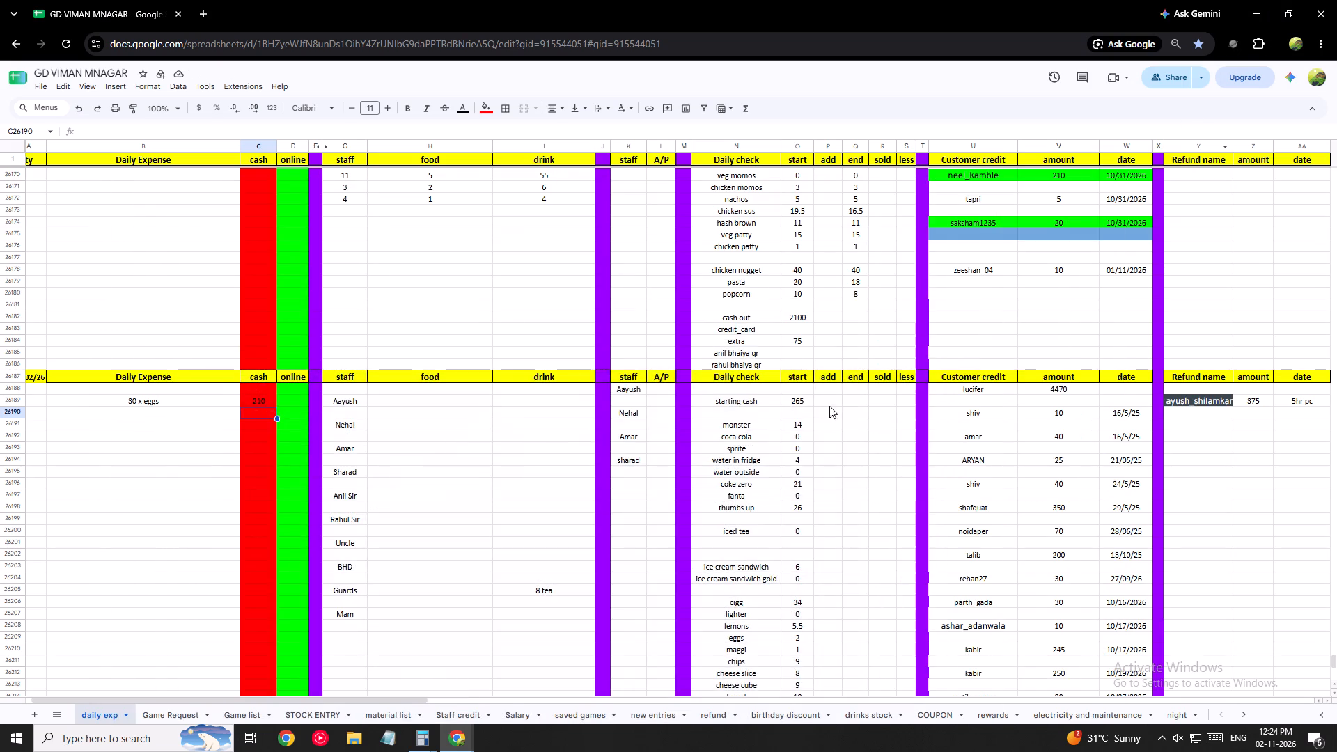
scroll(615, 446, "down", 3)
left_click(1242, 2)
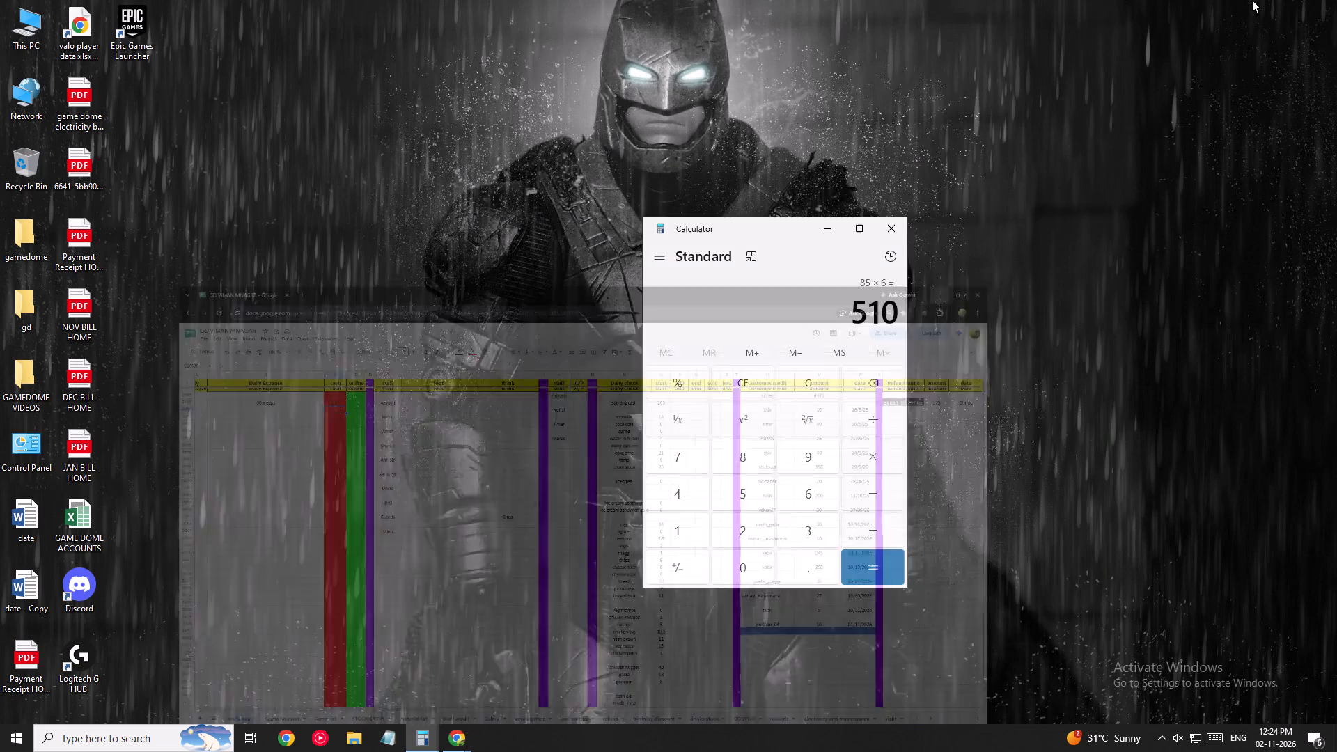
left_click(885, 235)
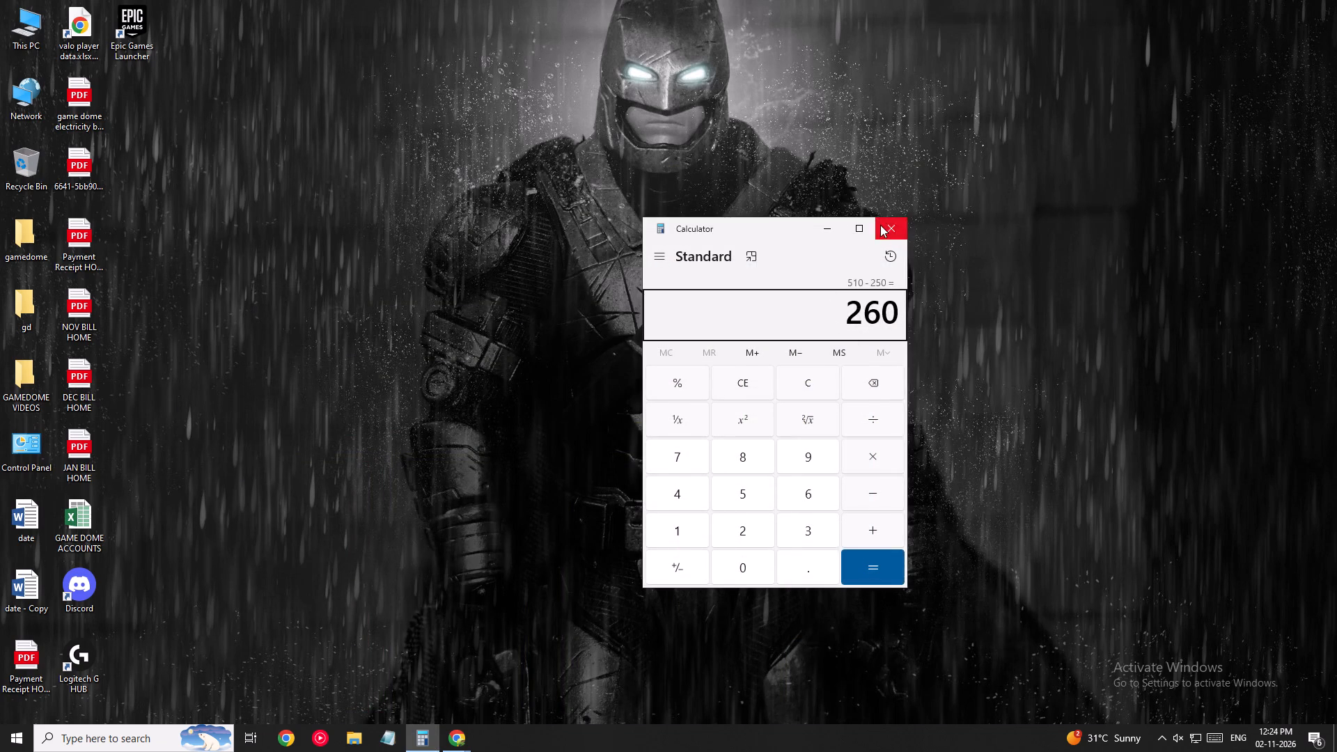
left_click(880, 225)
Show the hidden system tray icons.
left_click(1164, 738)
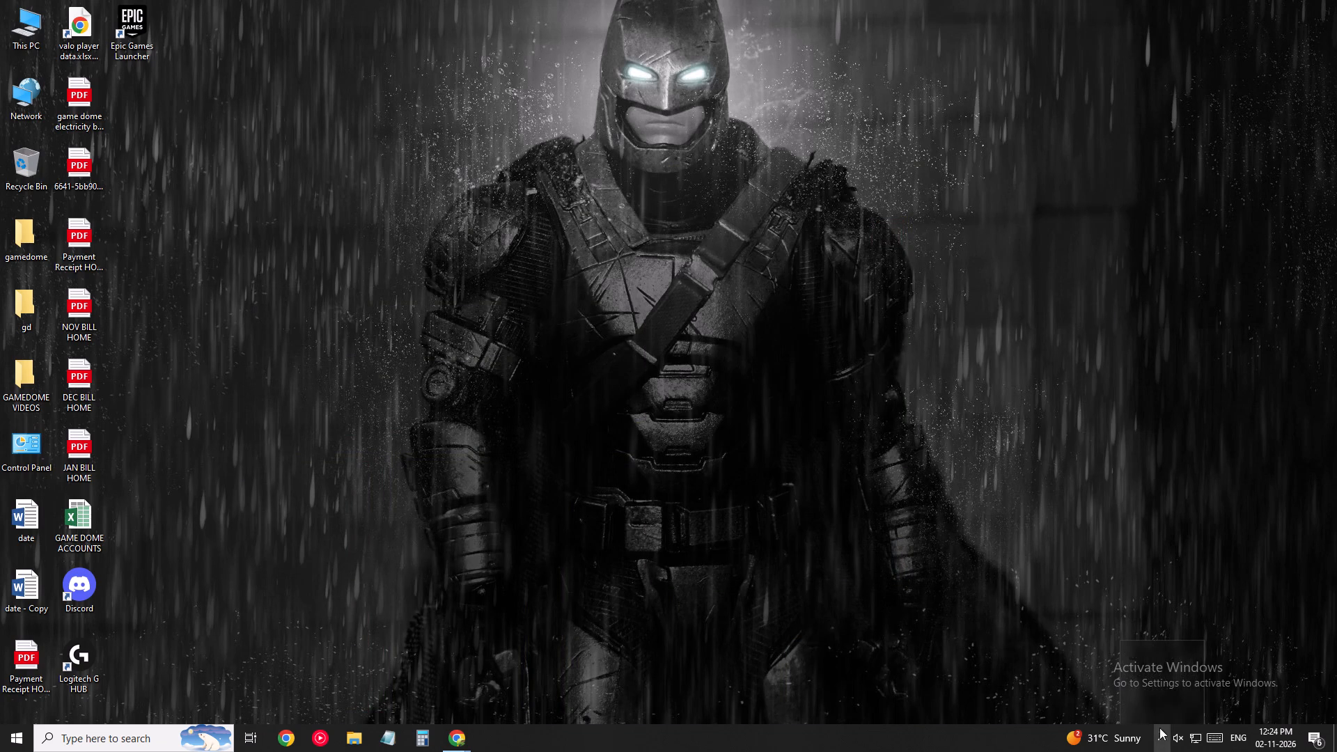
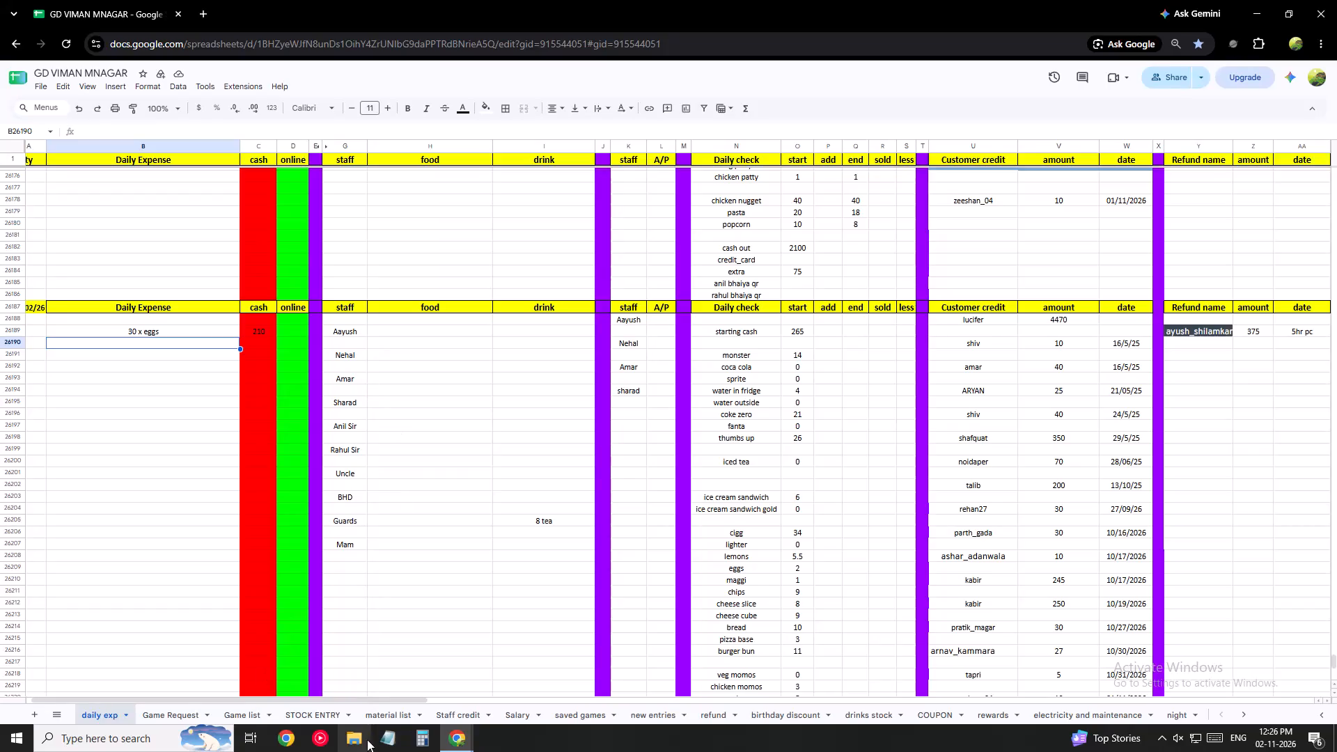
left_click(467, 751)
left_click(494, 675)
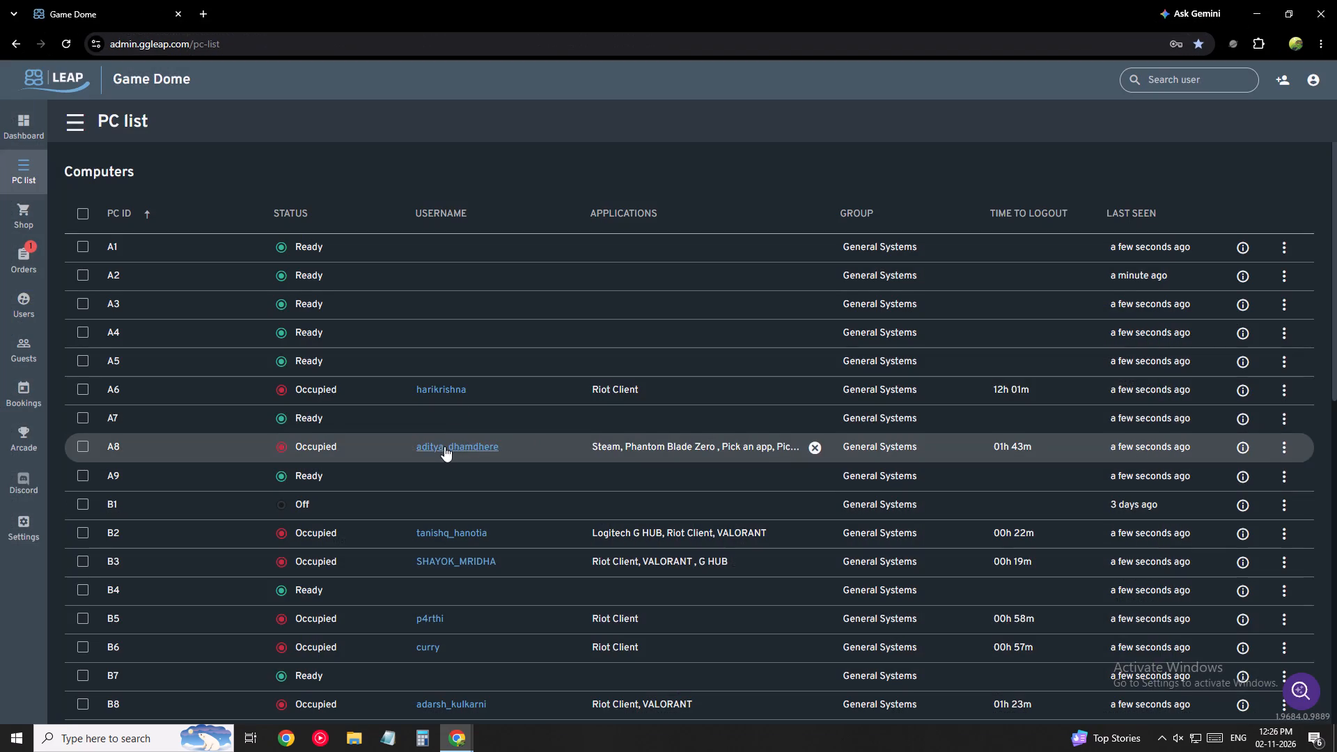
left_click(439, 391)
left_click_drag(455, 400, 462, 402)
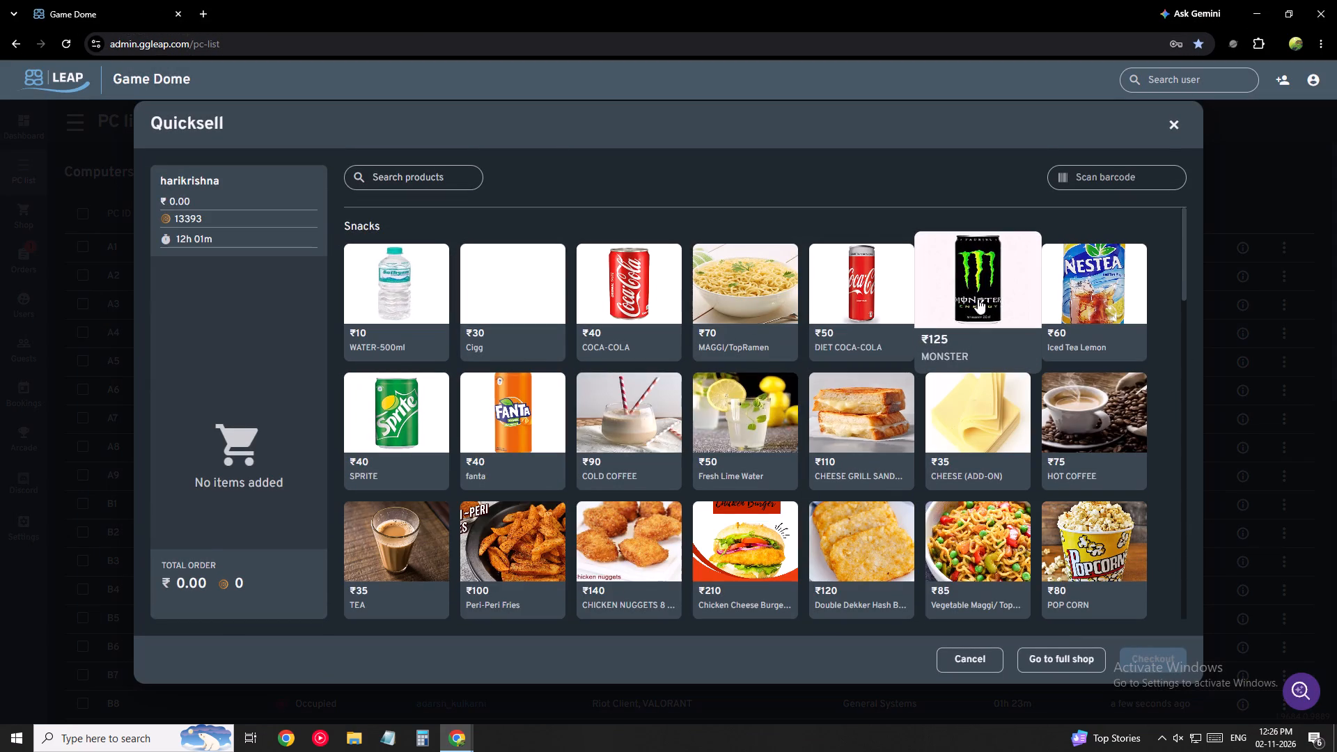
left_click_drag(860, 301, 247, 428)
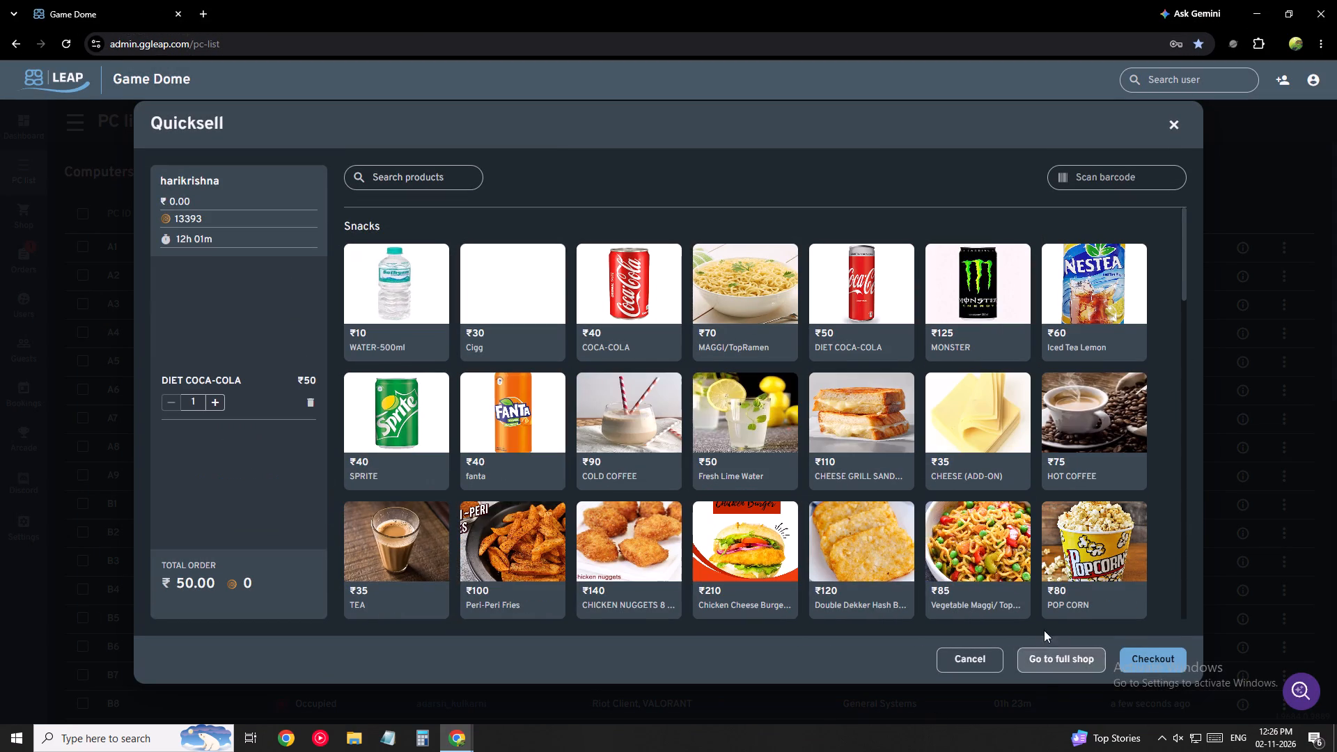
left_click(1168, 657)
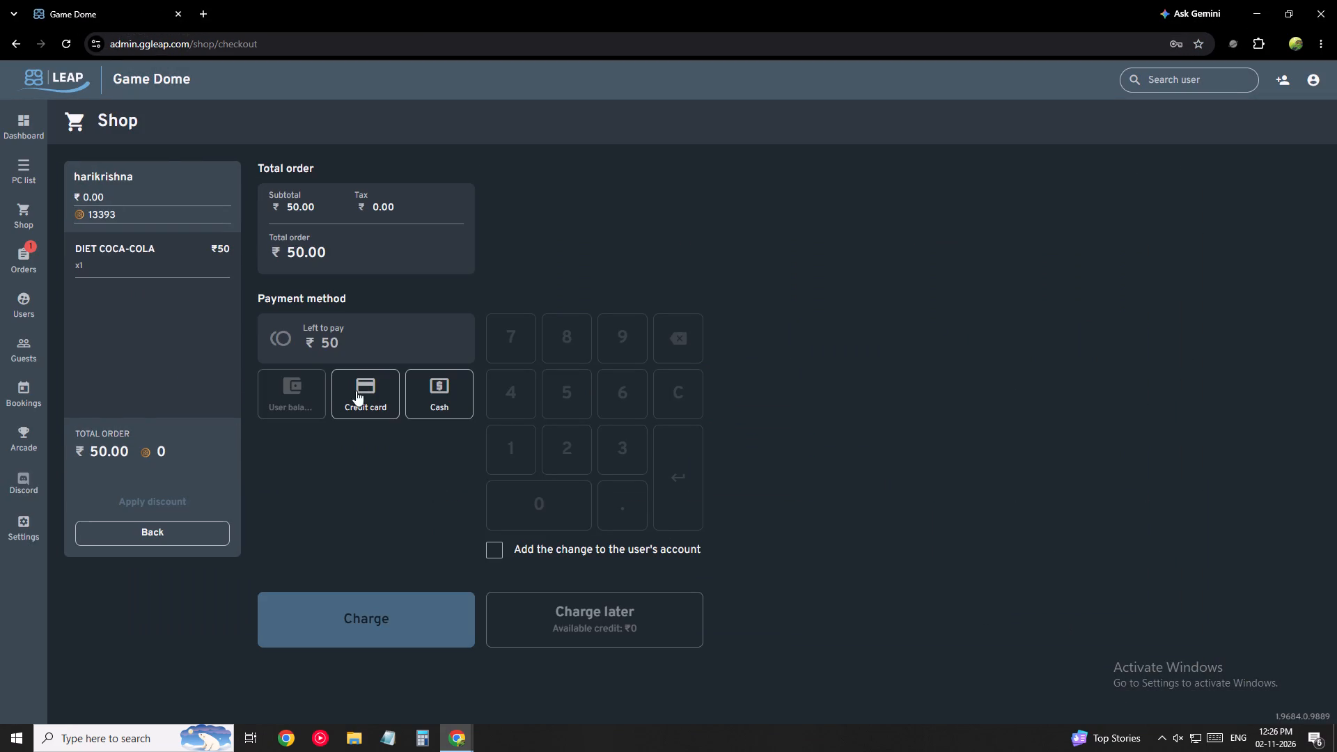
left_click(356, 391)
left_click(395, 612)
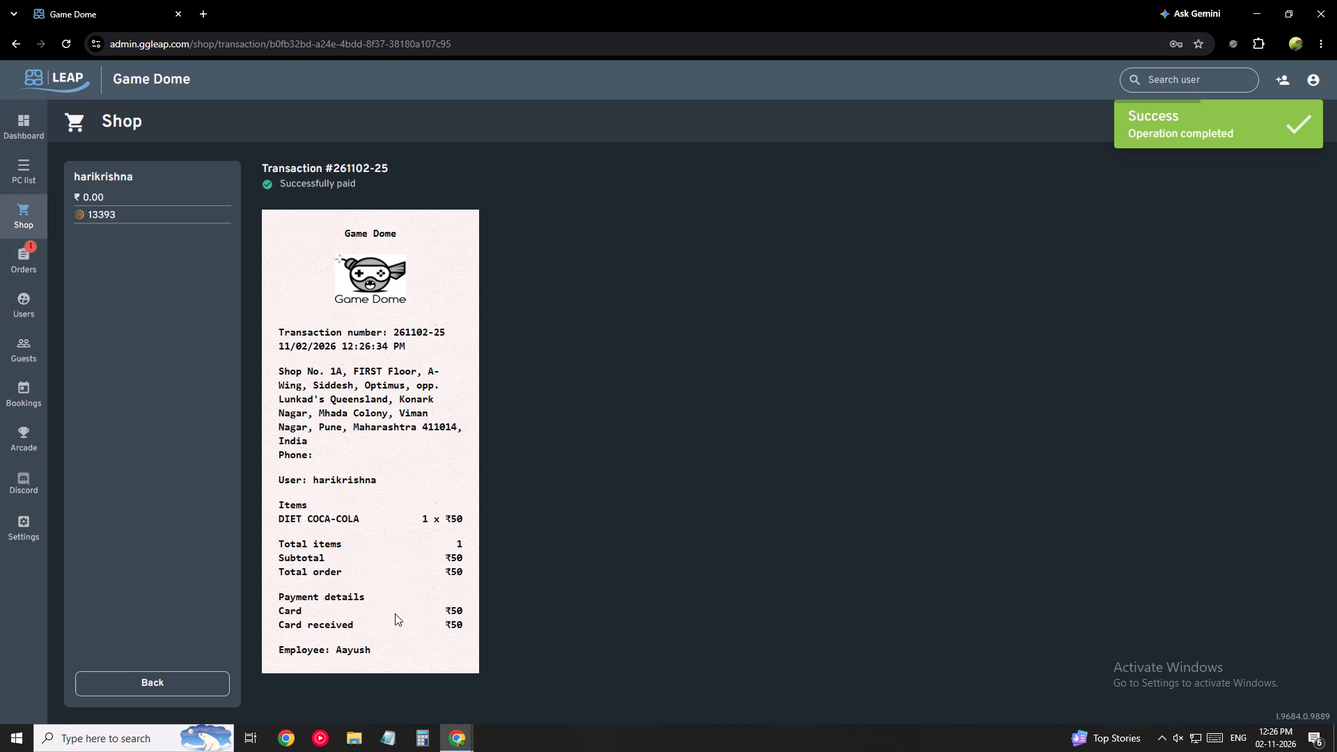
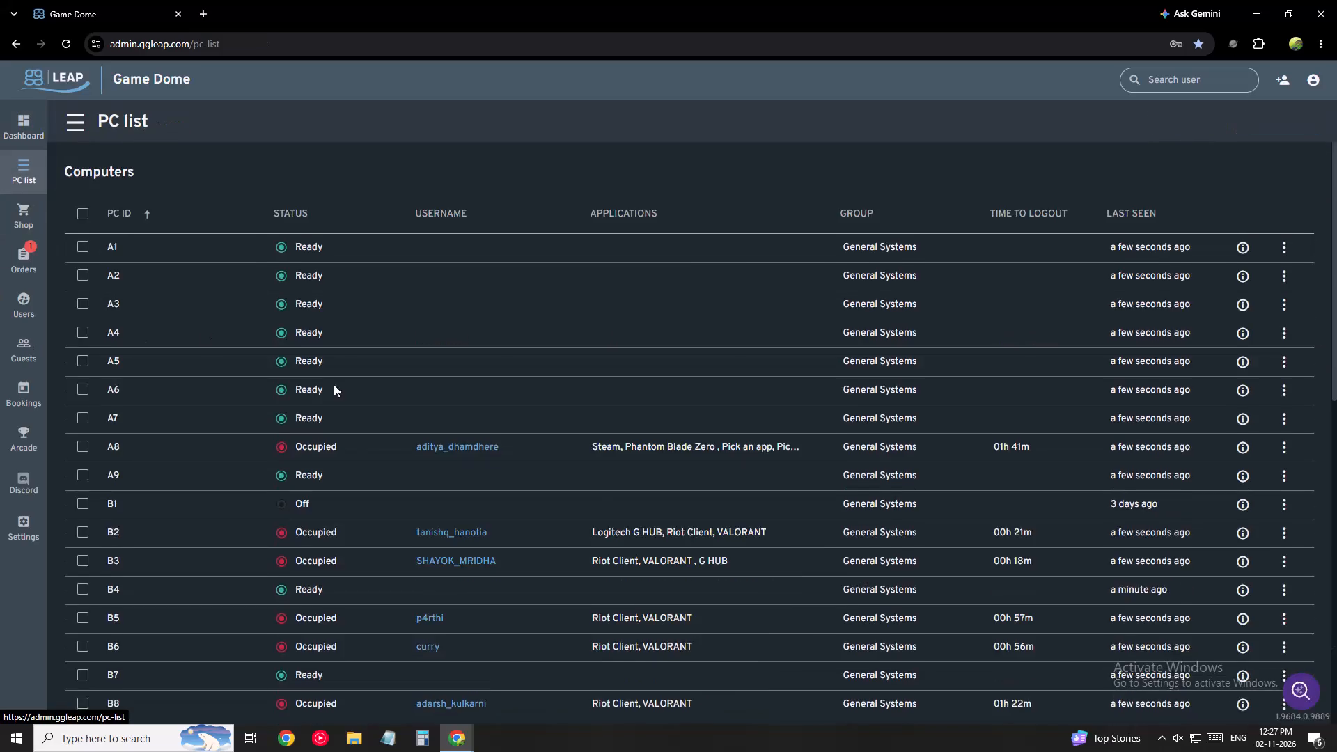
Log the user ZURI in to the console Ps 5 A slim alongside teddy.
scroll(361, 401, "down", 15)
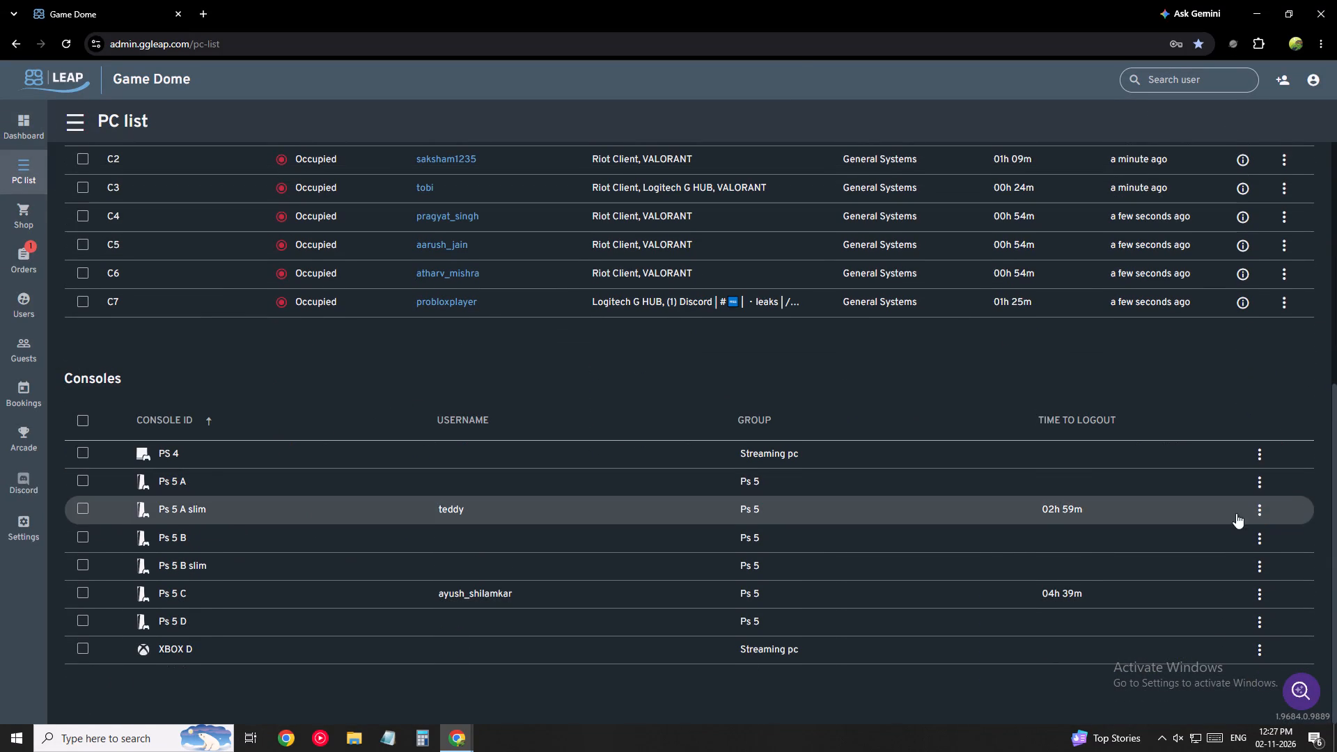
left_click(1257, 510)
left_click(1267, 571)
left_click(575, 386)
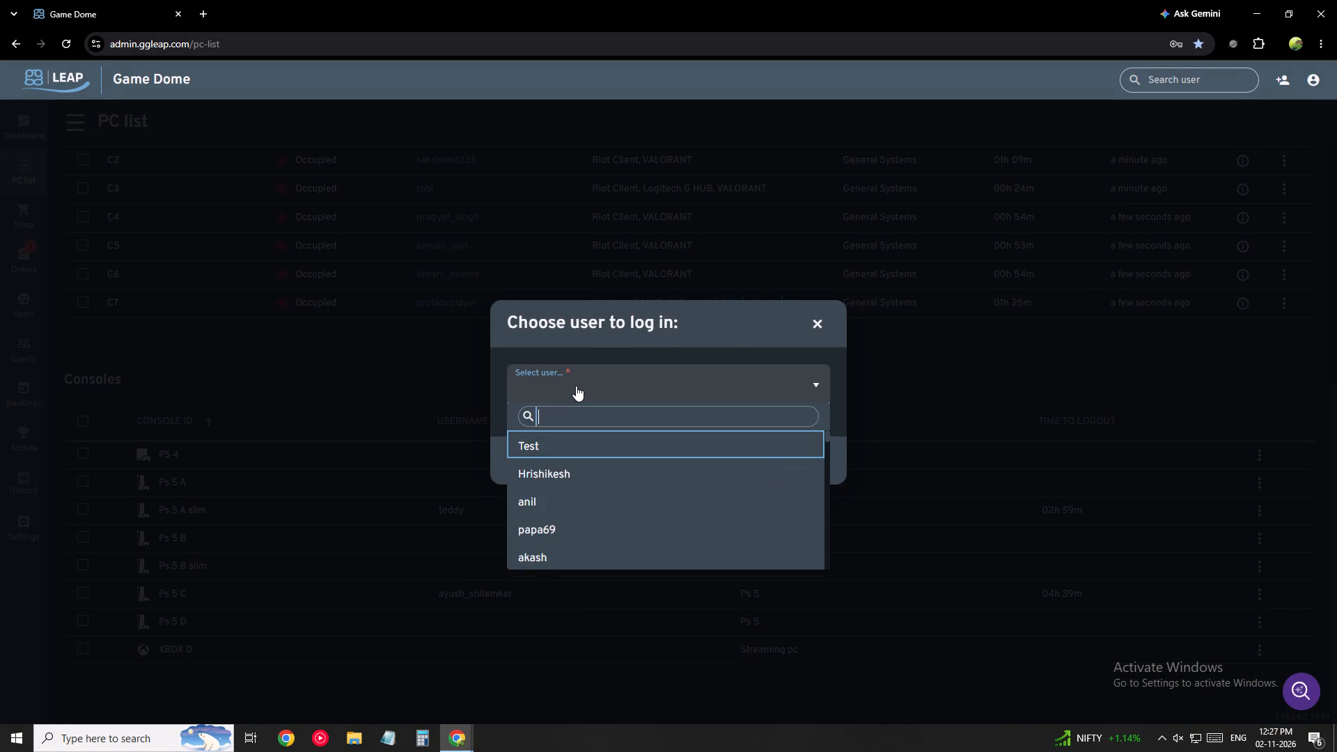
type("zuri")
left_click(595, 418)
left_click(619, 440)
left_click(795, 462)
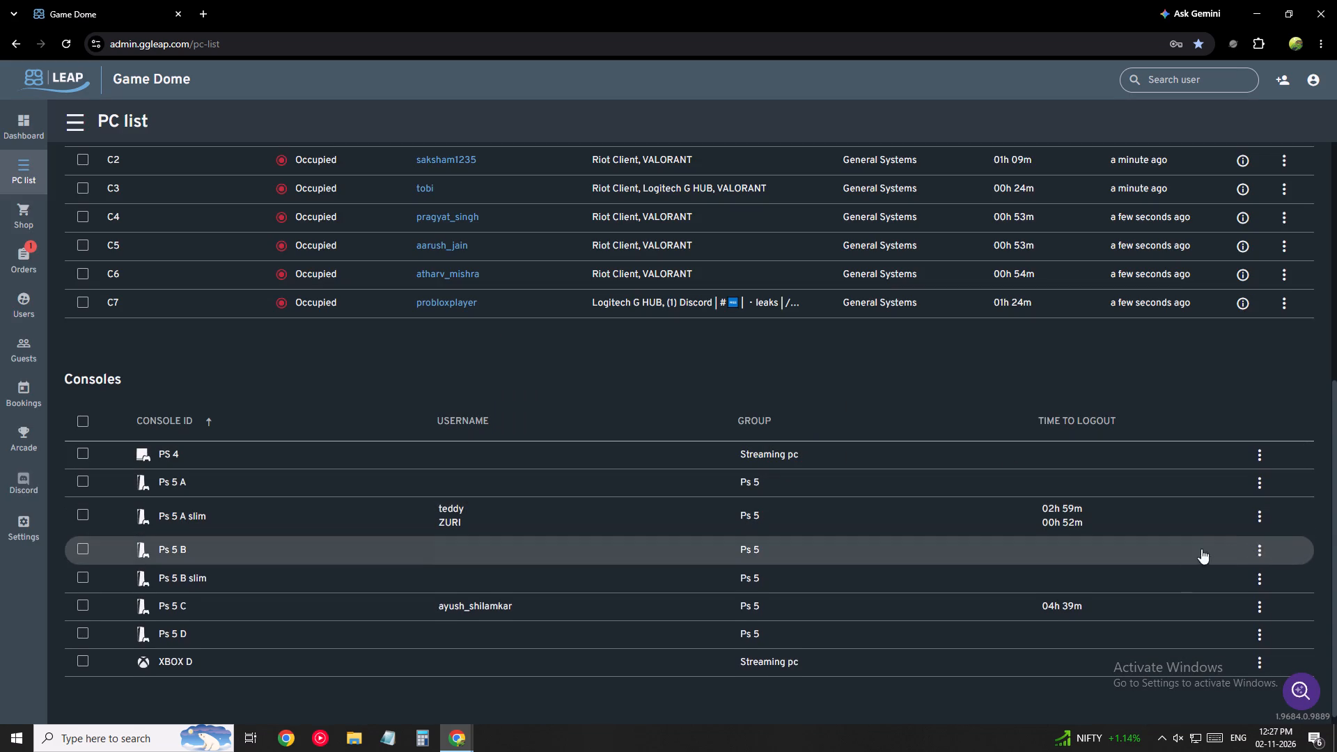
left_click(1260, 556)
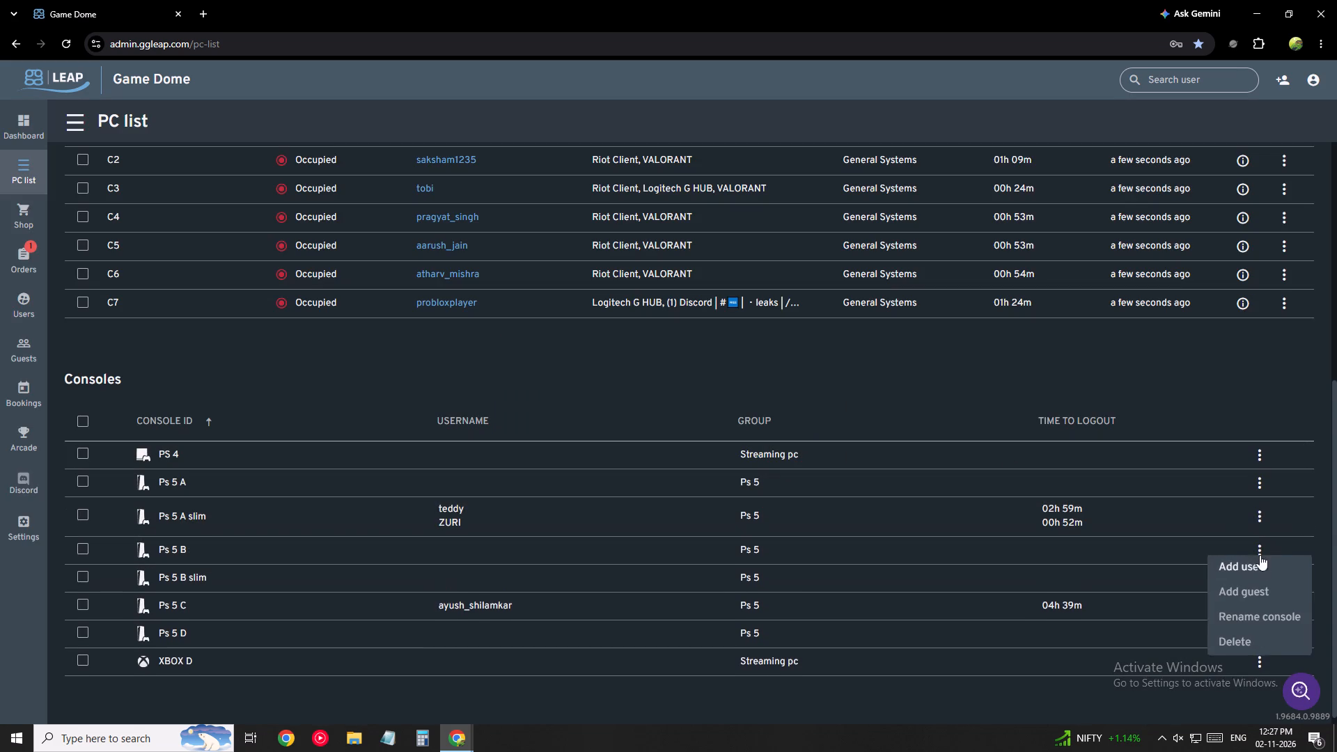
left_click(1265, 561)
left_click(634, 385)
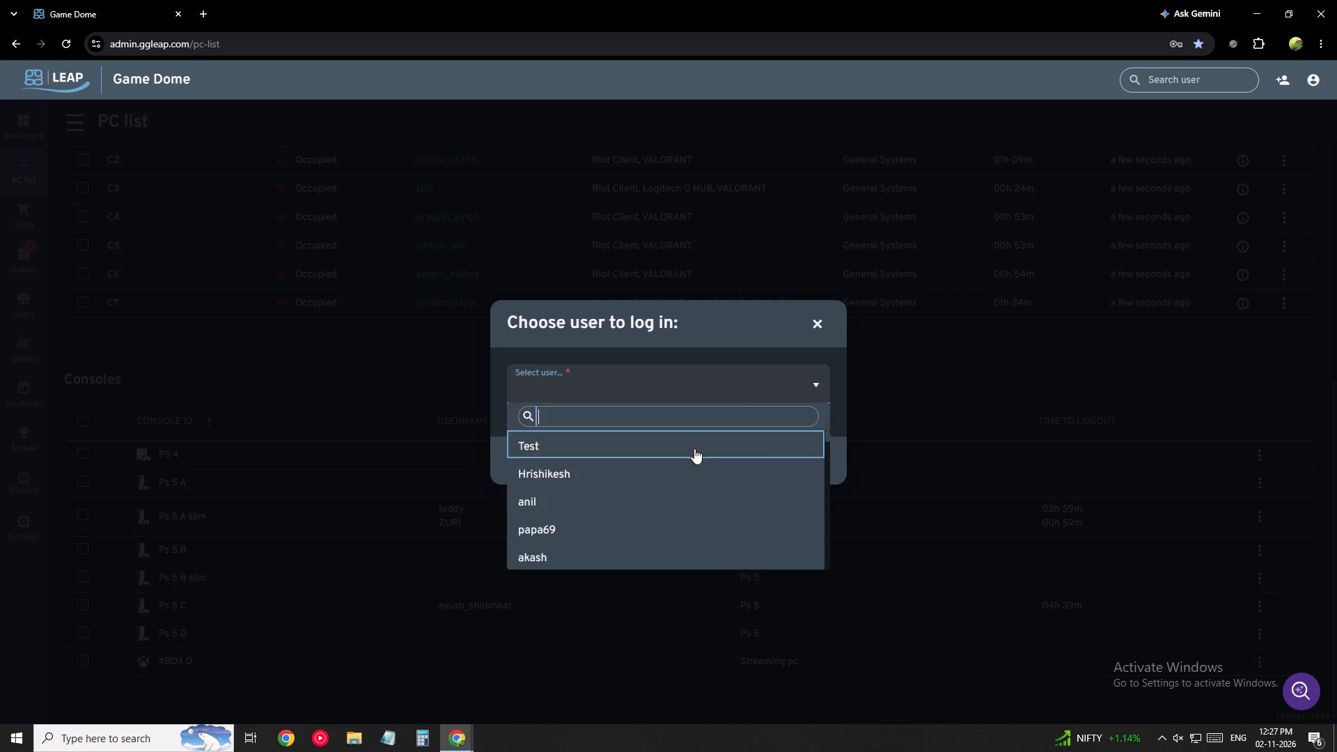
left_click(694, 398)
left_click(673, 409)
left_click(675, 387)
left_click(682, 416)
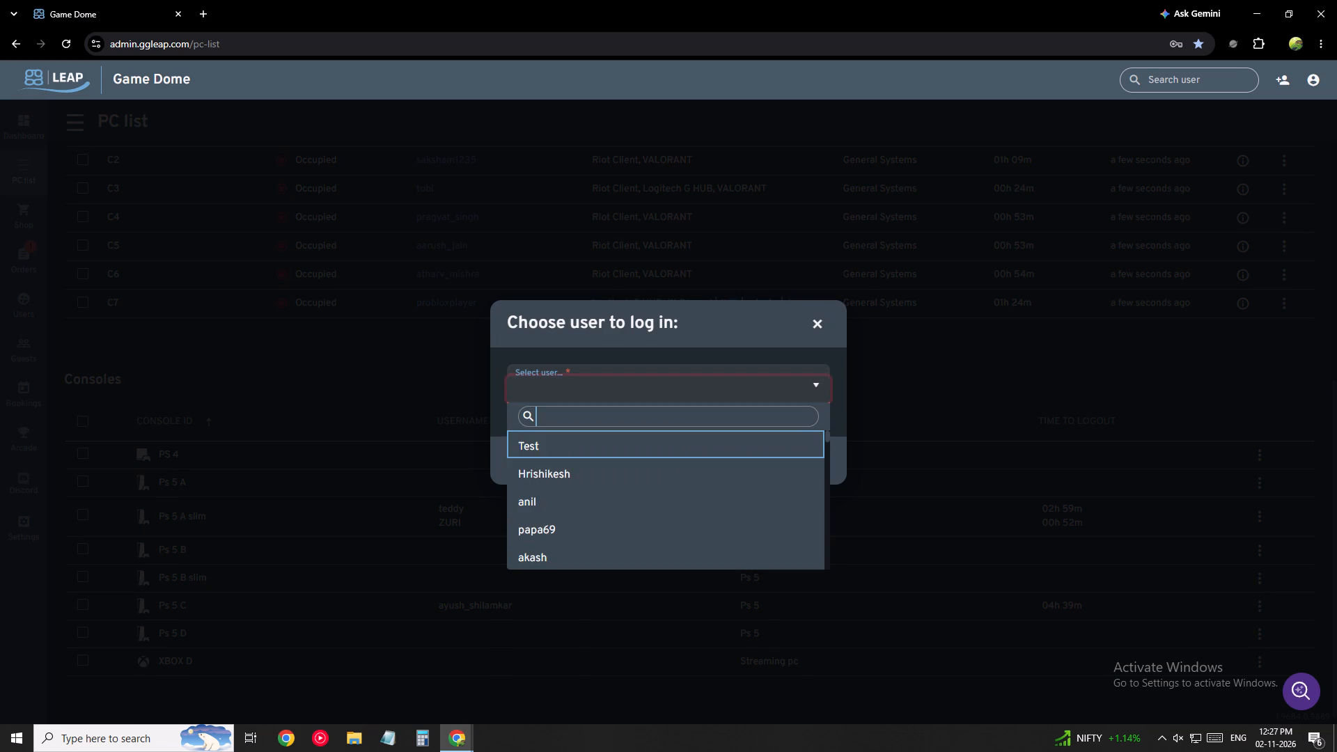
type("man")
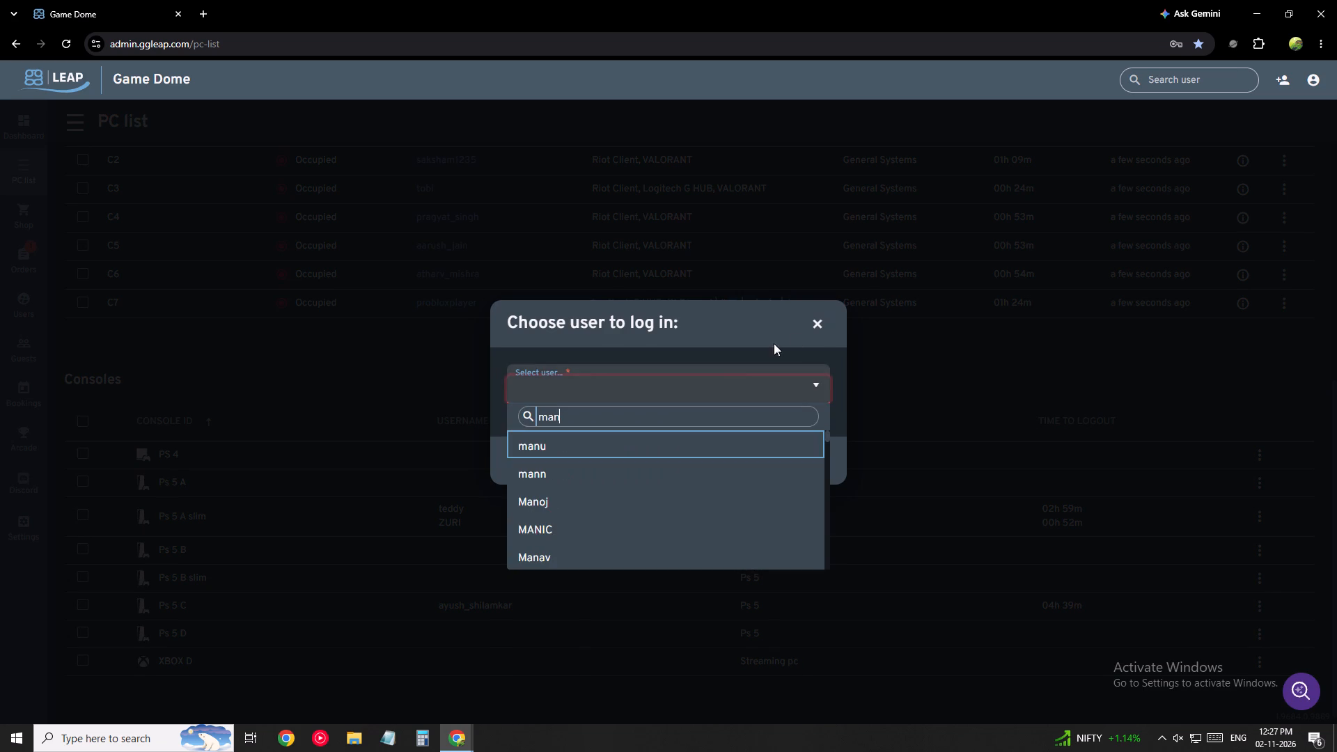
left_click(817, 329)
Open the order history to review the most recent orders.
left_click(8, 258)
left_click(327, 150)
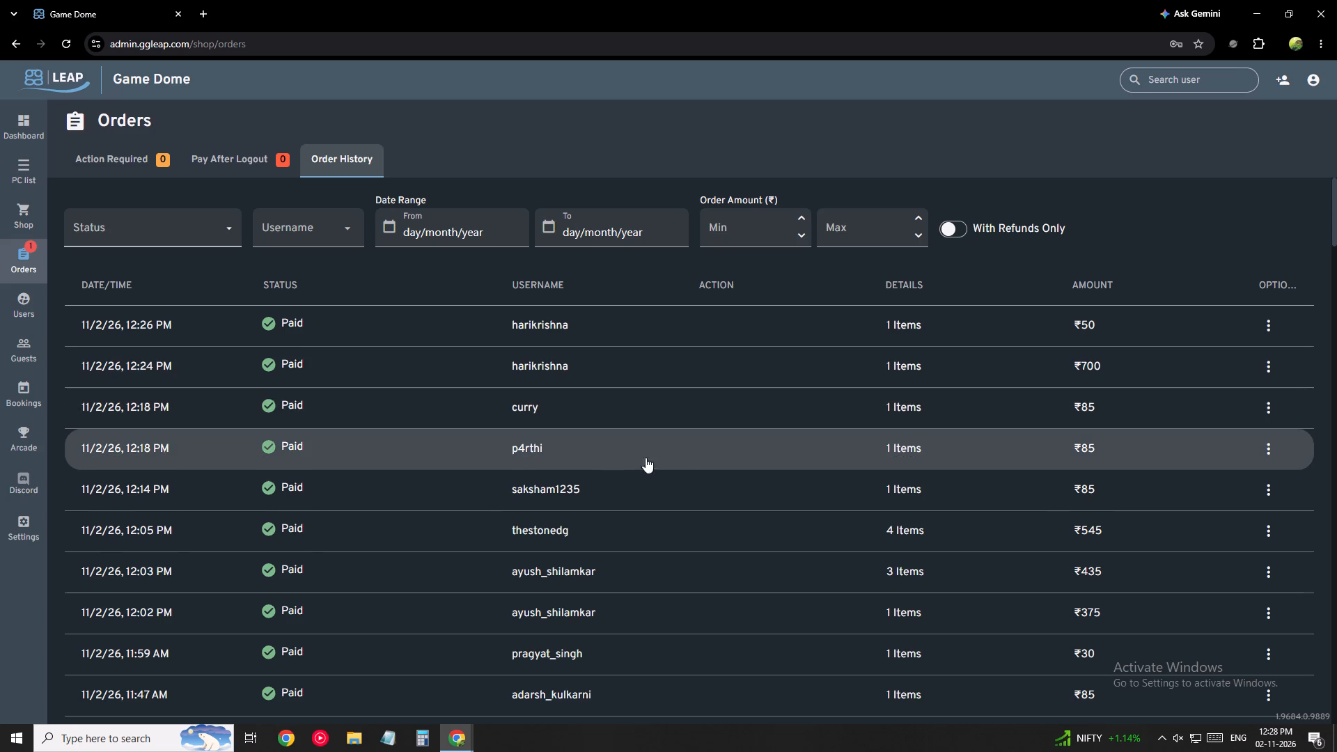
Look up the customer kurush and open the full shop's game passes for that account.
left_click(1175, 84)
type("kur")
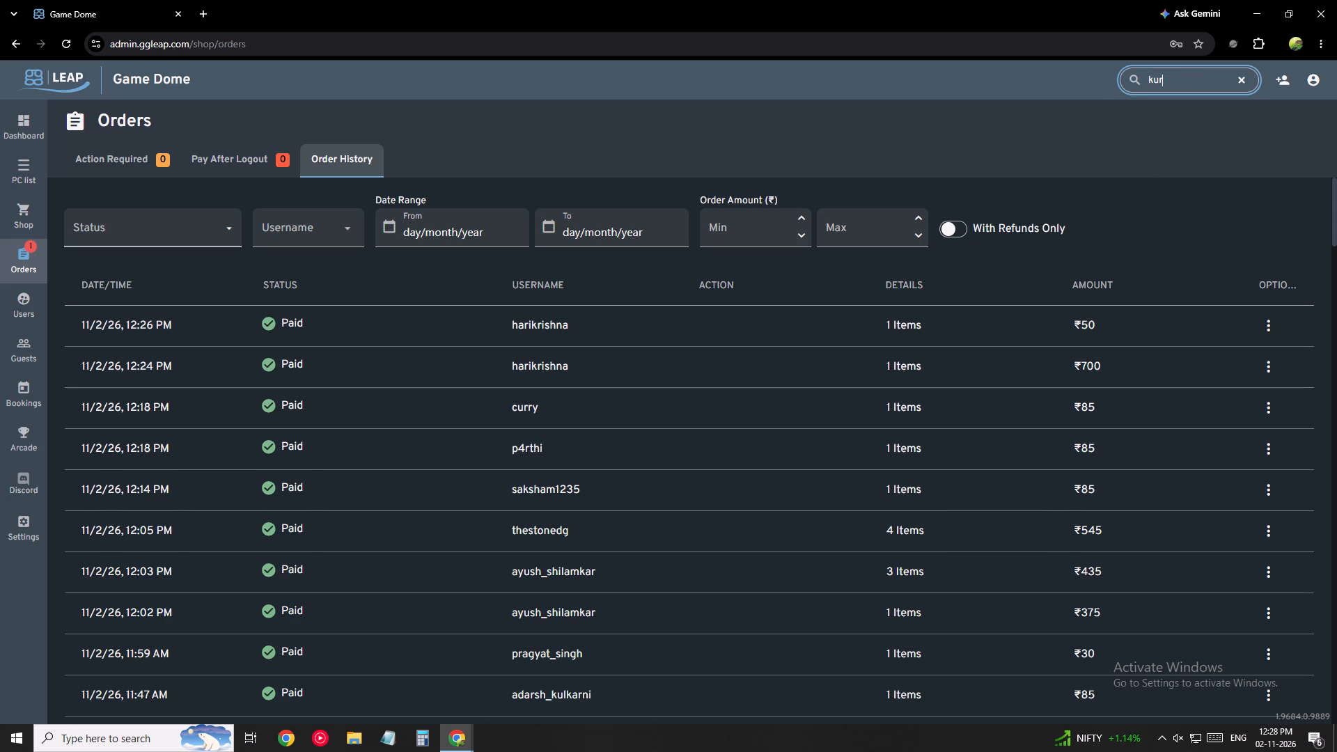
left_click(1267, 113)
left_click(1289, 122)
left_click(1067, 669)
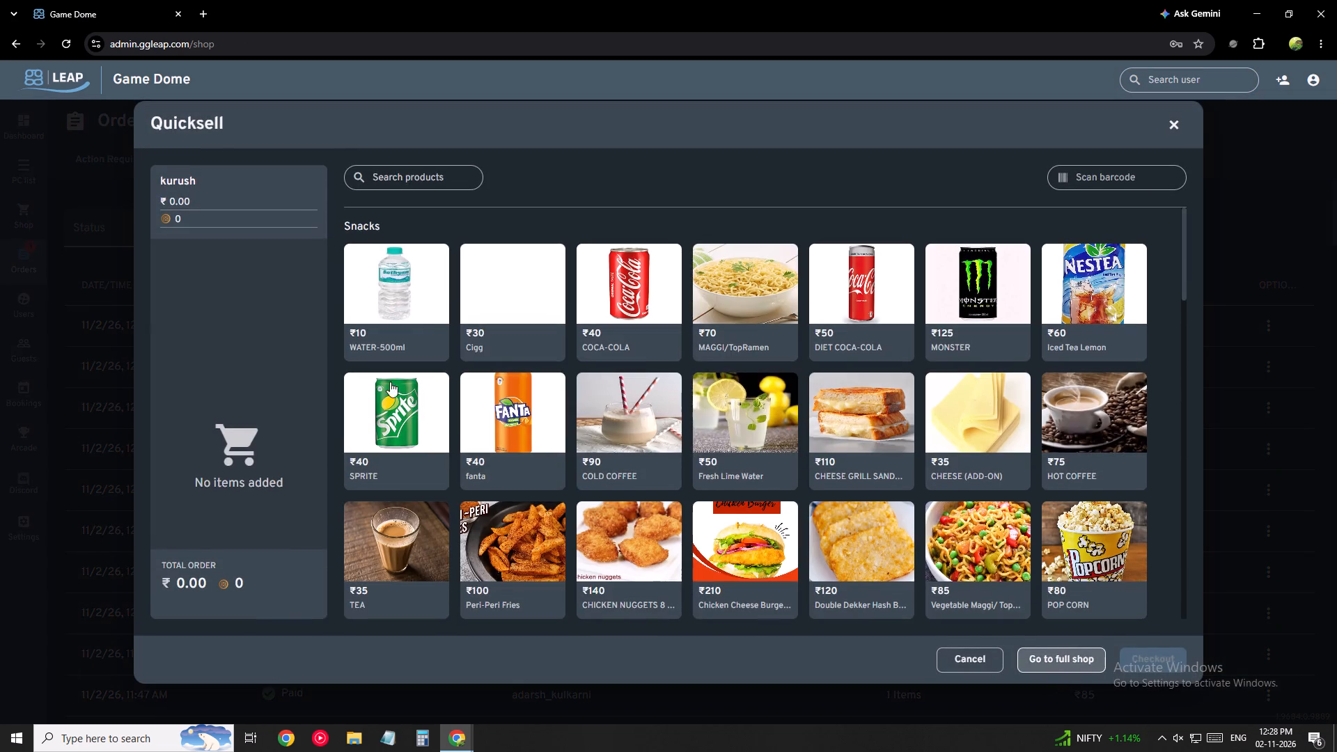
left_click(460, 213)
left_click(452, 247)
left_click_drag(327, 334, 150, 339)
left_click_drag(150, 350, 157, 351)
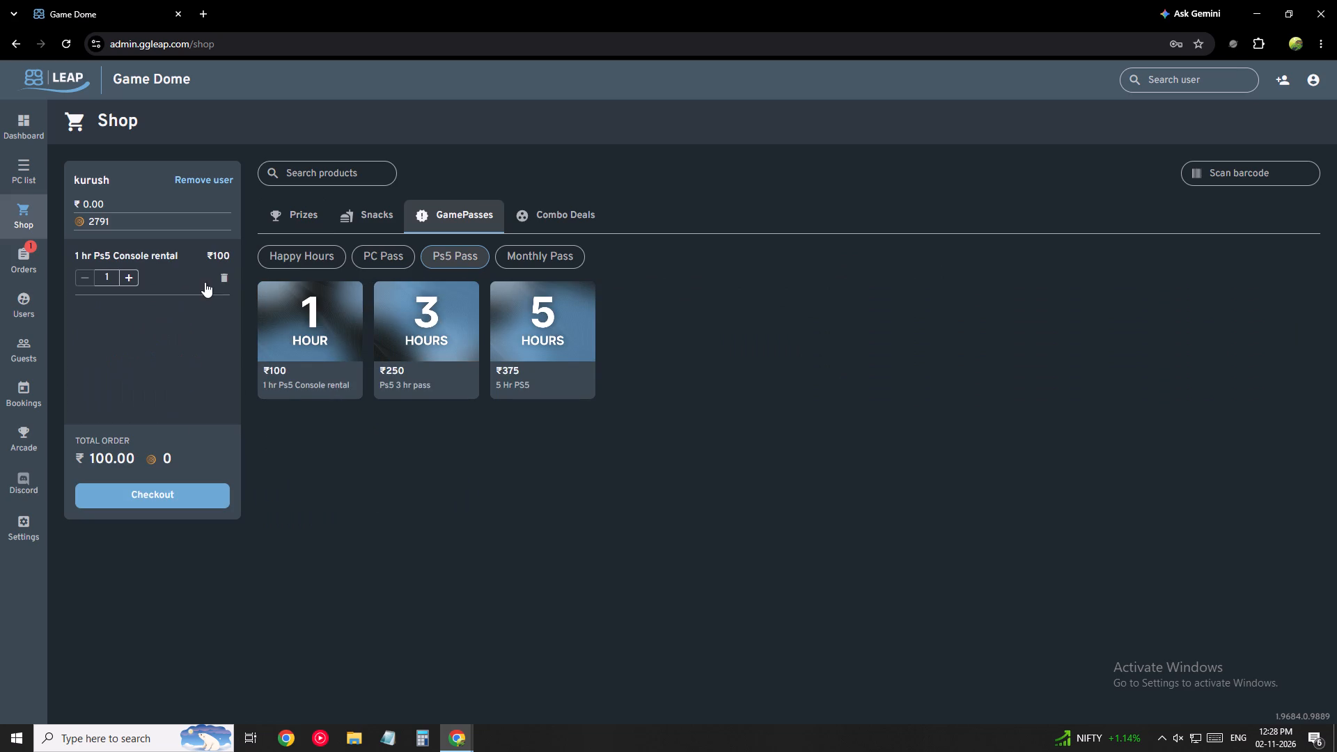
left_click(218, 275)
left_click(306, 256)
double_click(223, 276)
Sell kurush one Ps5 HAPPY HOURS! pass for ₹85, charged to credit card.
left_click_drag(278, 327, 148, 341)
left_click(162, 478)
left_click(178, 489)
left_click_drag(363, 398, 381, 393)
left_click(395, 627)
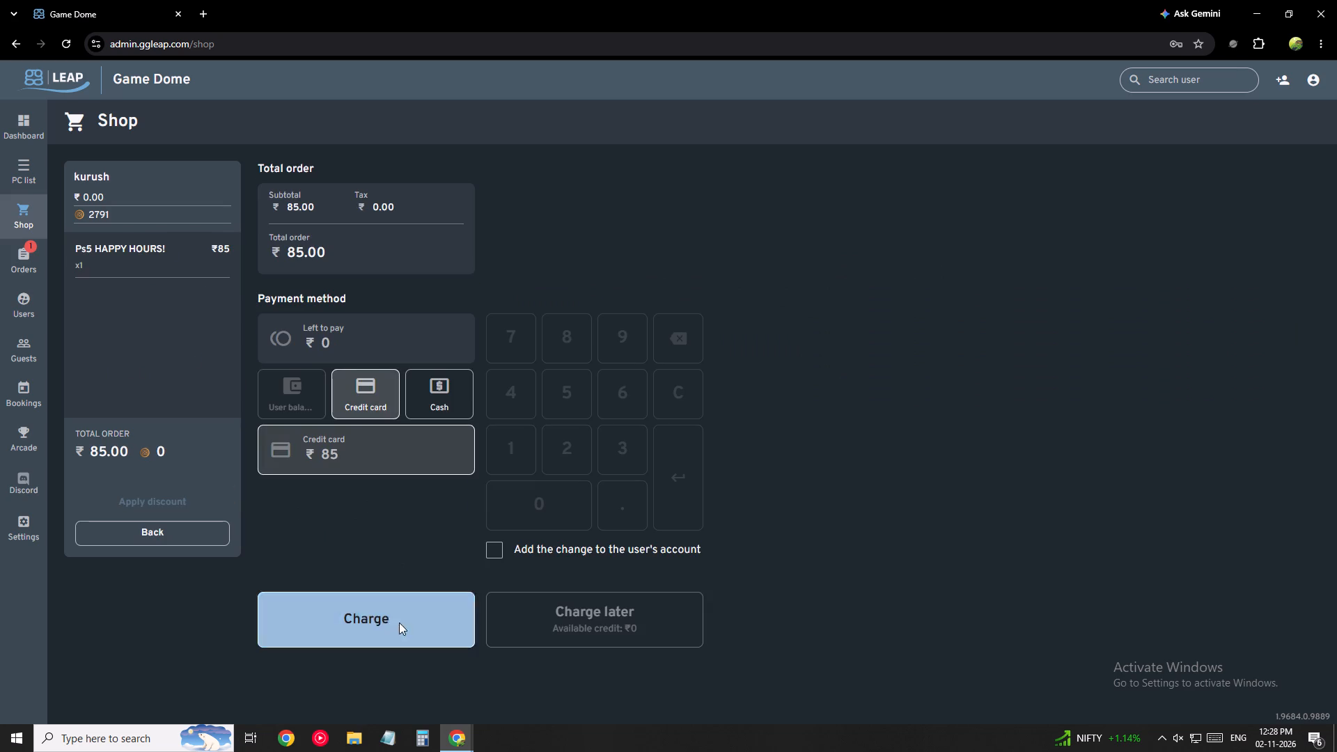
Look up the customer kuber and sell one Ps5 HAPPY HOURS! pass for ₹85, charged to credit card.
left_click(1186, 85)
type("kuber")
left_click(1271, 115)
left_click(1290, 123)
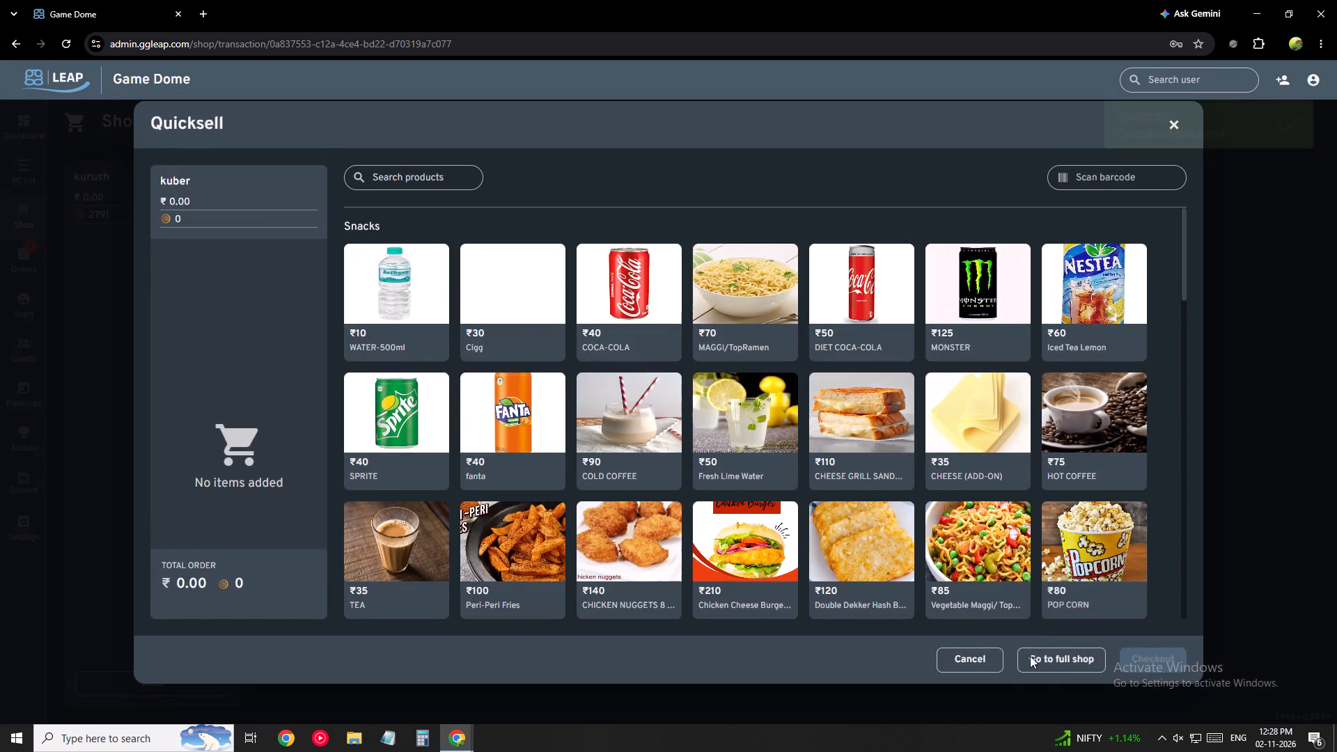
left_click(1043, 664)
left_click(434, 225)
left_click(295, 256)
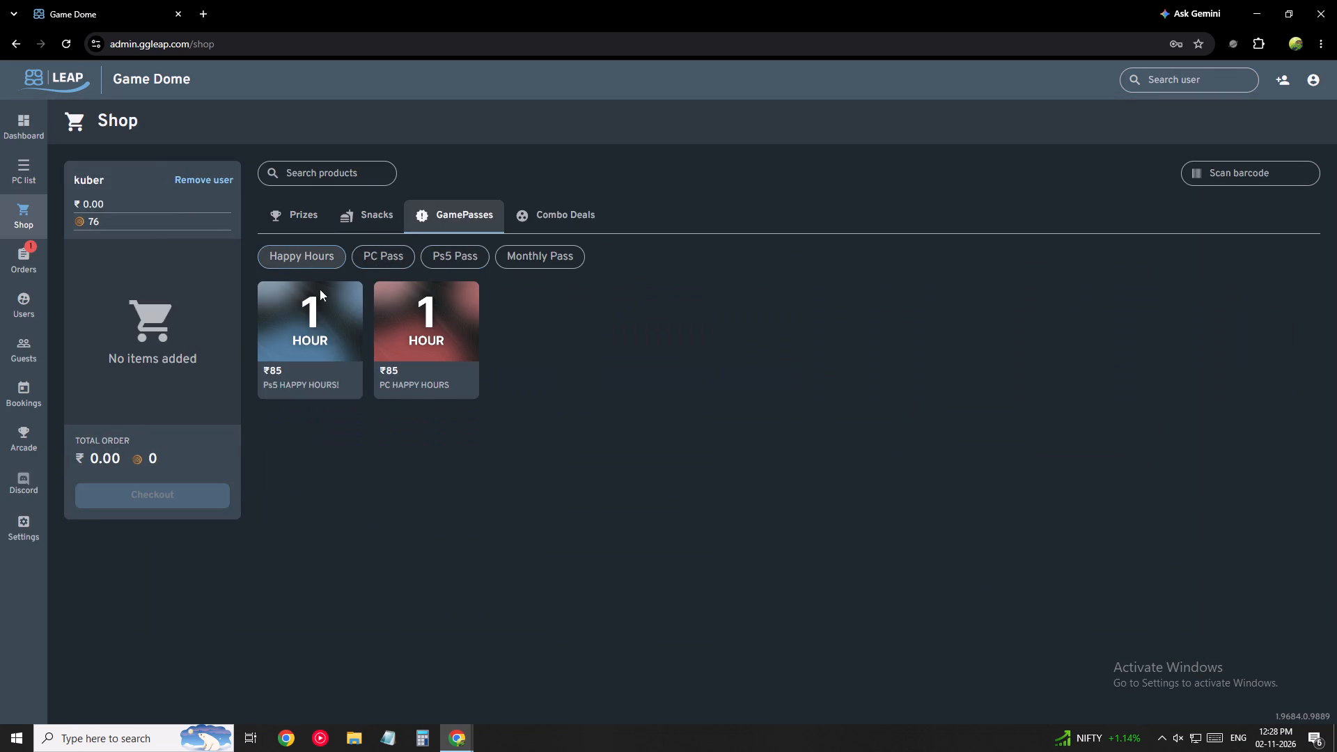
left_click_drag(417, 360, 431, 373)
left_click_drag(313, 362, 212, 372)
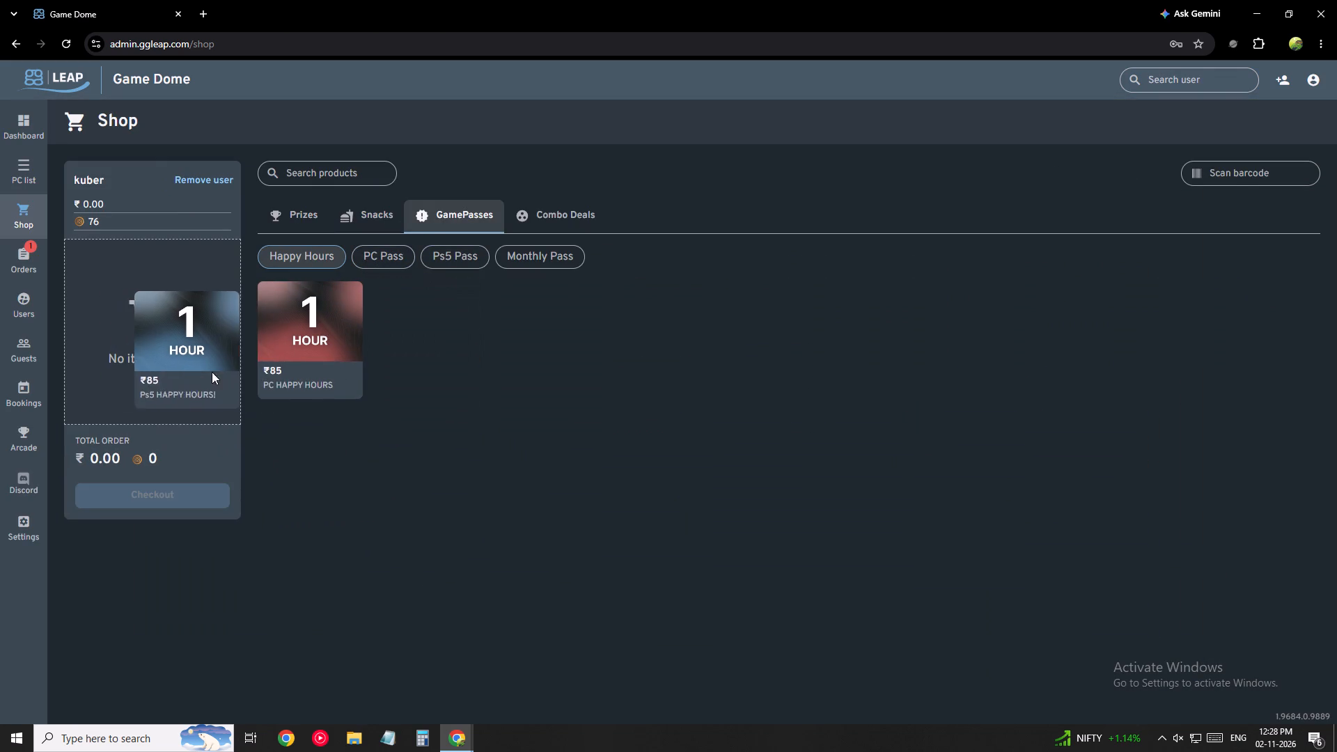
left_click_drag(212, 372, 149, 347)
left_click(165, 499)
left_click_drag(370, 407, 380, 412)
left_click(389, 611)
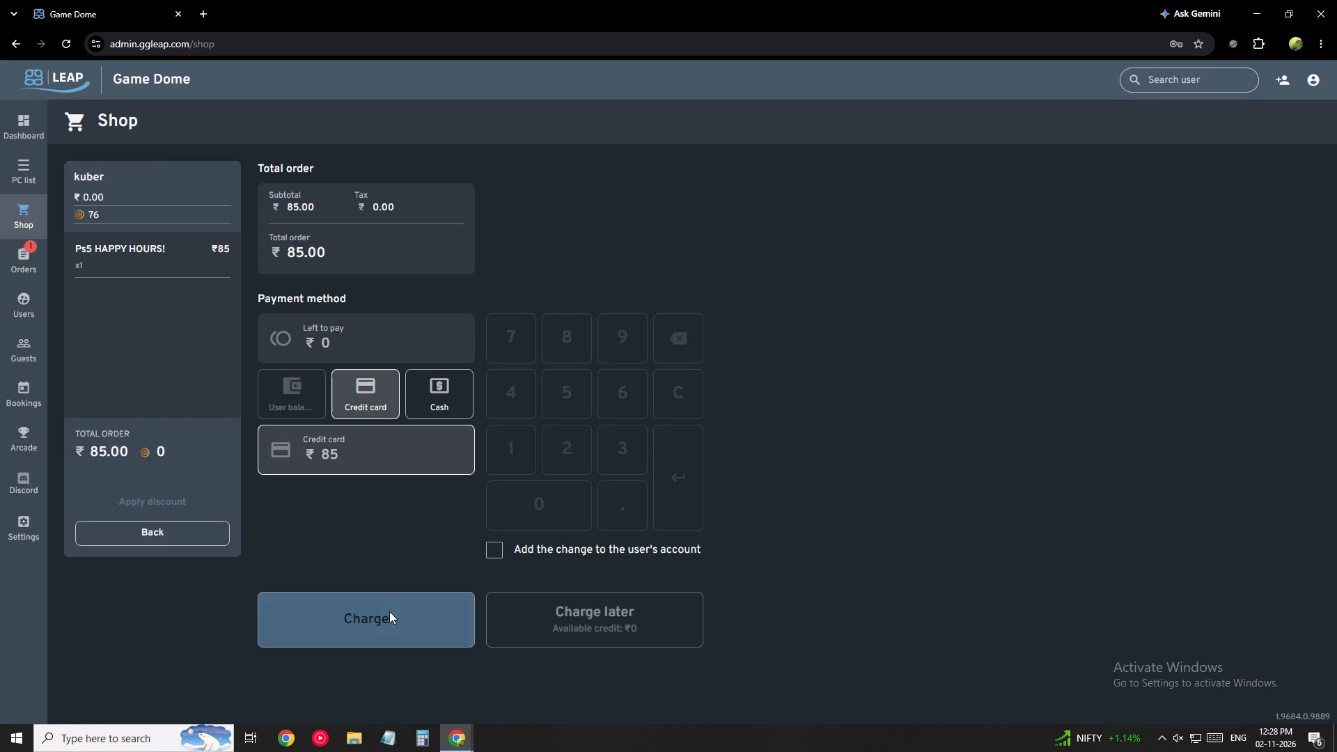
Search users for masa and sell the third match one Ps5 HAPPY HOURS! pass for ₹85, charged to credit card.
left_click(1195, 74)
type("masa")
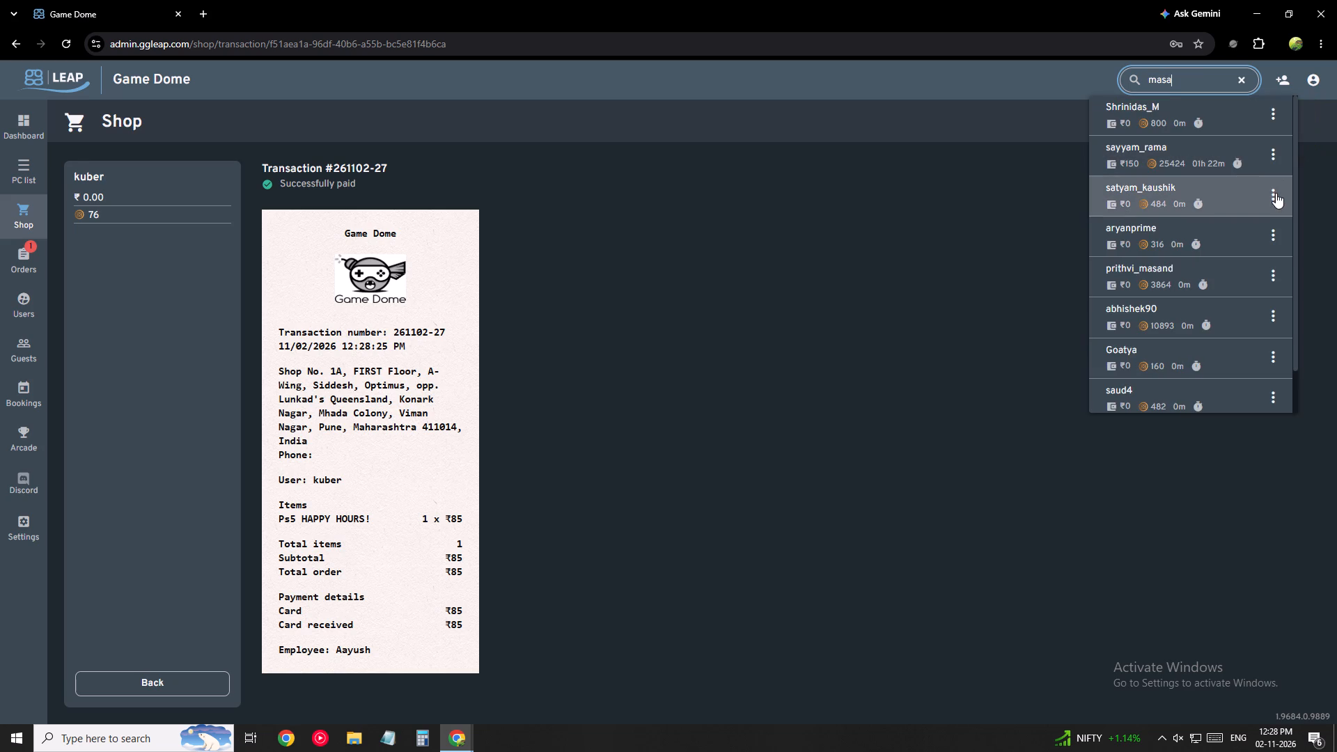
left_click(1276, 193)
left_click(1325, 203)
left_click(1057, 660)
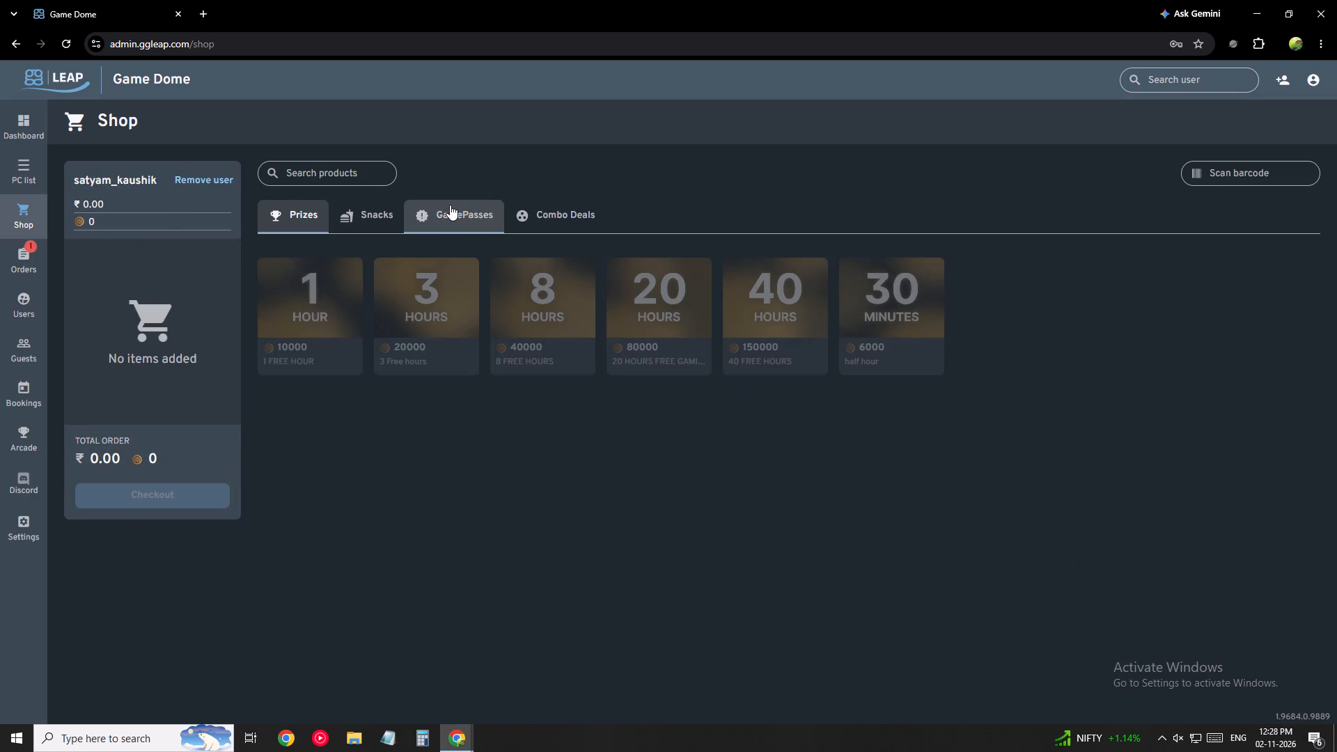
left_click(444, 205)
left_click(439, 257)
left_click(334, 251)
left_click_drag(326, 332, 320, 349)
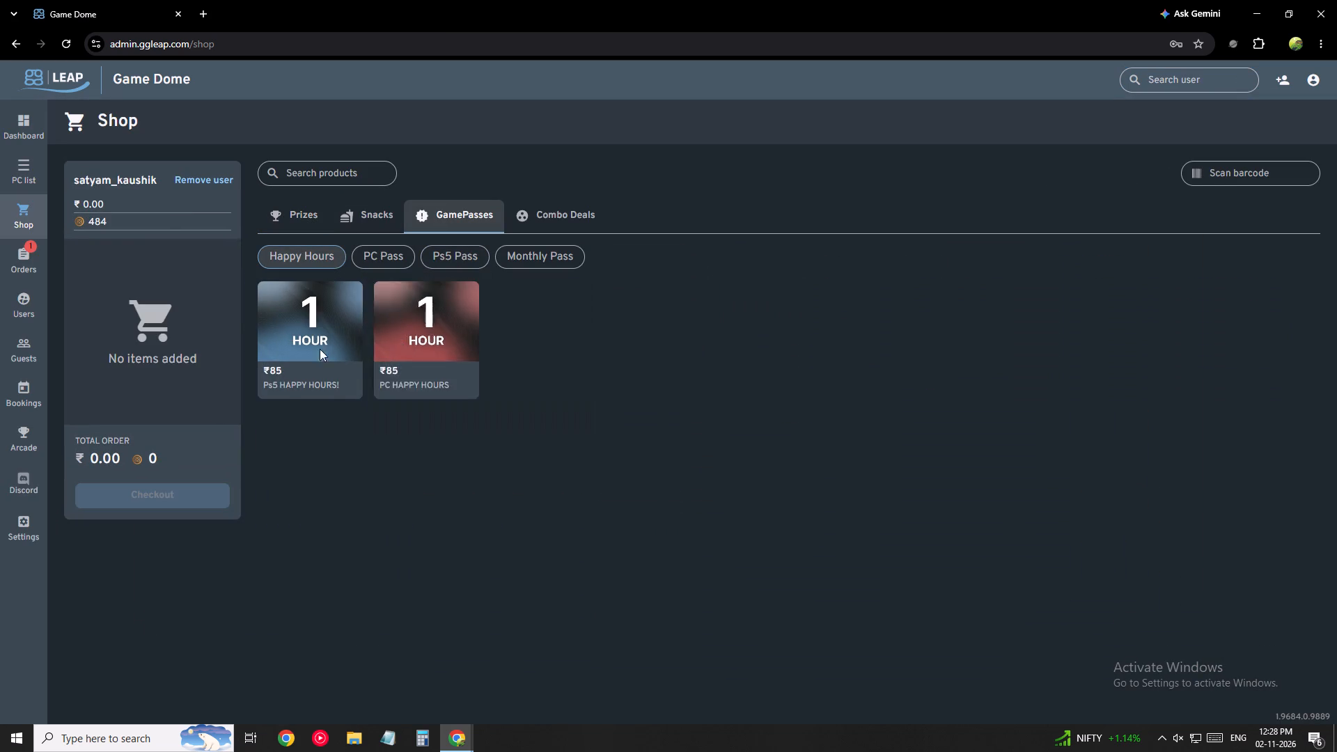
left_click_drag(320, 349, 144, 348)
left_click(143, 489)
left_click(366, 398)
left_click(393, 632)
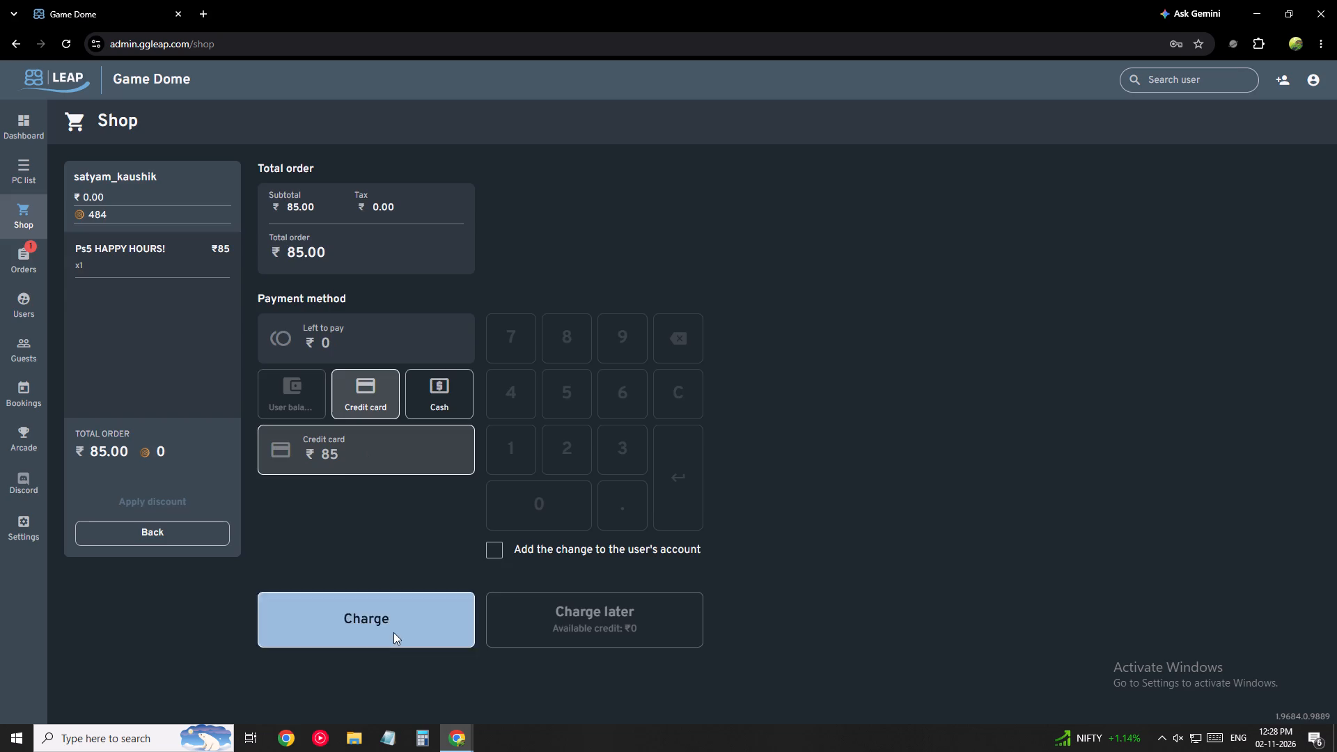
Open the order history to review the most recent orders.
left_click(10, 244)
left_click(368, 170)
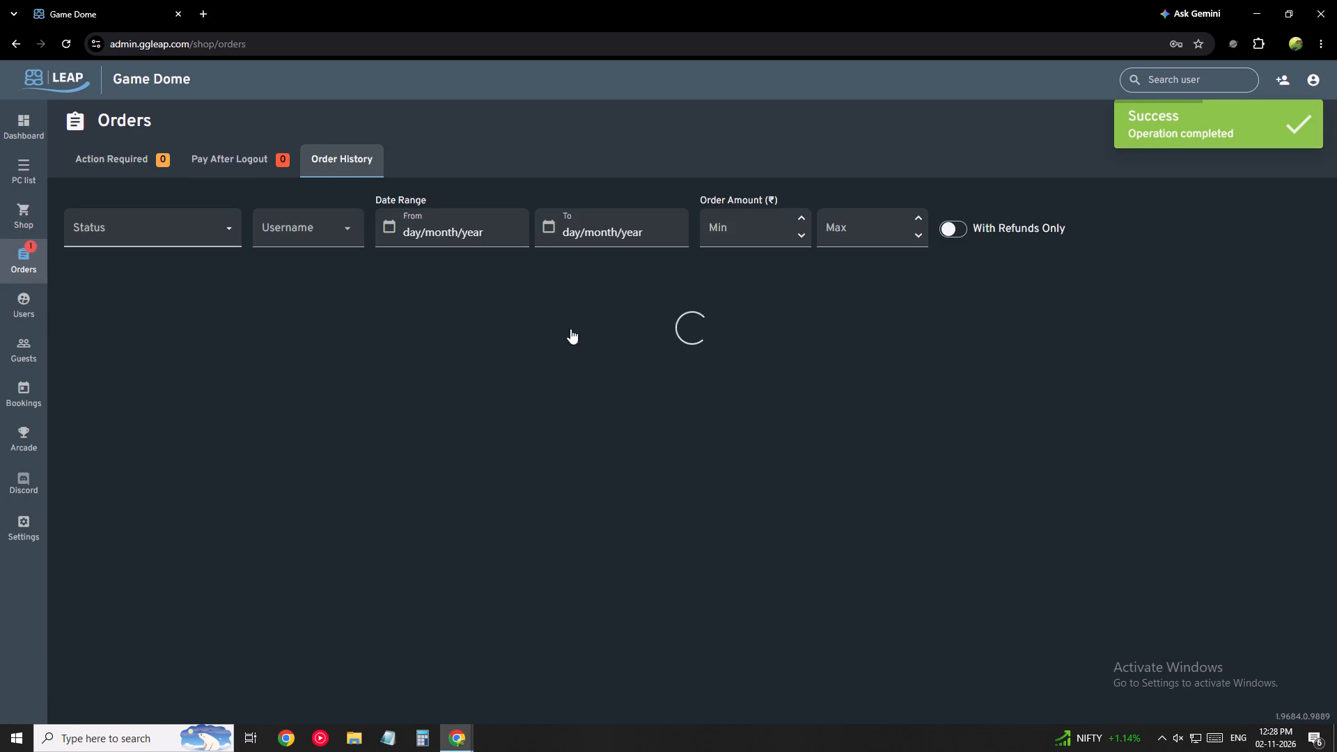
left_click(1185, 82)
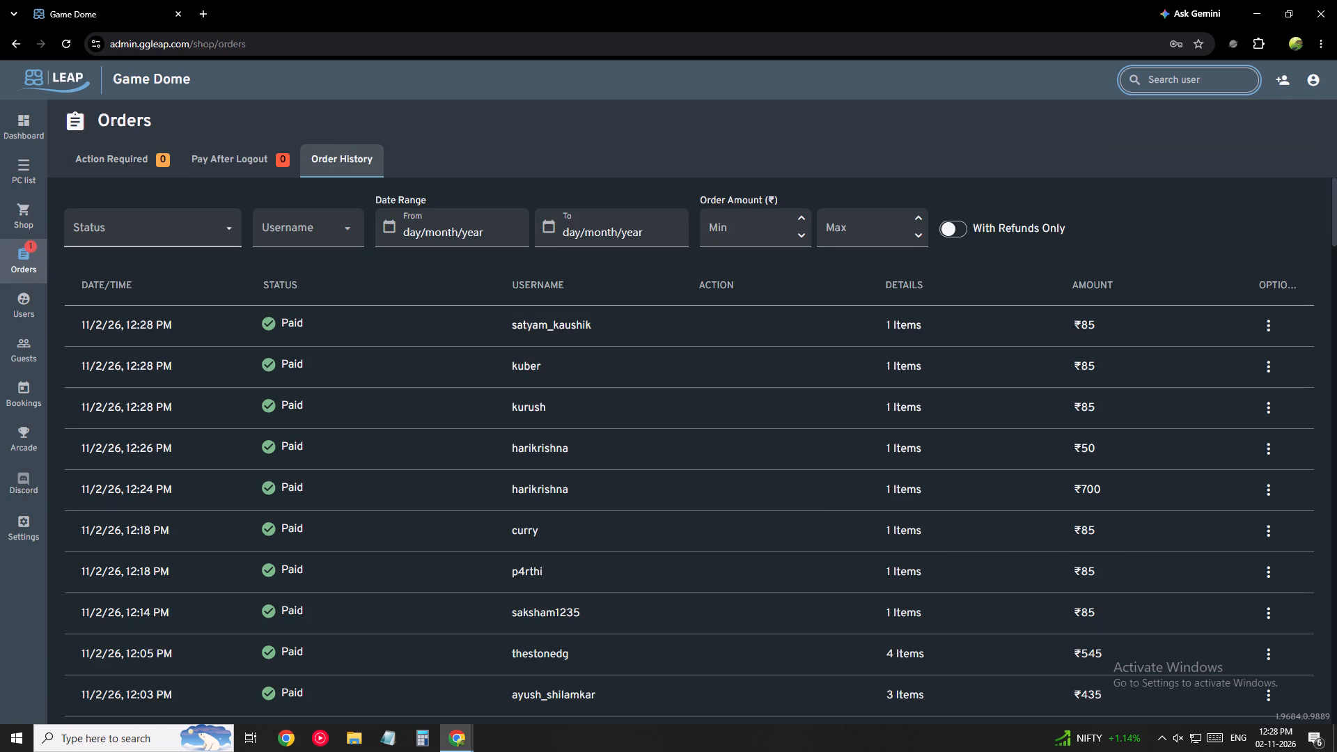
type("bnb")
key("BackSpace")
left_click(1281, 118)
left_click(1297, 132)
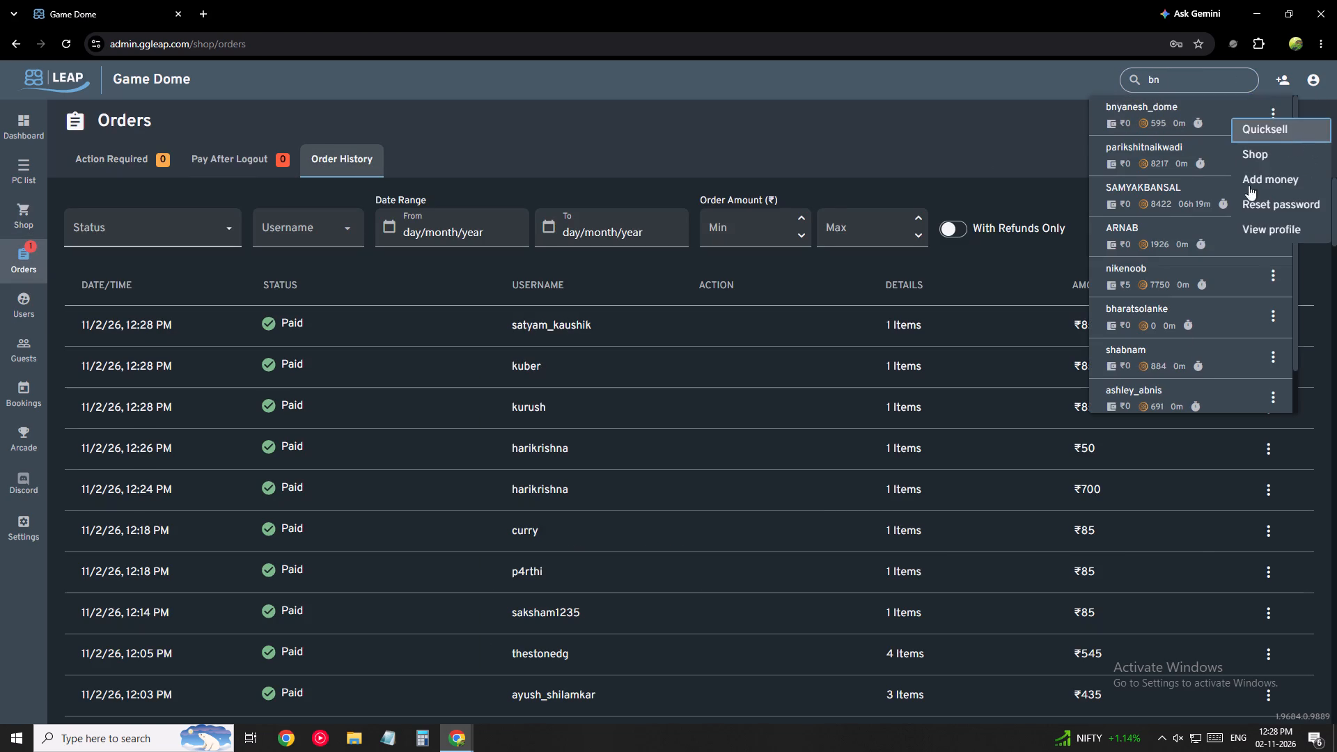
left_click(1057, 648)
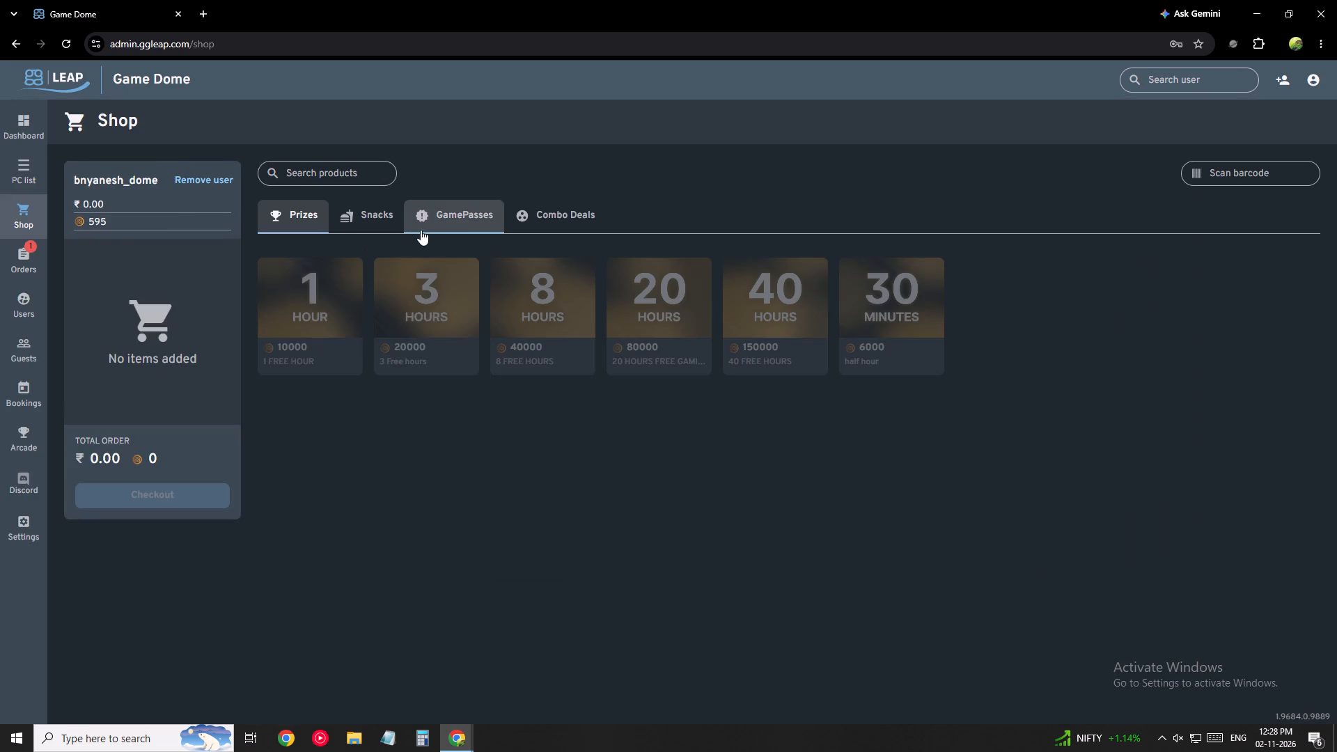
left_click(465, 226)
left_click(329, 253)
left_click_drag(306, 326, 158, 387)
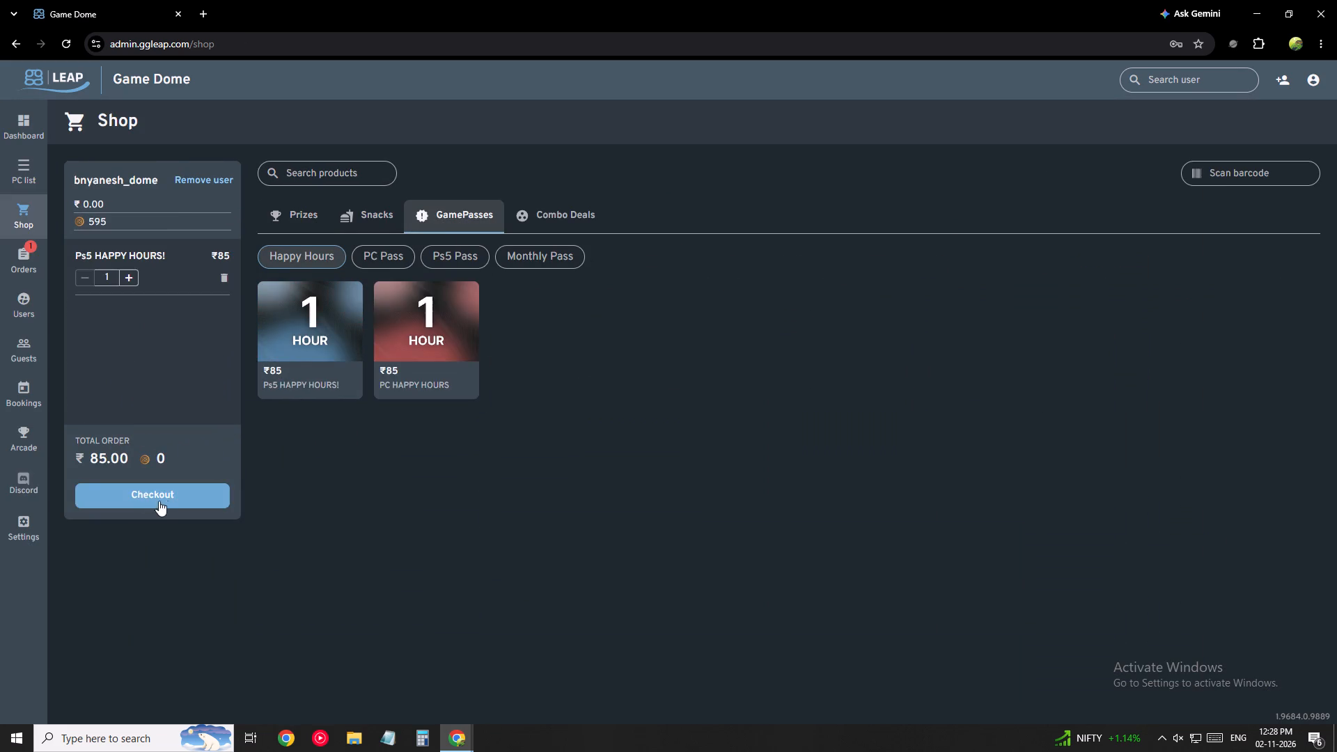
left_click_drag(165, 497, 175, 493)
left_click(344, 407)
left_click(376, 610)
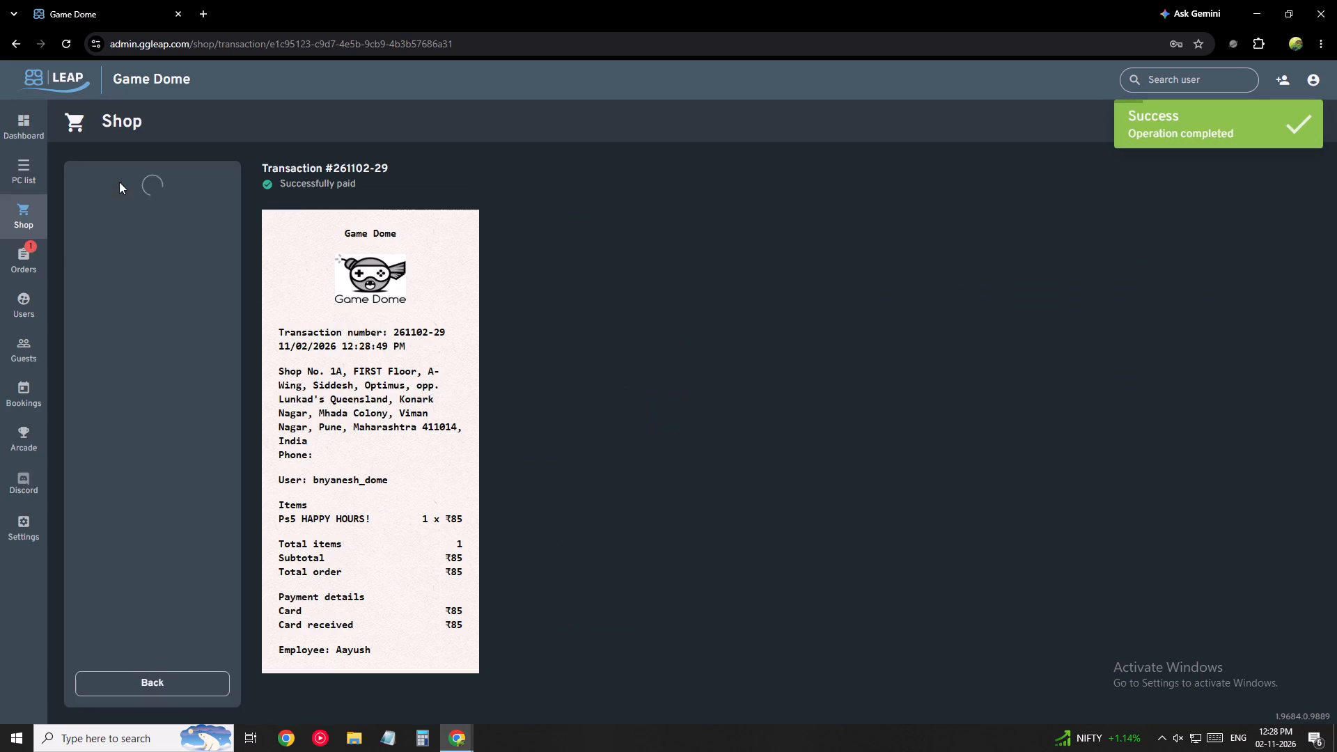
double_click(111, 173)
key("ctrl+c")
left_click(169, 678)
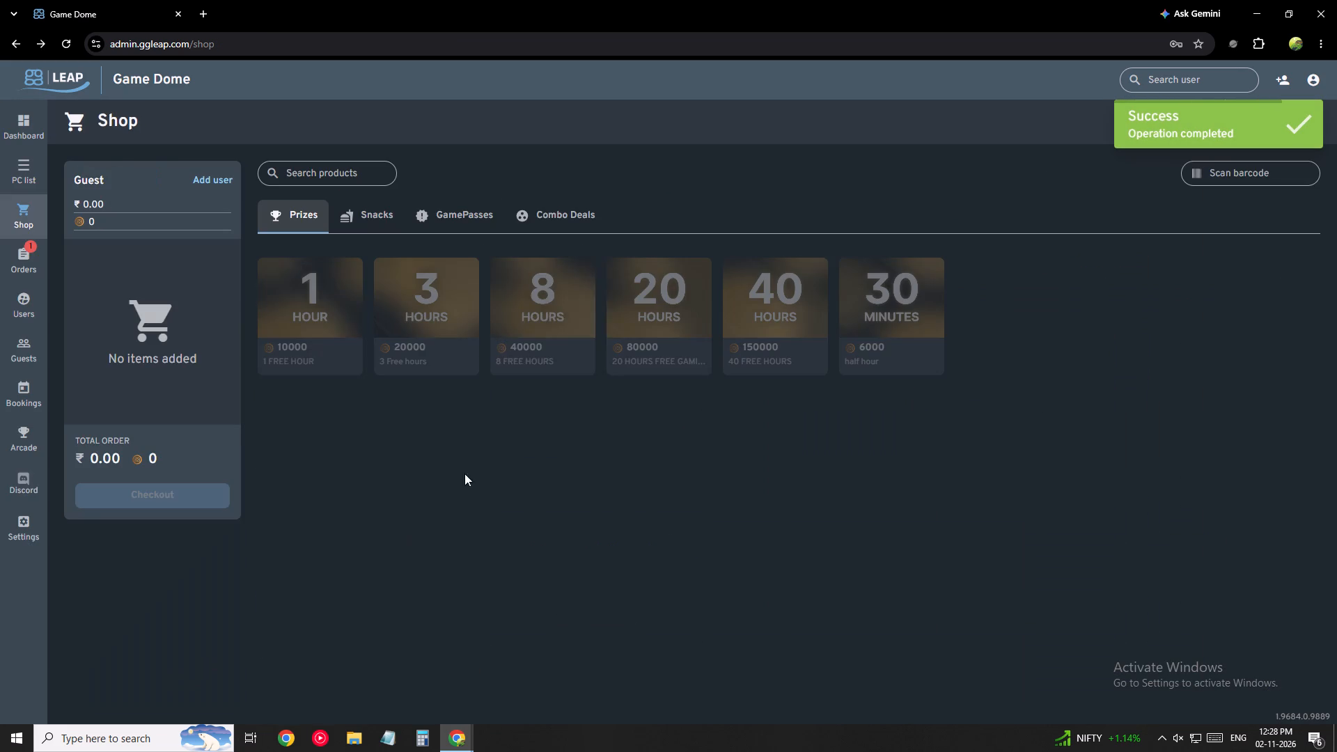
Open the second-newest order in the order history, copy its customer's username and return to the list.
left_click(48, 251)
left_click(26, 223)
left_click(26, 245)
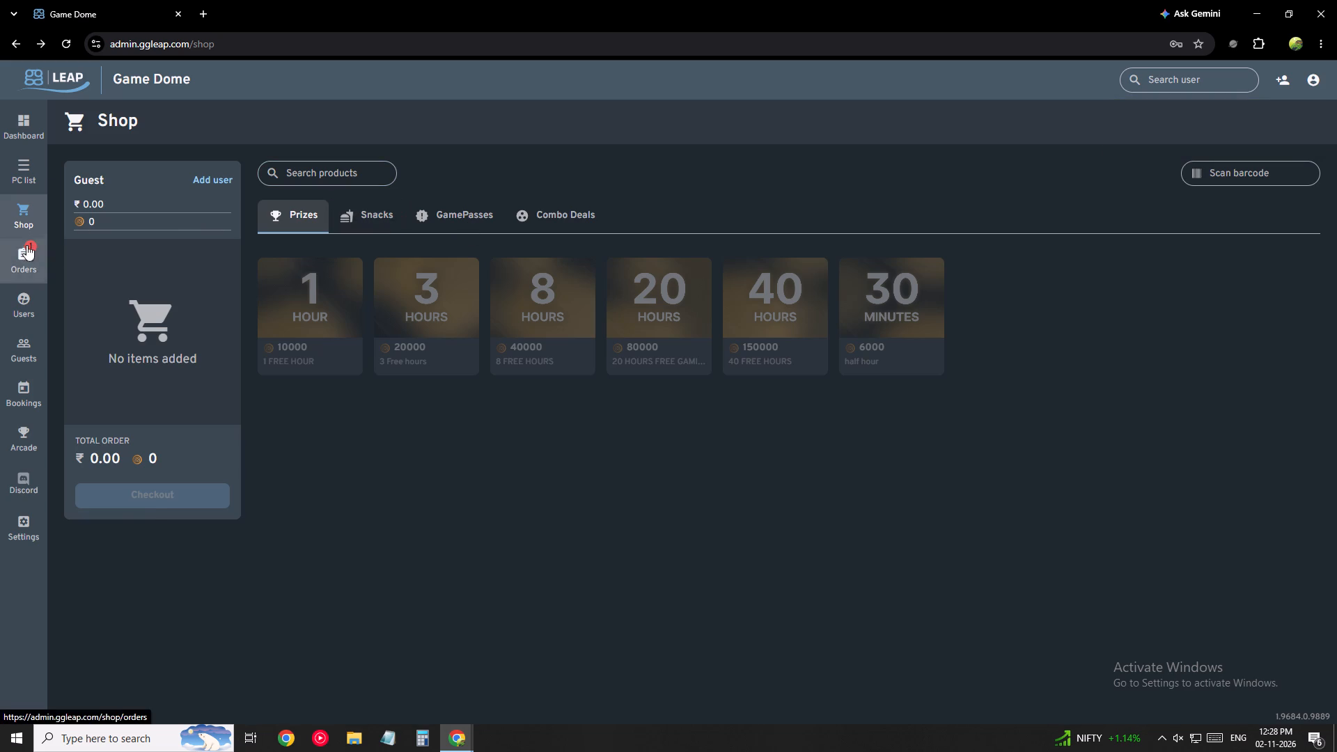
left_click_drag(313, 159, 327, 160)
left_click(549, 369)
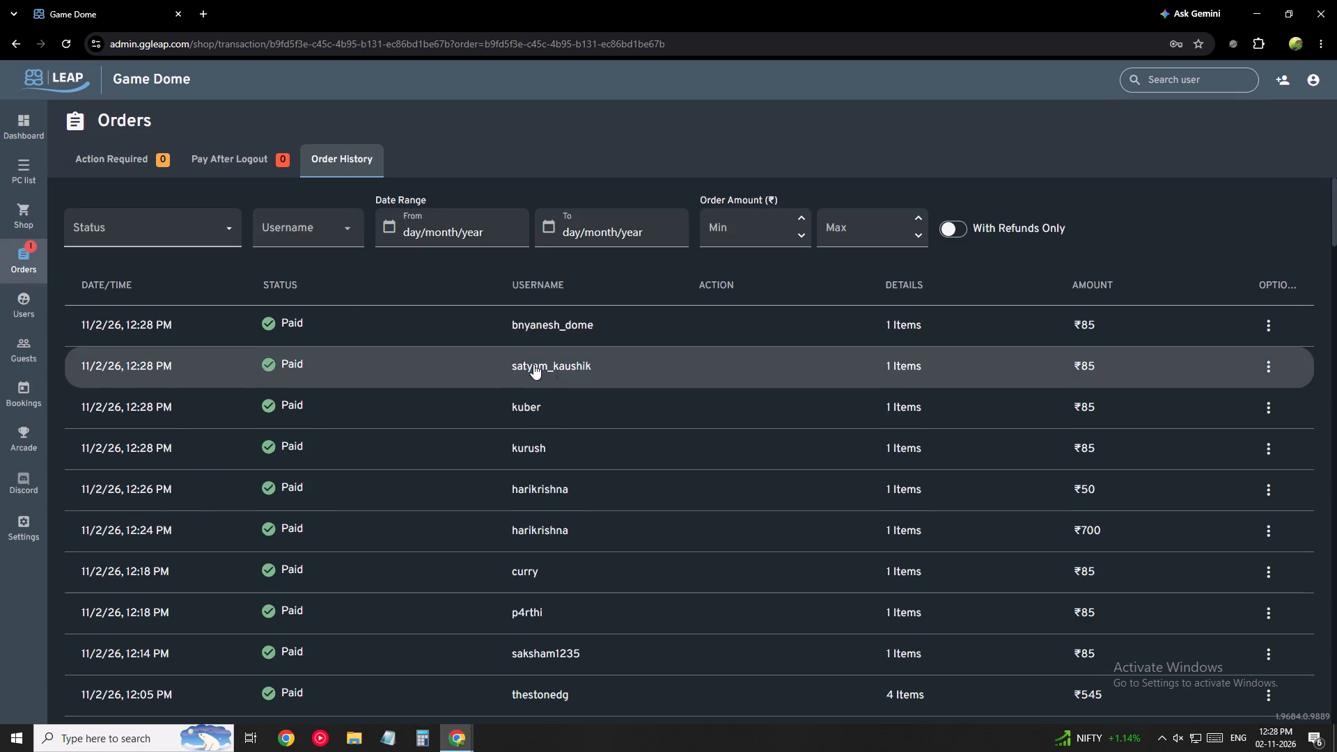
double_click(91, 169)
key("ctrl+c")
left_click(141, 668)
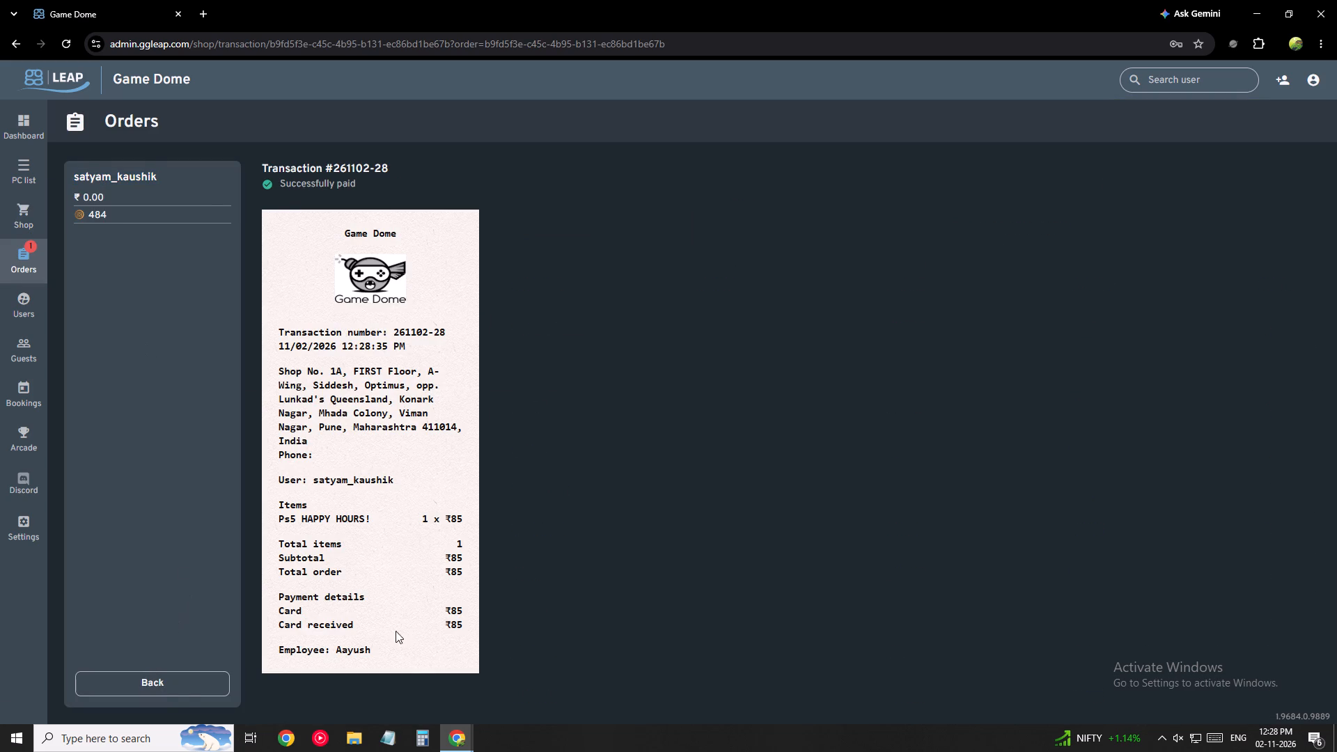
left_click(183, 691)
Open kuber's ₹85 order from the order history, copy the username and return to the list.
left_click(531, 407)
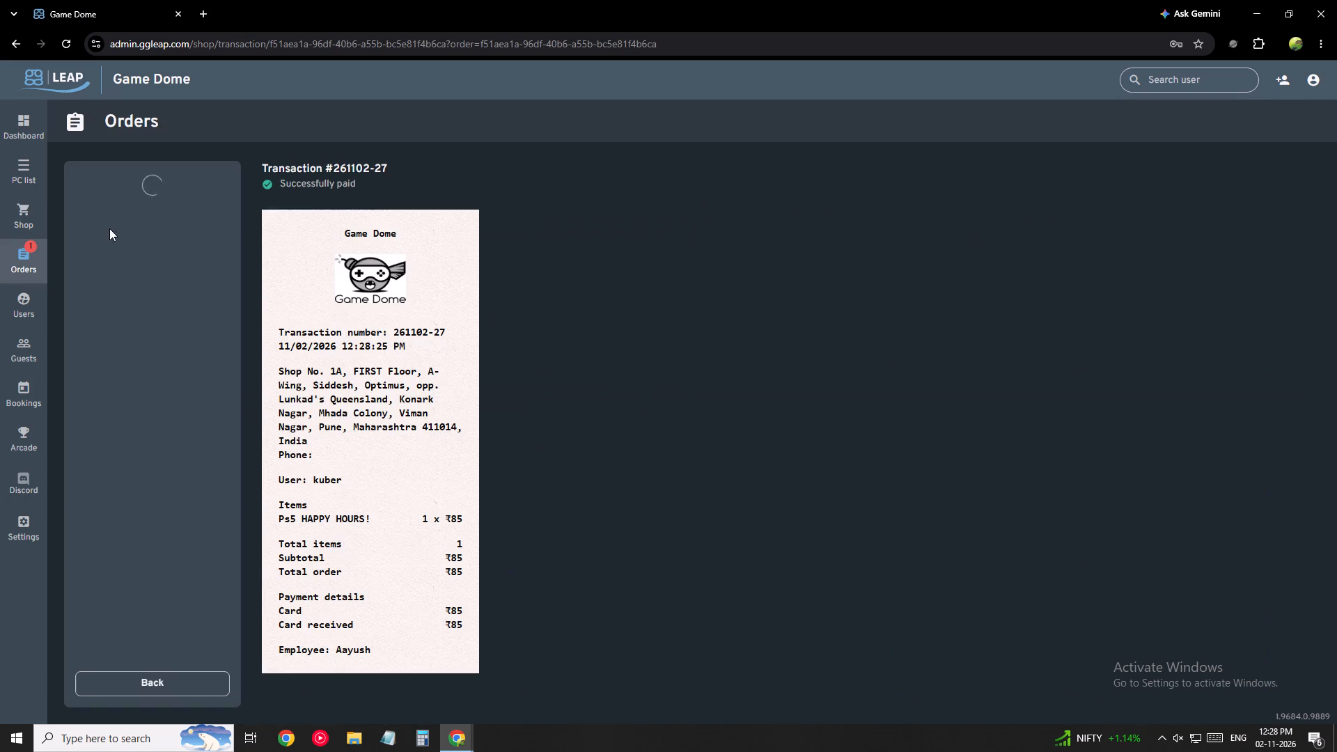
left_click(110, 191)
double_click(76, 179)
key("ctrl+c")
left_click(156, 682)
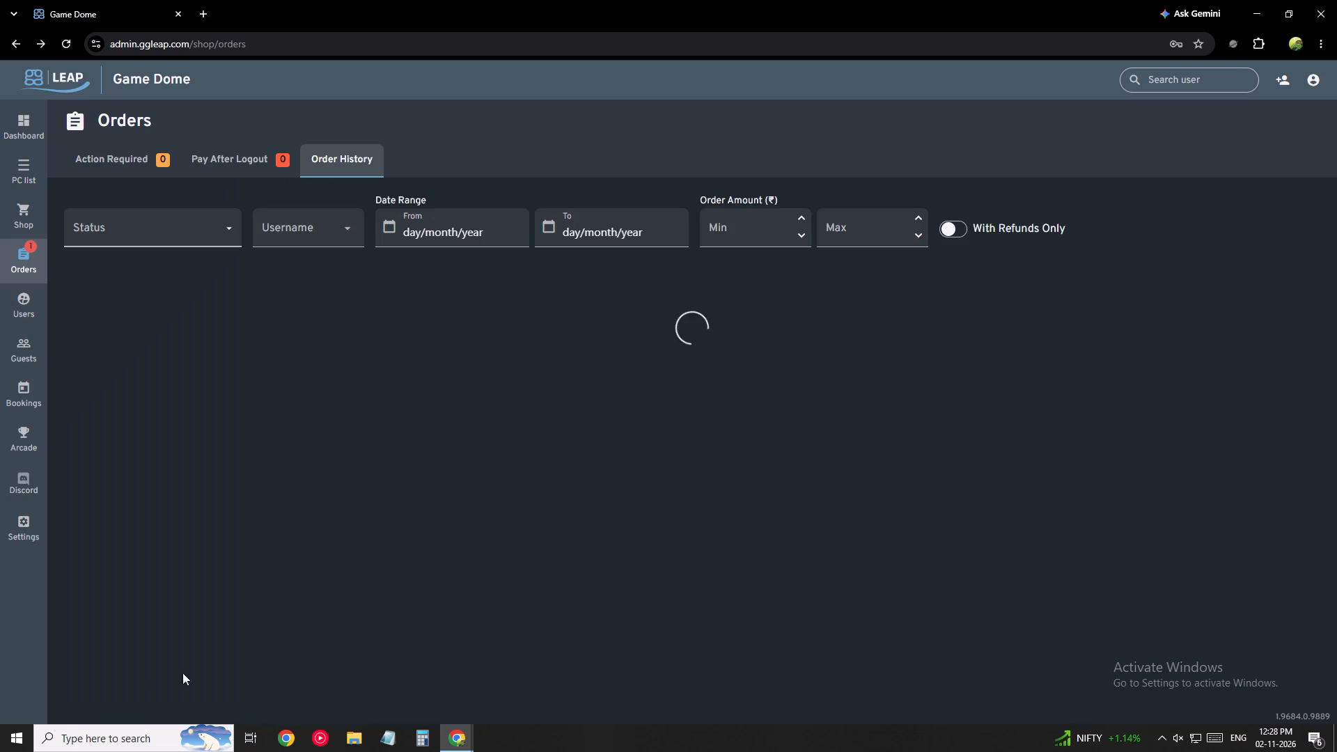
Open kurush's order from the order history and copy the customer's username.
left_click(529, 446)
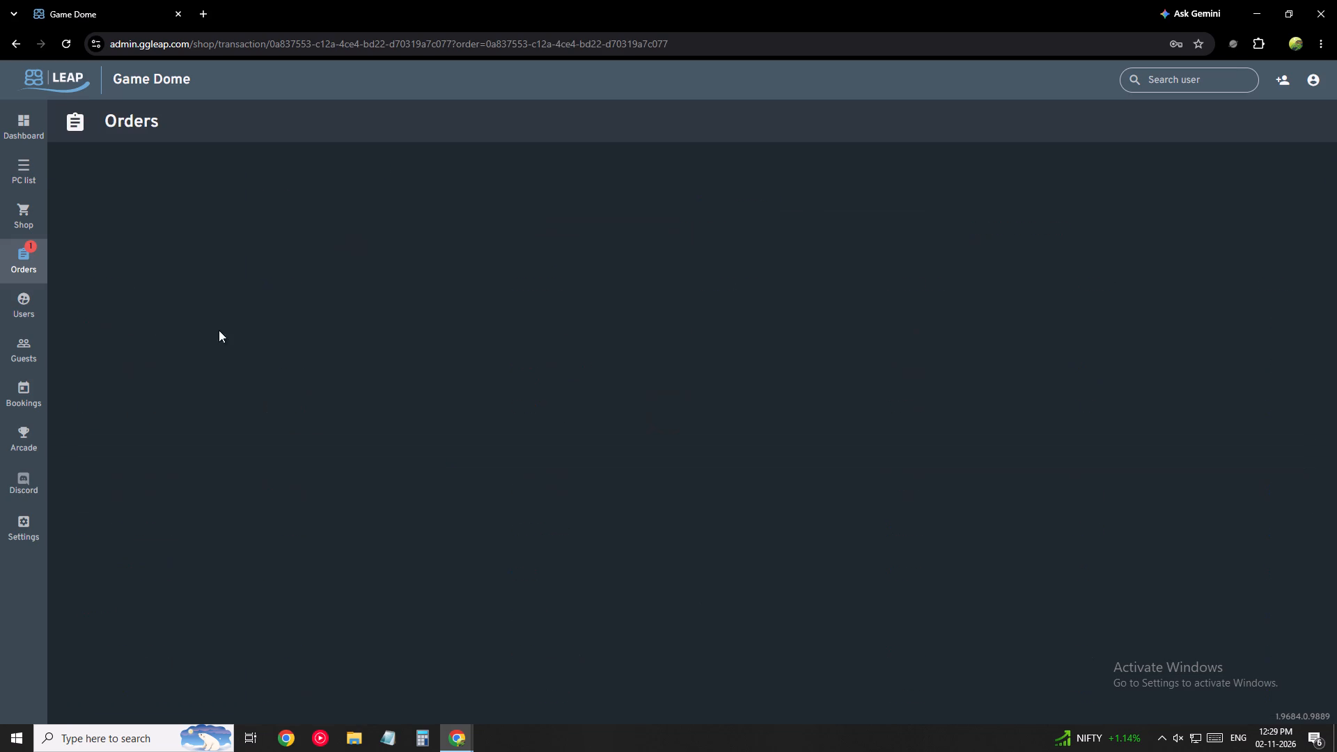
double_click(97, 178)
key("ctrl+c")
In the PC list, log the copied user kurush in to the console Ps 5 B.
double_click(13, 168)
scroll(262, 464, "down", 10)
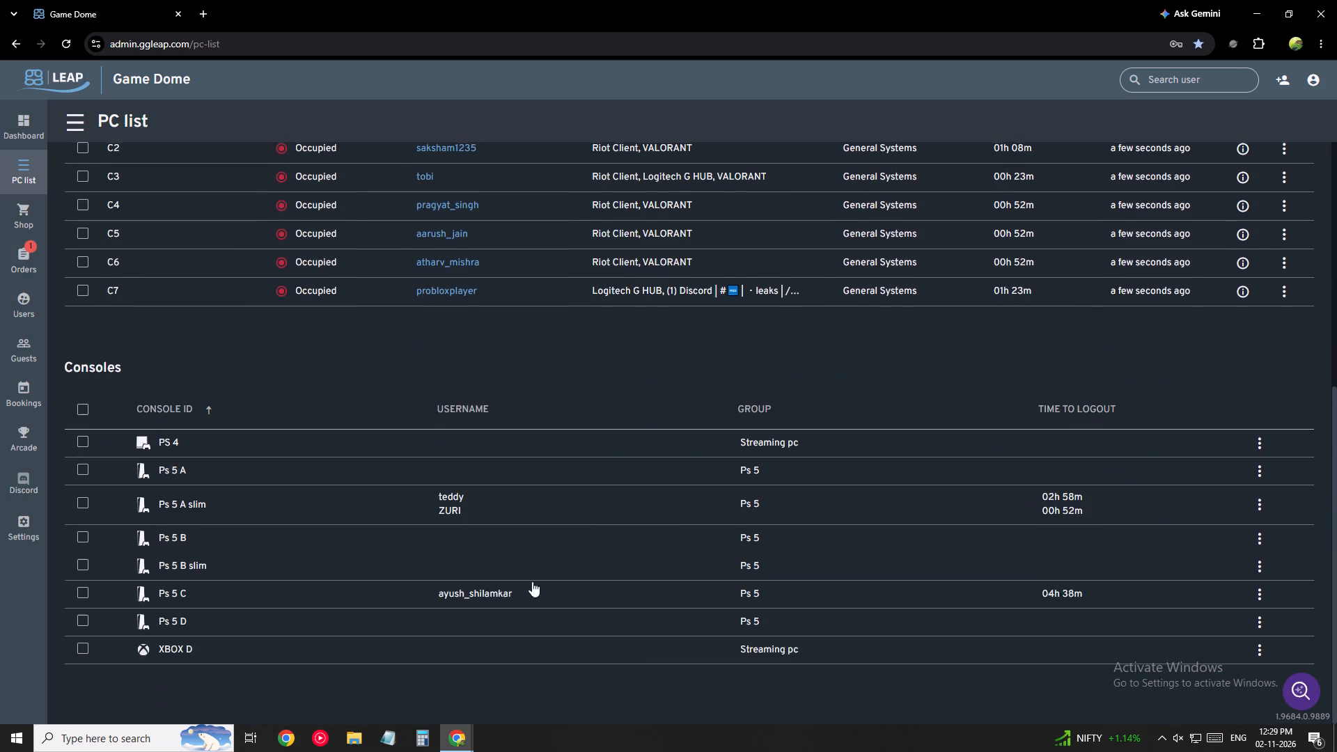
scroll(532, 581, "down", 4)
left_click(1260, 540)
left_click(1279, 545)
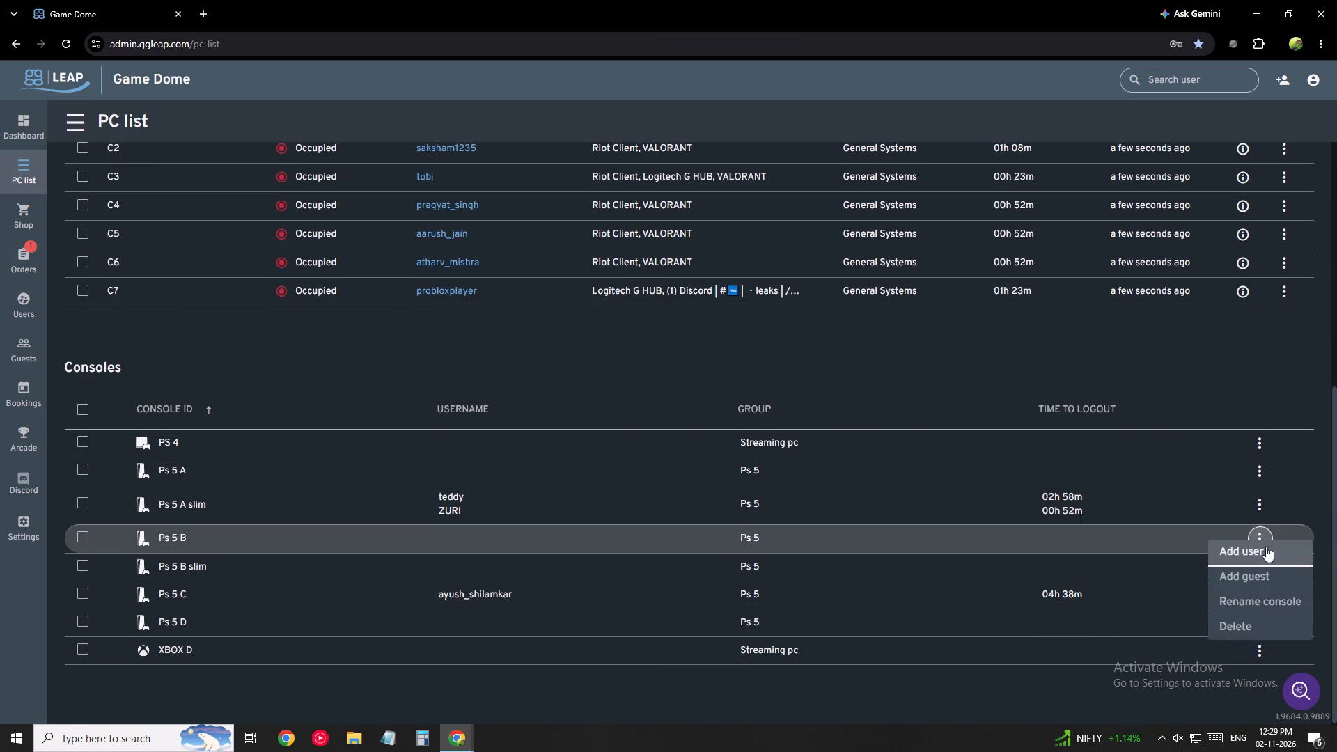
left_click(577, 381)
key("ctrl+v")
left_click(664, 436)
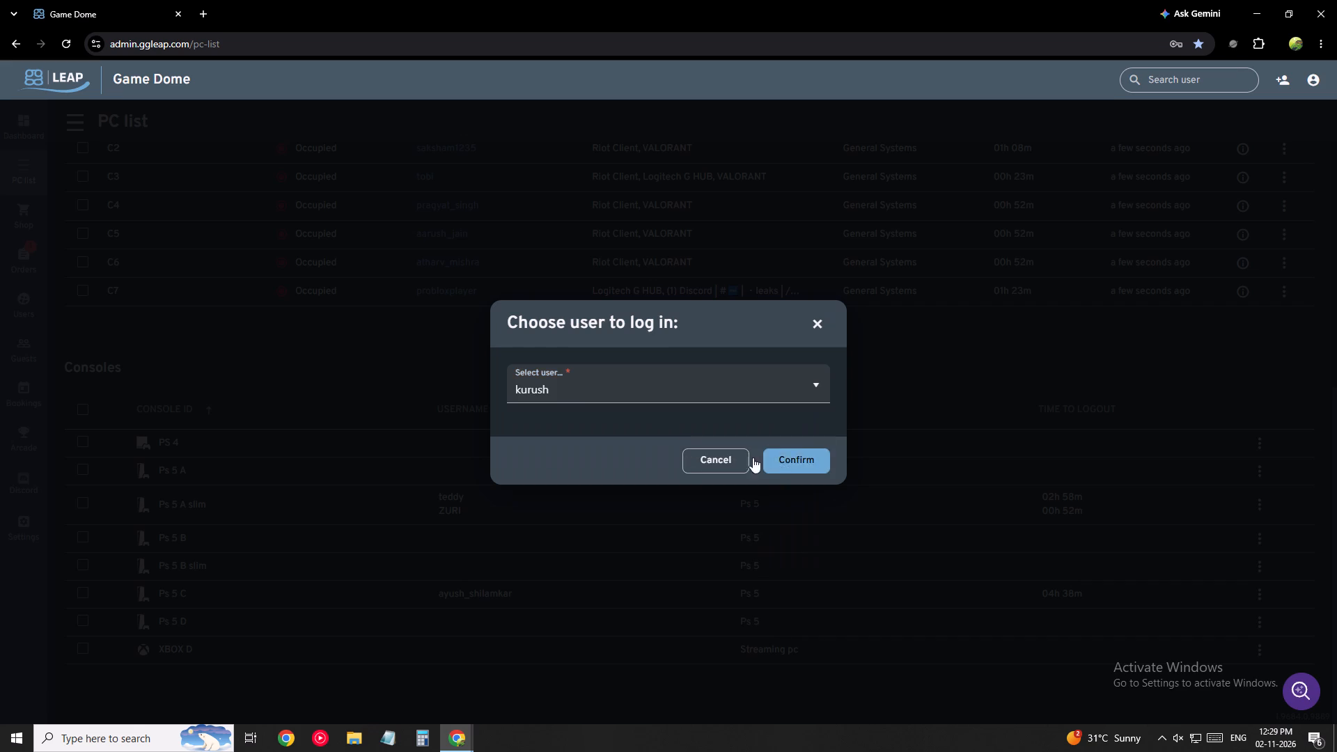
left_click(786, 462)
Add kuber as a second user on the console Ps 5 B, reusing the username copied earlier.
left_click(1261, 538)
left_click(1270, 602)
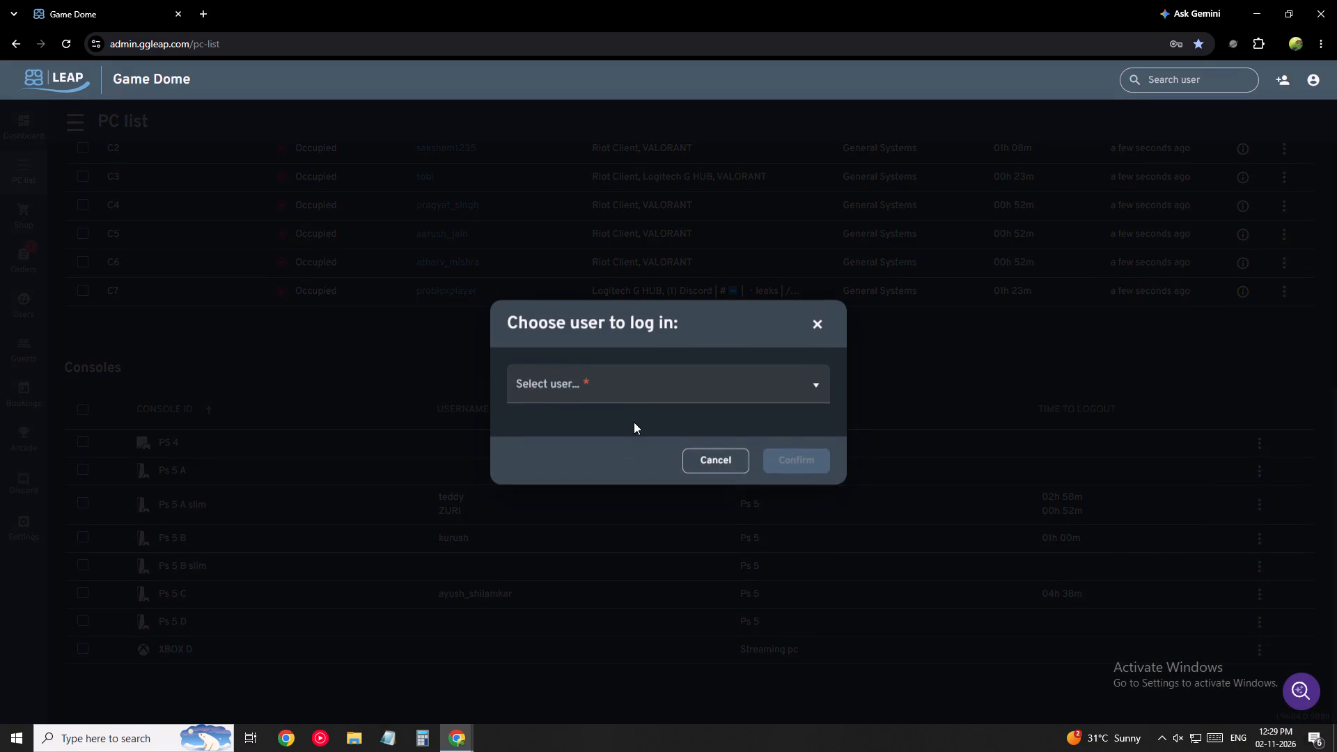
left_click(632, 393)
key("super+v")
left_click(636, 538)
key("ctrl+v")
left_click(647, 420)
left_click(697, 456)
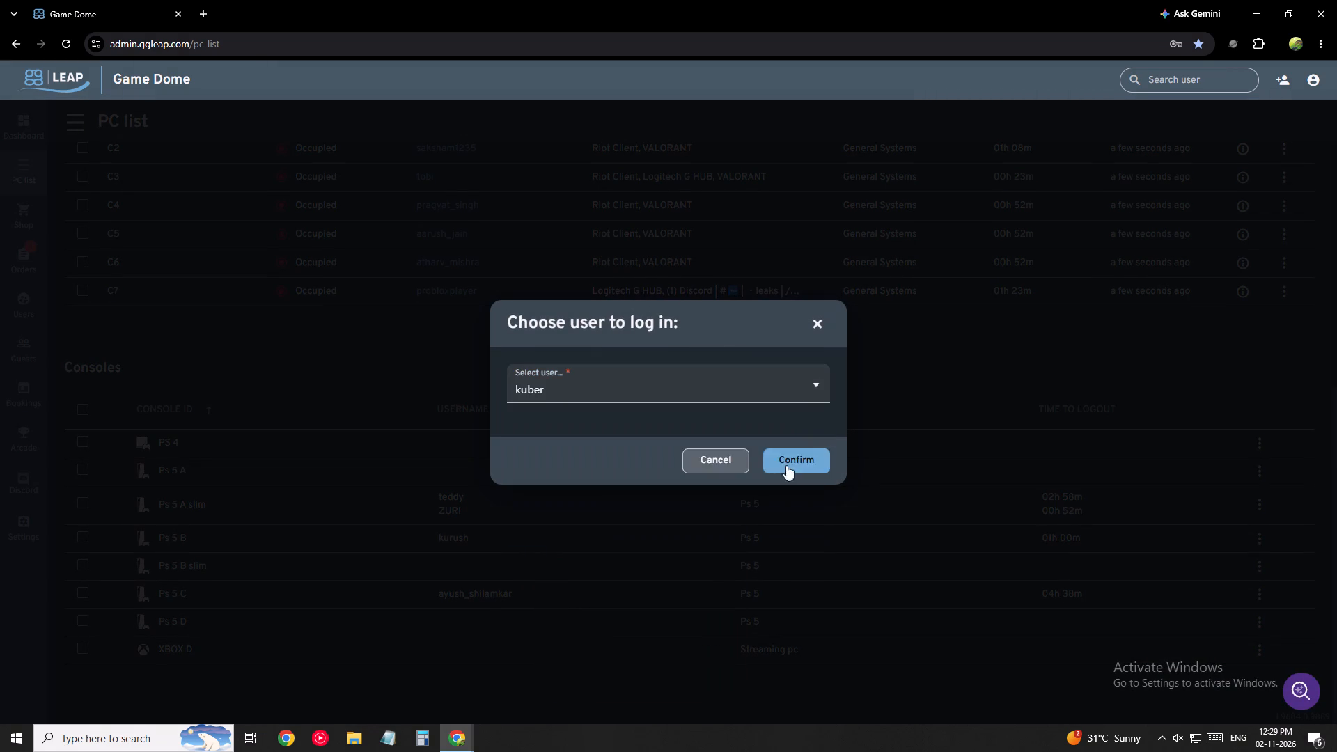
left_click(818, 464)
Log the customer copied from the second-newest order in to the console Ps 5 D, reusing the username from the clipboard history.
left_click(1261, 629)
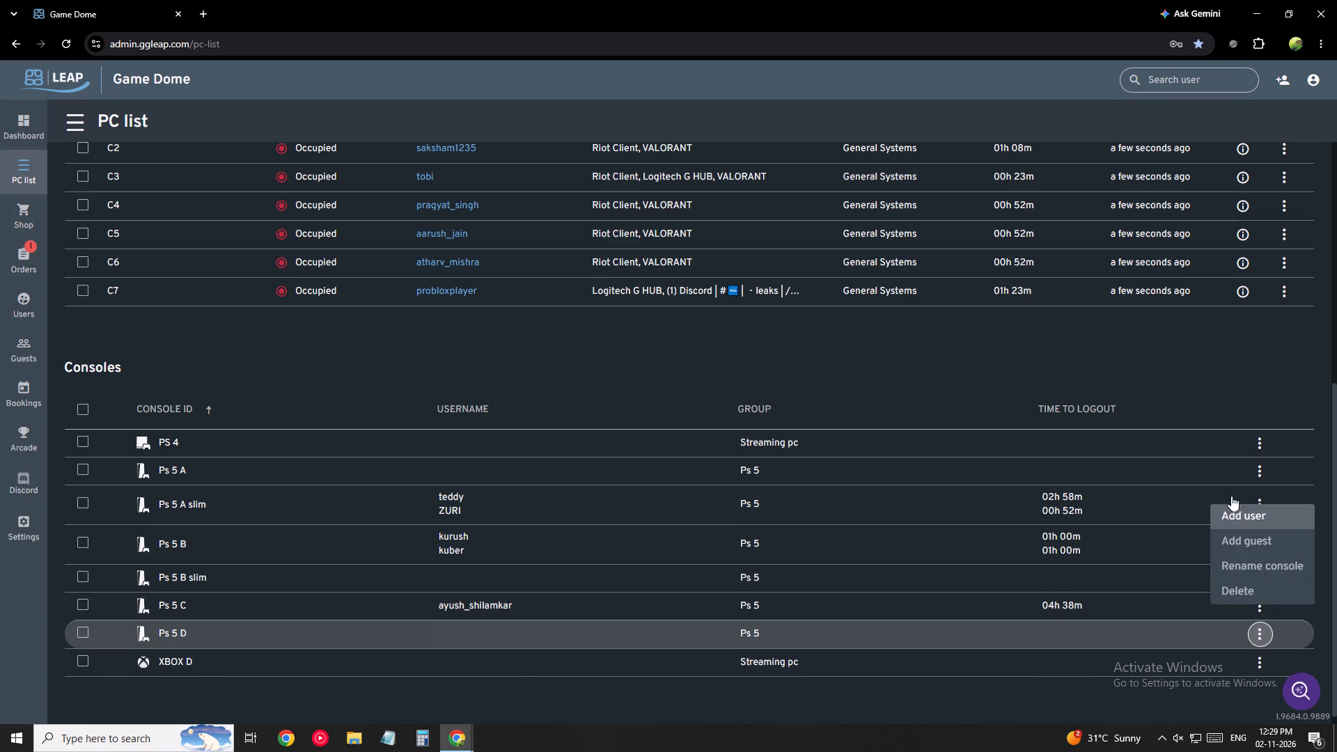
left_click(1246, 518)
left_click(568, 395)
key("super+v")
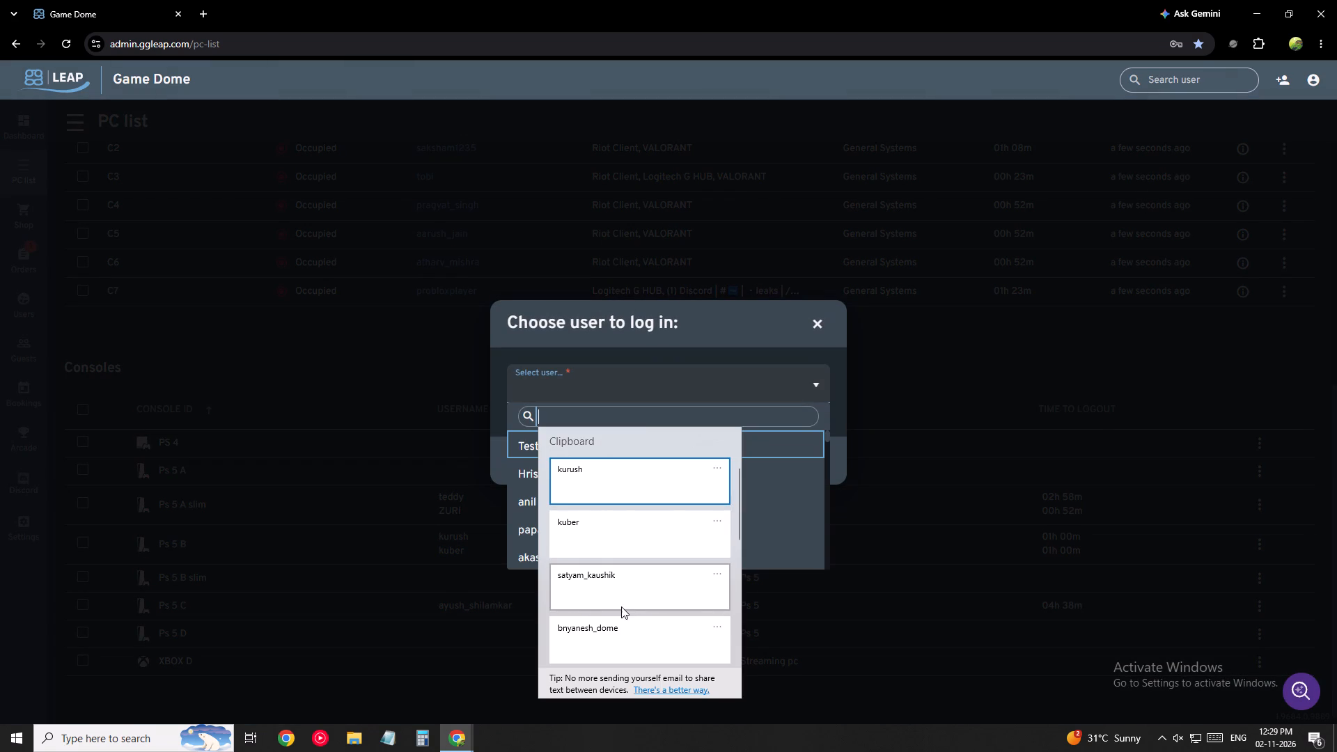
left_click(634, 600)
key("ctrl+v")
left_click(646, 414)
left_click(676, 434)
left_click(795, 454)
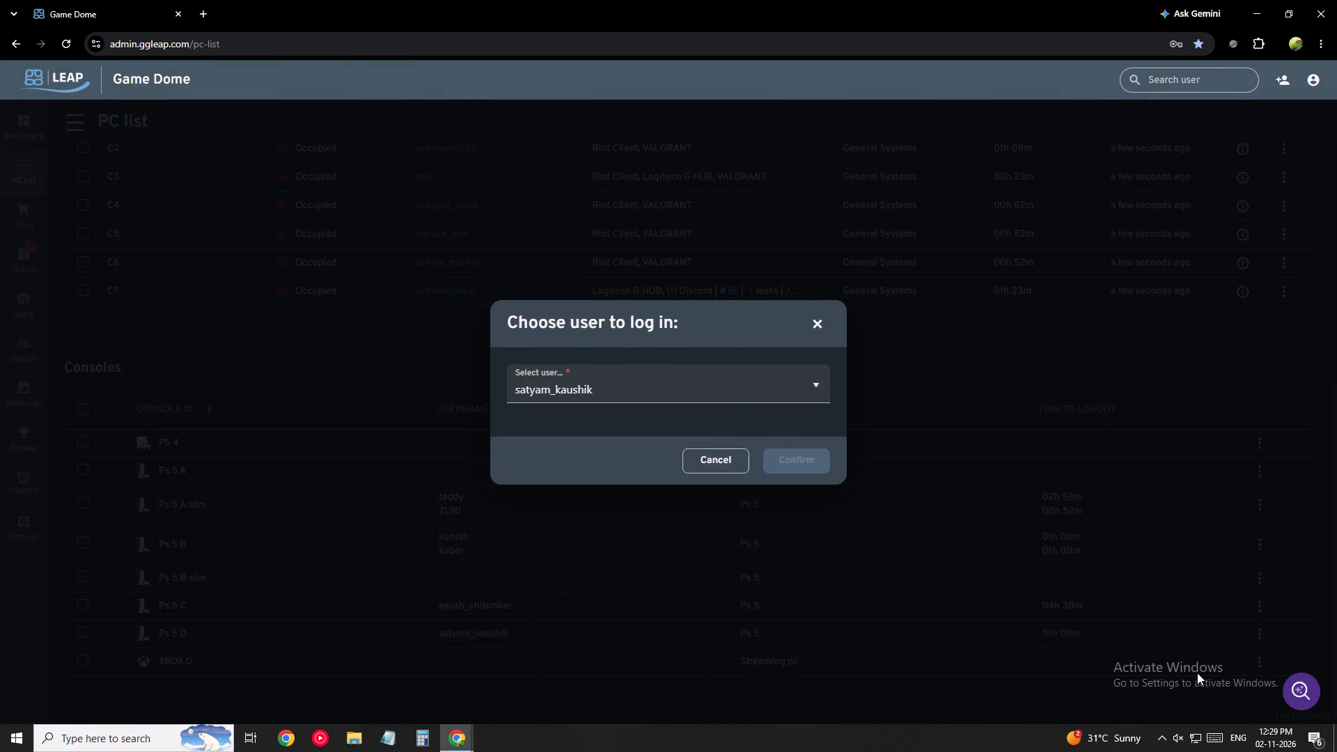
left_click(1256, 639)
left_click(1267, 573)
left_click(568, 392)
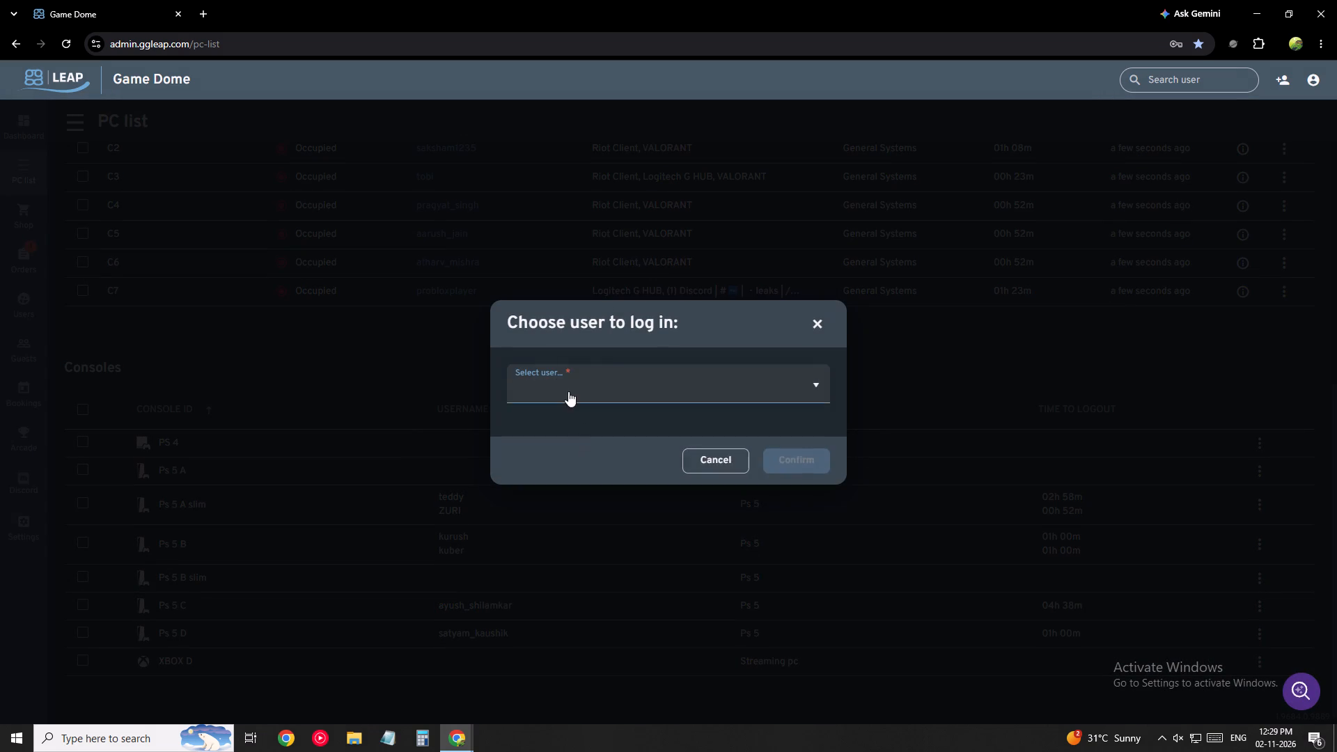
key("super+v")
left_click(696, 648)
key("ctrl+v")
left_click(662, 420)
left_click(702, 446)
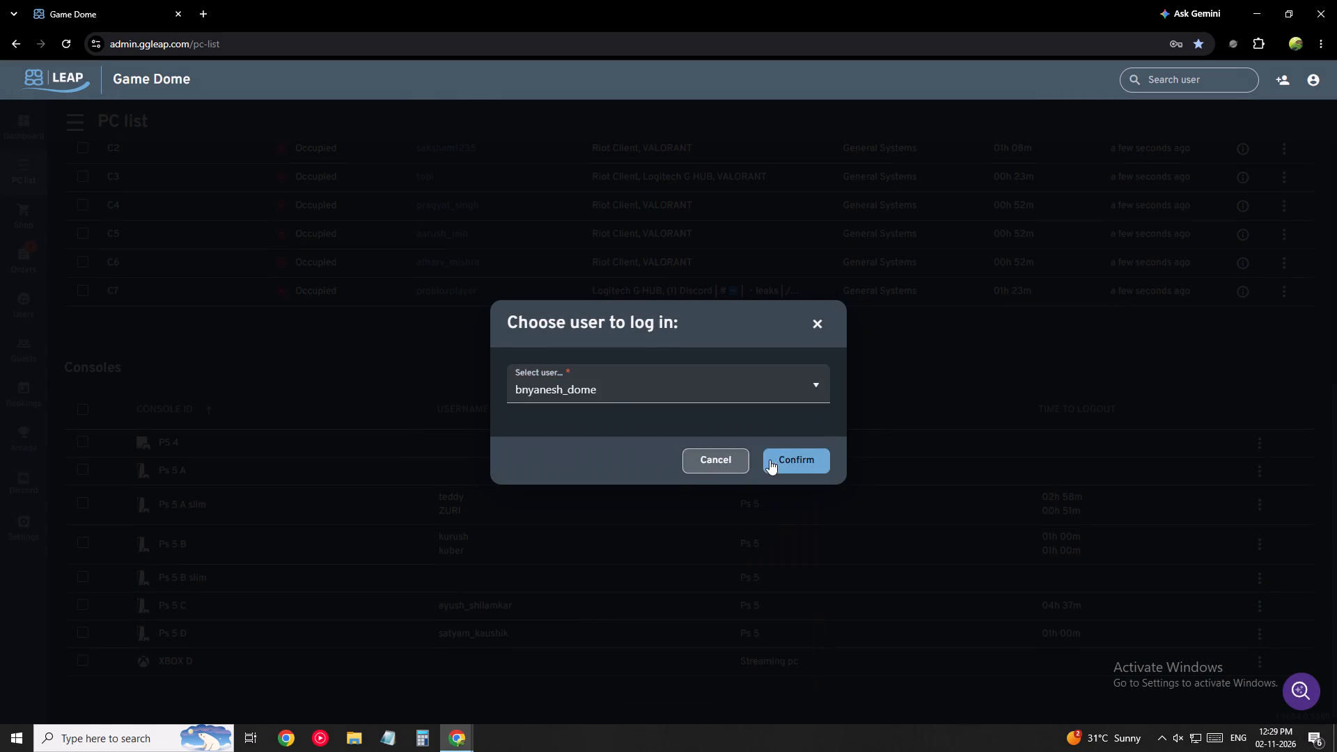
left_click(783, 462)
scroll(444, 627, "down", 2)
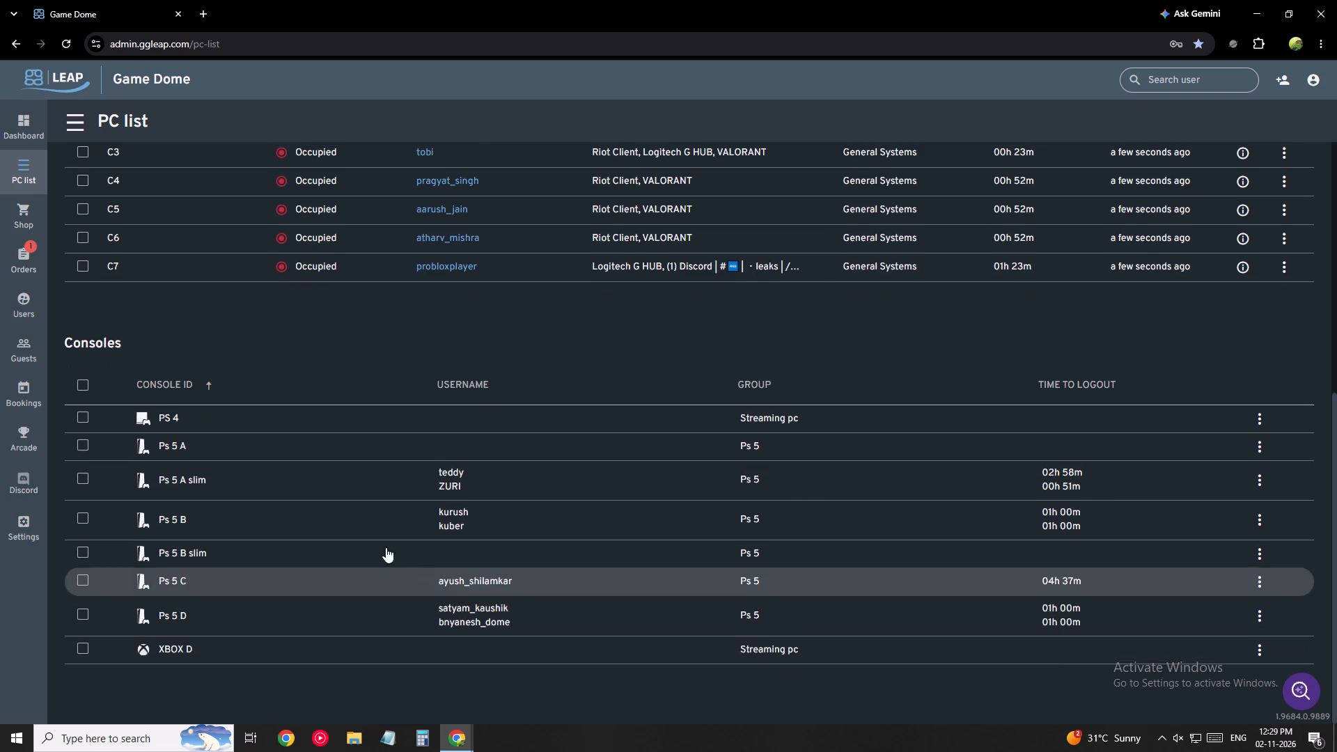
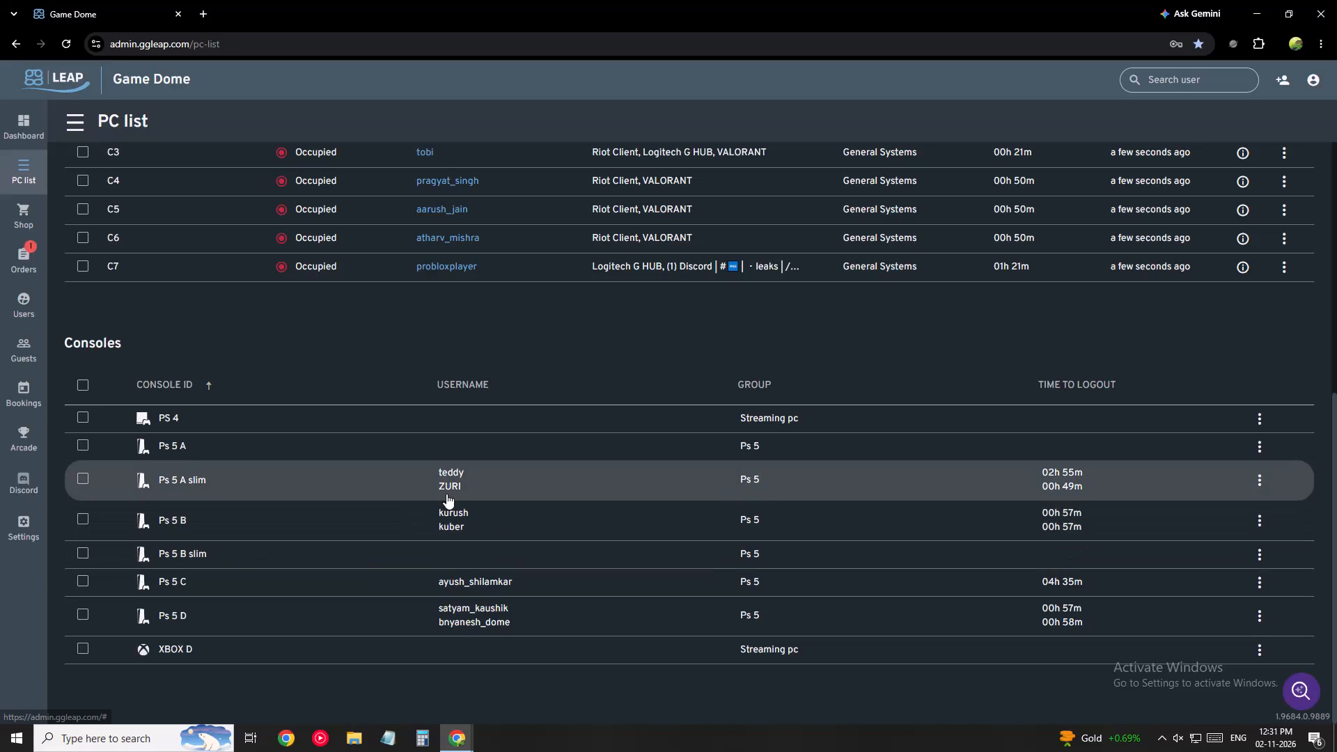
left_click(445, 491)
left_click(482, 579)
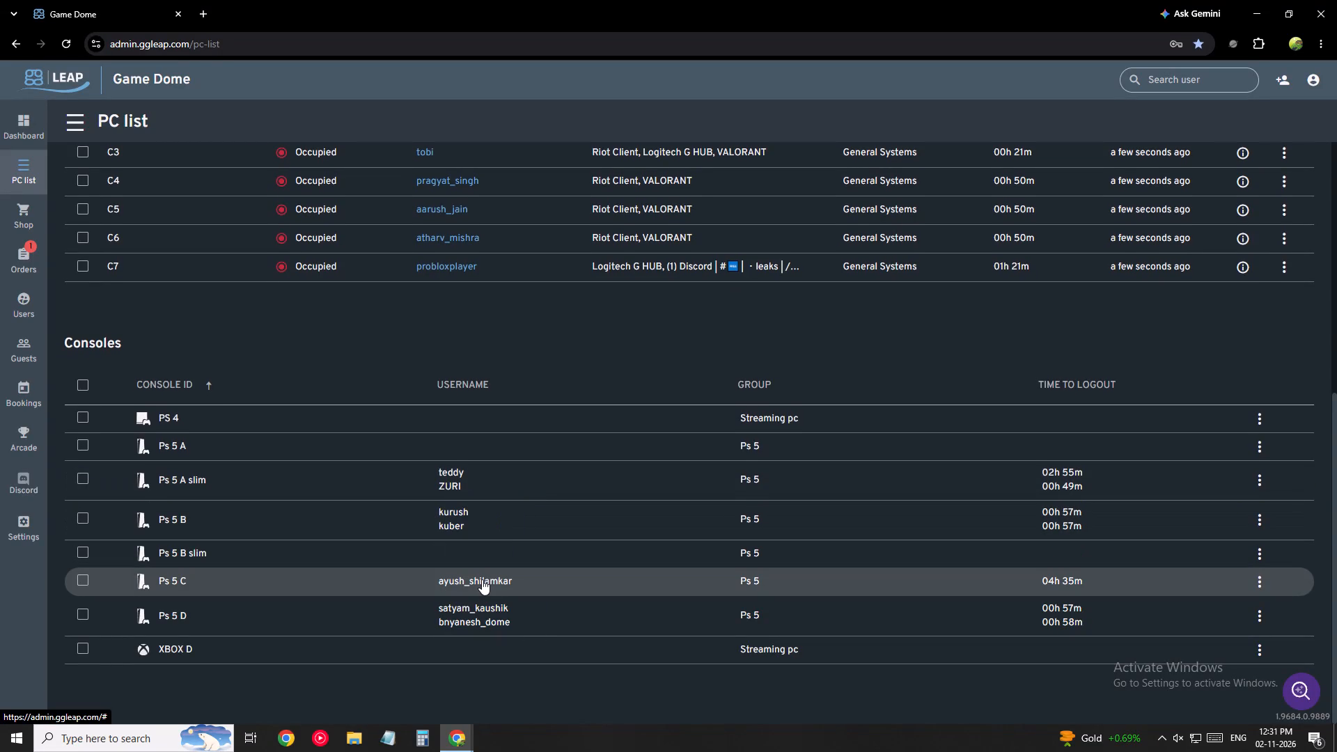
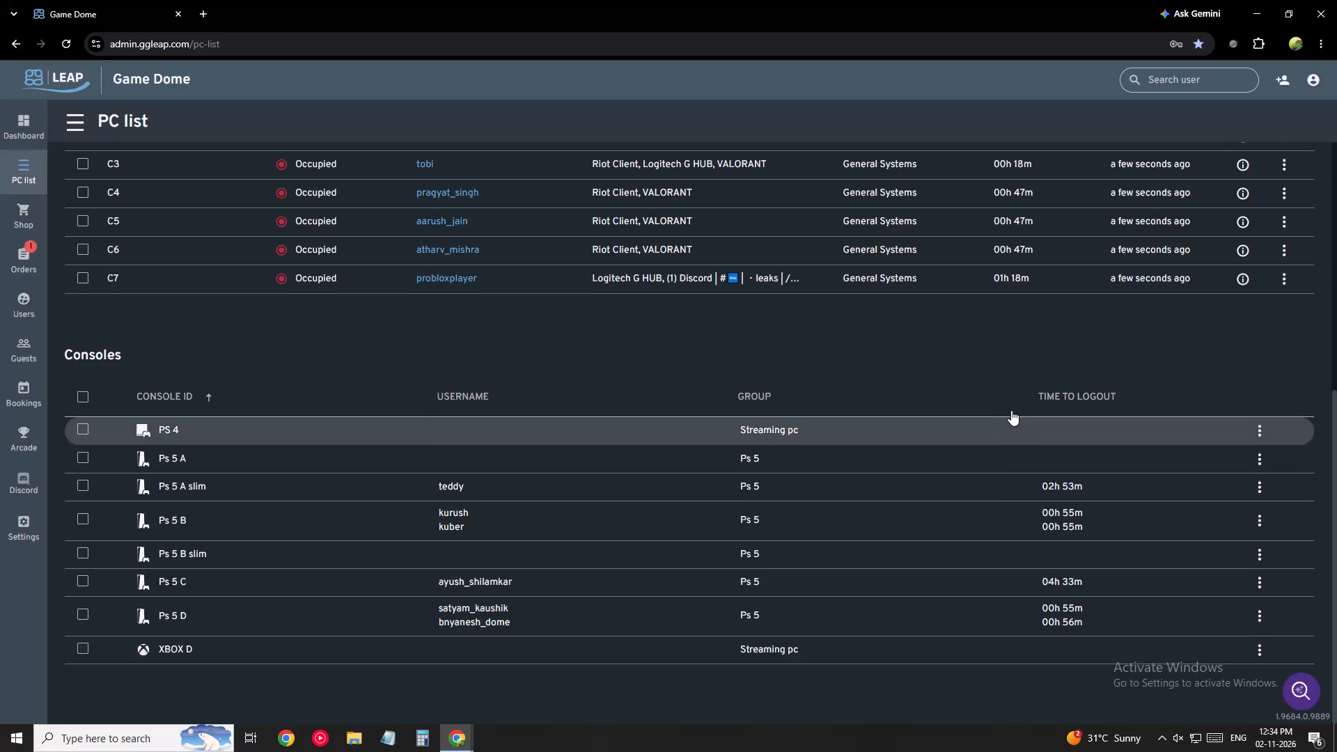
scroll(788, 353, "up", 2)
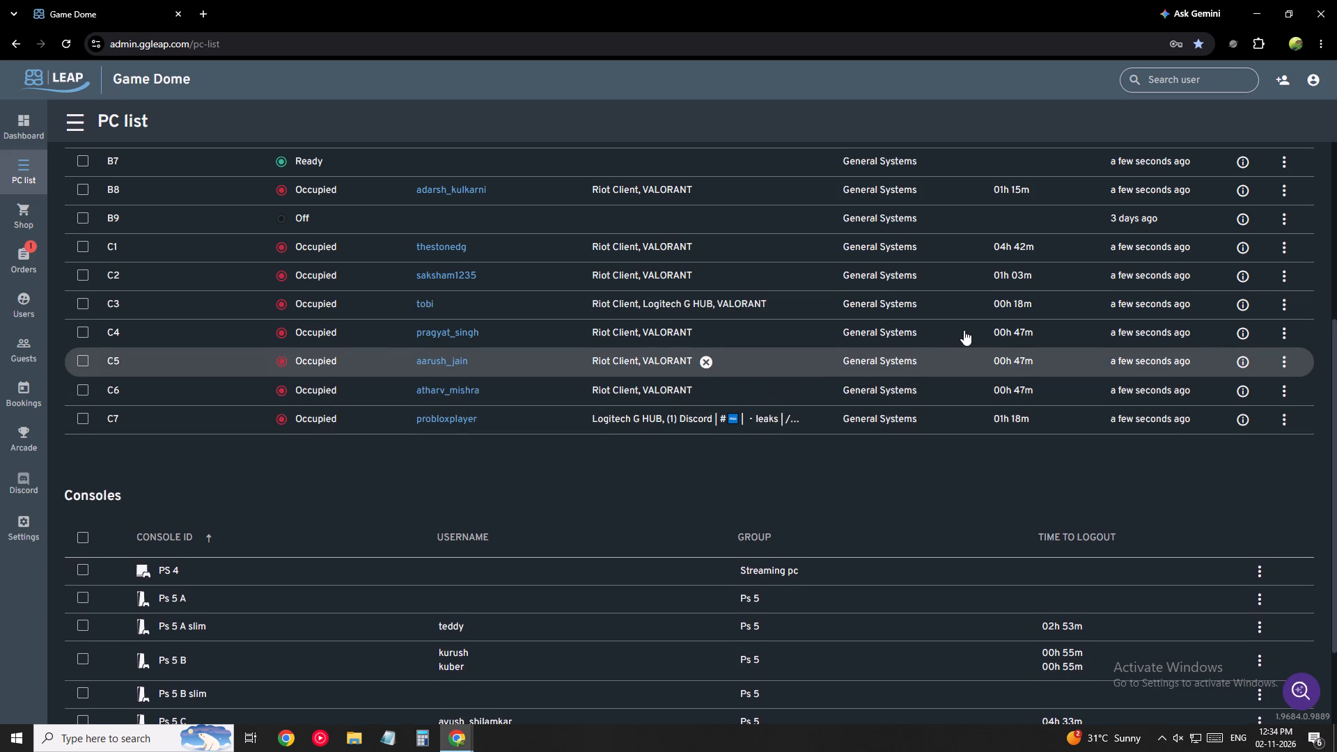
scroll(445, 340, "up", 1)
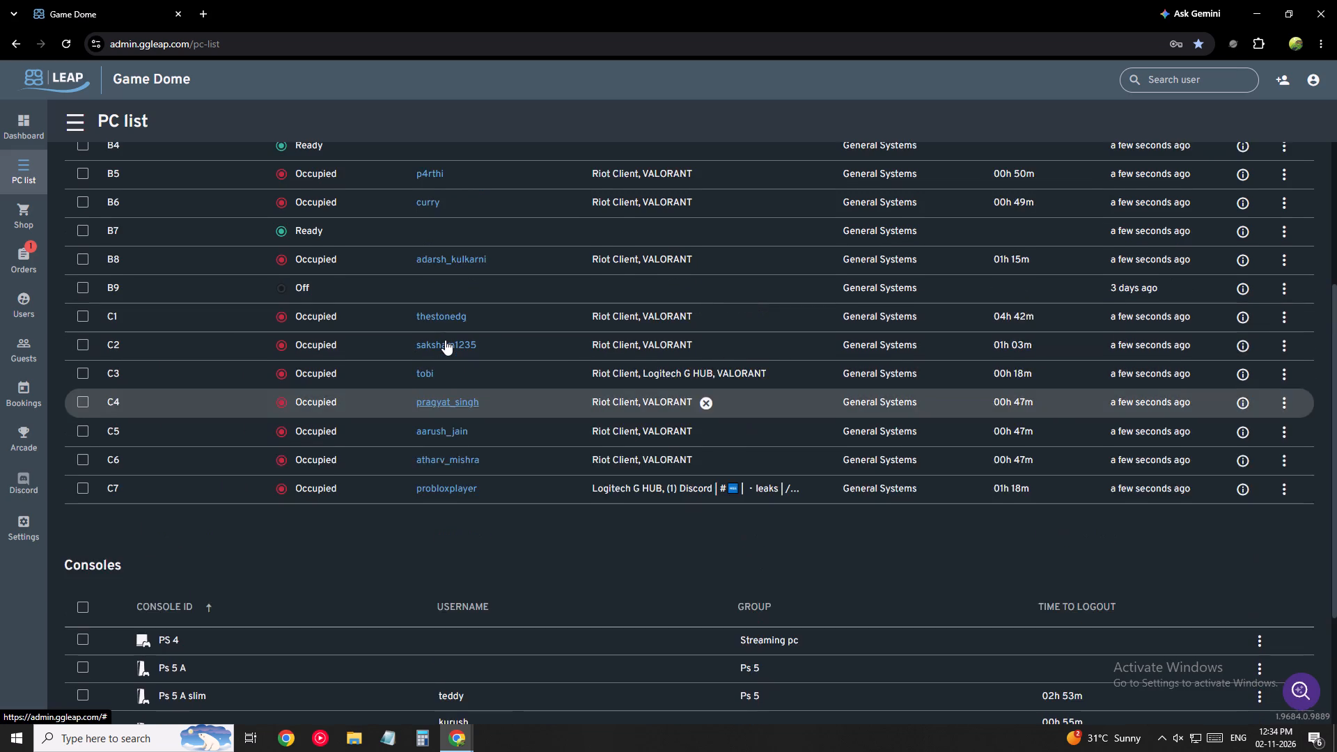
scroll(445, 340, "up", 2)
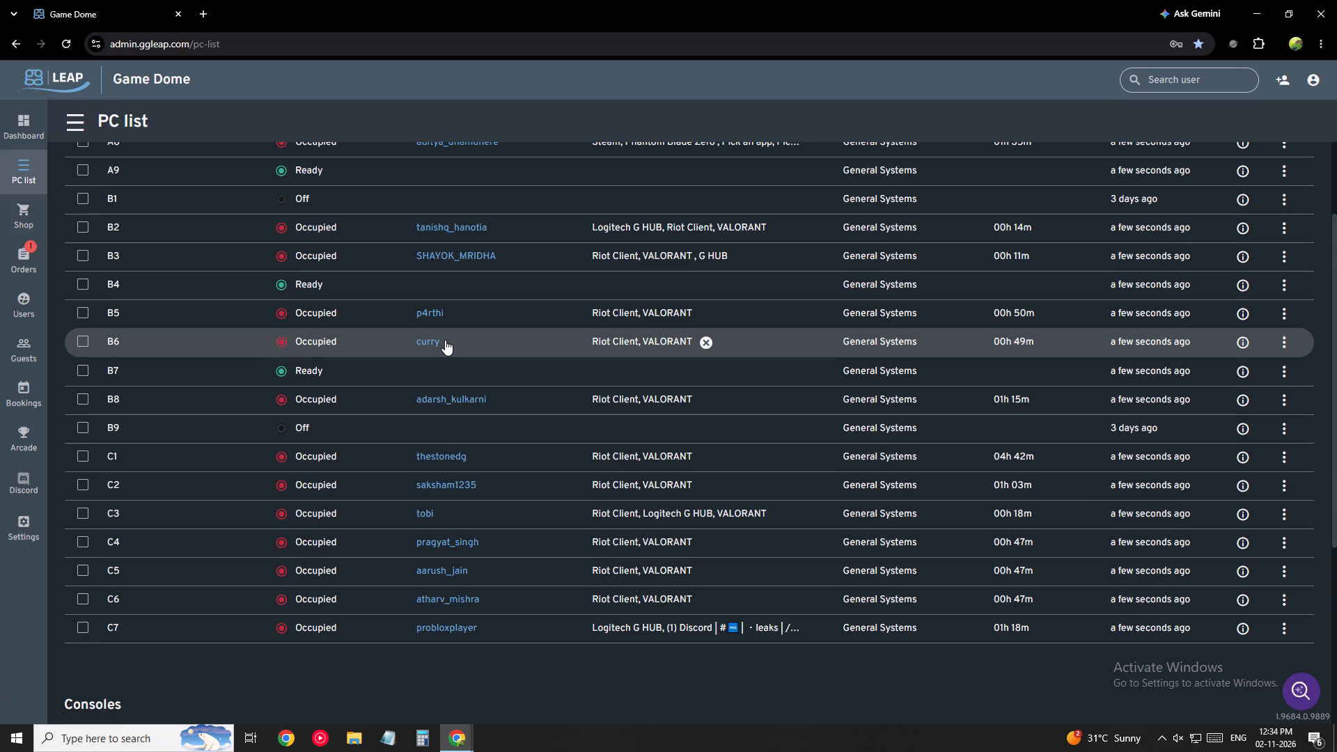
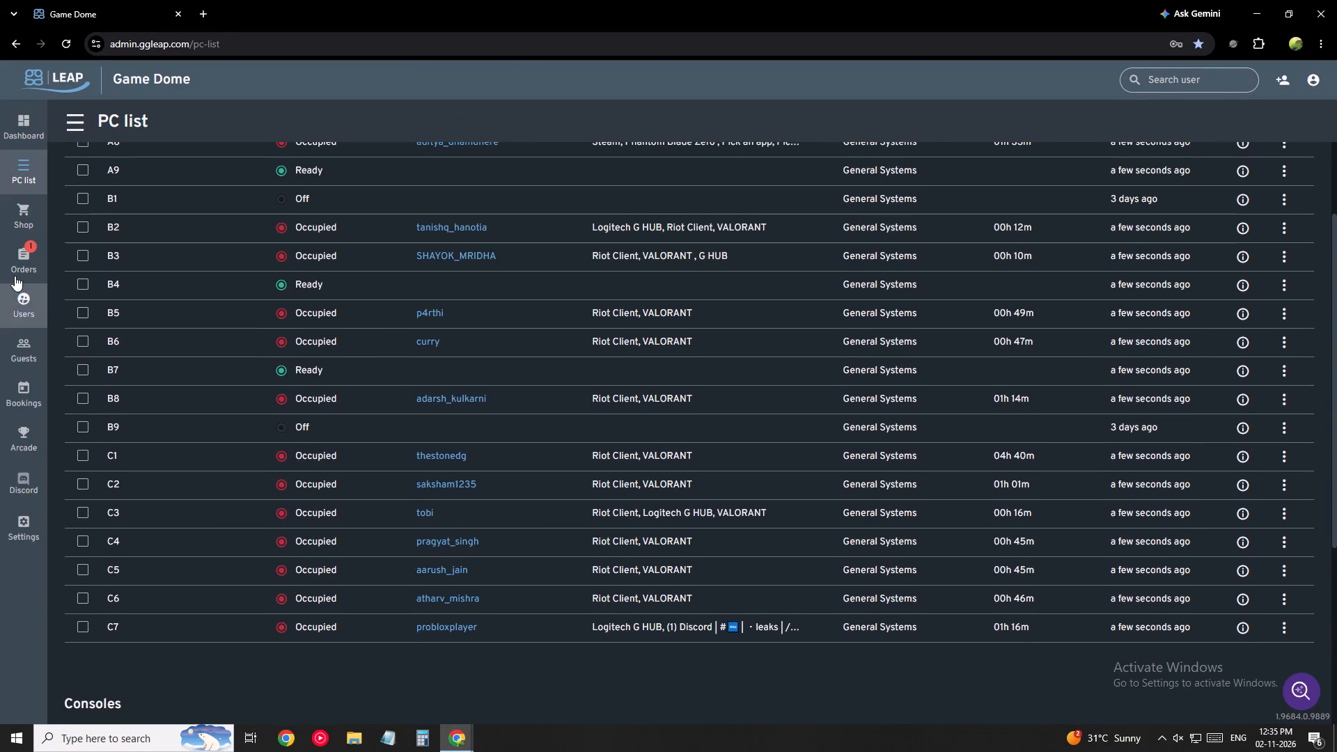
Switch to Calculator and multiply 85 by 4.
left_click(426, 749)
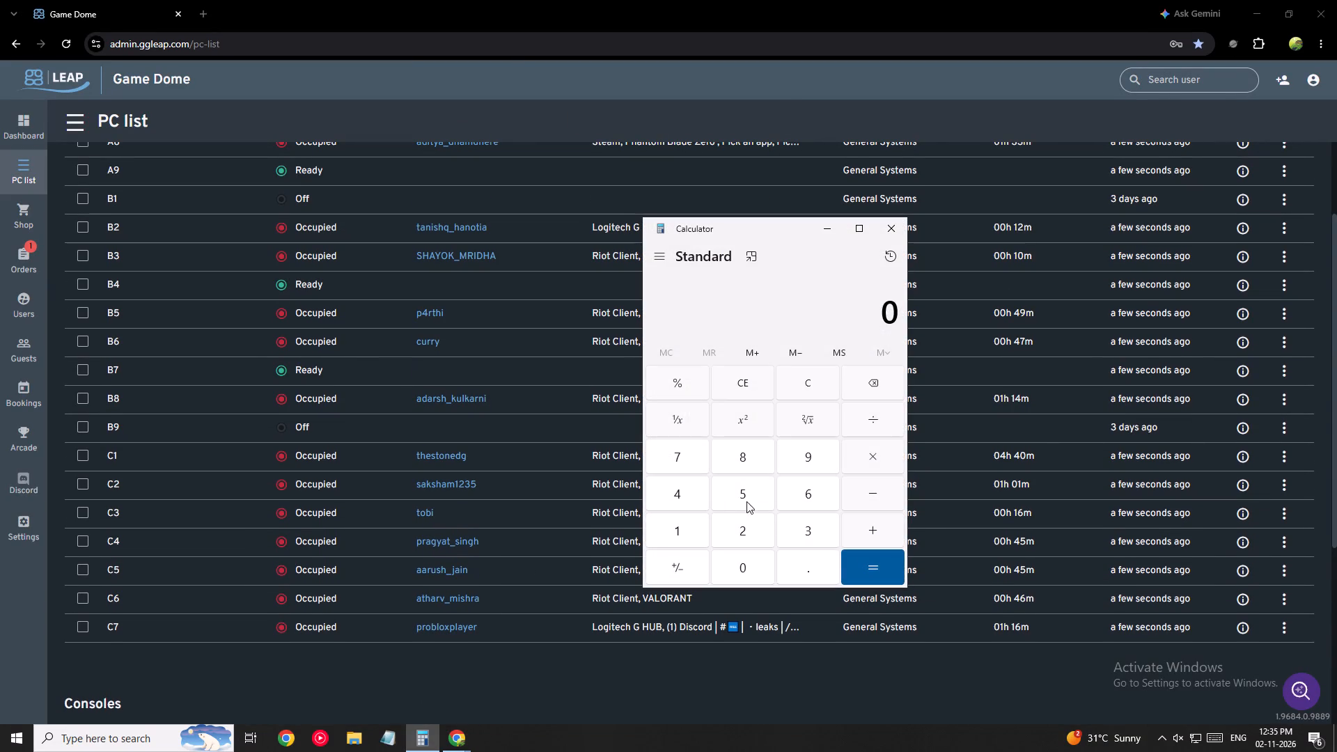
left_click(747, 469)
left_click(742, 496)
left_click(869, 459)
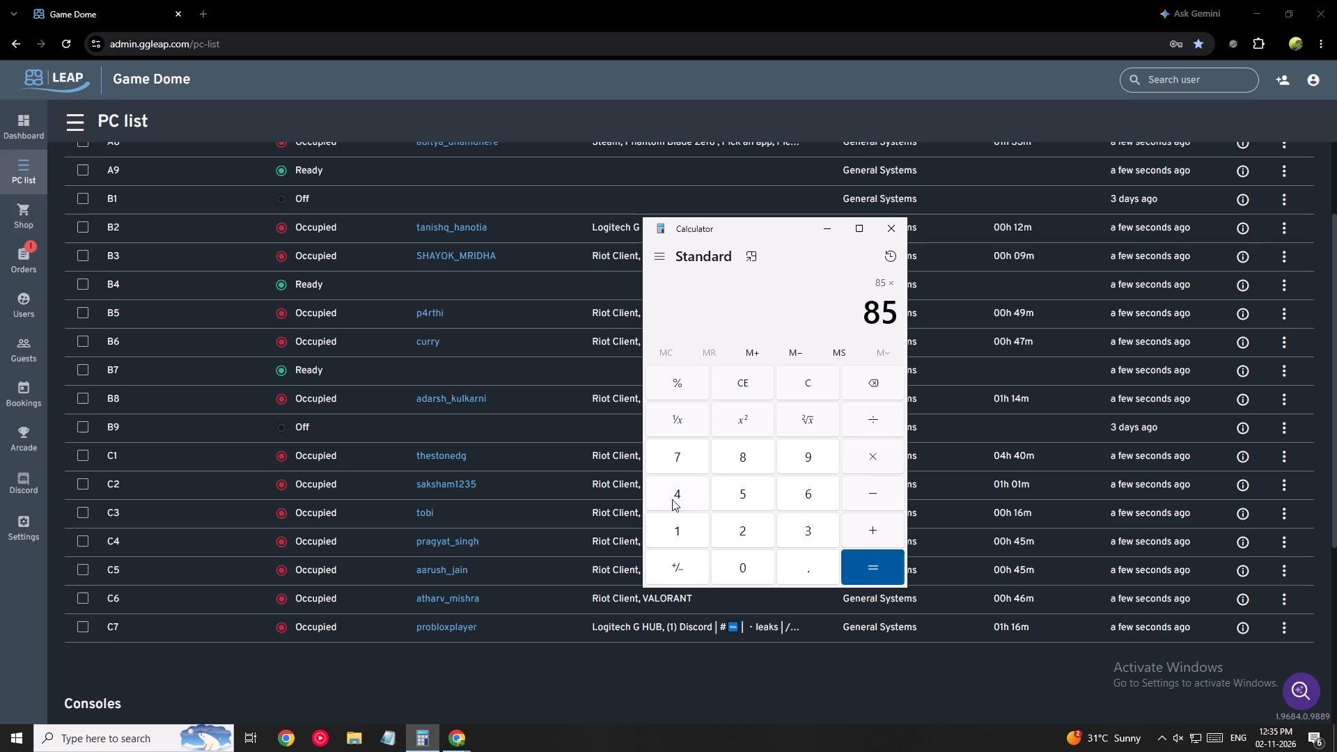
left_click(673, 499)
left_click(875, 563)
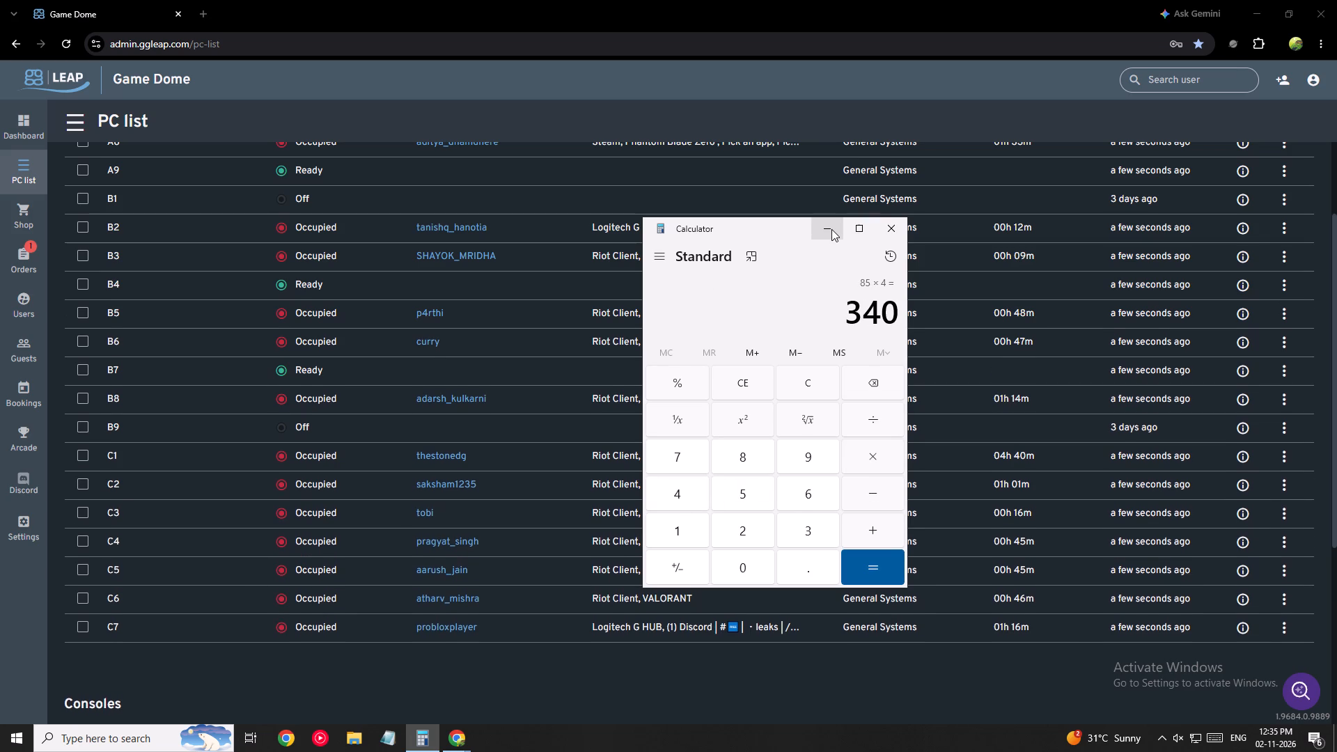
left_click(831, 229)
Search the user accounts for the customer with first name Sarthak.
scroll(701, 565, "down", 3)
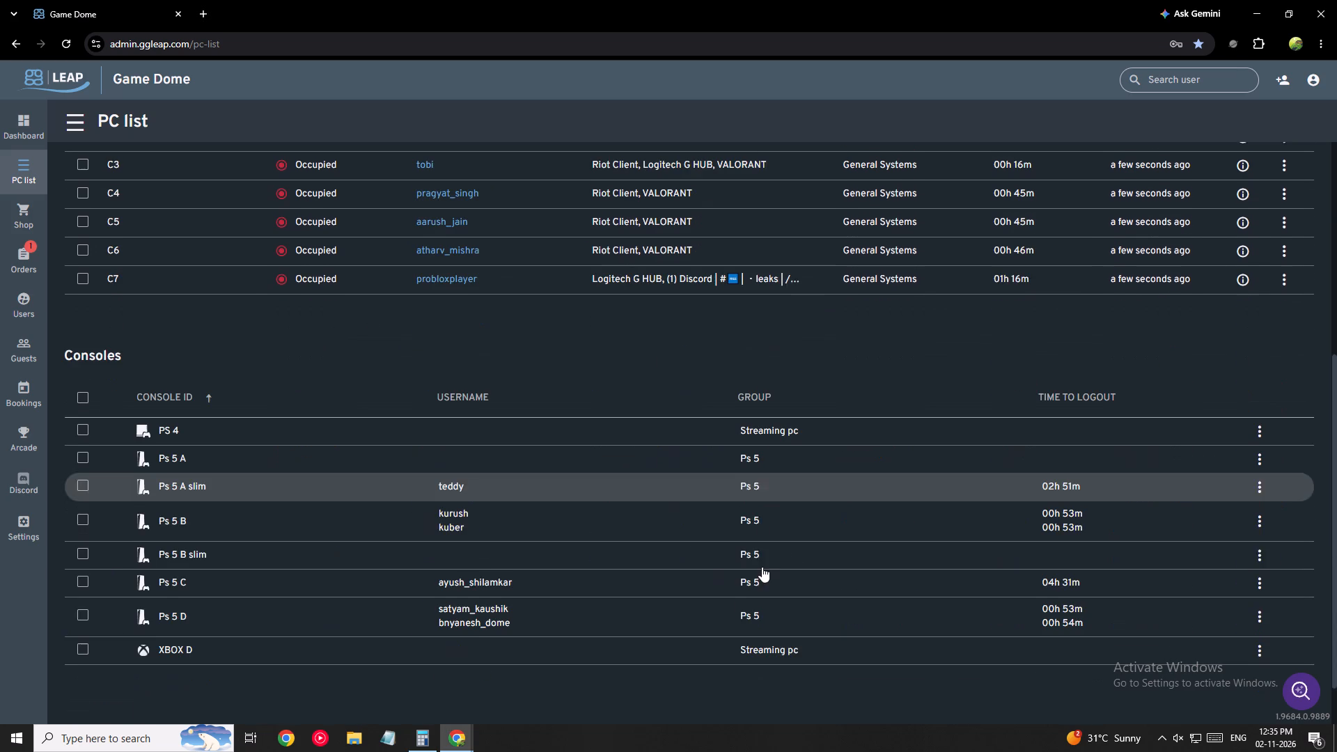
scroll(762, 567, "down", 10)
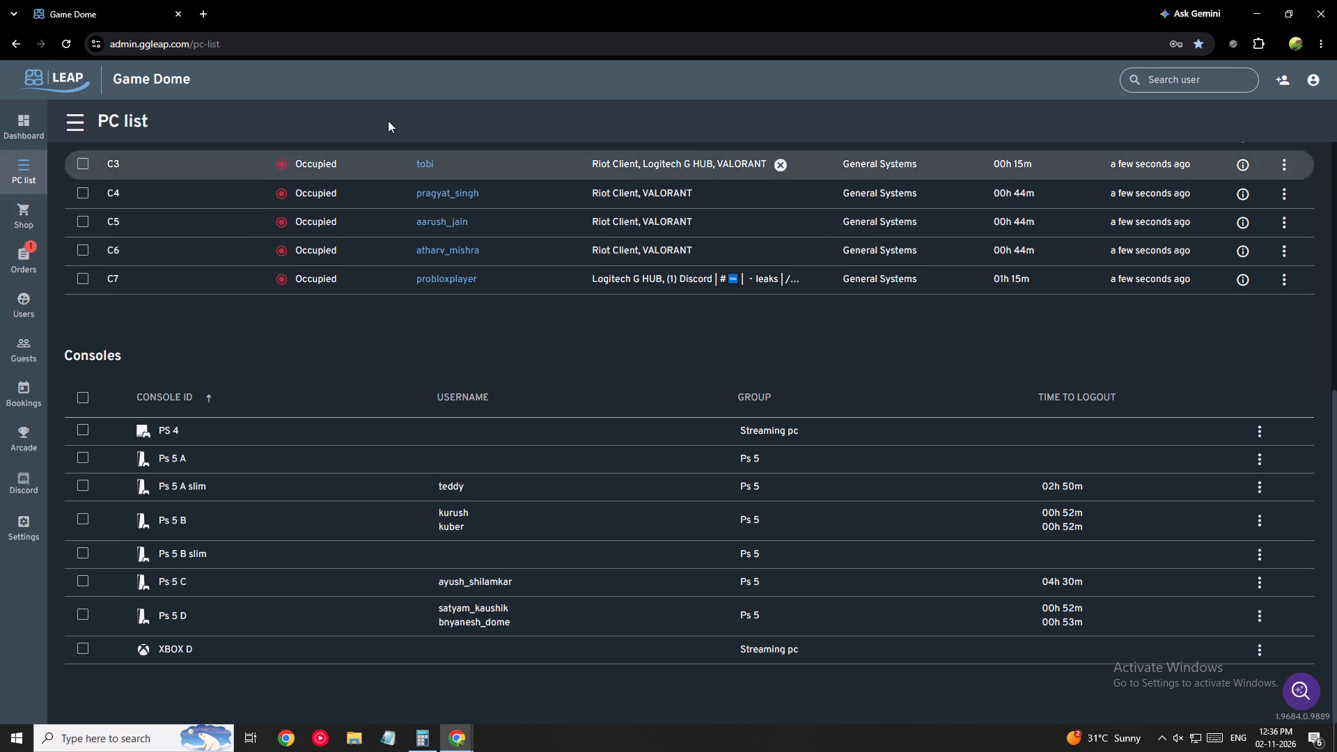
left_click(1167, 72)
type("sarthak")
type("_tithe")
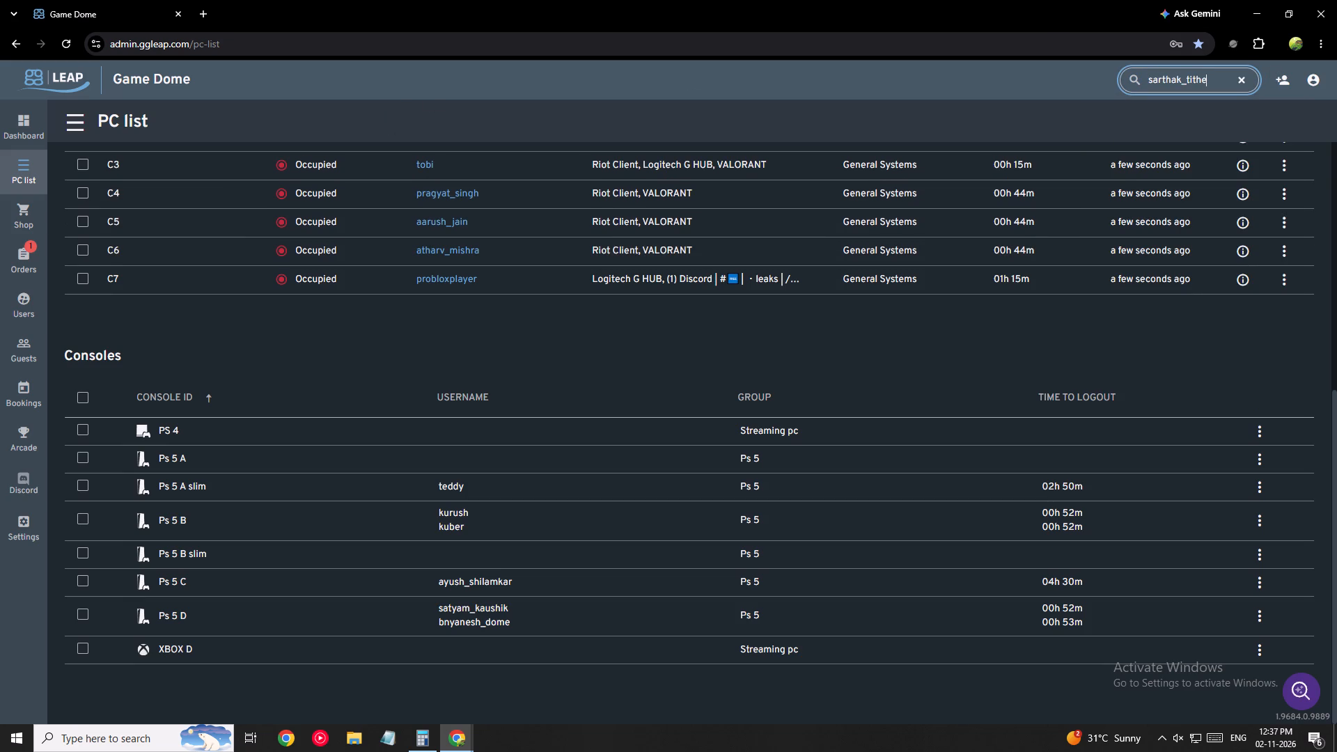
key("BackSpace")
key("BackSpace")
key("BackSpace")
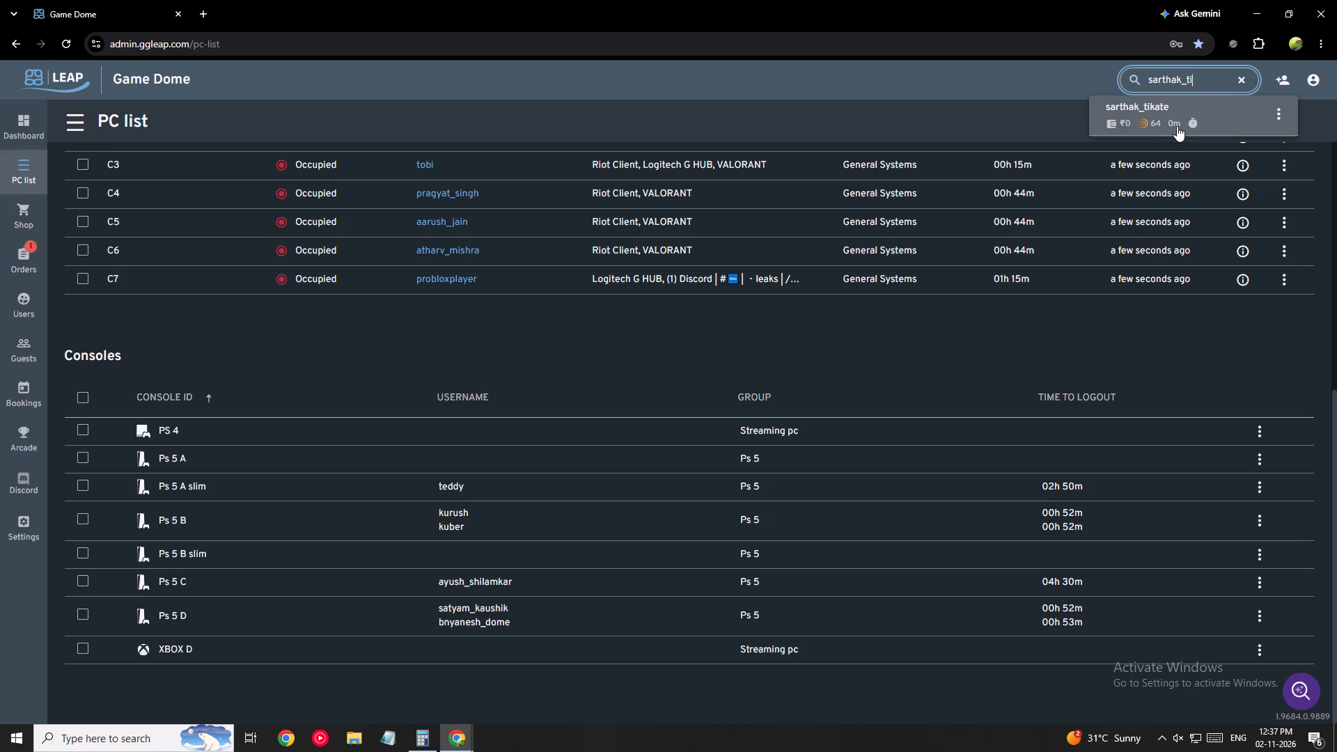
scroll(1181, 120, "up", 1)
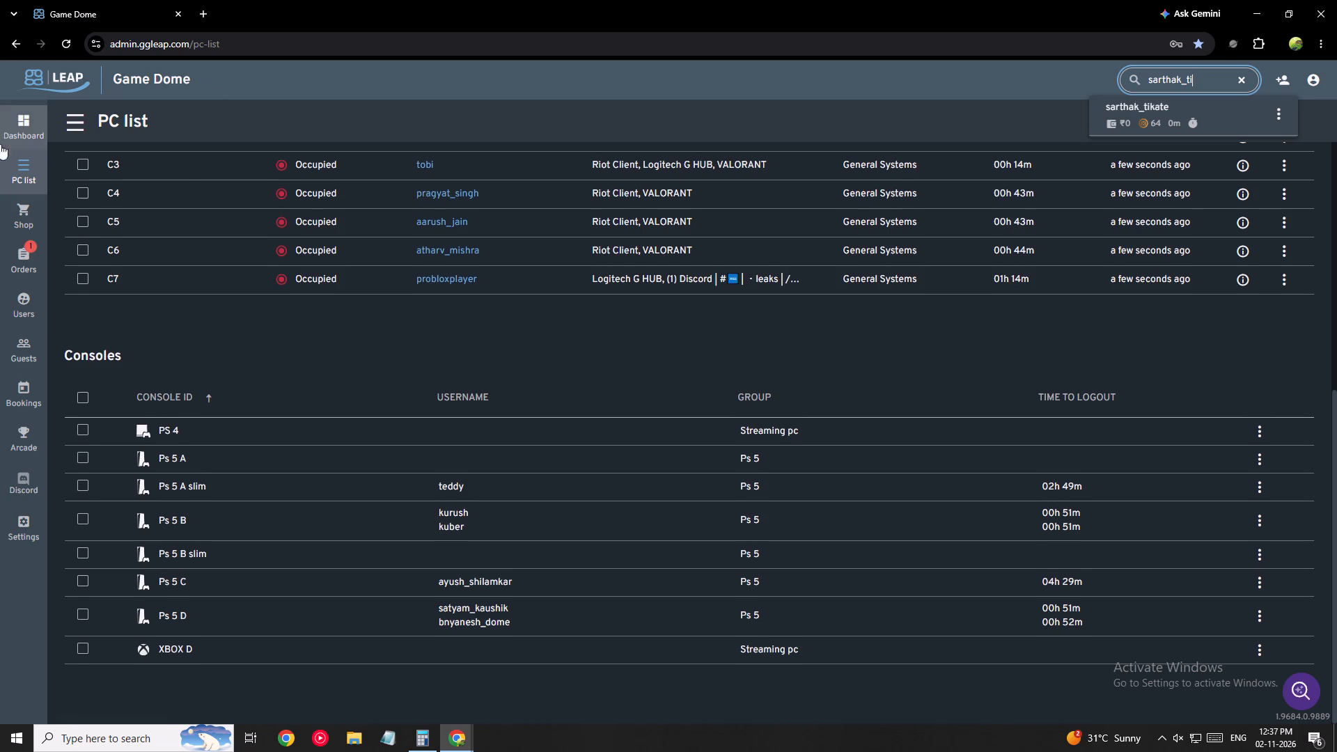
Open the order history and review today's recent orders and their items.
left_click(32, 239)
left_click(329, 155)
left_click(348, 147)
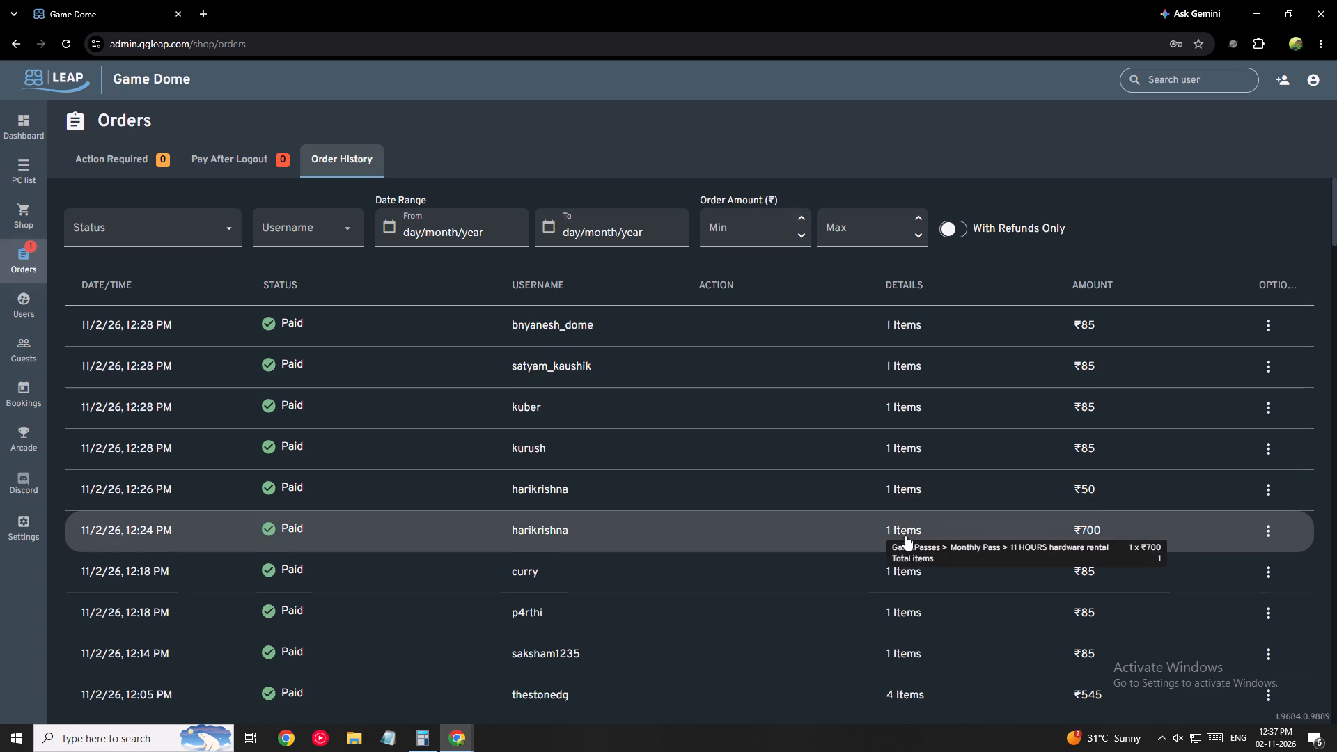
scroll(900, 615, "down", 1)
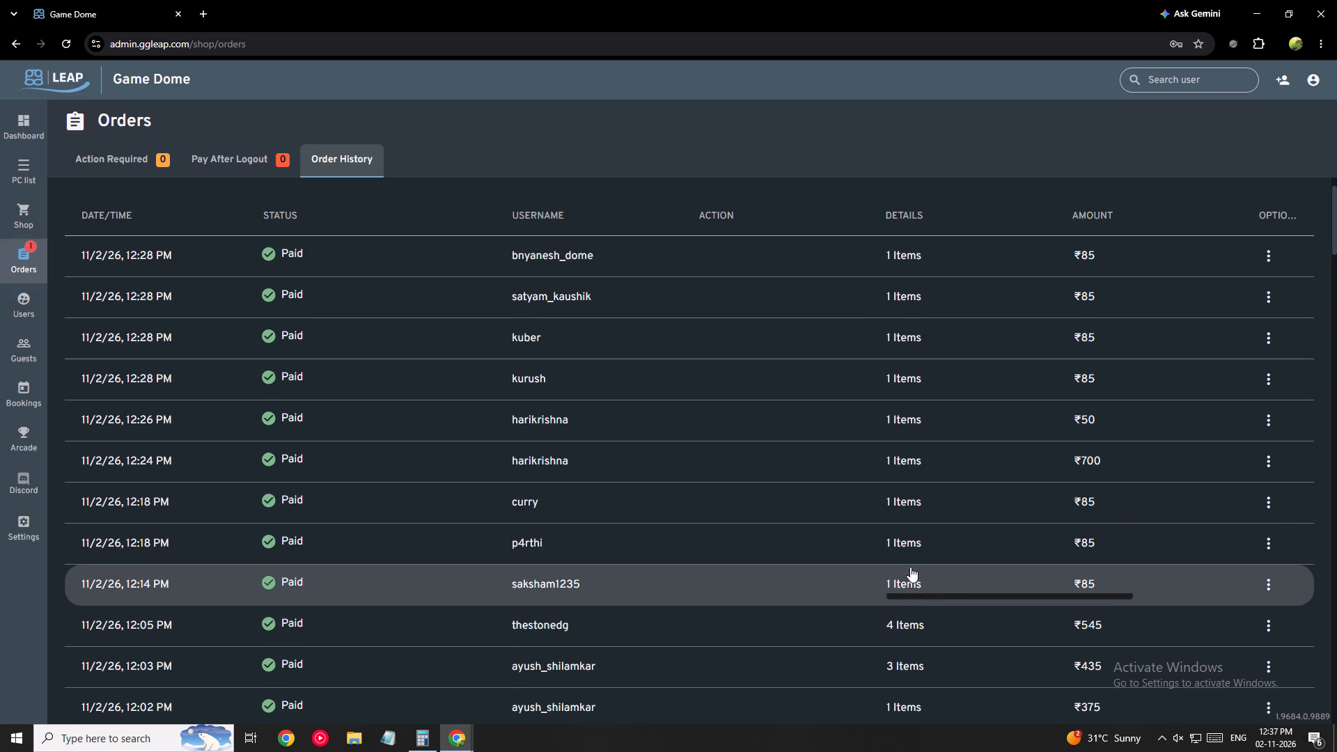
scroll(961, 308, "down", 3)
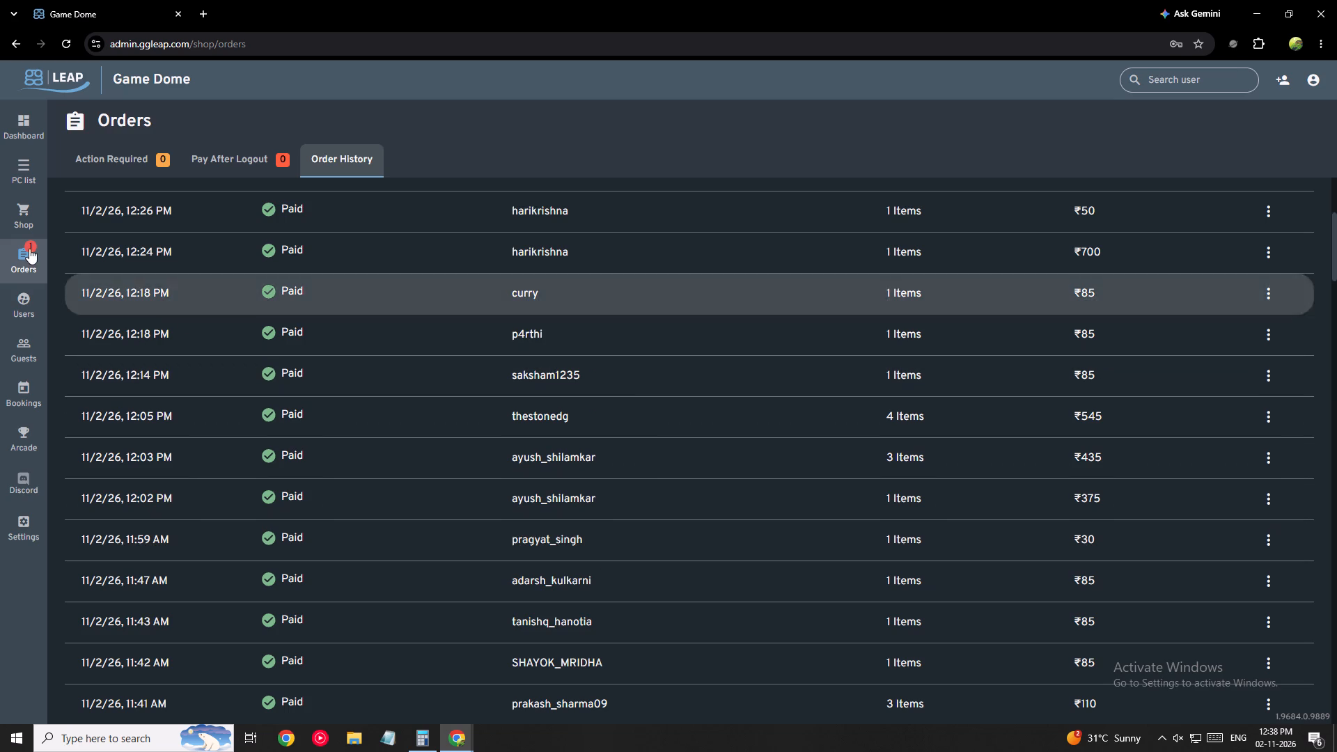
Quicksell one Cigg (₹30) to the customer on PC B2 and charge it to credit card.
left_click(0, 168)
scroll(449, 395, "down", 3)
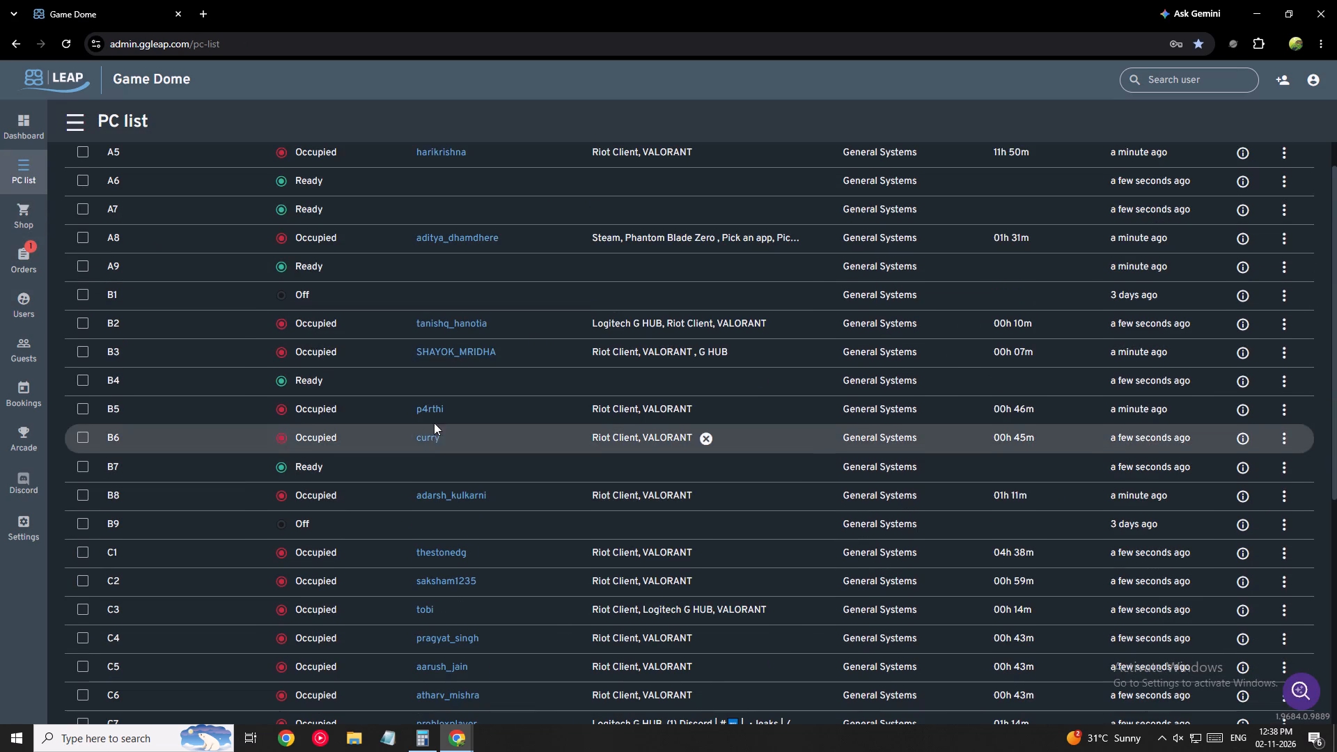
left_click(458, 323)
left_click(514, 331)
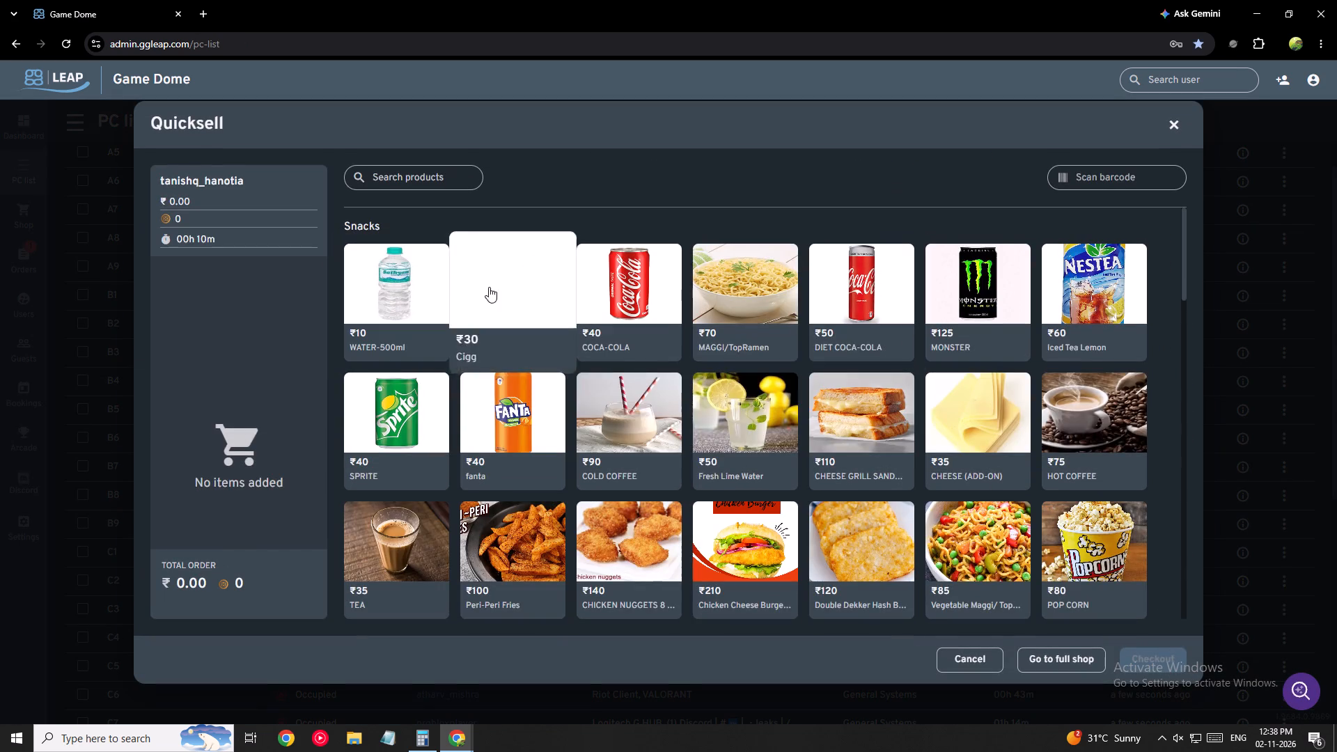
left_click_drag(494, 288, 212, 424)
left_click(1145, 658)
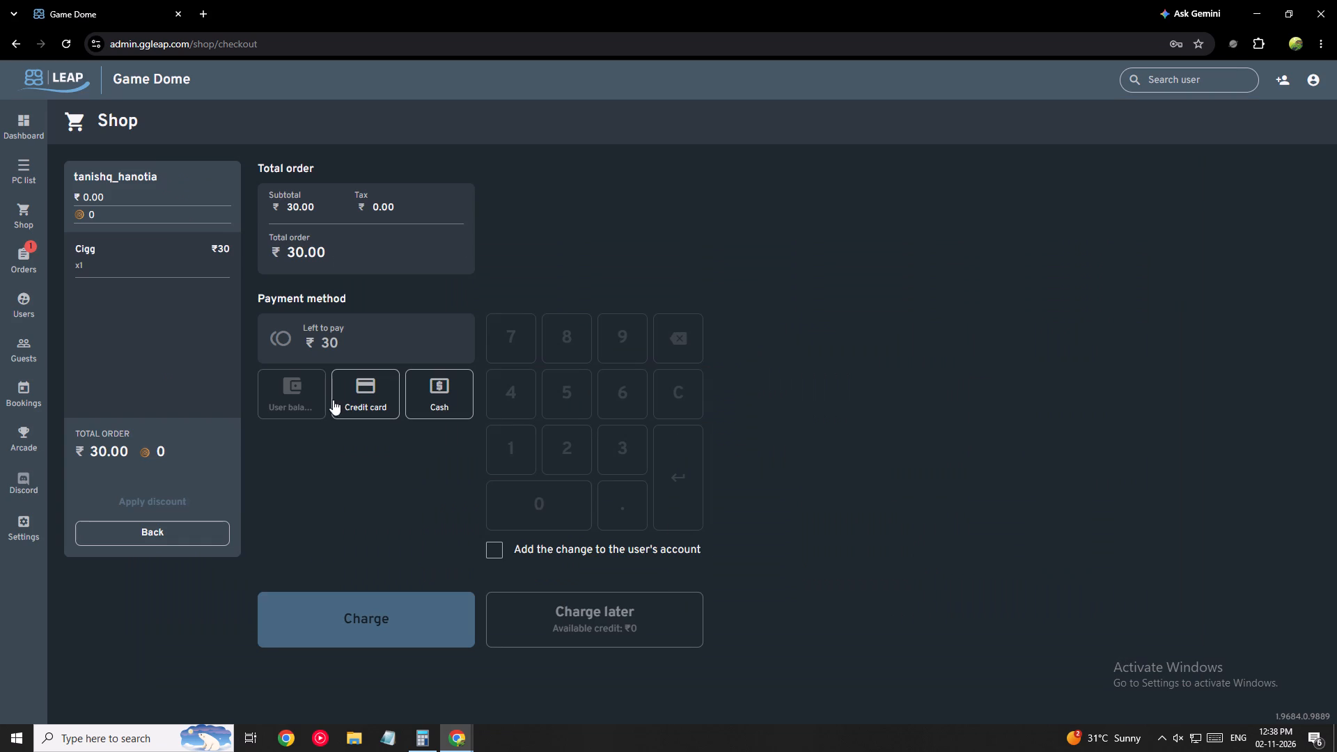
left_click(341, 375)
left_click(384, 616)
Find customer Shivansh, add one PC 3 hr pass (₹250) to the order and charge it to credit card.
left_click(1189, 75)
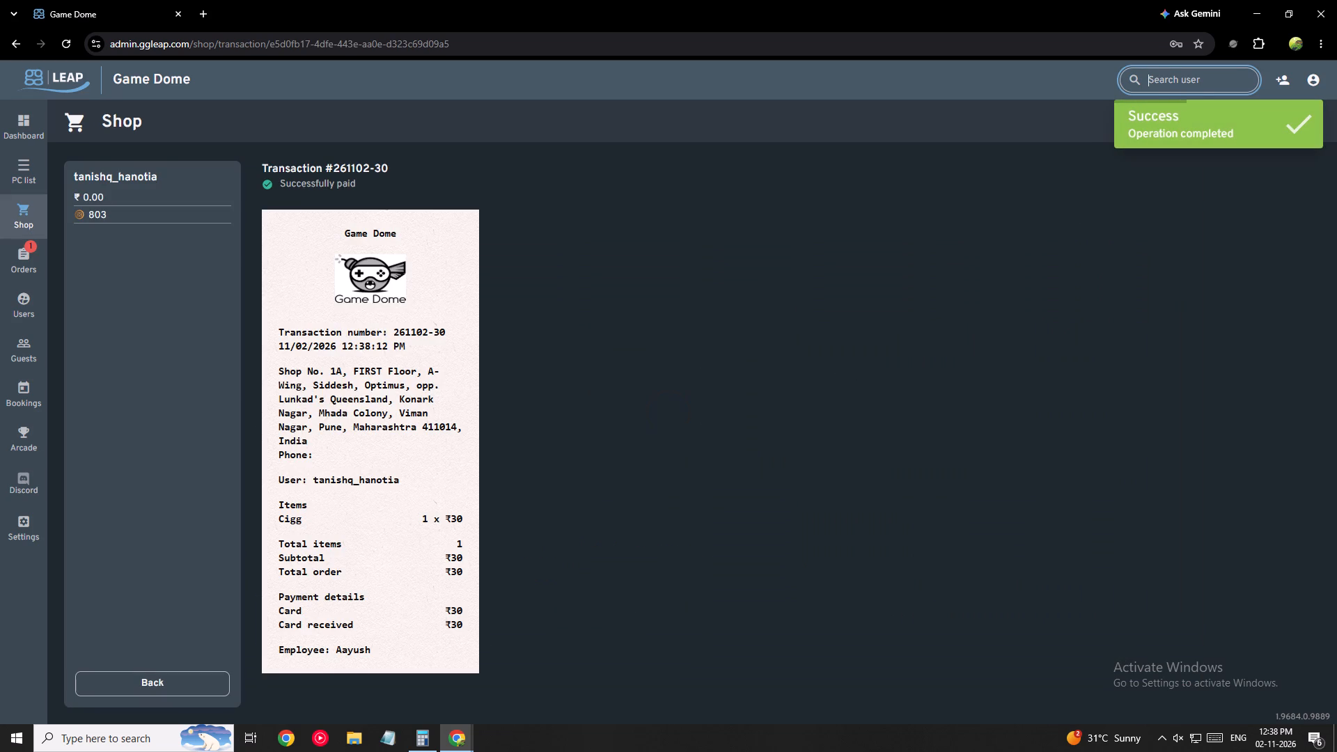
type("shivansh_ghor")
left_click(1266, 122)
left_click(1296, 129)
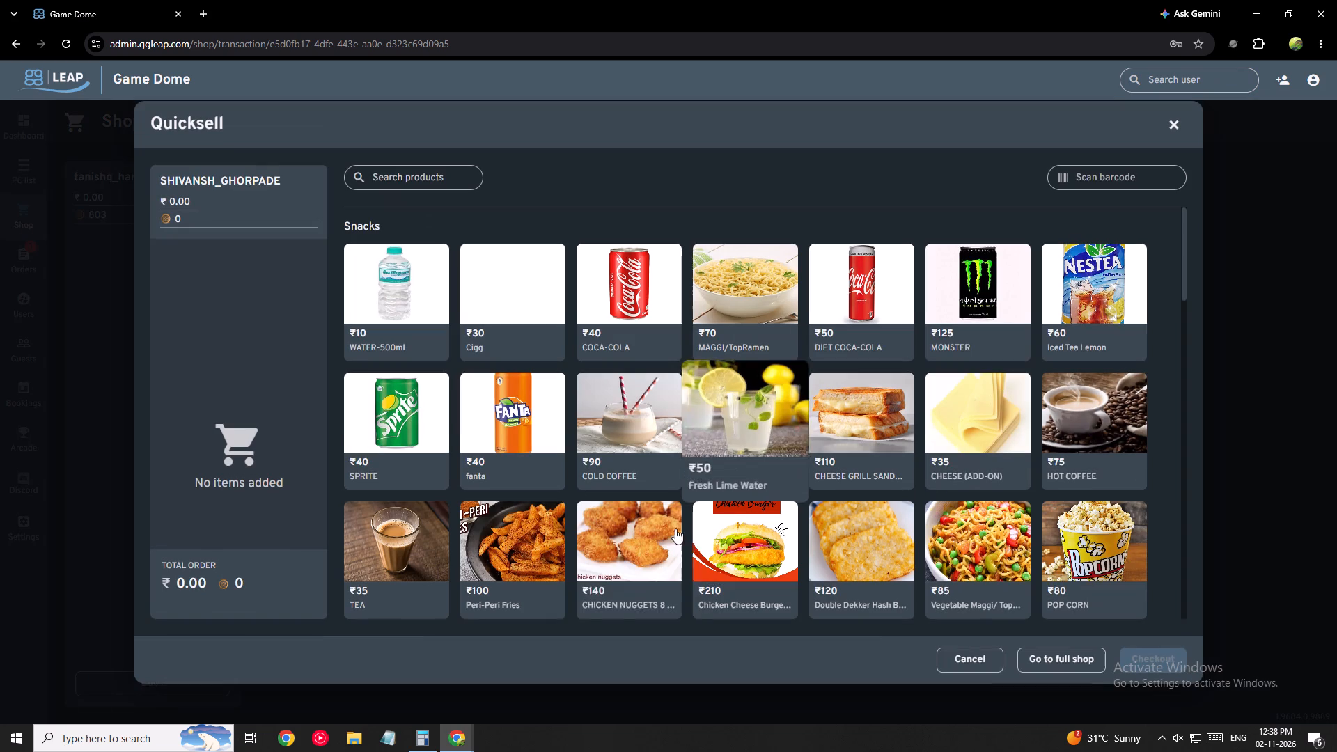
left_click(1061, 653)
left_click(428, 223)
left_click(360, 253)
left_click_drag(425, 329, 158, 343)
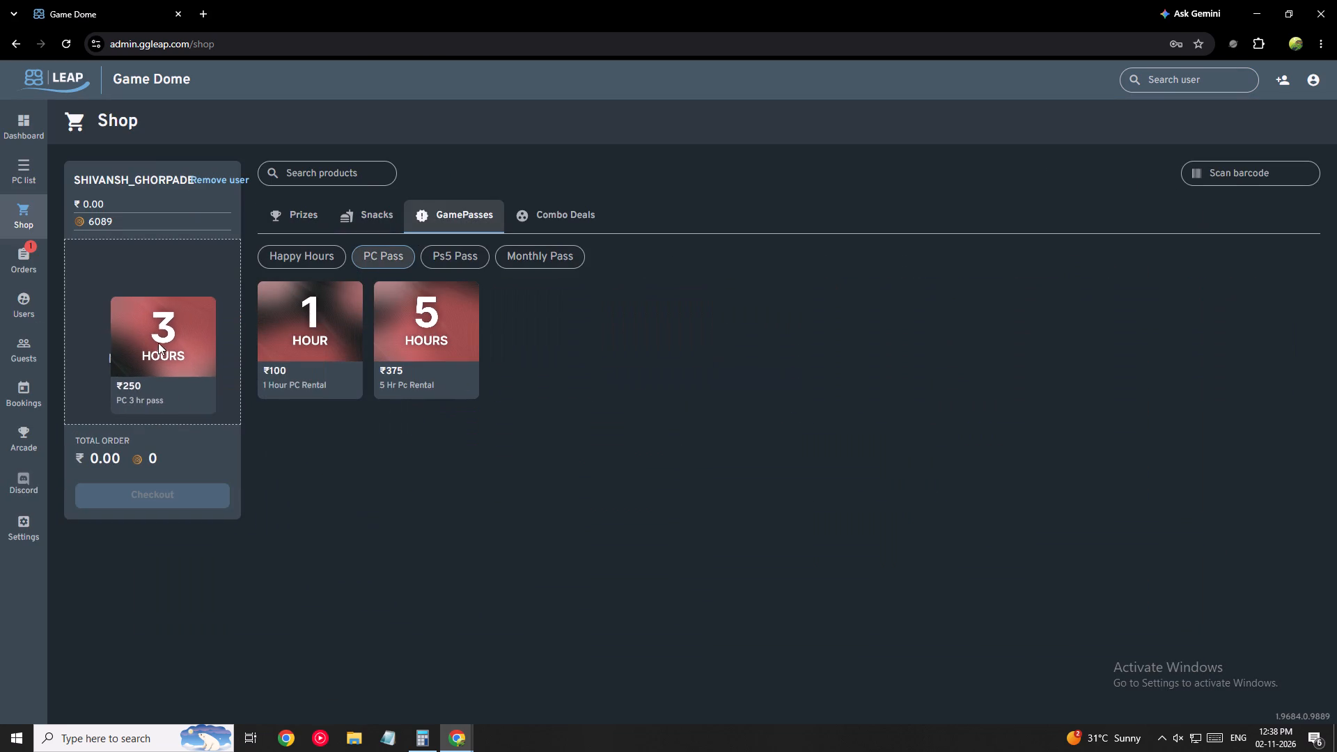
left_click_drag(158, 343, 158, 342)
left_click(91, 489)
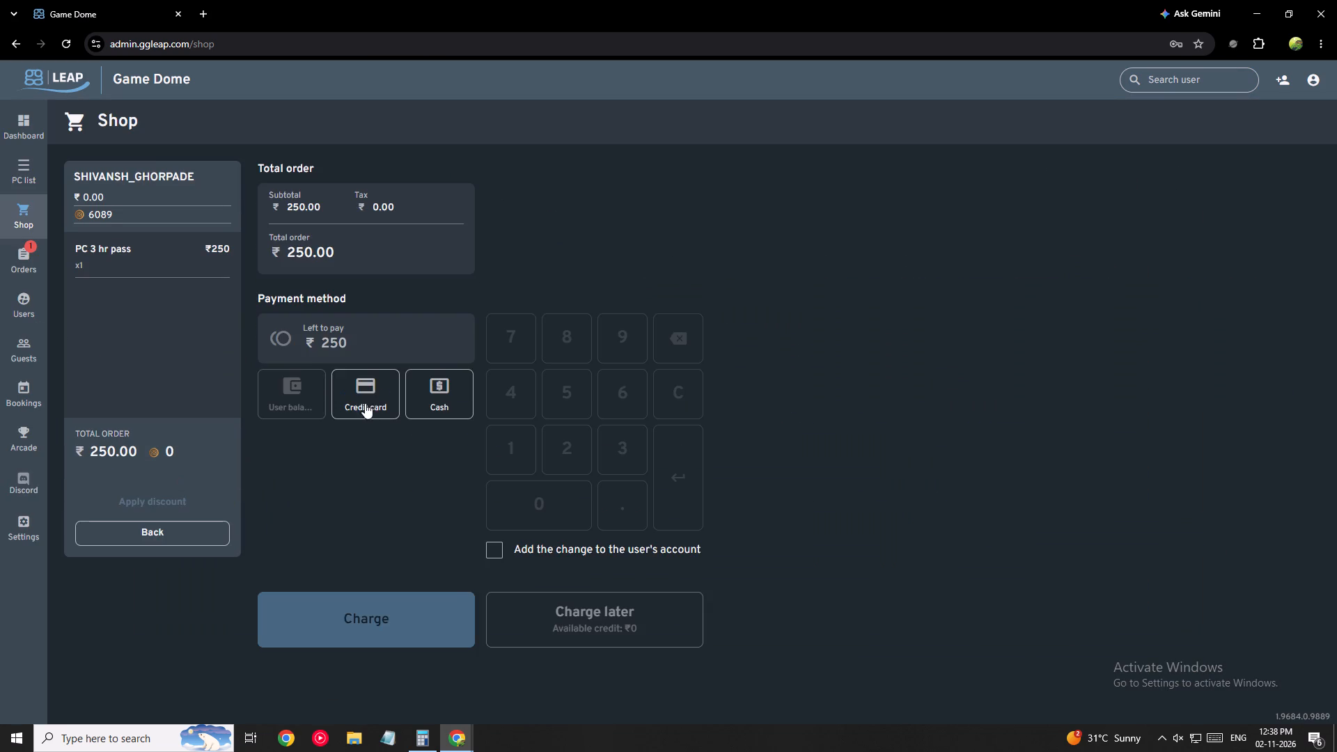
left_click(376, 384)
left_click(373, 612)
Find customer Avika, add one PC 3 hr pass (₹250) to the order and charge it to credit card.
left_click(1165, 83)
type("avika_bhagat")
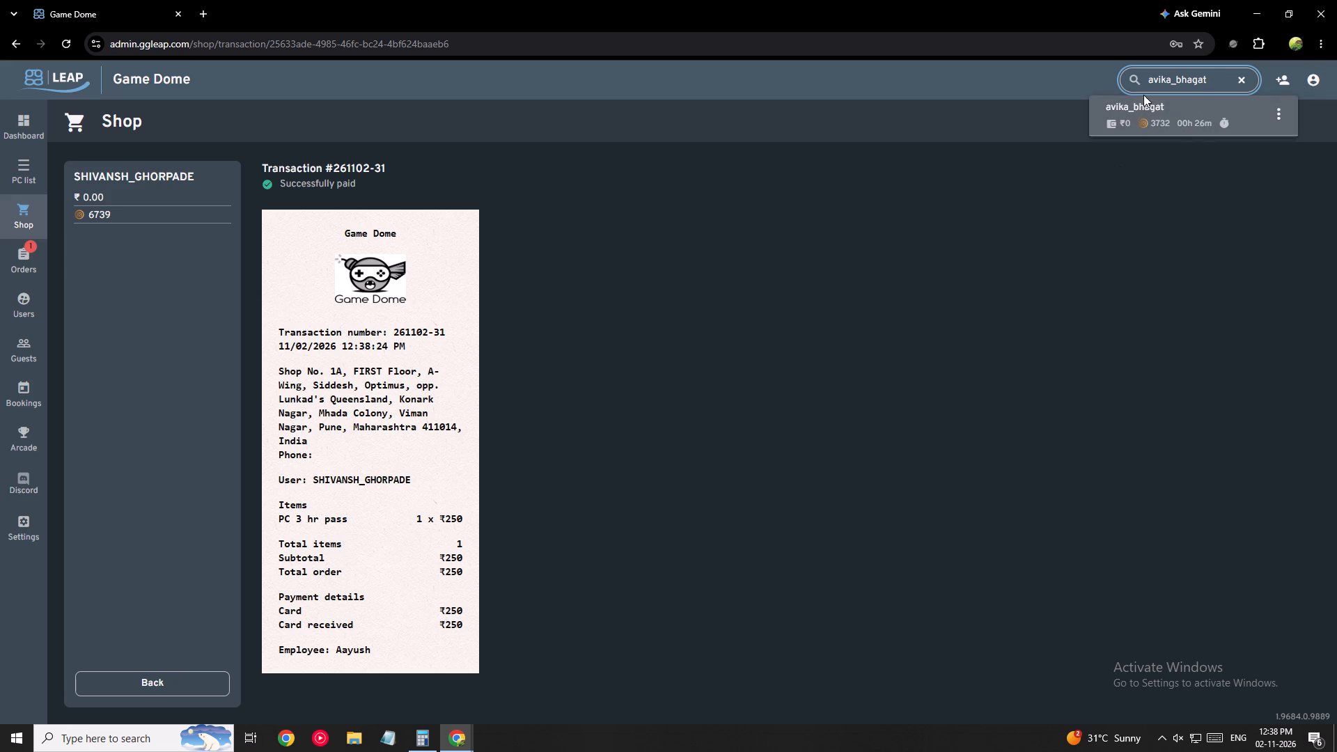
left_click(1284, 110)
left_click(1307, 116)
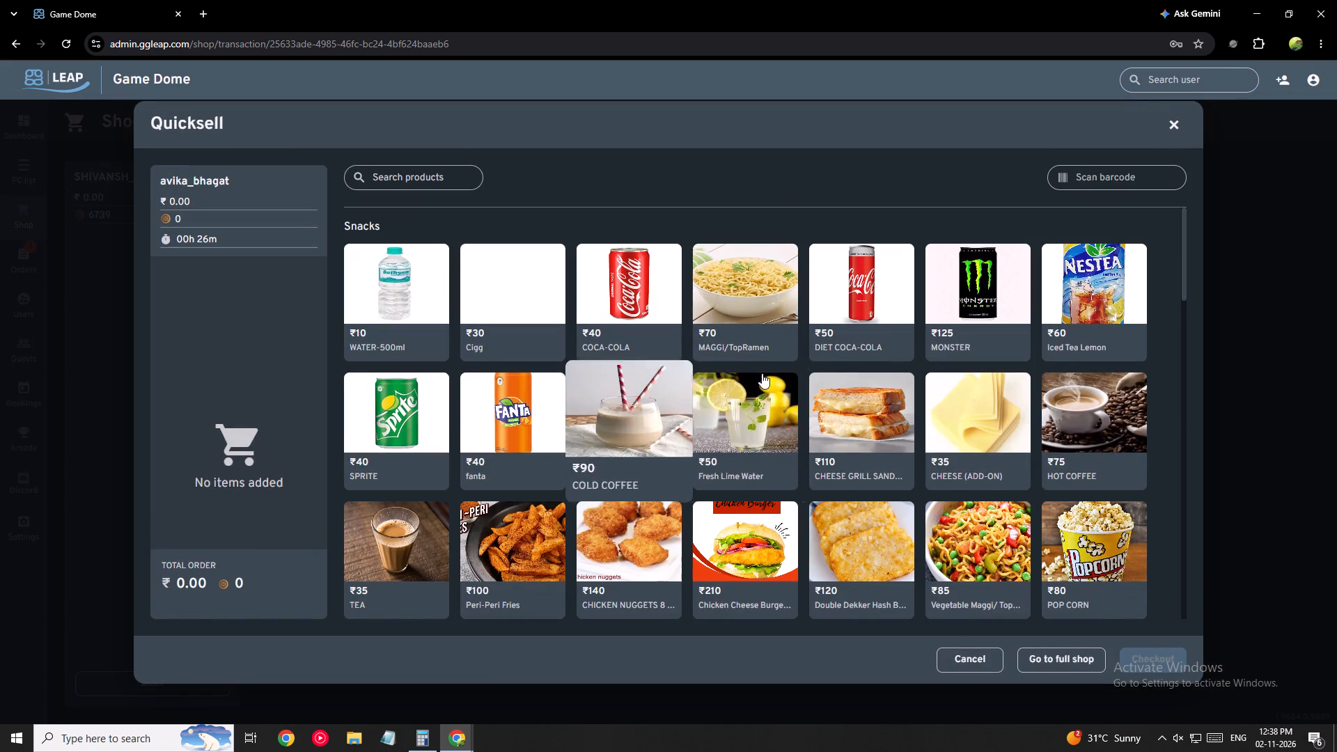
left_click(1048, 663)
left_click(443, 203)
left_click(389, 253)
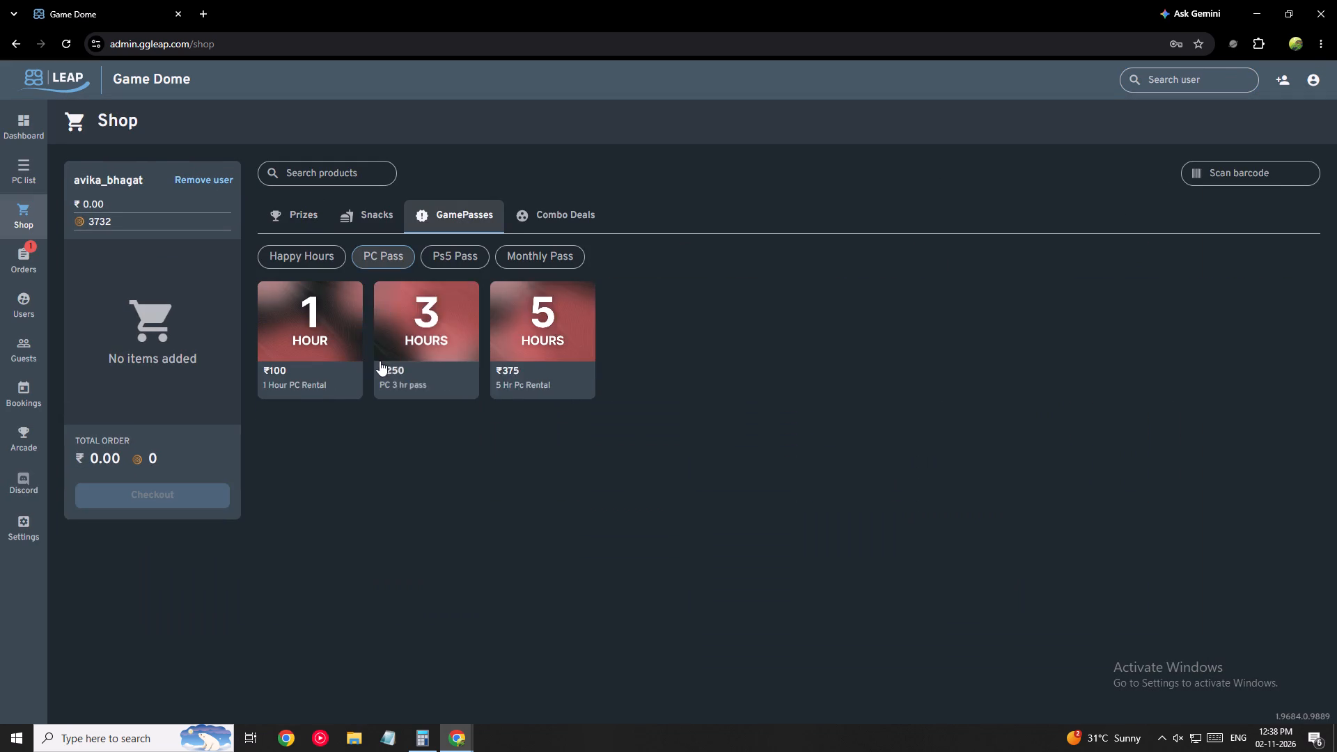
left_click_drag(400, 341, 139, 333)
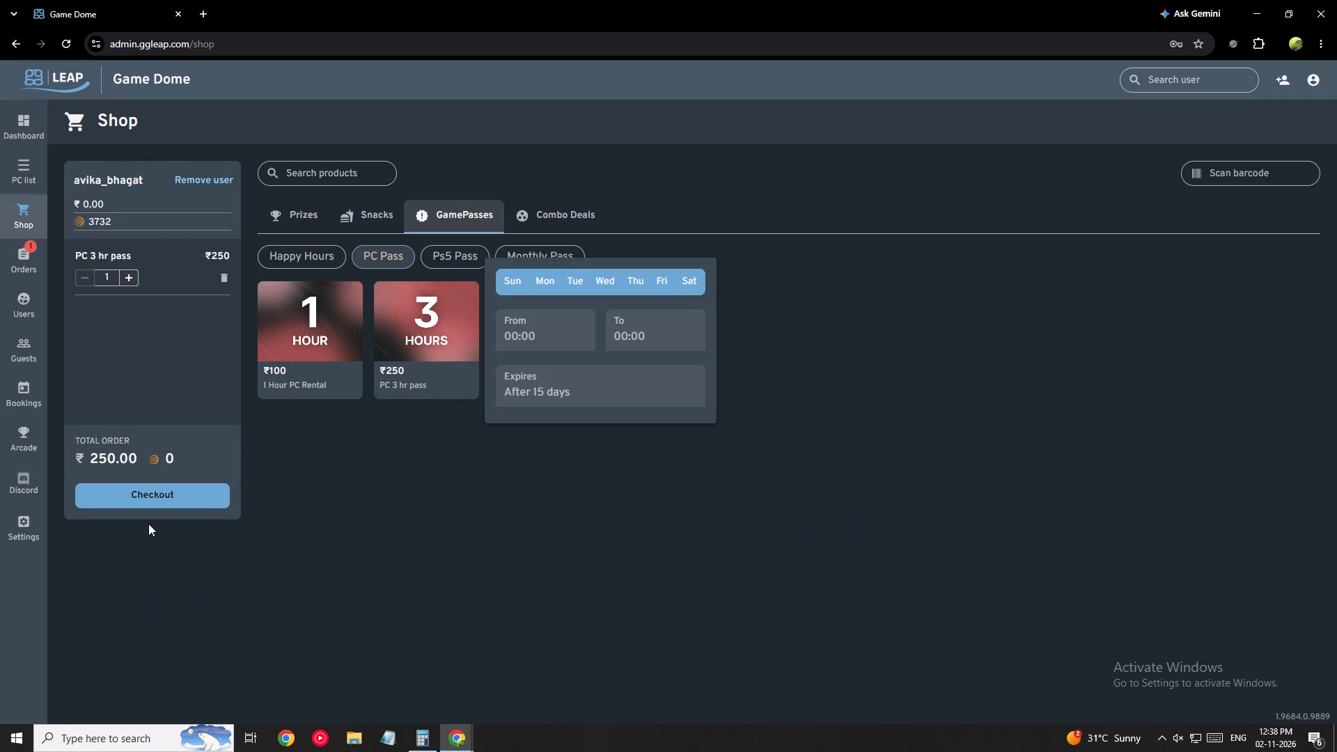
left_click(165, 502)
left_click(351, 376)
left_click(382, 639)
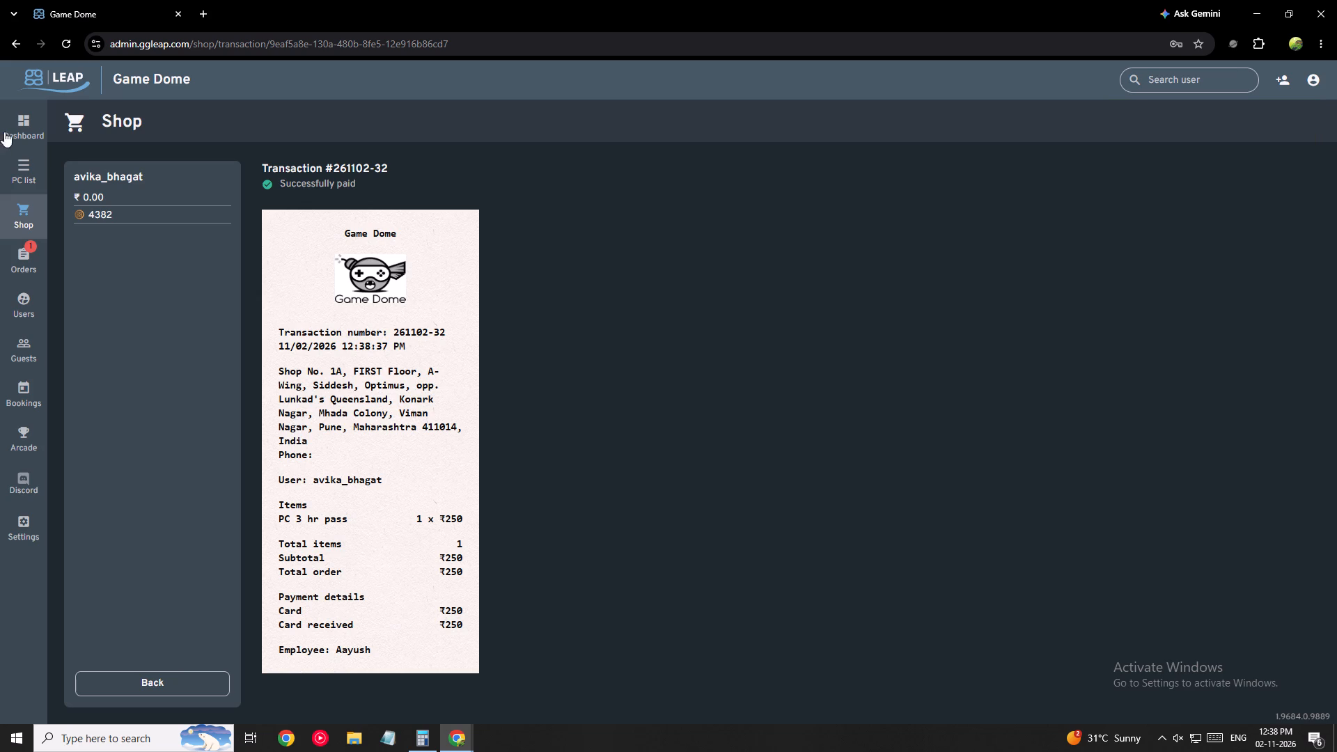
Check the console sessions in the PC list and open the order history.
left_click(3, 158)
scroll(485, 413, "down", 15)
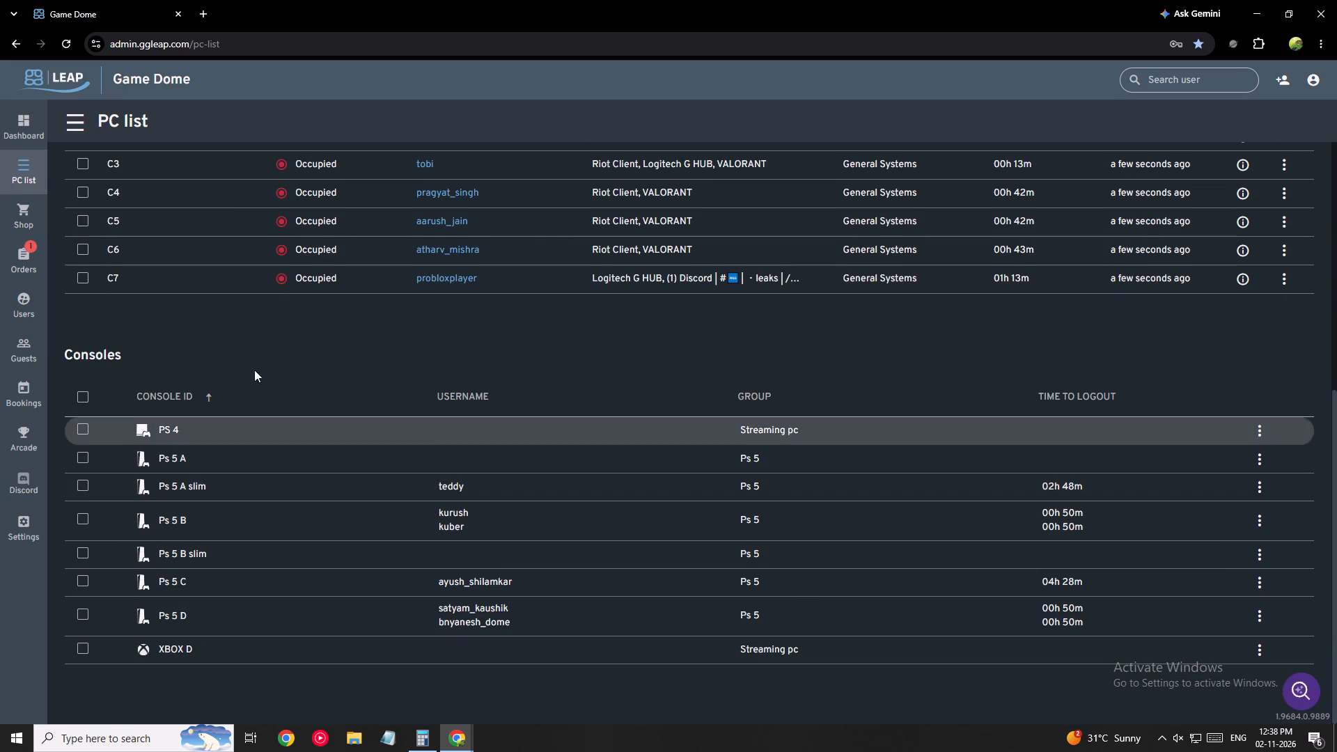
left_click(13, 280)
left_click(299, 167)
left_click(318, 166)
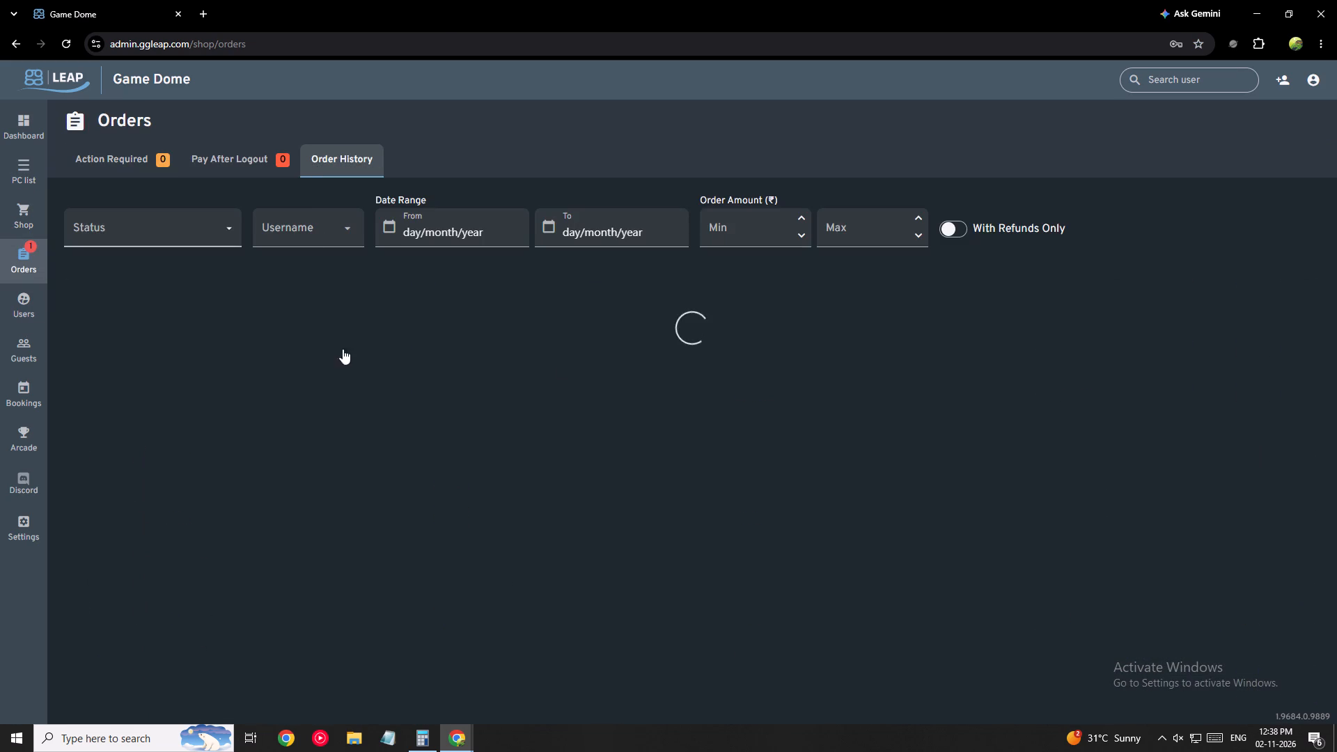
left_click(1183, 83)
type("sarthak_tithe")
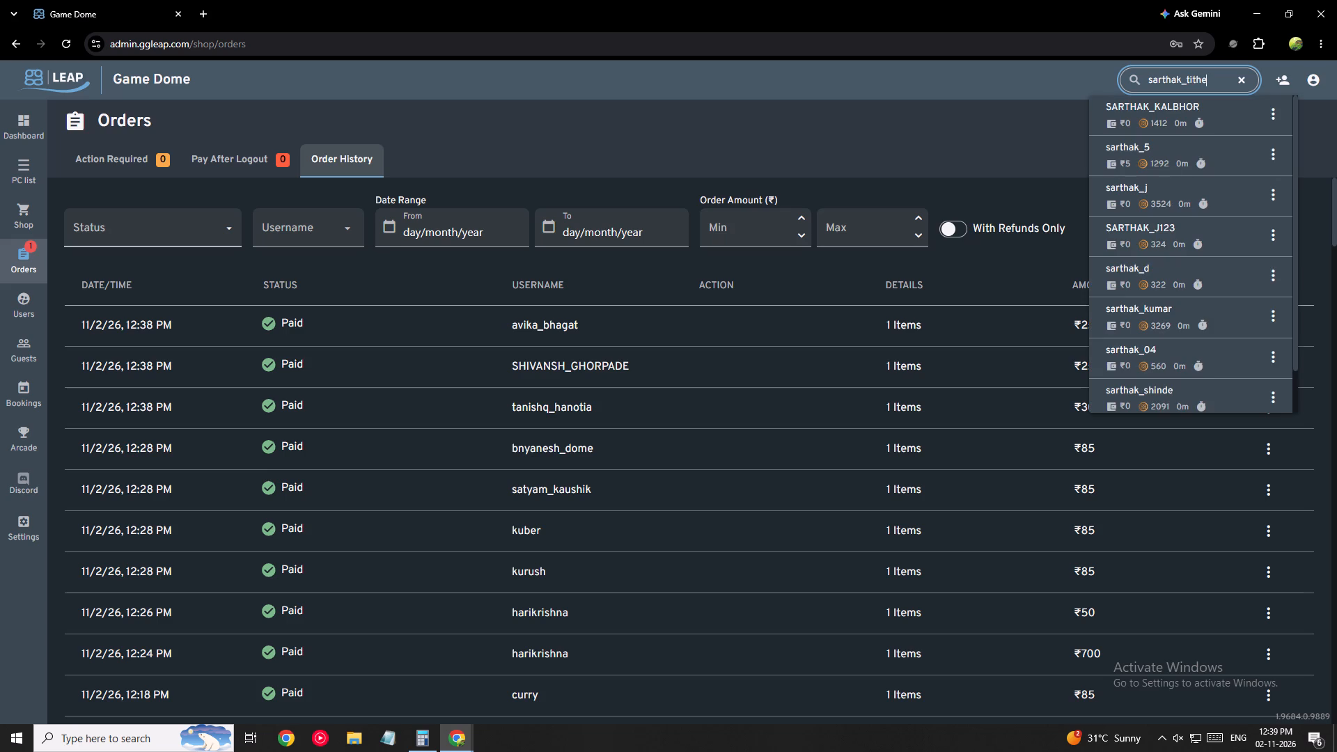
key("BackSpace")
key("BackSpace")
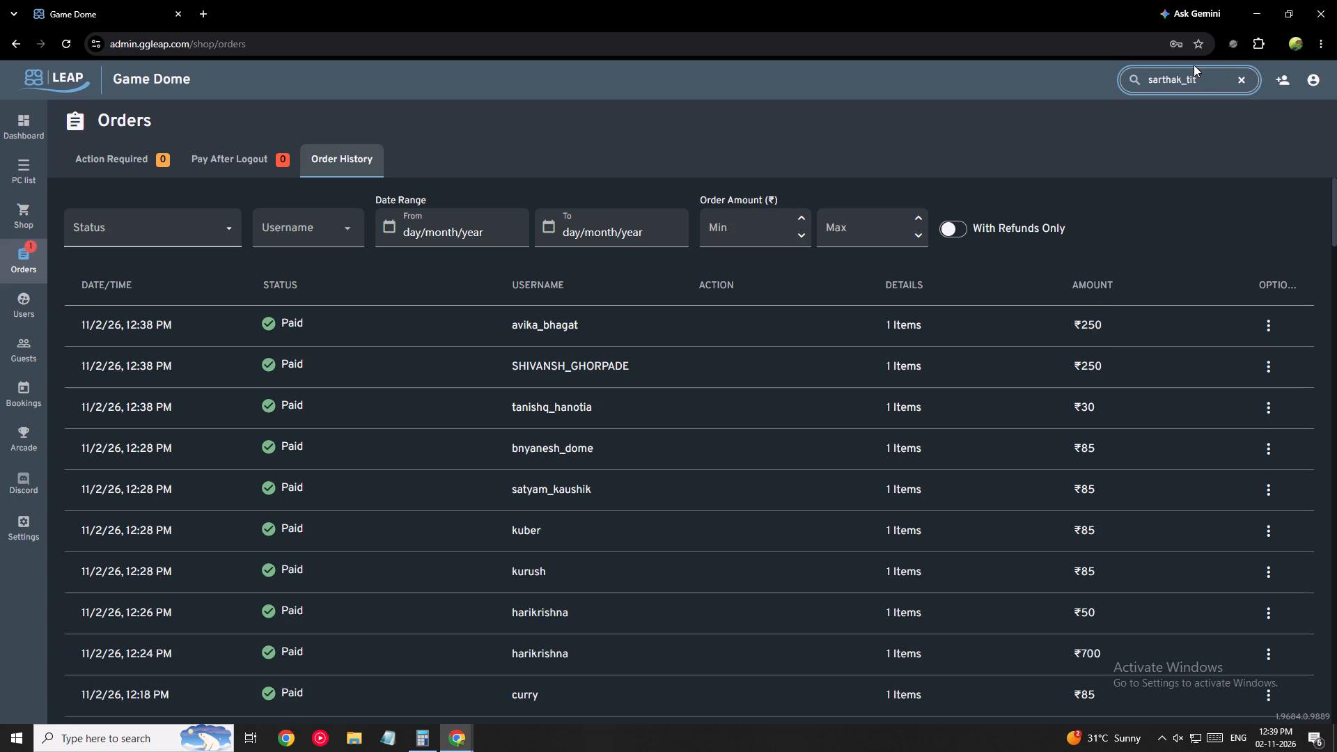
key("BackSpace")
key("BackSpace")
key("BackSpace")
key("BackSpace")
left_click(1283, 111)
left_click(1313, 117)
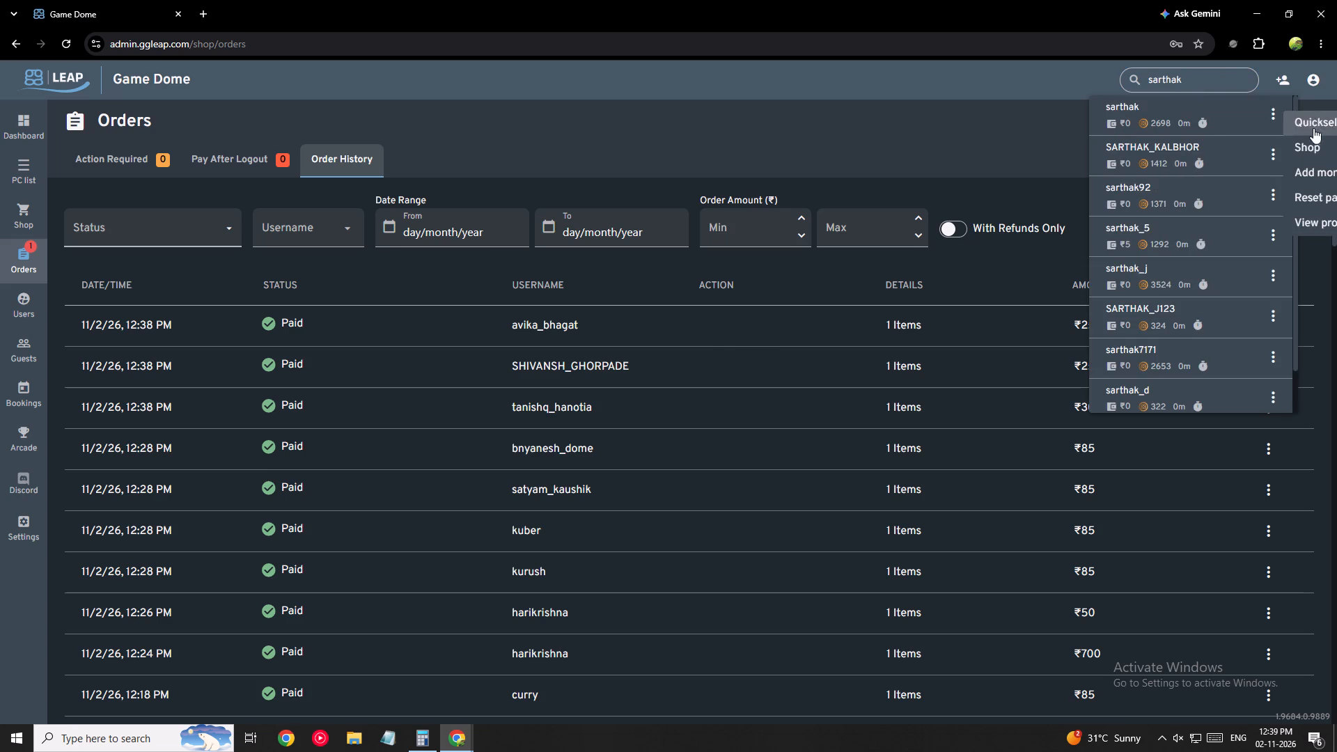
left_click(1057, 655)
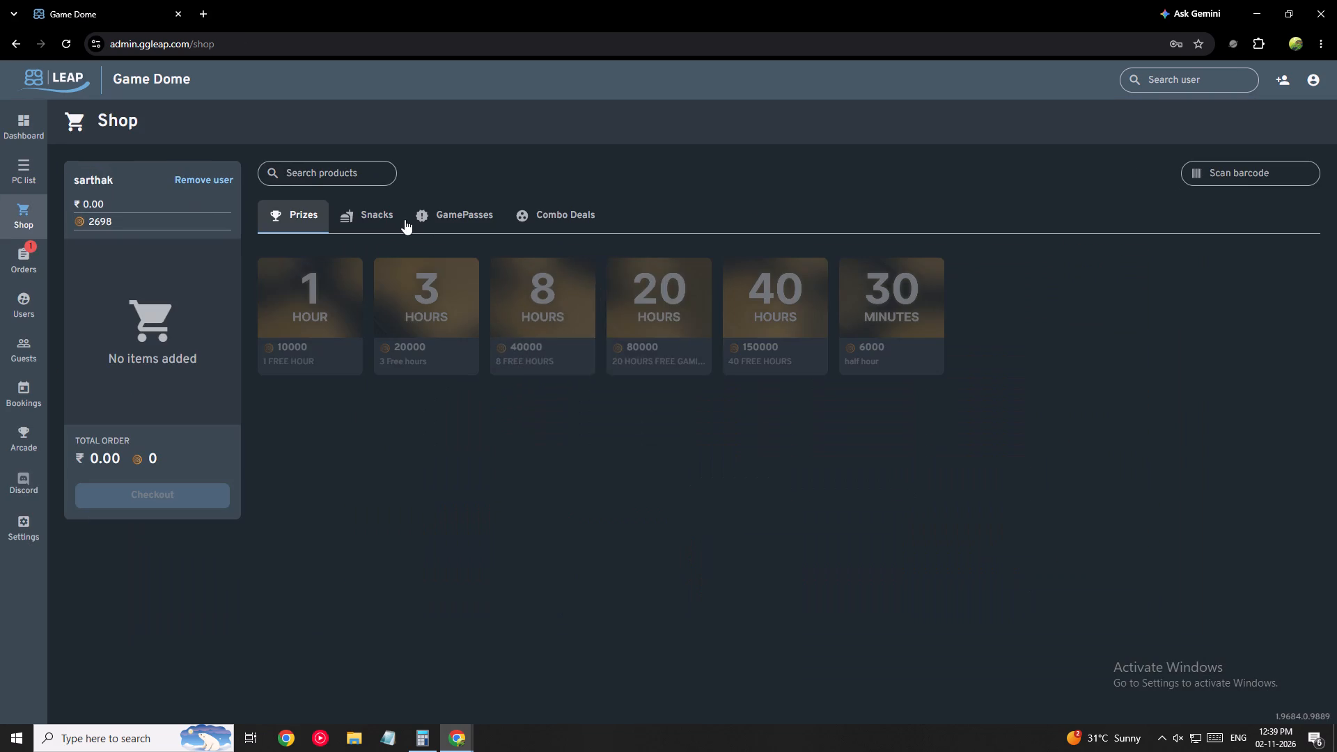
Sell one Ps5 HAPPY HOURS! pass (₹85) to sarthak, charged to credit card, and copy the username.
left_click_drag(404, 219, 410, 219)
left_click(426, 262)
left_click(312, 257)
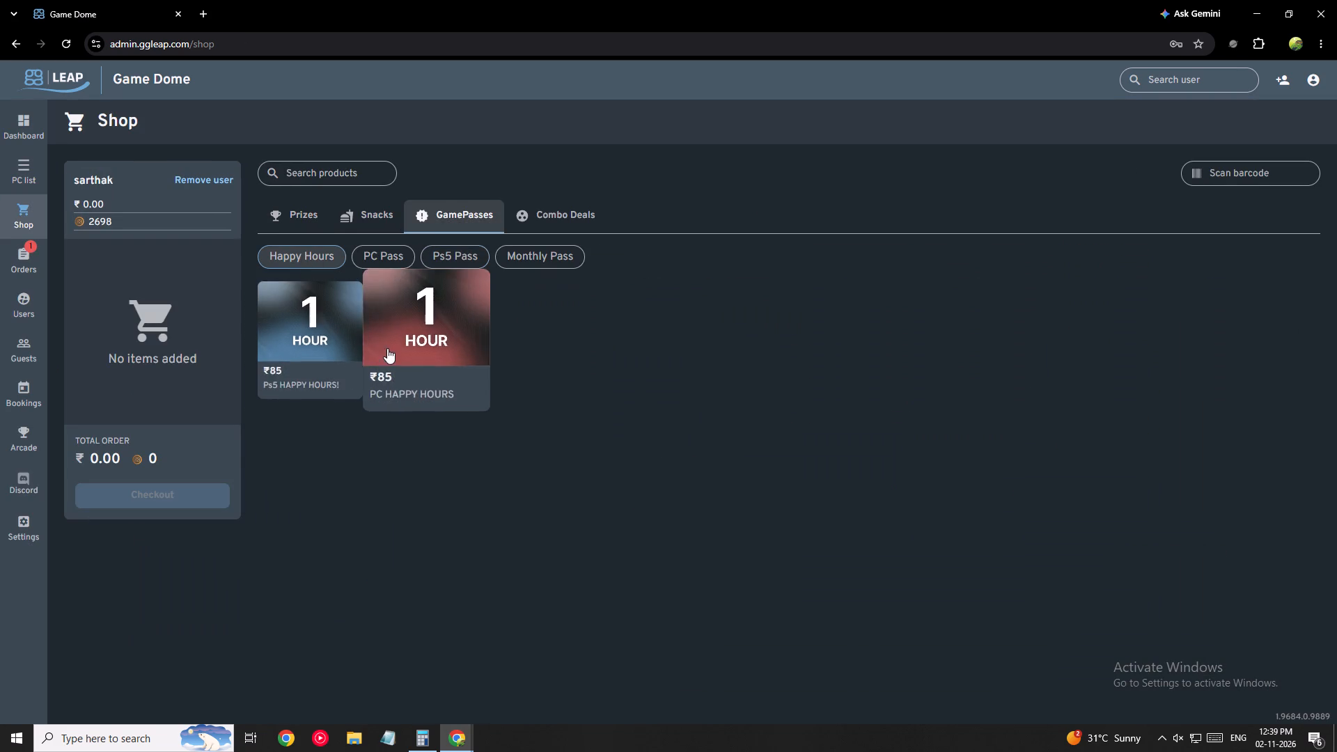
left_click_drag(309, 337, 140, 379)
left_click(171, 493)
left_click(333, 391)
left_click(350, 608)
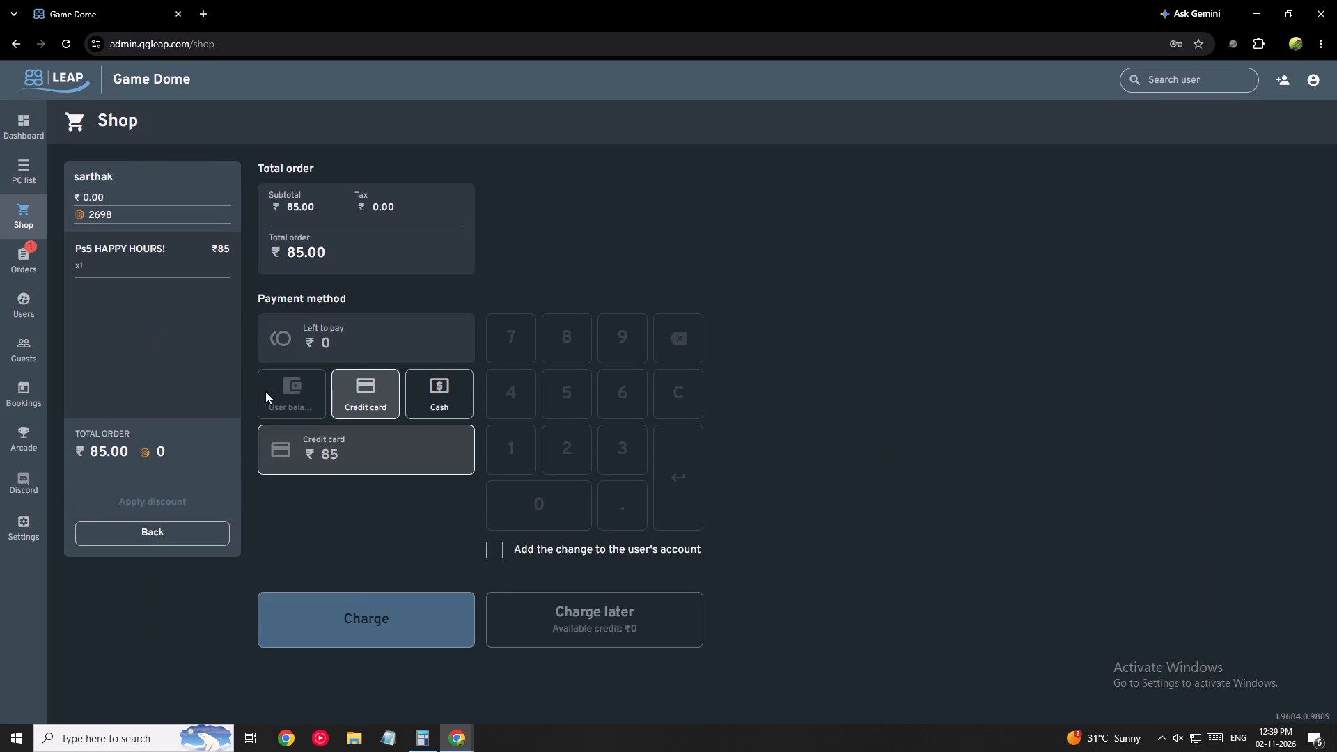
double_click(85, 177)
key("ctrl+c")
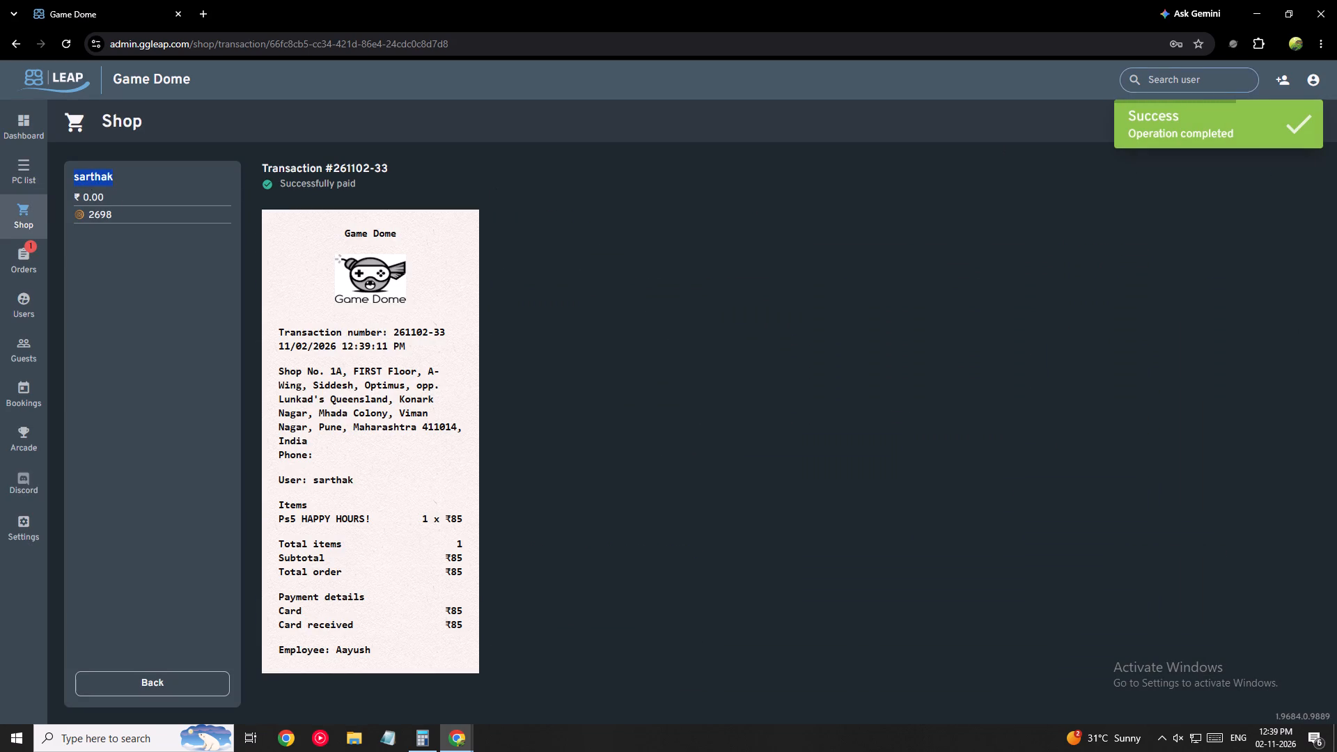
left_click(1177, 76)
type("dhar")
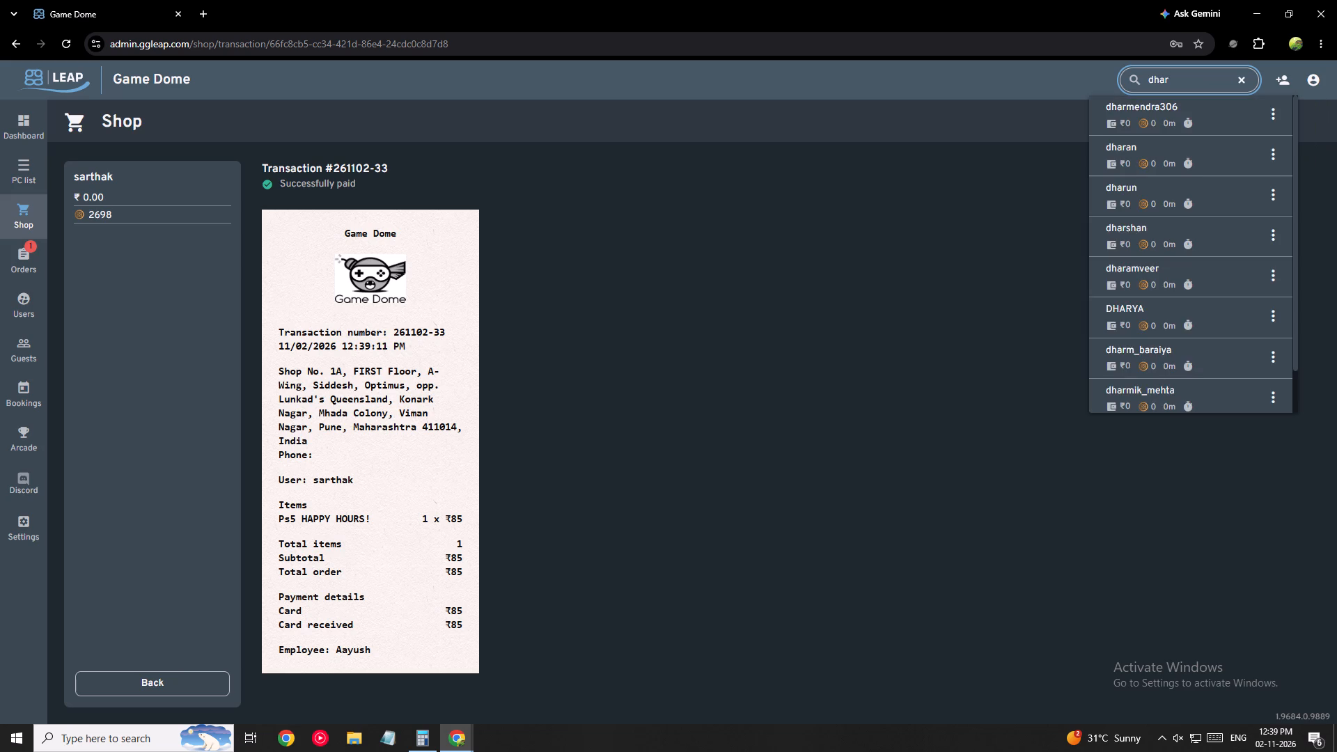
right_click(1182, 75)
left_click_drag(1264, 162, 1272, 161)
left_click(1273, 115)
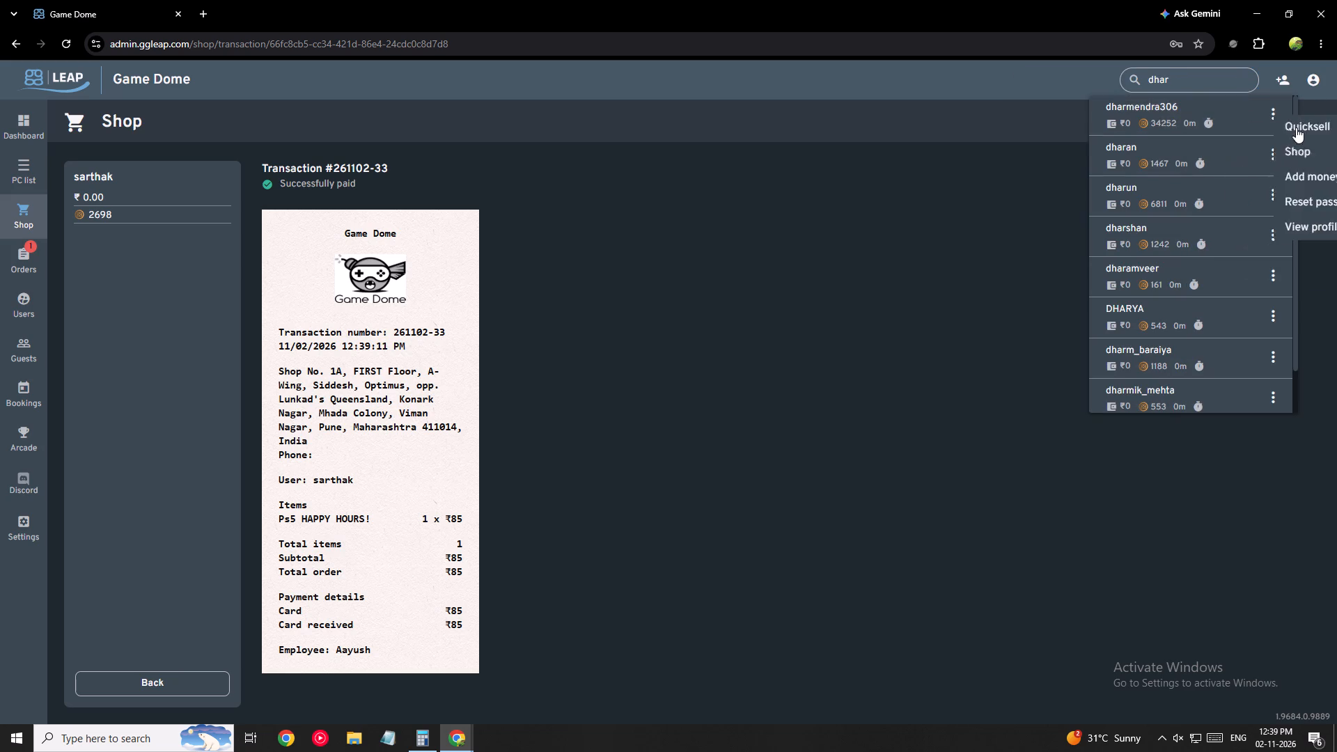
left_click(1296, 127)
left_click(1072, 660)
left_click(391, 209)
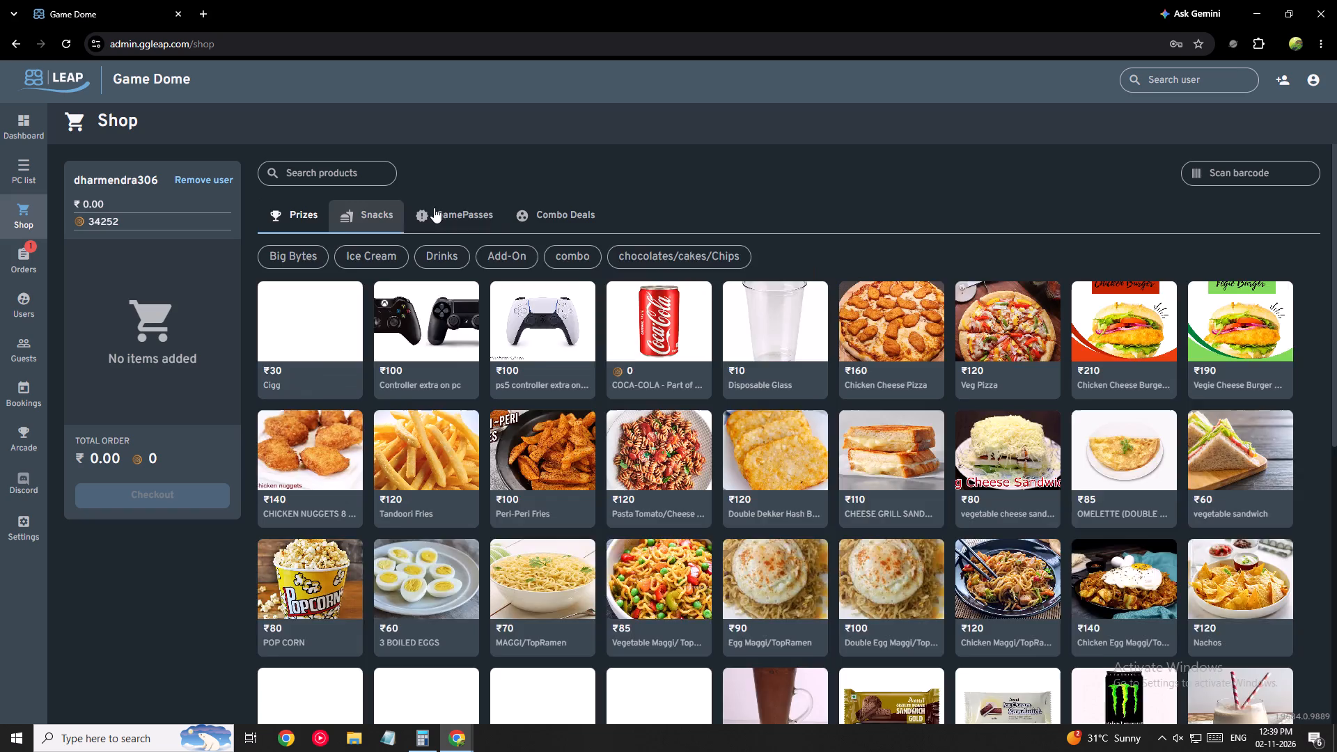
left_click(435, 207)
left_click_drag(295, 328, 124, 351)
left_click_drag(145, 495, 155, 496)
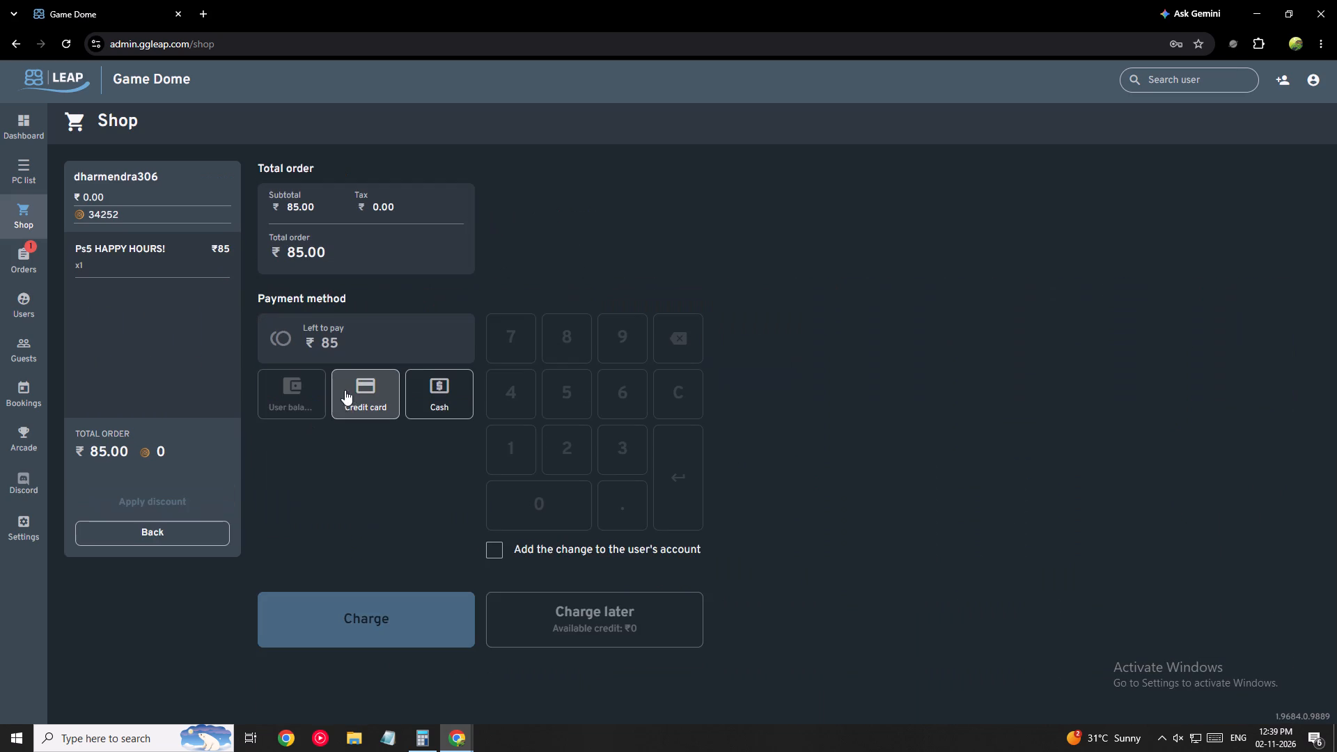
left_click_drag(347, 391, 356, 391)
left_click(359, 627)
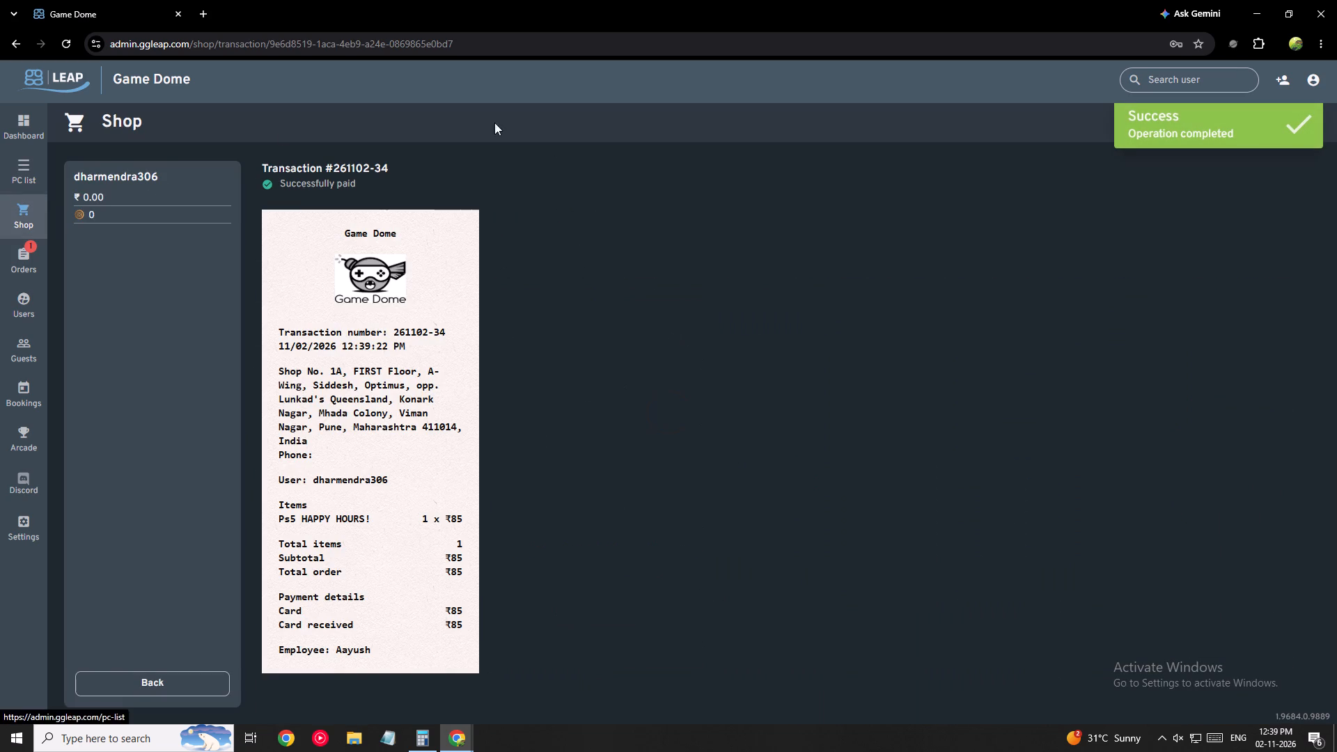
left_click(1235, 81)
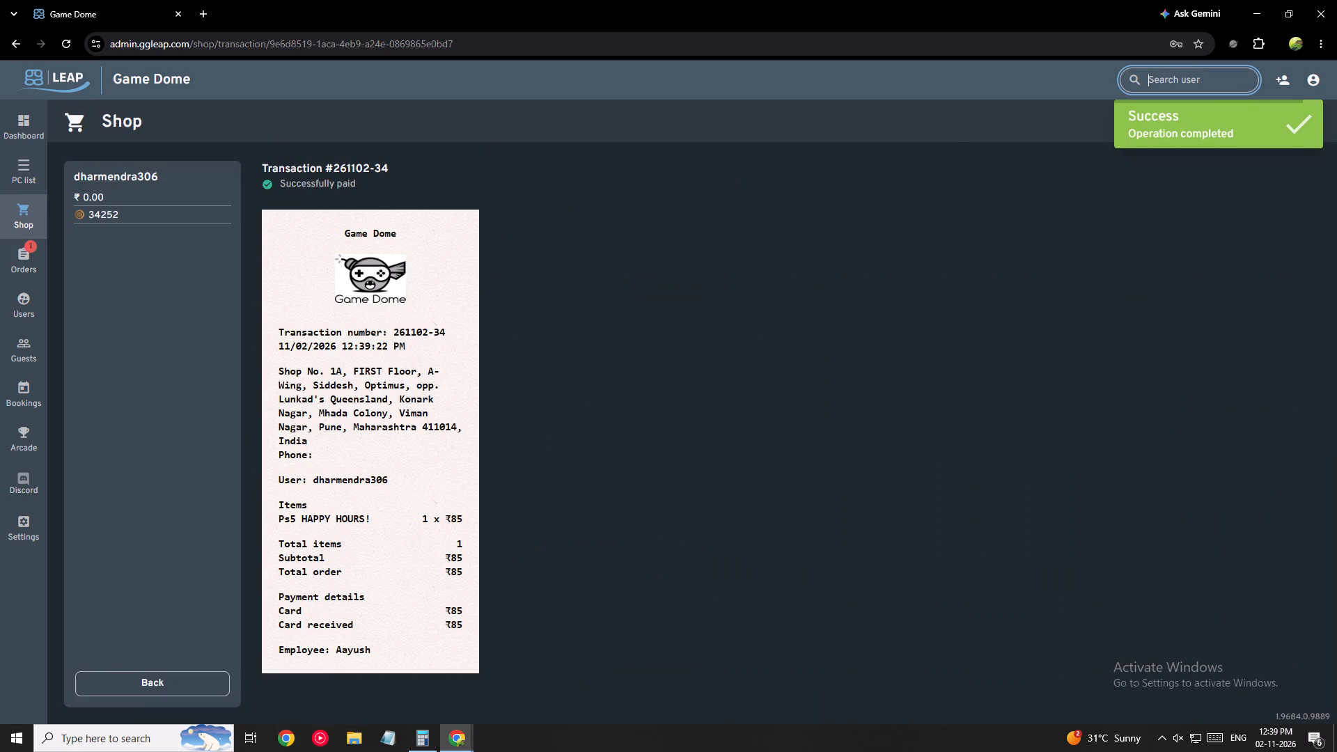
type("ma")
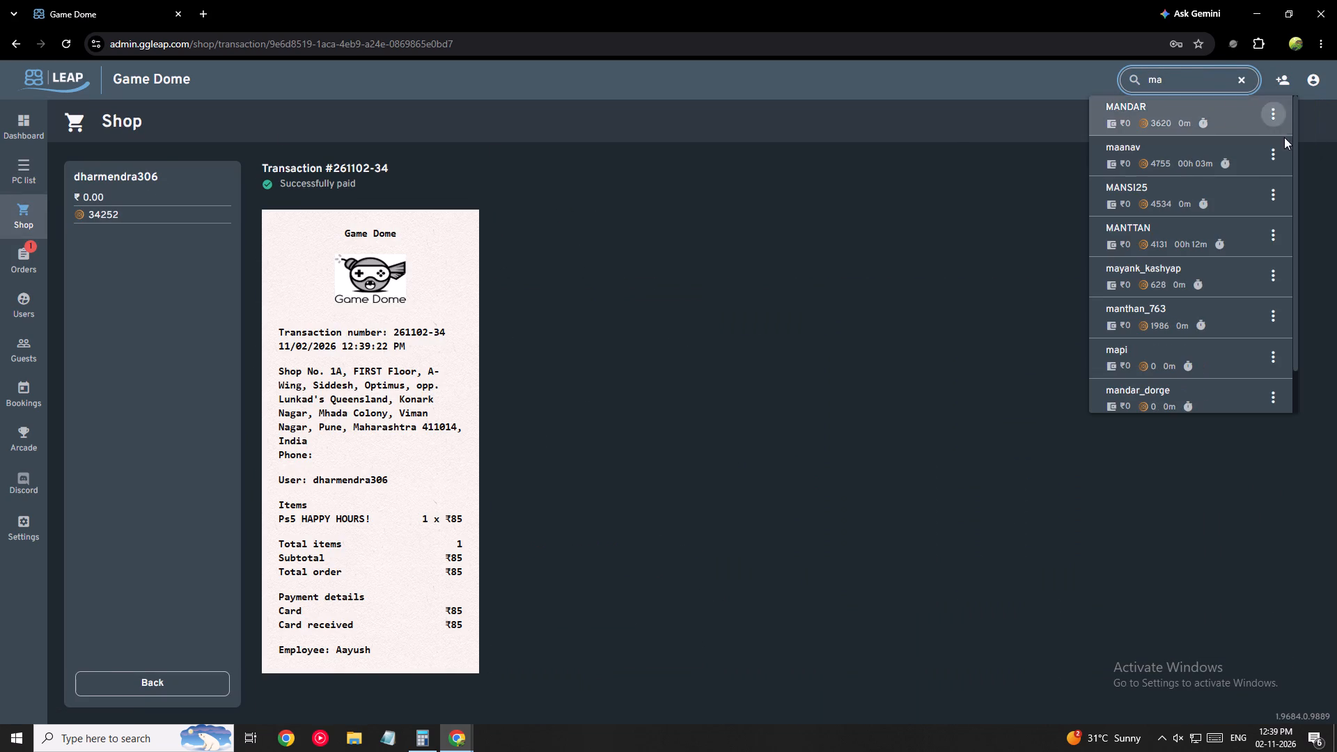
left_click(1276, 187)
left_click(1311, 203)
left_click(1075, 660)
left_click(448, 219)
left_click(455, 264)
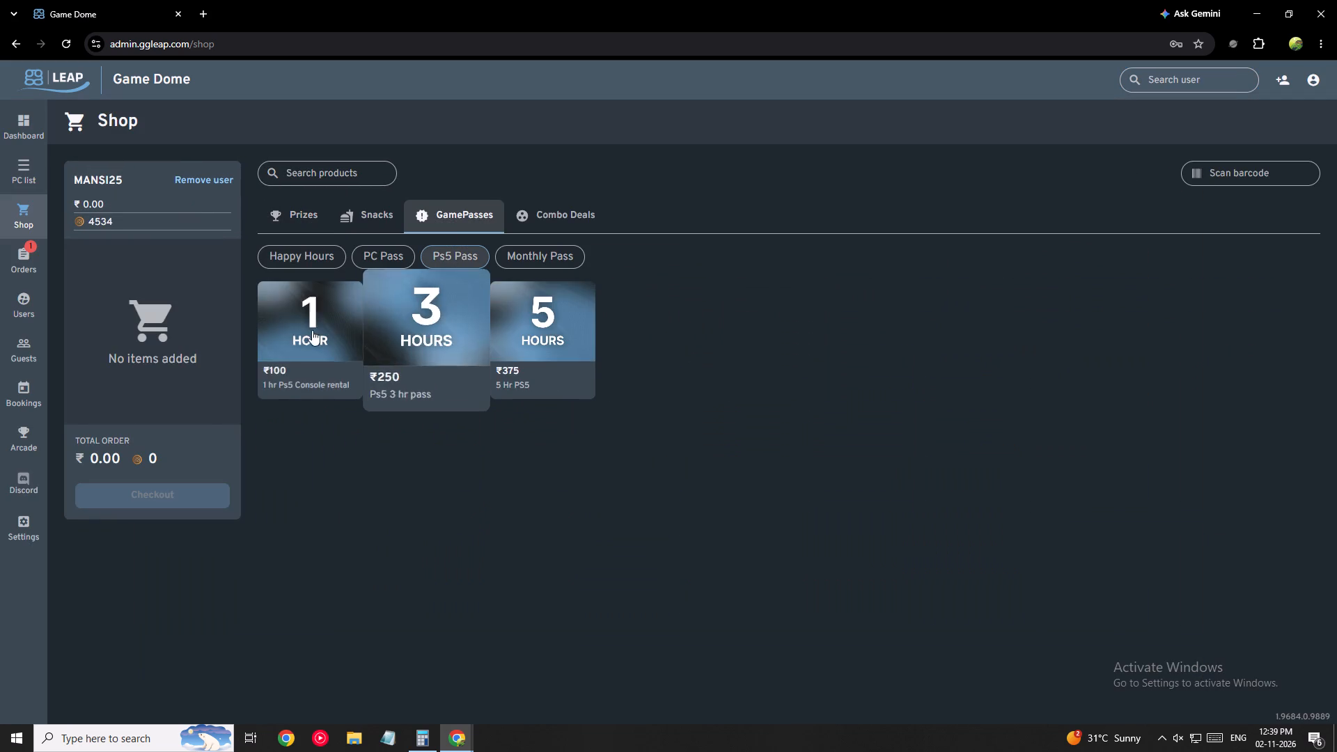
left_click_drag(312, 331, 97, 340)
left_click(219, 280)
left_click(289, 255)
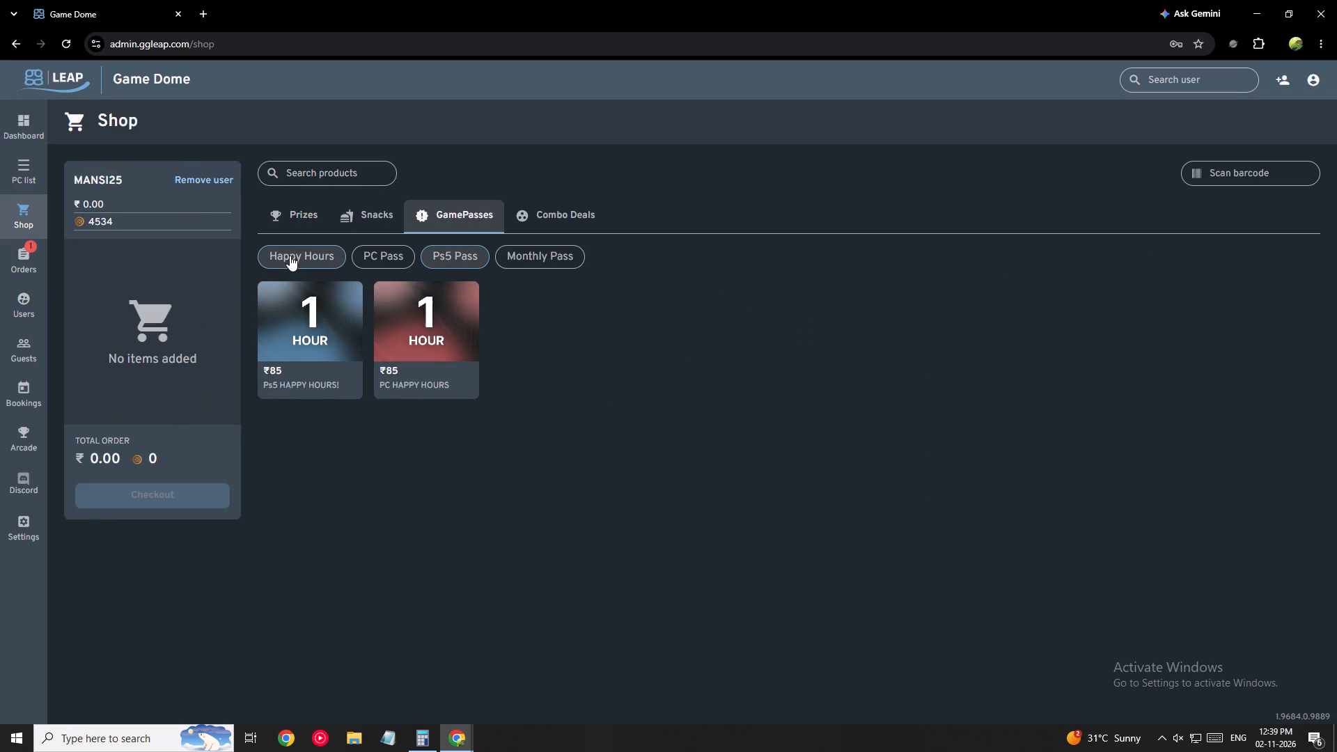
left_click_drag(275, 329, 155, 354)
left_click(154, 489)
left_click(350, 400)
left_click(375, 616)
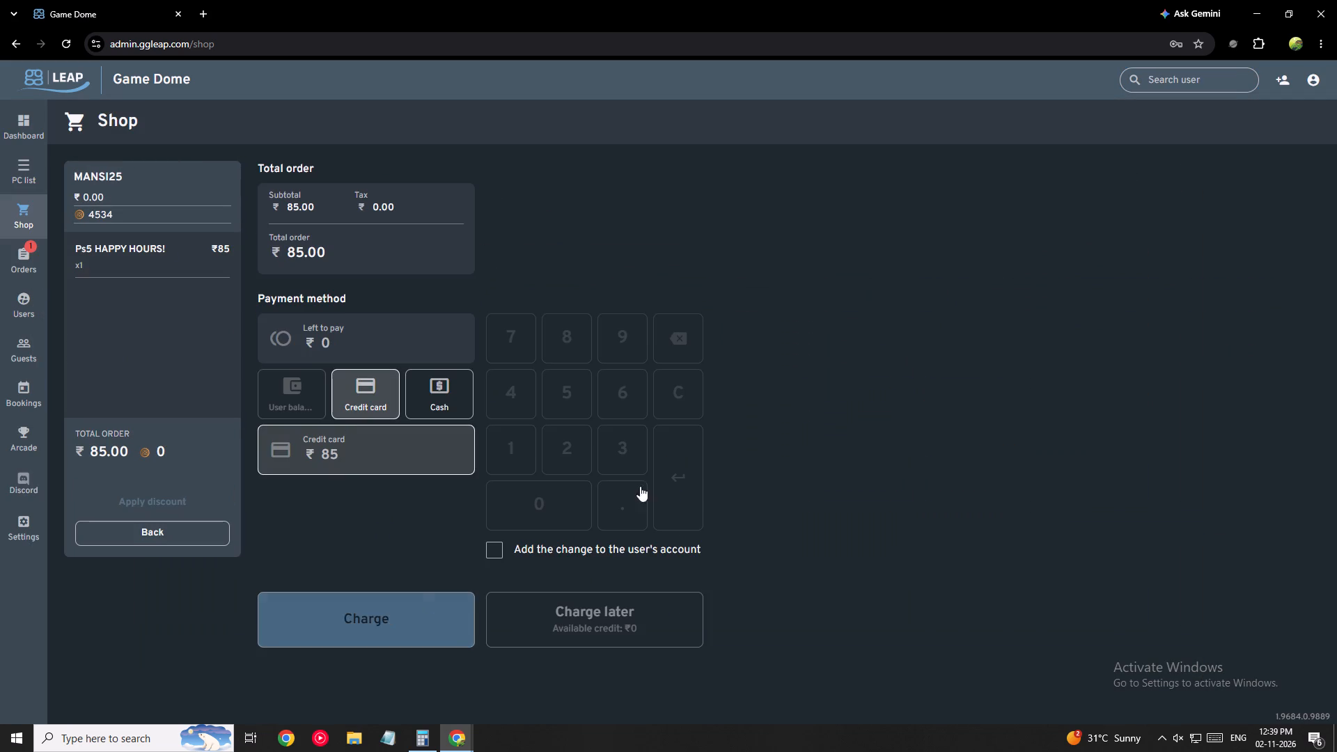
Find the user cv and sell them one Ps5 HAPPY HOURS! pass (₹85) from the full shop, charged to credit card.
left_click(1166, 71)
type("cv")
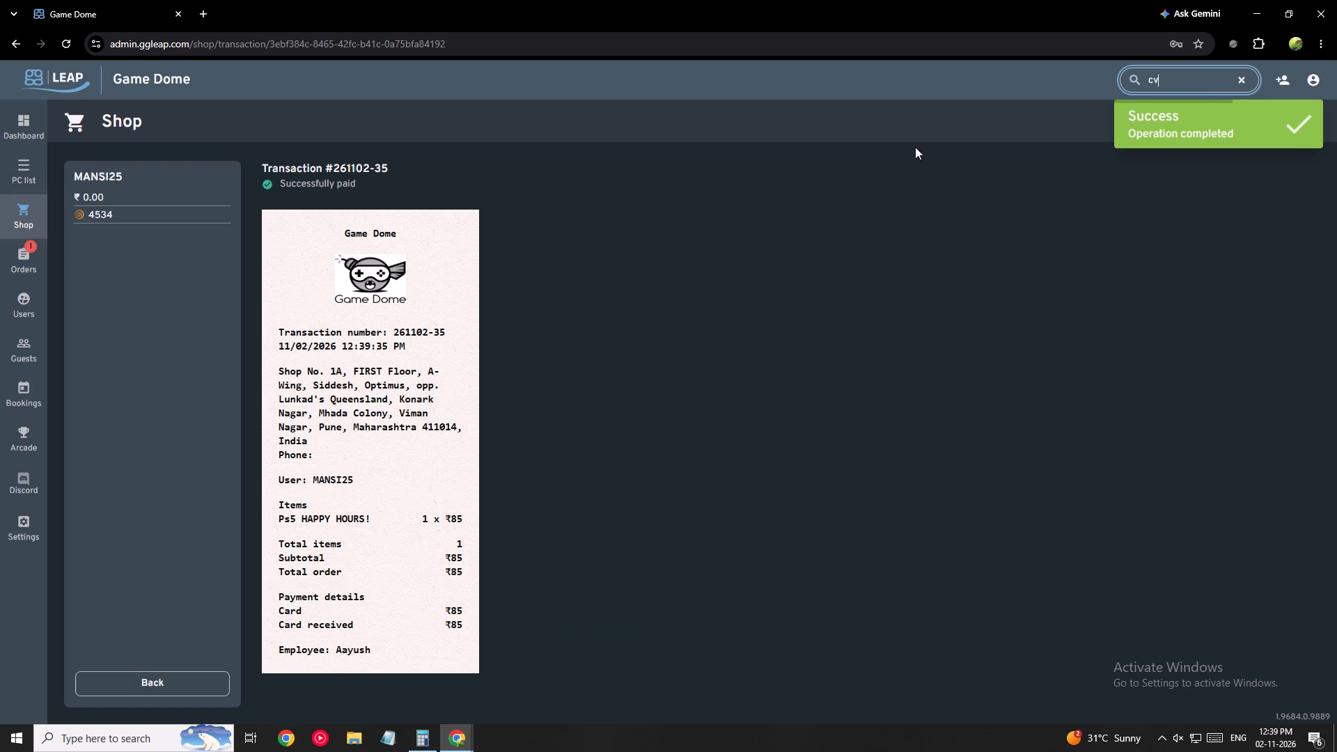
left_click(1281, 117)
left_click(1304, 125)
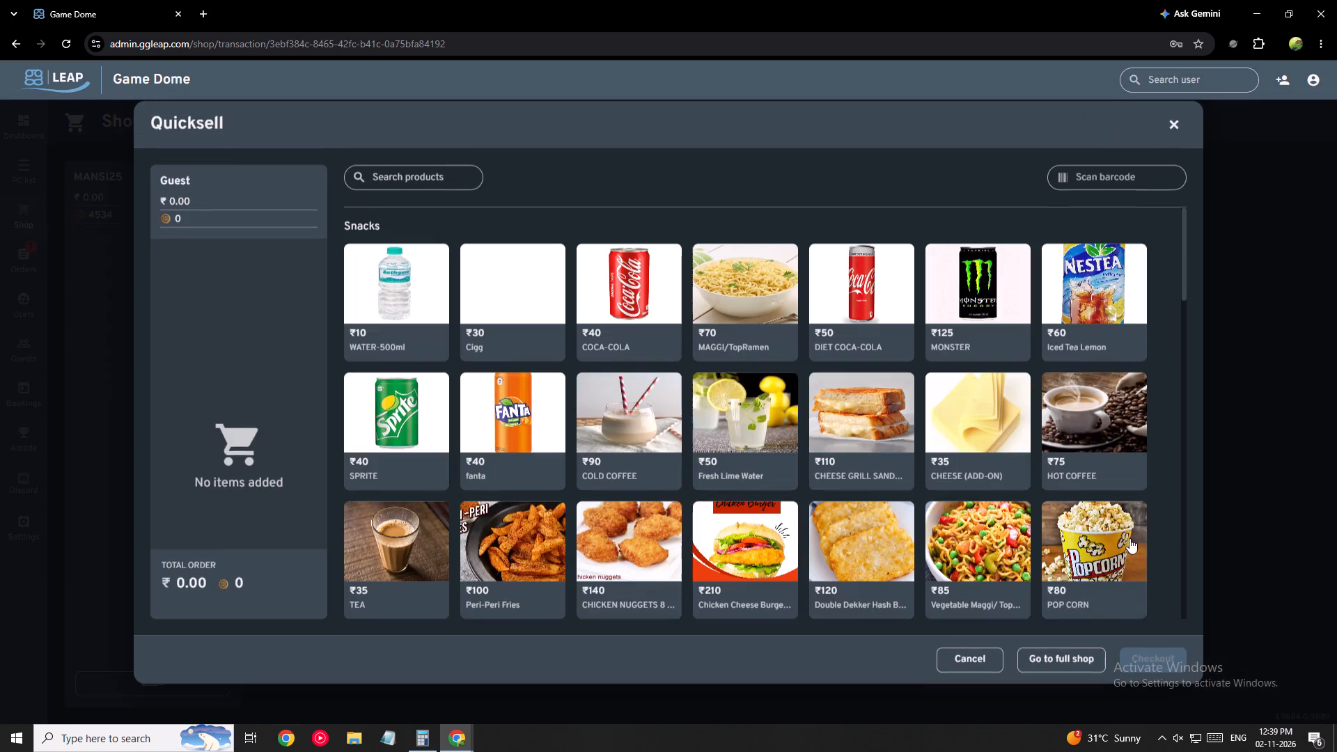
left_click(1057, 646)
left_click(1045, 657)
left_click(423, 201)
left_click(318, 240)
left_click(308, 254)
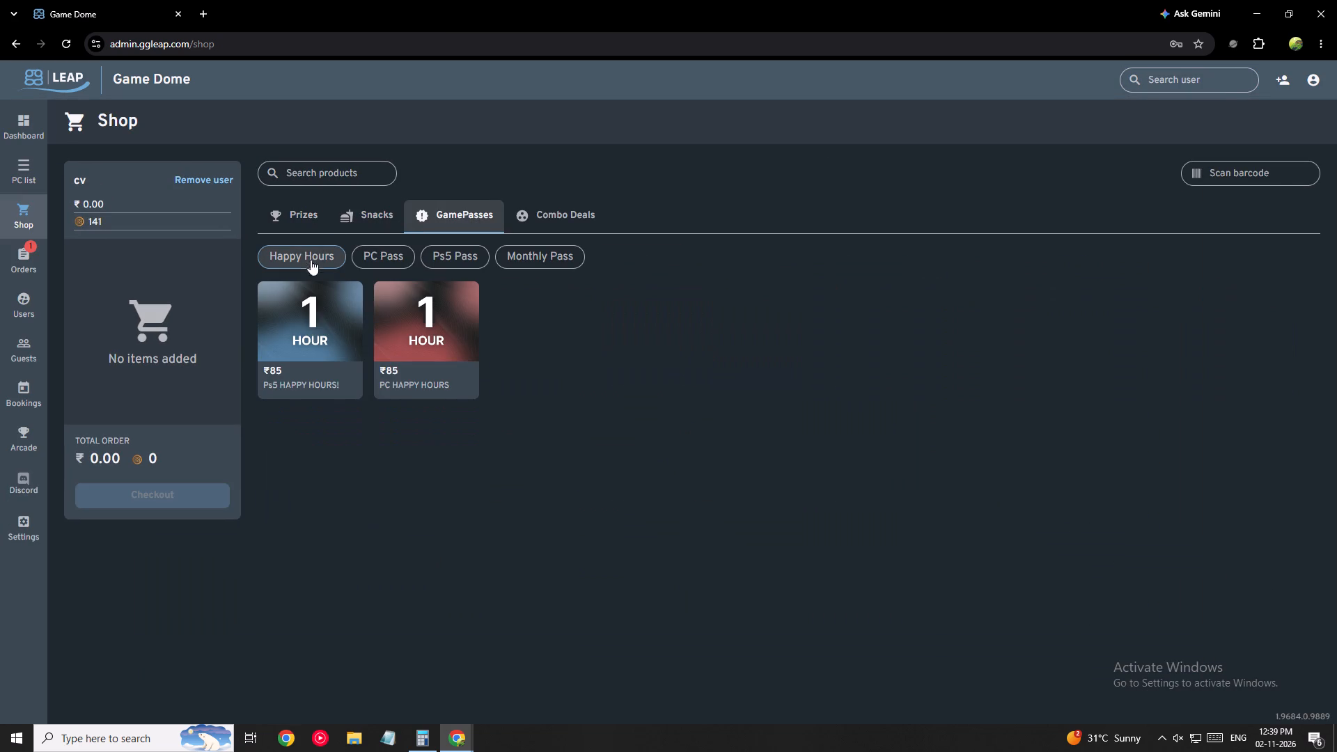
left_click_drag(306, 336, 146, 368)
left_click(126, 490)
left_click(359, 405)
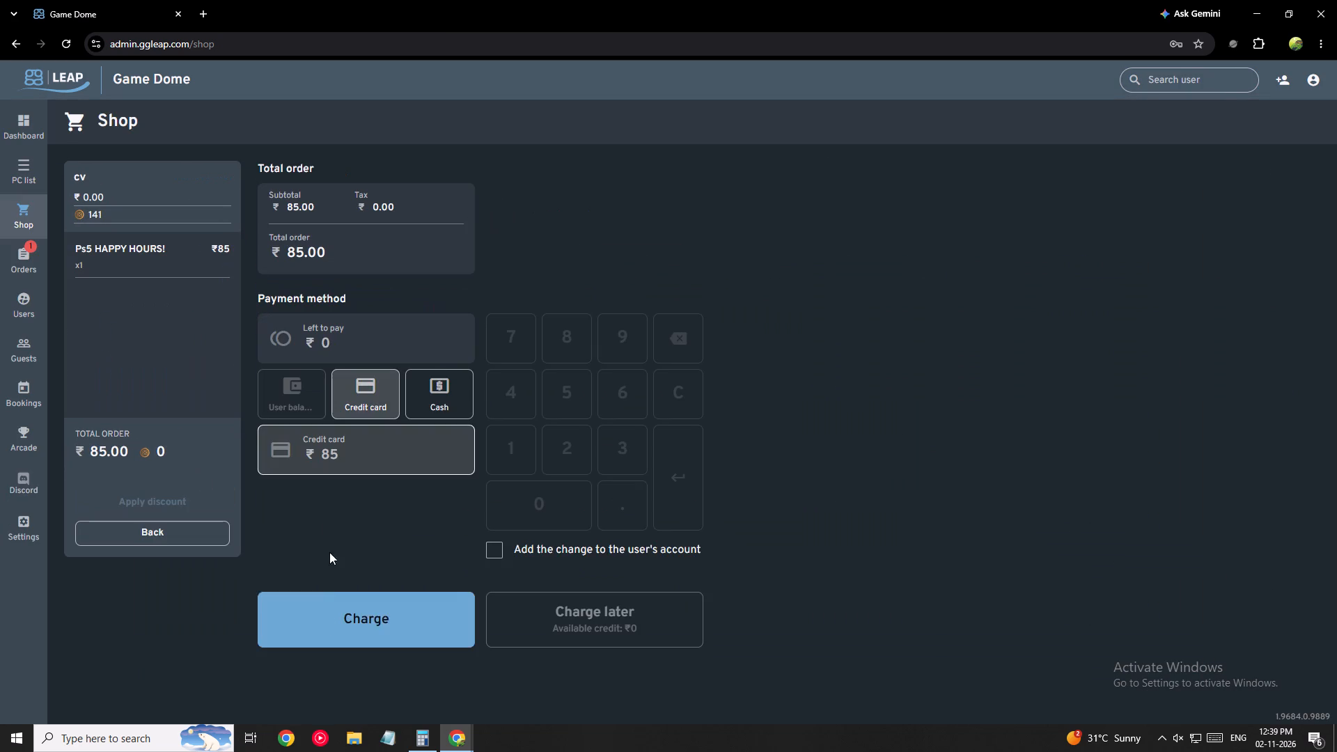
left_click(326, 619)
left_click(5, 261)
left_click(339, 157)
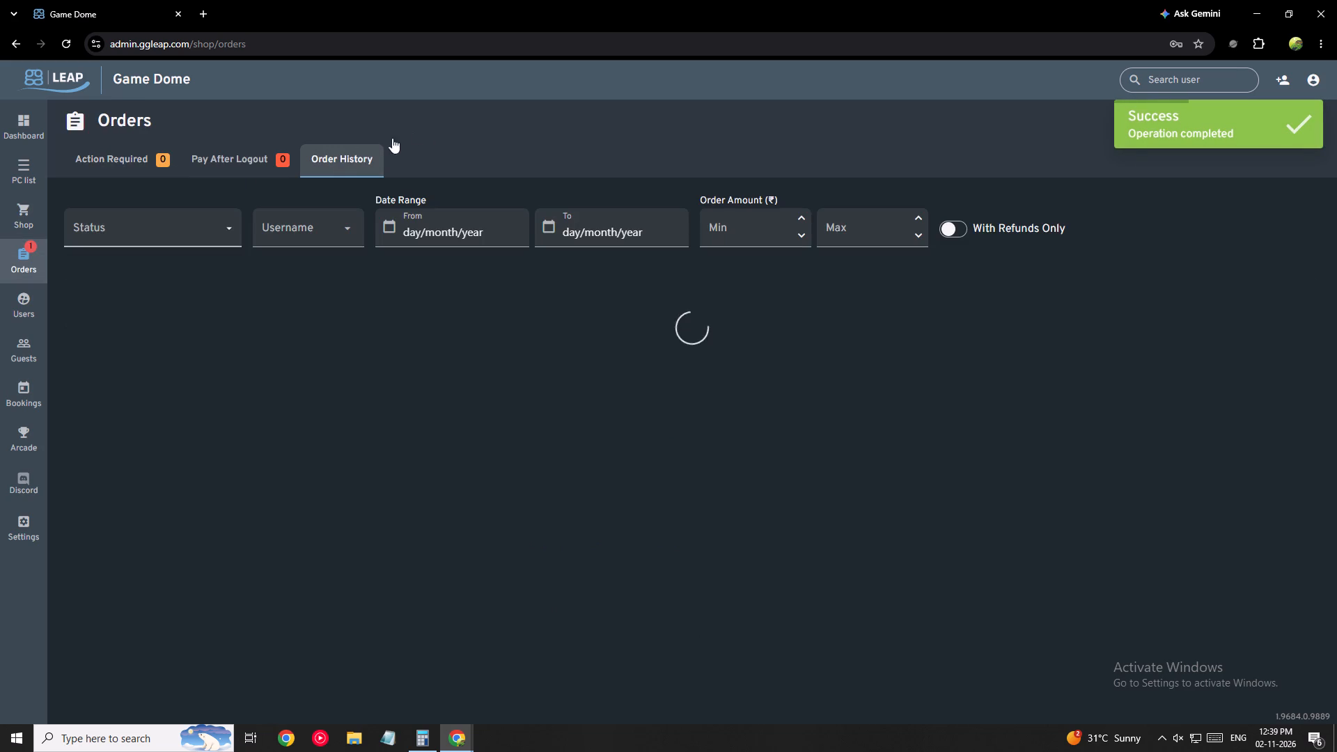
left_click(534, 361)
triple_click(71, 178)
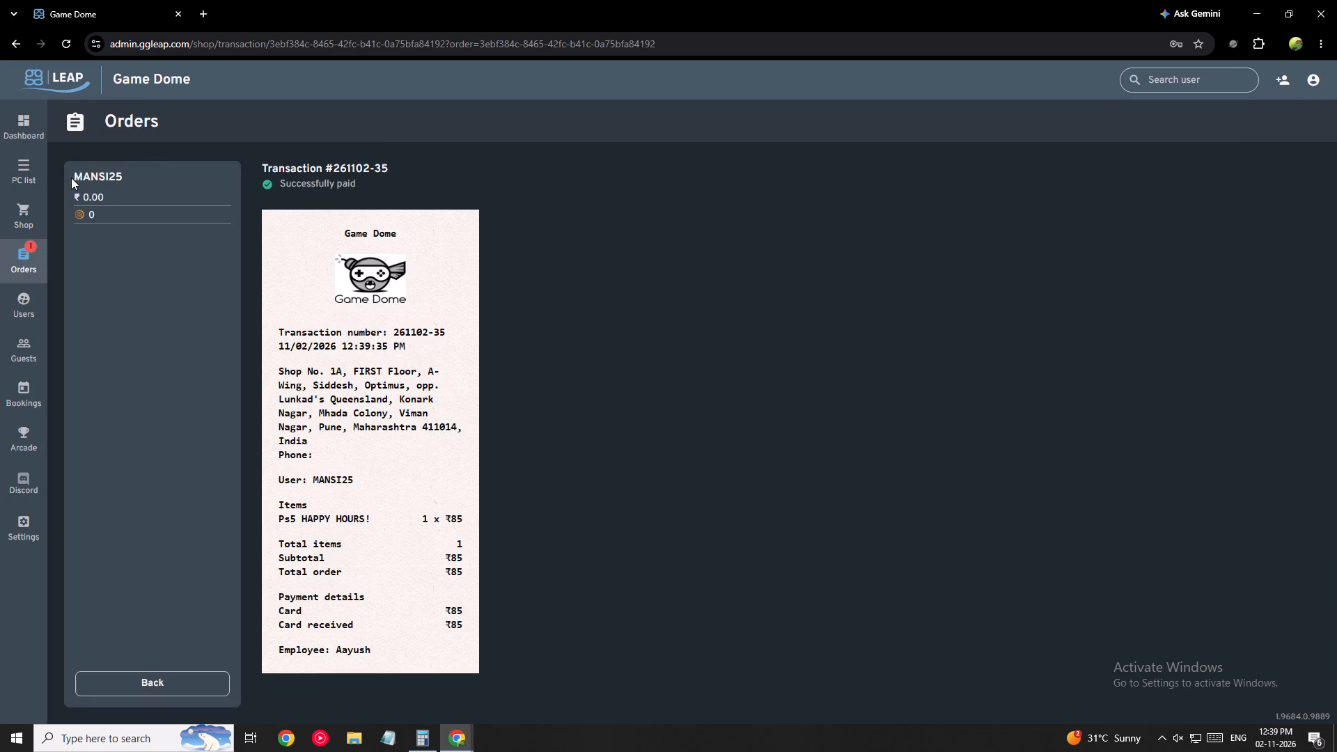
key("ctrl+c")
left_click(152, 688)
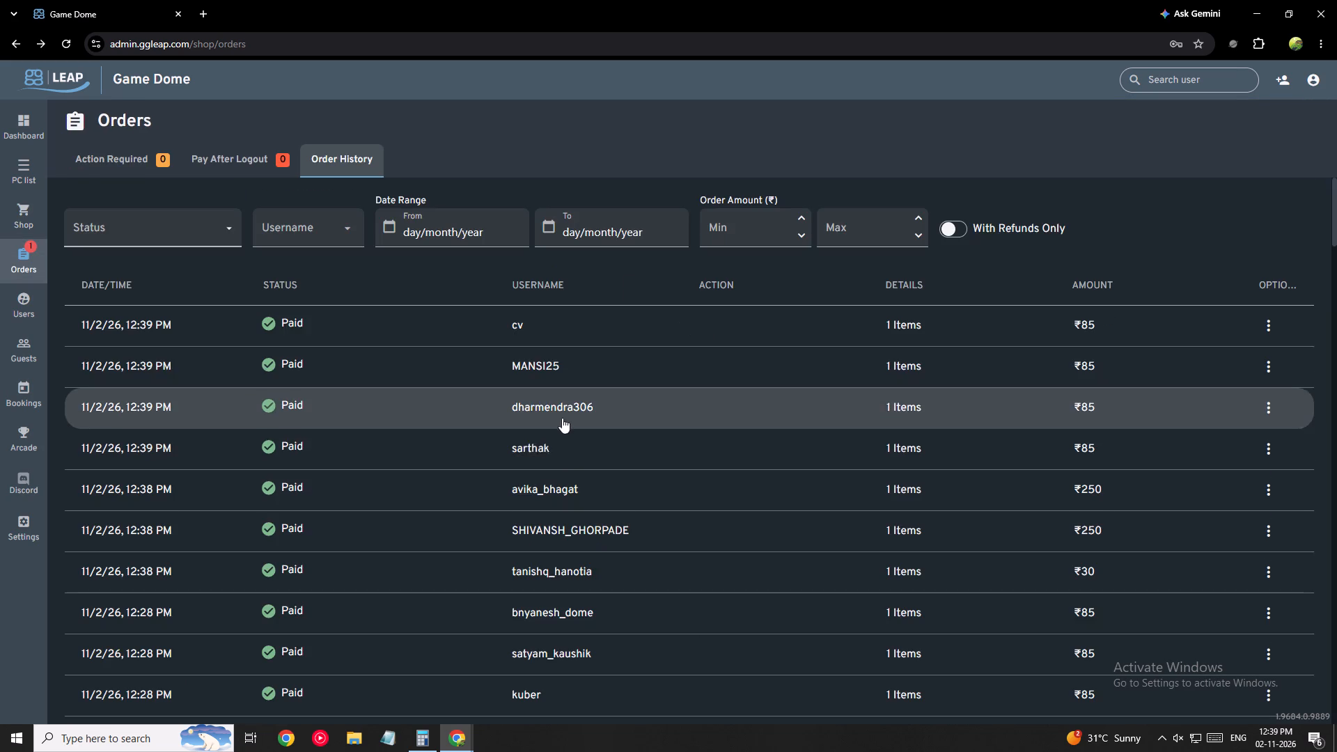
left_click(539, 449)
double_click(102, 178)
key("ctrl+c")
left_click(185, 677)
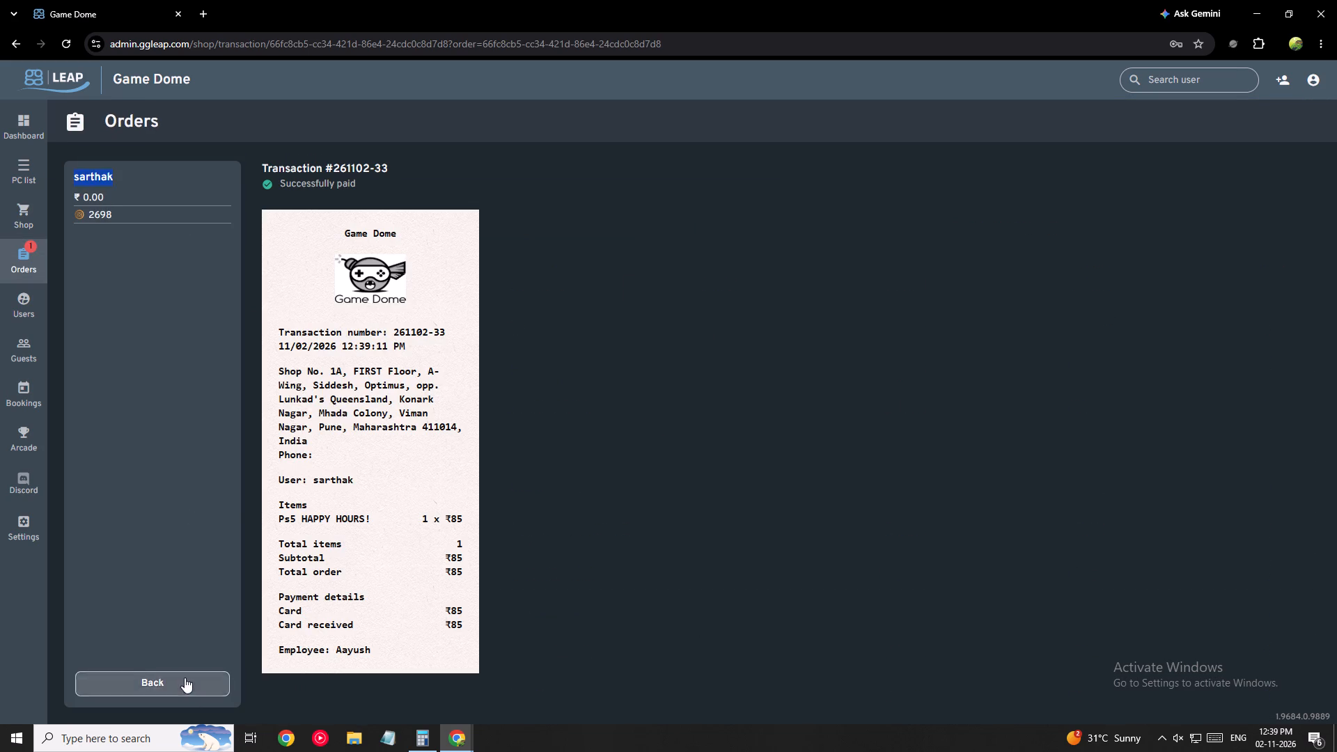
left_click(543, 359)
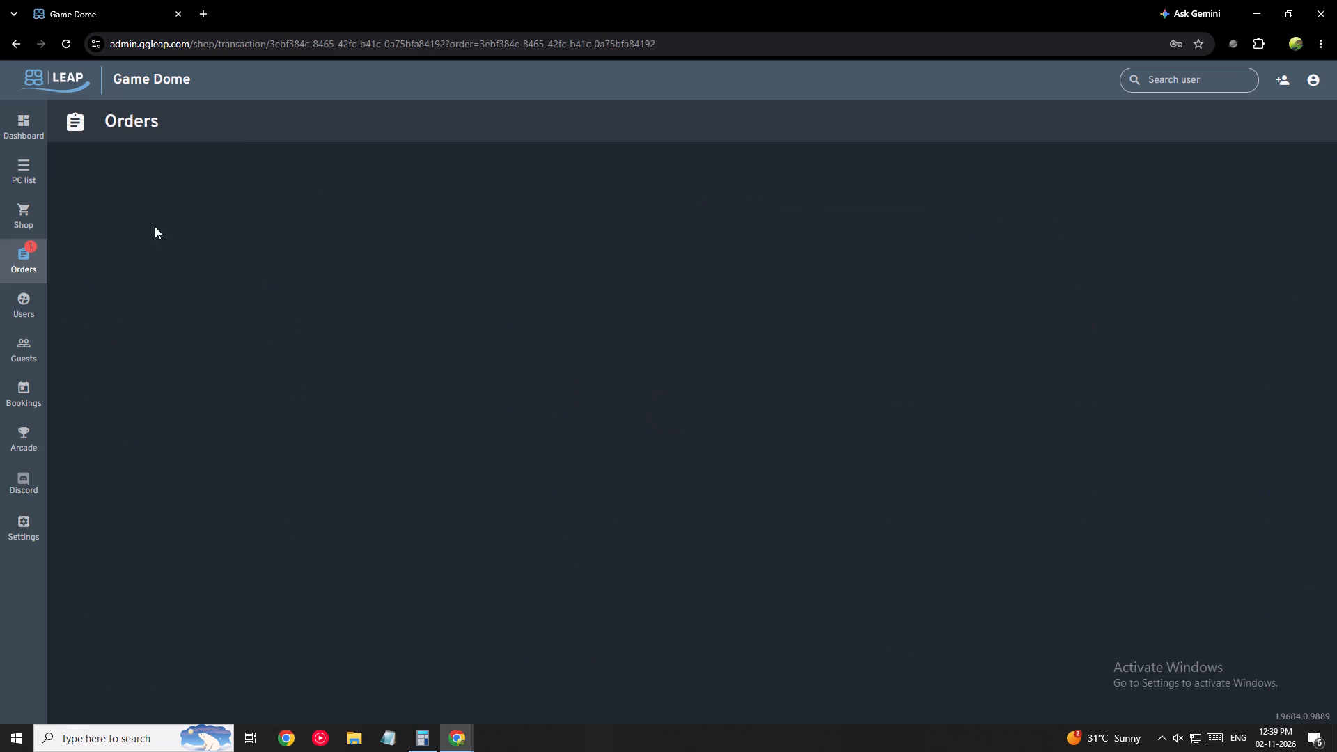
double_click(88, 170)
key("ctrl+c")
left_click(126, 690)
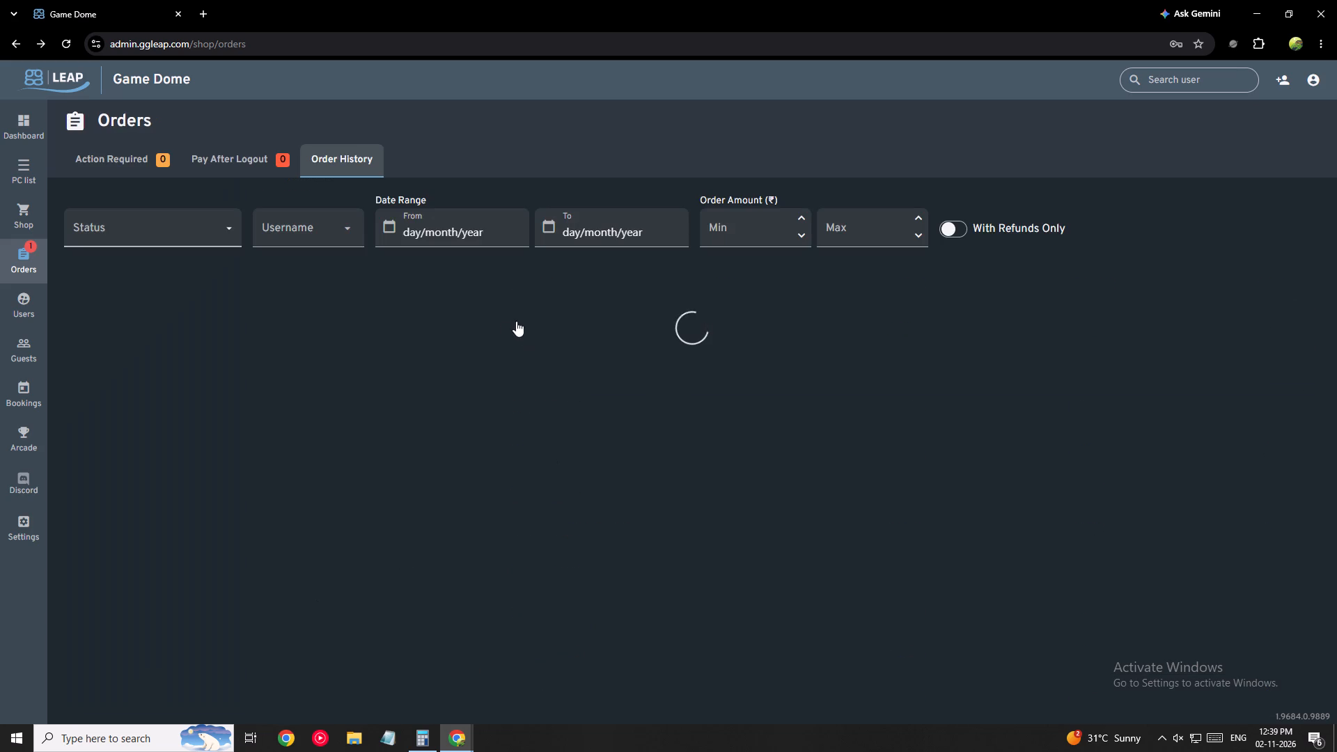
left_click(501, 327)
double_click(92, 185)
double_click(73, 176)
key("ctrl+c")
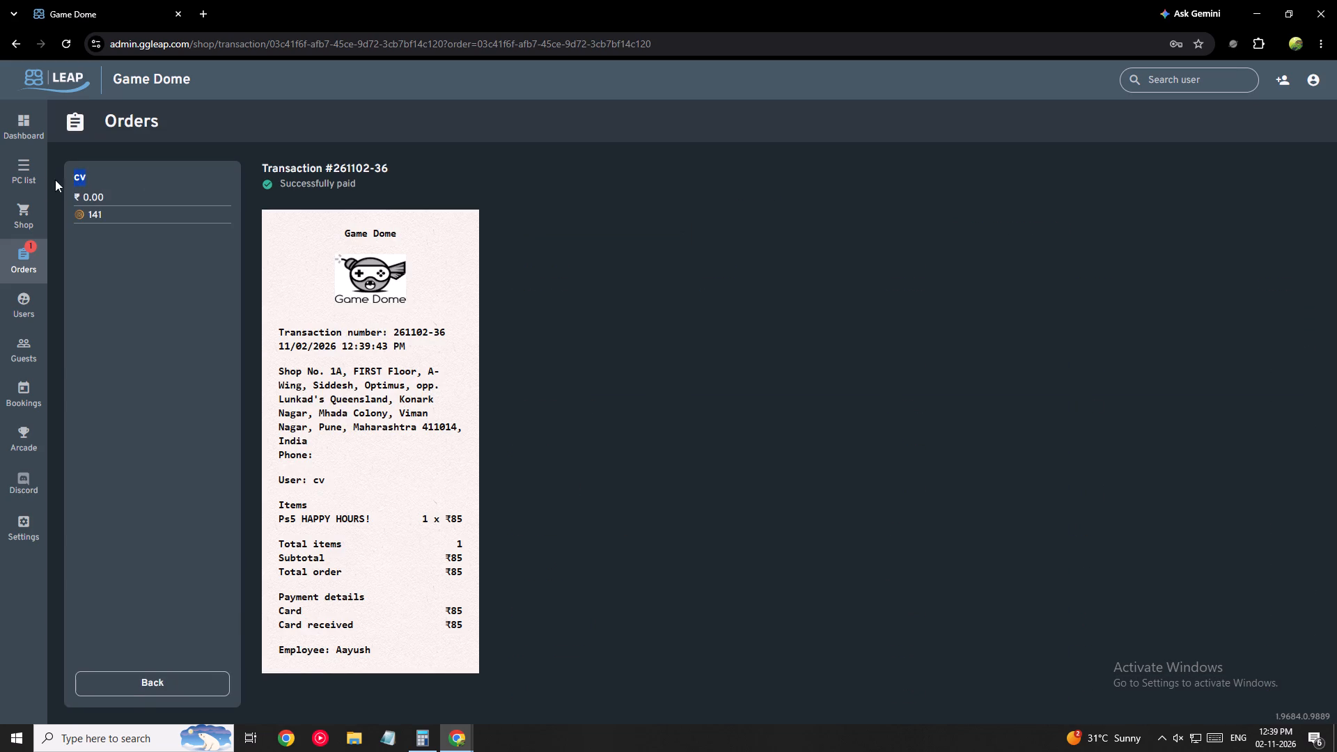
Log the user cv in to the Ps 5 B slim console in the PC list, using the copied username.
left_click(40, 178)
scroll(300, 430, "down", 12)
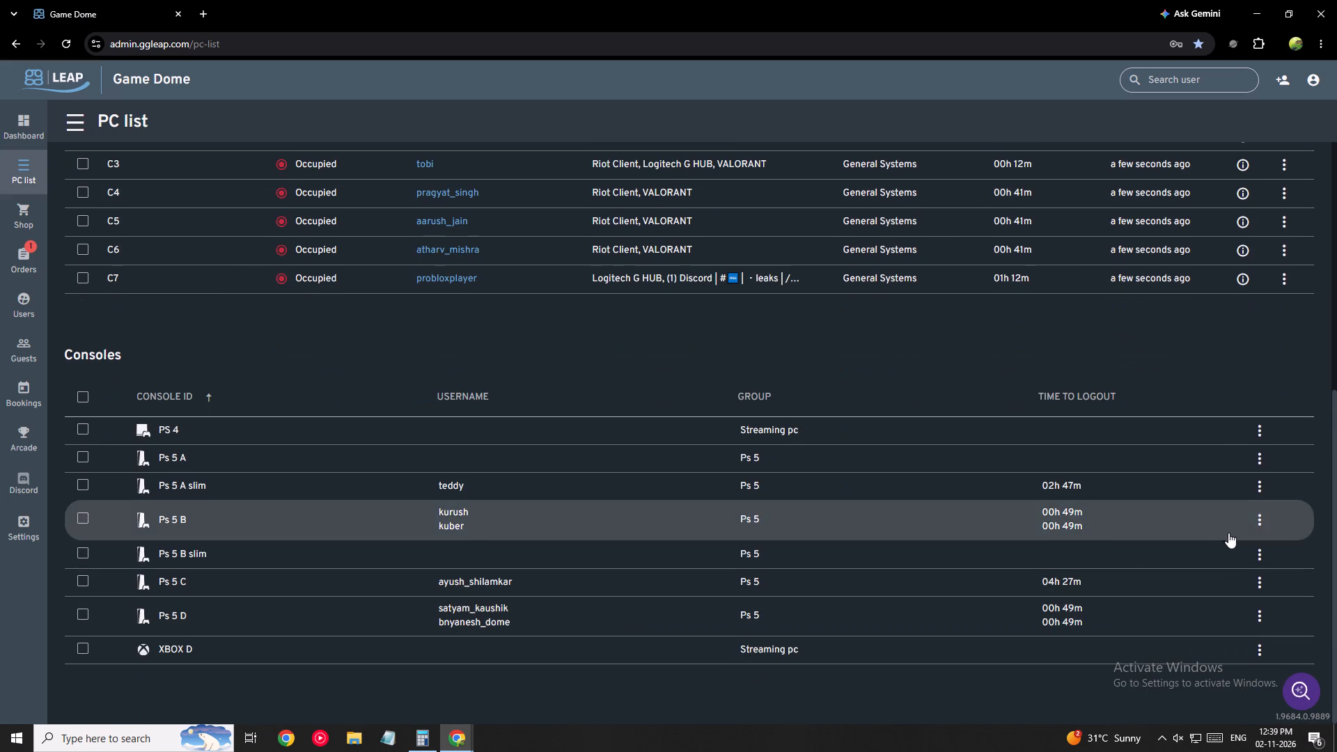
left_click(1276, 549)
left_click(1265, 551)
left_click(1284, 556)
left_click(573, 395)
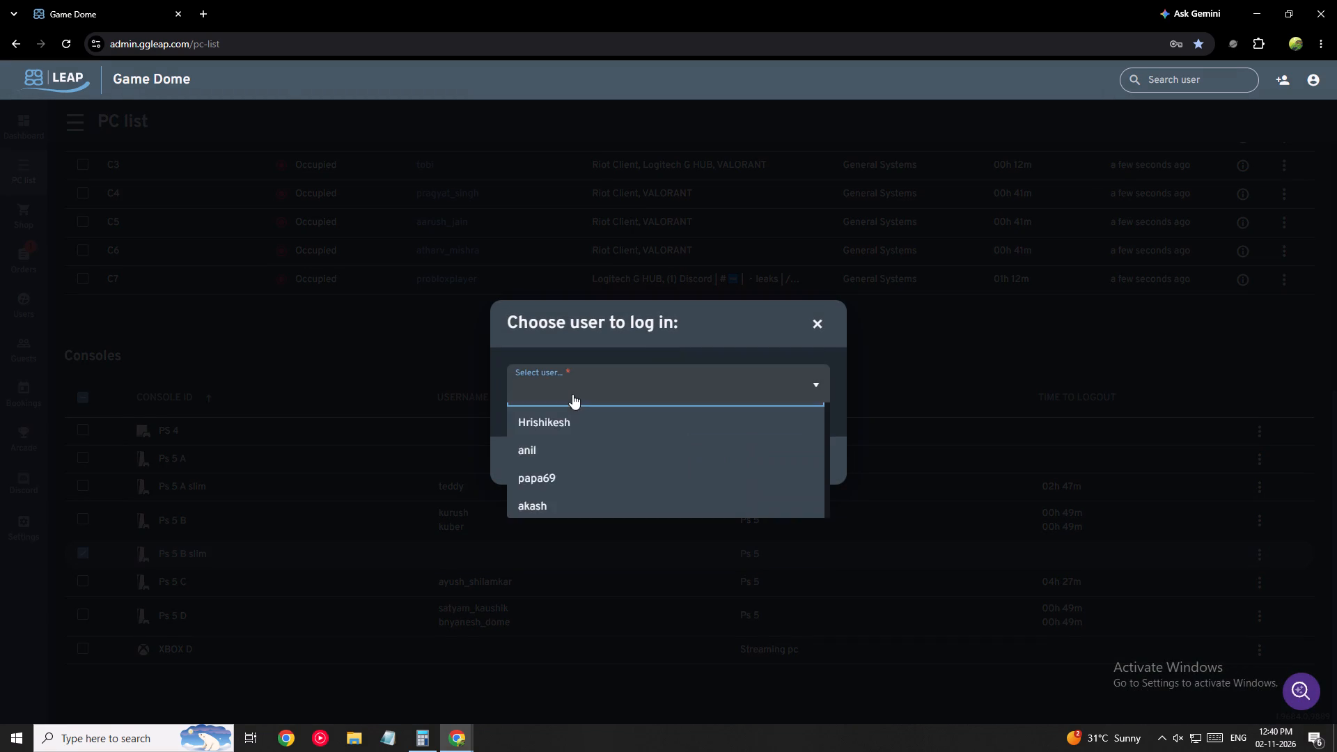
key("ctrl+v")
left_click(651, 417)
left_click(685, 435)
left_click(779, 444)
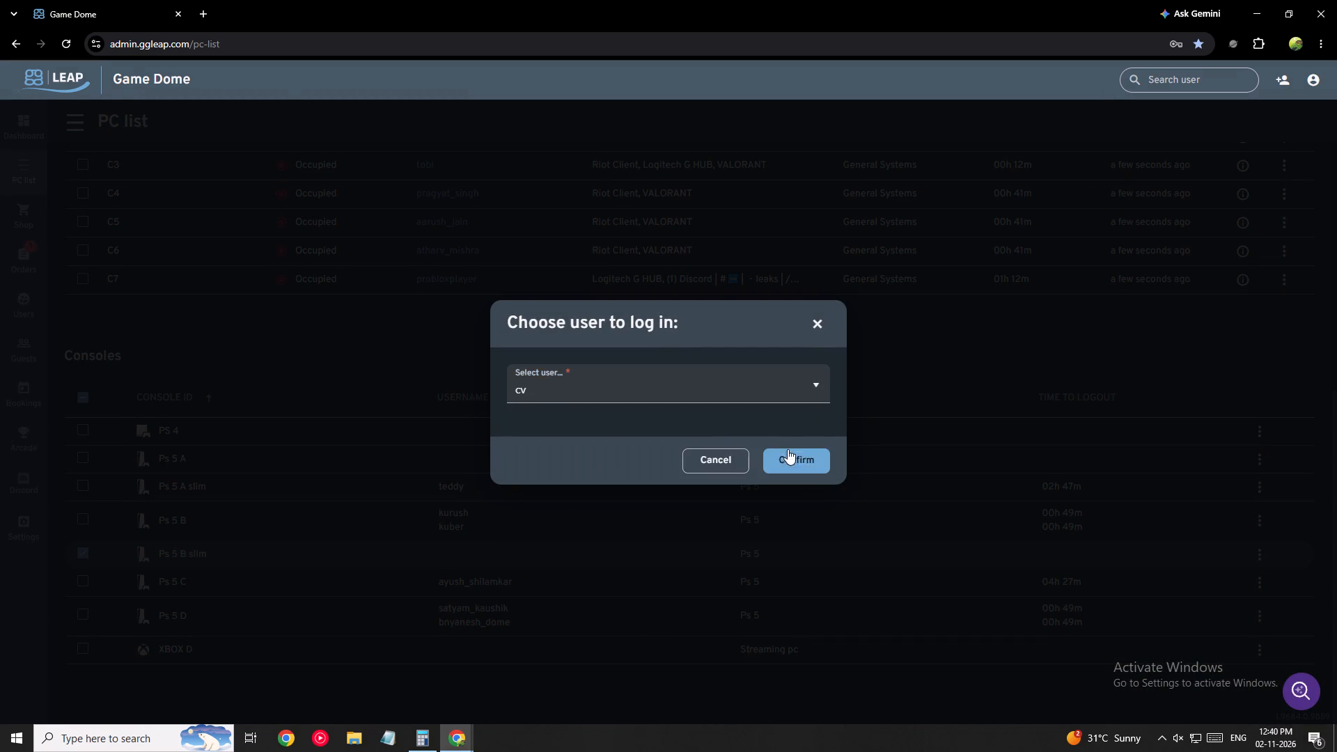
left_click(788, 449)
left_click(795, 458)
left_click(1271, 554)
left_click(1281, 617)
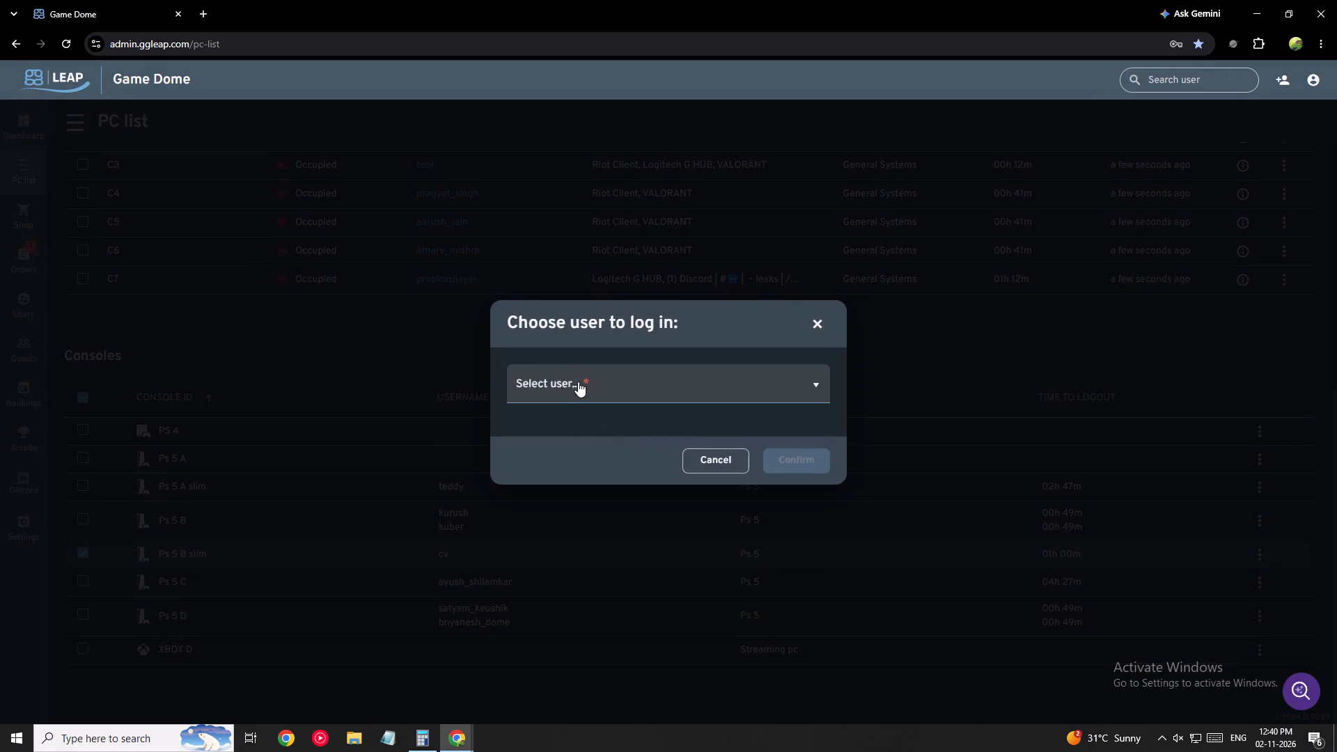
left_click(578, 376)
key("super+v")
left_click(601, 547)
key("ctrl+v")
left_click(604, 415)
left_click(687, 442)
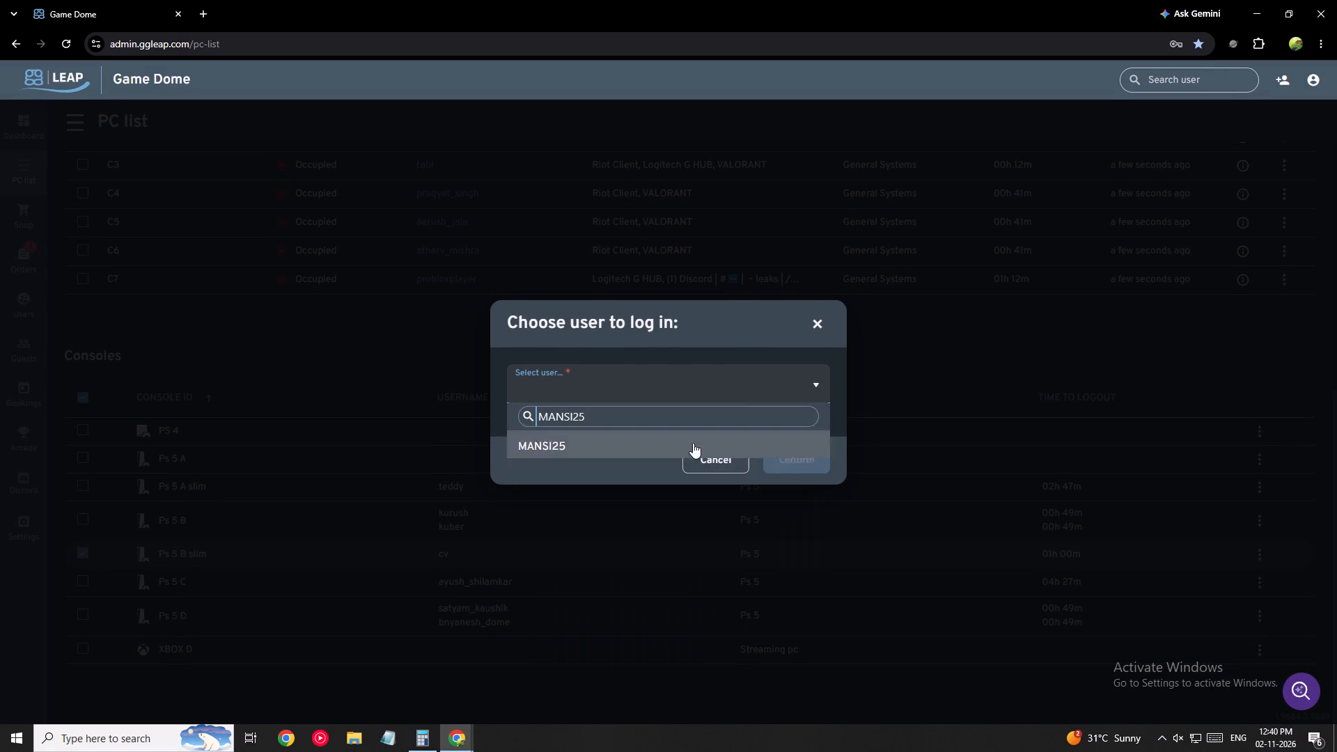
left_click(804, 460)
Log sarthak in to the Ps 5 B slim console, using the username from the clipboard history.
left_click(1255, 554)
left_click(1271, 614)
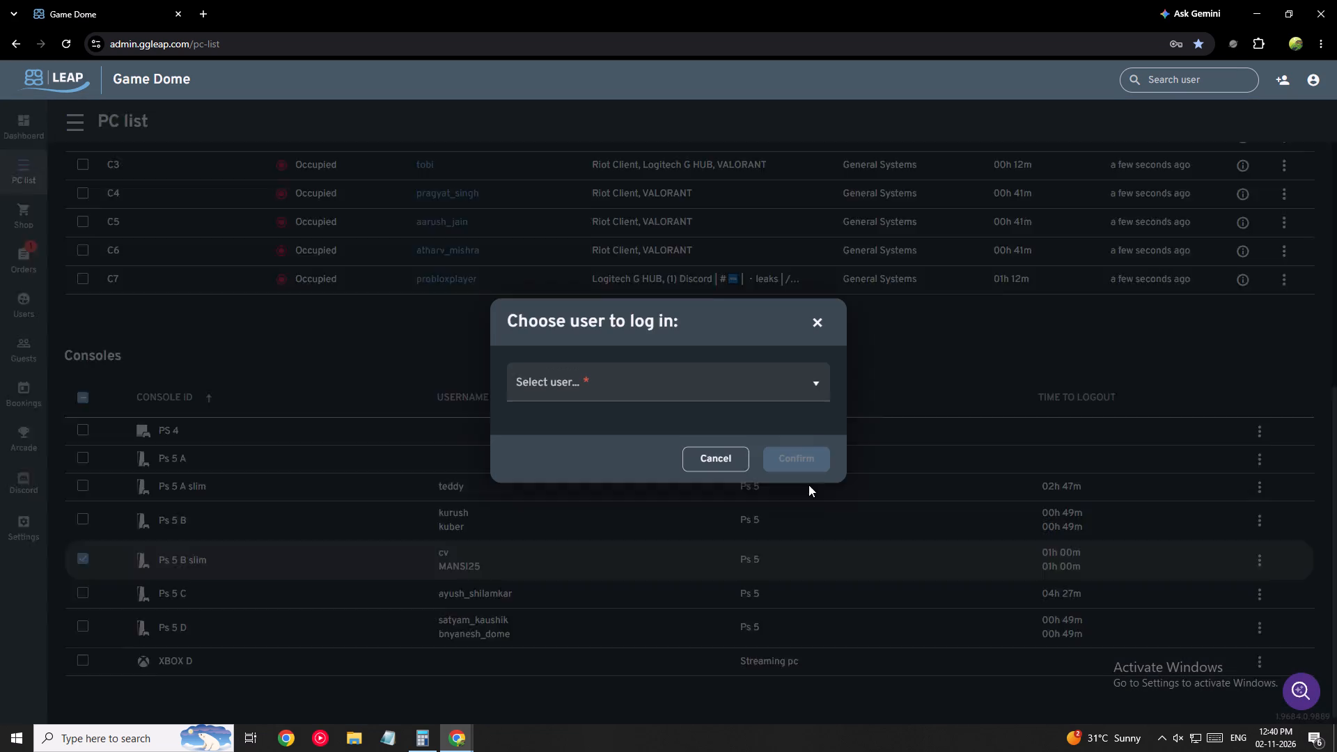
left_click(597, 391)
key("super+v")
left_click(611, 593)
key("ctrl+v")
left_click(648, 411)
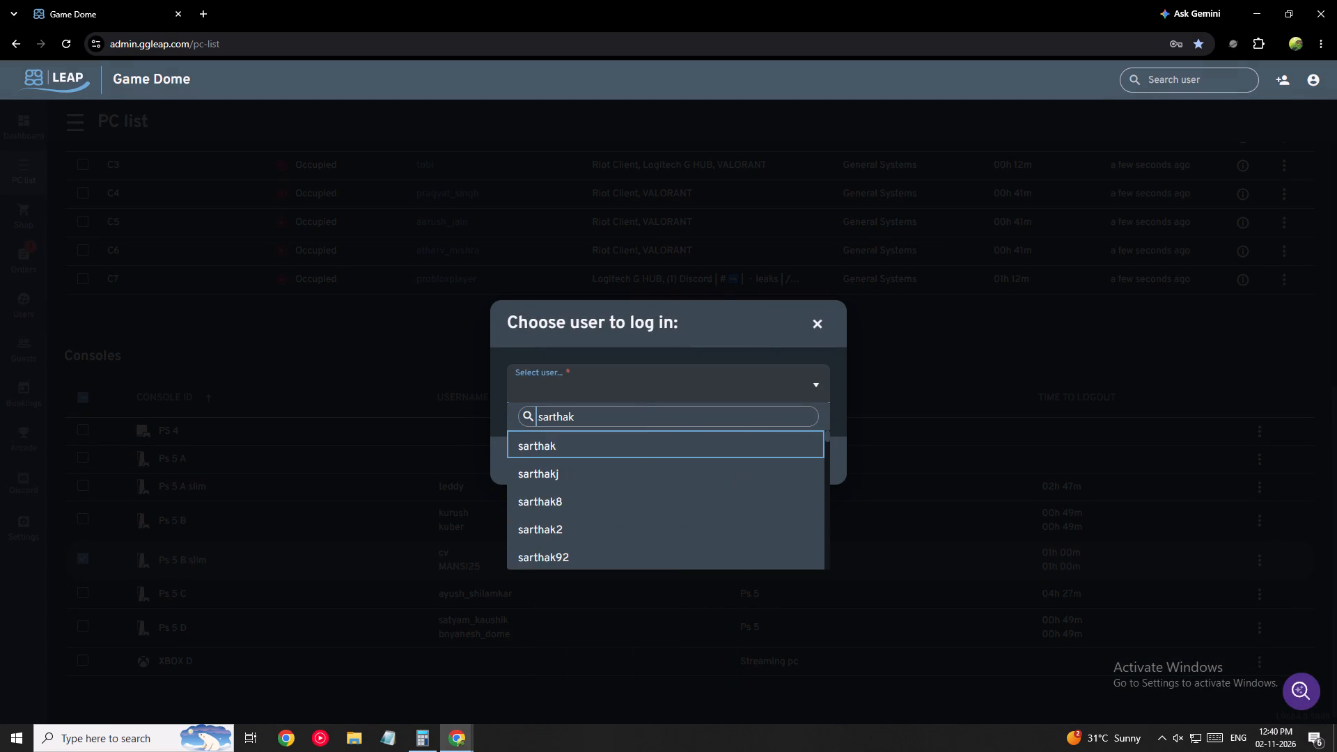
left_click(694, 435)
left_click(808, 455)
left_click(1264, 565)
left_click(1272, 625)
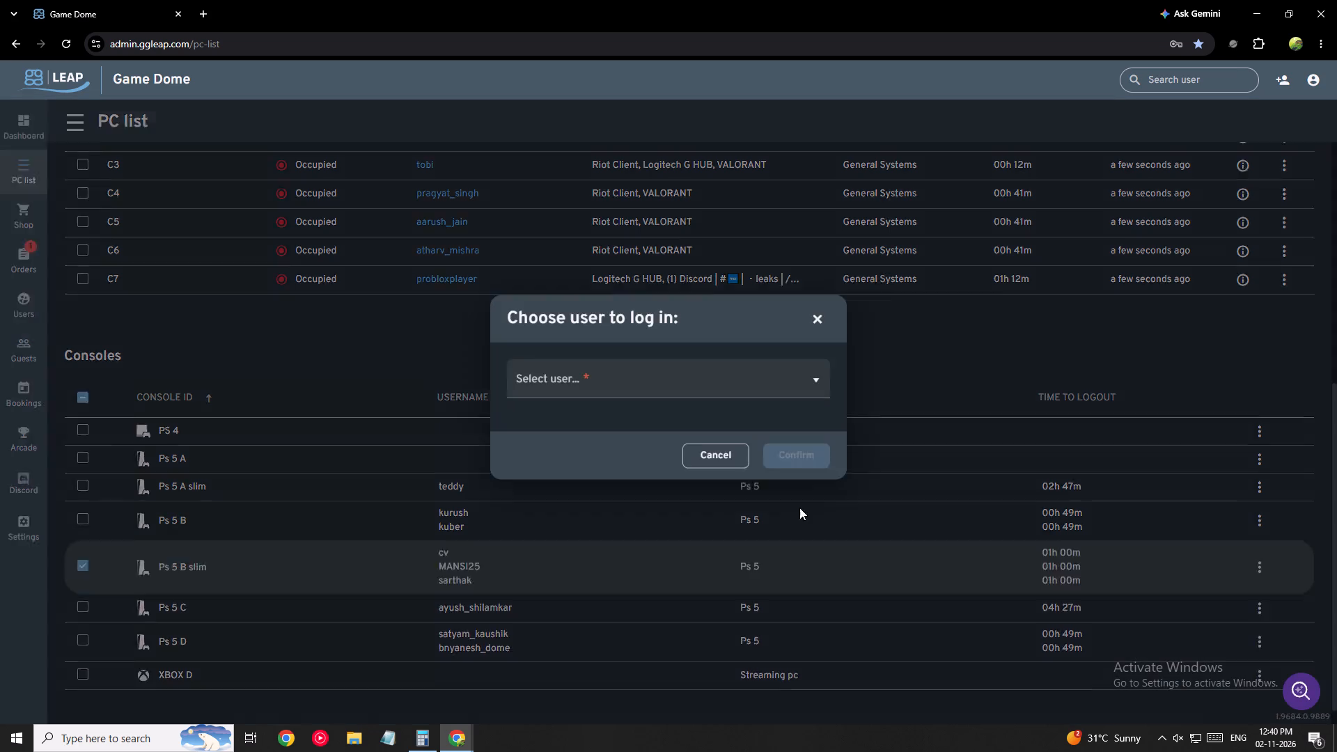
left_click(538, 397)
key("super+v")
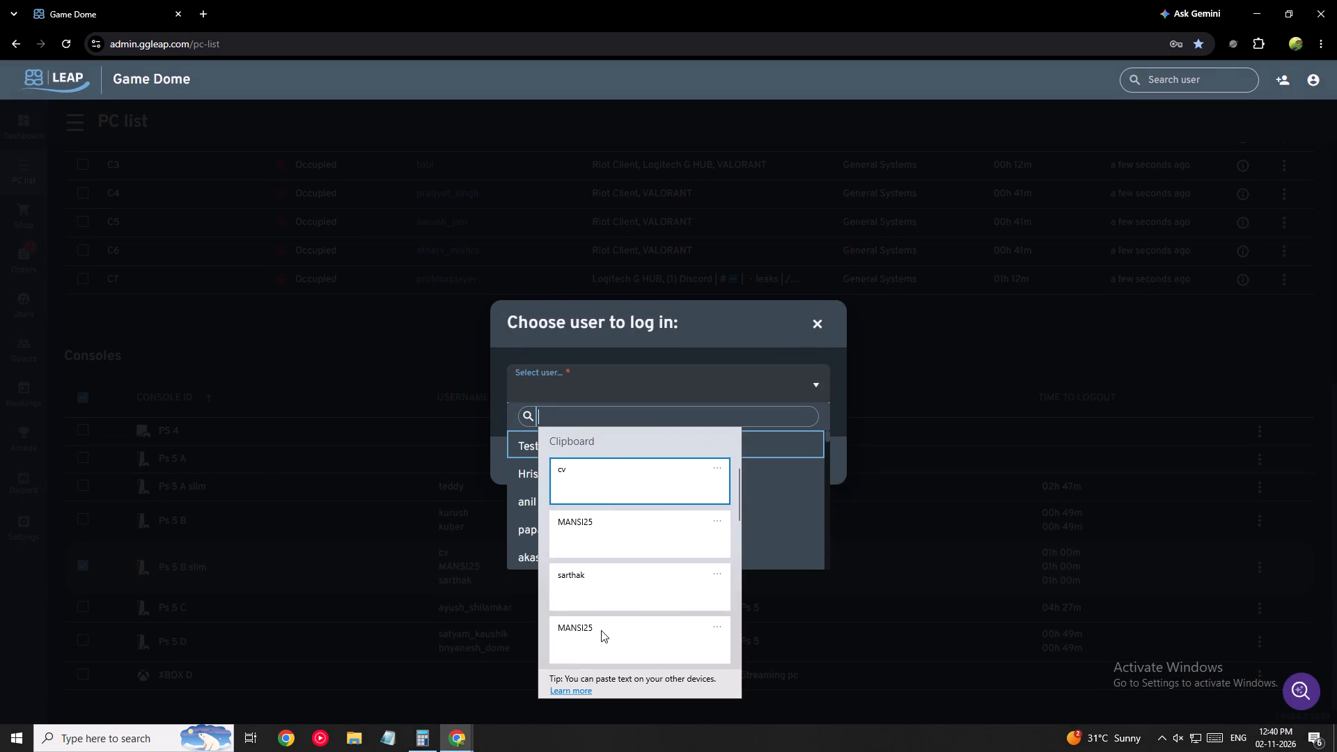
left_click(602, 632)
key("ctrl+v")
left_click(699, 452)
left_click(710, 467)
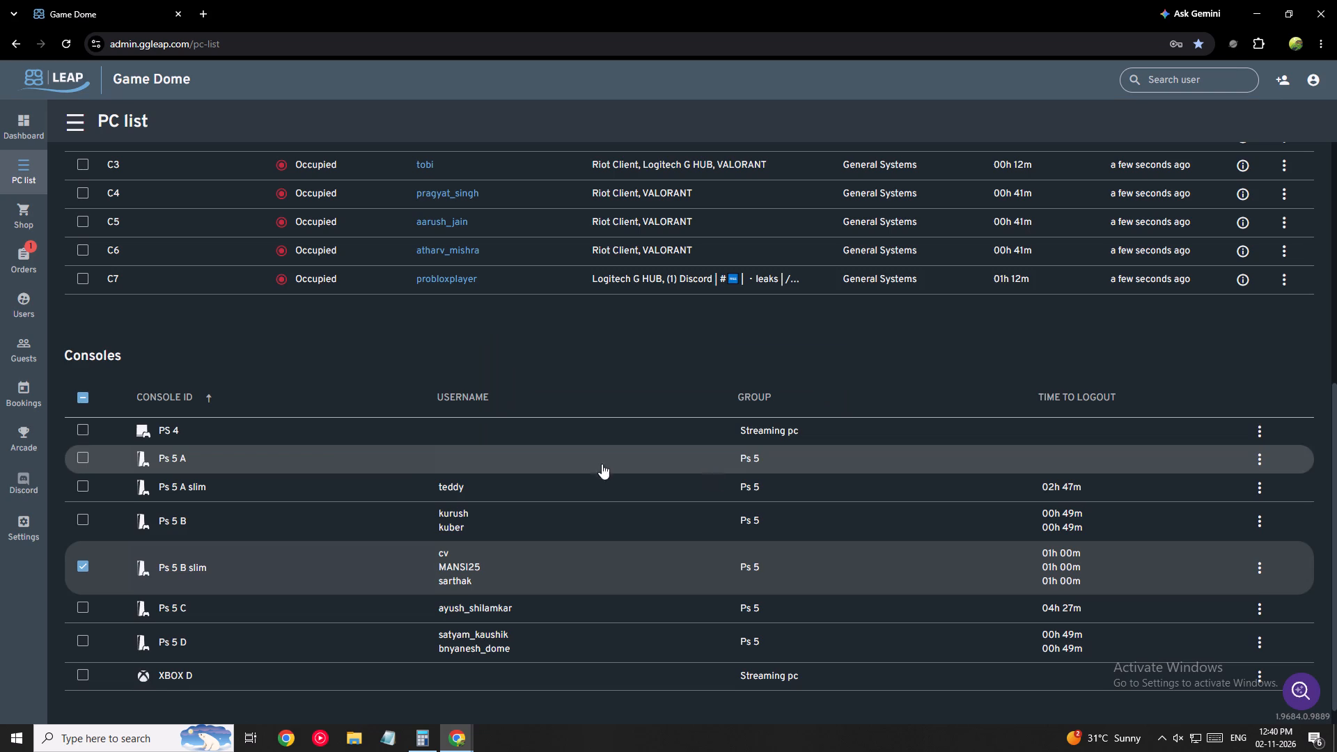
left_click(1246, 562)
left_click(1258, 572)
left_click(1270, 629)
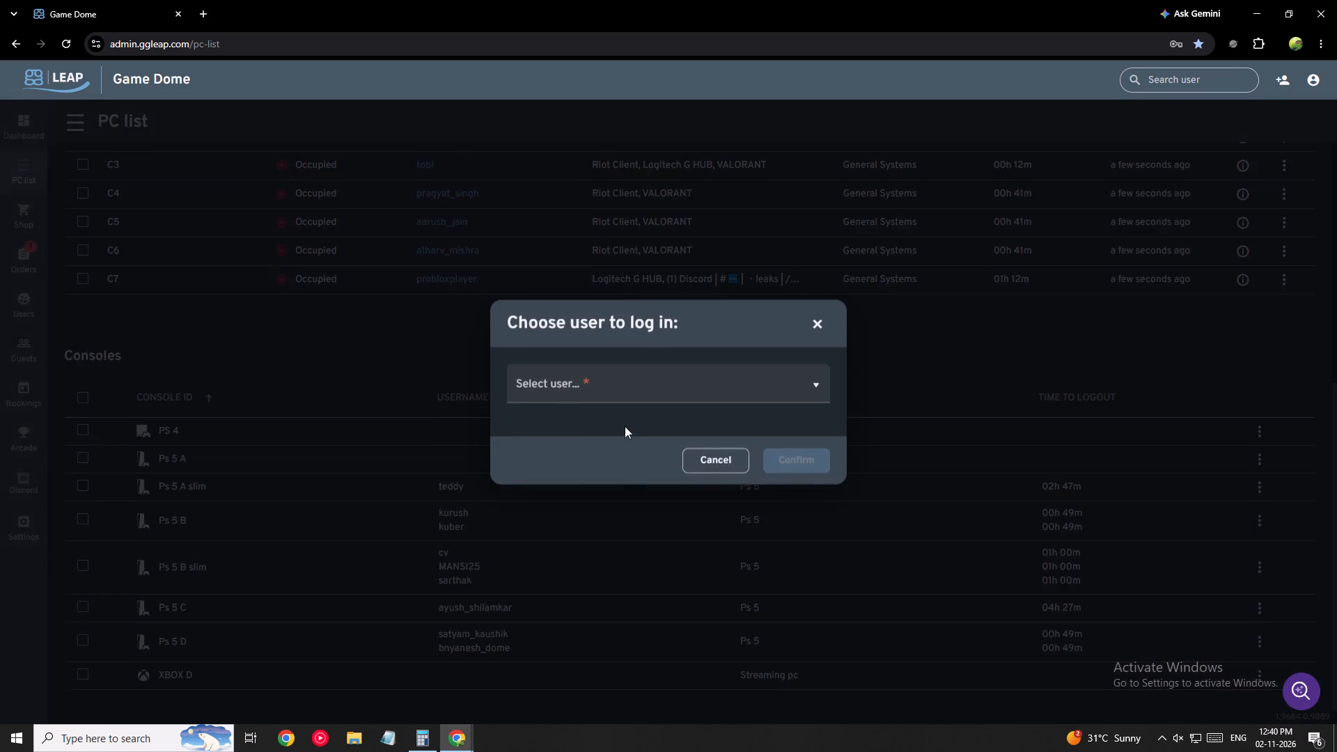
left_click(617, 398)
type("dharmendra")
left_click(678, 445)
left_click(782, 458)
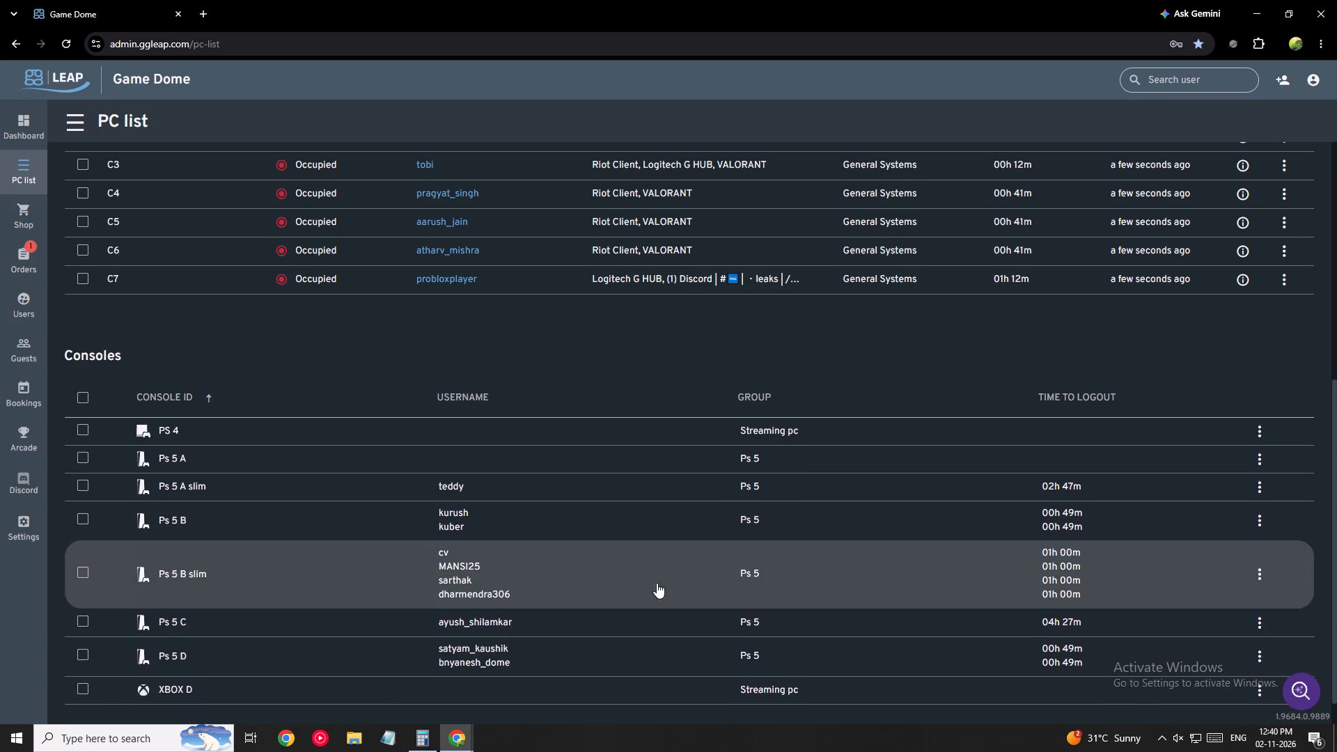
Search for "zuri" and log the user ZURI in to the Ps 5 A slim console.
scroll(777, 674, "up", 1)
scroll(1002, 540, "down", 3)
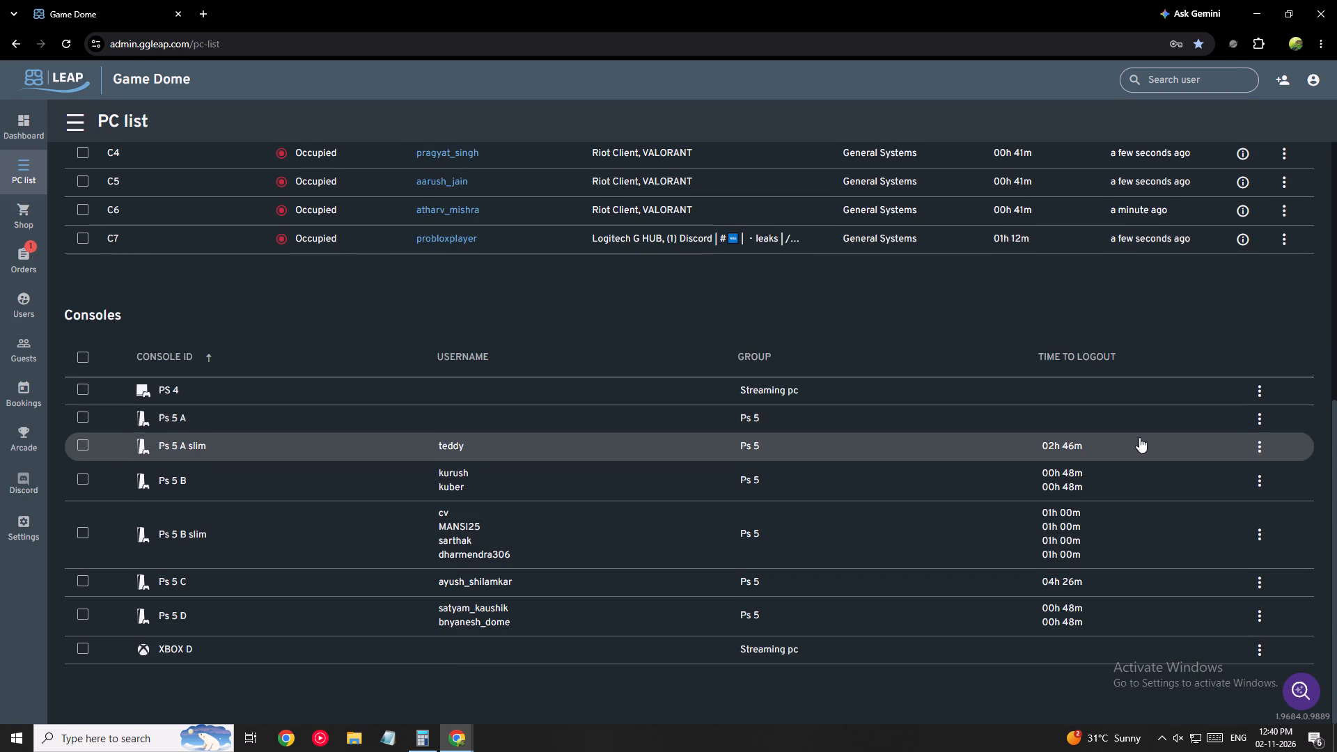
left_click(1255, 446)
left_click(1257, 509)
left_click(631, 383)
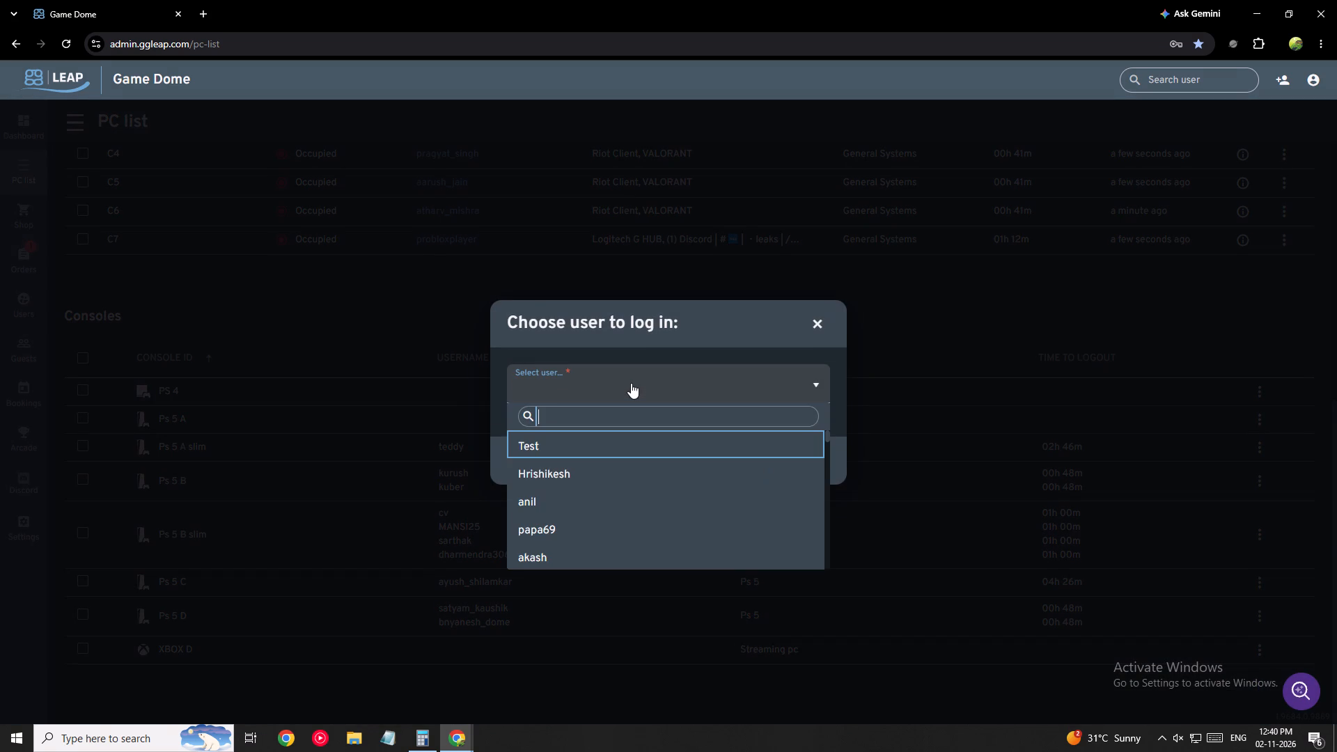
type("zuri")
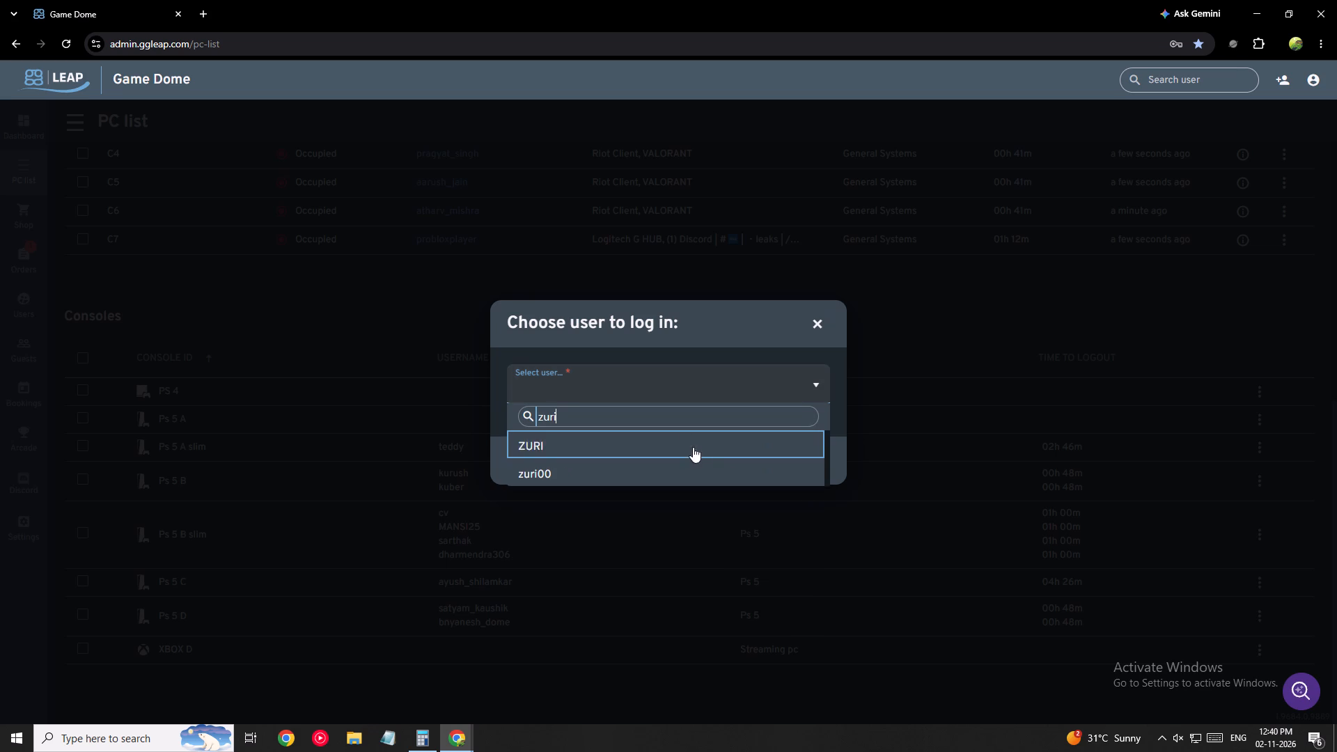
left_click(693, 447)
left_click(791, 459)
left_click(698, 393)
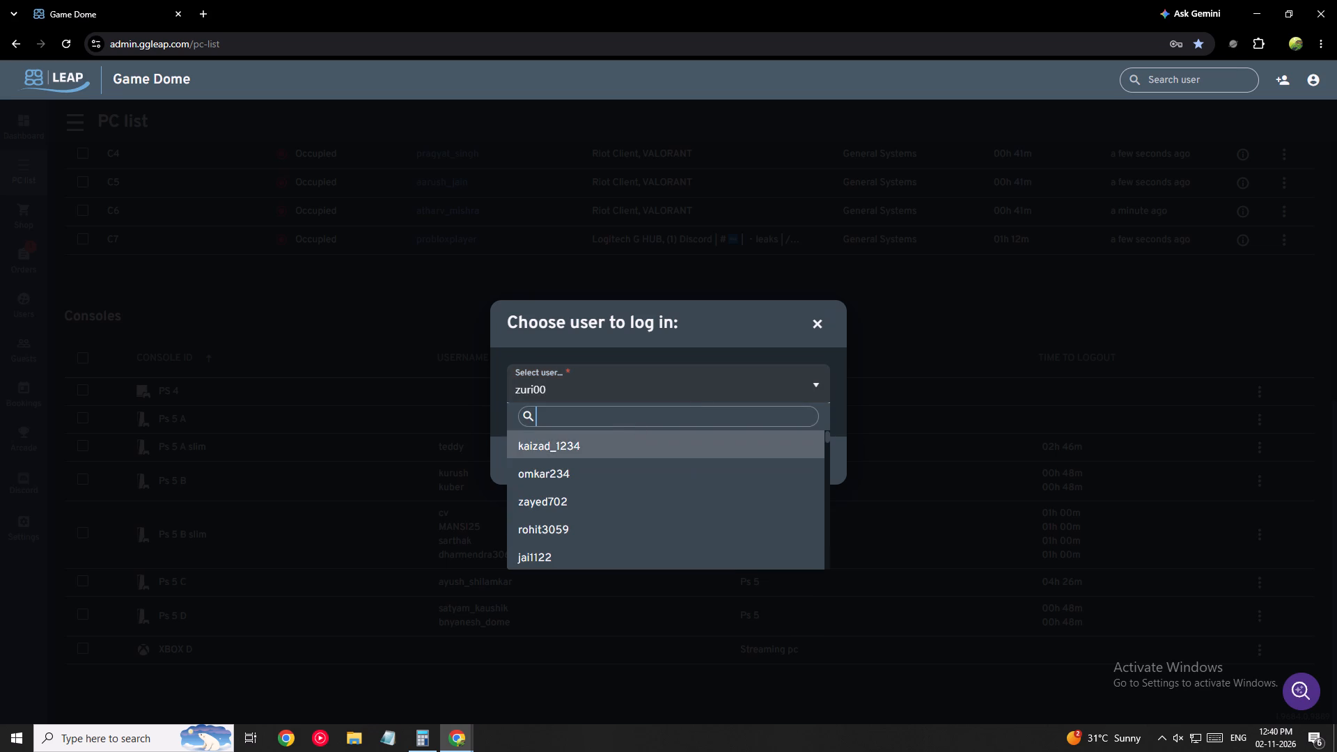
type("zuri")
left_click(657, 434)
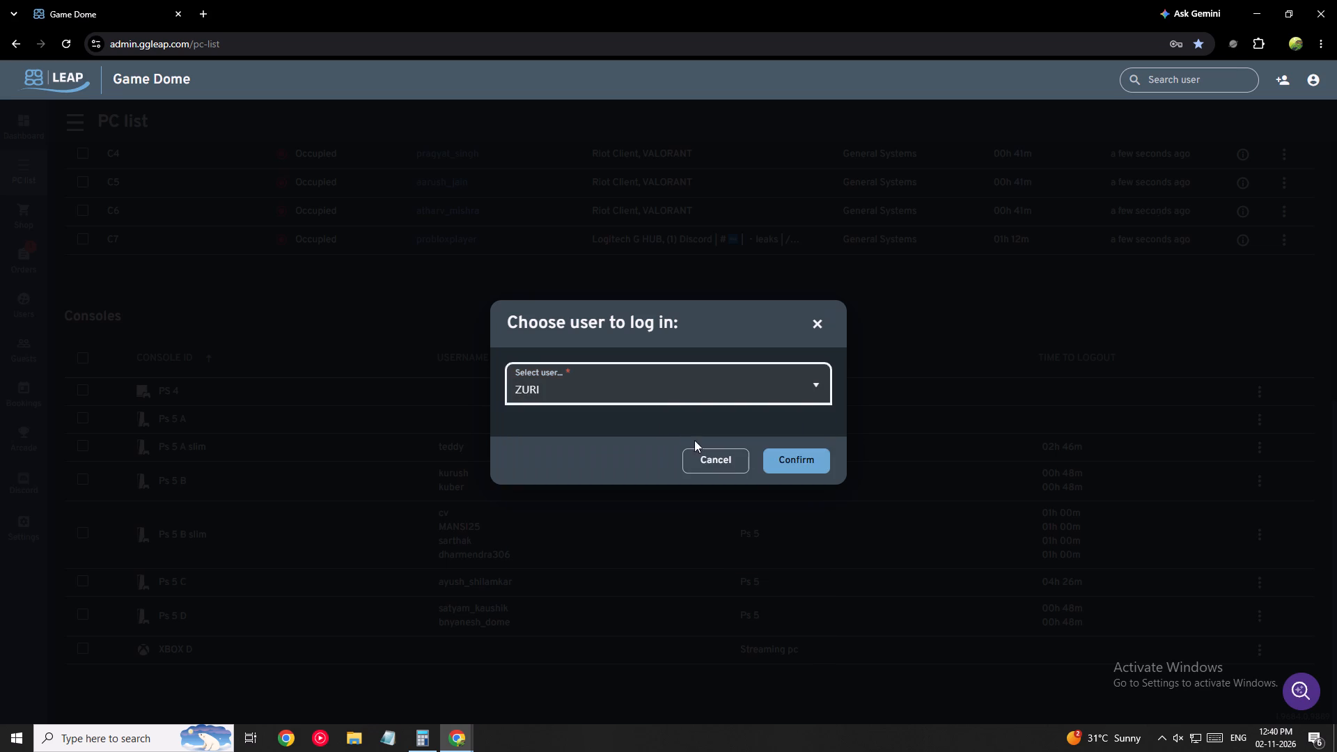
left_click(771, 456)
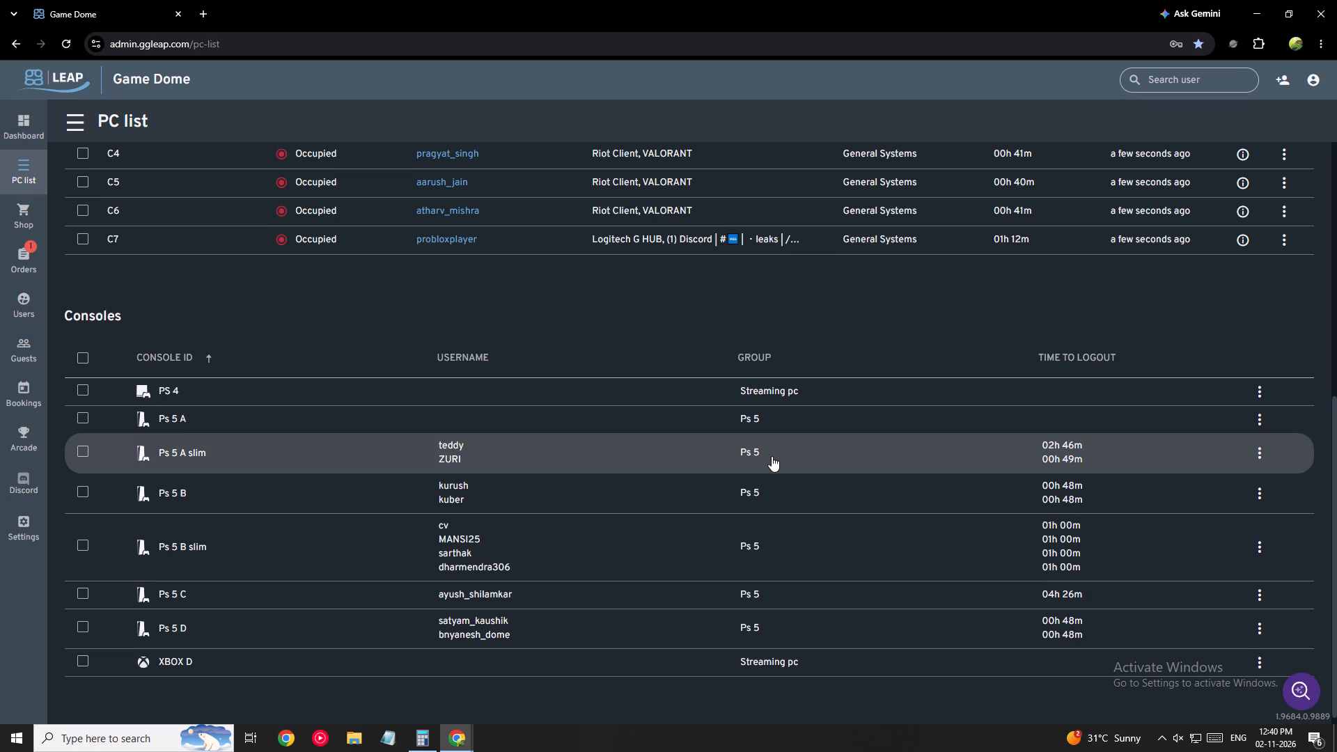
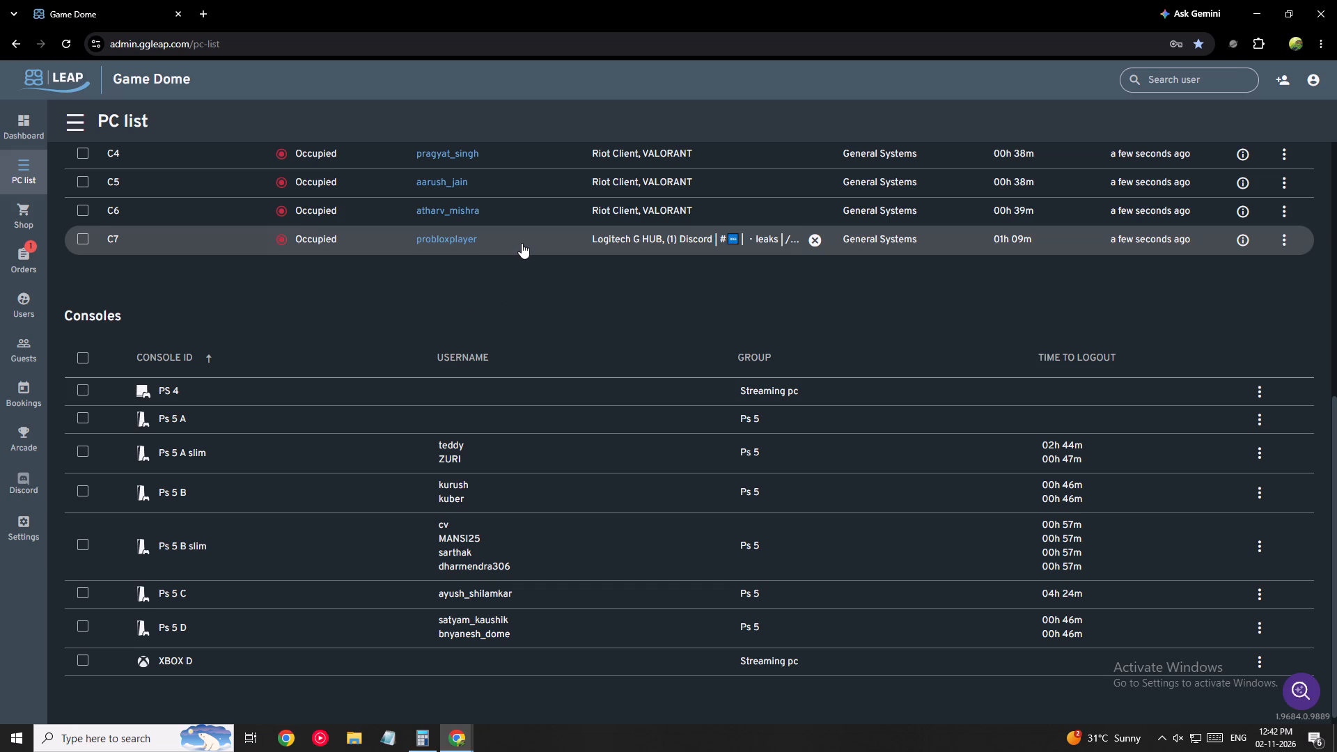
Start a full shop order for the customer on PC C6 and add one Veg Pizza and one Peri-Peri Fries.
scroll(471, 390, "up", 2)
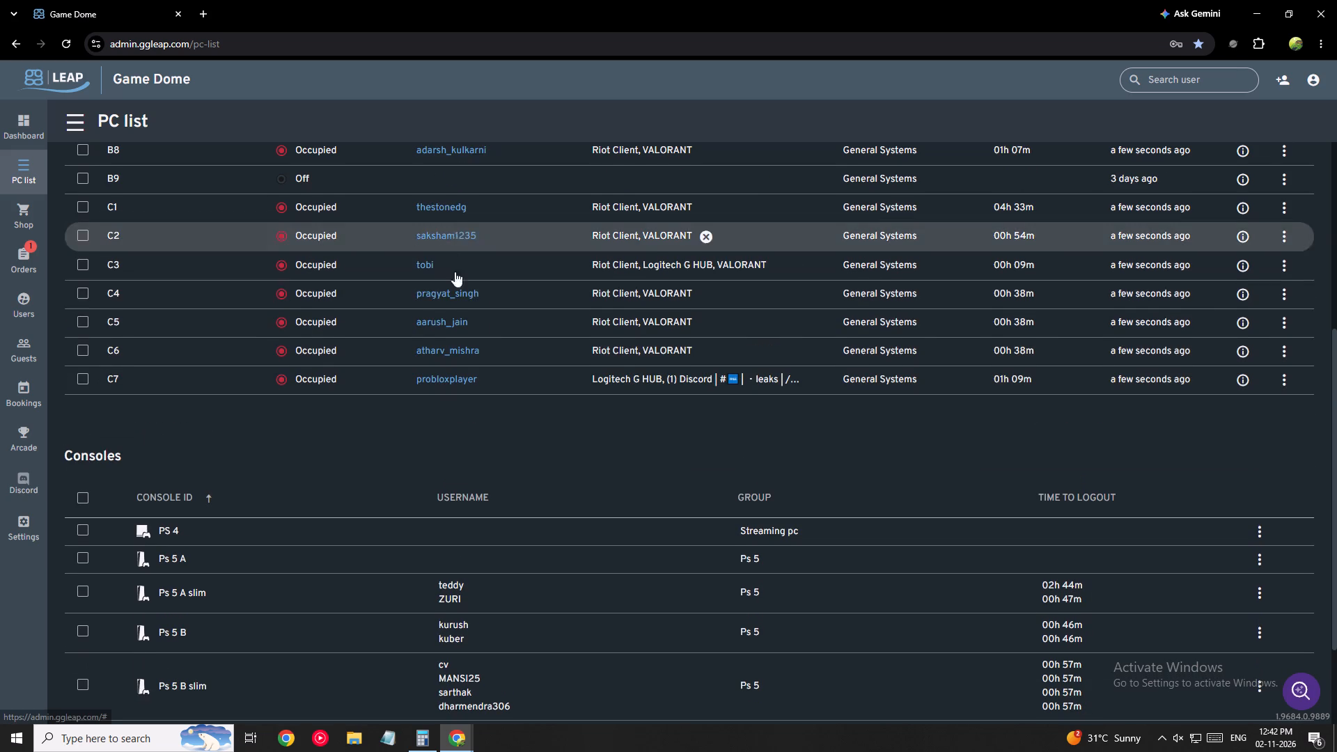
left_click(457, 352)
left_click(488, 359)
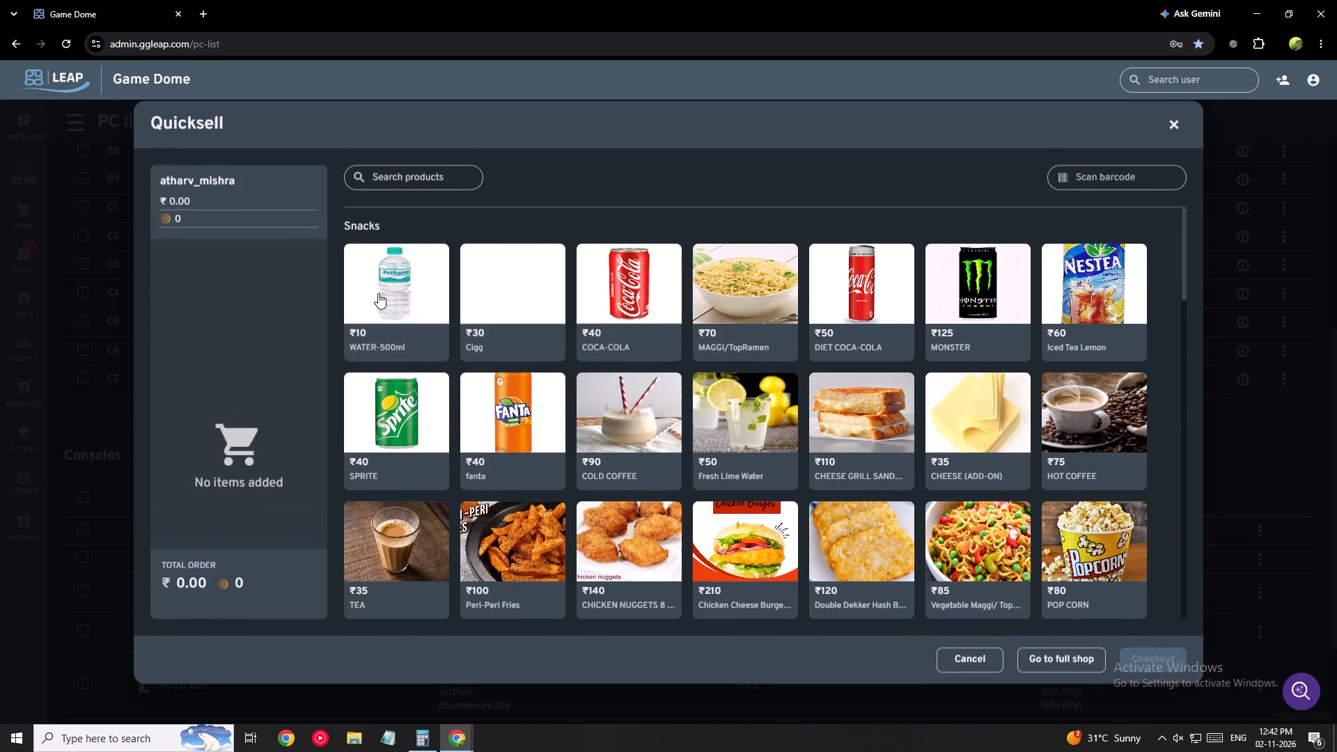
scroll(1012, 456, "down", 3)
left_click(1051, 662)
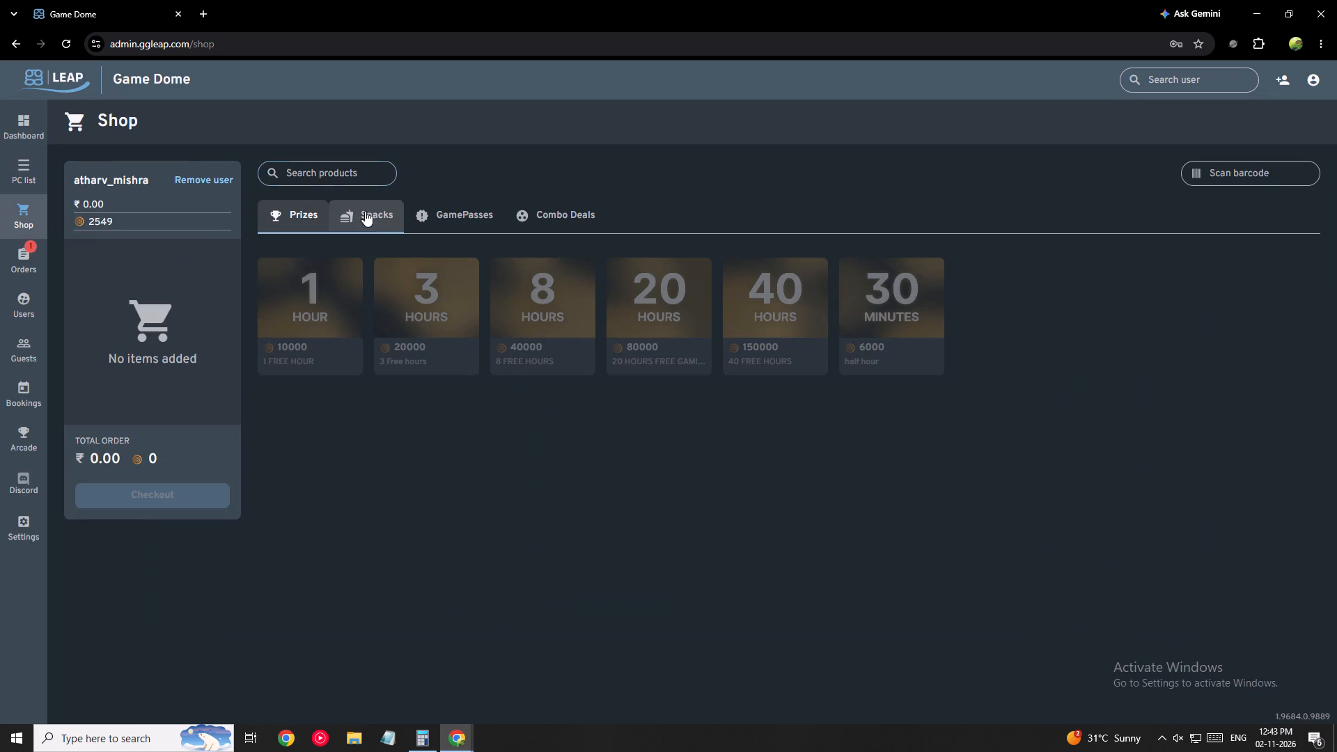
left_click(366, 211)
left_click(305, 265)
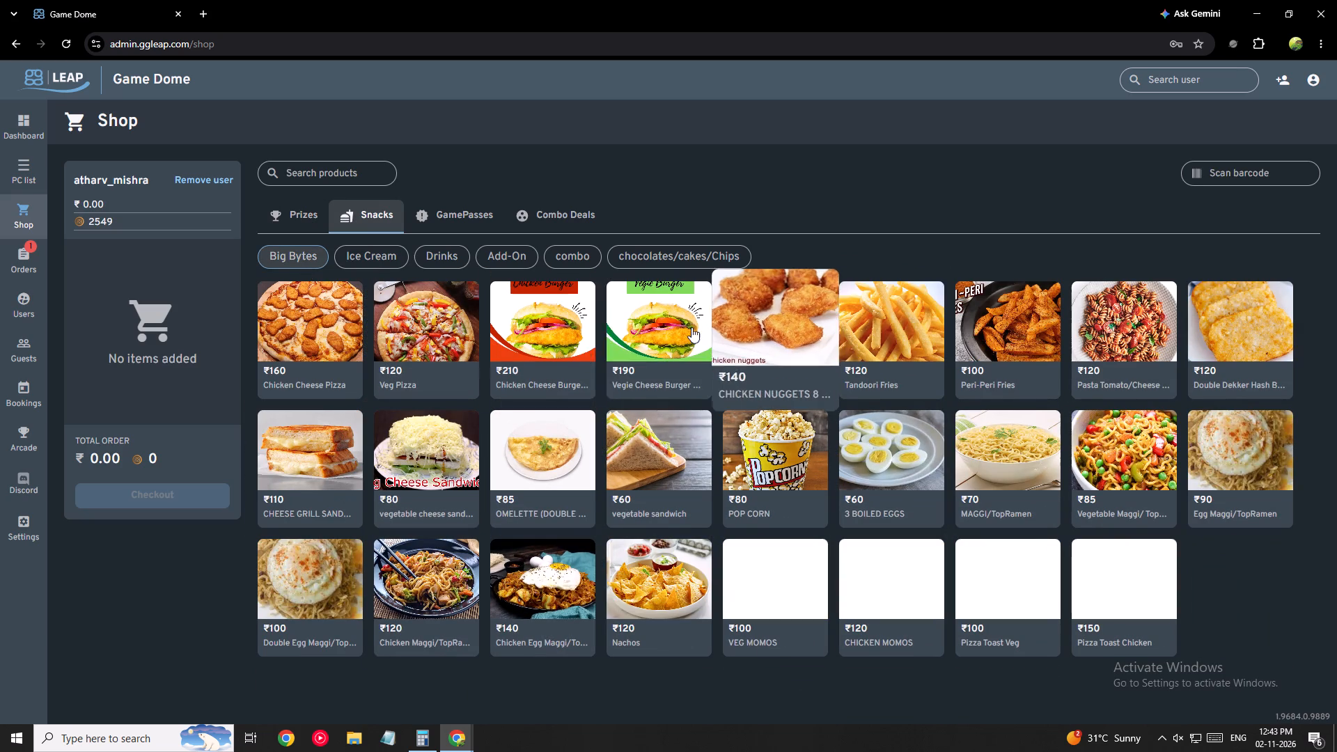
left_click_drag(393, 347, 182, 363)
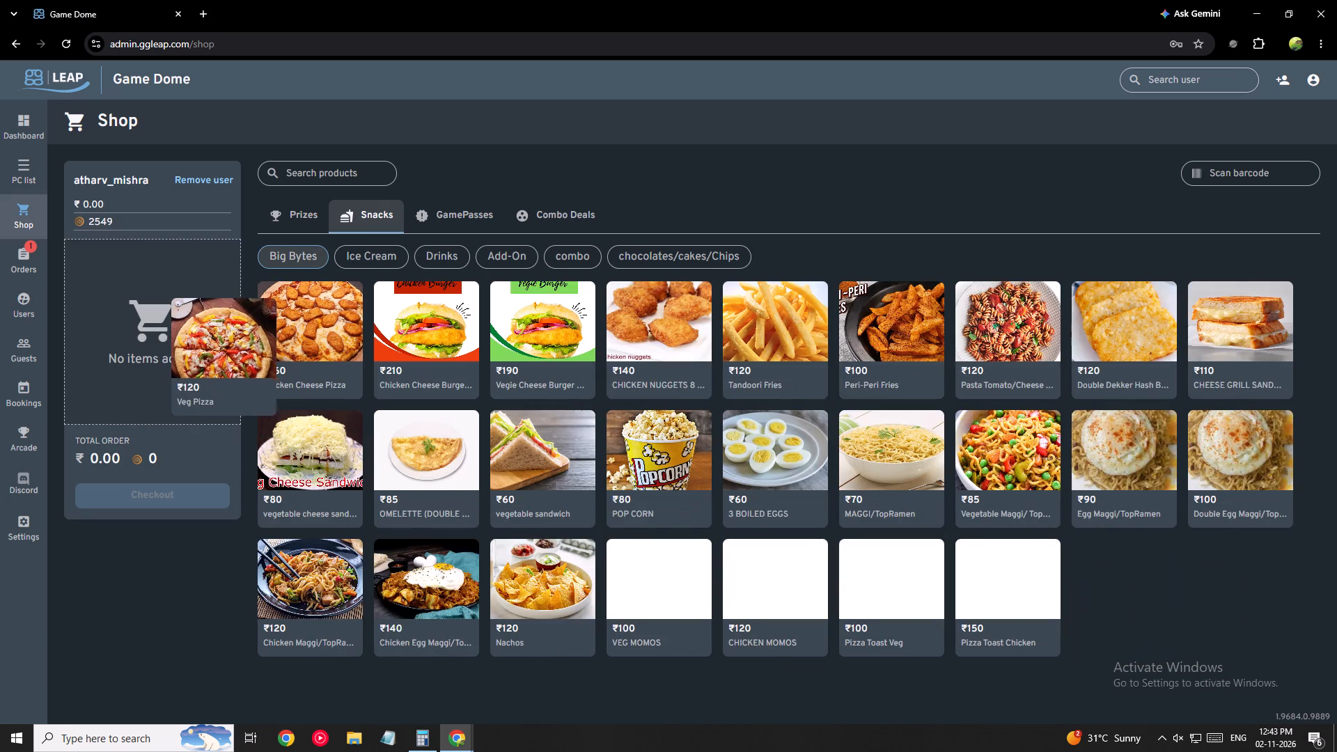
left_click_drag(182, 363, 146, 359)
left_click_drag(1015, 343, 157, 315)
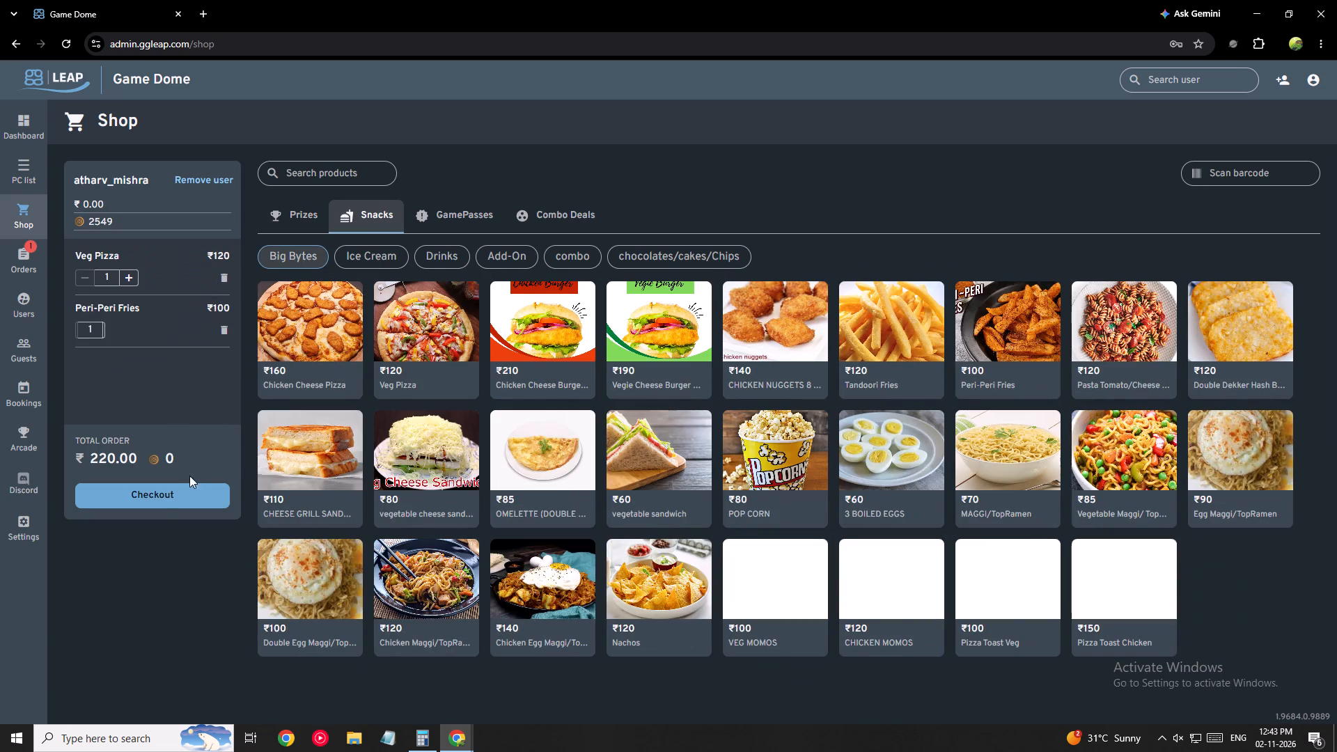
Check out the Veg Pizza and Peri-Peri Fries order with card payment.
left_click(157, 506)
left_click(386, 391)
left_click(380, 630)
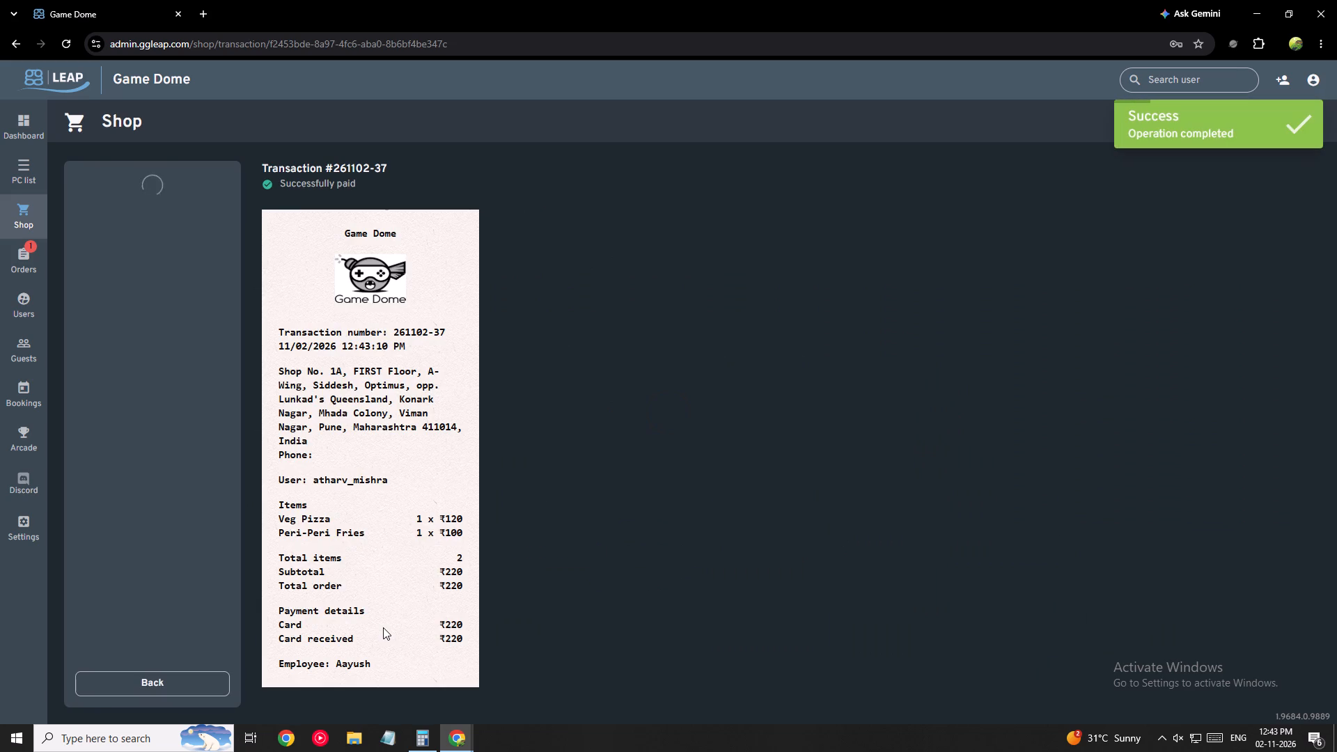
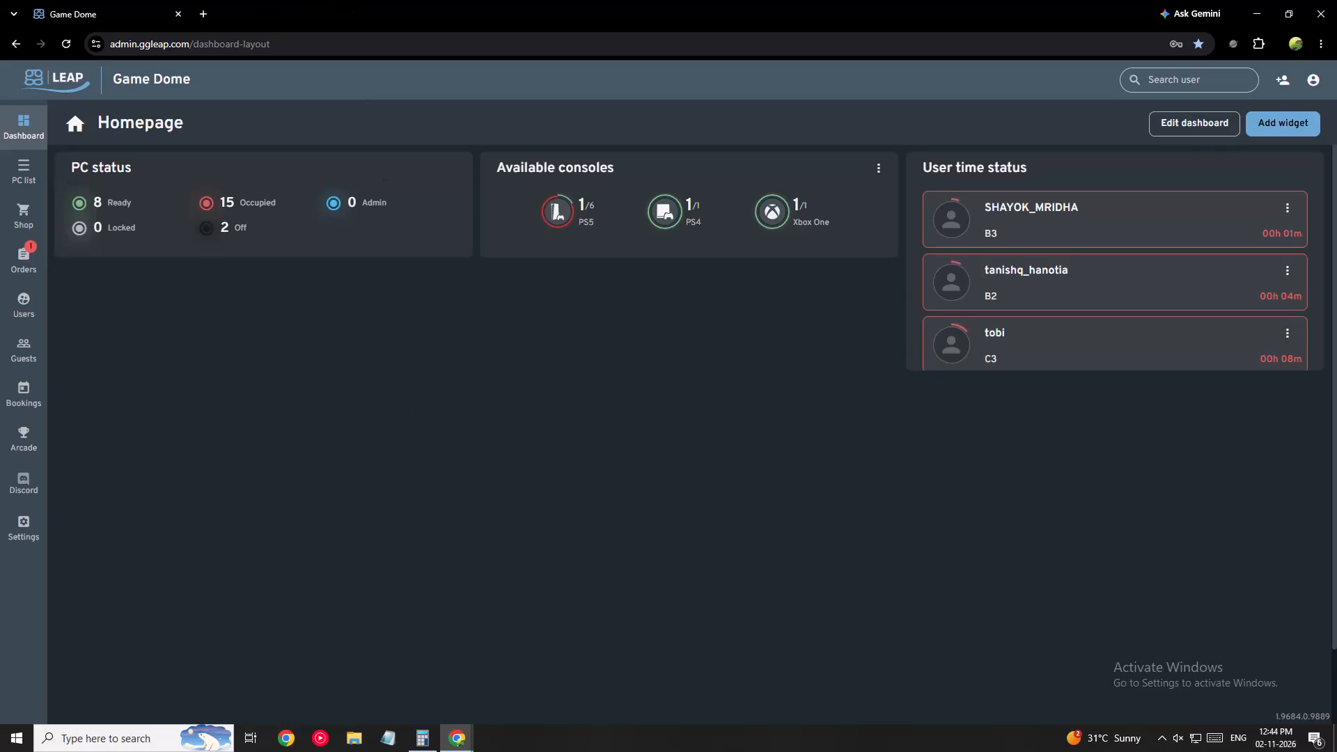
Open the PC list and check the Consoles section for current users and their time to logout.
left_click(15, 203)
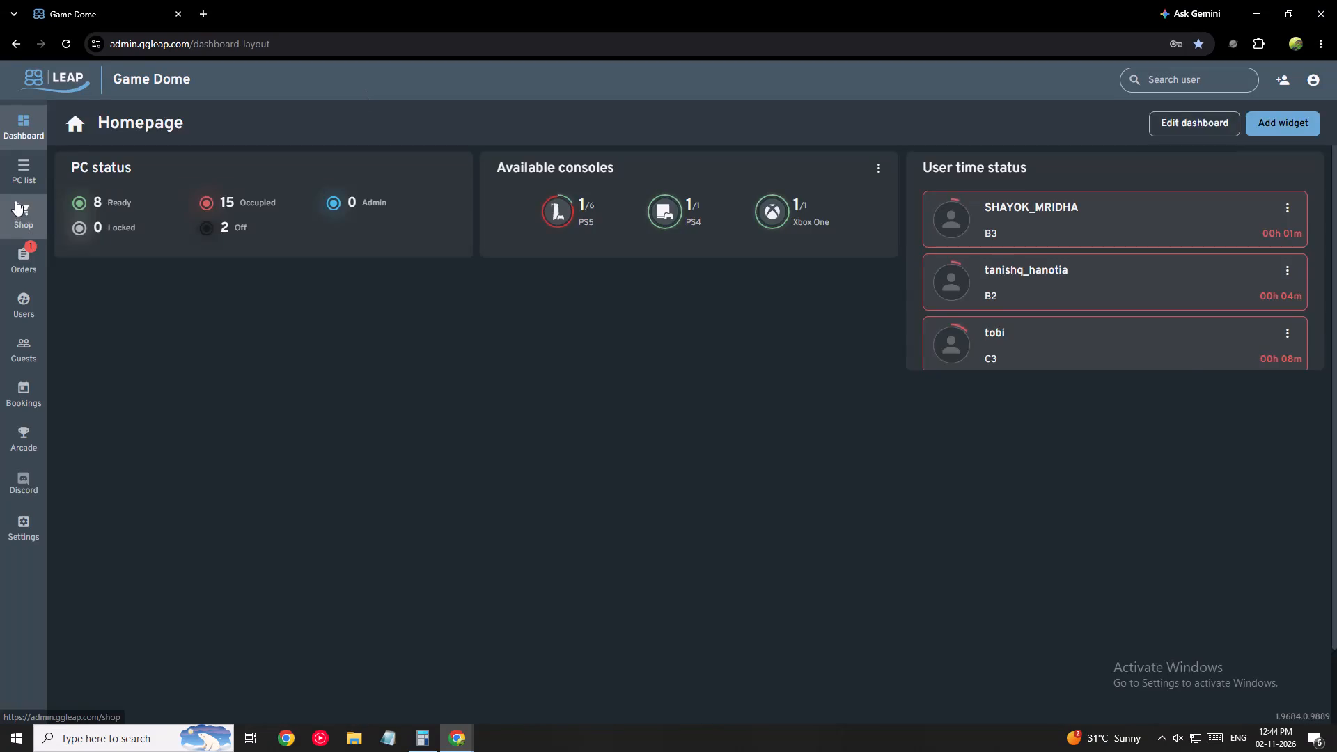
left_click(17, 180)
scroll(461, 450, "down", 12)
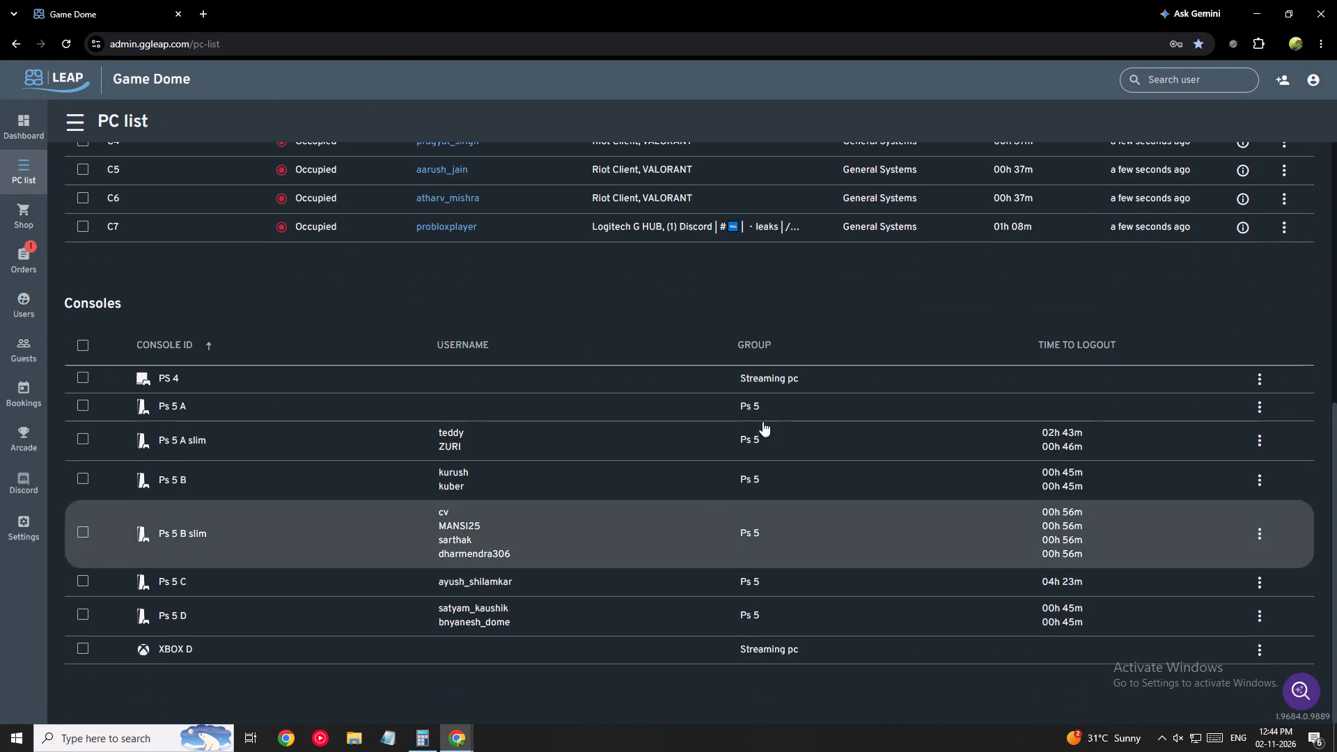
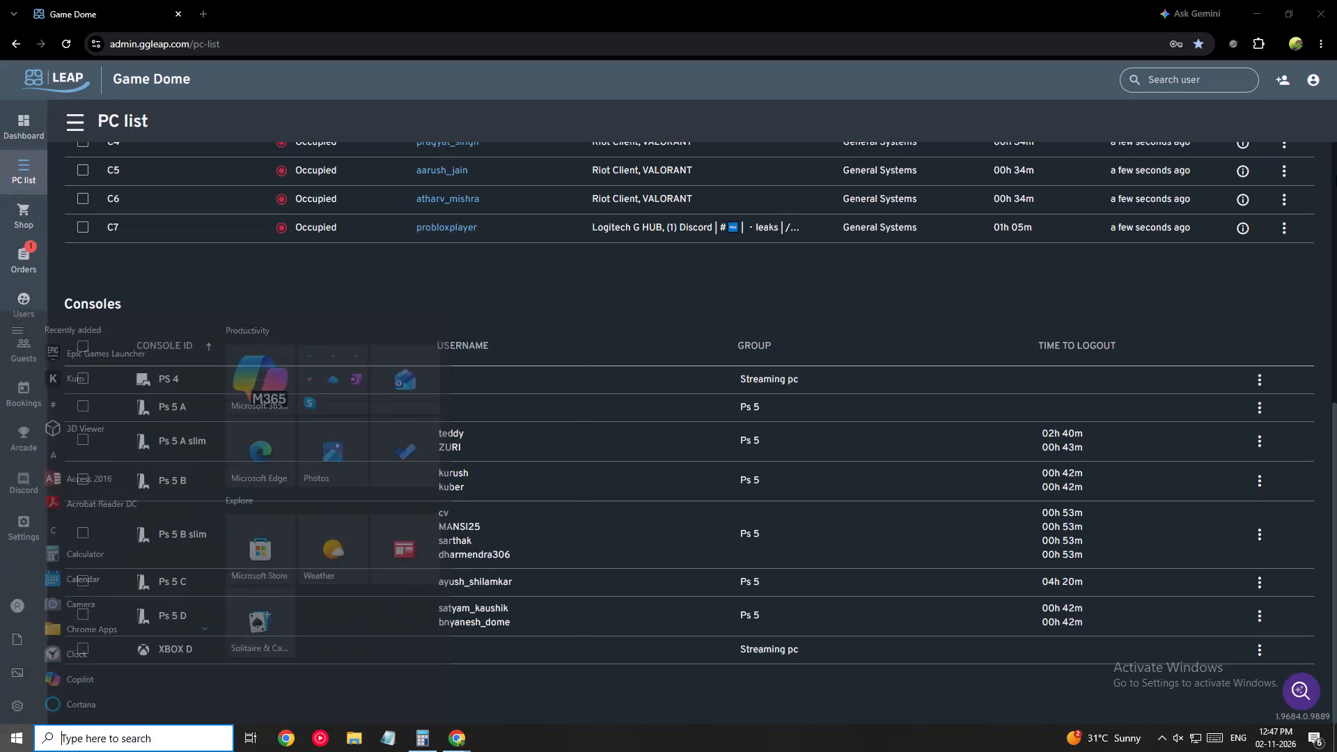
Switch to Calculator and multiply 15 by 5.
type("ca")
key("Return")
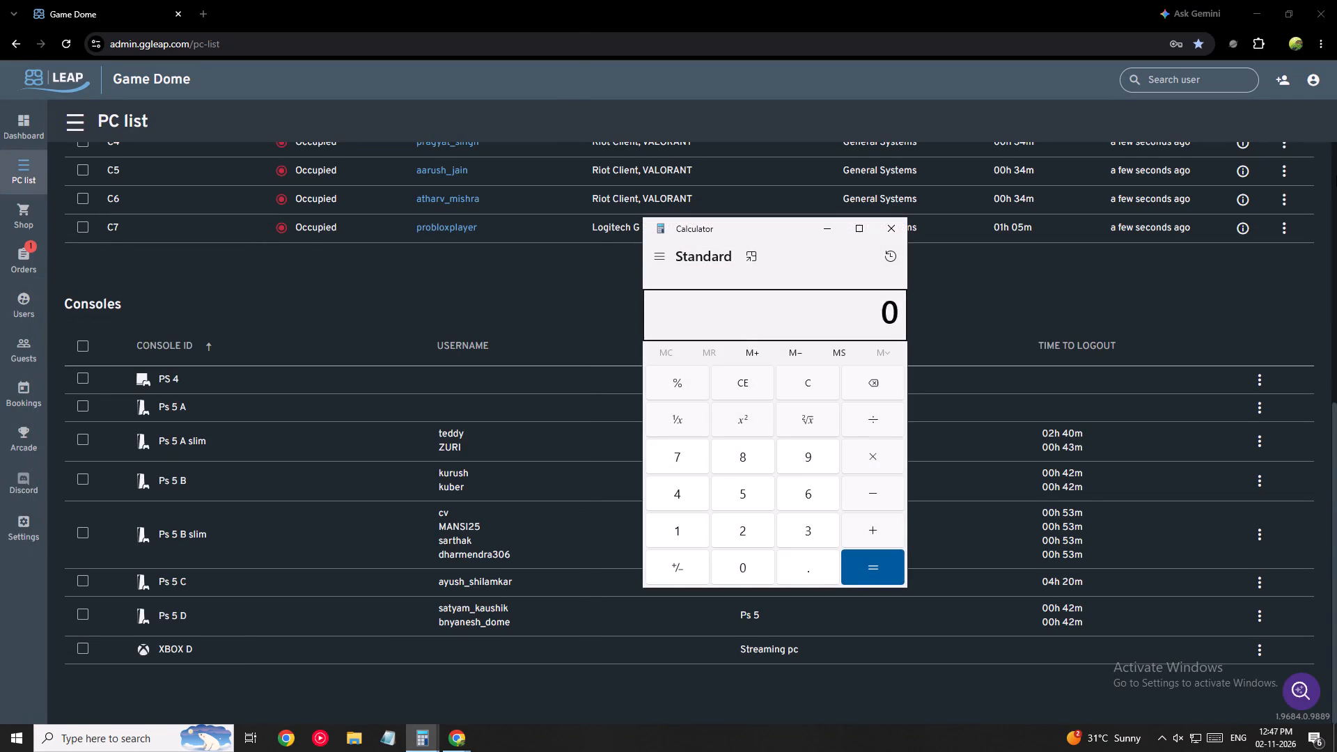
type("15")
type("*1")
key("BackSpace")
key("5")
key("Return")
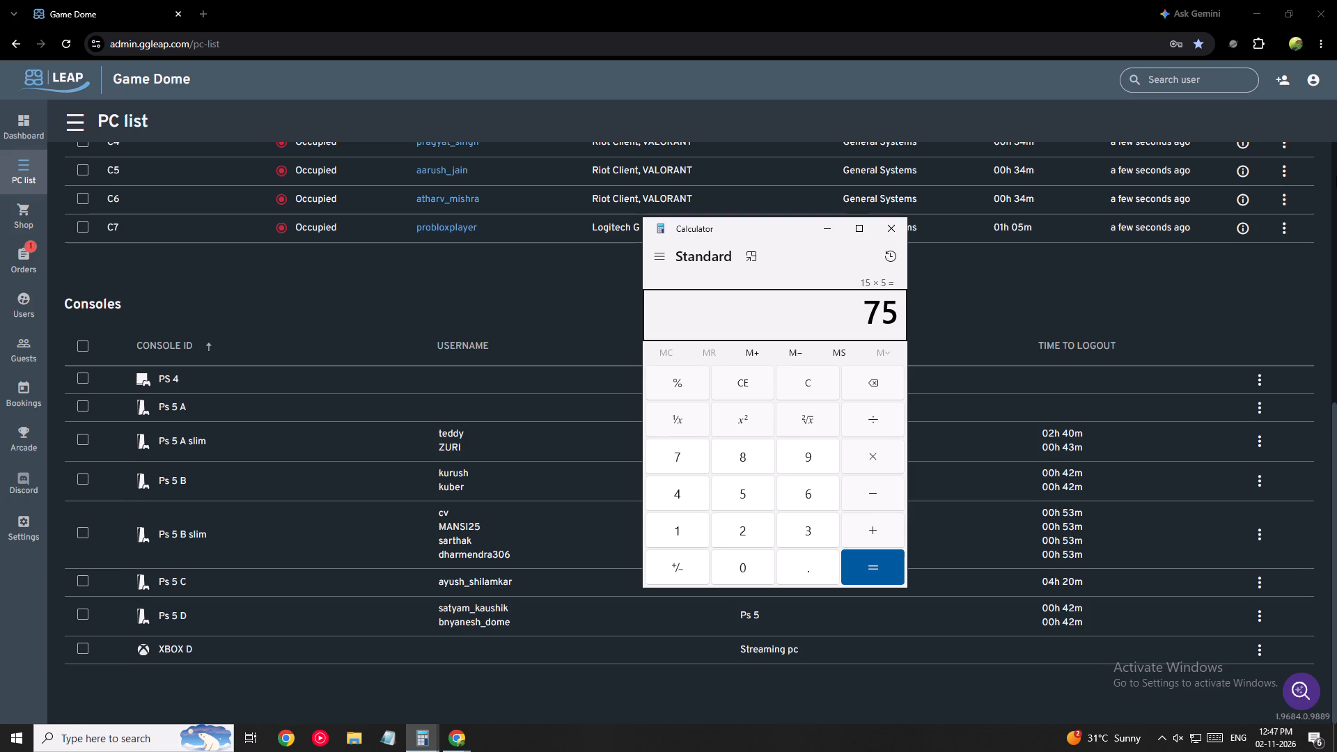
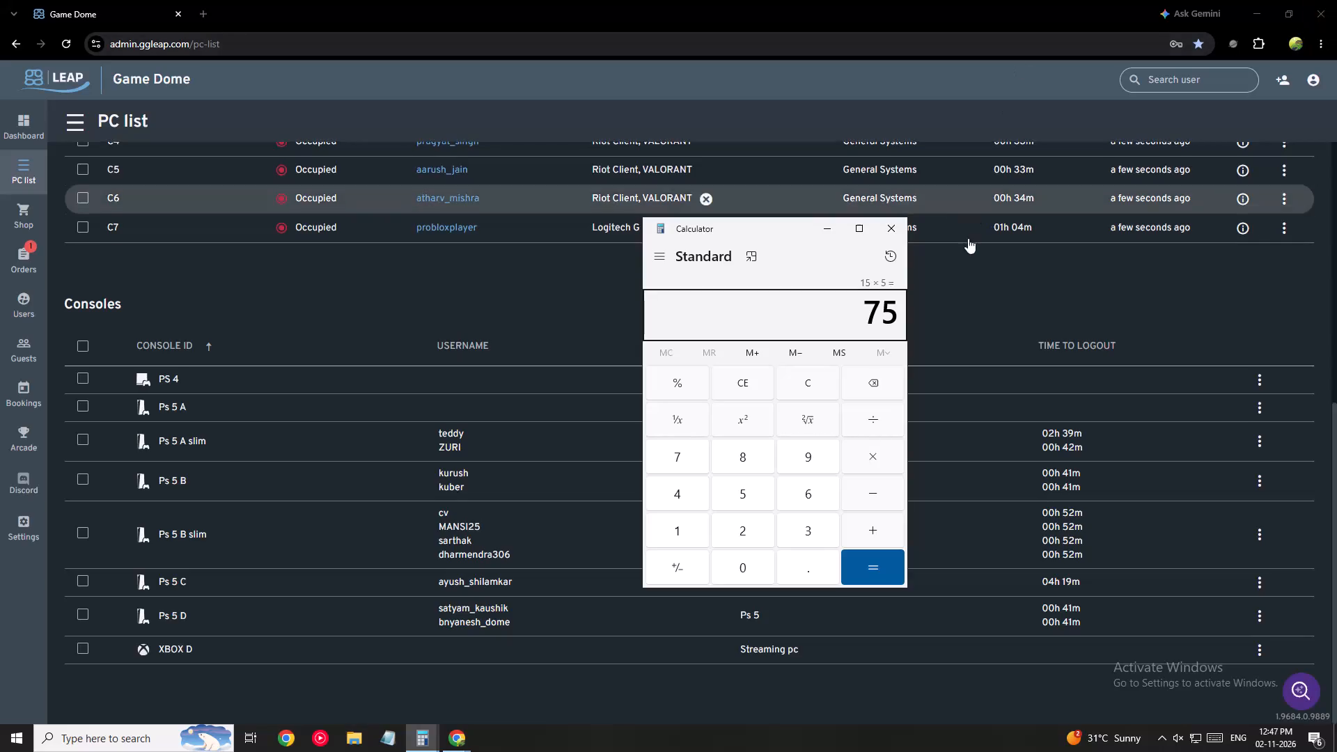
Close the Calculator window to return to the PC list in ggLeap.
left_click(896, 221)
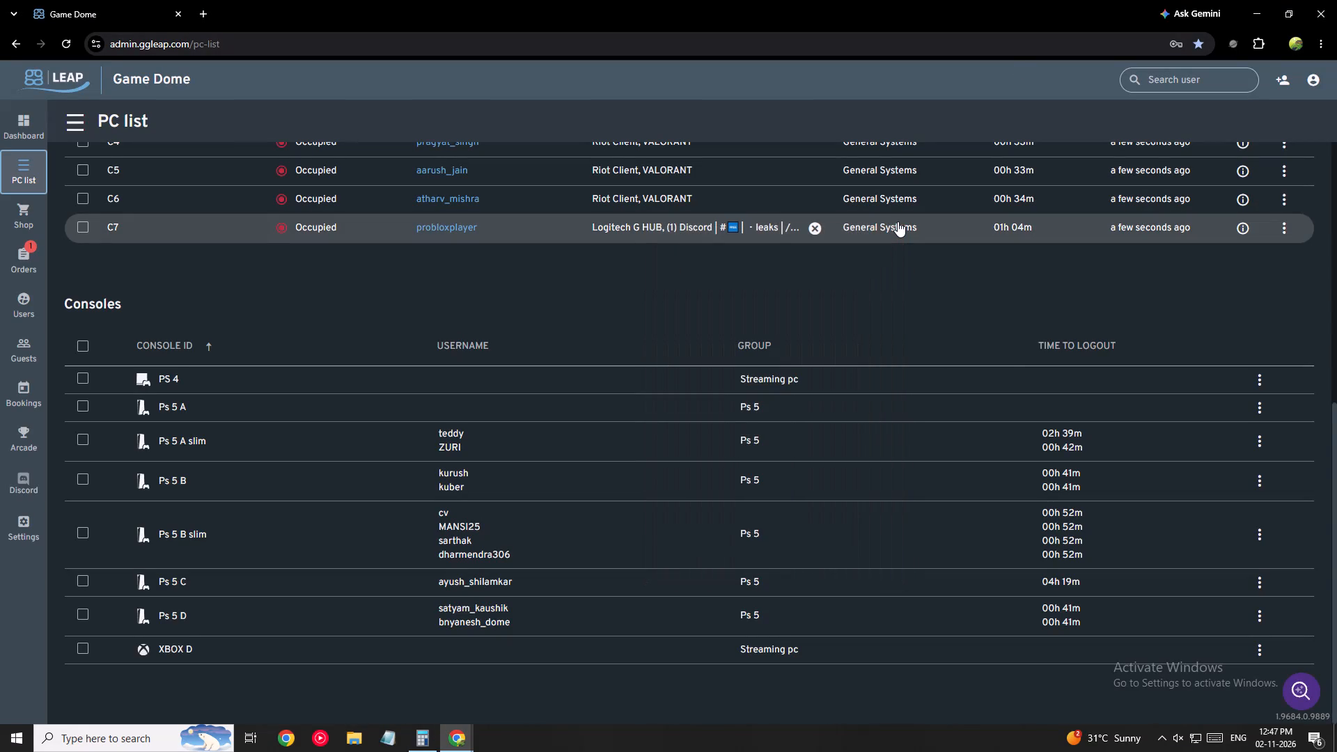
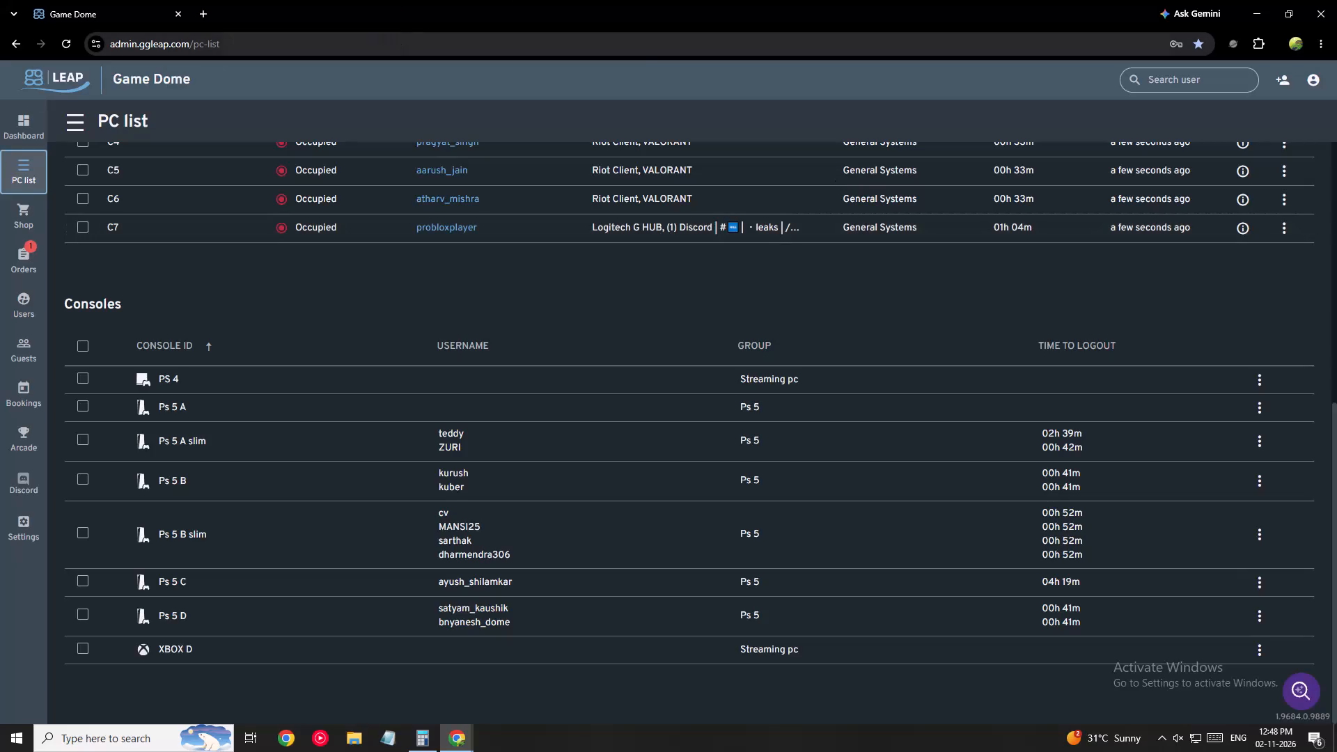
Go to the dashboard homepage to view PC status, available consoles and user time status.
left_click(4, 113)
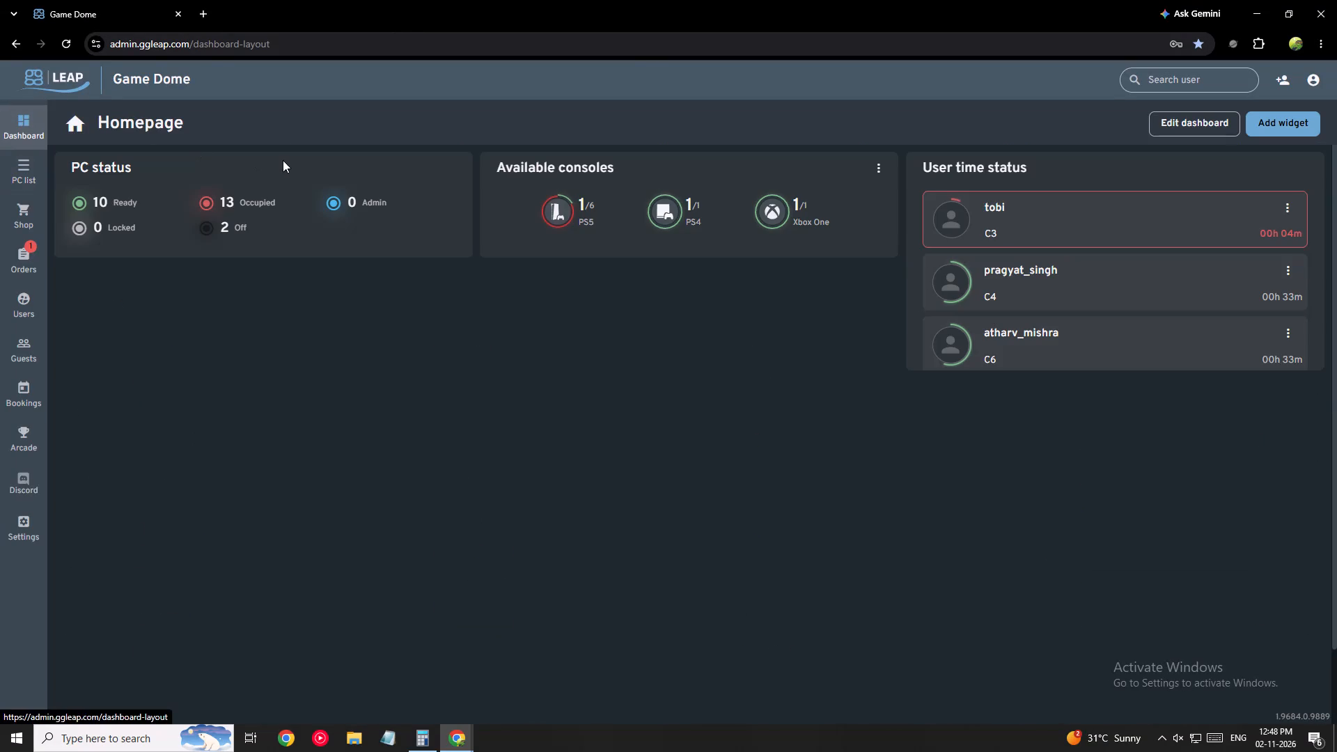
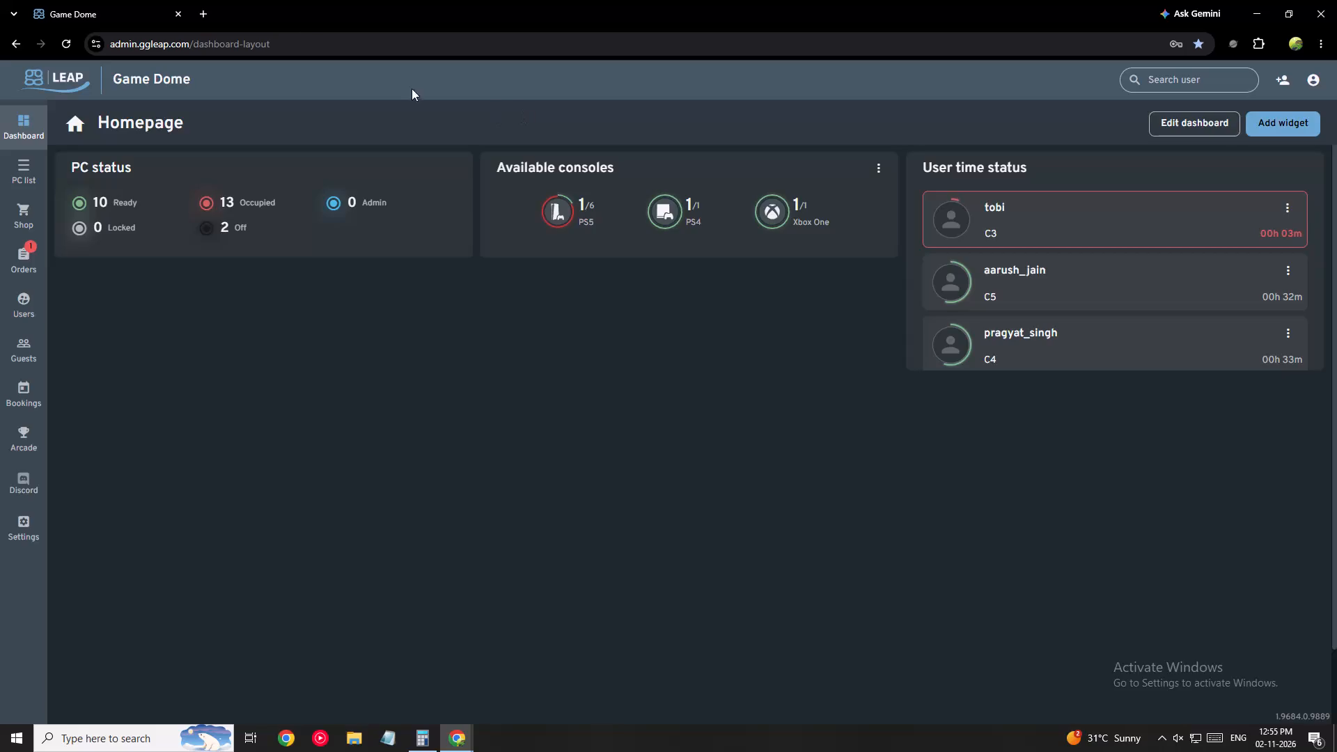
Open the PC list and check the Consoles section for each console's logged-in users and time to logout.
left_click(9, 174)
scroll(291, 464, "down", 11)
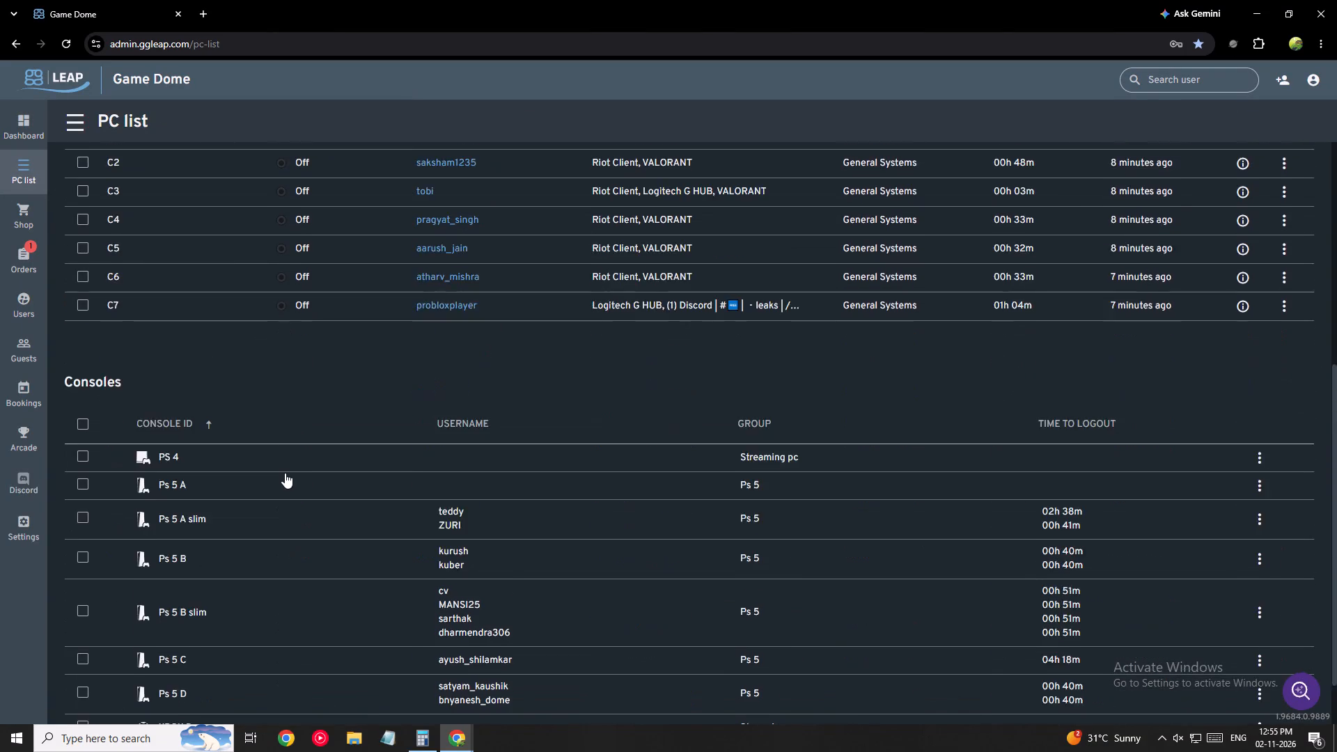
scroll(285, 473, "down", 2)
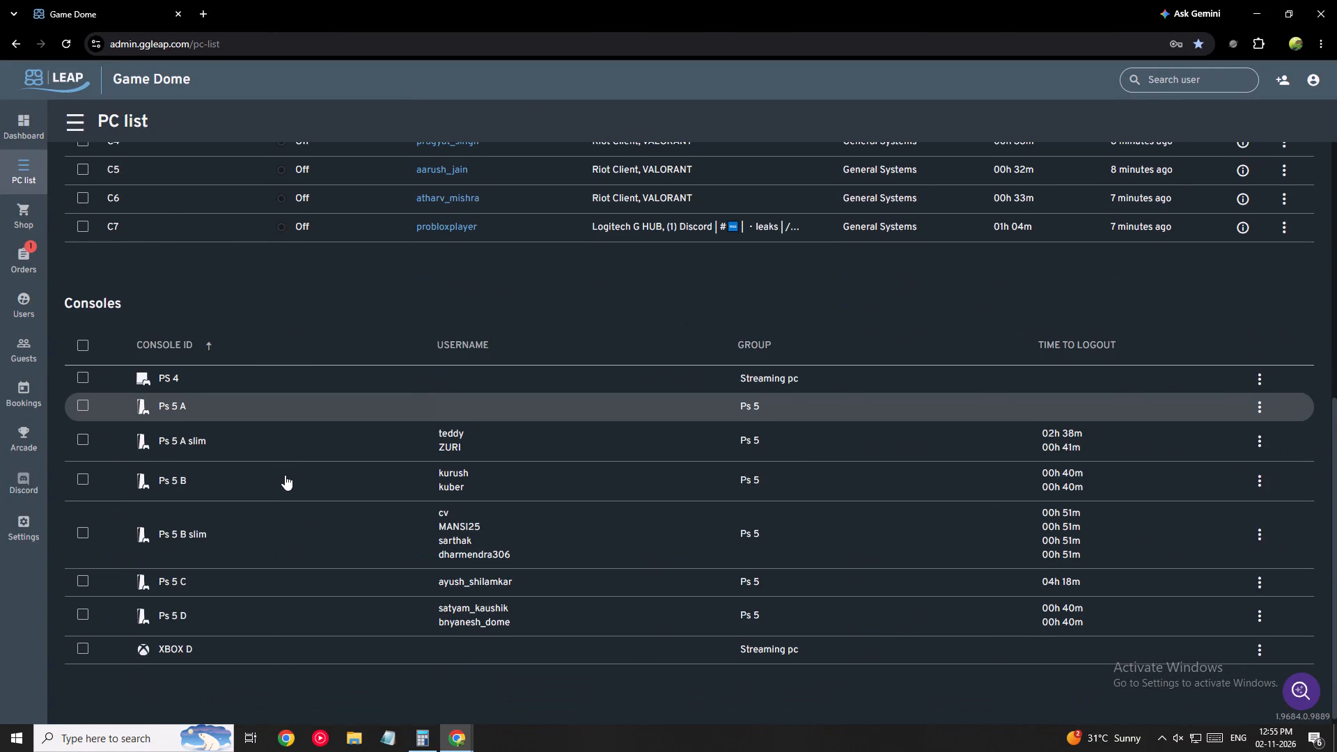
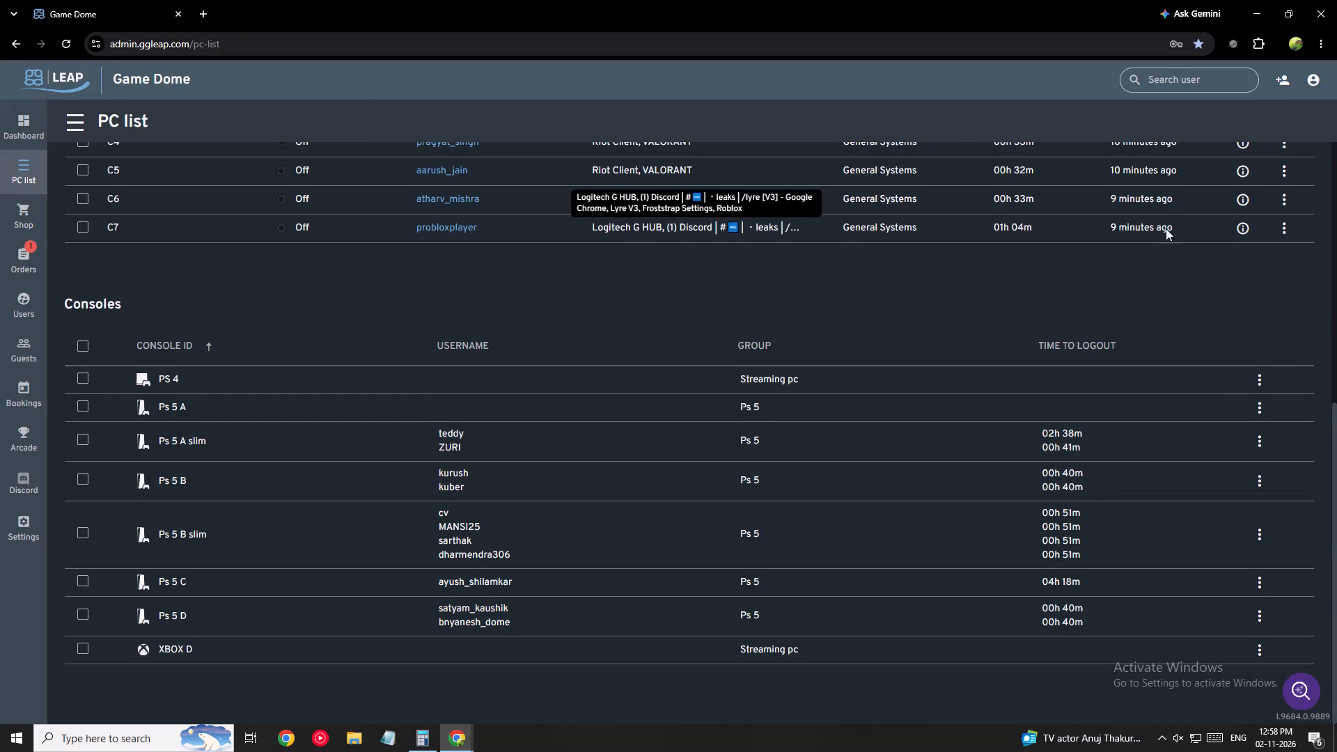
left_click(1196, 85)
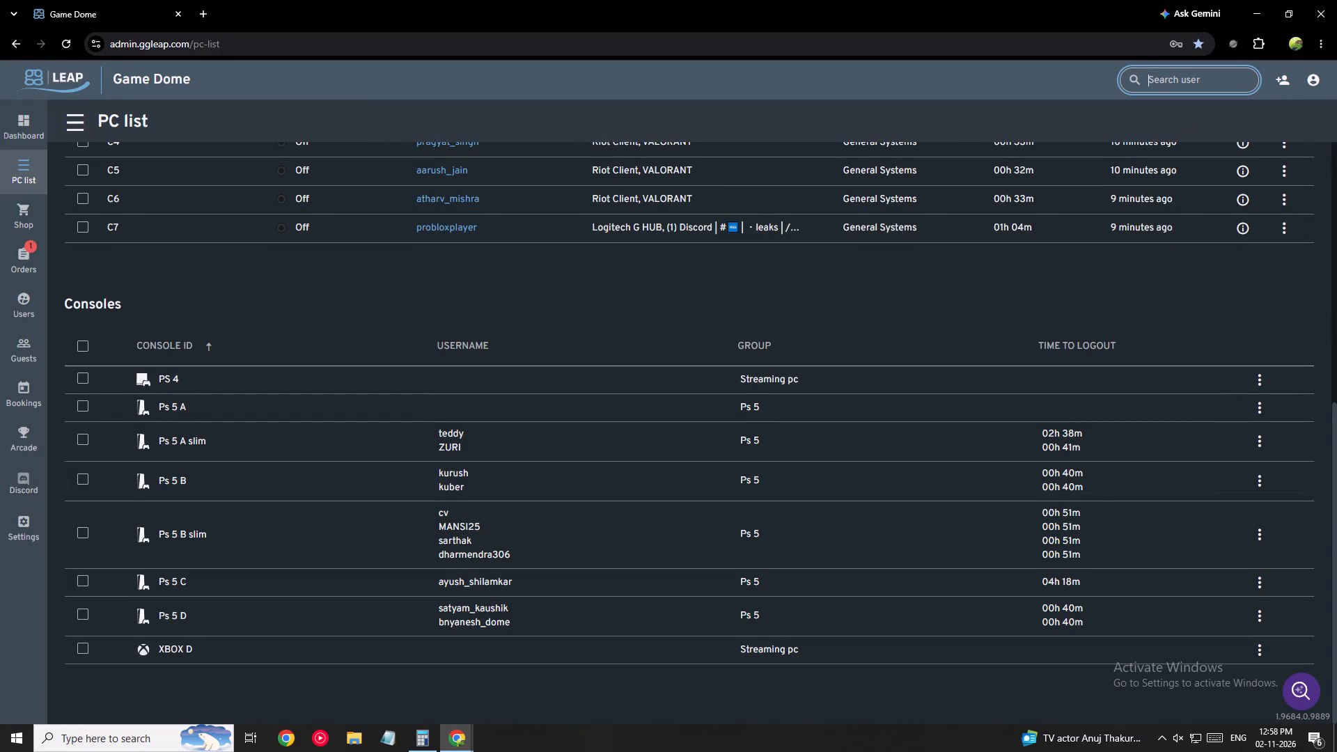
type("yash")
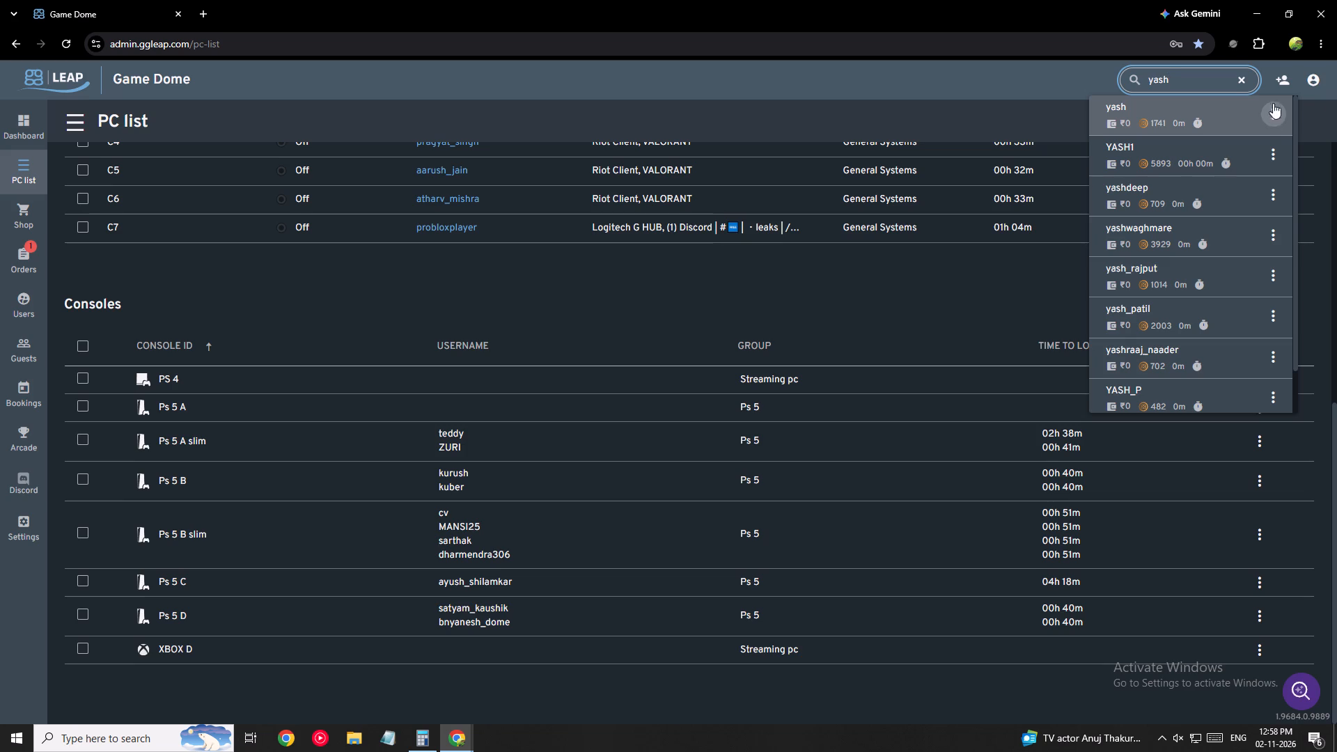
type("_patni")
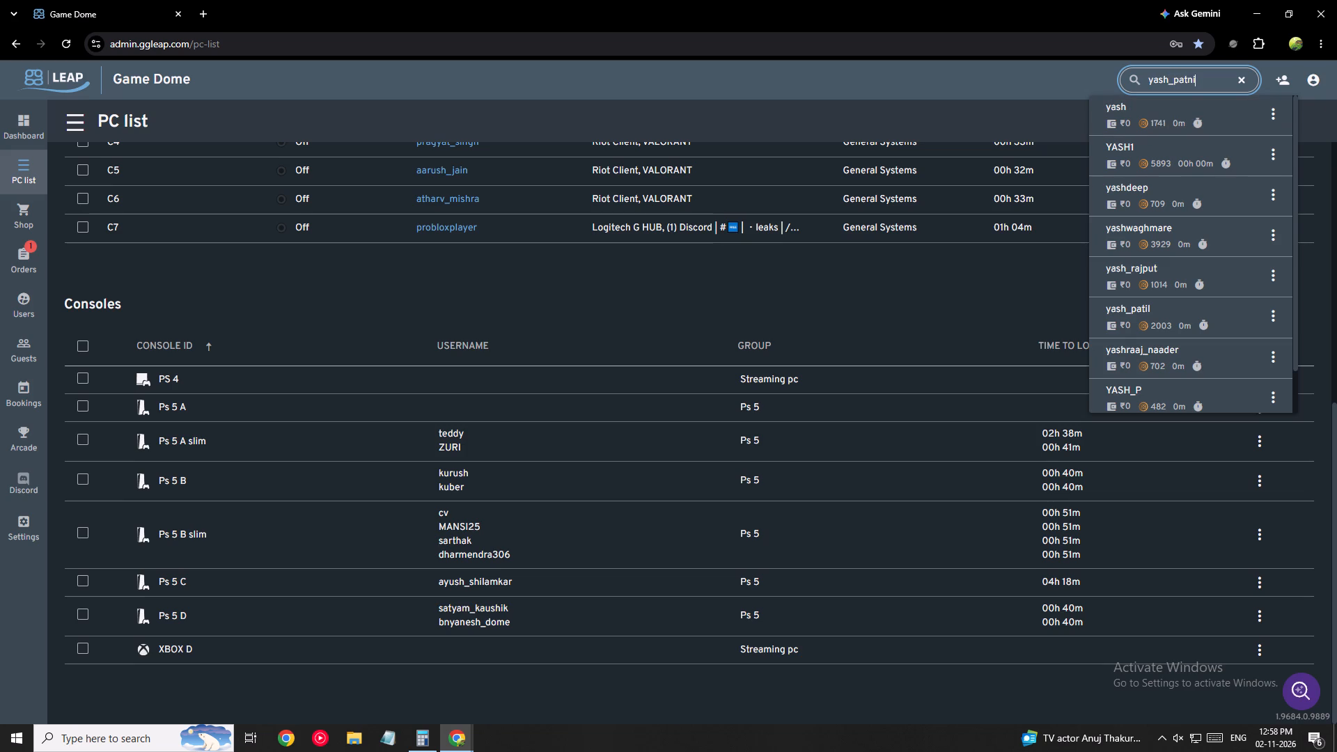
left_click(1280, 110)
left_click(1300, 116)
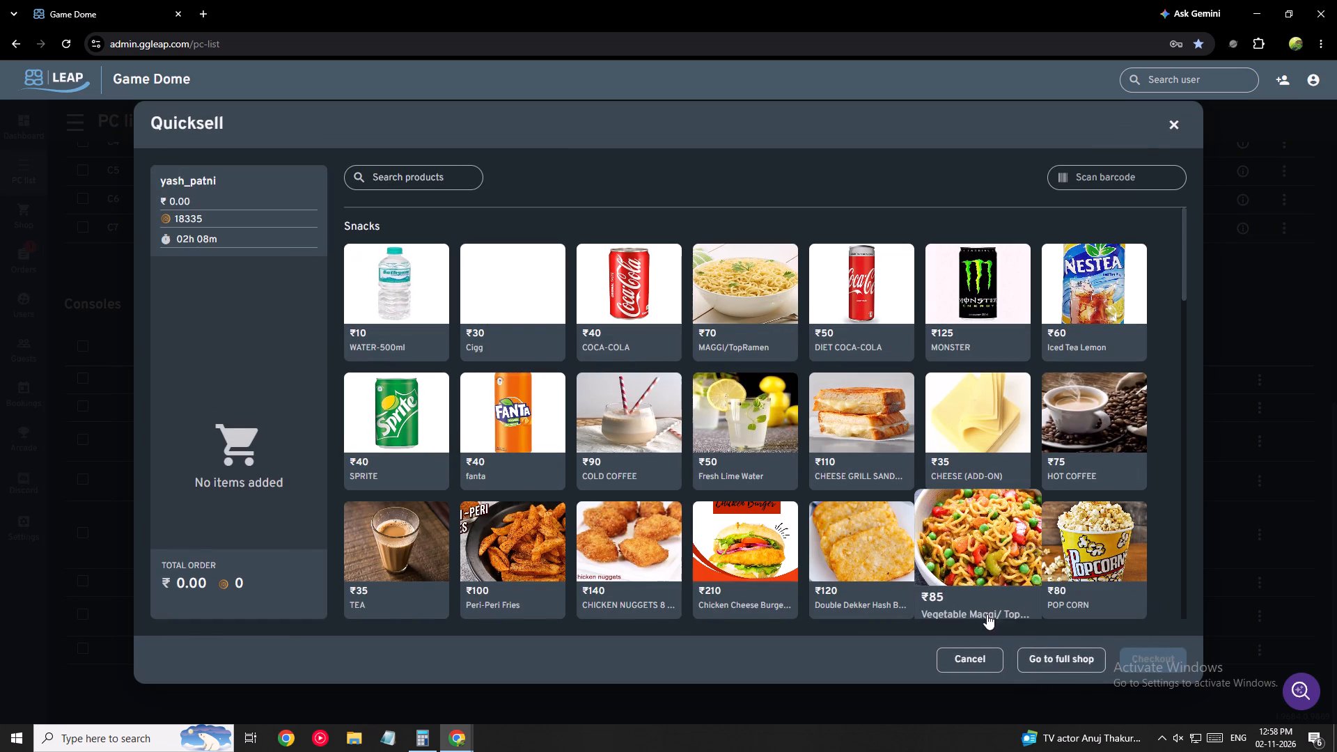
left_click(1039, 645)
left_click(1047, 653)
left_click(444, 210)
left_click(460, 253)
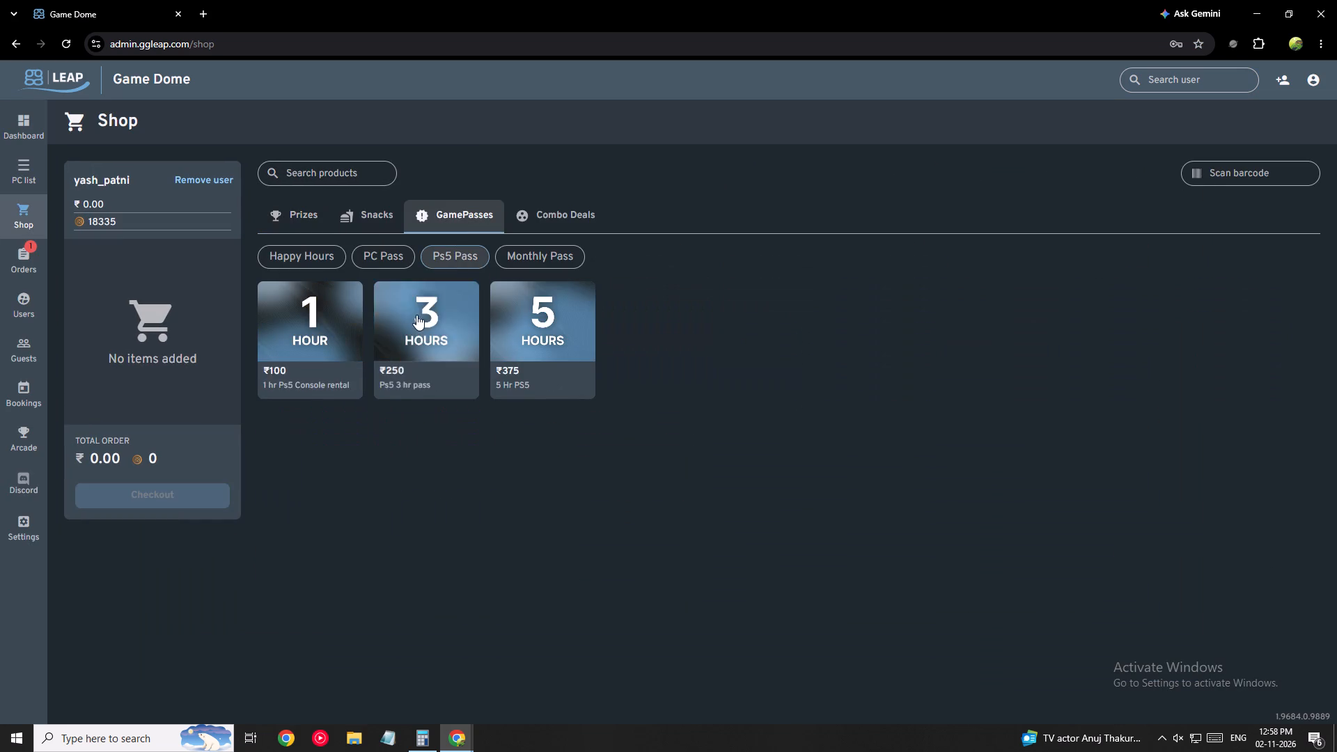
left_click_drag(428, 354, 56, 366)
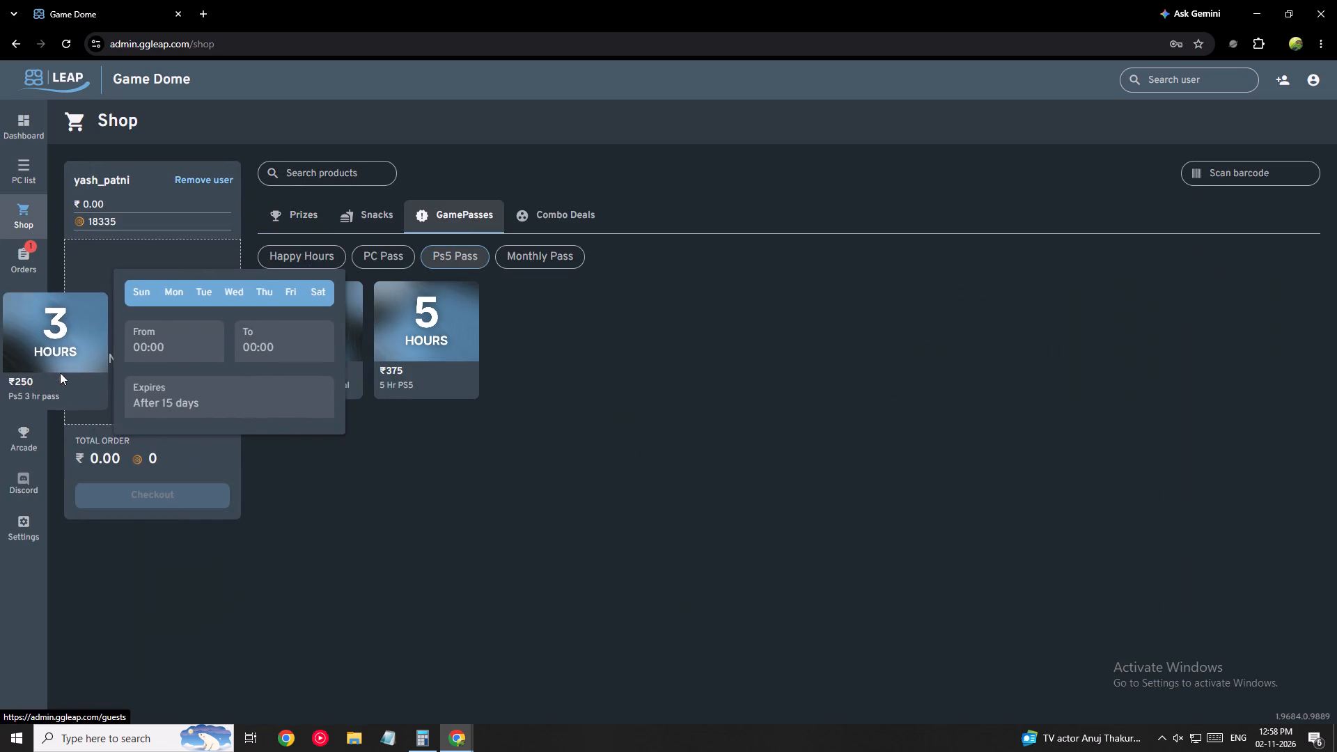
left_click(166, 501)
left_click(369, 391)
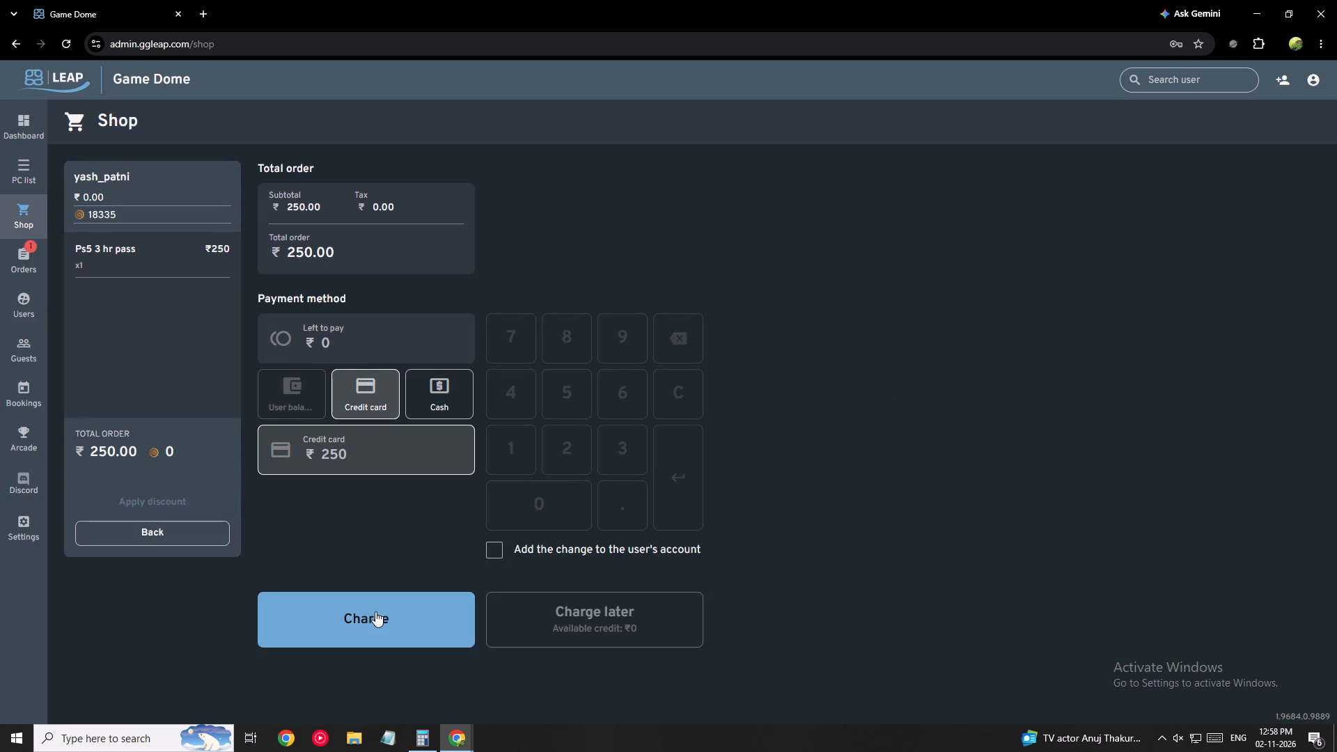
left_click(375, 611)
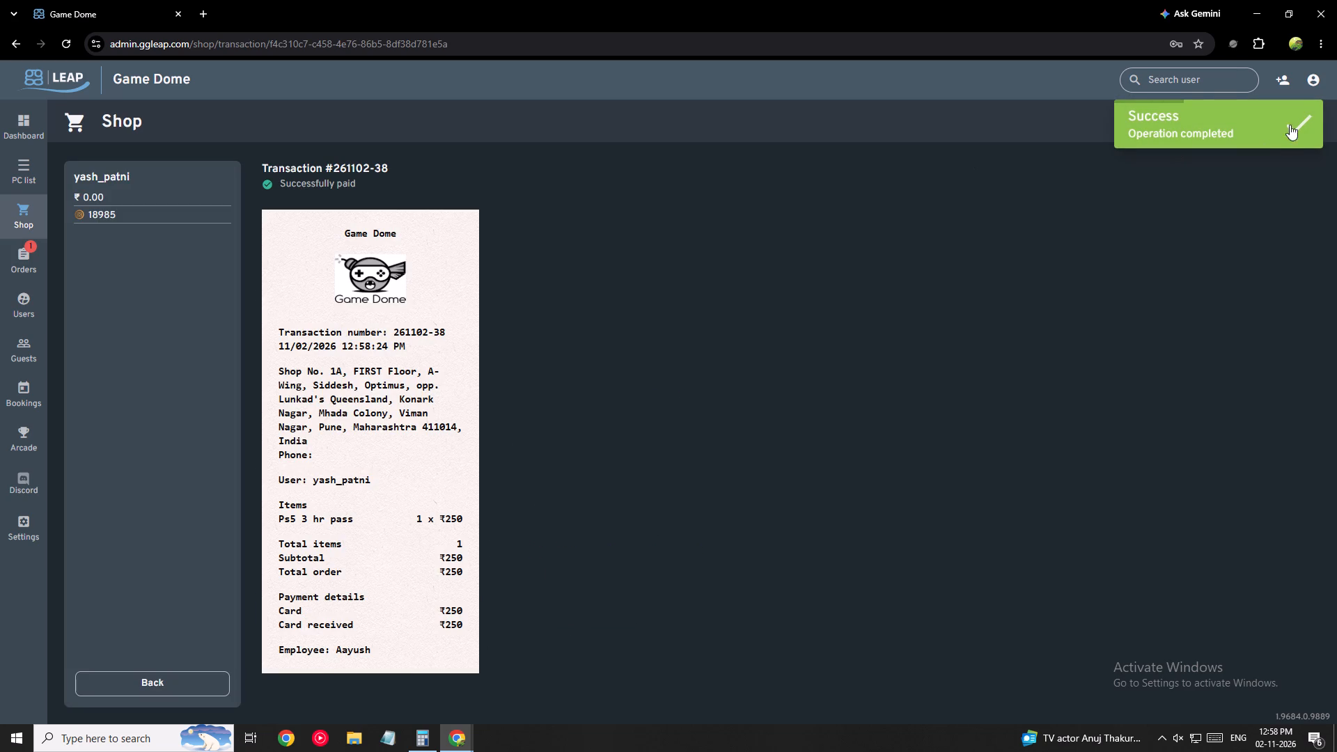
double_click(114, 174)
key("ctrl+c")
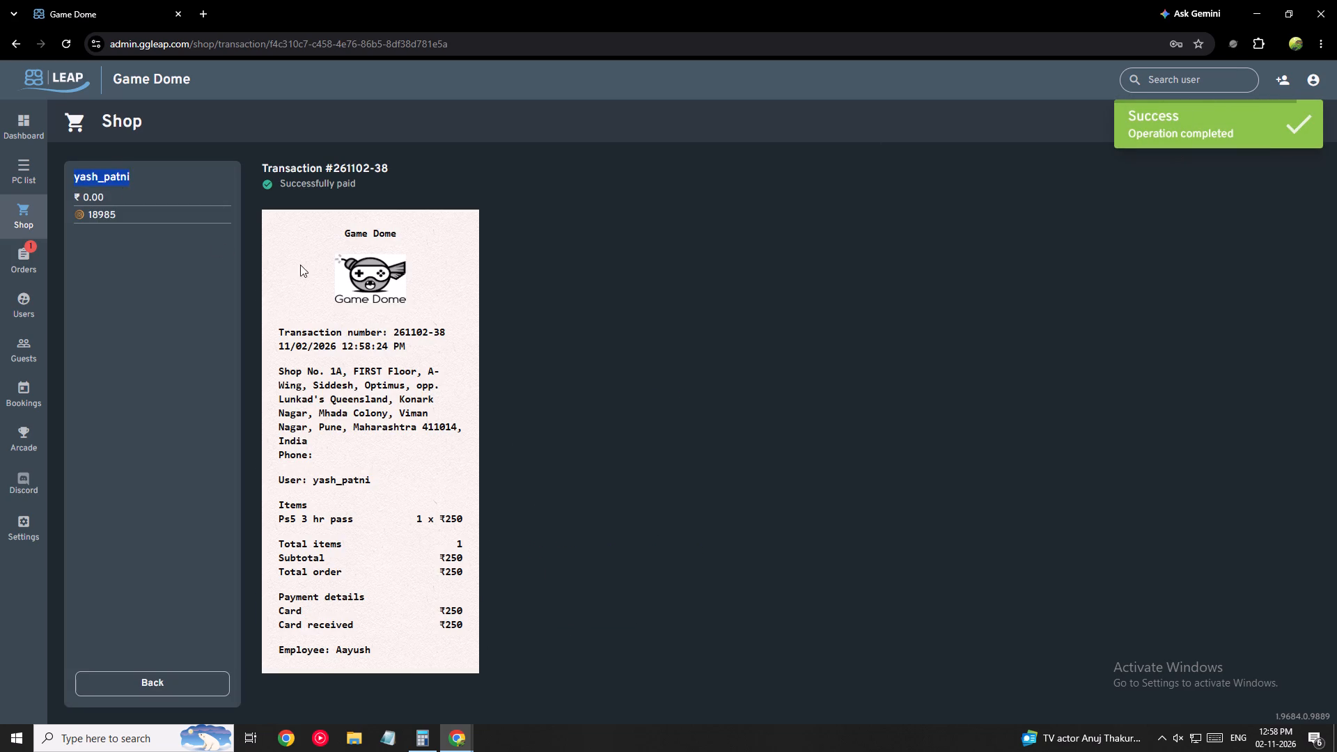
key("alt+Tab")
key("alt+Tab")
key("alt+Tab")
scroll(1077, 603, "down", 3)
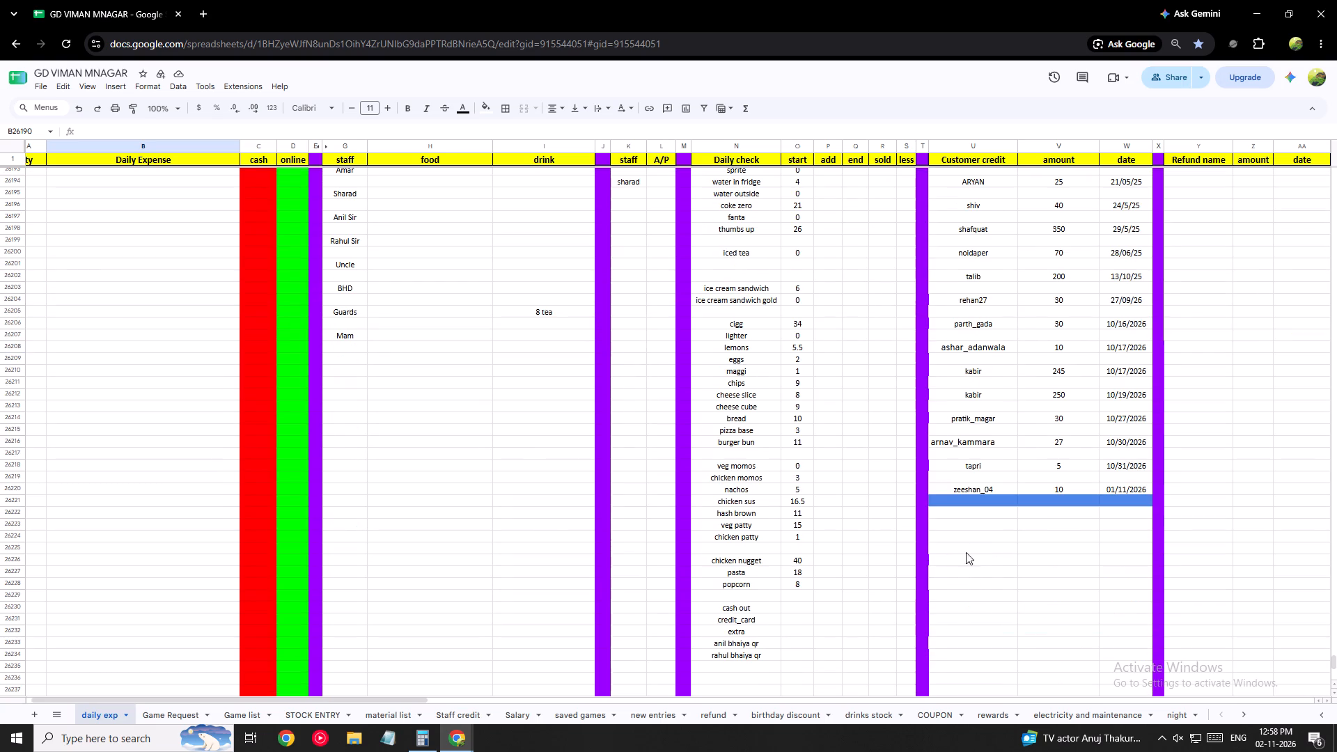
left_click(979, 522)
key("ctrl+v")
left_click(1044, 526)
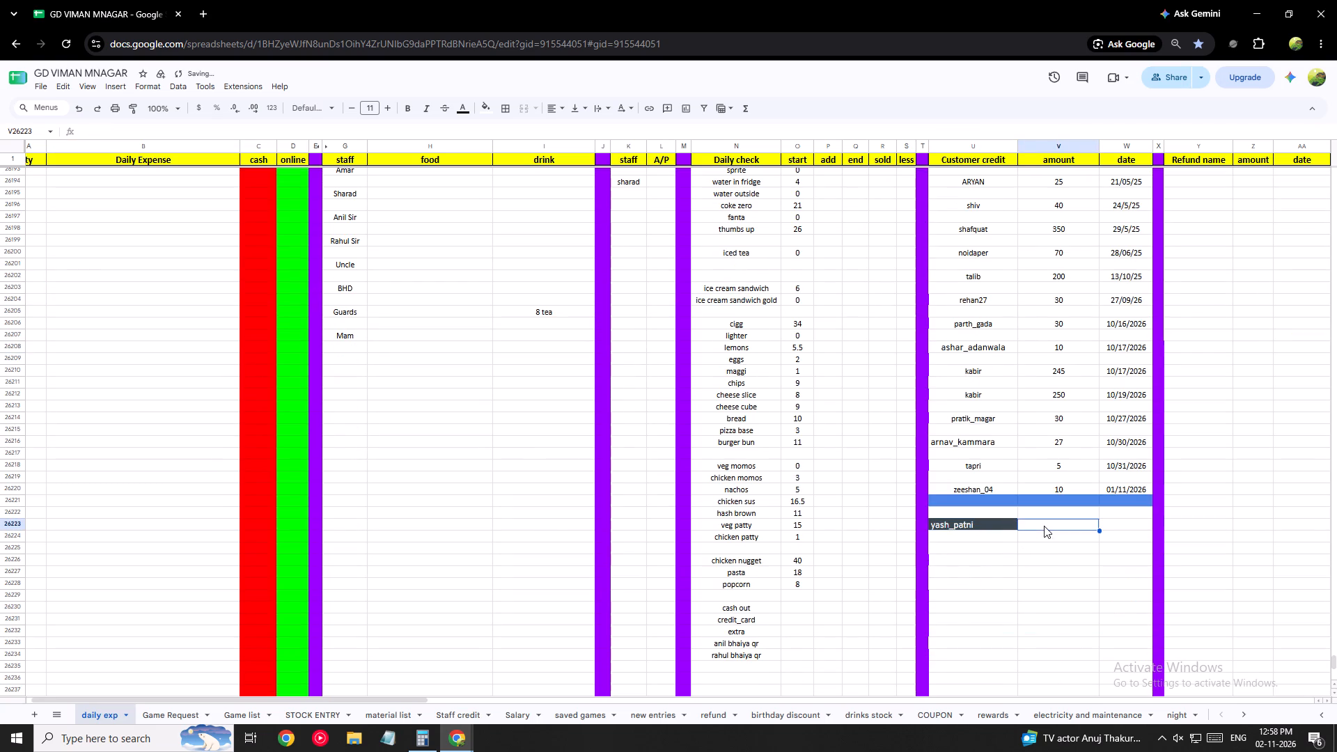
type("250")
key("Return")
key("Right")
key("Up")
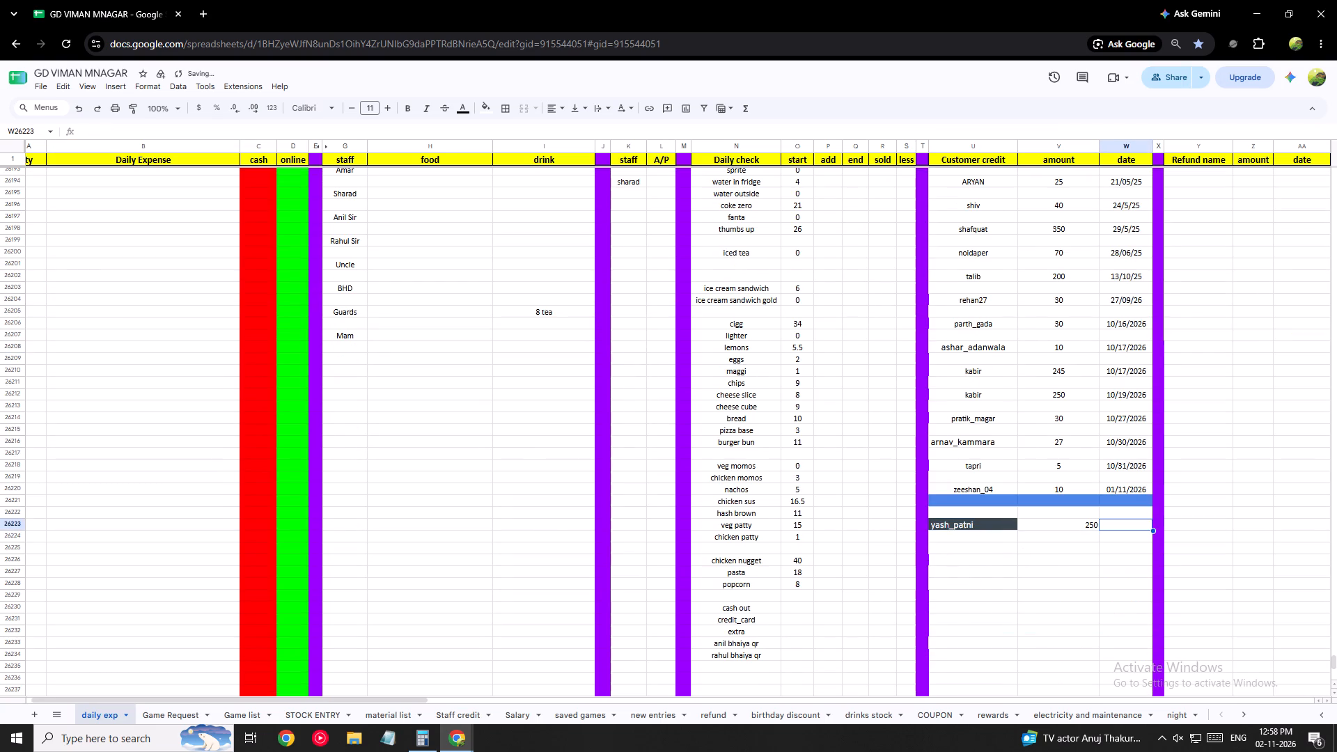
left_click_drag(1068, 515, 1143, 507)
left_click(1117, 528)
key("alt+Tab")
key("alt+Tab")
key("alt+Tab")
key("alt+Tab")
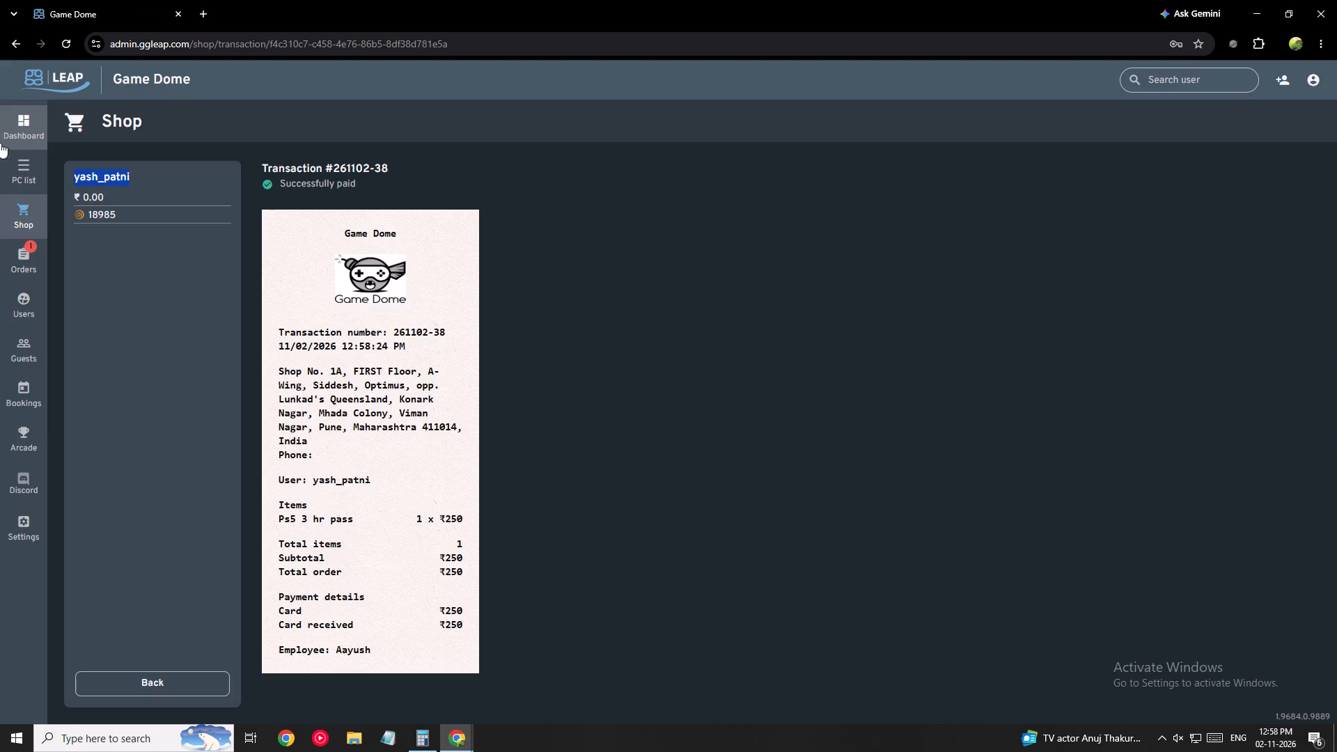
left_click(0, 155)
scroll(435, 379, "down", 2)
scroll(438, 465, "down", 2)
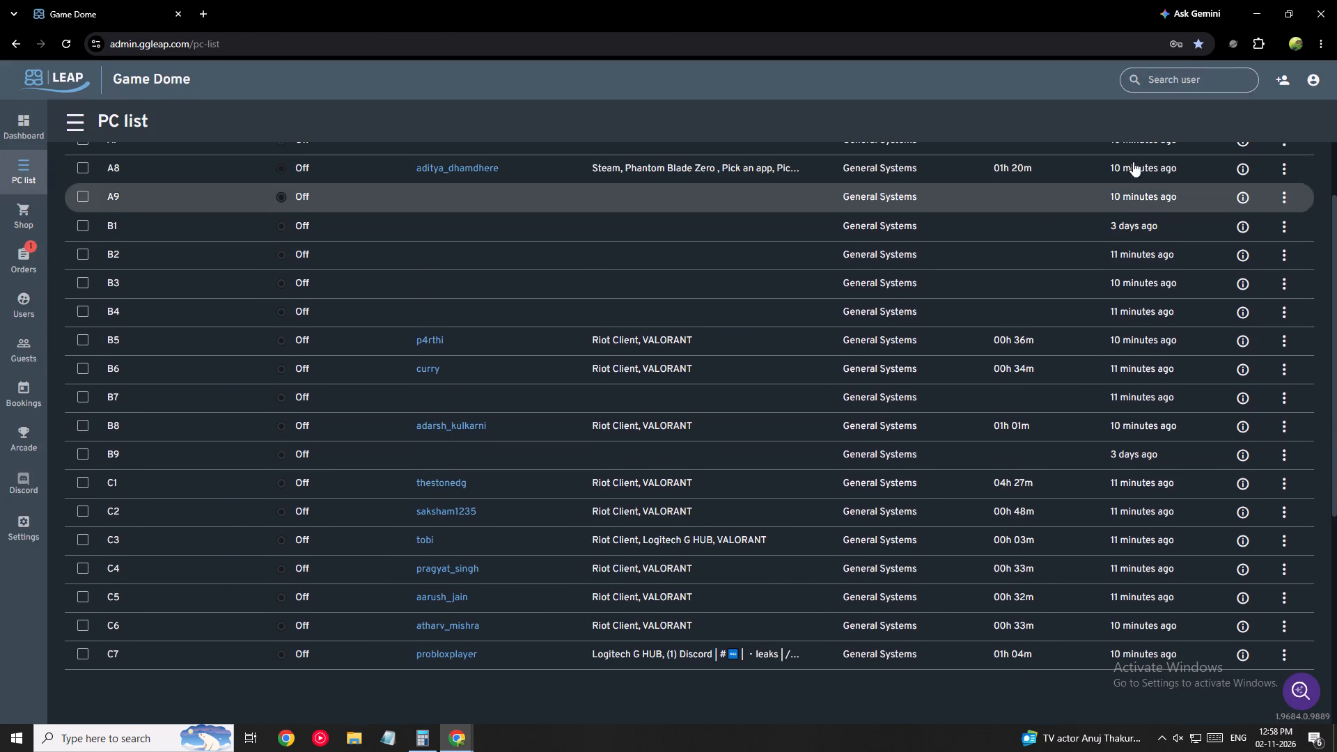
left_click(1233, 79)
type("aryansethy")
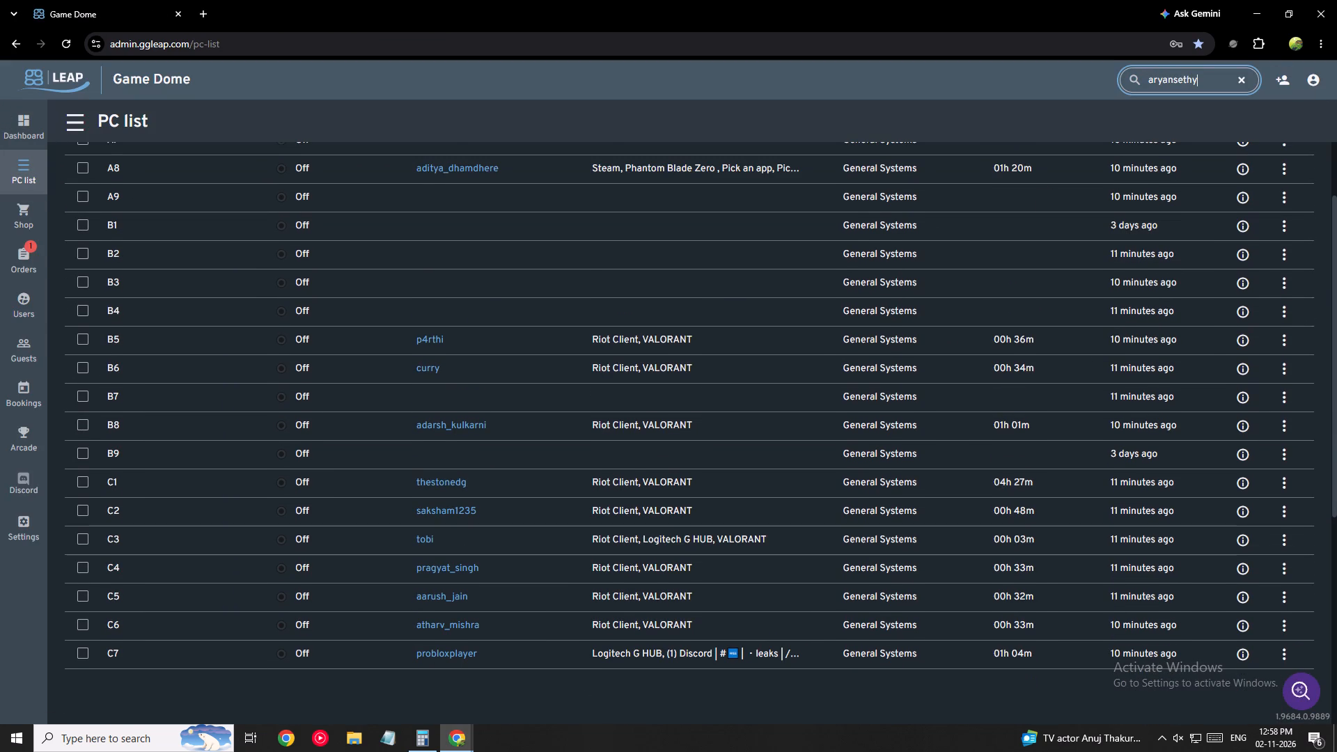
left_click(1285, 120)
left_click(1308, 130)
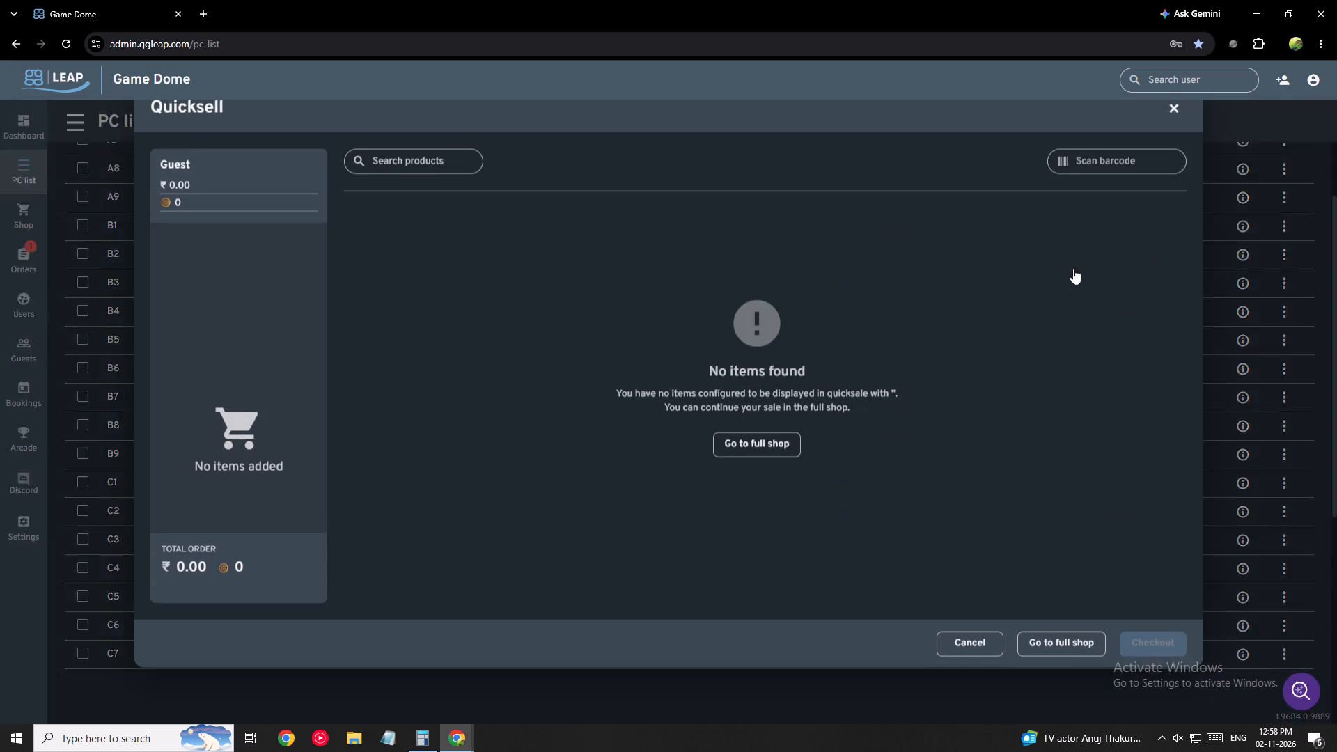
left_click(1045, 672)
left_click(450, 239)
left_click(465, 218)
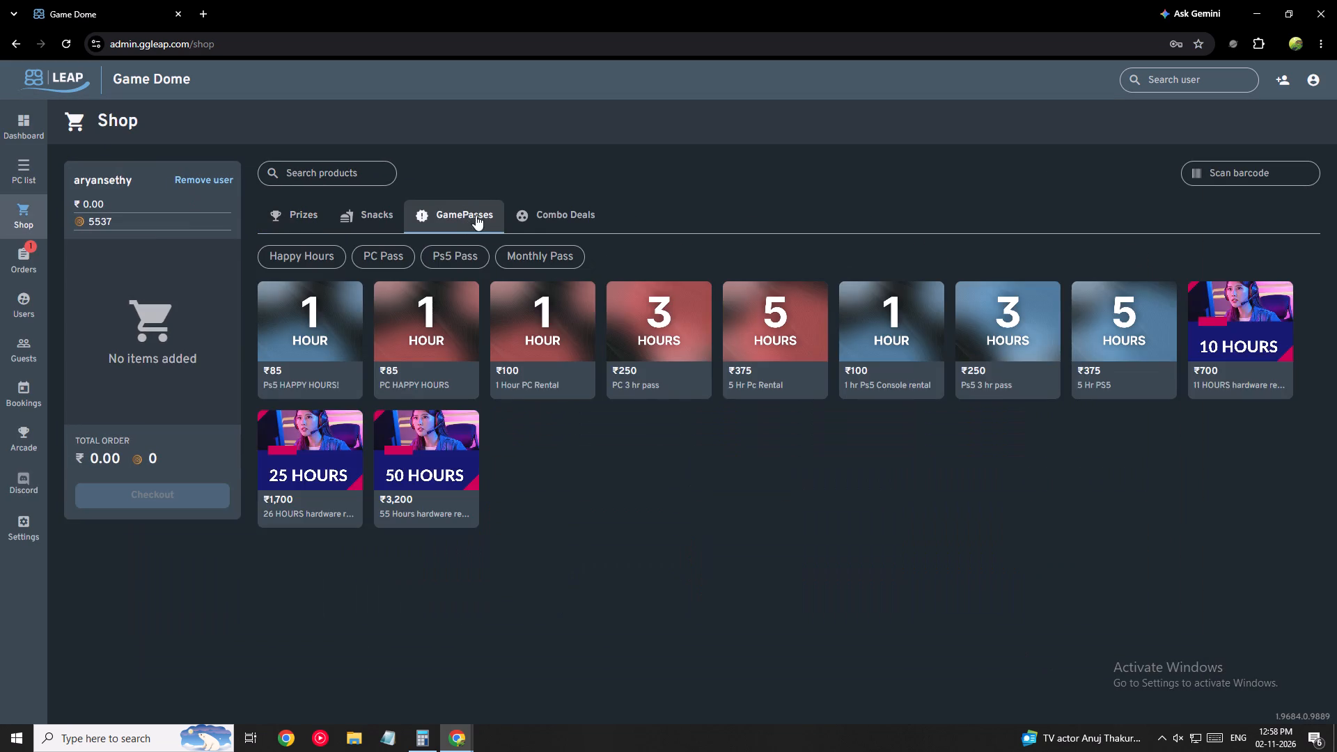
left_click(448, 247)
left_click_drag(405, 338, 154, 331)
left_click_drag(139, 492, 148, 488)
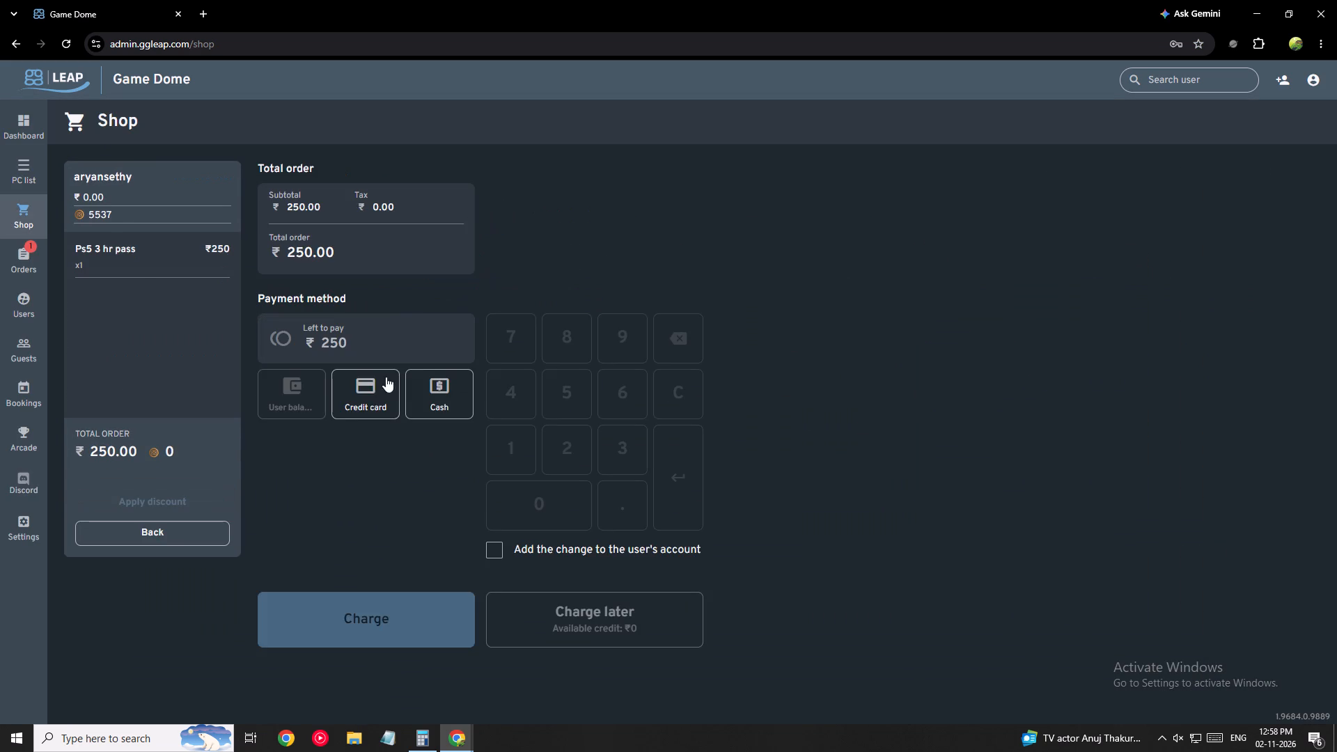
left_click(386, 377)
left_click(380, 613)
double_click(111, 173)
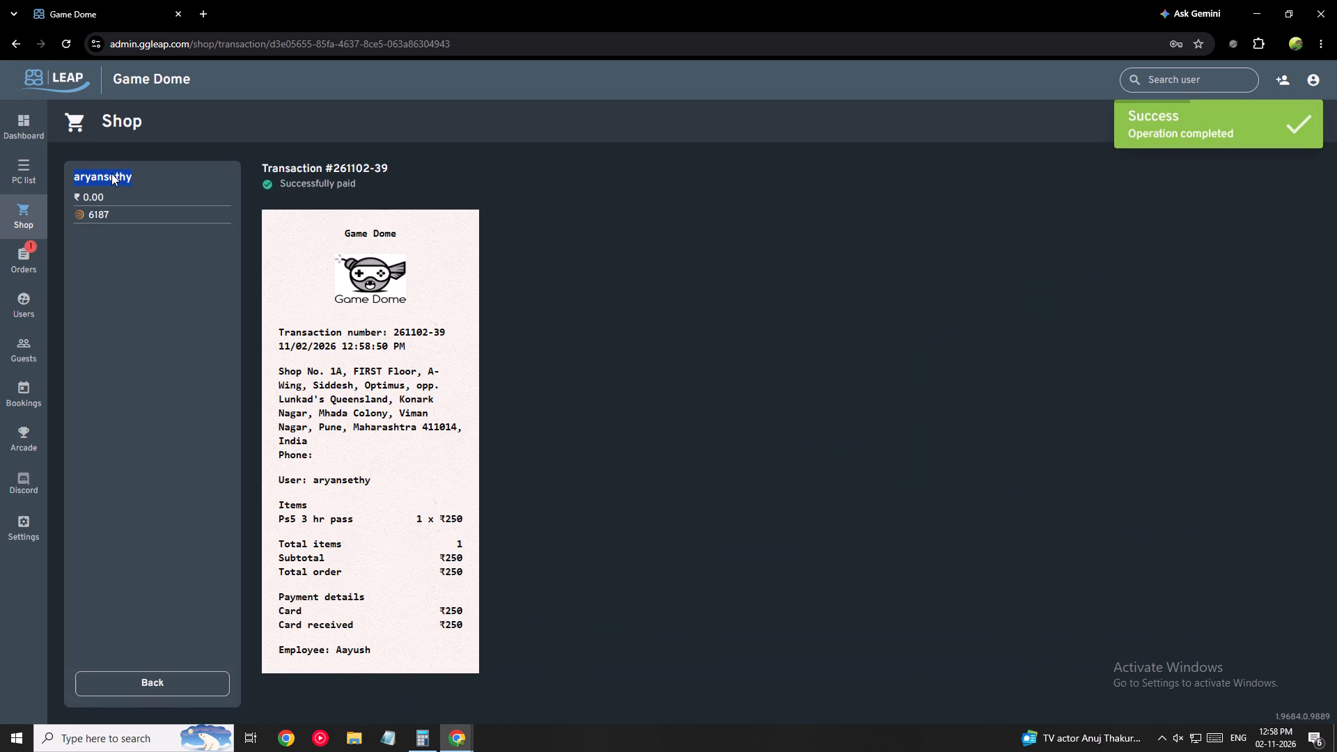
key("ctrl+c")
key("alt+Tab")
scroll(842, 452, "down", 3)
left_click(998, 340)
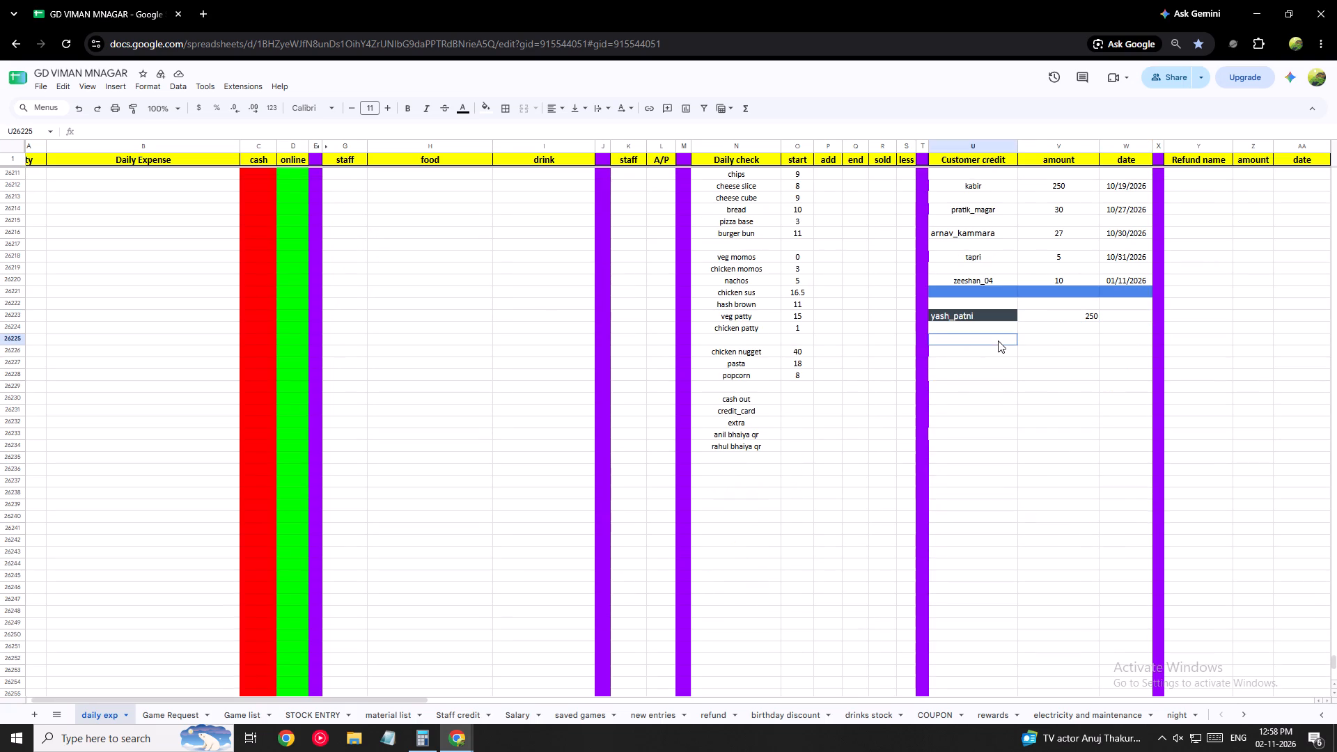
key("ctrl+v")
left_click(1054, 340)
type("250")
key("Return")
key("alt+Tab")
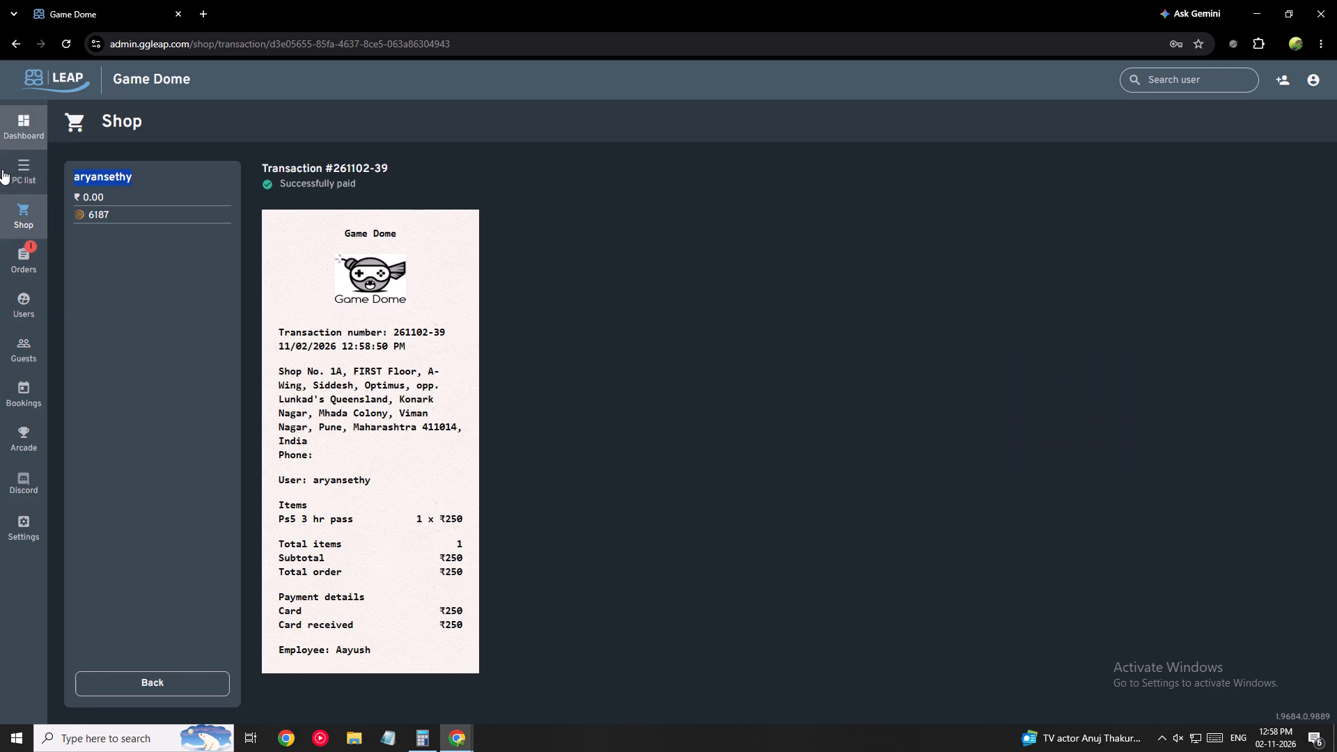
left_click(2, 170)
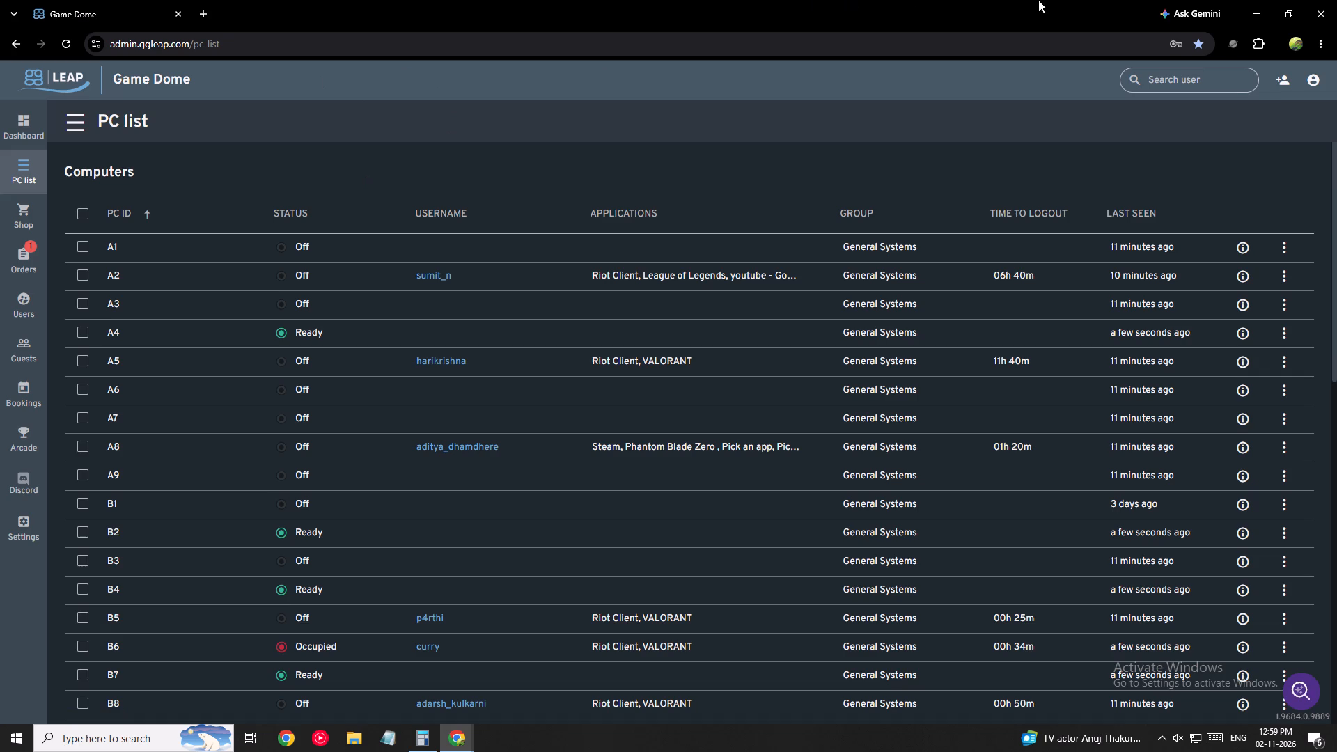
left_click(1211, 85)
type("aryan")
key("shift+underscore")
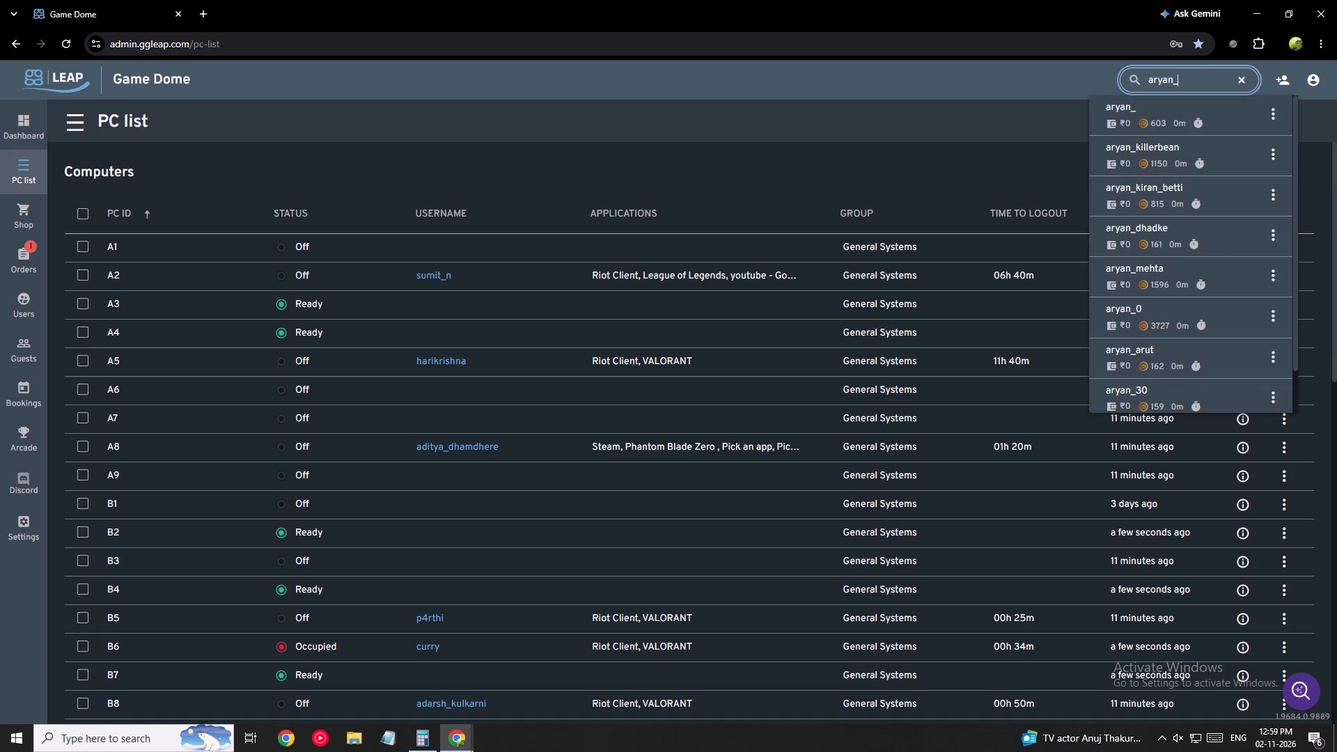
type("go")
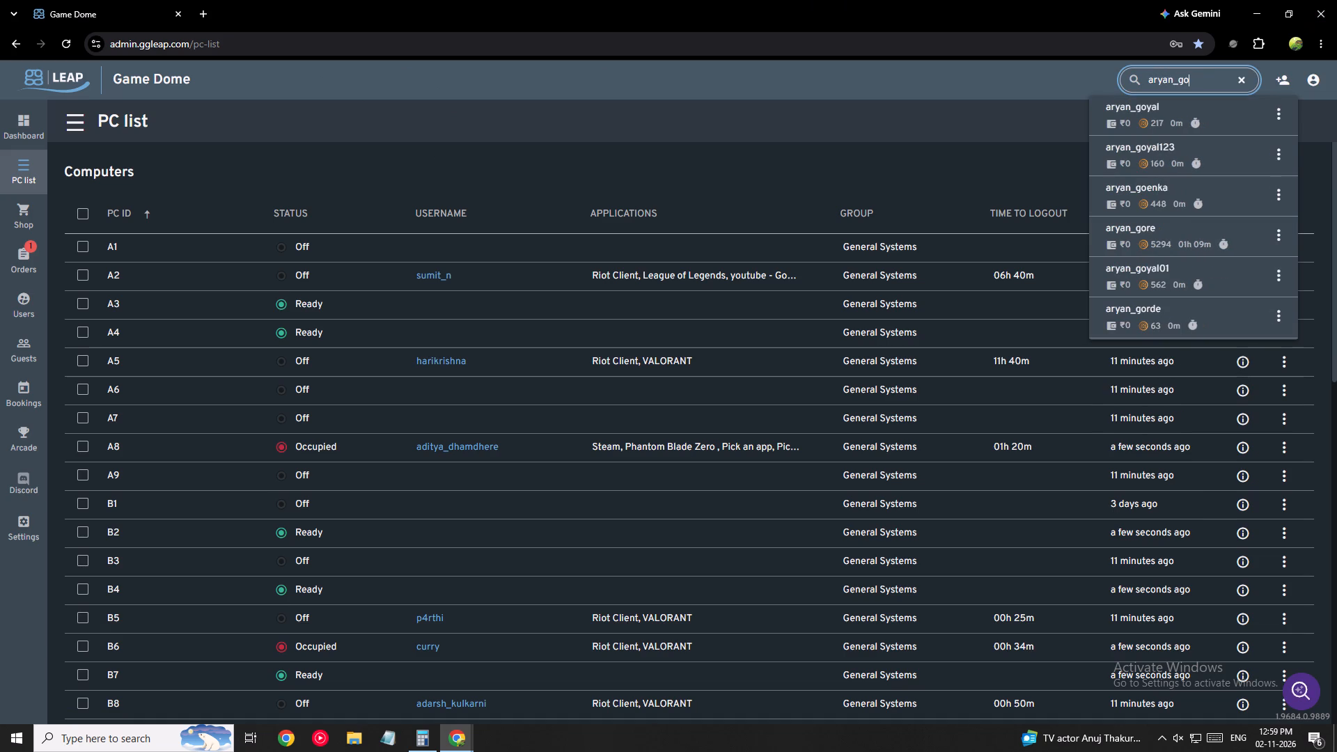
left_click(1288, 235)
left_click(1304, 244)
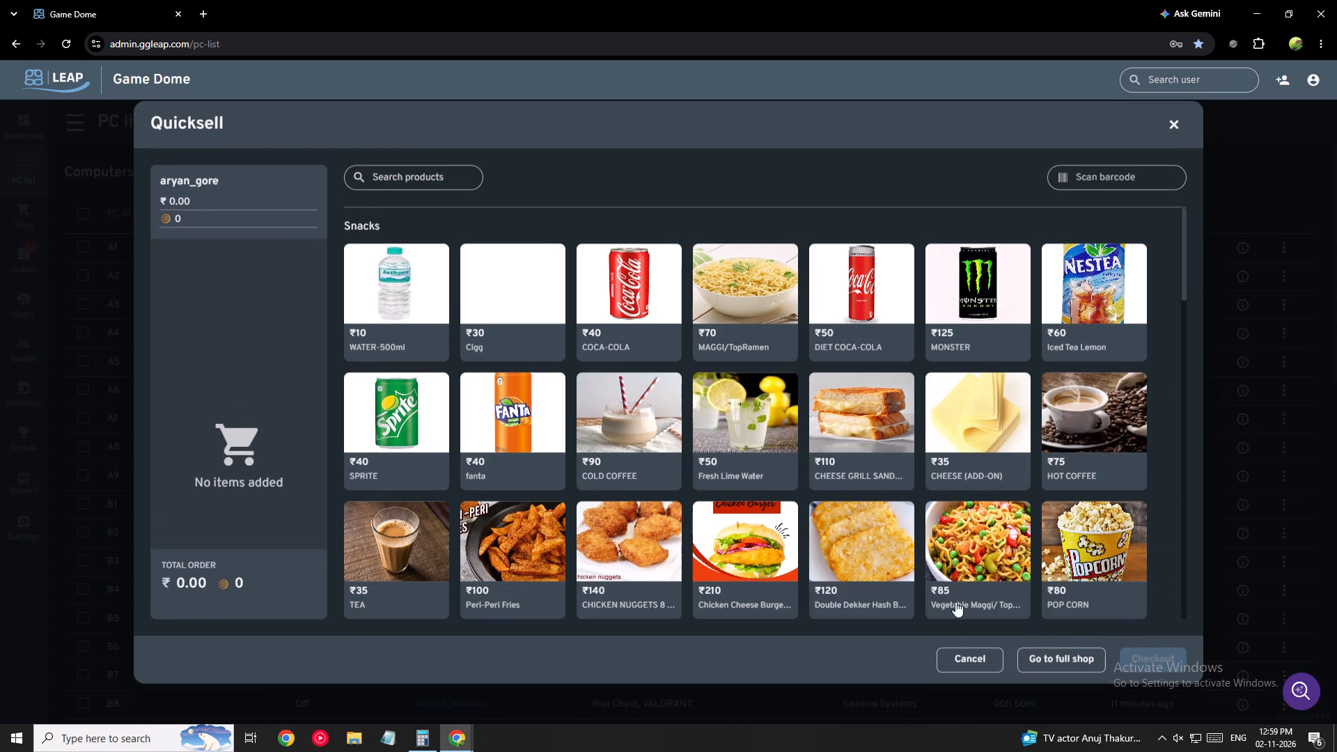
left_click(1048, 669)
left_click(430, 214)
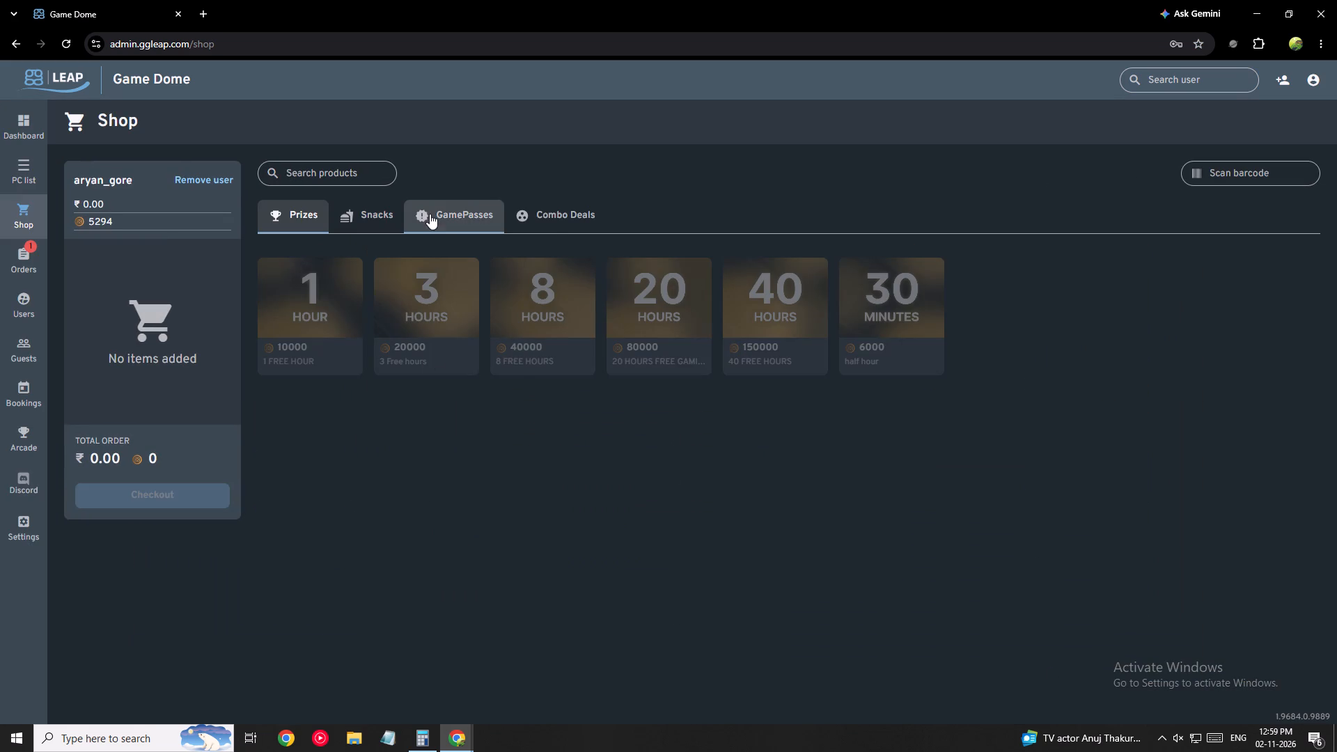
left_click(437, 252)
left_click(380, 255)
left_click_drag(532, 370, 125, 378)
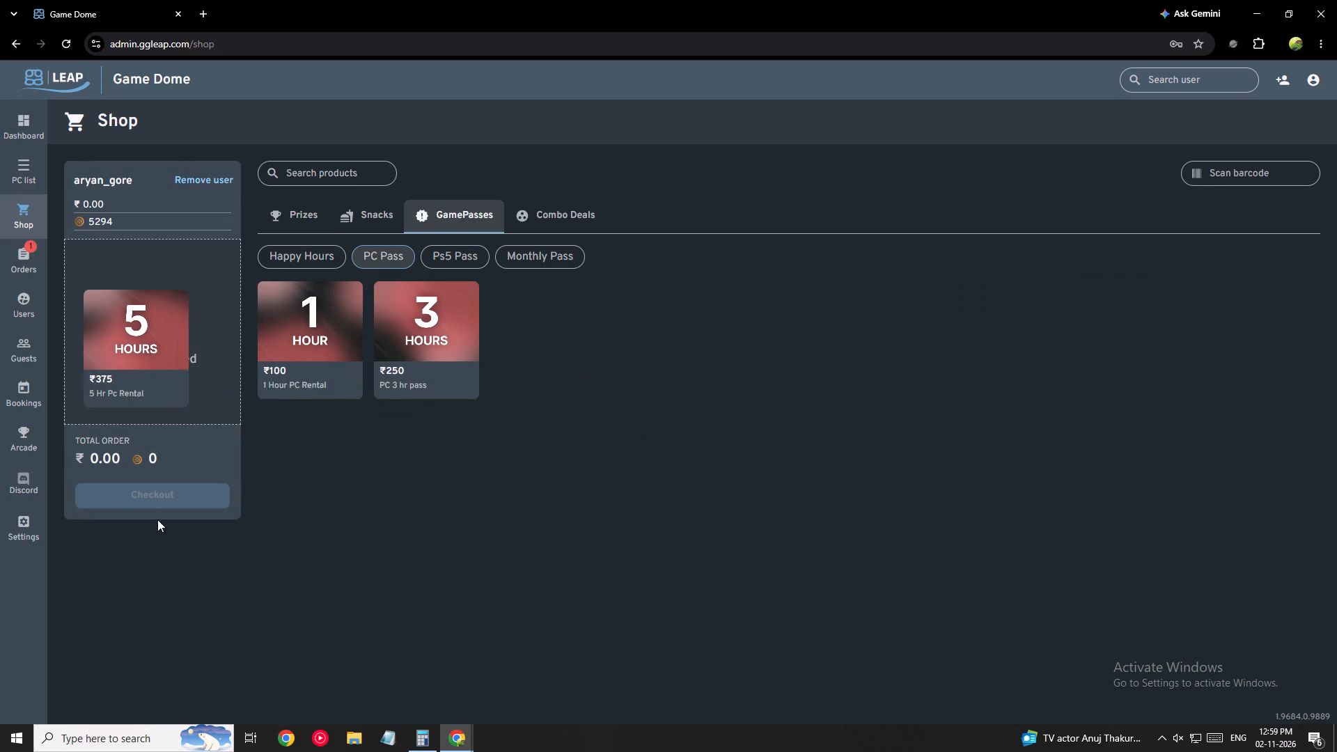
left_click(177, 485)
left_click(363, 417)
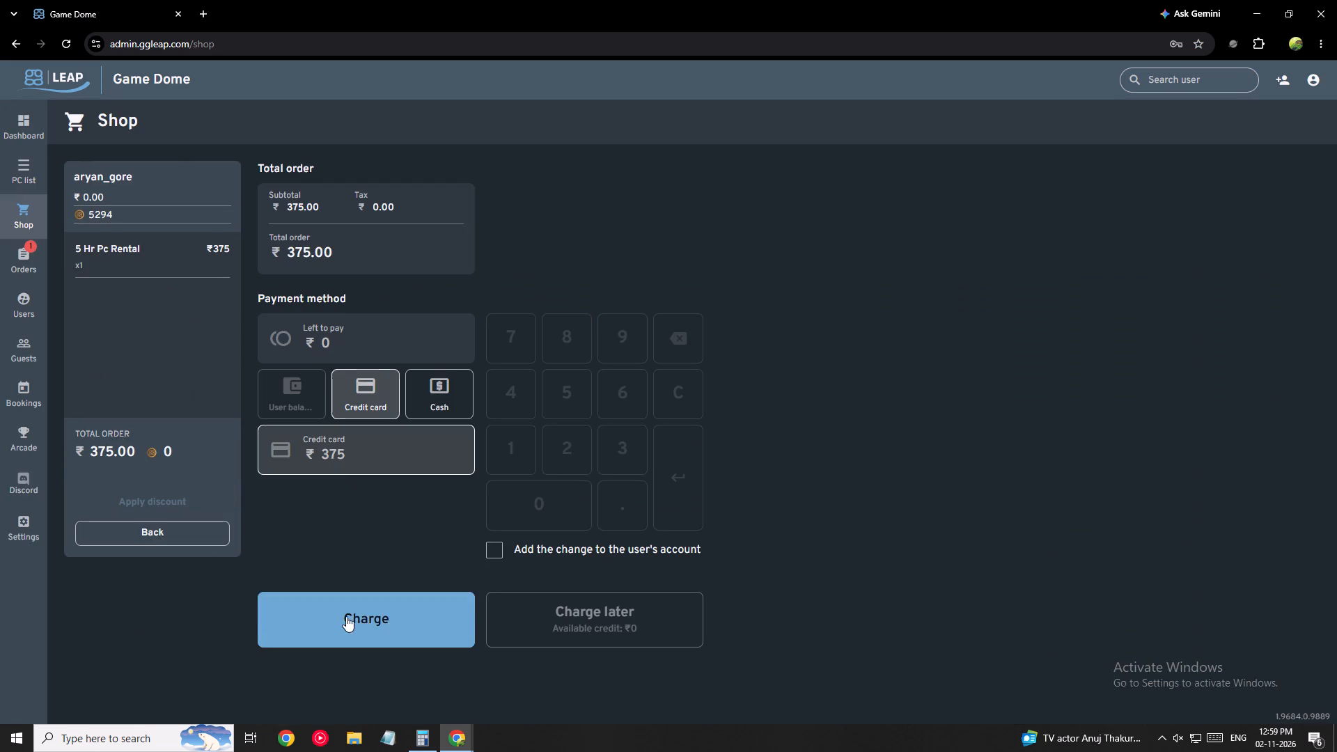
left_click(347, 618)
left_click(6, 180)
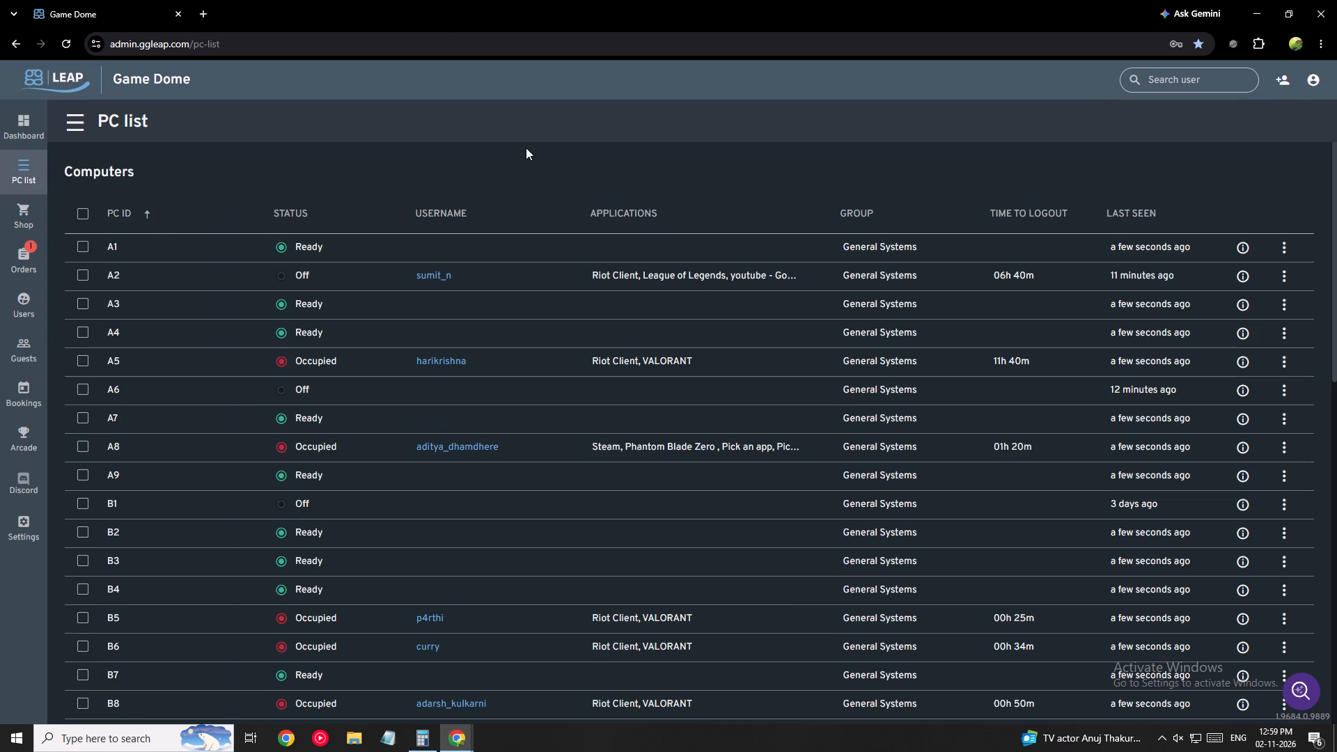
scroll(445, 418, "down", 9)
scroll(444, 418, "up", 1)
scroll(444, 418, "down", 1)
scroll(444, 418, "up", 1)
scroll(444, 418, "down", 4)
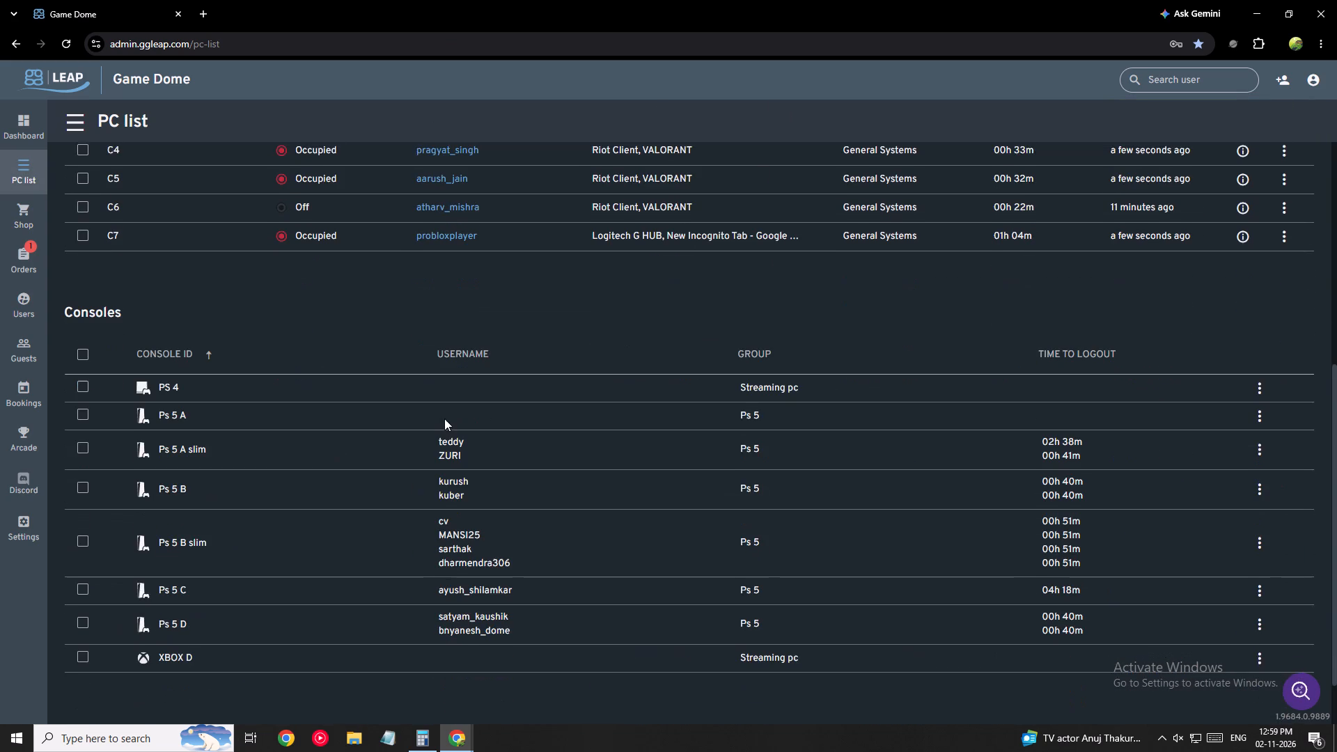
double_click(1267, 395)
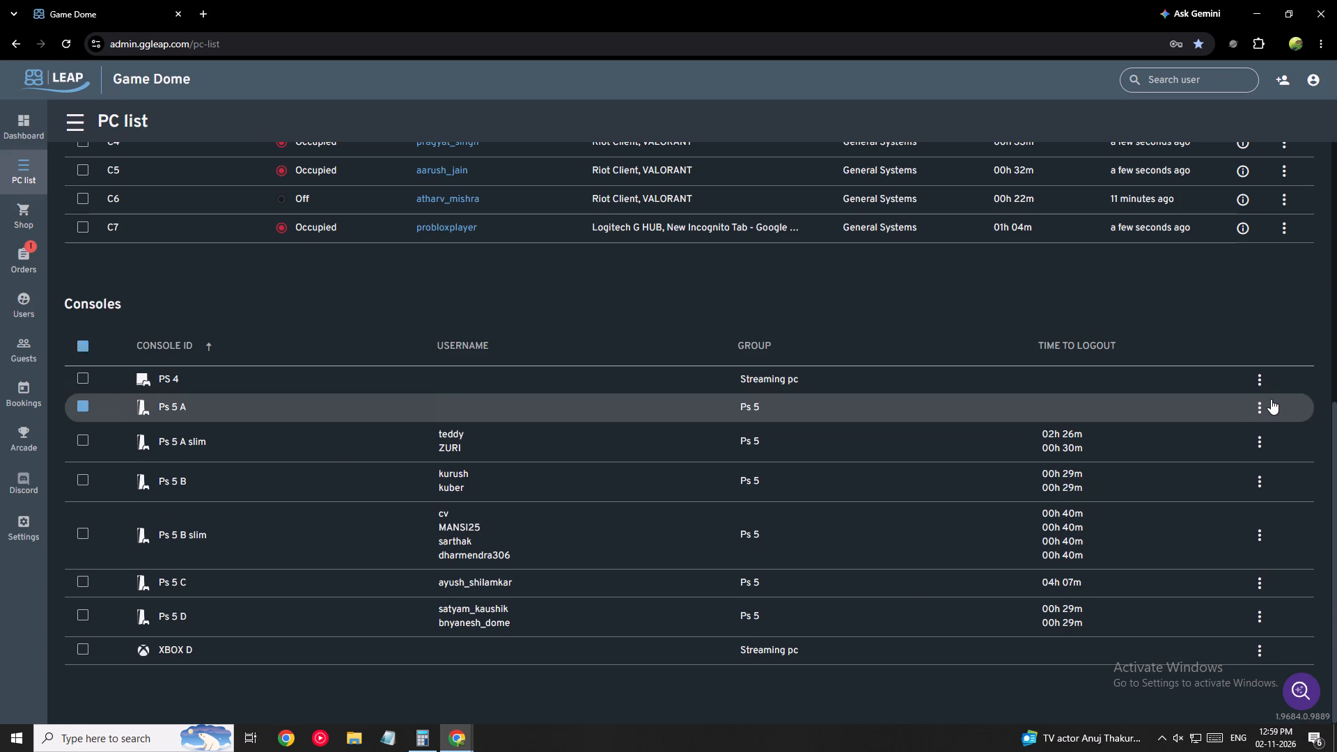
left_click(1255, 405)
left_click(1274, 414)
left_click_drag(618, 353, 626, 357)
left_click(655, 381)
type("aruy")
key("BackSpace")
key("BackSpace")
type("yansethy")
left_click(702, 446)
left_click(792, 445)
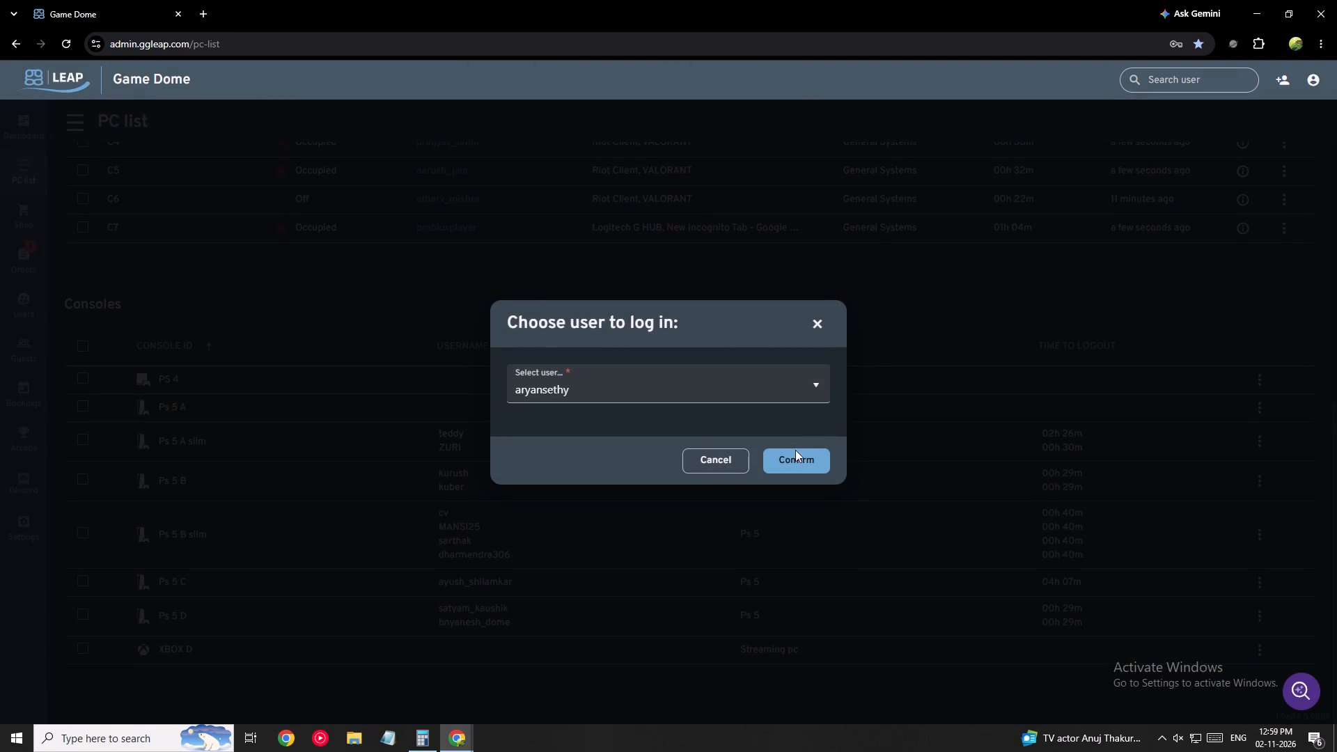
left_click(797, 458)
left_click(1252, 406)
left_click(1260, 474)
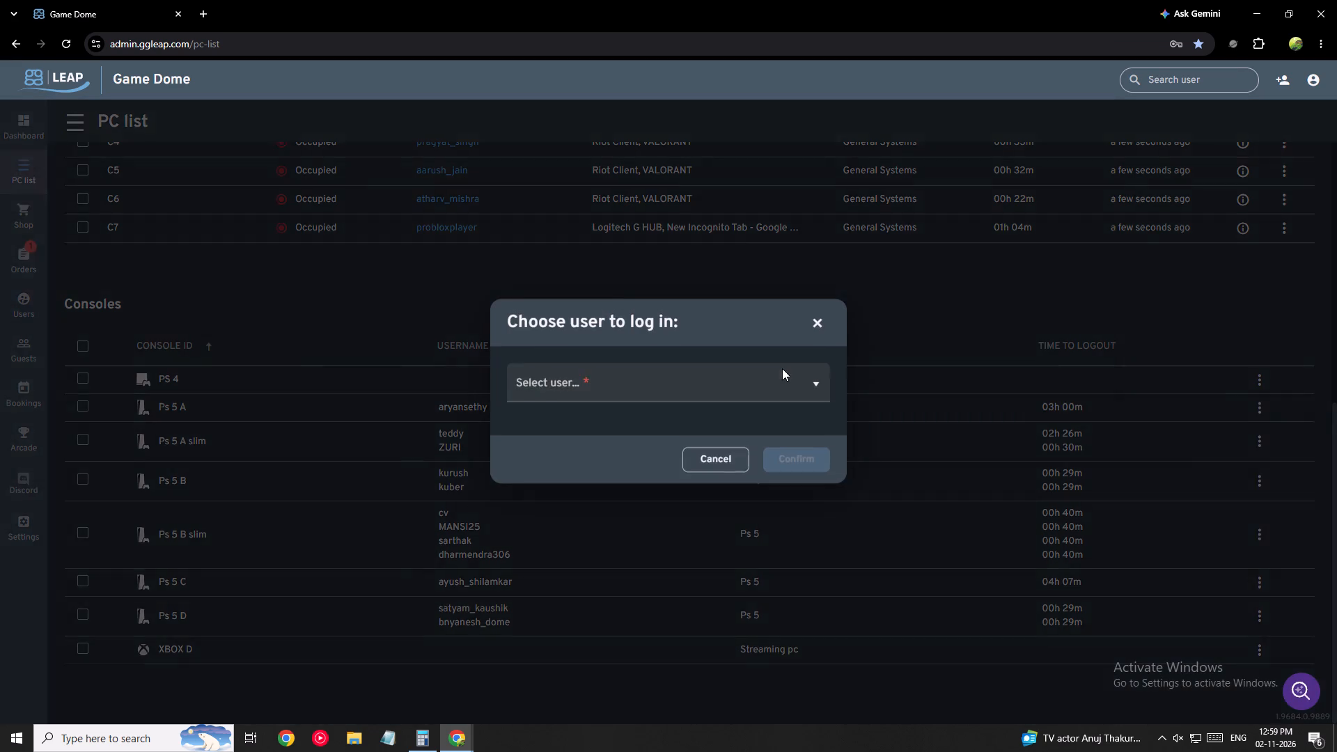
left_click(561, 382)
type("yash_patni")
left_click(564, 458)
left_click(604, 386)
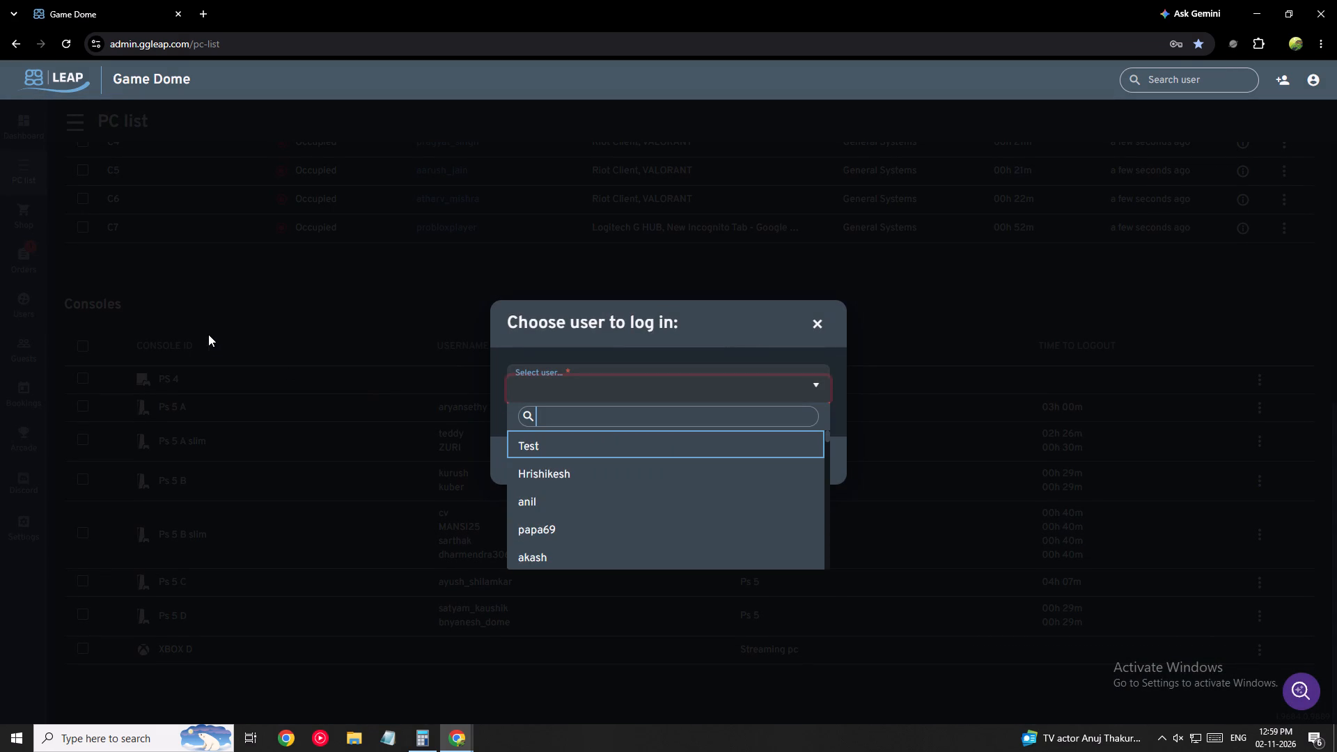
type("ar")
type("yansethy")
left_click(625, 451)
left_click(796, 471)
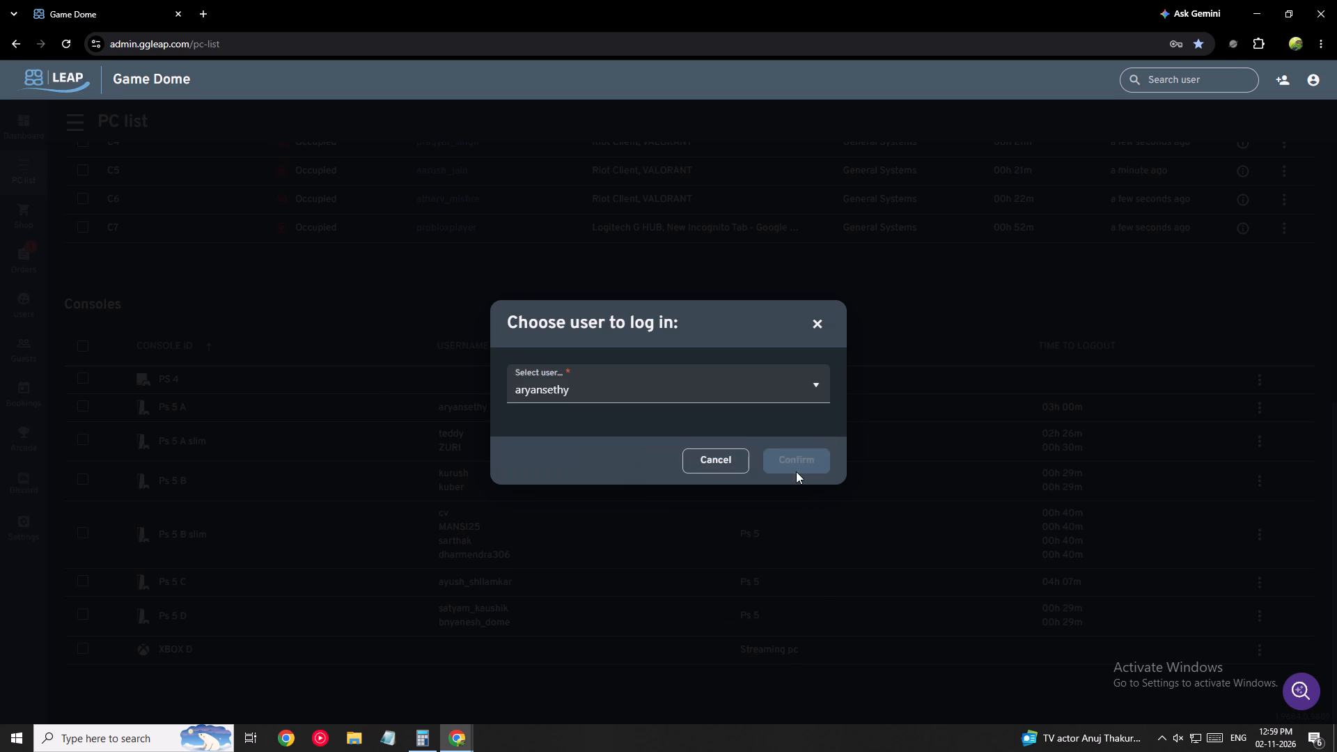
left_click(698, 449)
scroll(398, 442, "up", 3)
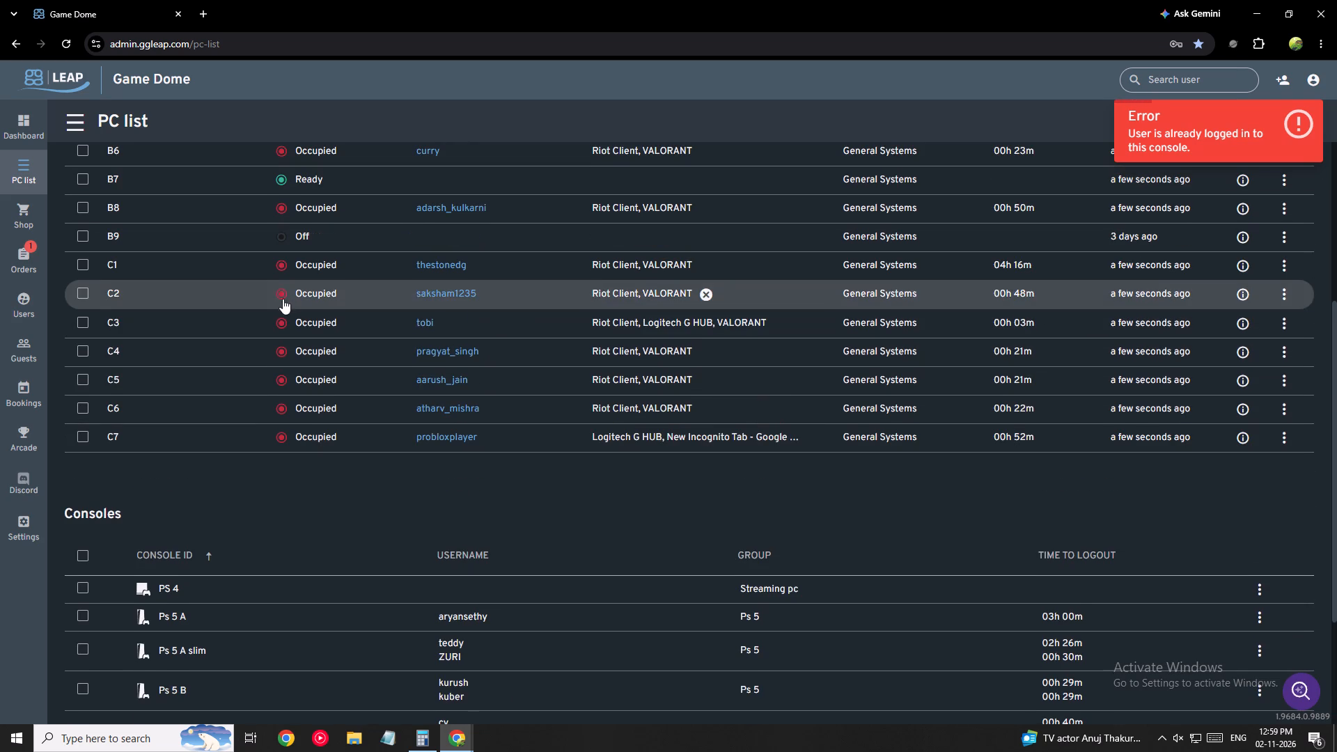
scroll(427, 357, "up", 2)
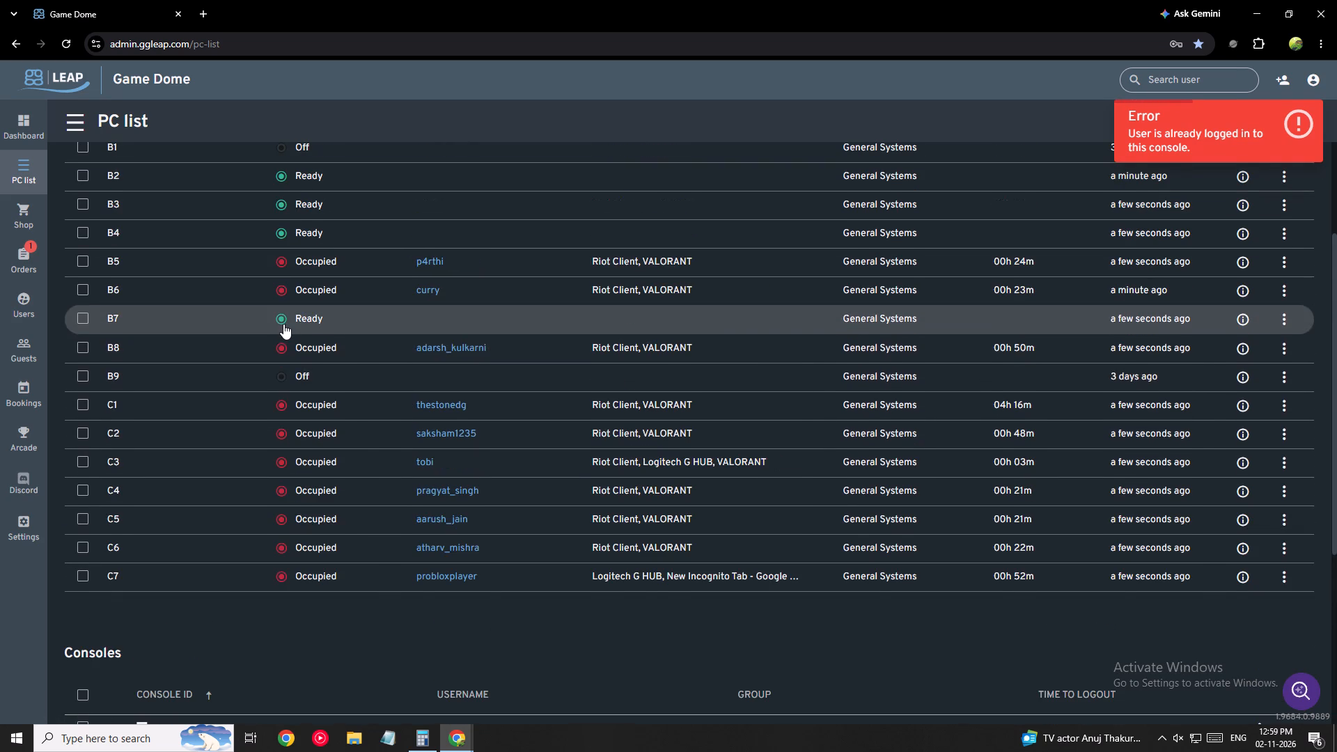
scroll(283, 324, "up", 4)
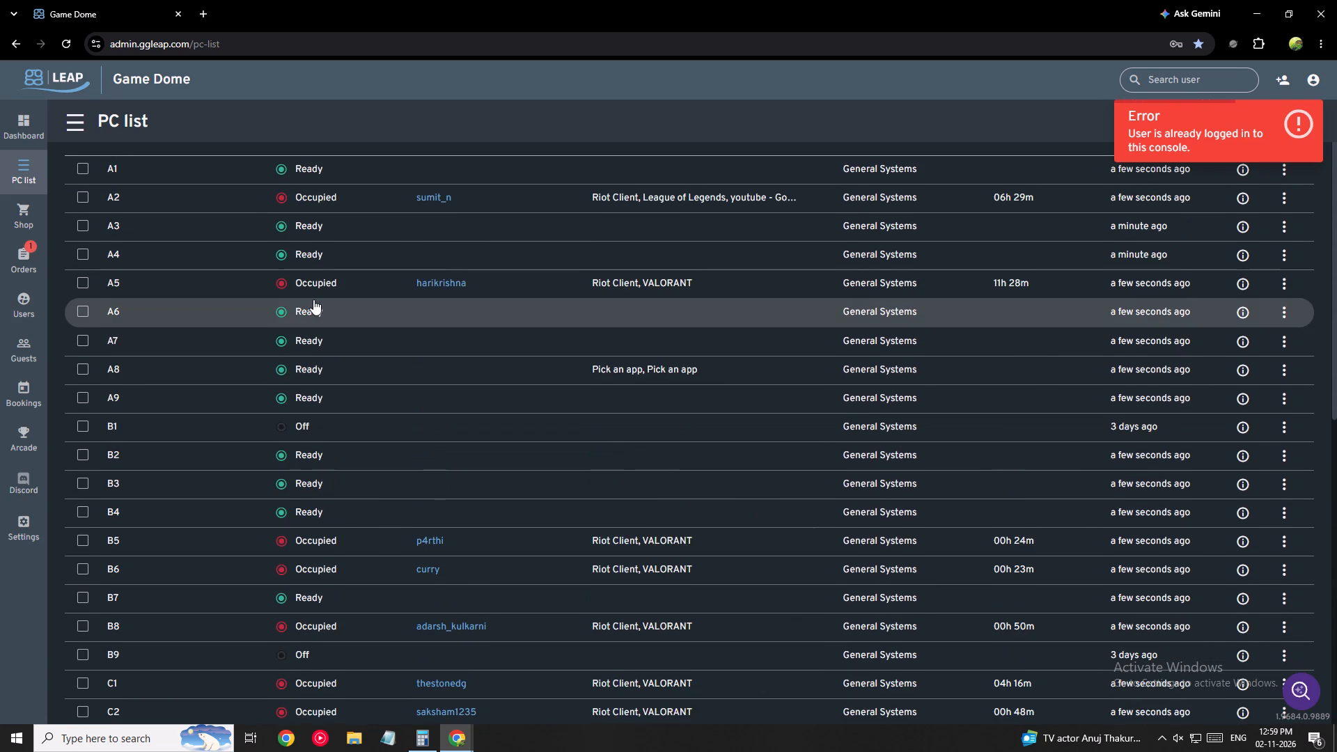
scroll(313, 299, "up", 2)
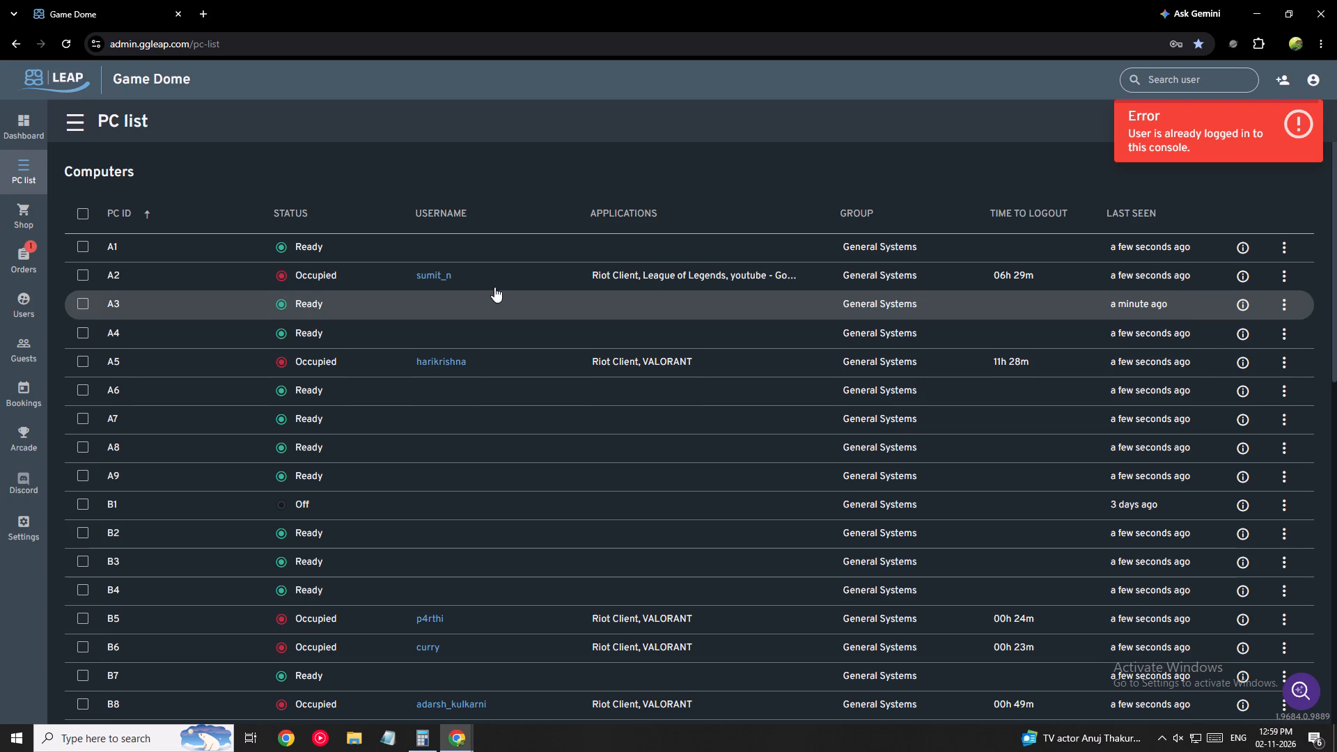
scroll(547, 361, "down", 10)
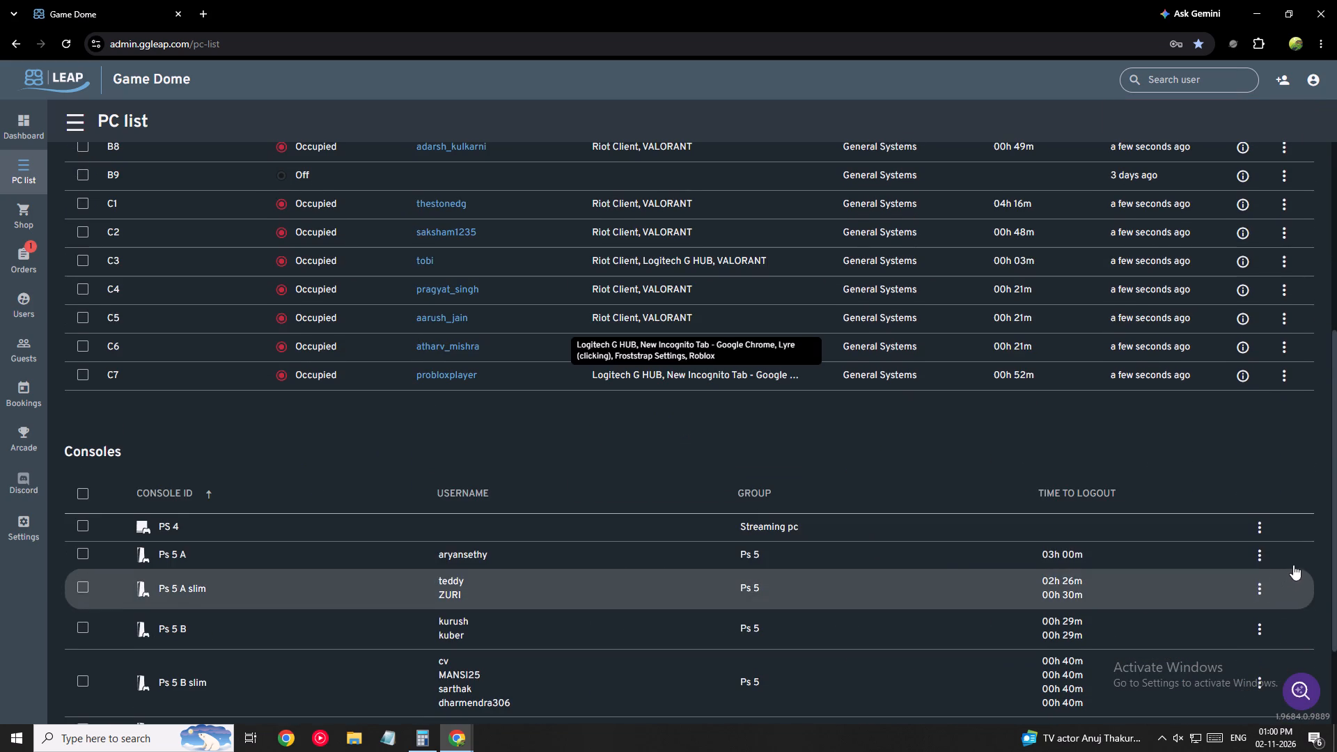
left_click(1258, 557)
left_click(1267, 626)
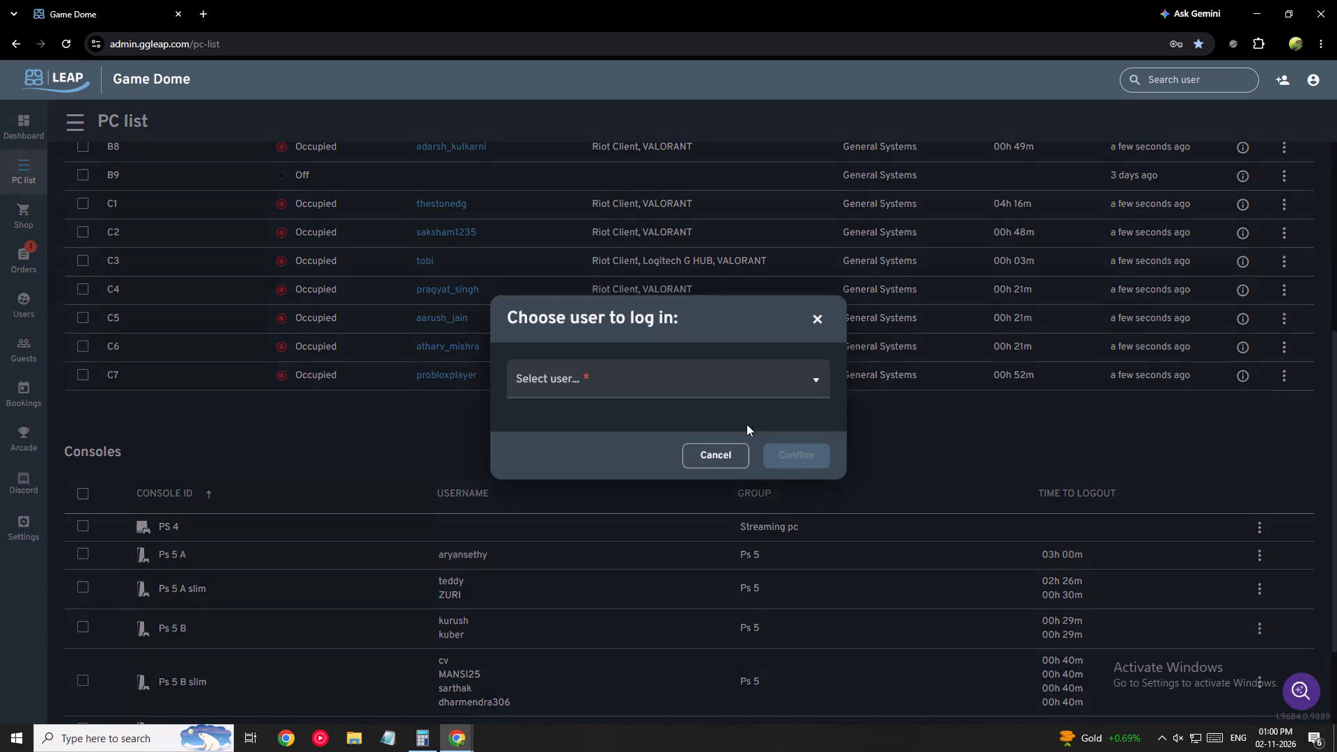
left_click(667, 389)
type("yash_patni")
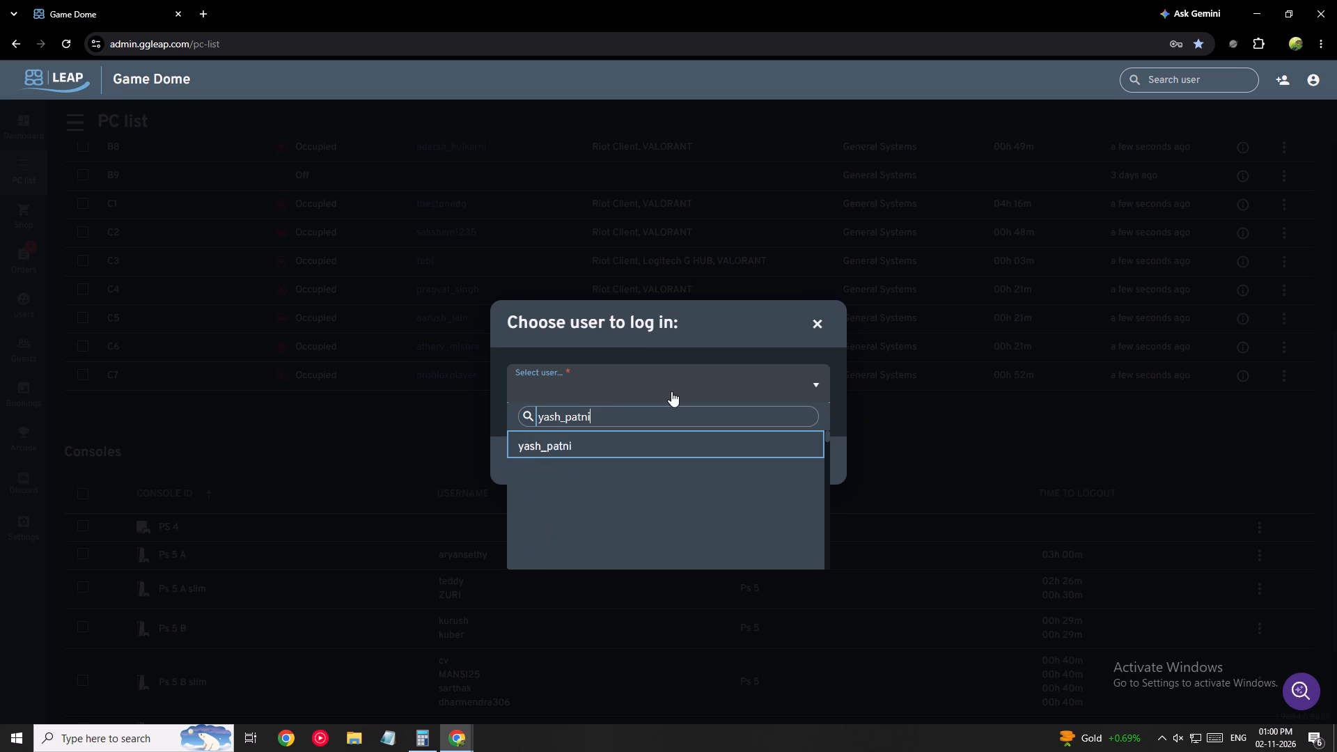
left_click(692, 435)
left_click(788, 451)
Review the users and remaining session times of the computers and consoles in the PC list.
scroll(584, 528, "down", 4)
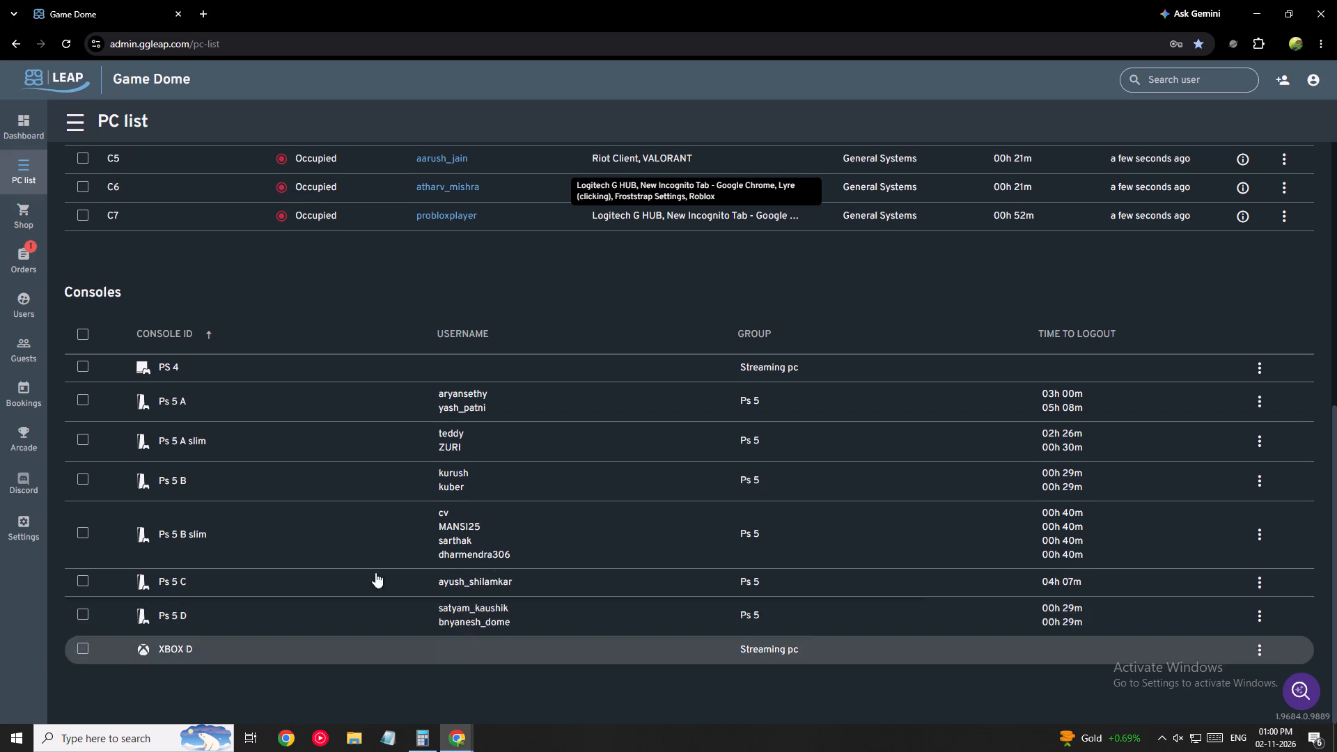
scroll(366, 502, "up", 8)
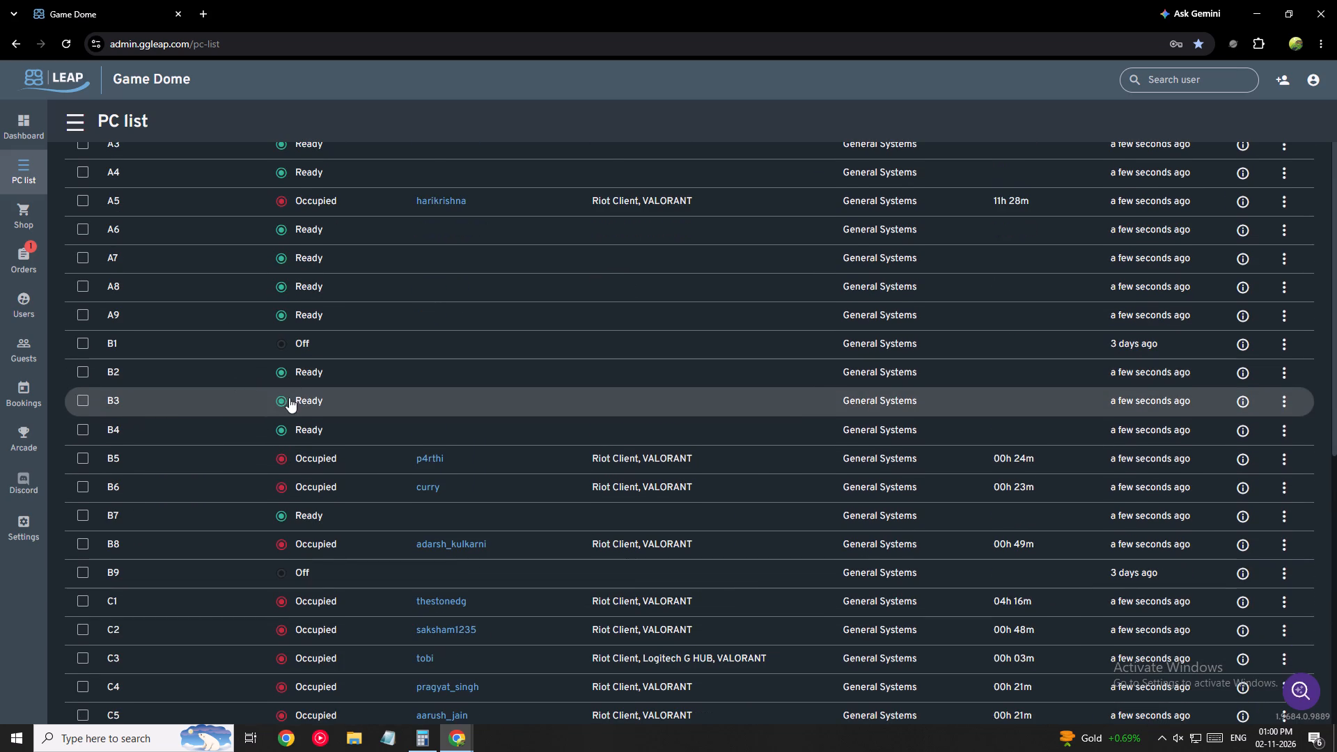
scroll(296, 329, "up", 2)
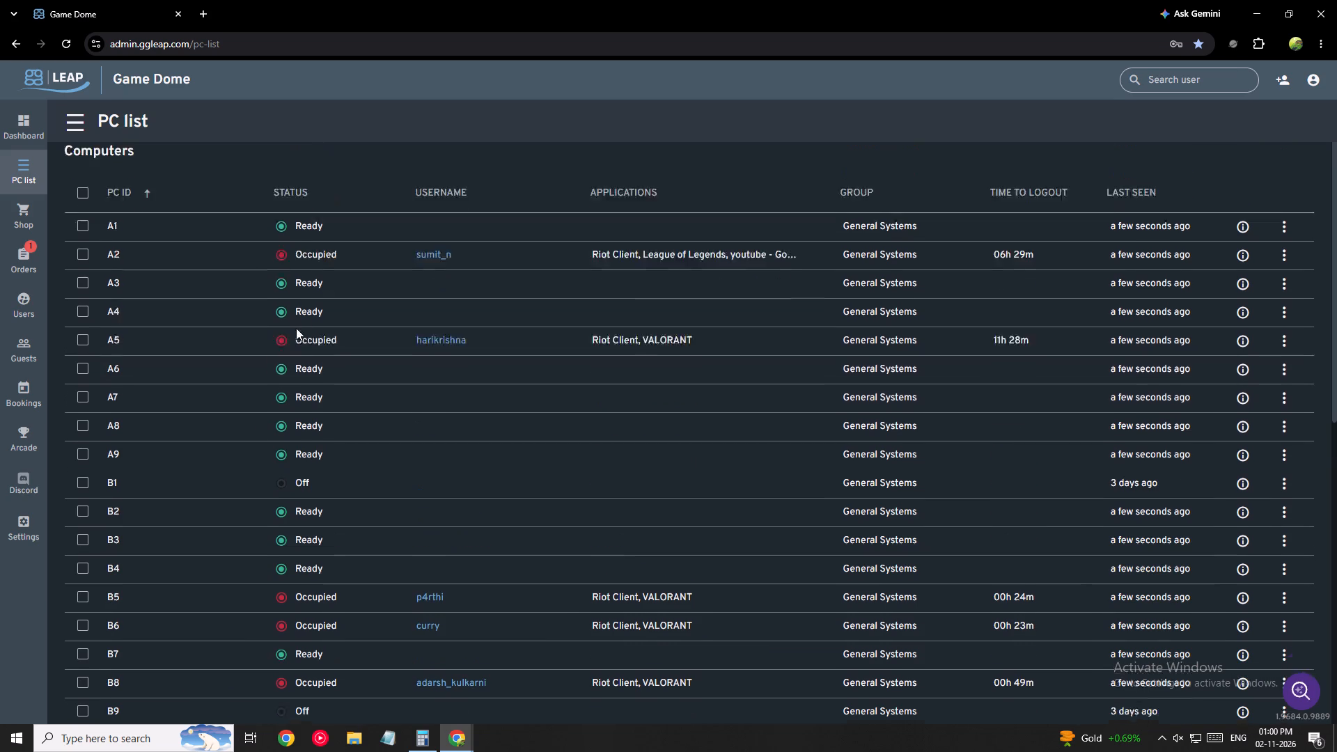
scroll(296, 328, "up", 1)
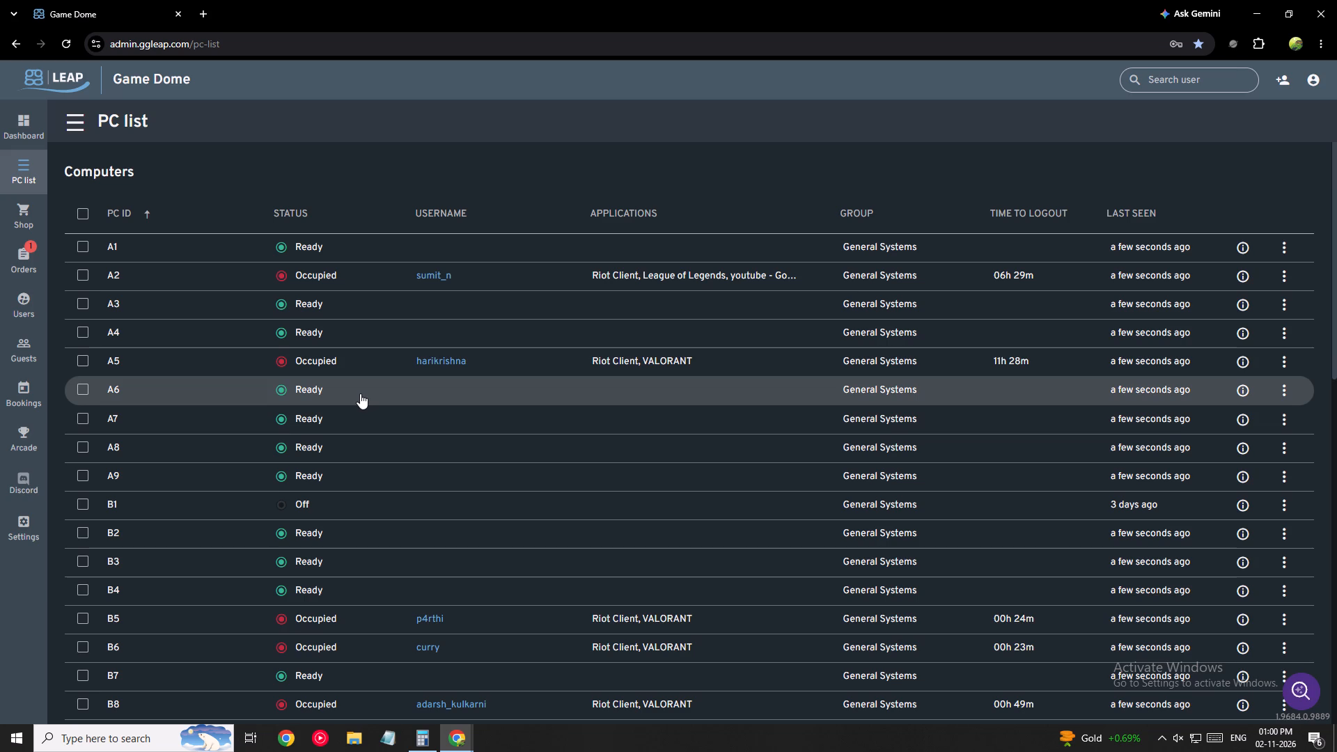
scroll(445, 488, "down", 3)
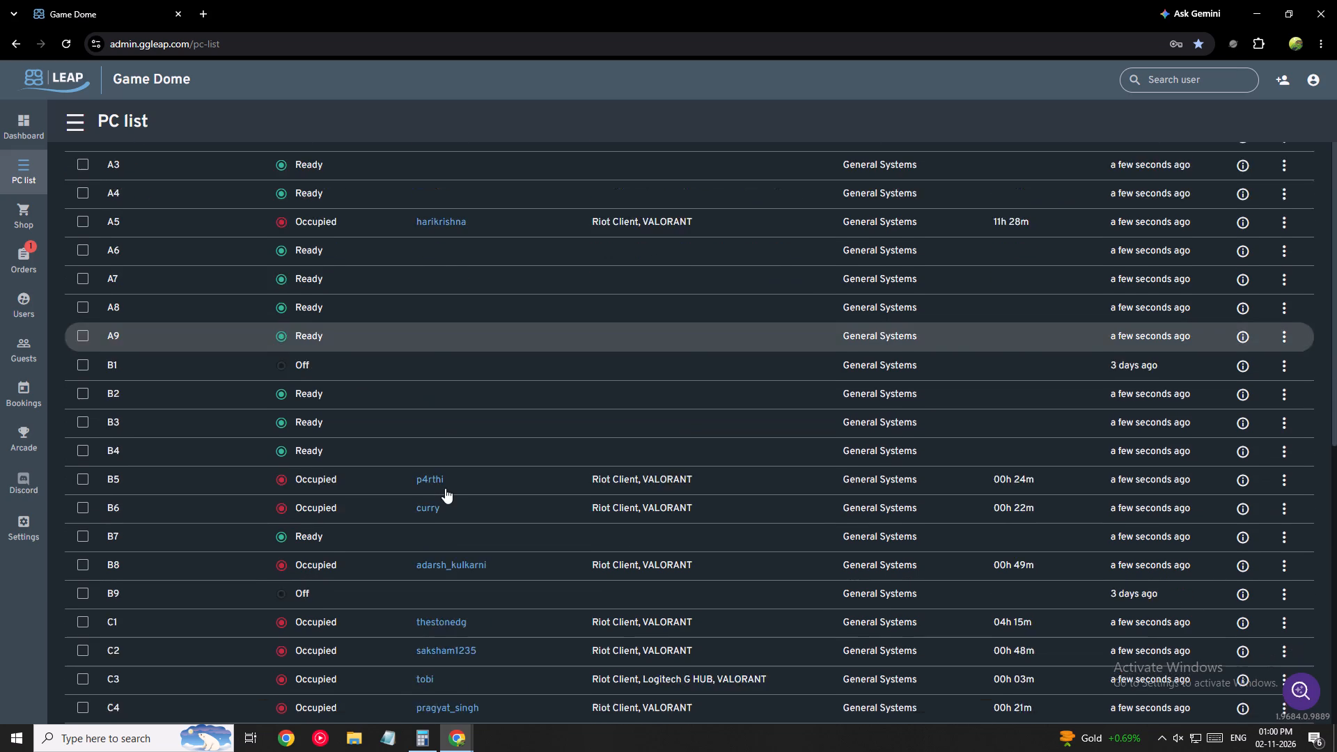
scroll(445, 488, "down", 2)
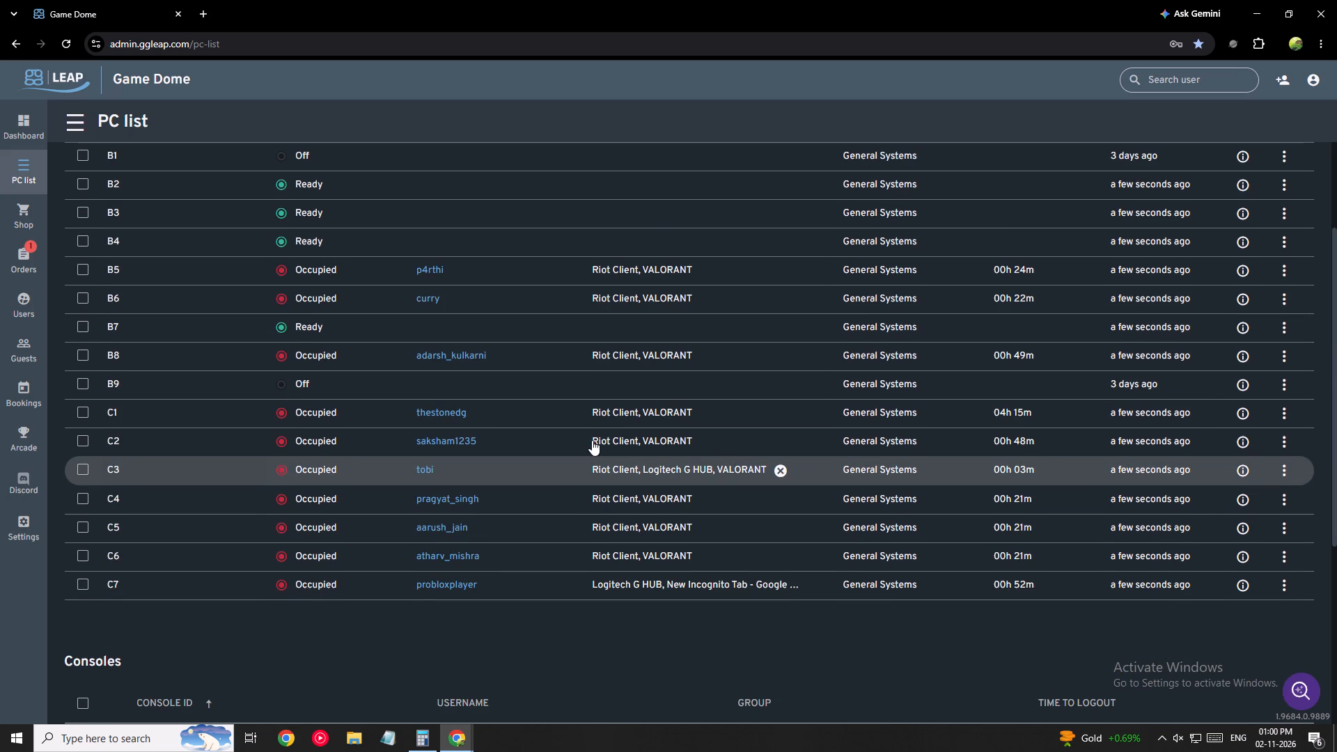
scroll(592, 440, "down", 6)
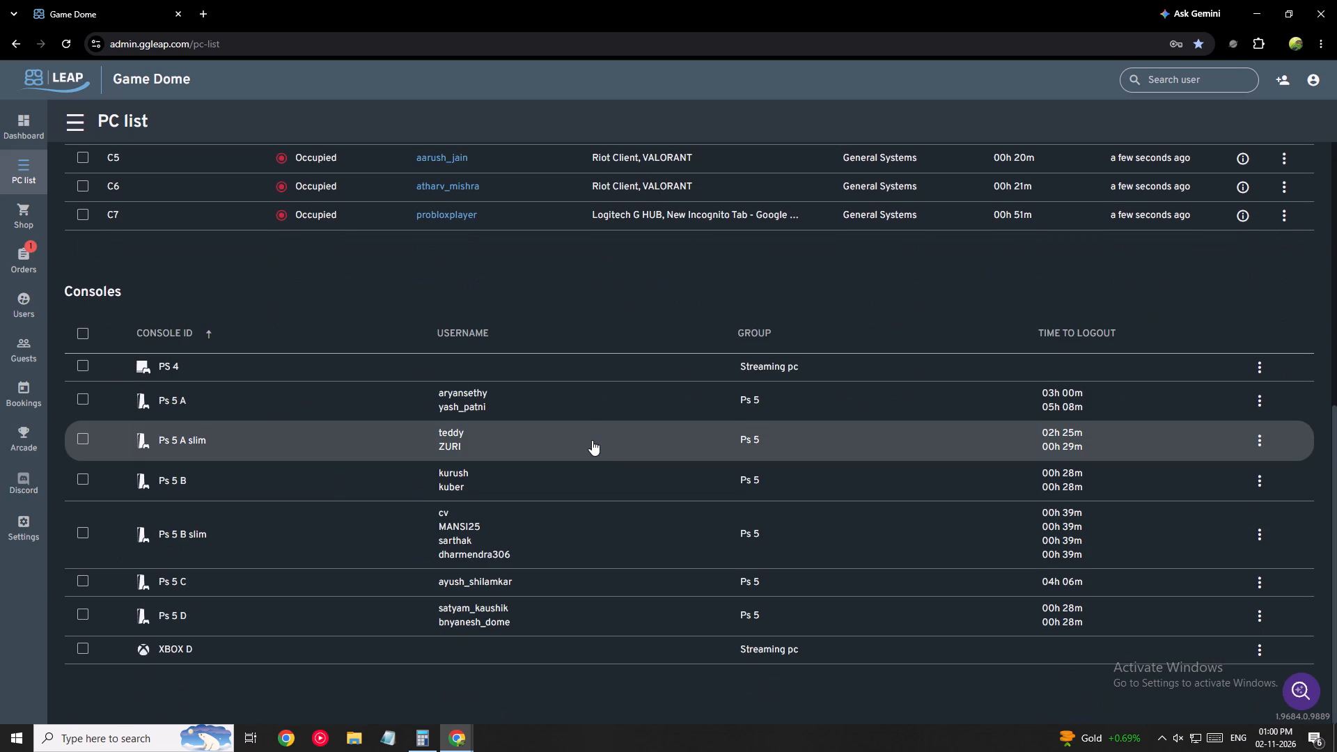
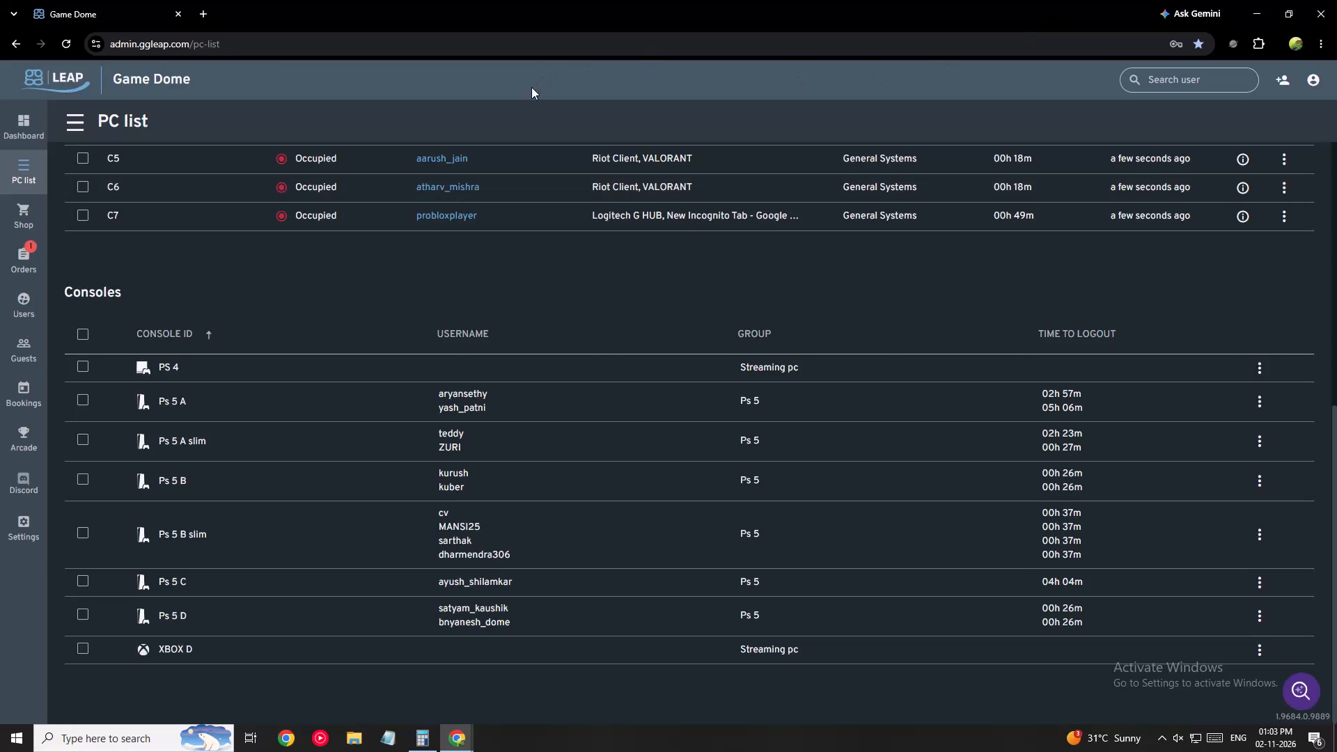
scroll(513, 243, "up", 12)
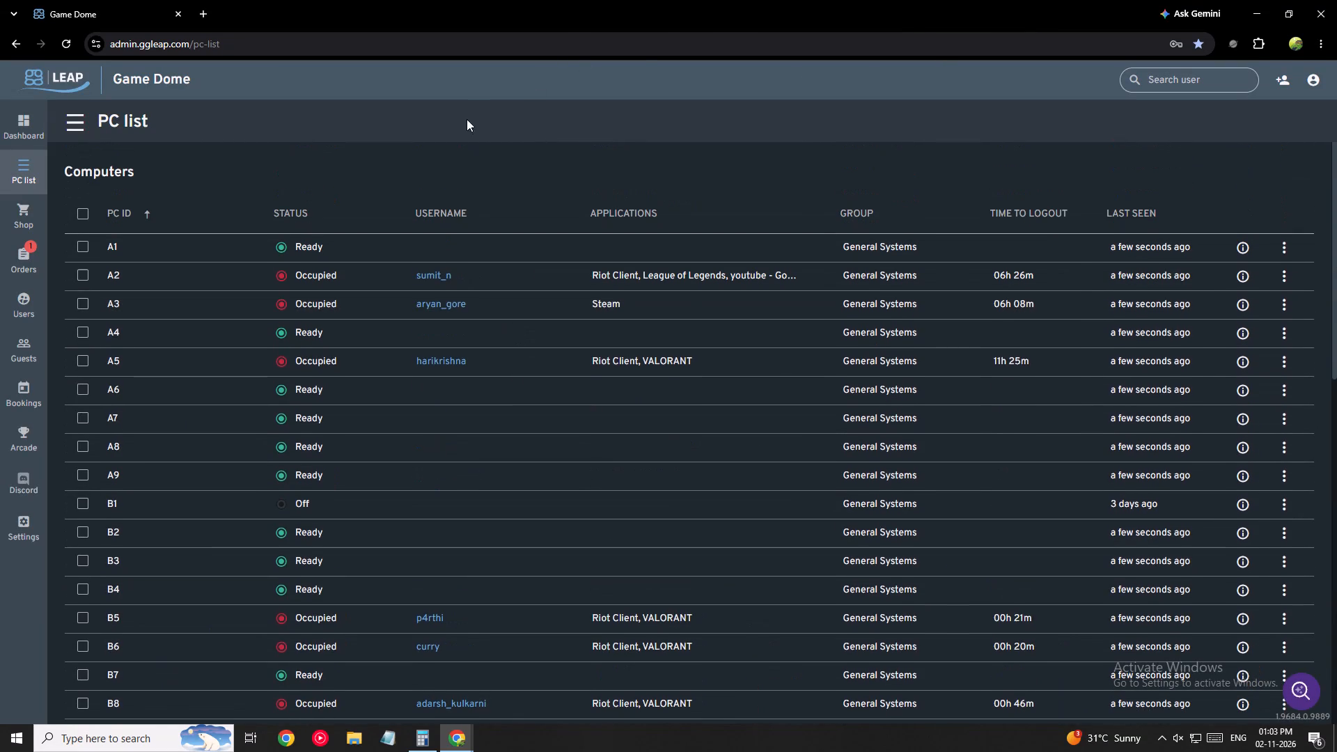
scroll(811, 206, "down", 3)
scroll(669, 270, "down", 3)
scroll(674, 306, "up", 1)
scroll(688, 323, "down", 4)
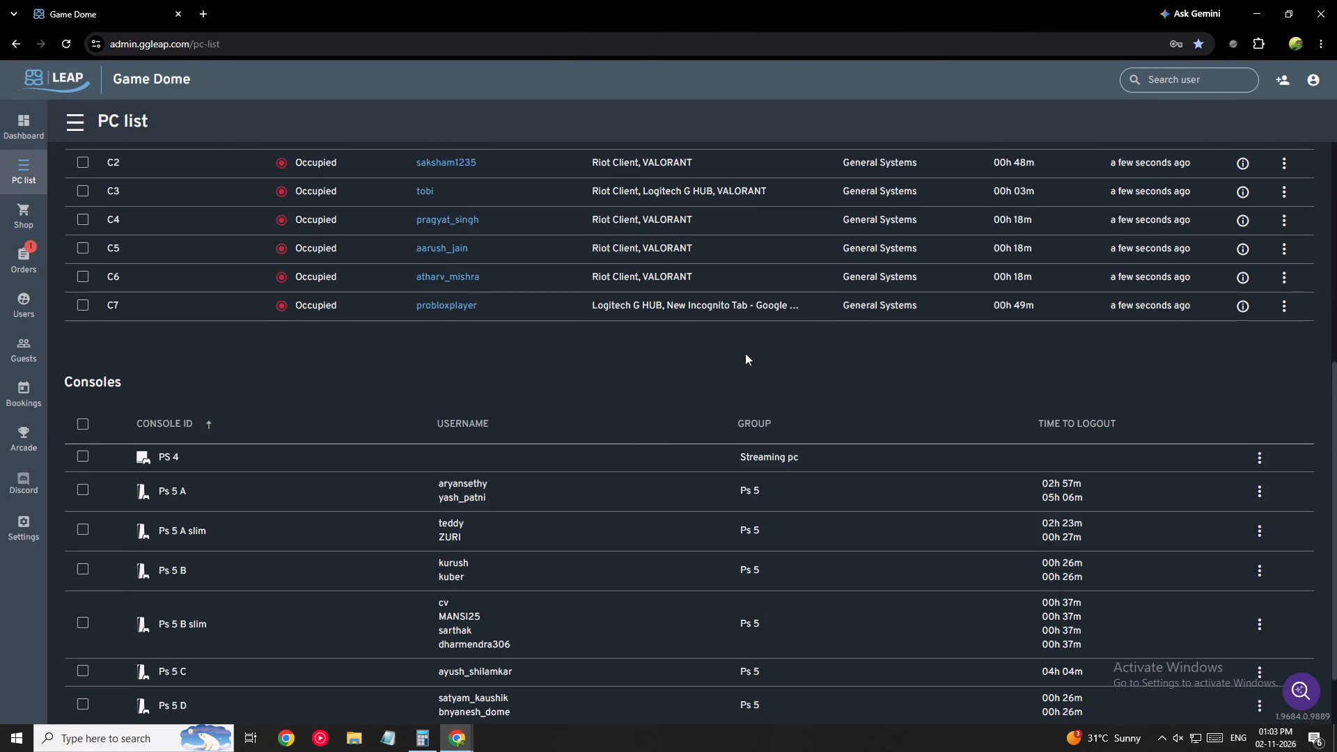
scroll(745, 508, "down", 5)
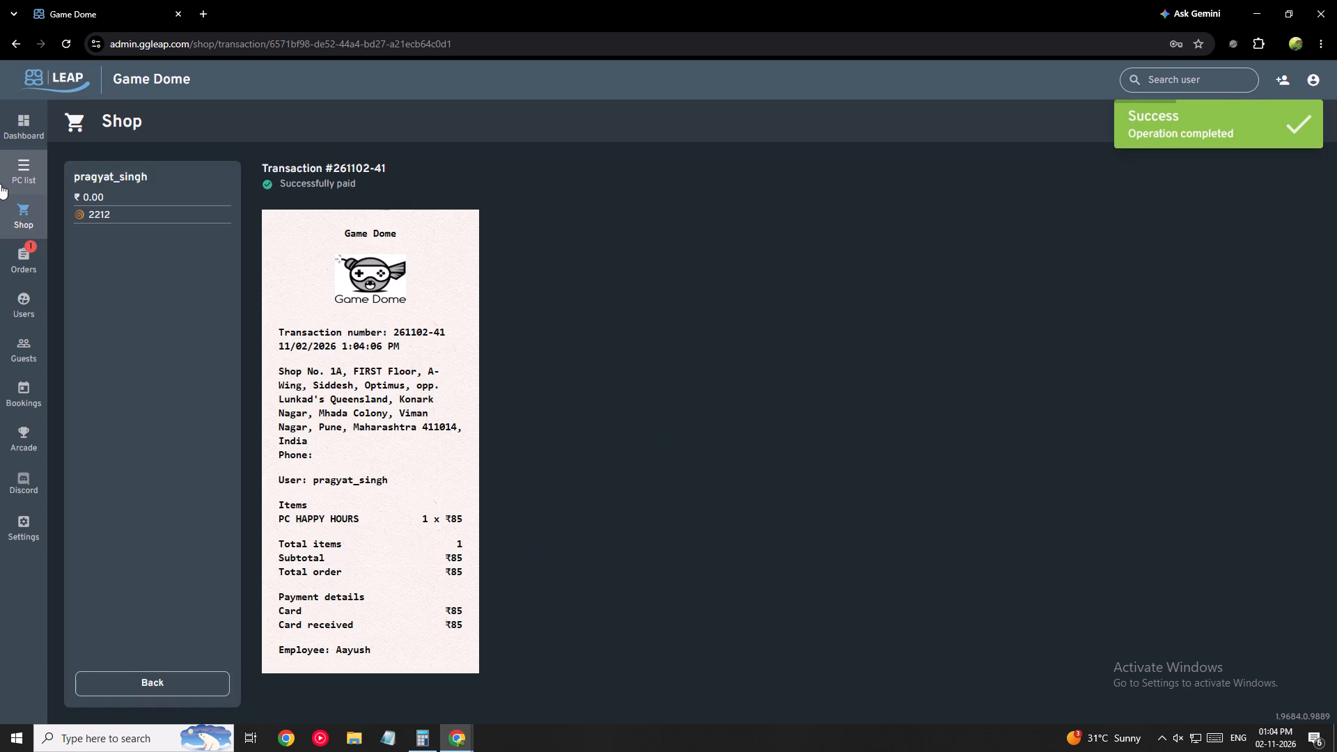
Sell one ₹85 PC HAPPY HOURS game pass to the customer on computer C5 and charge it to credit card.
left_click(0, 183)
scroll(345, 485, "down", 8)
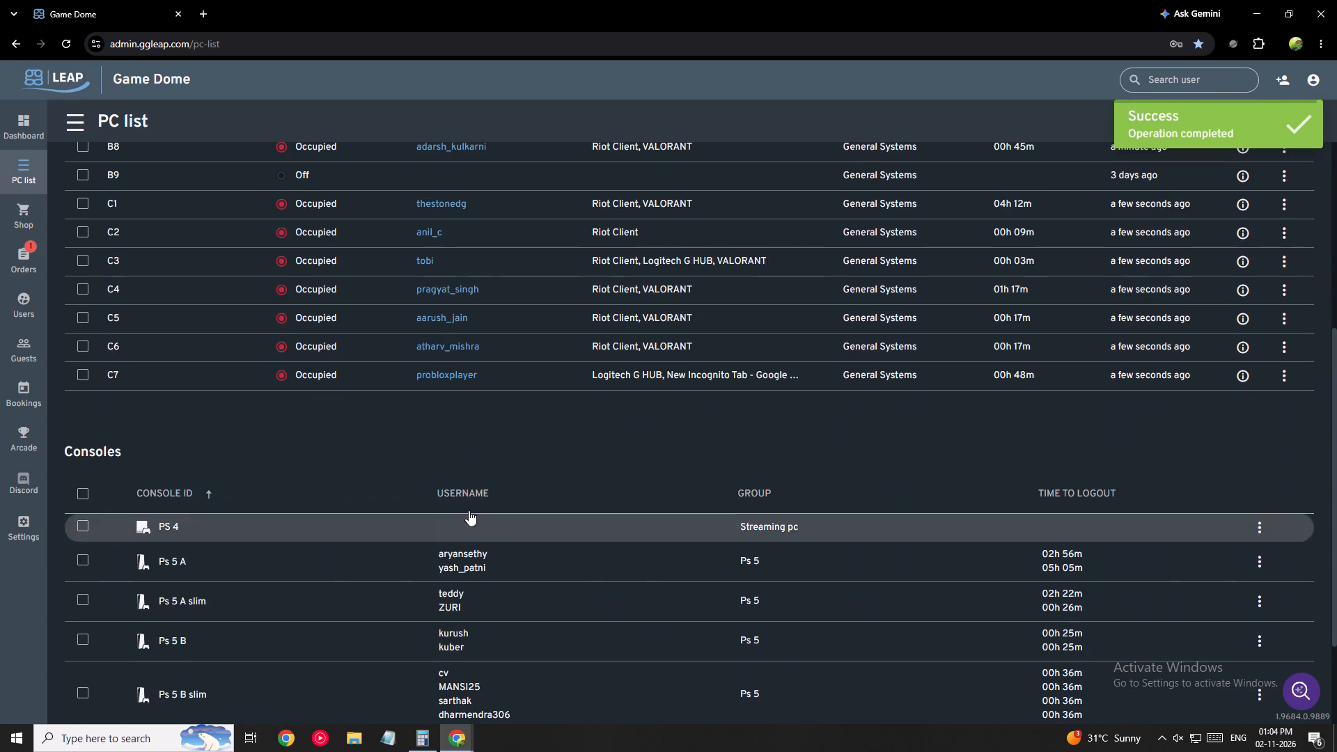
left_click(448, 319)
left_click(499, 328)
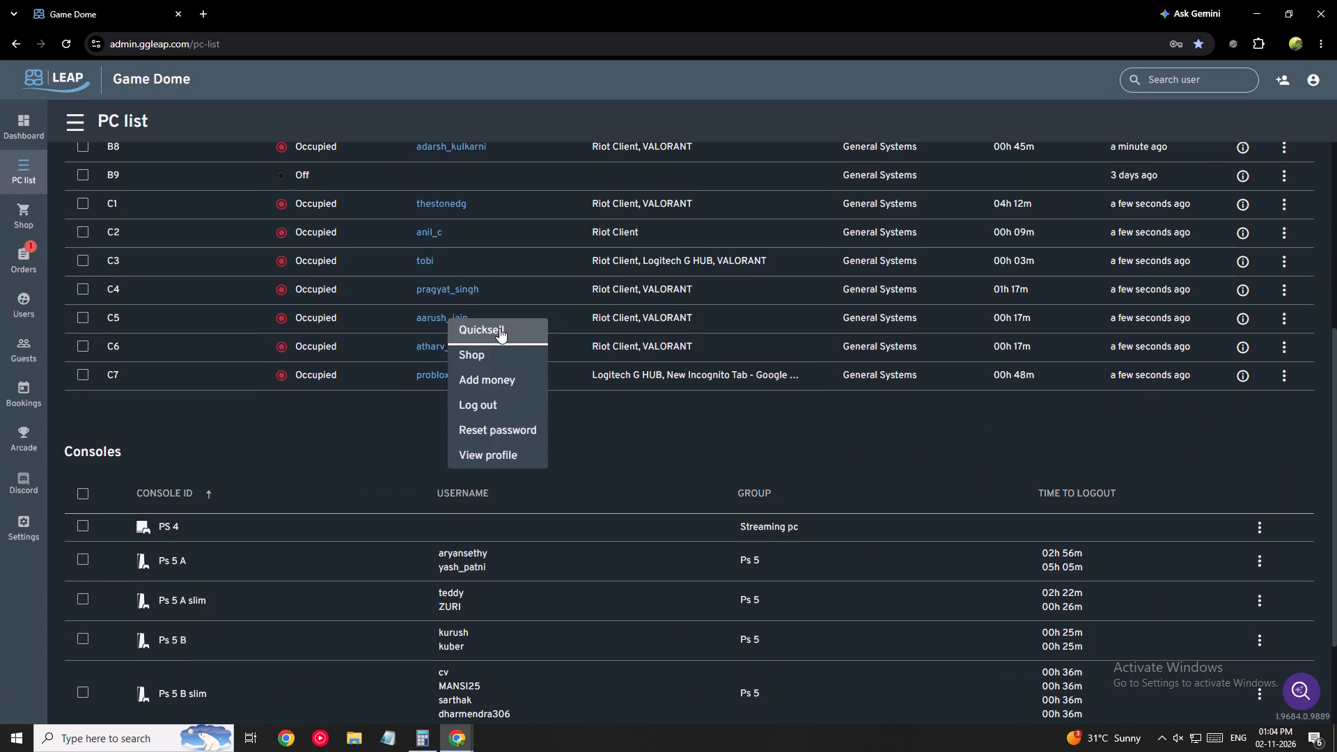
left_click(1065, 680)
left_click(1058, 669)
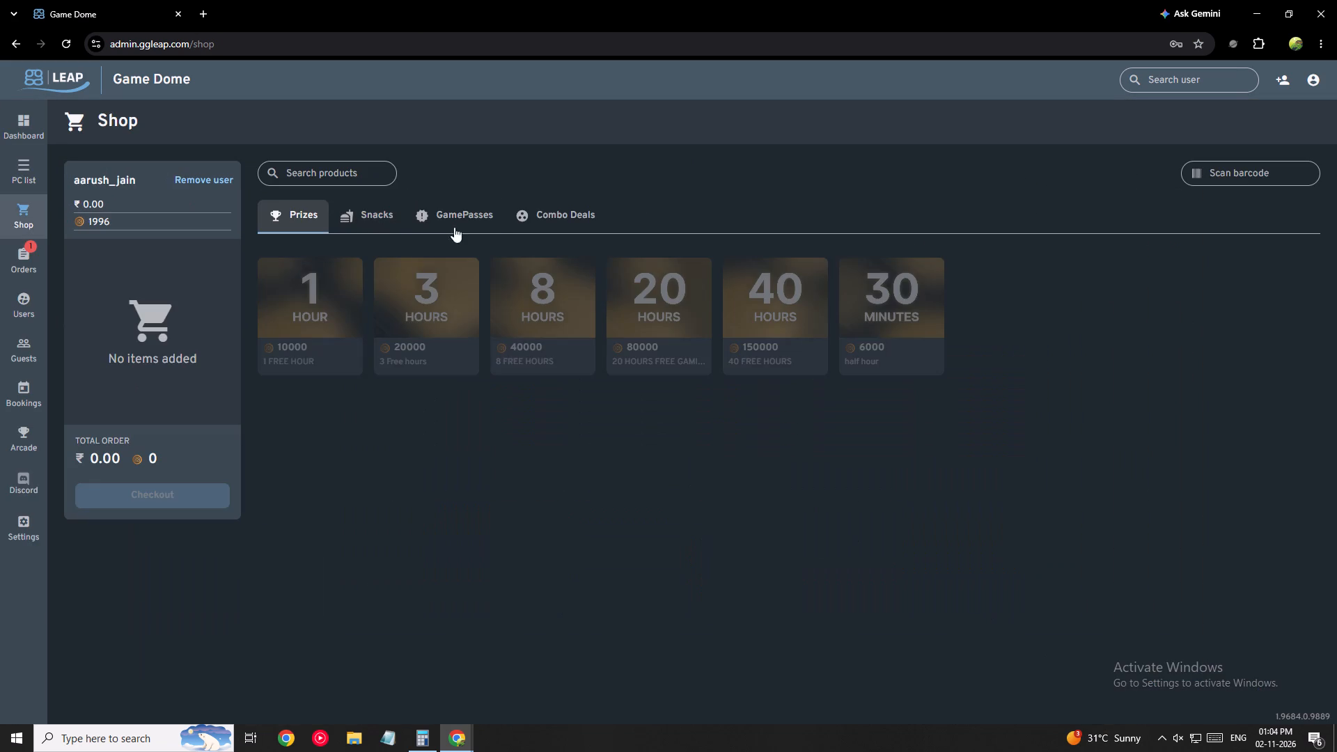
left_click(466, 233)
left_click(362, 245)
left_click(319, 244)
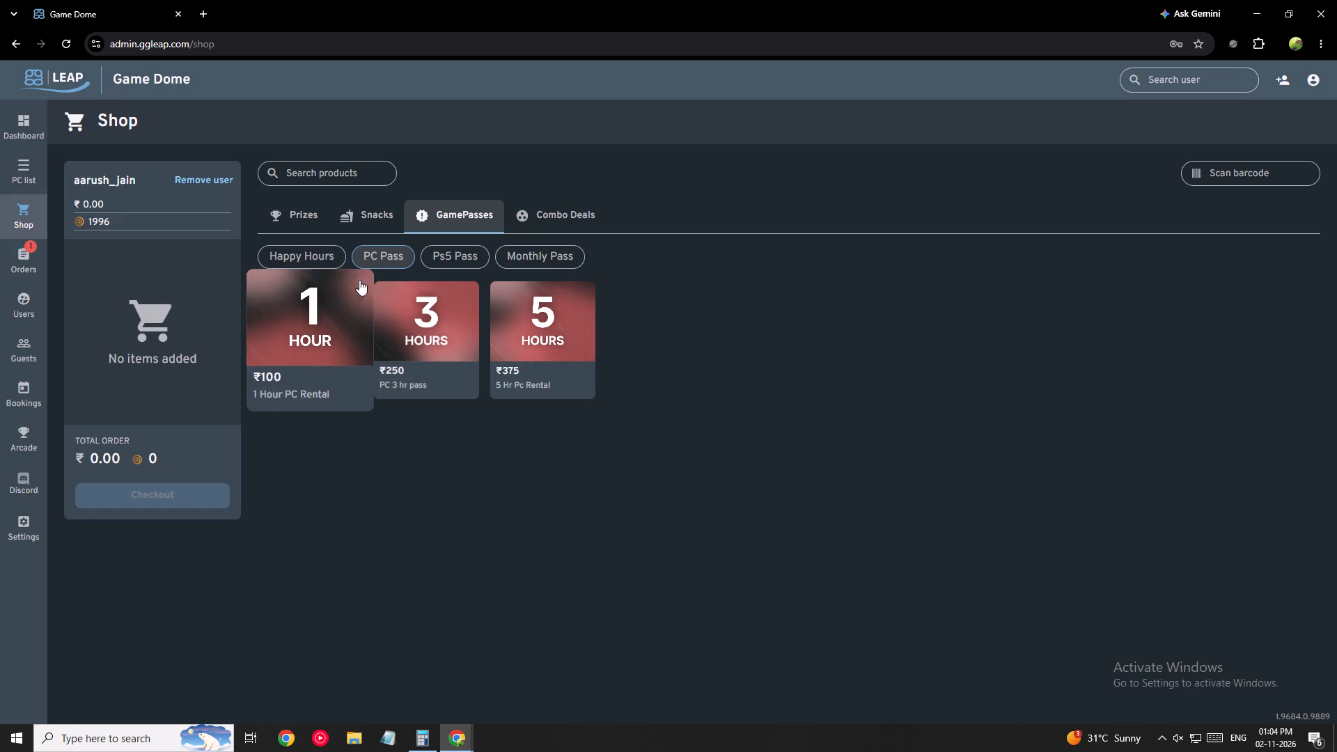
left_click(325, 260)
left_click_drag(422, 338, 133, 373)
left_click(148, 491)
left_click(388, 402)
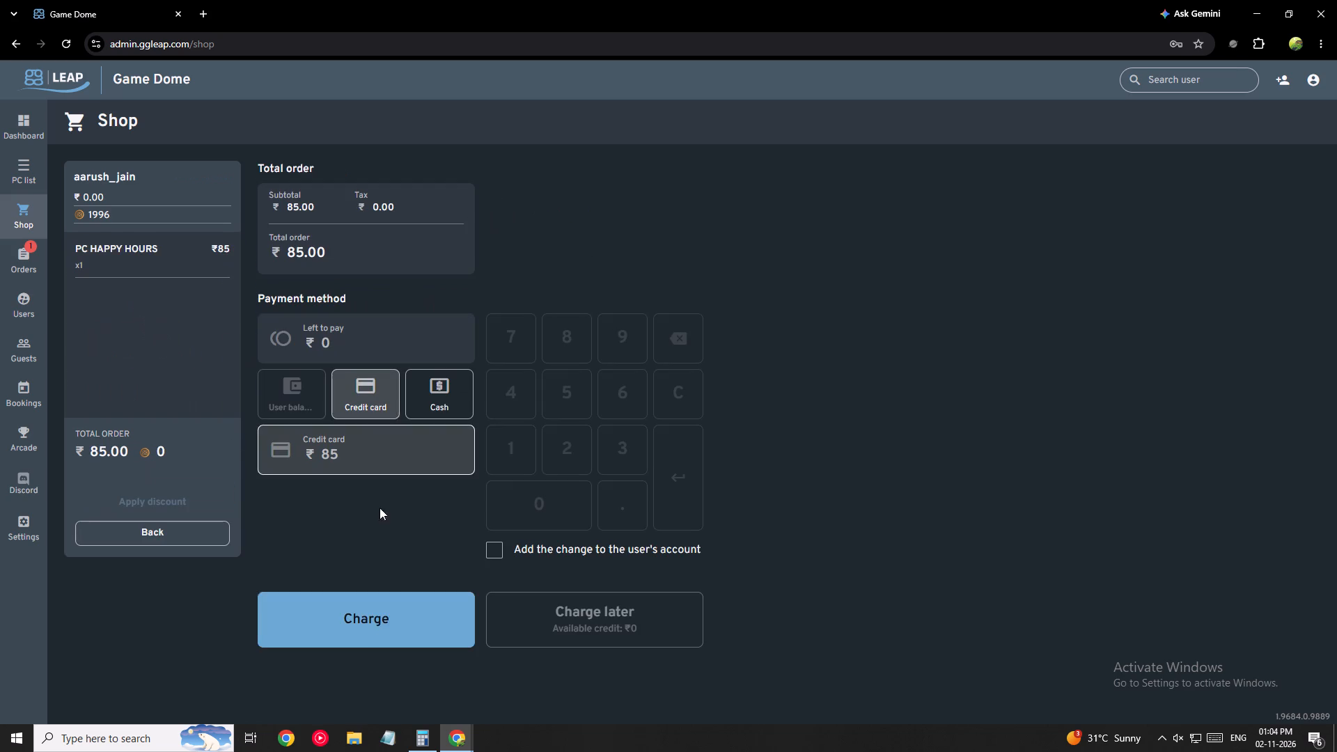
left_click(380, 641)
Sell one ₹85 PC HAPPY HOURS game pass to the customer on computer C6 and charge it to credit card.
left_click(2, 173)
scroll(416, 462, "down", 10)
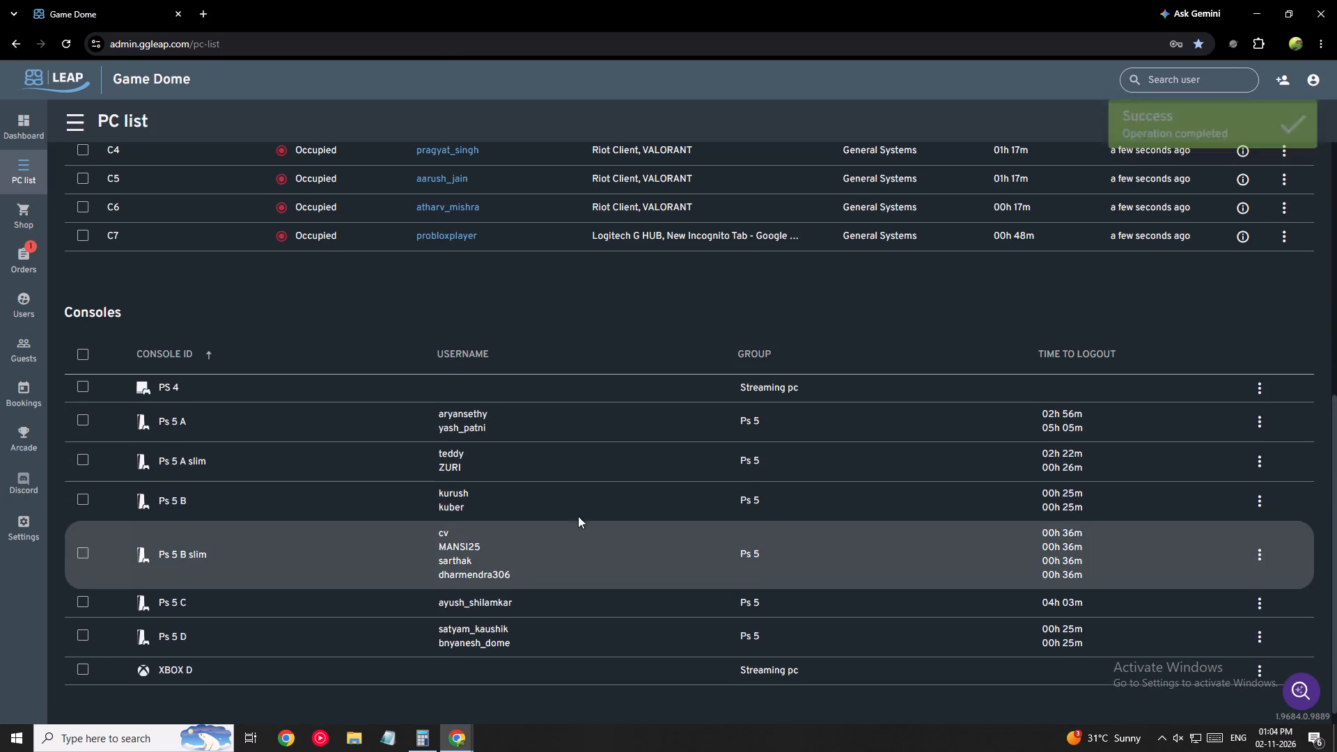
scroll(879, 343, "up", 1)
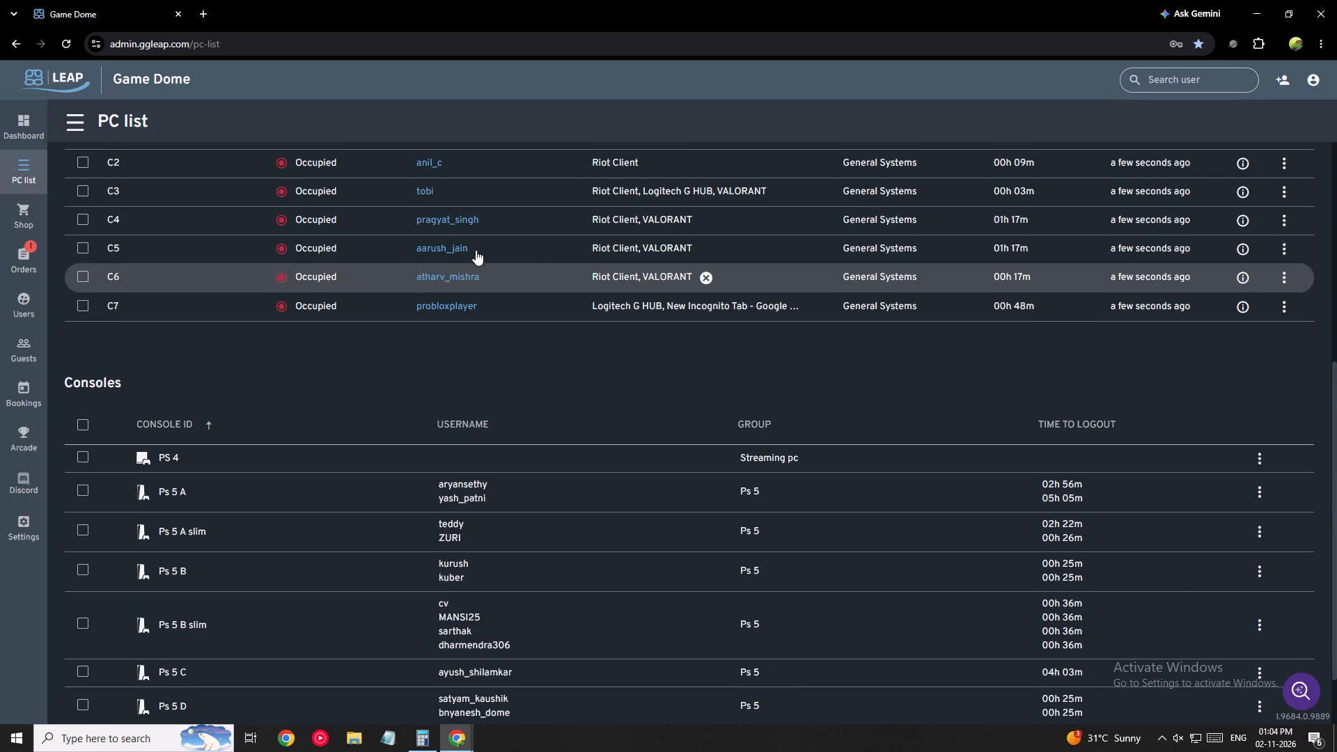
left_click(436, 283)
left_click(503, 291)
left_click(1077, 677)
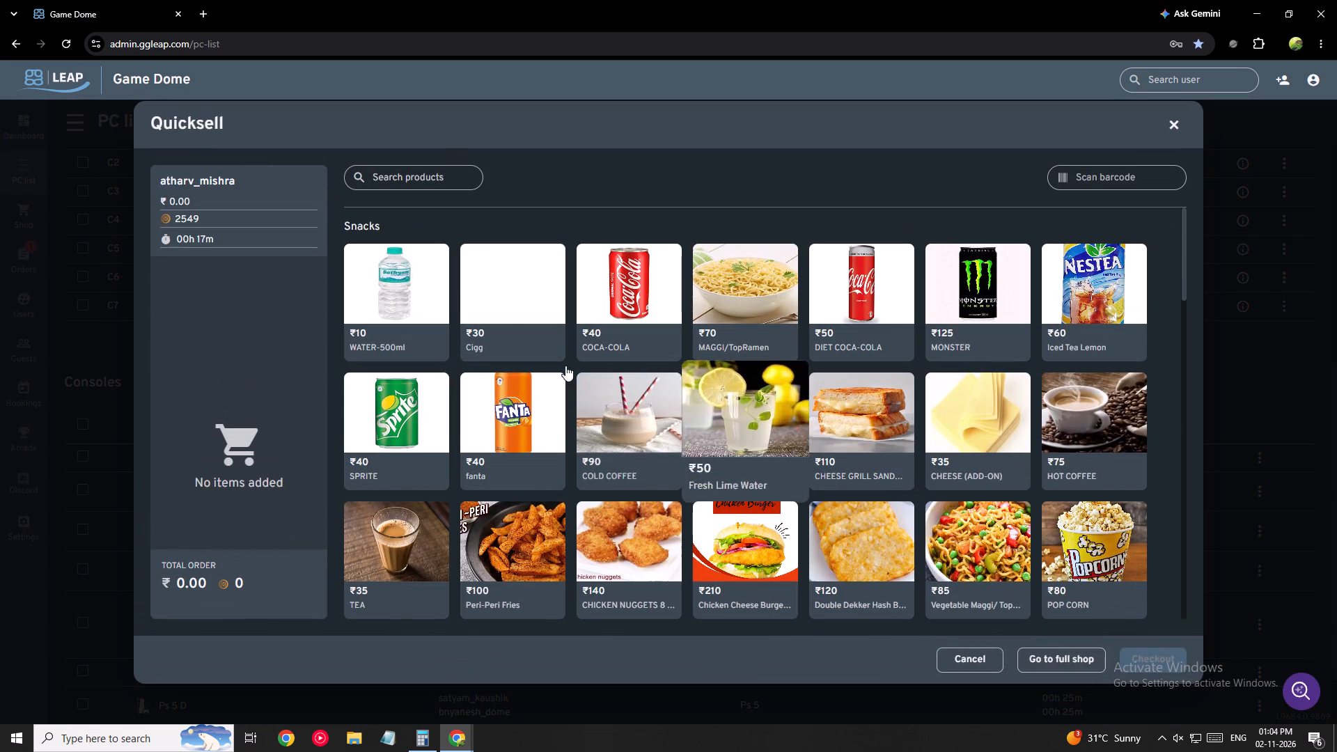
left_click(1055, 664)
left_click(437, 233)
left_click(437, 225)
left_click(386, 247)
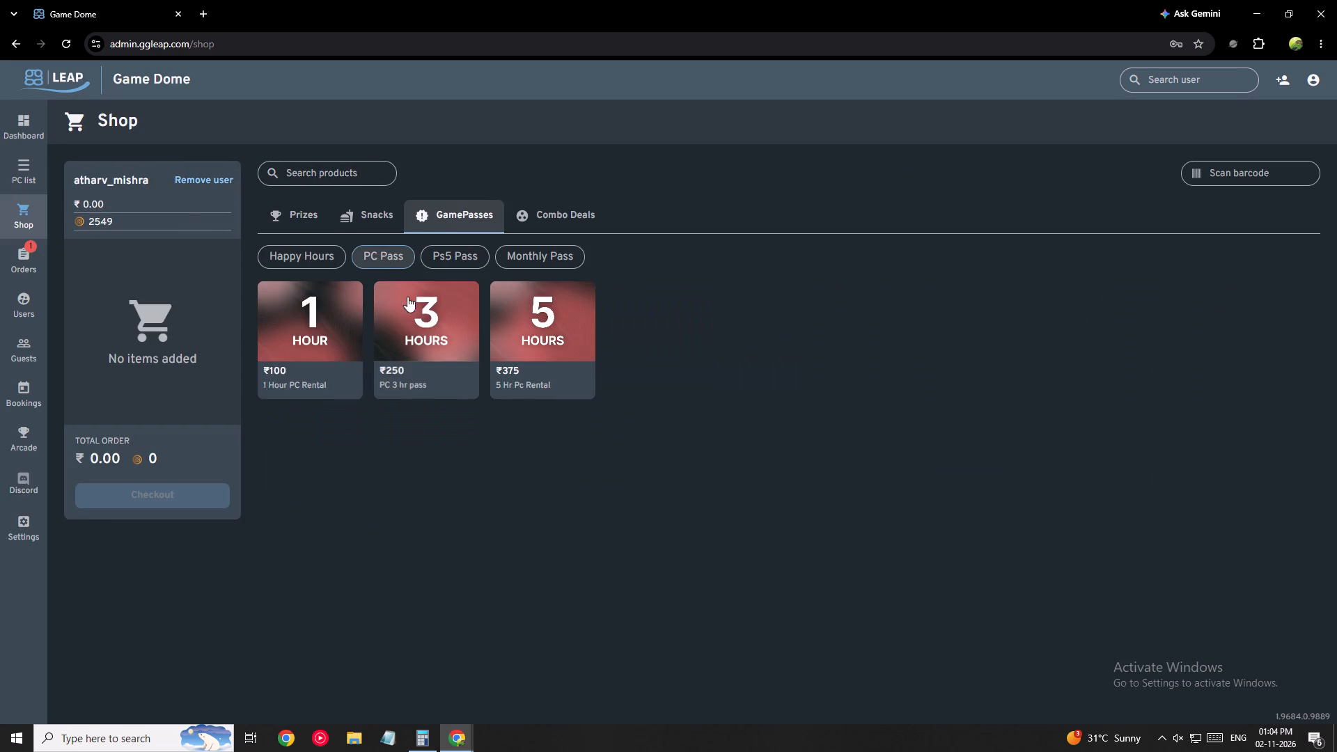
left_click(280, 256)
left_click_drag(386, 337, 127, 383)
left_click(156, 496)
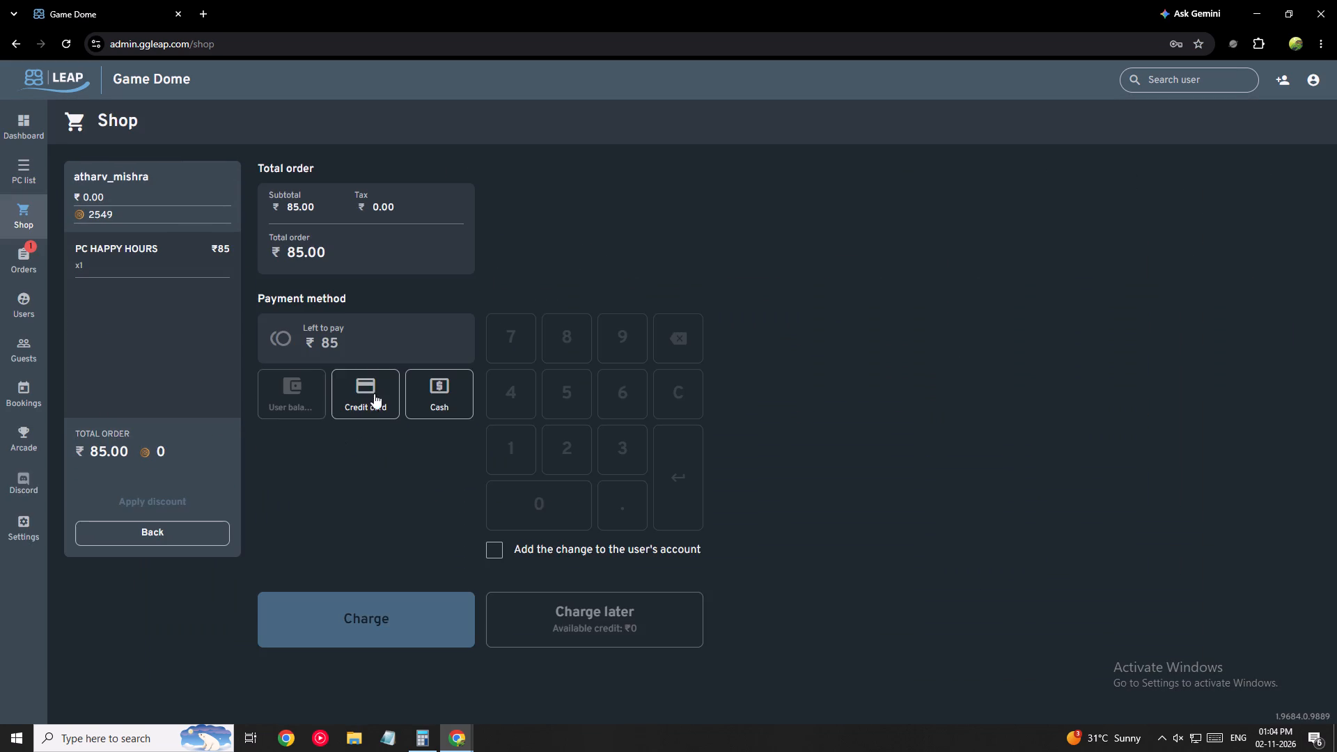
left_click(374, 409)
left_click(365, 628)
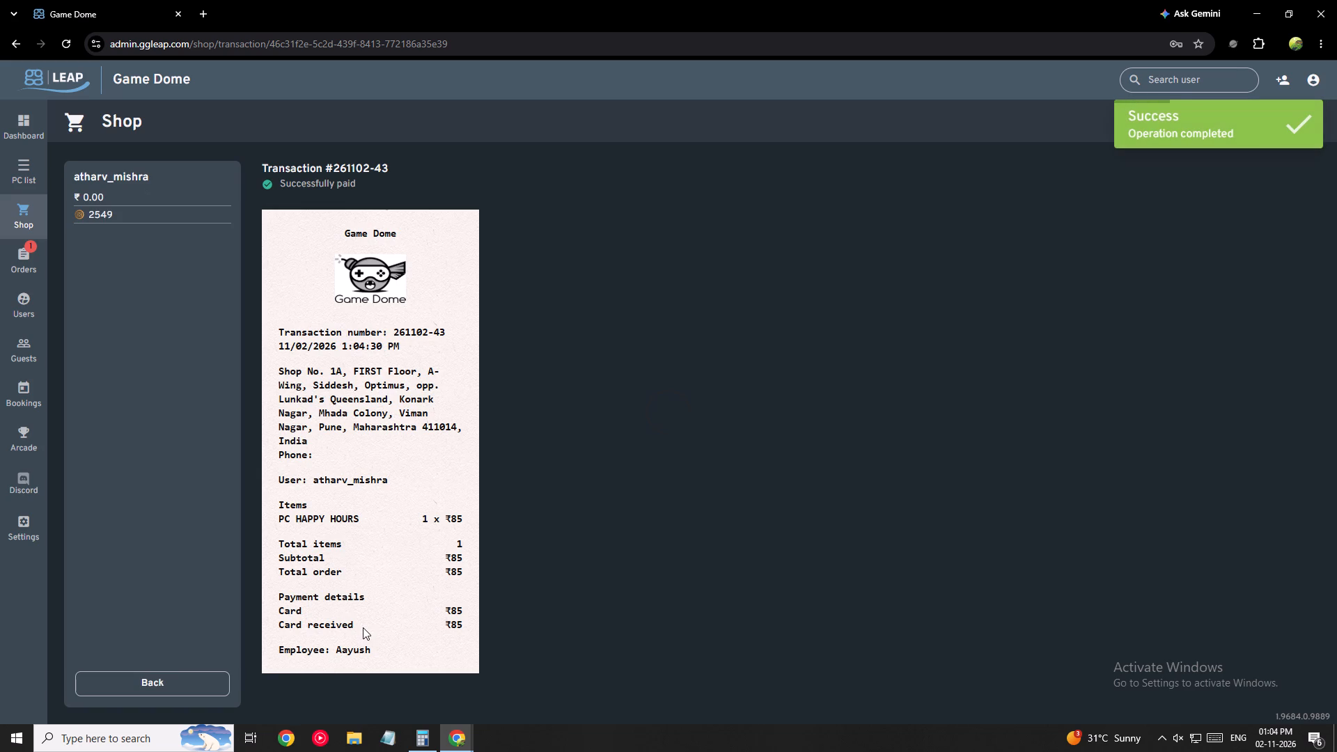
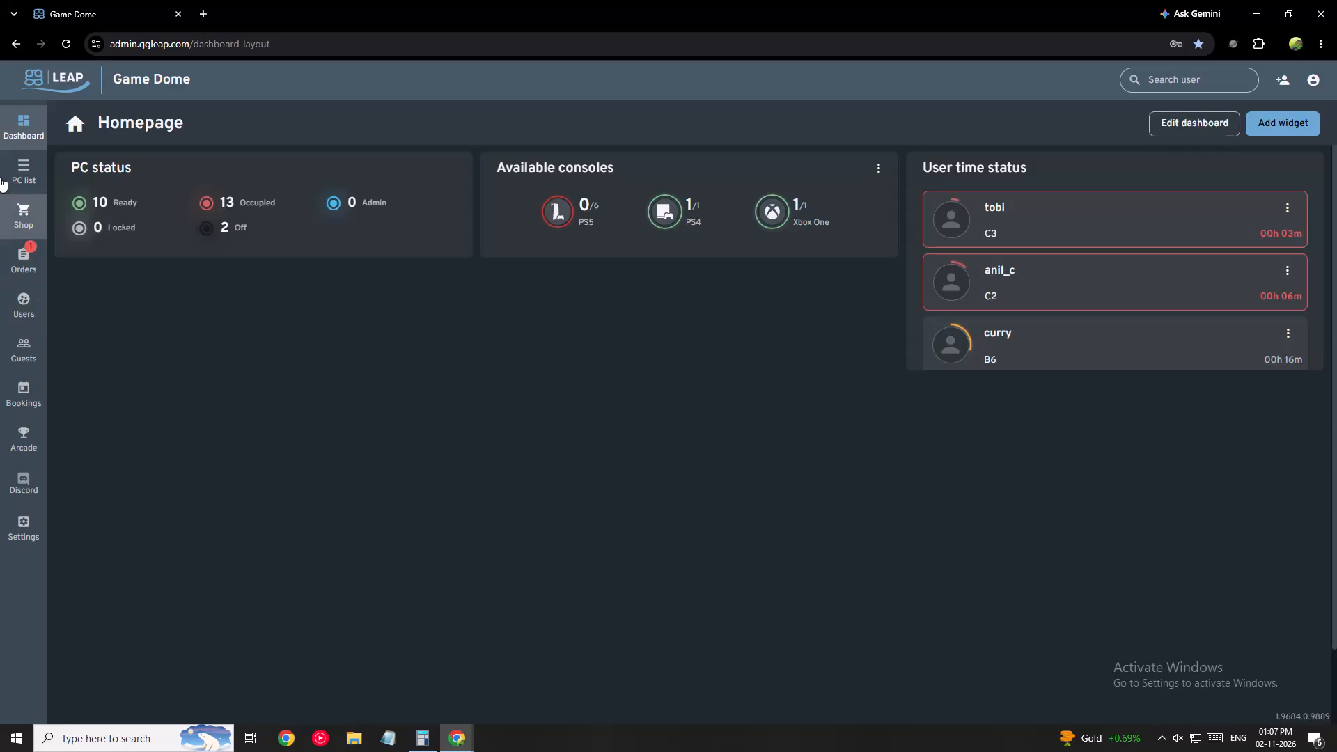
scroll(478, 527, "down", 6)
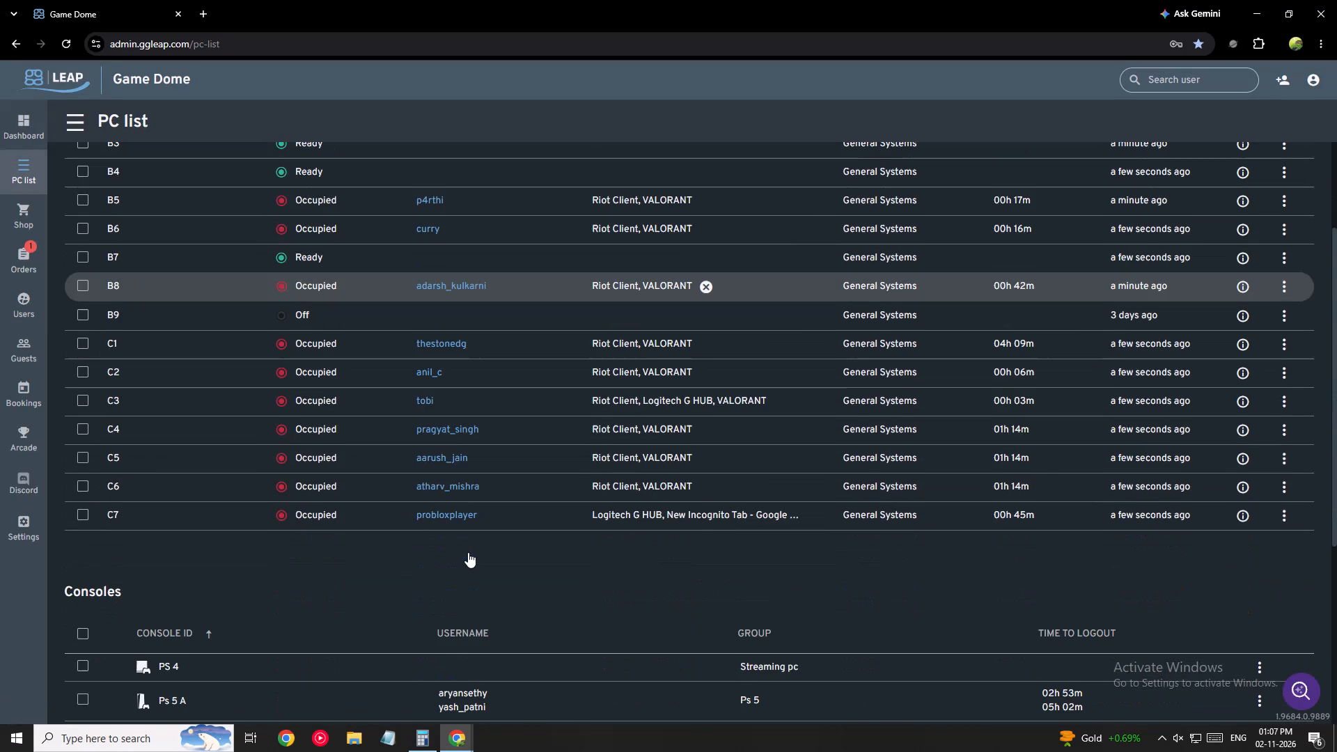
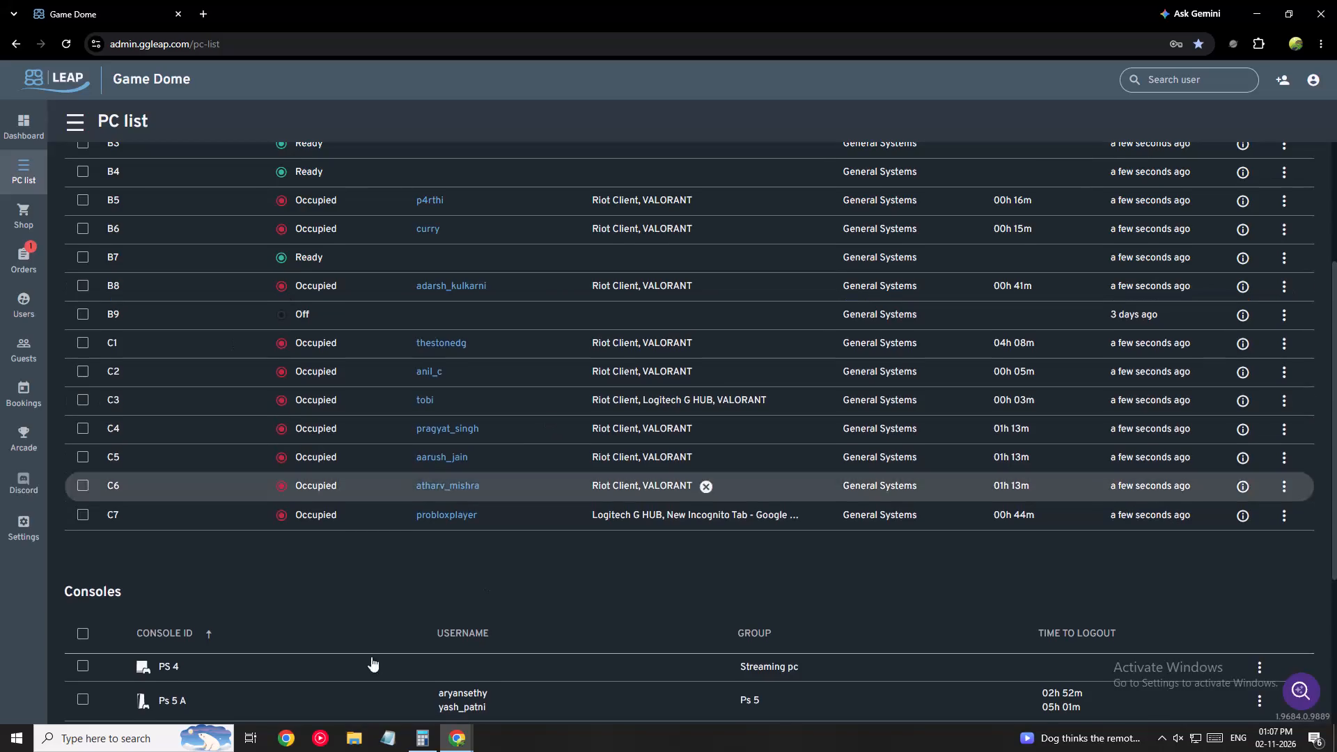
Start a quick sale for the customer on PC C2 and add one MONSTER drink to the order.
scroll(430, 561, "down", 3)
scroll(408, 528, "up", 1)
scroll(410, 524, "down", 1)
scroll(410, 523, "up", 1)
scroll(412, 441, "up", 2)
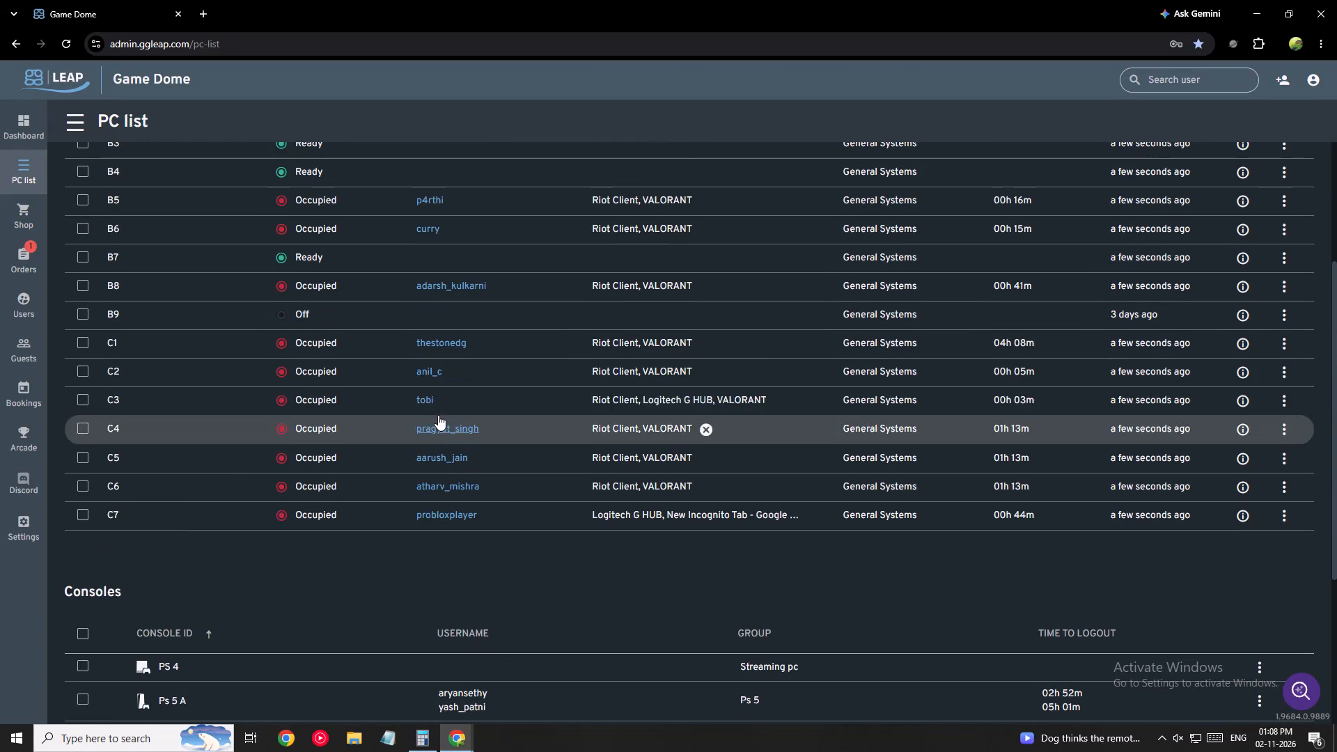
left_click(429, 374)
left_click(453, 379)
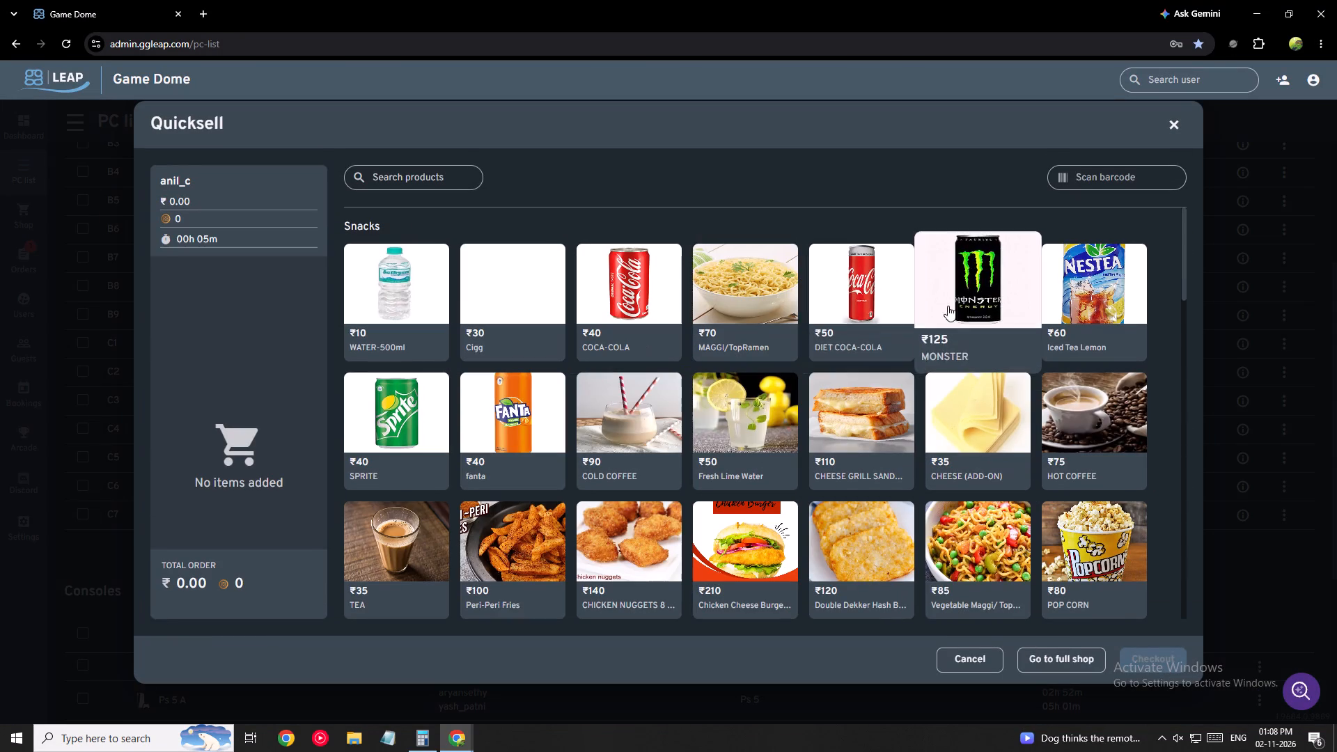
left_click_drag(965, 316, 247, 439)
Continue the C2 customer's order in the full shop and add one 5 Hr Pc Rental game pass.
left_click(1059, 666)
left_click(465, 232)
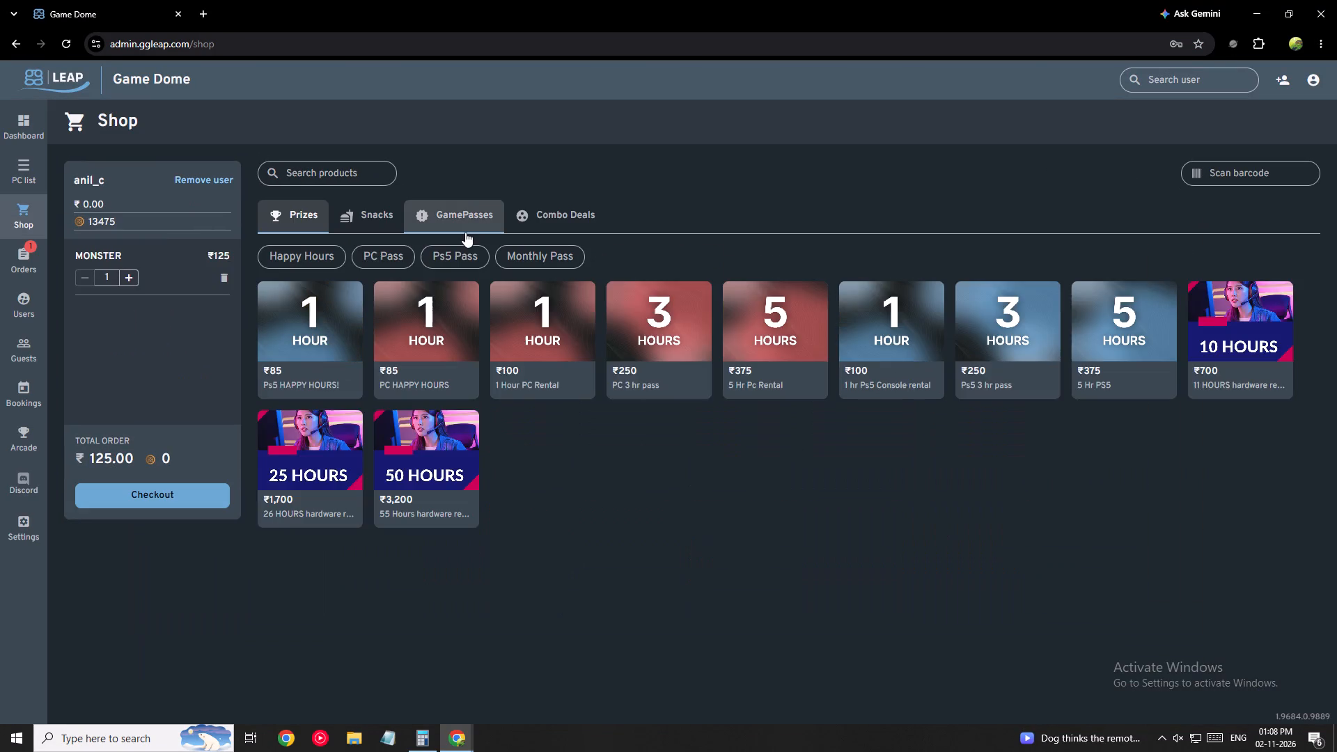
left_click(386, 266)
left_click_drag(548, 330, 166, 372)
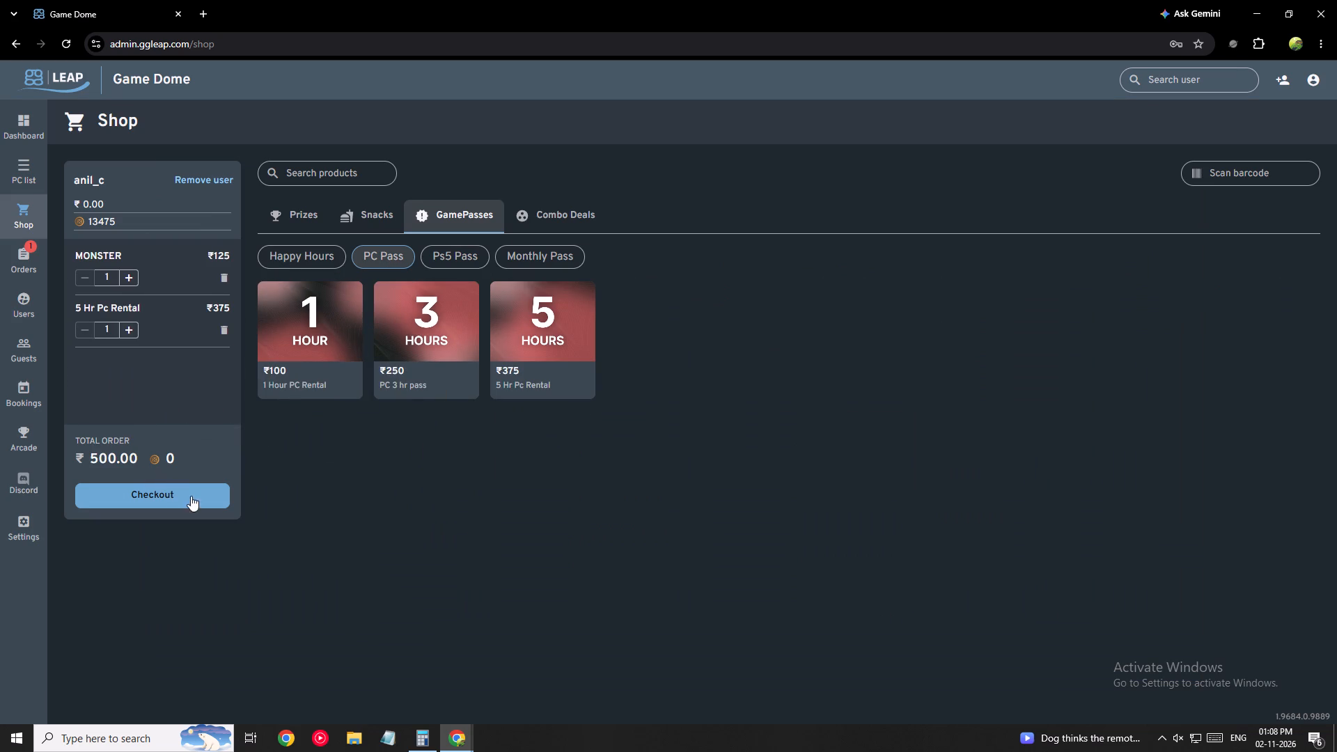
Check out the MONSTER and 5 Hr Pc Rental order with card payment, and return to the PC list.
left_click(237, 496)
left_click(179, 494)
left_click(348, 398)
left_click(364, 625)
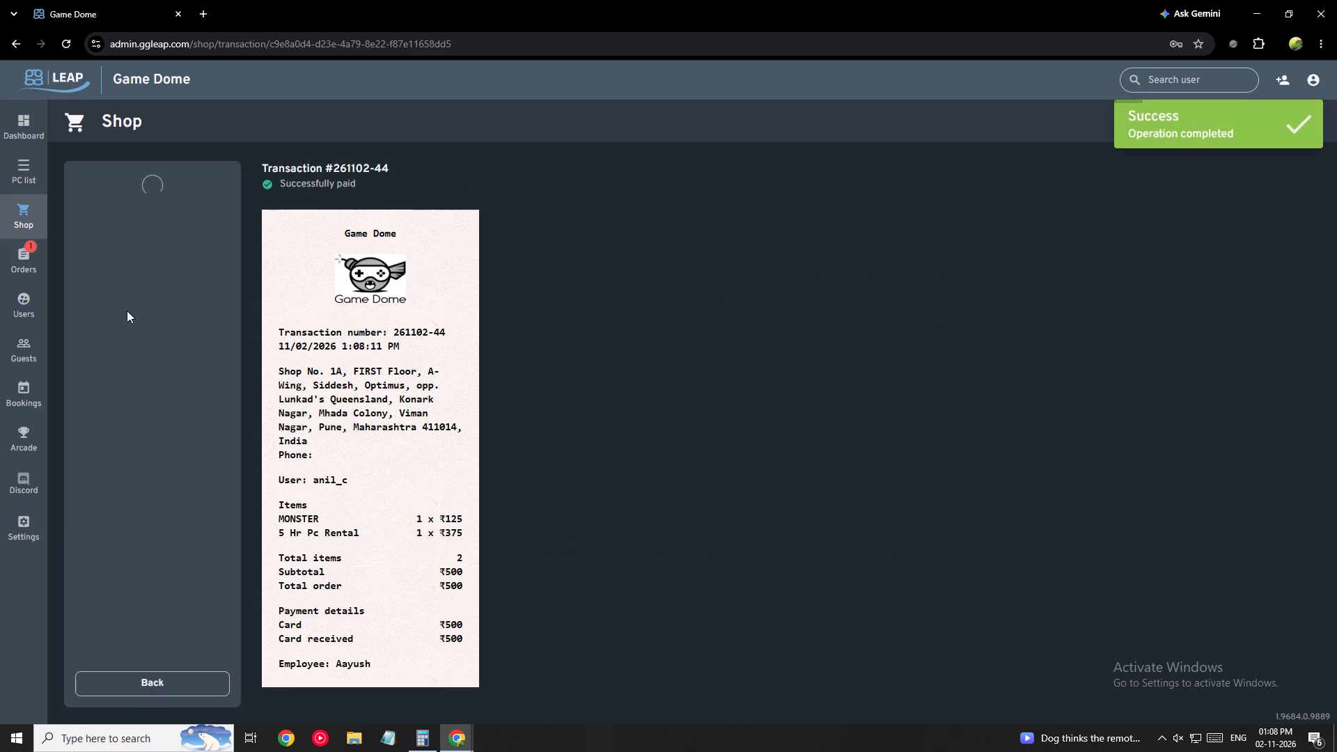
left_click(1, 171)
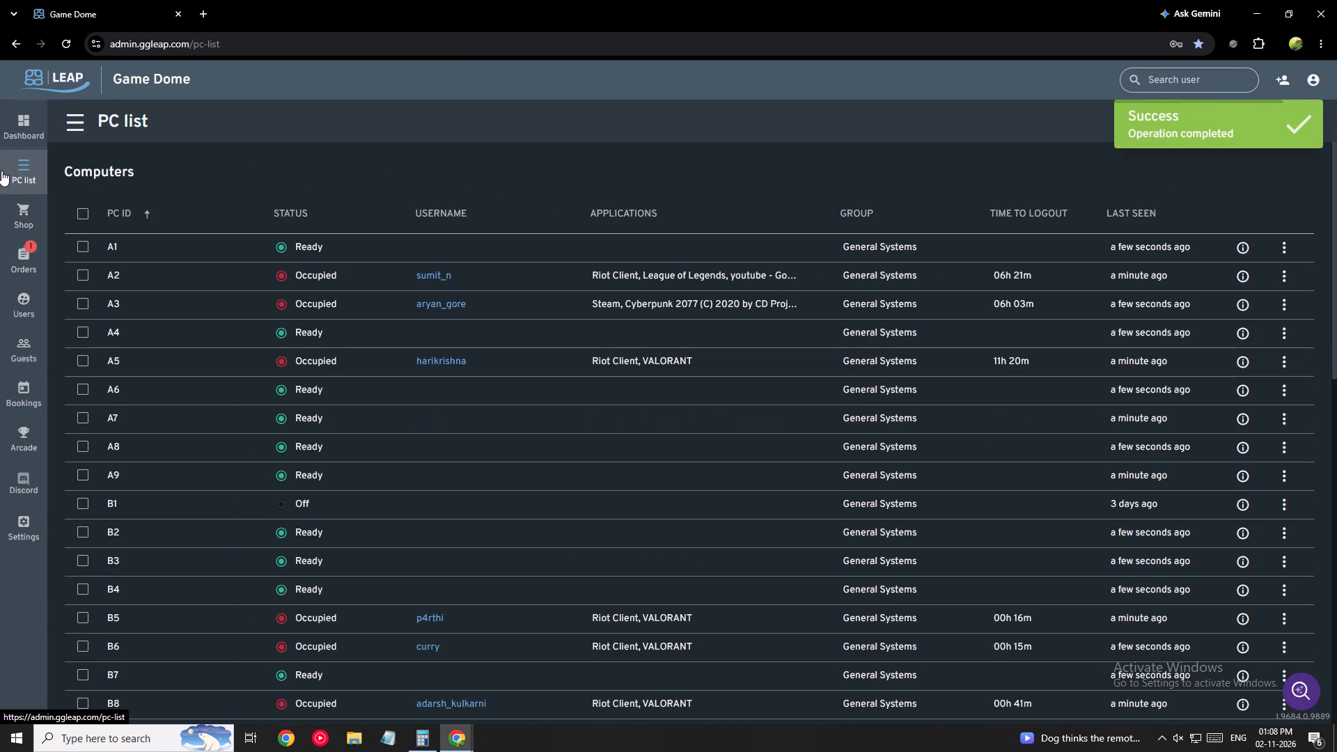
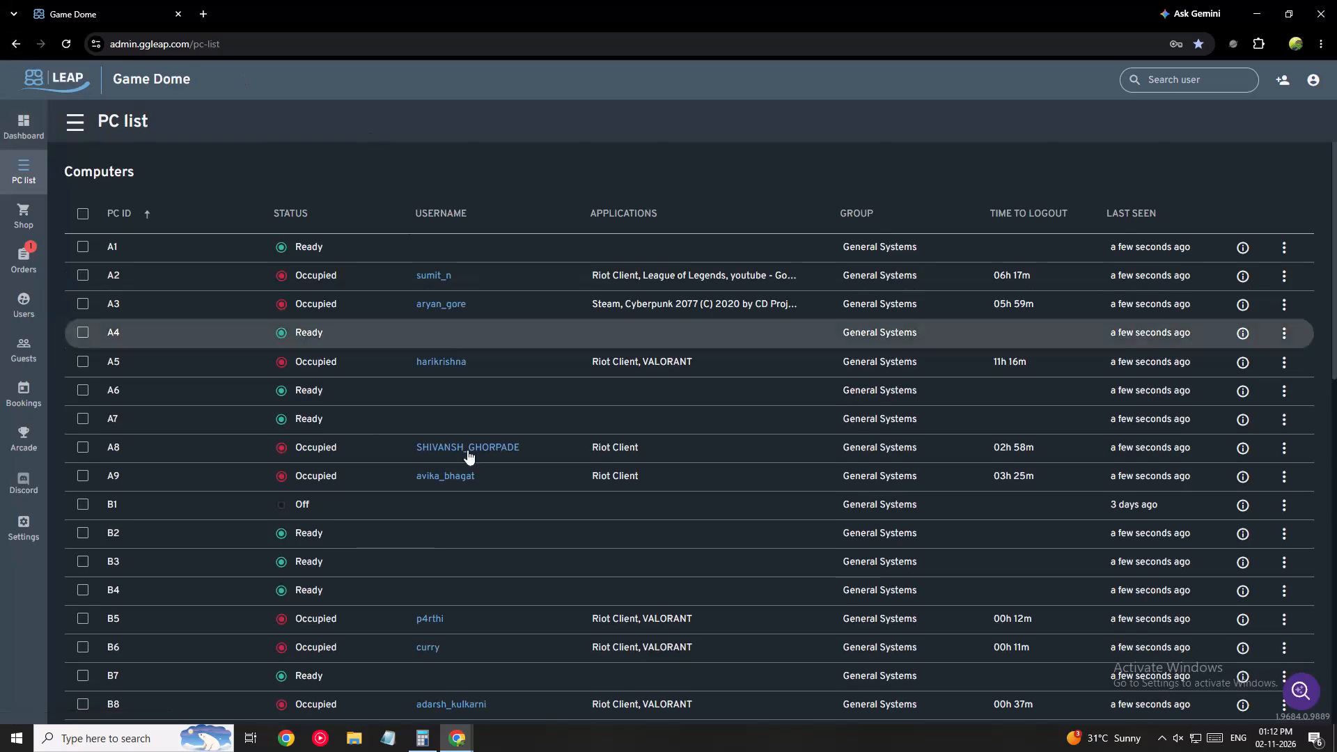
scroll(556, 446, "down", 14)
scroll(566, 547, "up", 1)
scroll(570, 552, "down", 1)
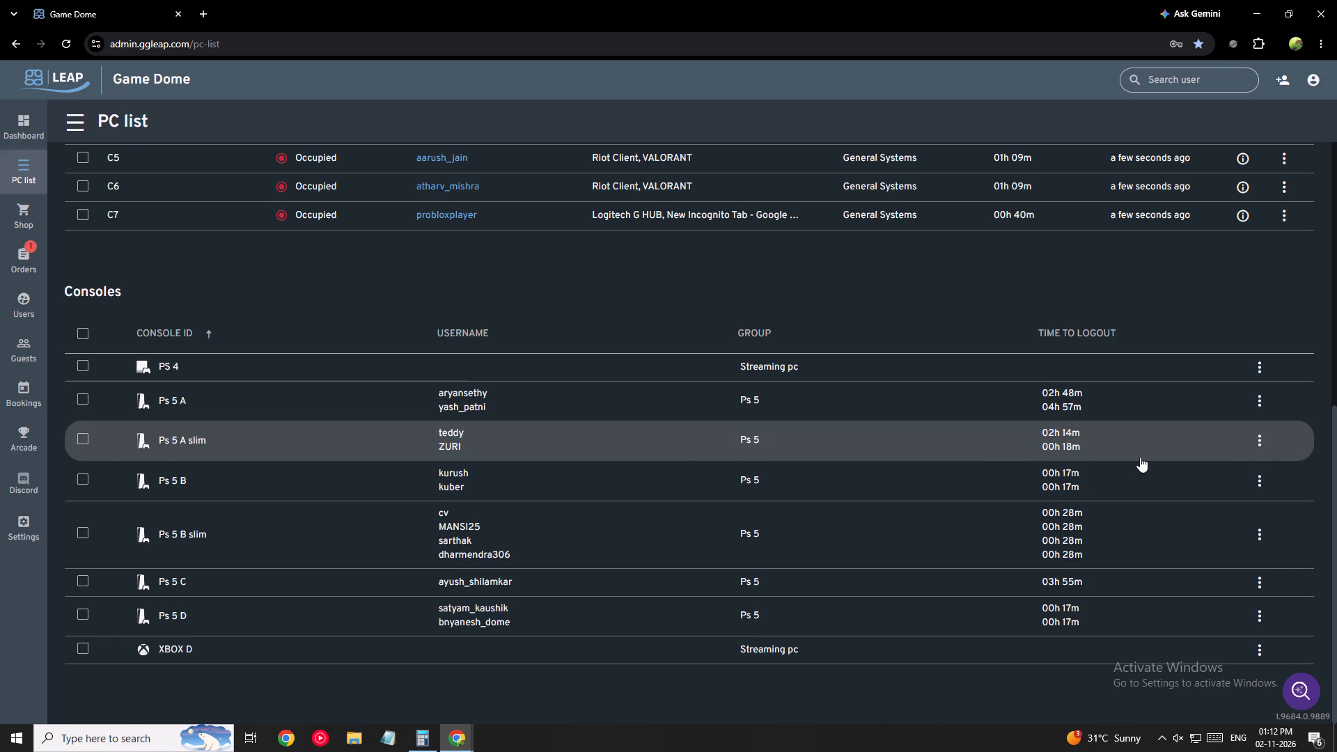
left_click(1180, 79)
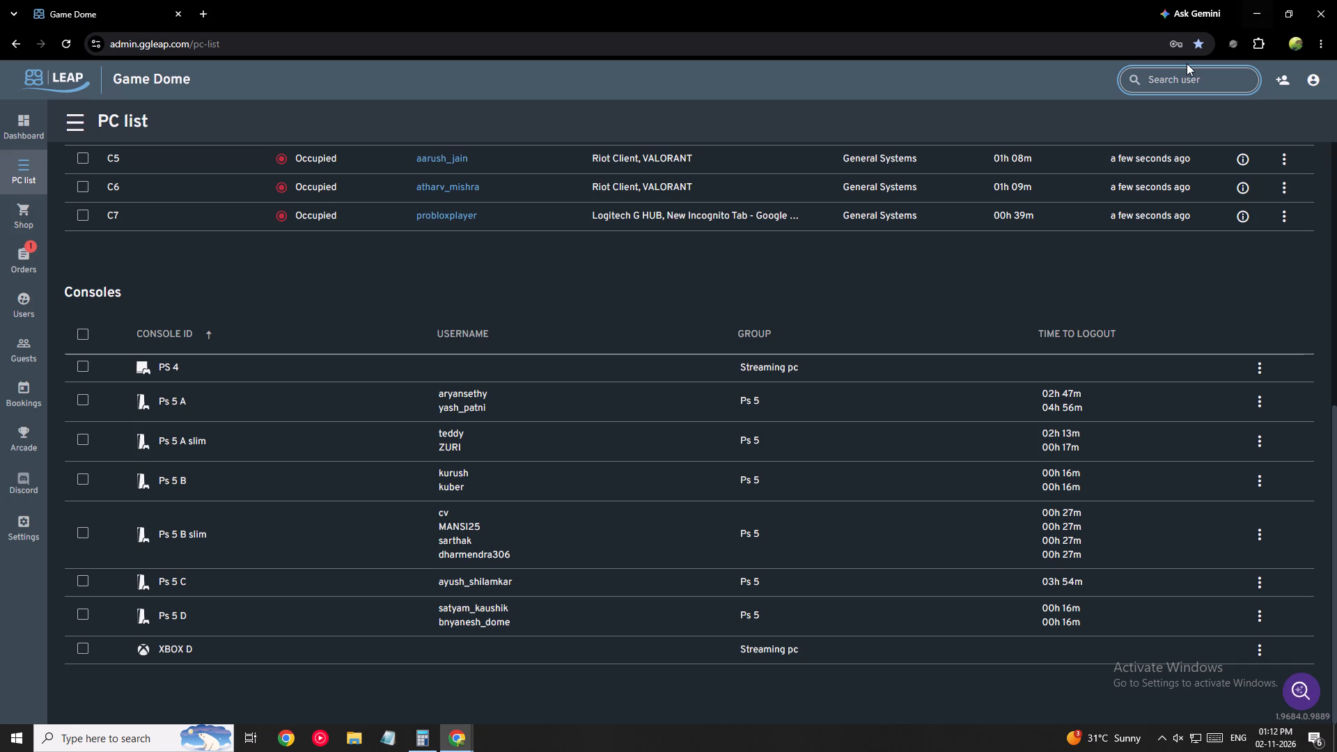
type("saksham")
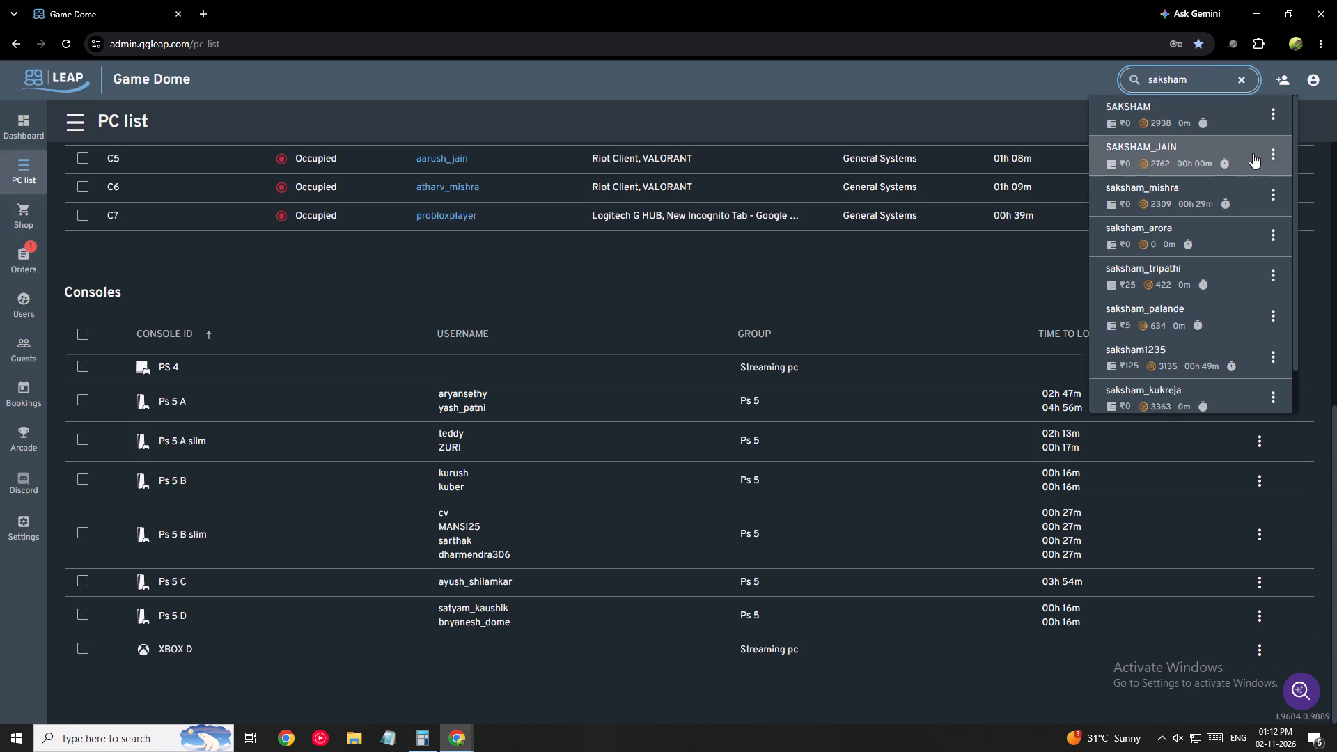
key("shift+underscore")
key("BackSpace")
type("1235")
left_click(1278, 122)
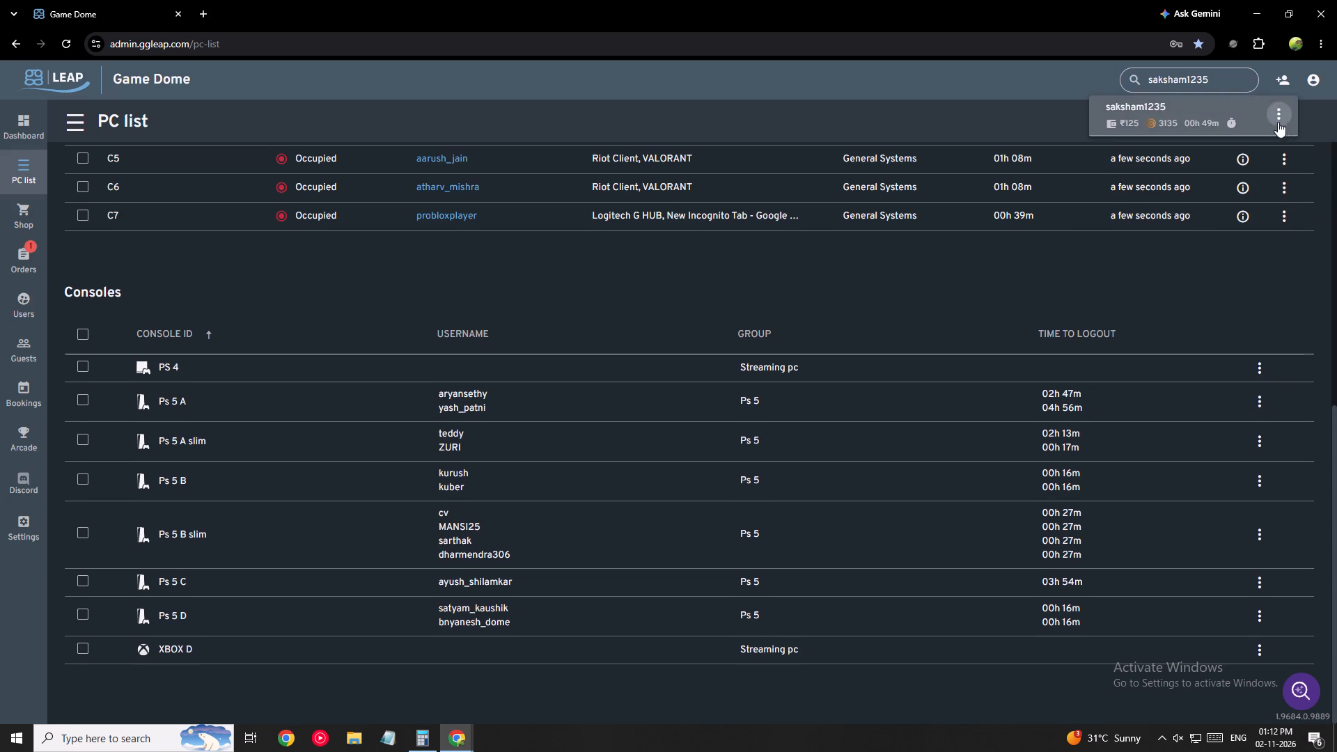
left_click(1293, 123)
left_click(494, 288)
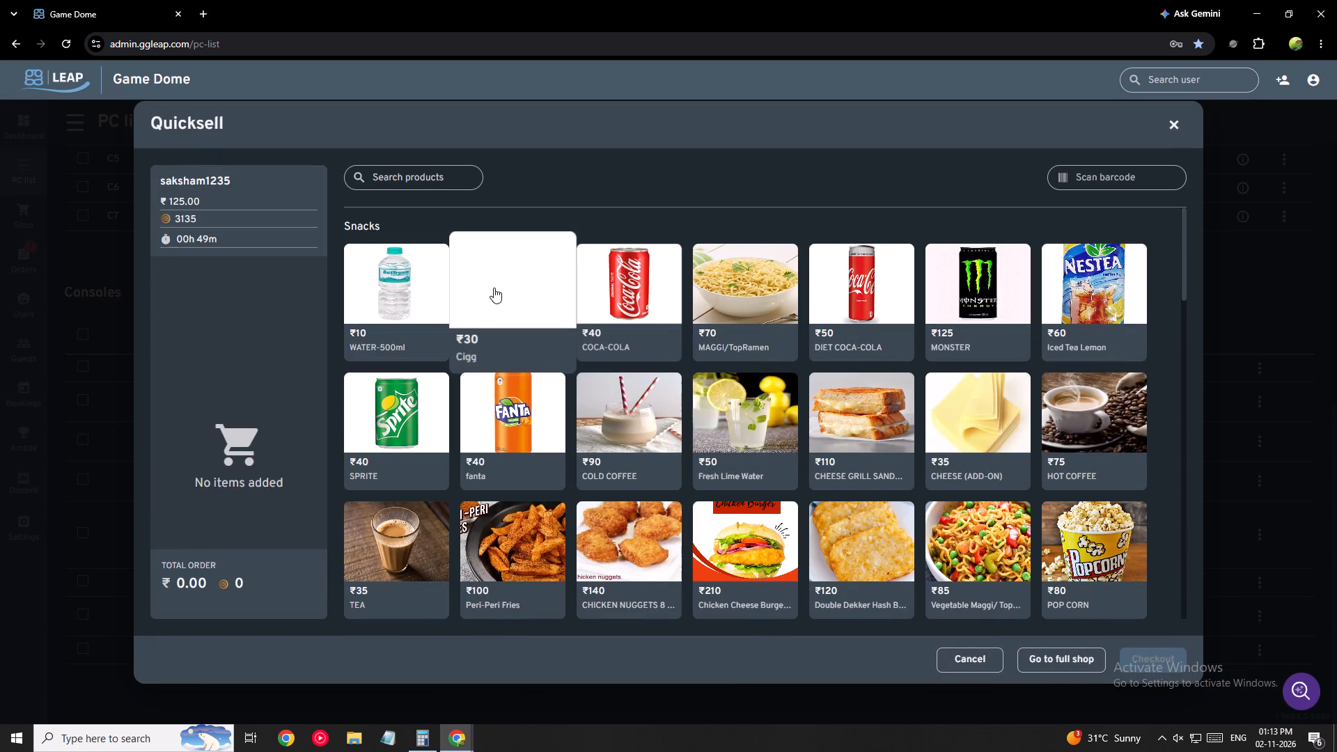
left_click(512, 334)
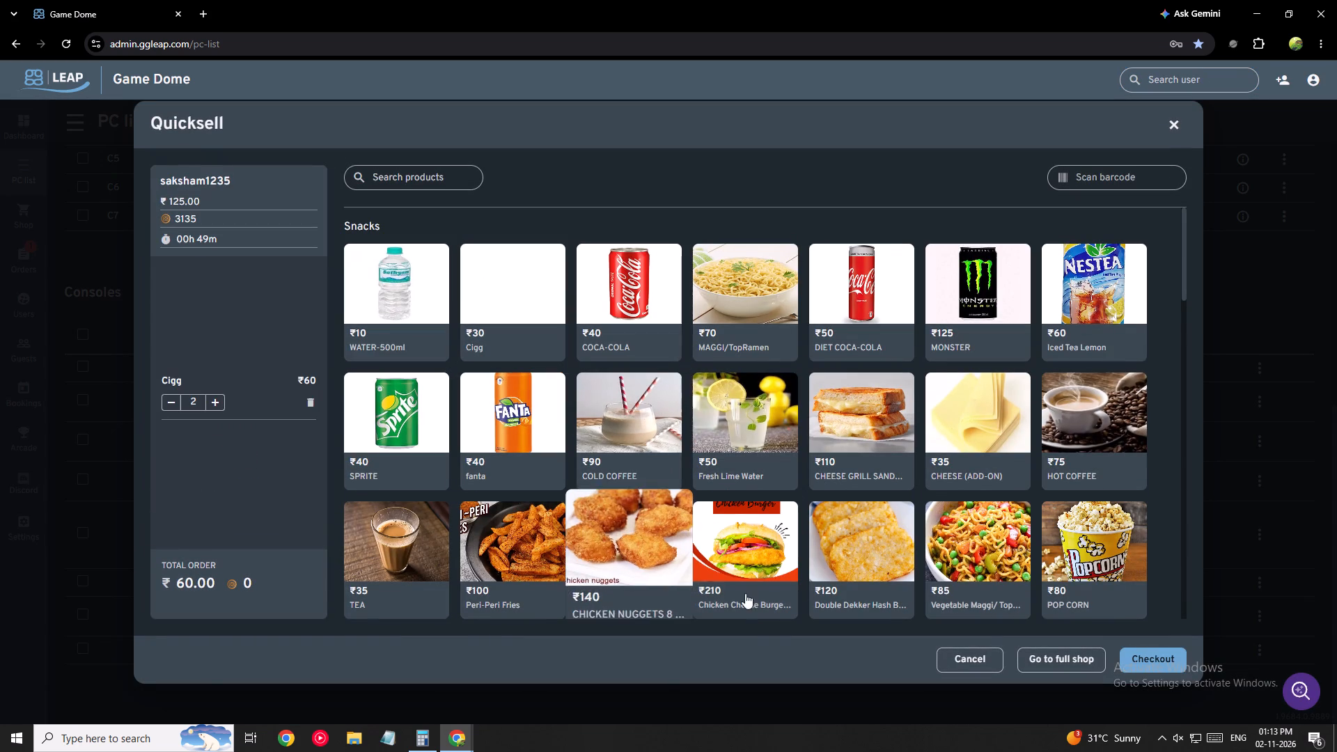
Check out the two-Cigg order with payment split as ₹25 from the user balance and ₹35 in cash, and charge it.
left_click(1147, 656)
left_click(445, 401)
left_click(285, 395)
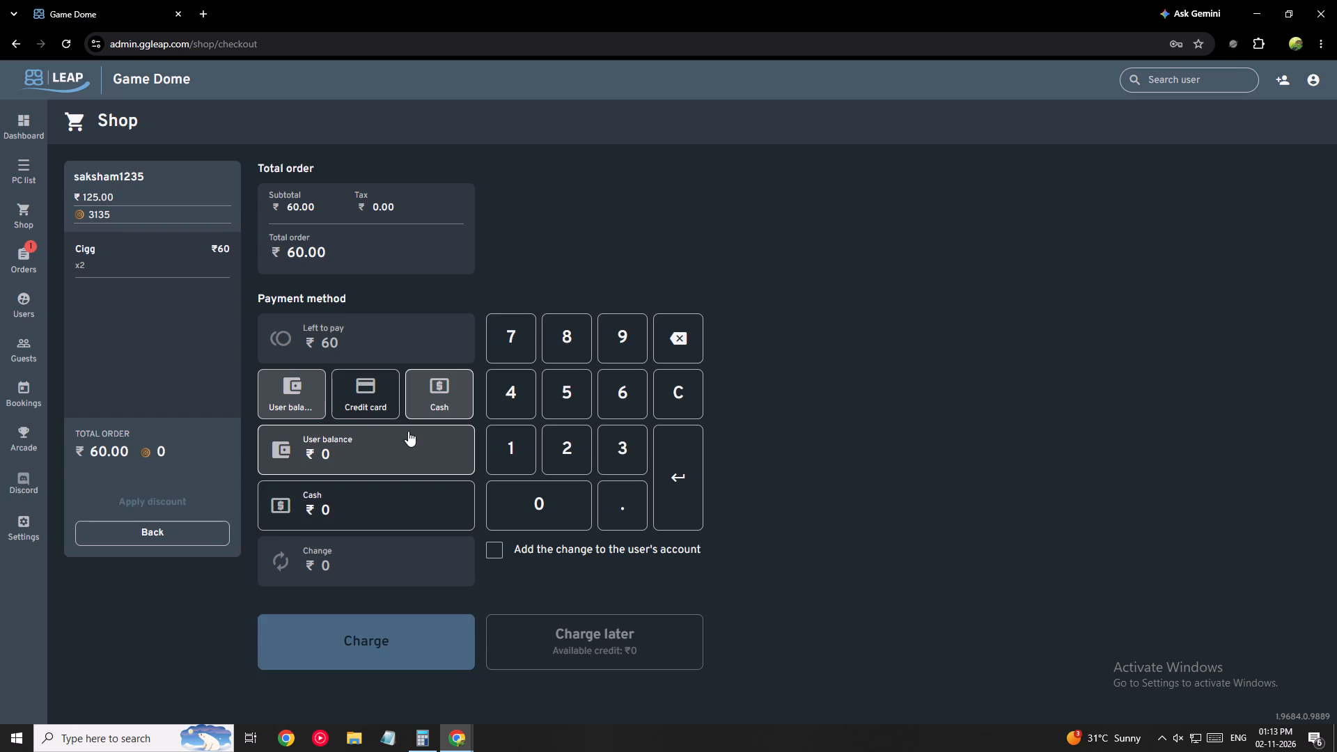
left_click(574, 453)
left_click(575, 417)
left_click(365, 499)
left_click(624, 459)
left_click(551, 400)
left_click(338, 630)
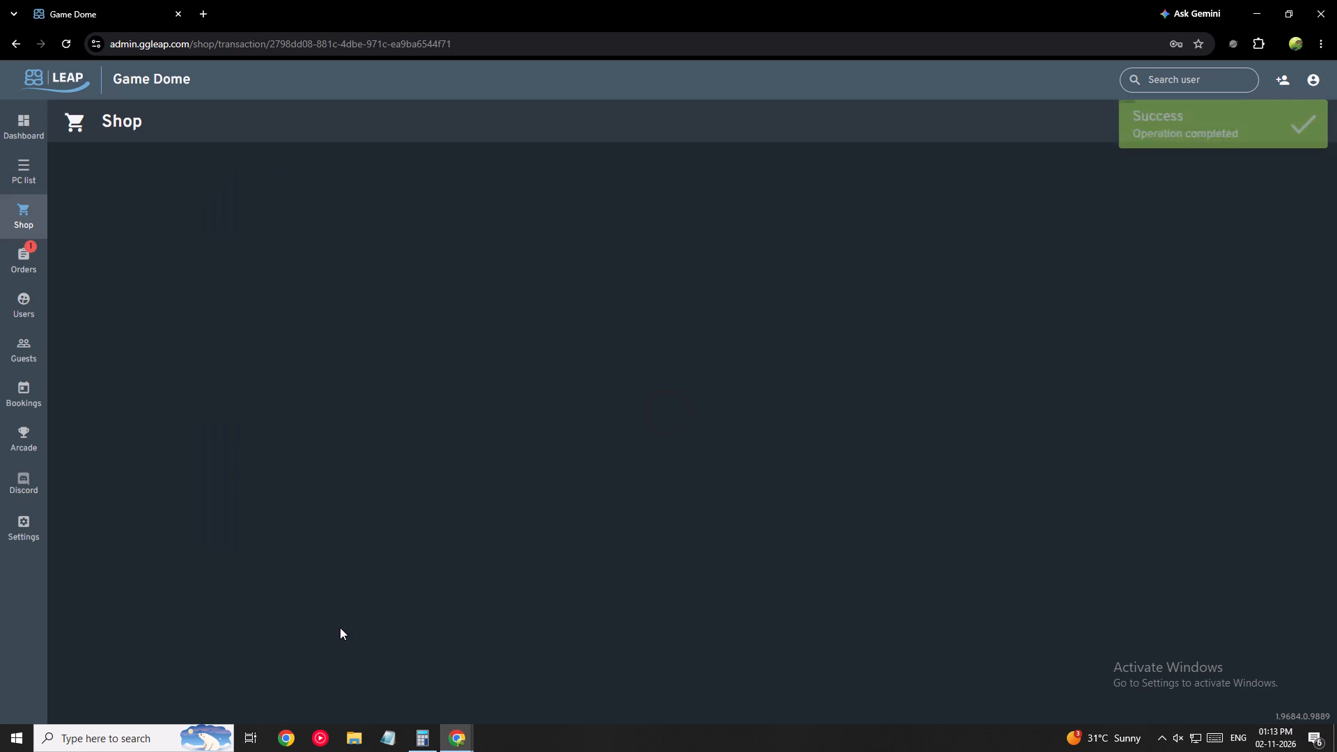
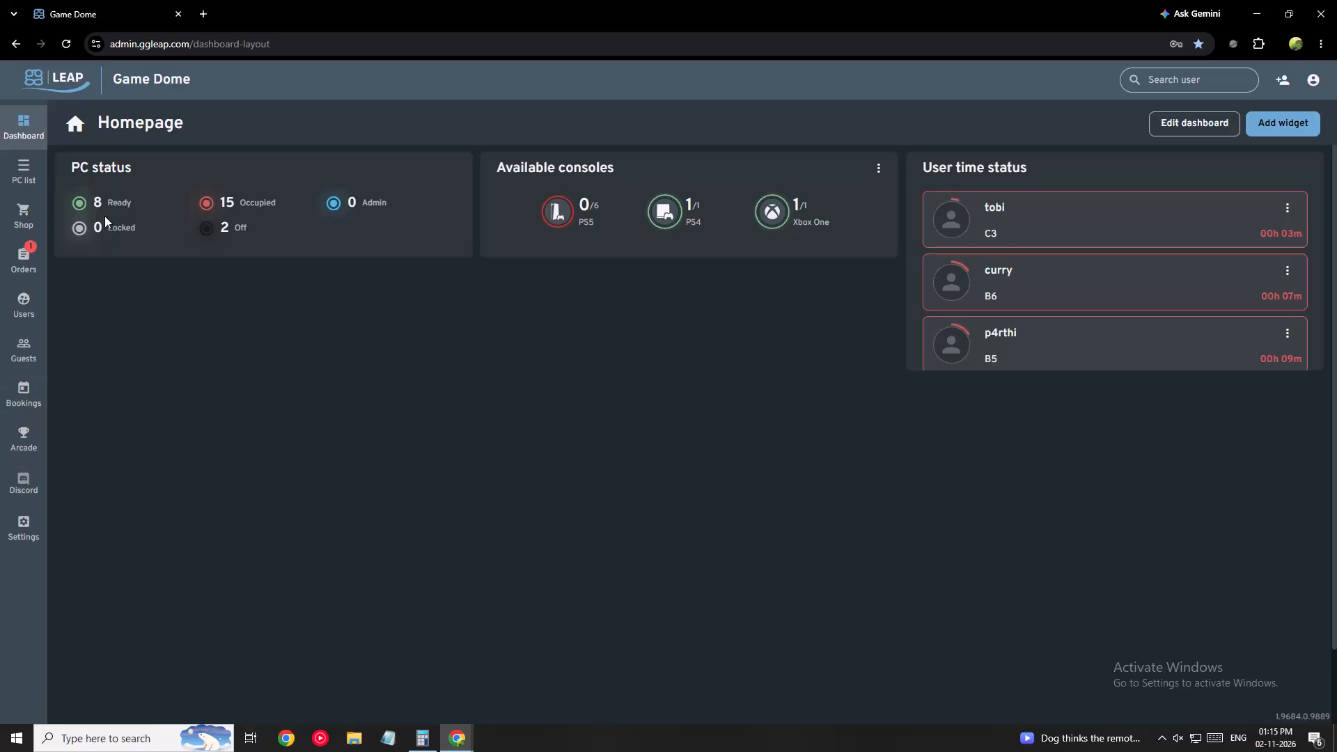
Review the PC list and the consoles section for who is logged in and the time each session has left.
left_click(19, 151)
scroll(405, 390, "down", 9)
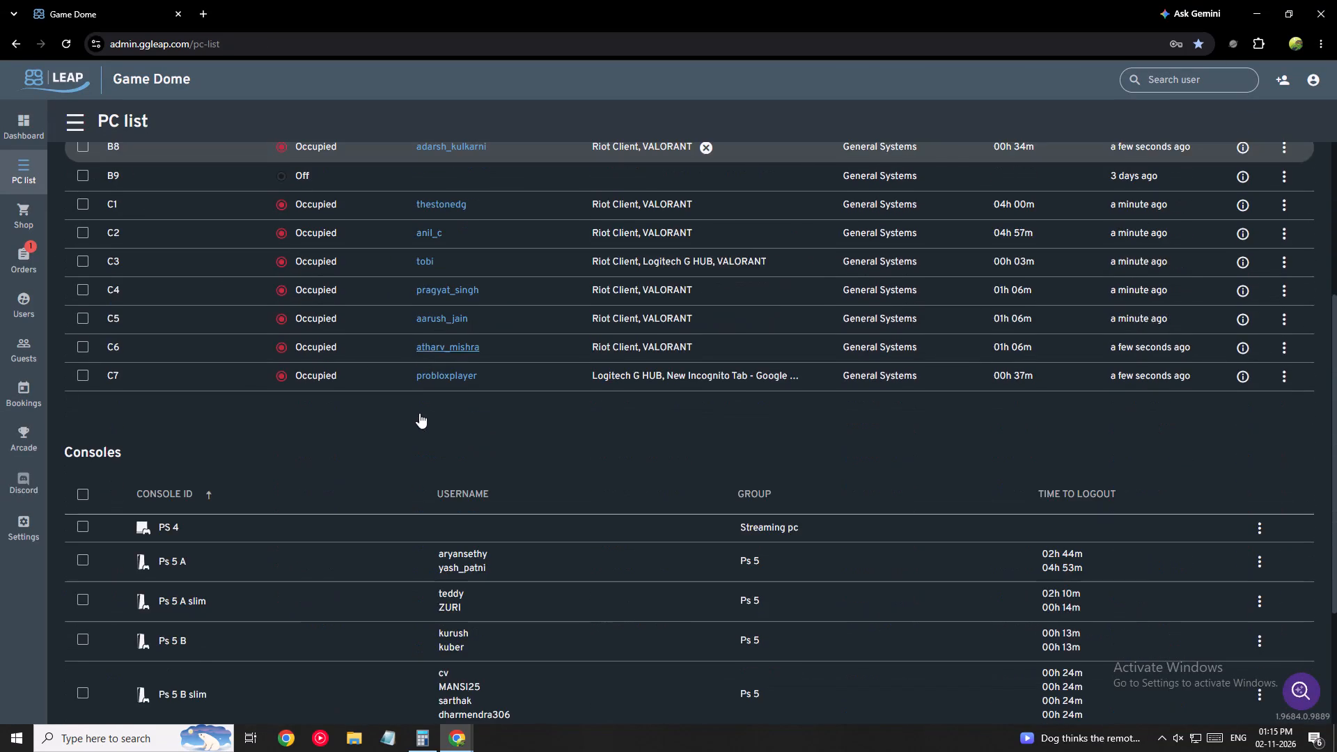
scroll(420, 412, "down", 1)
scroll(424, 412, "up", 1)
scroll(606, 431, "down", 5)
scroll(567, 448, "up", 1)
scroll(569, 453, "down", 1)
scroll(572, 457, "up", 1)
scroll(585, 464, "down", 1)
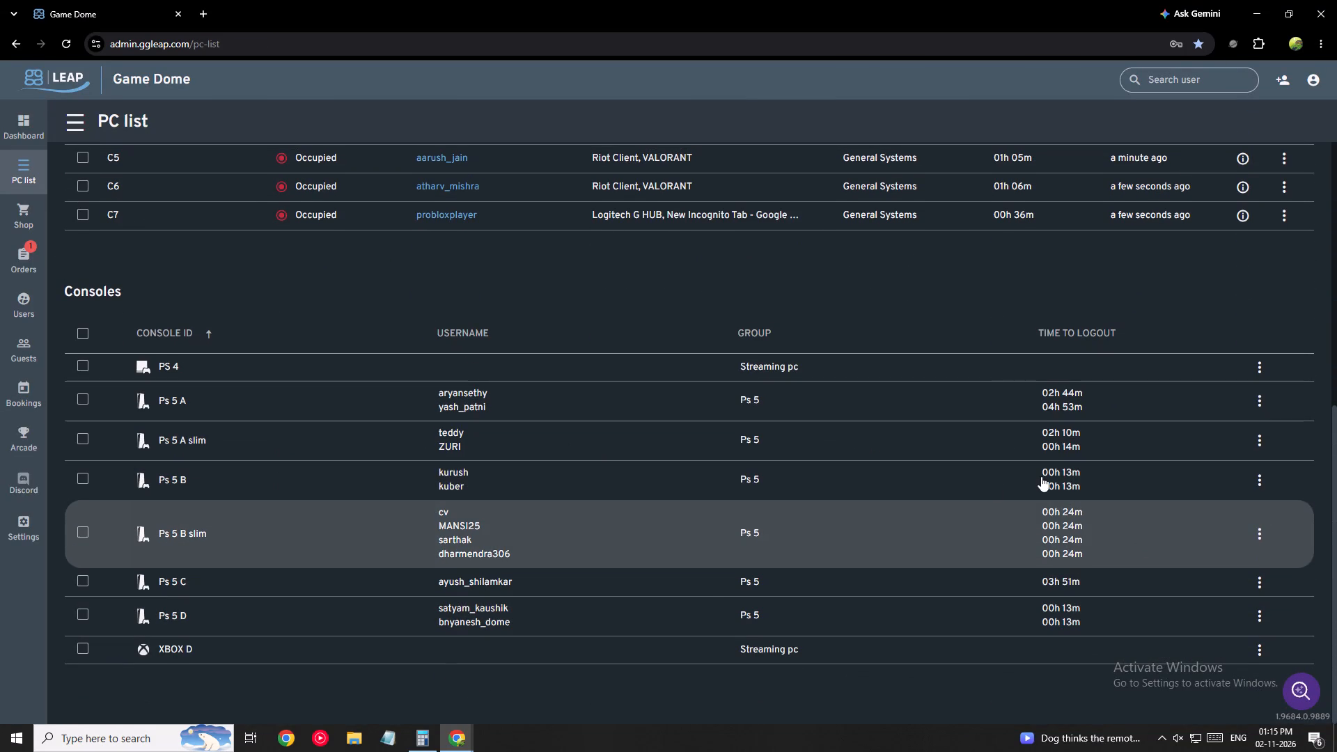
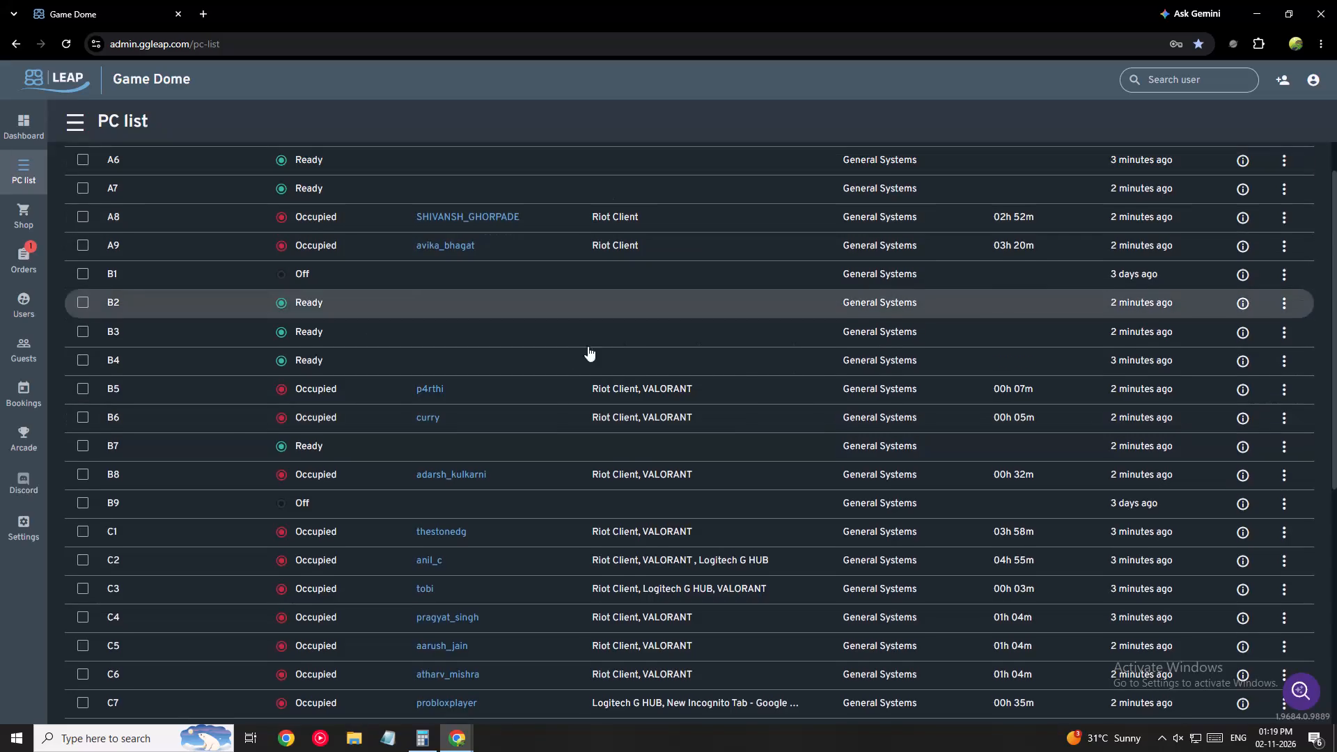
Check the consoles section for the players logged in and each one's time to logout.
scroll(570, 350, "down", 10)
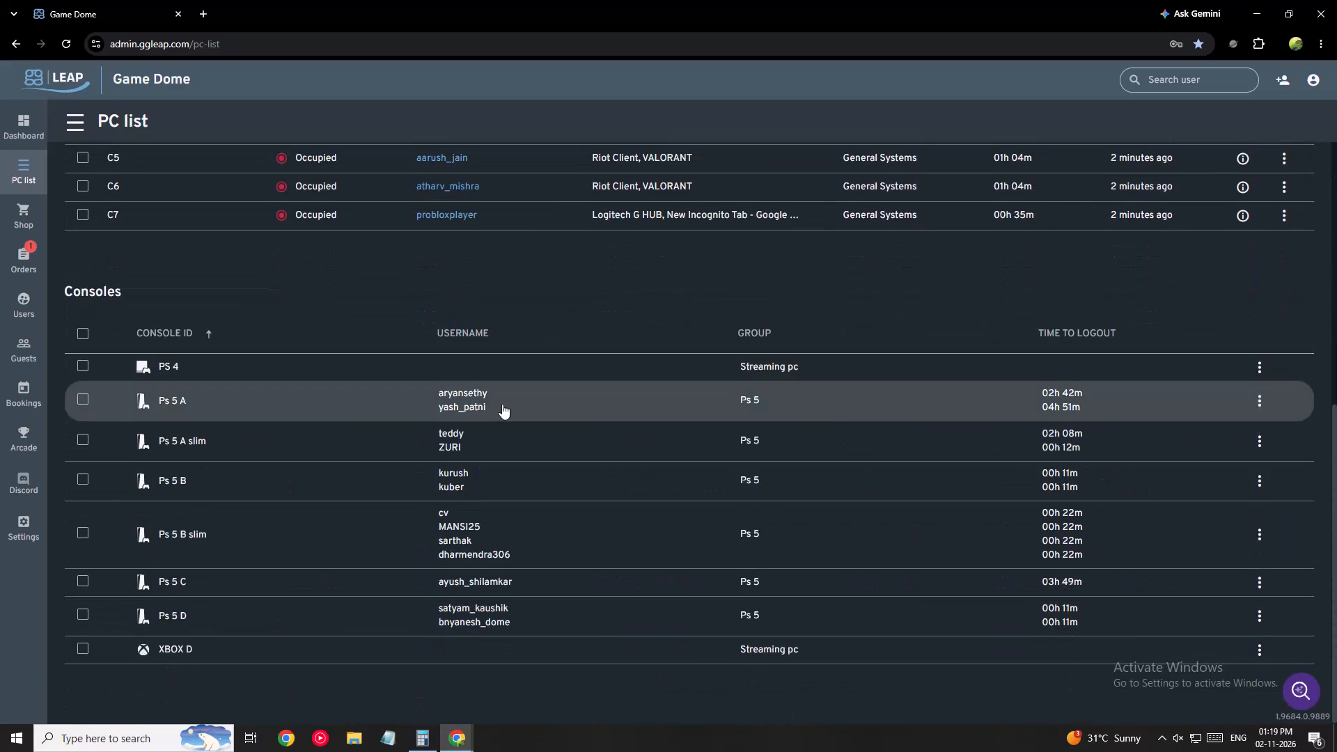
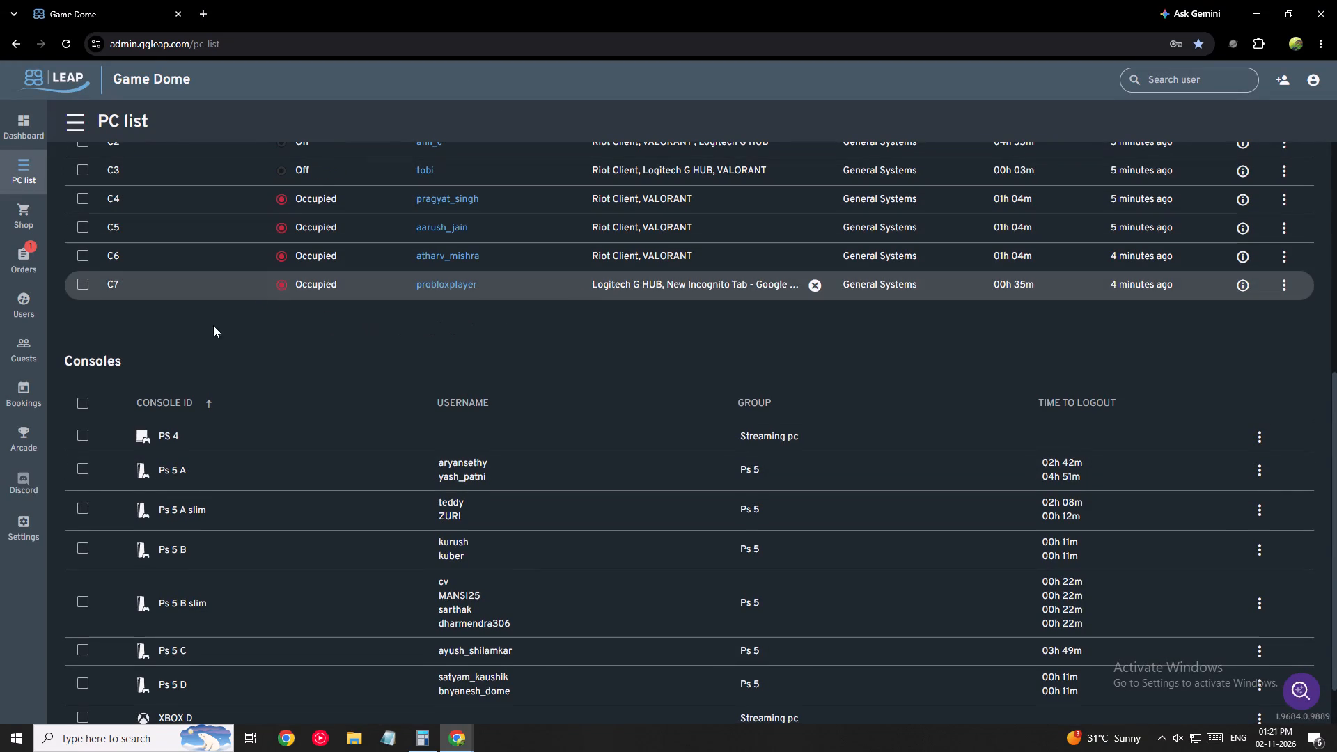
Log out all users from the Ps 5 D and Ps 5 B consoles, and reload the PC list.
scroll(510, 547, "down", 3)
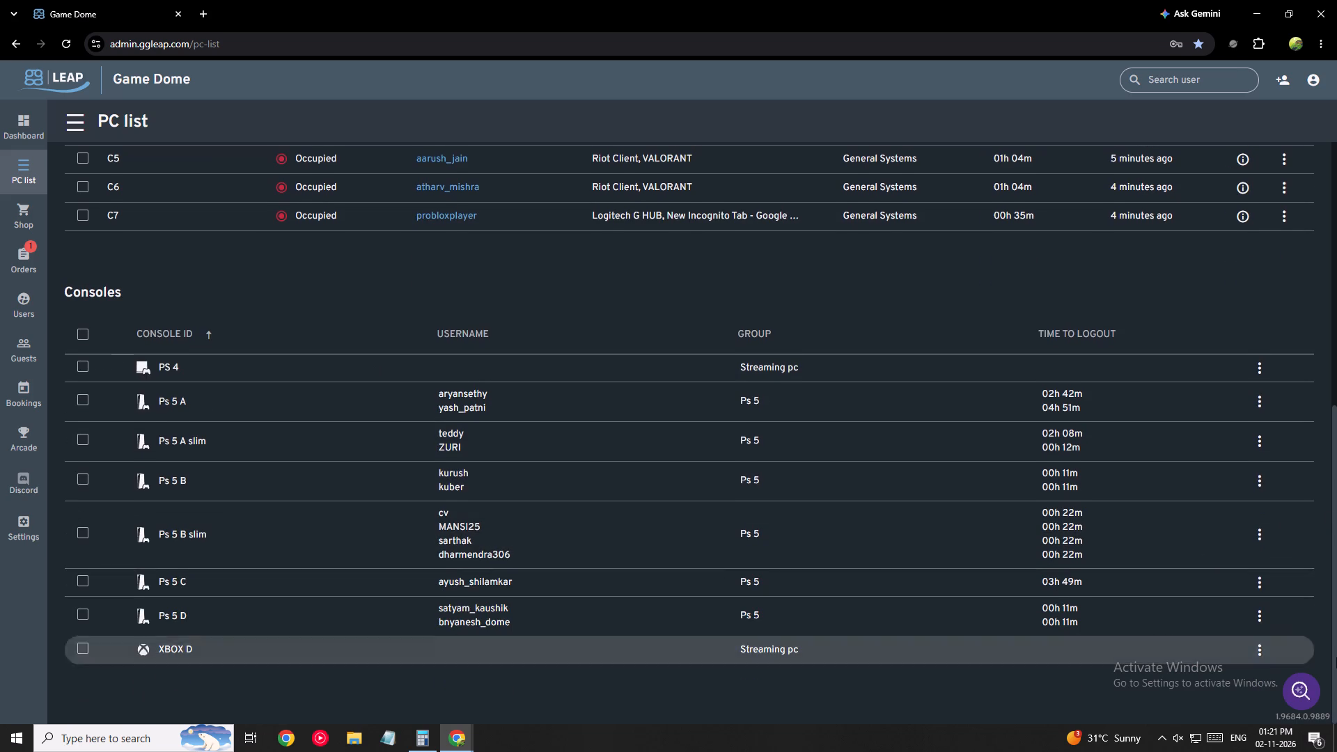
left_click(1258, 613)
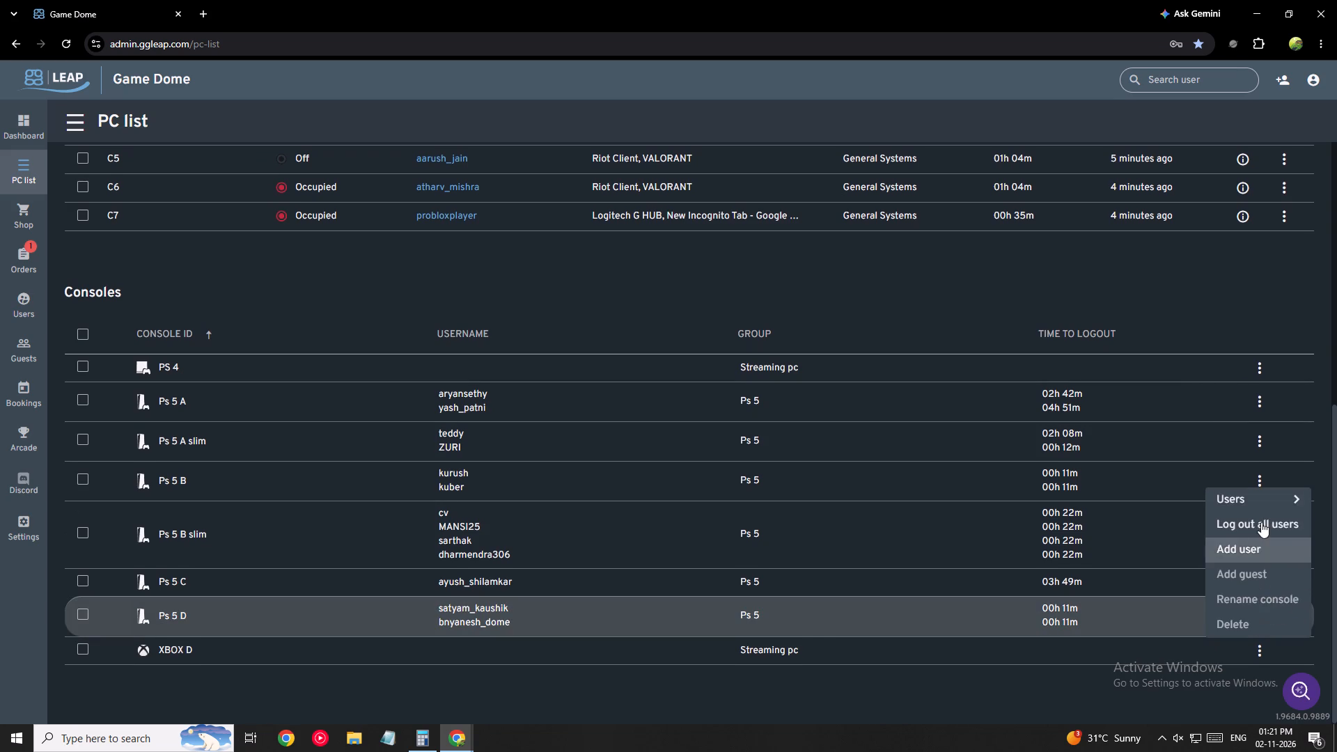
left_click(1261, 522)
left_click(1252, 483)
left_click(1273, 523)
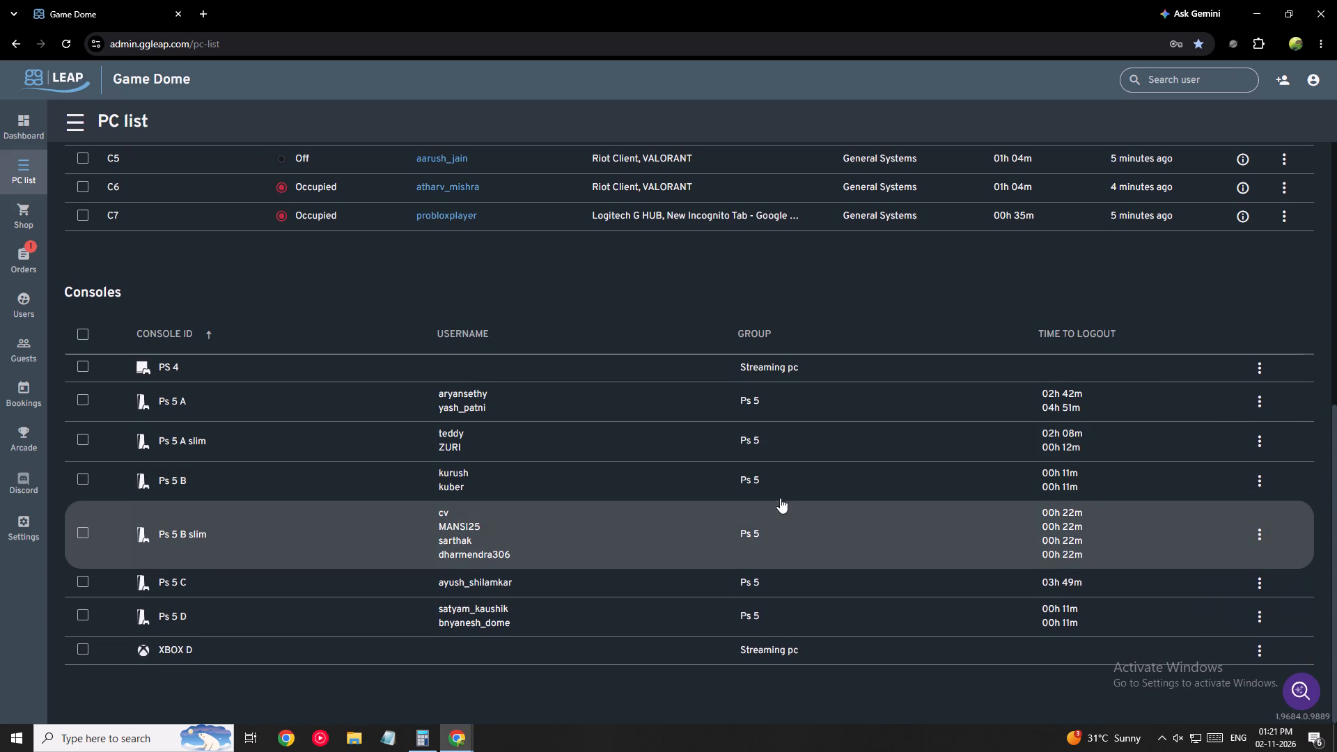
left_click(63, 31)
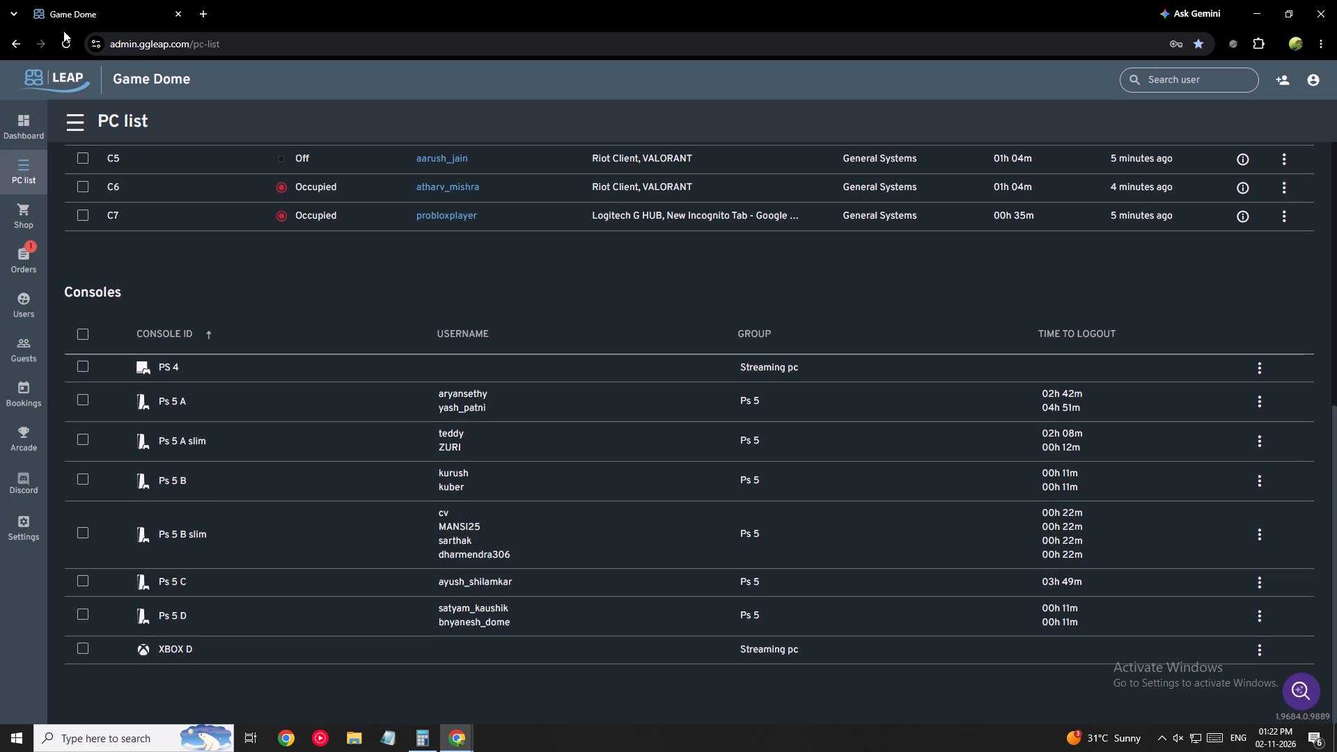
left_click(65, 39)
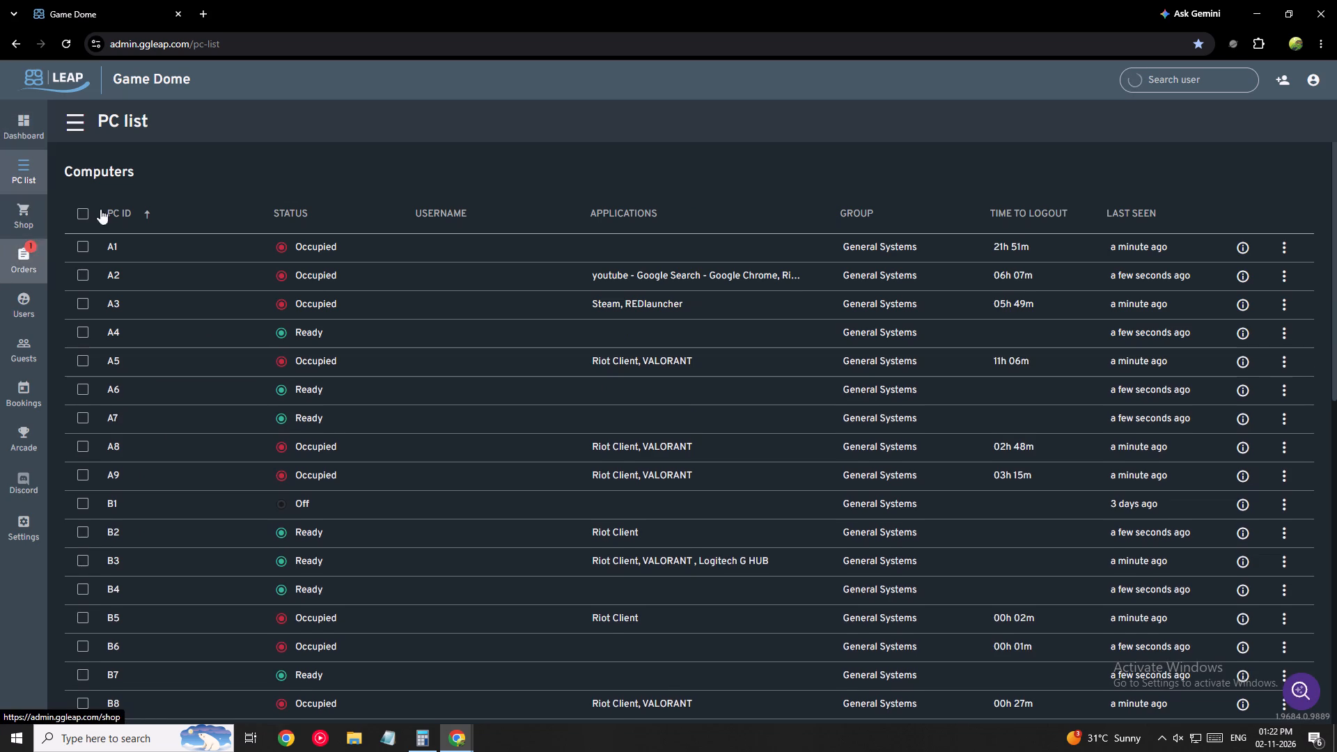
scroll(263, 518, "down", 6)
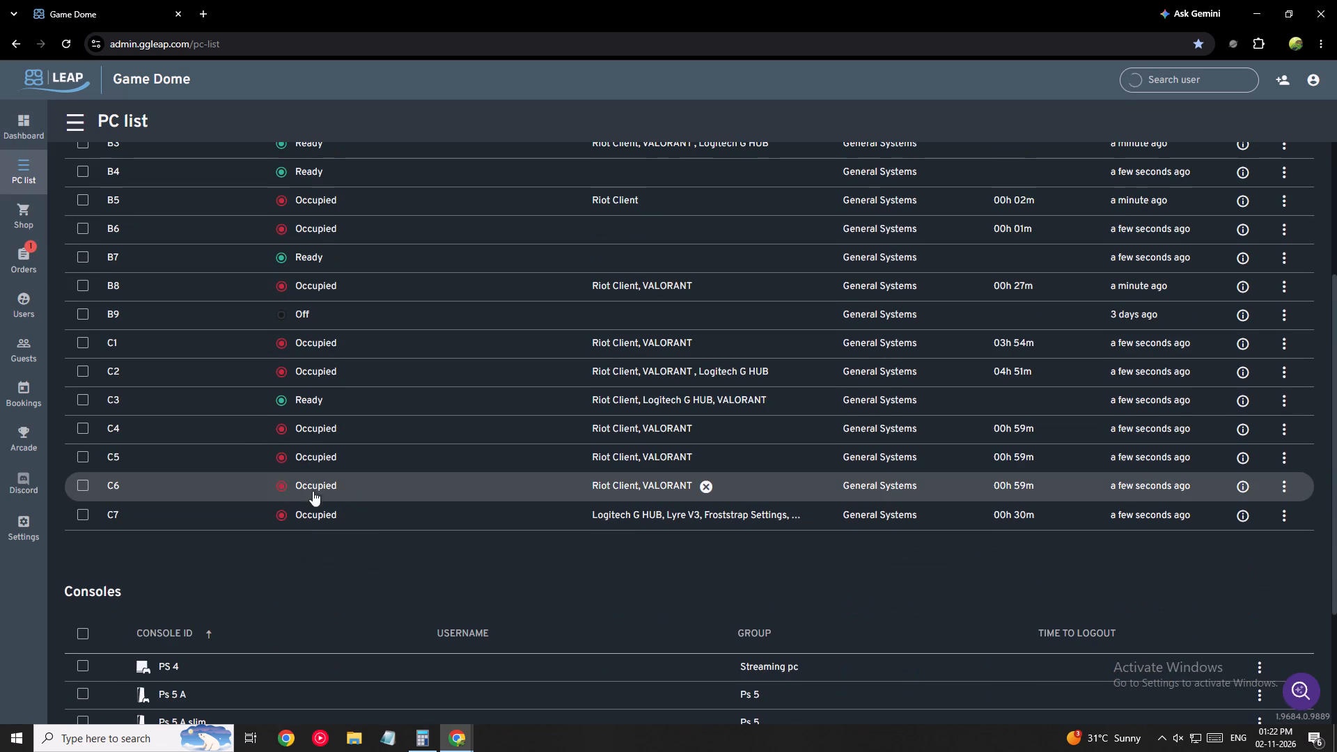
scroll(296, 483, "down", 10)
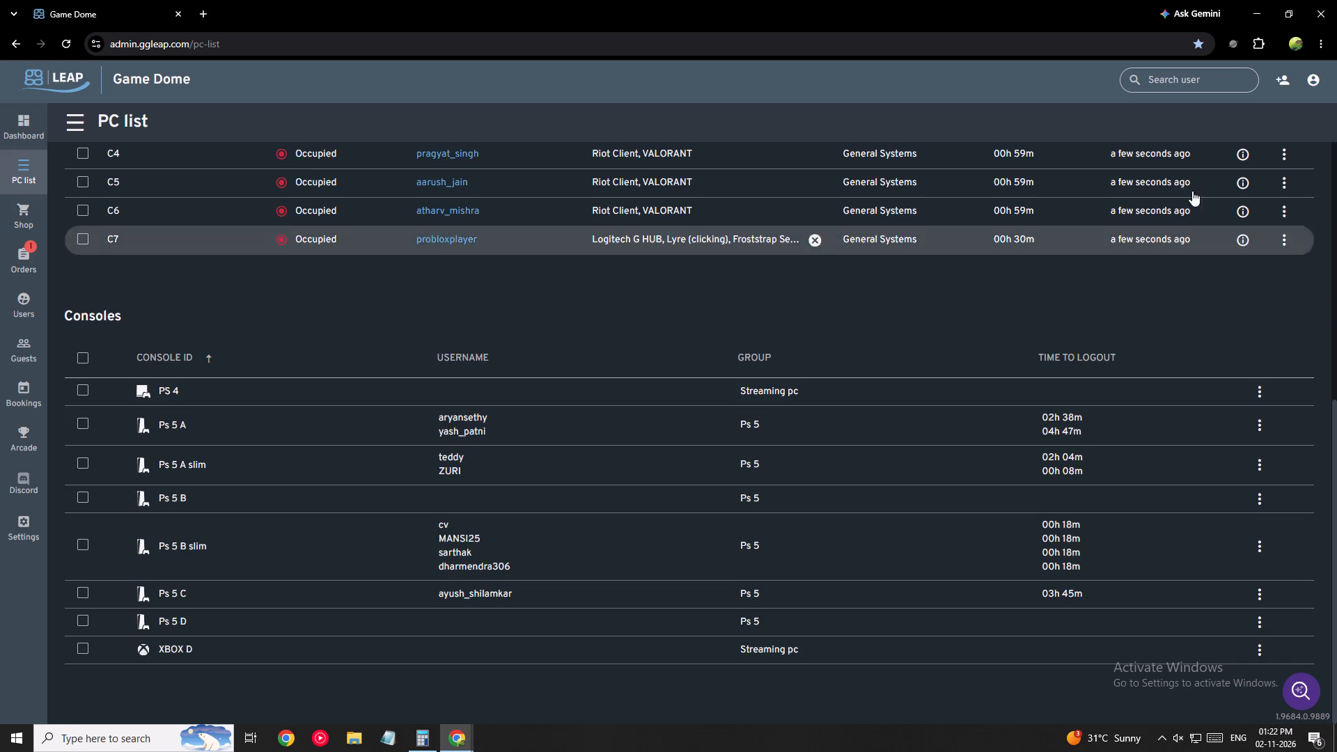
Sell the user Shaurya one ₹85 Ps5 HAPPY HOURS! game pass, charged in full to credit card.
left_click(1171, 85)
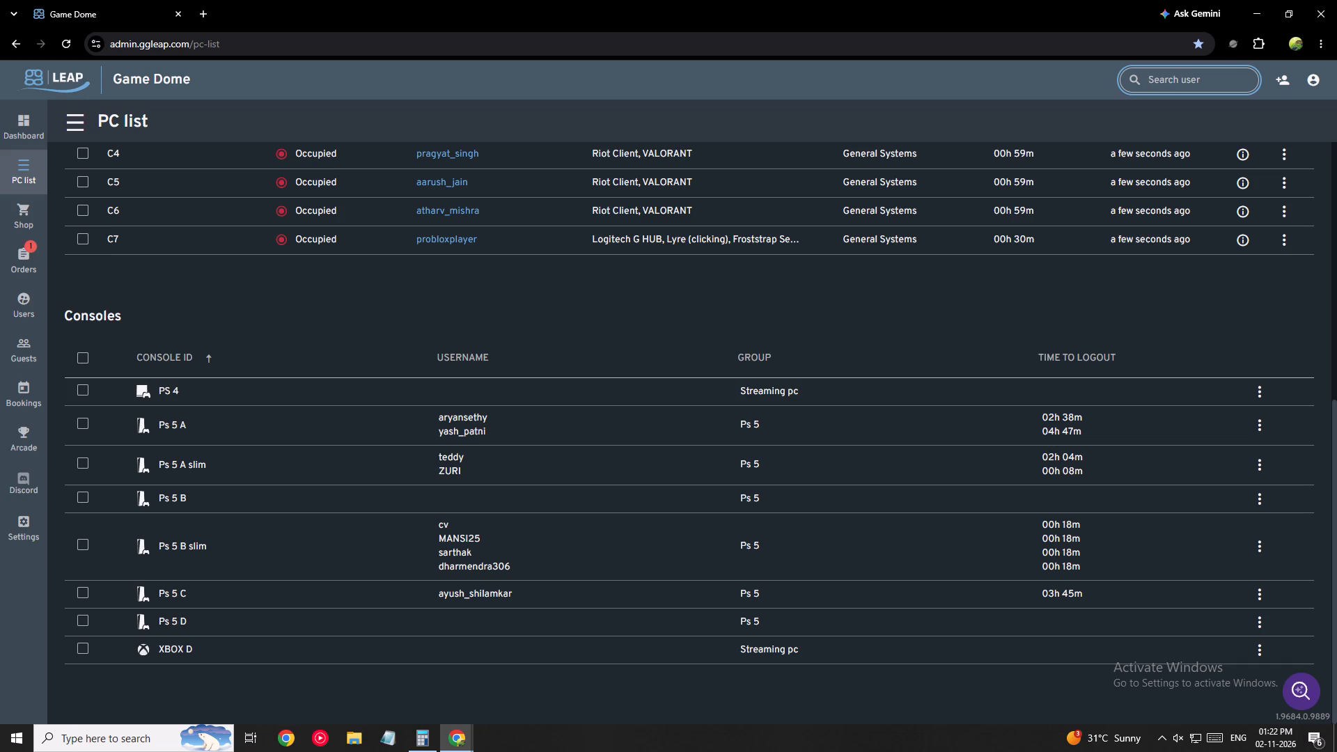
type("shaurya")
left_click(1286, 99)
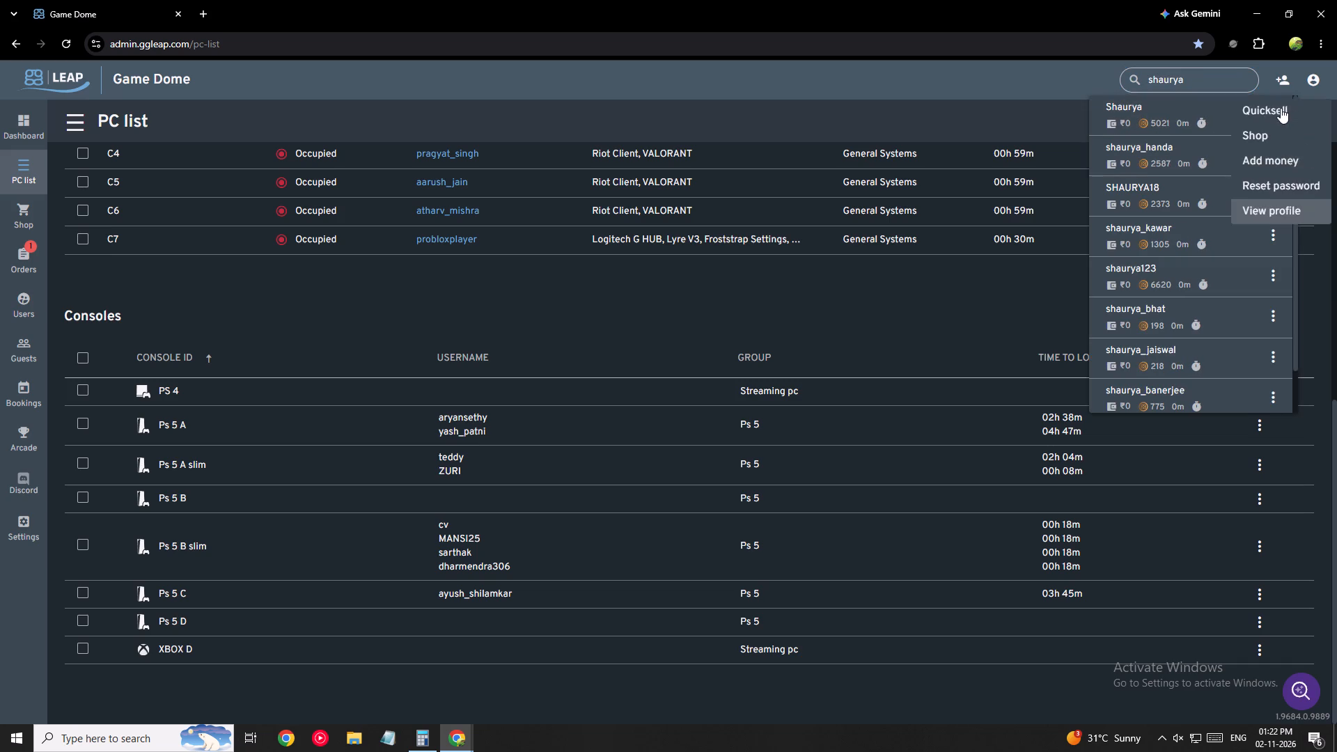
left_click(1281, 108)
left_click(1076, 662)
left_click(434, 205)
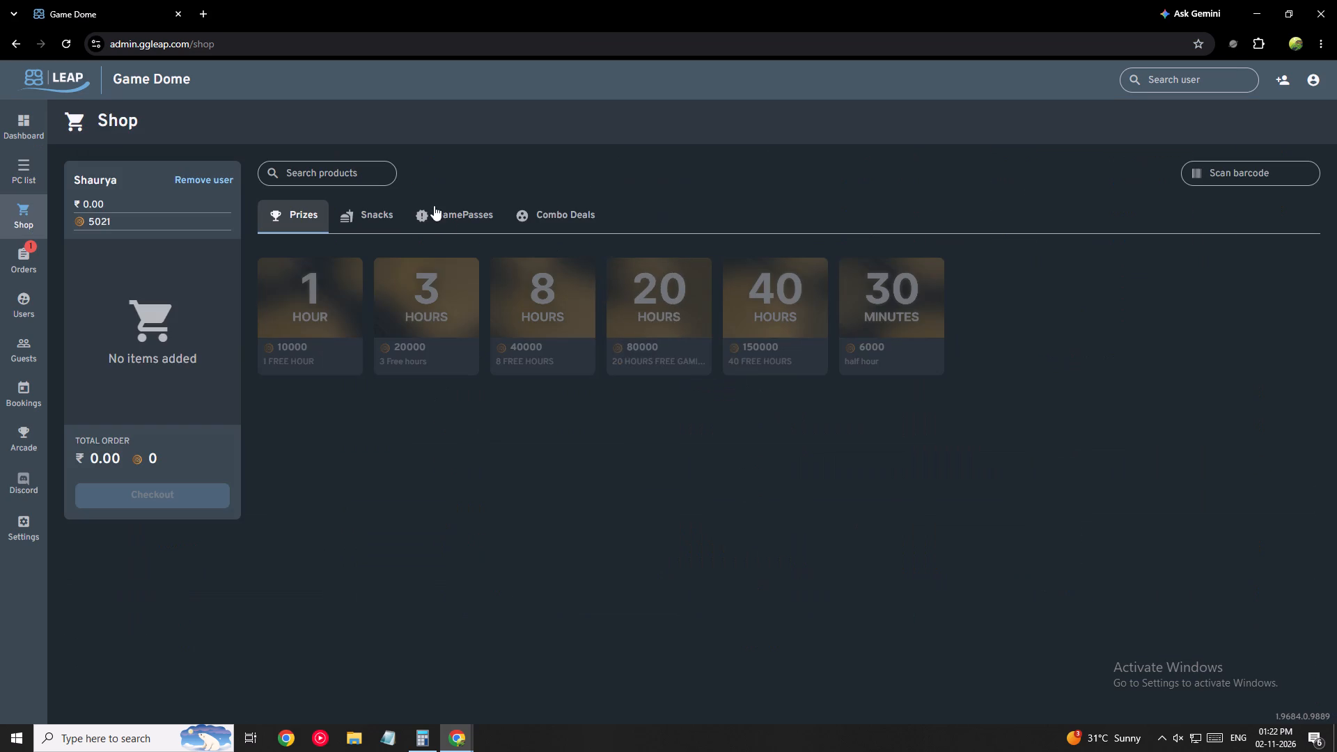
left_click(299, 248)
left_click_drag(311, 331, 123, 347)
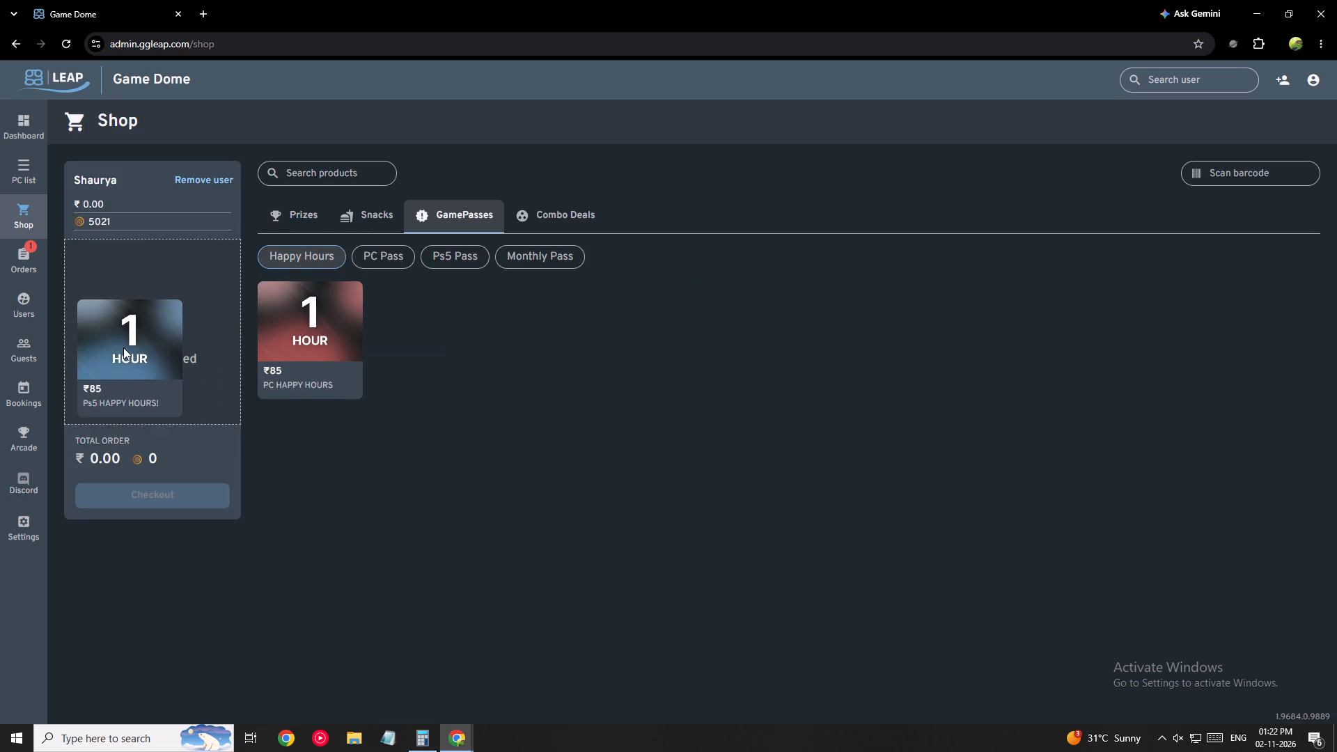
left_click_drag(123, 347, 123, 347)
left_click(174, 499)
left_click(329, 409)
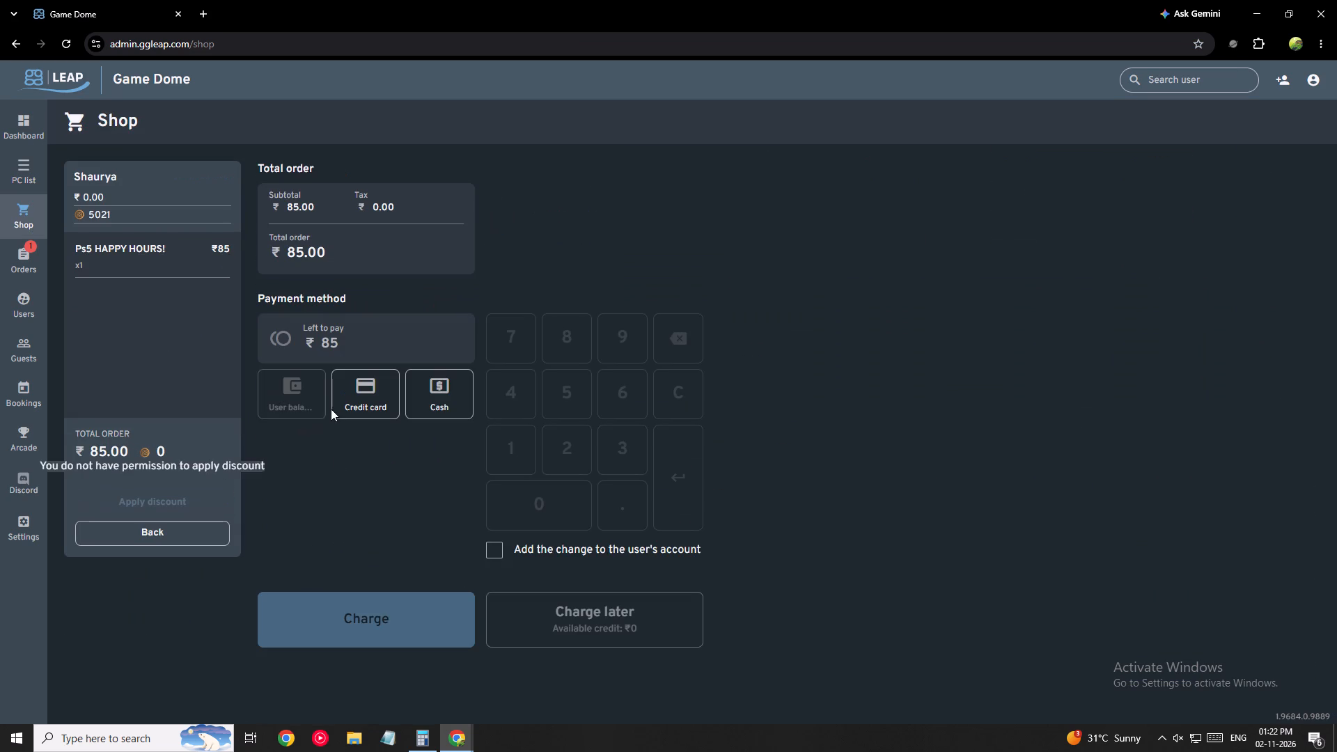
left_click(381, 412)
left_click(385, 608)
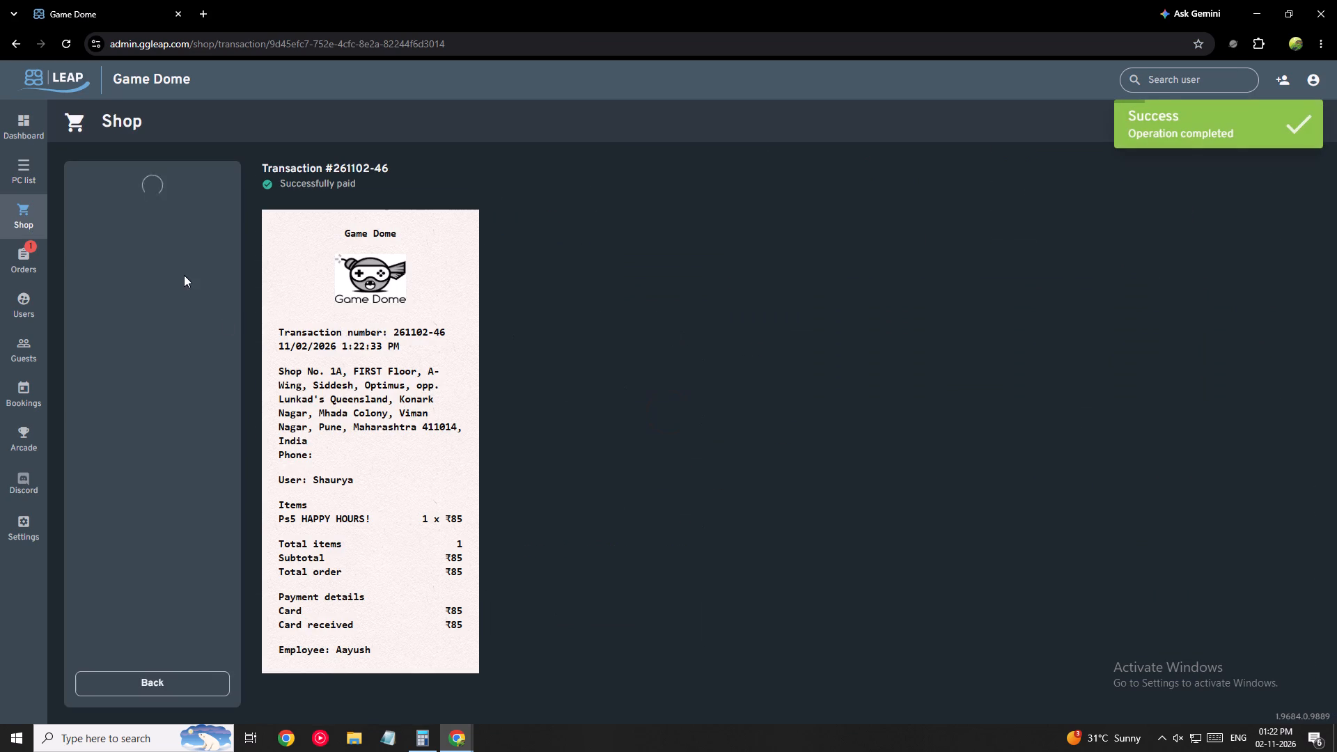
Add the user Shaurya to the Ps 5 B console, using the username copied from the completed sale.
double_click(84, 166)
right_click(83, 166)
left_click(153, 196)
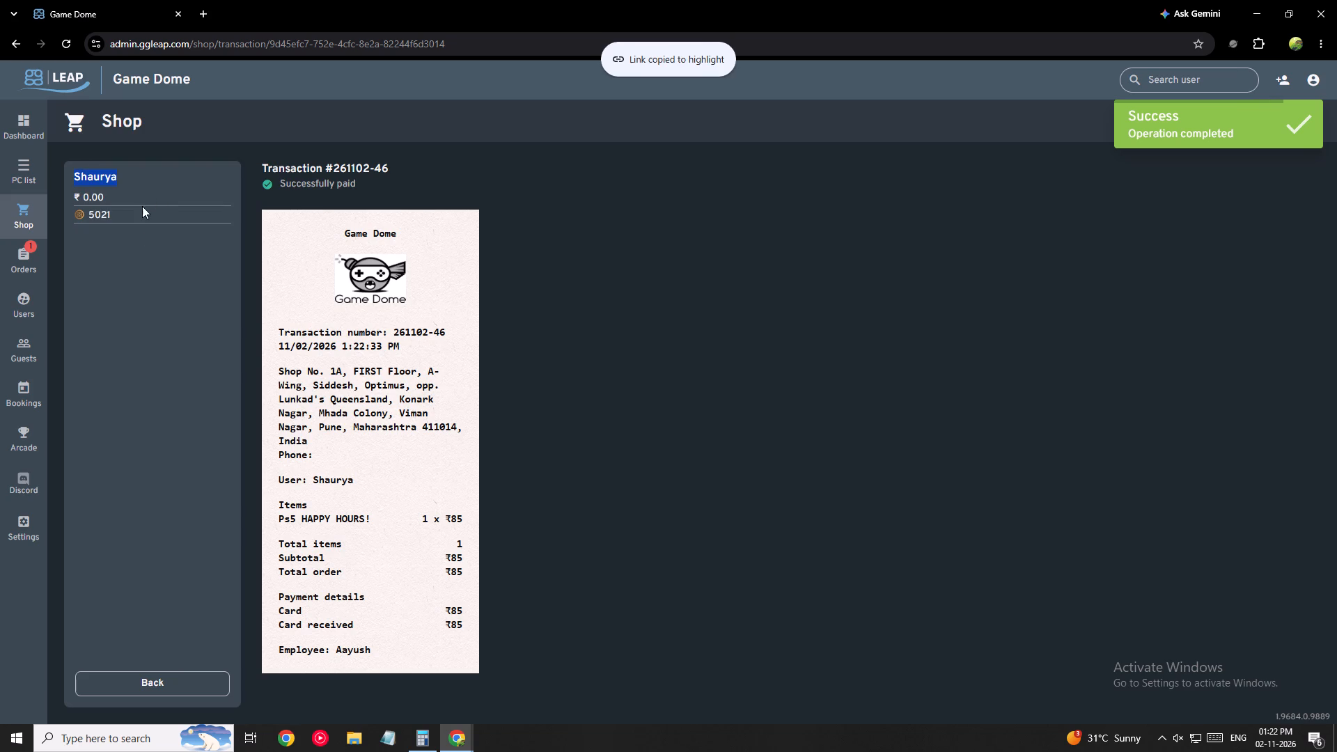
left_click(17, 175)
scroll(319, 517, "down", 15)
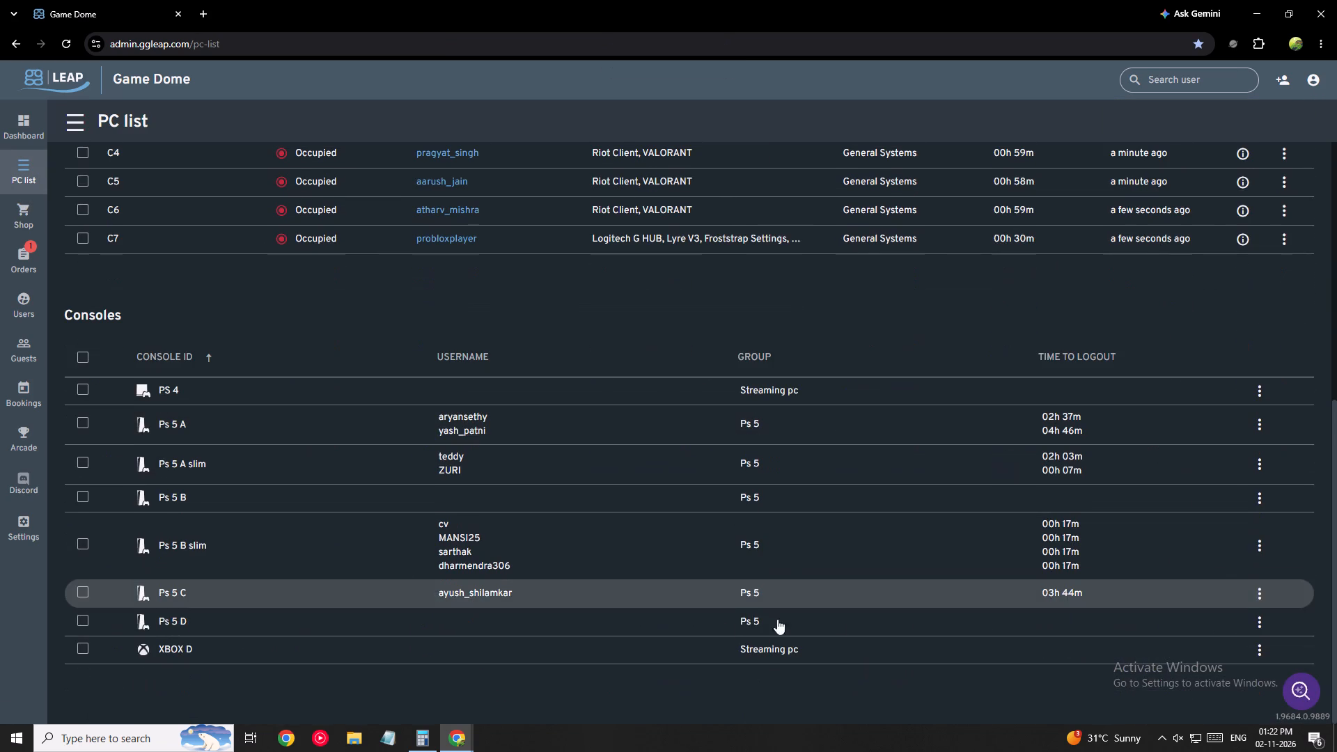
left_click(1263, 500)
left_click(1275, 514)
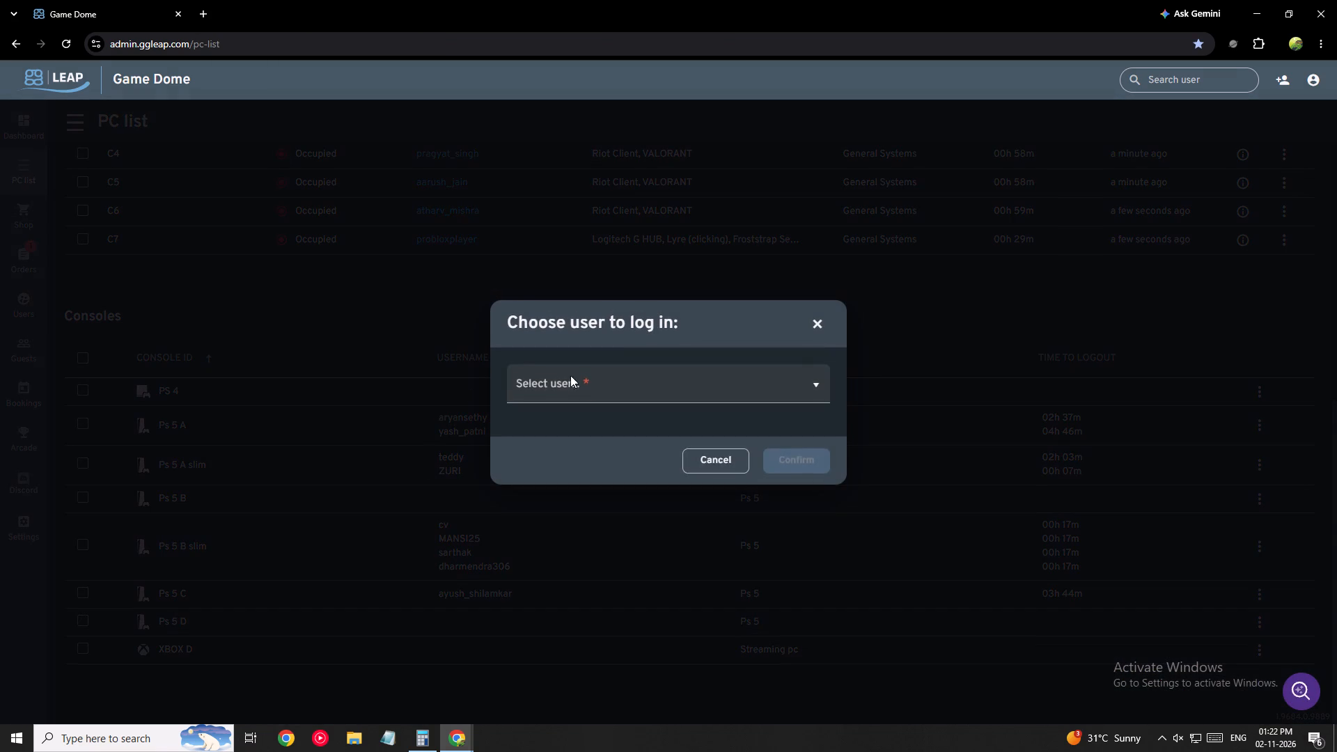
left_click(595, 378)
key("ctrl+v")
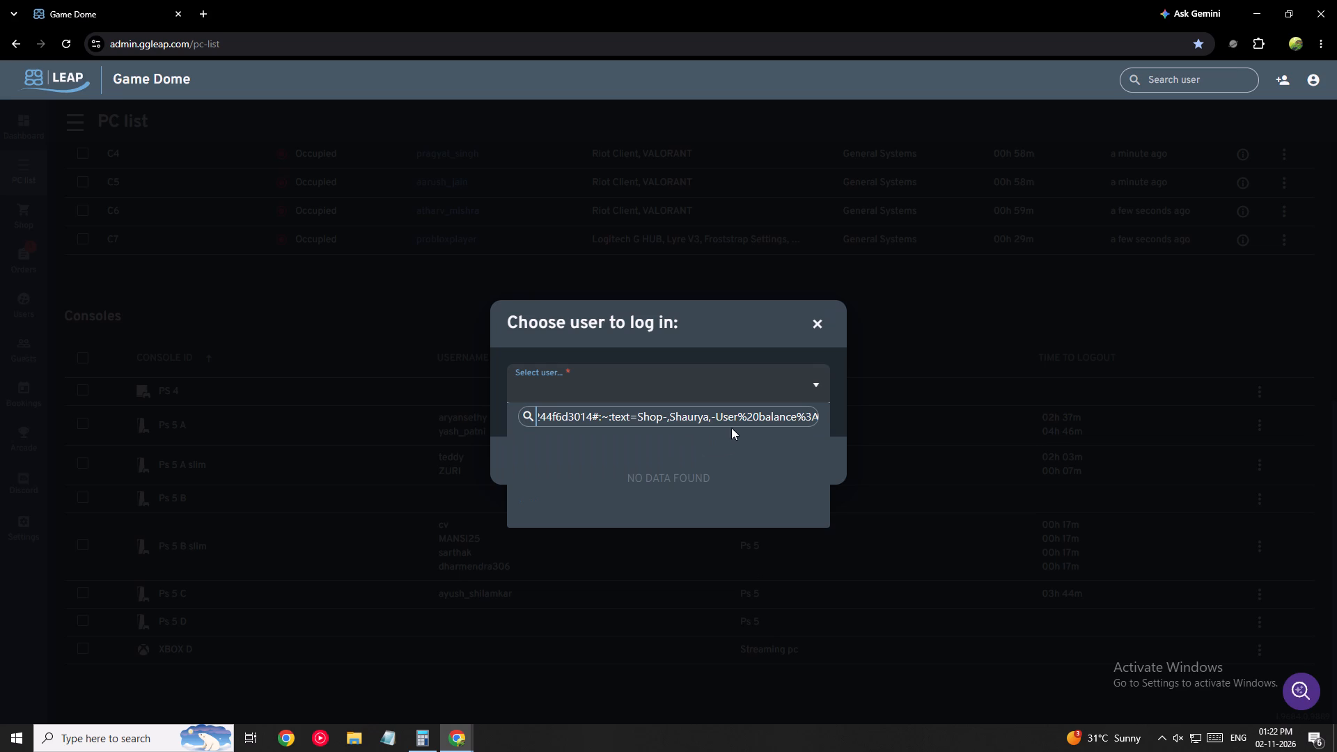
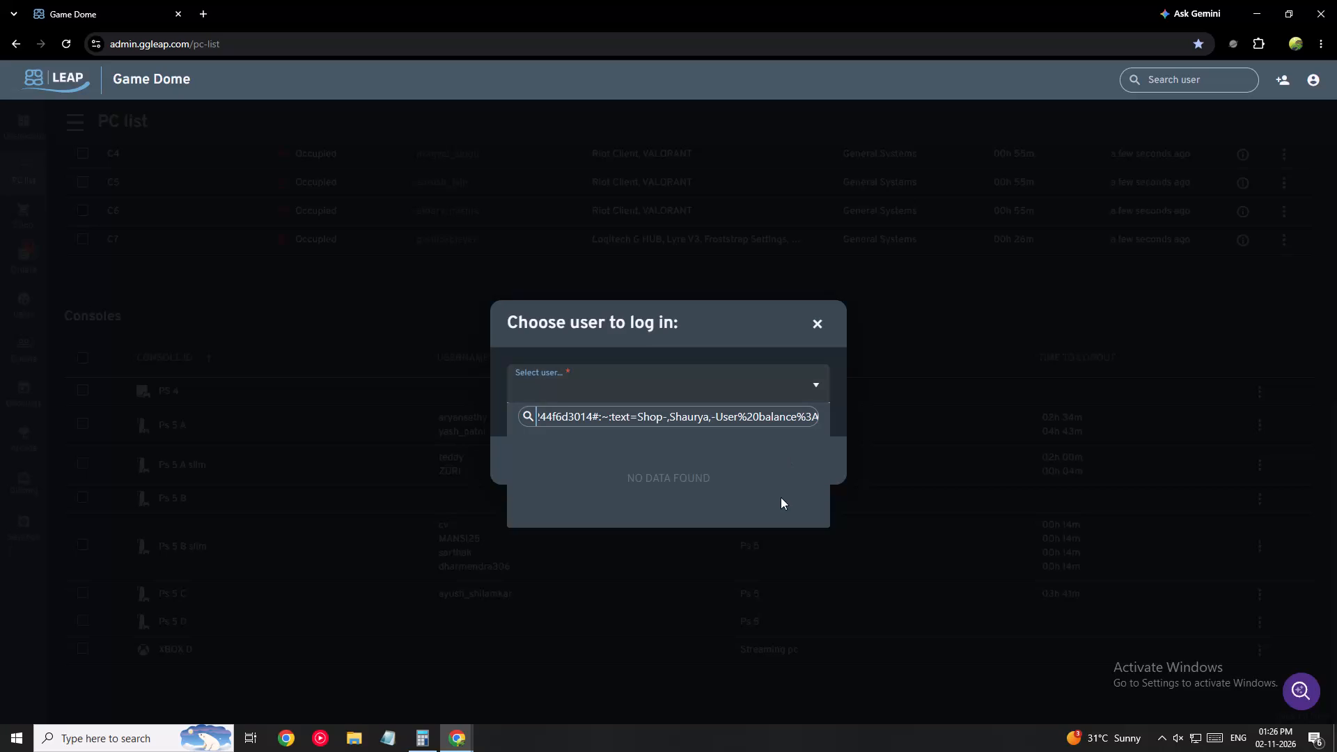
Replace the wrongly pasted web address in the user search with shaur, and log the user Shaurya in to the Ps 5 B console.
key("BackSpace")
key("BackSpace")
key("BackSpace")
key("BackSpace")
key("BackSpace")
key("BackSpace")
key("BackSpace")
key("BackSpace")
key("BackSpace")
key("BackSpace")
key("BackSpace")
key("BackSpace")
key("BackSpace")
key("BackSpace")
key("BackSpace")
key("BackSpace")
key("BackSpace")
key("BackSpace")
key("BackSpace")
key("BackSpace")
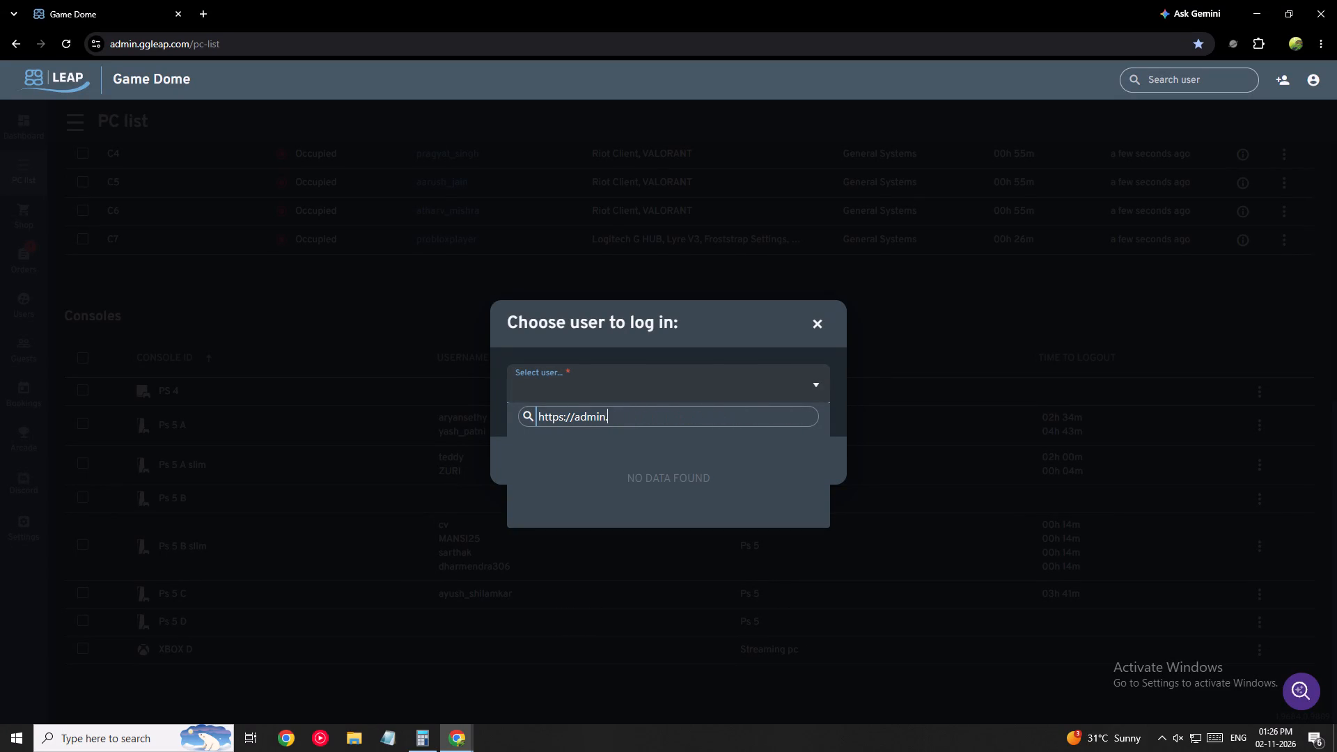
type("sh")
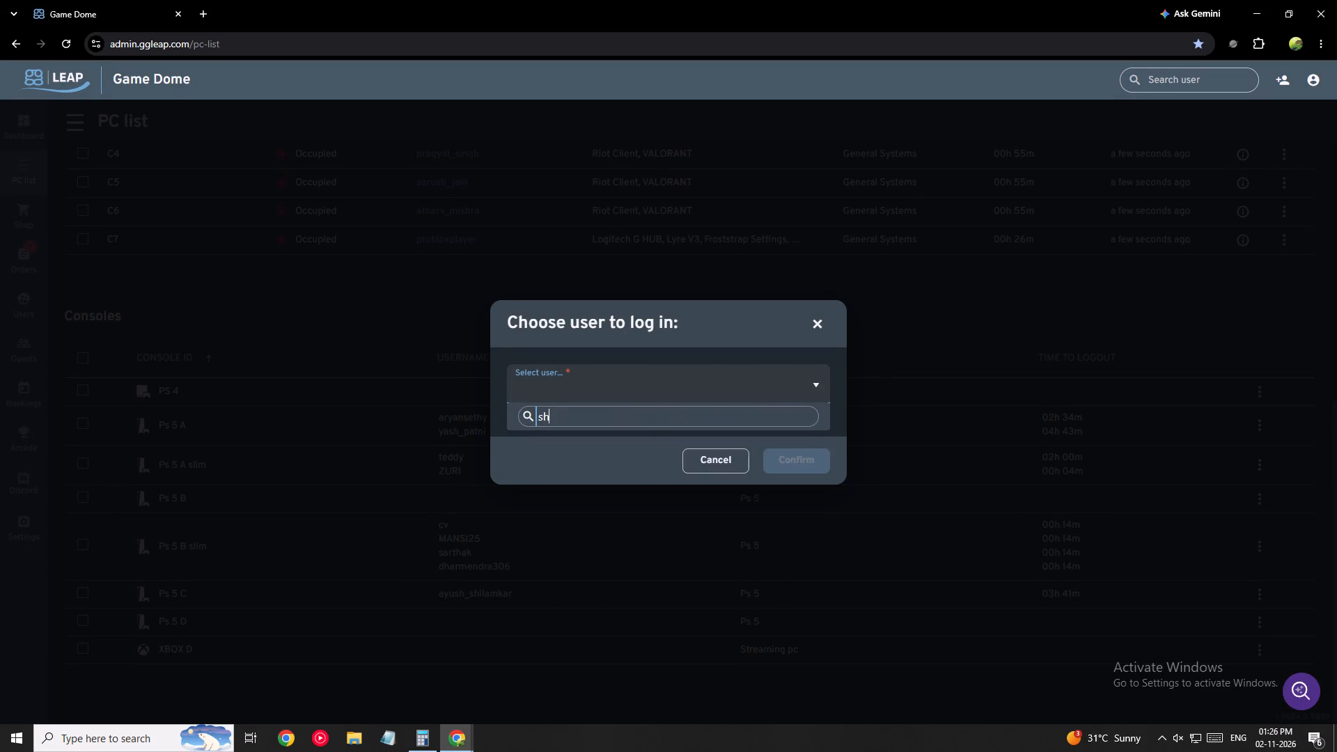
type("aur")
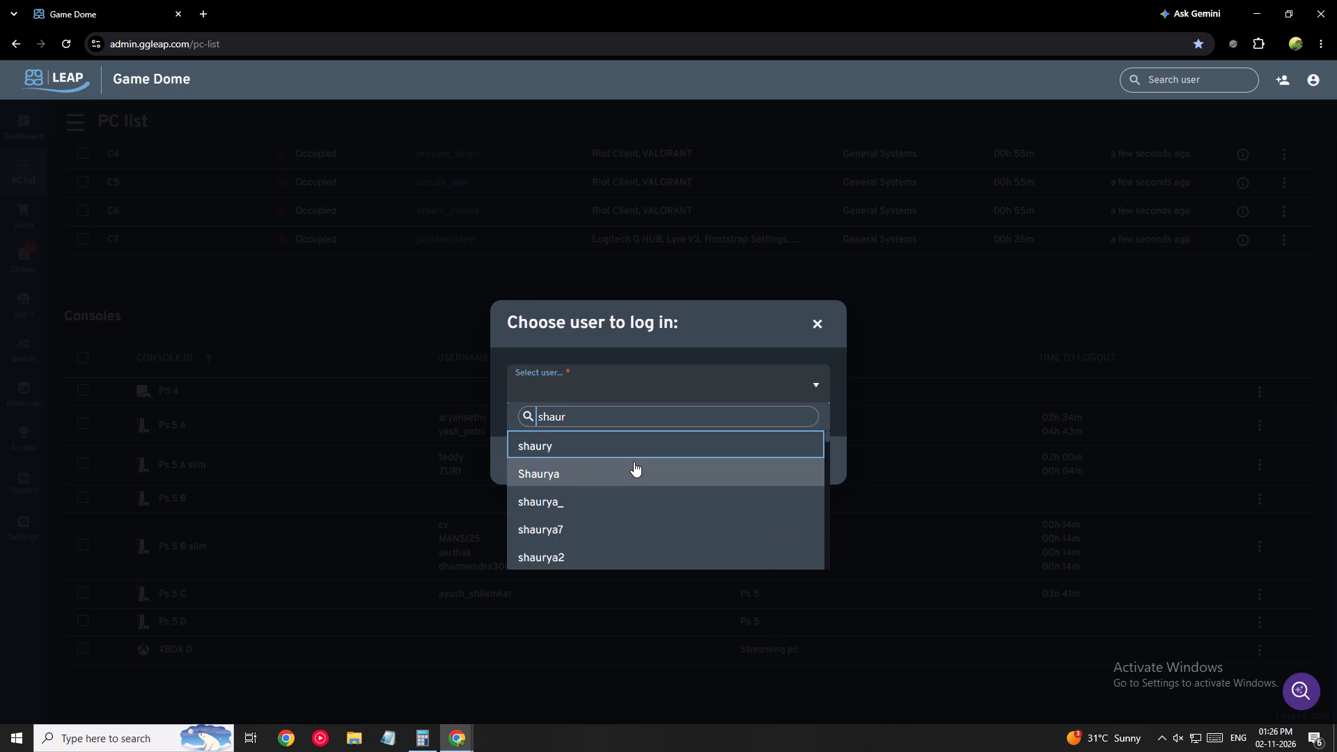
left_click(634, 462)
left_click(808, 448)
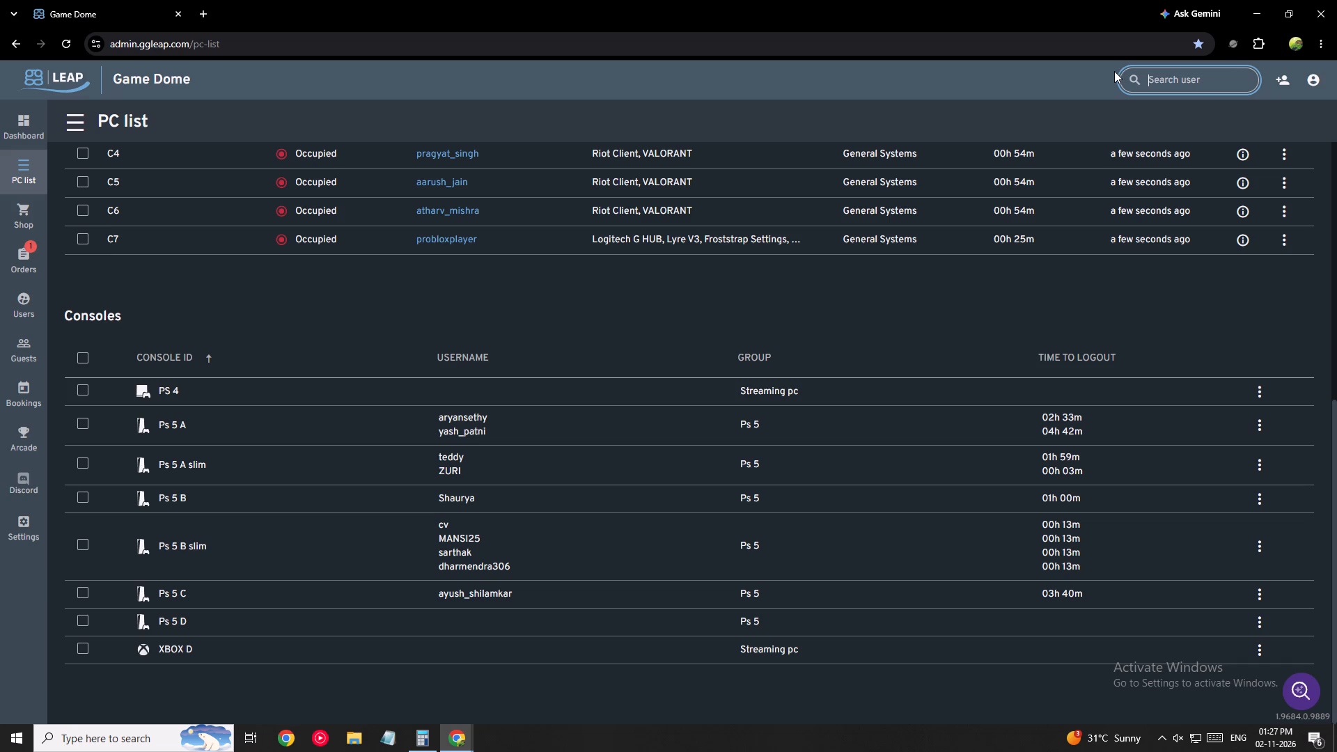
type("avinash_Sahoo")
left_click(1279, 108)
left_click(1298, 124)
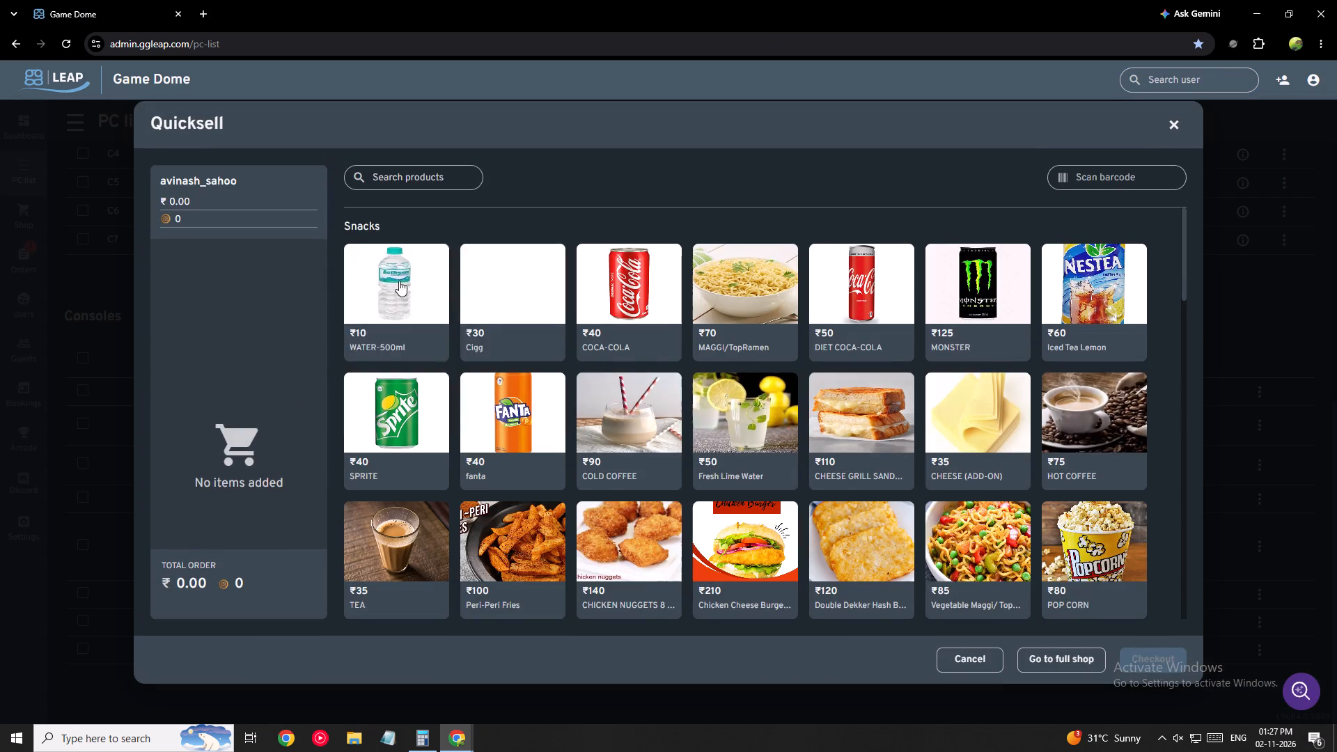
left_click_drag(484, 306, 222, 403)
left_click(1139, 656)
left_click(341, 401)
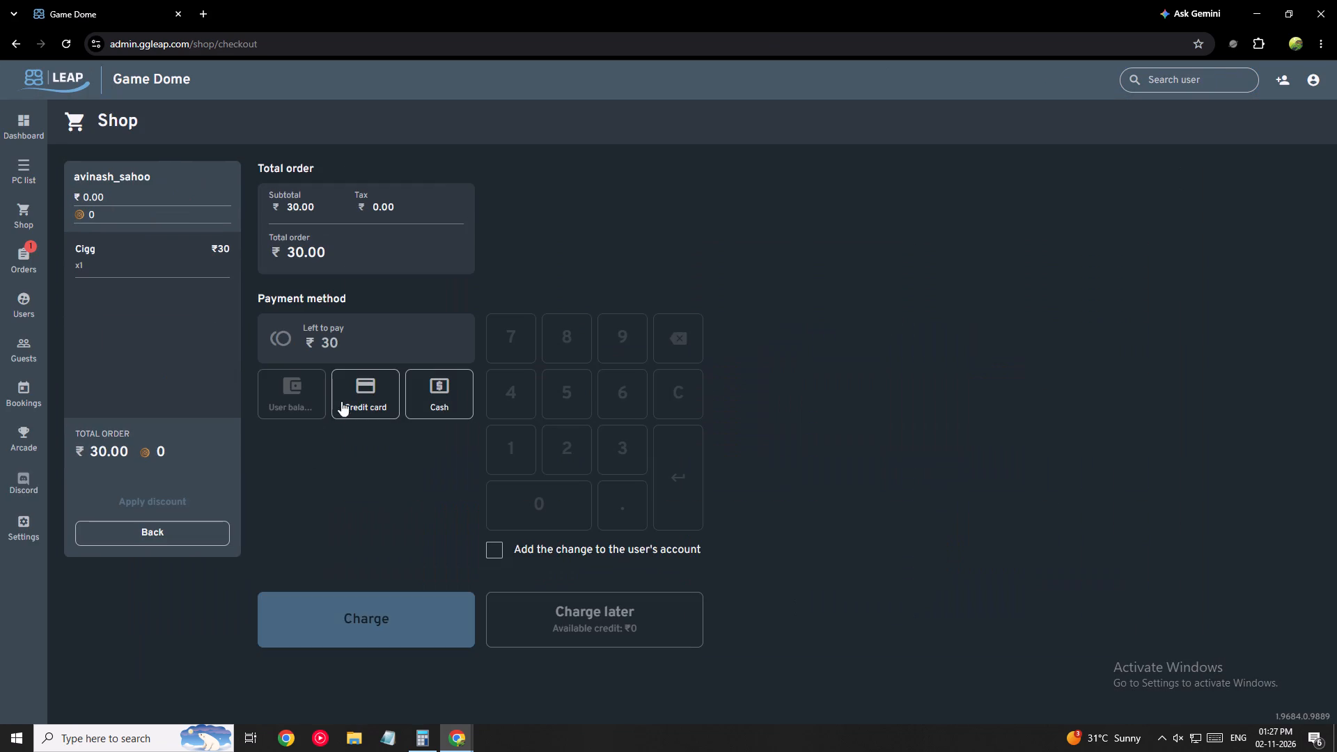
left_click(345, 636)
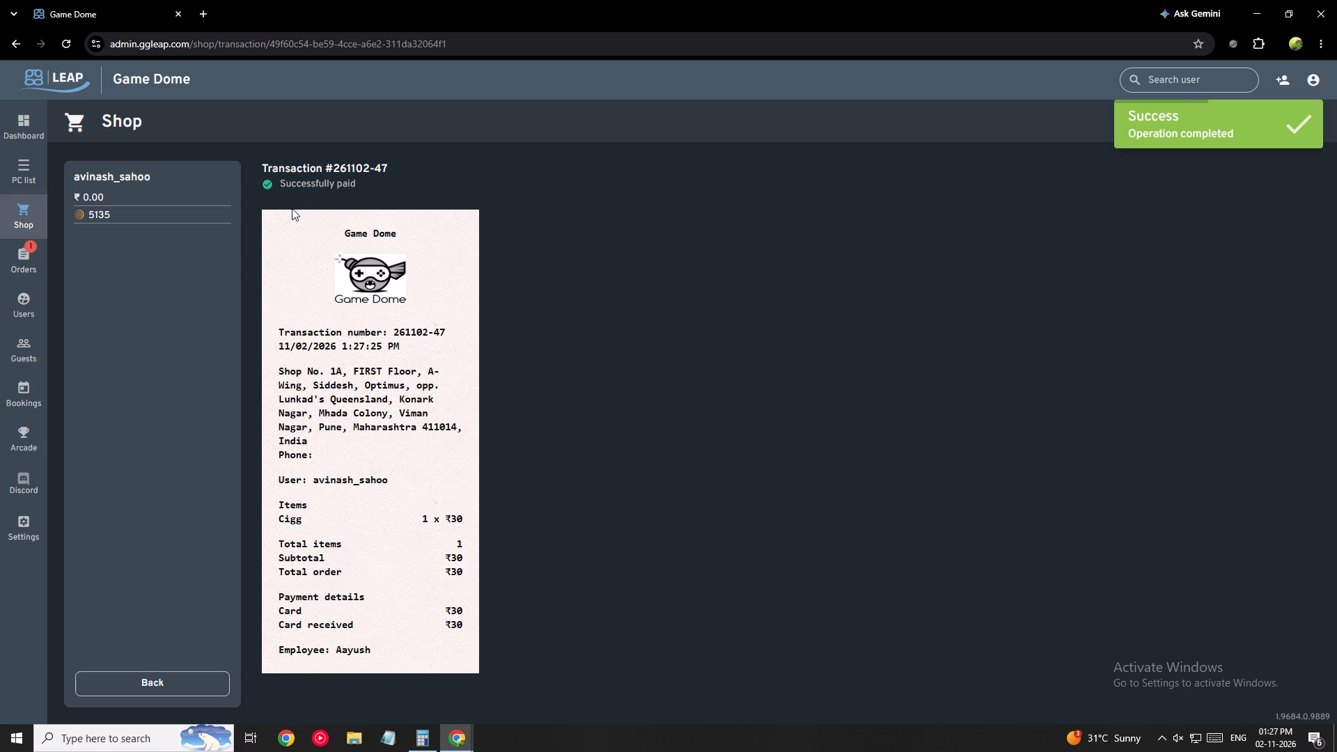
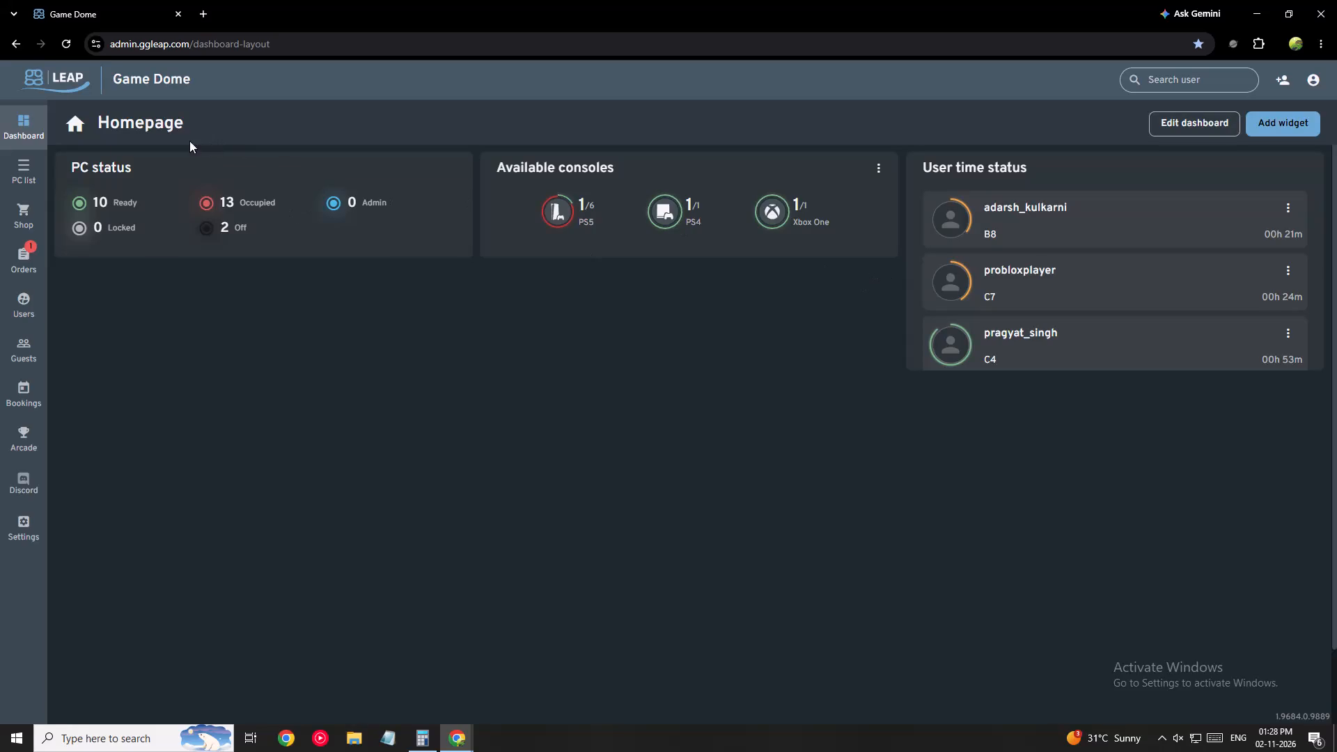
Go to the PC list, find the Ps 5 A slim console among the consoles and choose an action for it.
left_click(0, 166)
scroll(549, 305, "down", 5)
scroll(414, 396, "up", 1)
scroll(414, 396, "down", 5)
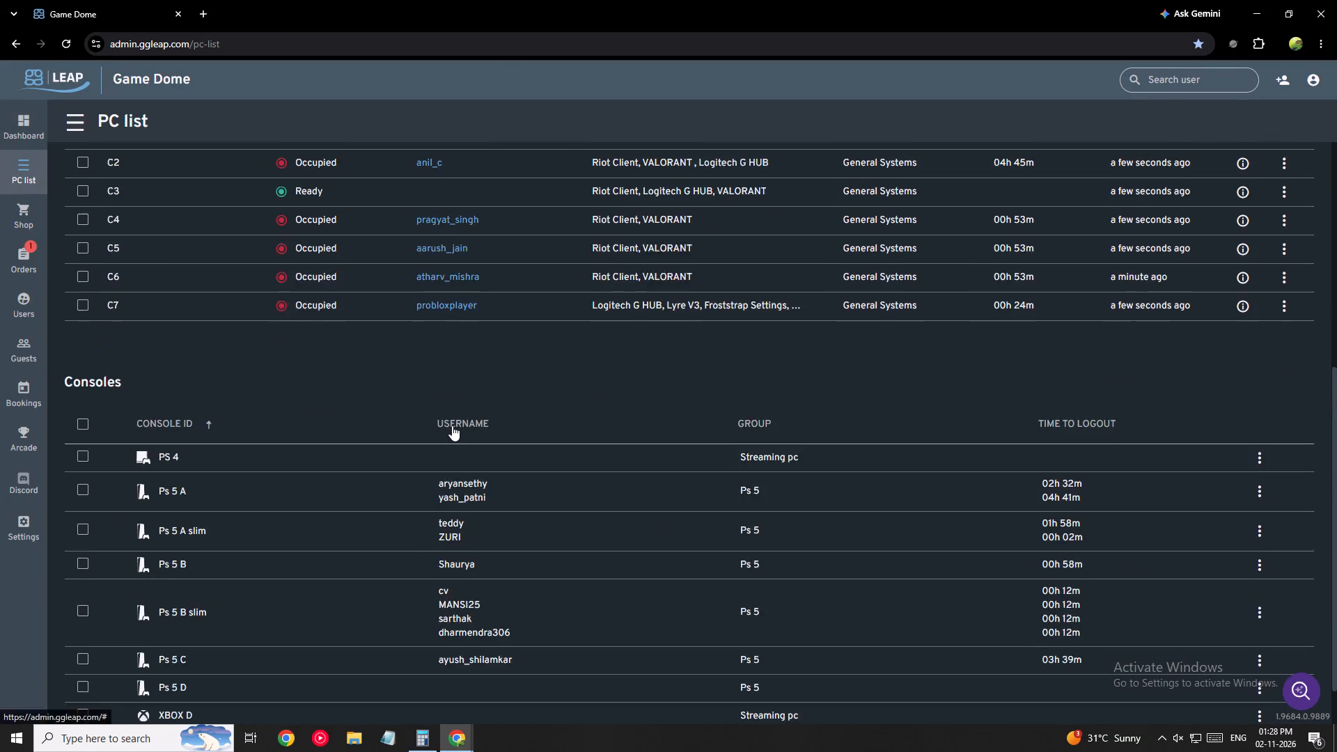
scroll(452, 425, "down", 3)
scroll(459, 428, "up", 1)
scroll(459, 428, "down", 1)
left_click(1260, 467)
left_click(1295, 503)
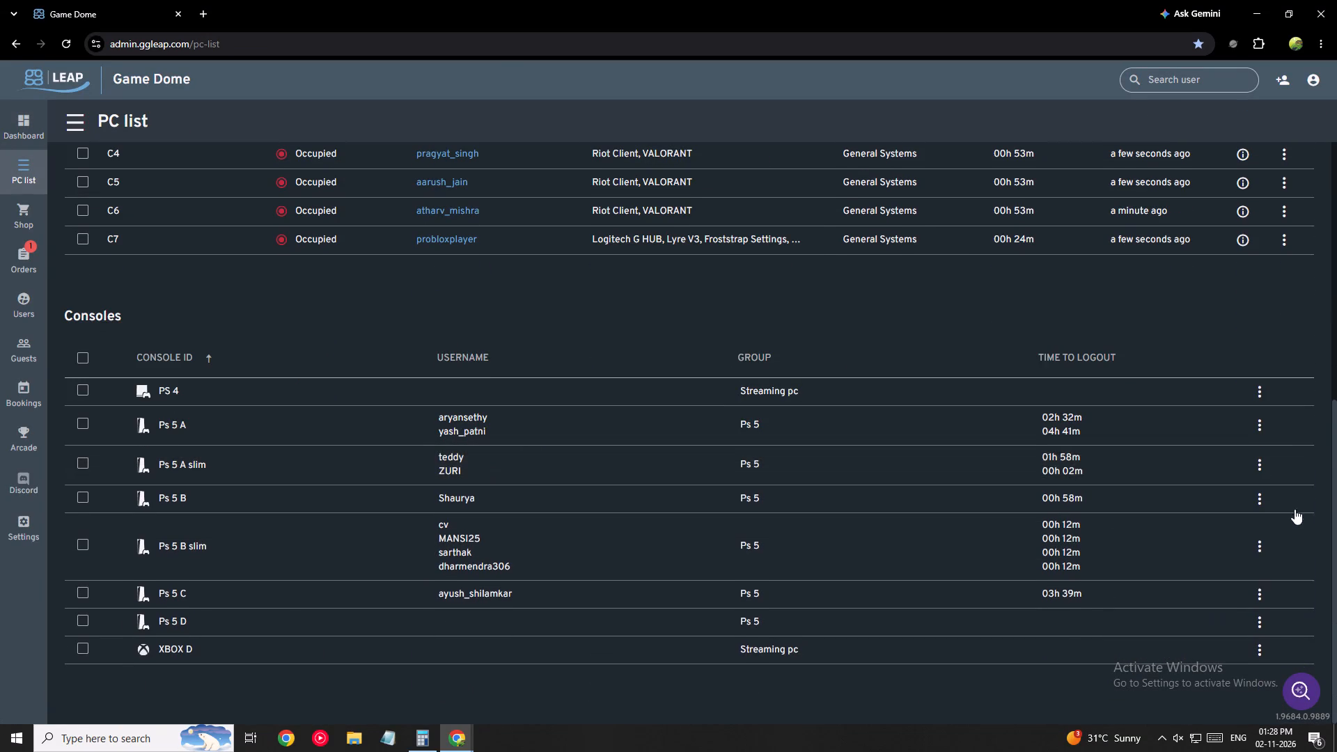
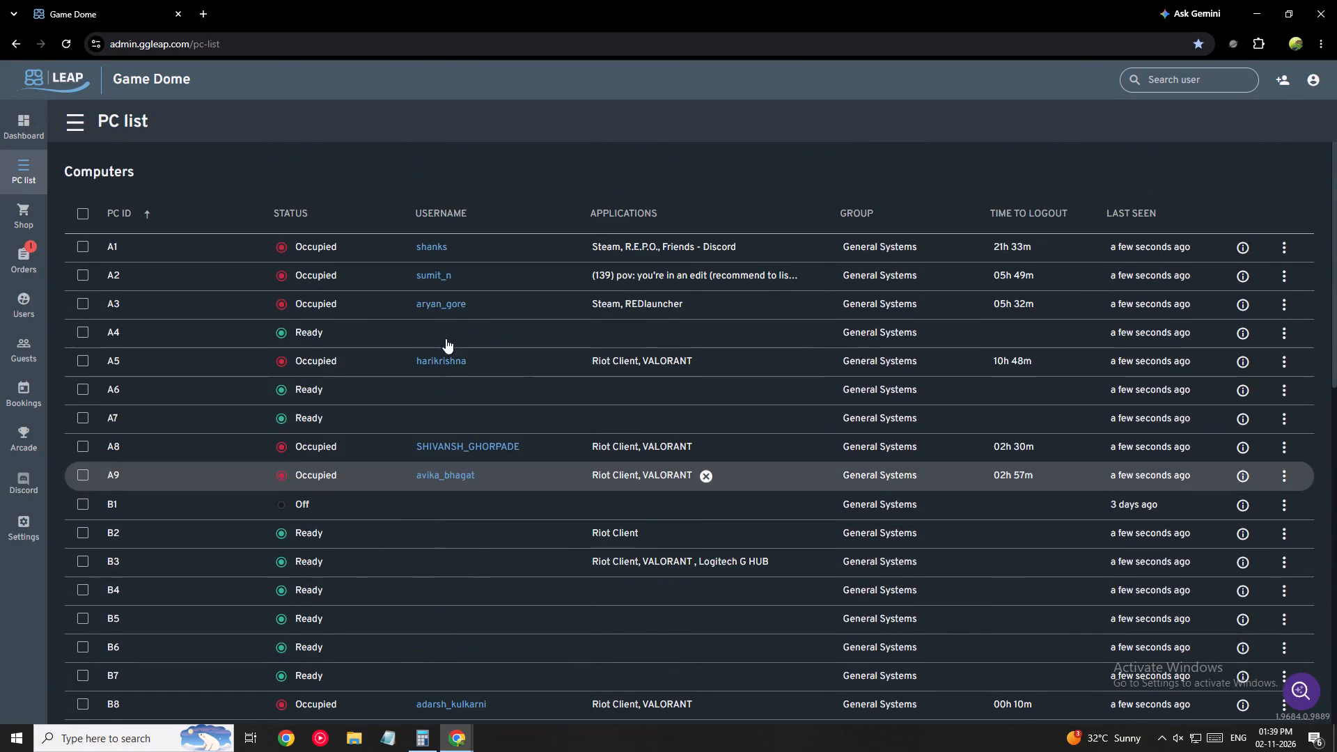
scroll(446, 338, "up", 1)
left_click(435, 253)
left_click(502, 415)
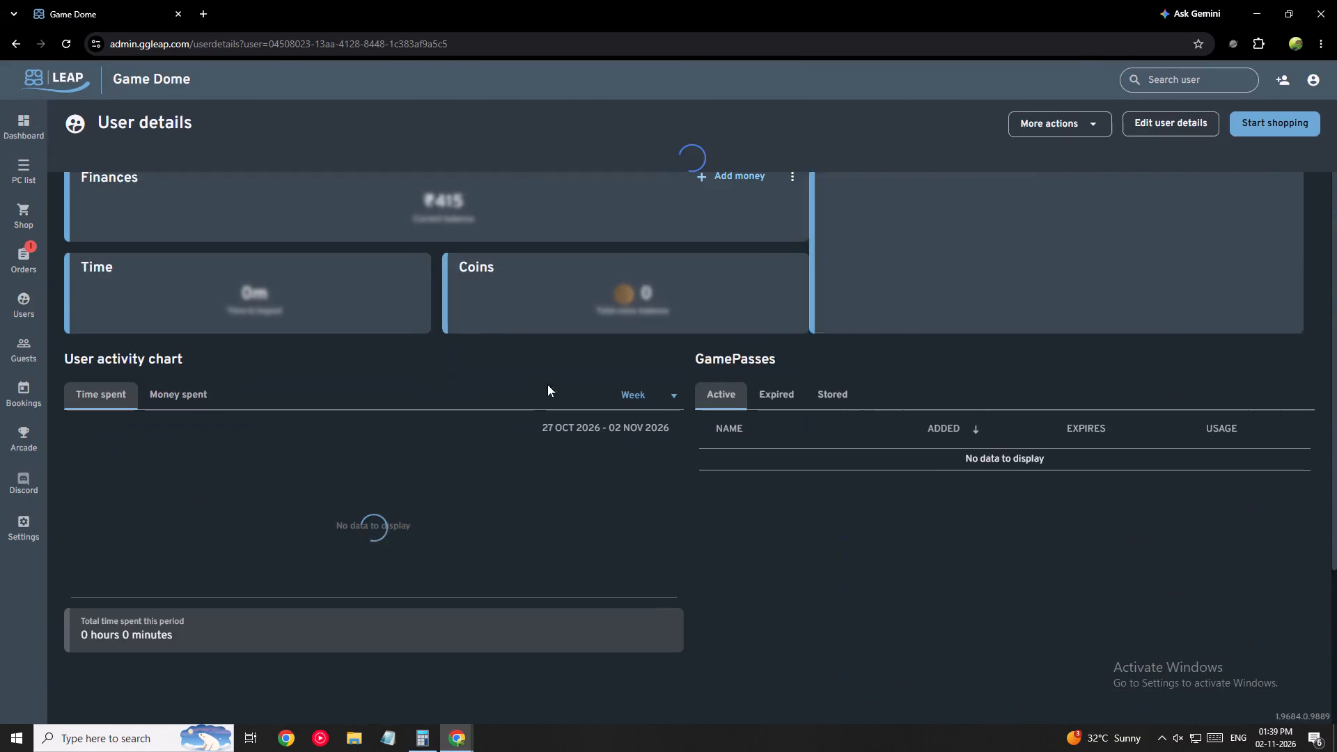
scroll(550, 303, "up", 6)
left_click(731, 308)
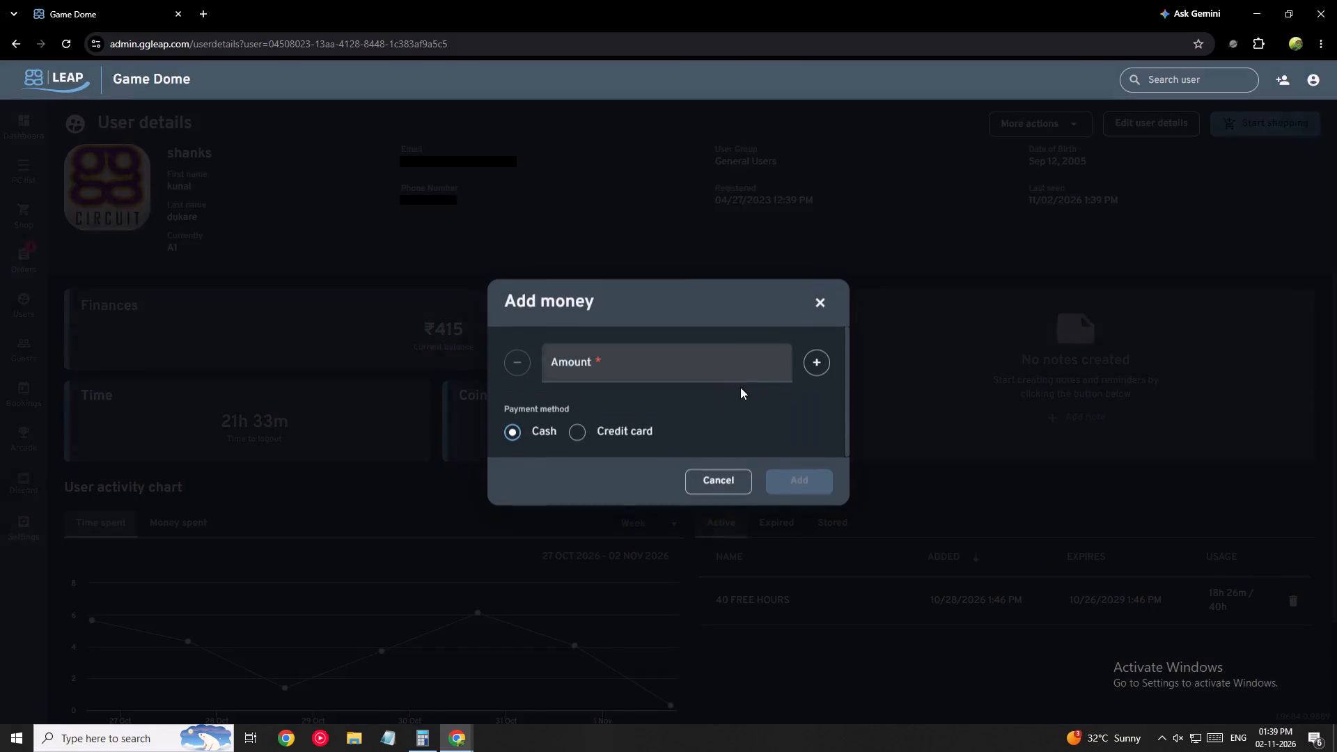
left_click(579, 426)
left_click(604, 385)
left_click(615, 370)
key("1")
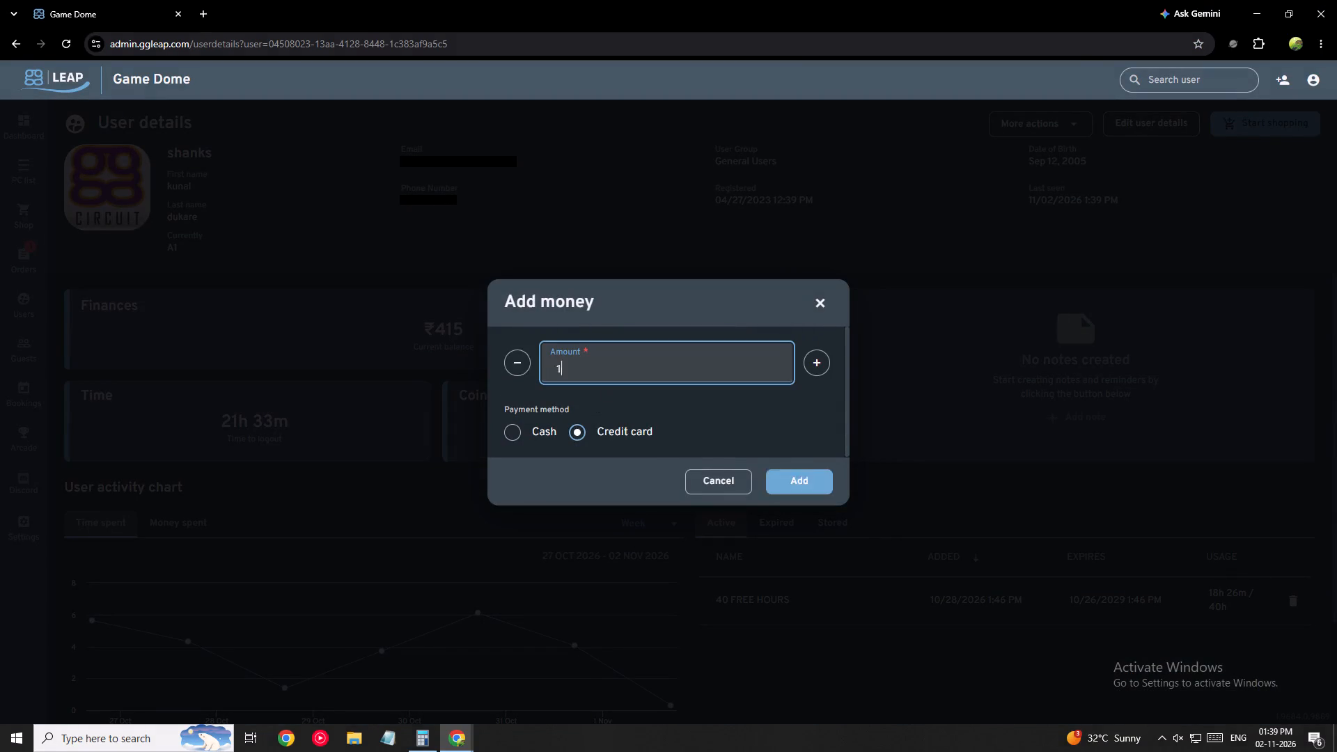
type("100")
left_click(788, 478)
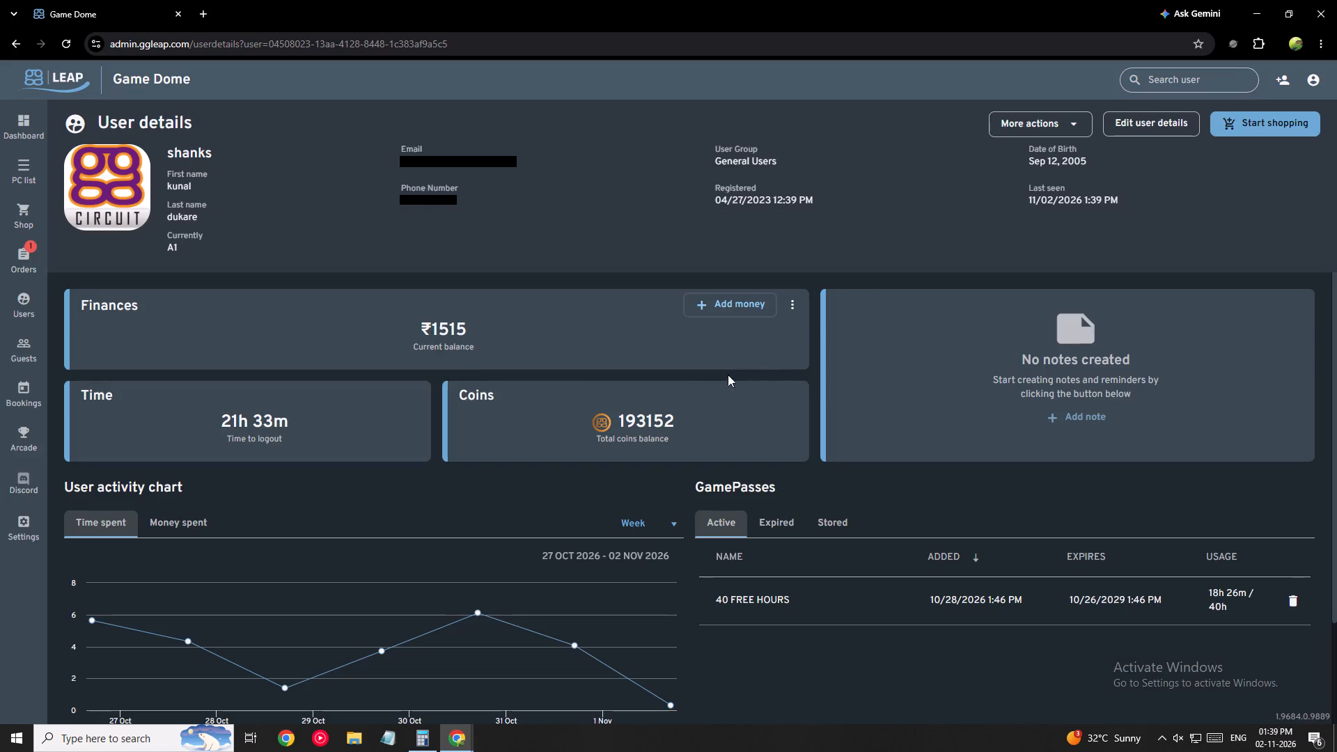
left_click(1164, 75)
type("masetra")
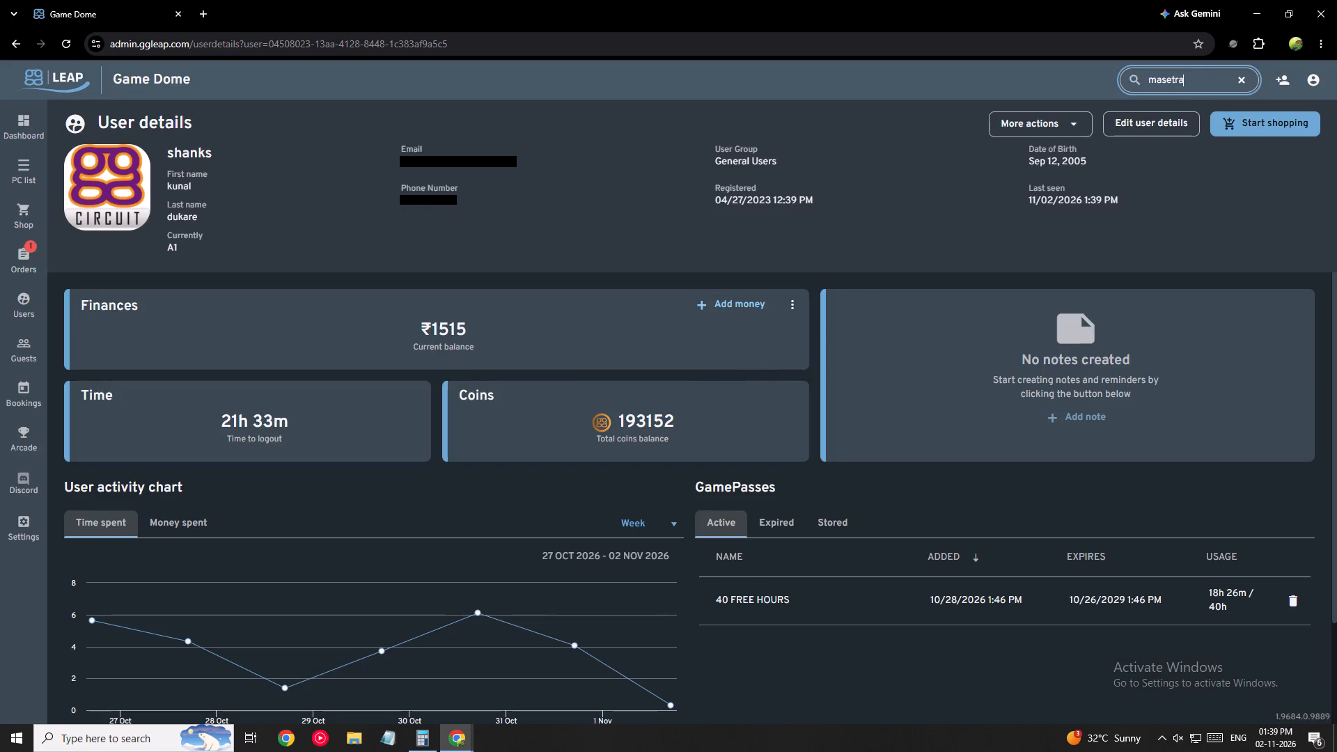
key("BackSpace")
key("BackSpace")
key("BackSpace")
key("BackSpace")
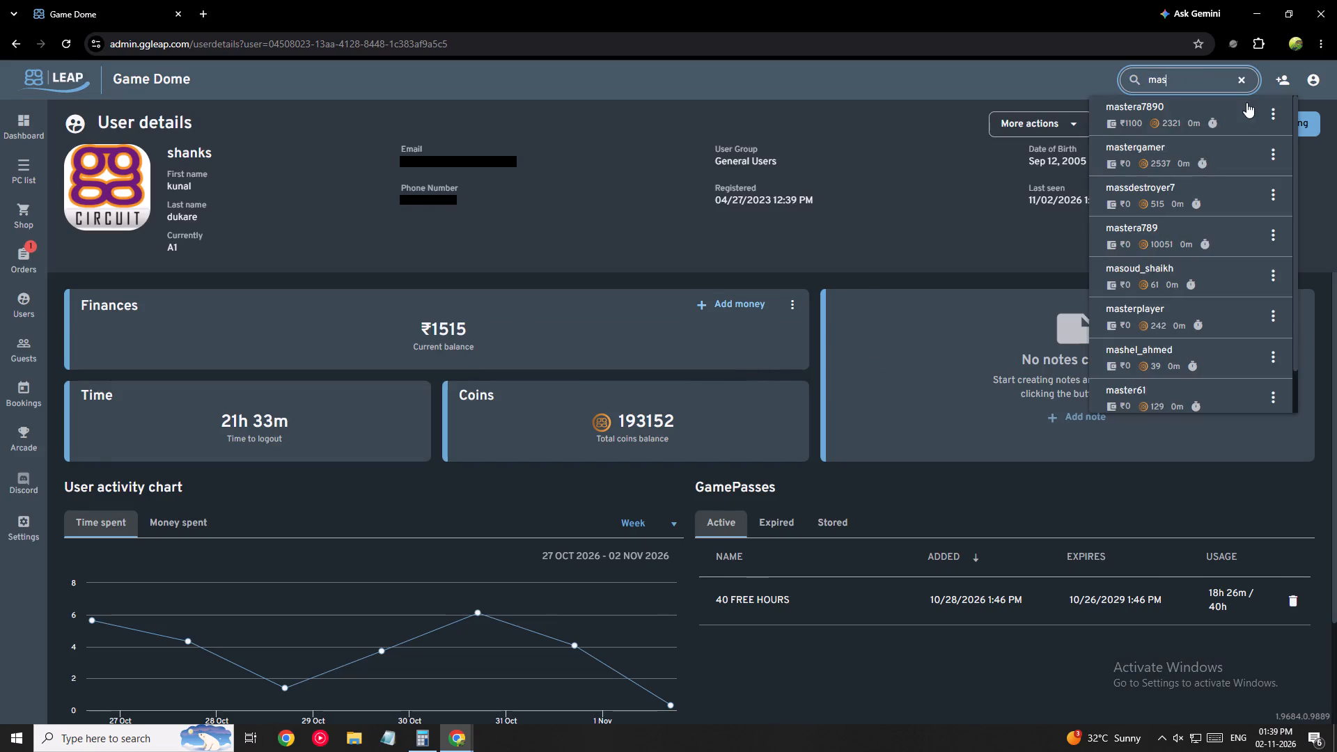
left_click(1267, 112)
left_click(1287, 191)
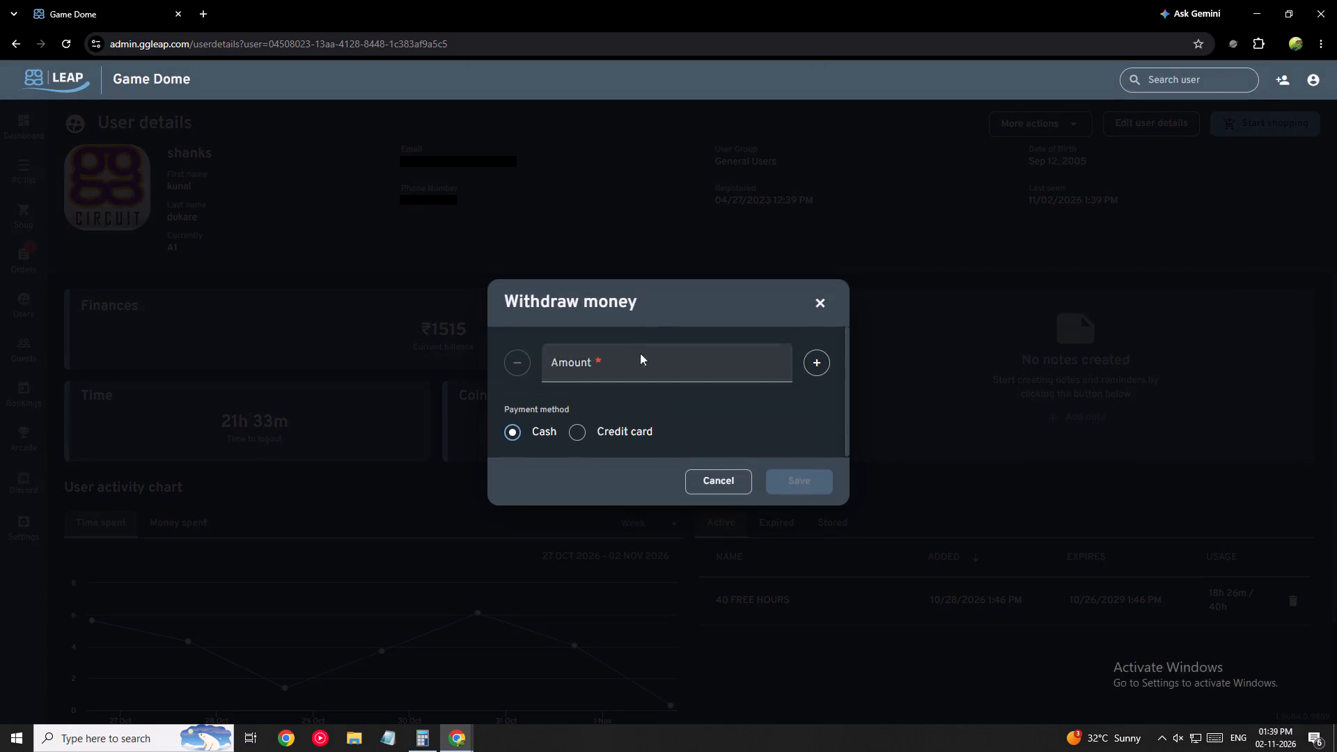
left_click(643, 357)
type("110")
key("0")
left_click(579, 429)
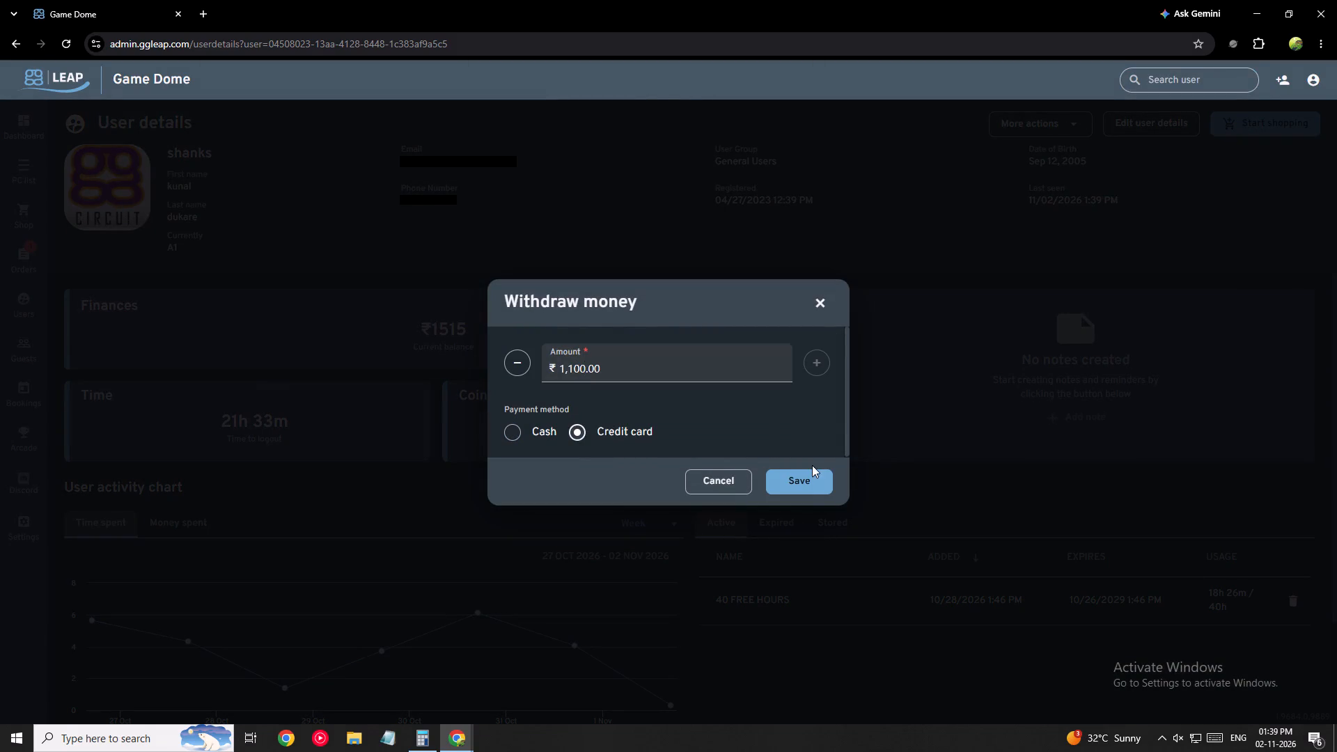
left_click(804, 479)
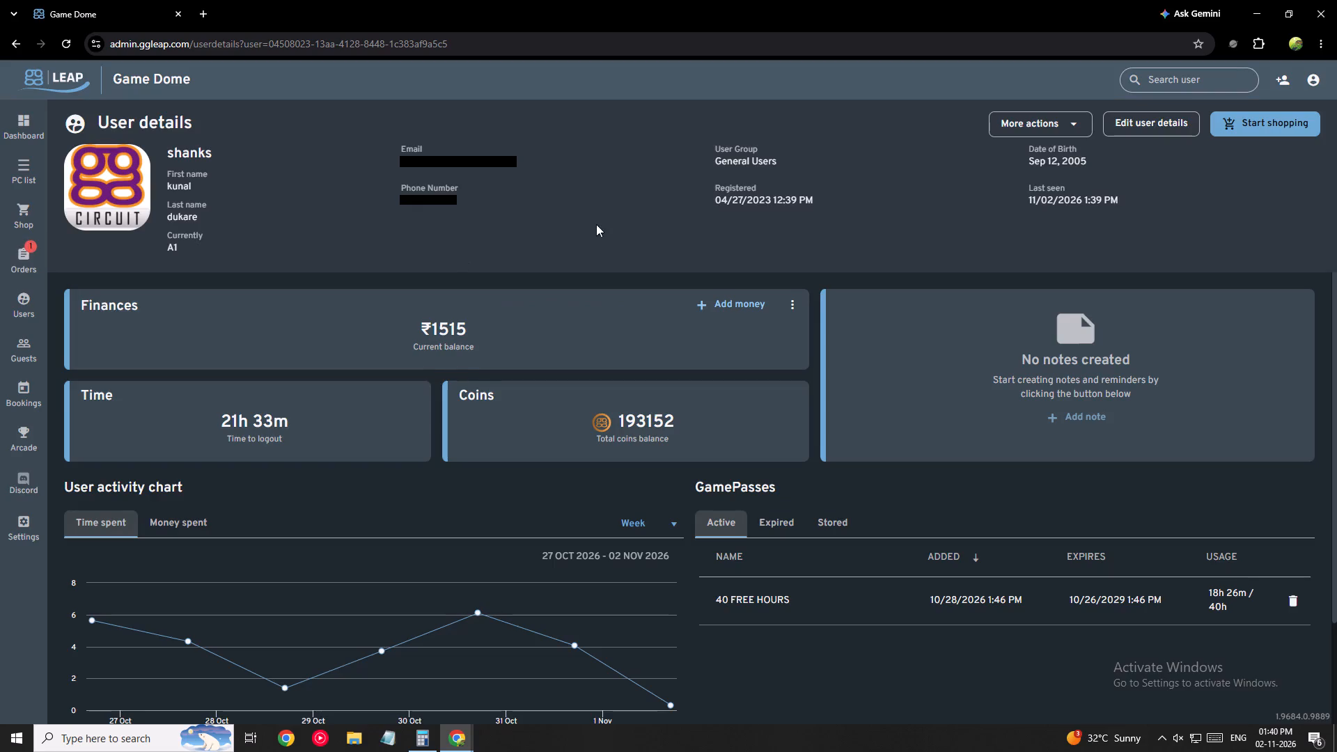
left_click(1144, 91)
type("maset")
key("BackSpace")
key("BackSpace")
type("ter")
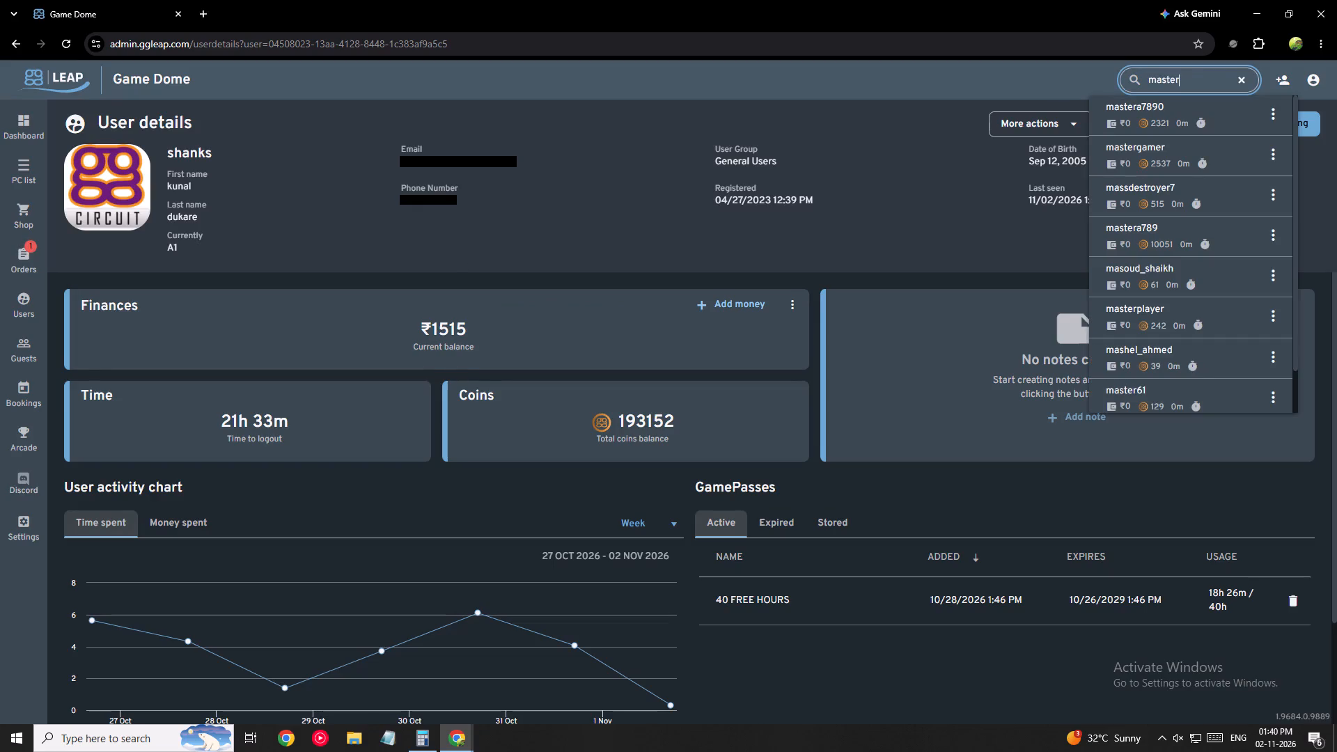
key("a")
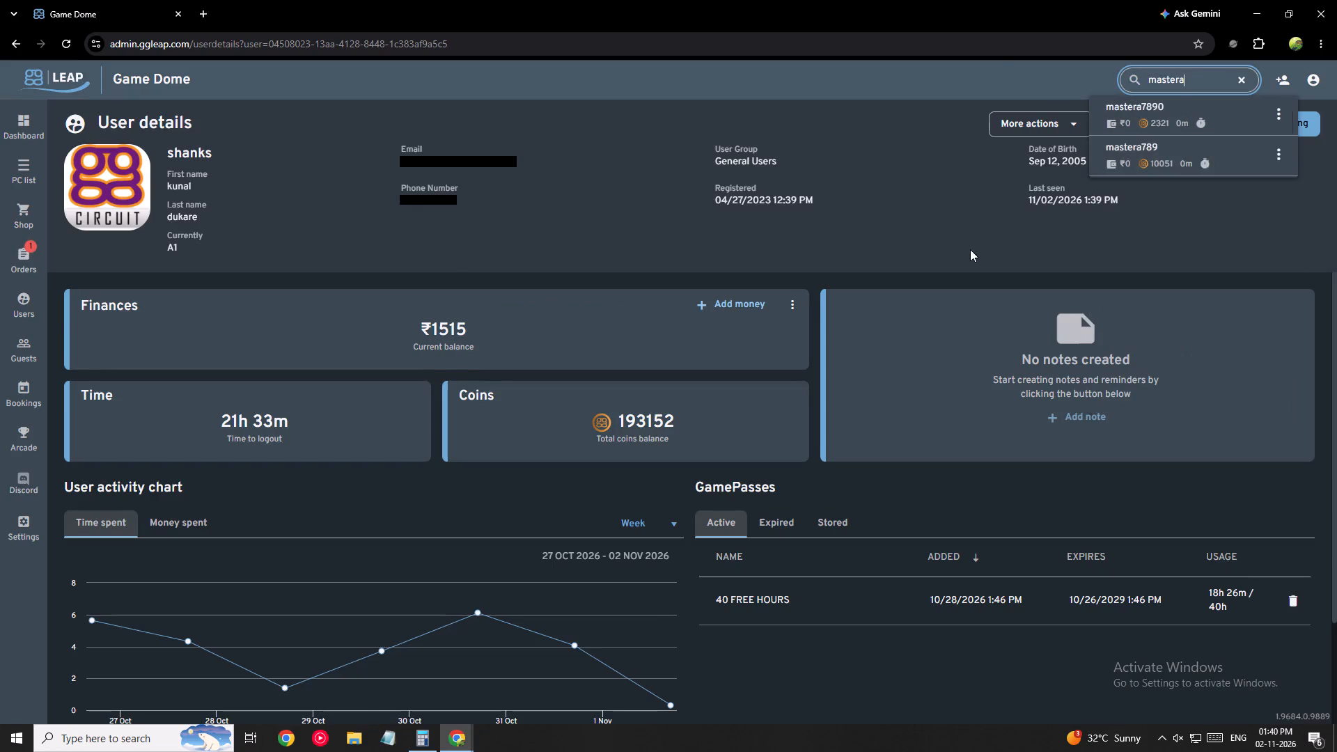
left_click(903, 195)
left_click(7, 149)
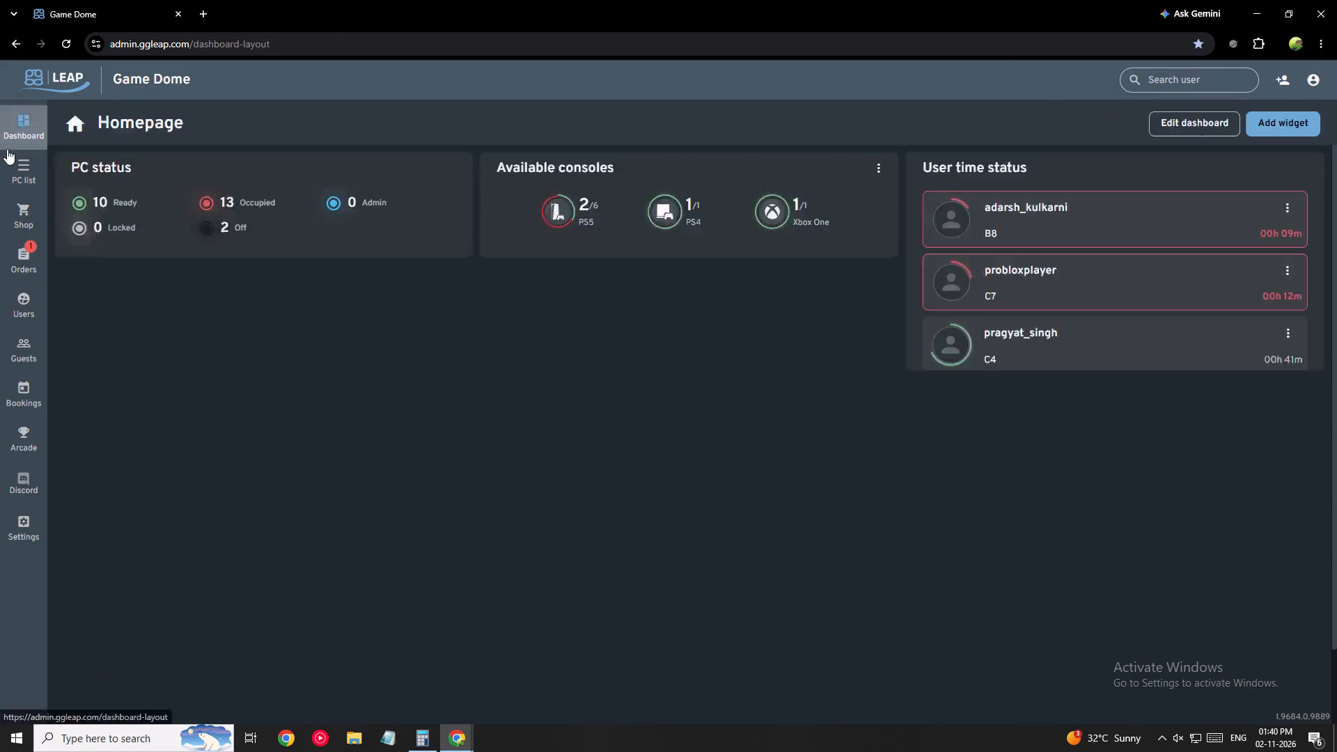
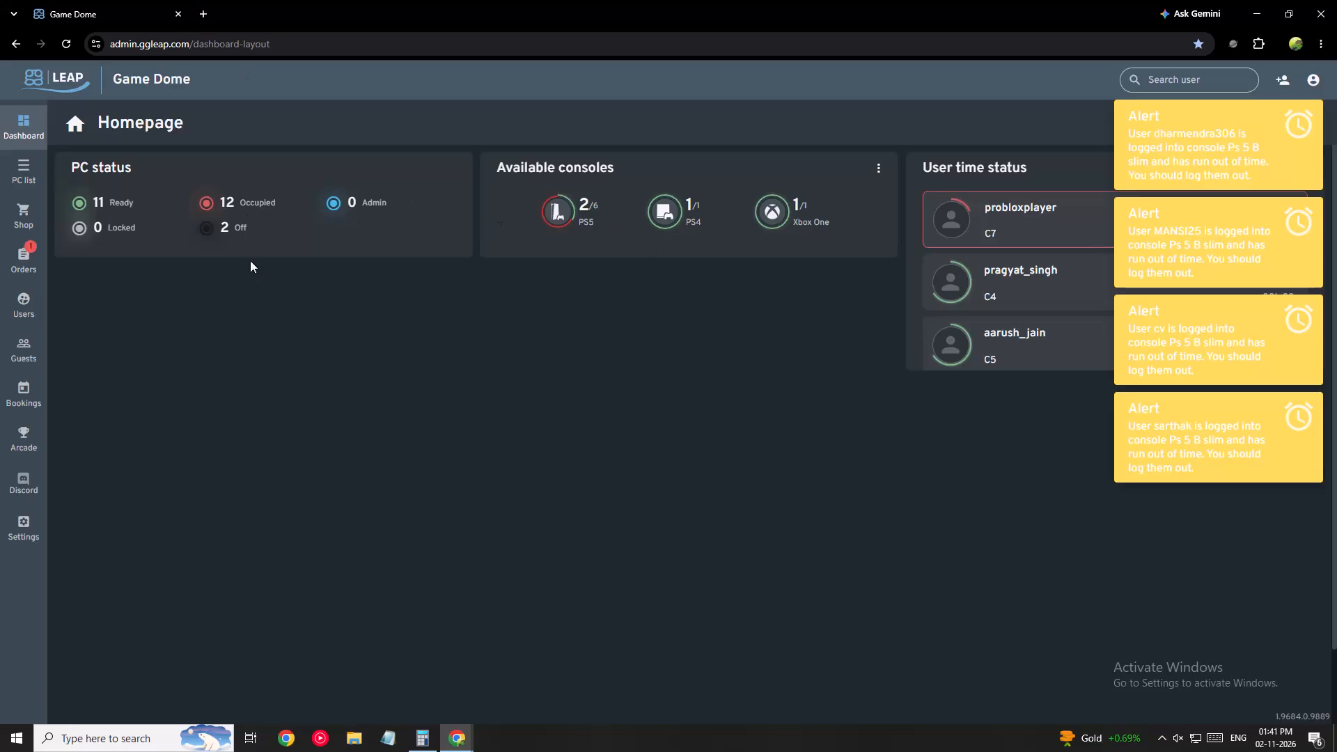
Log all users out of the console Ps 5 B slim and dismiss its out-of-time alerts.
left_click(8, 176)
scroll(287, 480, "down", 13)
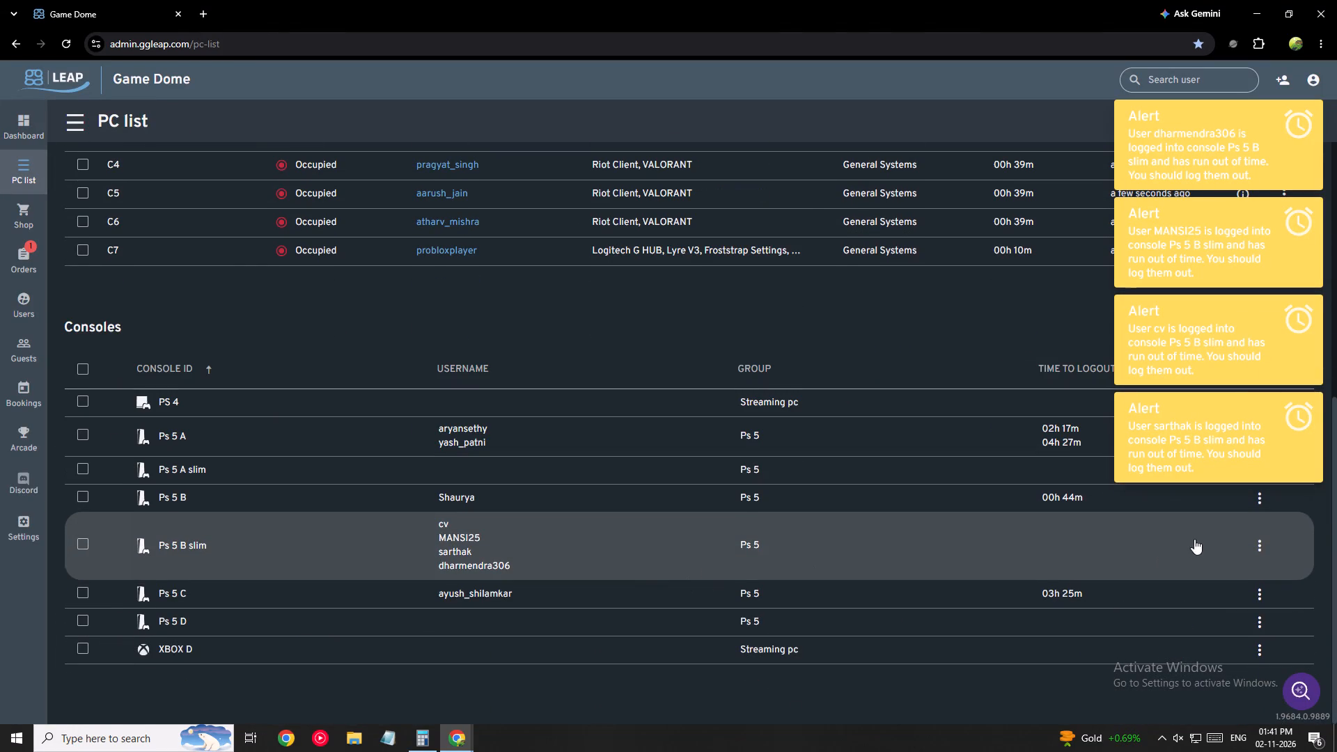
left_click(1265, 549)
left_click(1277, 586)
left_click_drag(1232, 448, 1228, 442)
left_click(1186, 332)
left_click(1180, 246)
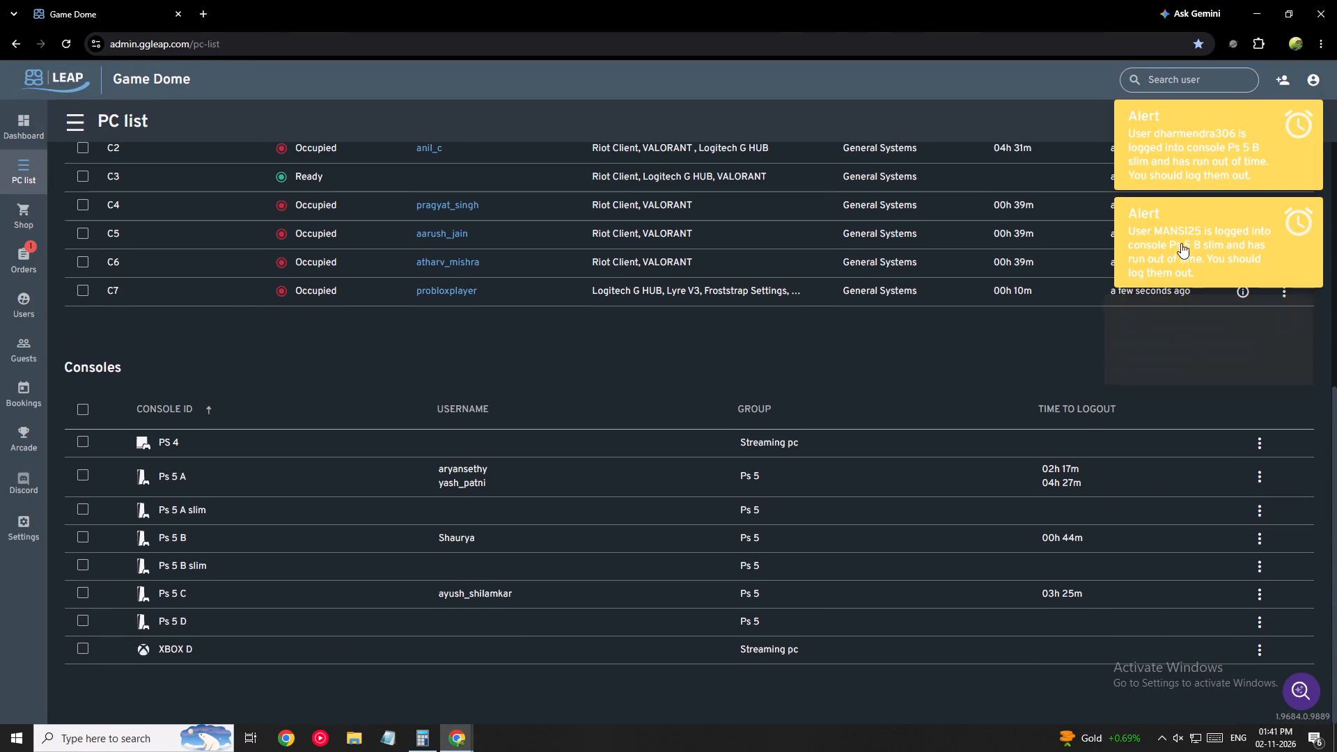
left_click(1182, 130)
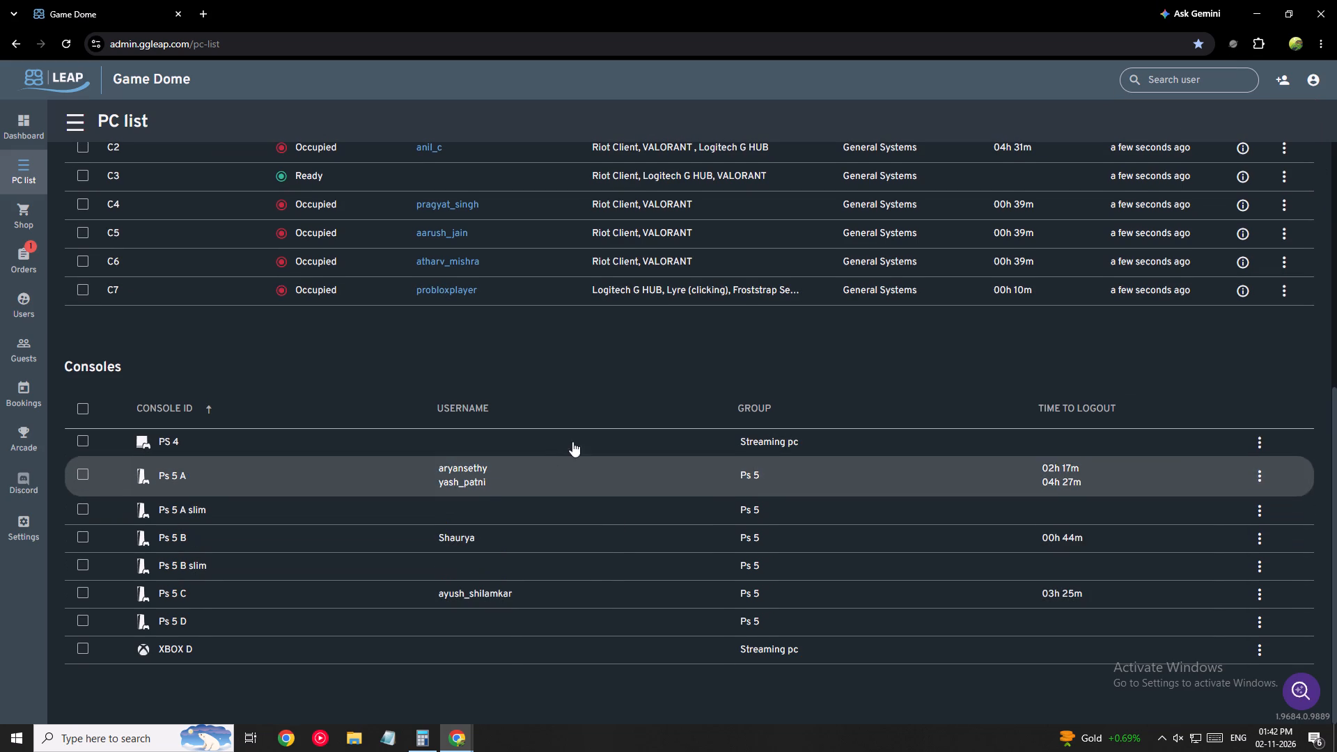
left_click(1178, 77)
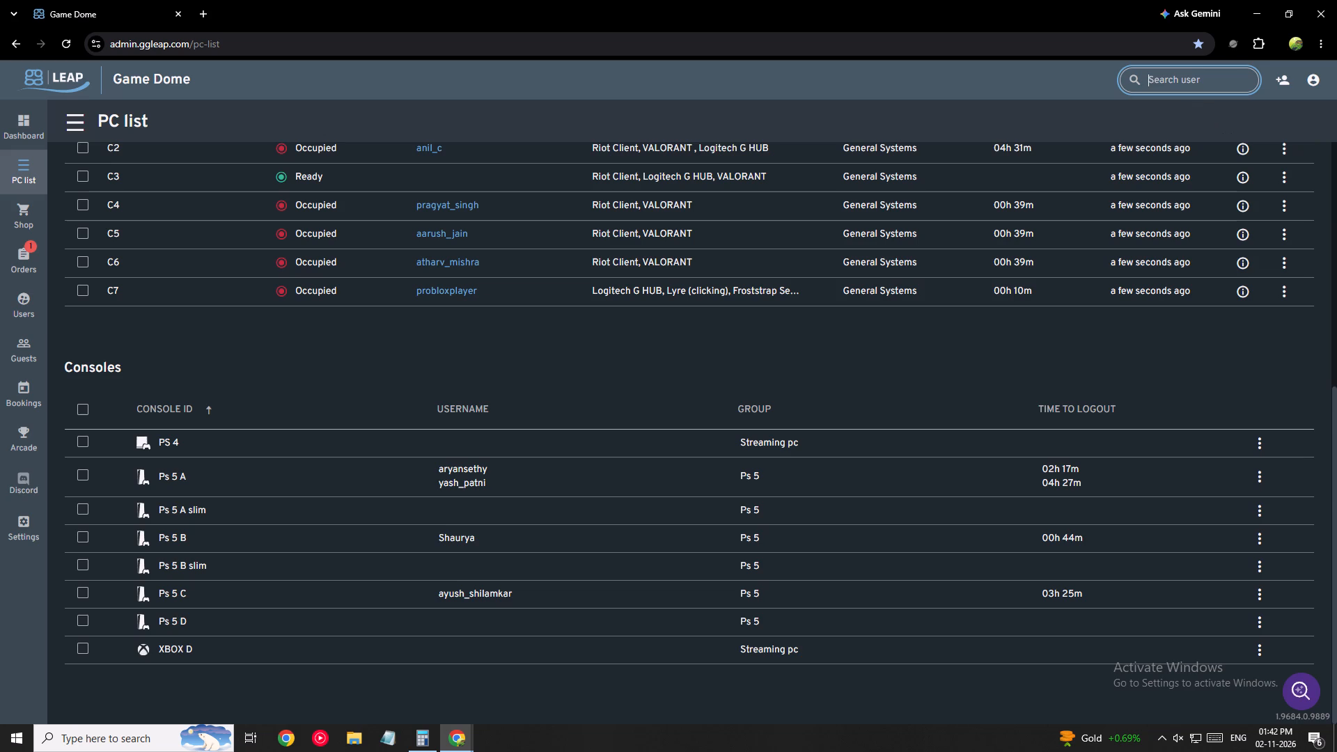
type("mase")
key("BackSpace")
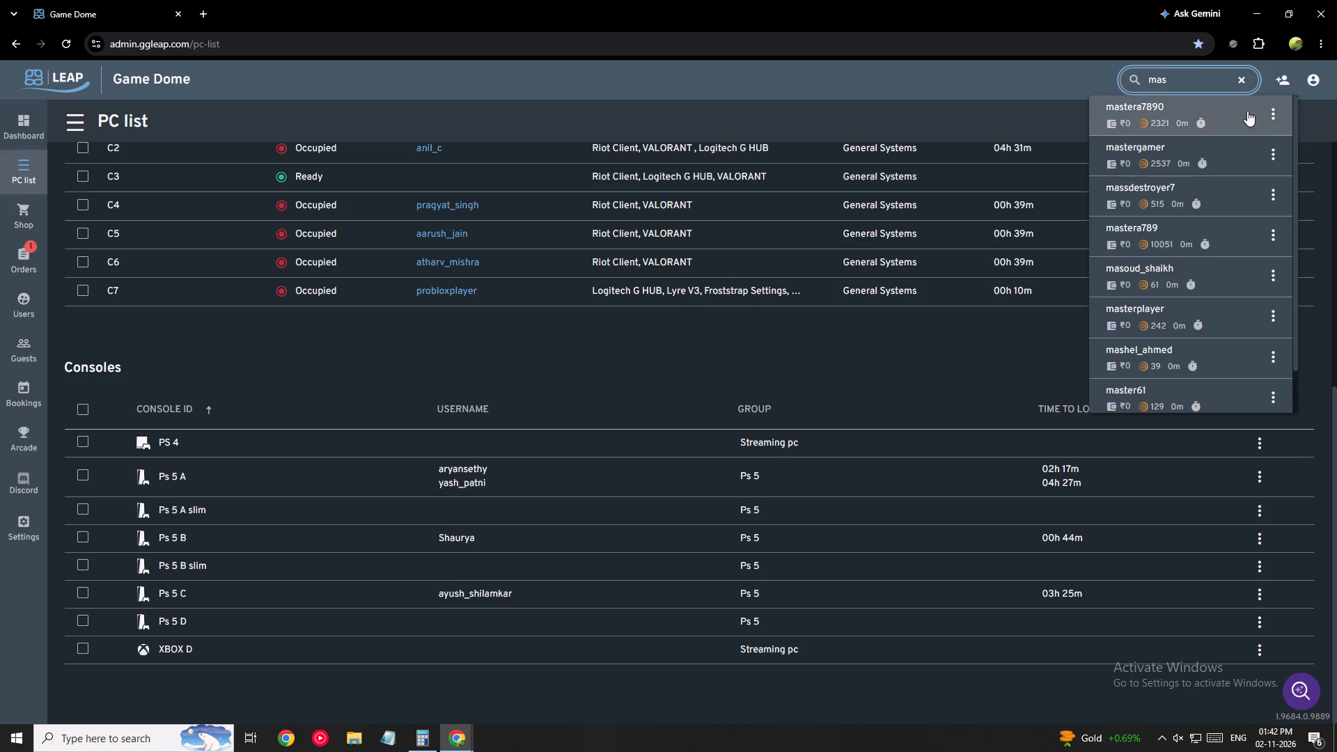
scroll(1221, 331, "down", 5)
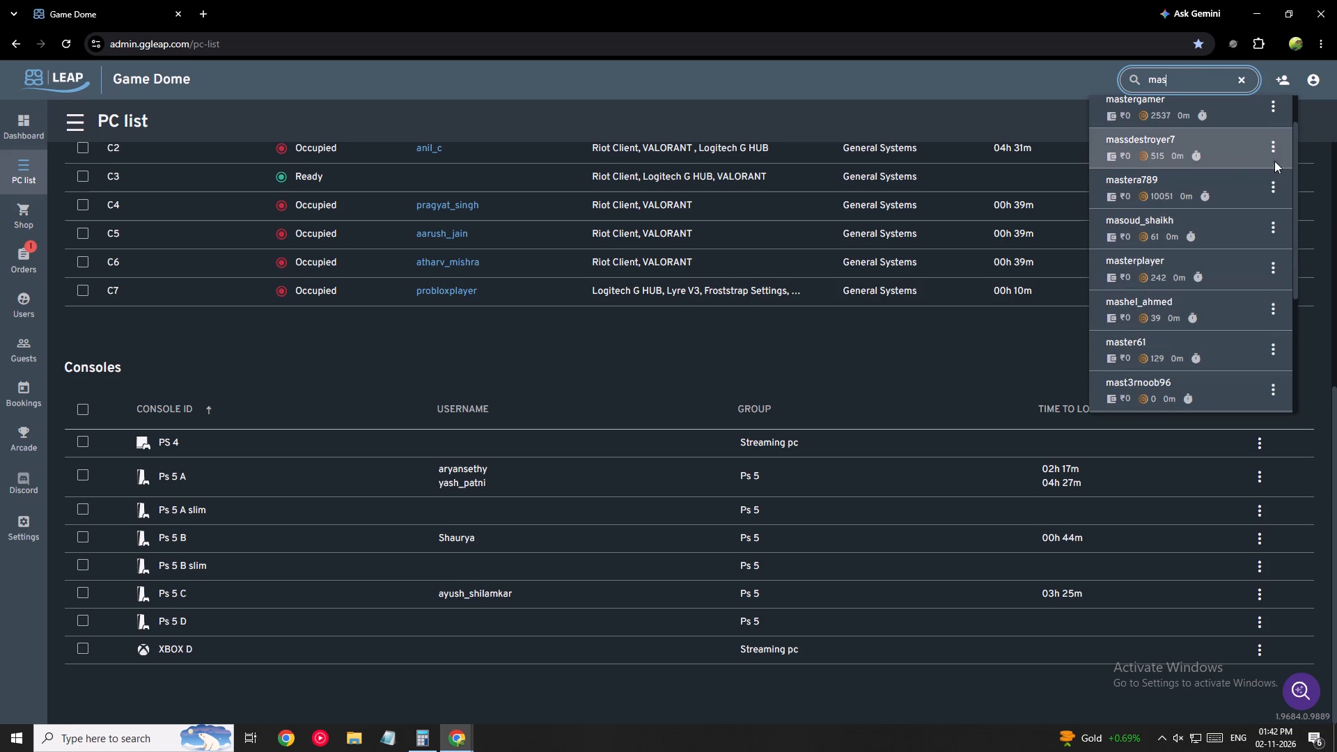
left_click(1272, 144)
left_click(1288, 157)
left_click(1070, 654)
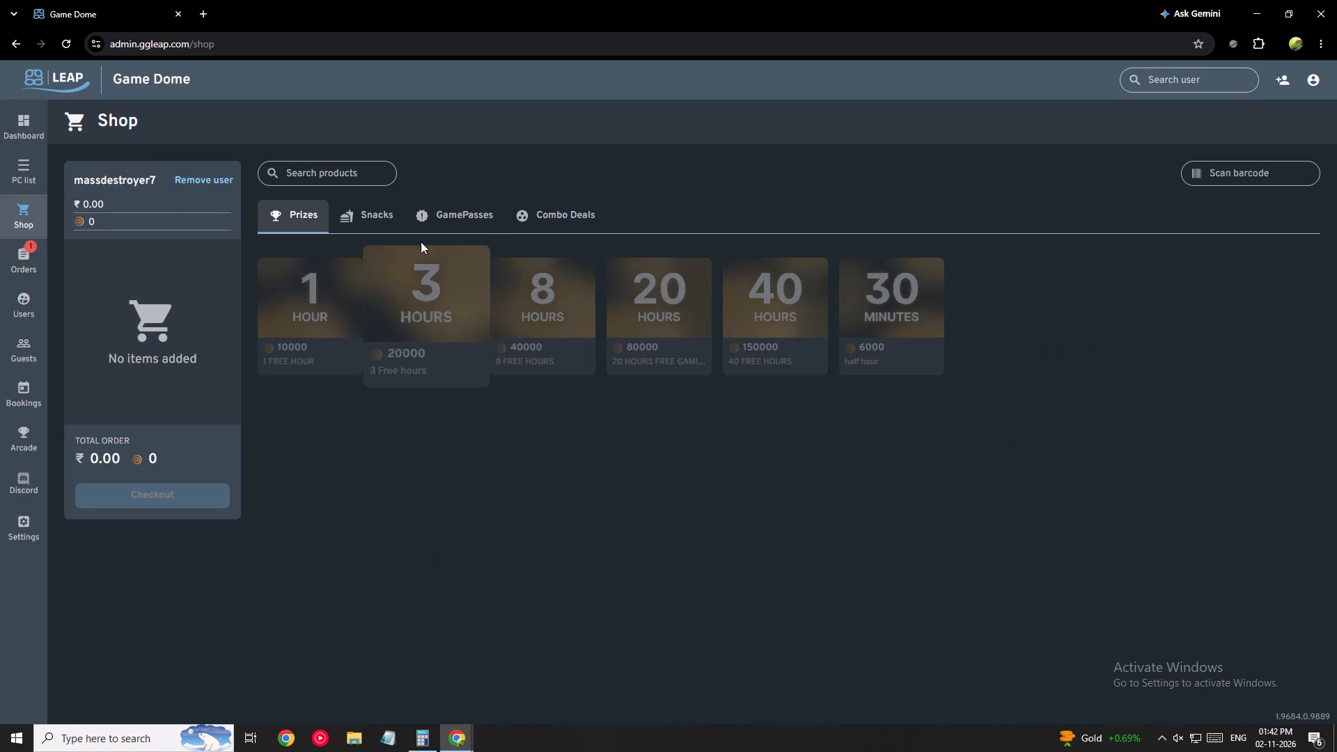
left_click(447, 216)
left_click(455, 244)
left_click(458, 249)
left_click(302, 259)
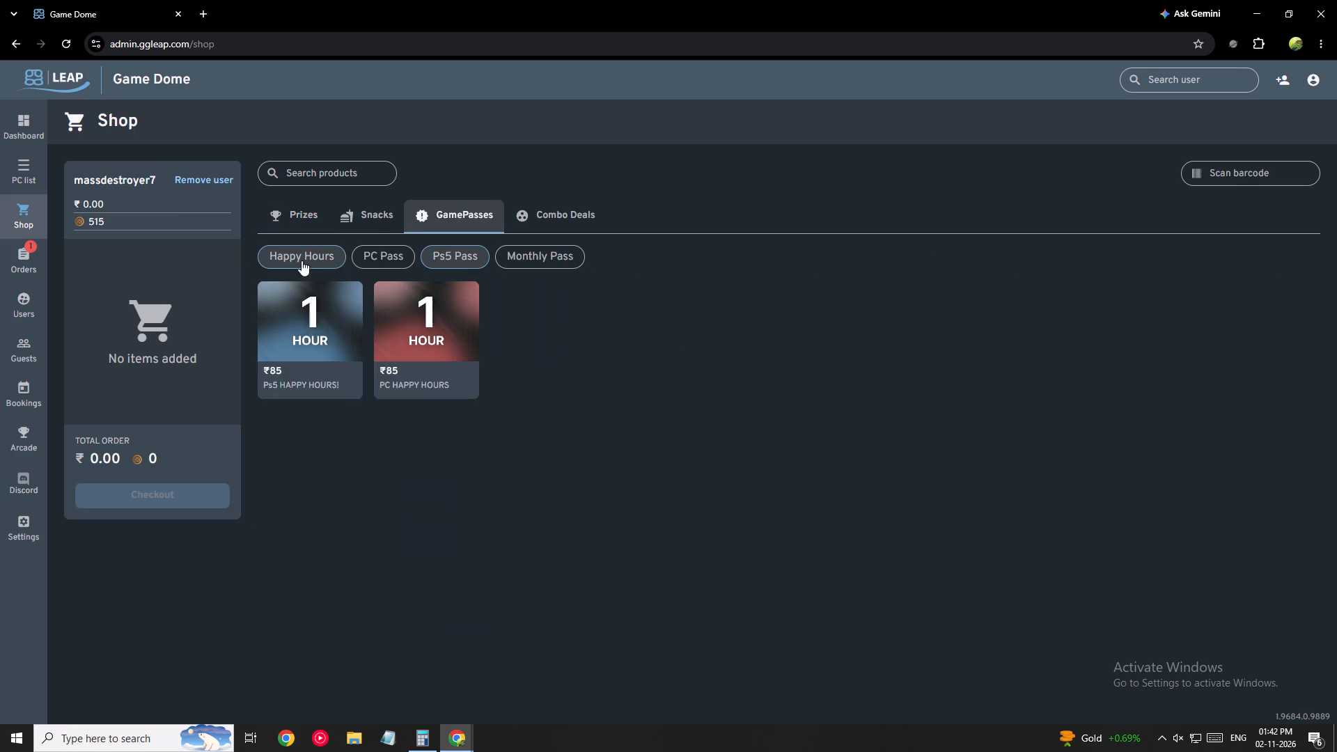
left_click_drag(306, 331, 106, 352)
left_click(188, 494)
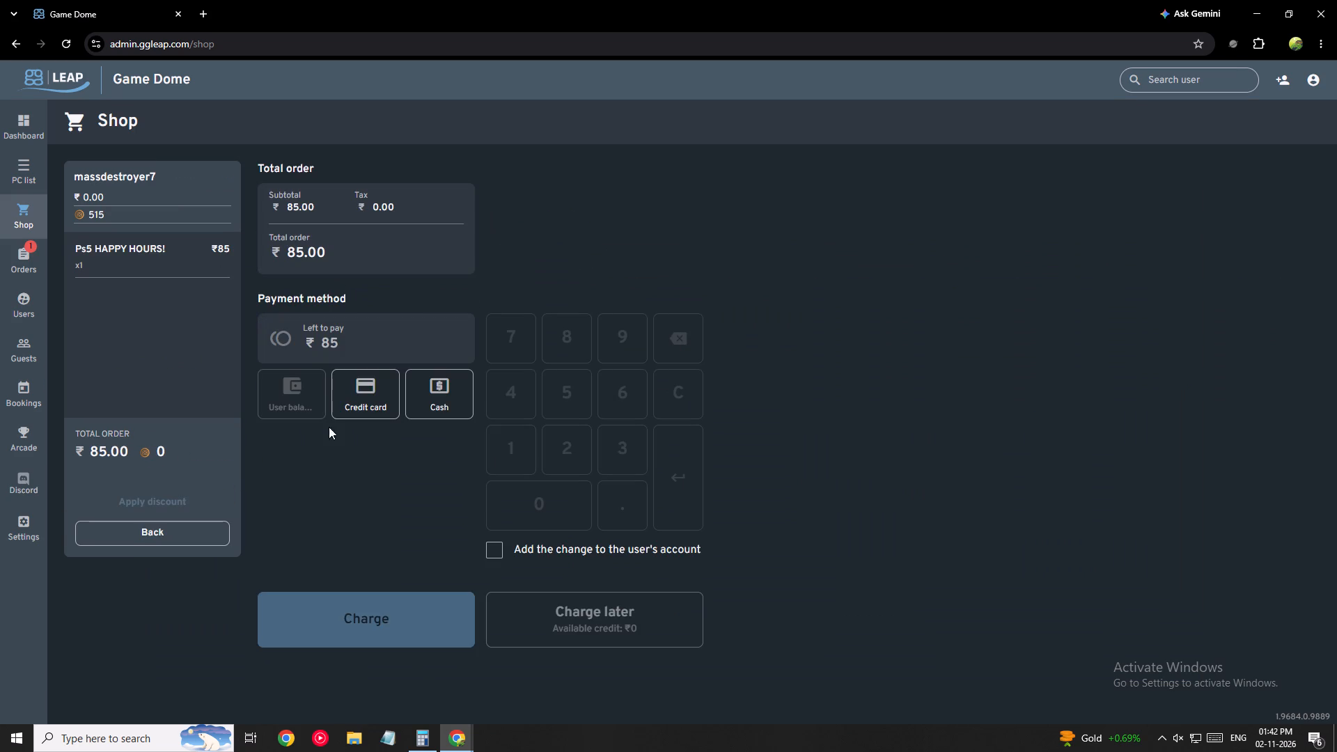
left_click(338, 414)
left_click(373, 609)
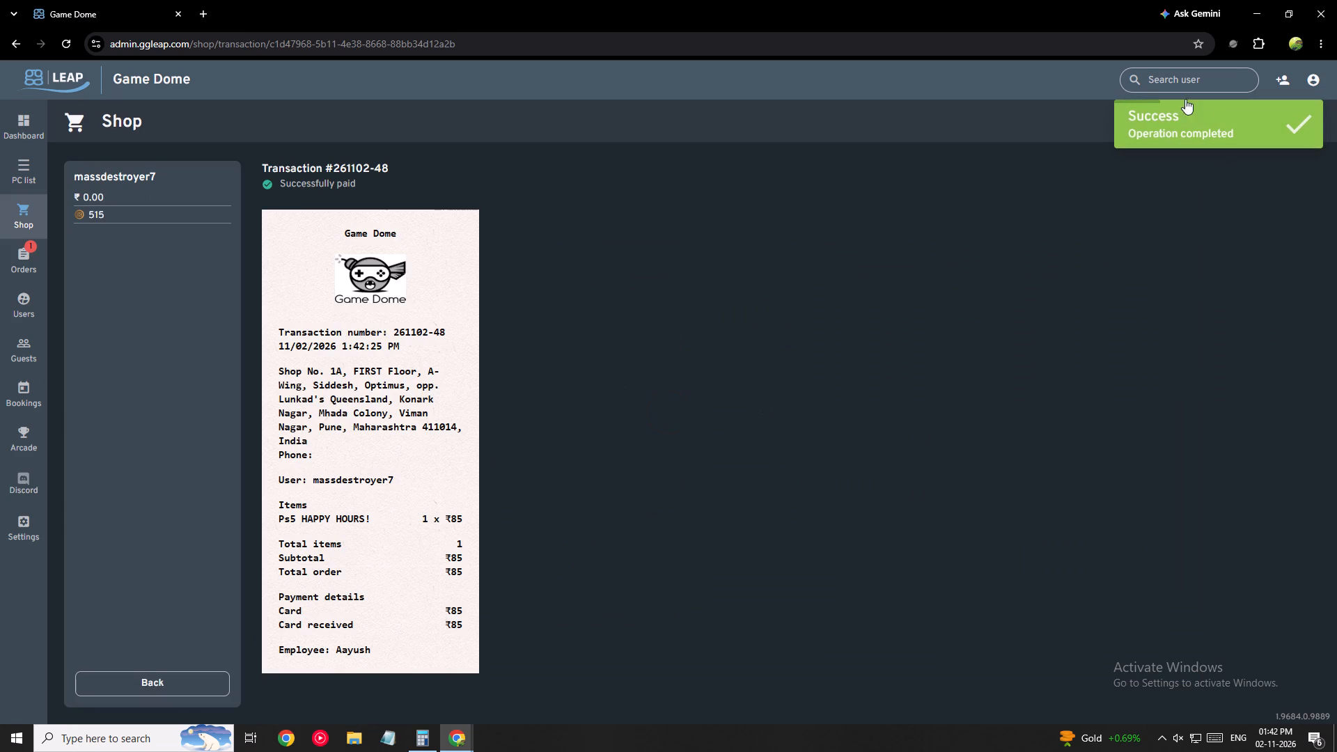
Search the users for "ku" and sell the second matching account one Ps5 HAPPY HOURS! pass for ₹85, paid by credit card.
left_click(1179, 80)
type("ku")
left_click_drag(1182, 79, 1191, 71)
left_click(1272, 152)
left_click(1299, 159)
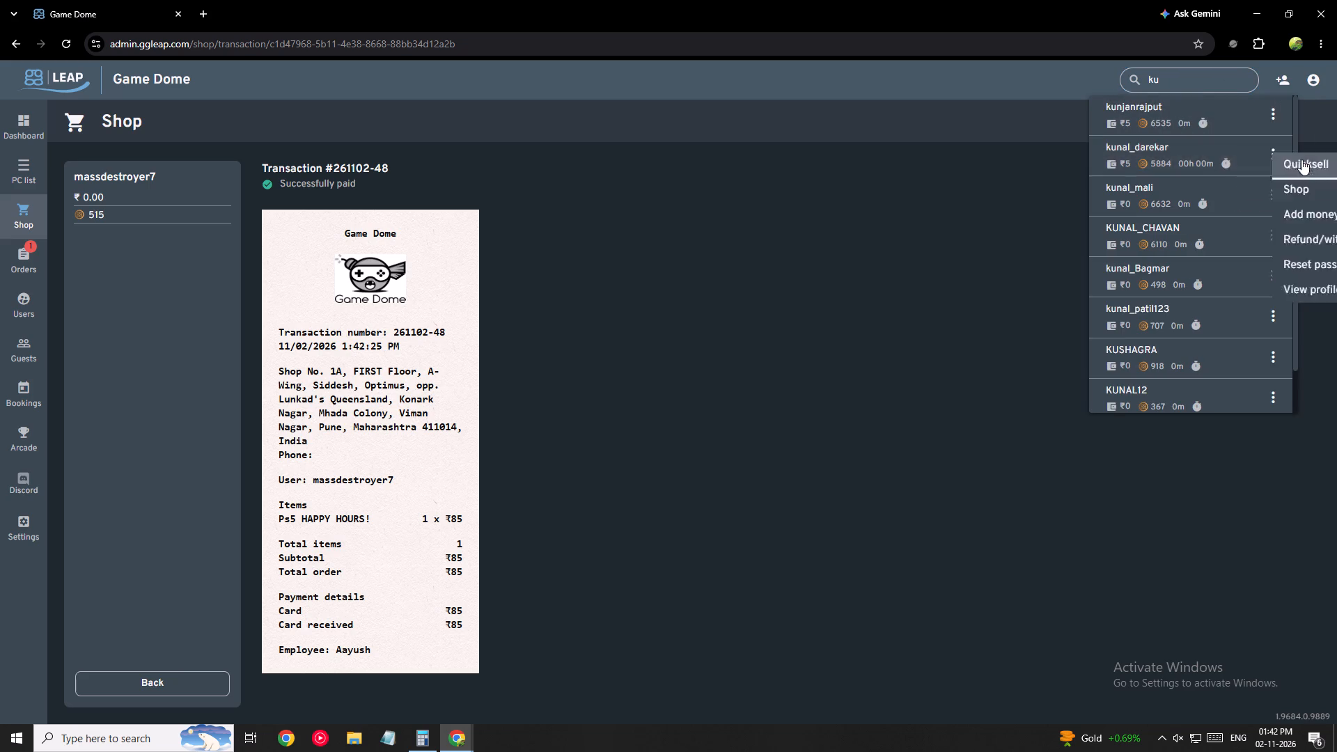
left_click(1045, 666)
left_click(451, 214)
left_click(452, 248)
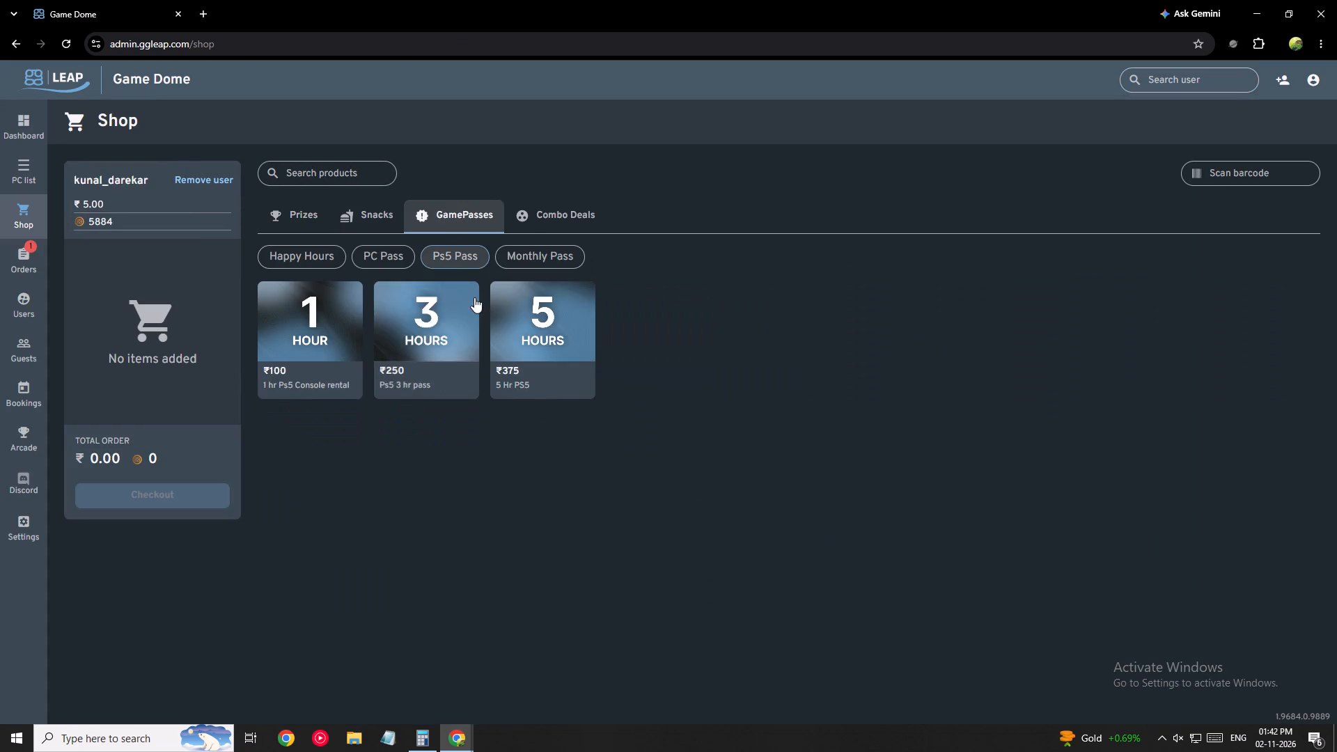
left_click(281, 264)
left_click_drag(308, 356, 146, 354)
left_click(181, 481)
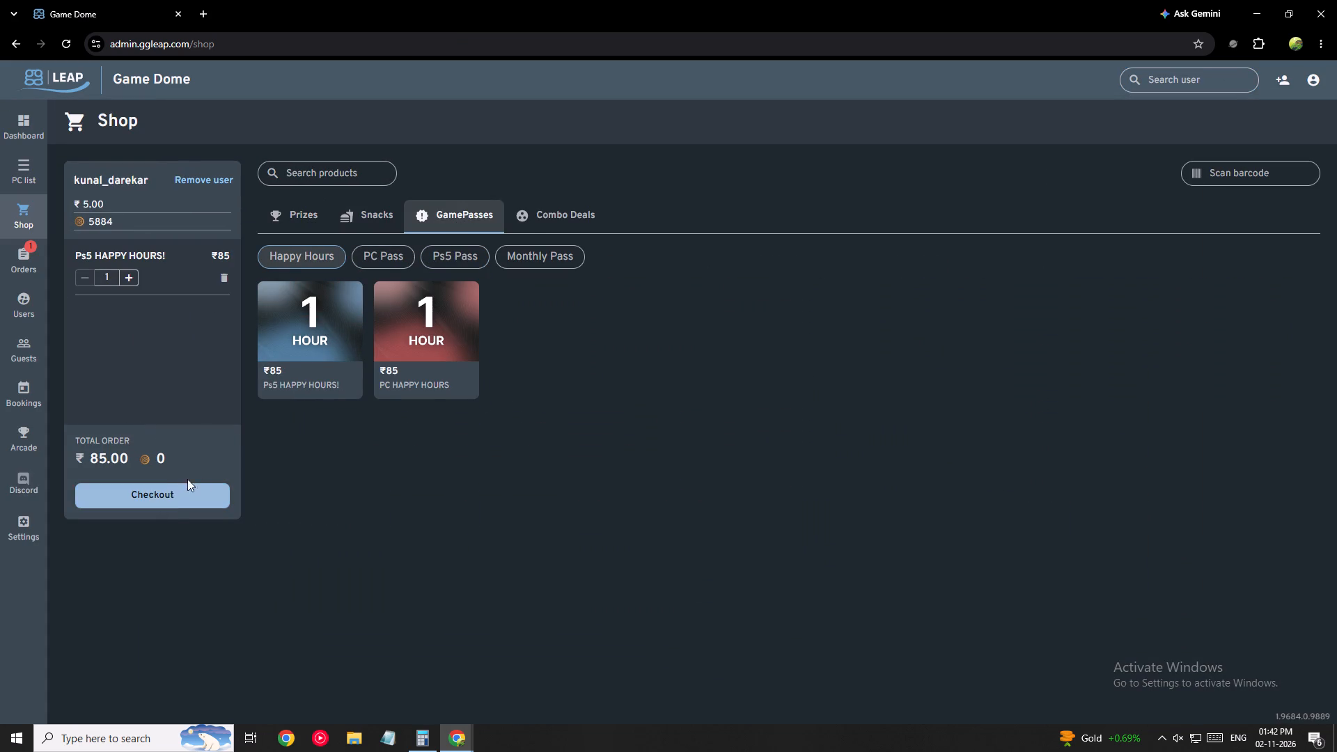
left_click(173, 501)
left_click(347, 382)
left_click(347, 624)
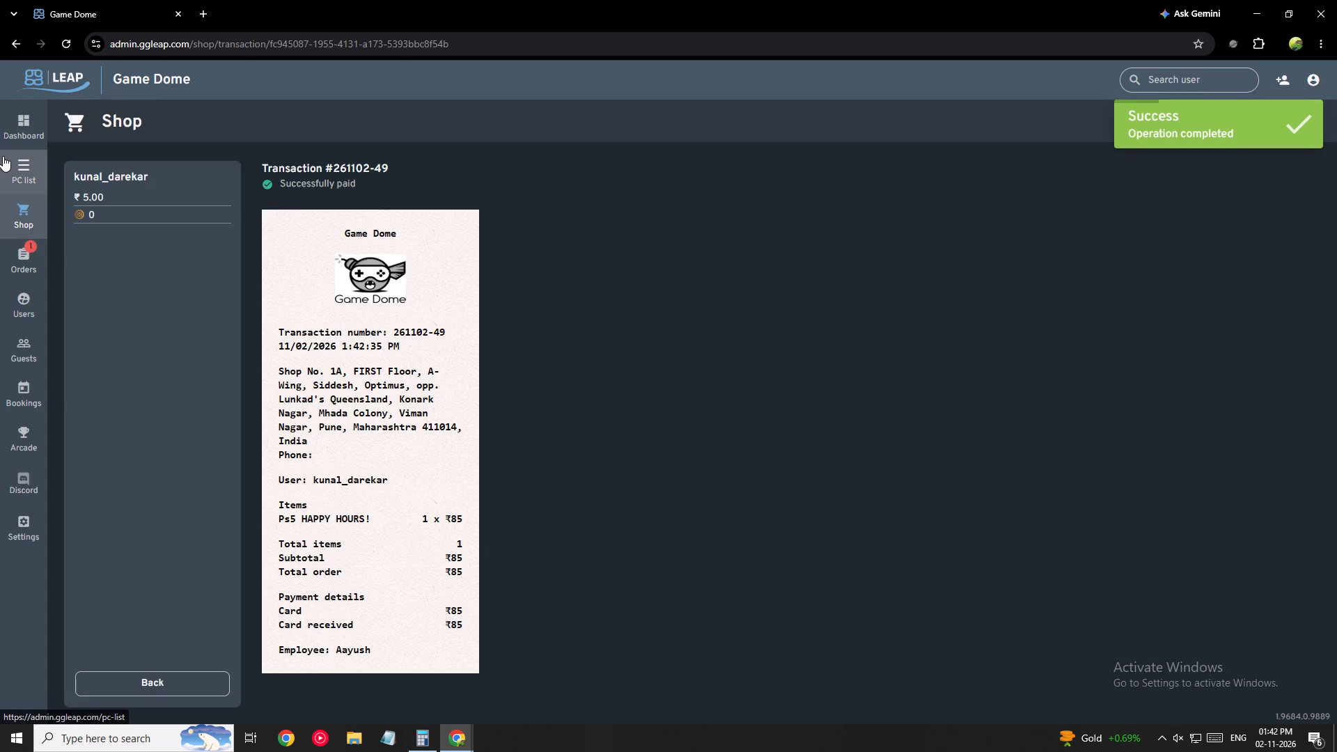
Look up the customer from this receipt by username and withdraw ₹5 from the account with cash as the payment method.
double_click(102, 168)
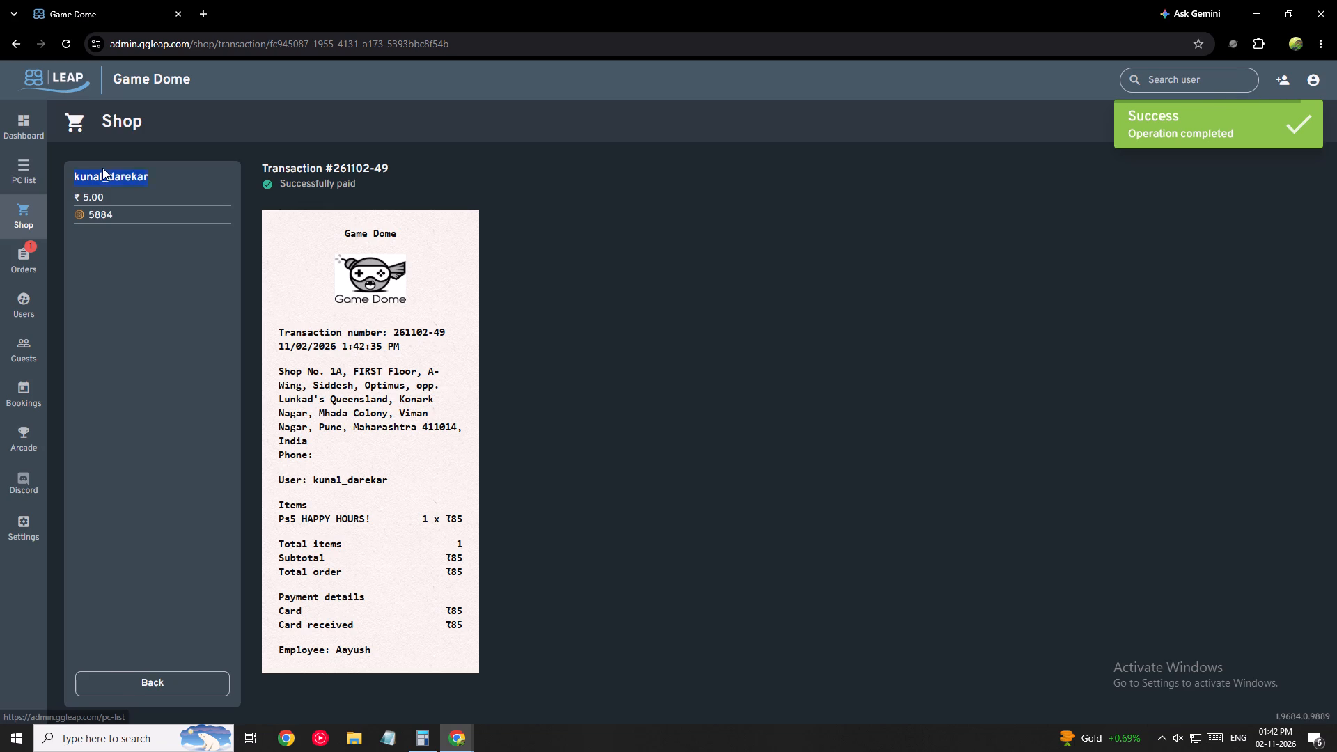
right_click(102, 168)
left_click(136, 181)
left_click(1146, 89)
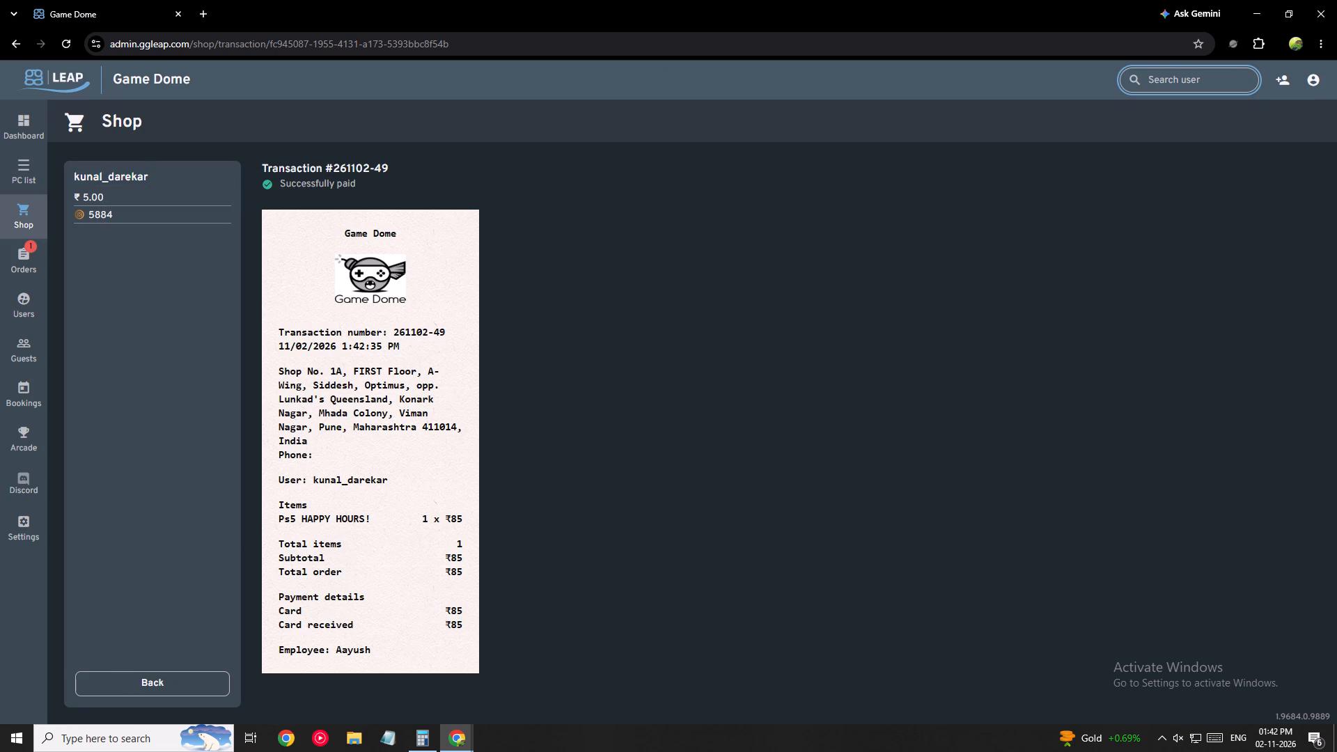
key("ctrl+v")
left_click(1279, 107)
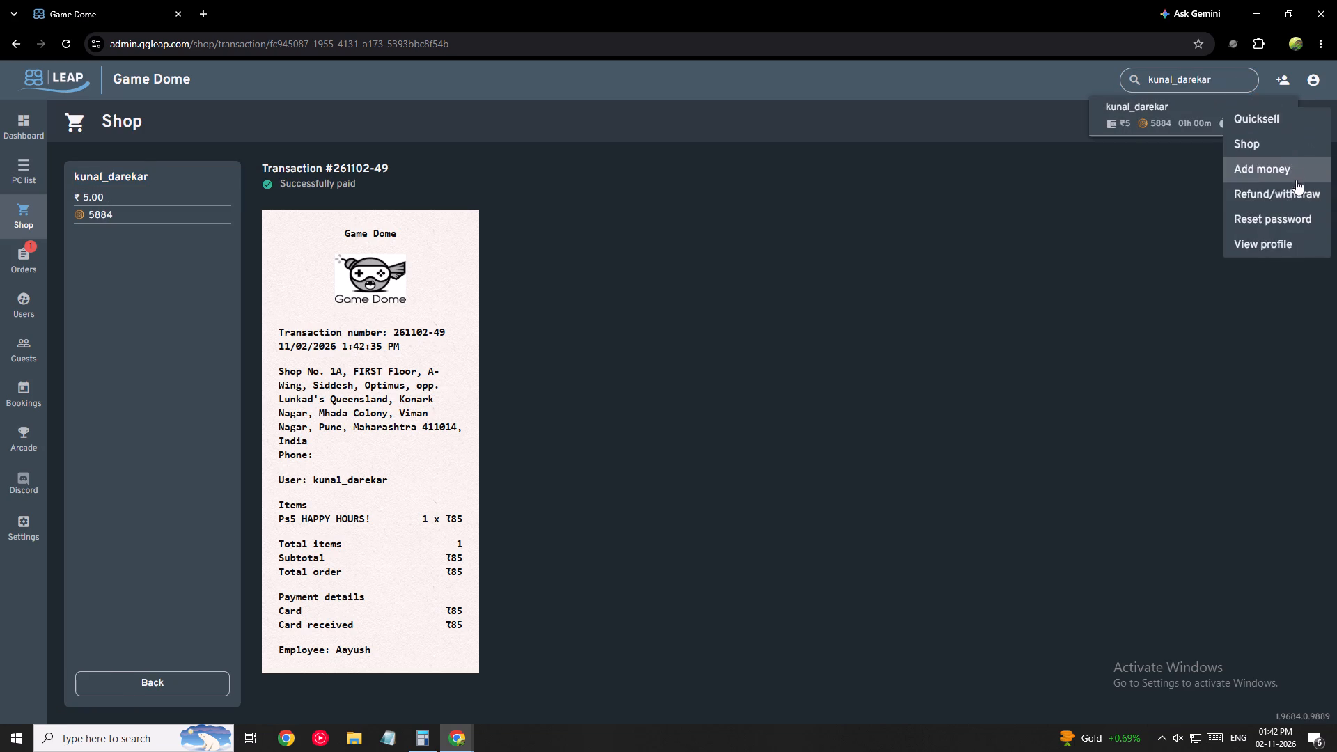
left_click(1295, 194)
left_click(687, 358)
key("5")
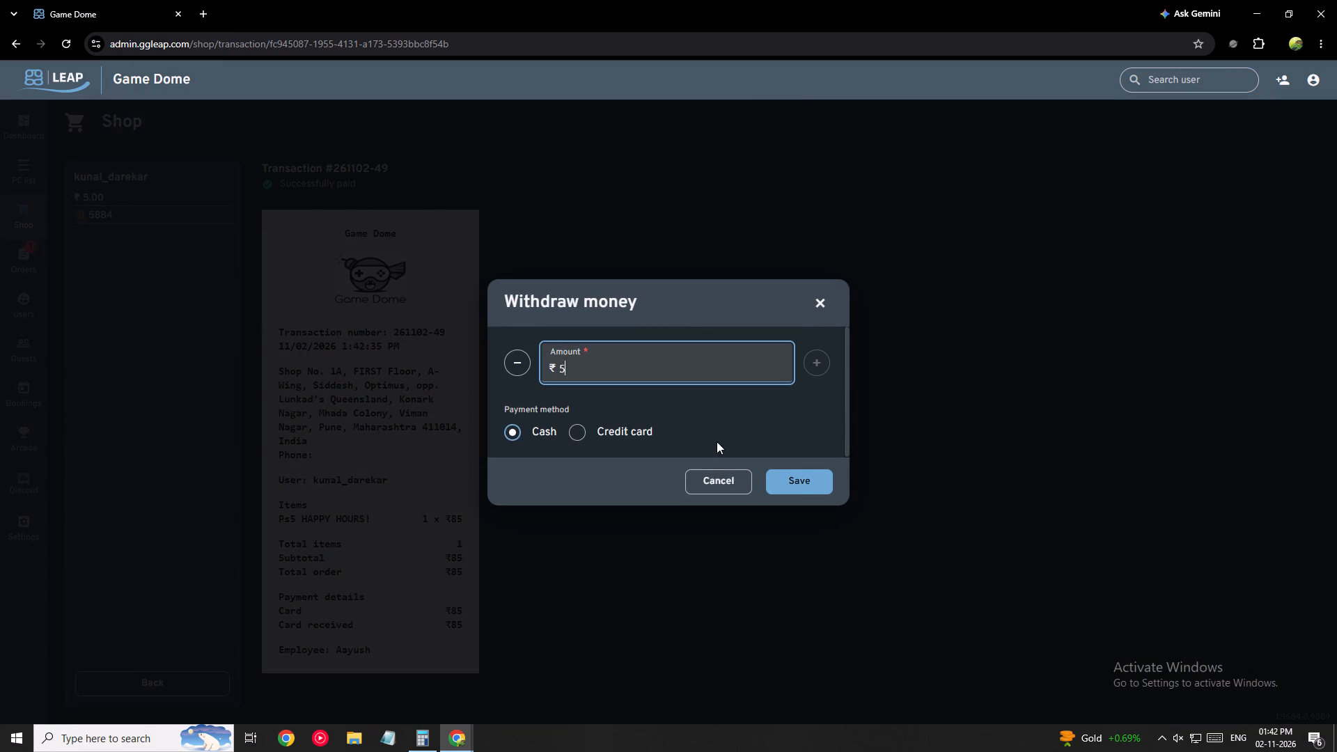
left_click(801, 487)
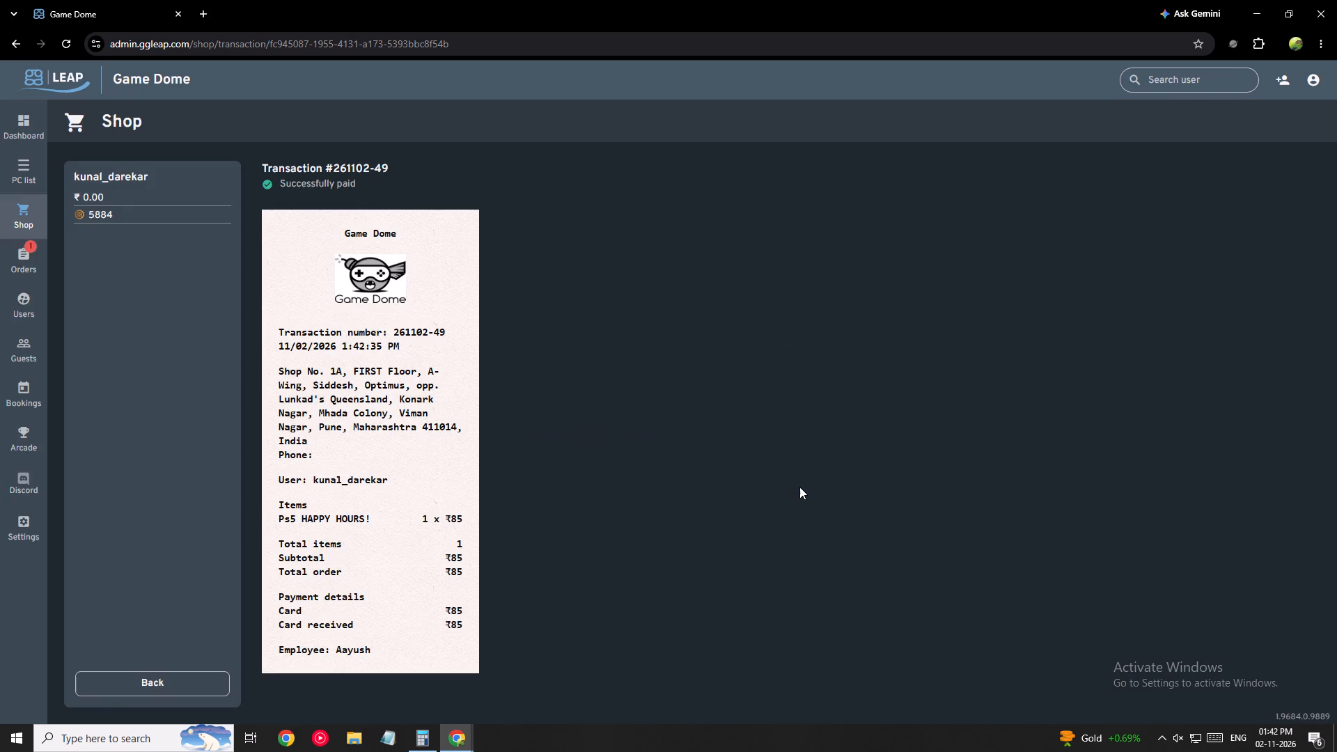
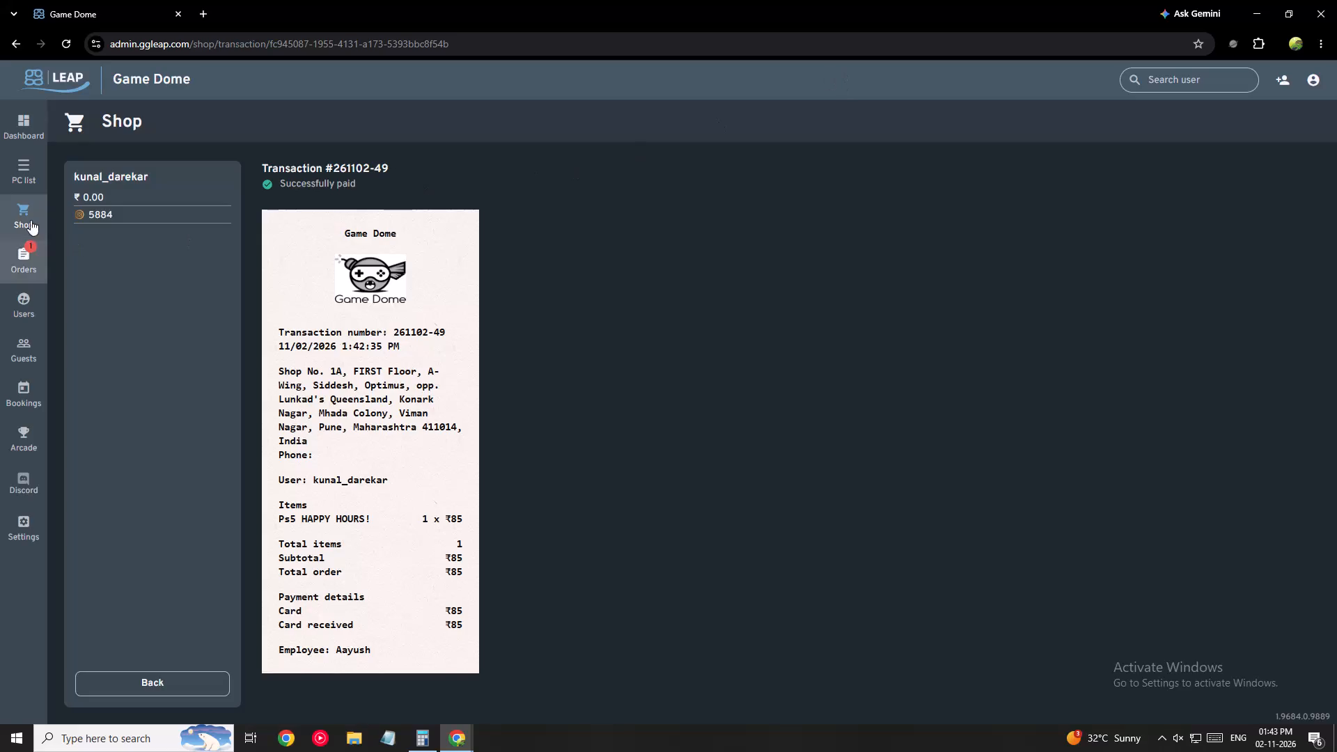
double_click(100, 187)
double_click(99, 184)
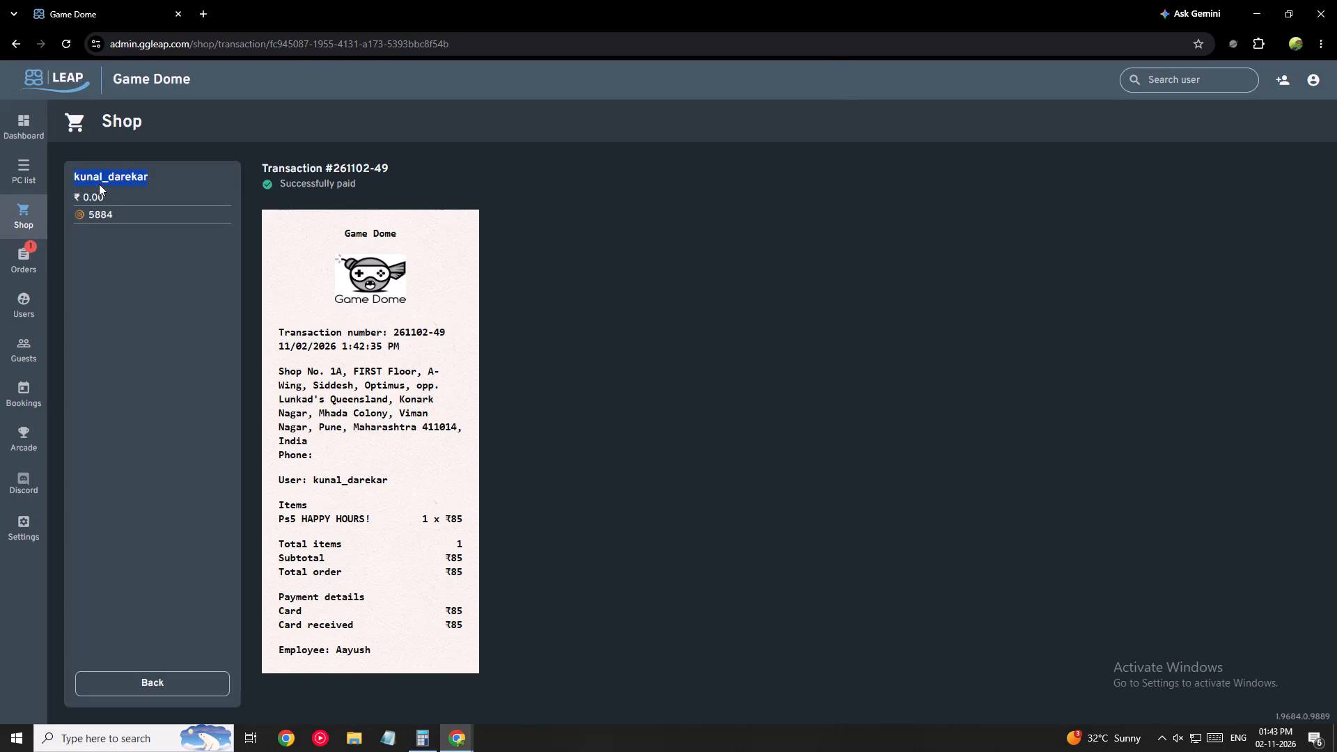
key("ctrl+c")
left_click(15, 278)
left_click(360, 147)
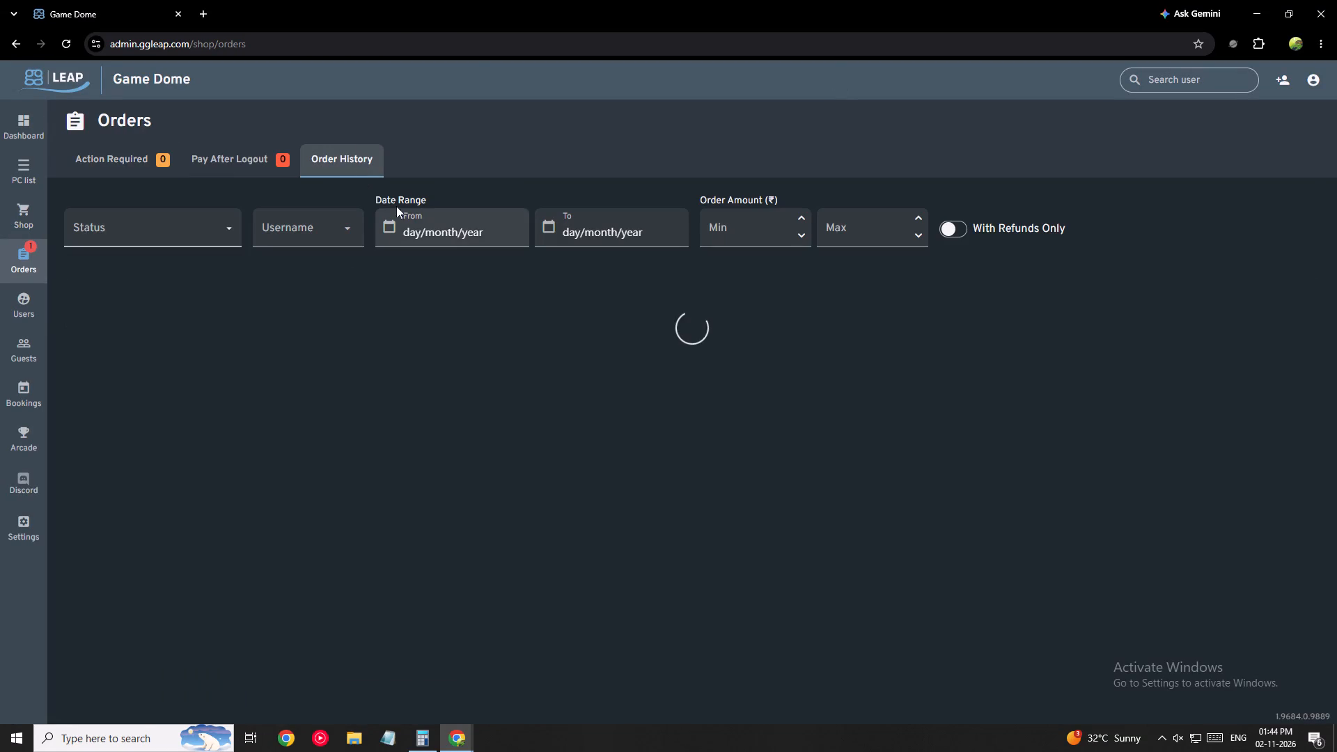
left_click(574, 375)
double_click(77, 176)
key("ctrl+c")
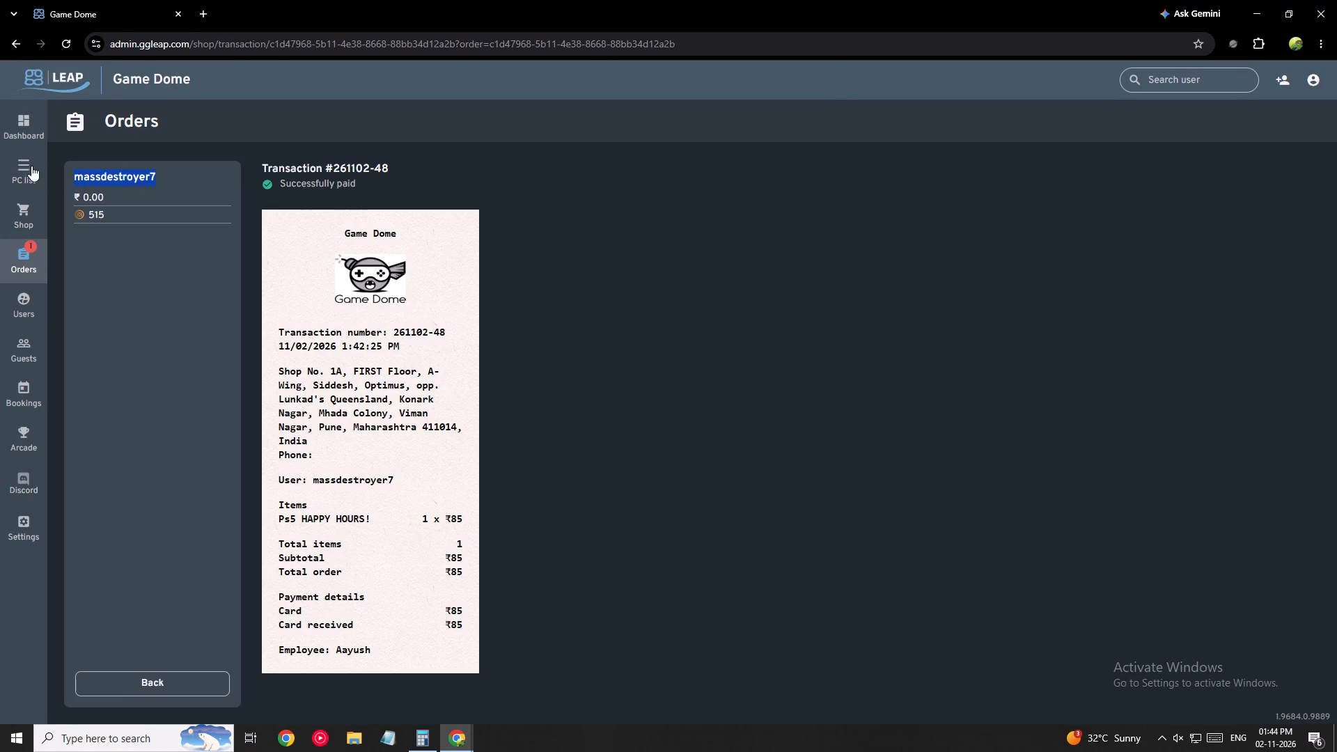
left_click(31, 166)
scroll(275, 400, "down", 6)
scroll(627, 516, "up", 1)
scroll(628, 516, "down", 6)
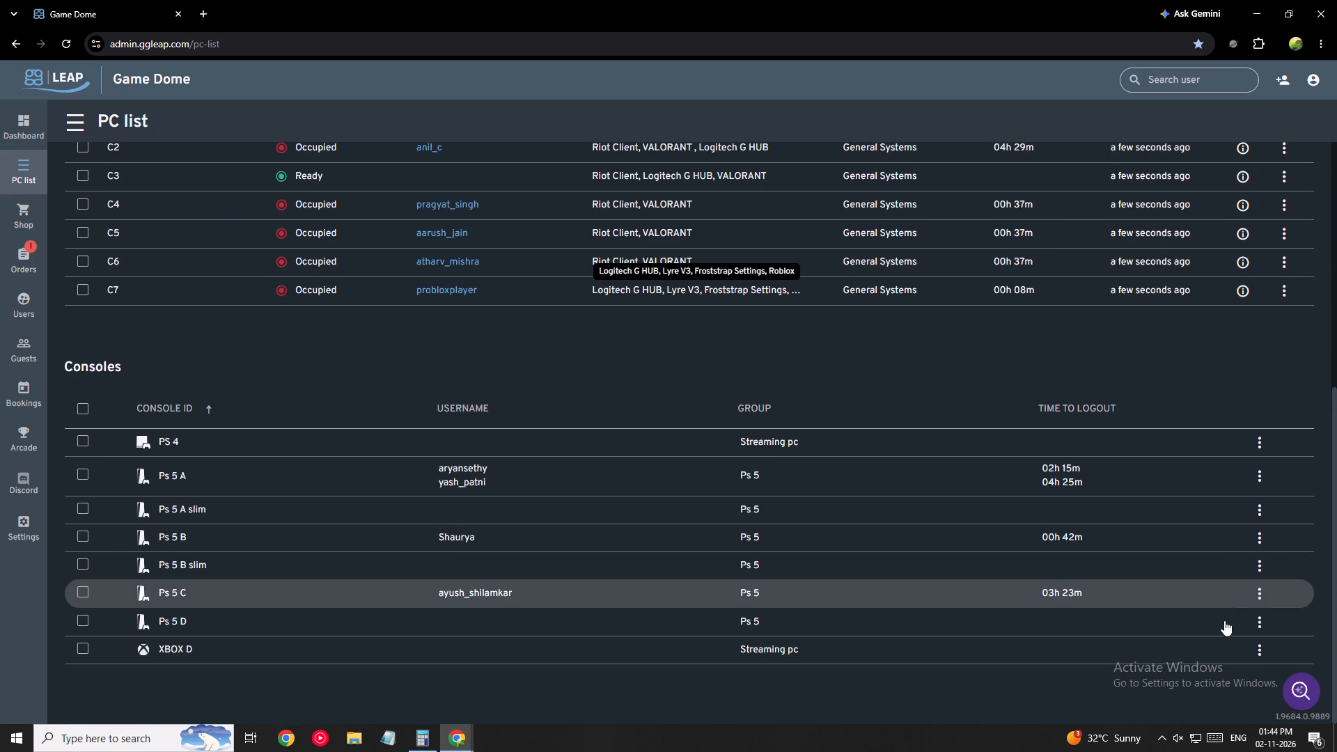
left_click(1265, 623)
left_click(1270, 506)
left_click(593, 398)
key("ctrl+v")
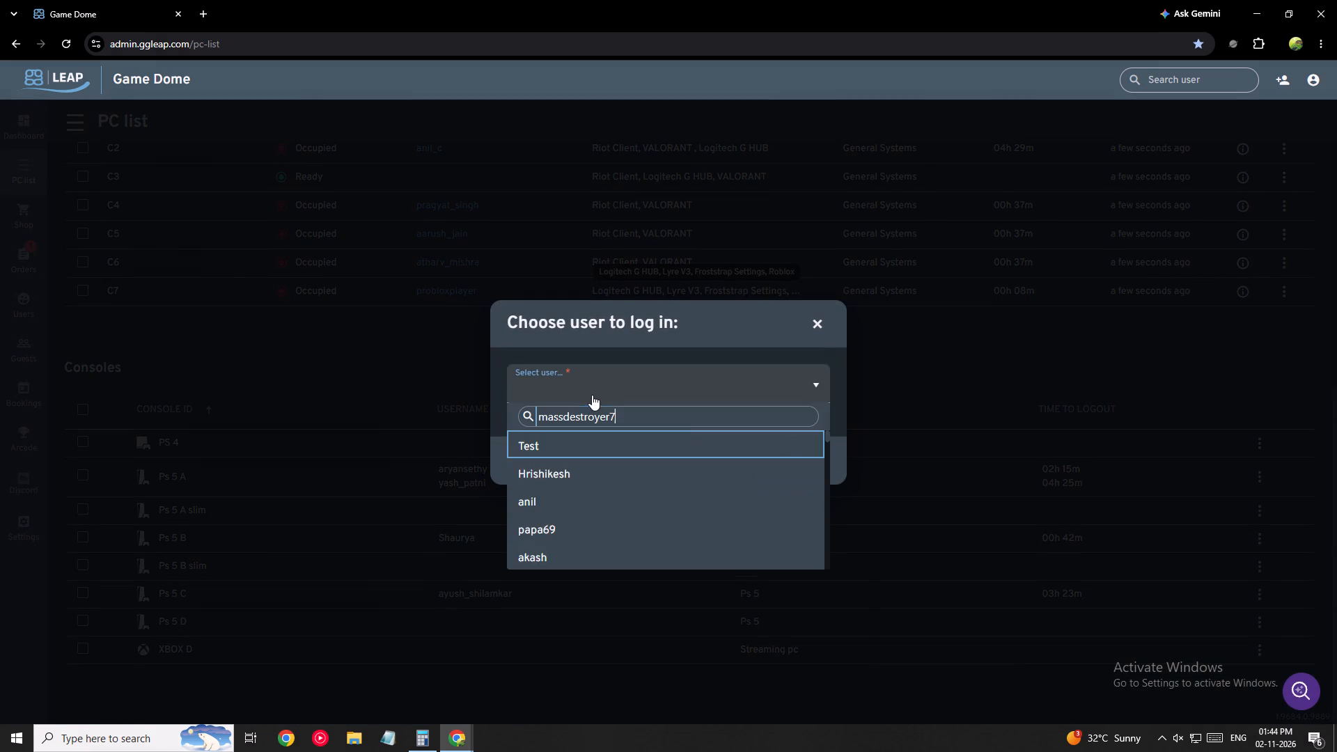
left_click(720, 438)
left_click(793, 461)
Add the other Ps5 HAPPY HOURS! customer to the console Ps 5 D, using the username copied earlier from the receipt.
left_click(1260, 620)
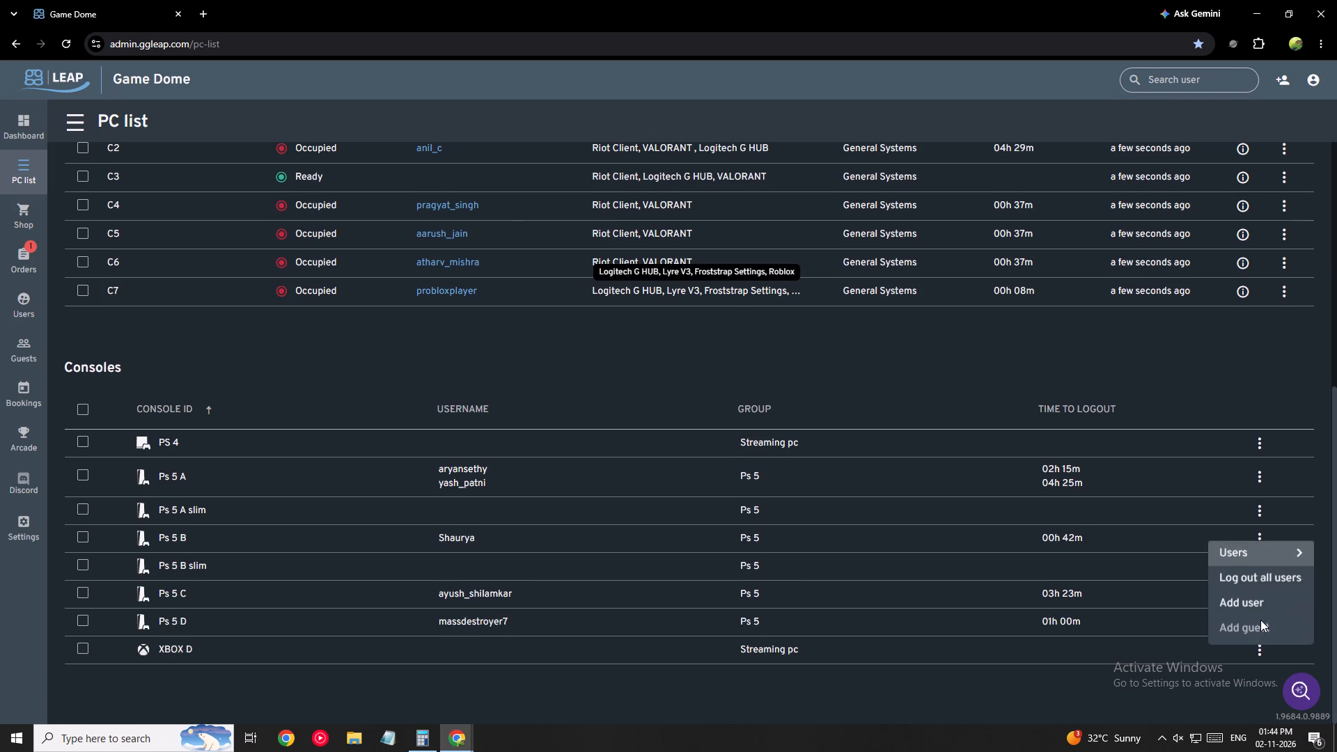
left_click(1247, 559)
left_click(591, 393)
key("super+v")
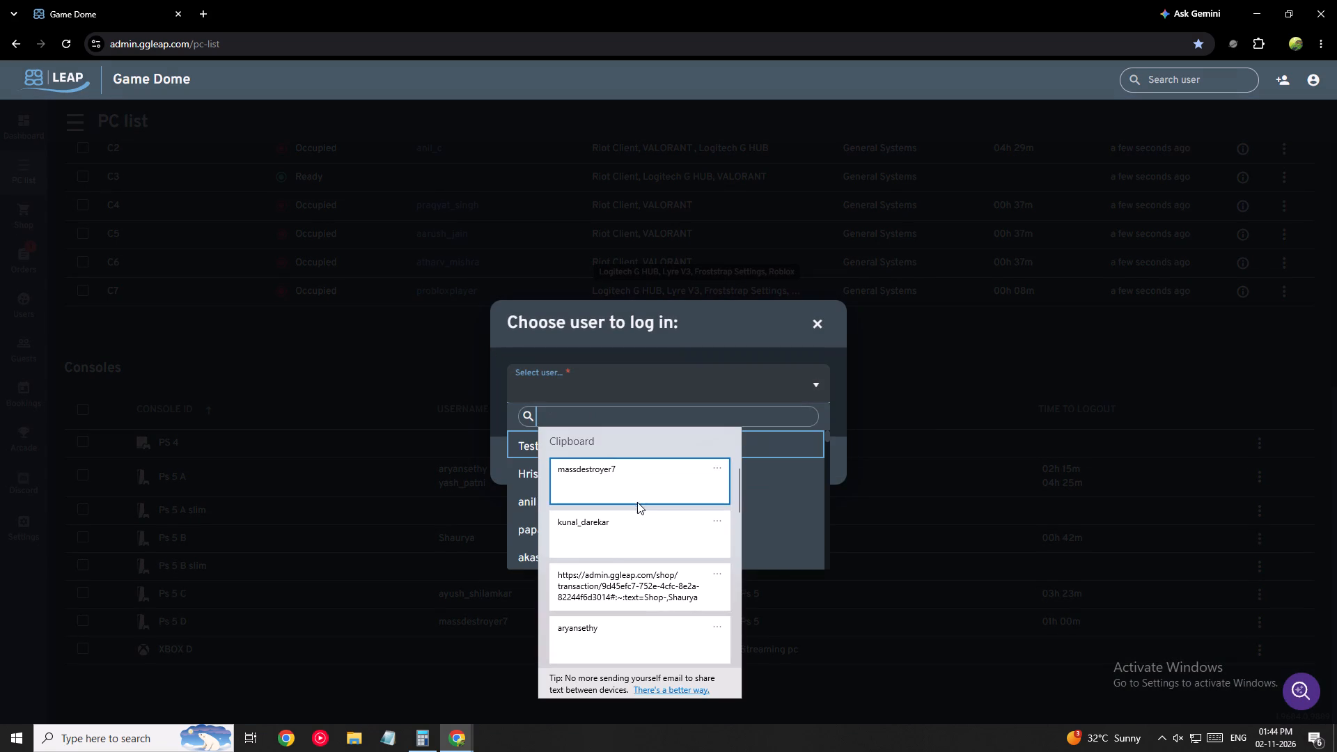
left_click(641, 533)
key("ctrl+v")
left_click(639, 409)
left_click(709, 443)
left_click(806, 468)
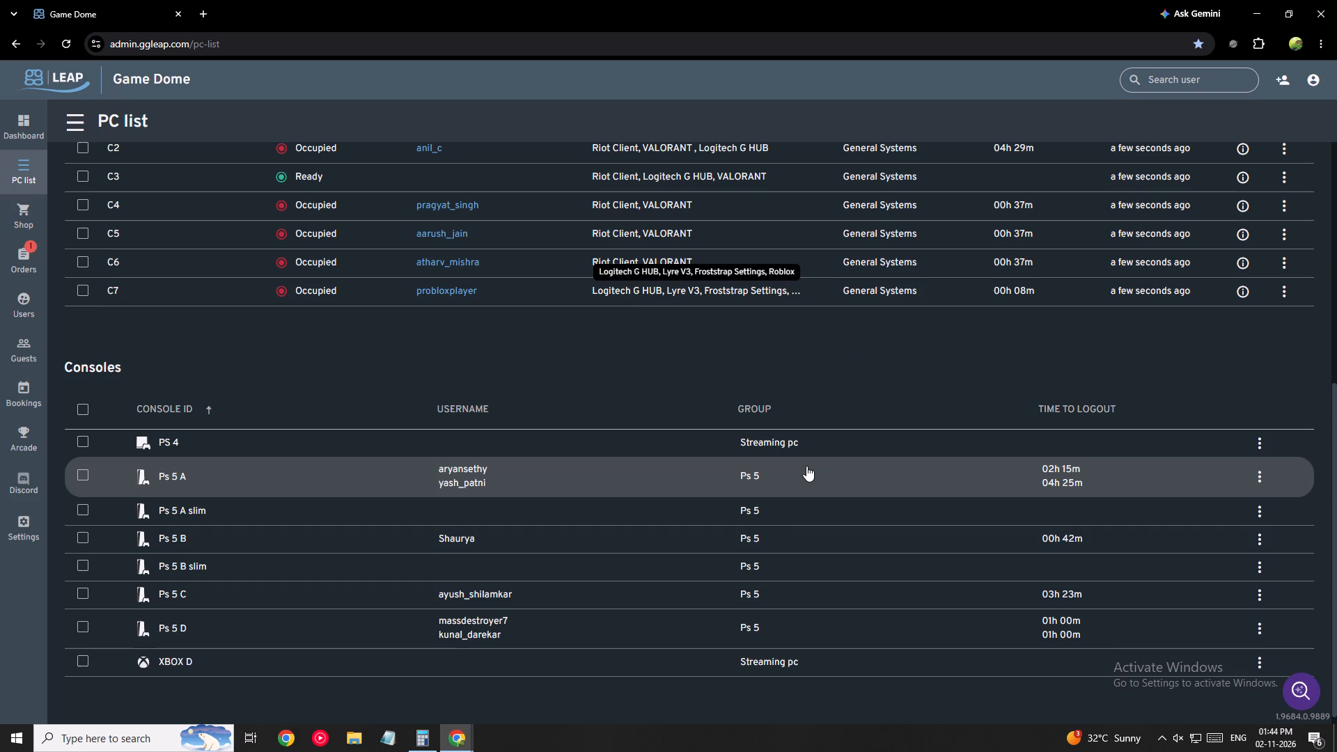
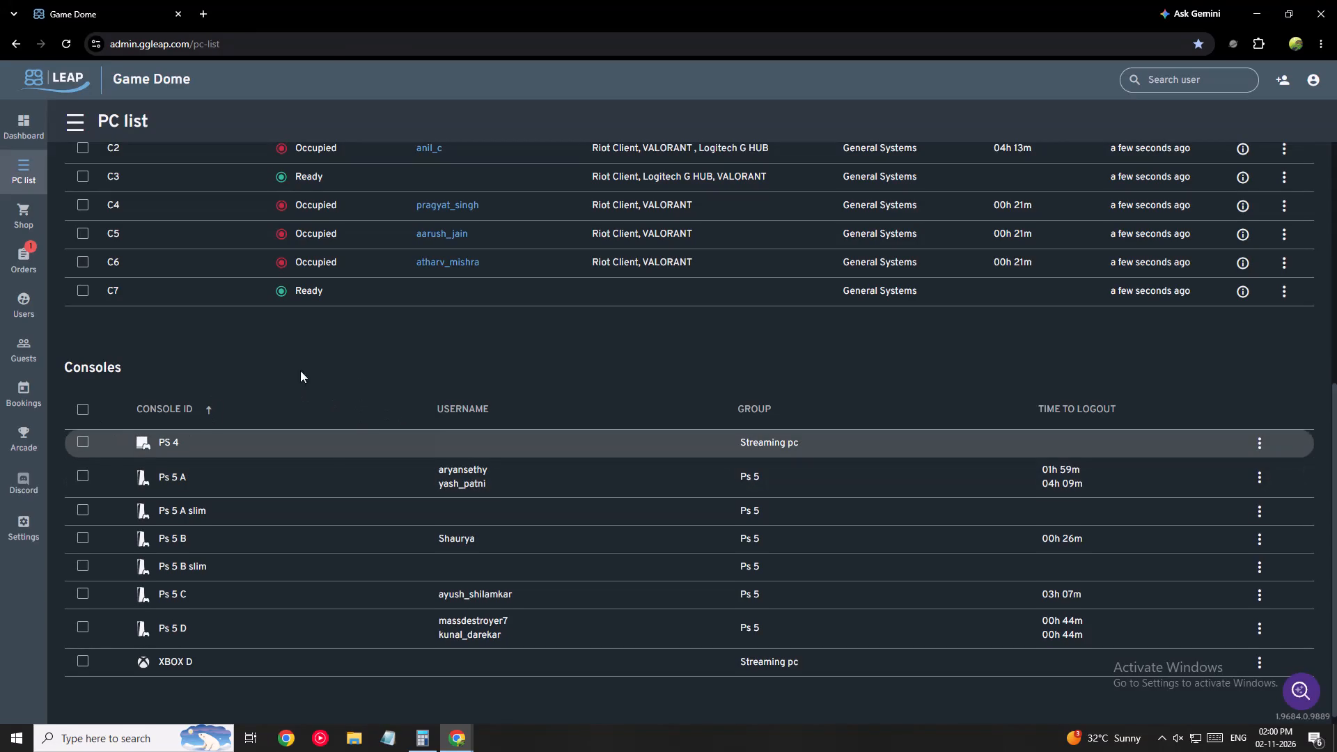
Sell one DIET COCA-COLA to the customer on PC C4 and charge the full ₹50 to credit card.
left_click(448, 205)
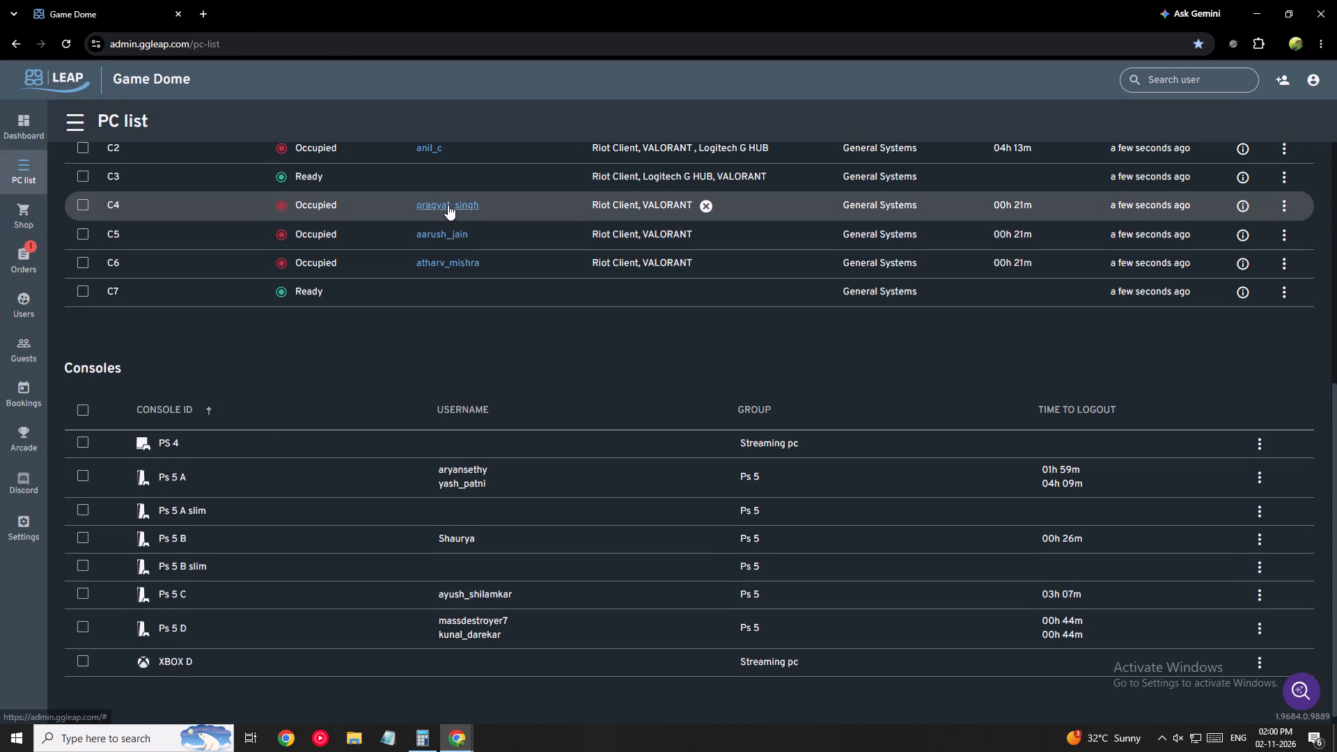
left_click(481, 229)
left_click_drag(829, 299, 234, 407)
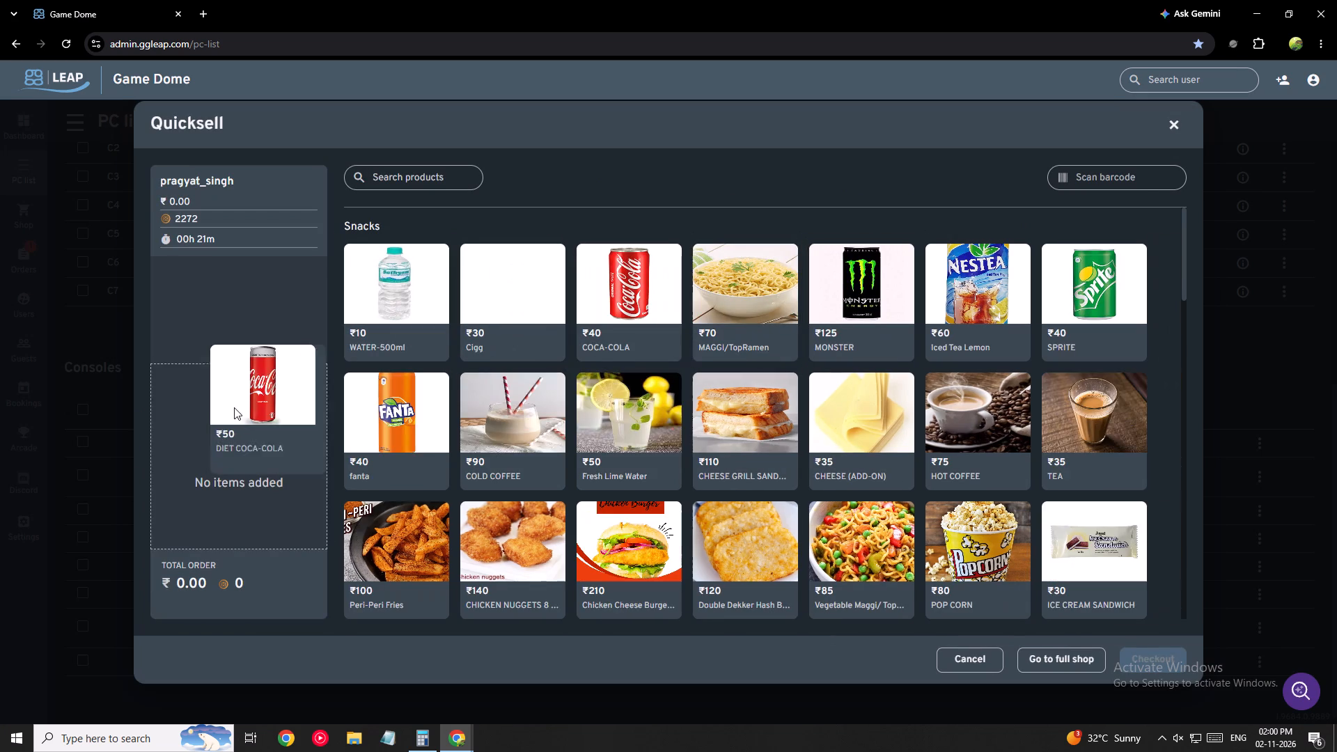
left_click_drag(234, 407, 254, 445)
left_click(1135, 661)
left_click(362, 403)
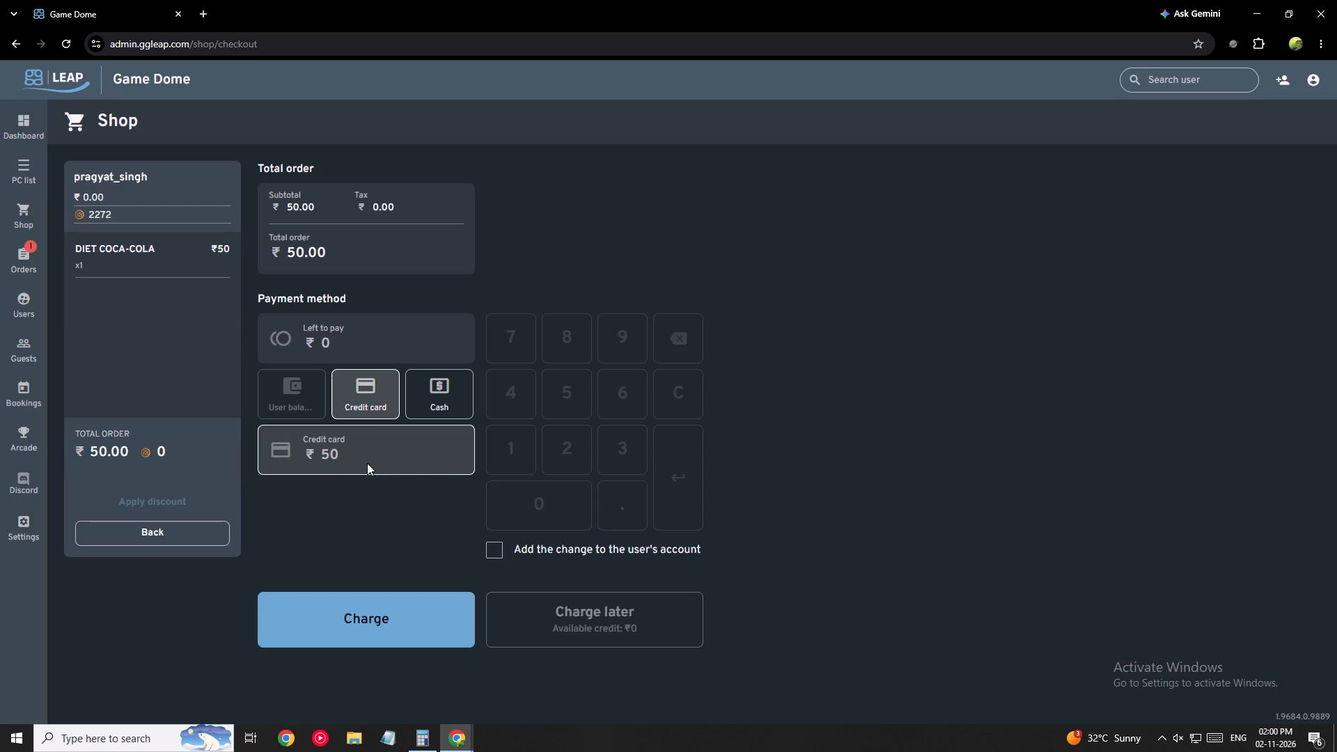
left_click(392, 626)
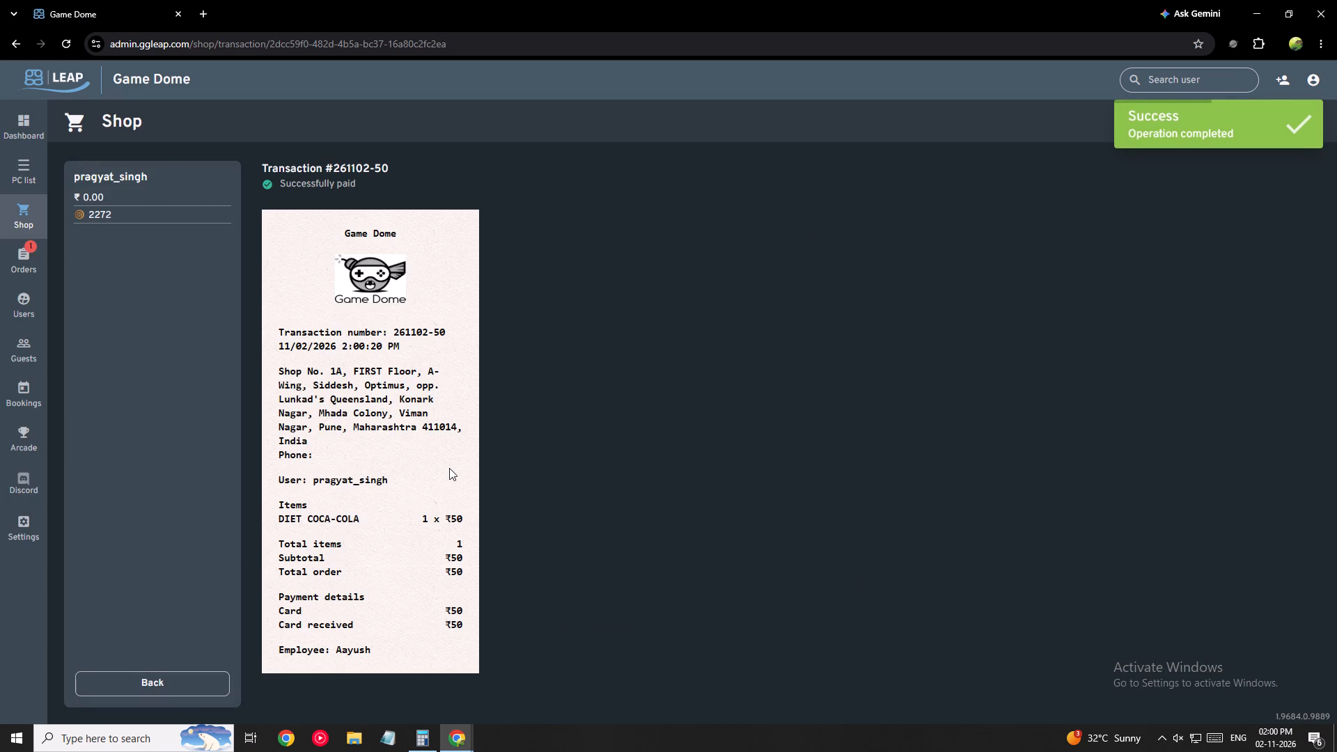
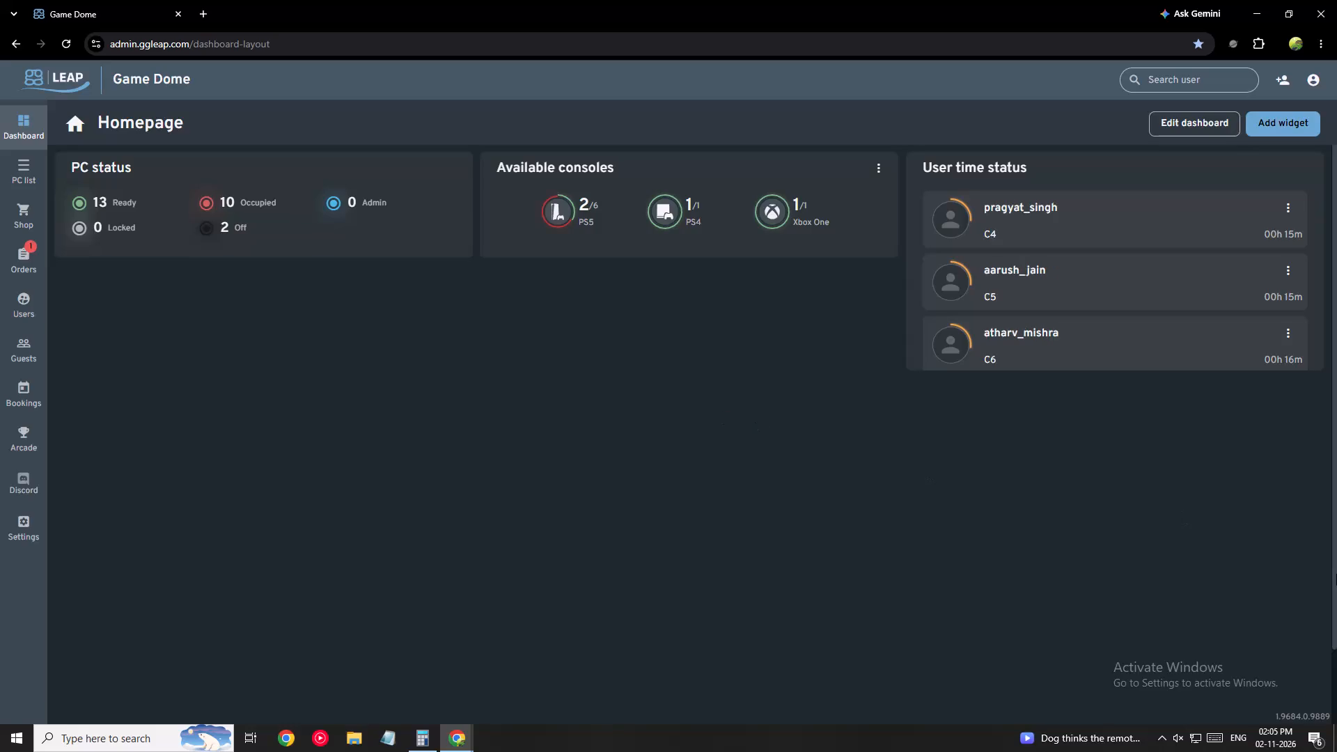
Look over the PC list and the Consoles list for machine status, logged-in users and time to logout.
left_click(18, 178)
scroll(553, 398, "down", 3)
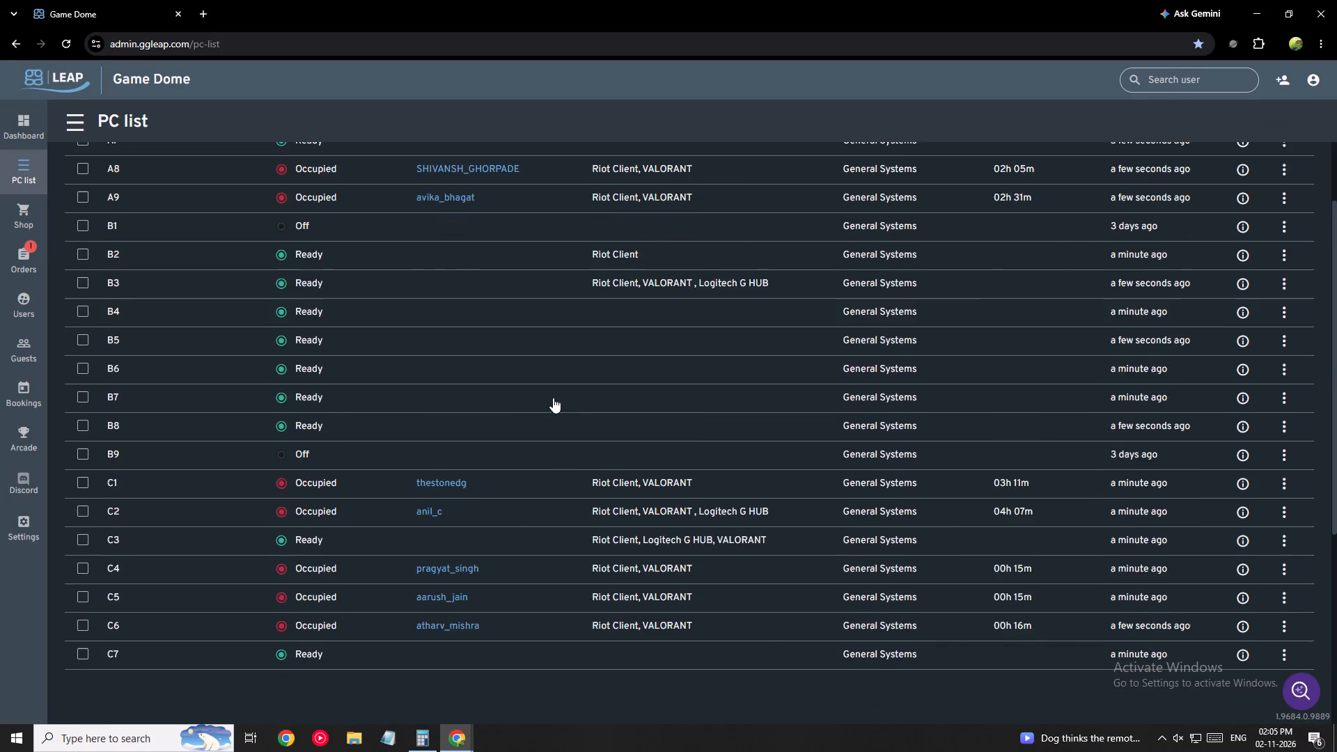
scroll(553, 398, "down", 12)
scroll(563, 524, "down", 1)
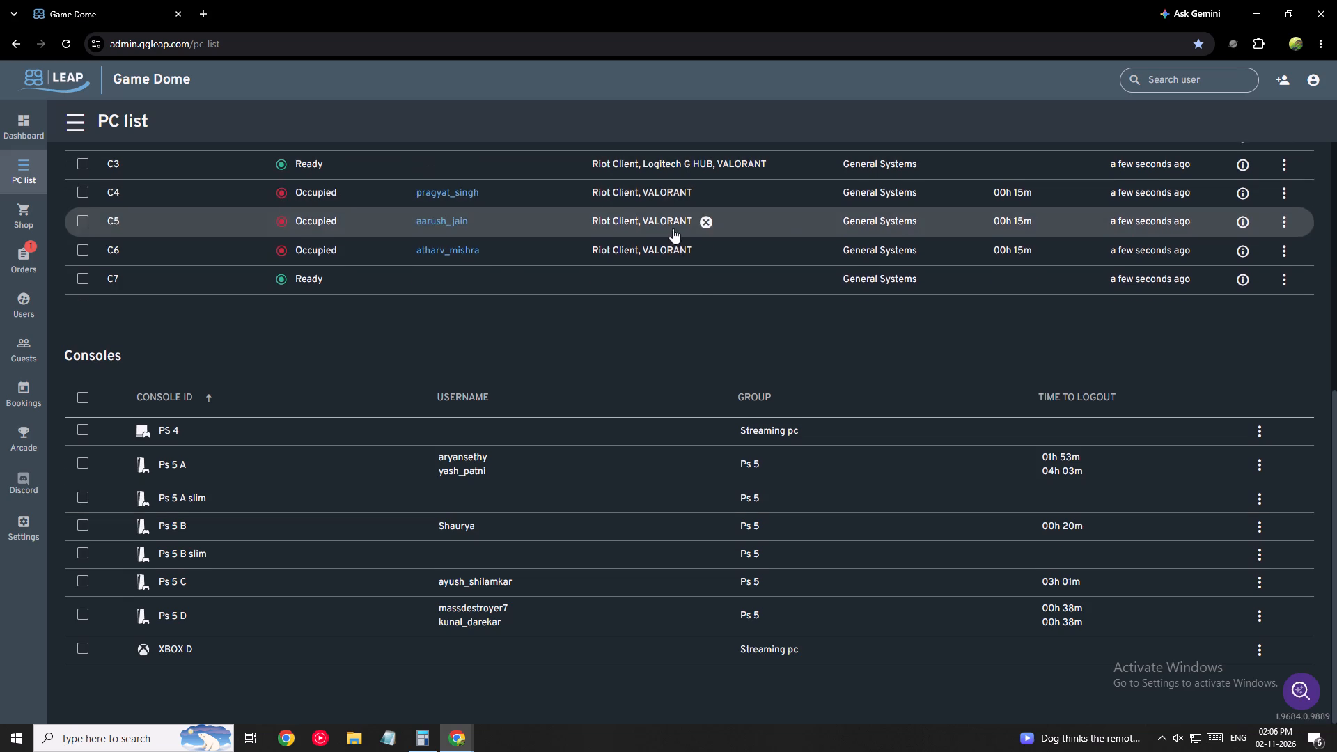
scroll(515, 300, "up", 5)
scroll(339, 356, "up", 2)
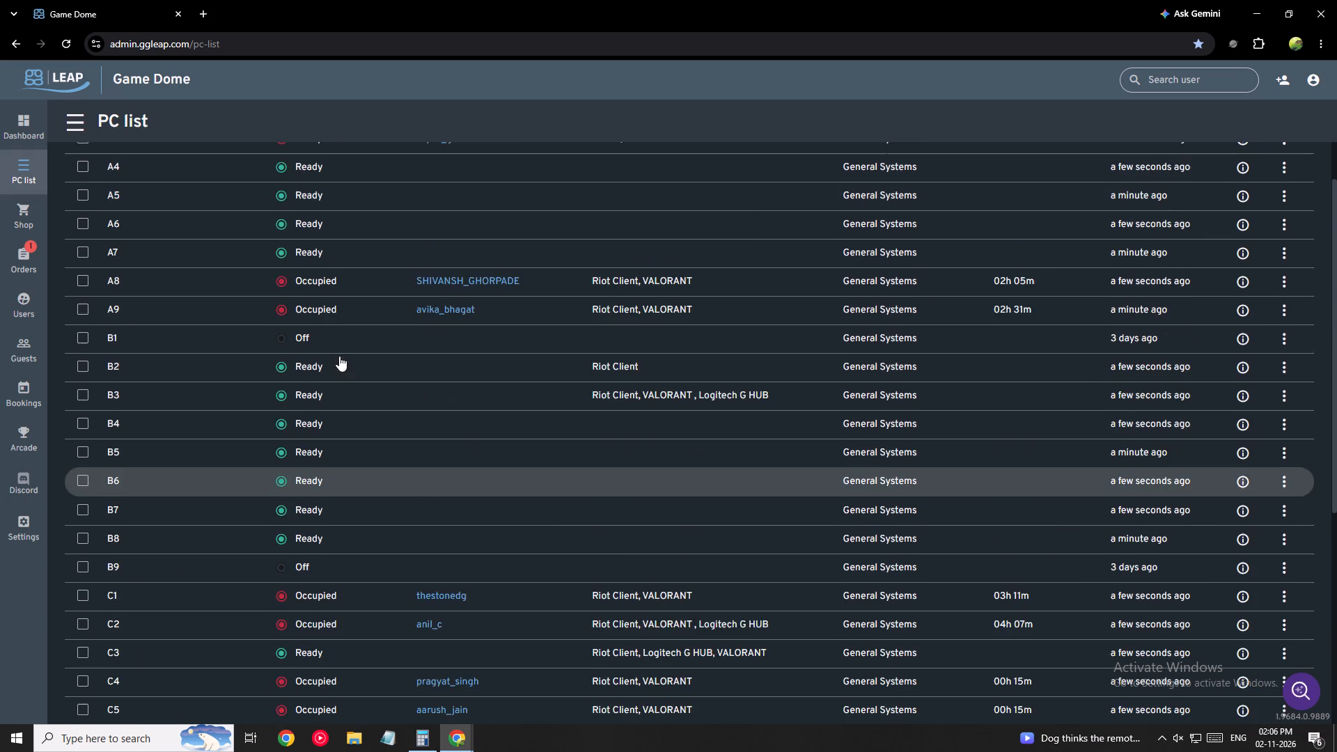
scroll(344, 359, "down", 14)
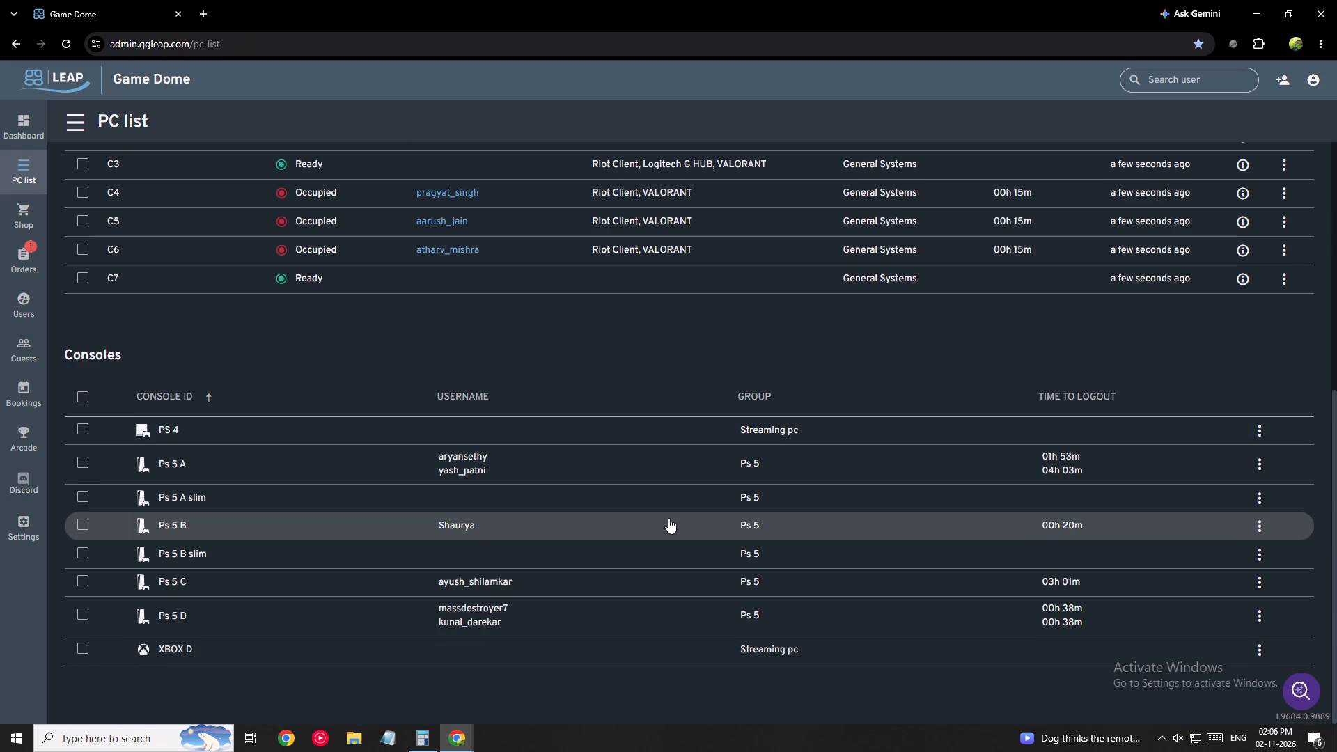
scroll(416, 447, "up", 4)
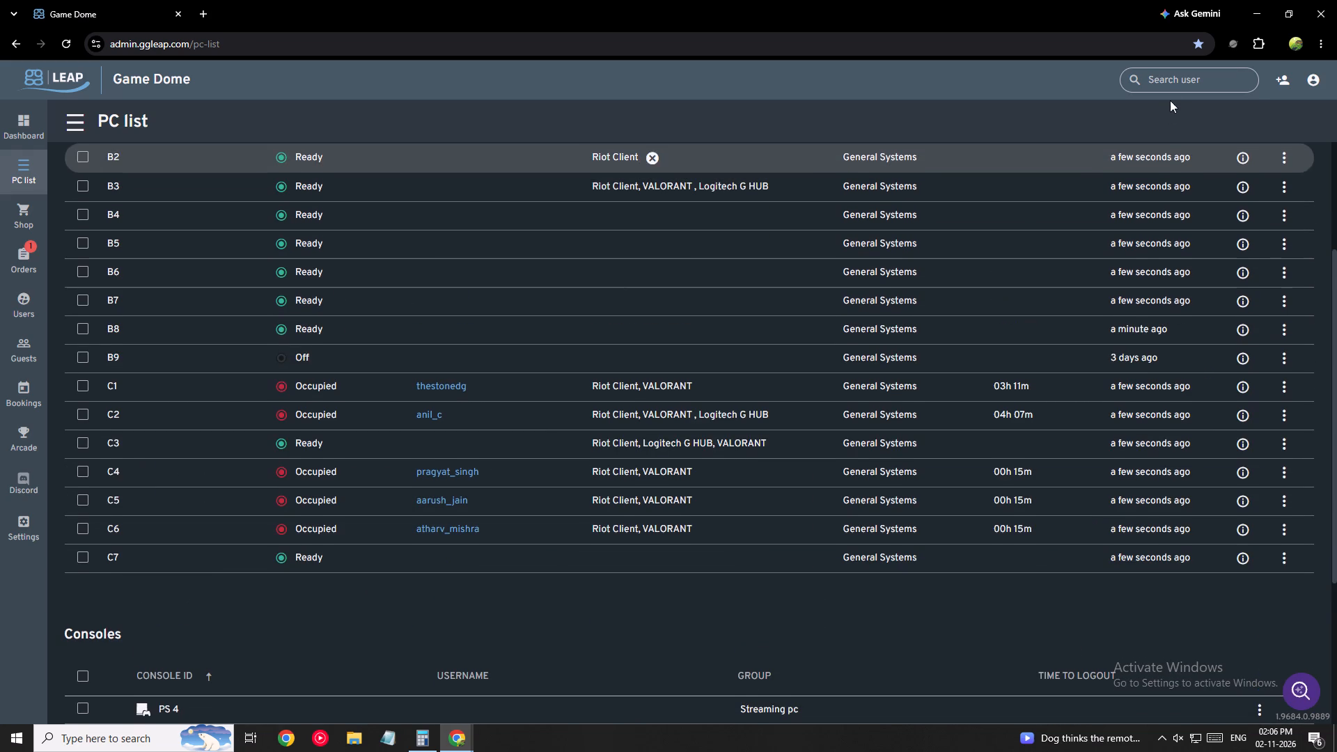
left_click_drag(1171, 98, 1173, 92)
left_click(1174, 83)
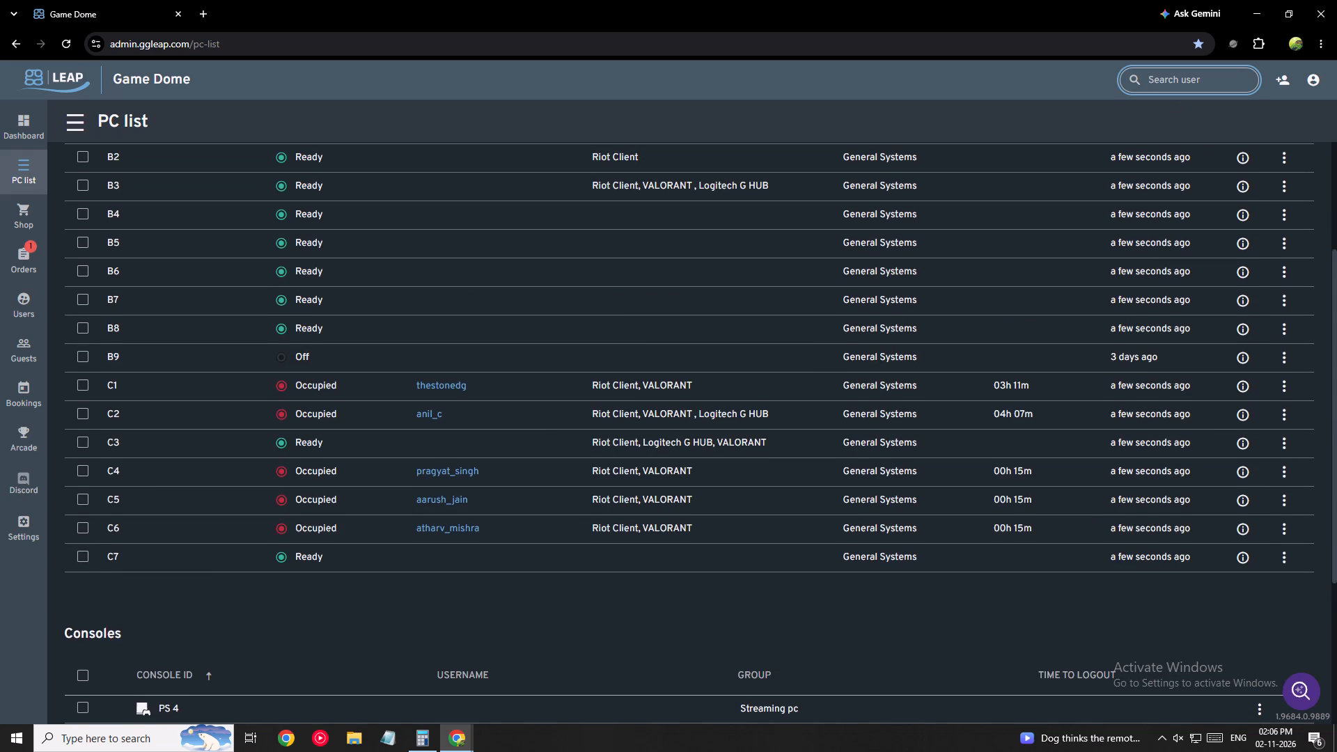
scroll(906, 478, "down", 6)
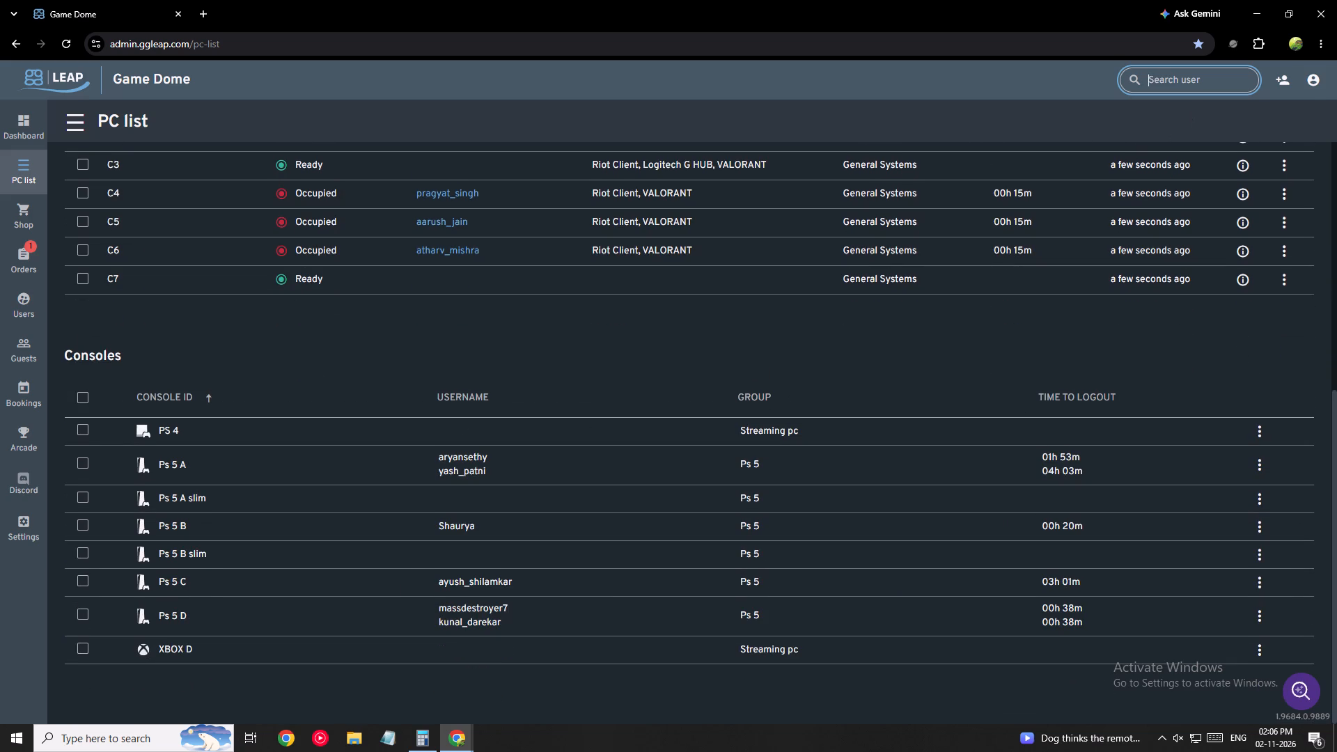
type("eze")
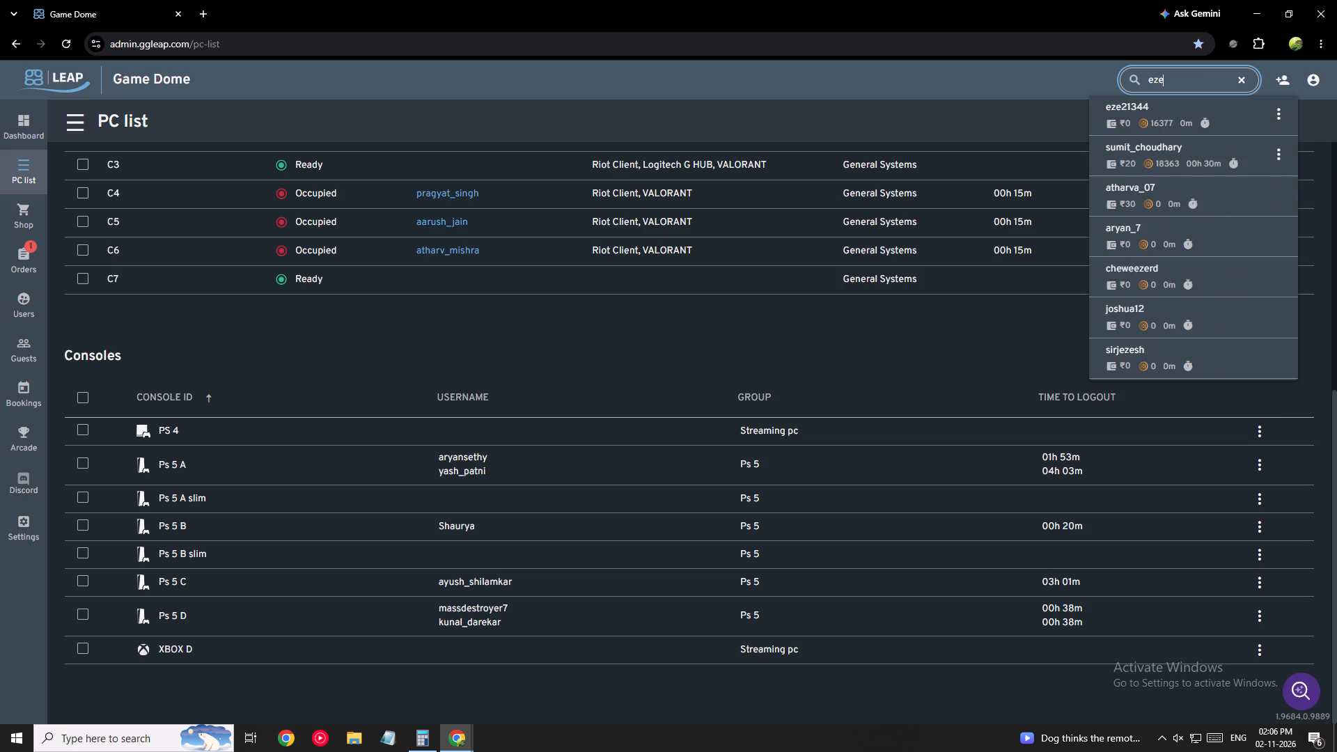
left_click(1279, 107)
left_click(1311, 116)
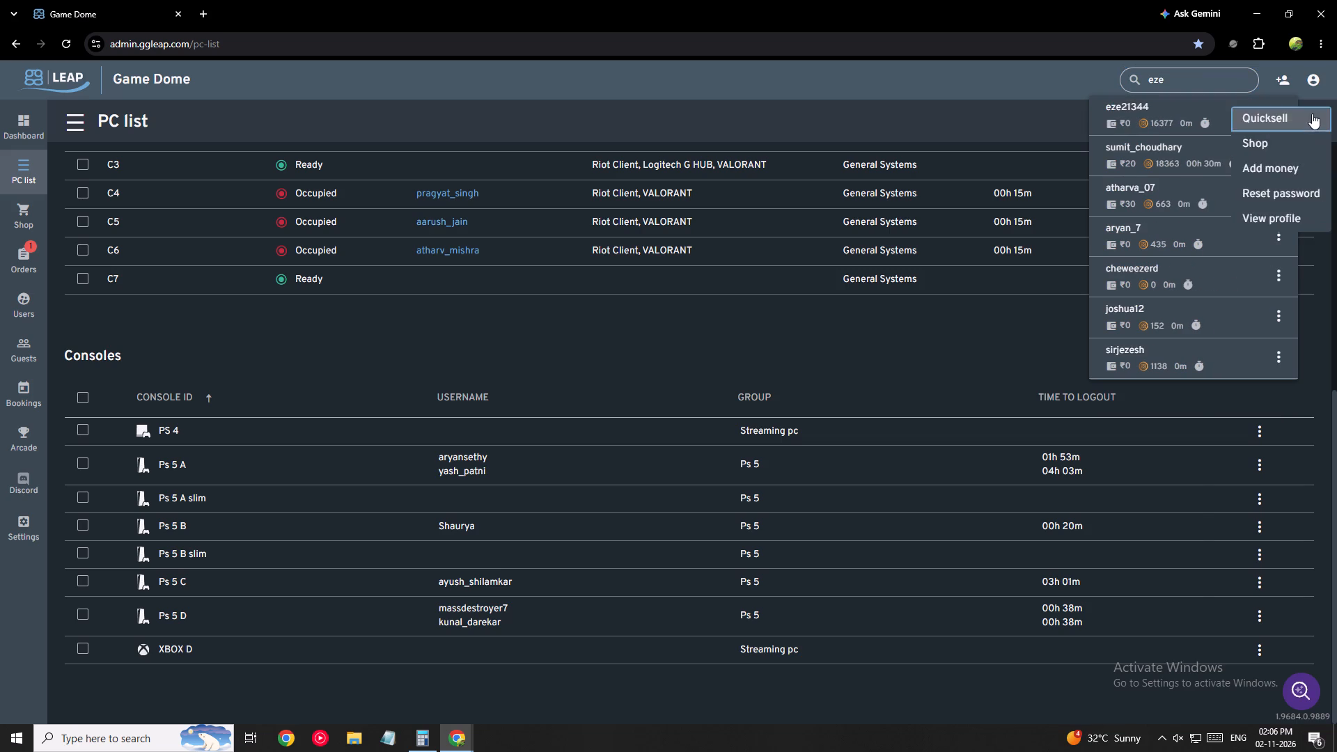
left_click(1056, 653)
left_click(459, 226)
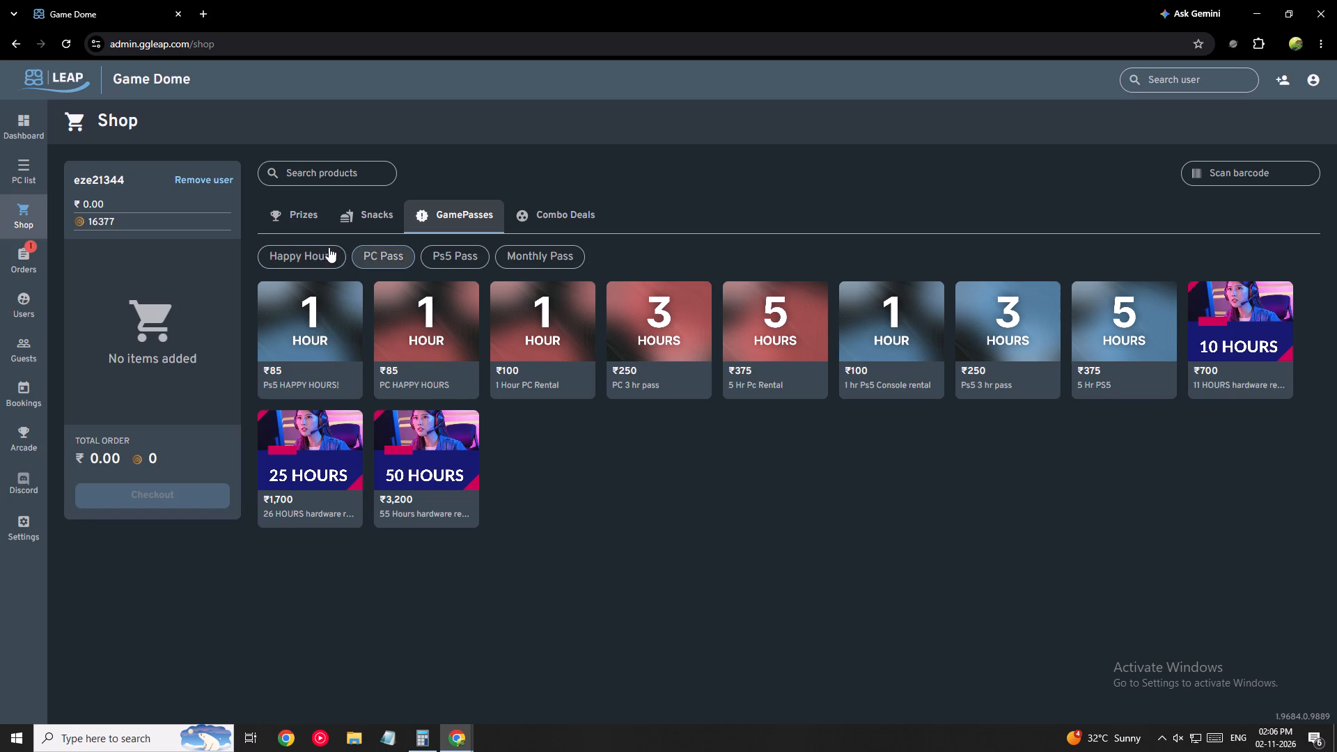
left_click(397, 227)
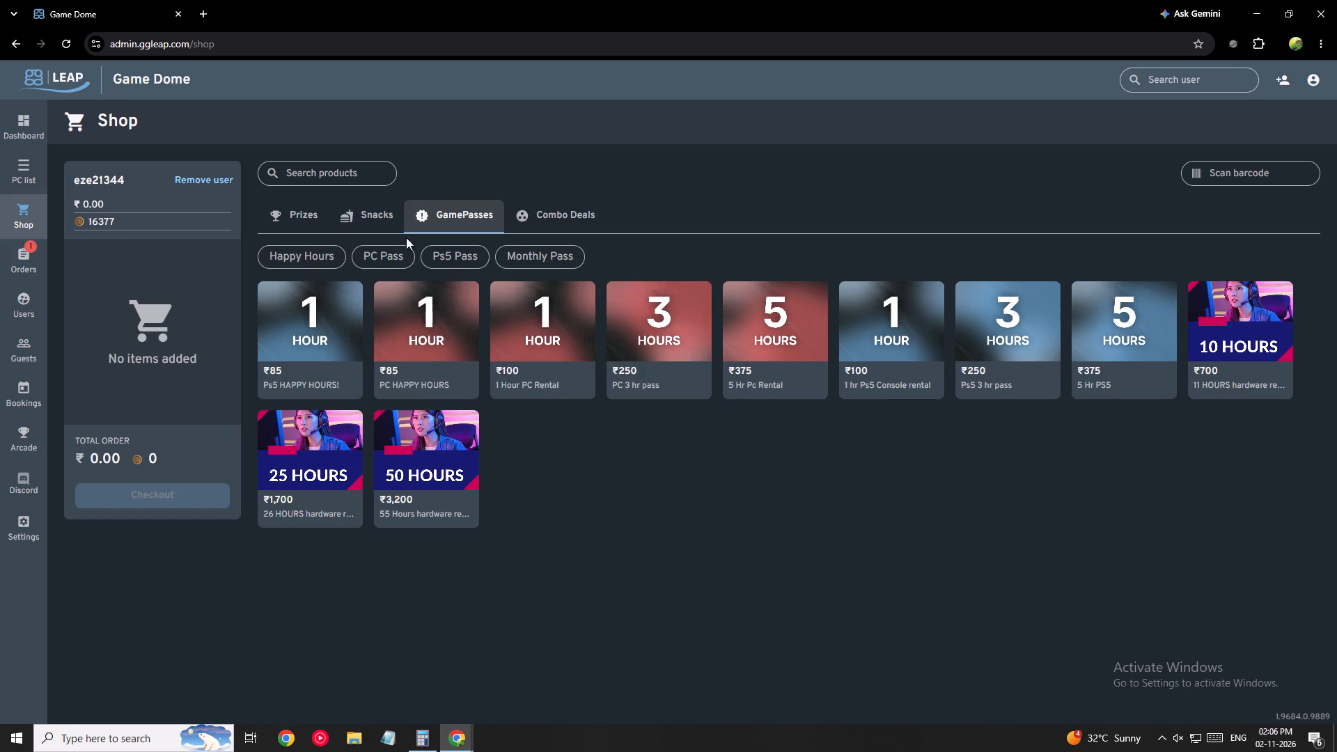
left_click(448, 256)
left_click(477, 214)
left_click(392, 254)
left_click_drag(429, 357, 153, 373)
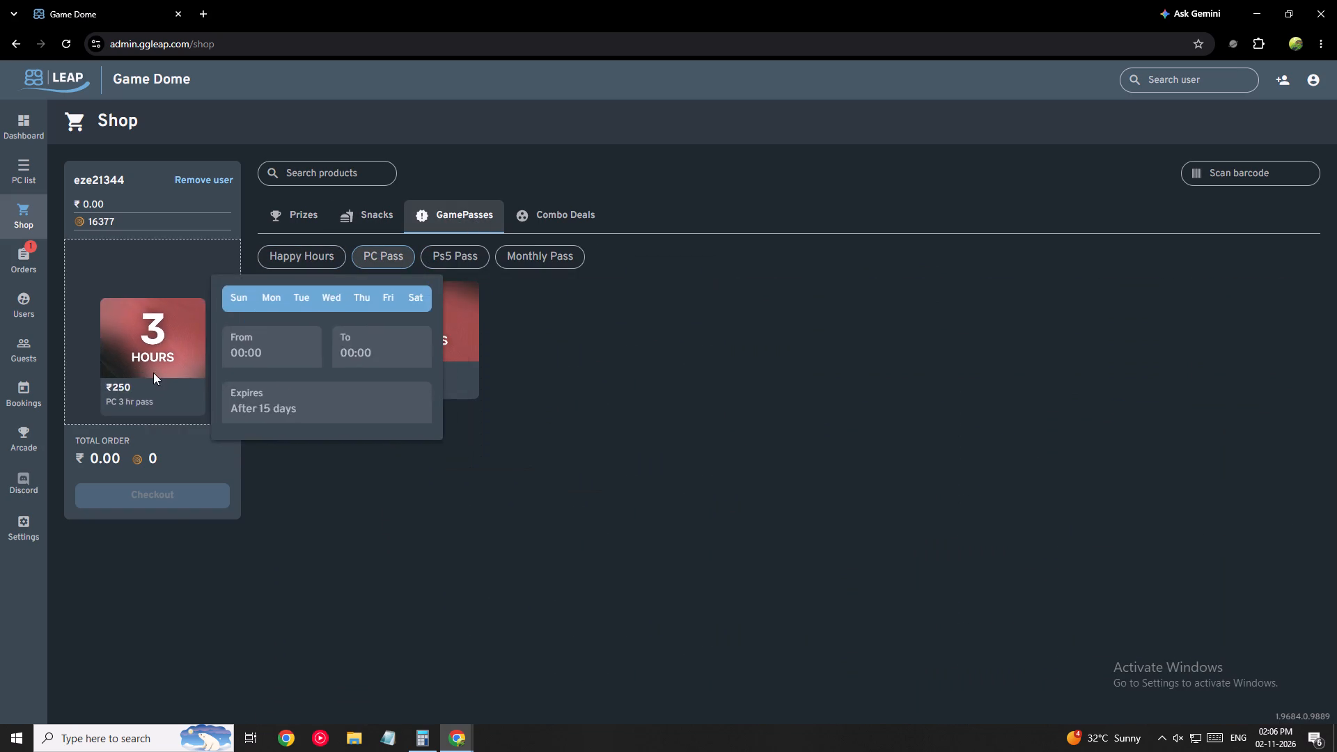
left_click_drag(153, 373, 153, 372)
left_click(171, 503)
left_click(369, 402)
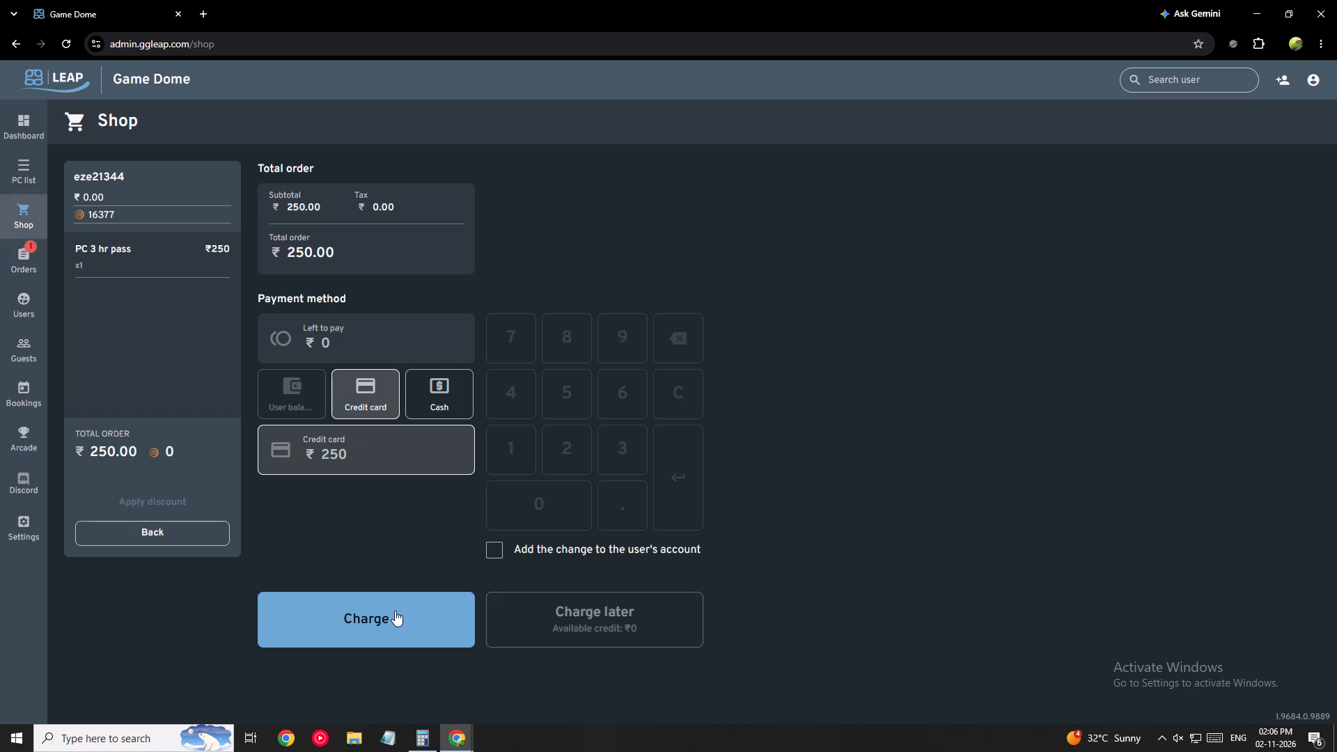
left_click(395, 611)
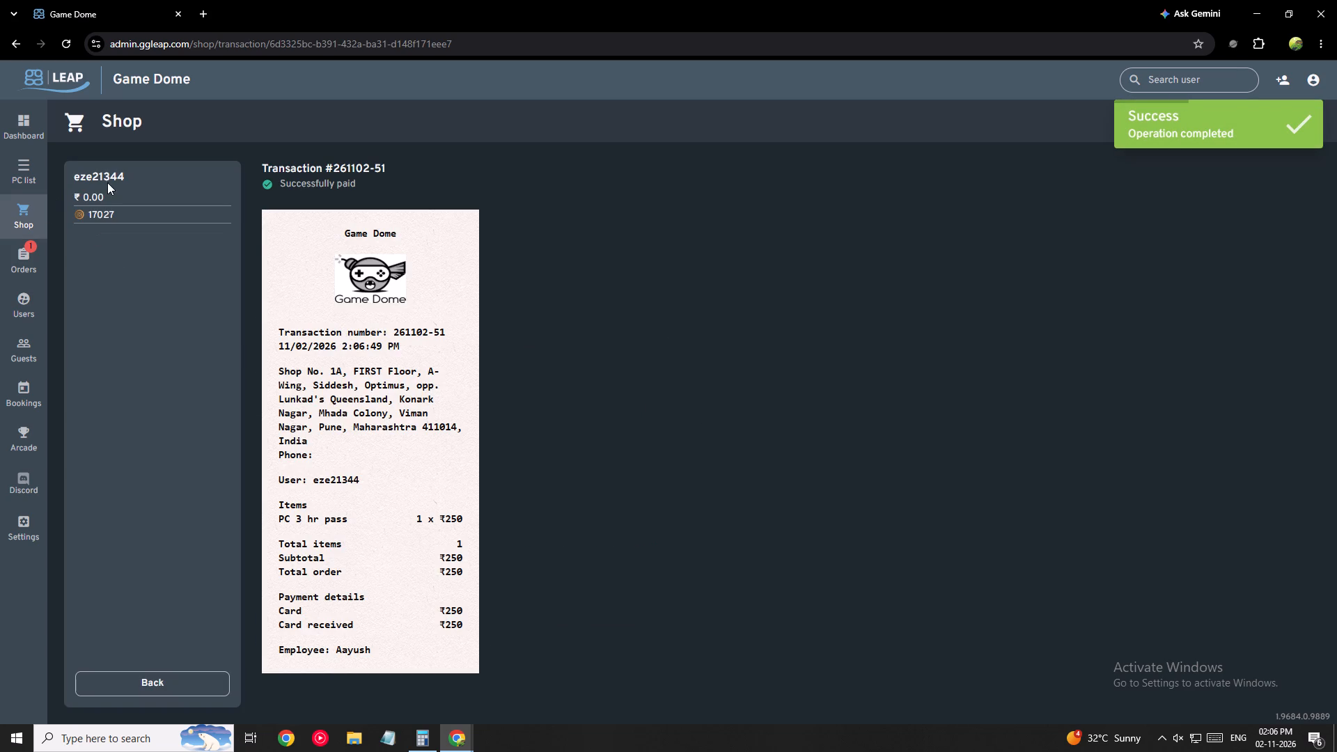
left_click(1, 152)
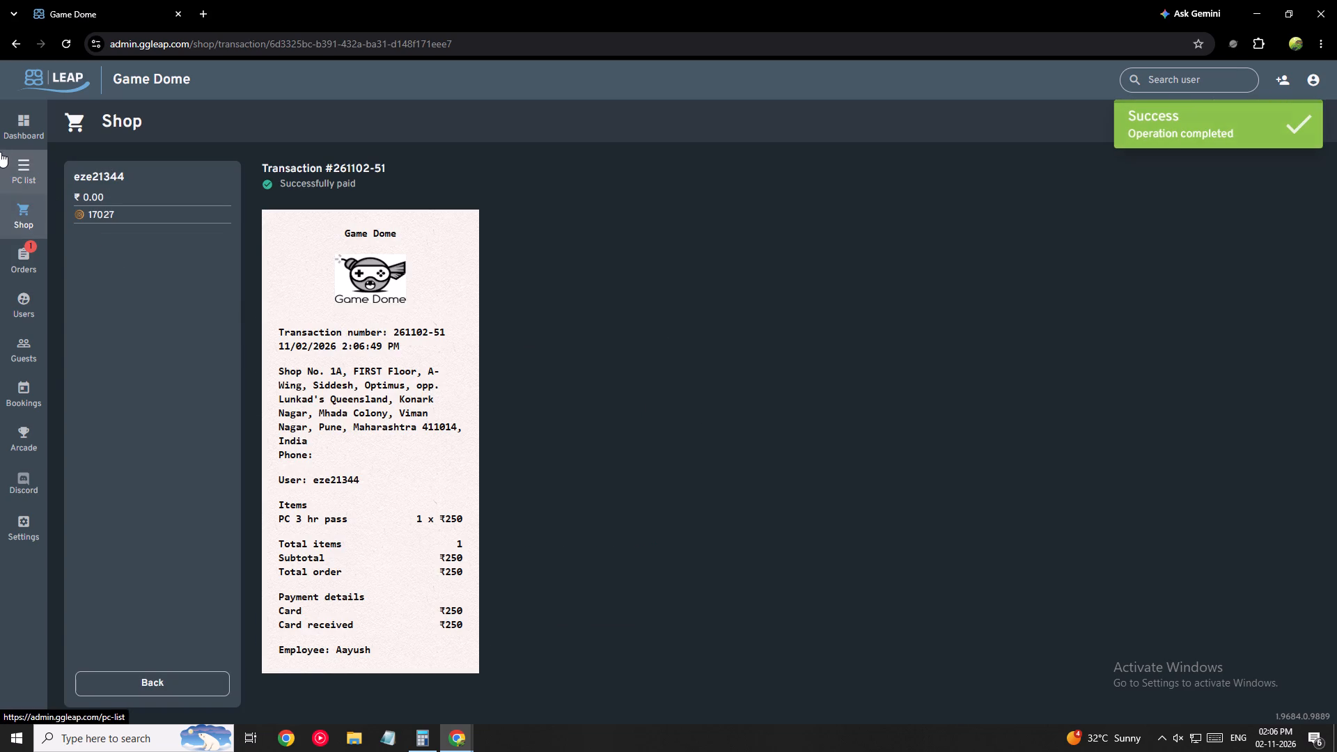
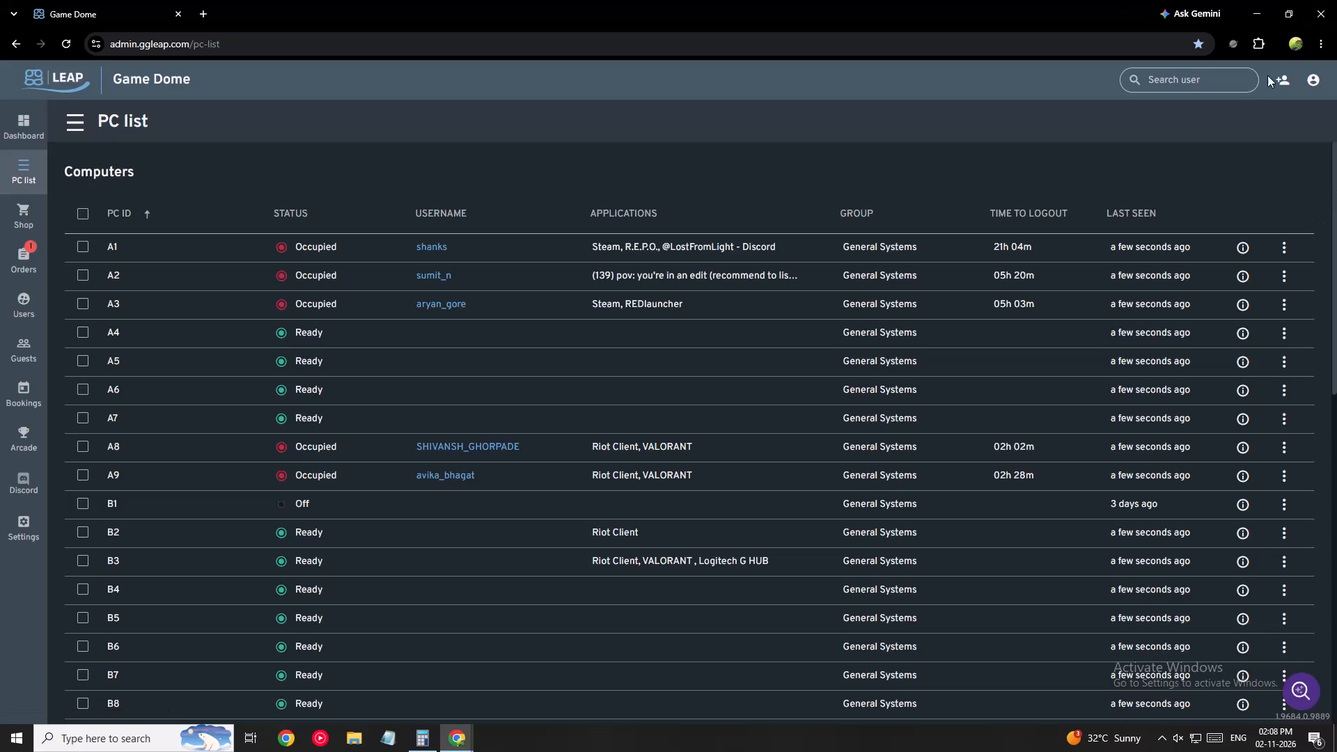
Search for customer Shreyan by username, start a sale for them and add one PC 3 hr pass to the order.
left_click(1244, 72)
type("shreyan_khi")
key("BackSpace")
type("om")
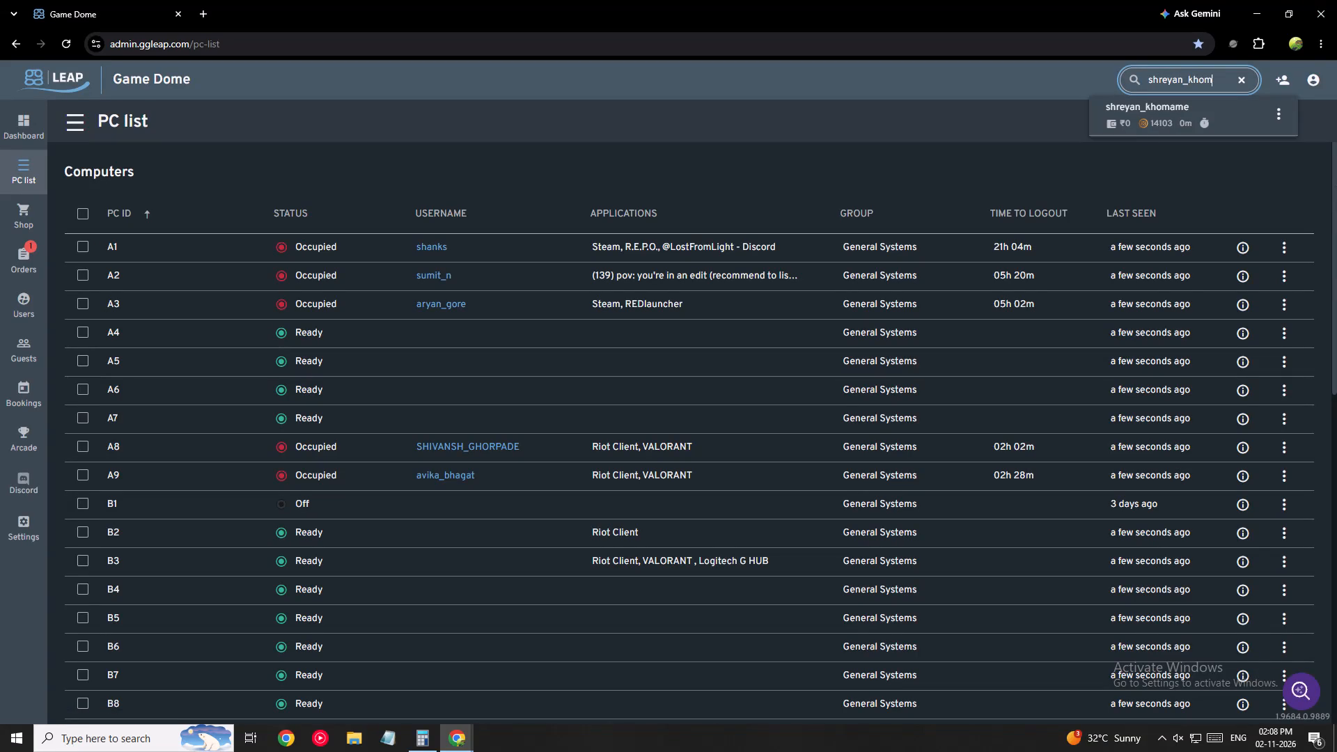
left_click(1293, 106)
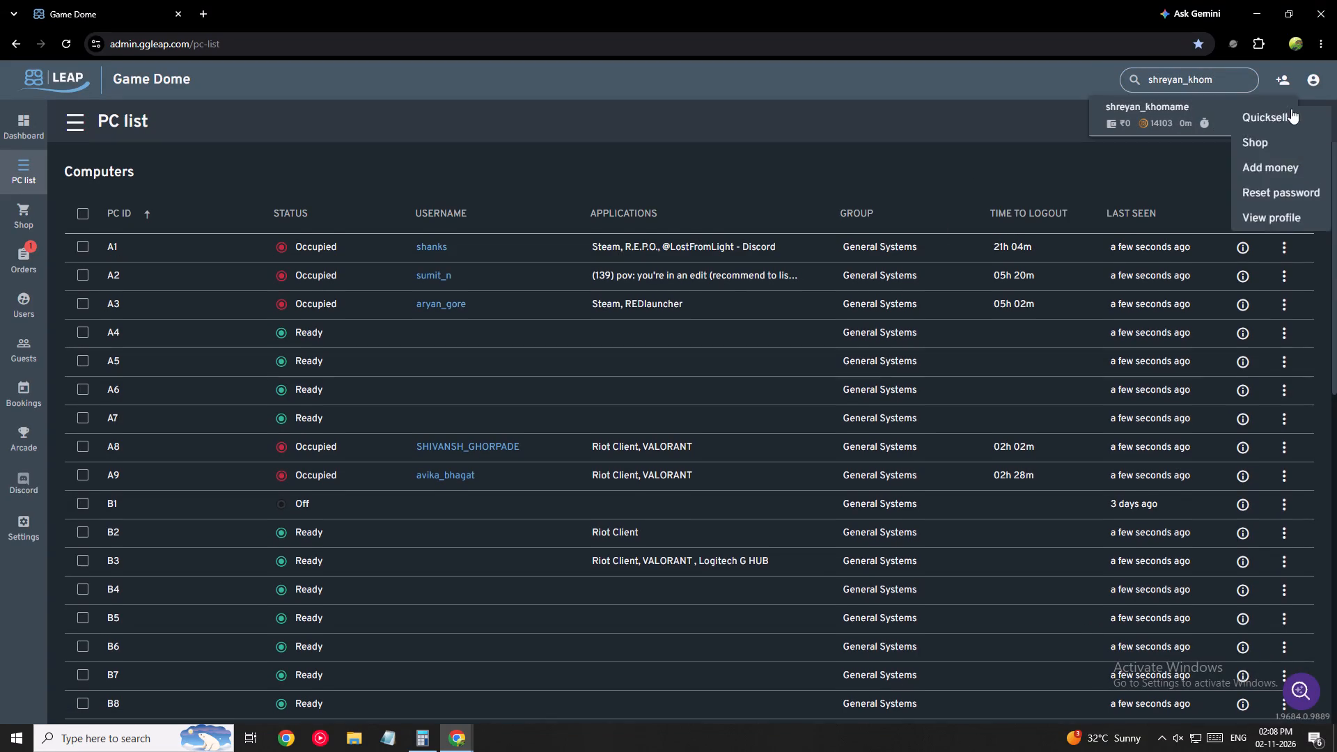
left_click(1277, 113)
left_click(1031, 659)
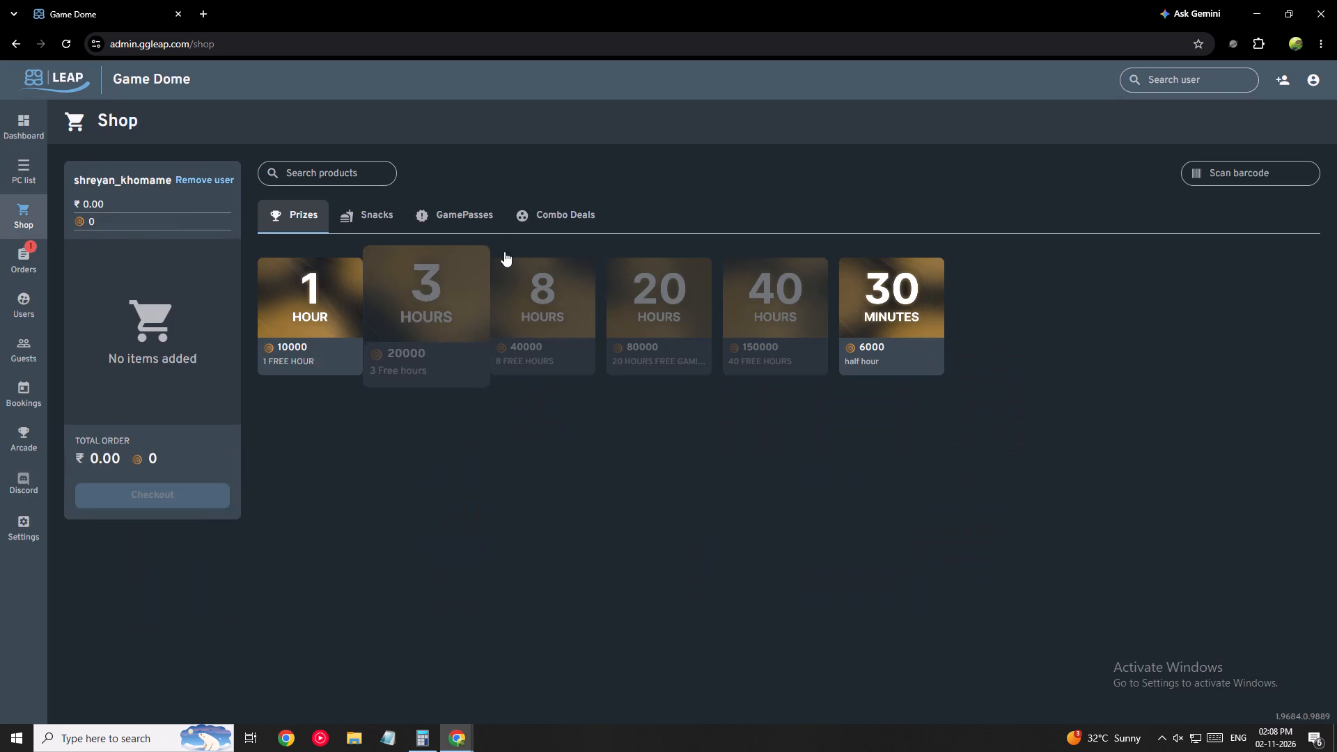
left_click(459, 214)
left_click(325, 263)
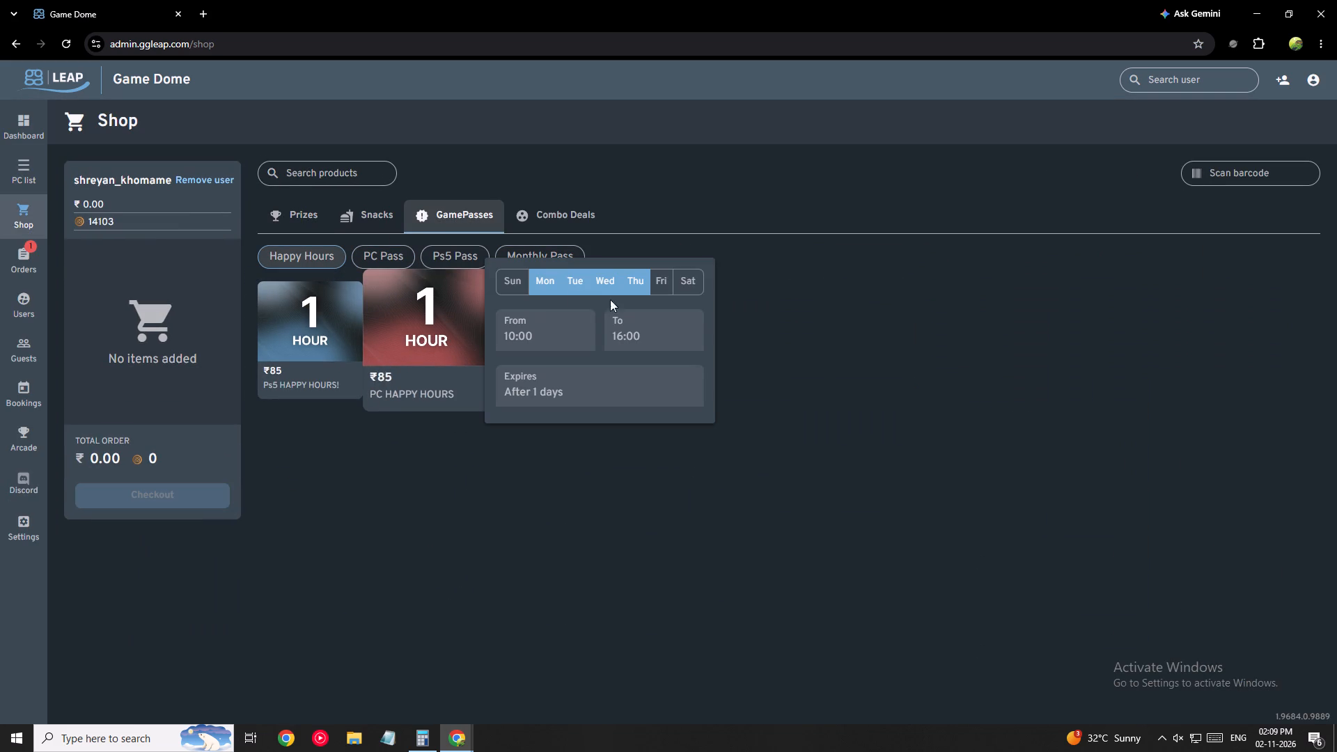
left_click(398, 254)
left_click(426, 327)
Check out Shreyan's order and charge the full ₹250 to credit card.
left_click_drag(178, 485, 177, 499)
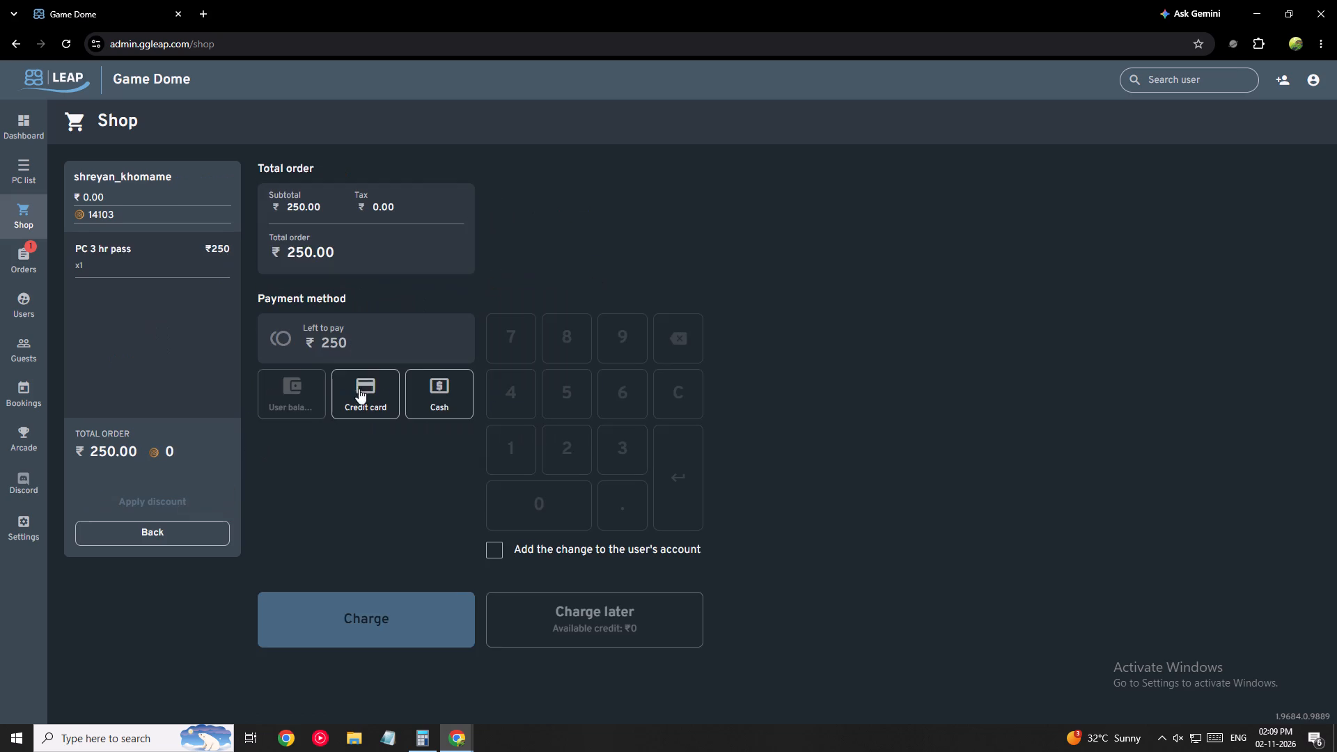
left_click(363, 373)
left_click(404, 623)
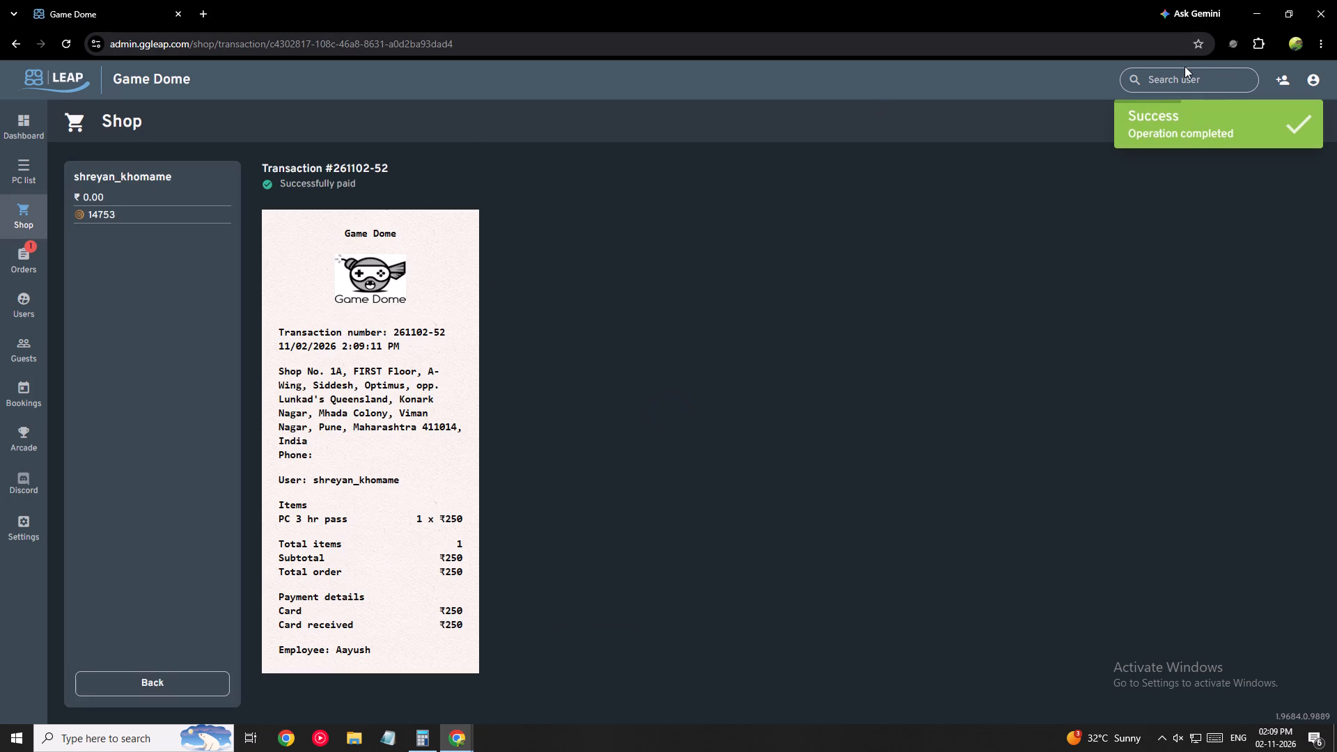
Search for customer Yash by username, start a sale for the matching account with ₹5 balance and add one PC 3 hr pass.
left_click(1184, 66)
left_click(1209, 77)
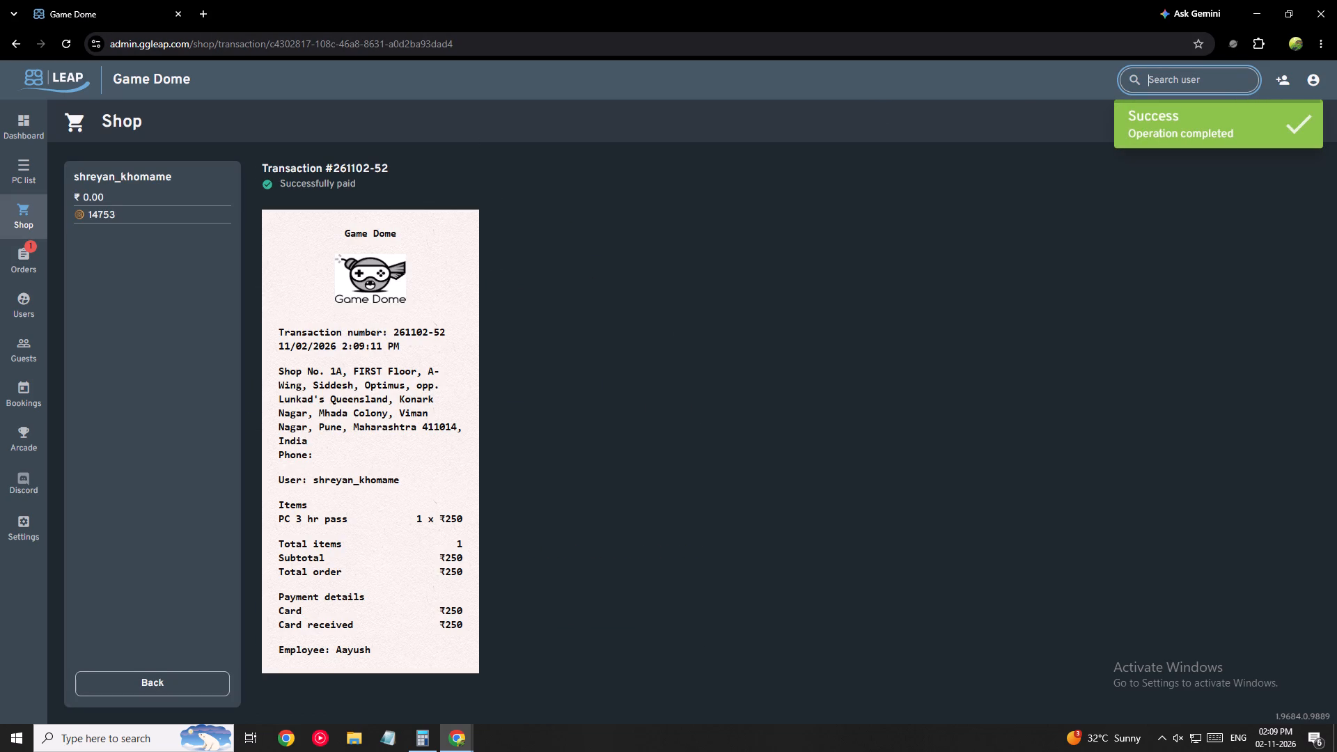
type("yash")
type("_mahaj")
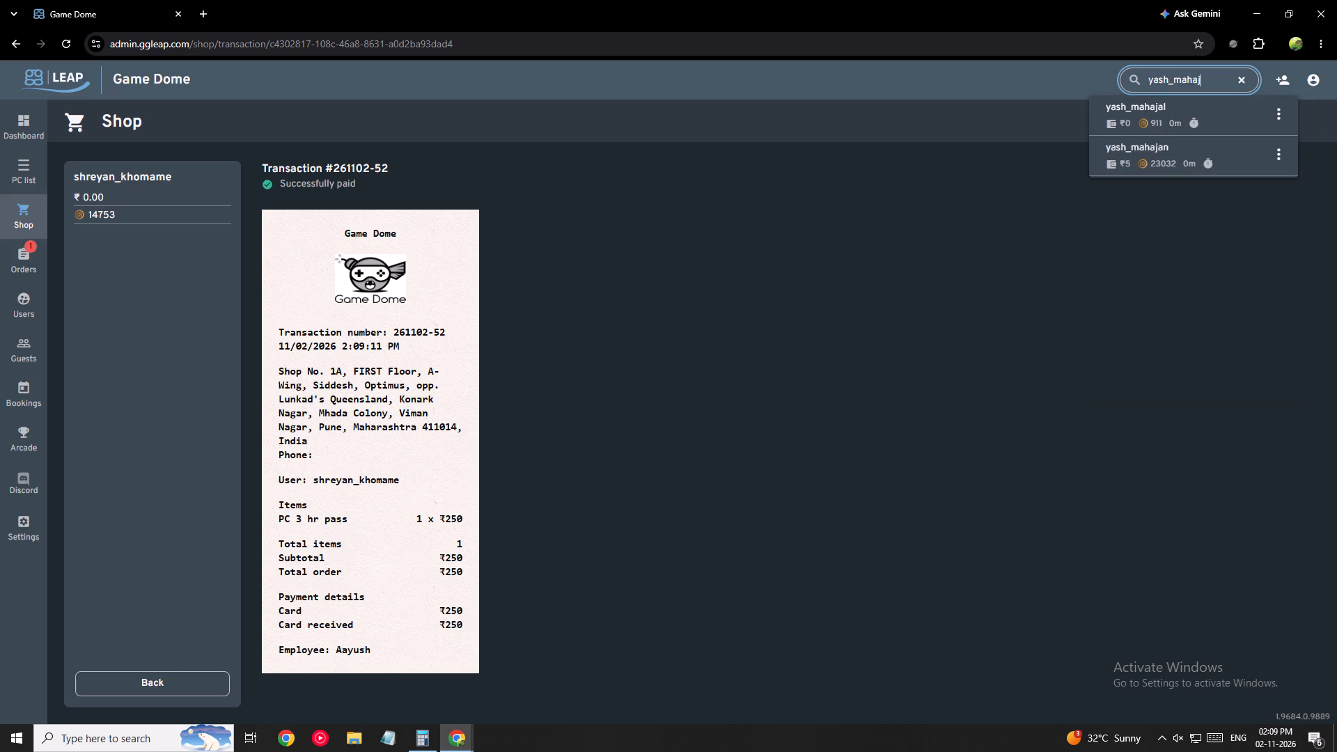
left_click(1280, 150)
left_click(1305, 166)
left_click(1073, 664)
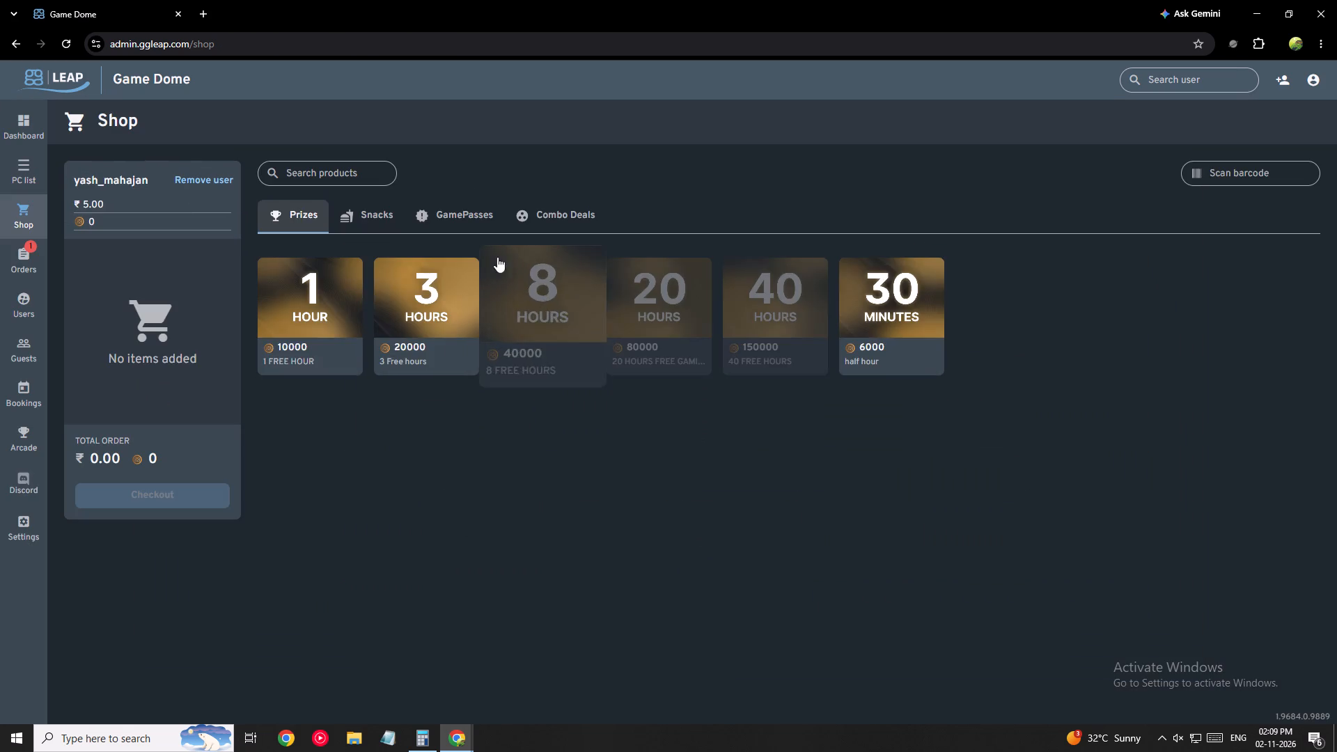
left_click(480, 221)
left_click(466, 253)
left_click(382, 256)
left_click_drag(416, 338, 159, 327)
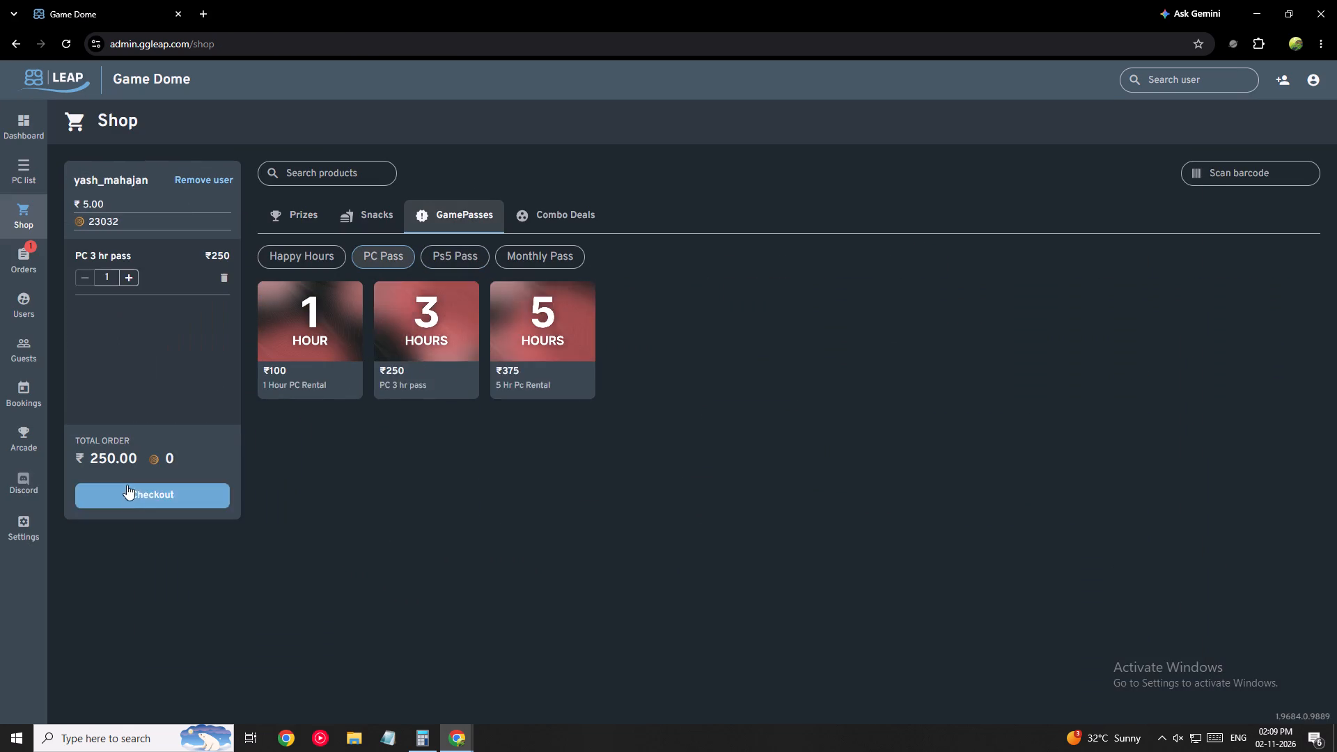
Check out Yash's order and charge the full ₹250 to credit card.
left_click(131, 492)
left_click(363, 371)
left_click(359, 597)
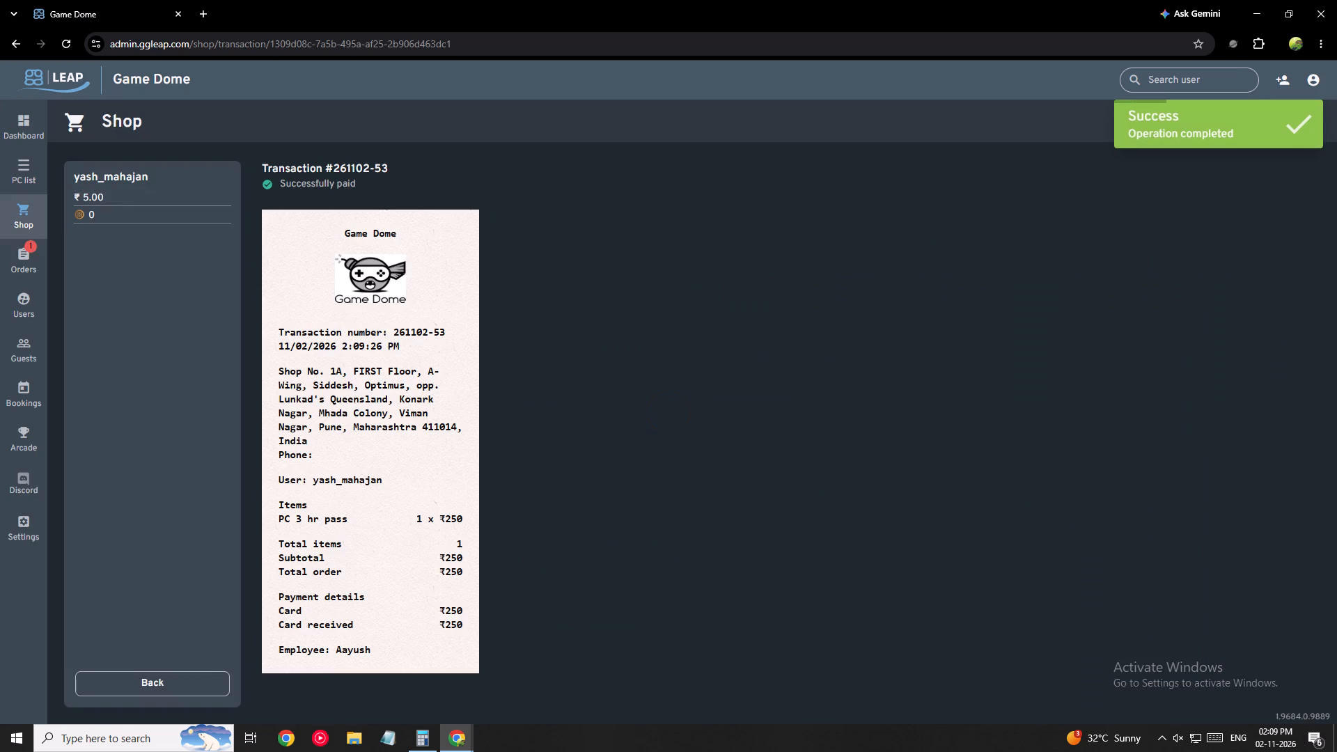
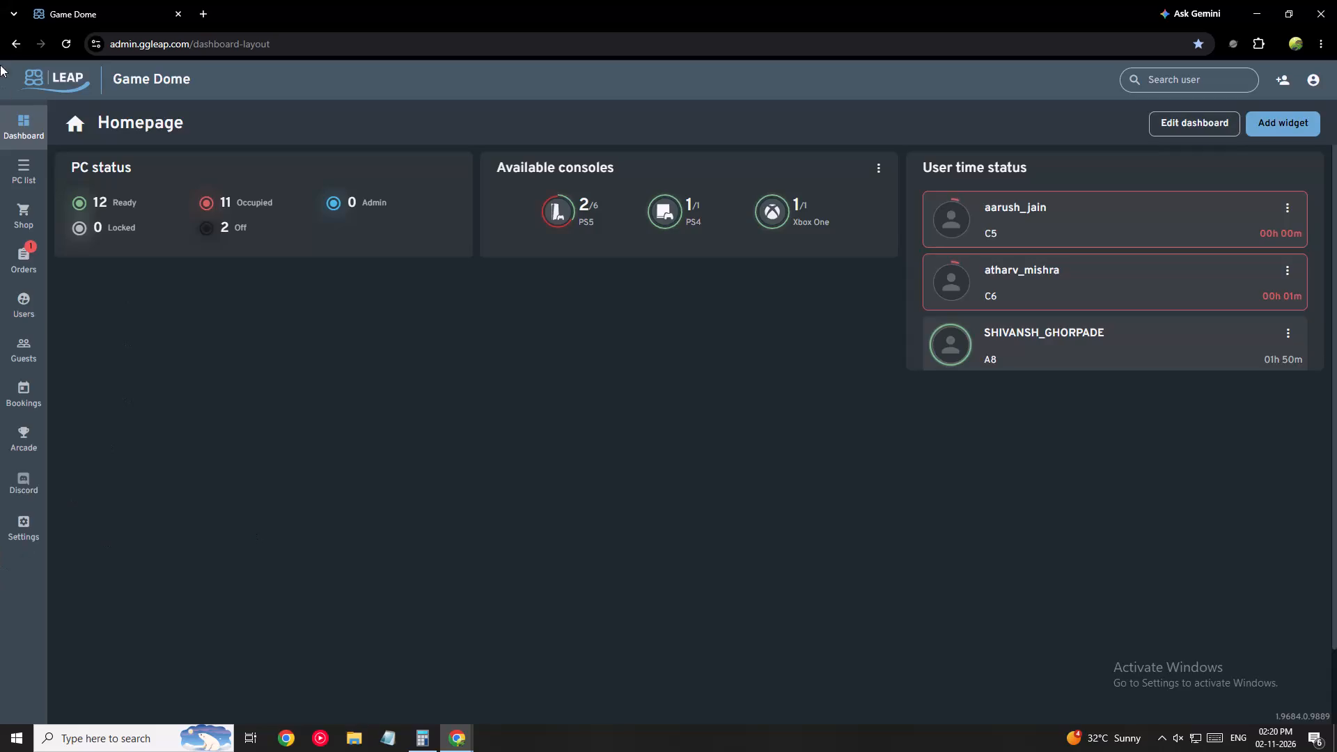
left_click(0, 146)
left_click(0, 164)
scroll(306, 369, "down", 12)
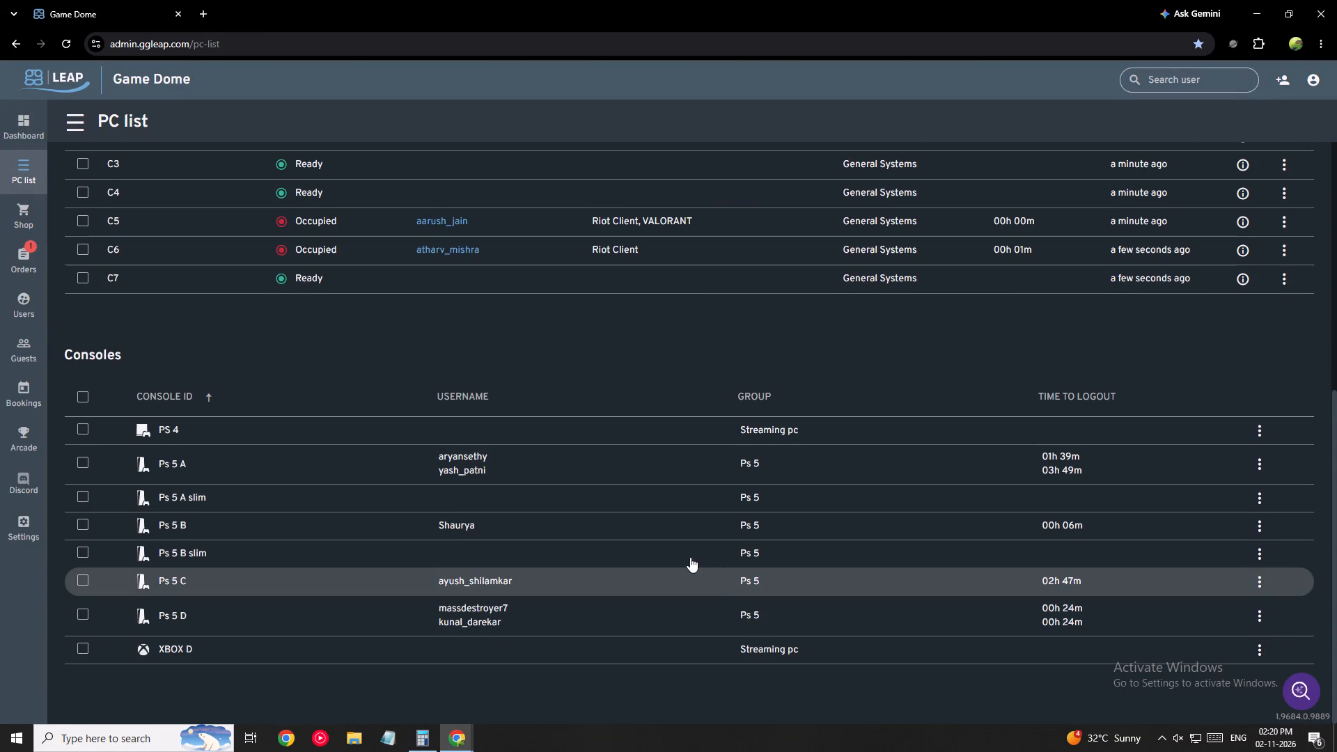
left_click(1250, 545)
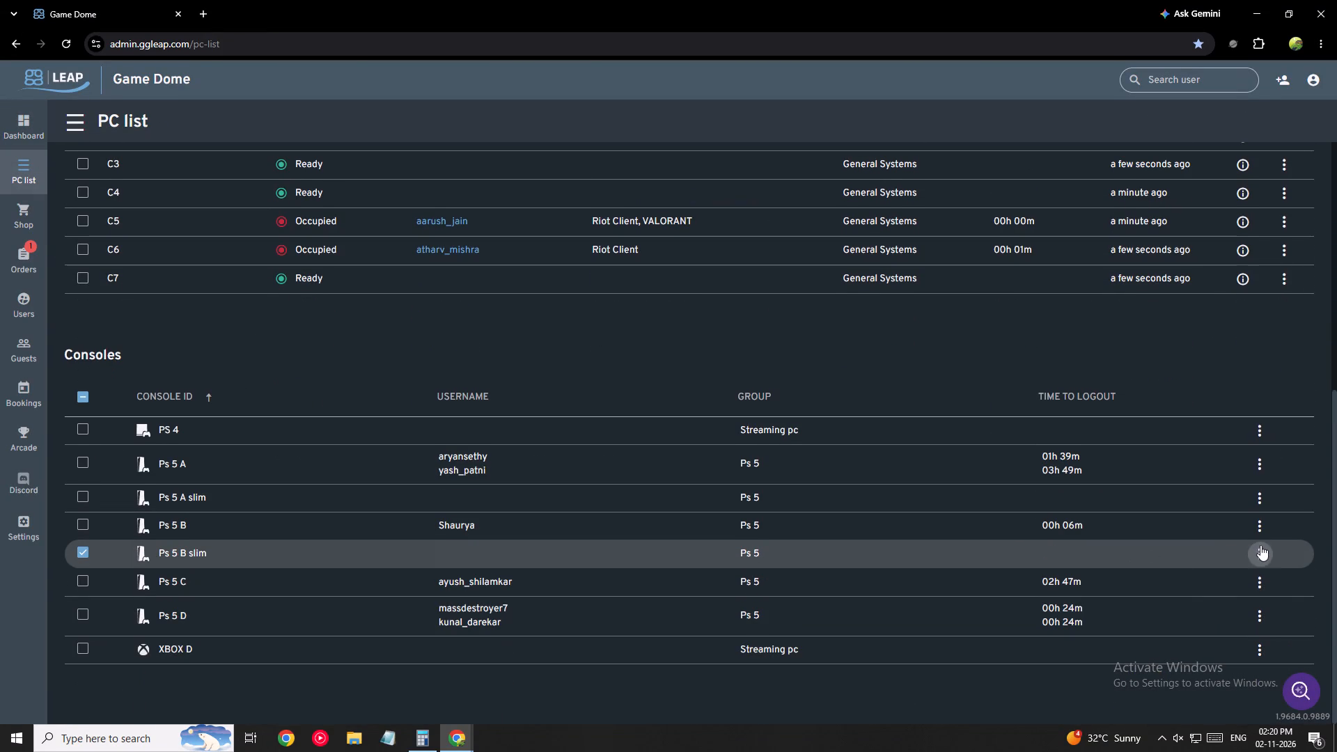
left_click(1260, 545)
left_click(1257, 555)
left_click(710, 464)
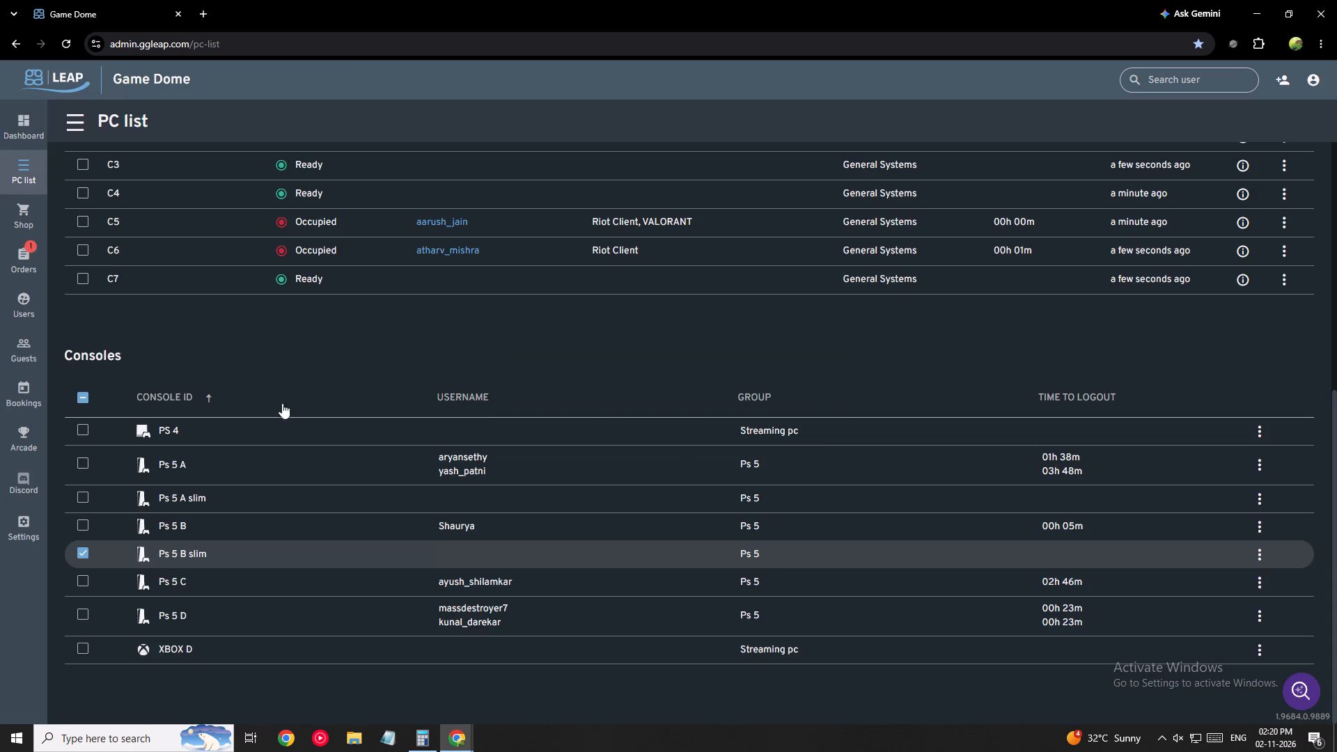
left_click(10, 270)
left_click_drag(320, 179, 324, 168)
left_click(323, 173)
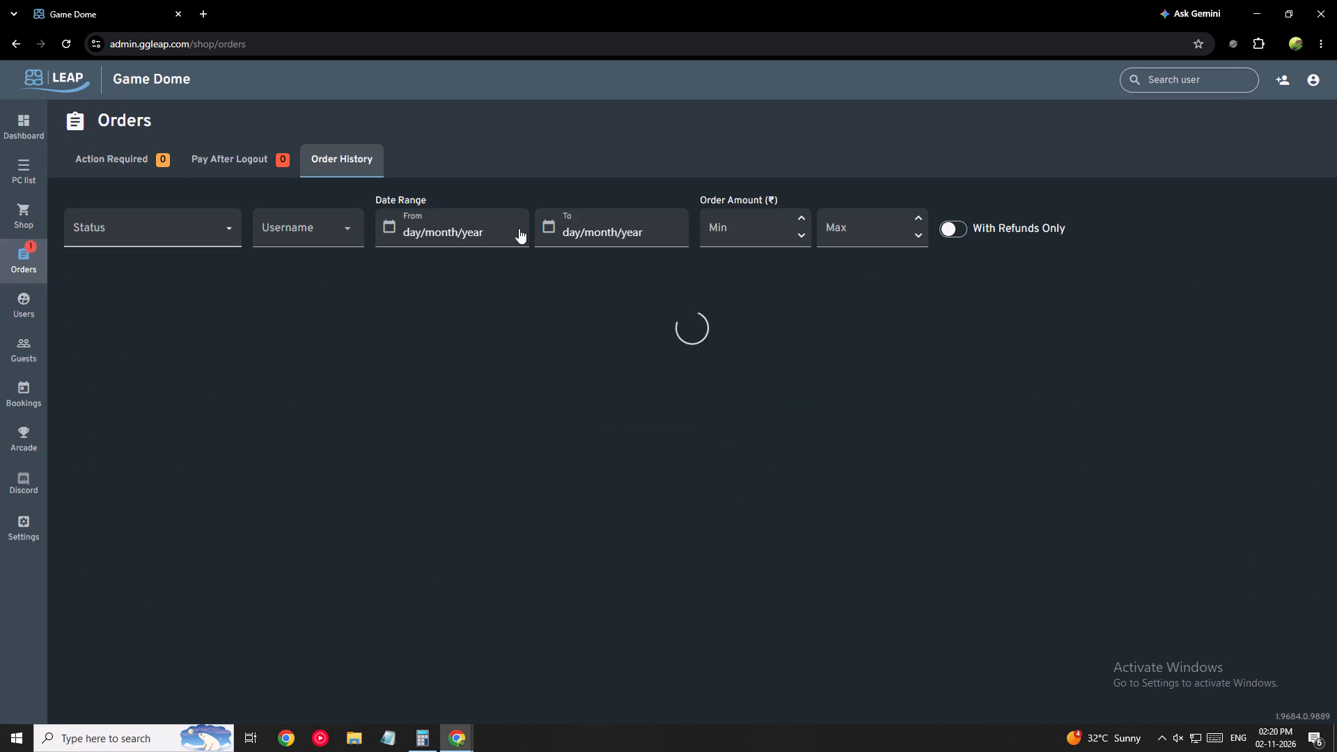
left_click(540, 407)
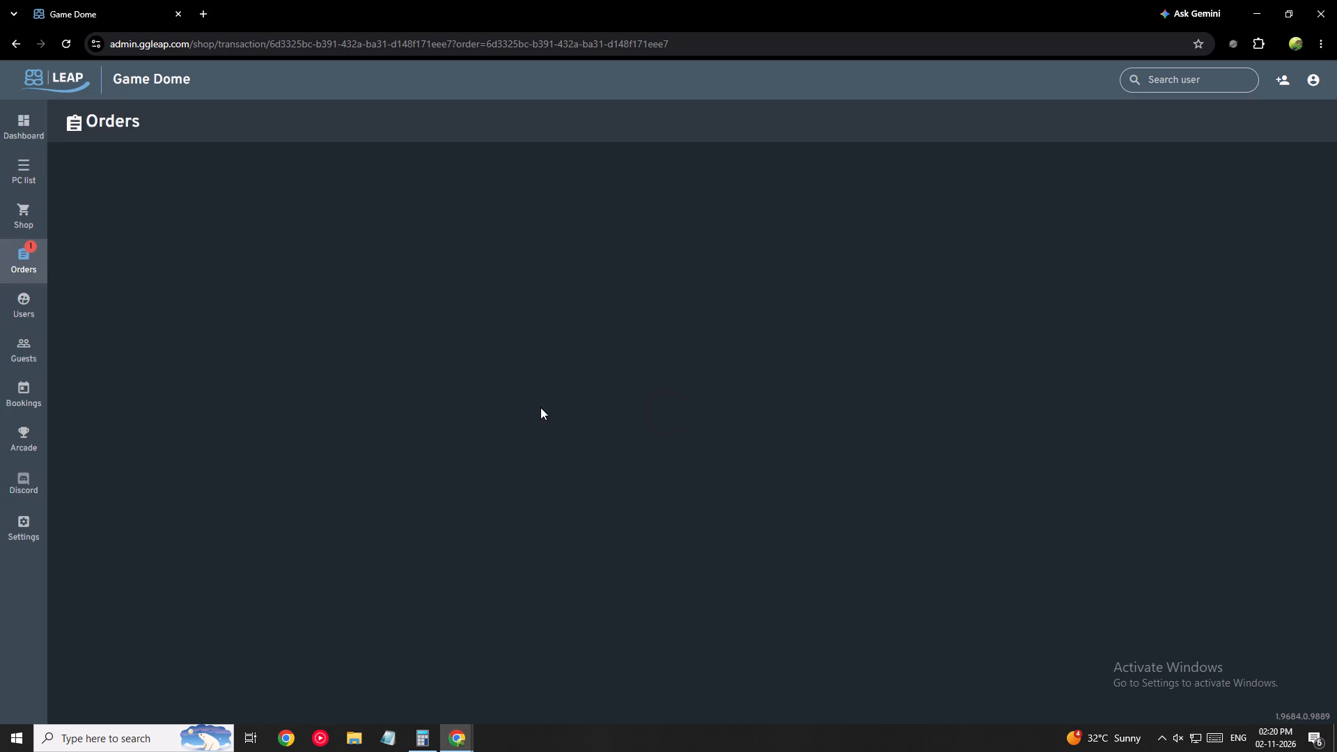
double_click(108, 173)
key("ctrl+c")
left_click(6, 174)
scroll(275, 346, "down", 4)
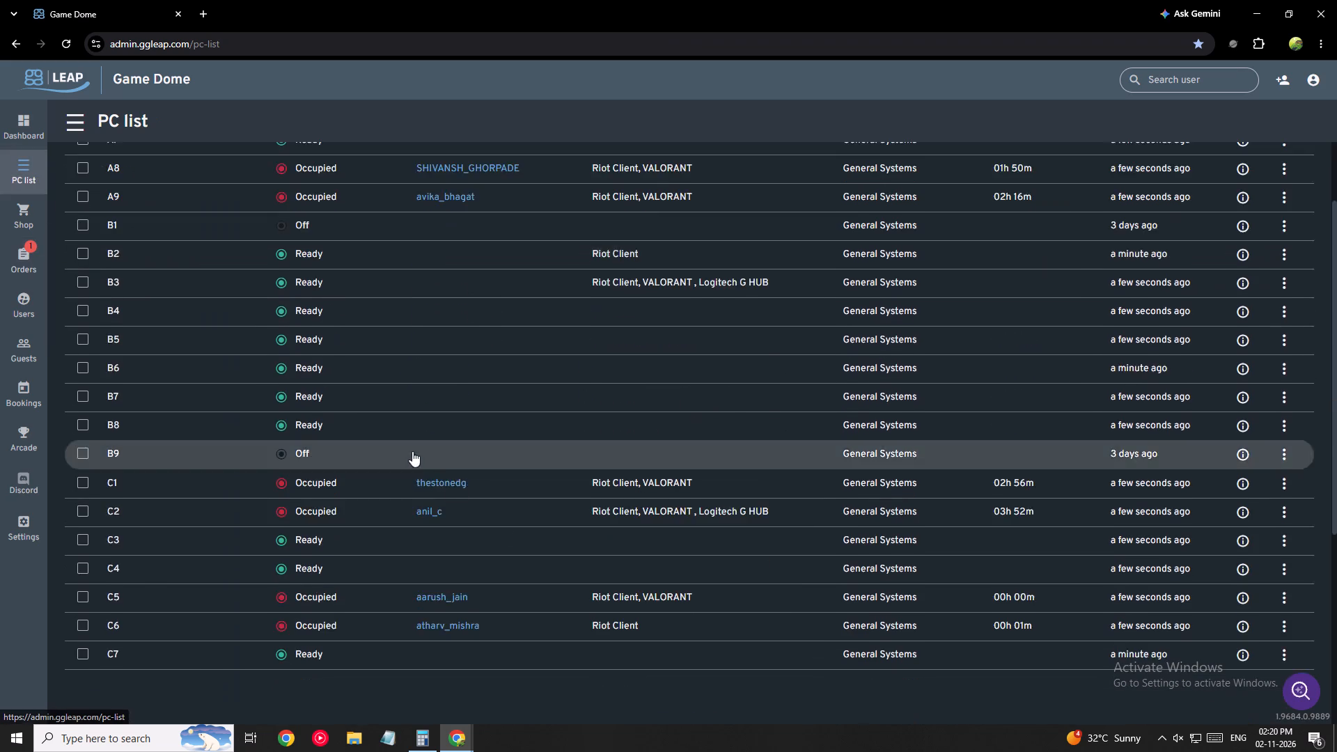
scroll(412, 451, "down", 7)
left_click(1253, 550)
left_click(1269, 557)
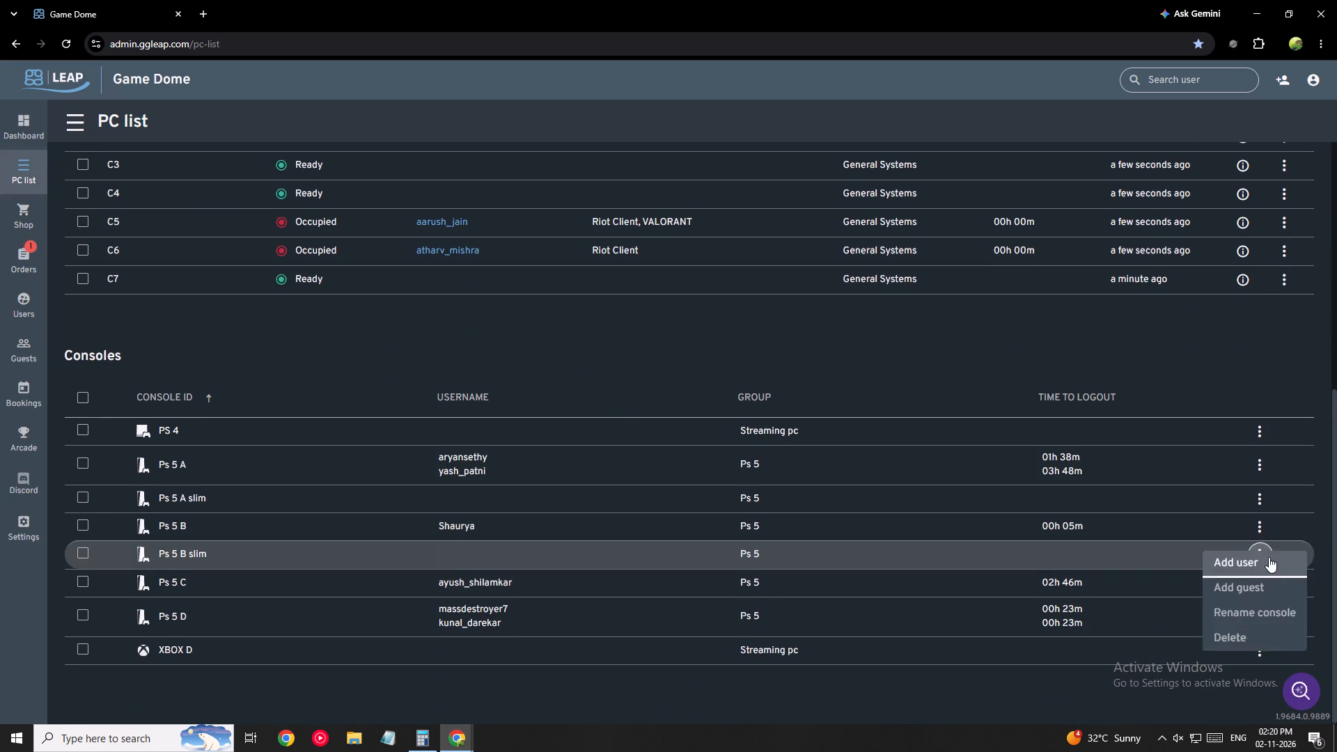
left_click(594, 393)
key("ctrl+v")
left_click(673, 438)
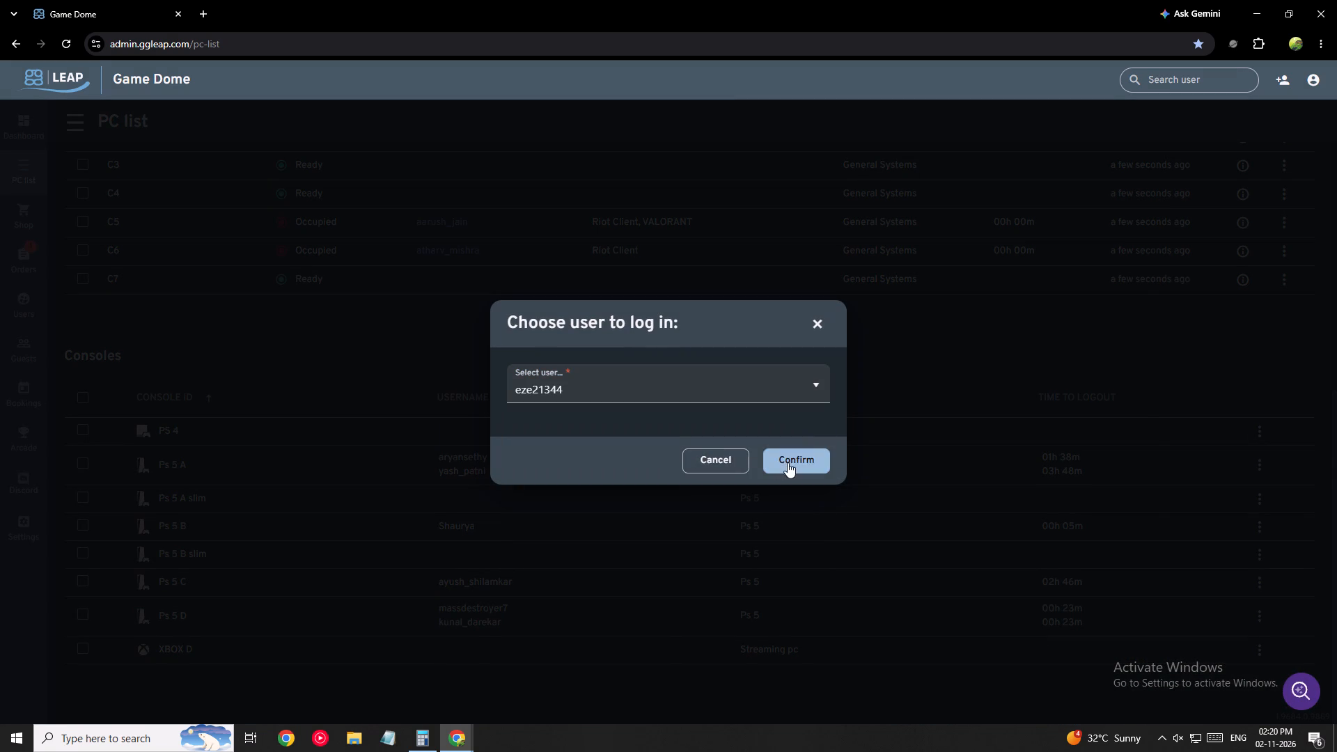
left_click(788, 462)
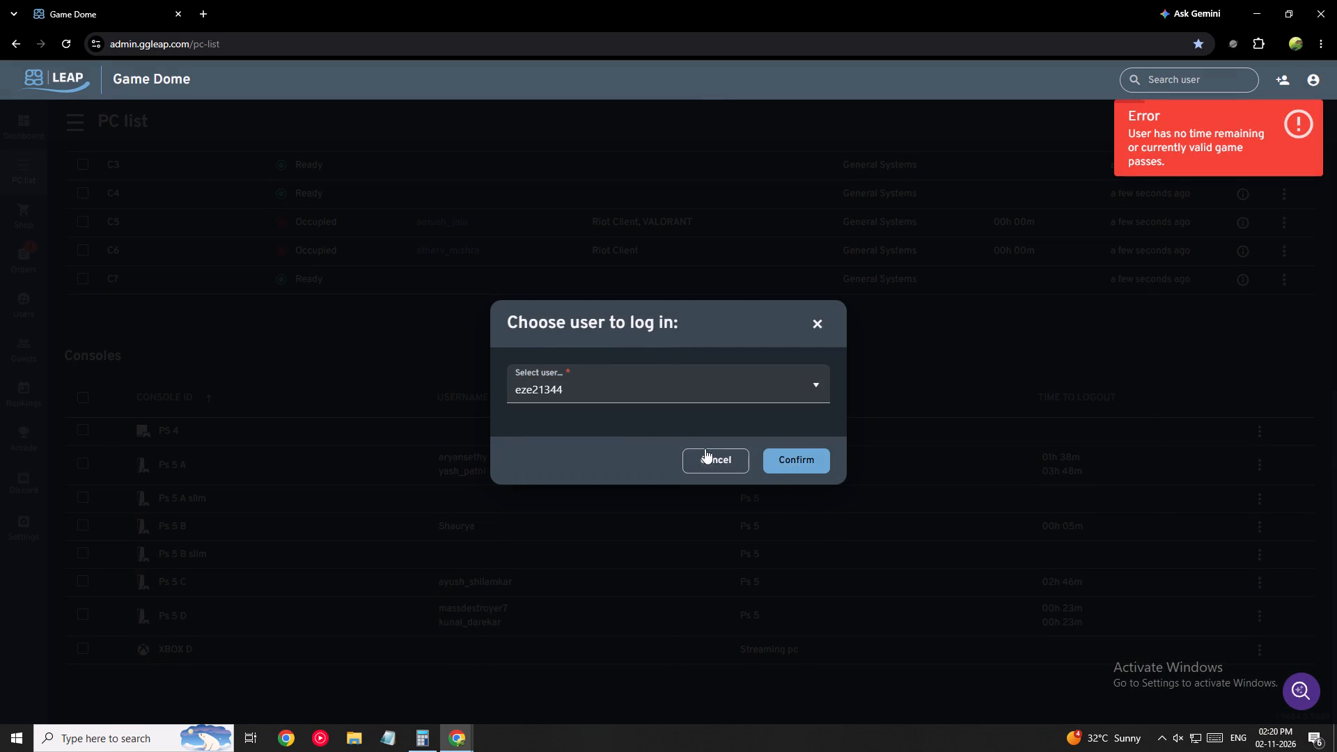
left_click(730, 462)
left_click(8, 275)
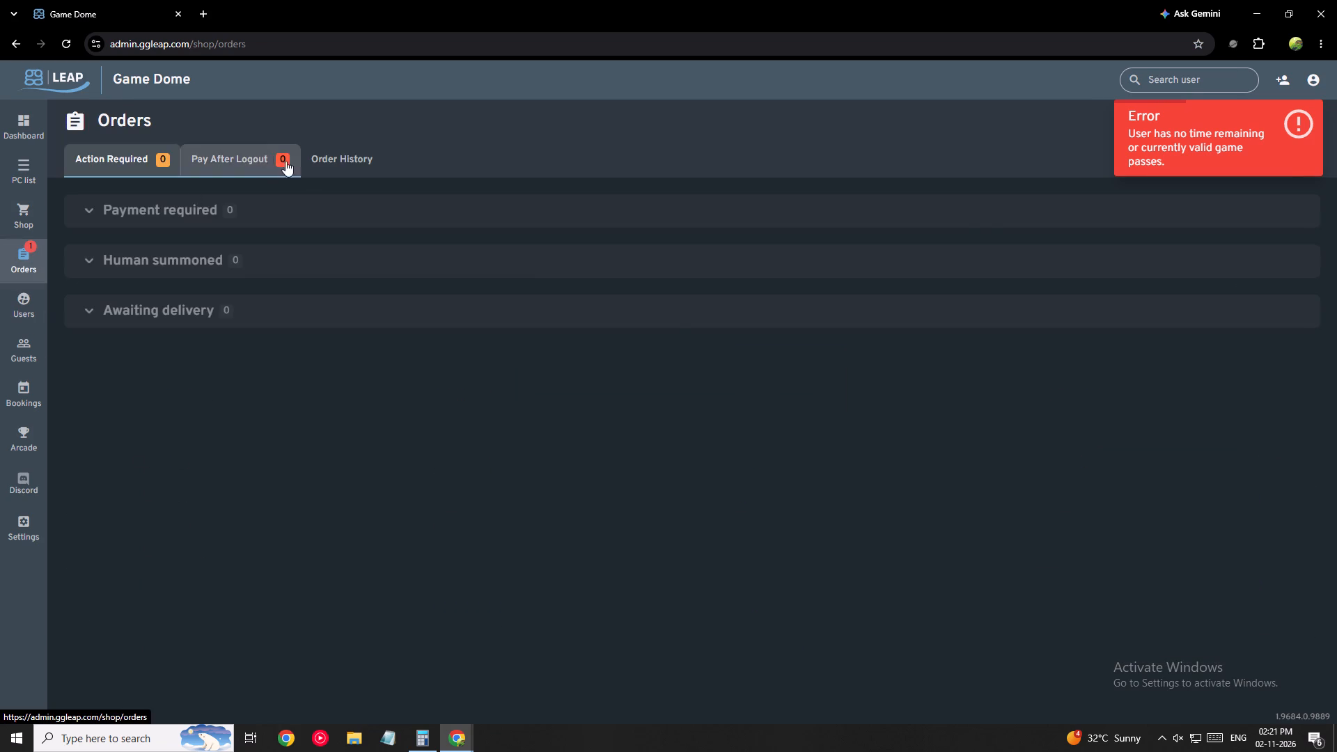
left_click(330, 164)
left_click(557, 408)
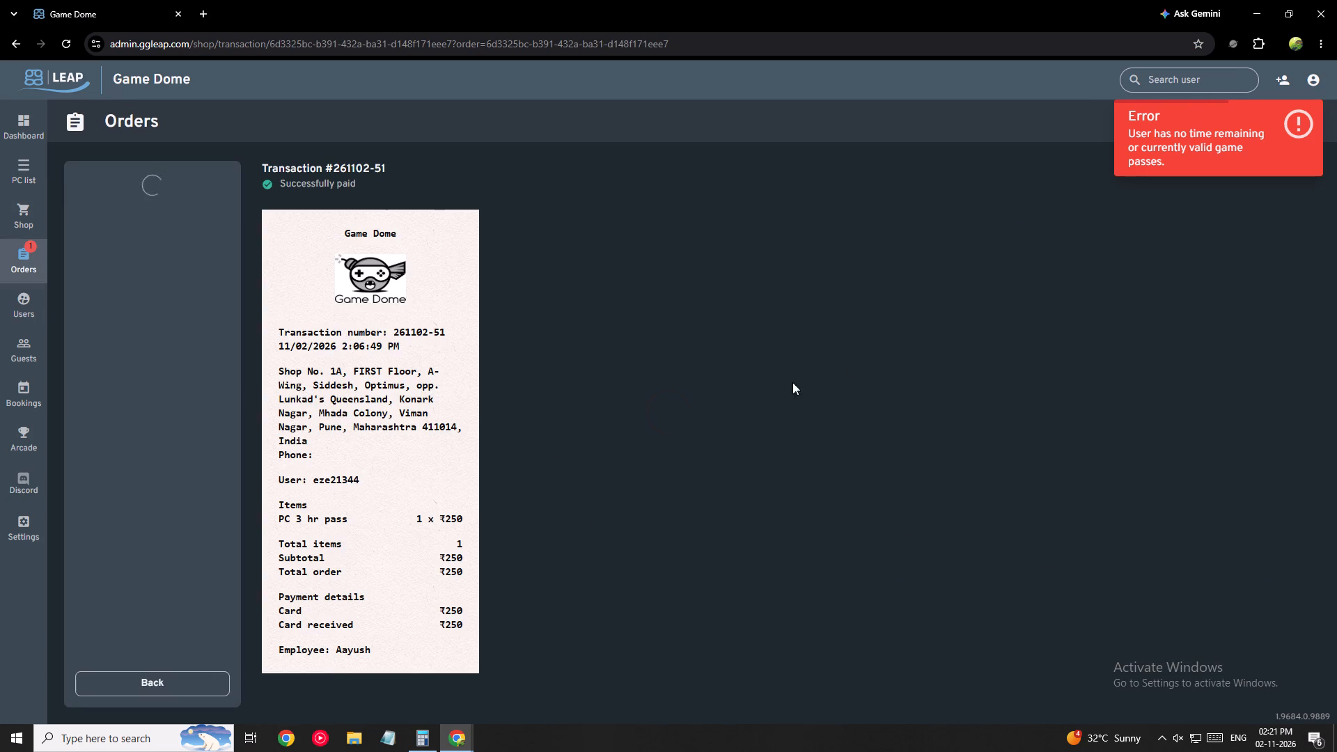
double_click(110, 169)
key("ctrl+c")
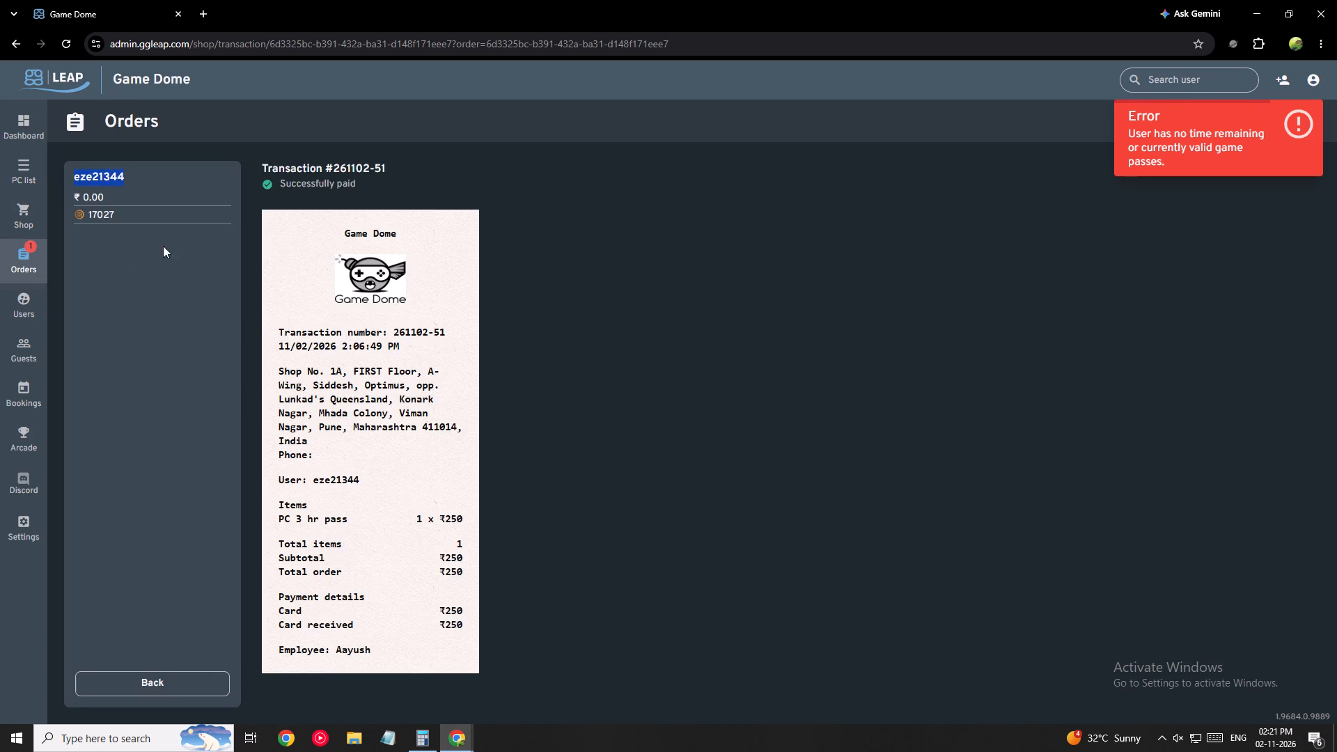
key("alt+Tab")
scroll(1186, 260, "up", 4)
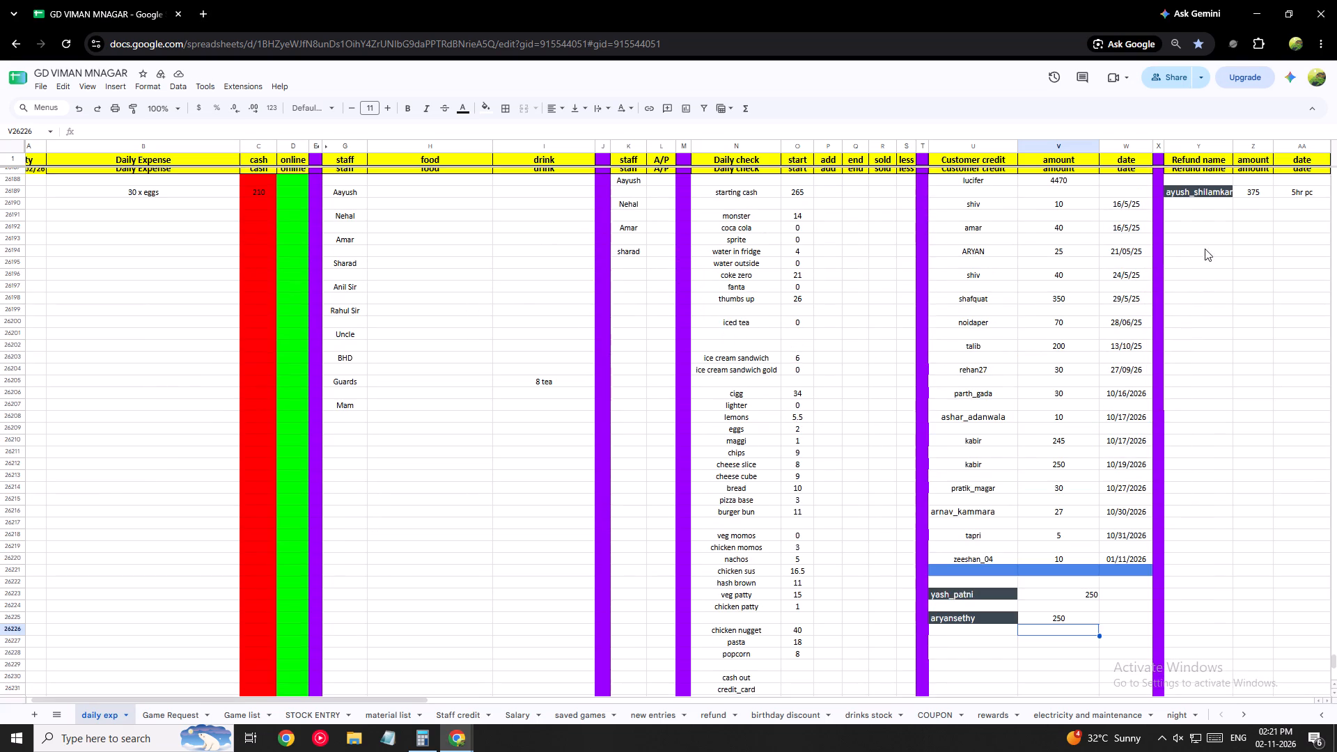
left_click(1209, 211)
key("ctrl+v")
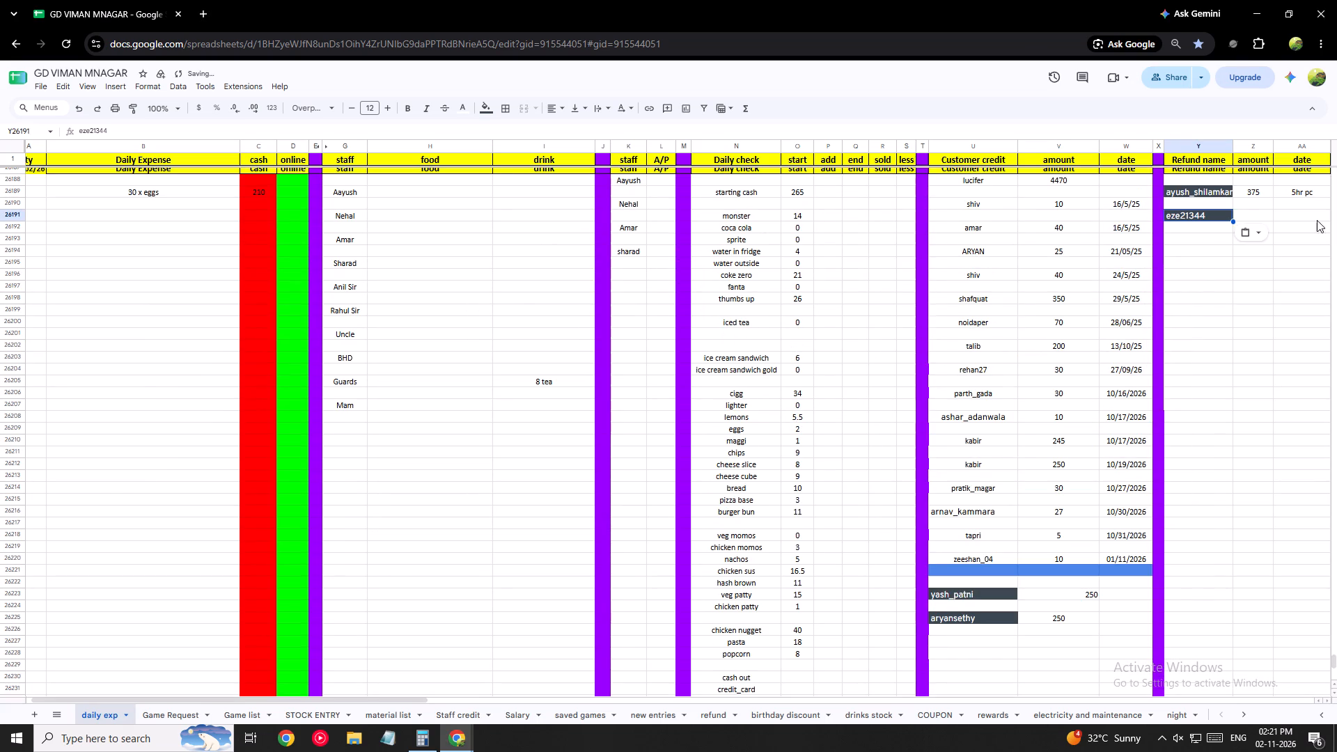
left_click(1270, 212)
type("250")
key("Return")
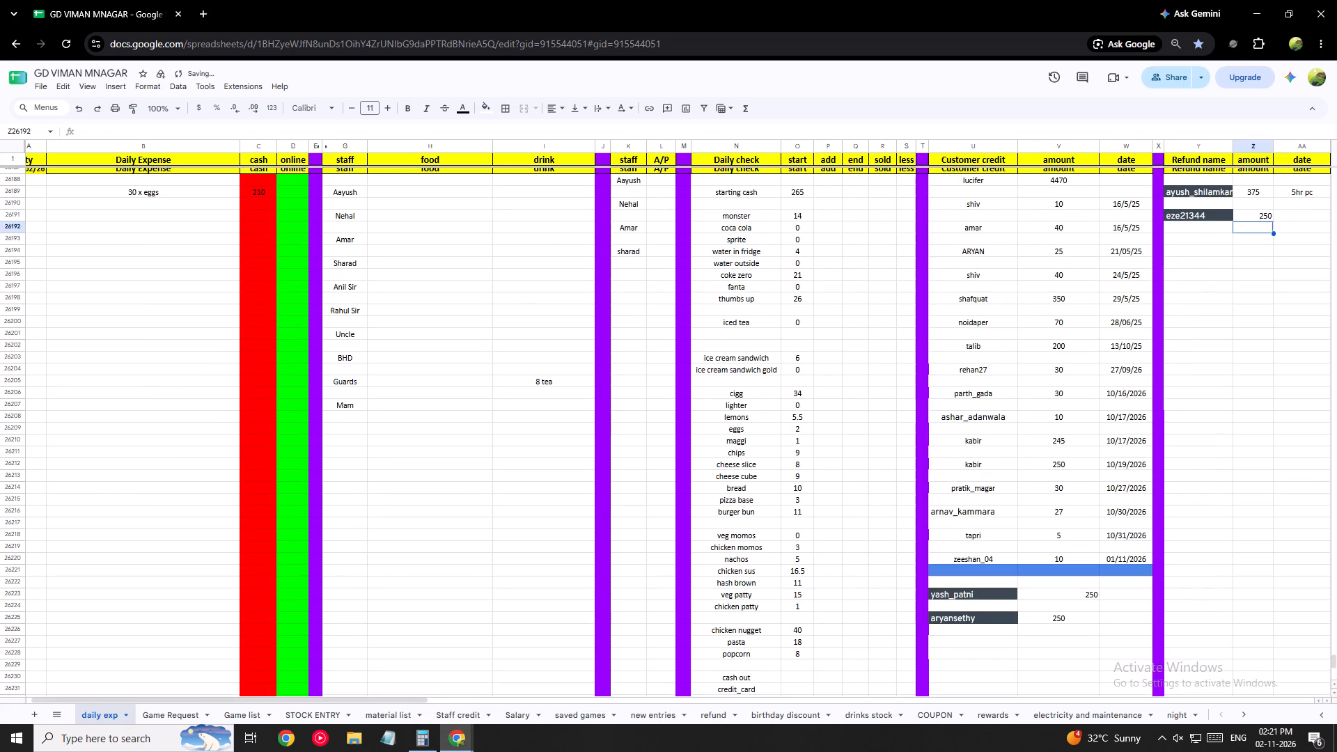
key("Right")
key("Up")
type("pc 2")
key("BackSpace")
type("3hr")
key("Return")
key("alt+Tab")
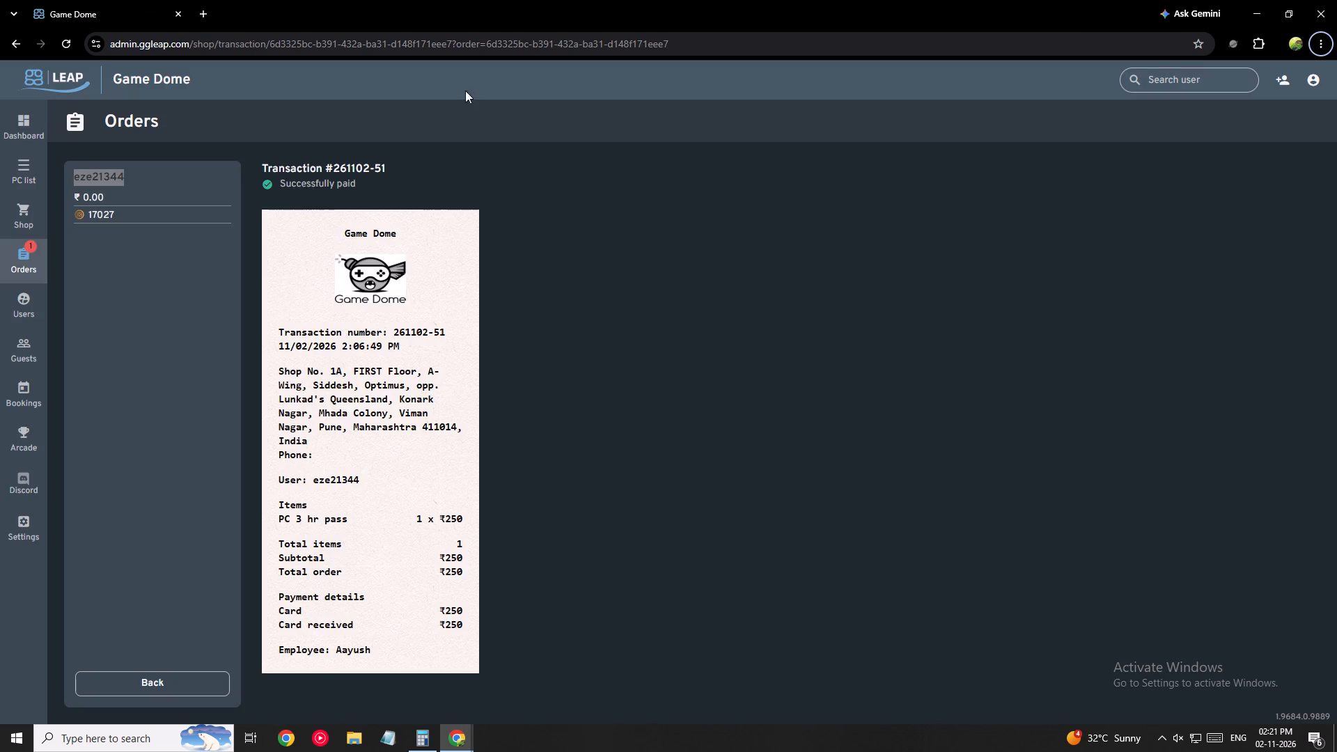
left_click(119, 187)
left_click(114, 182)
triple_click(118, 177, "ctrl")
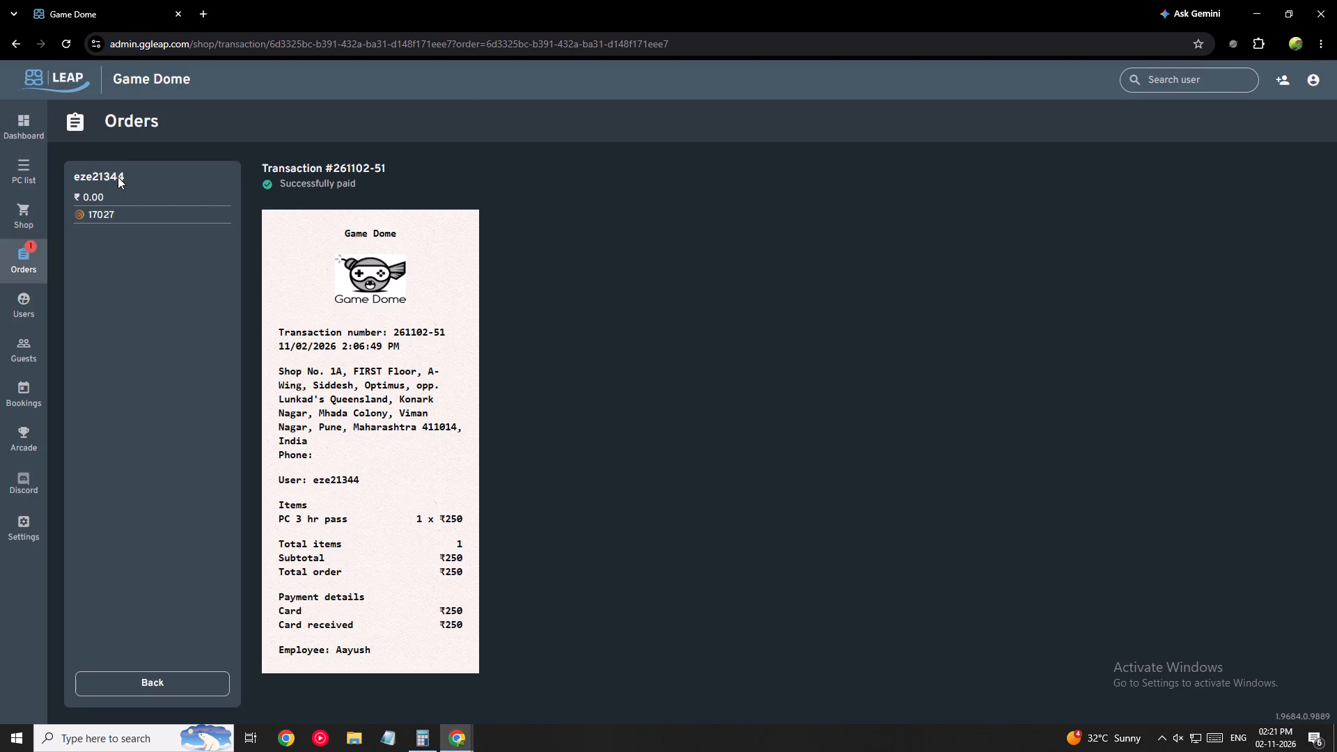
key("ctrl+c")
left_click(1205, 87)
key("ctrl+v")
left_click(1281, 112)
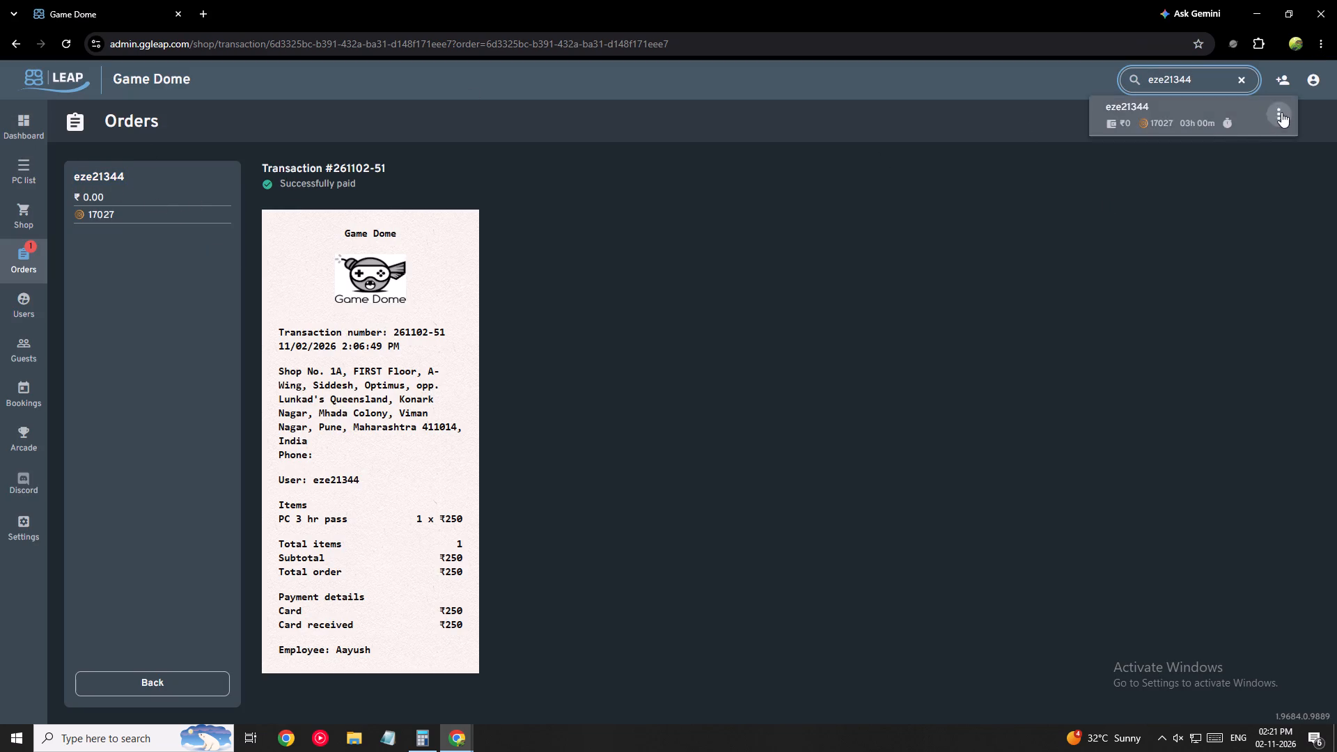
left_click(1308, 118)
left_click(1059, 652)
left_click(463, 222)
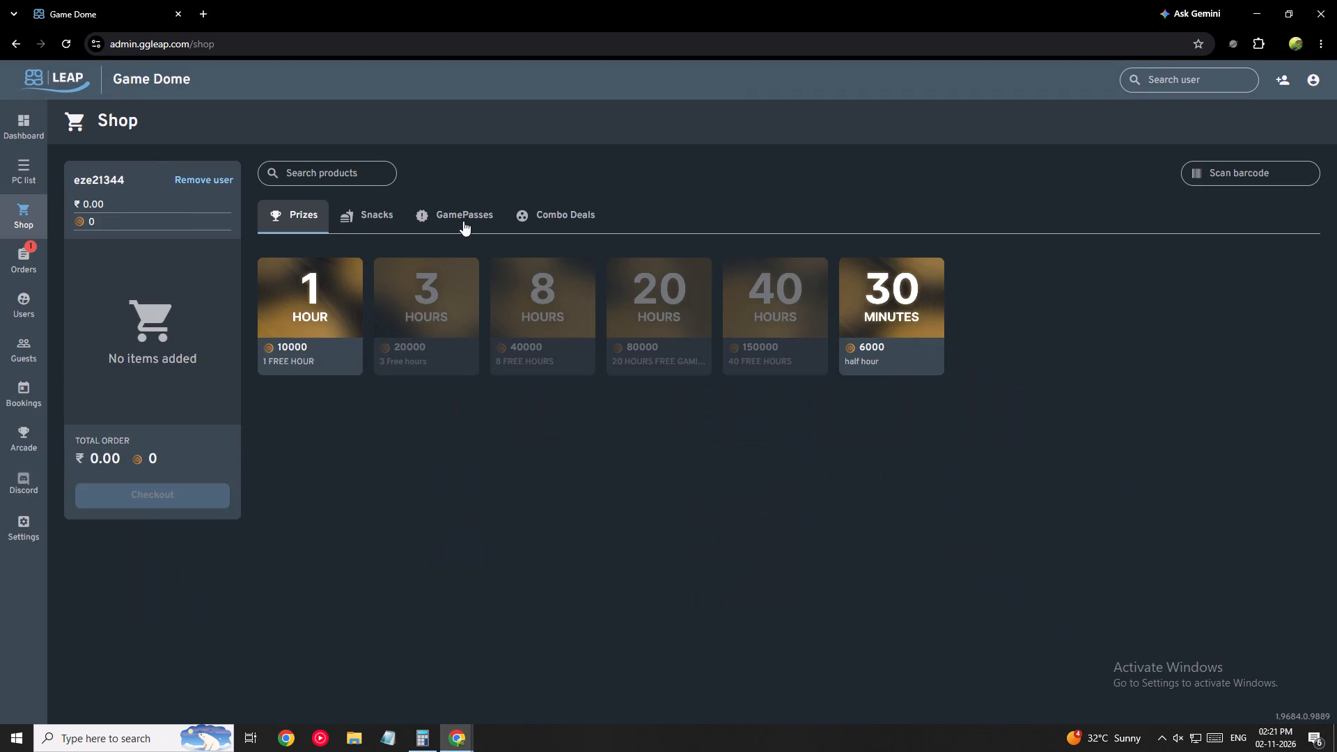
left_click(387, 254)
left_click(442, 248)
left_click_drag(419, 324, 191, 342)
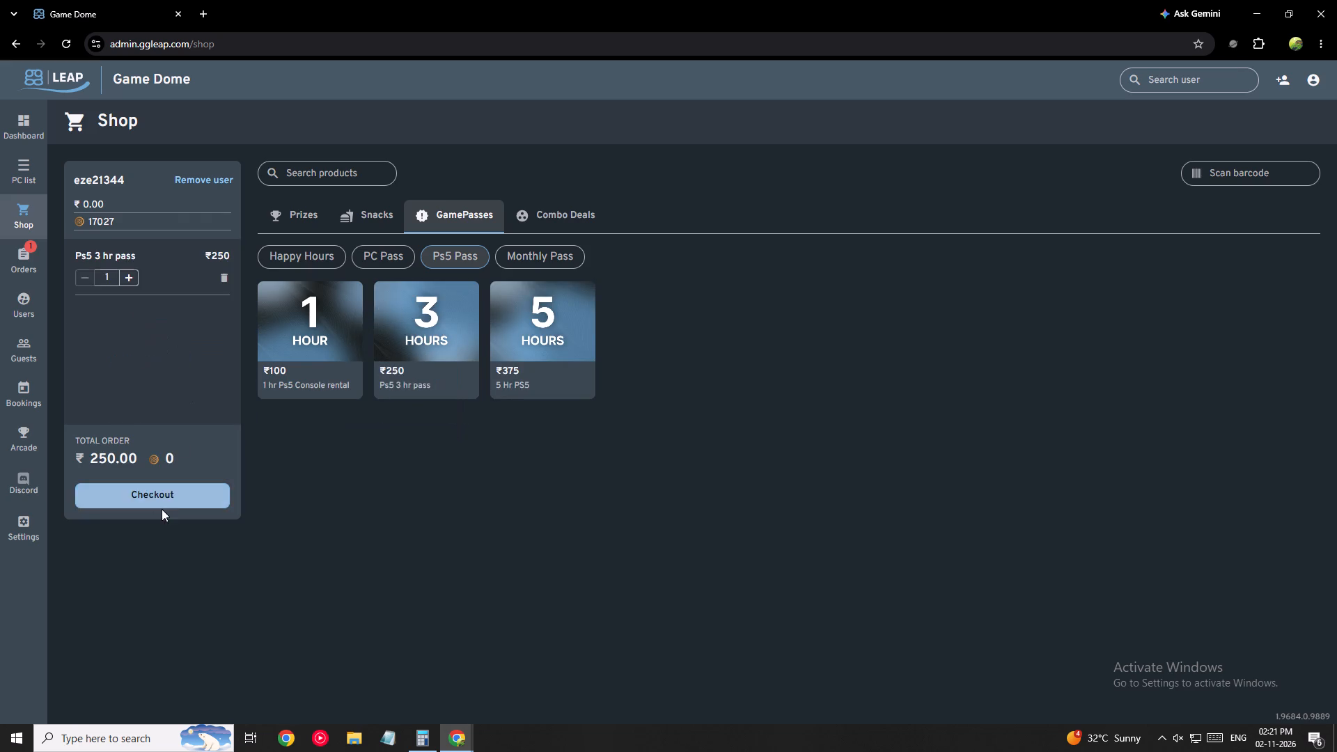
left_click(175, 492)
left_click(365, 391)
left_click(360, 618)
double_click(95, 179)
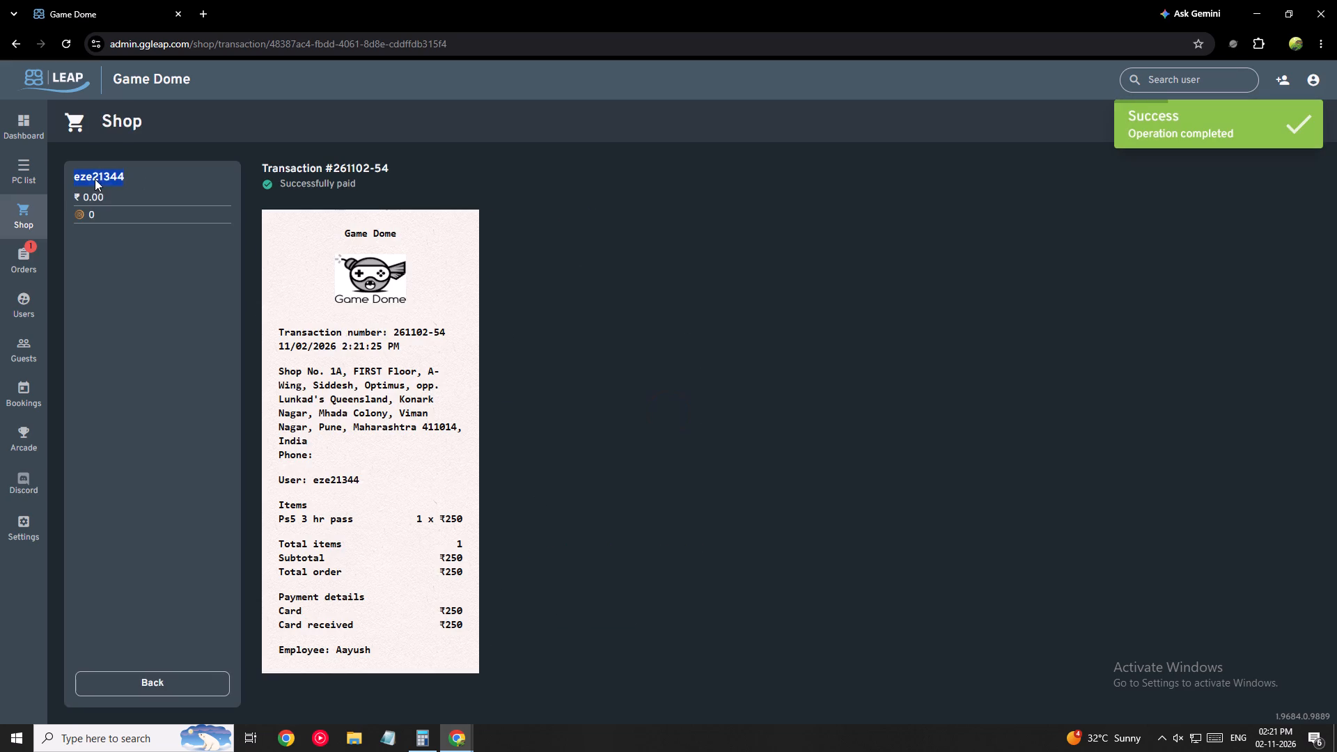
key("ctrl+c")
left_click(8, 176)
scroll(97, 444, "down", 12)
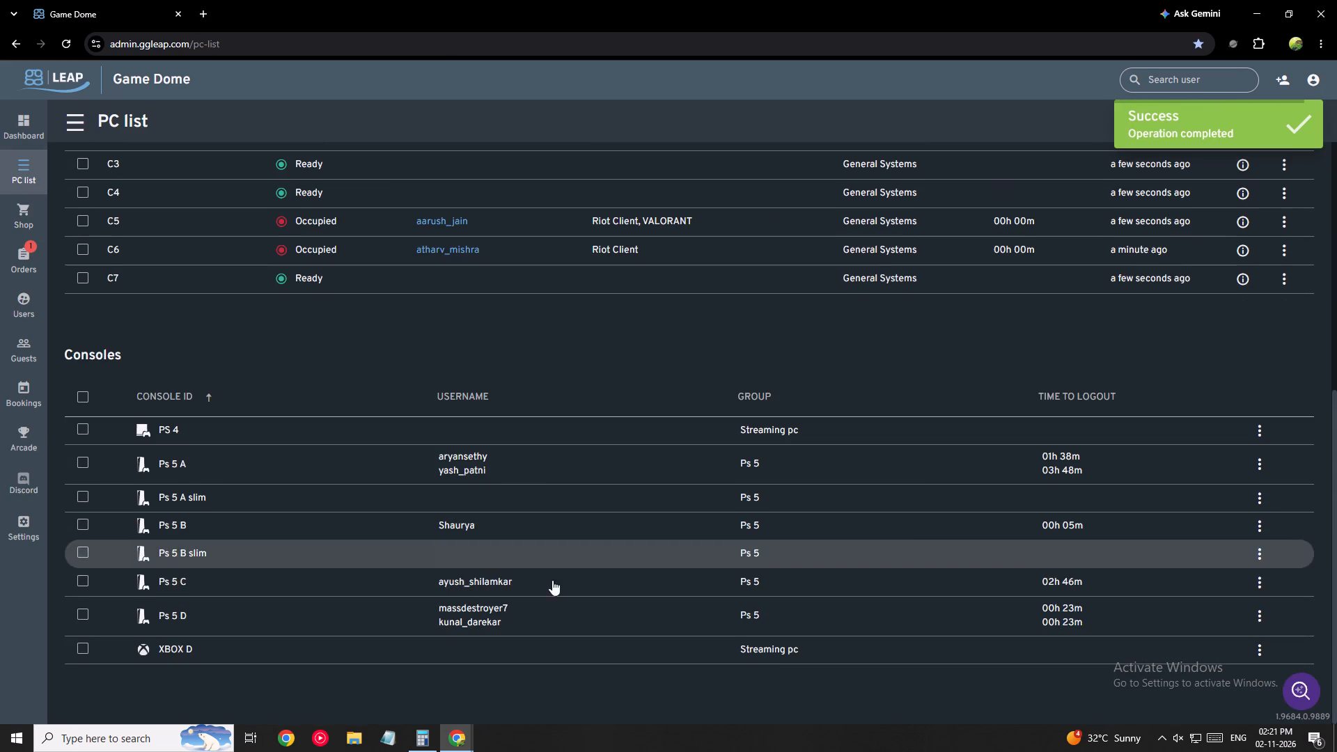
left_click(1262, 549)
left_click(1290, 563)
left_click(574, 390)
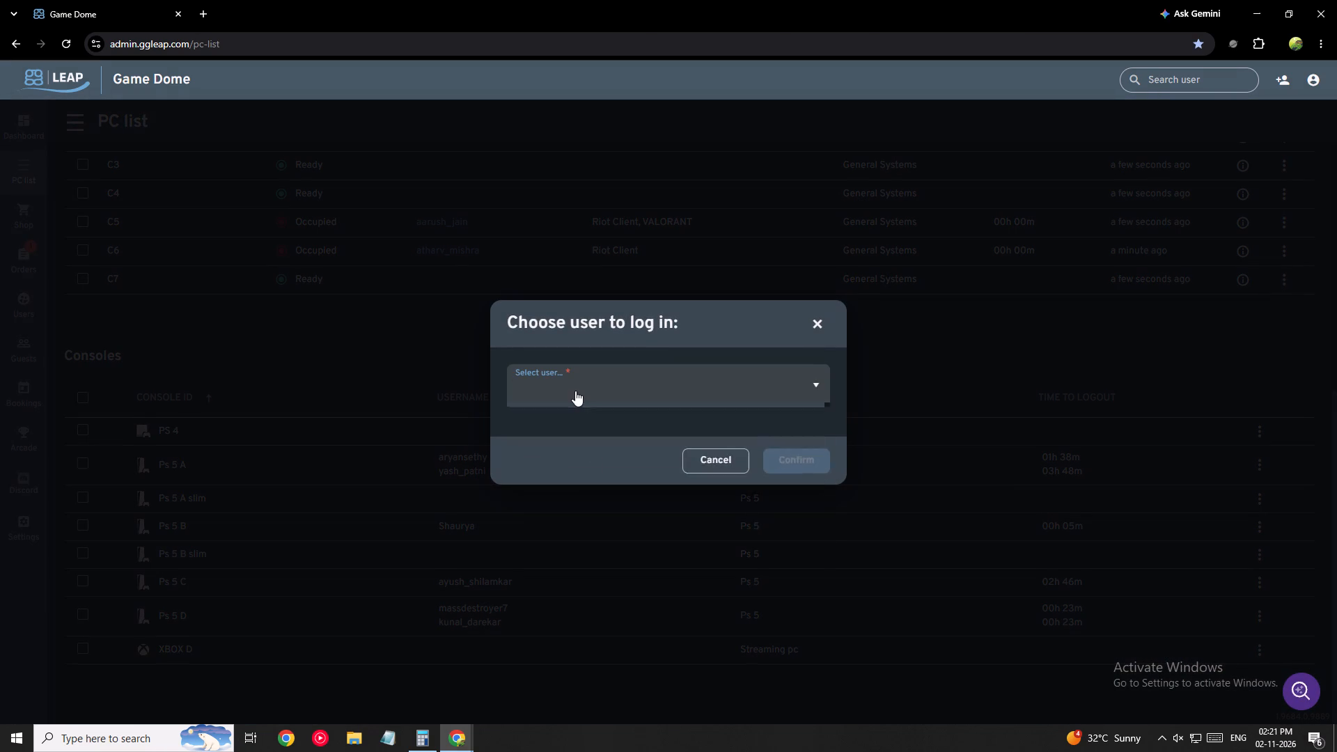
key("ctrl+v")
left_click(687, 437)
left_click(776, 451)
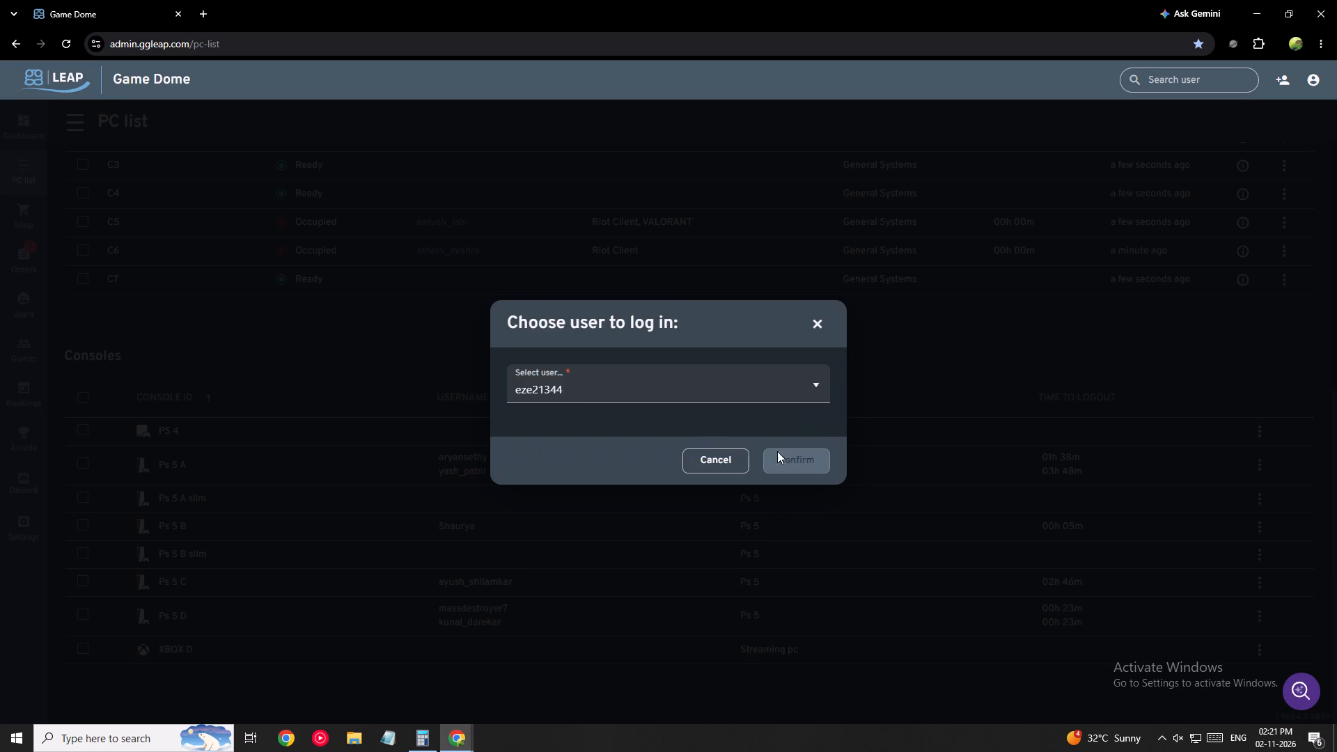
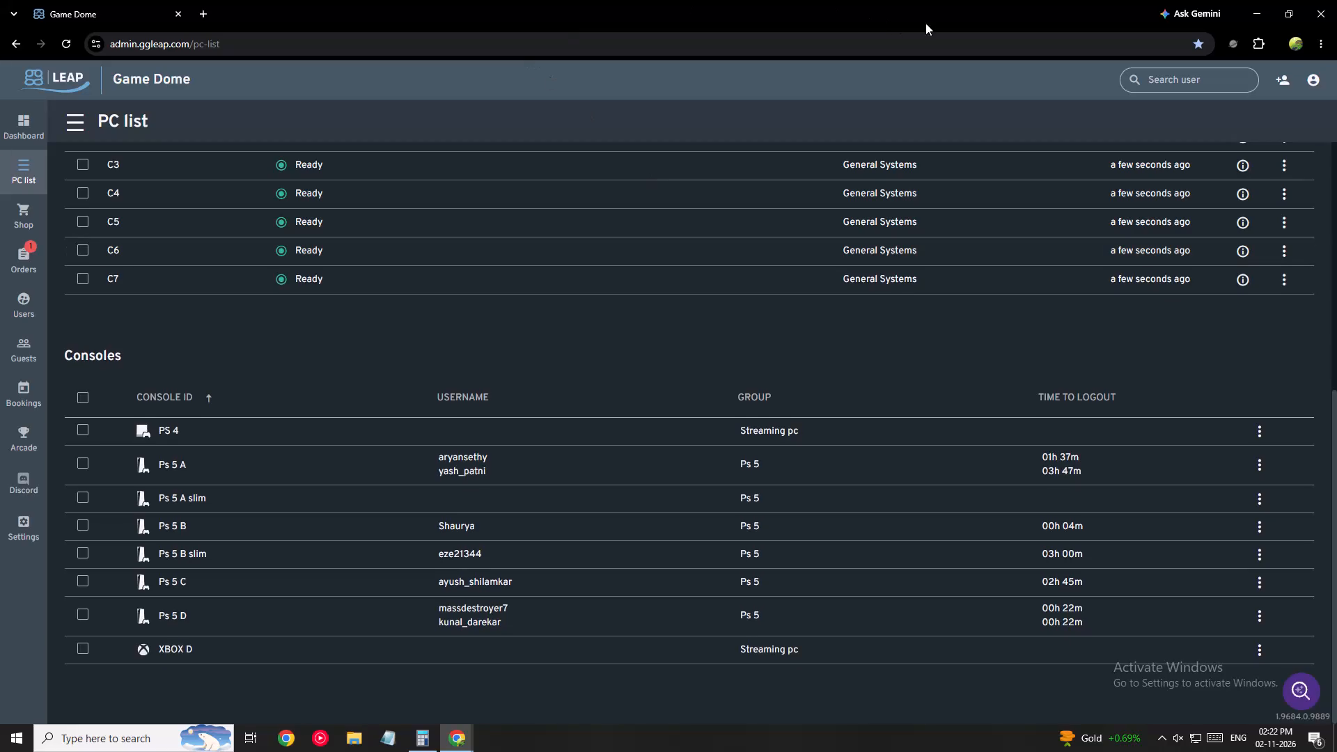
Search the users for "man" and open the full shop for MANDAR.
left_click(1186, 82)
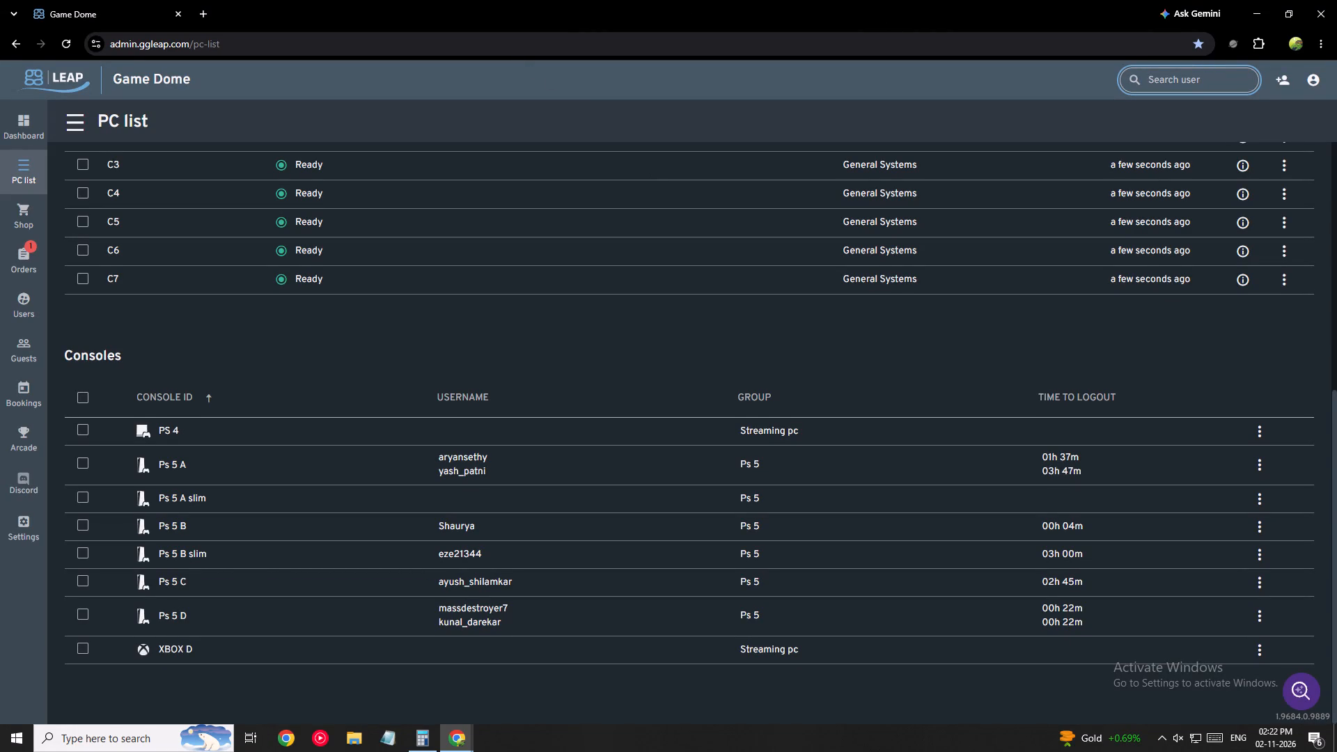
type("man")
left_click(1274, 122)
left_click(1298, 134)
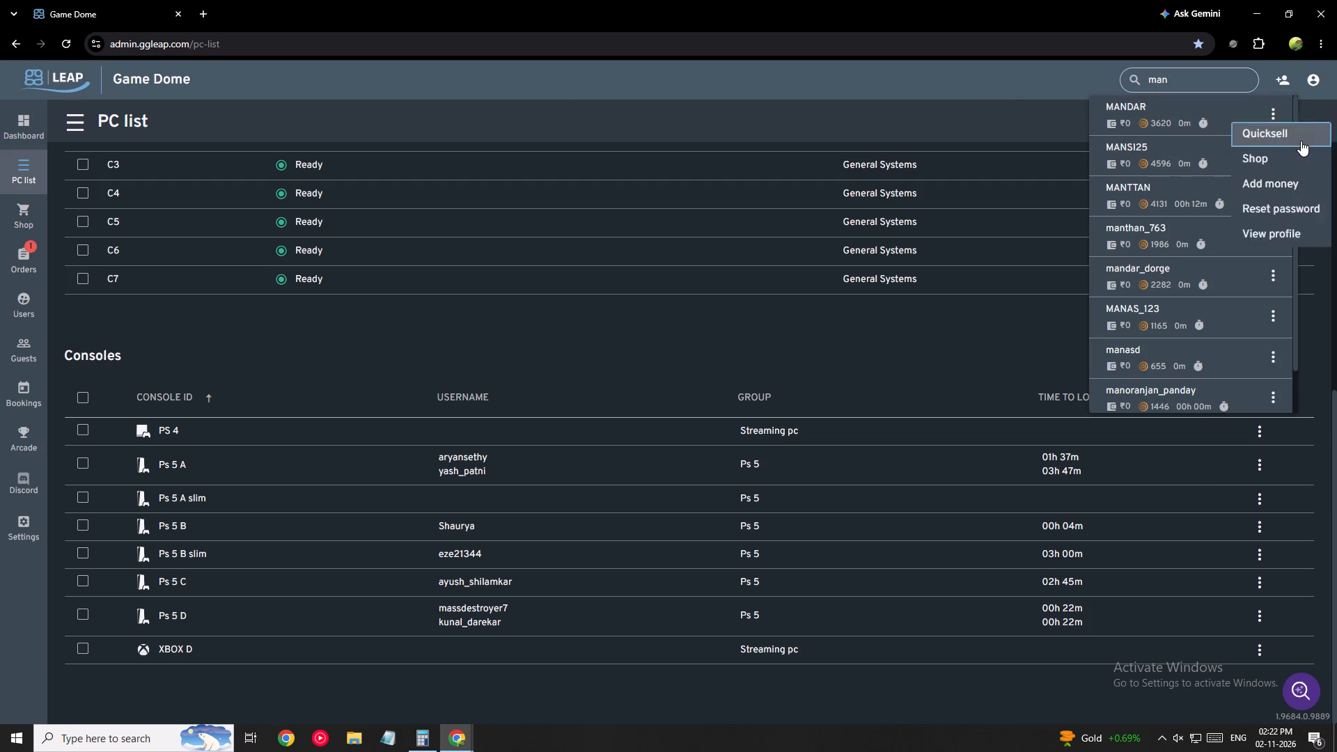
left_click(1071, 650)
Sell MANDAR one Ps5 HAPPY HOURS! game pass and charge the order in cash.
left_click(469, 210)
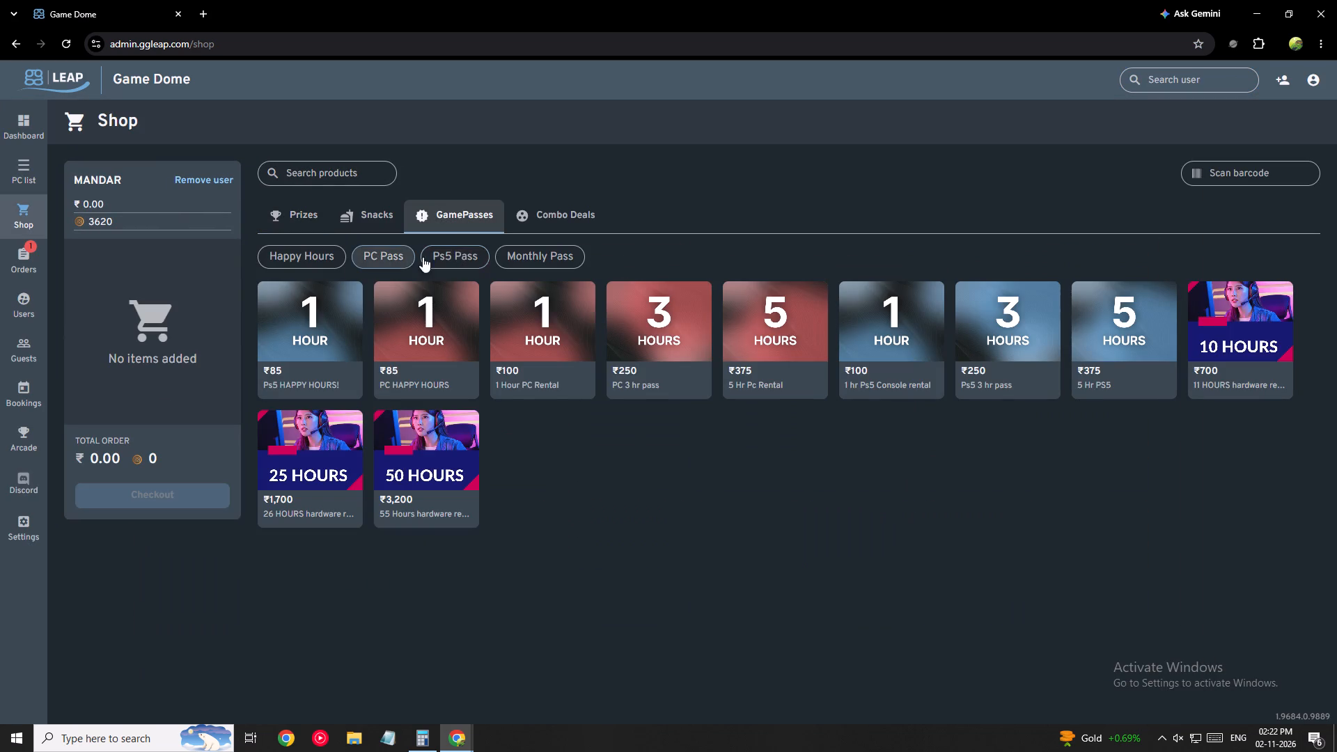
left_click(280, 253)
left_click_drag(306, 331, 146, 336)
left_click(159, 490)
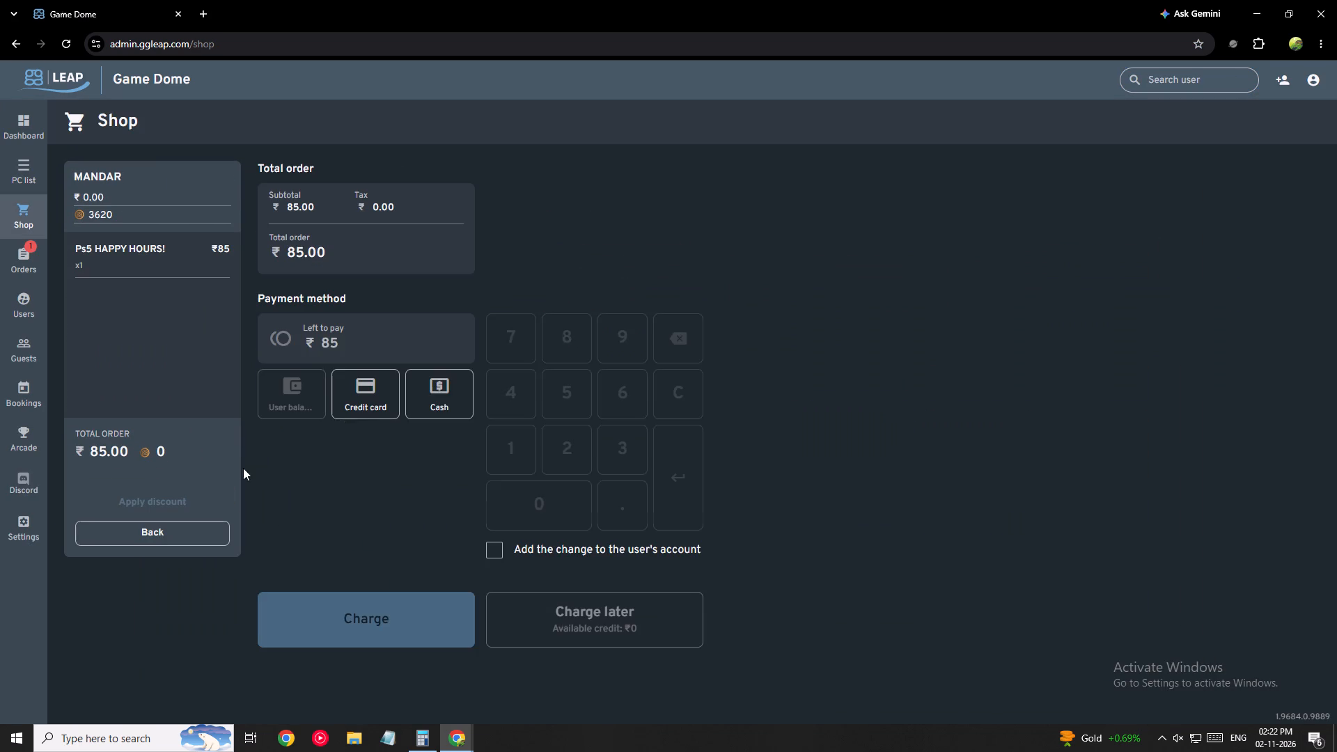
left_click(455, 391)
left_click(381, 617)
left_click(1156, 84)
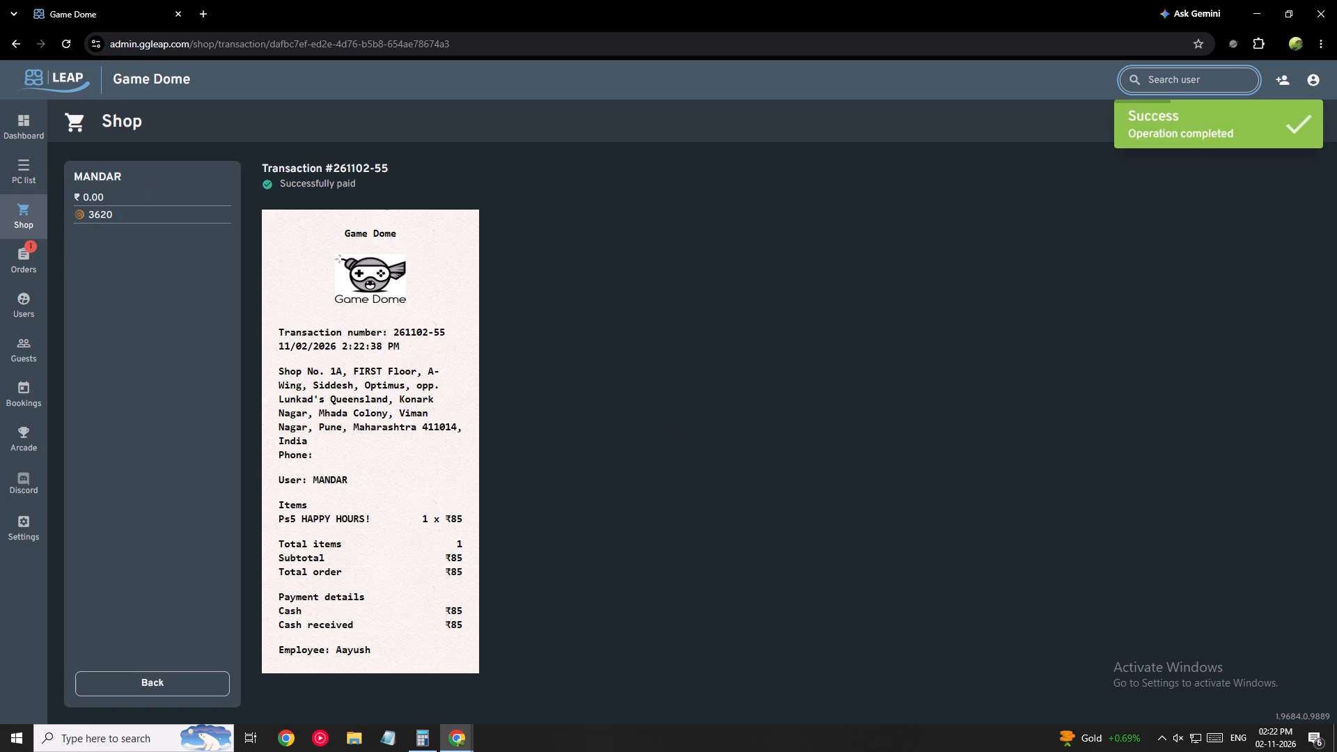
type("man")
left_click(1272, 153)
left_click(1300, 171)
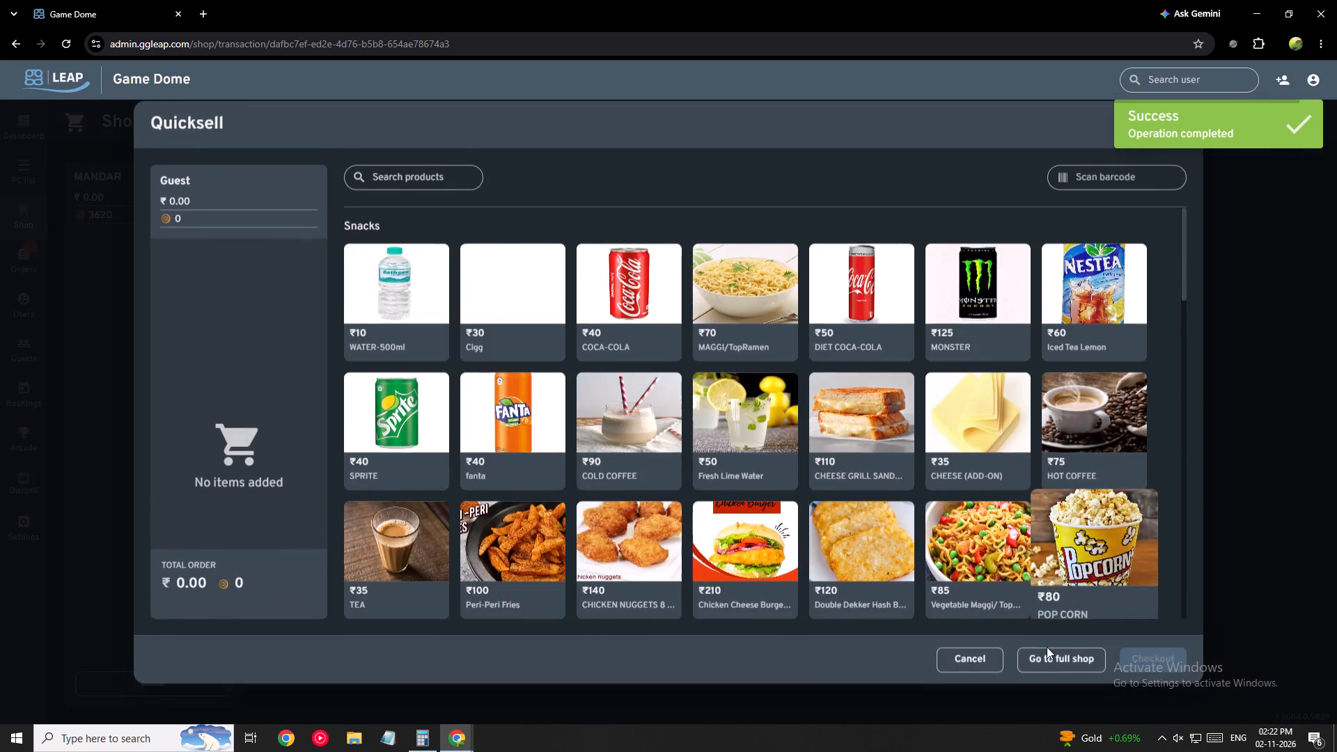
left_click(1049, 658)
left_click(455, 221)
left_click(446, 255)
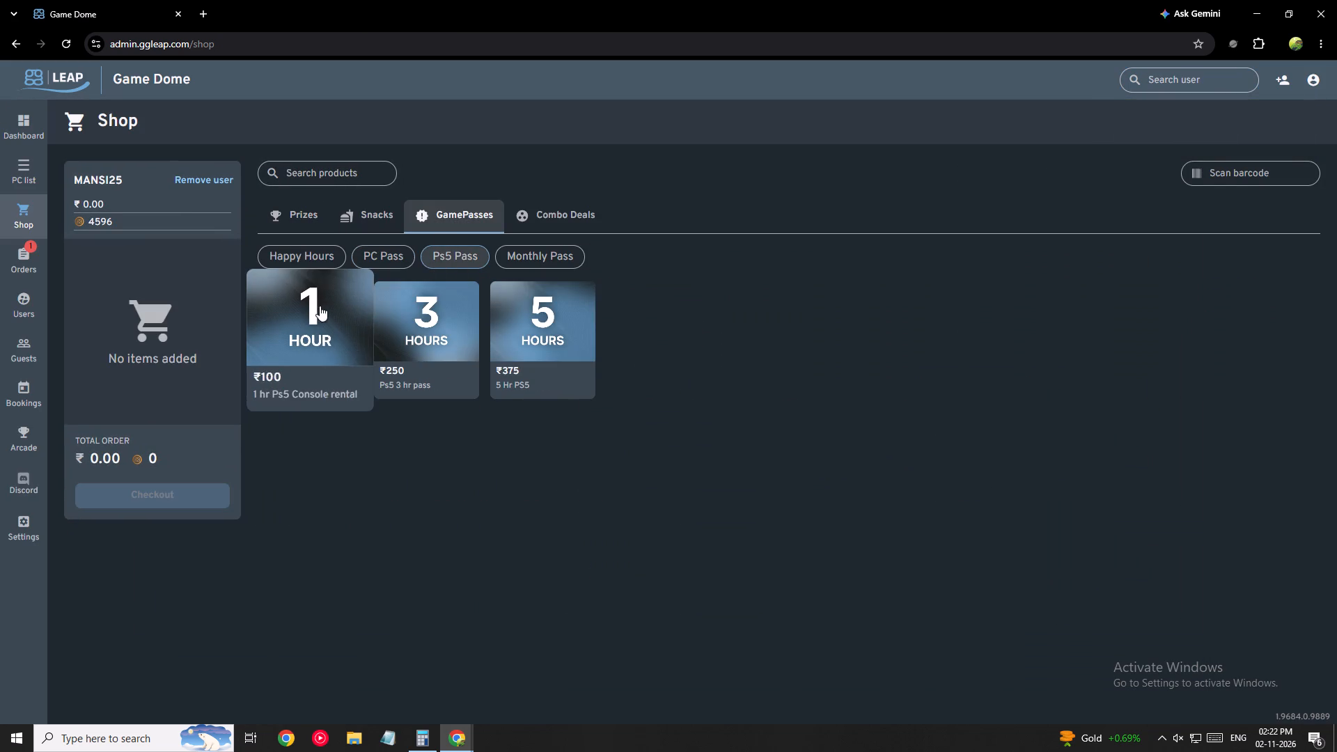
left_click(320, 254)
left_click_drag(305, 352, 134, 320)
left_click_drag(116, 524, 123, 522)
left_click(165, 494)
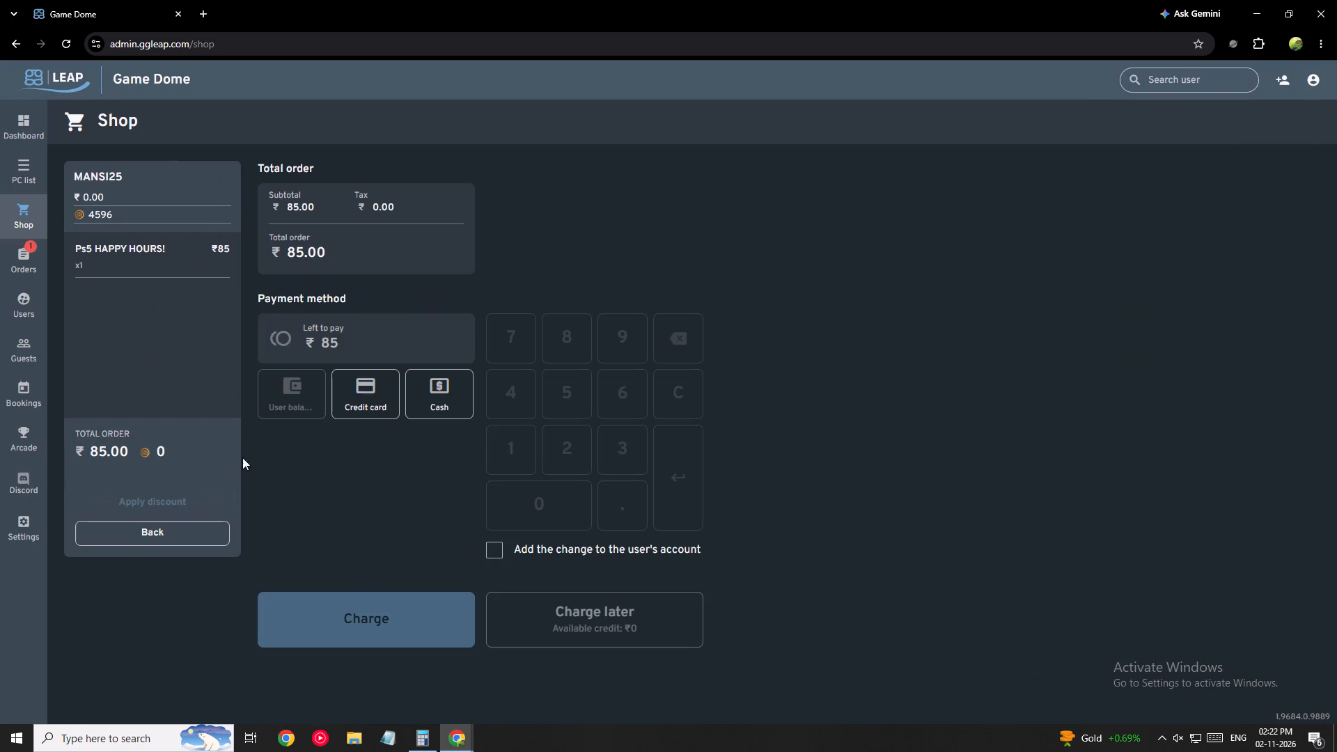
left_click(375, 381)
left_click(381, 608)
double_click(106, 175)
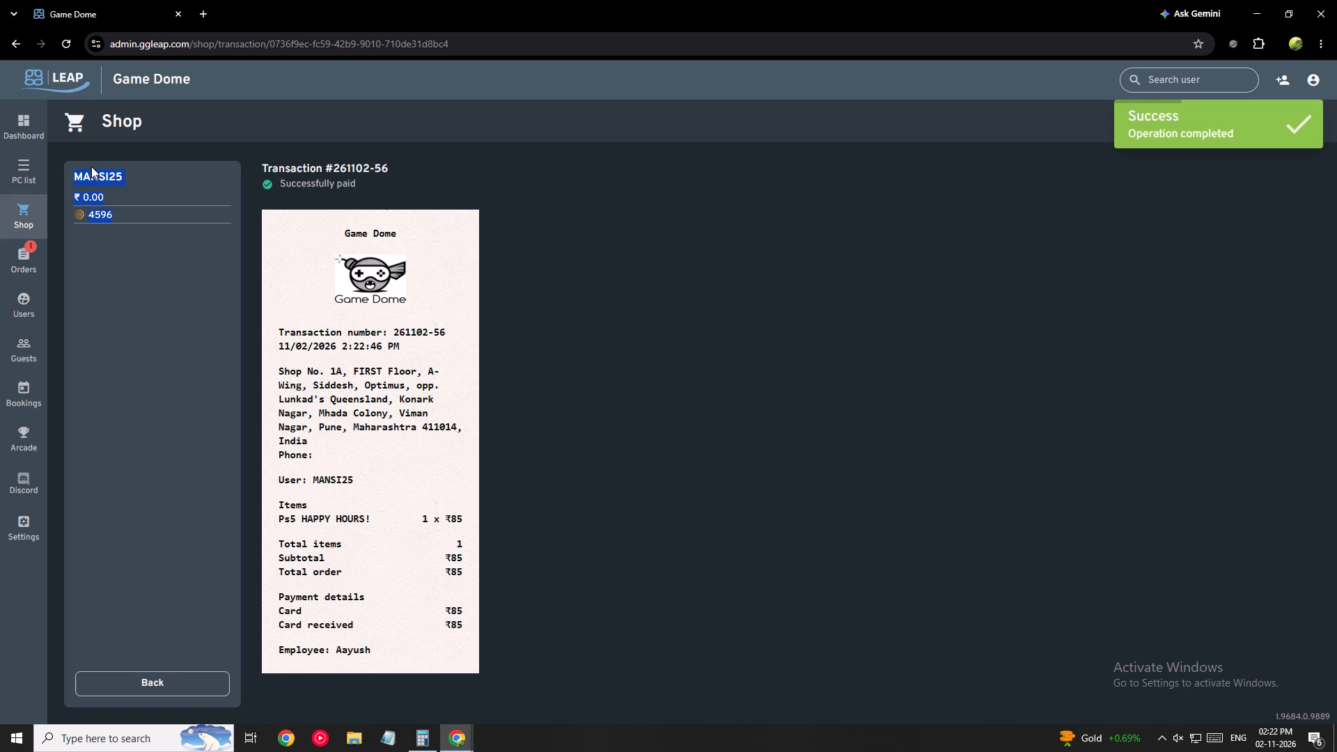
double_click(91, 166, "ctrl")
key("ctrl+c")
triple_click(99, 182)
left_click(99, 180)
key("ctrl+c")
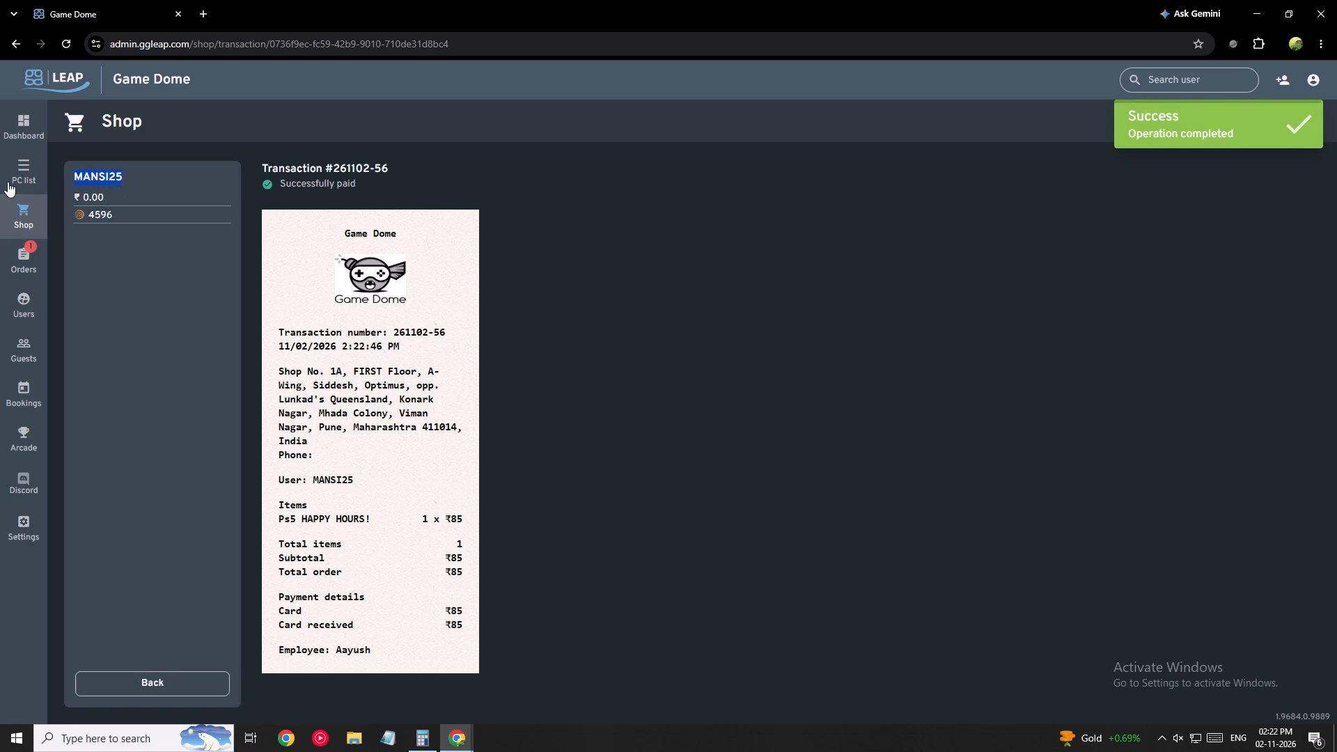
Open MANDAR's latest order from the order history and copy the username.
left_click(36, 276)
left_click(386, 155)
left_click(351, 173)
left_click(361, 163)
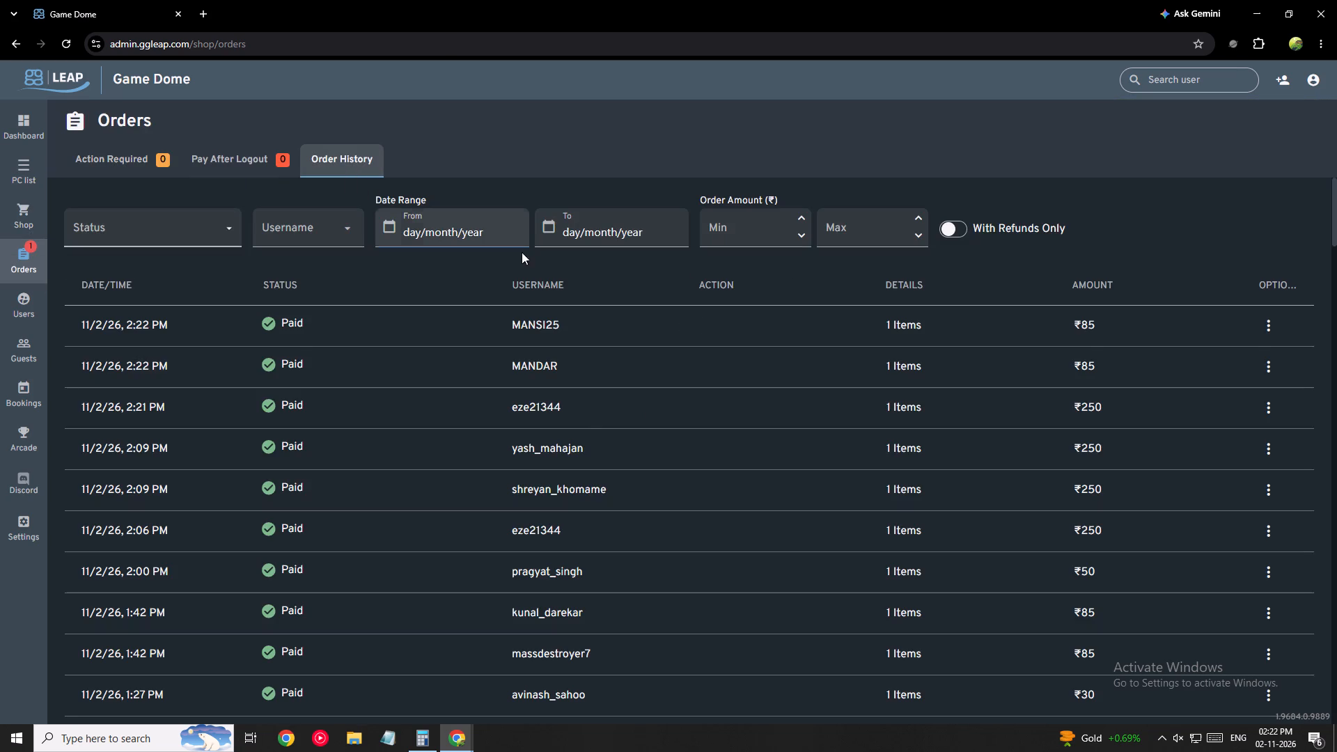
left_click(533, 367)
double_click(117, 185)
double_click(102, 173, "ctrl")
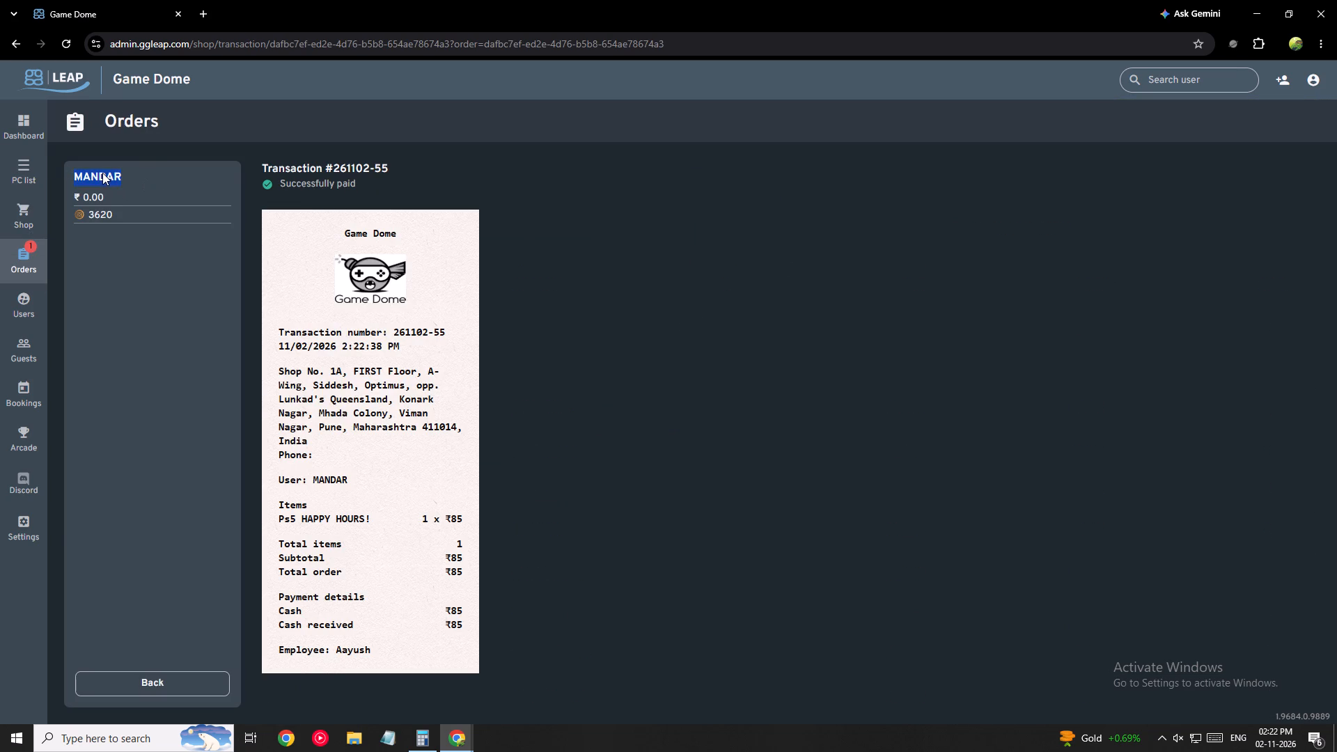
key("ctrl+c")
Return to the PC list and look over the systems.
left_click(0, 160)
scroll(489, 289, "down", 6)
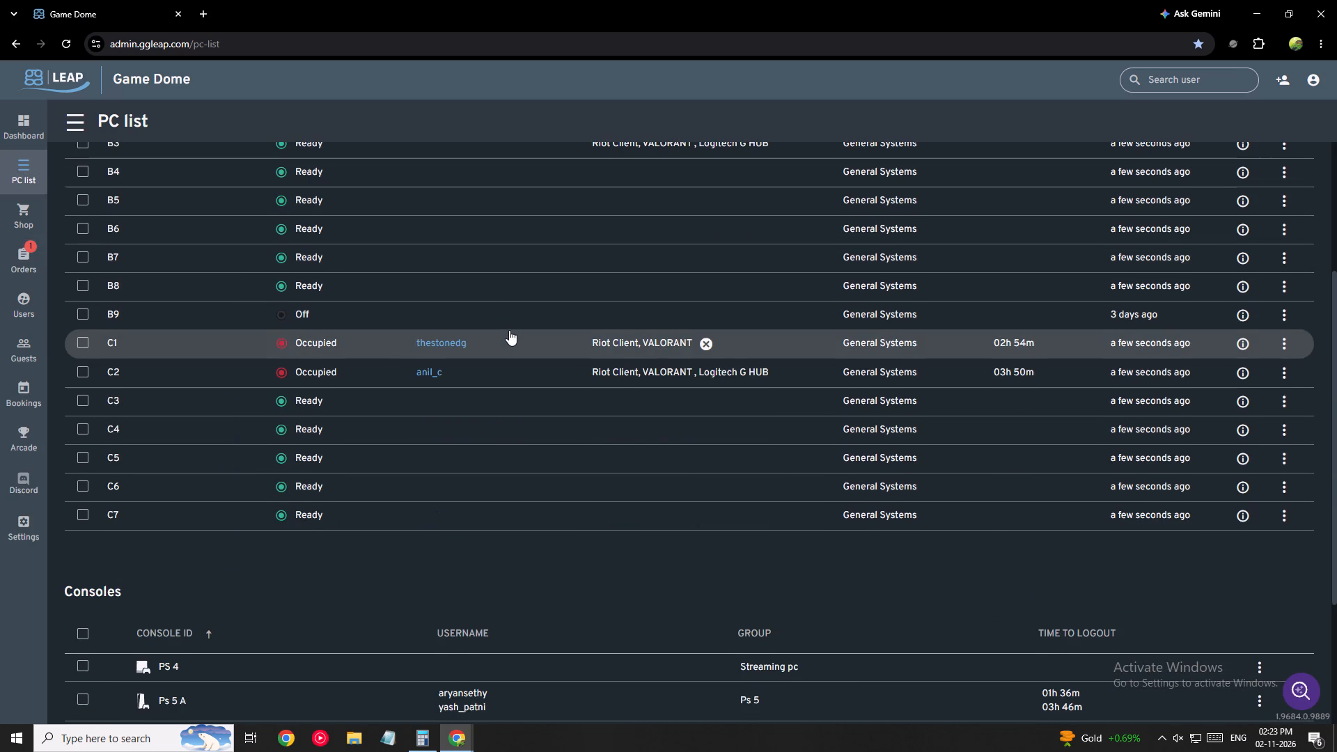
Search Google for "sos ops" in a new browser tab and open the SOS OPS! page on Steam.
left_click(198, 8)
type("sos ops")
key("Return")
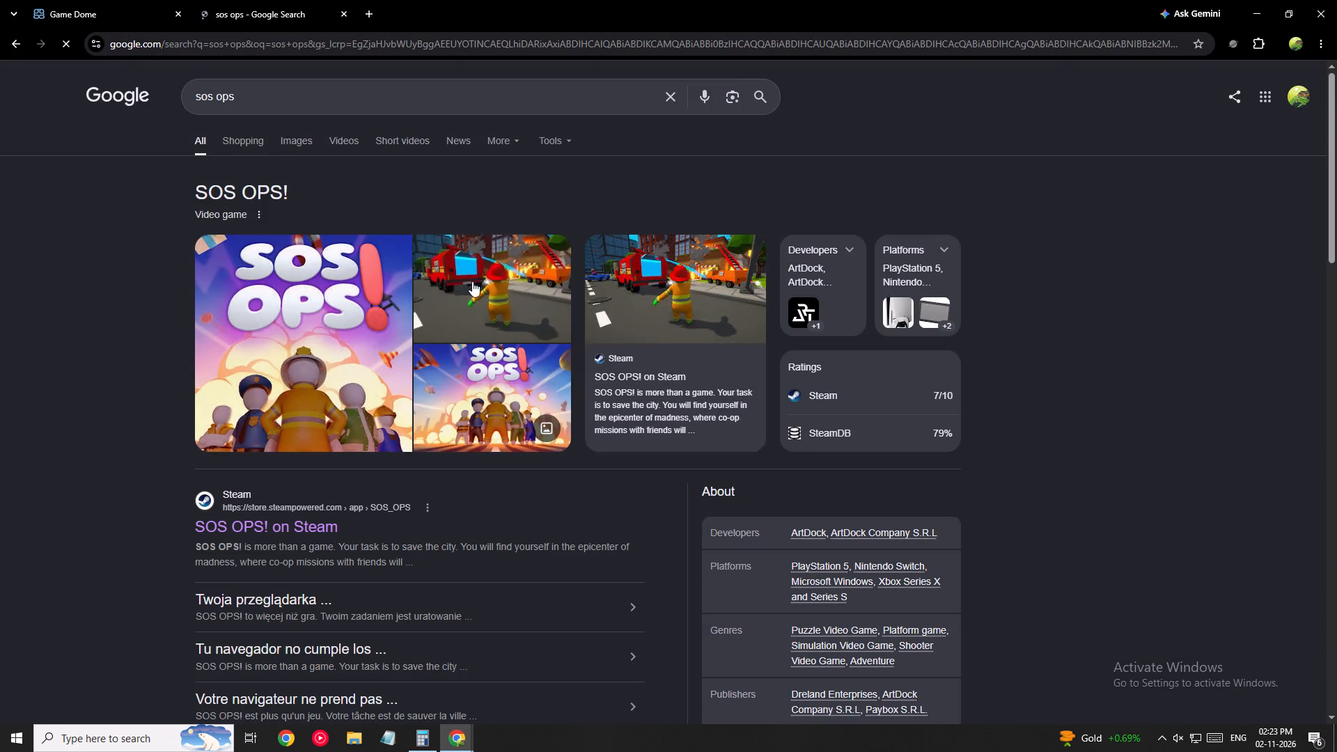
scroll(572, 431, "down", 3)
left_click(306, 340)
left_click(303, 327)
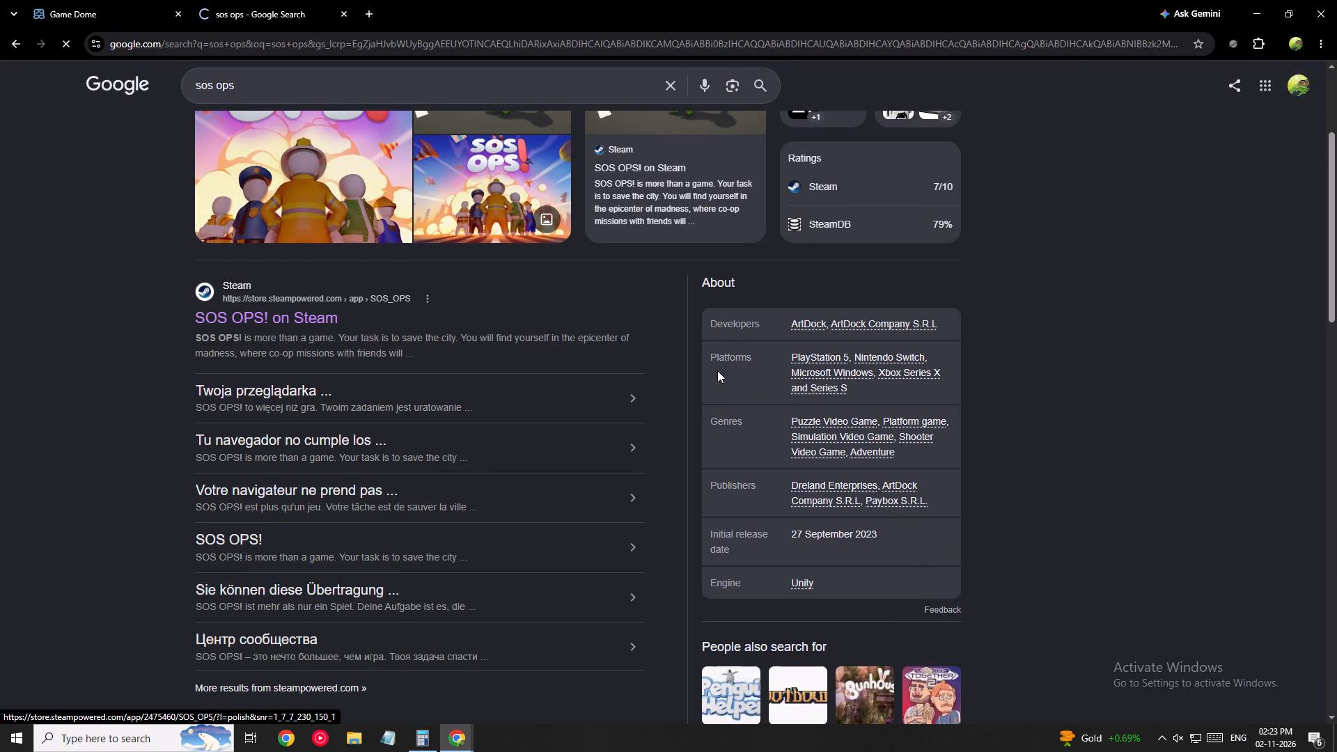
scroll(437, 178, "down", 2)
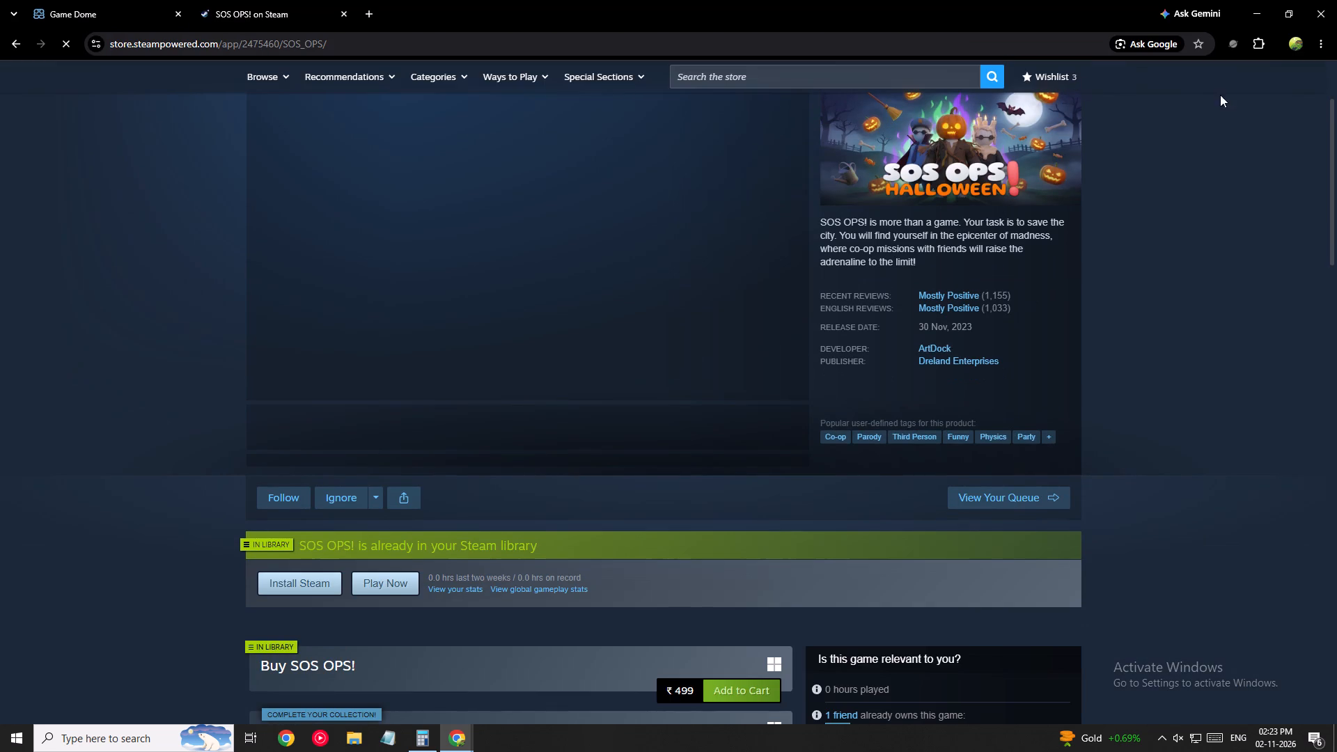
left_click(1254, 45)
left_click(1222, 345)
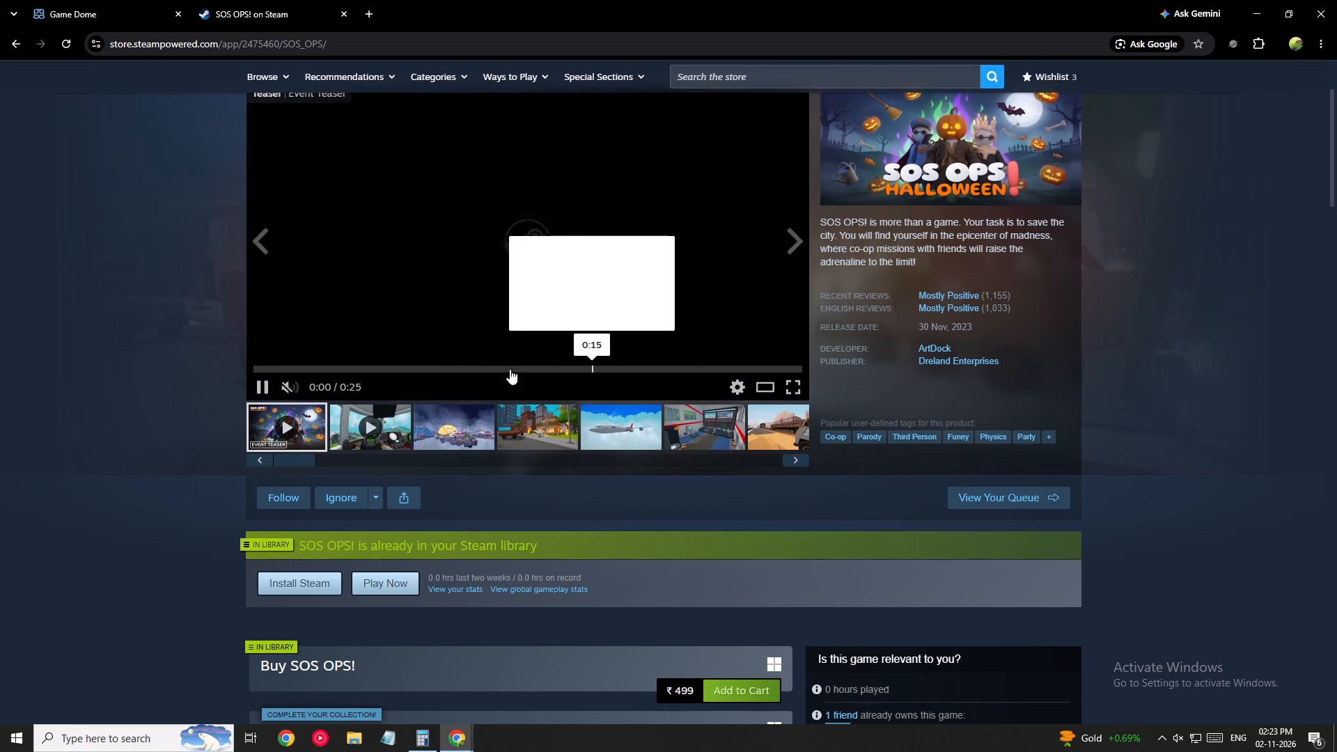
Switch back to the Game Dome PC list and check the Consoles table.
left_click(105, 0)
scroll(515, 462, "down", 3)
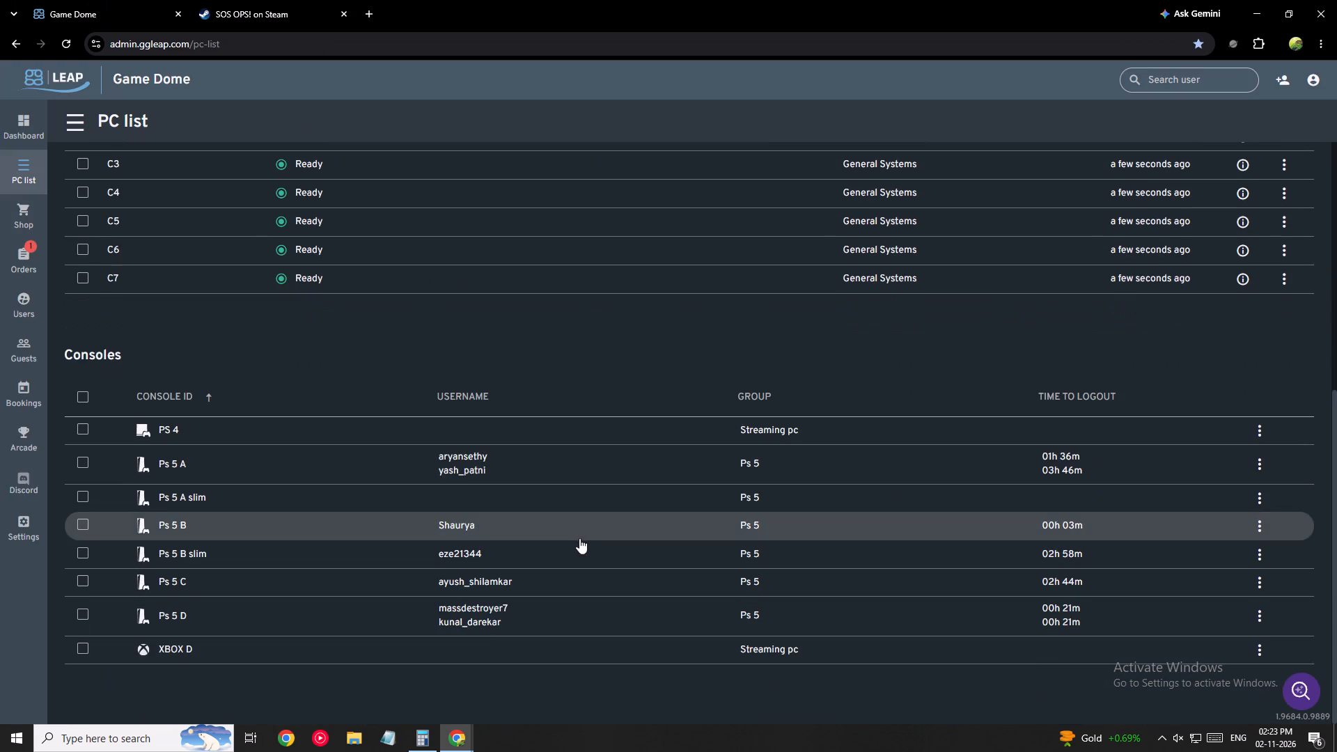
scroll(579, 538, "down", 3)
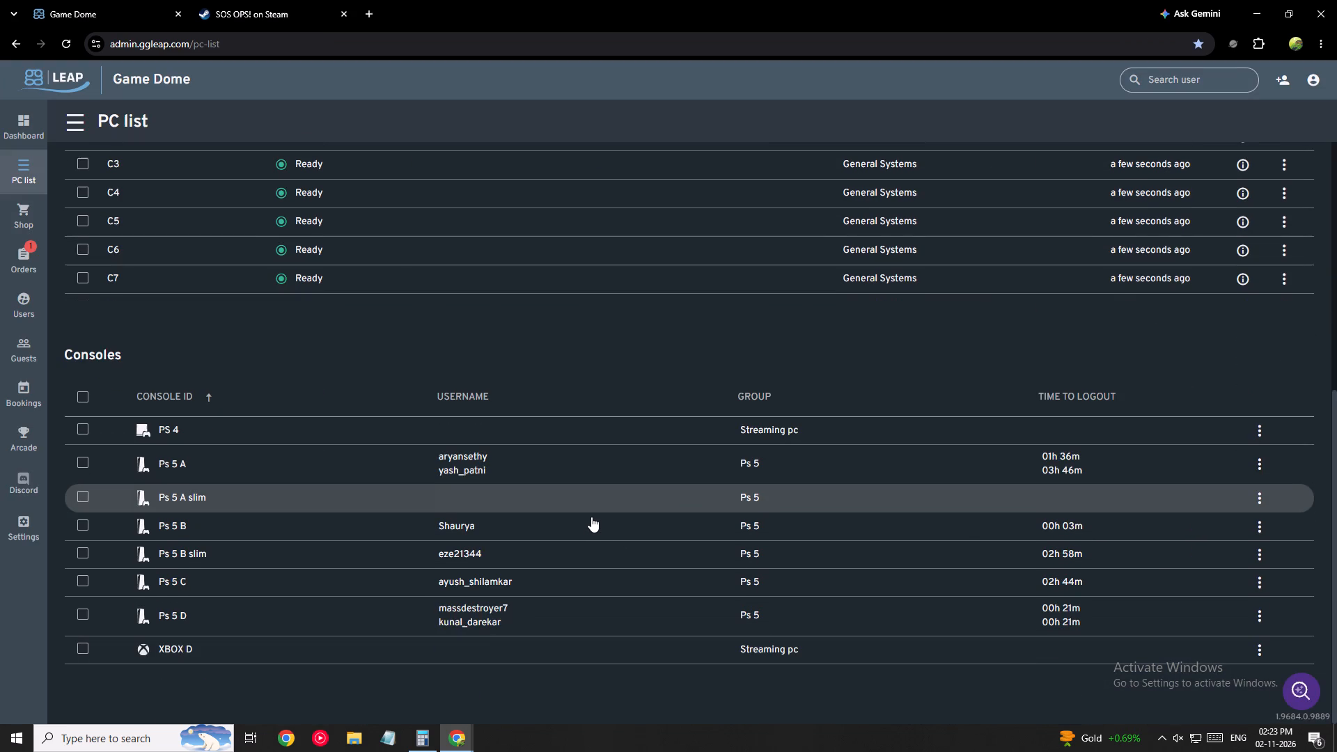
Return to the SOS OPS! store page and open the SOS OPS! - OVERBOOKED item from the Family bundle.
left_click(256, 0)
scroll(630, 468, "down", 5)
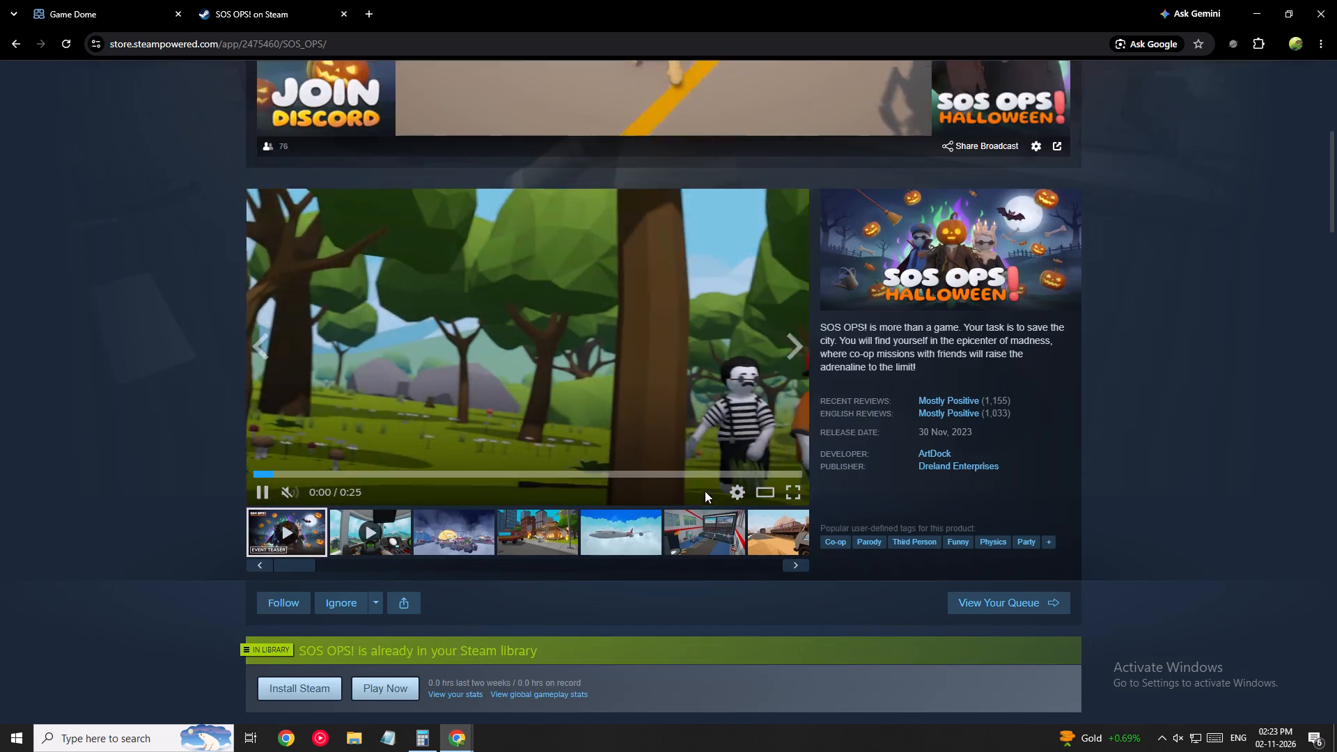
scroll(705, 491, "down", 2)
scroll(436, 438, "up", 2)
scroll(462, 486, "down", 3)
scroll(527, 515, "down", 3)
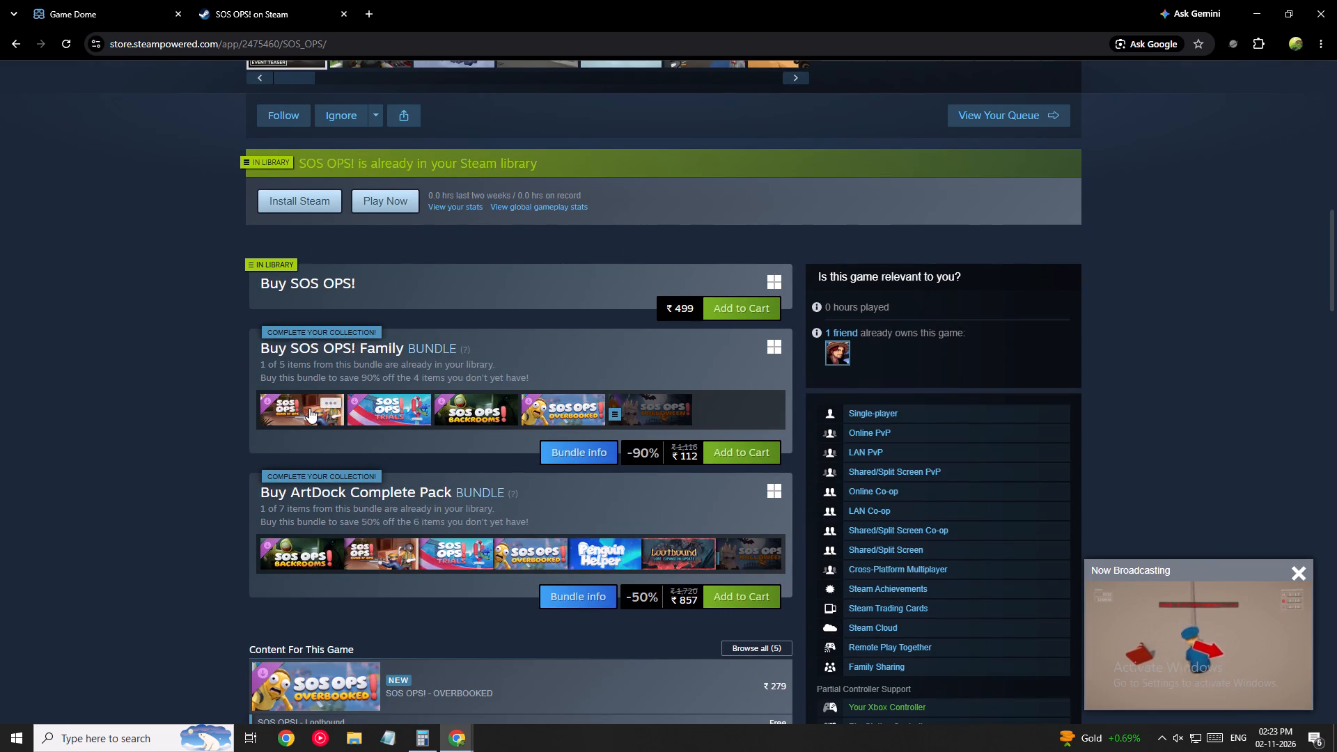
left_click(558, 405)
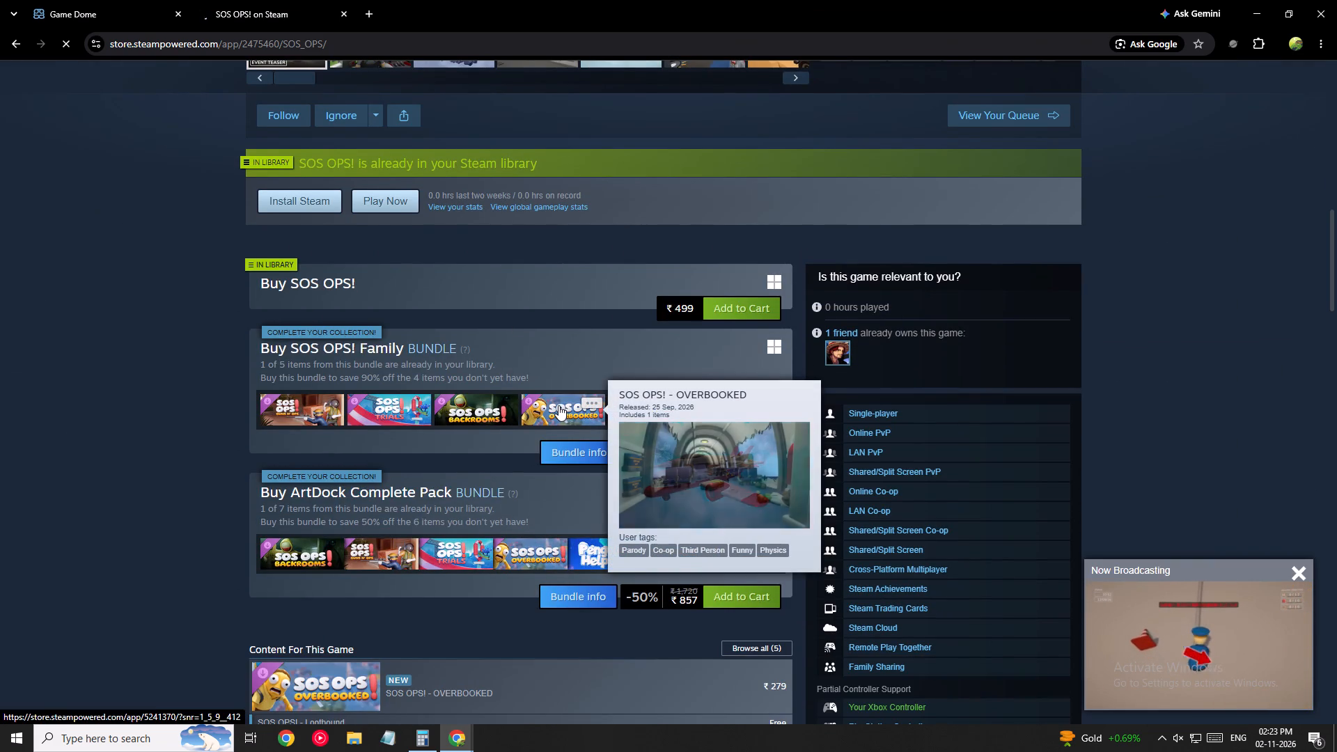
Examine the trailer and purchase options on the SOS OPS! - OVERBOOKED store page.
scroll(908, 613, "down", 2)
scroll(503, 593, "down", 3)
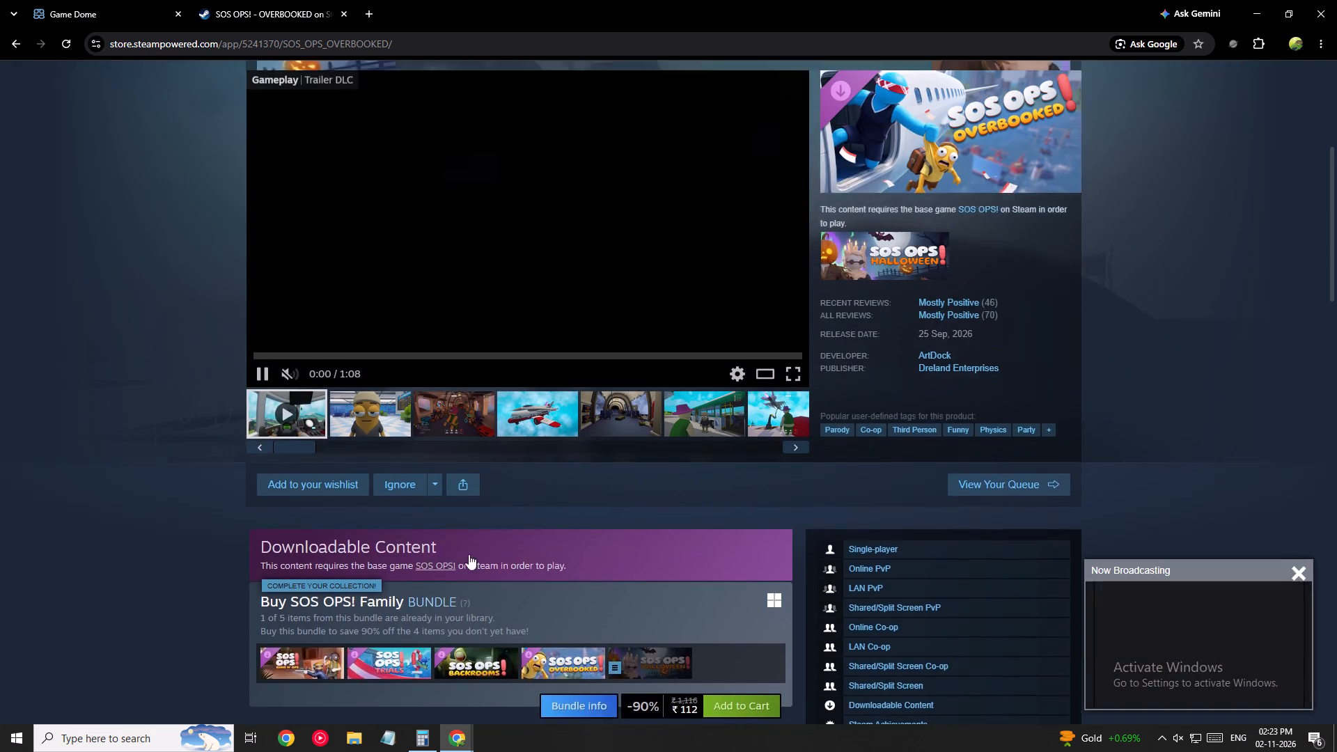
scroll(433, 579, "down", 3)
scroll(489, 595, "down", 3)
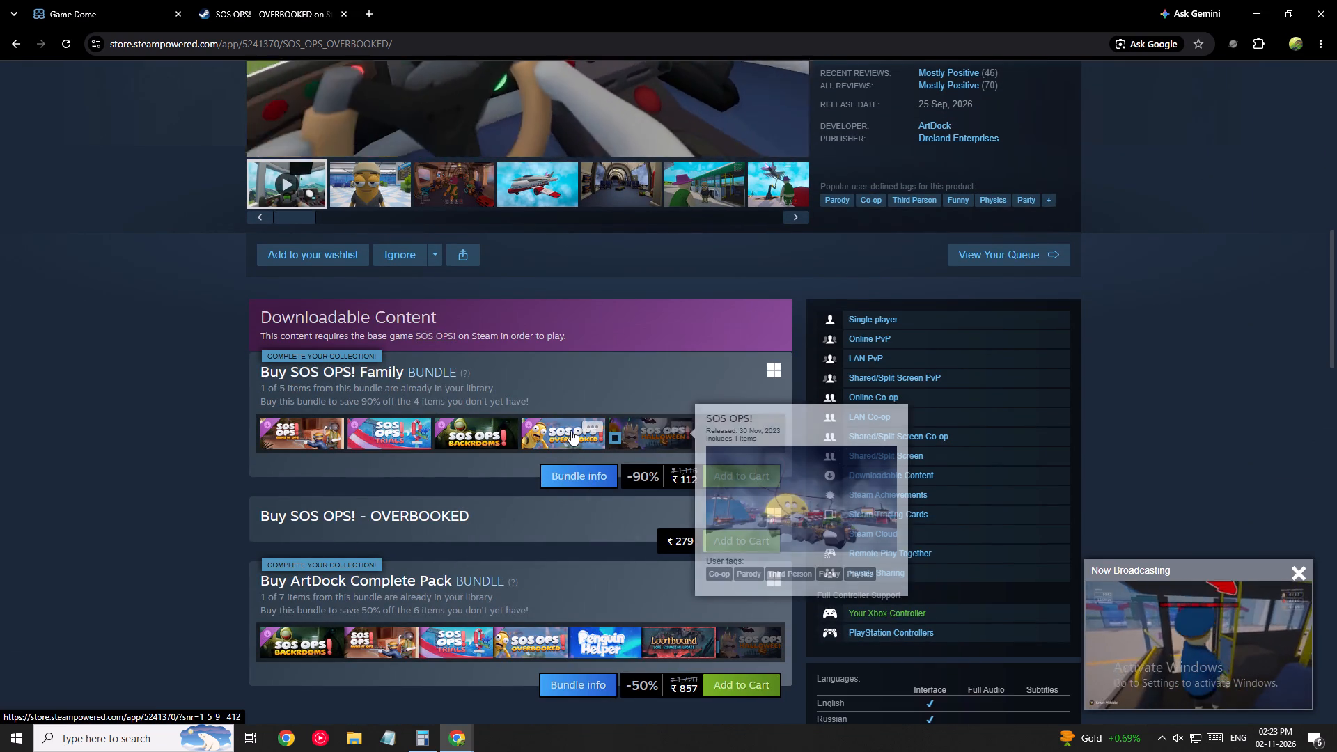
scroll(626, 536, "up", 4)
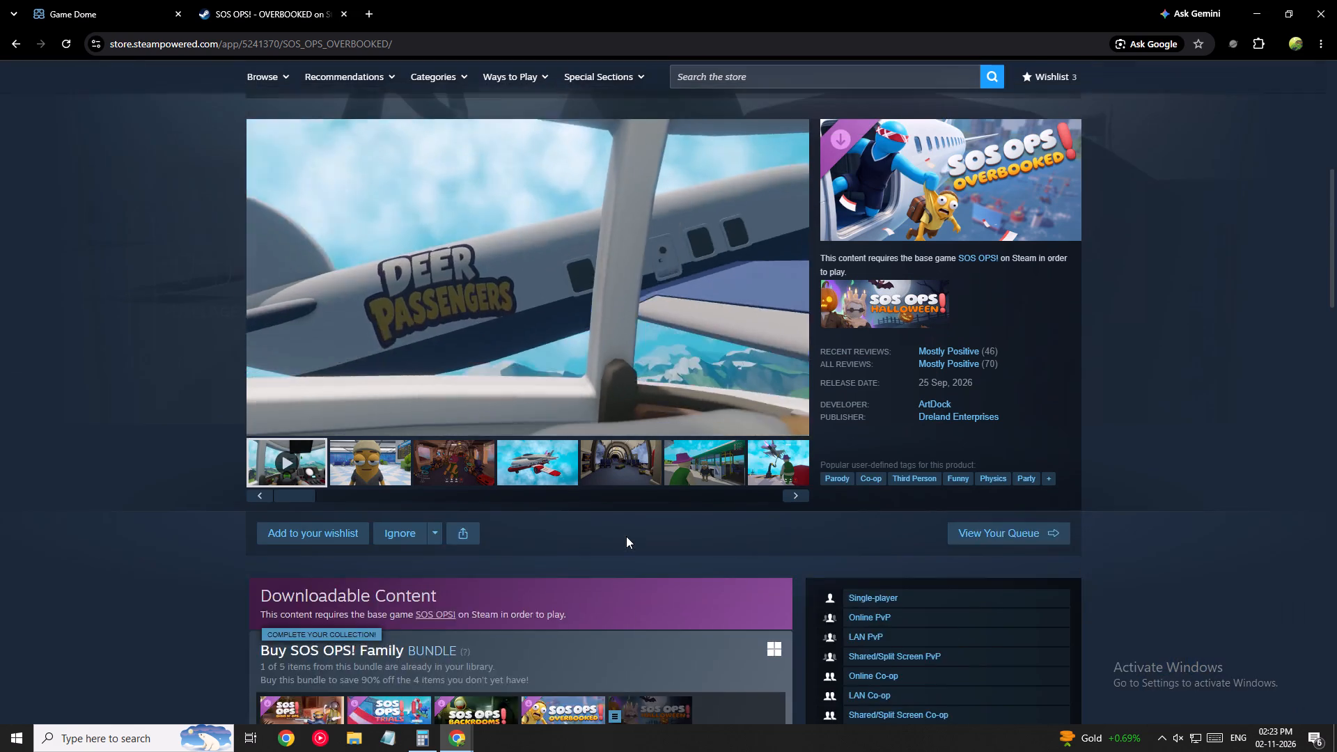
scroll(626, 536, "up", 3)
scroll(985, 450, "up", 3)
scroll(943, 515, "down", 11)
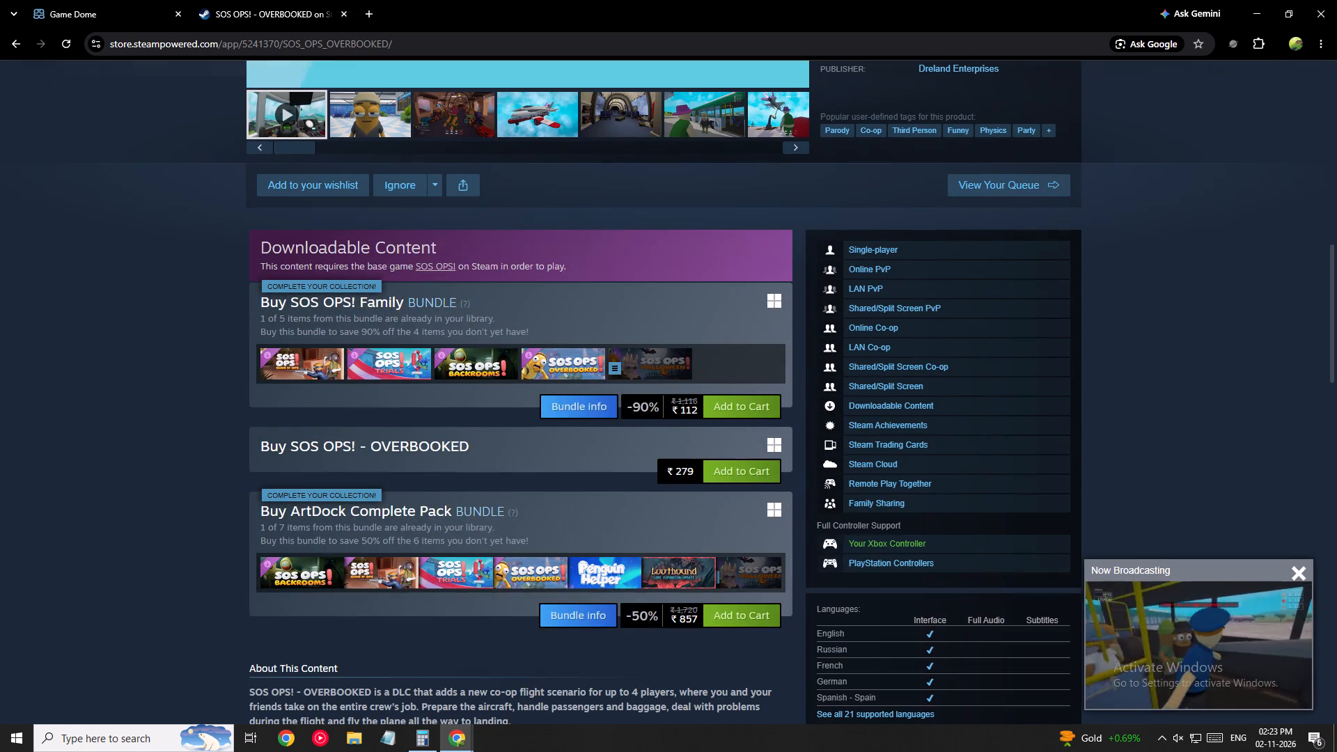
scroll(589, 548, "up", 9)
scroll(557, 508, "down", 3)
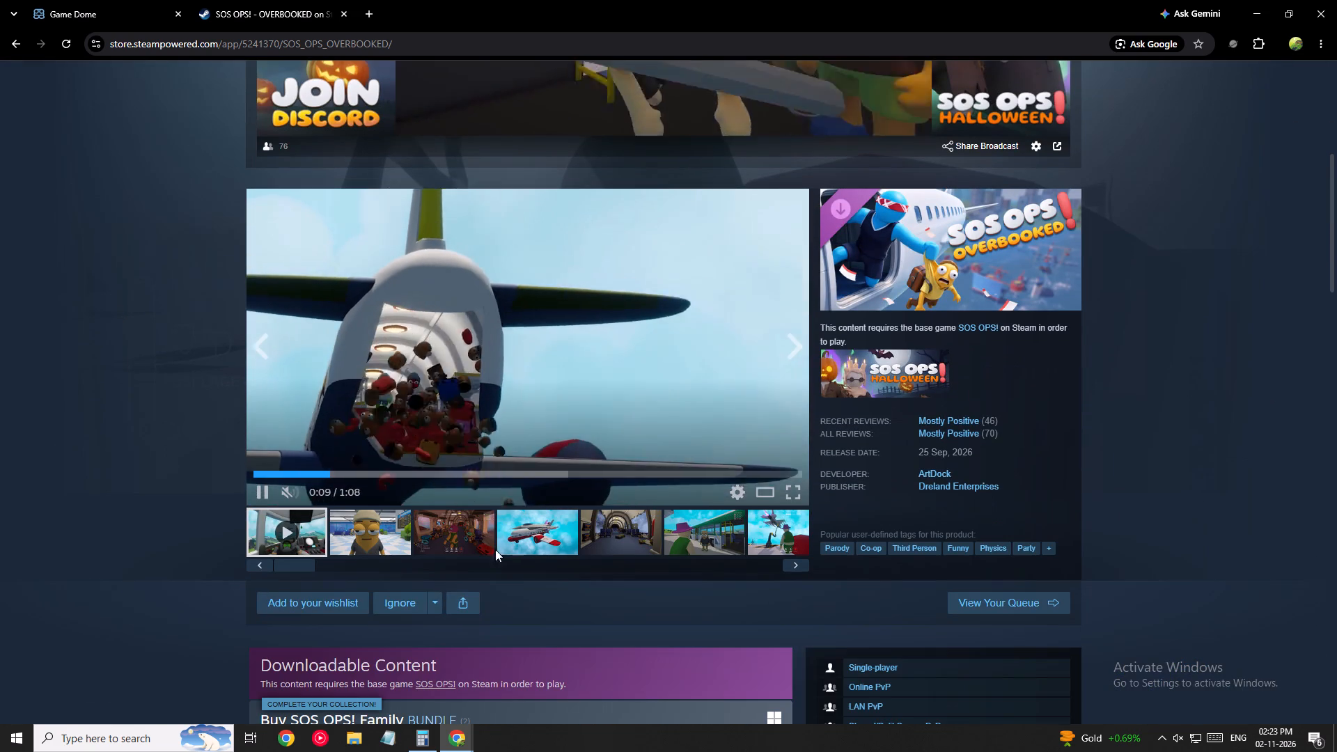
View several gameplay screenshots of SOS OPS! - OVERBOOKED in its media gallery.
left_click(437, 538)
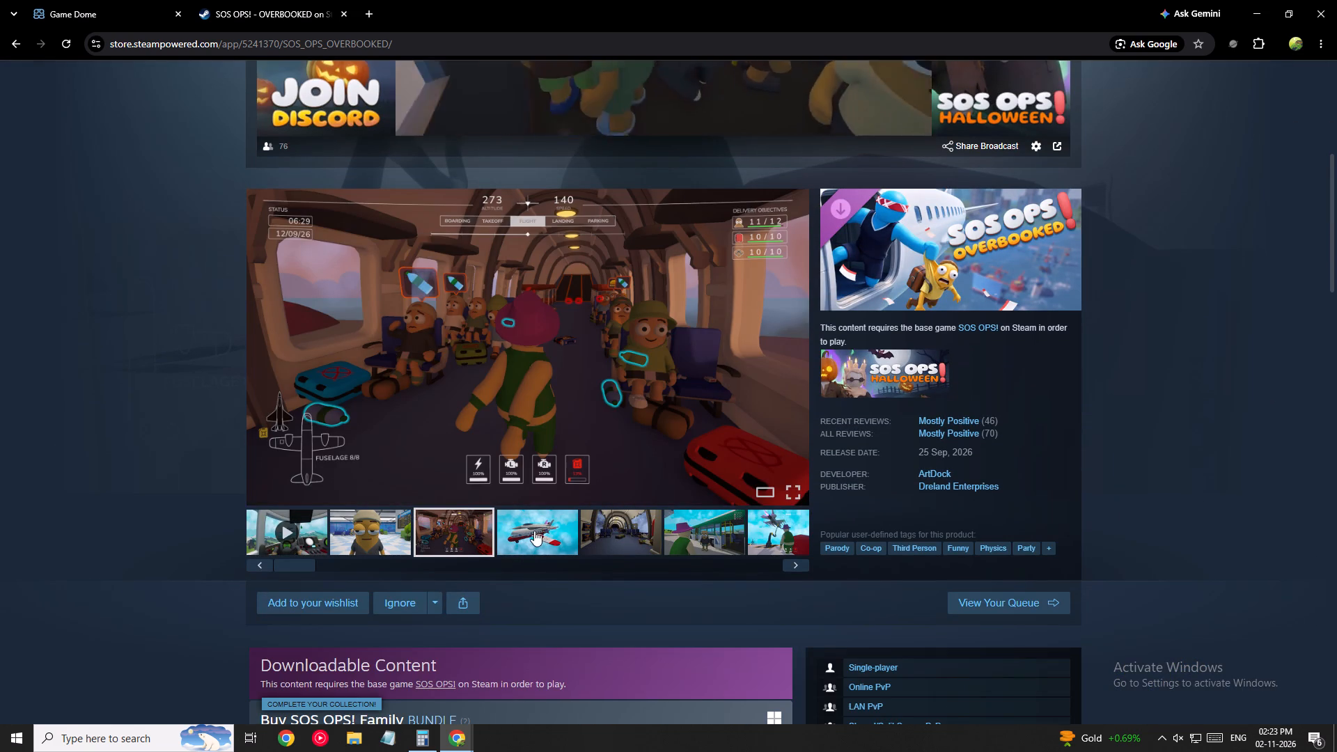
double_click(534, 530)
left_click(596, 533)
left_click(476, 525)
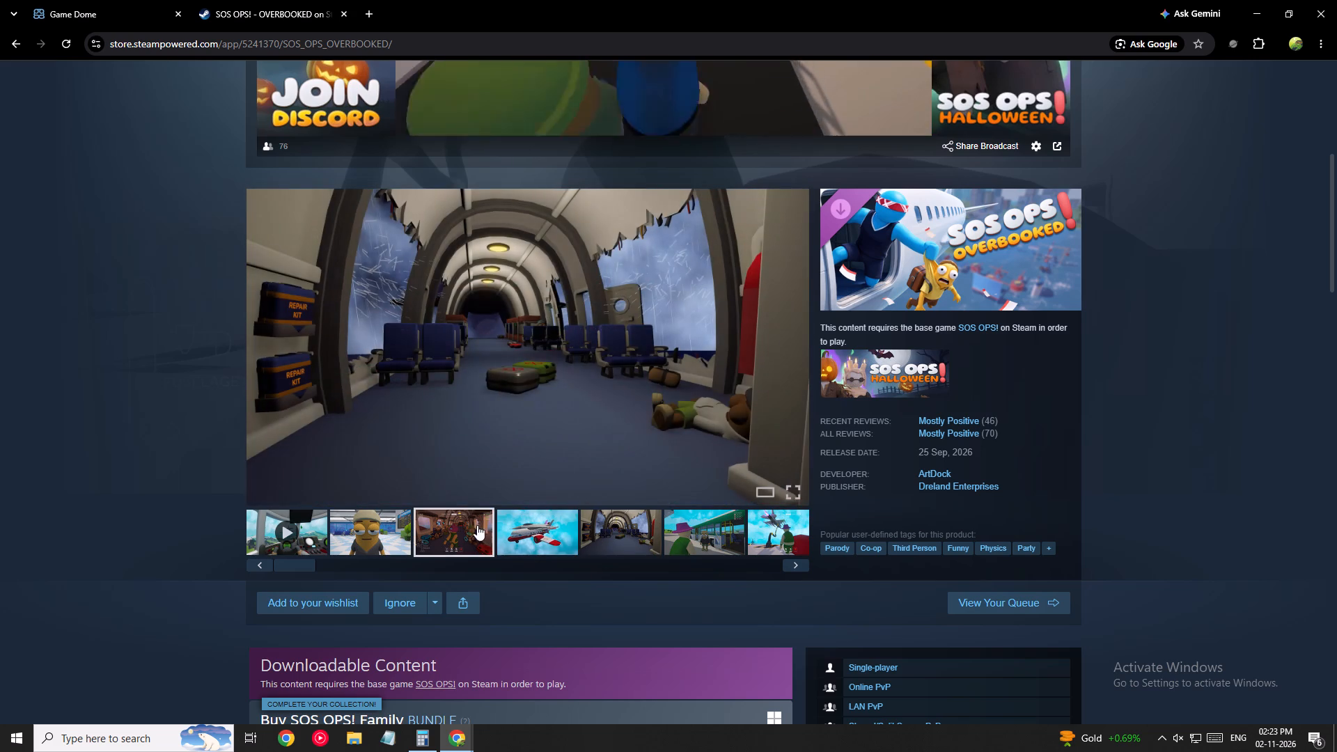
Open the bundle info for SOS OPS! Family.
scroll(544, 646, "down", 6)
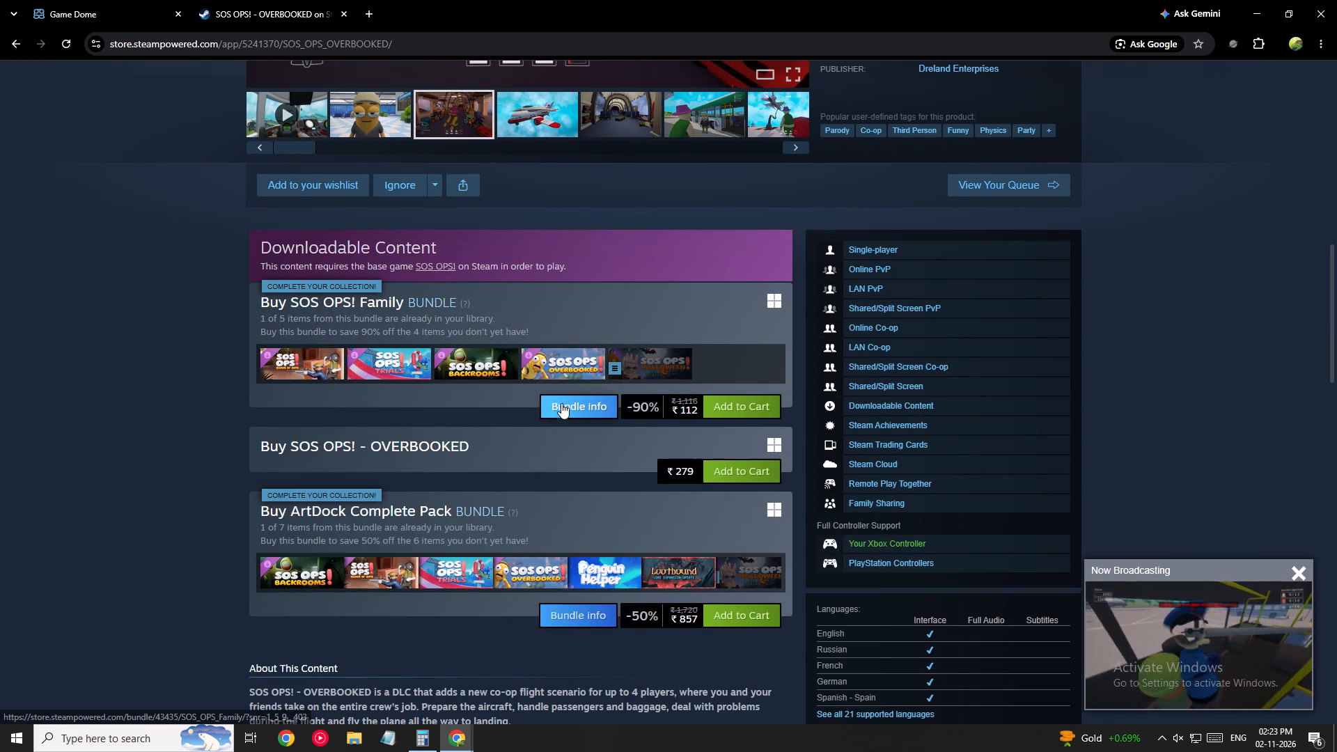
left_click(561, 402)
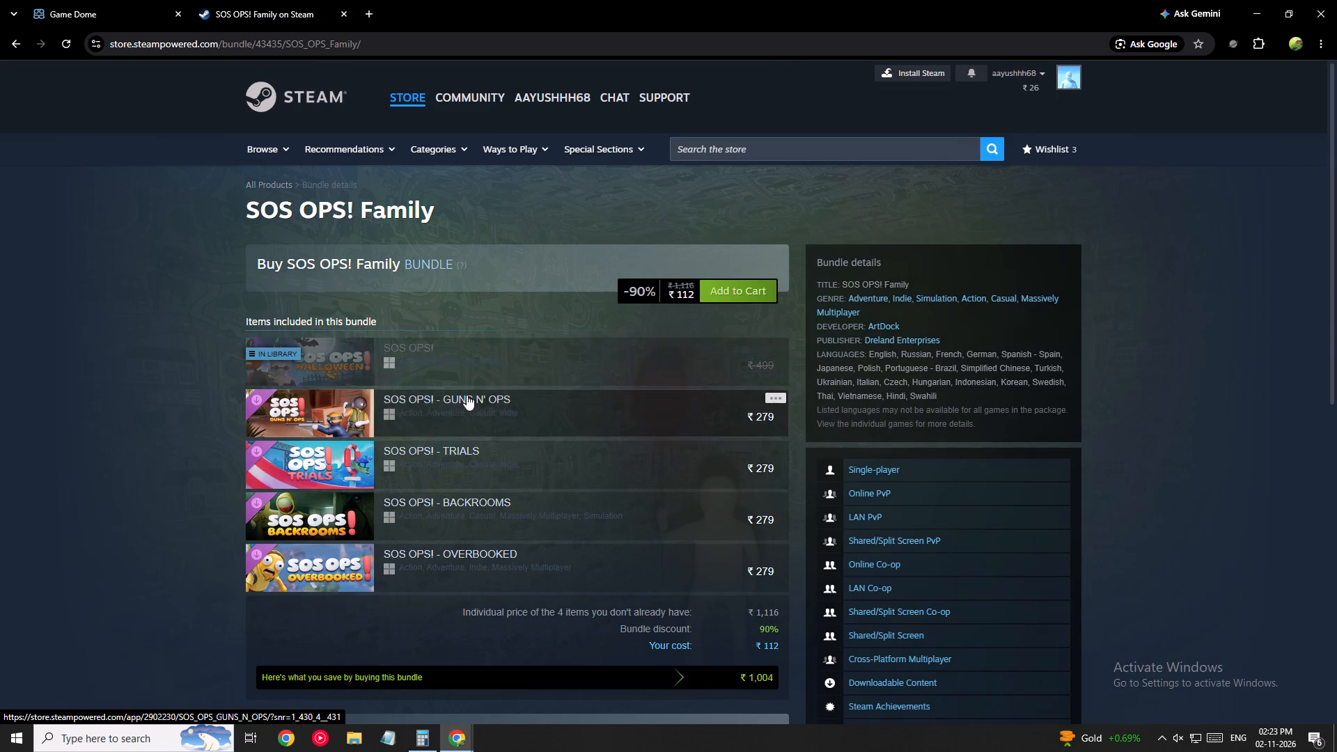
Open the base game SOS OPS! from the items included in the bundle.
scroll(733, 548, "down", 3)
left_click(599, 544)
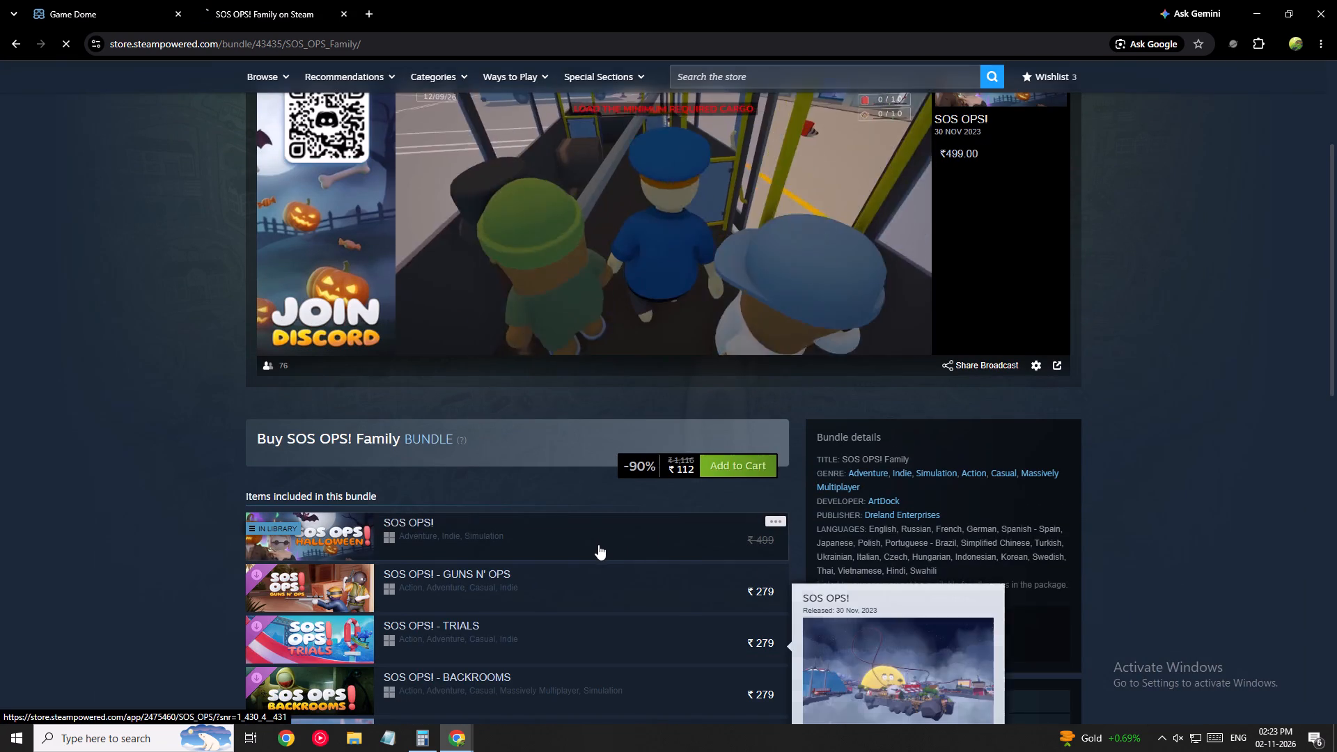
Open the SOS OPS! - OVERBOOKED page again from the Family bundle on the base game's page.
scroll(646, 485, "down", 3)
scroll(600, 530, "down", 2)
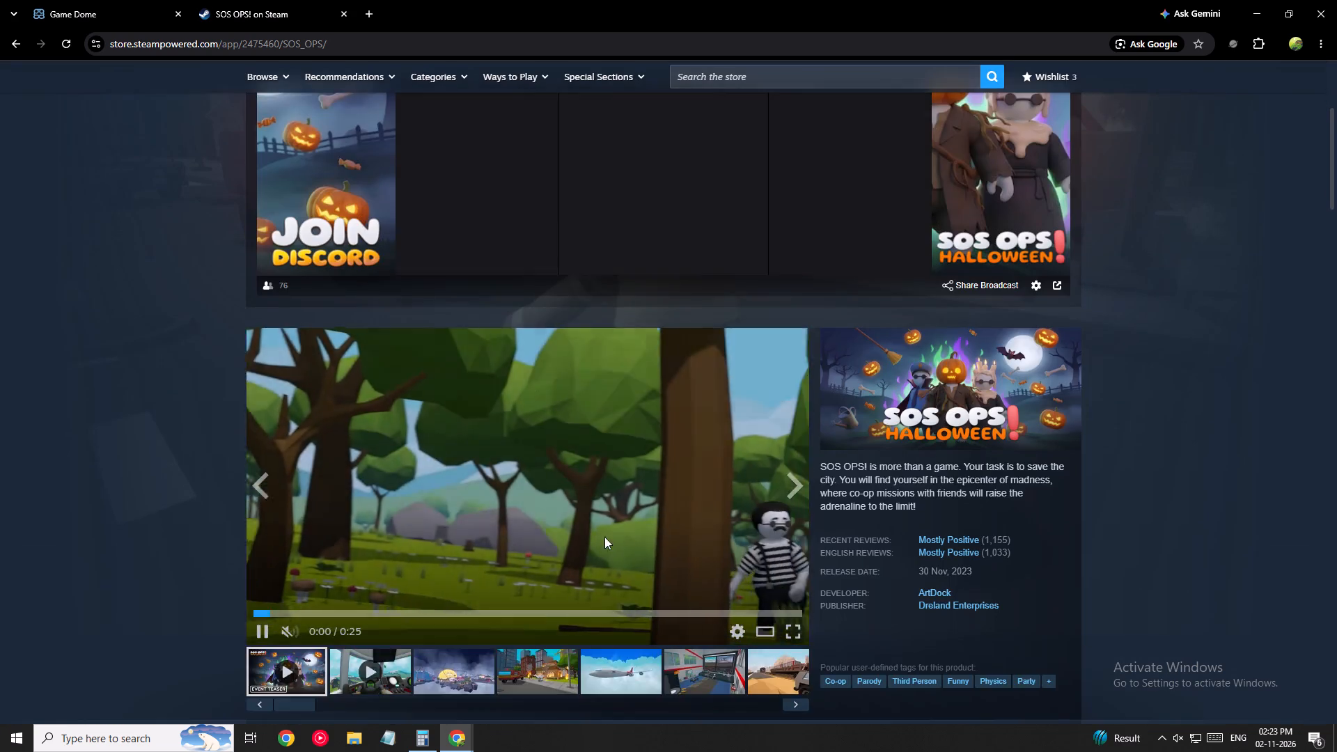
scroll(604, 537, "down", 7)
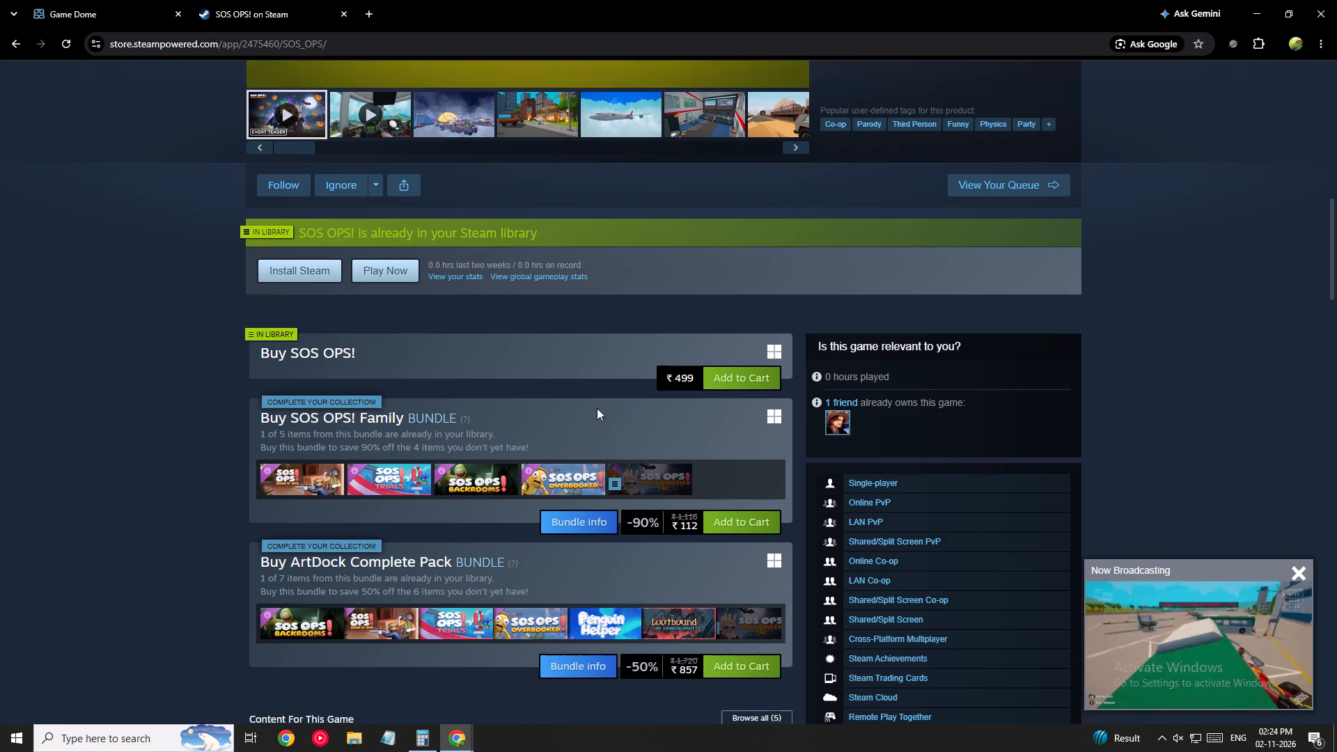
left_click(570, 481)
left_click(570, 481)
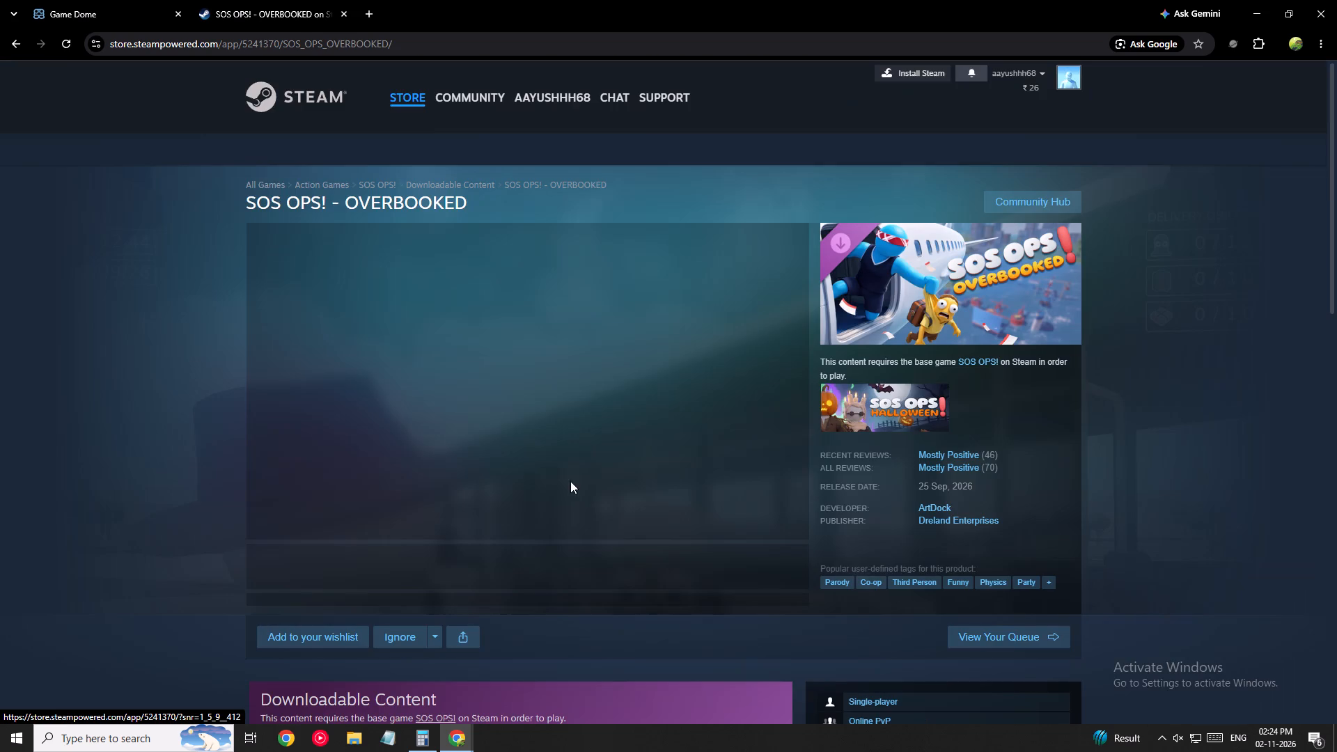
Open the base game SOS OPS! from the Family bundle items on the OVERBOOKED page.
scroll(520, 365, "down", 11)
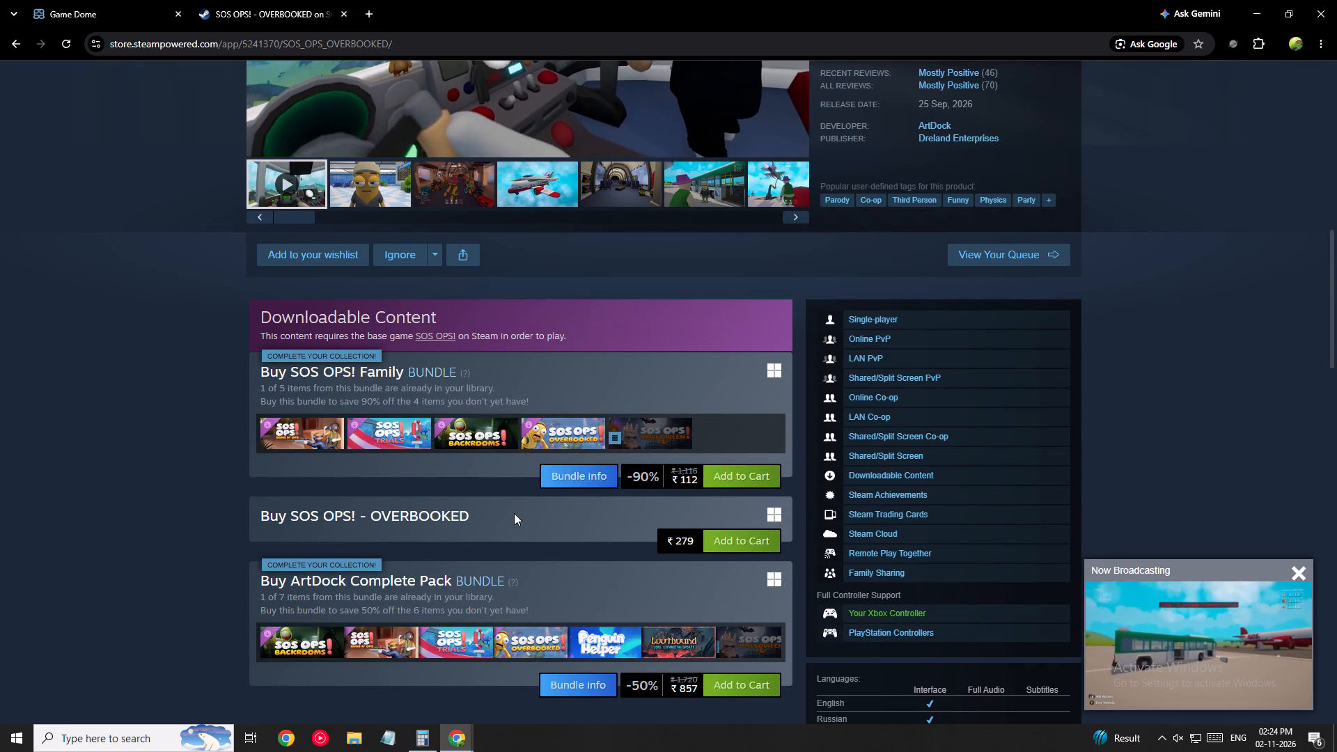
scroll(707, 591, "down", 3)
scroll(705, 573, "up", 8)
scroll(818, 537, "down", 4)
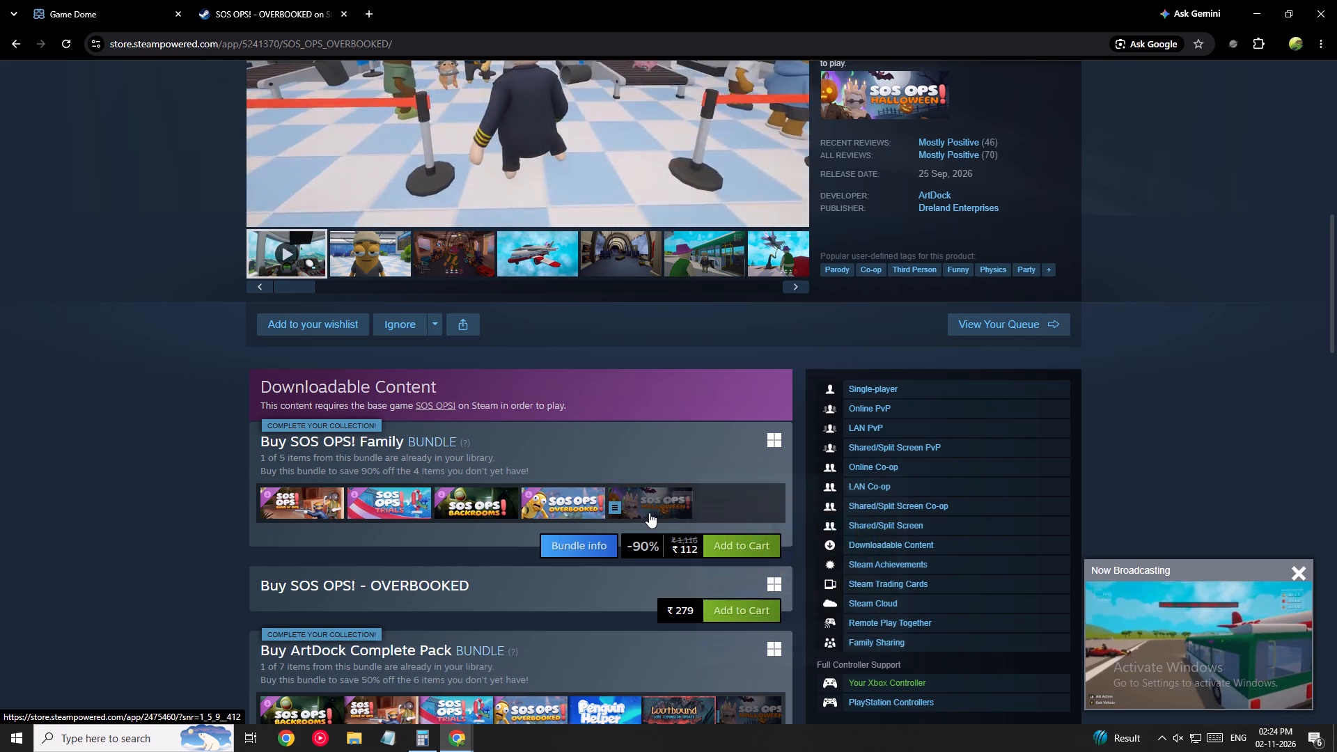
left_click(635, 508)
Check the purchase options and DLC list of SOS OPS!, then open the SOS OPS! Family bundle info.
scroll(471, 414, "down", 4)
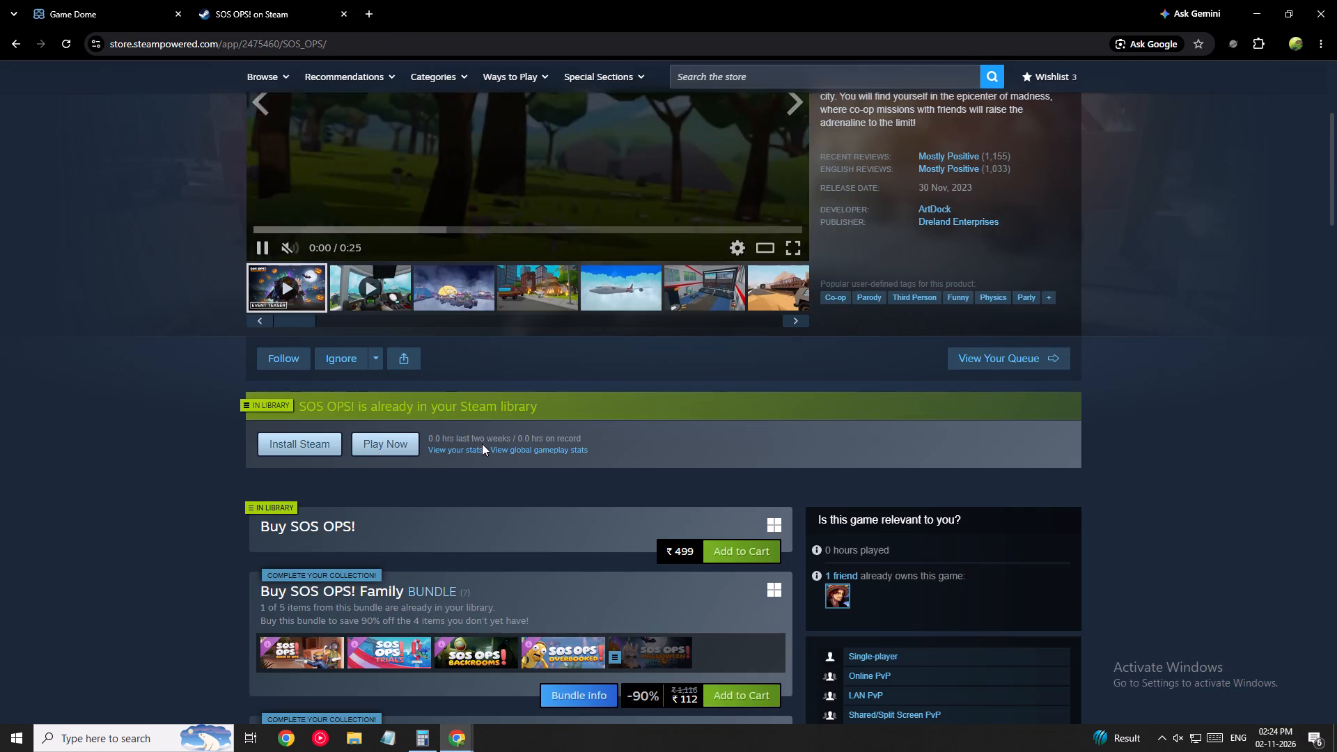
scroll(393, 485, "down", 4)
scroll(374, 538, "down", 3)
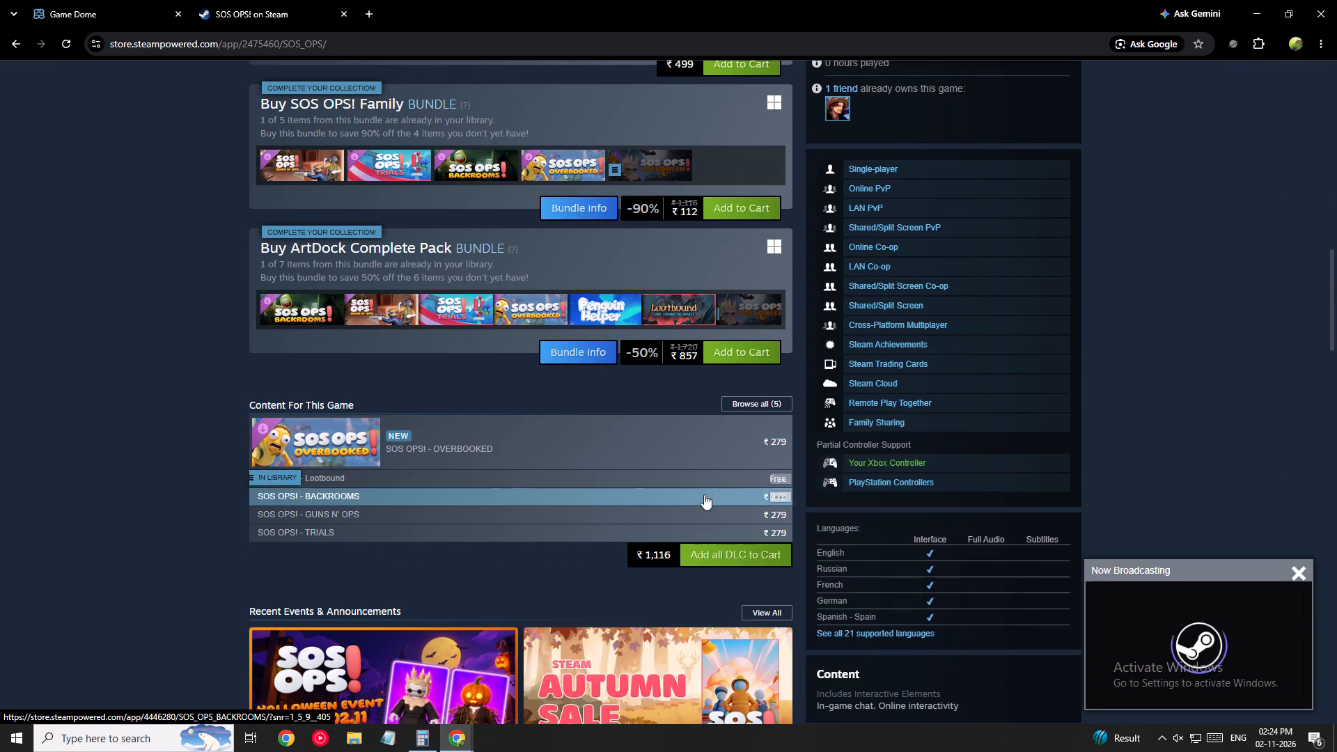
scroll(419, 595, "up", 5)
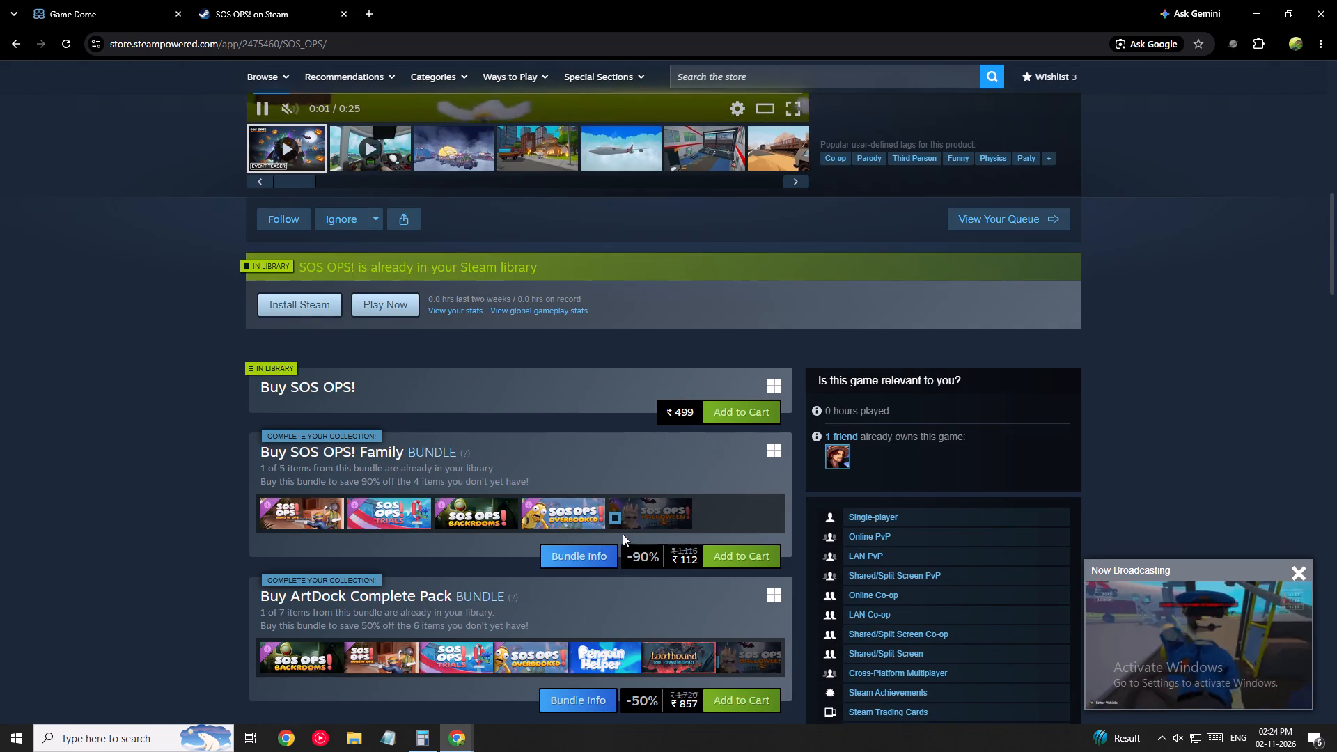
left_click(581, 552)
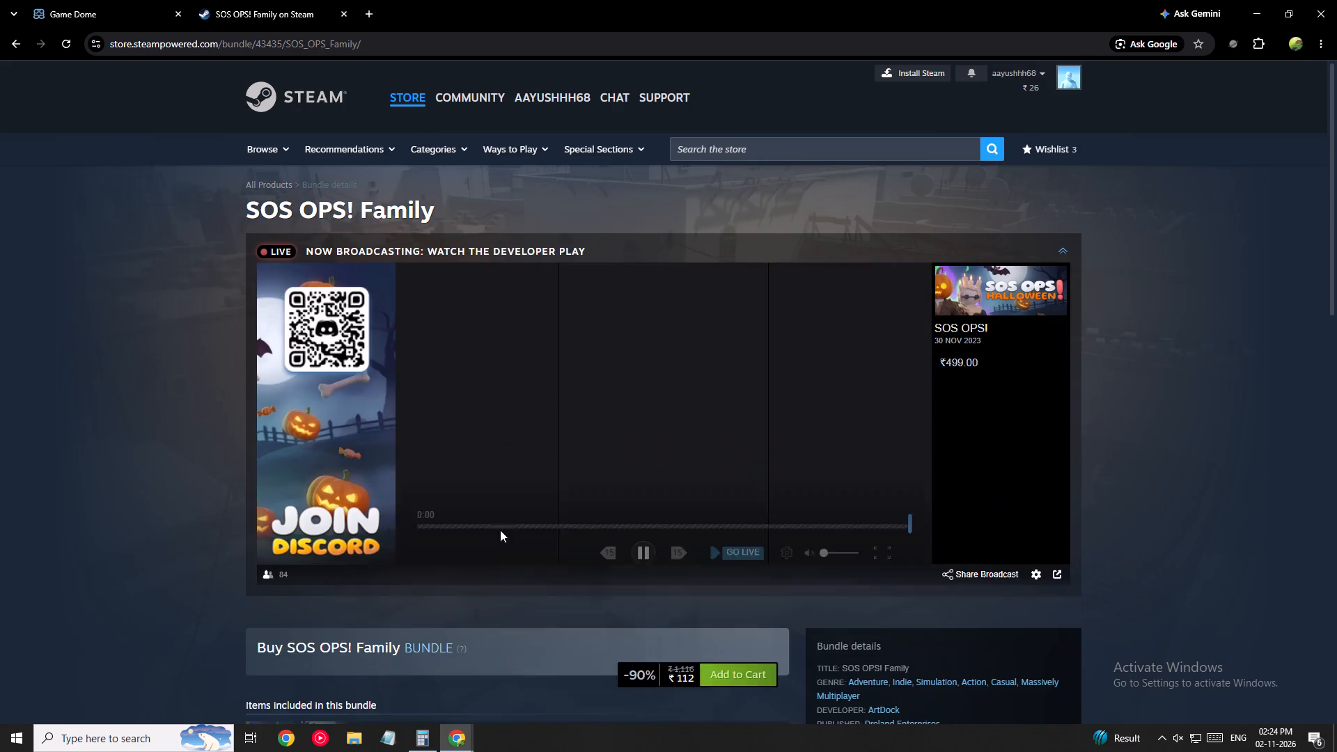
Open the base game SOS OPS! from the items included in the bundle.
scroll(490, 557, "down", 3)
left_click(524, 536)
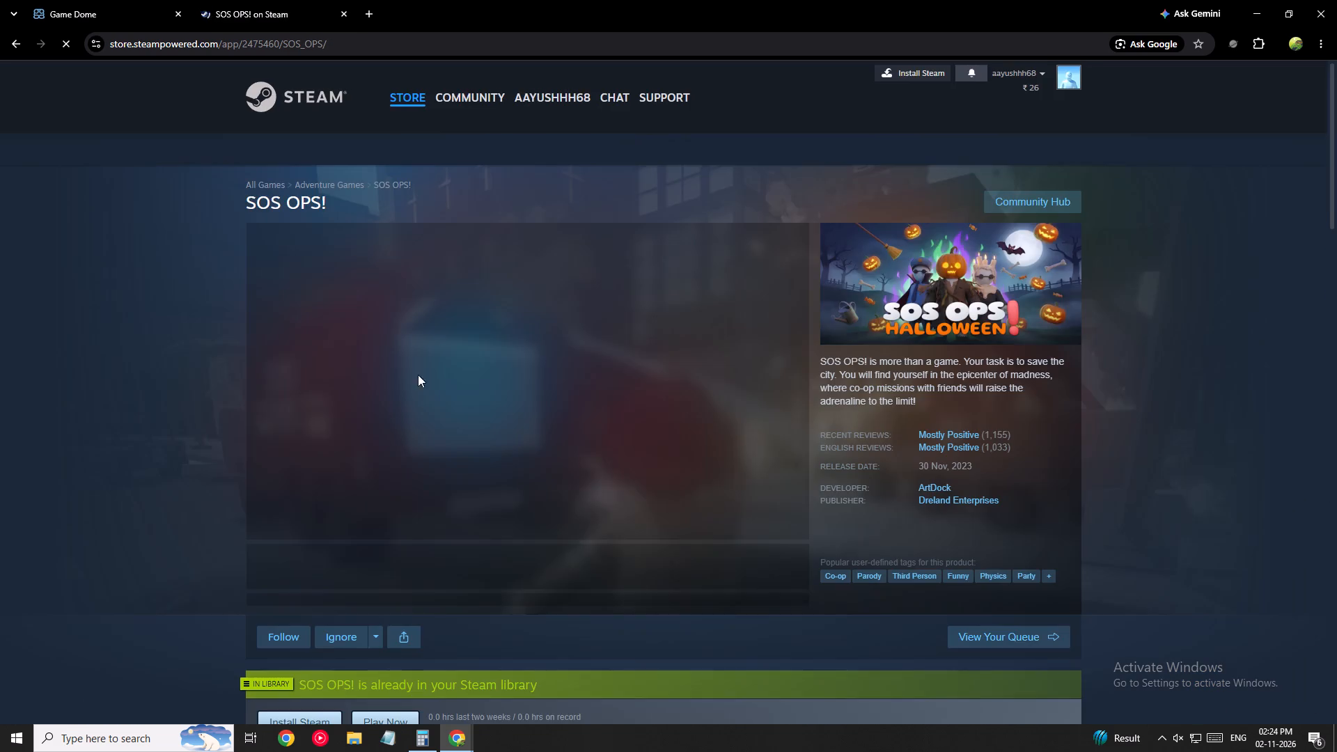
Examine the SOS OPS! page, including its release date and purchase options, then close the store page.
scroll(432, 399, "down", 4)
scroll(582, 519, "down", 3)
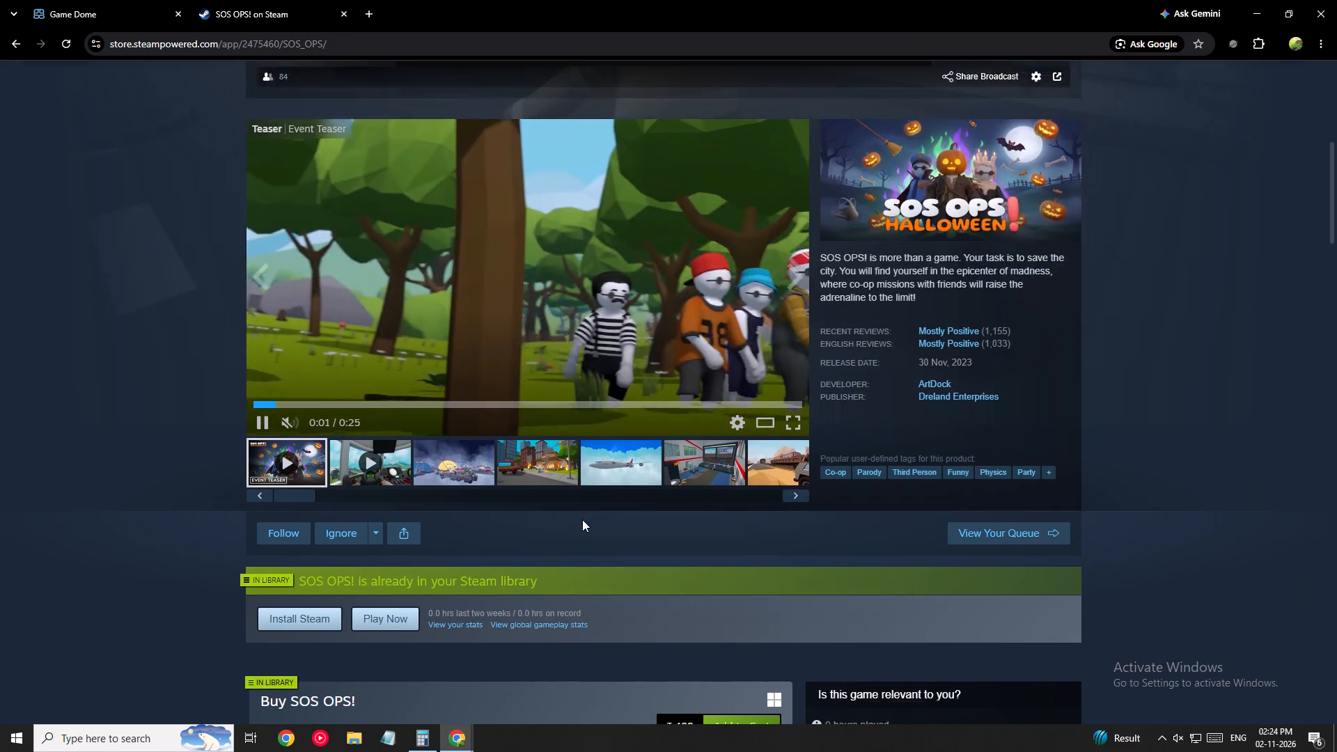
scroll(582, 519, "down", 4)
scroll(616, 428, "up", 2)
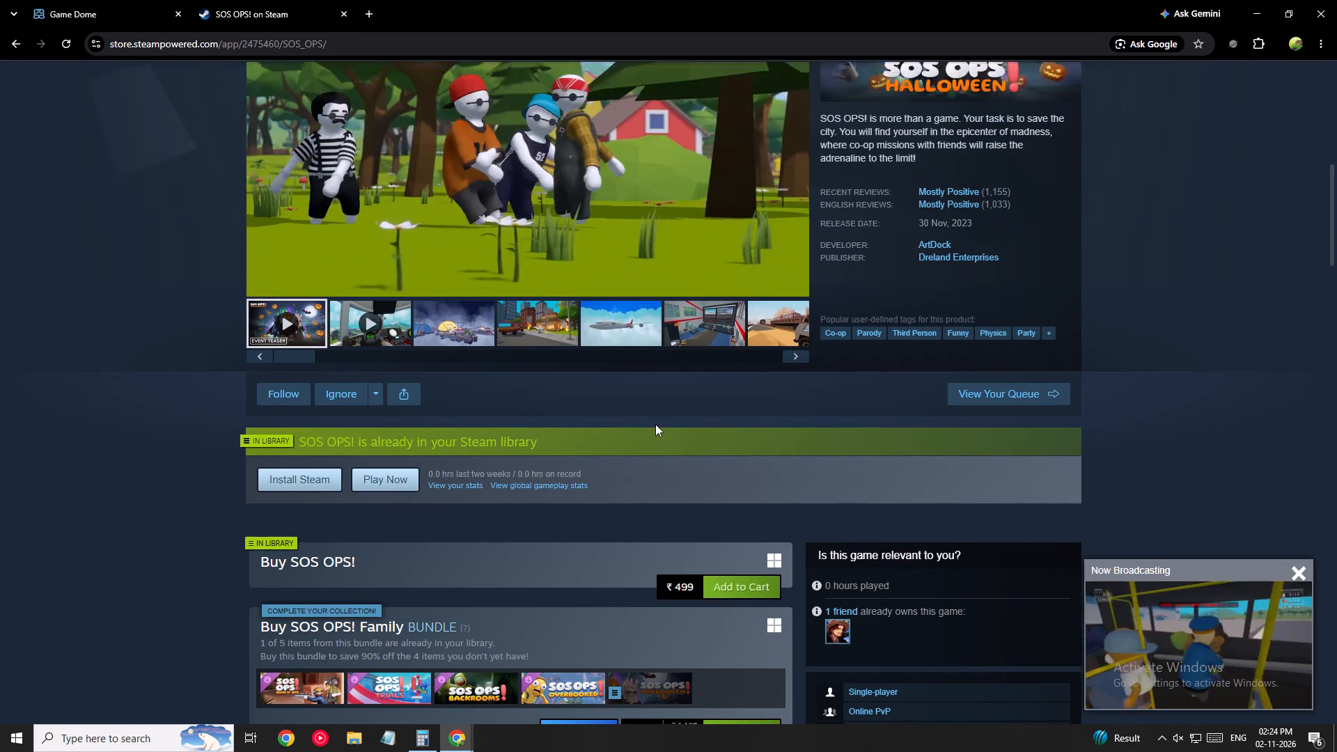
left_click_drag(982, 222, 914, 221)
left_click(886, 285)
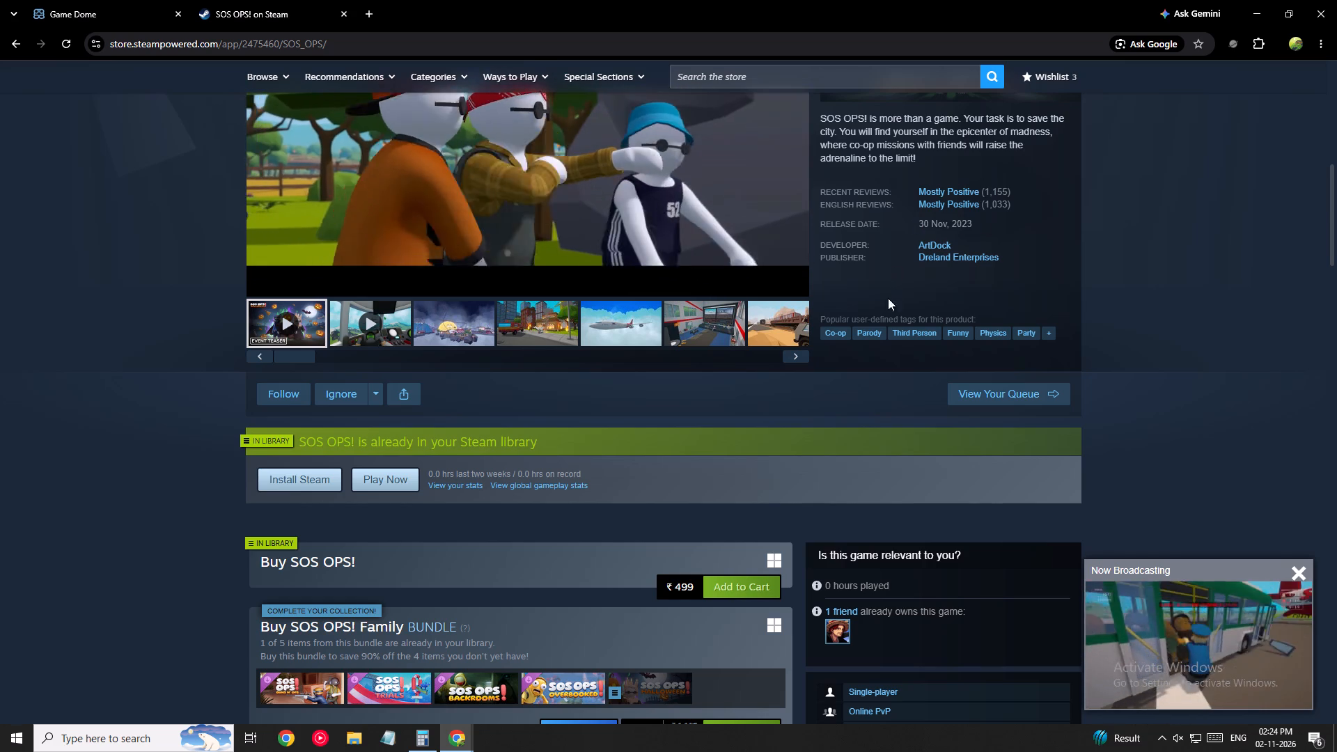
scroll(834, 402, "up", 2)
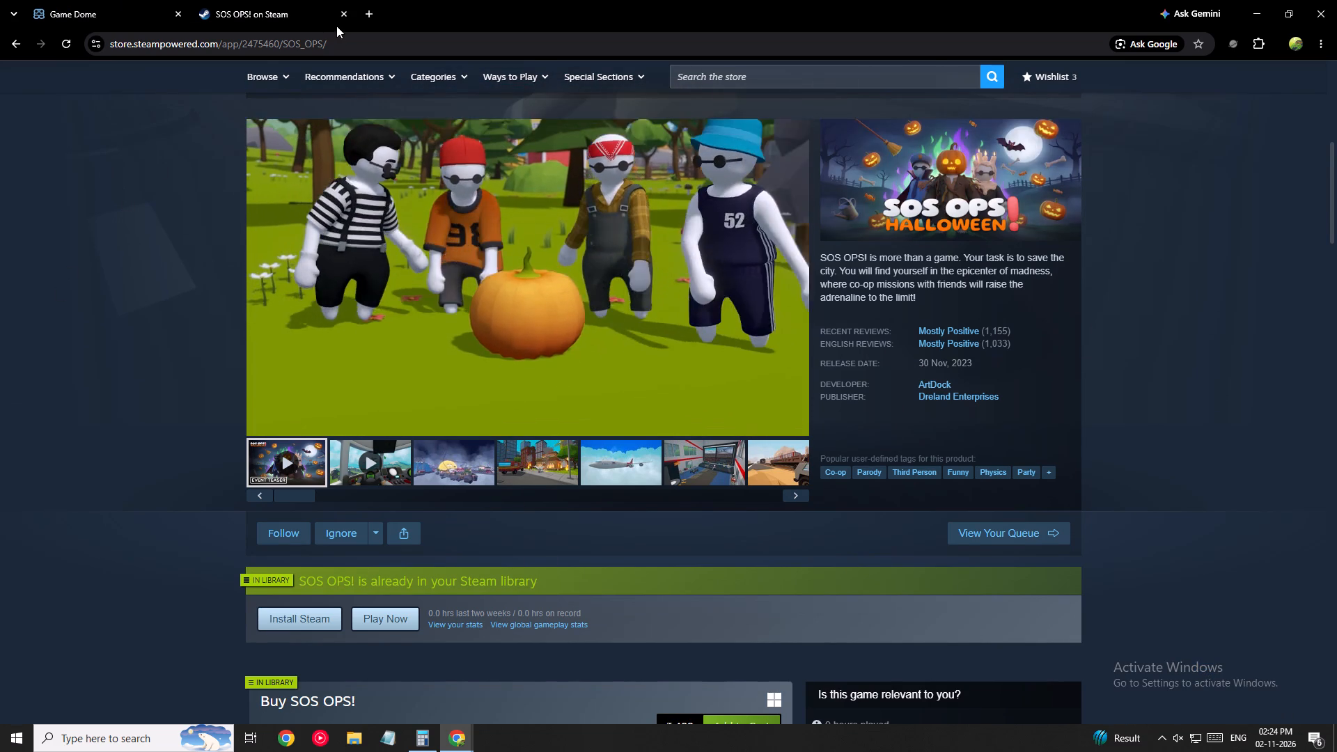
left_click(344, 18)
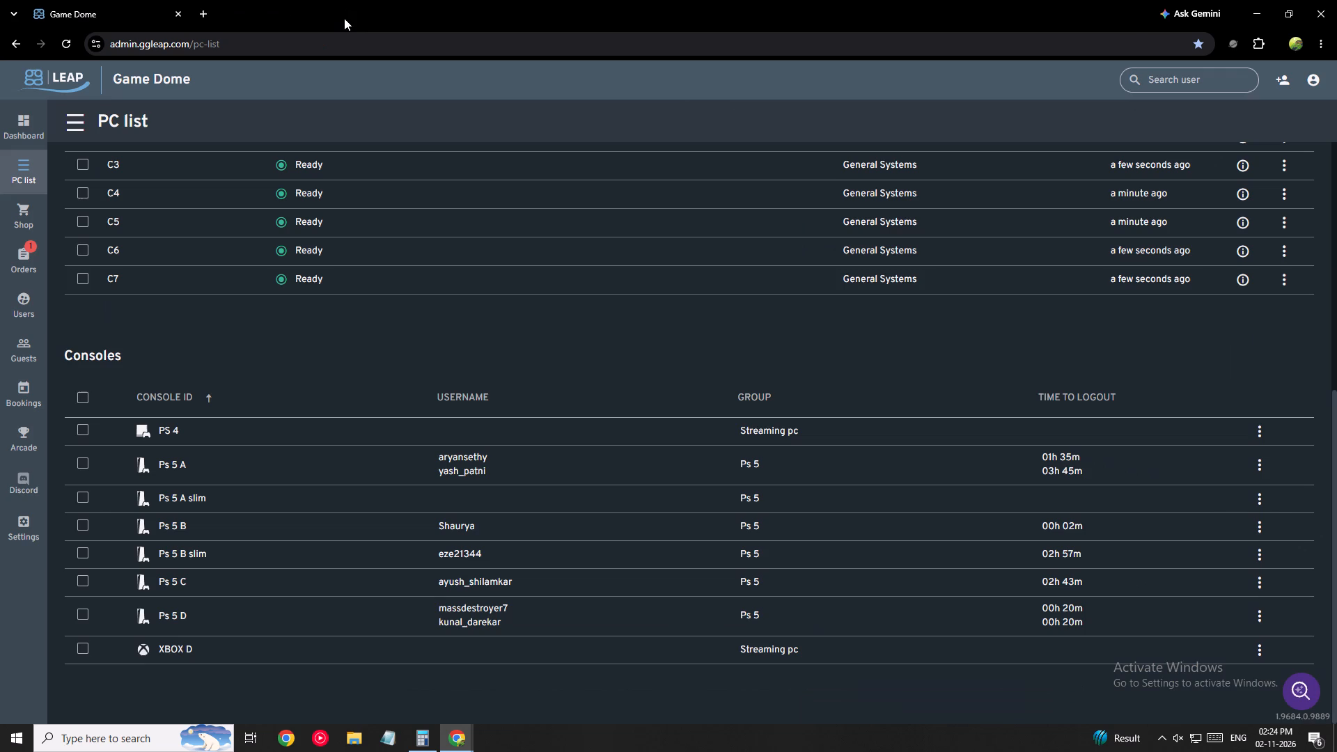
Search the web for "next steam sale", read the Black Friday and Winter Sale dates, and close the results.
left_click(204, 13)
type("next steam sale")
key("Return")
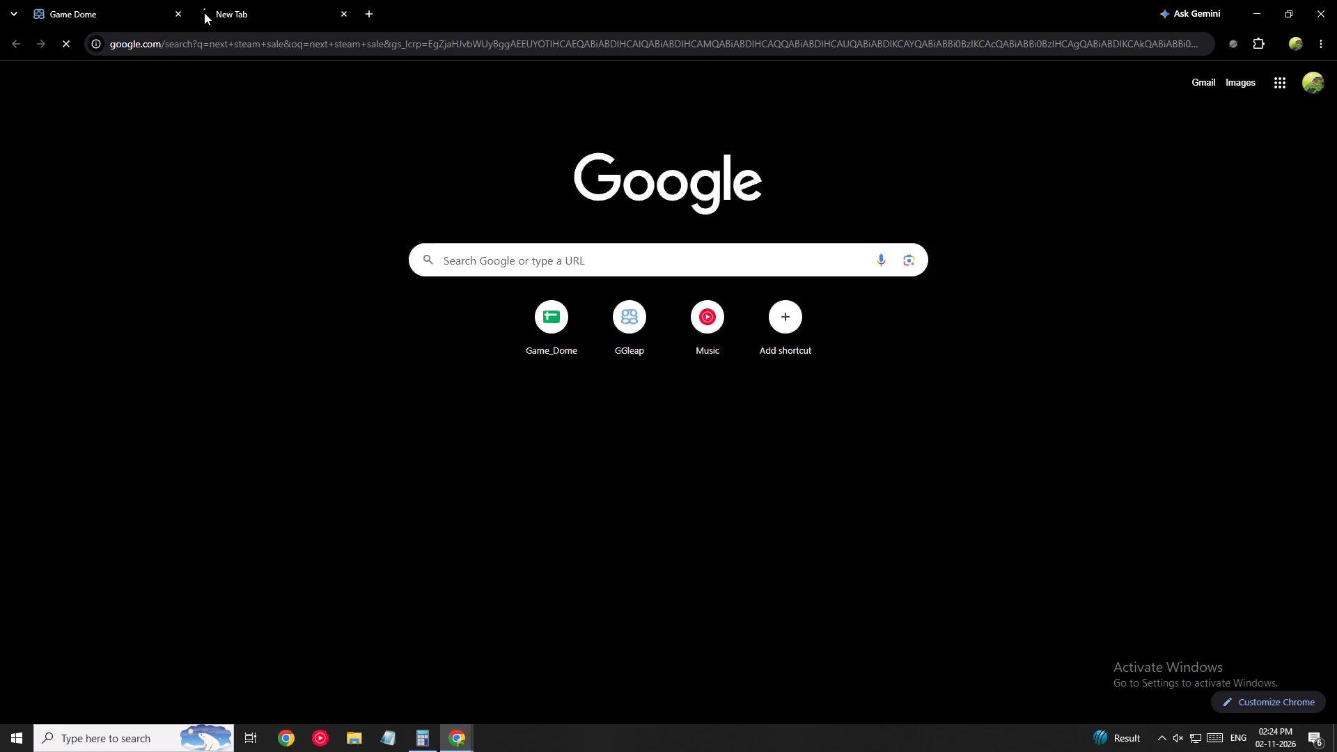
left_click(450, 406)
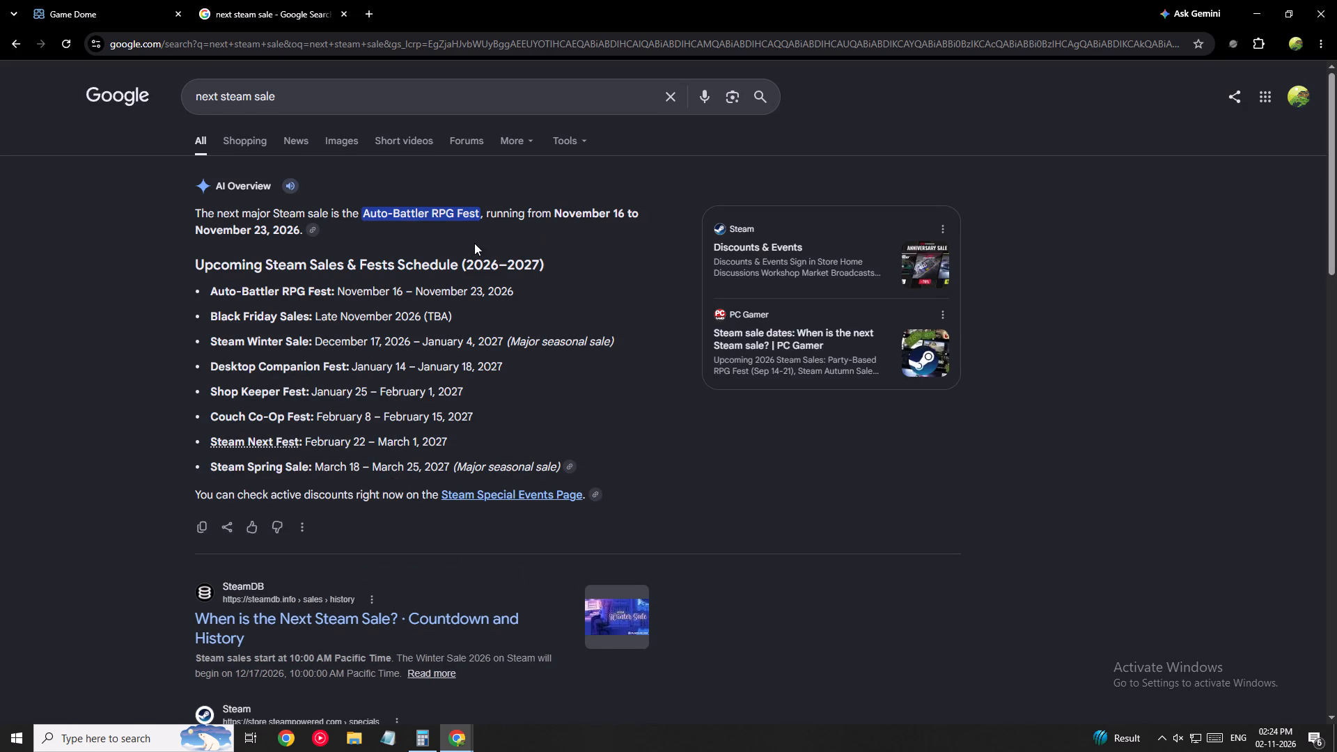
left_click_drag(414, 317, 245, 318)
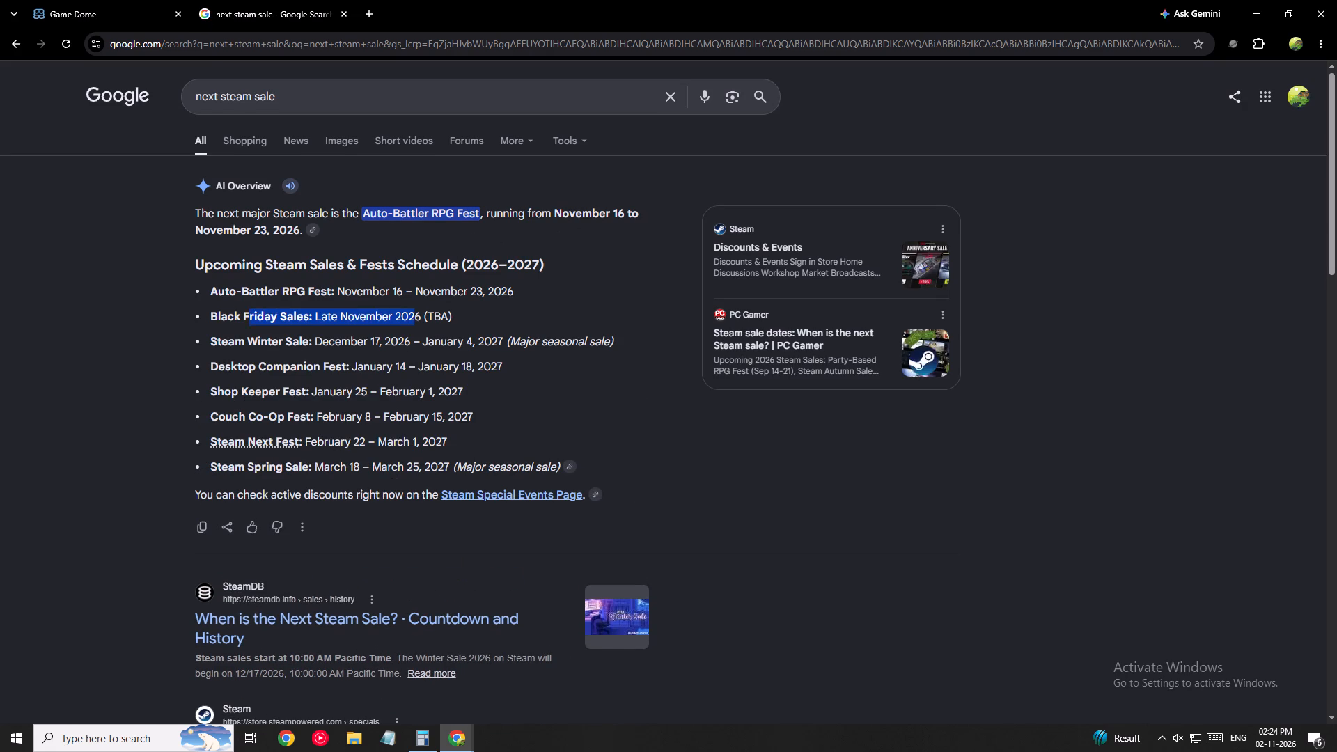
left_click_drag(245, 318, 217, 318)
left_click(389, 339)
left_click_drag(247, 314, 382, 350)
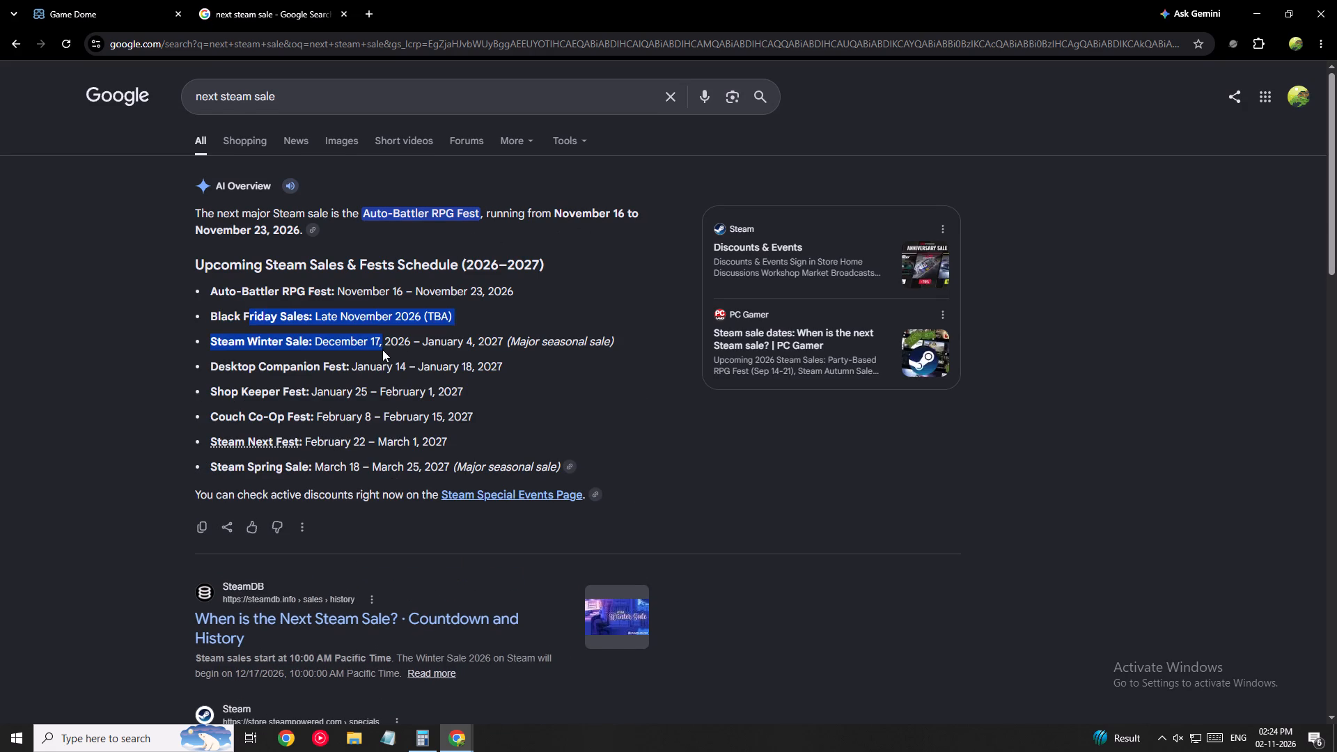
left_click(327, 329)
left_click(233, 316)
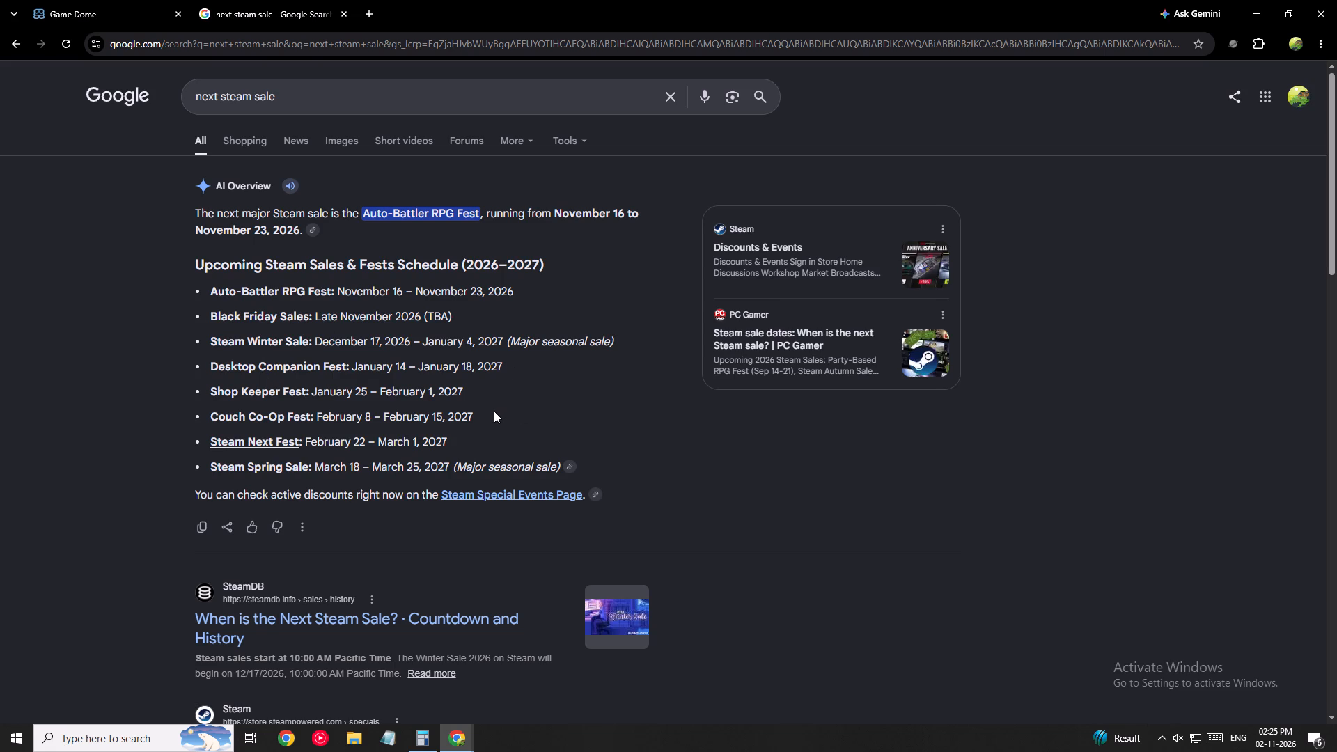
left_click(344, 13)
Open the Steam store home page in a new browser tab.
left_click(215, 0)
left_click(205, 0)
type("steam")
key("Return")
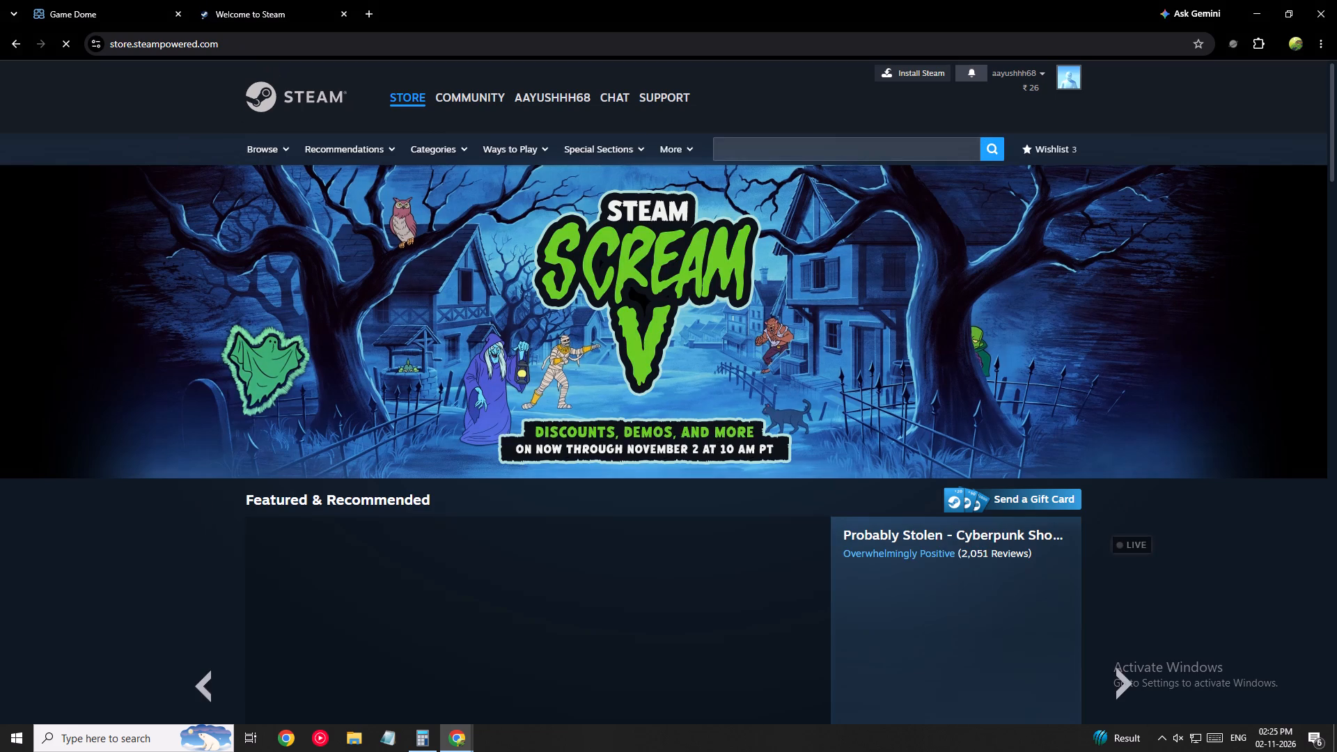
Search the store for "phas" and open the Phasmophobia page.
left_click(917, 140)
type("phas")
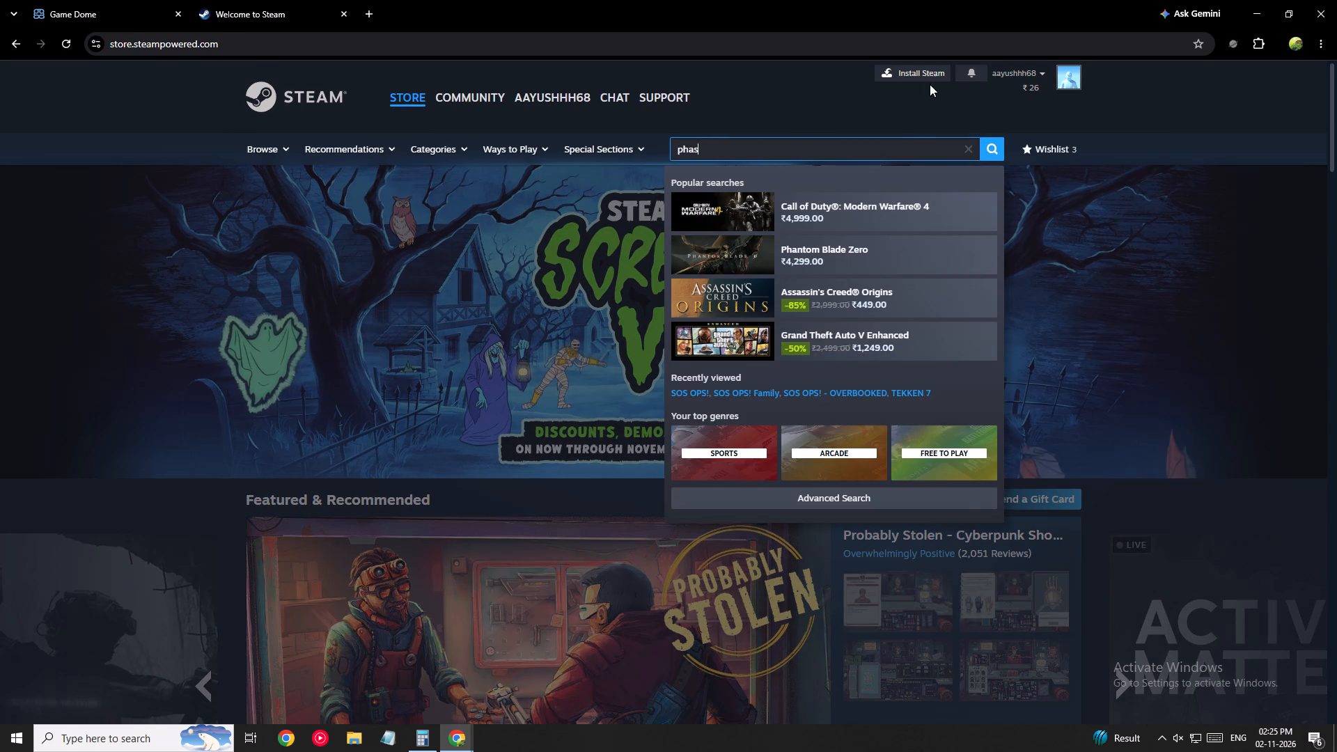
left_click(877, 222)
View several gameplay screenshots of Phasmophobia in its media gallery.
scroll(430, 414, "down", 3)
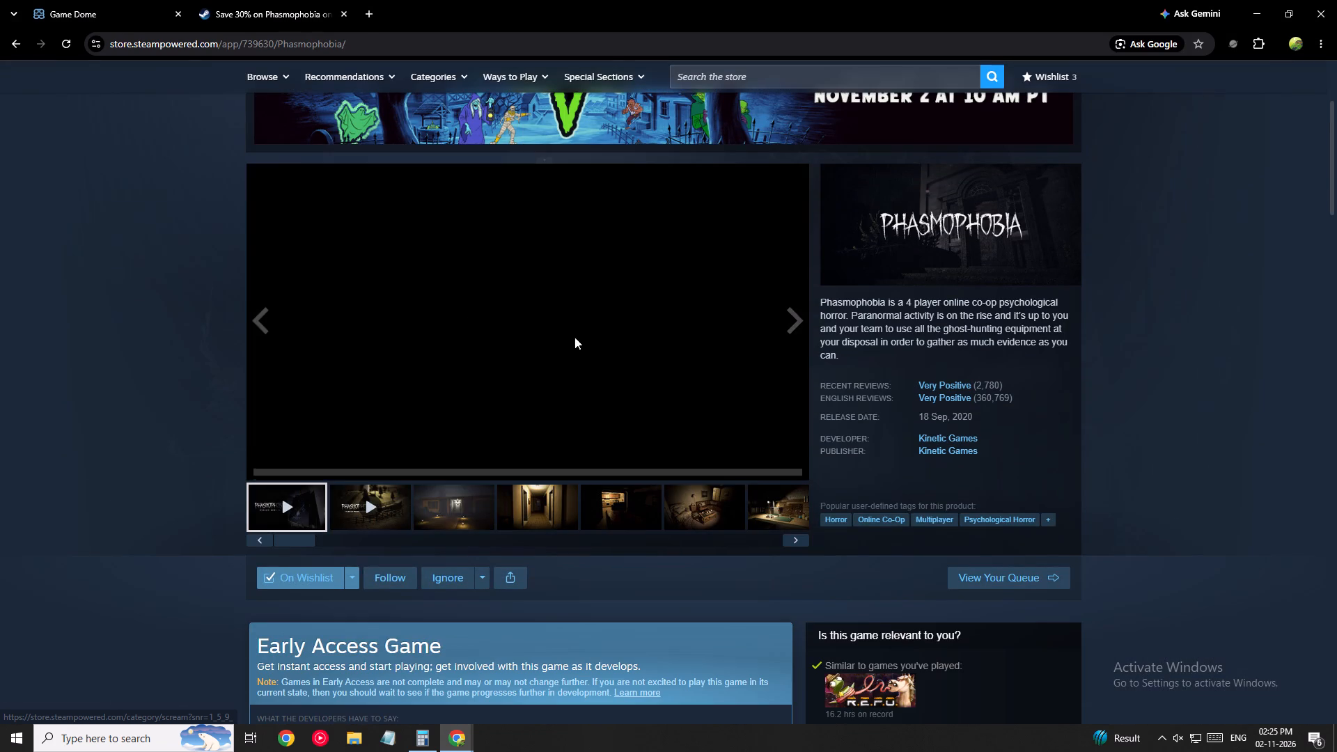
left_click_drag(456, 505, 464, 506)
left_click(544, 510)
left_click(669, 511)
left_click(579, 514)
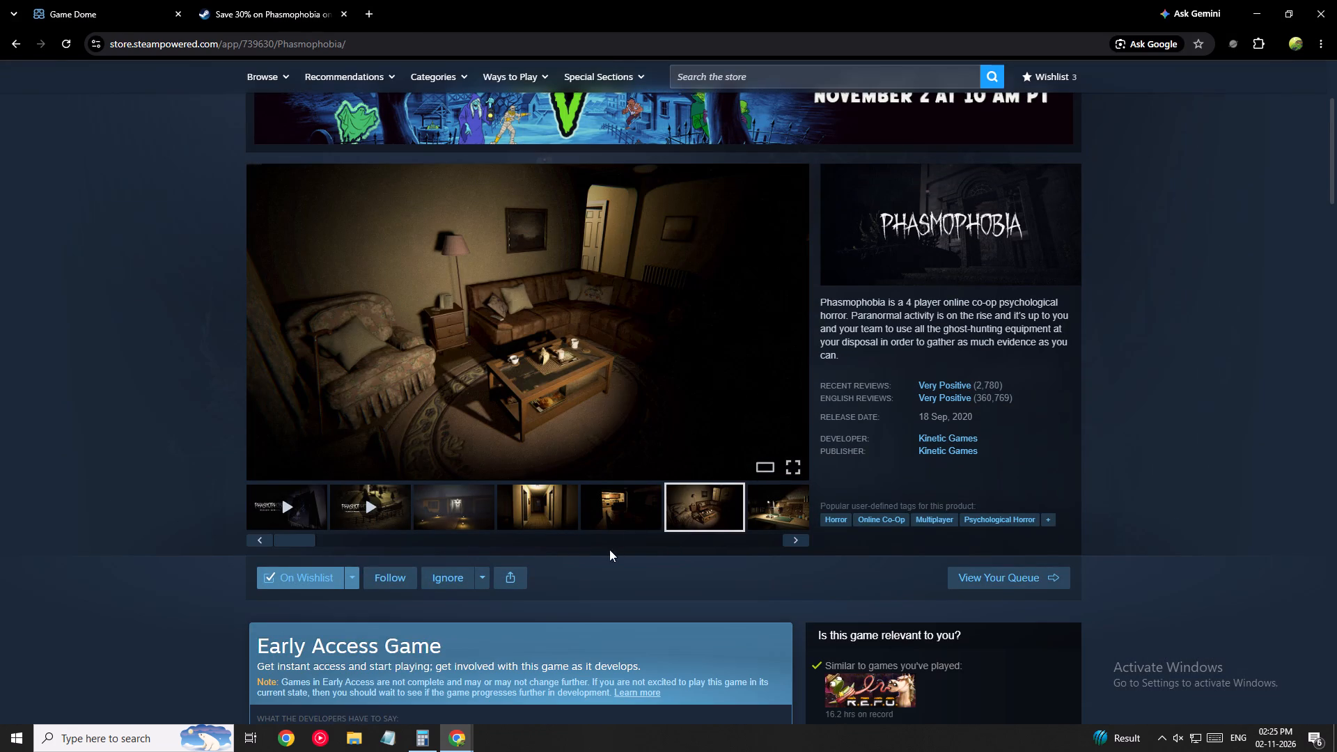
left_click(600, 487)
left_click(750, 498)
scroll(510, 556, "down", 3)
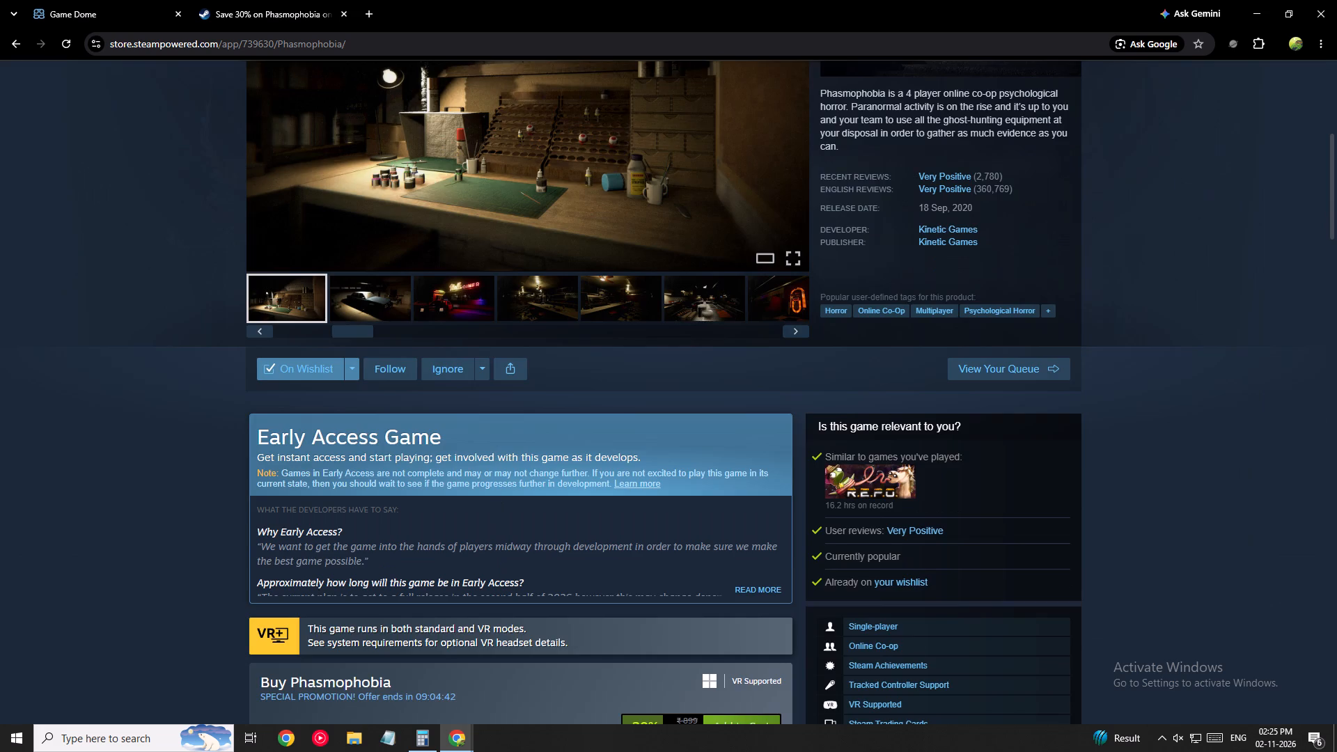
scroll(413, 482, "down", 3)
scroll(377, 518, "up", 6)
left_click(555, 502)
left_click(626, 506)
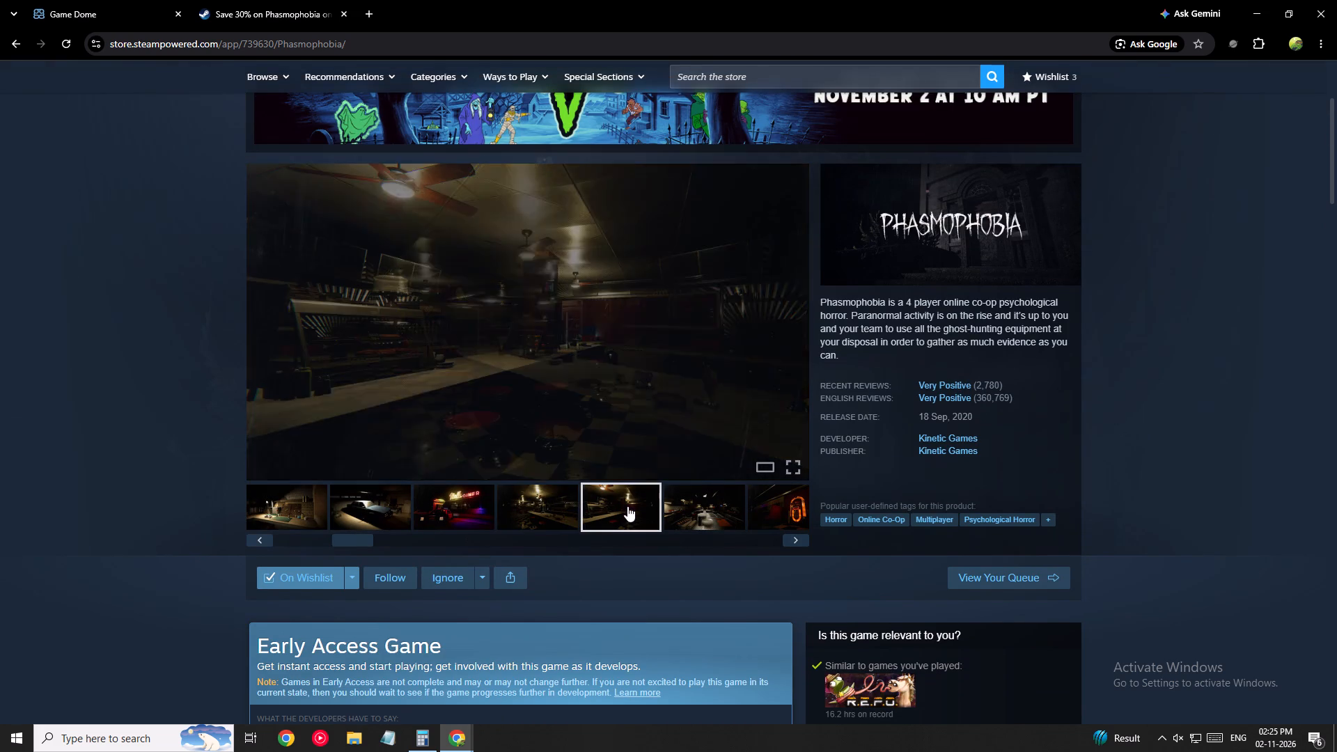
scroll(879, 231, "up", 2)
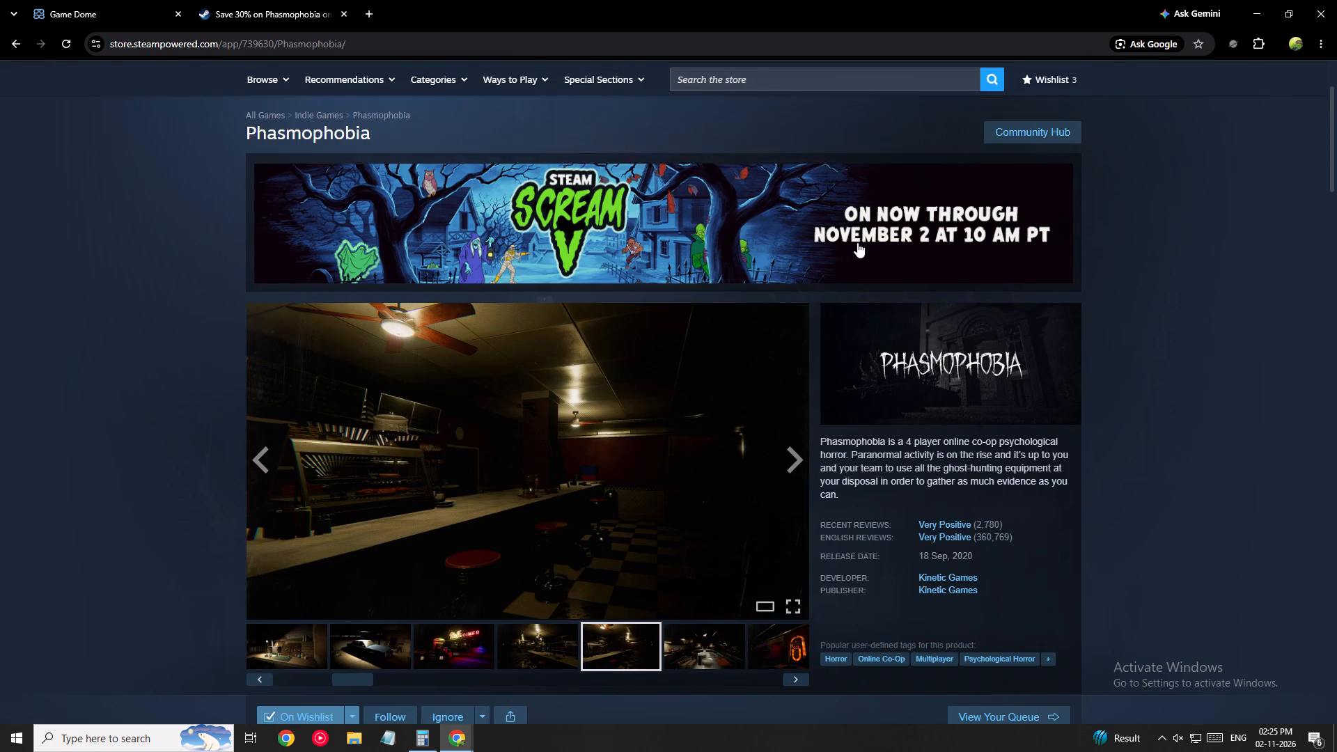
Search the store for "dying light".
left_click(773, 88)
type("dying light")
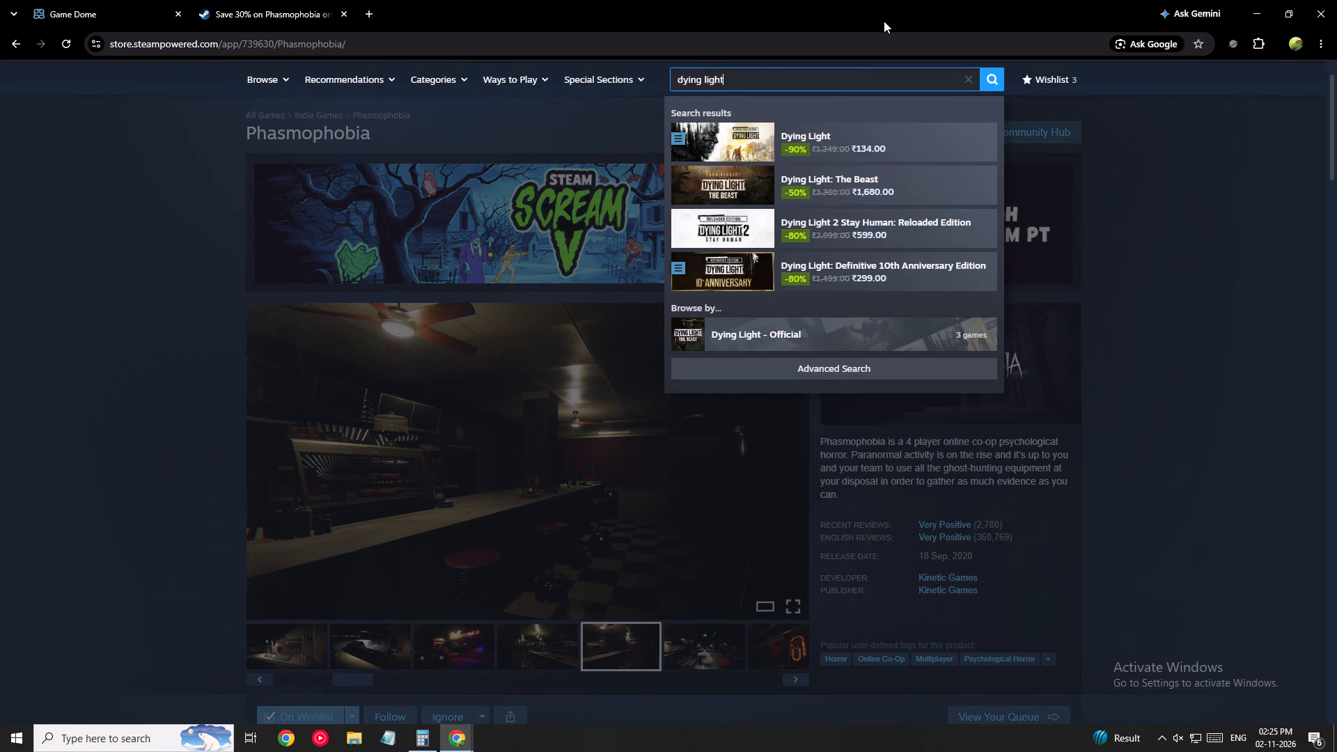
Dismiss the search suggestions and check the purchase options and bundles for Phasmophobia.
left_click(104, 253)
scroll(500, 514, "down", 6)
scroll(631, 585, "down", 3)
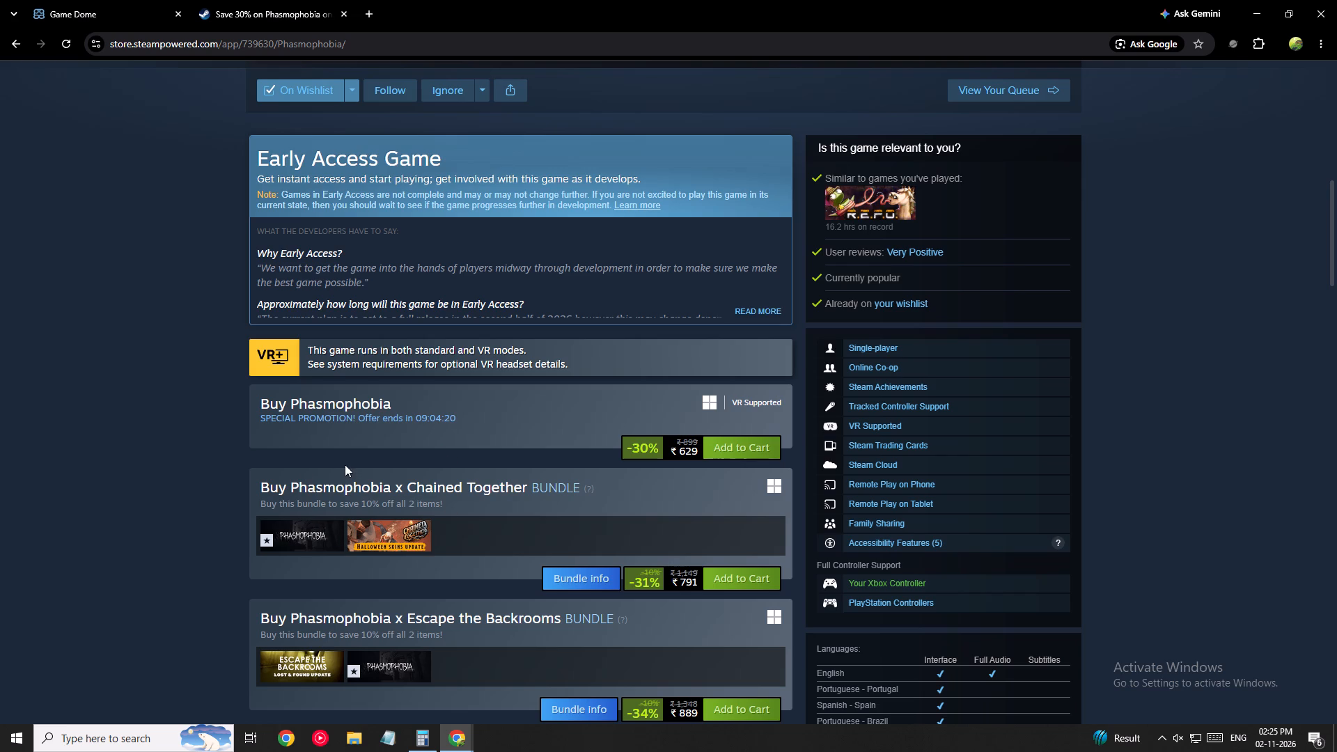
scroll(694, 228, "up", 6)
Open the Dying Light page from the "dying light" search suggestions.
left_click(813, 79)
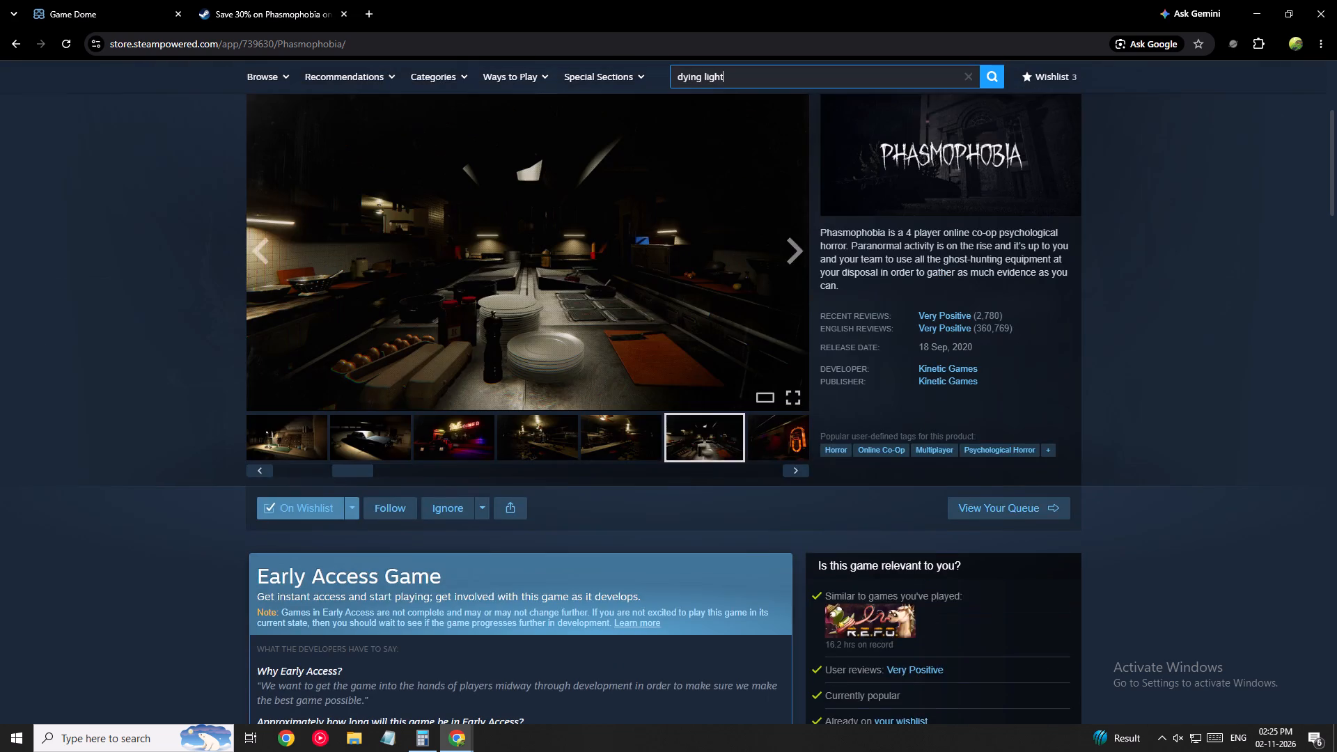
left_click(893, 129)
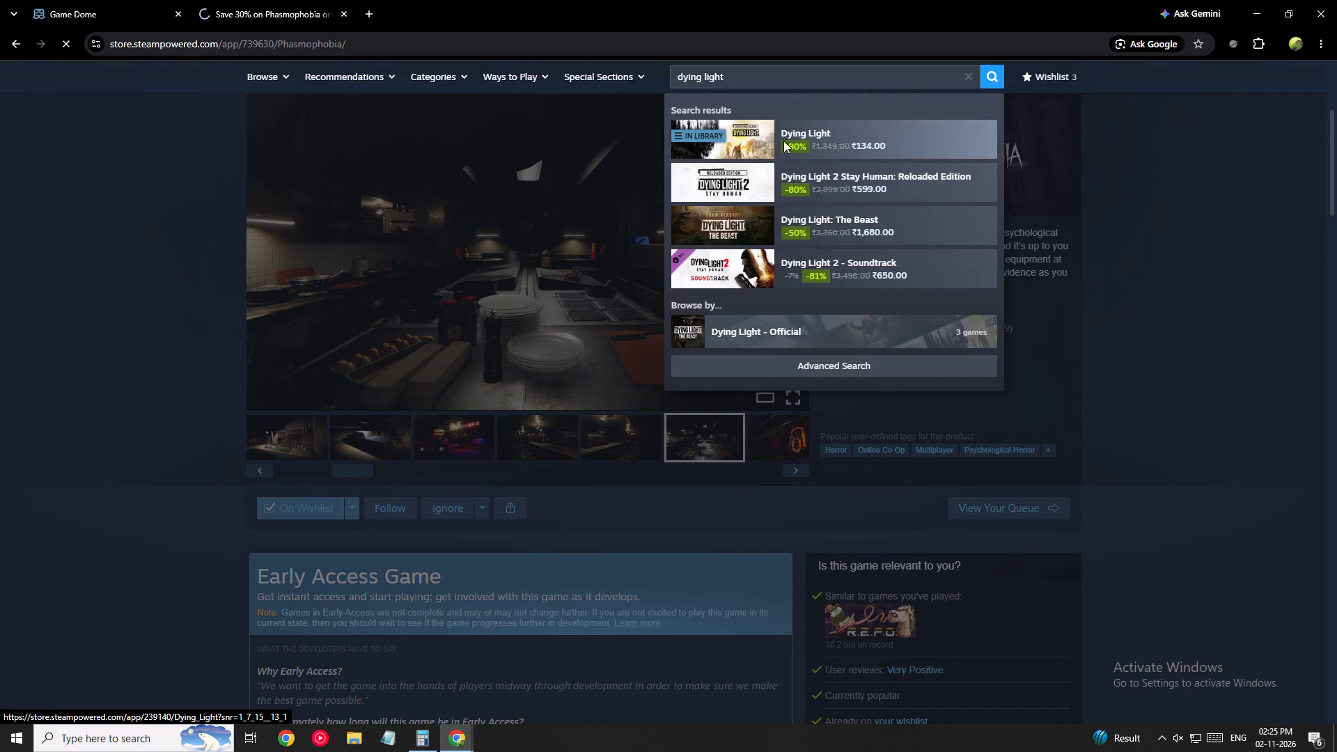
View several gameplay screenshots of Dying Light in its media gallery.
scroll(591, 461, "down", 3)
left_click(470, 519)
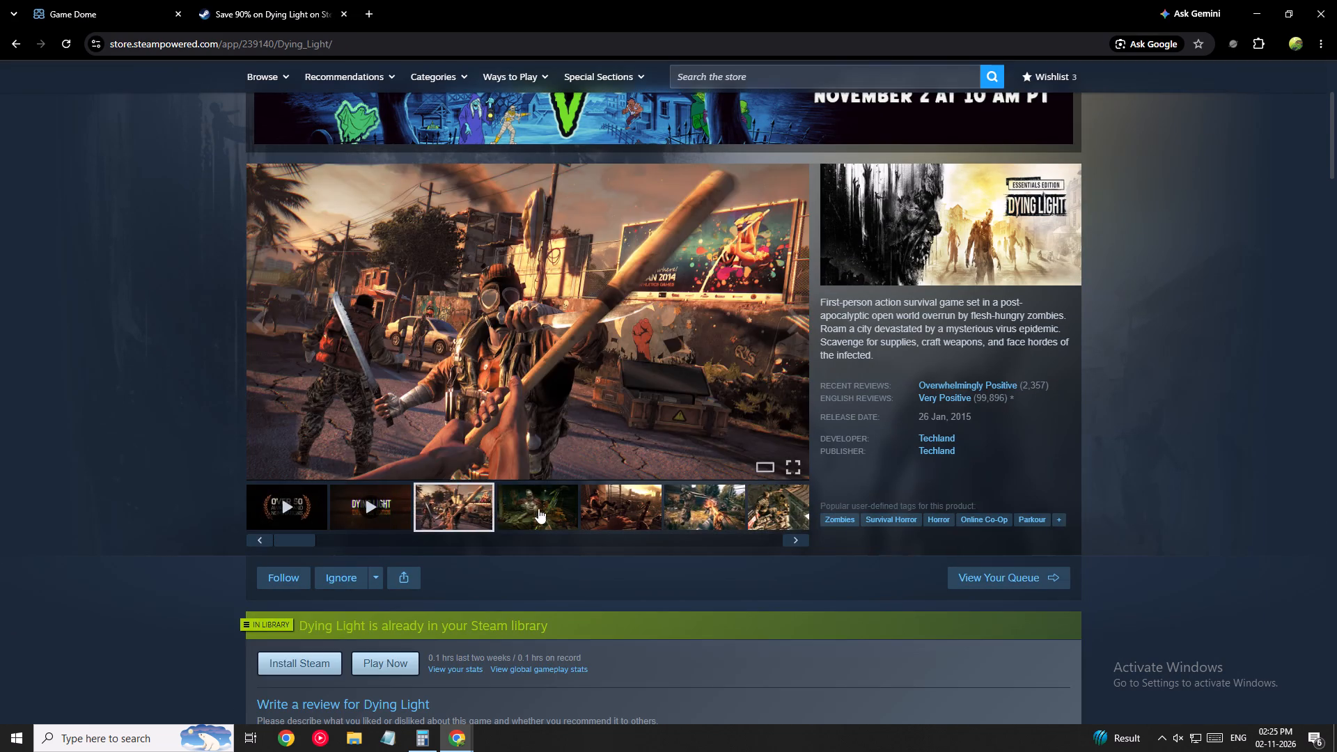
left_click(540, 508)
left_click(613, 506)
left_click(655, 511)
left_click(685, 510)
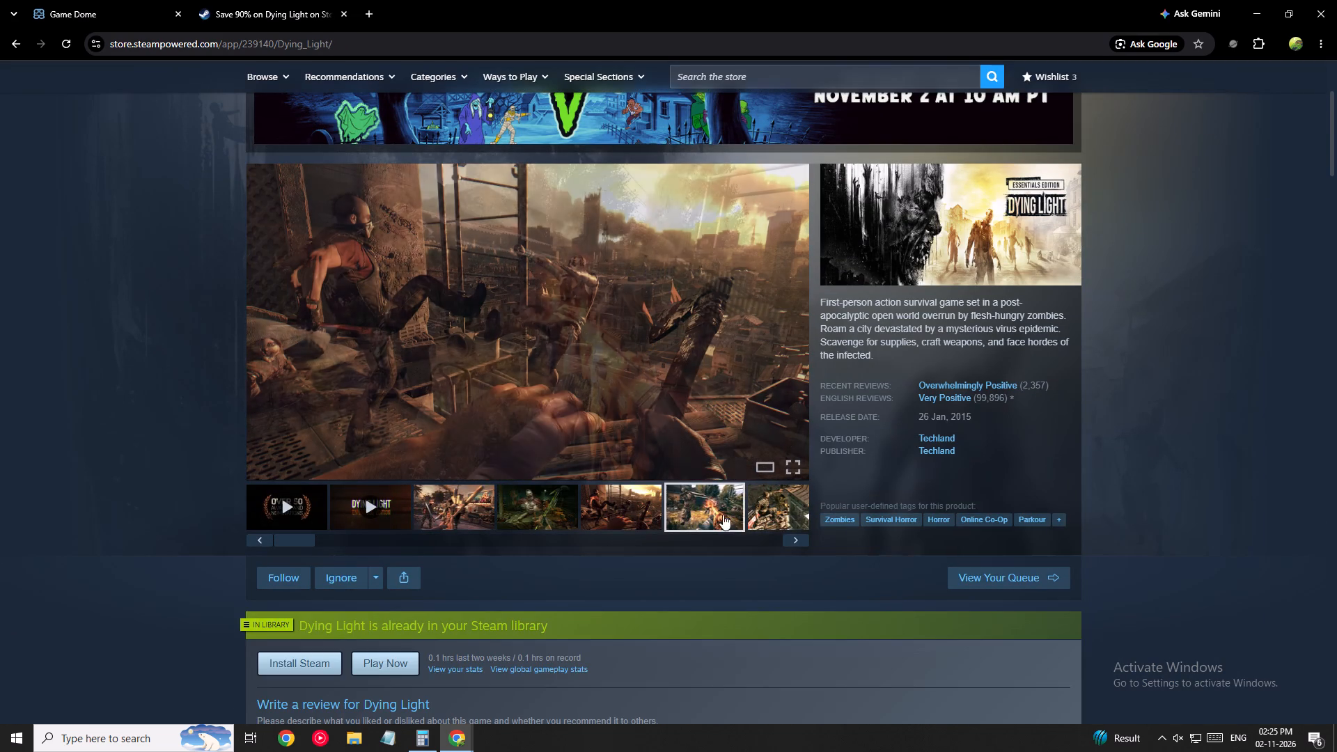
left_click(735, 506)
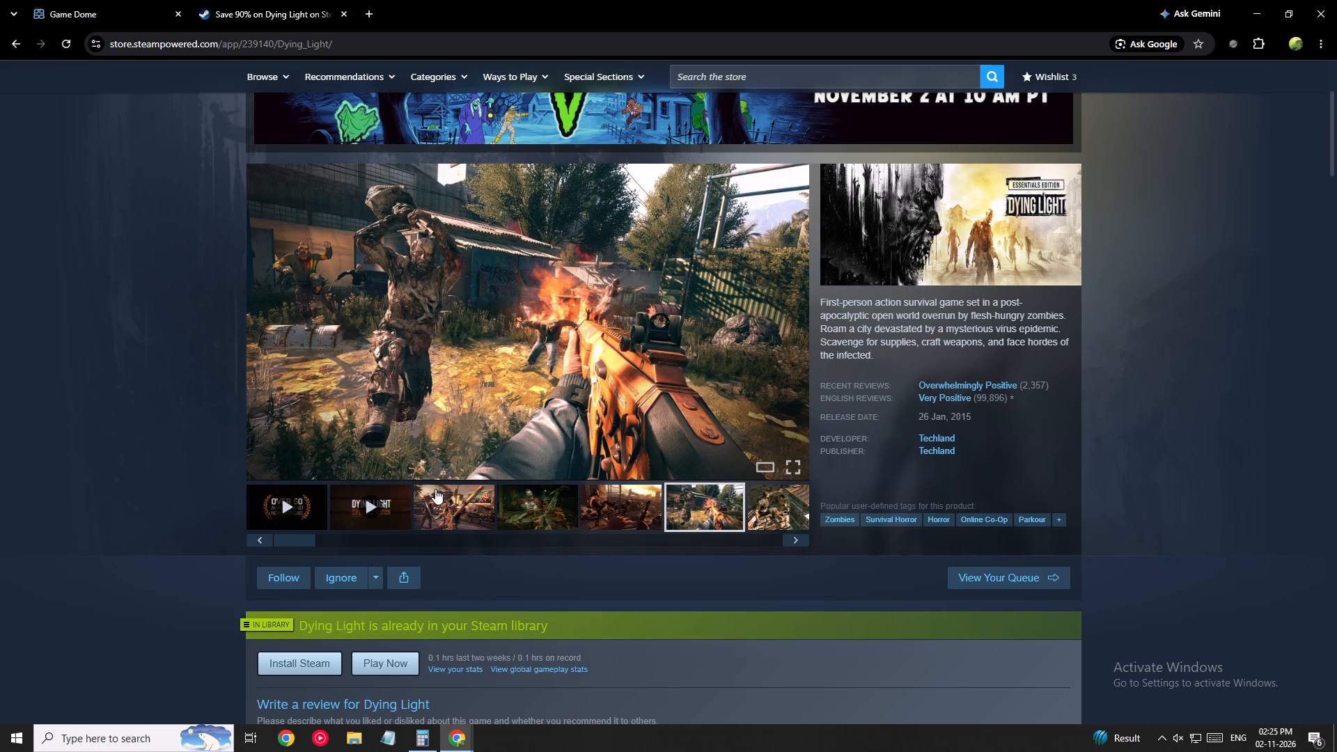
left_click(448, 499)
left_click(548, 503)
left_click(613, 506)
Examine the Dying Light page's library status, review section, and editions and bundles on offer.
scroll(489, 577, "down", 3)
scroll(405, 450, "up", 1)
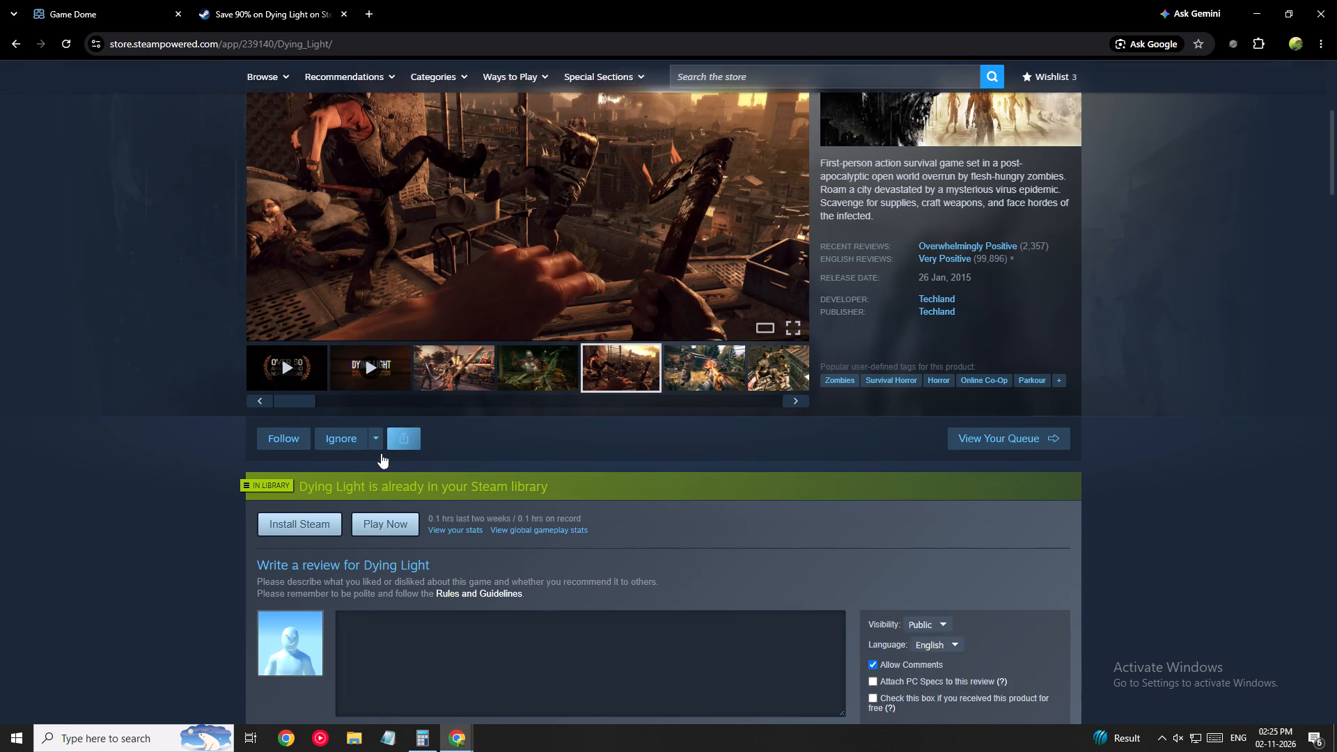
scroll(383, 515, "down", 7)
scroll(322, 477, "up", 7)
scroll(571, 510, "down", 9)
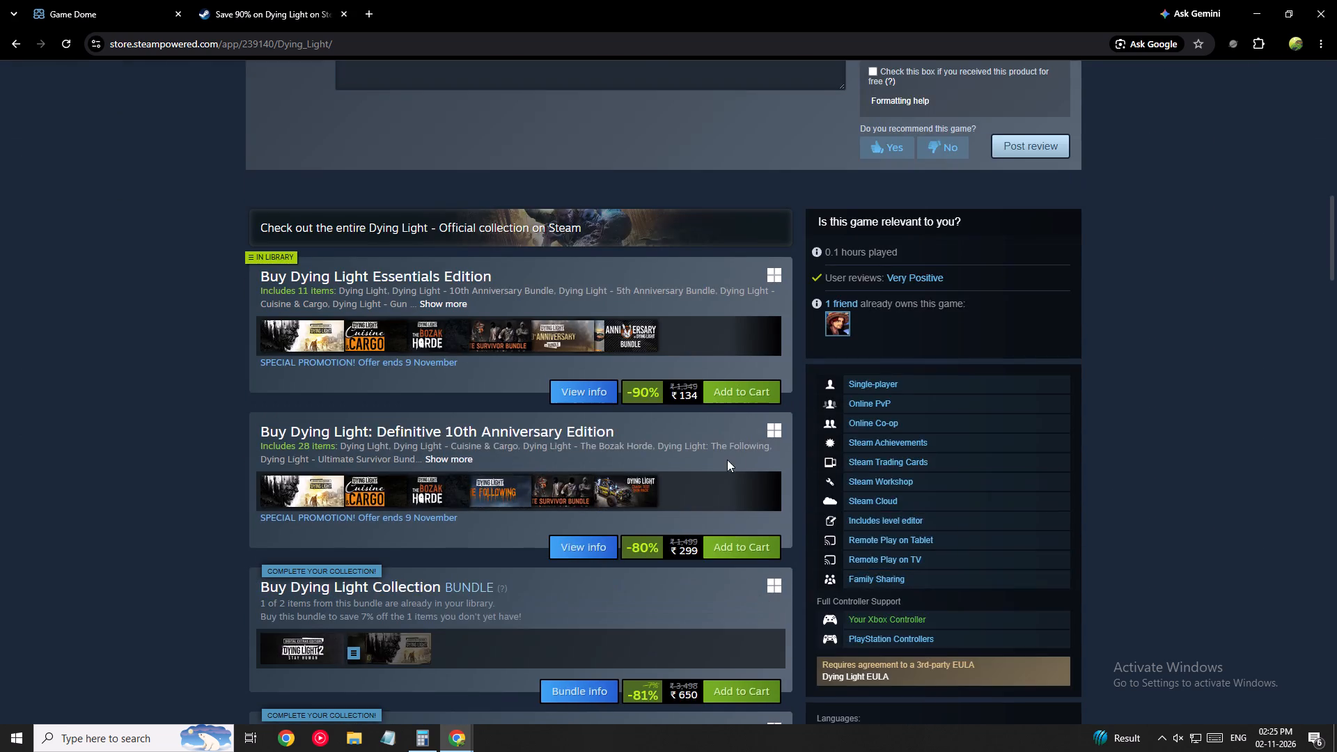
scroll(727, 460, "up", 4)
scroll(377, 436, "up", 4)
scroll(483, 448, "down", 2)
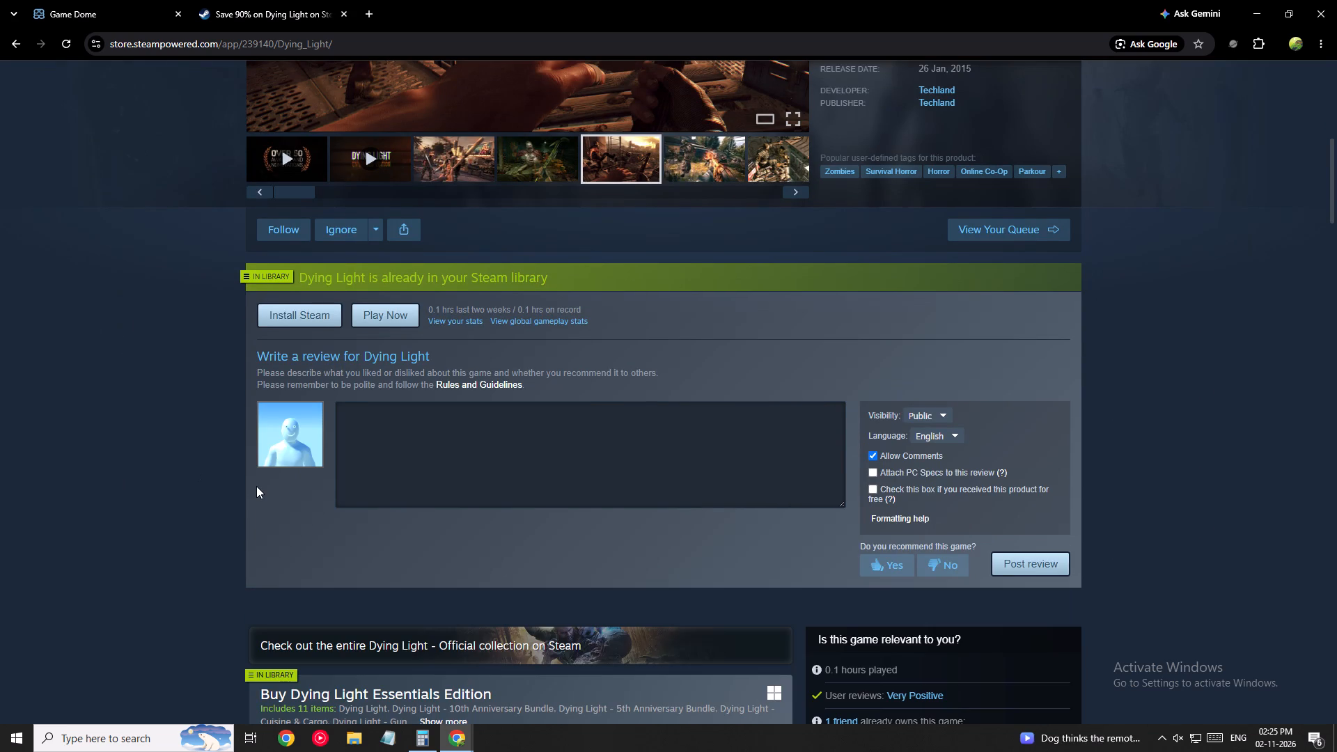
scroll(169, 460, "up", 5)
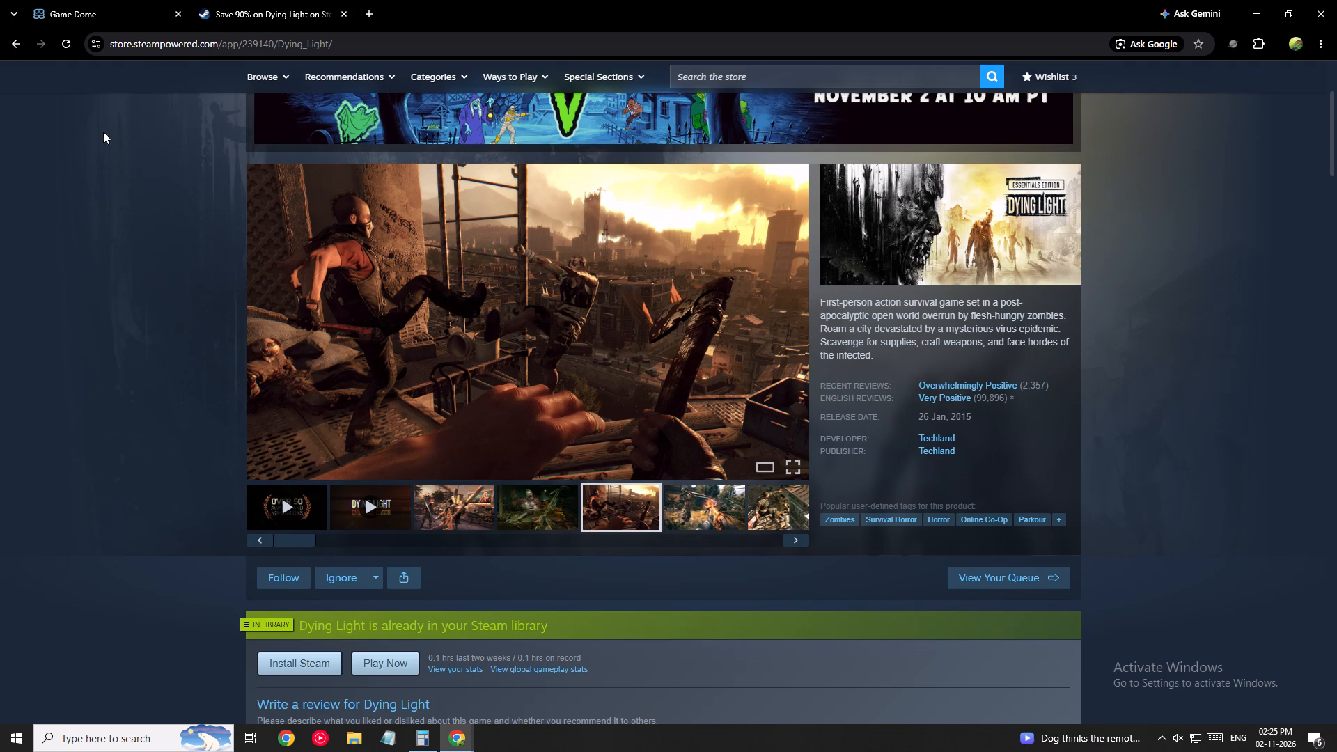
Go back past the Phasmophobia page to the Steam store home page, dismissing the leftover "dying light" suggestions.
left_click(1, 36)
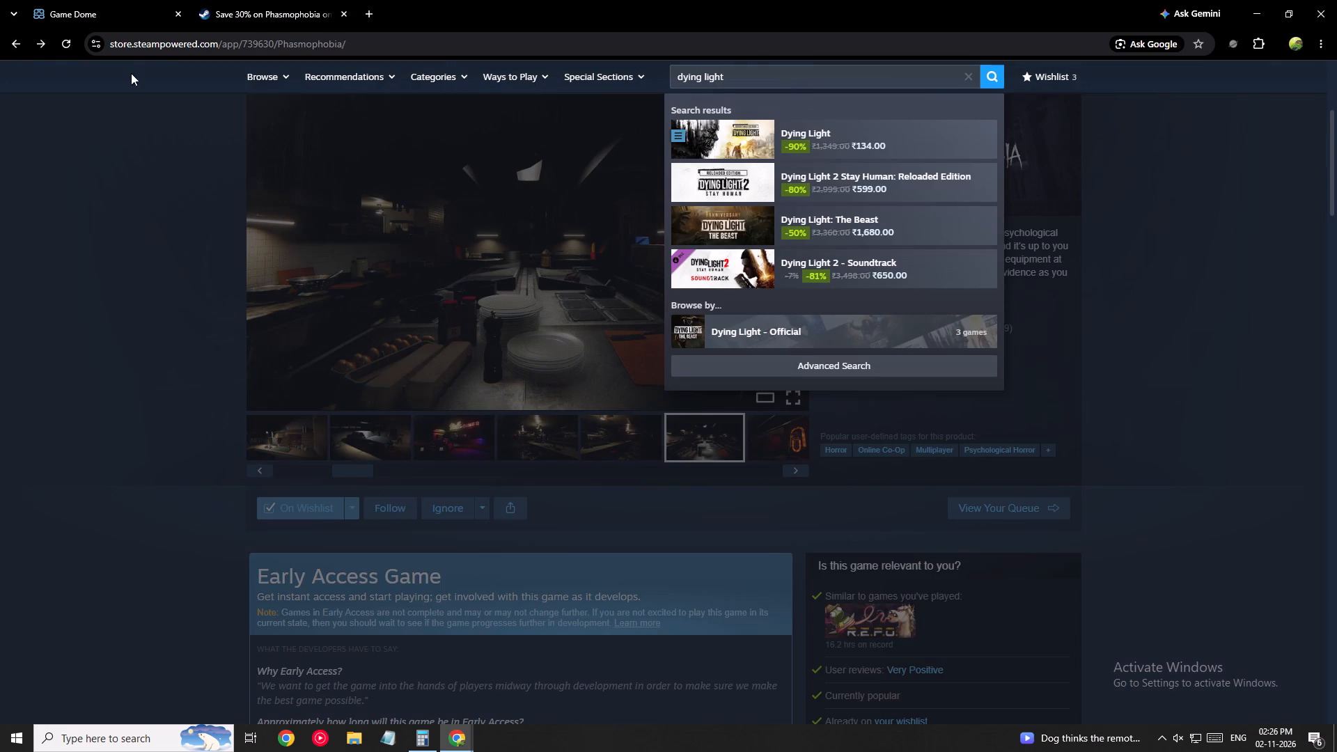
scroll(557, 282, "up", 3)
left_click(141, 201)
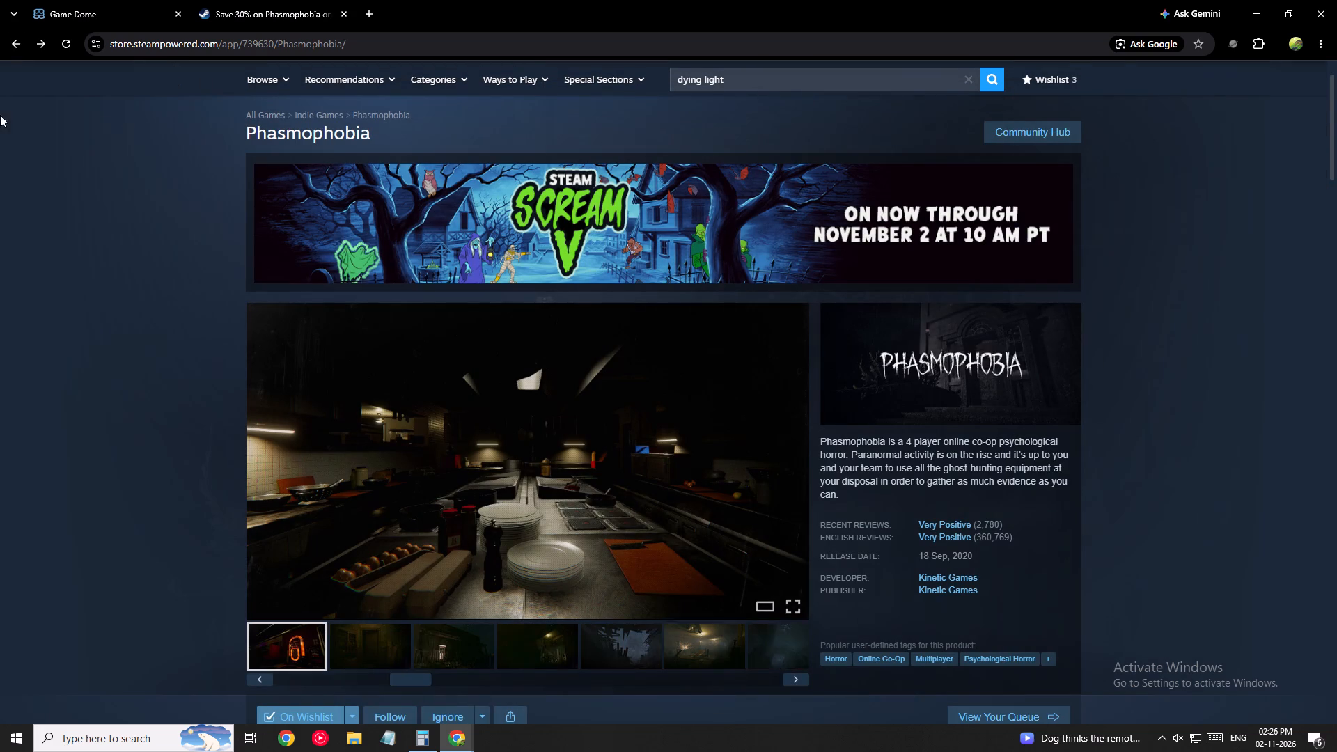
left_click(19, 40)
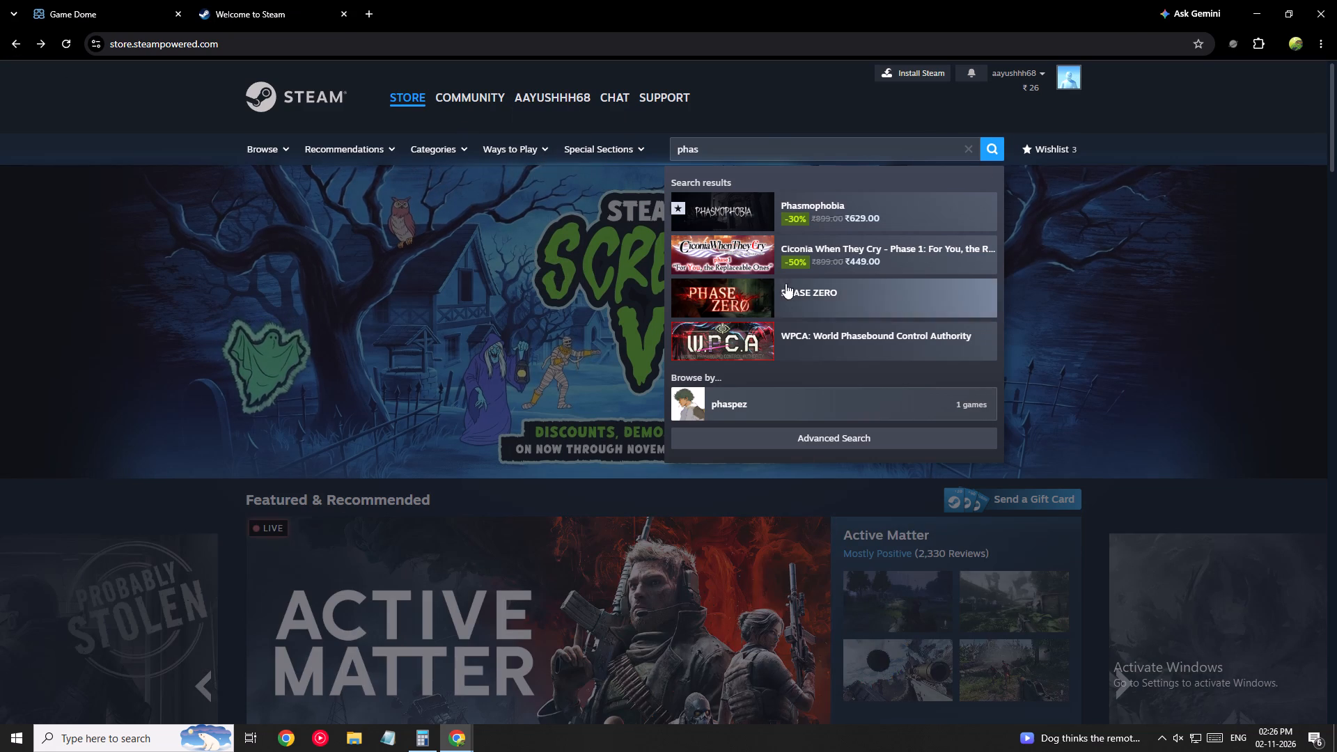
Replace the store search text with "repo" and open the R.E.P.O. page from the suggestions.
left_click(760, 93)
left_click(758, 144)
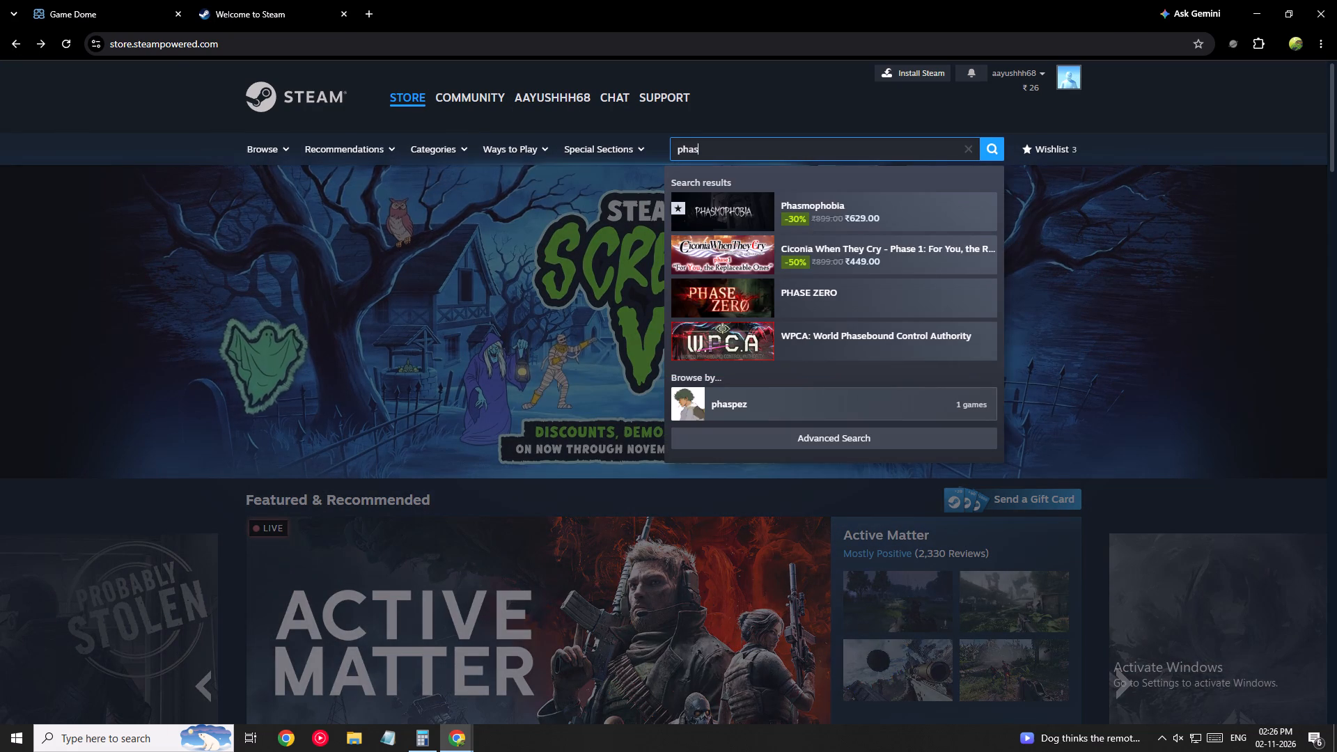
key("BackSpace")
key("BackSpace")
key("BackSpace")
key("BackSpace")
key("BackSpace")
key("BackSpace")
key("BackSpace")
key("BackSpace")
key("BackSpace")
key("BackSpace")
key("BackSpace")
key("BackSpace")
key("BackSpace")
type("re")
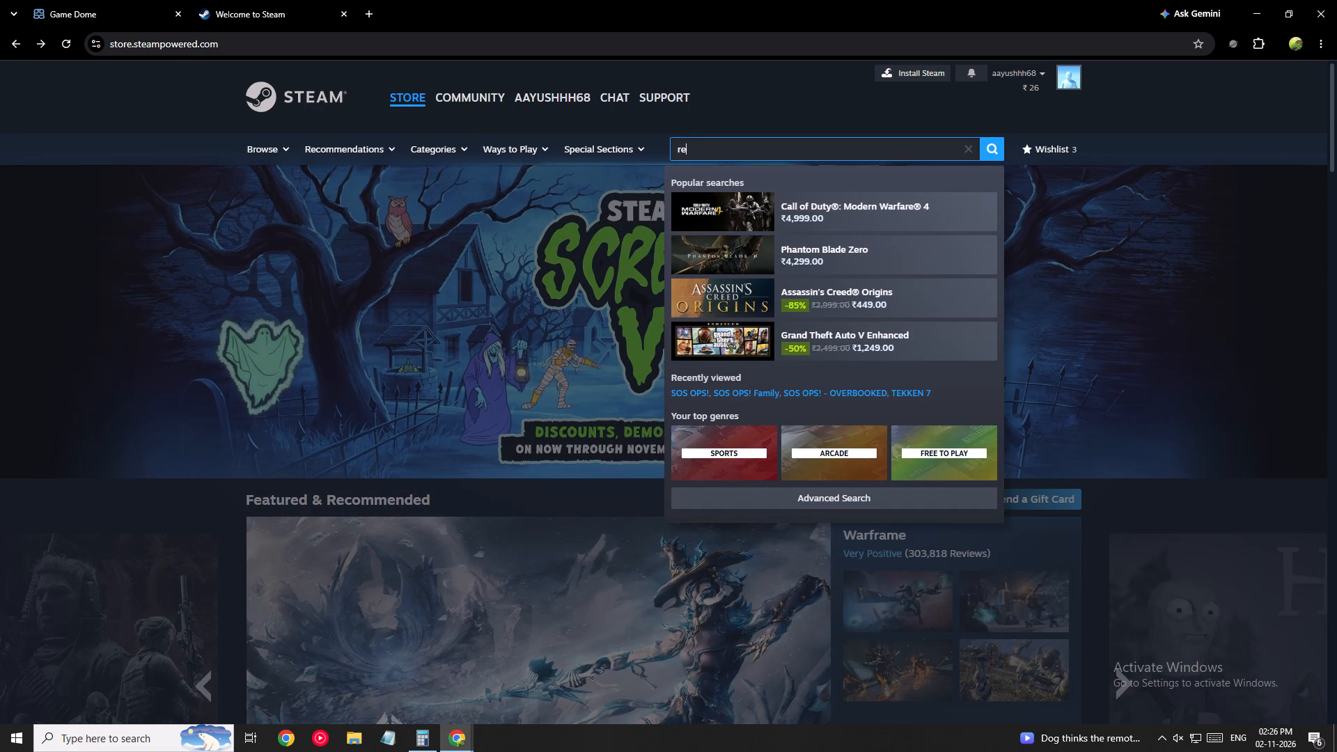
type("po")
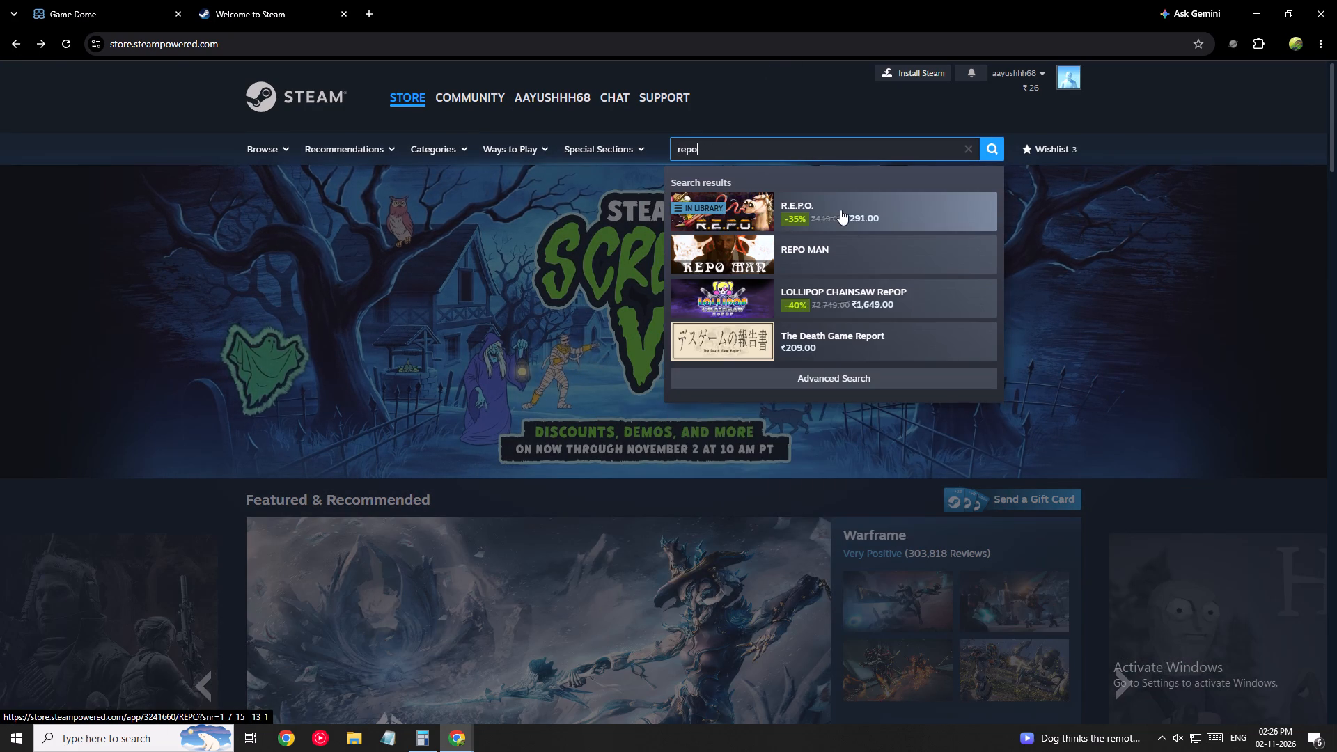
left_click(840, 210)
View several gameplay screenshots of R.E.P.O. in its media gallery.
scroll(471, 394, "down", 4)
scroll(431, 404, "up", 2)
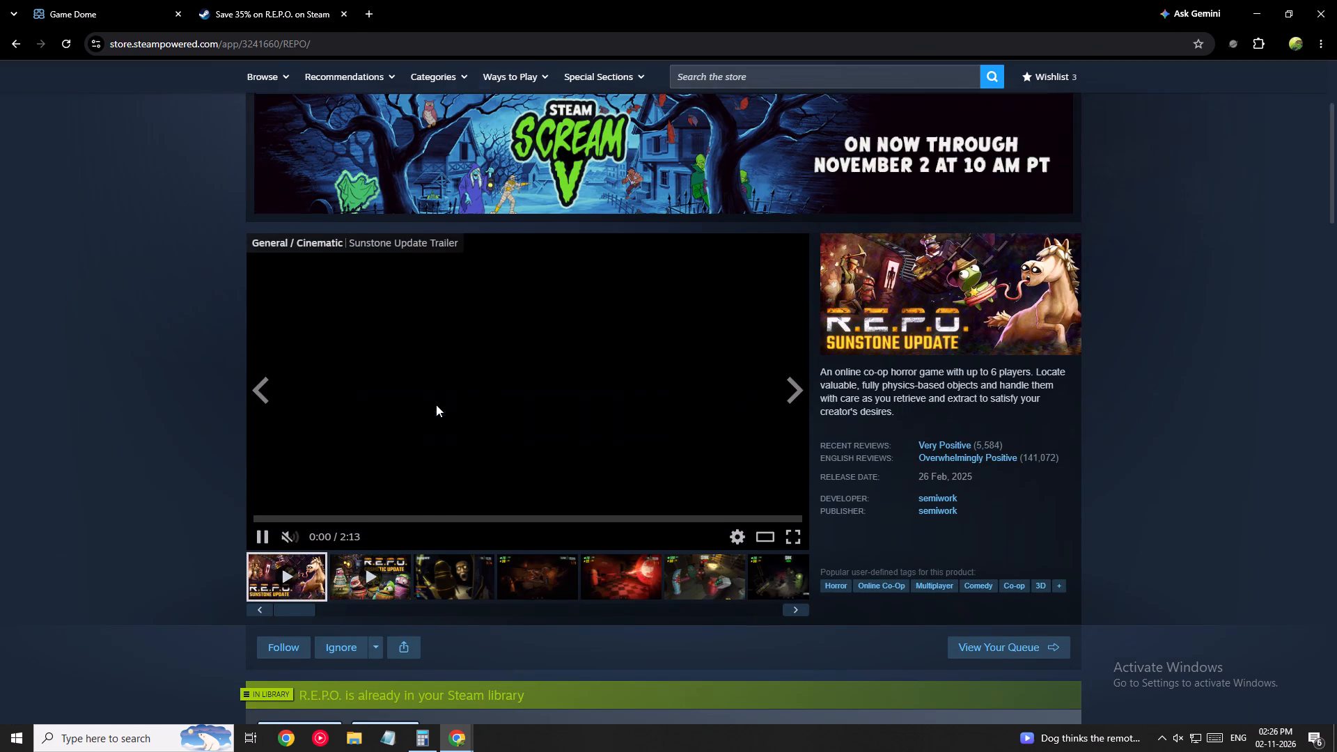
left_click(471, 589)
left_click(545, 583)
left_click(639, 572)
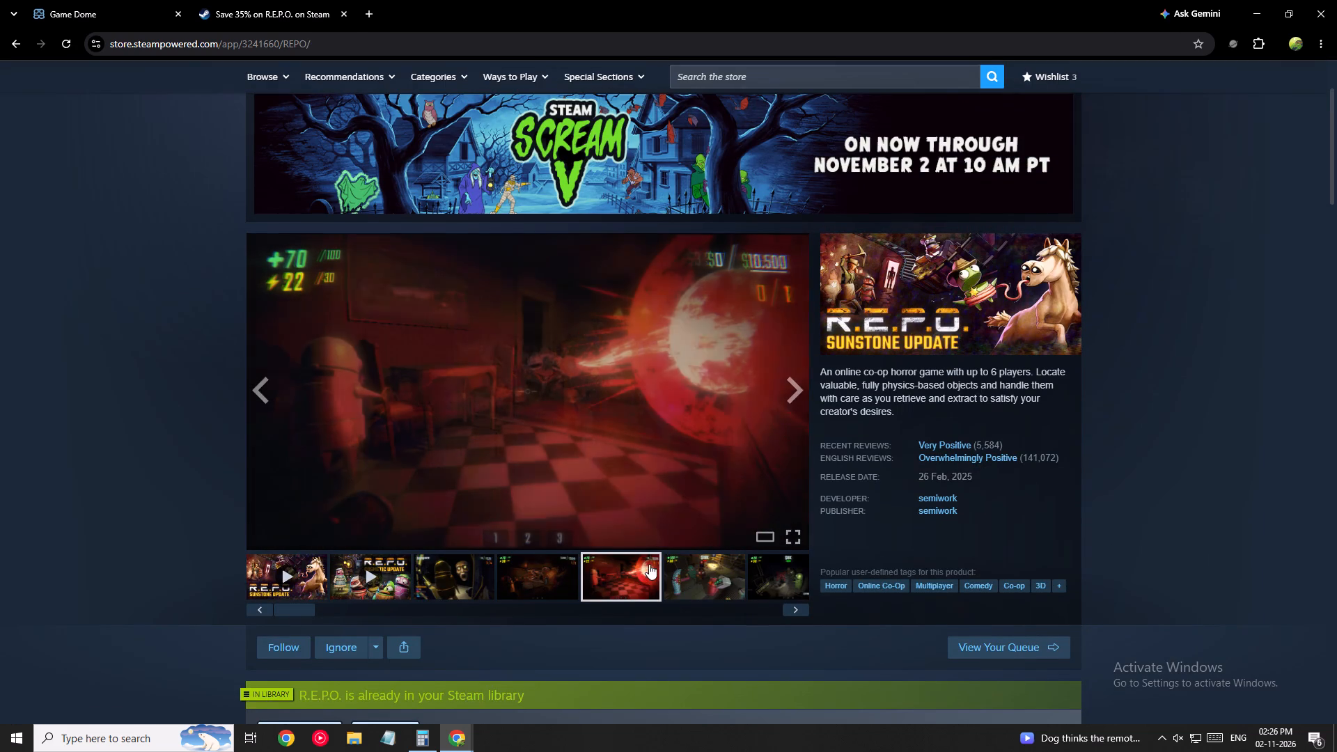
Close the Steam store page and return to the start of the Game Dome computer list.
left_click(342, 10)
scroll(251, 407, "up", 9)
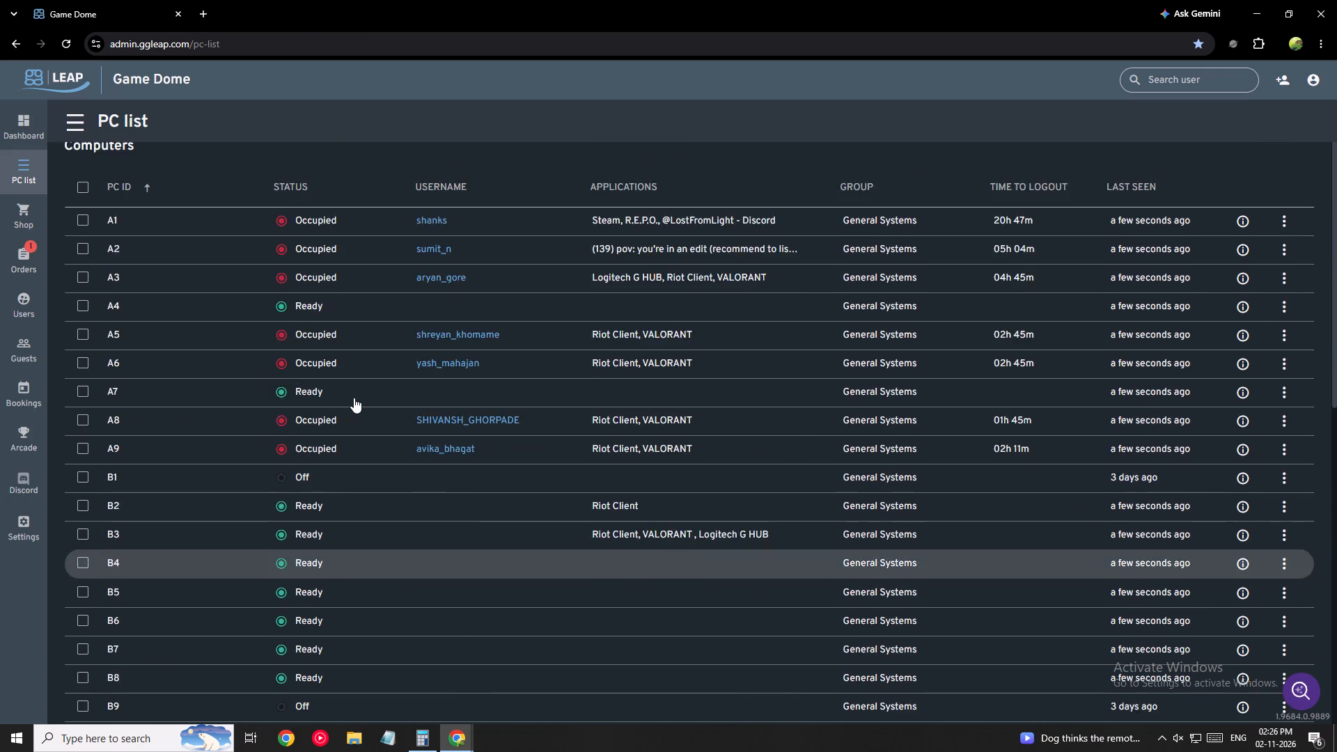
scroll(354, 398, "up", 3)
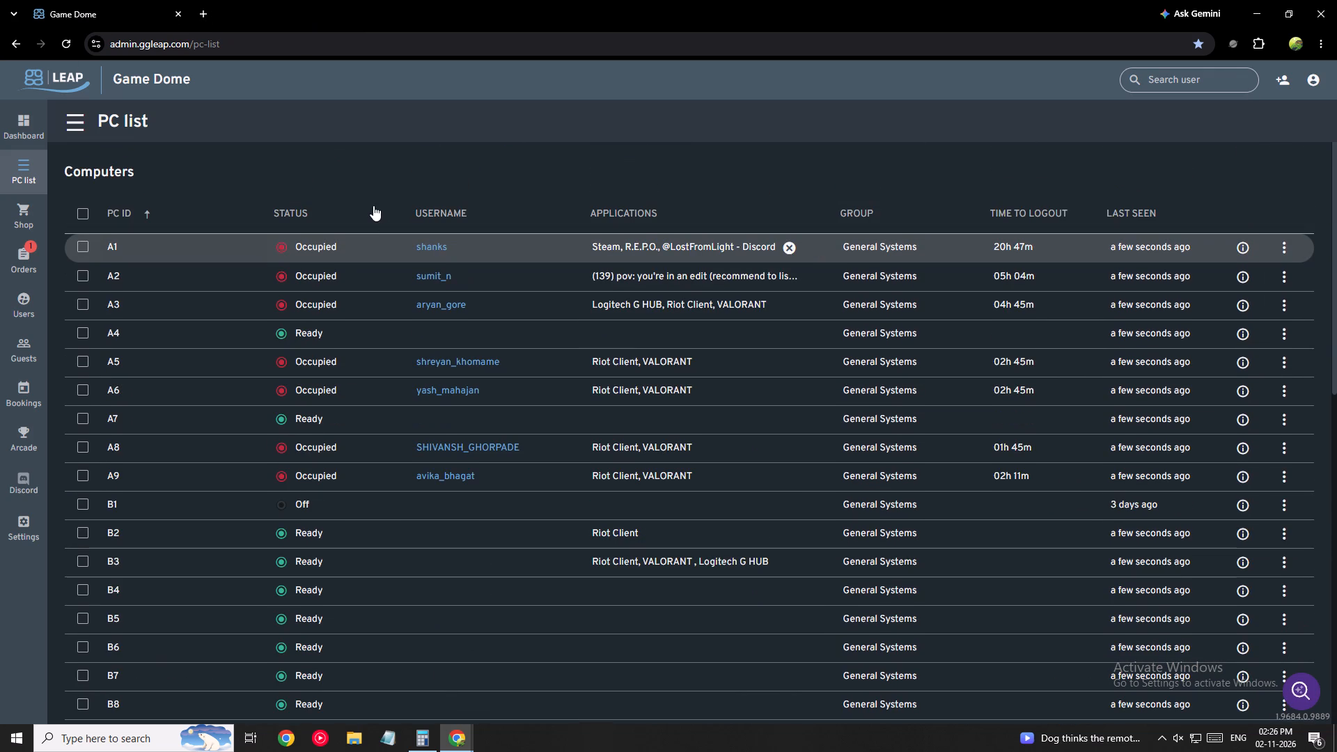
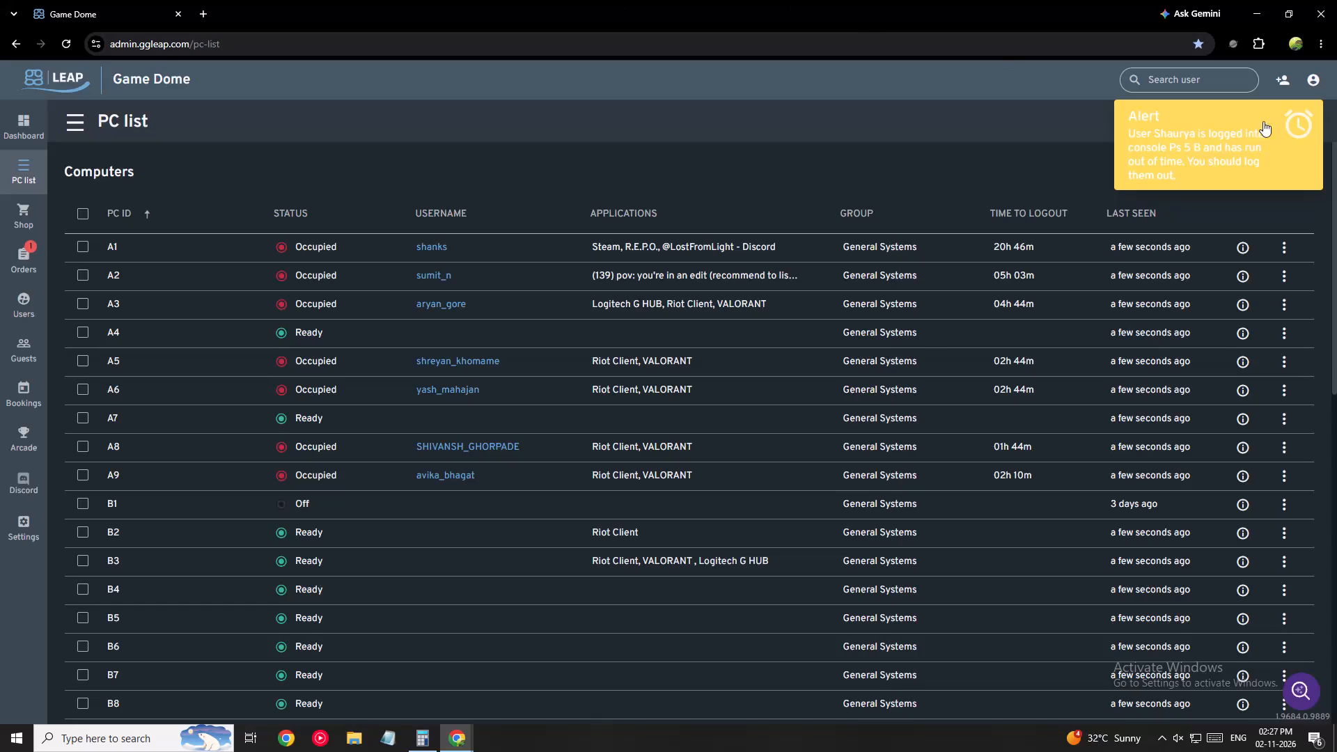
Dismiss the out-of-time alert and log out all users from the Ps 5 B console.
left_click(1275, 116)
scroll(1131, 388, "down", 7)
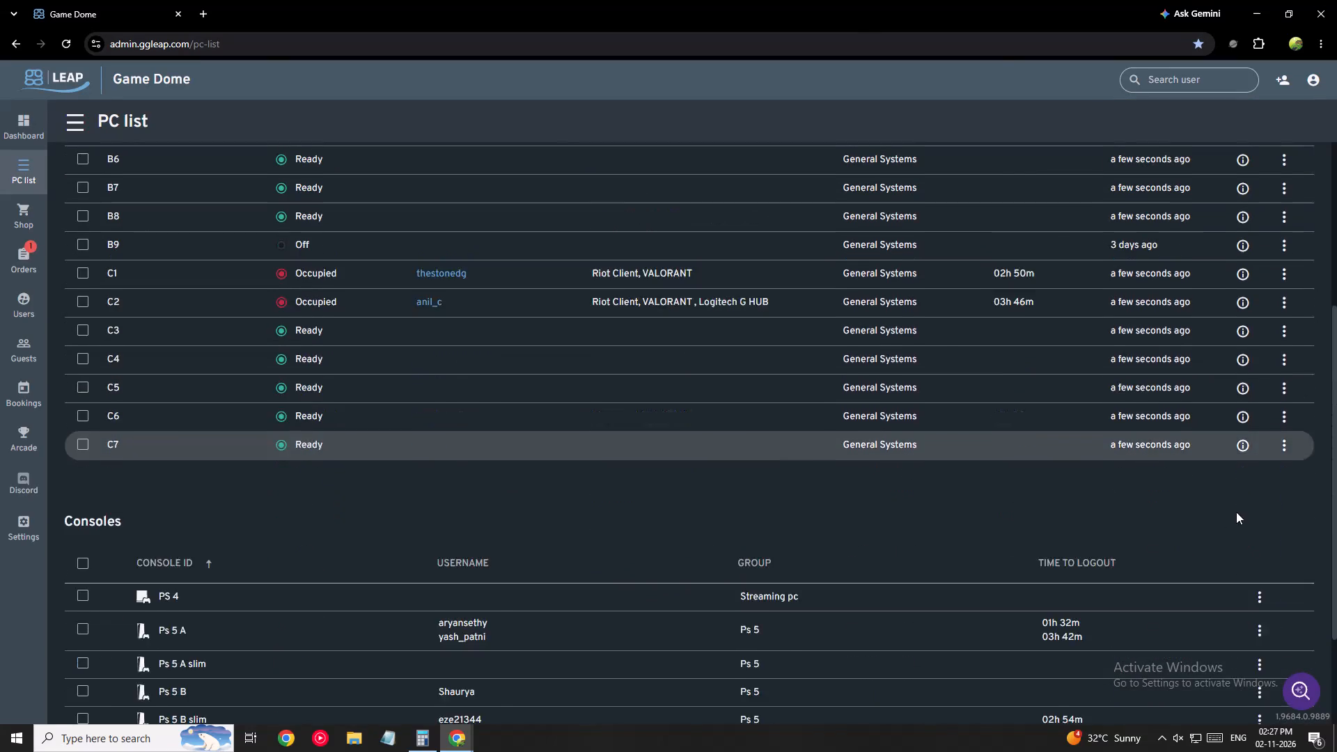
scroll(1236, 512, "down", 3)
left_click(1256, 529)
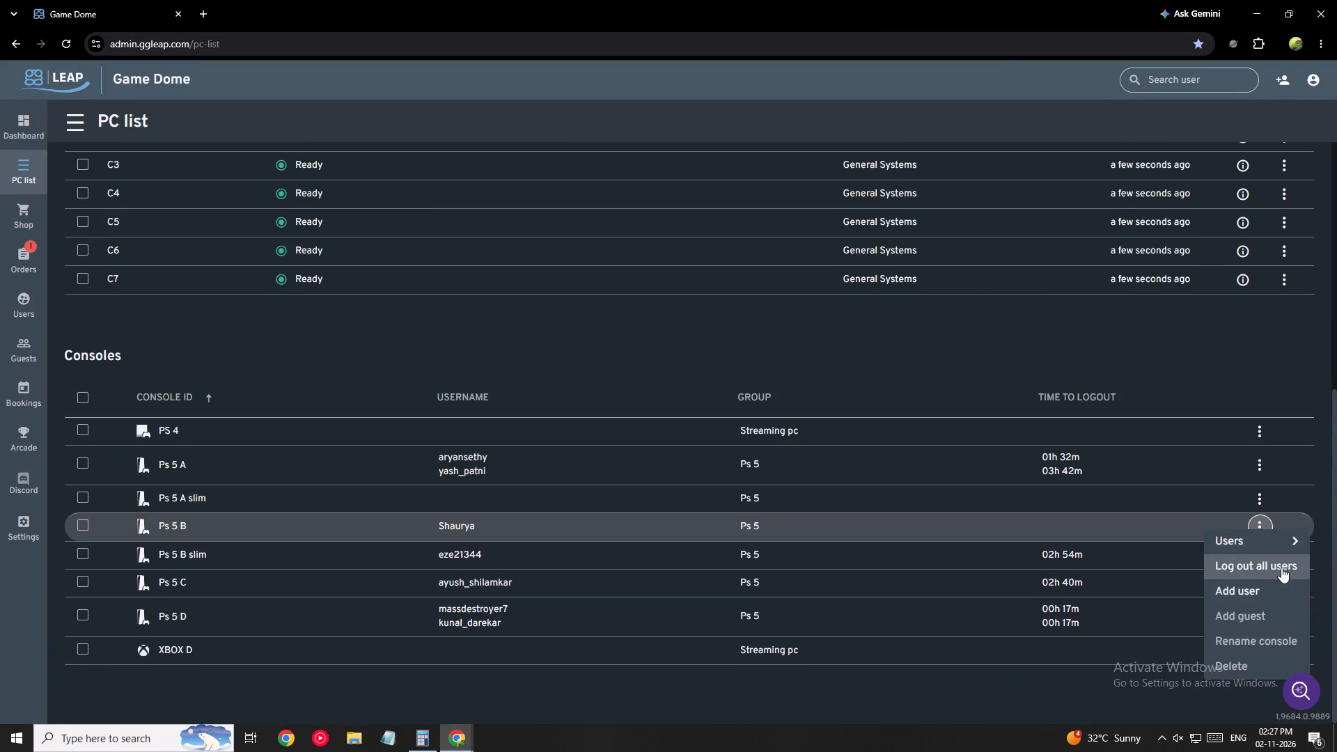
left_click(1281, 567)
Open a Quicksell order for shanks on computer A1 and add one WATER-500ml.
scroll(451, 584, "up", 4)
scroll(423, 559, "down", 1)
scroll(423, 559, "up", 4)
scroll(473, 206, "up", 2)
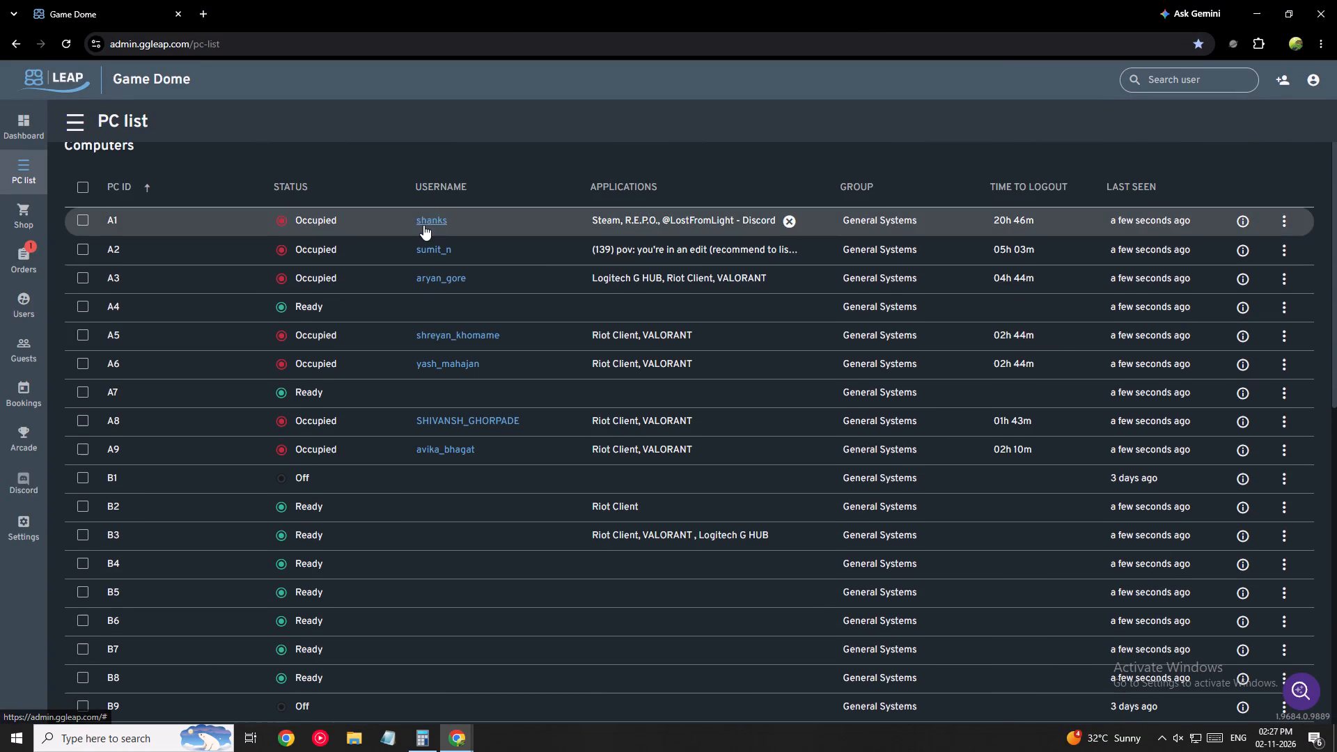
left_click(426, 224)
left_click(468, 230)
left_click_drag(396, 319, 178, 421)
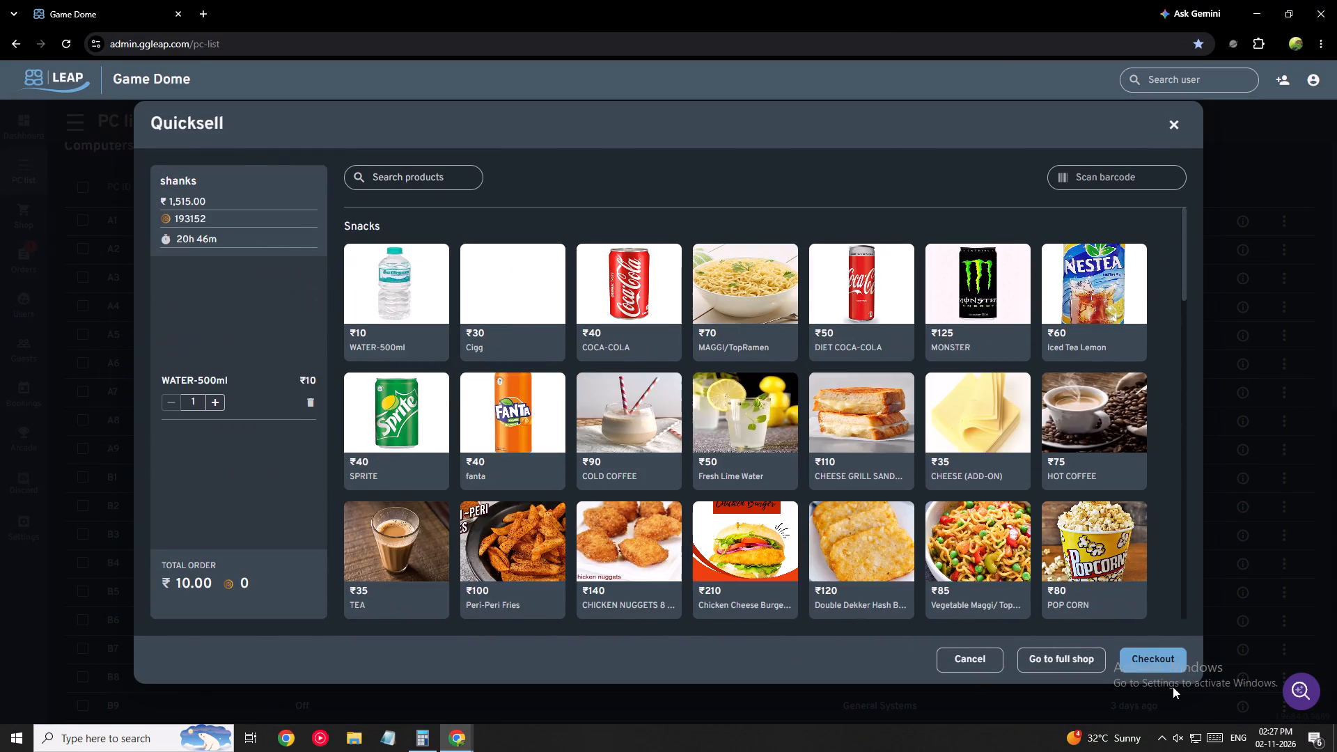
Check out the shanks water order and charge the ₹10 to the user balance.
left_click(1163, 658)
left_click(279, 407)
left_click(380, 676)
left_click(385, 616)
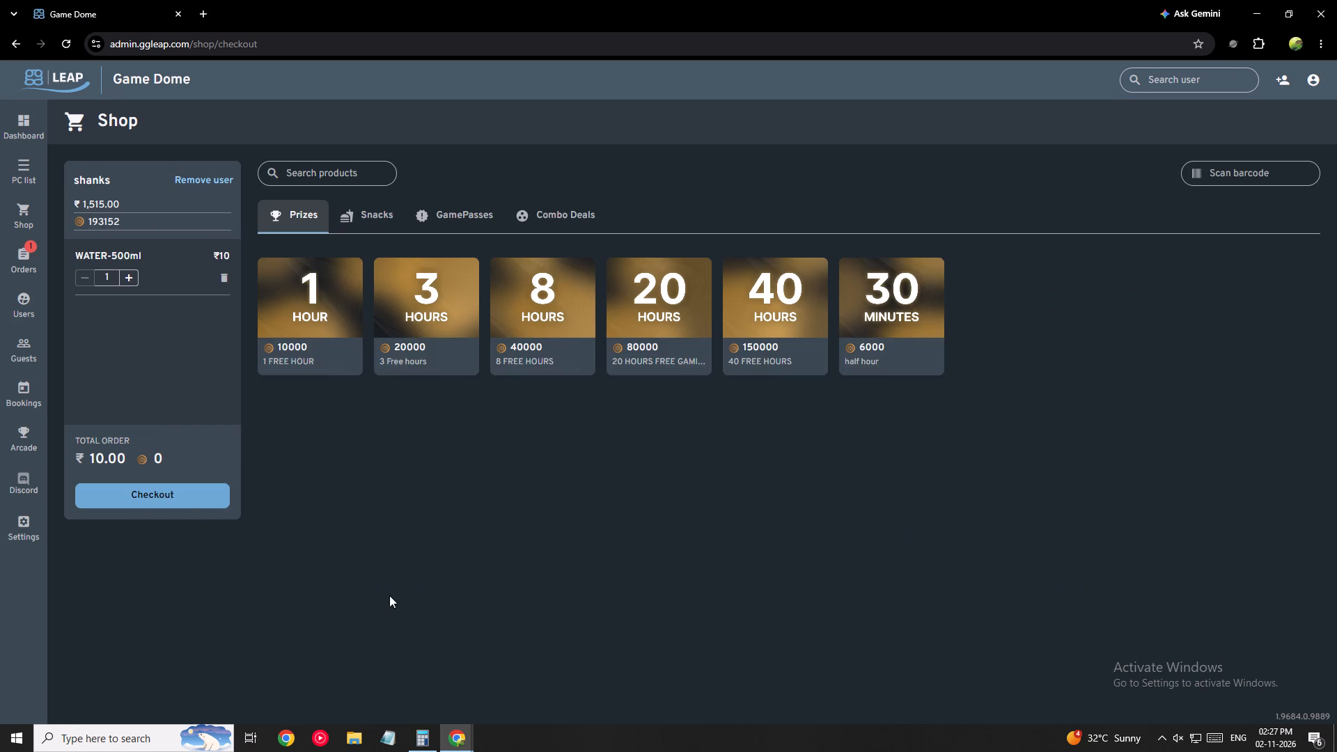
left_click(173, 493)
left_click(307, 400)
left_click(380, 632)
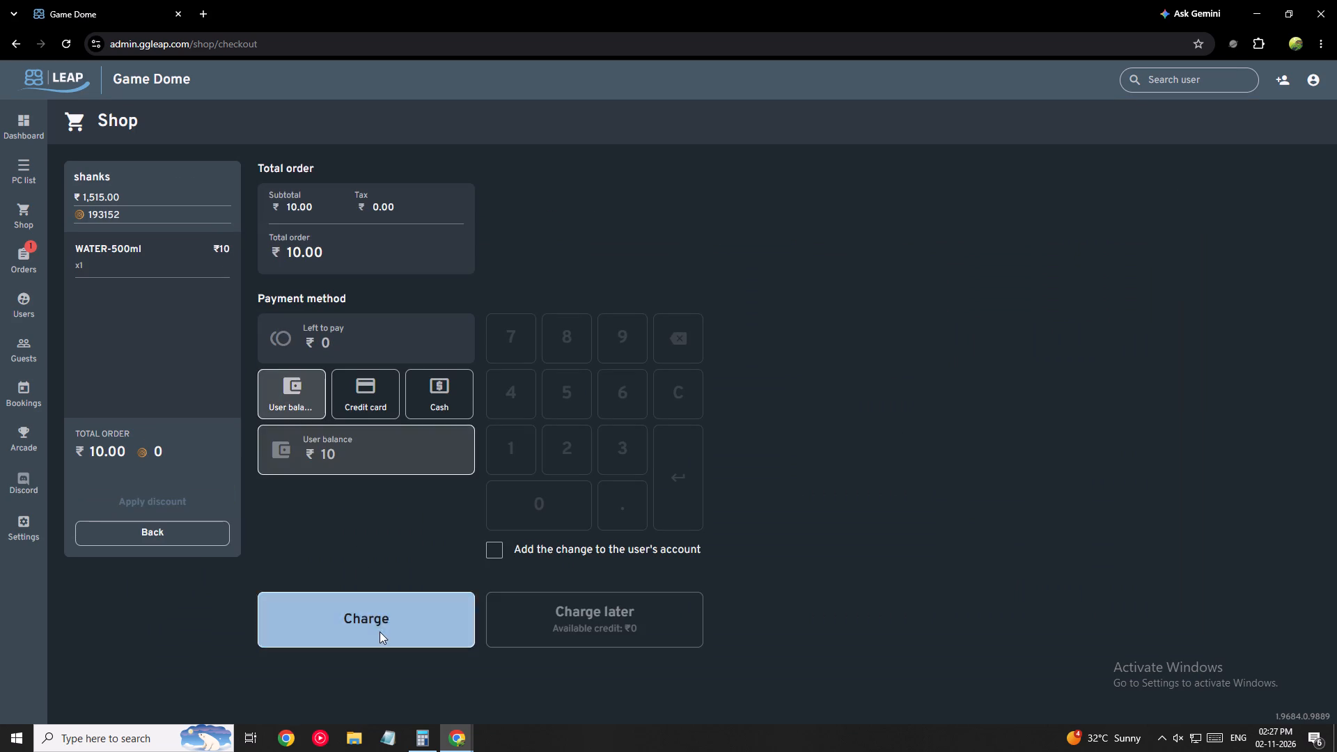
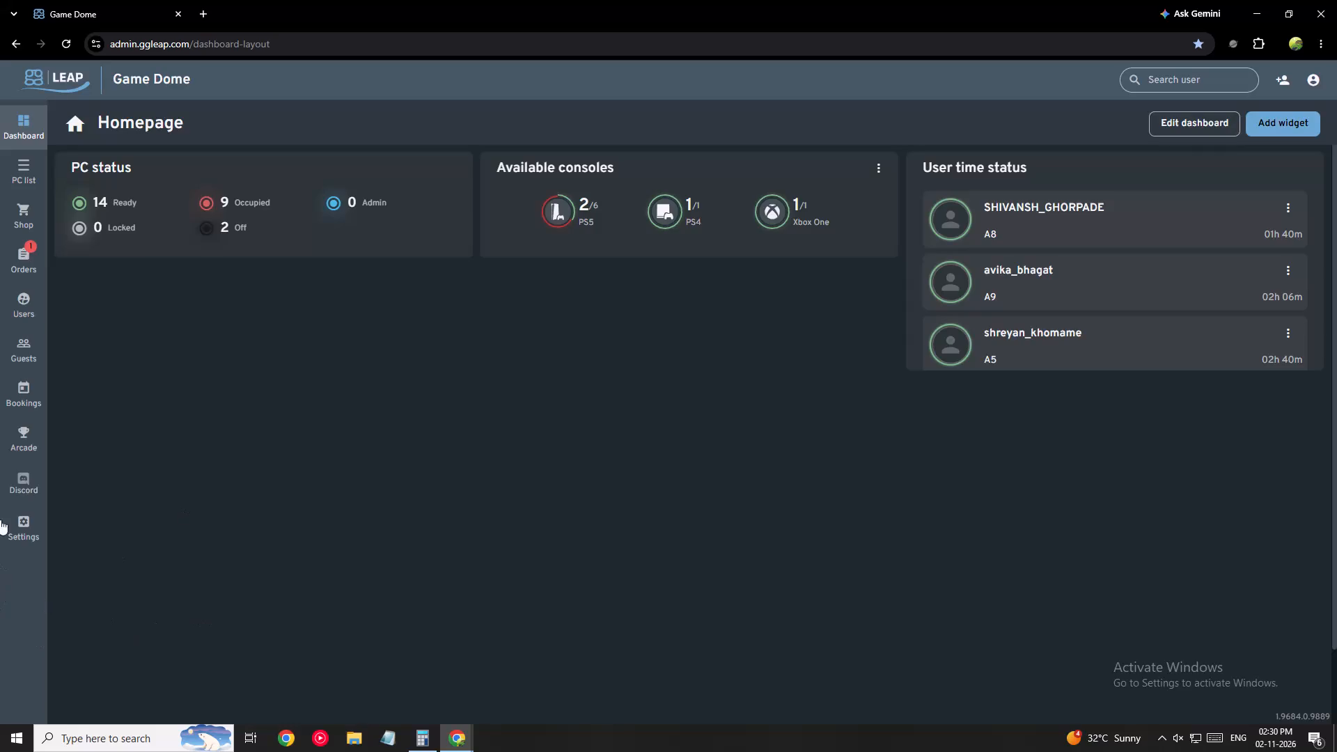
left_click(13, 131)
left_click(6, 184)
left_click(0, 177)
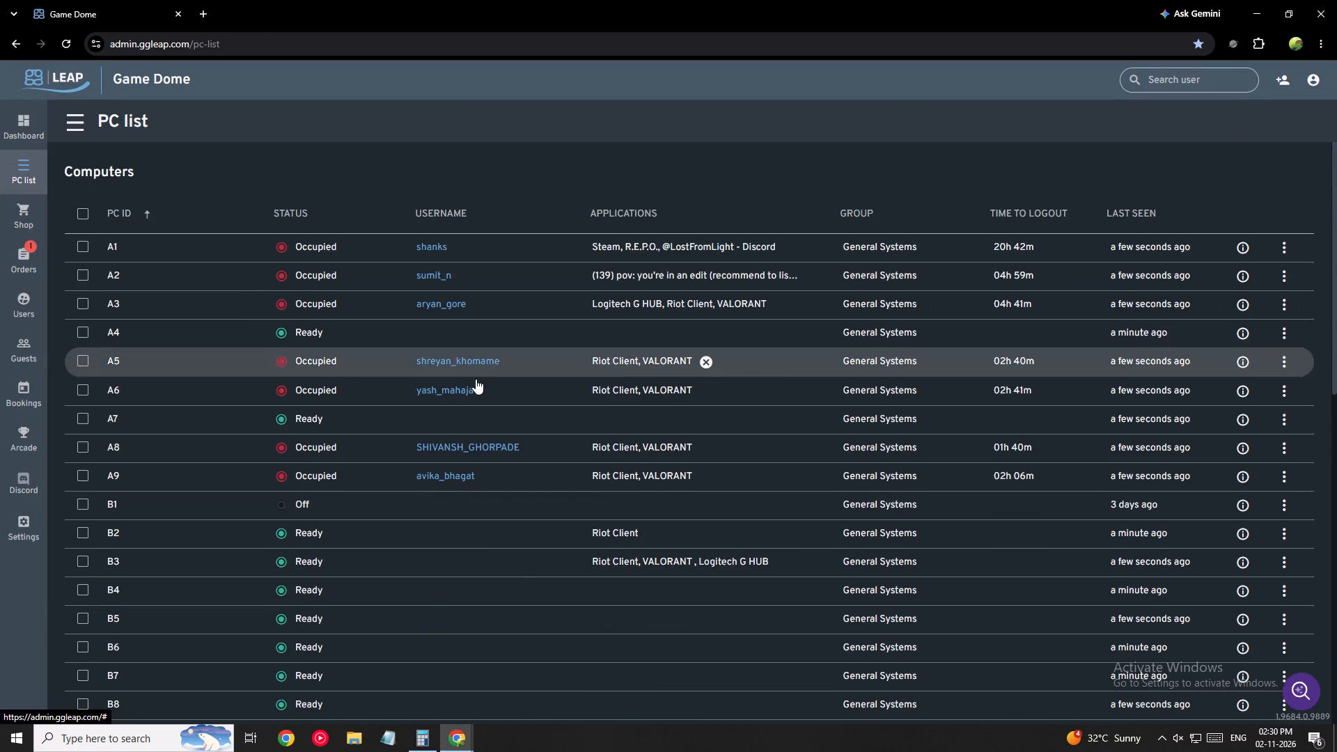
scroll(538, 383, "down", 9)
scroll(461, 416, "down", 4)
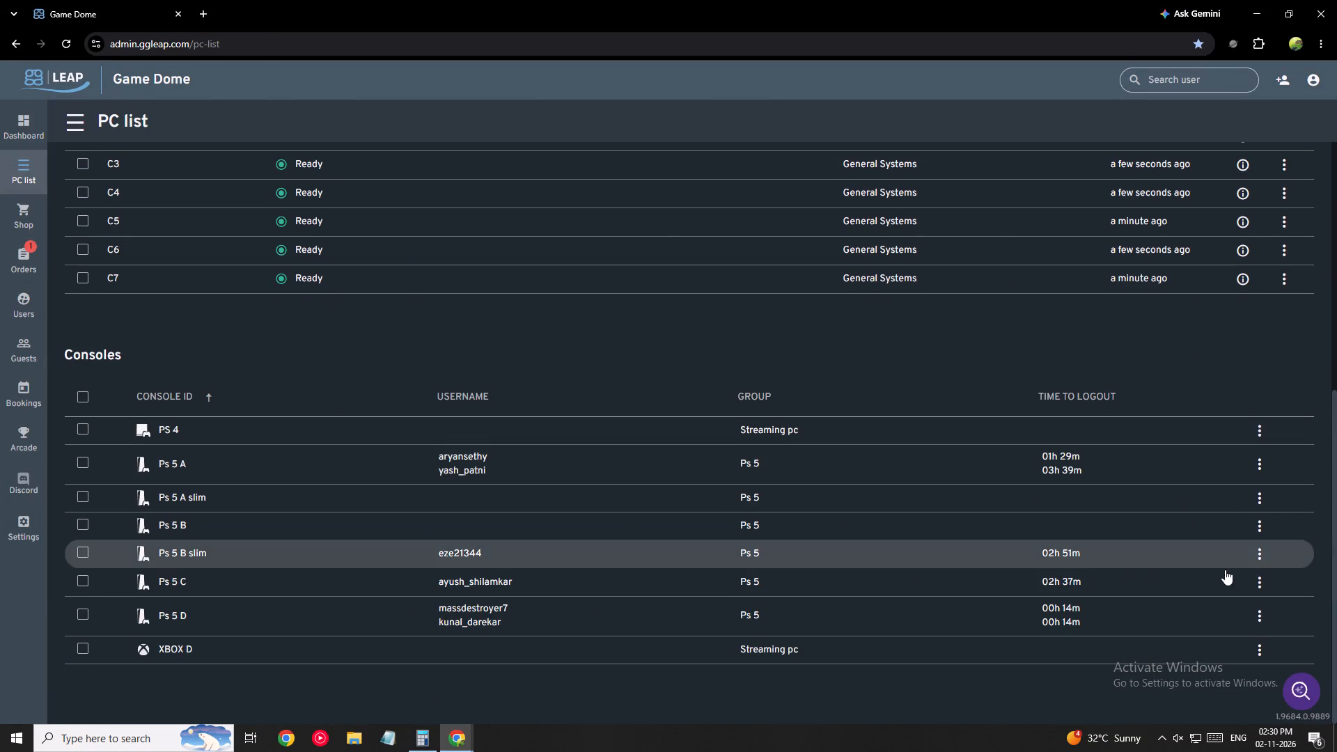
left_click(16, 265)
left_click(320, 159)
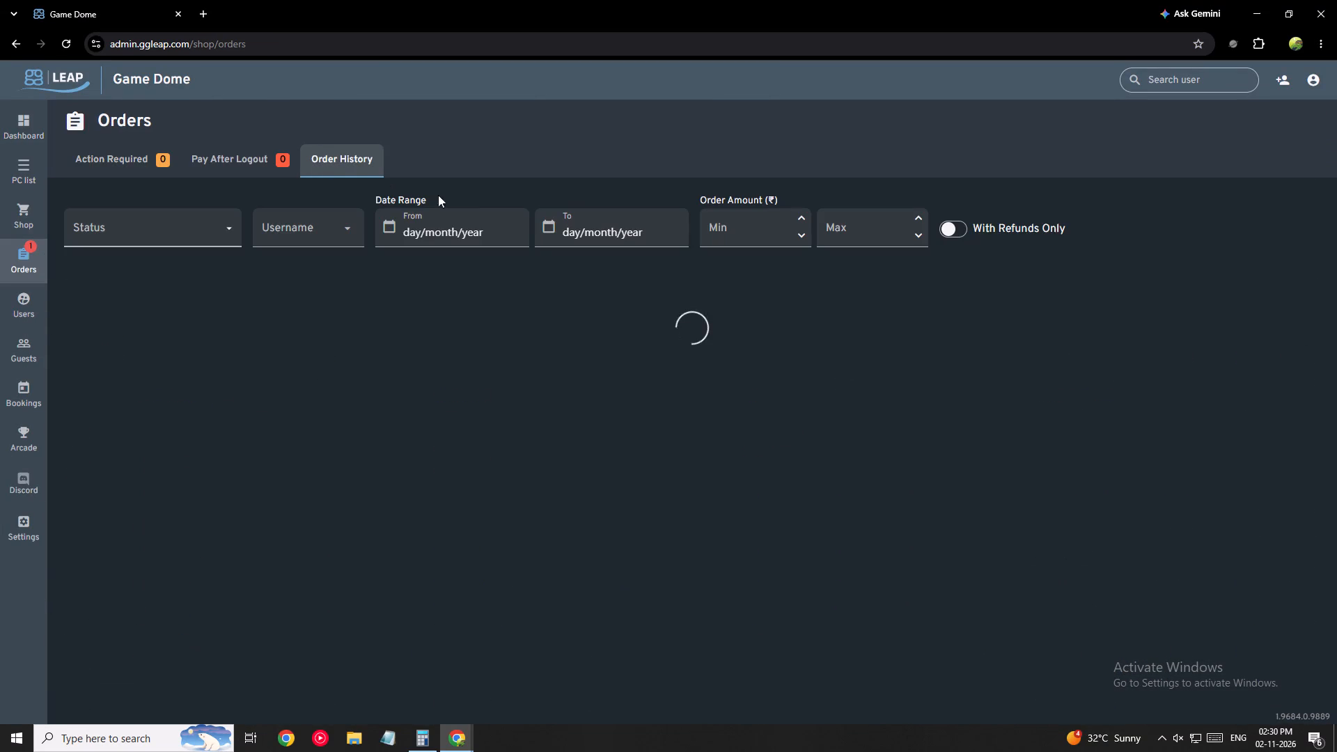
left_click(544, 366)
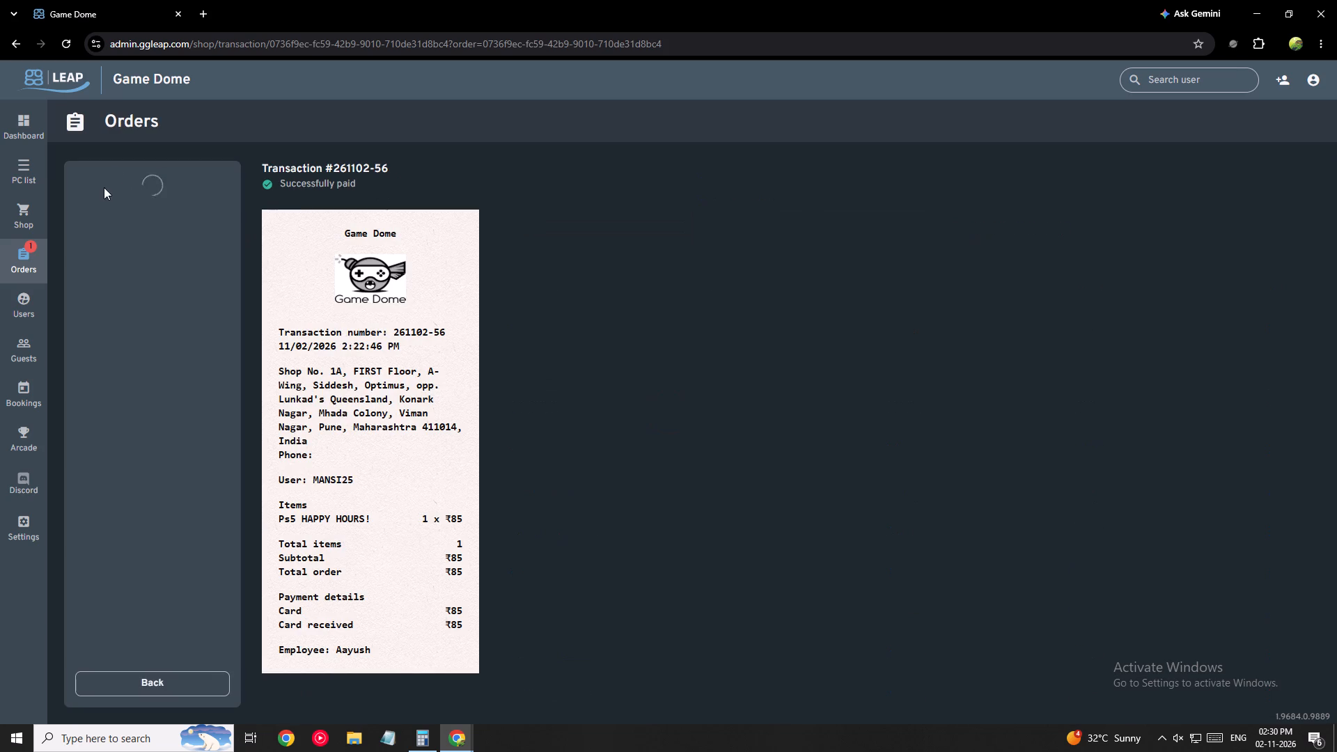
double_click(104, 187)
double_click(97, 177)
key("ctrl+c")
left_click(143, 672)
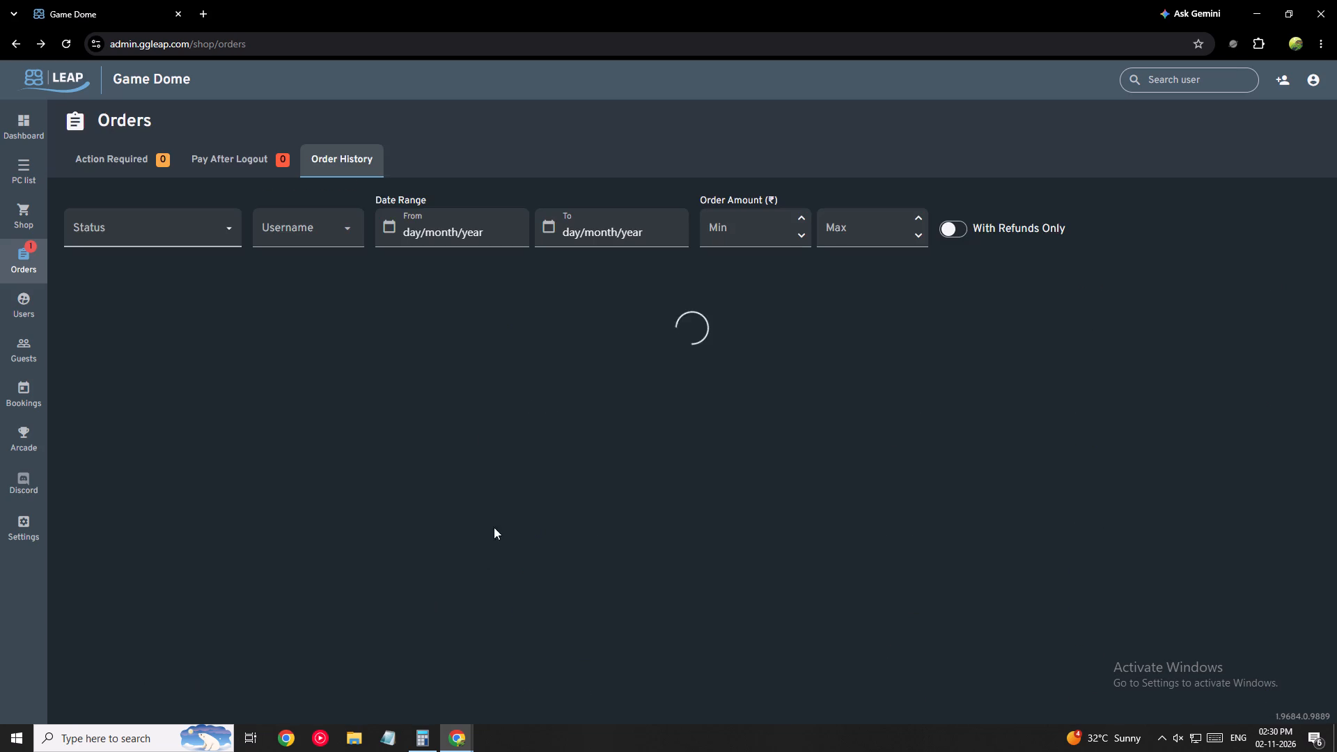
left_click(537, 412)
double_click(97, 182)
key("ctrl+c")
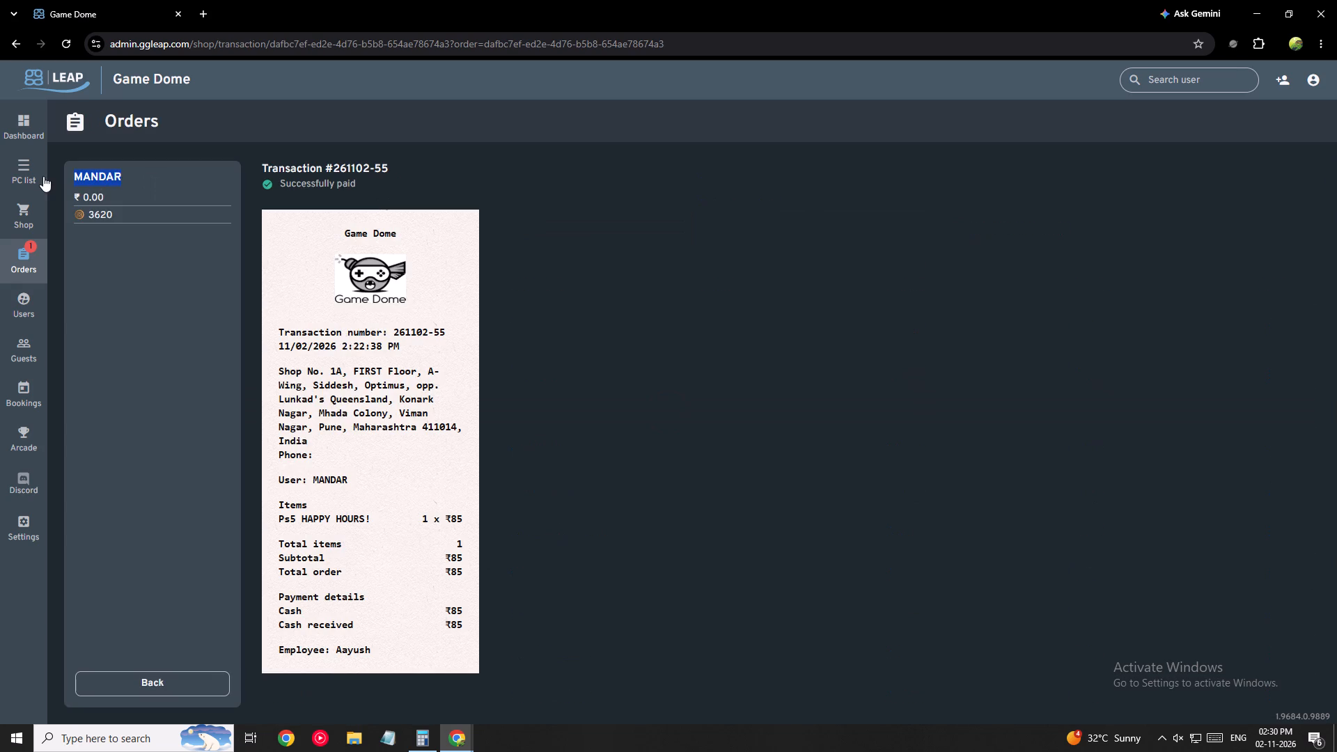
Log the user MANDAR in to the Ps 5 A slim console.
left_click(43, 176)
scroll(249, 415, "down", 10)
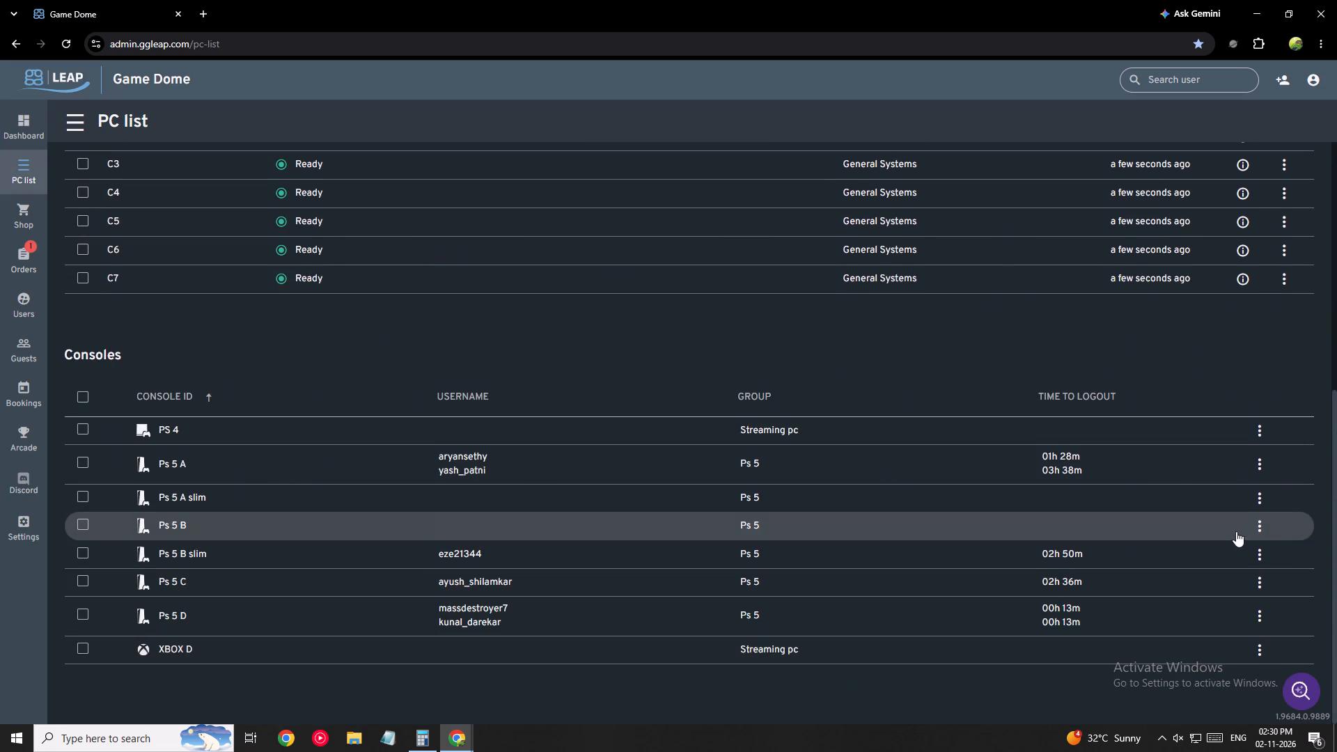
left_click(1272, 524)
left_click(1266, 496)
left_click(1278, 504)
left_click(634, 389)
key("ctrl+v")
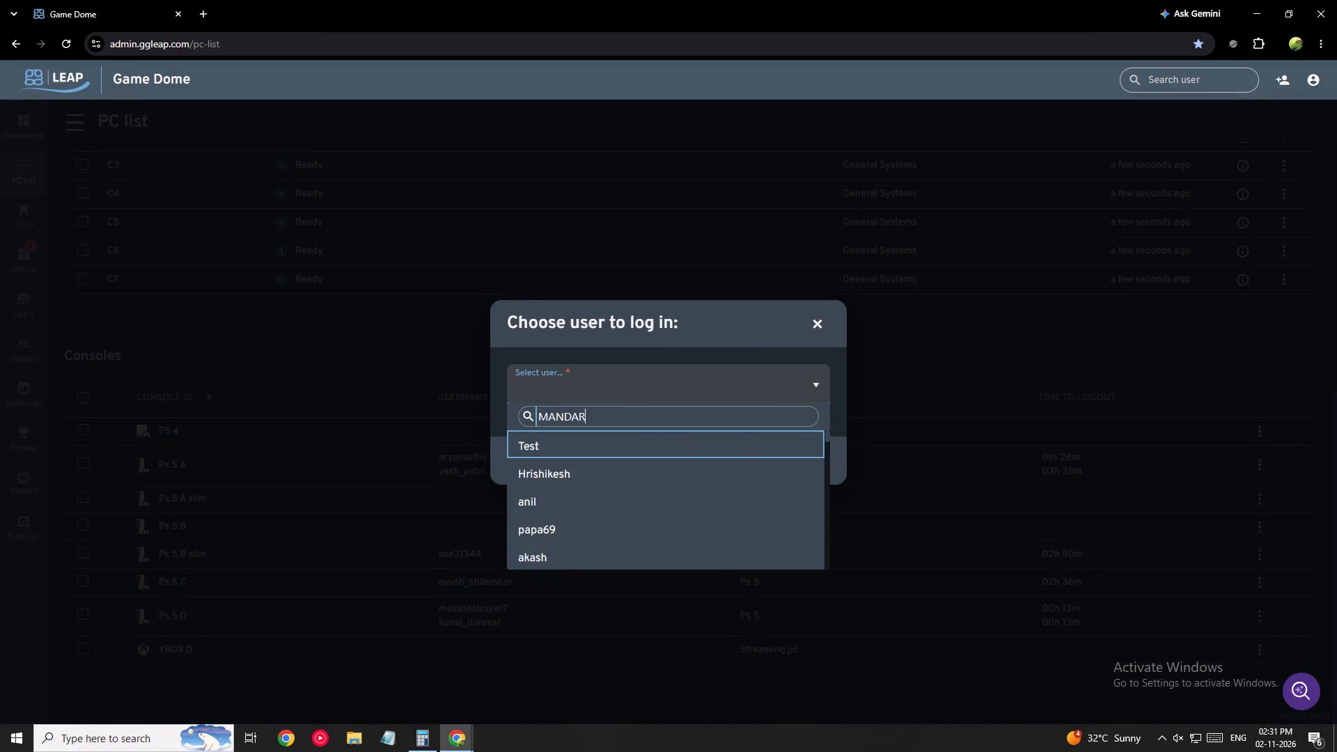
left_click(701, 441)
left_click(795, 455)
left_click(1256, 493)
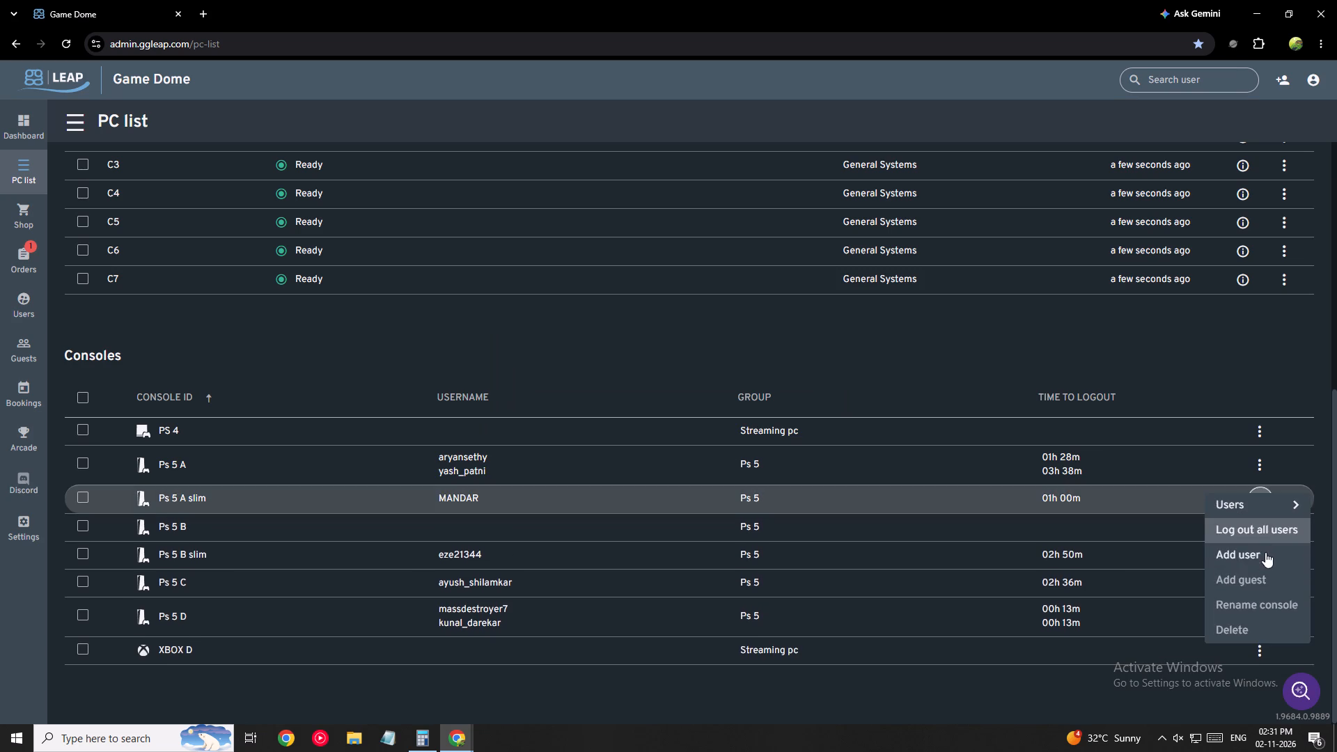
left_click(1266, 557)
left_click(574, 389)
key("super+v")
left_click(623, 522)
key("ctrl+v")
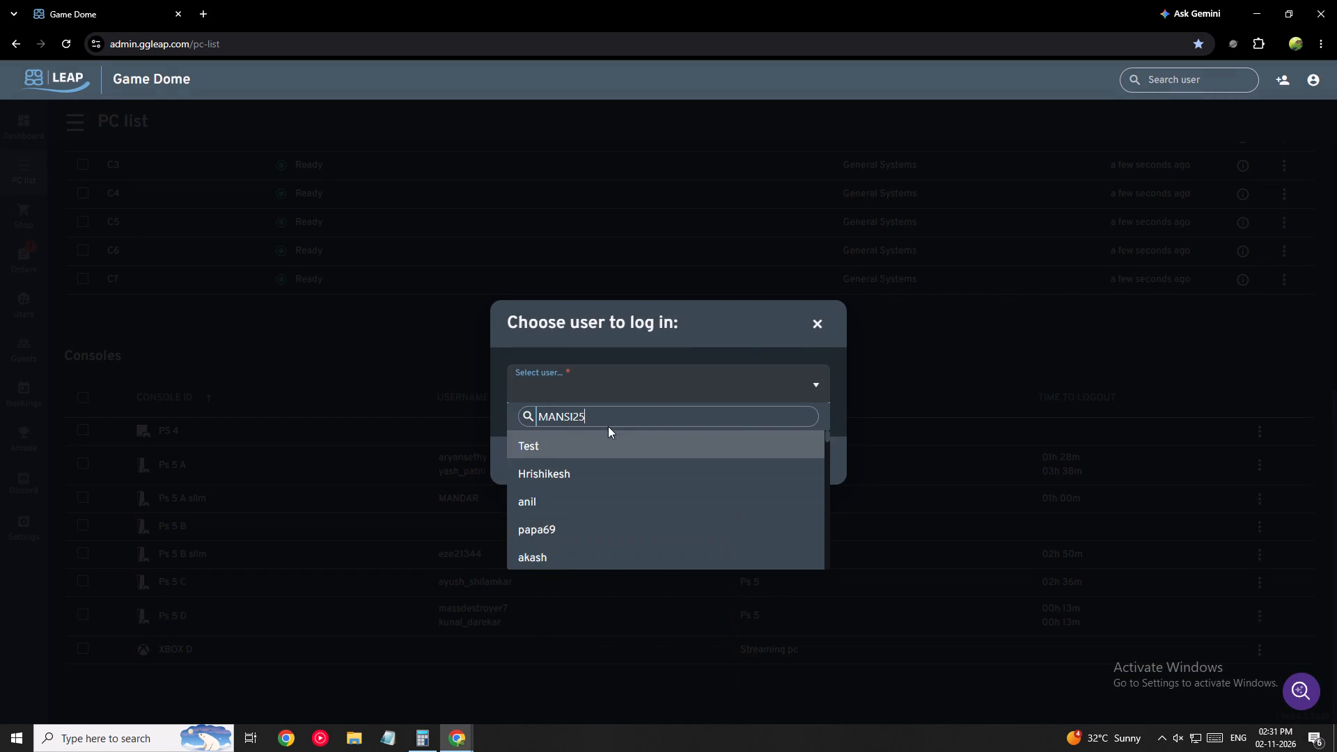
left_click(610, 407)
left_click(643, 439)
left_click_drag(798, 474, 802, 483)
left_click(786, 462)
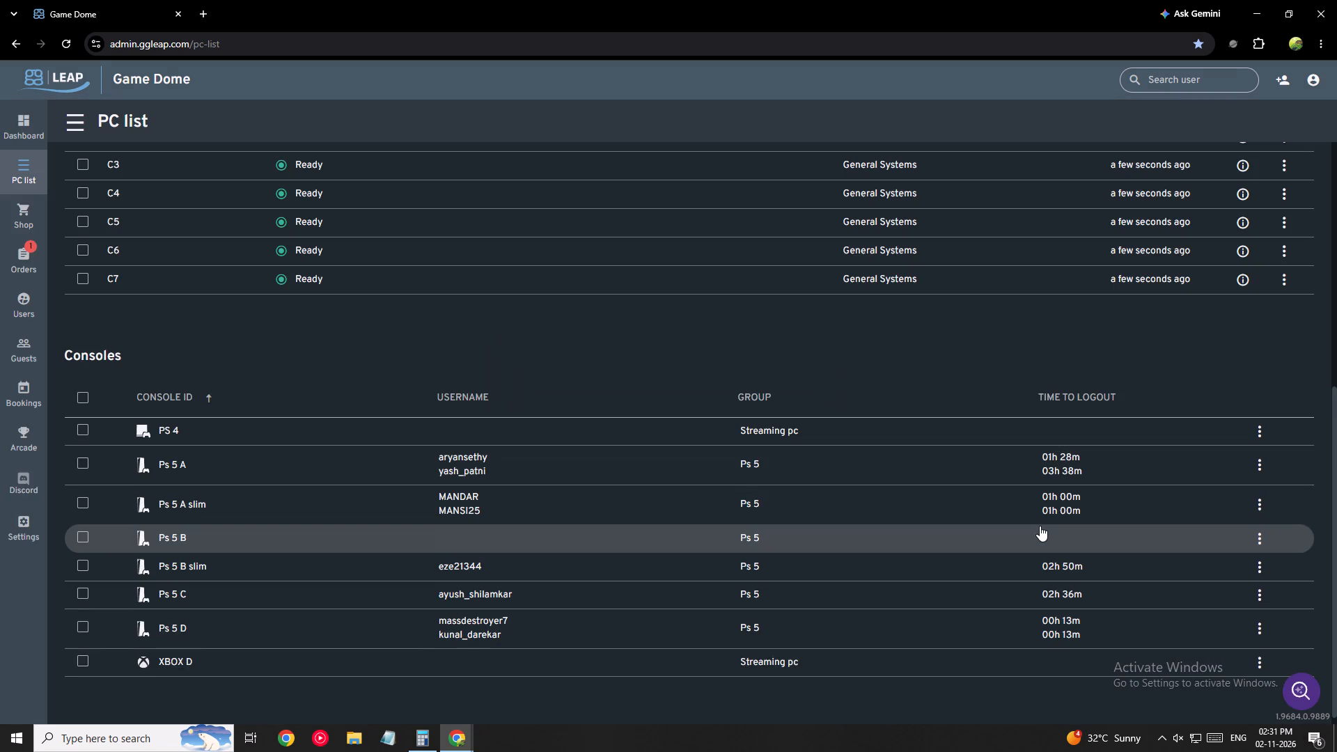
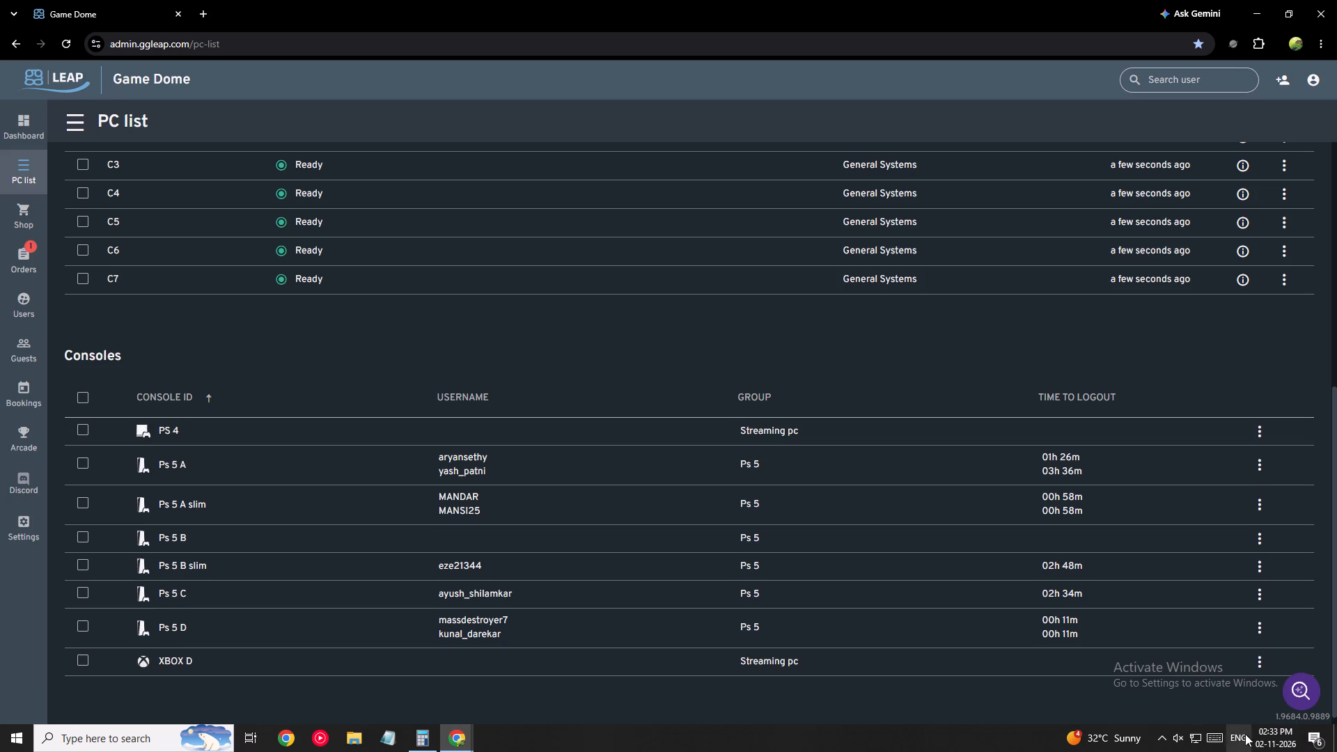
Show the hidden background app icons in the Windows system tray.
left_click(1163, 732)
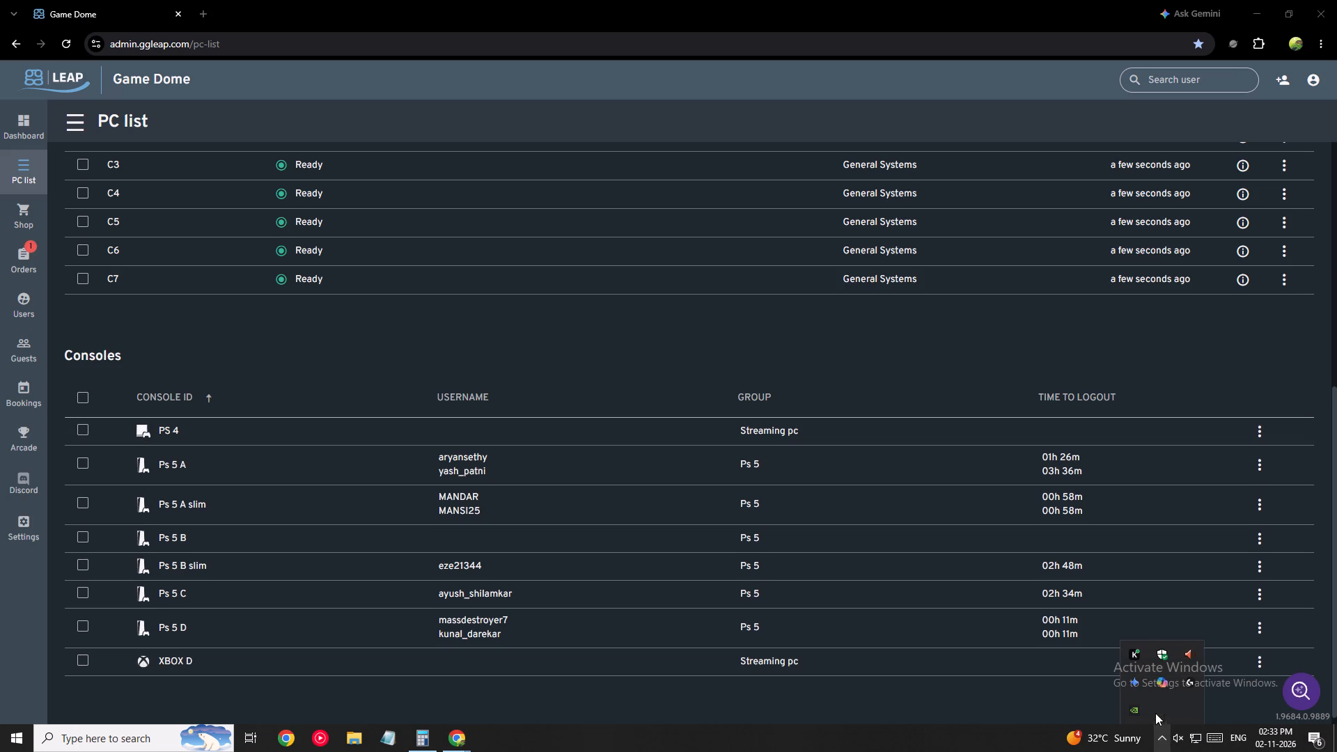
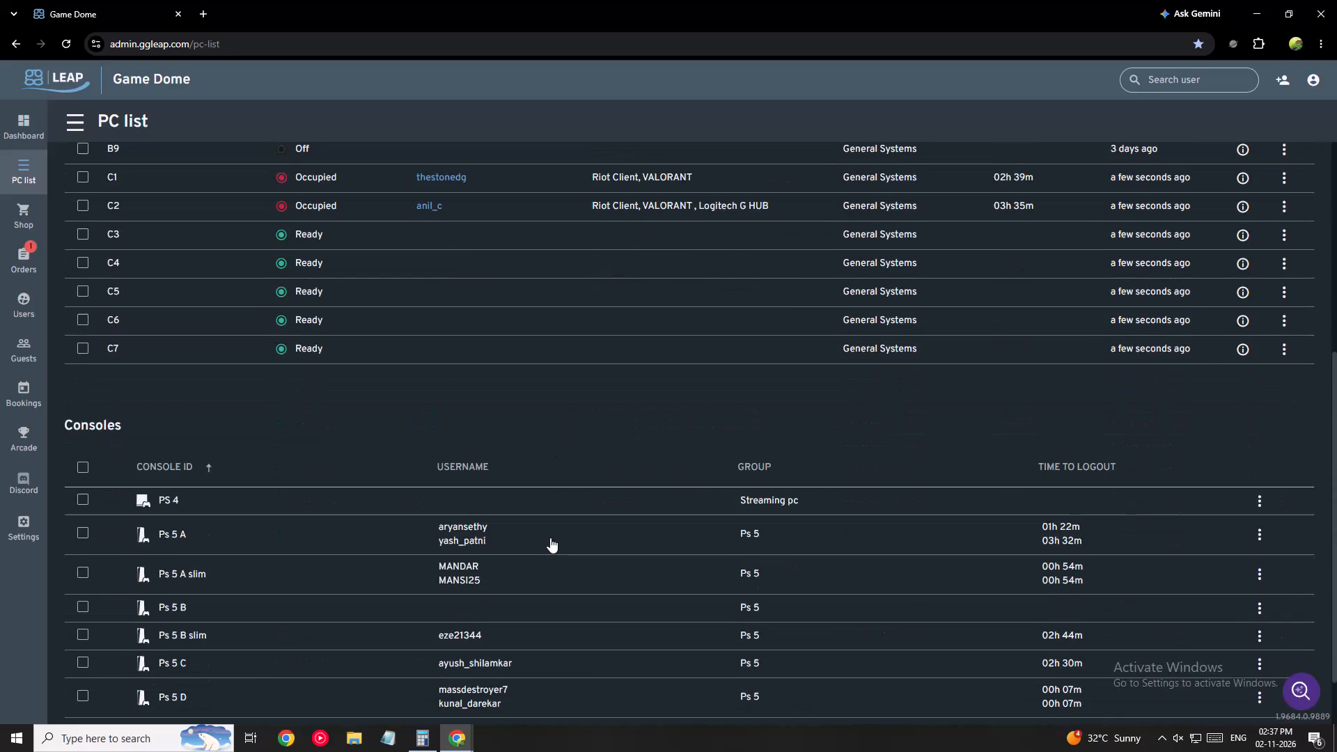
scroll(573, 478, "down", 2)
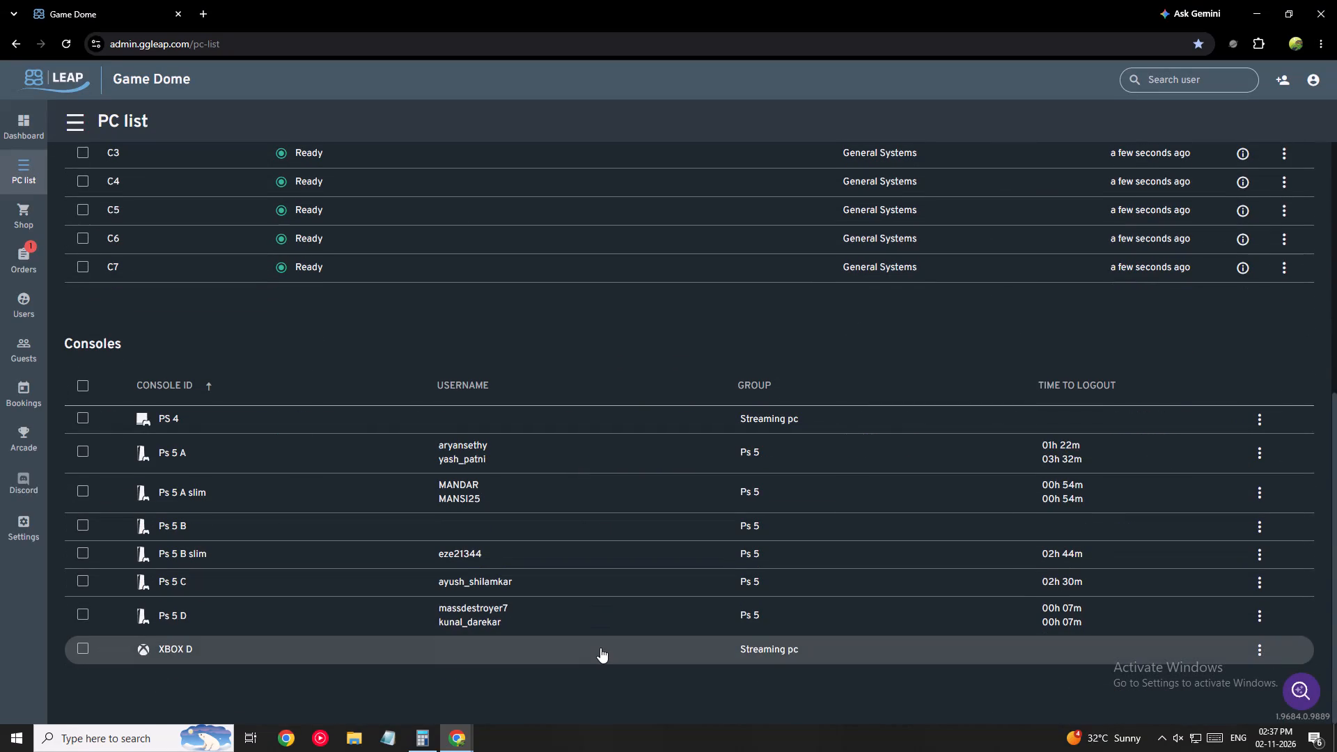
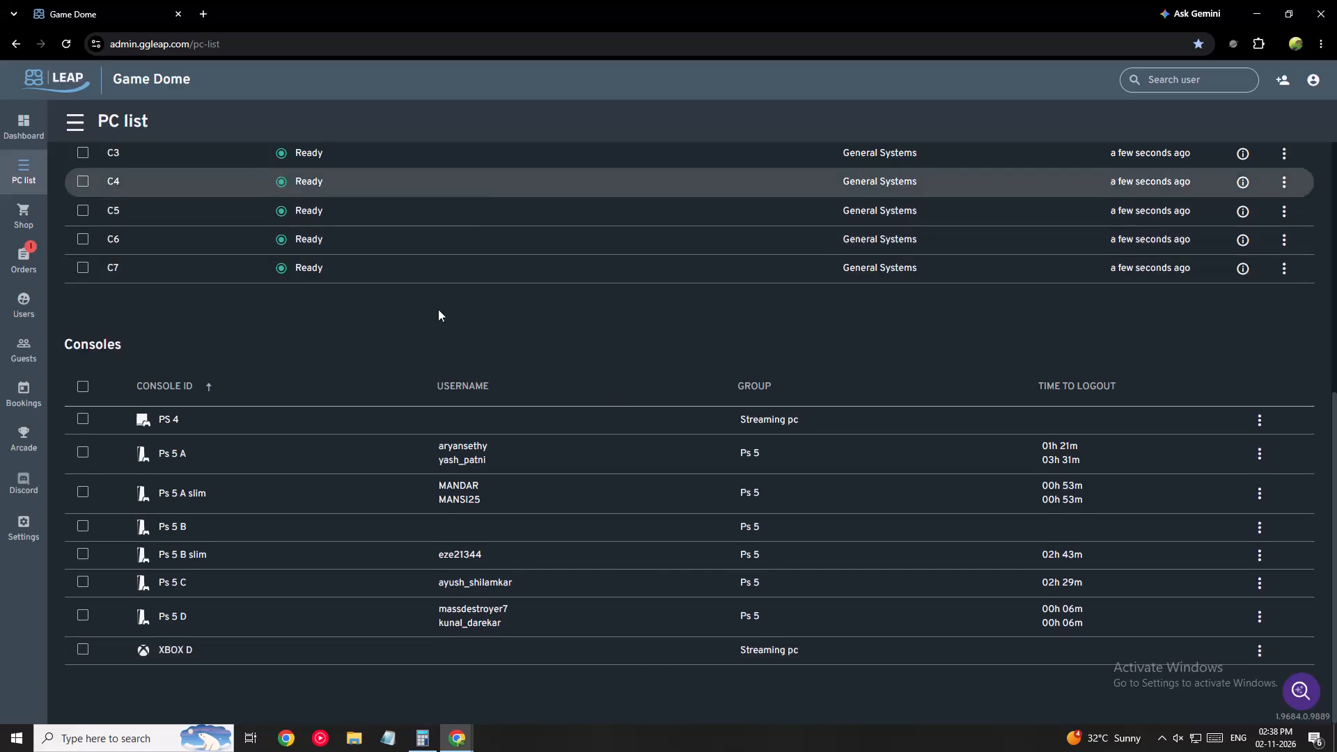
Sell one DIET COCA-COLA to the second user on Ps 5 A and charge ₹50 by credit card.
left_click(472, 453)
left_click(530, 593)
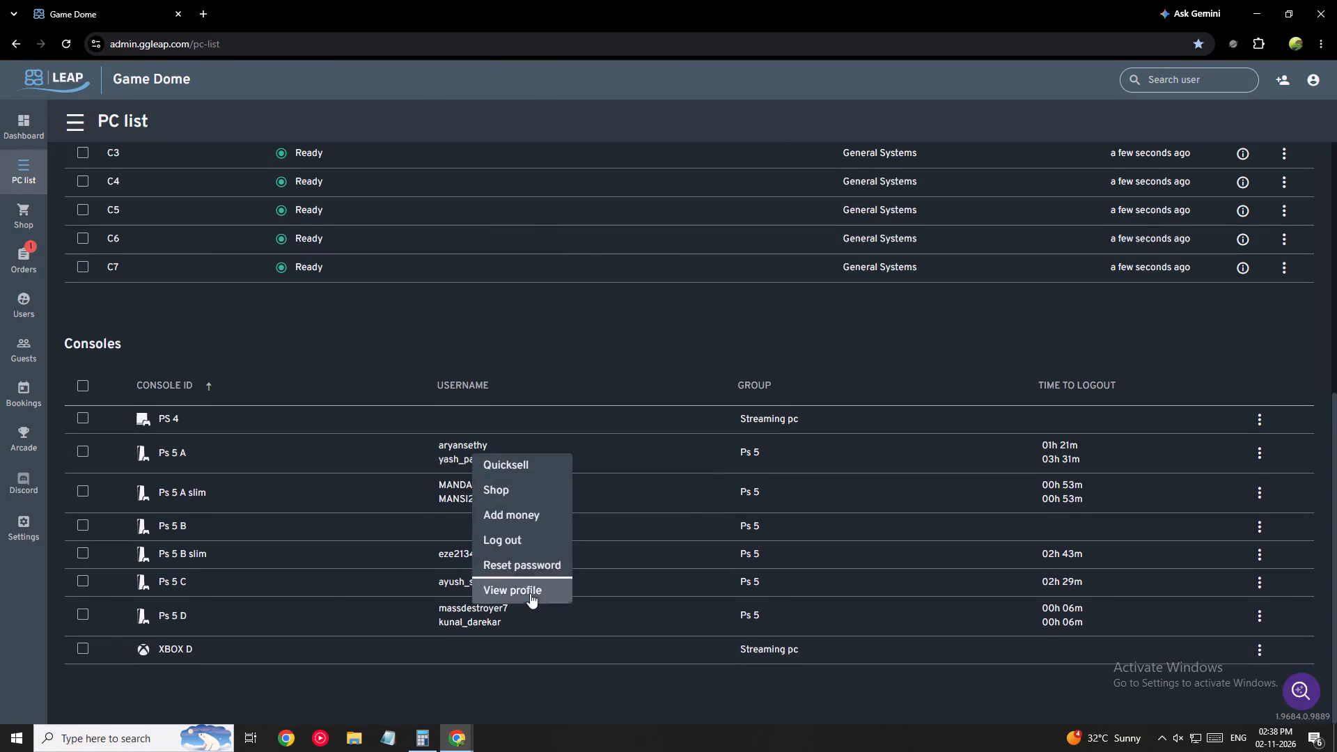
scroll(451, 383, "up", 8)
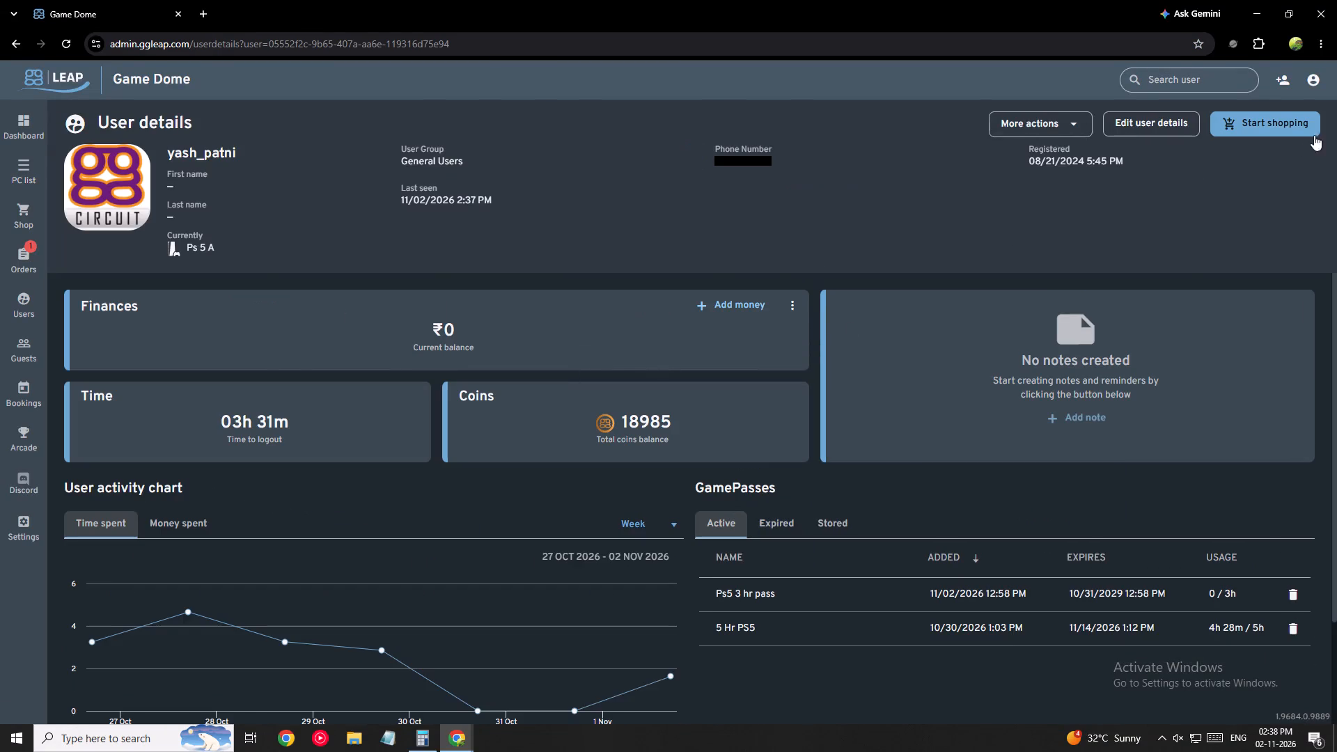
left_click(1274, 120)
left_click(444, 211)
left_click(375, 217)
left_click(473, 254)
left_click(446, 255)
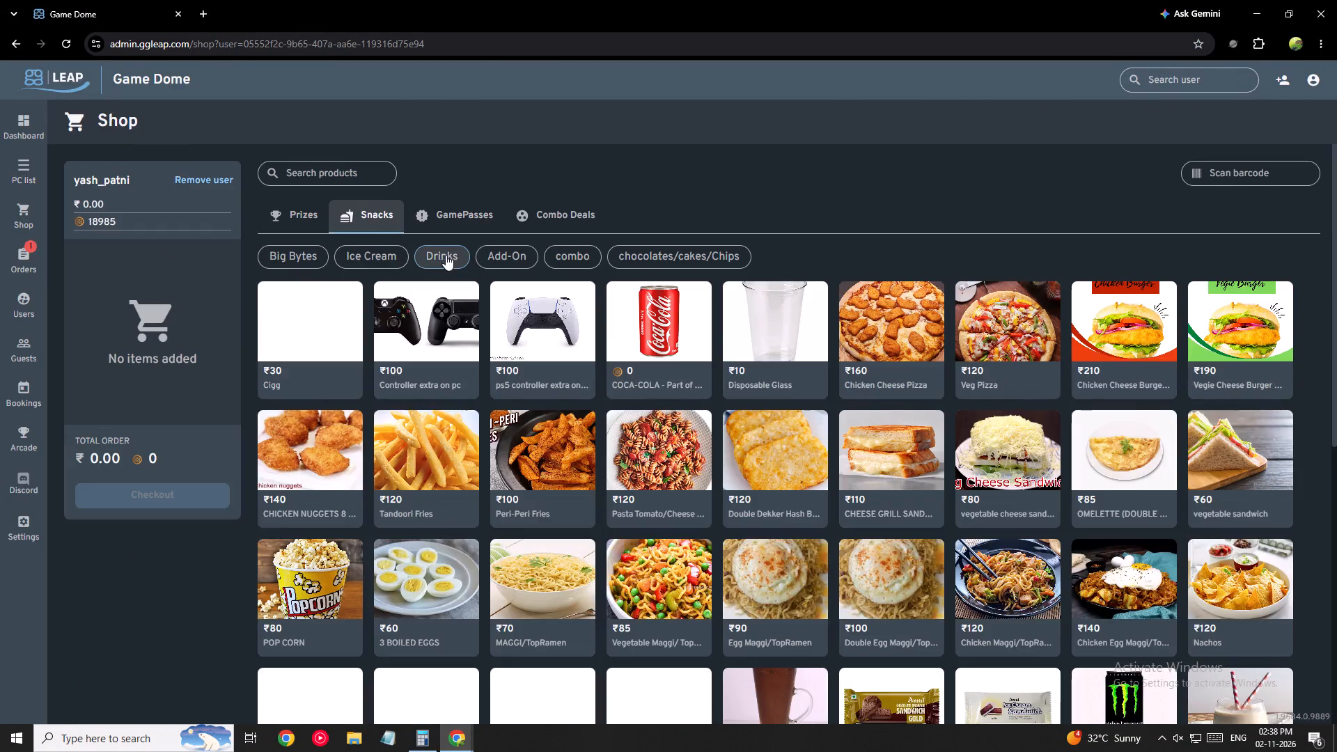
left_click_drag(779, 350, 116, 377)
left_click(184, 499)
left_click(370, 414)
left_click(378, 609)
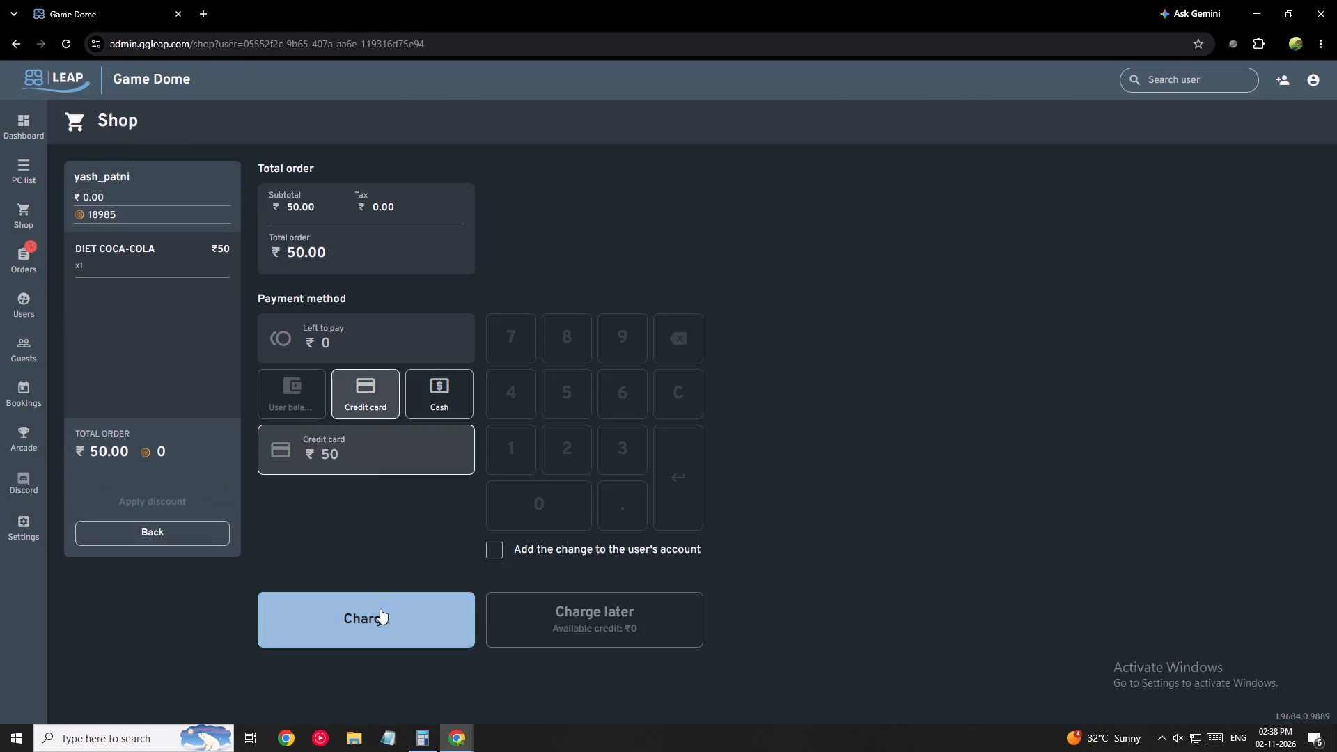
Switch to the GD VIMAN MNAGAR spreadsheet and set that customer's credit amount in V26223 to 300, centre-aligned.
key("alt+Tab")
double_click(1081, 618)
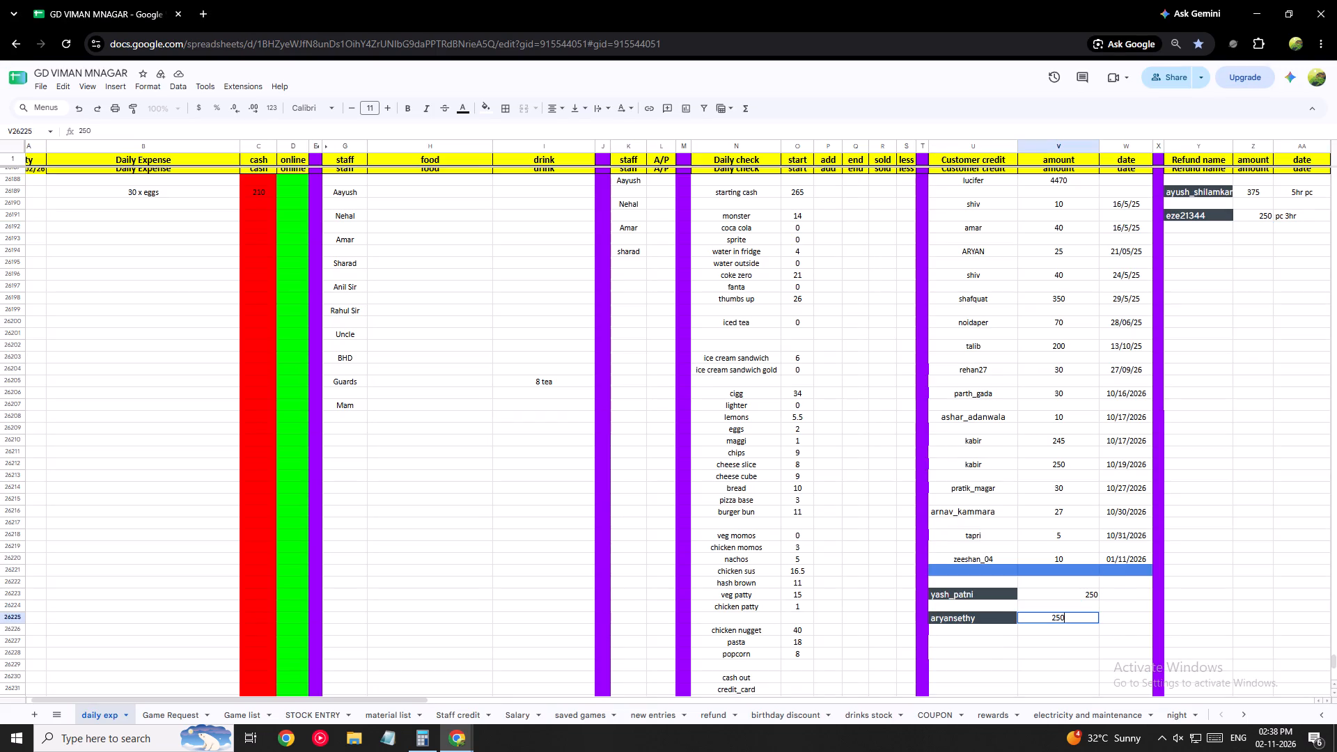
left_click(1079, 606)
left_click(1074, 594)
key("BackSpace")
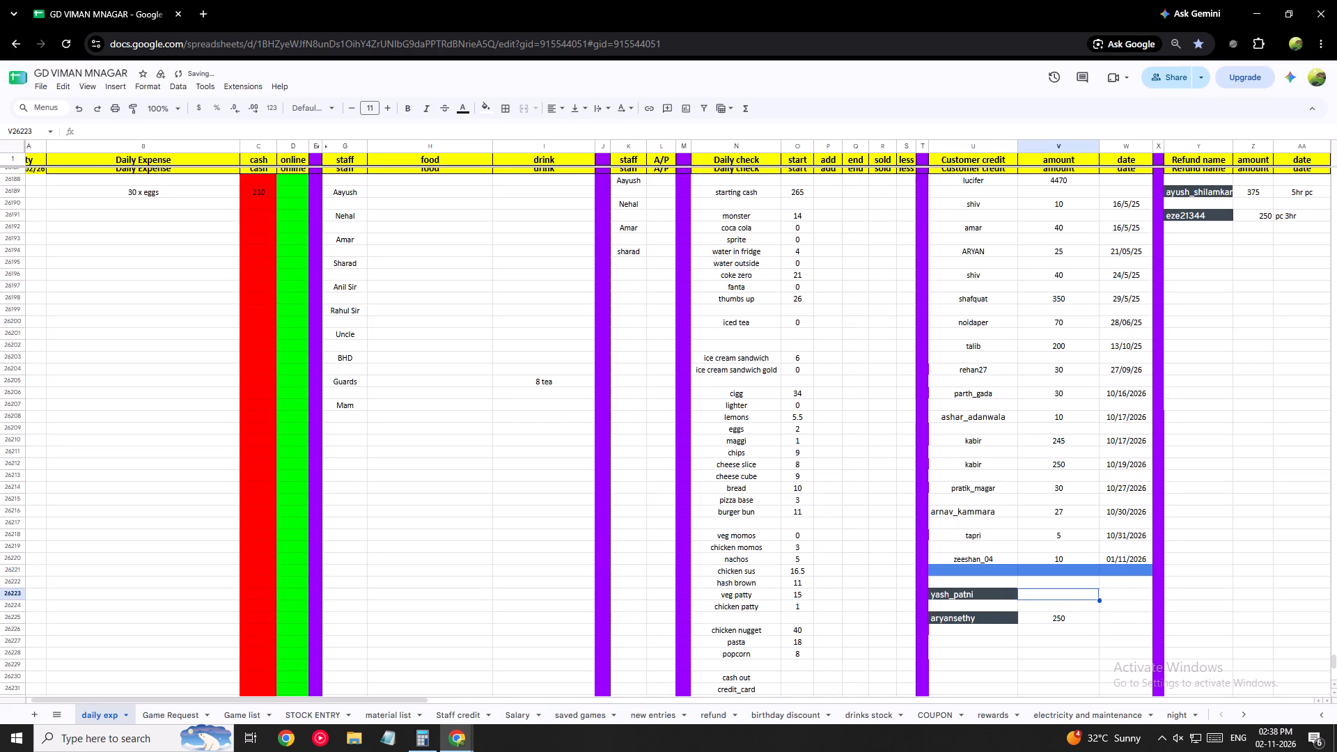
type("3000")
key("BackSpace")
key("Return")
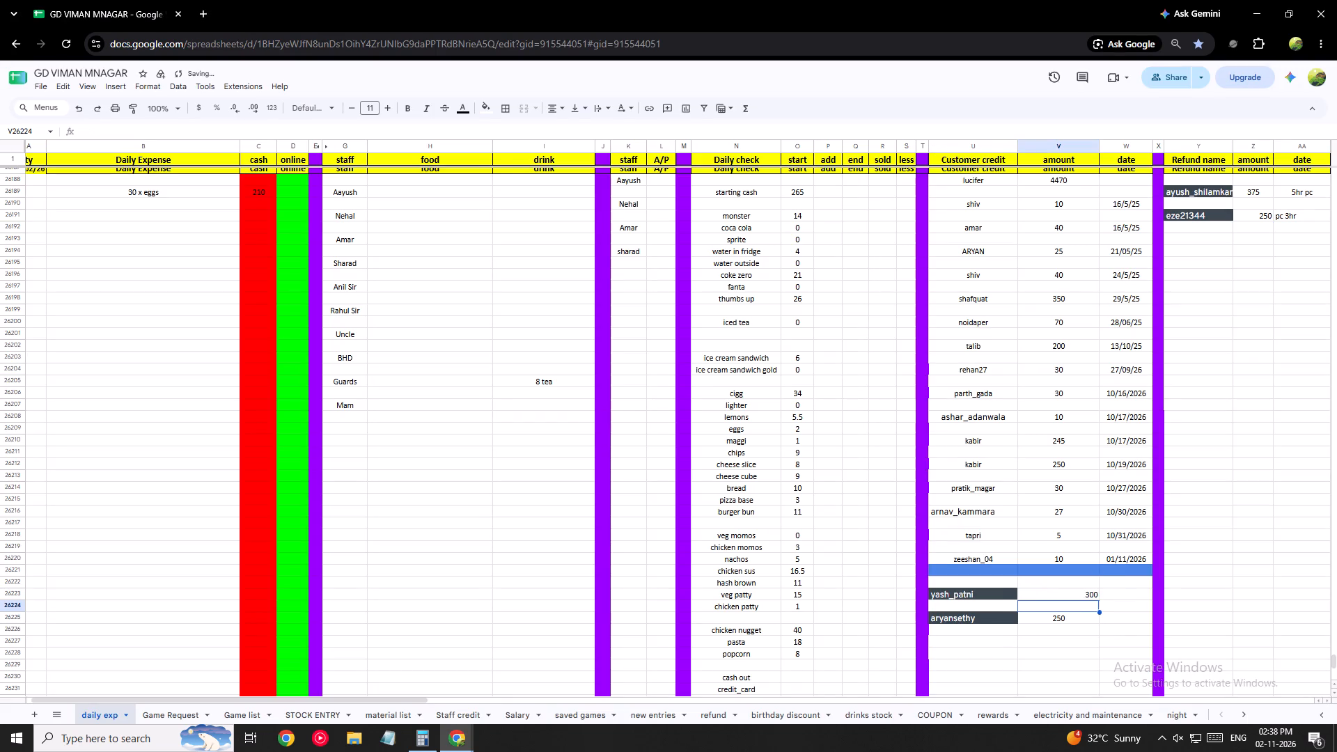
left_click(1070, 593)
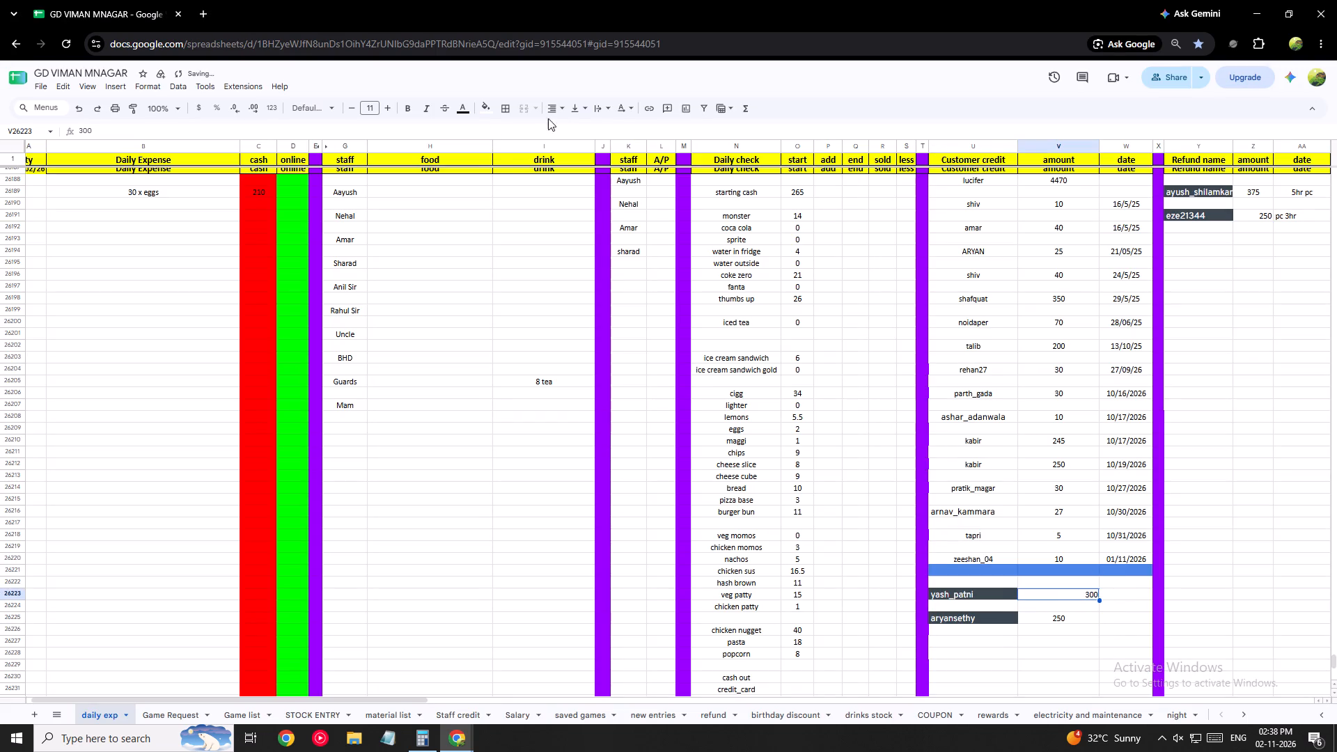
left_click(561, 116)
left_click(572, 132)
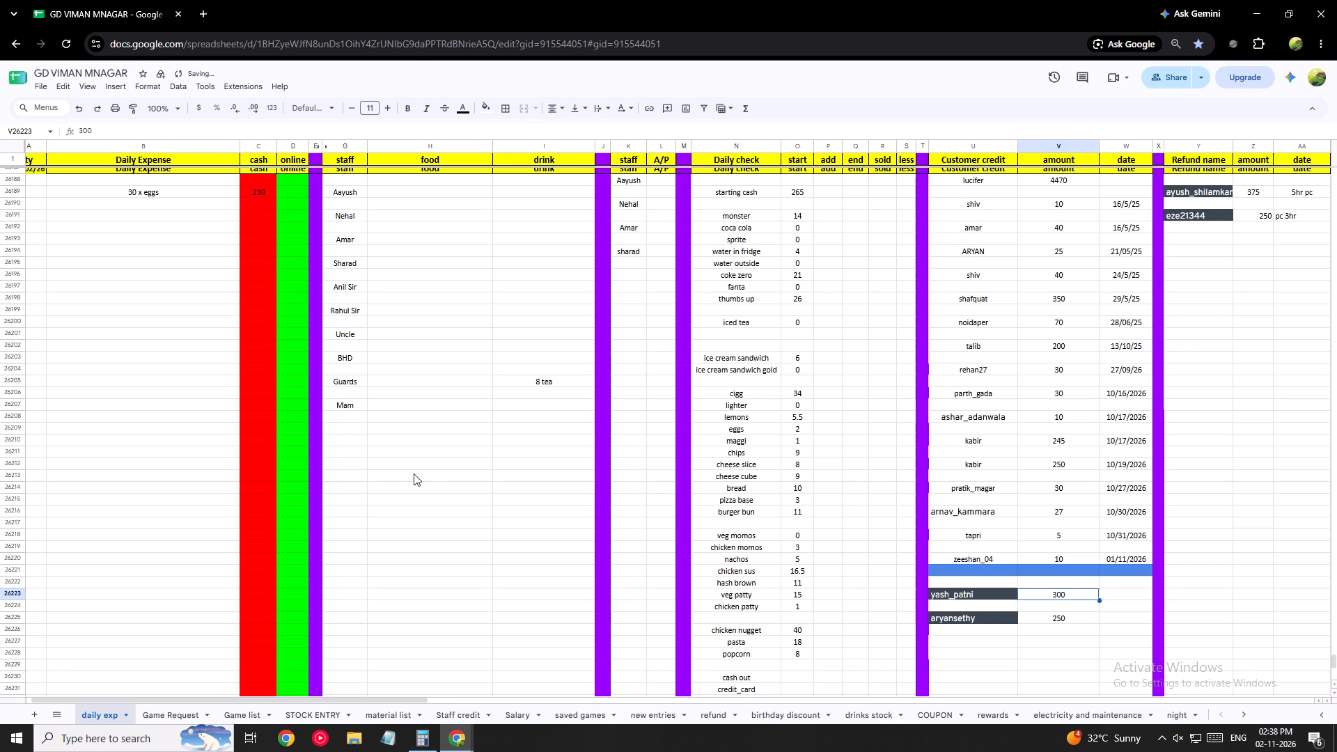
key("alt+Tab")
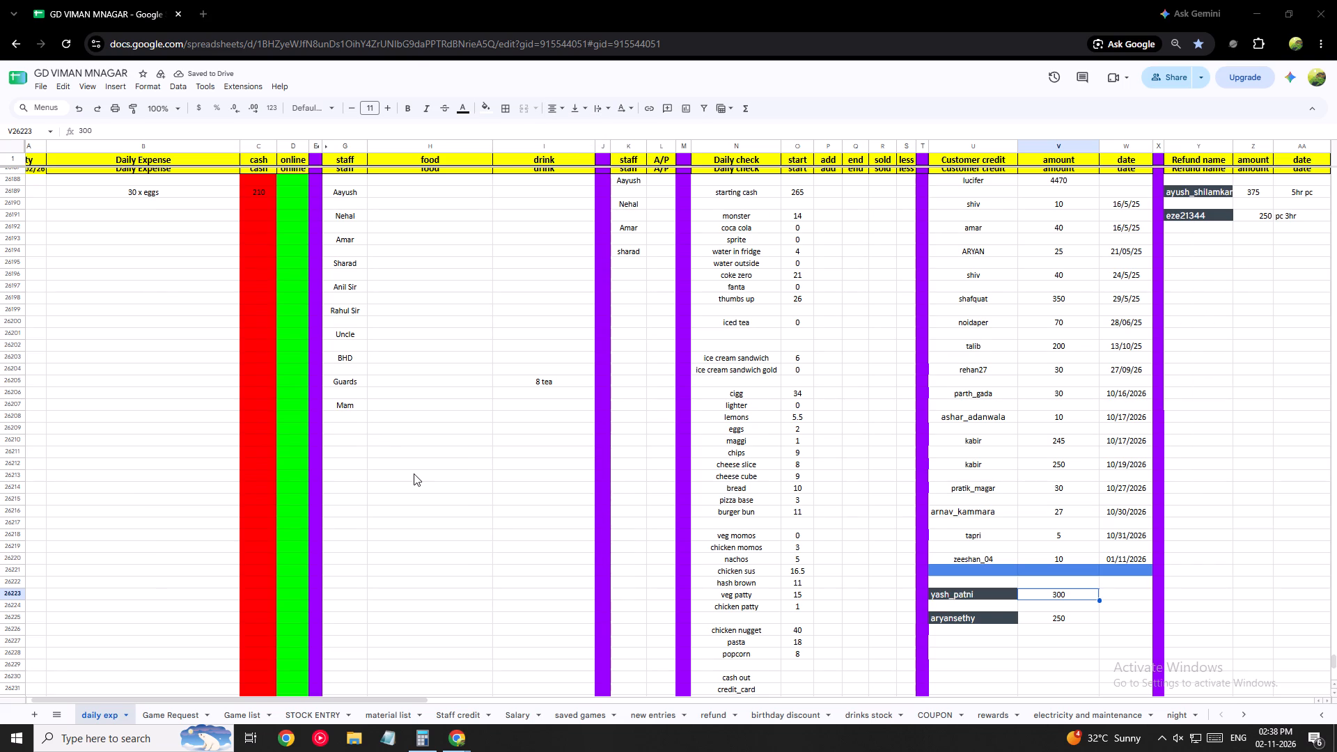
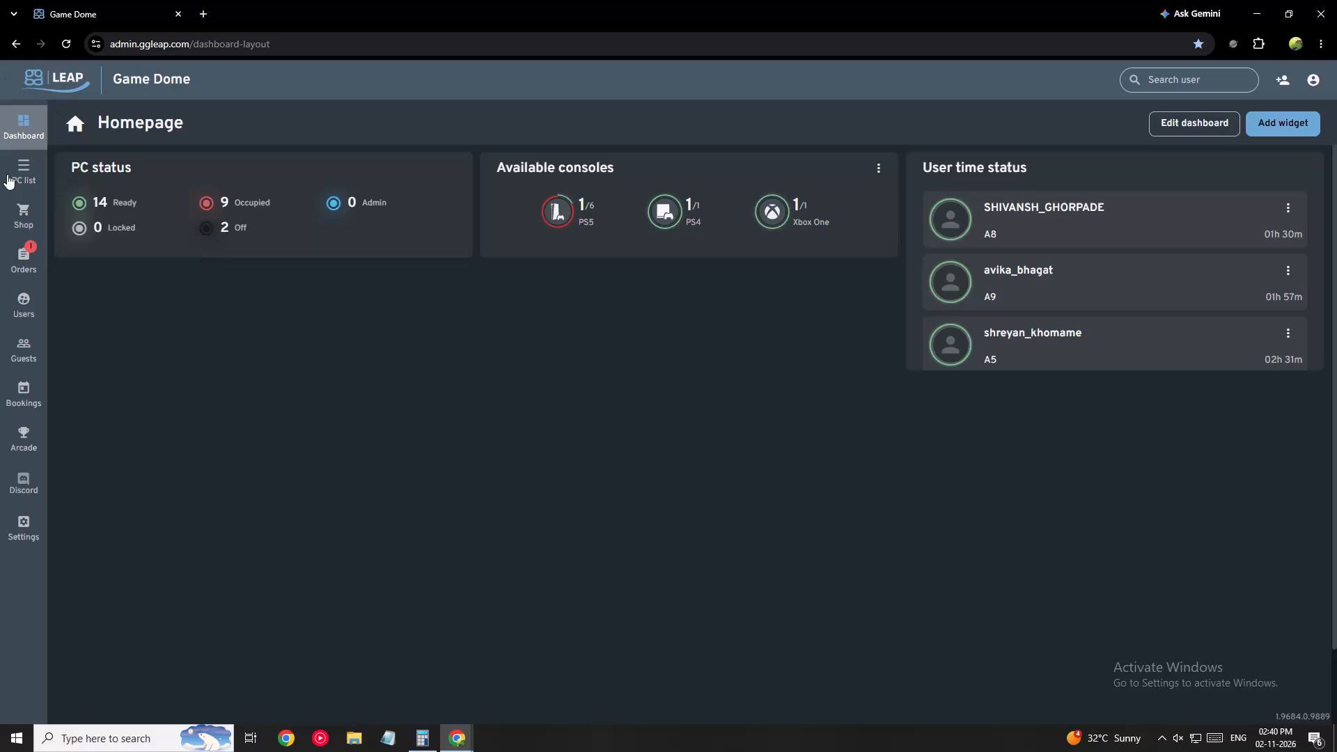
Sell two DIET COCA-COLA to the first user on Ps 5 A slim and charge ₹100 in cash.
left_click(0, 175)
scroll(483, 405, "down", 2)
scroll(547, 387, "down", 2)
scroll(530, 462, "down", 4)
scroll(581, 509, "down", 3)
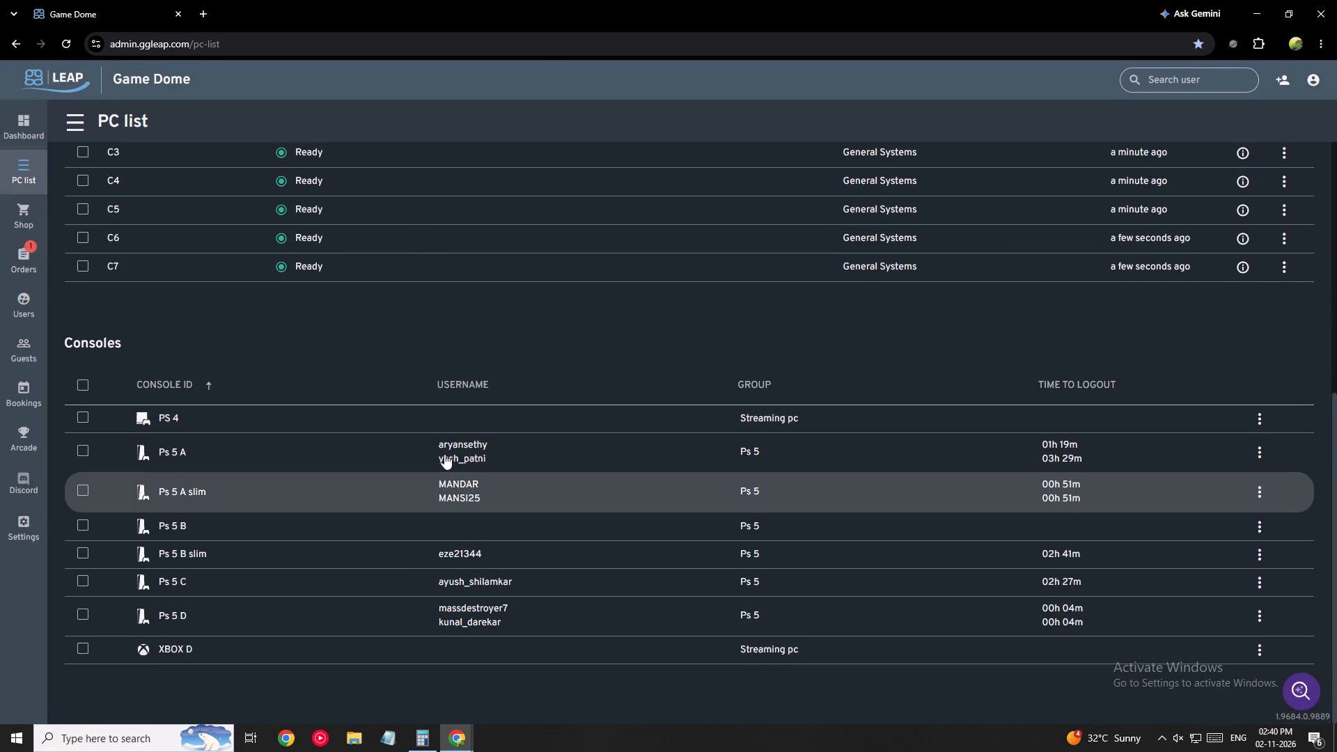
left_click(455, 486)
left_click(493, 494)
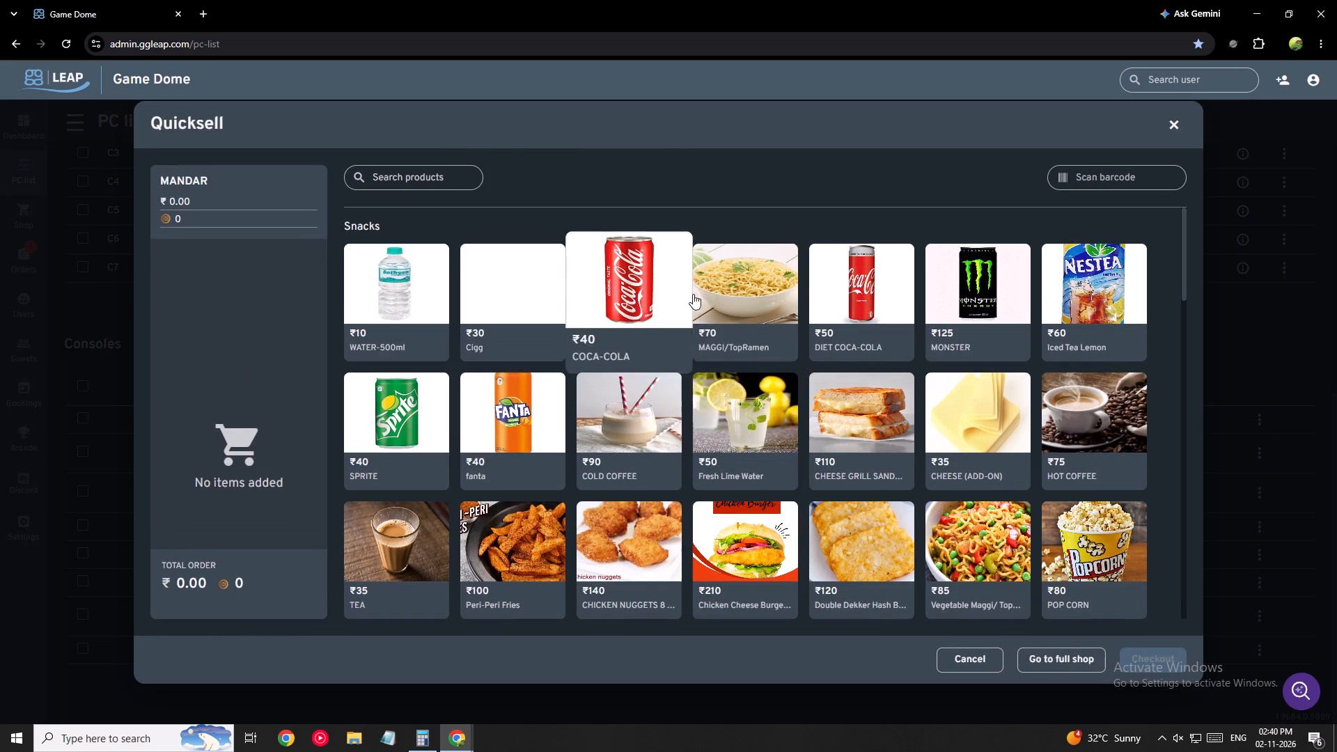
left_click_drag(862, 303, 249, 481)
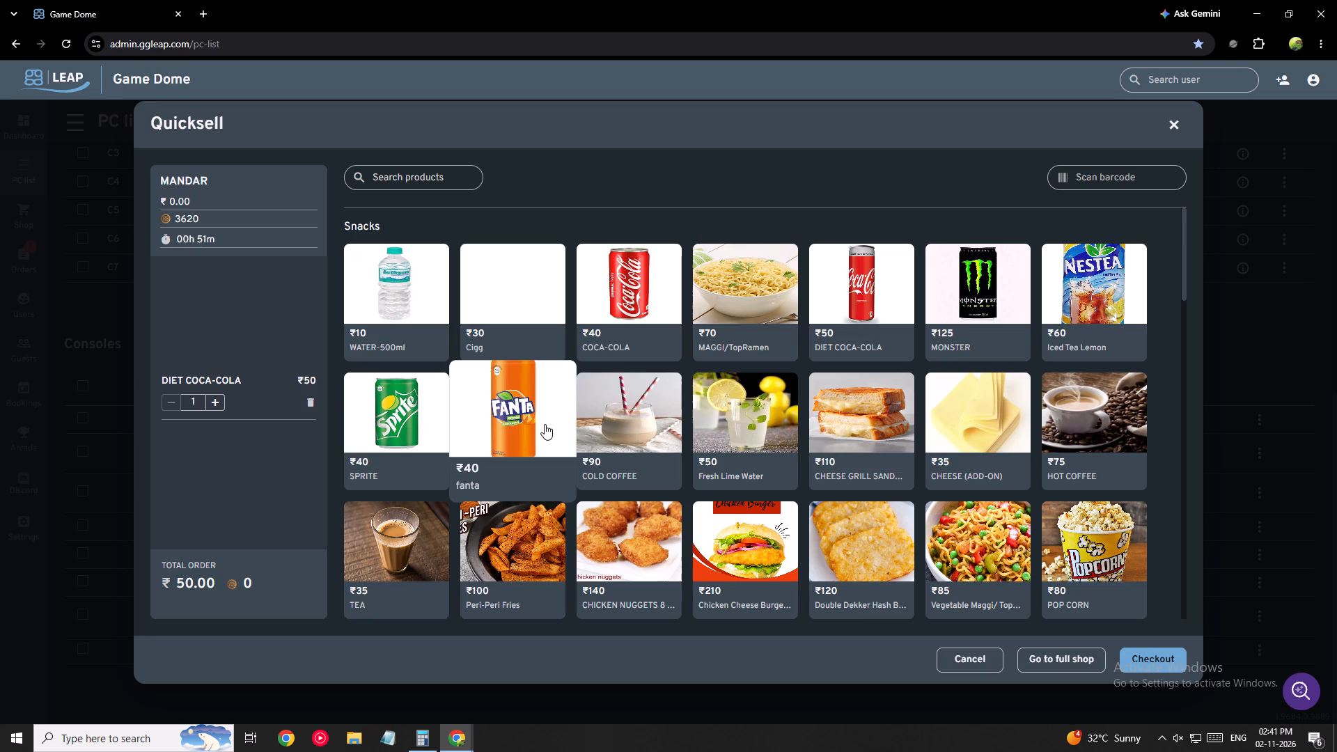
left_click(219, 395)
left_click(1151, 660)
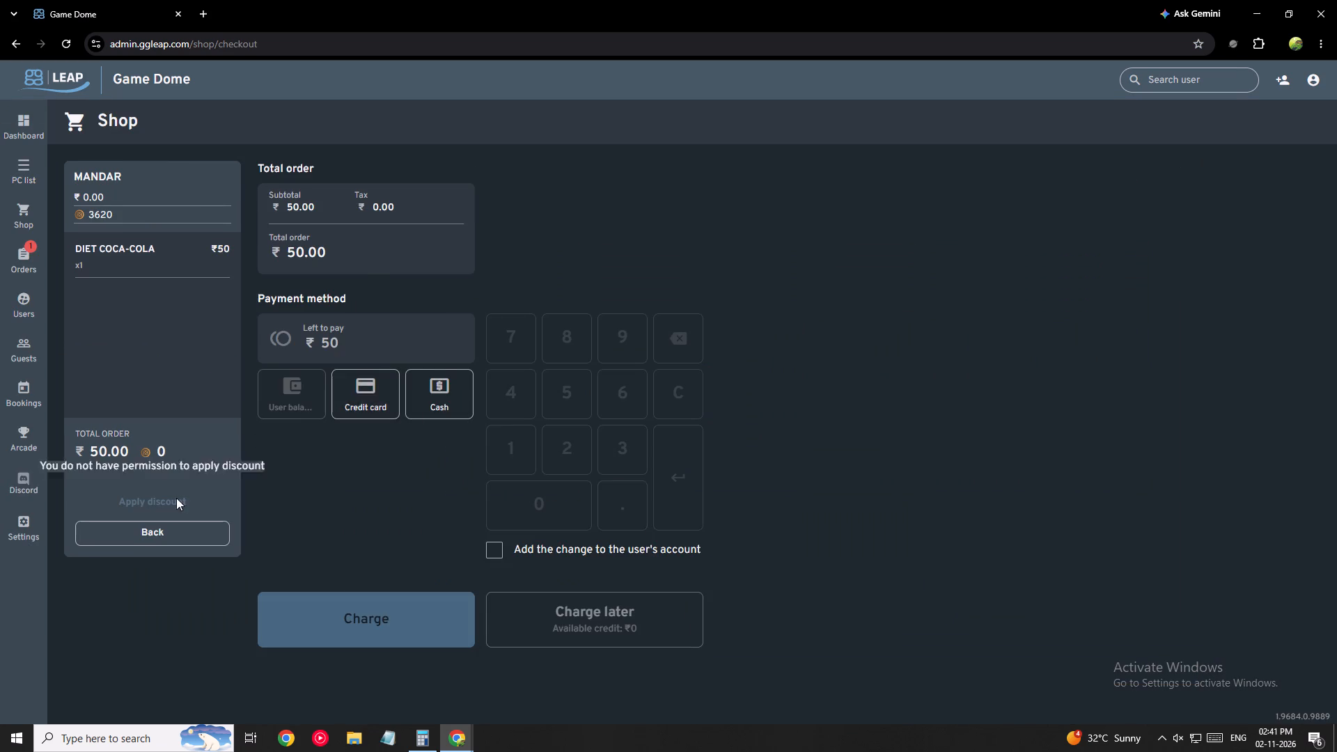
left_click(164, 544)
left_click(131, 278)
left_click(164, 492)
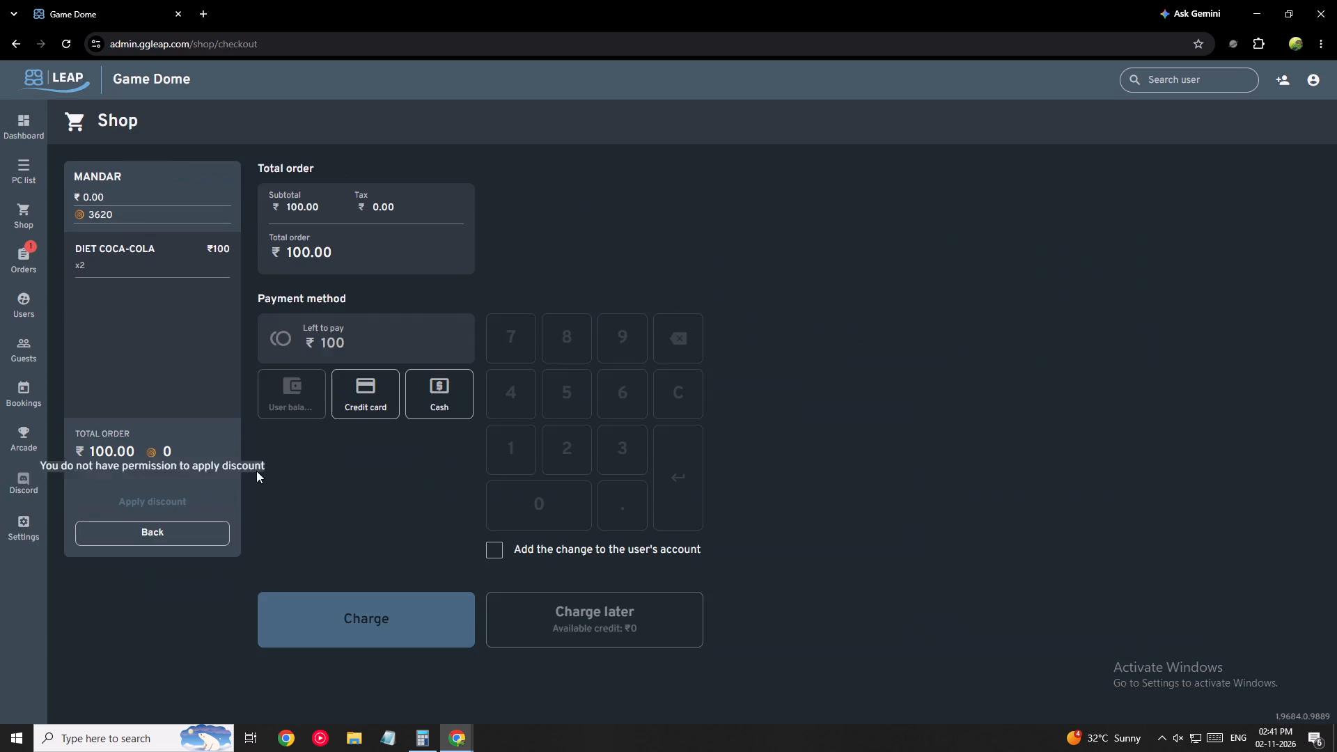
left_click(413, 390)
left_click(373, 630)
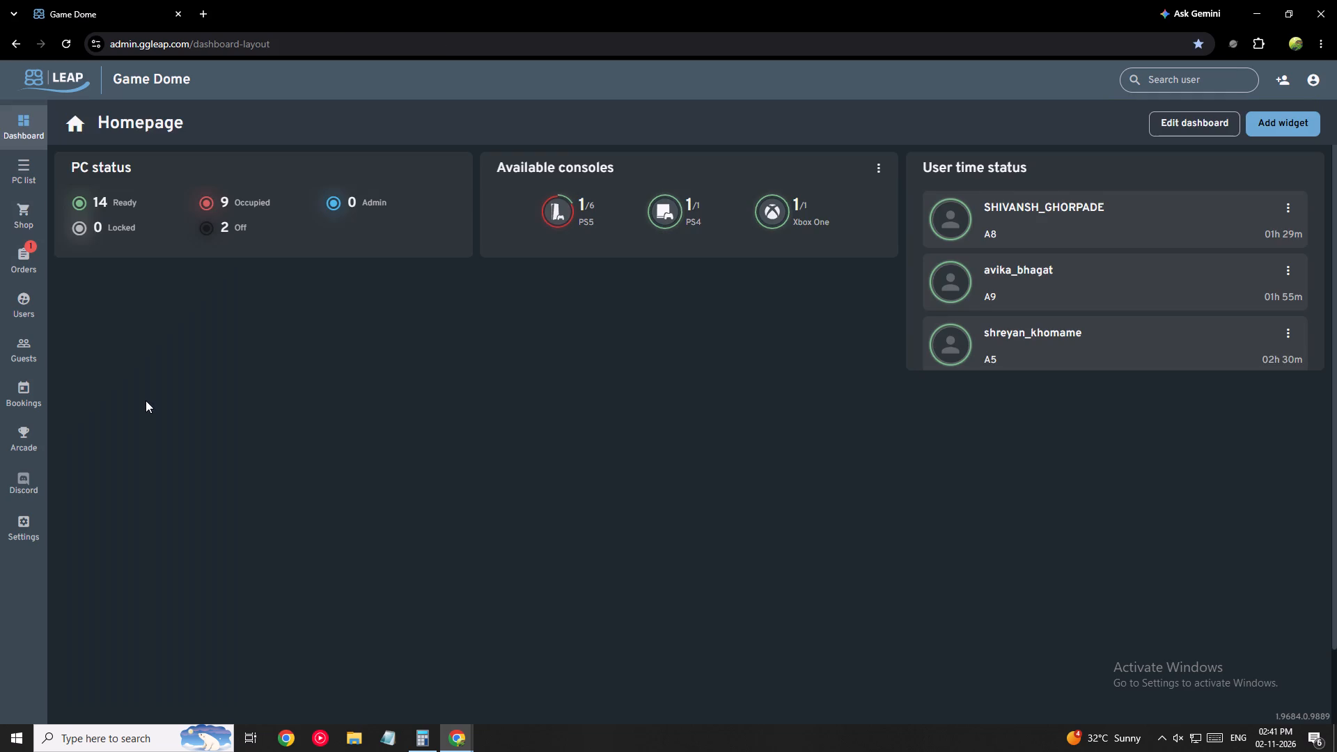
Open the PC list at the Consoles section to view the logged-in console users.
left_click(25, 175)
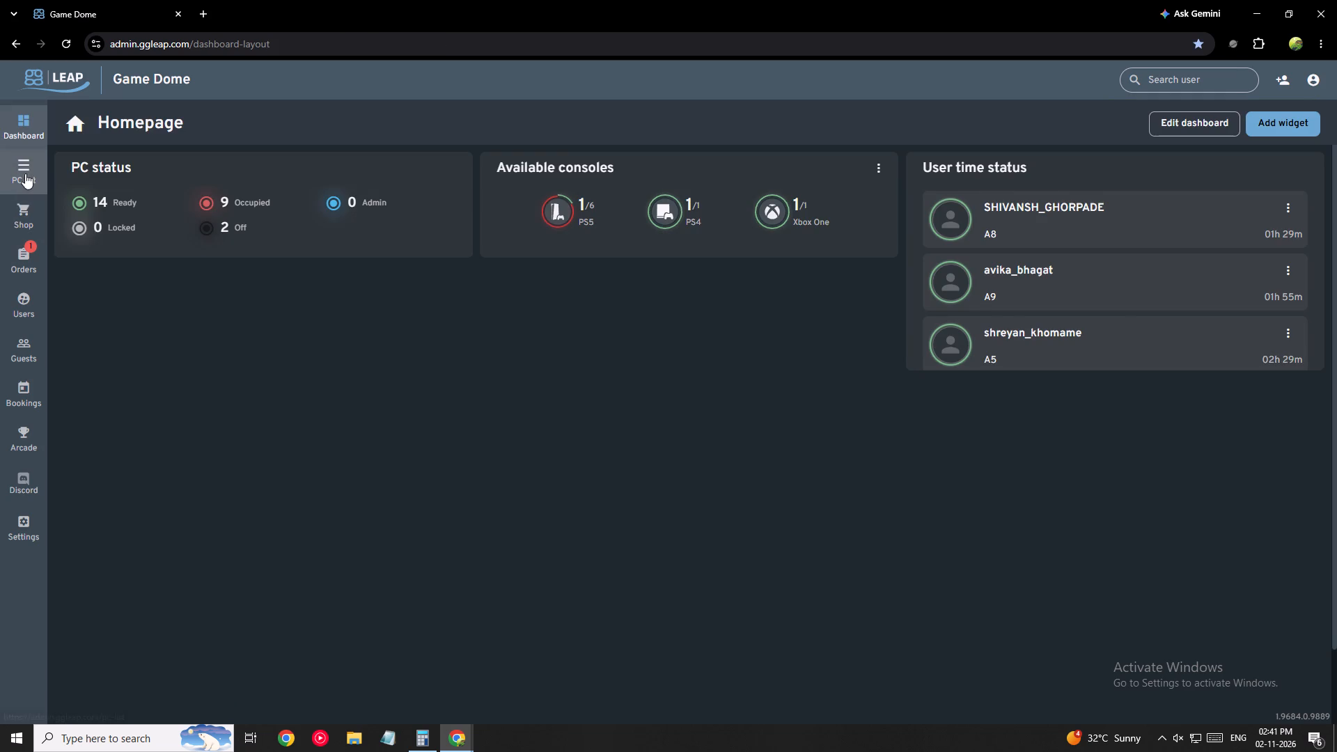
scroll(388, 497, "down", 13)
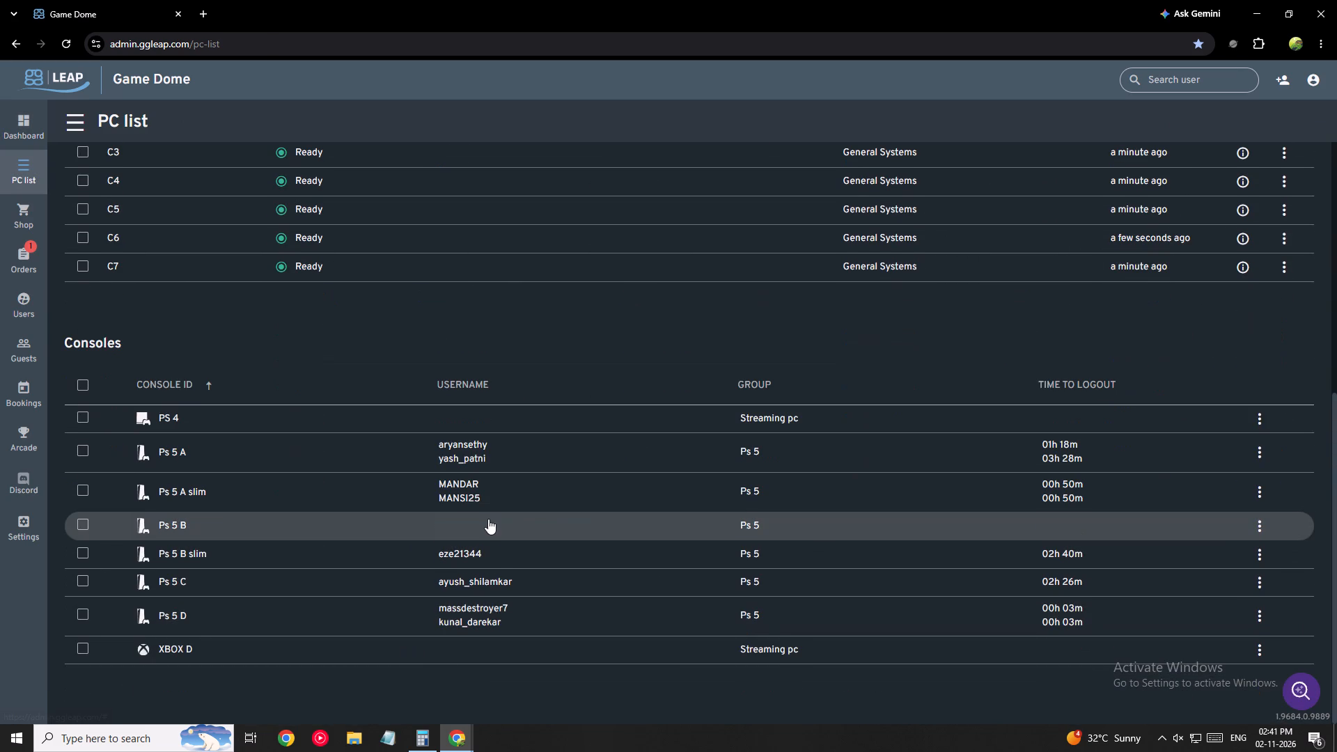
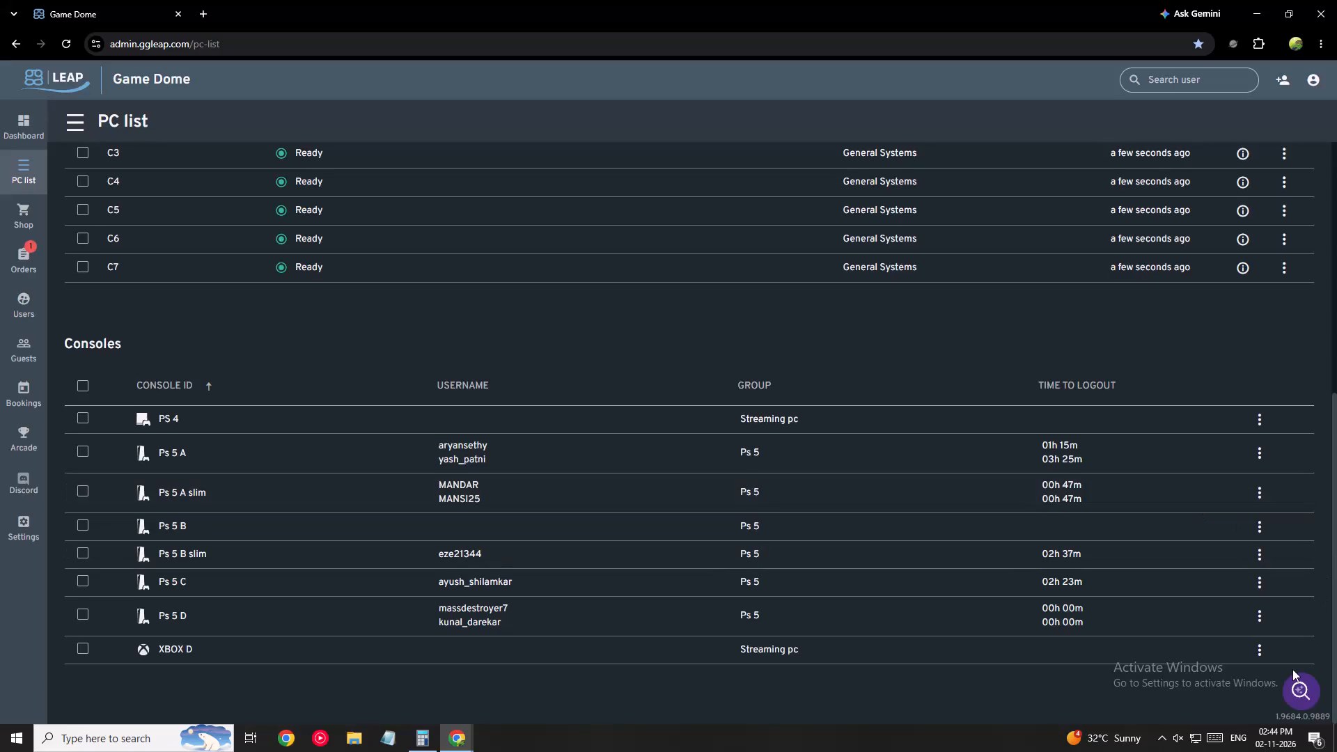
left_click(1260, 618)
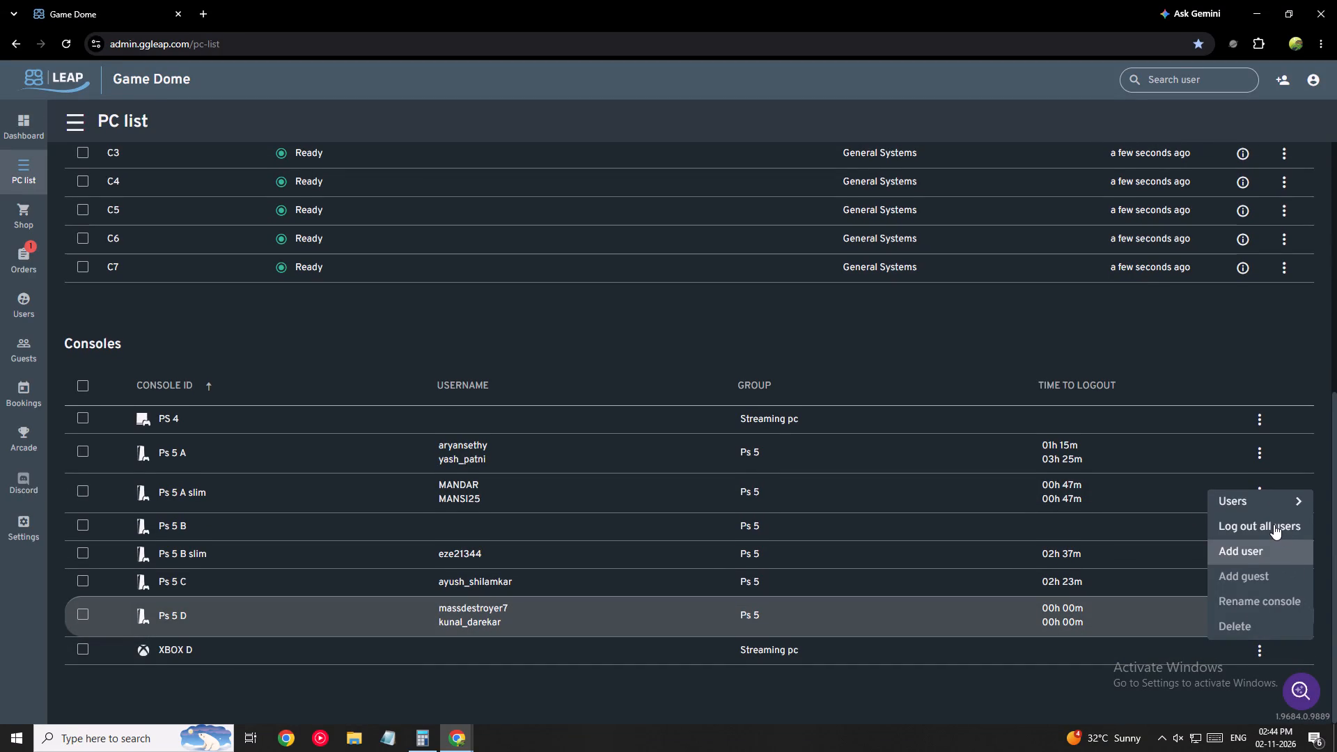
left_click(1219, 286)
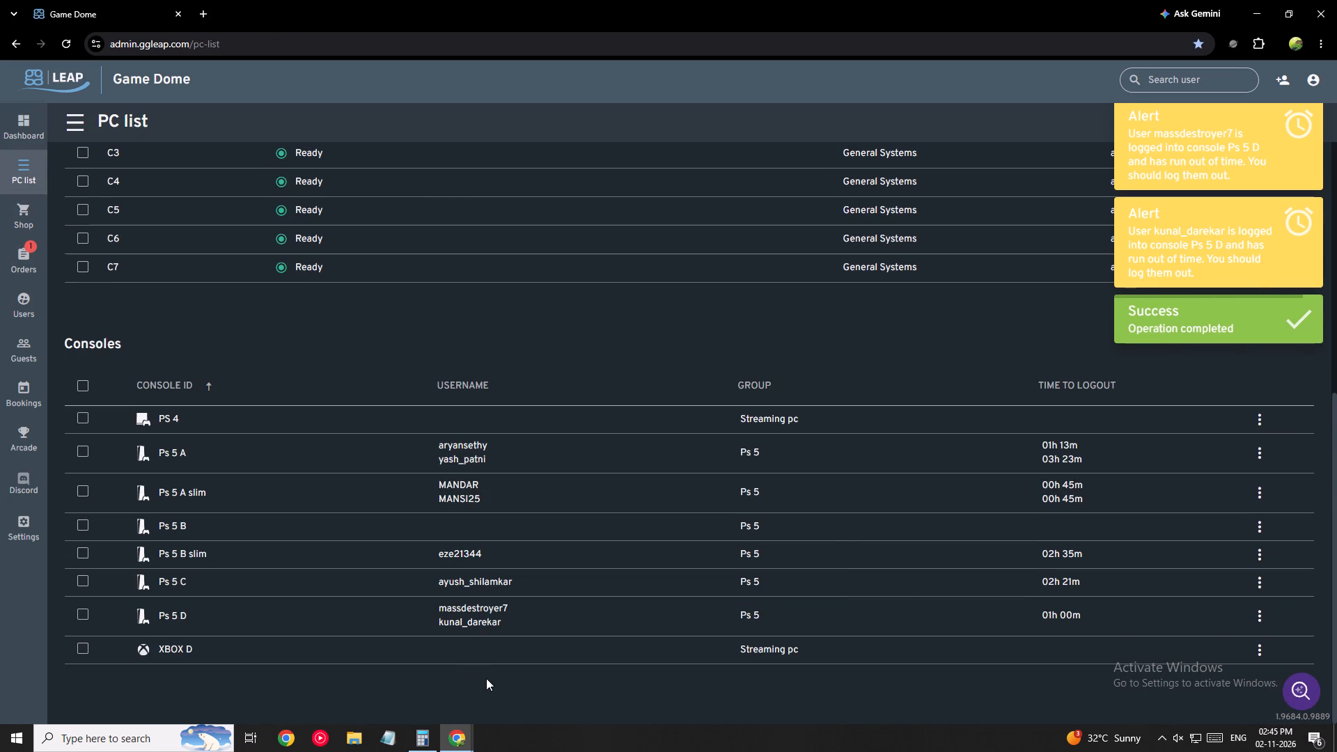
Sell one Ps5 HAPPY HOURS! pass to the second user on Ps 5 D and charge ₹85 by card.
left_click(494, 620)
left_click(533, 435)
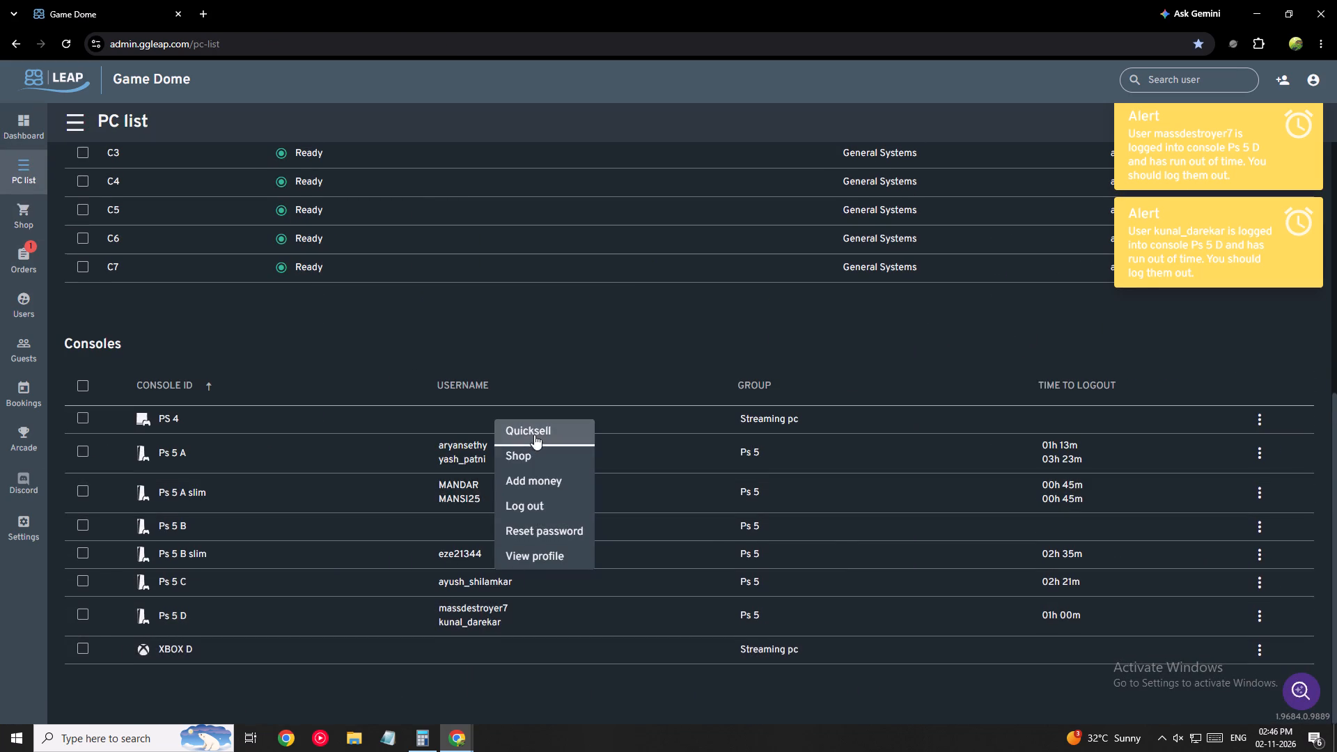
left_click(1029, 657)
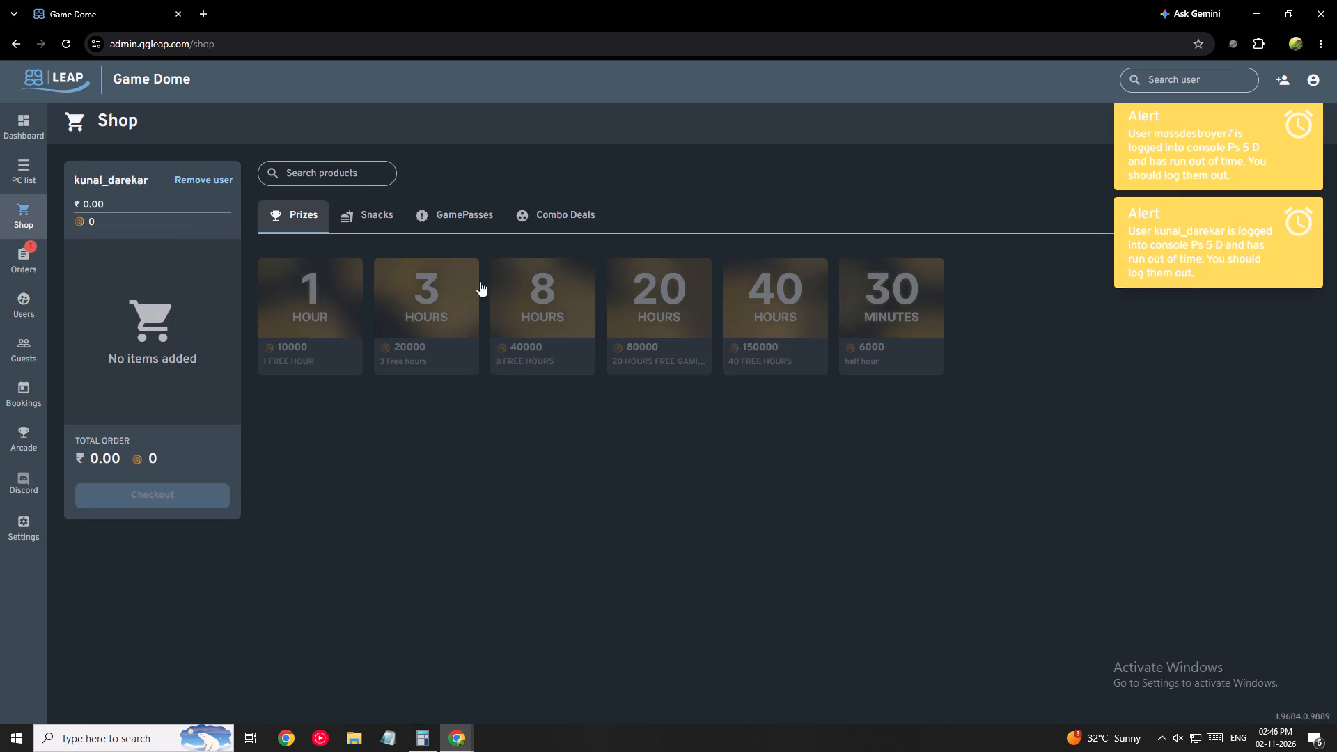
left_click(441, 238)
left_click(417, 235)
left_click(431, 219)
left_click(288, 261)
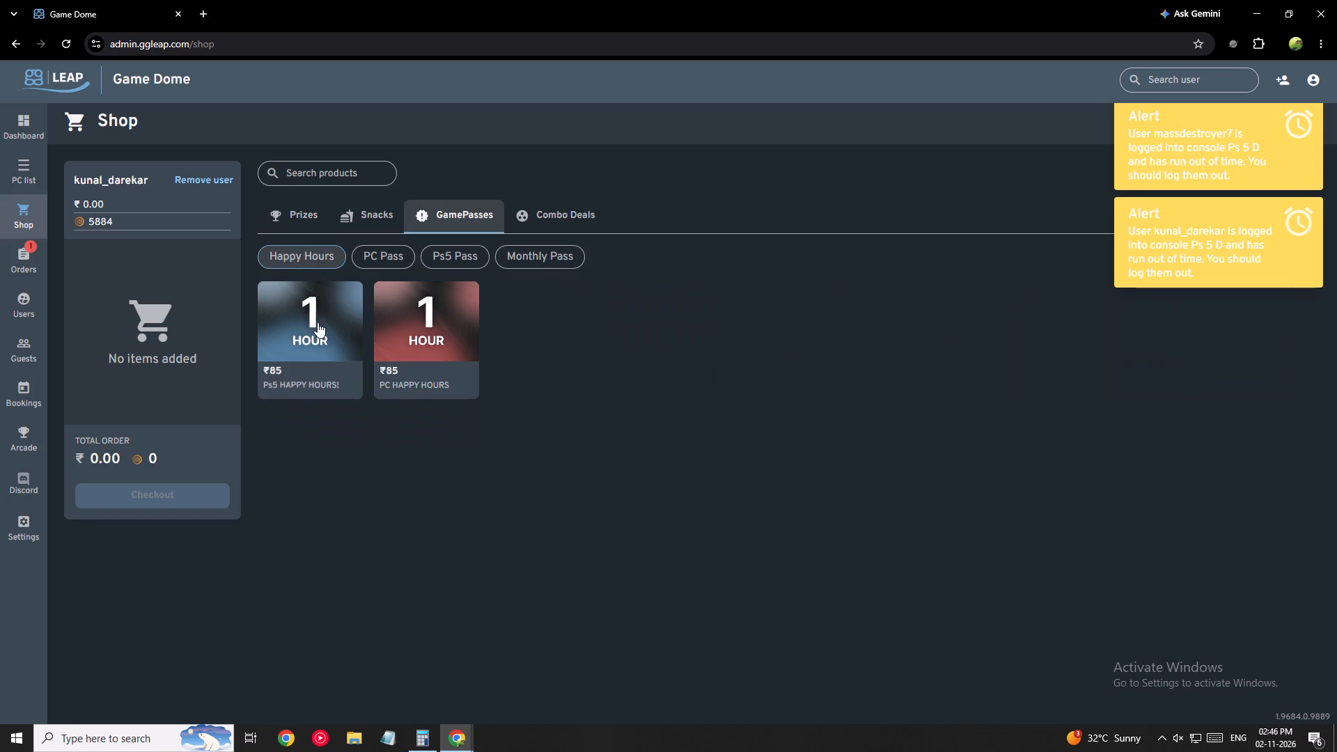
left_click_drag(314, 347, 151, 329)
left_click(172, 505)
left_click(361, 382)
left_click(380, 618)
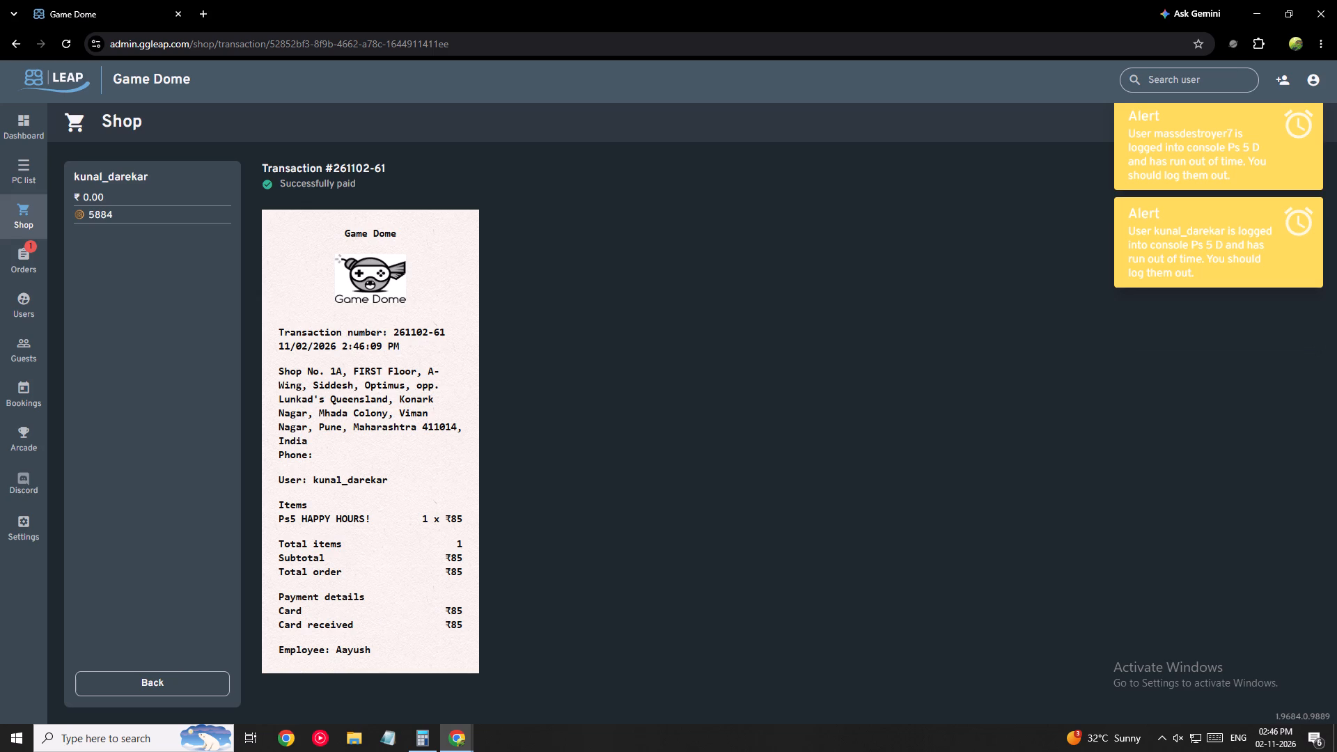
Dismiss the two out-of-time alerts for the users on Ps 5 D.
left_click(1158, 211)
left_click(1173, 155)
Open the PC list at the Consoles section to check the console users' time to logout.
left_click(4, 166)
scroll(541, 473, "down", 3)
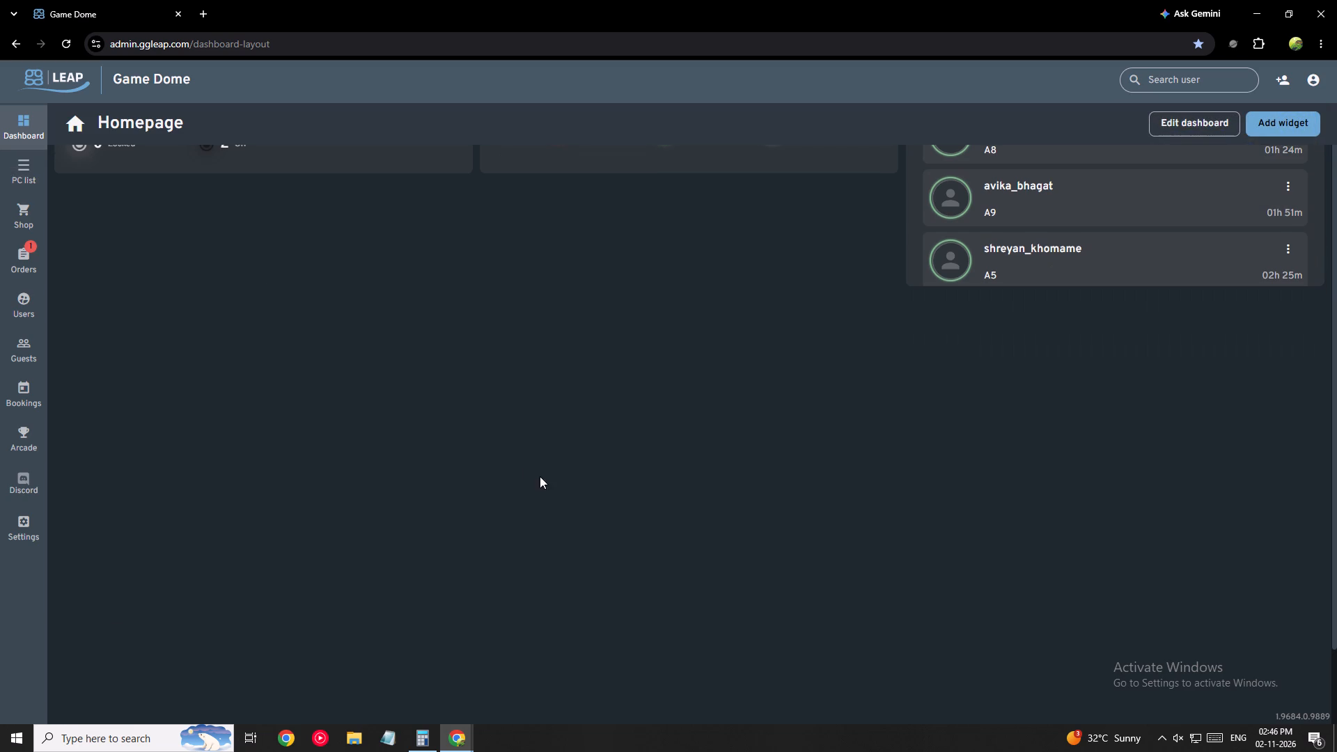
scroll(540, 476, "down", 1)
left_click(0, 157)
scroll(434, 484, "down", 15)
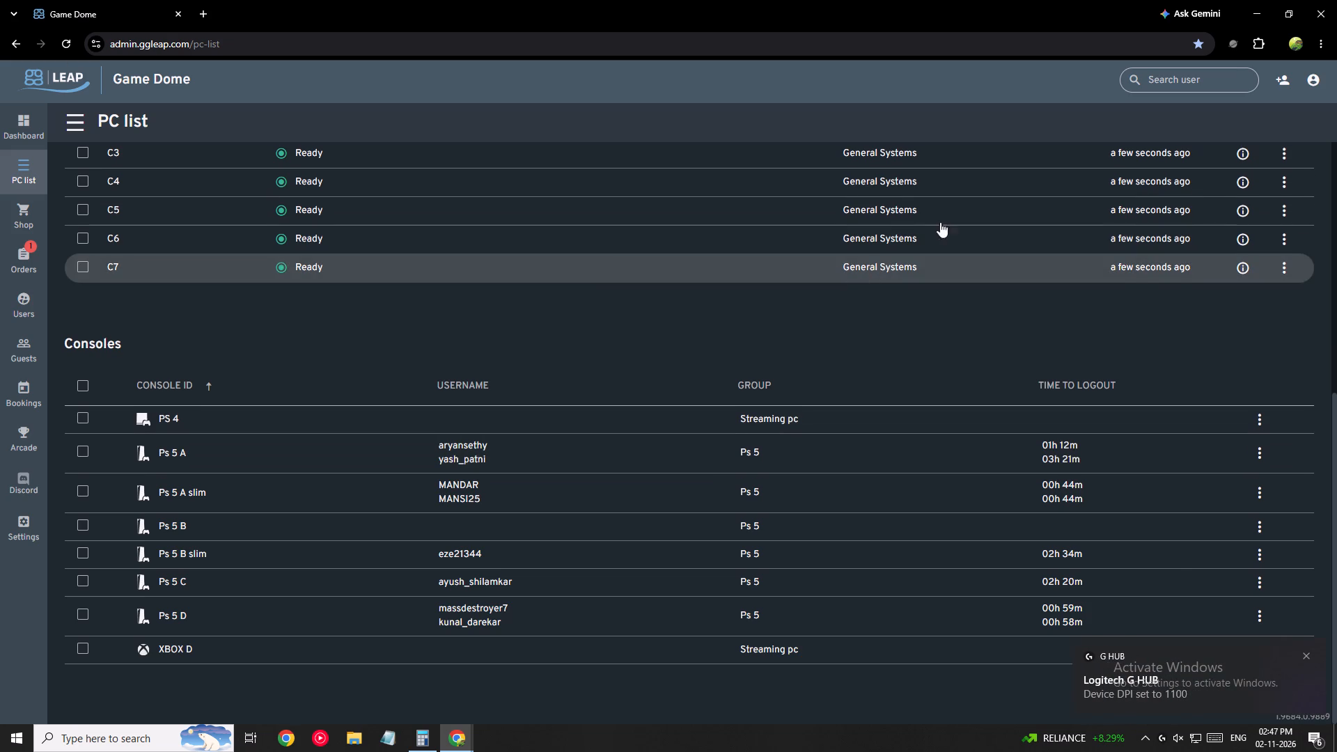
left_click(1311, 657)
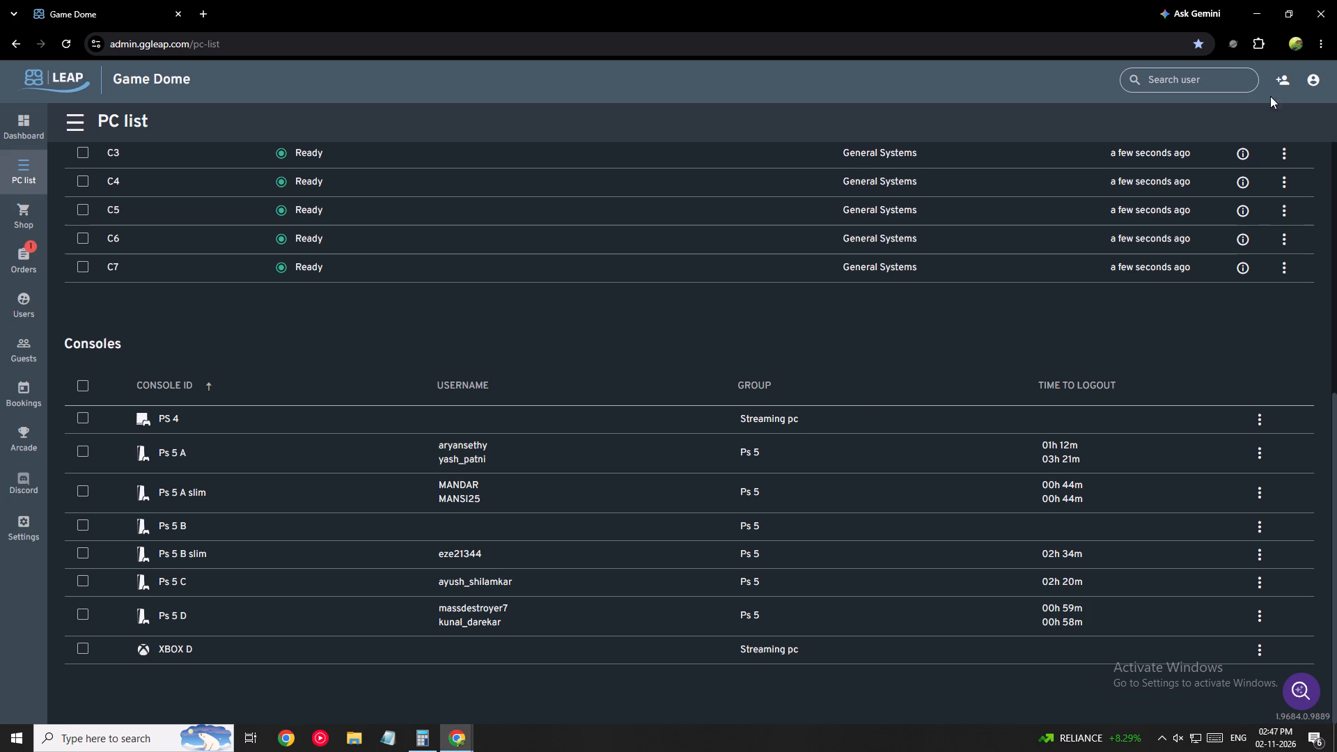
Search users for "sunit" and view the Happy Hours passes in the shop for the matching account with 00h 02m left.
left_click(1180, 86)
type("sn")
key("BackSpace")
type("unit")
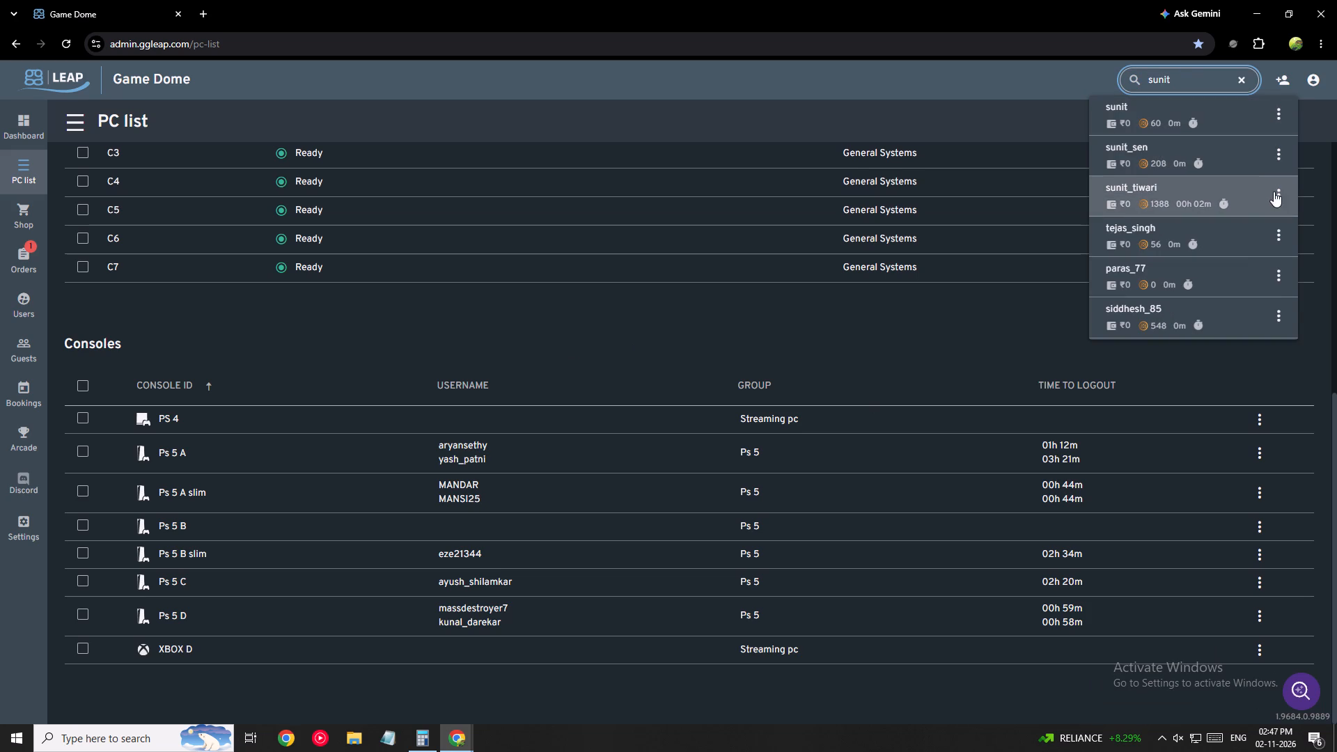
left_click(1274, 191)
left_click(1290, 197)
left_click(1064, 650)
left_click(430, 219)
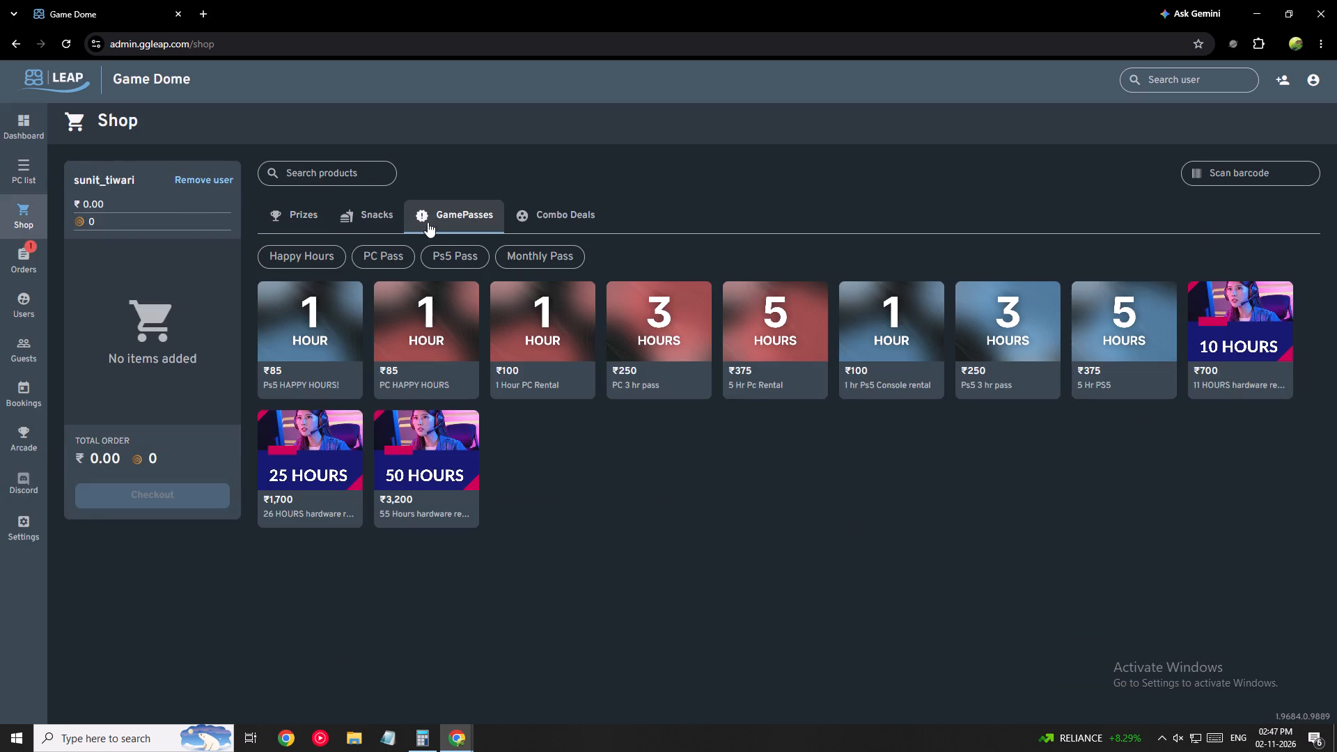
left_click(388, 246)
left_click(294, 256)
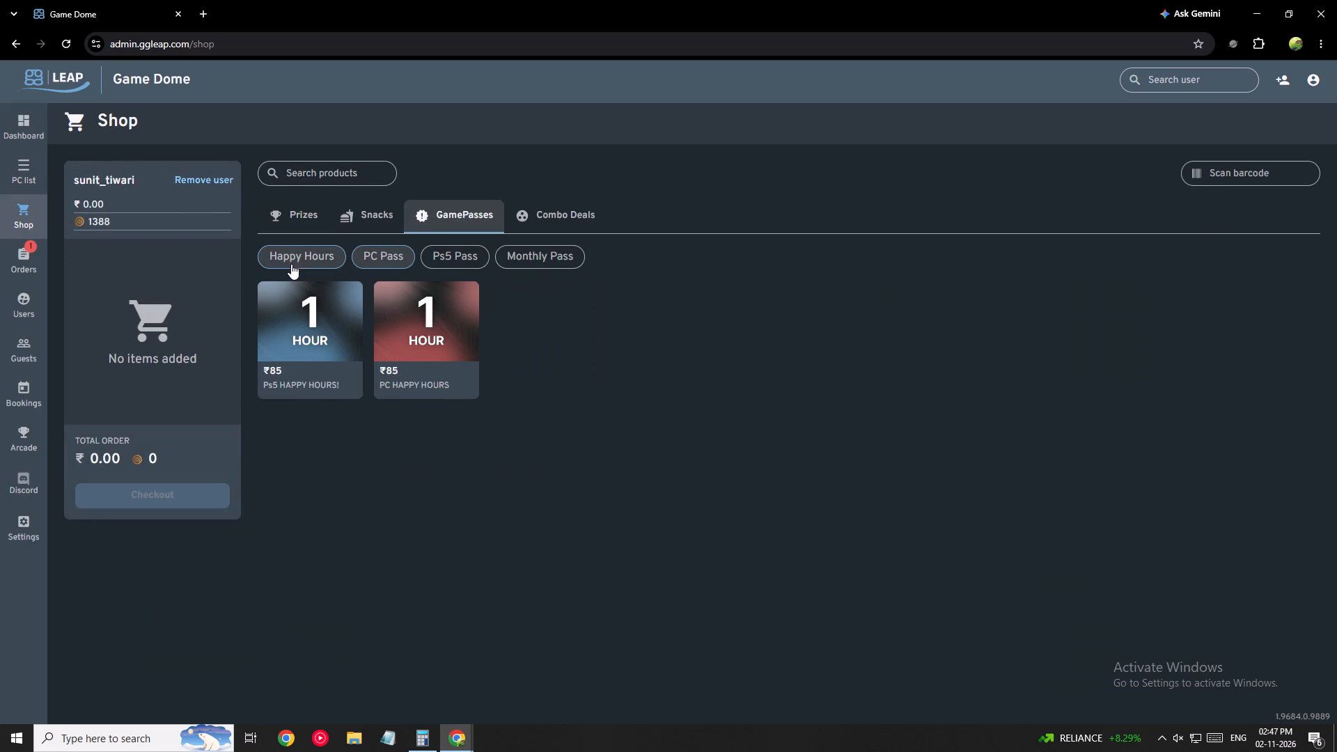
Return to the Consoles section of the PC list to view the logged-in console users.
left_click(5, 164)
scroll(550, 411, "down", 10)
scroll(821, 565, "down", 4)
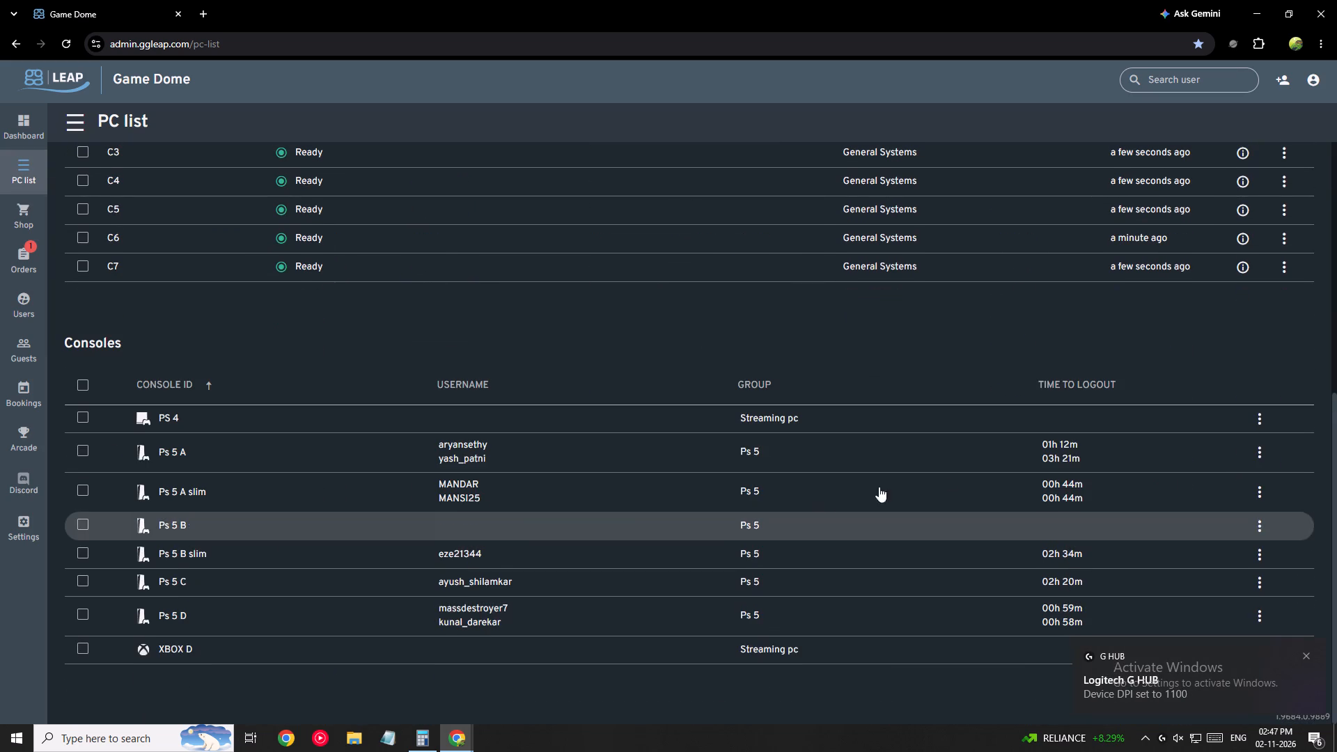
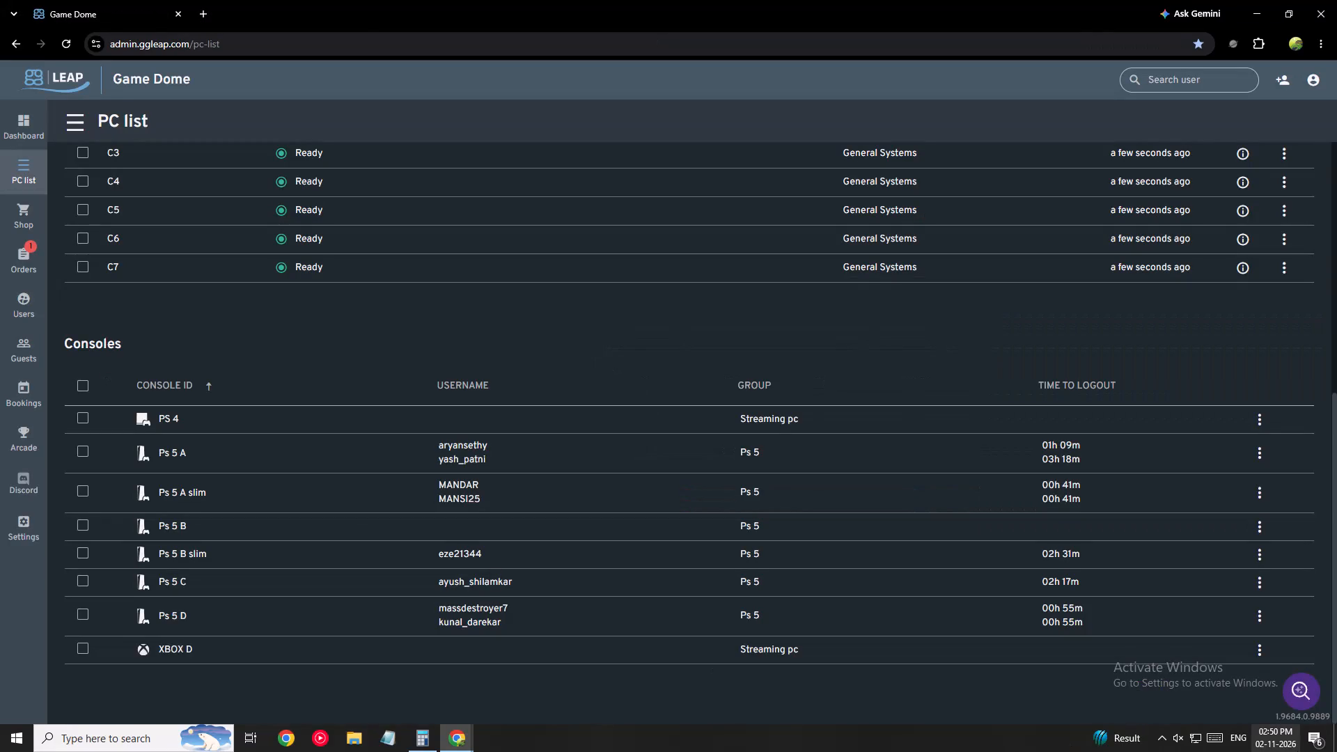
Open the Windows calendar and examine the dates from Wednesday, November 4 to Friday, November 6, 2026.
left_click(1271, 733)
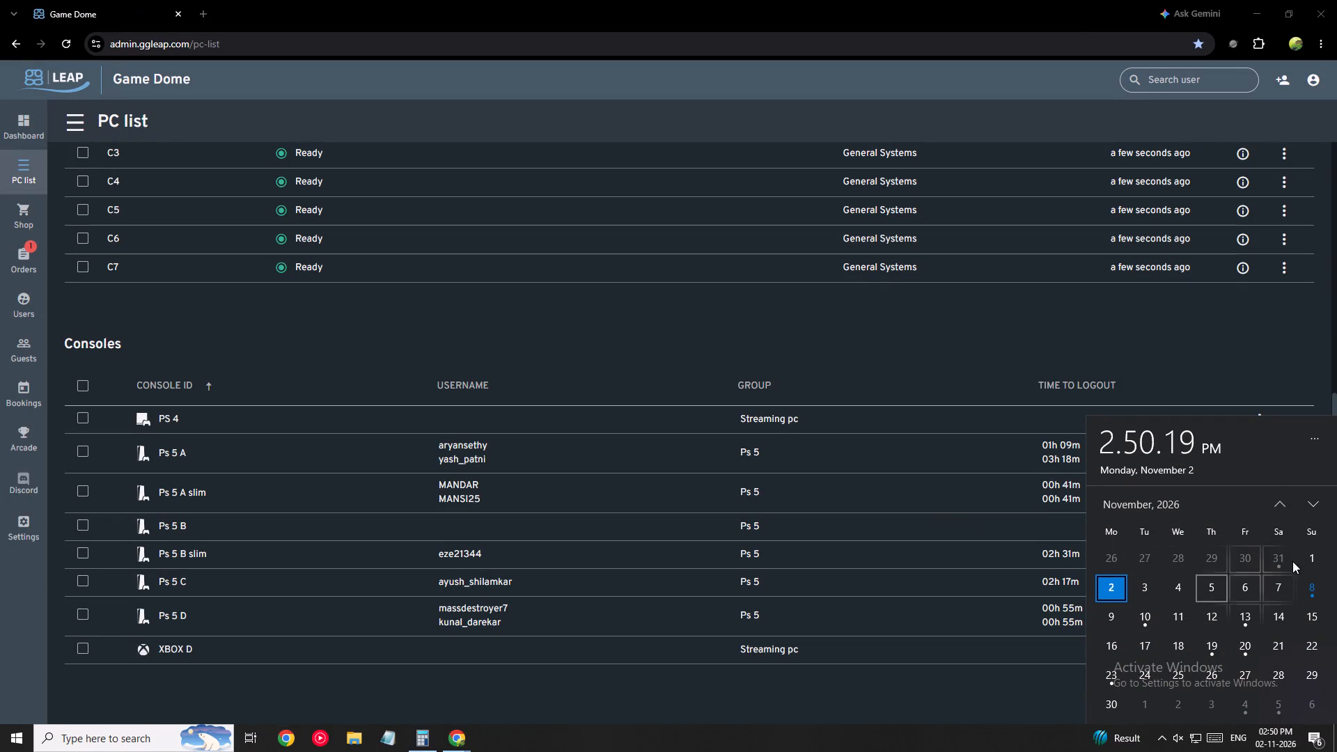
left_click(1244, 592)
left_click(1212, 587)
left_click(1227, 586)
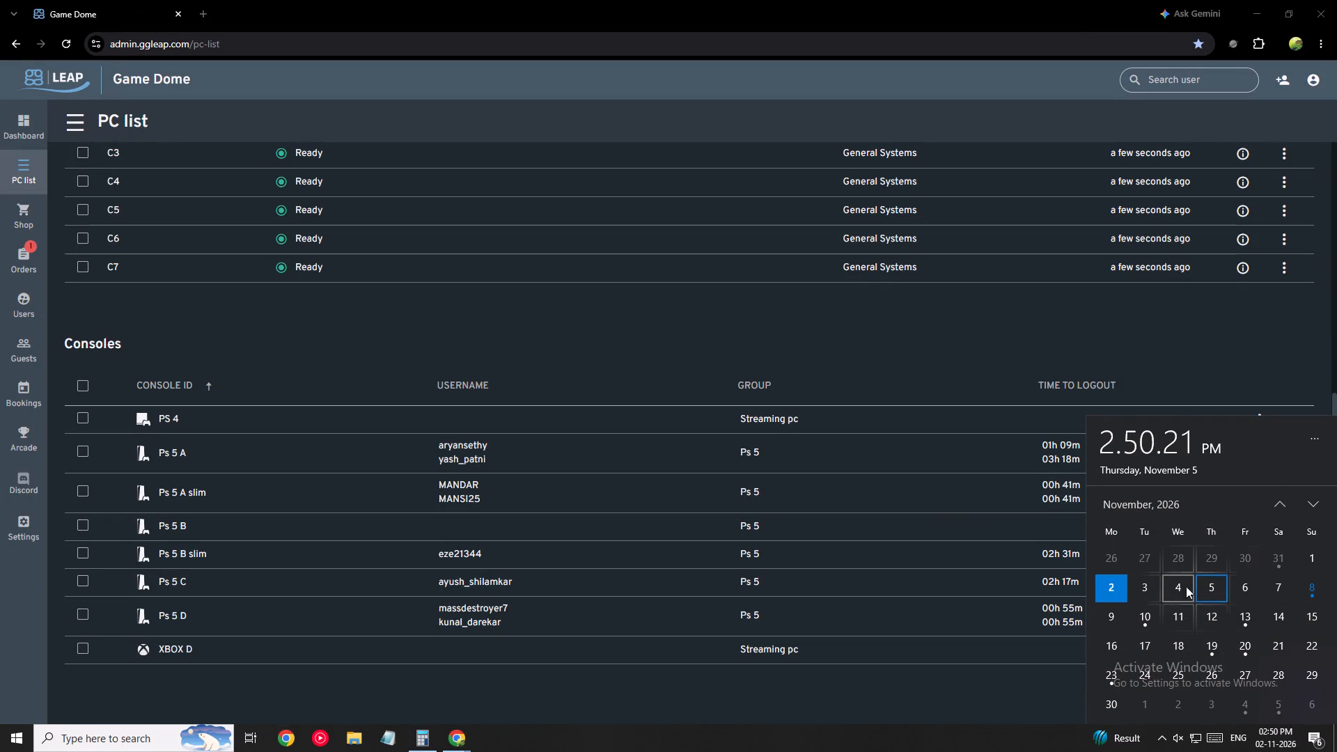
left_click(1178, 586)
left_click(1232, 588)
left_click(1217, 585)
left_click(1239, 585)
left_click(1184, 581)
left_click(1244, 585)
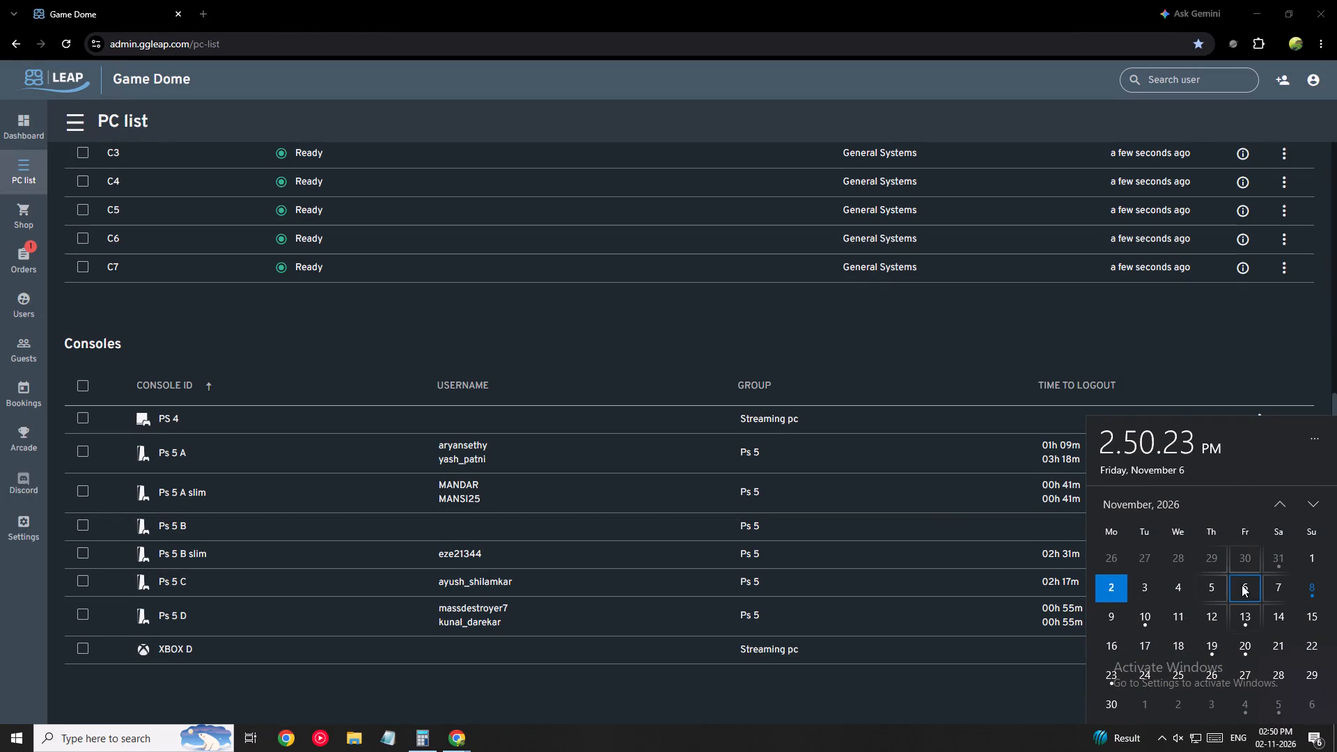
left_click(1199, 585)
left_click(1179, 583)
left_click(1242, 590)
left_click(1184, 585)
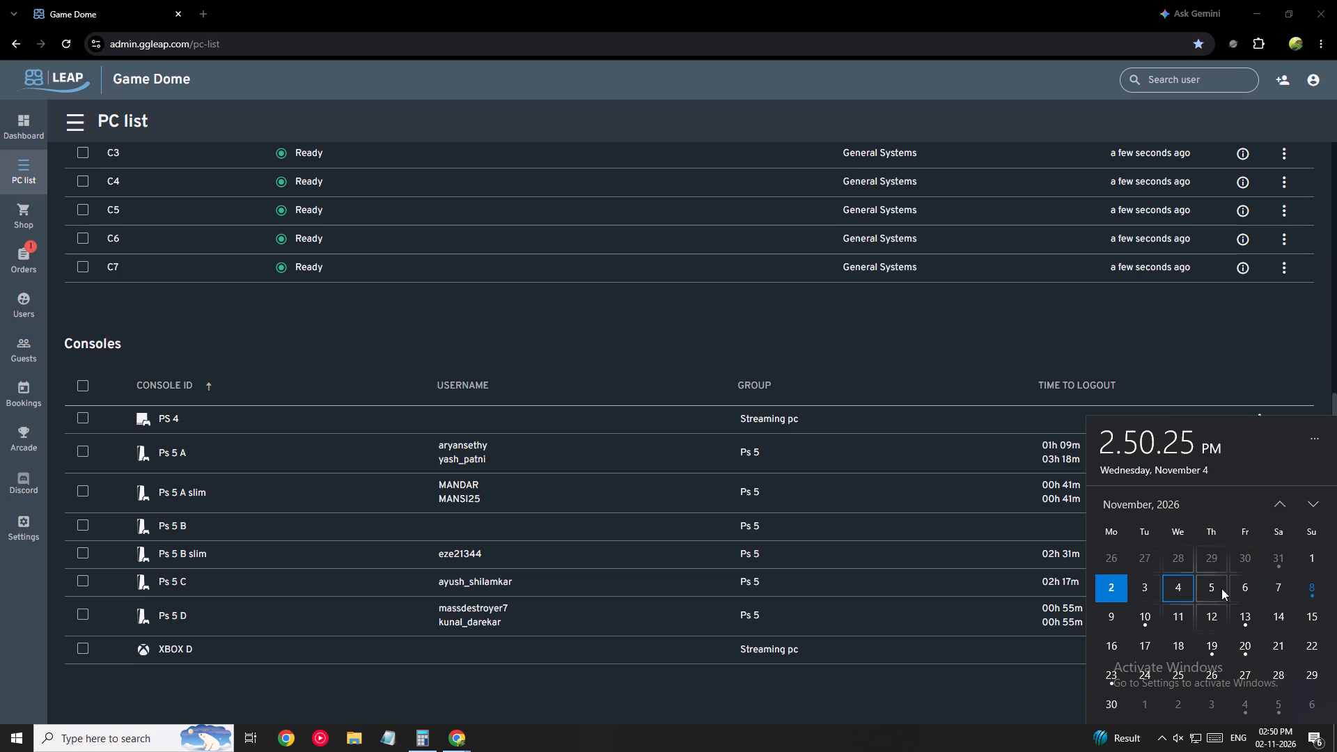
left_click(1240, 588)
left_click(1182, 588)
left_click(1248, 589)
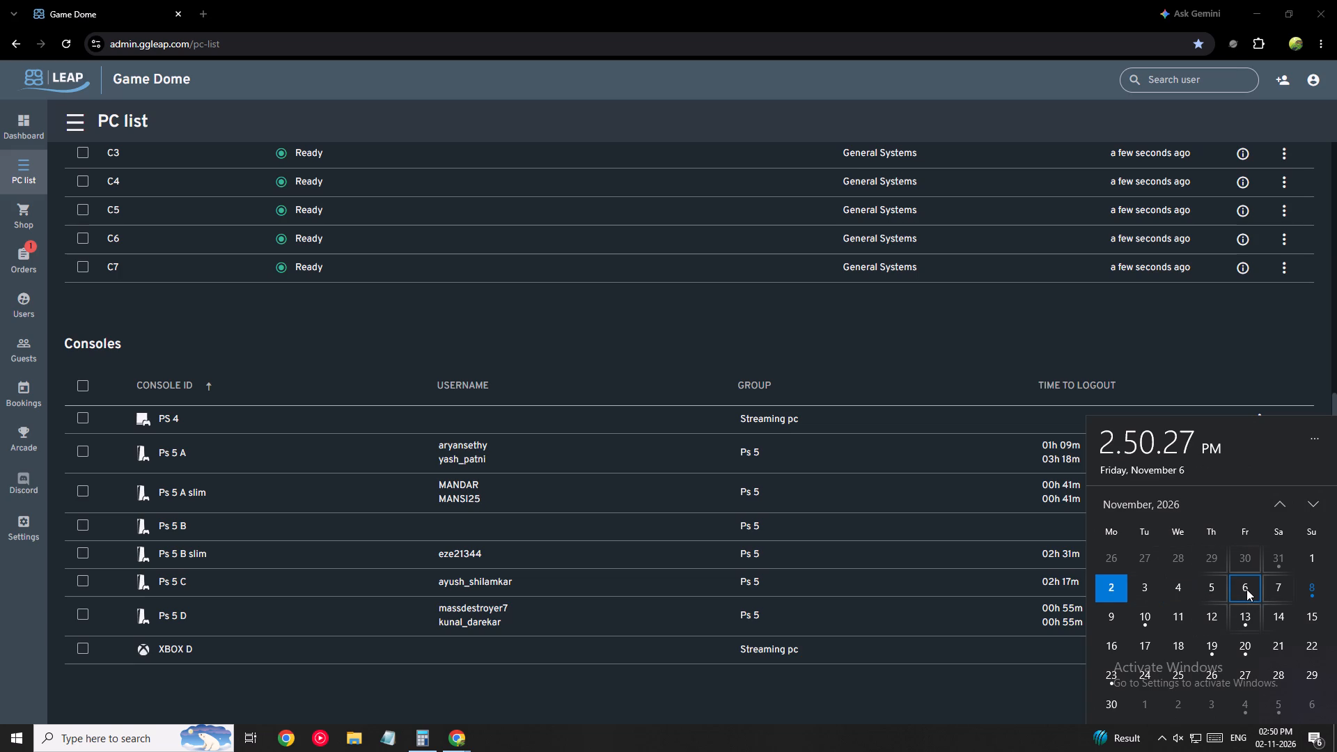
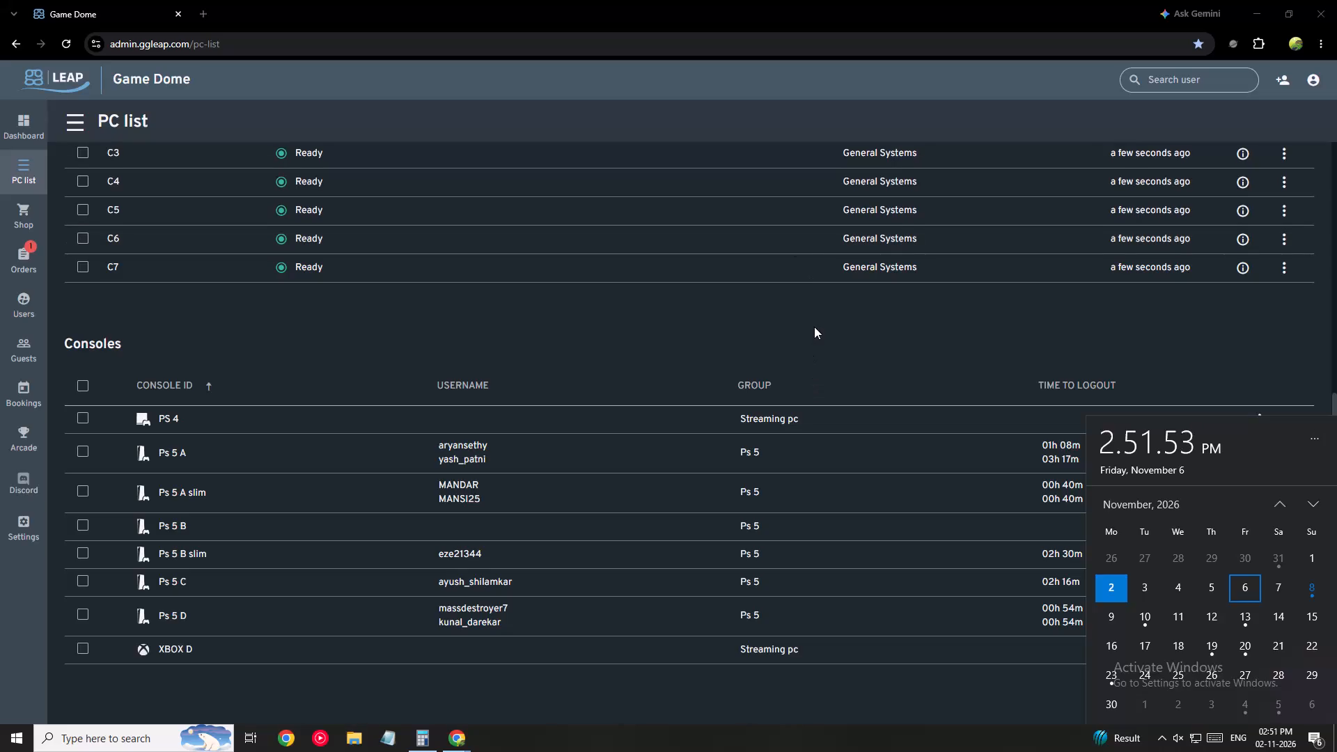
Dismiss the Windows calendar and return to the PC list's Consoles section.
left_click(814, 326)
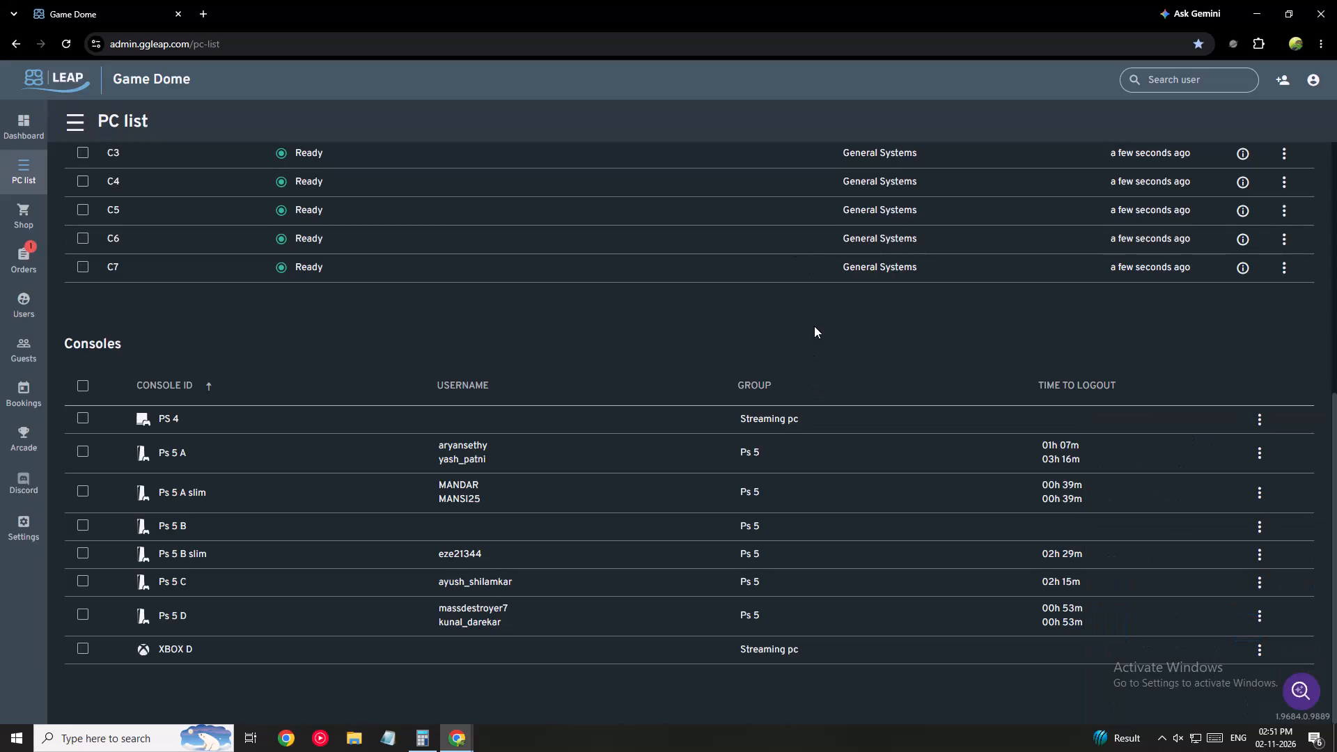
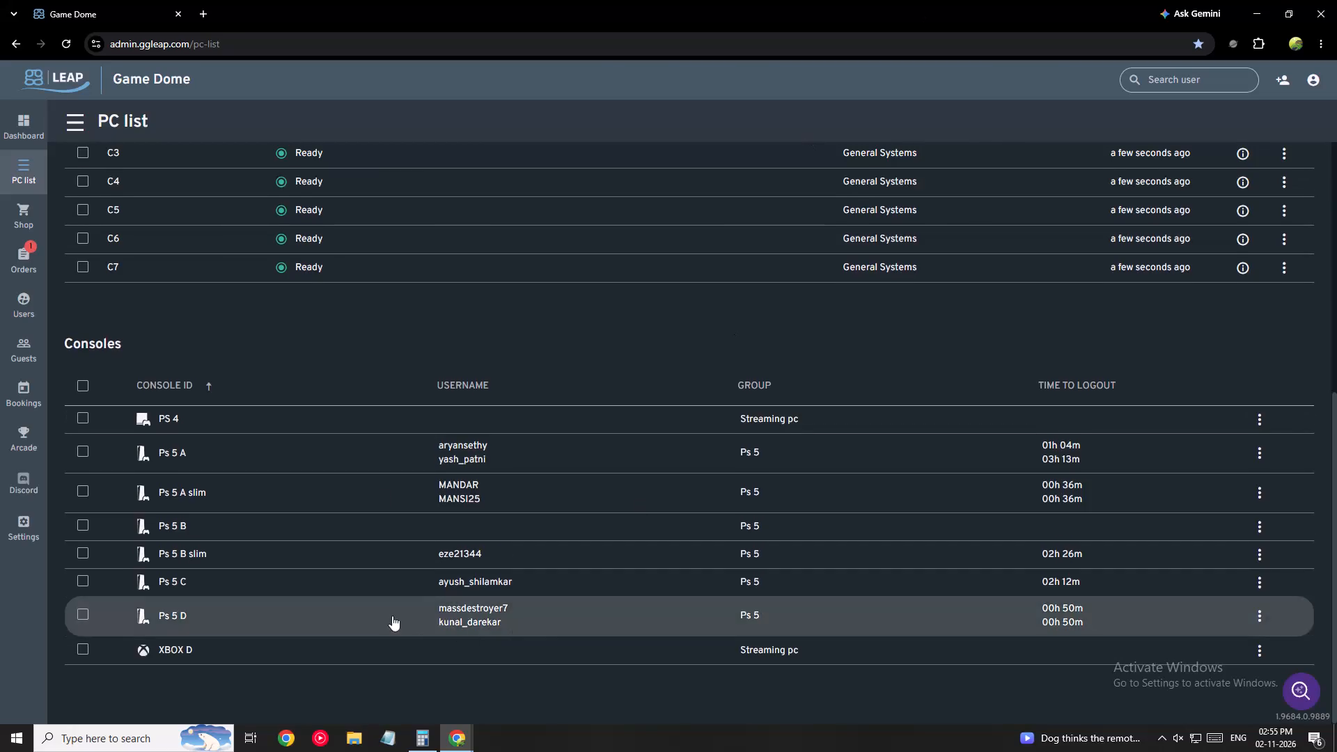
Sell one DIET COCA-COLA to the customer on PC A6 and charge ₹50 by credit card.
scroll(382, 487, "up", 5)
scroll(459, 453, "up", 3)
scroll(470, 340, "up", 1)
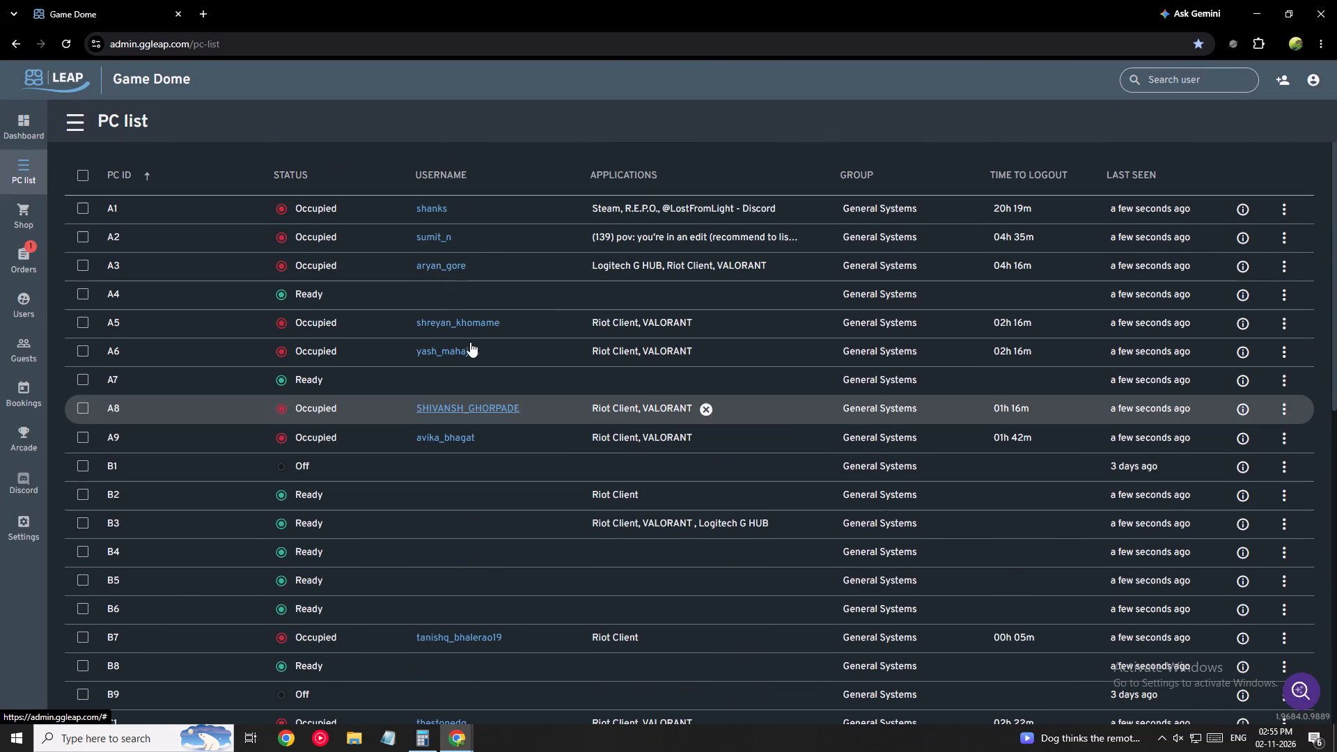
left_click(461, 357)
left_click(507, 357)
left_click_drag(857, 293, 763, 369)
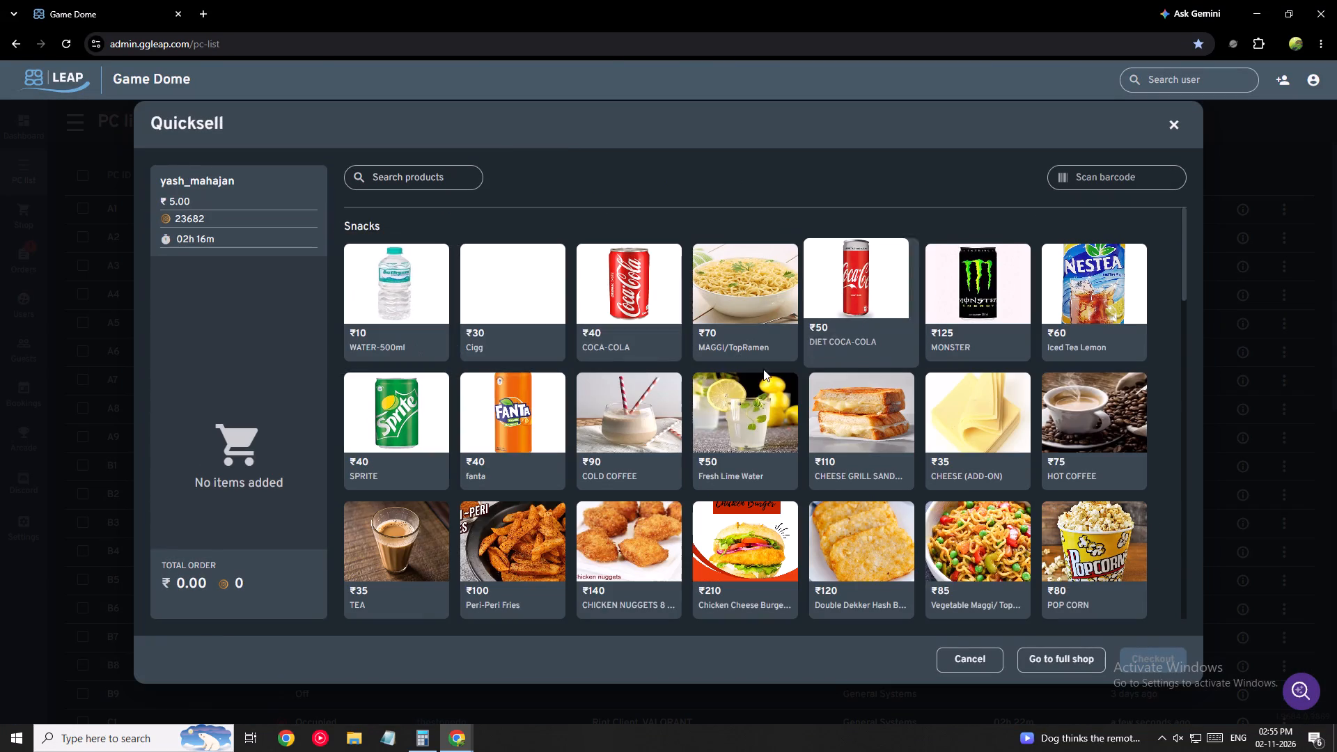
left_click_drag(763, 369, 222, 460)
left_click_drag(1168, 651, 1149, 651)
left_click(386, 386)
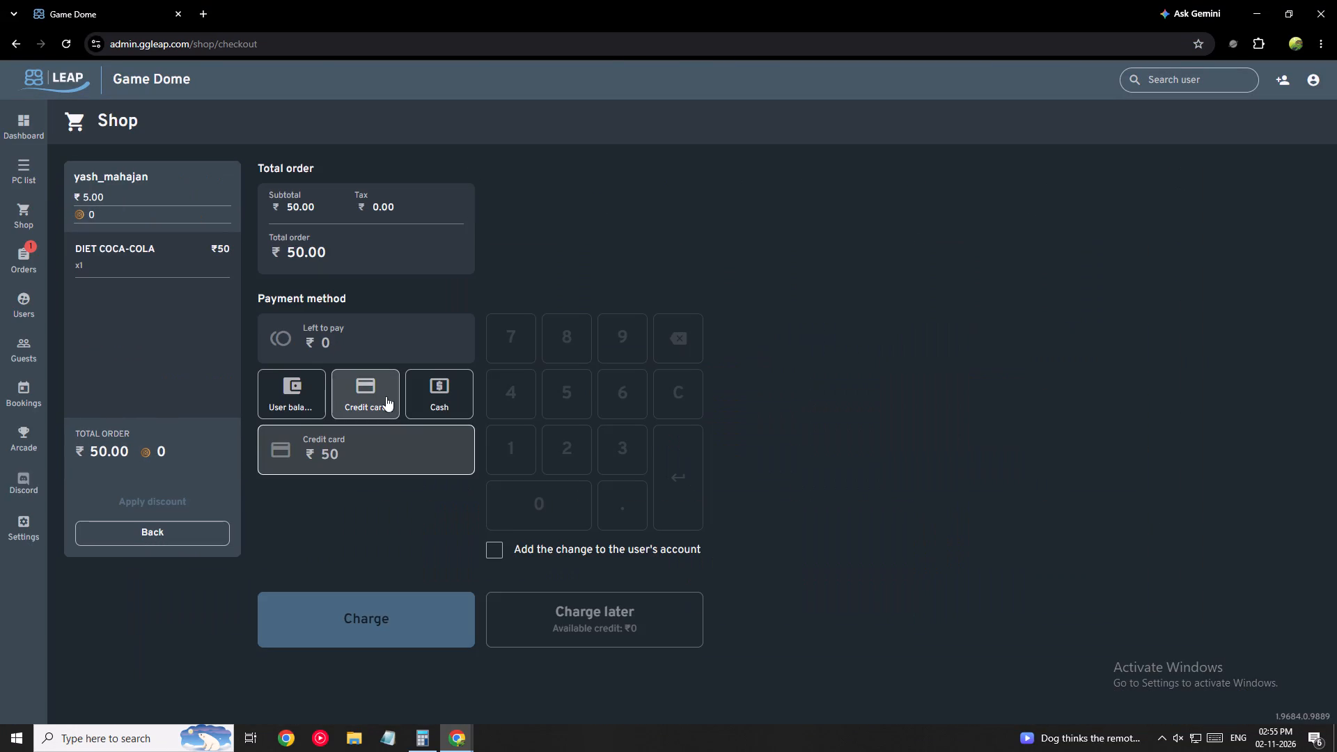
left_click(418, 632)
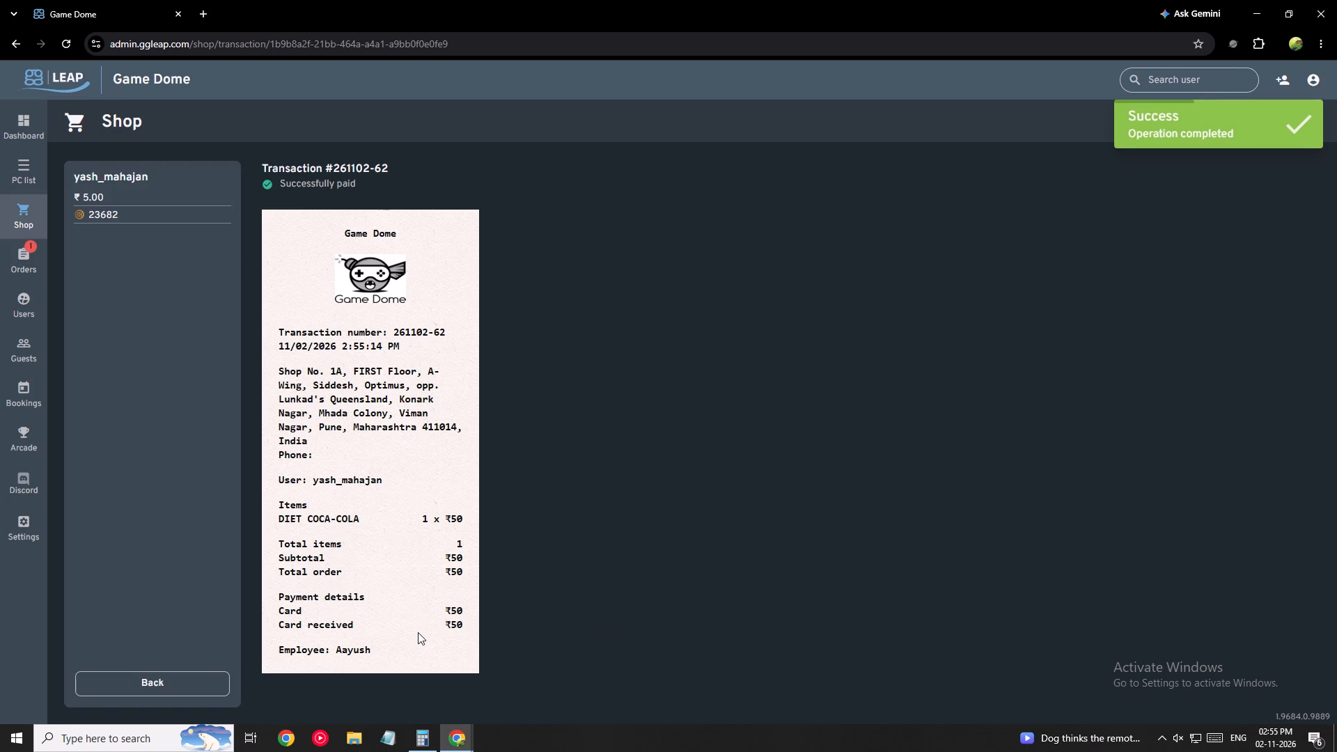
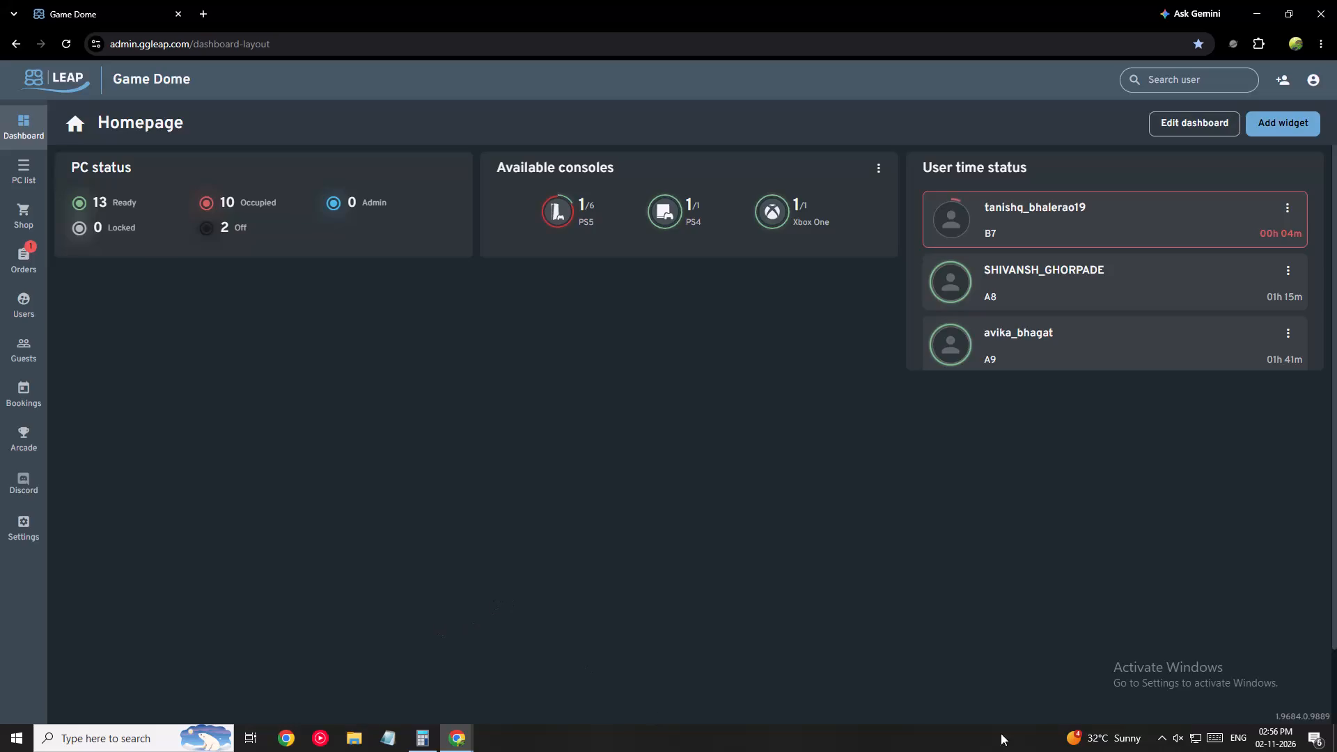
Sell one PC 3 hr pass to the customer on PC B7 and charge ₹250 by credit card.
left_click(1284, 205)
left_click(1280, 260)
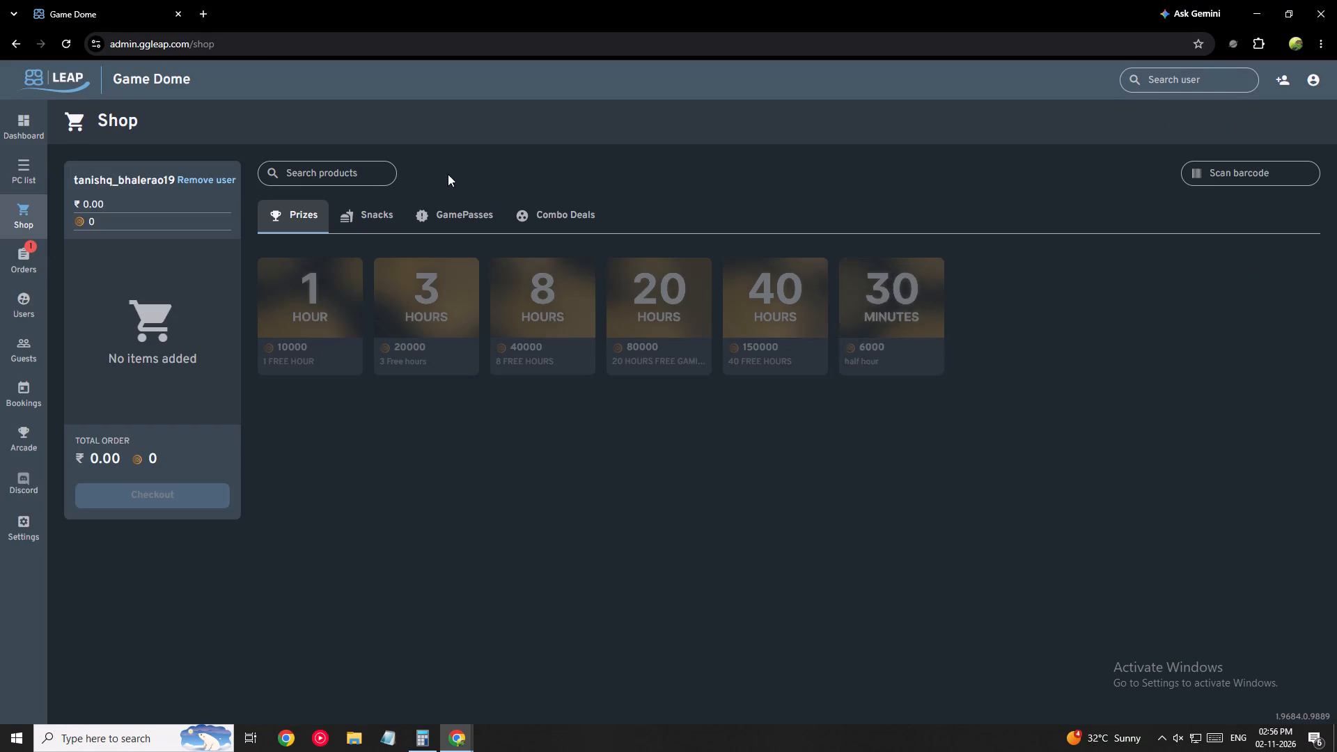
left_click(422, 205)
left_click(383, 251)
left_click_drag(403, 347, 113, 401)
left_click(159, 490)
left_click(367, 386)
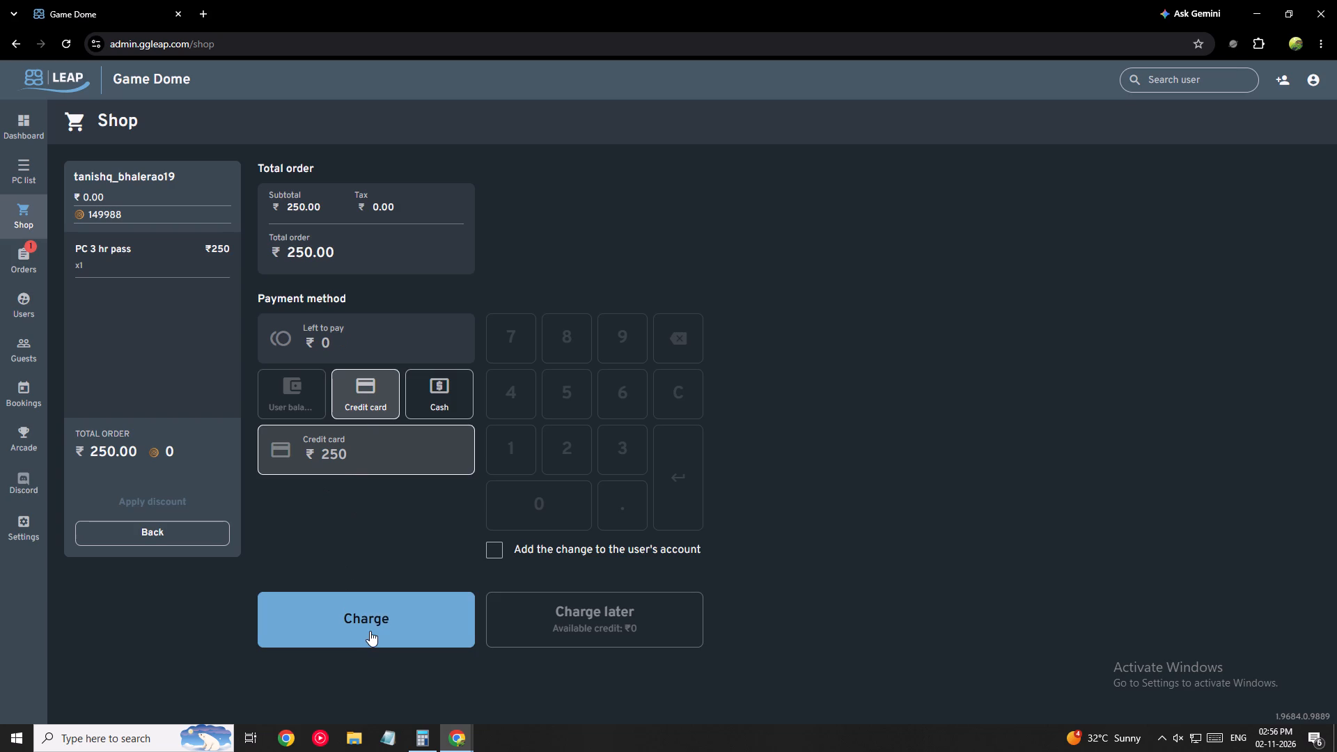
left_click(401, 612)
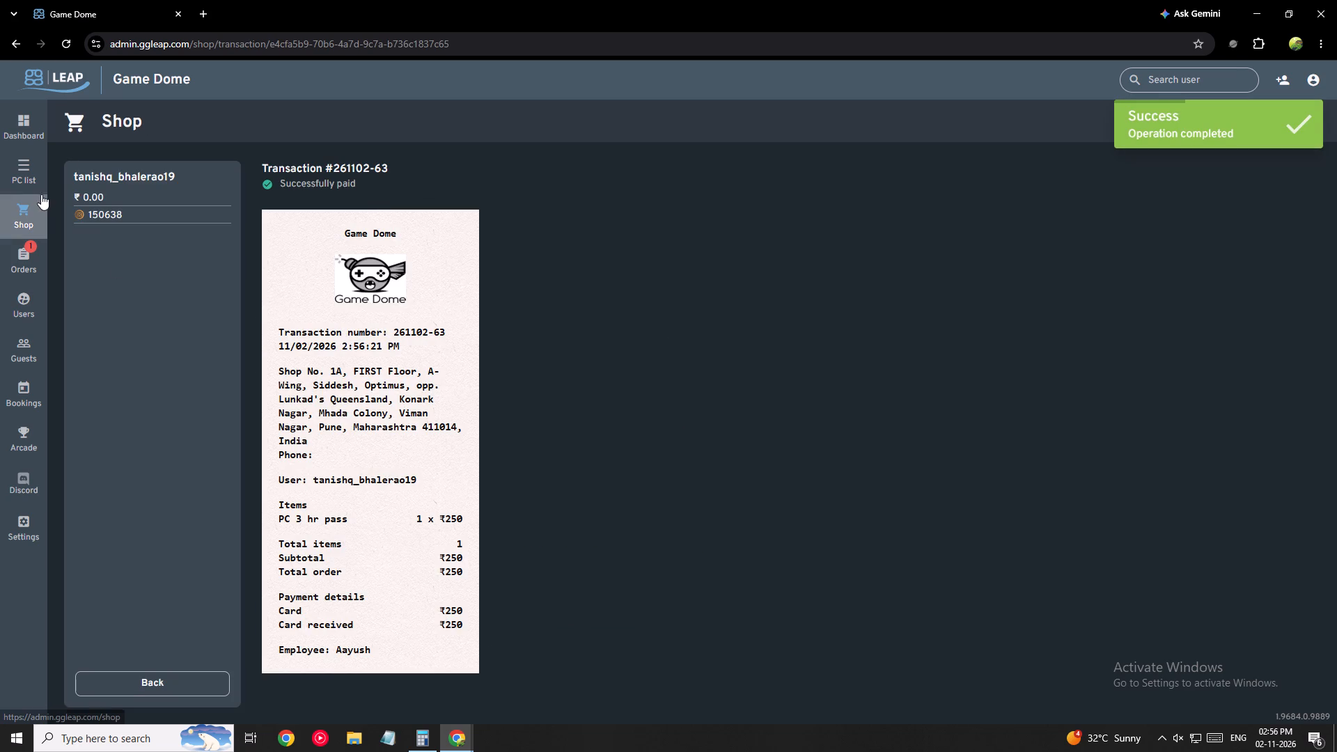
Check the orders awaiting action and the order history, and view the status of the computers in the PC list.
left_click(3, 278)
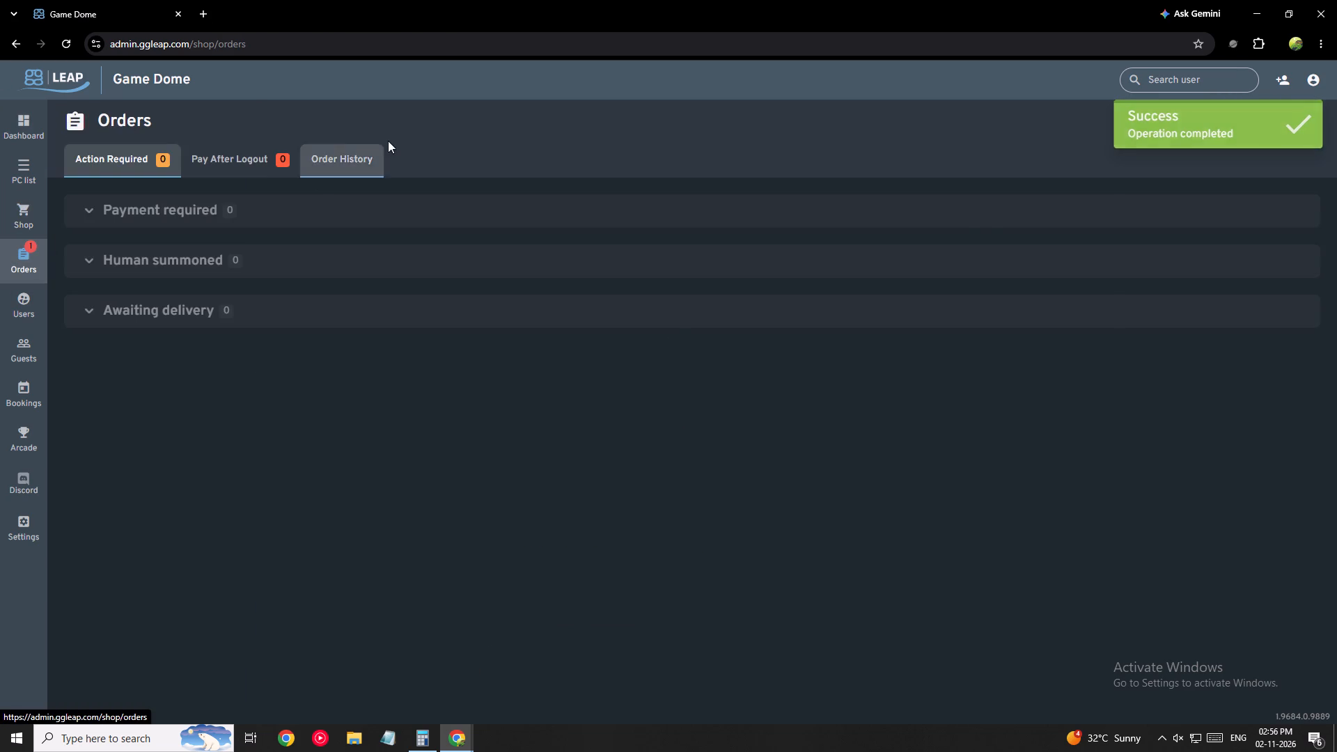
left_click(376, 149)
left_click(11, 158)
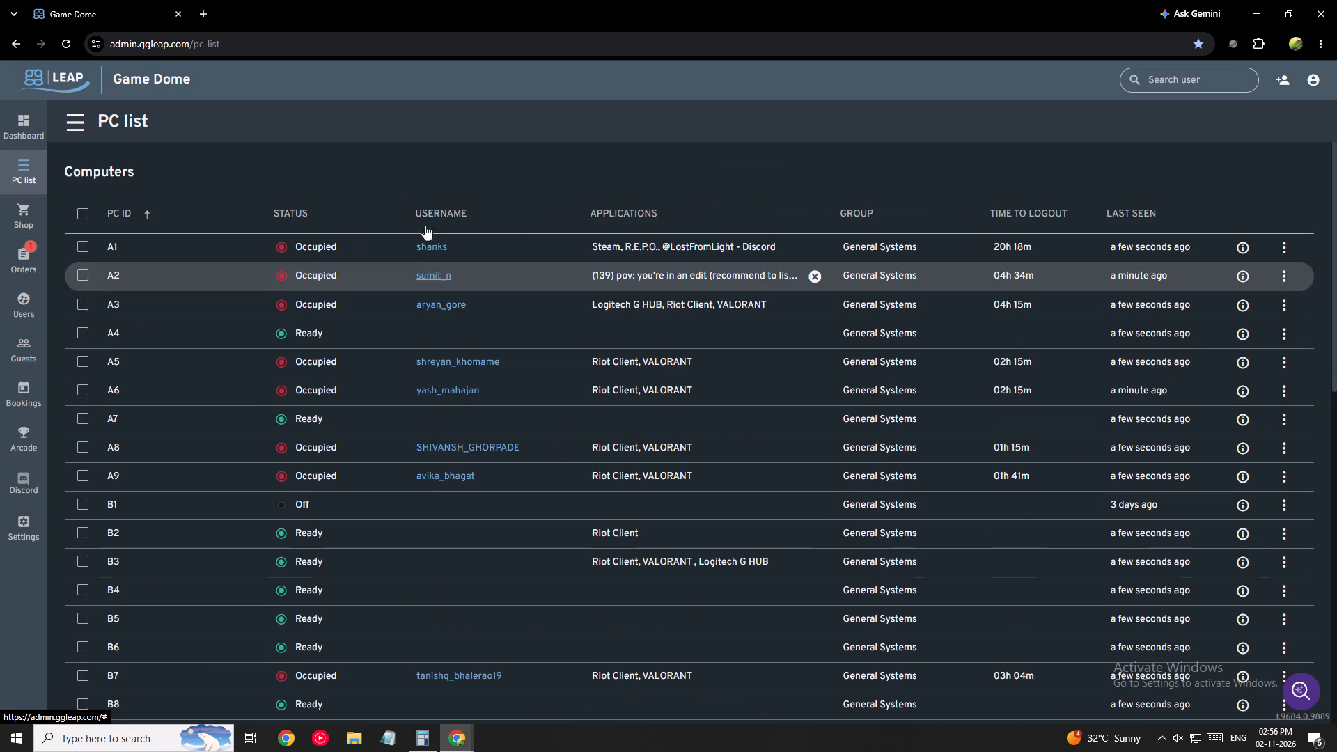
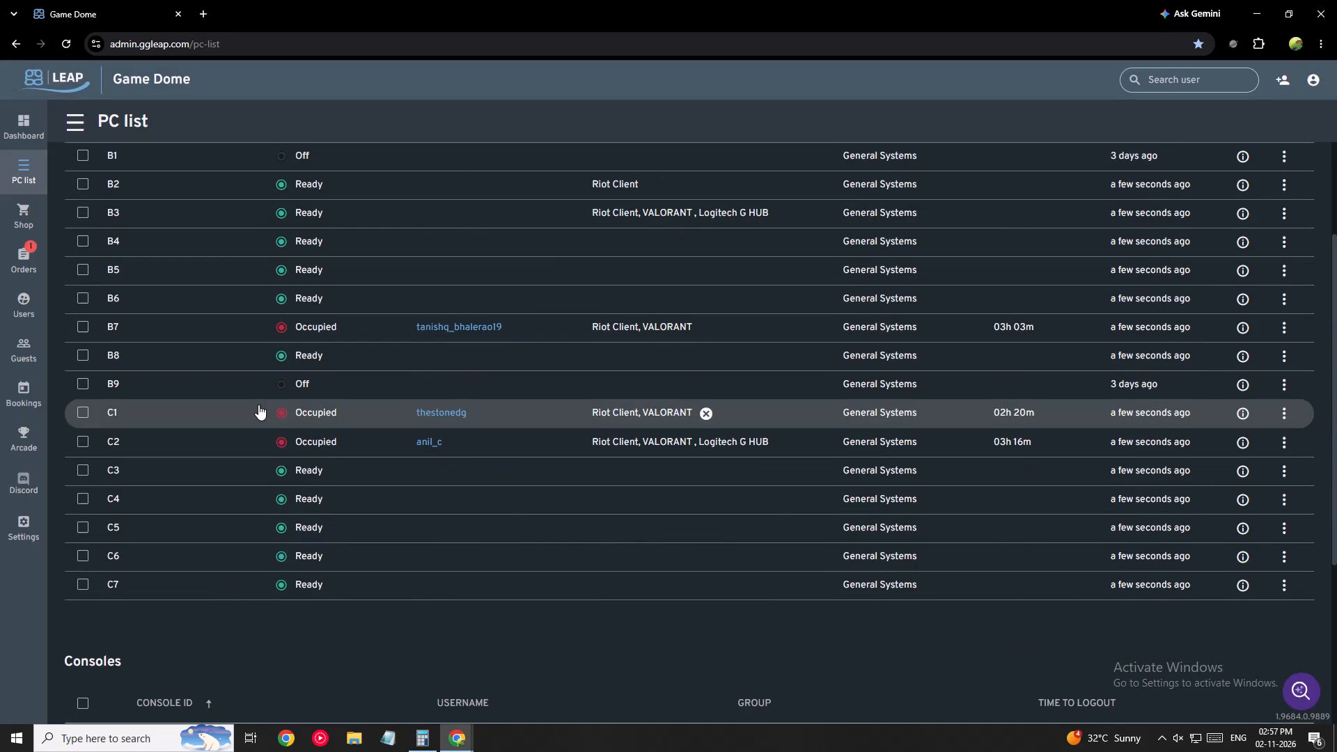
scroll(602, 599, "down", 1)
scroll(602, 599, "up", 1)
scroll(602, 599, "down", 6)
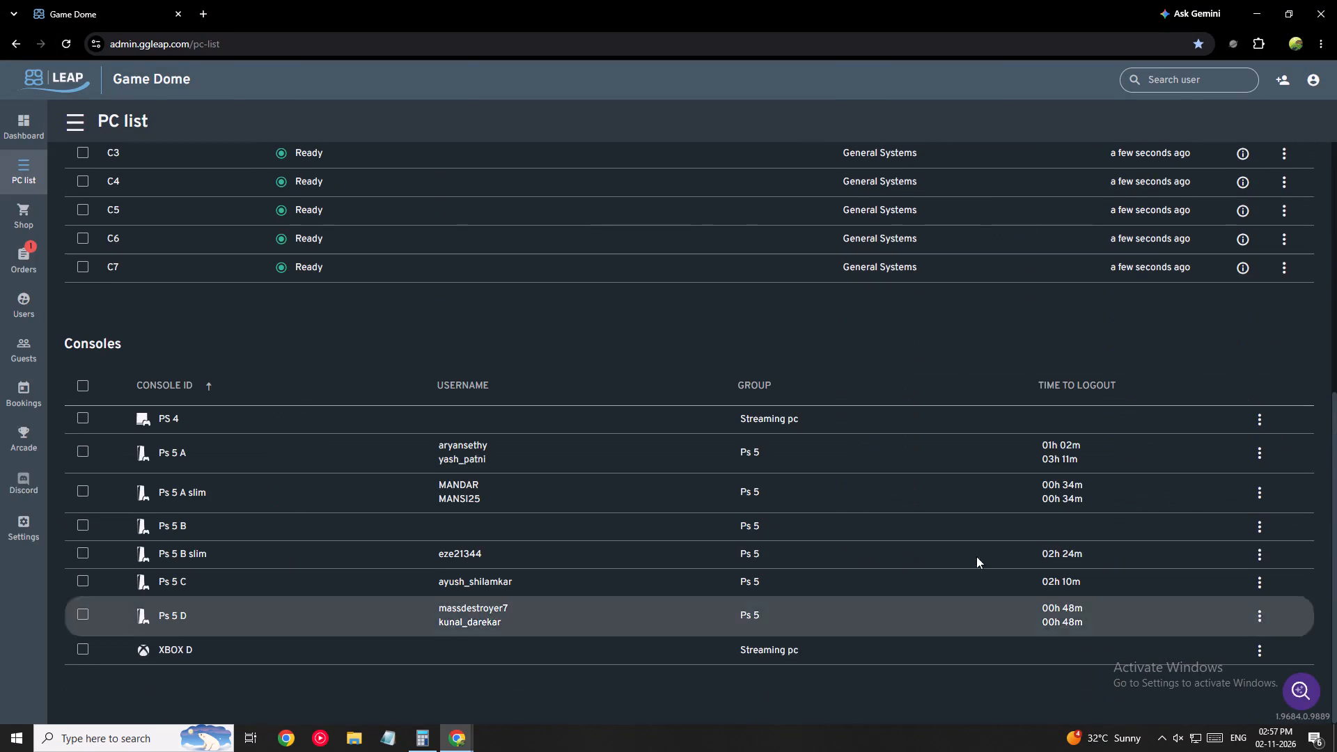
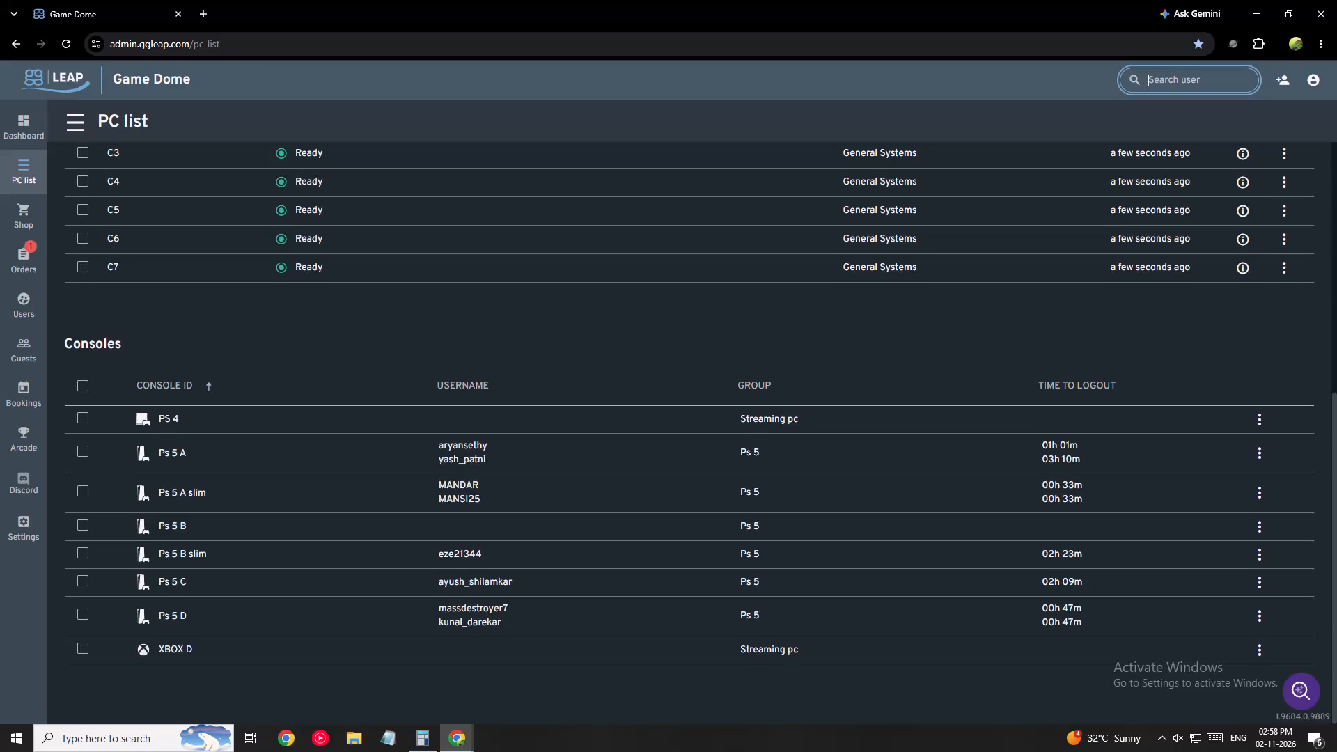
key("g")
key("BackSpace")
type("Gamn")
key("BackSpace")
key("e")
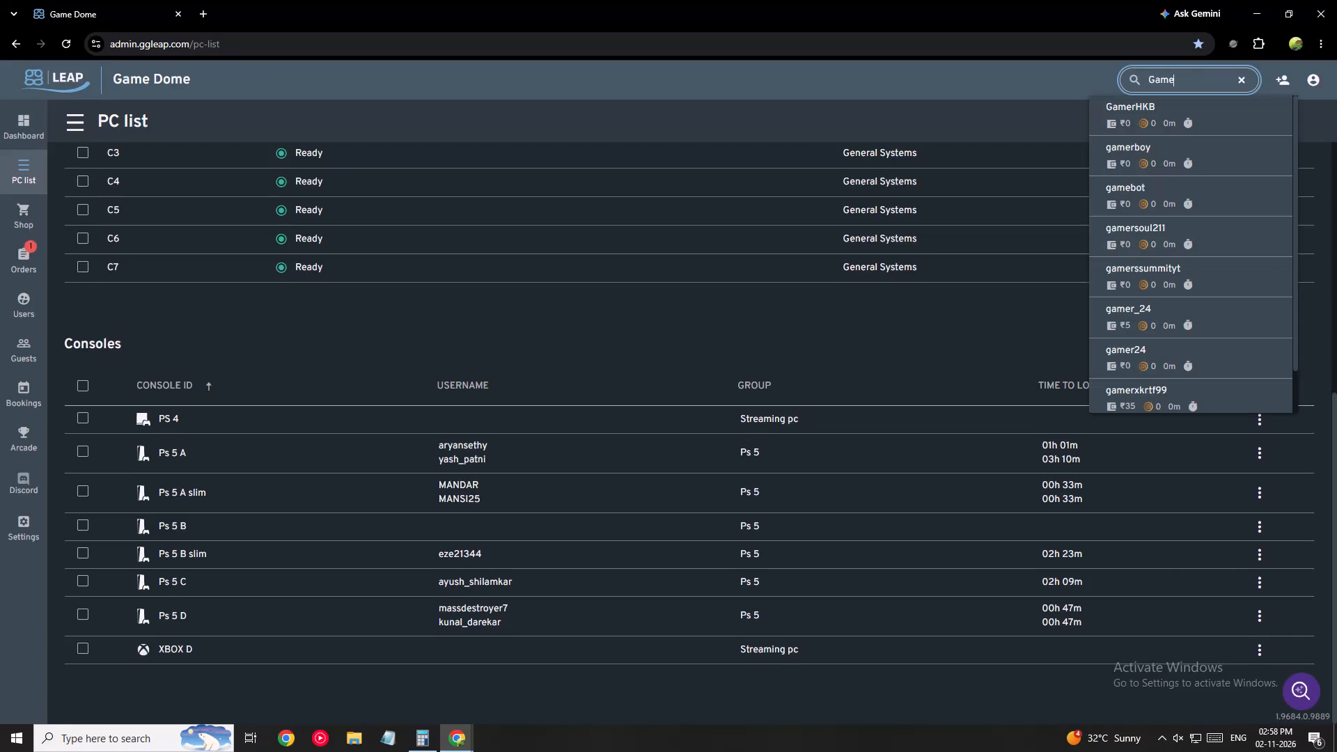
type("Dome")
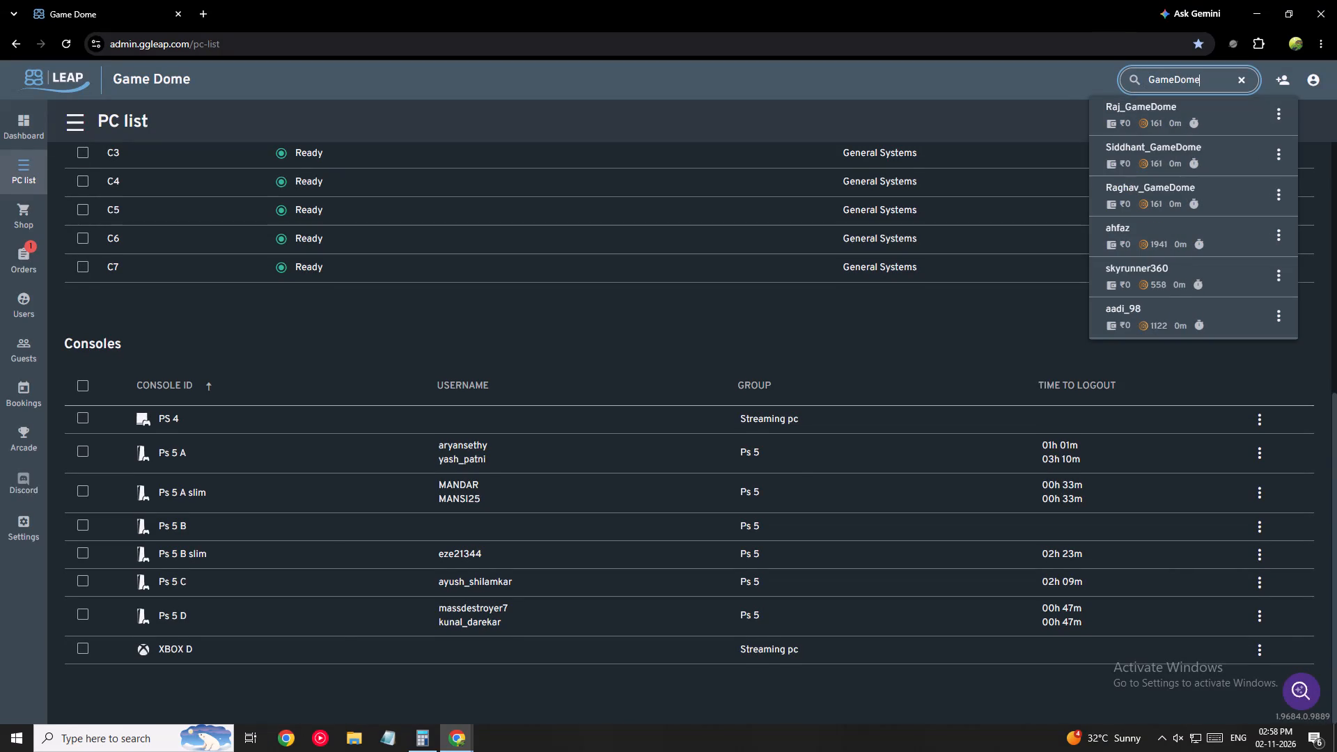
left_click(1289, 230)
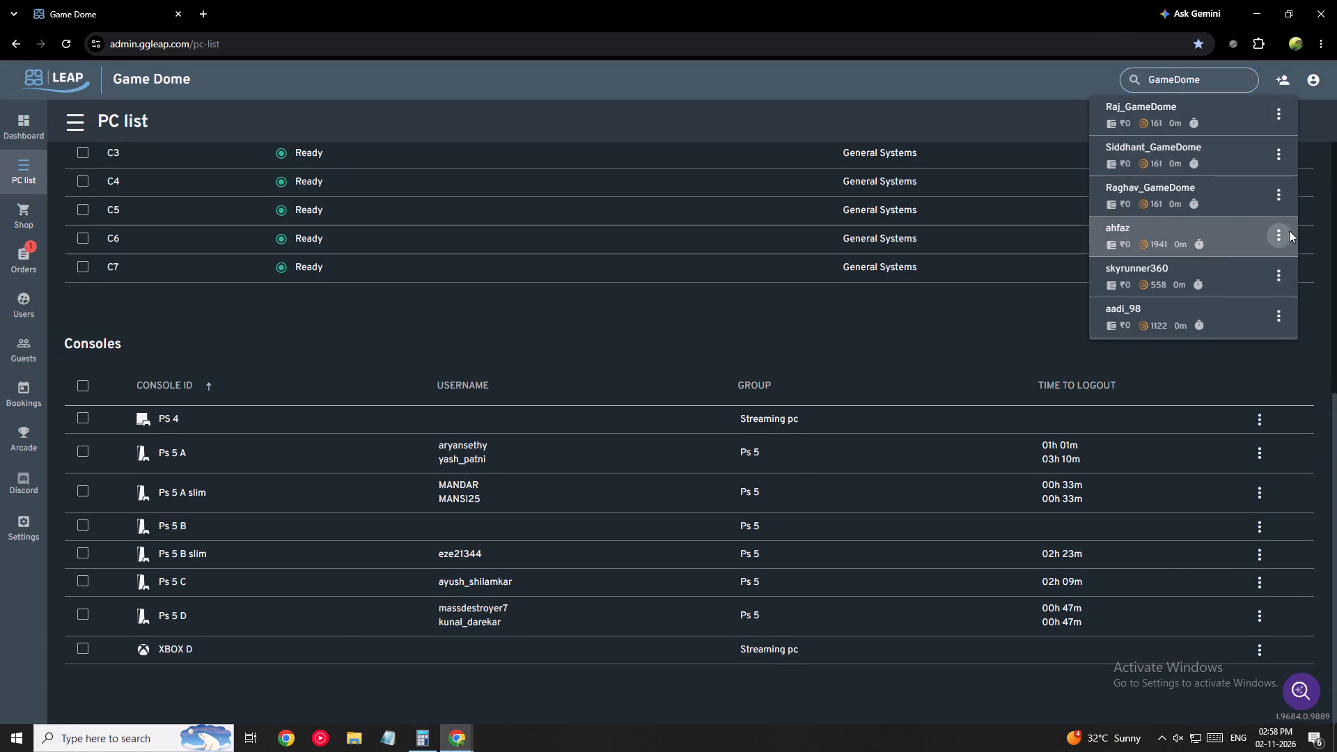
left_click(1277, 340)
scroll(586, 325, "down", 1)
scroll(586, 325, "up", 3)
scroll(586, 325, "down", 1)
scroll(586, 325, "up", 4)
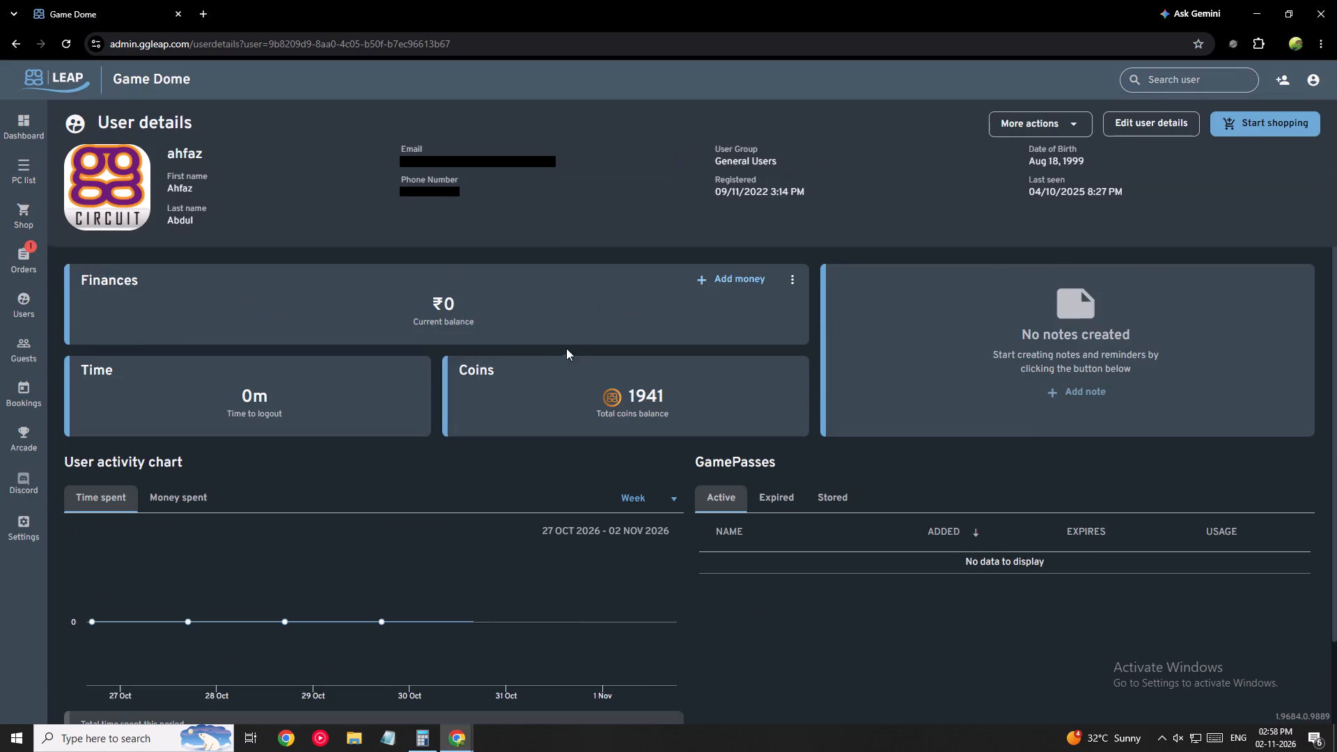
scroll(566, 348, "up", 3)
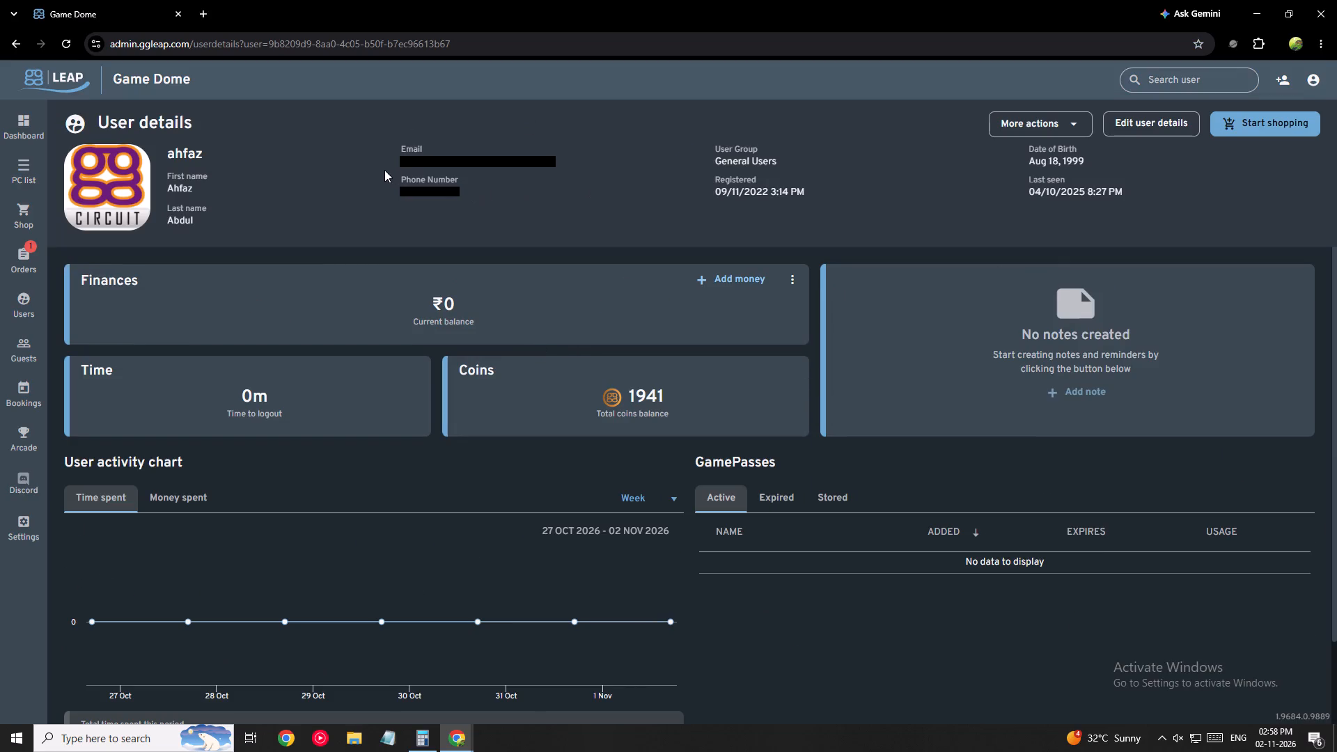
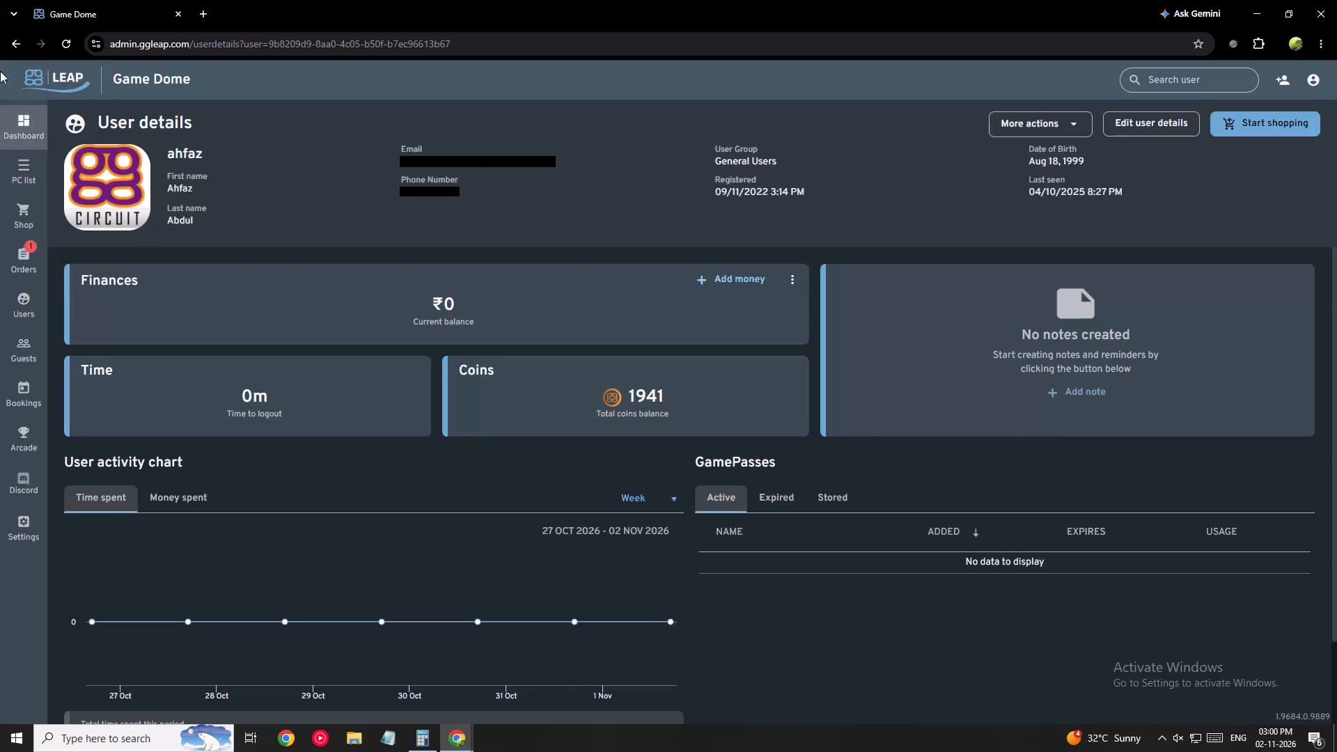
Open the PC list and check the occupancy and remaining time of the computers and consoles.
left_click(9, 175)
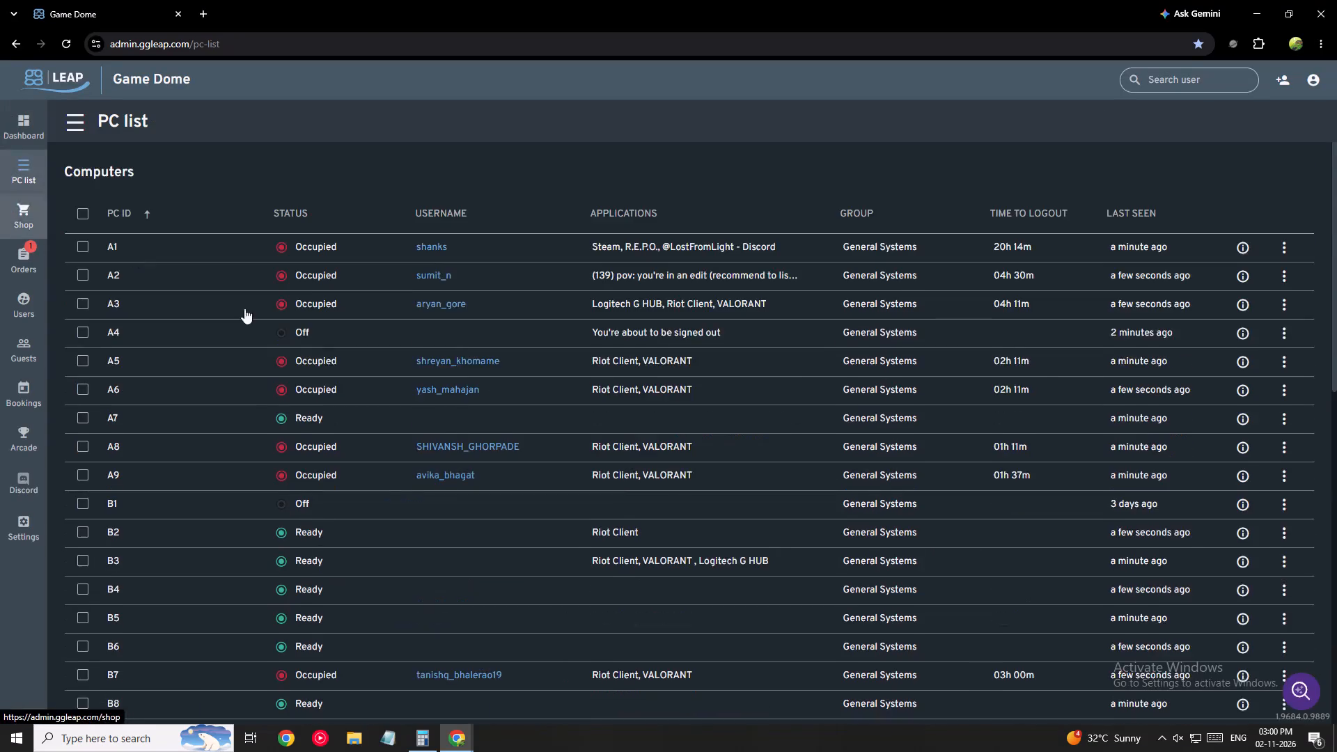
scroll(538, 377, "down", 12)
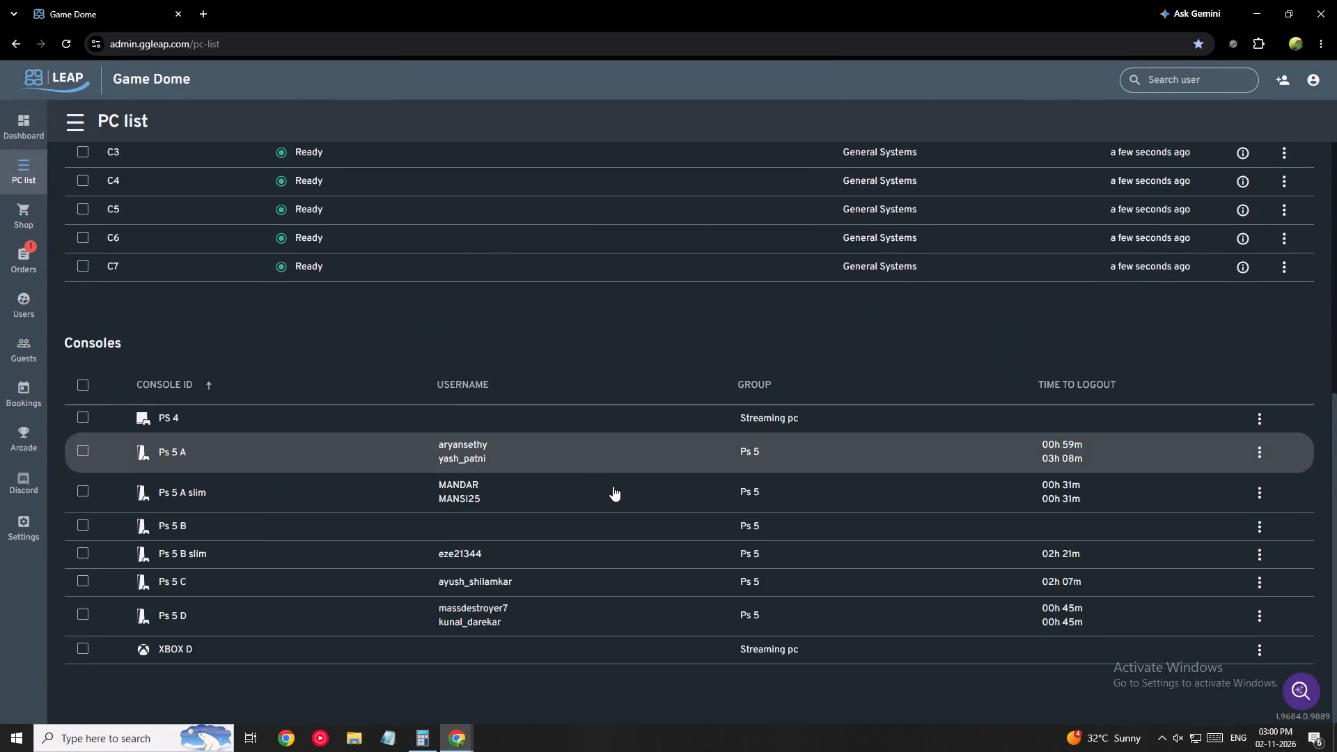
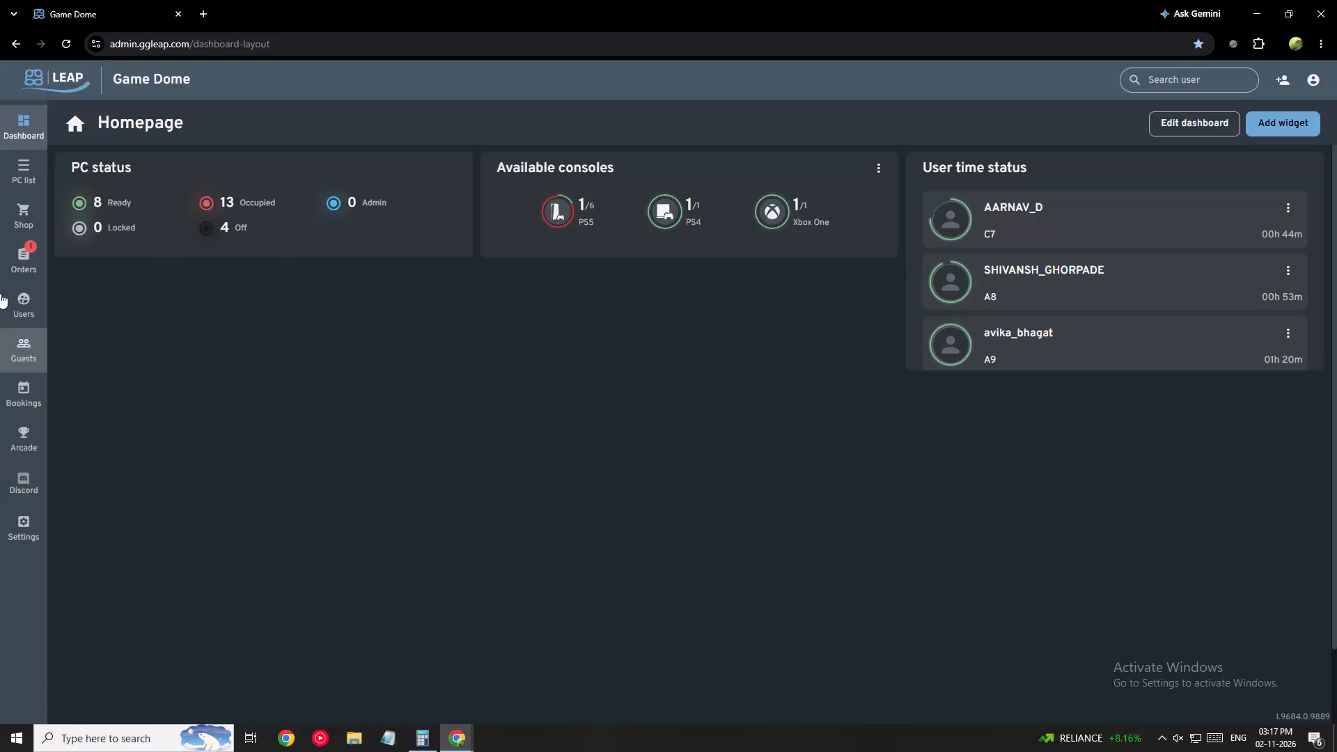
left_click(33, 150)
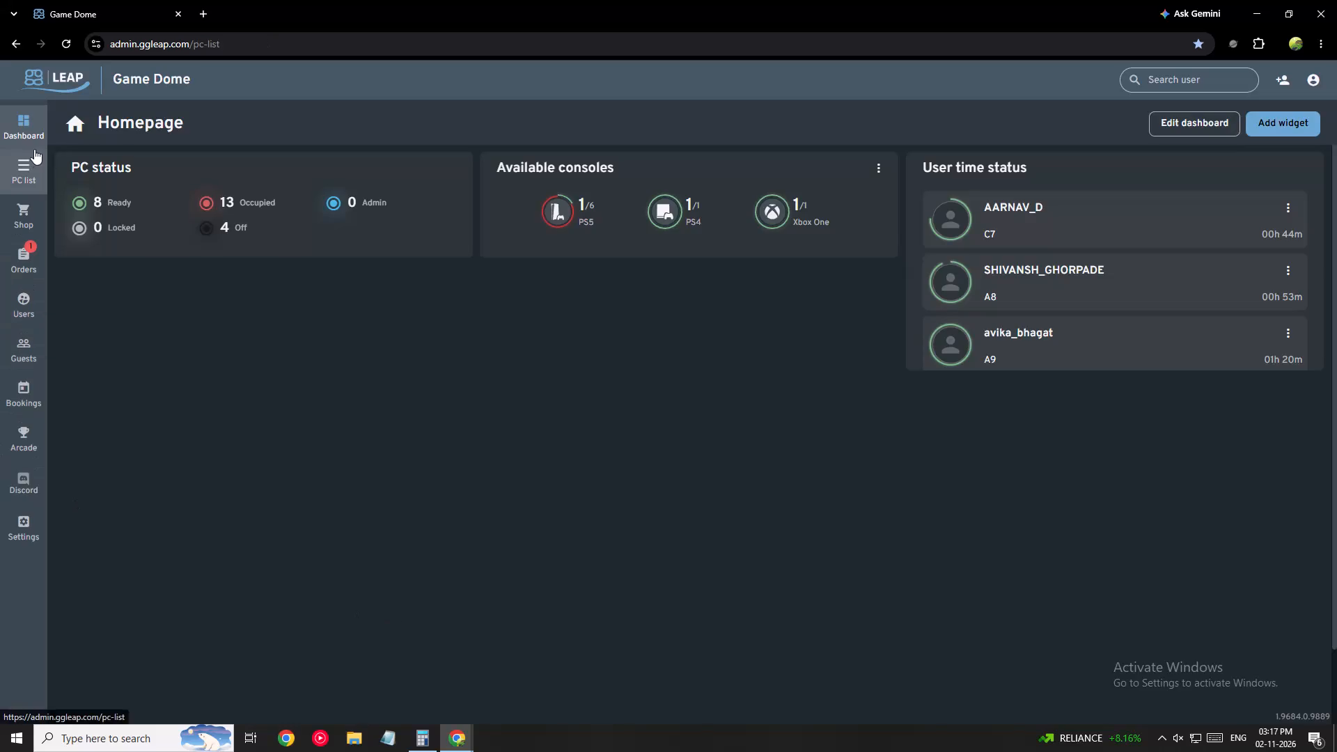
scroll(608, 483, "down", 5)
left_click(439, 551)
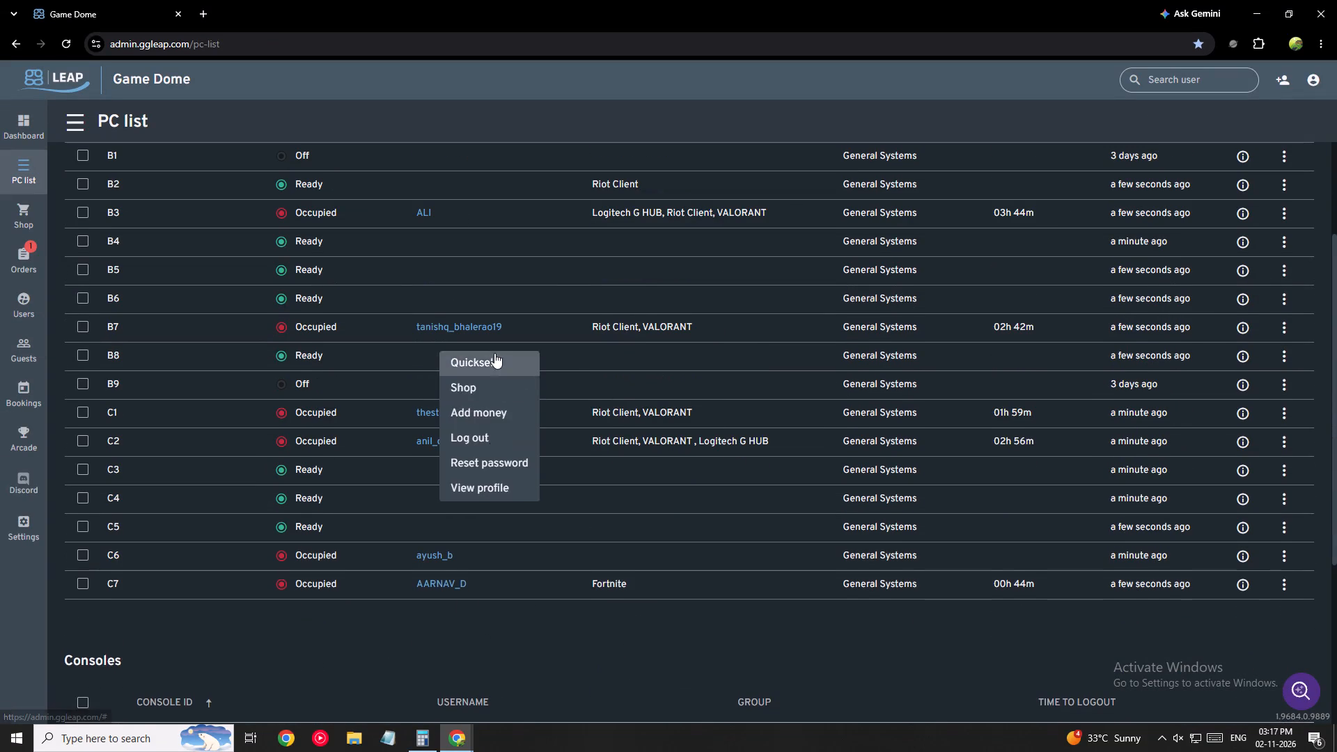
left_click(494, 350)
left_click(448, 549)
left_click(508, 360)
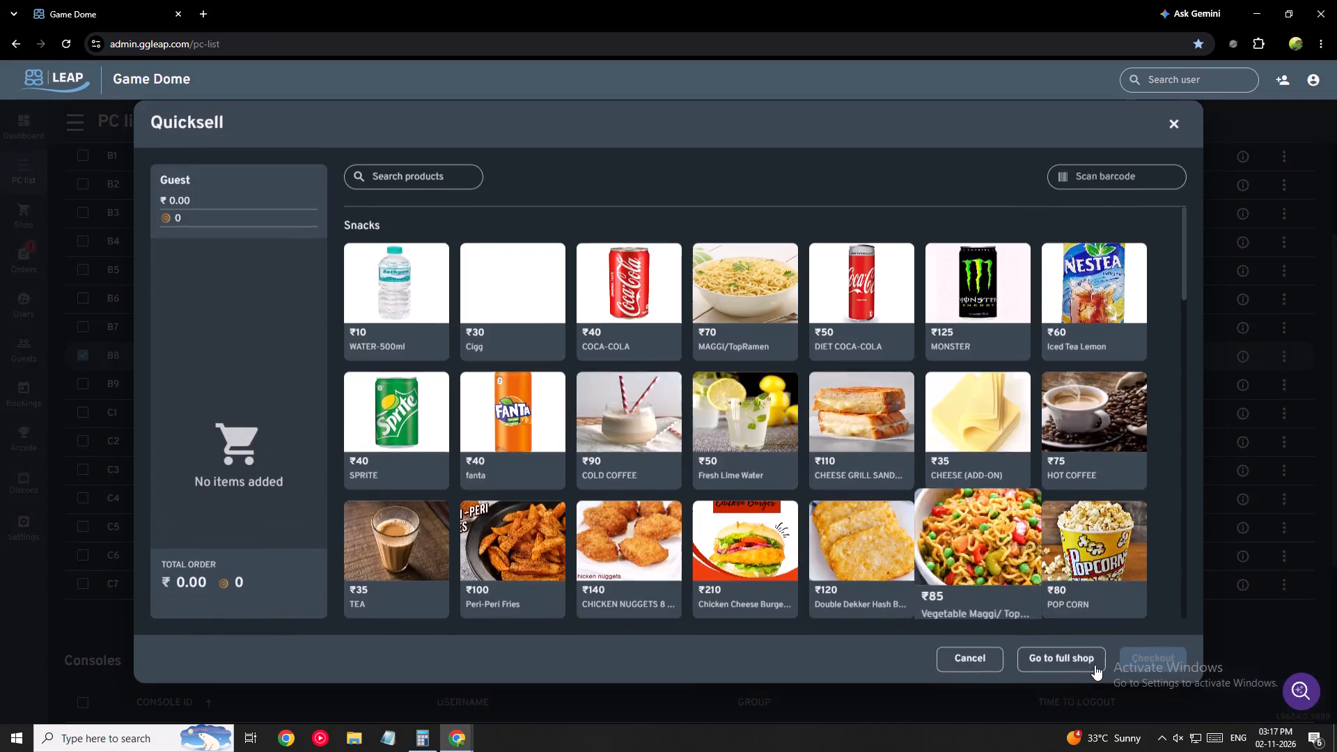
left_click(1045, 651)
left_click(457, 224)
left_click(385, 260)
left_click_drag(269, 318, 269, 350)
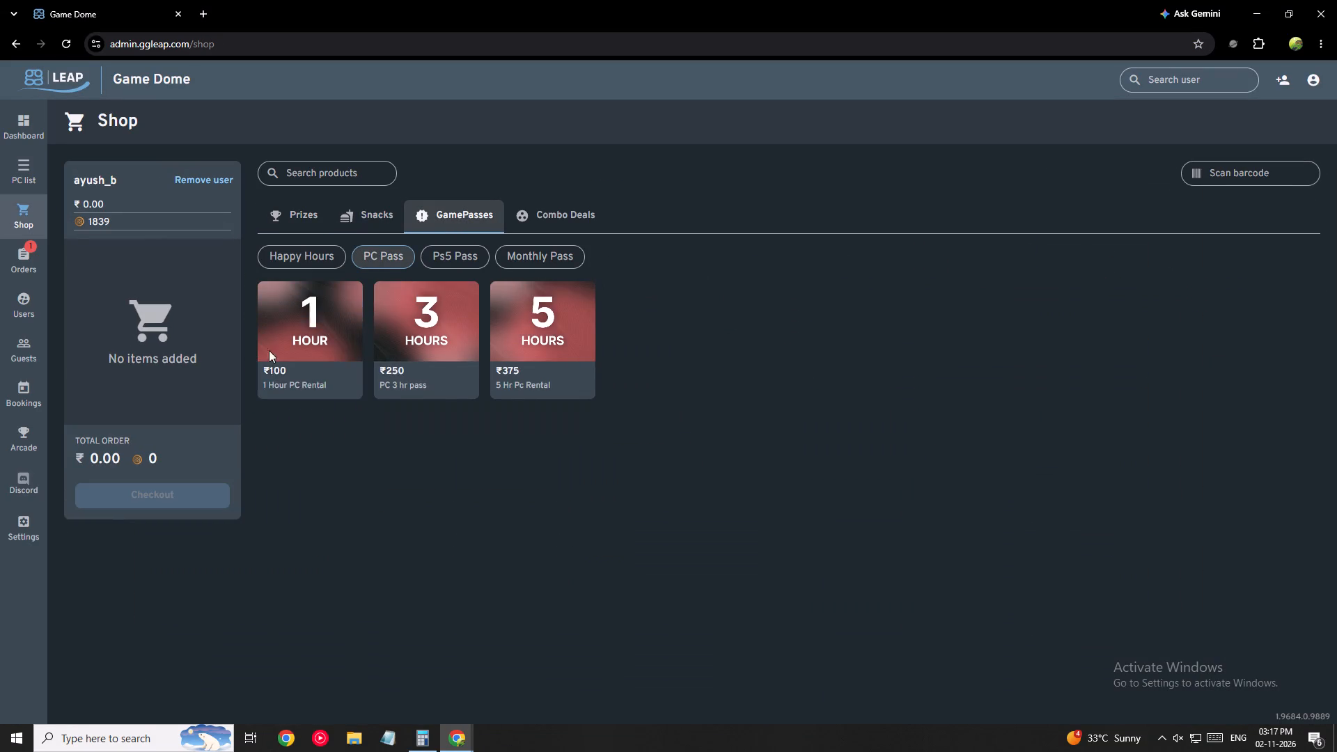
left_click_drag(269, 350, 143, 340)
left_click_drag(125, 501, 134, 501)
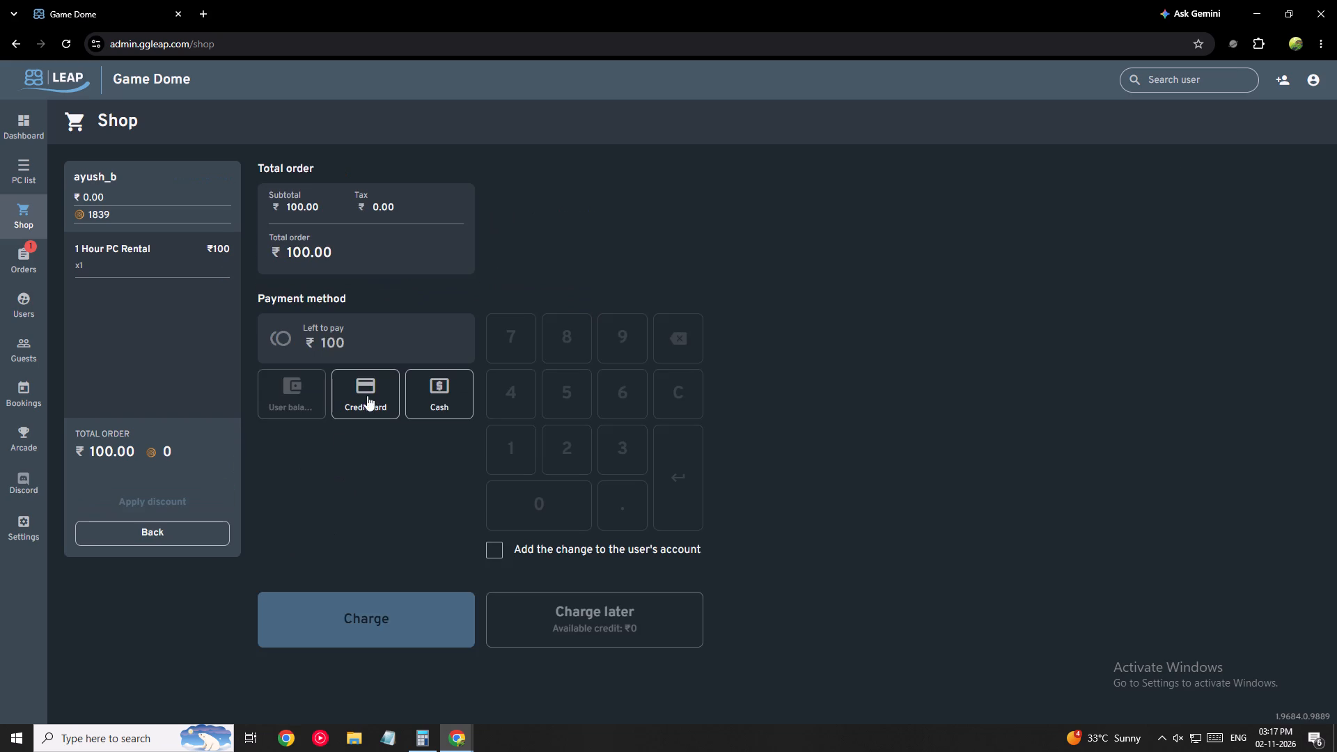
left_click(367, 395)
left_click(381, 656)
left_click(384, 639)
left_click(33, 182)
scroll(376, 556, "down", 5)
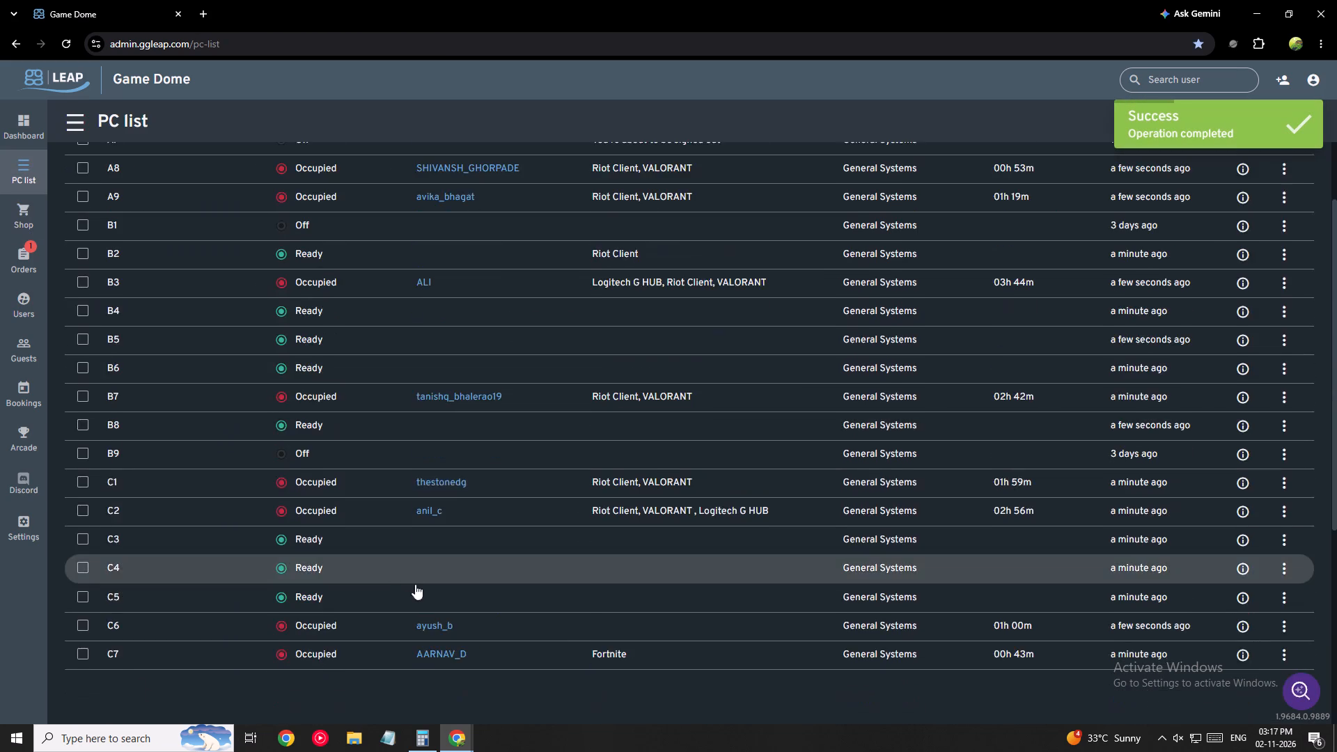
scroll(415, 584, "down", 2)
left_click(460, 449)
left_click(531, 462)
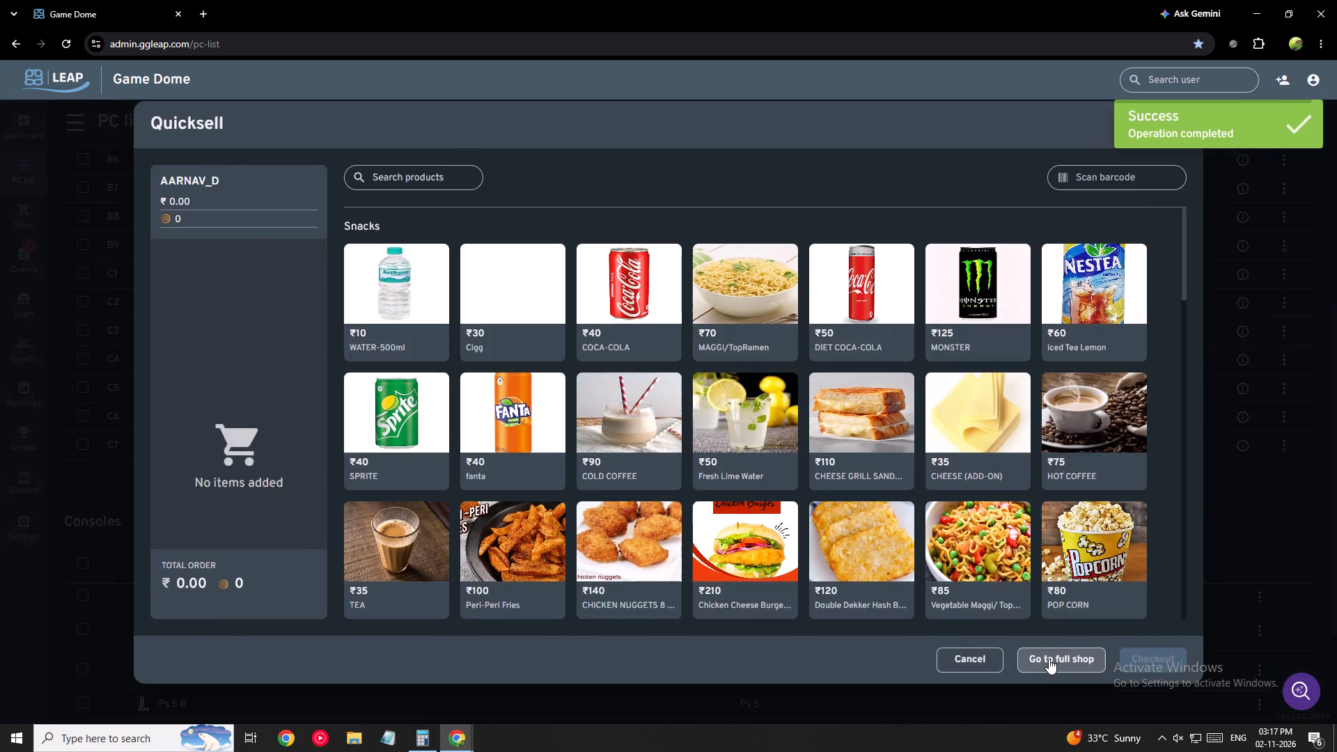
left_click(1049, 659)
left_click(487, 207)
left_click(381, 253)
left_click_drag(313, 349, 165, 343)
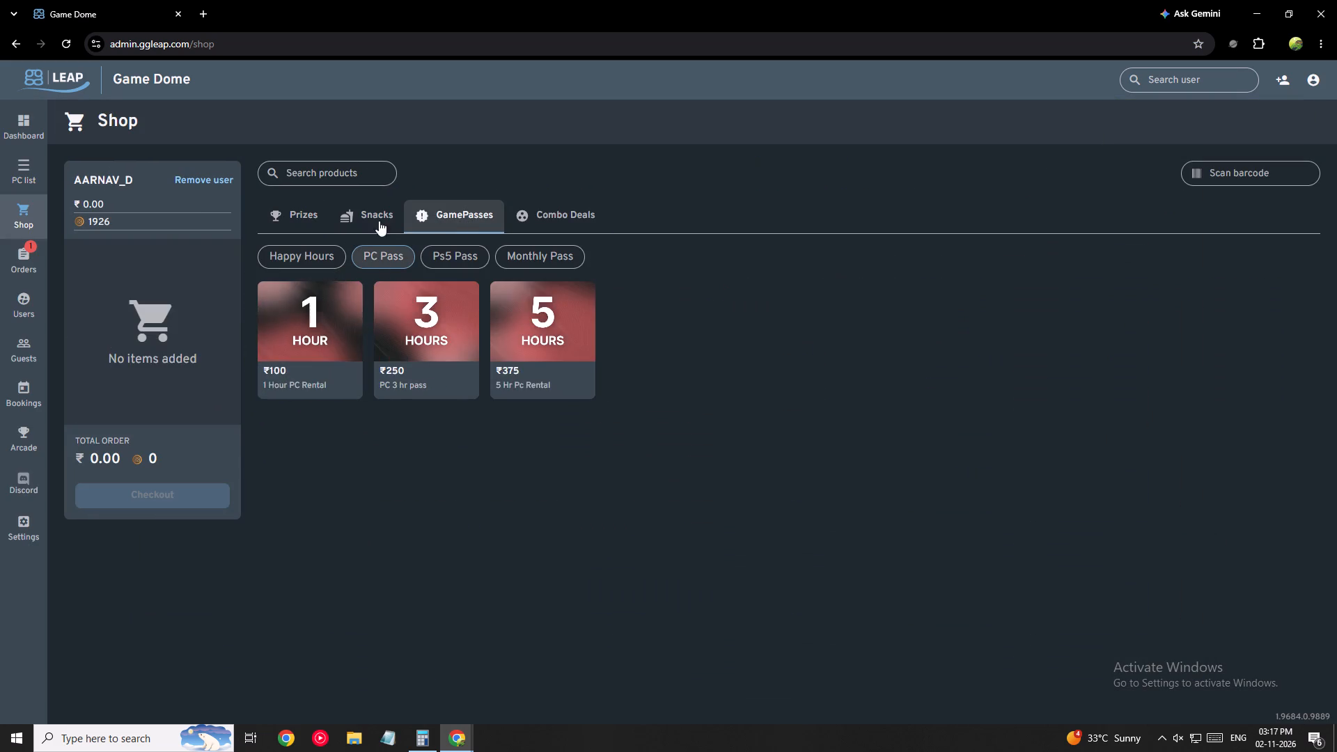
left_click(379, 214)
left_click(451, 256)
left_click_drag(669, 486, 188, 355)
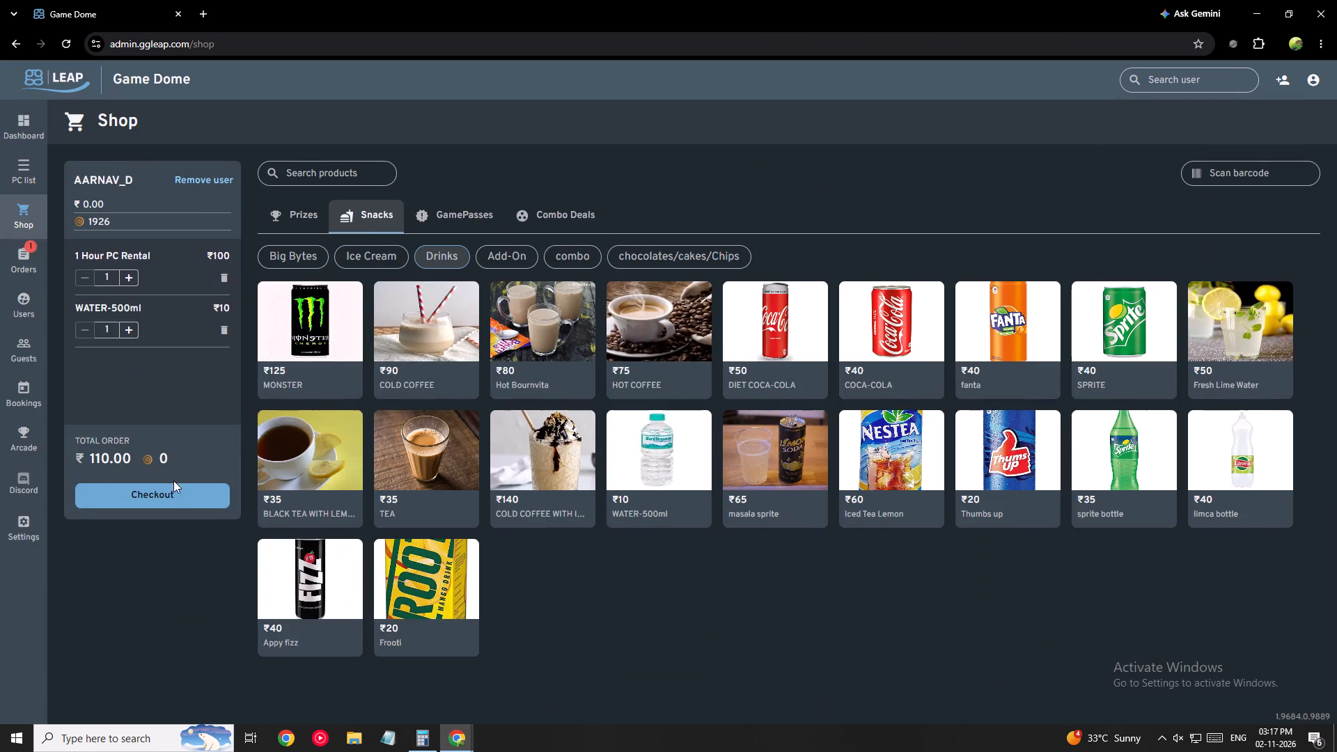
left_click(173, 488)
left_click(389, 402)
left_click(365, 635)
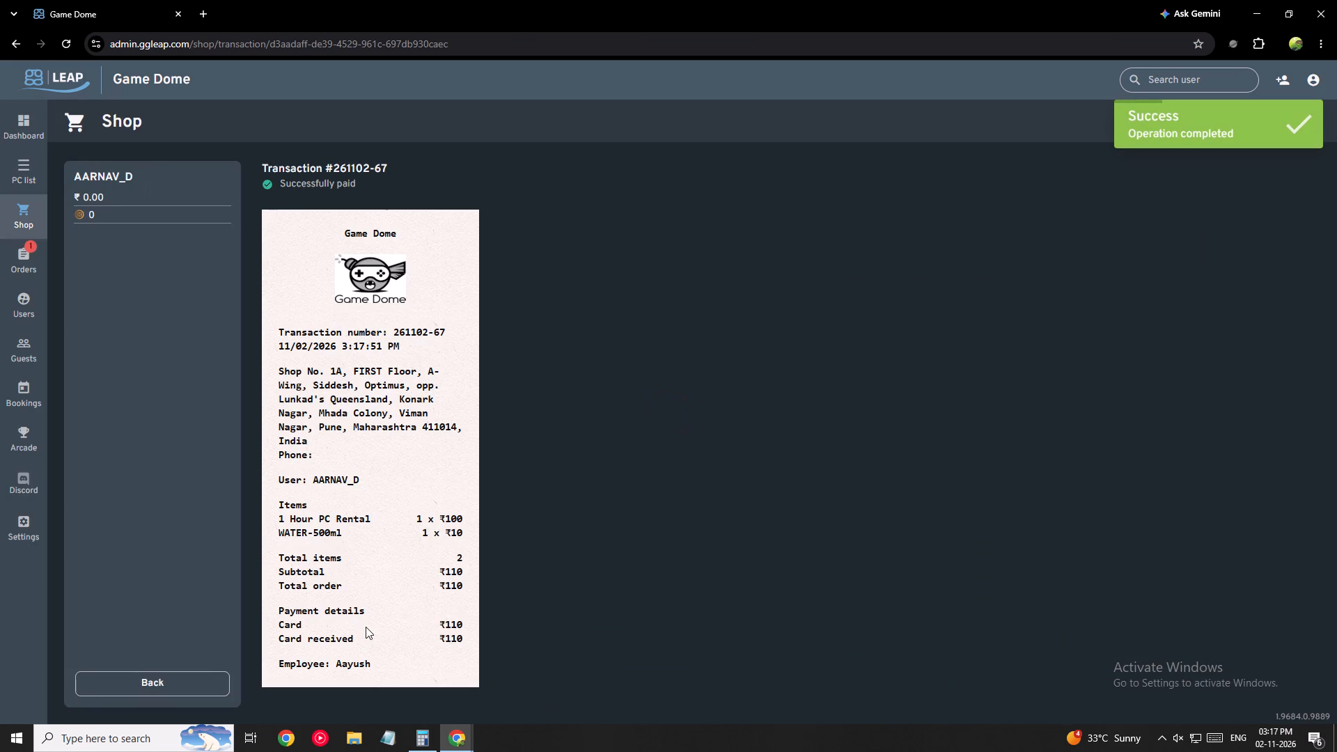
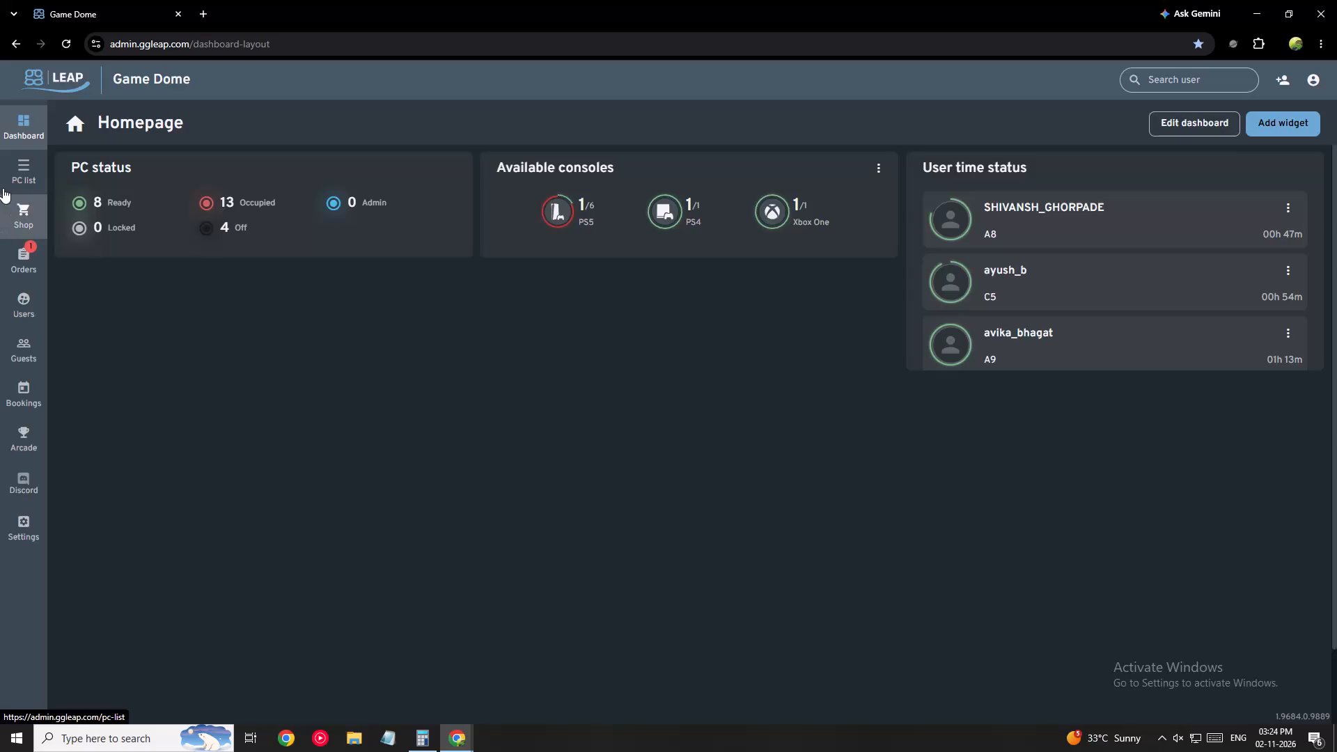
left_click(3, 188)
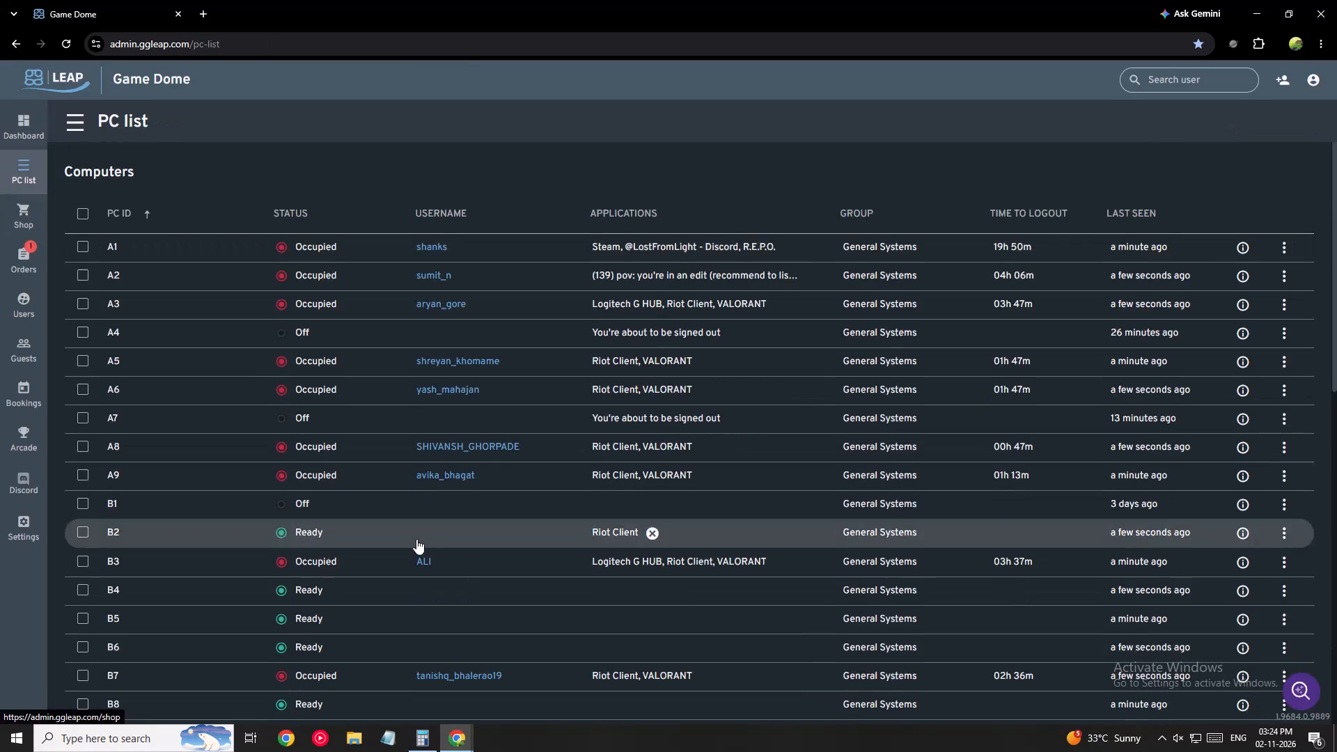
scroll(415, 538, "down", 9)
left_click(464, 592)
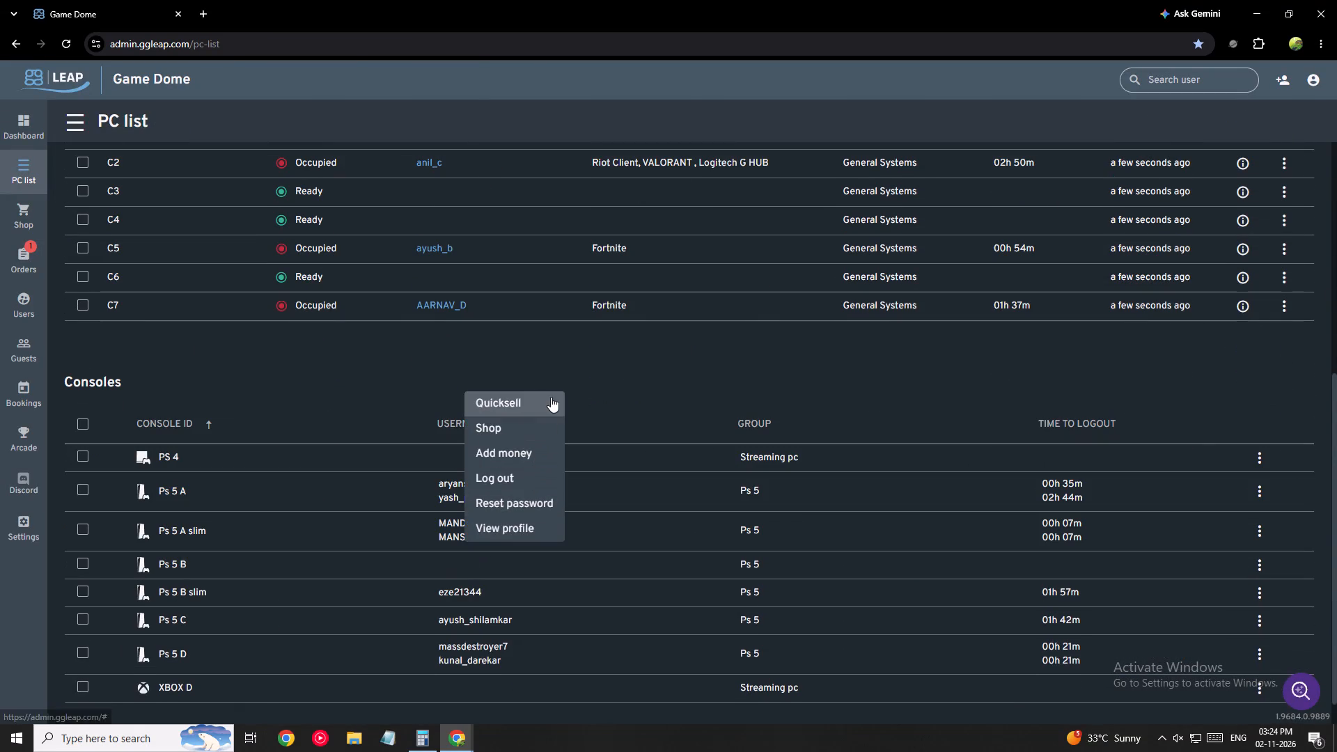
left_click(551, 397)
left_click_drag(851, 306, 258, 418)
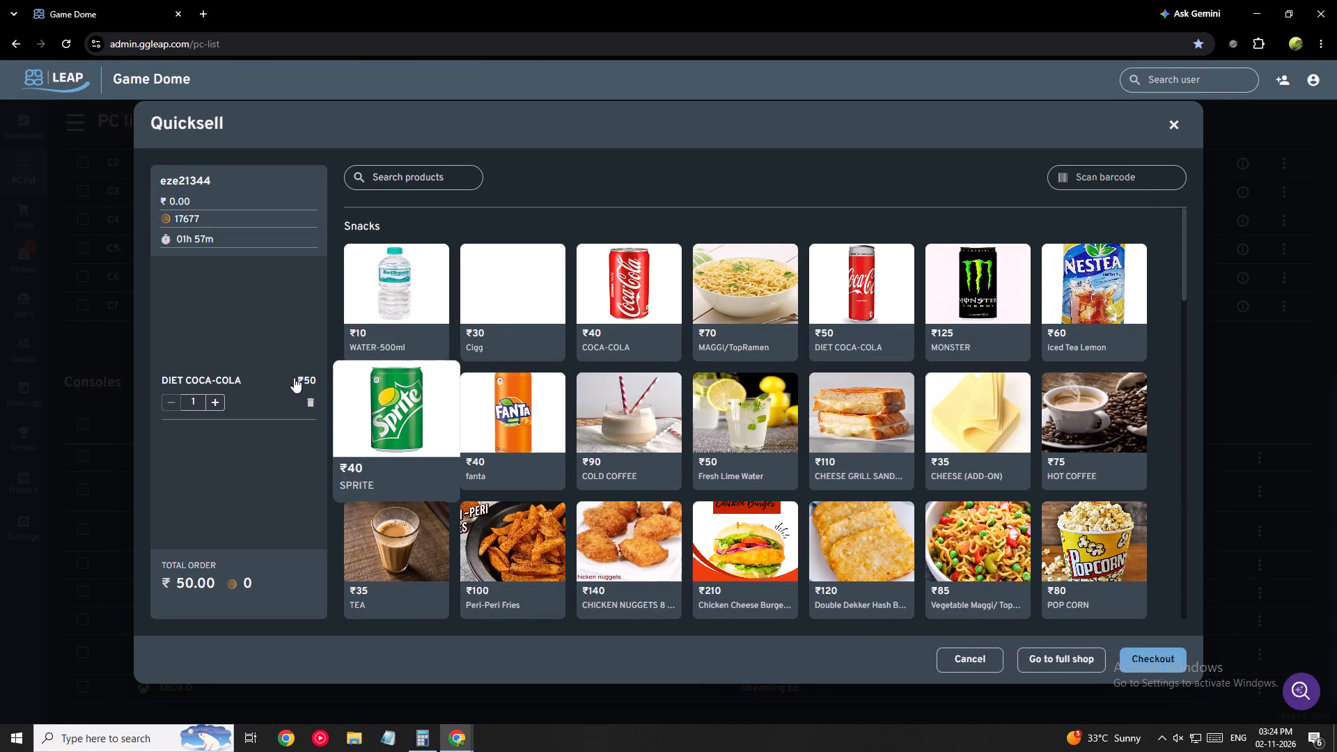
scroll(555, 485, "down", 2)
left_click_drag(386, 549, 237, 486)
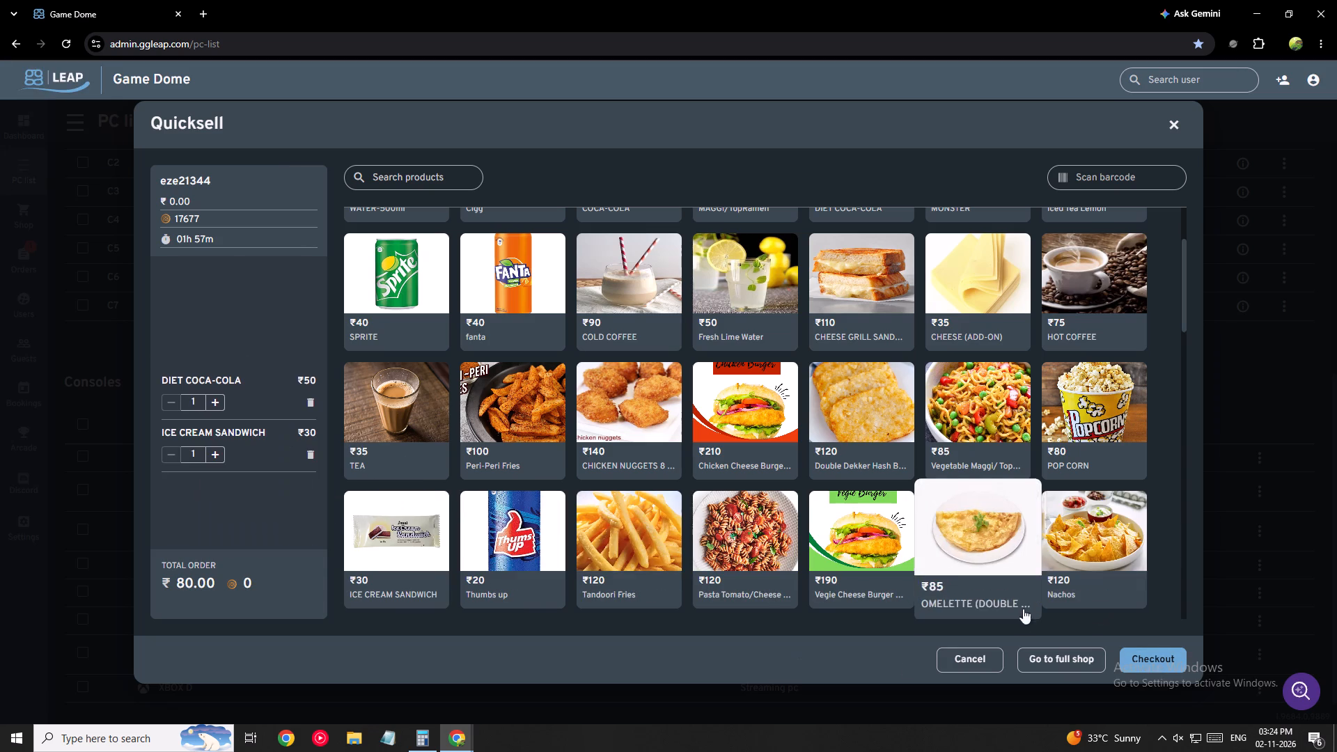
left_click(1158, 660)
left_click(447, 394)
left_click(373, 620)
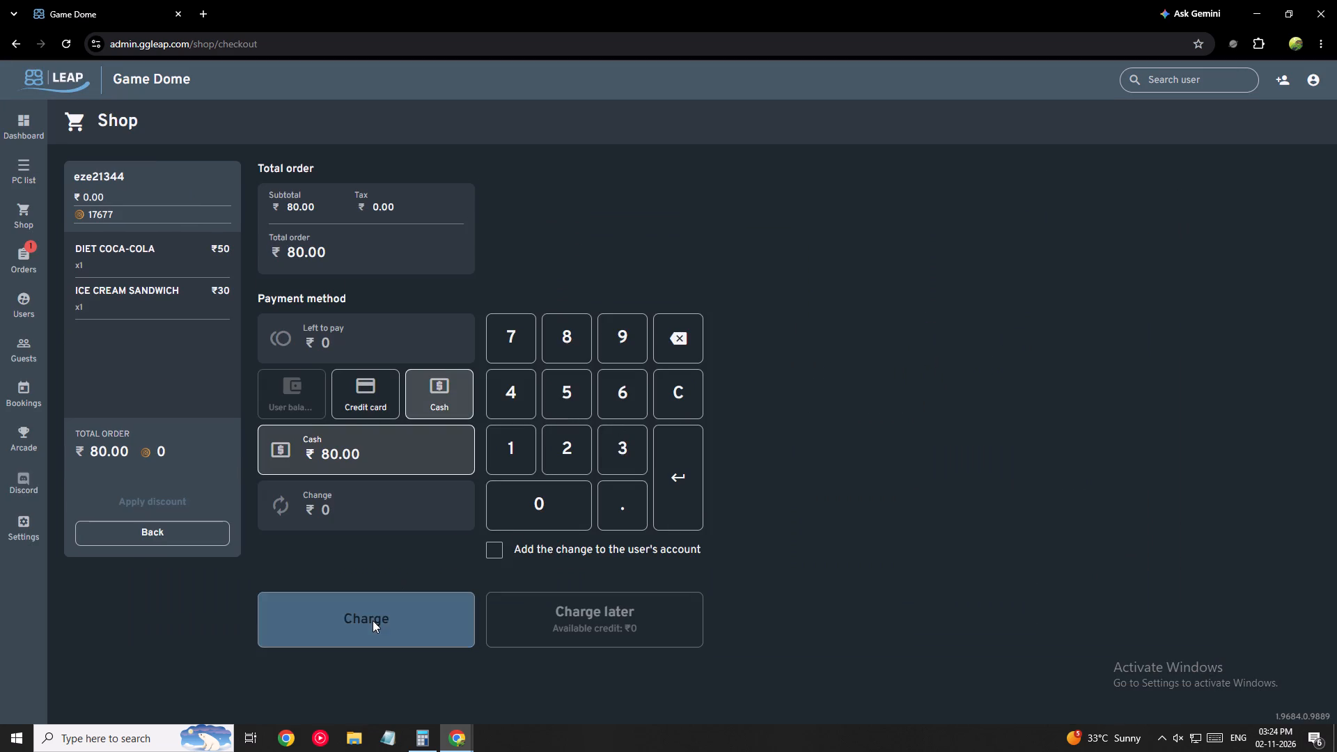
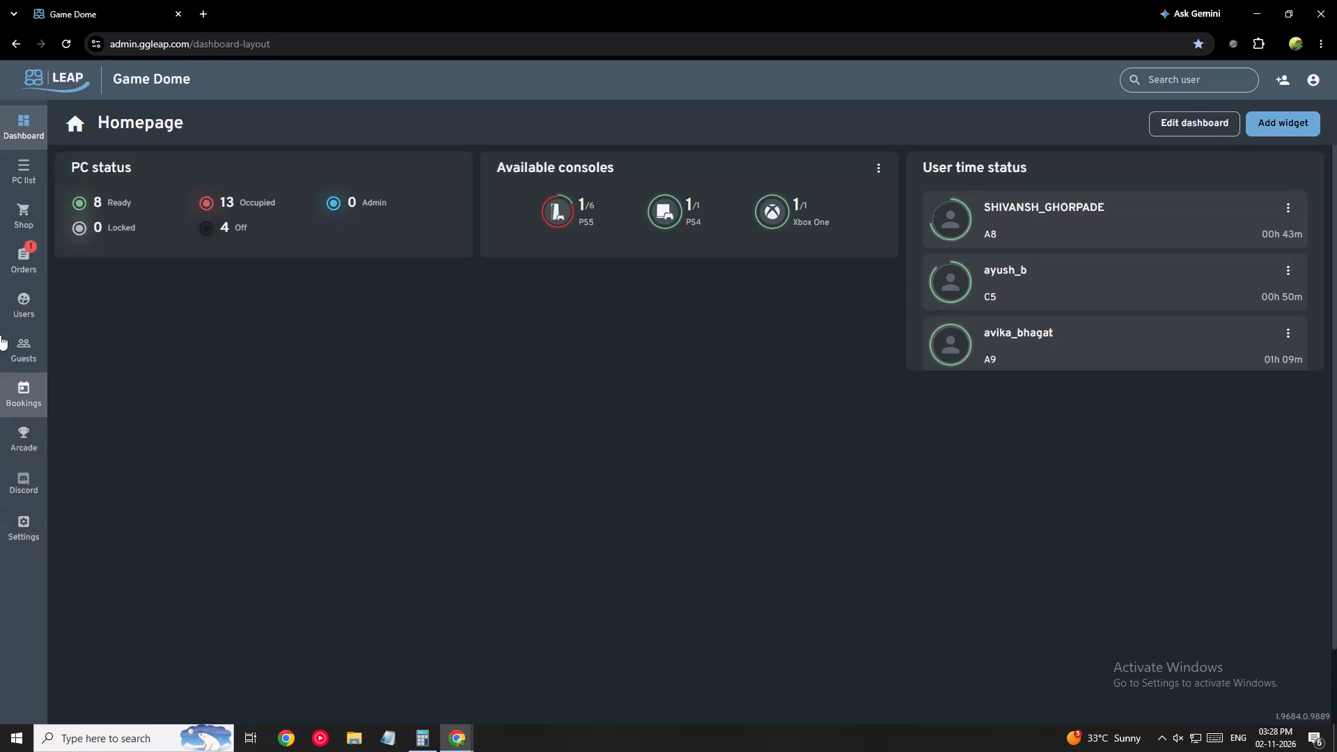
Open the PC list and review the computers and consoles, including their logged-in users and time to logout.
left_click(4, 191)
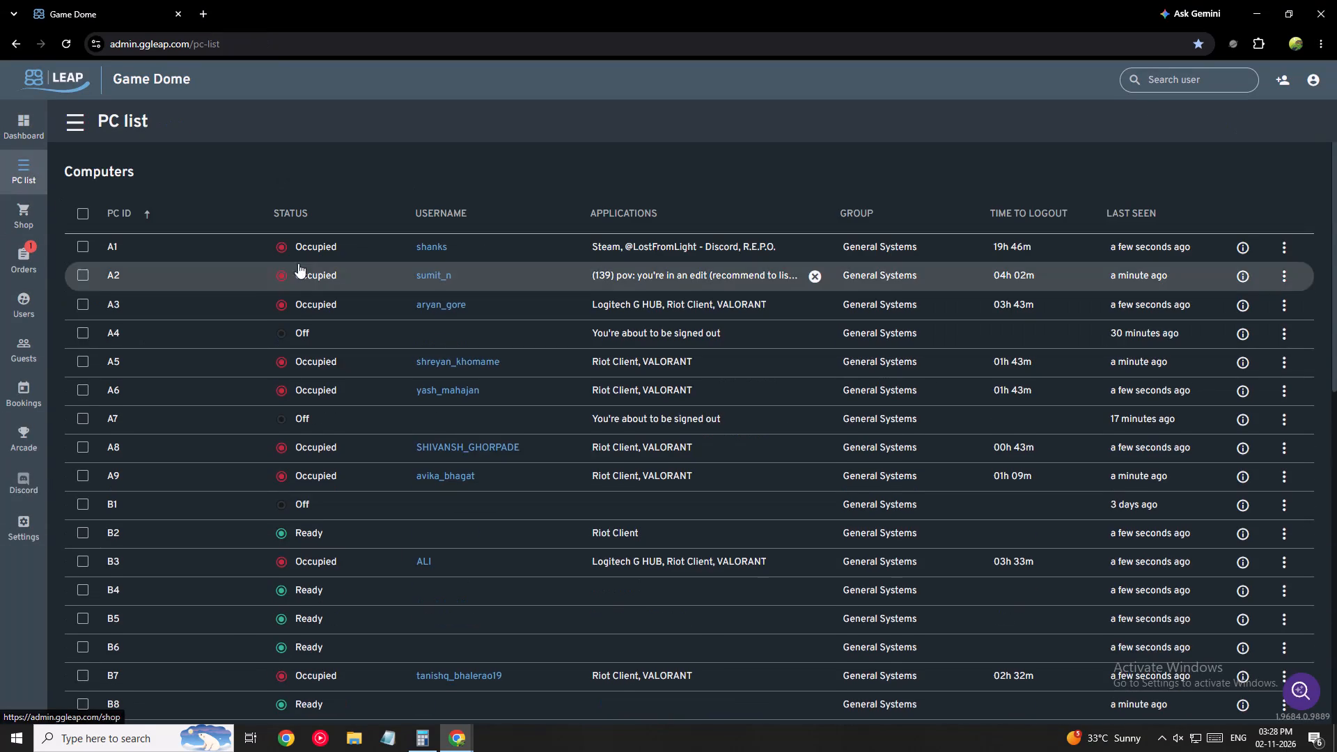
scroll(627, 368, "down", 2)
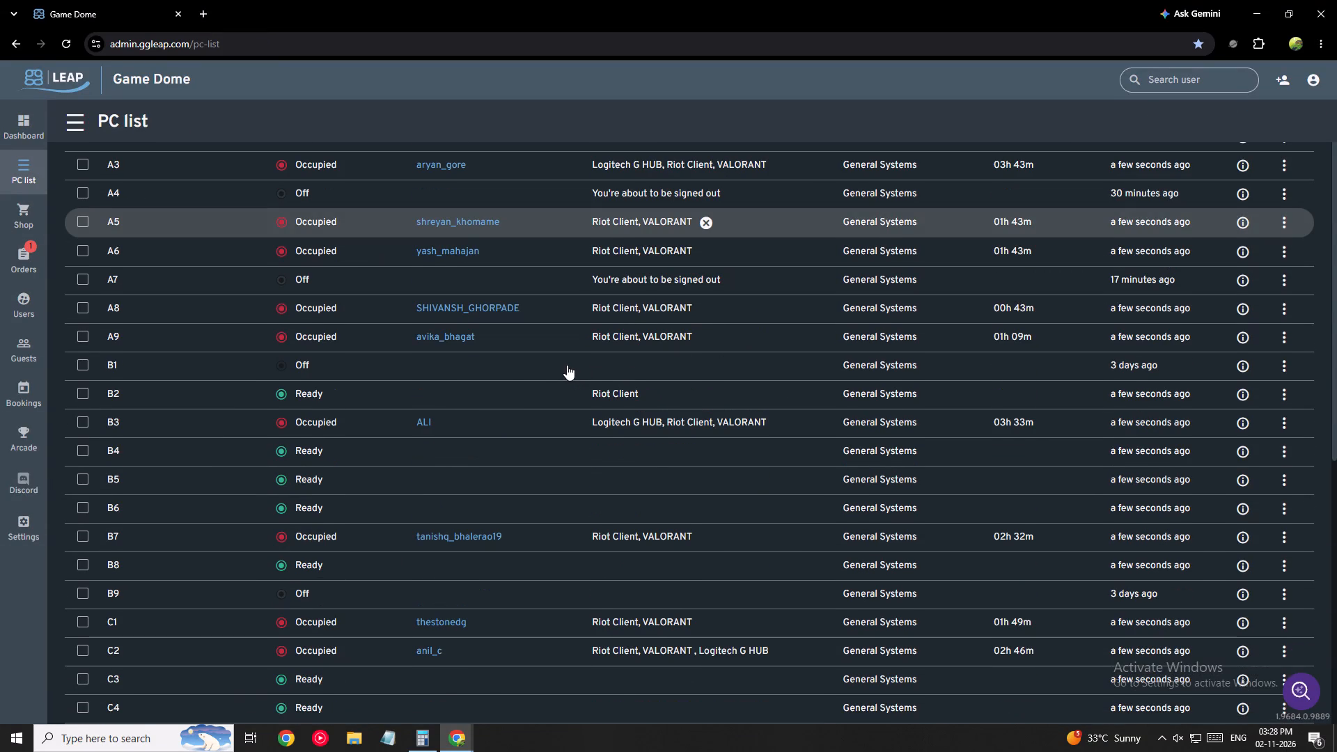
scroll(571, 354, "down", 10)
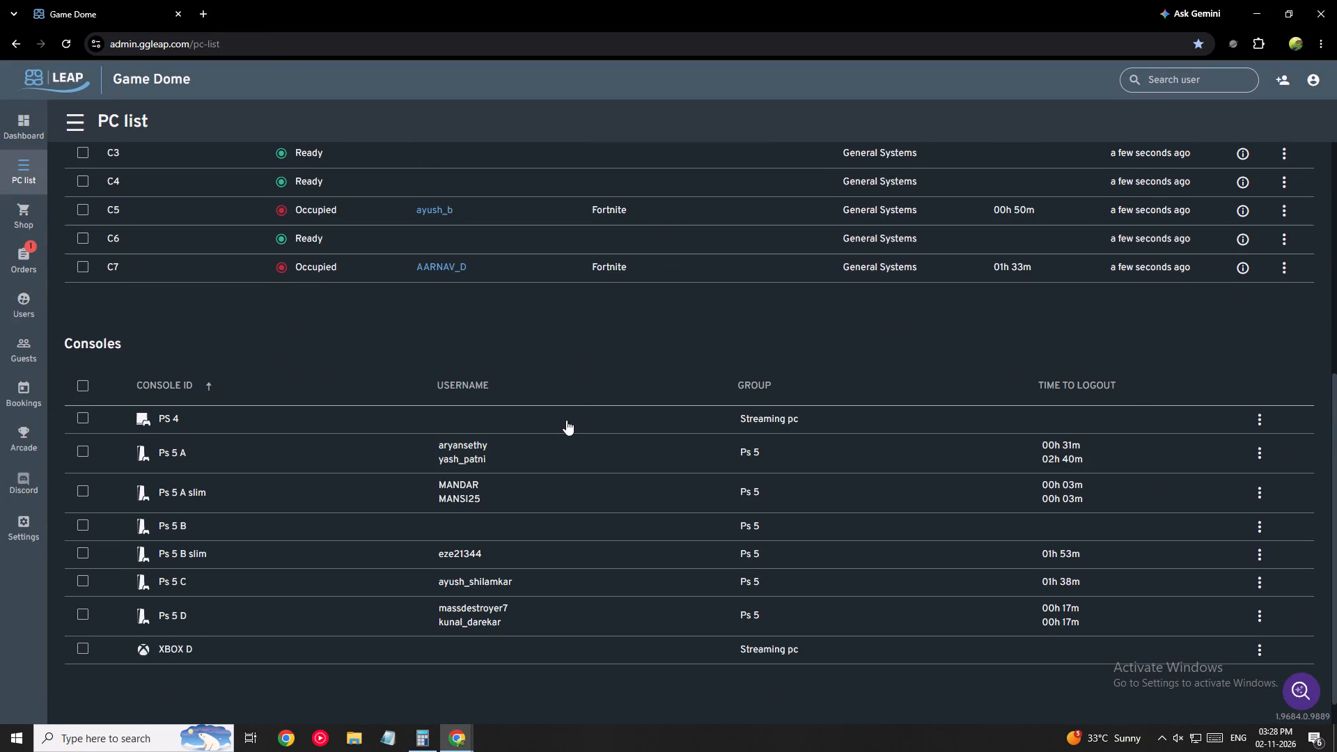
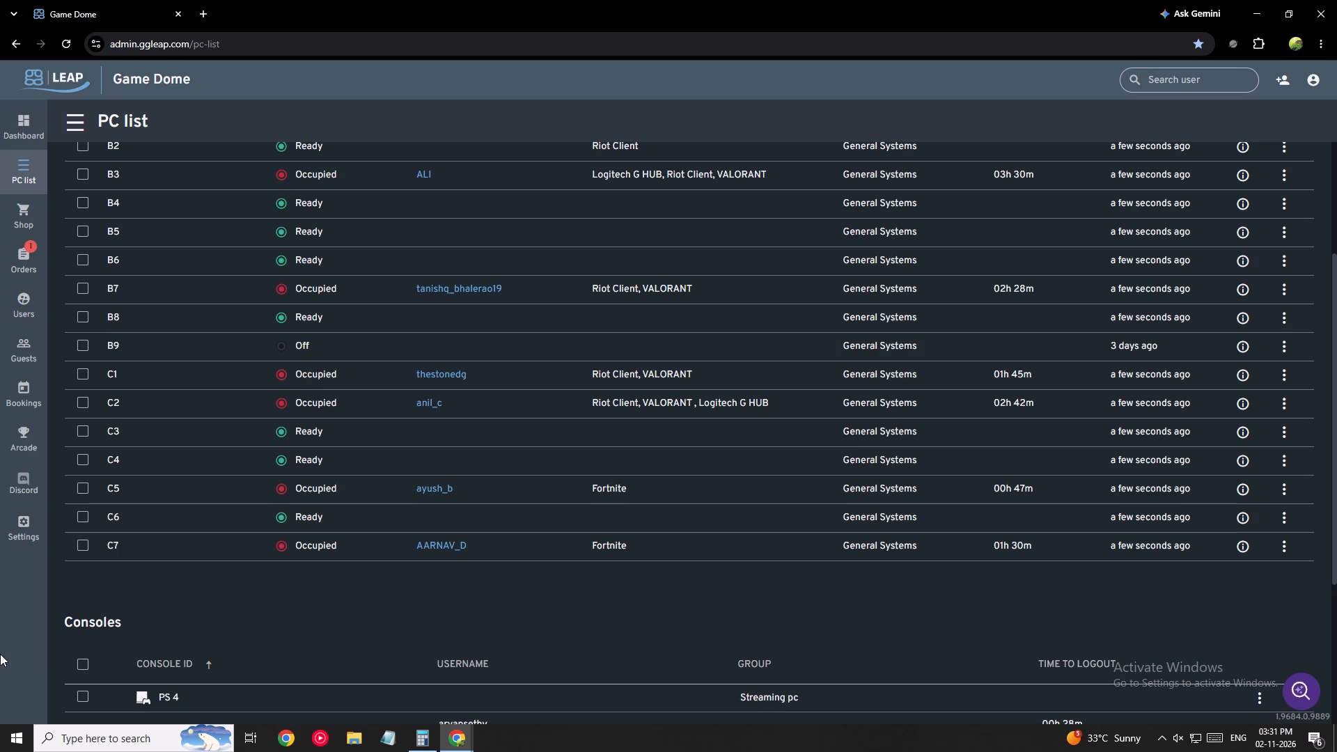
Search users for ishita and open the shop for the matching account that holds 24669 coins.
left_click(1176, 70)
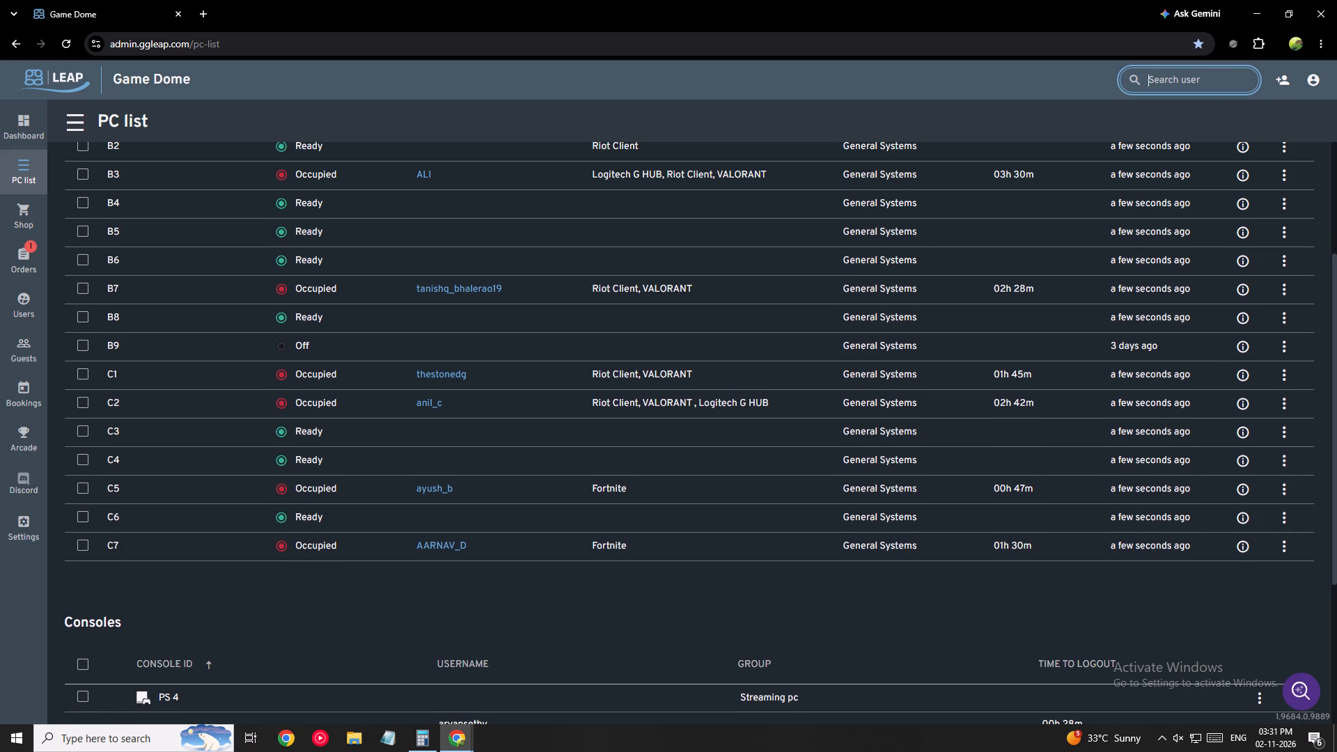
type("ishita")
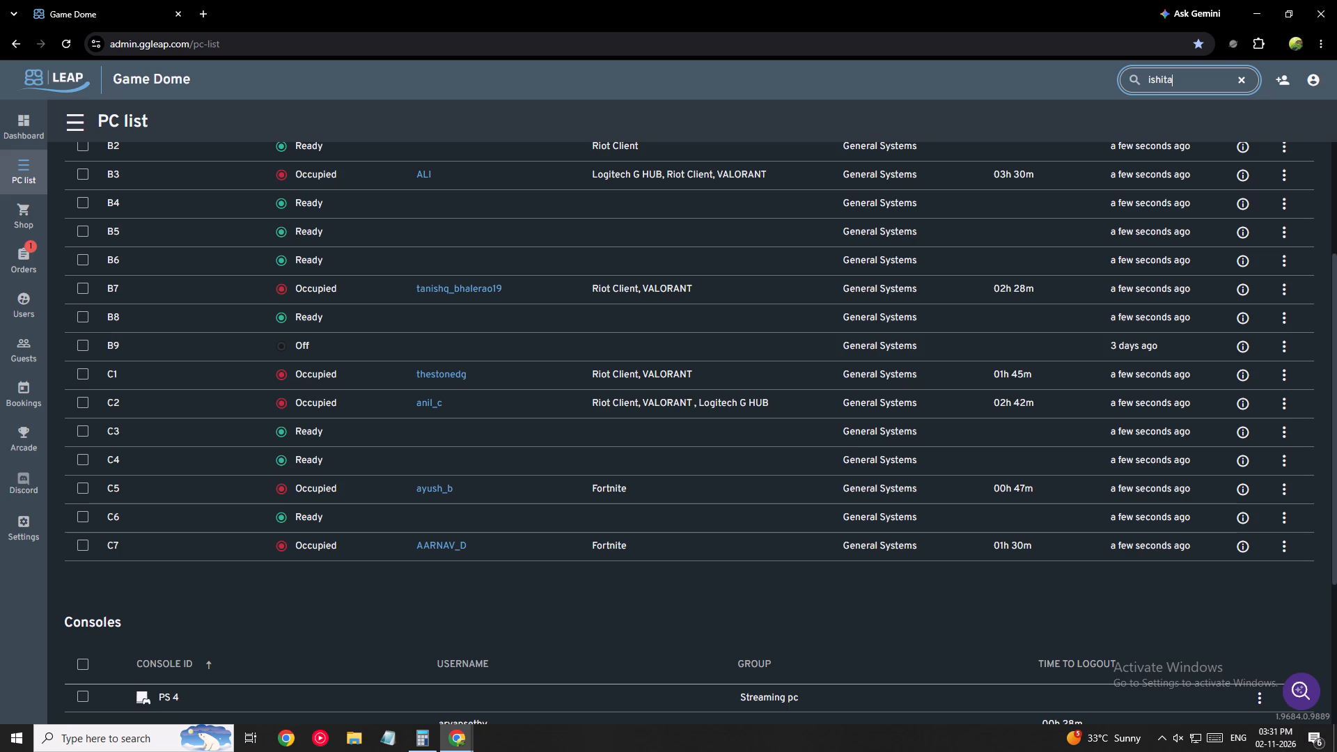
left_click(1279, 279)
left_click(1292, 288)
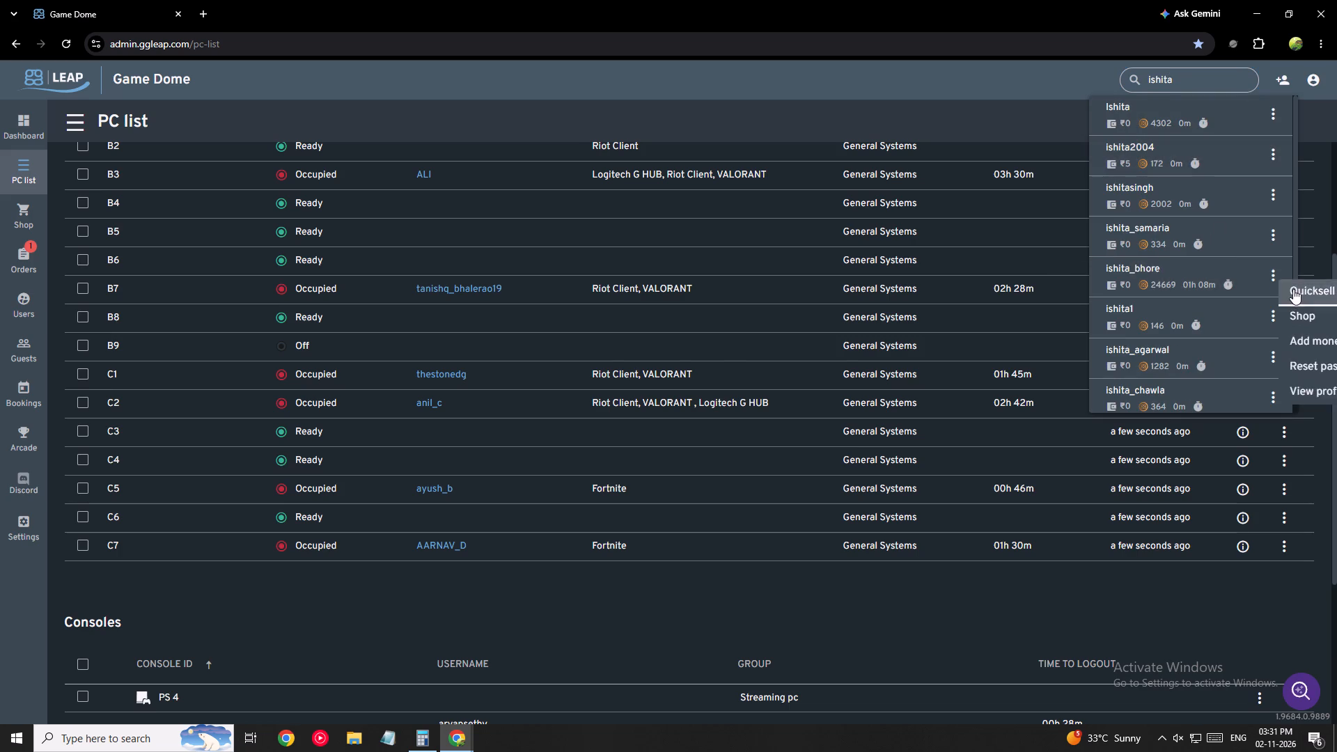
left_click(1056, 664)
Add one 5 Hr Pc Rental pass and two DIET COCA-COLA drinks to the customer's order.
left_click(426, 205)
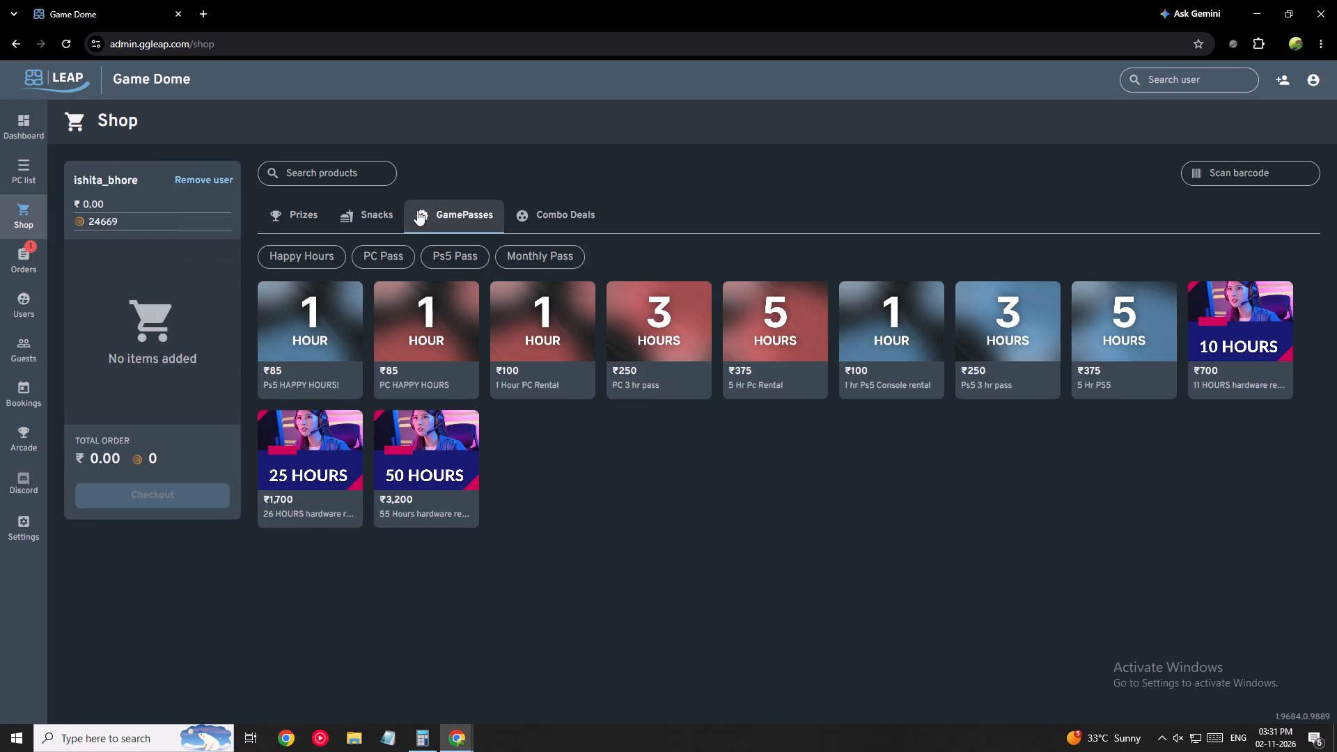
left_click(392, 258)
left_click_drag(545, 352, 202, 409)
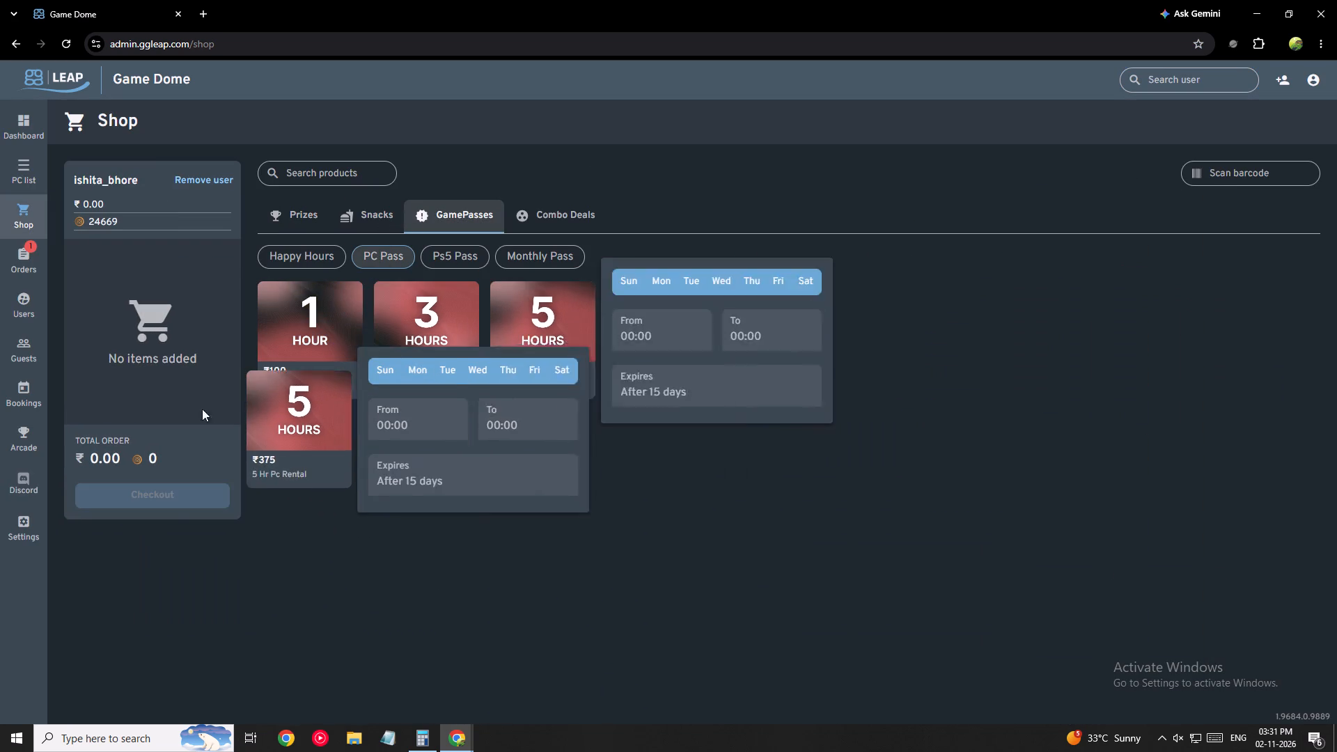
left_click_drag(202, 409, 134, 355)
left_click(364, 219)
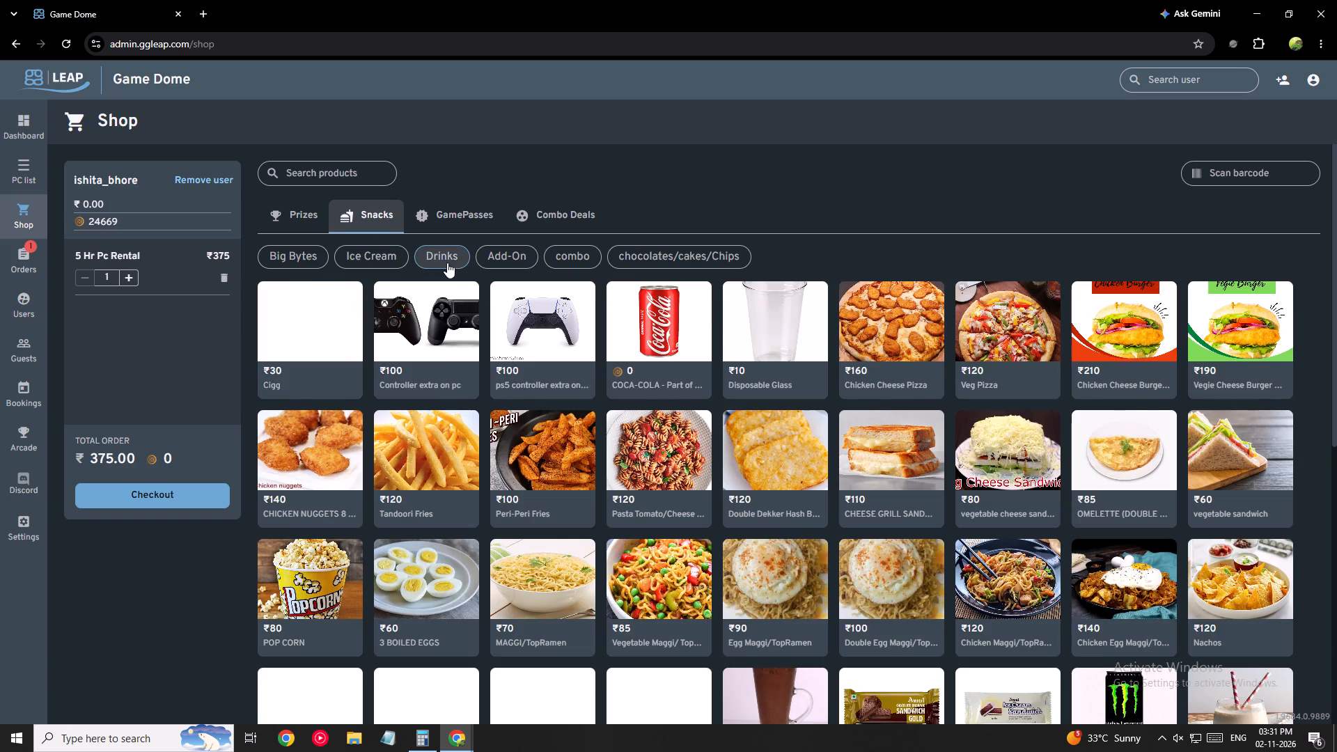
left_click(447, 263)
left_click_drag(749, 347, 162, 365)
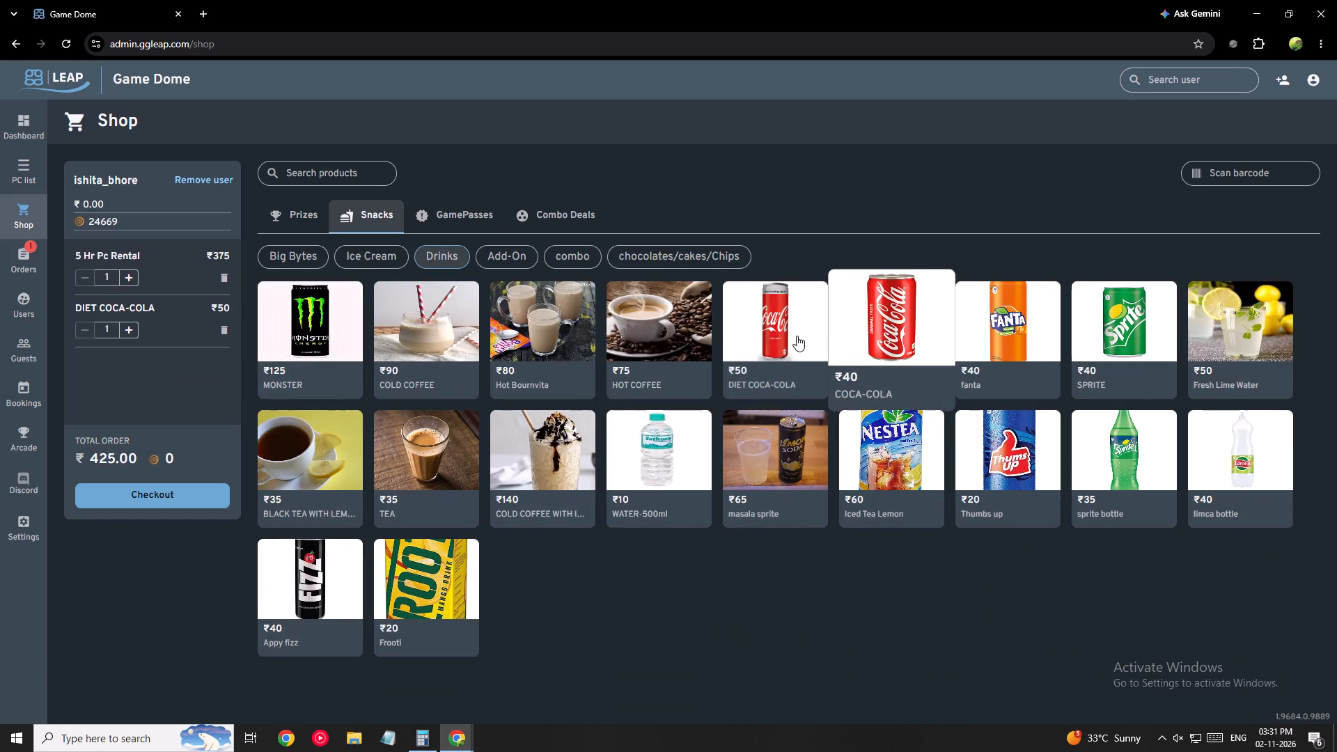
left_click_drag(795, 338, 197, 373)
Check out the order and charge the full amount to credit card.
left_click(195, 500)
left_click(393, 388)
left_click(378, 602)
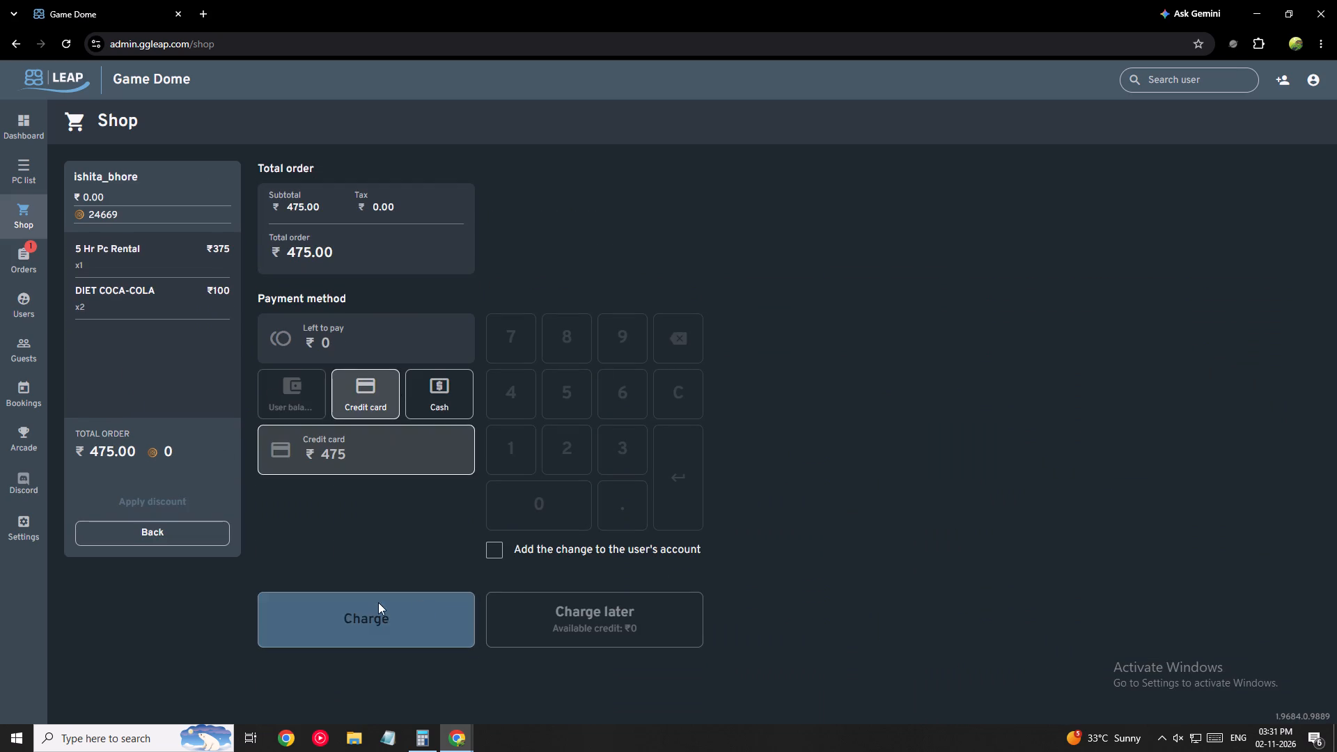
In the GD VIMAN MNAGAR spreadsheet, record a Customer credit entry for riptide with amount 475 below the 250 entry.
key("alt+Tab")
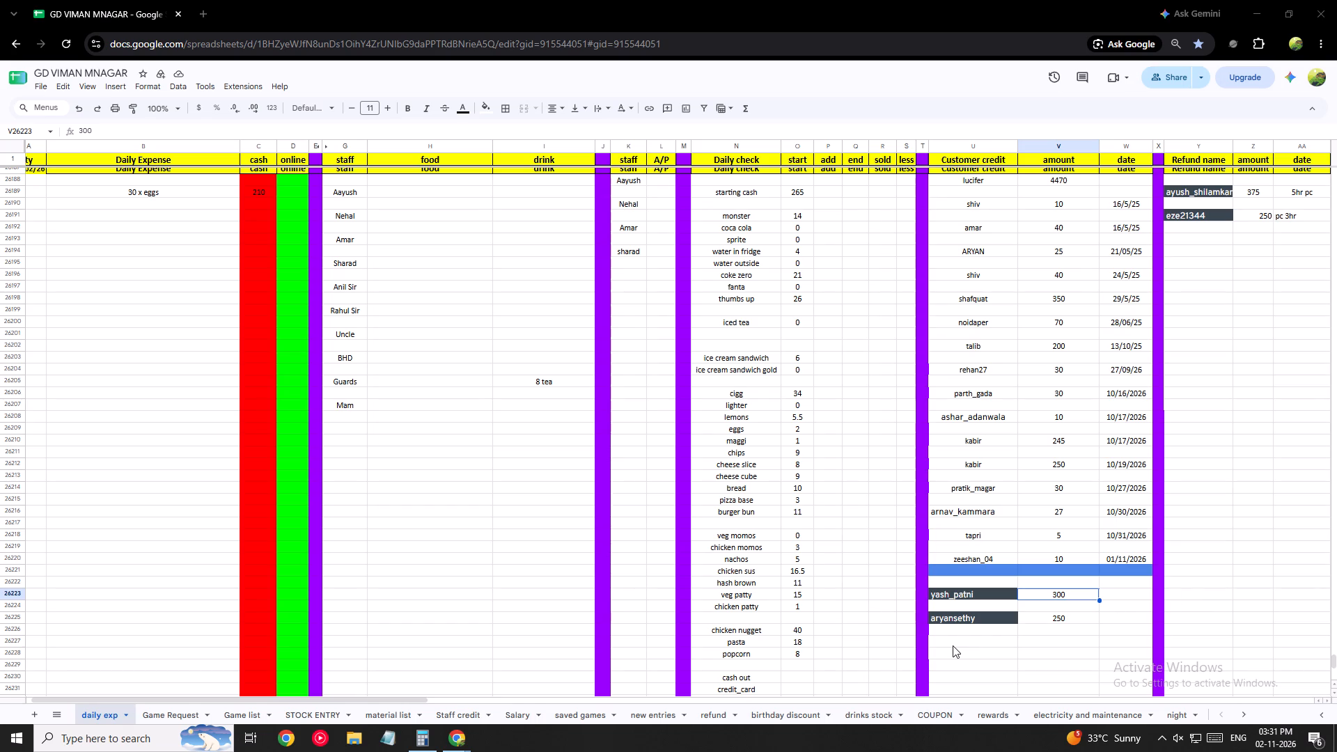
left_click(953, 645)
type("riptide")
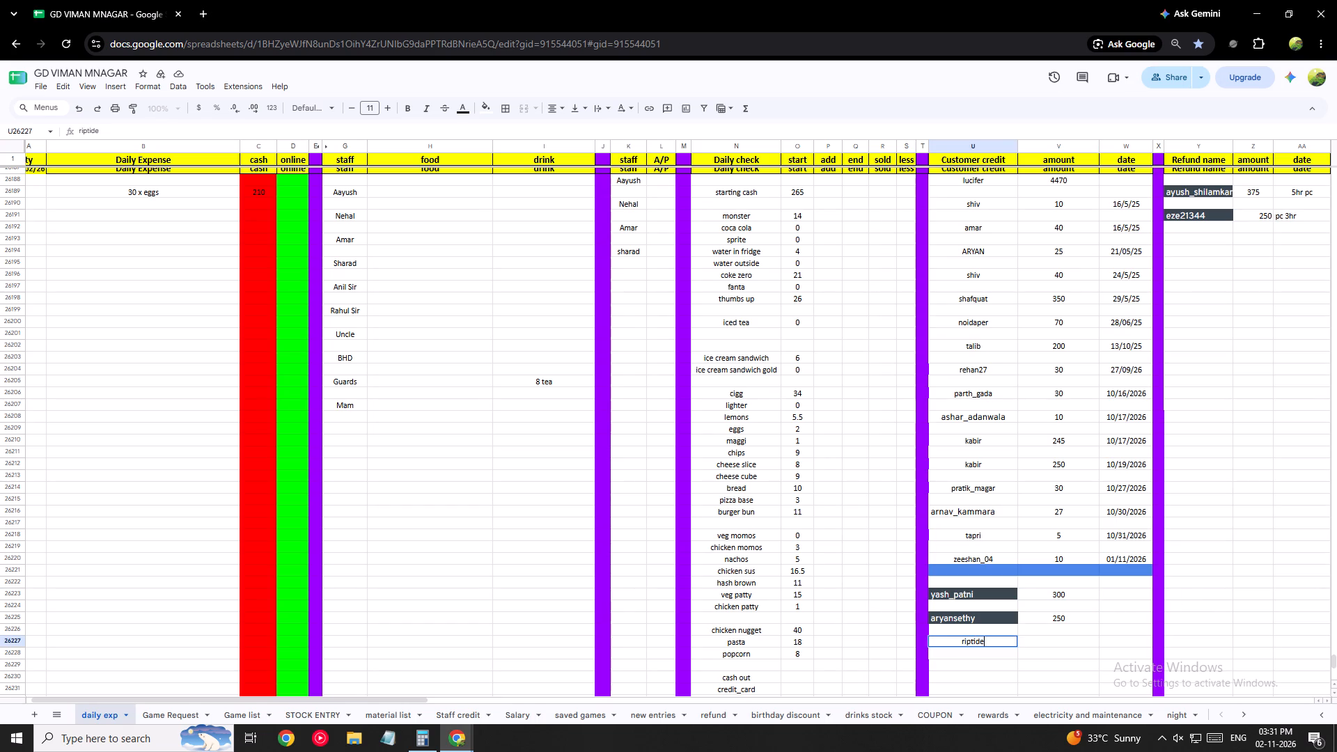
key("Return")
key("Right")
key("Up")
type("475")
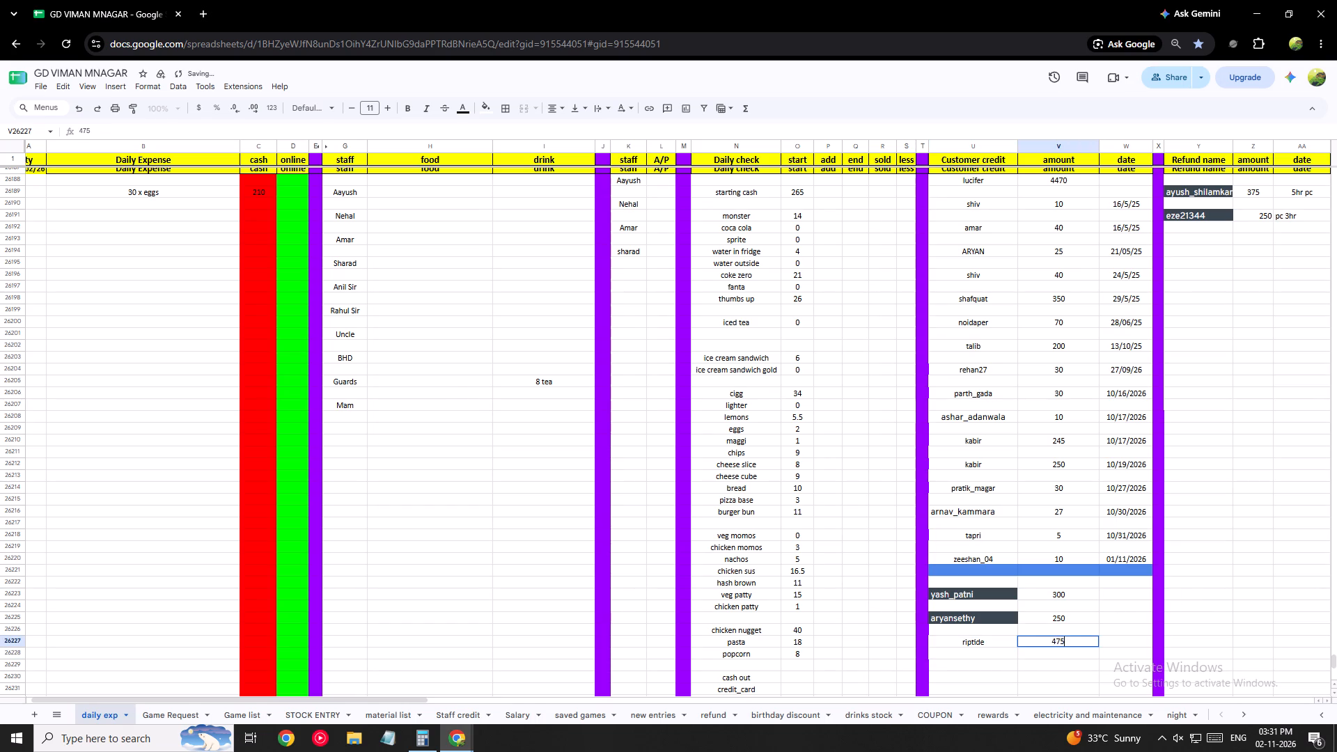
key("Return")
Switch back to ggLeap, leave the completed transaction's receipt and open the PC list.
key("alt+Tab")
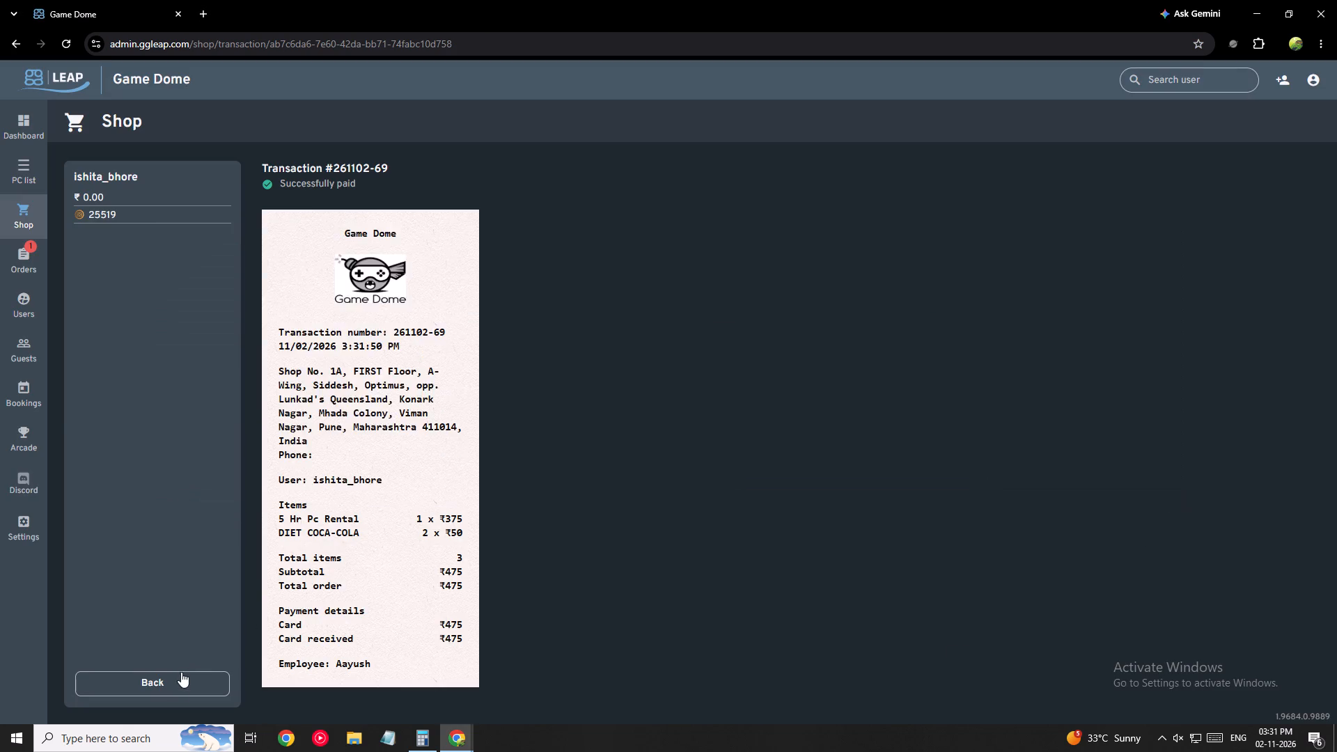
left_click(180, 679)
left_click(10, 162)
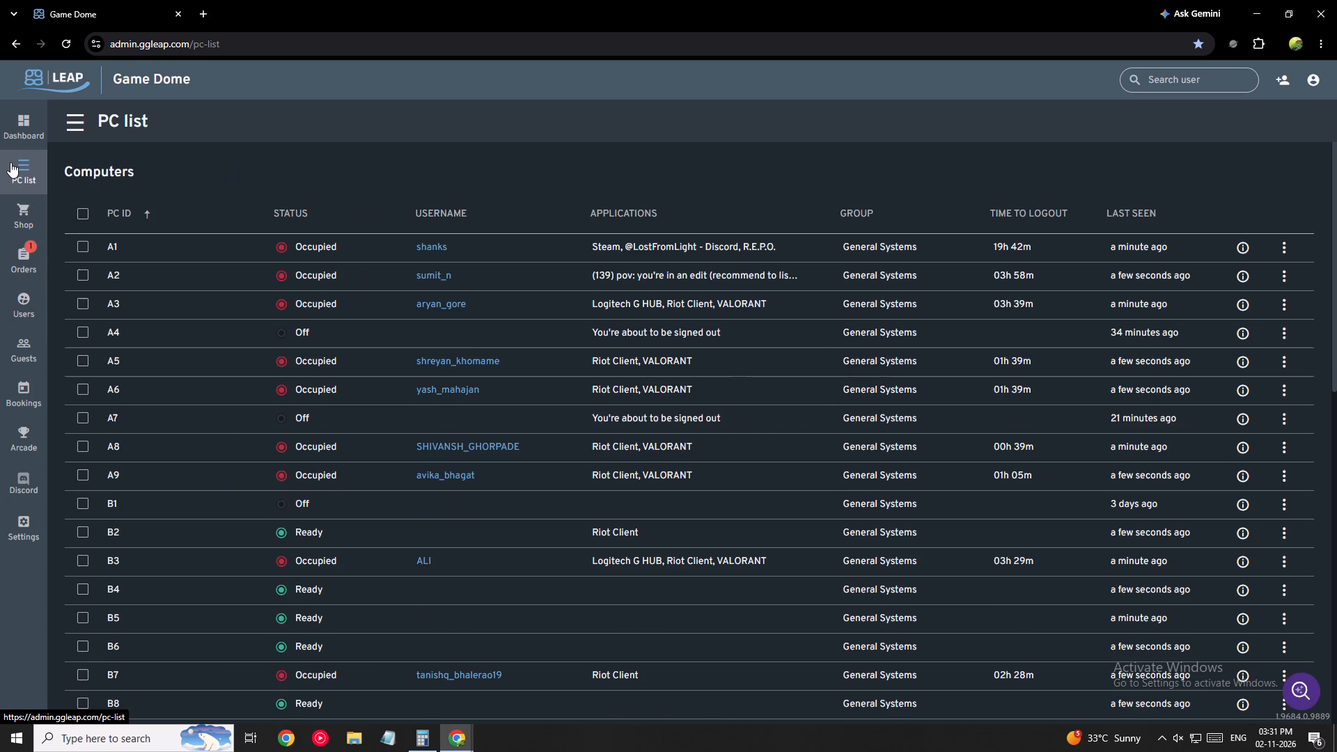
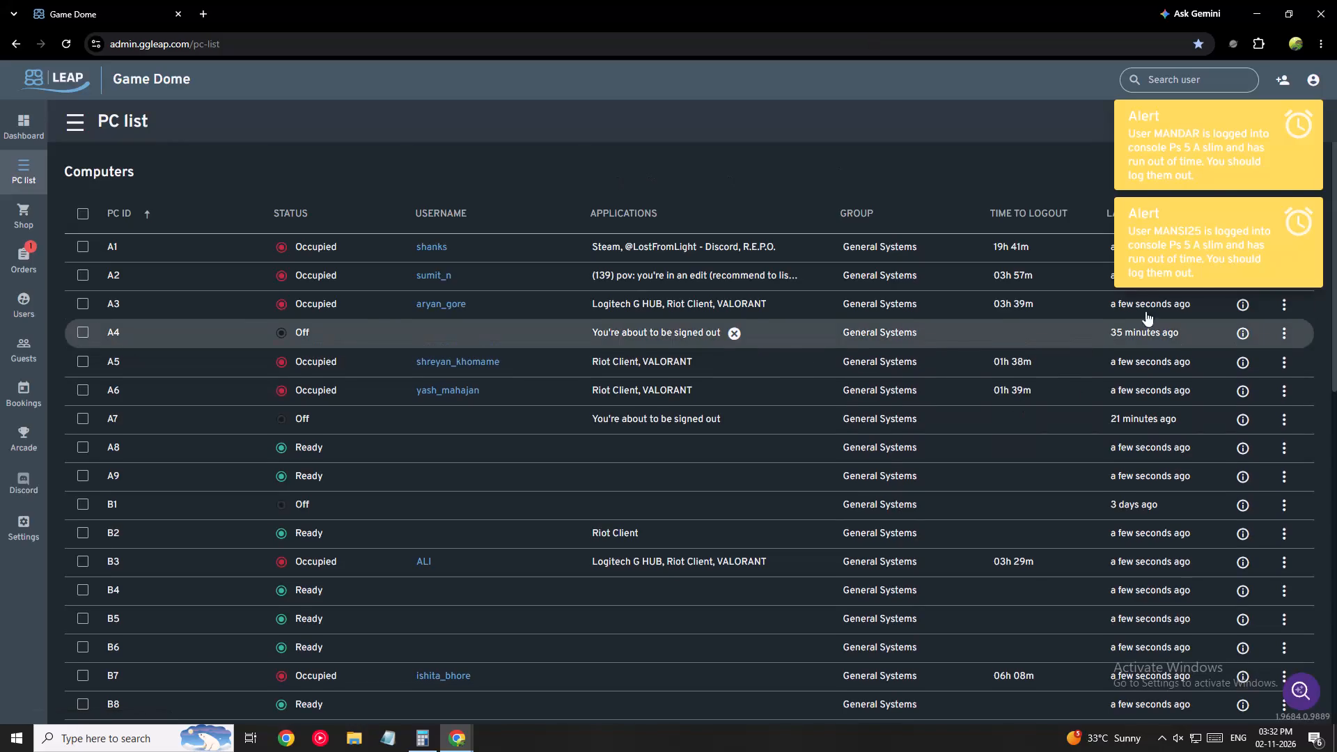
left_click(1207, 185)
left_click(1206, 152)
left_click(1189, 160)
scroll(870, 512, "down", 11)
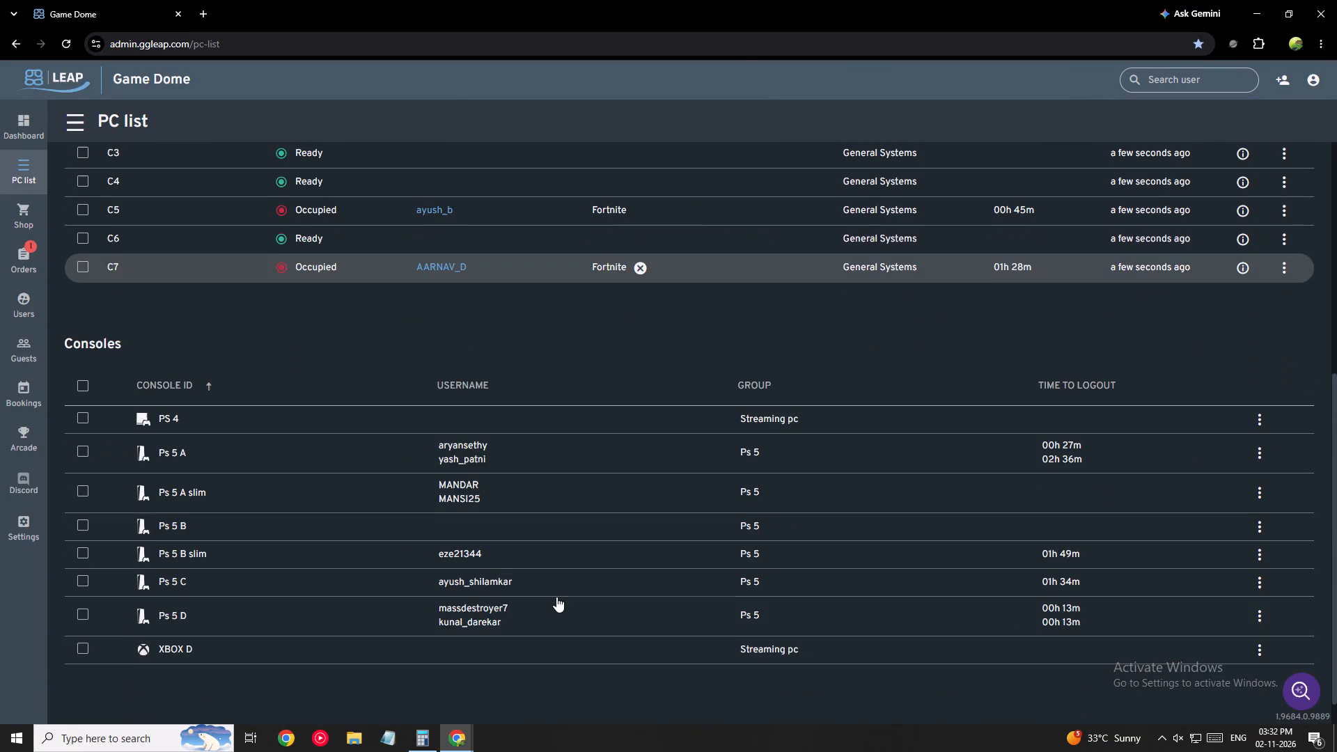
scroll(556, 597, "down", 1)
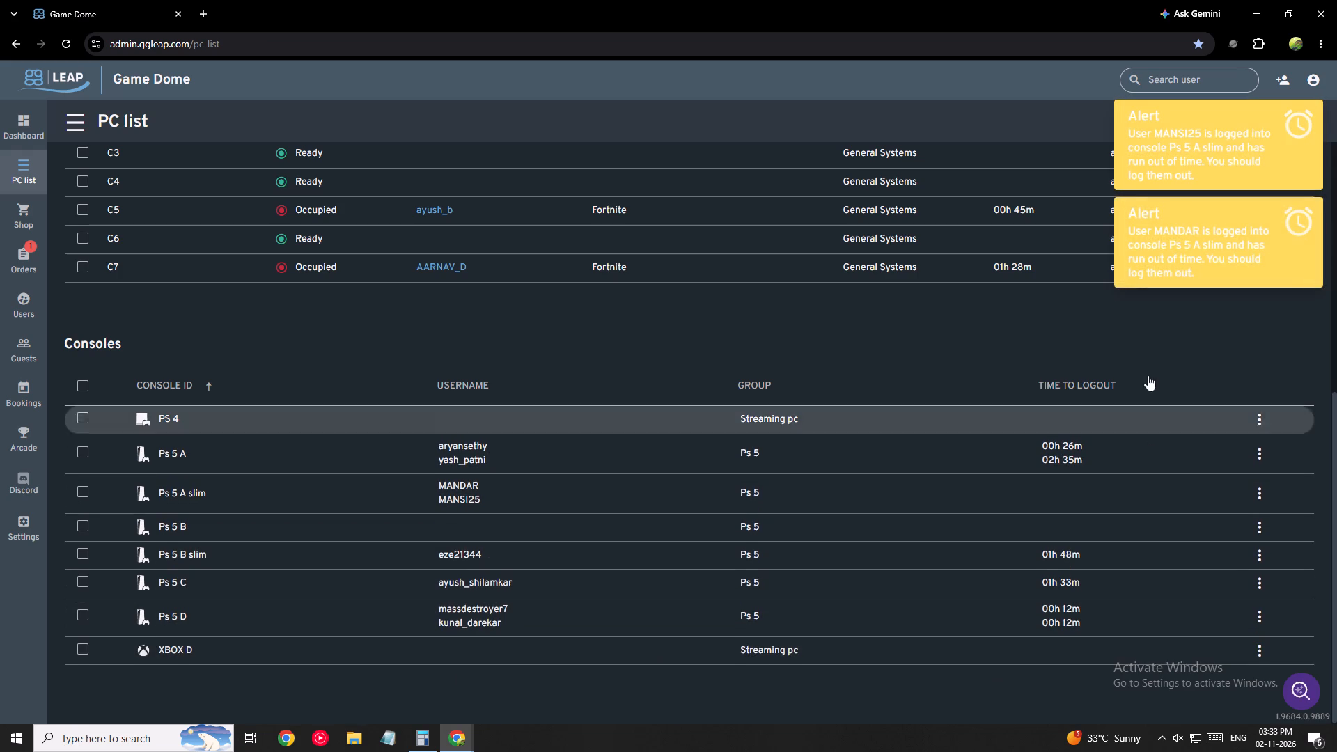
left_click(1162, 224)
left_click(1169, 175)
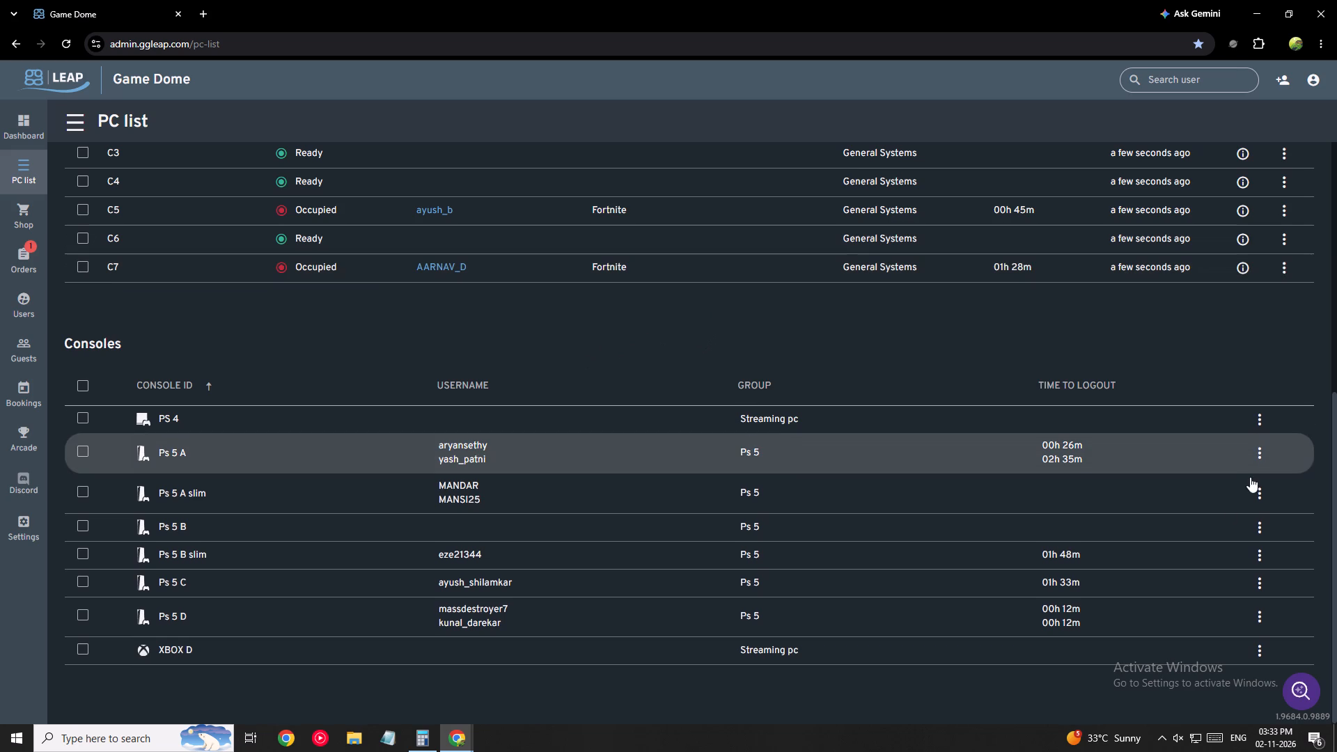
left_click(1266, 498)
left_click(1268, 537)
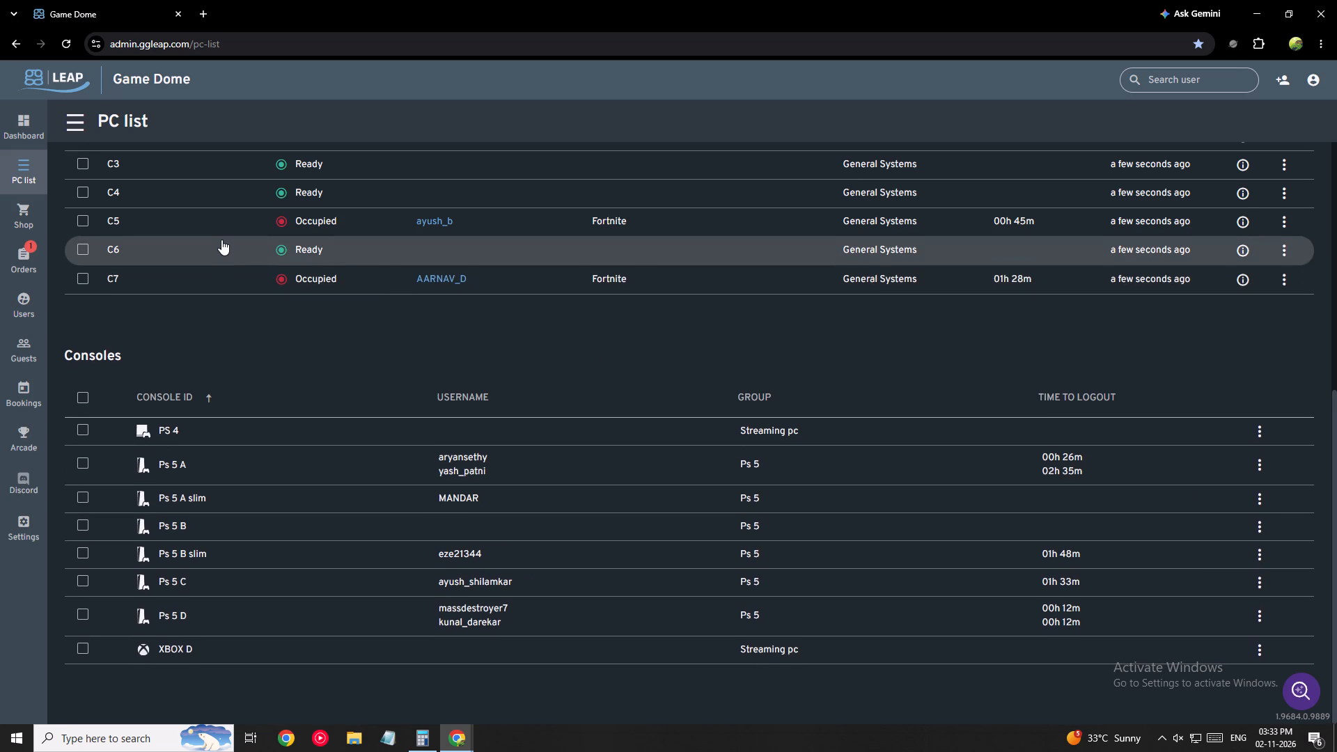
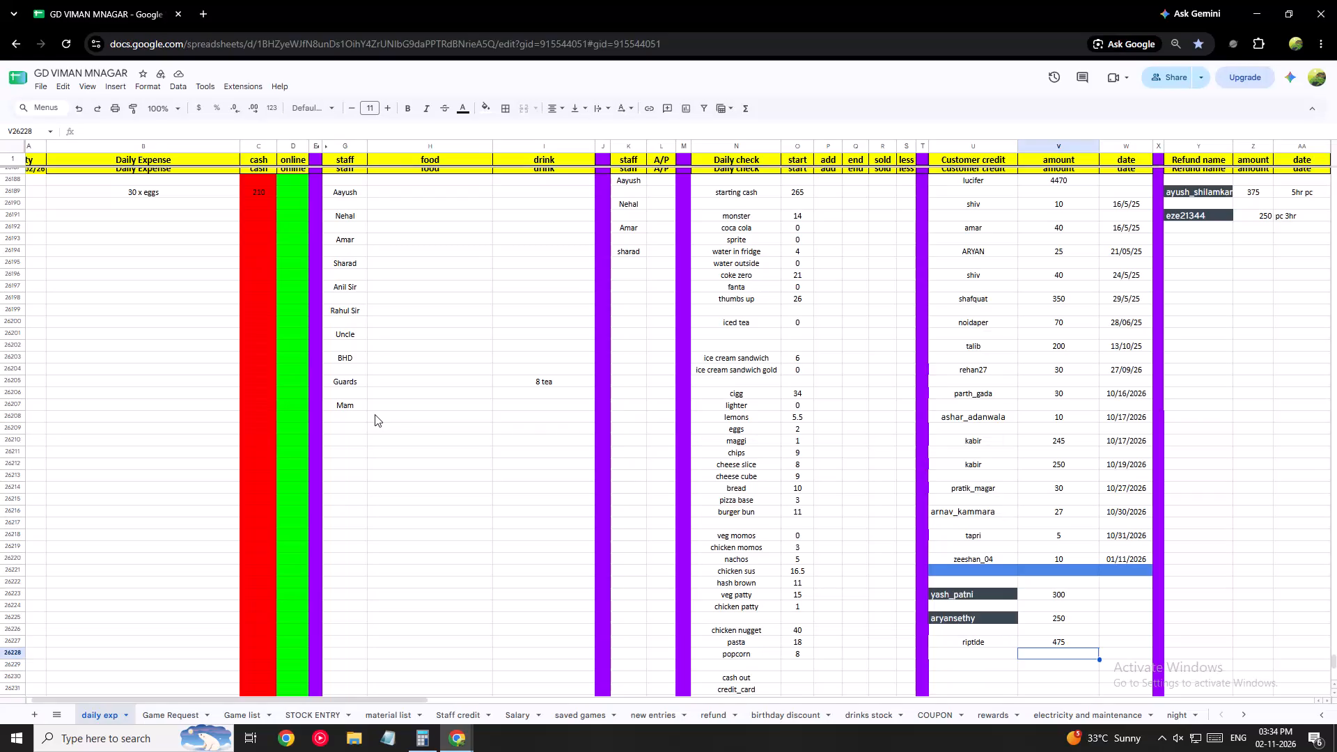
Check the November 2026 dates in the system calendar, mainly the days from 19 to 26 November.
left_click(1287, 751)
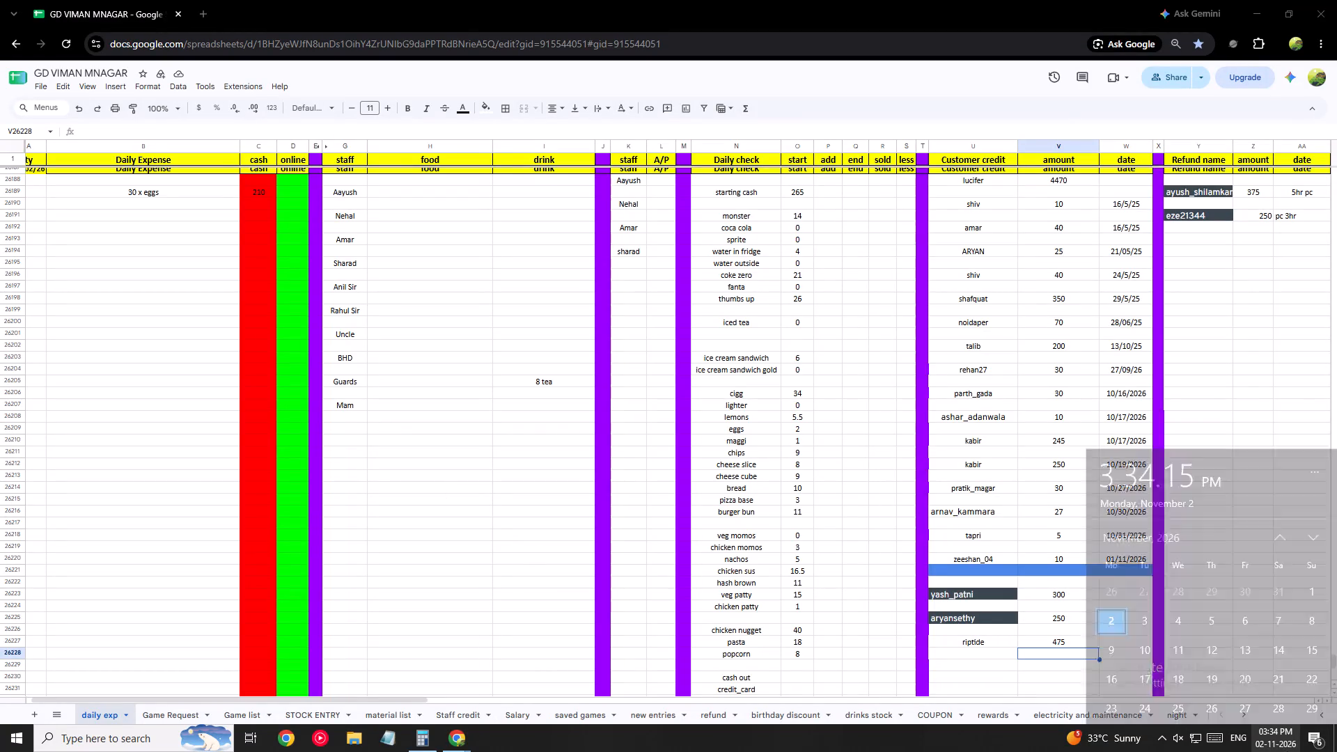
left_click(1187, 581)
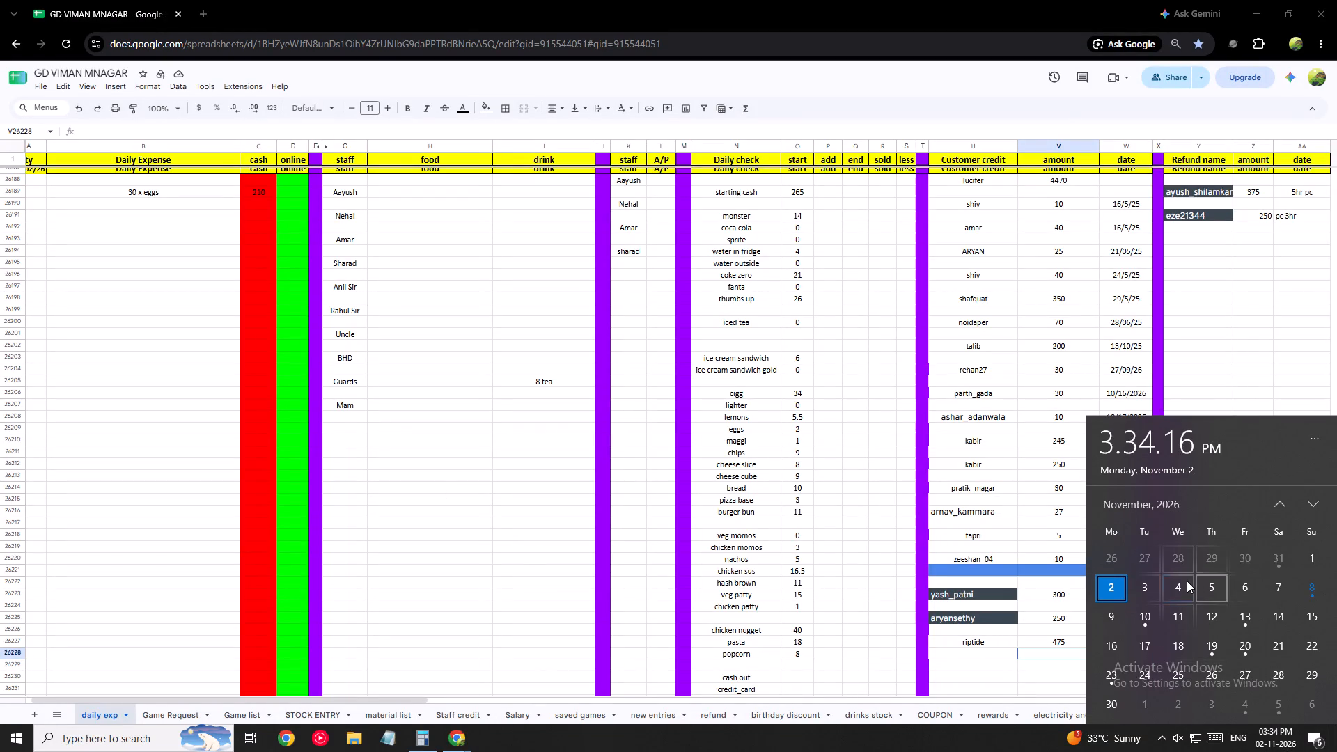
left_click(1217, 648)
left_click(1242, 652)
left_click(1289, 652)
left_click(1329, 650)
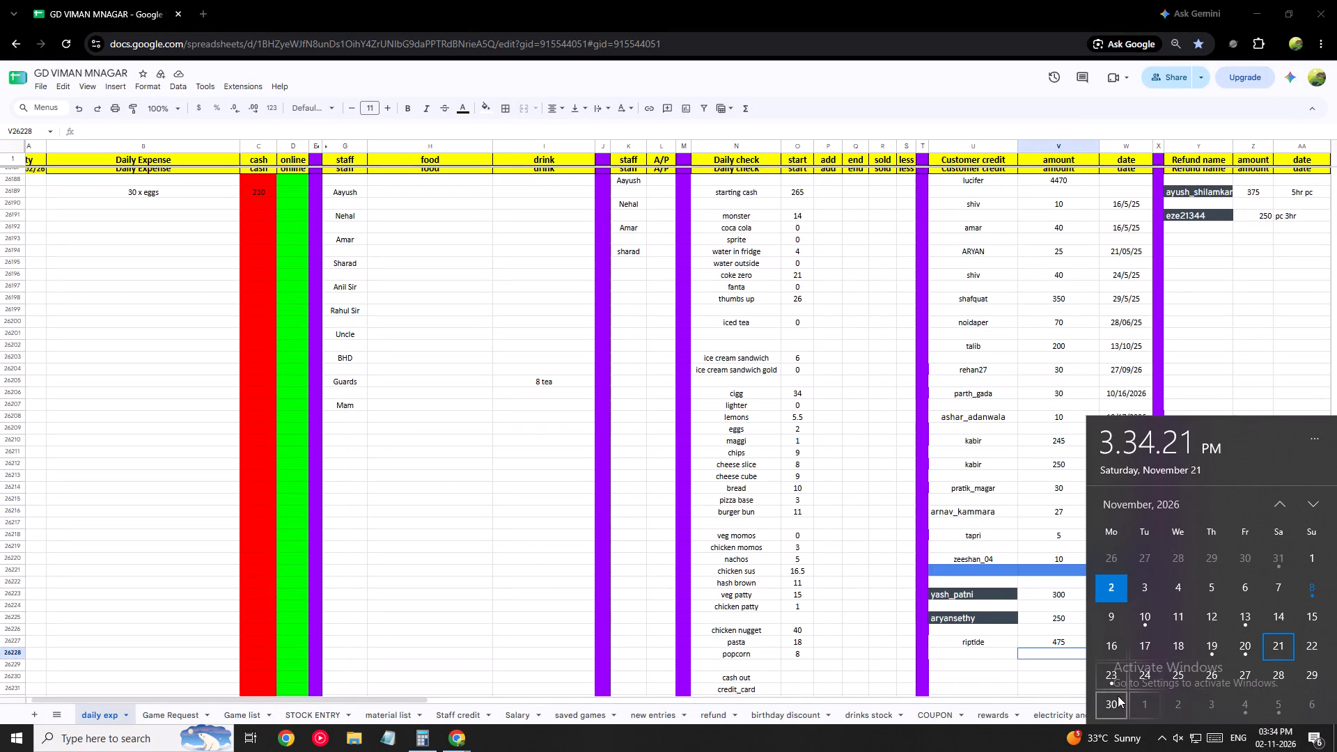
left_click(1108, 683)
left_click(1137, 684)
left_click(1189, 682)
left_click(1211, 680)
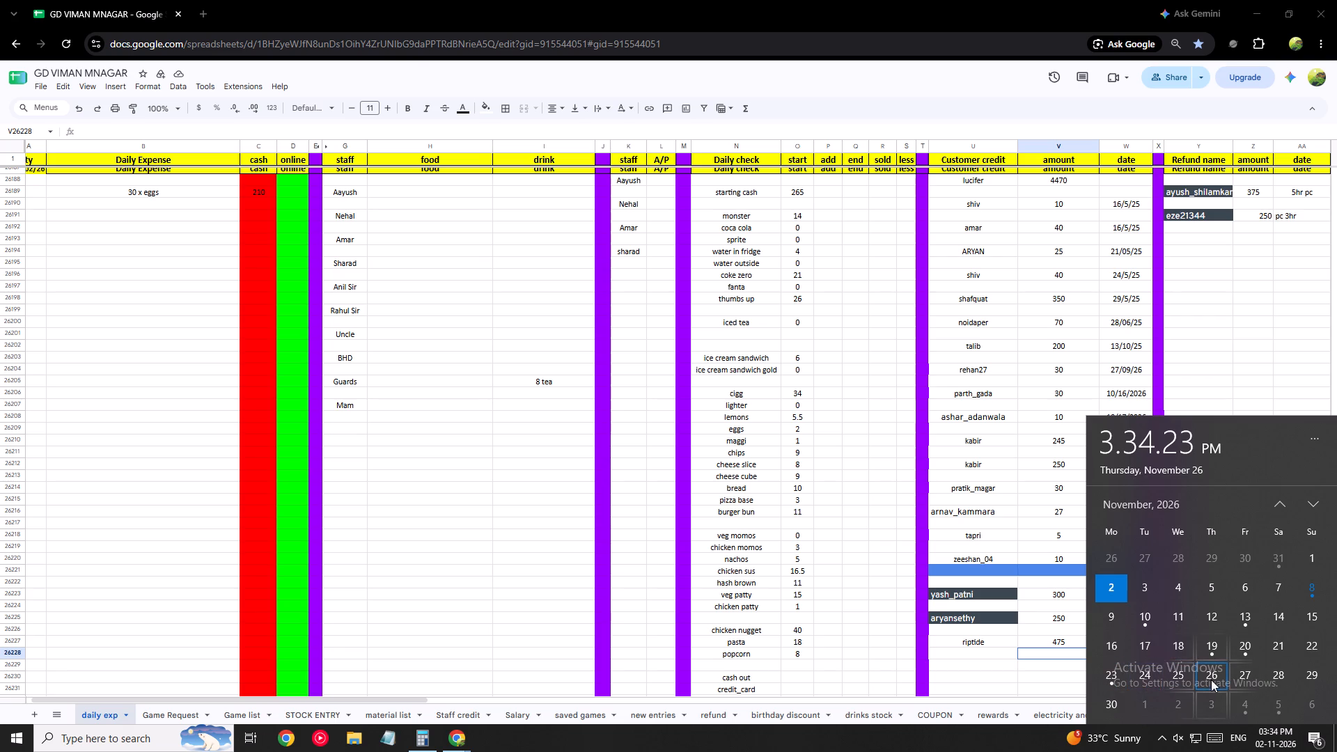
left_click(1147, 675)
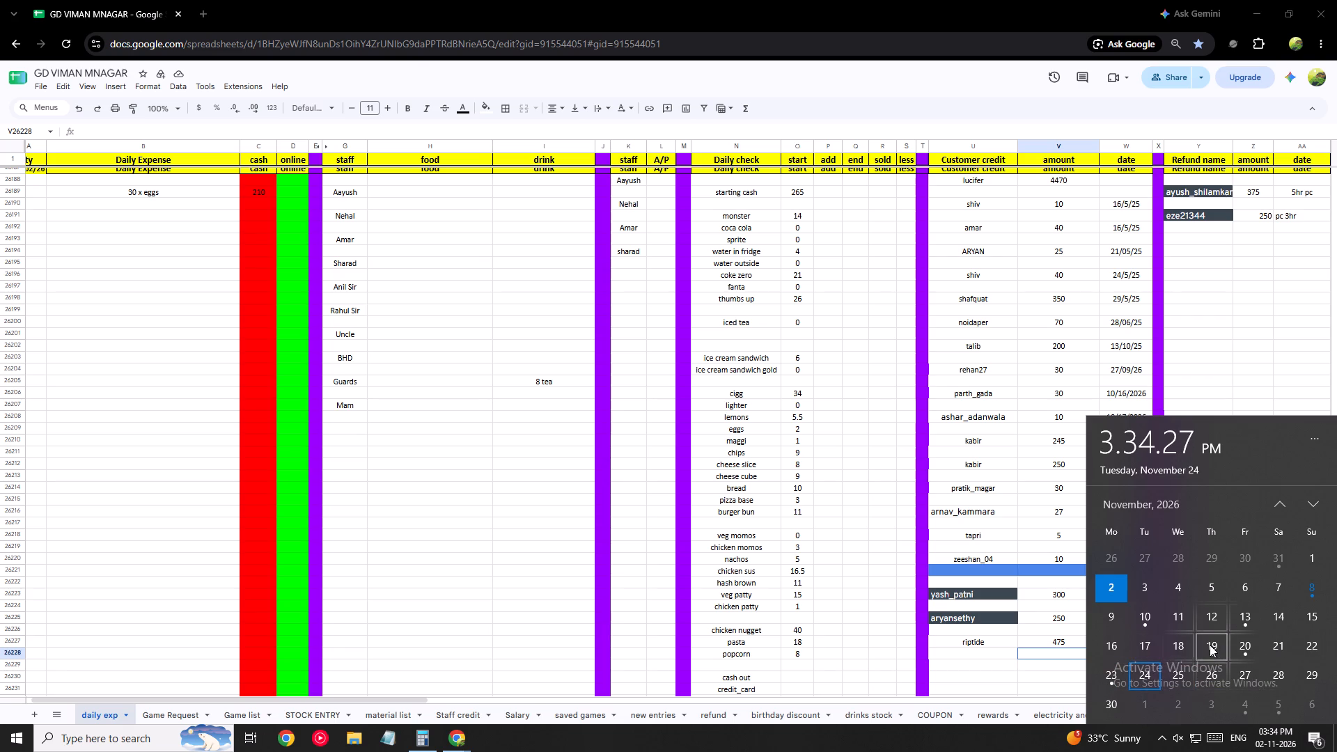
left_click(1210, 645)
left_click(1238, 647)
left_click(1279, 648)
left_click(1304, 647)
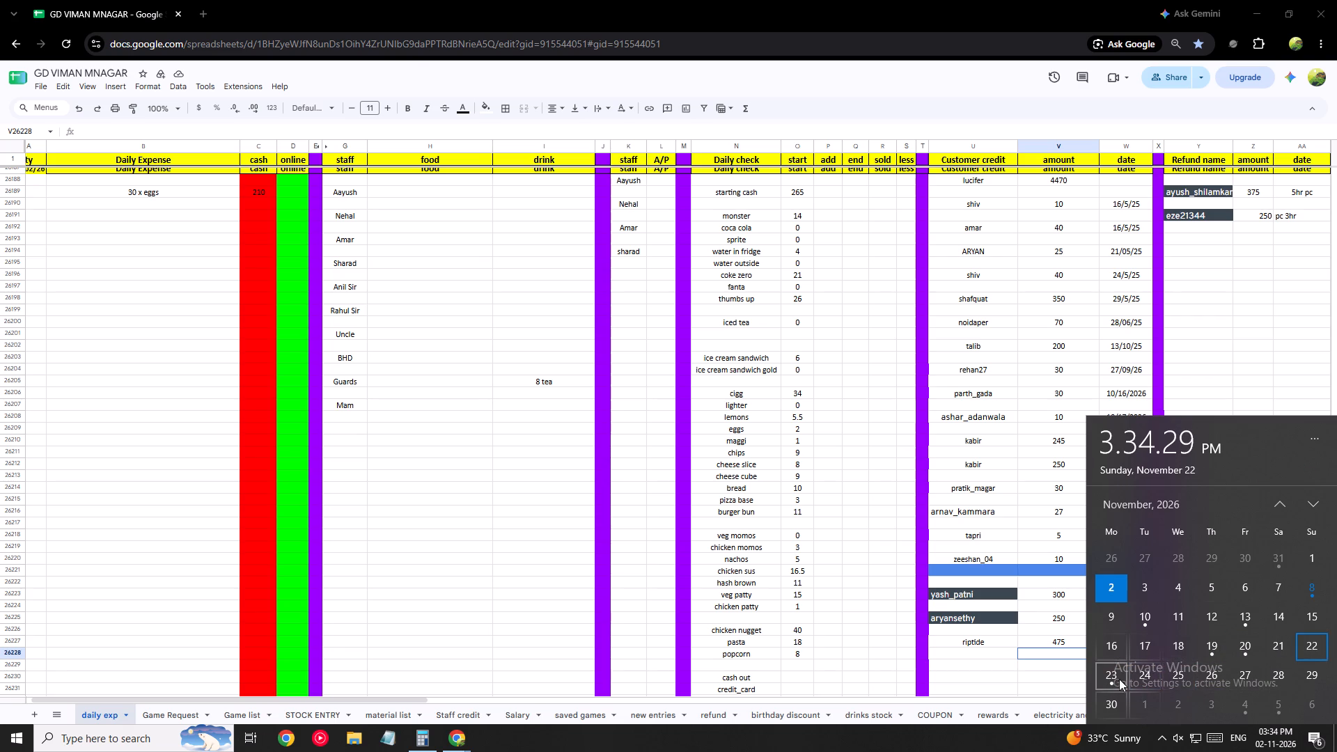
left_click(1118, 678)
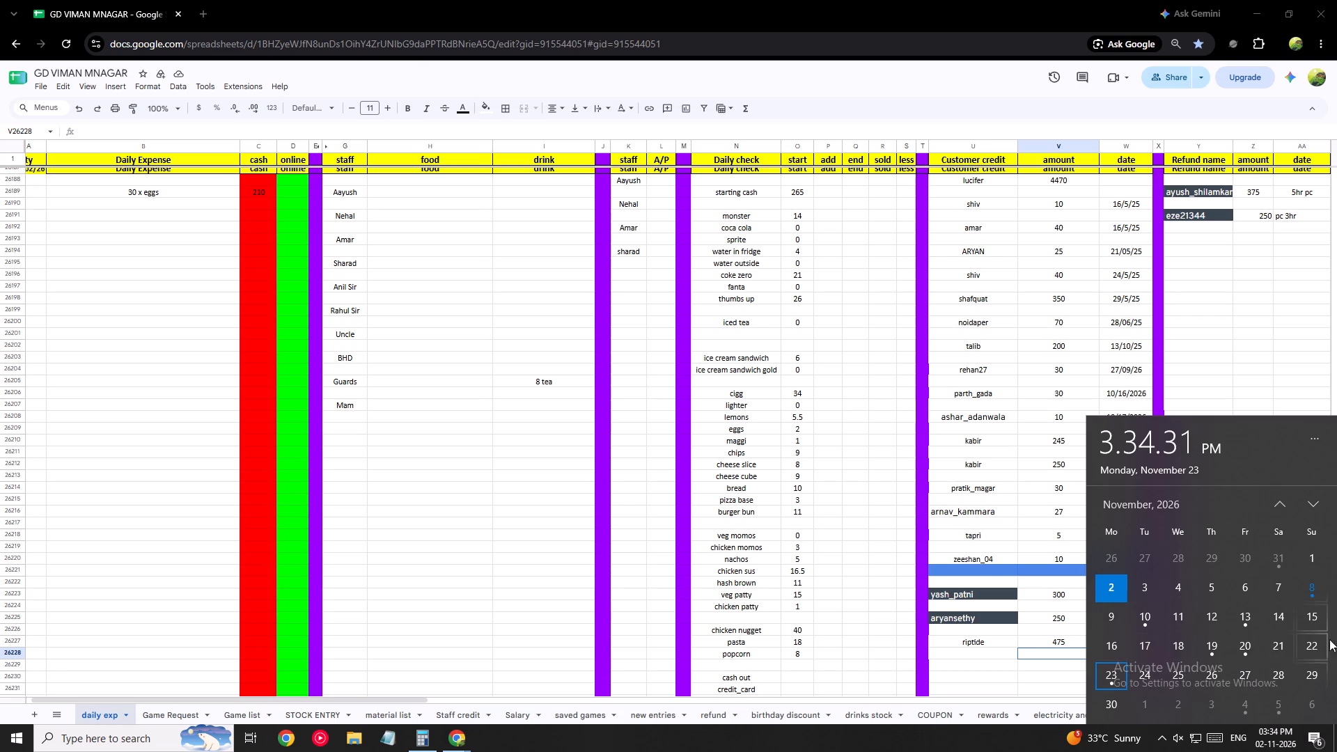
left_click(1207, 647)
left_click(1246, 652)
left_click(1288, 650)
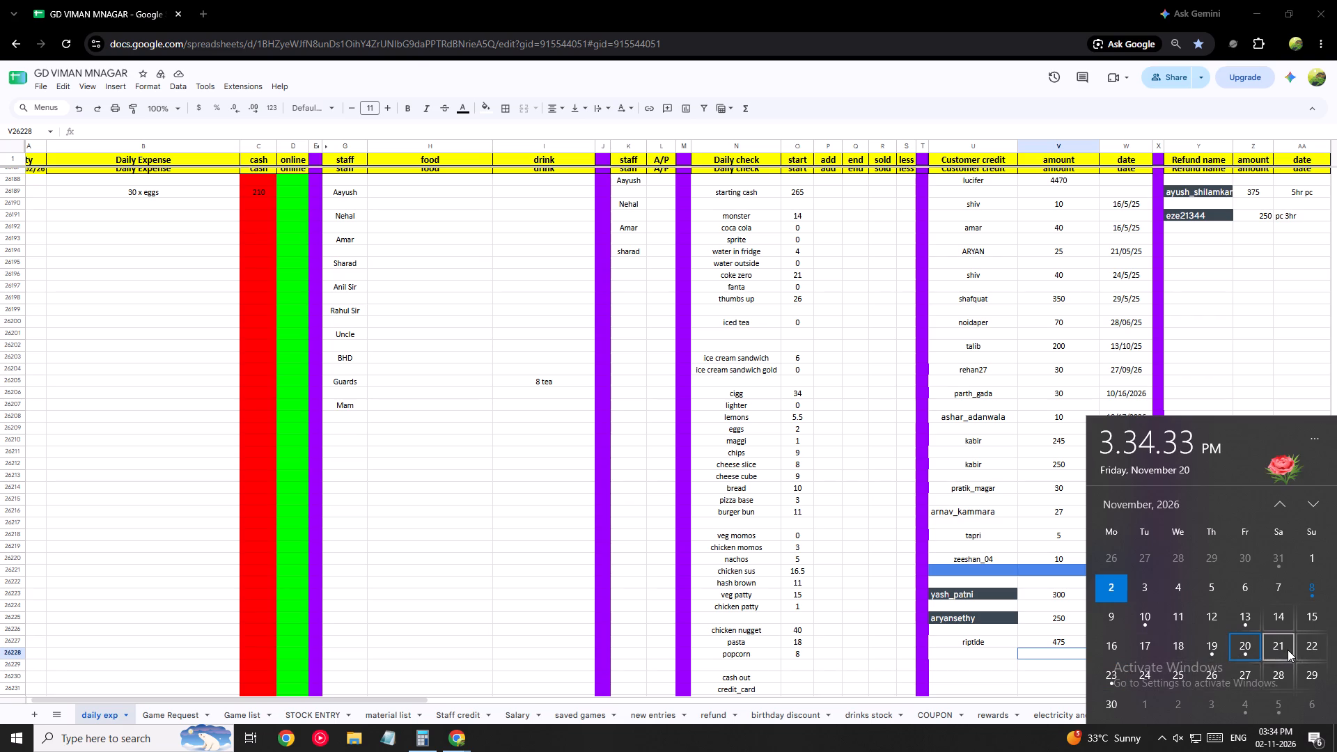
left_click(1306, 650)
left_click(898, 612)
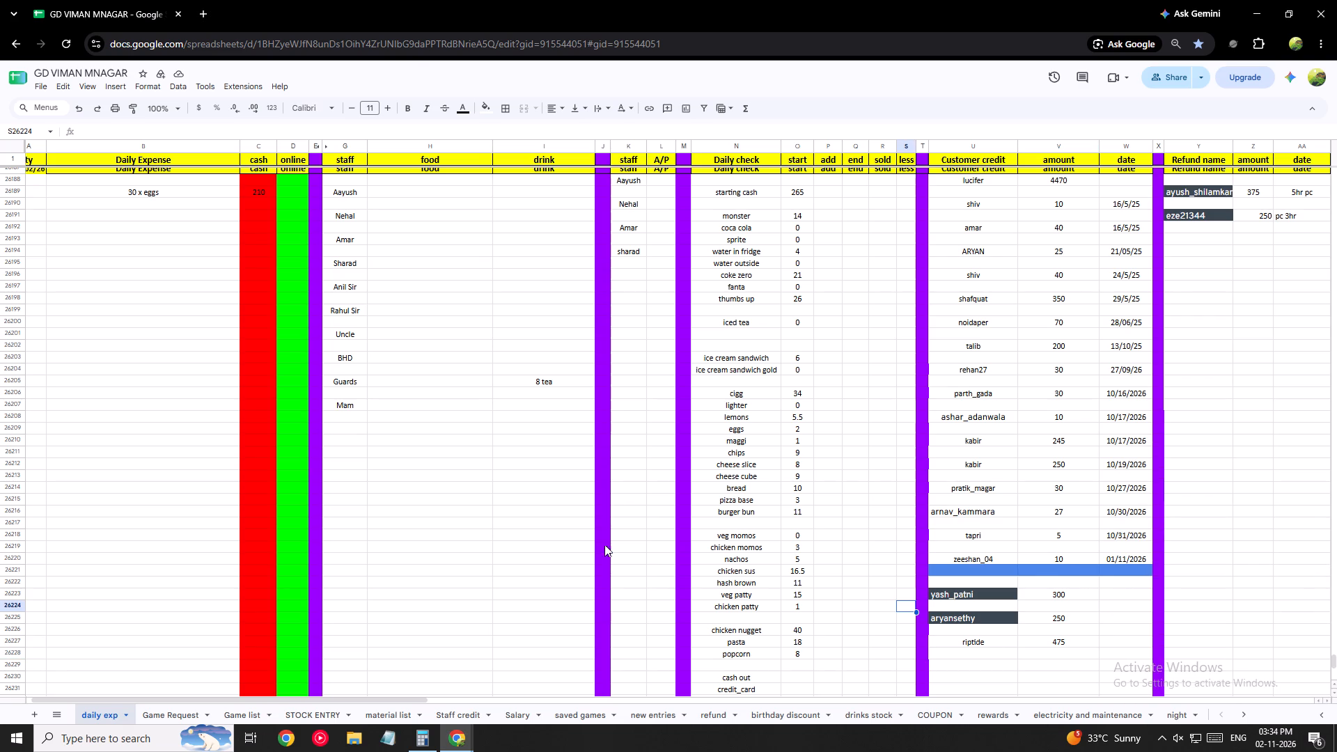
Switch to the Game Dome ggLeap admin window and review the status of the stations in the PC list.
left_click(457, 735)
left_click(491, 666)
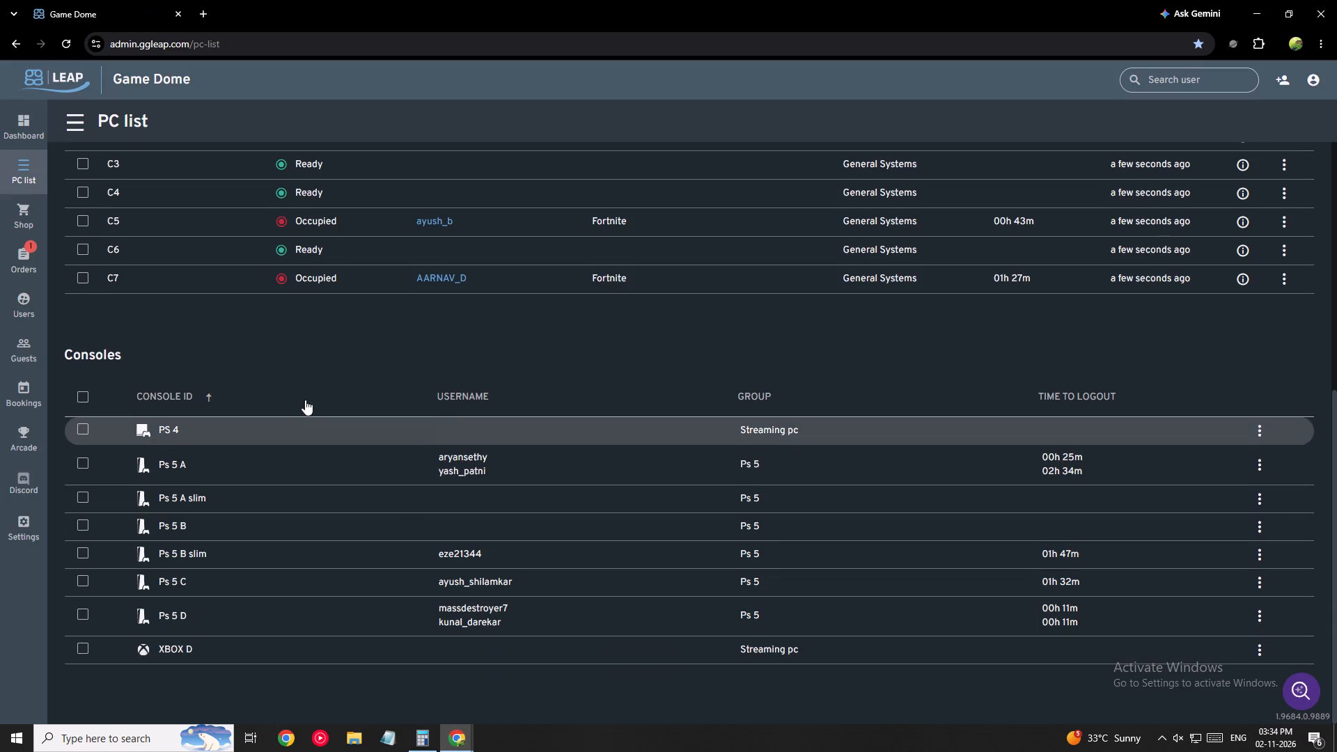
scroll(499, 444, "up", 4)
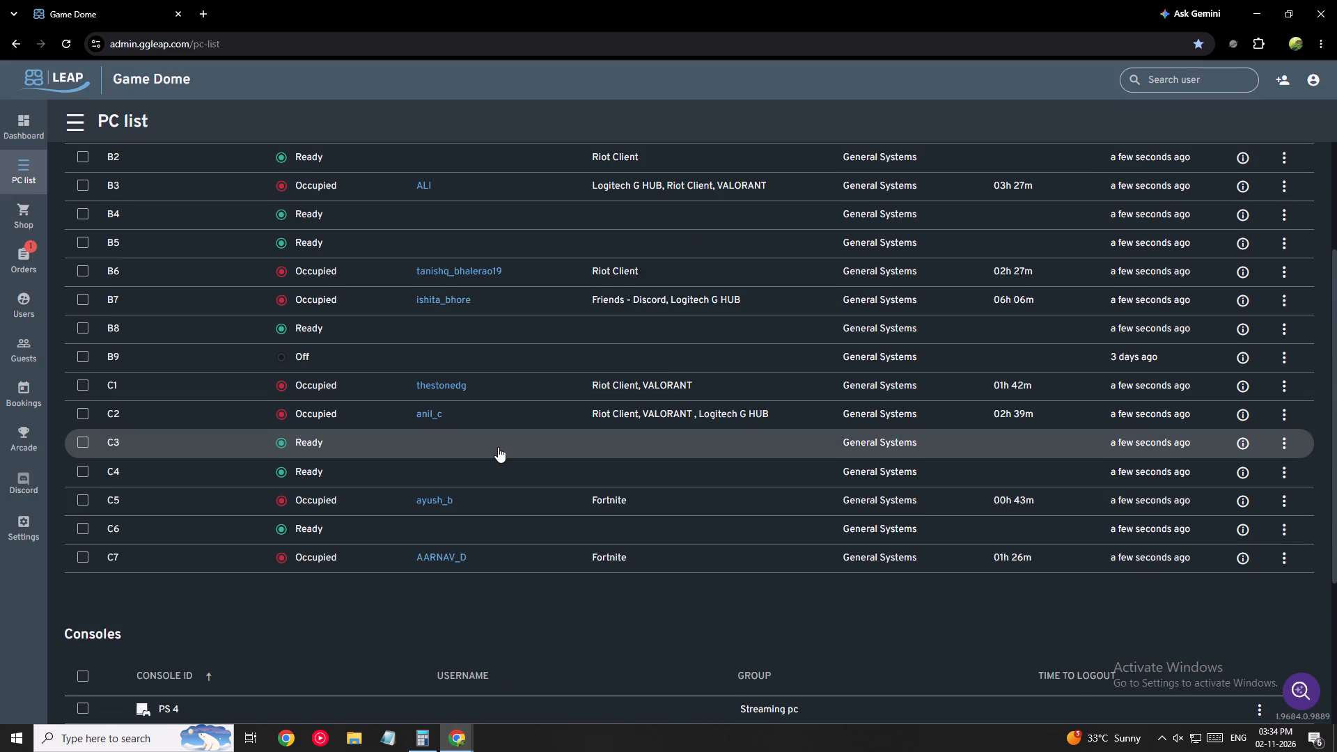
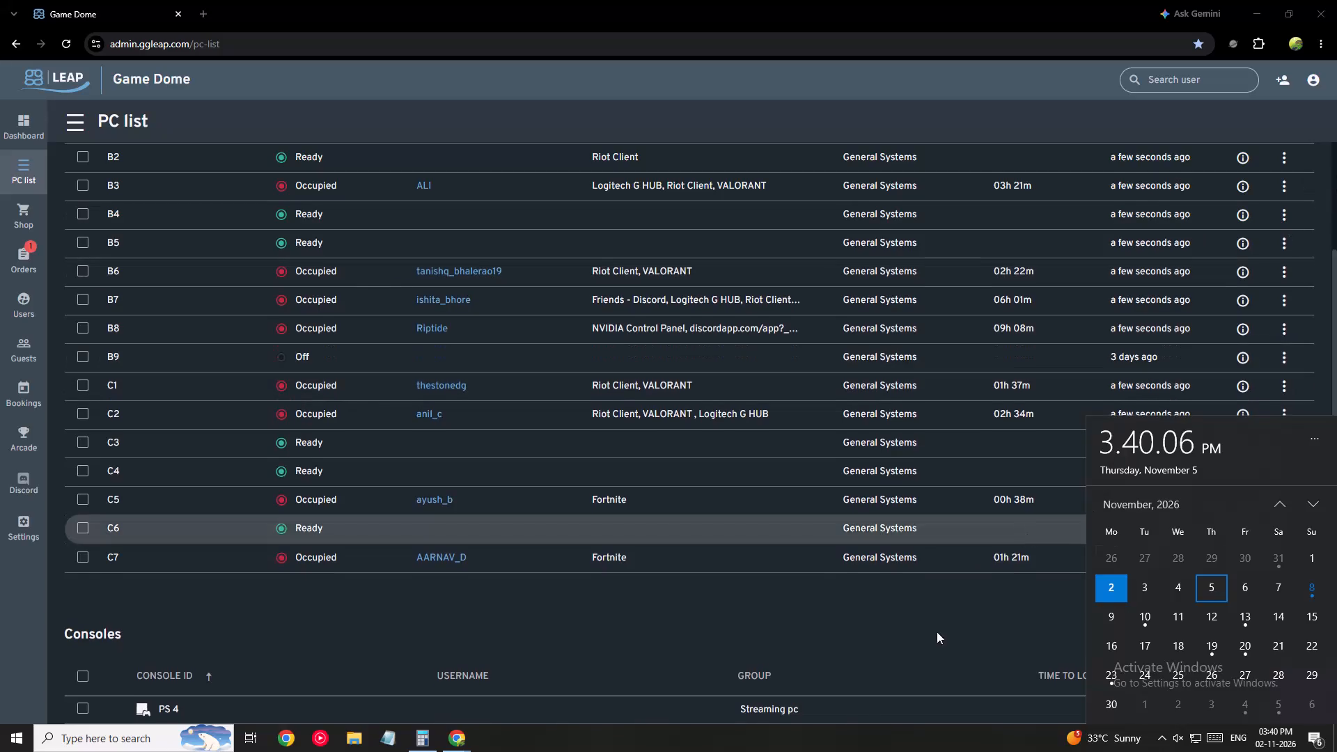
left_click(845, 643)
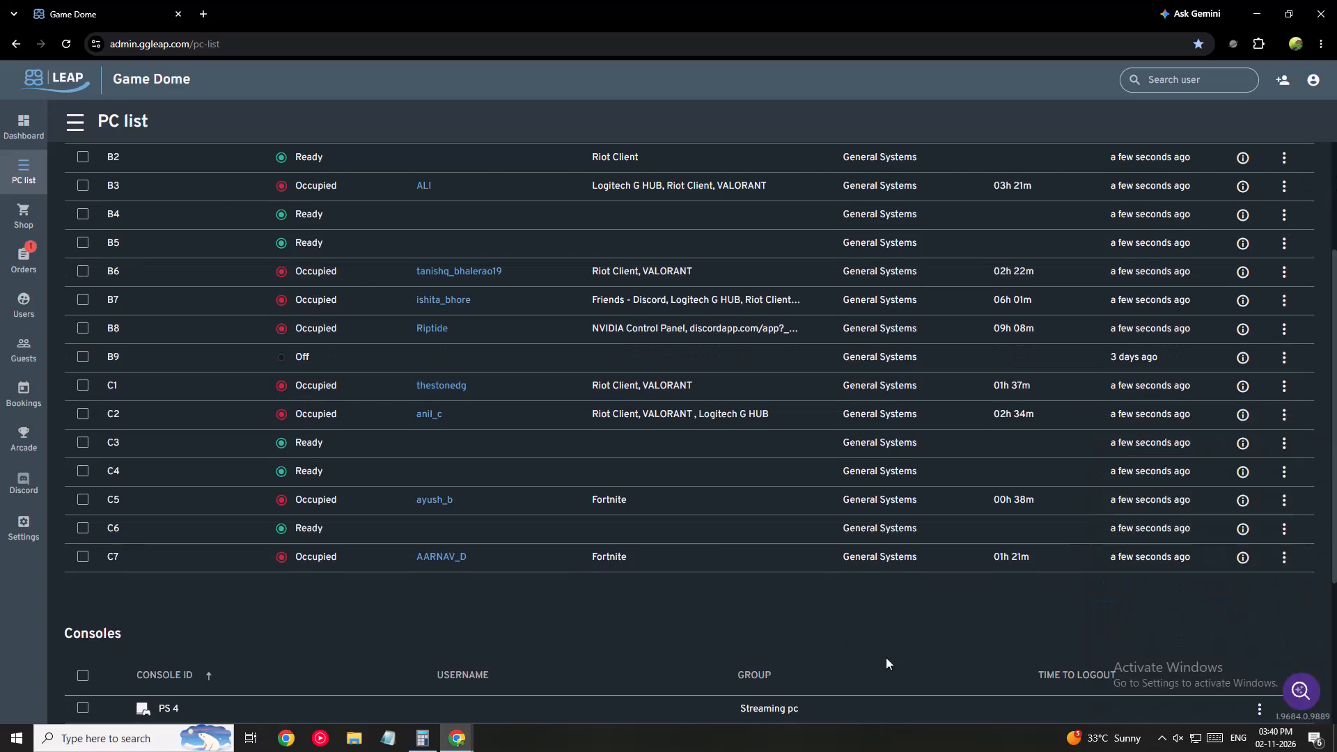
scroll(935, 666, "down", 3)
left_click(1254, 567)
left_click(1276, 574)
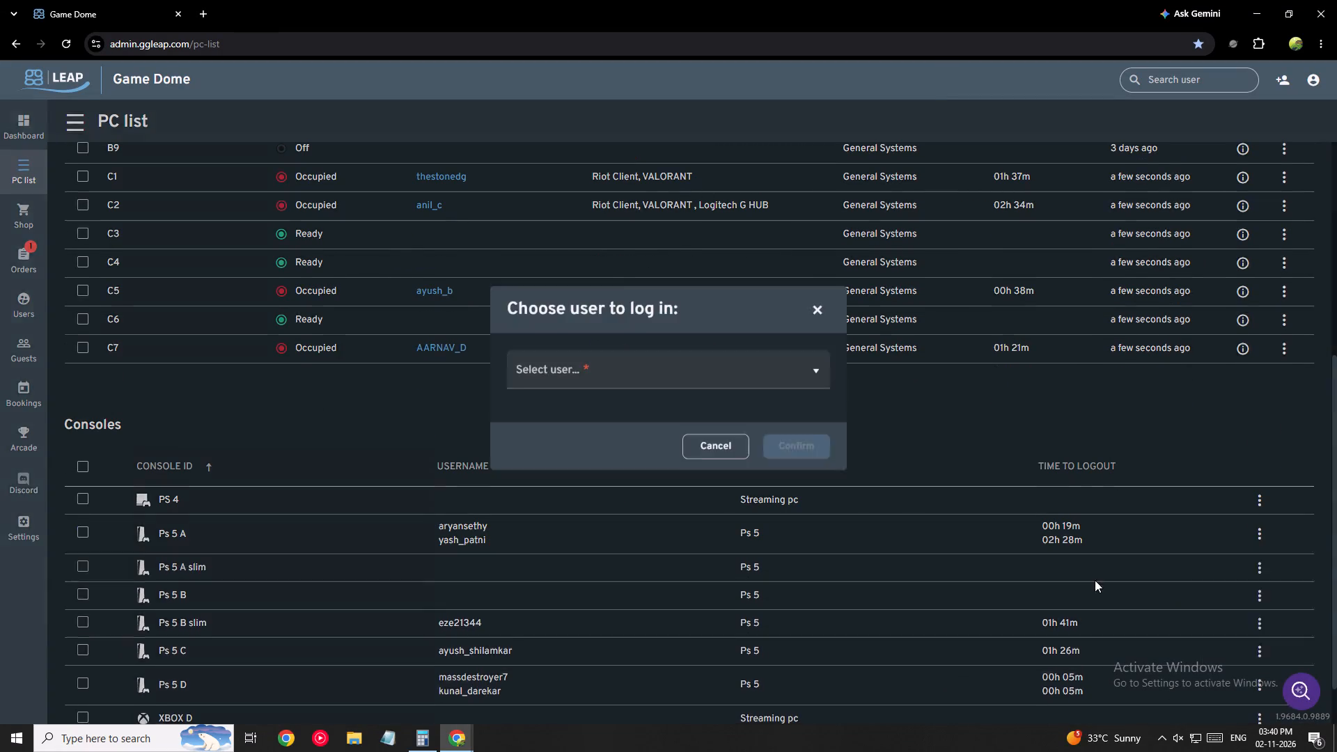
left_click(616, 395)
type("viva")
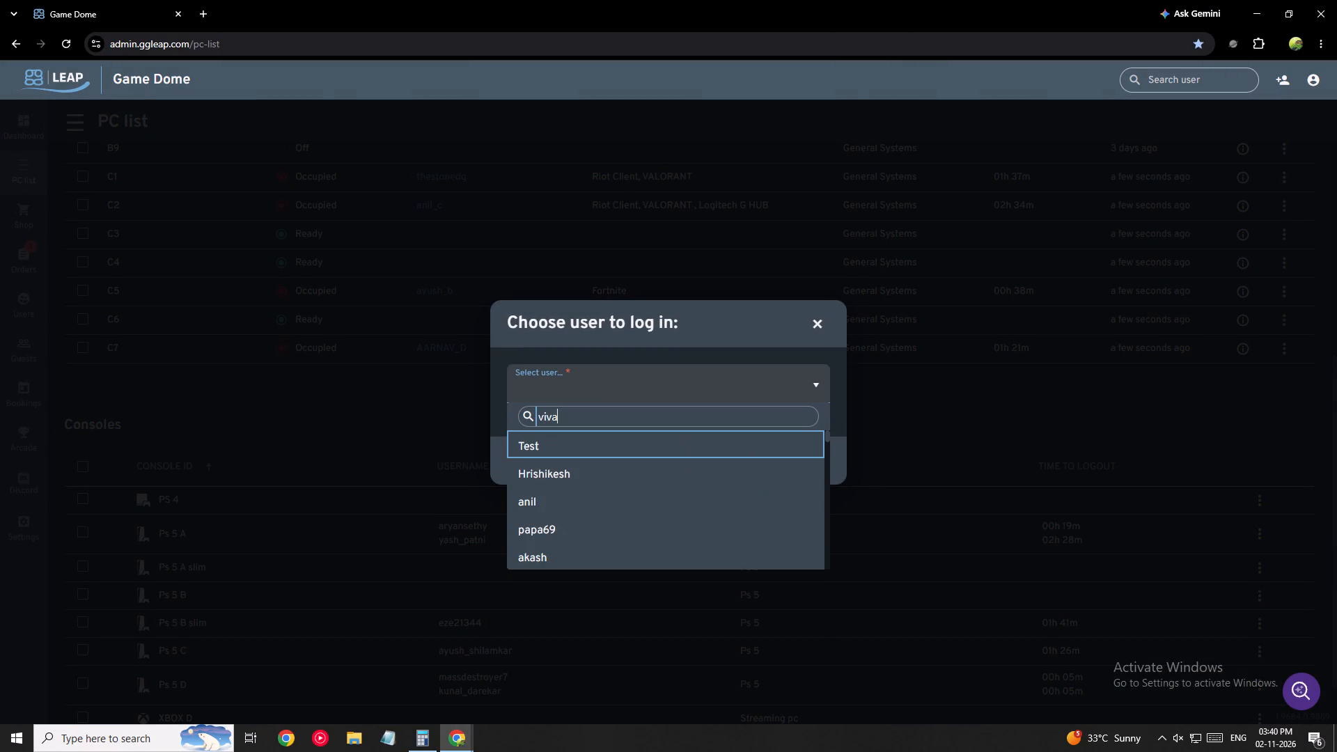
key("a")
key("BackSpace")
type("n_1")
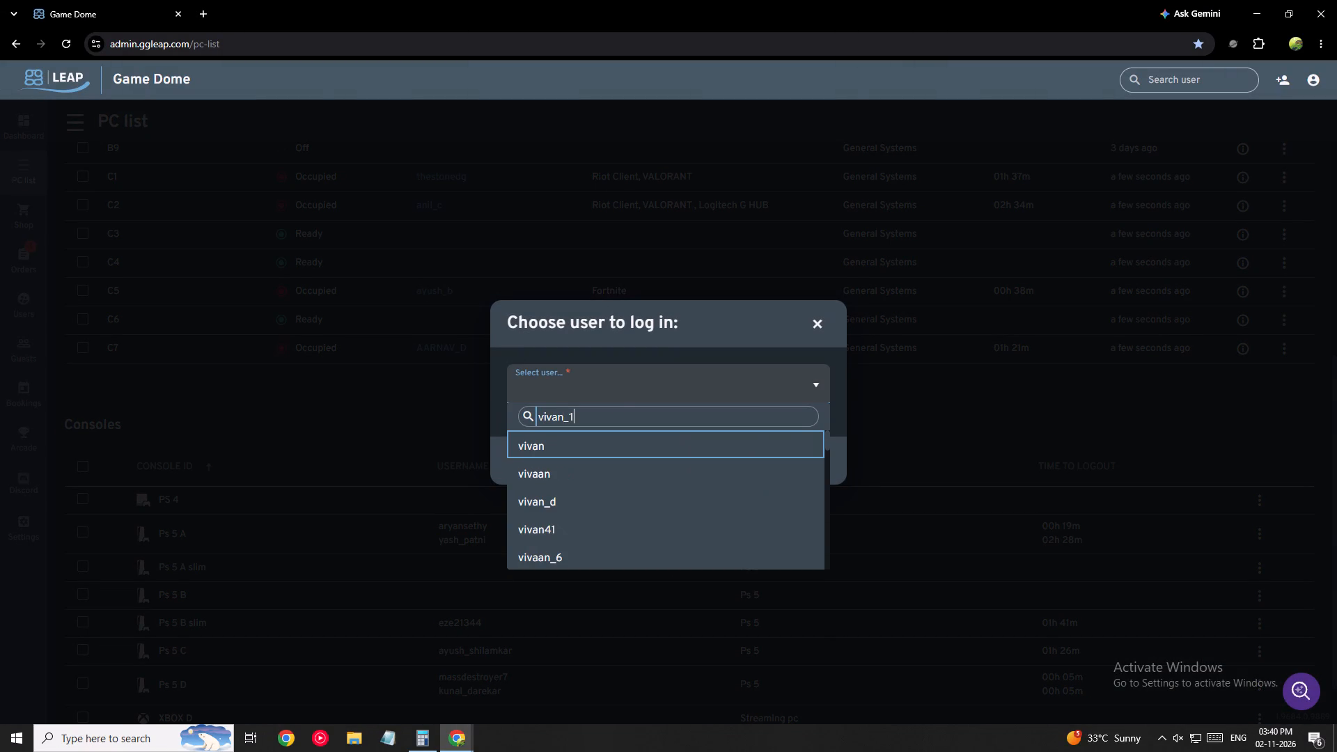
left_click(643, 448)
left_click(801, 450)
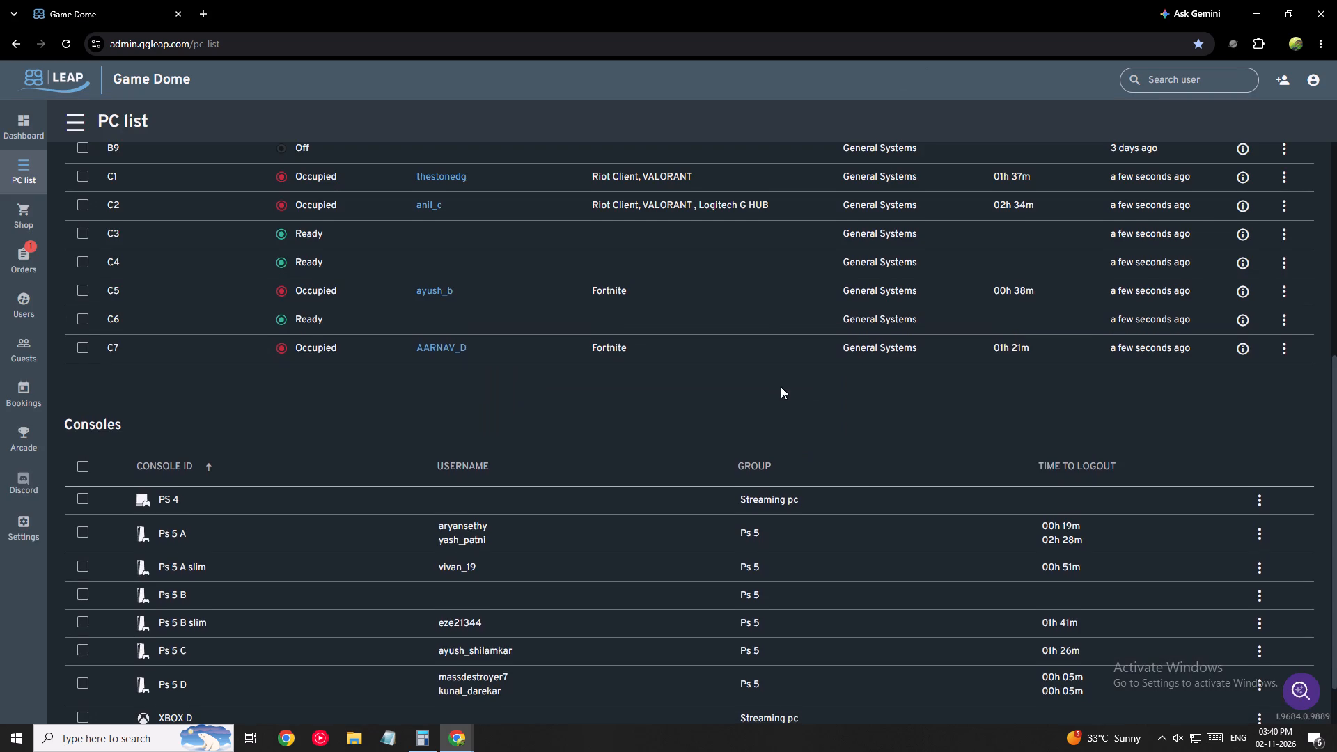
Review the console list and start a user account search.
scroll(777, 410, "down", 3)
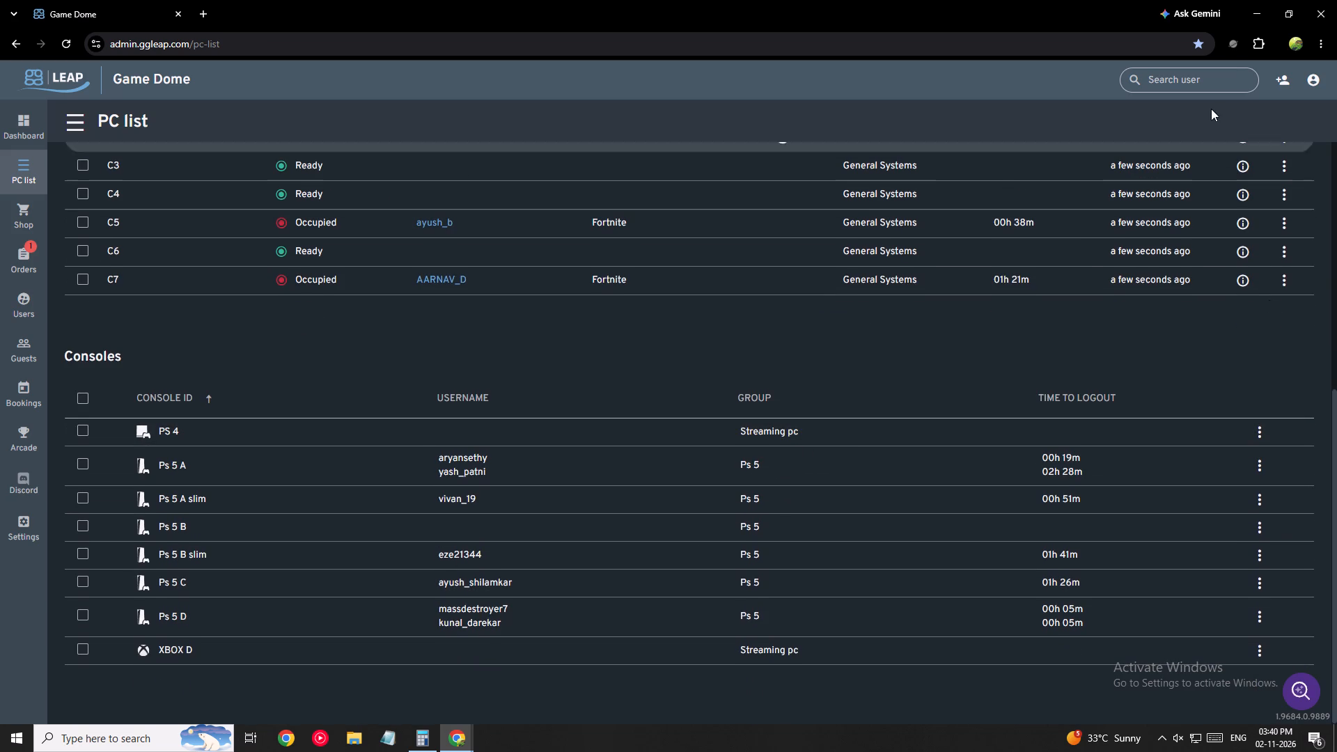
left_click(1191, 82)
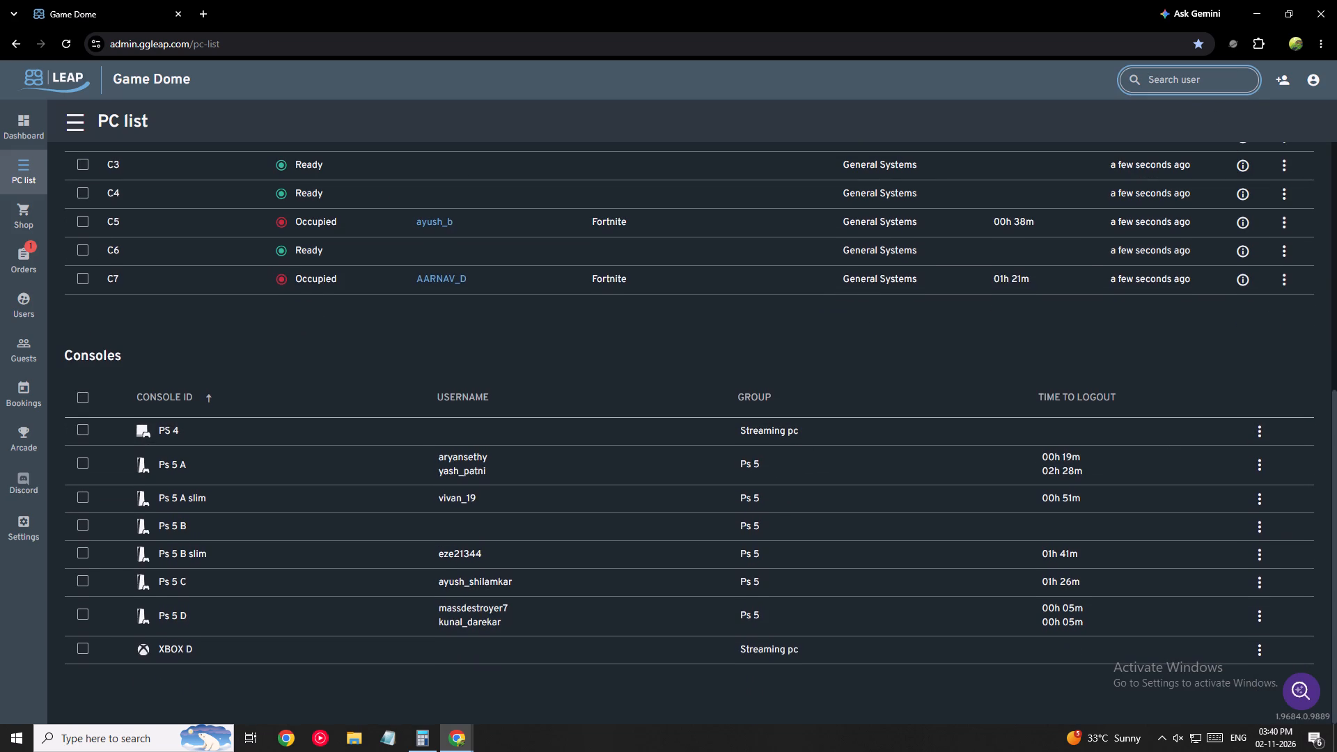
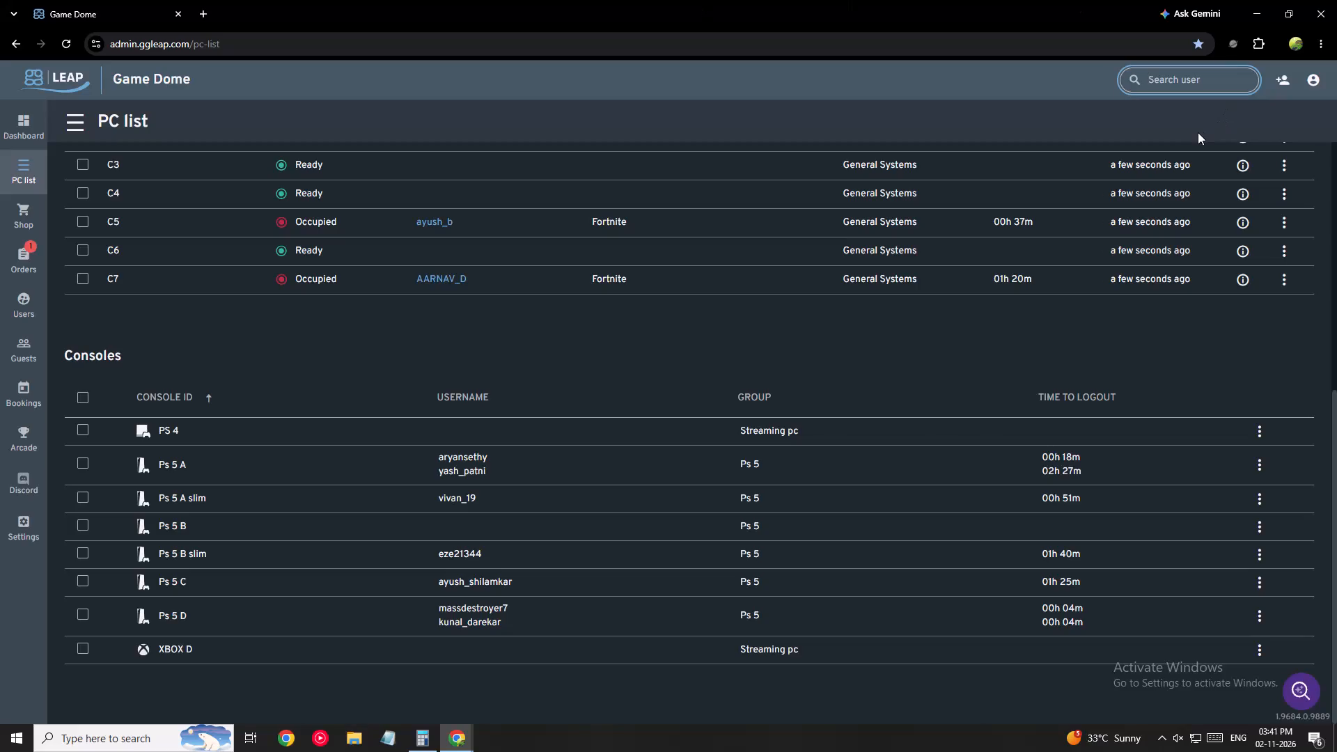
Find user kumar and sell them one 1 hr Ps5 Console rental for ₹100, paid by card.
type("kumar")
left_click(1254, 113)
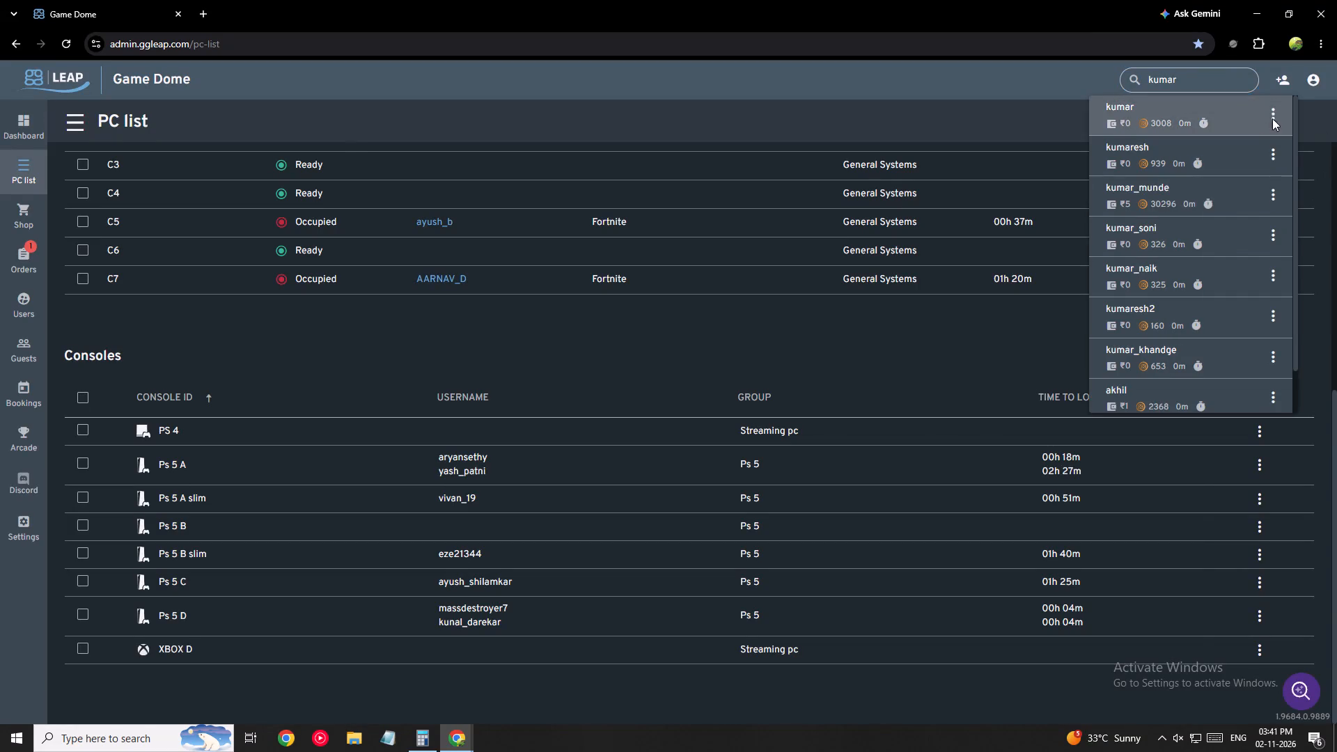
left_click(1272, 118)
left_click(1043, 662)
left_click(428, 216)
left_click(438, 252)
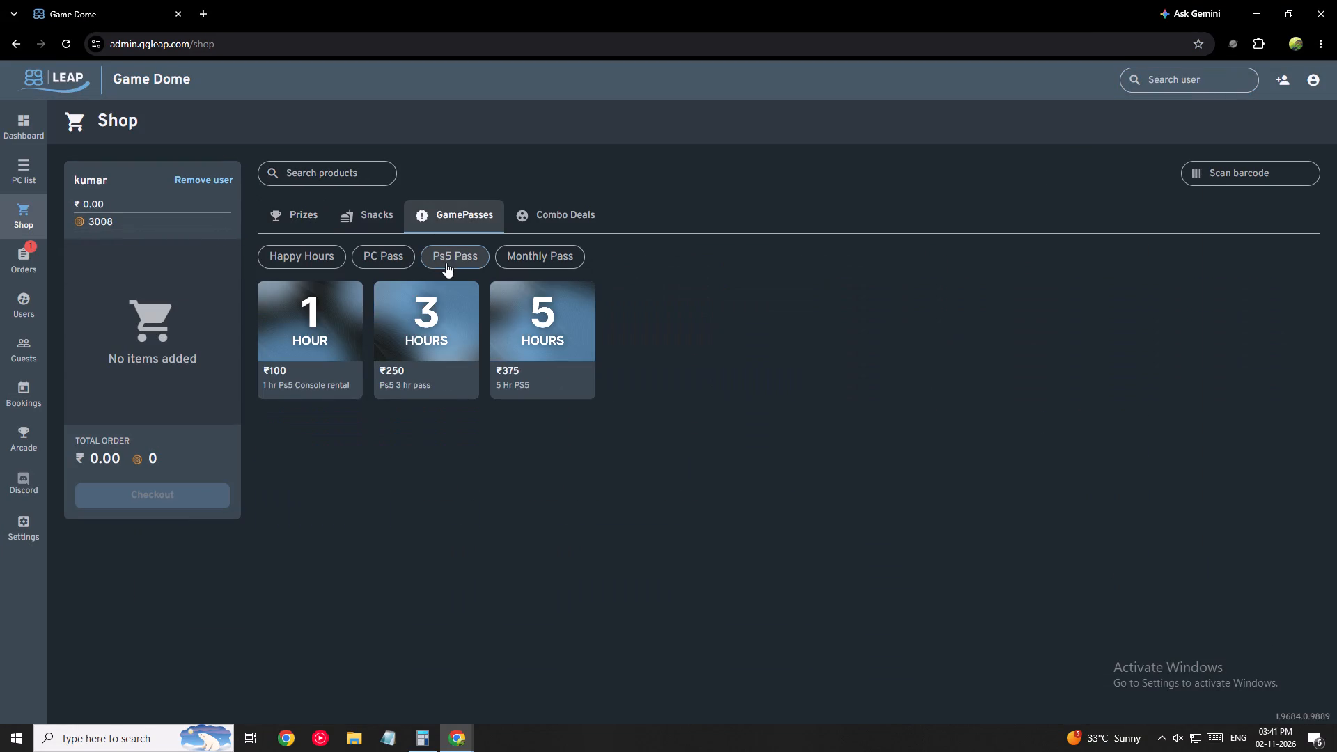
left_click_drag(283, 334, 145, 367)
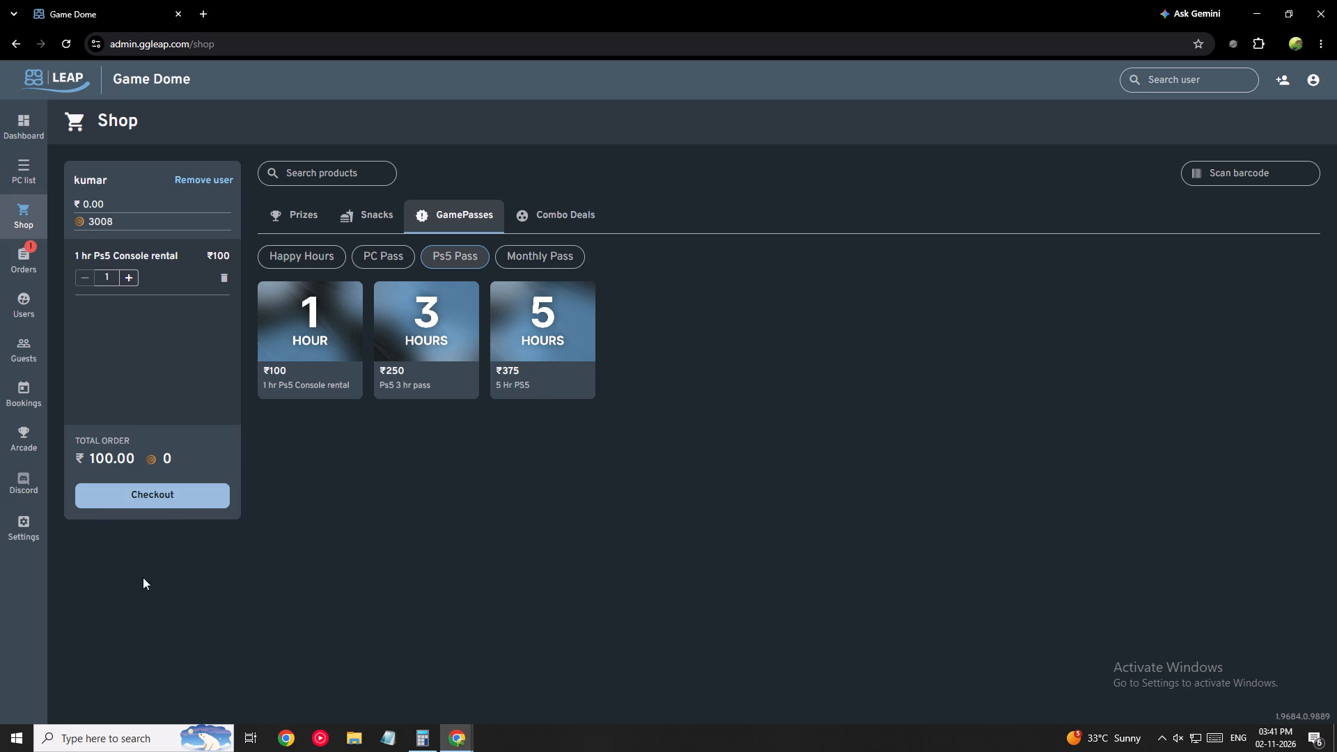
left_click(132, 489)
left_click(358, 399)
left_click(375, 661)
left_click(413, 601)
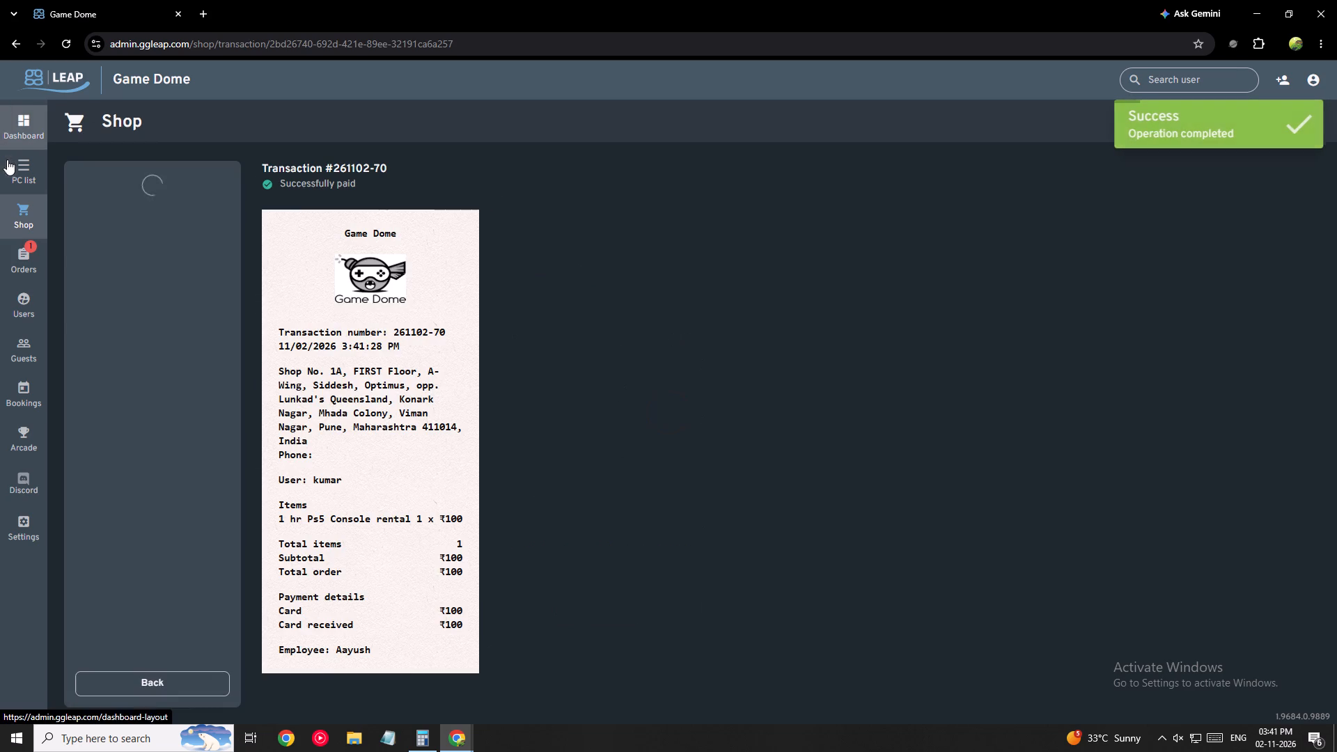
double_click(75, 175)
right_click(92, 180)
left_click(138, 200)
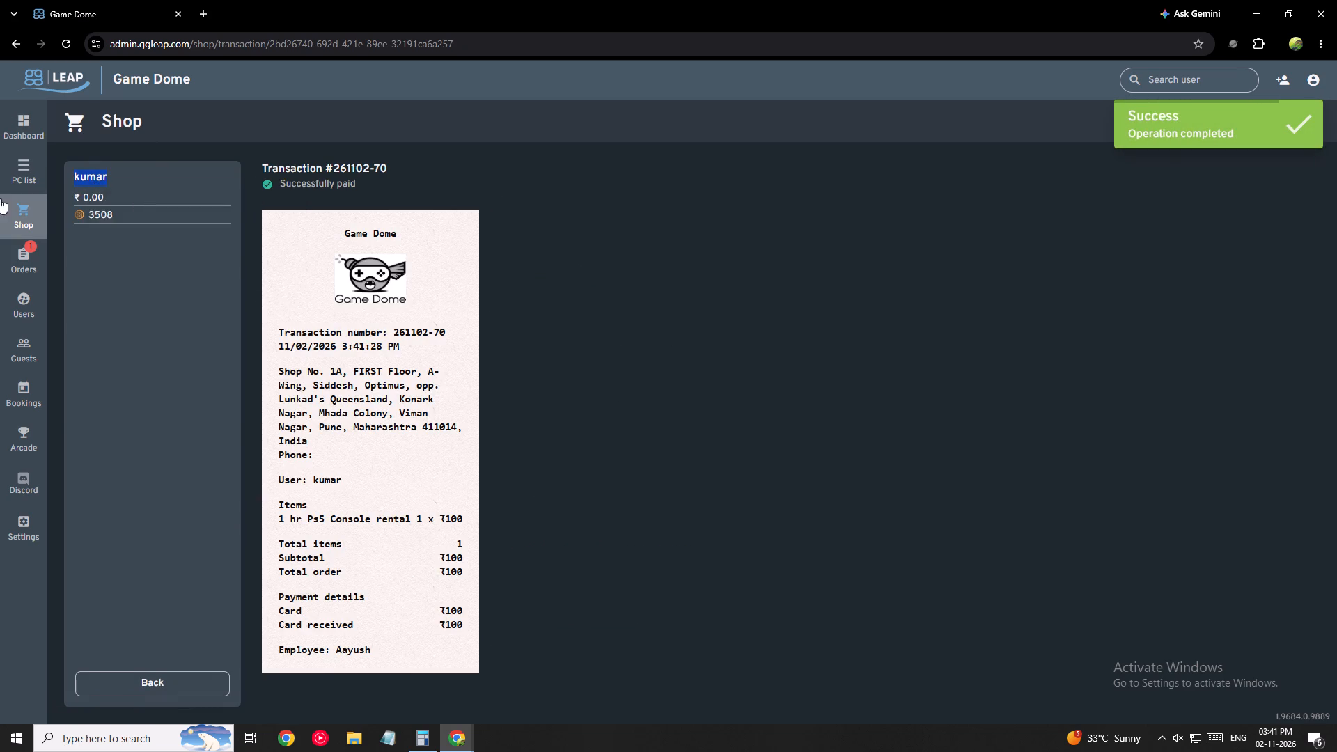
left_click(0, 198)
left_click(8, 168)
scroll(235, 445, "down", 8)
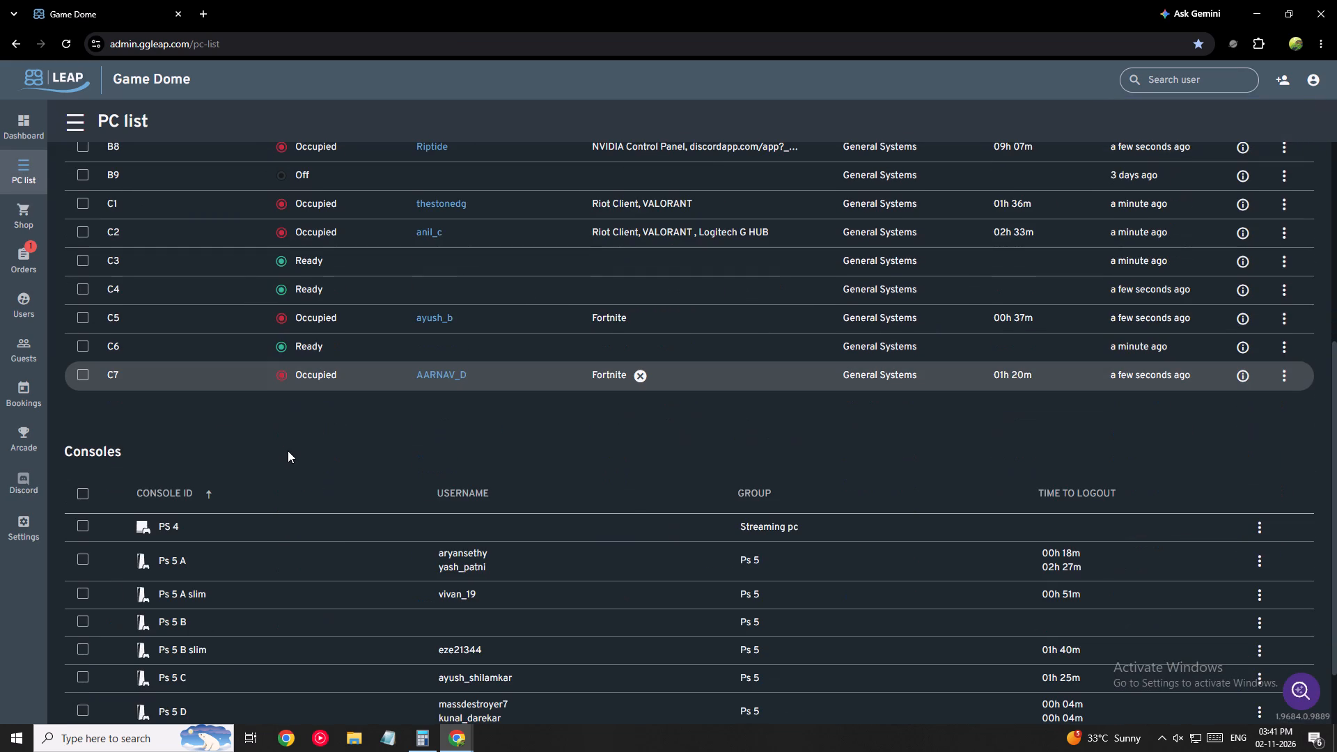
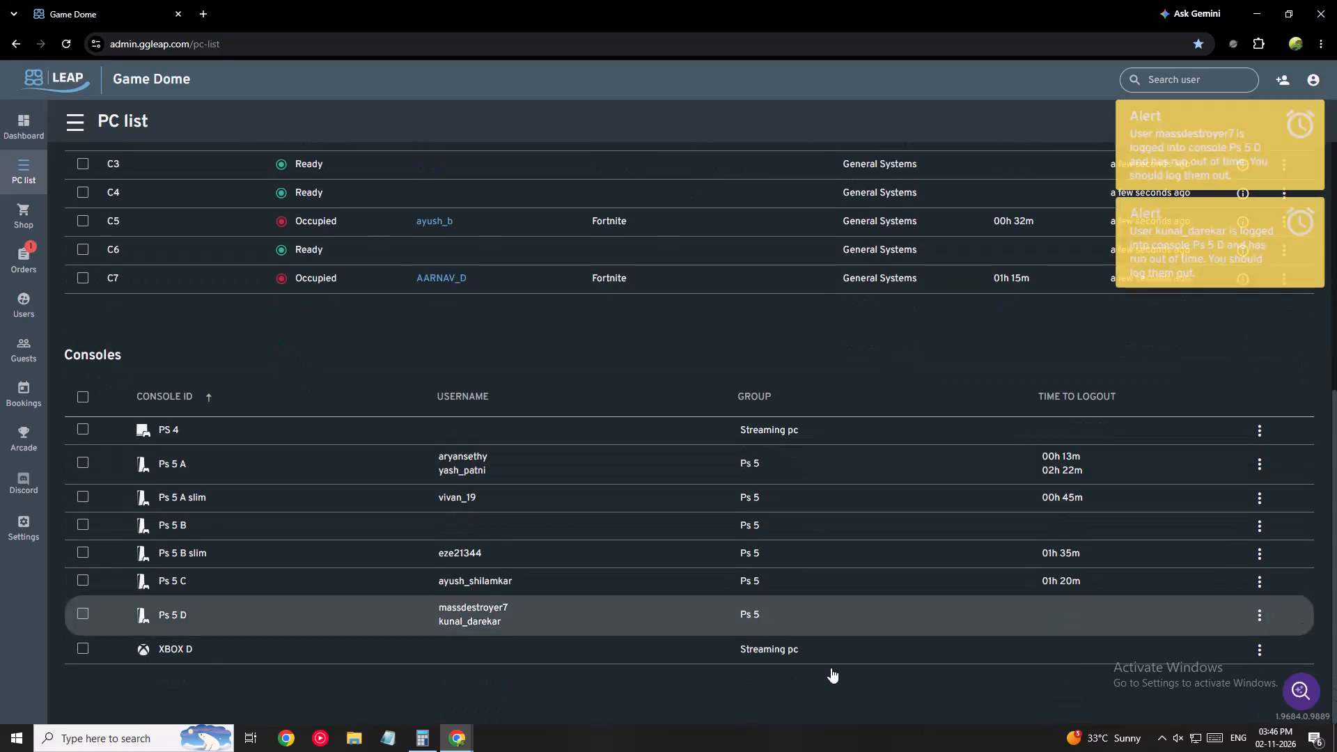
Copy the username kumar from the ₹100 transaction in the order history and dismiss the two out-of-time alerts.
left_click(1261, 532)
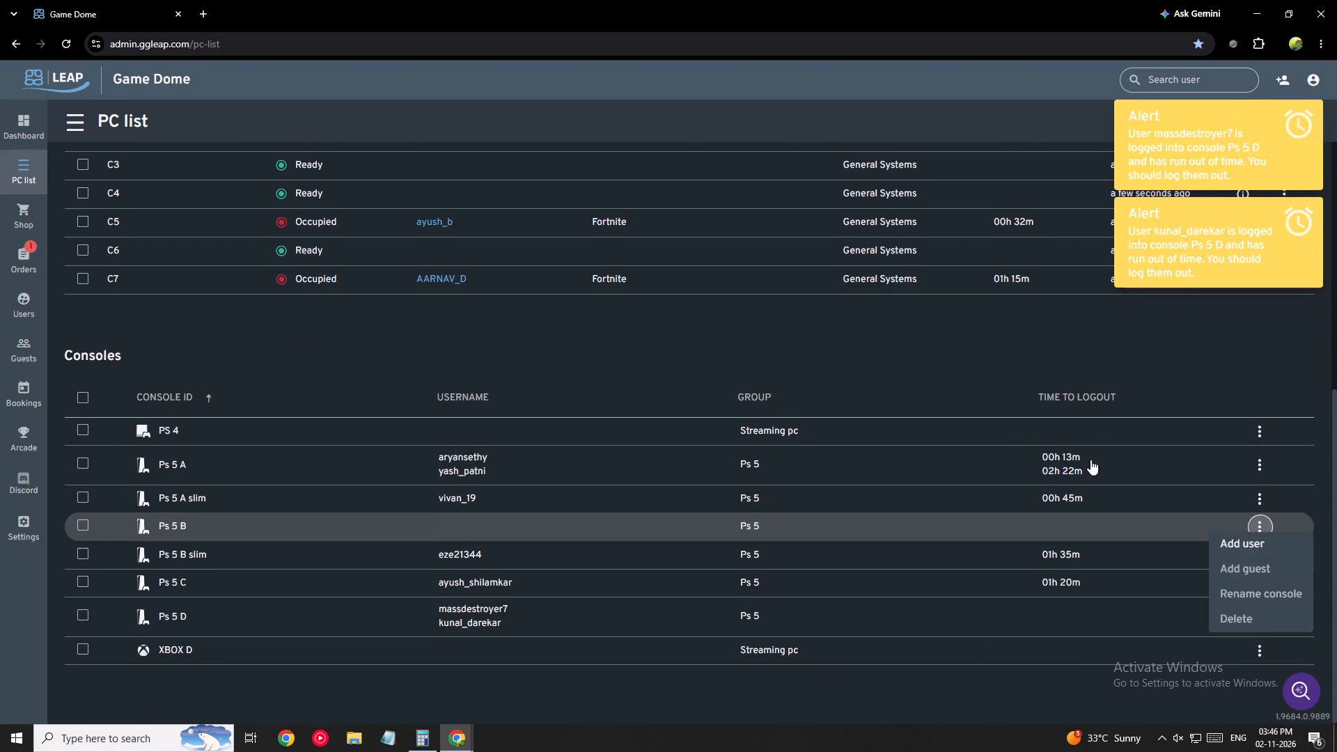
left_click(6, 272)
left_click(330, 150)
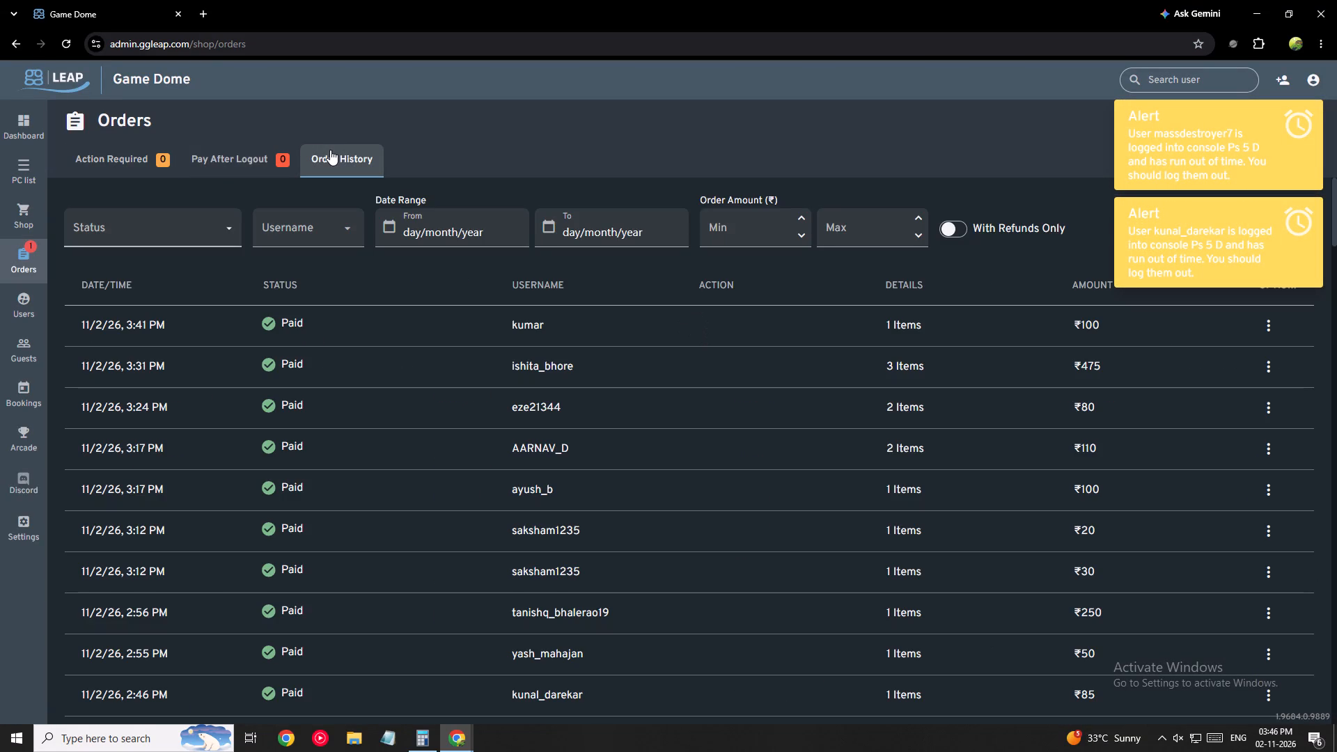
left_click(533, 326)
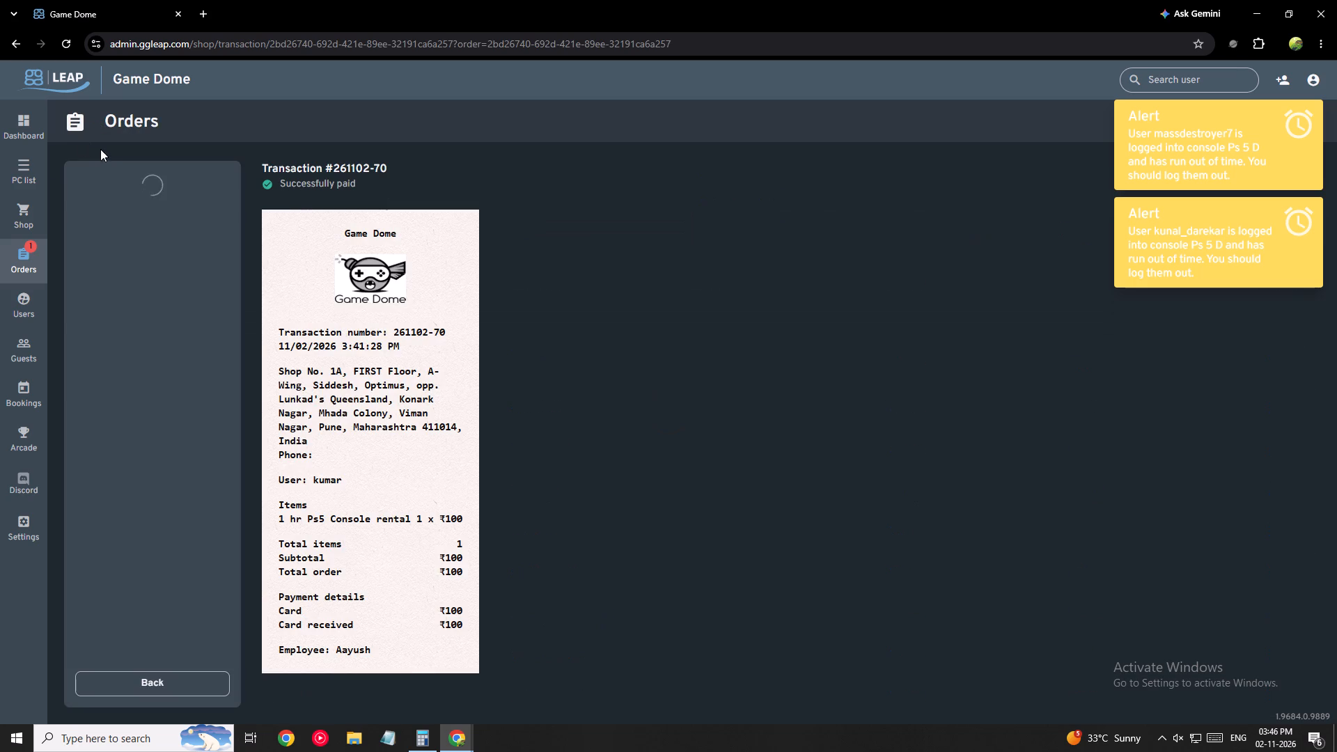
double_click(95, 184)
key("ctrl+c")
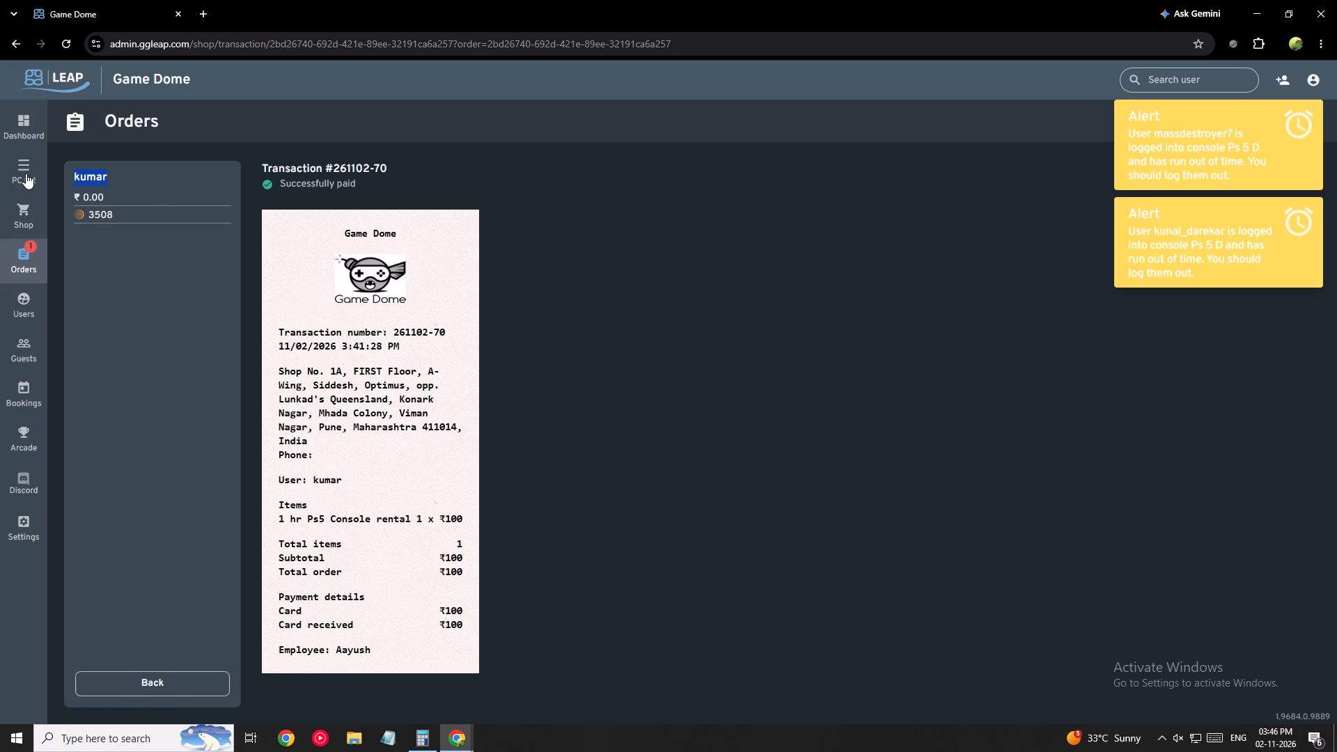
left_click(1163, 252)
left_click(1184, 167)
Log user kumar in to console Ps 5 B from the Consoles section of the PC list.
left_click(0, 161)
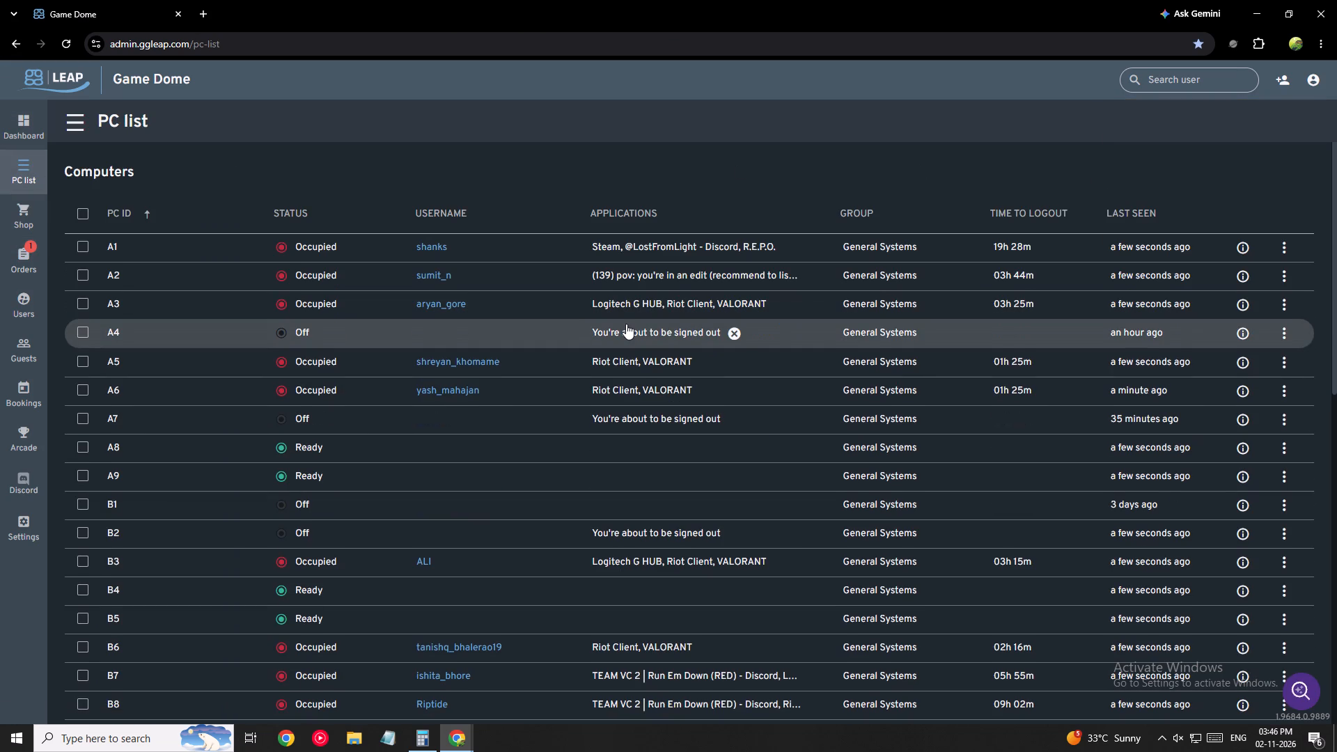
scroll(807, 440, "down", 12)
scroll(691, 576, "up", 1)
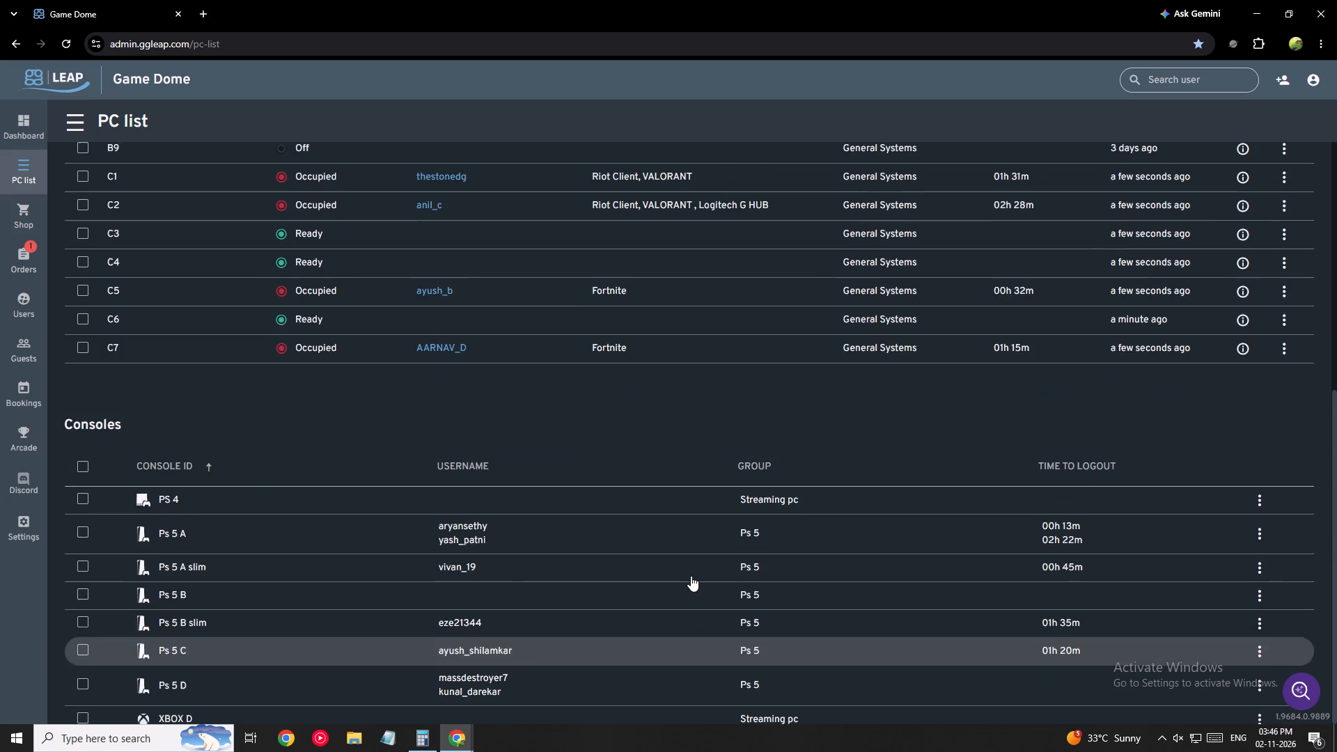
scroll(1127, 565, "down", 3)
left_click(1258, 528)
left_click(1278, 538)
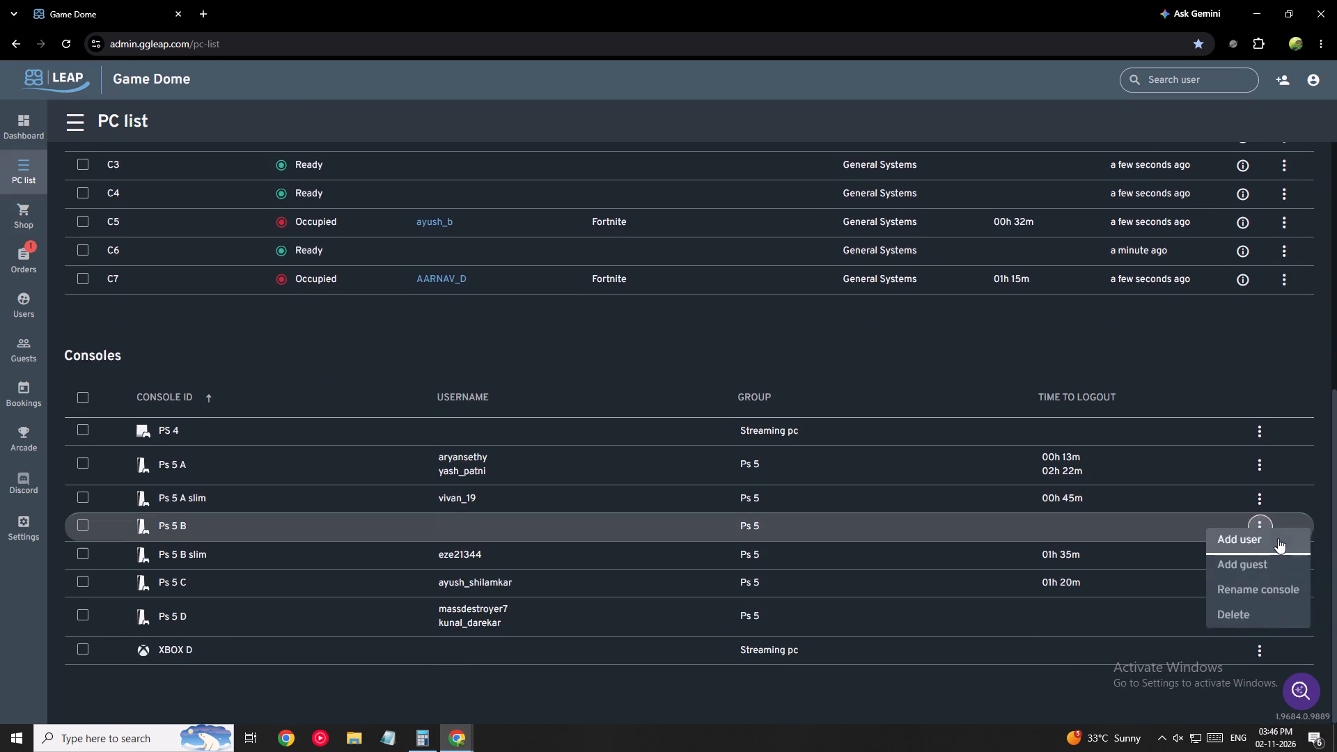
left_click(619, 385)
key("ctrl+v")
left_click(724, 434)
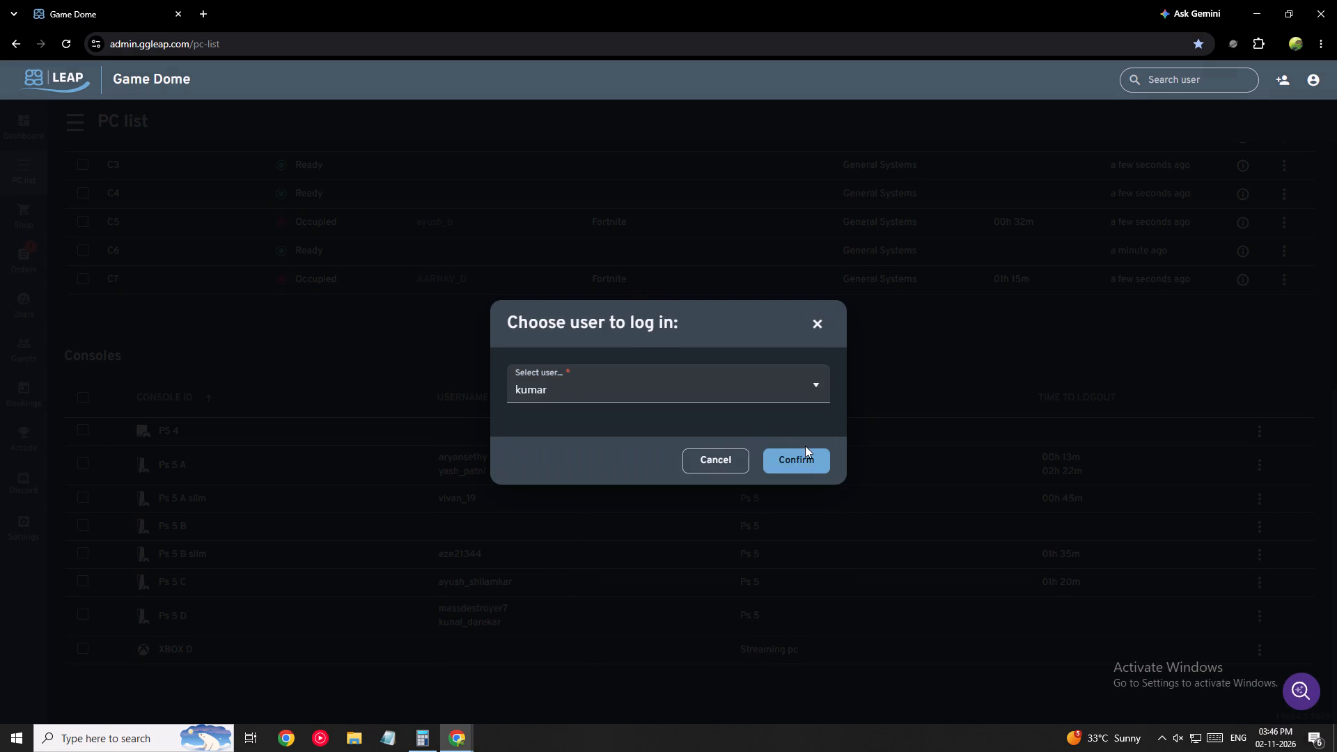
left_click(805, 446)
left_click(807, 452)
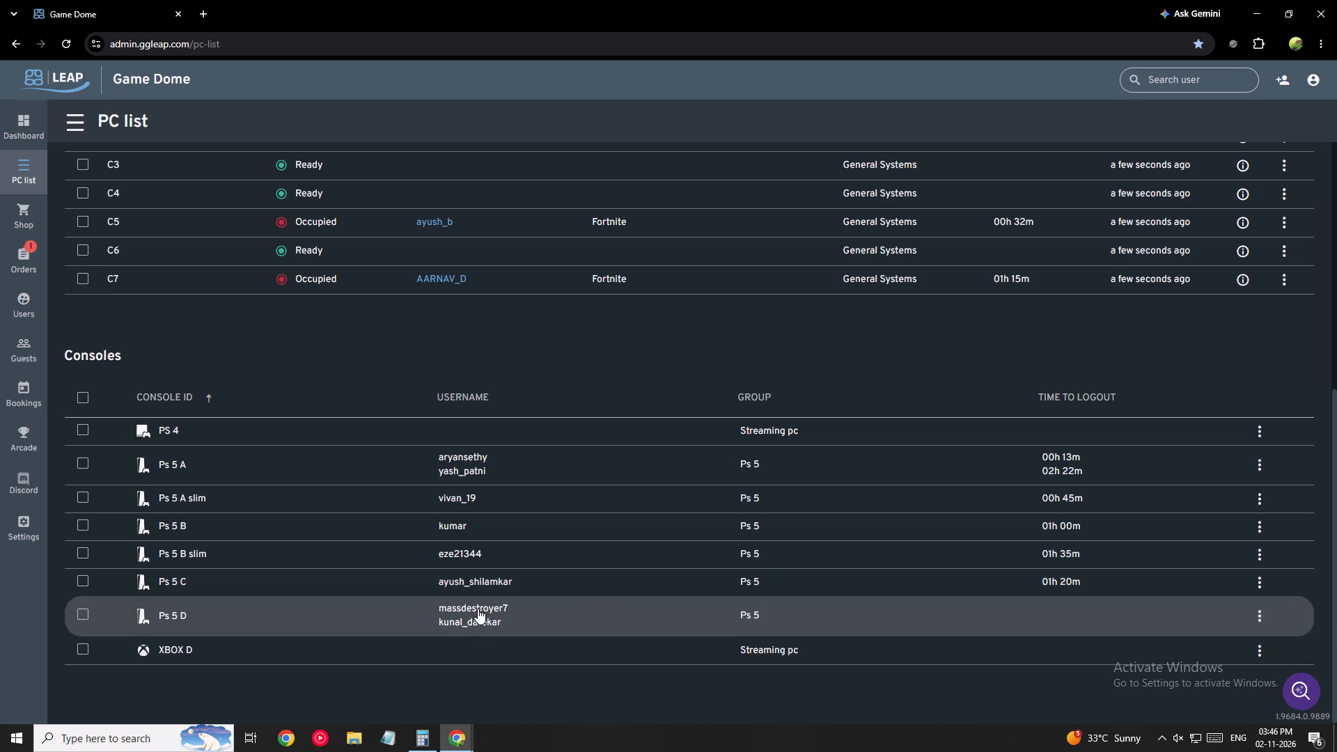
left_click(478, 608)
left_click(531, 425)
left_click(1038, 665)
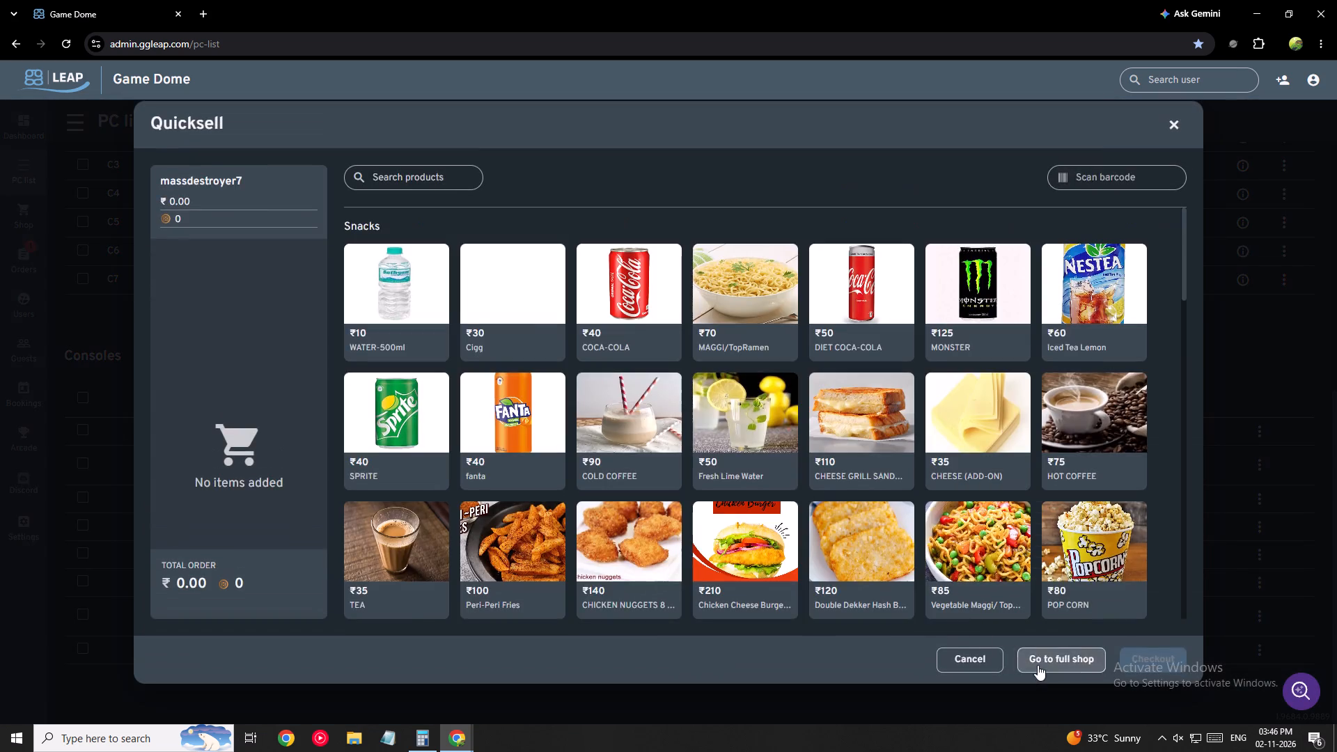
left_click(453, 217)
left_click(432, 252)
left_click_drag(283, 353, 95, 347)
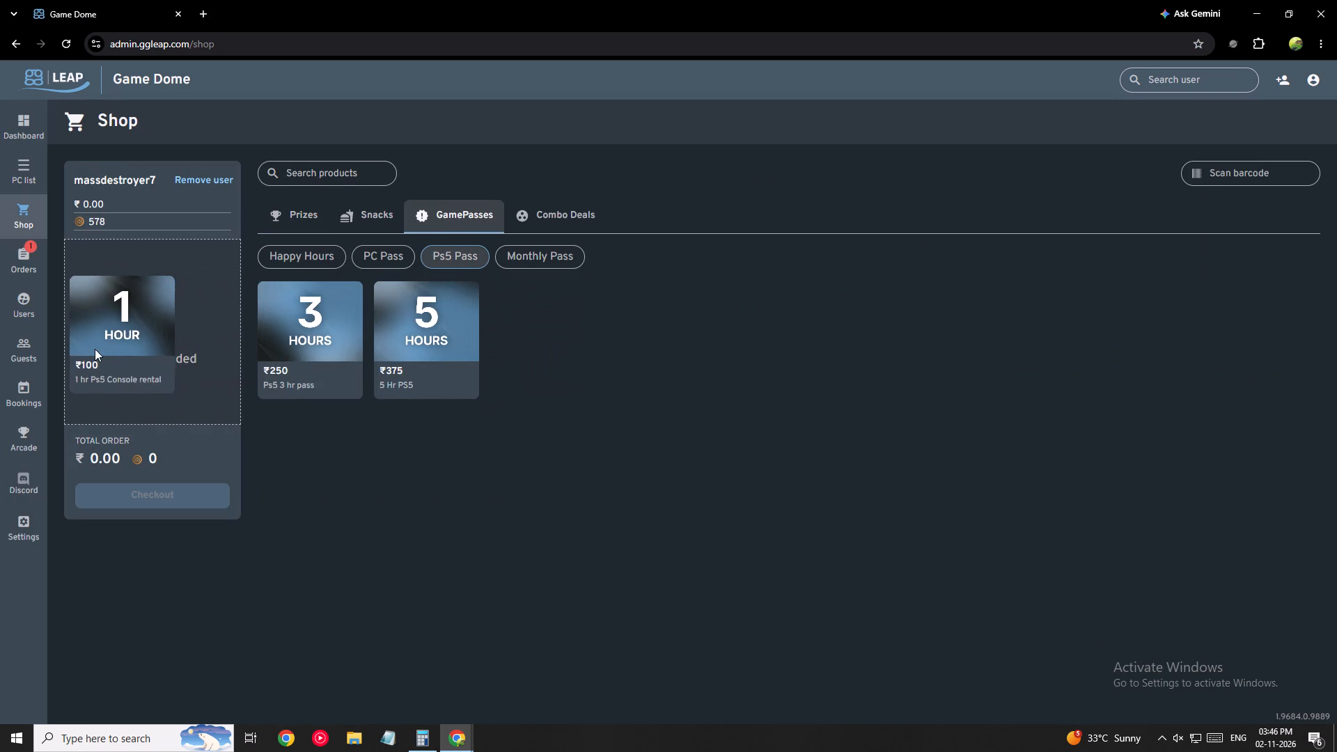
left_click_drag(152, 494, 171, 493)
left_click(339, 402)
left_click(334, 601)
left_click(0, 182)
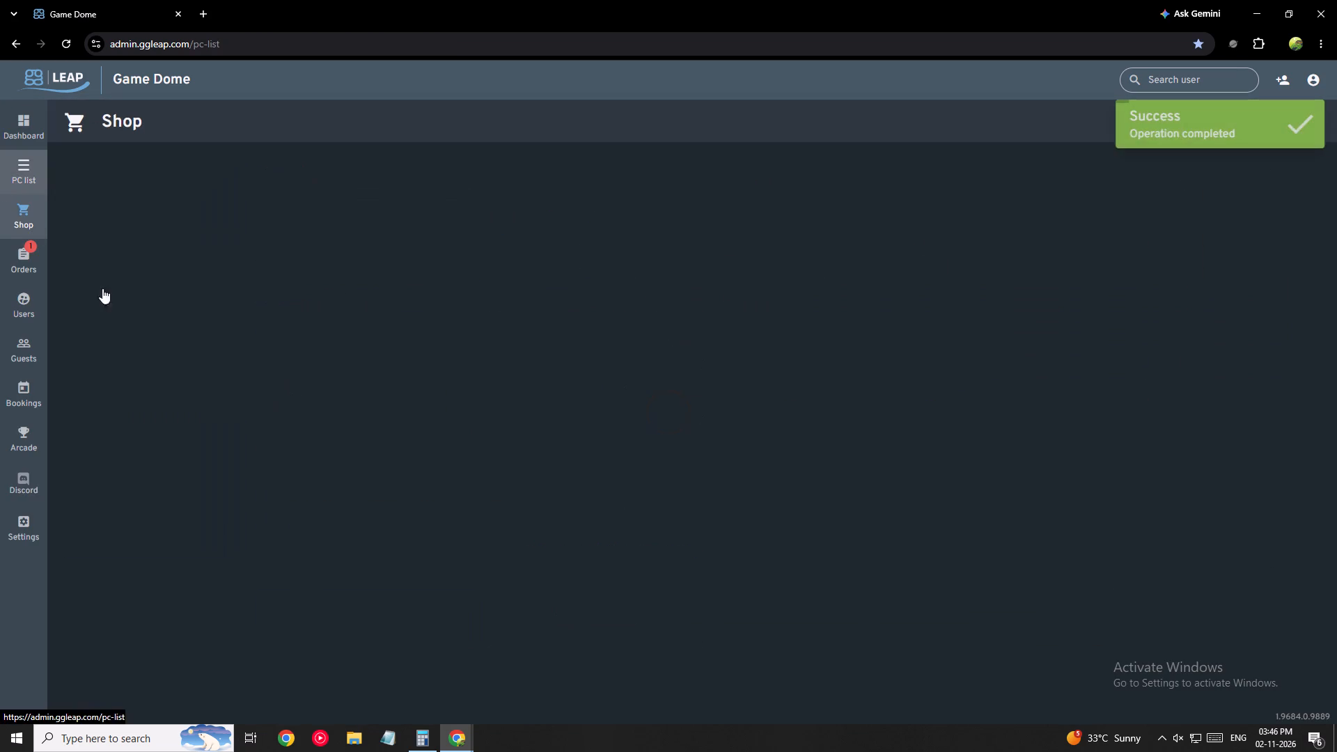
scroll(286, 535, "down", 11)
left_click(485, 620)
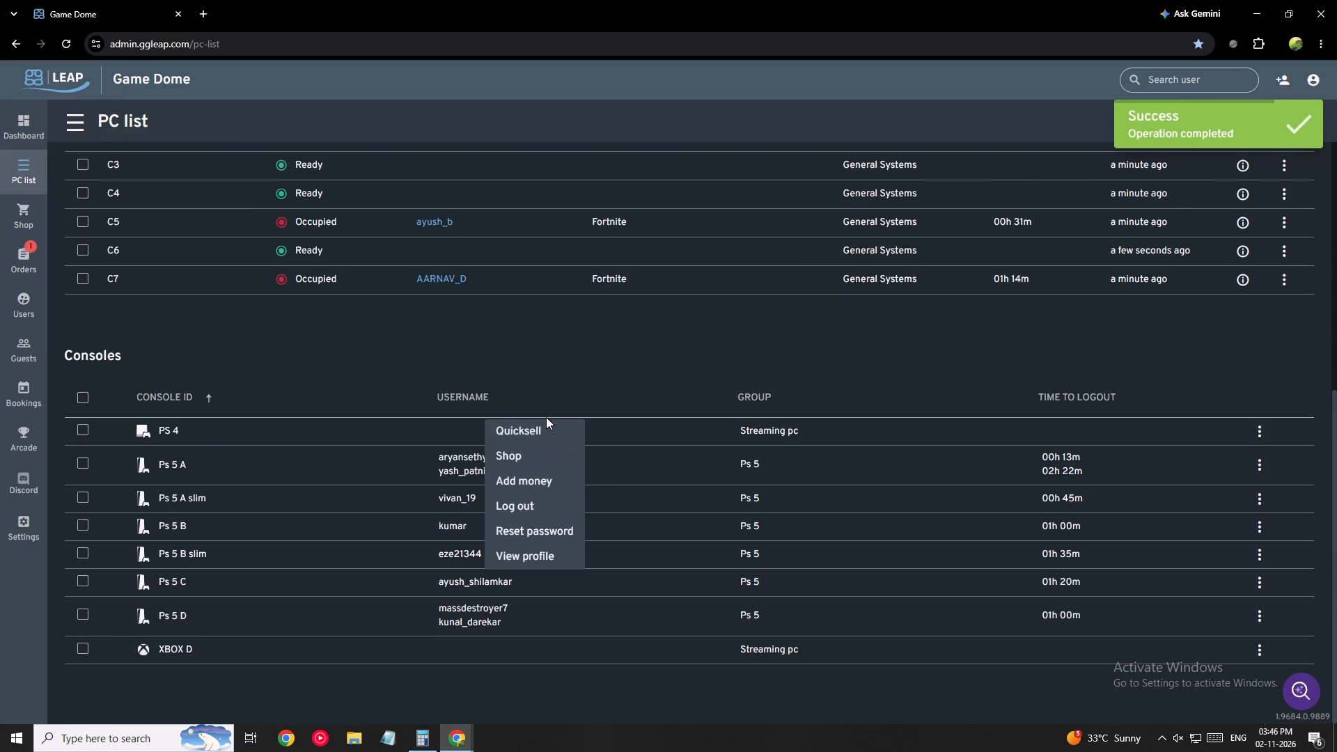
left_click(542, 425)
left_click(1081, 652)
left_click(440, 210)
left_click(446, 242)
left_click(451, 260)
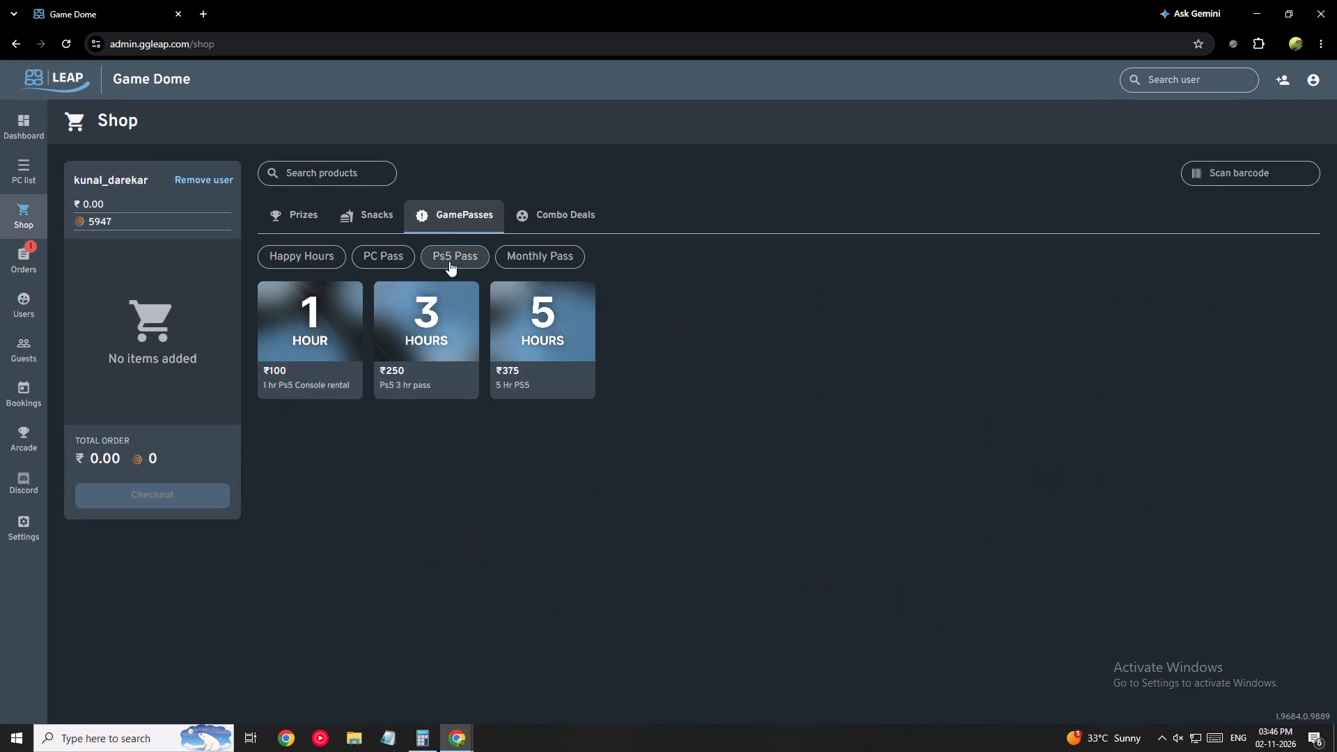
left_click_drag(294, 336, 130, 350)
left_click(160, 490)
left_click(372, 397)
left_click(382, 594)
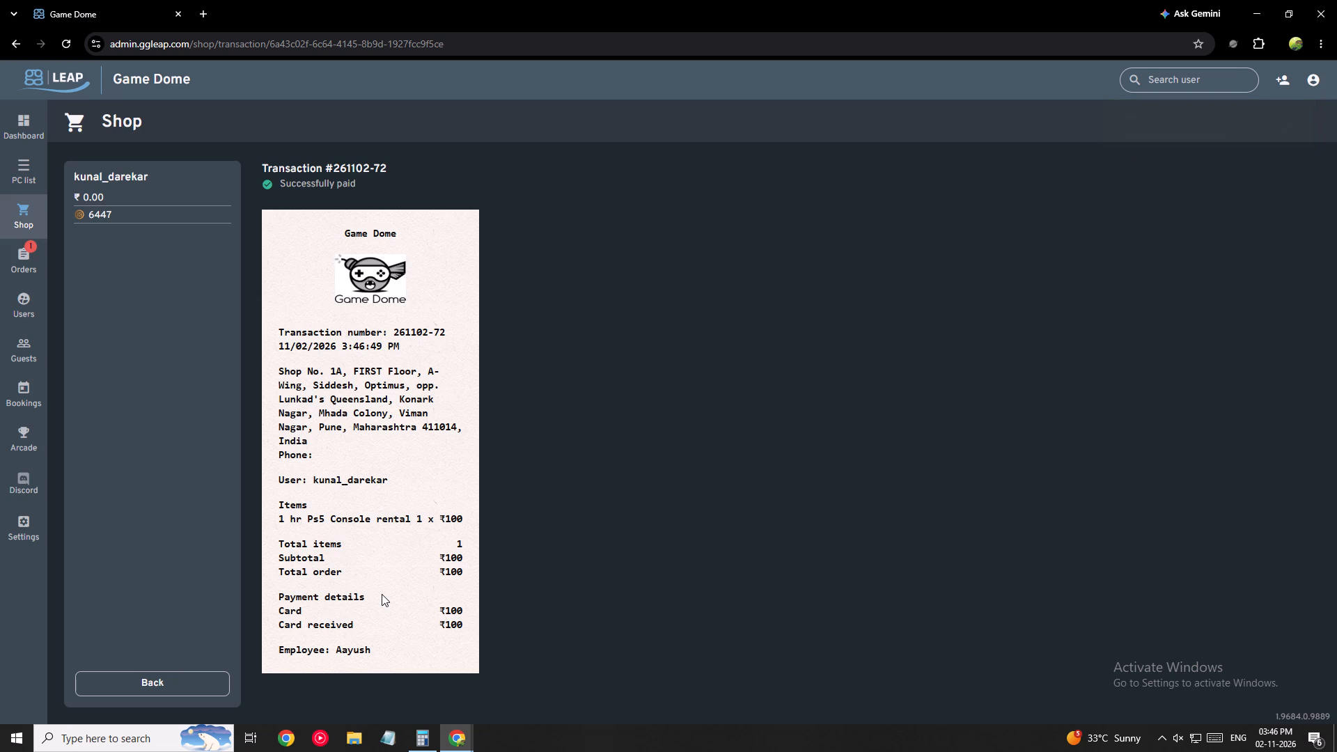
left_click(0, 155)
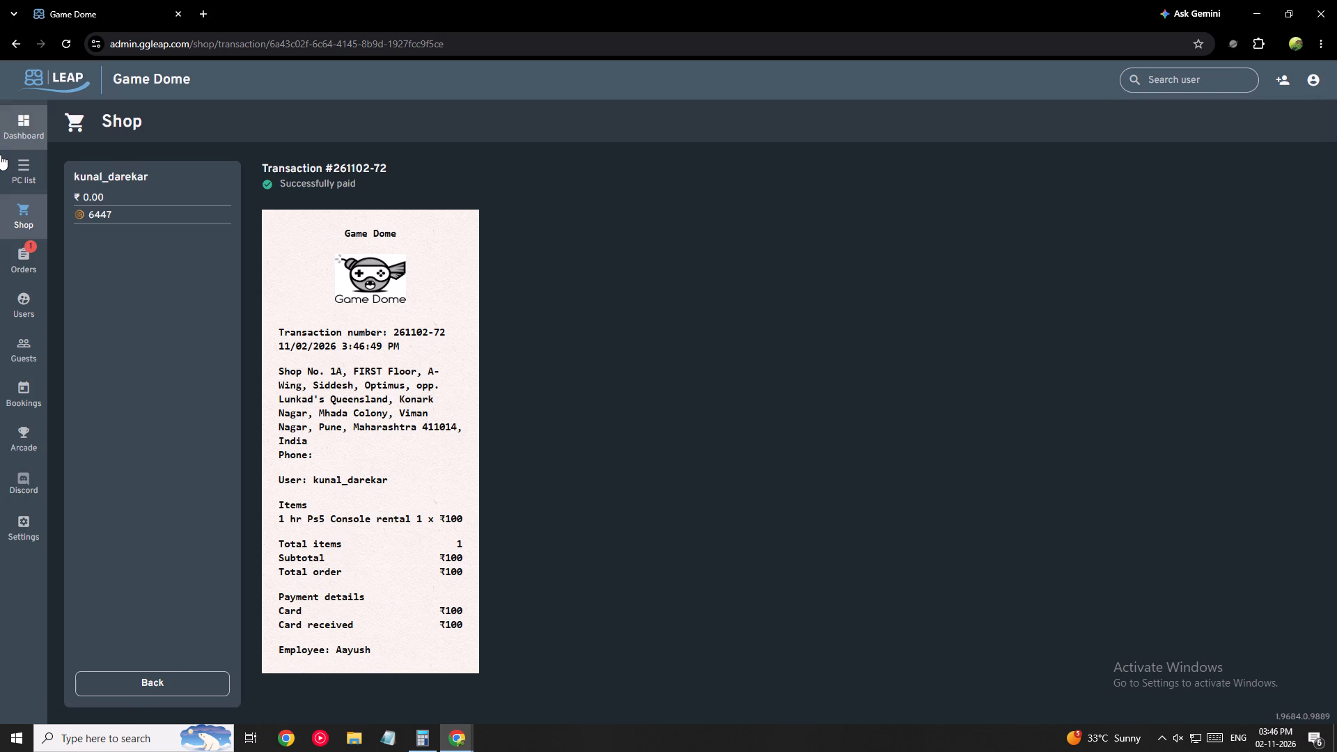
scroll(455, 476, "down", 14)
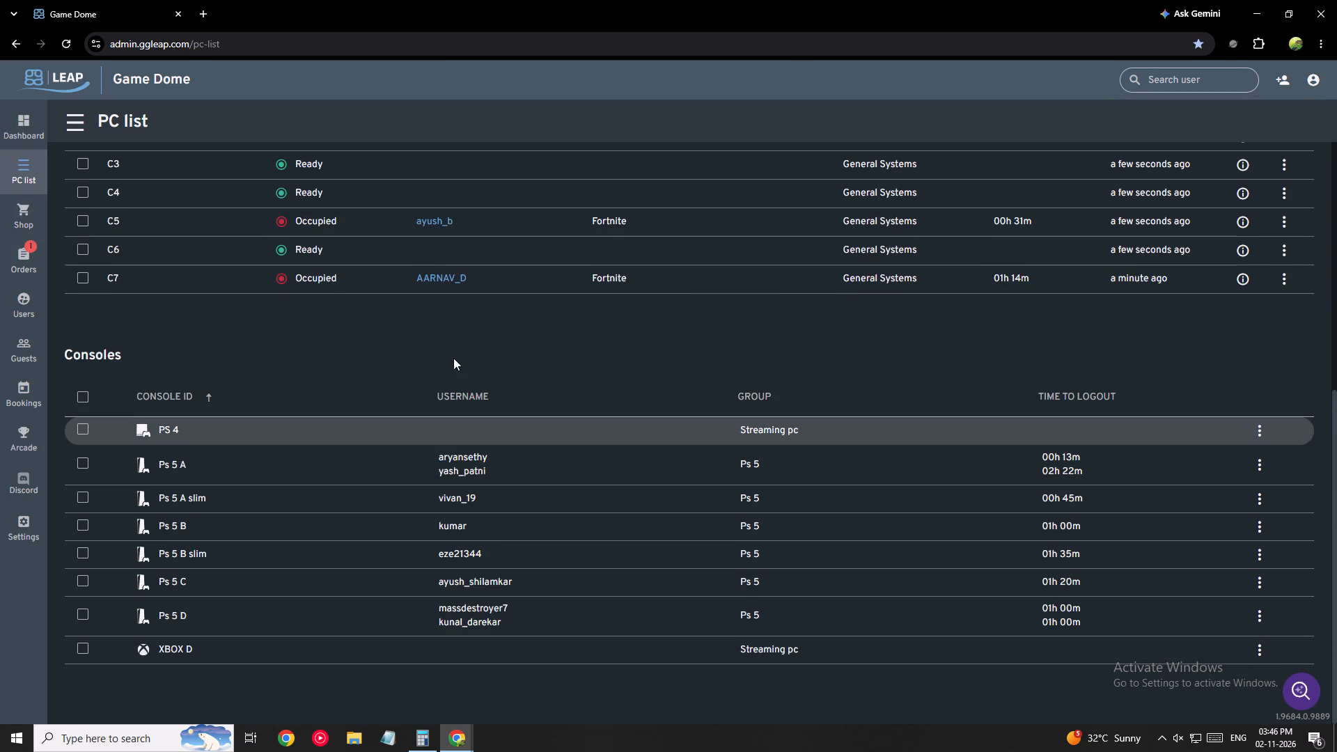
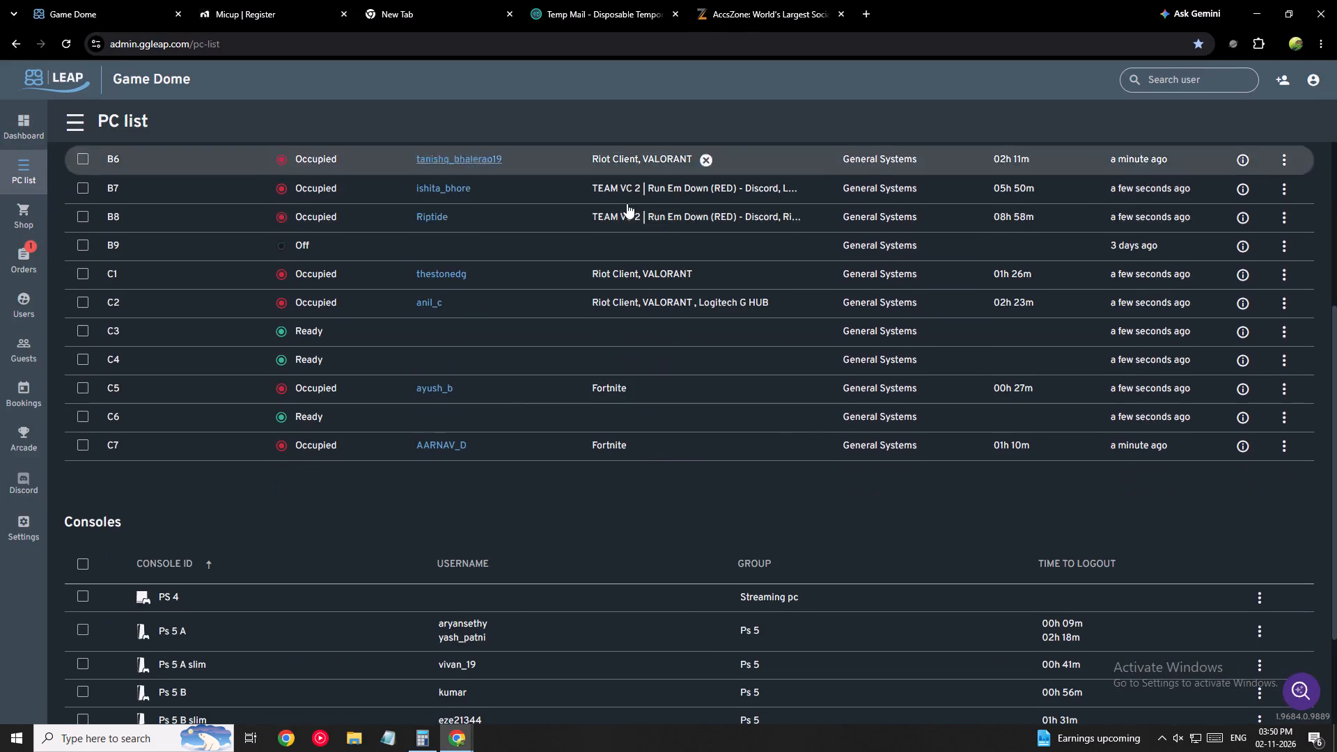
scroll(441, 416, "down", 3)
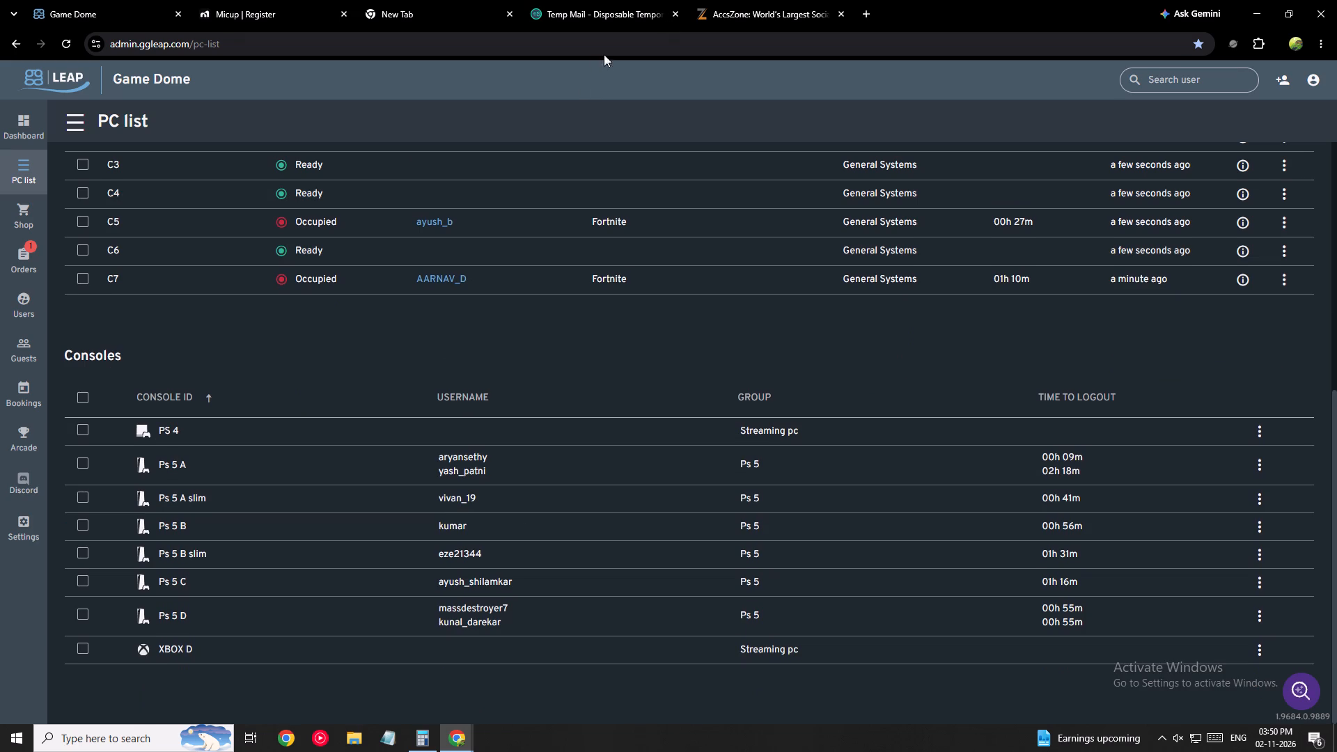
Switch to the AccsZone marketplace page and look through its USA Facebook account listings, stock and prices.
left_click(812, 0)
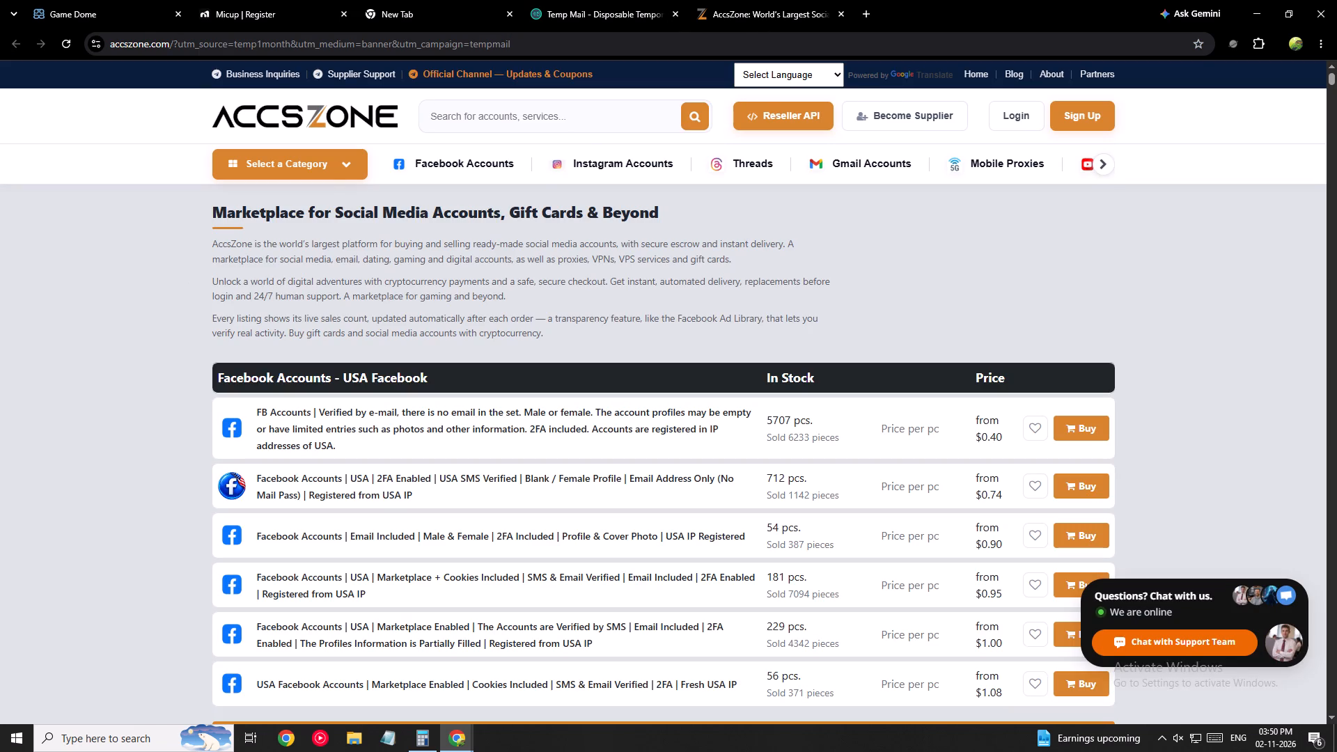
scroll(918, 4, "down", 4)
scroll(554, 61, "down", 2)
scroll(639, 334, "down", 1)
scroll(637, 334, "up", 1)
scroll(637, 334, "down", 1)
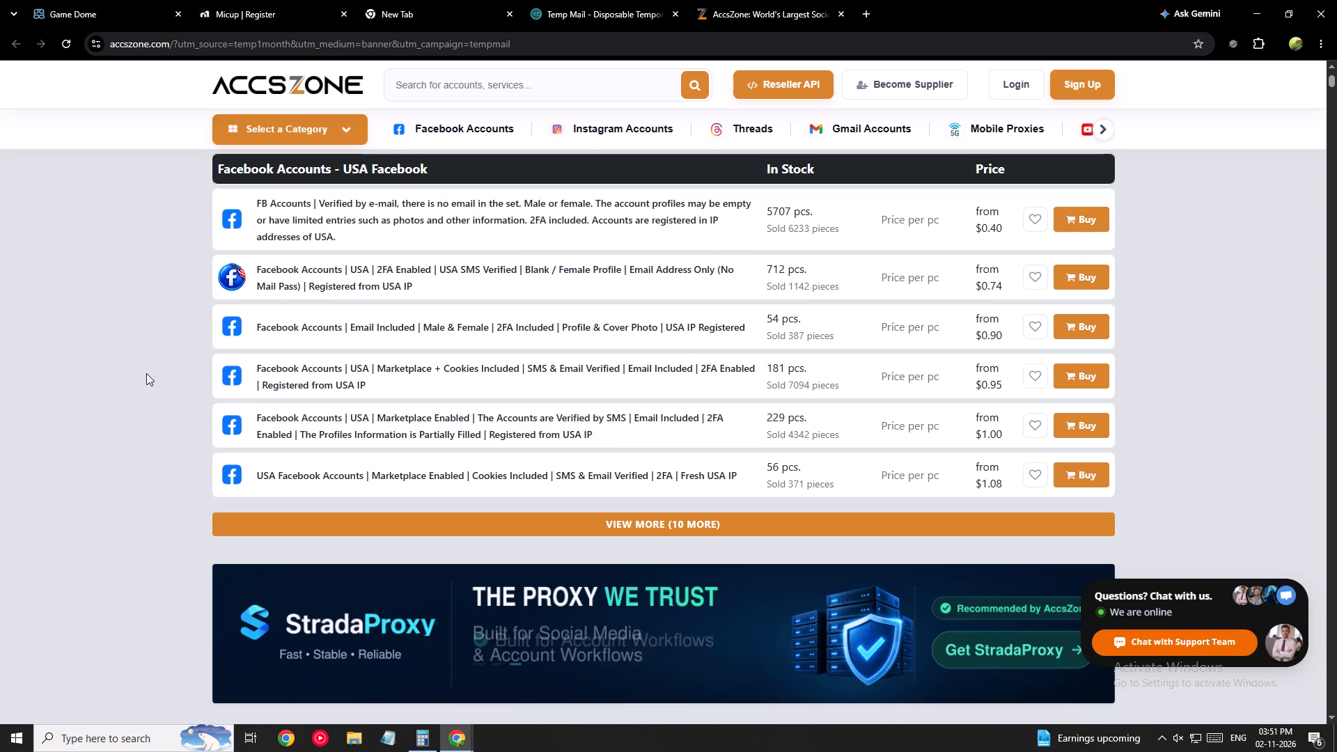
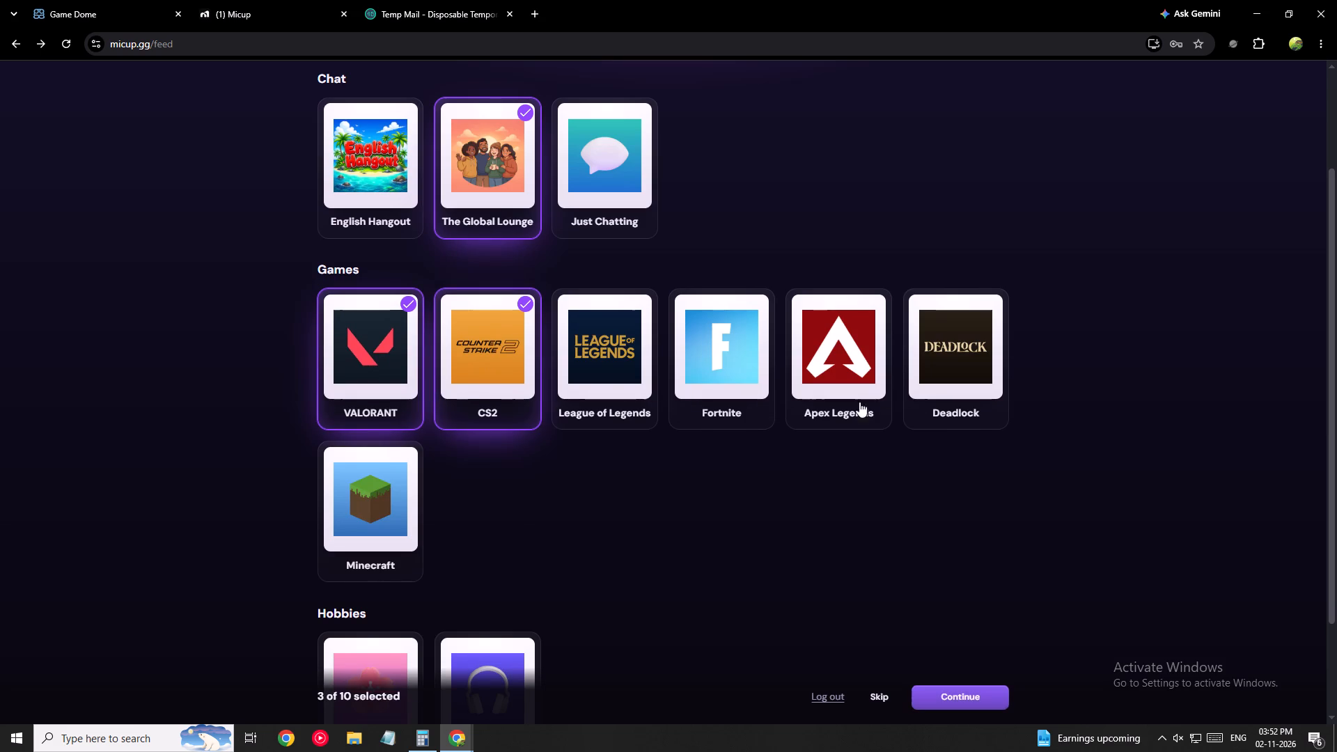
Add the Music hobby to the communities already picked in Micup's setup and continue into the servers.
scroll(463, 570, "down", 2)
scroll(494, 515, "down", 3)
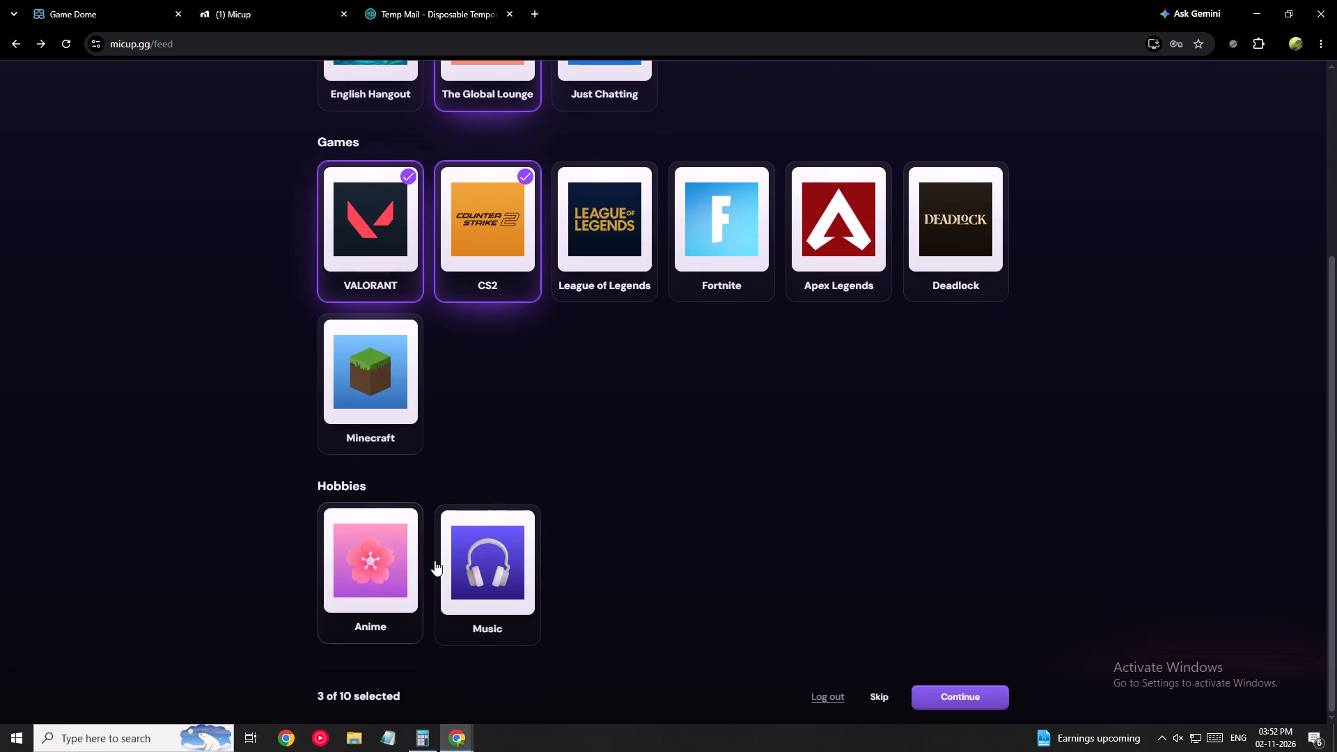
left_click(501, 575)
scroll(896, 642, "down", 3)
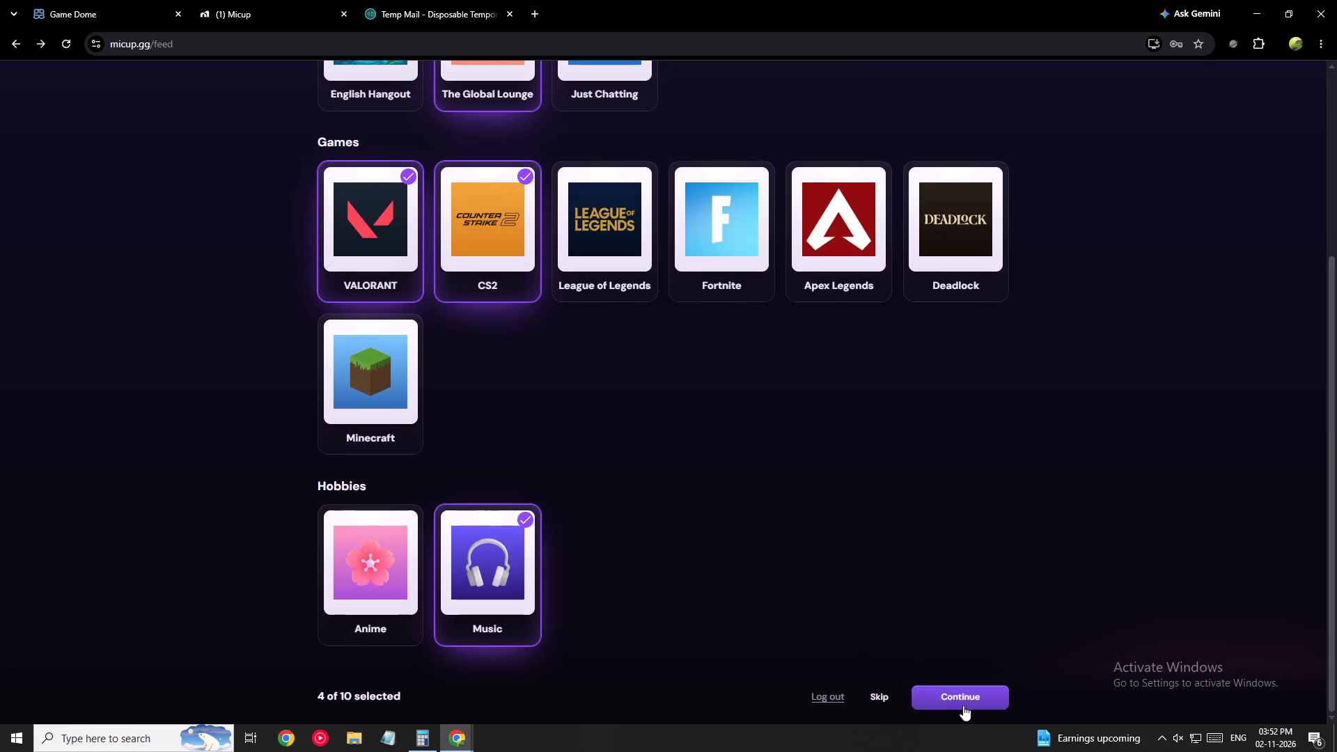
left_click(964, 705)
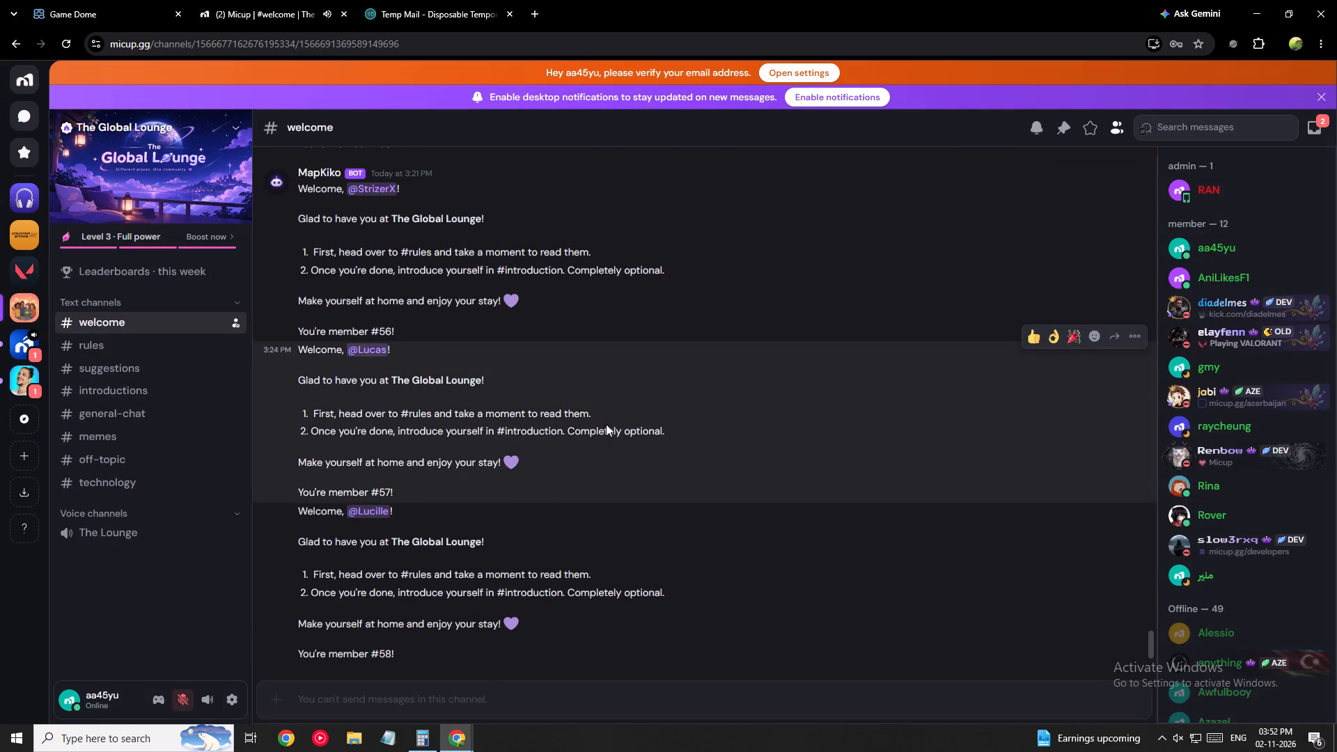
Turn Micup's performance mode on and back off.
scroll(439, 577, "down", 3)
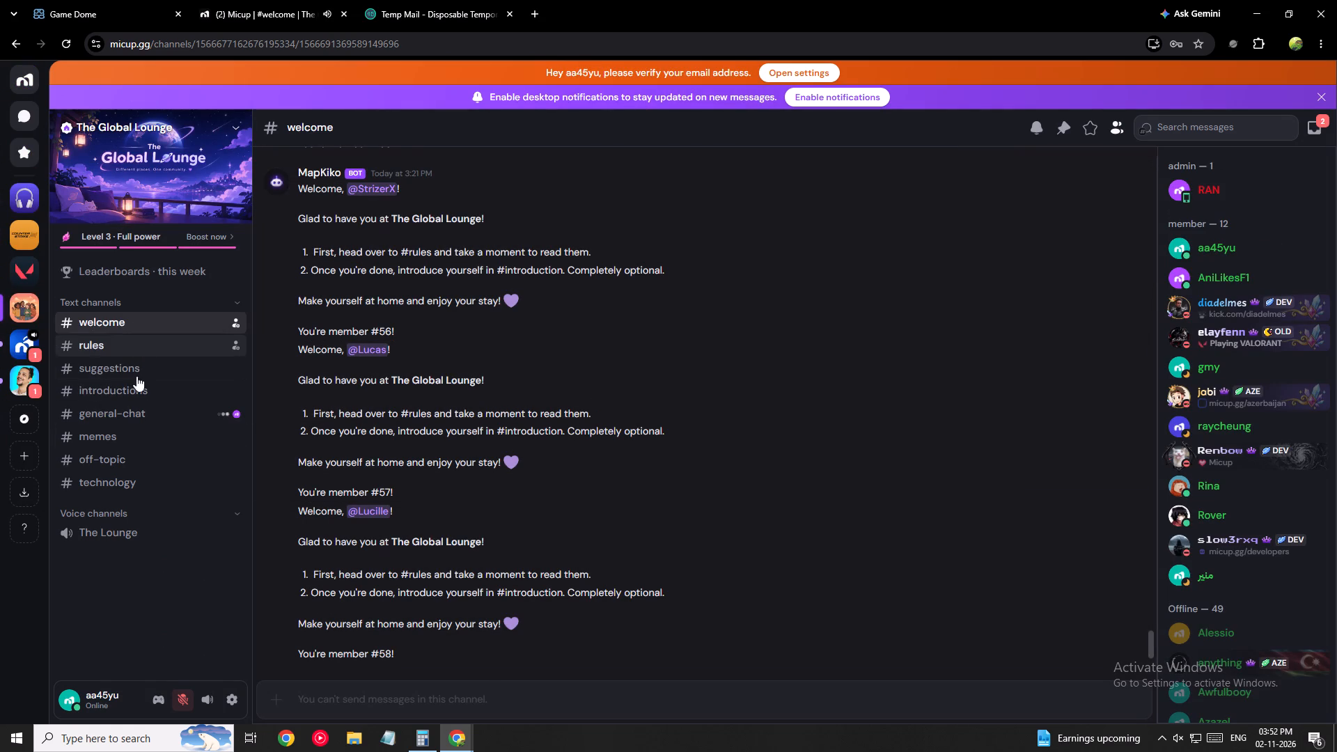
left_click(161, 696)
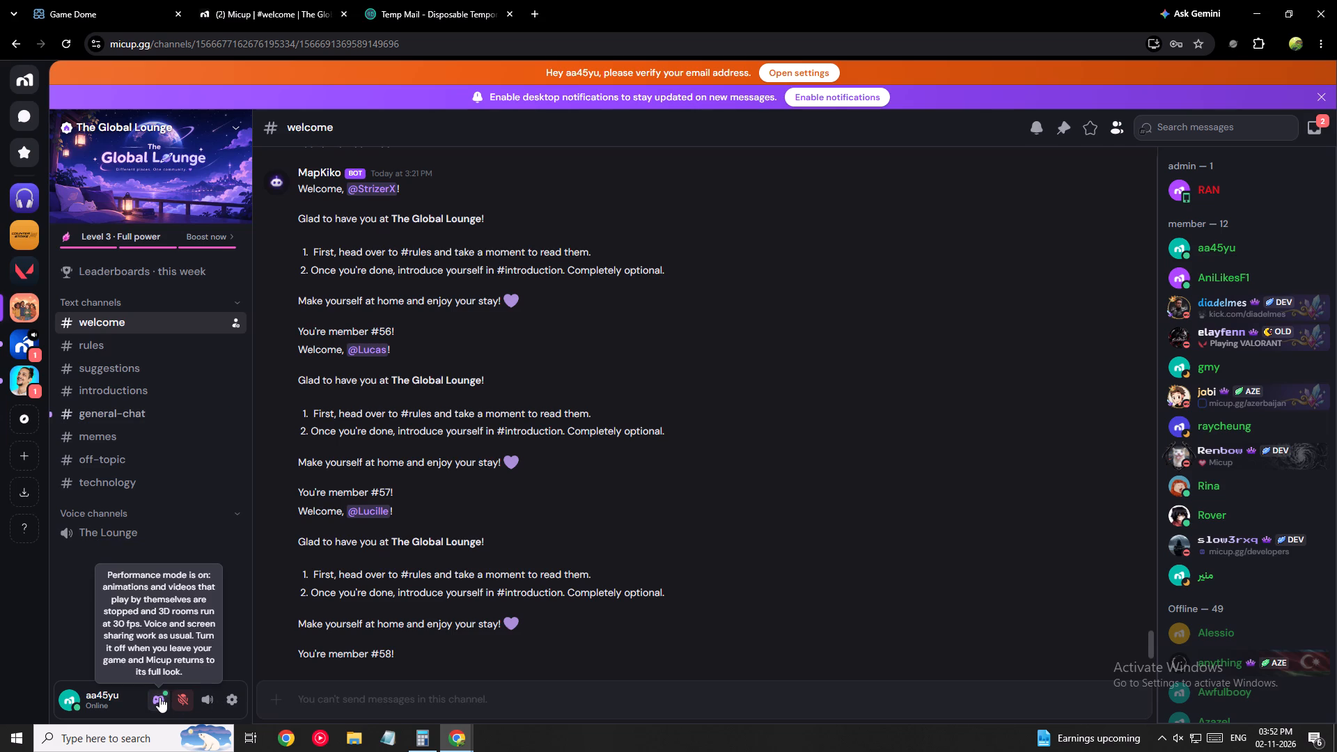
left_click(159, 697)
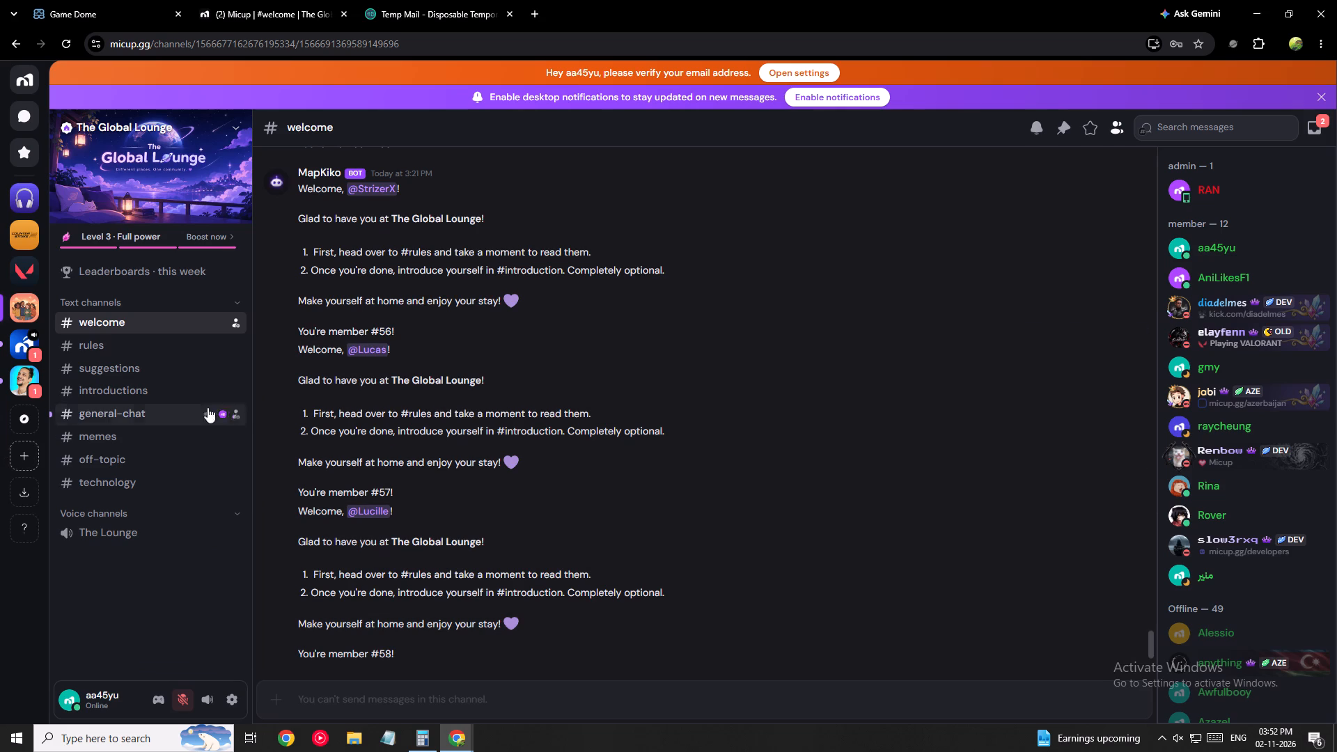
Look through The Global Lounge's general-chat and member list, the VALORANT LFG server, and the Epha server's channel list.
left_click(172, 410)
scroll(366, 584, "down", 3)
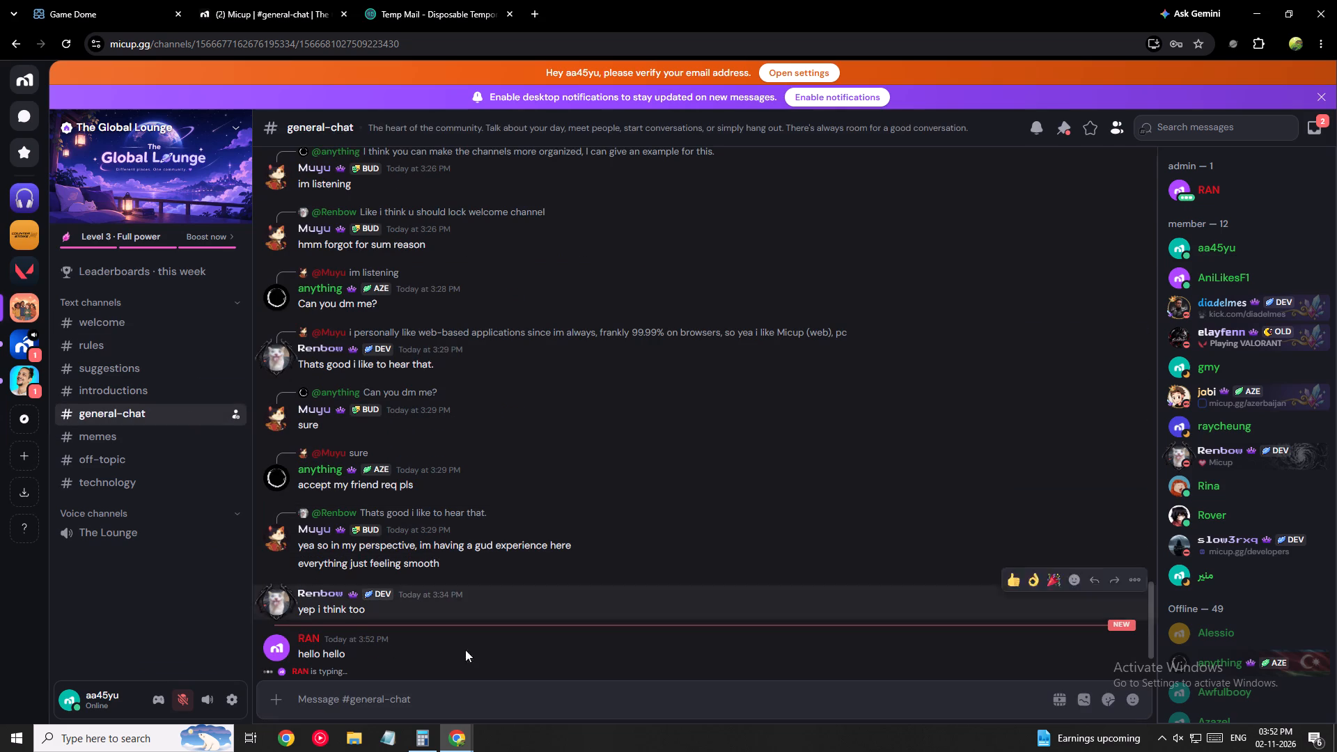
scroll(1201, 423, "down", 3)
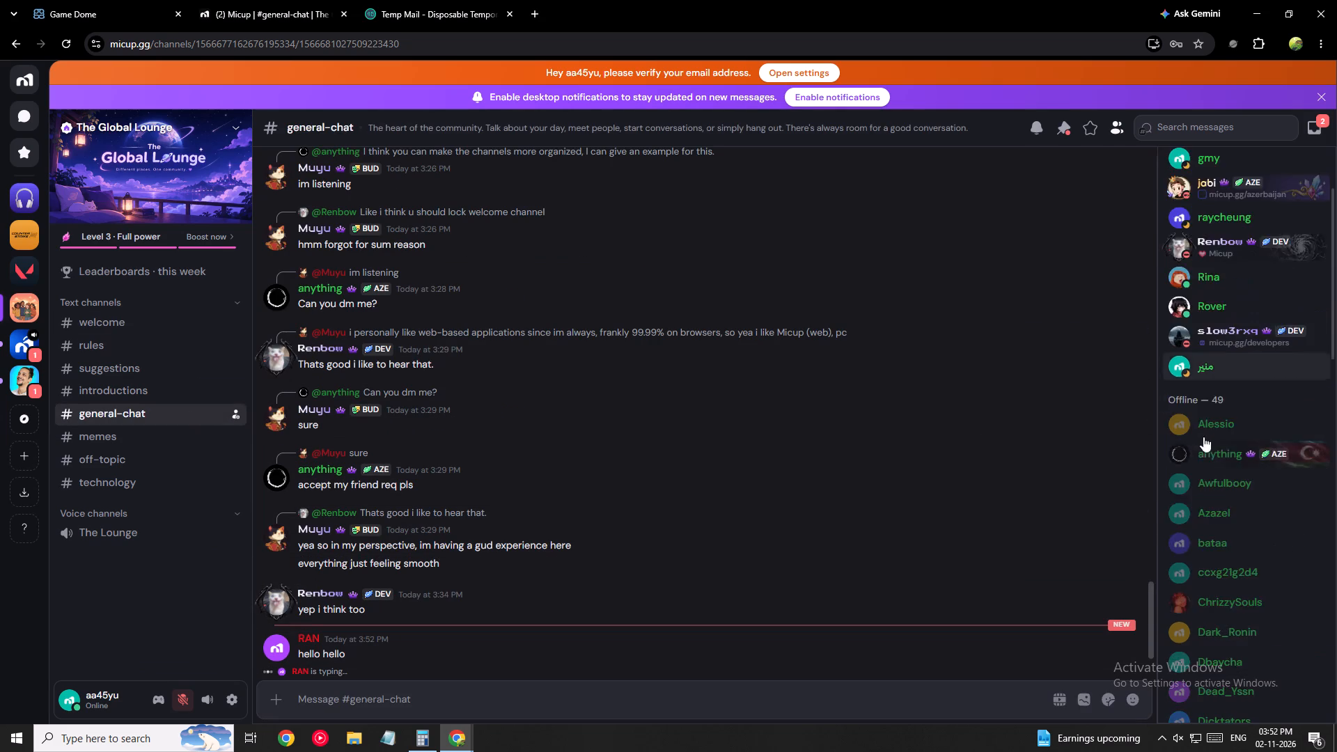
scroll(1207, 449, "up", 3)
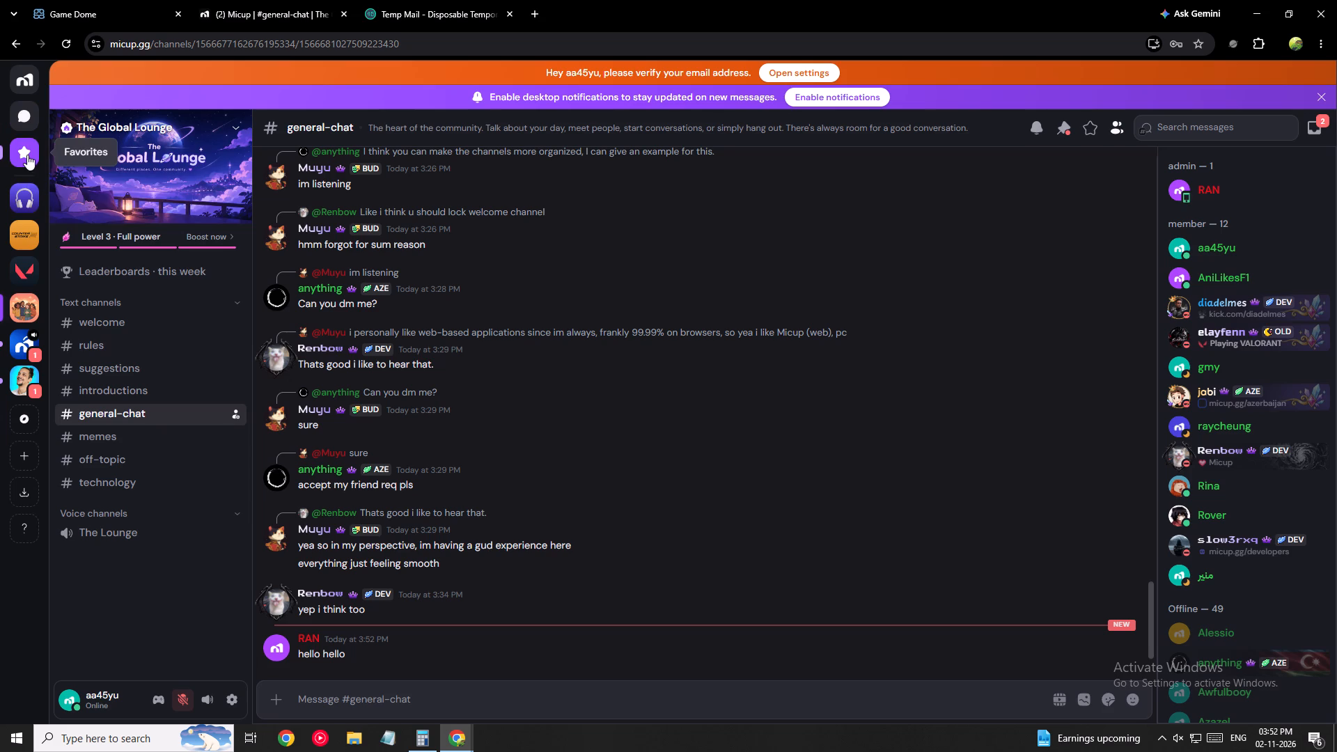
left_click(25, 278)
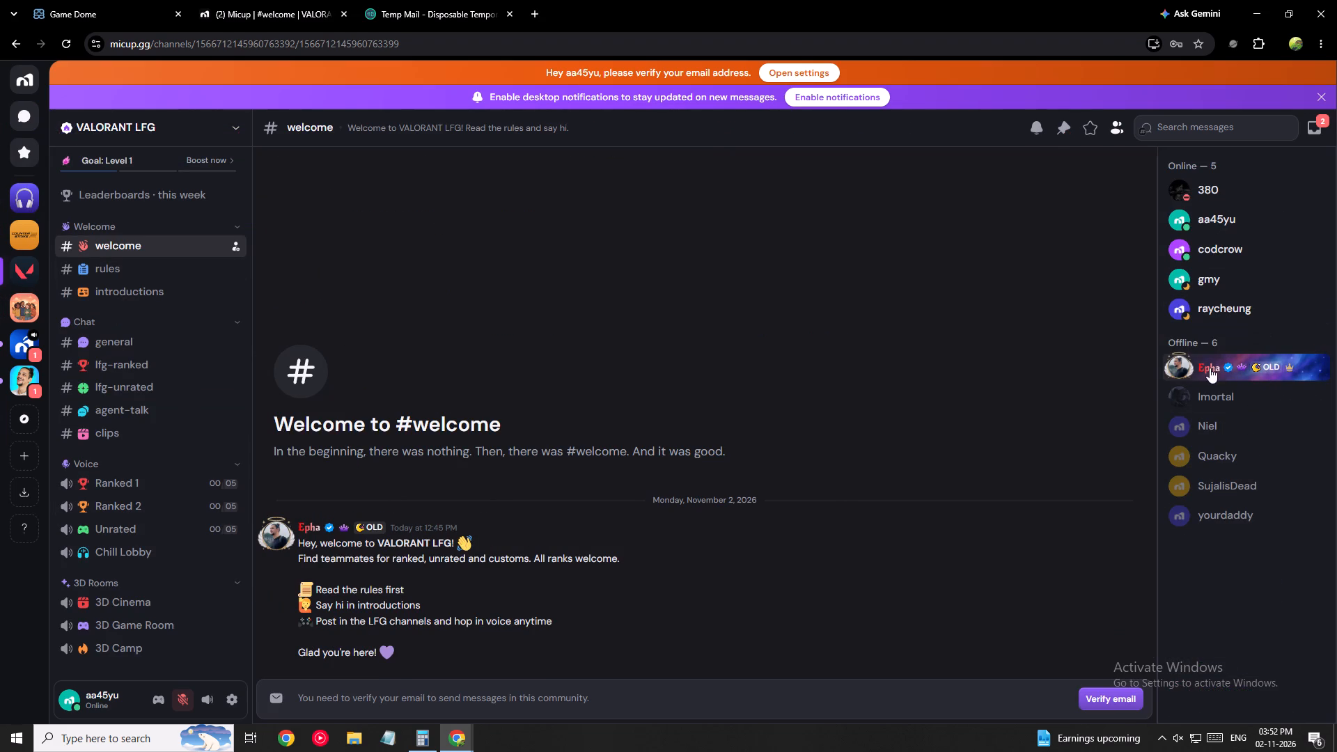
left_click(1274, 370)
left_click(1186, 437)
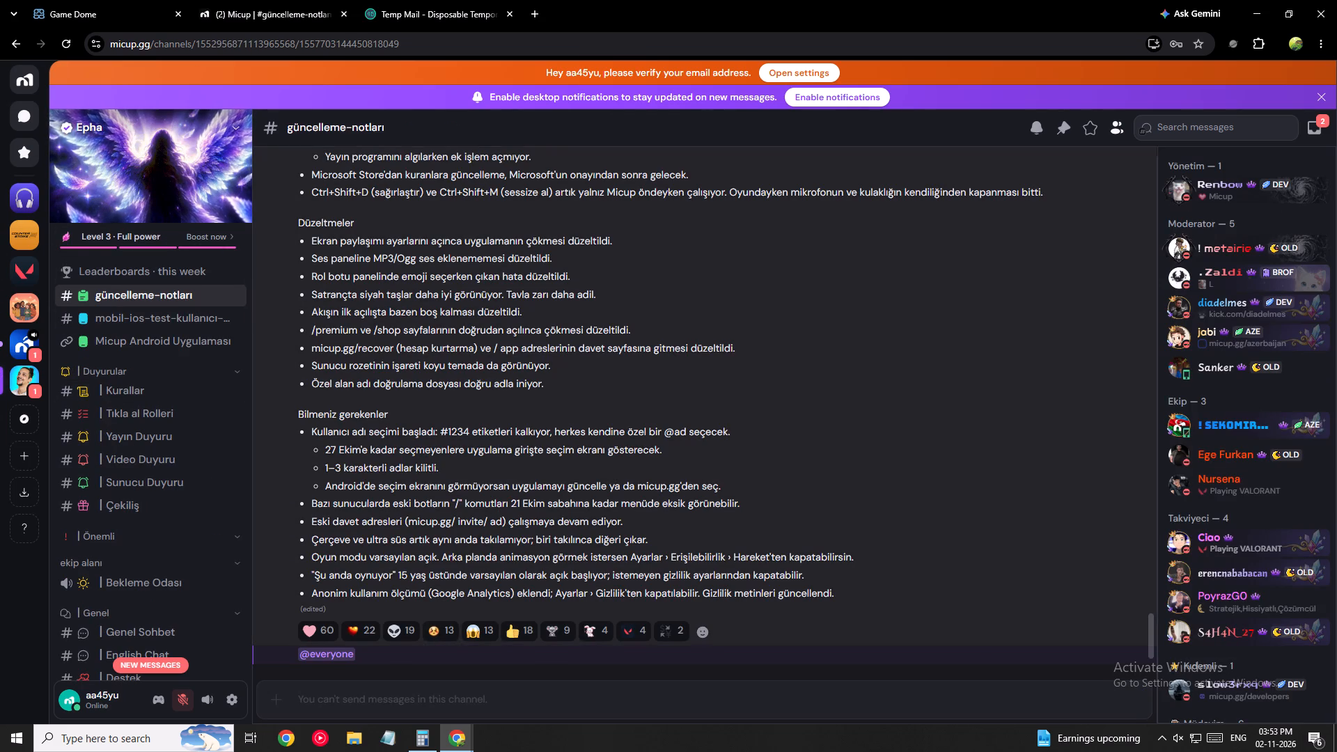
scroll(440, 424, "down", 3)
scroll(320, 517, "down", 2)
scroll(144, 479, "down", 4)
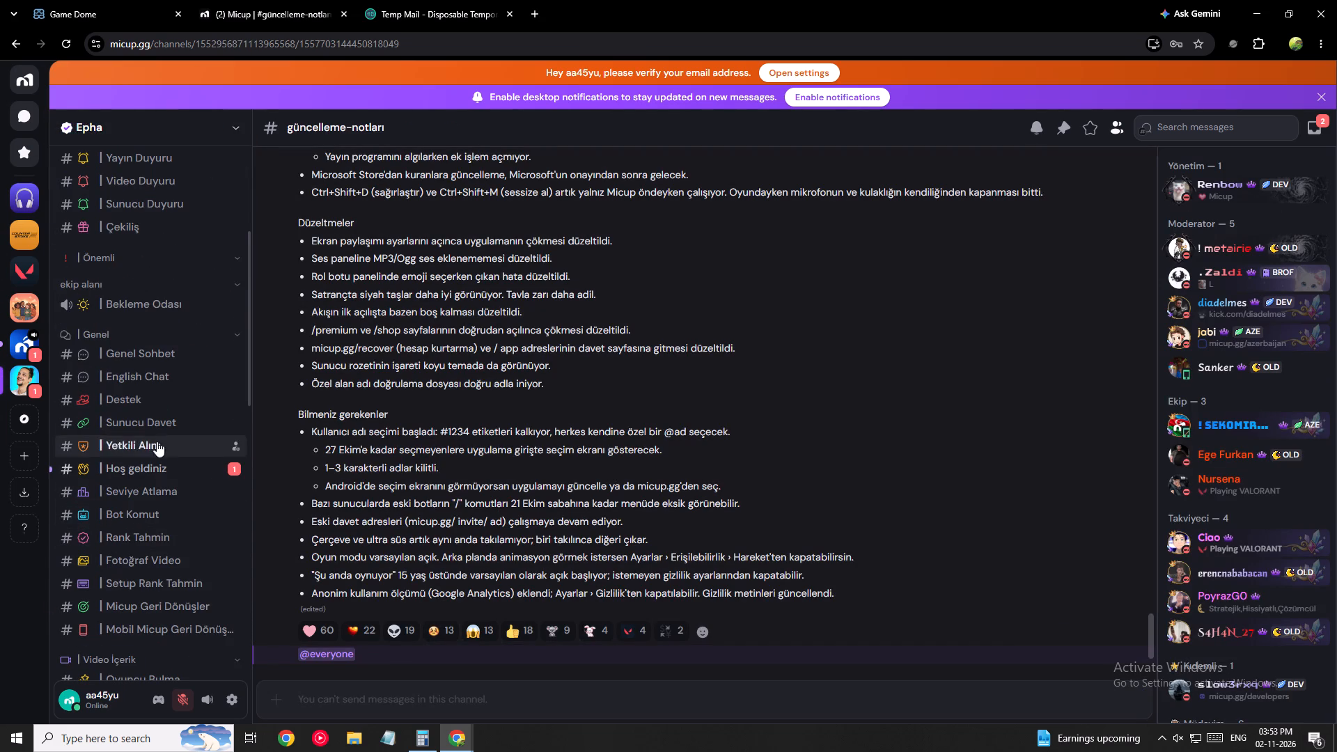
Join the Chill Lobby voice channel in CS2 LFG, allow microphone access while visiting the site, and disconnect from the channel.
left_click(0, 275)
left_click(17, 240)
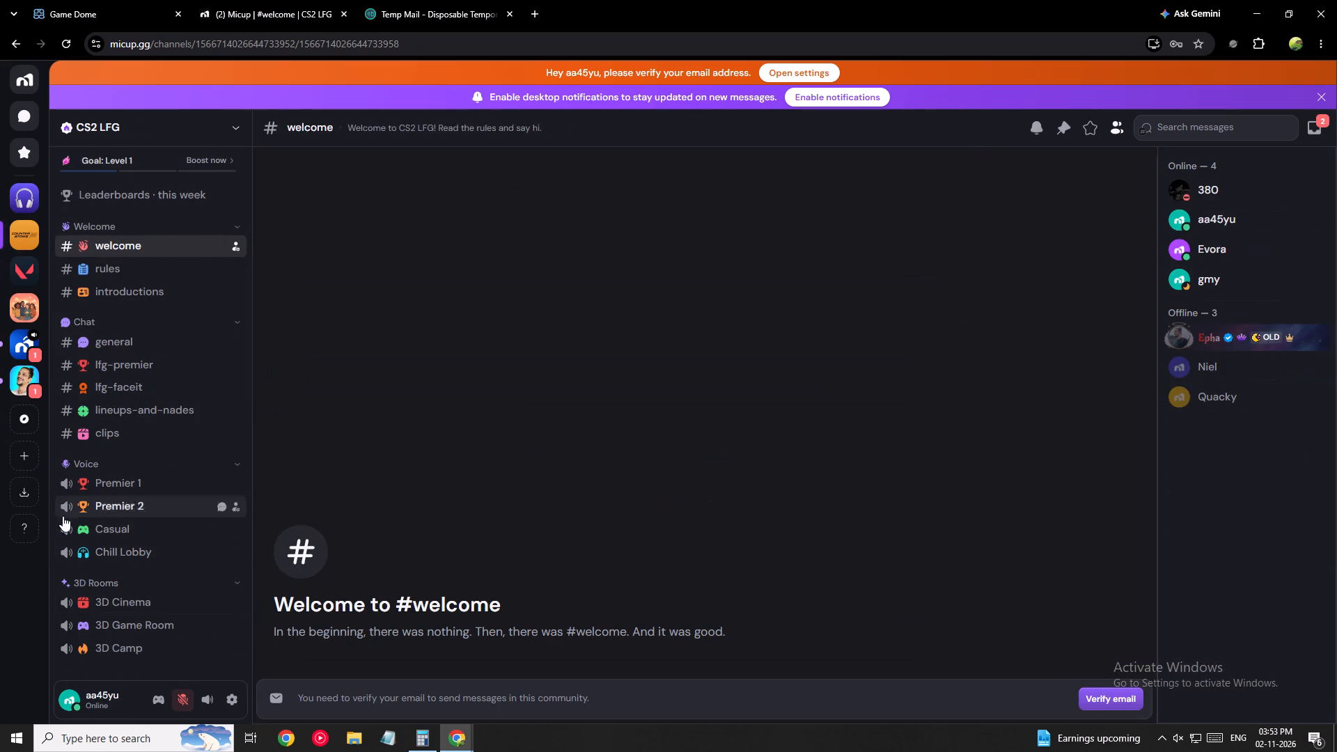
left_click(120, 554)
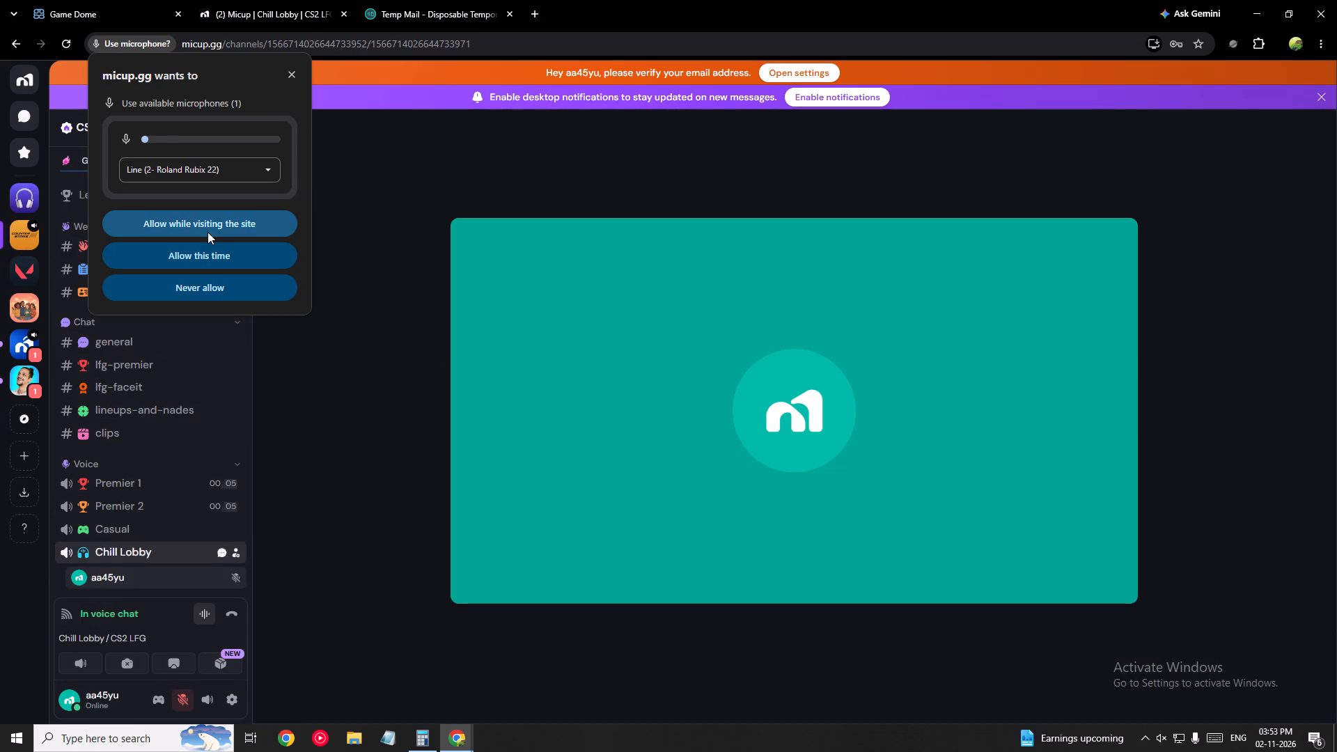
left_click(208, 232)
scroll(795, 514, "down", 3)
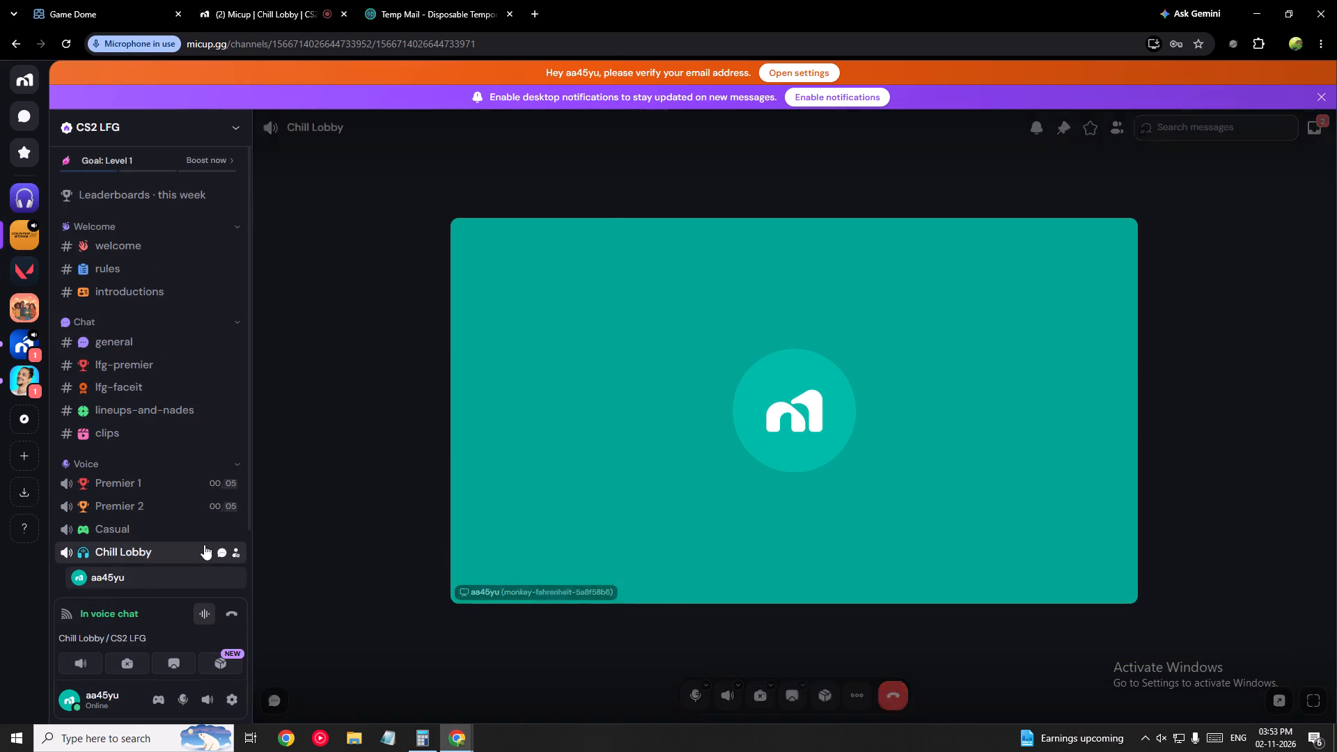
scroll(204, 548, "down", 2)
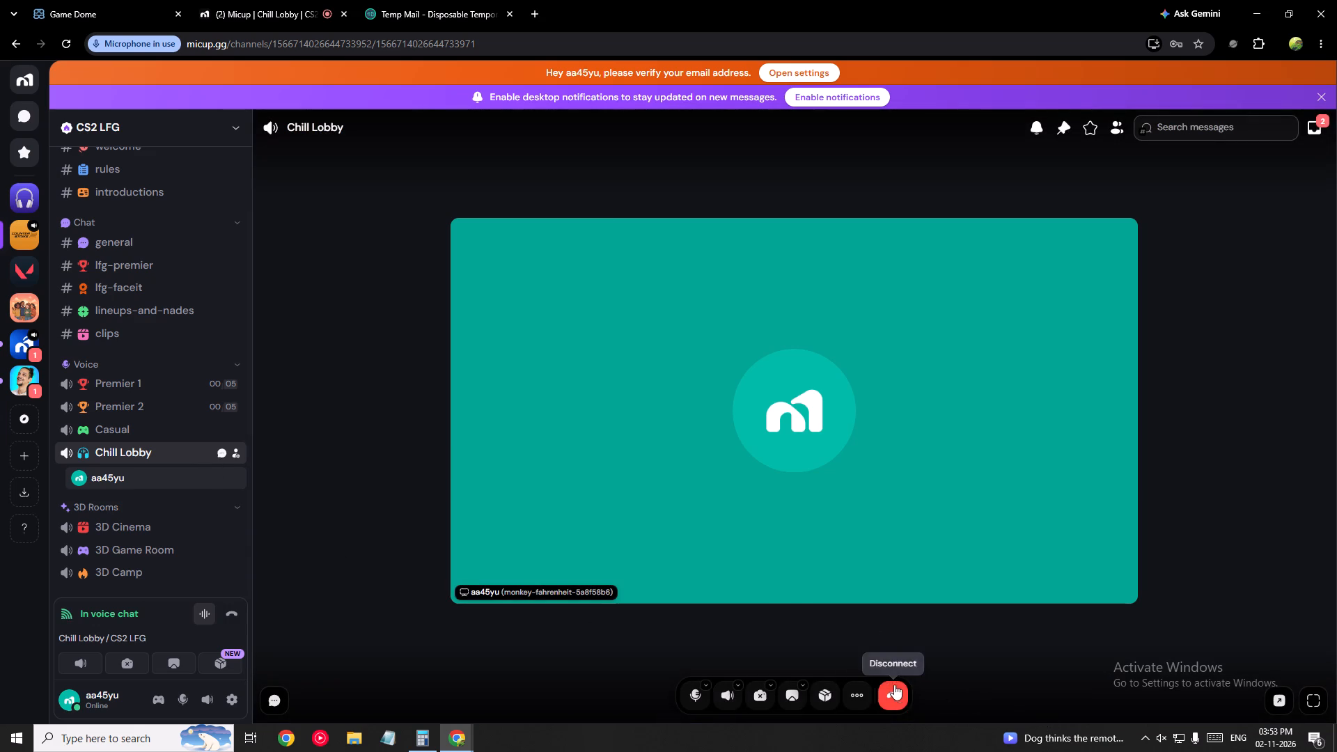
left_click(897, 687)
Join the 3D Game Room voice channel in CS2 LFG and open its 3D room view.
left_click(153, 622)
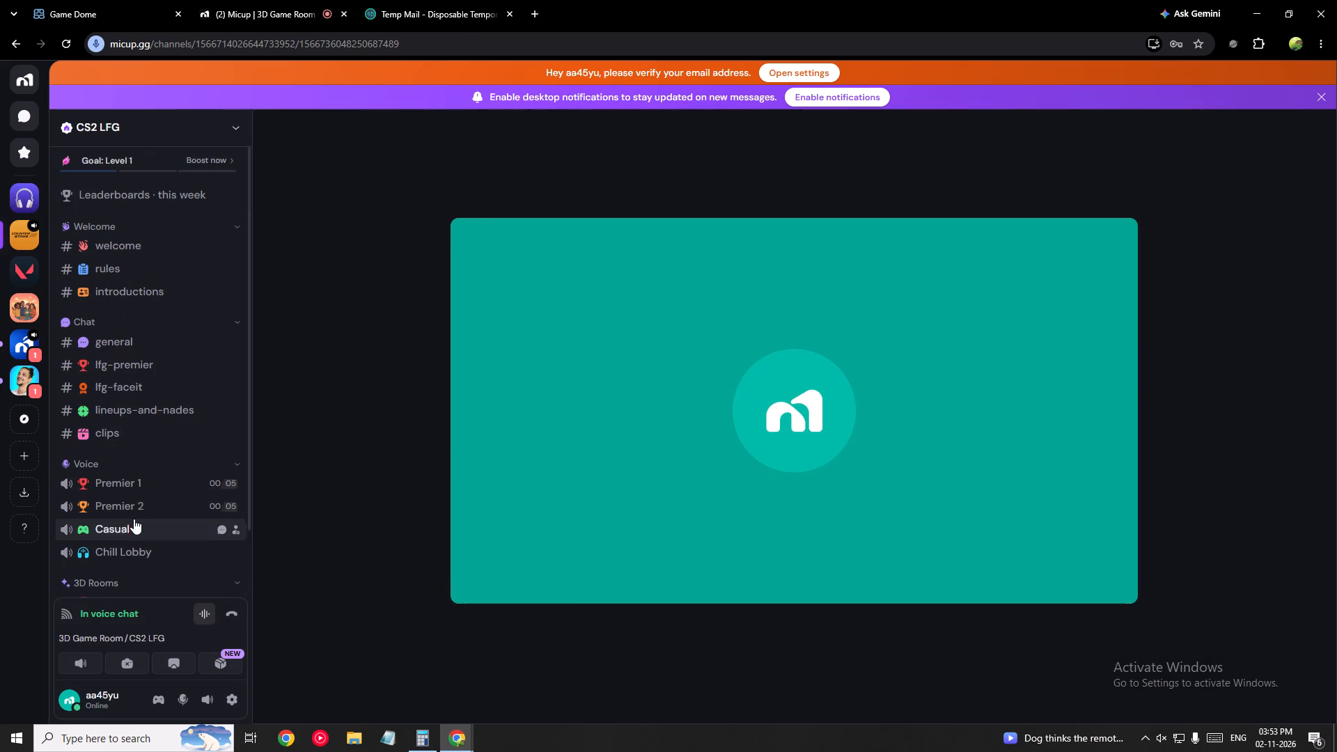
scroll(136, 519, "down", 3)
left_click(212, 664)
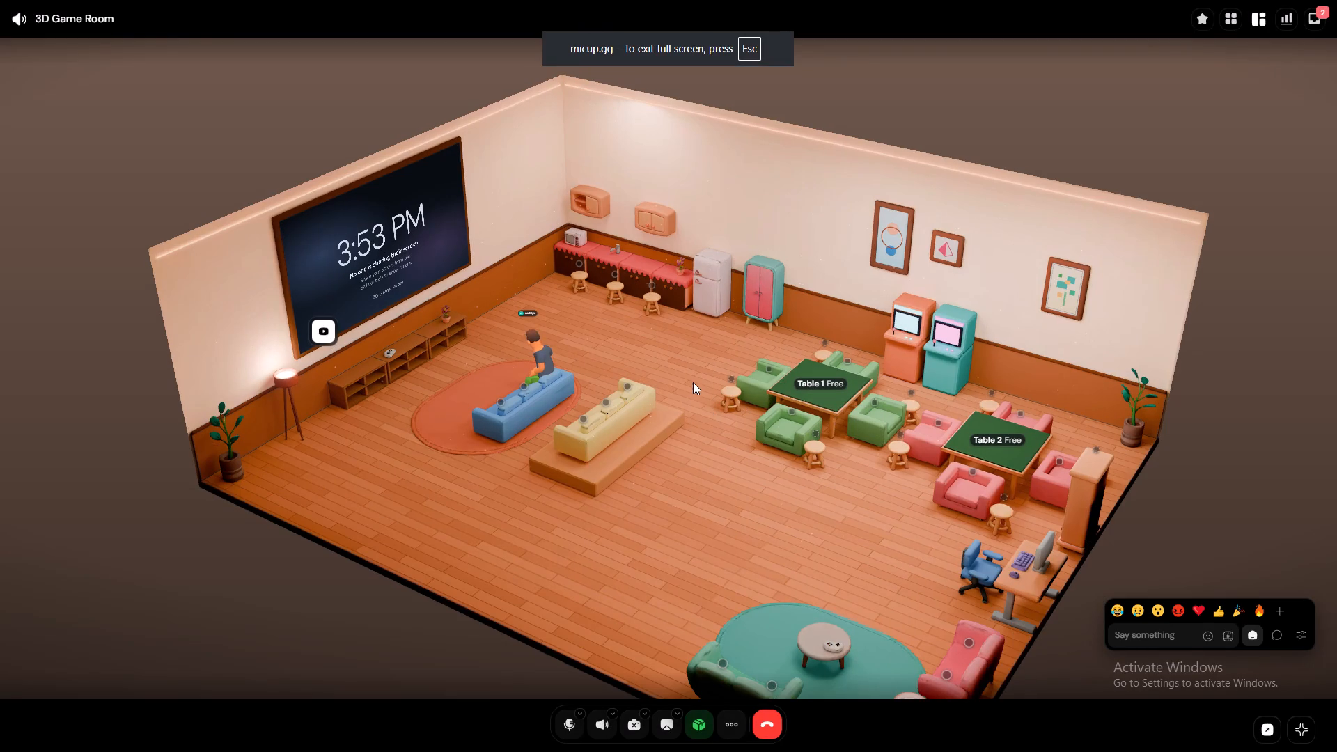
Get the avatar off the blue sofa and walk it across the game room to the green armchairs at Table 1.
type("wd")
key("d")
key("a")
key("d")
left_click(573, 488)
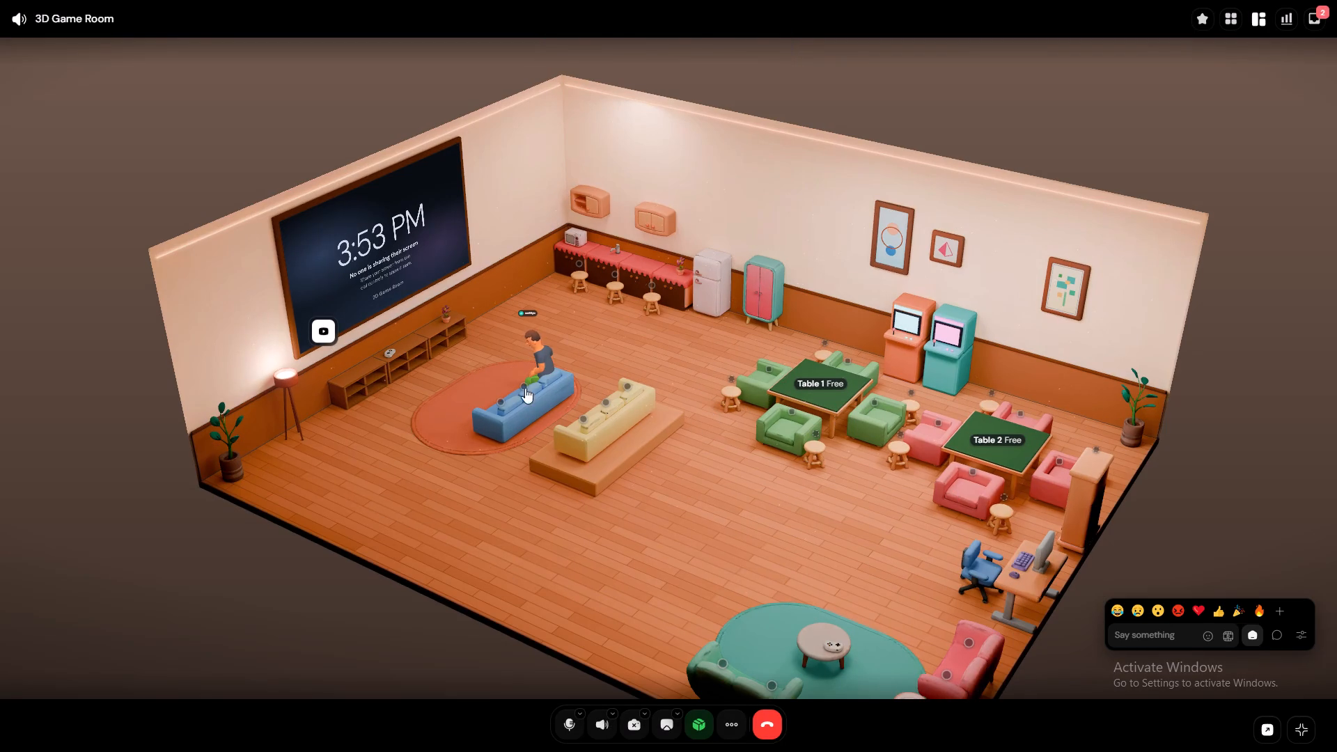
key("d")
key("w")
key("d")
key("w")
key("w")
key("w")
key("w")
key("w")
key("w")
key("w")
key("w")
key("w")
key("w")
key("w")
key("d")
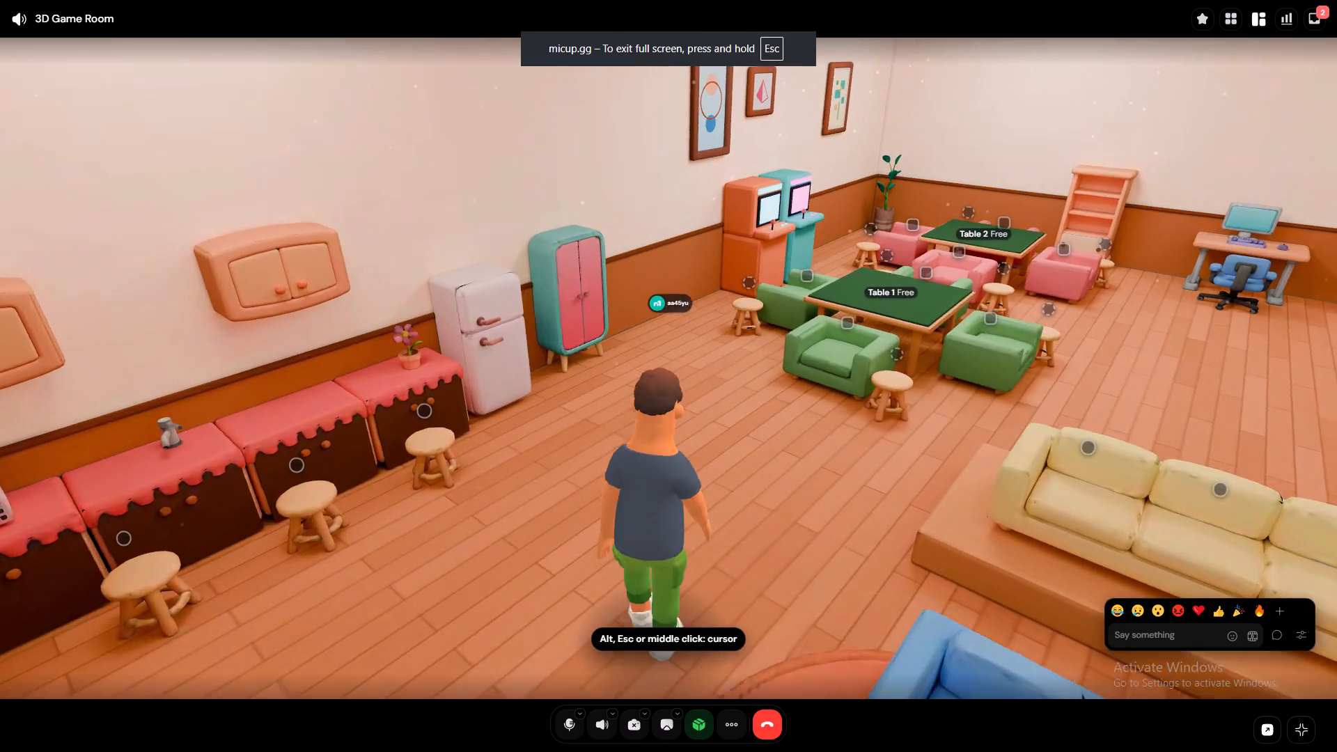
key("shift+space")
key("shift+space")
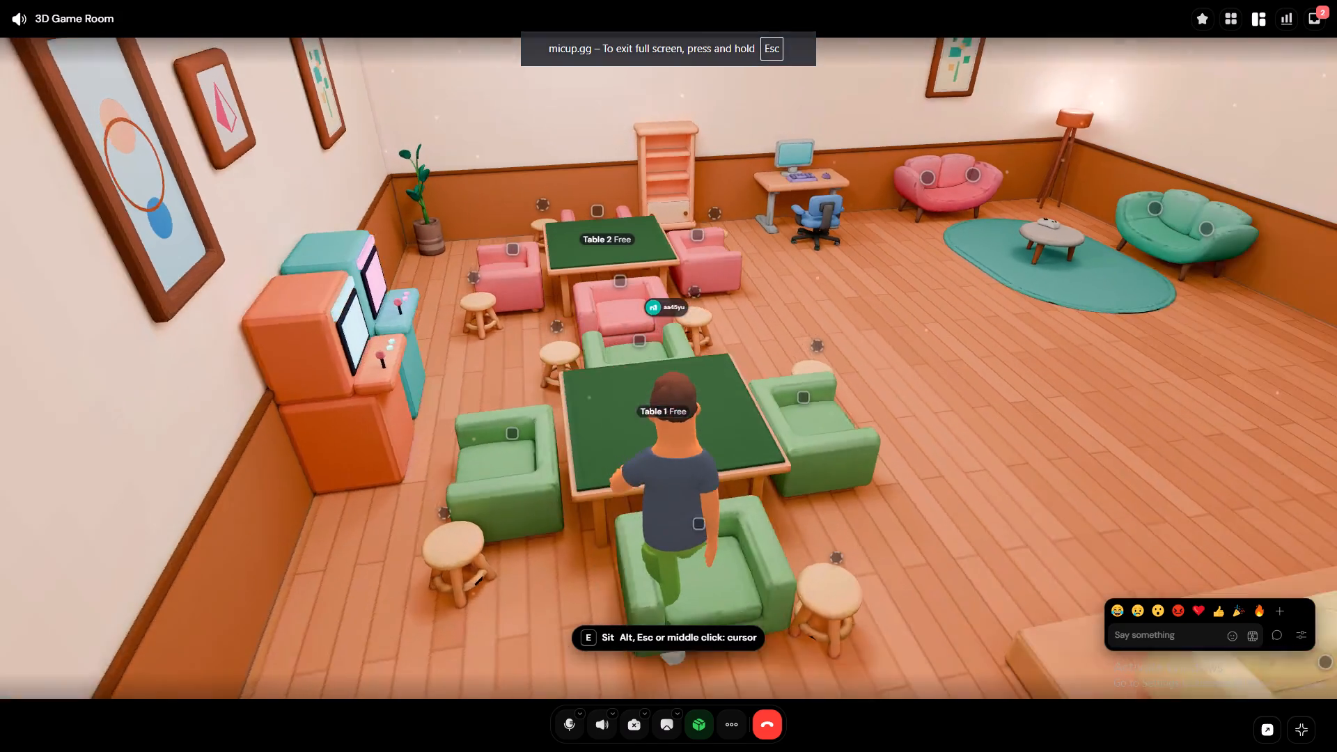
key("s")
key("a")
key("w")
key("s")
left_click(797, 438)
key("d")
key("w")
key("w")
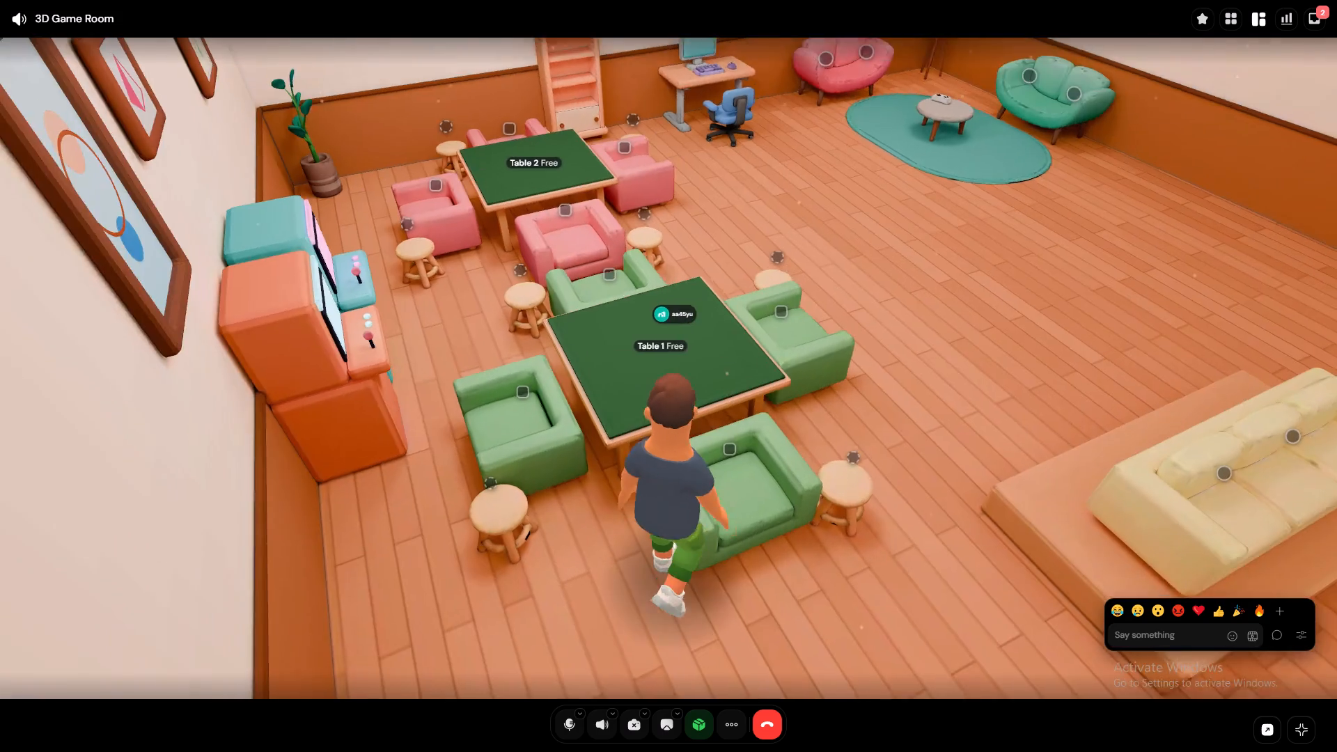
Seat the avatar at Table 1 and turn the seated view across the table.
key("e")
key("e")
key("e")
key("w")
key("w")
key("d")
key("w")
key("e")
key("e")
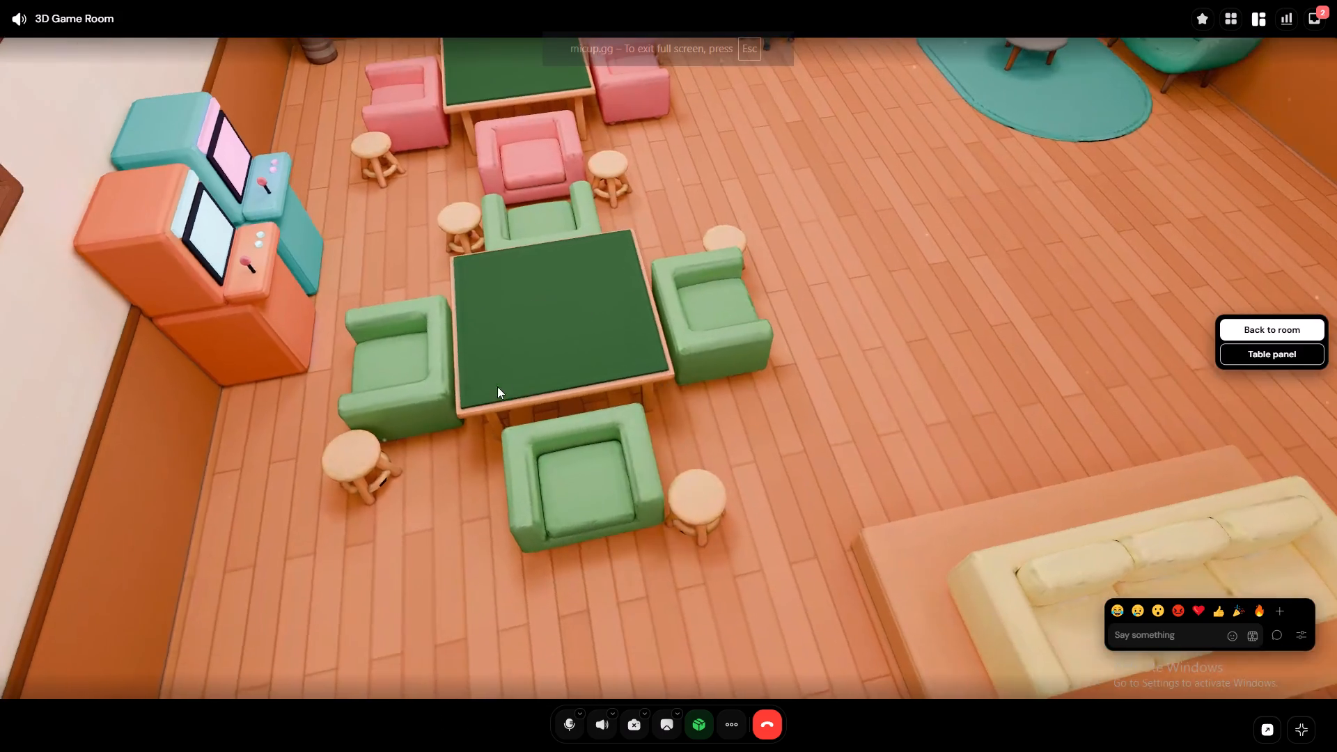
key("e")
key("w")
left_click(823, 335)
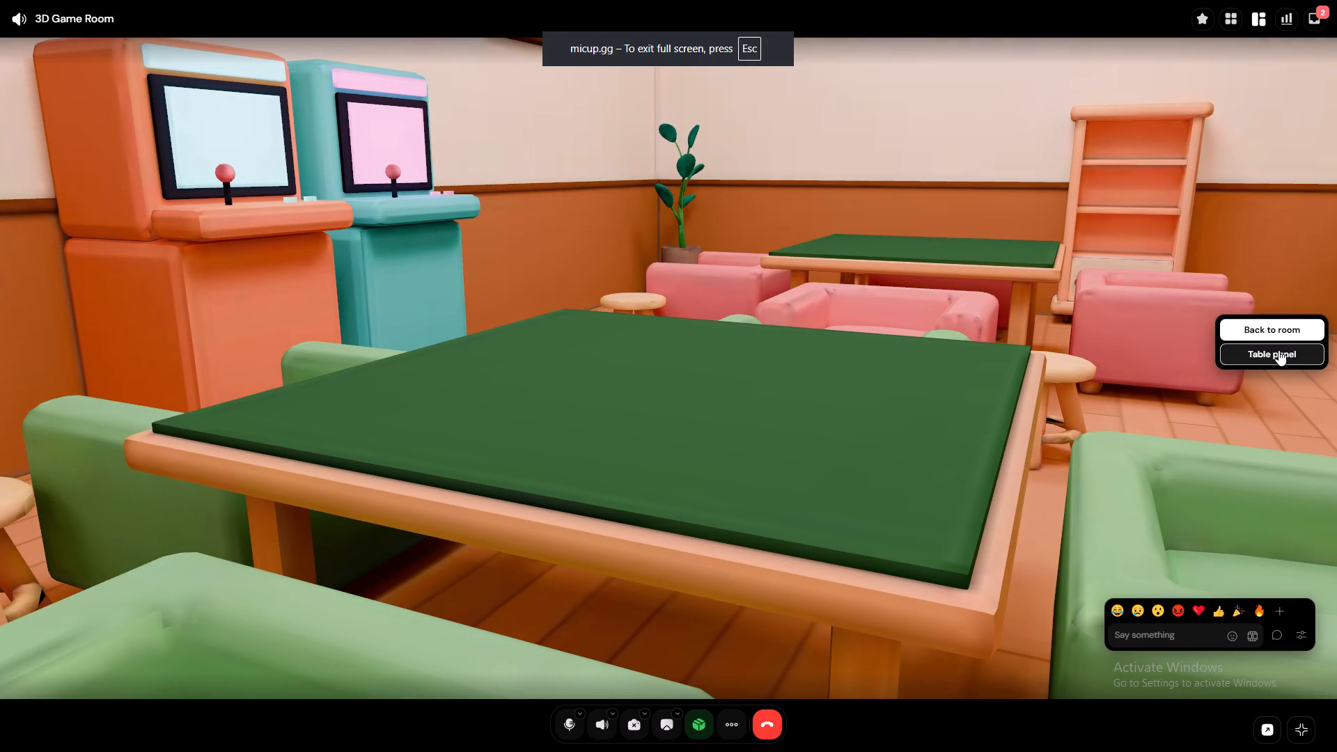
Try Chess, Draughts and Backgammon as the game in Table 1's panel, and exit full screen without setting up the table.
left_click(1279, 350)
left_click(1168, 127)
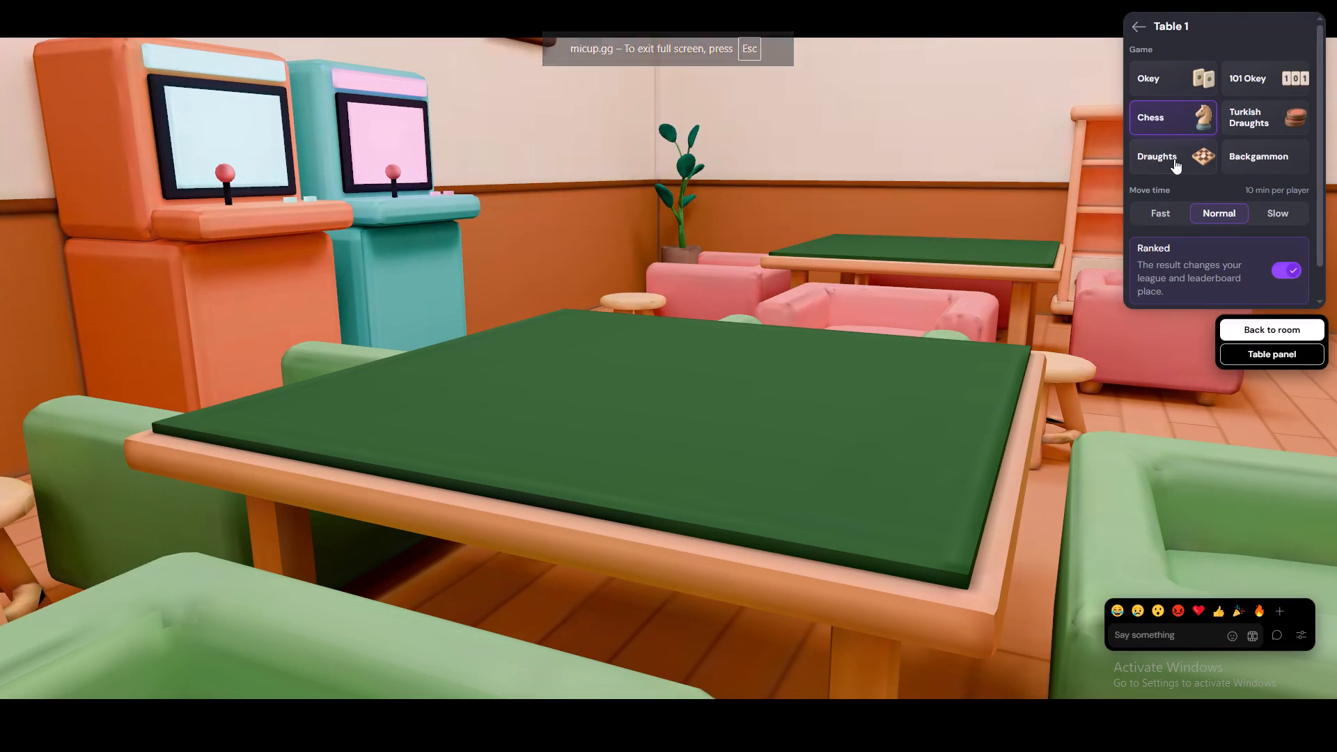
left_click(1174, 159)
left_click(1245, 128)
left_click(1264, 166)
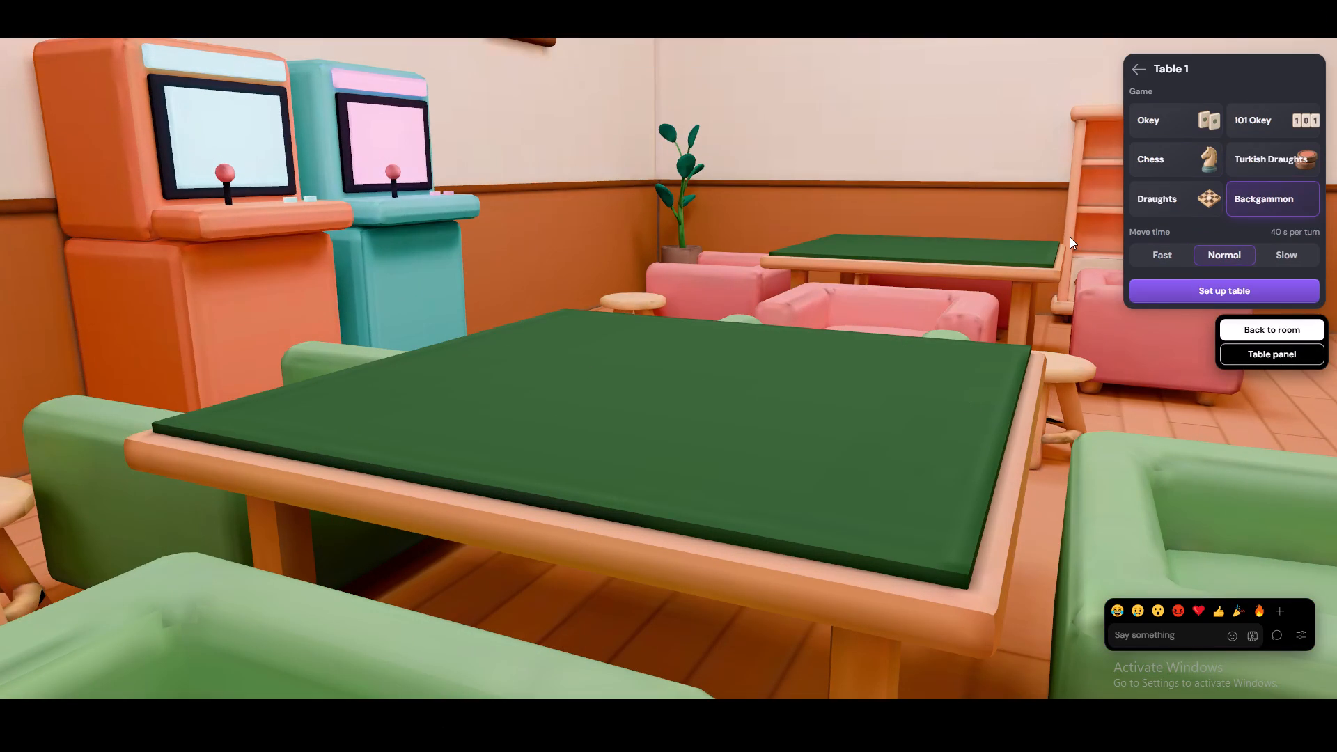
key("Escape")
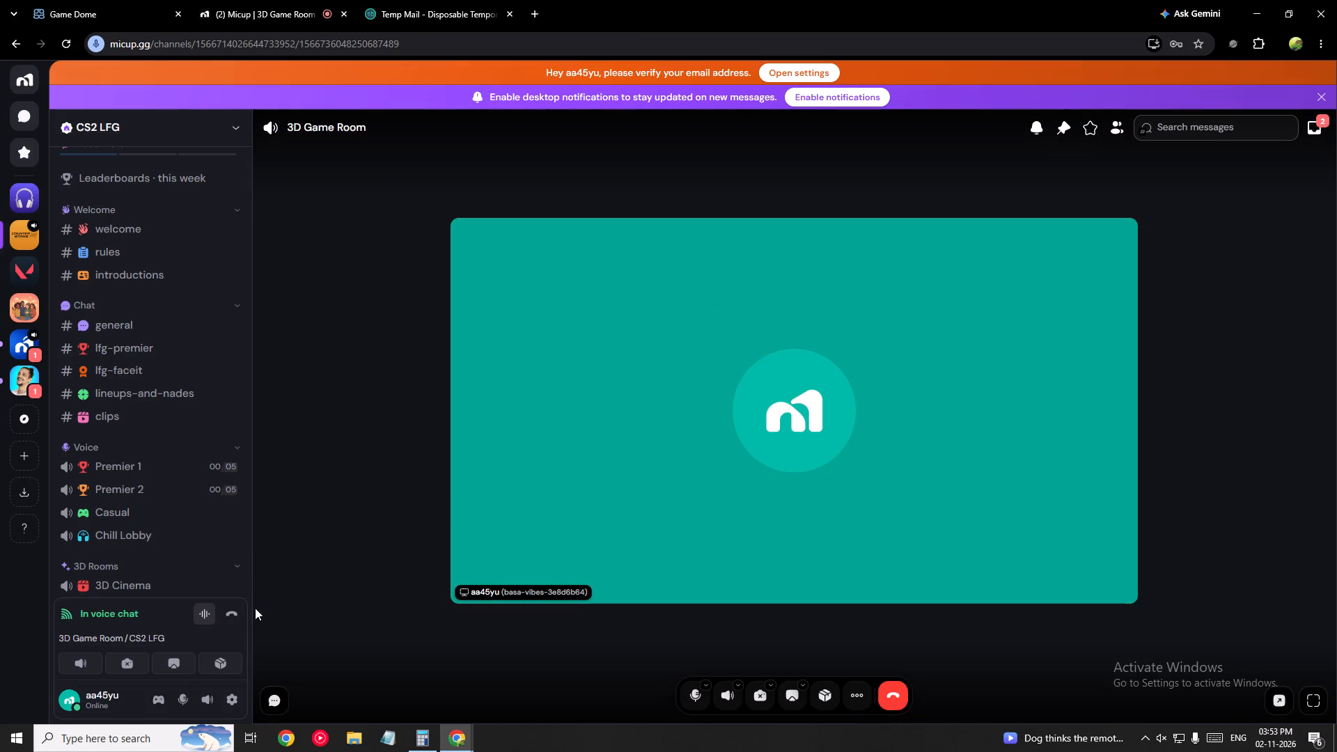
Reopen the 3D Game Room view and disconnect from its voice channel.
left_click(214, 664)
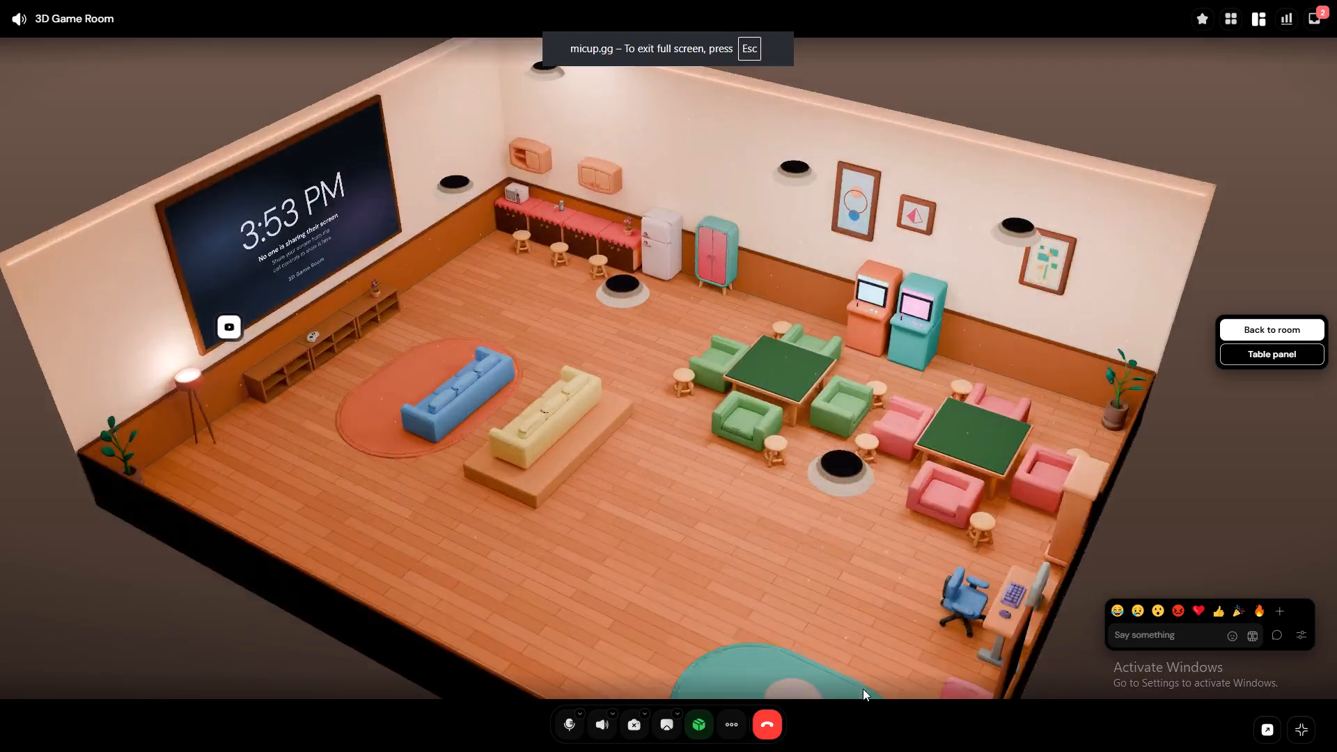
left_click(768, 721)
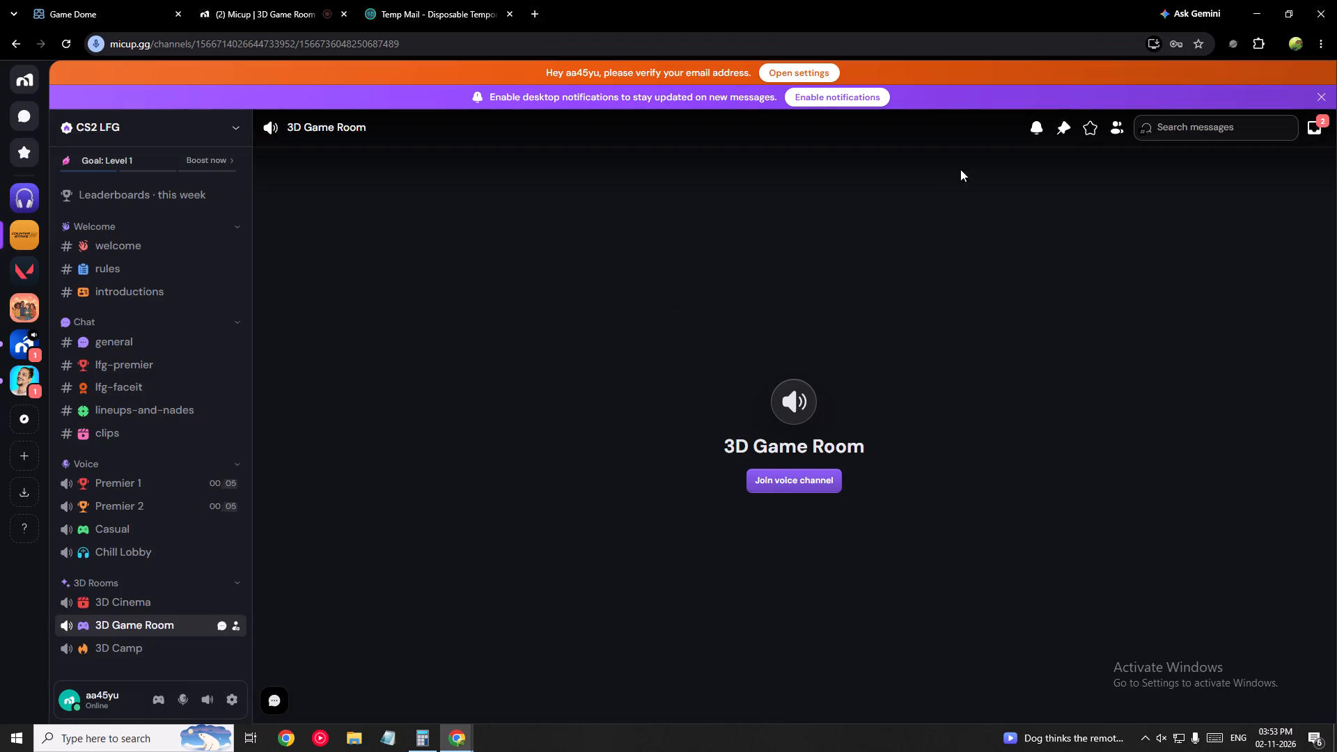
left_click(504, 13)
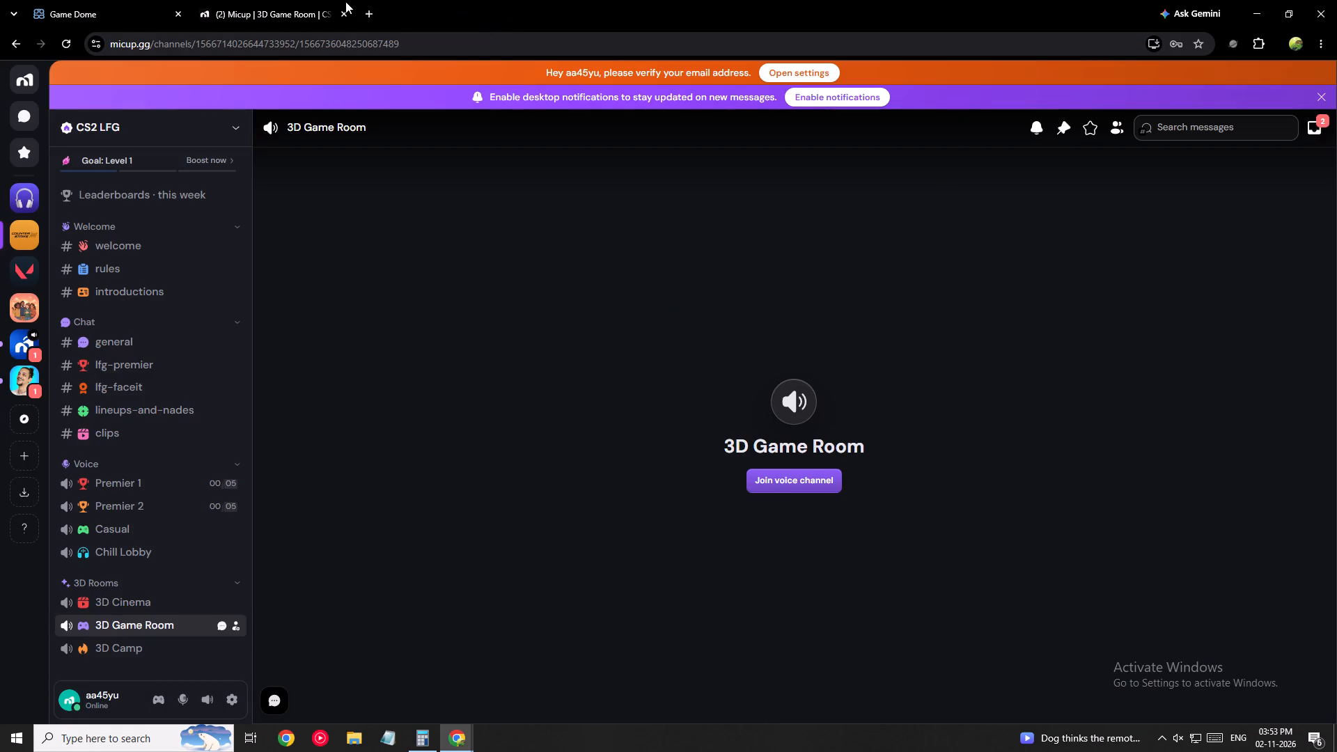
left_click(337, 11)
left_click(341, 9)
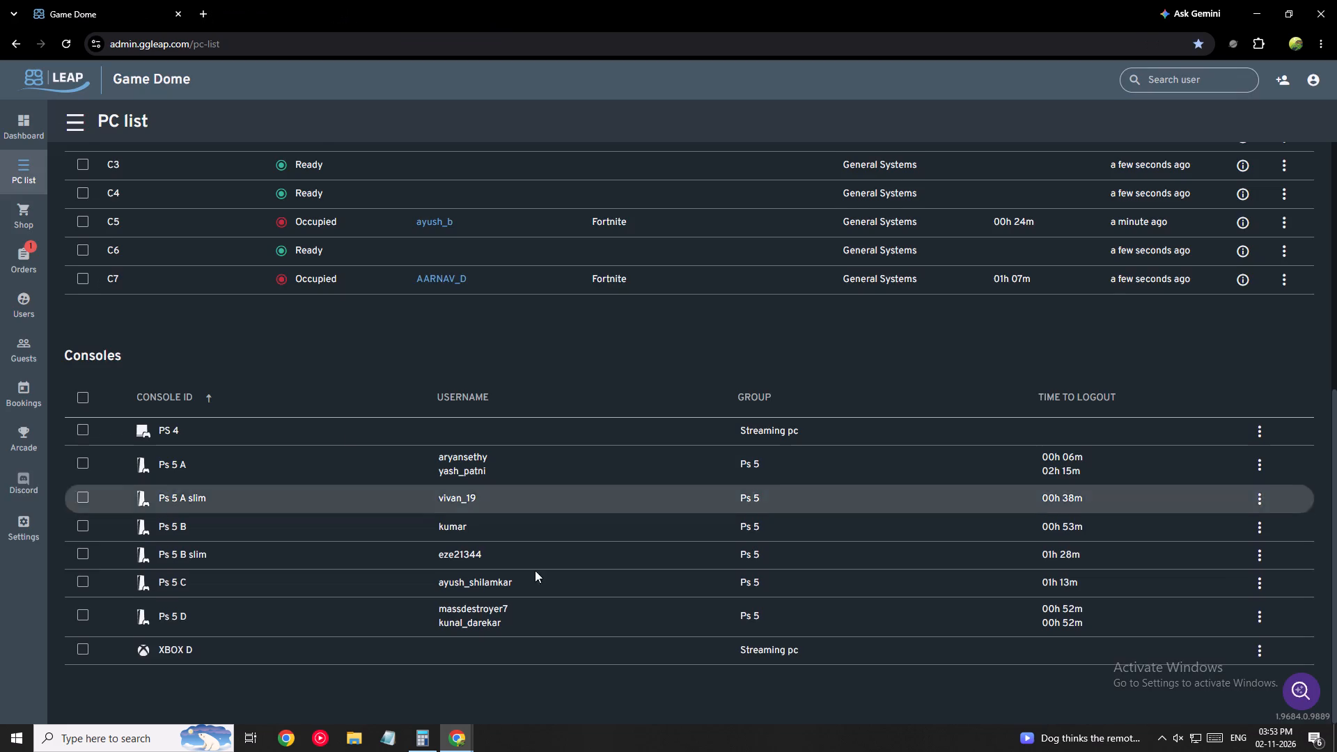
Stop the YouTube Google Chrome application running on computer A2 from the PC list.
scroll(533, 577, "up", 3)
scroll(533, 577, "down", 1)
scroll(533, 577, "up", 14)
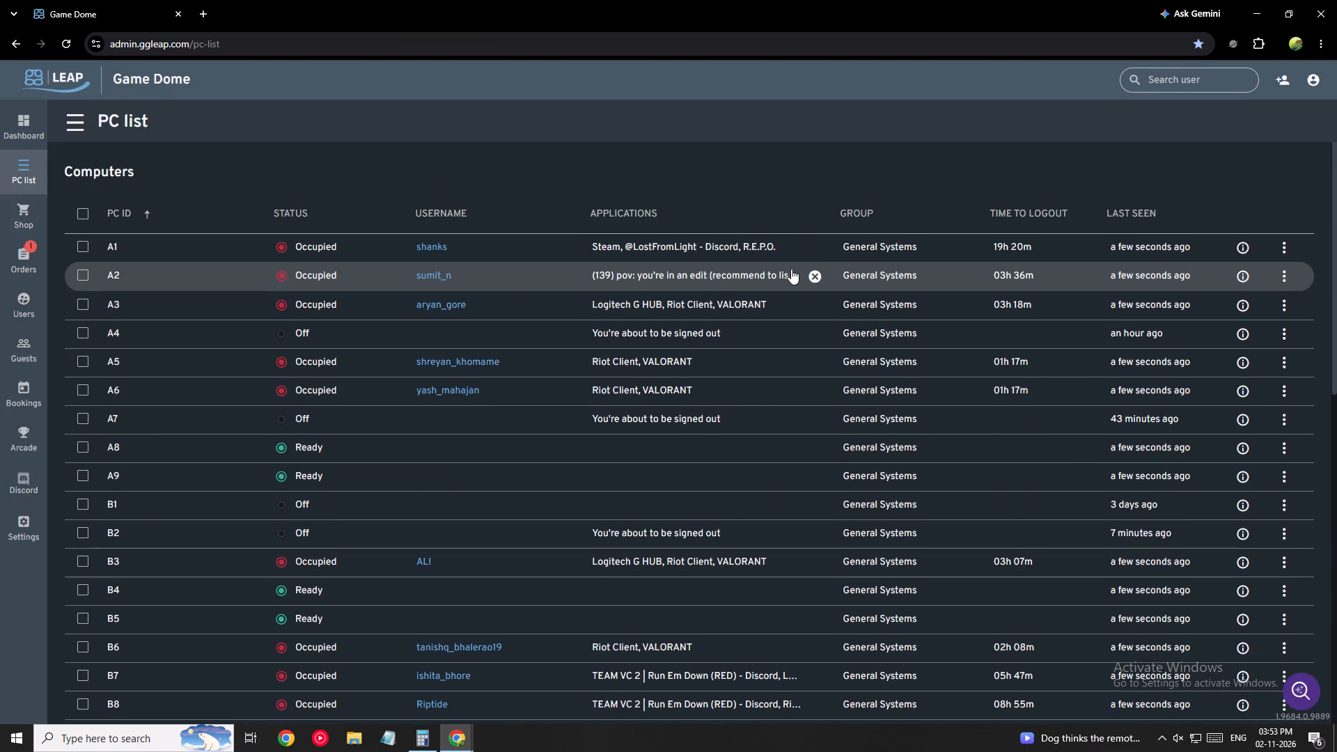
left_click(820, 274)
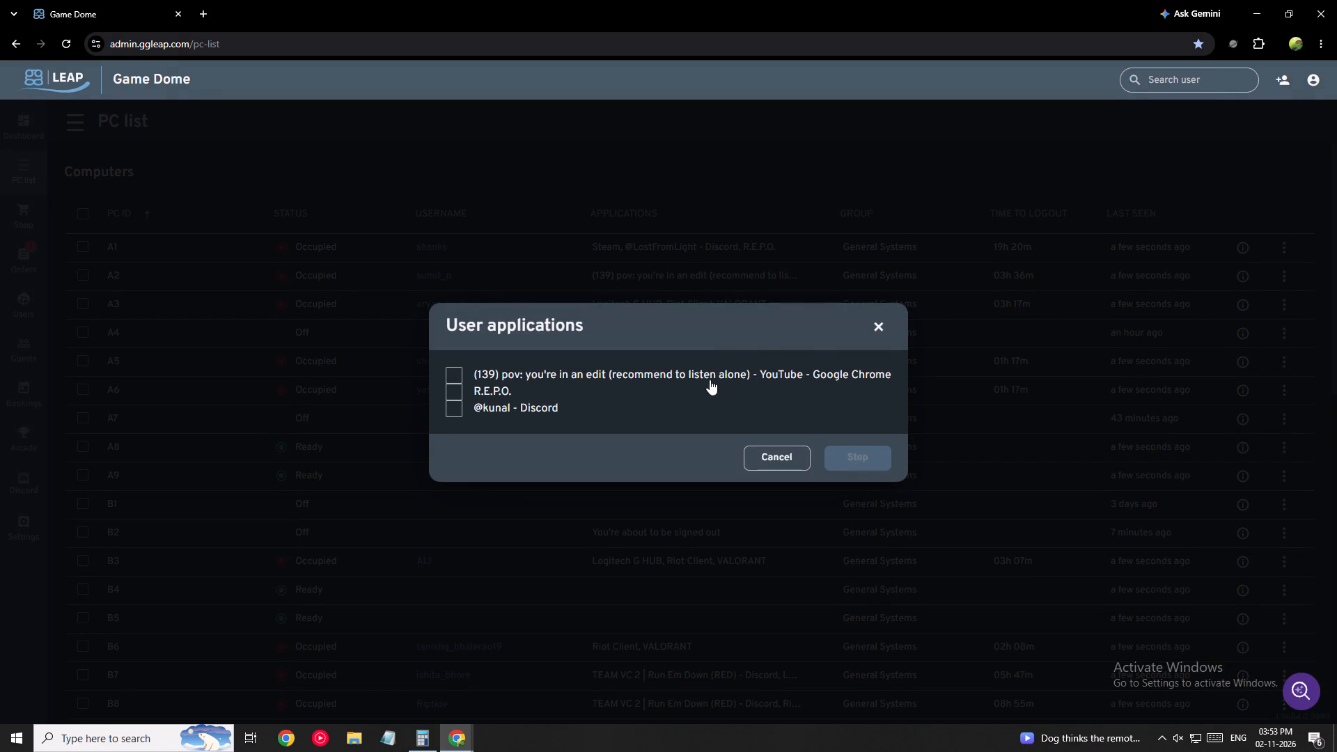
left_click(710, 379)
left_click(869, 458)
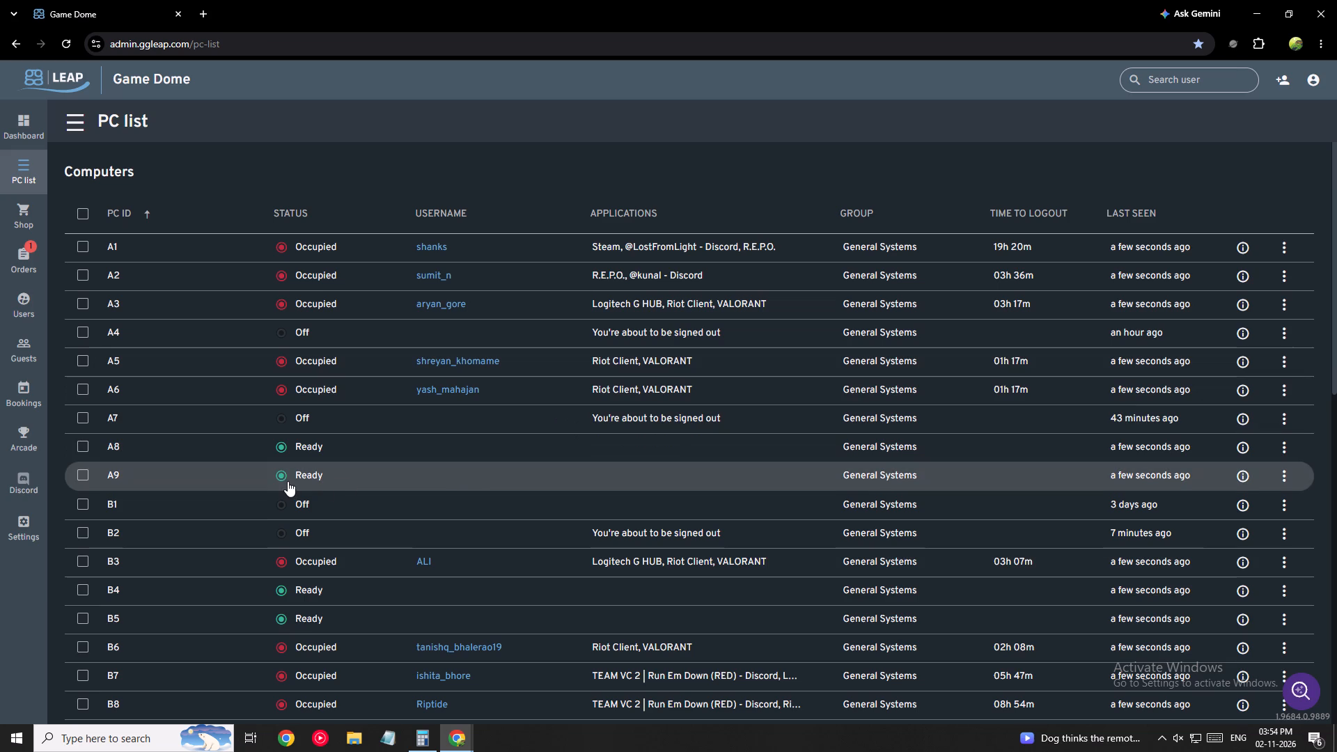
Go back to the Consoles section of the PC list to check the sessions.
scroll(288, 481, "down", 8)
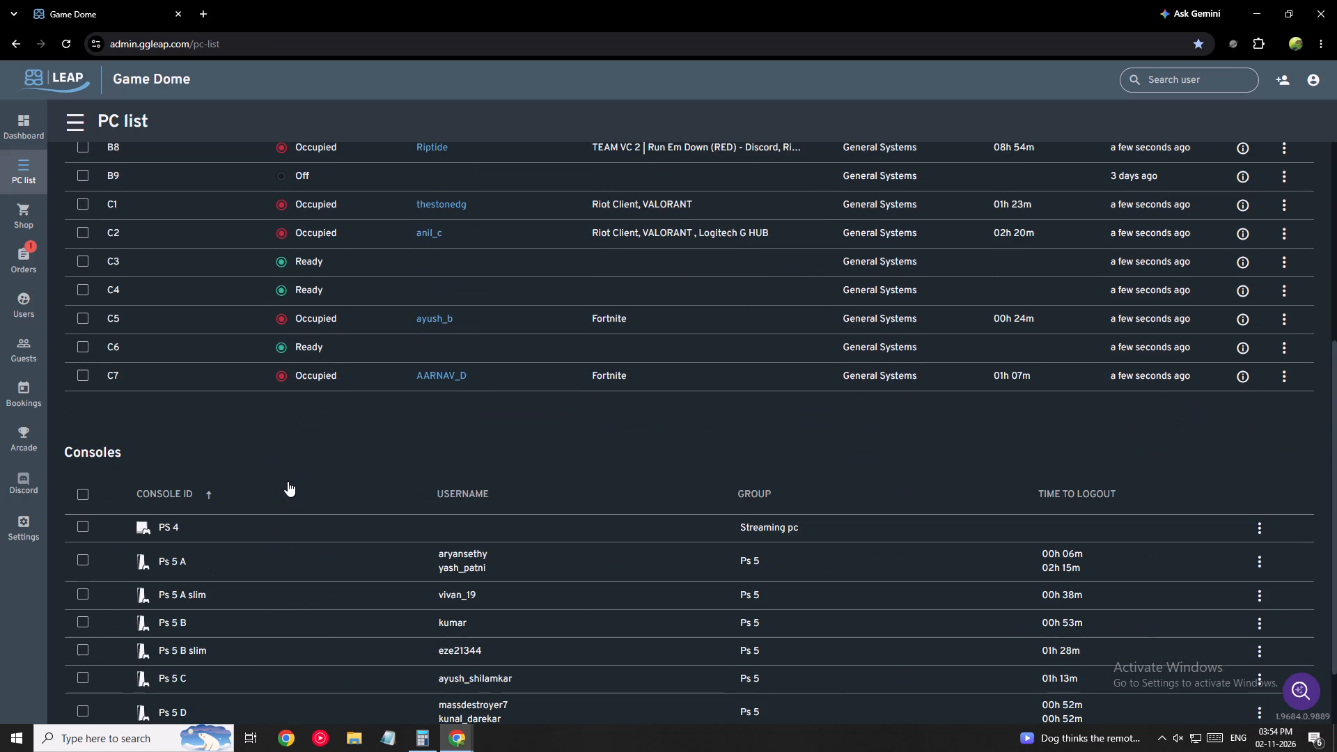
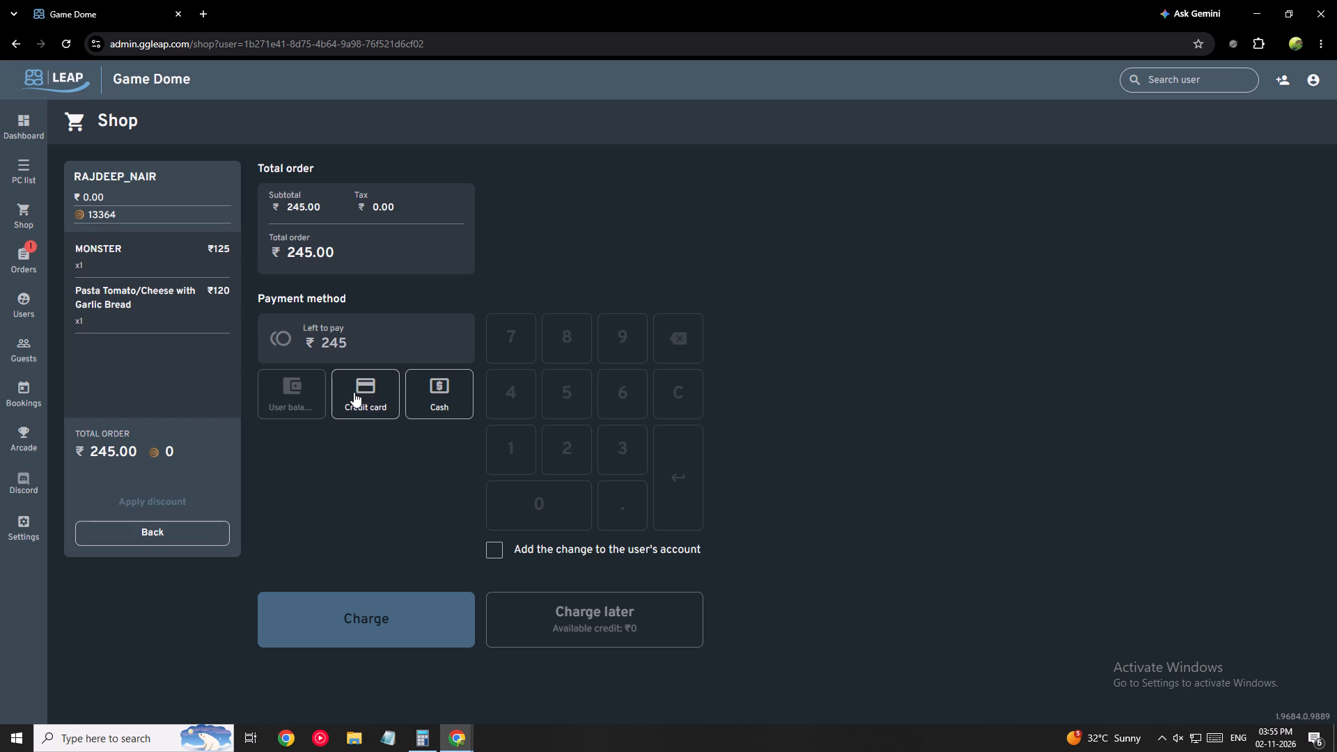
Charge the Monster and Pasta Tomato/Cheese with Garlic Bread order with ₹250 in cash, adding the change to the customer's account.
left_click(432, 397)
left_click(678, 386)
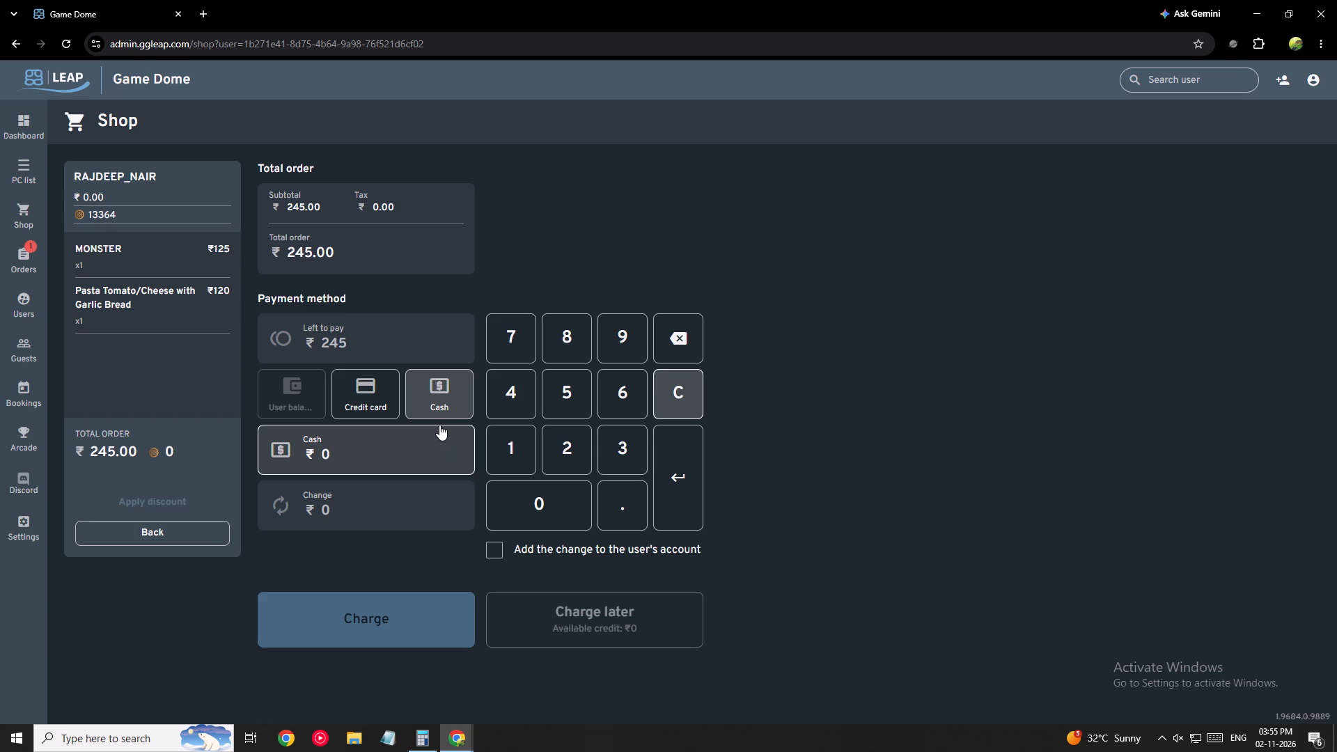
left_click(493, 556)
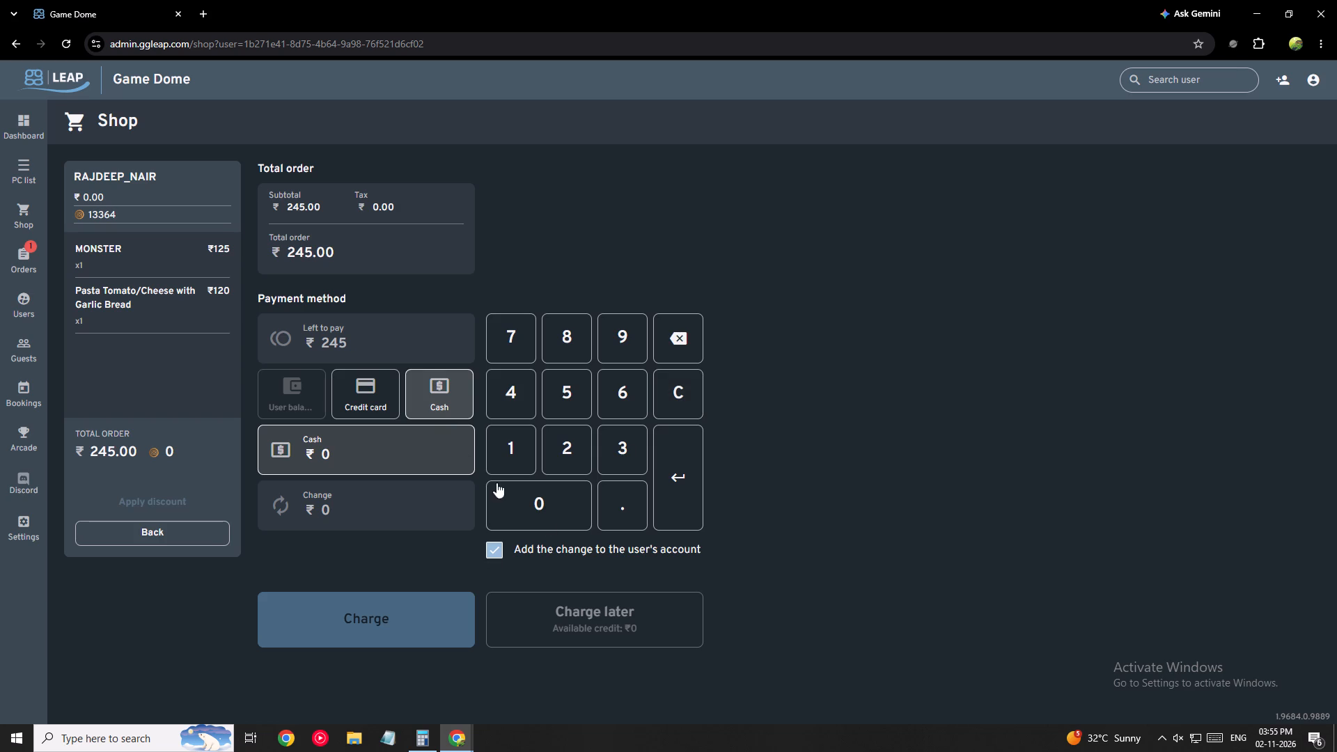
left_click(593, 443)
left_click(574, 437)
left_click(571, 393)
left_click(535, 489)
left_click(403, 609)
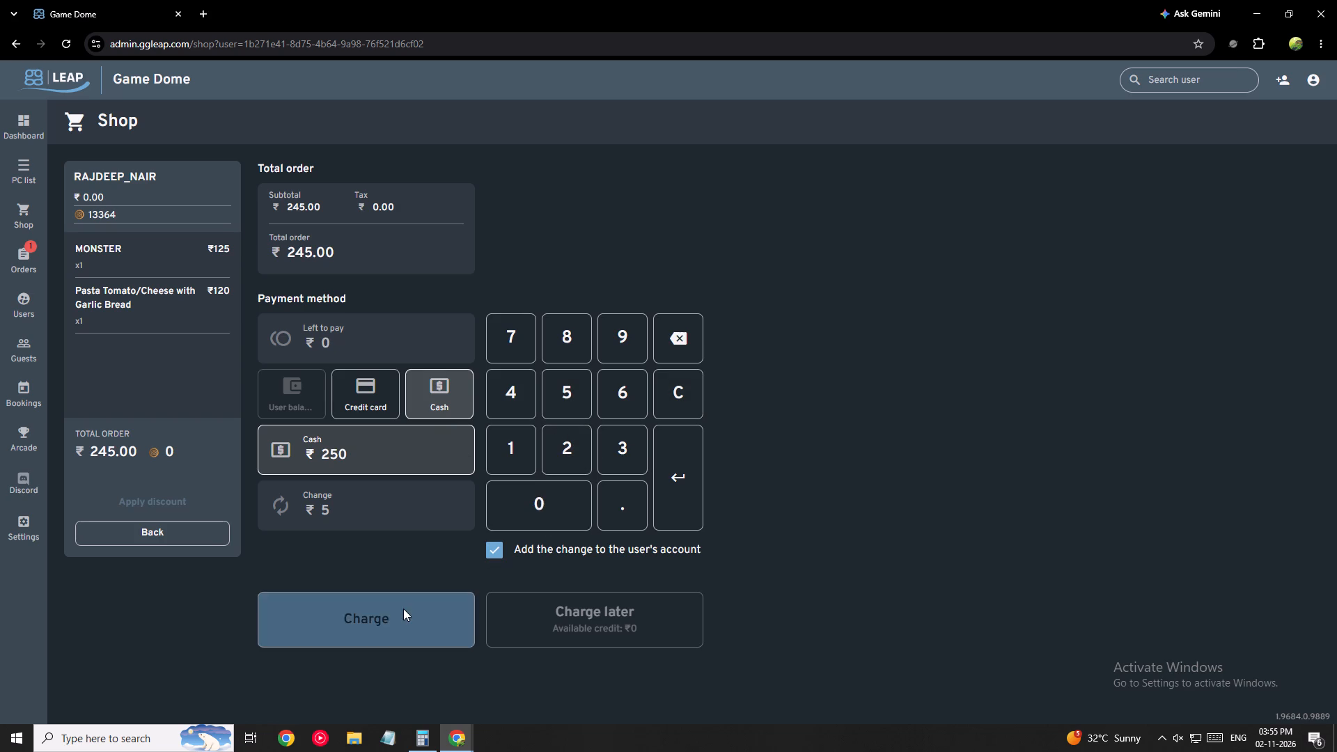
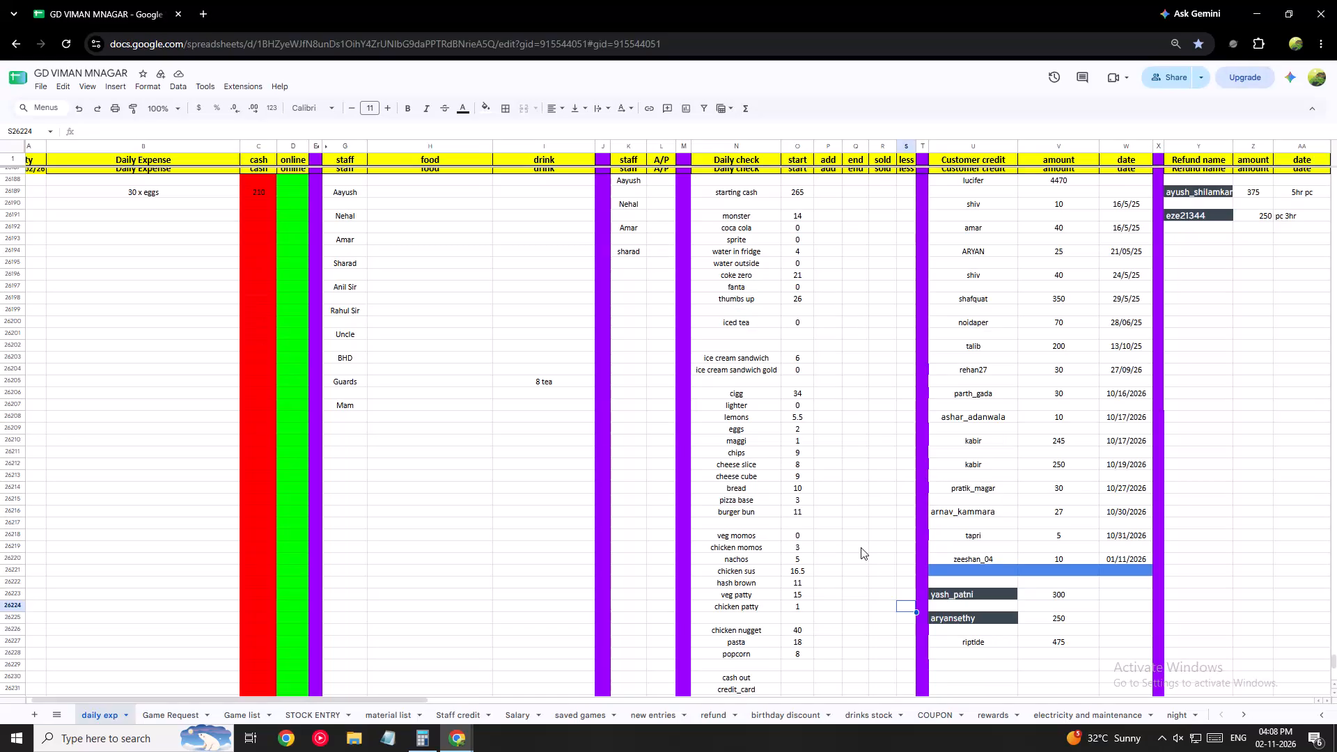
Delete the 300 customer credit entry just below the blue row in the daily exp sheet and clear its dark fill.
left_click_drag(976, 596, 1075, 593)
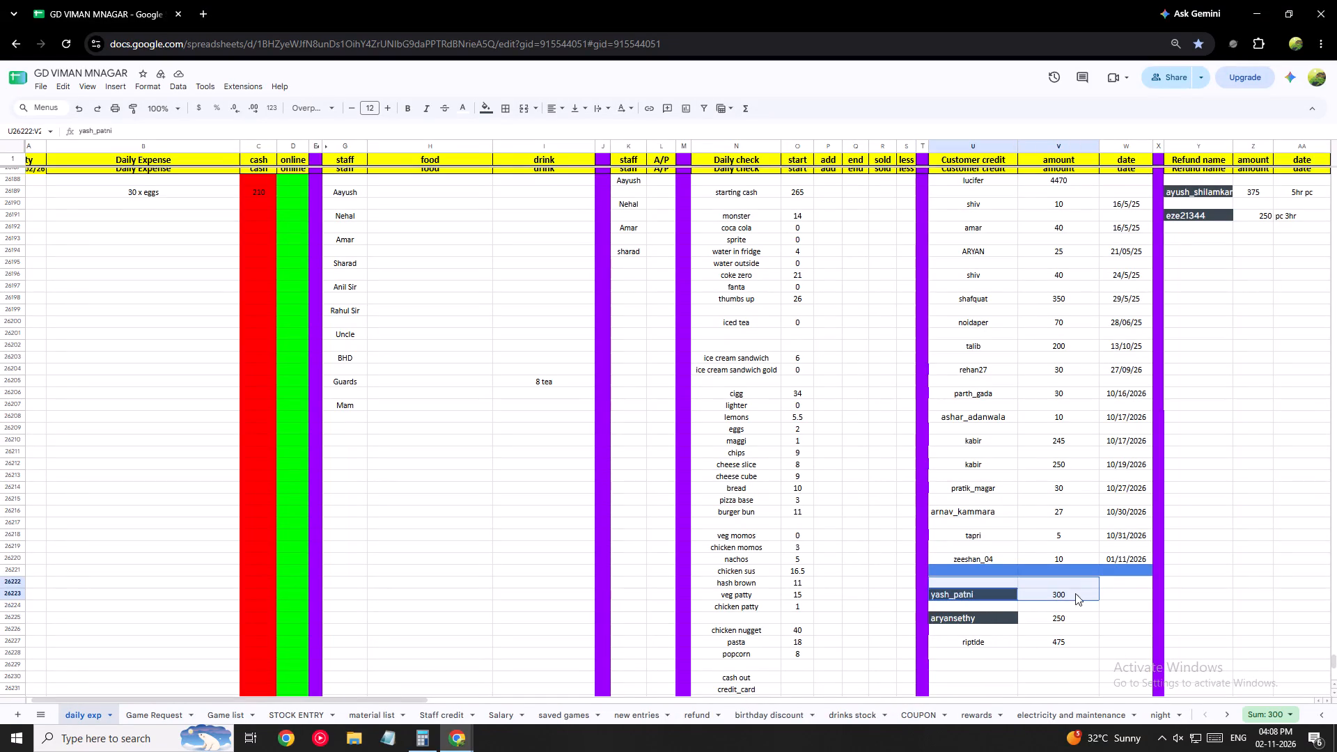
left_click_drag(1075, 593, 1082, 605)
key("Delete")
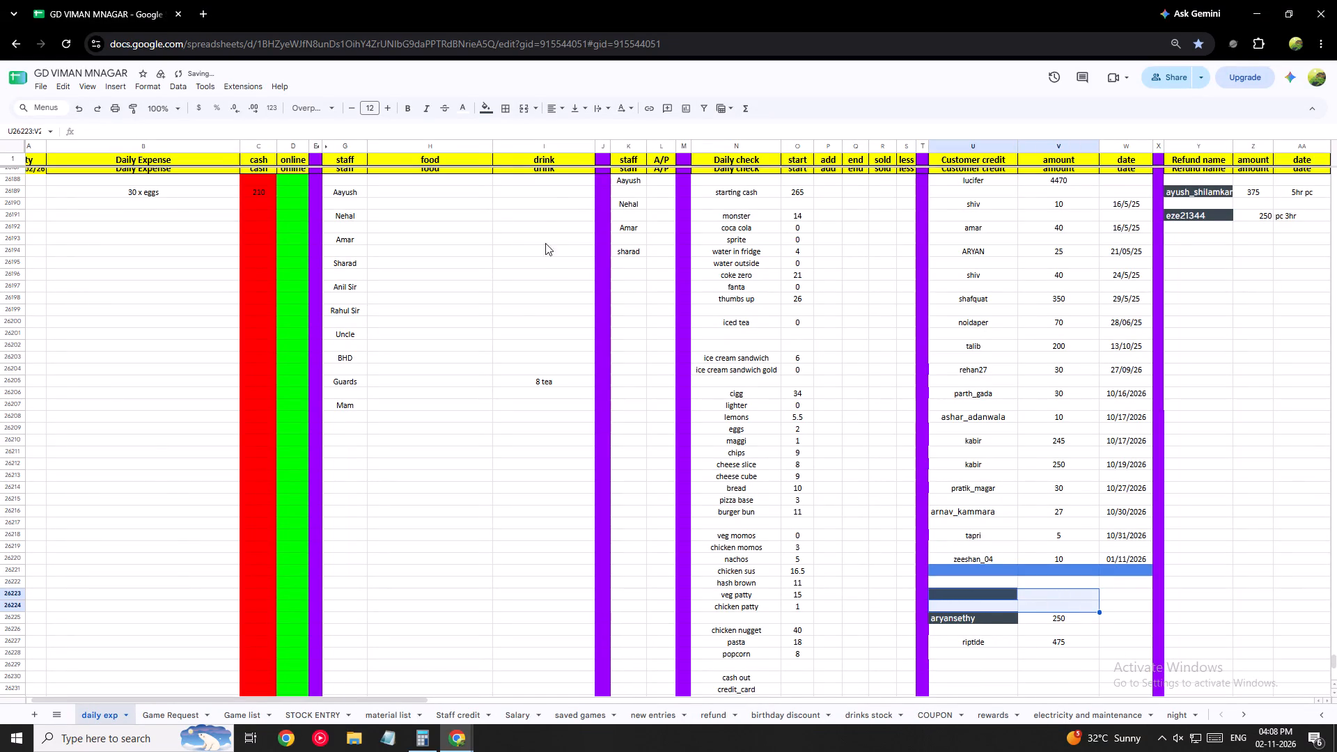
left_click(475, 113)
left_click(480, 113)
left_click(597, 146)
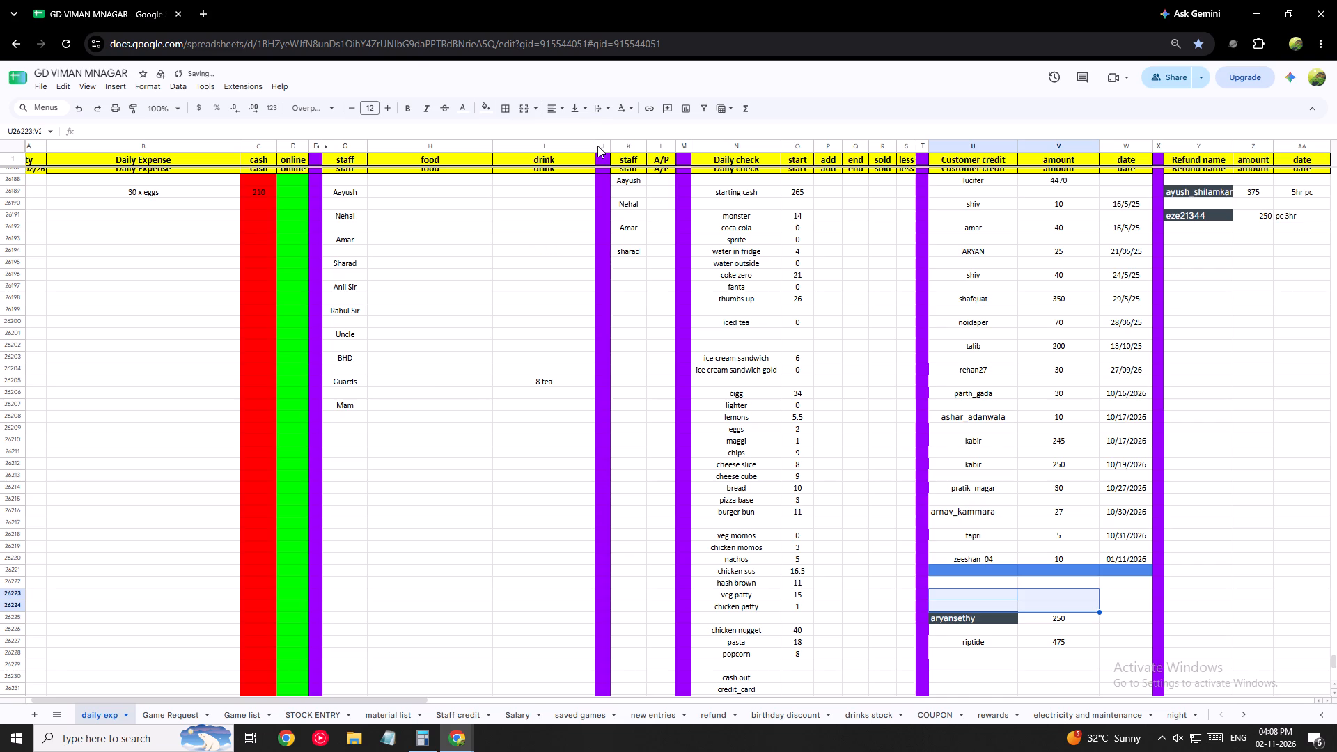
left_click(445, 371)
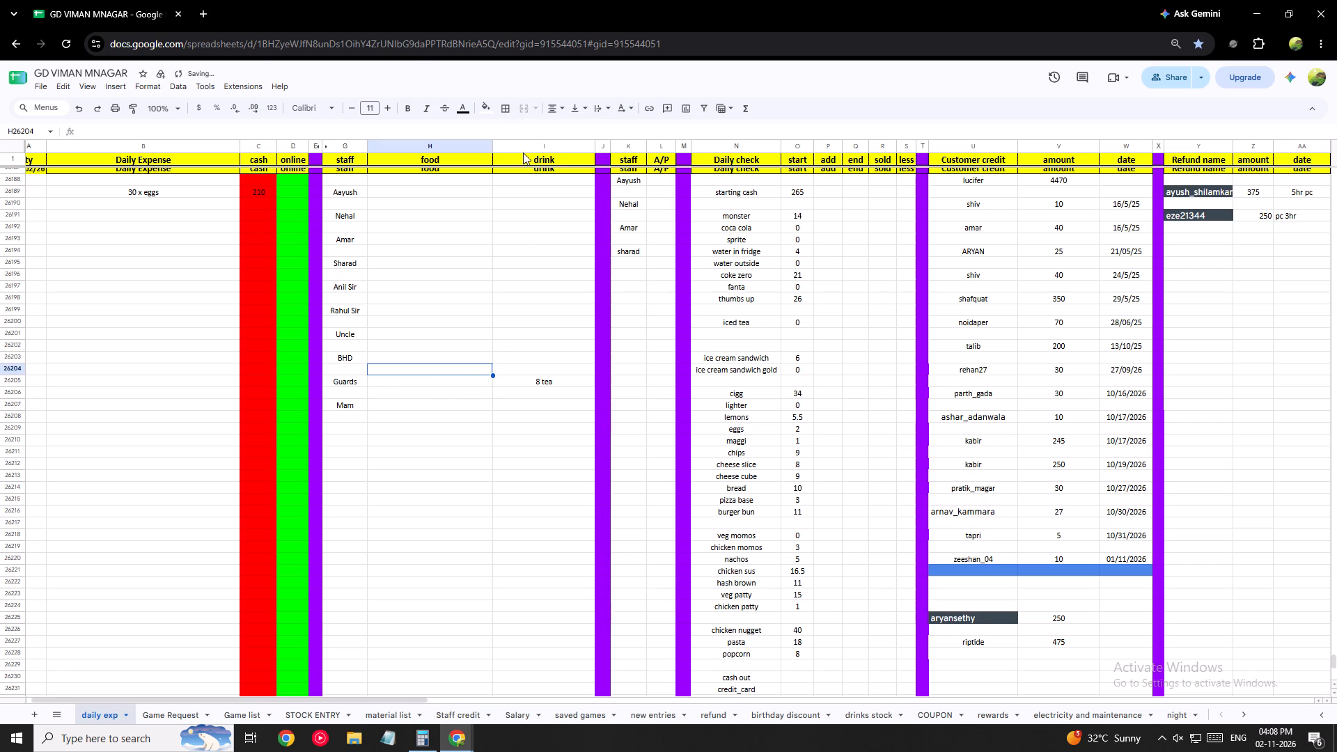
Switch to the Game Dome PC list to check the consoles' users and time to logout.
left_click(463, 737)
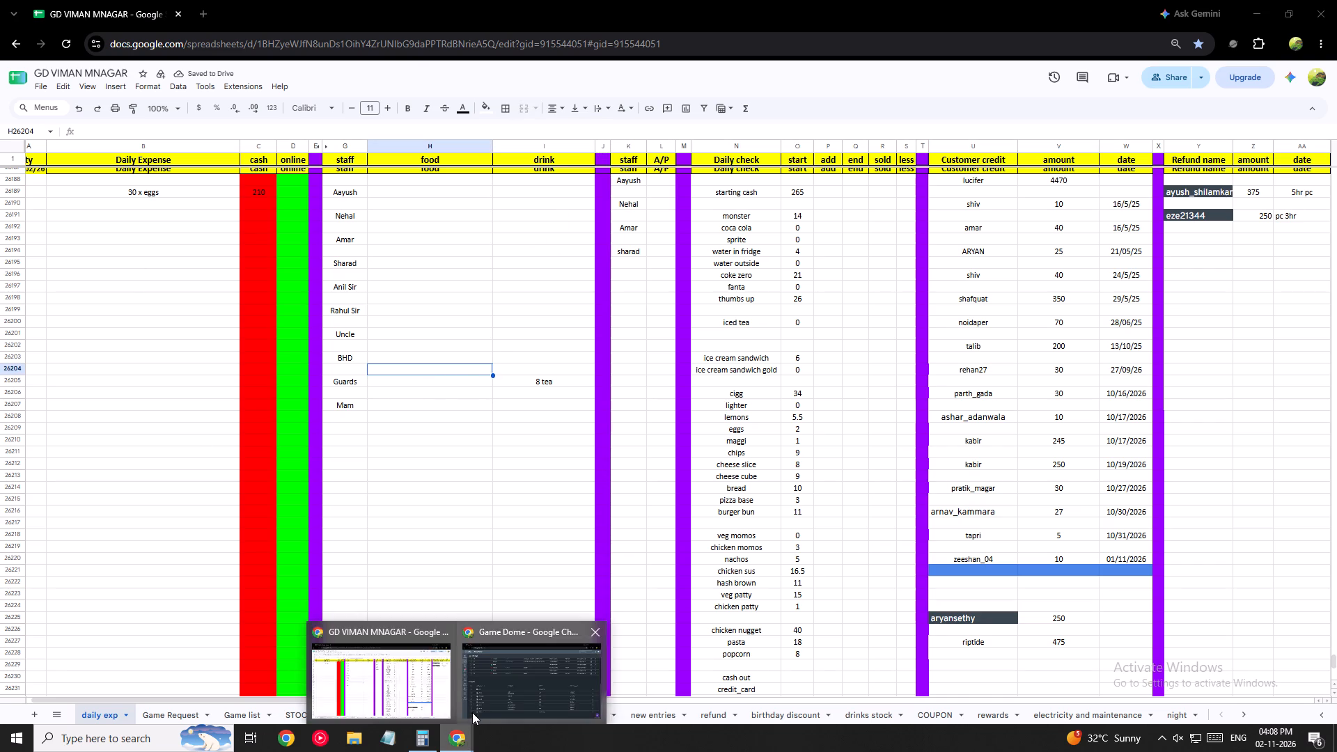
left_click(467, 691)
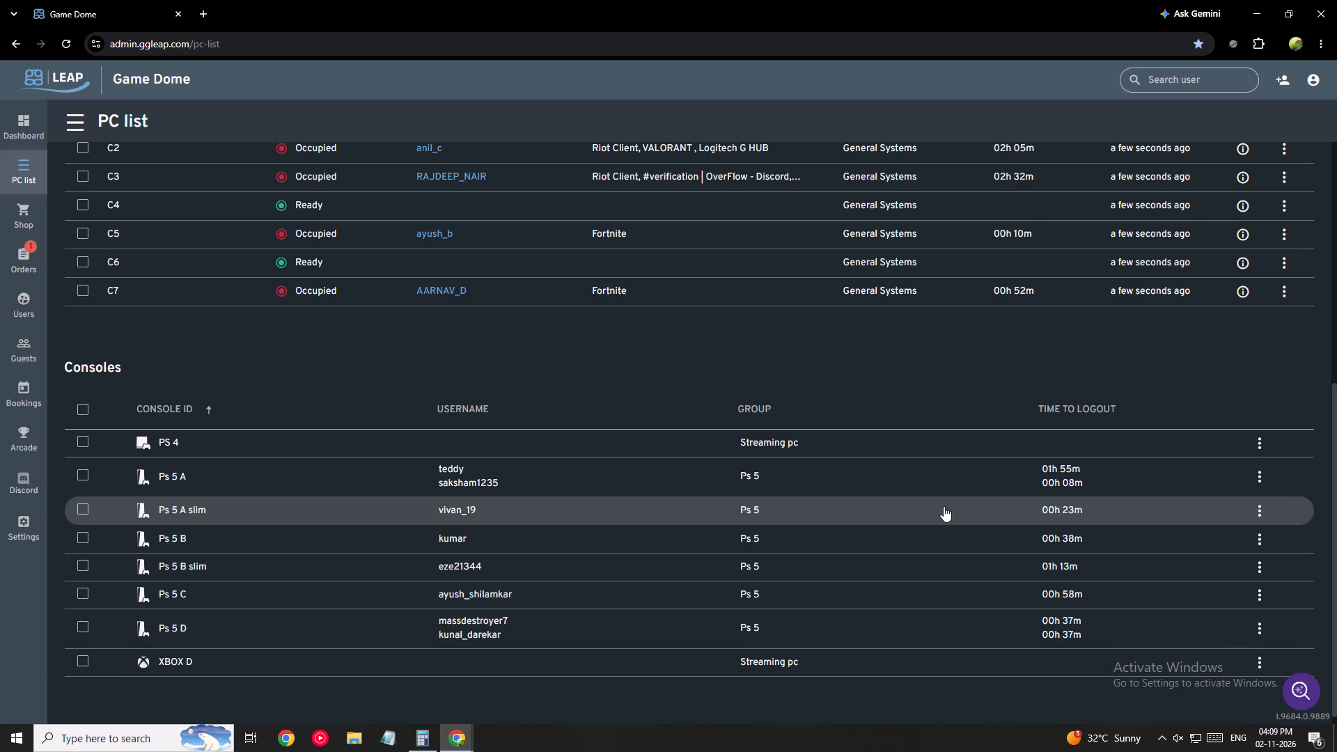
Check the games listed per PlayStation in the GD VIMAN MNAGAR spreadsheet's Game list sheet, then return to the Game Dome PC list.
key("alt+Tab")
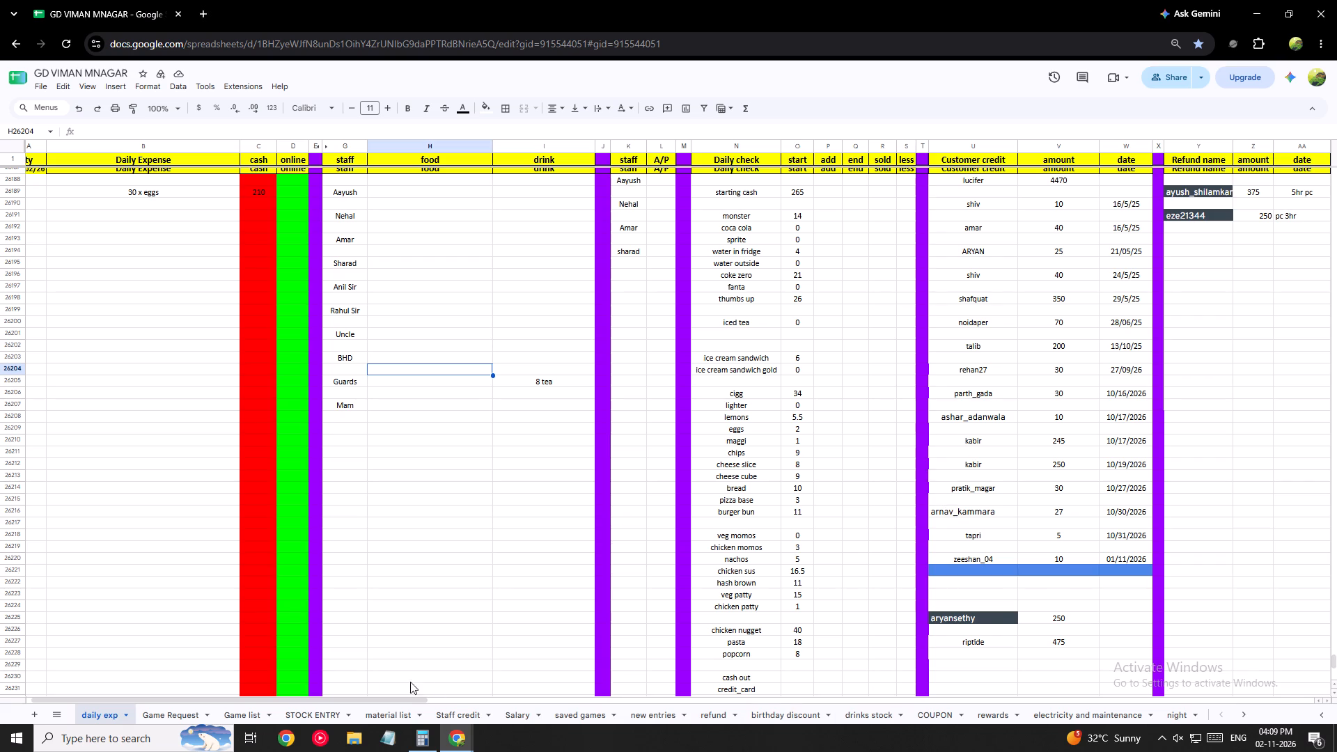
left_click(231, 716)
scroll(387, 485, "down", 10)
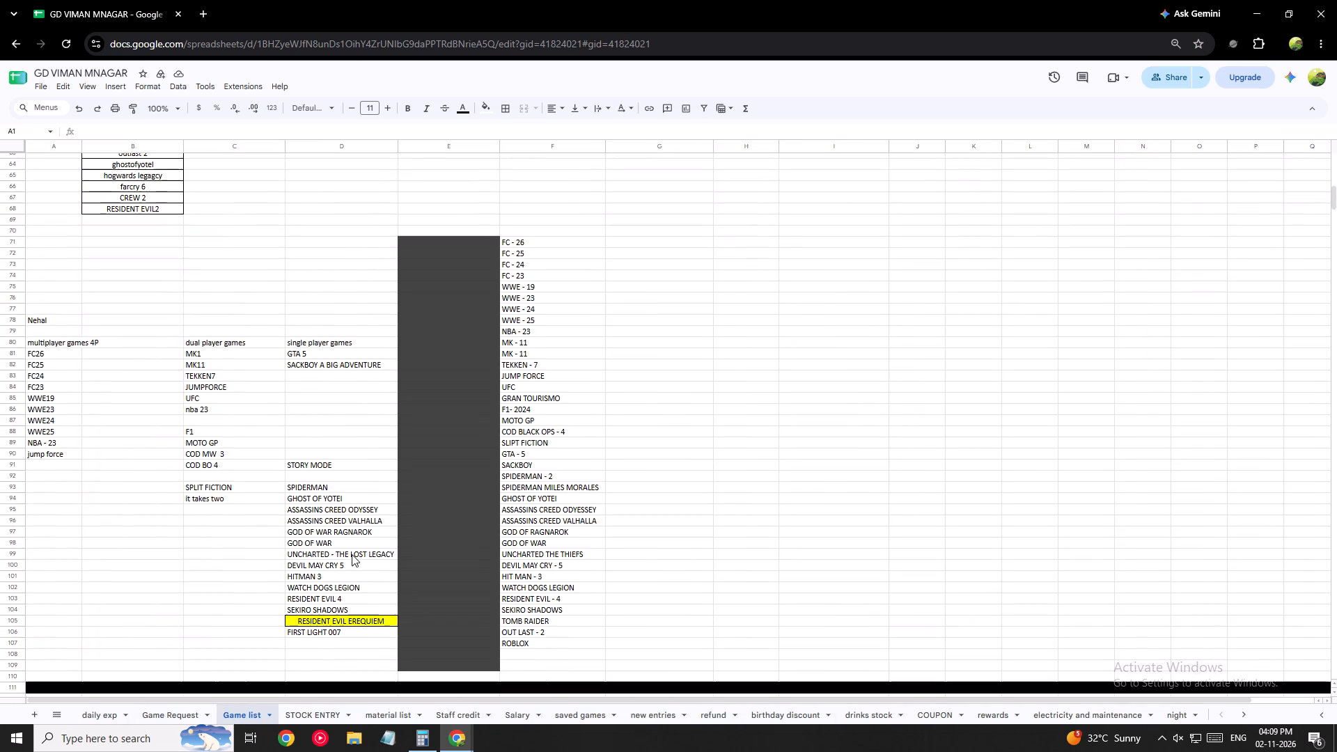
scroll(352, 514, "down", 6)
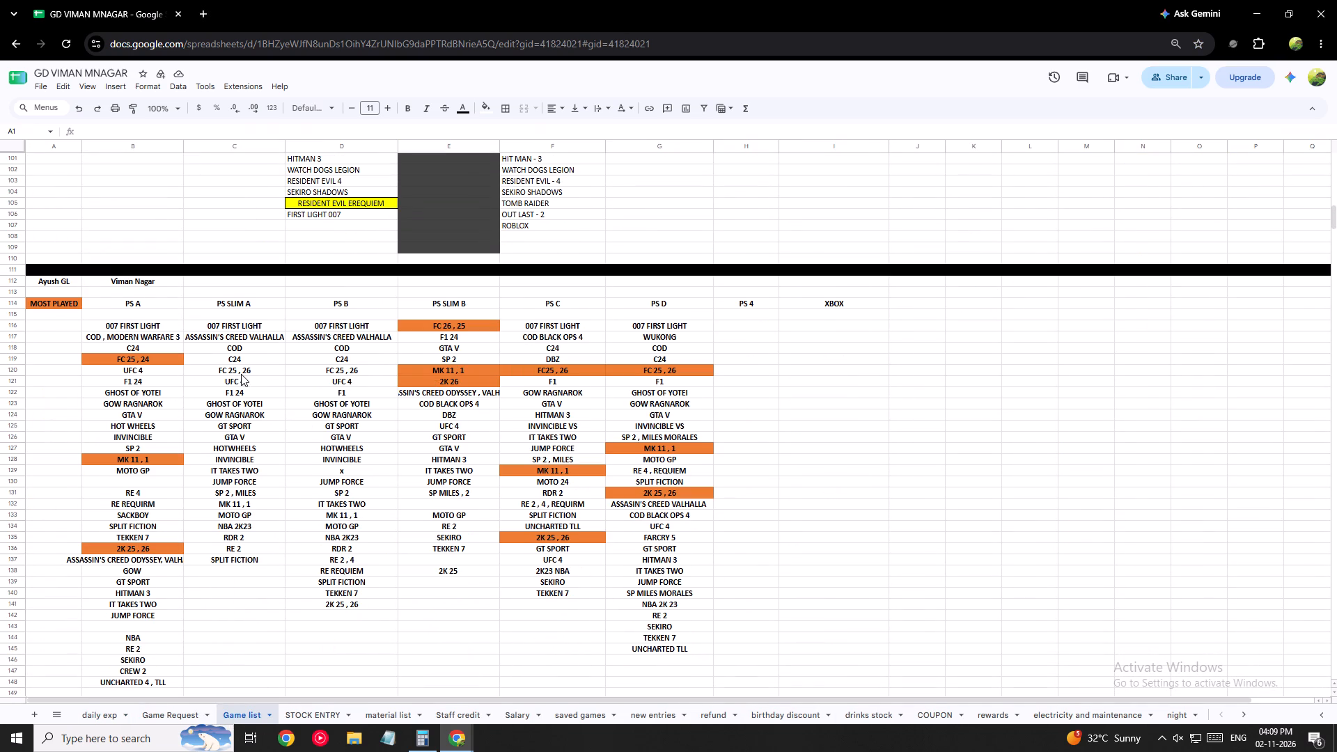
left_click(253, 363)
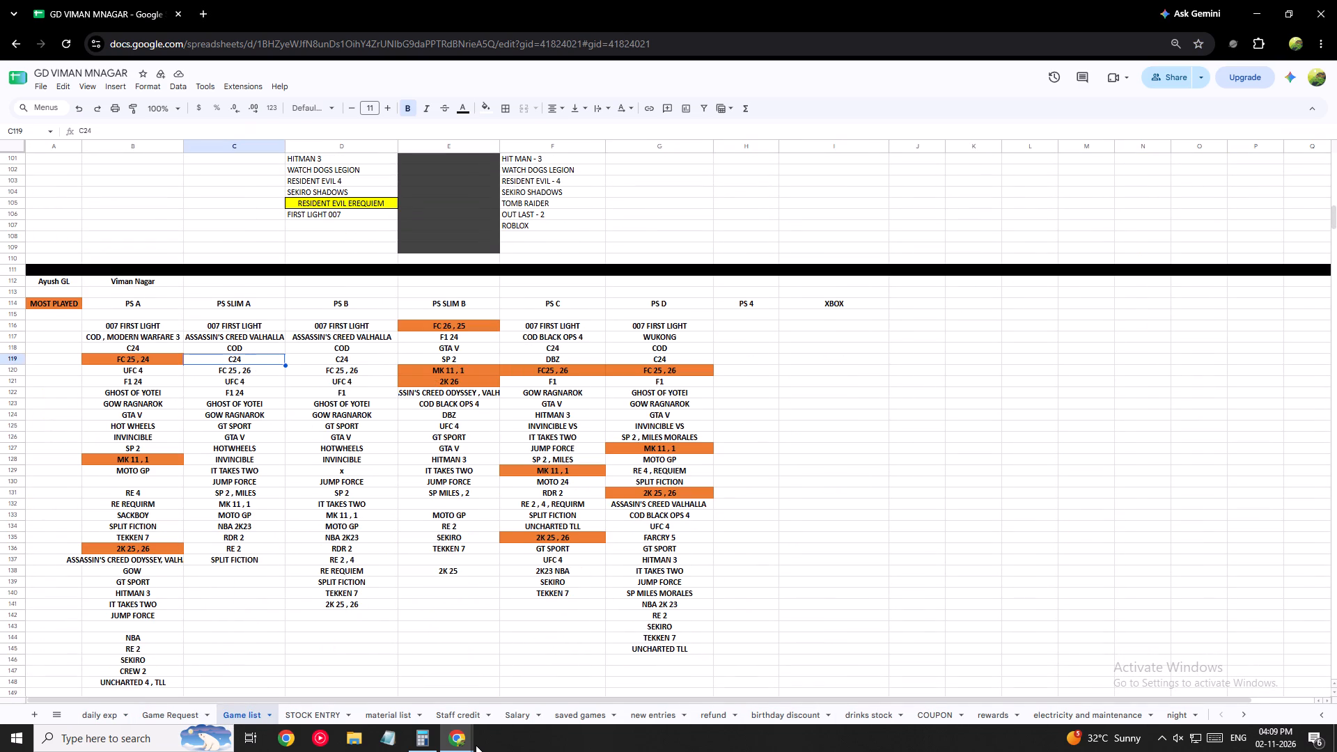
left_click(464, 743)
left_click(506, 661)
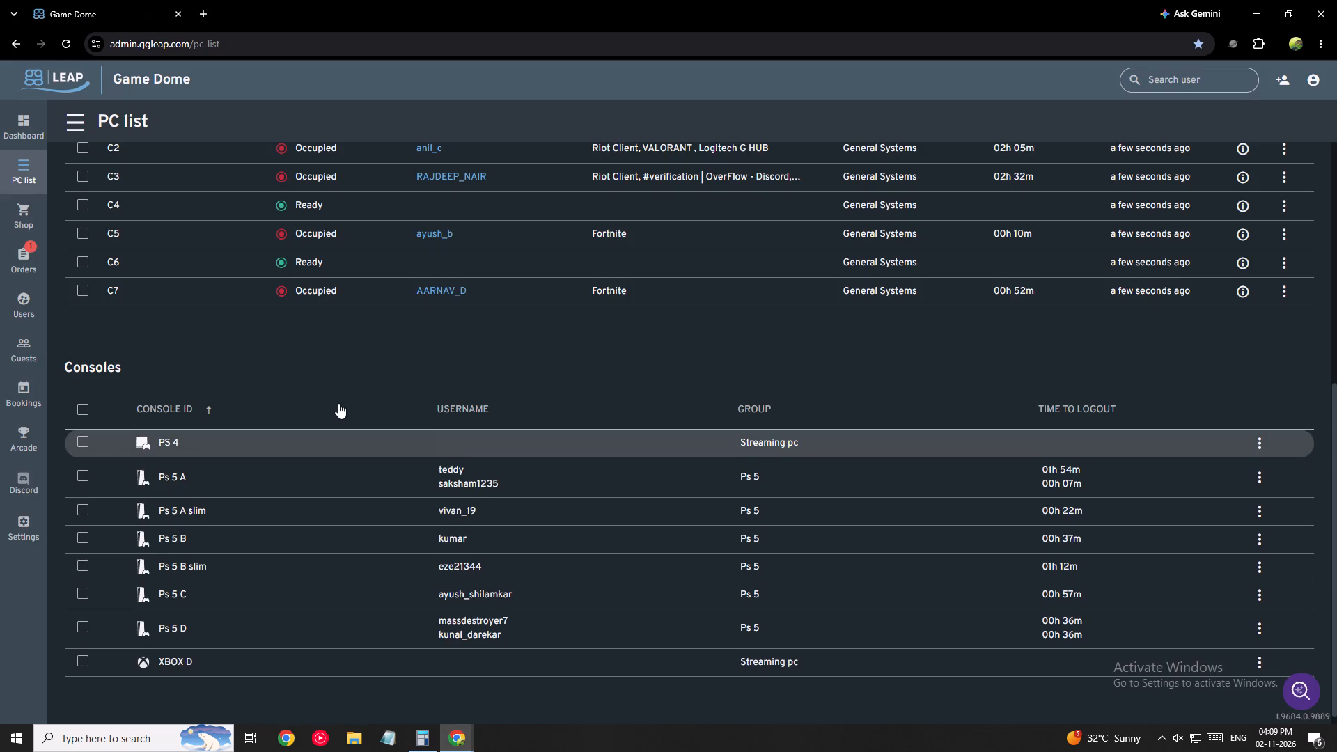
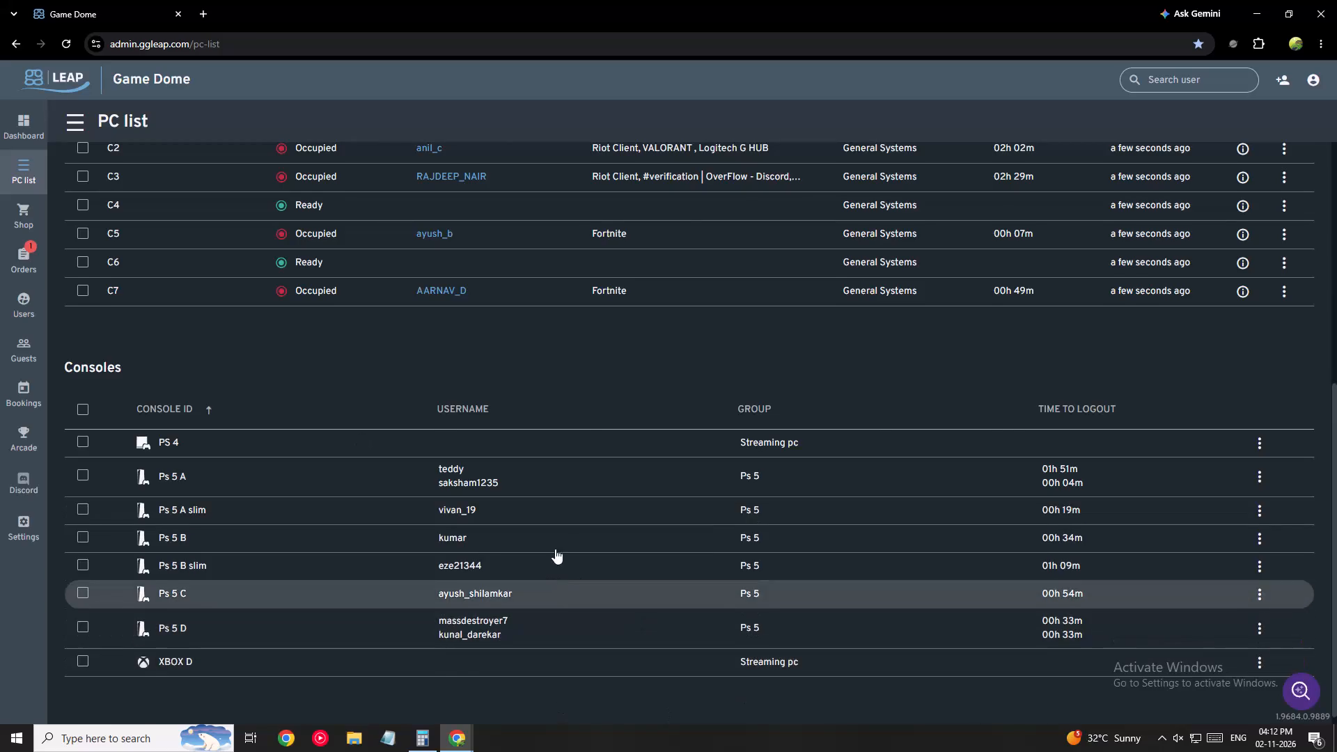
Examine the PC list for the computers' status and the time to logout on the computers and consoles.
scroll(550, 530, "up", 2)
scroll(502, 533, "down", 1)
scroll(502, 533, "up", 2)
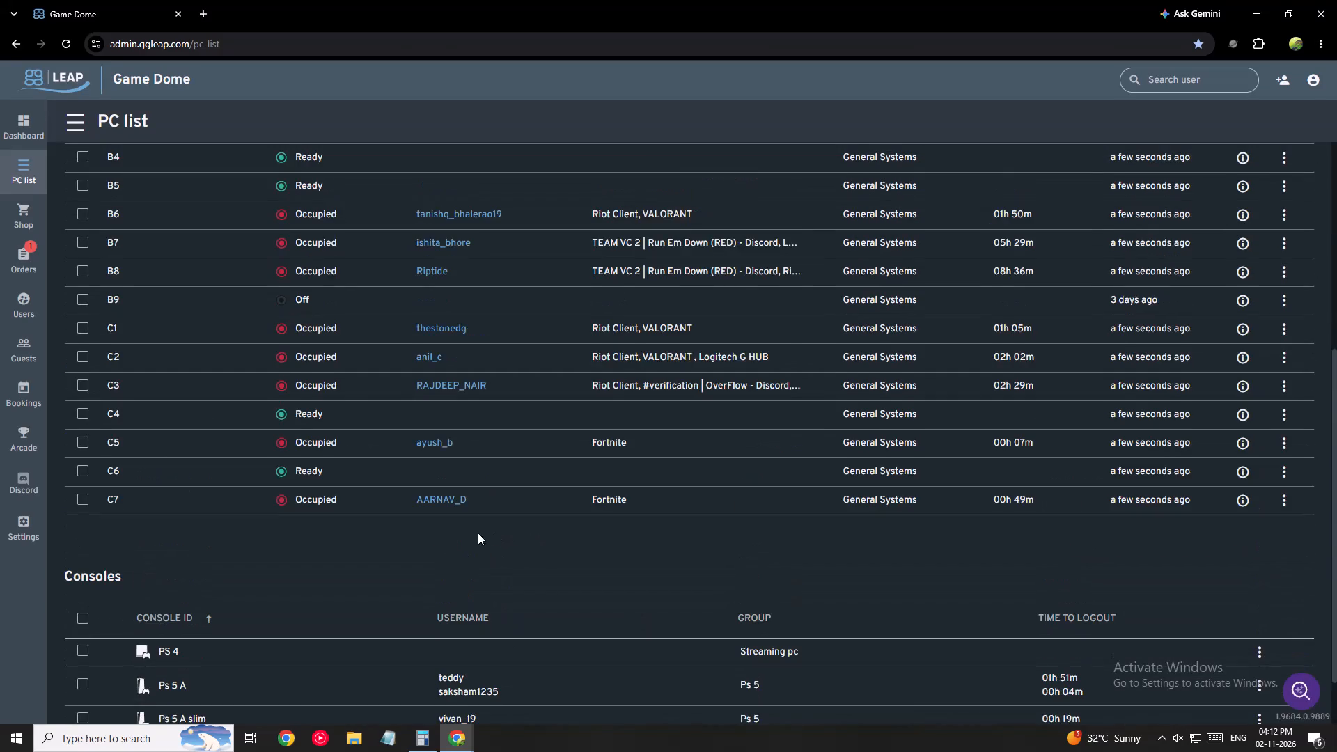
scroll(460, 540, "up", 2)
scroll(375, 513, "up", 3)
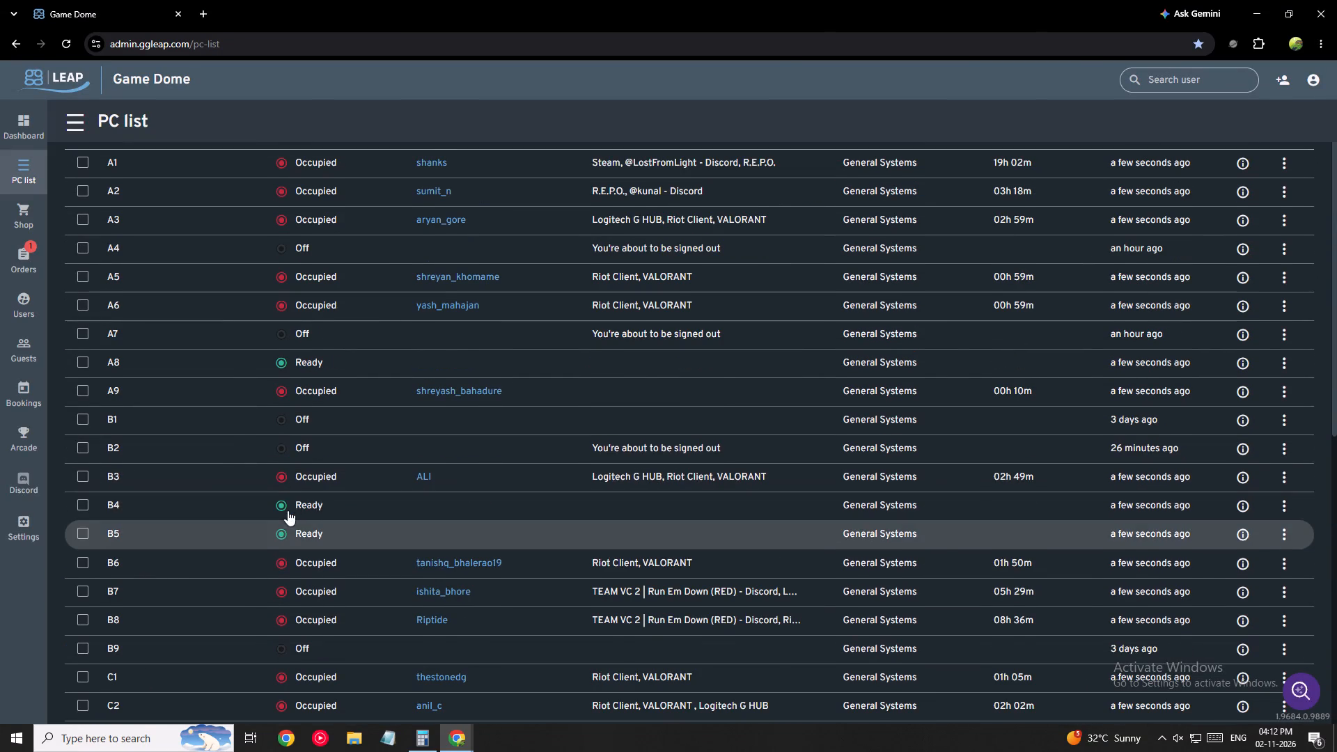
scroll(288, 510, "up", 1)
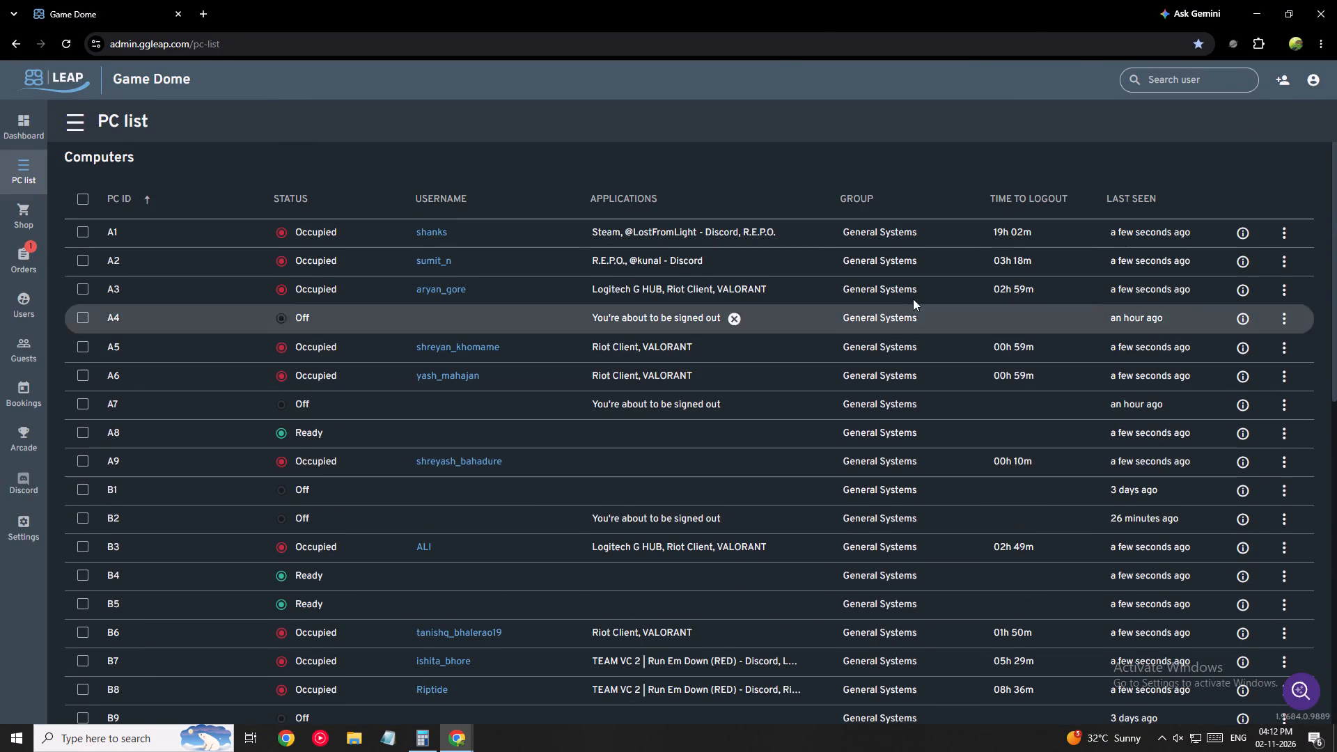
left_click(1162, 77)
scroll(744, 503, "down", 9)
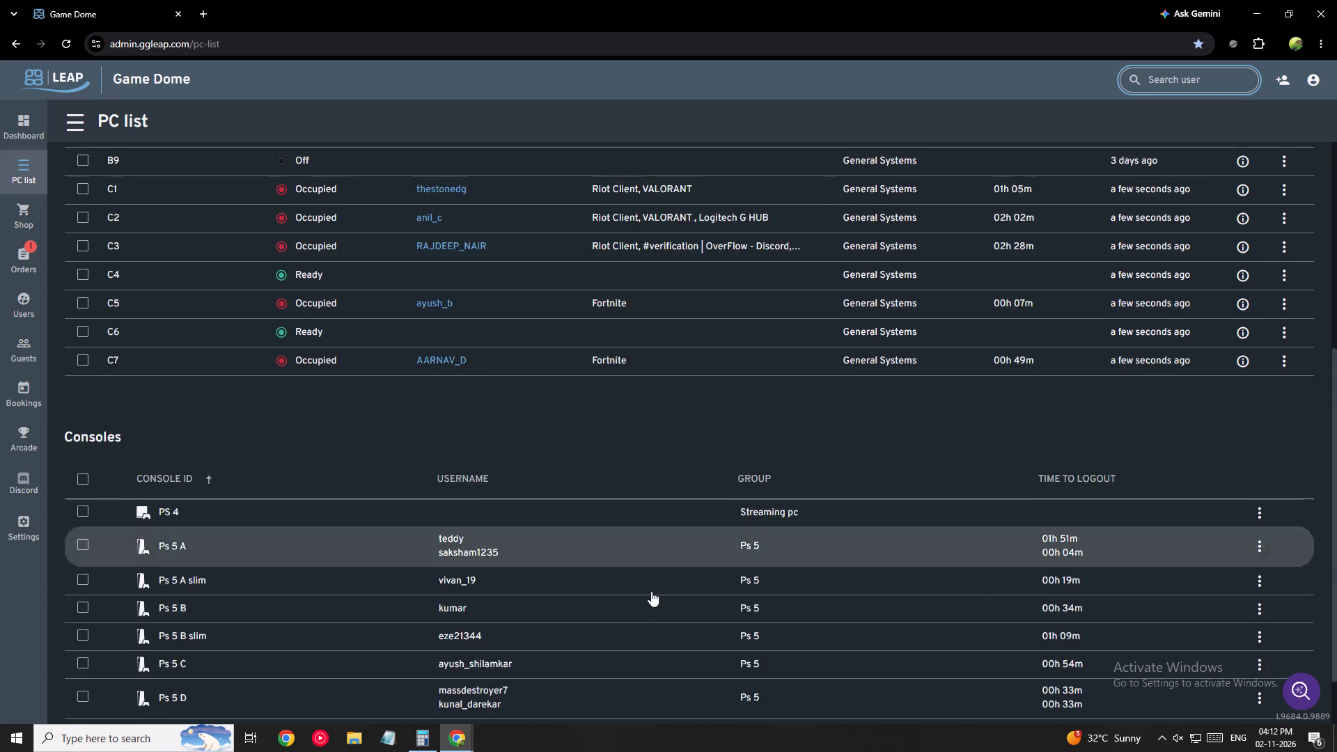
scroll(651, 591, "down", 3)
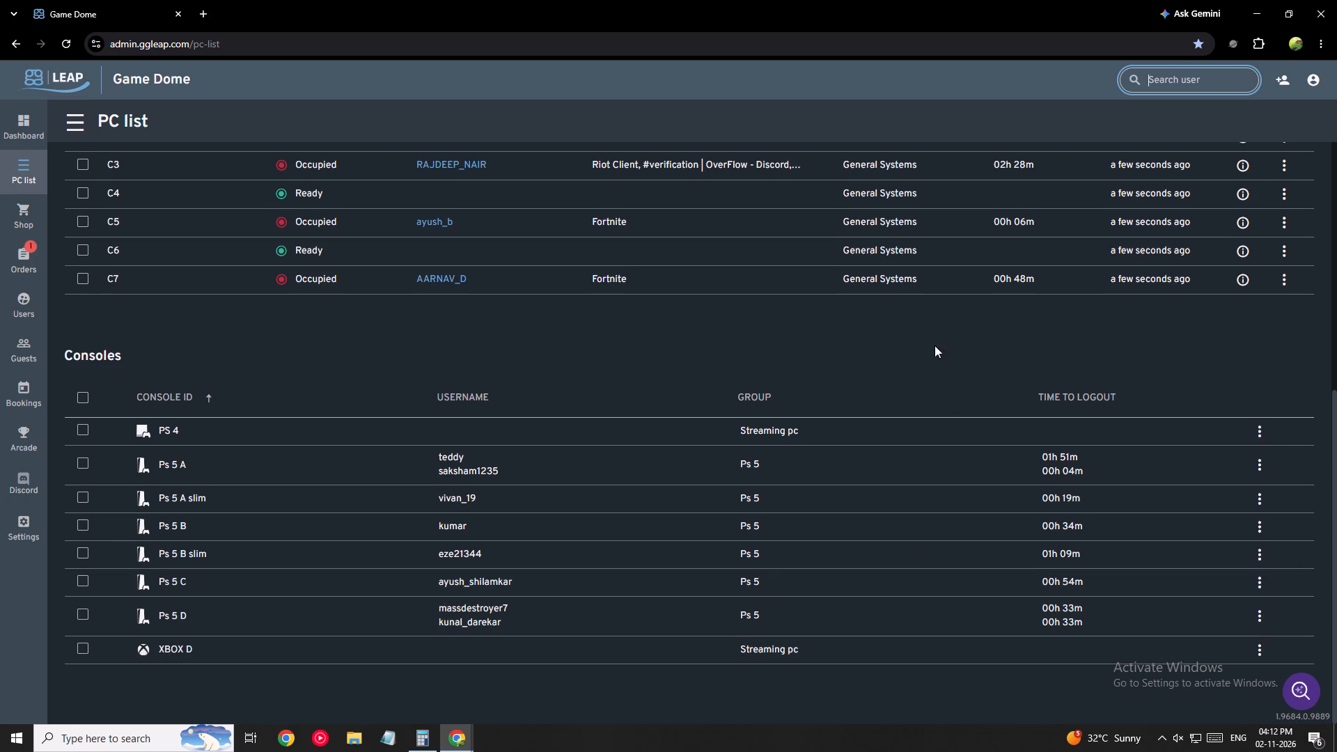
left_click(1177, 75)
Start a full shop order for the user on A9 and add the 5 Hr Pc Rental pass.
scroll(685, 396, "up", 2)
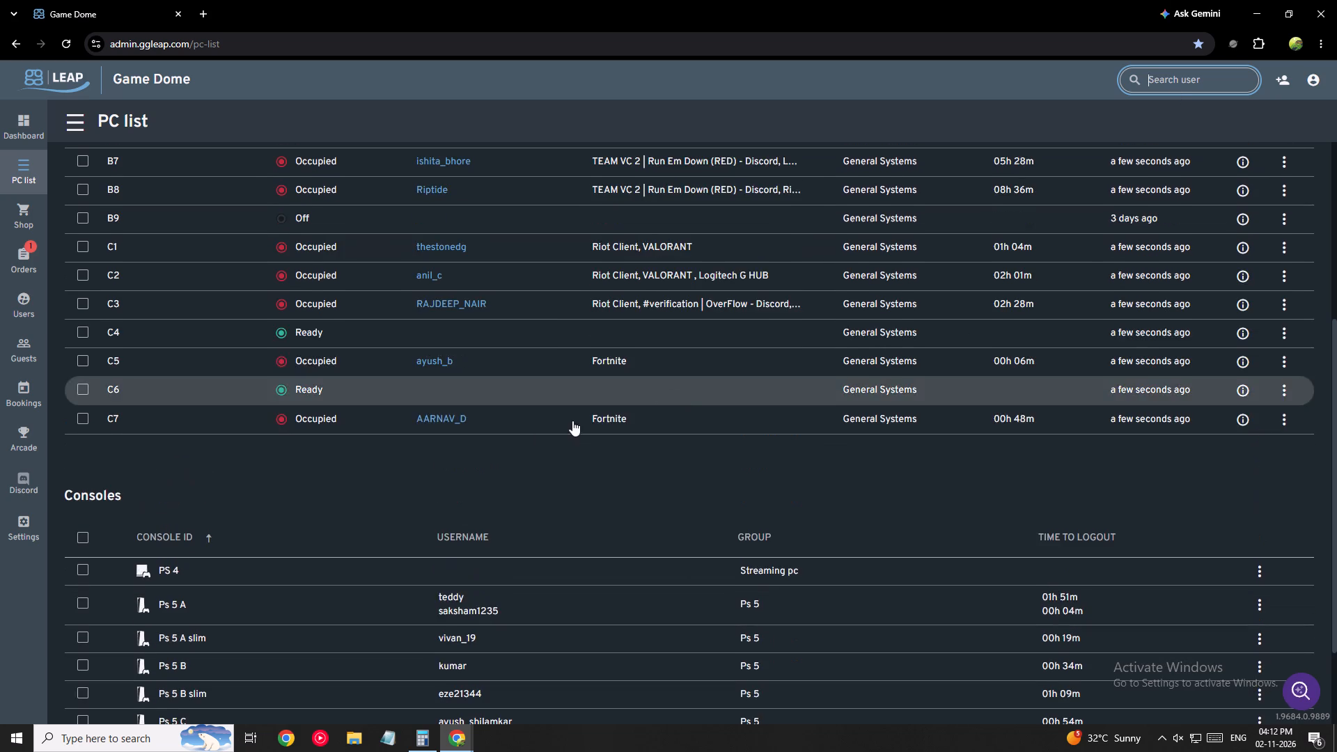
scroll(513, 431, "up", 2)
scroll(420, 410, "up", 3)
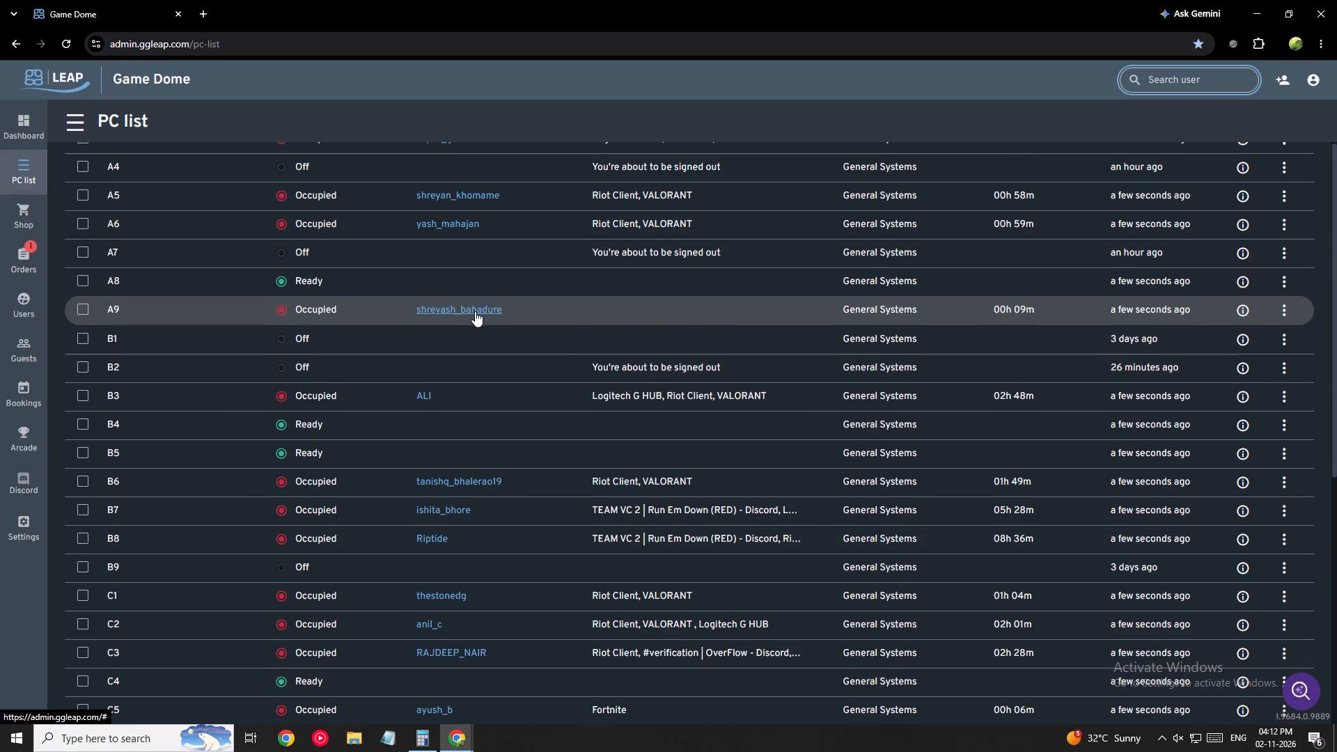
left_click(468, 311)
left_click(503, 318)
left_click(1049, 661)
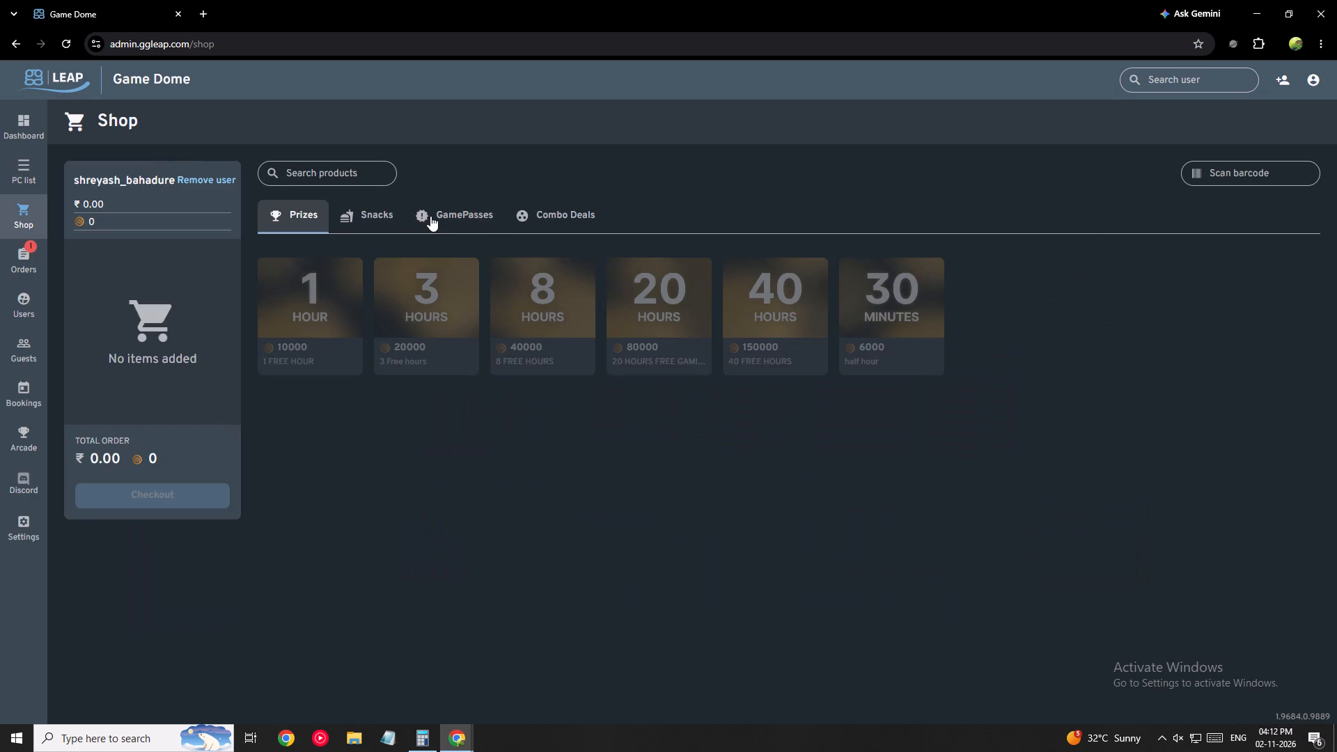
left_click(430, 216)
left_click(361, 244)
left_click(367, 247)
left_click_drag(534, 336, 177, 366)
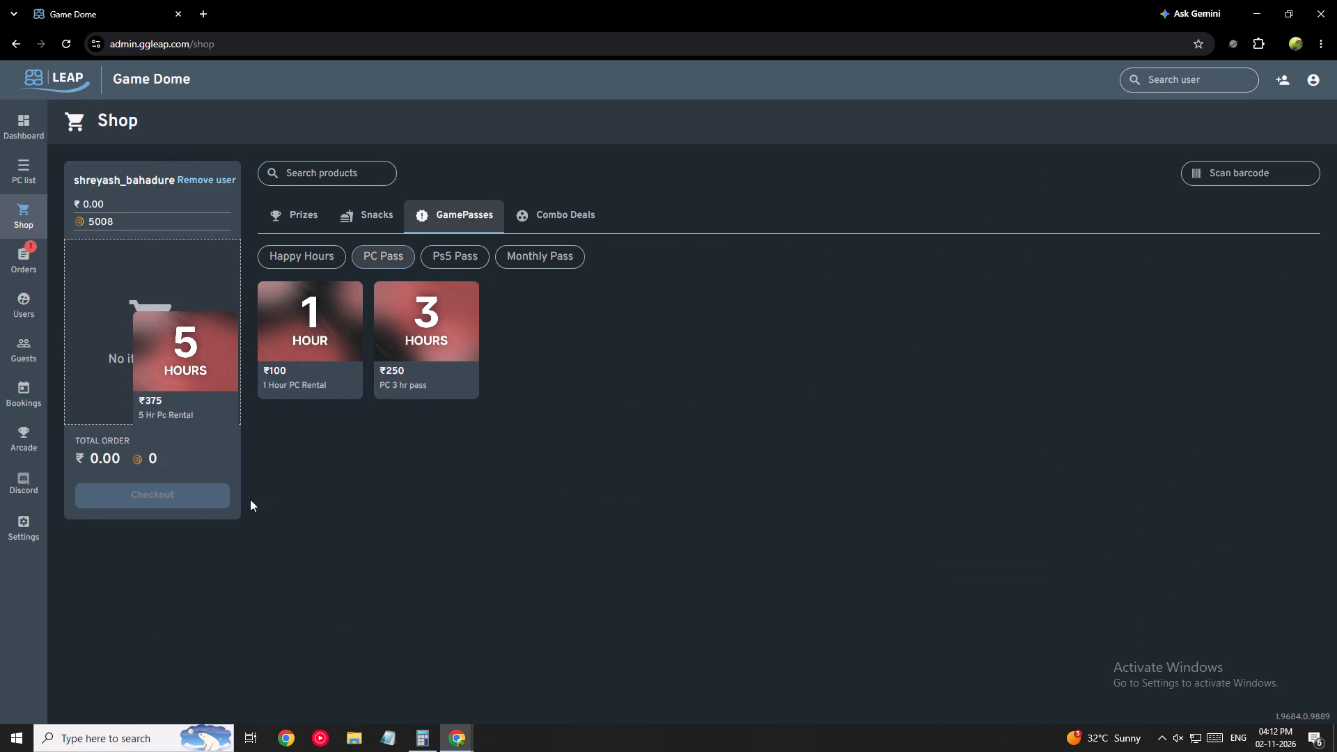
Add one WATER-500ml from the snack drinks to the same order.
left_click(203, 494)
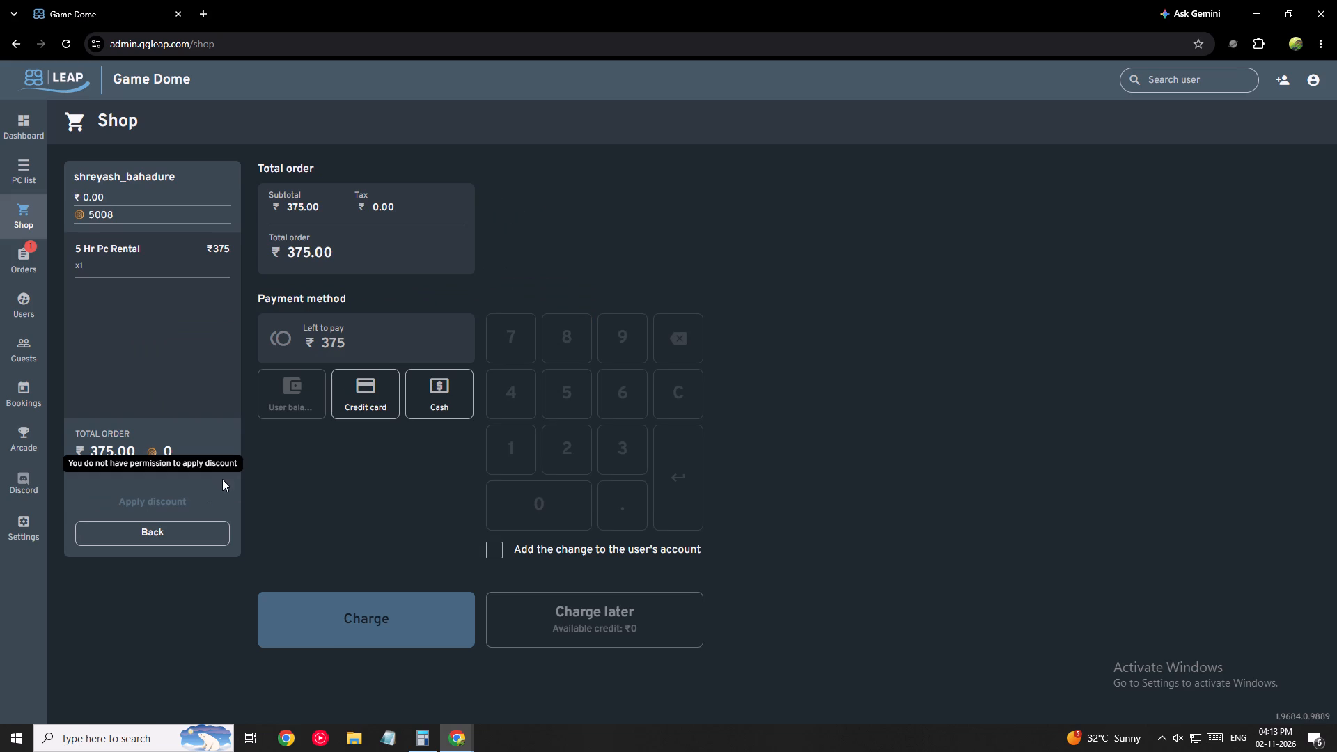
left_click(175, 539)
left_click(375, 203)
left_click(433, 260)
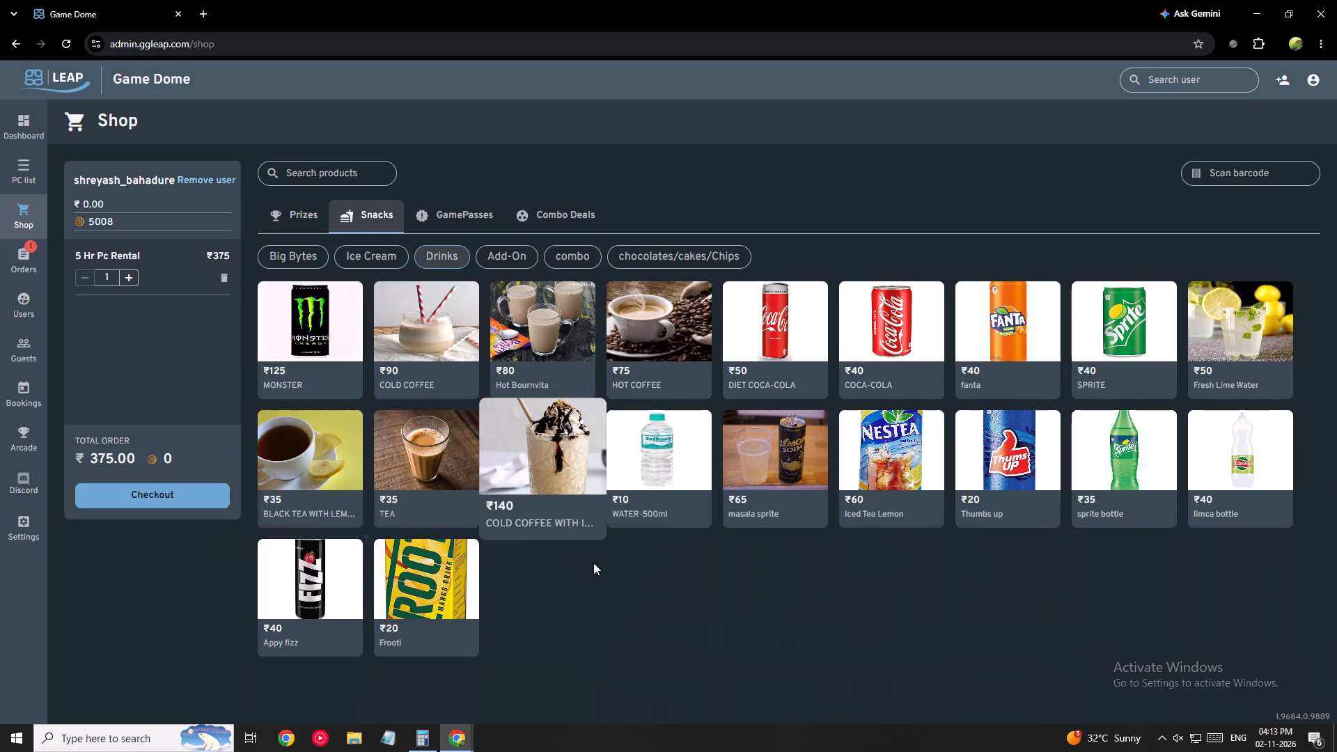
left_click_drag(624, 464, 170, 351)
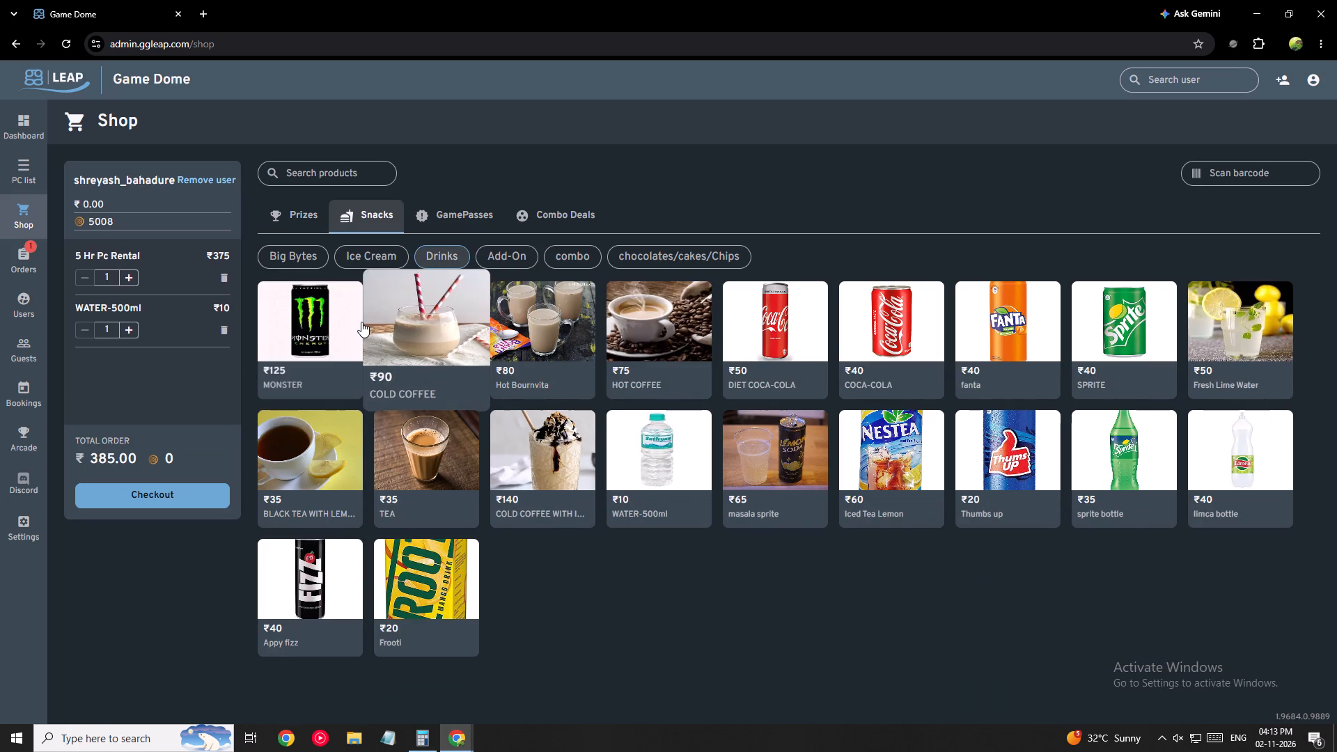
Check out the A9 user's order and charge the full ₹385 to credit card.
left_click(208, 503)
left_click(351, 402)
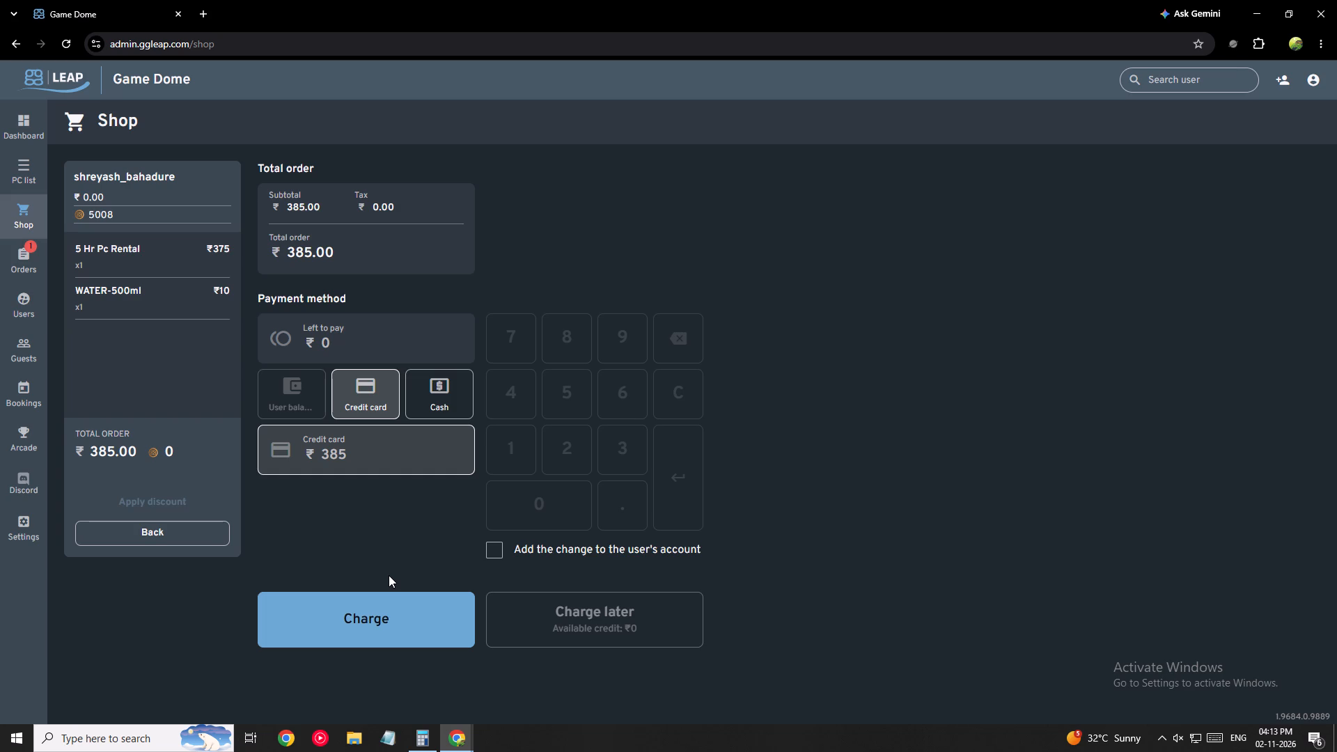
left_click(0, 166)
scroll(396, 389, "down", 4)
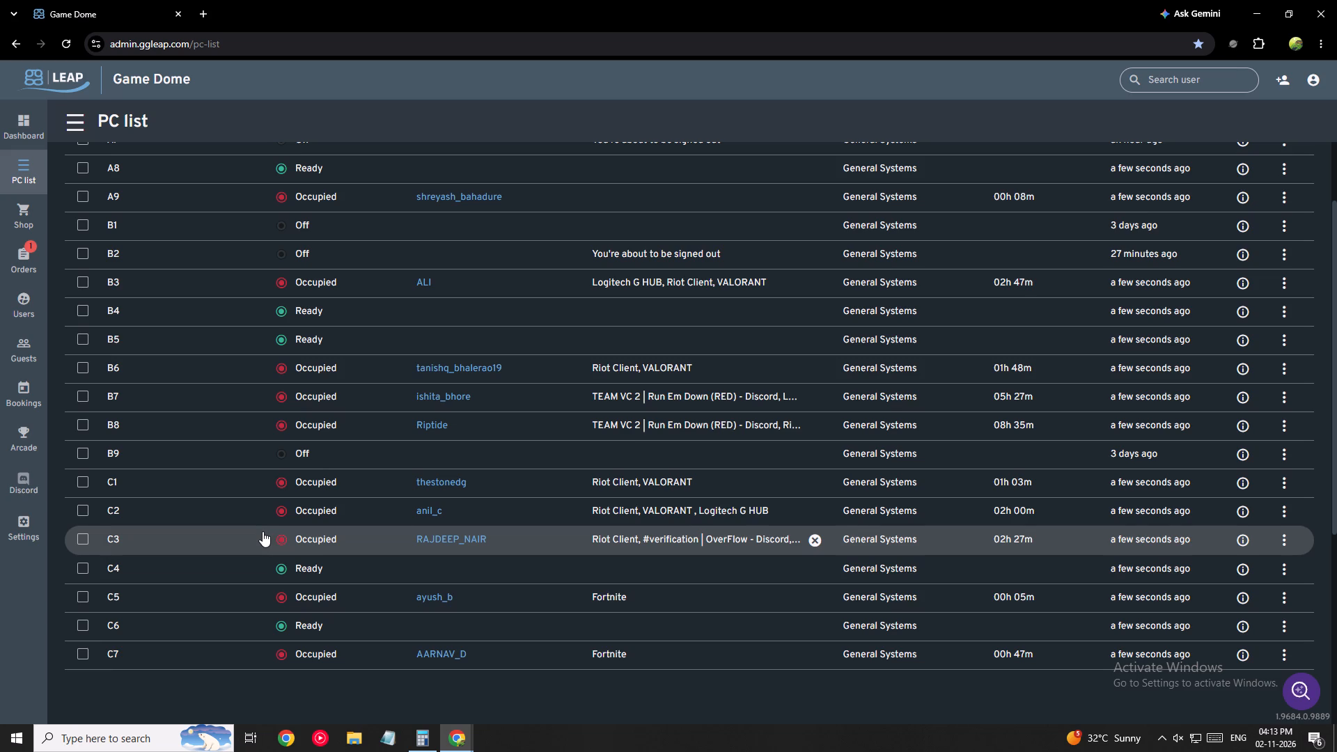
left_click(0, 221)
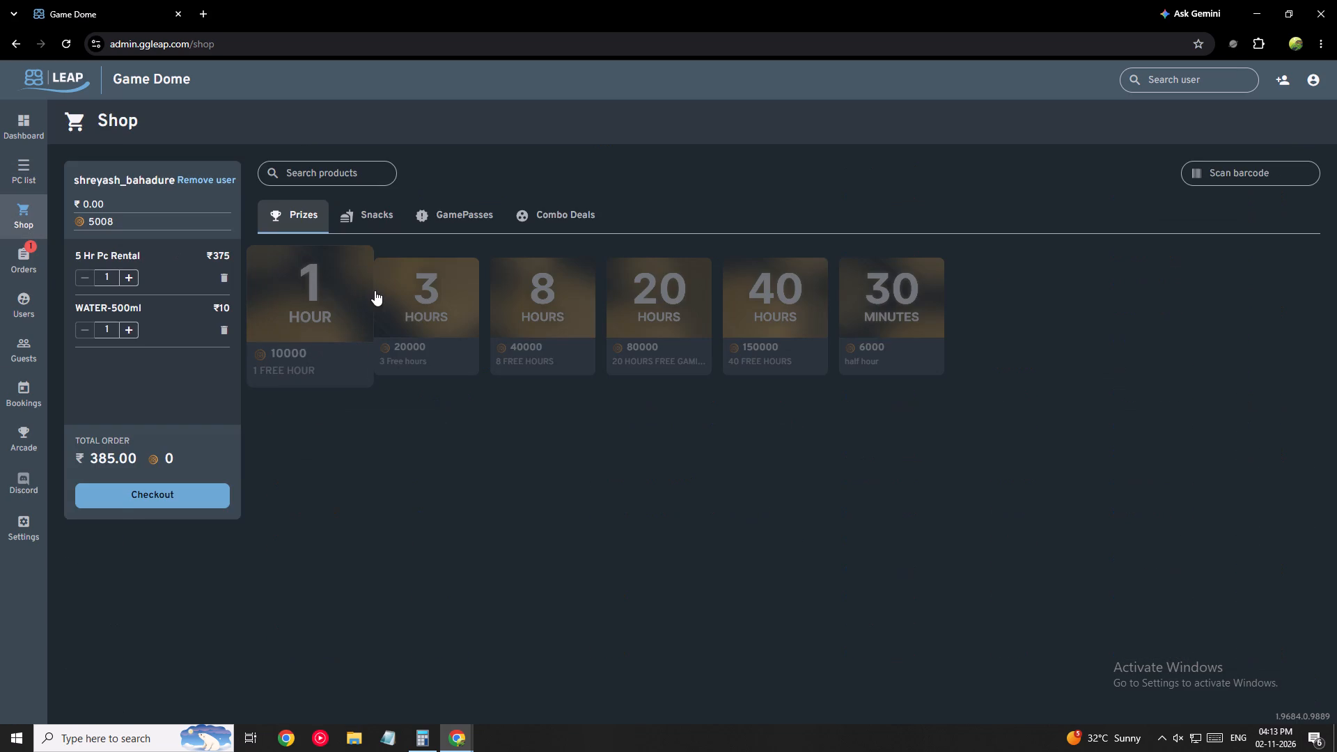
left_click(182, 494)
left_click(370, 400)
left_click(382, 618)
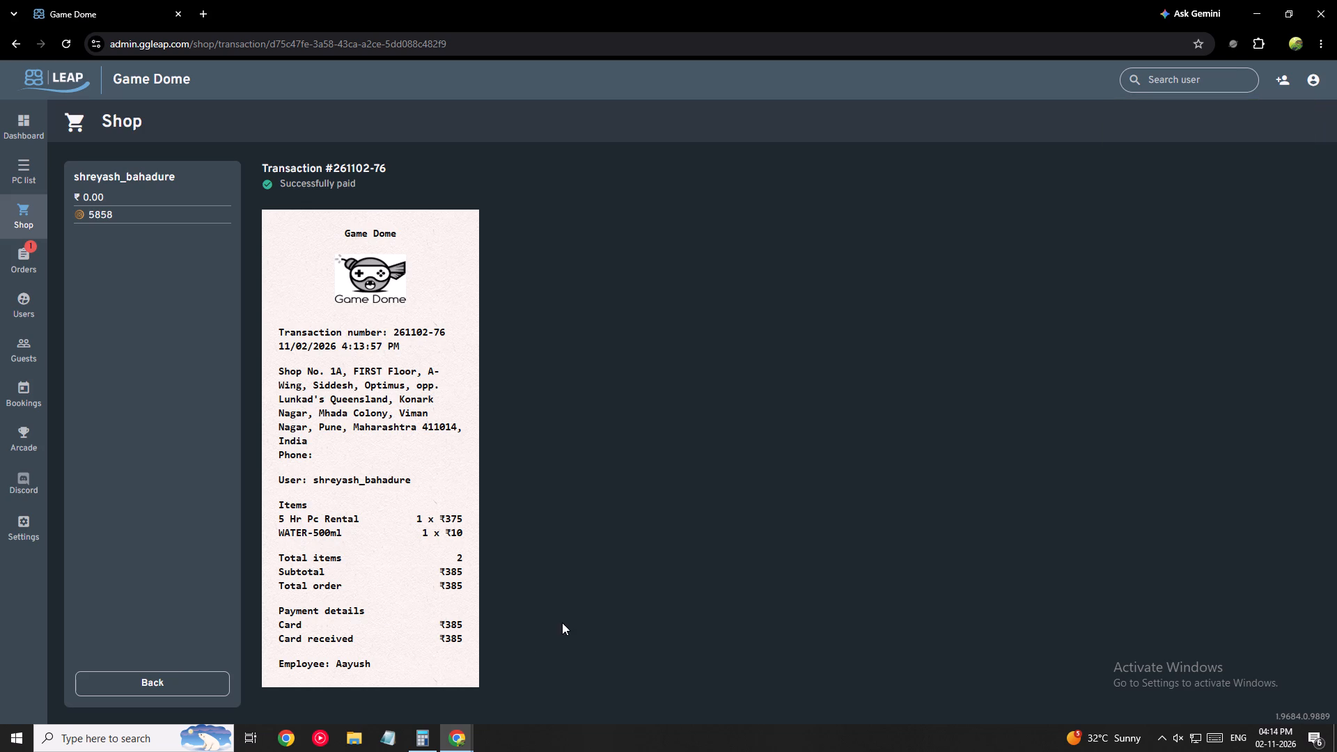
From the PC list, find the customer chaitanya and add the 1 hr Ps5 Console rental to a full shop order.
left_click(0, 155)
scroll(583, 425, "down", 2)
scroll(583, 435, "up", 1)
scroll(583, 435, "down", 9)
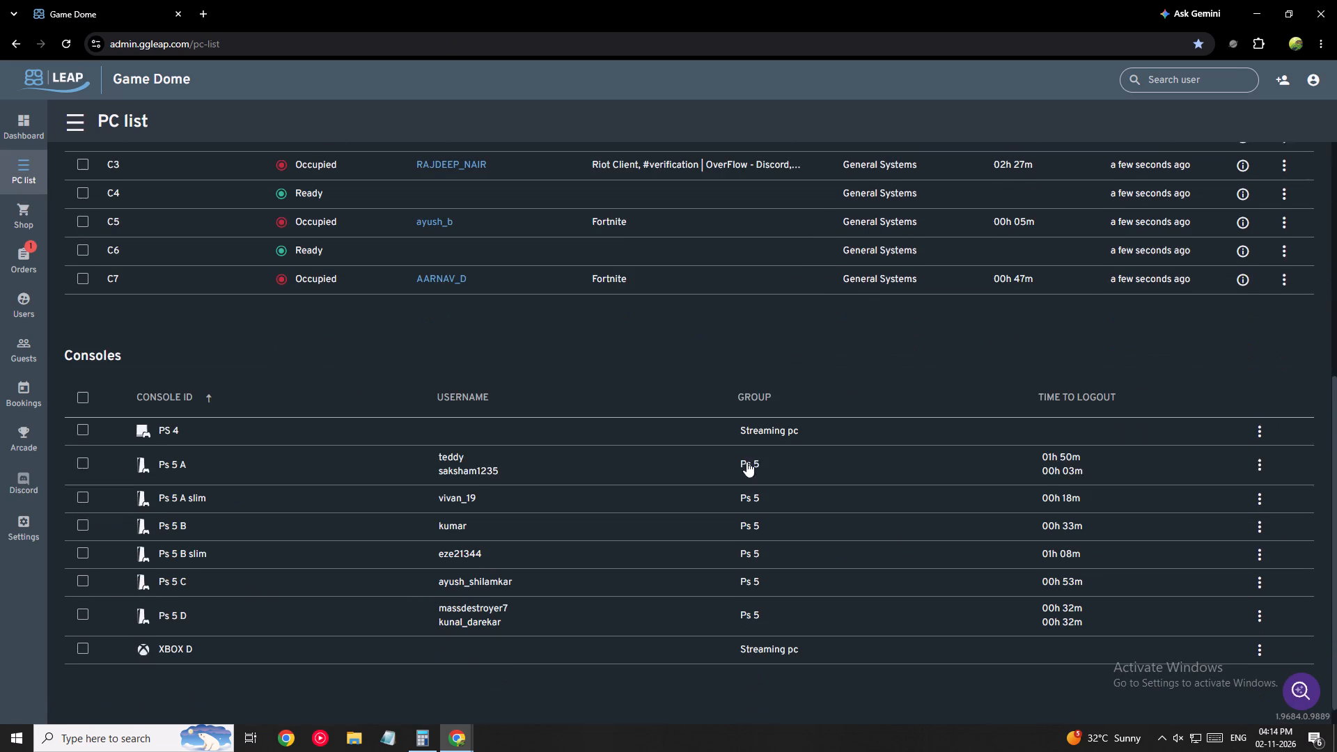
scroll(746, 462, "down", 4)
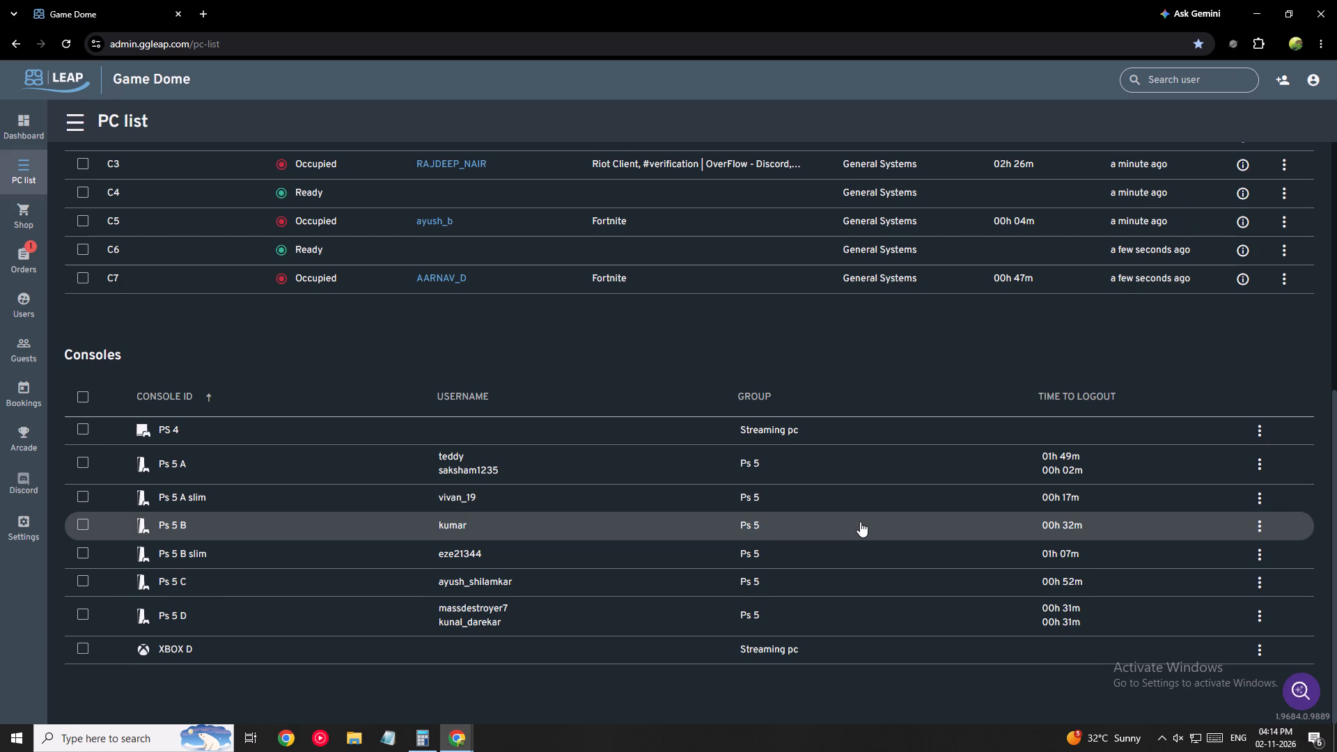
left_click(1217, 82)
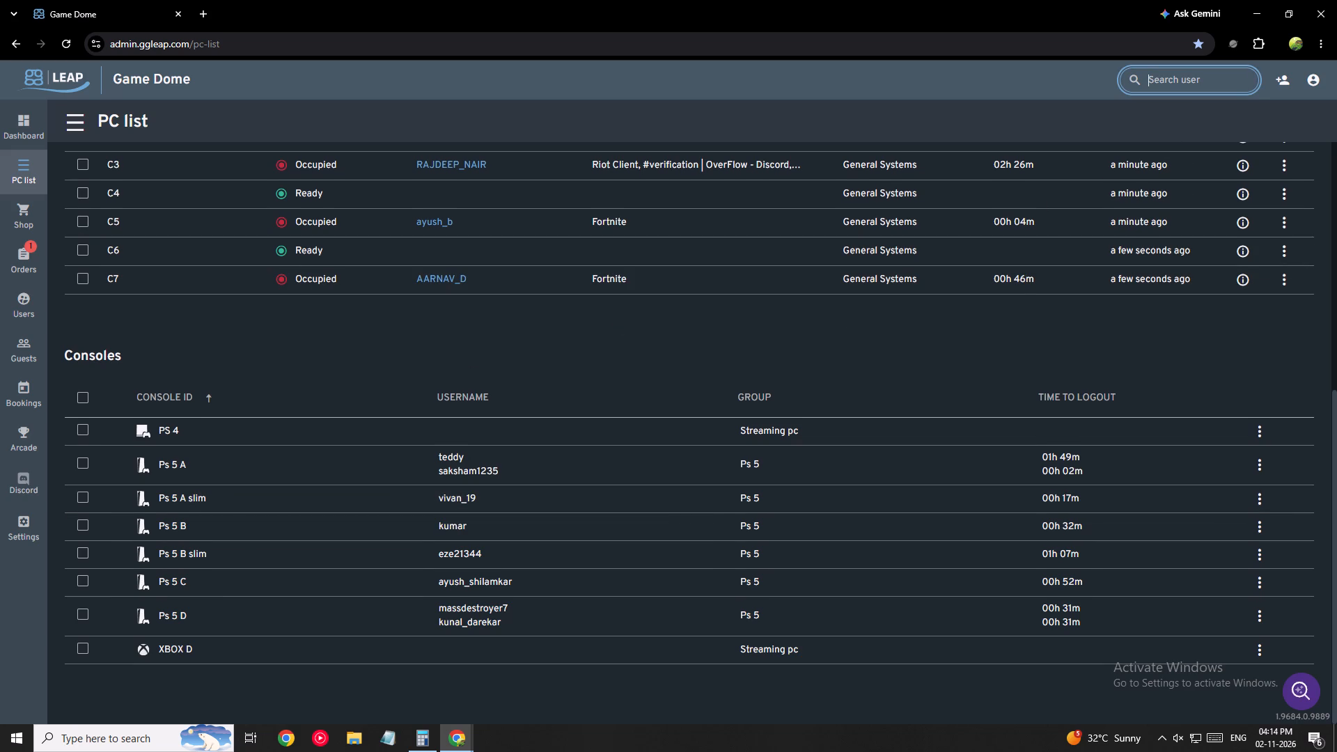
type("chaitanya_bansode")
left_click(1280, 119)
left_click(1301, 123)
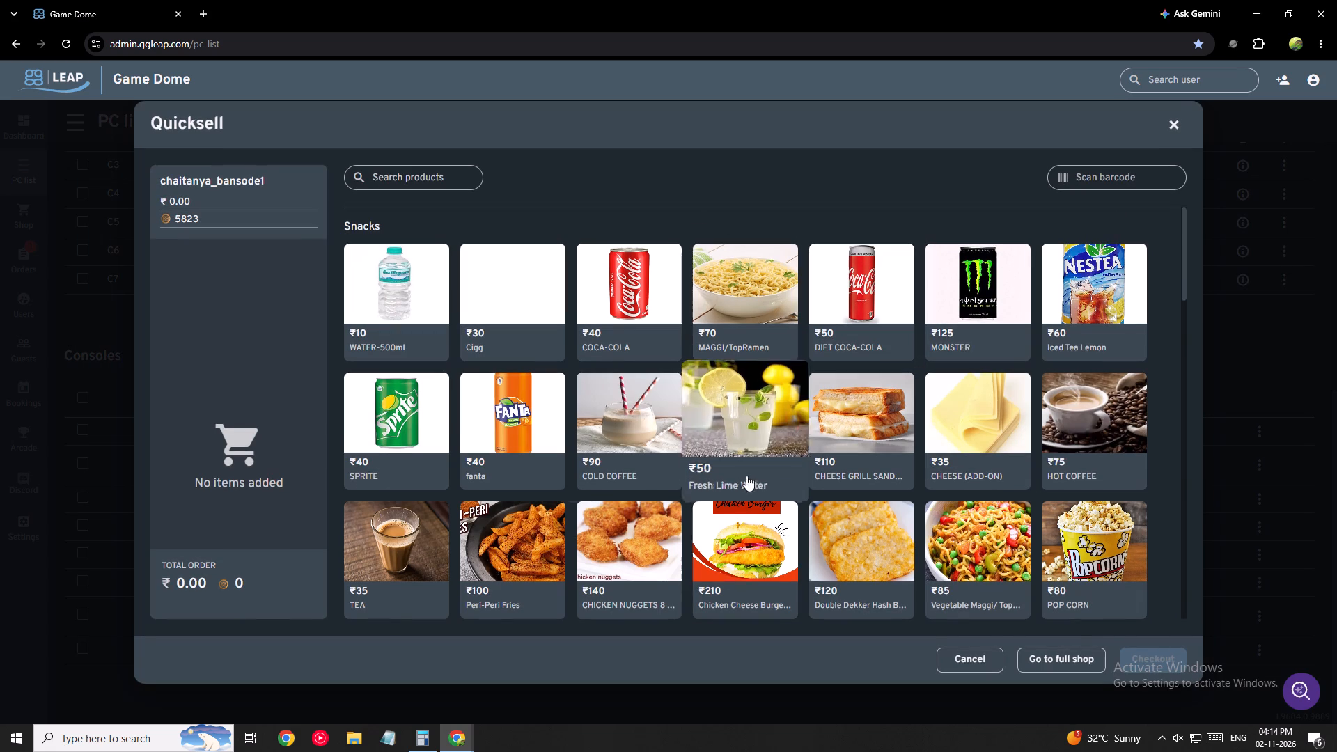
left_click(1064, 657)
left_click(478, 209)
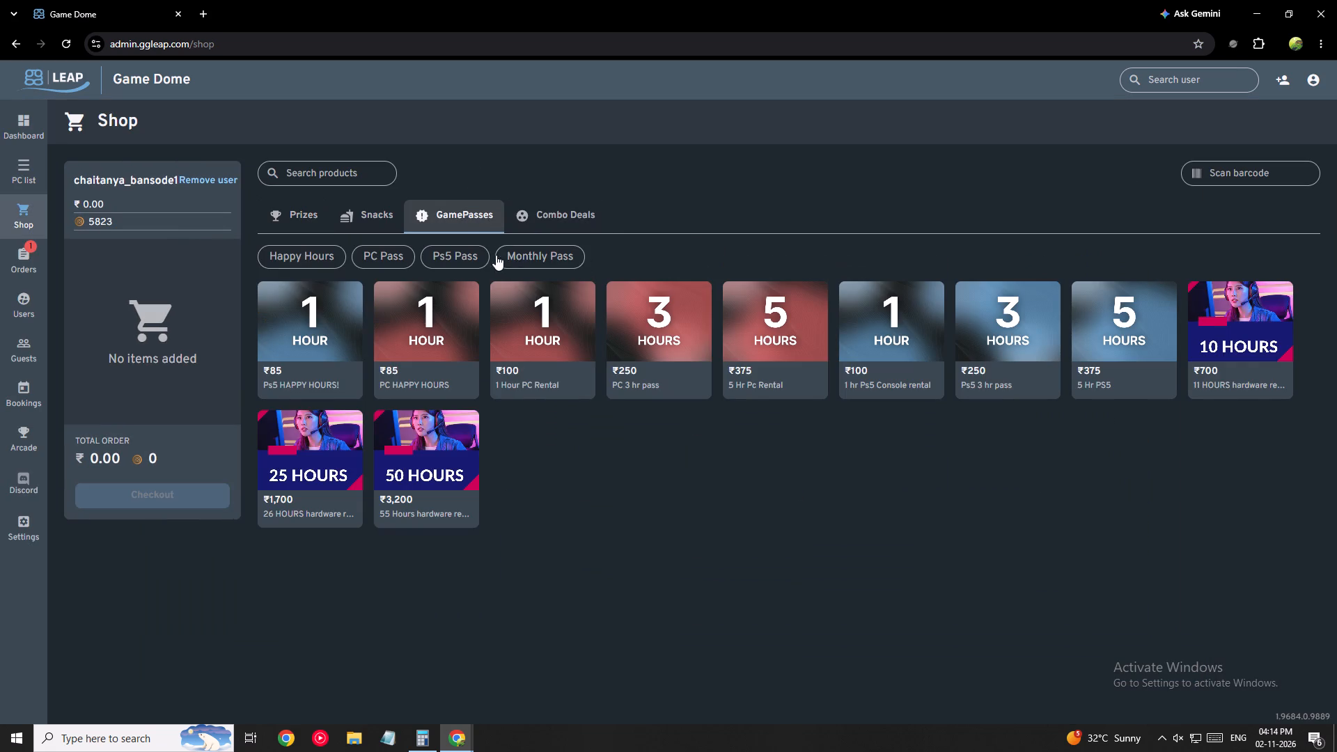
left_click(390, 257)
left_click(430, 256)
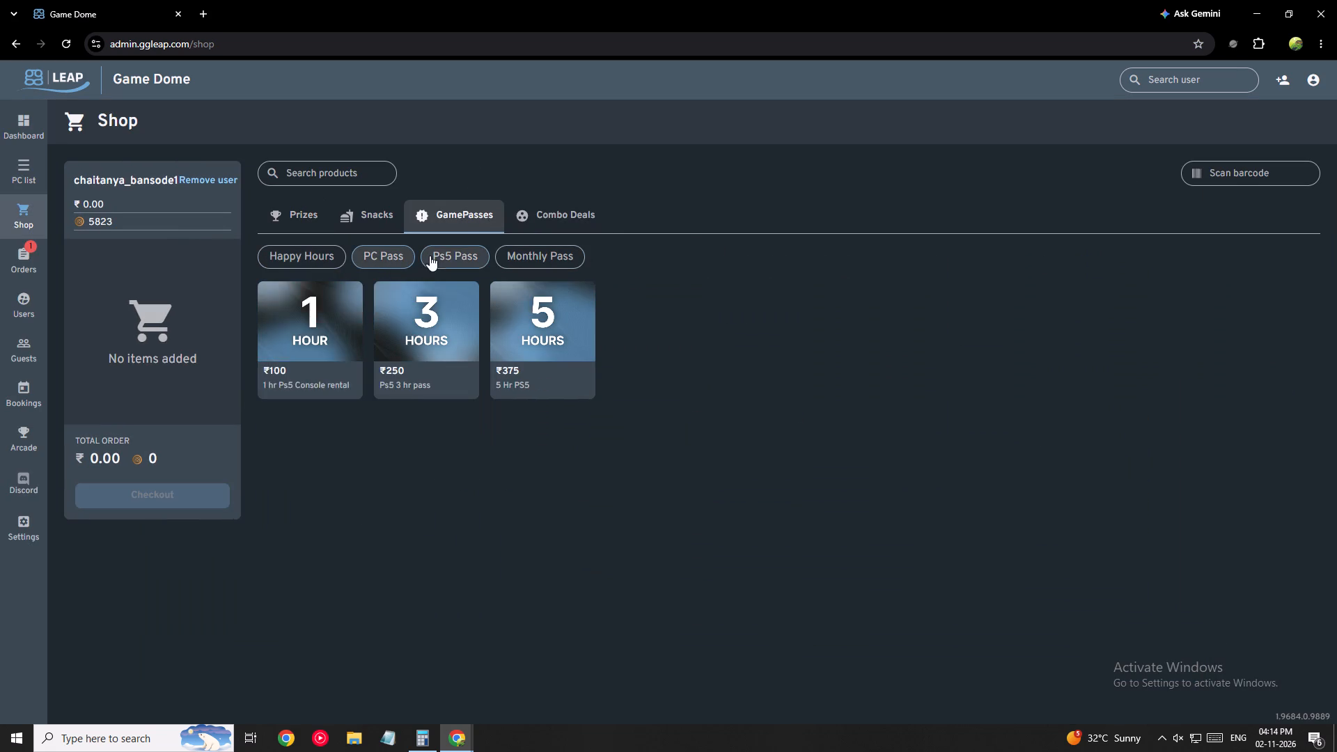
left_click_drag(289, 361, 124, 331)
Check out chaitanya's order and charge the ₹100 in cash.
left_click(188, 491)
left_click(438, 414)
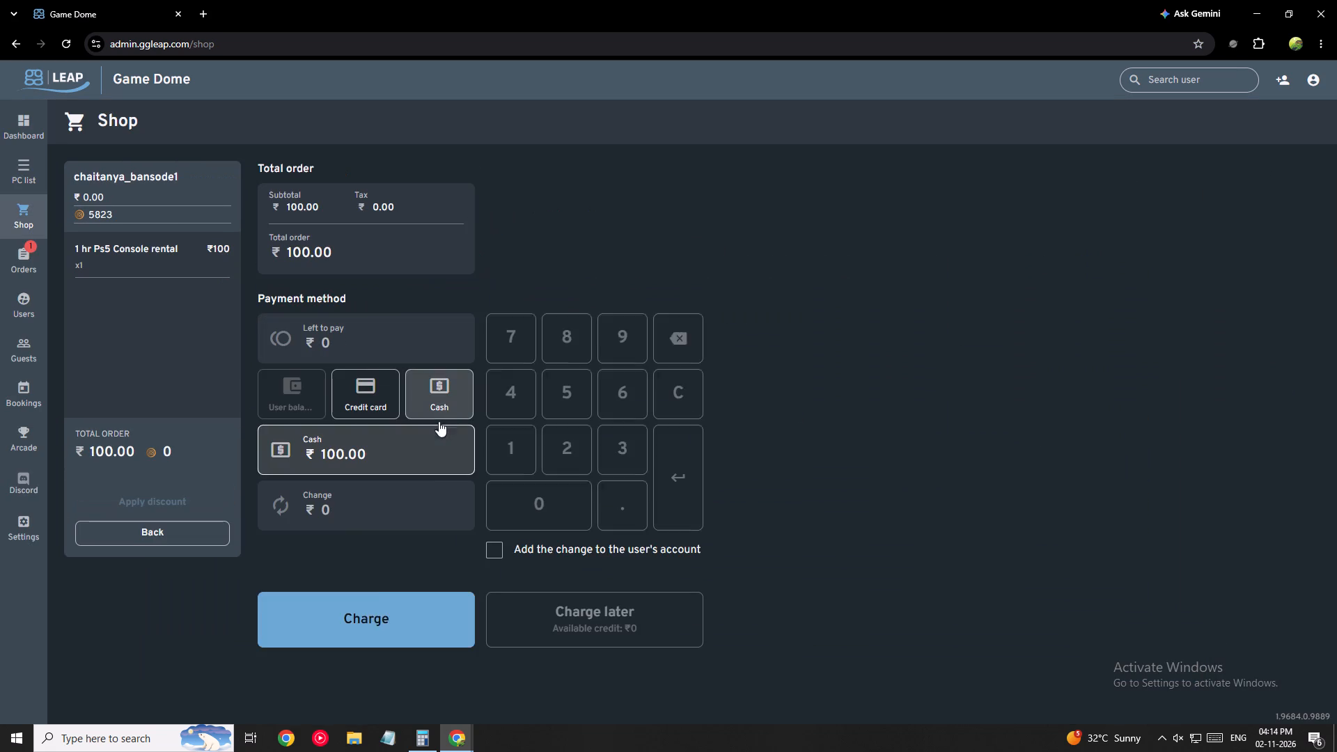
left_click(368, 614)
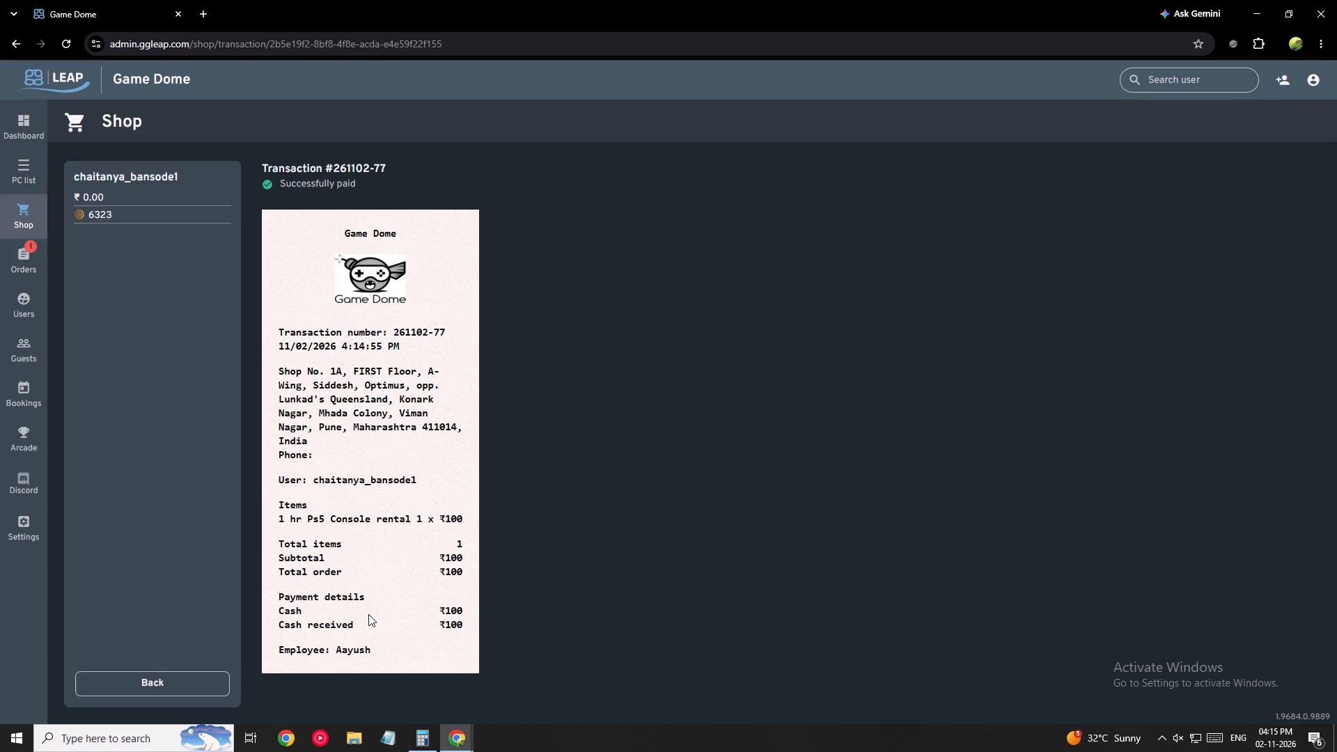
In the GD VIMAN MNAGAR daily exp sheet, delete the 250 customer credit entry below the blue row and make its dark fill white.
key("alt+Tab")
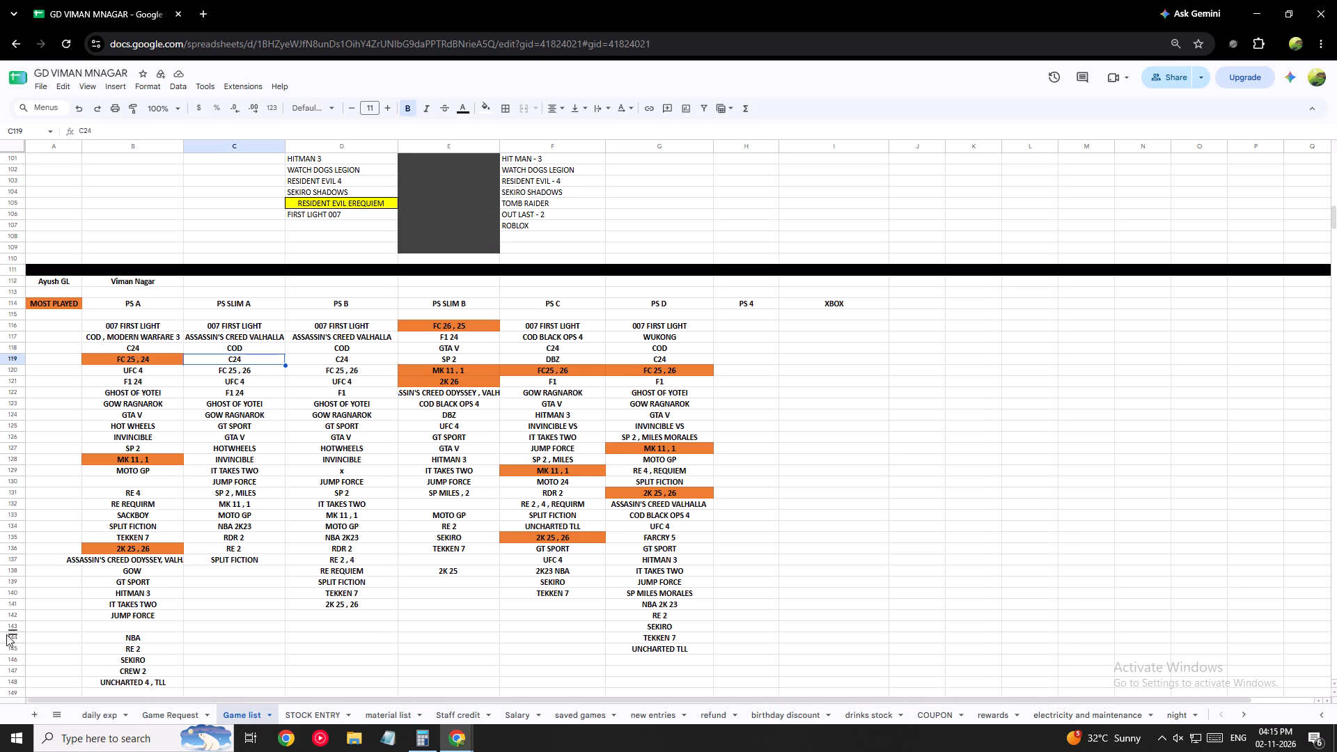
left_click(97, 711)
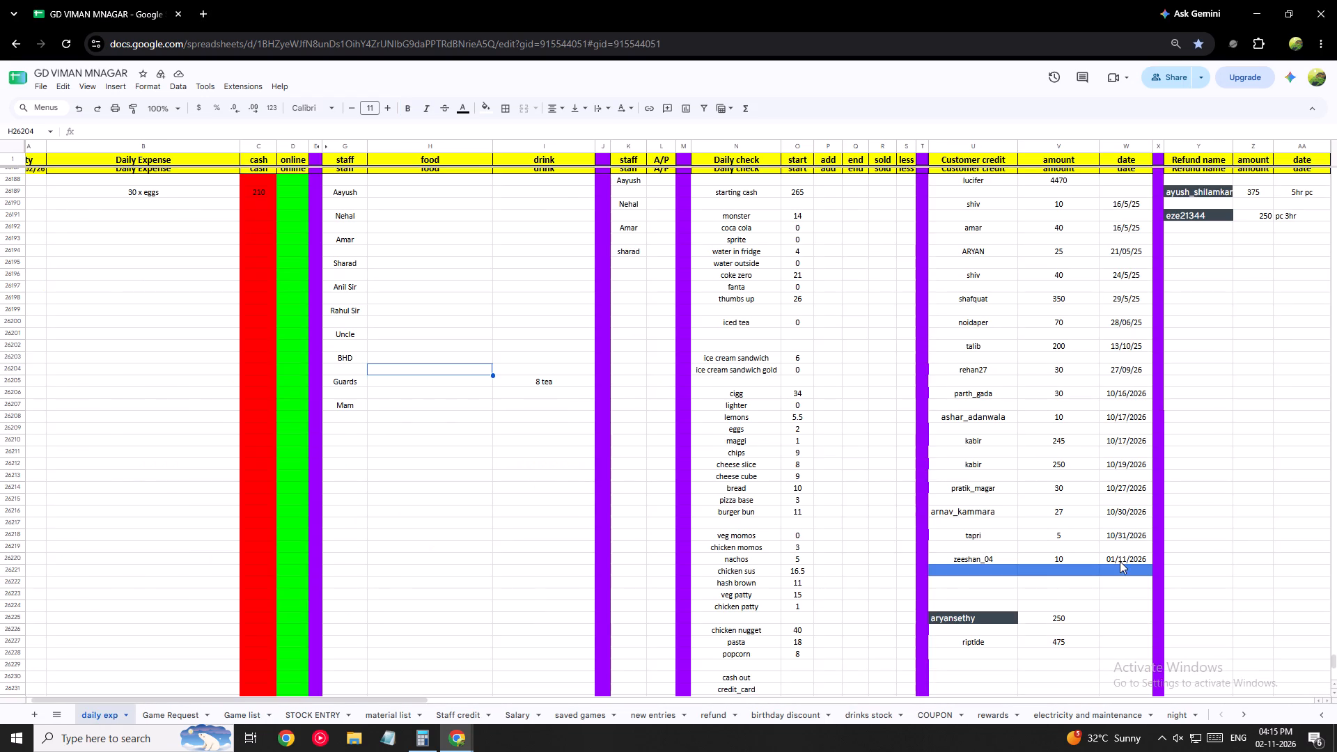
left_click_drag(976, 619, 1095, 619)
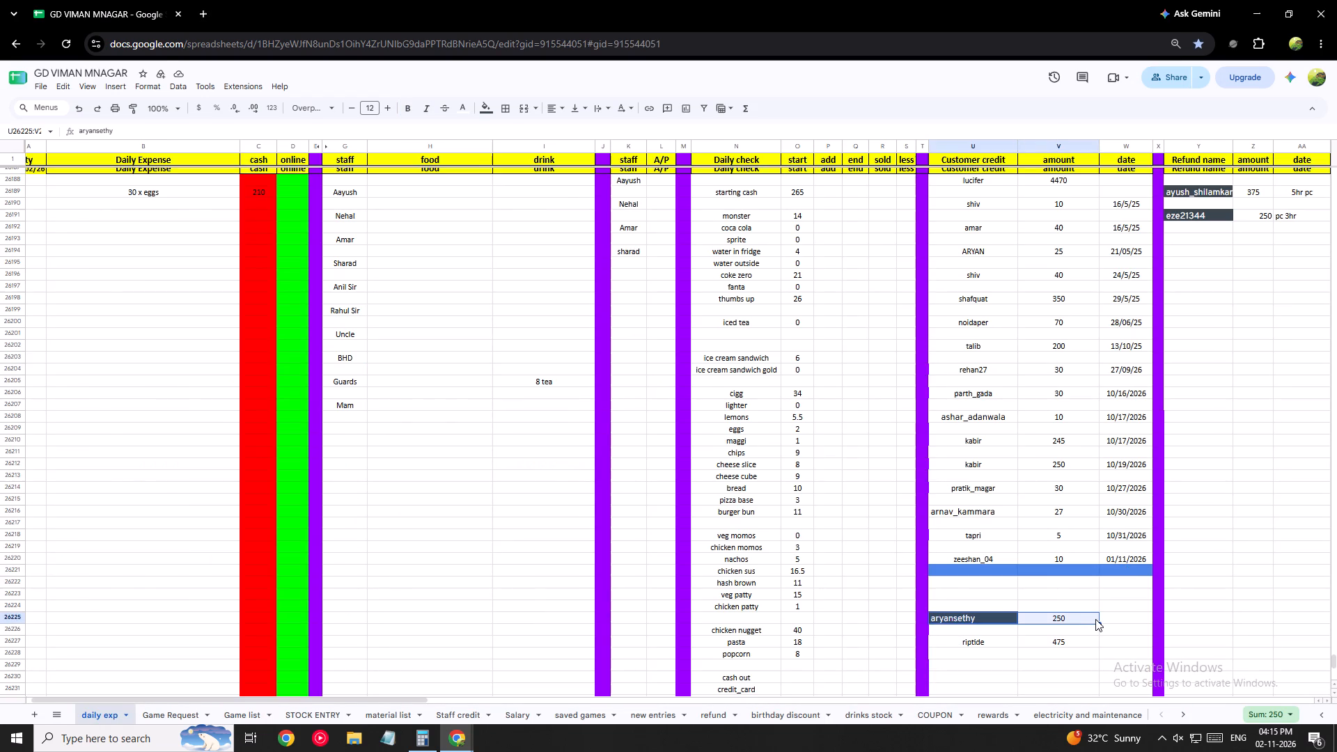
key("Delete")
left_click(487, 106)
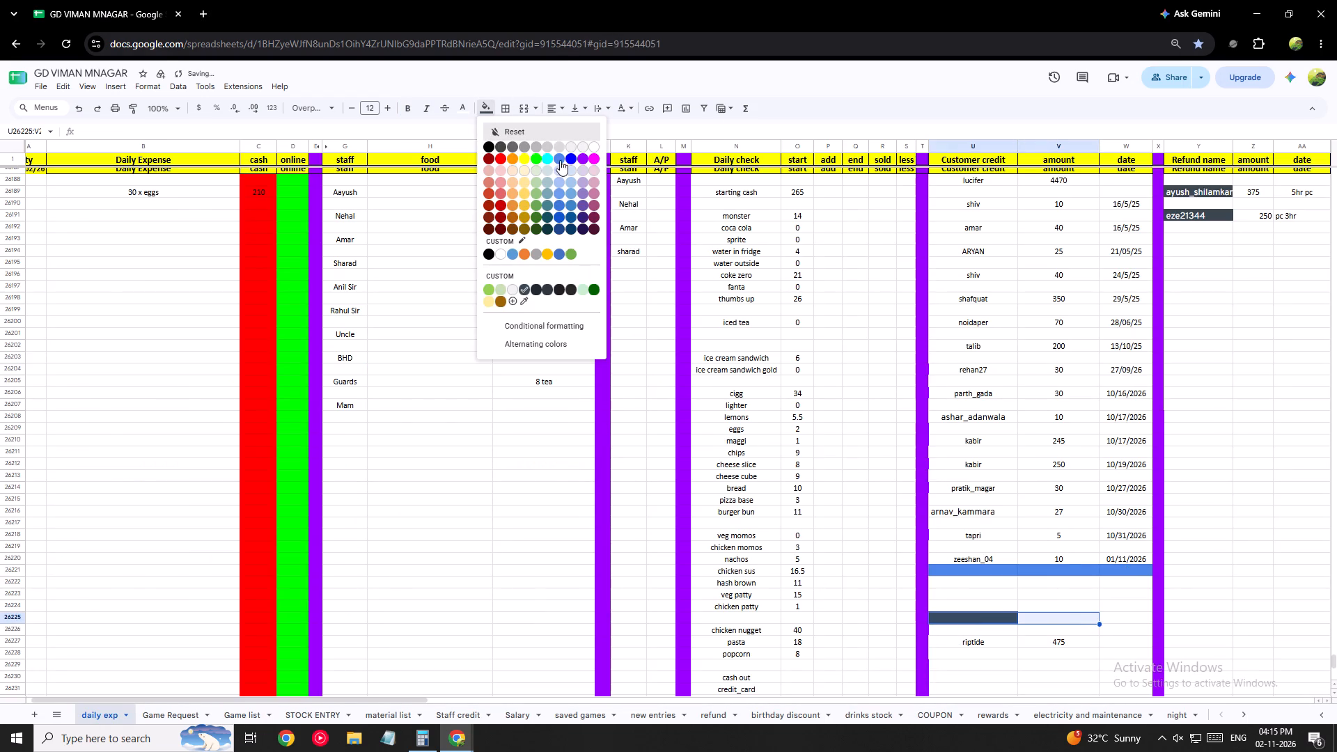
left_click(593, 150)
Switch back to the Game Dome PC list to check the consoles' users and time to logout.
left_click(458, 741)
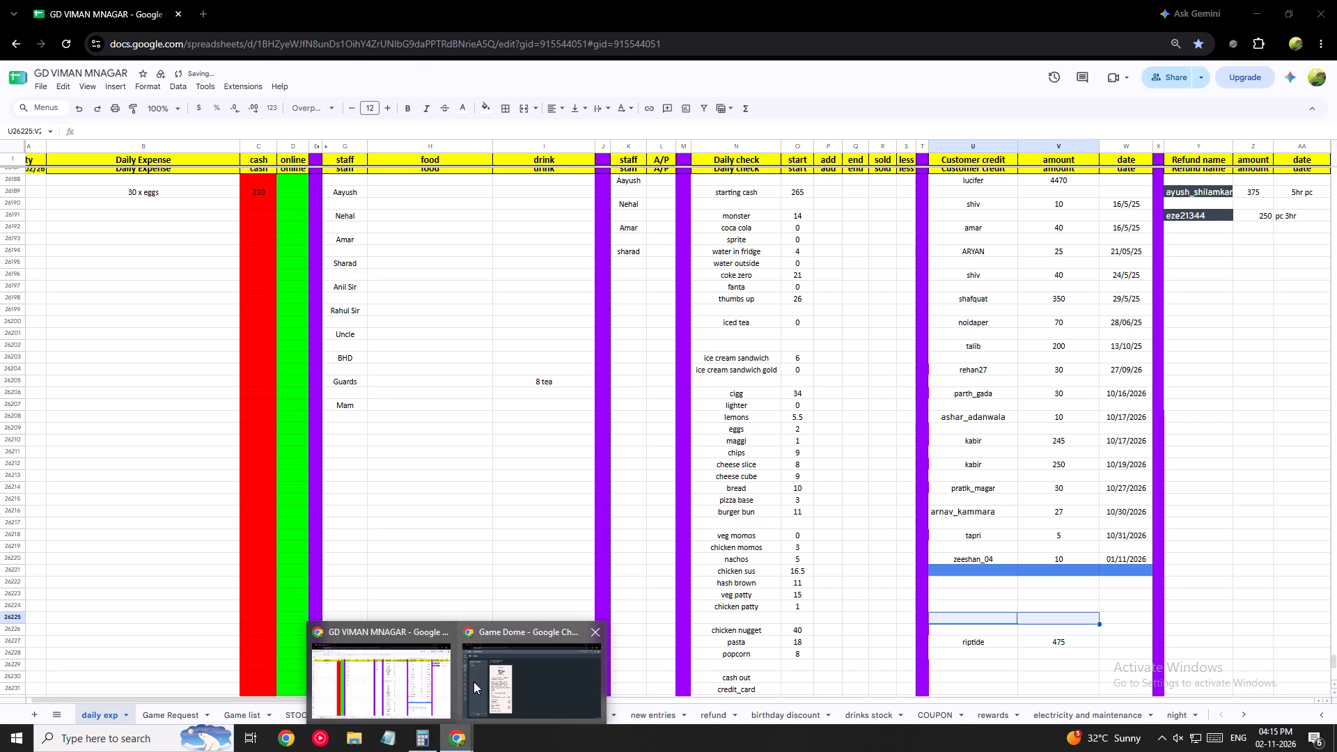
left_click(513, 675)
left_click(0, 176)
scroll(452, 340, "down", 7)
scroll(452, 340, "up", 1)
scroll(452, 340, "down", 7)
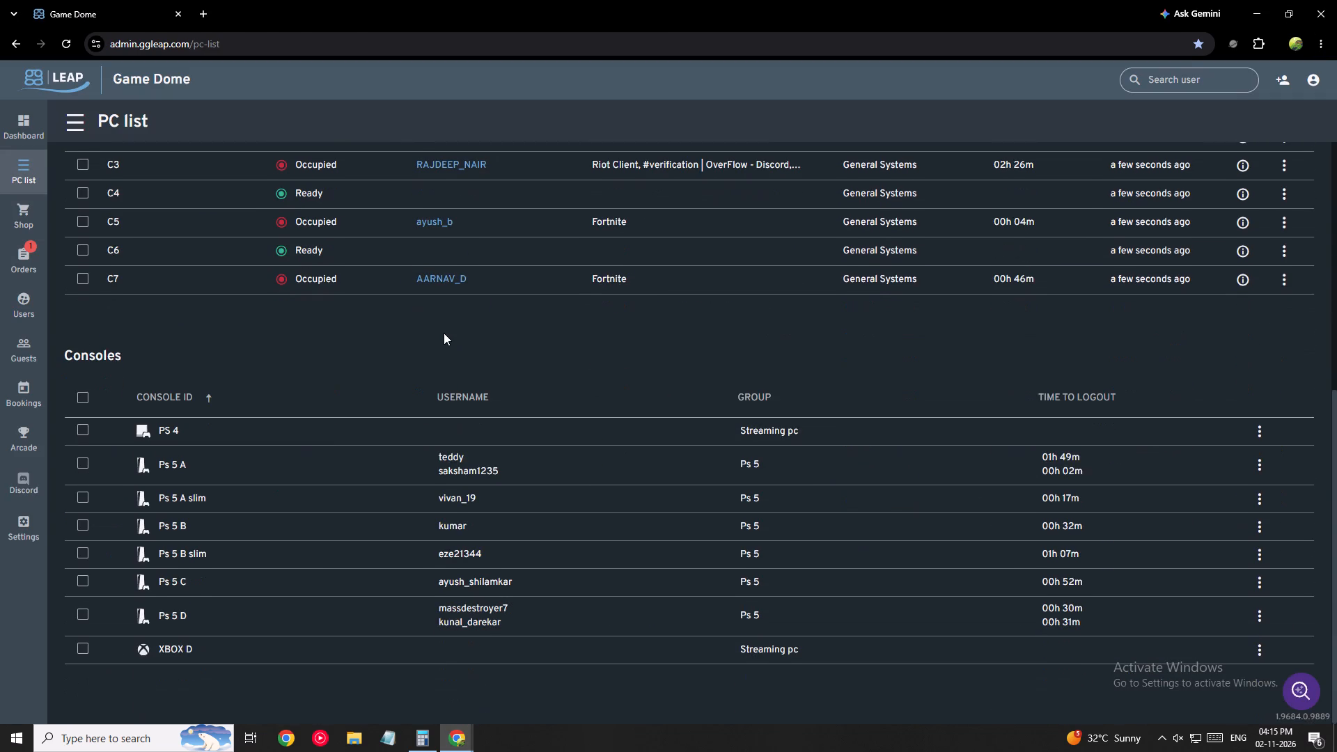
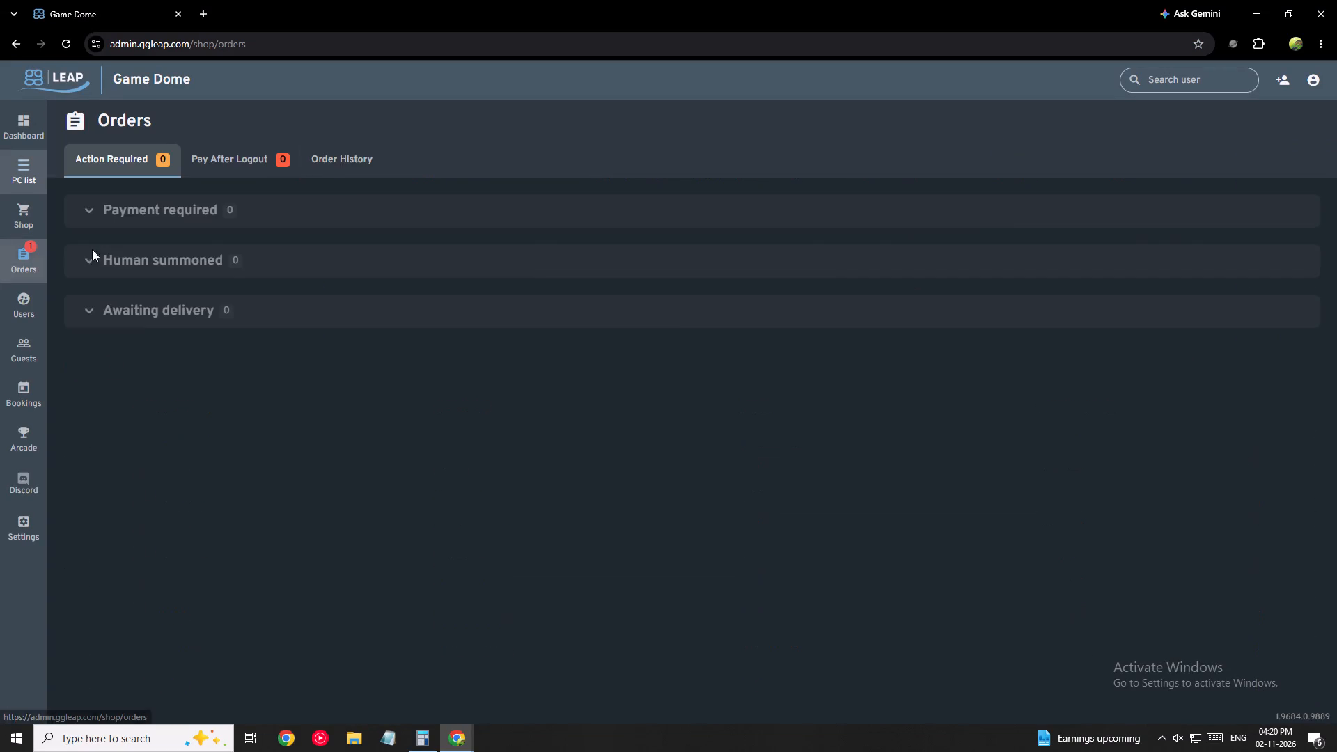
left_click(336, 152)
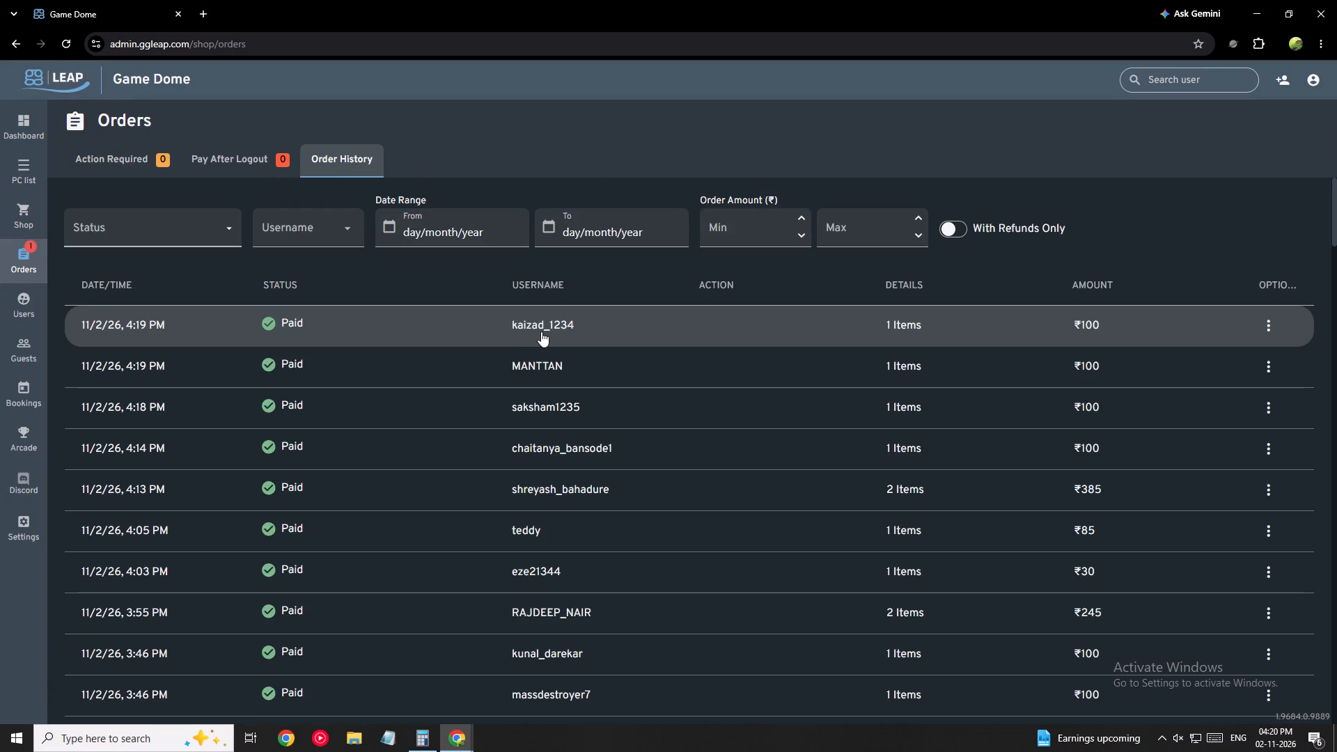
left_click(541, 331)
double_click(104, 187)
key("ctrl+c")
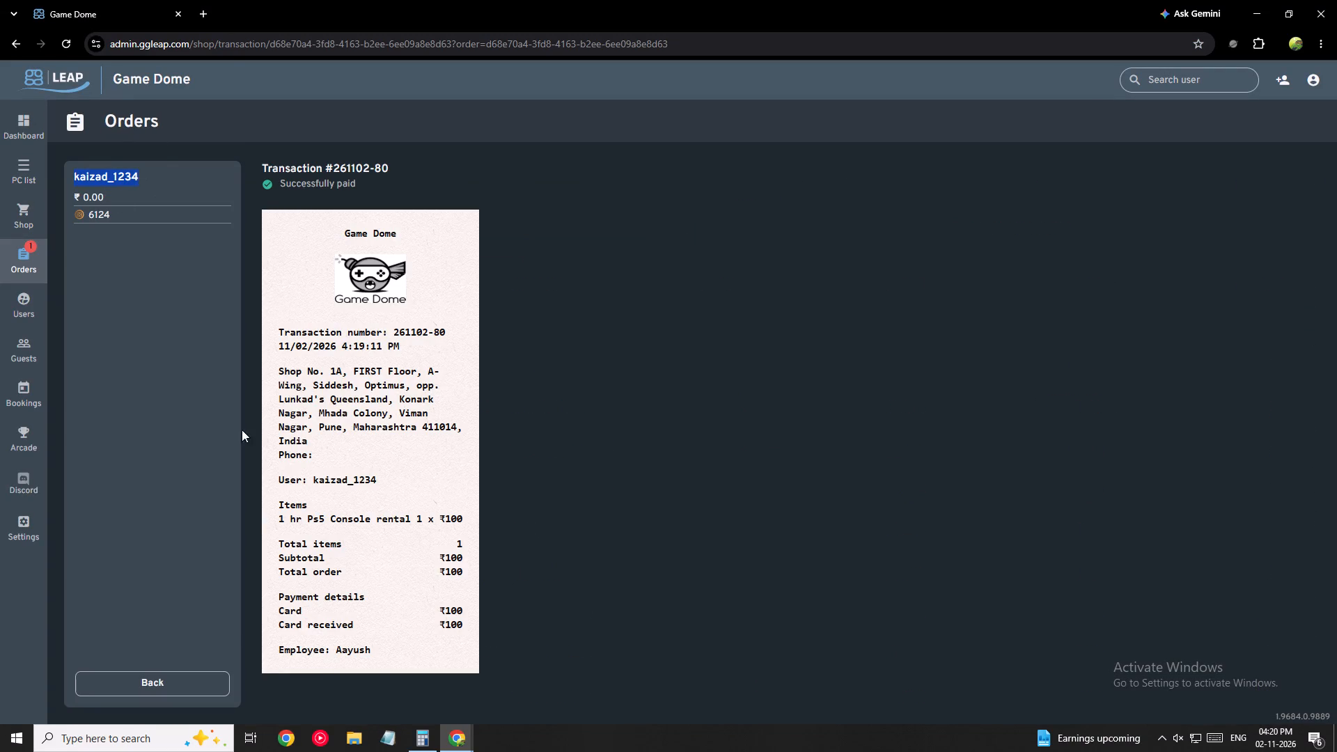
left_click(183, 682)
left_click(545, 367)
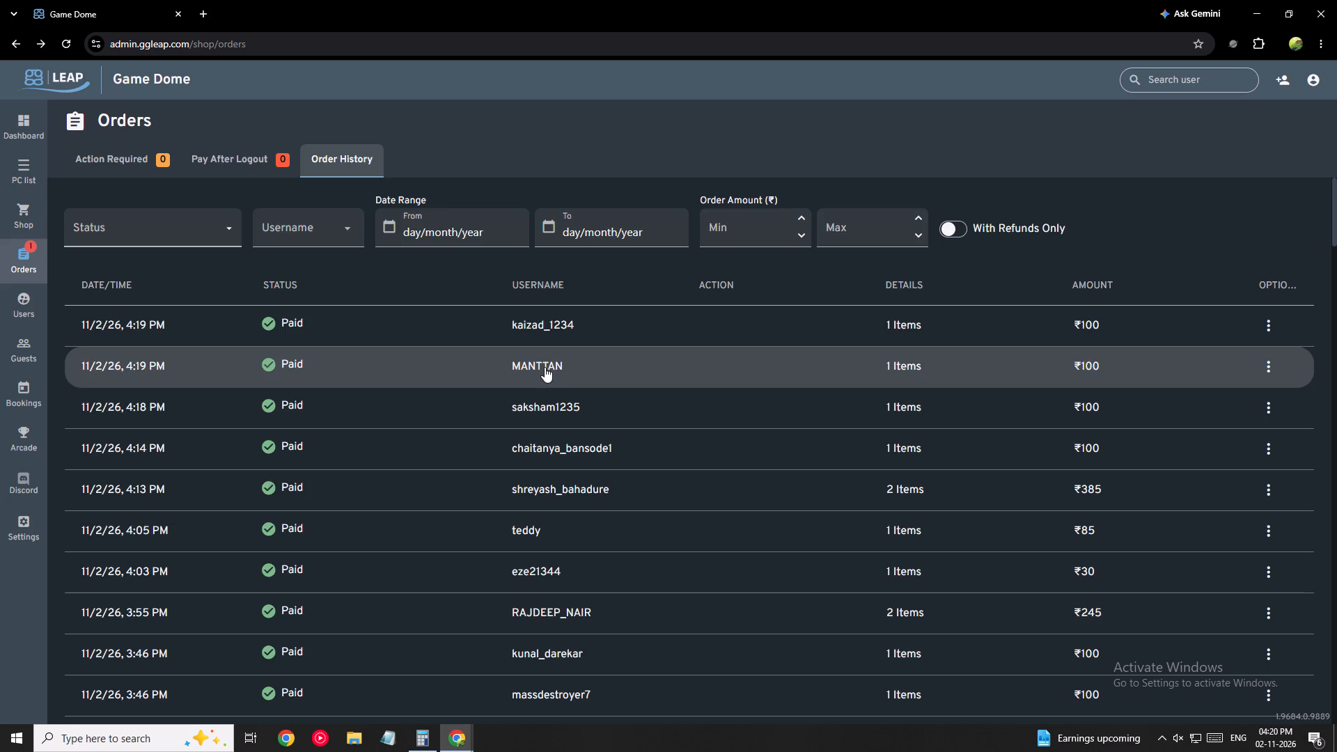
double_click(96, 174)
key("ctrl+c")
left_click(25, 166)
scroll(479, 387, "down", 4)
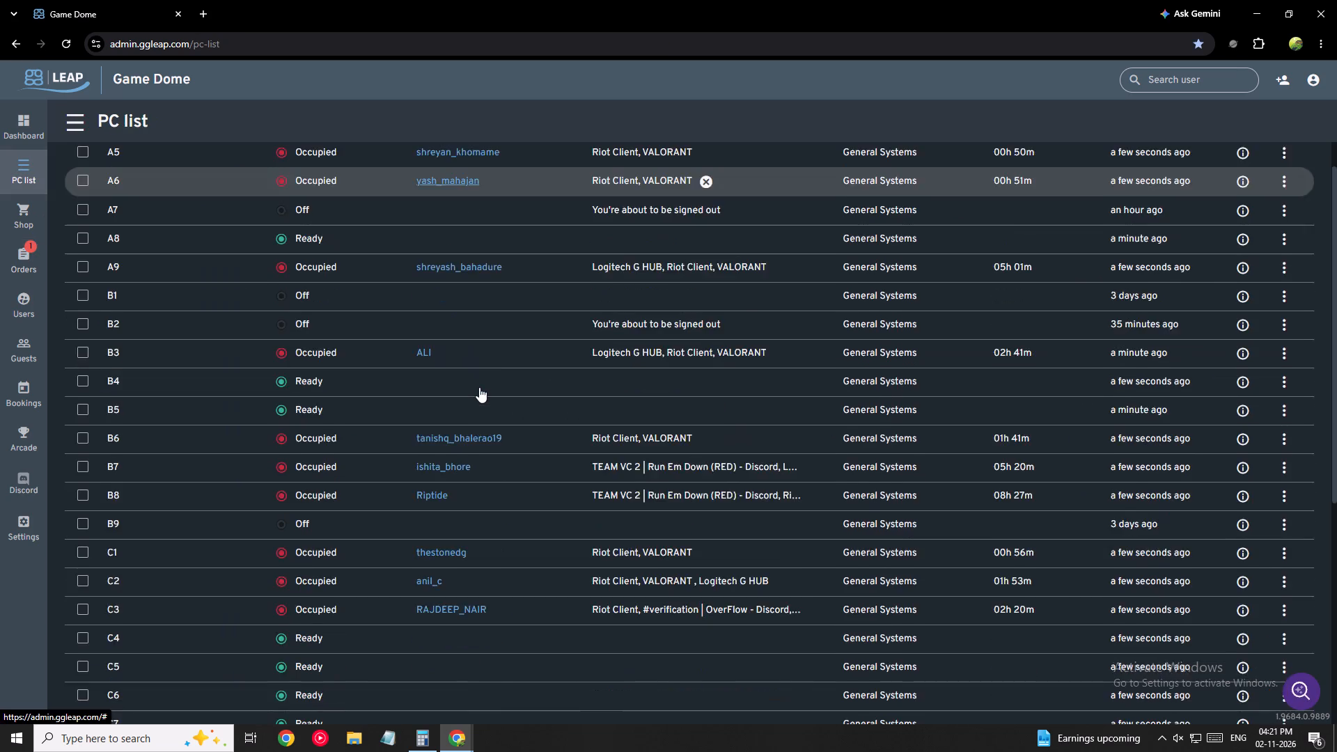
scroll(479, 387, "down", 5)
scroll(656, 554, "up", 1)
scroll(674, 559, "down", 3)
scroll(799, 570, "up", 1)
left_click(1256, 569)
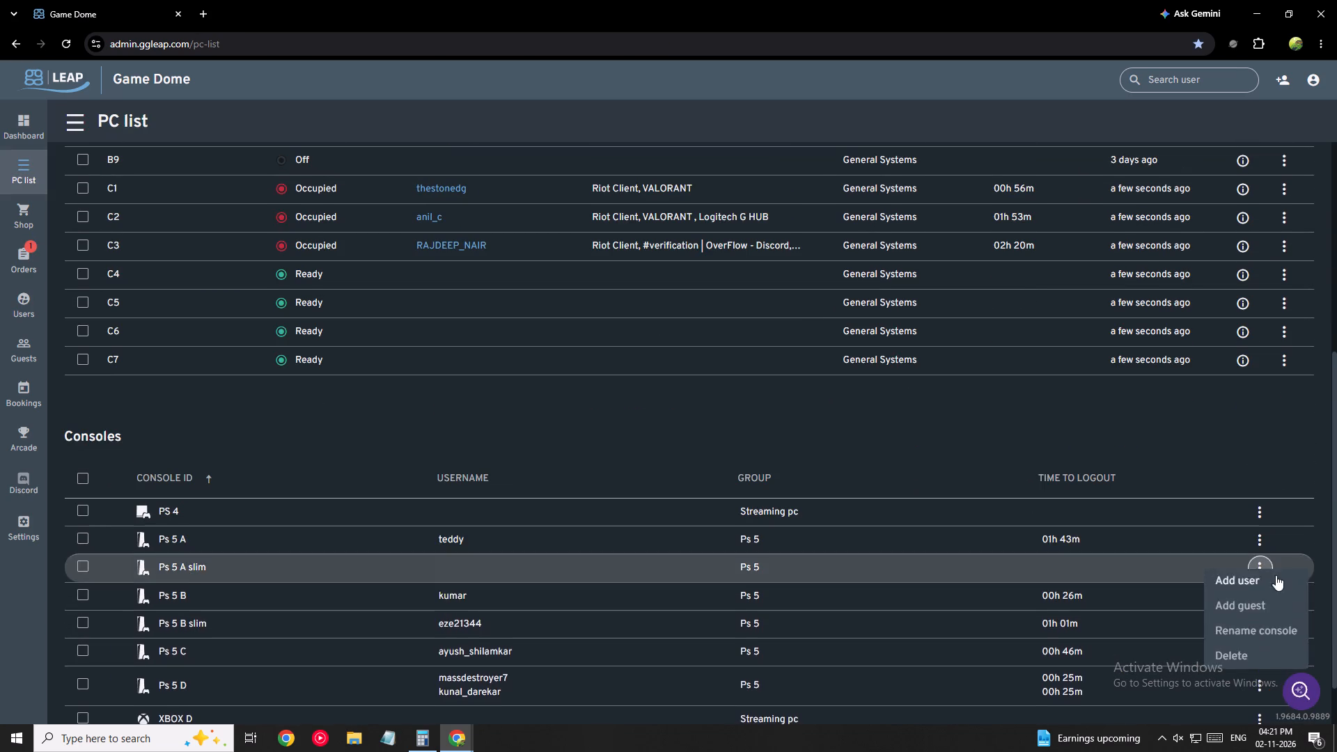
left_click(1276, 575)
left_click(616, 394)
key("ctrl+v")
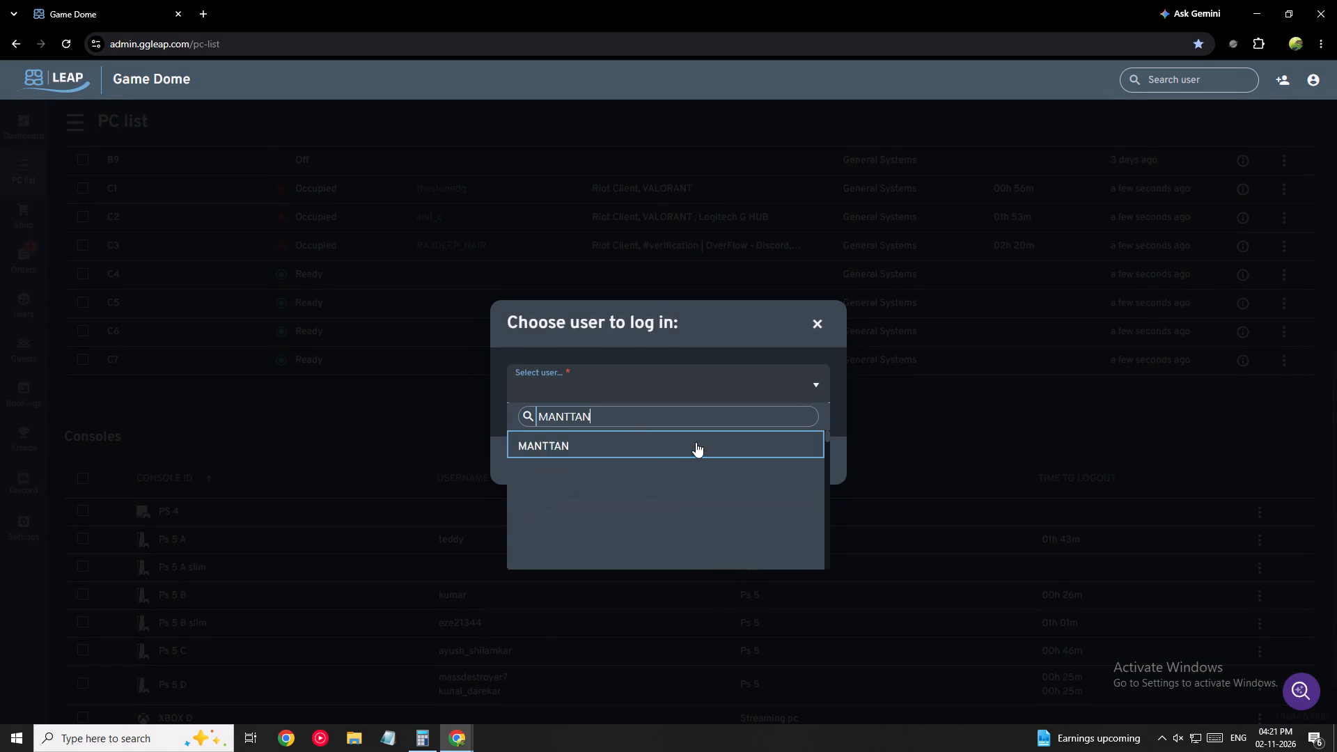
left_click(696, 442)
left_click(772, 455)
left_click(1260, 565)
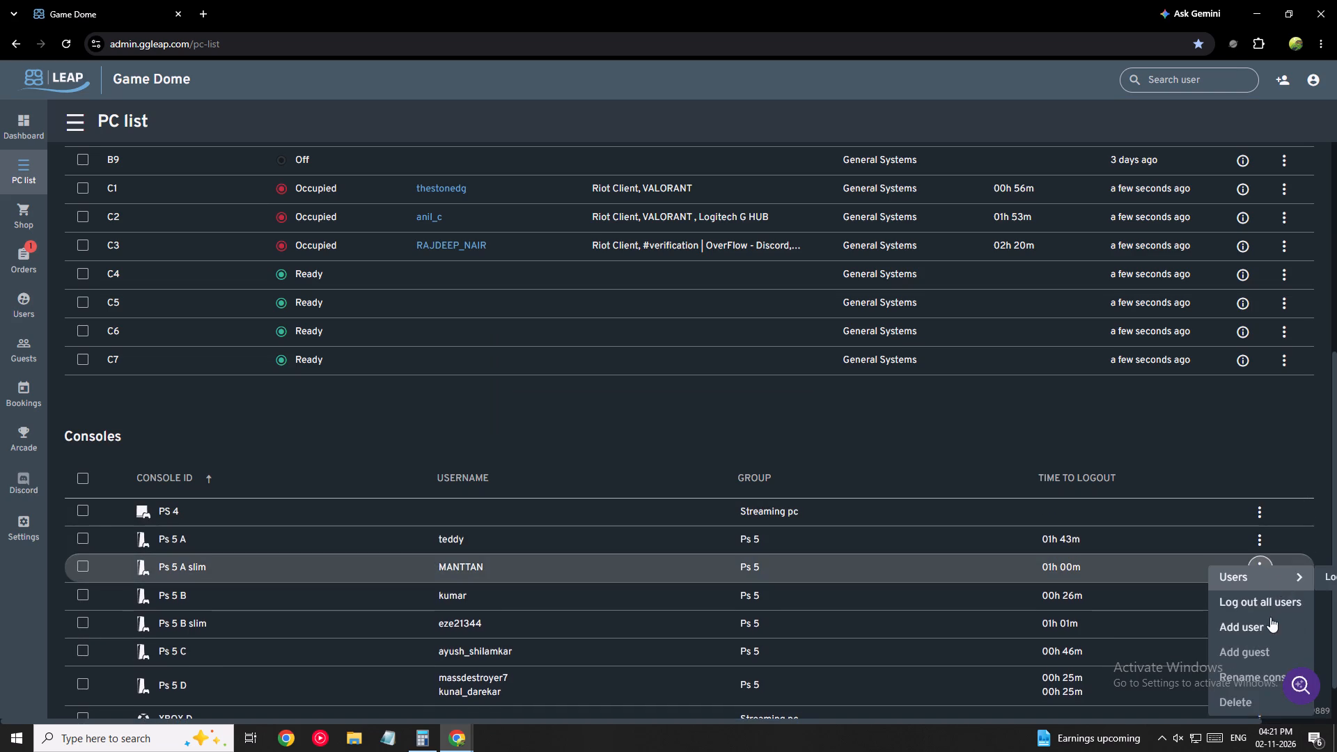
left_click(1267, 622)
left_click(613, 393)
key("super+v")
left_click(618, 526)
key("ctrl+v")
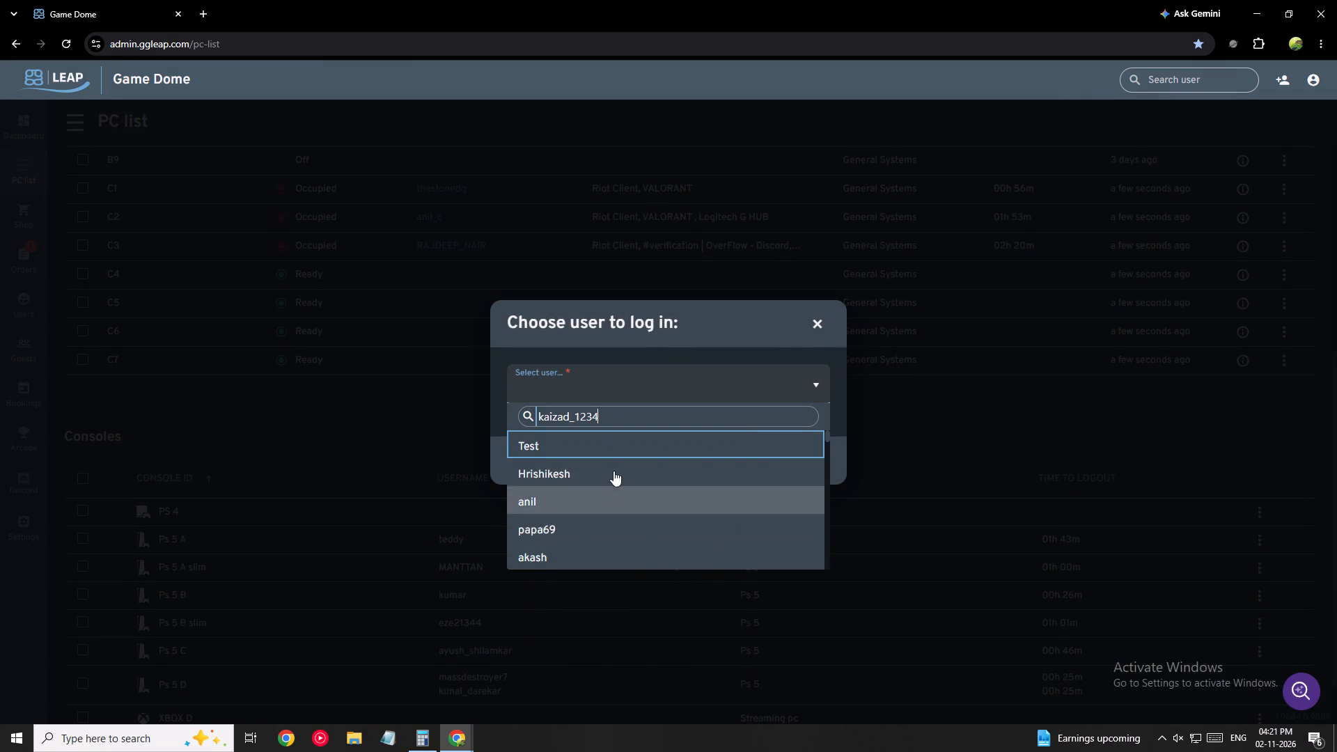
left_click(605, 434)
left_click(792, 458)
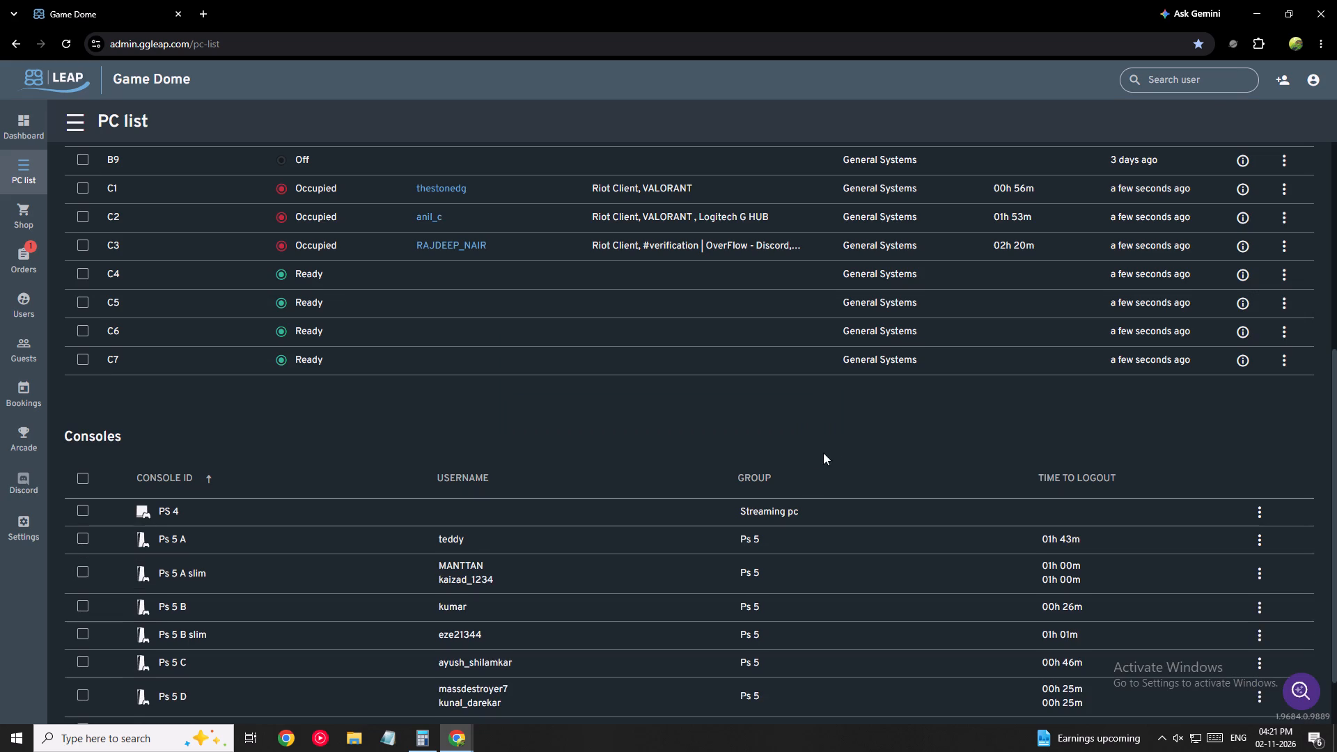
left_click(1195, 84)
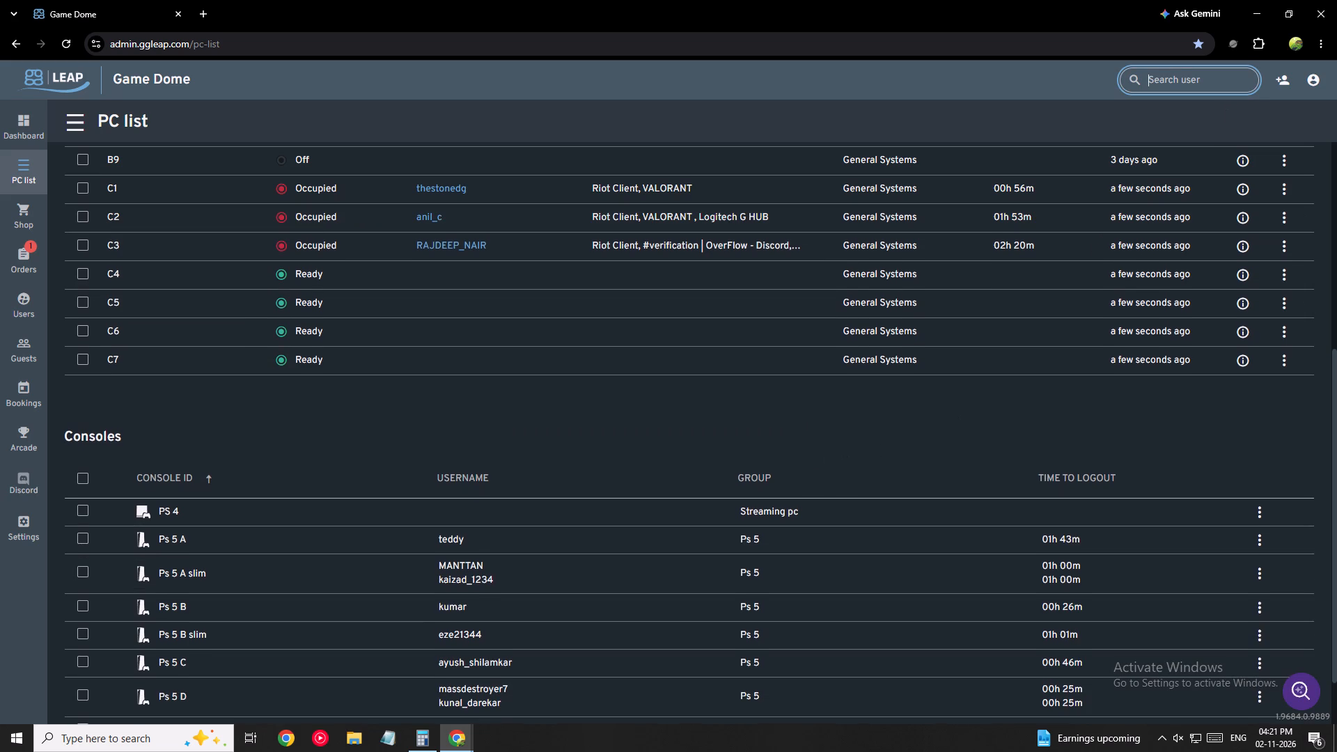
type("oka")
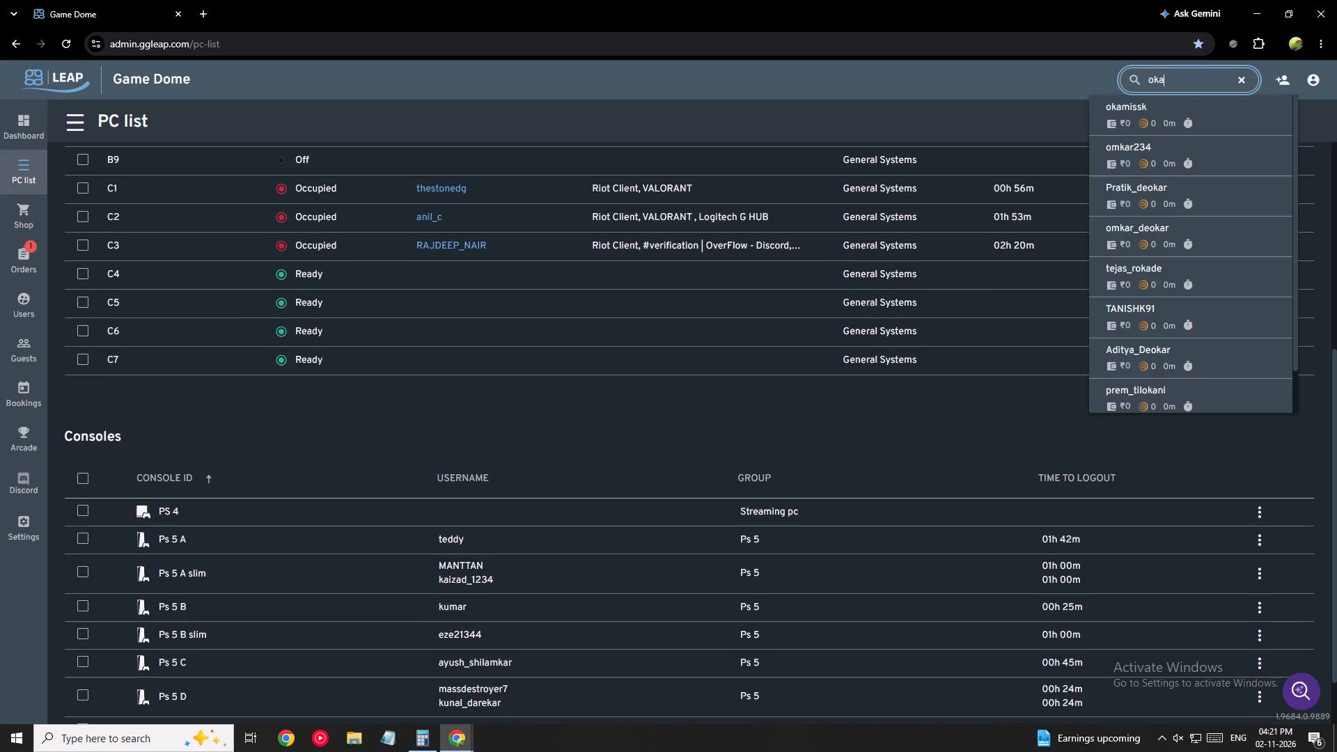
left_click(1265, 113)
left_click(1284, 123)
left_click(1048, 655)
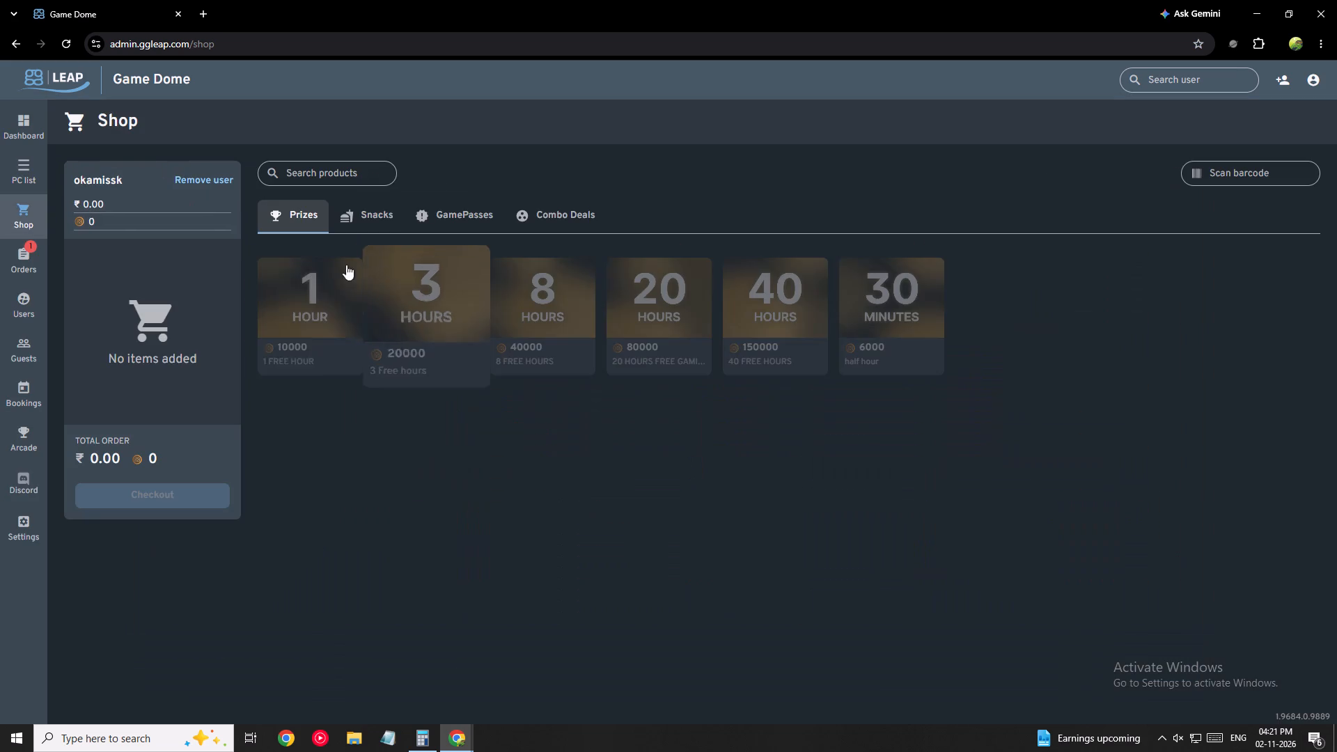
left_click(433, 201)
left_click(446, 258)
left_click_drag(306, 343, 148, 364)
left_click(162, 505)
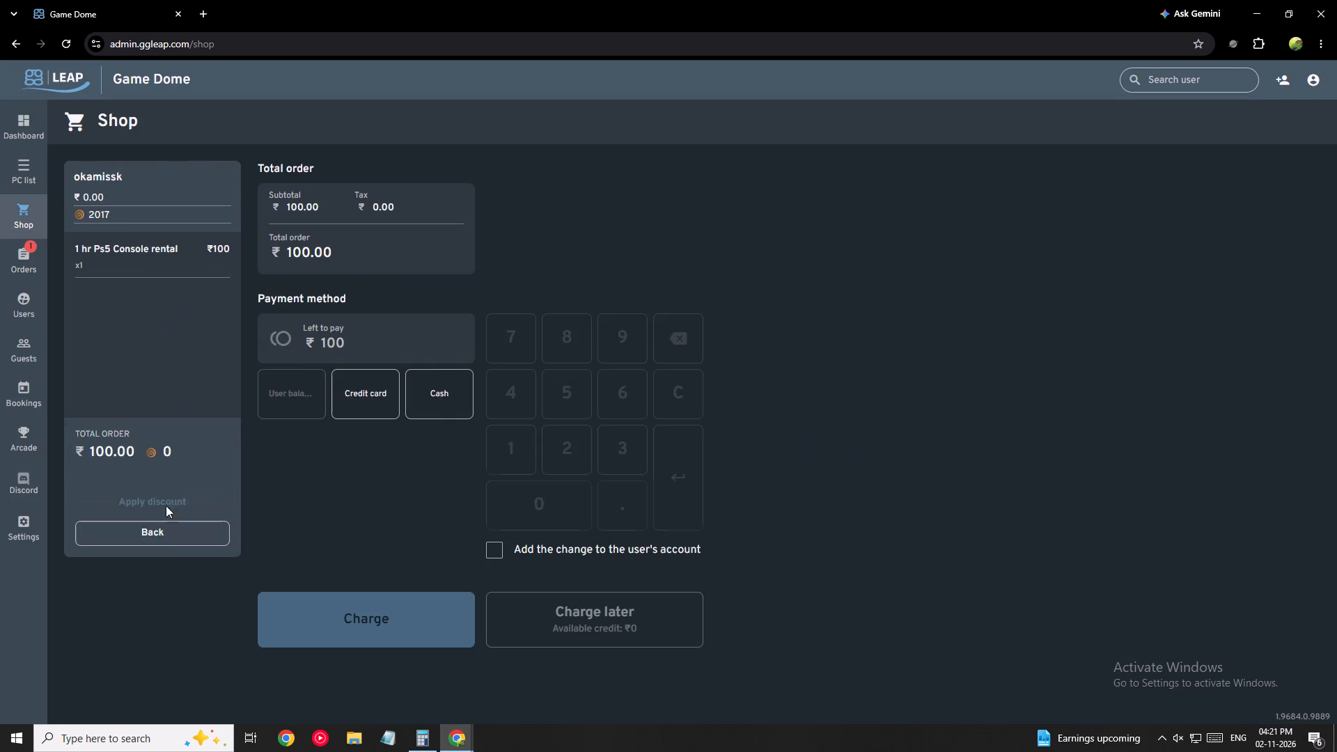
left_click(442, 398)
left_click(426, 614)
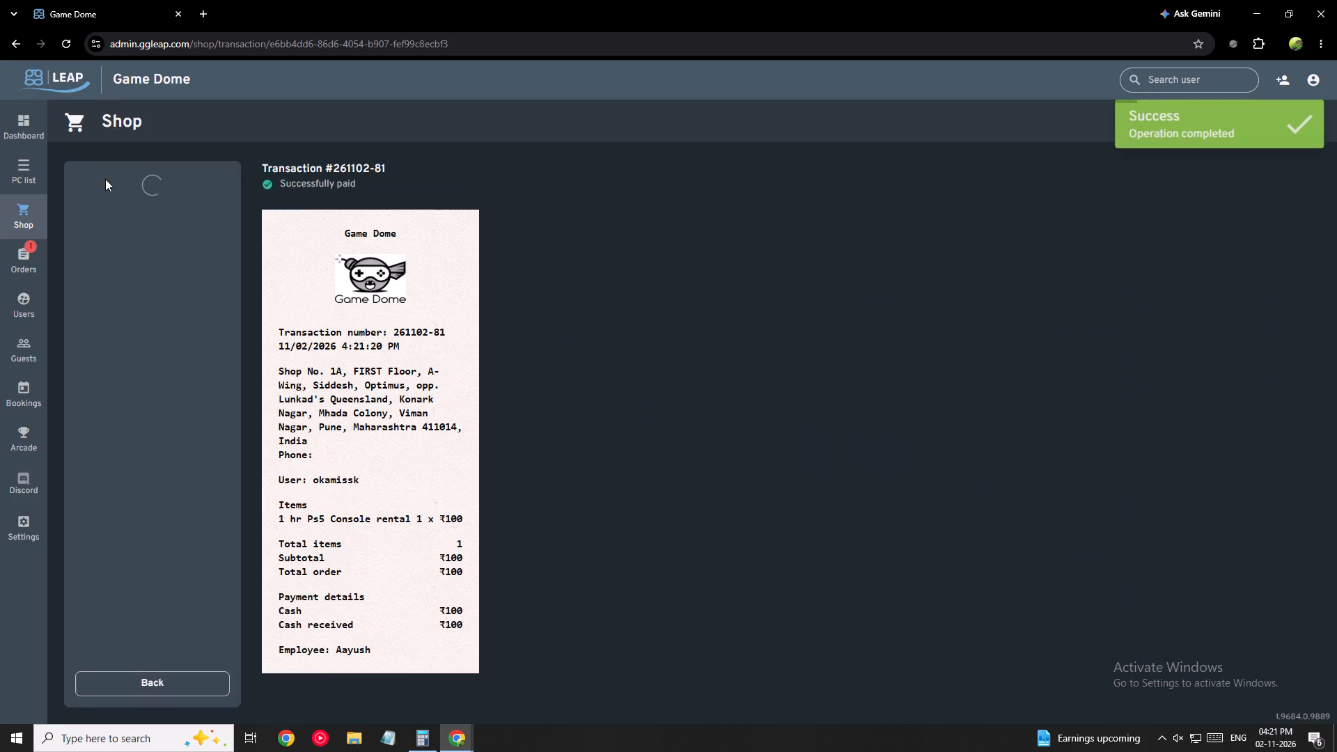
double_click(105, 179)
key("ctrl+c")
left_click(0, 171)
scroll(248, 390, "down", 7)
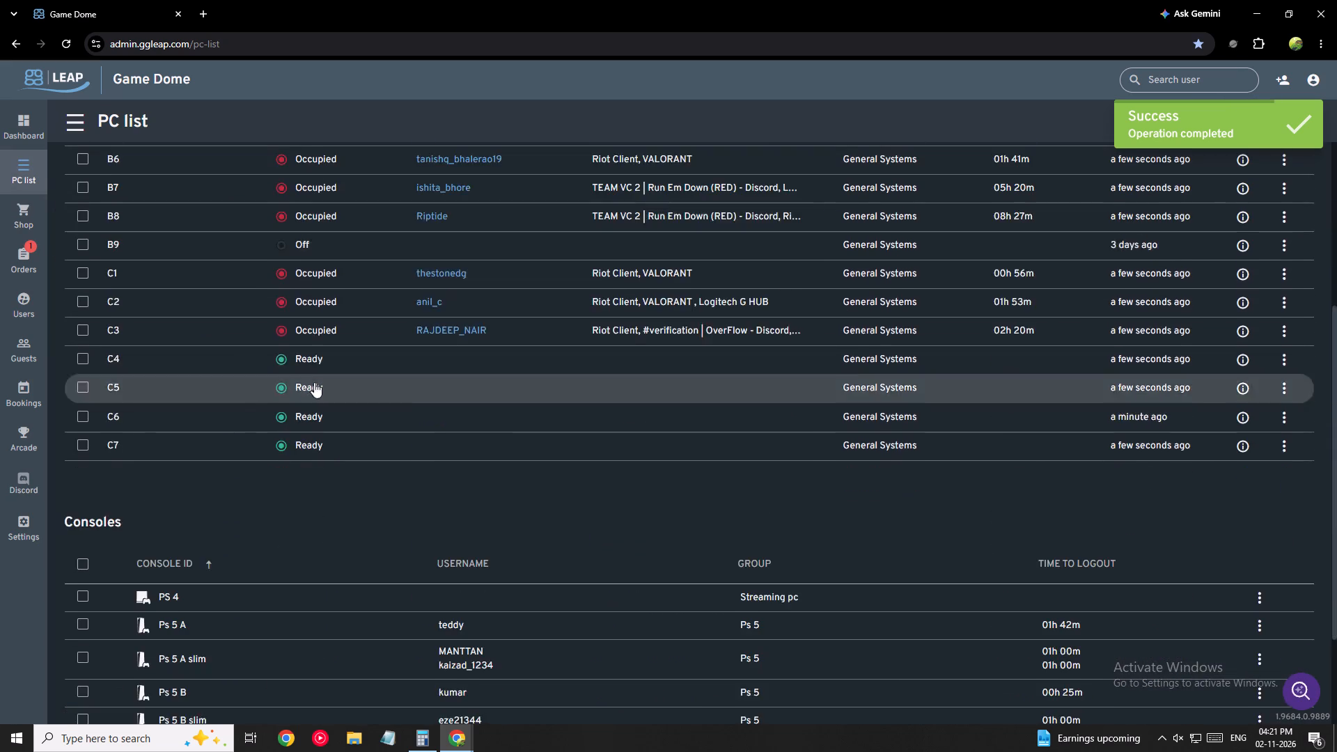
scroll(314, 382, "down", 2)
scroll(289, 399, "up", 1)
scroll(265, 406, "down", 7)
scroll(839, 431, "up", 1)
left_click(1261, 504)
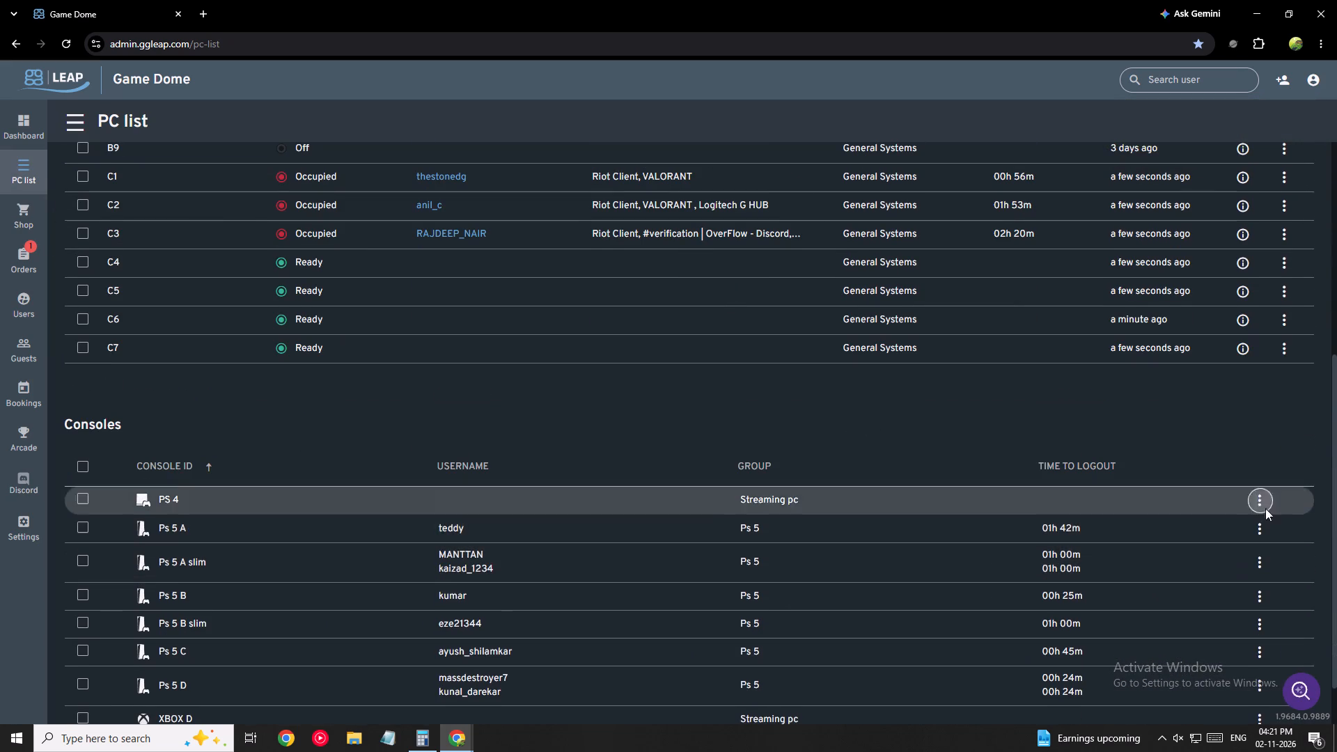
left_click(1275, 519)
left_click(641, 373)
left_click(651, 388, "ctrl")
key("ctrl+v")
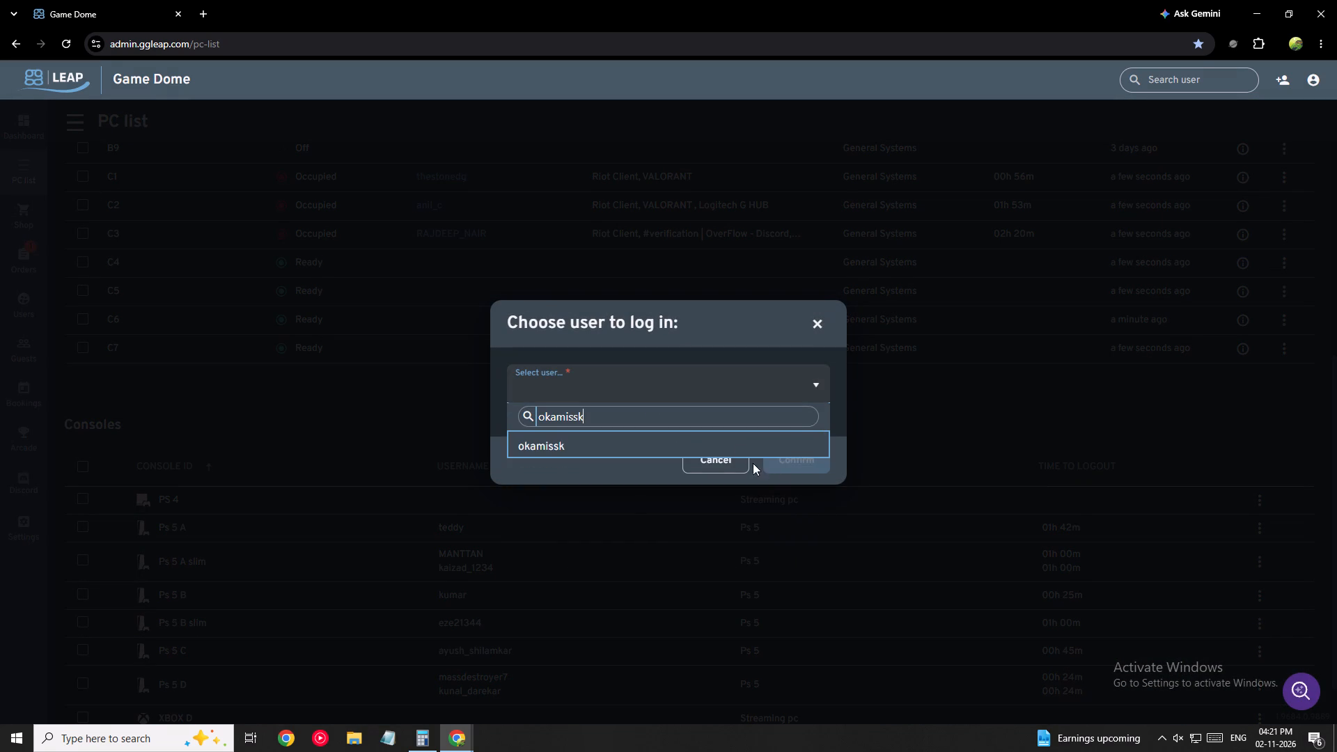
left_click(724, 445)
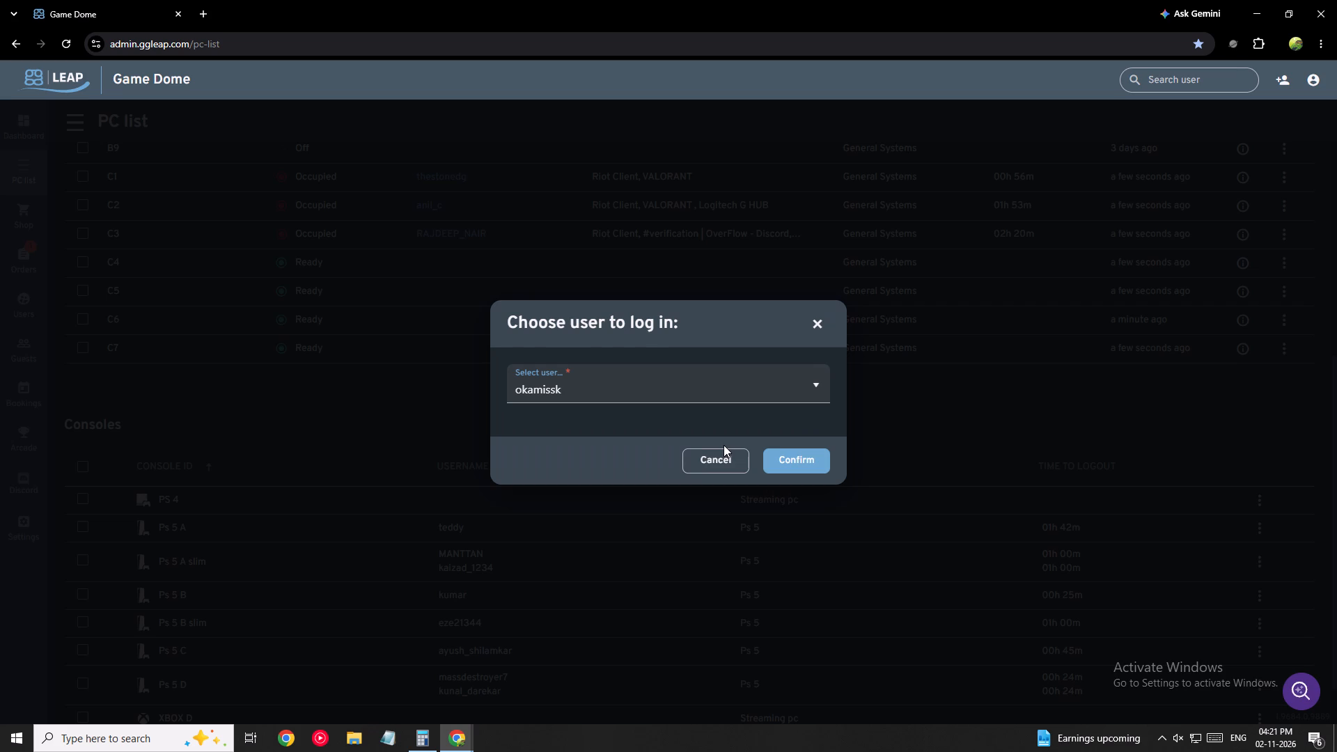
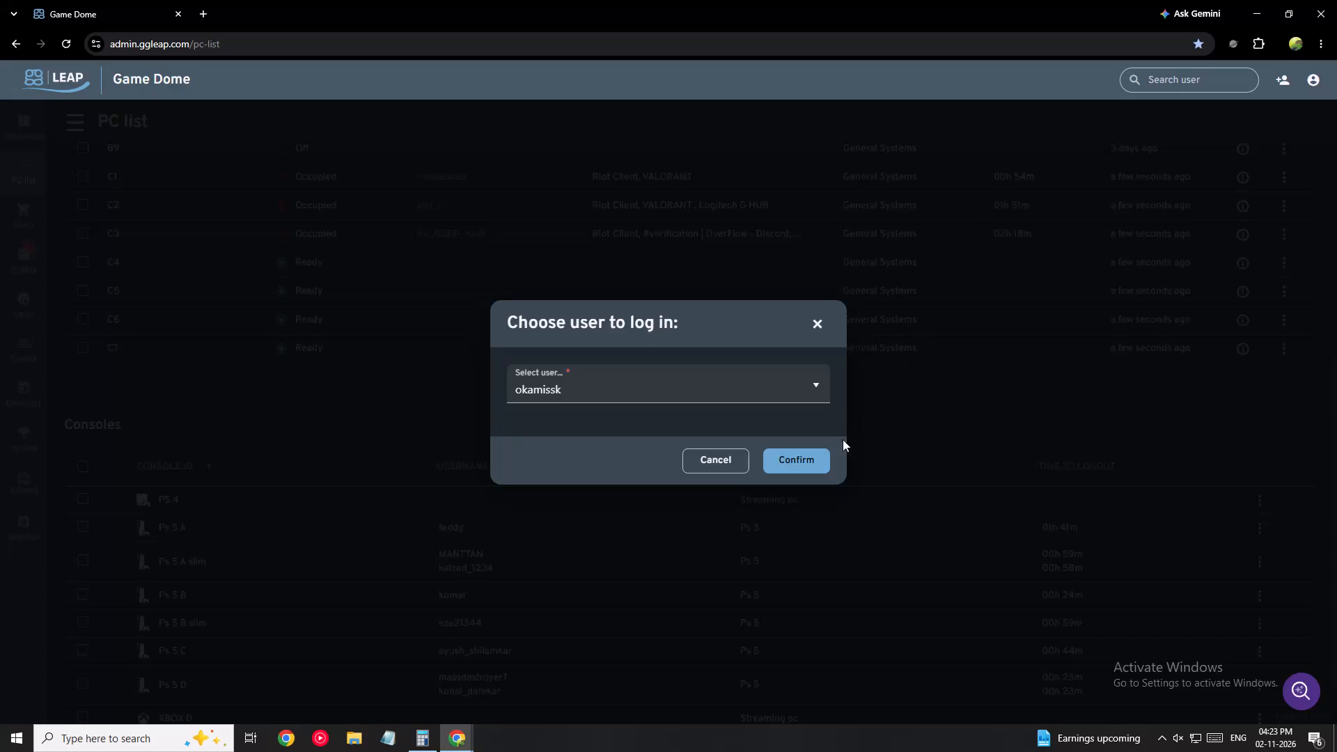
left_click(791, 465)
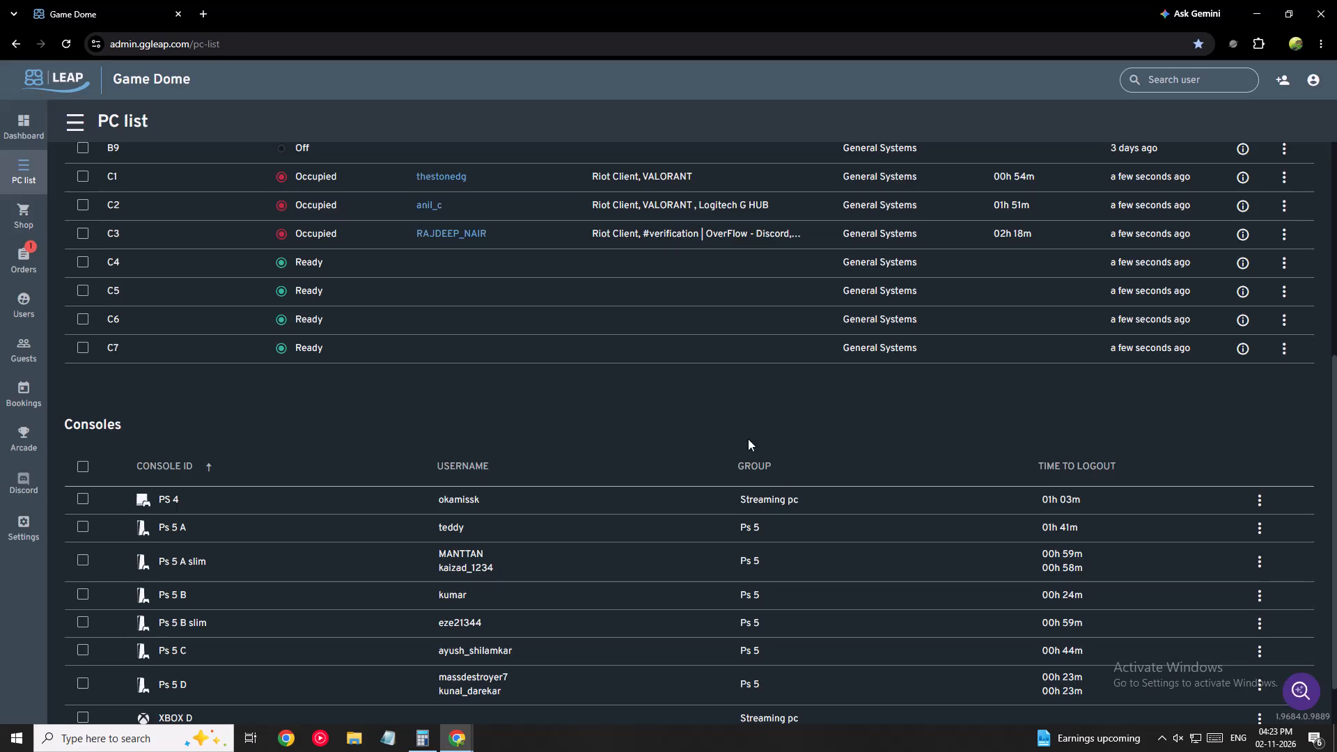
Log the customer whose username starts with chaitanya and ends in 1 in to the XBOX D console.
scroll(1003, 516, "down", 6)
left_click(1265, 650)
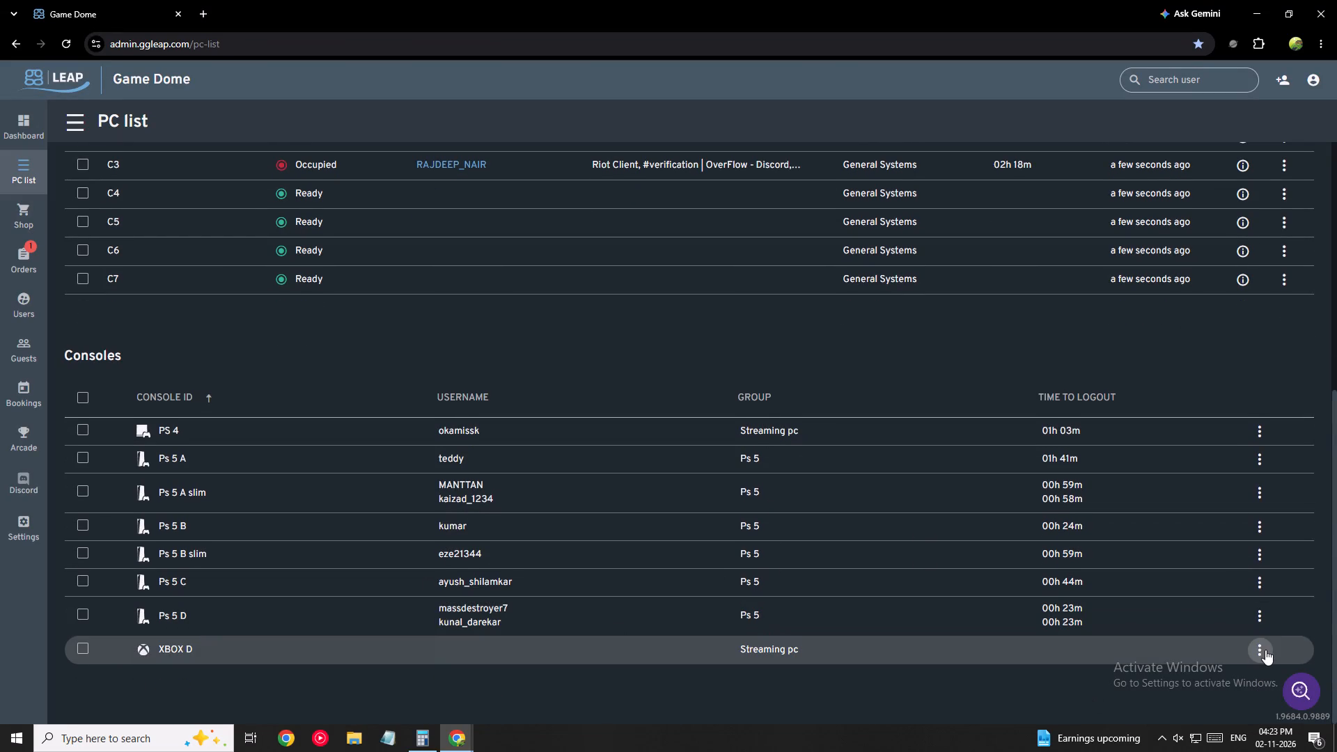
left_click(1253, 535)
left_click_drag(622, 403, 622, 384)
left_click(620, 379)
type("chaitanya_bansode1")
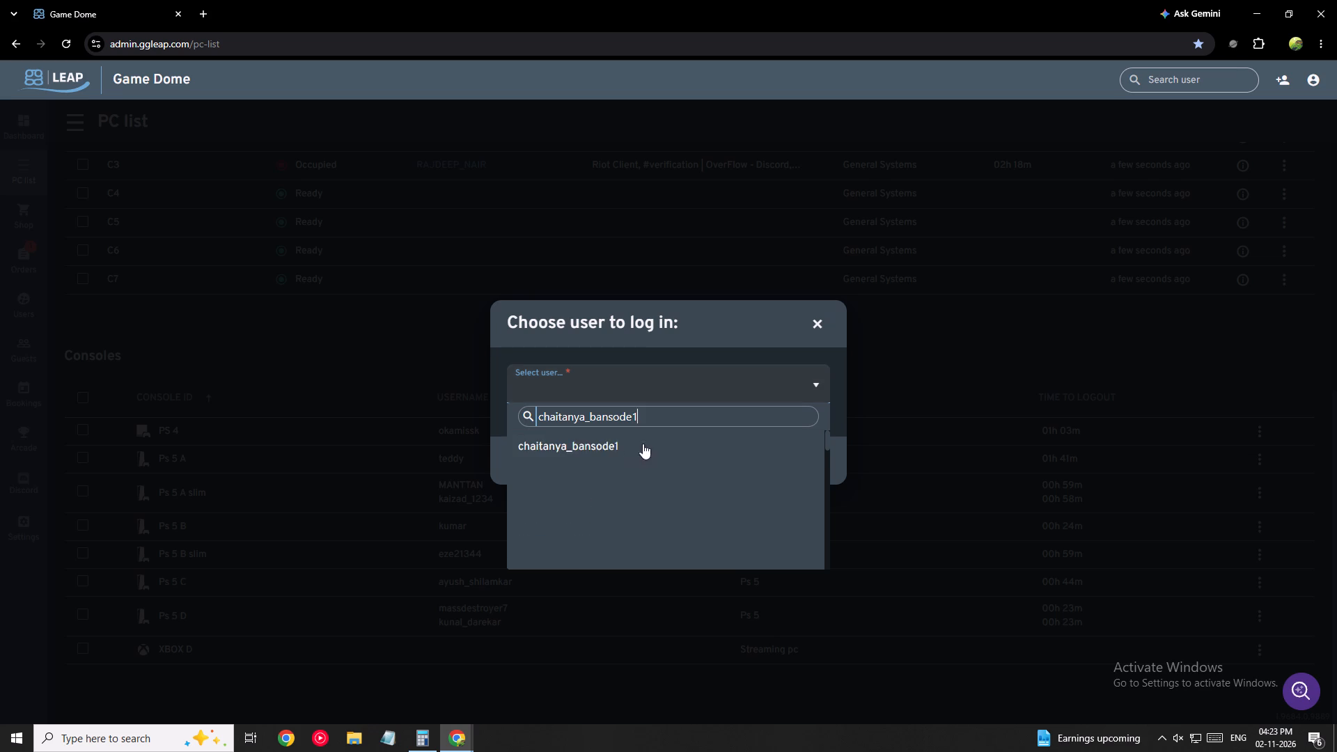
left_click(643, 444)
left_click(799, 458)
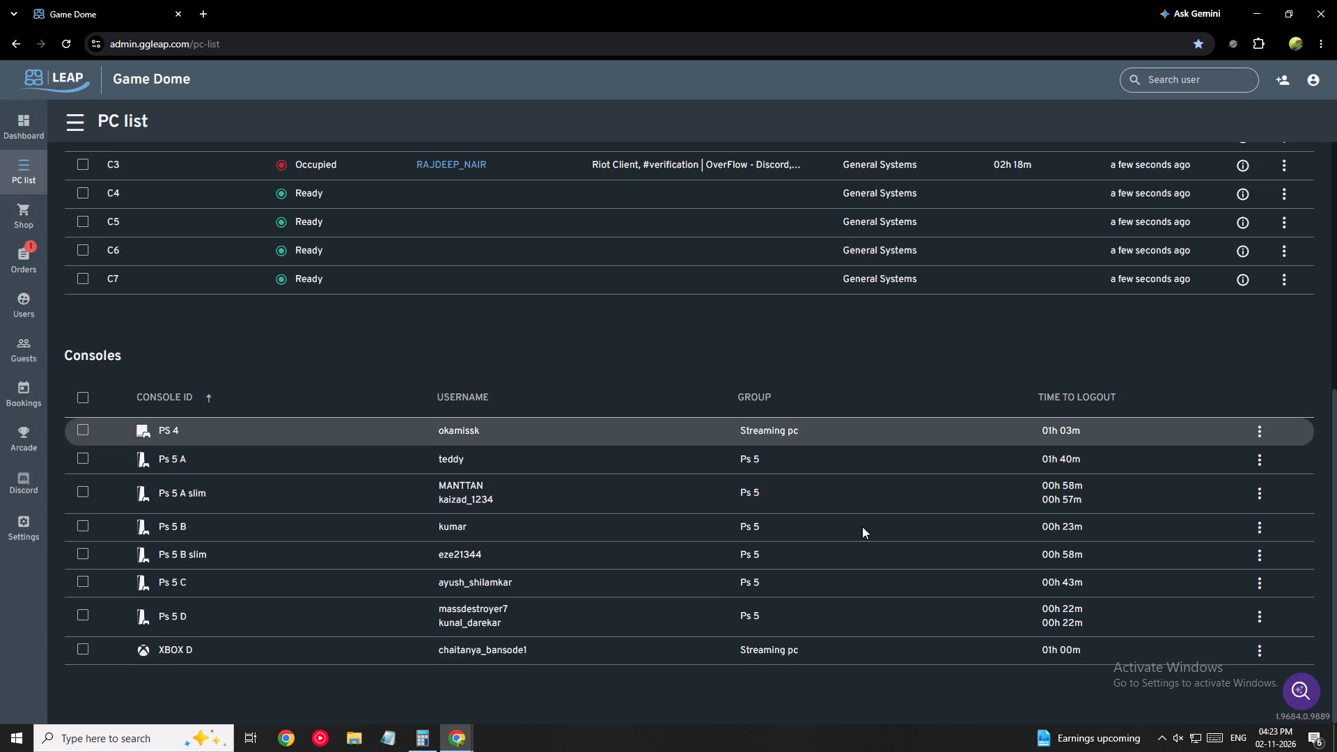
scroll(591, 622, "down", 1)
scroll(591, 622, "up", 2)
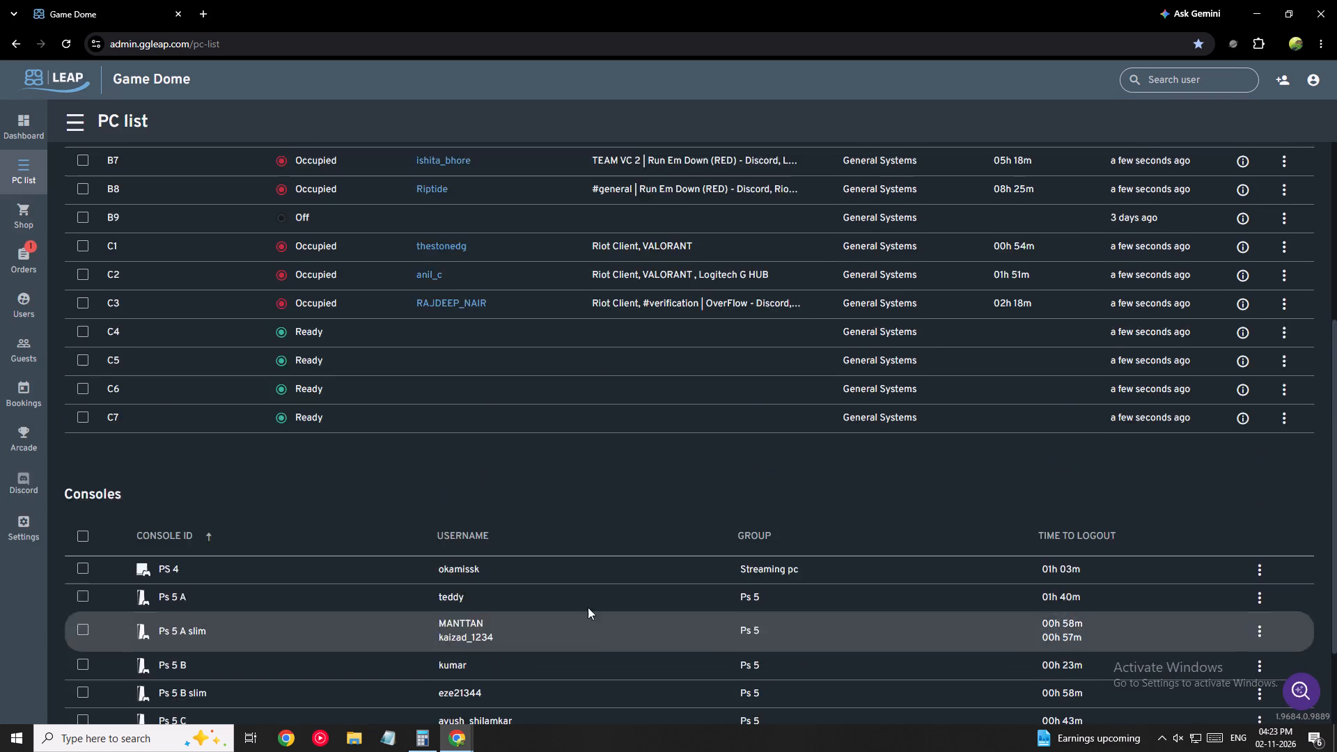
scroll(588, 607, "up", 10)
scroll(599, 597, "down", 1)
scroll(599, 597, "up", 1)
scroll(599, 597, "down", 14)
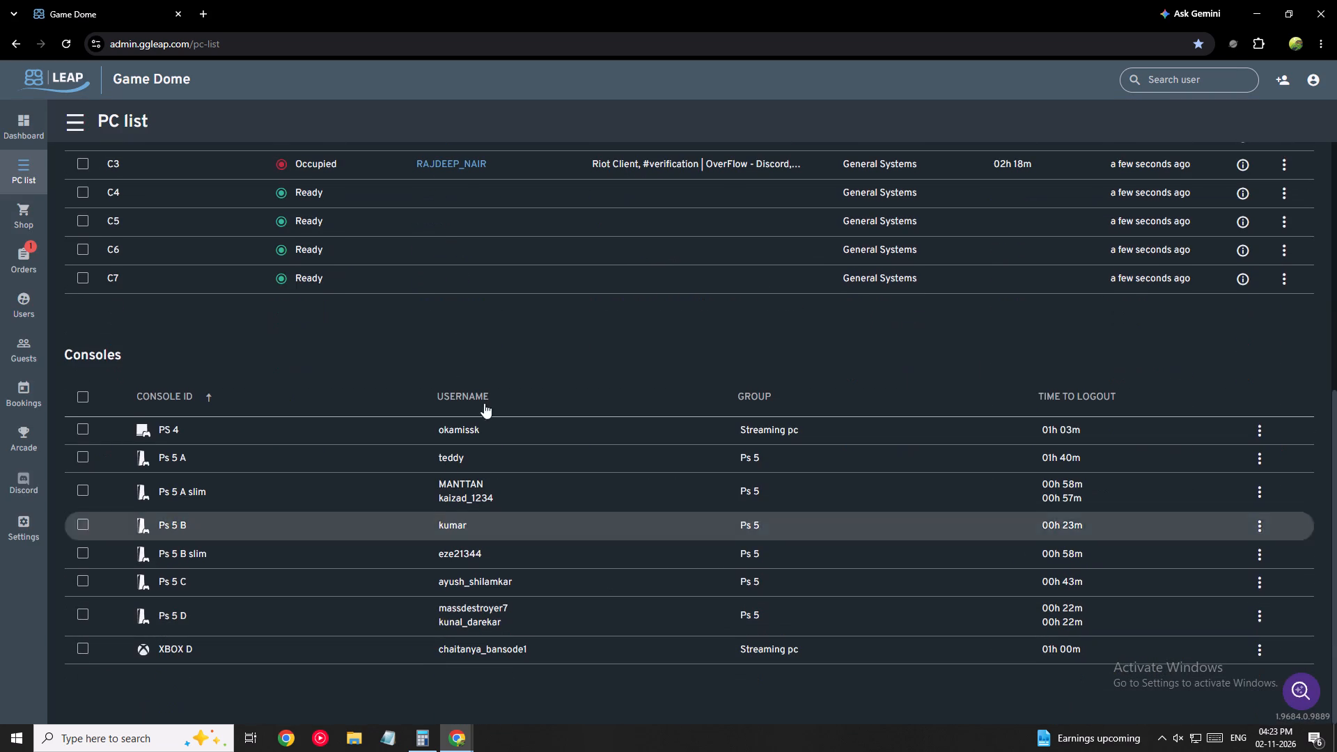
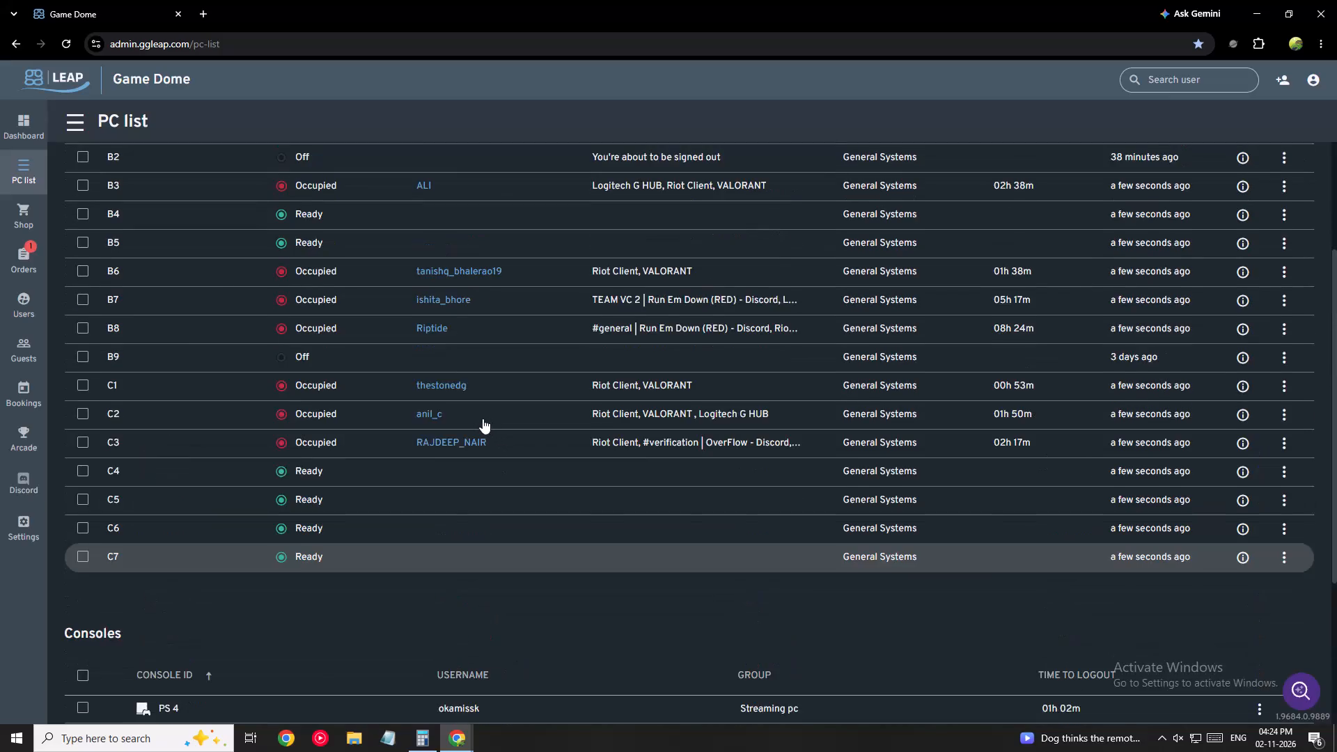
Stop only the Discord application running on computer A2.
scroll(476, 421, "down", 1)
scroll(476, 421, "up", 9)
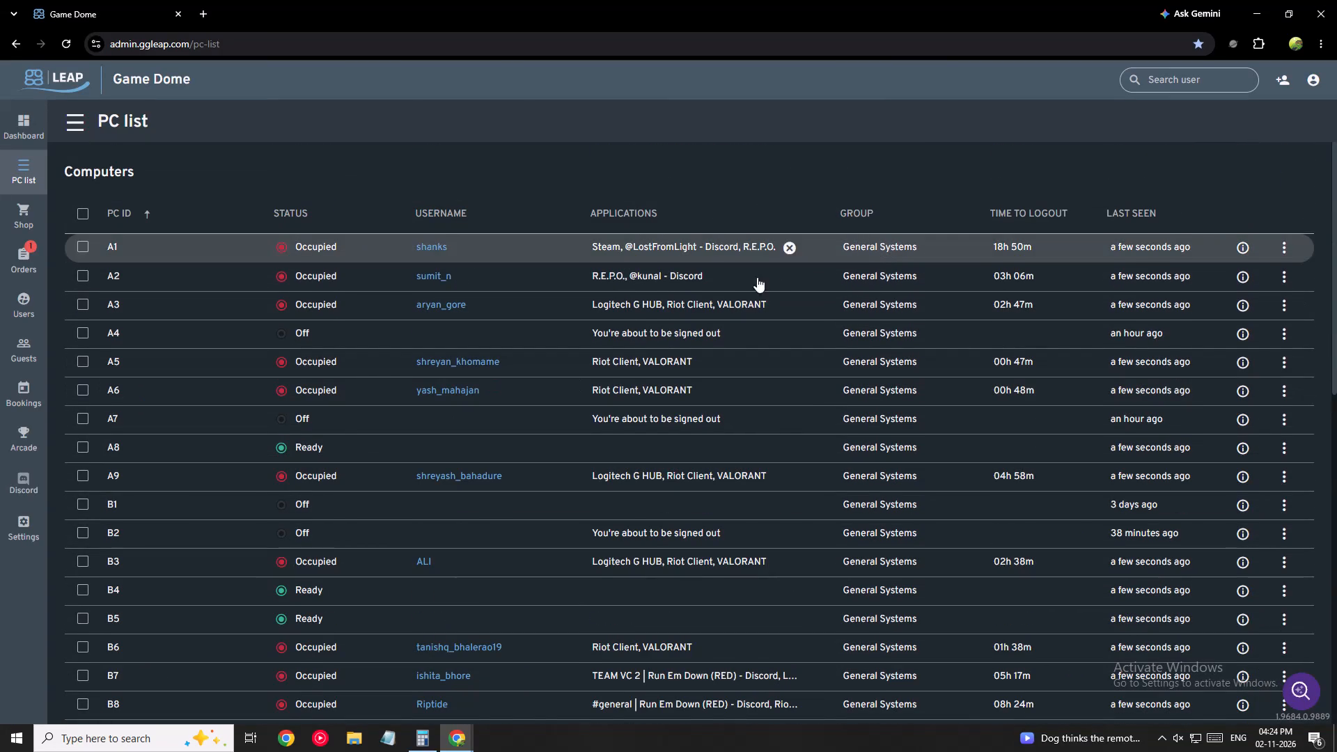
left_click(713, 276)
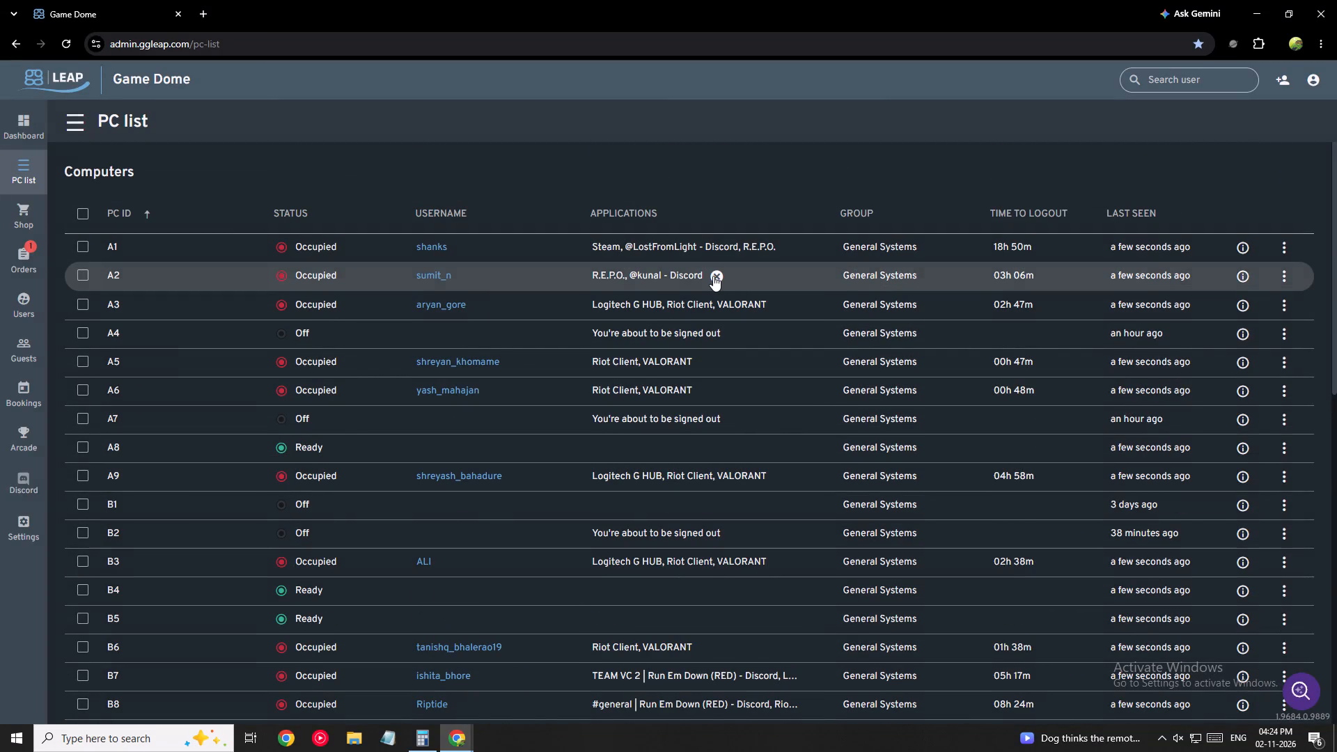
left_click(595, 403)
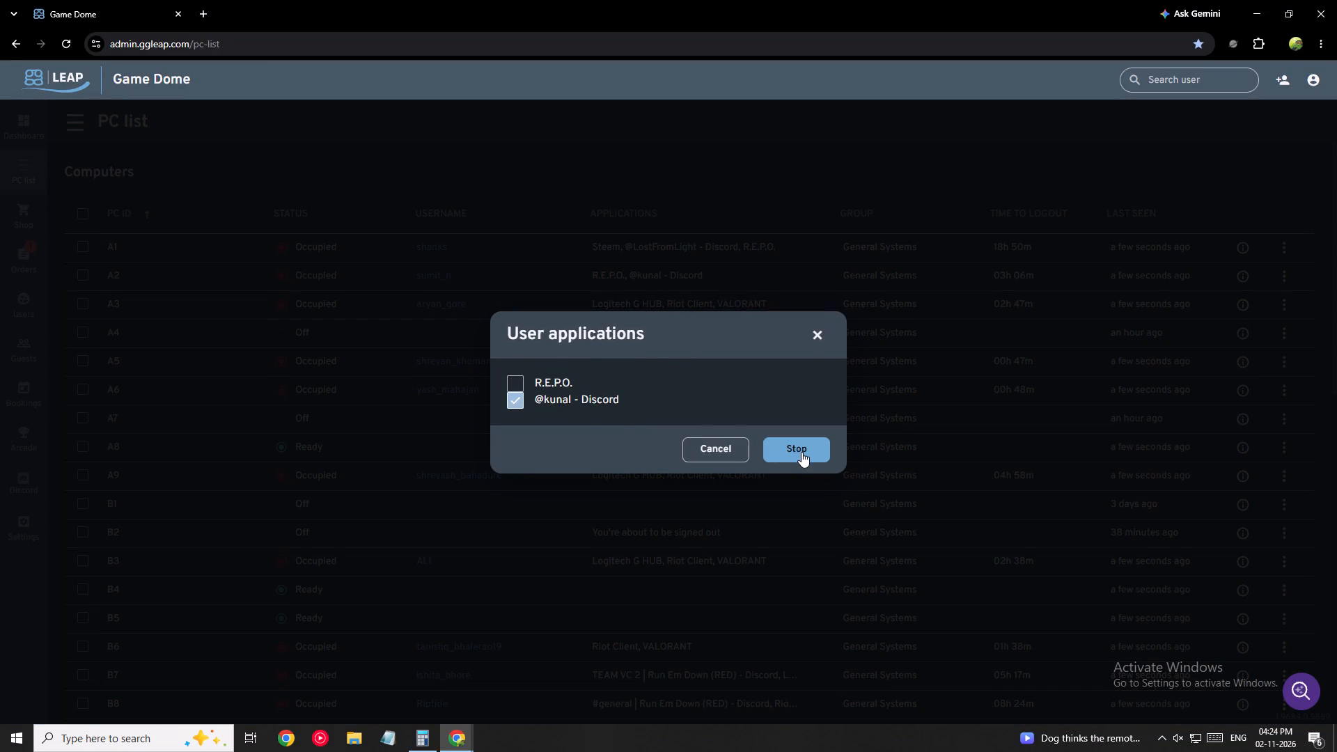
left_click(802, 452)
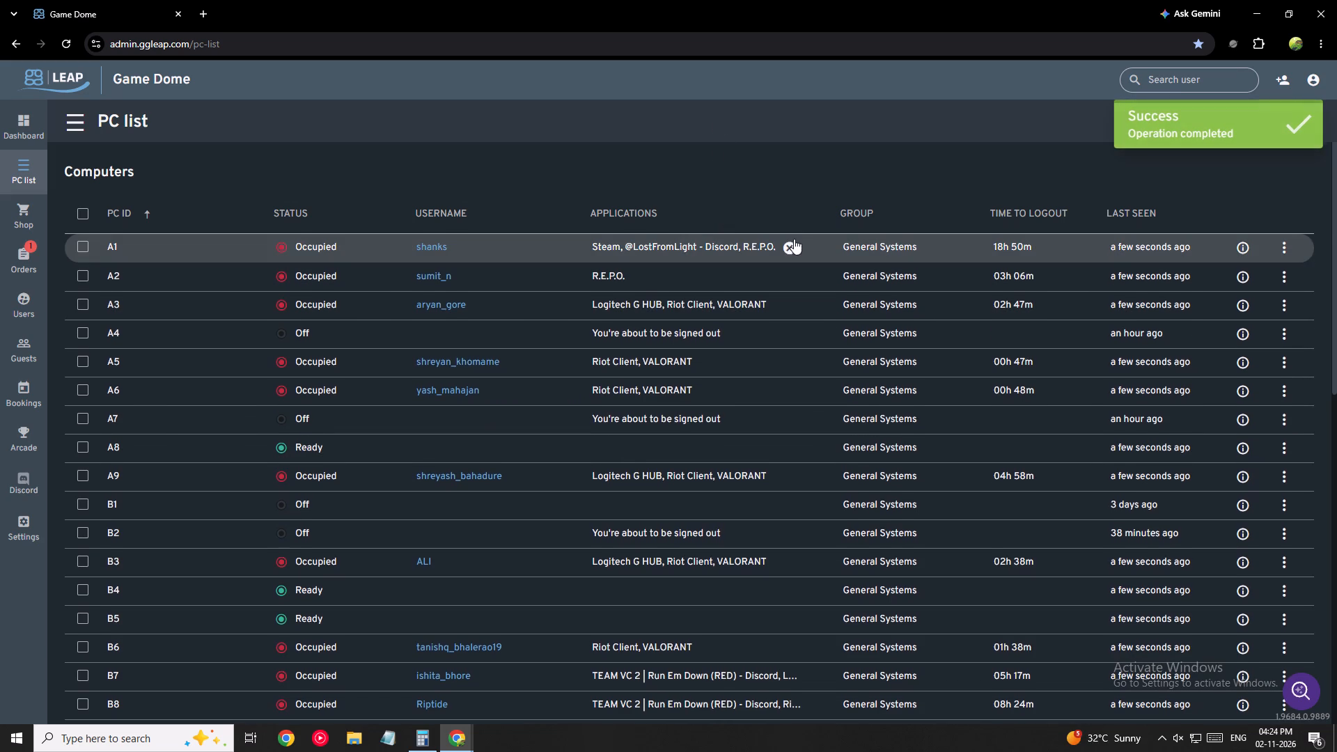
Stop only the Discord application running on computer A1, leaving Steam and R.E.P.O. unselected.
left_click(789, 245)
left_click(581, 391)
left_click(798, 455)
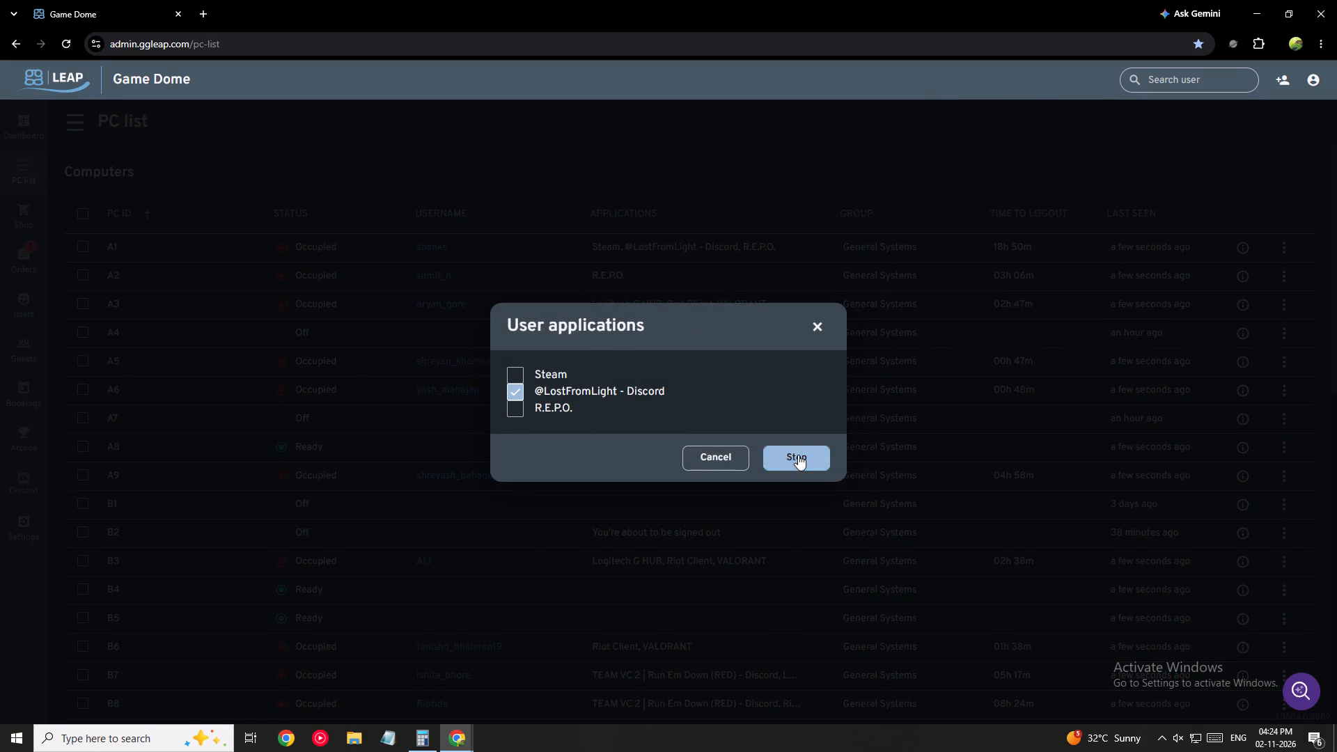
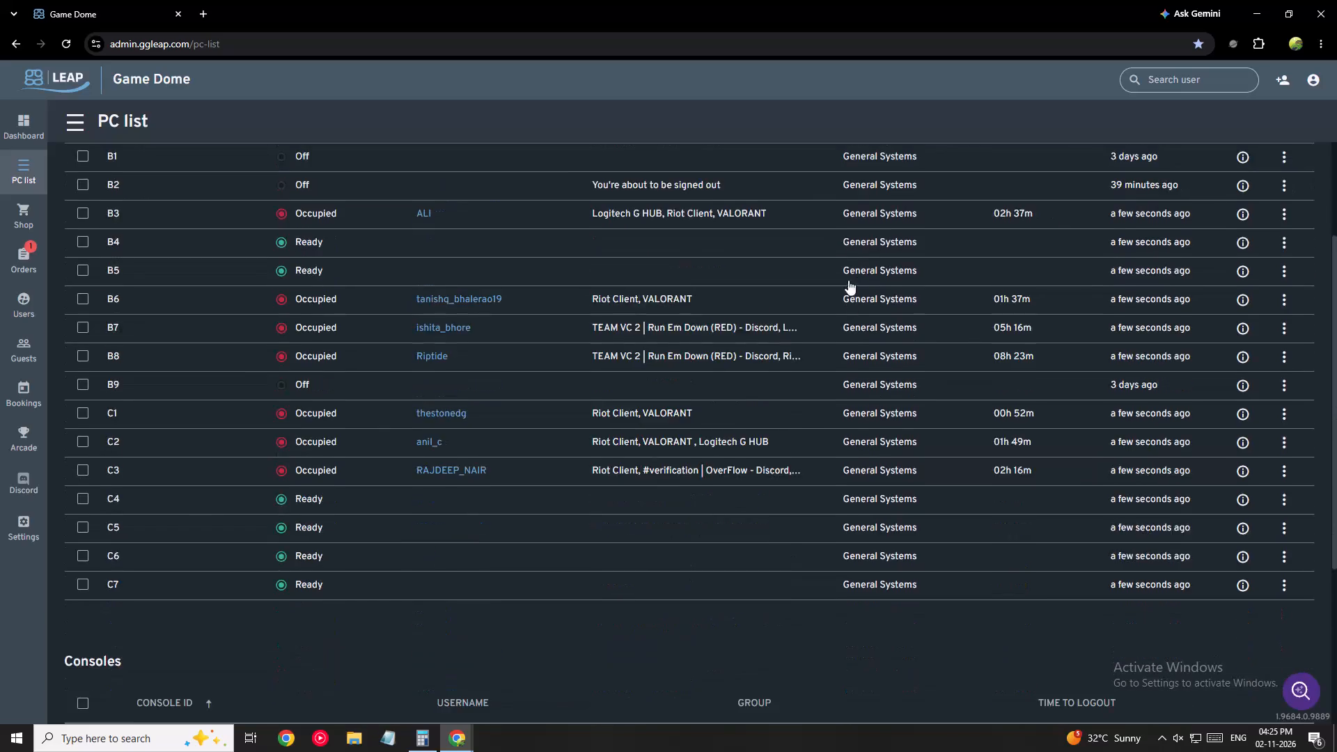
Examine the running applications on computers C3 and A1 without stopping any of them.
scroll(837, 238, "down", 1)
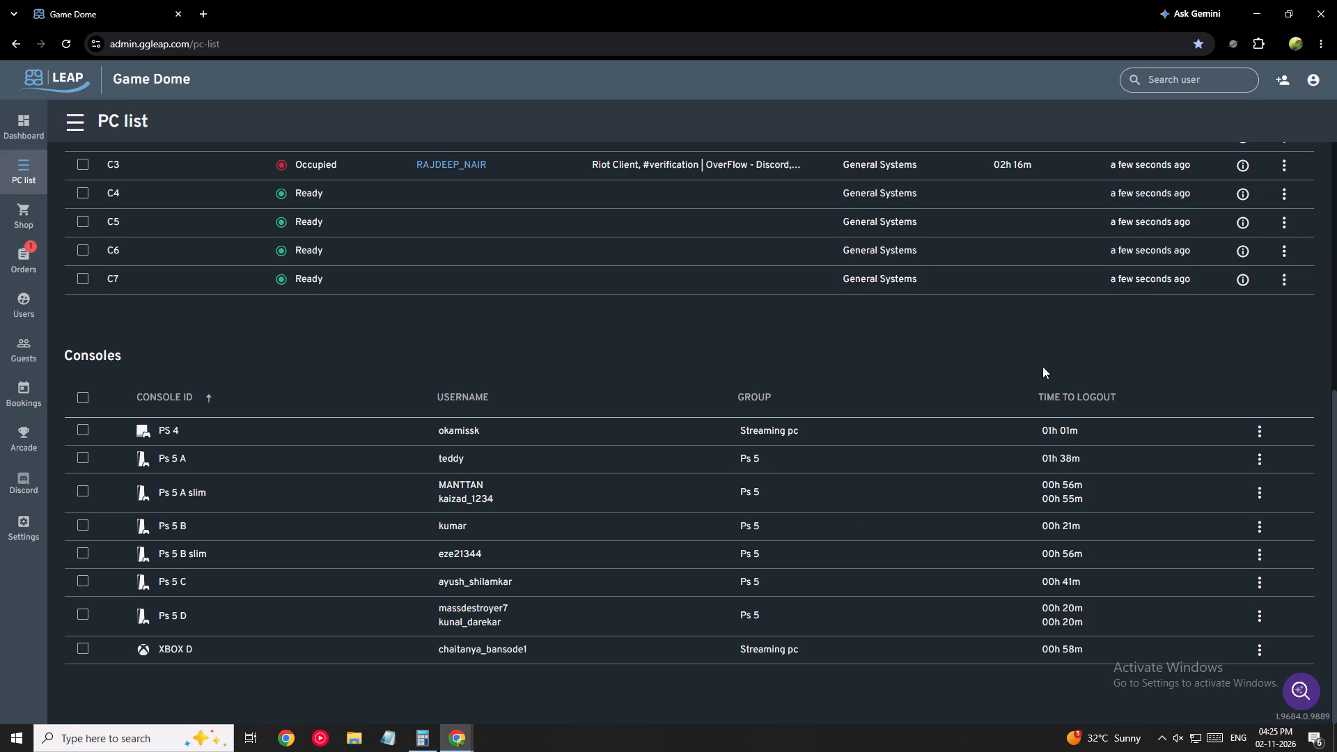
scroll(763, 537, "up", 2)
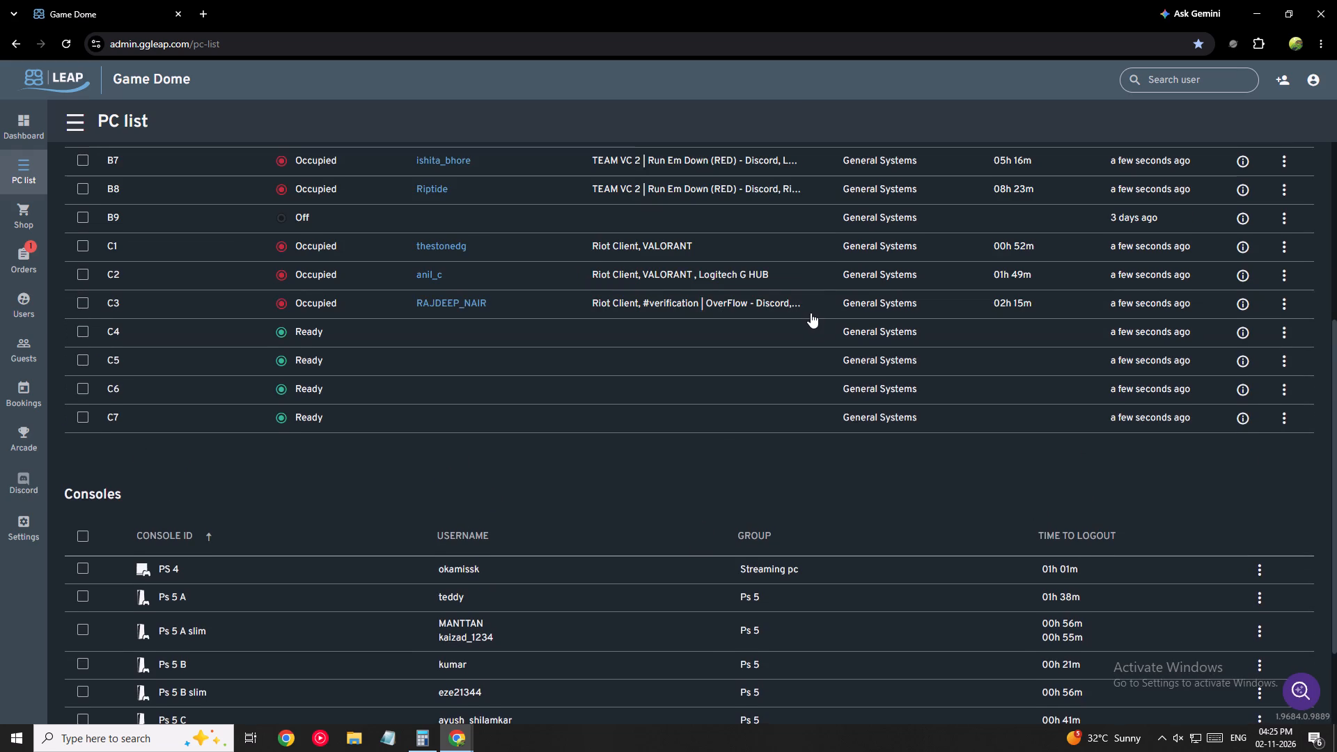
left_click(817, 303)
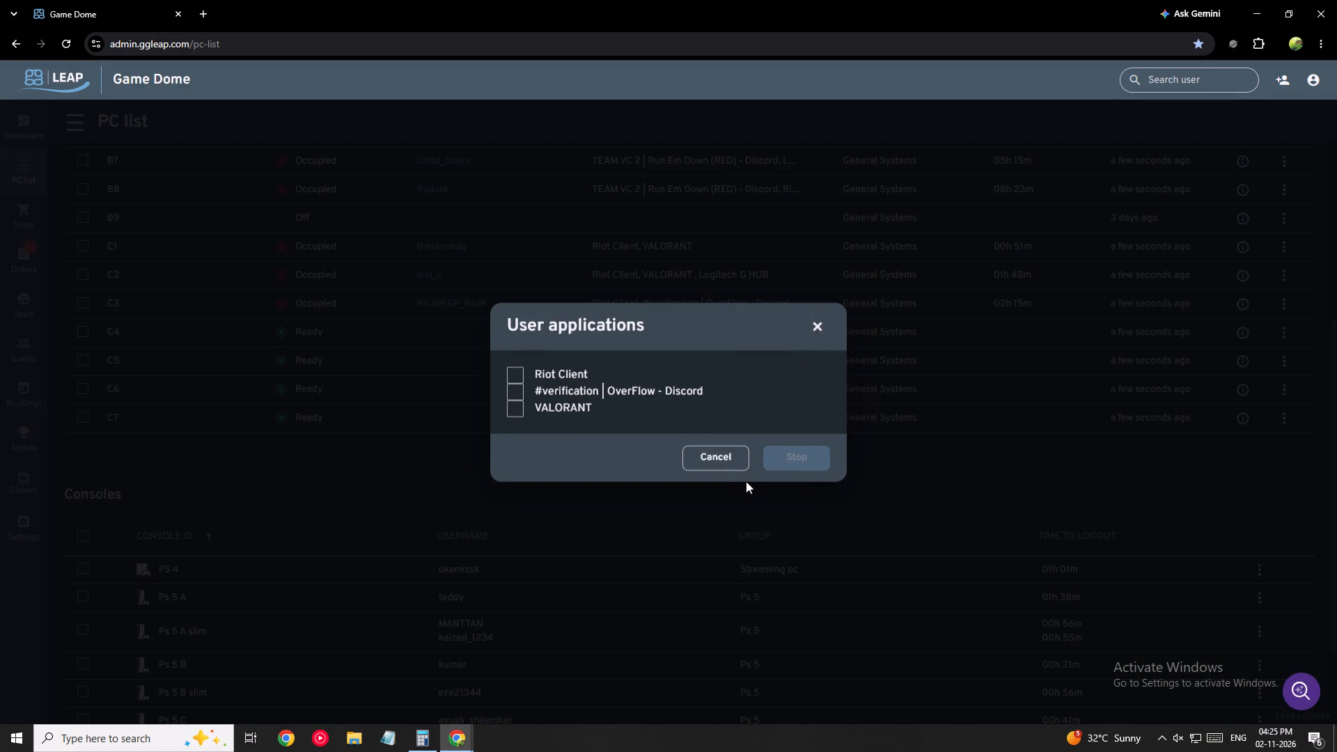
left_click(719, 469)
scroll(540, 571, "up", 2)
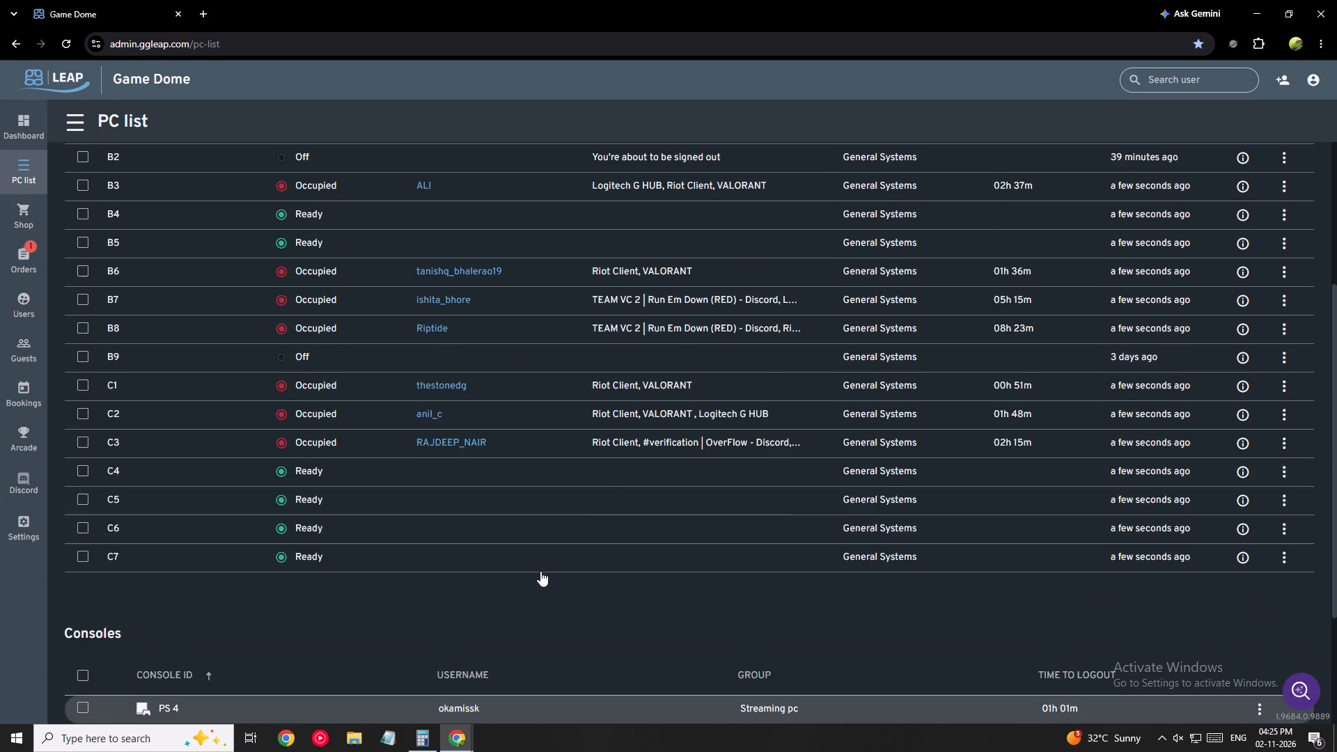
scroll(540, 571, "up", 8)
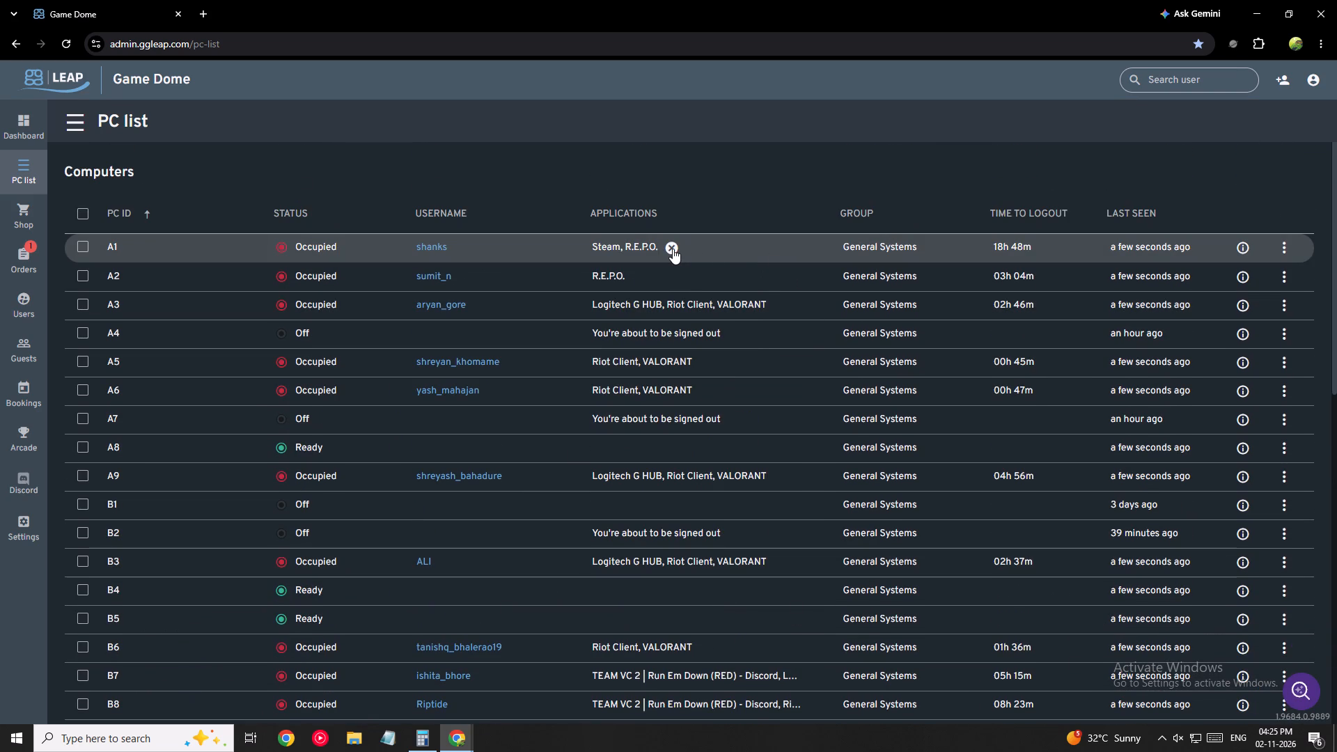
left_click(673, 249)
left_click(730, 457)
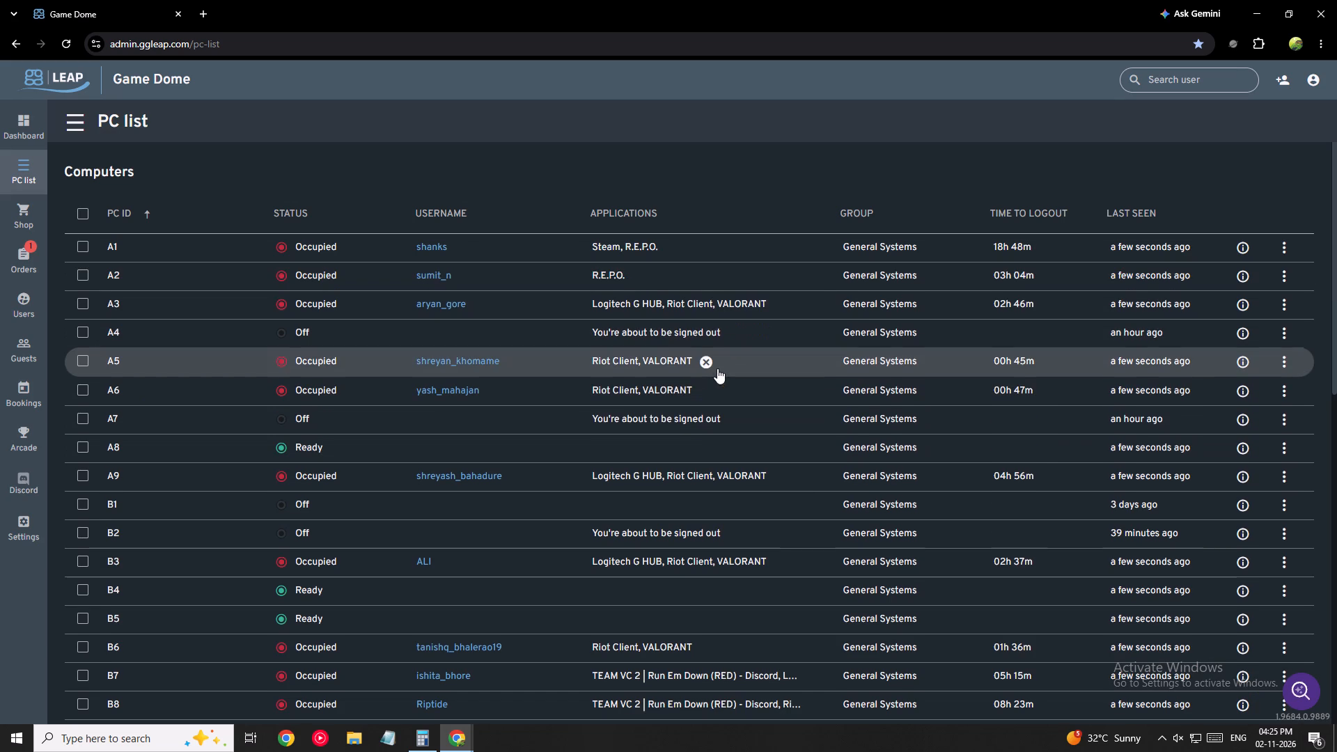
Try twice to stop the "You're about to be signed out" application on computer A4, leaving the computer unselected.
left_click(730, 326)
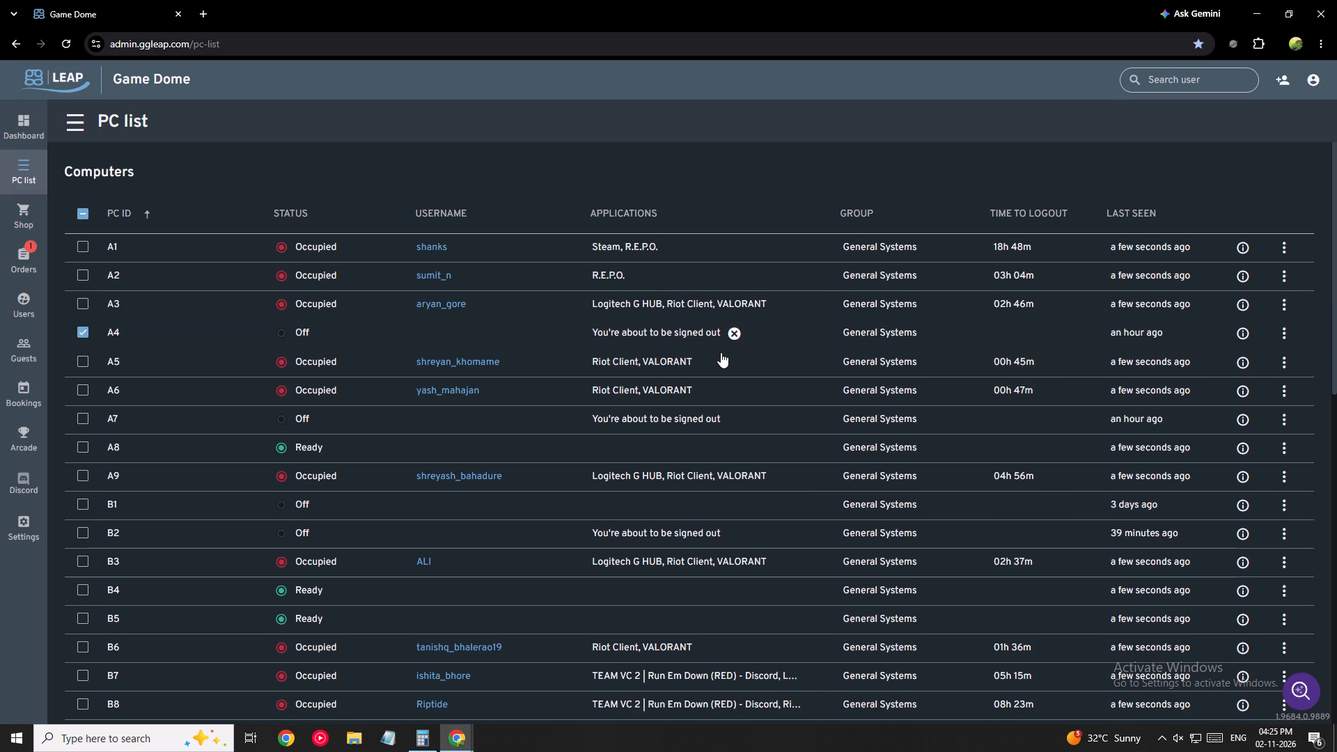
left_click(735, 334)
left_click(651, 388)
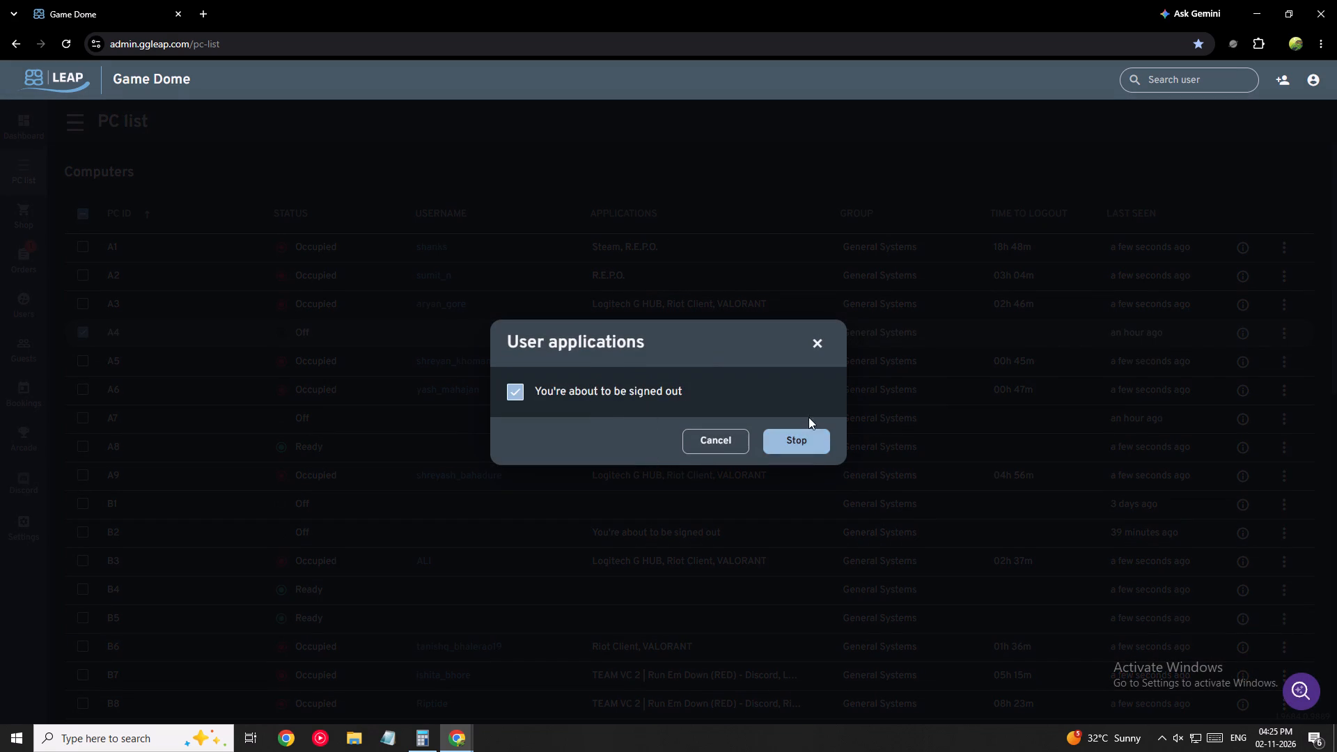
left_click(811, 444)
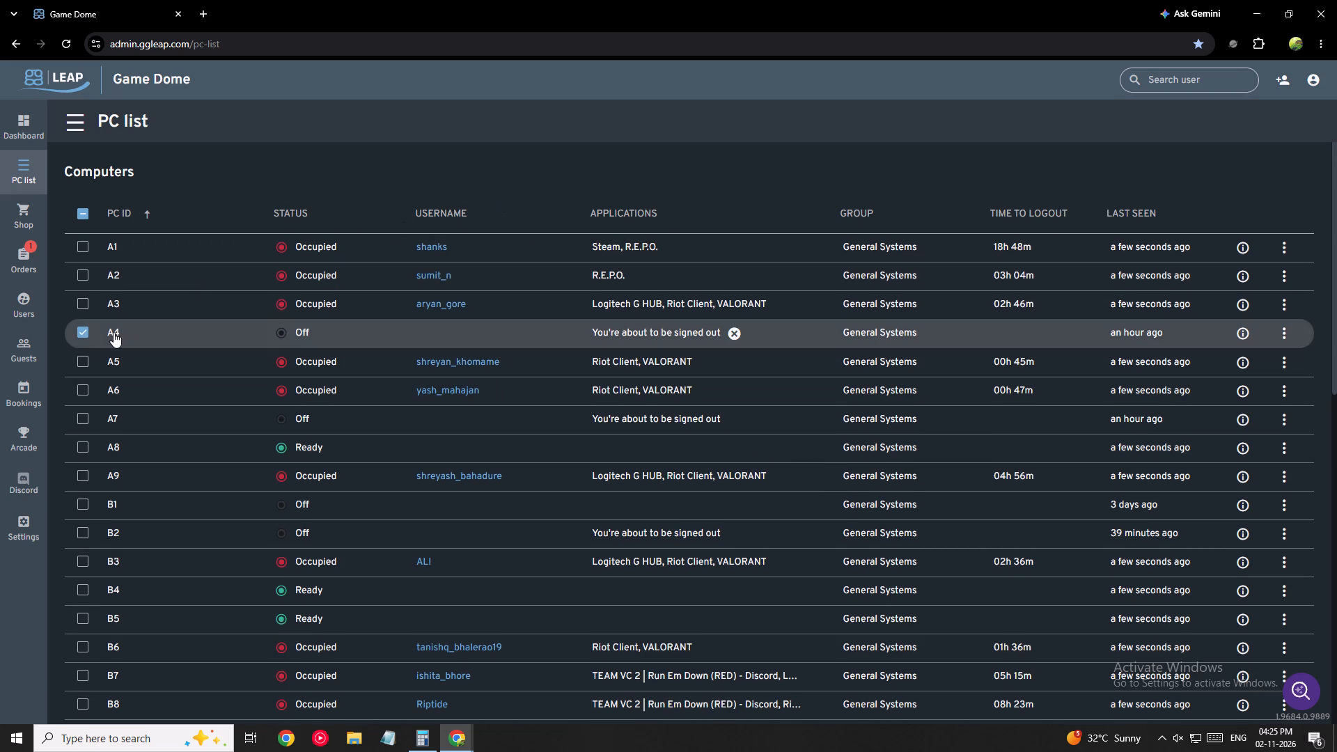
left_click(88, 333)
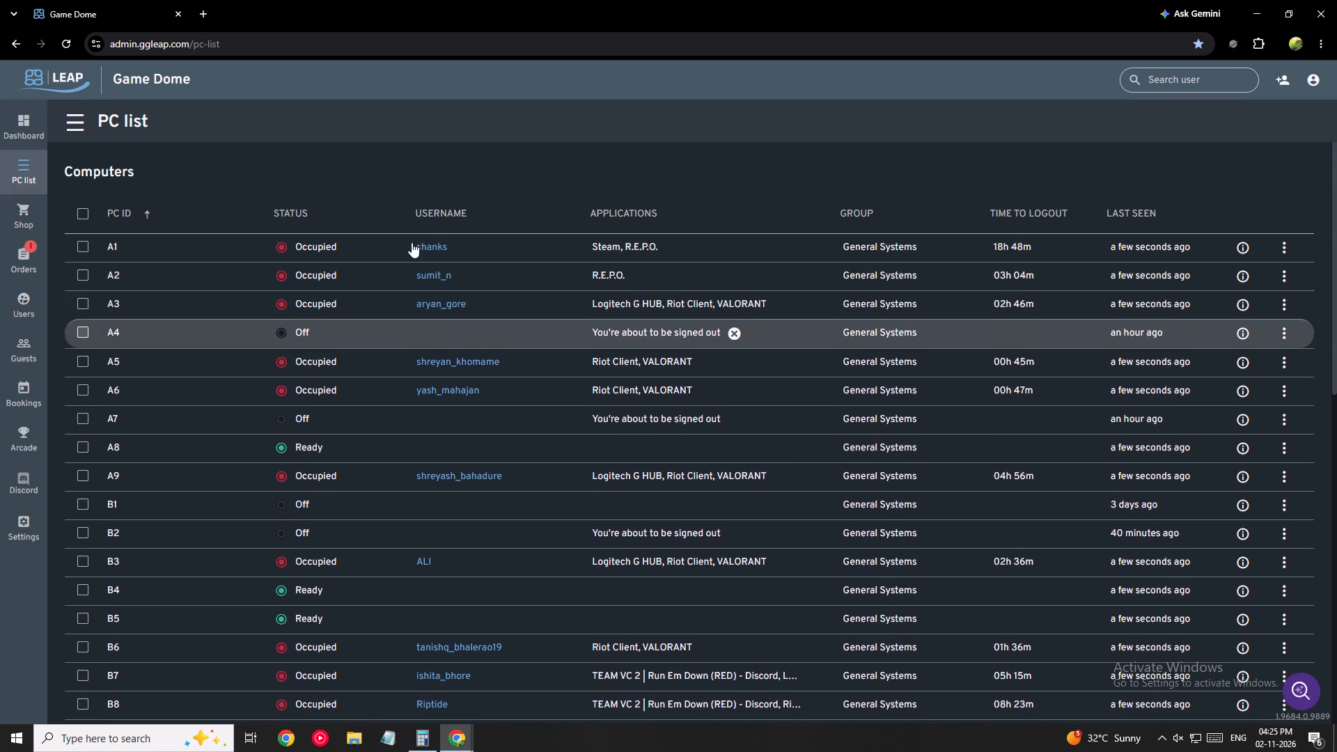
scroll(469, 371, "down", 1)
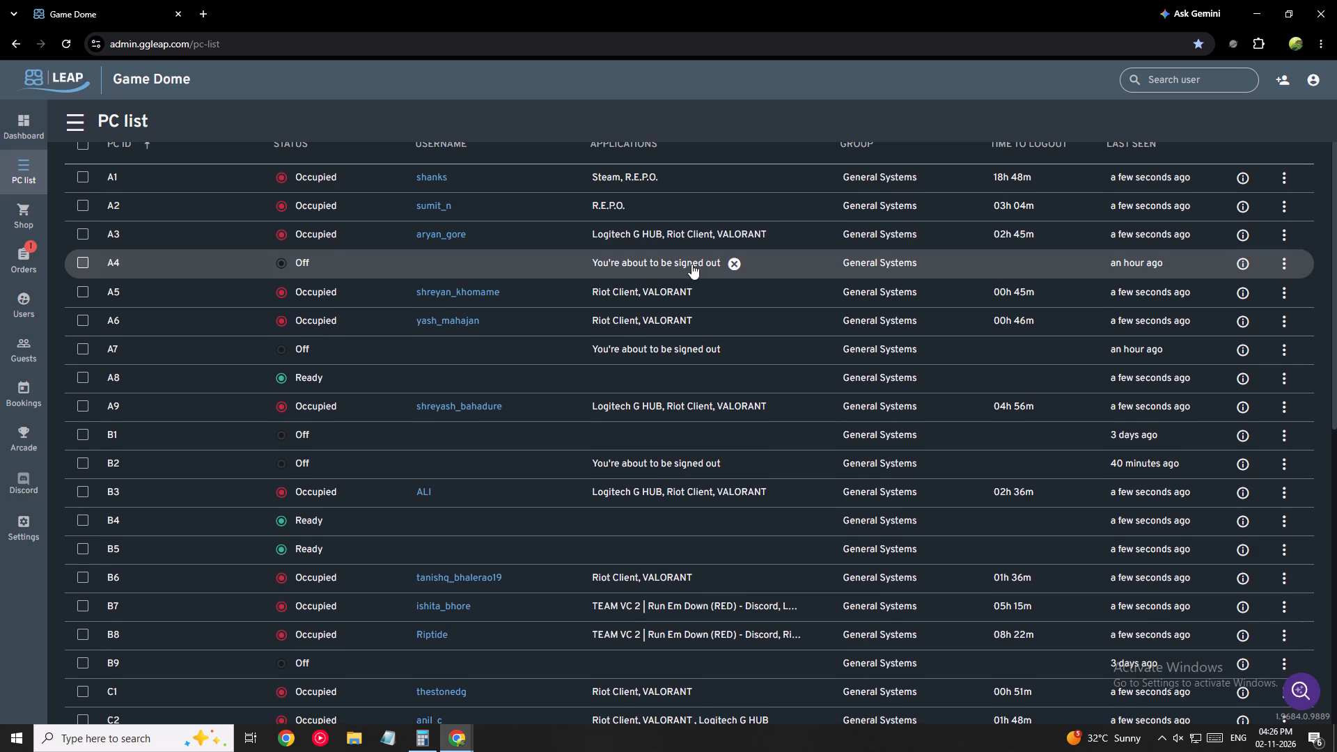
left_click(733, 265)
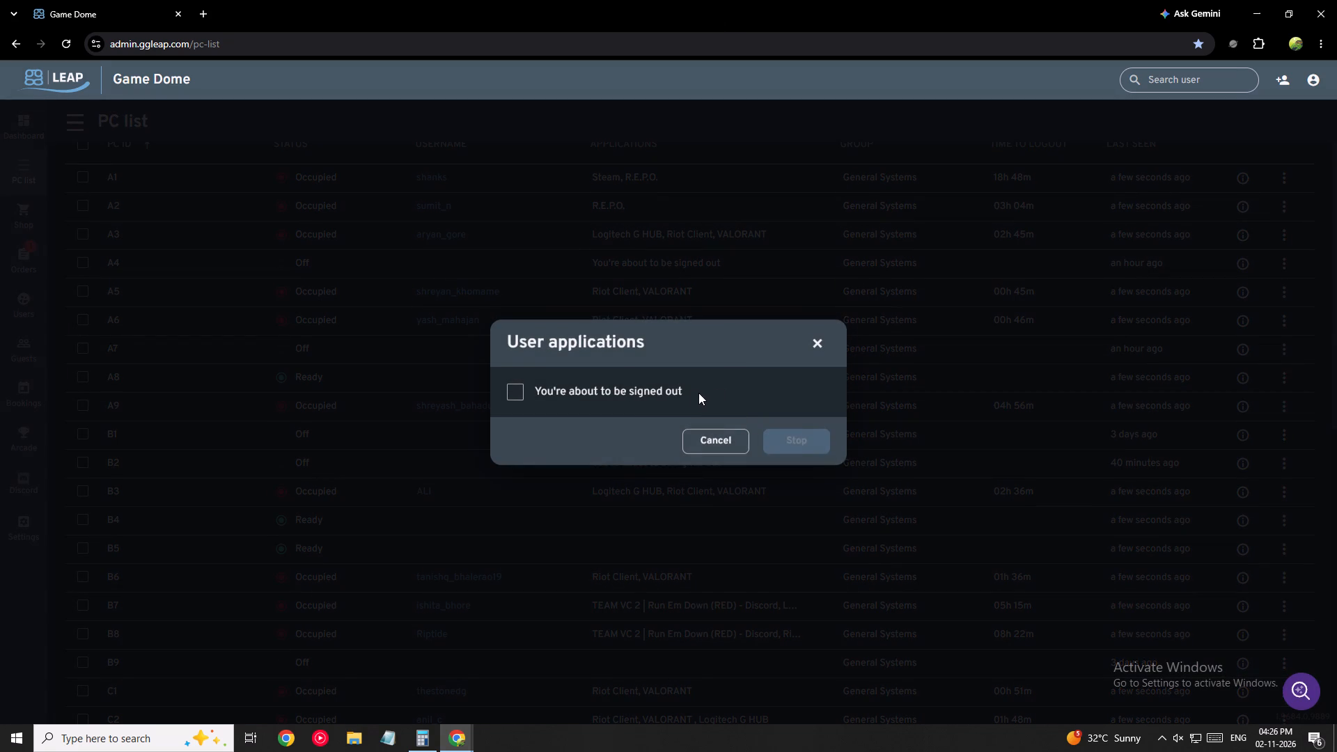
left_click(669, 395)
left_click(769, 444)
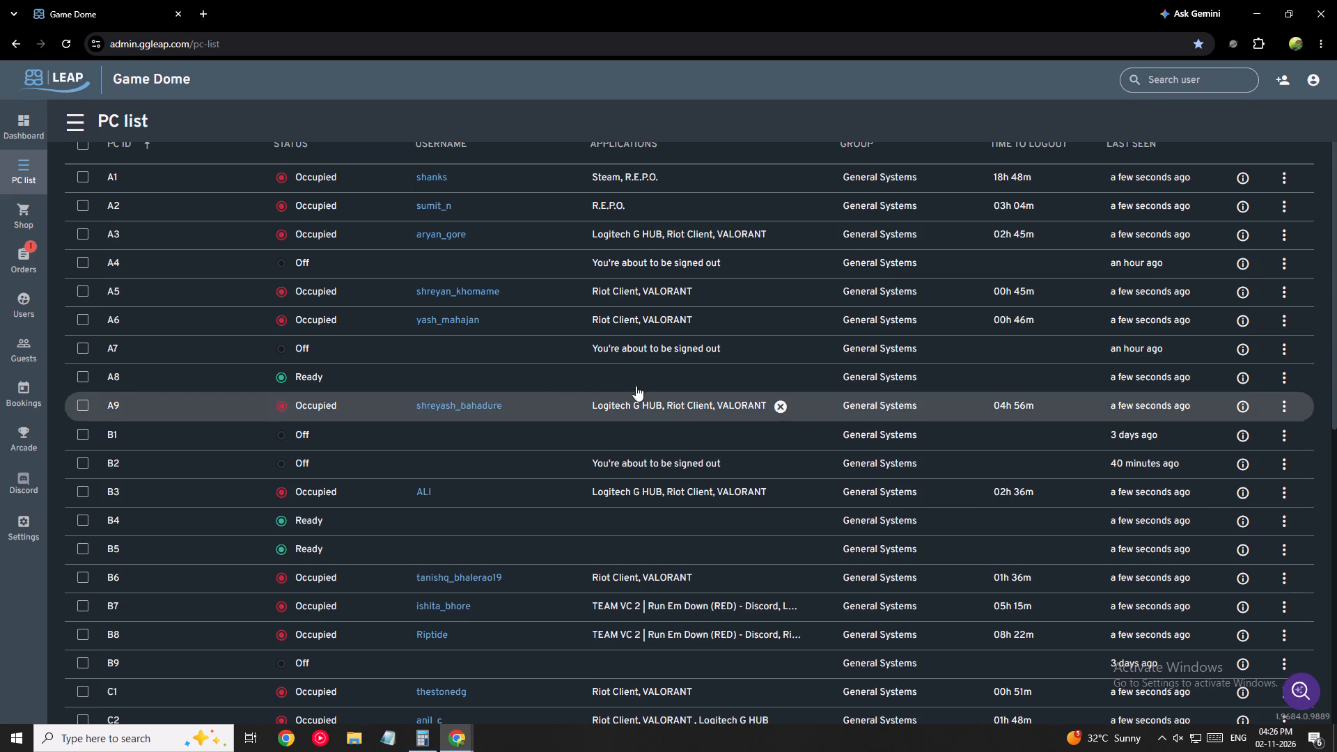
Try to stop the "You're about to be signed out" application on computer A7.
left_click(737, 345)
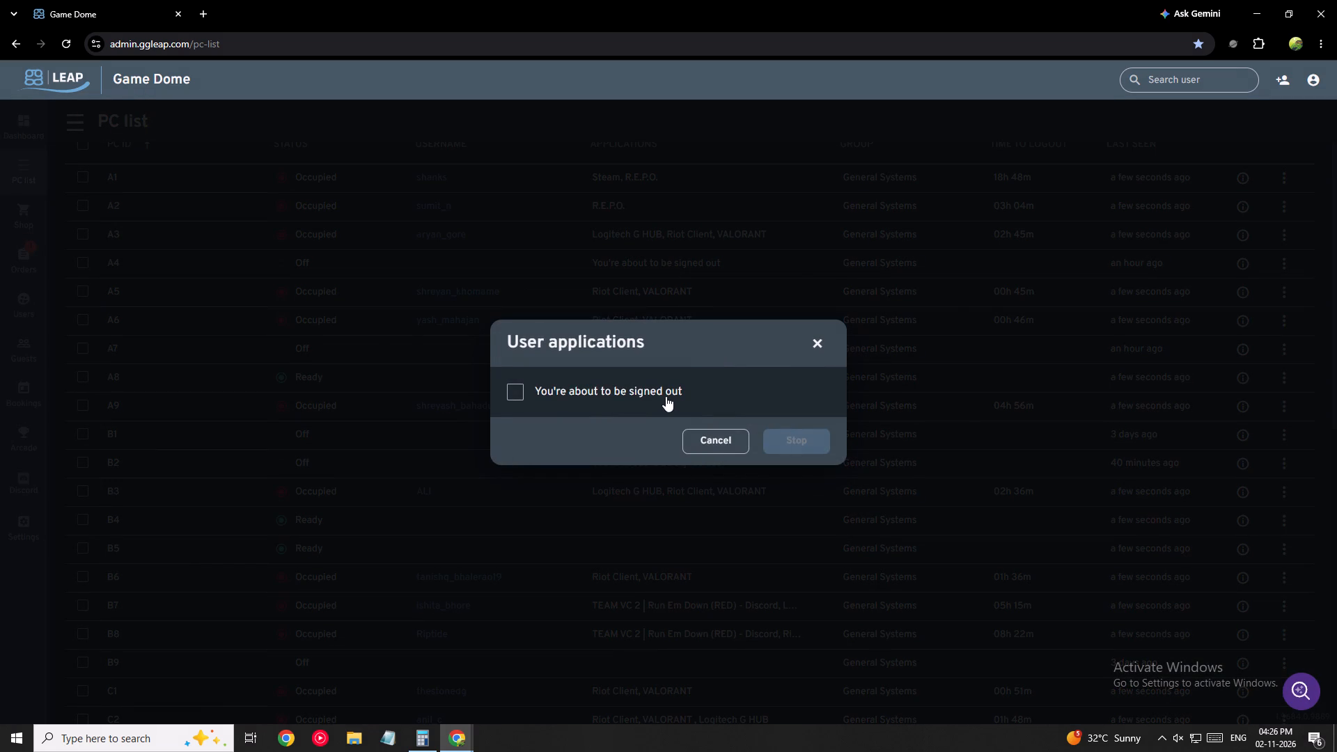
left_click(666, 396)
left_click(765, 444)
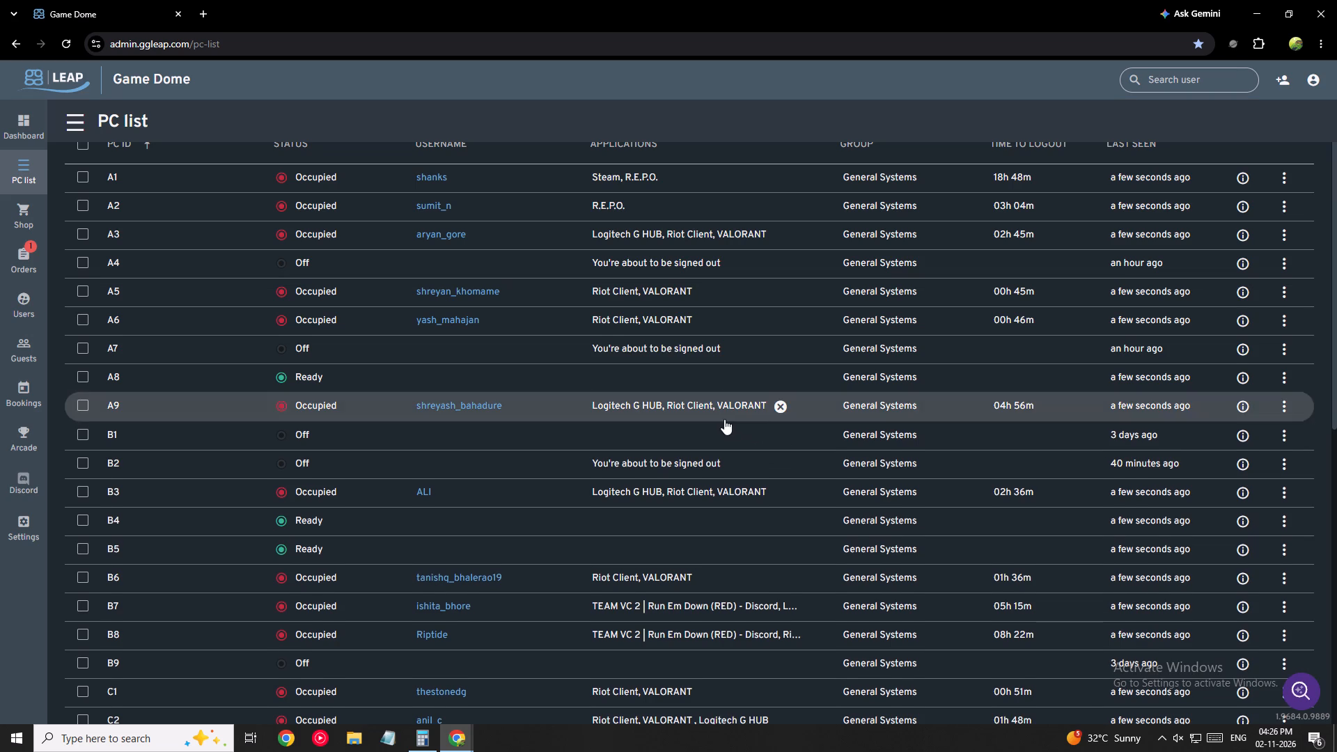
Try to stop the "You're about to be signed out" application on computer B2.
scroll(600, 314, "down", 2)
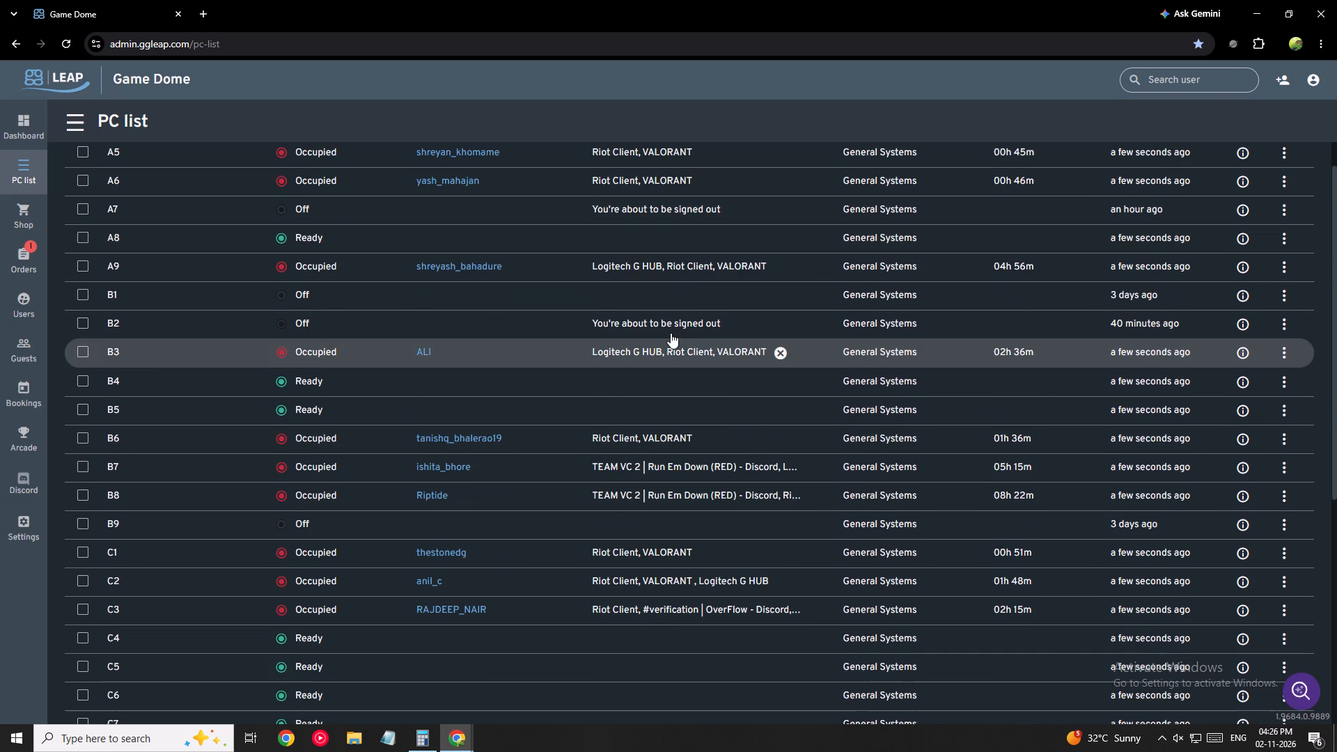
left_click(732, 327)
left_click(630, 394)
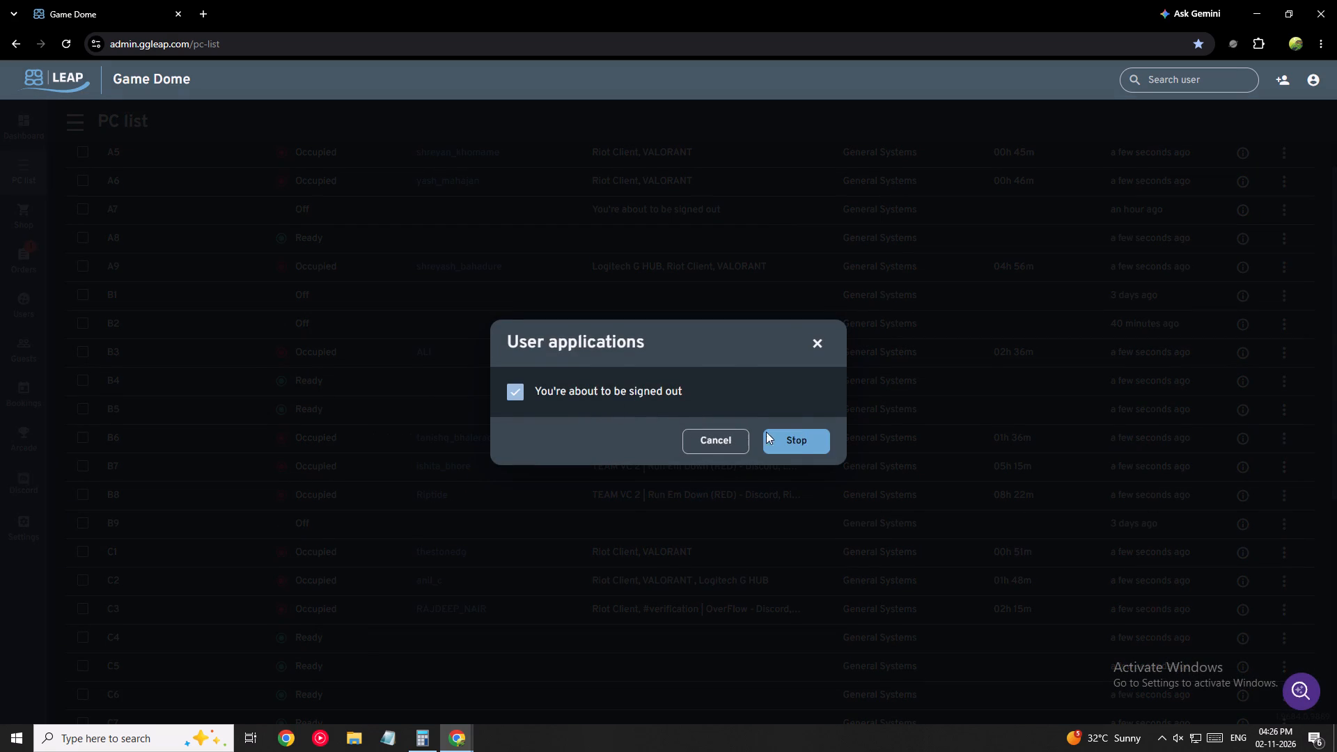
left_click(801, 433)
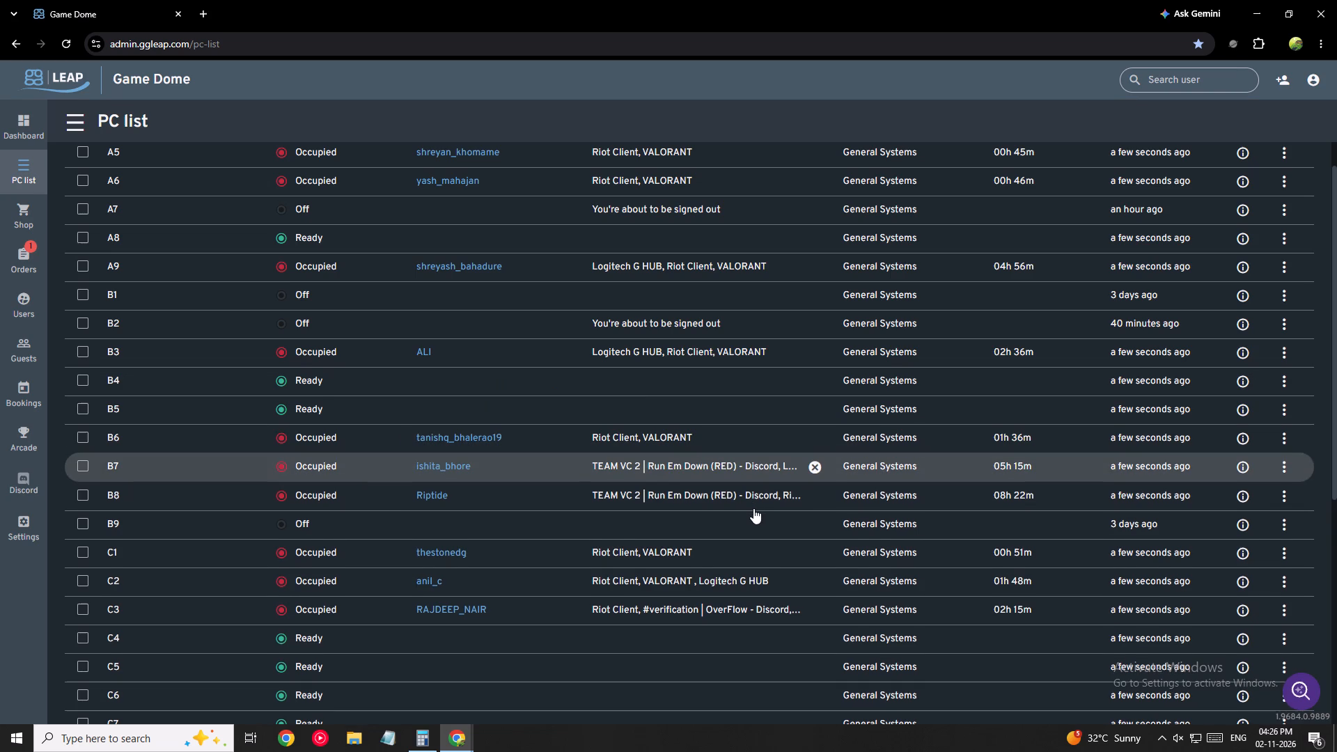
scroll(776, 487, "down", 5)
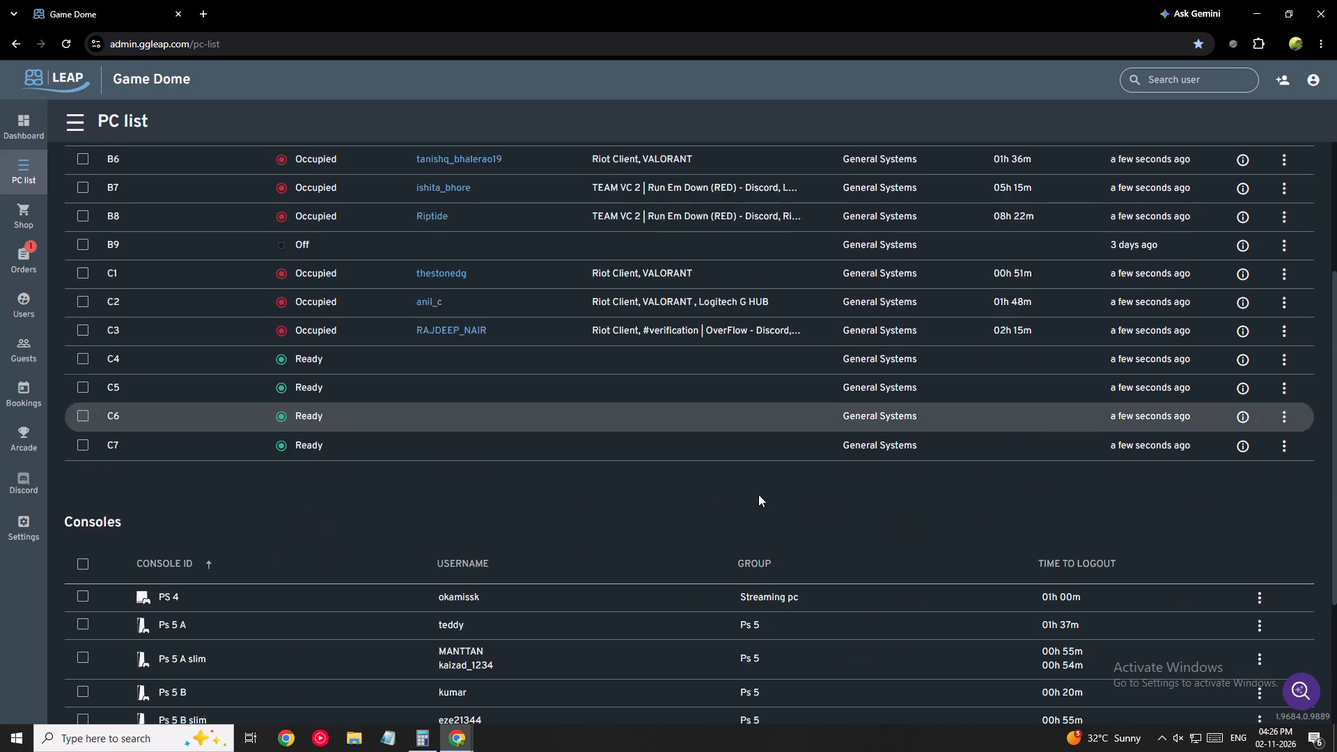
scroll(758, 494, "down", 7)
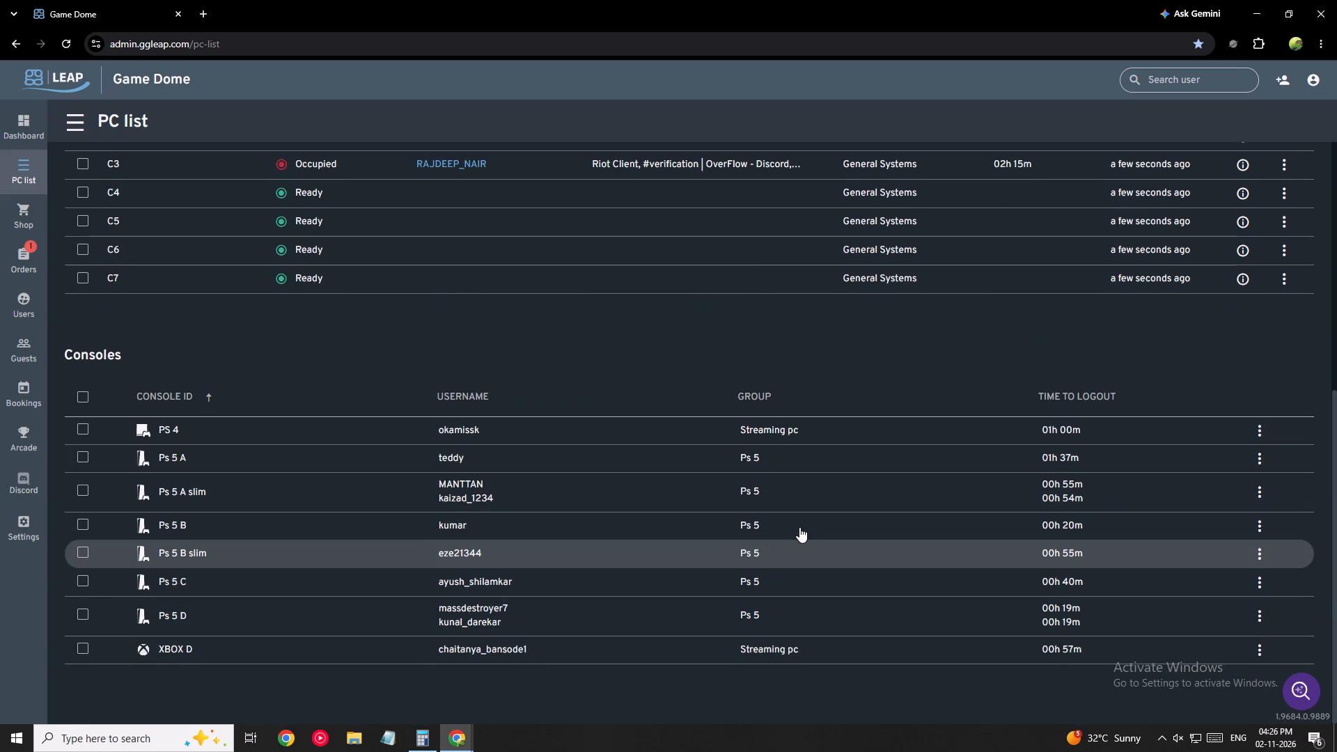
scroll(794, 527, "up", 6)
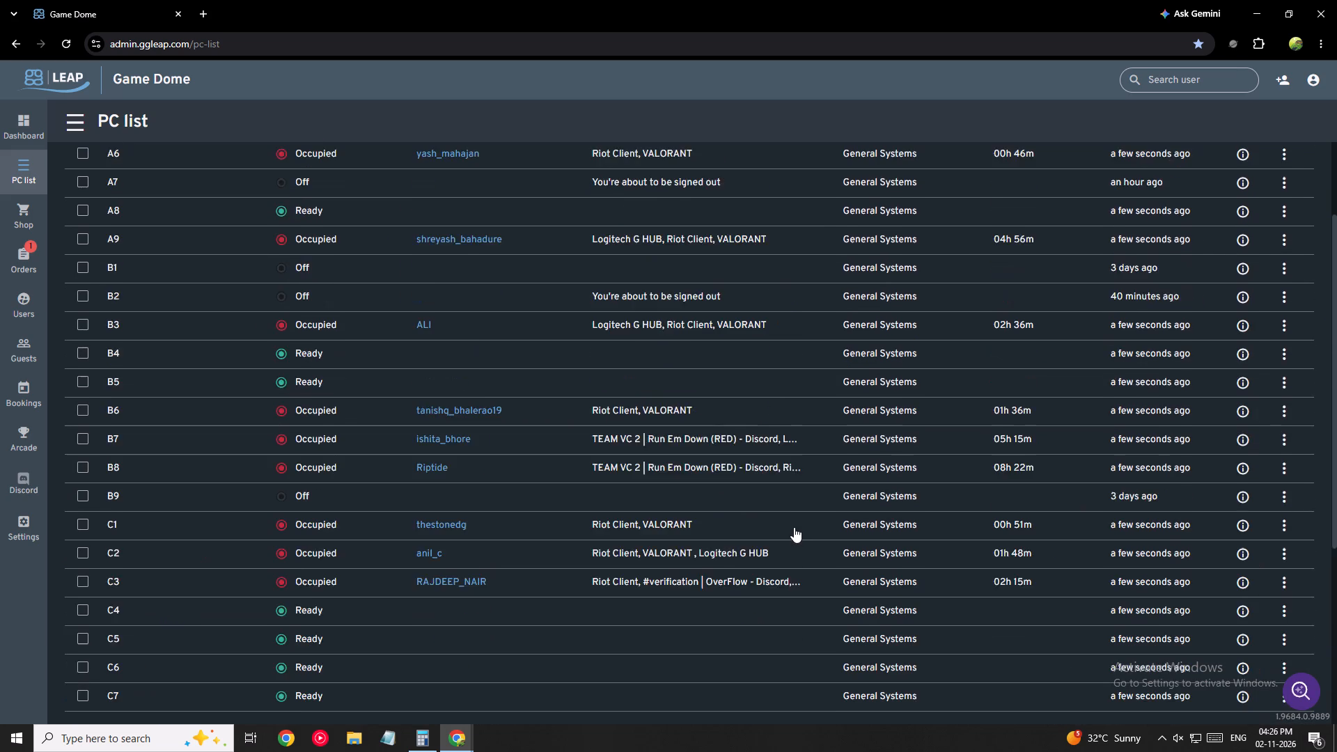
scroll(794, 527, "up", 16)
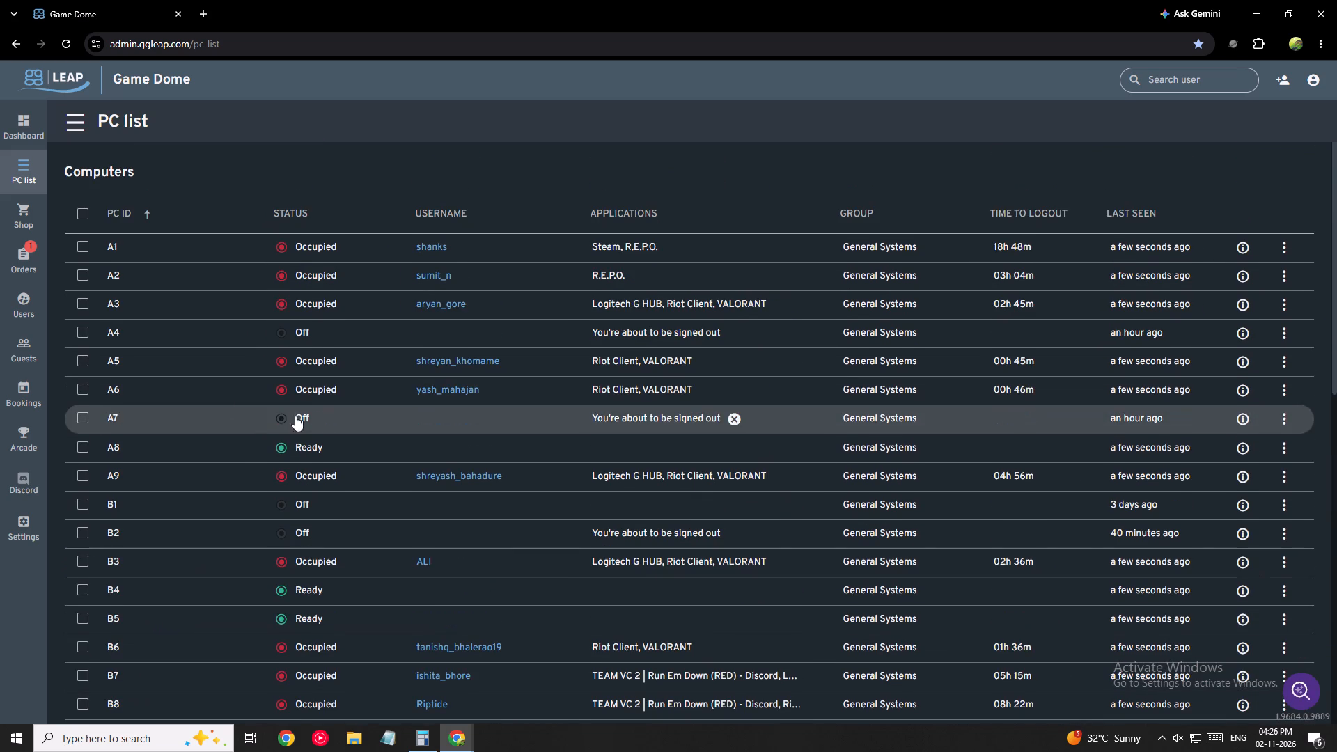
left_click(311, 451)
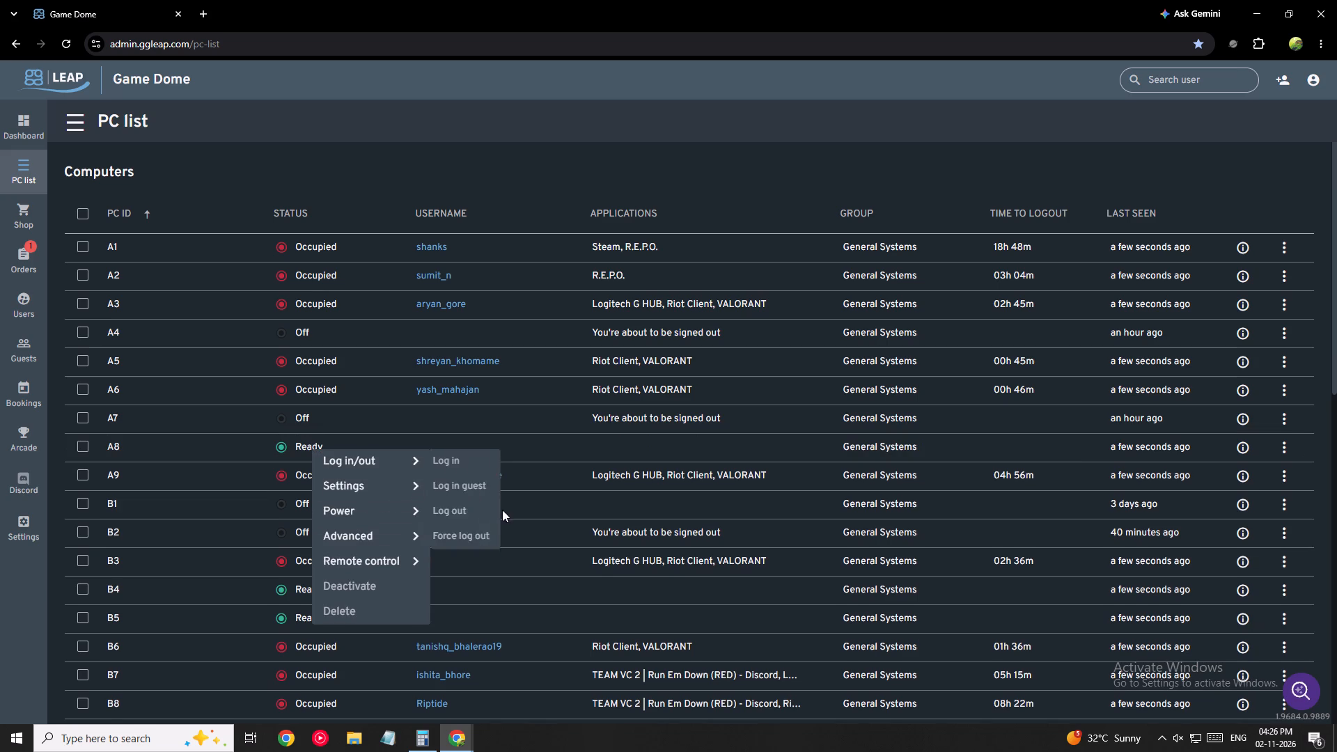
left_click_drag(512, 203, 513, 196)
Review the orders requiring action, the pay-after-logout orders and the order history.
left_click(23, 268)
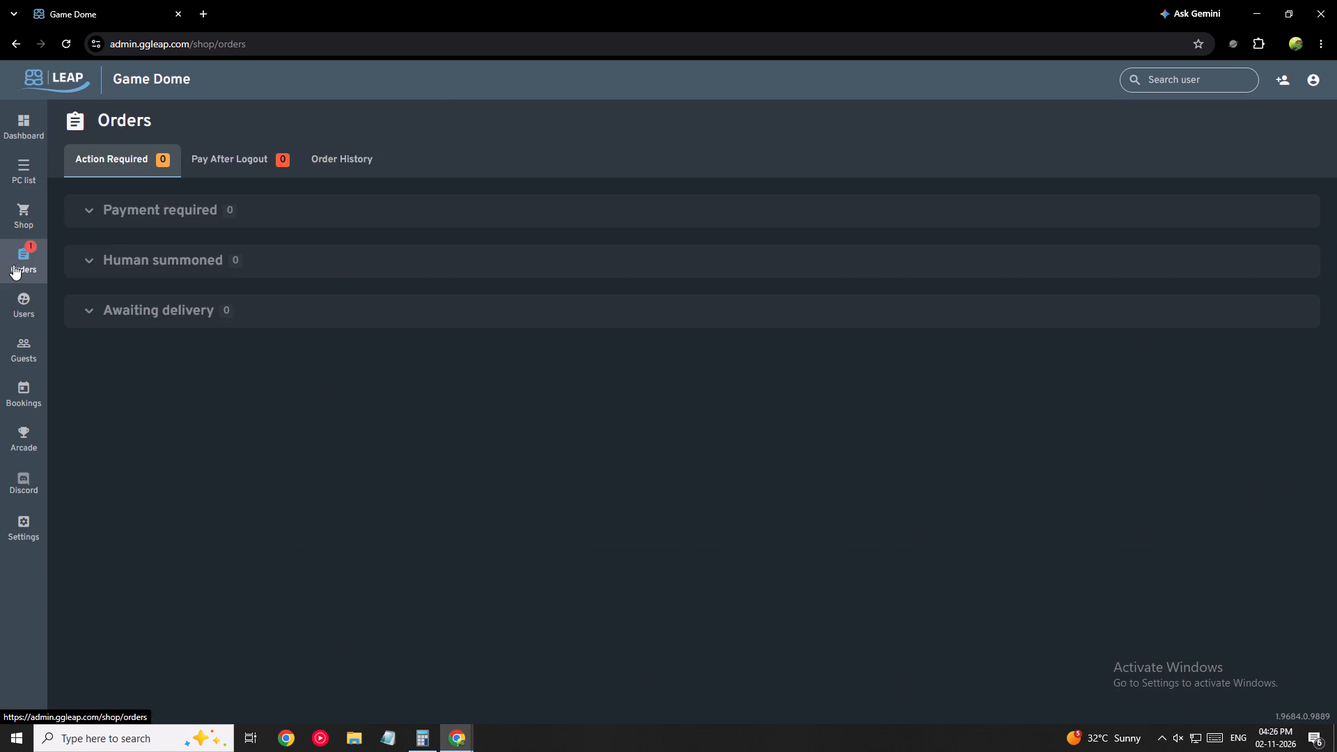
left_click(245, 150)
left_click(360, 162)
left_click(264, 155)
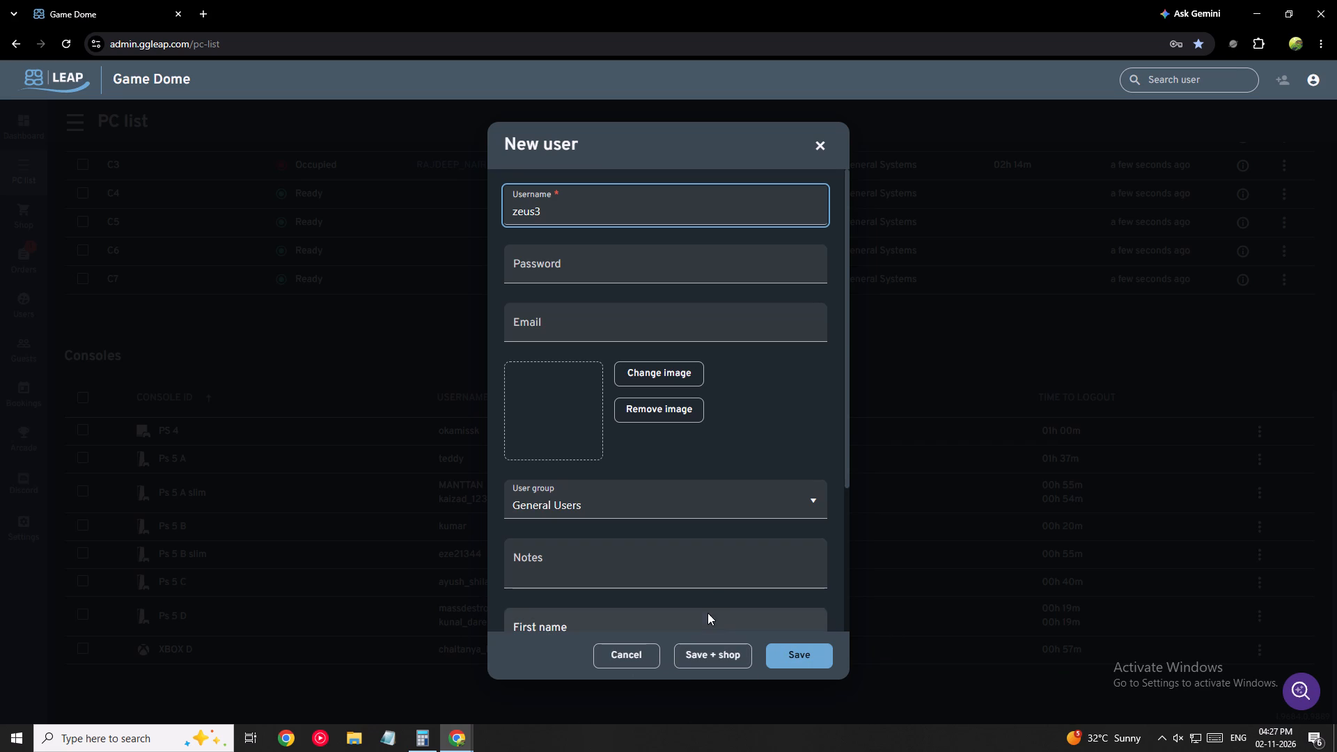
Save the new user zeus3 in the General Users group.
left_click(787, 662)
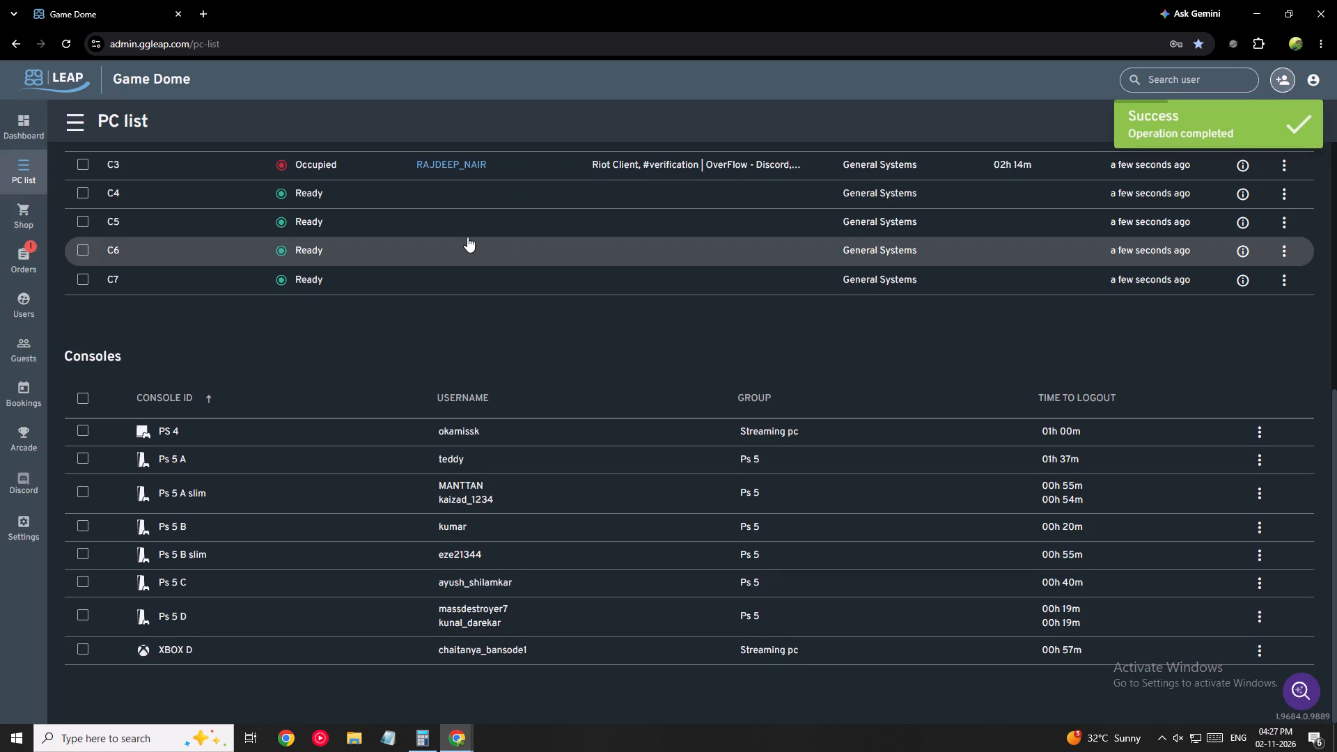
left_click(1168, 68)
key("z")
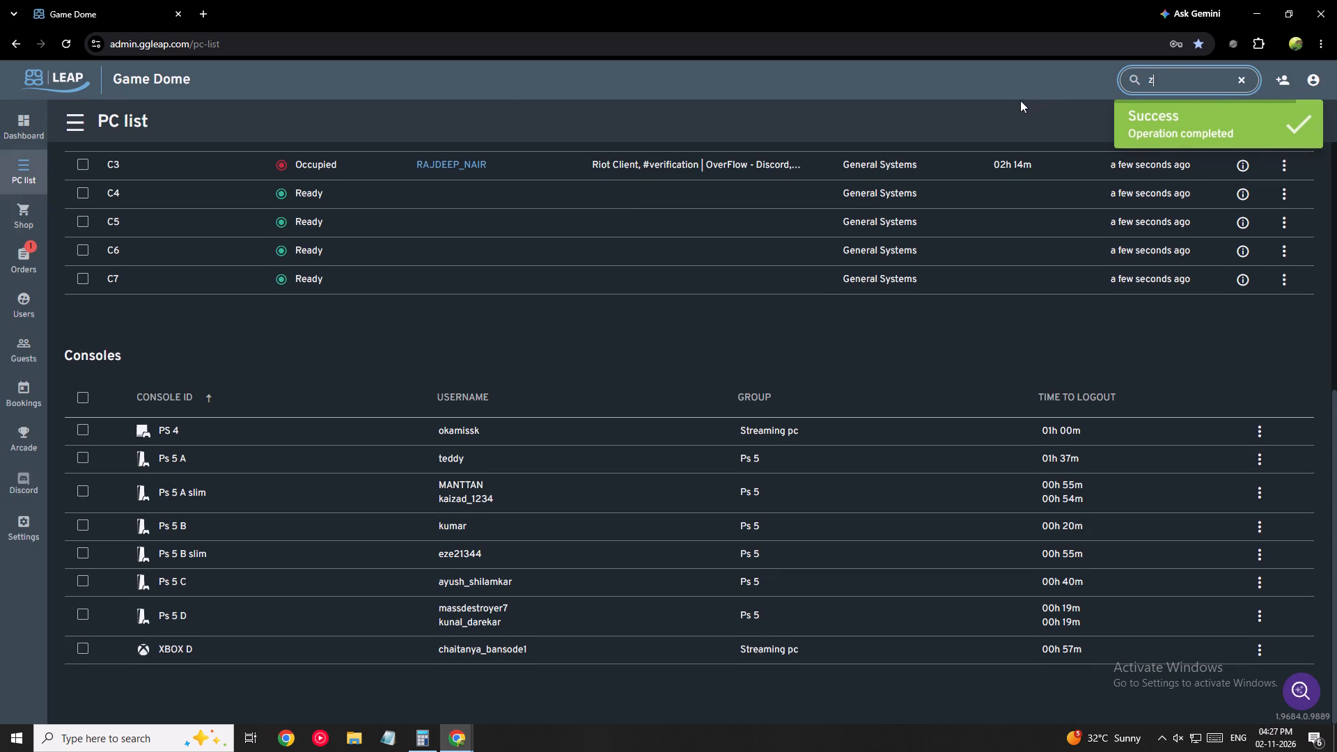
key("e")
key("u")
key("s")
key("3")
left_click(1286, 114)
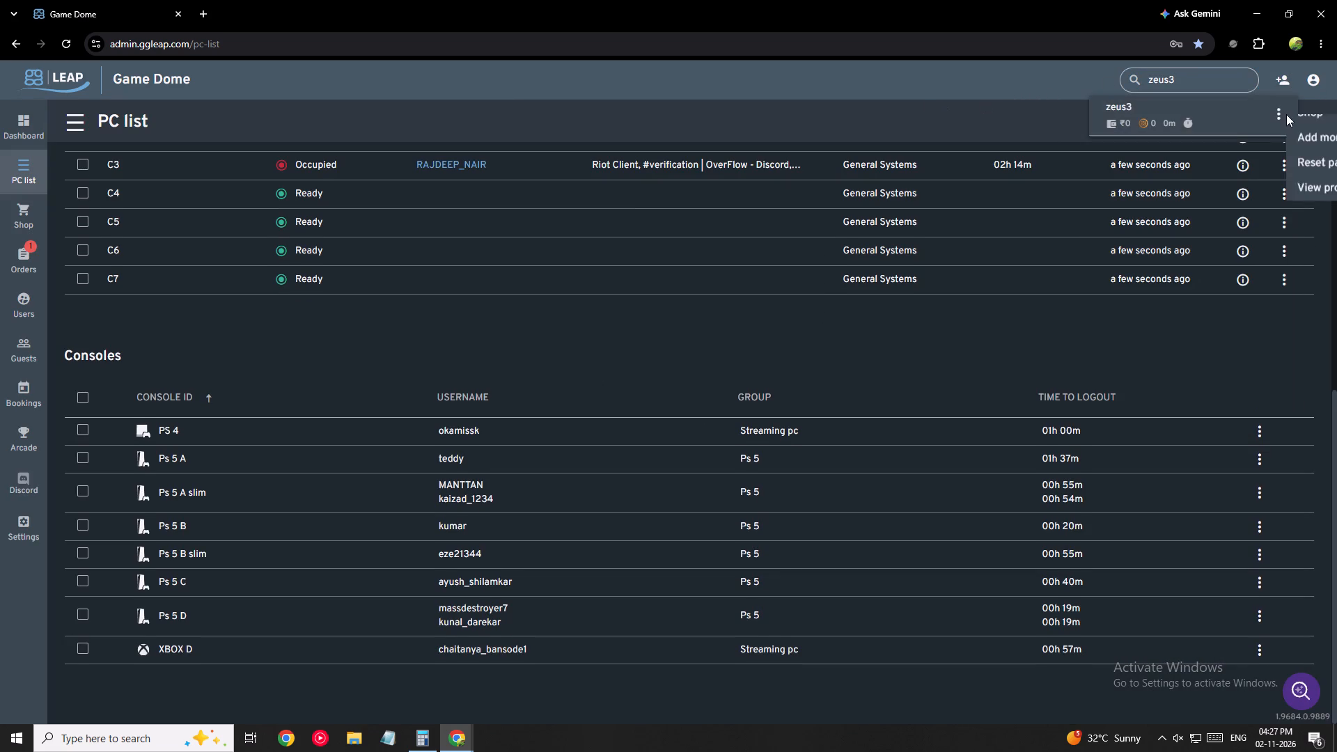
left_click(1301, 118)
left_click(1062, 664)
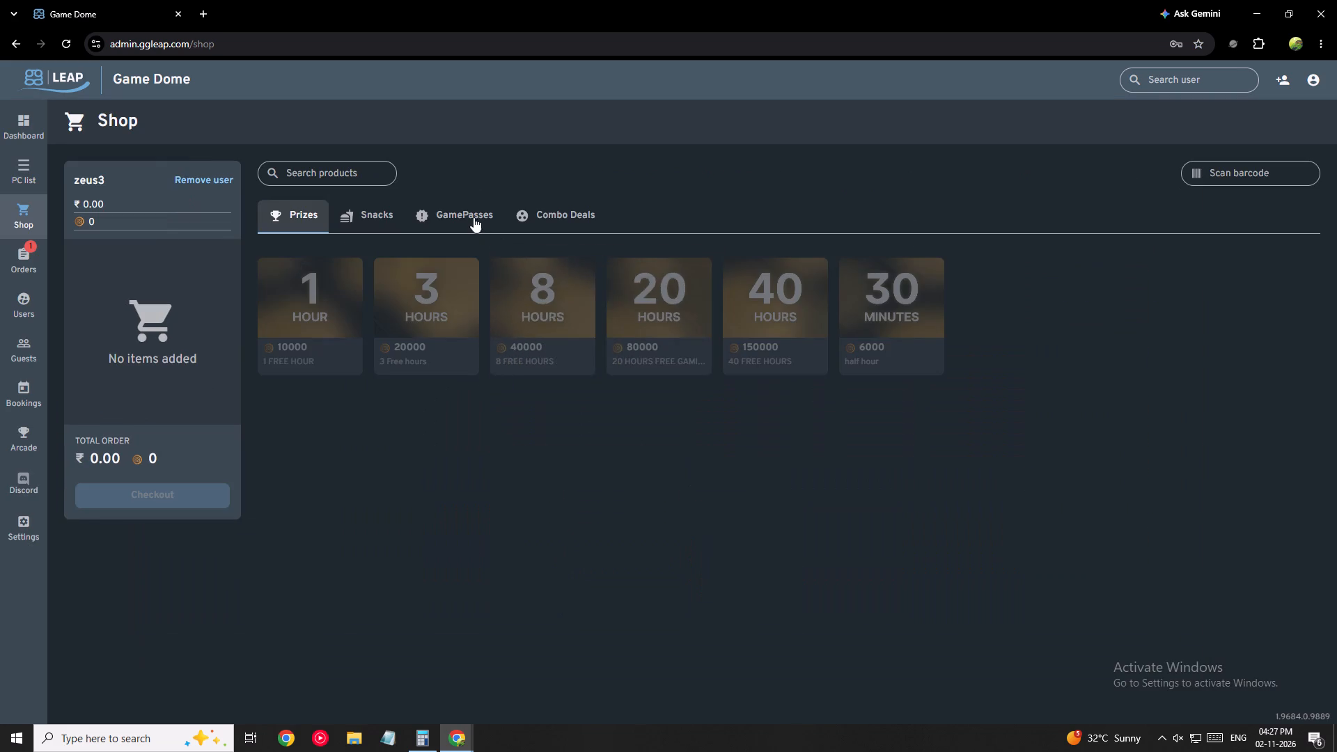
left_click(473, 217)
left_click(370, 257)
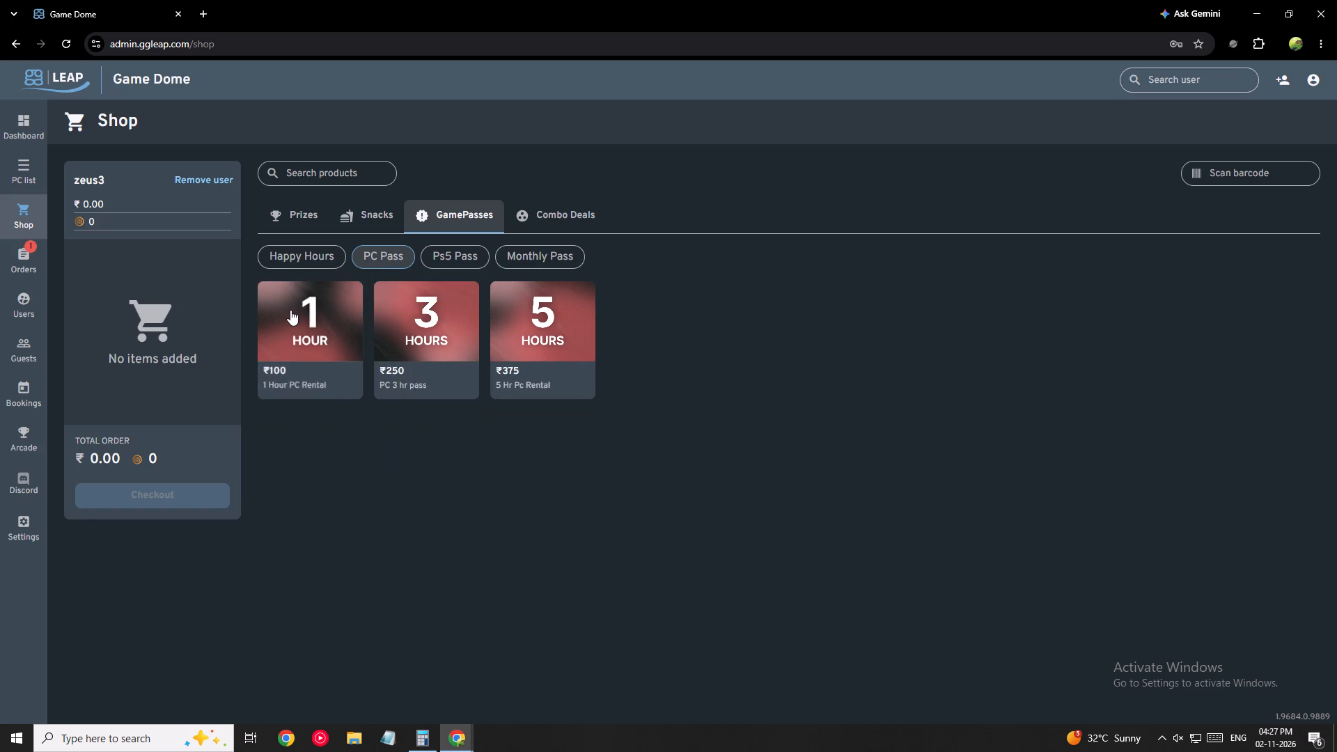
double_click(93, 185)
right_click(93, 185)
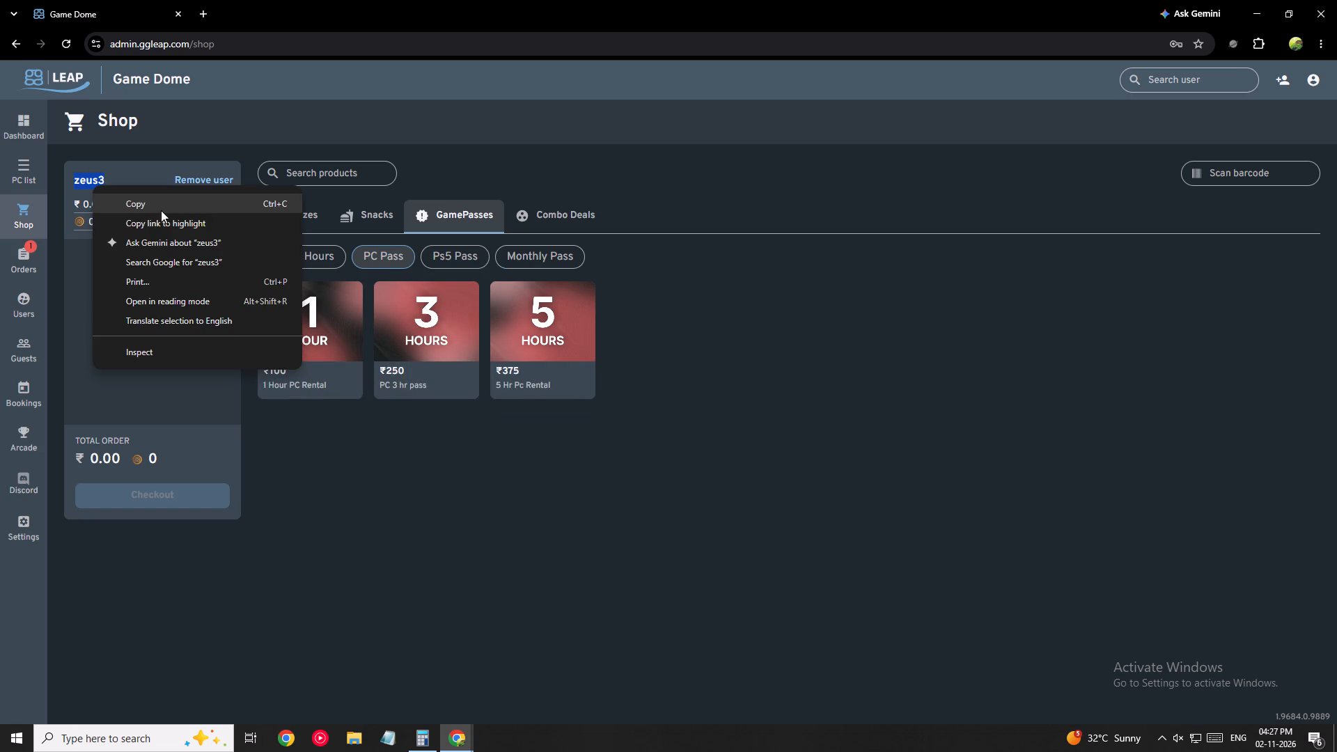
left_click(169, 206)
left_click(1228, 81)
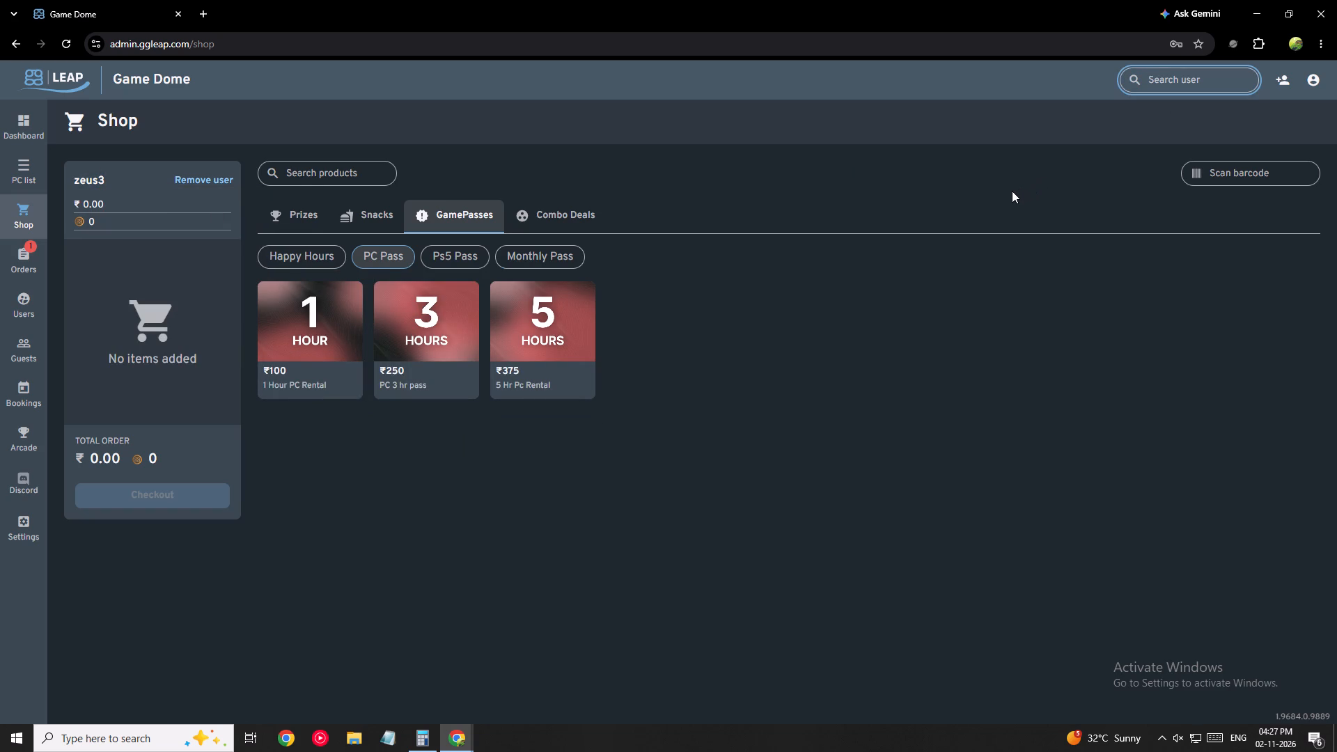
key("ctrl+v")
left_click(1274, 127)
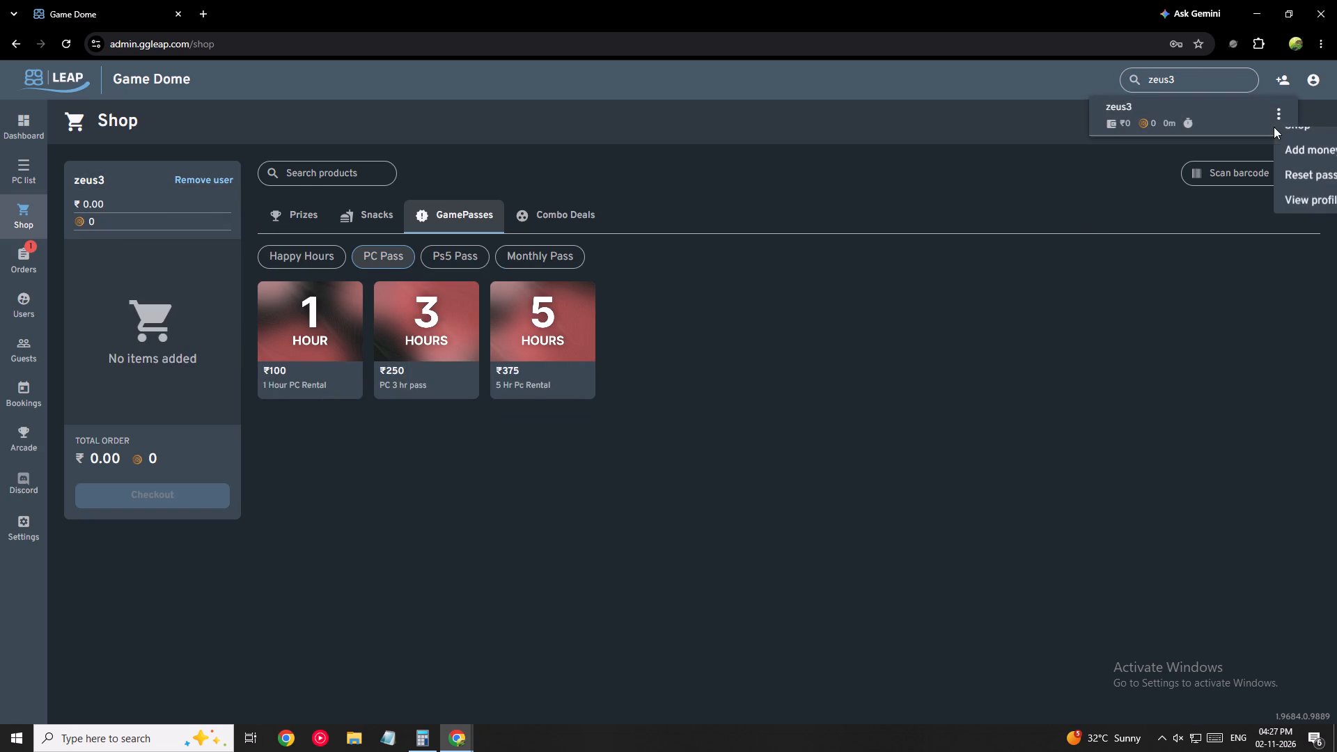
left_click(1308, 241)
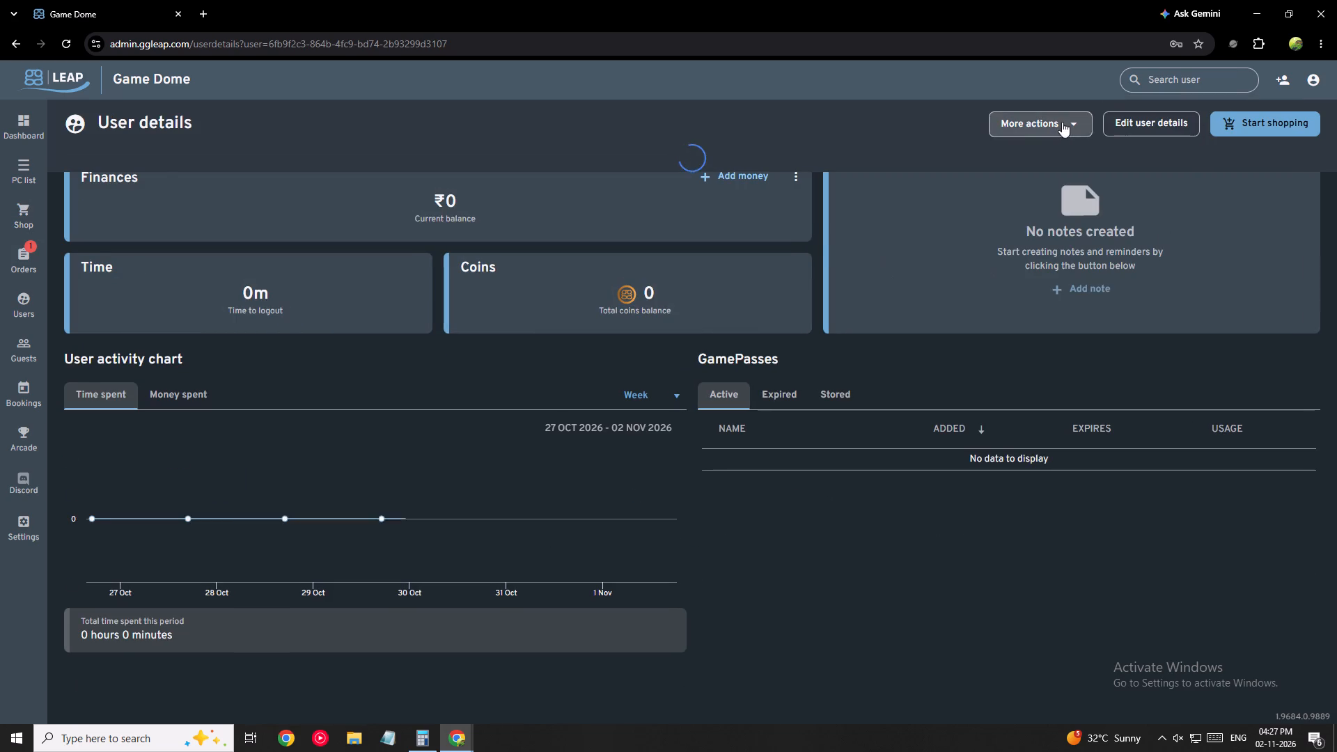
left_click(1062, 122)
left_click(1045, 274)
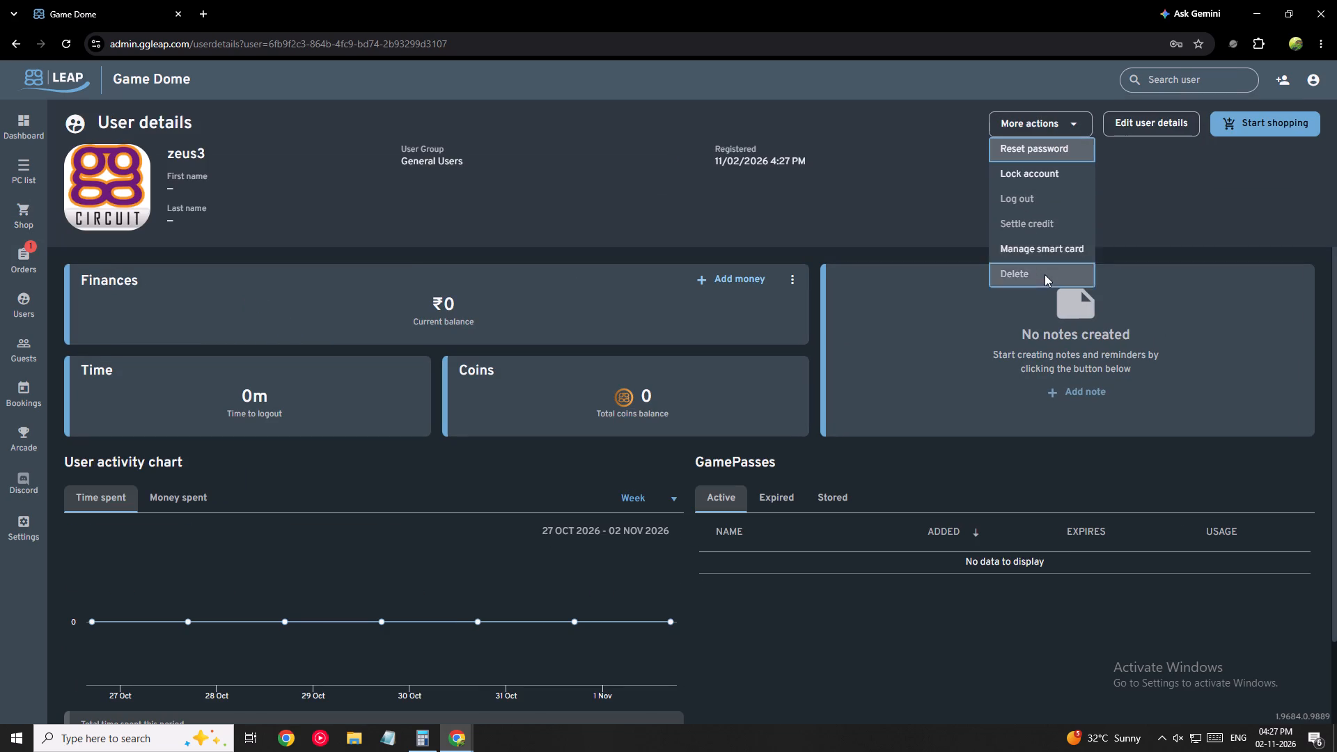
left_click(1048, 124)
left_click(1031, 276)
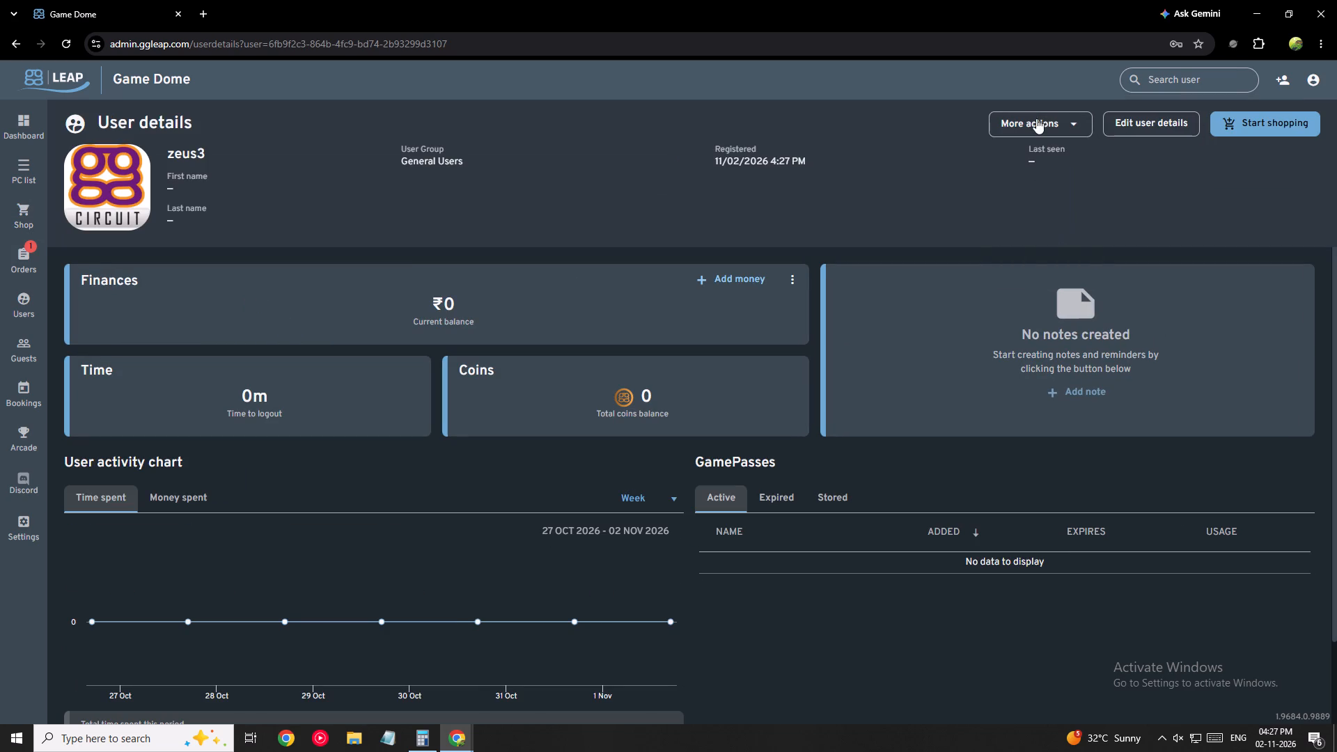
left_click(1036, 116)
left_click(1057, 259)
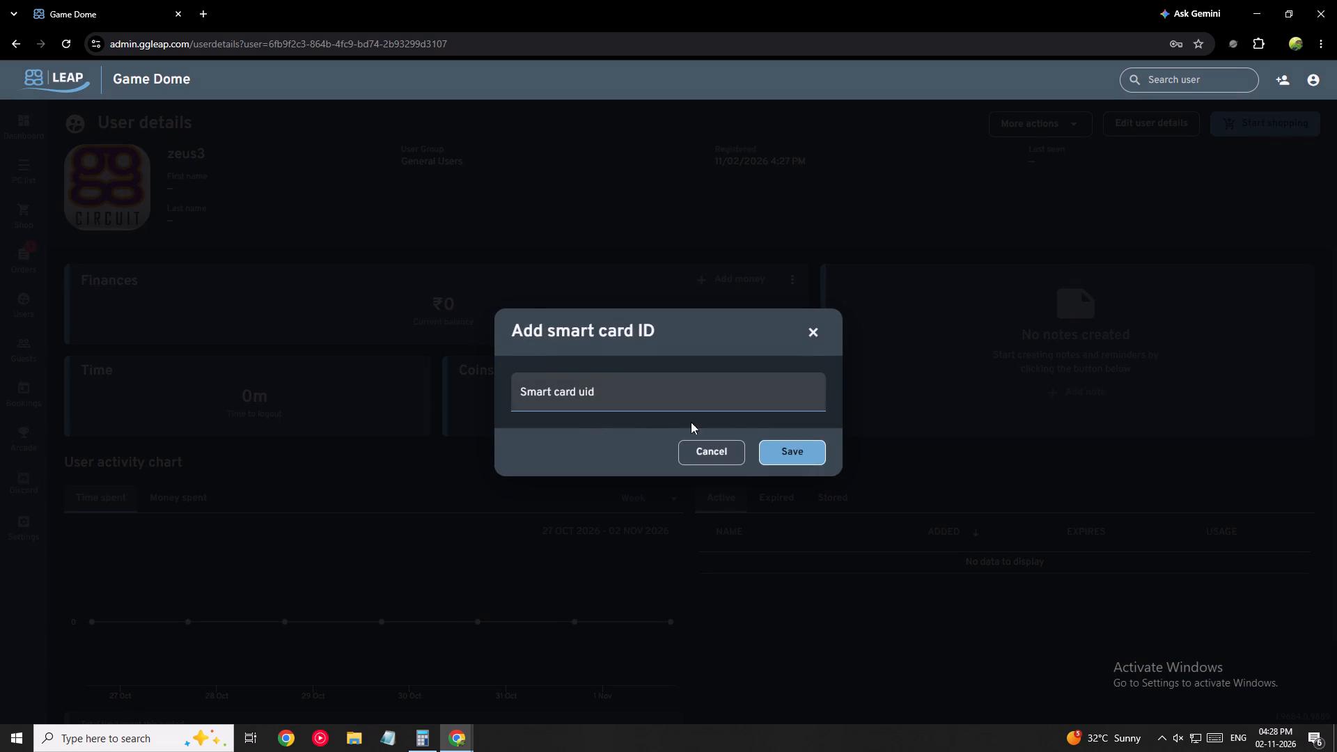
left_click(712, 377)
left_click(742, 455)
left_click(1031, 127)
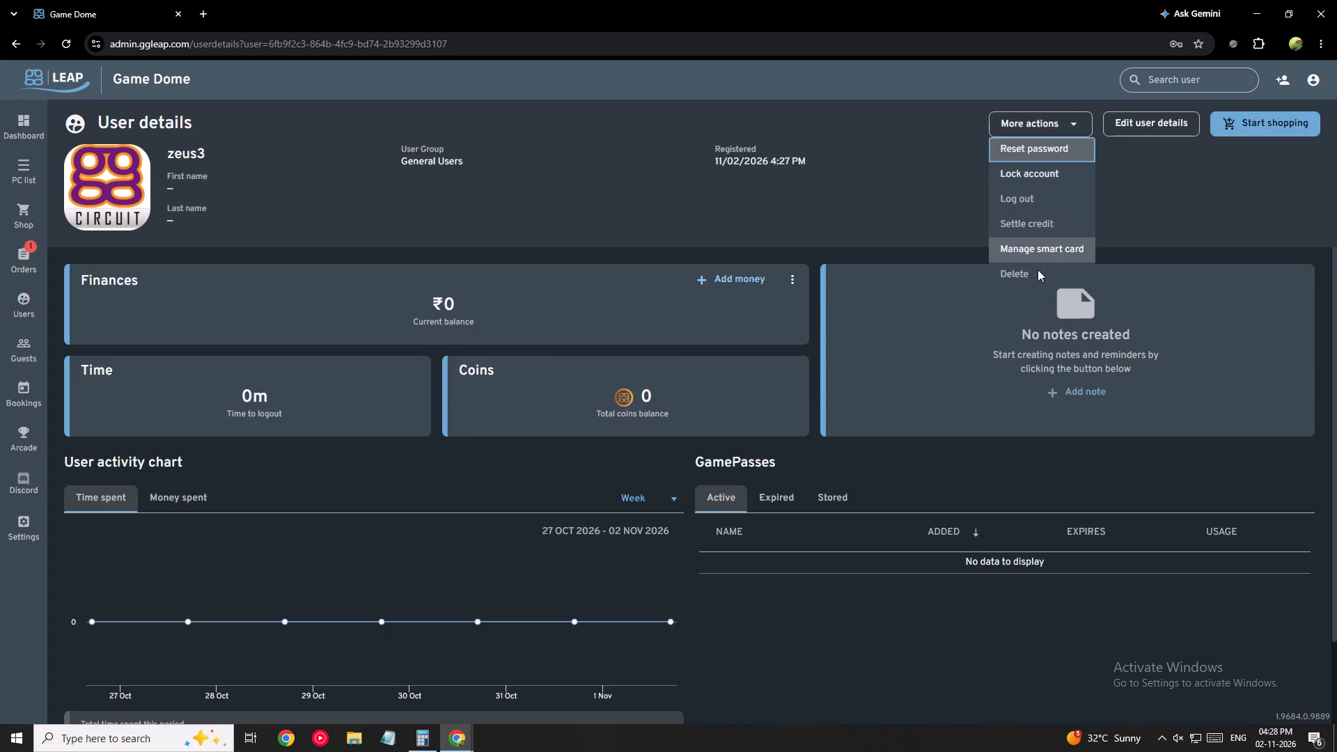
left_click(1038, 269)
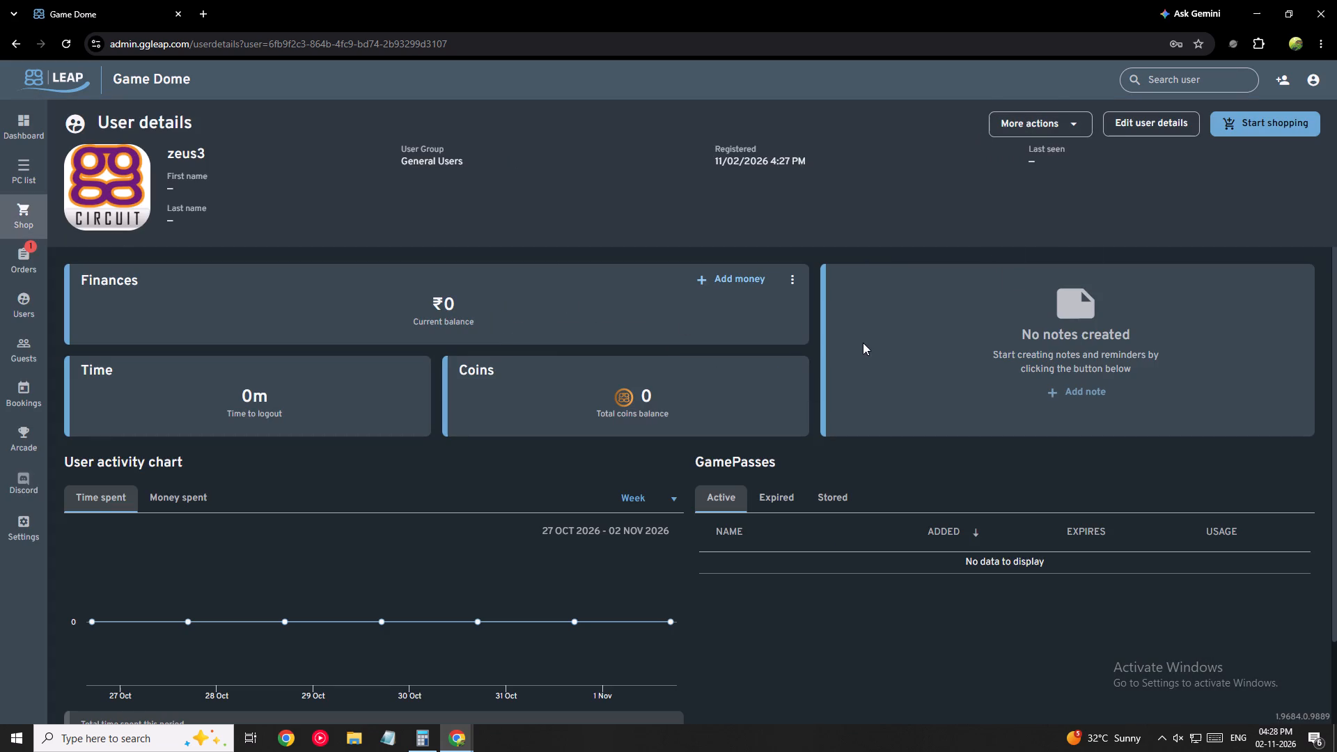
Restart all unoccupied computers in the PC list: A4, A7, A8, B1, B2, B4, B5, B9, C5, C6 and C7, leaving none selected.
left_click(0, 178)
scroll(586, 468, "down", 12)
scroll(538, 490, "up", 4)
scroll(300, 467, "up", 4)
scroll(319, 463, "down", 1)
scroll(319, 463, "up", 2)
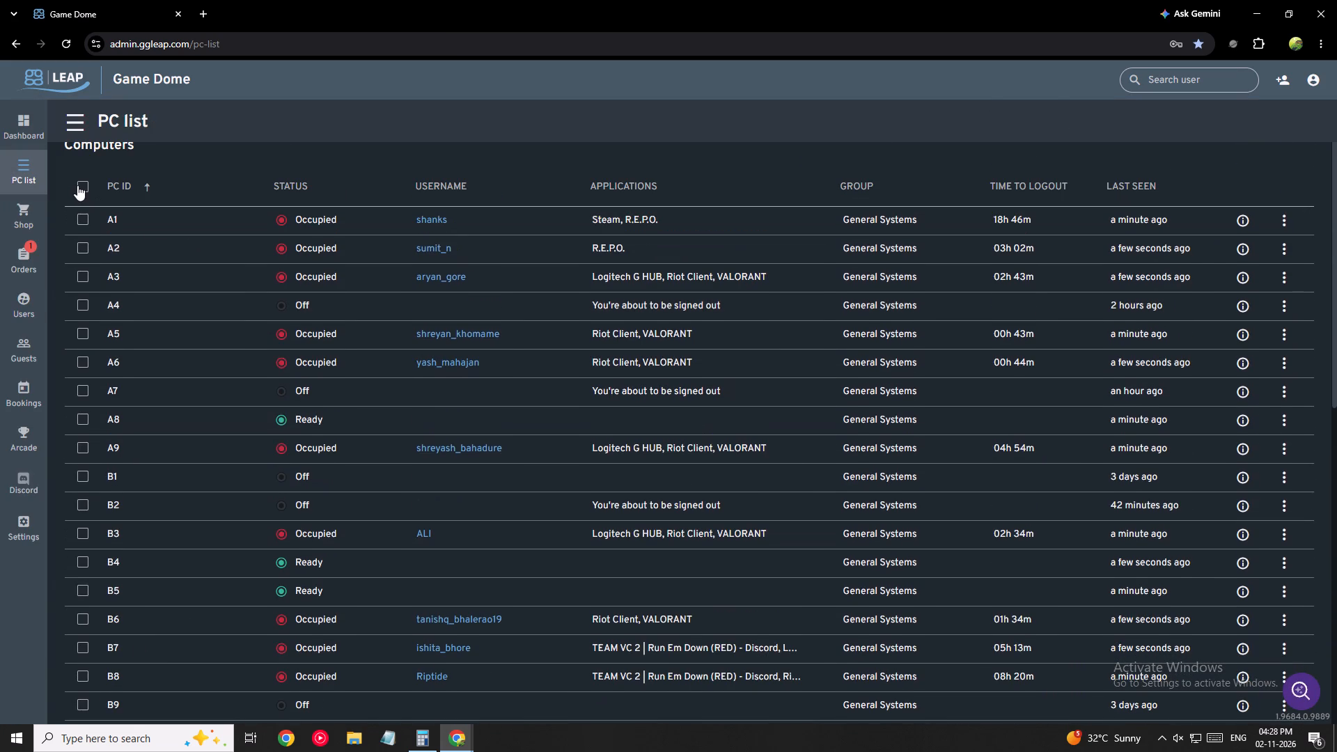
left_click(78, 186)
left_click(81, 447)
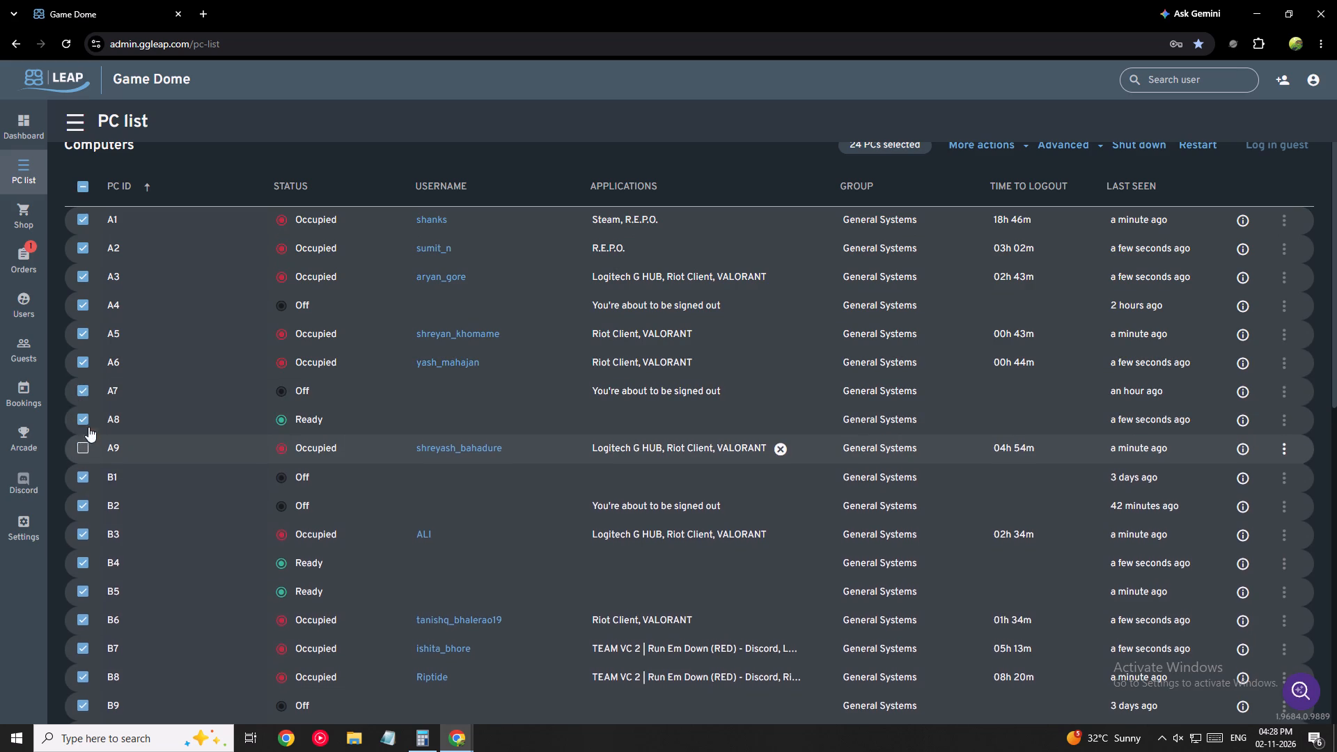
left_click(83, 370)
left_click(77, 331)
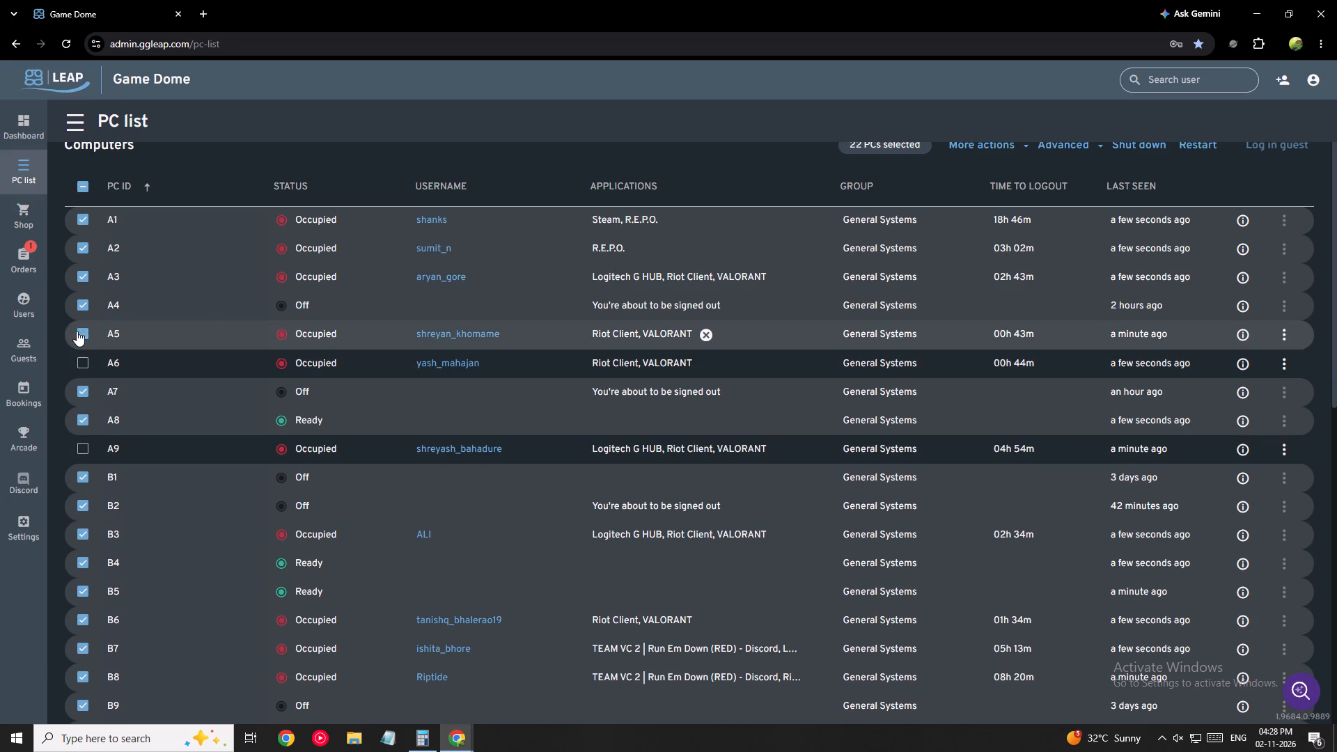
left_click(76, 277)
left_click(78, 251)
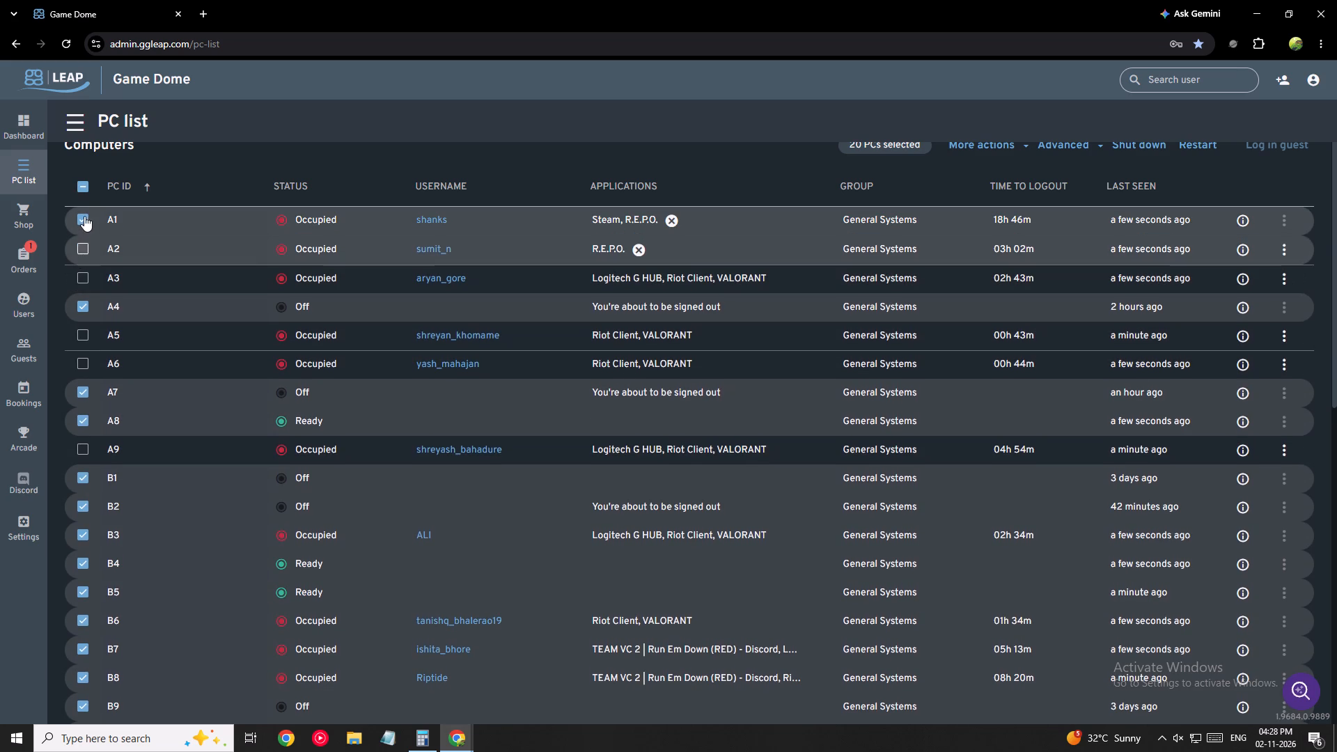
left_click(85, 215)
left_click(81, 534)
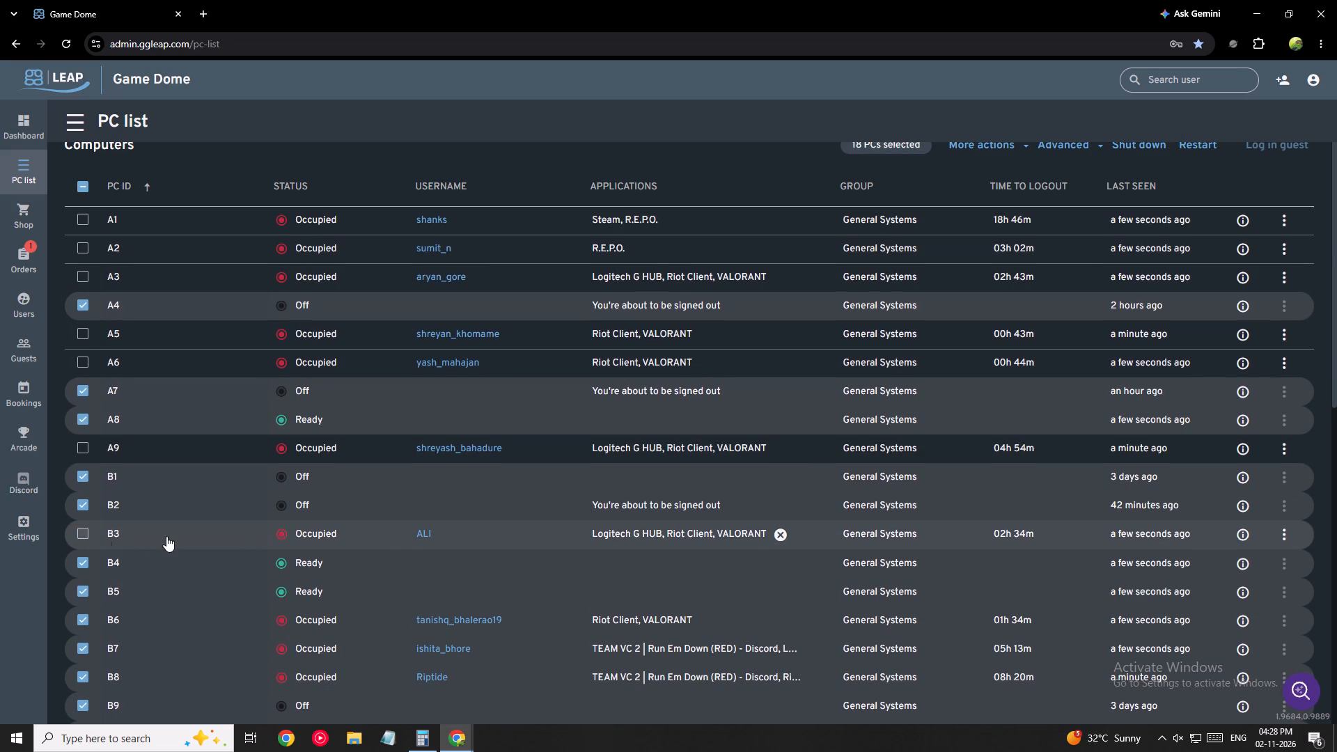
scroll(331, 543, "down", 1)
left_click(81, 551)
left_click(89, 588)
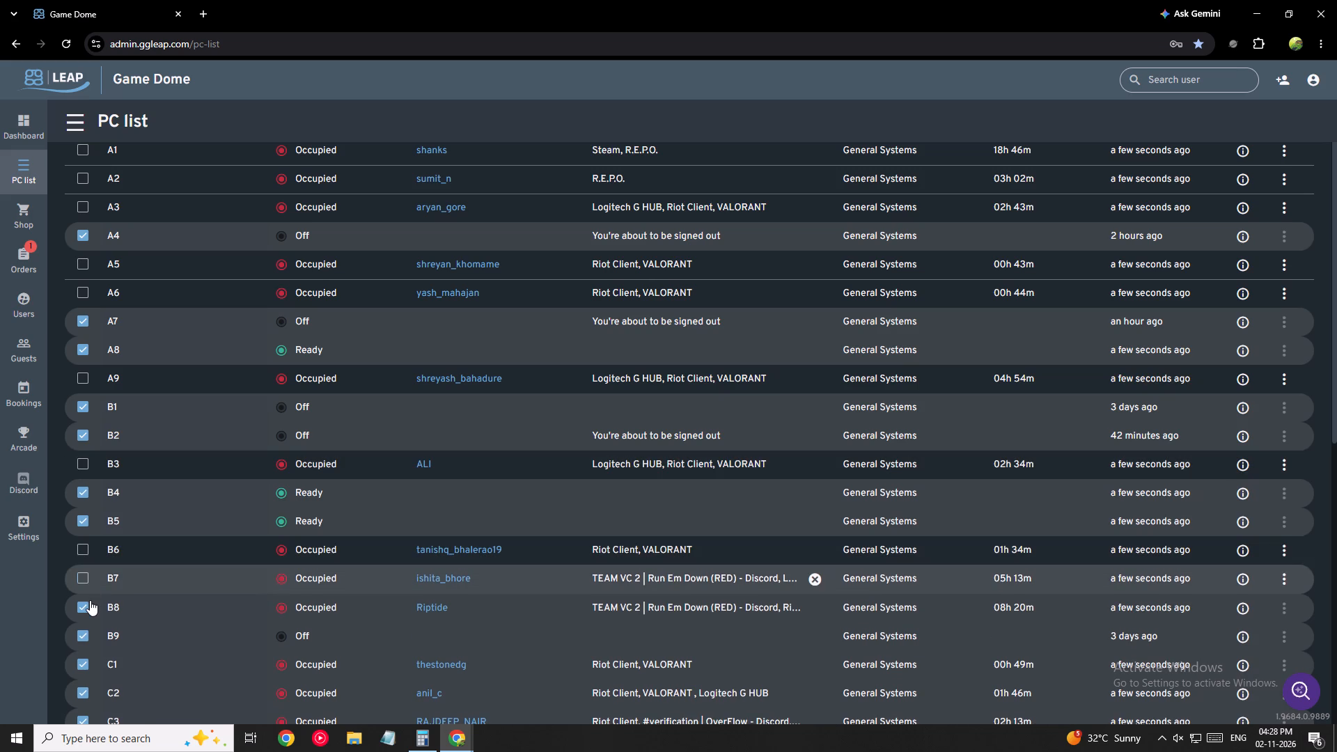
left_click(90, 604)
scroll(257, 631, "down", 2)
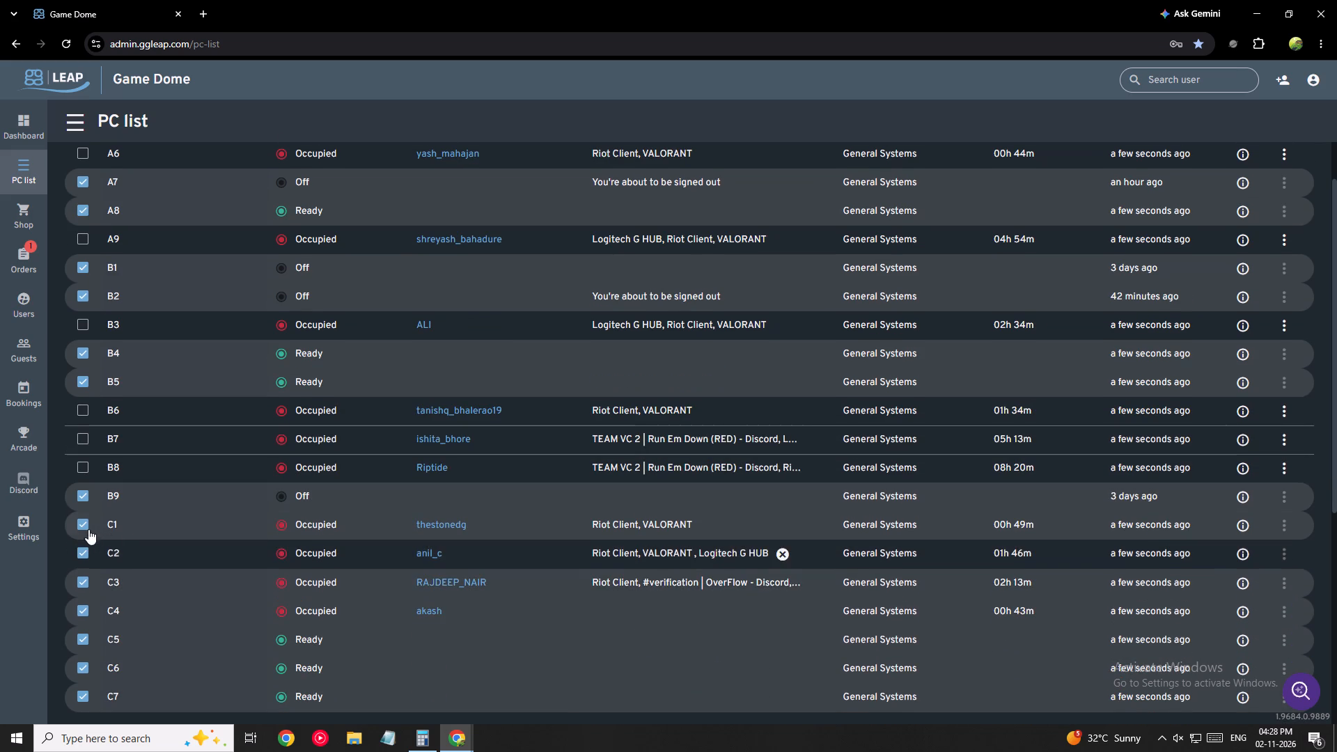
left_click(81, 526)
left_click(84, 554)
left_click(86, 586)
left_click(89, 618)
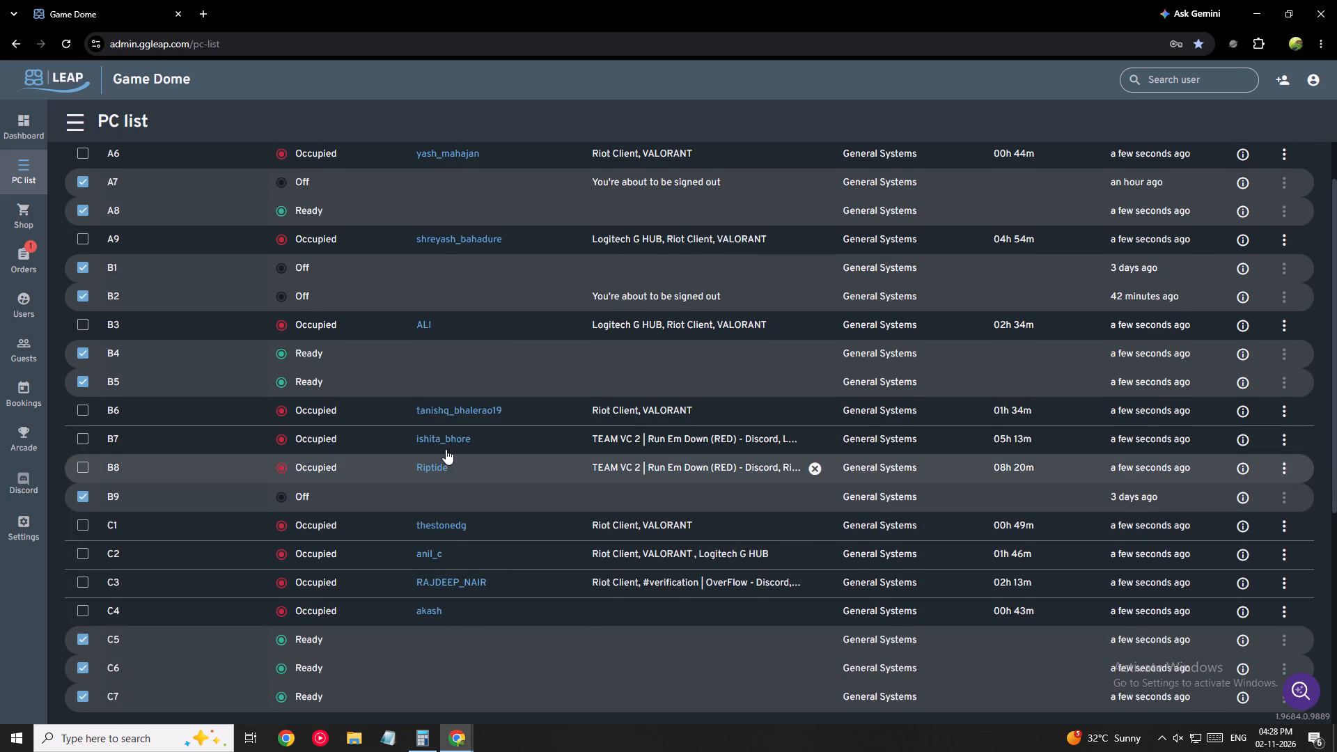
scroll(446, 449, "up", 4)
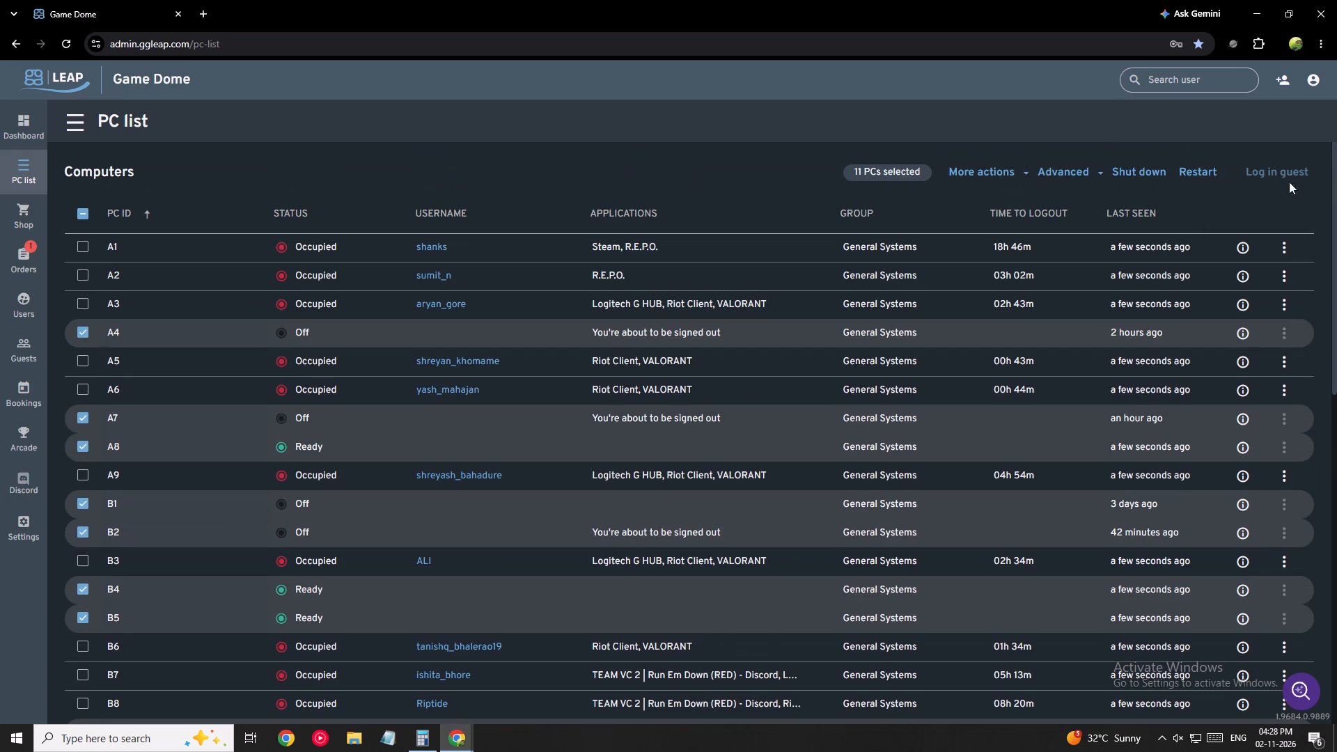
left_click(1203, 171)
left_click(763, 413)
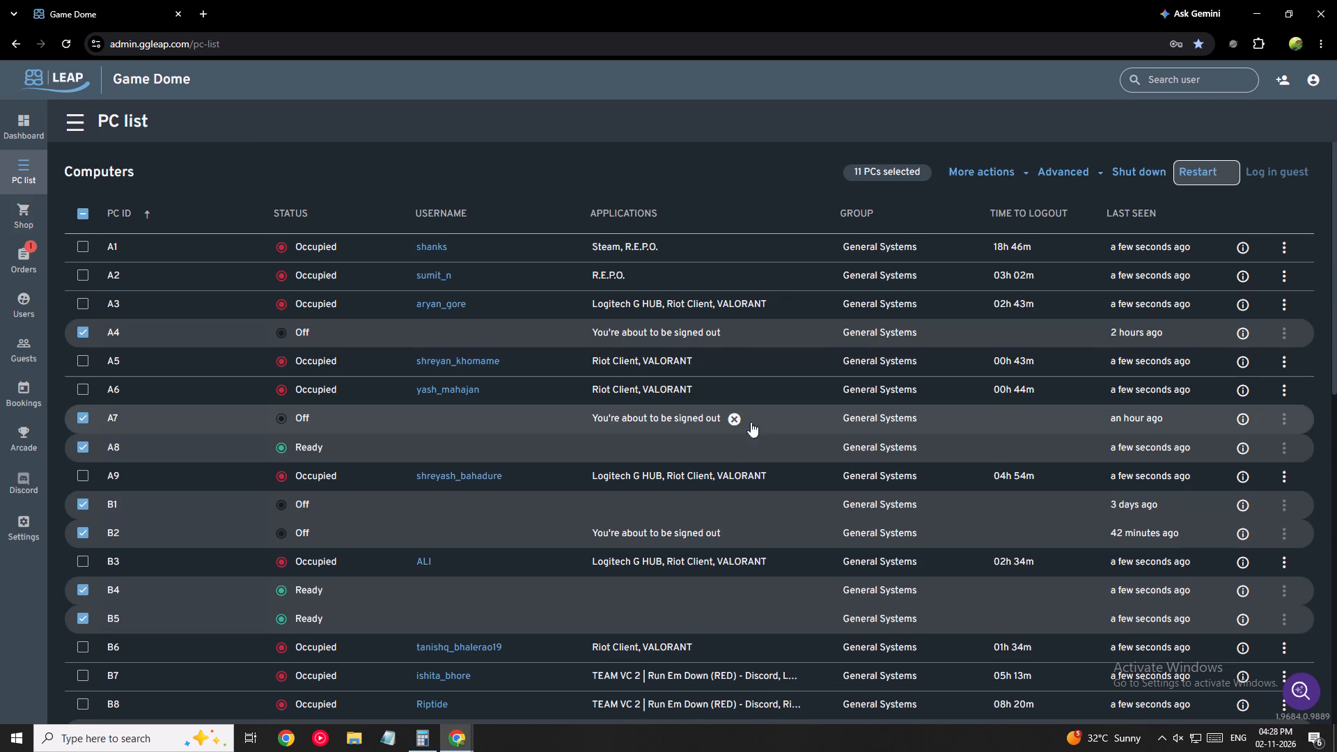
left_click(88, 214)
double_click(77, 214)
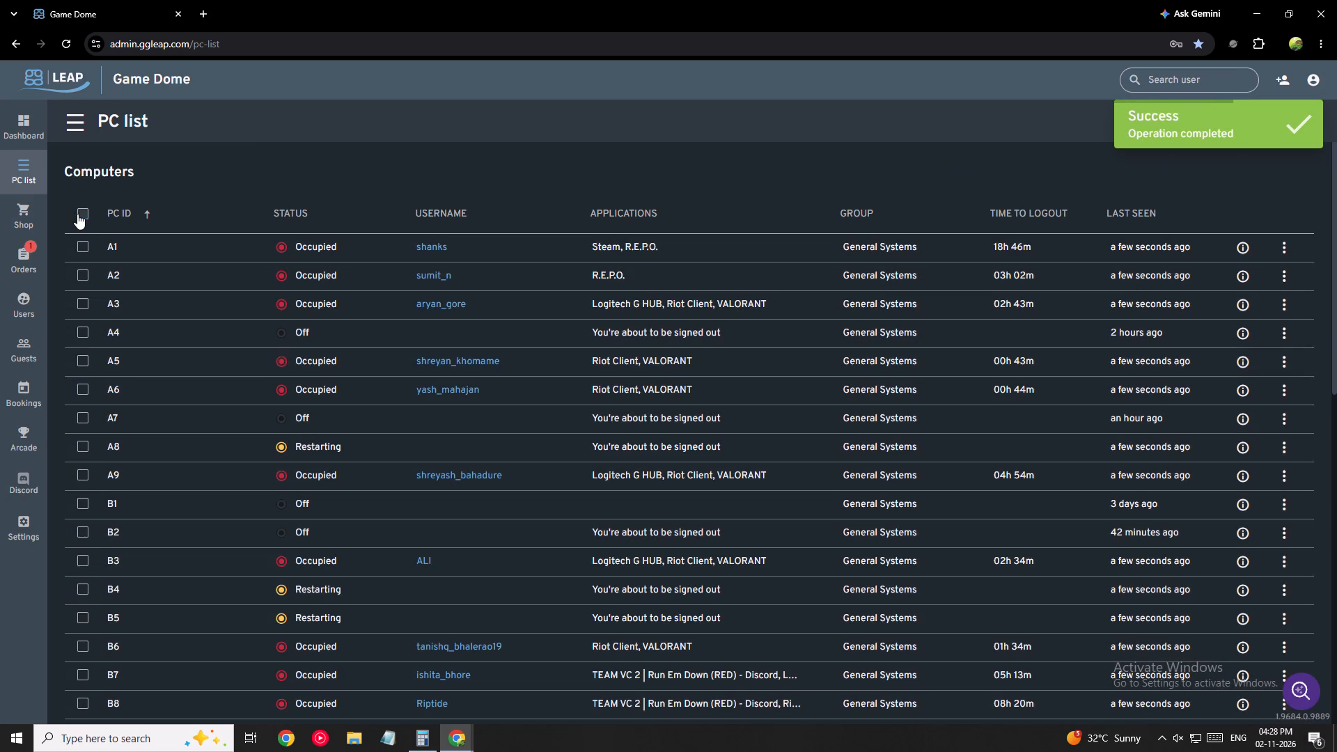
Check the status of the restarted computers, the console sessions and the PC status overview on the dashboard.
scroll(460, 513, "down", 4)
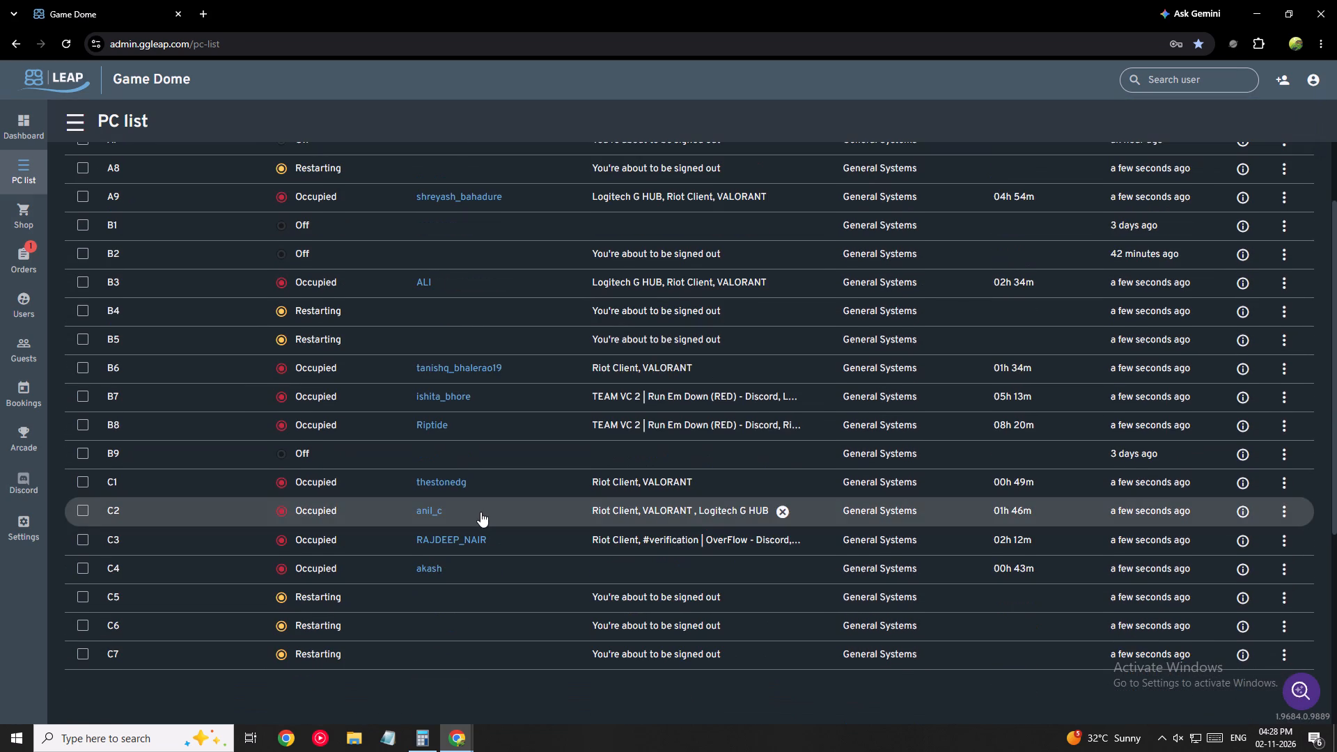
scroll(480, 512, "up", 2)
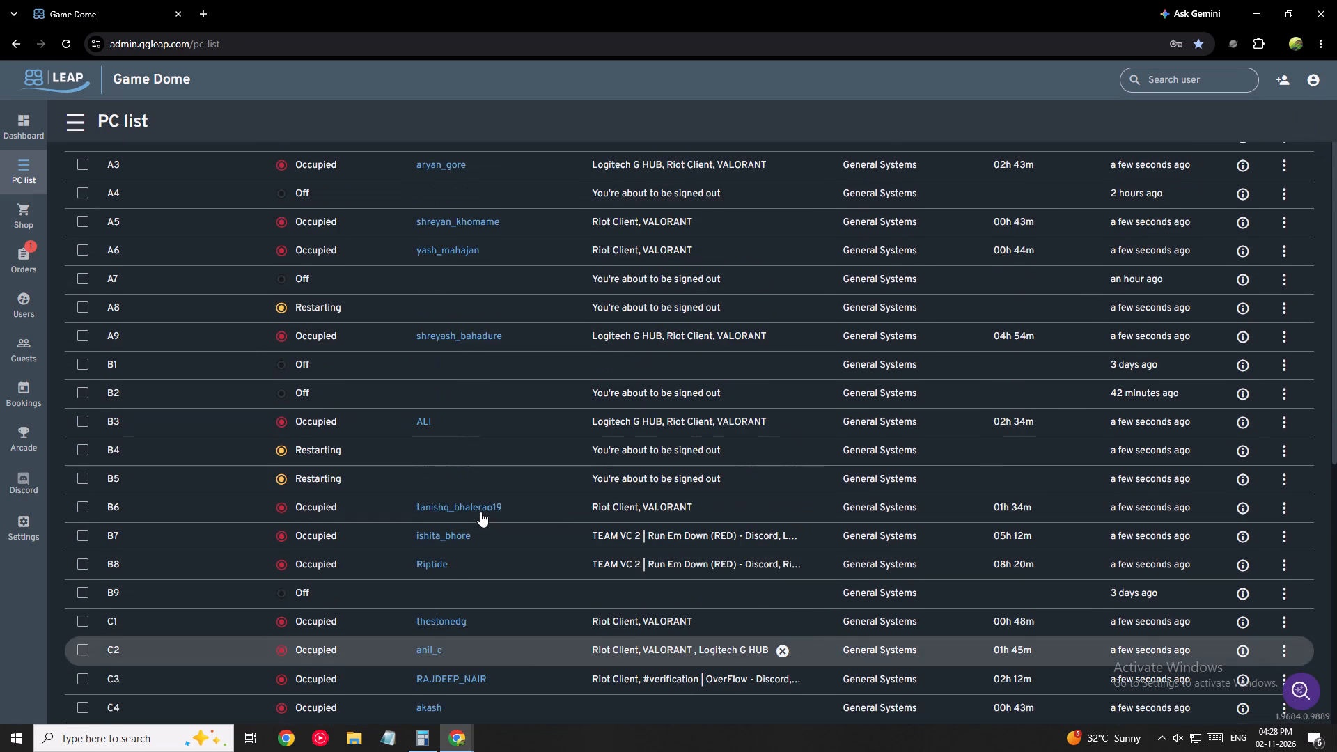
scroll(480, 512, "up", 3)
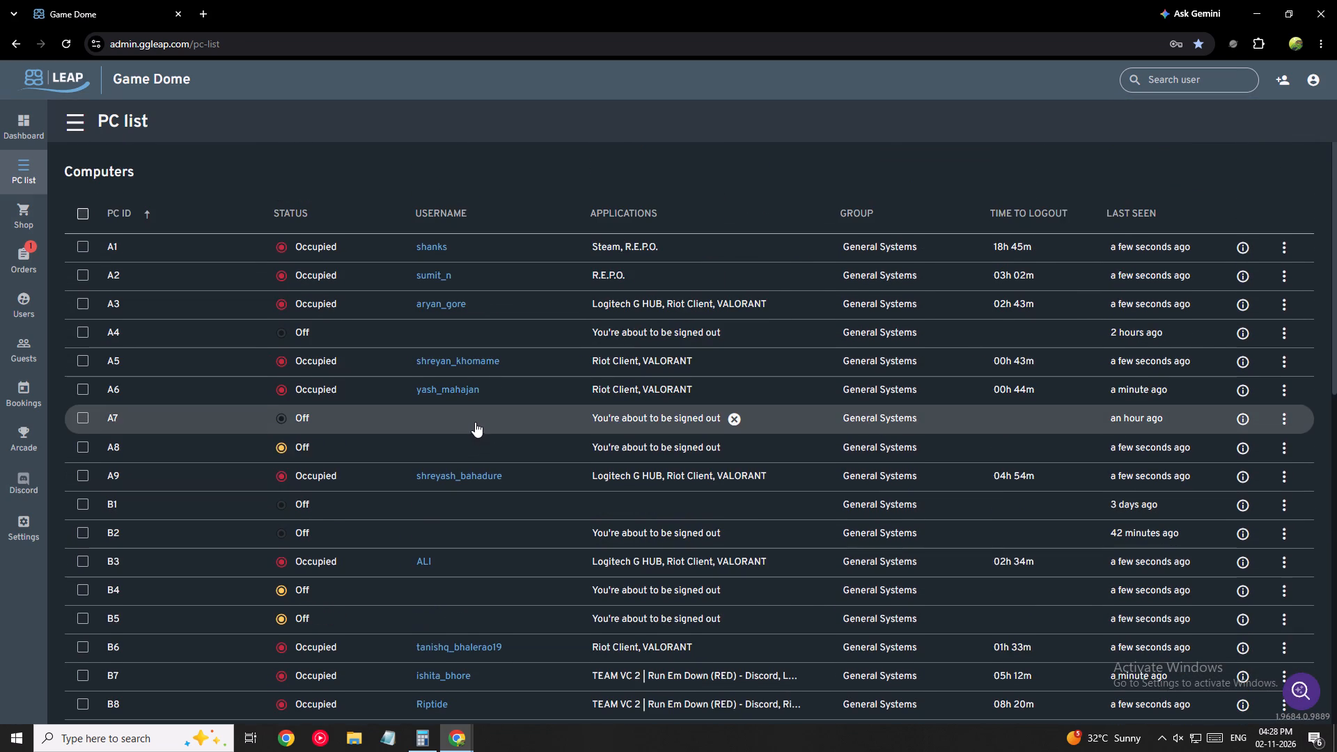
scroll(618, 515, "down", 7)
scroll(649, 468, "down", 4)
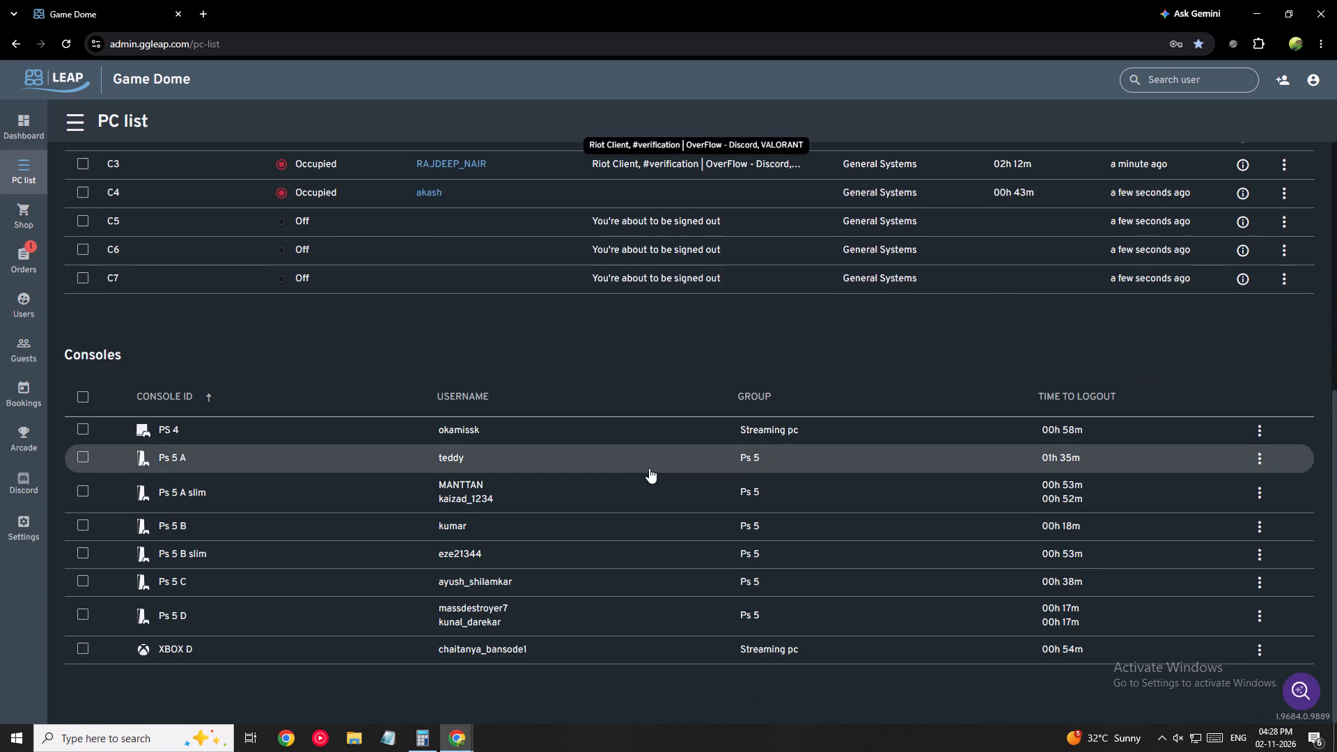
left_click(4, 95)
left_click(27, 134)
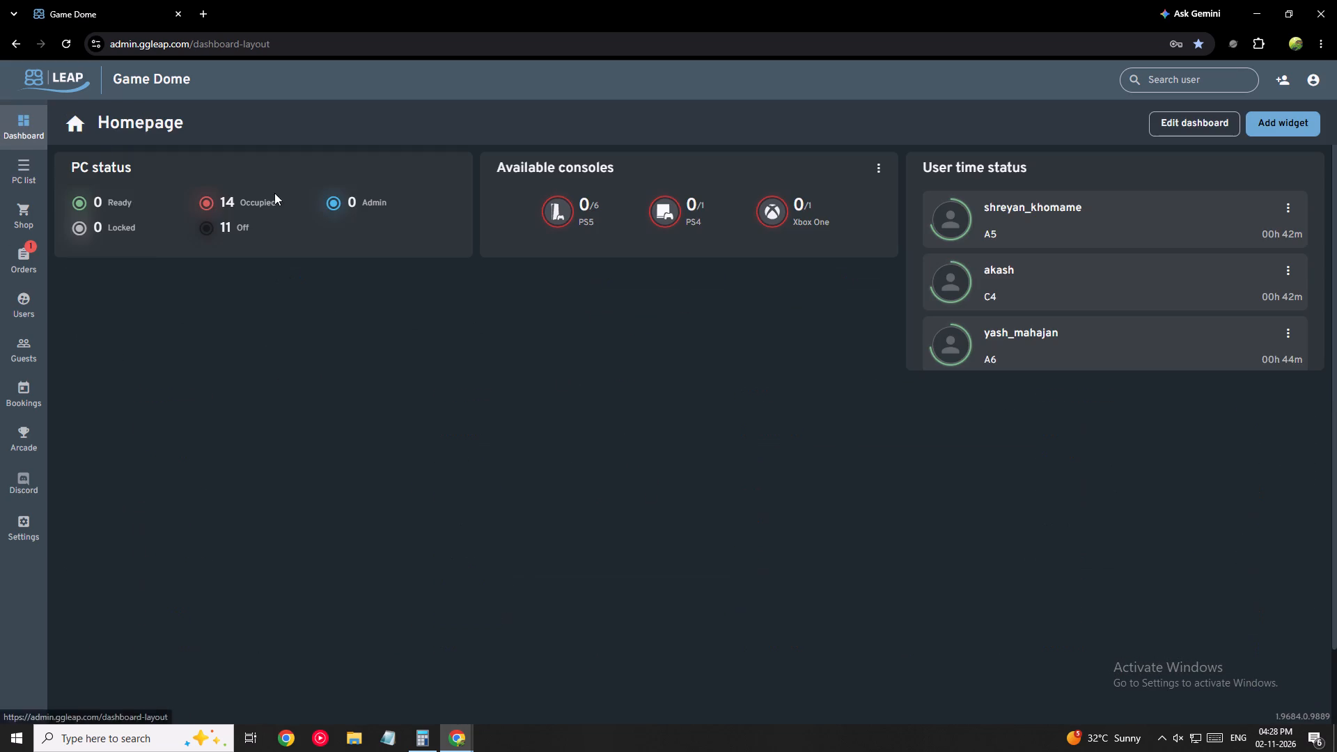
left_click(7, 182)
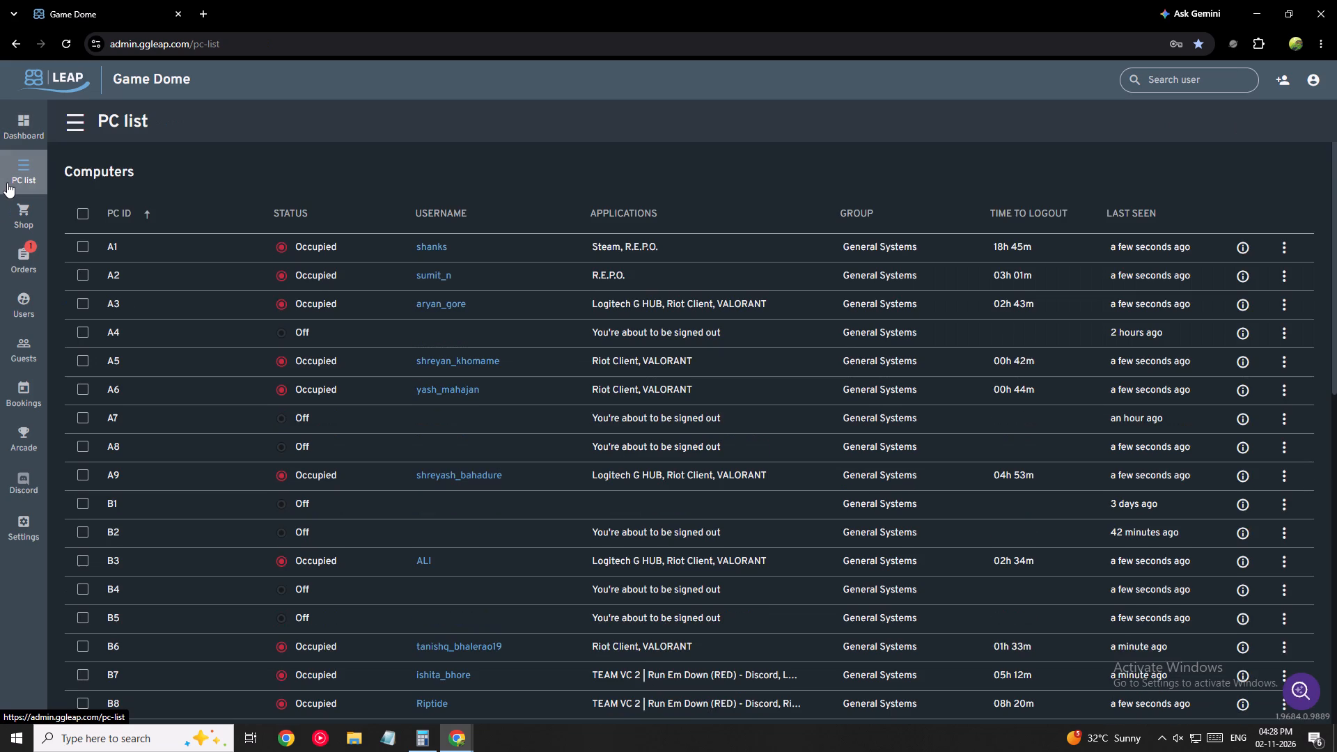
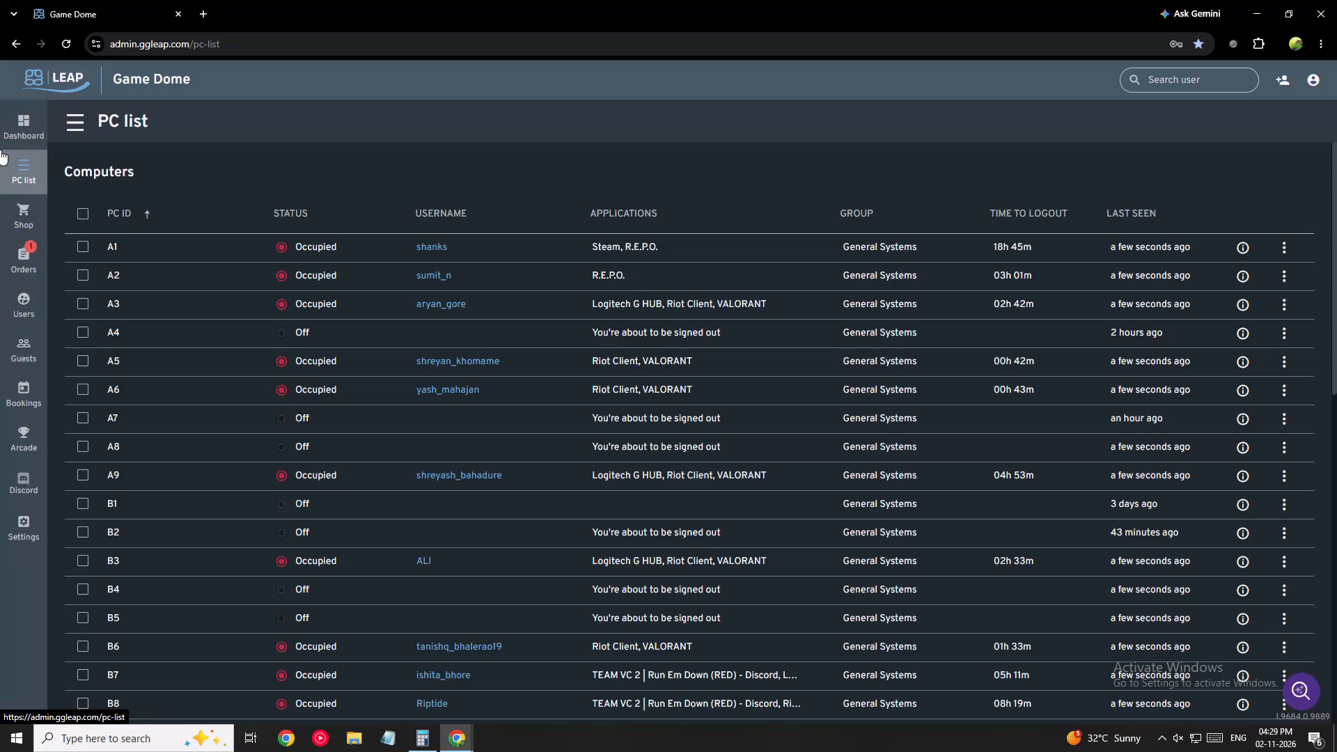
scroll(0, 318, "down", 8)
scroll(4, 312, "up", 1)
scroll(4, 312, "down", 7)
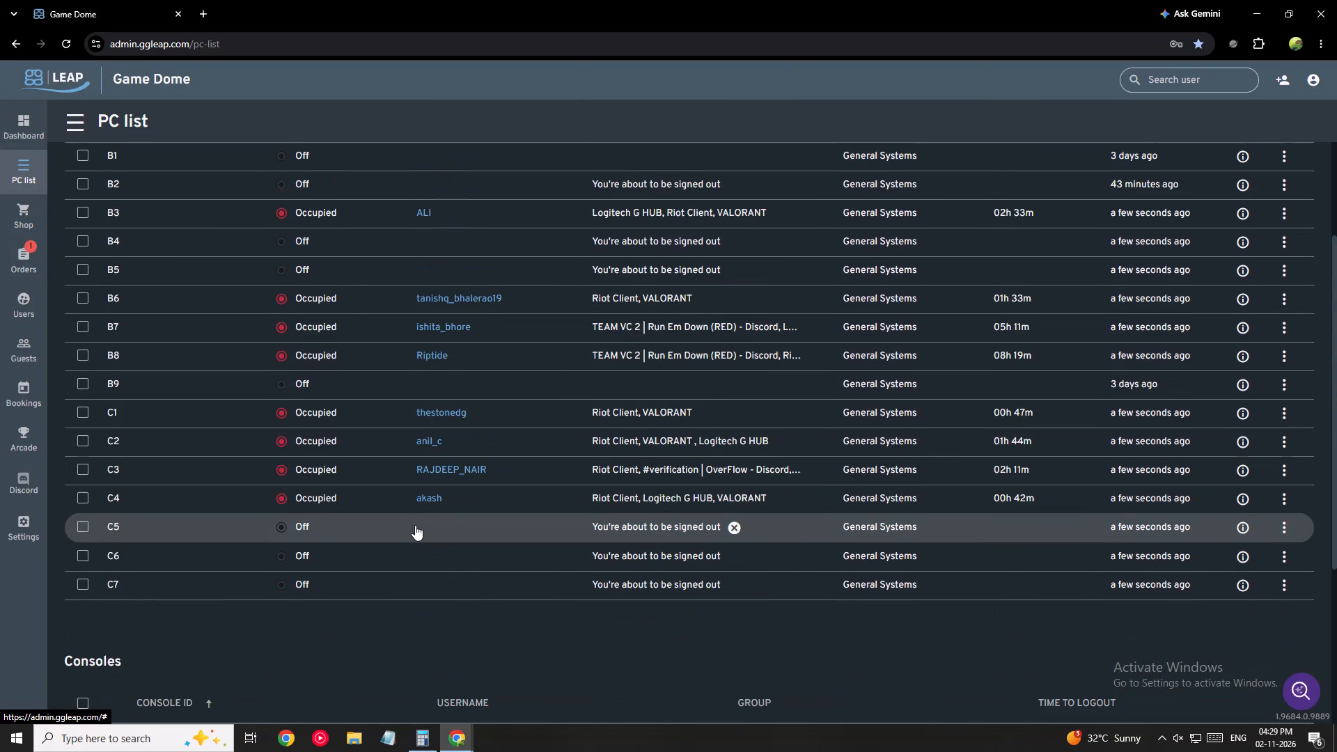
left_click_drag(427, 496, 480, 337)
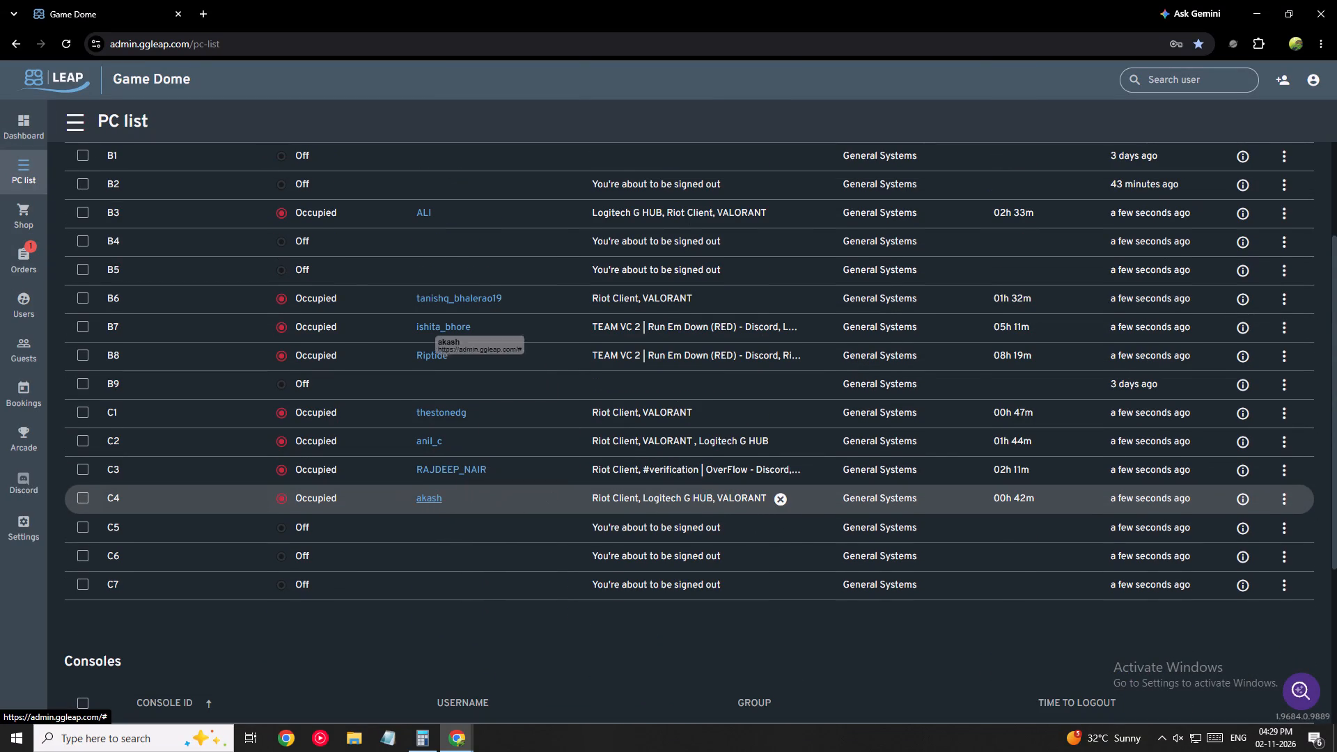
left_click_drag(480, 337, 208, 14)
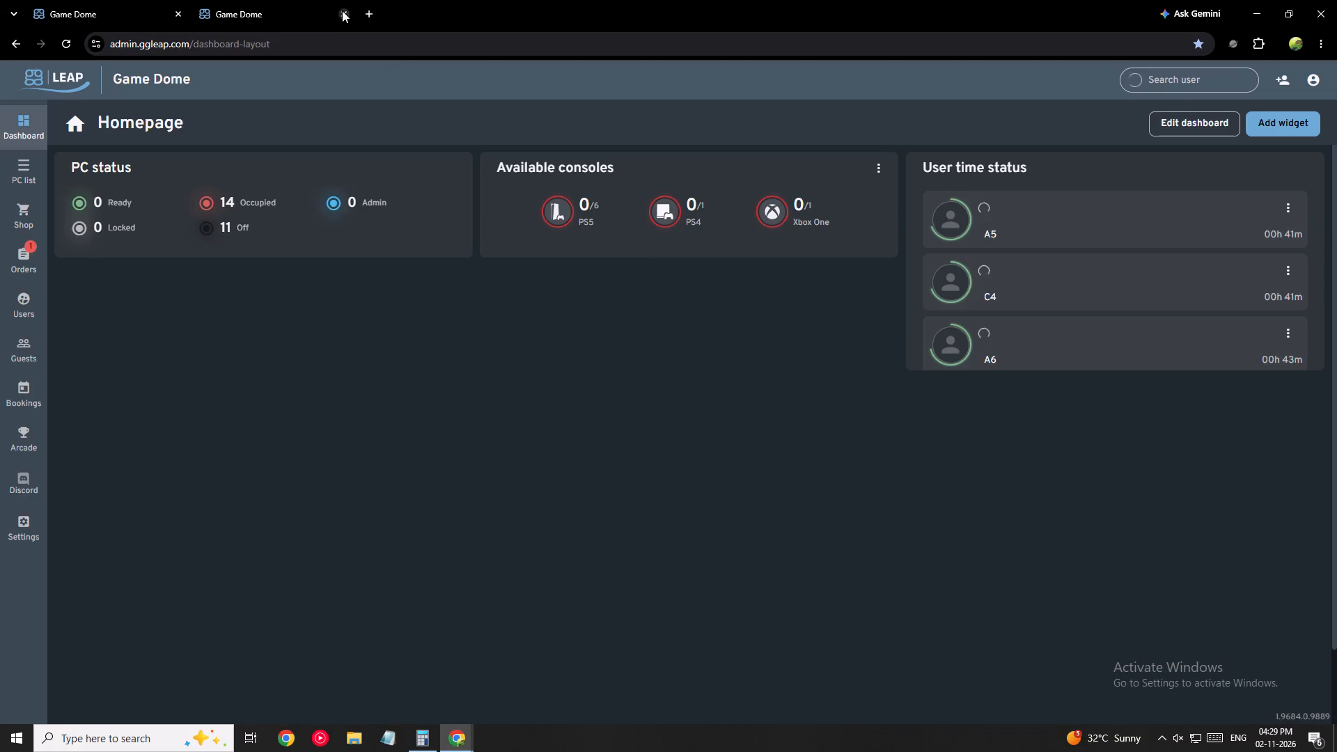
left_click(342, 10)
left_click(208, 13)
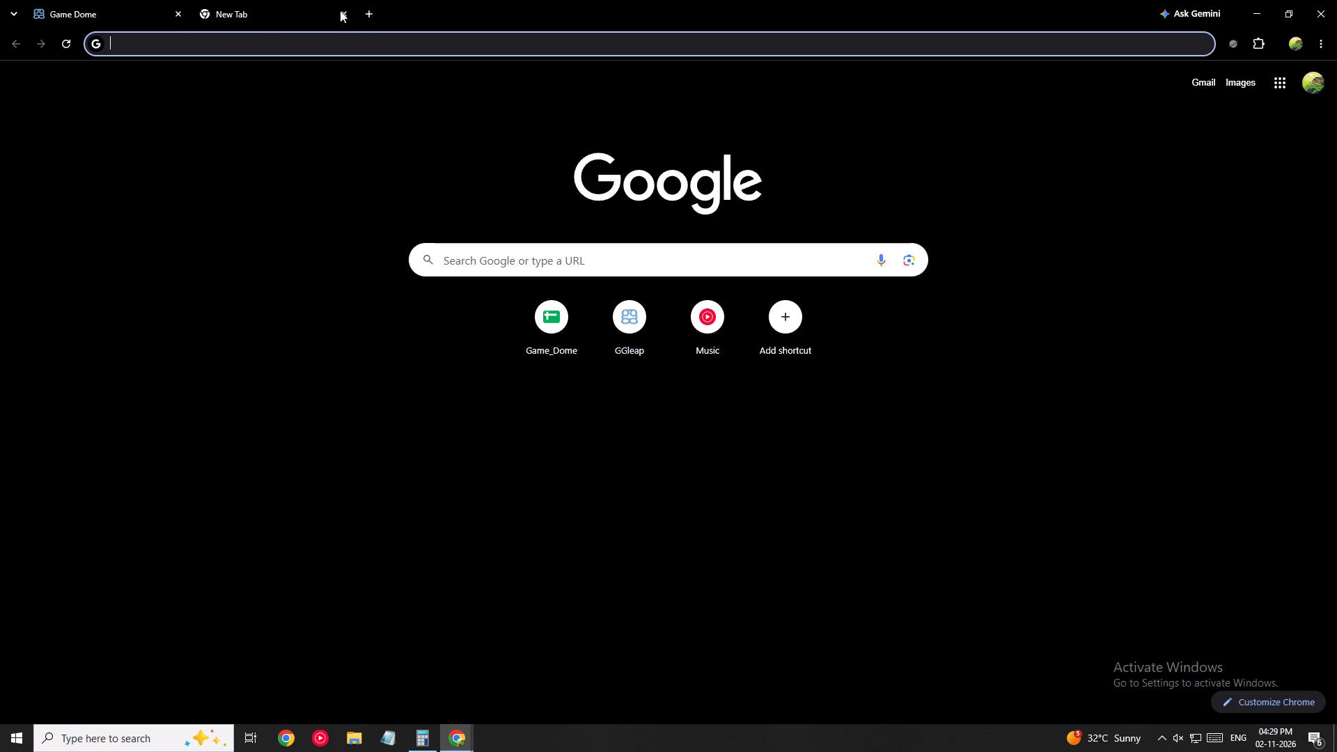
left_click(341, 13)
View the occupied consoles in the dashboard's console widget and return it to available consoles.
left_click(6, 122)
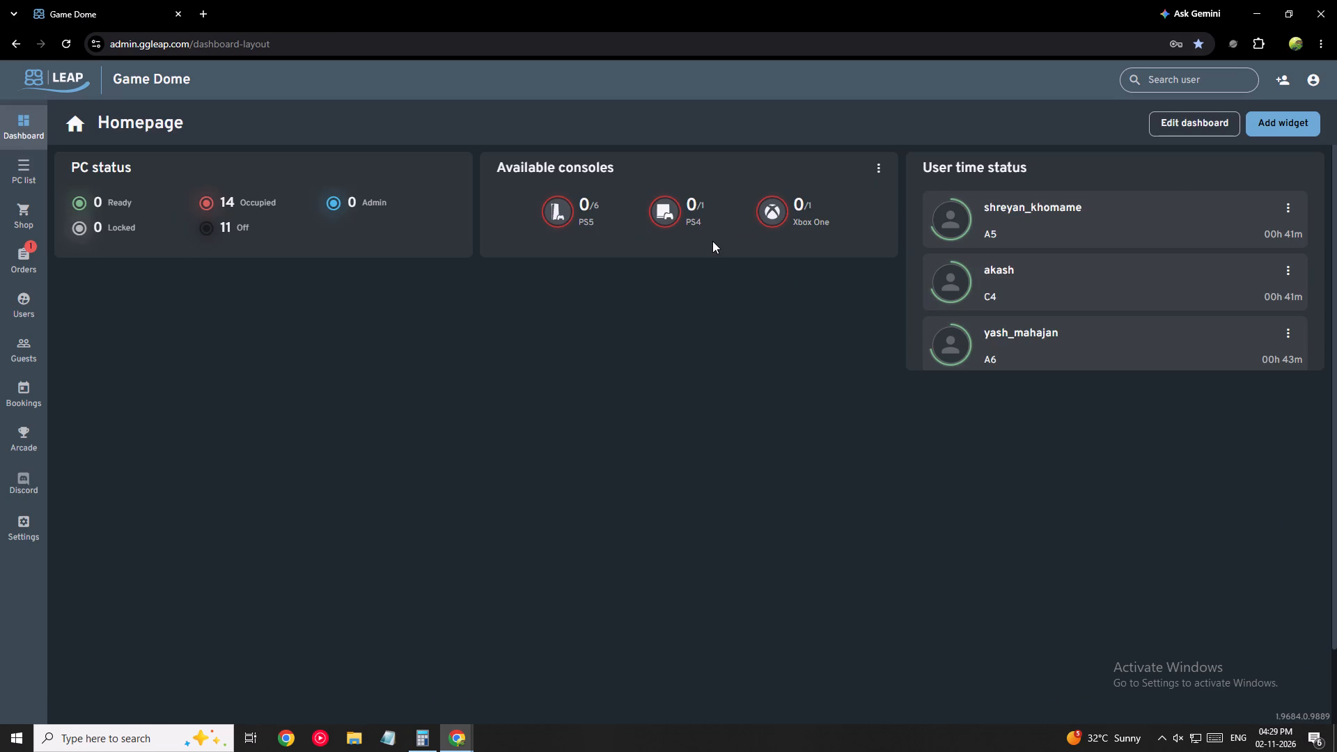
left_click(884, 174)
left_click(840, 191)
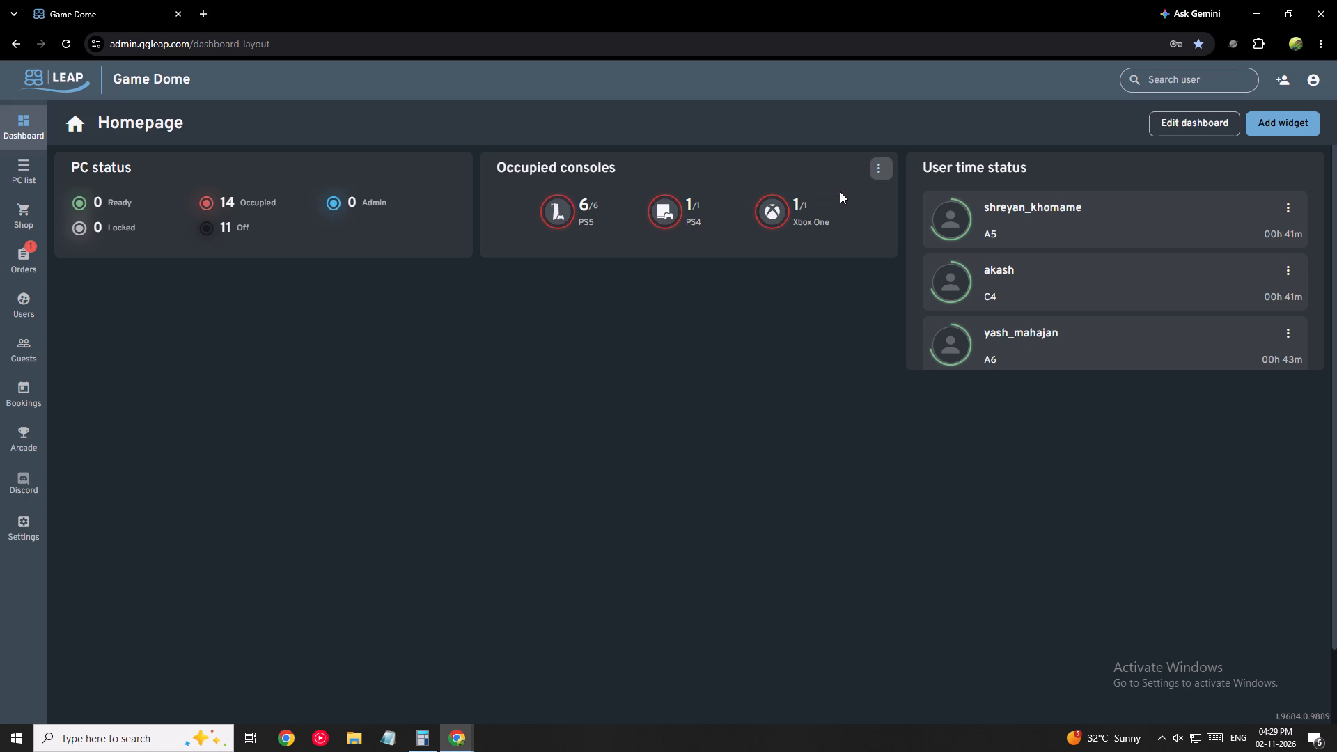
left_click(883, 166)
left_click(872, 187)
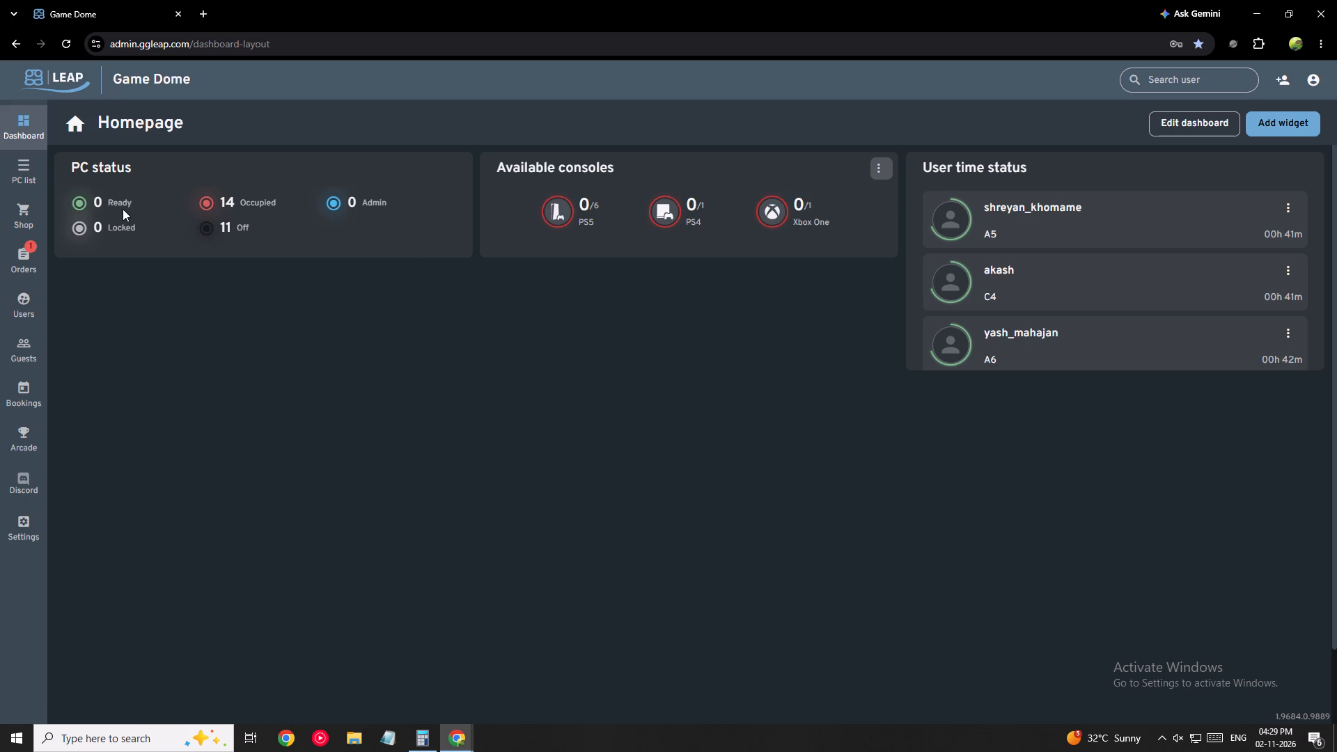
Examine the restarted computers' status in the PC list and compare it with the dashboard's PC status overview.
left_click(0, 162)
scroll(244, 436, "down", 9)
scroll(269, 507, "up", 3)
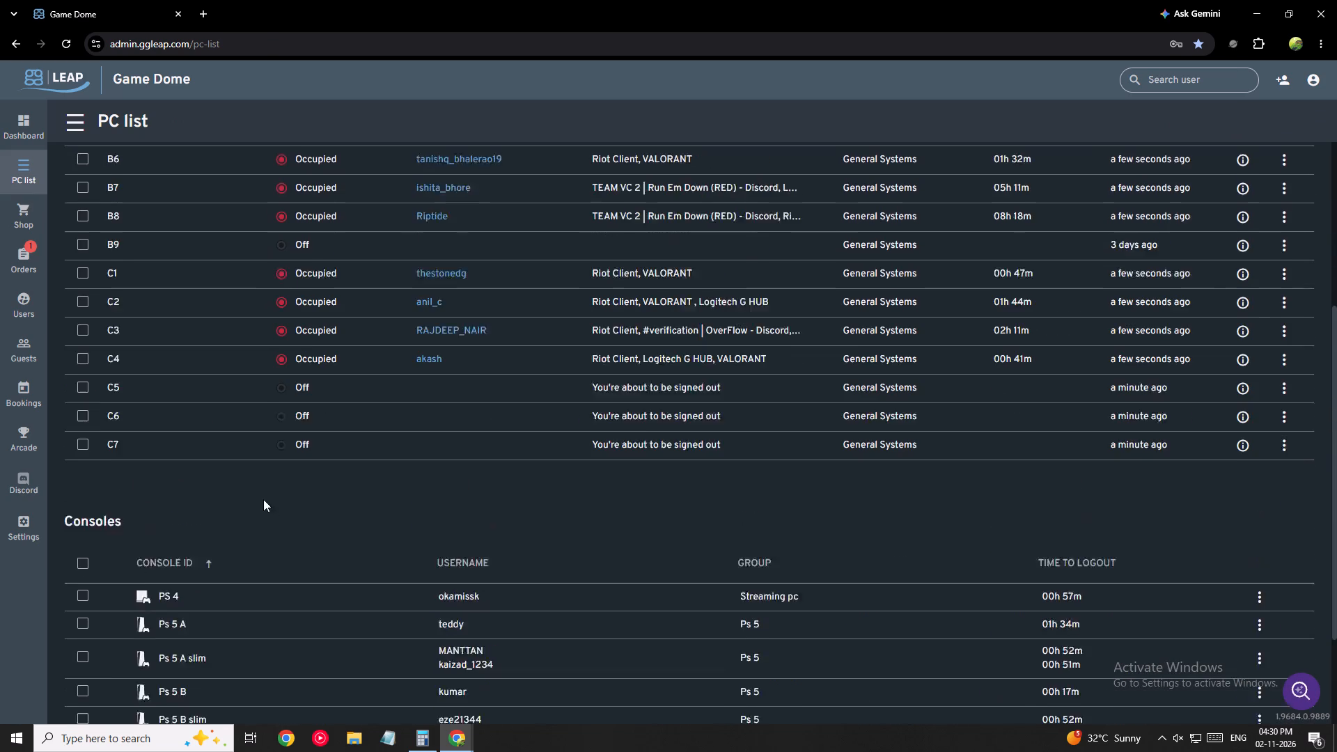
scroll(263, 499, "up", 1)
left_click(10, 126)
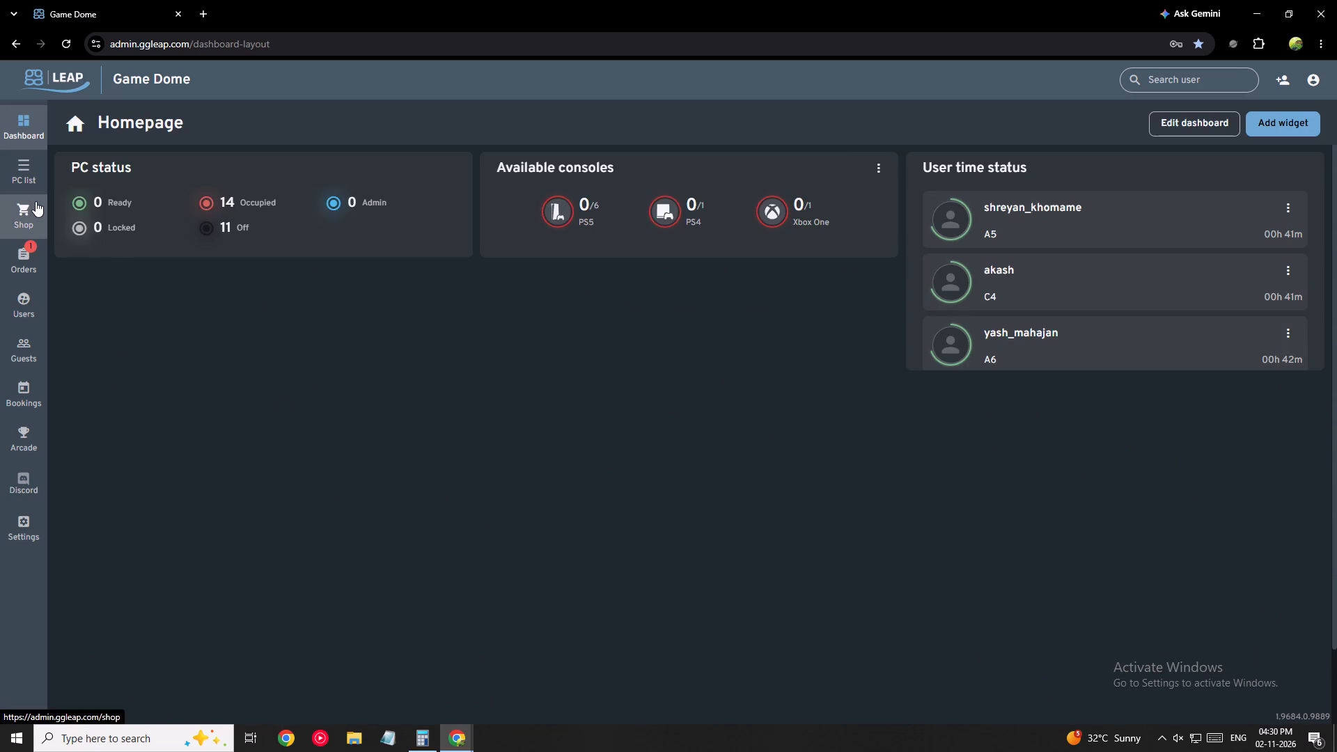
left_click(5, 148)
left_click(15, 159)
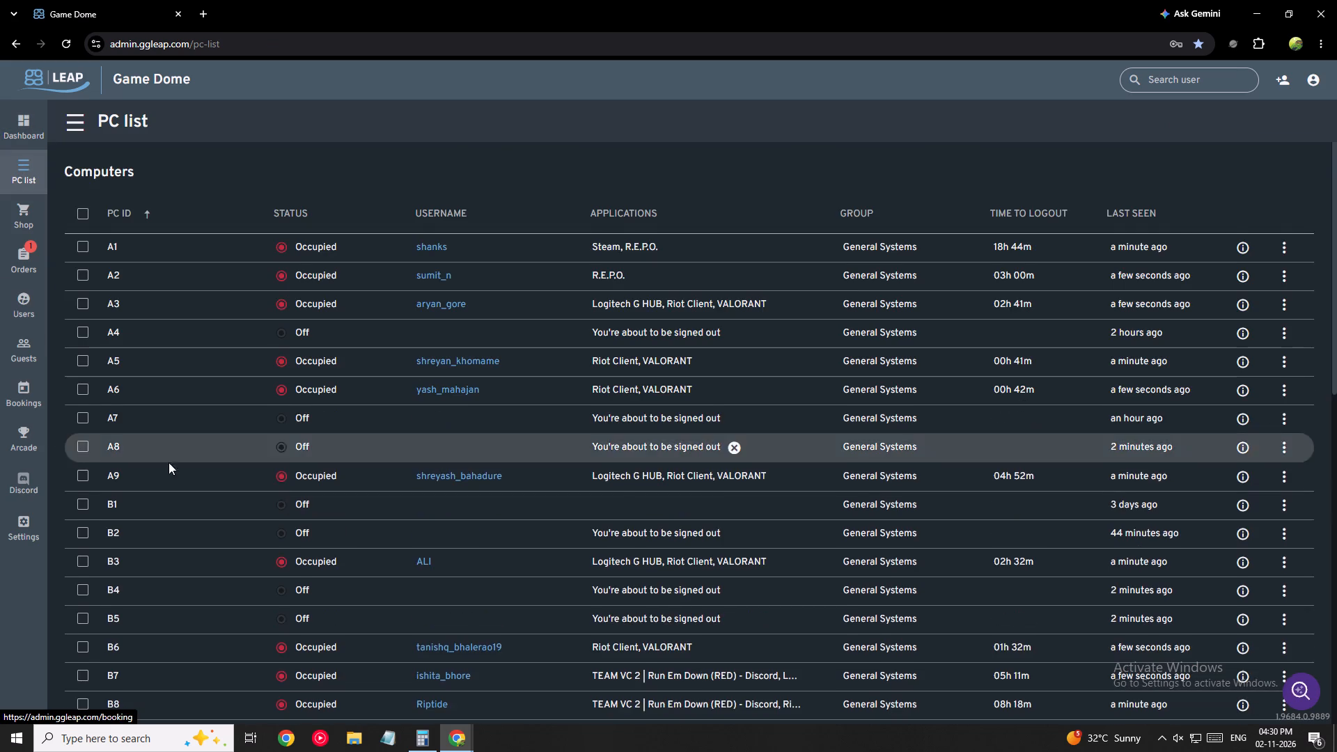
scroll(205, 465, "down", 8)
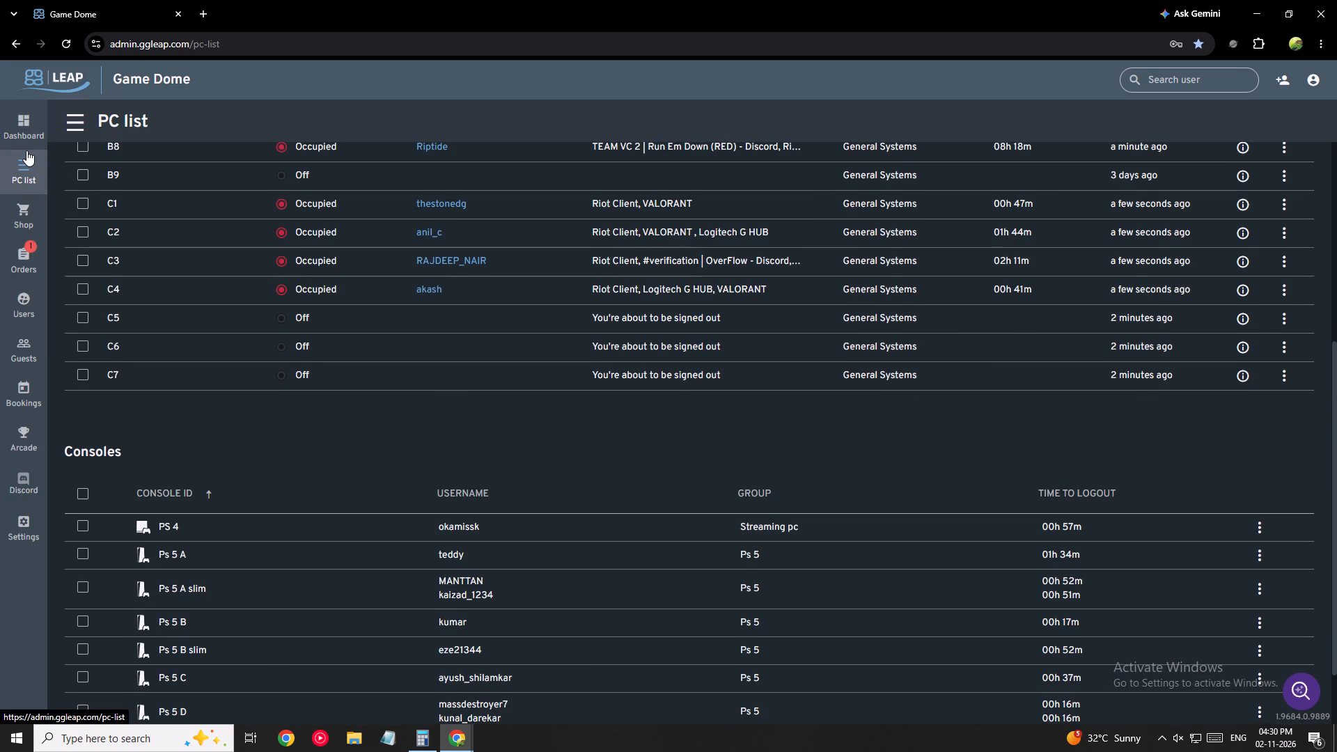
scroll(416, 524, "up", 3)
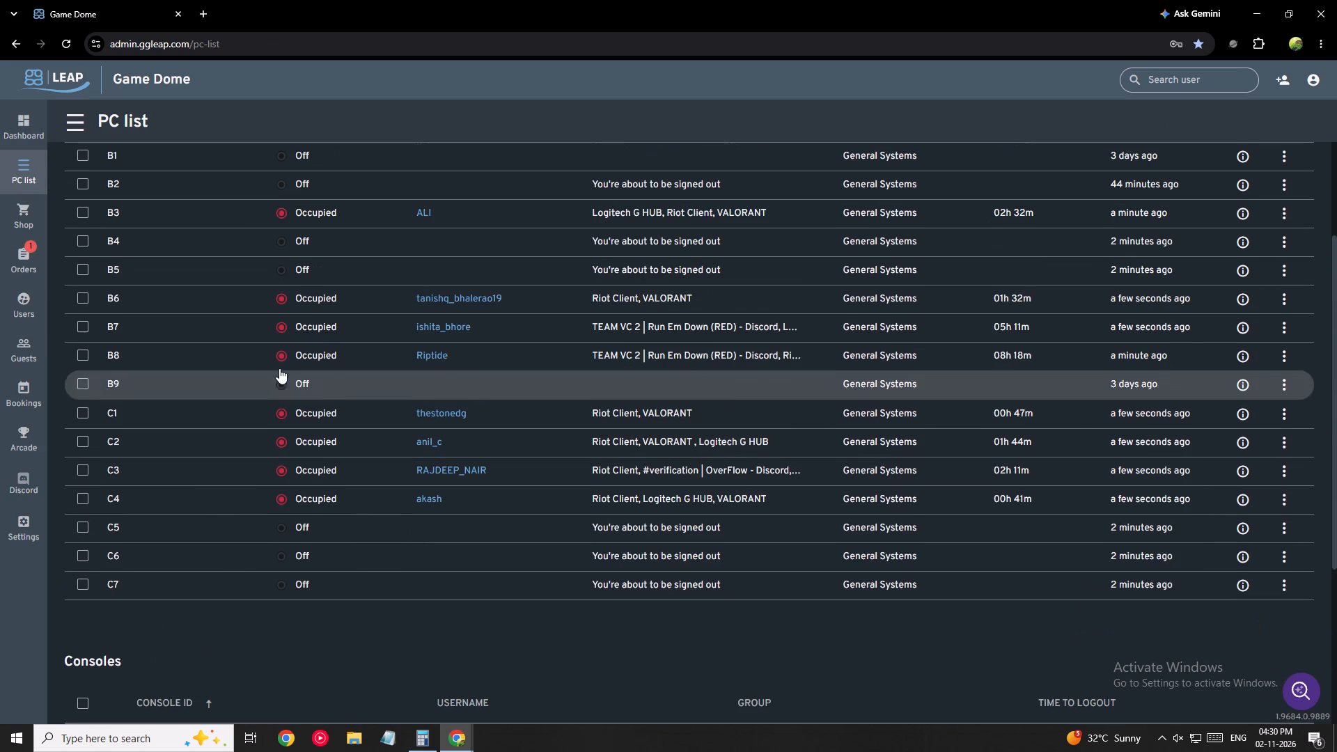
left_click(0, 113)
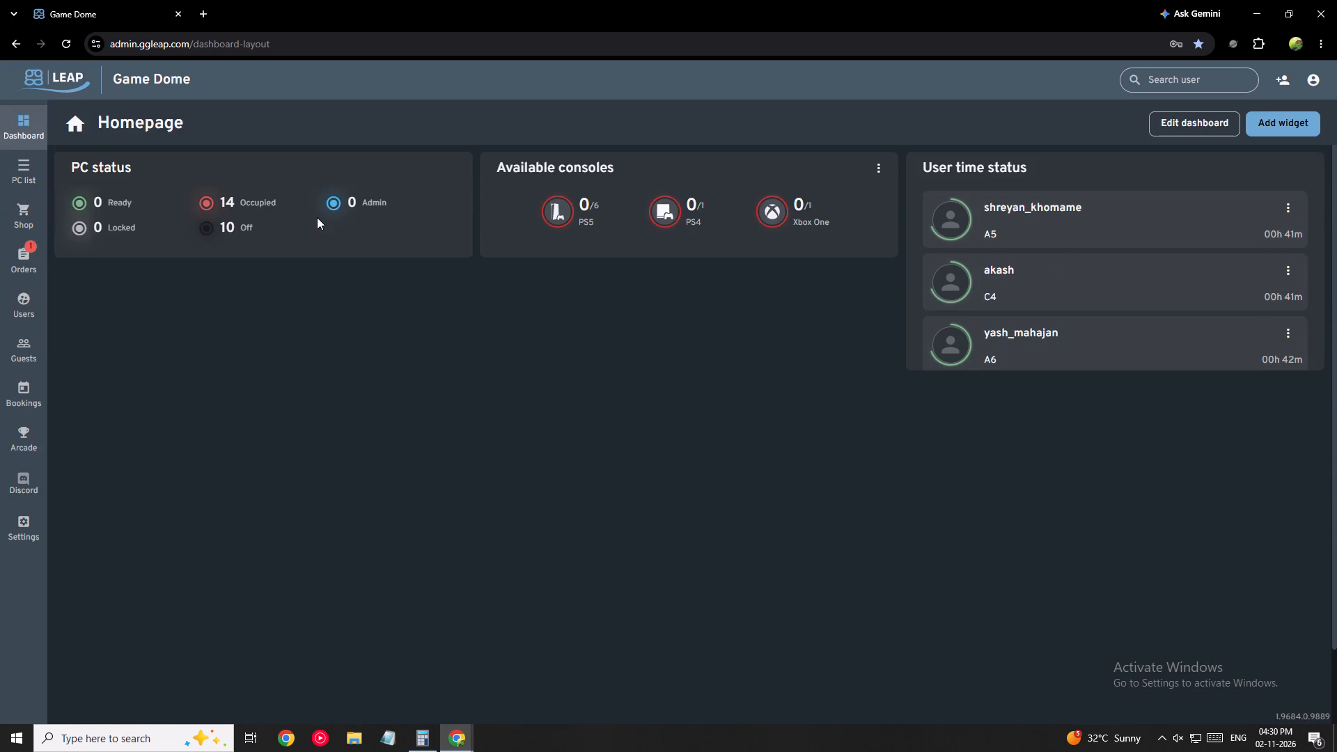
scroll(317, 217, "down", 5)
scroll(641, 318, "up", 5)
scroll(856, 406, "down", 1)
scroll(856, 406, "up", 1)
Recheck the PC list for the restarted computers' startup status and the console sessions, viewing the available actions for A4.
left_click(32, 176)
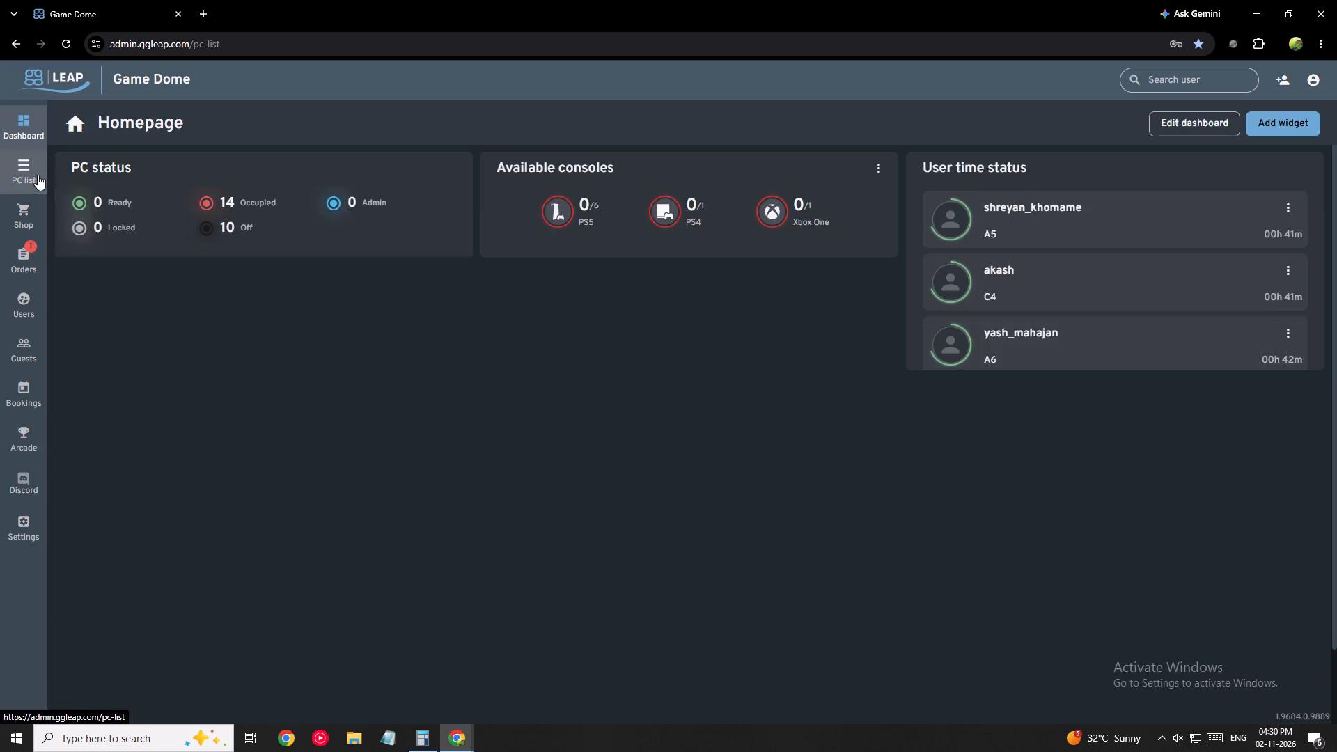
scroll(515, 308, "down", 12)
scroll(502, 329, "up", 1)
scroll(502, 329, "down", 6)
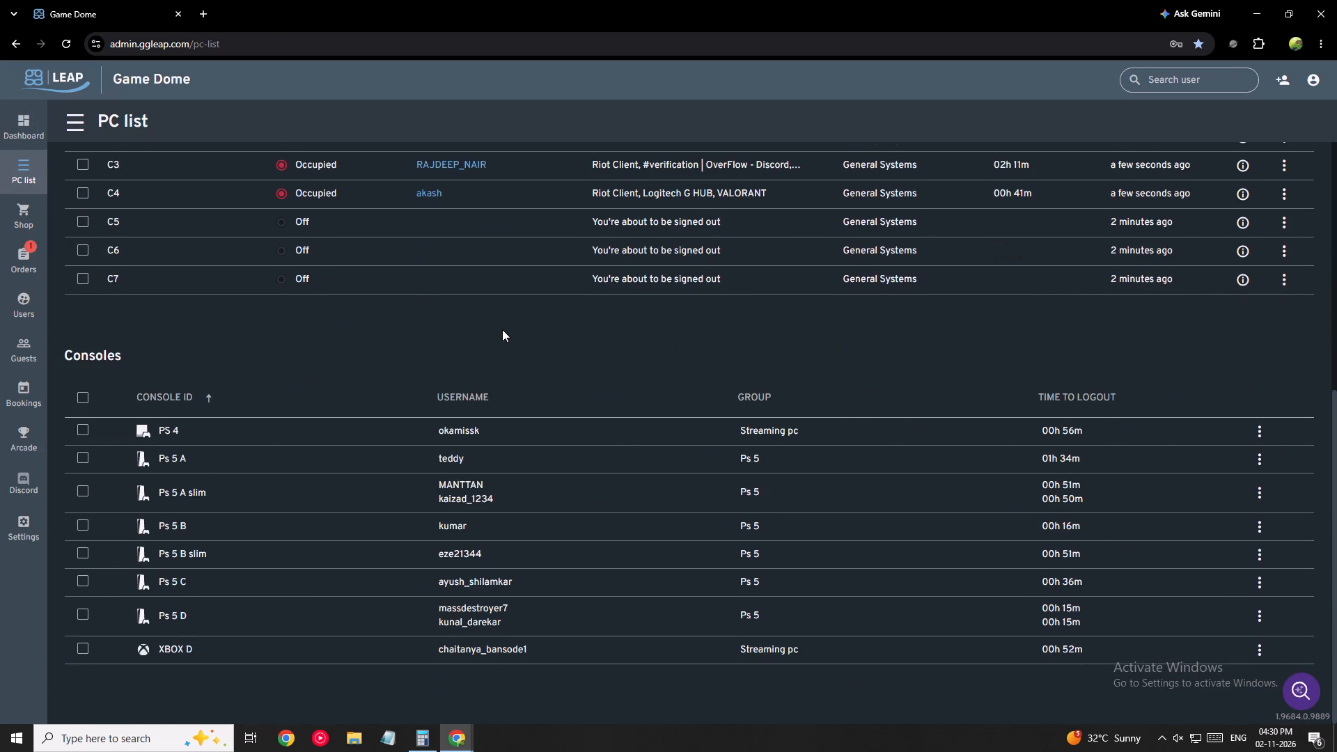
scroll(930, 522, "up", 3)
scroll(728, 476, "down", 4)
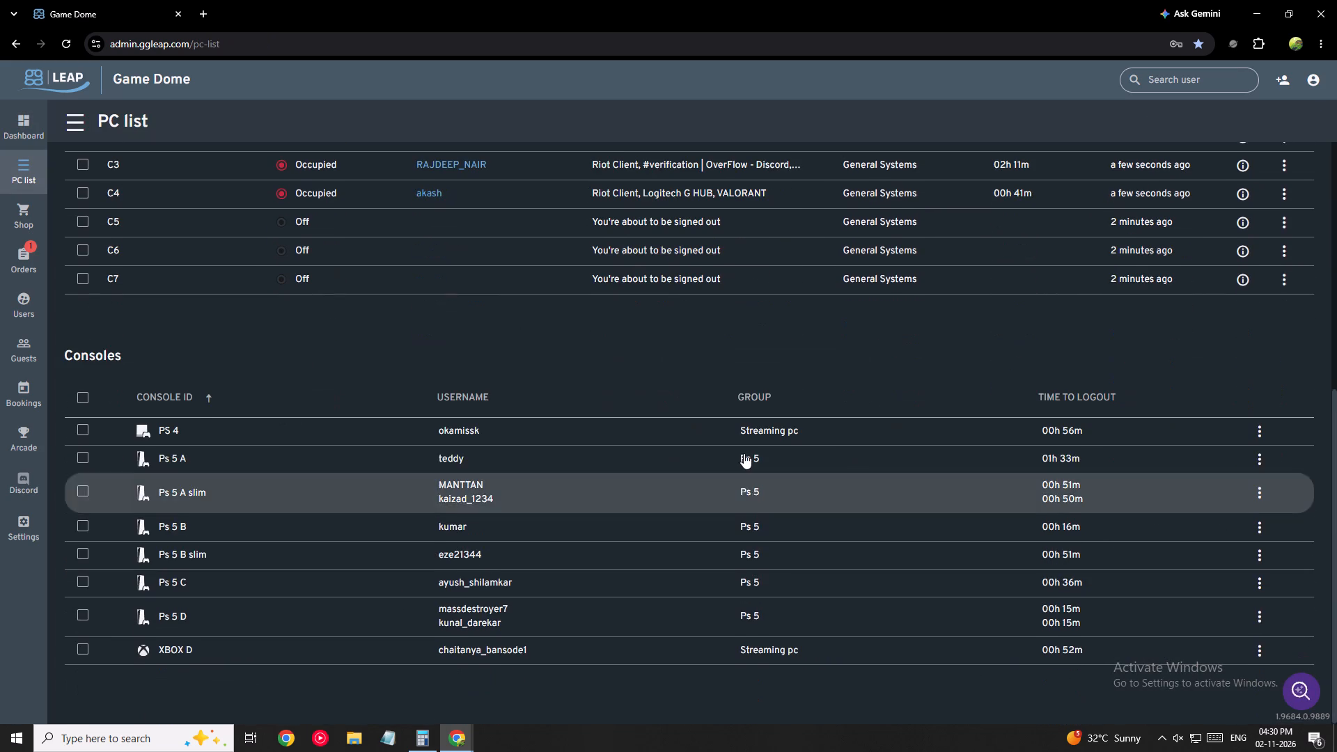
scroll(744, 453, "down", 2)
scroll(645, 427, "up", 8)
scroll(331, 304, "up", 2)
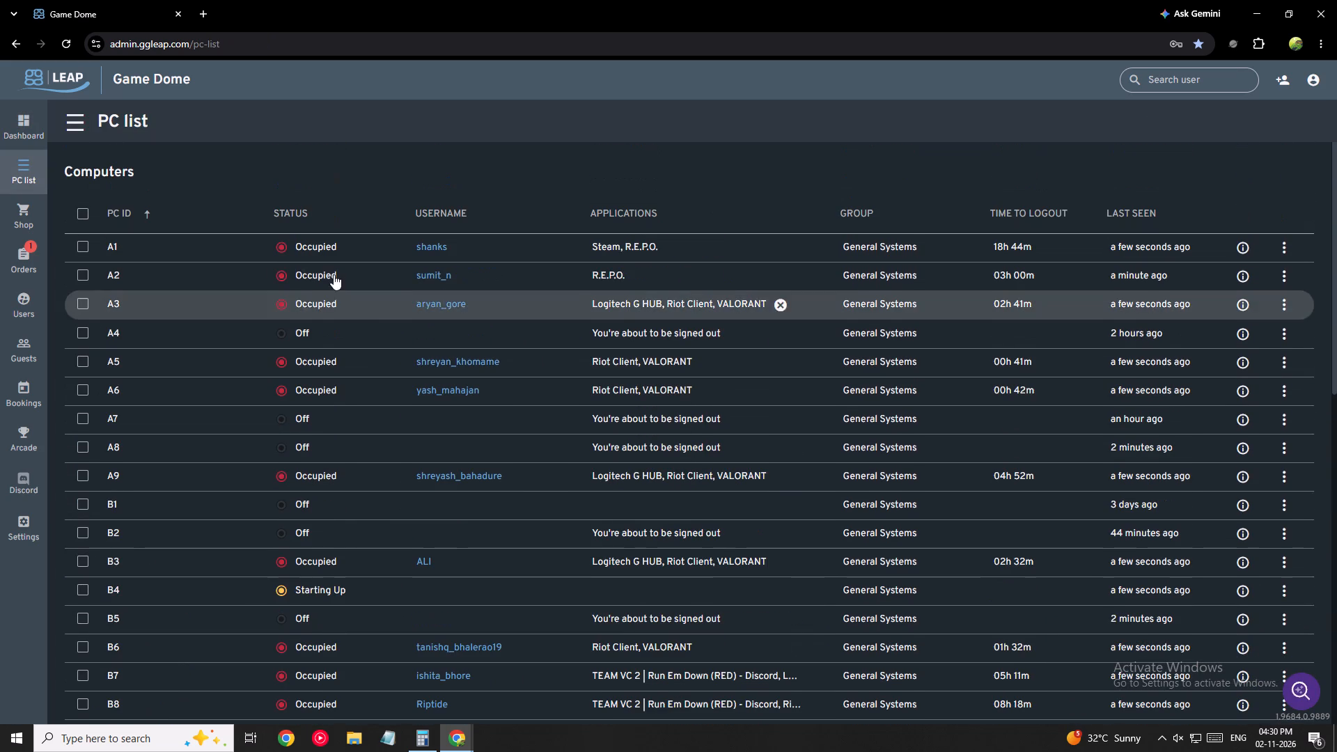
left_click(302, 338)
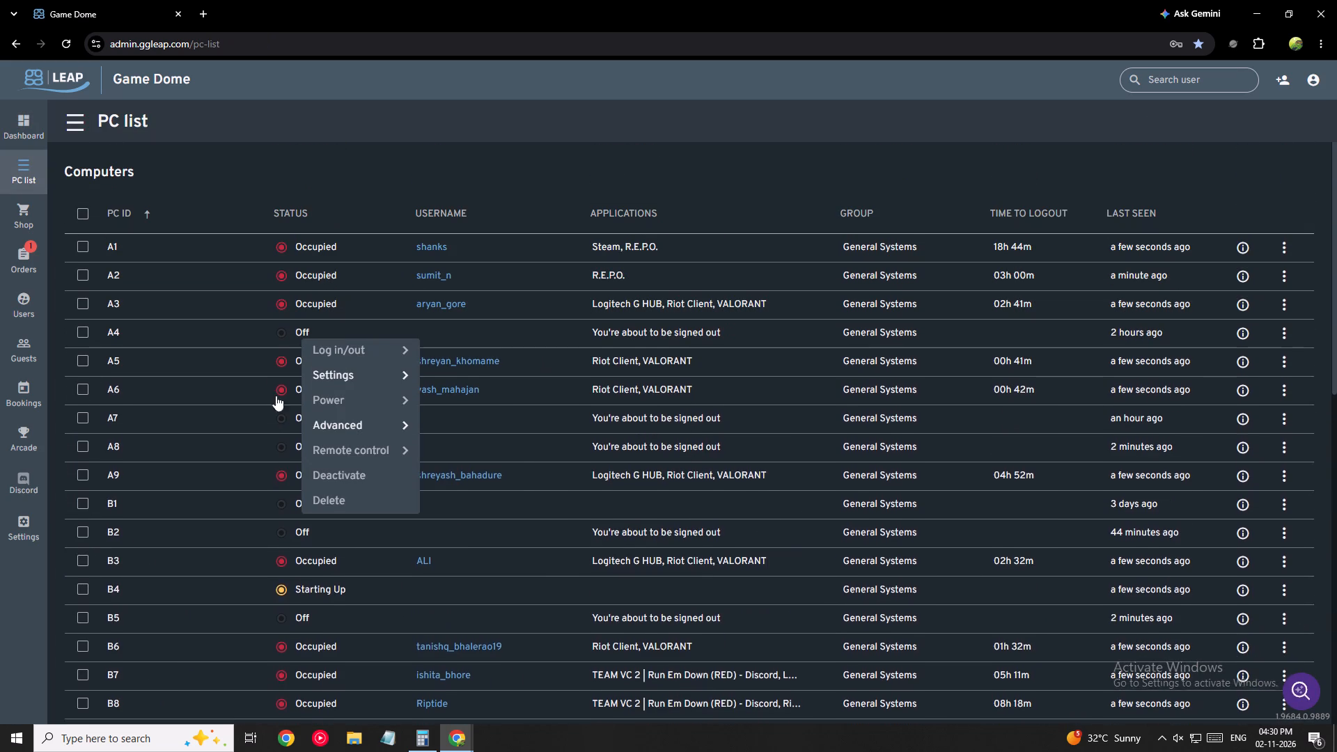
left_click(439, 155)
scroll(588, 481, "down", 4)
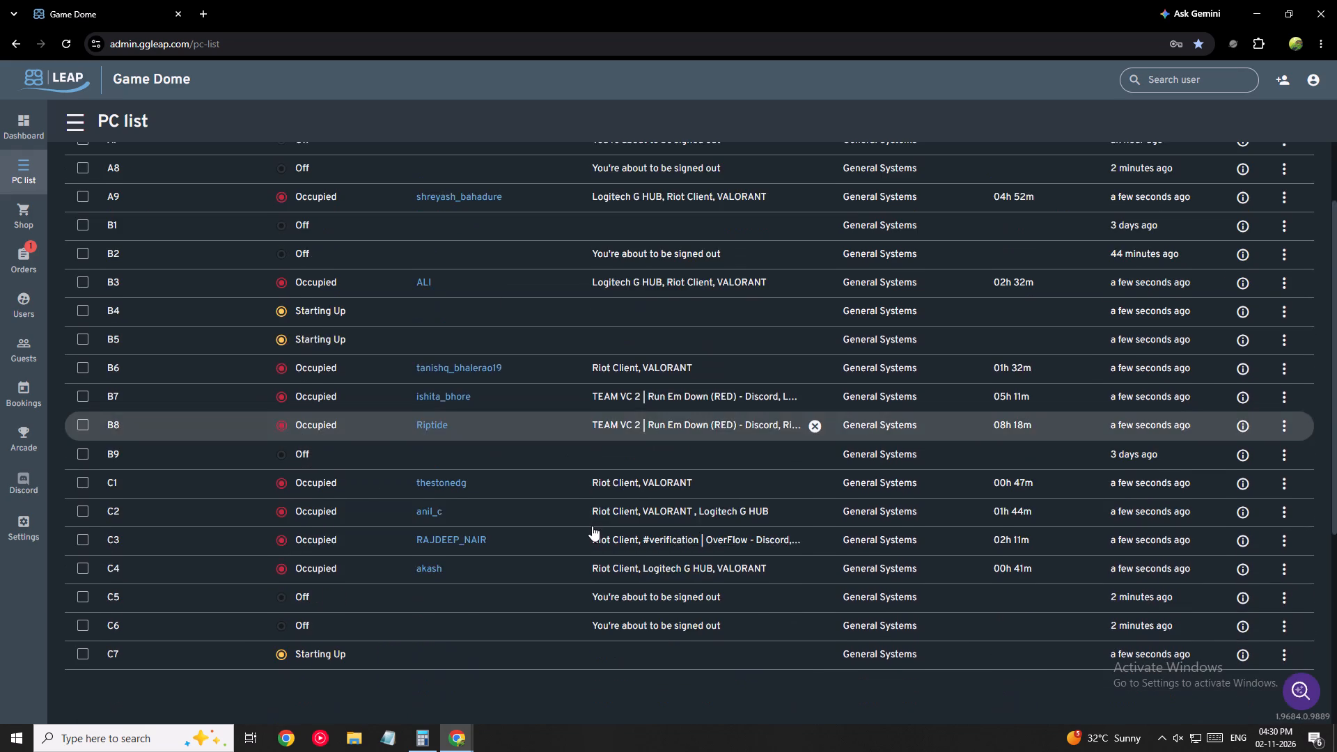
scroll(592, 526, "down", 2)
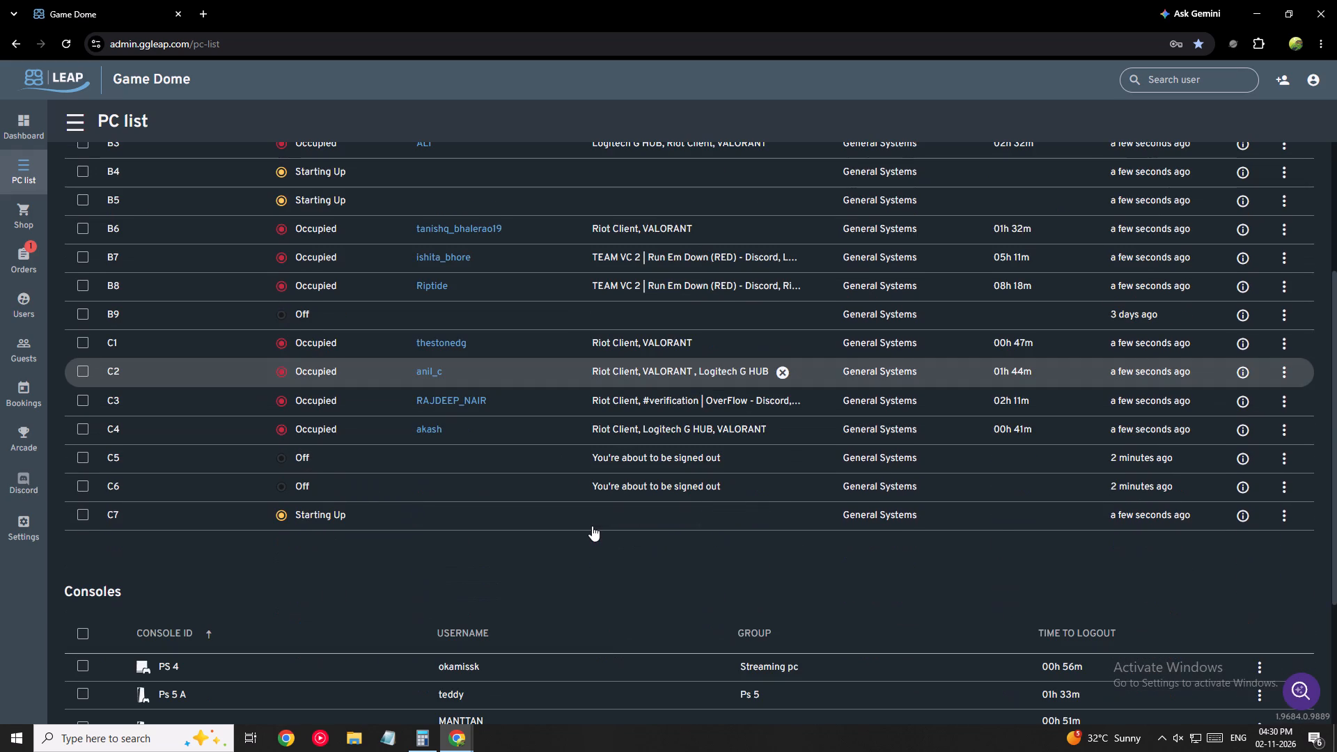
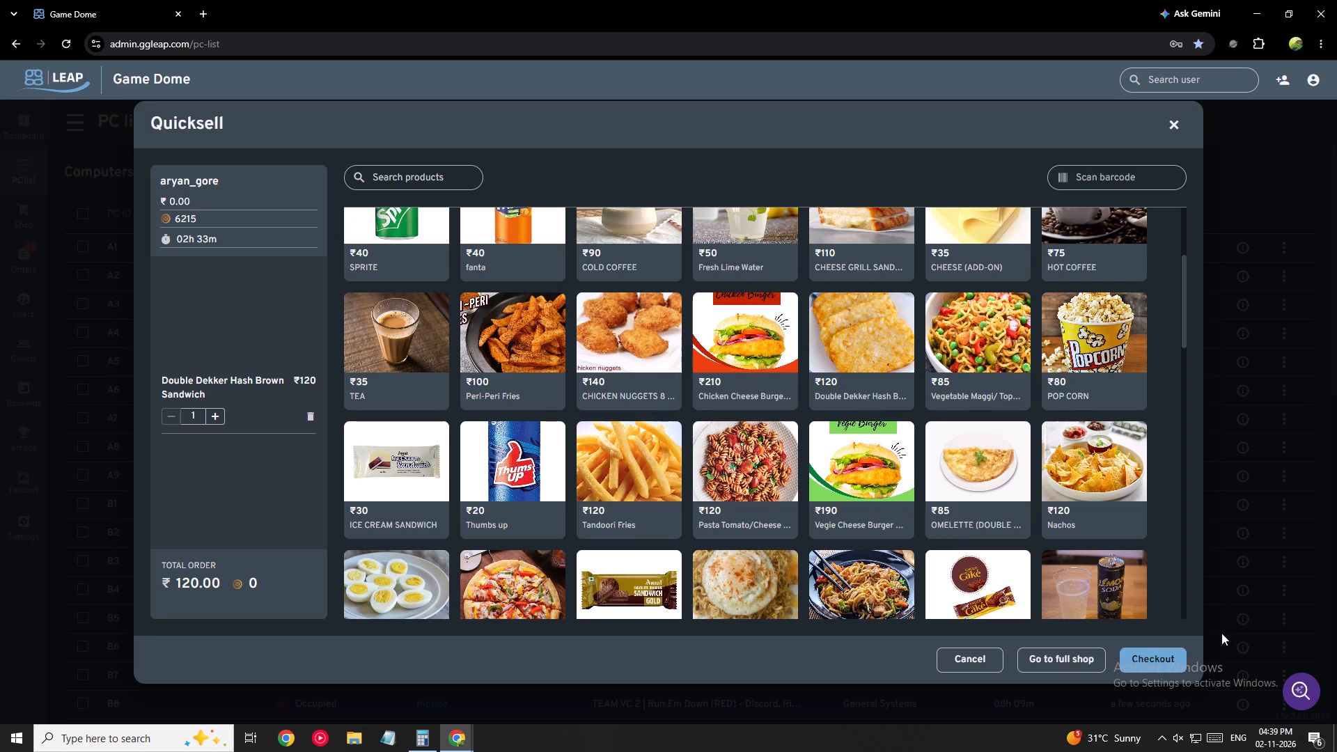
Charge the A3 customer's Double Dekker Hash Brown Sandwich order of ₹120 to credit card and return to the PC list.
left_click(1139, 671)
left_click(323, 387)
left_click(346, 409)
left_click(350, 593)
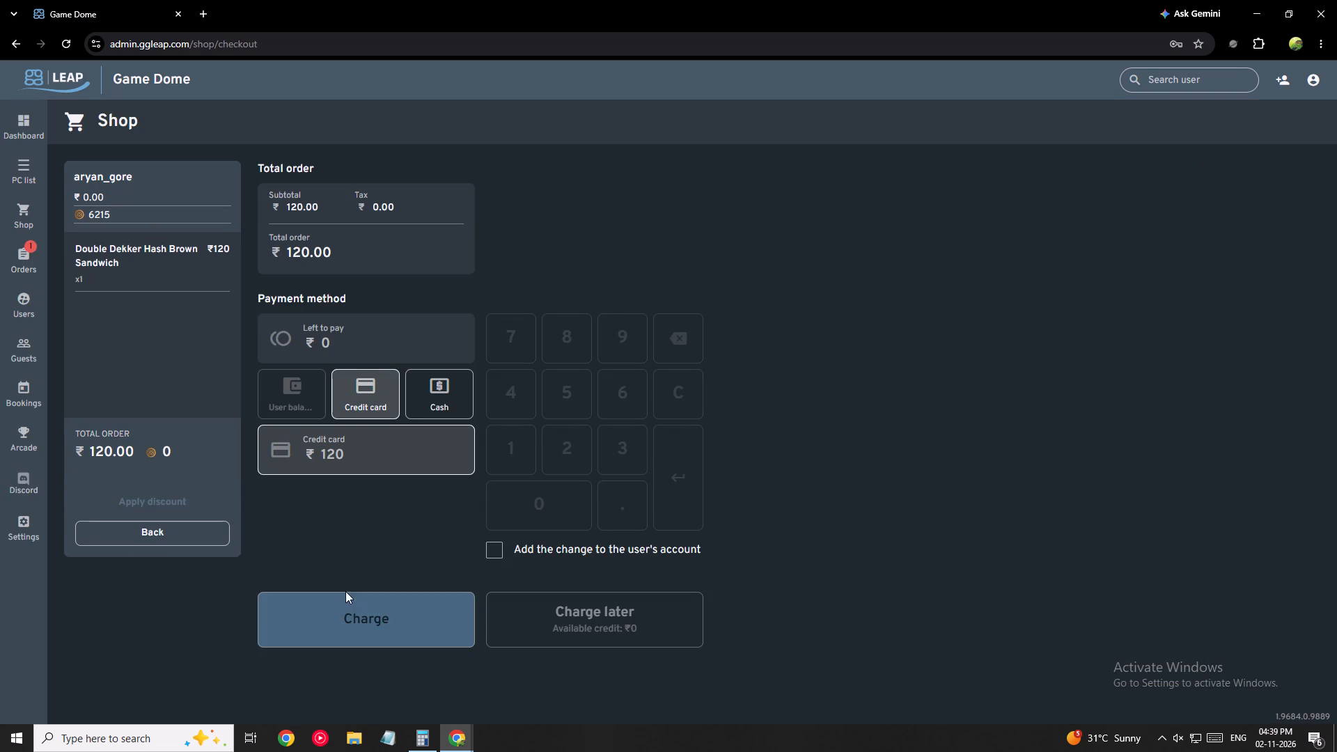
left_click(13, 171)
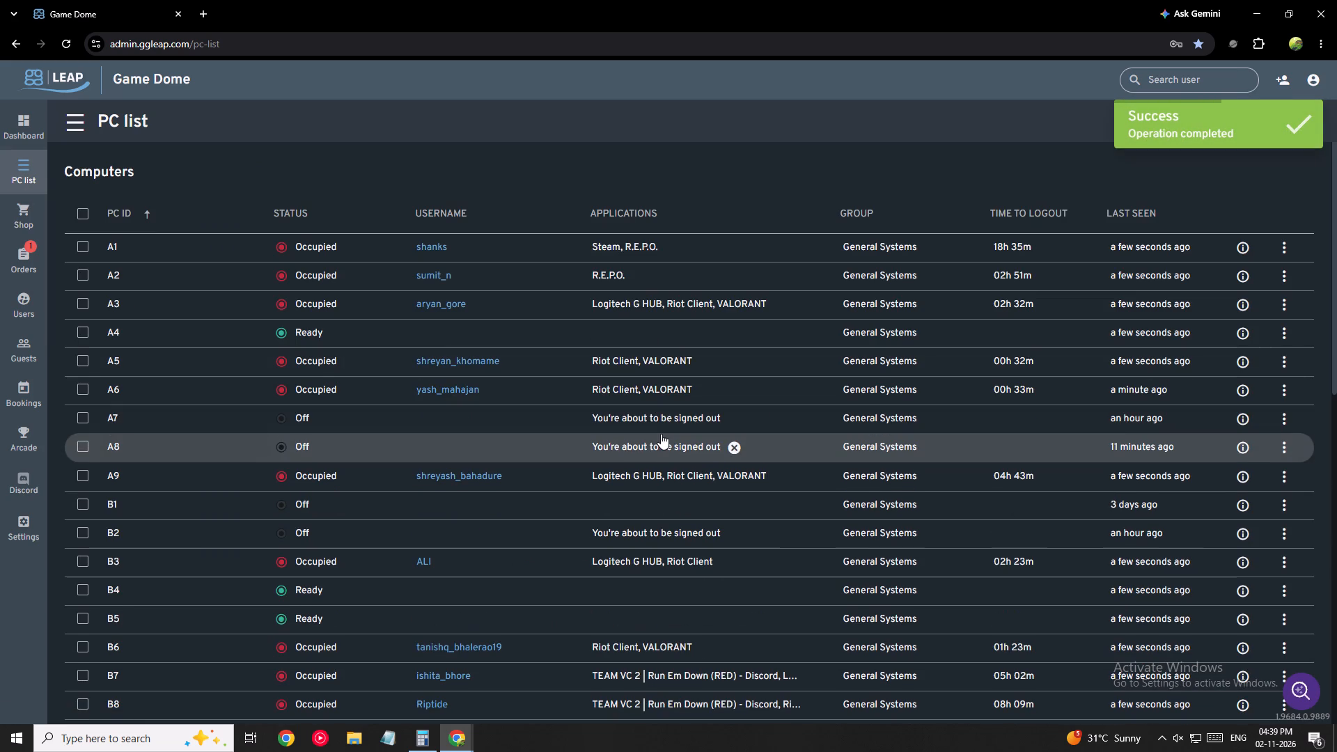
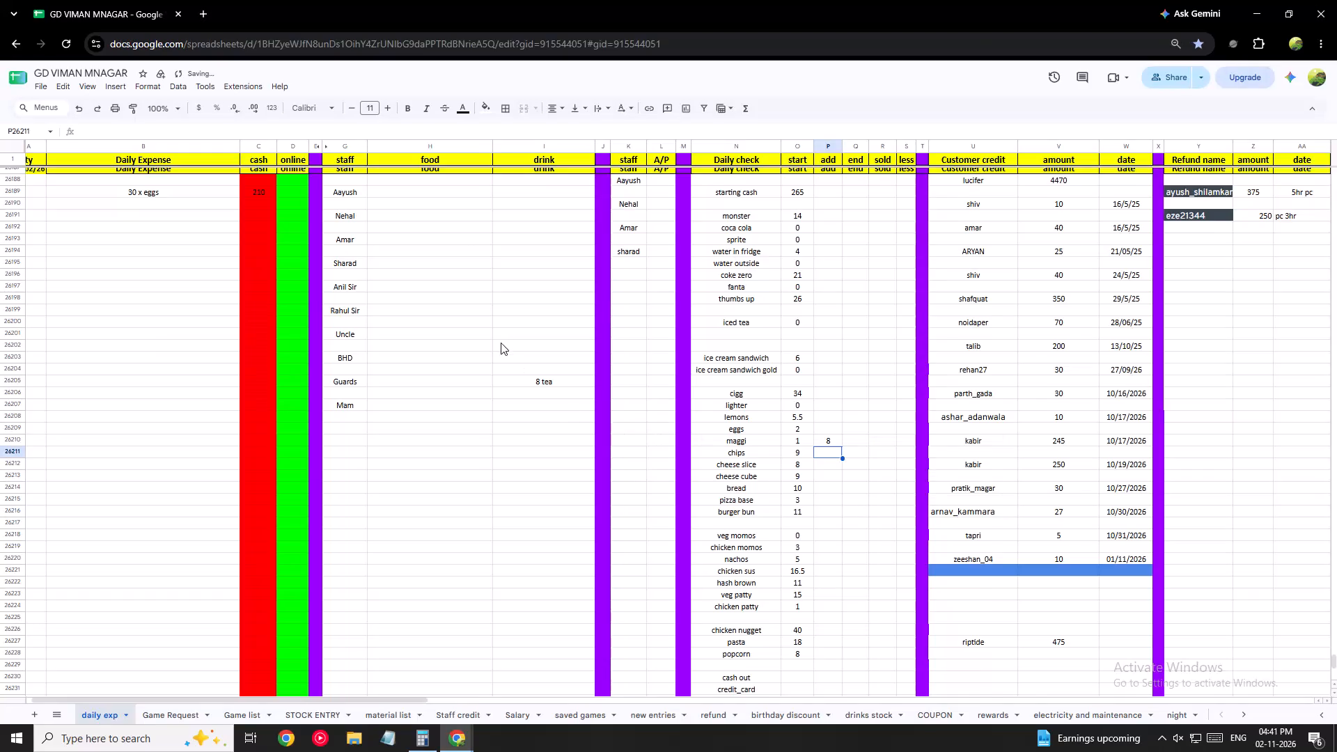
Record "cheese grill sw" as Aayush's staff food entry in the current day's block of the daily exp sheet.
left_click(452, 322)
left_click(461, 339)
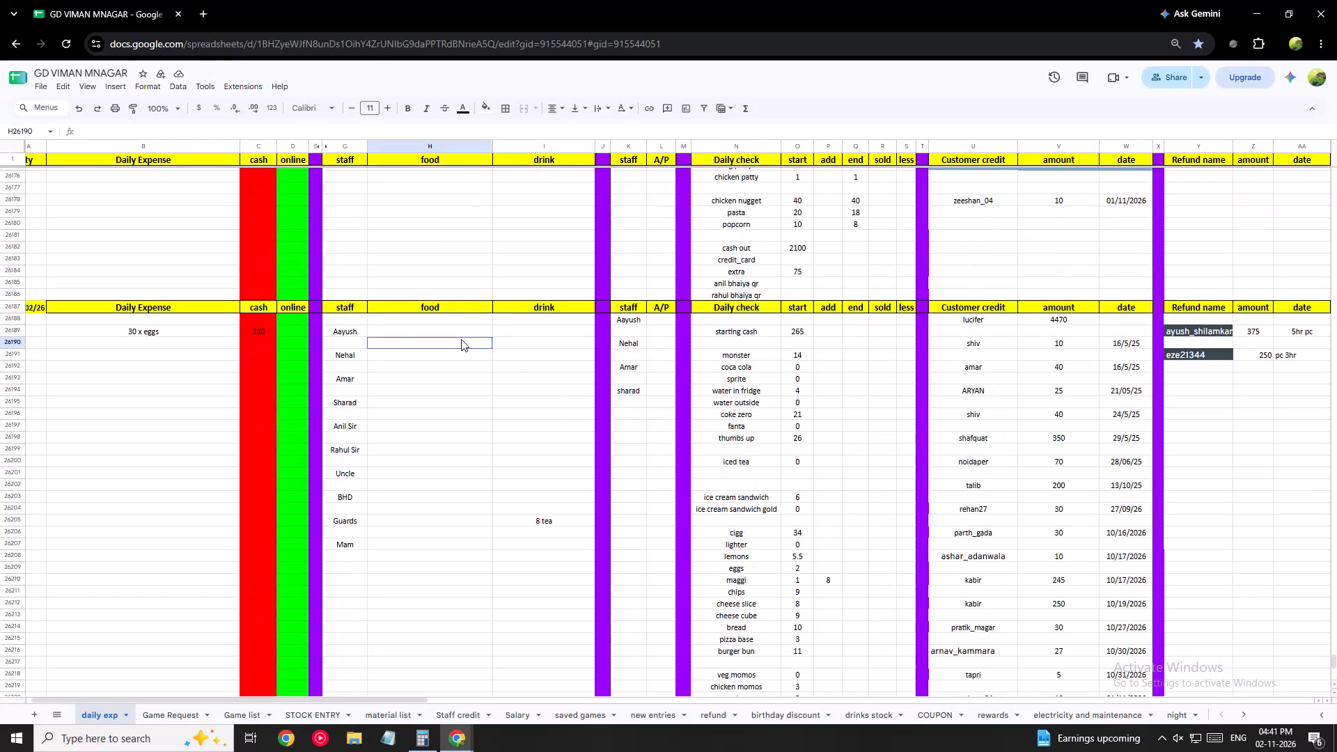
left_click(436, 334)
type("cheese grill sw")
key("Return")
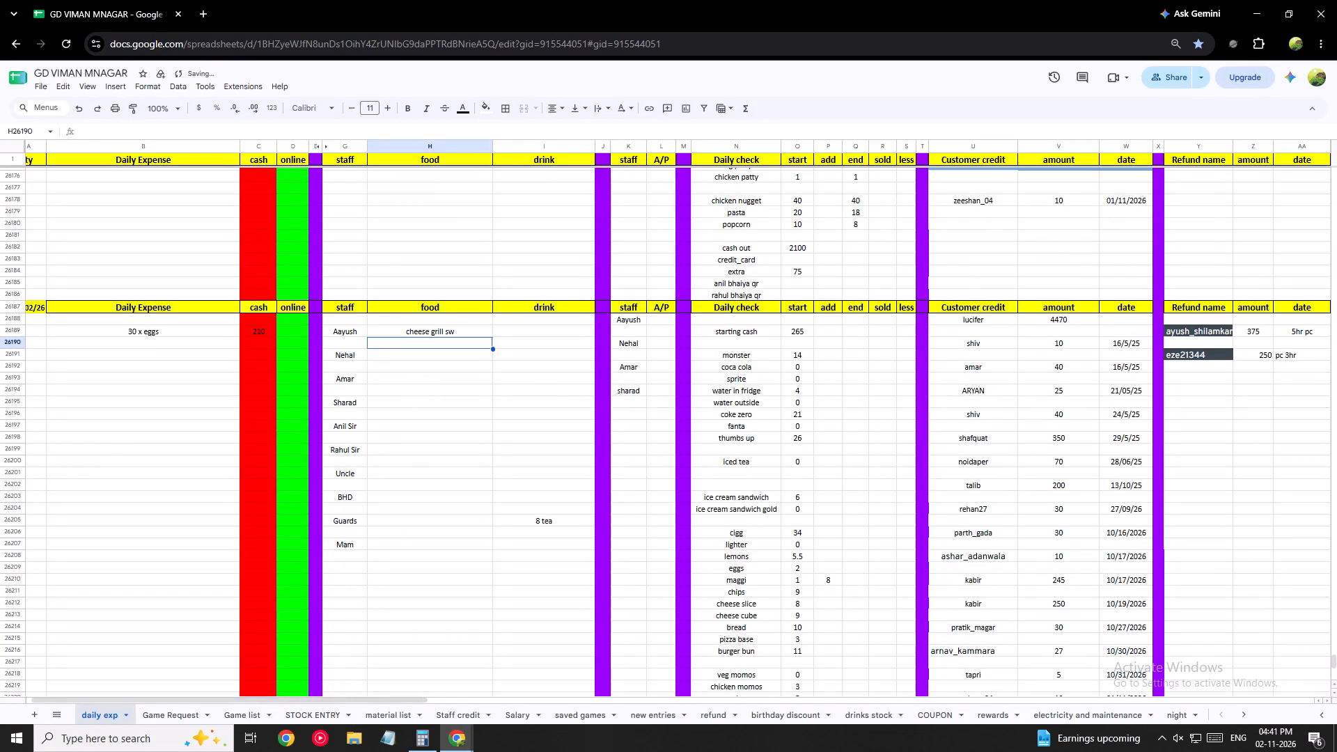
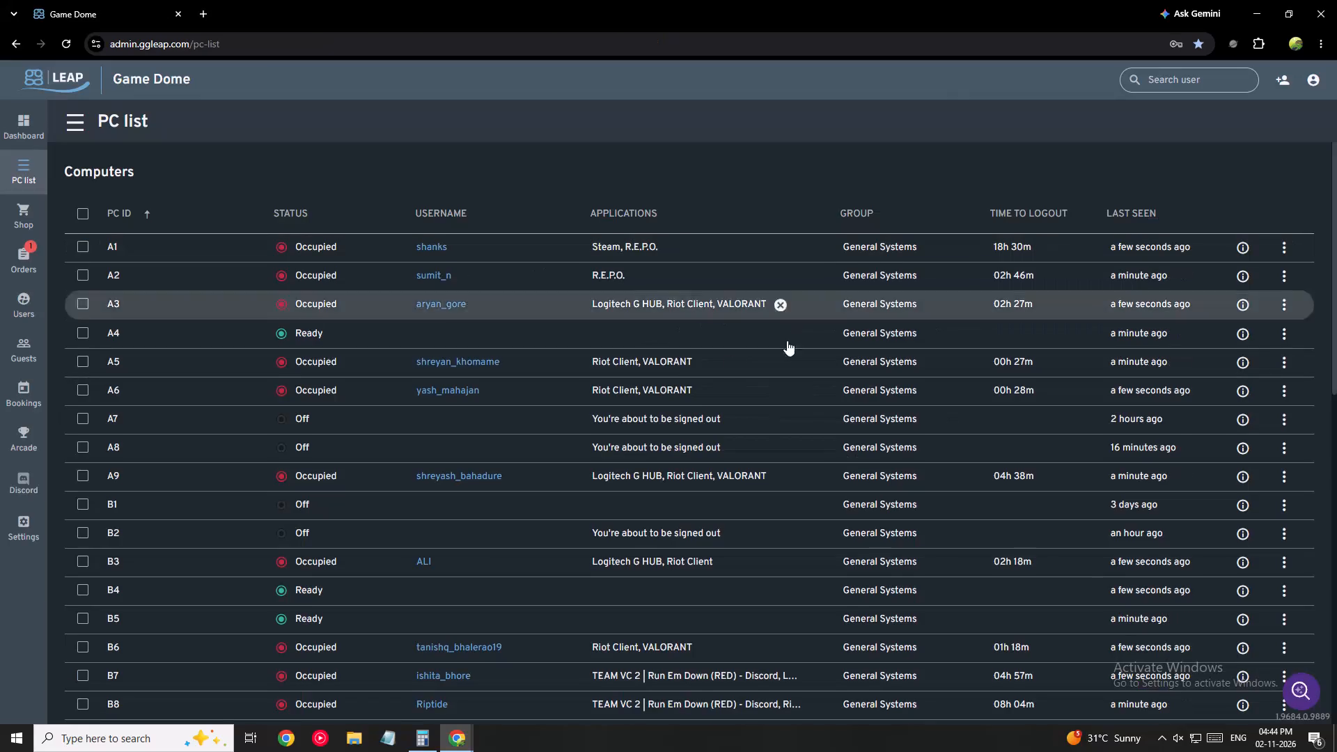
left_click(1185, 76)
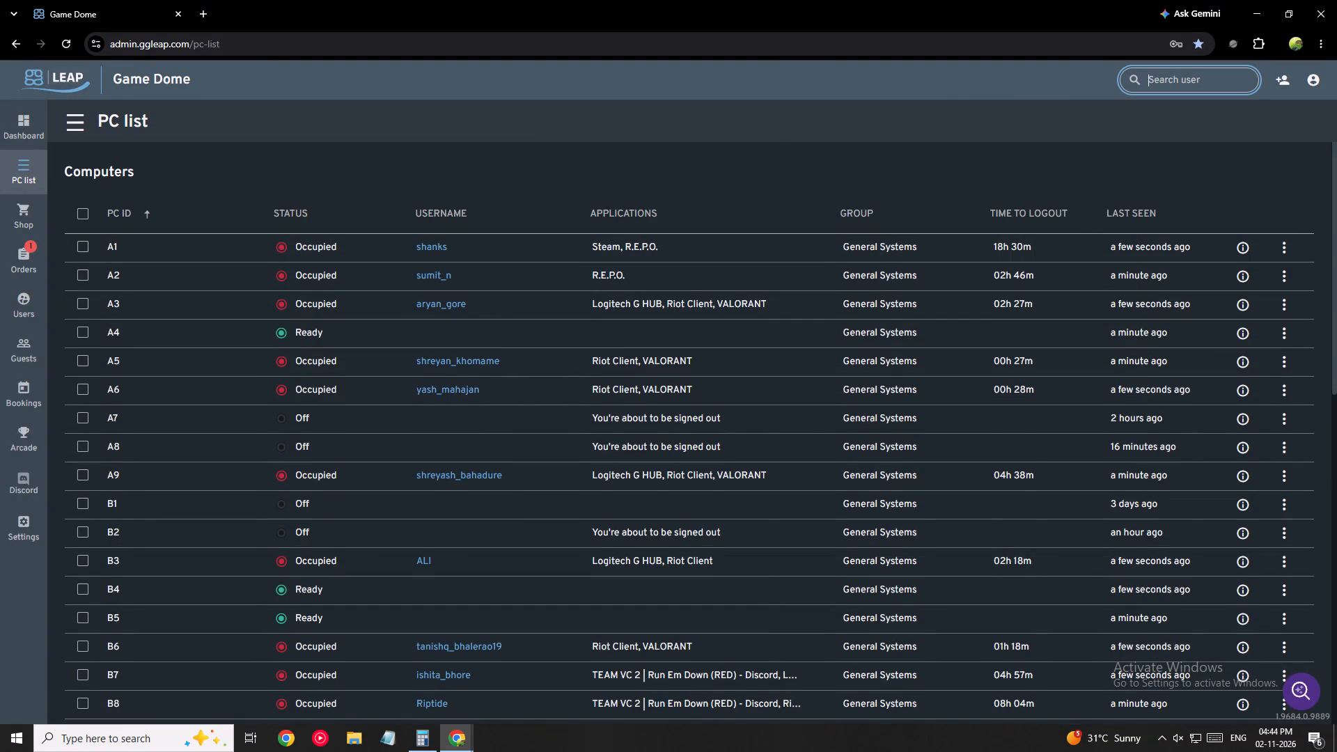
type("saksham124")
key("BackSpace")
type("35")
left_click(1284, 114)
left_click(1313, 123)
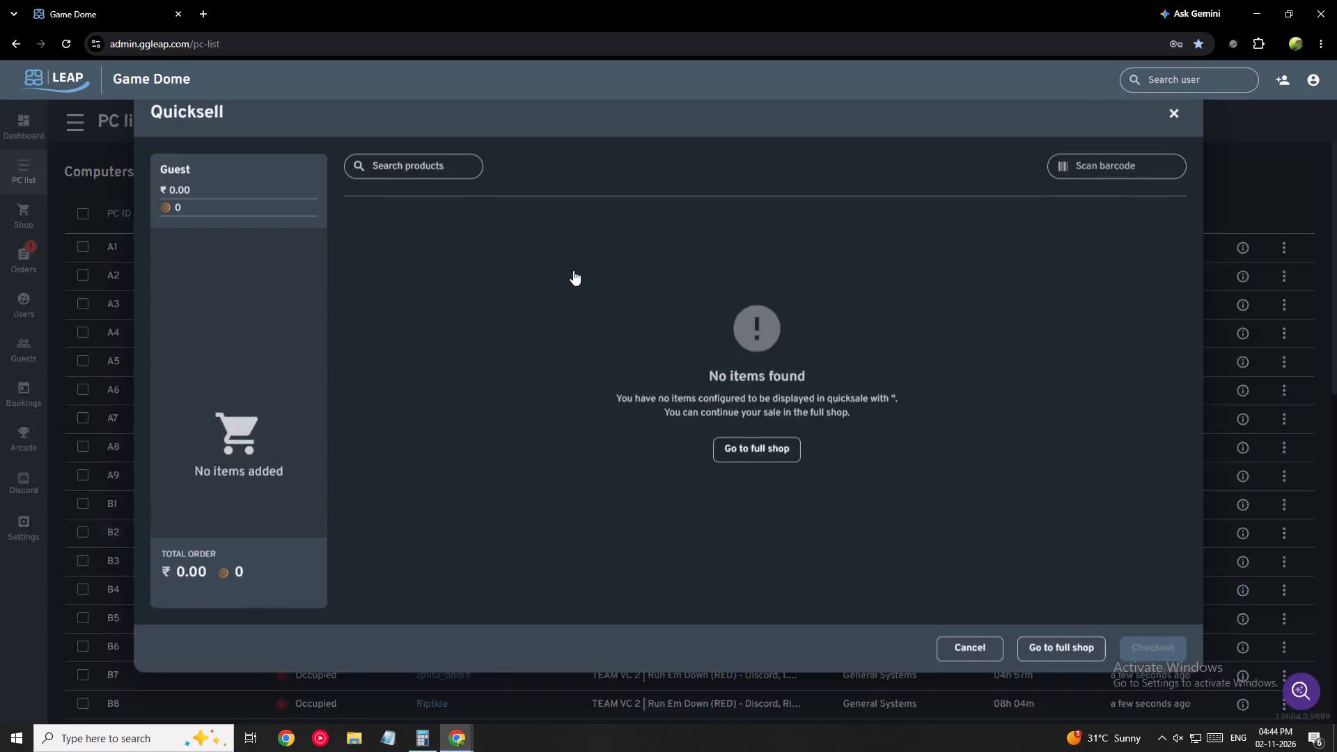
left_click_drag(522, 311, 226, 439)
left_click(1149, 668)
left_click(357, 395)
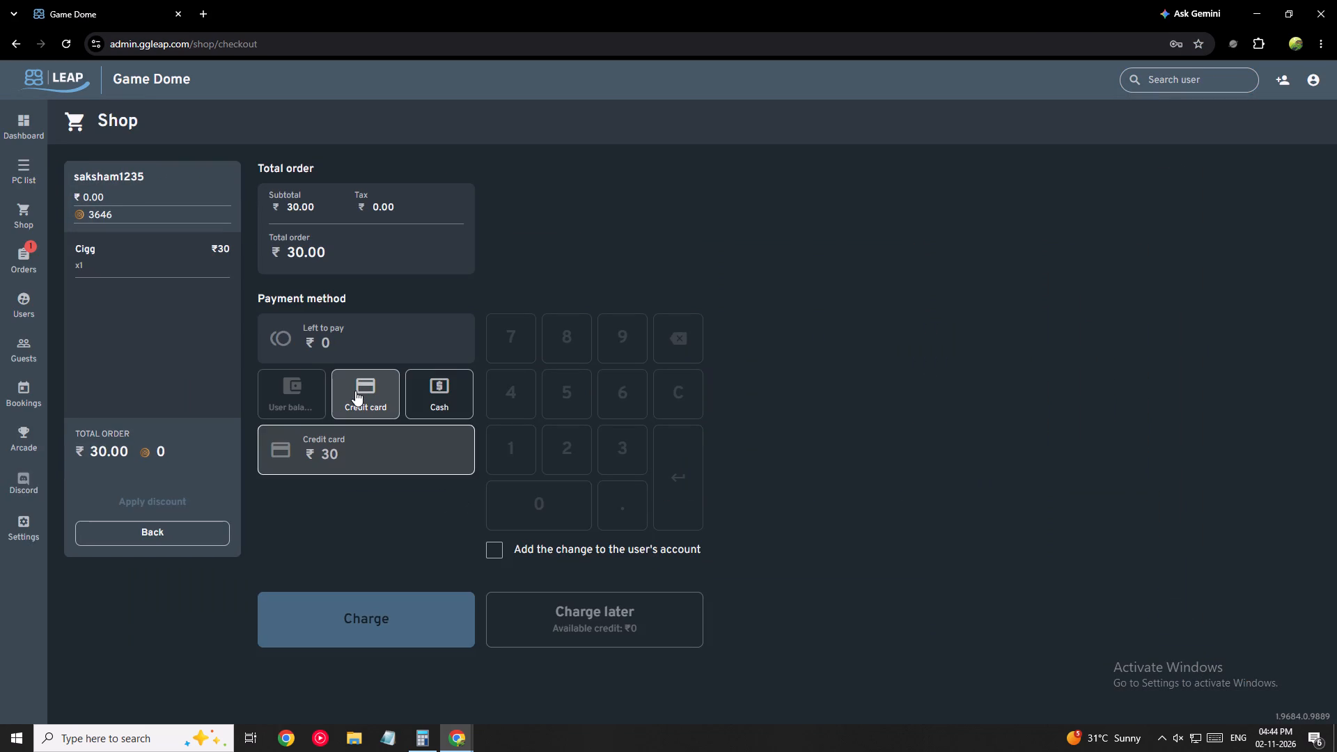
left_click(395, 606)
double_click(108, 175)
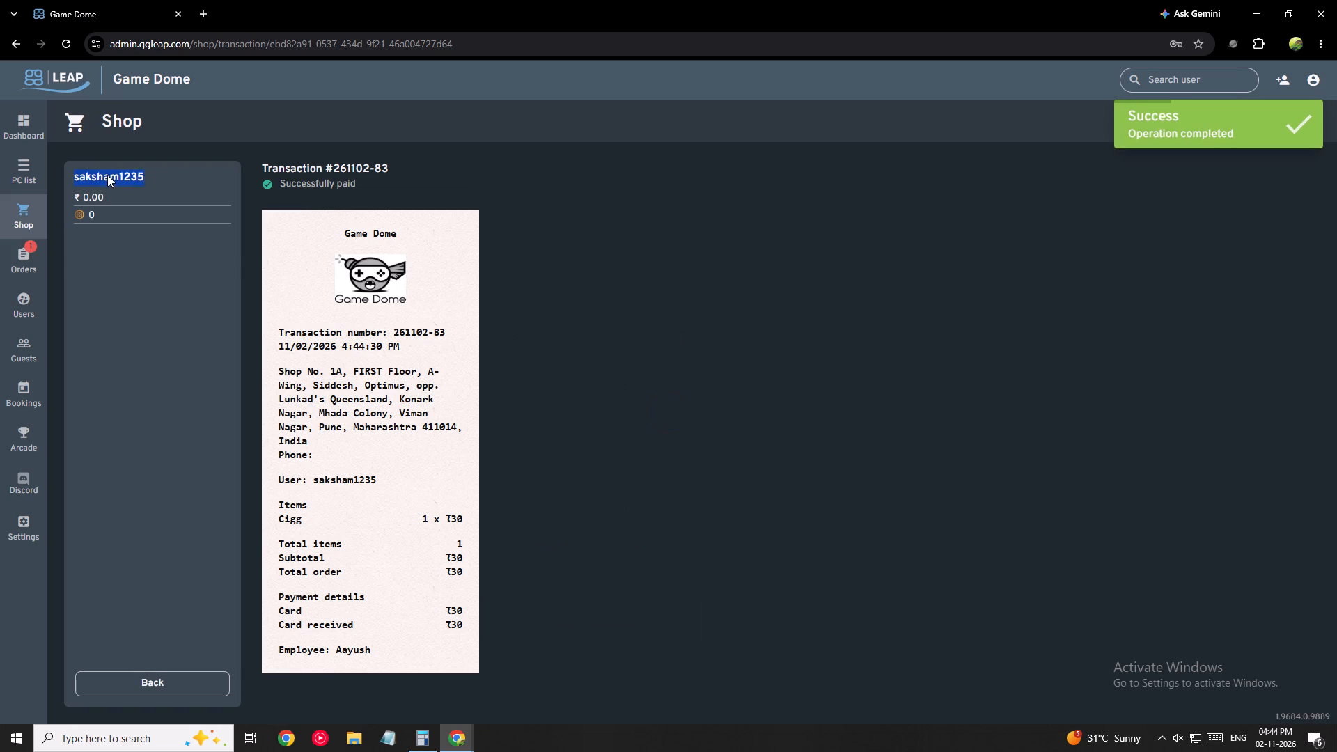
right_click(107, 175)
left_click(161, 200)
key("alt+Tab")
scroll(989, 635, "down", 3)
left_click(963, 520)
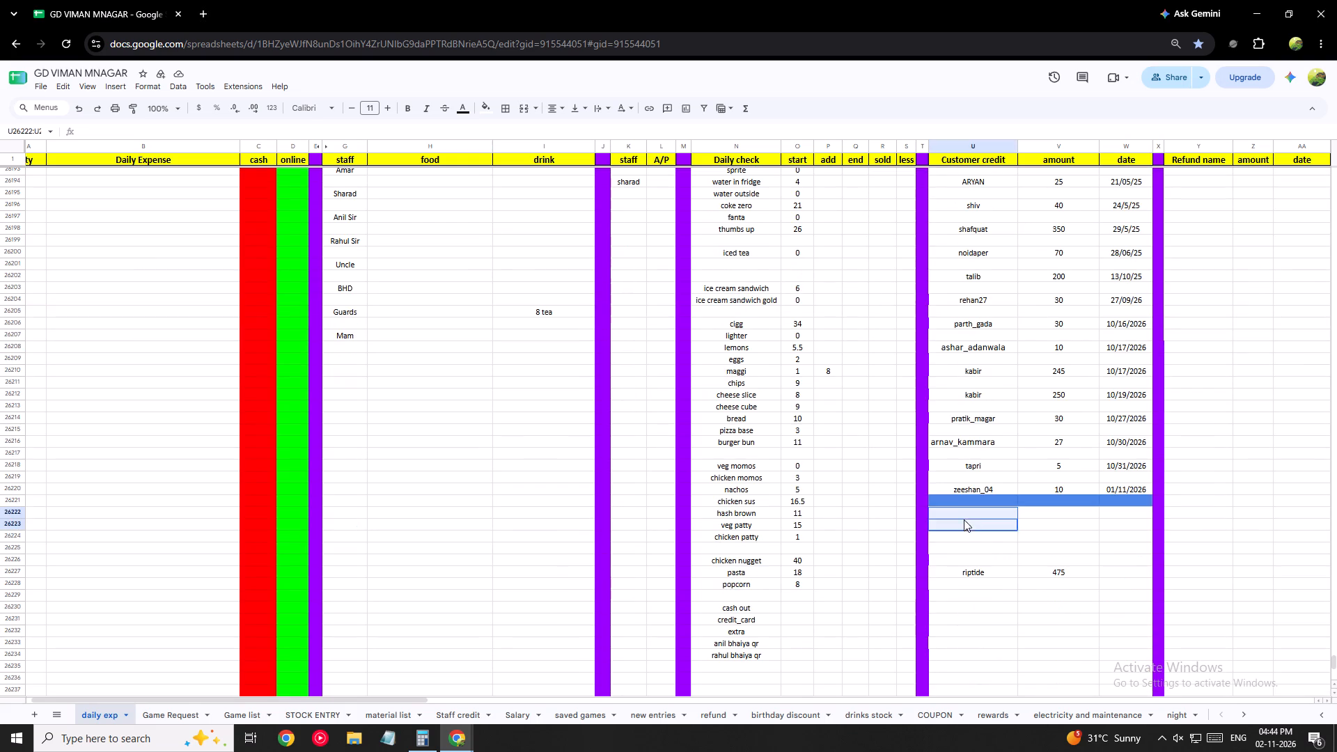
left_click(983, 531)
left_click(986, 531)
key("ctrl+v")
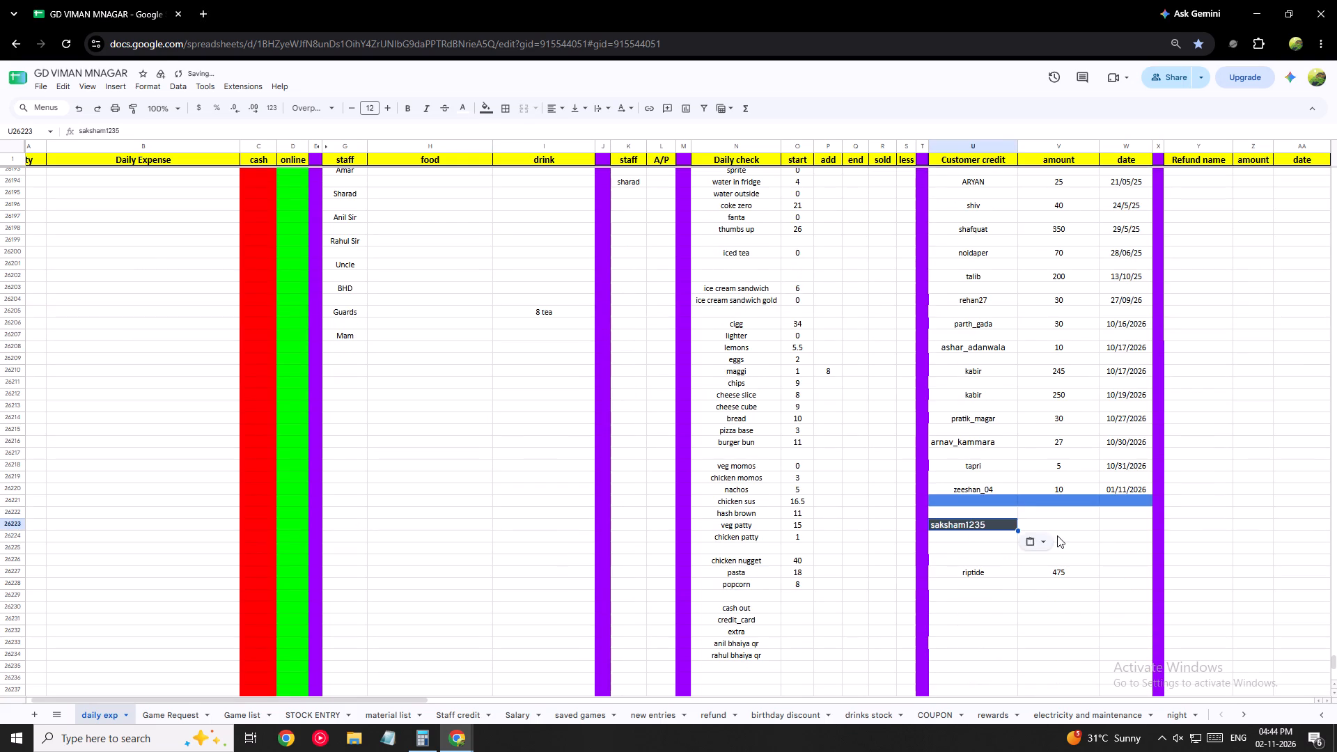
left_click(1057, 535)
left_click(1061, 526)
type("12")
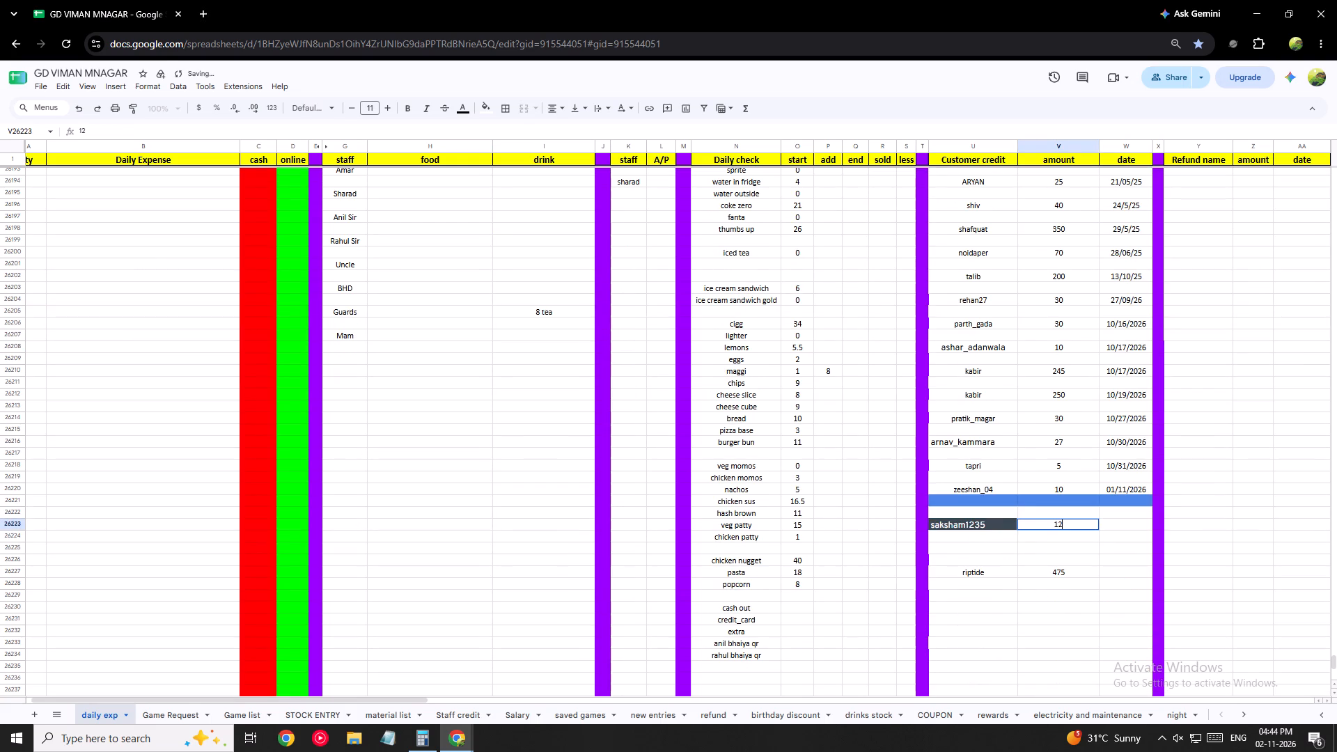
key("BackSpace")
key("BackSpace")
key("0")
key("BackSpace")
type("30")
key("Return")
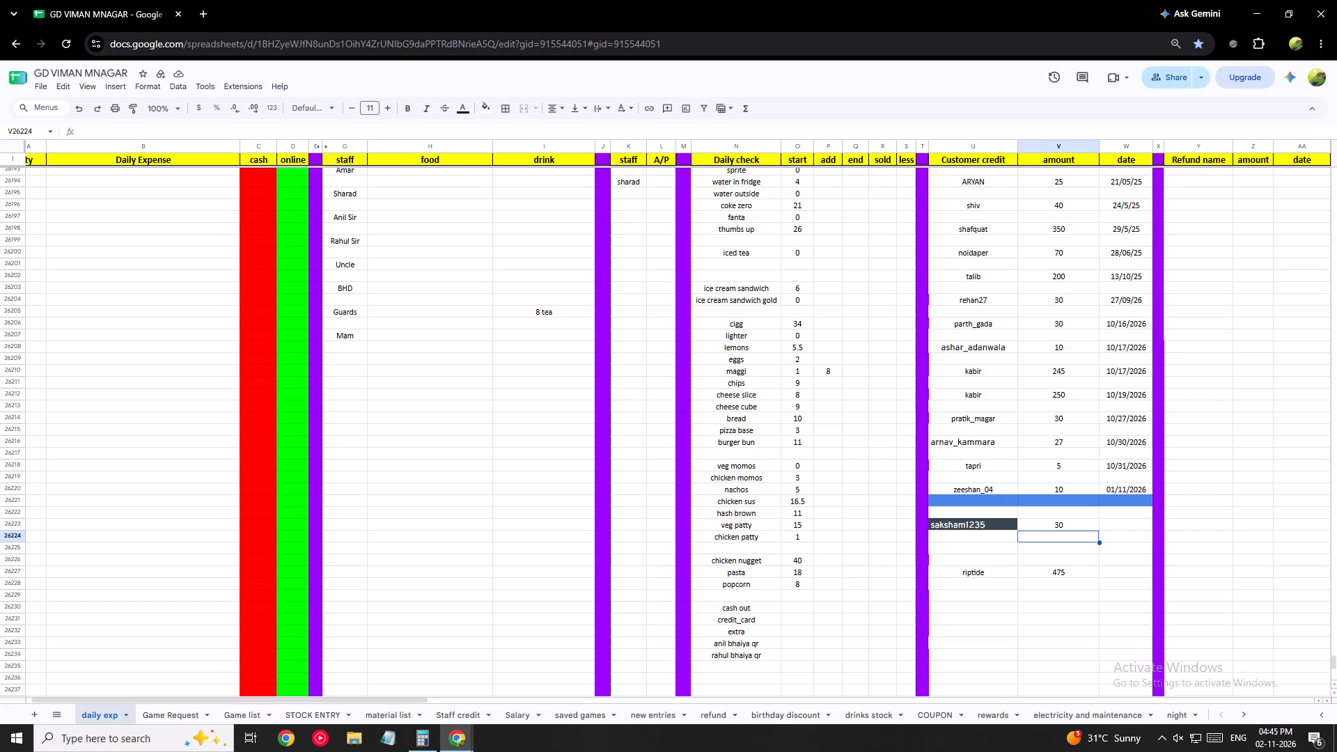
Switch back to the GGLeap admin and check the PC list and consoles for station status and time to logout.
key("alt+Tab")
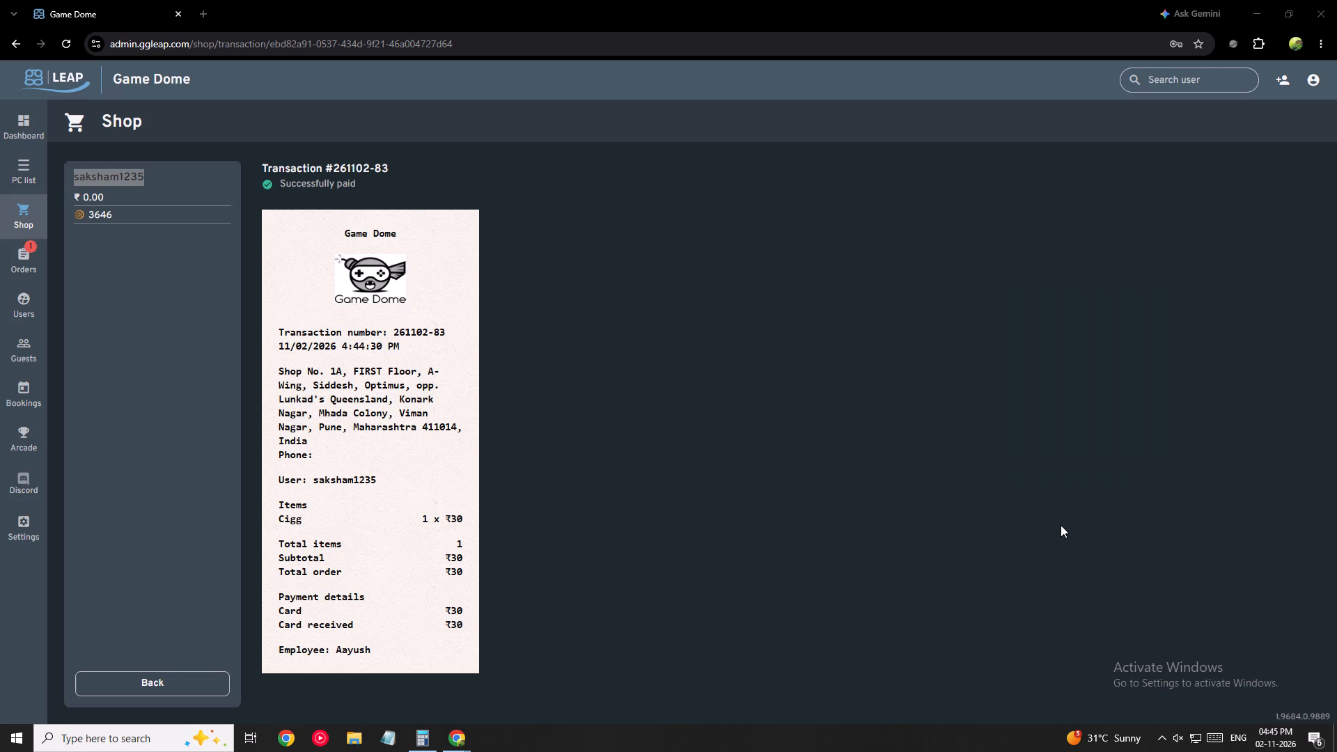
left_click(19, 150)
scroll(423, 465, "down", 12)
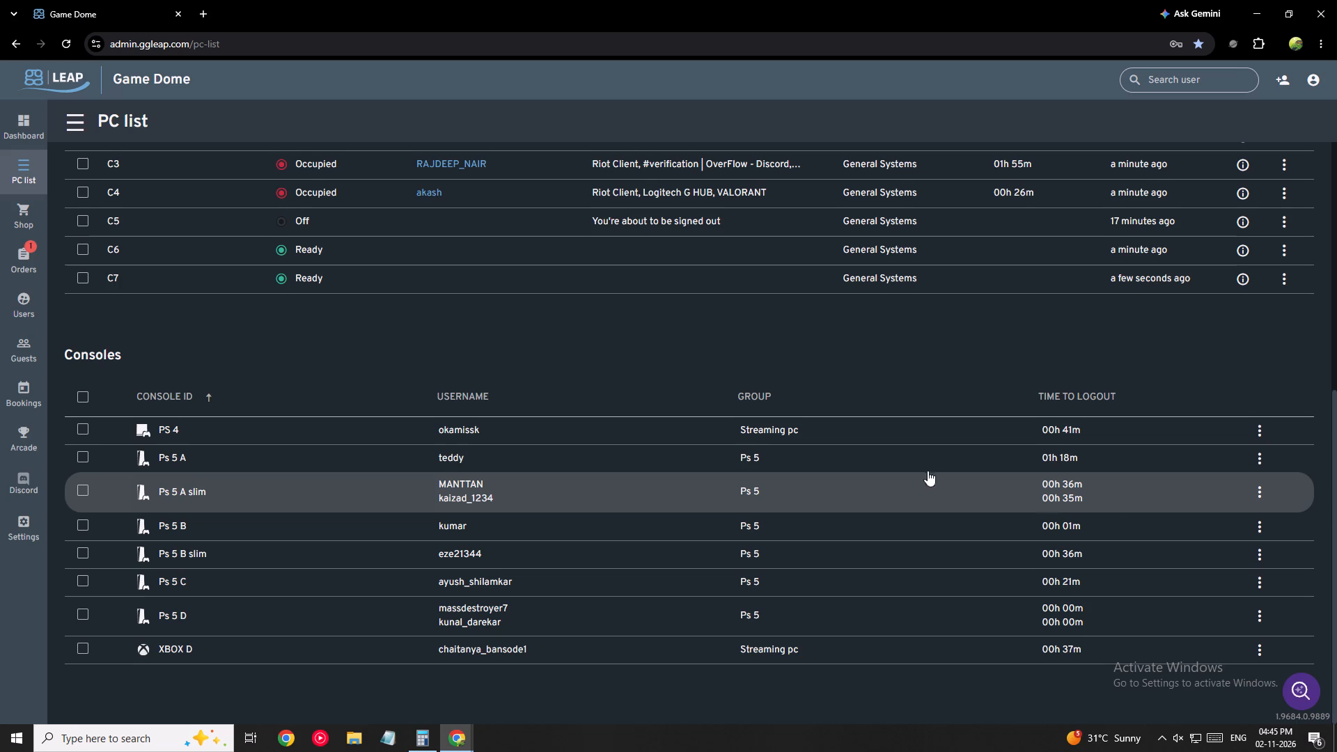
scroll(512, 407, "up", 7)
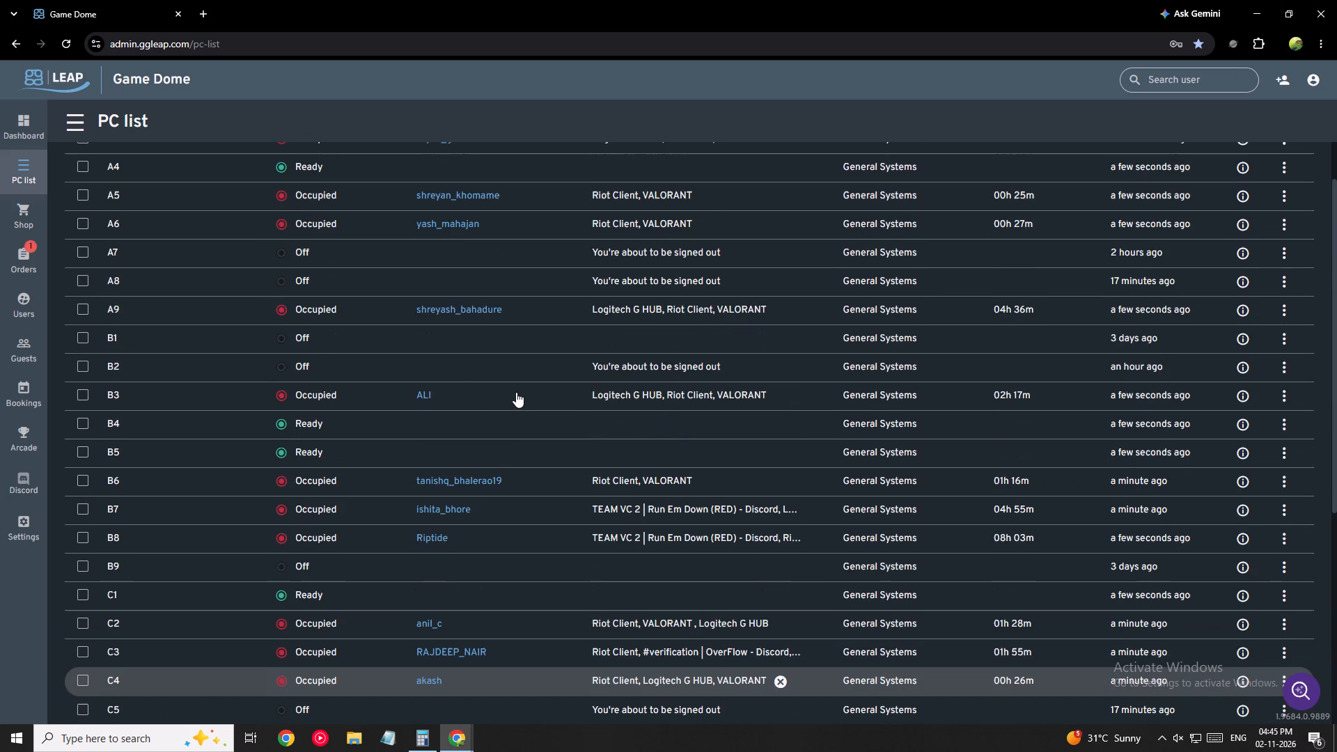
key("0")
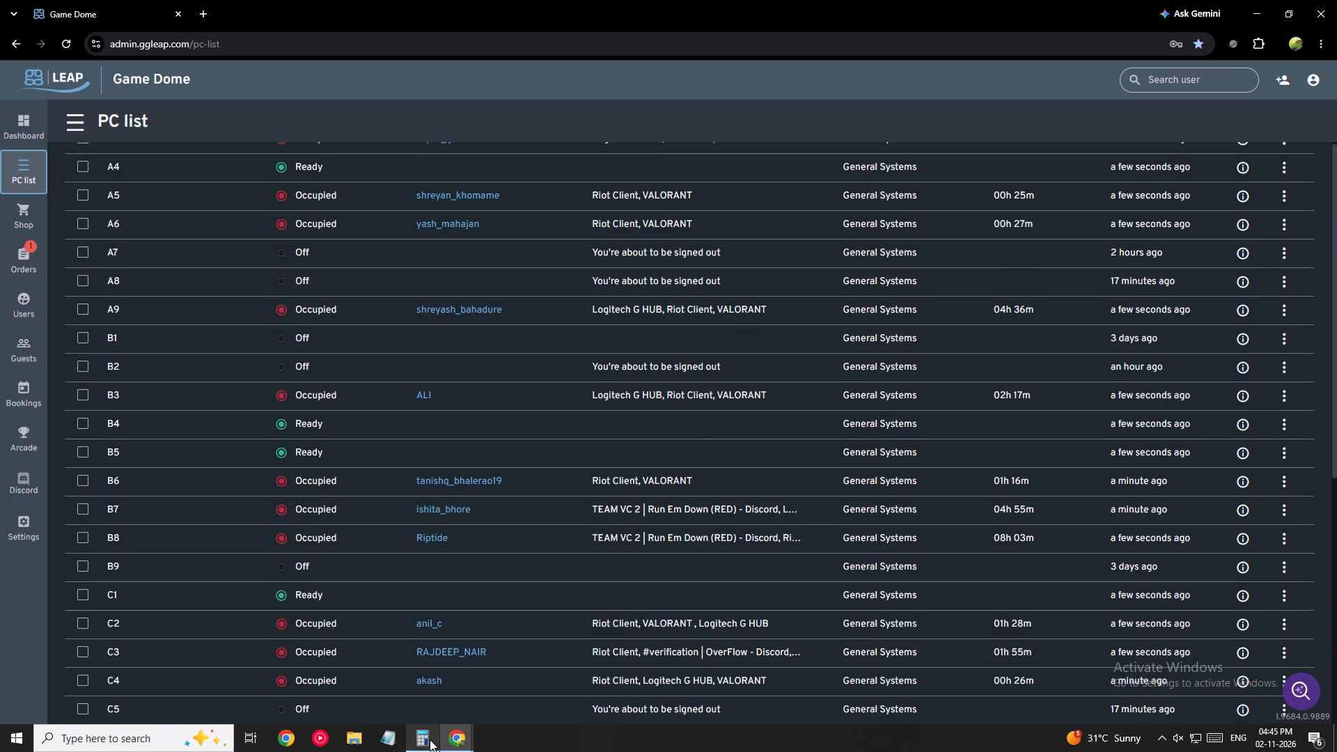
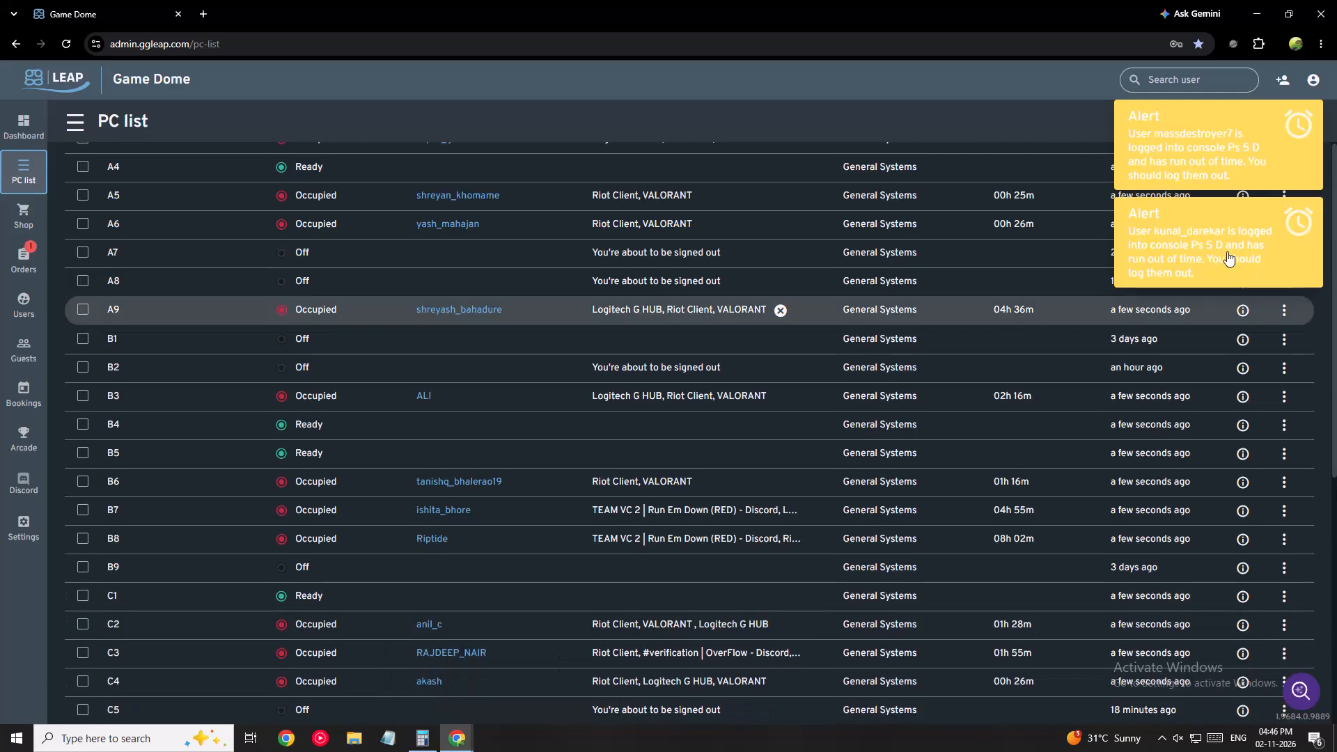
Dismiss the run-out-of-time alerts and log all users out of console Ps 5 D.
left_click(1185, 254)
left_click(1204, 196)
scroll(569, 485, "up", 6)
scroll(506, 523, "down", 4)
scroll(506, 531, "up", 1)
scroll(509, 538, "down", 8)
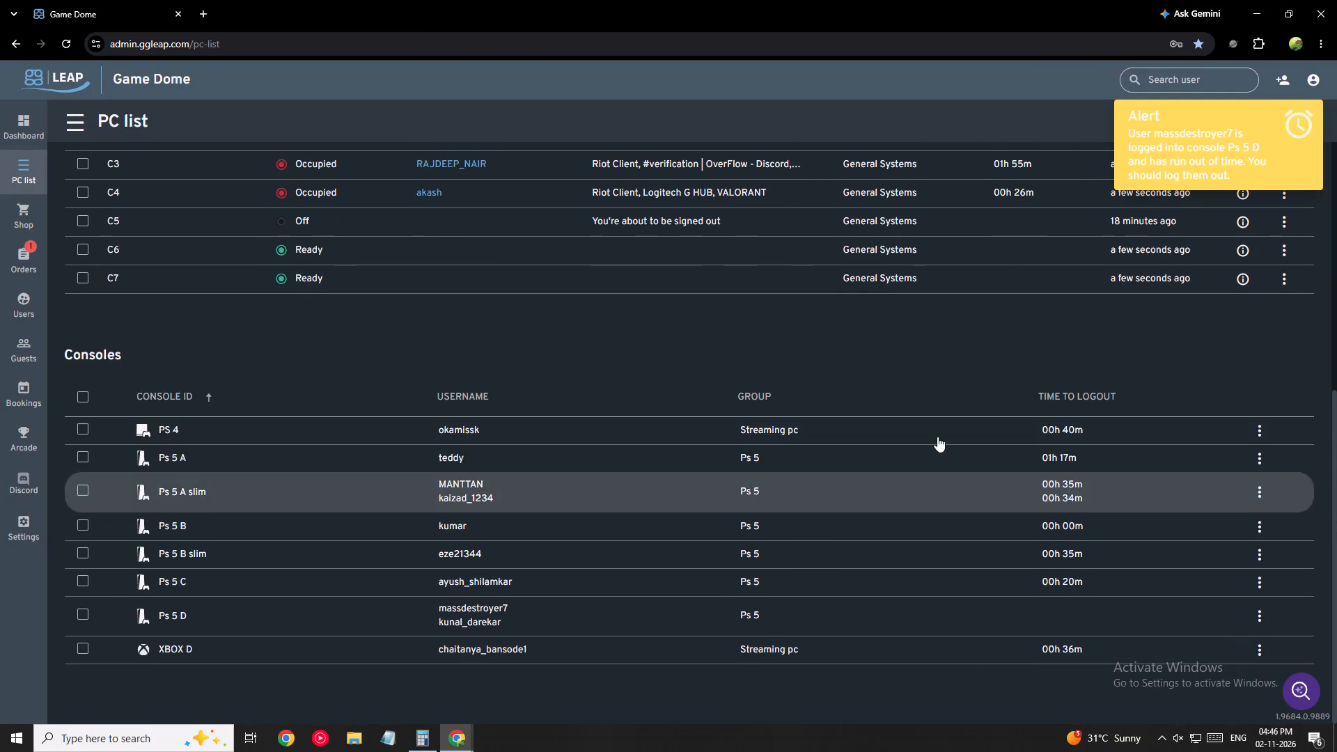
left_click(1176, 186)
left_click(1267, 612)
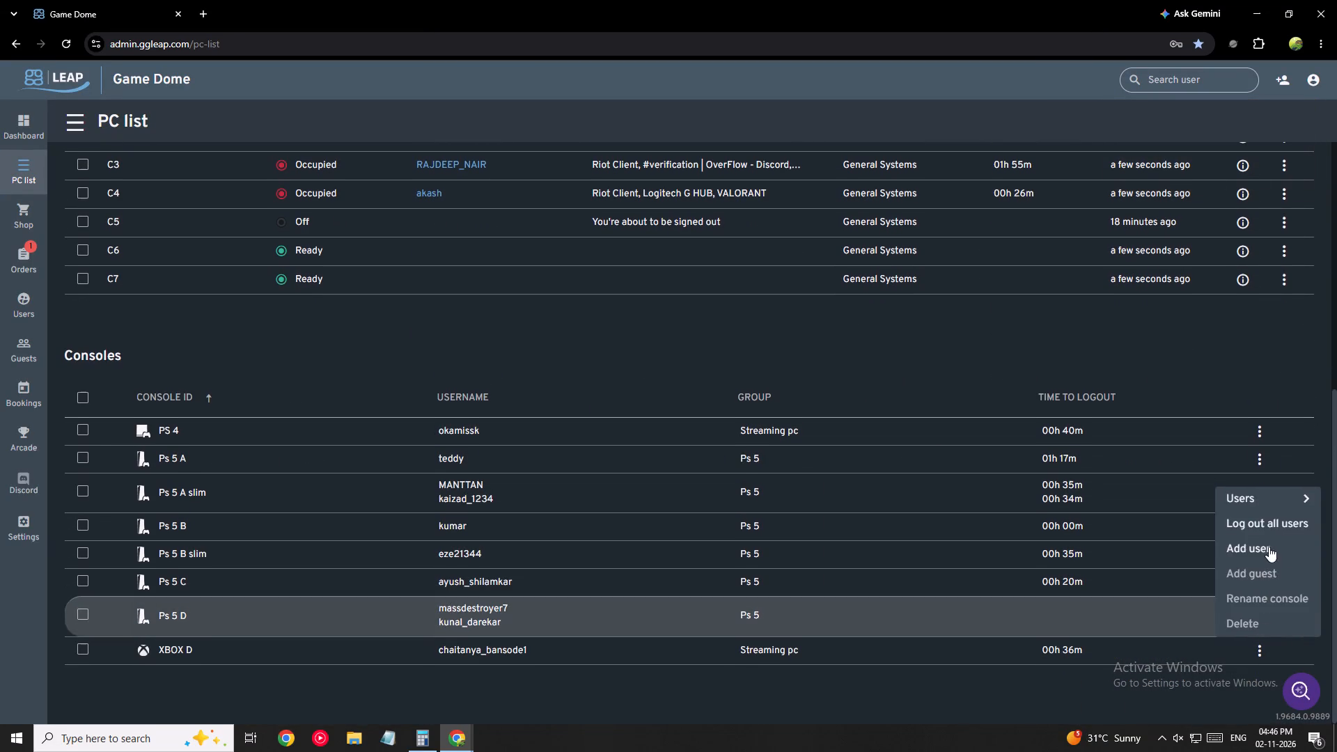
left_click(1276, 519)
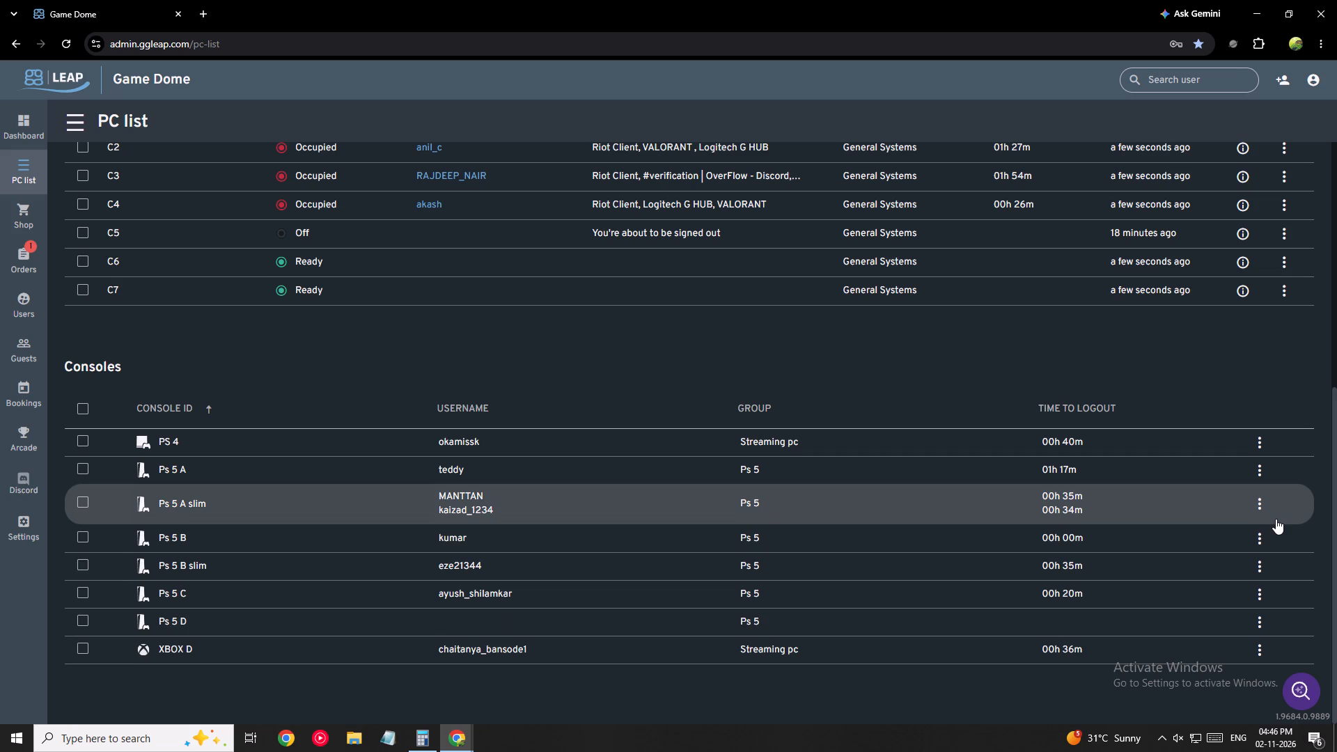
Find the first listed 3:46 PM console rental order in the order history, check its receipt and copy the customer's username.
left_click(0, 249)
left_click(281, 155)
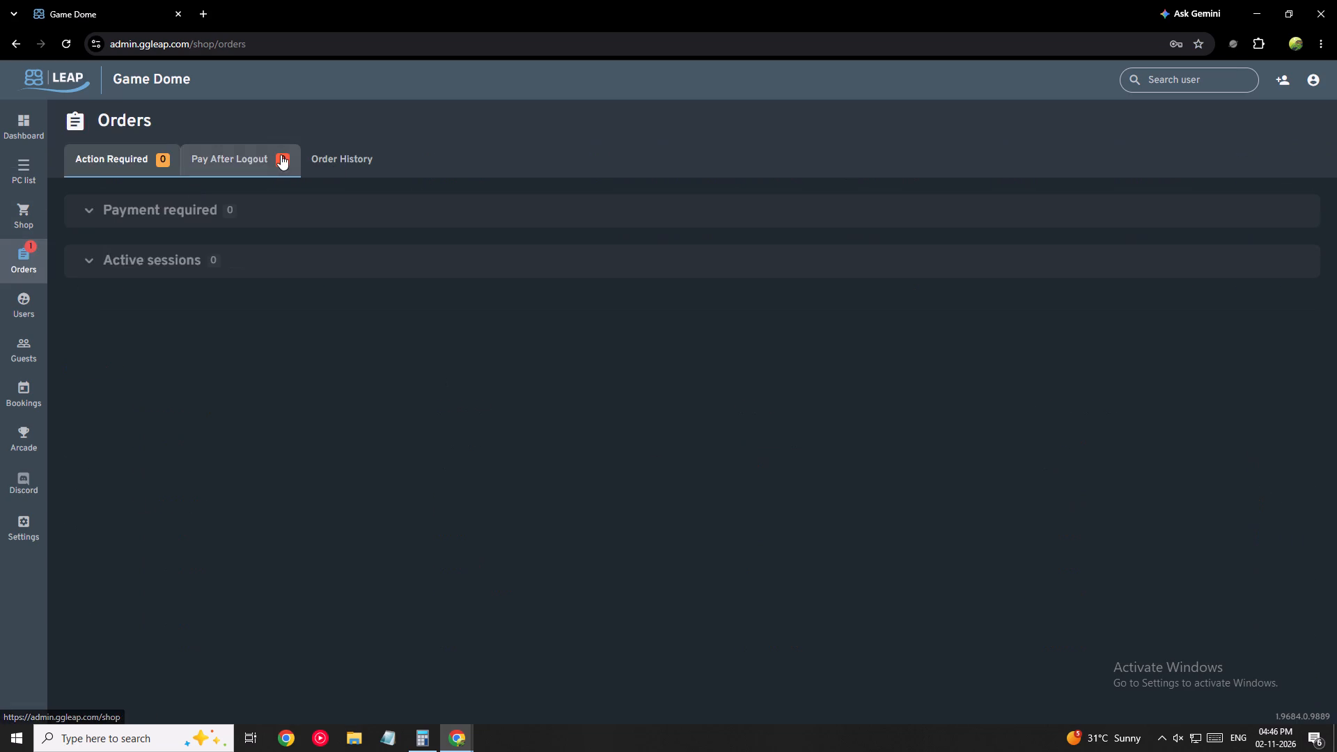
left_click(345, 157)
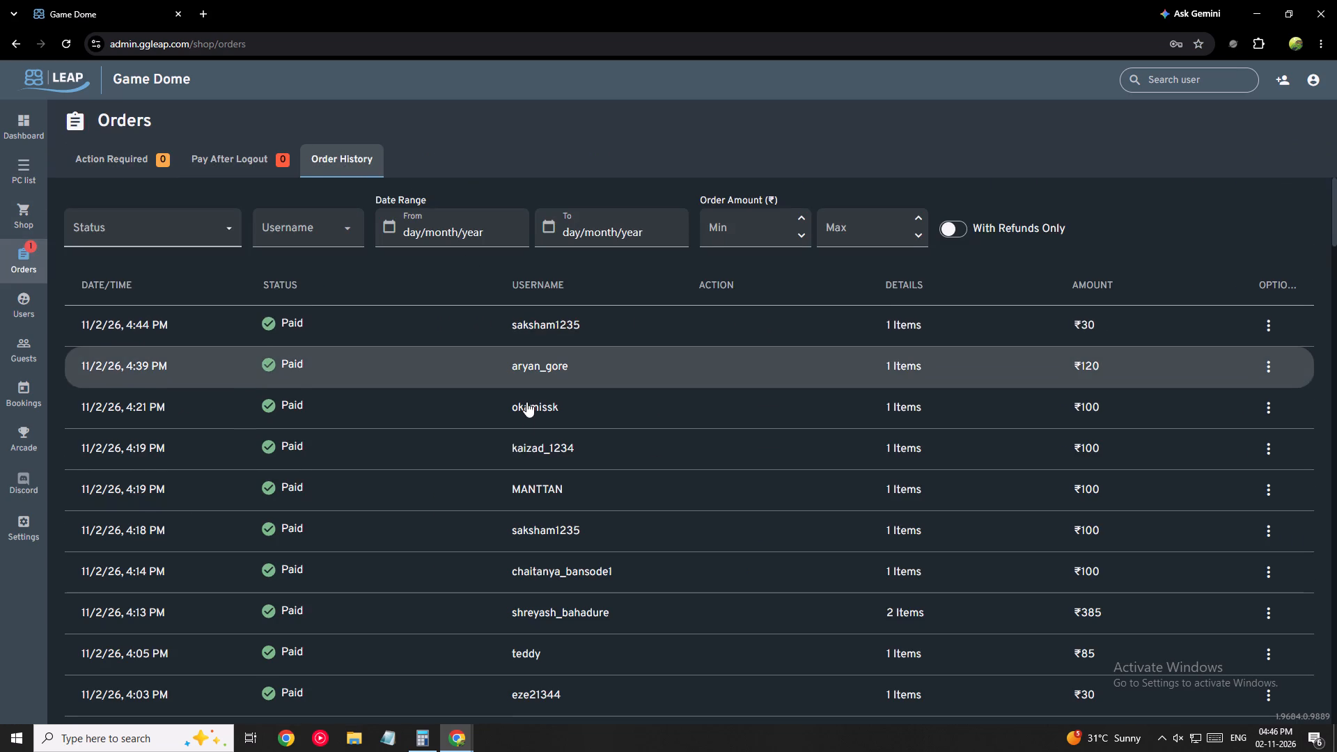
scroll(545, 426, "down", 2)
scroll(643, 507, "down", 3)
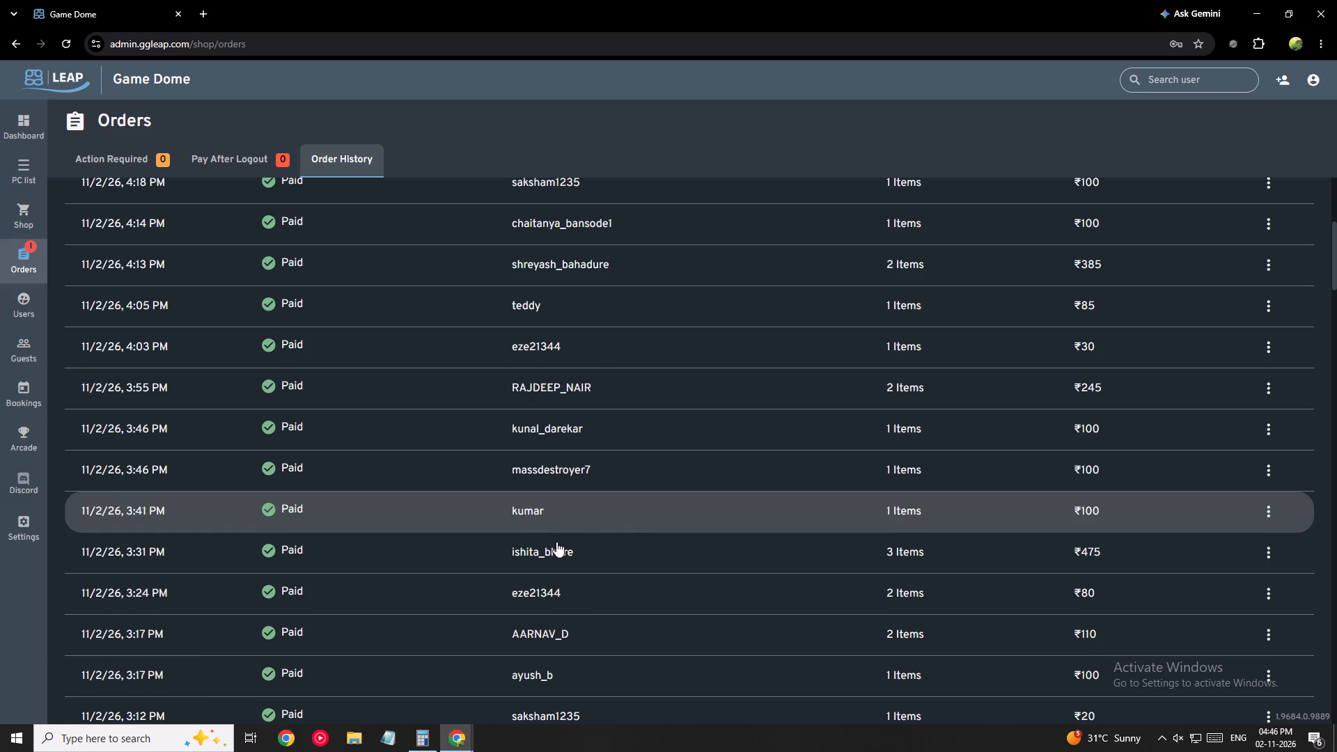
left_click(548, 418)
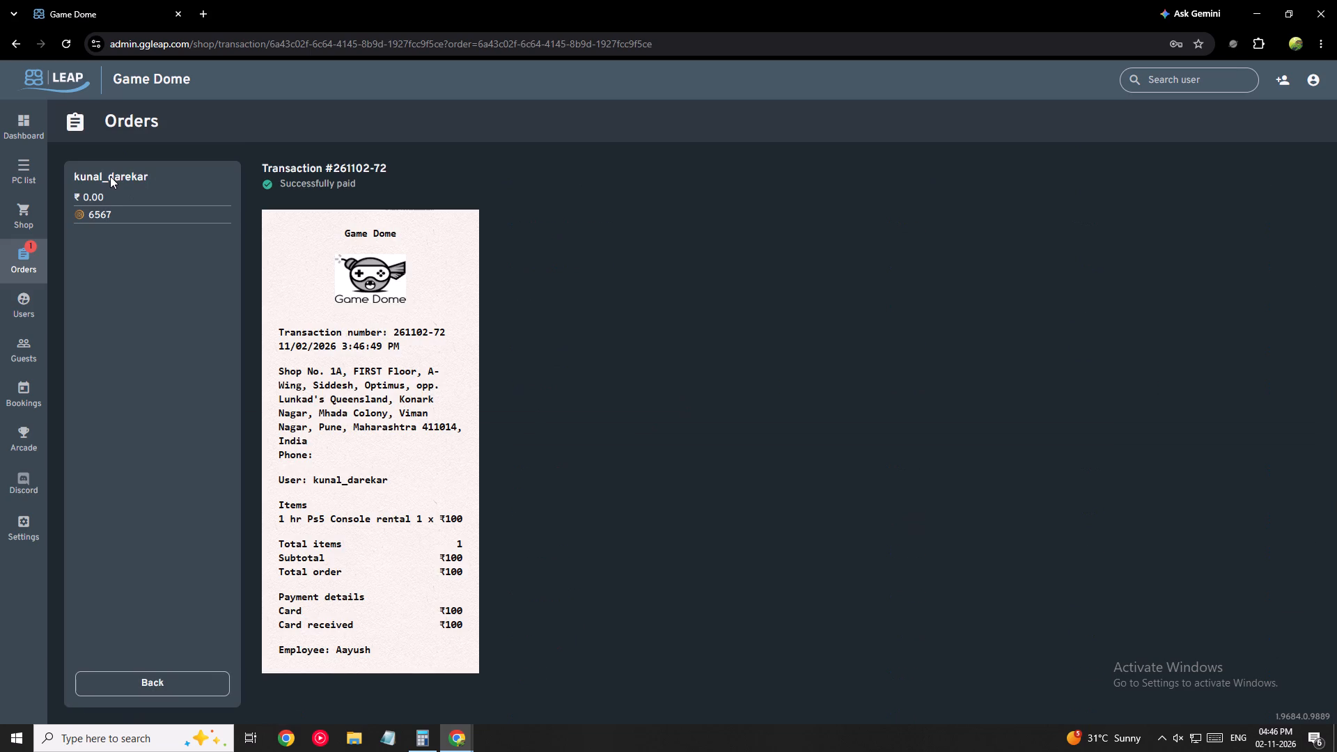
double_click(110, 176)
right_click(110, 176)
left_click(153, 197)
left_click(155, 689)
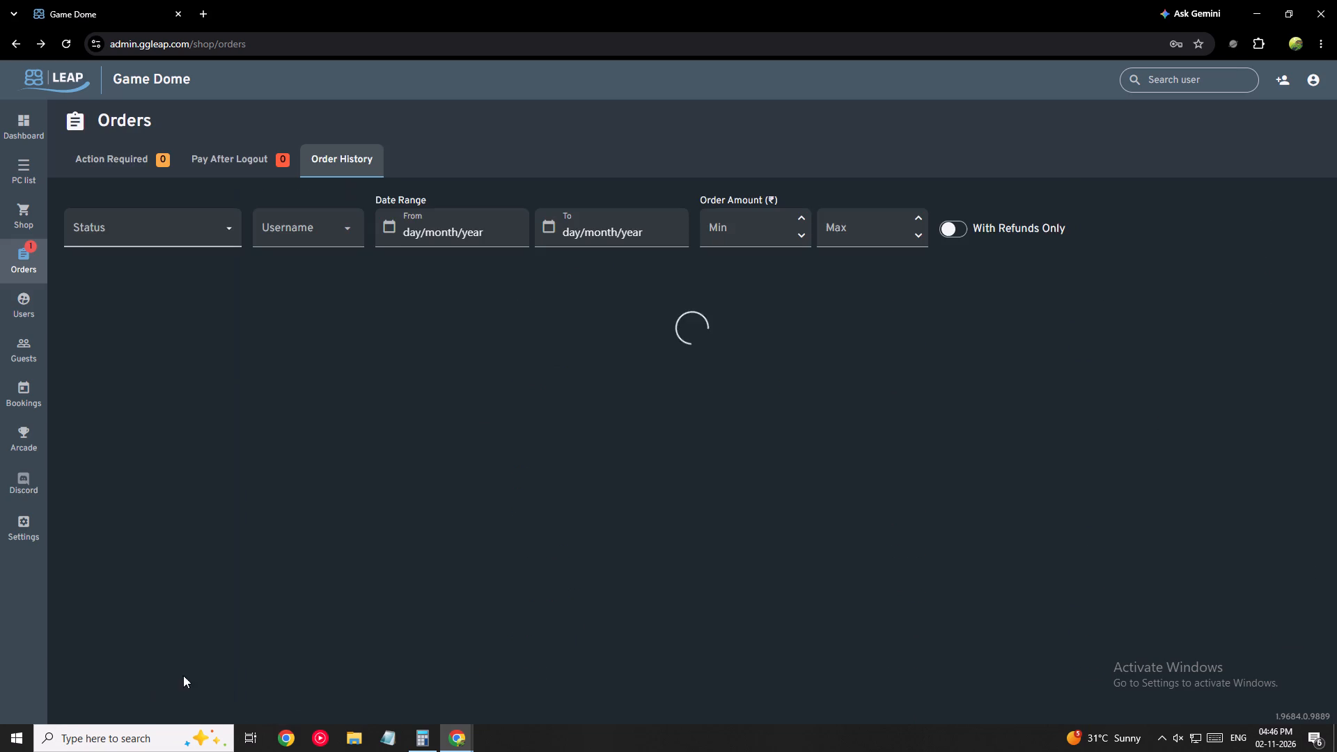
scroll(561, 506, "down", 2)
scroll(554, 489, "up", 8)
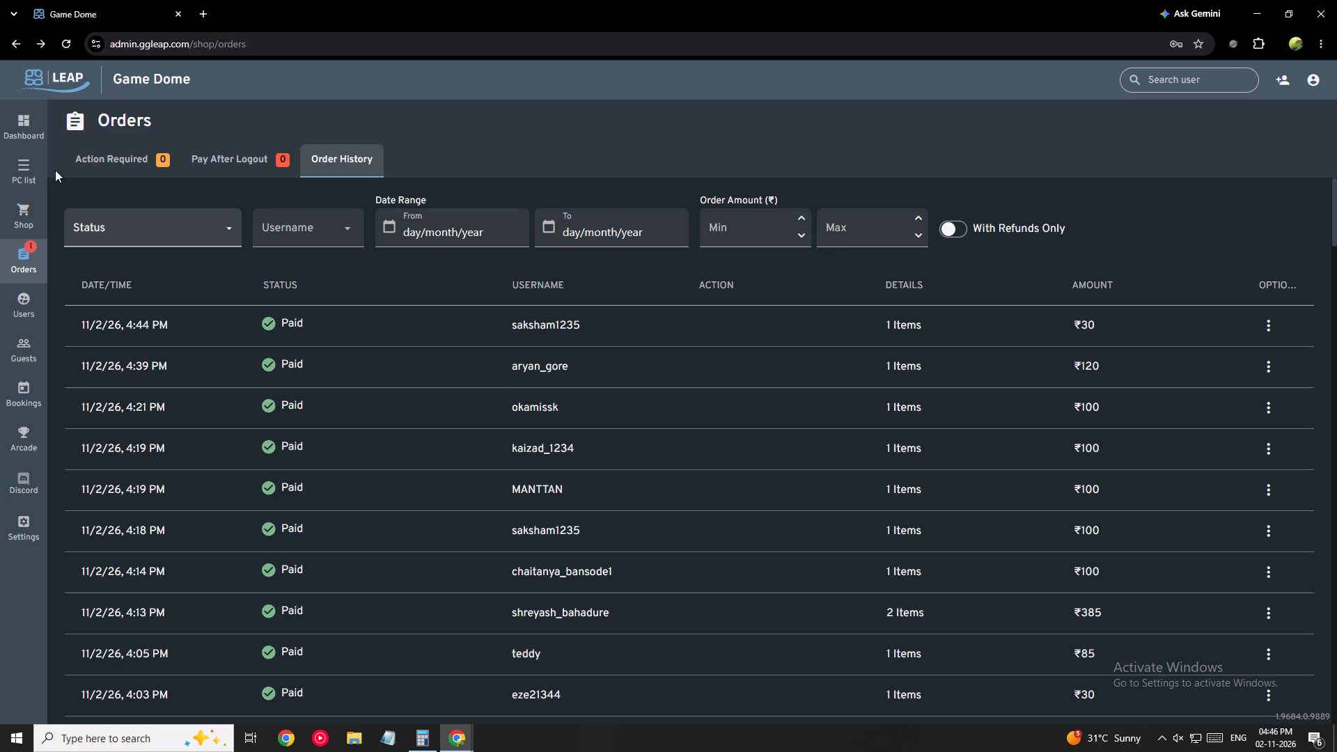
Dismiss the time alert for kumar and log all users out of console Ps 5 B.
left_click(0, 148)
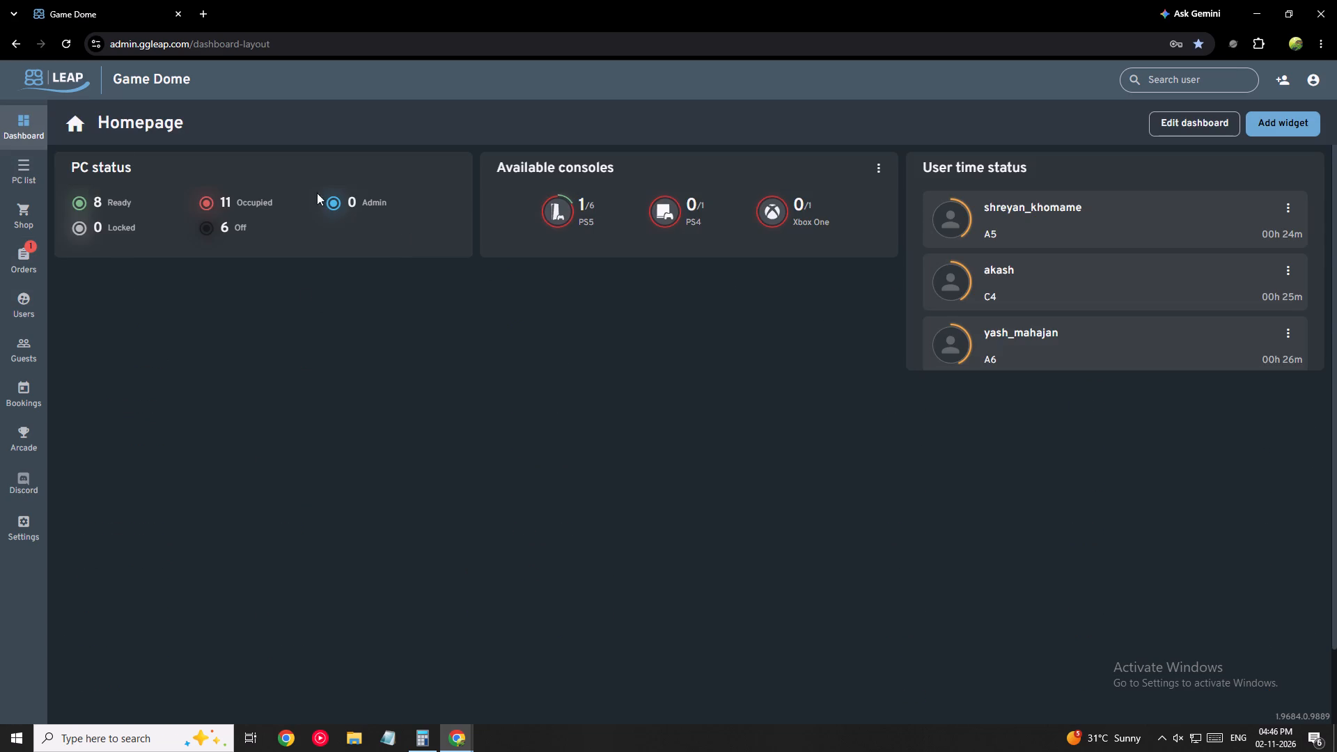
left_click(29, 169)
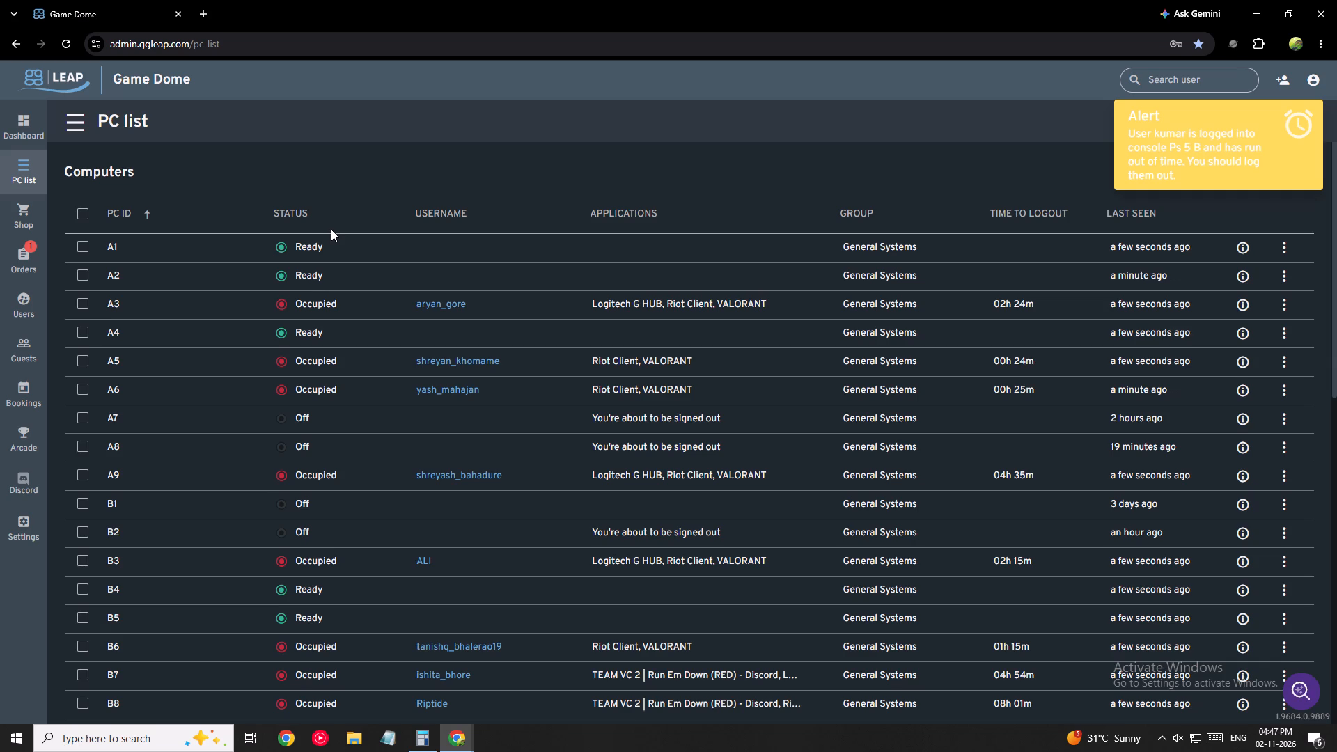
left_click(1171, 153)
scroll(519, 623, "down", 4)
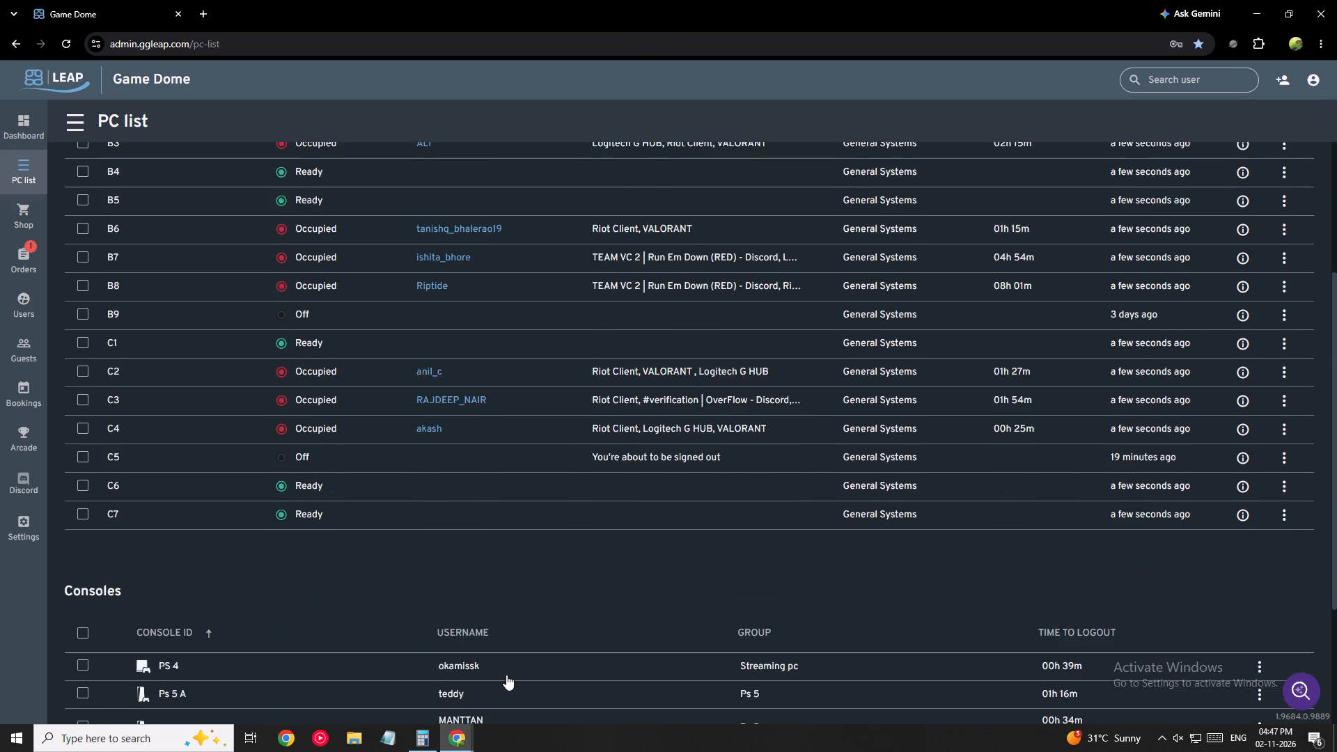
scroll(506, 675, "down", 5)
left_click(1257, 552)
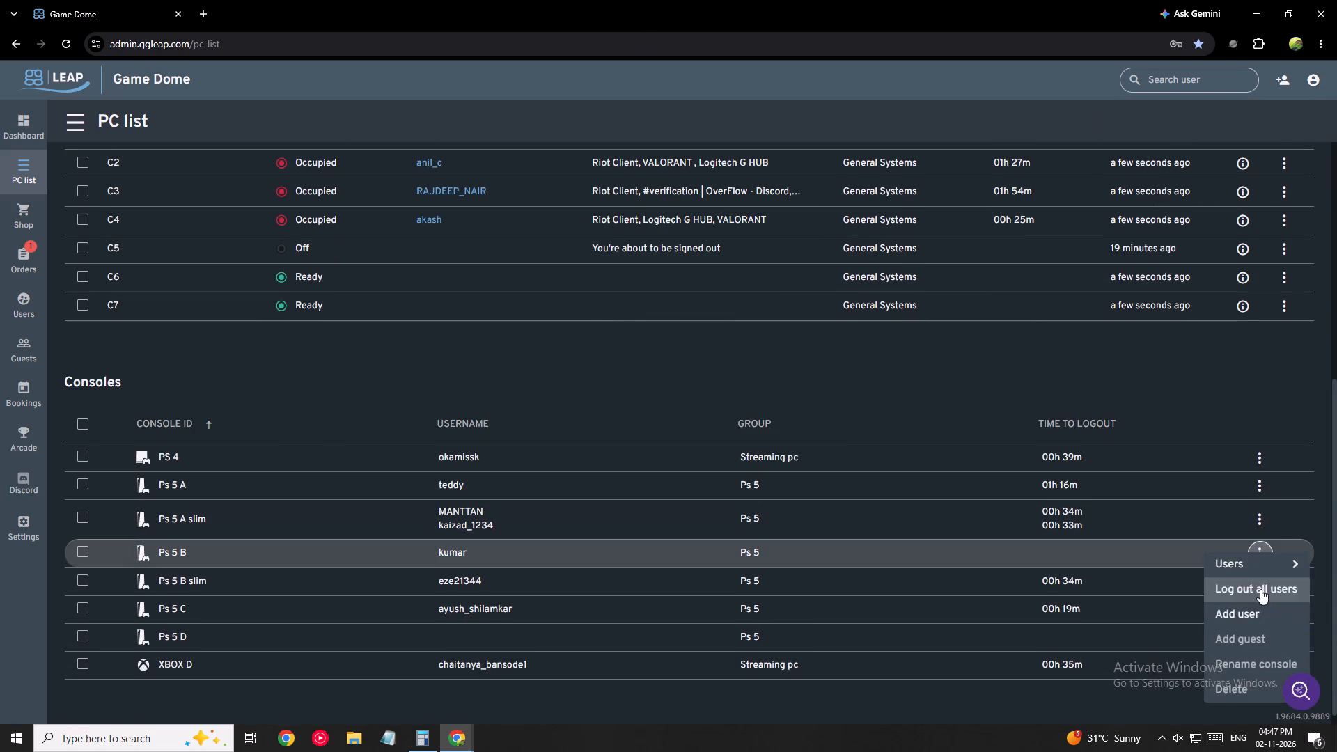
left_click(1260, 589)
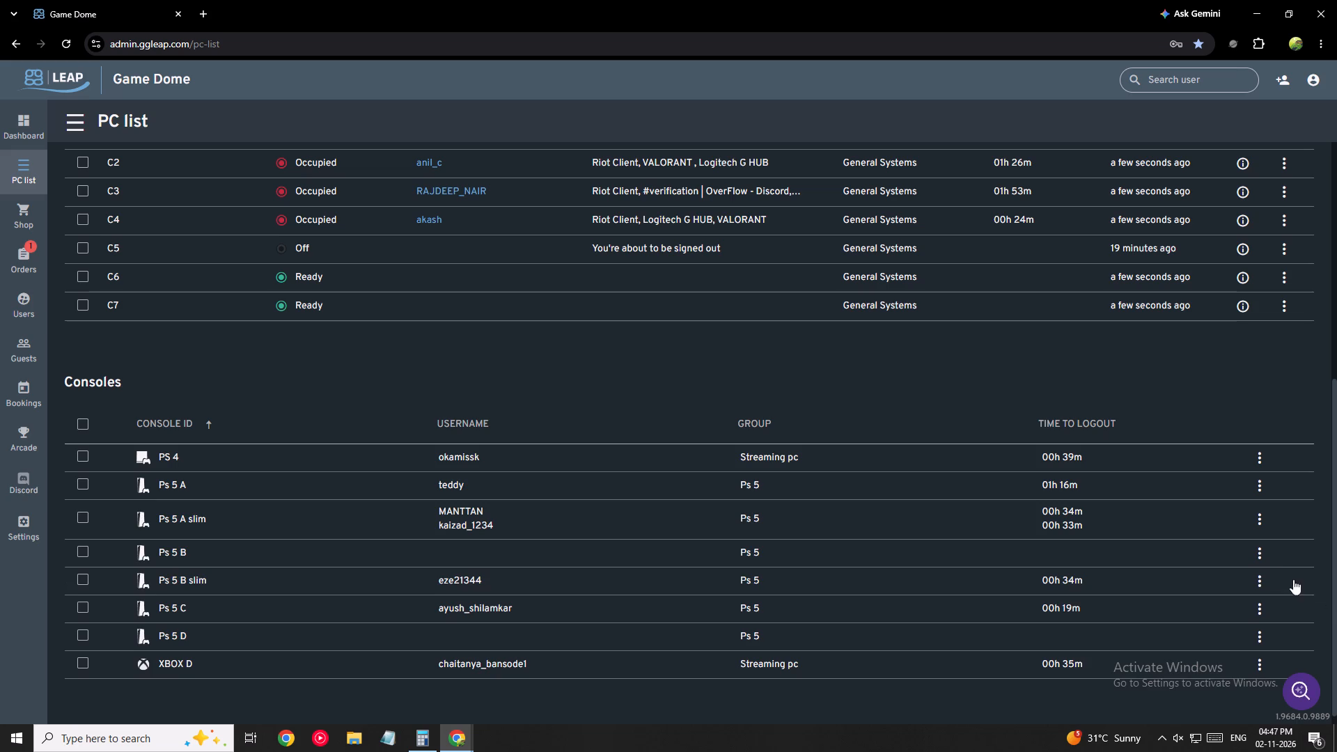
Sell a 1 hr Ps5 Console rental pass to the user kumar and charge the ₹100 order as cash.
left_click(1207, 70)
type("kumar")
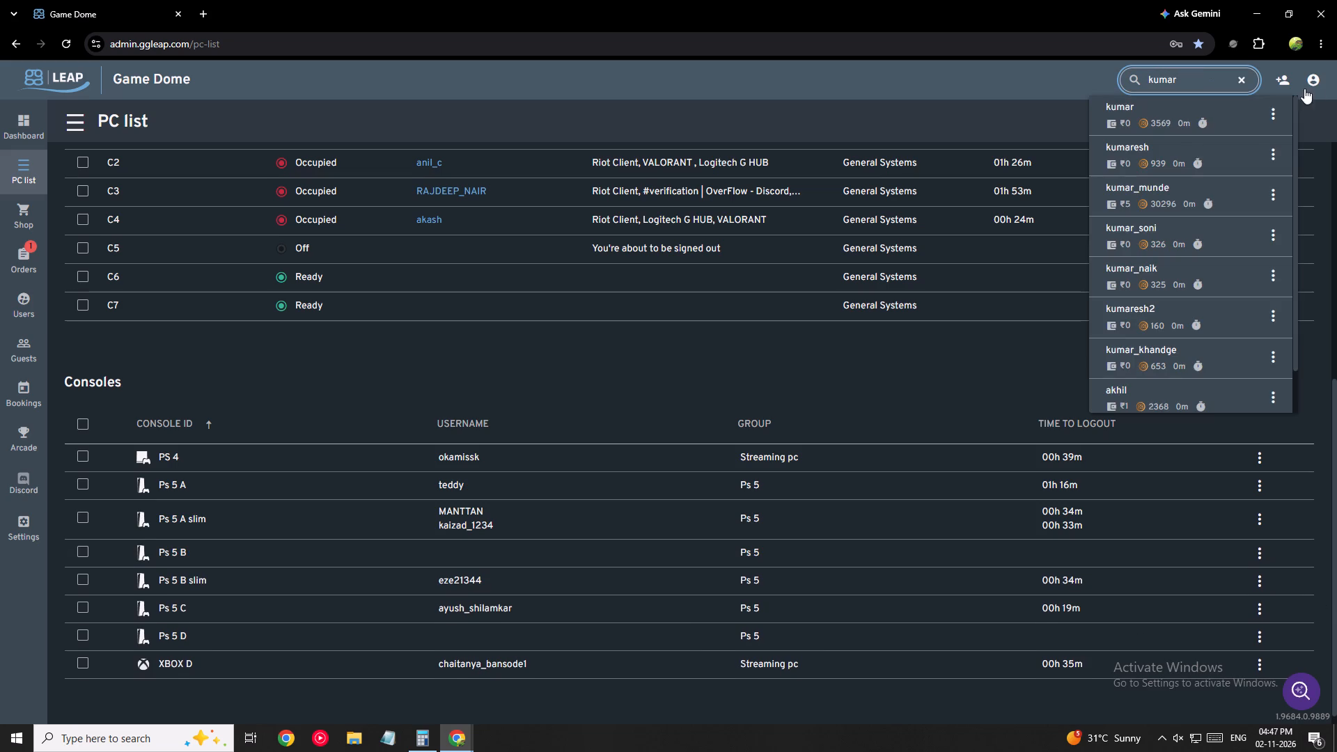
left_click(1279, 105)
left_click(1298, 109)
left_click(1056, 667)
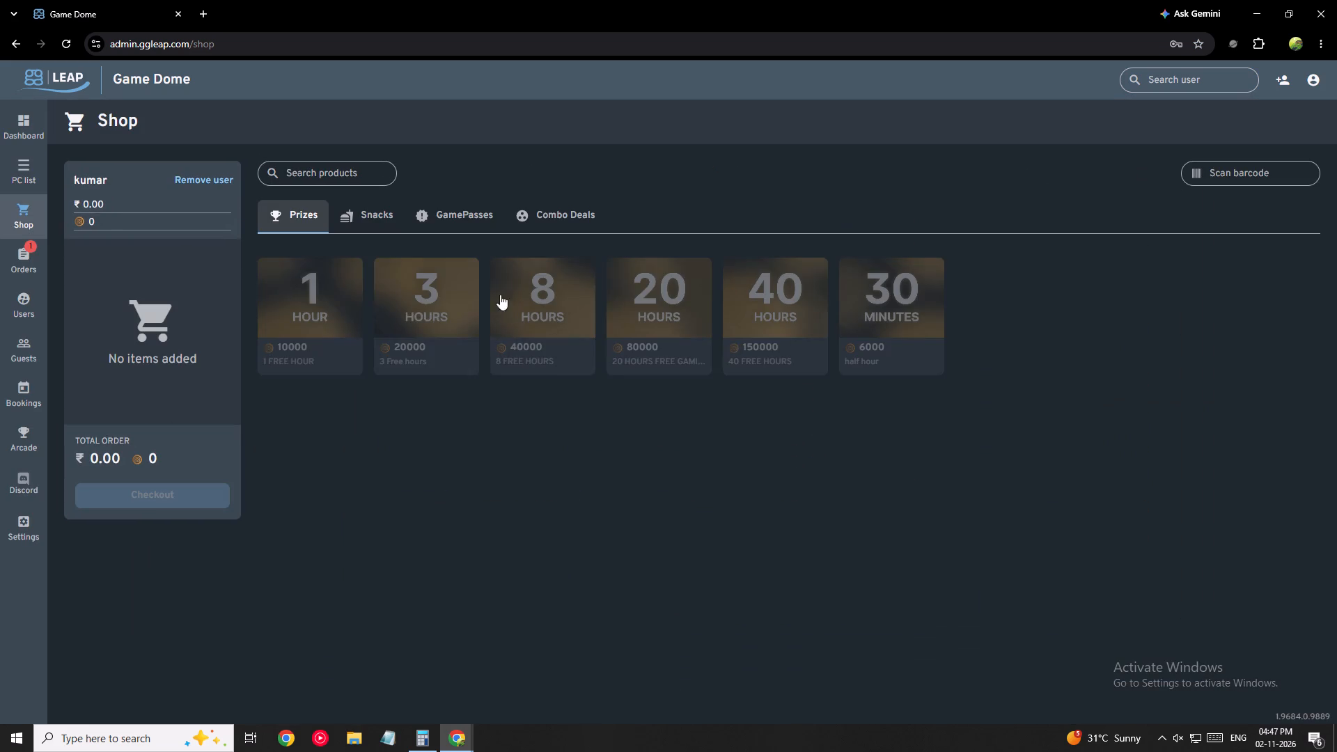
left_click(433, 209)
left_click(444, 256)
left_click_drag(301, 352, 118, 359)
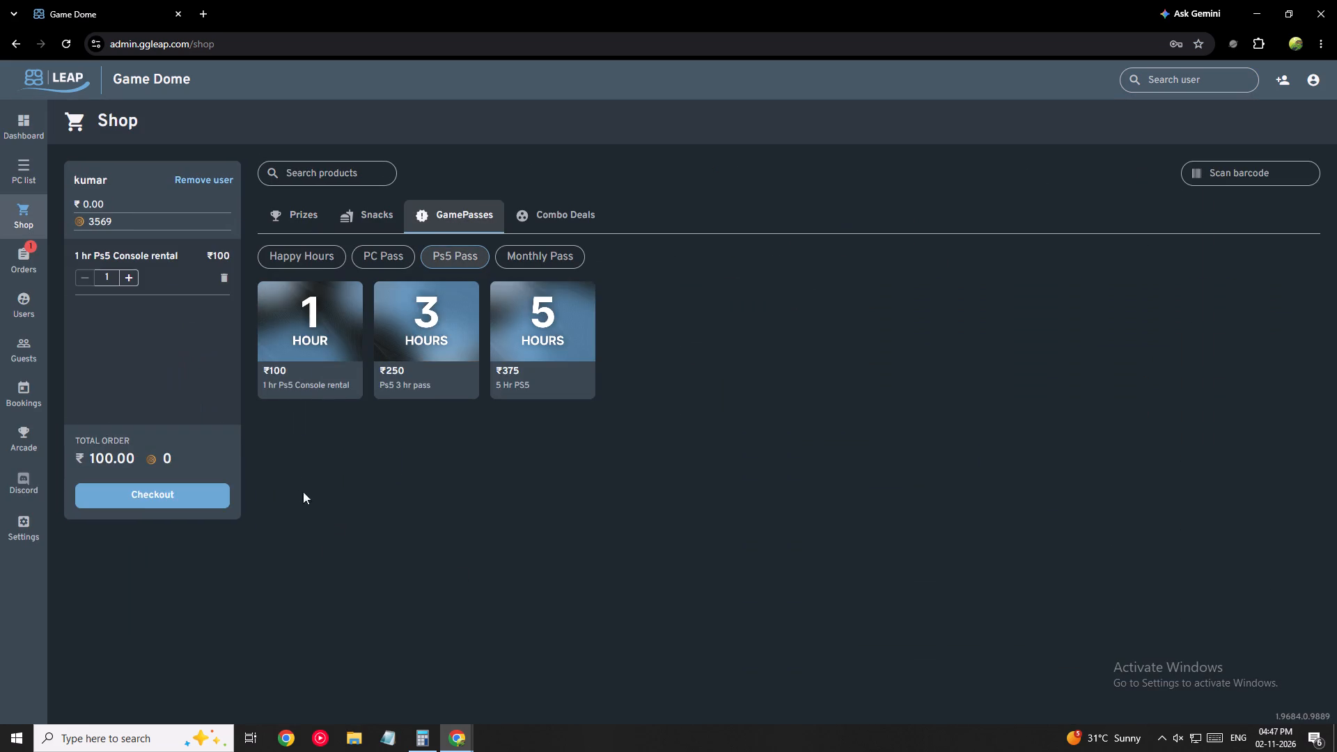
left_click(142, 494)
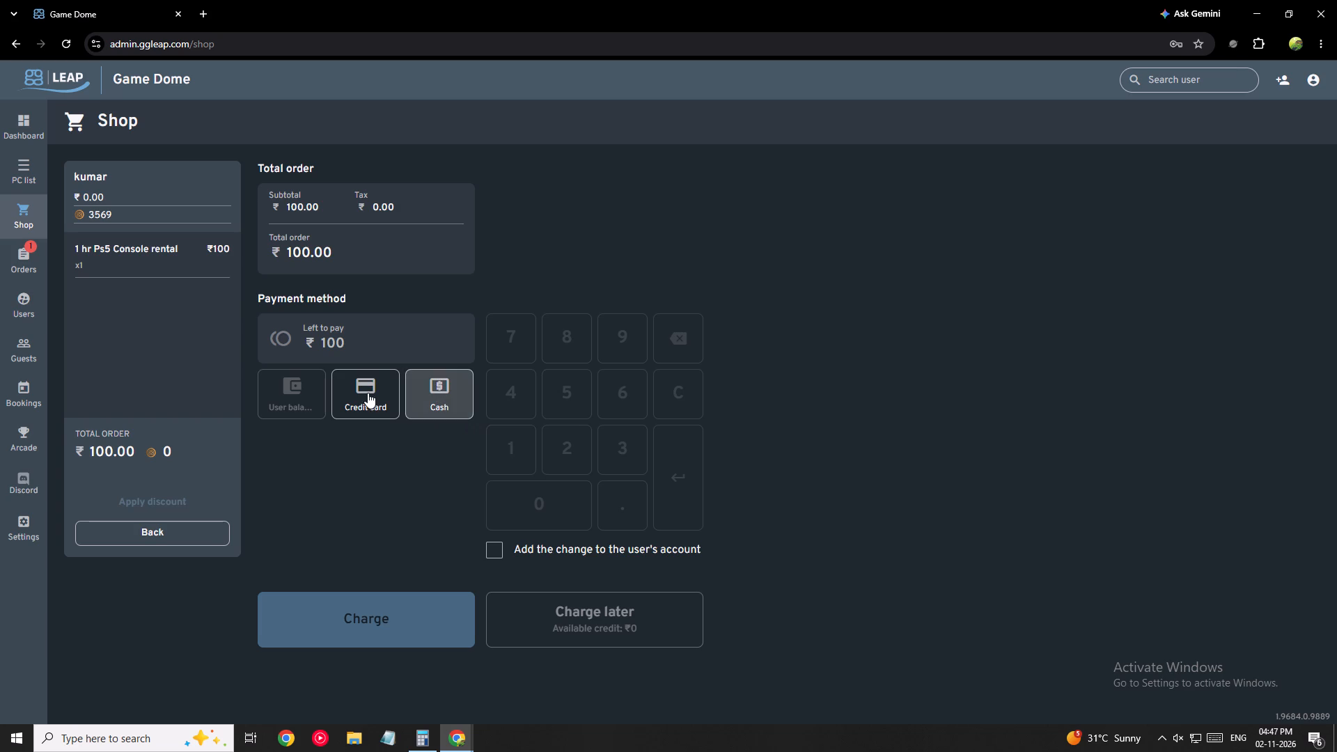
left_click(434, 377)
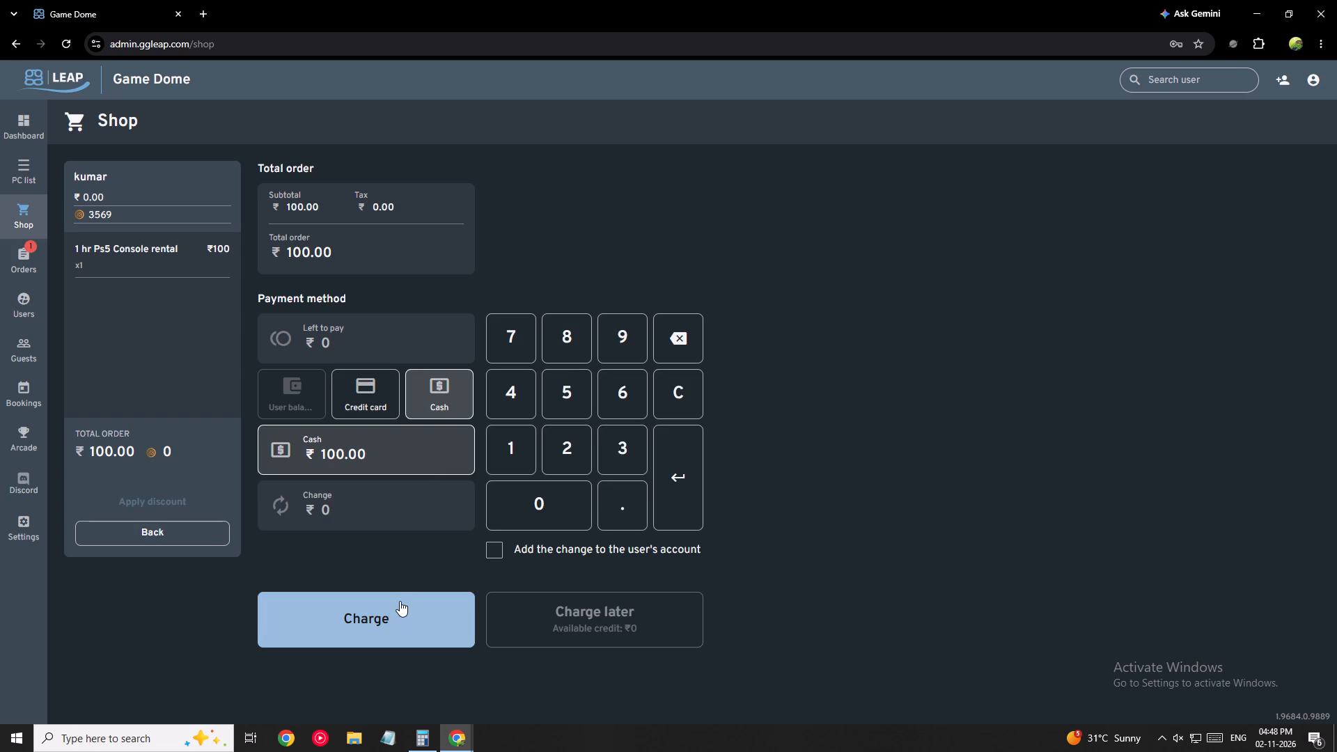
left_click(400, 601)
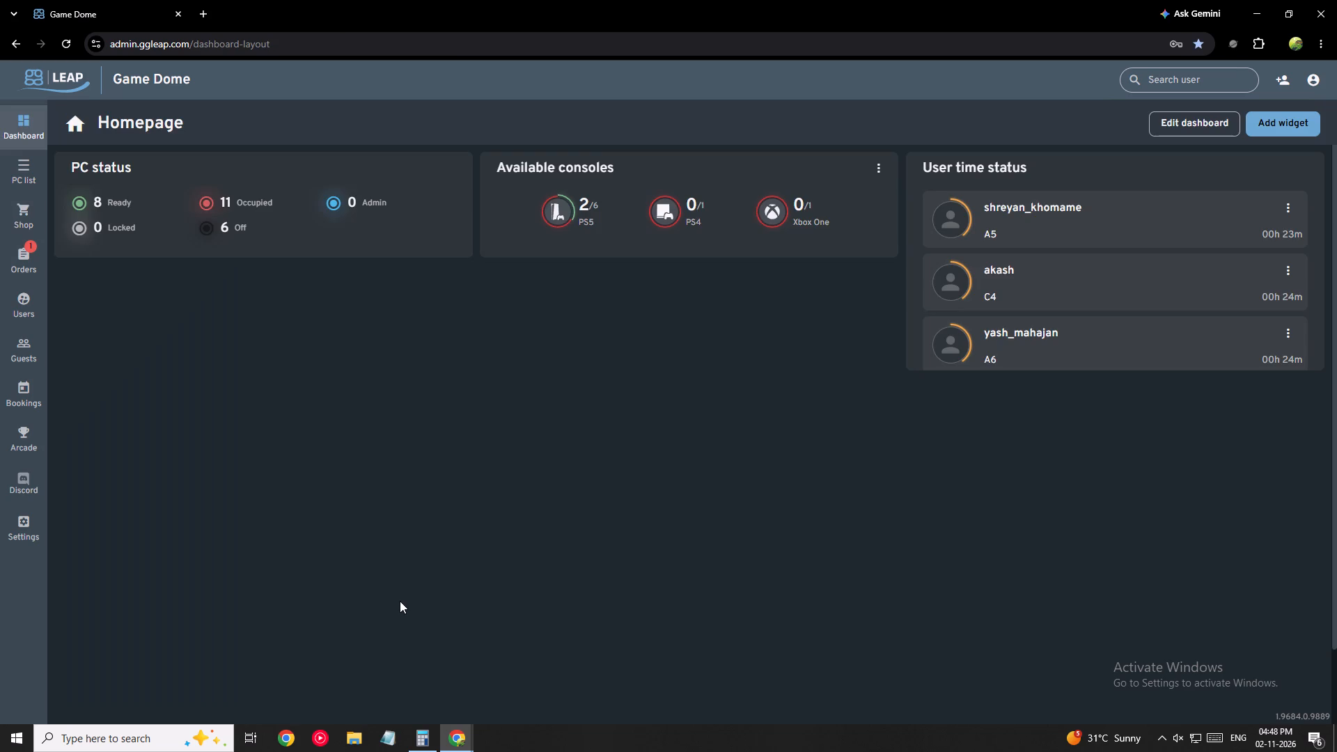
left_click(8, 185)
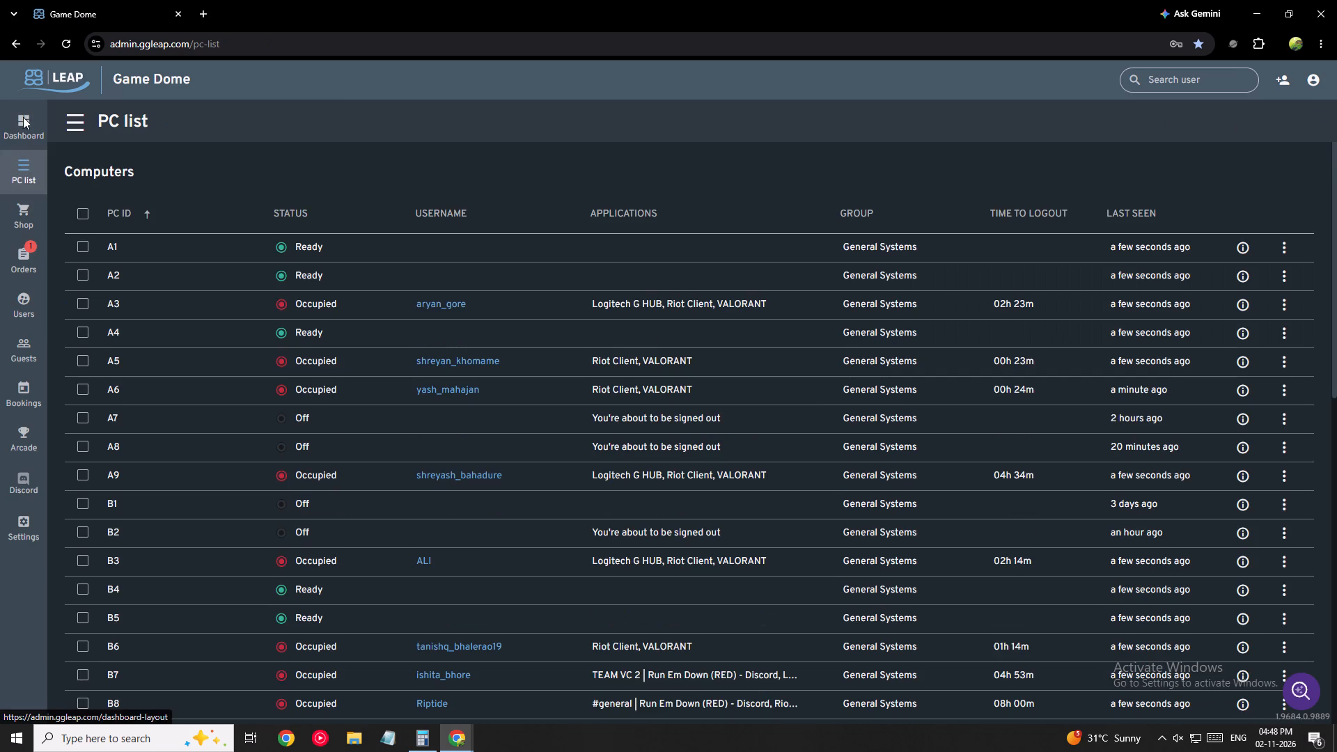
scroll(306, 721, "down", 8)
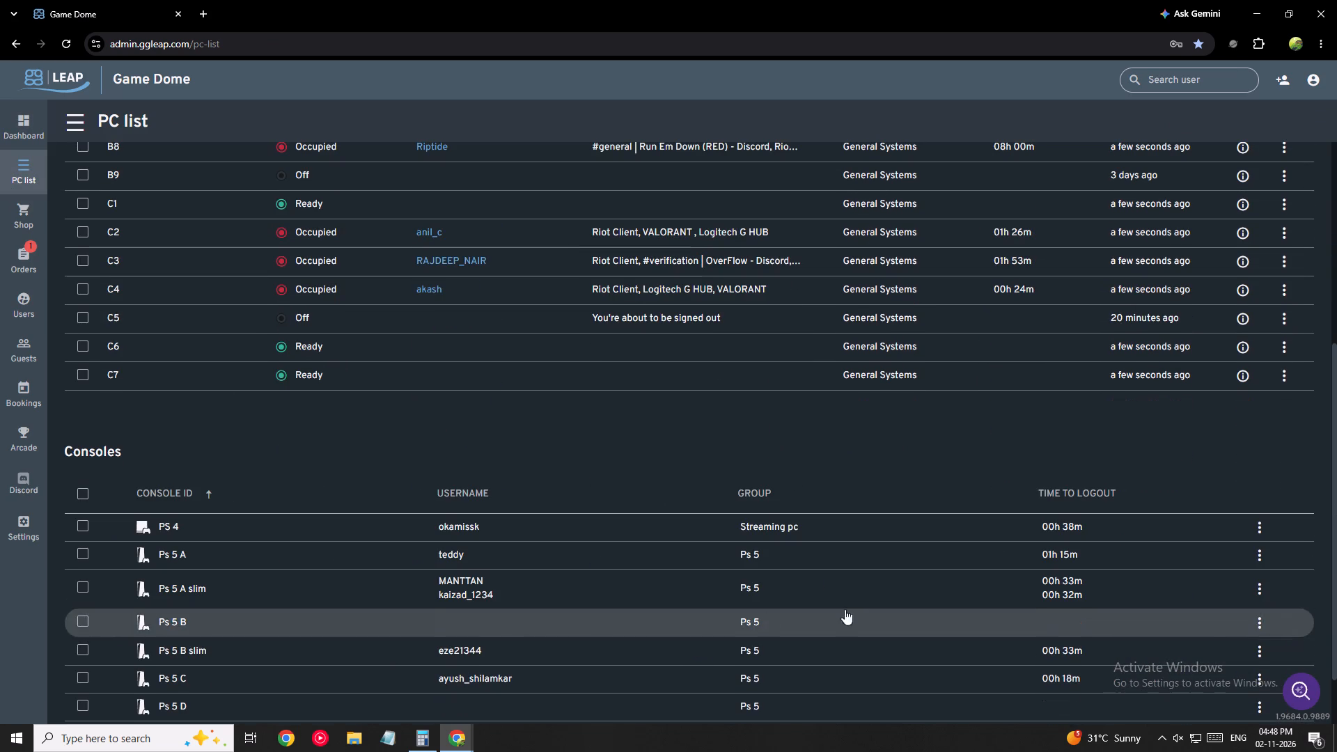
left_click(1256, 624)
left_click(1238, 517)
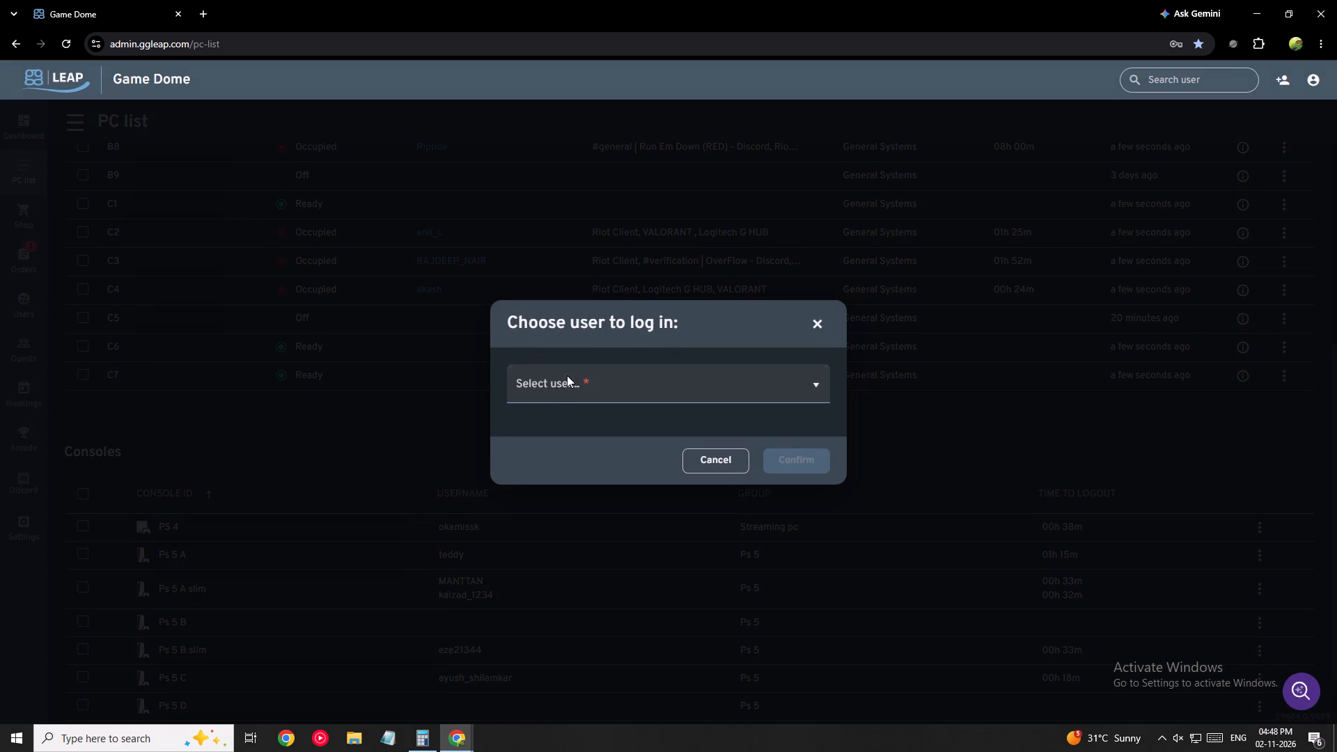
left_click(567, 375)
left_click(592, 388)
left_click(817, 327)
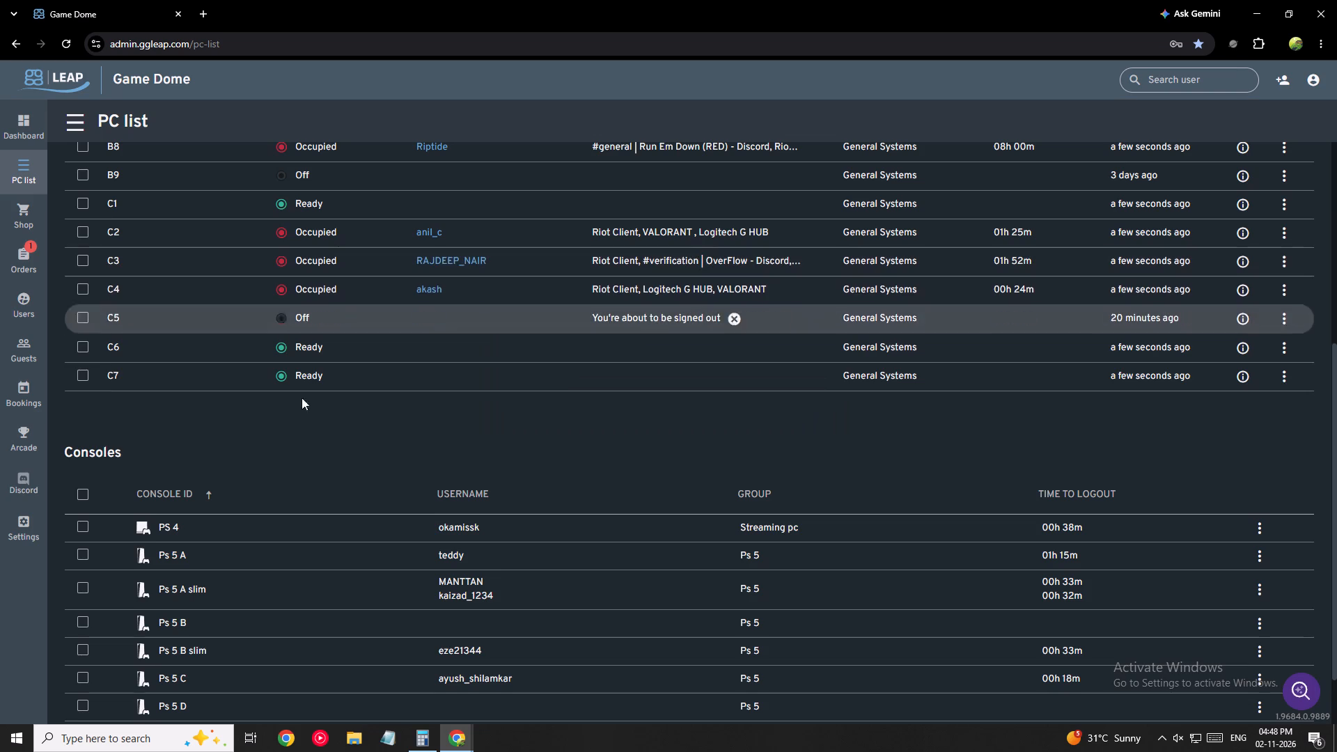
left_click(441, 267)
left_click(499, 266)
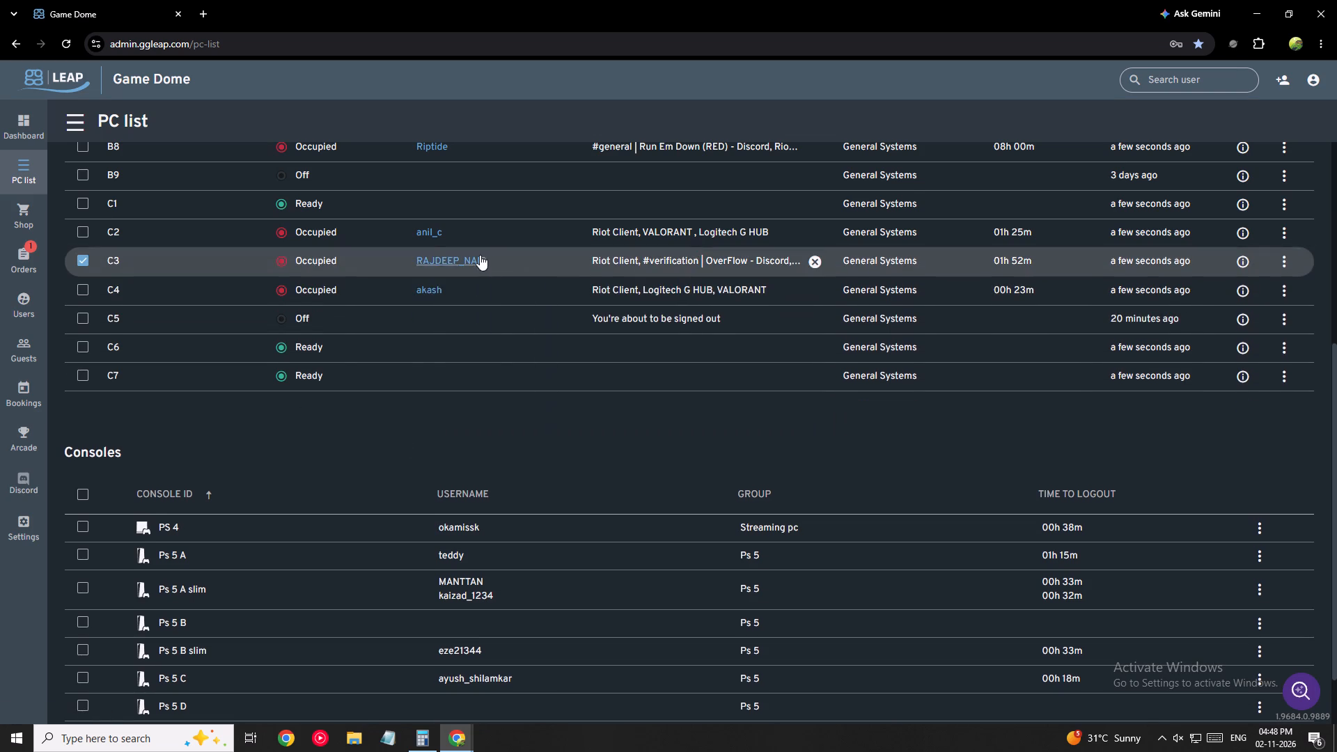
left_click(421, 230)
left_click(451, 239)
left_click_drag(839, 295, 251, 393)
left_click(1157, 659)
left_click(374, 379)
left_click(401, 617)
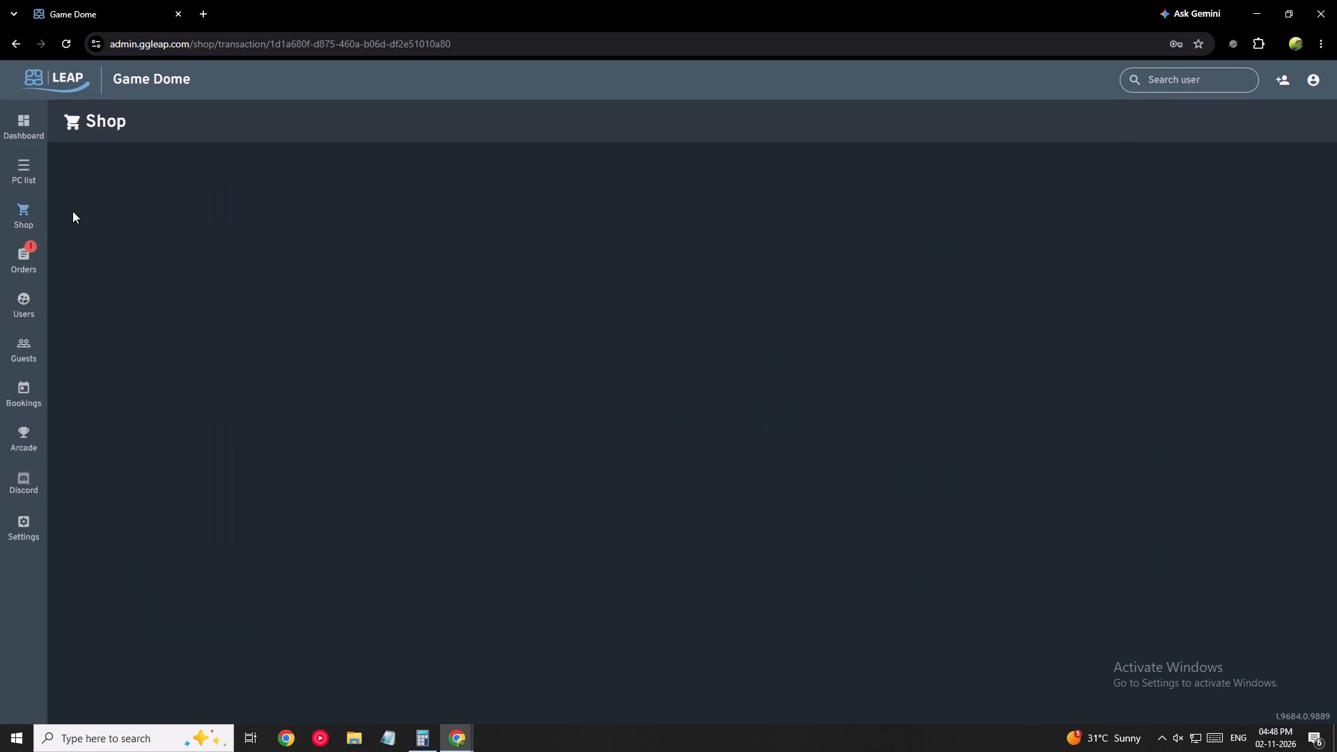
Add the user kumar to console Ps 5 B from the PC list and confirm the login.
left_click(44, 178)
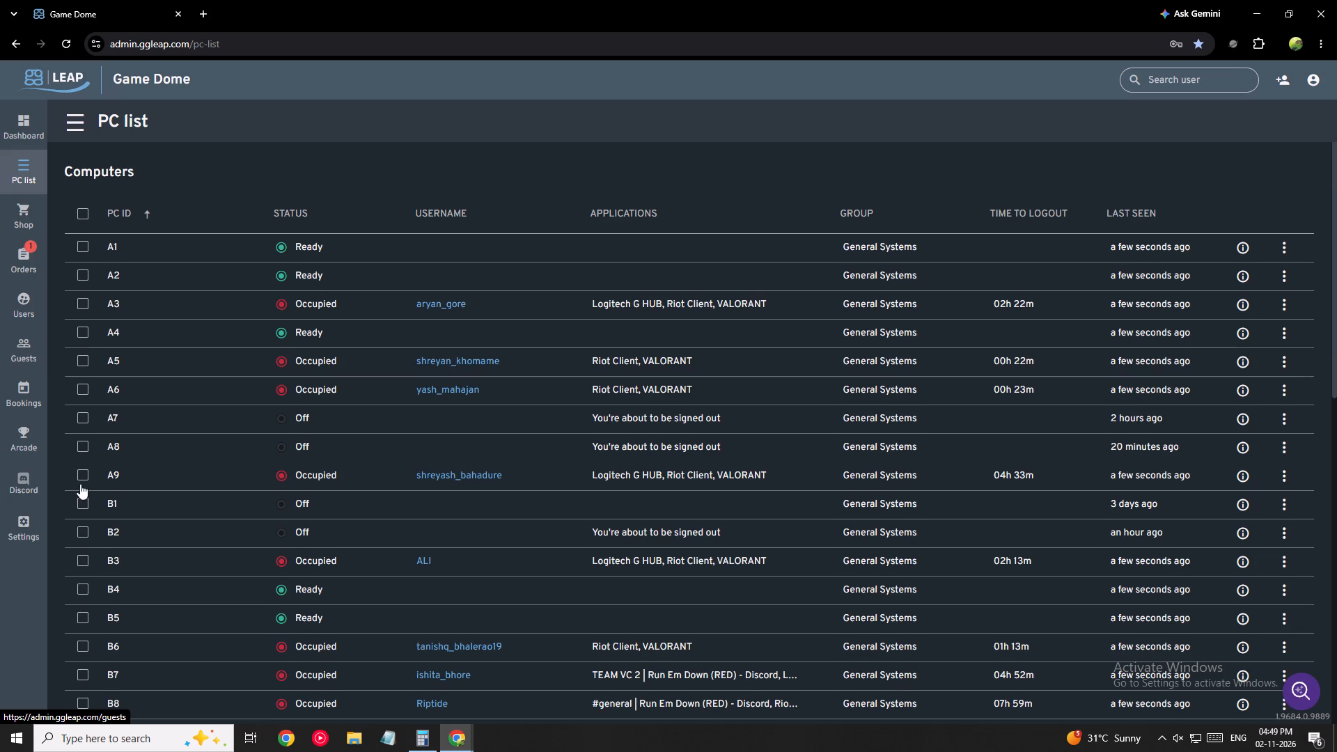
scroll(143, 463, "down", 8)
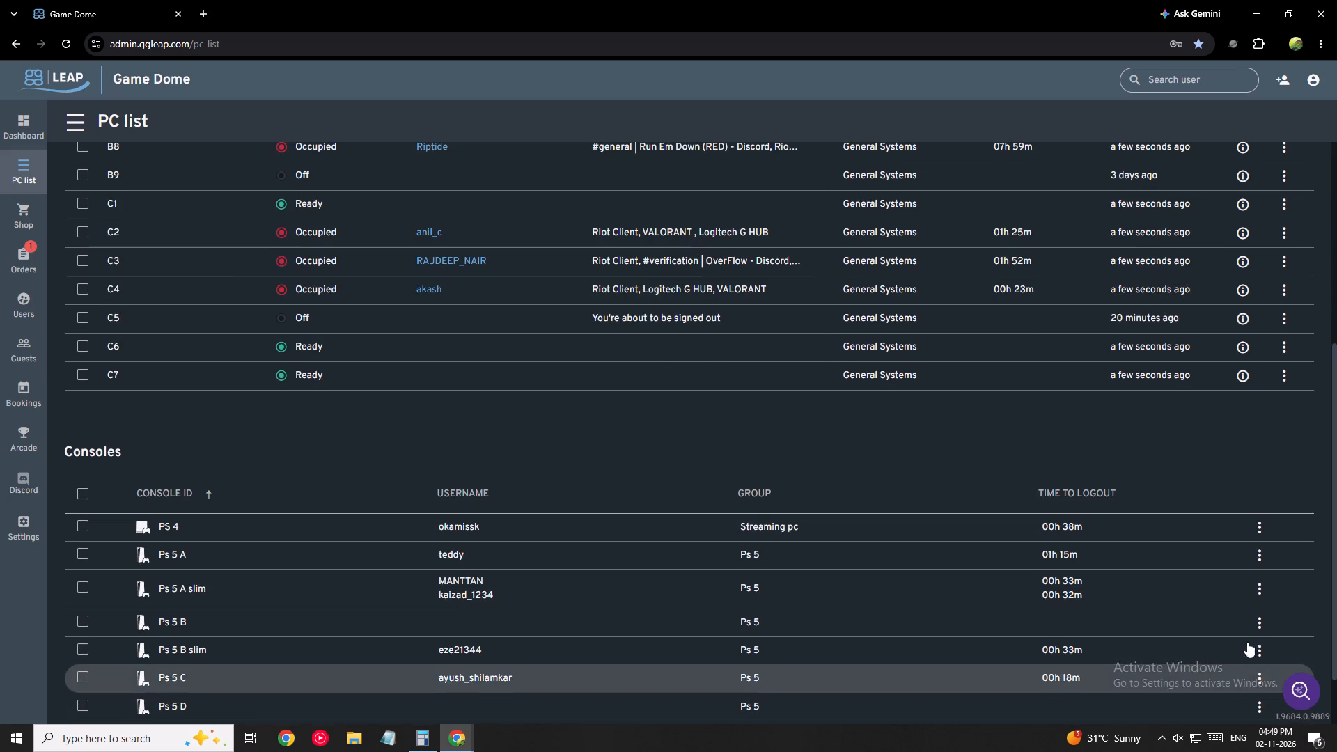
left_click(1263, 619)
left_click(1240, 513)
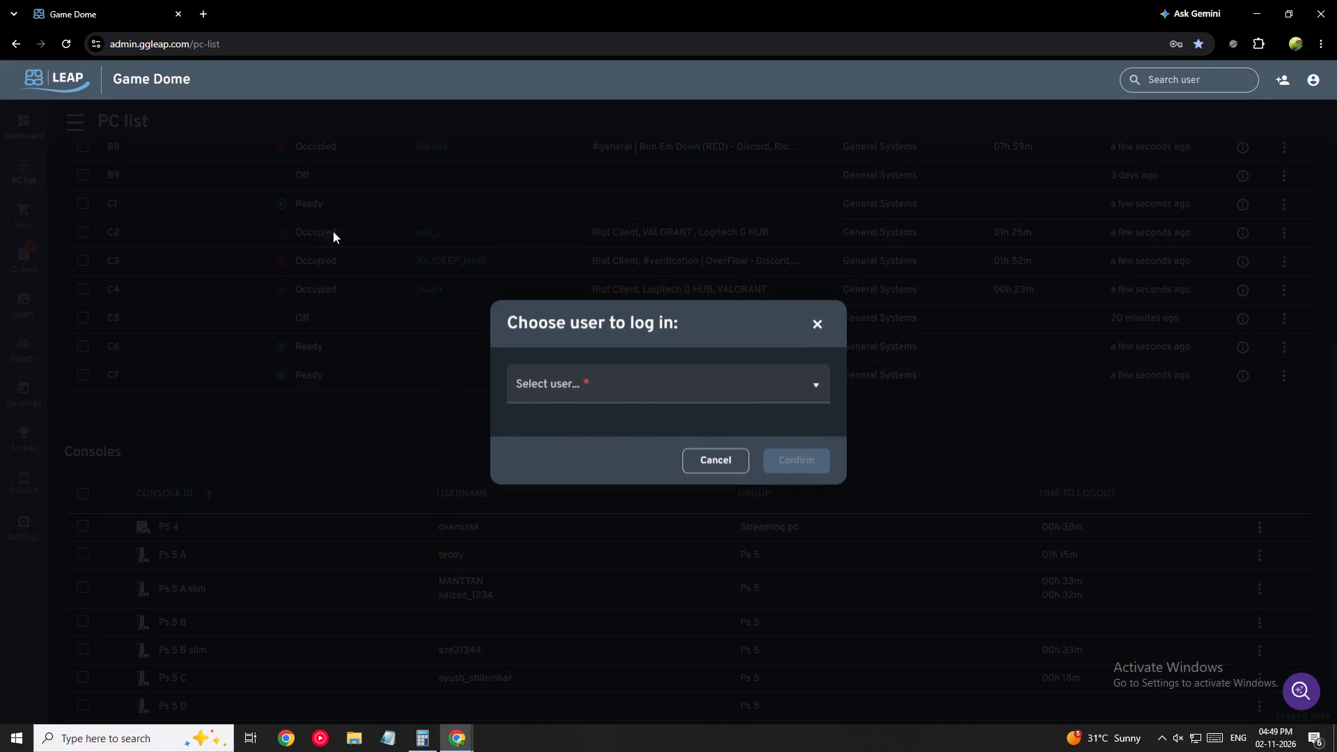
left_click(593, 398)
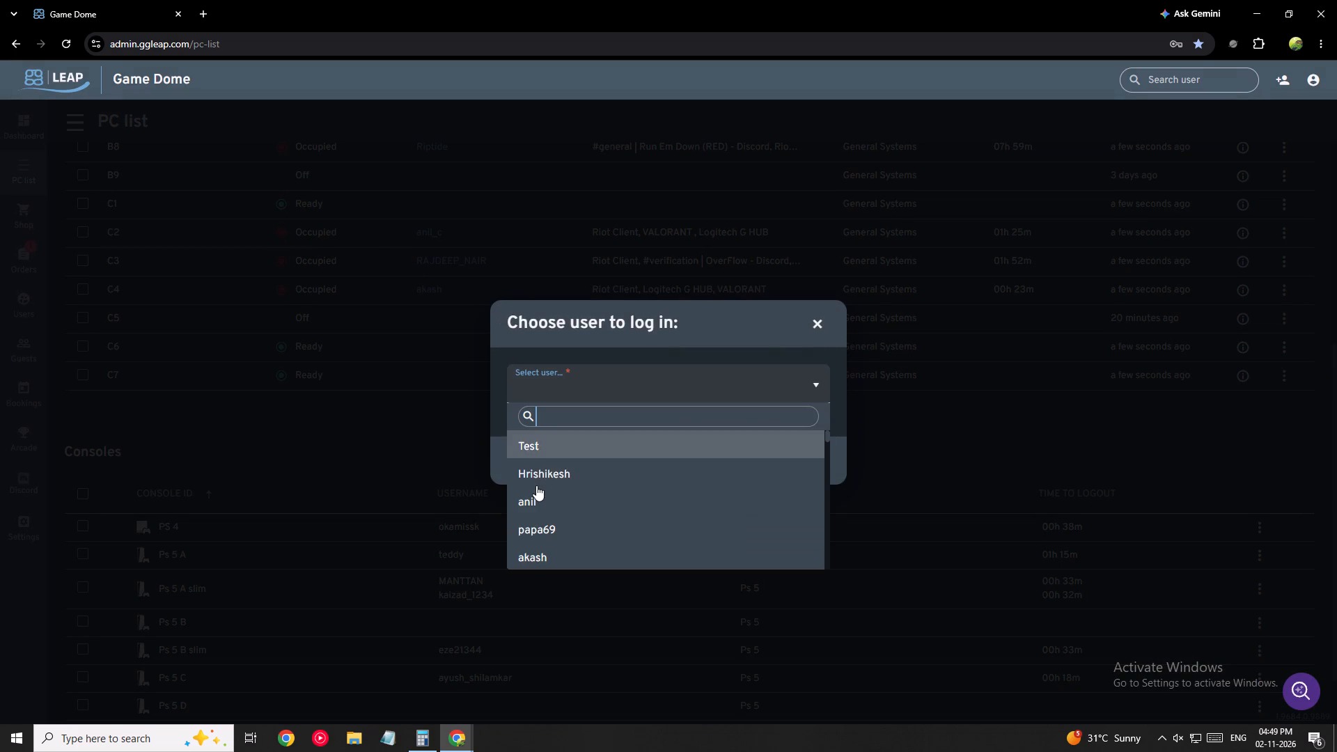
type("kumar")
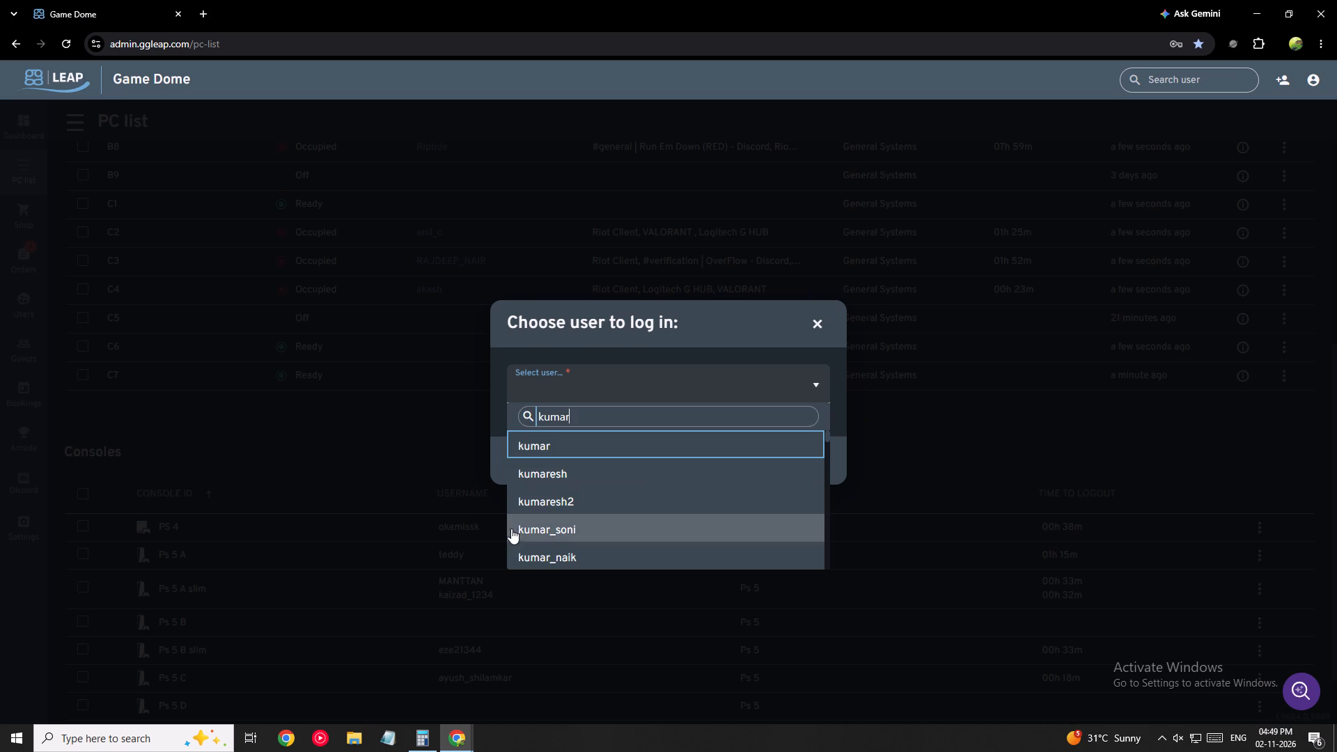
left_click(551, 444)
left_click(802, 462)
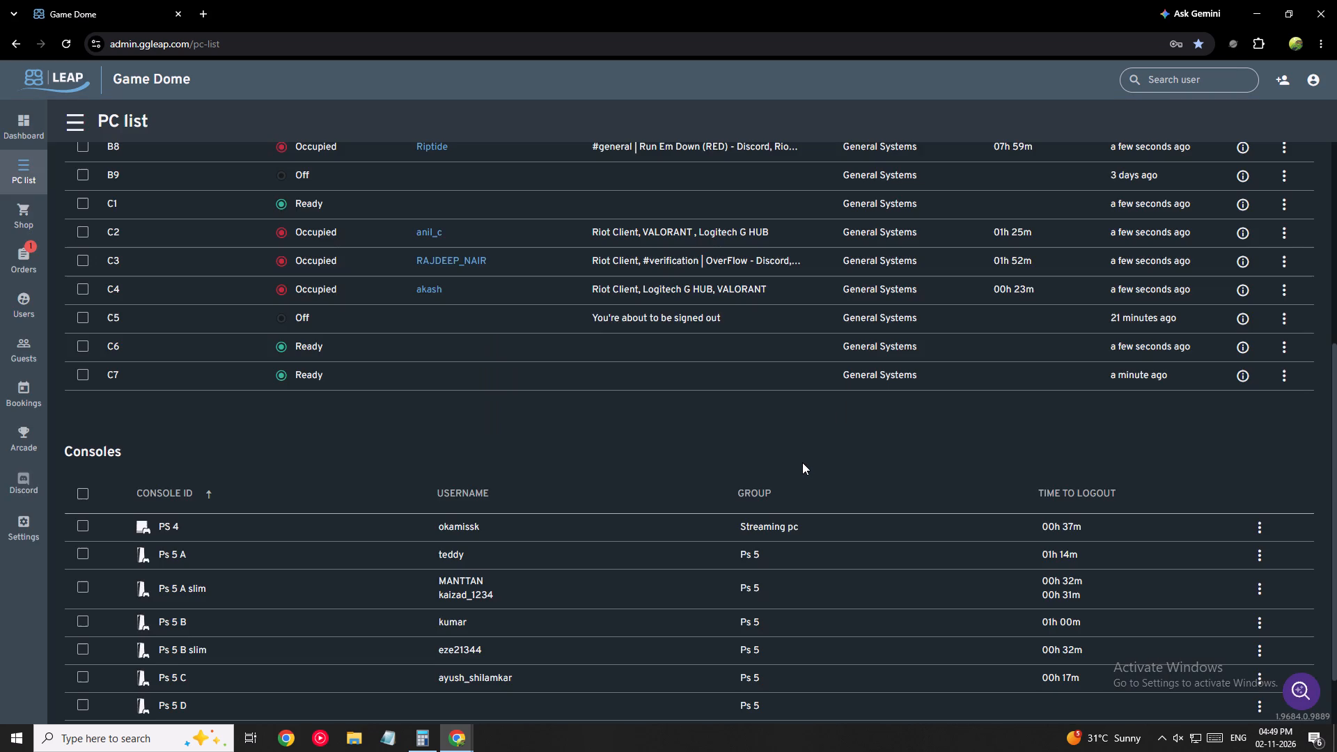
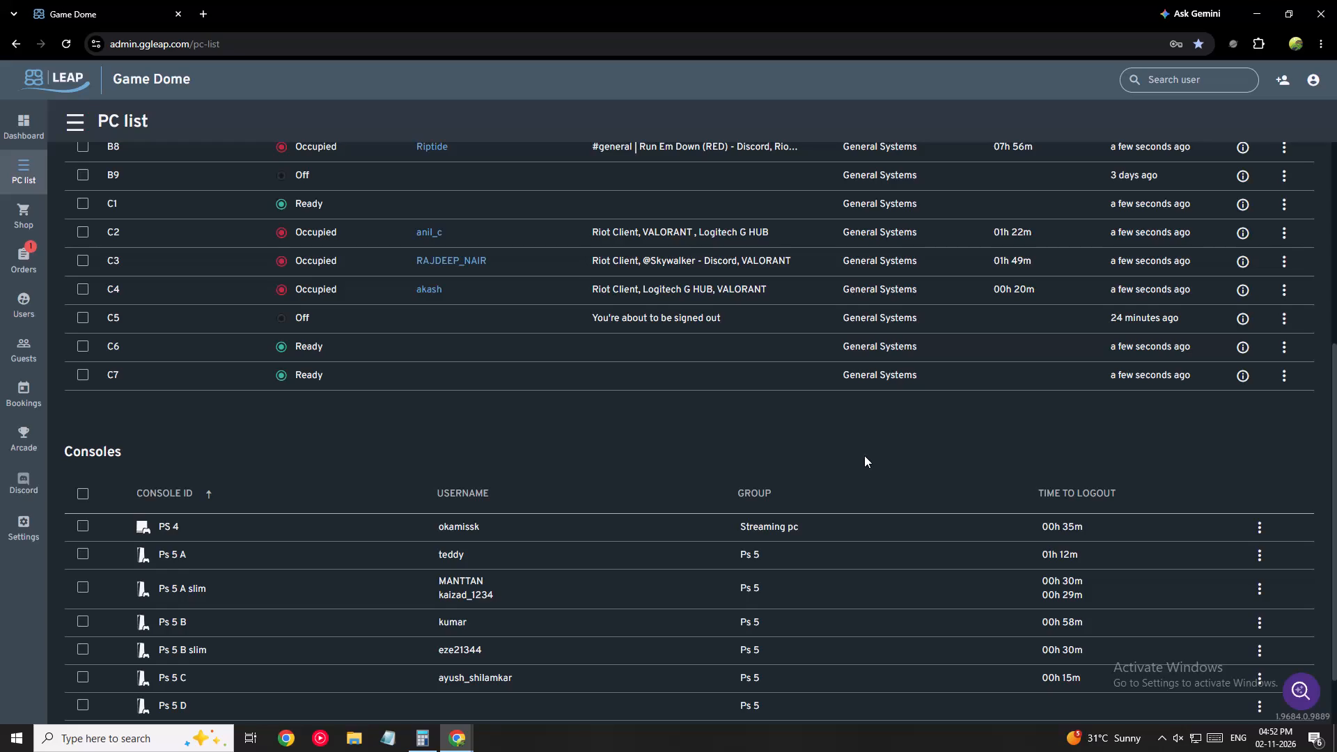
Review the latest entries in the order history.
scroll(258, 568, "down", 3)
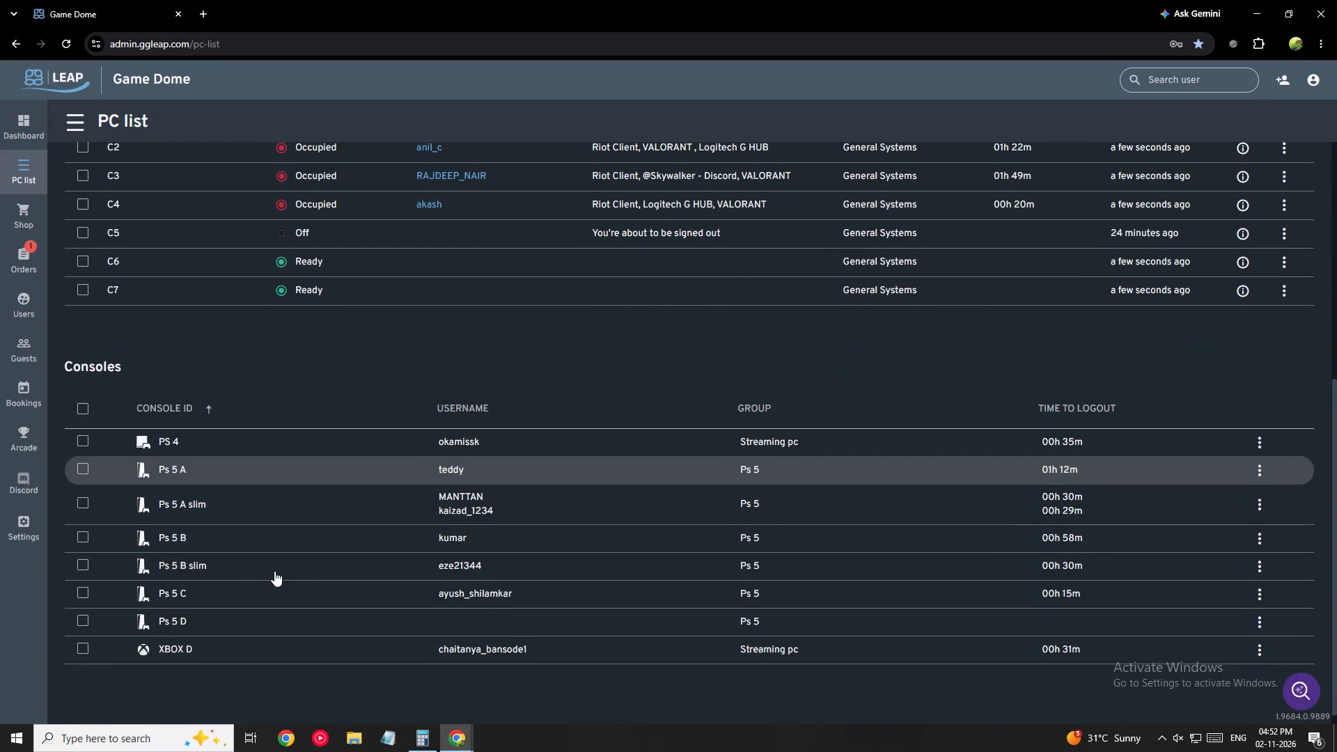
left_click(19, 250)
left_click(331, 163)
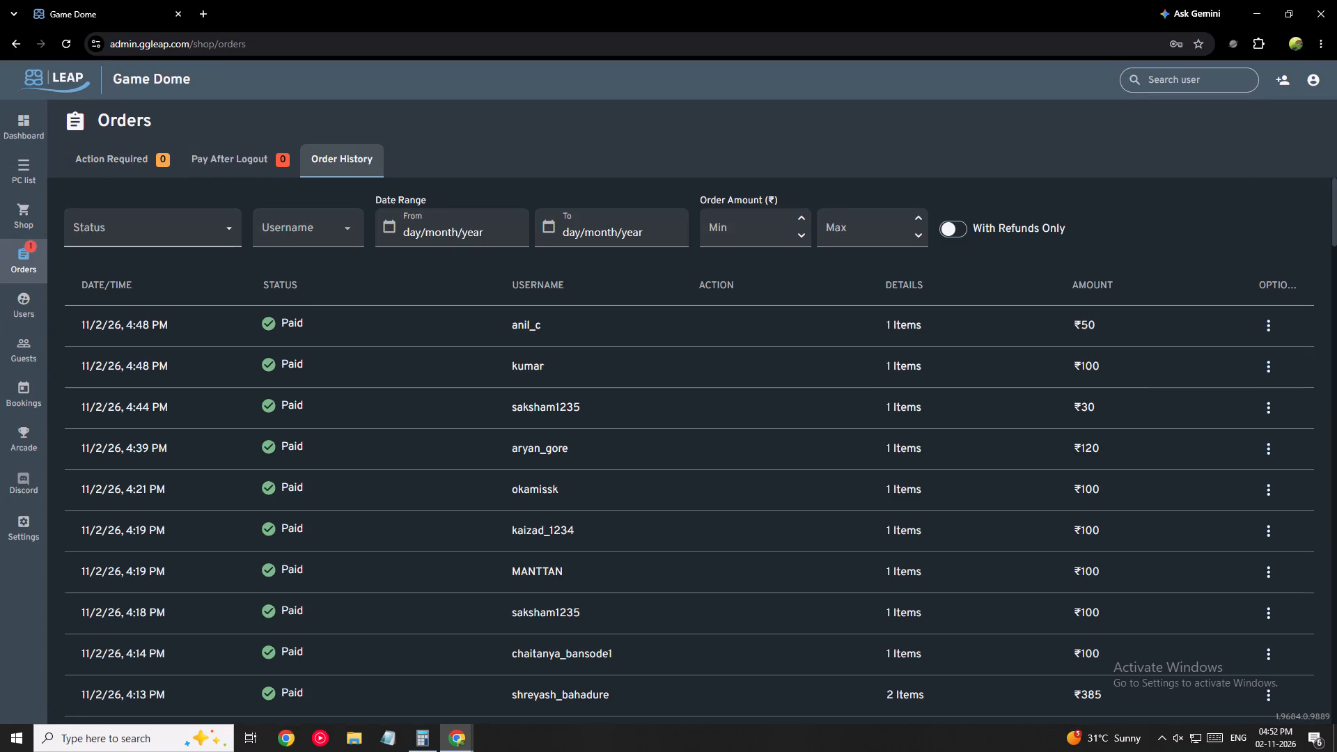
Sell one Thumbs up through Quicksell to kumar on console Ps 5 B and charge the ₹20 order to credit card.
left_click(23, 162)
scroll(363, 463, "down", 5)
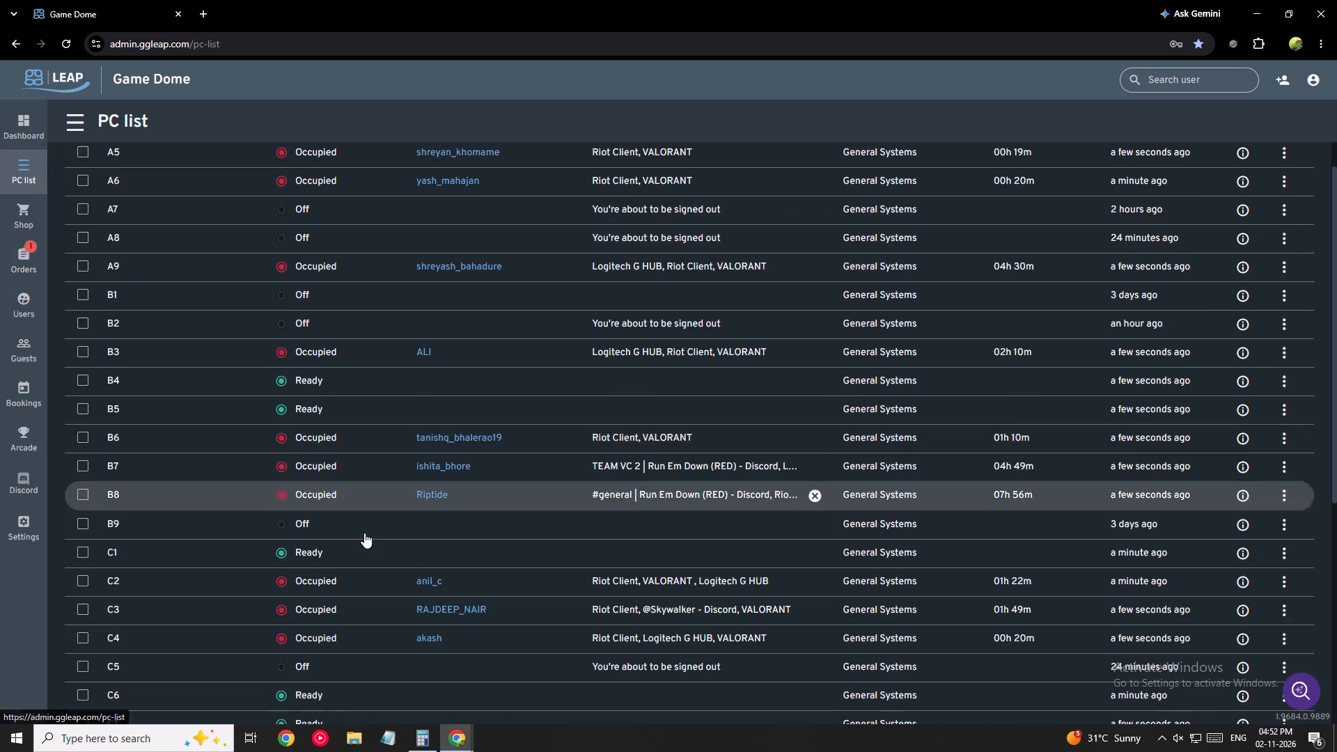
scroll(364, 533, "down", 5)
left_click(451, 545)
left_click(460, 363)
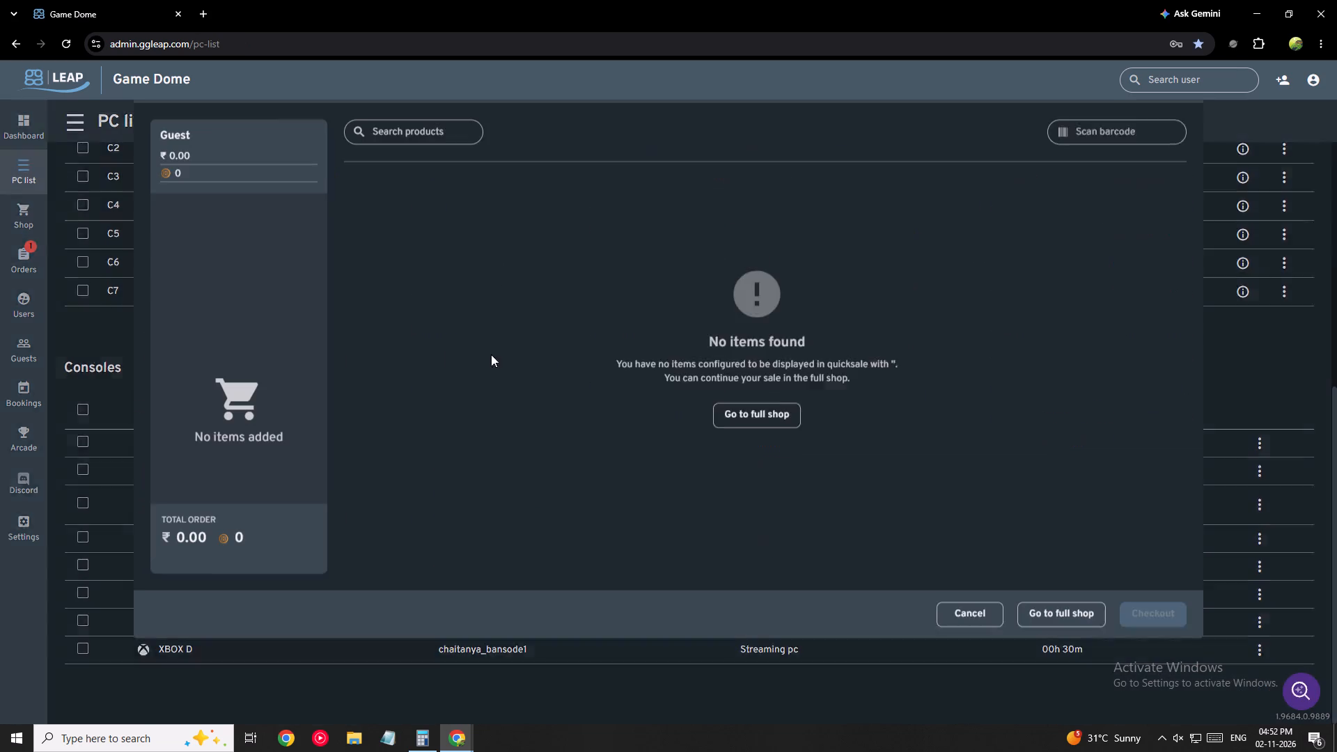
scroll(439, 467, "down", 2)
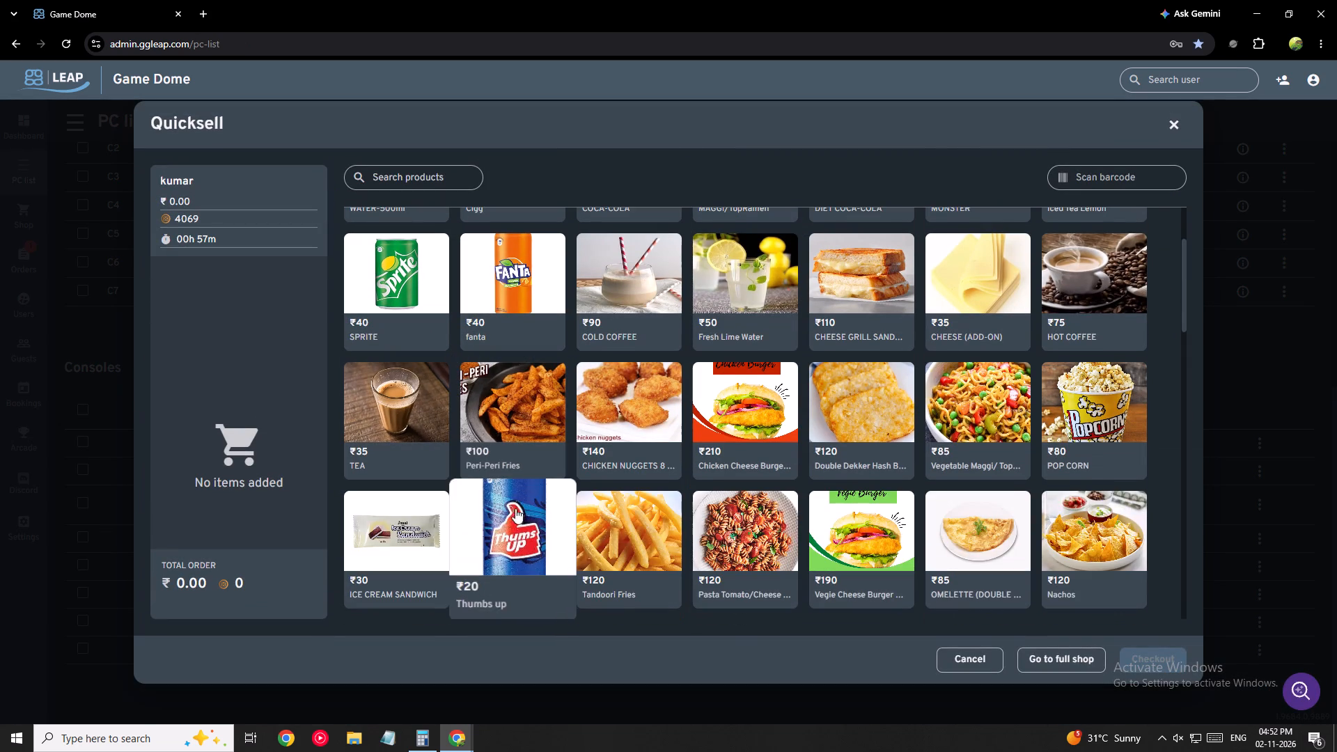
left_click_drag(507, 539, 269, 487)
left_click(1126, 660)
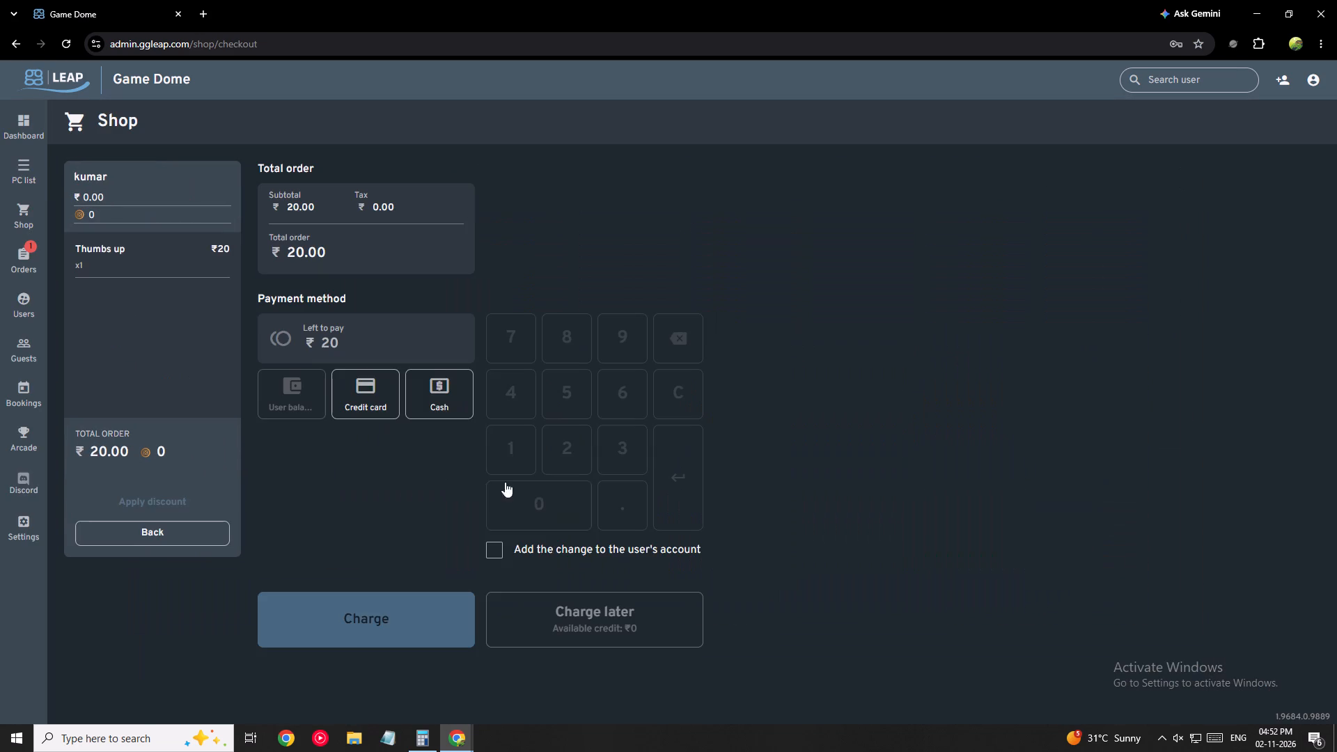
left_click(396, 374)
left_click(298, 606)
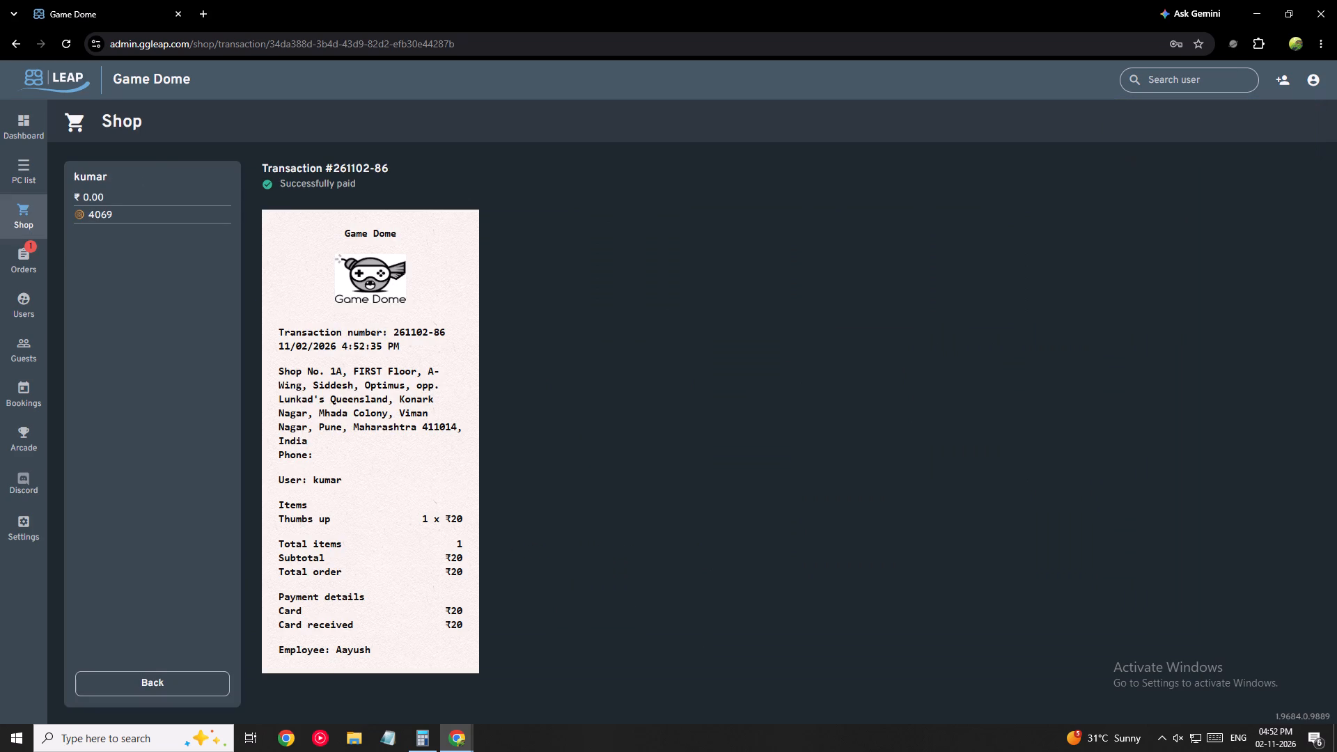
Check the users and remaining times of the computers and consoles in the PC list.
left_click(46, 166)
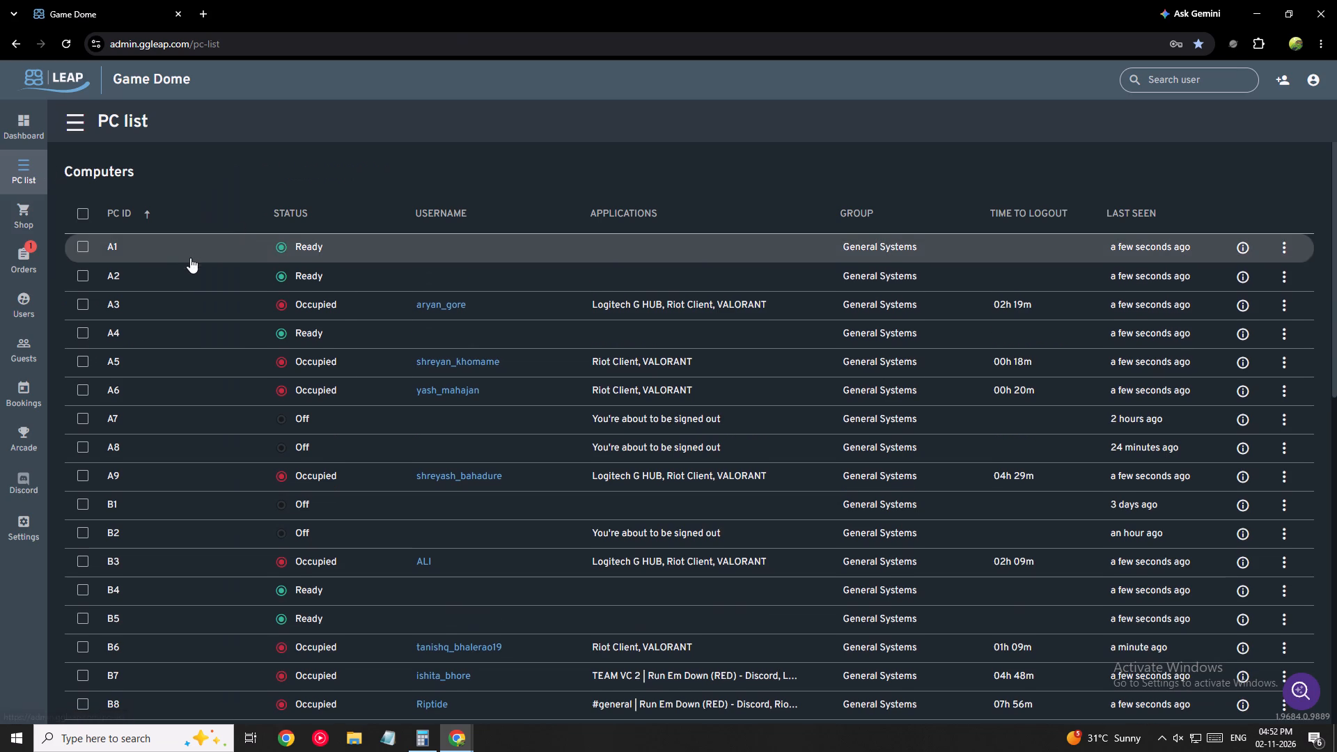
scroll(236, 283, "down", 9)
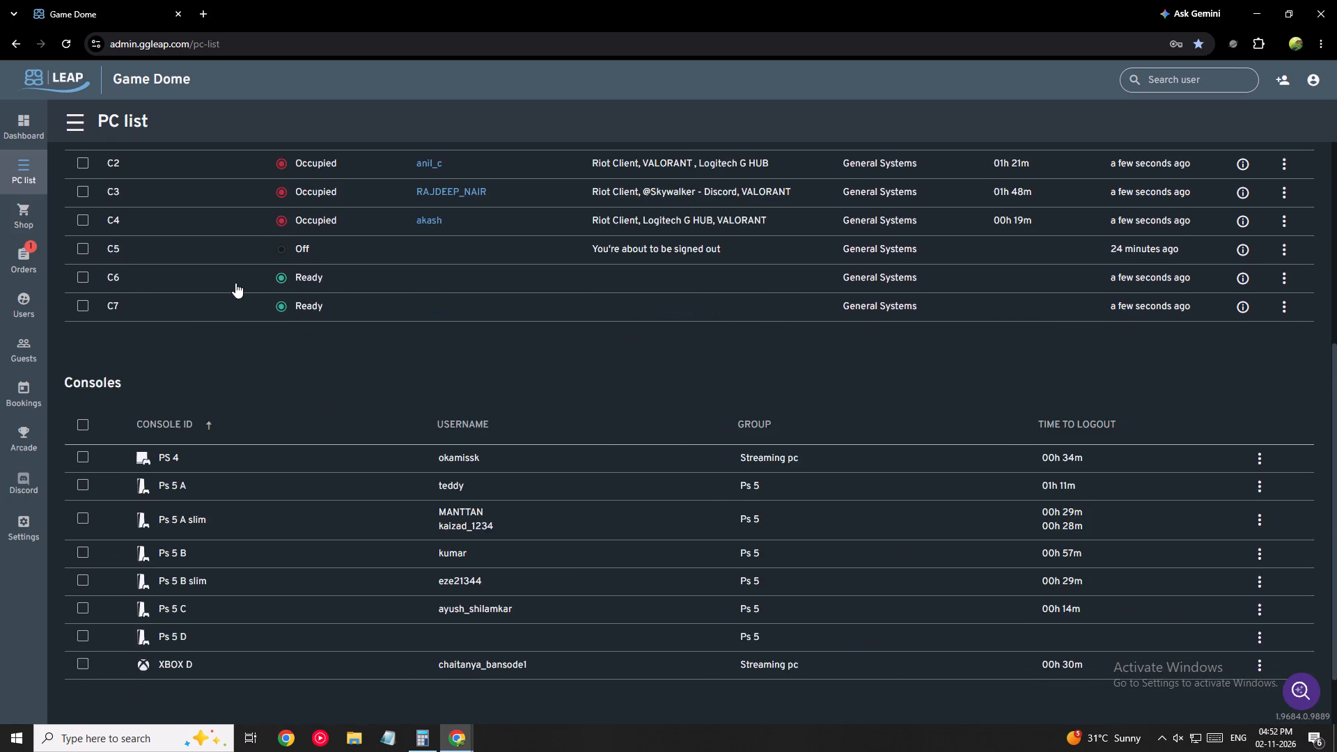
scroll(235, 283, "down", 4)
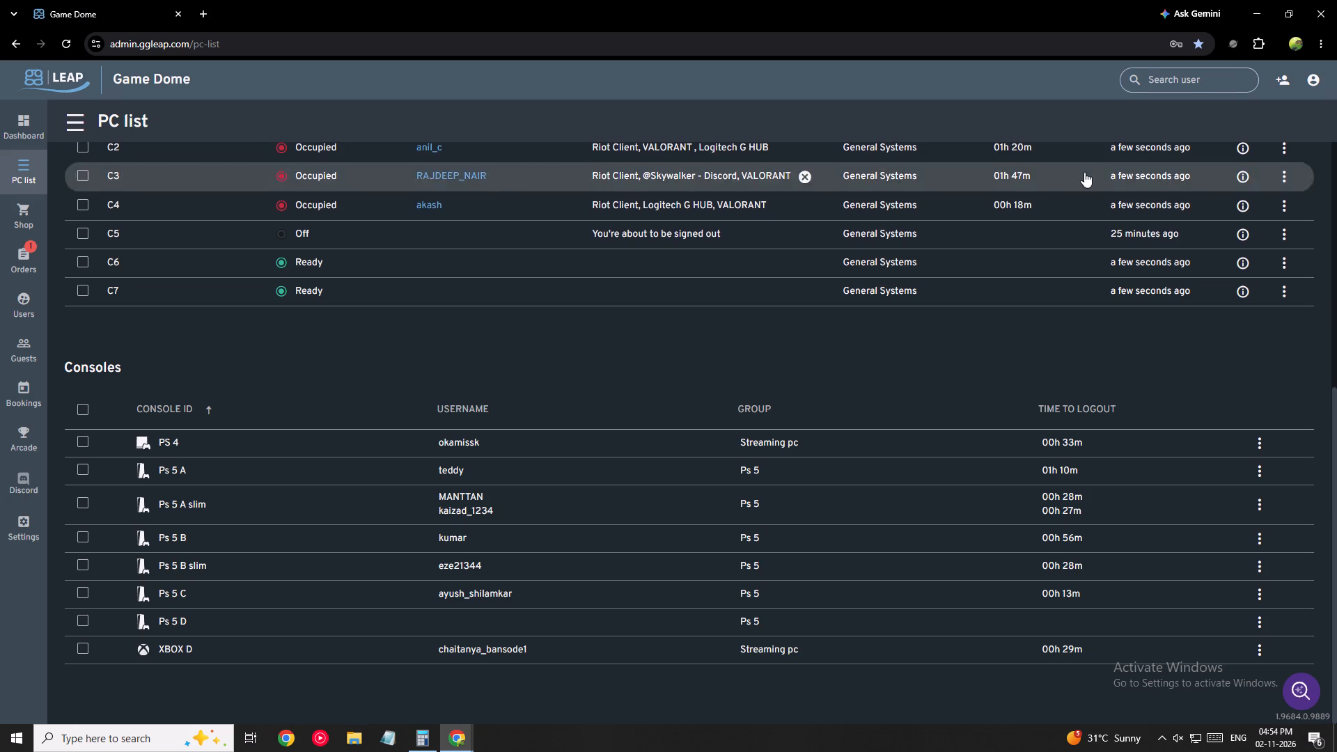
left_click(1195, 93)
left_click(1195, 81)
type("amaan")
left_click(1268, 148)
left_click(1287, 158)
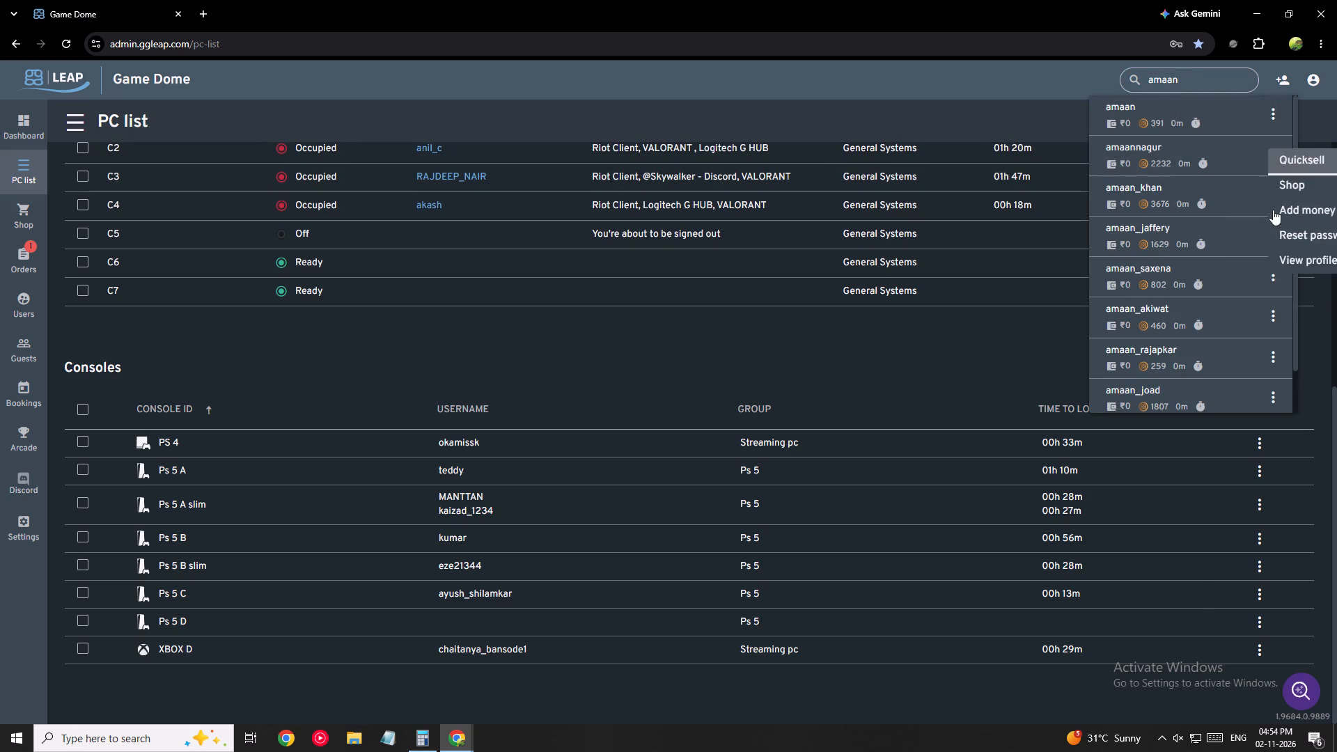
left_click(1030, 655)
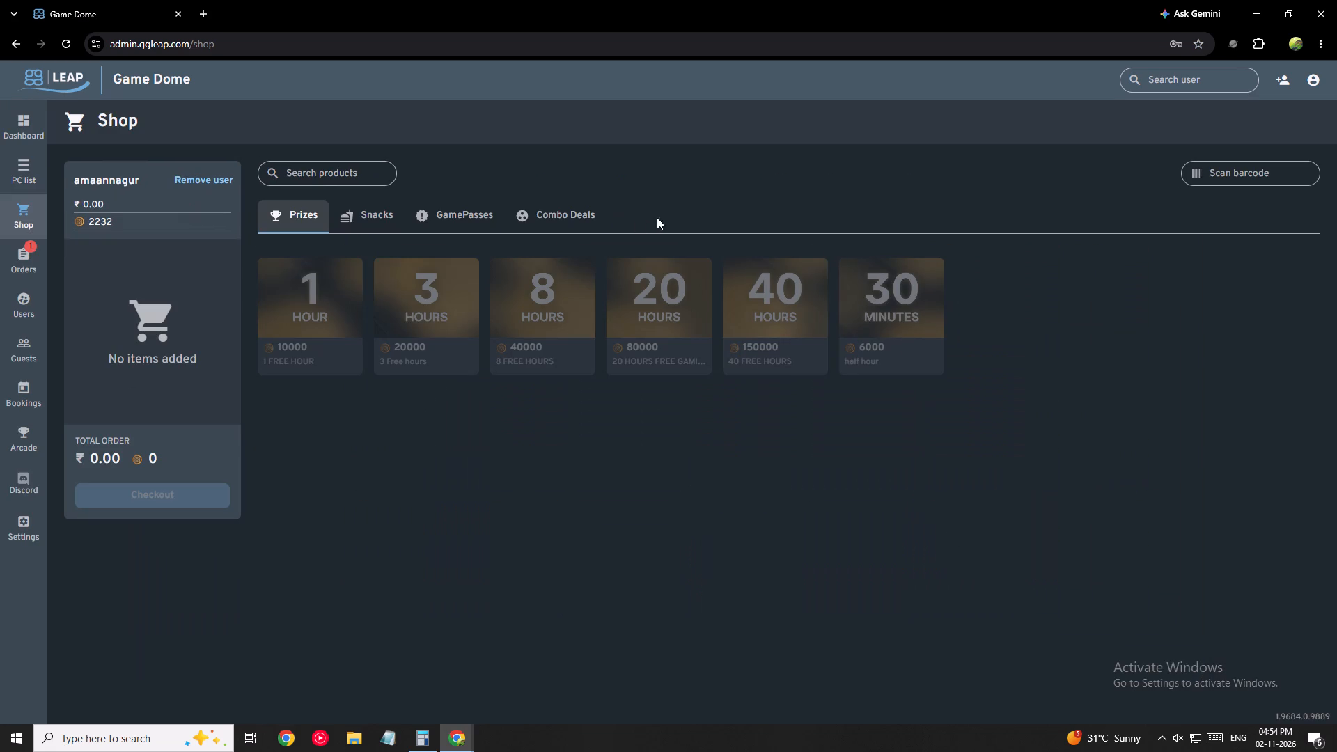
left_click(435, 228)
left_click(471, 269)
left_click(451, 256)
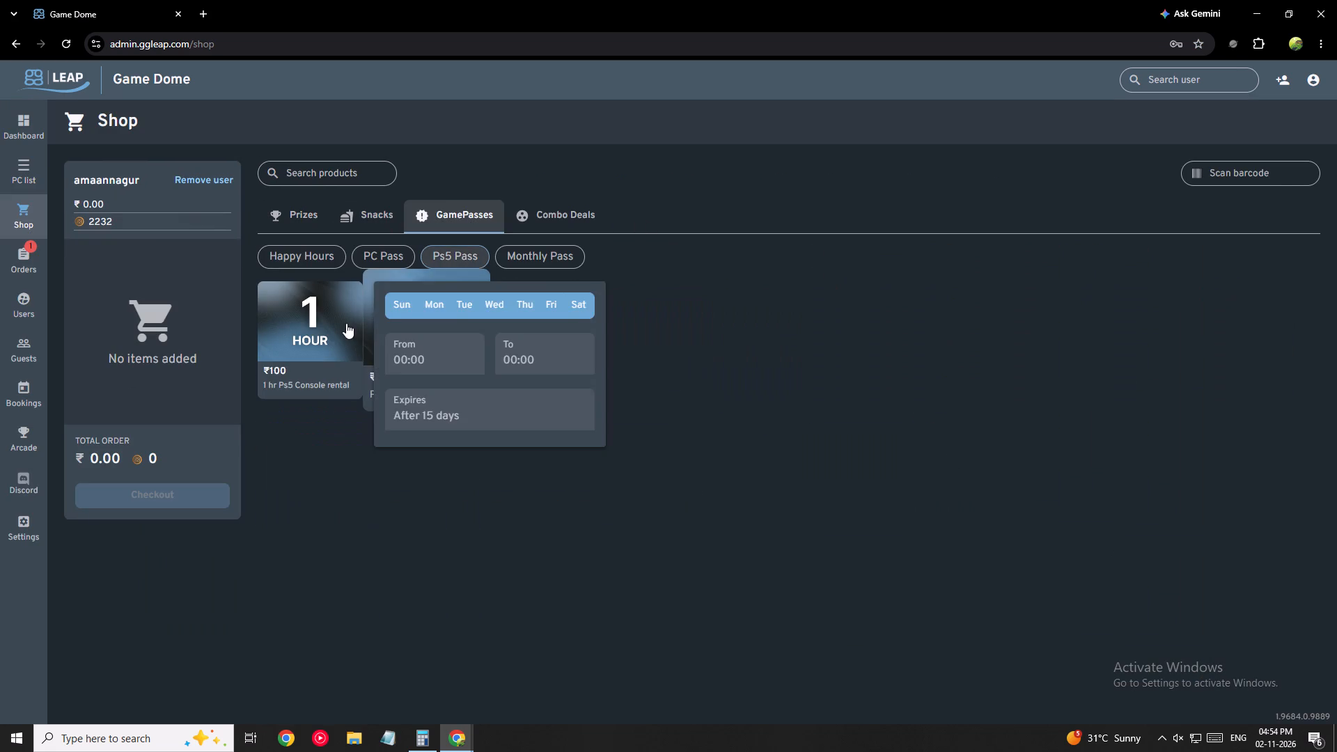
left_click_drag(285, 331, 165, 324)
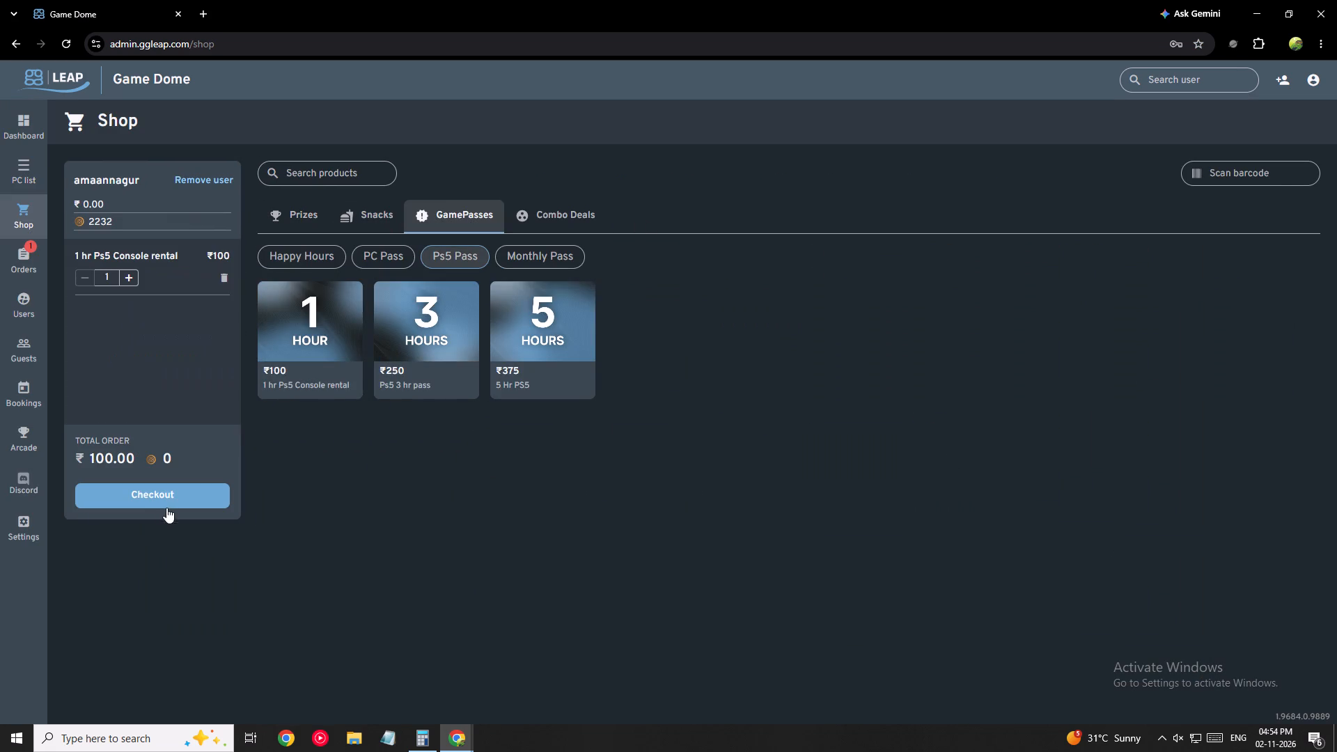
left_click(173, 495)
left_click(373, 397)
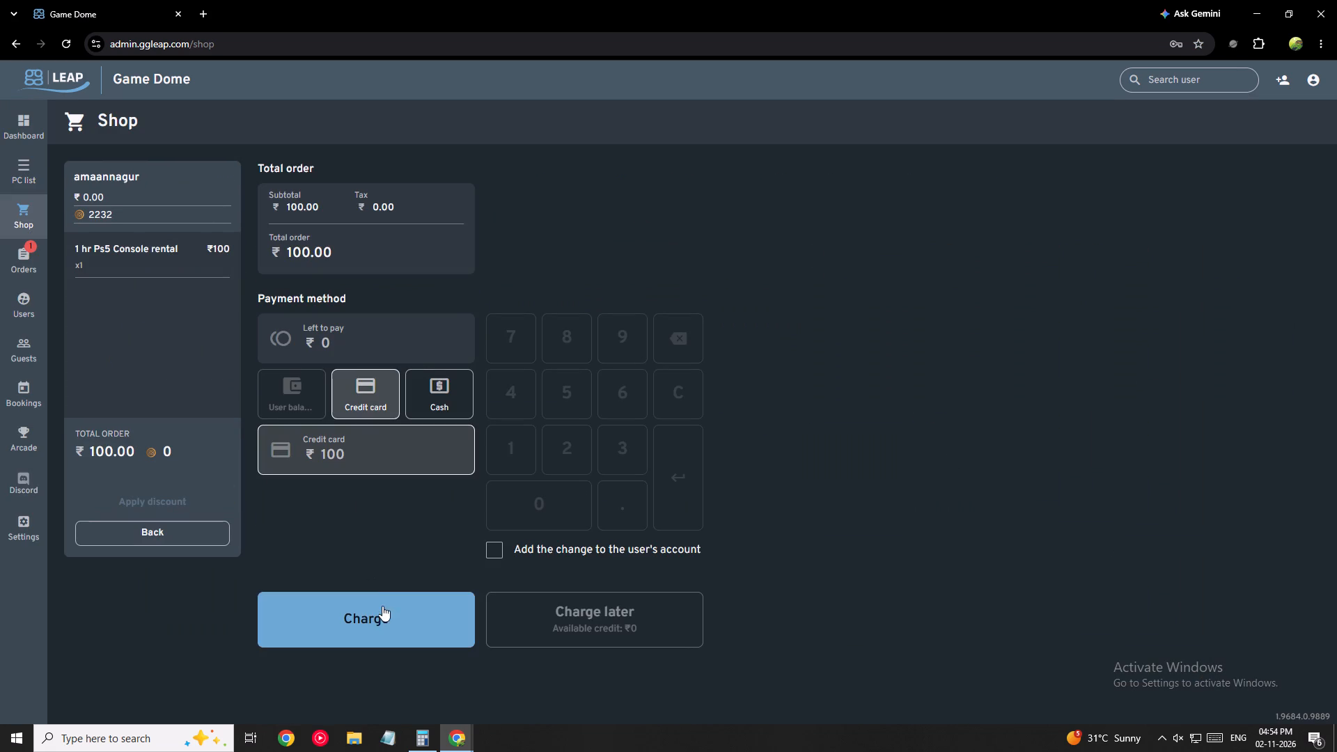
left_click(383, 611)
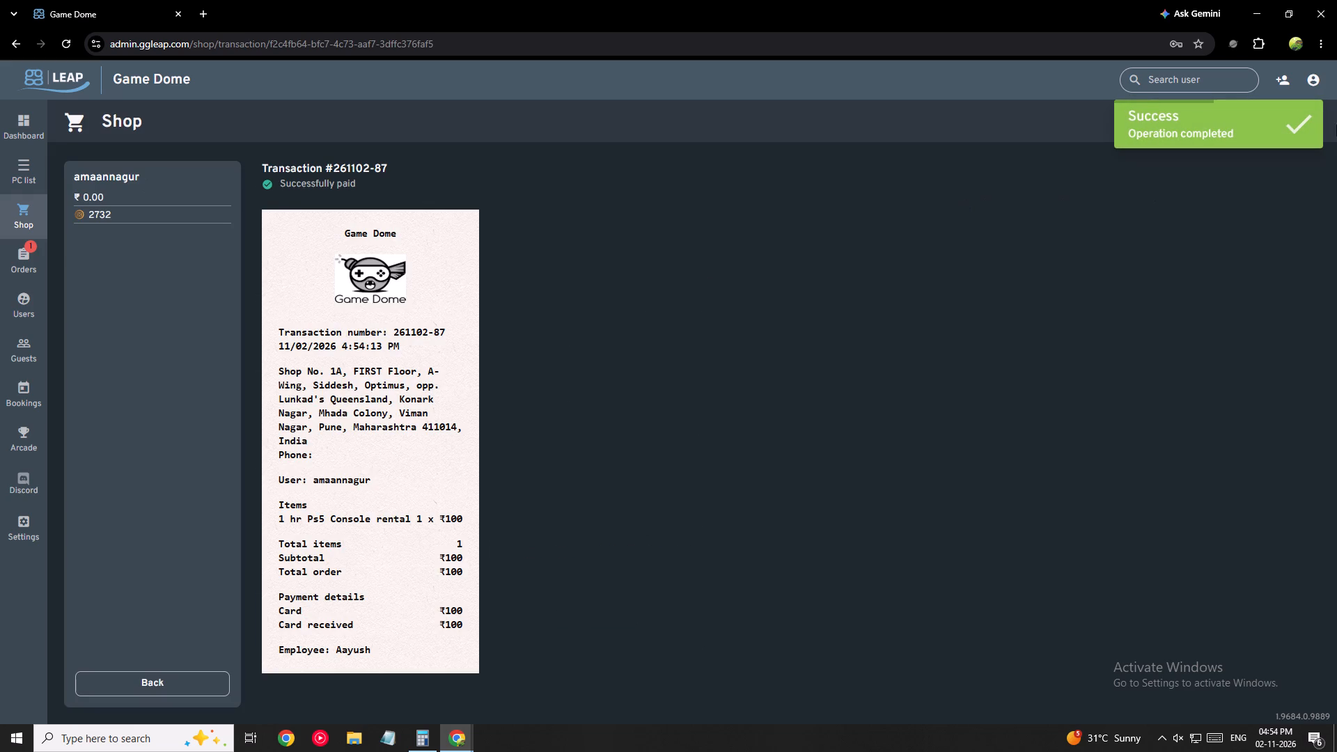
left_click(1209, 76)
type("subaa")
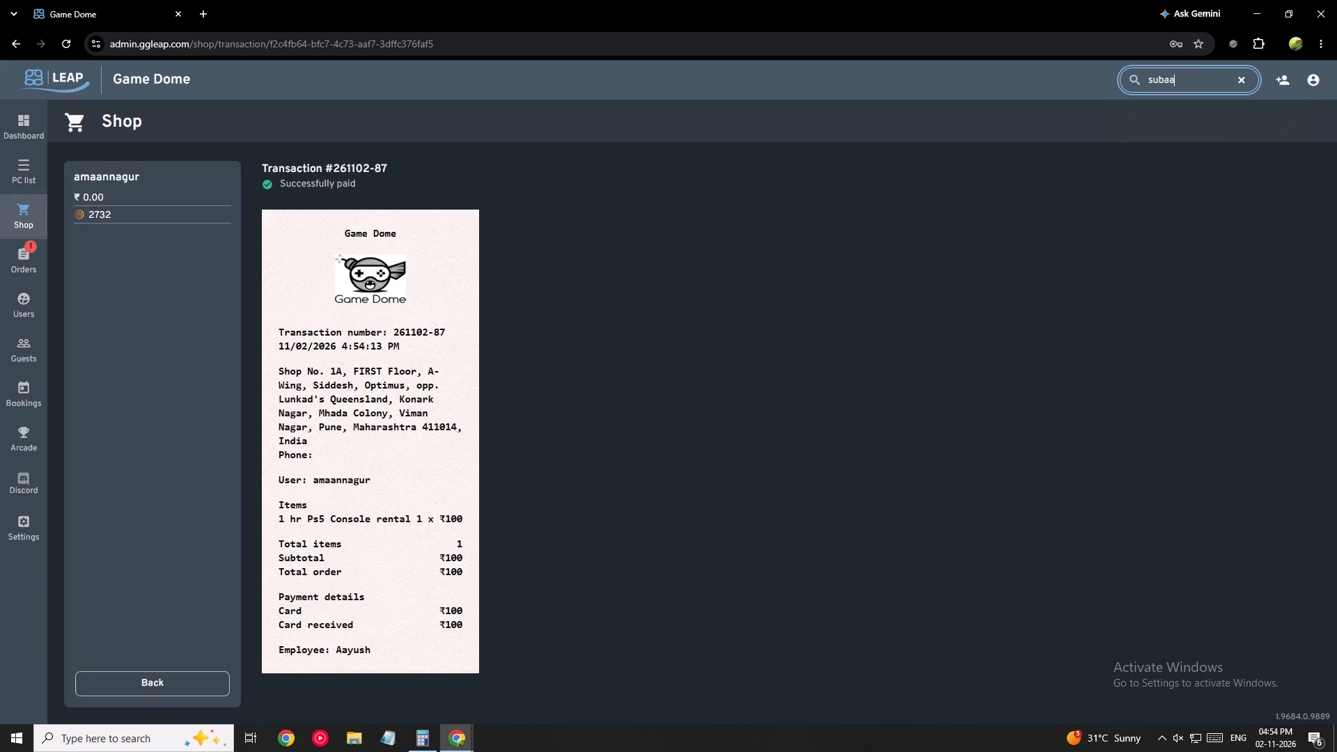
key("n")
key("BackSpace")
key("BackSpace")
key("n")
key("BackSpace")
key("BackSpace")
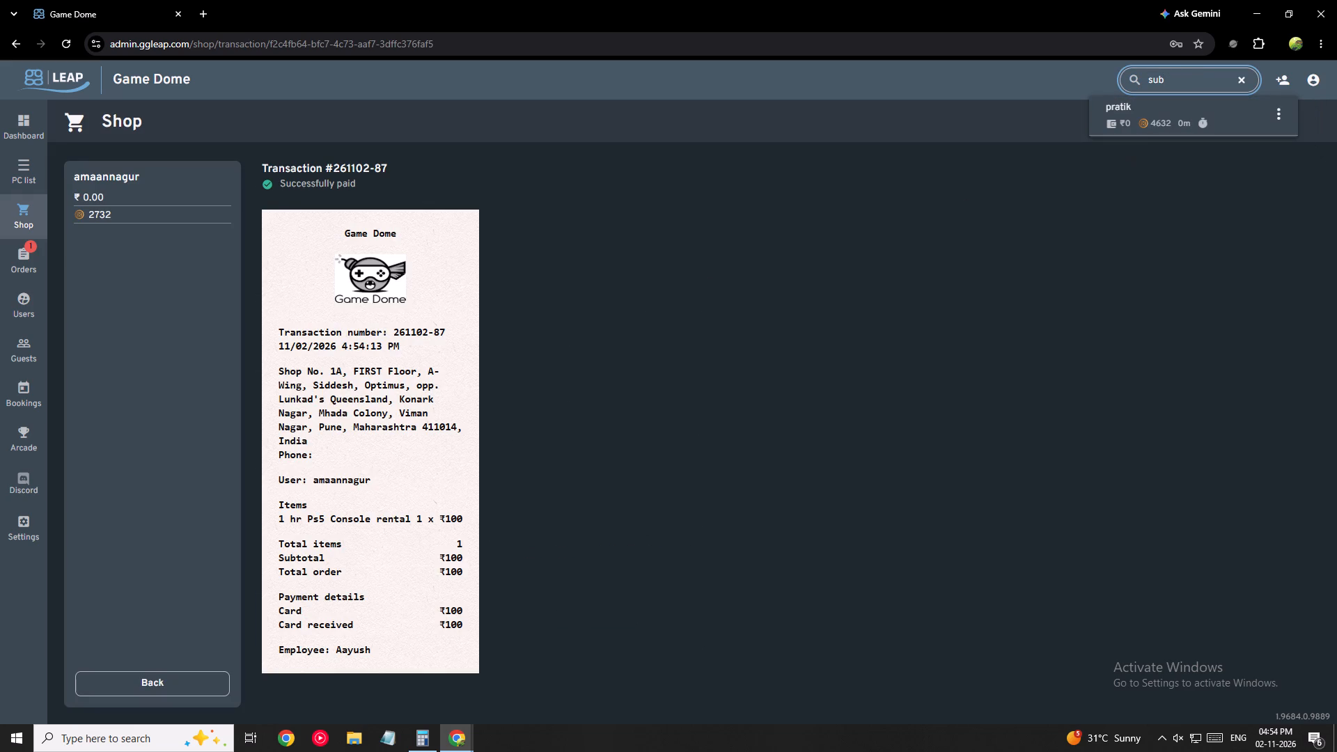
key("BackSpace")
key("BackSpace")
key("BackSpace")
type("nag")
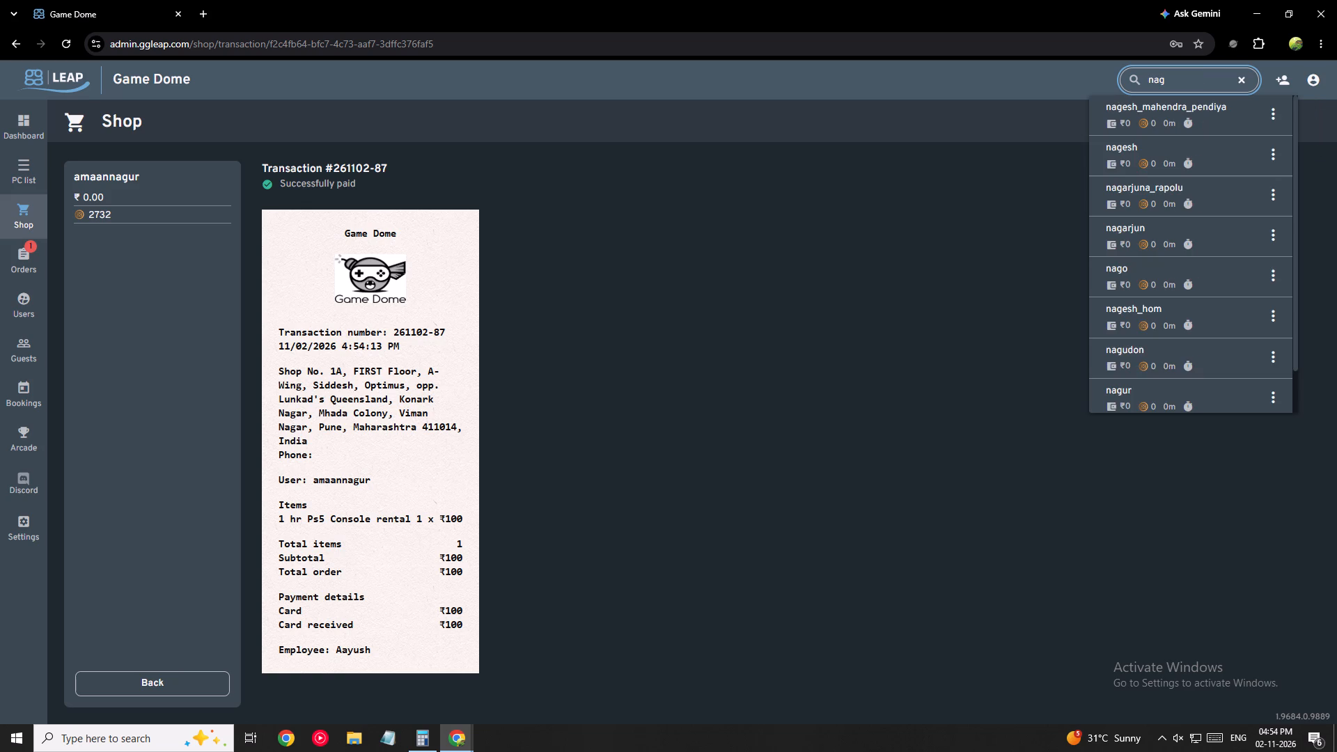
type("ur")
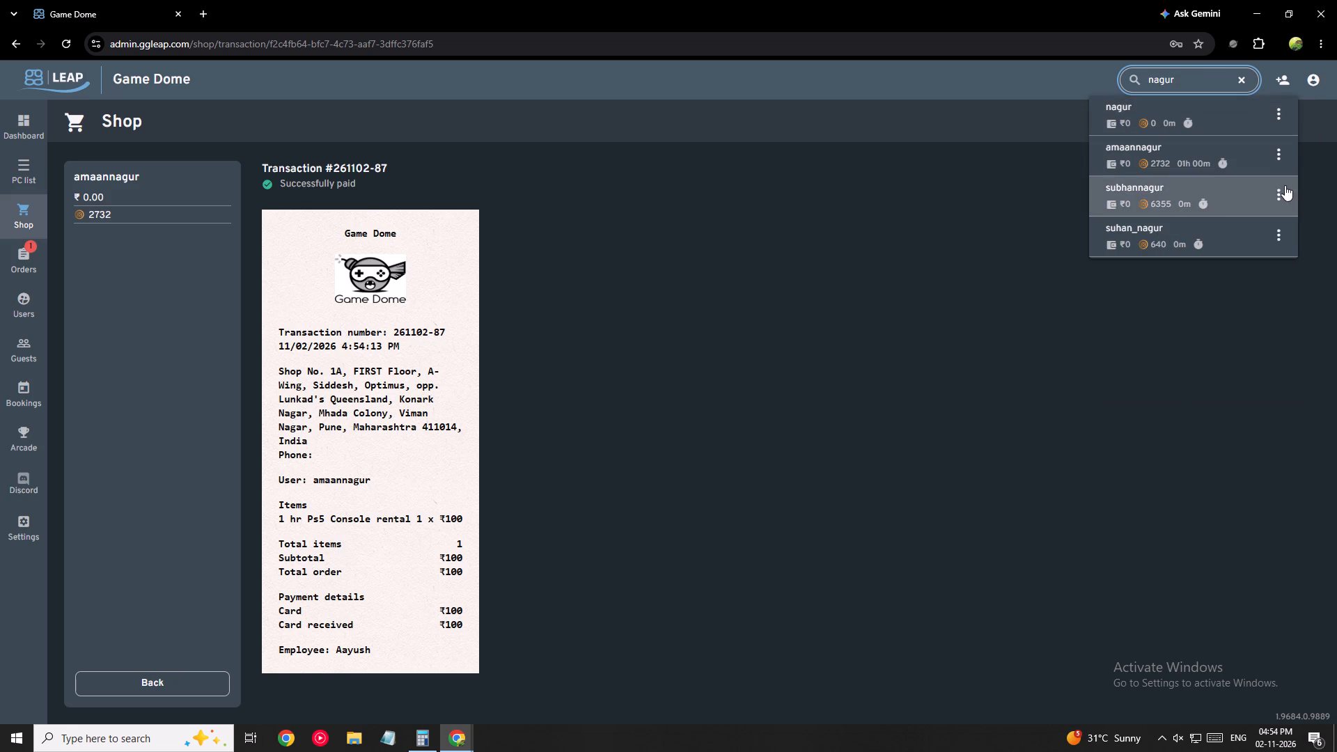
left_click(1287, 186)
left_click(1313, 206)
left_click(1063, 658)
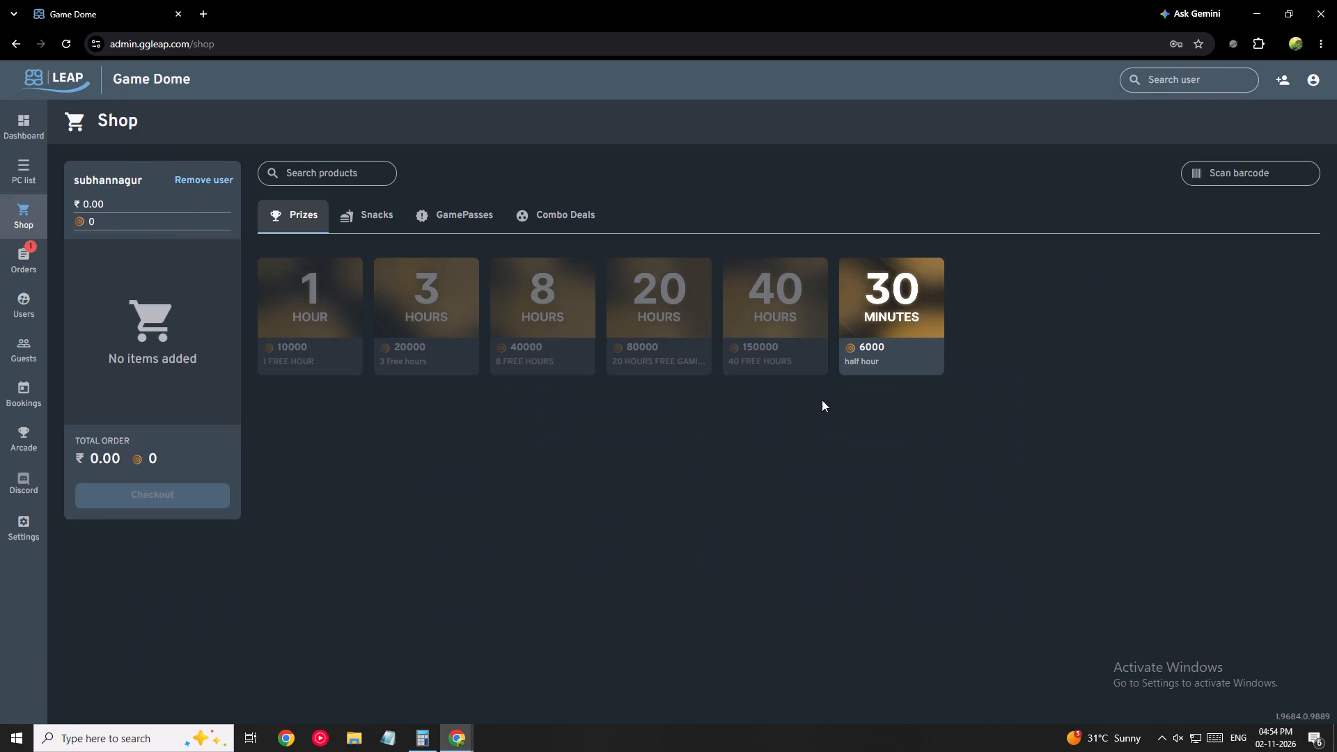
left_click(469, 221)
left_click(469, 279)
left_click(468, 266)
left_click_drag(301, 356, 182, 291)
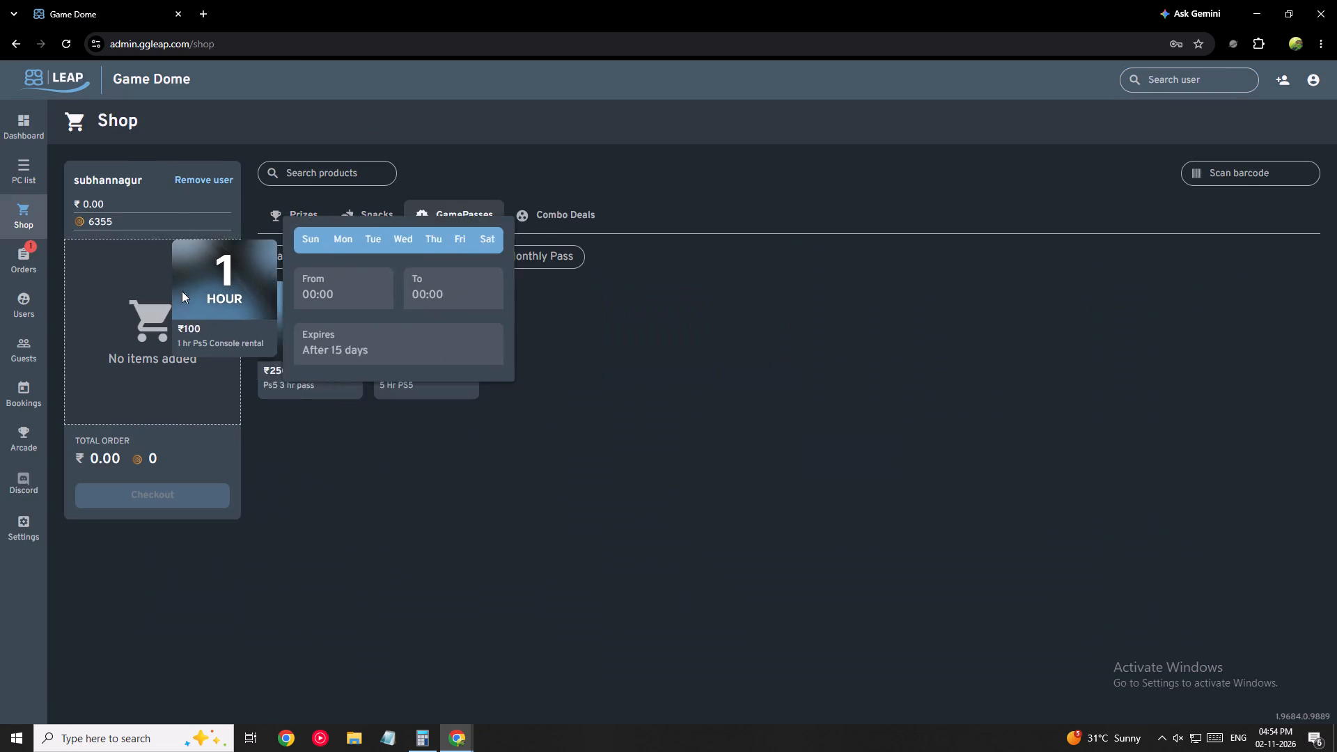
left_click_drag(182, 291, 152, 347)
left_click(168, 499)
left_click_drag(308, 368, 367, 377)
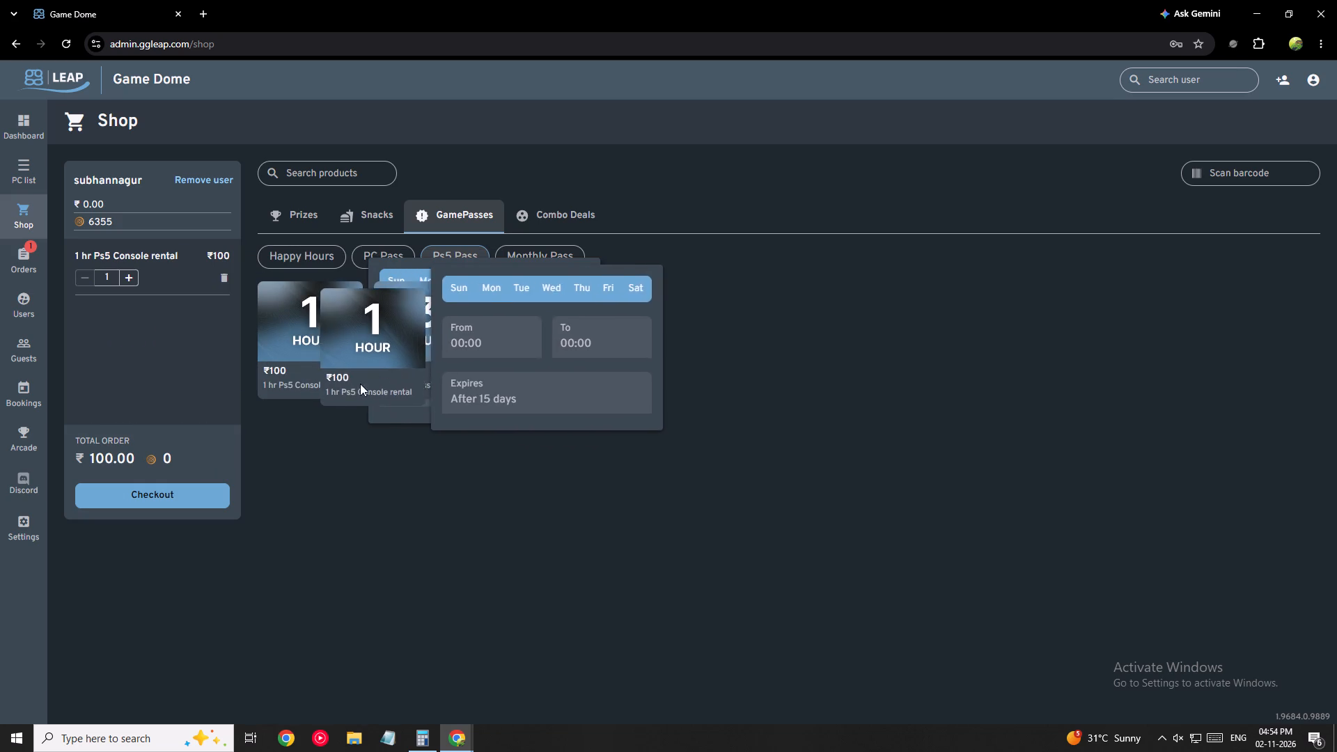
left_click(211, 499)
left_click(451, 407)
left_click(370, 609)
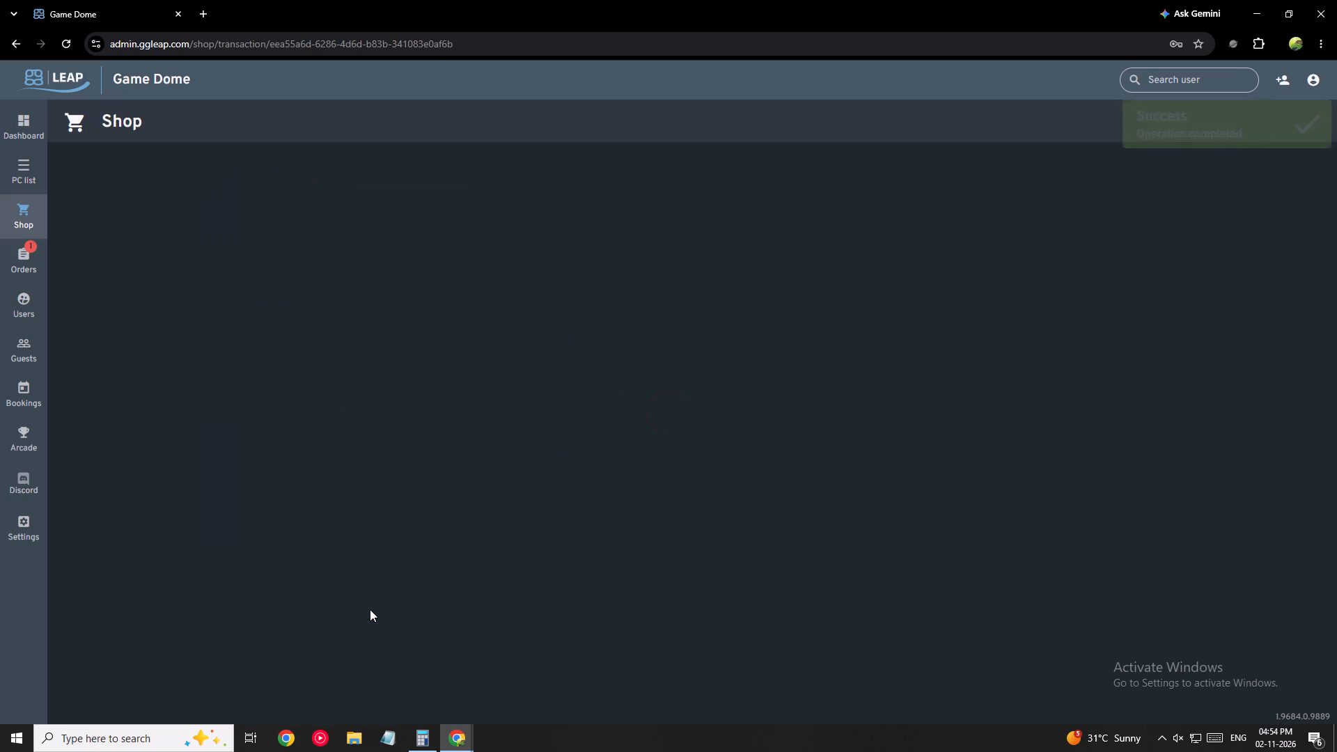
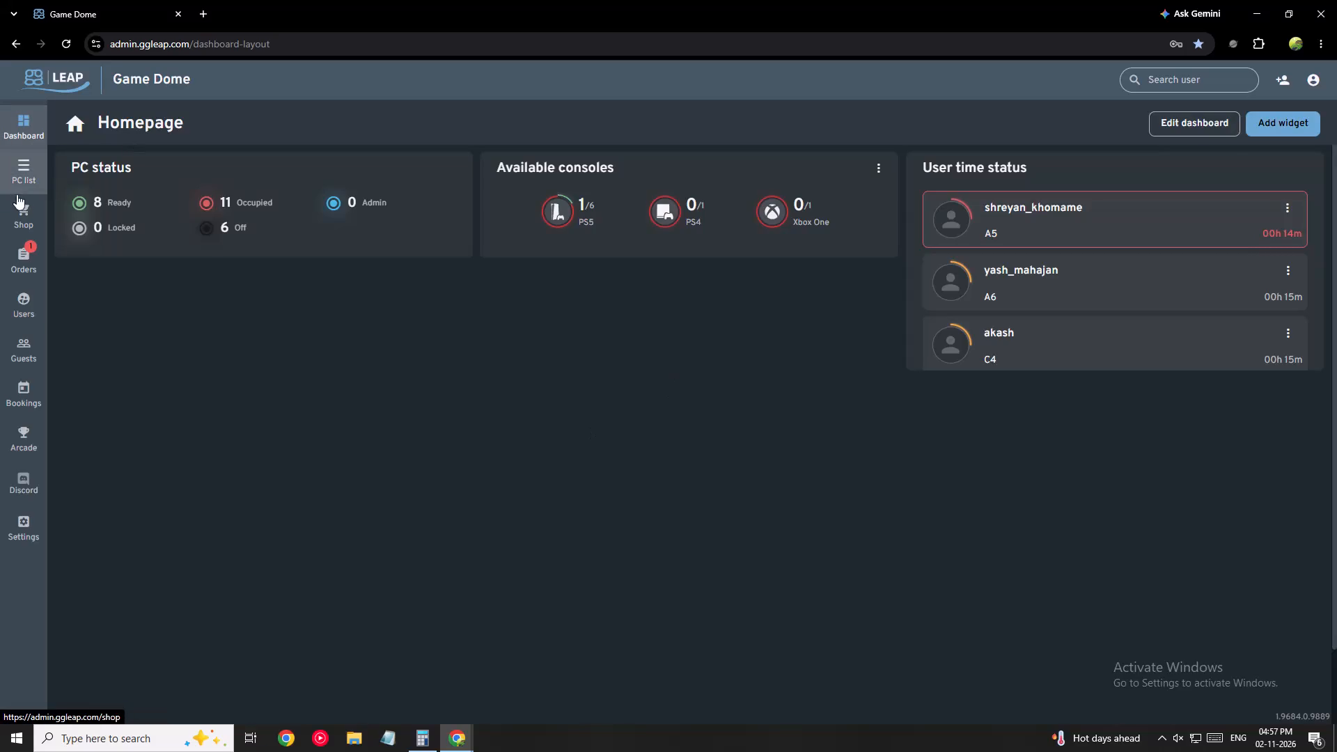
Check the status of the computers and the remaining times of the consoles in the PC list.
left_click(34, 159)
scroll(457, 389, "down", 9)
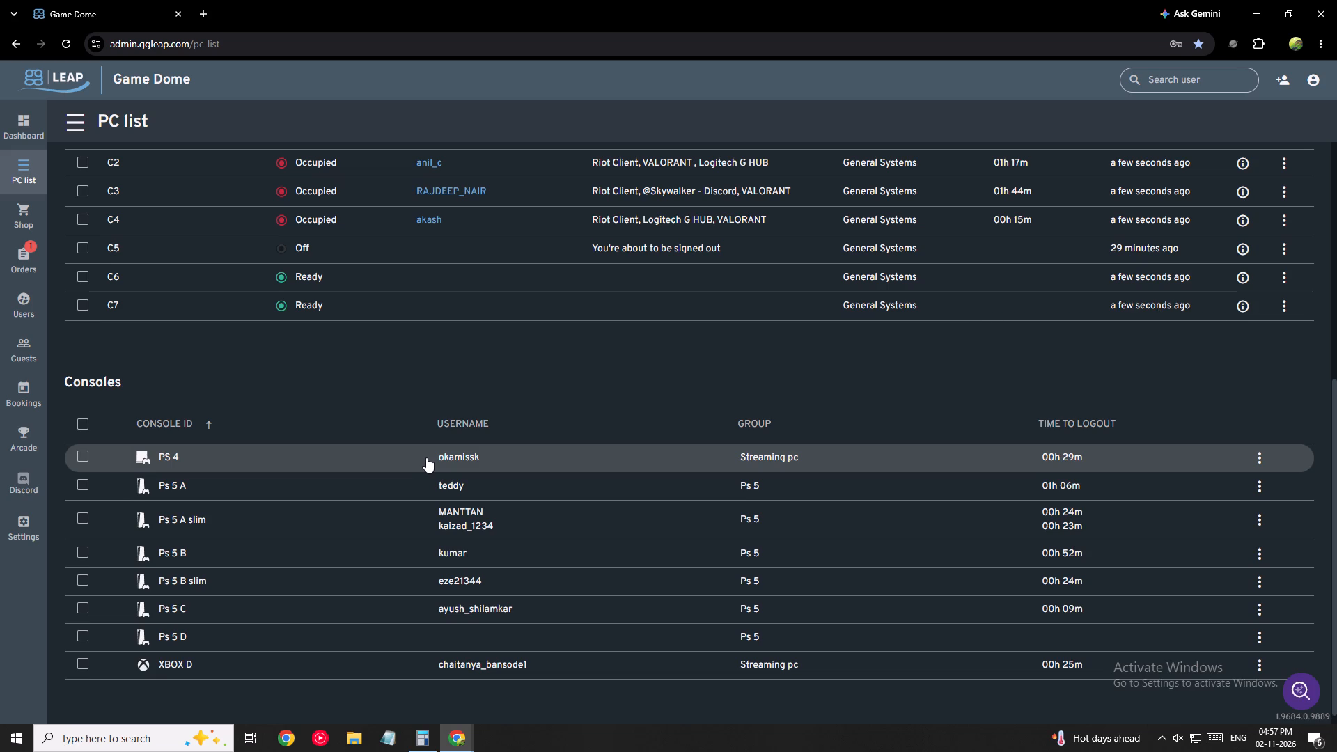
scroll(352, 487, "up", 7)
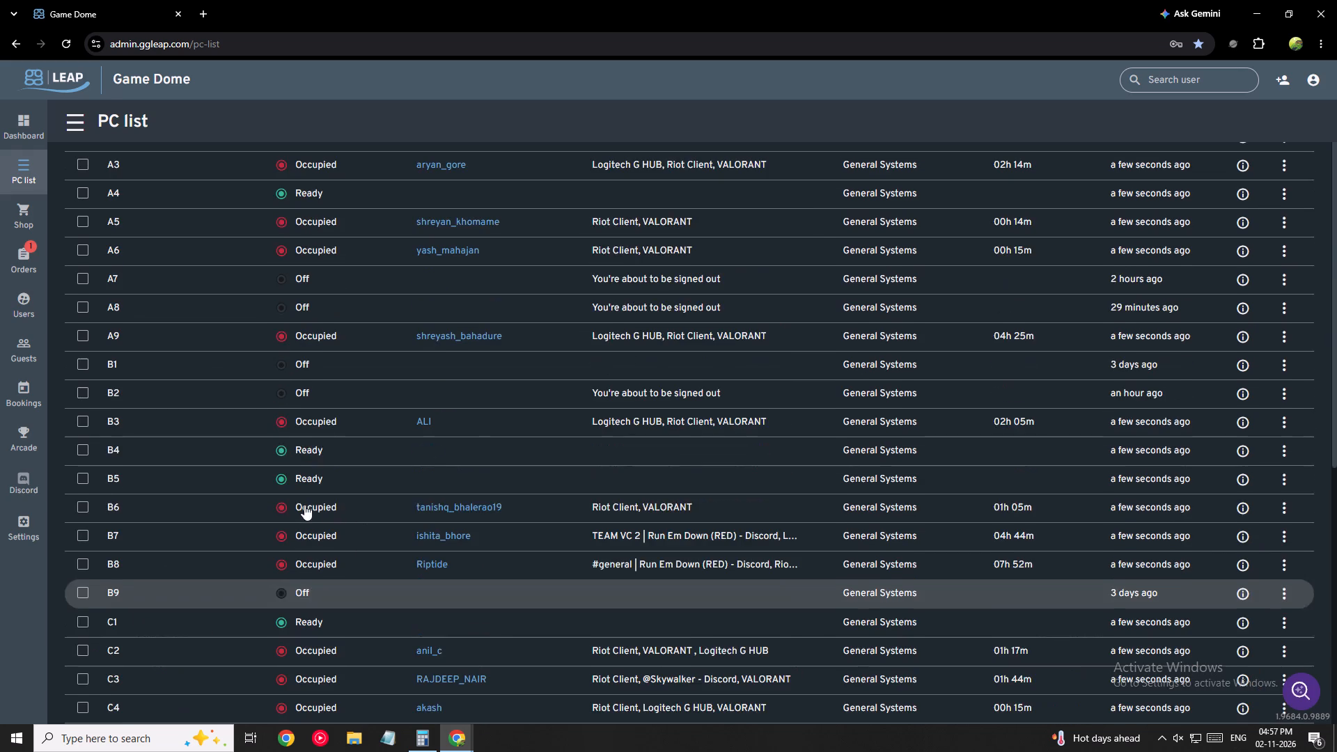
scroll(319, 499, "up", 2)
scroll(339, 297, "down", 1)
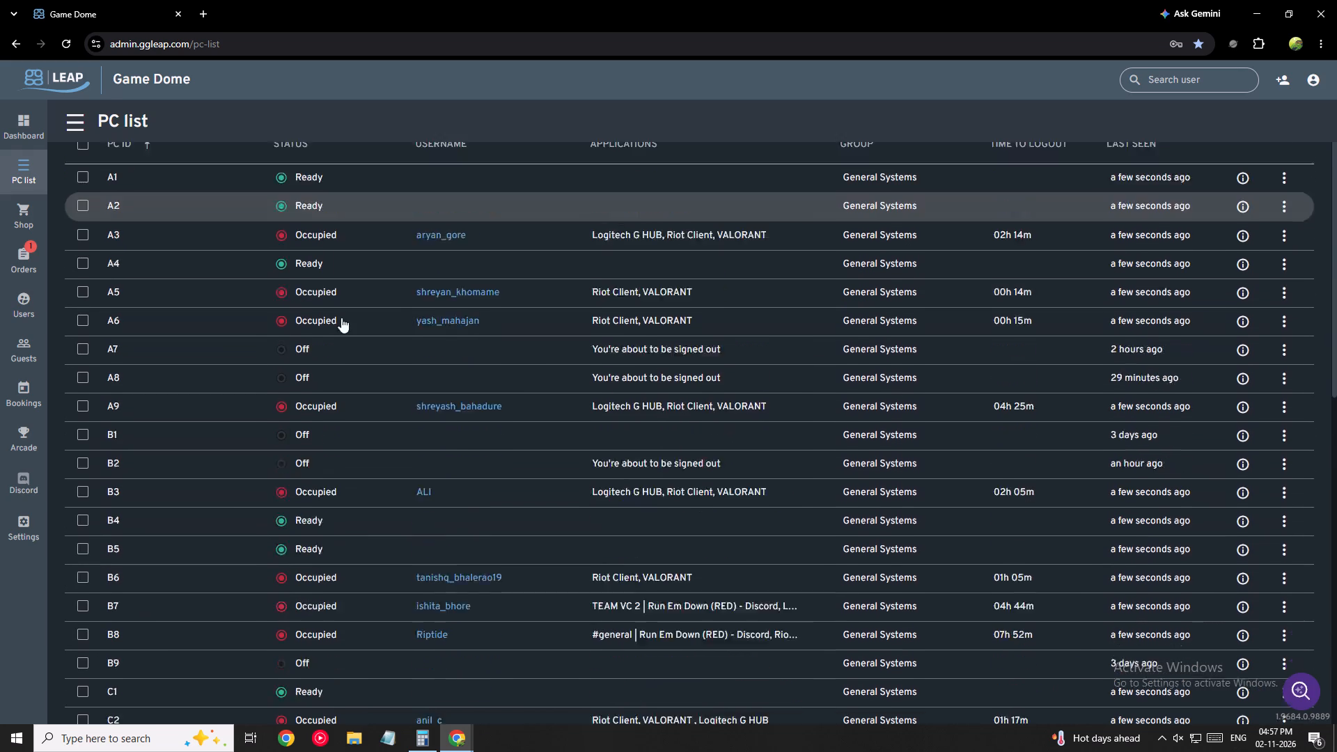
scroll(341, 318, "down", 2)
scroll(302, 456, "down", 1)
scroll(300, 633, "down", 3)
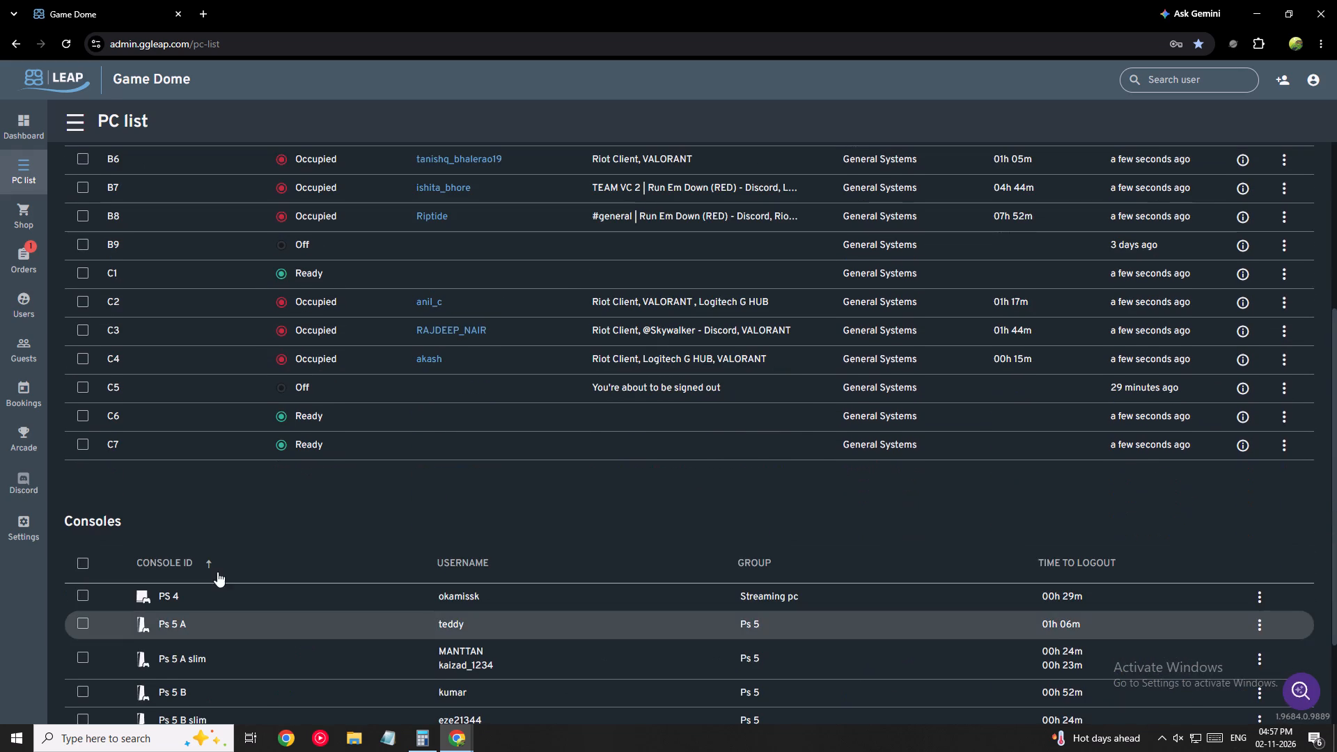
Restart the ready computers A1, A2, B4, B5, C6 and C7, clear the selection and return to the dashboard.
left_click(83, 414)
left_click(83, 453)
scroll(339, 510, "up", 3)
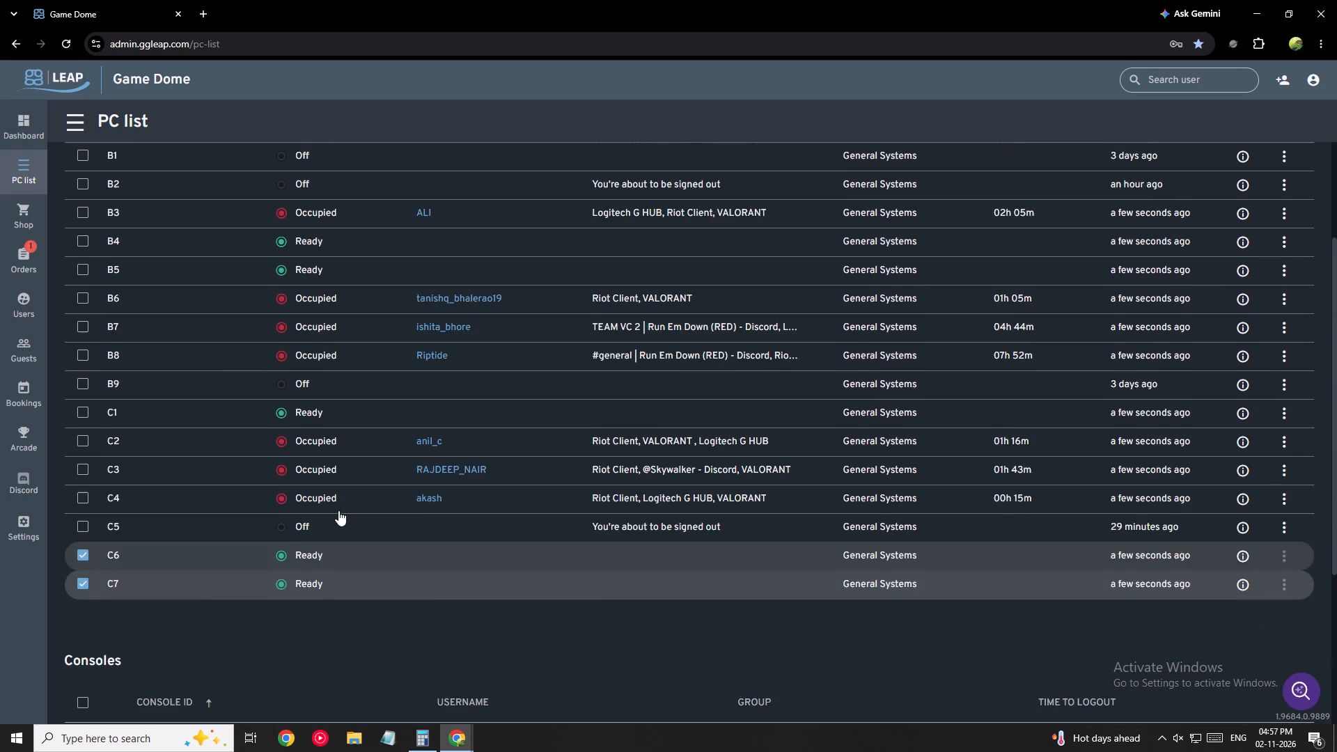
scroll(338, 510, "up", 1)
left_click(81, 413)
left_click(78, 385)
scroll(201, 480, "up", 2)
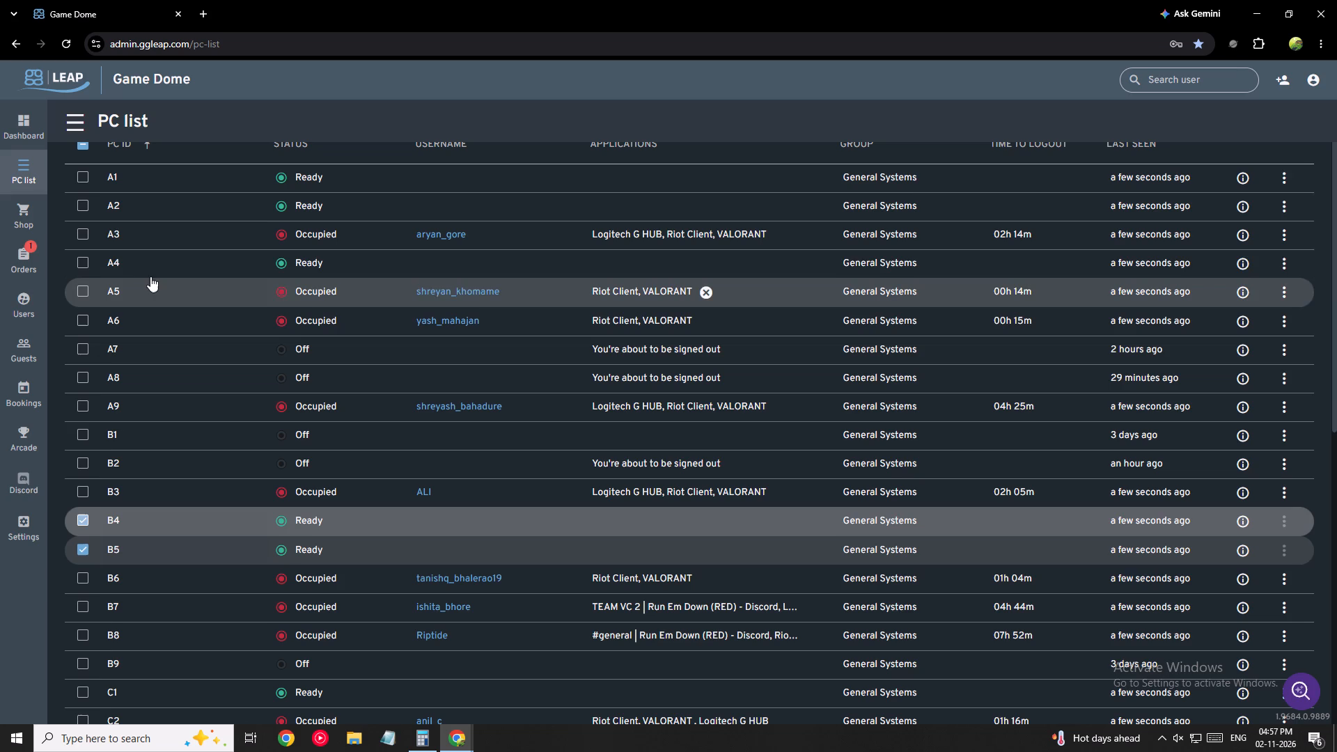
left_click(84, 207)
left_click(89, 169)
scroll(766, 303, "up", 3)
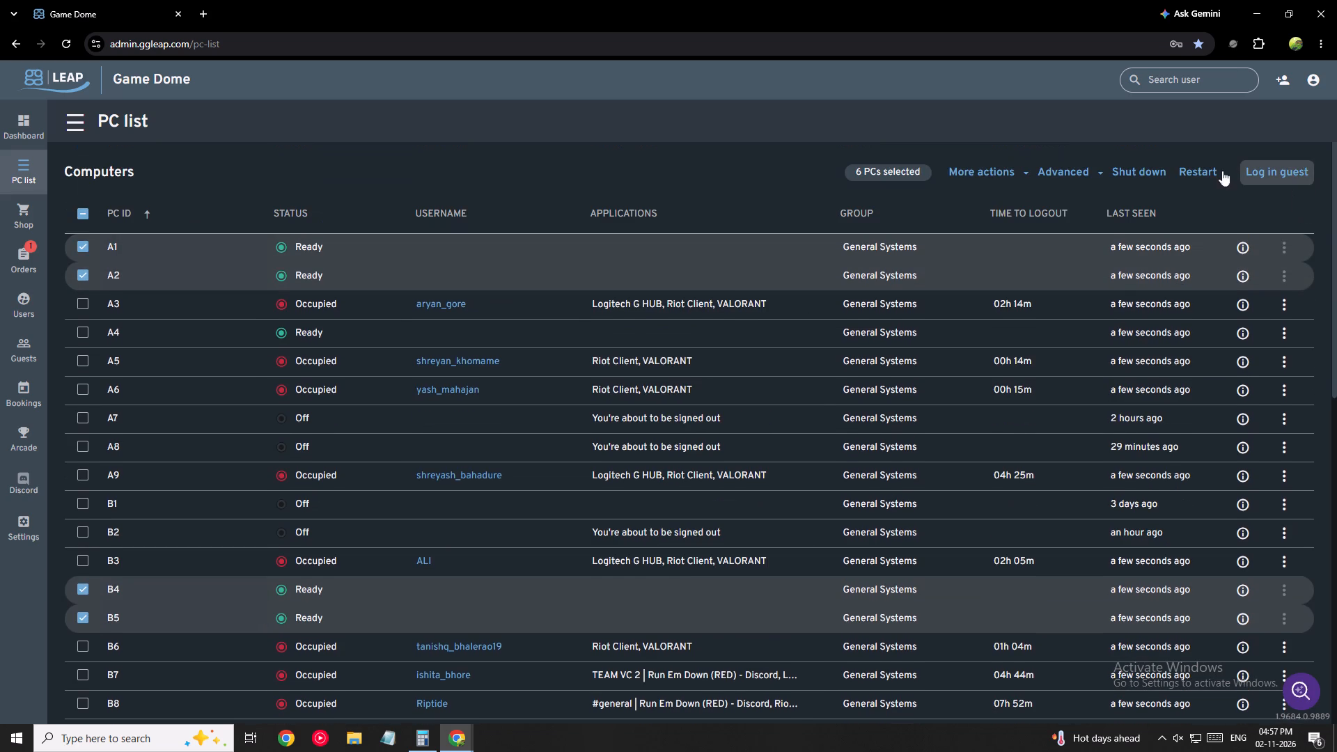
left_click(1210, 172)
left_click(763, 418)
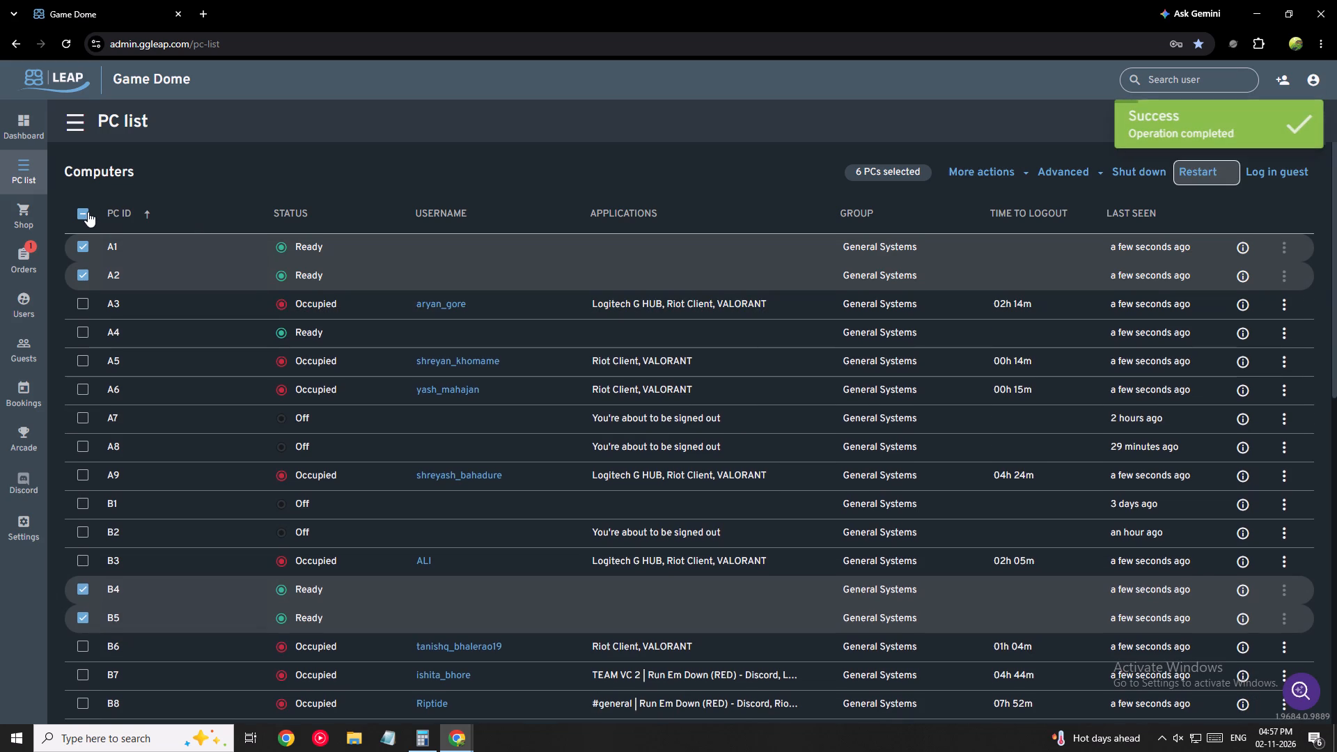
double_click(85, 212)
left_click(31, 120)
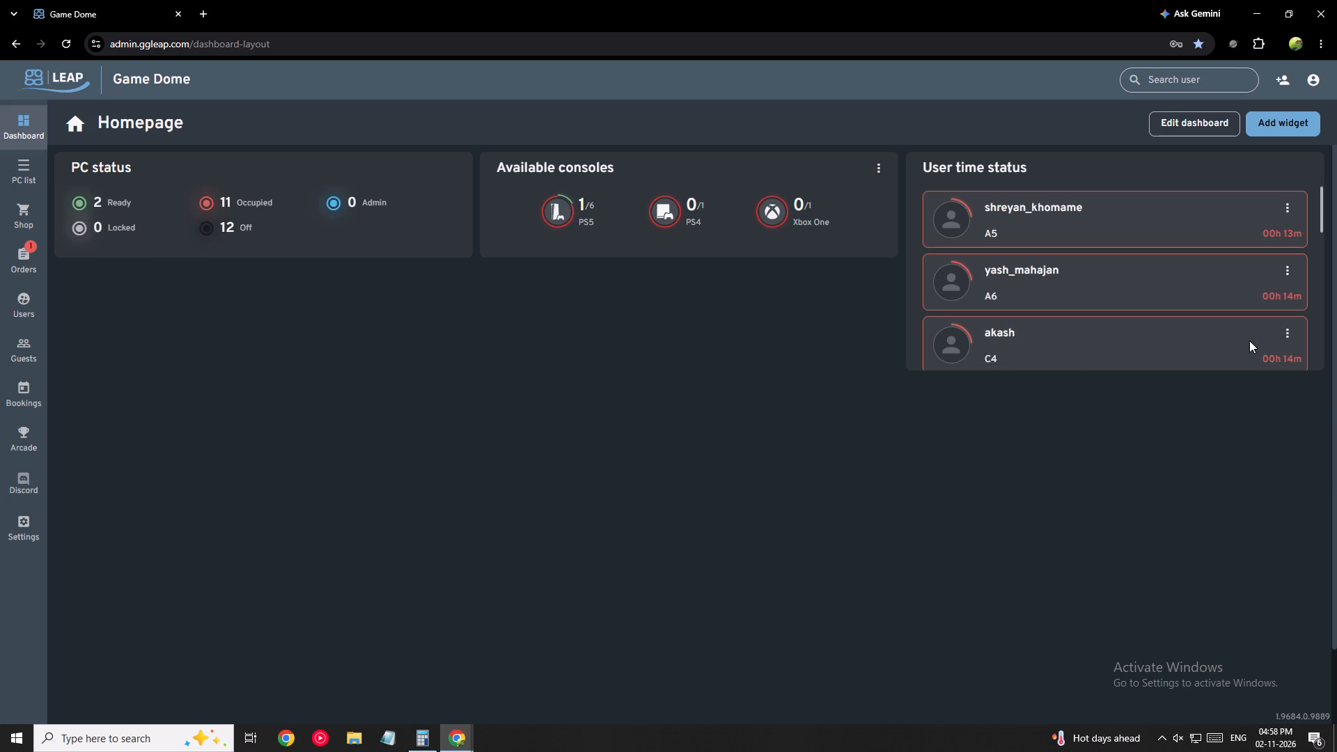
Restart the ready computer A4 from the PC list and clear its selection.
left_click(0, 191)
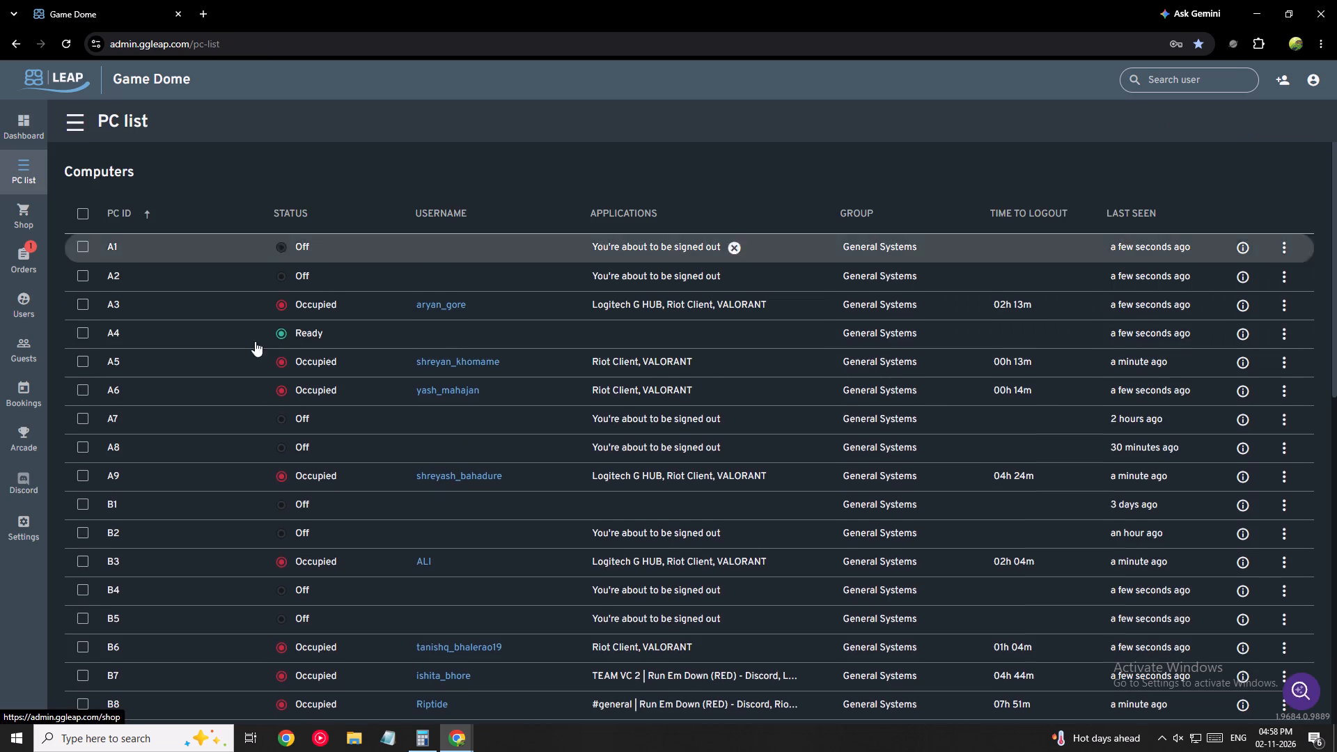
left_click(298, 326)
left_click(455, 409)
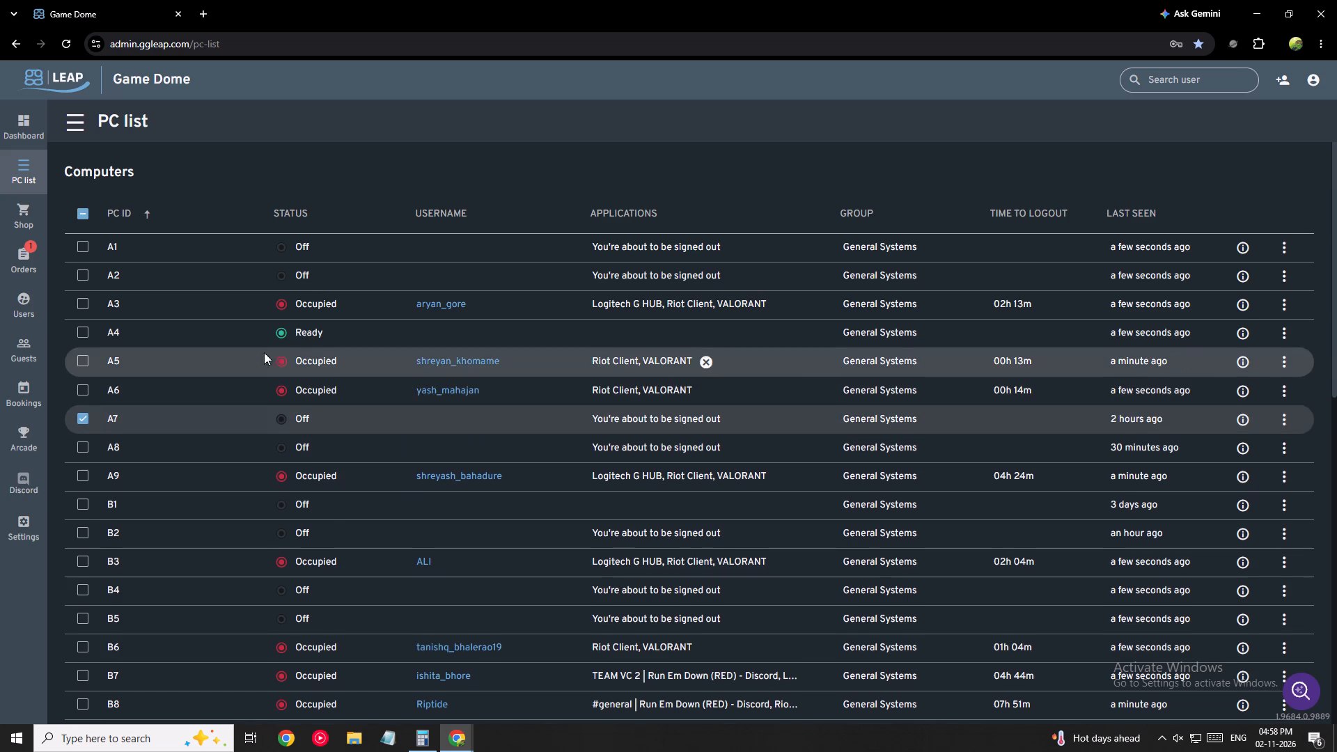
left_click(82, 417)
left_click(303, 341)
left_click(300, 336)
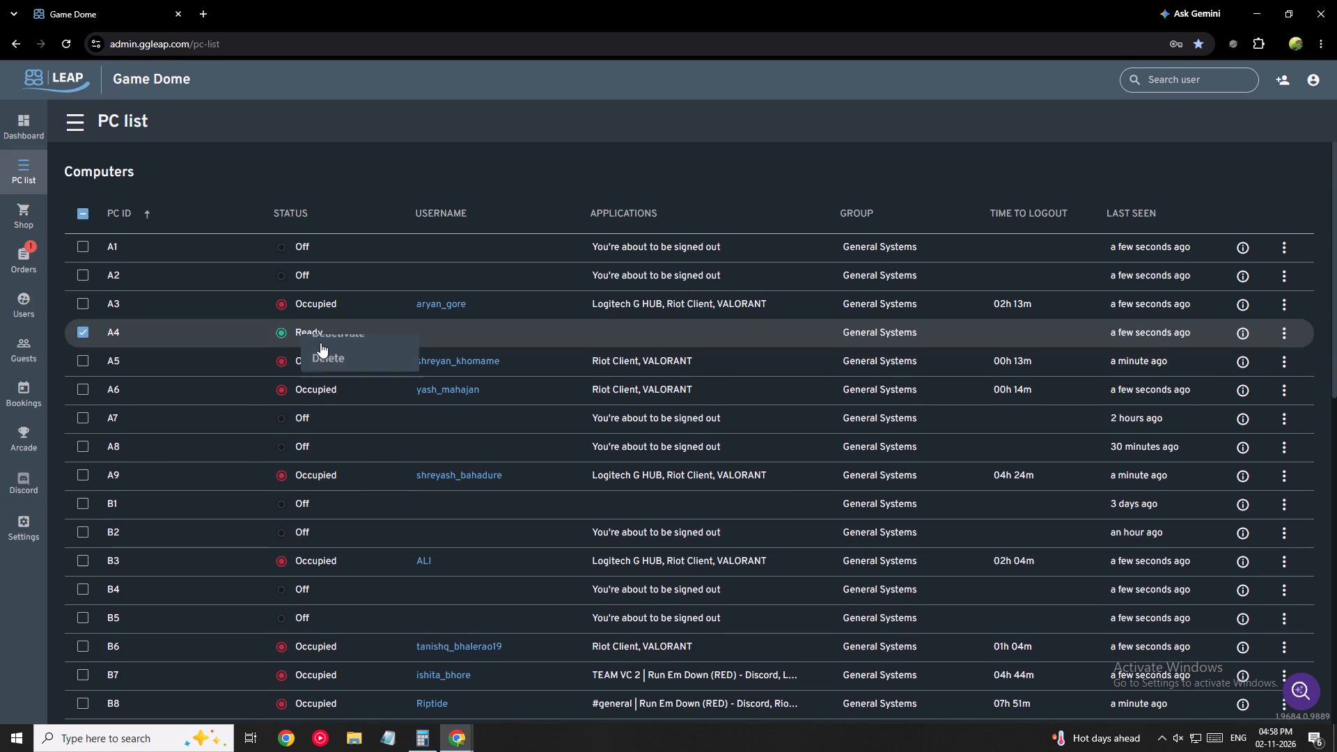
left_click(449, 419)
left_click(760, 414)
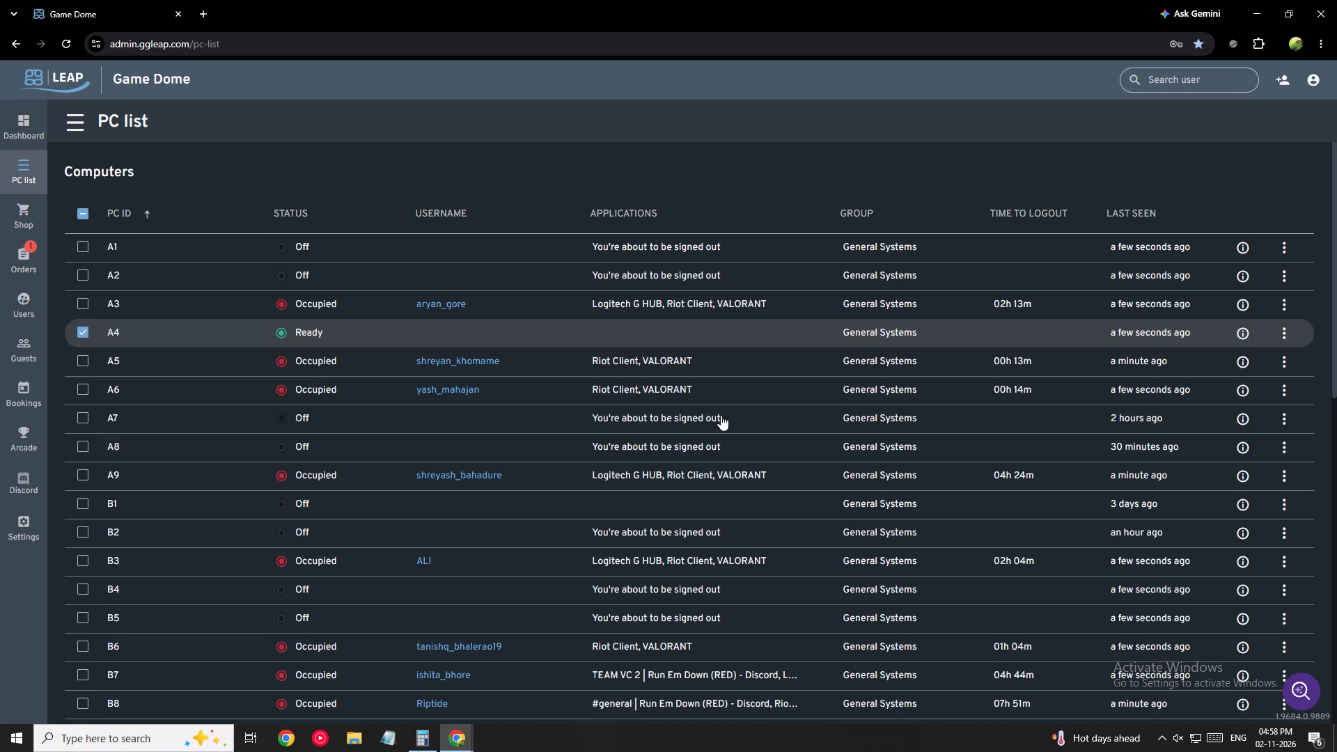
left_click(75, 334)
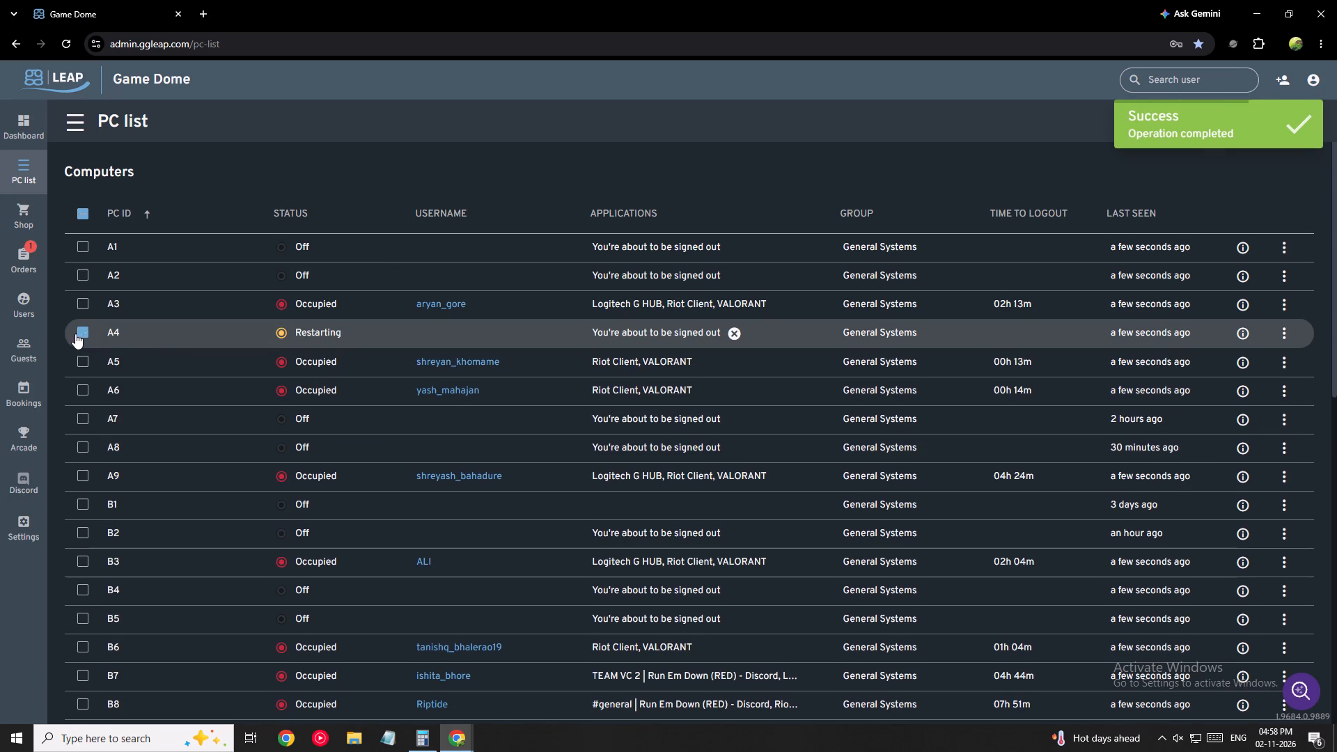
Review the restart status of the computers and the users and remaining times of the consoles.
scroll(469, 401, "down", 2)
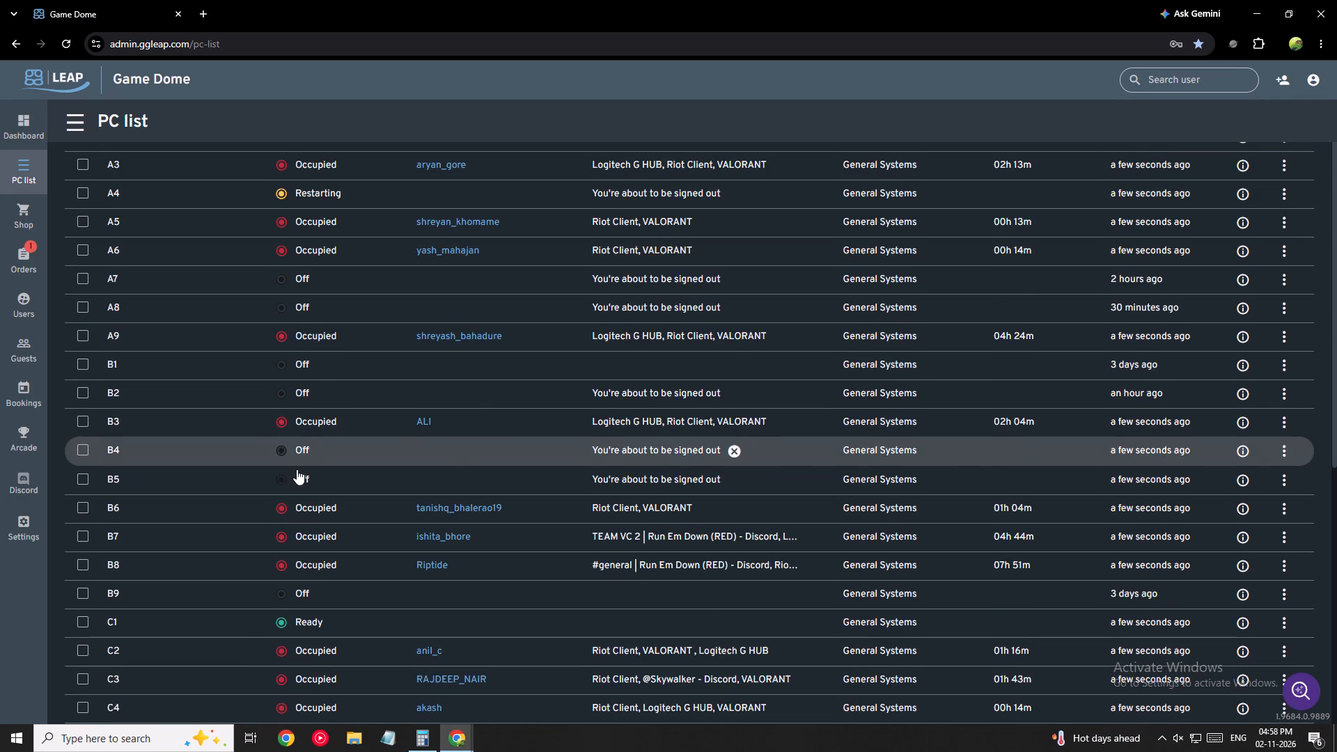
scroll(297, 469, "down", 4)
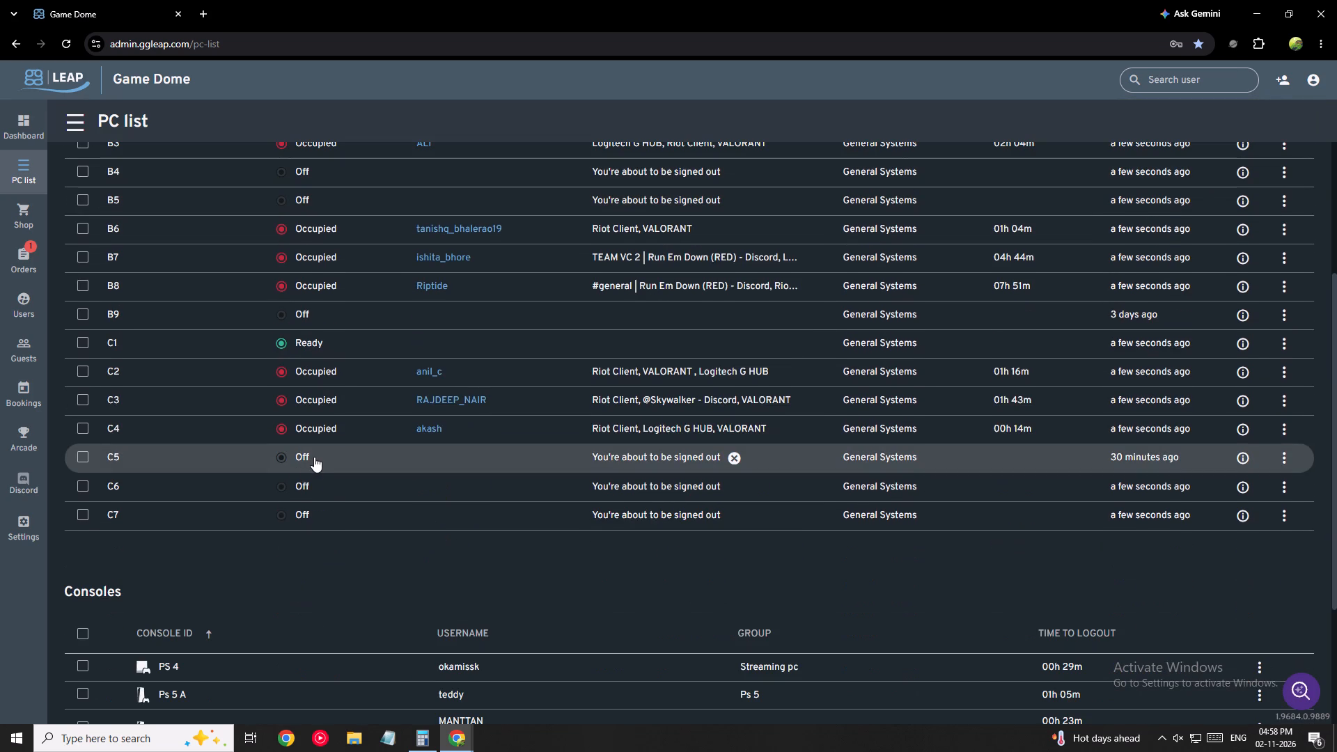
scroll(314, 457, "up", 4)
scroll(314, 457, "down", 1)
scroll(314, 457, "up", 2)
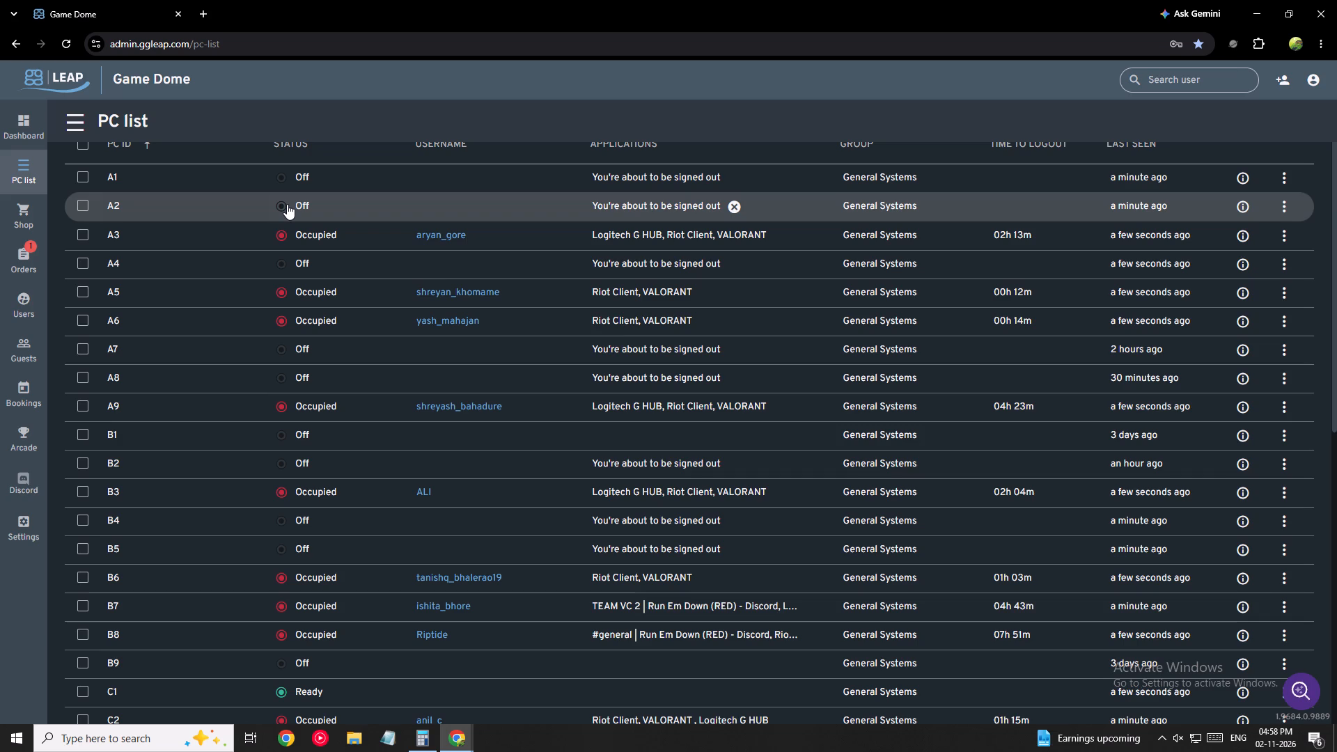
scroll(657, 569, "down", 3)
scroll(657, 568, "up", 1)
scroll(659, 566, "down", 4)
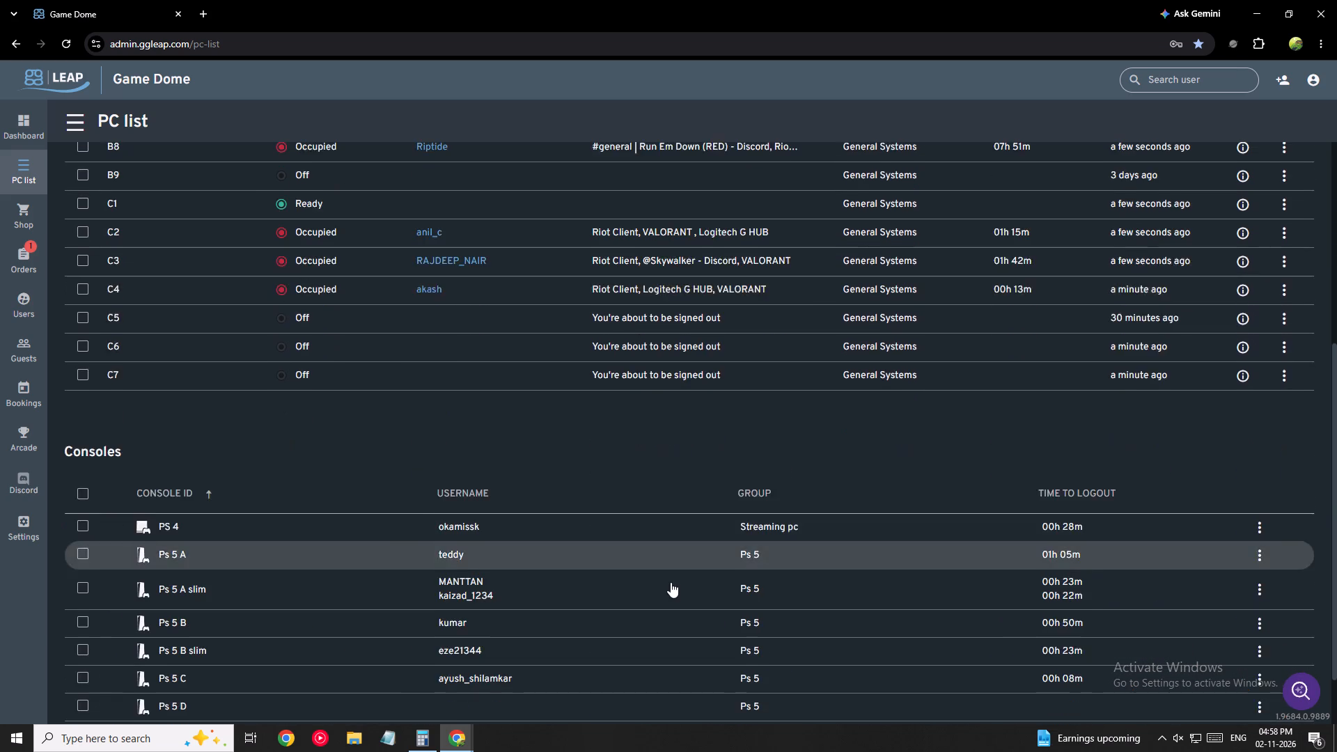
scroll(671, 582, "down", 2)
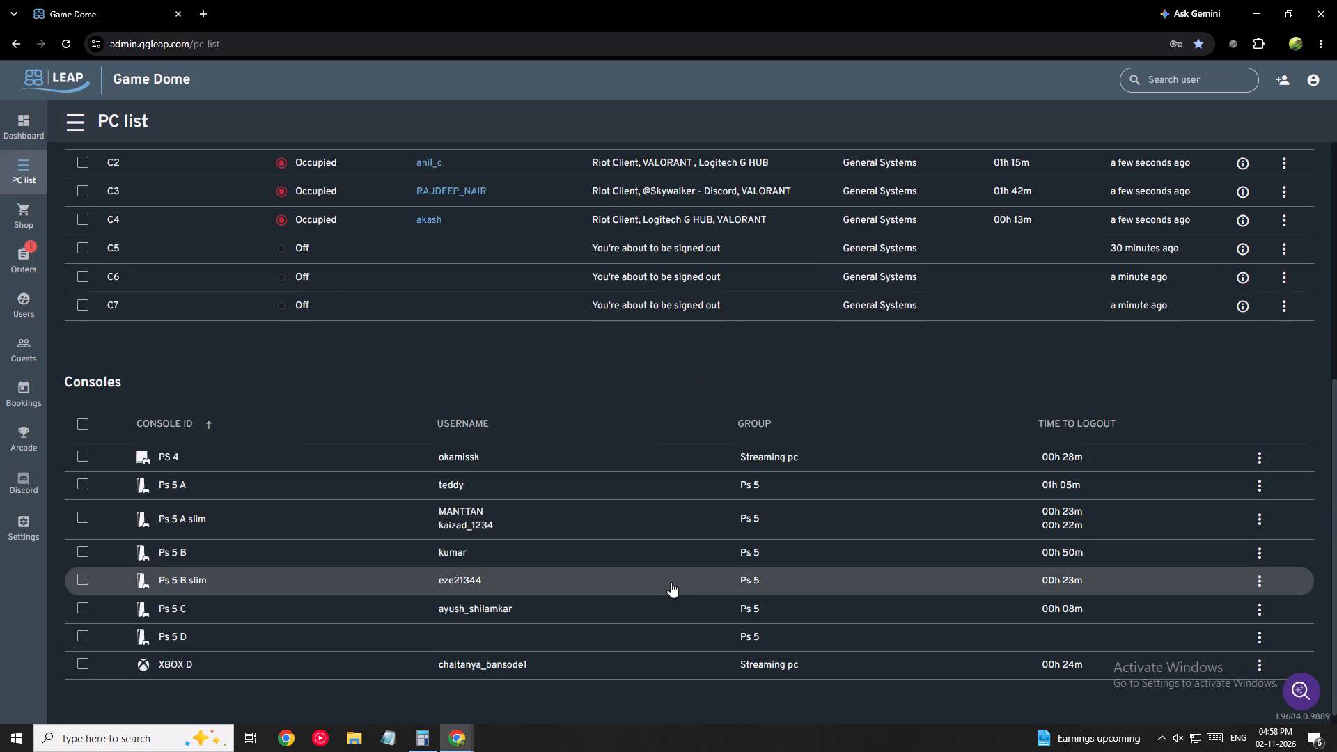
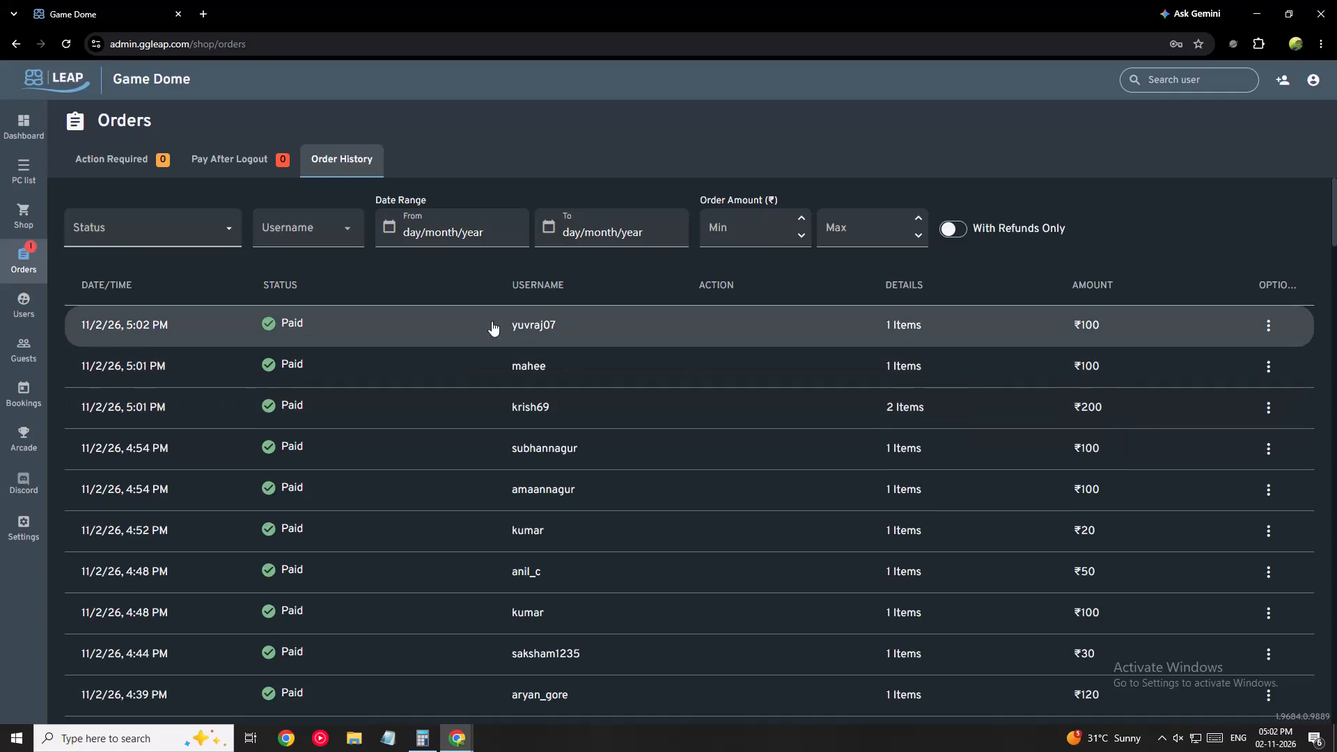
left_click(538, 341)
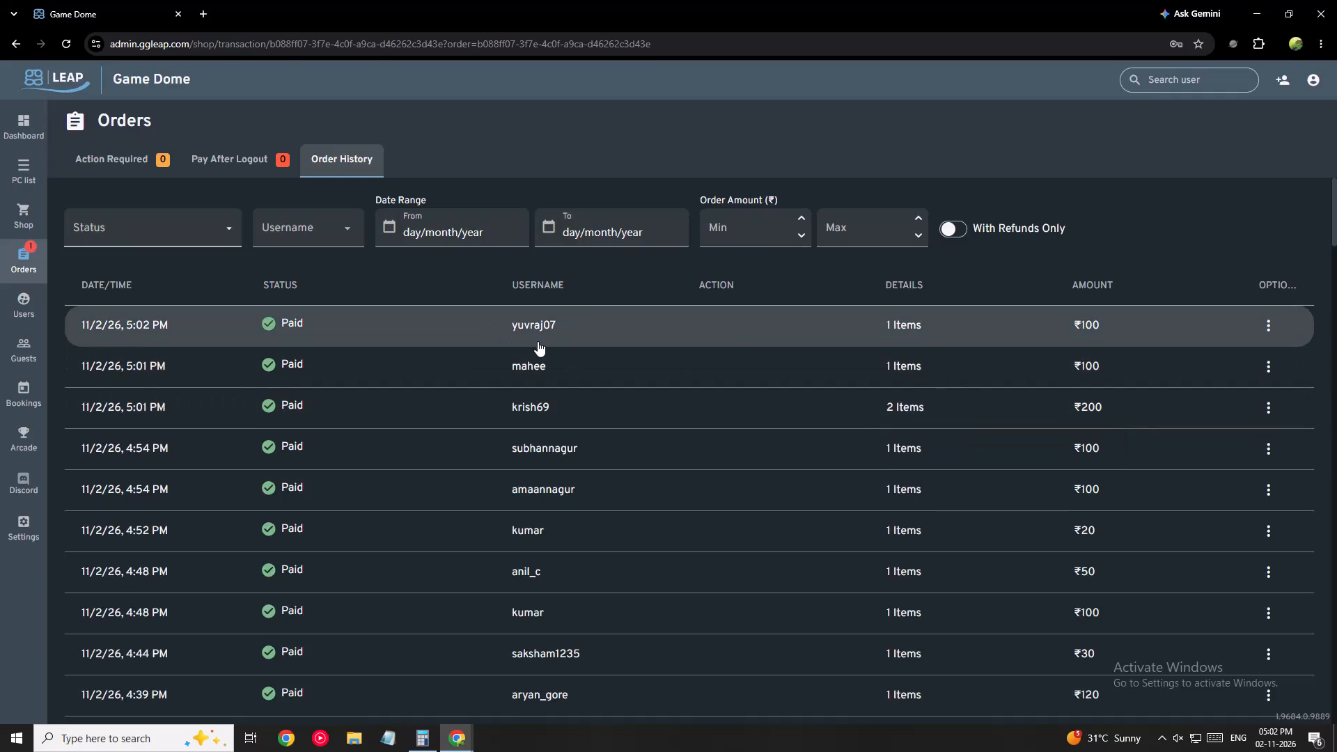
left_click(96, 161)
double_click(110, 179)
right_click(110, 179)
left_click(170, 200)
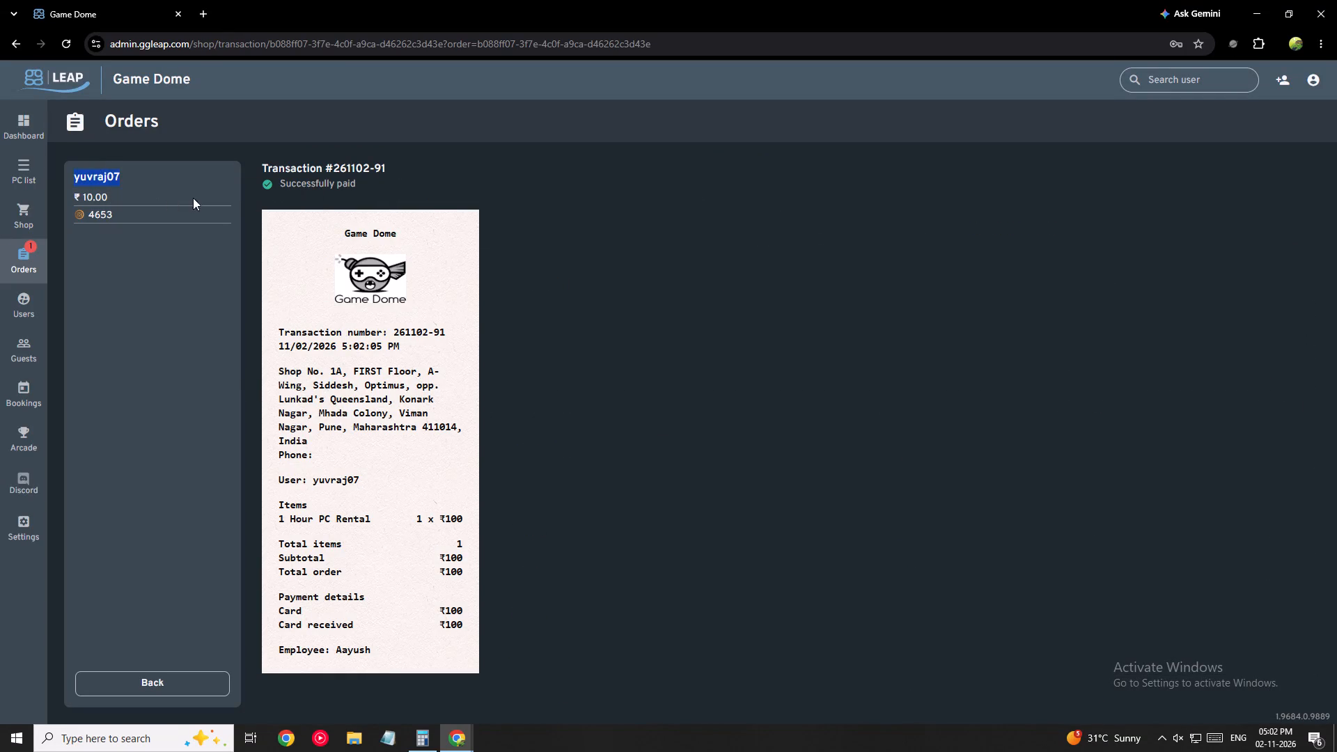
left_click(1187, 68)
key("ctrl+v")
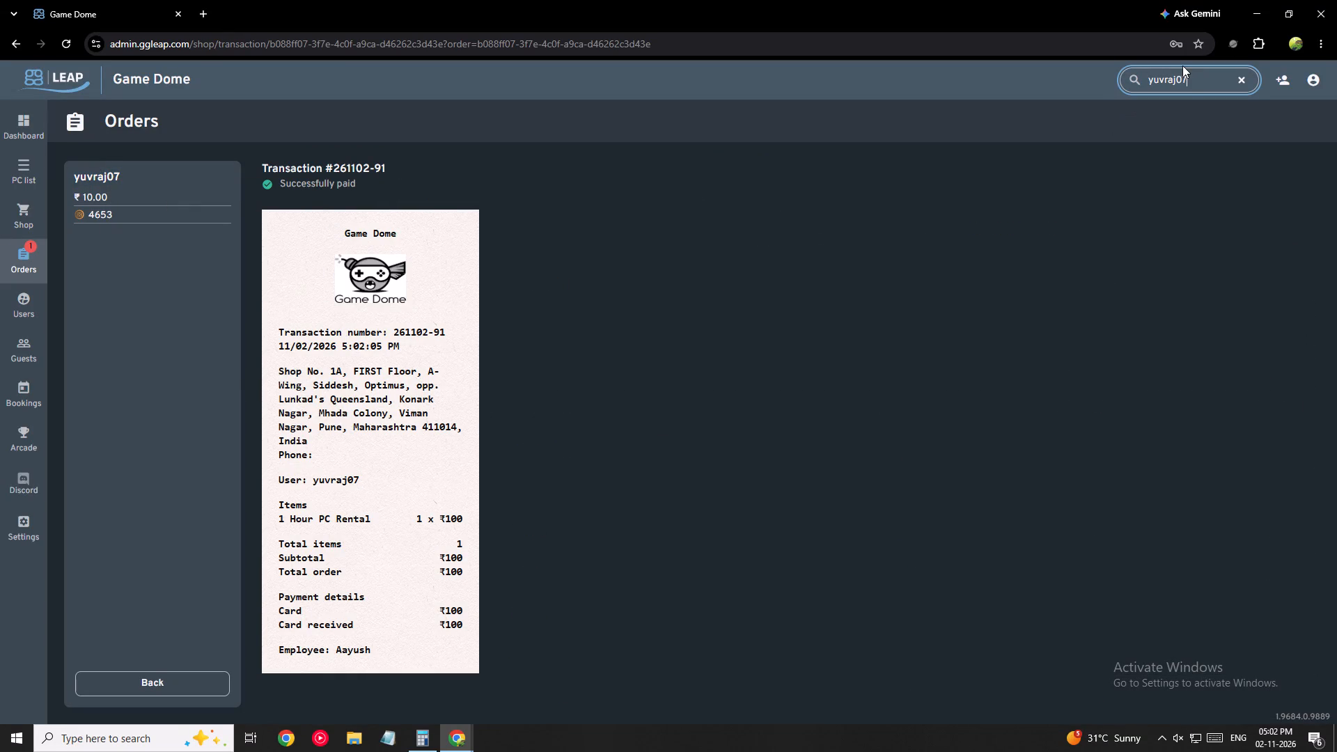
left_click(1283, 117)
left_click(1320, 201)
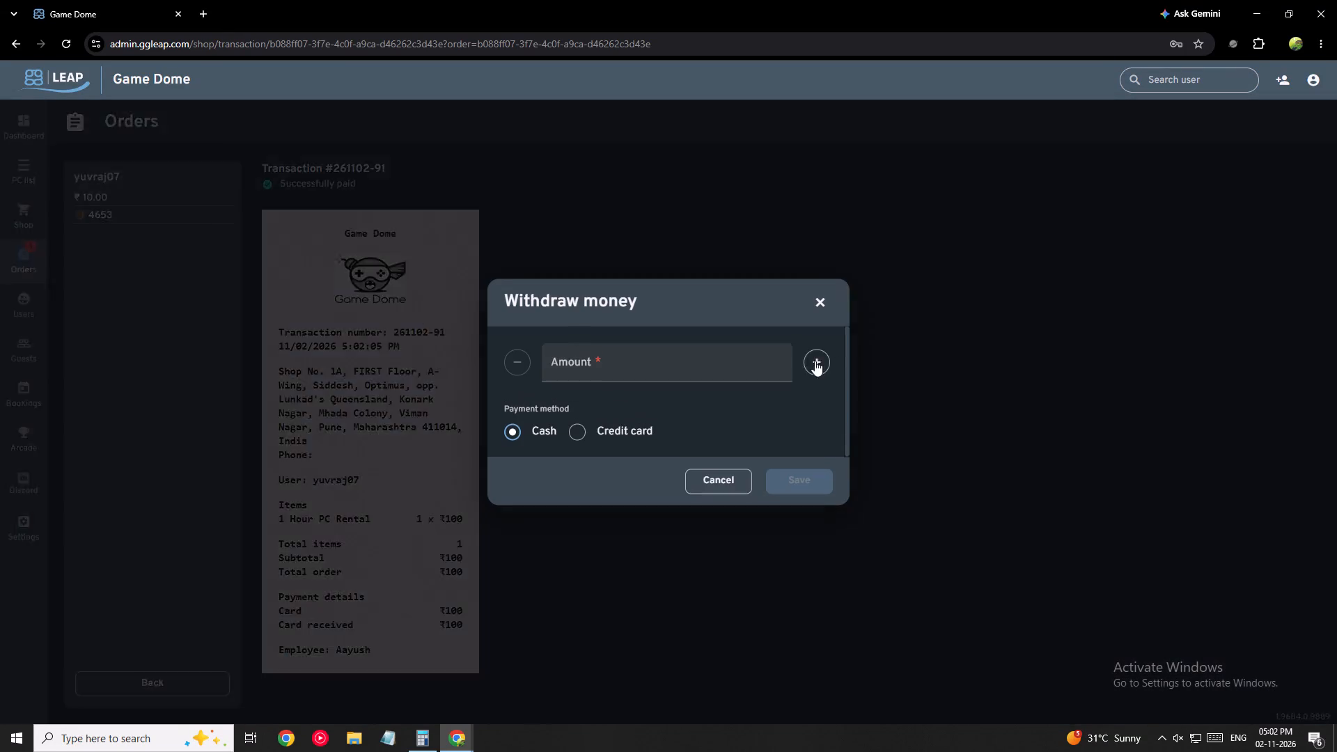
left_click(785, 359)
type("10")
key("Return")
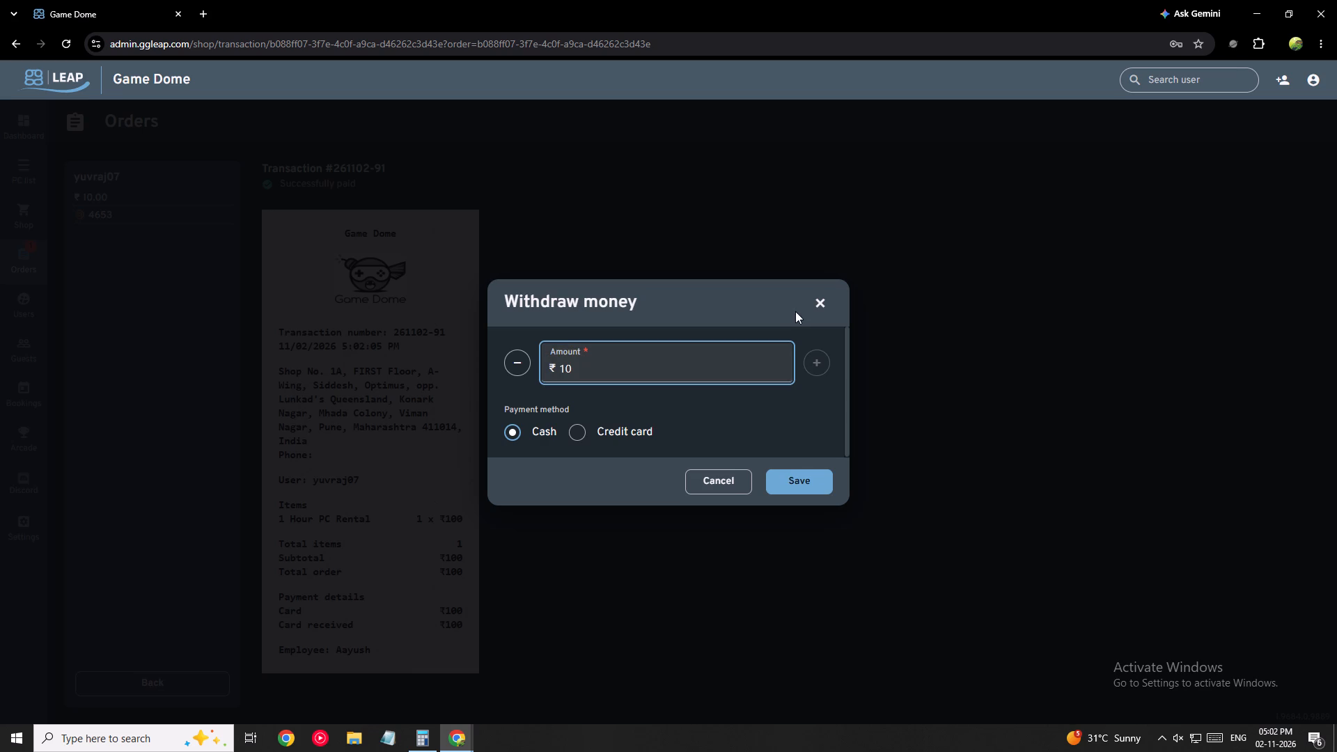
left_click(807, 486)
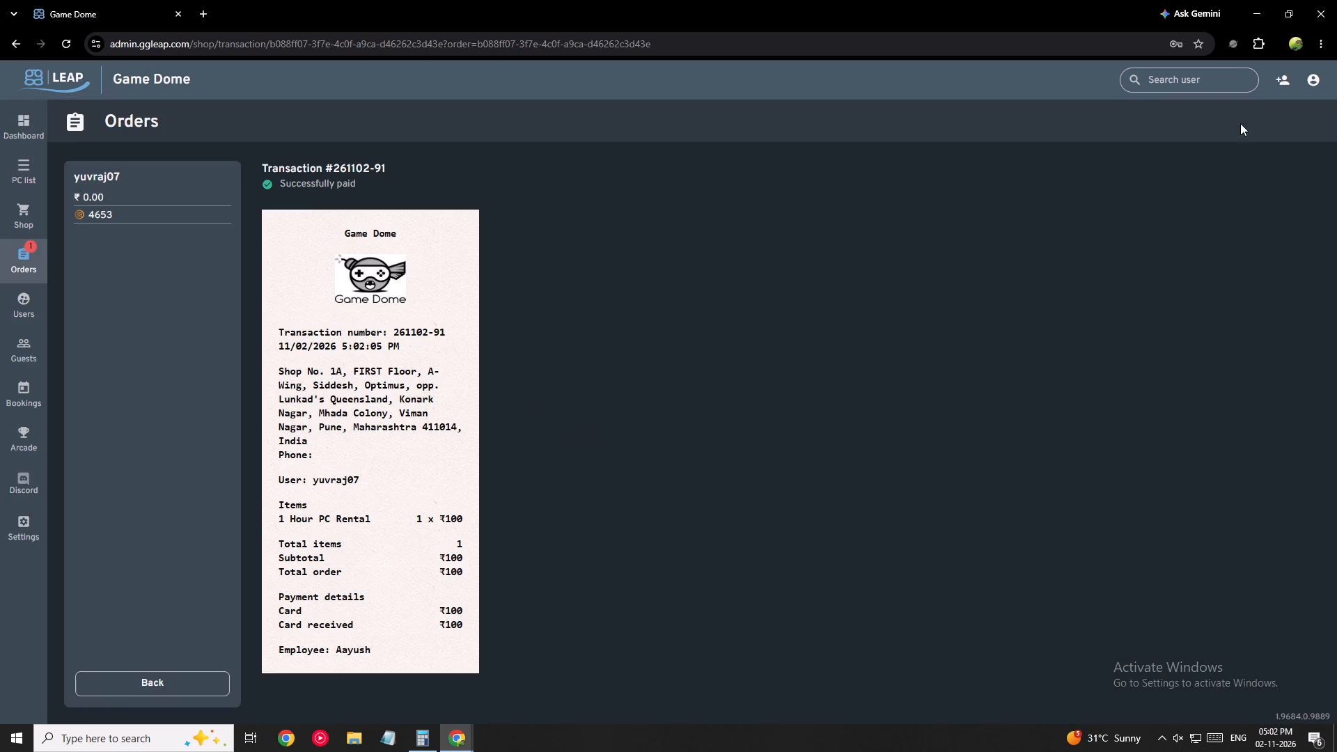
left_click(1196, 73)
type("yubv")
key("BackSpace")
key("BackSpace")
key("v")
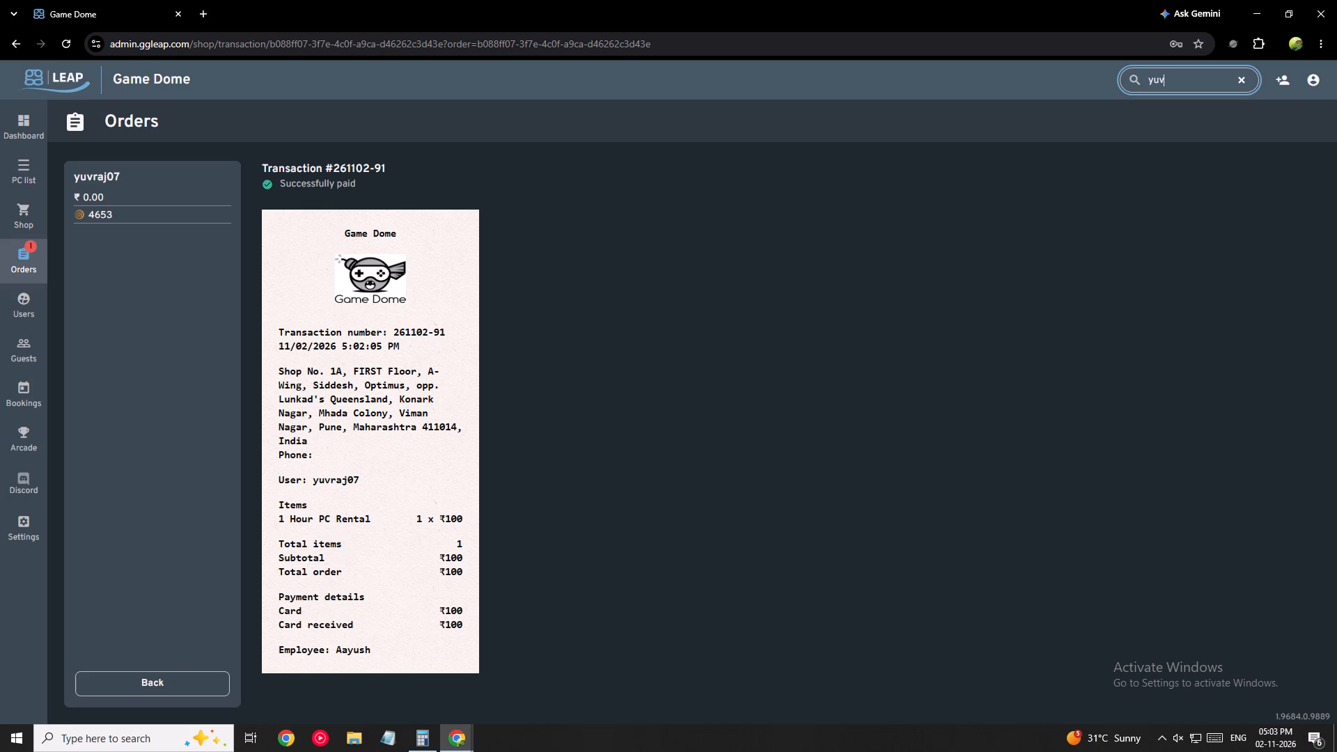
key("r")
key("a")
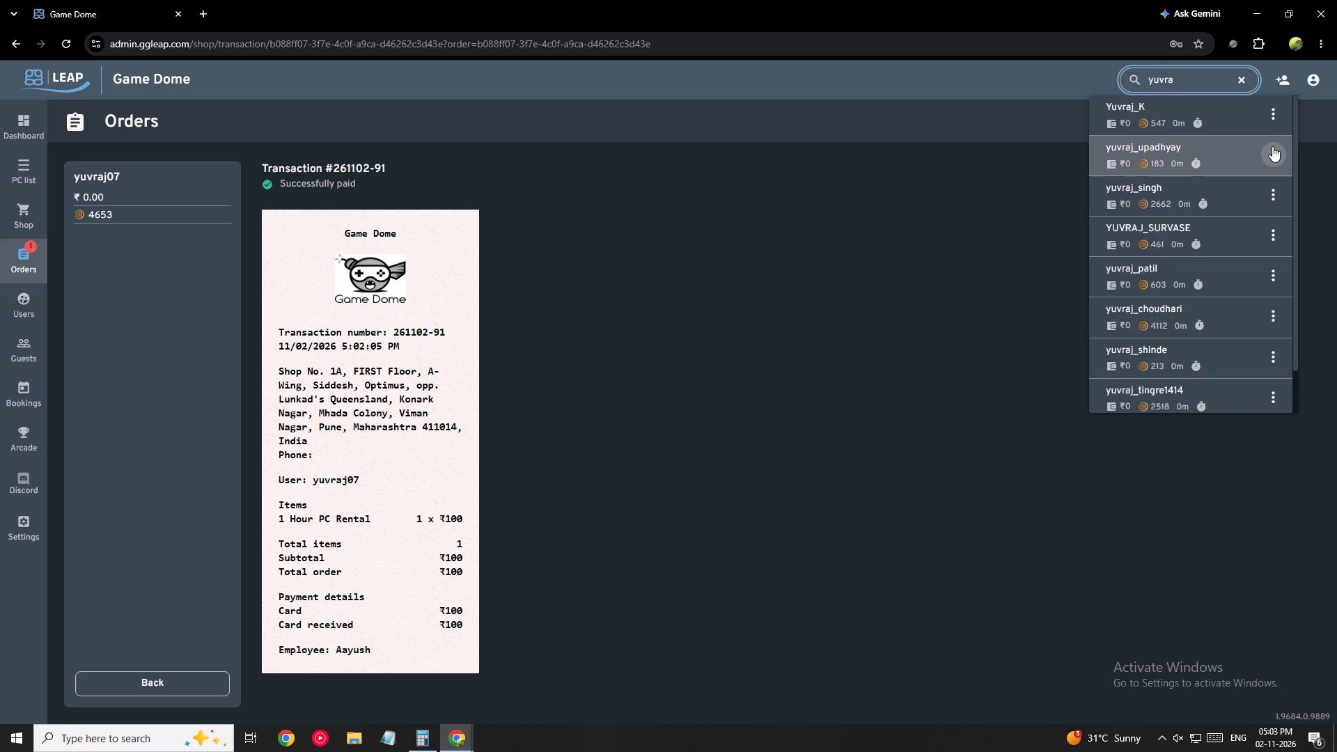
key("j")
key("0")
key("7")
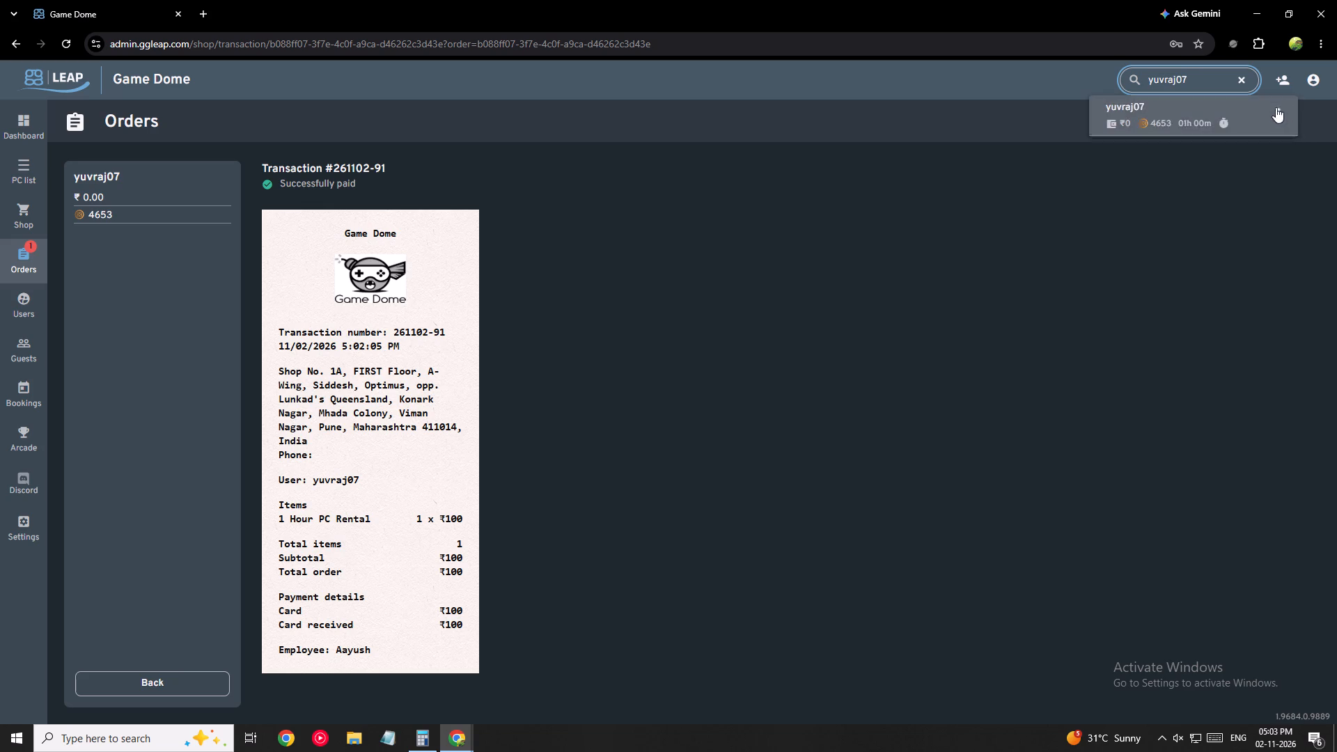
left_click(1276, 108)
left_click(1296, 111)
left_click_drag(501, 317, 251, 391)
left_click_drag(508, 298, 250, 429)
left_click_drag(533, 307, 281, 445)
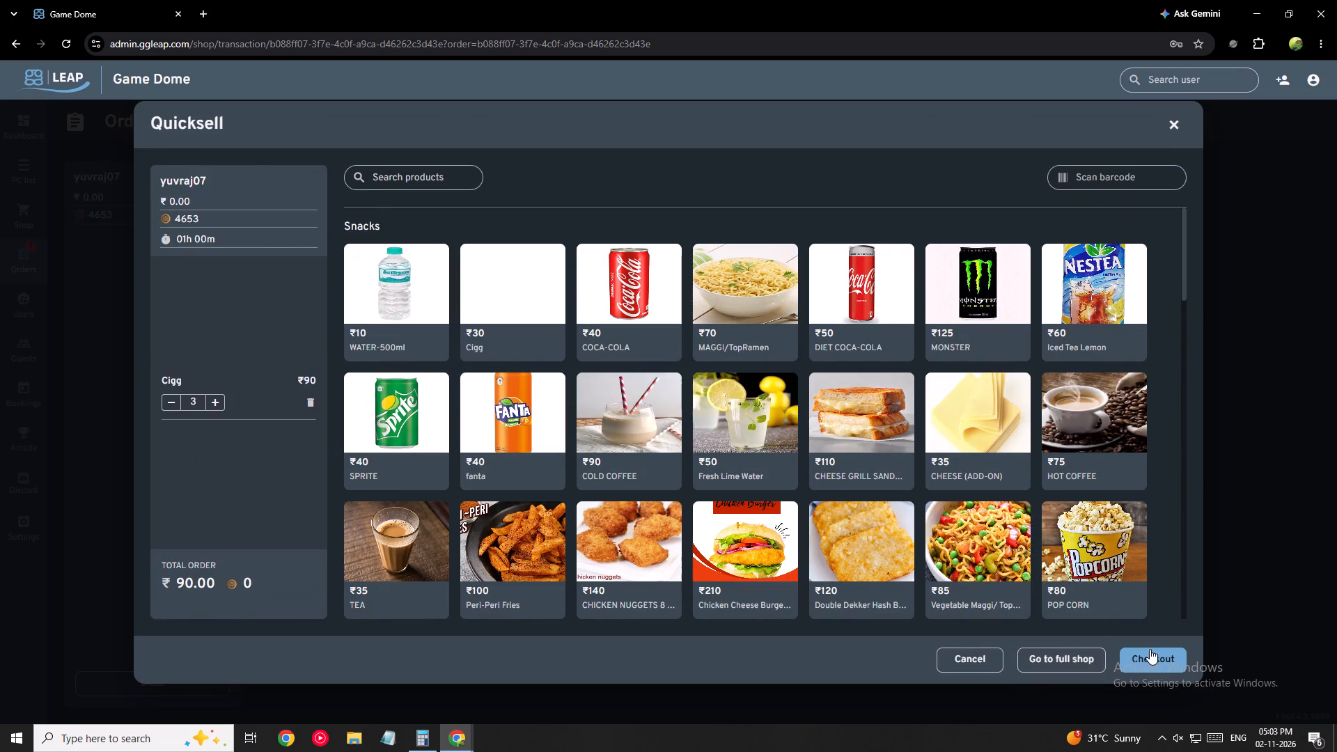
left_click(1150, 649)
left_click(451, 417)
left_click(413, 634)
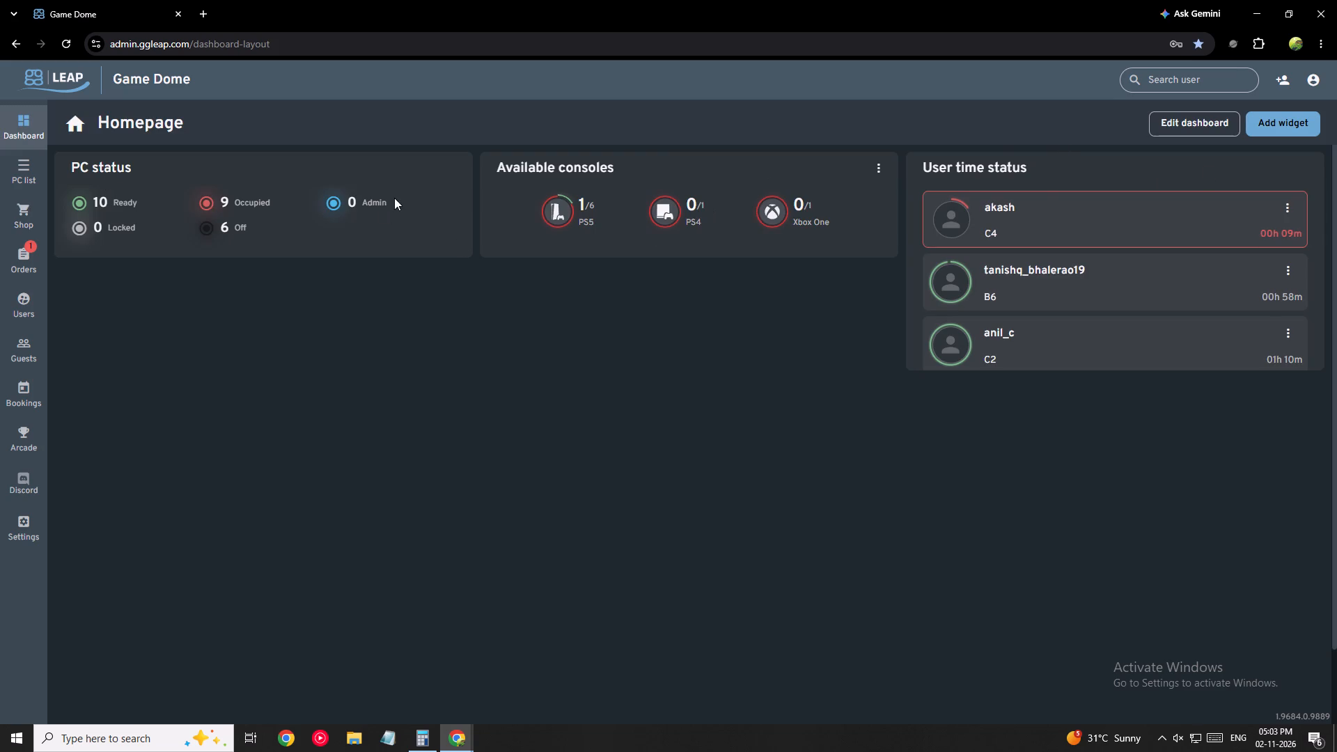
left_click(4, 161)
scroll(464, 494, "down", 14)
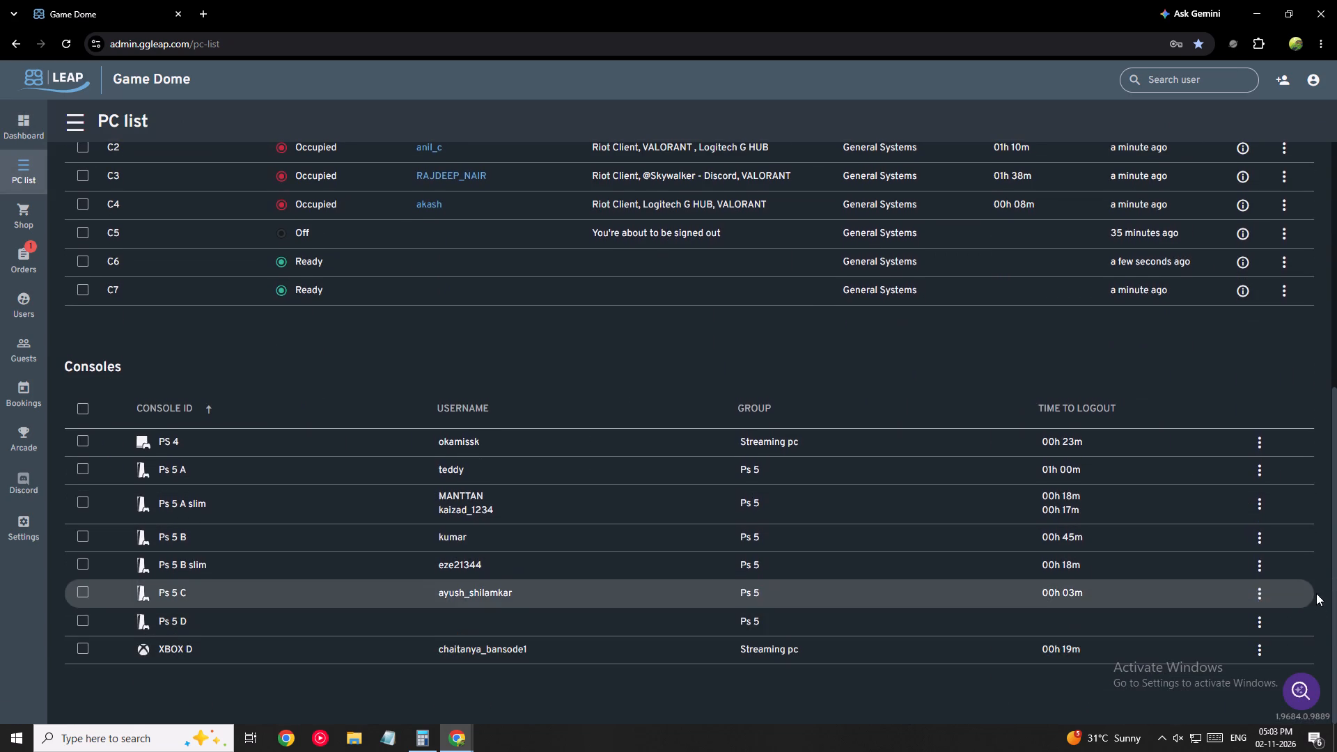
left_click(1252, 623)
left_click(1257, 533)
left_click(1245, 515)
left_click(599, 383)
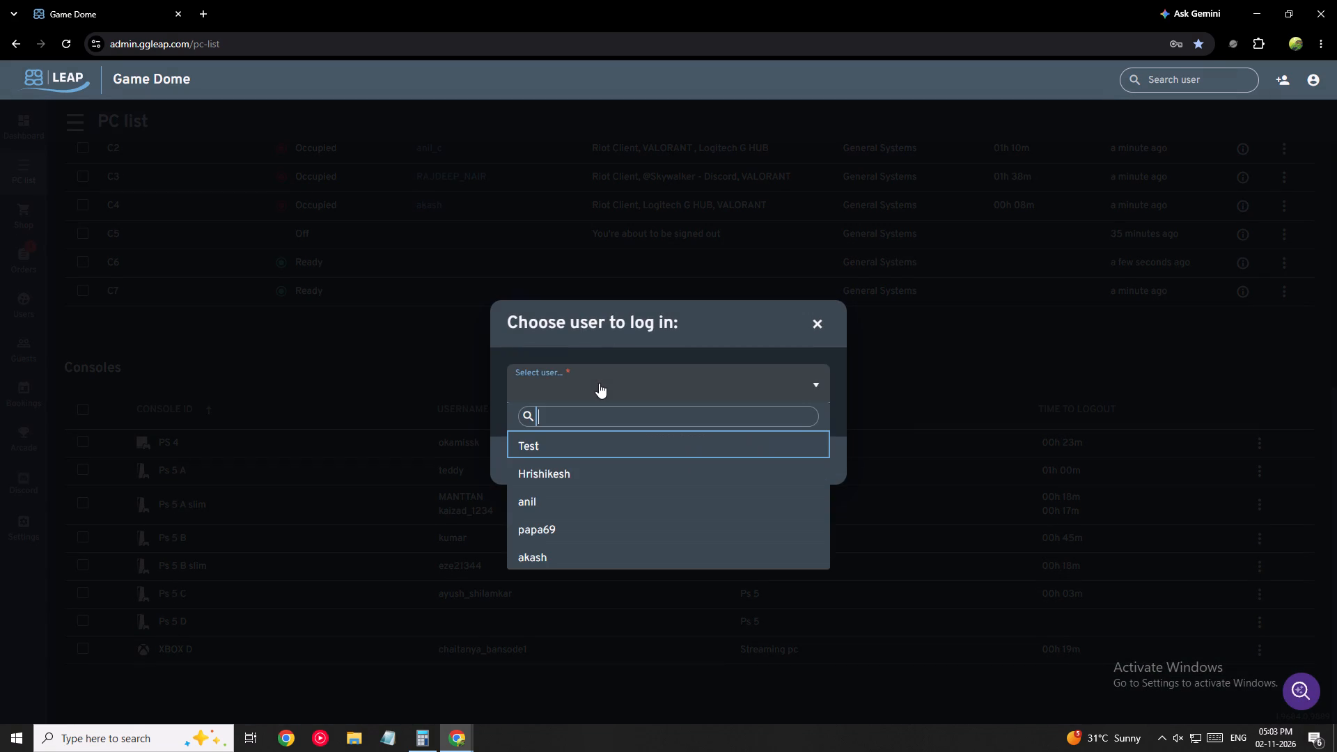
type("amaa")
key("n")
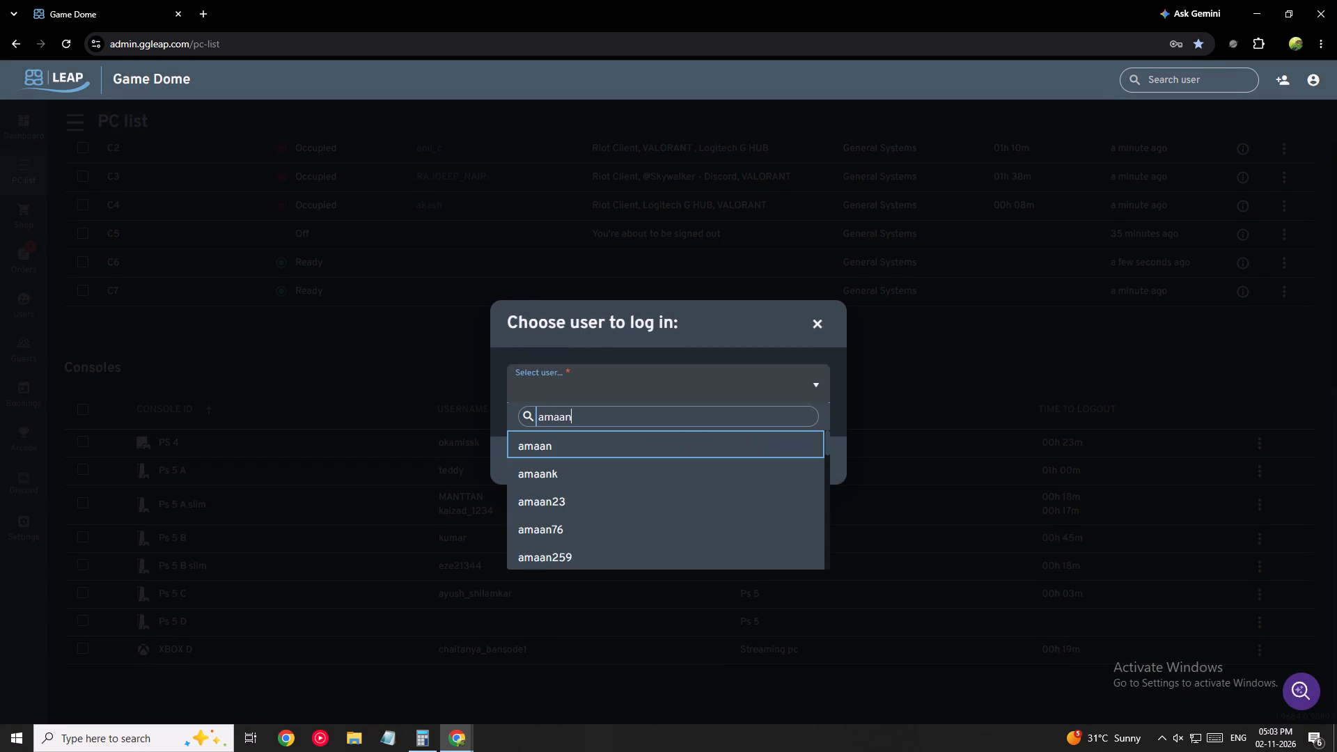
key("a")
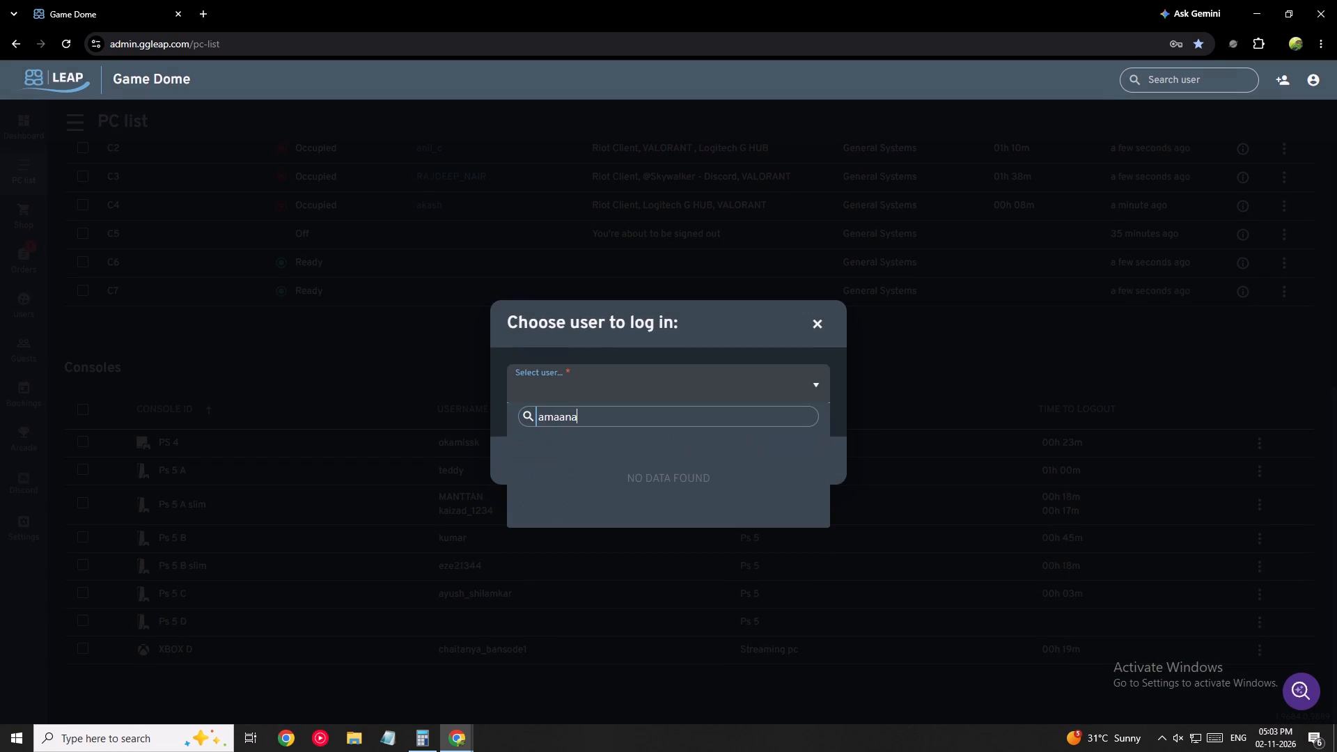
key("BackSpace")
key("BackSpace")
key("BackSpace")
type("nan")
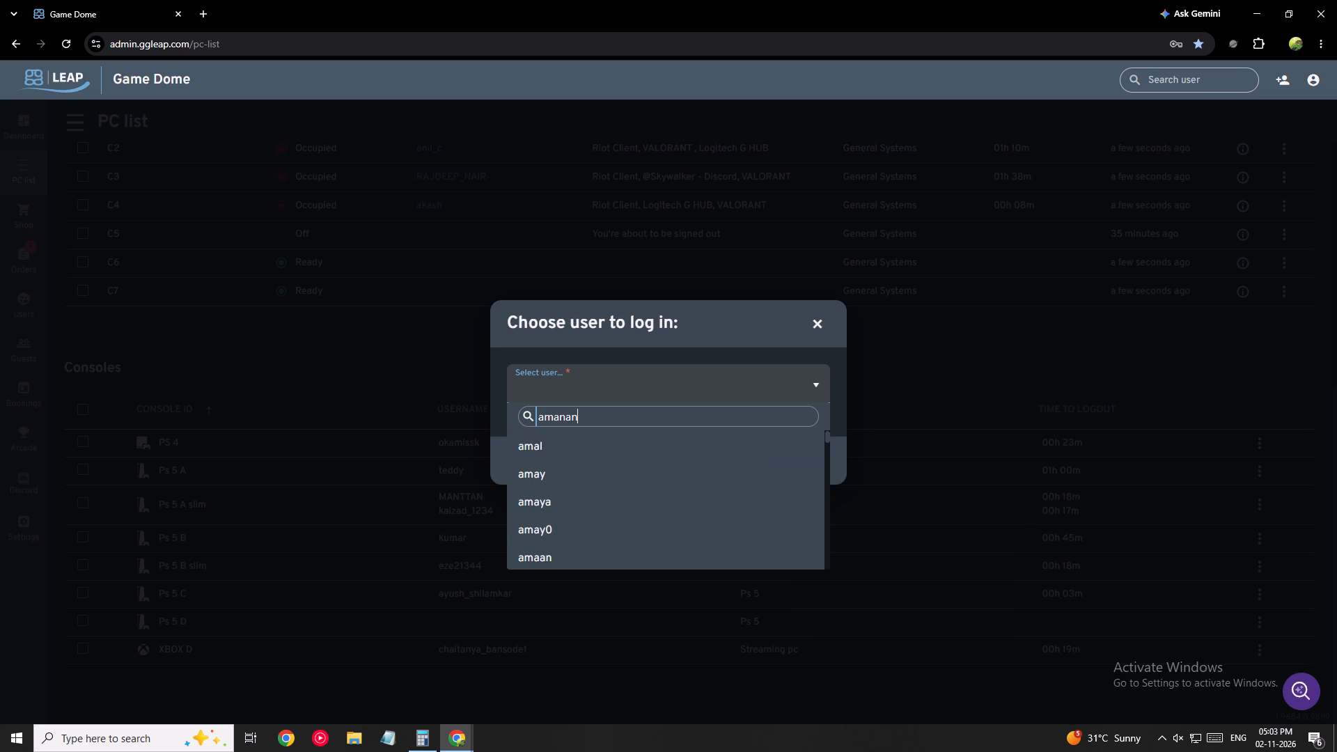
key("BackSpace")
key("BackSpace")
key("BackSpace")
key("BackSpace")
key("BackSpace")
key("BackSpace")
key("BackSpace")
key("BackSpace")
key("BackSpace")
key("BackSpace")
key("BackSpace")
type("nagur")
left_click(598, 473)
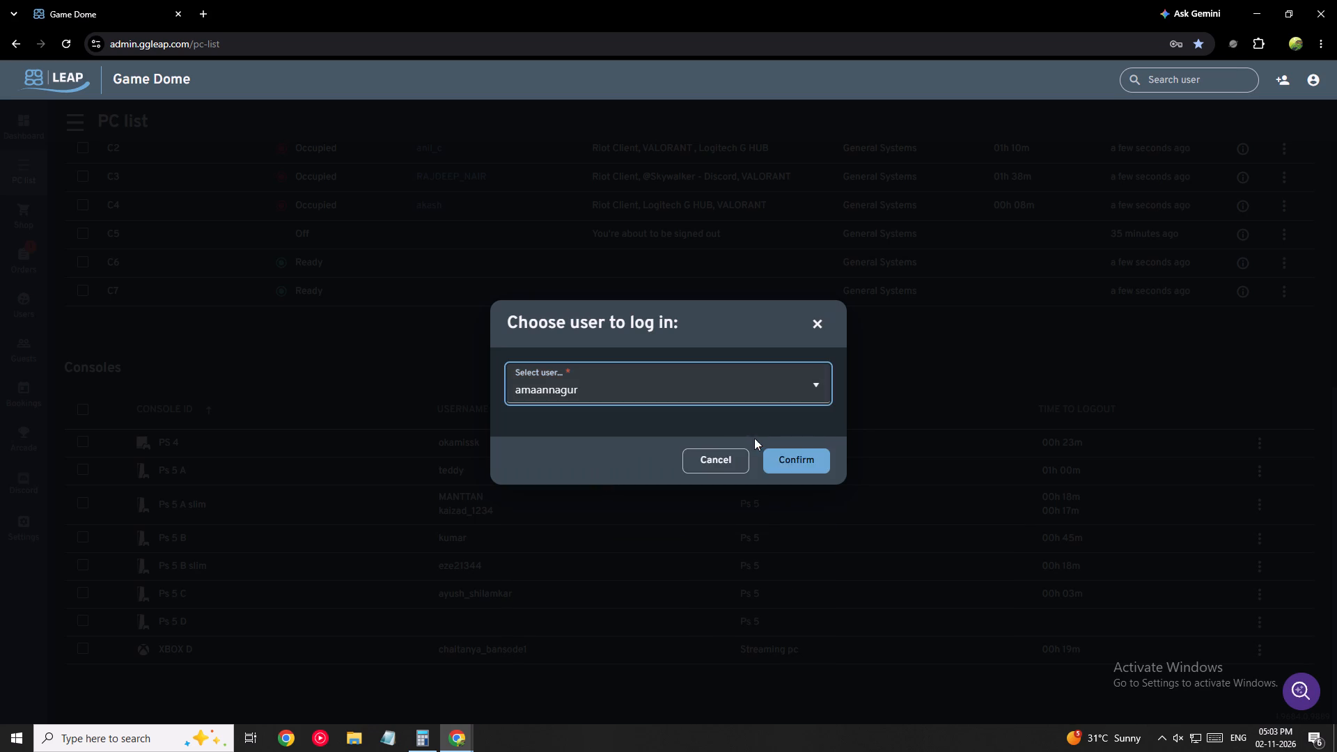
left_click(782, 454)
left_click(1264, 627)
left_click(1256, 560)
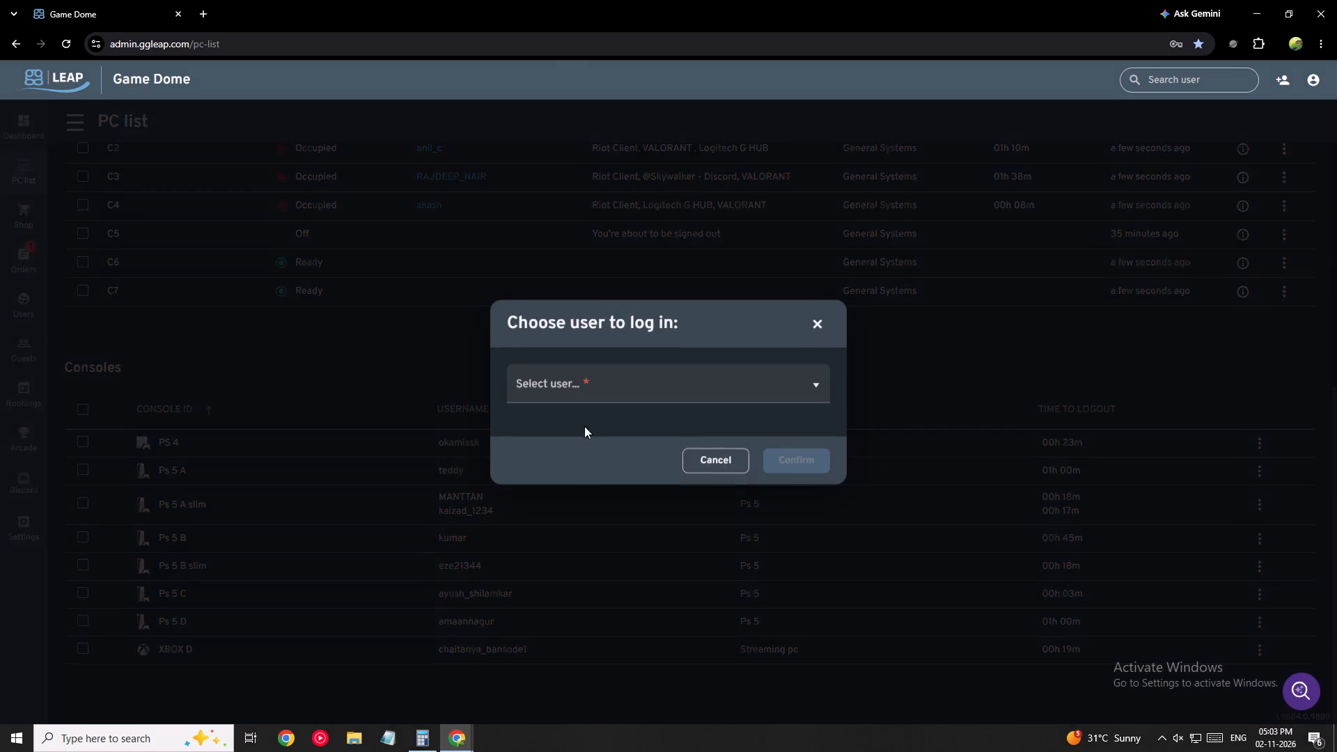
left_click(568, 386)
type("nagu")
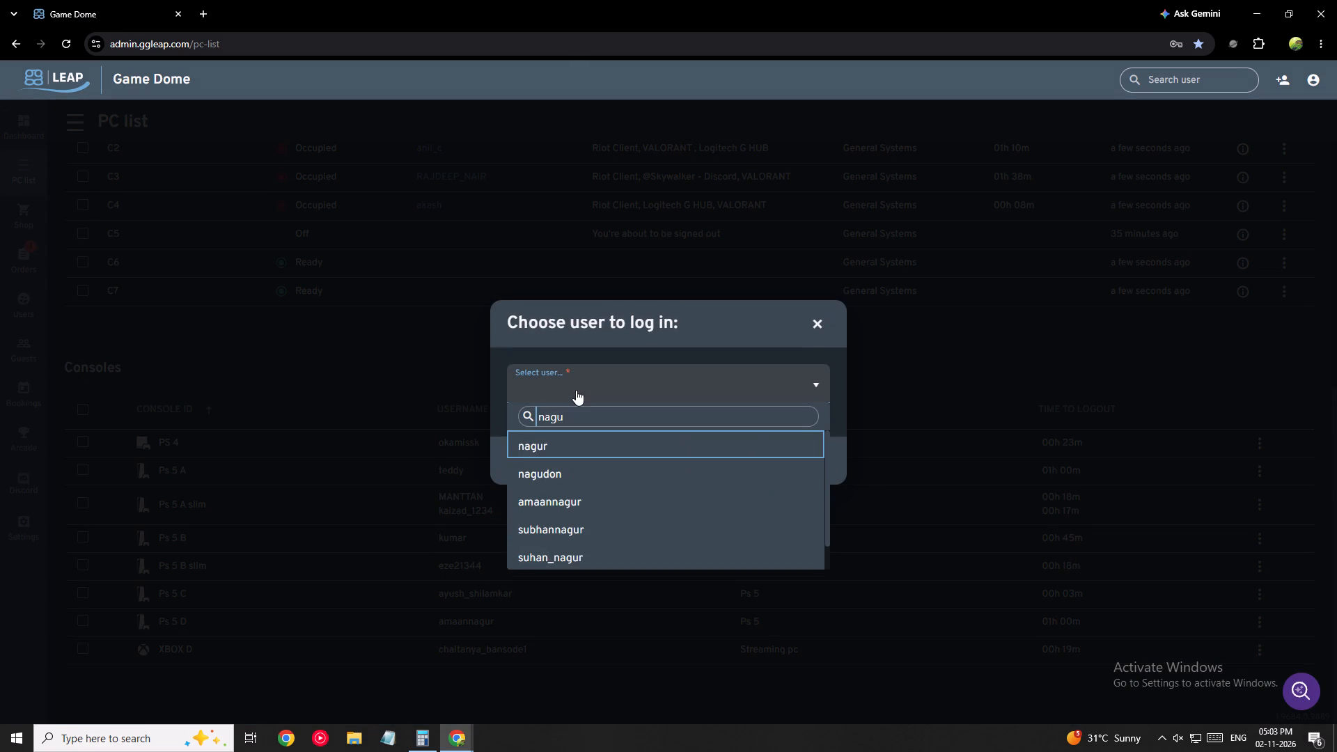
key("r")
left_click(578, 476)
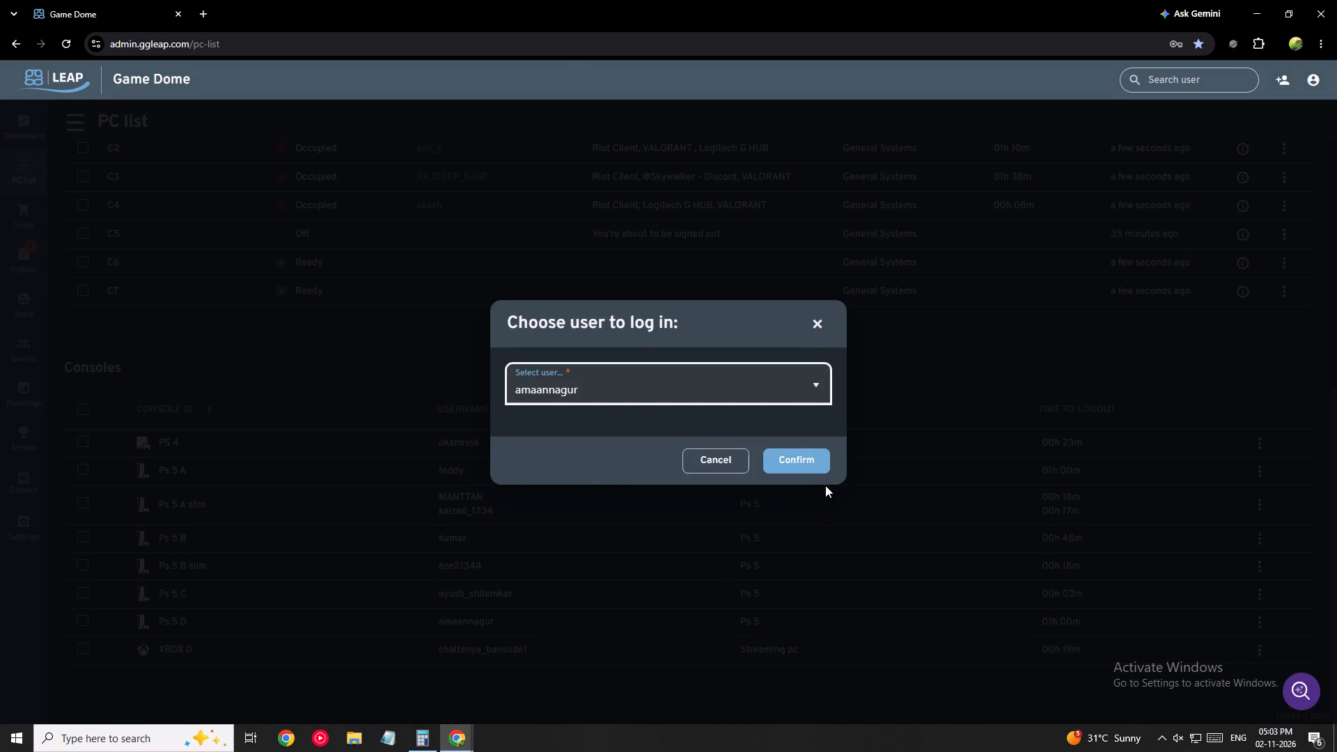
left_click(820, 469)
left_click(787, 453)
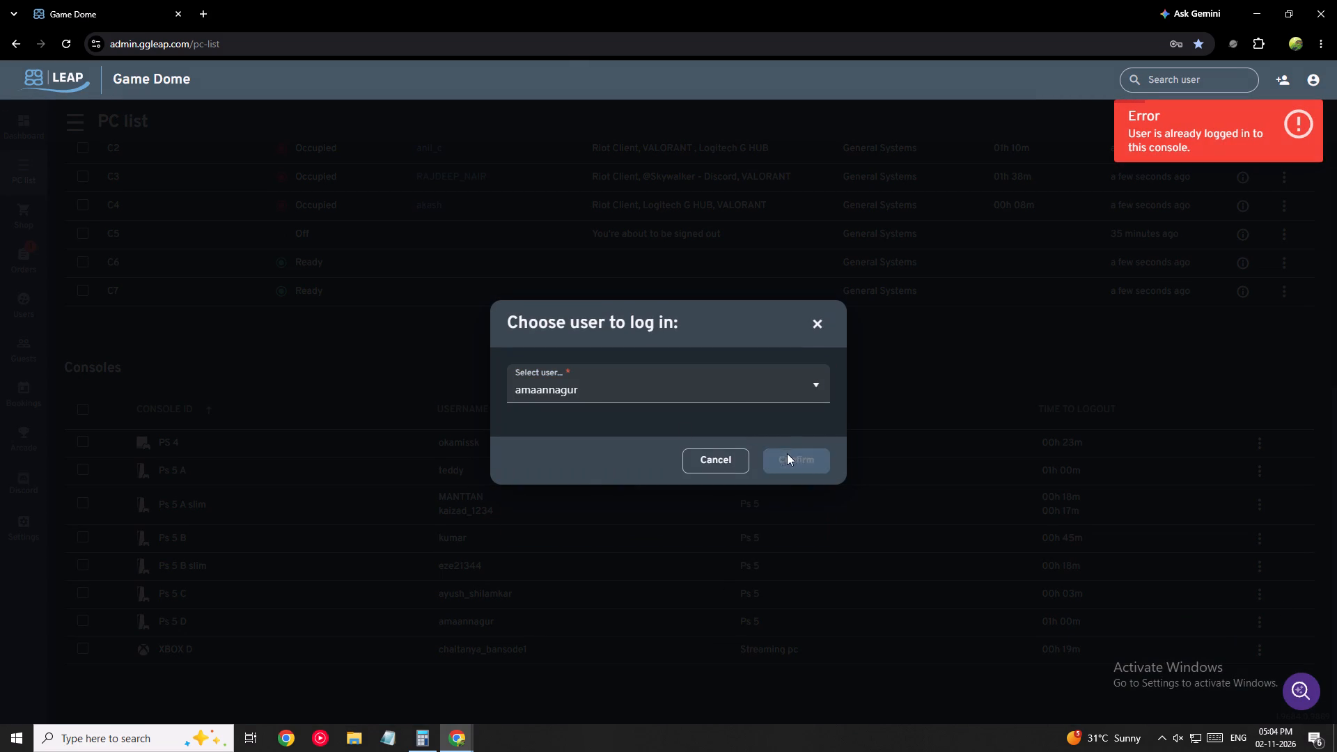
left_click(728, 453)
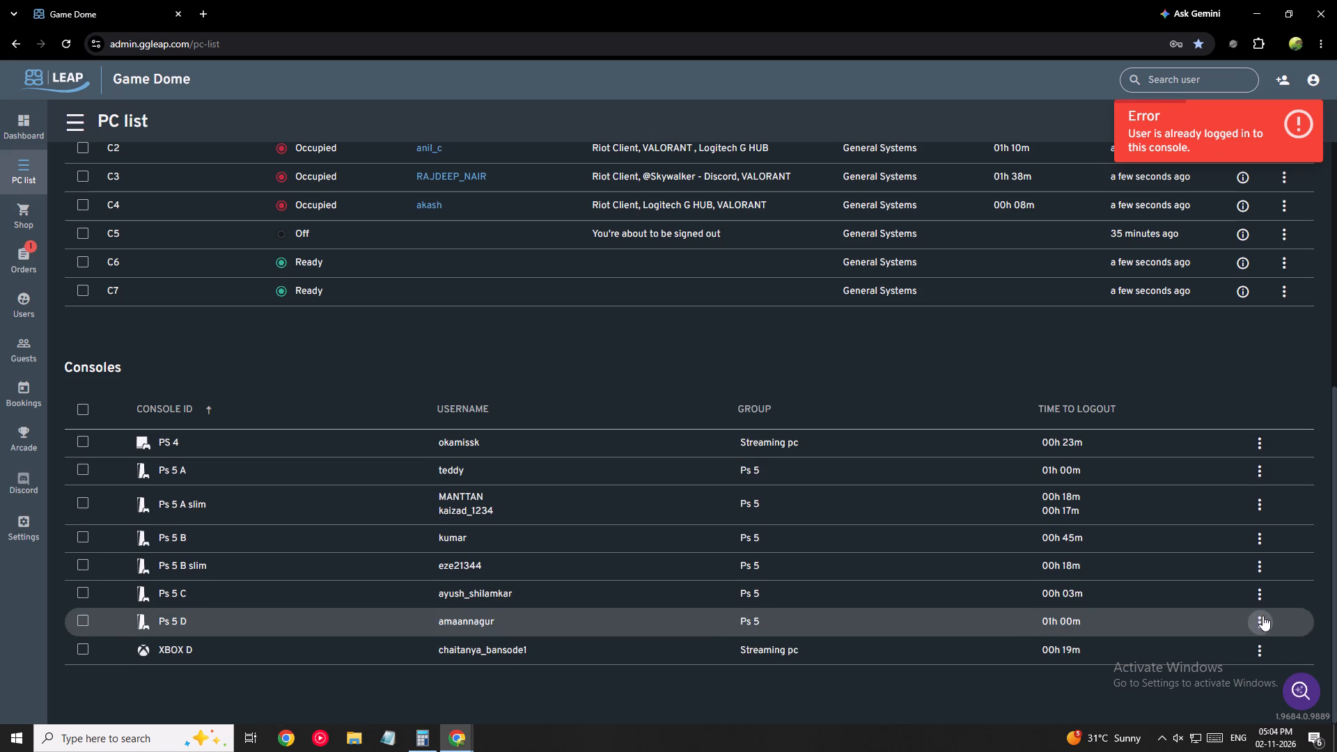
left_click(1262, 616)
left_click(1247, 550)
left_click(535, 386)
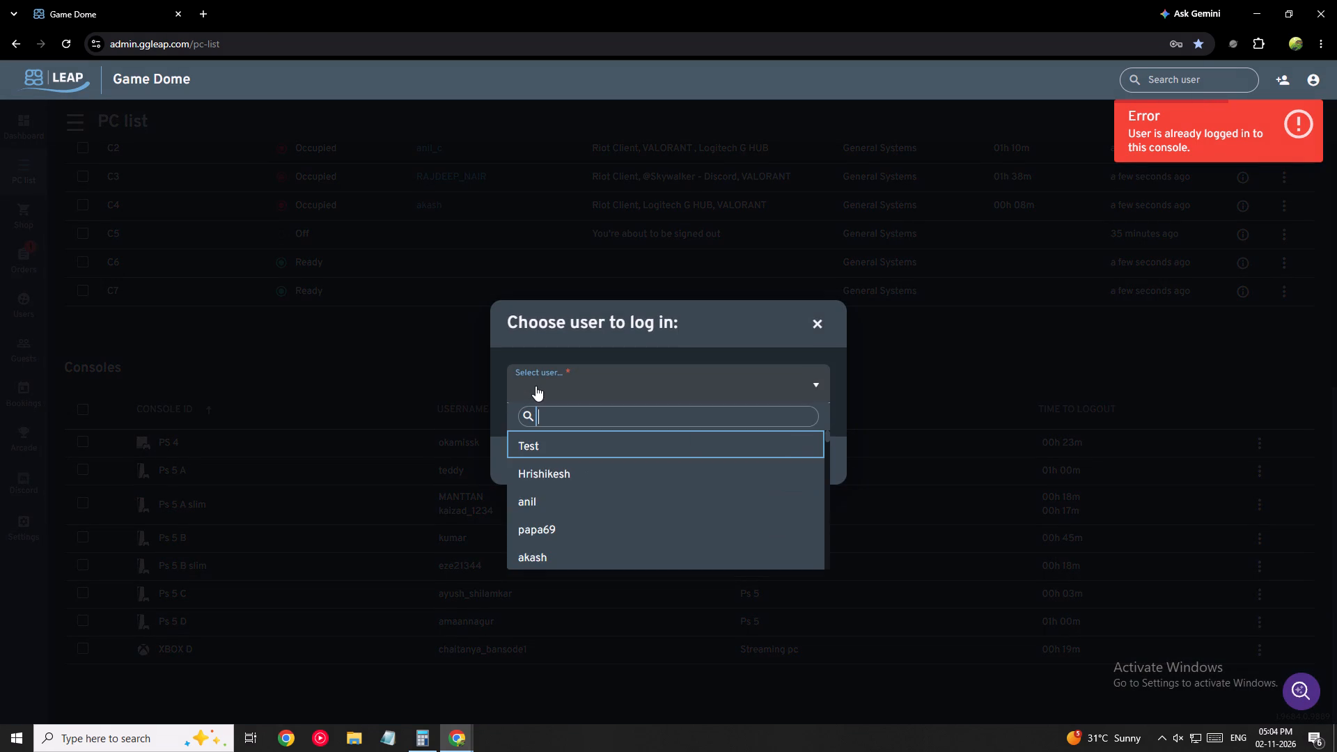
type("nagur")
left_click(597, 509)
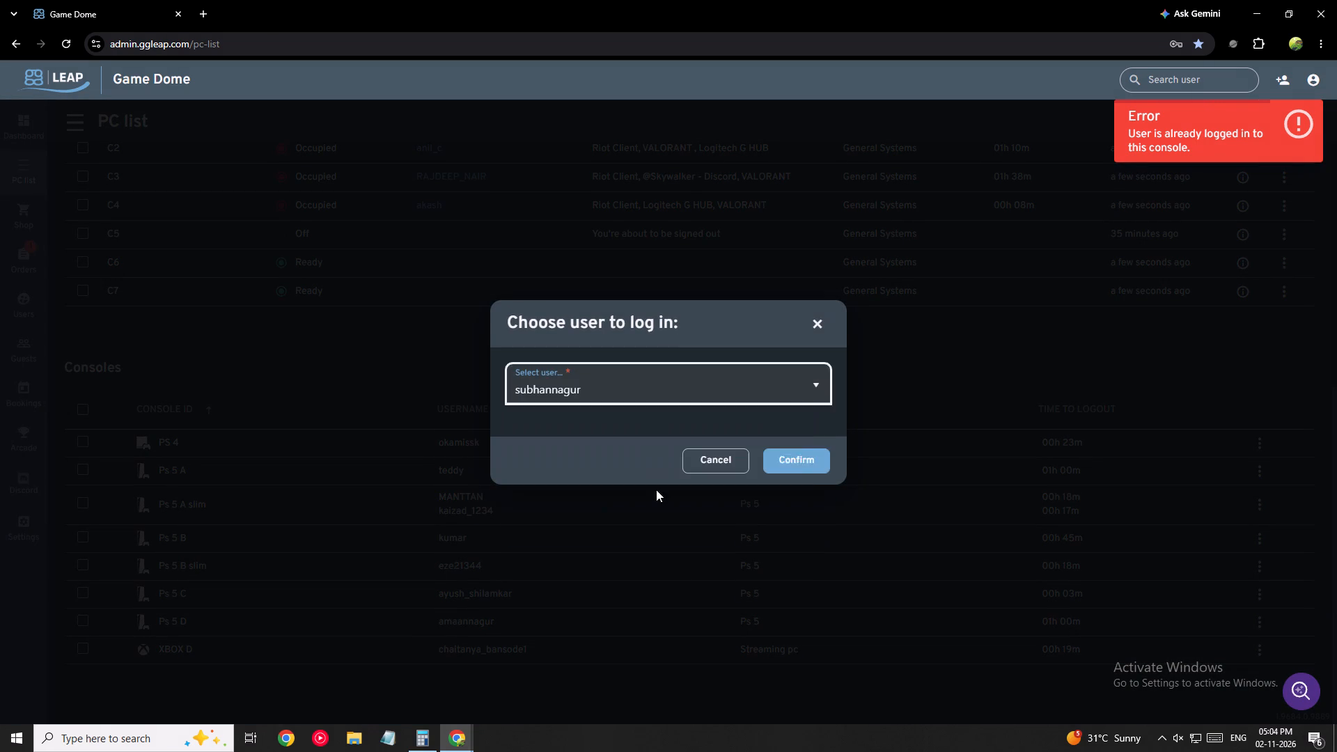
left_click(819, 457)
left_click(1191, 139)
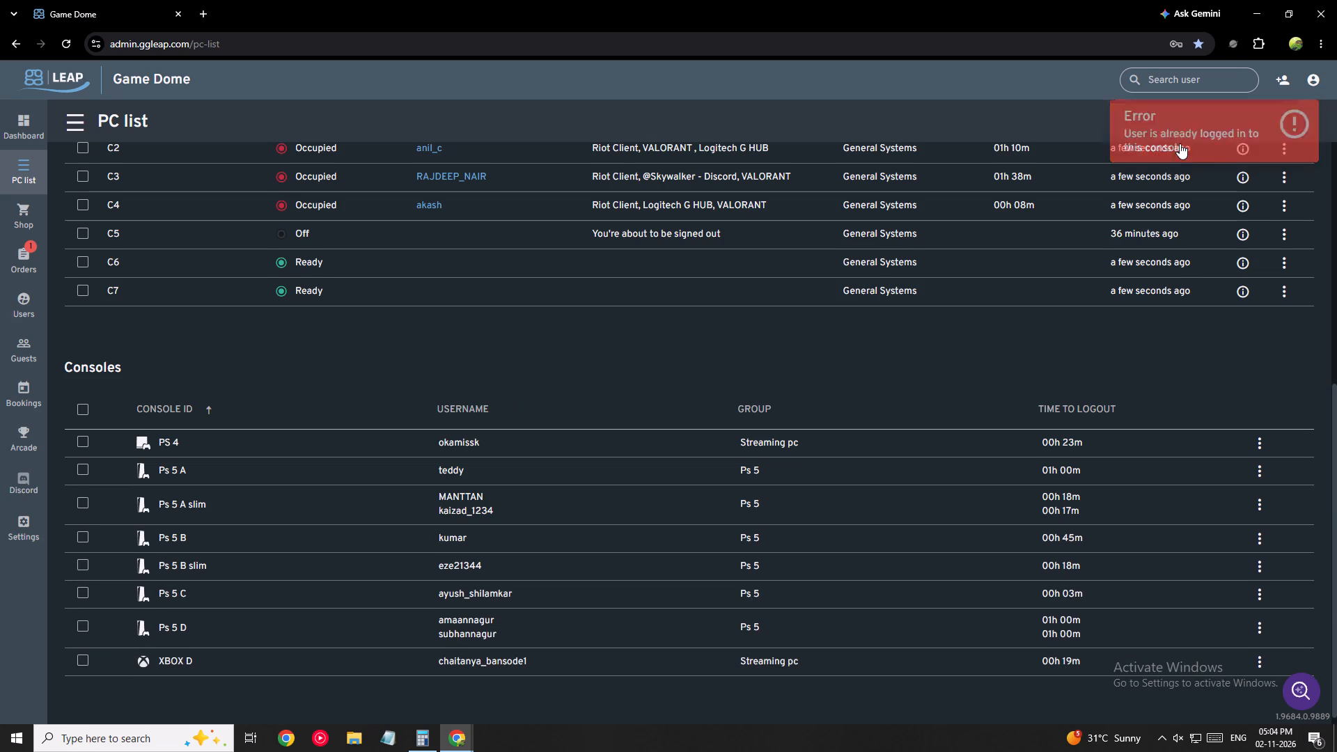
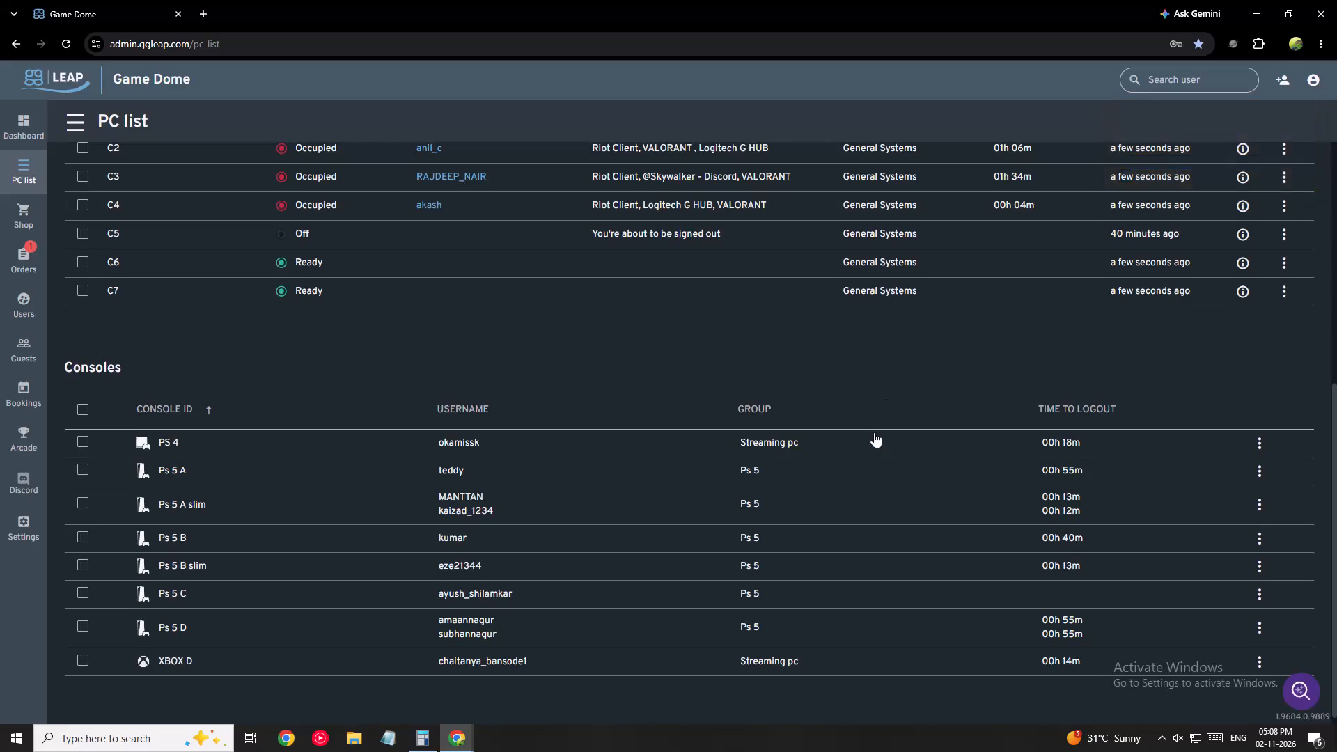
Open the available actions for console Ps 5 C in the consoles list.
left_click(1261, 599)
left_click(1269, 639)
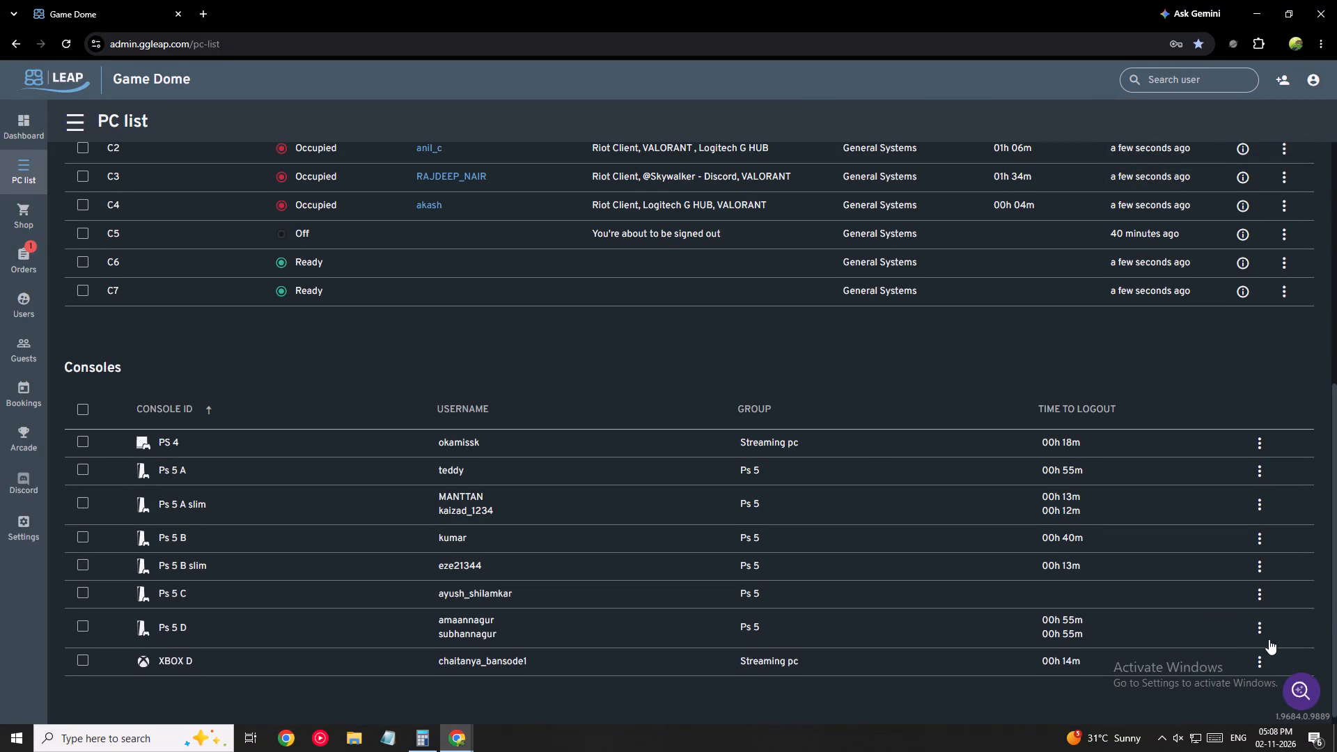
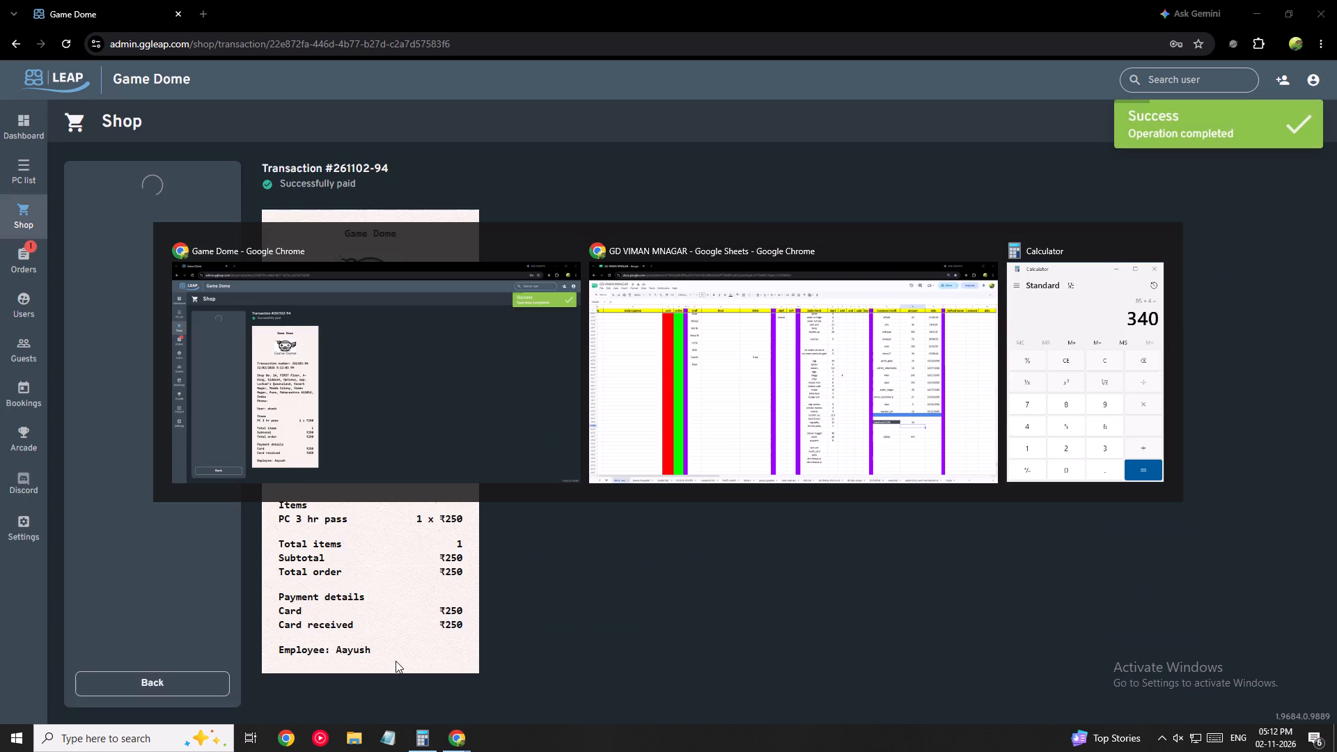
left_click(968, 583)
left_click(987, 601)
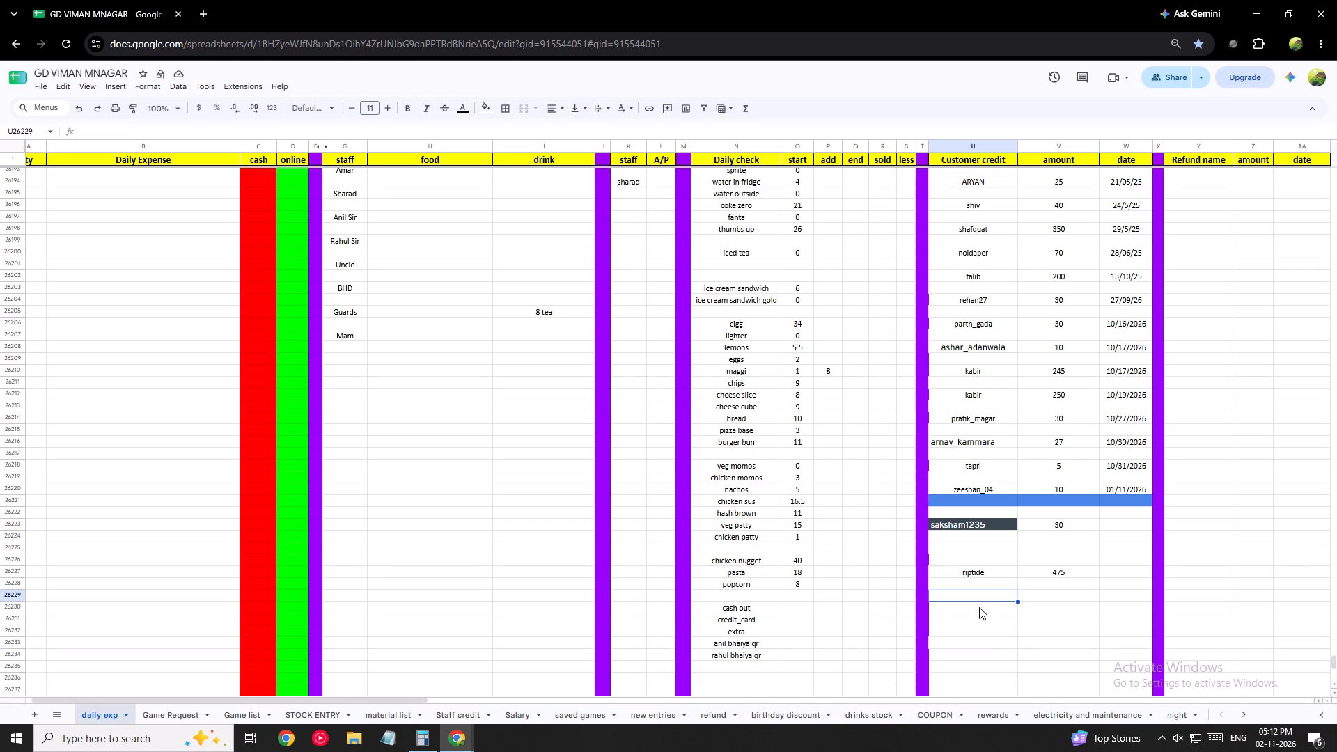
key("Up")
key("Up")
key("Up")
key("Up")
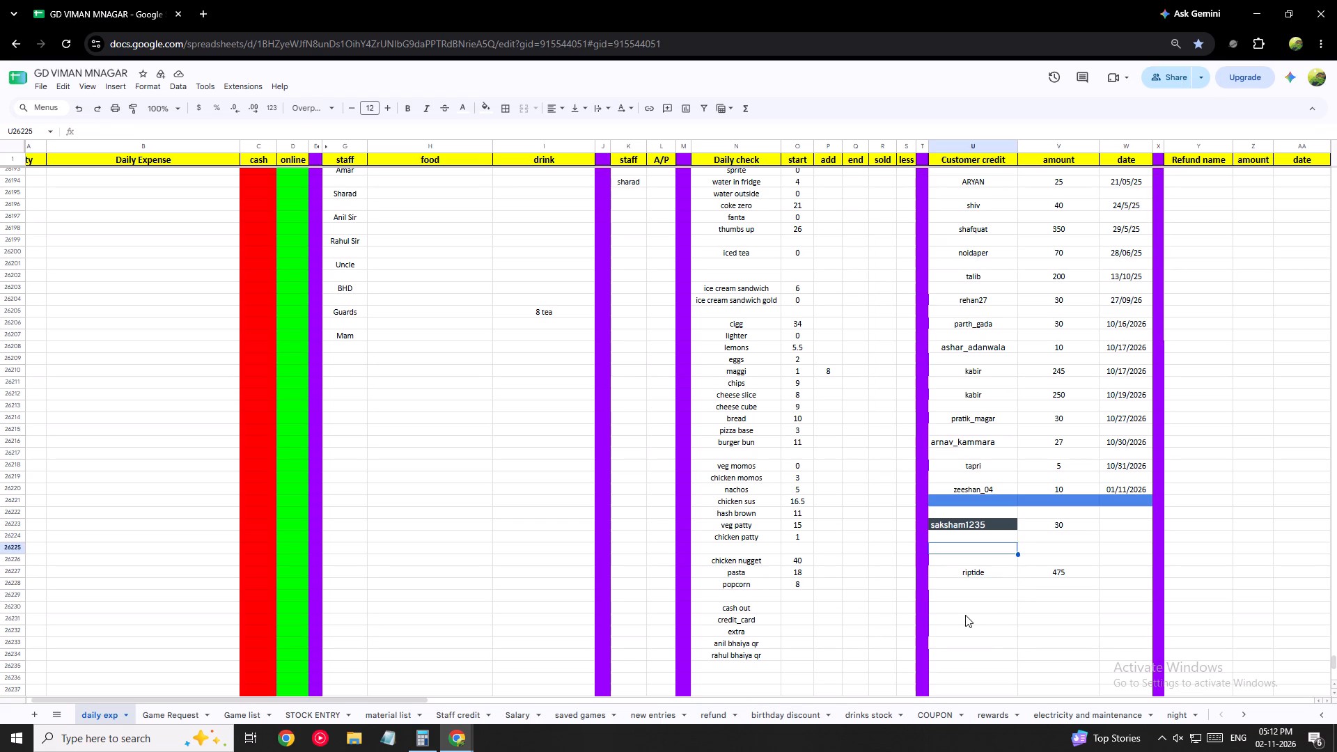
type("akash")
key("Return")
key("Right")
key("Up")
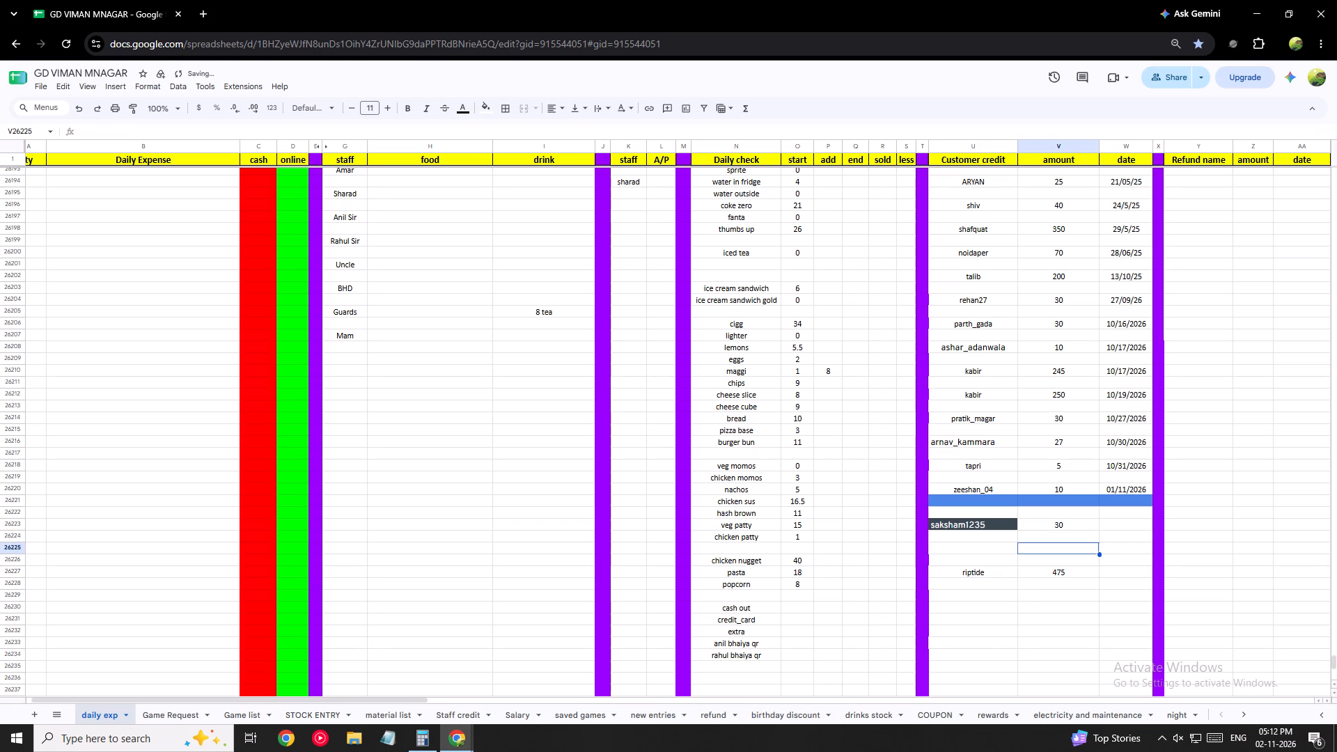
type("250")
key("Return")
Change the text colour of the akash customer credit entry to black.
scroll(965, 615, "up", 1)
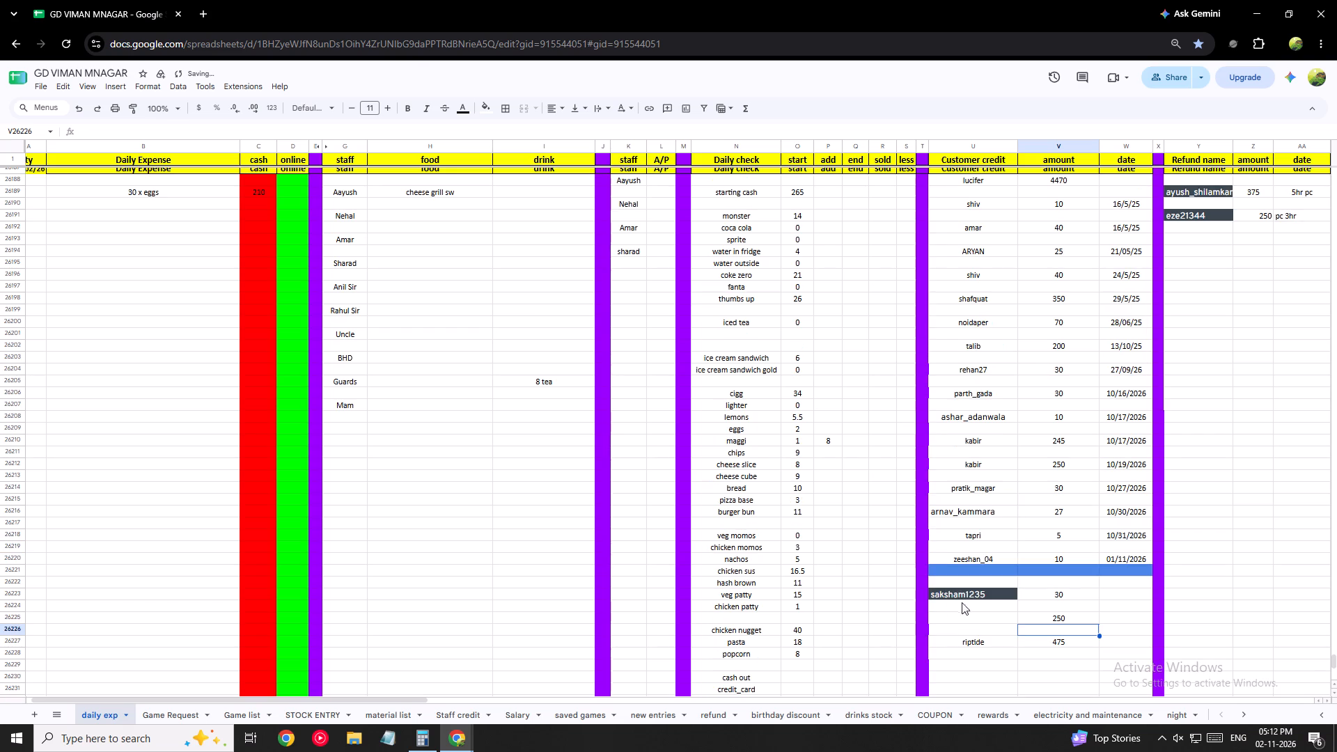
left_click(986, 618)
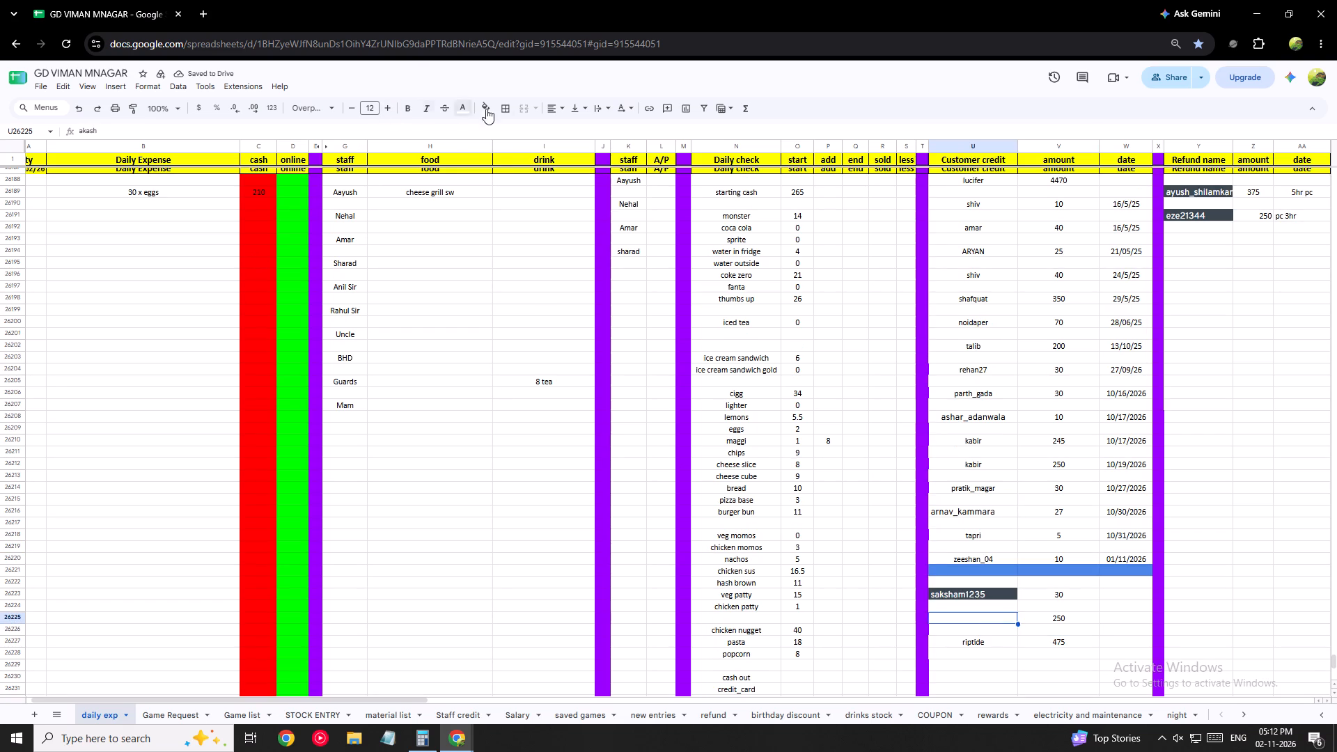
left_click(468, 110)
left_click(464, 143)
Switch to the Game Dome admin site and open the PC list to check the stations.
key("alt+Tab")
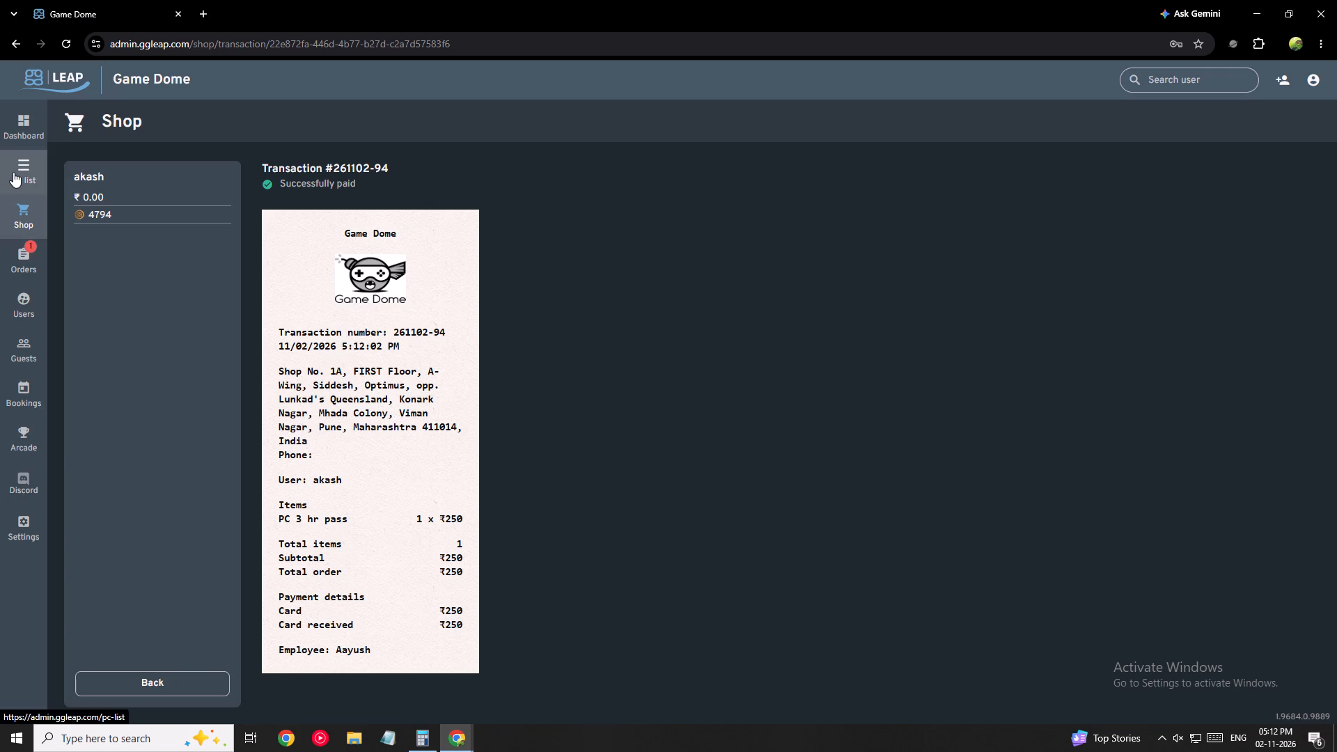
left_click(14, 171)
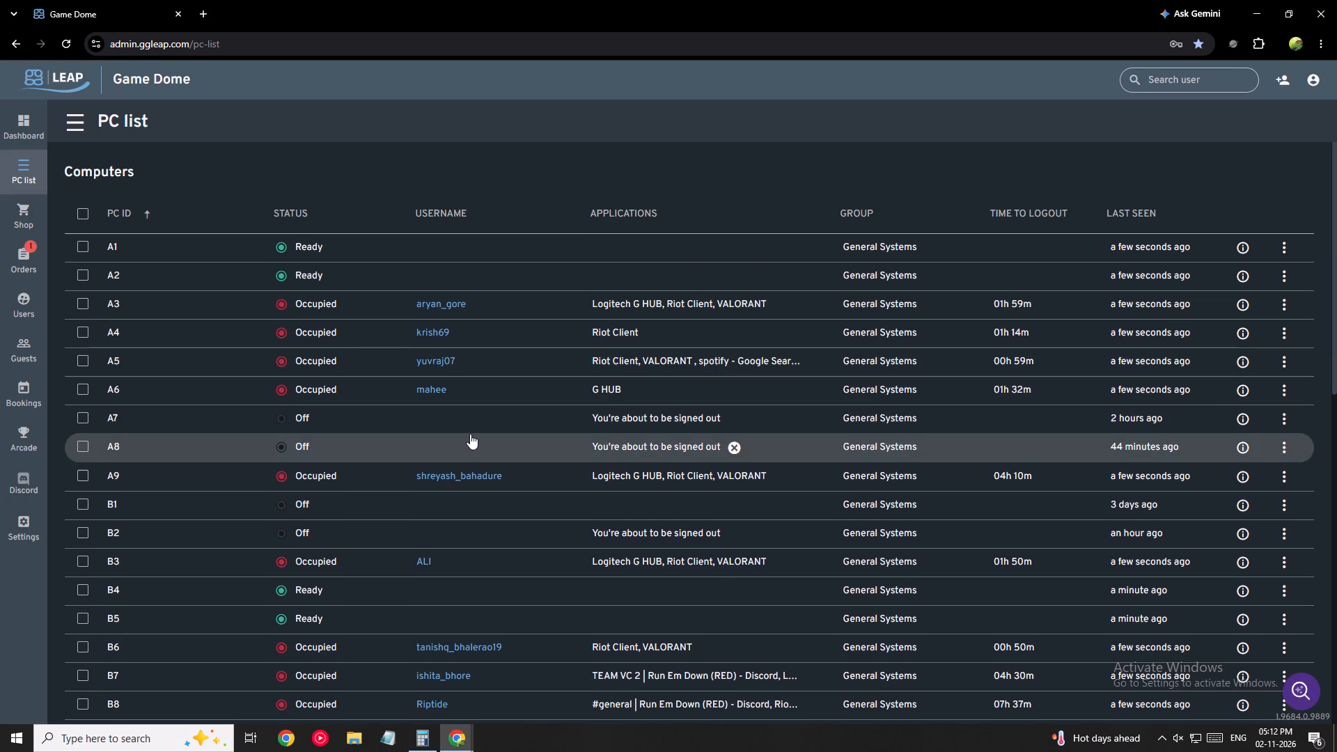
left_click(1174, 86)
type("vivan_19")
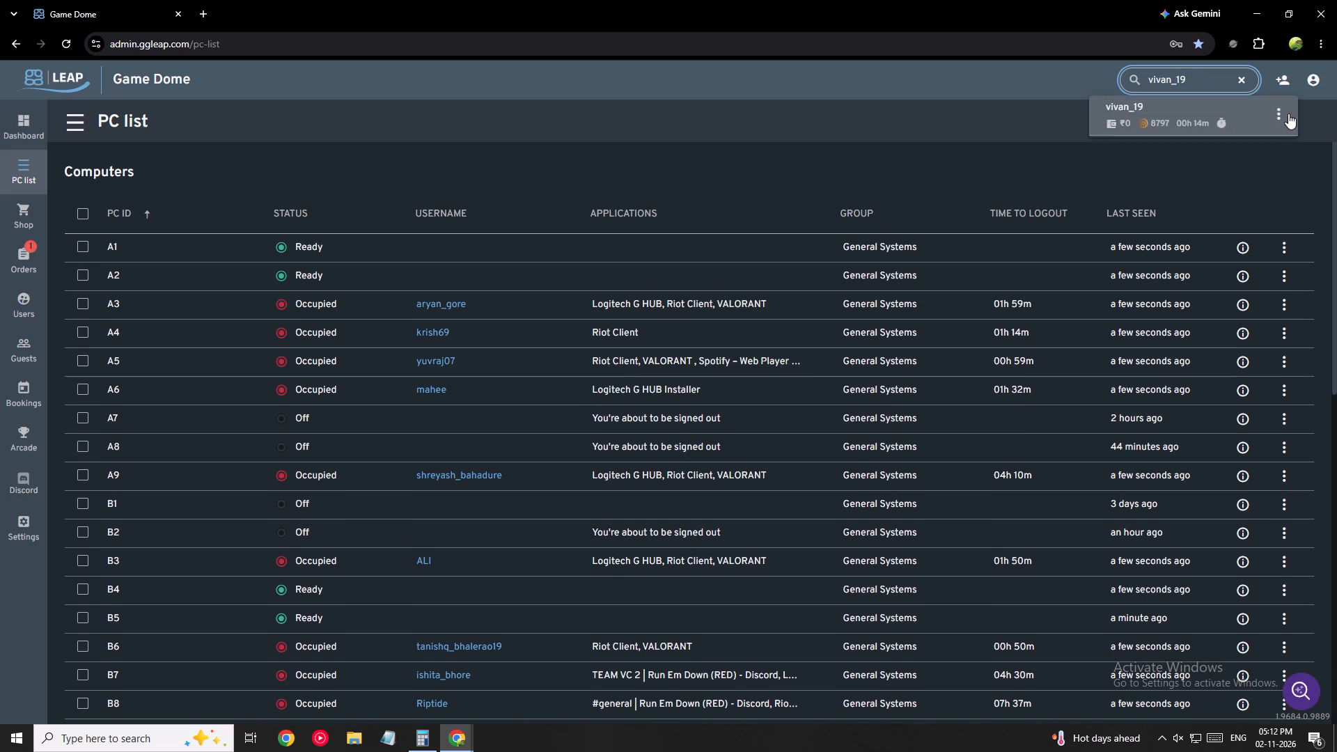
left_click(1292, 112)
left_click(1308, 113)
left_click_drag(511, 313, 273, 461)
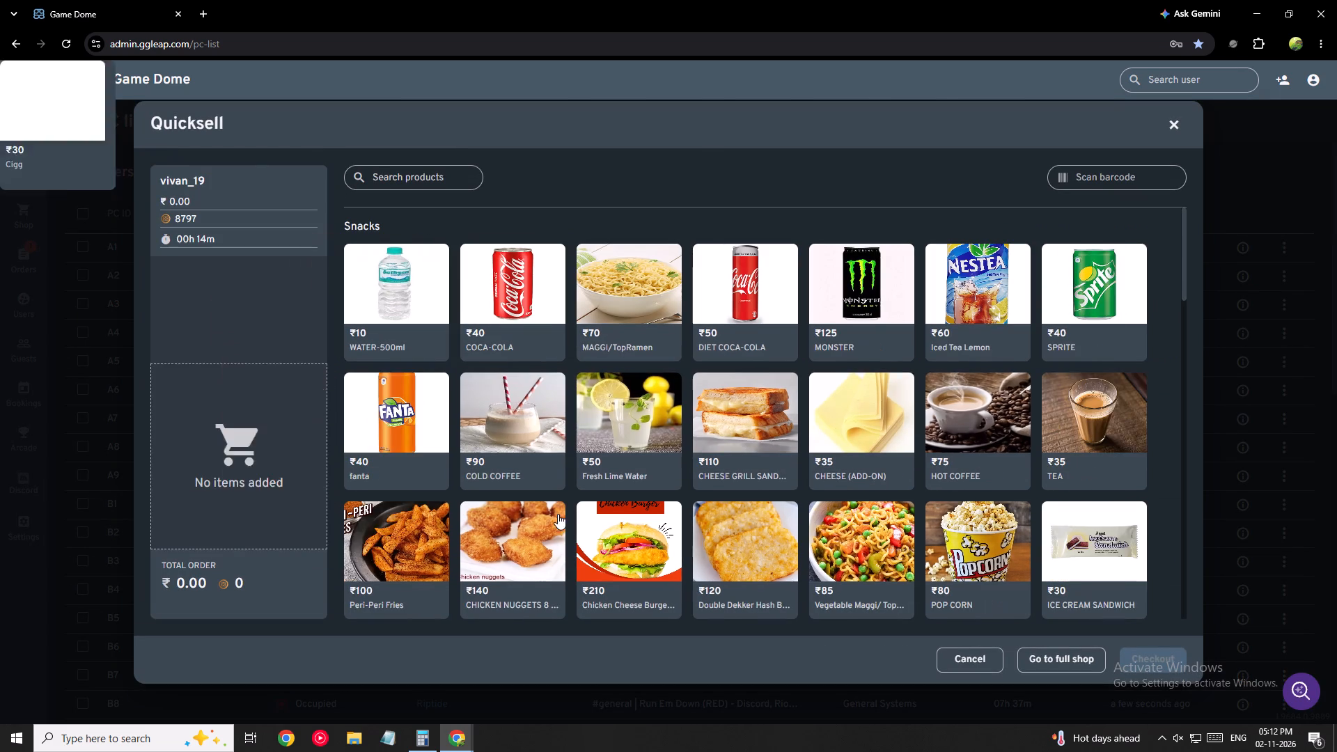
left_click_drag(1168, 654, 1157, 656)
left_click_drag(329, 399, 339, 395)
left_click(373, 414)
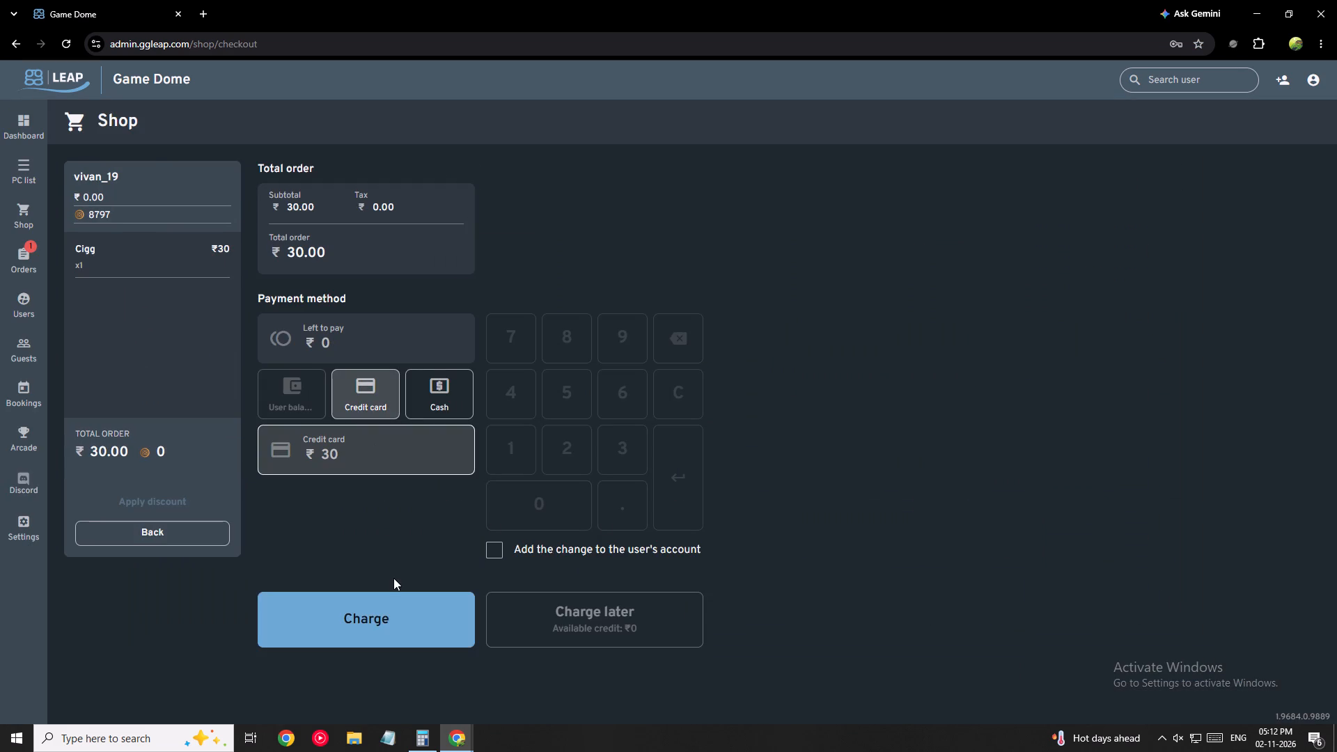
left_click(393, 578)
left_click(401, 606)
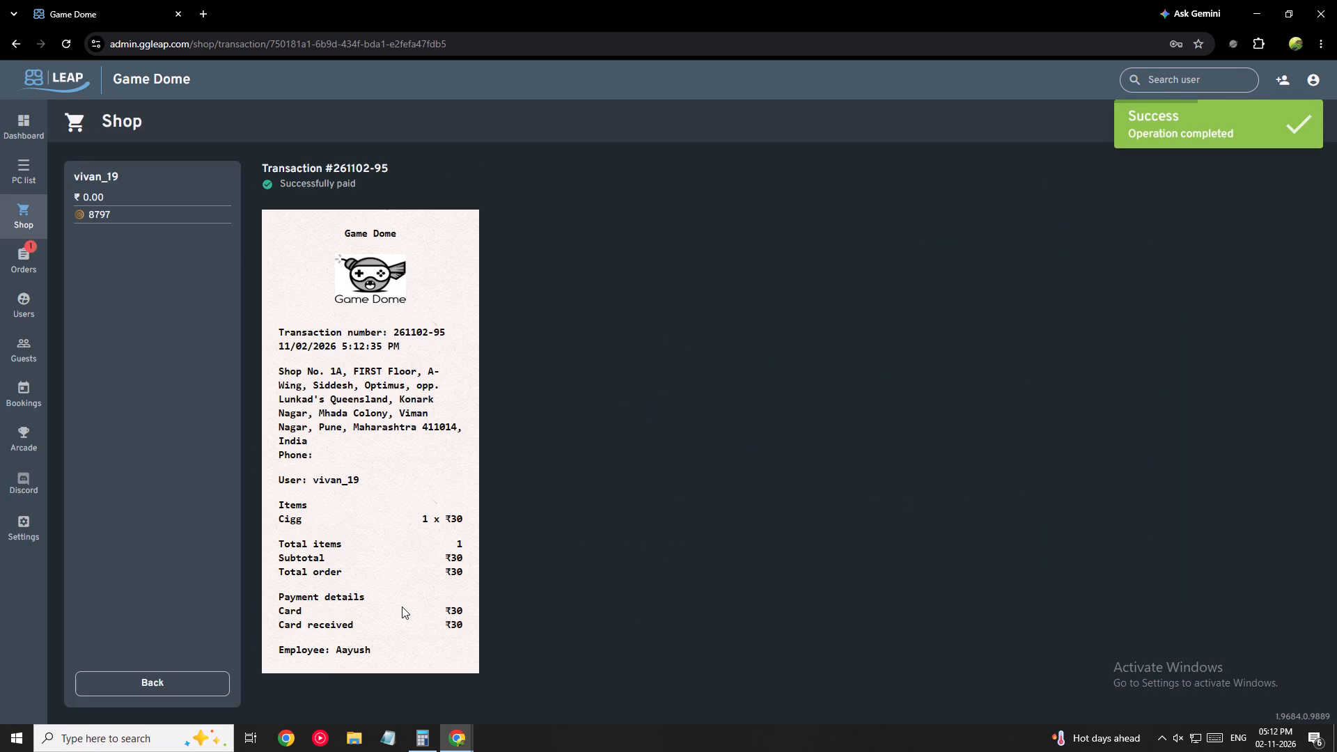
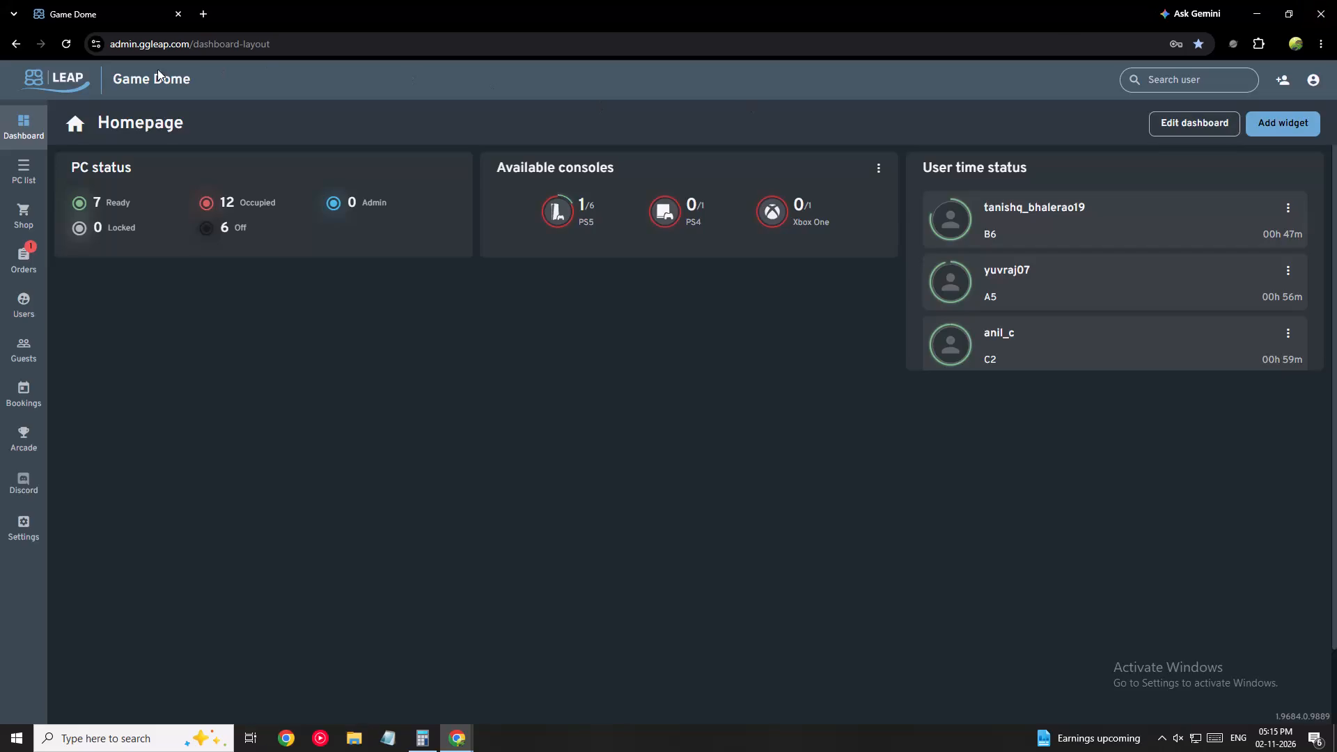
Open the PC list and check the stations' and consoles' users and time to logout.
left_click(0, 132)
left_click(8, 148)
left_click(27, 164)
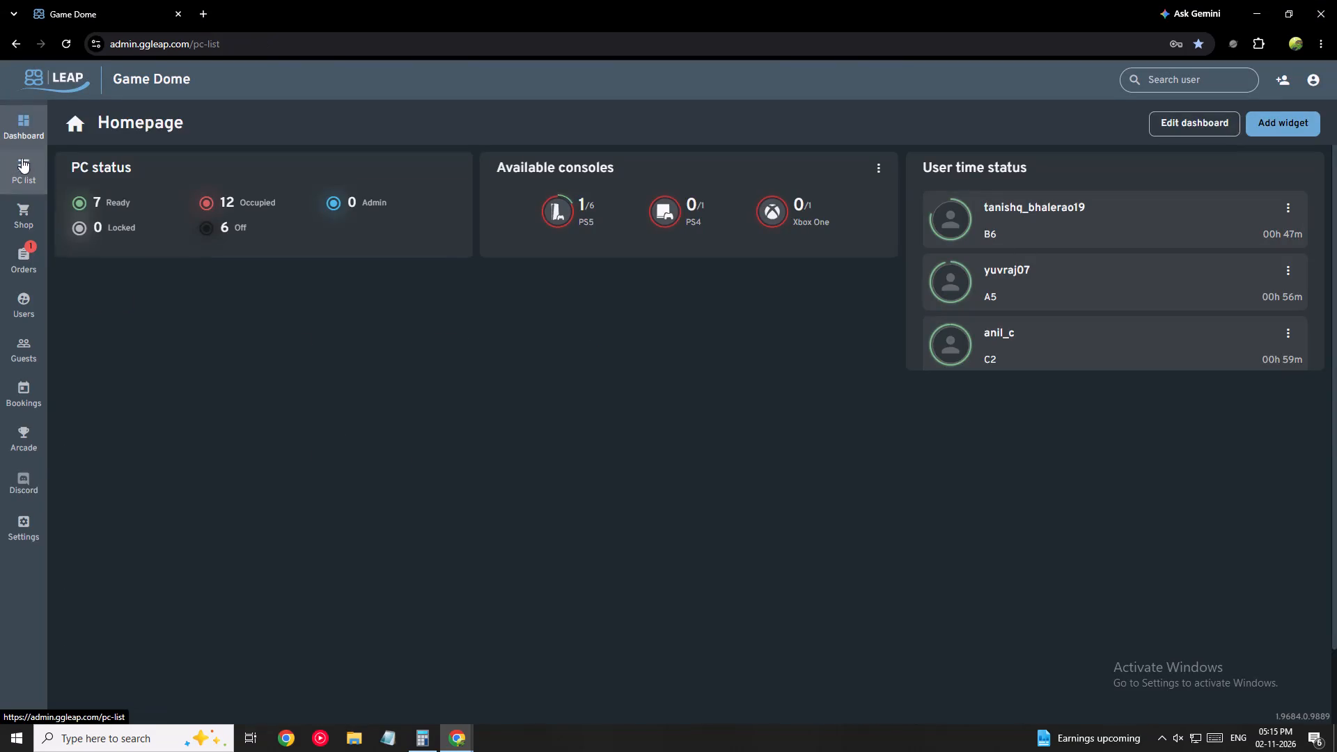
scroll(518, 469, "down", 14)
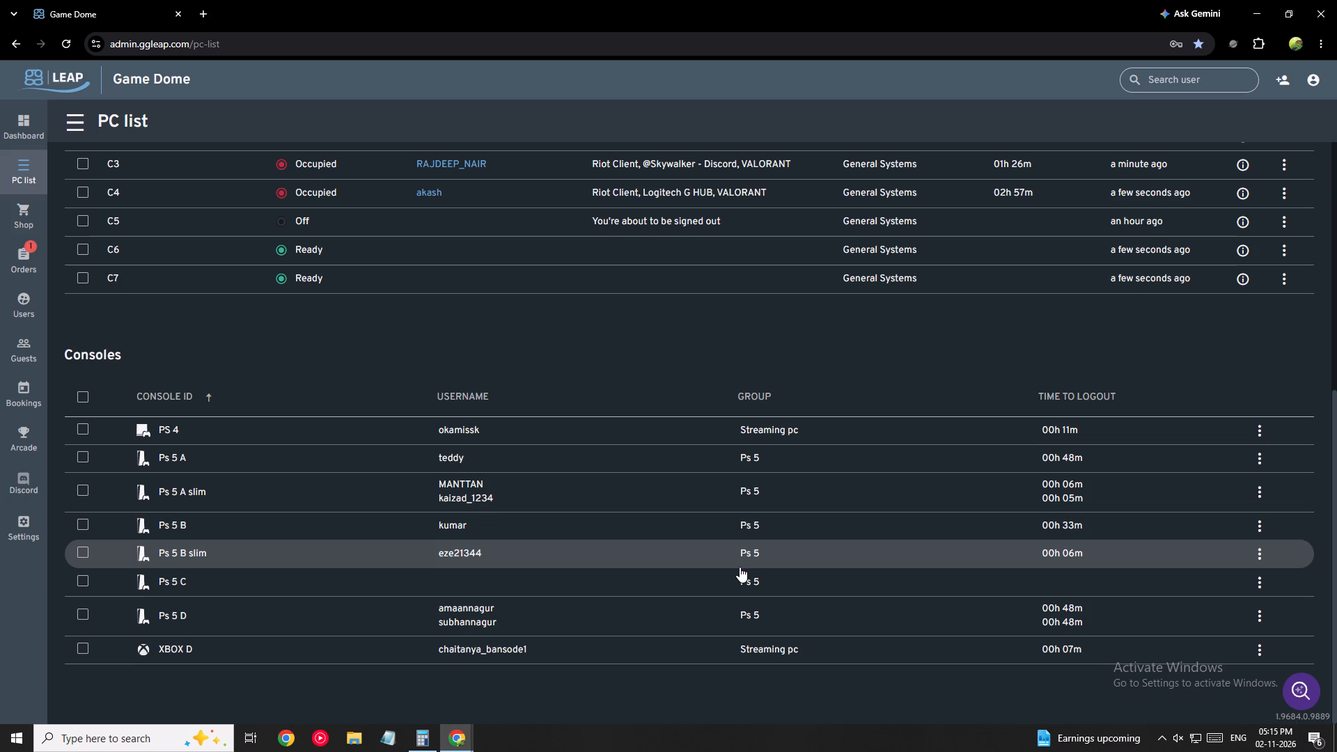
key("plus")
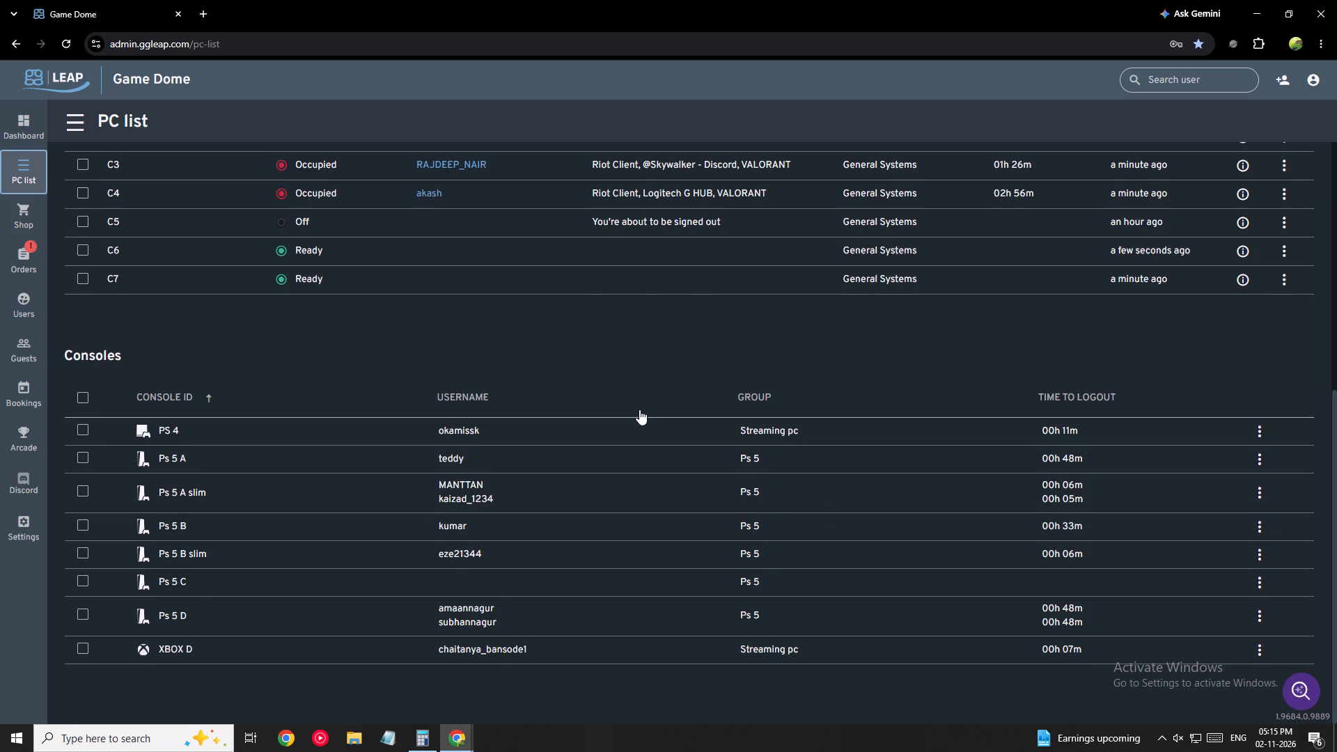
scroll(638, 405, "up", 1)
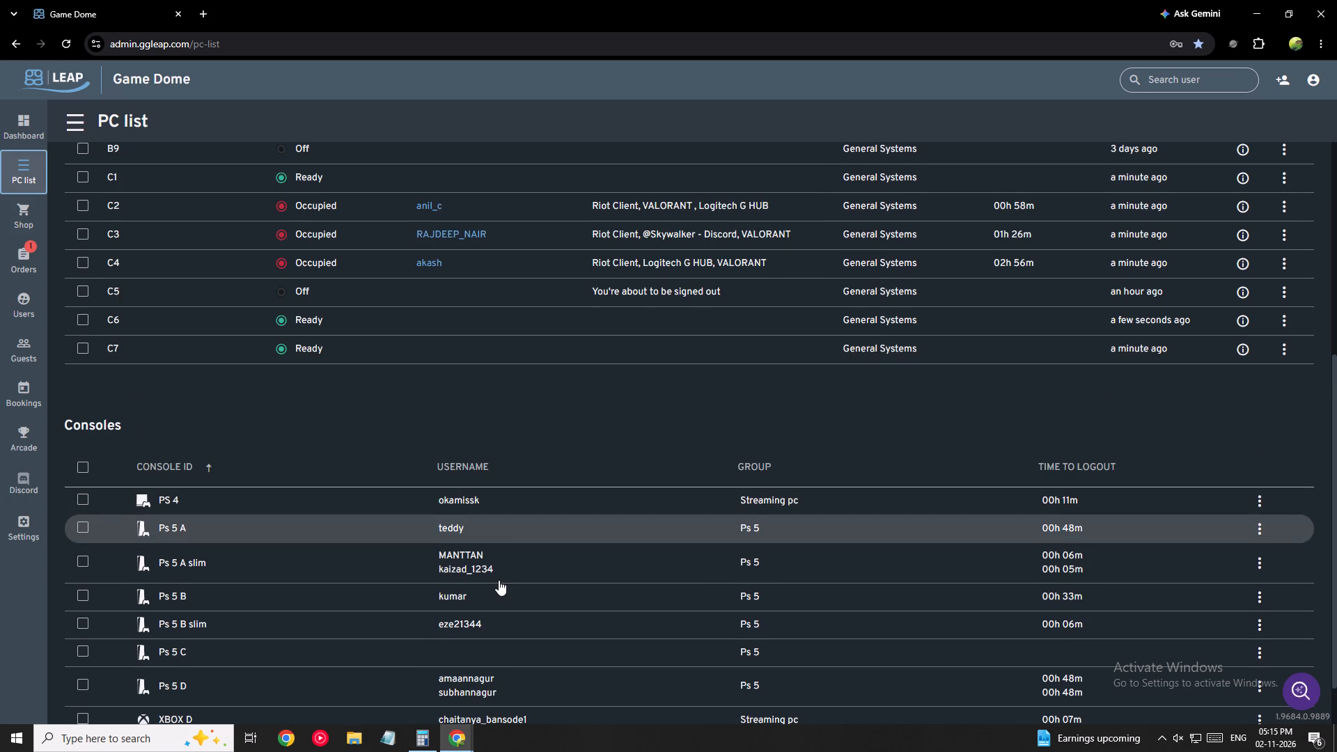
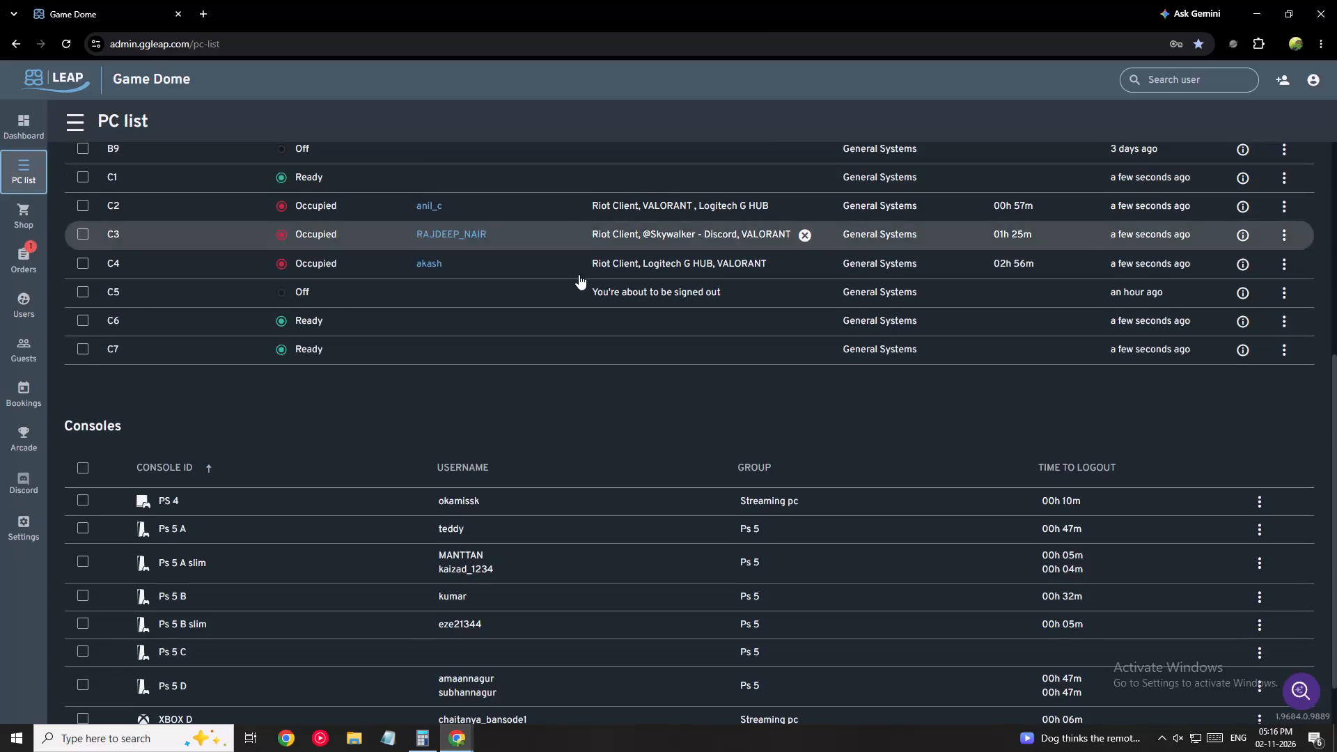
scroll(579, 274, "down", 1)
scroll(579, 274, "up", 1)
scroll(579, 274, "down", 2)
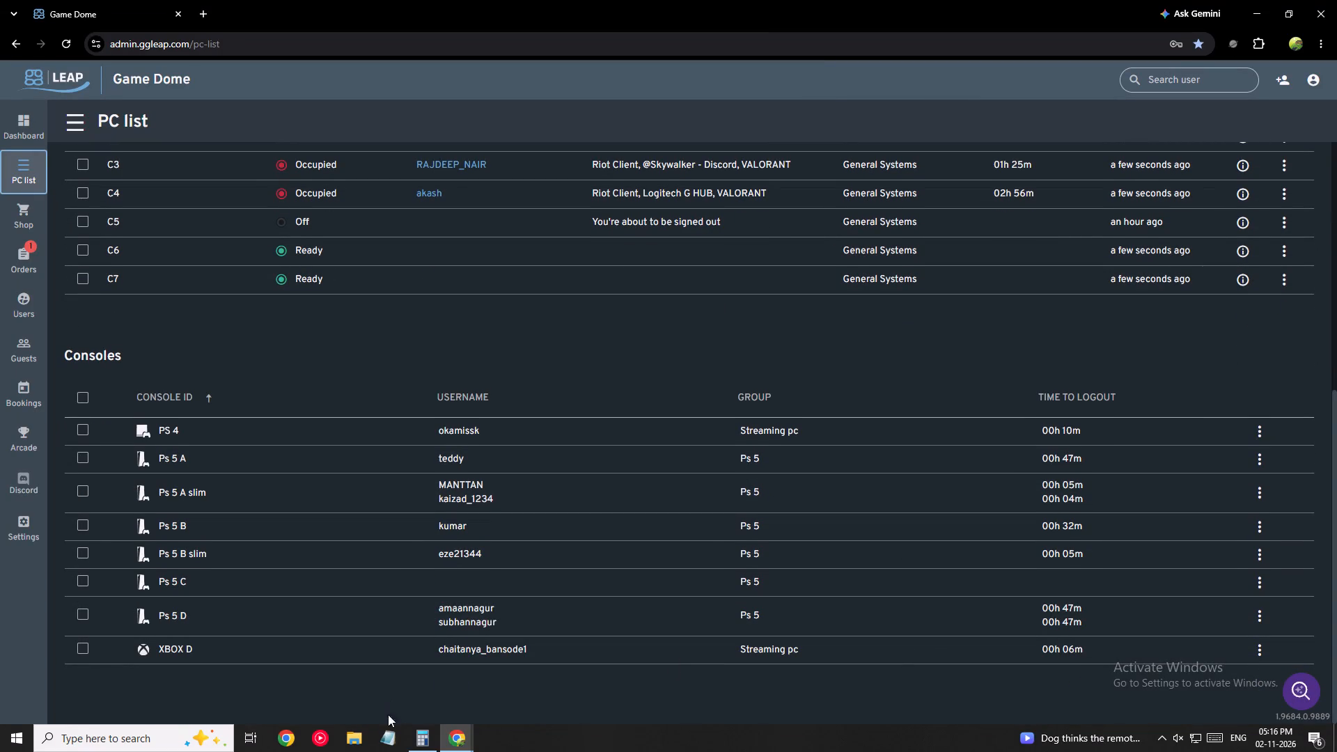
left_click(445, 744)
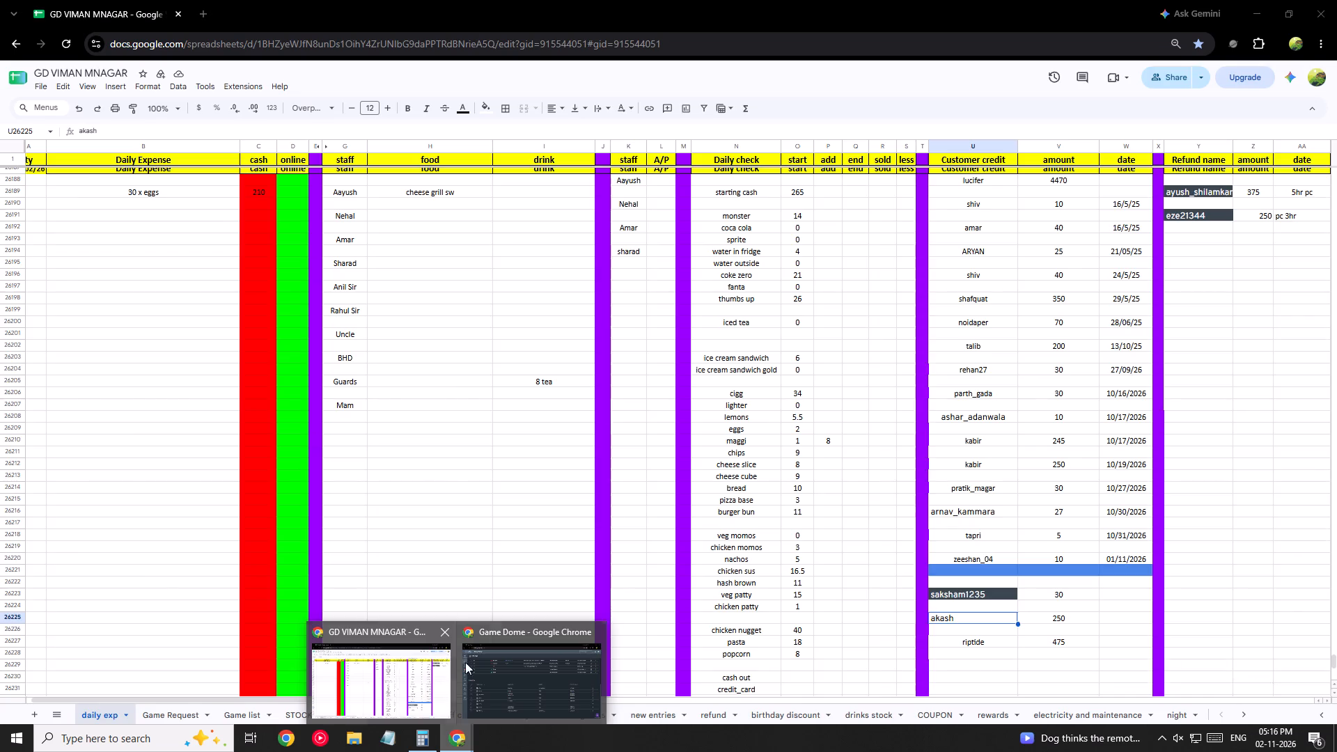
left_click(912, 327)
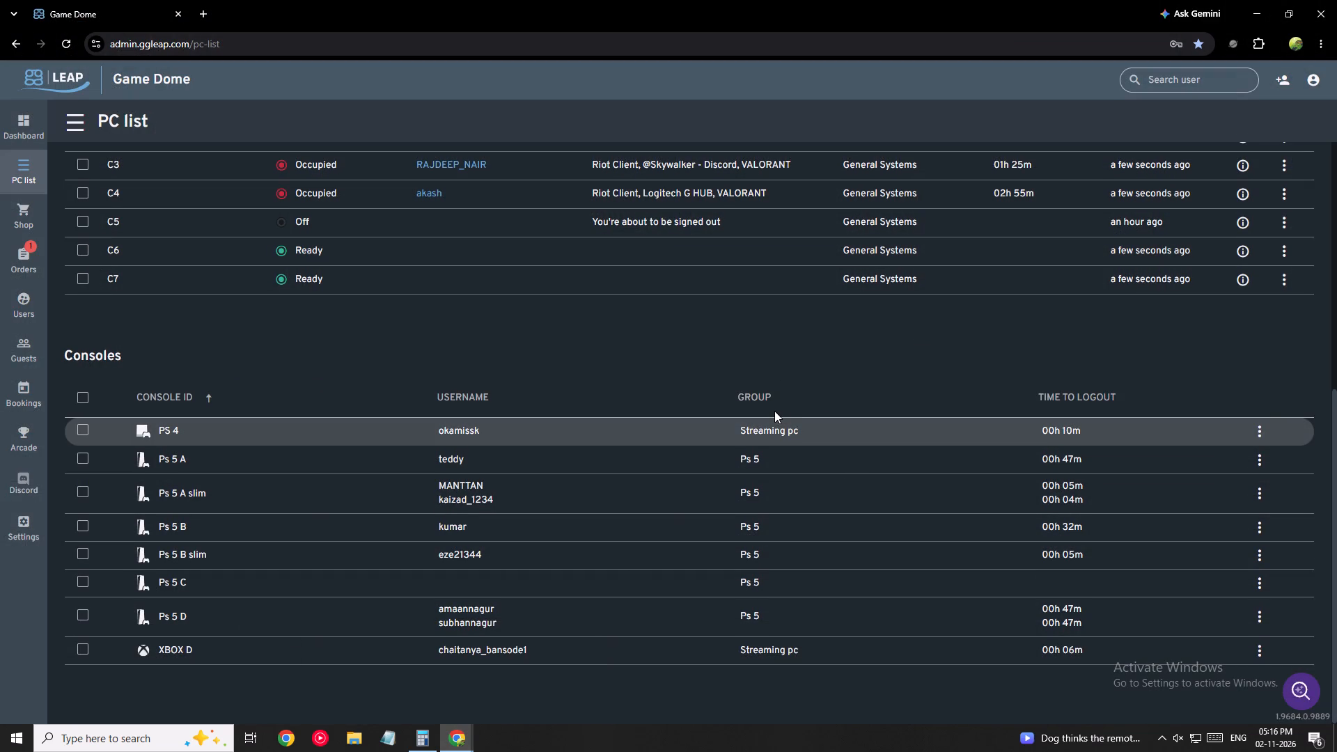
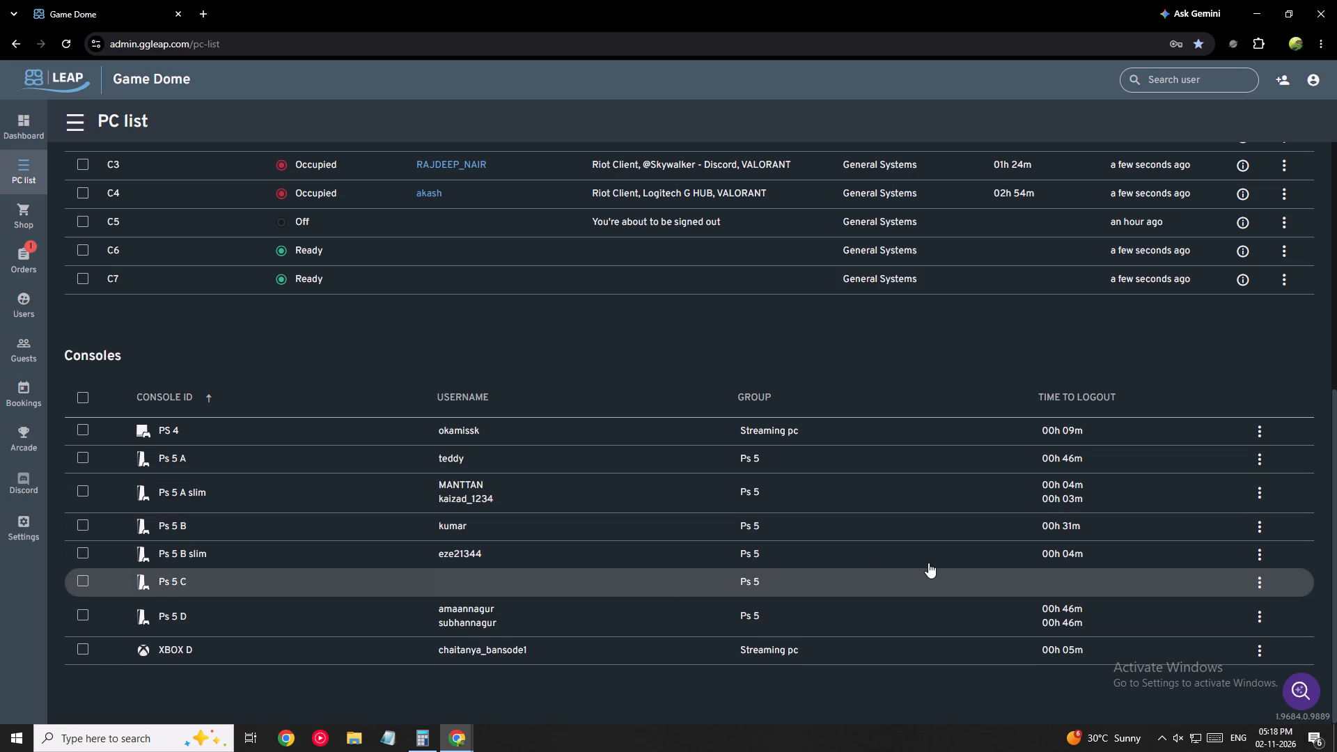
Find customer OMKAR and fill the shop cart with one 1 hr Ps5 Console rental, discarding the Ps5 HAPPY HOURS pass added first.
left_click(1176, 68)
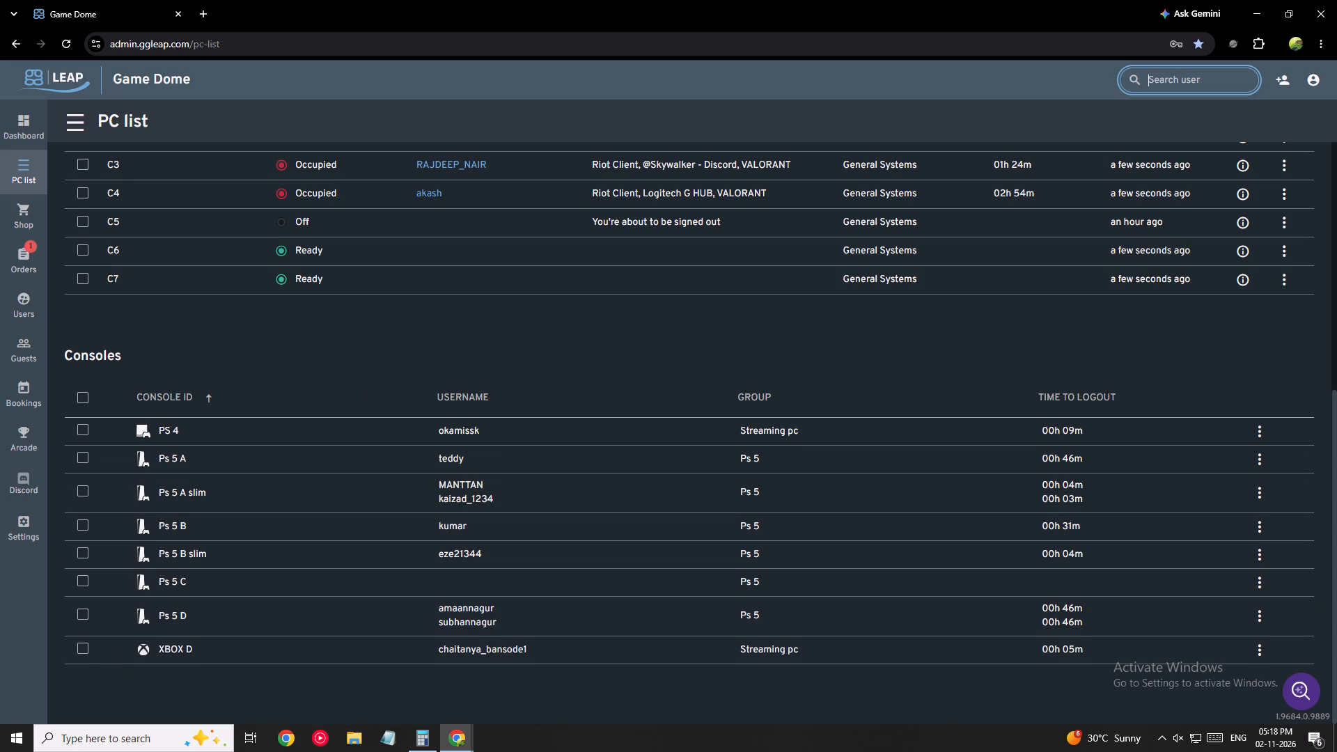
type("mk")
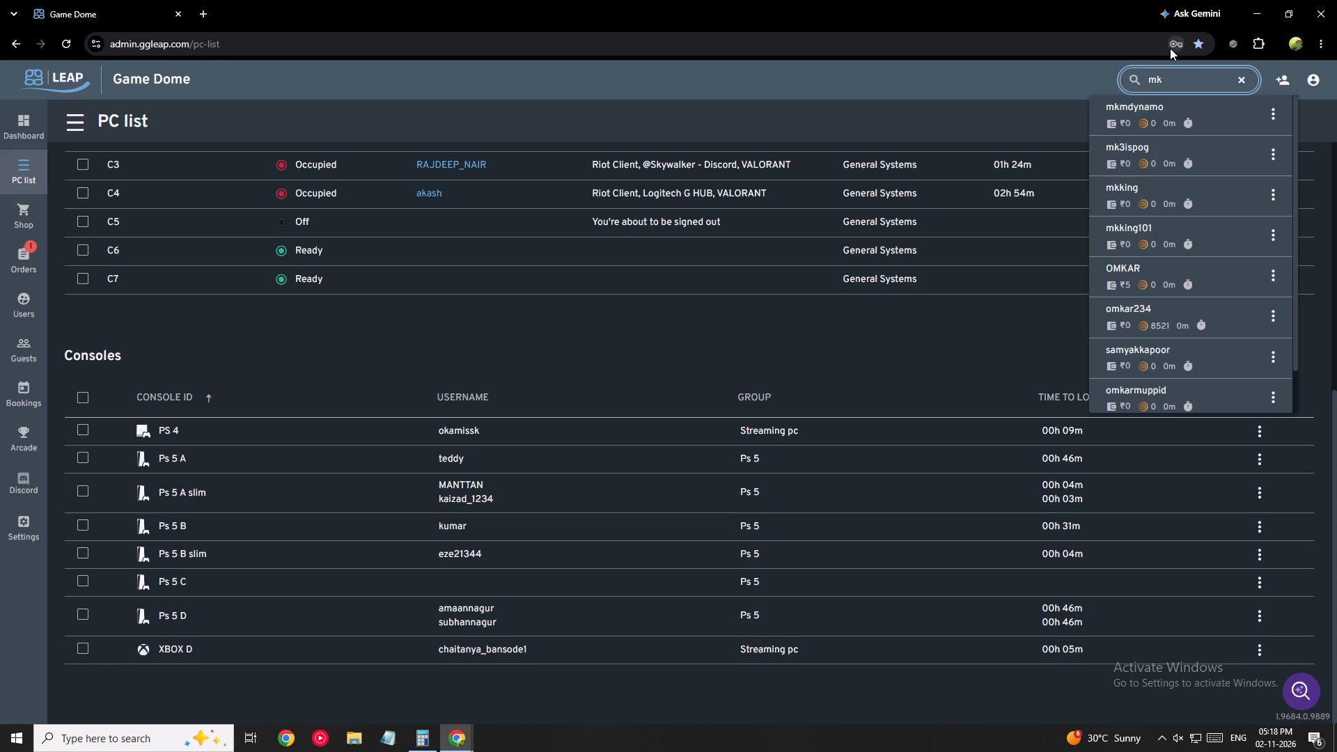
left_click(1267, 107)
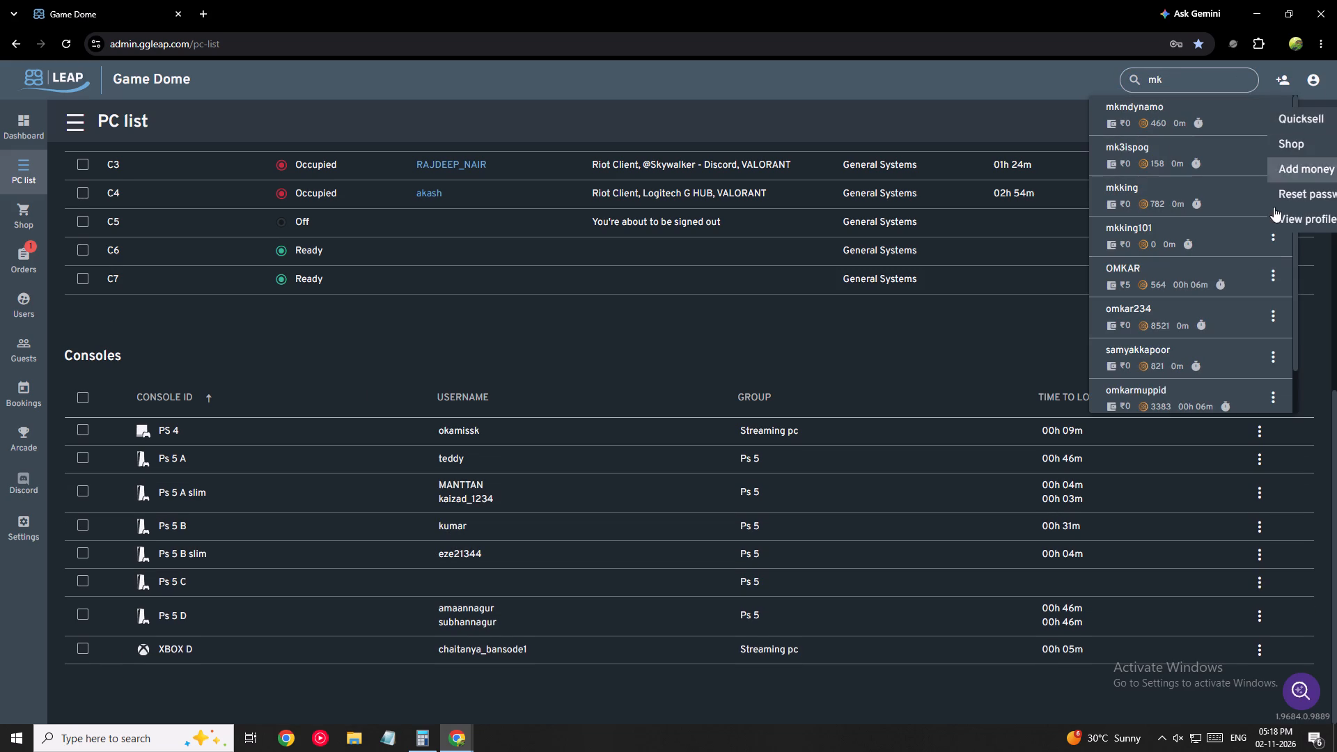
left_click(1268, 279)
left_click(1304, 283)
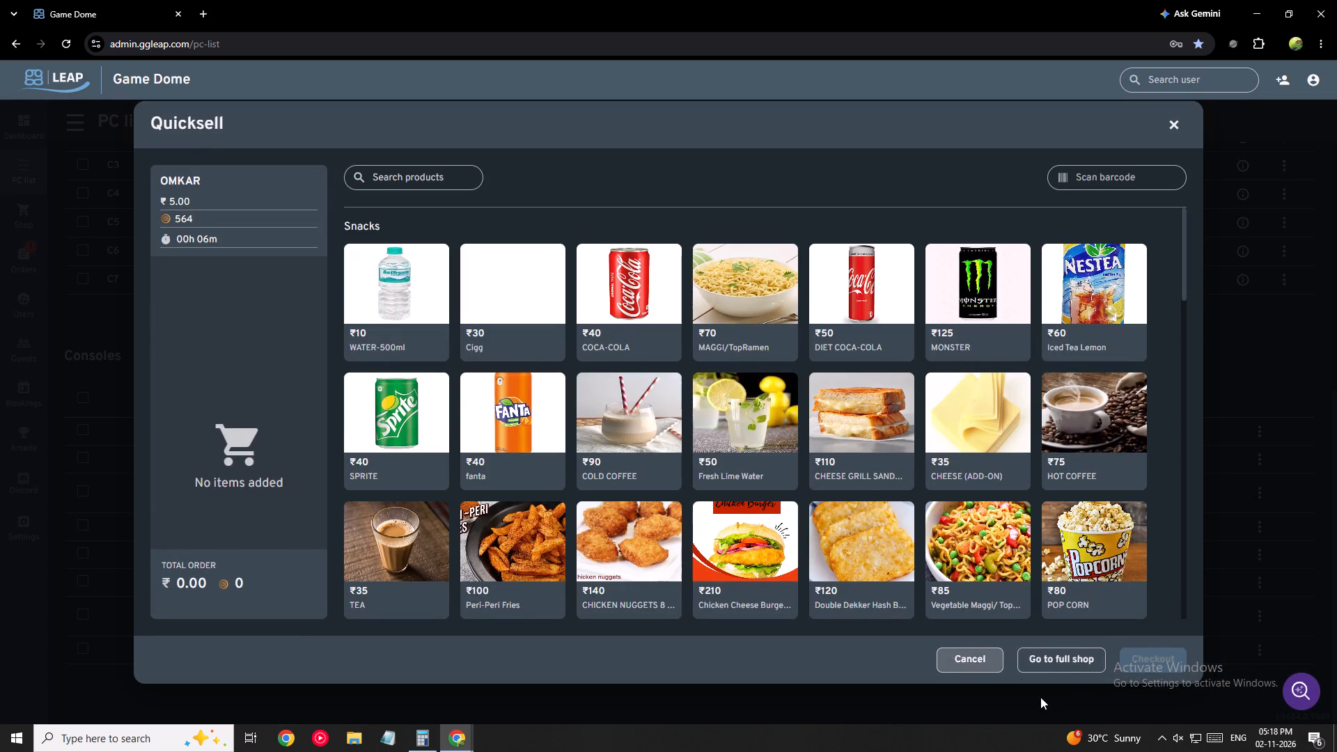
left_click(1070, 671)
left_click(485, 207)
left_click_drag(452, 262, 253, 315)
left_click_drag(300, 343, 86, 331)
left_click(221, 278)
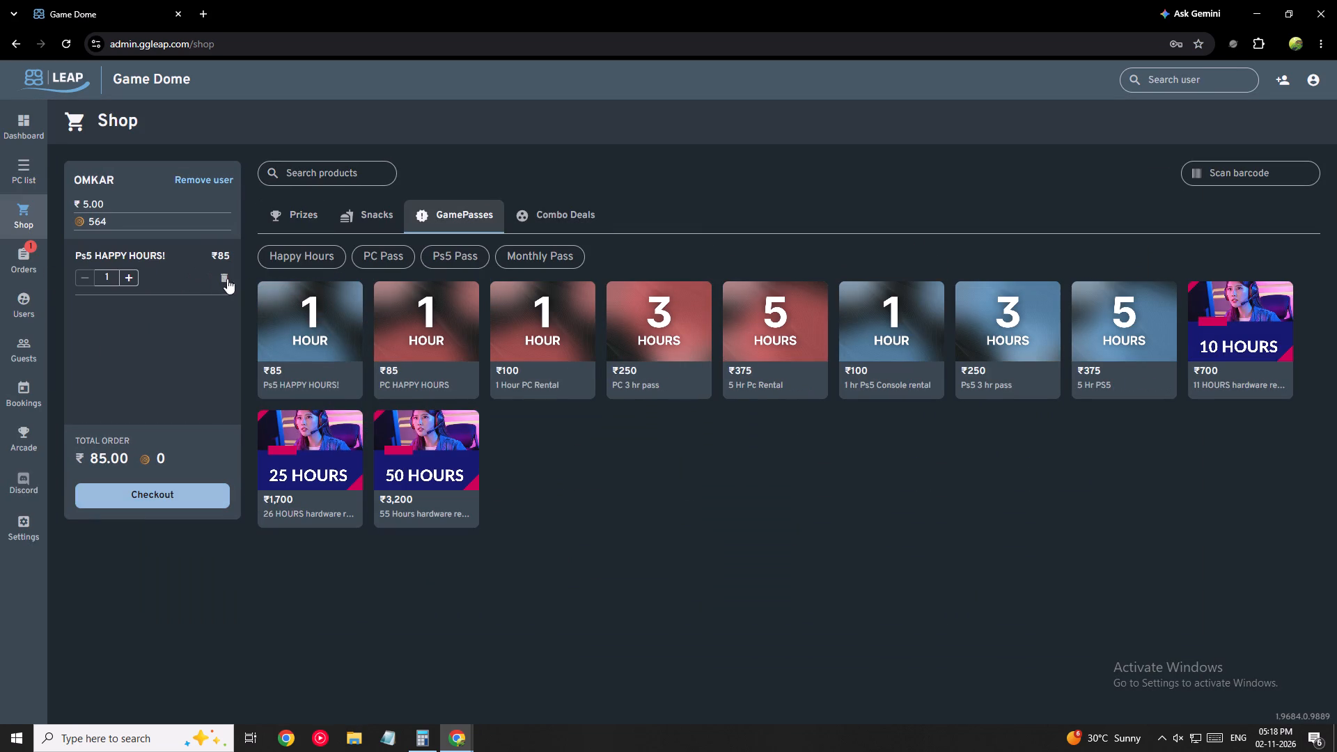
left_click_drag(890, 303, 134, 347)
Check out OMKAR's order and charge the full ₹100 to credit card.
left_click(129, 494)
left_click_drag(344, 391, 350, 390)
left_click_drag(354, 646, 353, 657)
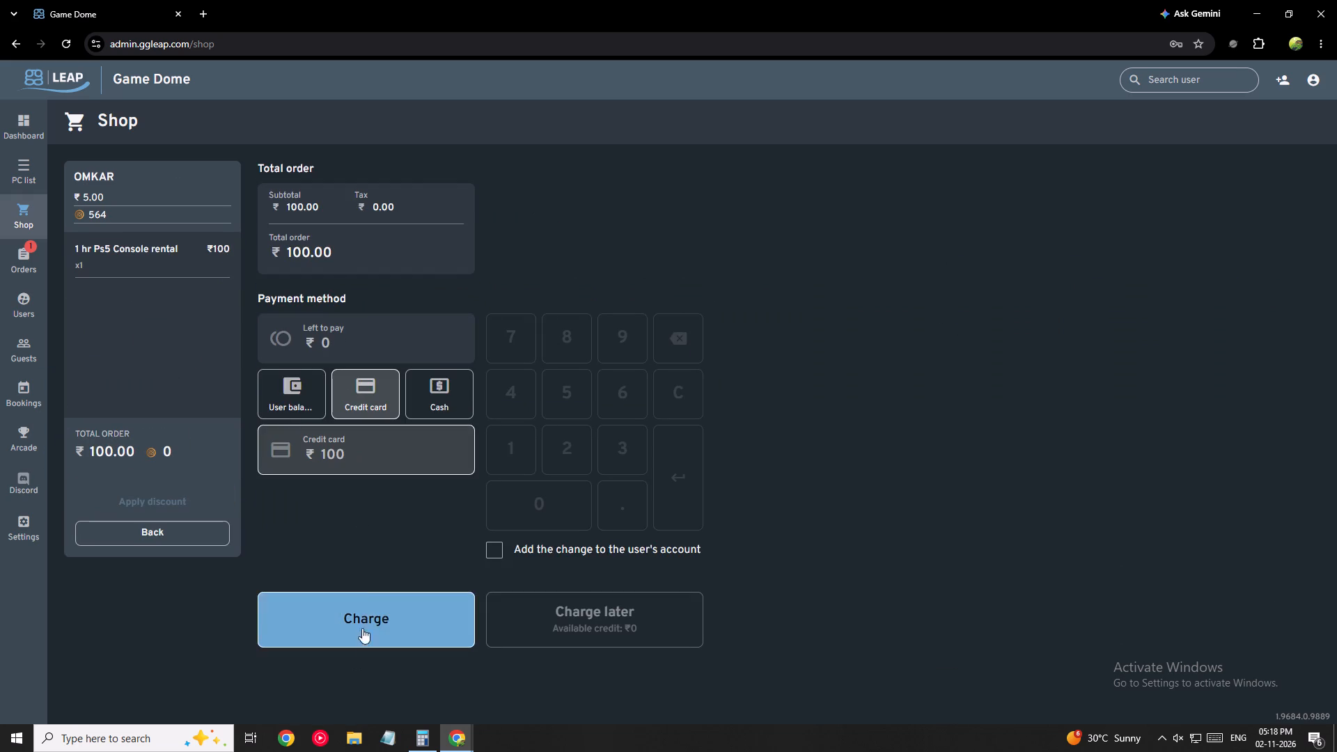
left_click(370, 602)
left_click(1227, 75)
key("space")
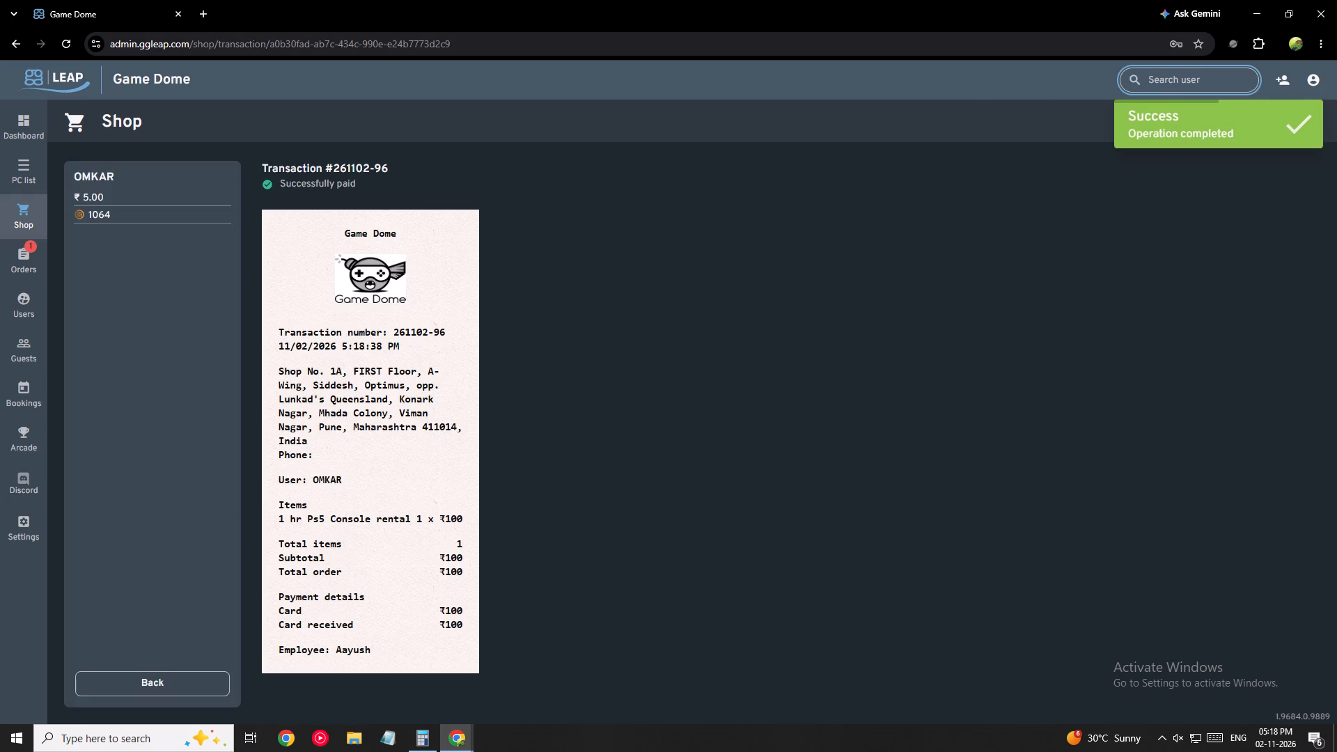
key("m")
left_click(1279, 101)
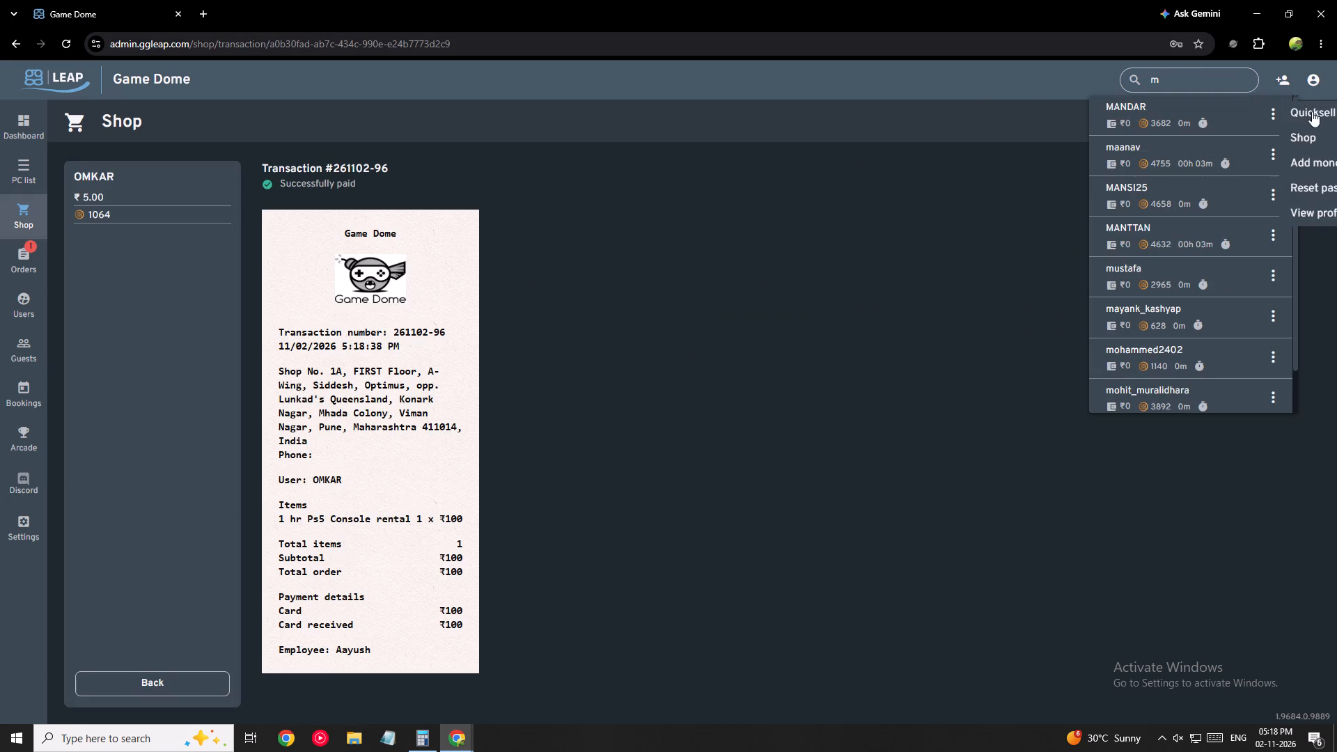
left_click_drag(1234, 239, 1202, 347)
left_click(1265, 348)
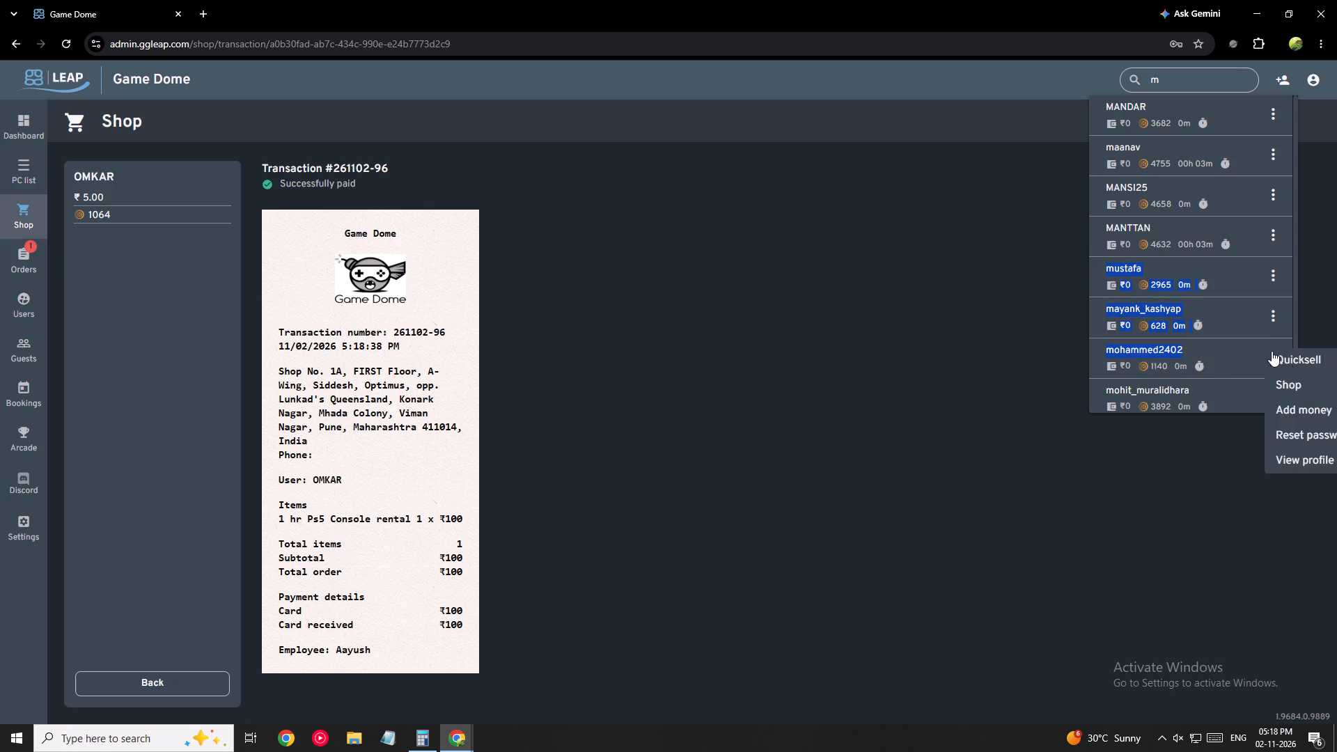
left_click(1286, 361)
left_click(1042, 649)
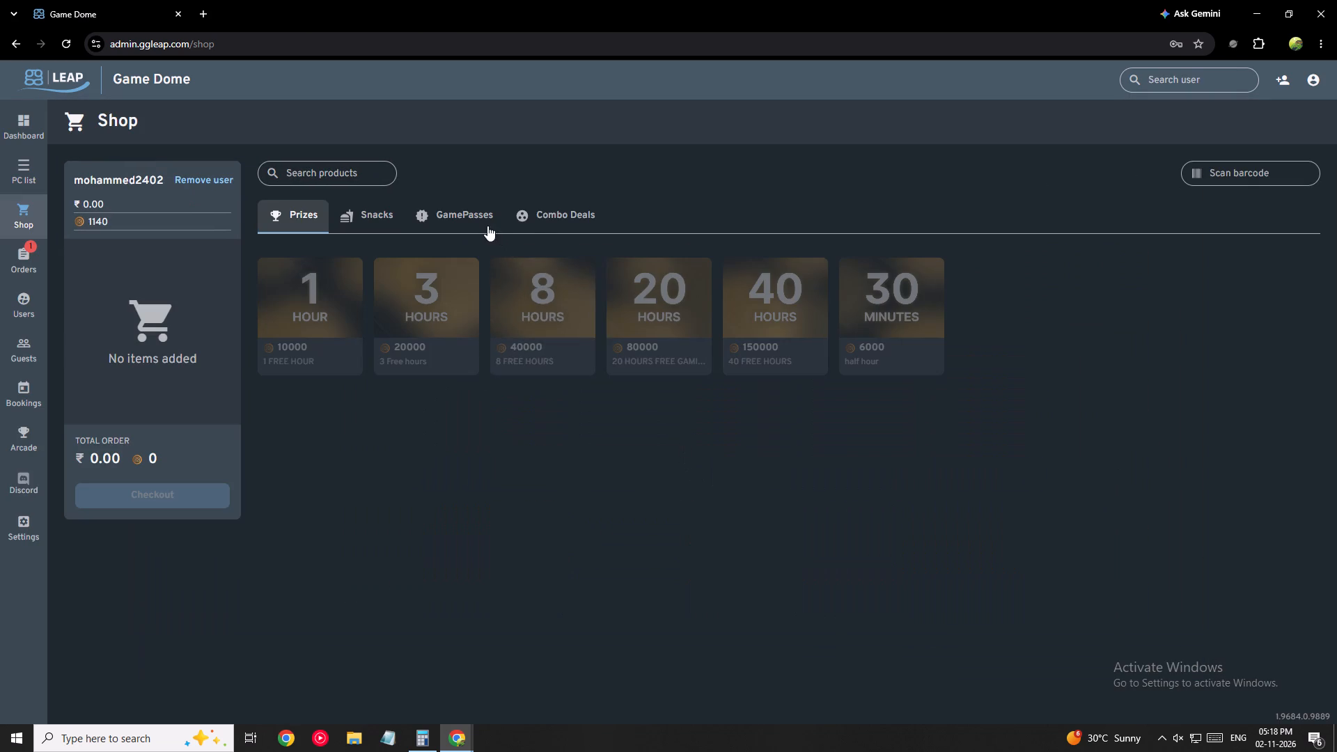
left_click(487, 226)
left_click(462, 257)
left_click_drag(305, 365, 96, 334)
left_click_drag(169, 480, 181, 471)
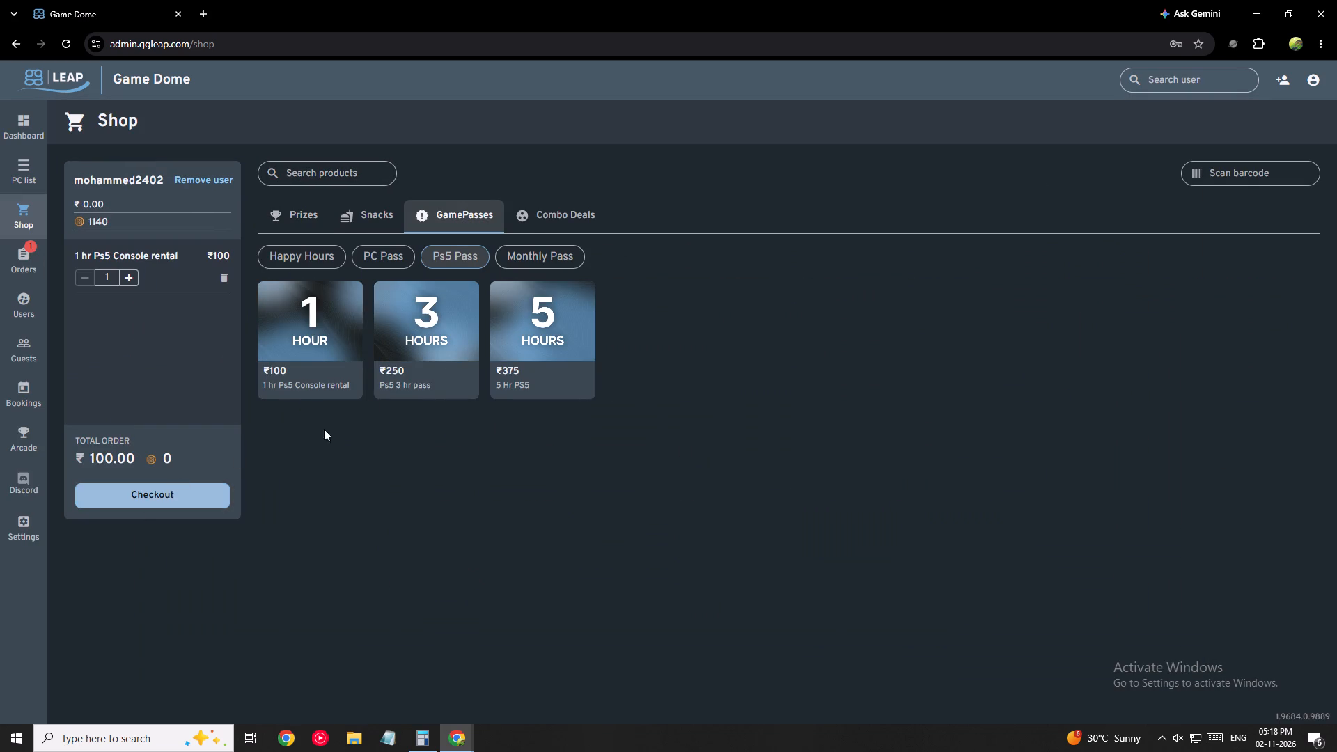
left_click(186, 488)
left_click(389, 375)
left_click(384, 645)
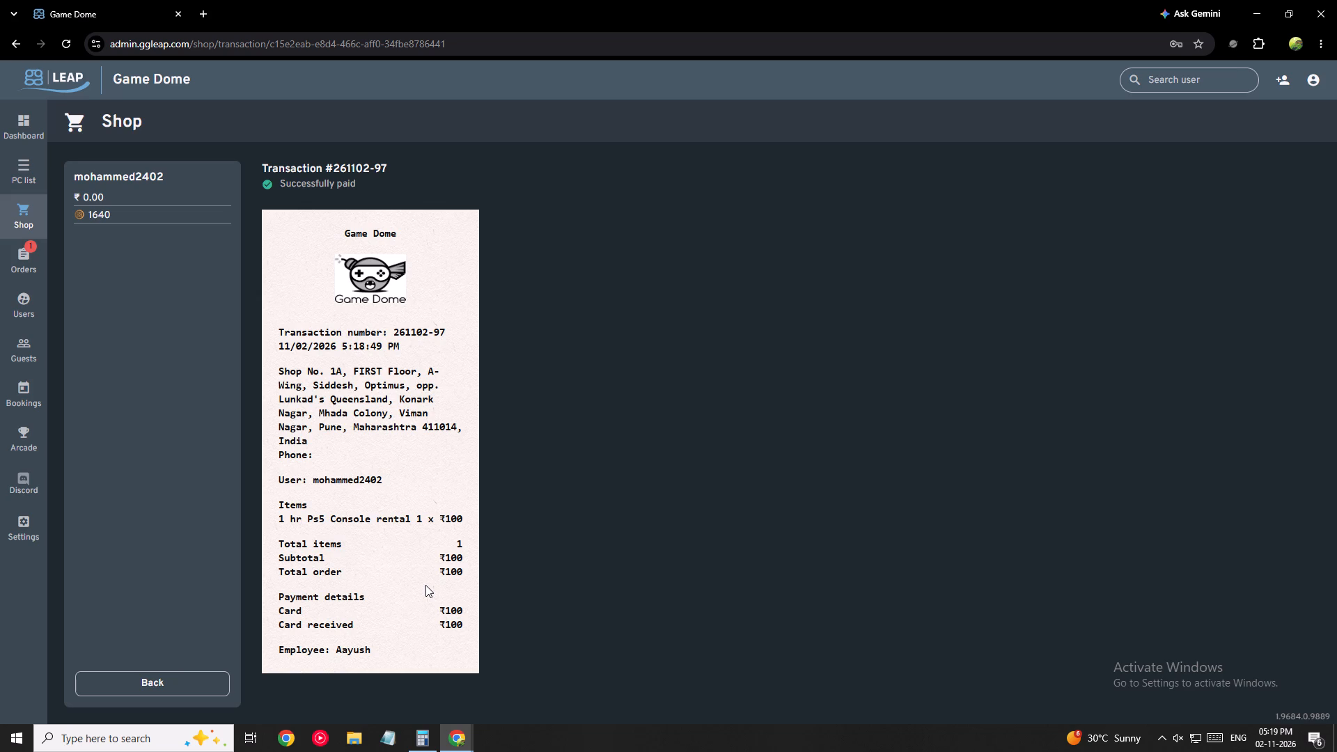
Return to the PC list and check the console sessions and their remaining times.
left_click(0, 189)
scroll(545, 508, "down", 2)
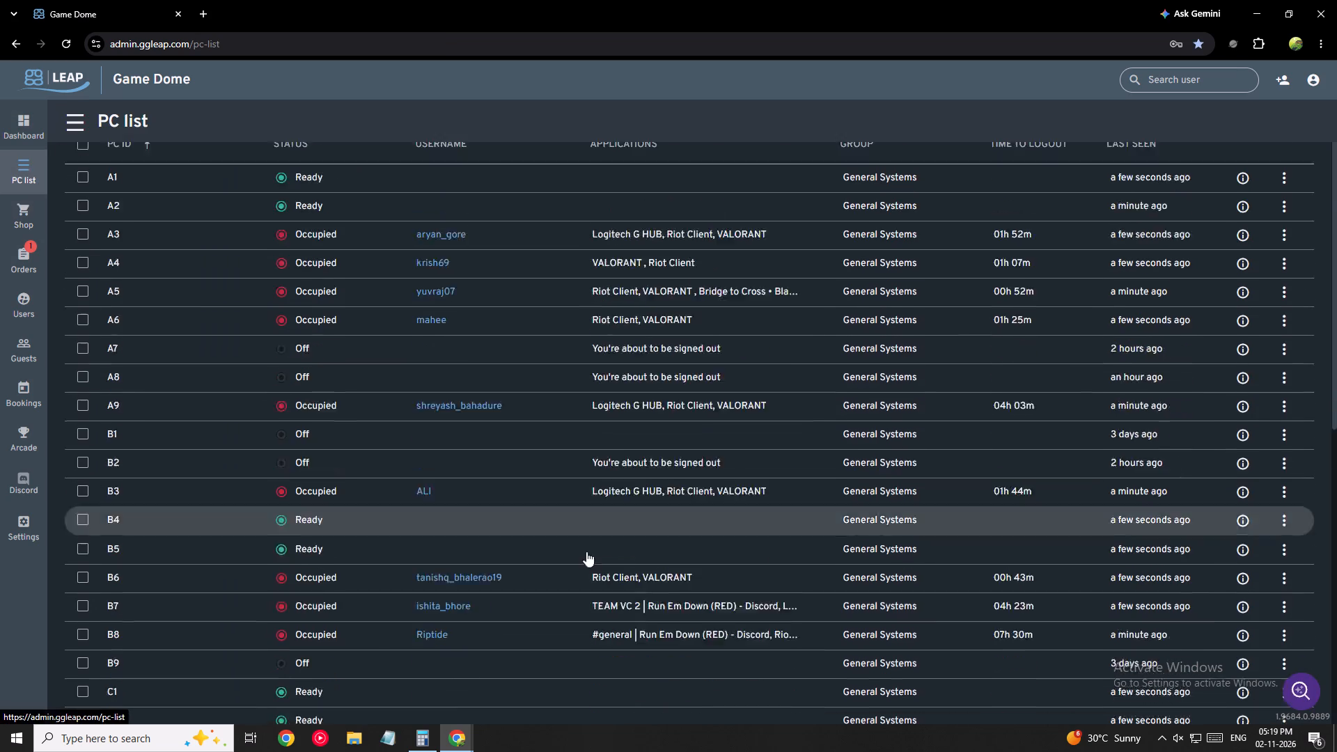
scroll(586, 551, "down", 10)
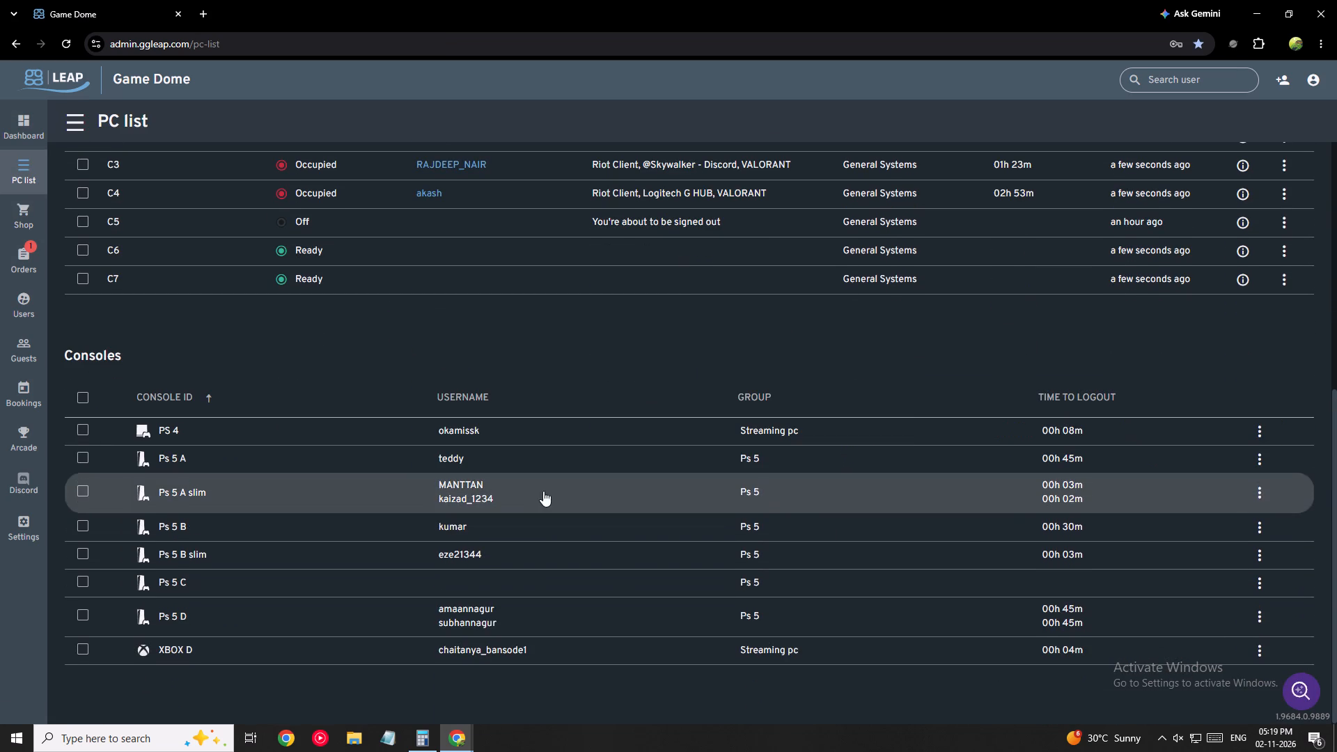
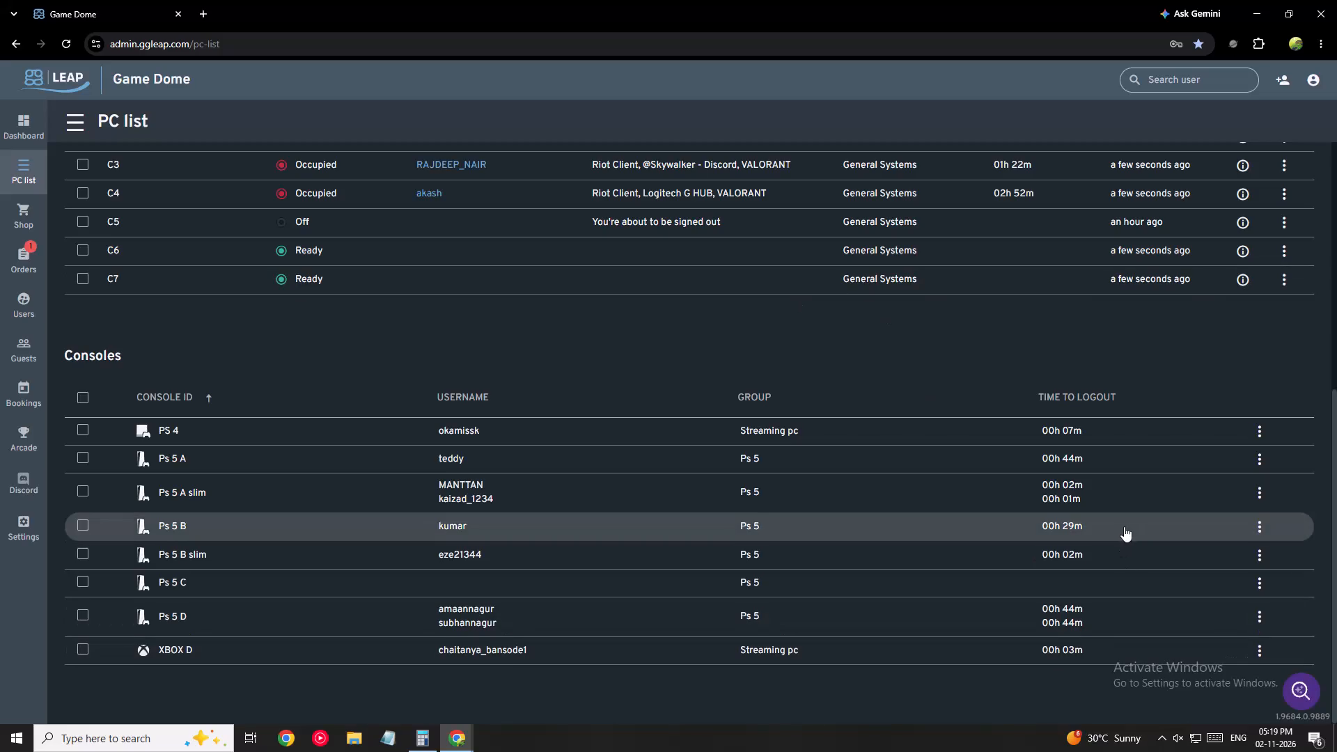
Log out all users from the XBOX D console and clear its row selection.
left_click(1235, 655)
left_click(1262, 651)
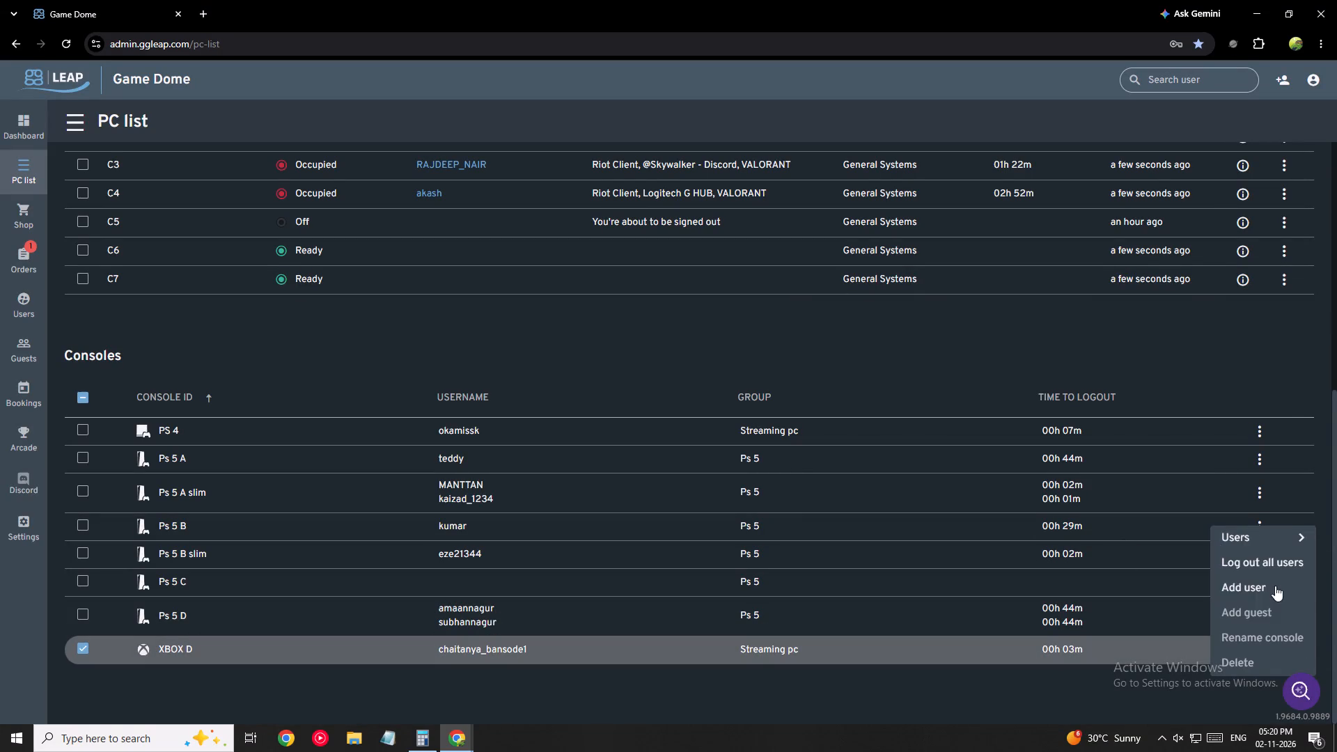
left_click(1272, 568)
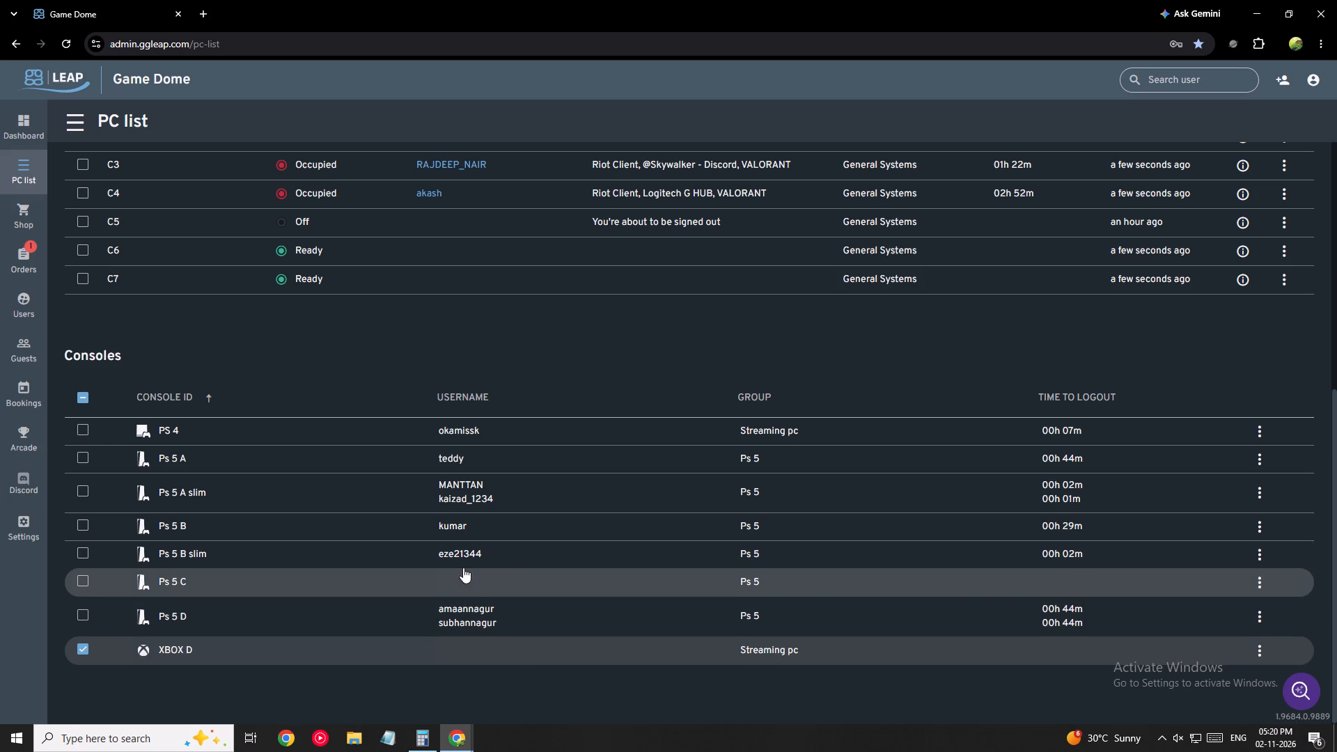
left_click(81, 649)
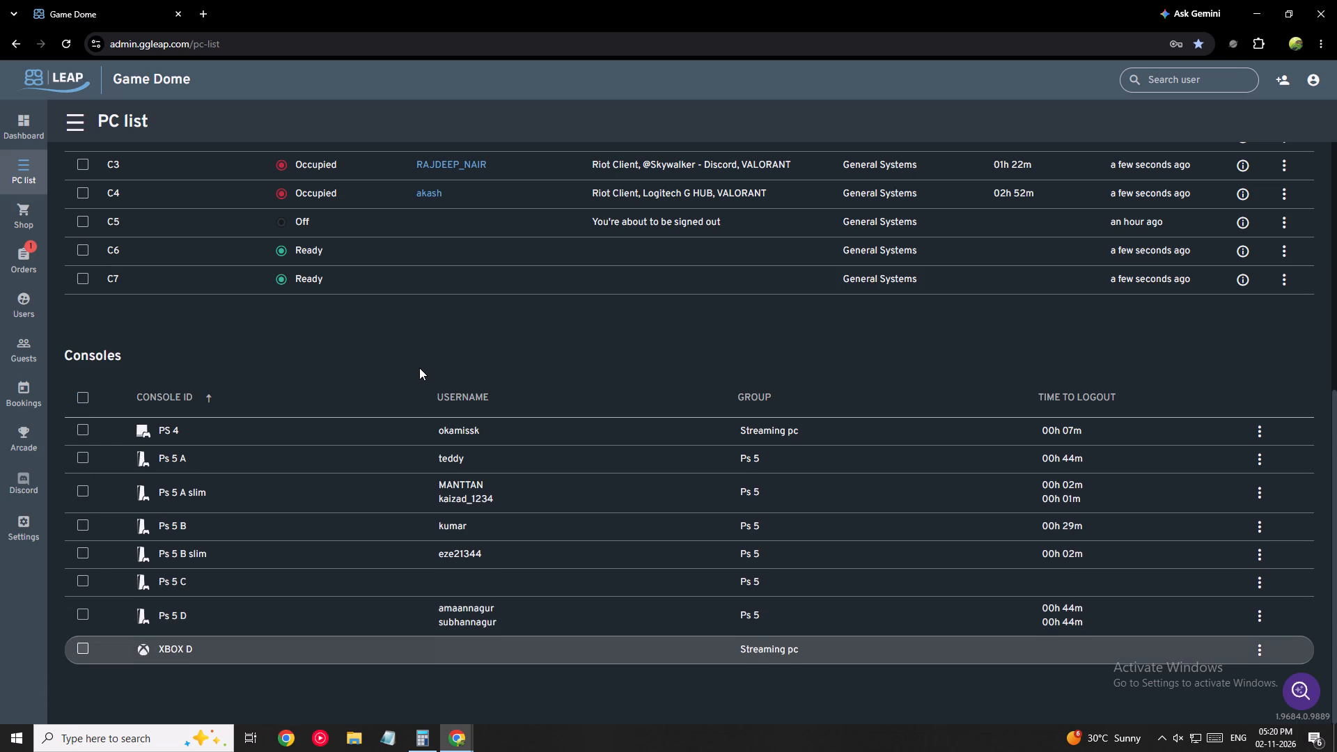
left_click(419, 366)
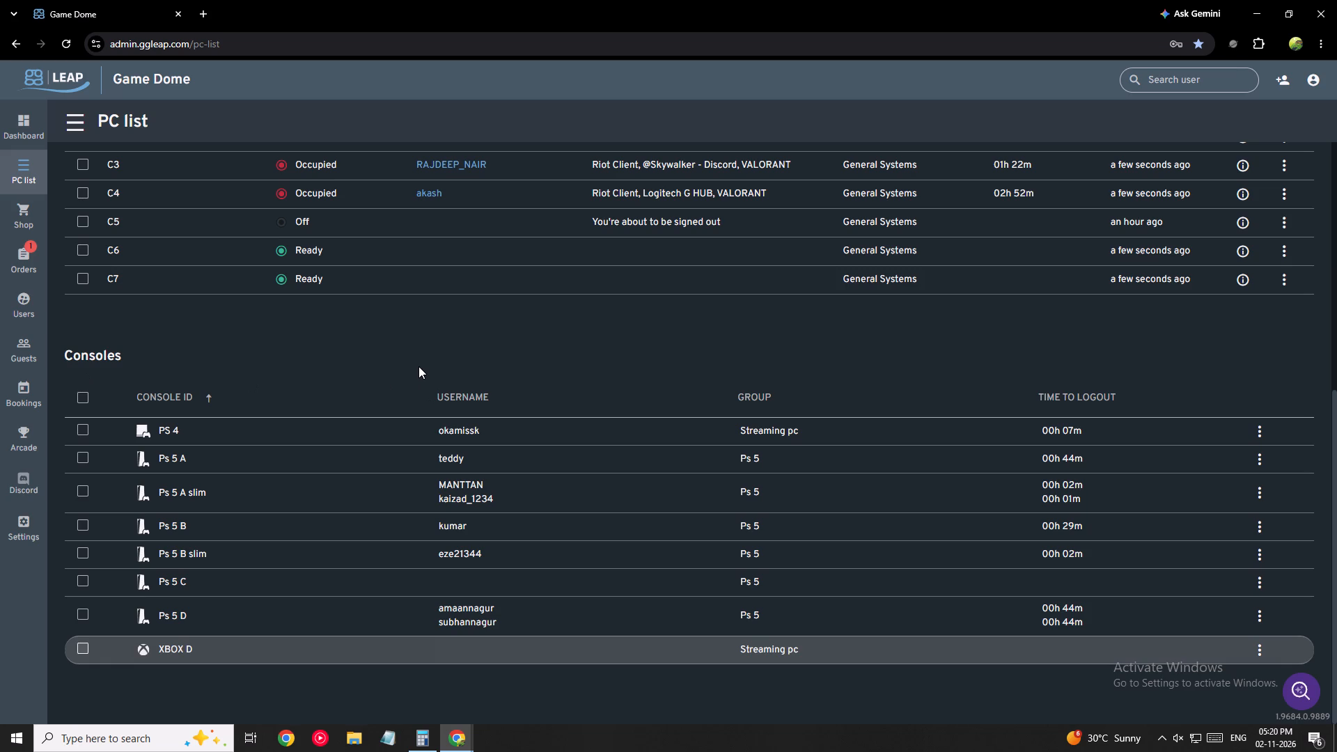
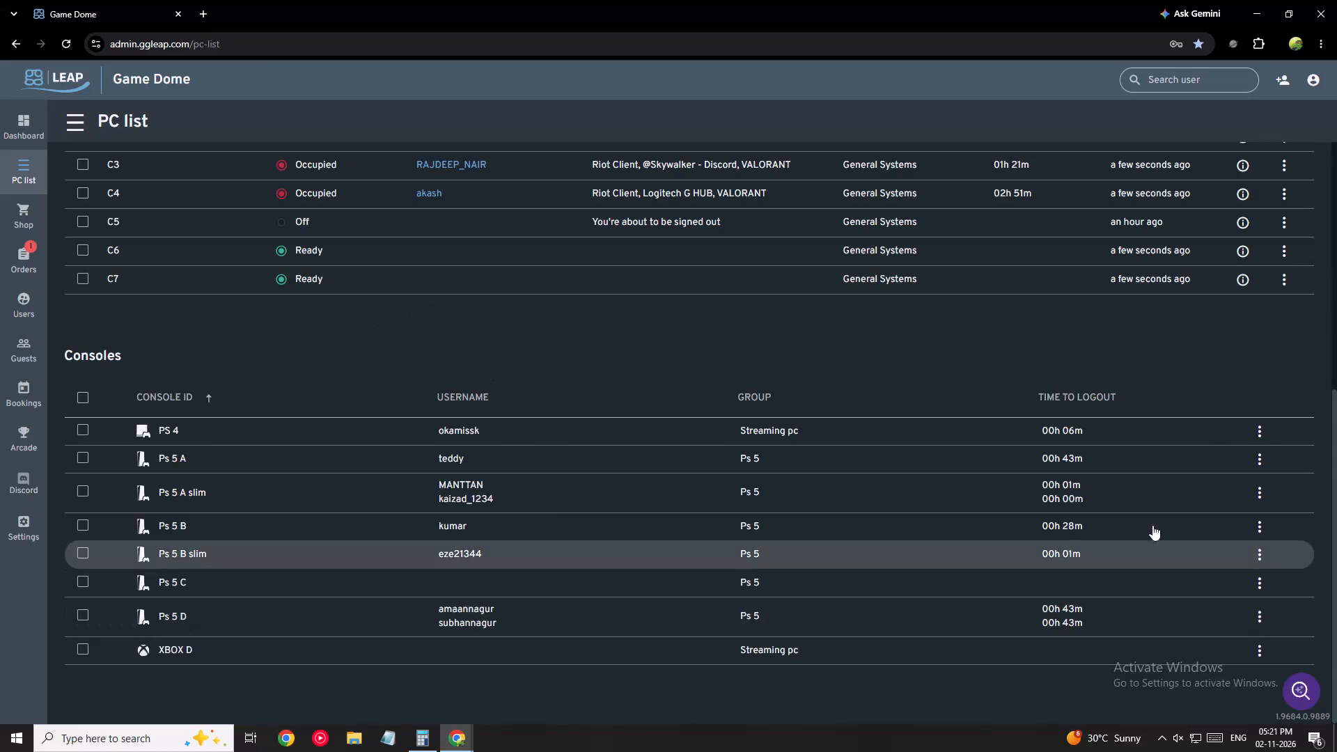
Log out all users from the Ps 5 A slim and Ps 5 B slim consoles.
left_click(1260, 493)
left_click(1275, 533)
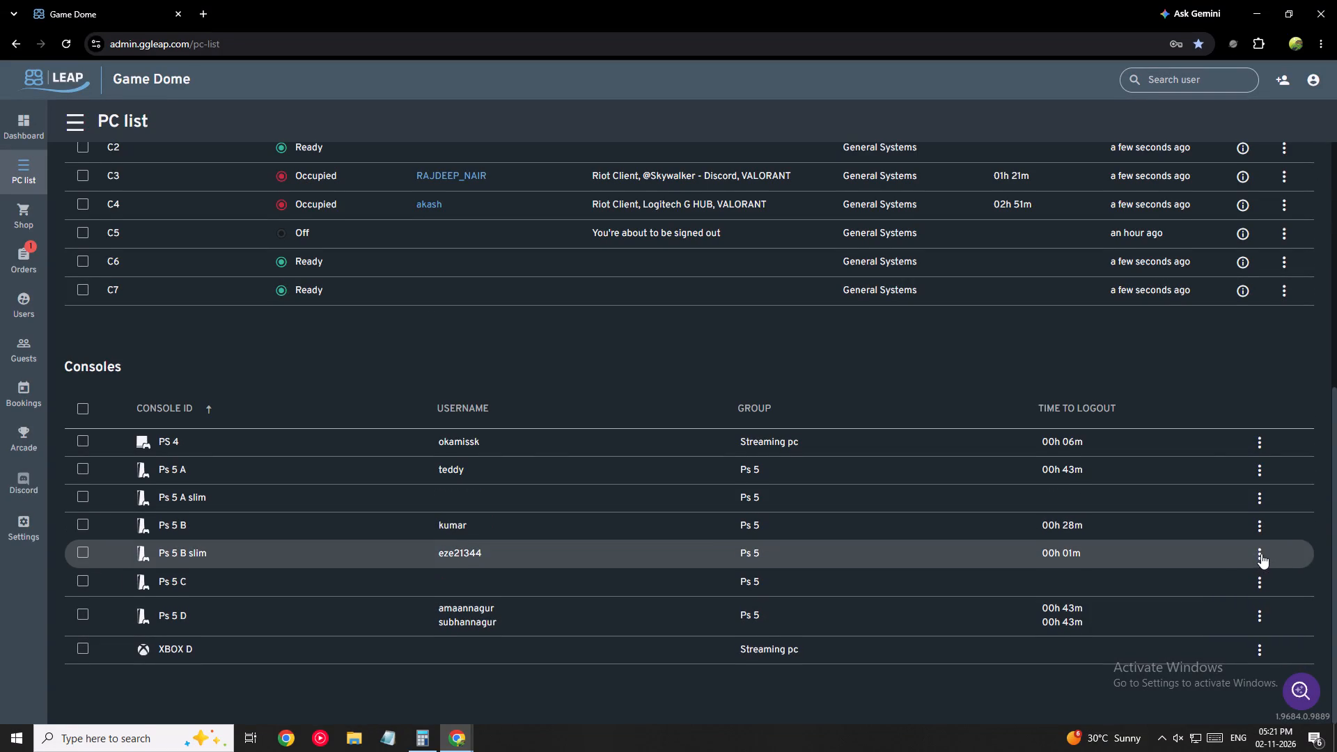
left_click(1261, 554)
left_click(1295, 584)
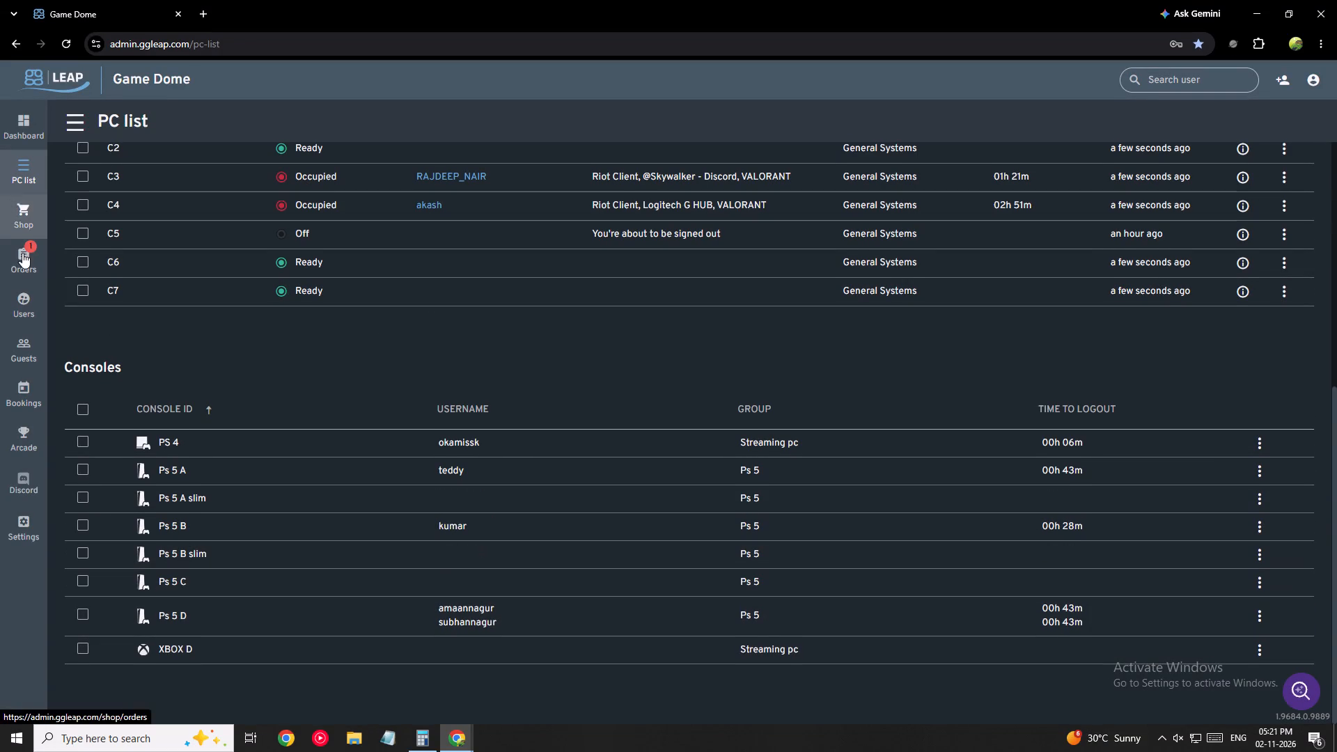
left_click(22, 253)
left_click_drag(341, 172, 351, 165)
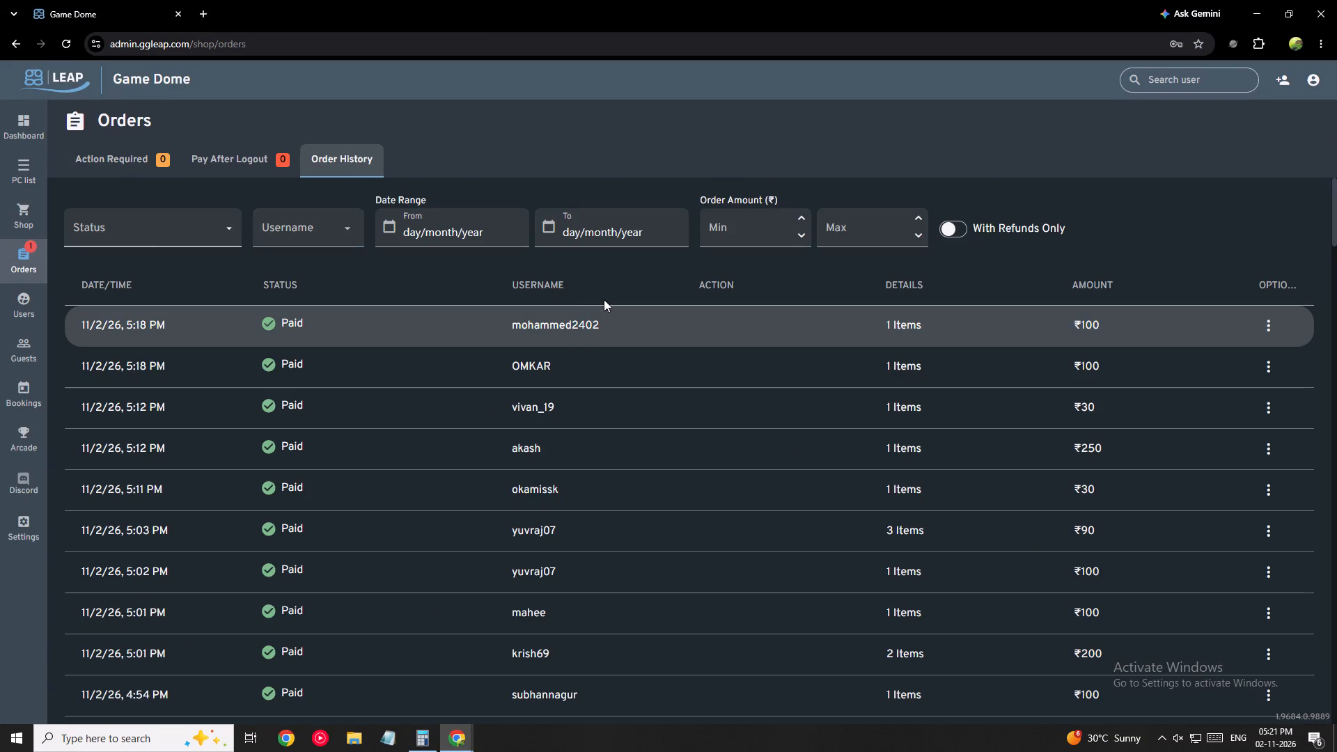
left_click(604, 299)
left_click(590, 330)
double_click(104, 175)
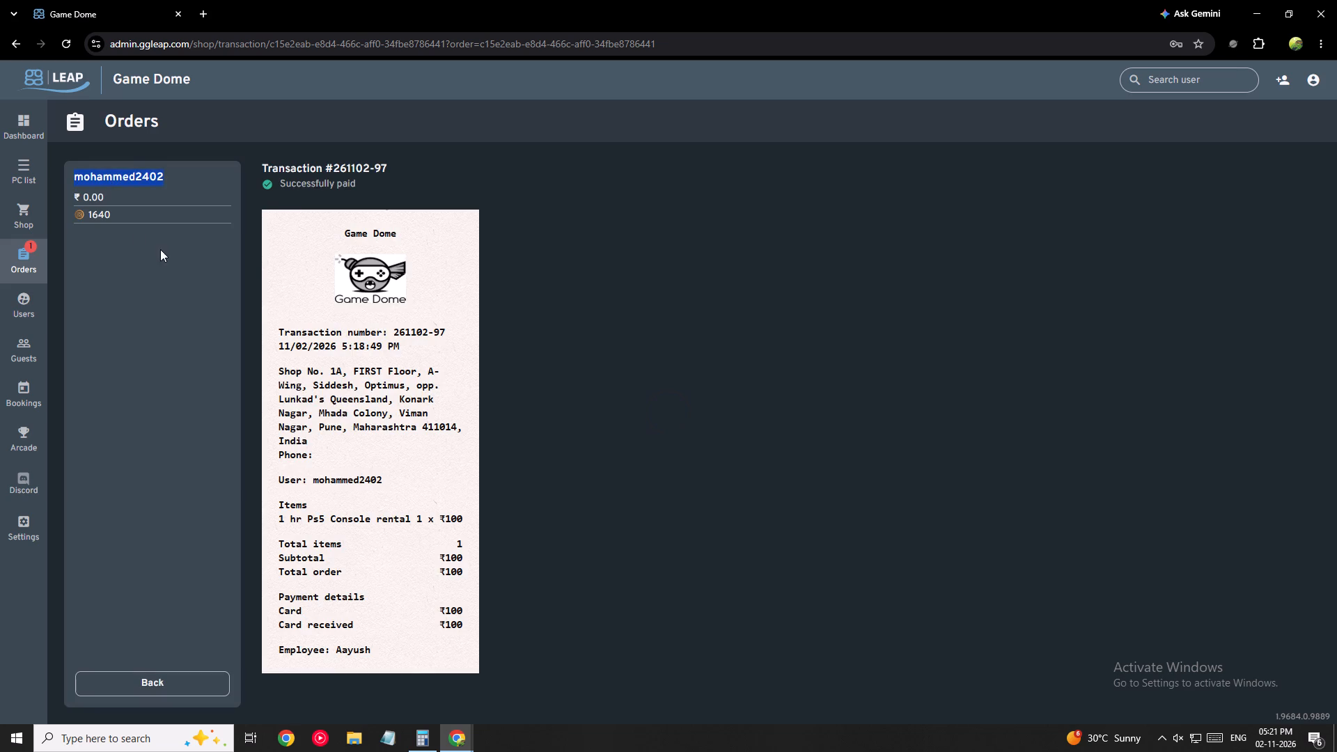
key("ctrl+c")
left_click(147, 659)
left_click(155, 674)
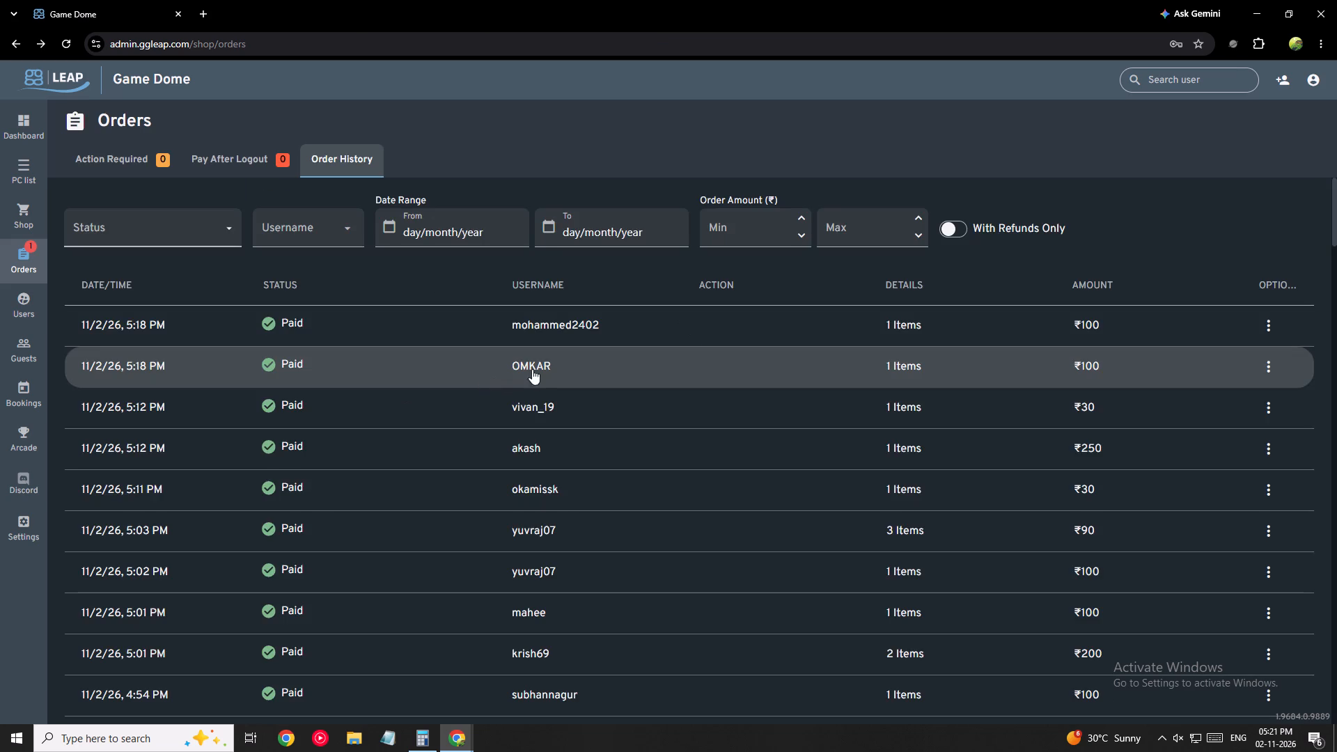
left_click(538, 366)
double_click(85, 174)
key("ctrl+c")
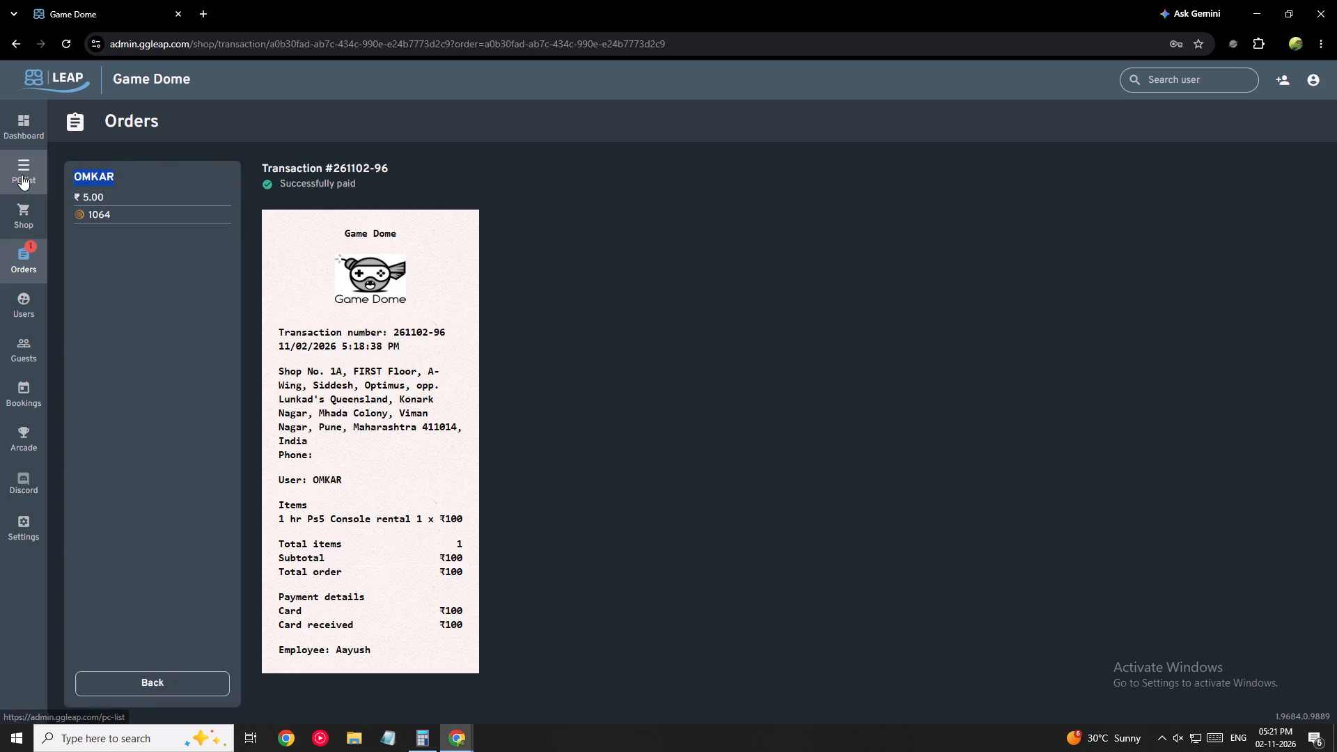
Log the user OMKAR in to the Ps 5 C console using the copied username.
left_click(22, 175)
scroll(368, 556, "down", 9)
scroll(464, 570, "up", 1)
scroll(468, 571, "down", 2)
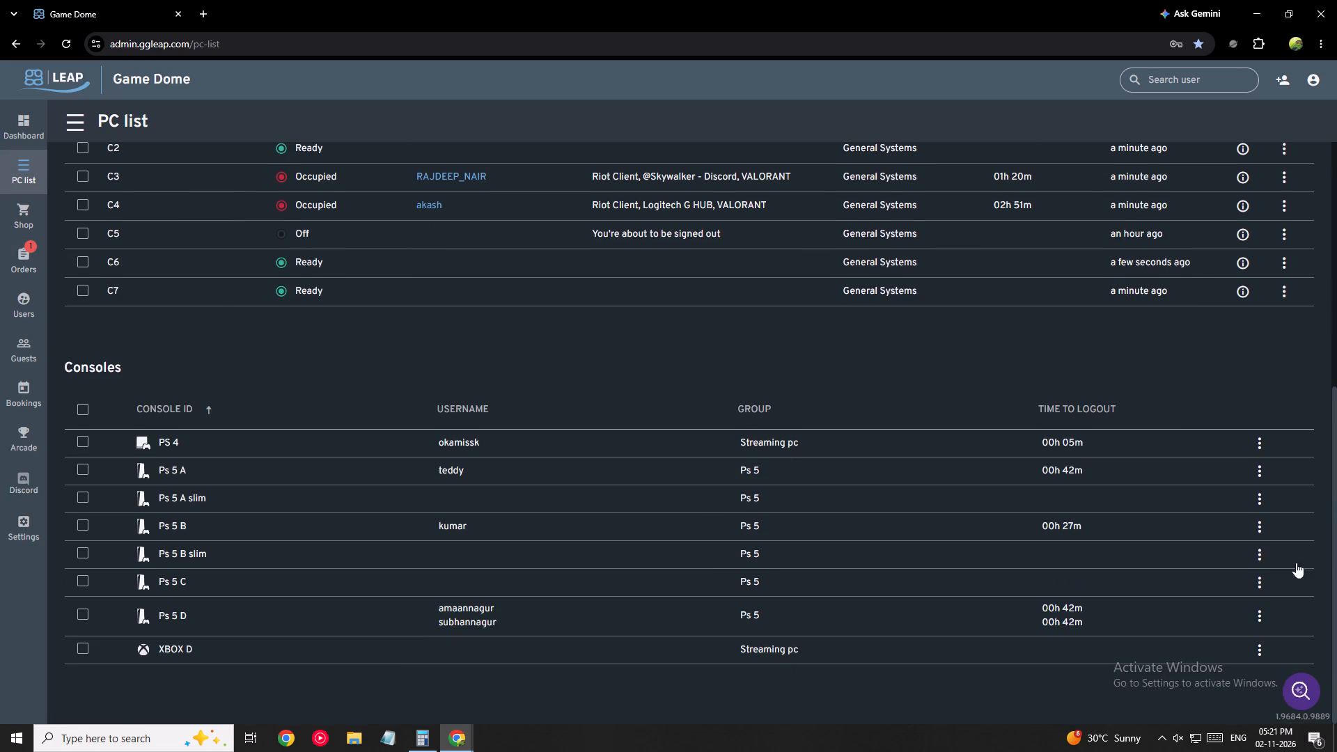
left_click(1264, 582)
left_click(1287, 595)
left_click(563, 377)
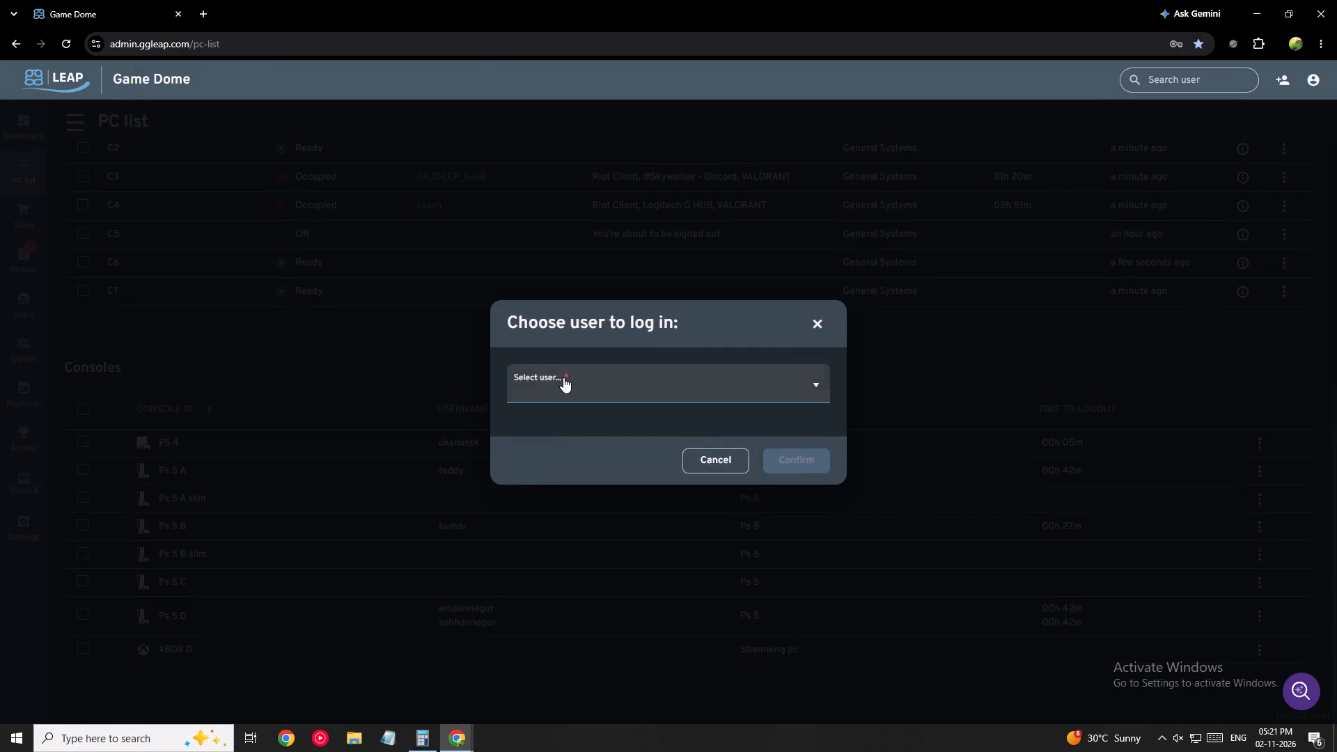
key("ctrl+v")
left_click(749, 441)
left_click(800, 452)
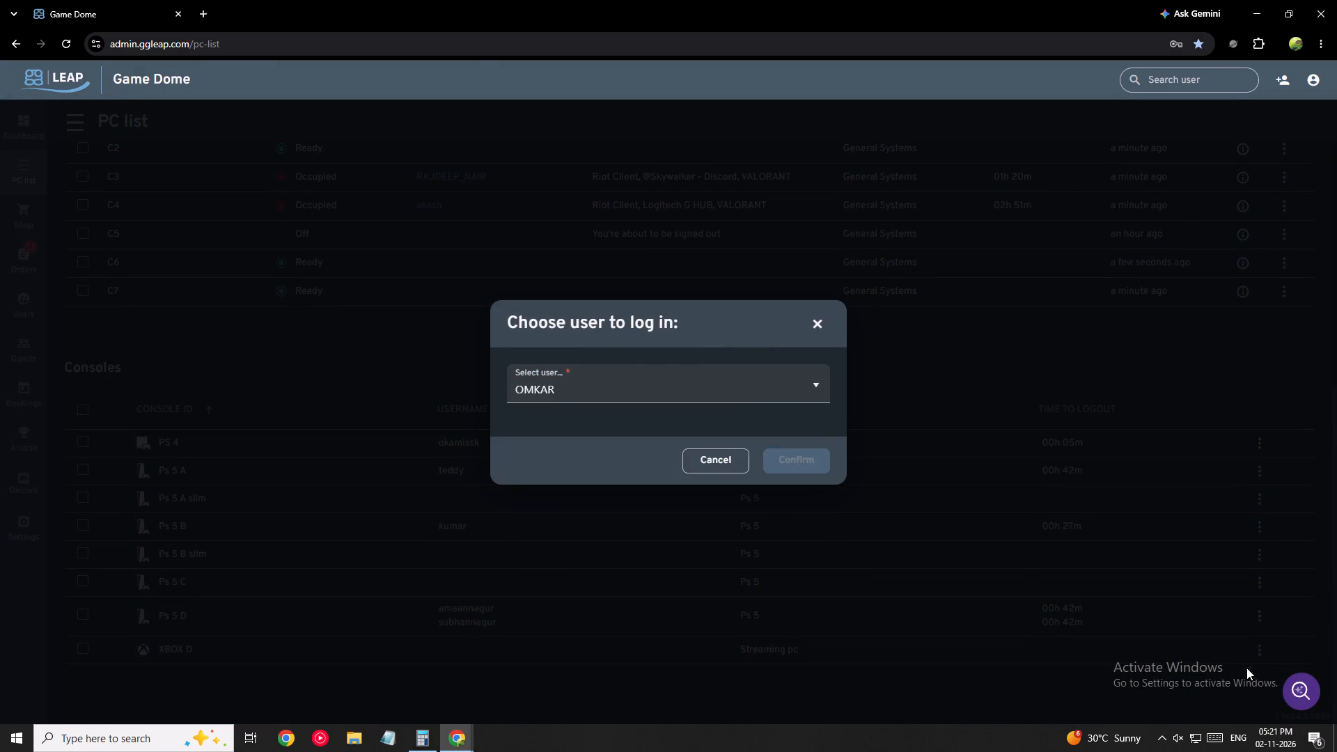
left_click(1269, 577)
left_click(1269, 636)
left_click(571, 390)
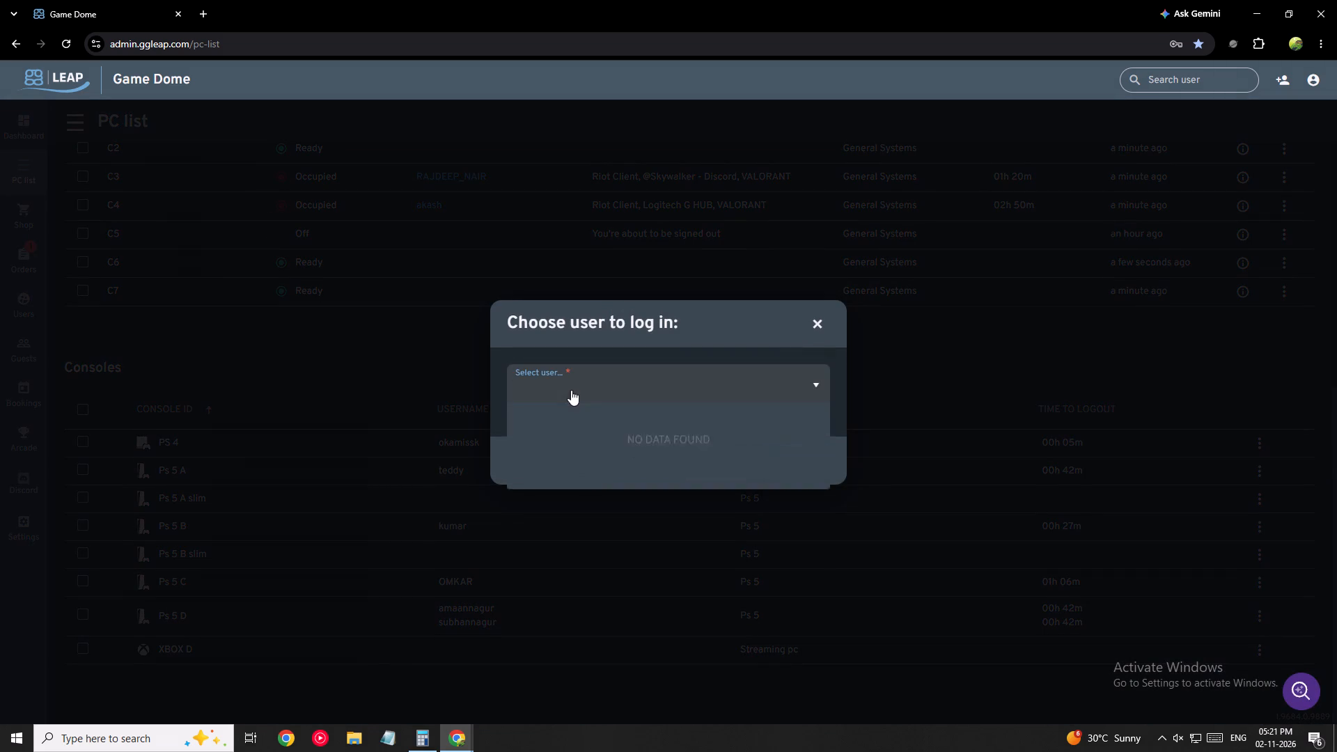
key("super+v")
left_click(613, 532)
key("ctrl+v")
left_click(658, 414)
left_click(702, 447)
left_click(797, 472)
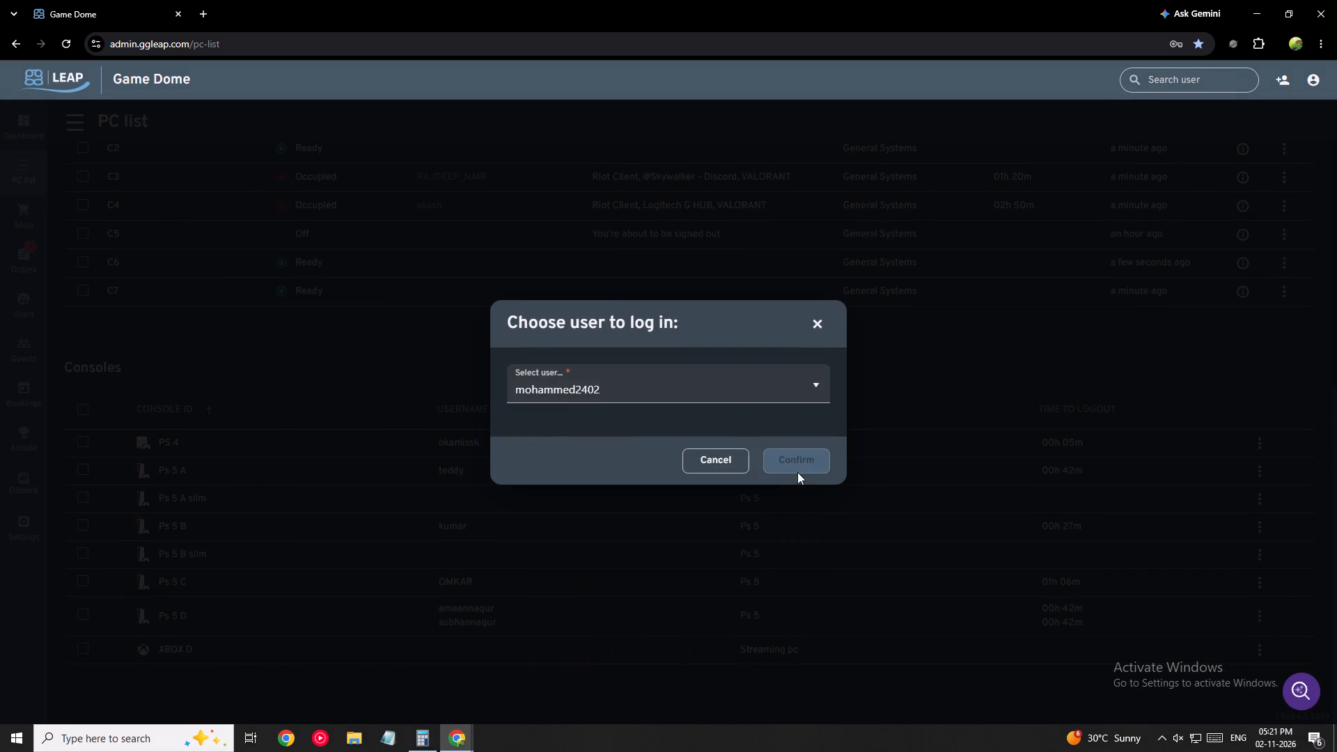
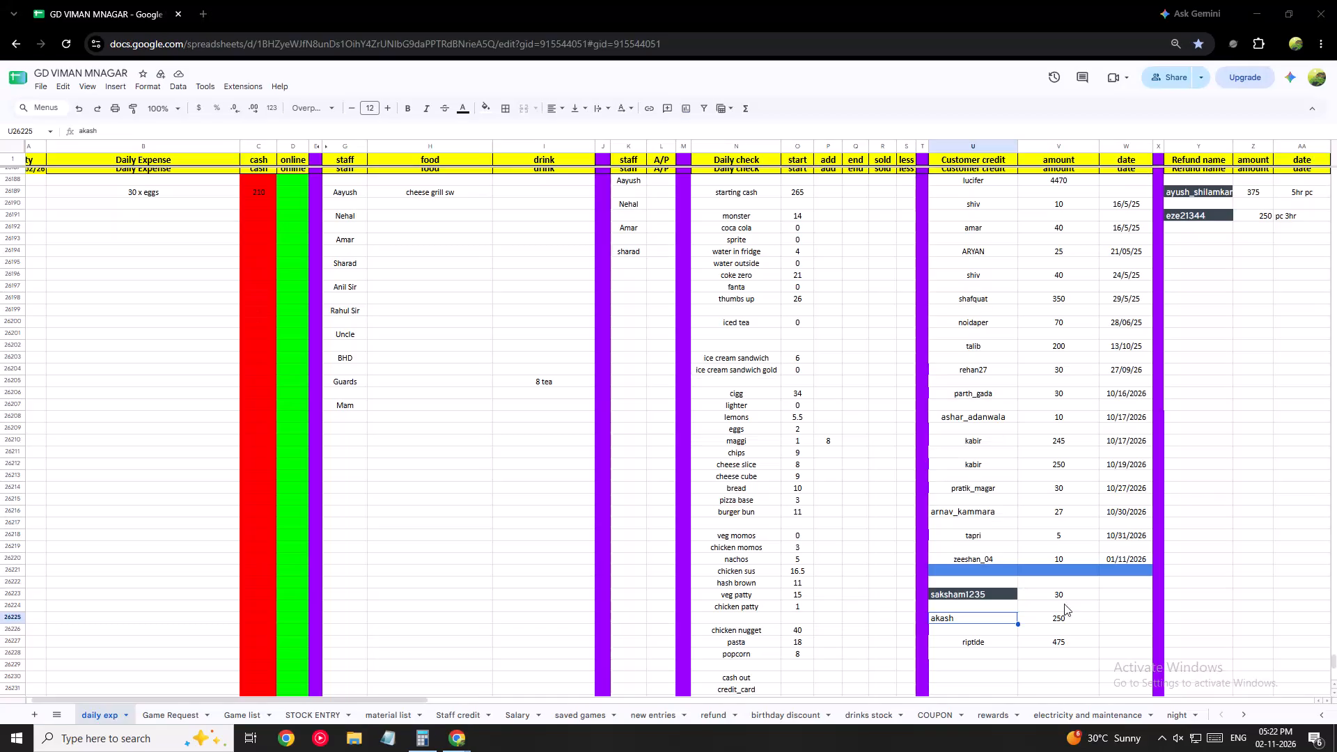
Clear akash's 250 entry from the customer credit list in the spreadsheet.
left_click(1086, 627)
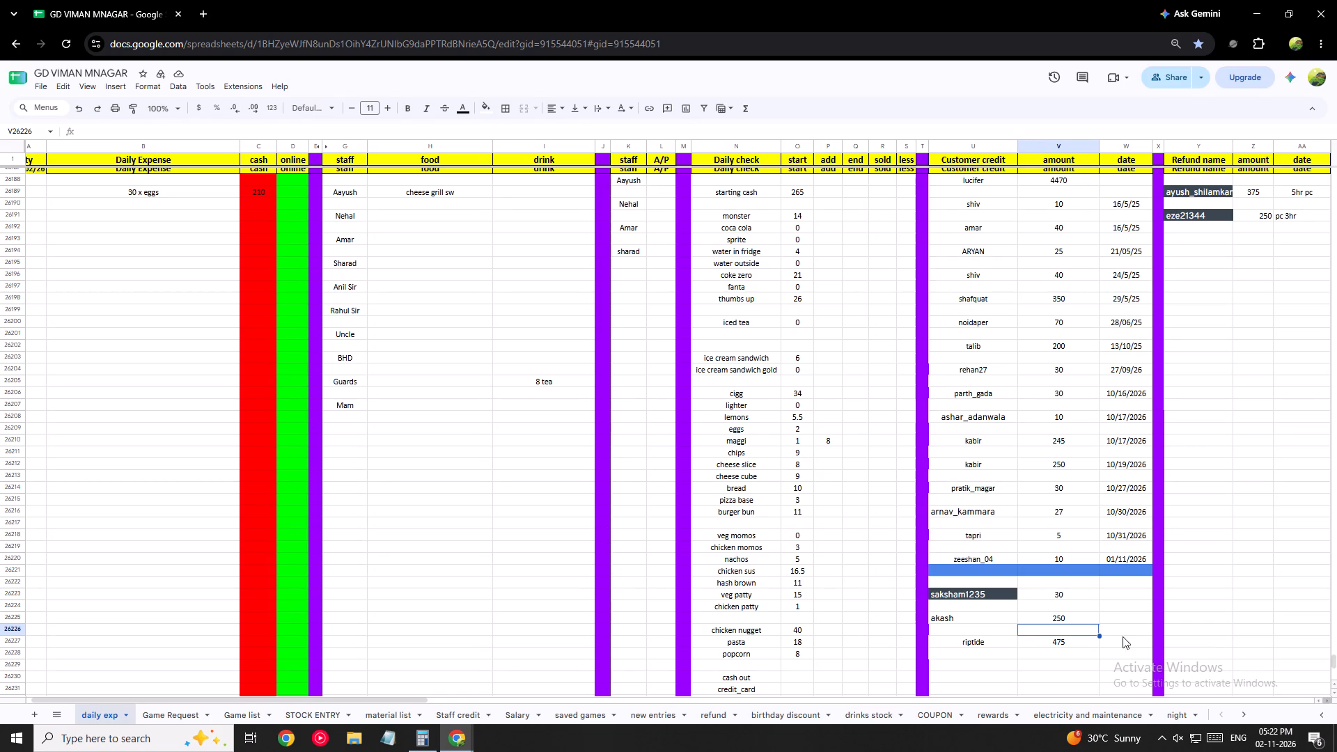
left_click_drag(971, 613, 1107, 625)
key("Delete")
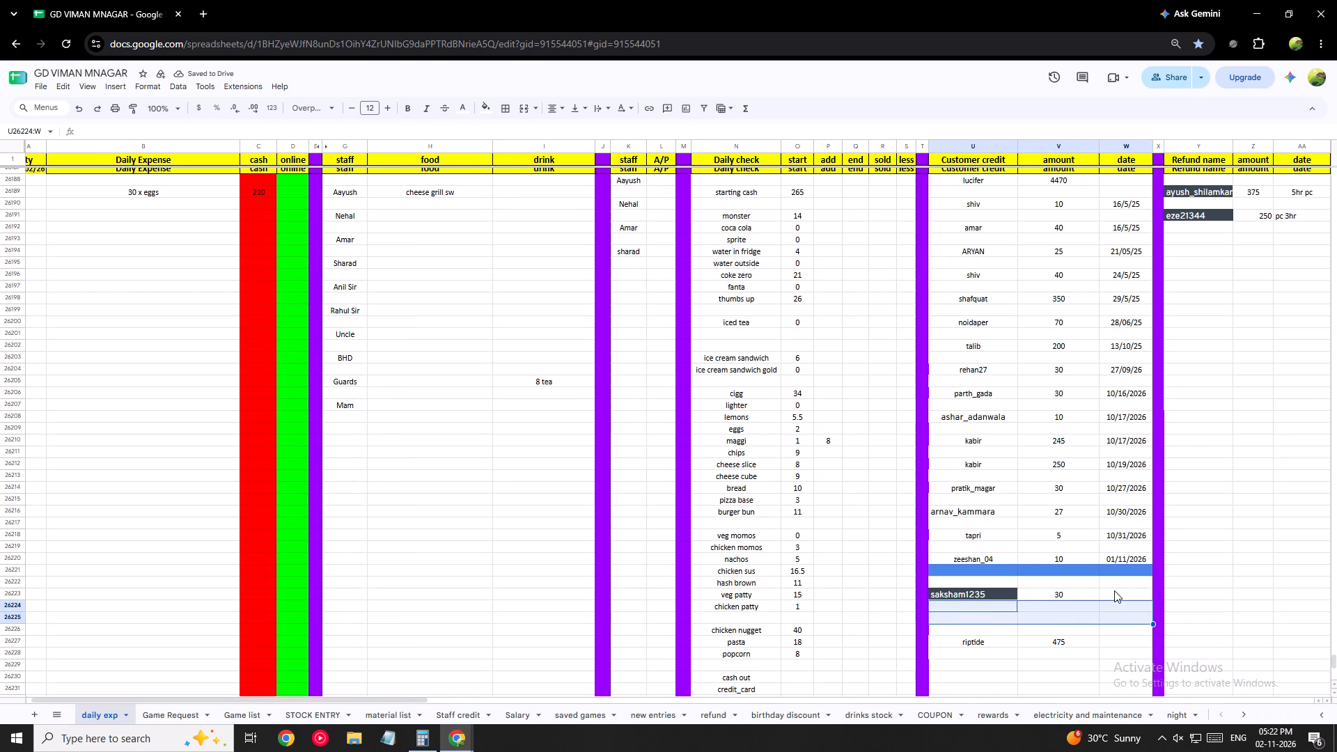
Switch to the Game Dome admin page and sell akash on C4 one Thumbs up for ₹20, paid by card.
key("alt+Tab")
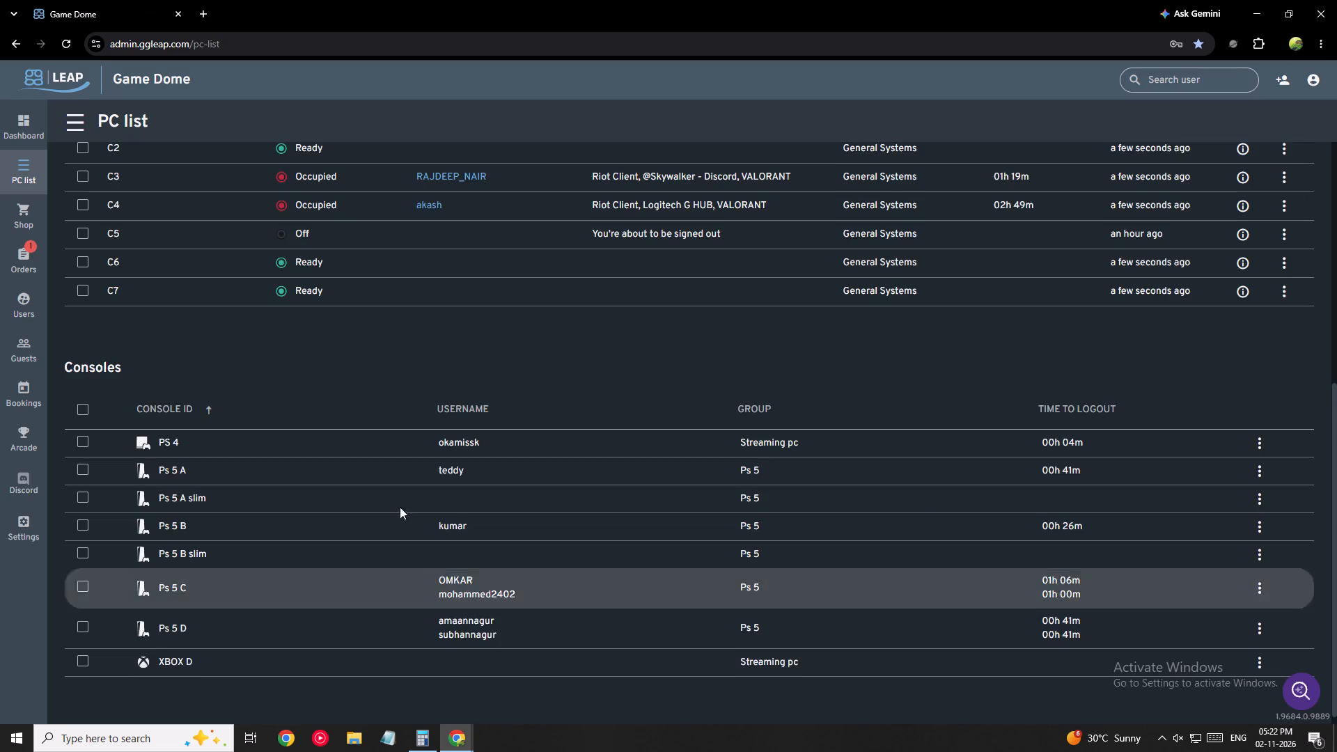
scroll(410, 482, "up", 3)
left_click(429, 411)
left_click(457, 414)
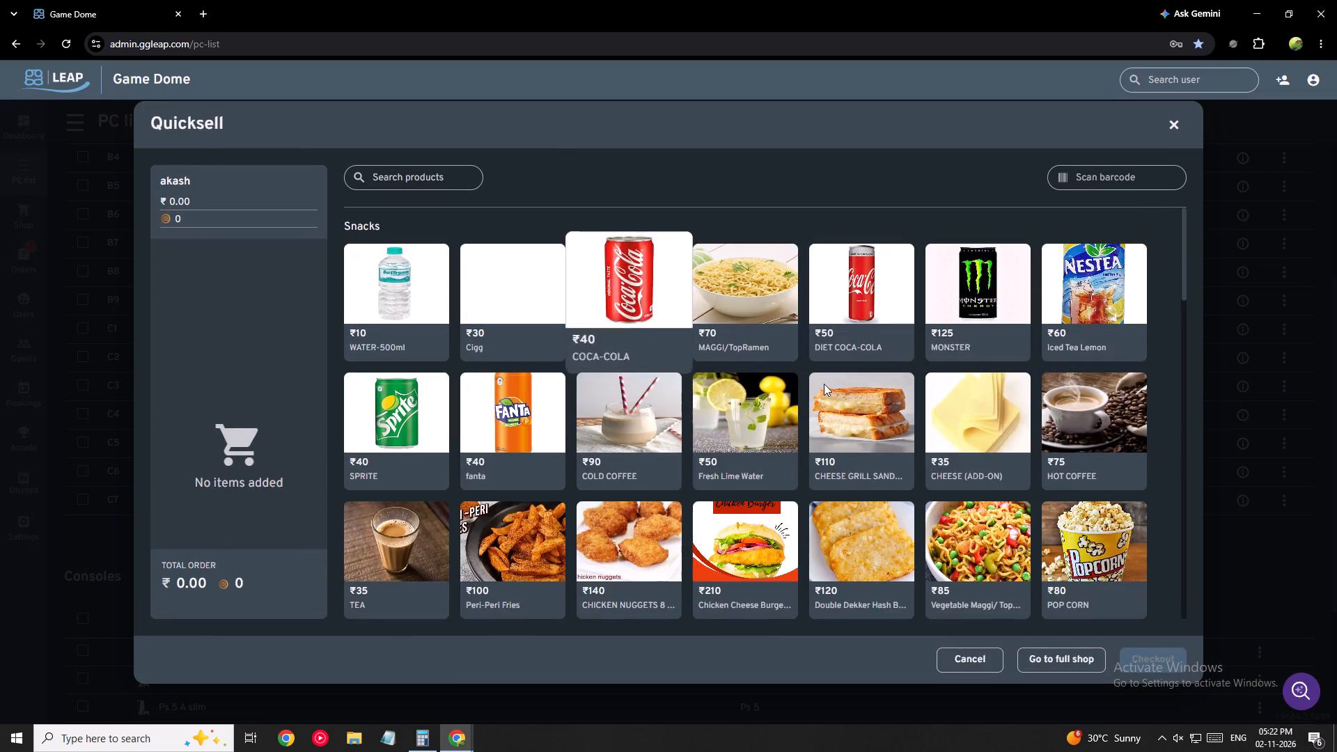
scroll(672, 578, "down", 3)
left_click_drag(519, 494, 241, 469)
left_click(1158, 658)
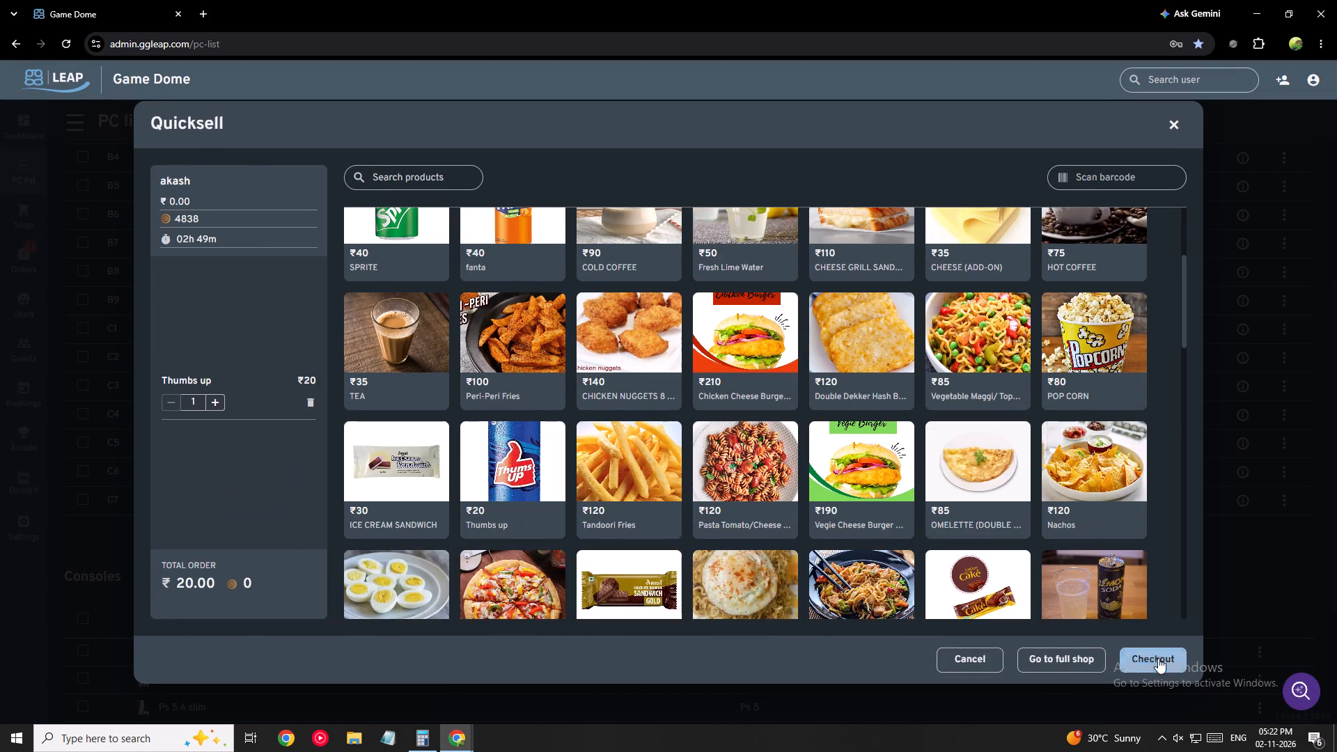
left_click(376, 391)
left_click(366, 609)
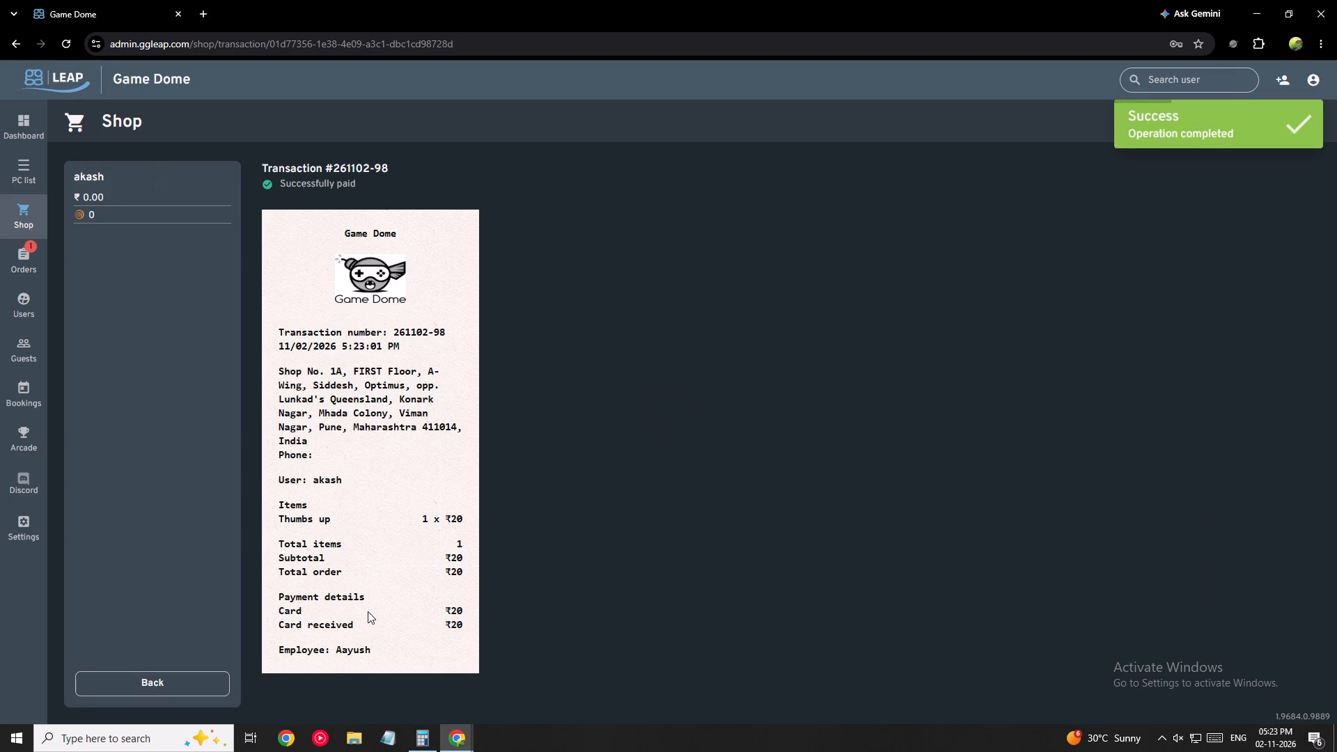
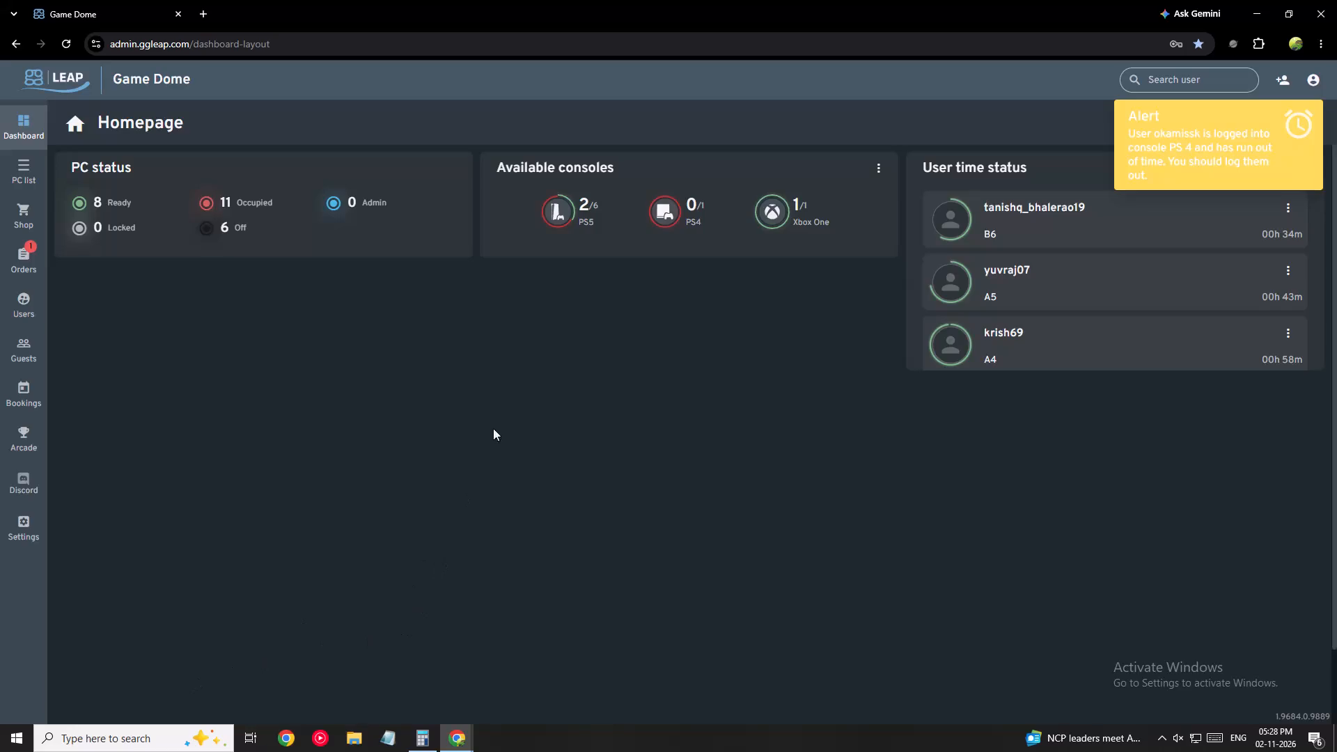
left_click(1156, 145)
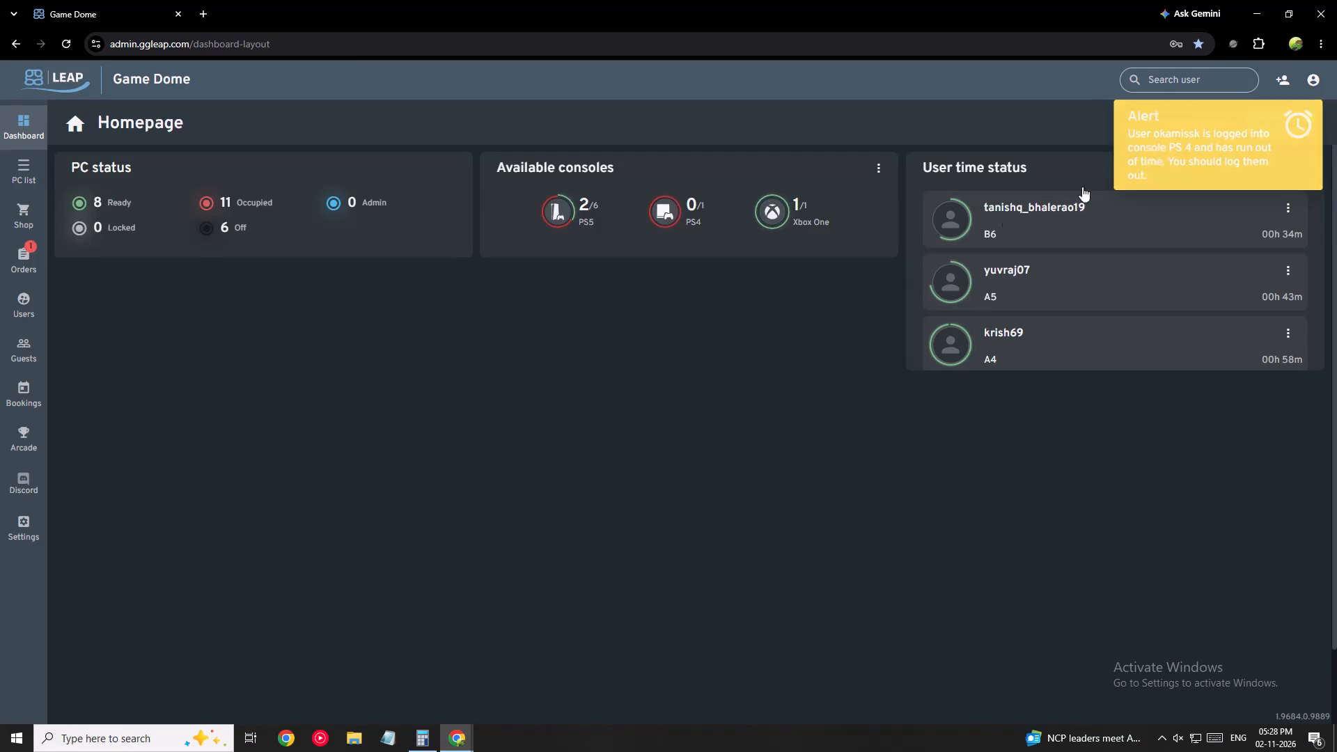
left_click(0, 187)
scroll(372, 371, "down", 11)
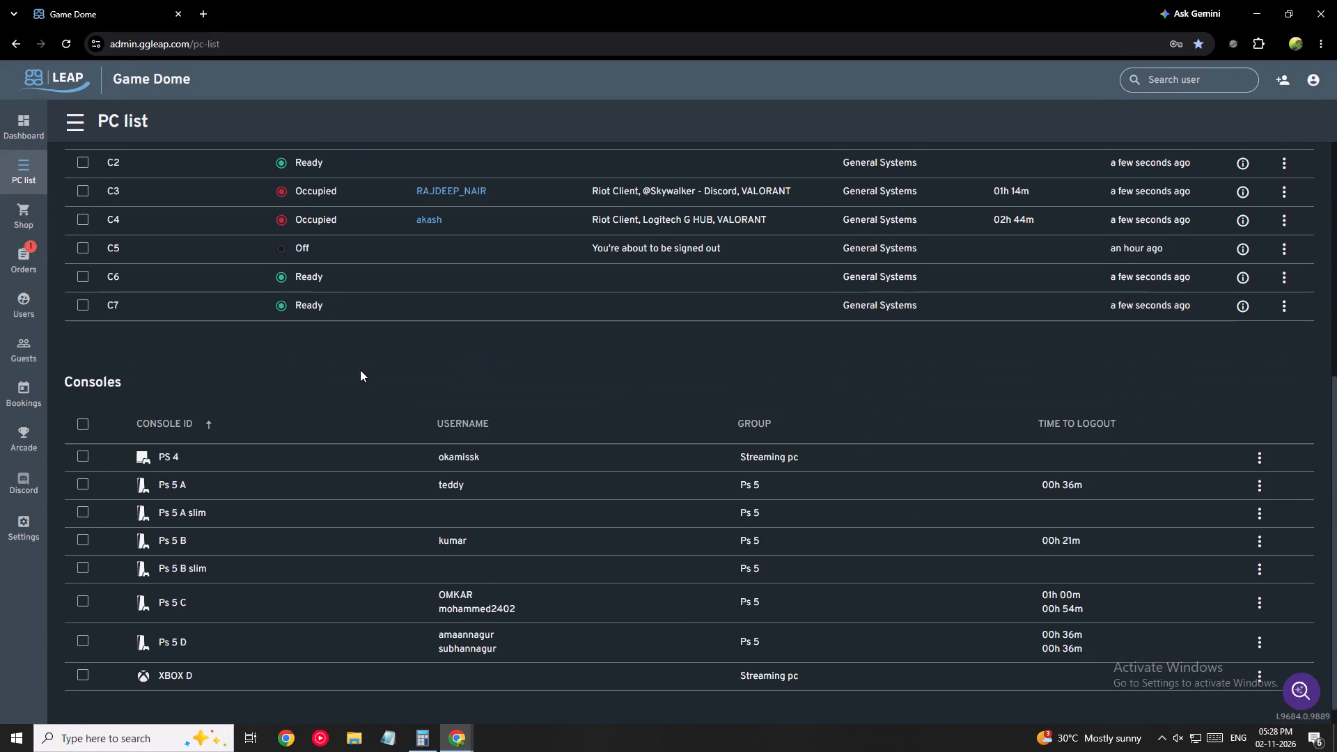
left_click(1260, 434)
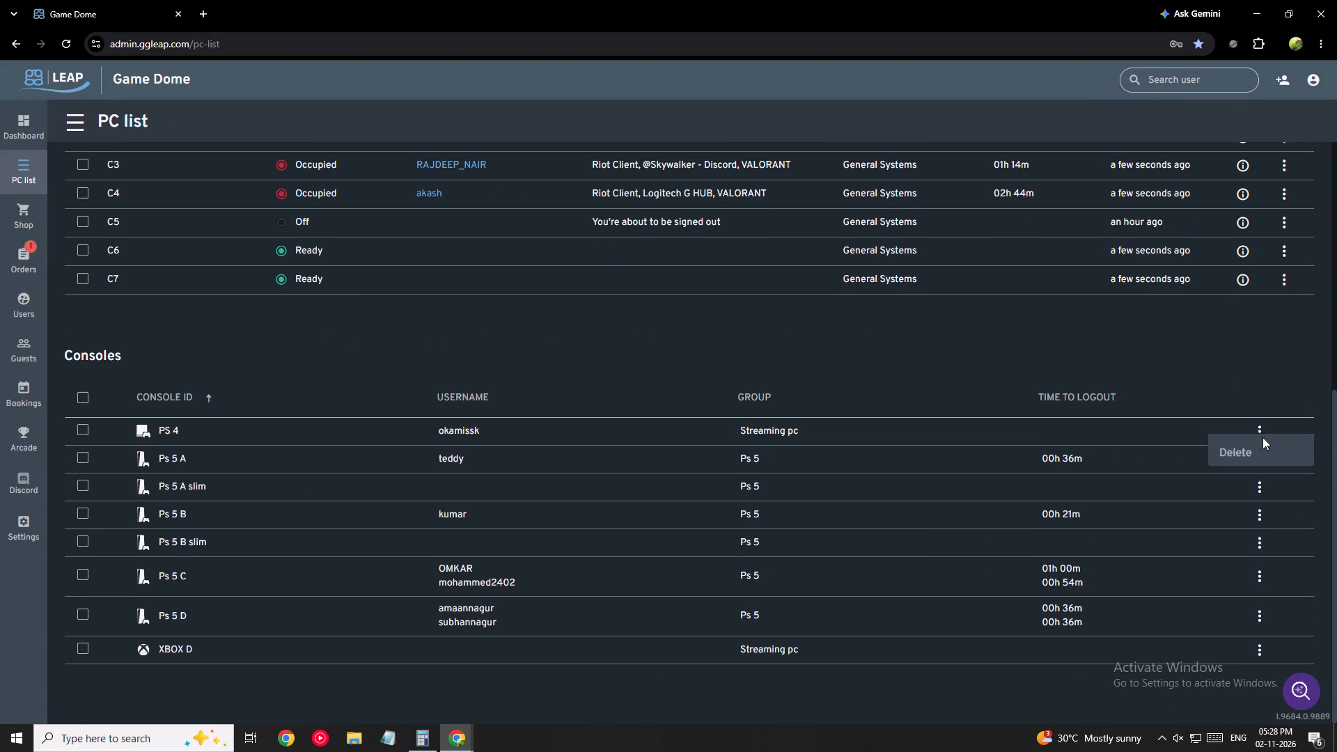
left_click(1265, 470)
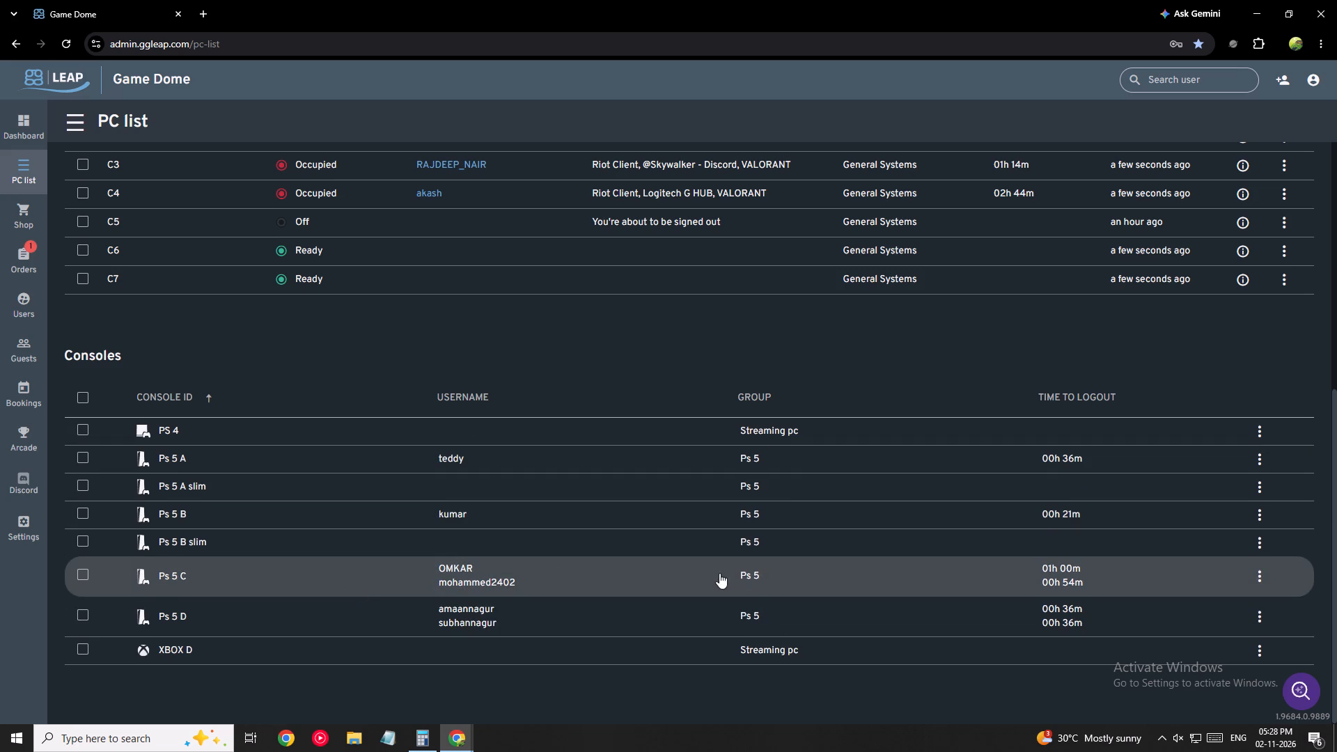
Log out all users from the Ps 5 A console, where teddy is logged in.
left_click(1252, 457)
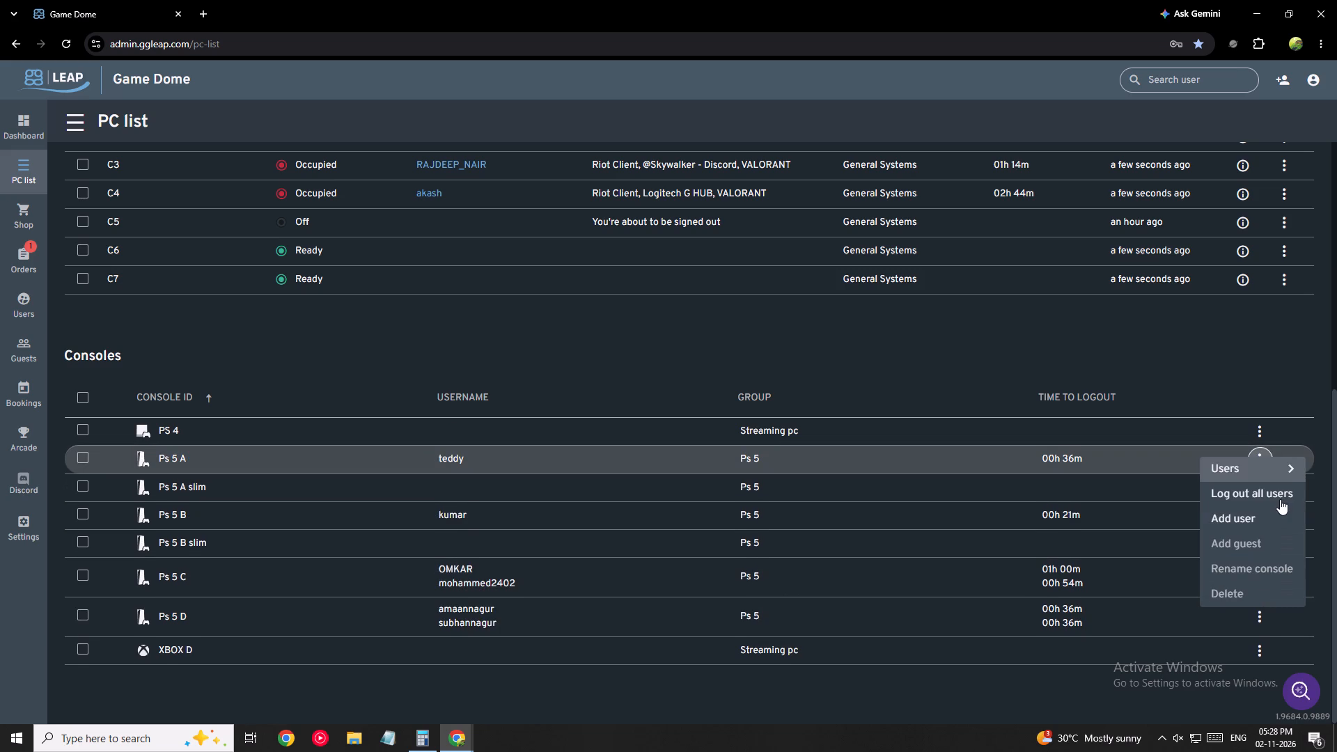
left_click(1280, 483)
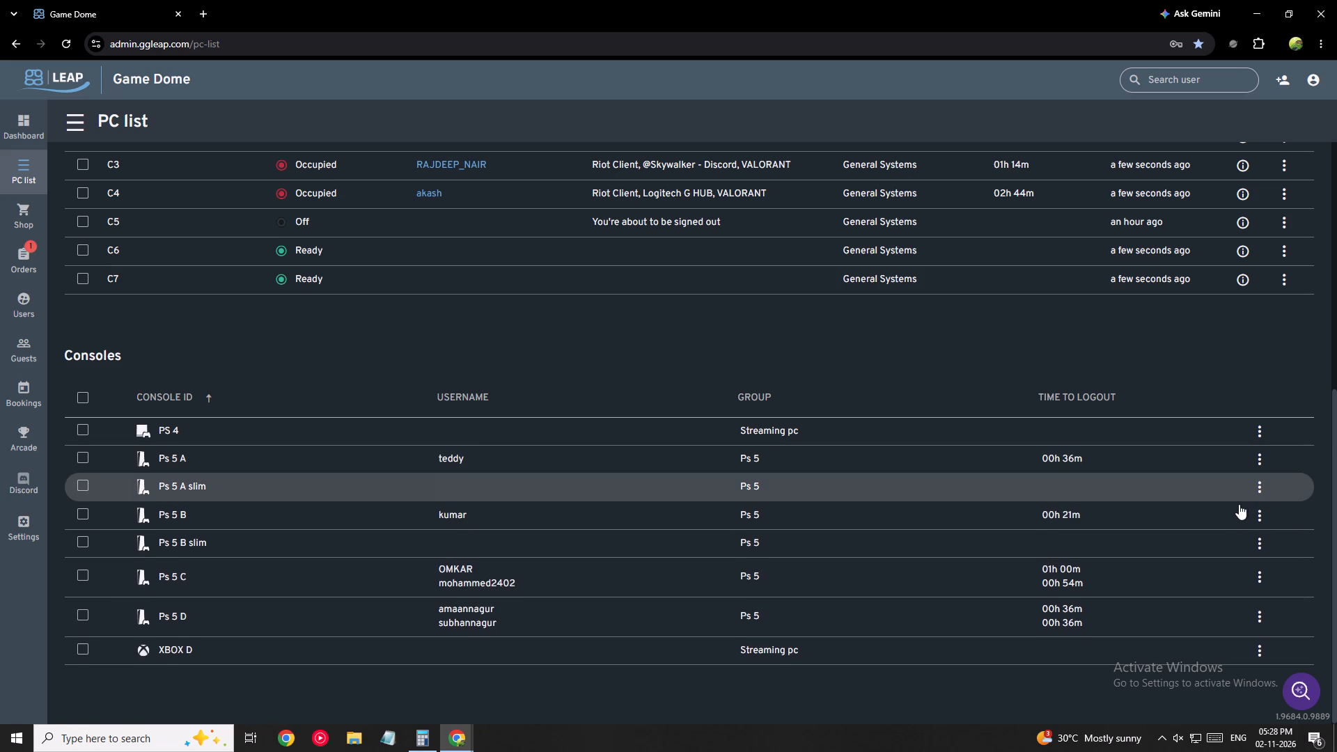
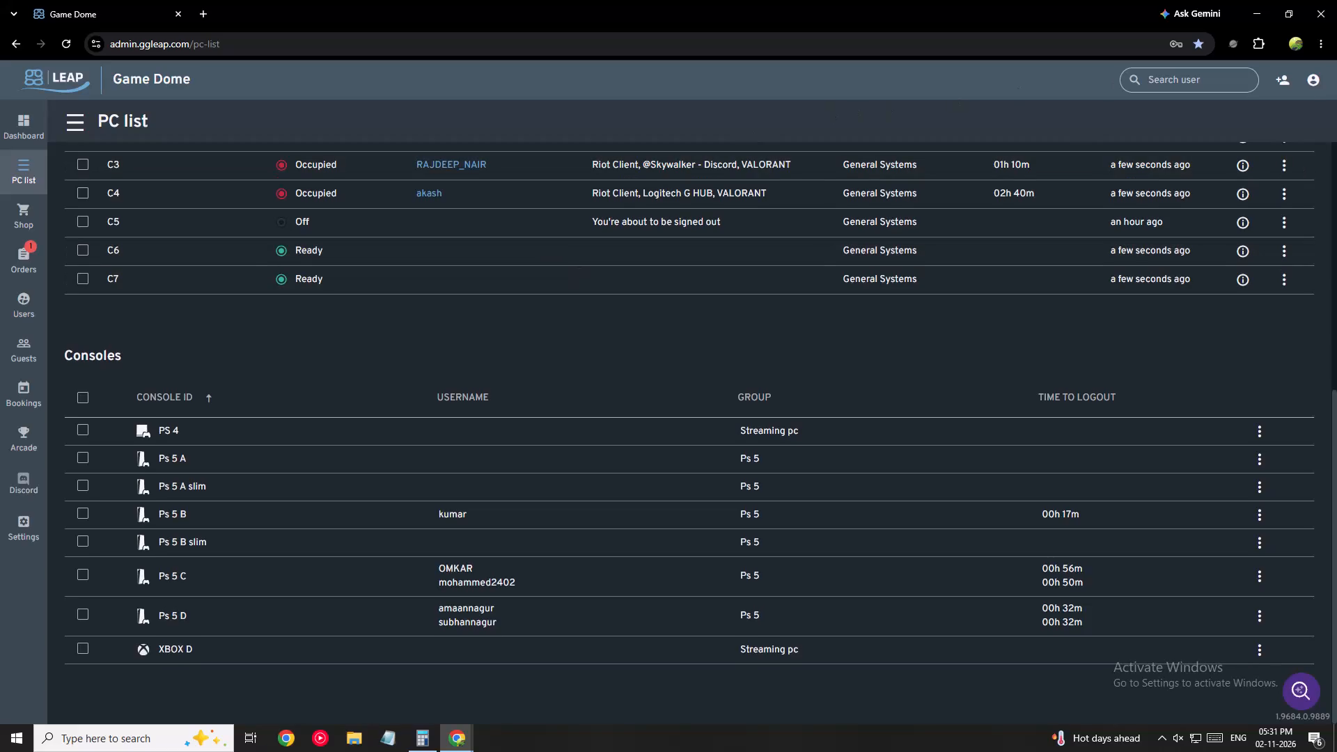
Find the aakash customer whose wallet holds ₹800 and withdraw ₹100 from it in cash.
left_click(1210, 84)
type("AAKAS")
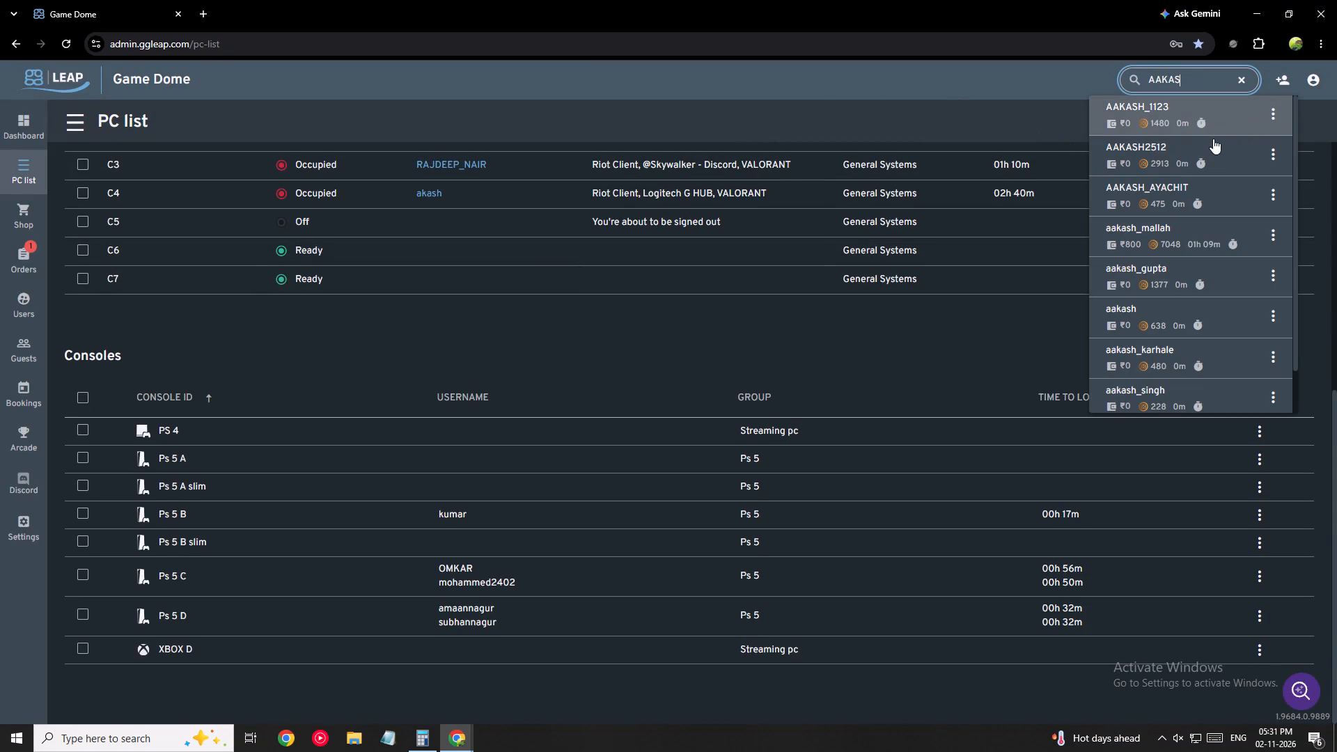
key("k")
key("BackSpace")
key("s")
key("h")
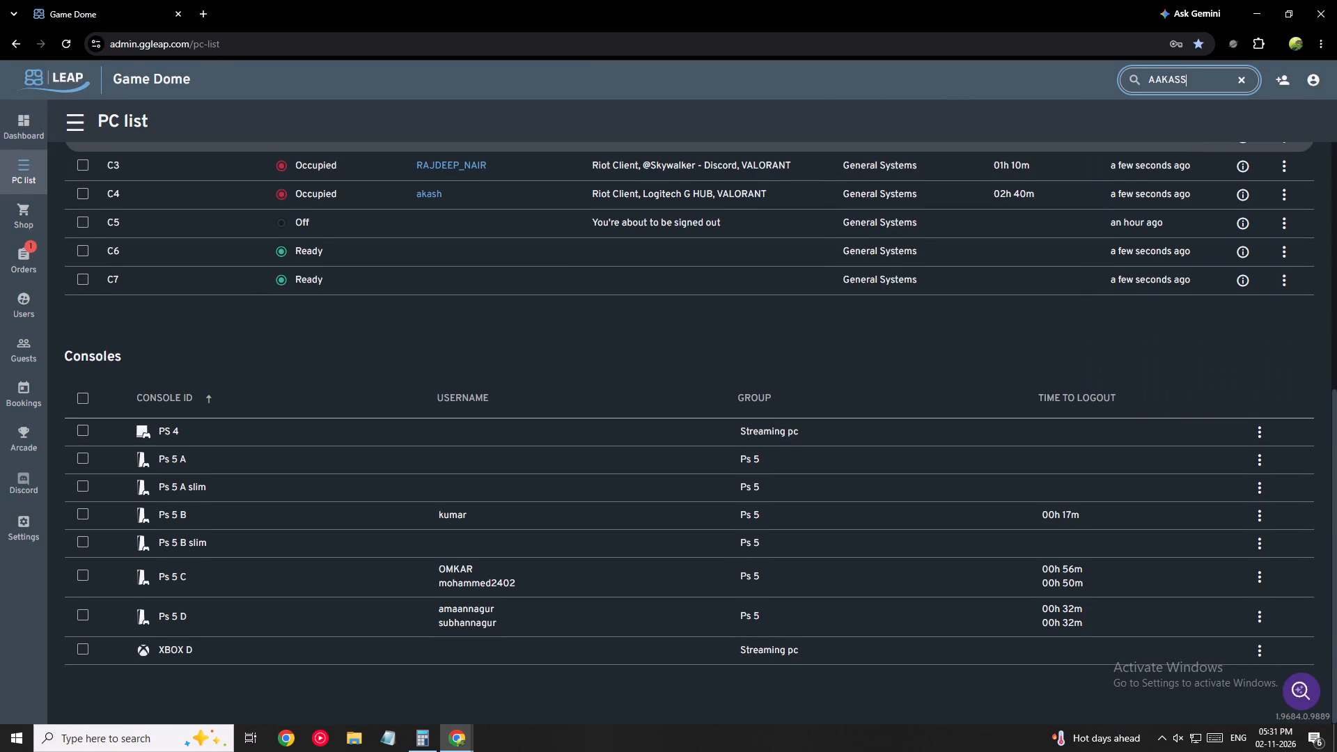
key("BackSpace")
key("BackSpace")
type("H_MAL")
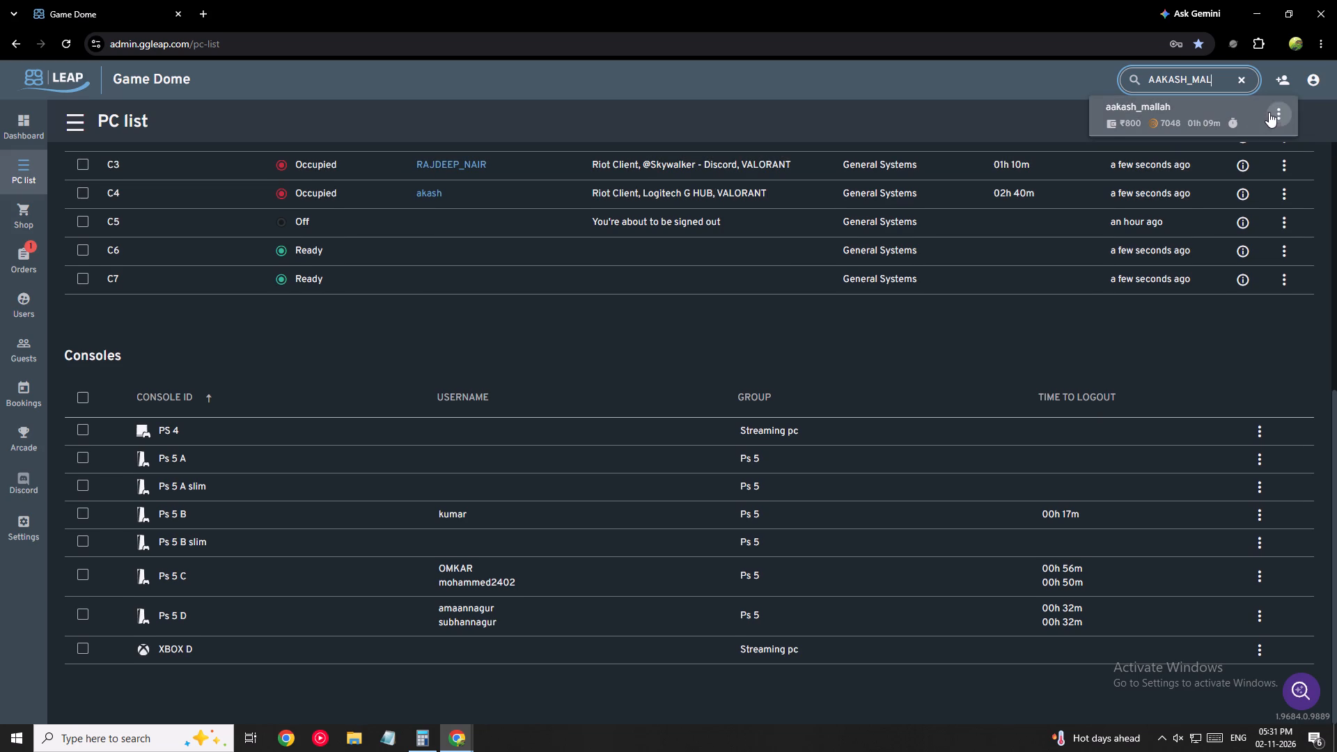
left_click(1269, 112)
left_click(1301, 208)
left_click(616, 365)
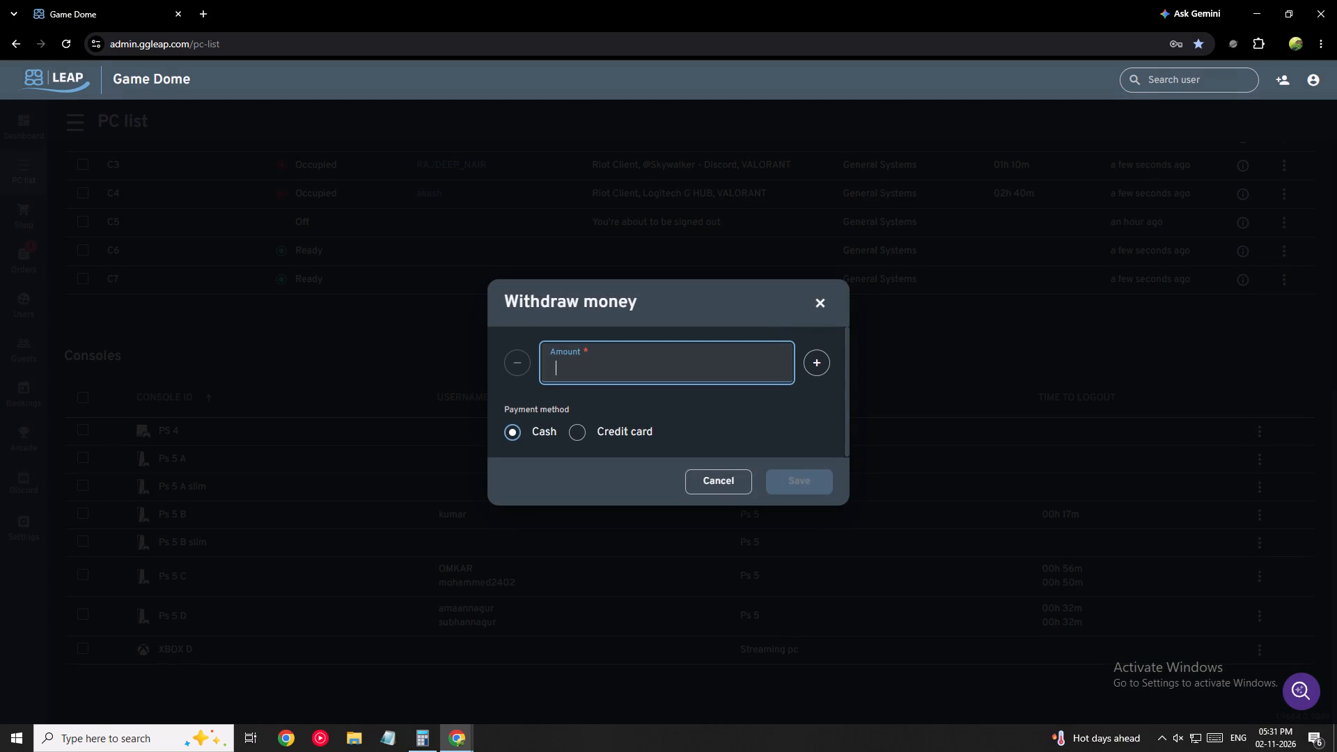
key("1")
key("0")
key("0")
left_click(808, 473)
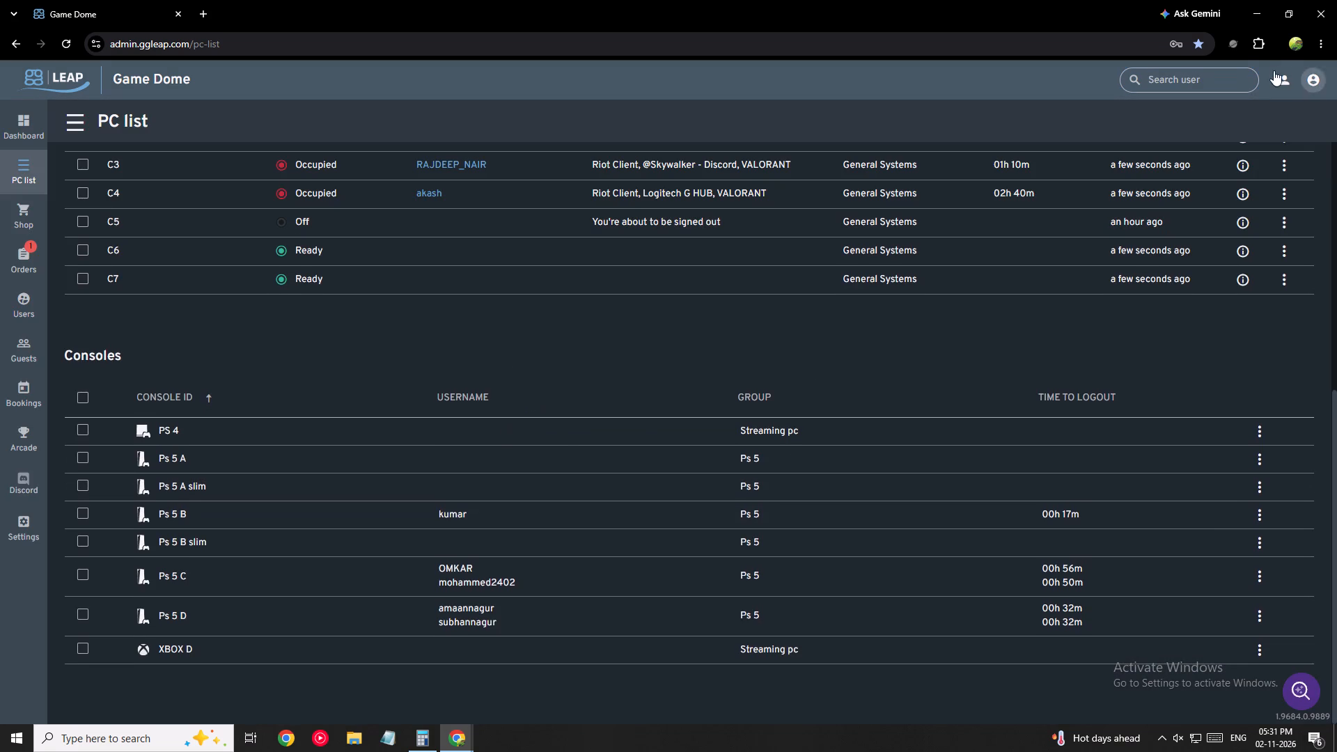
Search the users for aakash and check the wallet balance of the customer the money was withdrawn from.
left_click(1232, 80)
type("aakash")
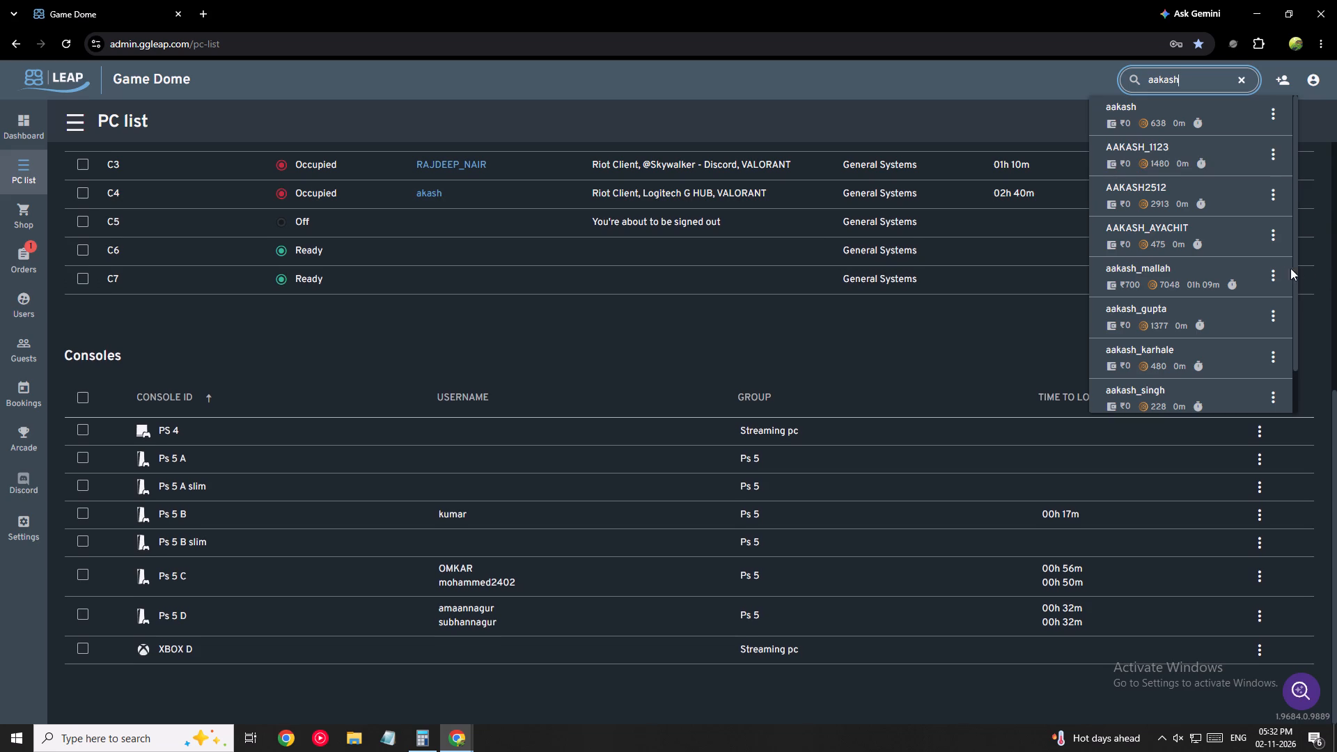
left_click(1269, 265)
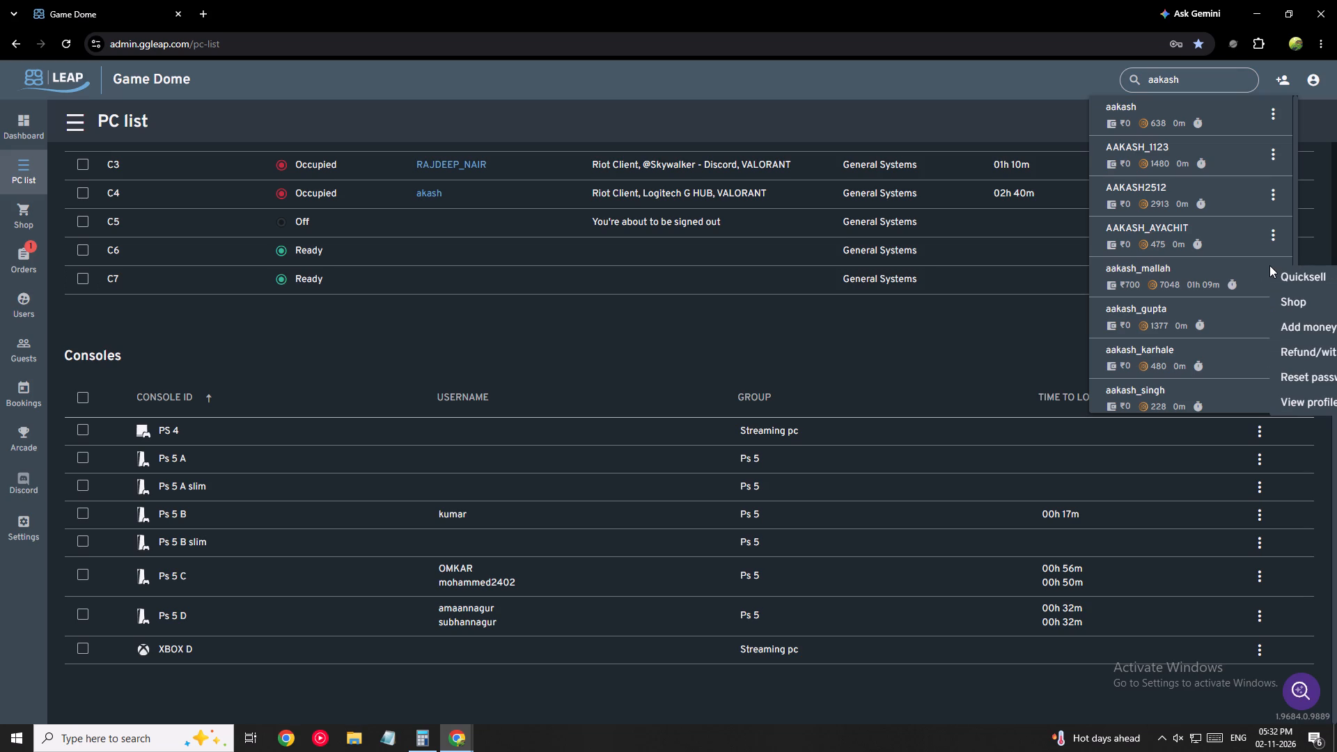
left_click(6, 269)
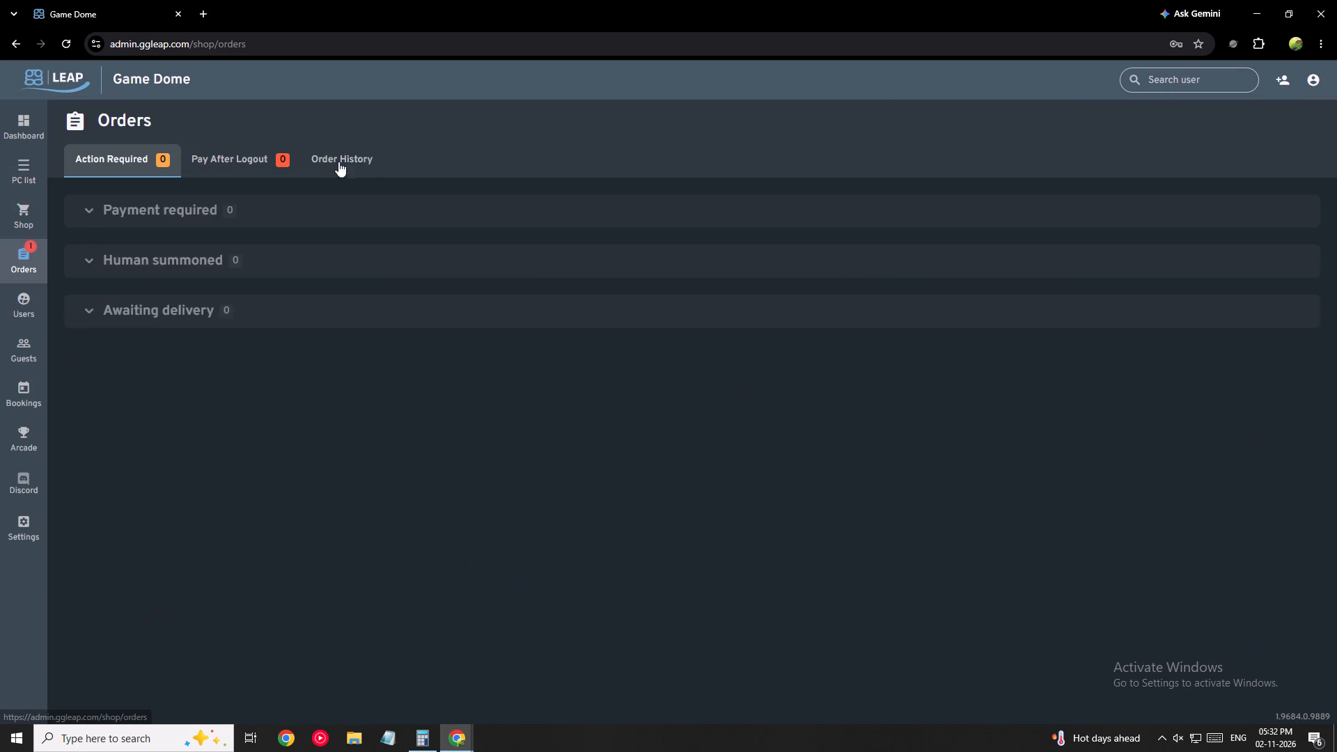
left_click(368, 150)
left_click(532, 325)
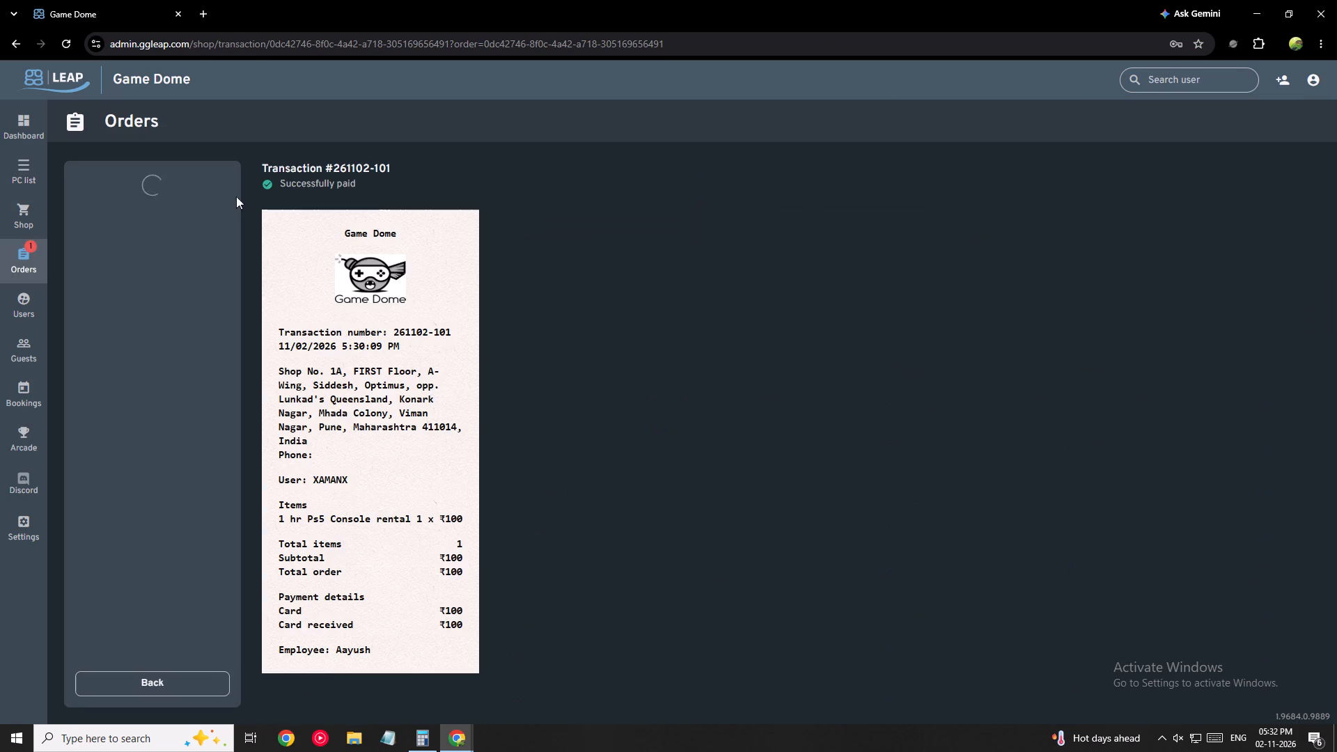
double_click(79, 182)
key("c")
left_click(184, 696)
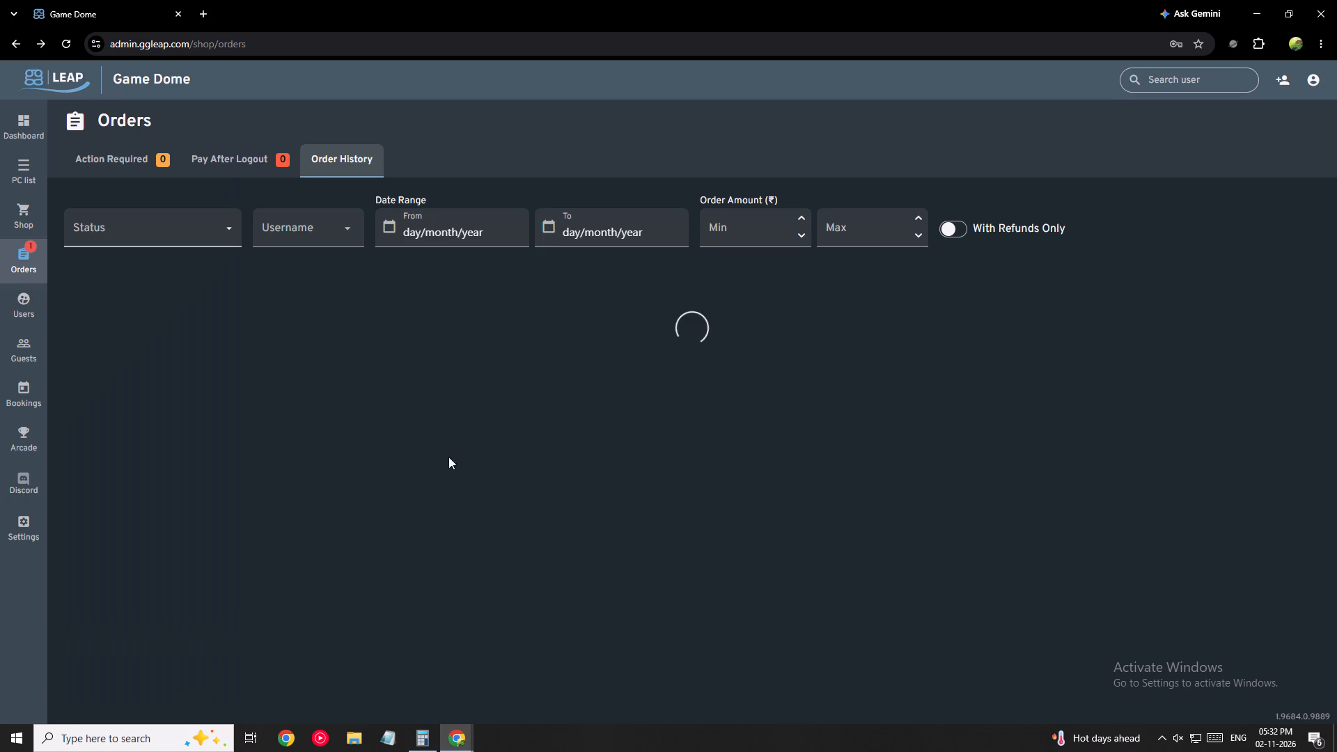
left_click(530, 359)
double_click(83, 161)
double_click(95, 177)
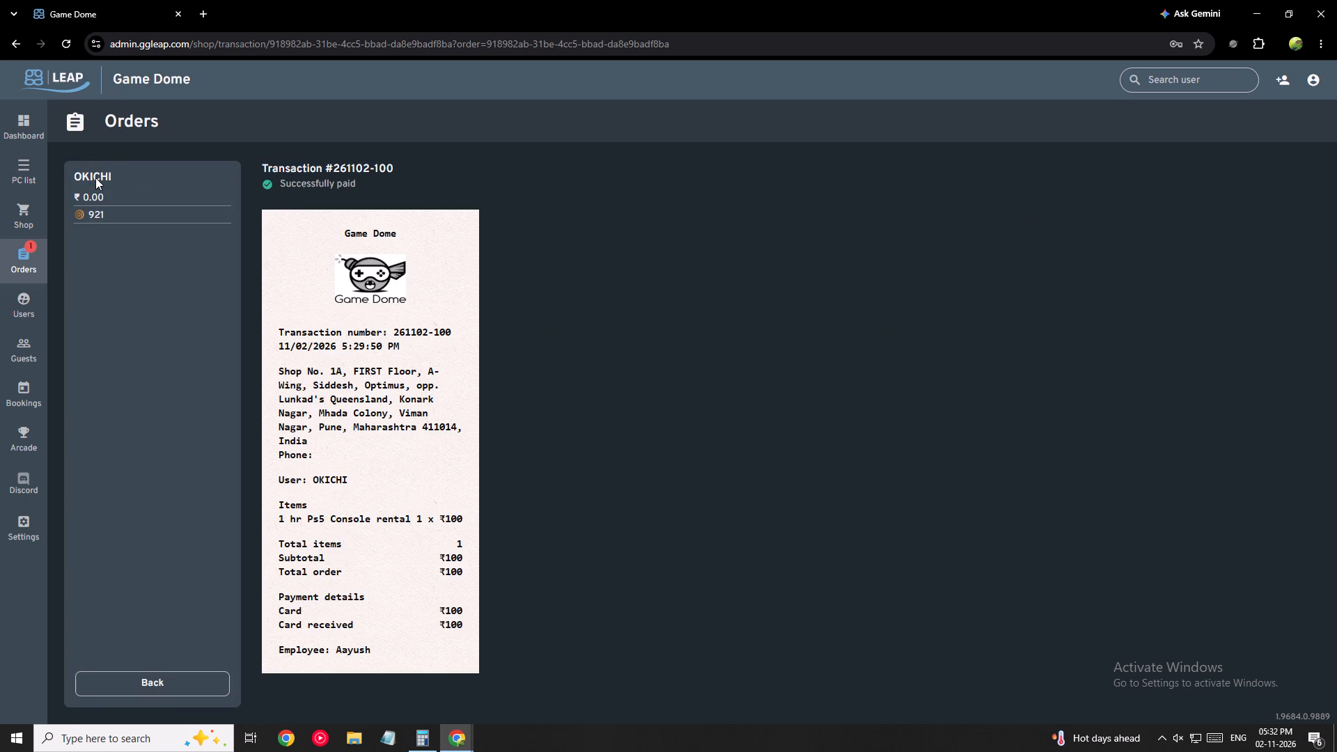
key("ctrl+c")
left_click(0, 164)
scroll(292, 344, "down", 11)
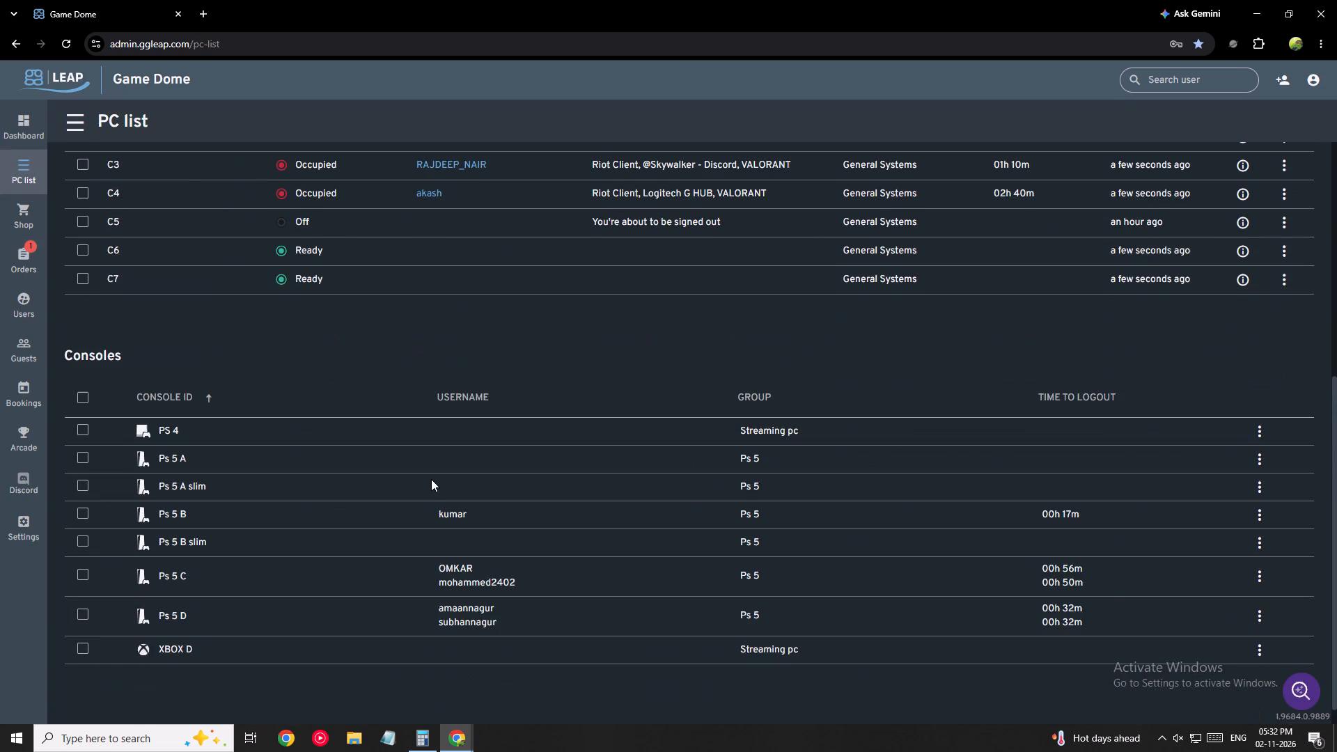
left_click(1262, 487)
left_click(1260, 452)
left_click(1266, 460)
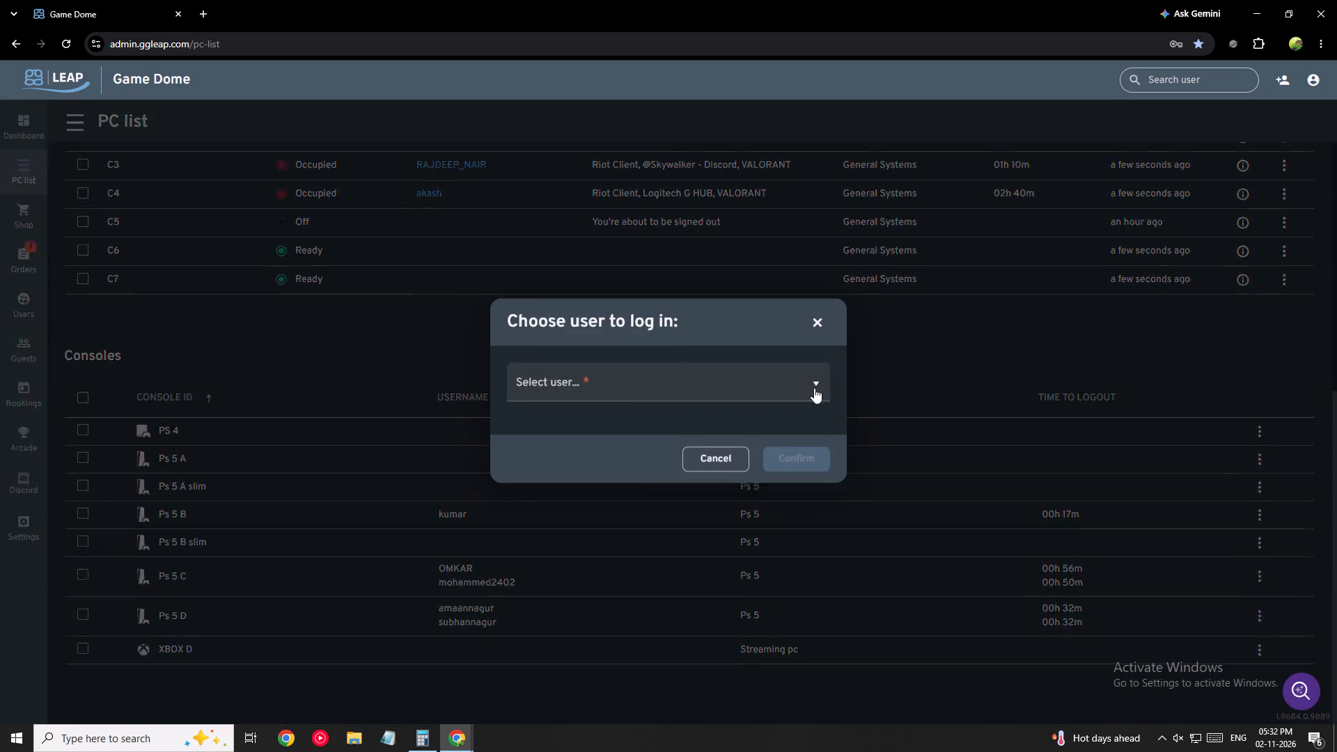
left_click(655, 388)
key("ctrl+v")
left_click(715, 449)
left_click(793, 469)
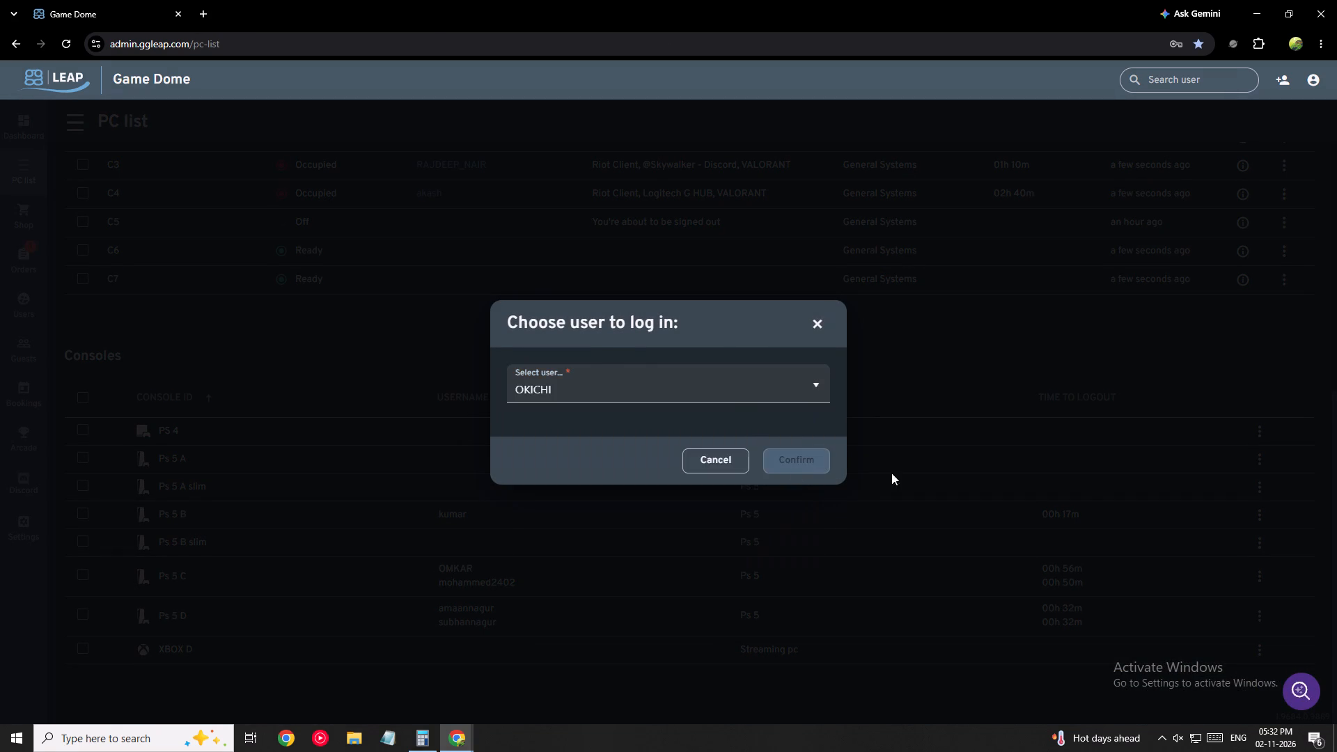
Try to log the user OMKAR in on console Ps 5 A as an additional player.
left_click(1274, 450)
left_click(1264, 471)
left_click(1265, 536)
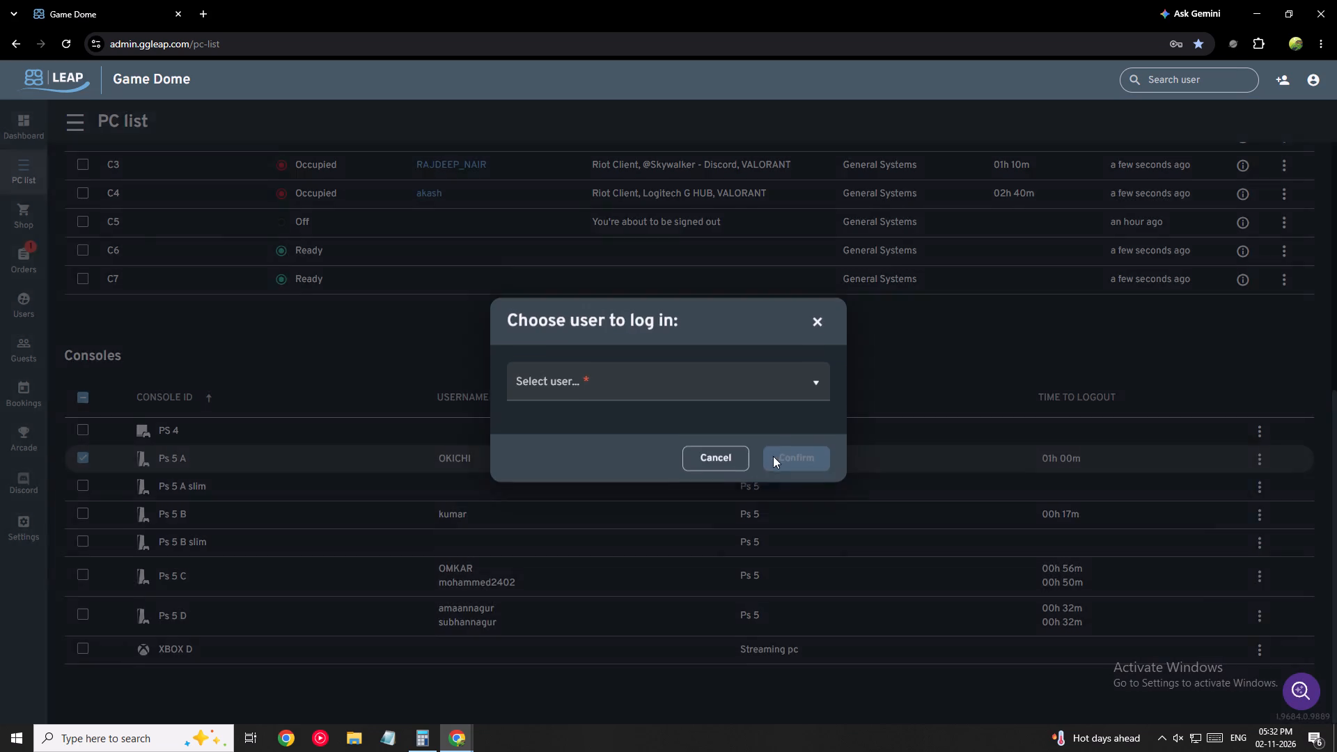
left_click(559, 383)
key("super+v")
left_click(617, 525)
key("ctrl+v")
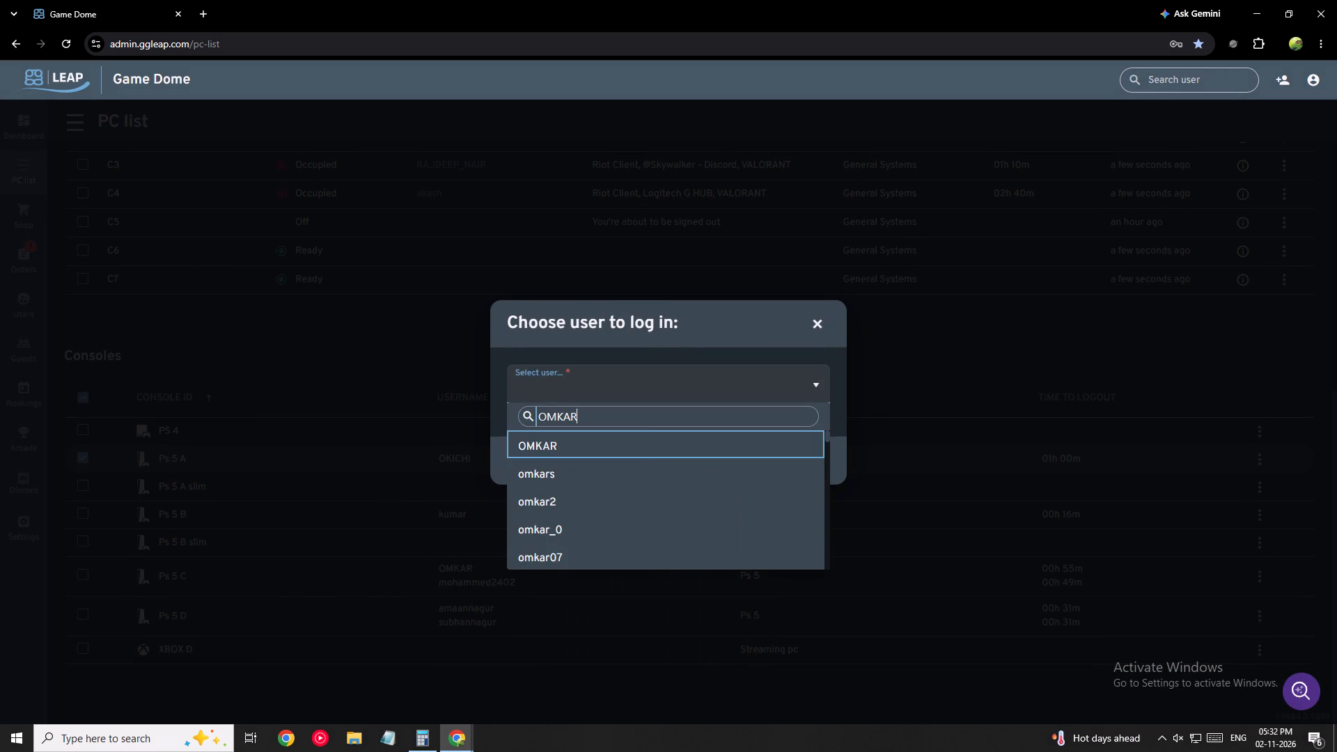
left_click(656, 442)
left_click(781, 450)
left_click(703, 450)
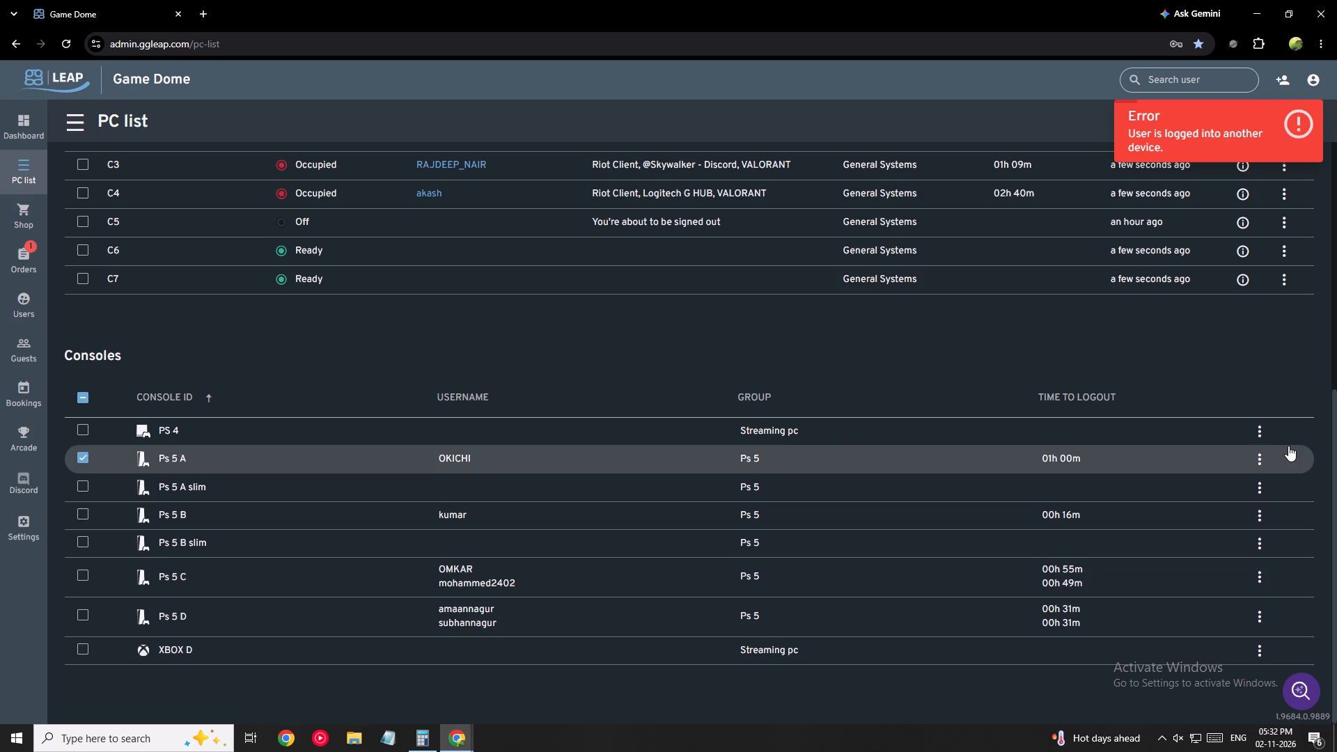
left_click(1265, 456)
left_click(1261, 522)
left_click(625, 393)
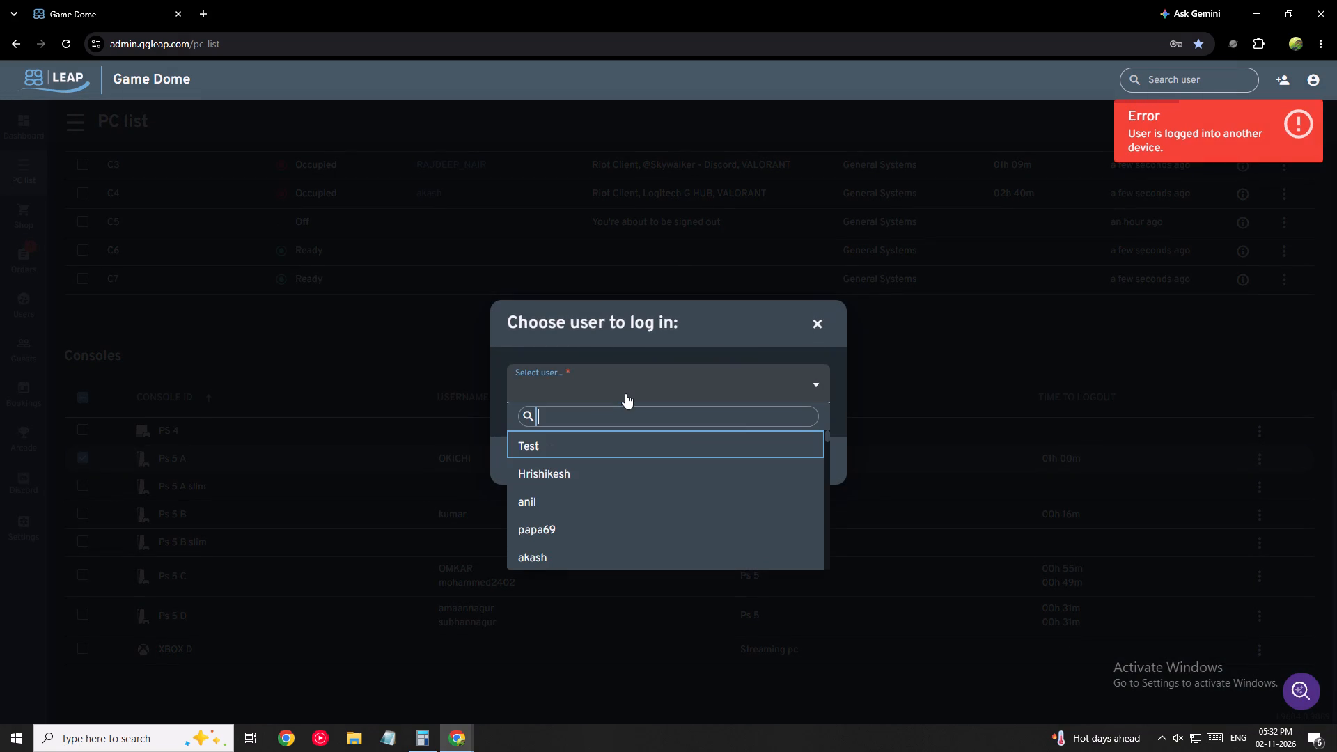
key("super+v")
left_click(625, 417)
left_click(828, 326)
Open the XAMANX console rental order in the order history and copy its username.
left_click(1, 271)
left_click(316, 170)
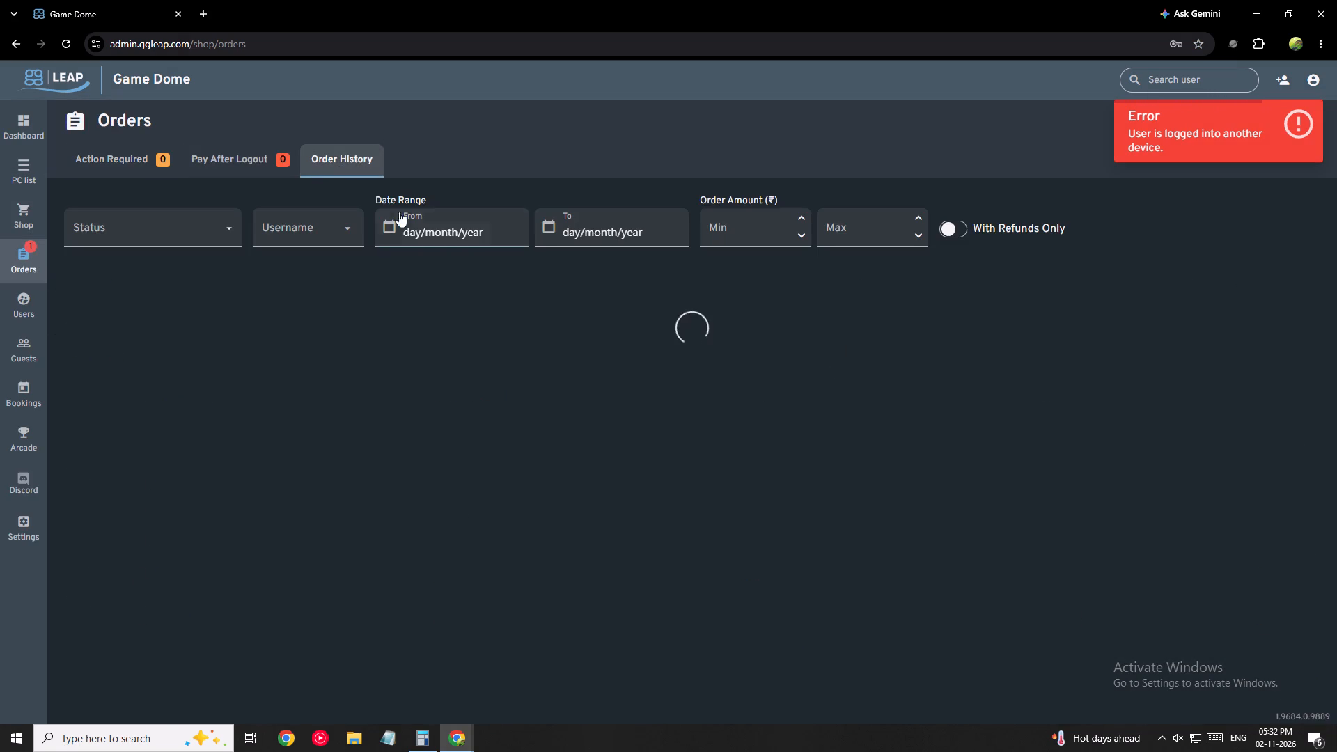
left_click(526, 322)
double_click(99, 171)
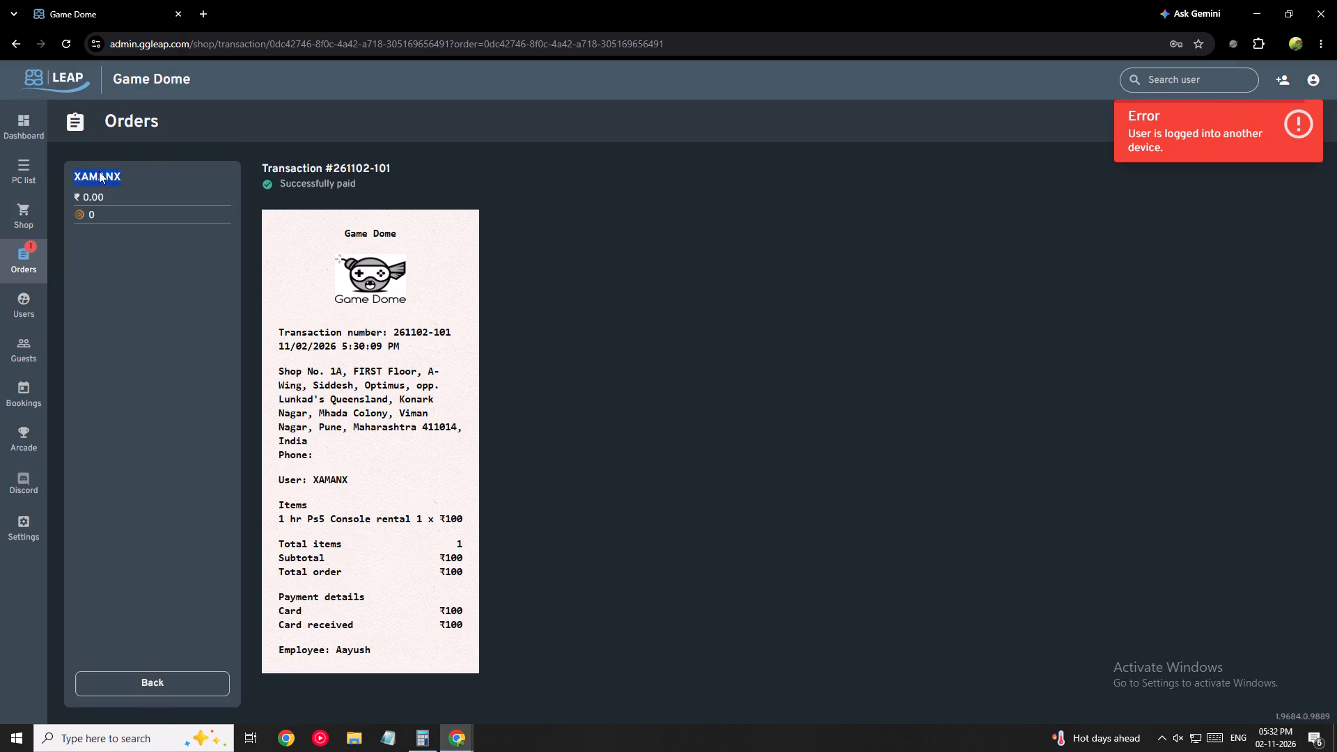
key("ctrl+c")
left_click(29, 157)
scroll(301, 425, "down", 9)
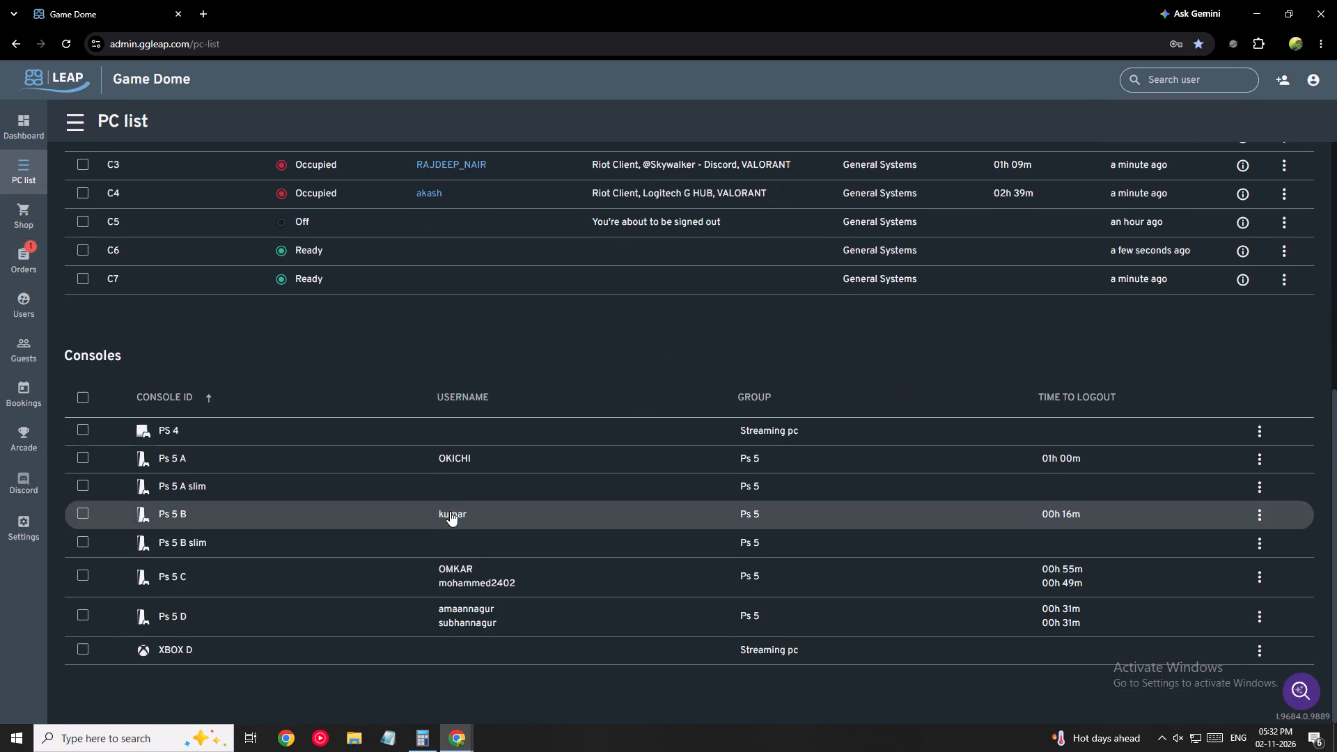
scroll(450, 511, "down", 3)
left_click(1263, 469)
left_click(1274, 528)
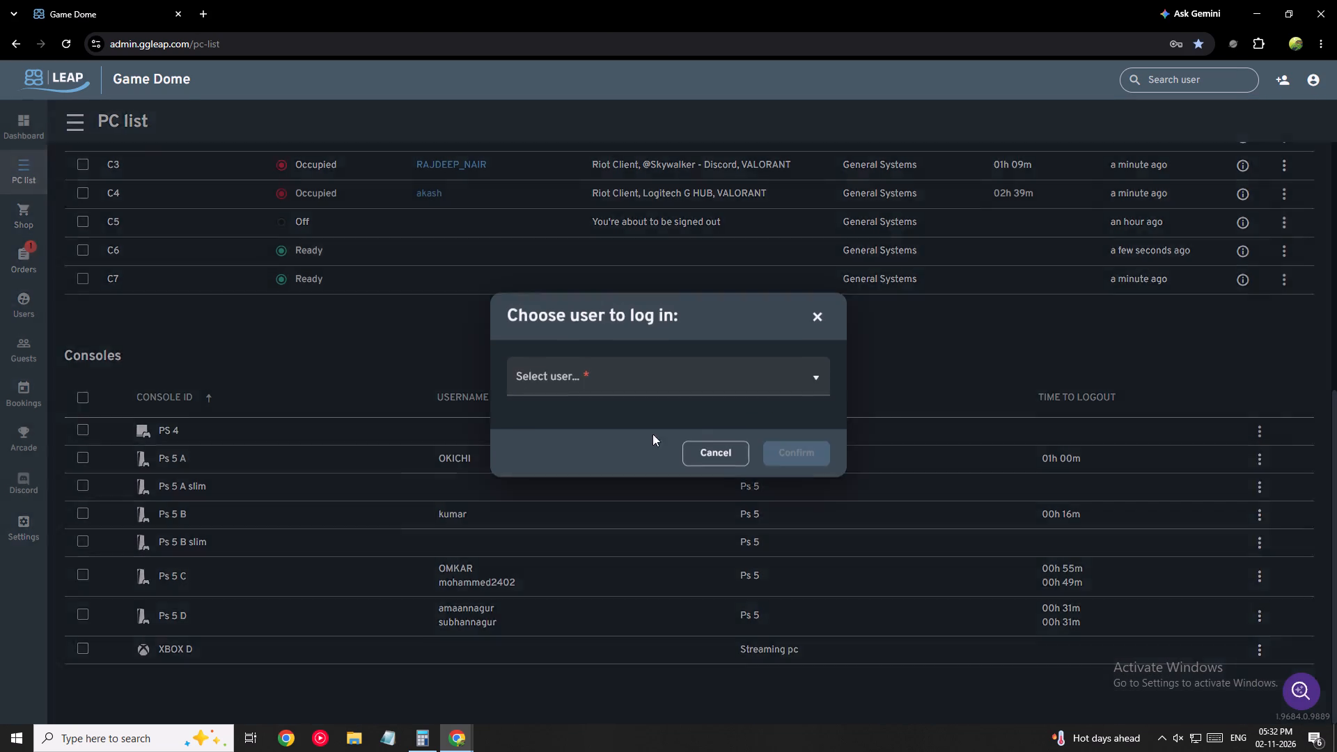
left_click(576, 392)
key("ctrl+v")
left_click(661, 444)
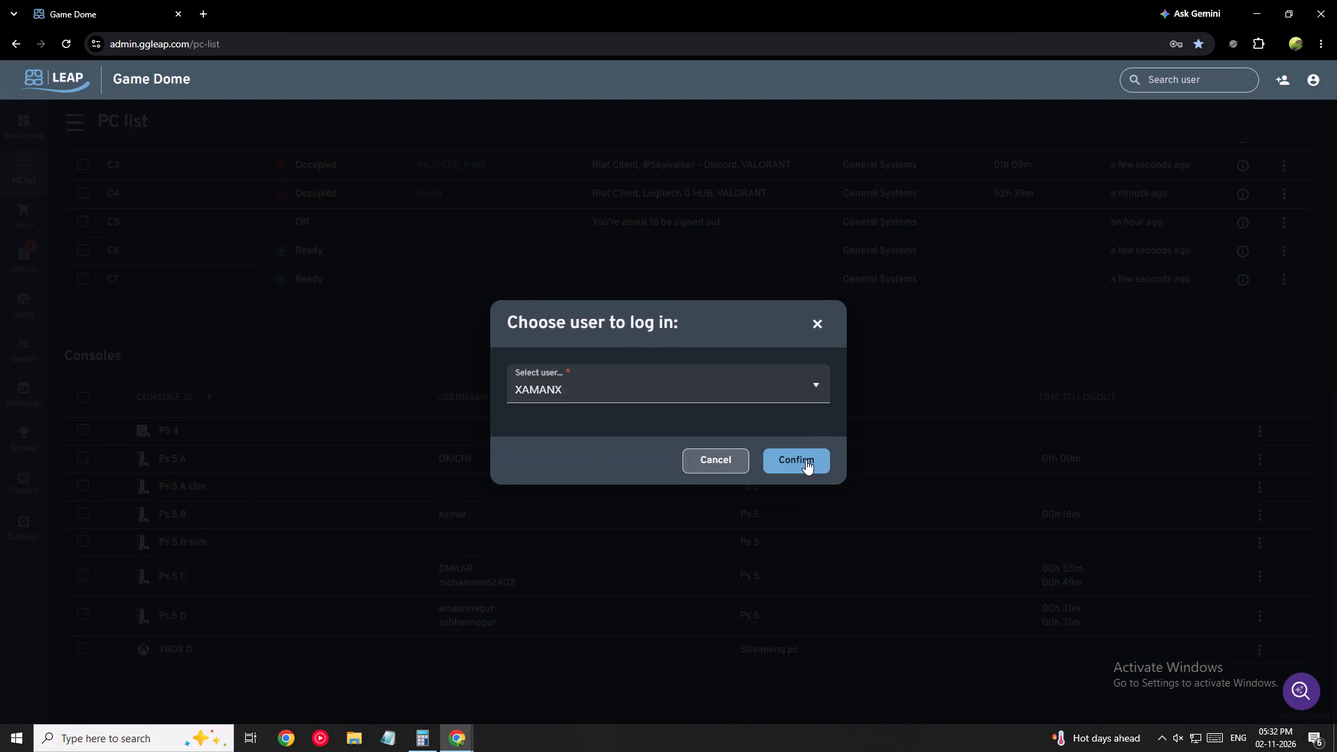
left_click(806, 460)
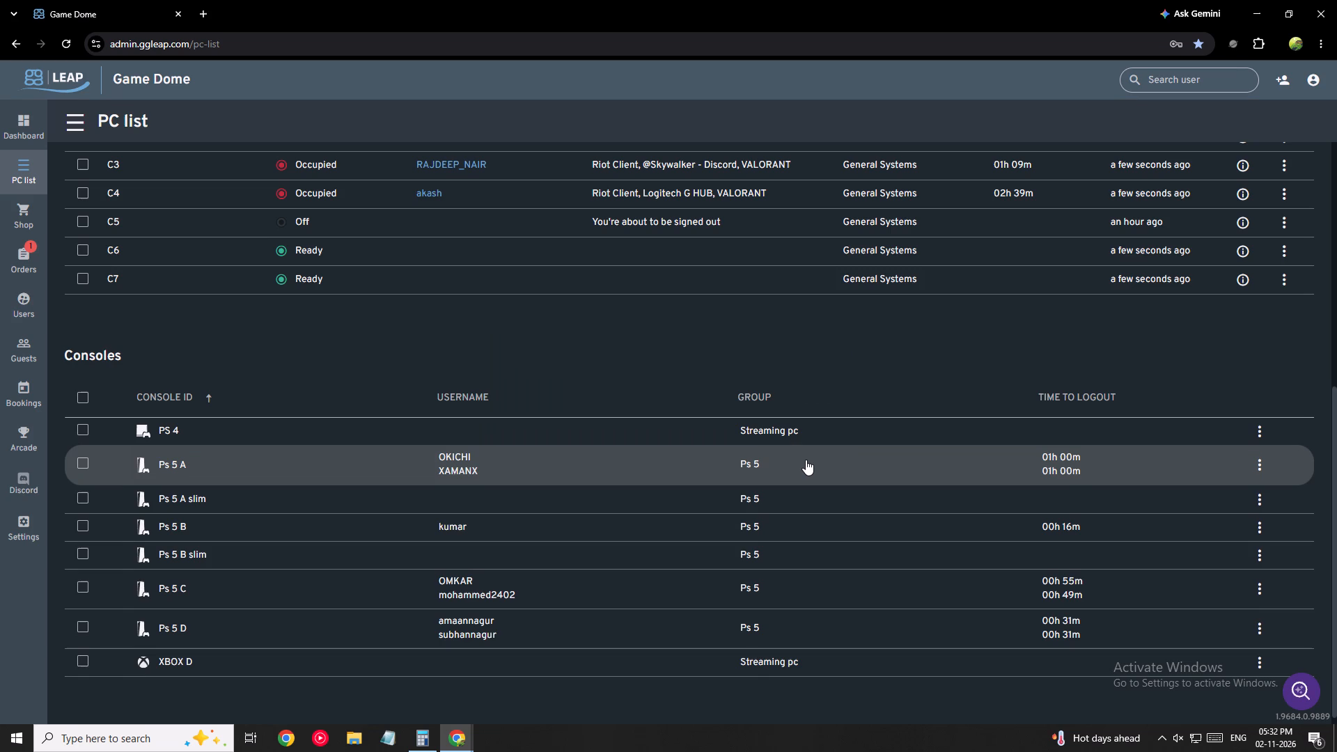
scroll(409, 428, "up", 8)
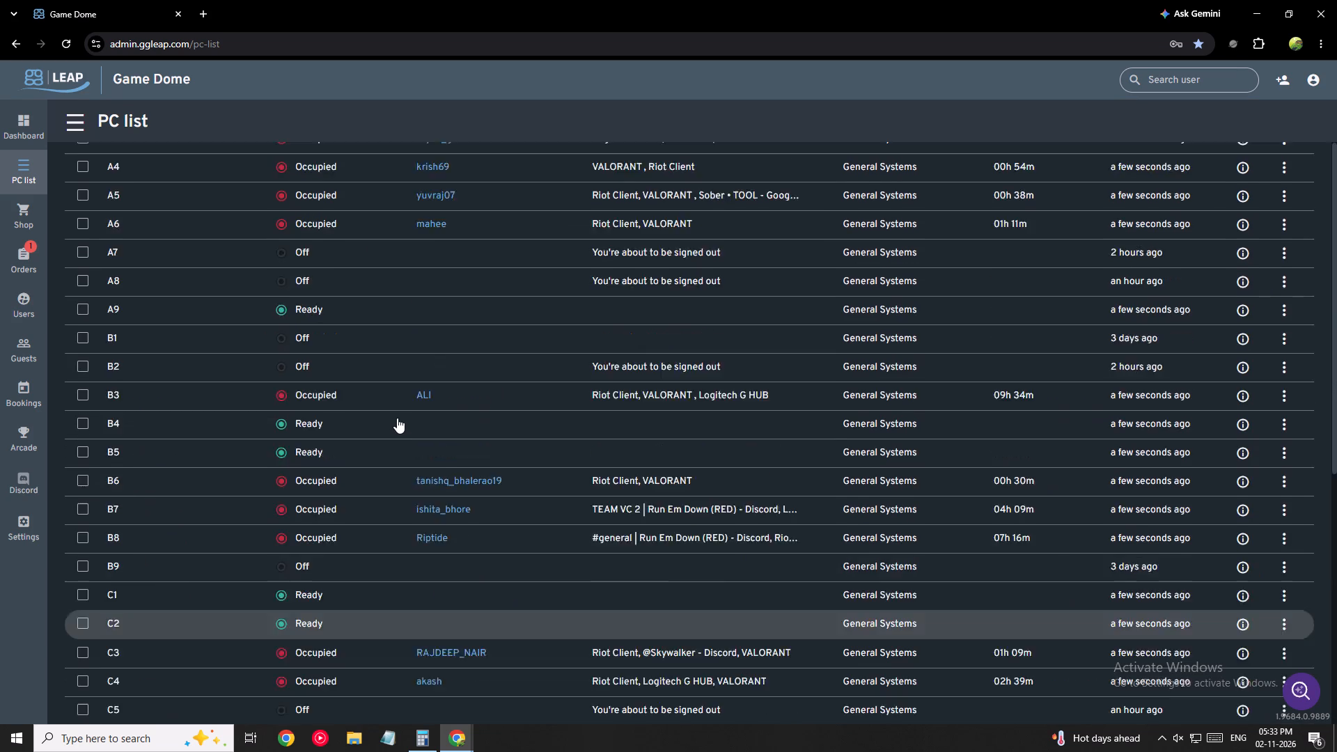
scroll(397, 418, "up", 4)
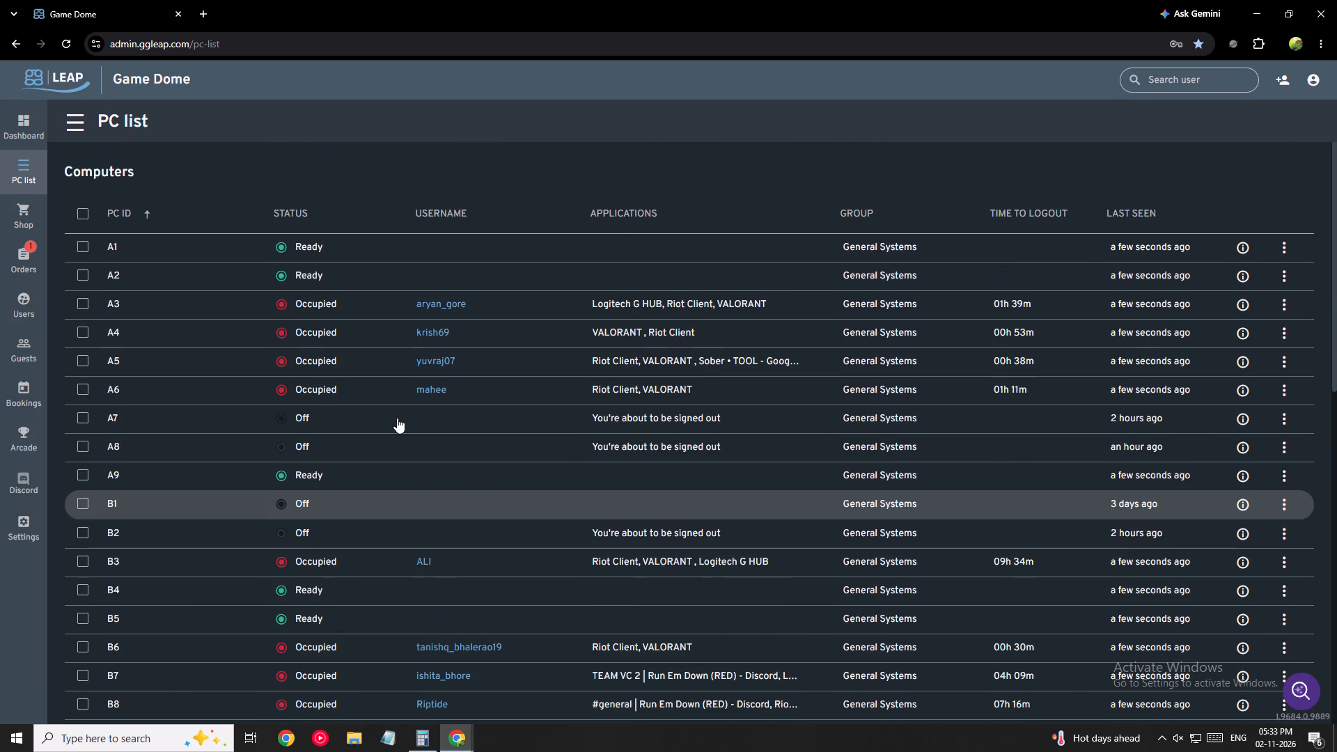
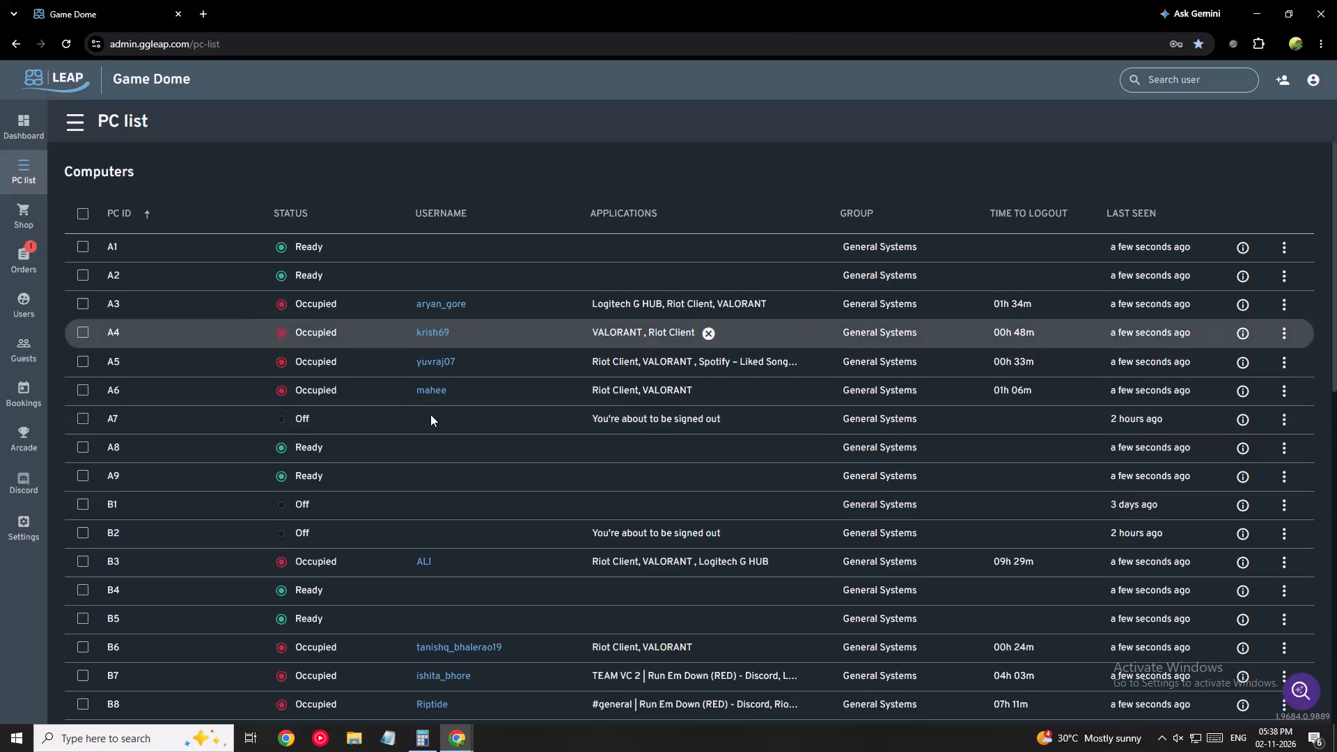
Review the status and remaining time of the computers and consoles throughout the PC list.
scroll(506, 483, "down", 2)
scroll(503, 511, "up", 1)
scroll(503, 511, "down", 2)
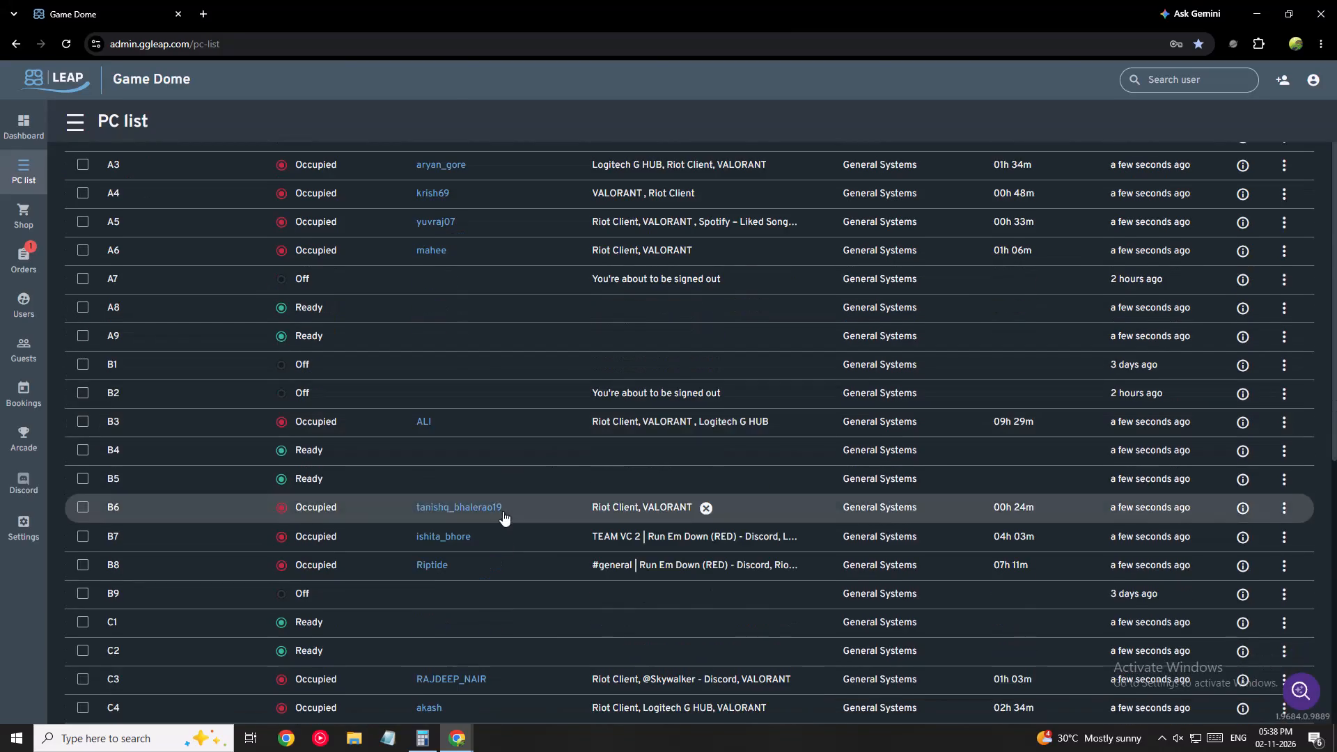
scroll(503, 511, "down", 2)
scroll(503, 545, "up", 1)
scroll(503, 545, "down", 5)
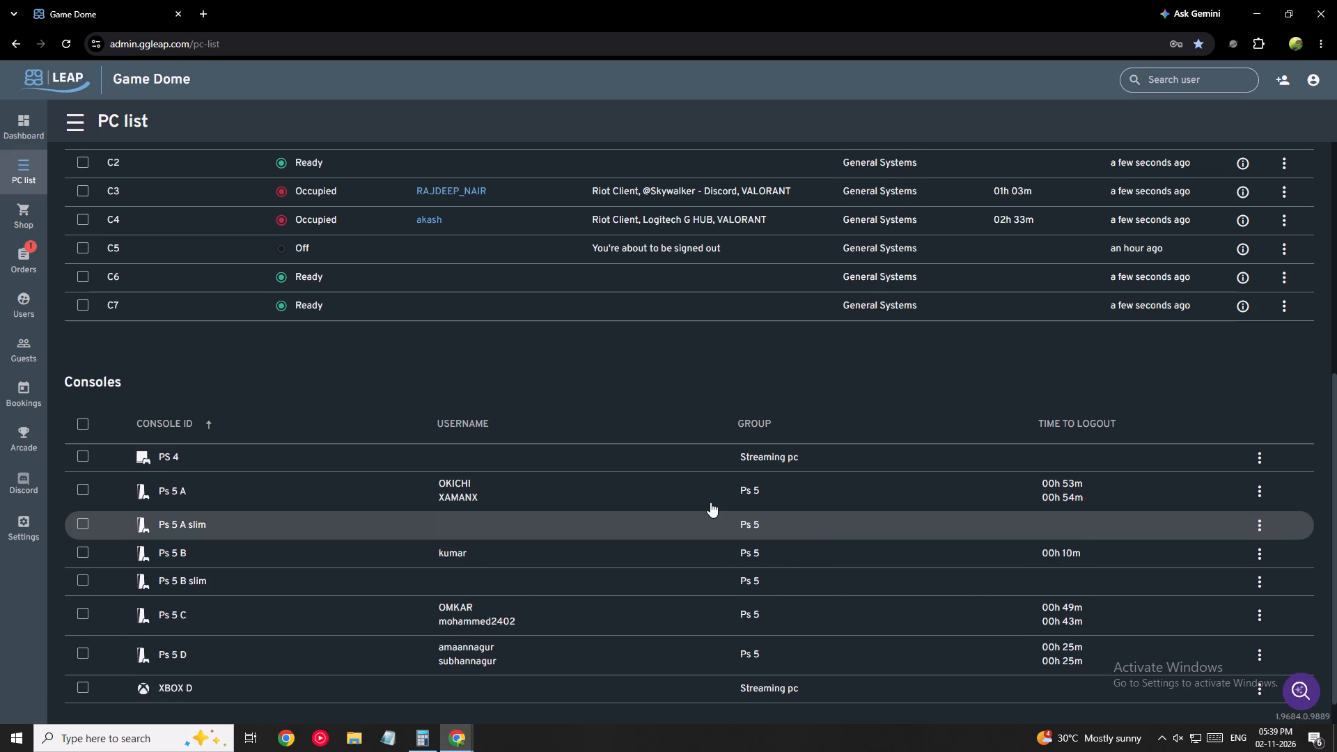
Restart the ready computers A8 and A9 together, and clear the selection.
scroll(694, 507, "up", 8)
left_click(318, 376)
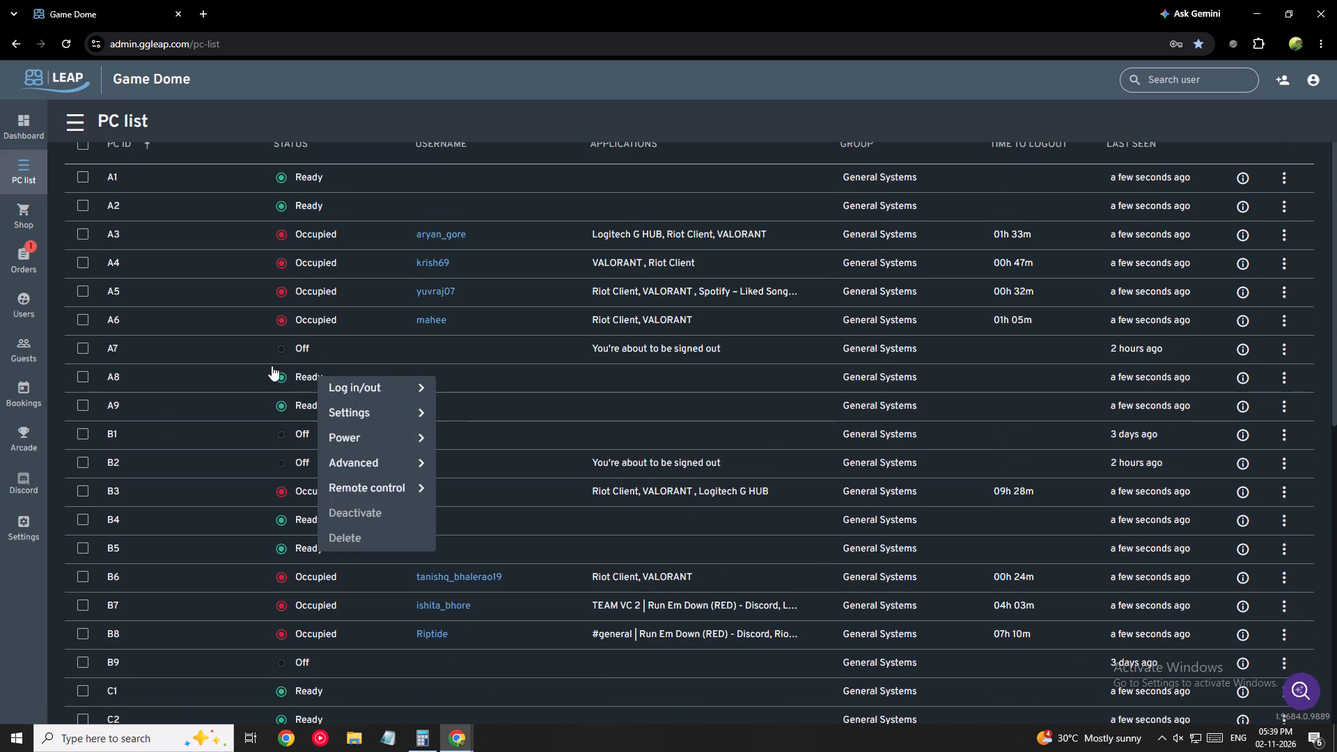
left_click(86, 368)
left_click(79, 412)
scroll(105, 323, "up", 3)
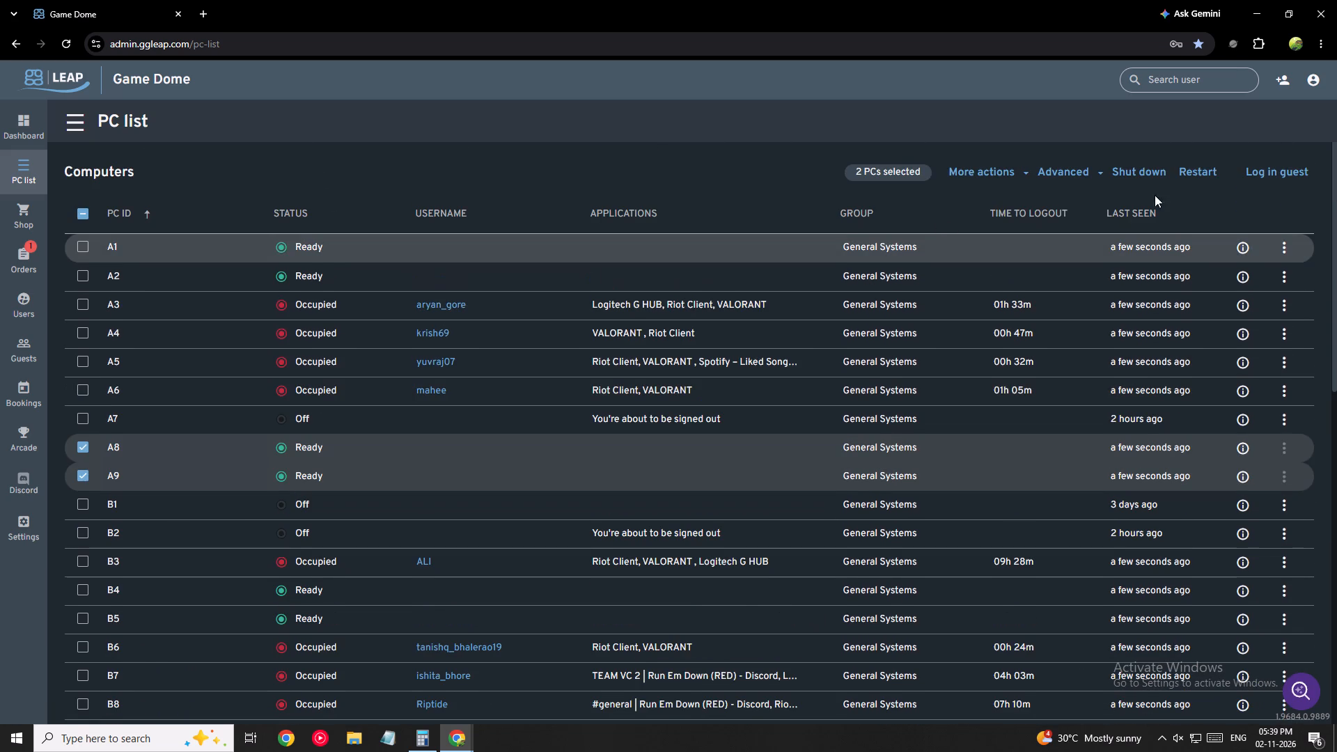
left_click(1211, 172)
left_click(749, 424)
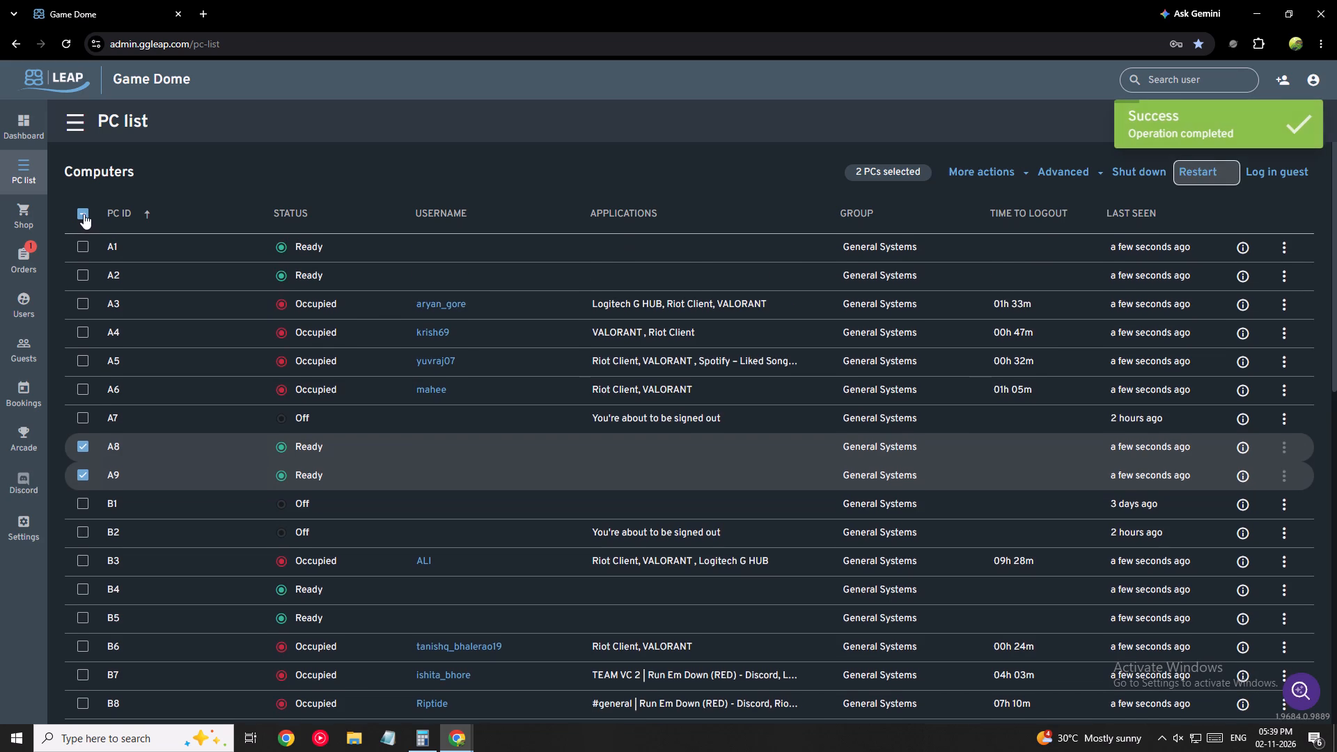
double_click(84, 213)
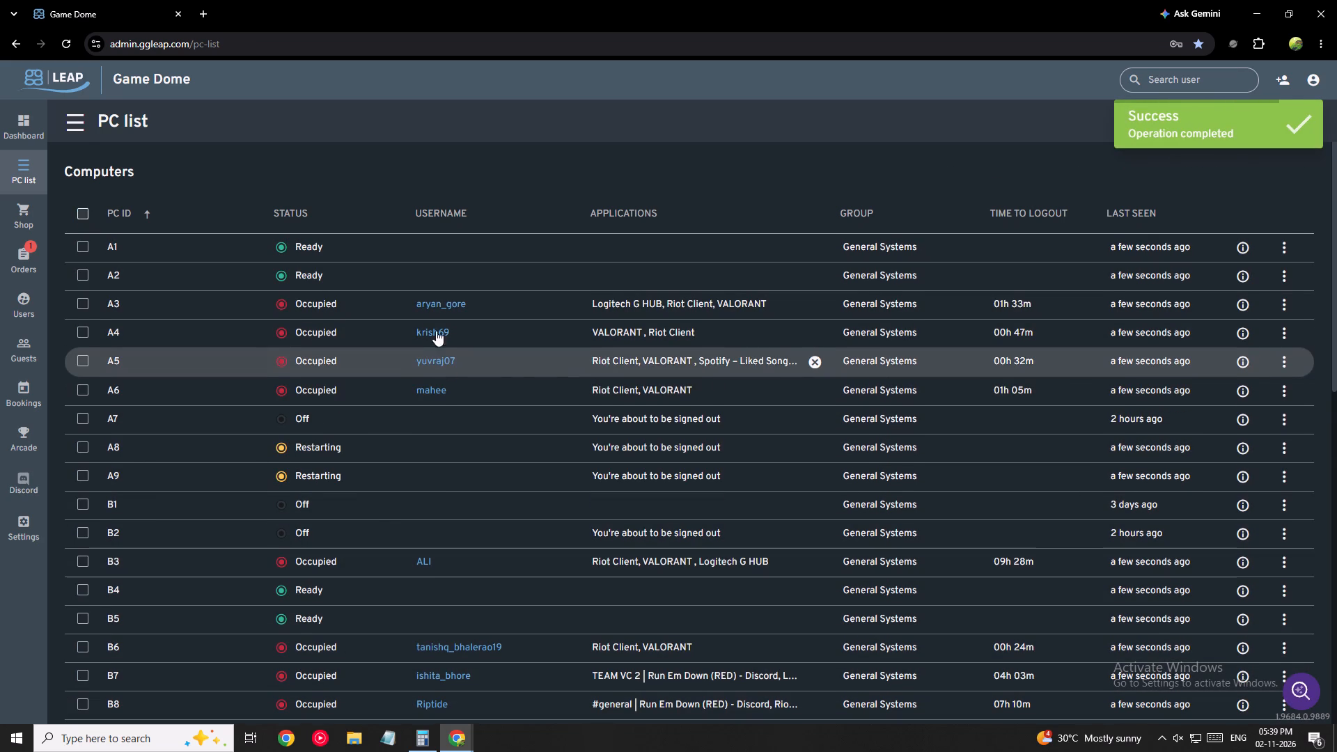
Restart the ready computers A1, A2, B4, B5, C1, C2, C6 and C7 together, and clear the selection.
scroll(431, 465, "down", 4)
scroll(367, 465, "down", 1)
scroll(364, 464, "up", 3)
scroll(258, 396, "up", 3)
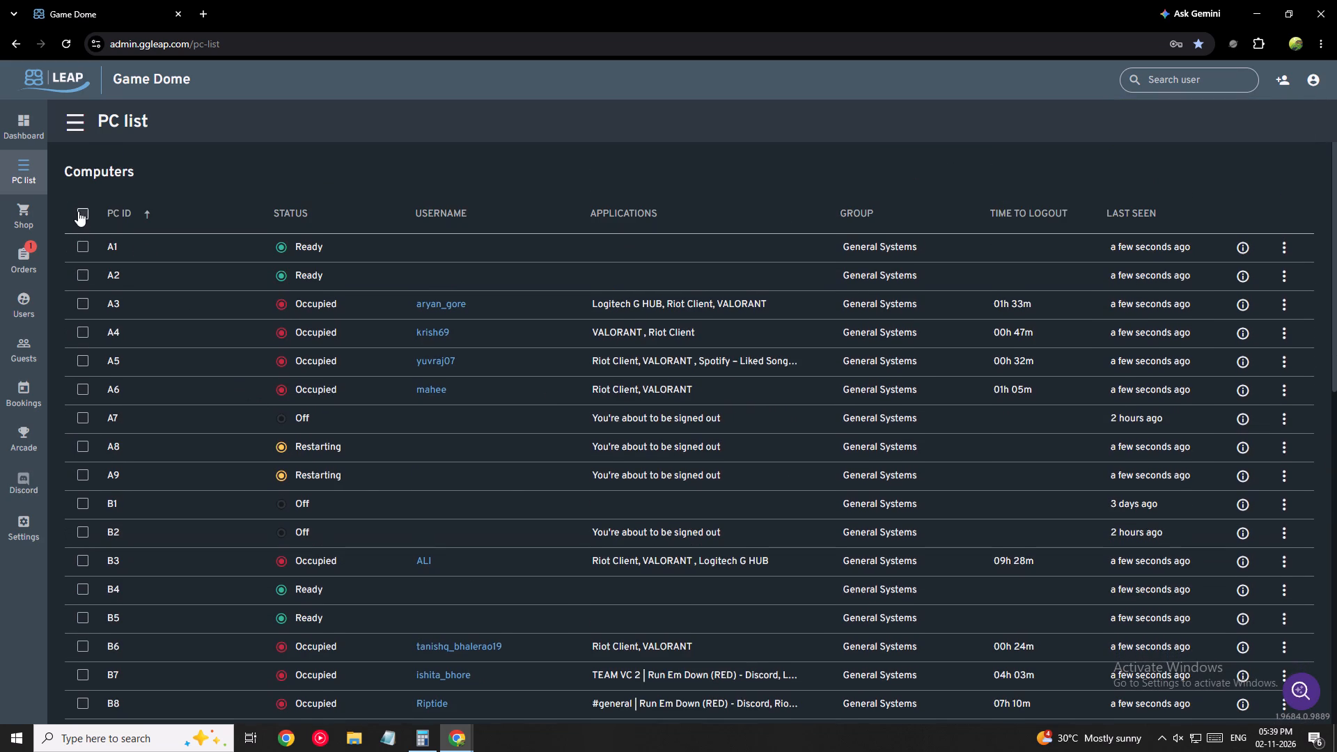
left_click(90, 247)
left_click(83, 272)
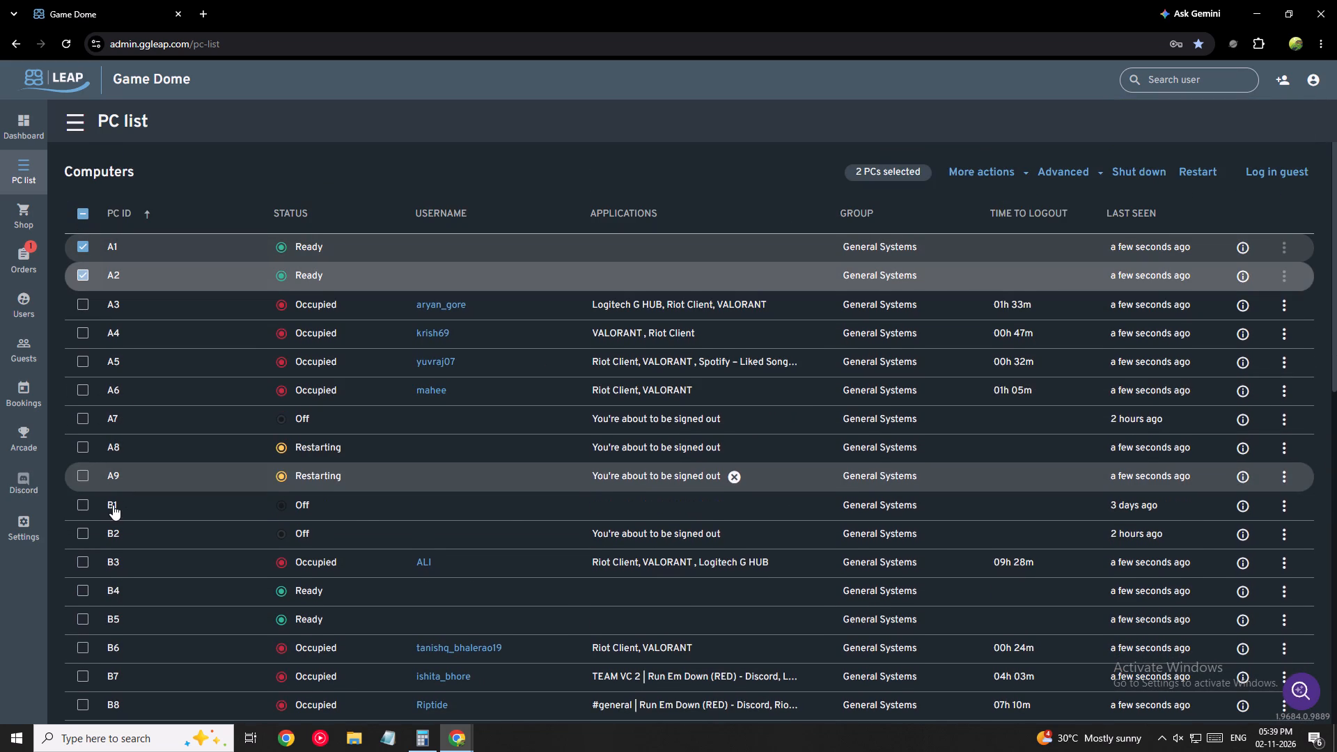
scroll(111, 515, "down", 1)
left_click(92, 523)
left_click(91, 545)
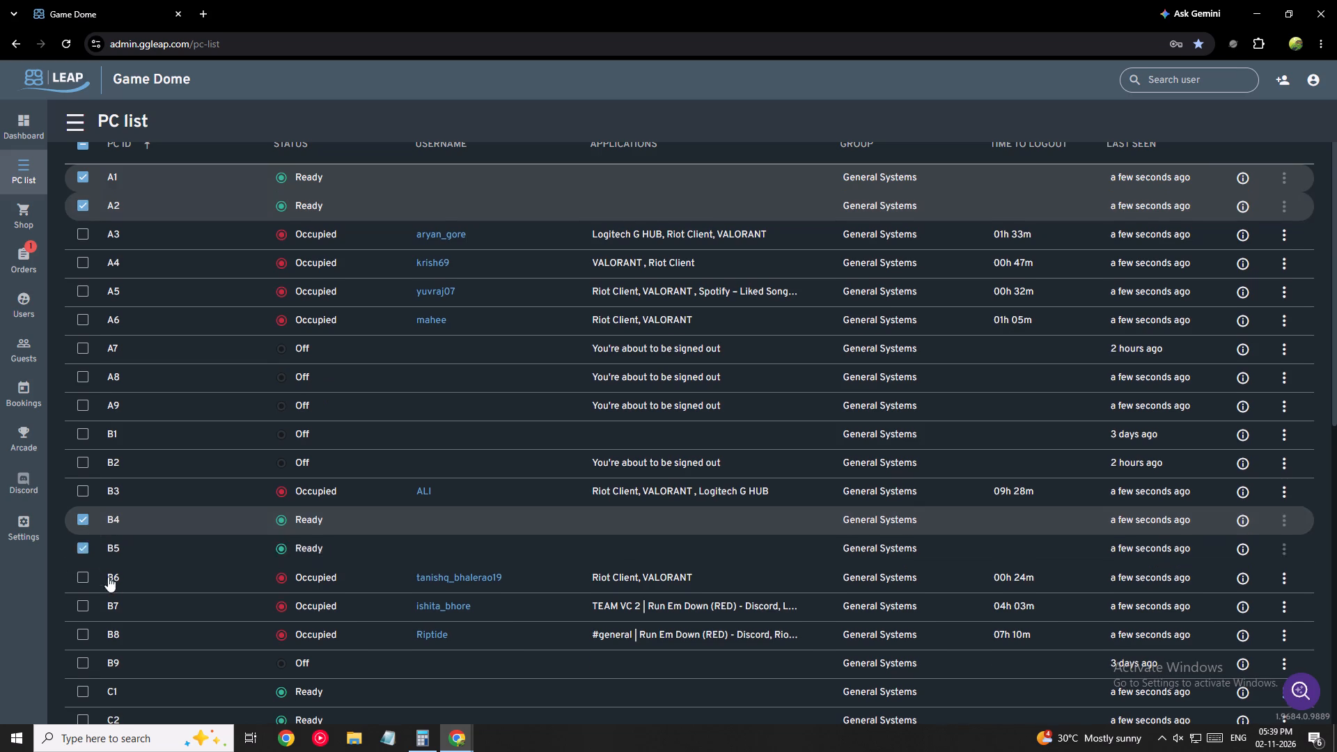
scroll(111, 604, "down", 2)
left_click(88, 562)
left_click(88, 579)
scroll(162, 643, "down", 2)
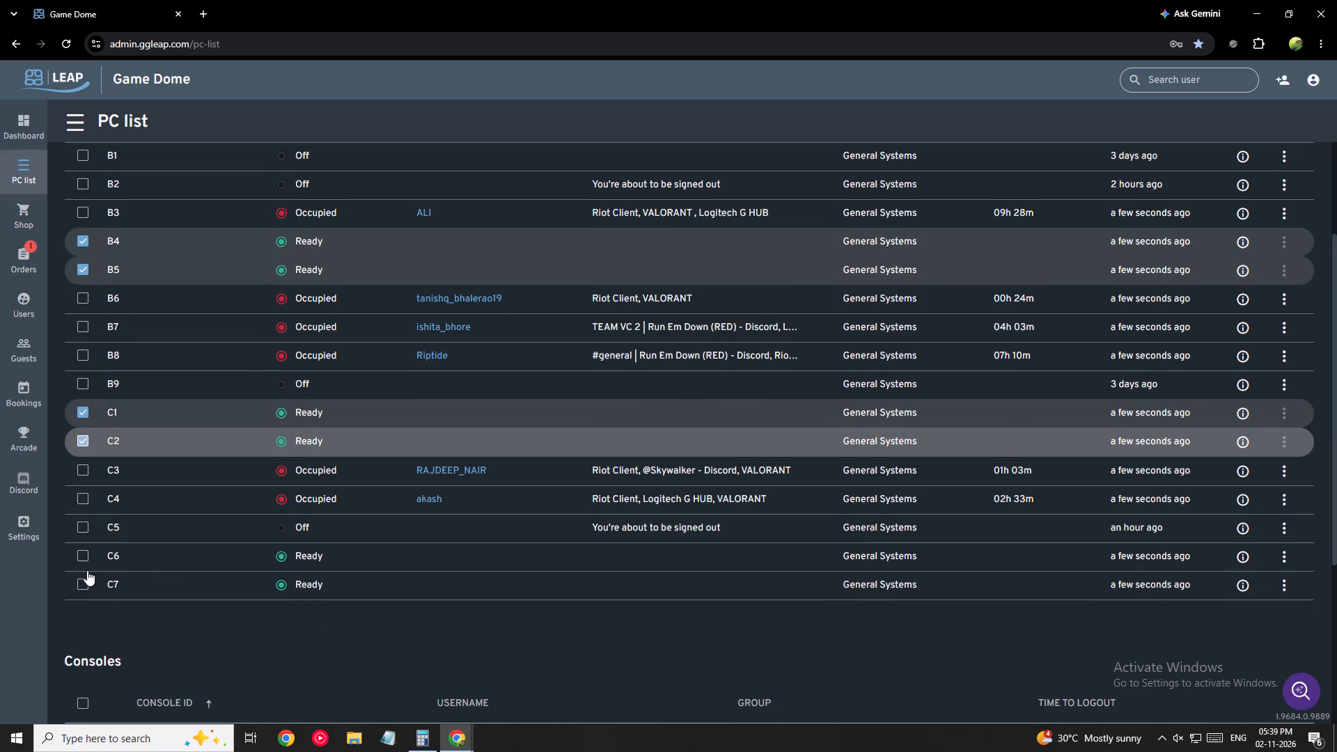
left_click(82, 556)
left_click(86, 577)
scroll(527, 569, "up", 8)
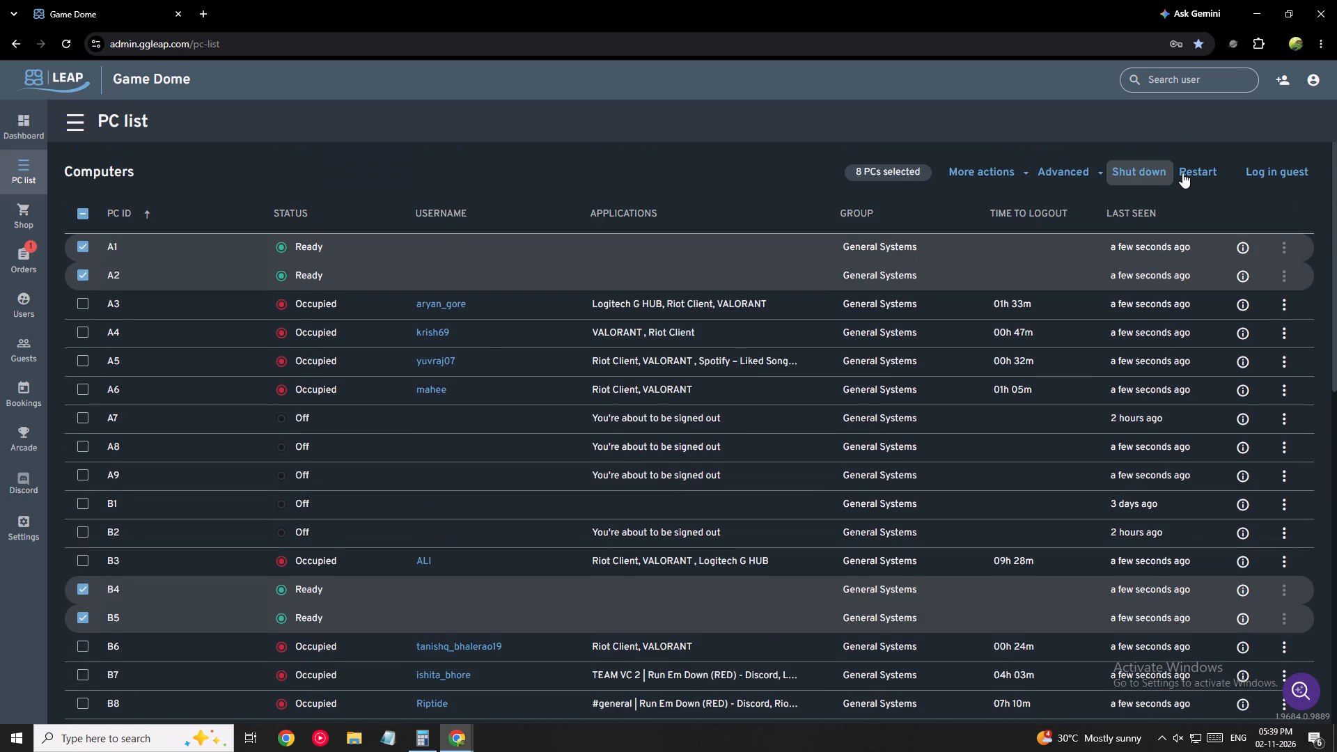
left_click(1201, 172)
left_click(768, 420)
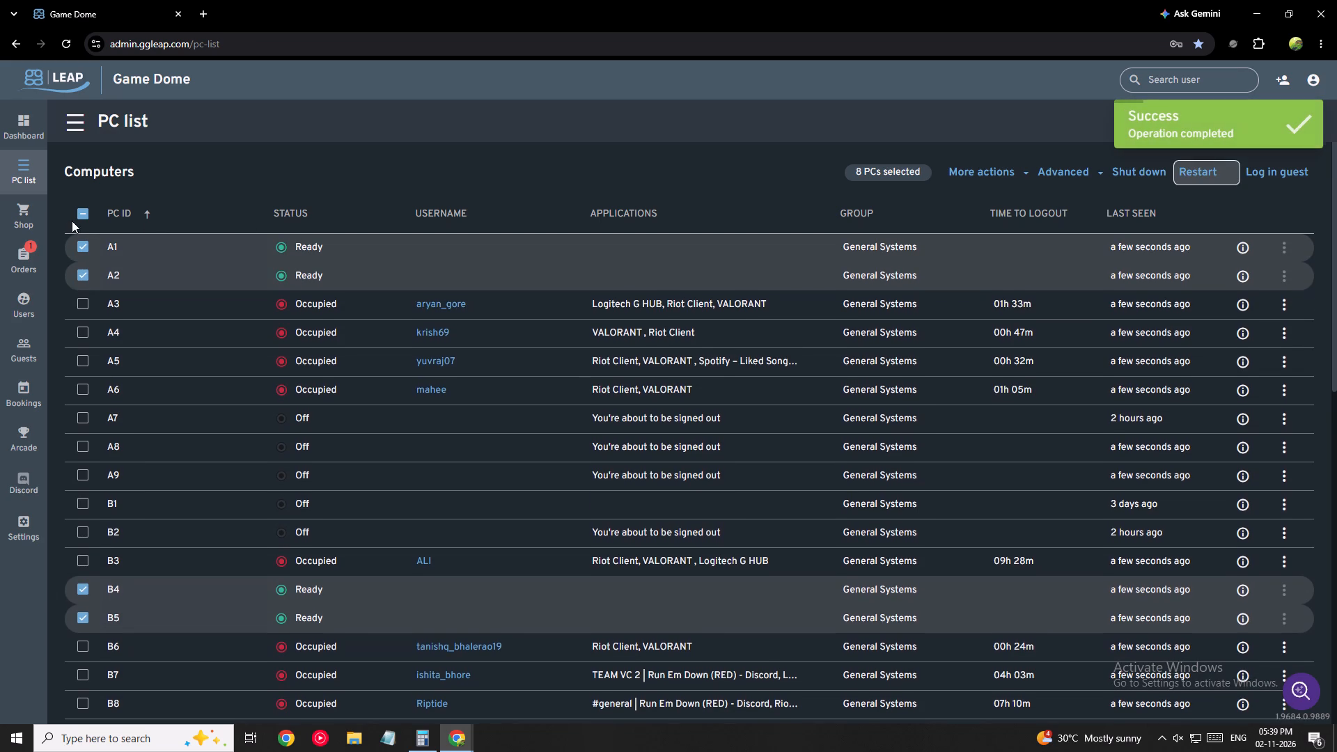
double_click(77, 220)
double_click(84, 217)
scroll(162, 585, "down", 9)
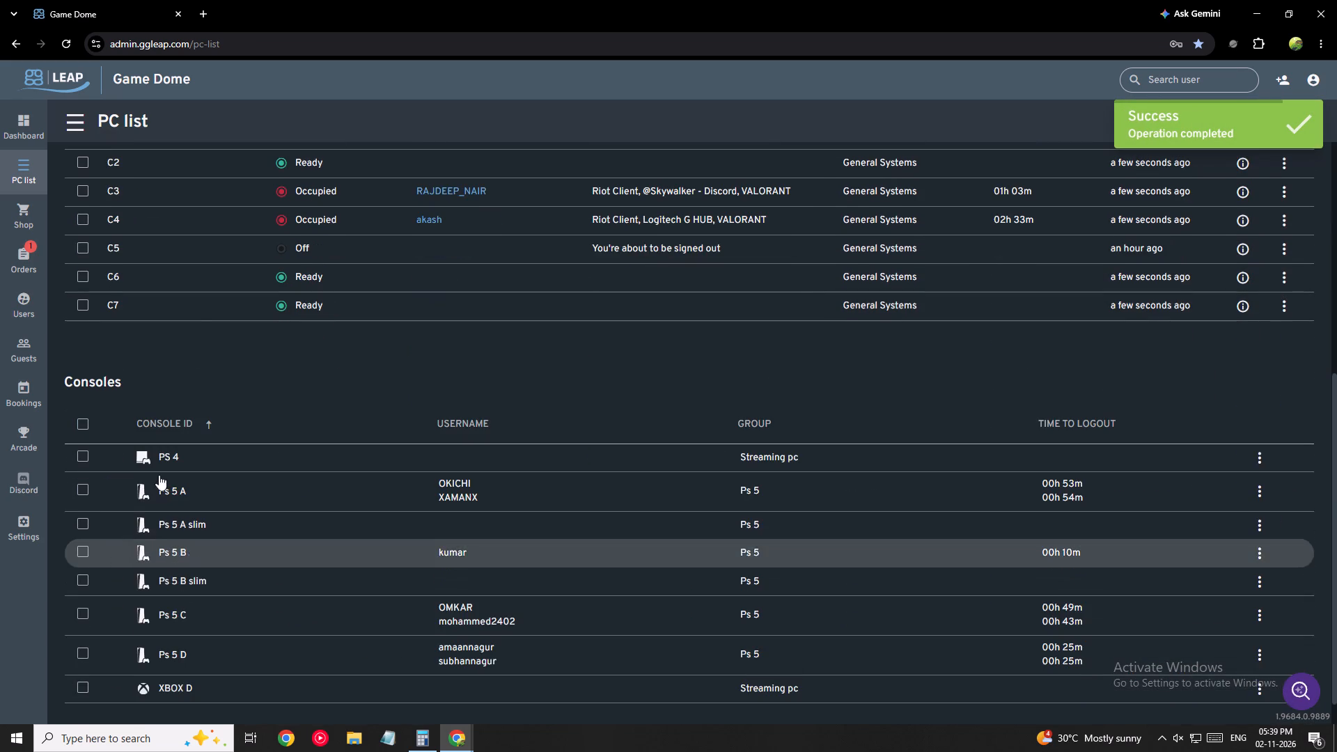
scroll(208, 302, "up", 3)
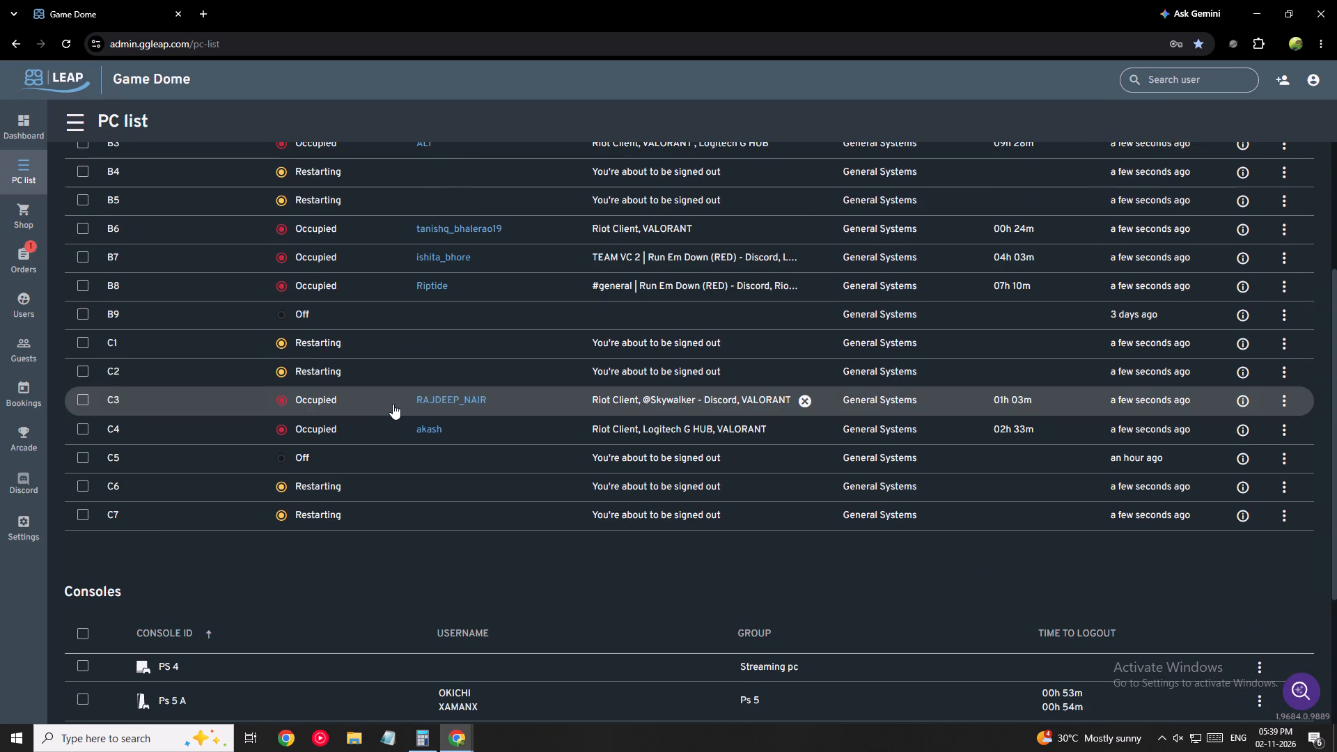
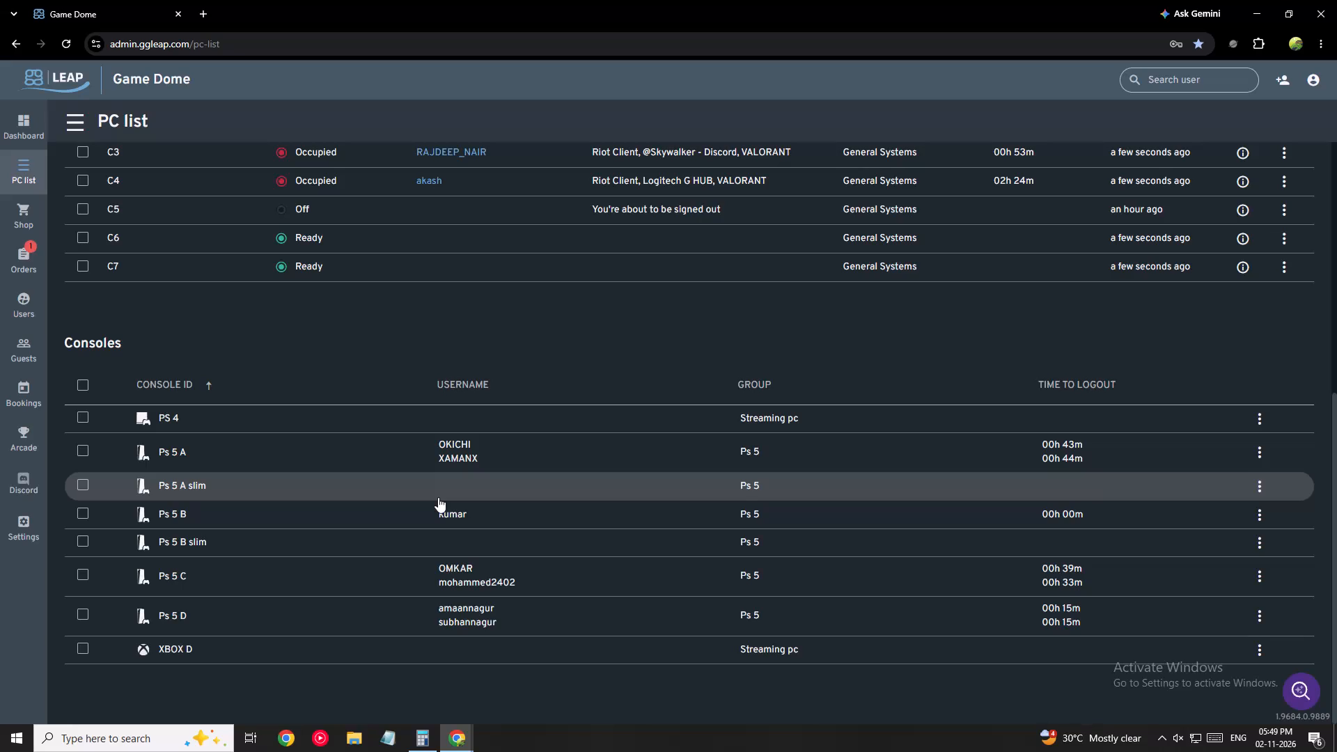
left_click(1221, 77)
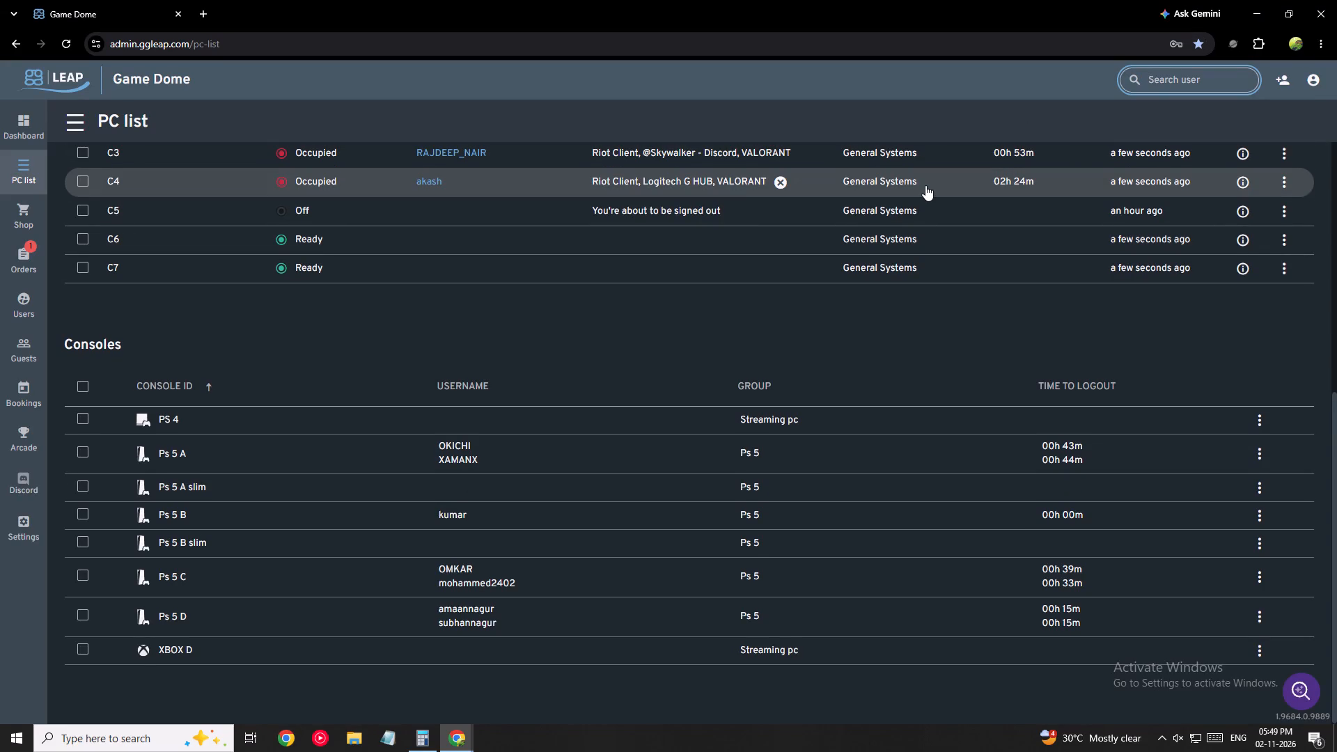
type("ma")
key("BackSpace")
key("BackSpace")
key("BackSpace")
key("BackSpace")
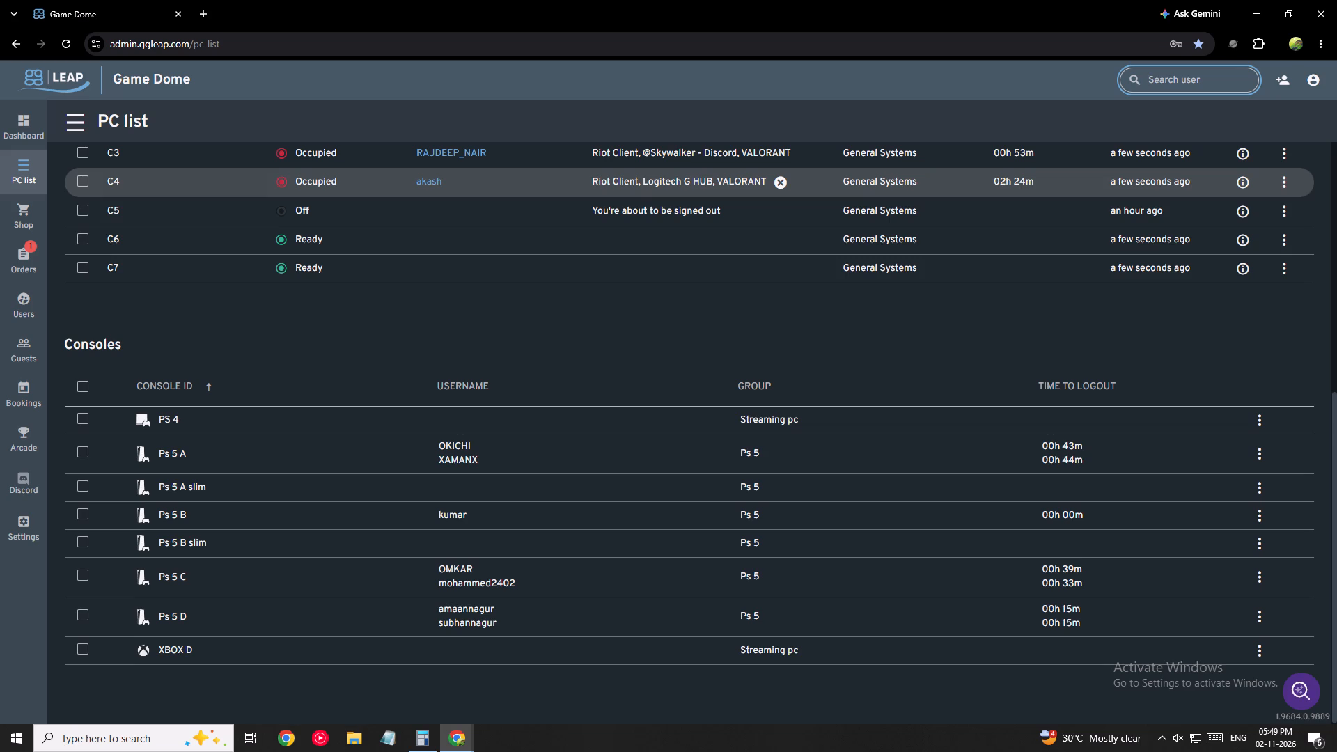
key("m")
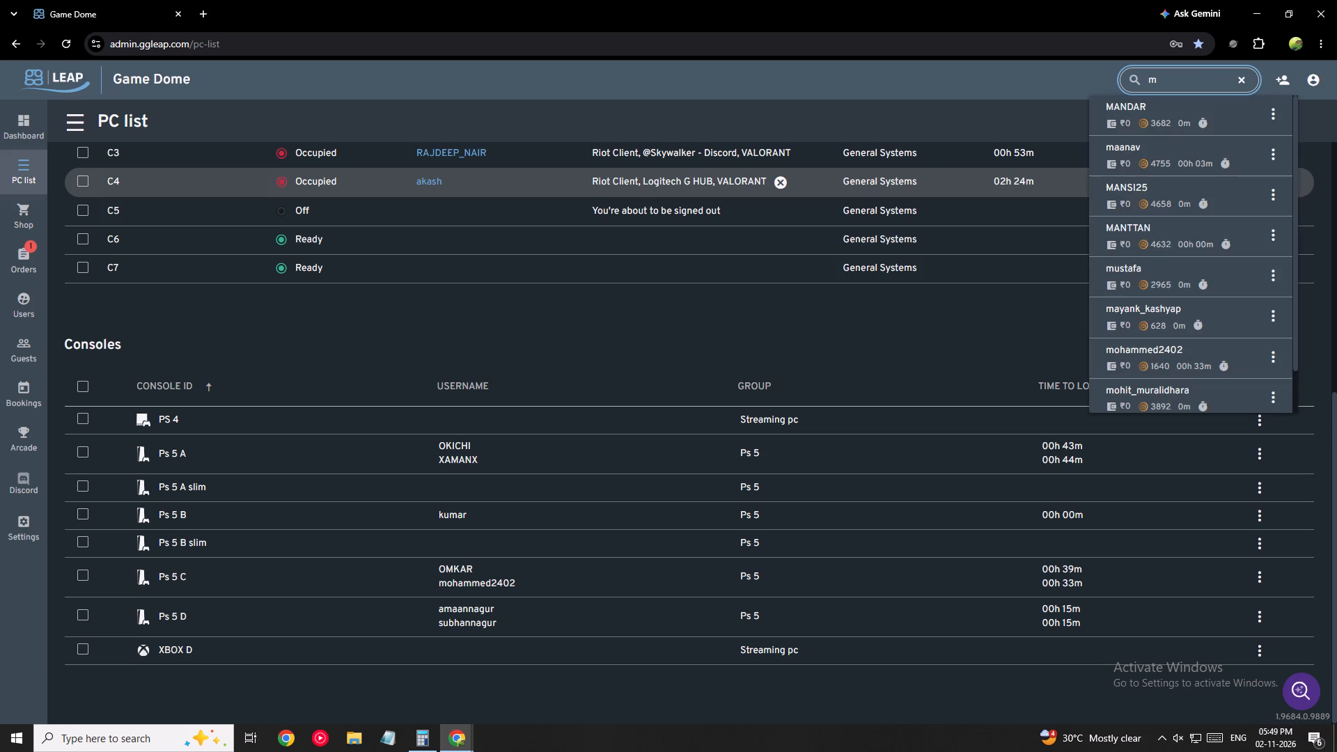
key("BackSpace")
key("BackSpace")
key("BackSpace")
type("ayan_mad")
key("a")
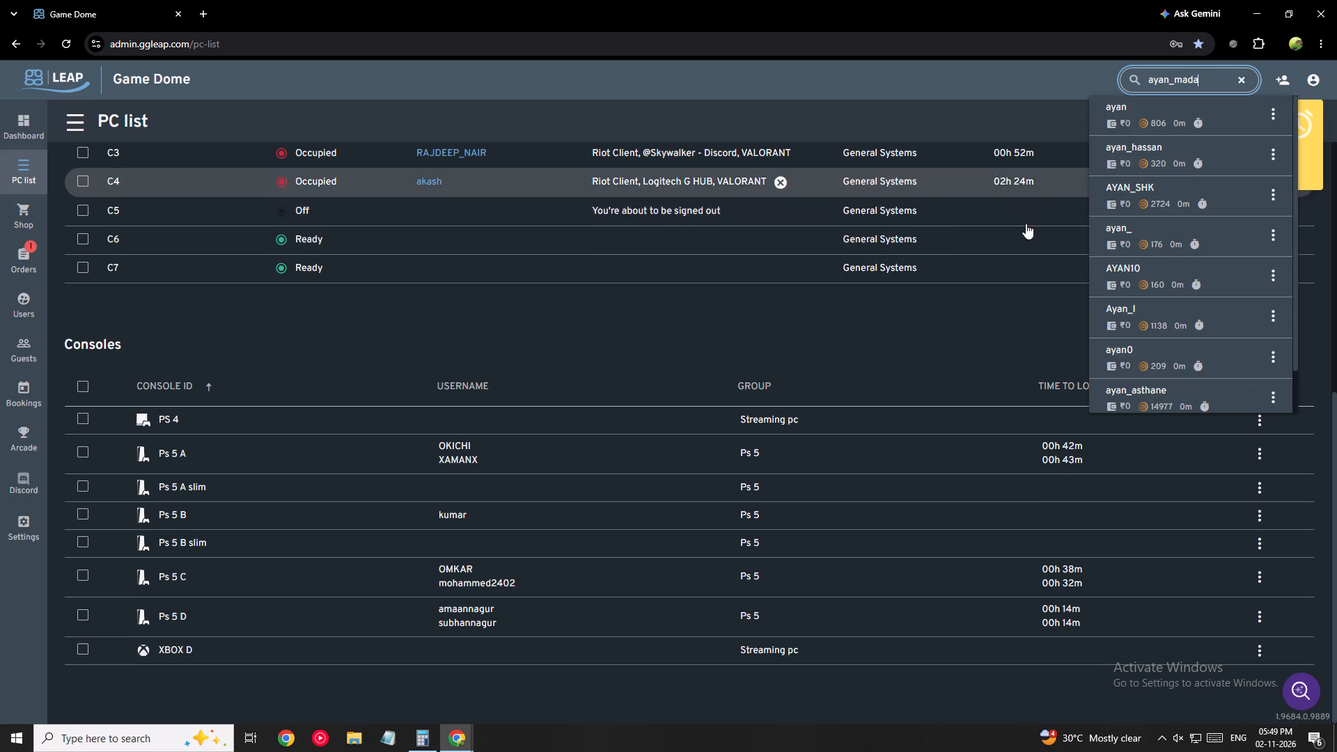
left_click(1285, 107)
left_click(1301, 114)
left_click_drag(509, 320, 484, 334)
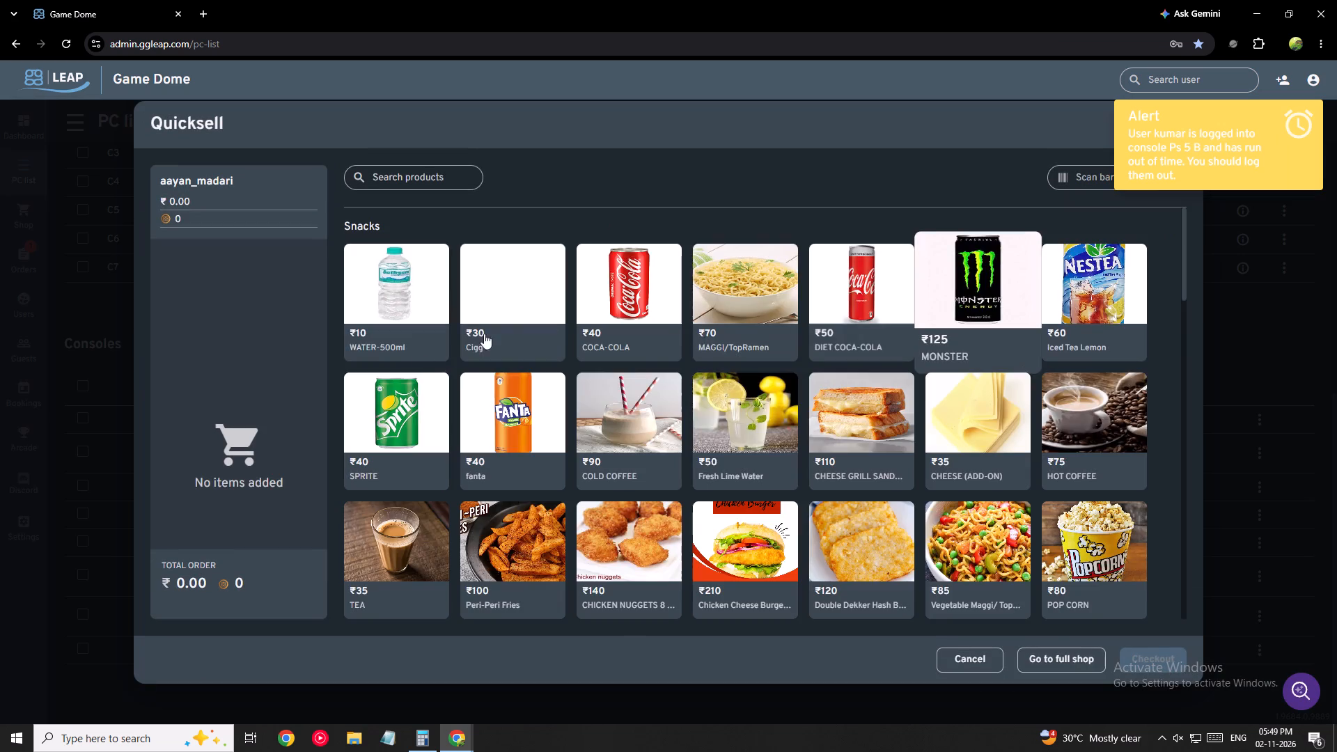
left_click_drag(484, 334, 224, 487)
left_click(1157, 661)
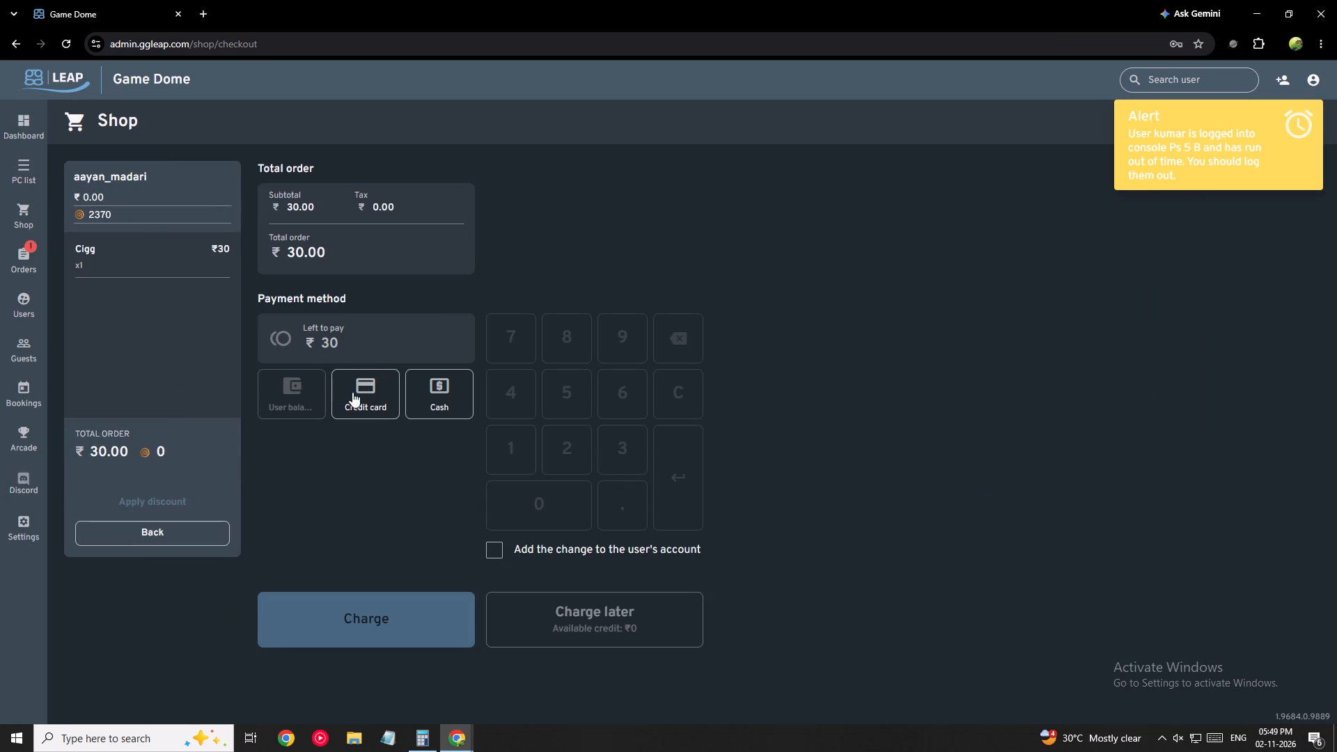
left_click(354, 392)
left_click(377, 627)
Copy the buyer's username from the receipt into the GD VIMAN MNAGAR sheet's Customer credit column at row 26225, with amount 30.
double_click(130, 167)
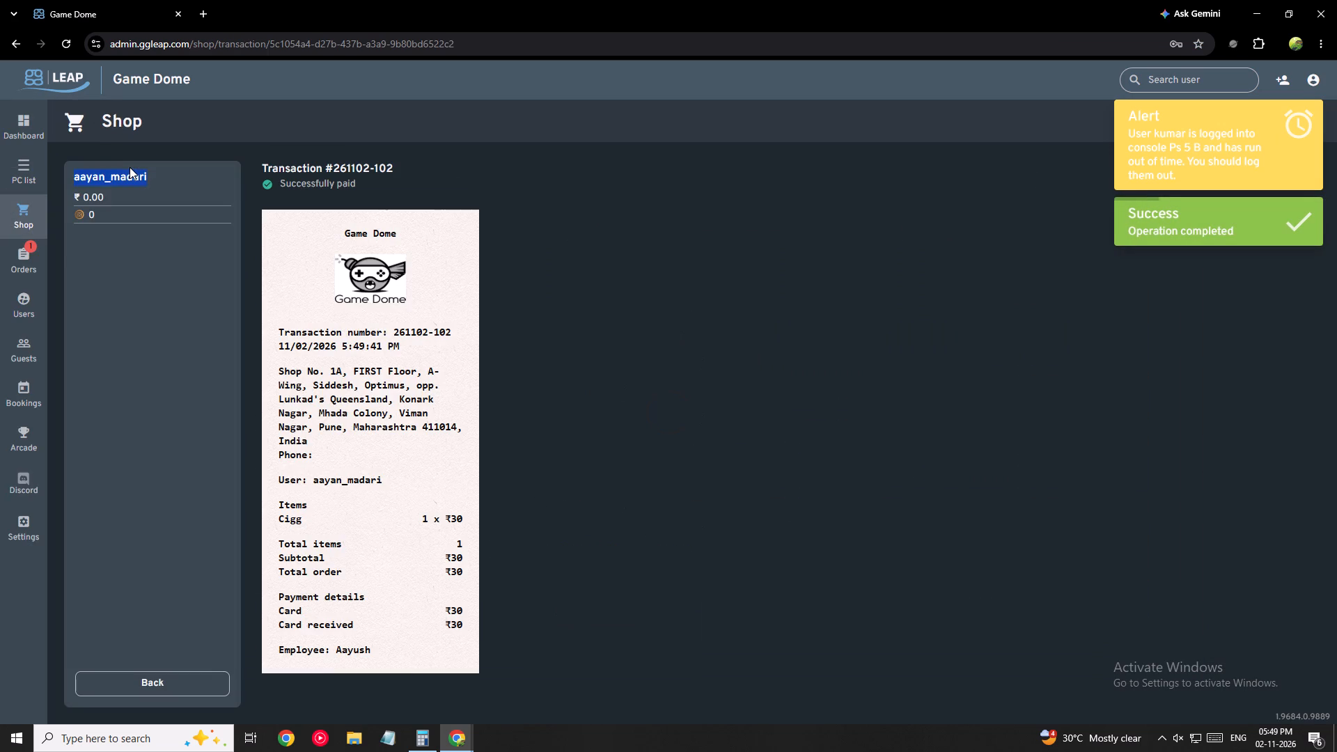
key("ctrl+c")
key("alt+Tab")
left_click(976, 552)
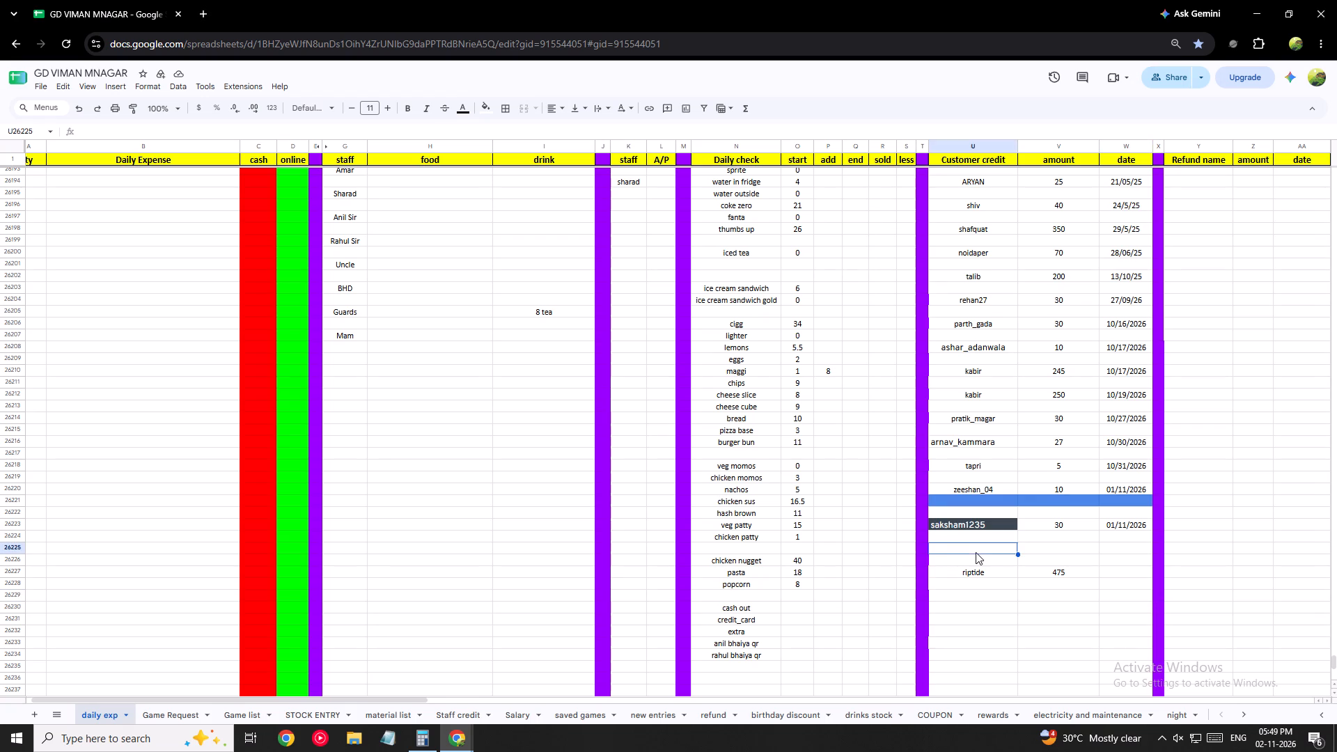
key("ctrl+v")
left_click(1065, 547)
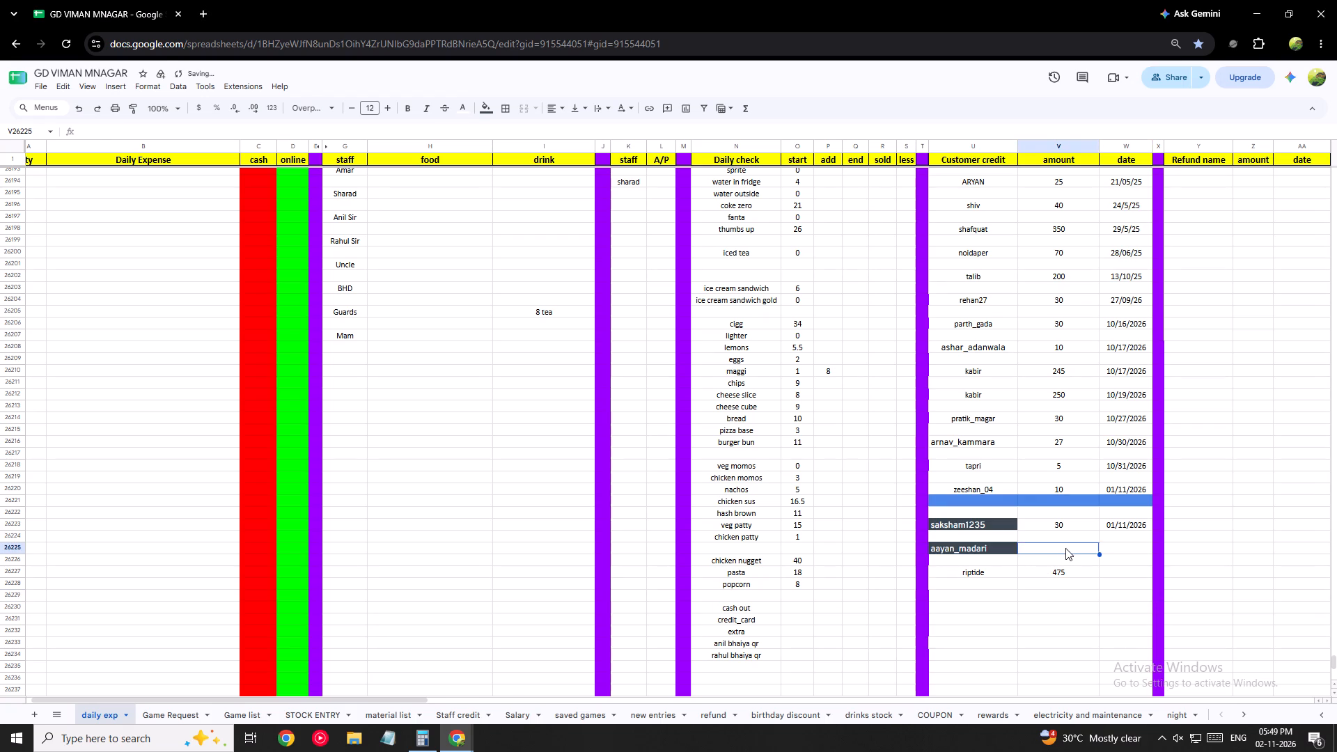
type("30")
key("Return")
Return to the Game Dome admin site and log the user kumar out of console Ps 5 B in the PC list.
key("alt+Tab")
left_click(1129, 152)
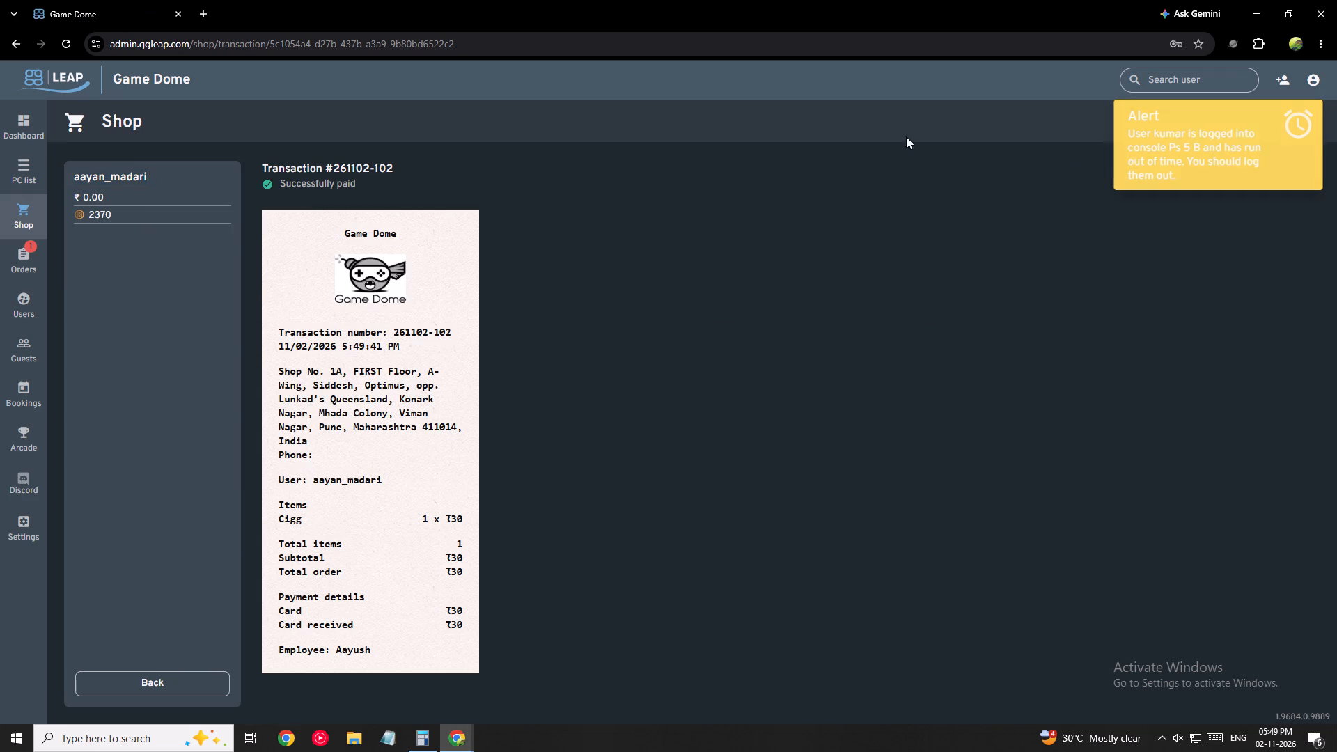
left_click(0, 182)
scroll(600, 565, "down", 8)
scroll(618, 570, "up", 1)
scroll(618, 570, "down", 6)
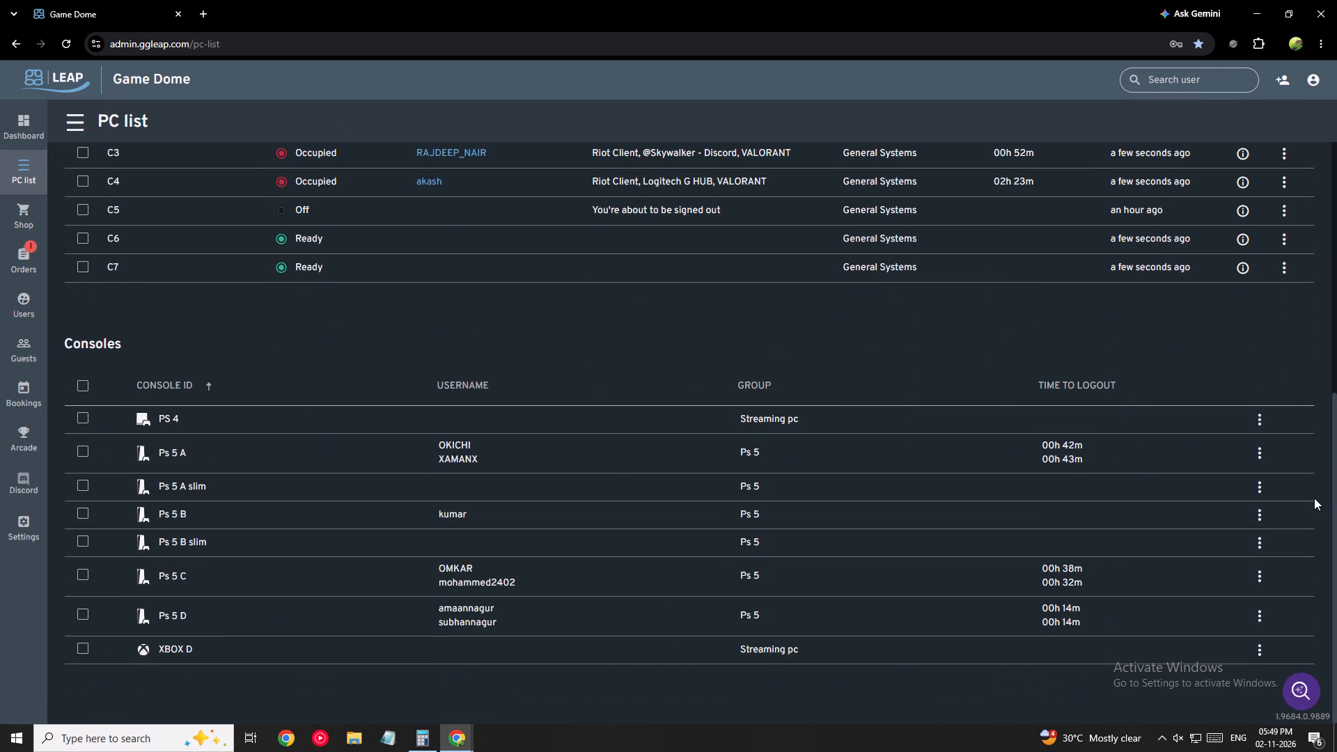
left_click(1262, 512)
left_click(1297, 550)
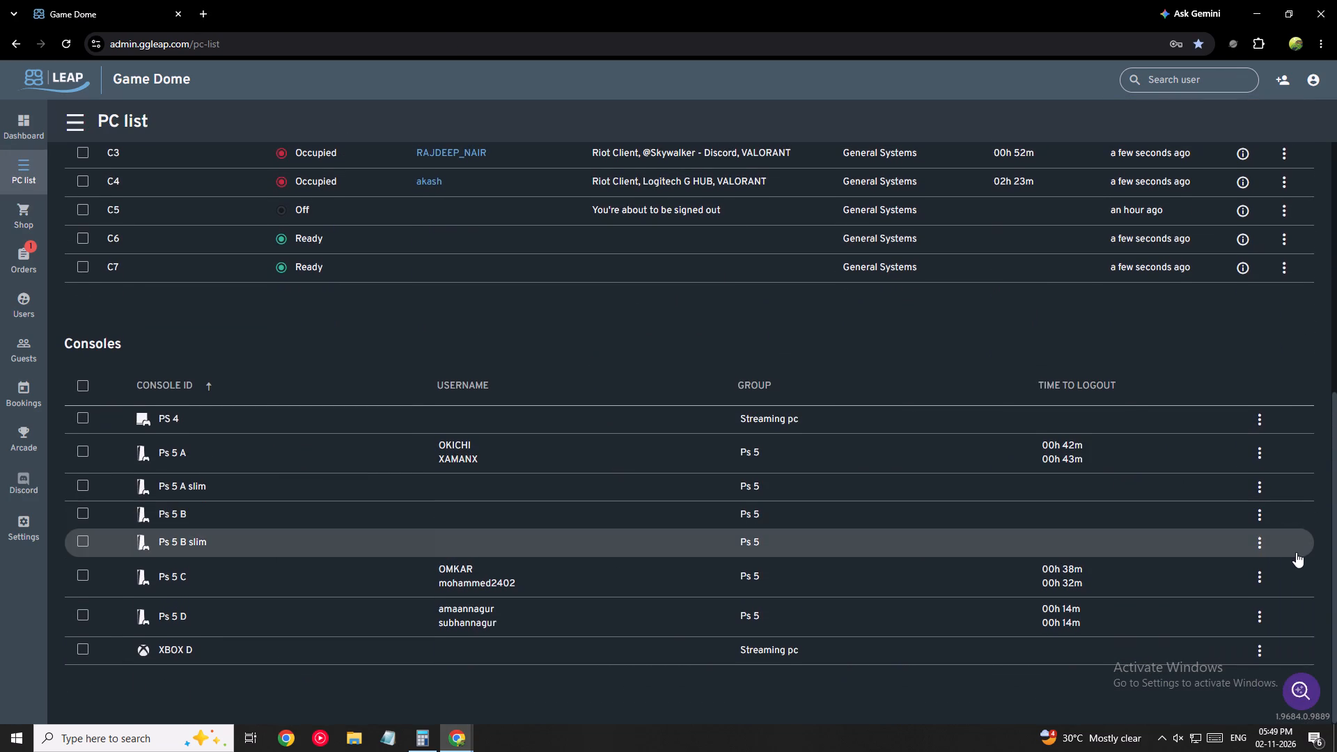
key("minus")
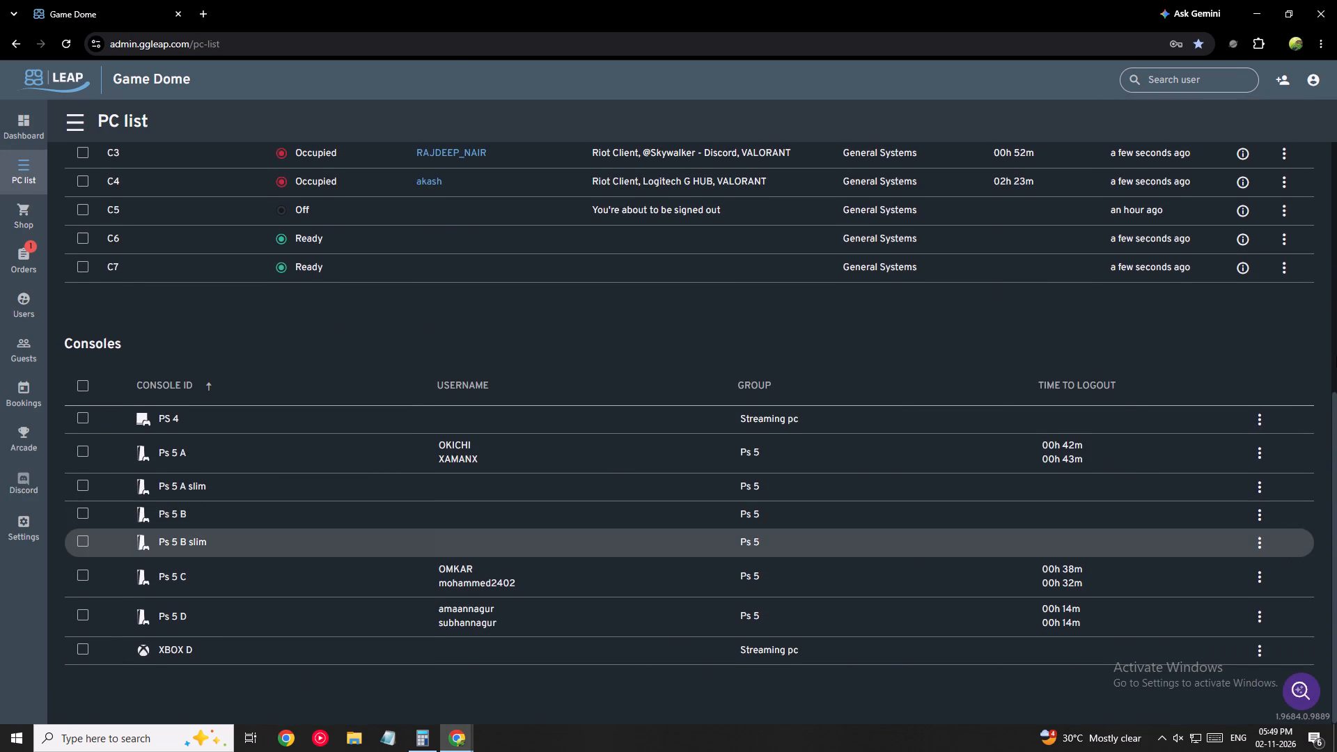
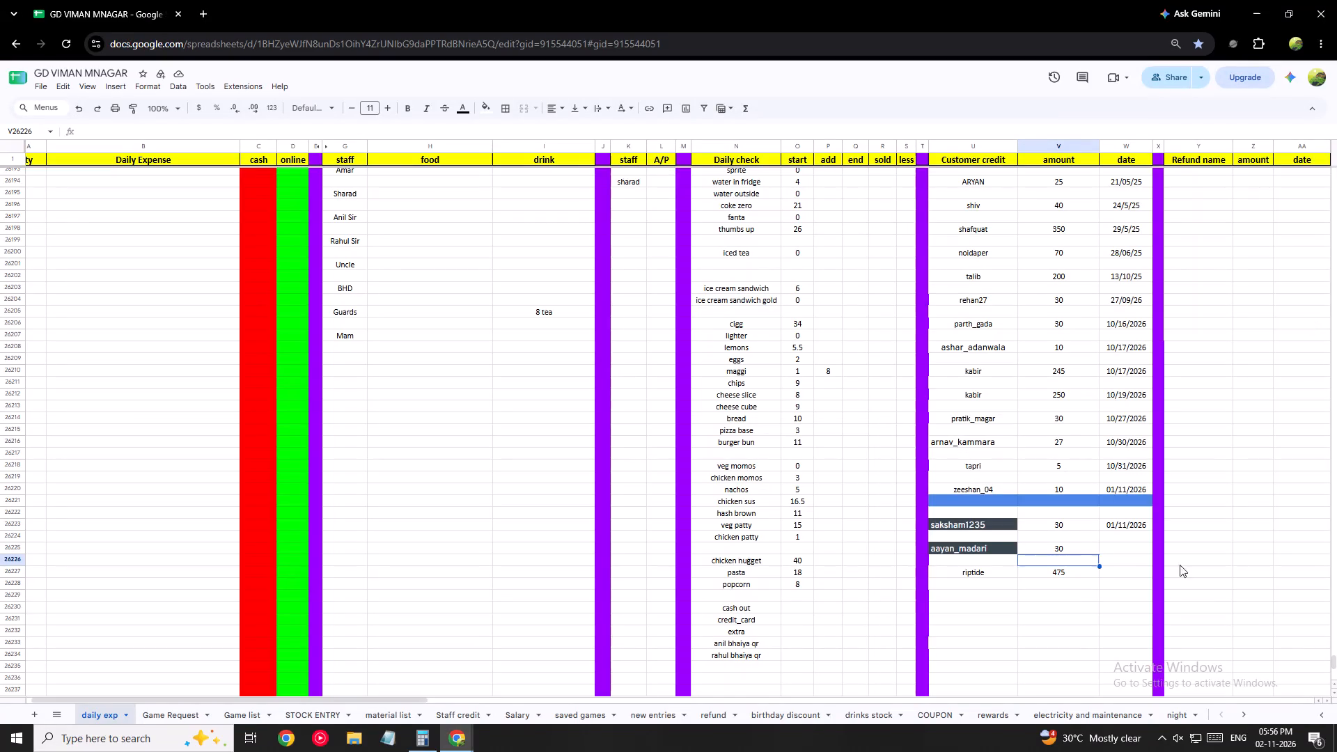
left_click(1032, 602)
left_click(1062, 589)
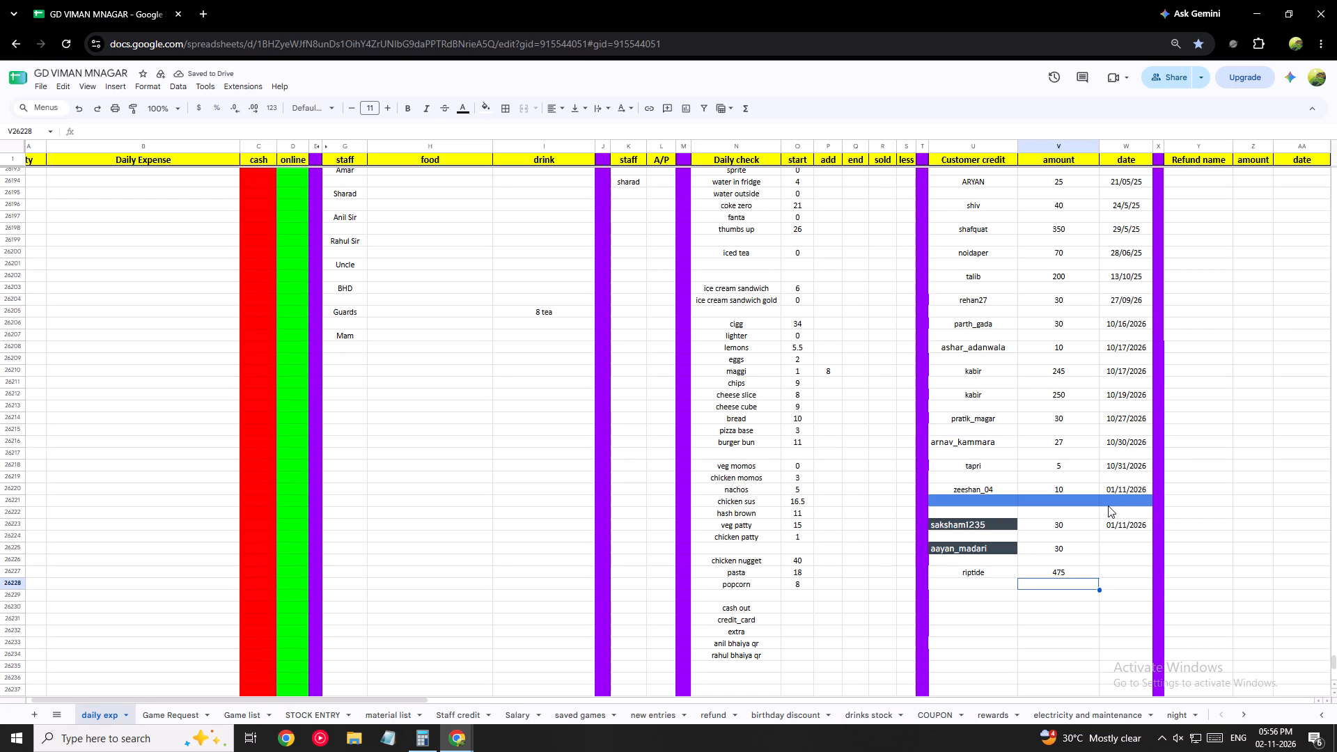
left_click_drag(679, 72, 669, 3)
key("alt+Tab")
scroll(380, 351, "up", 7)
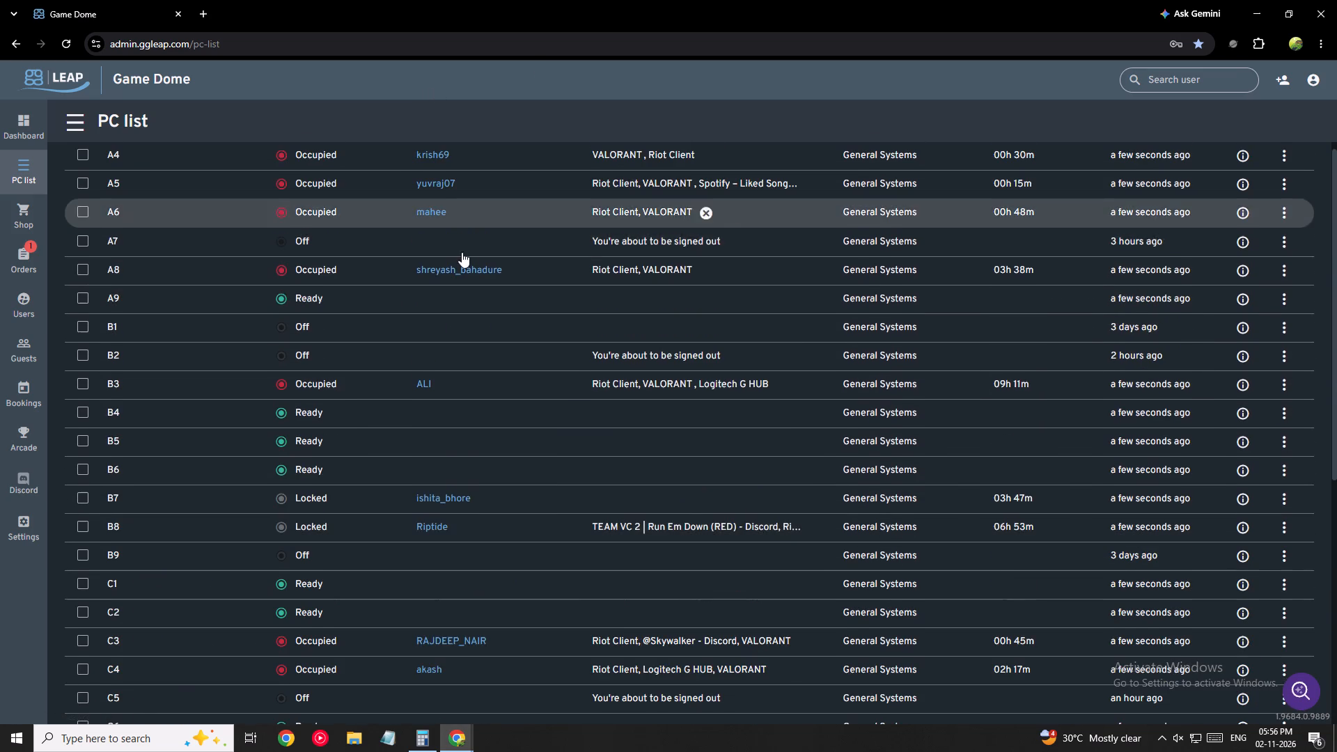
scroll(462, 252, "up", 3)
left_click(1207, 79)
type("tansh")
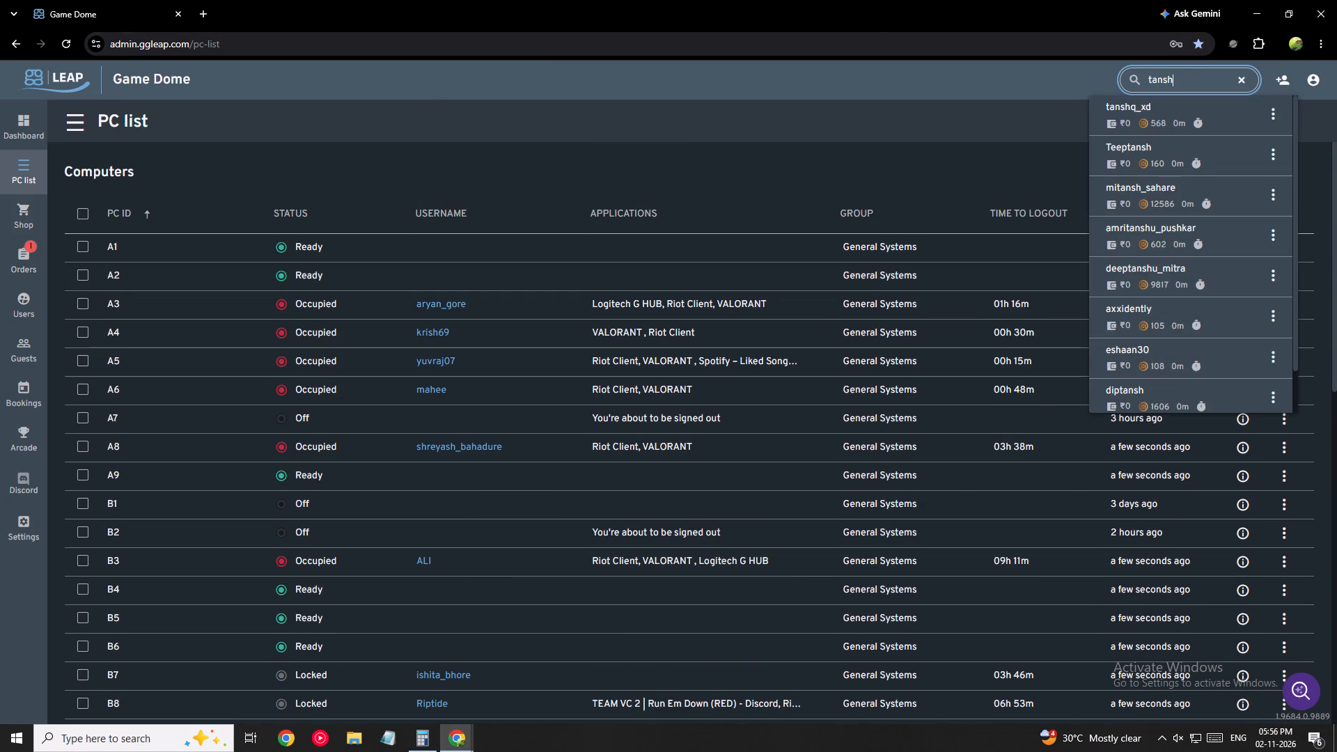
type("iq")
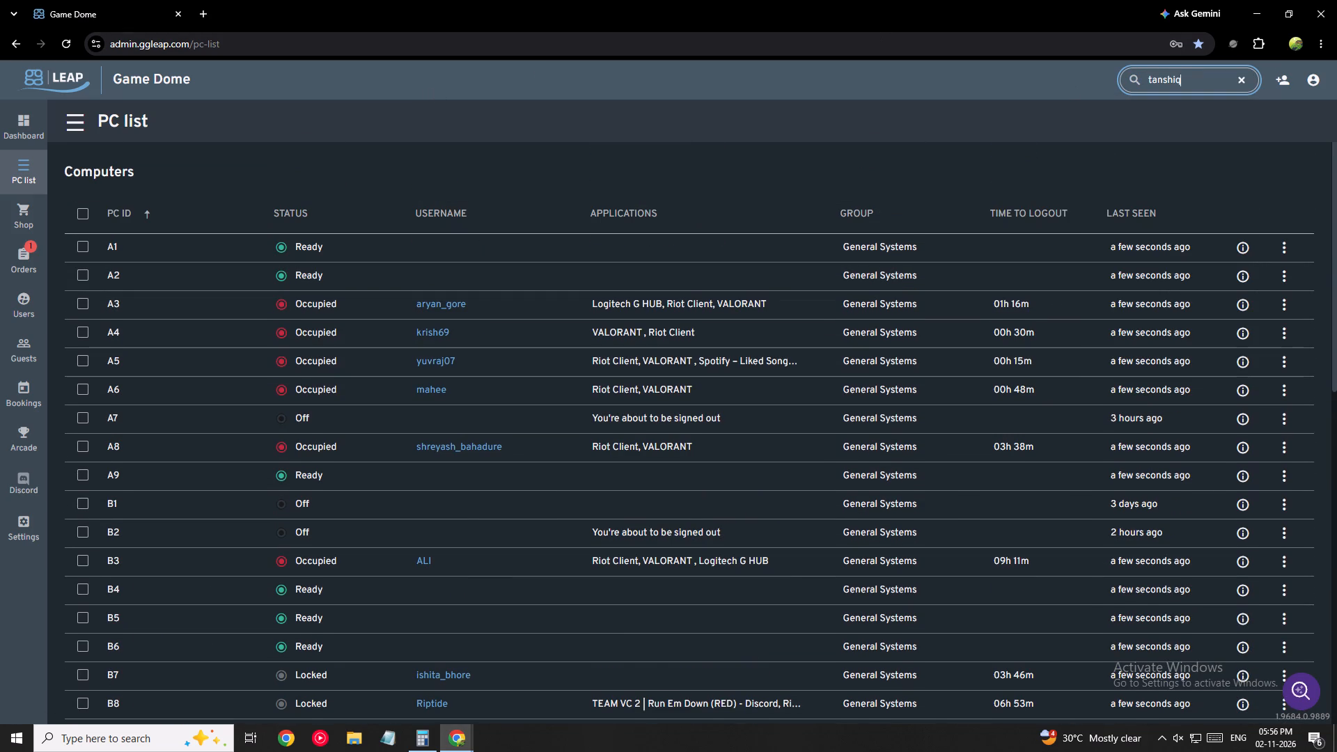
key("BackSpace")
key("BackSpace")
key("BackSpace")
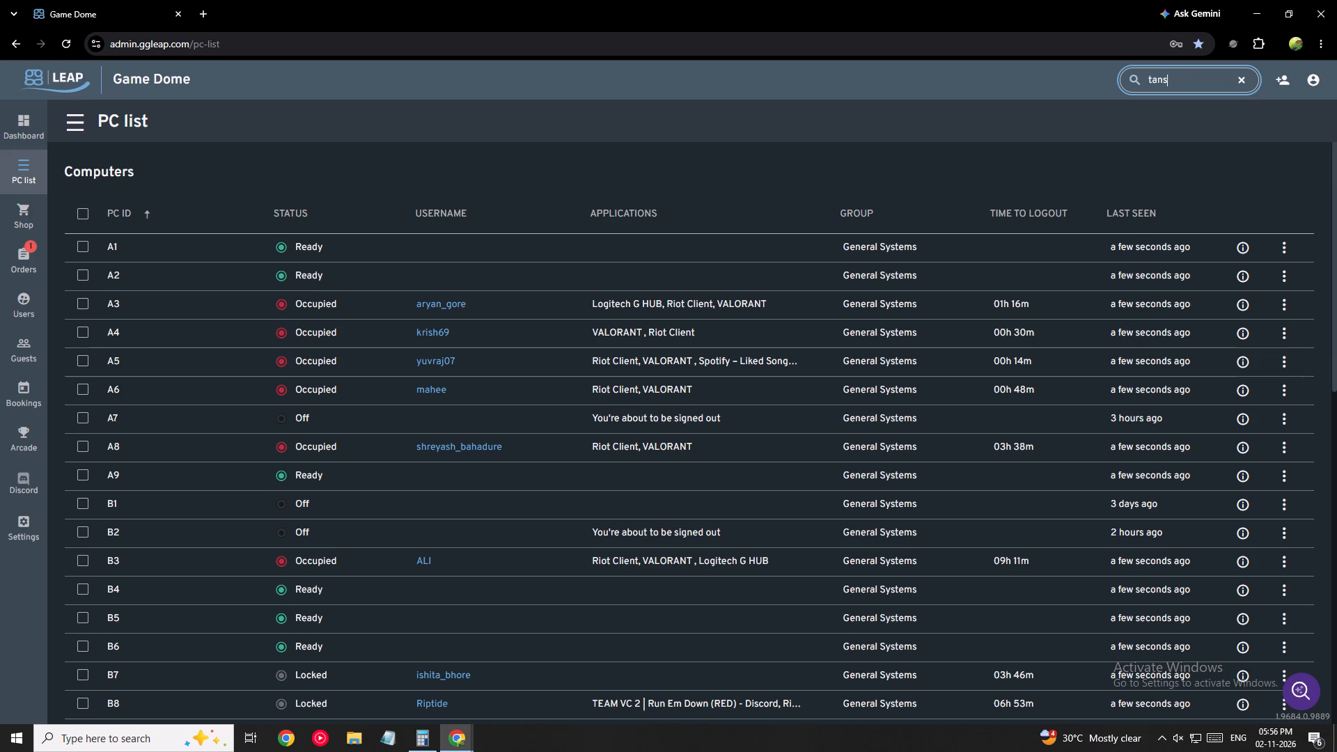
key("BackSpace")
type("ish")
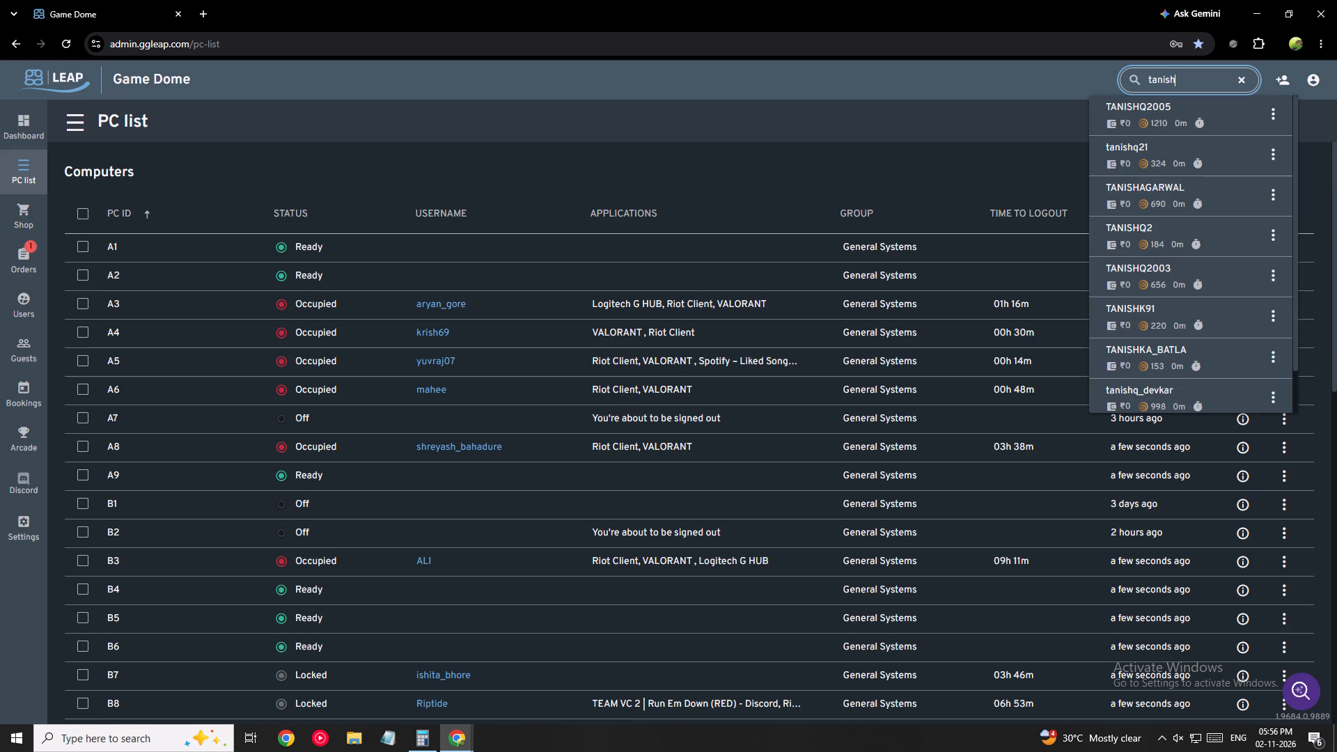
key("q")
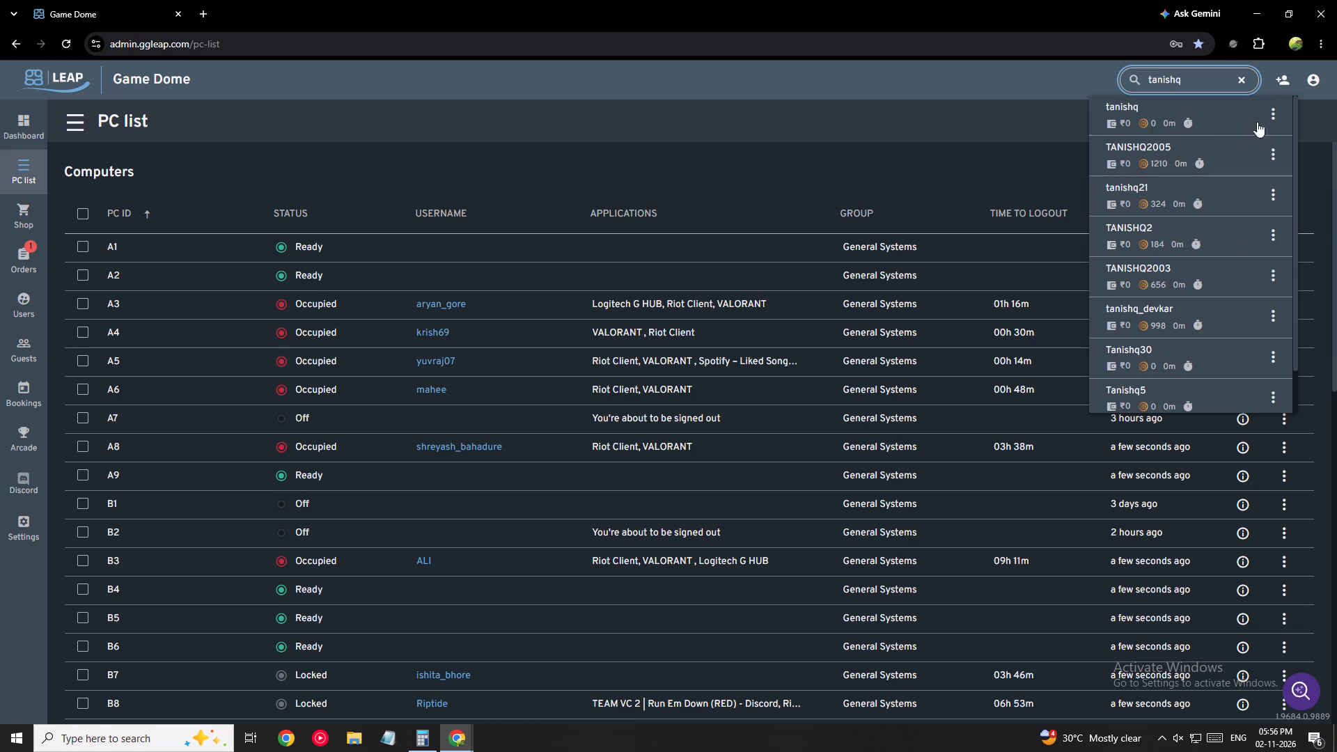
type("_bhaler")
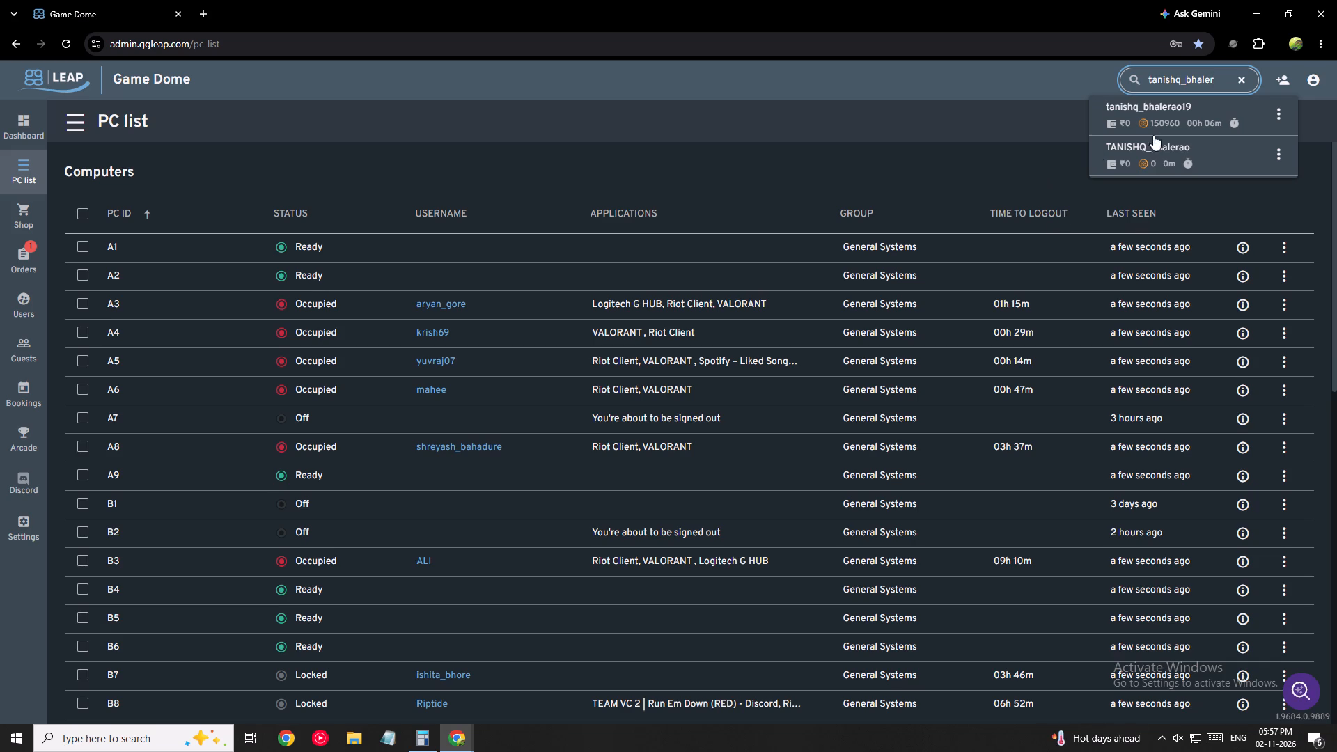
left_click(951, 150)
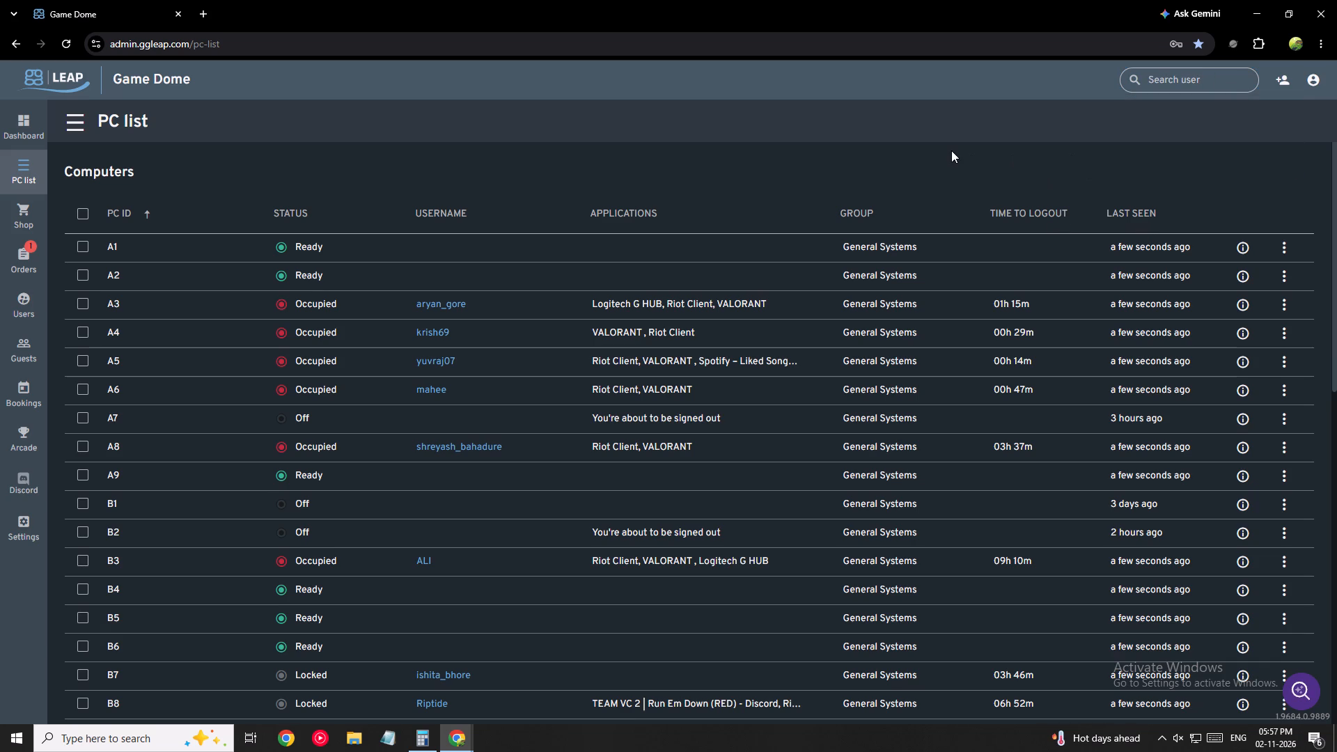
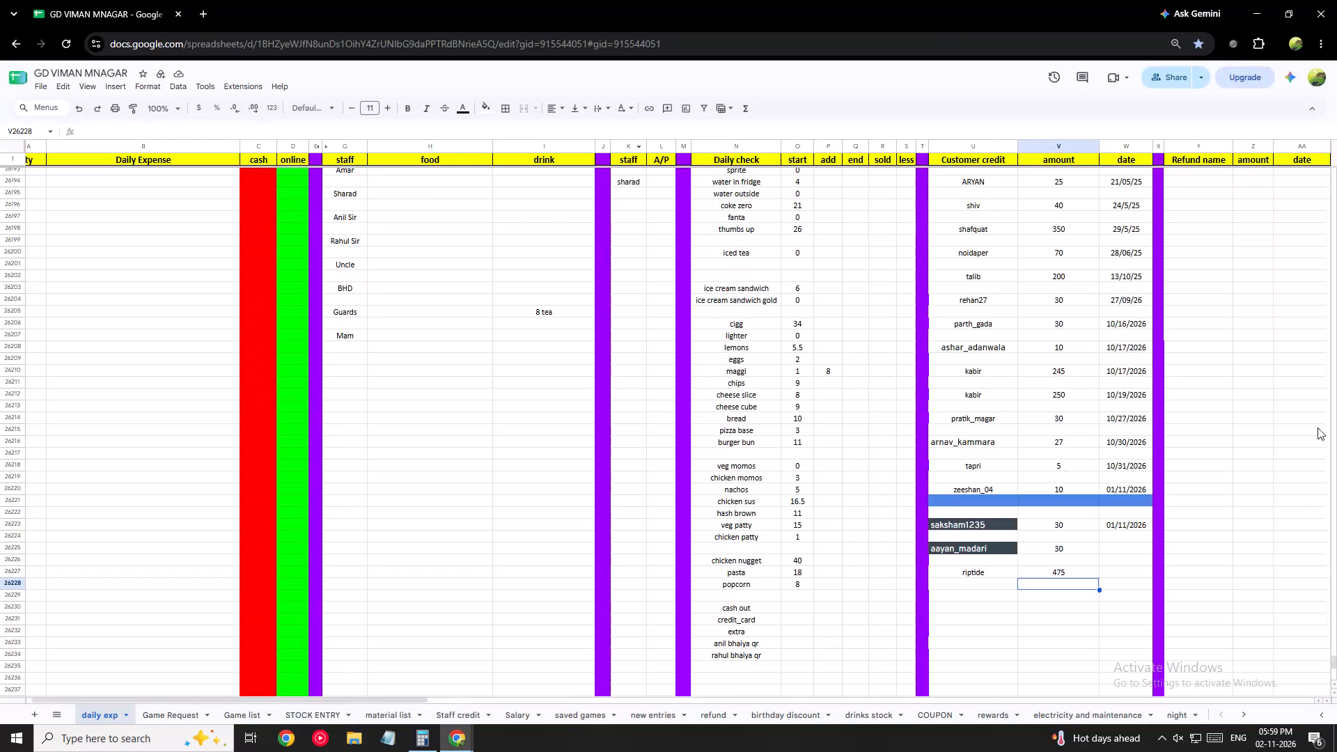
Switch to the Game Dome admin site, find the customer Neel by username, and open a sale for him in the full shop.
scroll(664, 494, "up", 3)
key("alt+Tab")
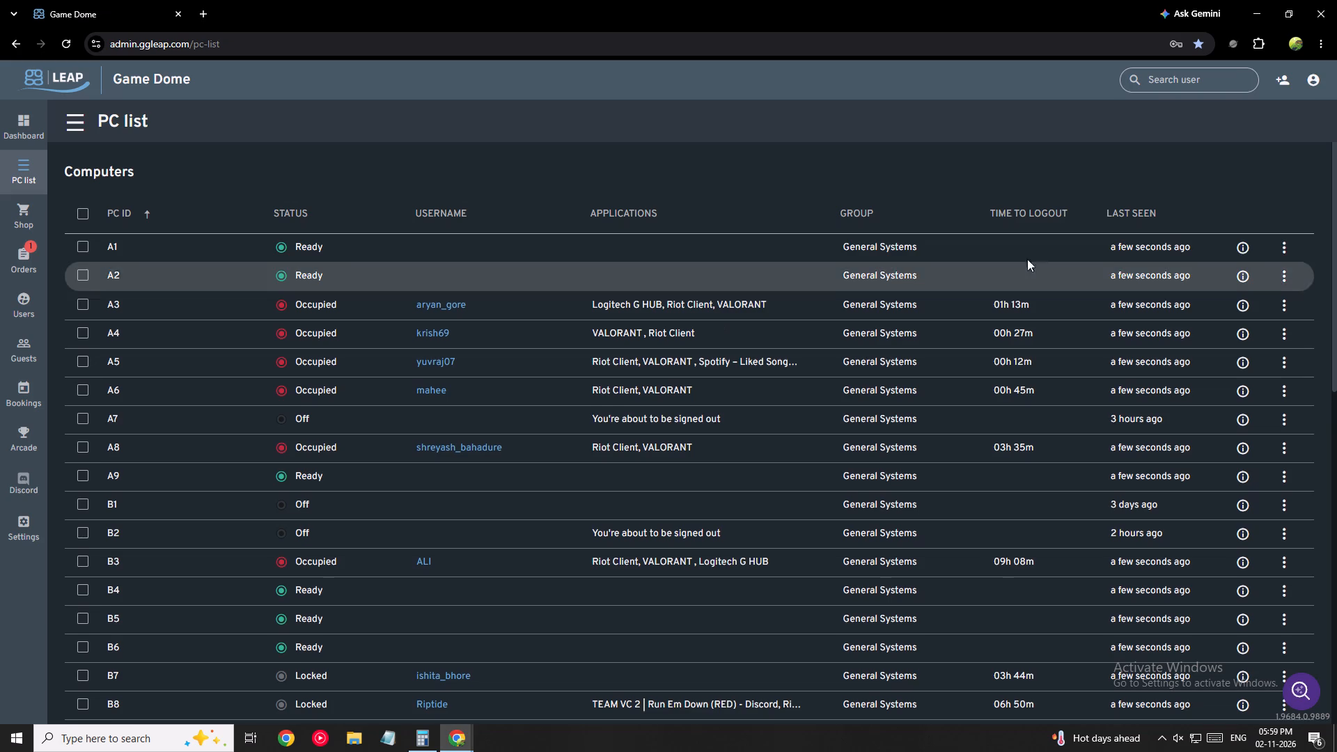
left_click(1205, 84)
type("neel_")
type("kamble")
left_click(1262, 112)
left_click(1295, 123)
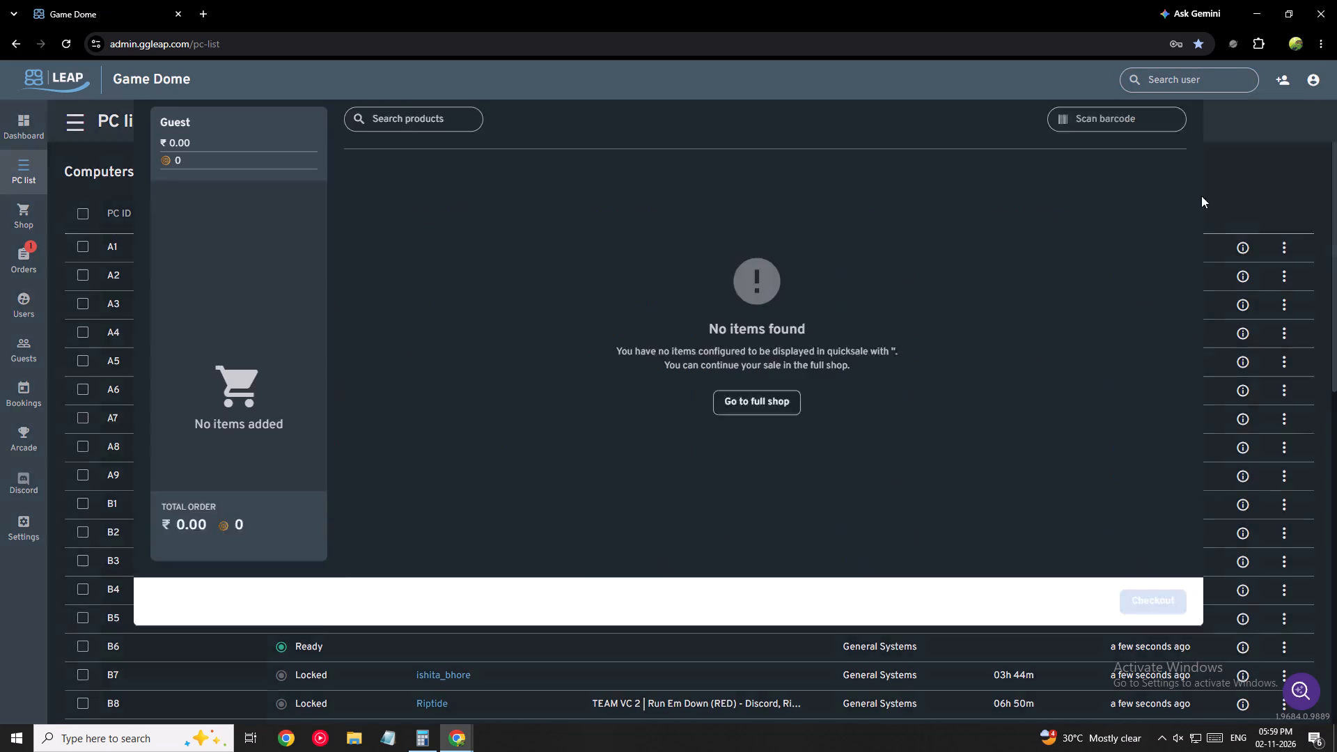
scroll(881, 533, "down", 2)
left_click(1046, 677)
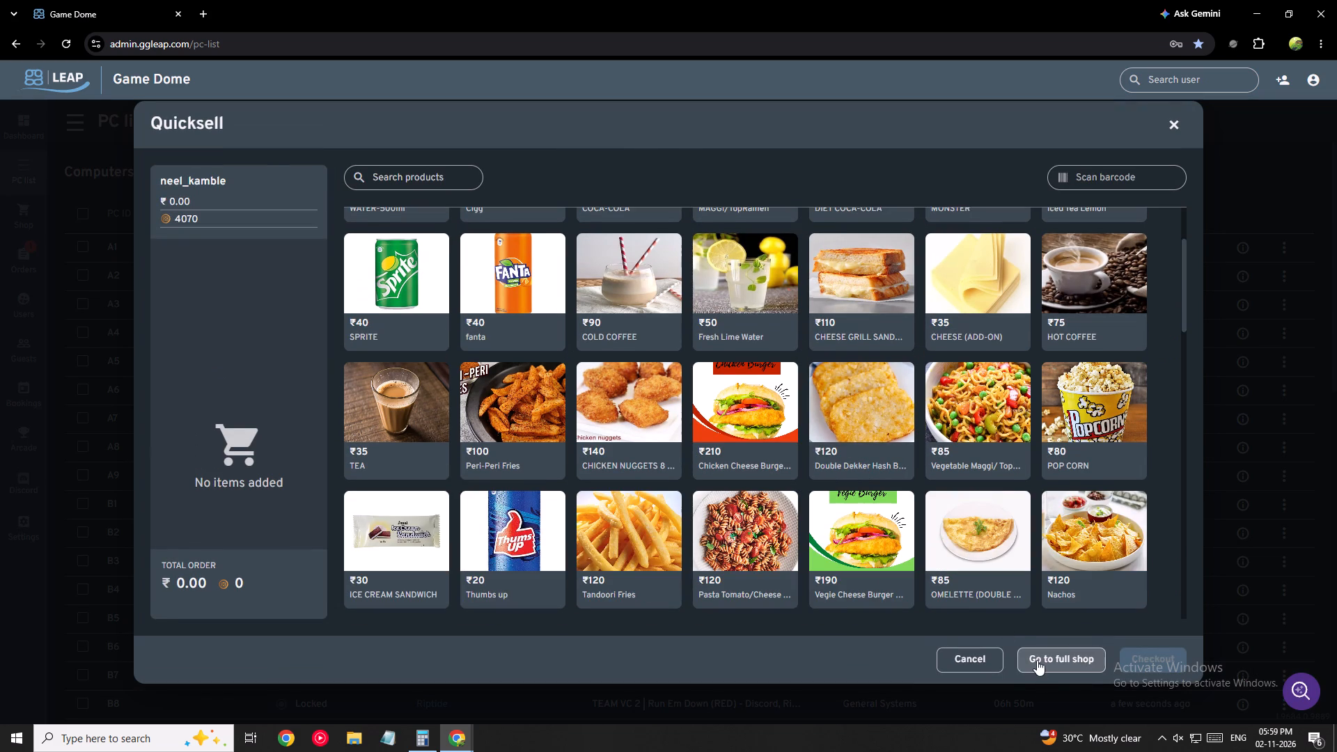
left_click(1037, 660)
Add one Vegie Cheese Burger w/h fries from the Big Bytes snacks to the customer's cart.
left_click(396, 202)
left_click(440, 263)
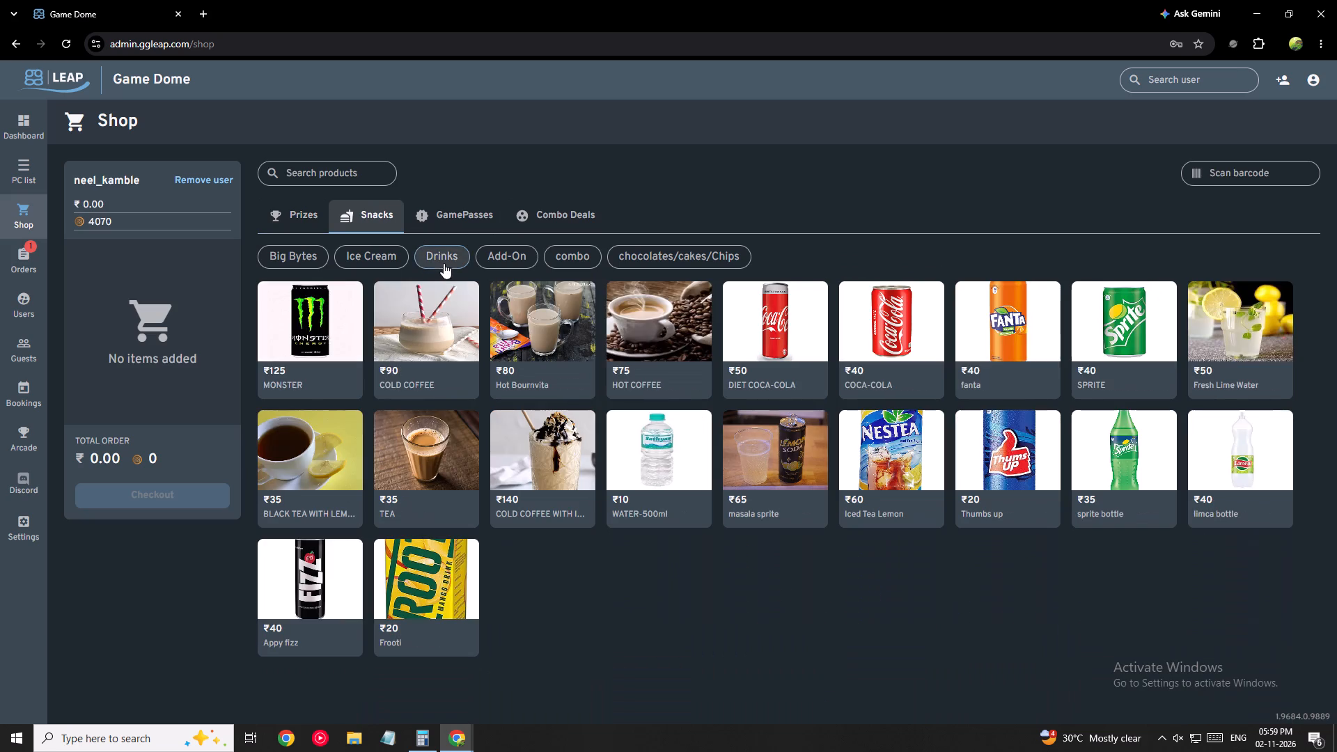
left_click(300, 250)
left_click_drag(645, 357, 307, 446)
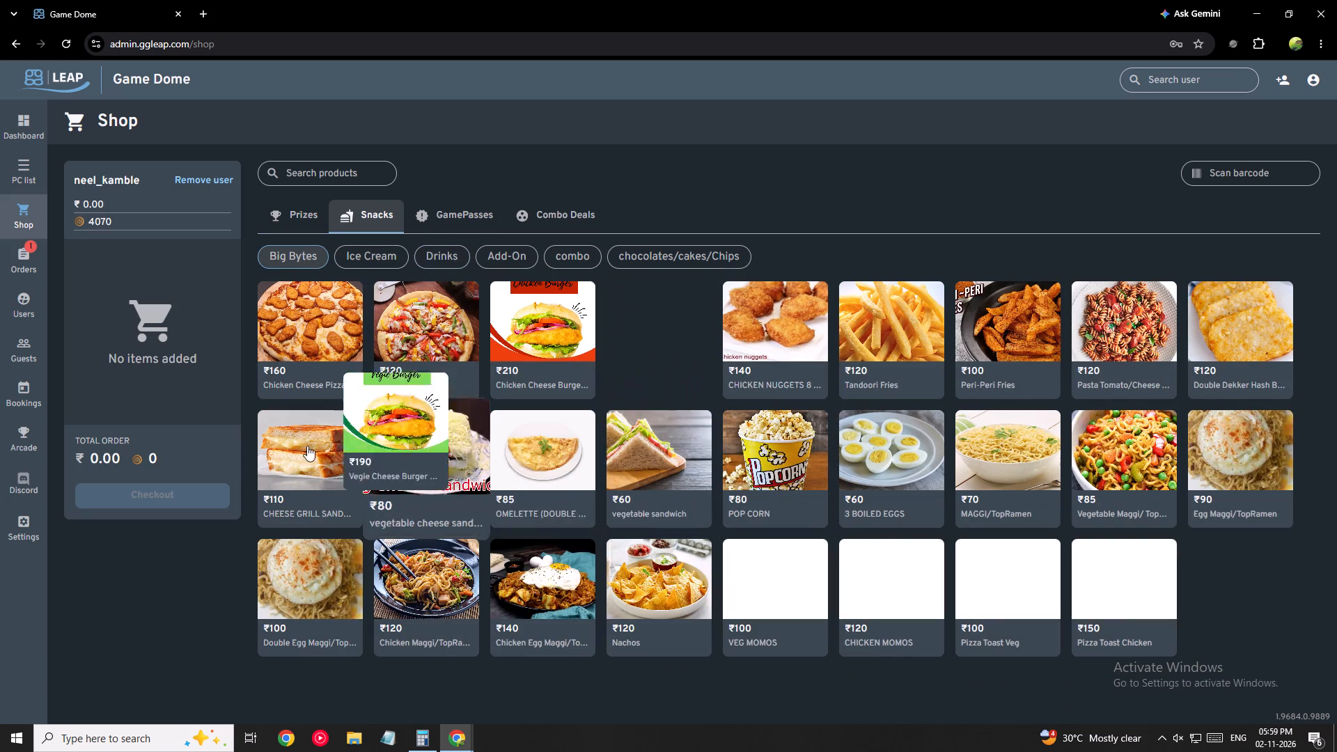
left_click_drag(307, 446, 126, 361)
Check out the order with ₹200 cash, add the change to the user's account, and charge it.
left_click(153, 496)
left_click(435, 411)
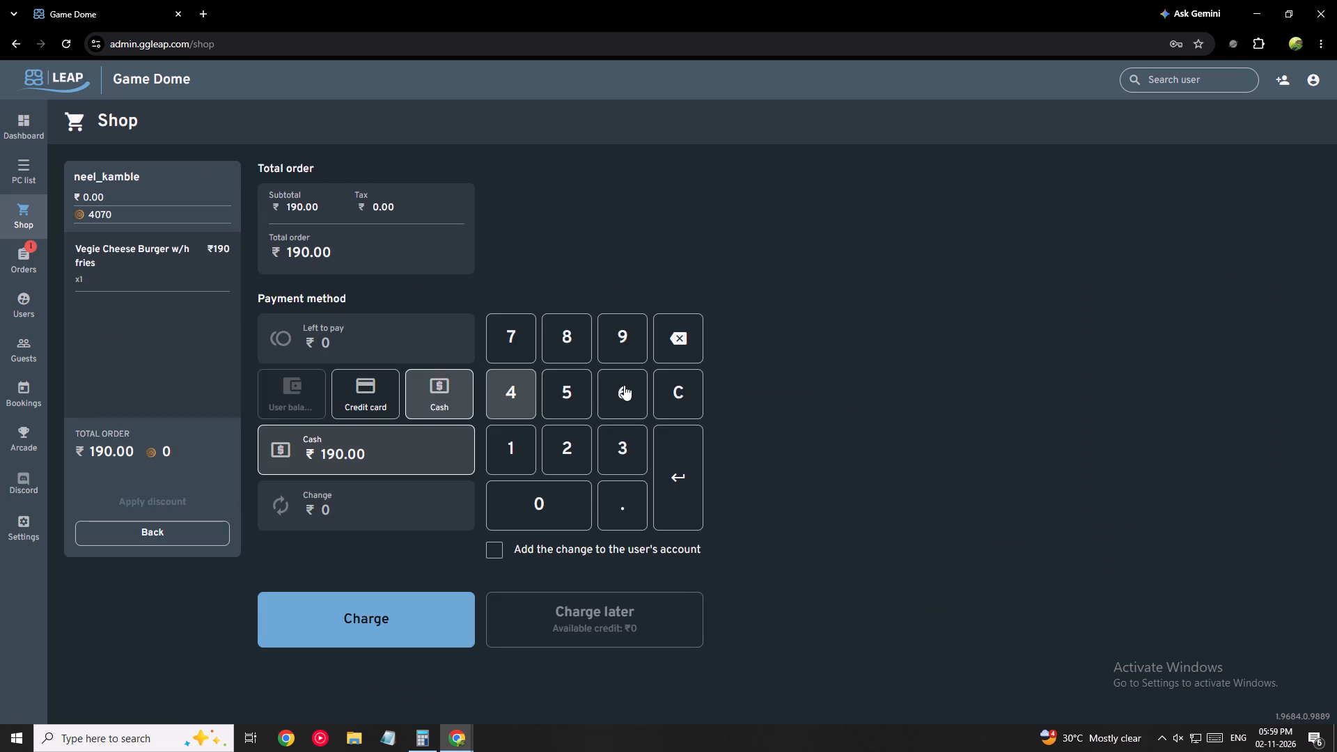
double_click(707, 388)
double_click(692, 382)
left_click(558, 433)
double_click(547, 499)
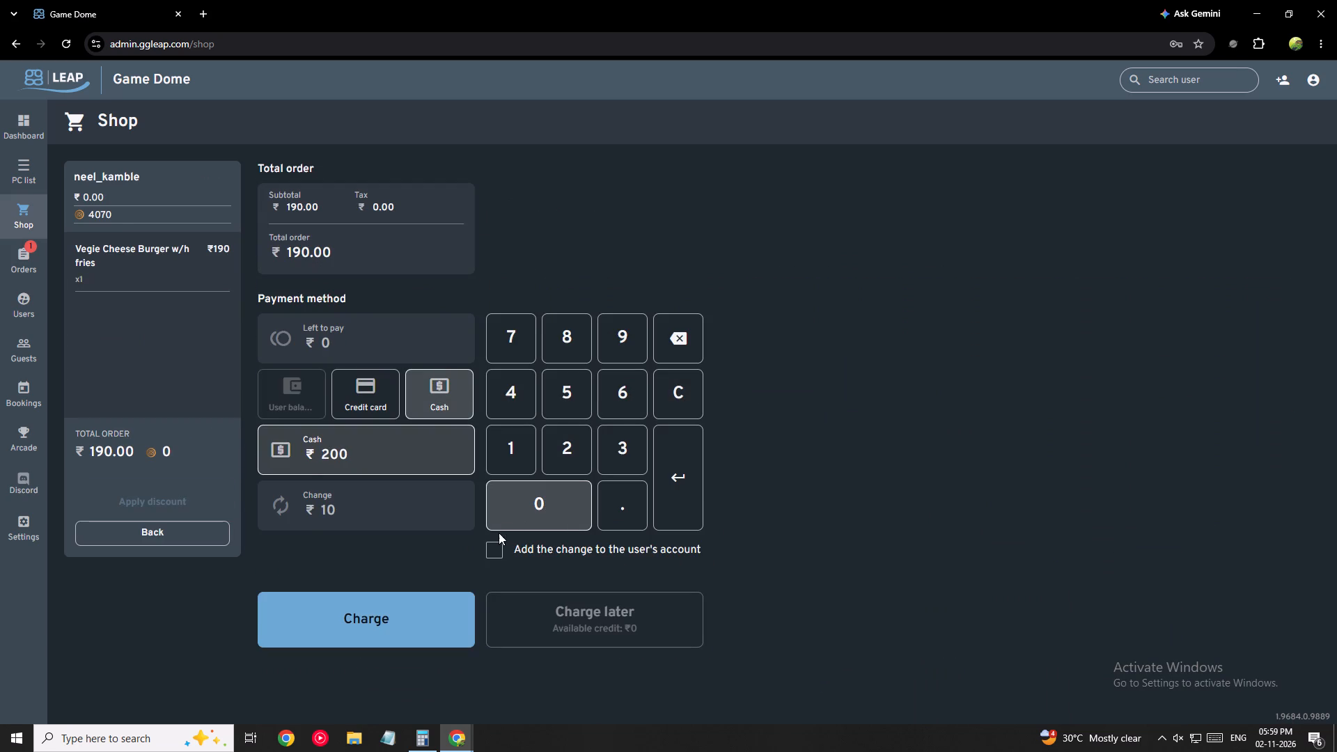
left_click(497, 535)
left_click(485, 554)
left_click(461, 573)
left_click(485, 558)
left_click(494, 548)
left_click(426, 608)
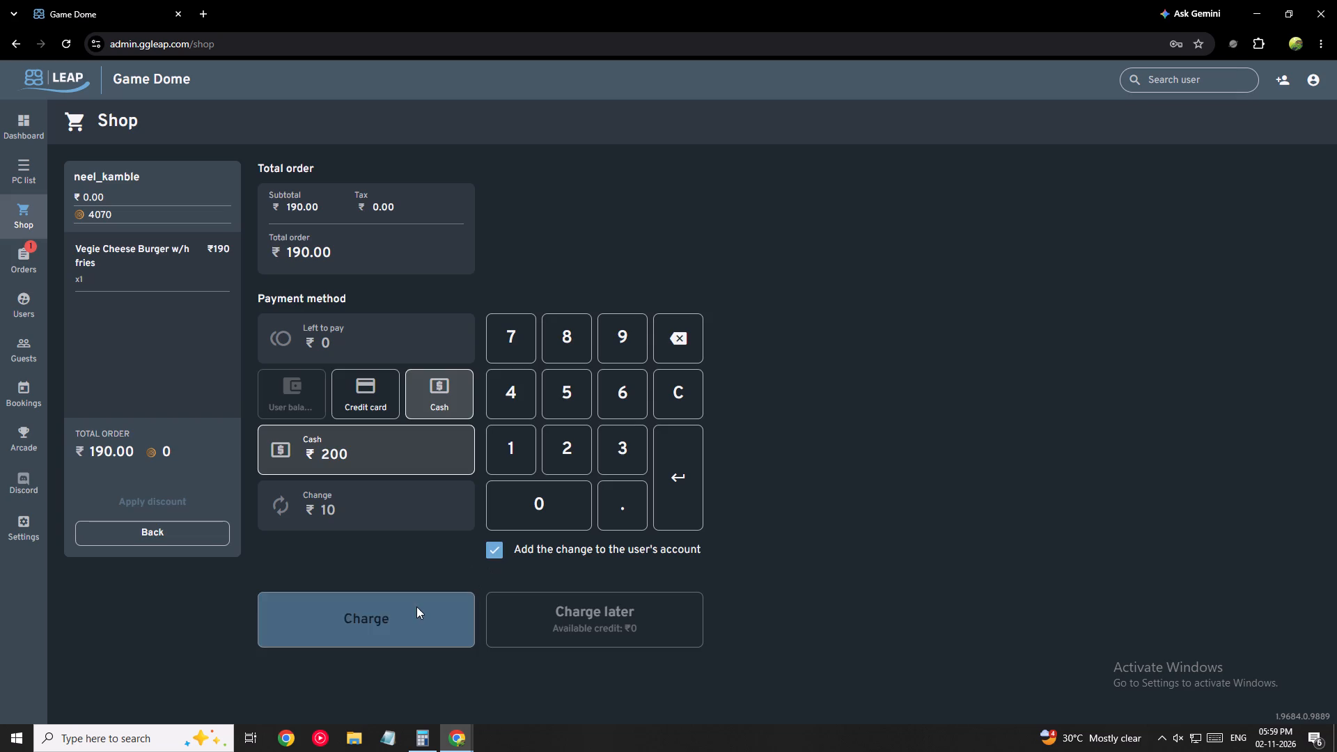
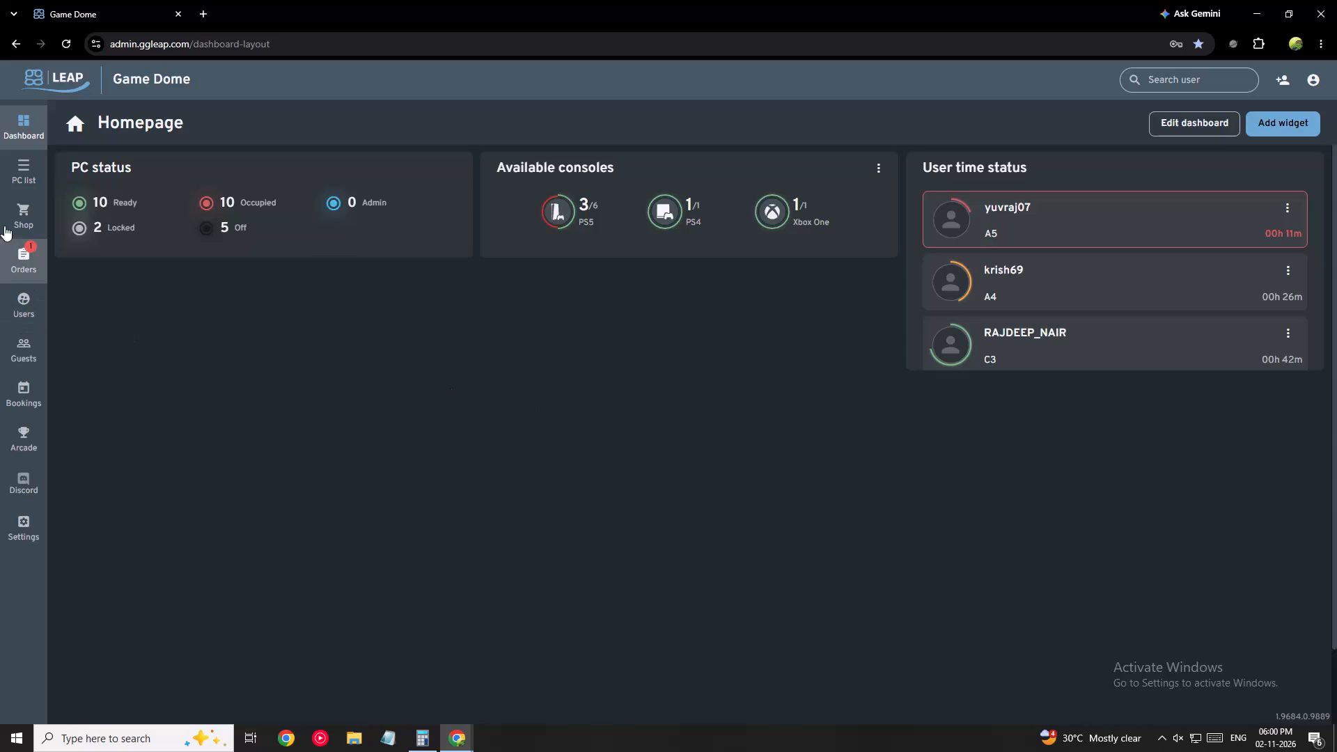
Open the Orders page to check for customer orders that require action.
left_click(24, 255)
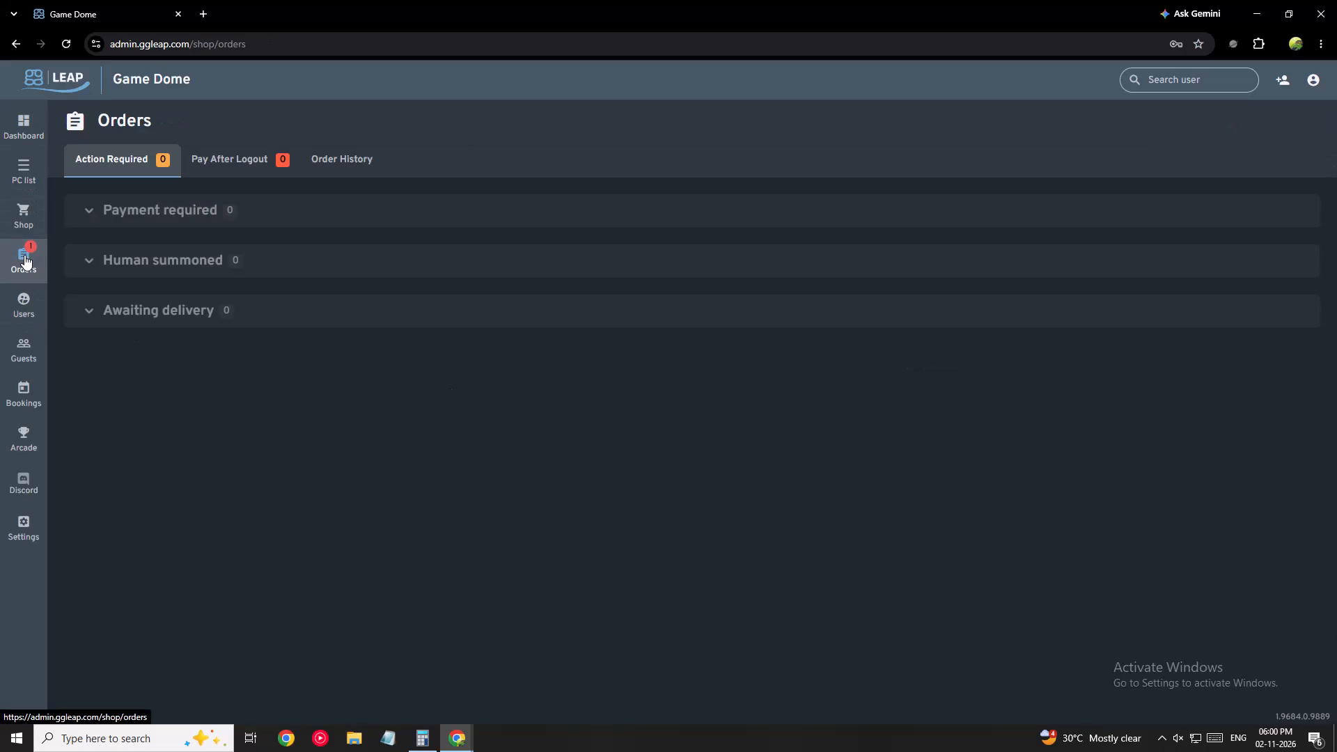
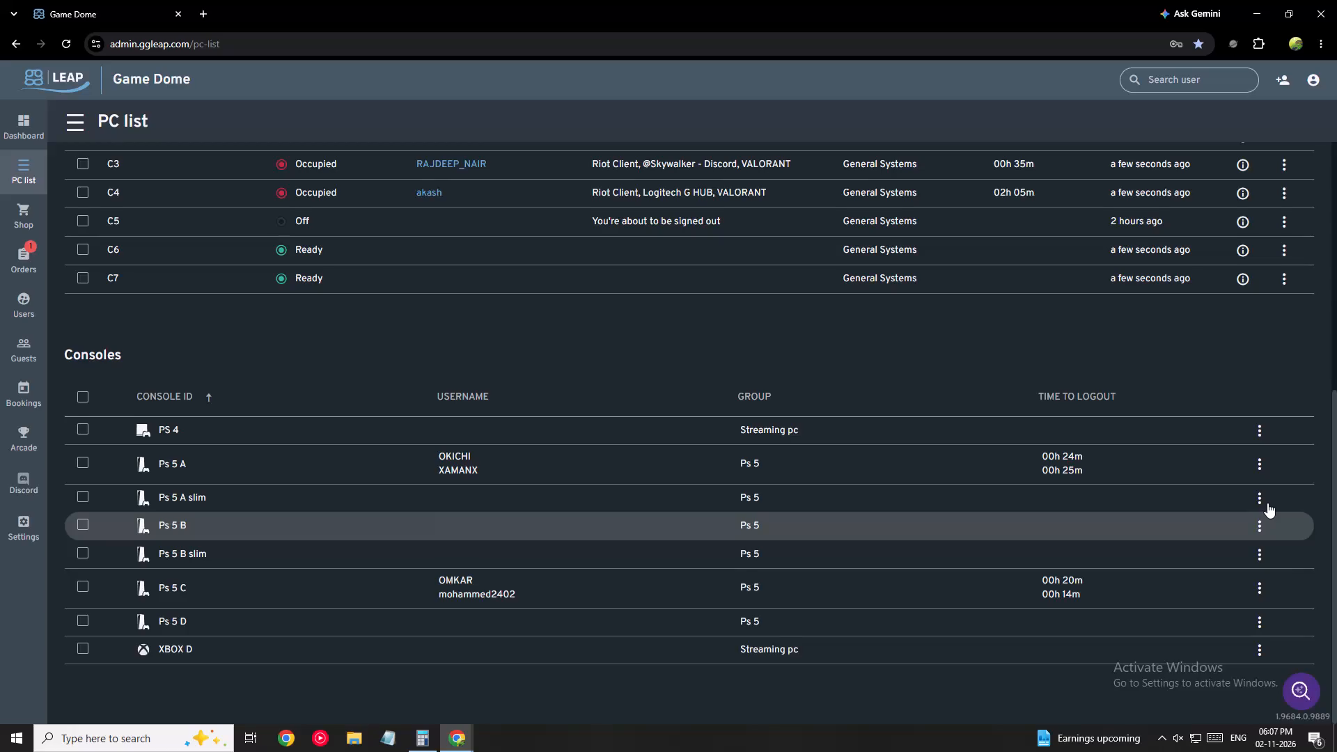
Log the customer's user account in on the Ps 5 A slim console.
left_click(1267, 503)
left_click(1258, 522)
left_click(579, 373)
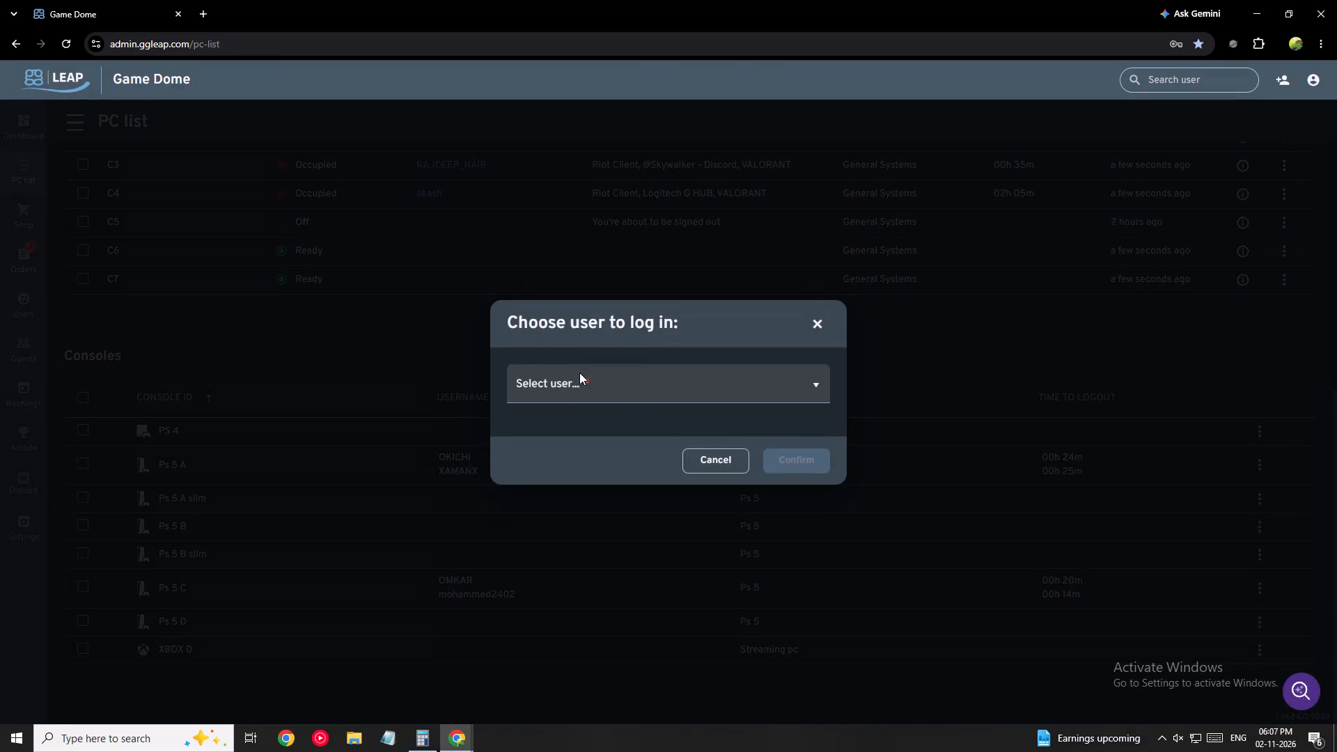
left_click(593, 384)
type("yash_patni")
left_click_drag(630, 443, 636, 443)
triple_click(799, 447)
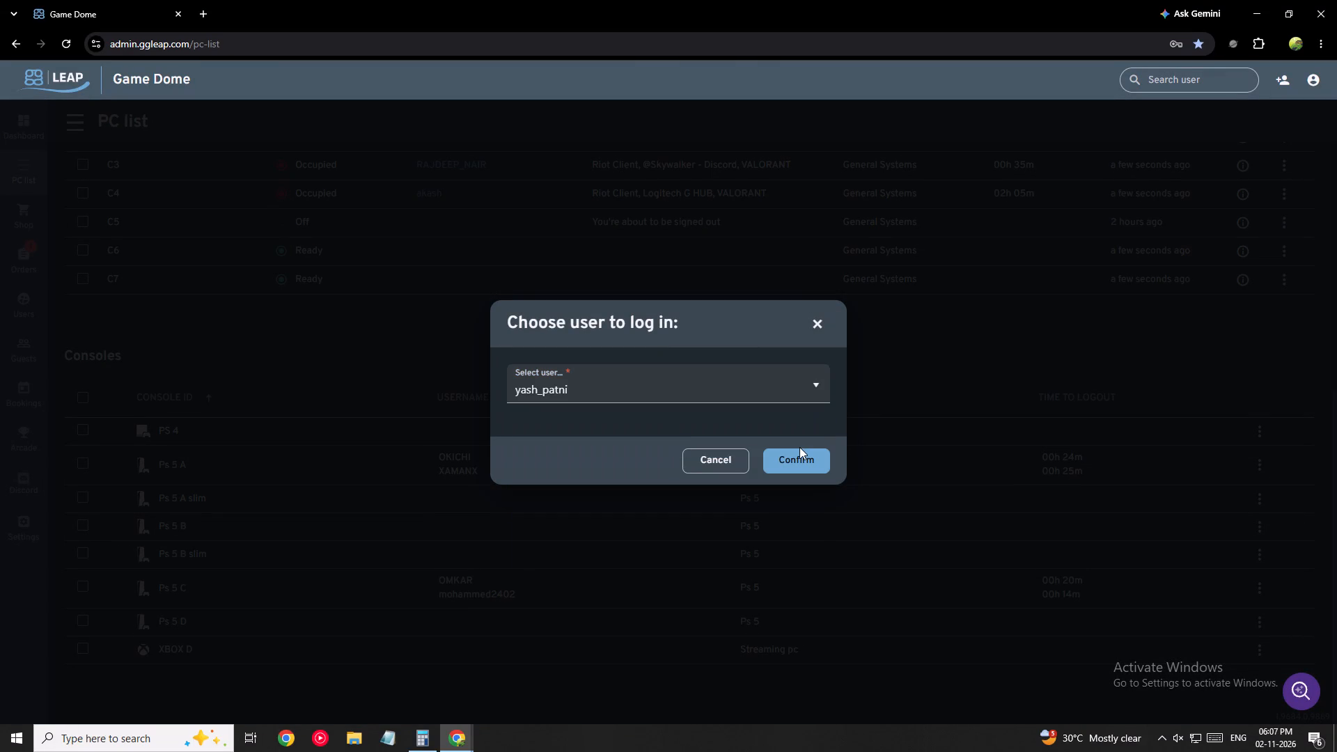
left_click(819, 456)
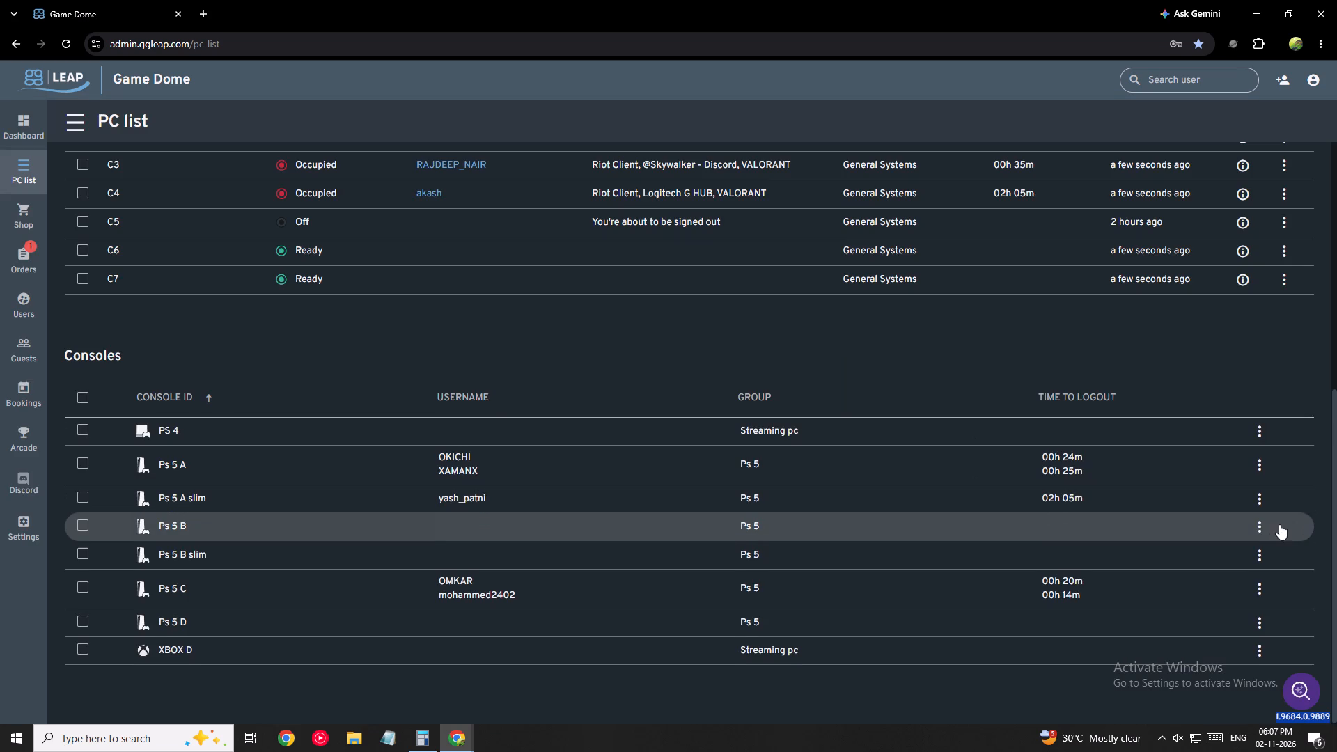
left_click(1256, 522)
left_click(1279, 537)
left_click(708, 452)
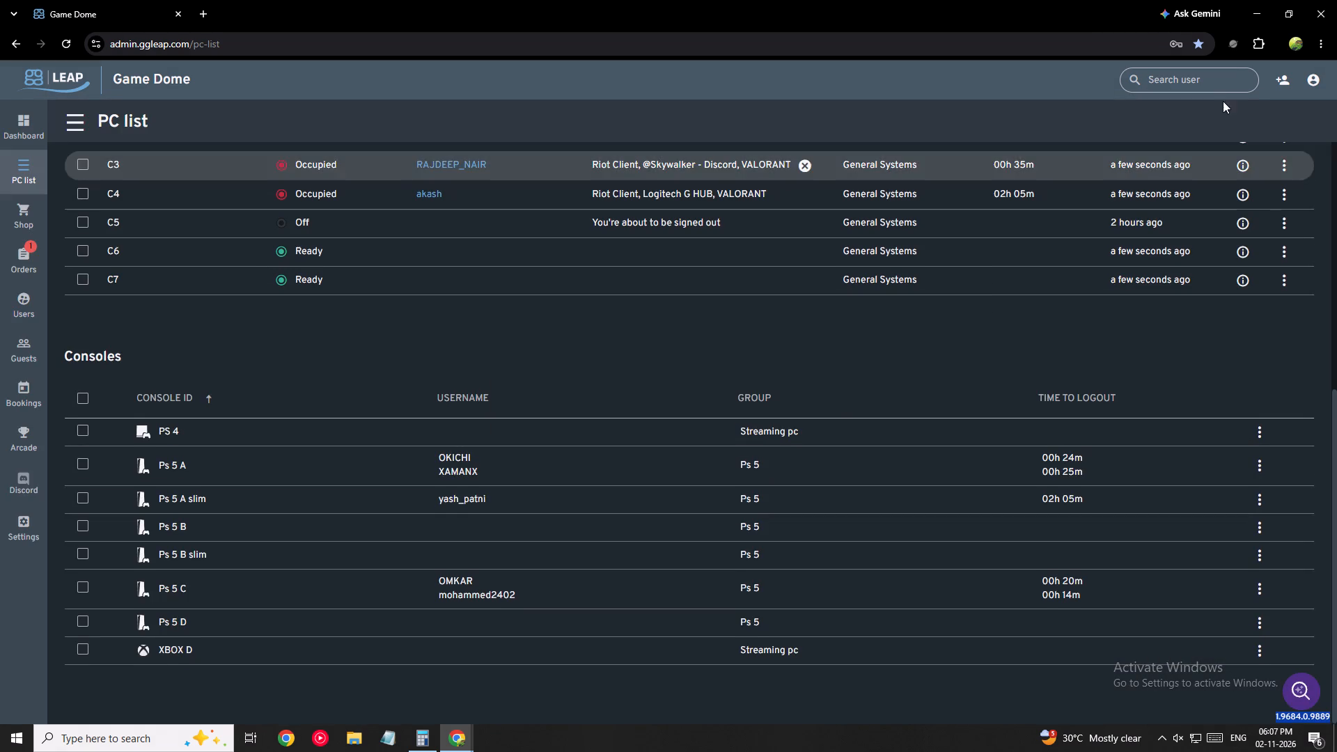
Search for the second customer's account by username and open its user details.
left_click(1220, 95)
left_click(1210, 84)
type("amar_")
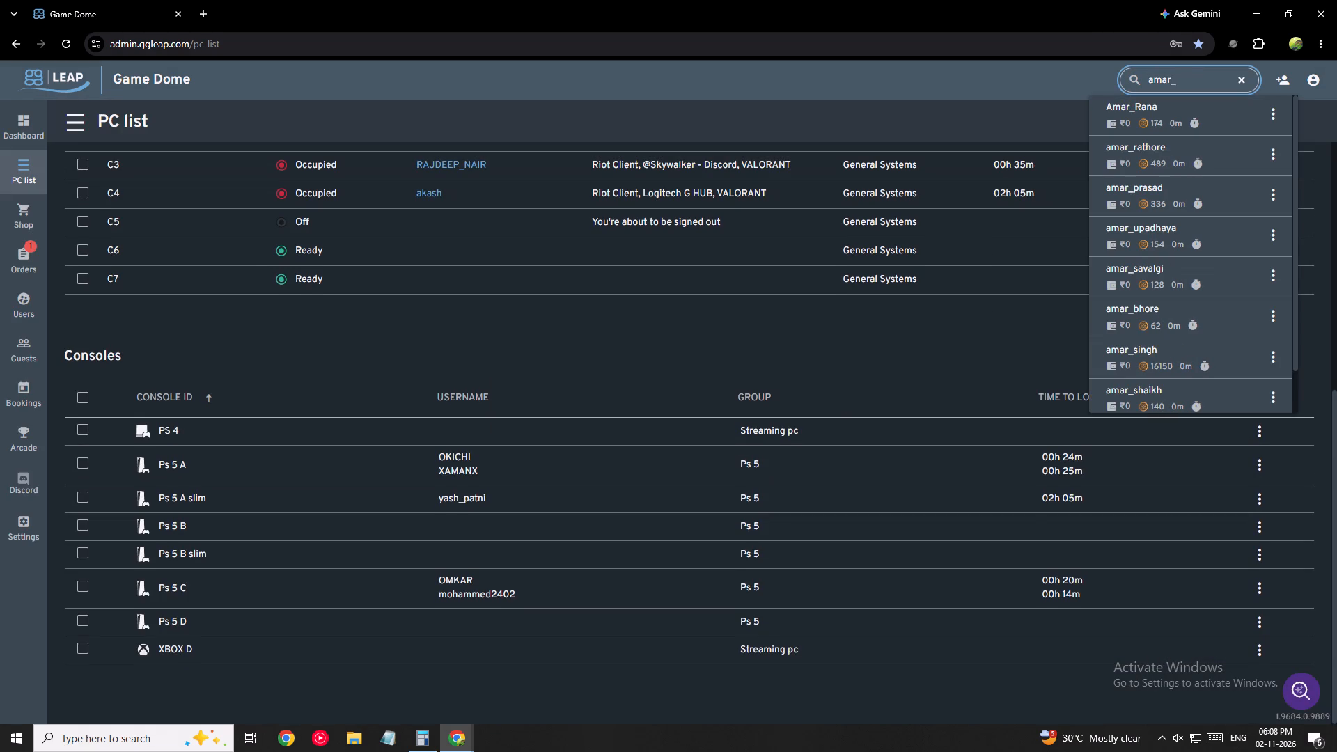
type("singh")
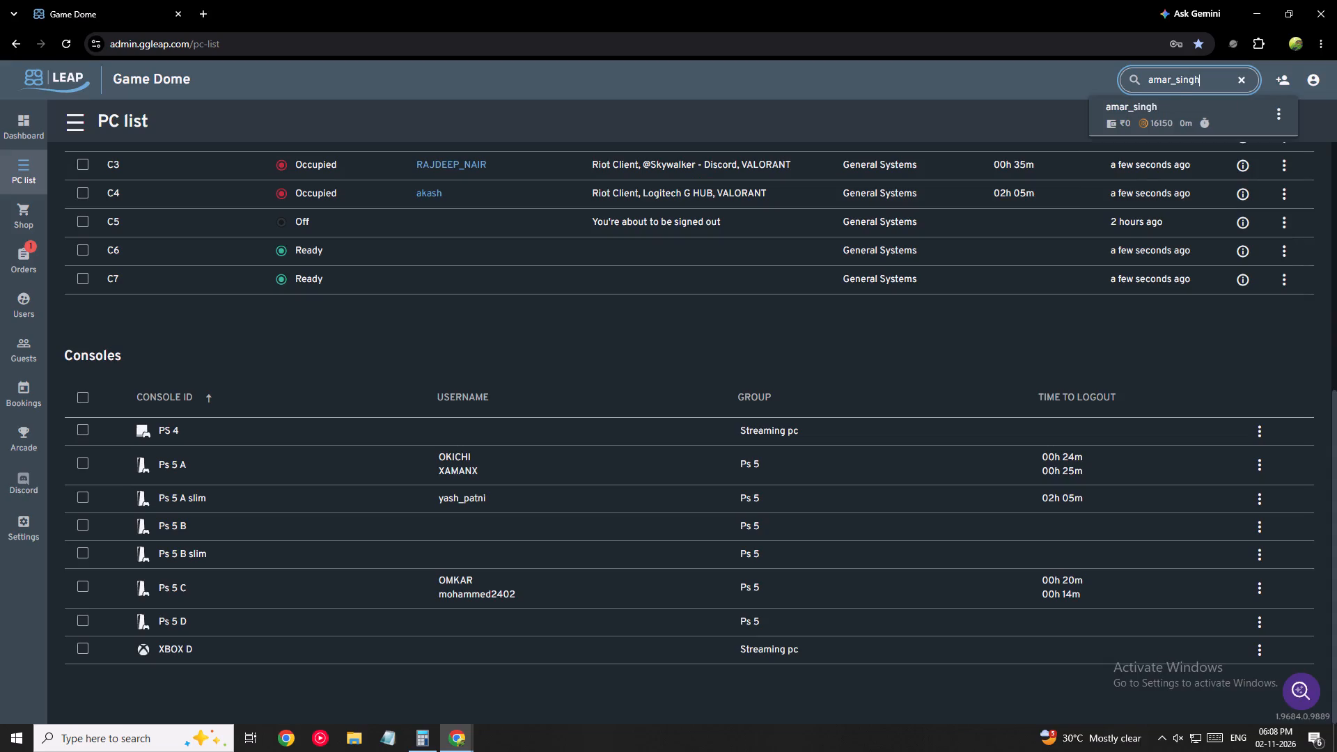
left_click(1279, 122)
left_click(1306, 232)
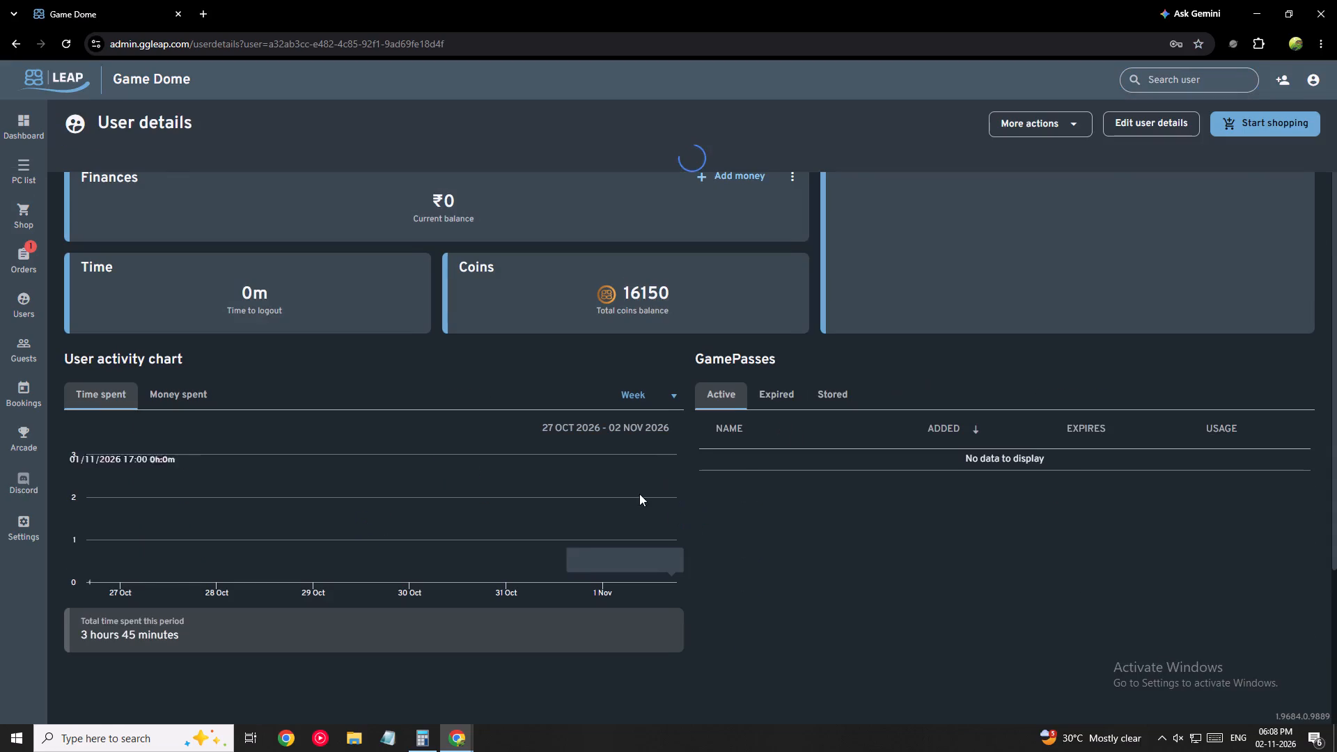
Examine the customer's expired GamePasses, checking when they were added, when they expire and their usage.
left_click(777, 408)
left_click(781, 497)
left_click(828, 503)
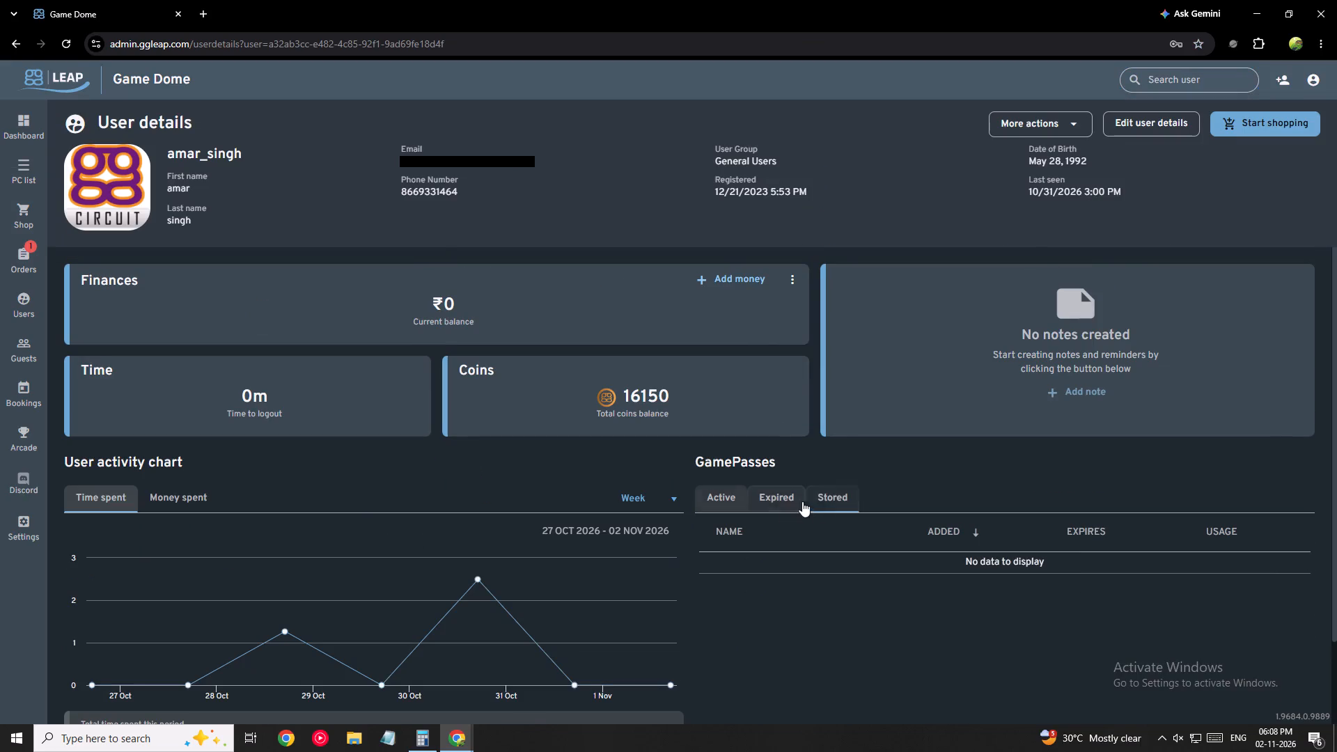
left_click(773, 497)
left_click(779, 506)
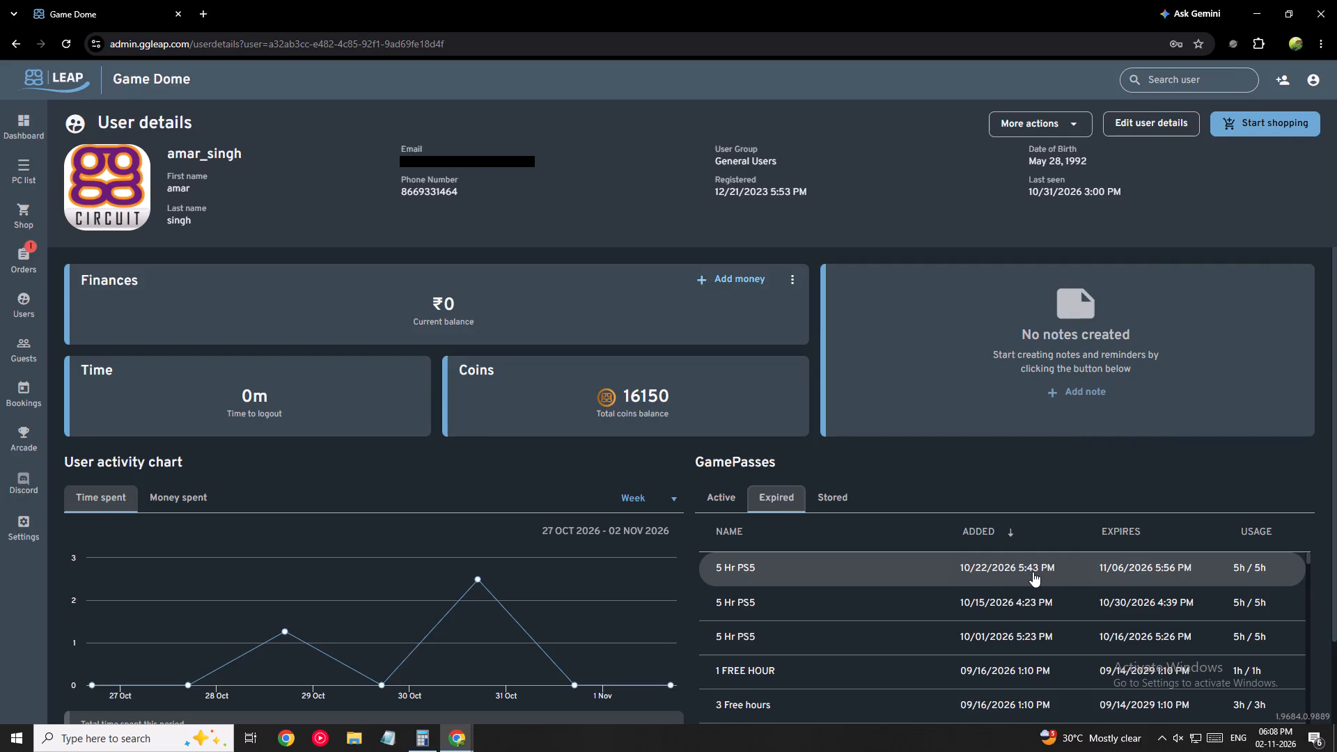
scroll(735, 576, "down", 2)
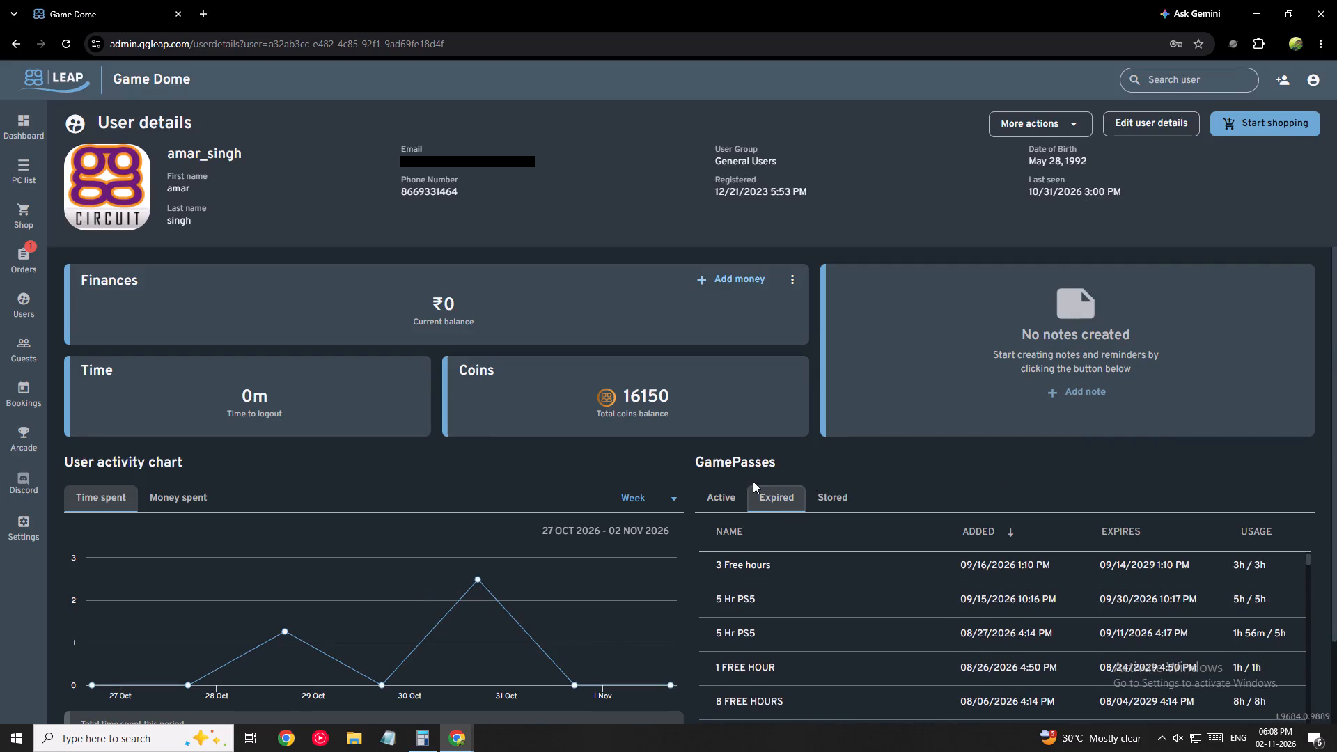
scroll(843, 617, "up", 5)
scroll(845, 632, "down", 1)
scroll(845, 632, "up", 3)
scroll(868, 612, "down", 1)
scroll(891, 581, "up", 1)
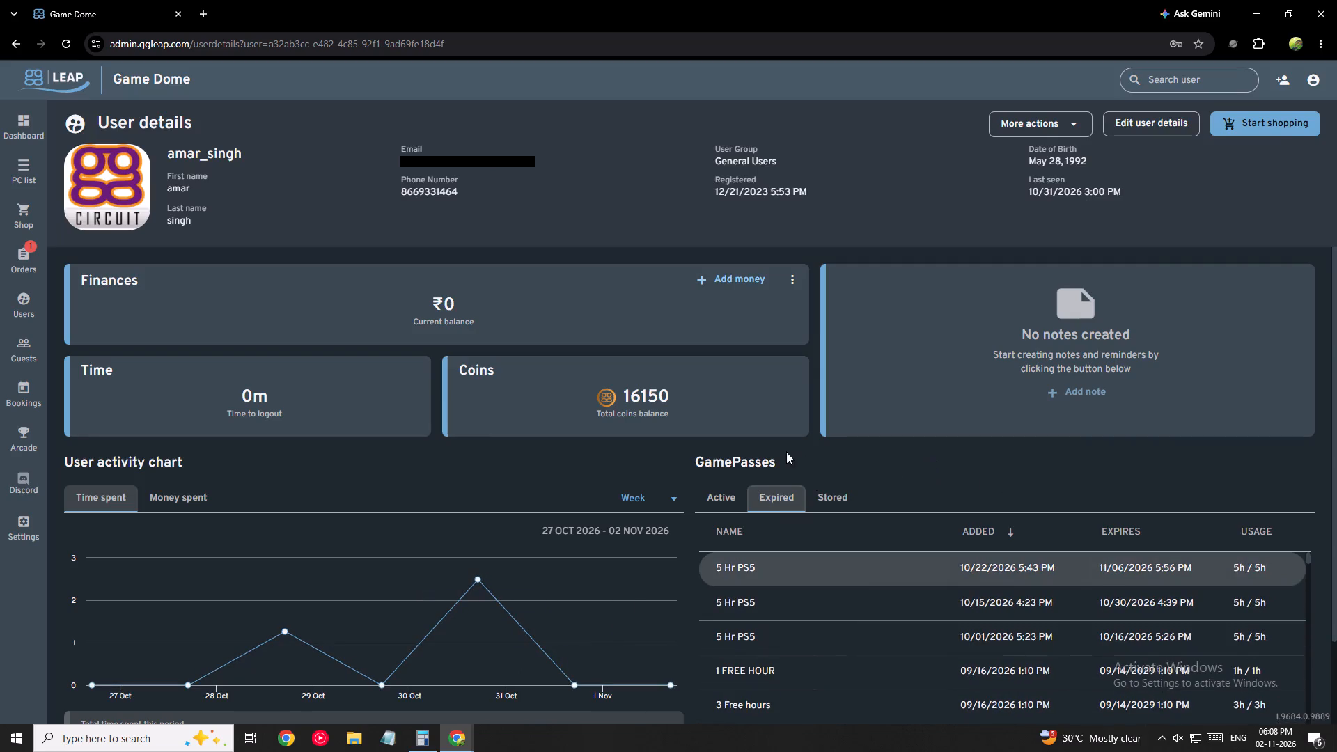
Recheck the customer's active, expired and stored GamePasses for any pass that can still be used.
left_click(710, 495)
left_click(783, 496)
left_click(809, 492)
left_click(825, 494)
left_click(768, 492)
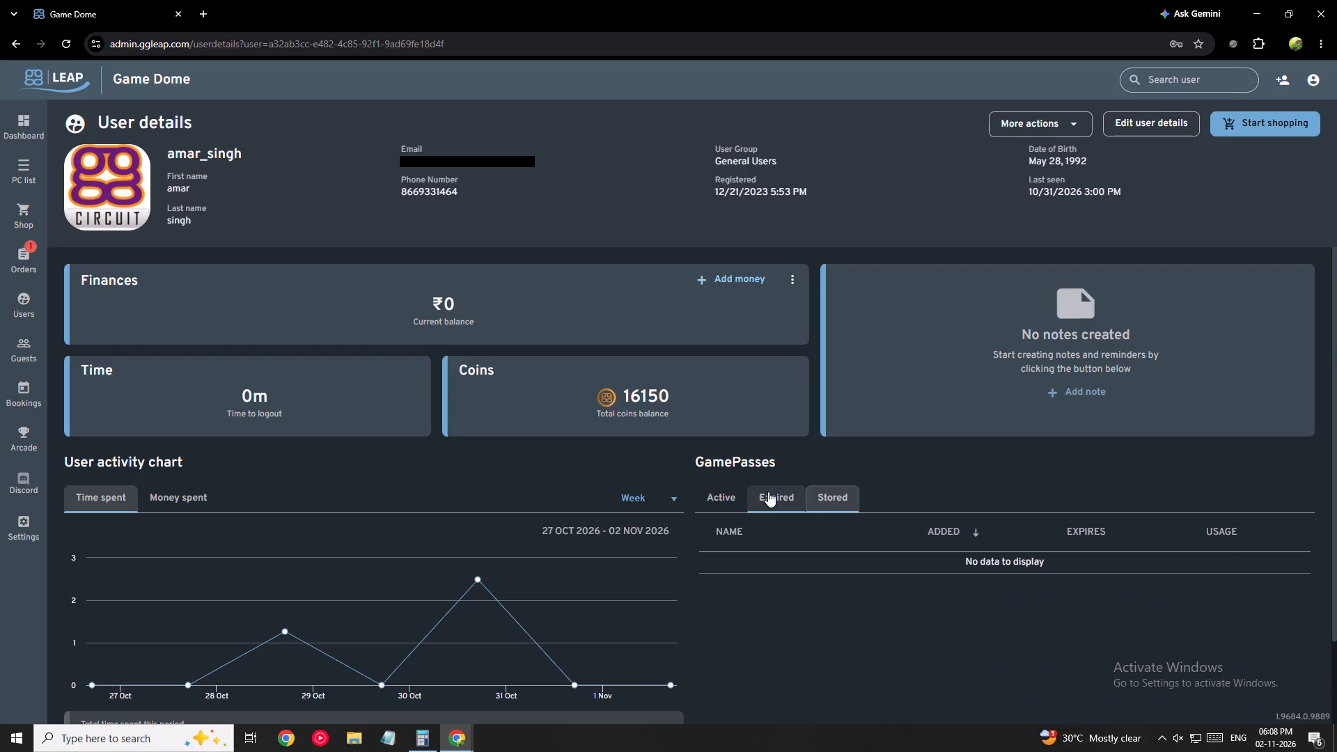
left_click(739, 492)
Return to the PC list and check the status and remaining time of the computers.
left_click(32, 173)
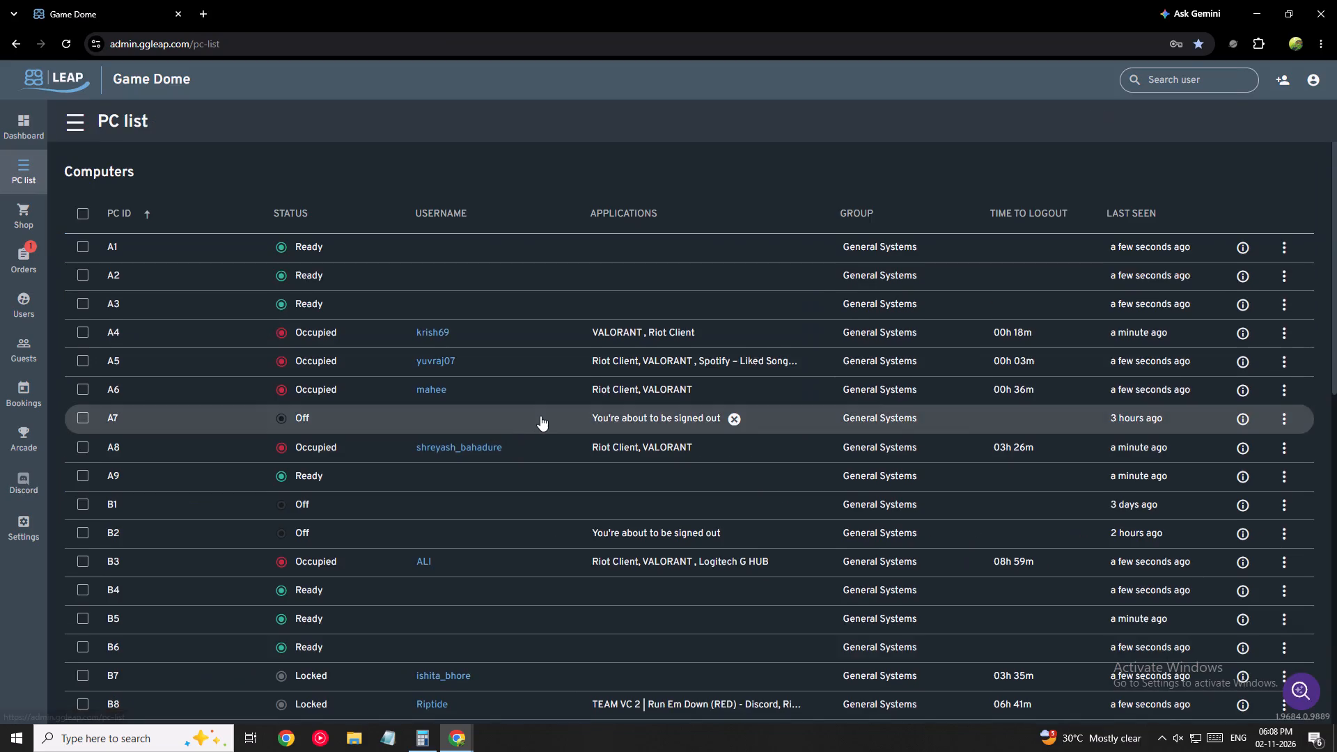
scroll(542, 415, "down", 7)
scroll(511, 415, "up", 2)
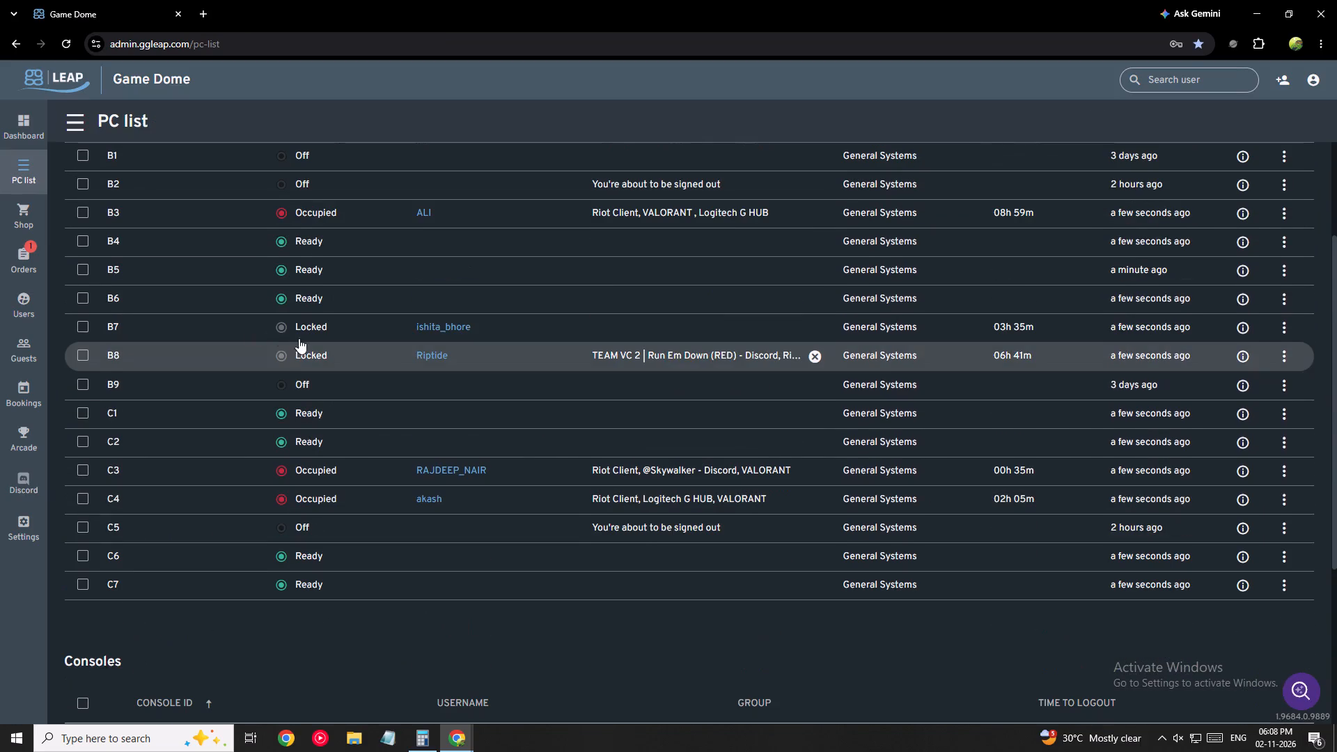
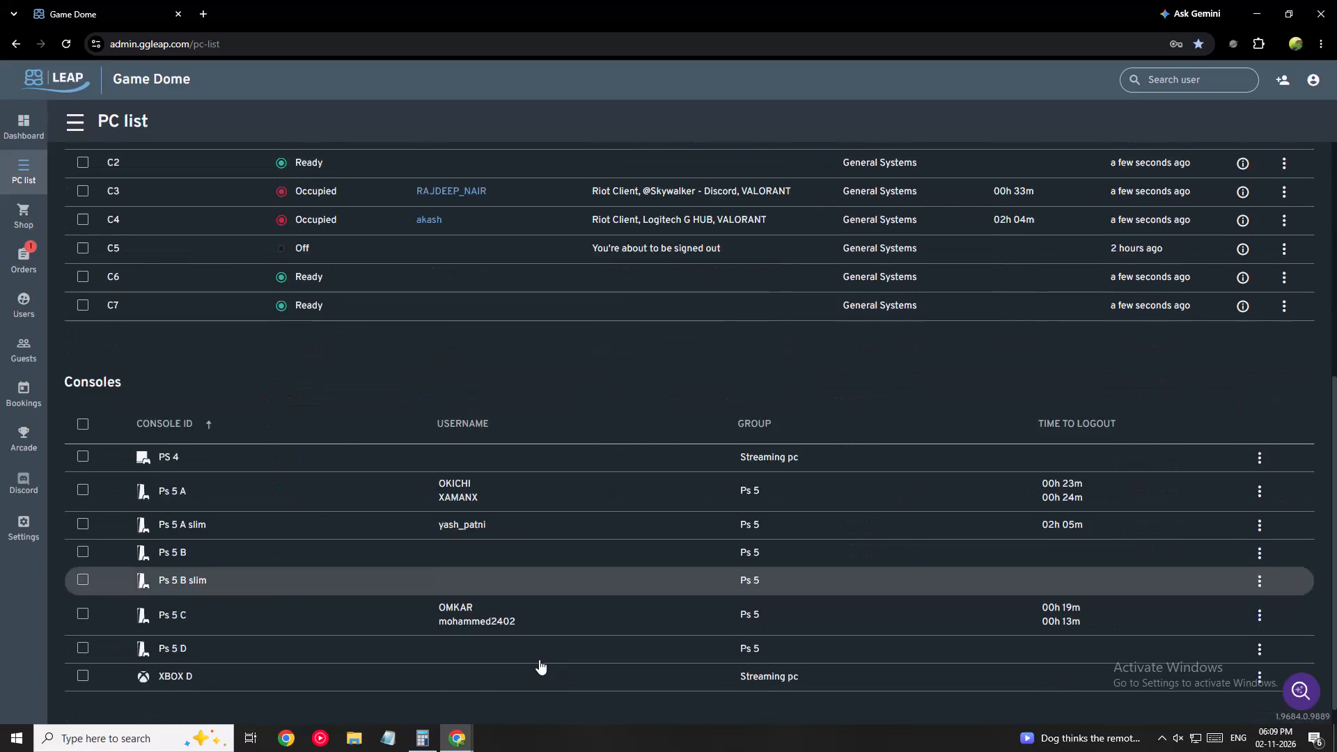
Search for the next customer's account by username and open the full shop with that customer attached.
left_click(1175, 70)
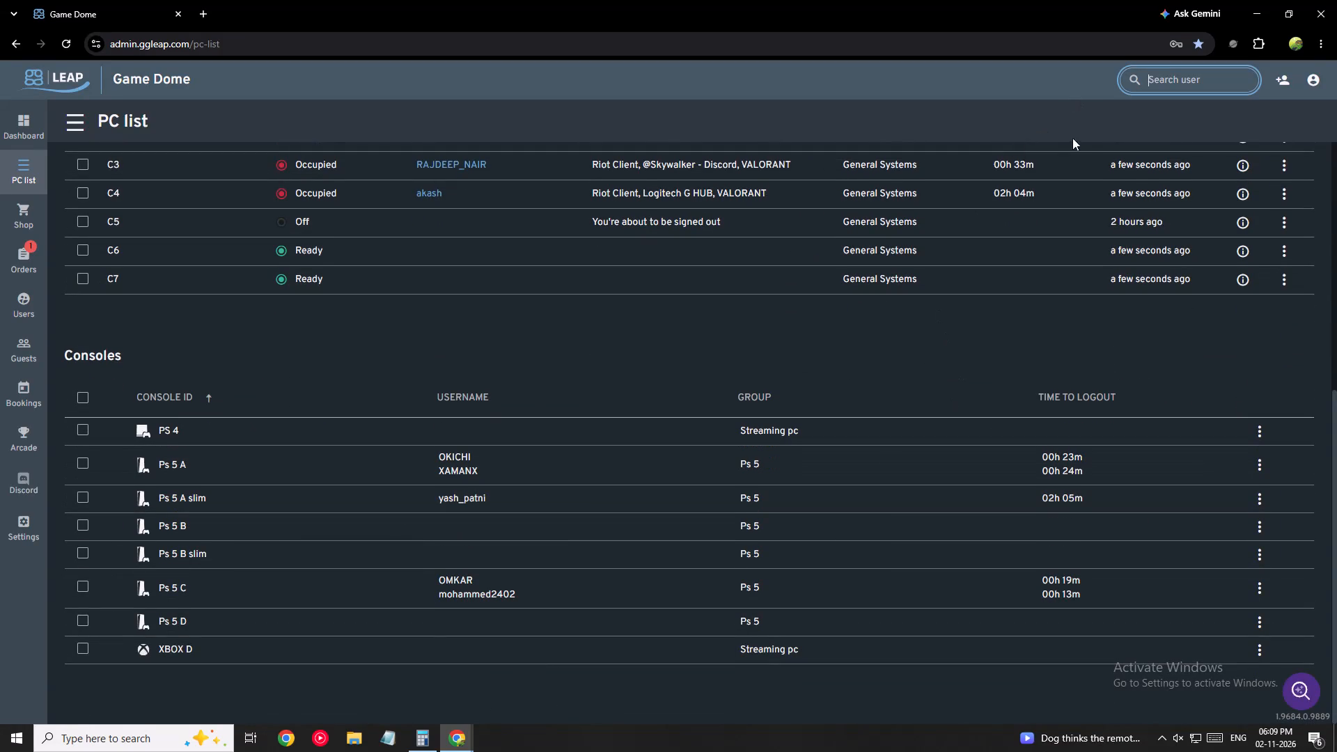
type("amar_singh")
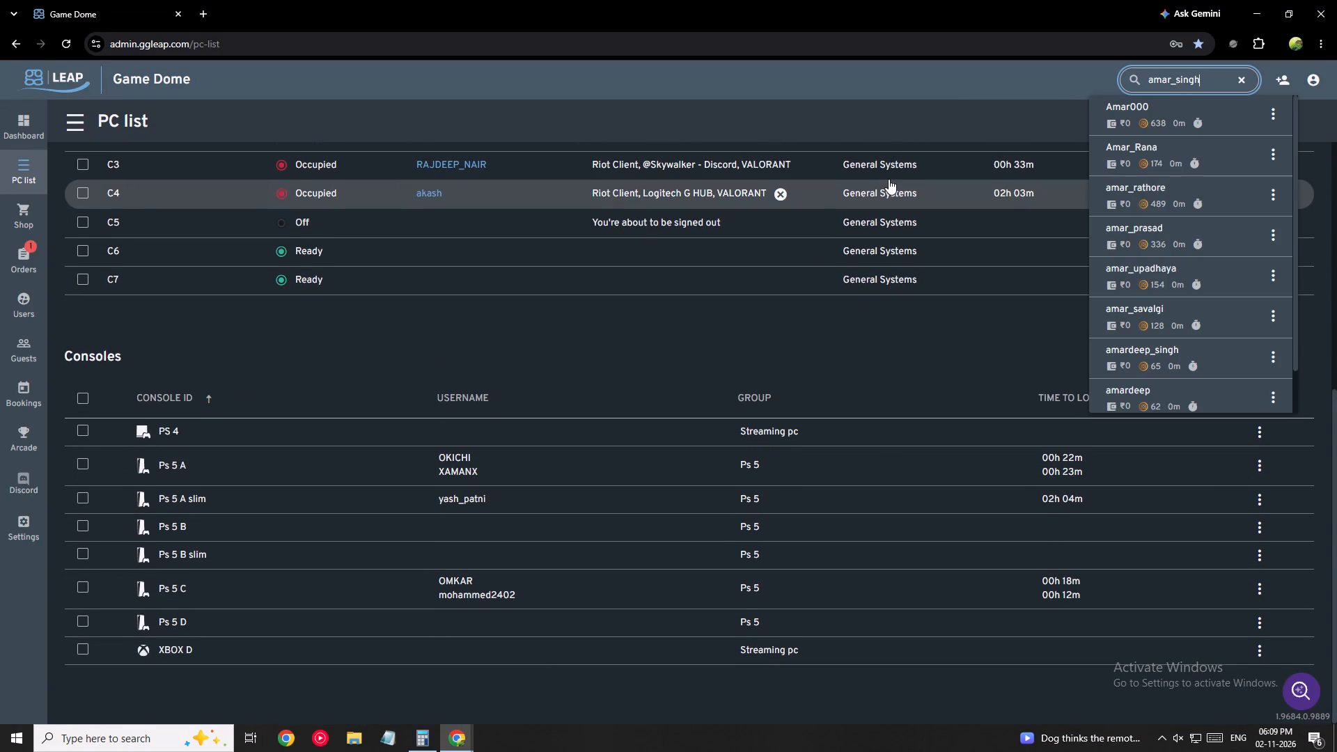
left_click(1285, 109)
left_click(1295, 110)
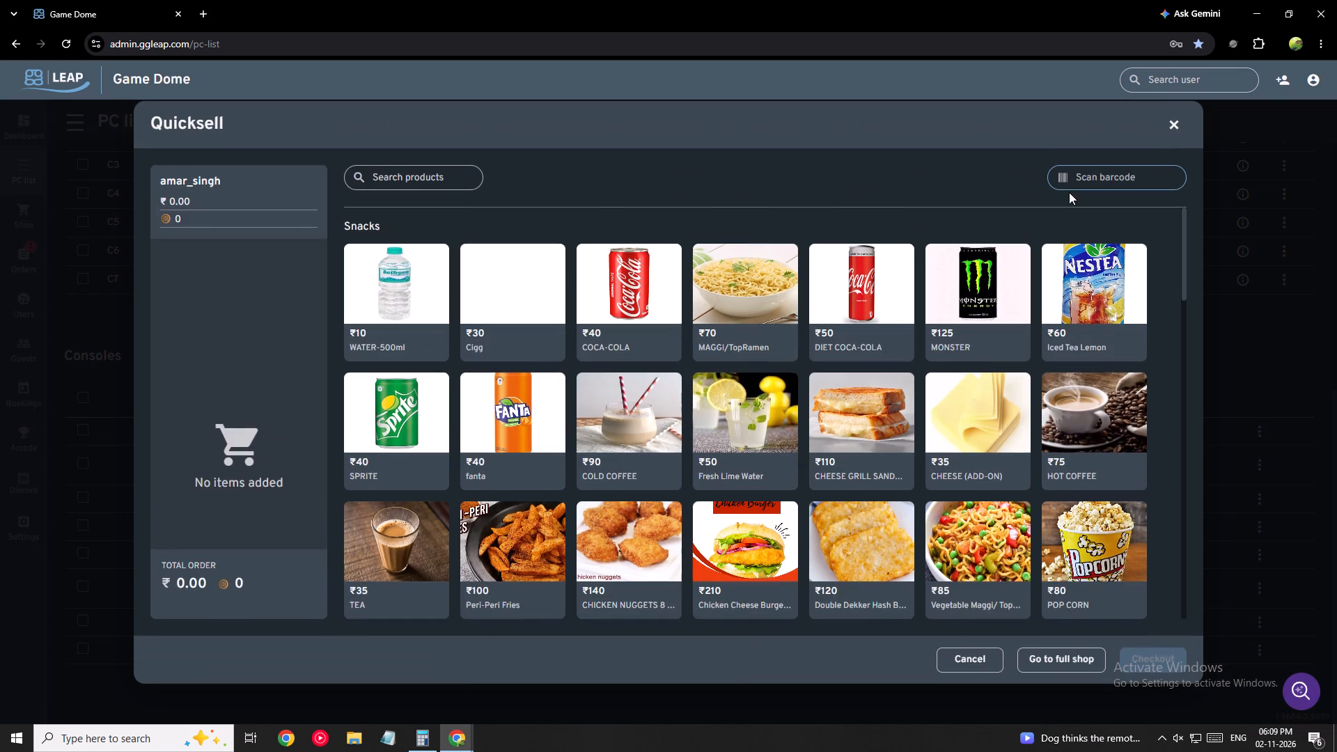
left_click(1090, 656)
Sell the customer one 5 Hr PS5 GamePass for ₹375, charging the full amount to credit card.
left_click(451, 212)
left_click(467, 252)
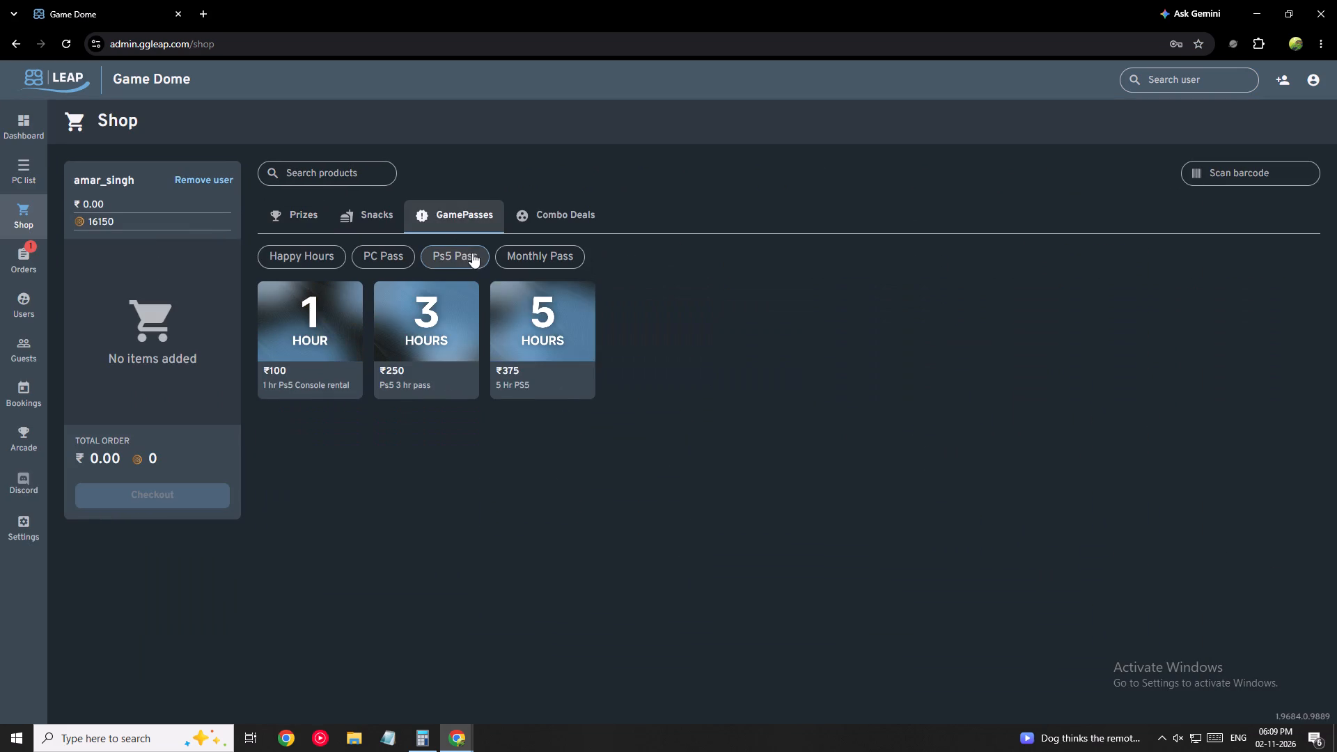
left_click_drag(531, 327, 175, 366)
left_click(143, 499)
left_click(419, 377)
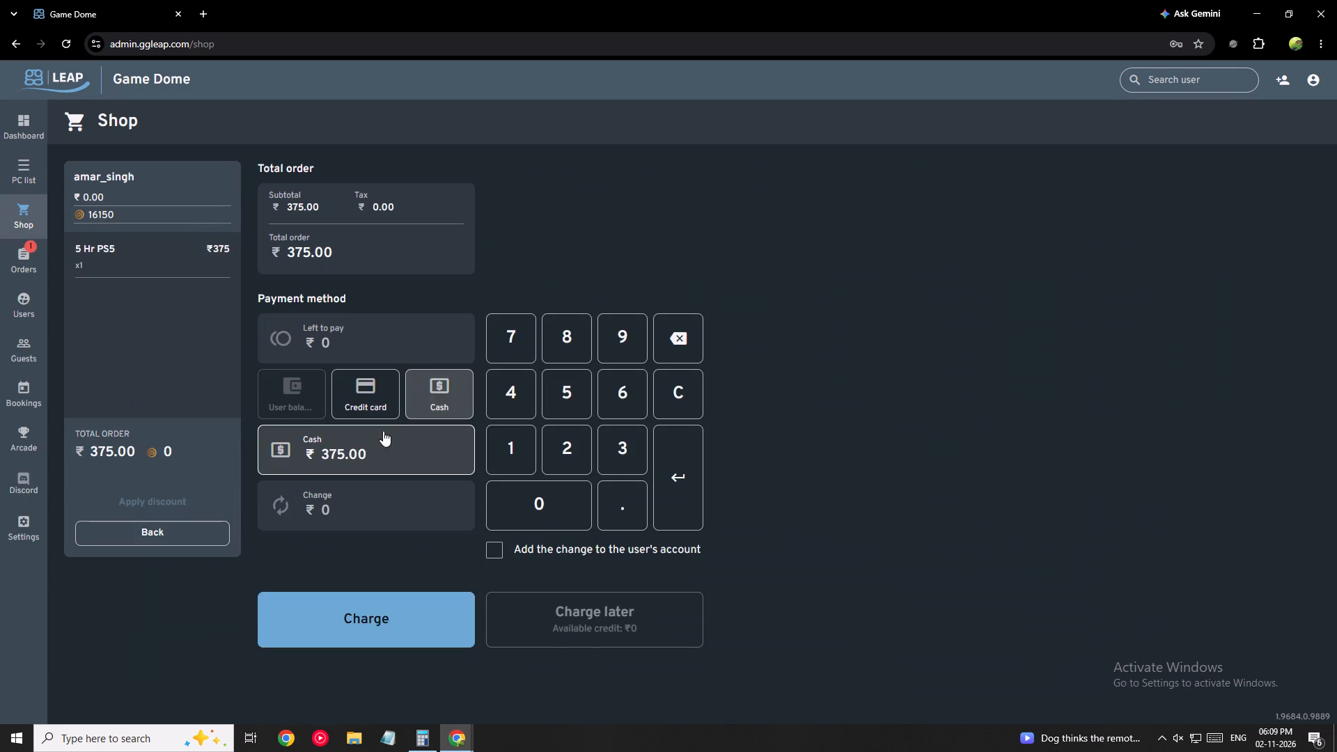
left_click(370, 382)
left_click(432, 386)
left_click(350, 613)
Log the same customer in on console Ps 5 B from the PC list, reusing the username copied from the receipt.
double_click(120, 180)
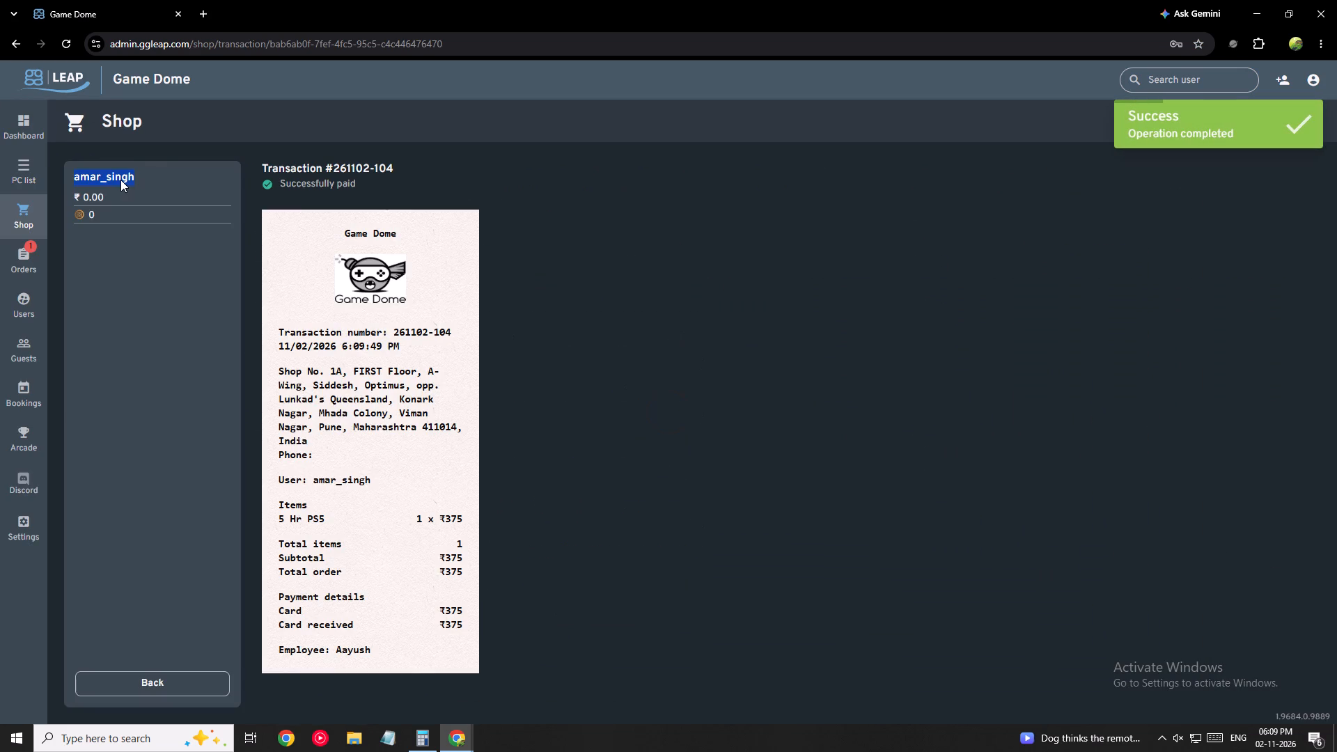
key("ctrl+c")
left_click(8, 159)
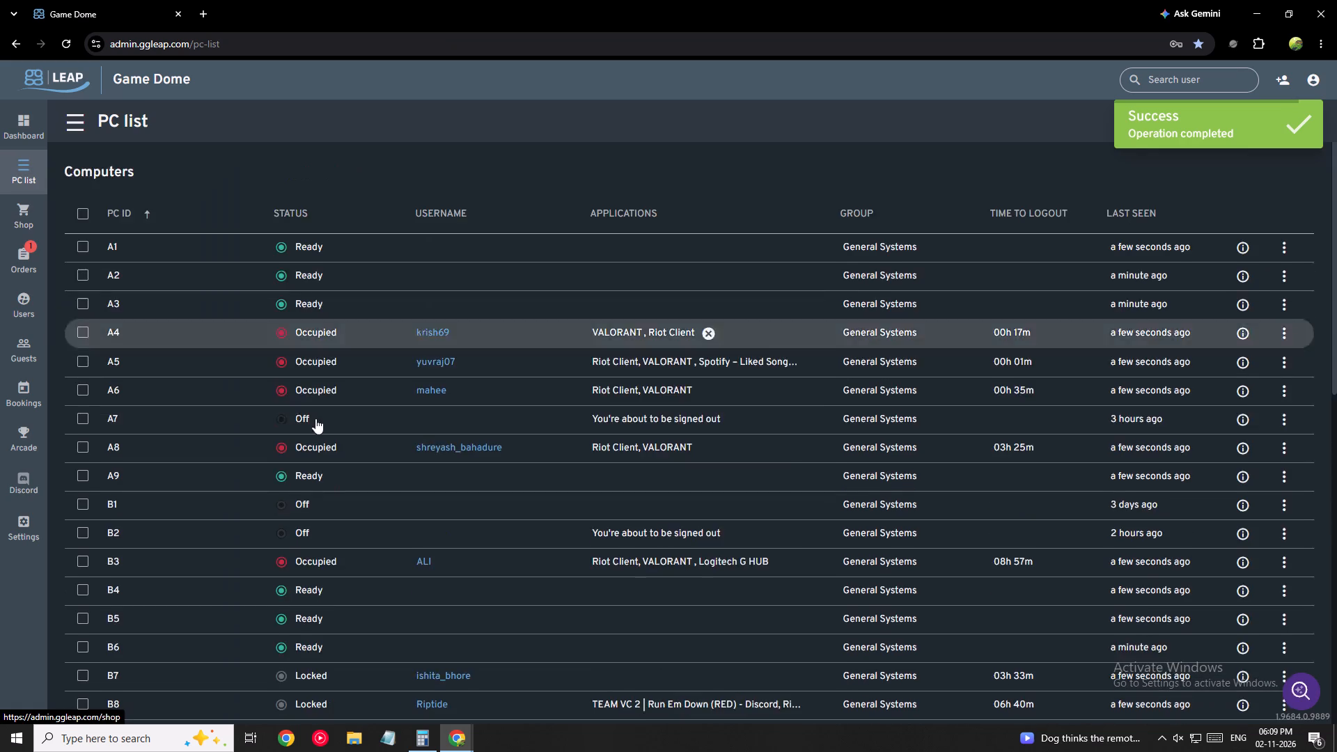
scroll(318, 419, "down", 15)
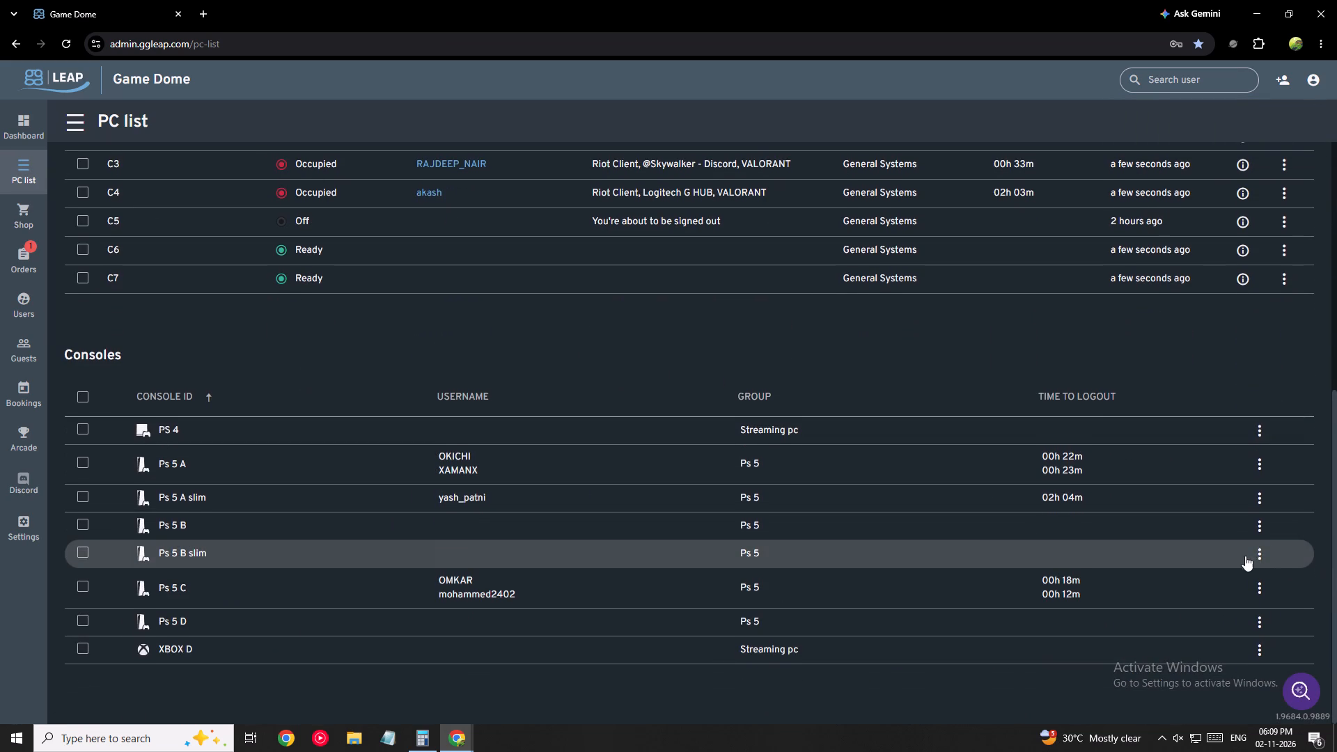
left_click(1275, 519)
left_click(1260, 519)
left_click(1294, 526)
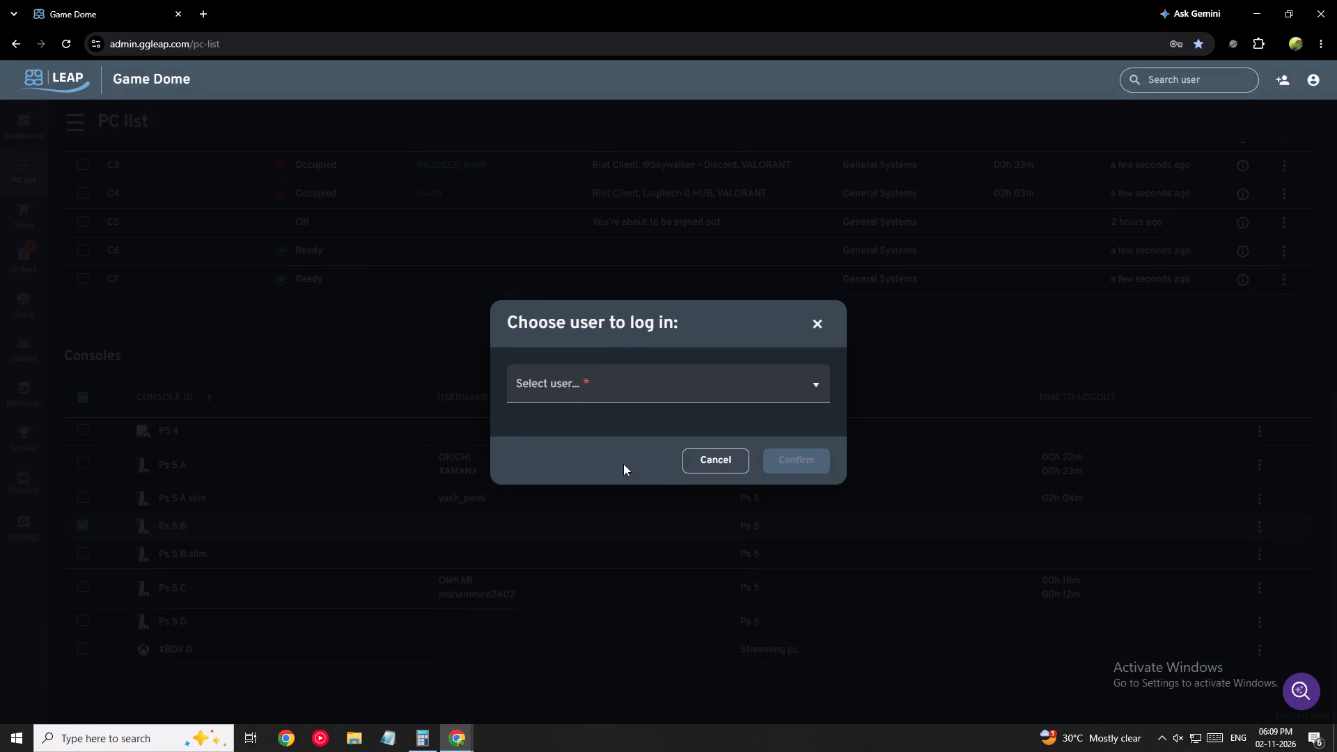
left_click(591, 382, "ctrl")
key("ctrl+v")
left_click_drag(696, 443, 703, 443)
left_click(793, 455)
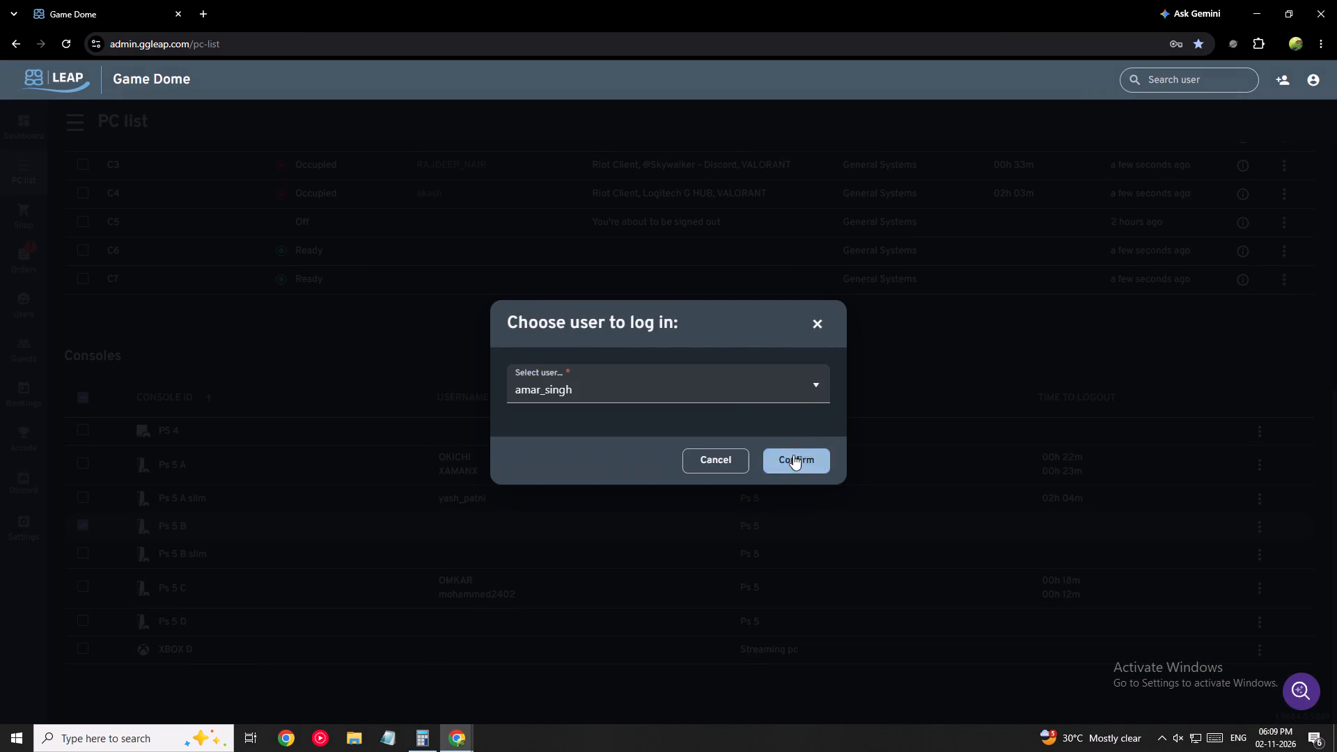
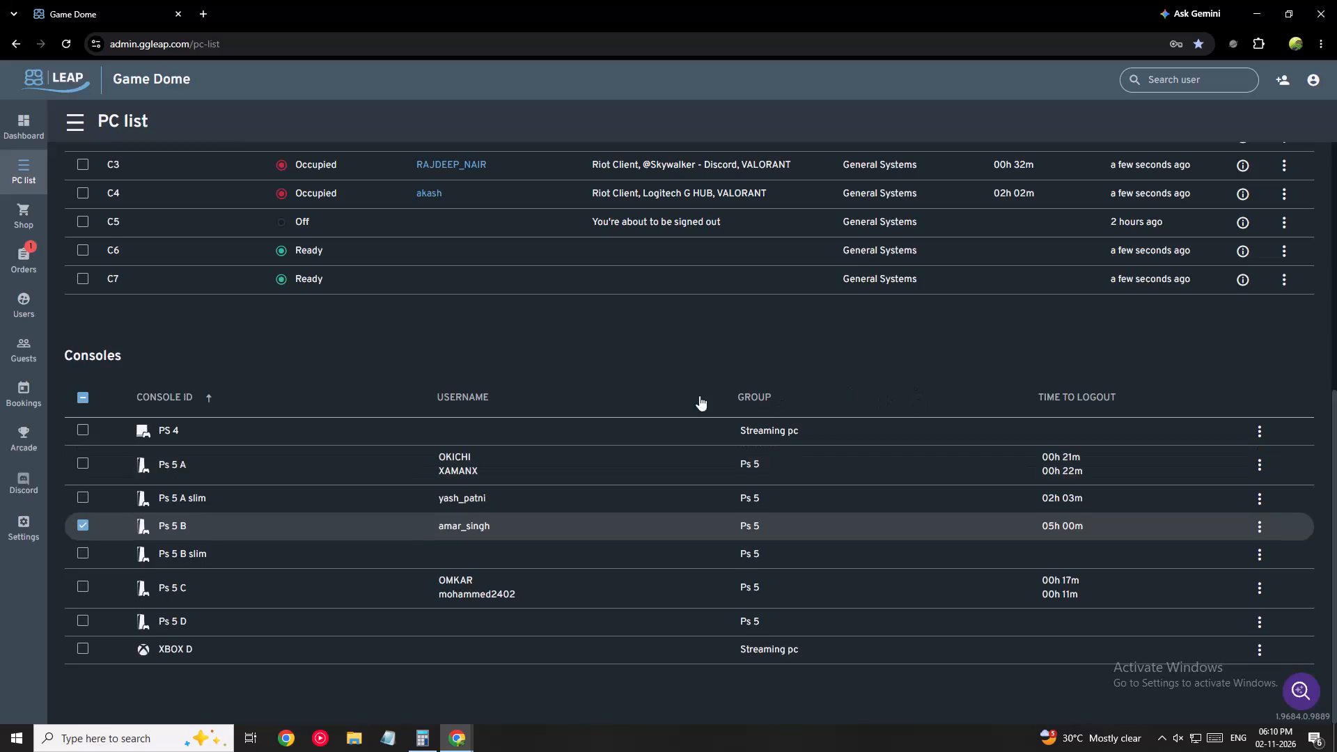
Search for the next customer's account by username, correcting the spelling, and open the full shop with that customer attached.
left_click(1186, 96)
left_click(1178, 77)
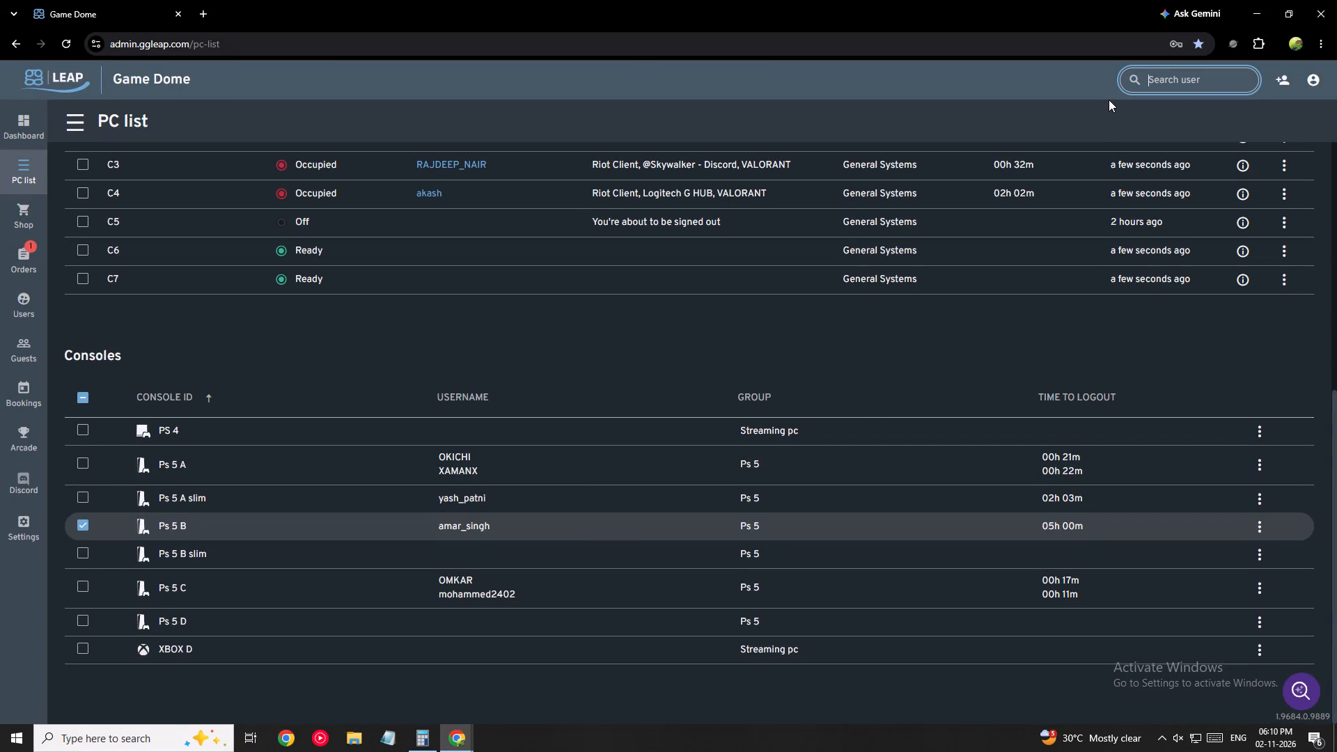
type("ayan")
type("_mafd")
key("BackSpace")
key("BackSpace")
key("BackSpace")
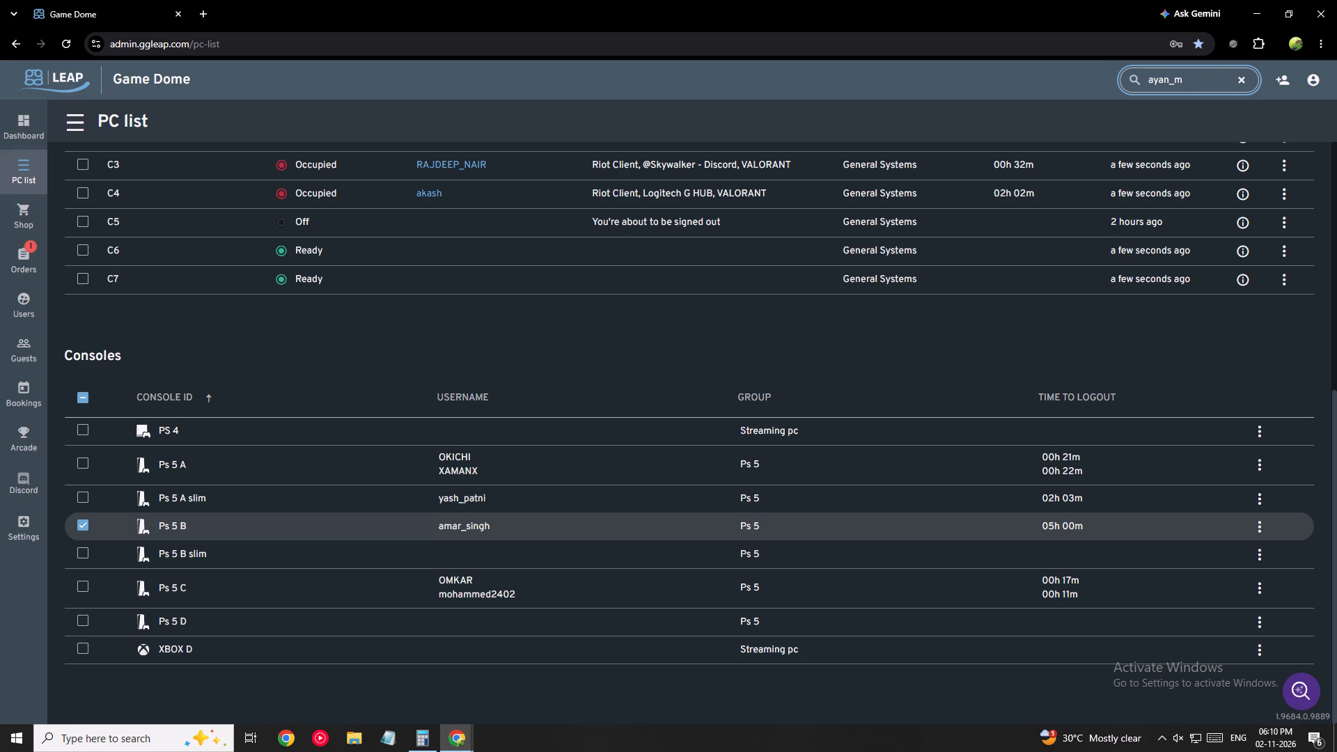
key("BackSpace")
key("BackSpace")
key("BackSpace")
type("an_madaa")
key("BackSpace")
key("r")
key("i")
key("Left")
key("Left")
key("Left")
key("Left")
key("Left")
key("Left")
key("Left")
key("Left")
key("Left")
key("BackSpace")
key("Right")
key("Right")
left_click(1295, 102)
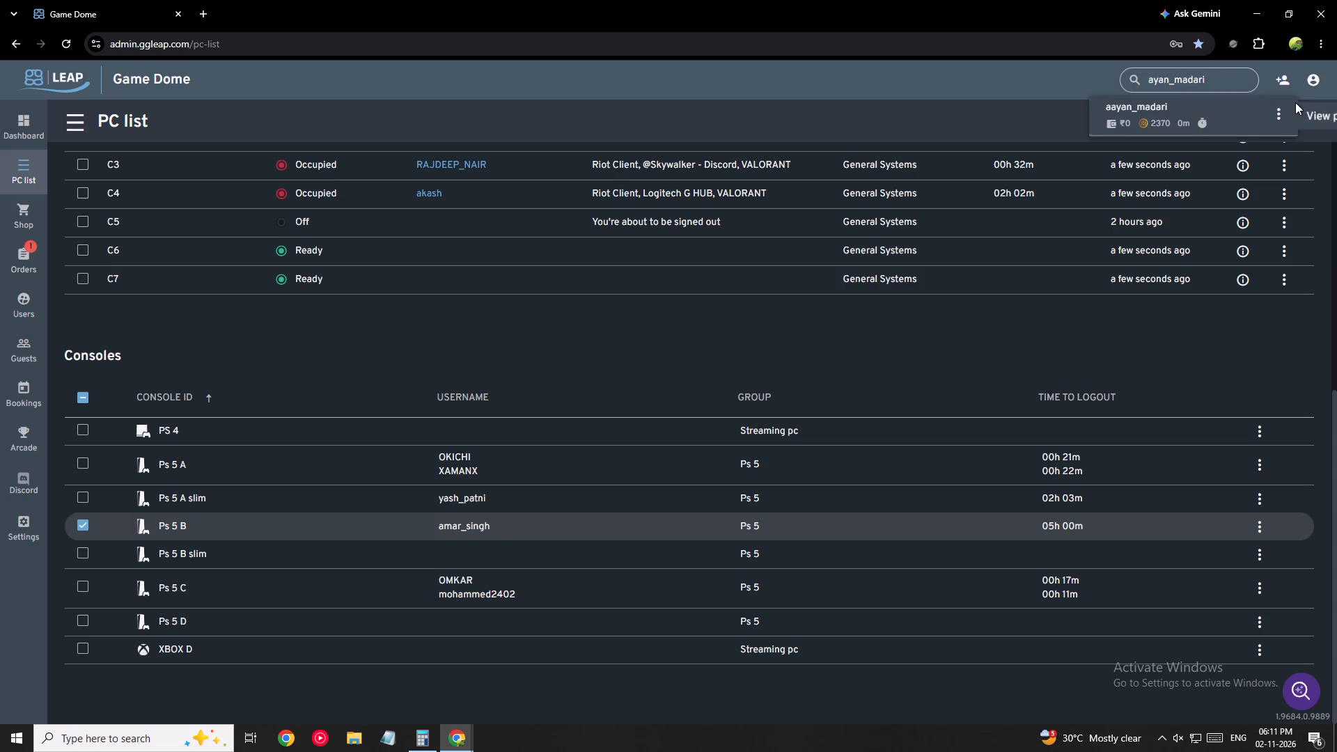
left_click(1290, 106)
left_click(1324, 125)
left_click(1040, 648)
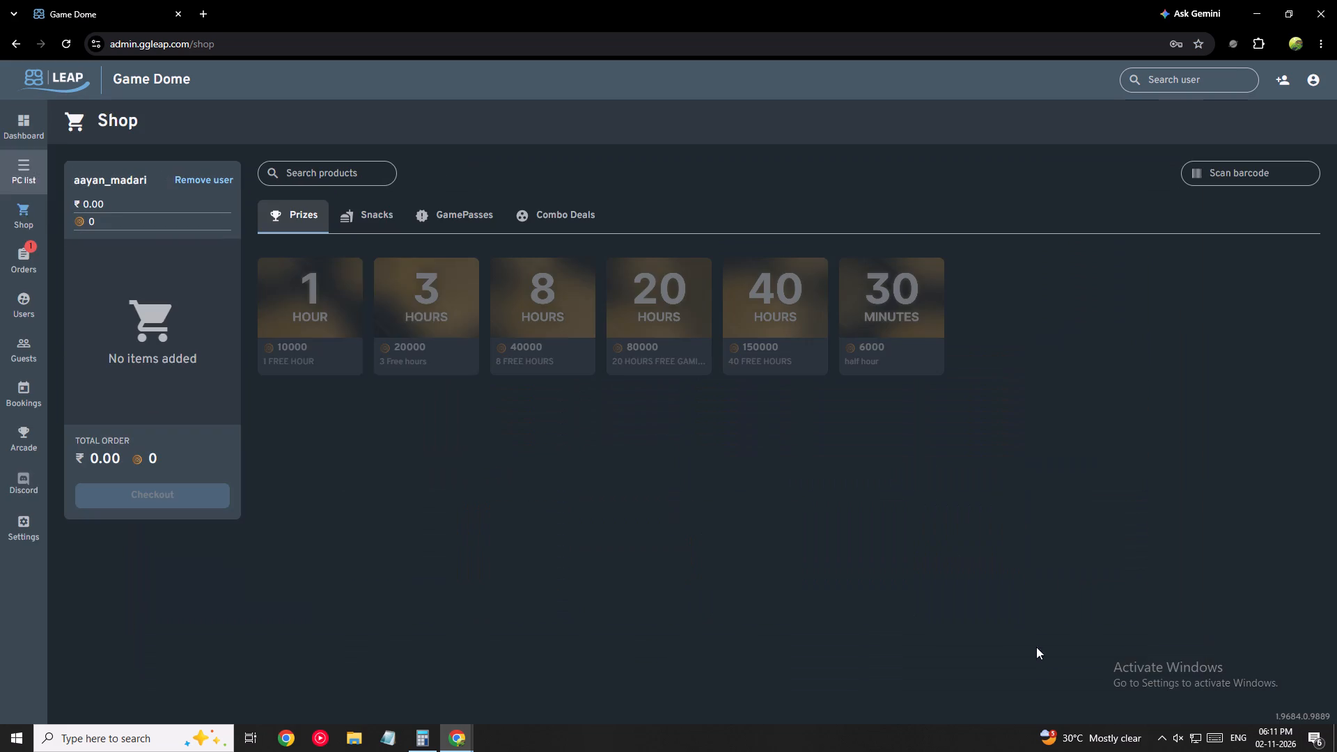
Sell the customer one Cigg from the snacks for ₹30, charging the full amount to credit card.
left_click(407, 212)
left_click(381, 214)
left_click(430, 258)
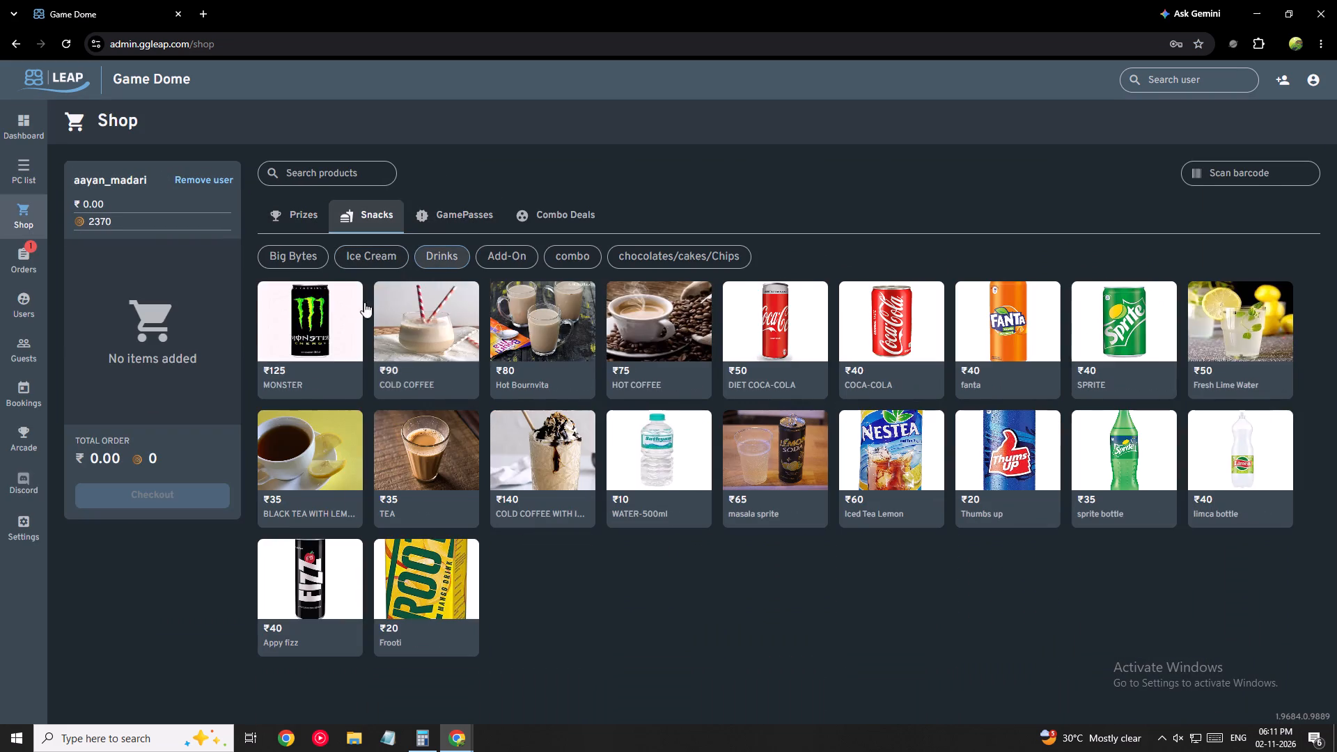
left_click(368, 209)
left_click(301, 352)
left_click_drag(301, 352, 120, 357)
left_click(171, 501)
left_click(352, 369)
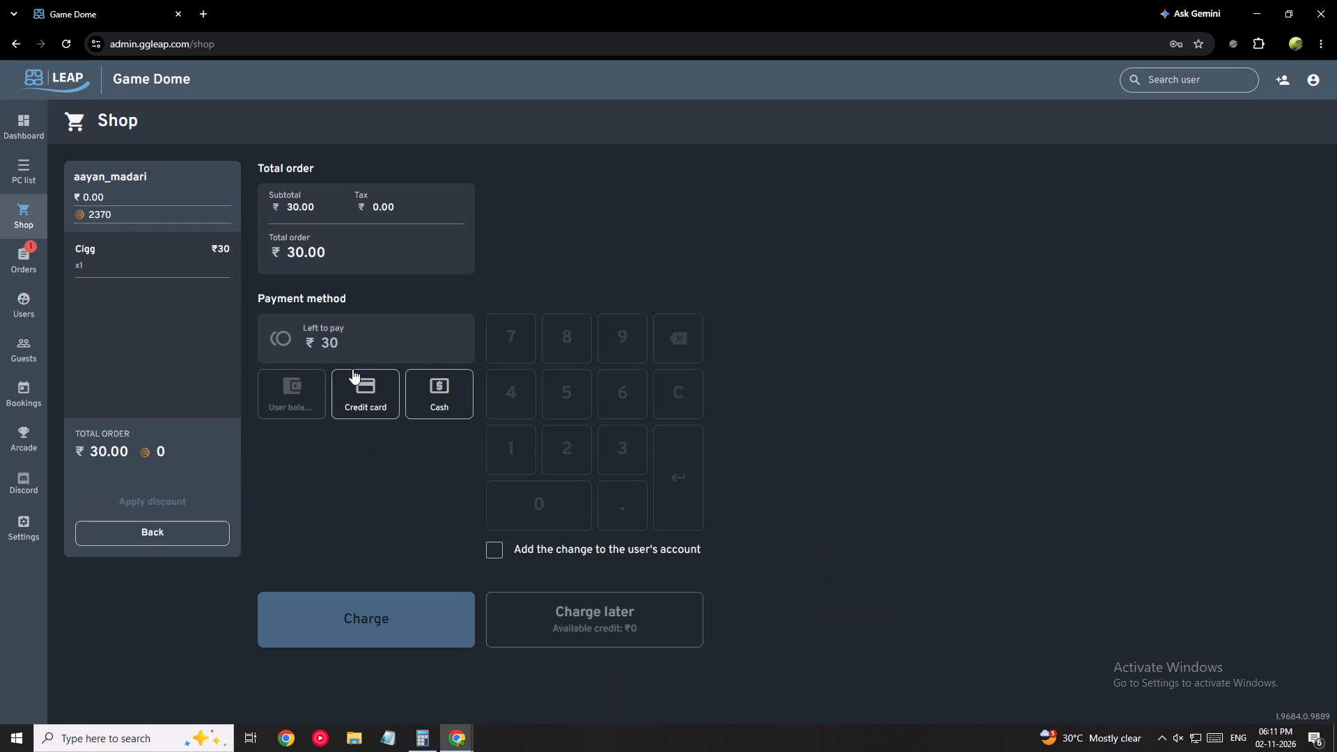
left_click(393, 632)
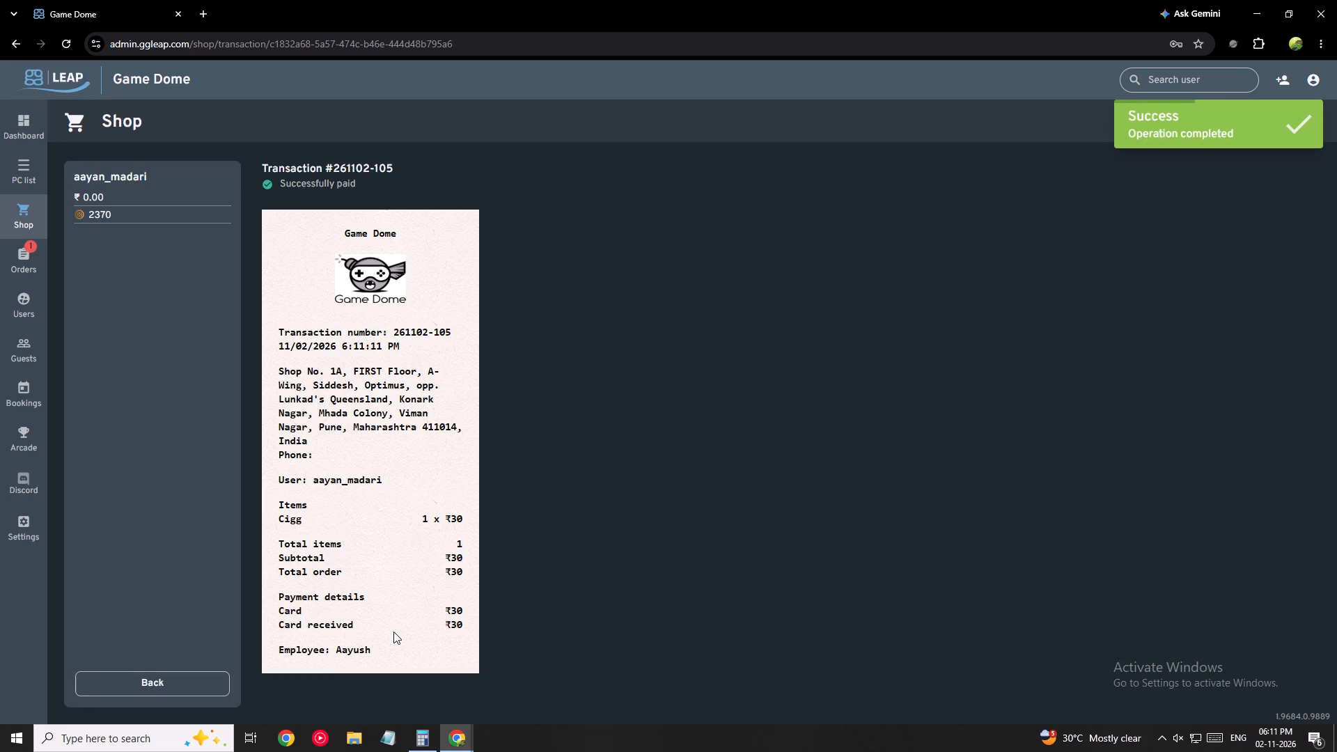
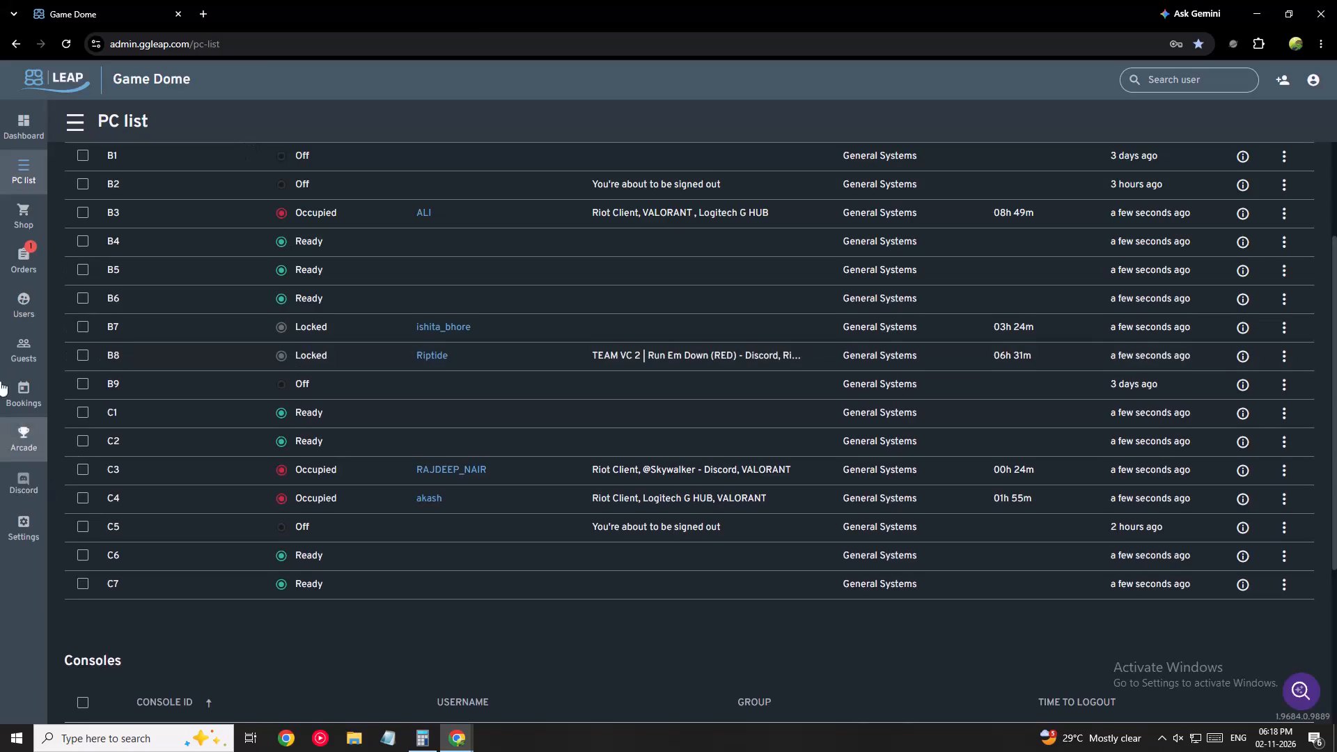
Open the shop's order history to look over the past orders.
left_click(33, 279)
left_click(304, 162)
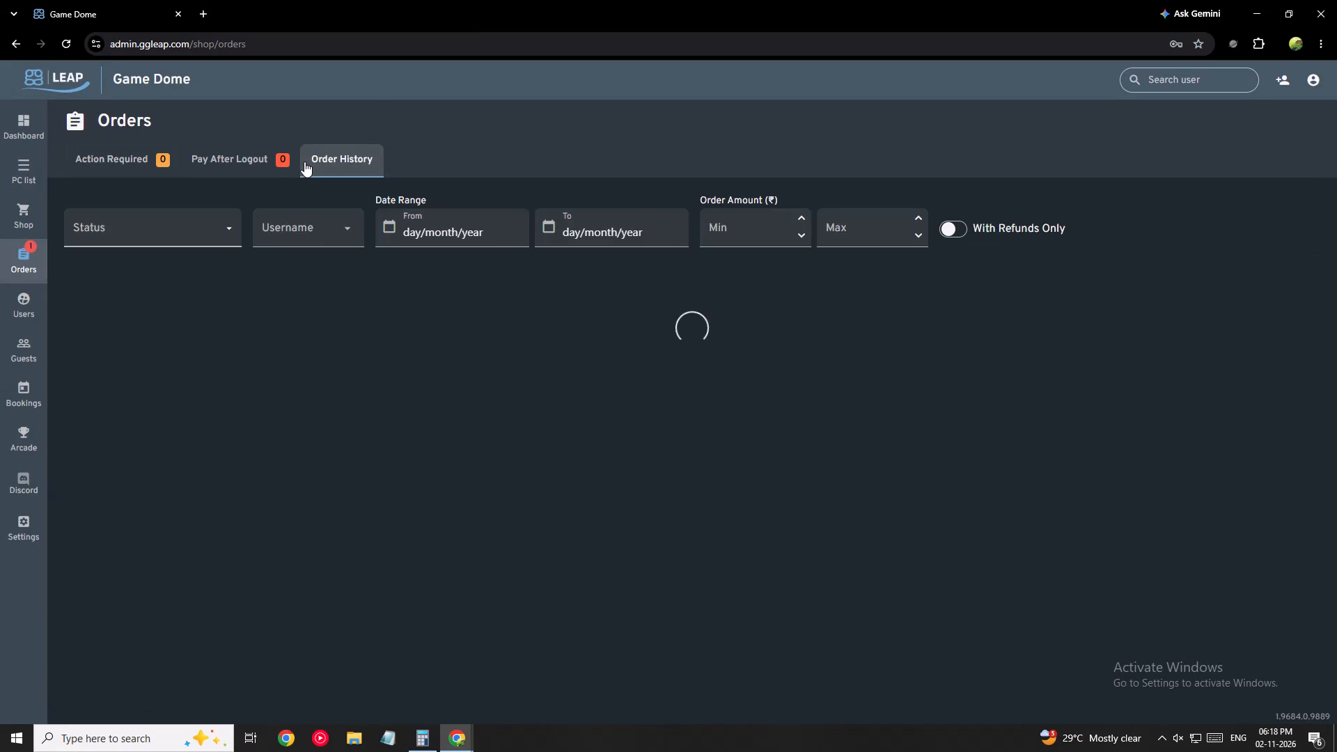
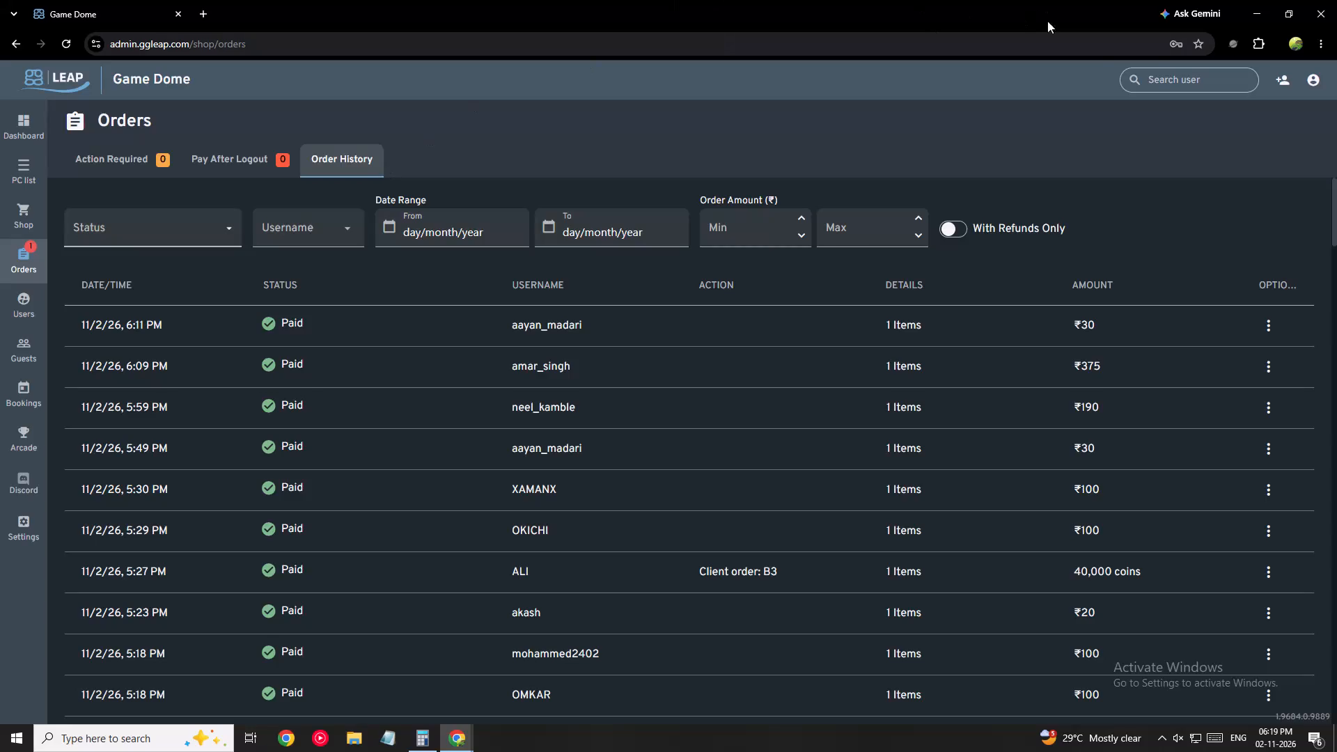
left_click(1170, 65)
left_click(1182, 72)
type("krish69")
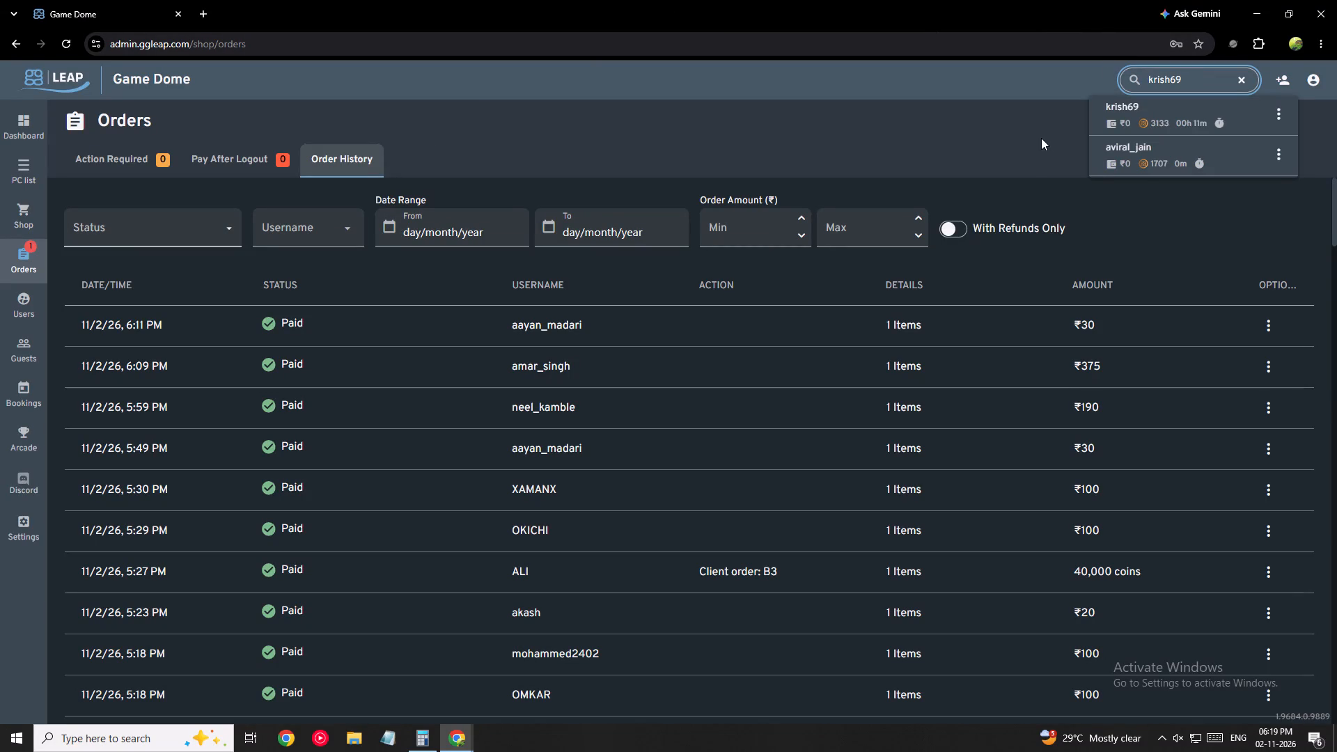
left_click(1086, 271)
scroll(566, 559, "down", 9)
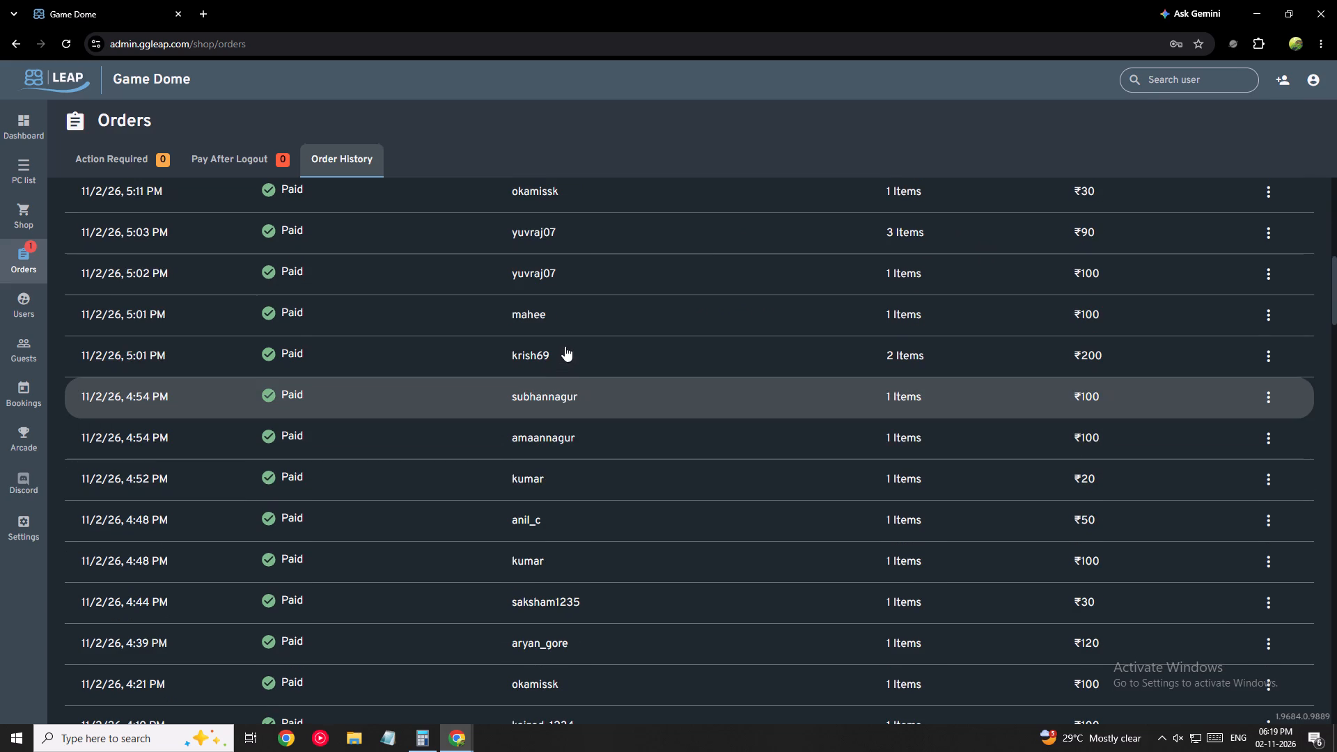
left_click(831, 359)
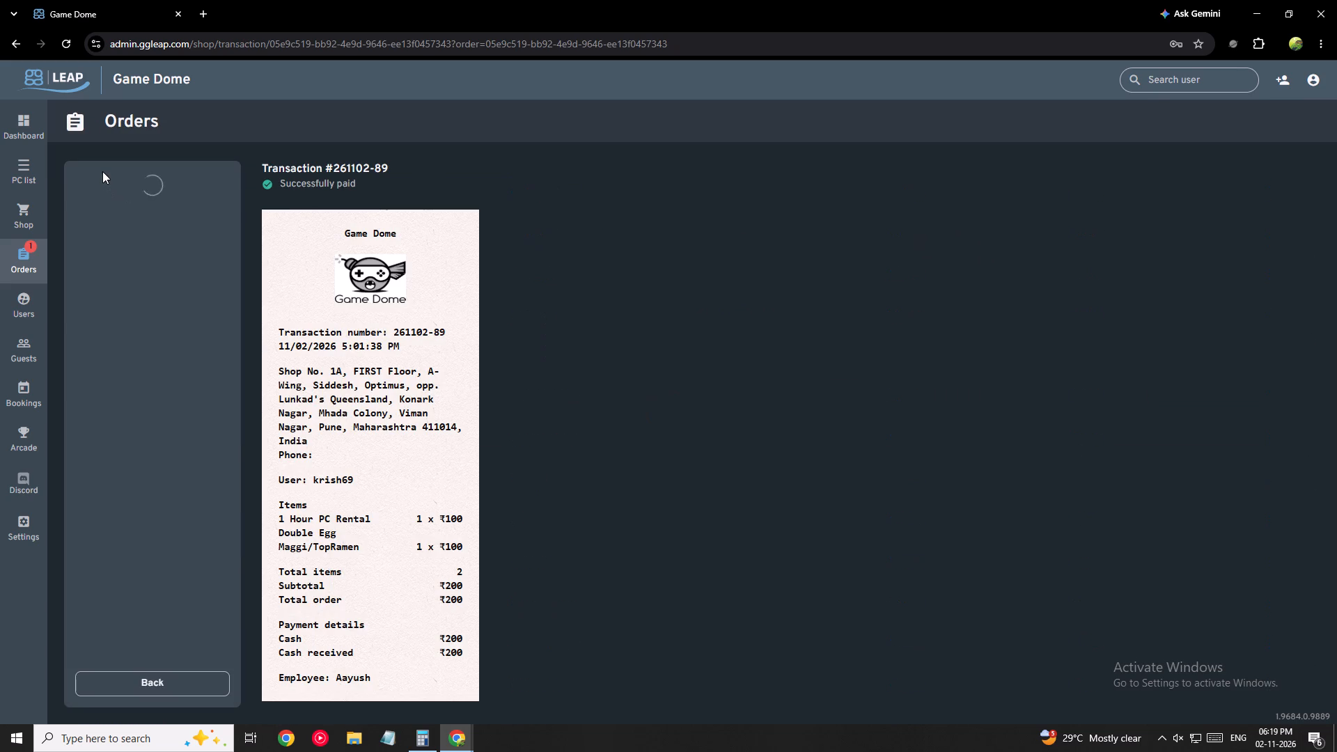
double_click(102, 171)
double_click(102, 171, "ctrl")
key("ctrl+c")
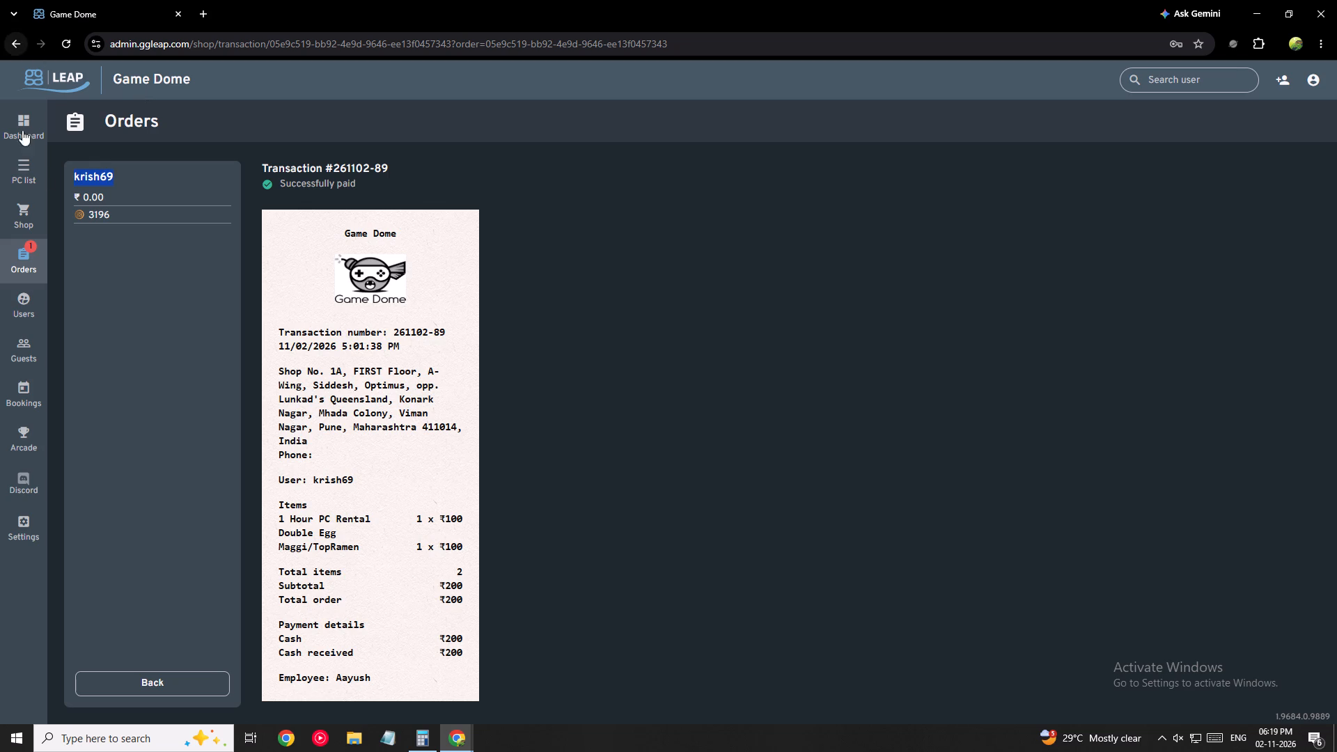
key("ctrl+c")
key("alt+Tab")
left_click(1207, 384)
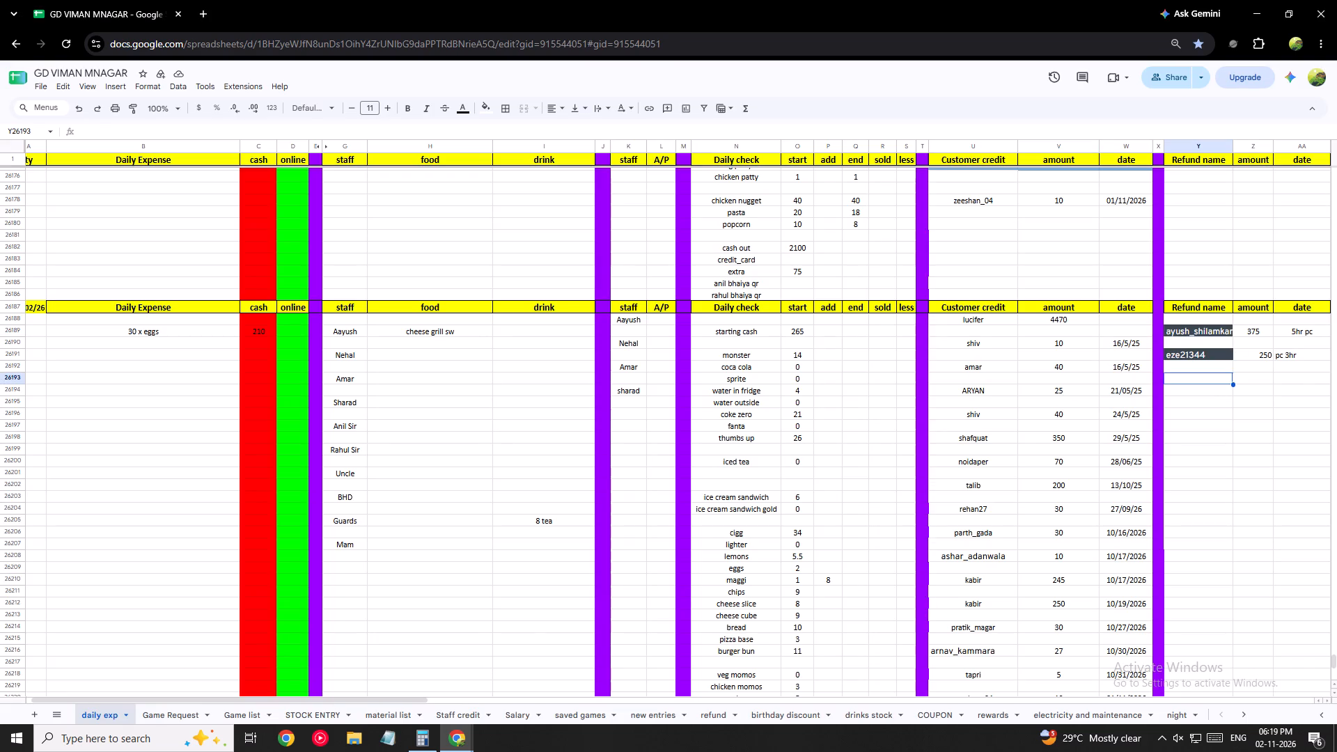
key("ctrl+v")
left_click(1263, 377)
type("100")
key("Return")
key("Right")
key("Up")
type("double egg maggi")
key("Return")
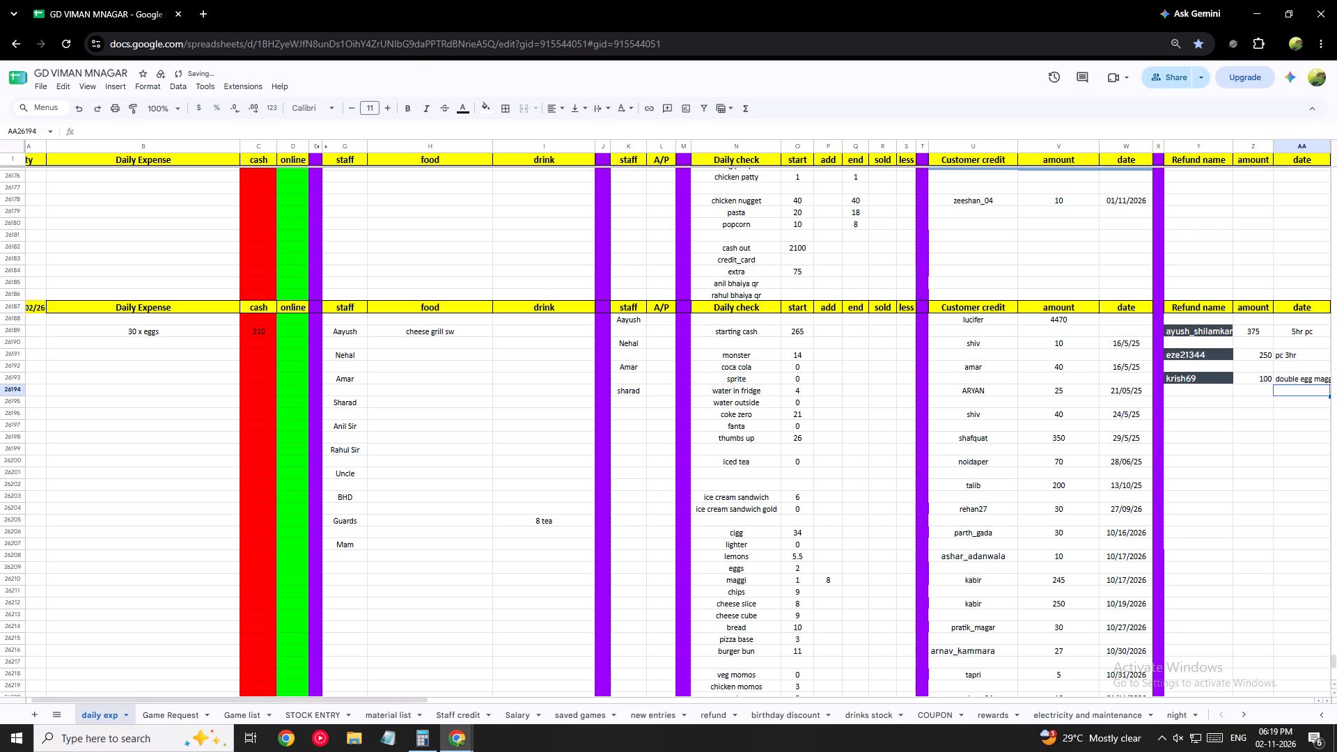
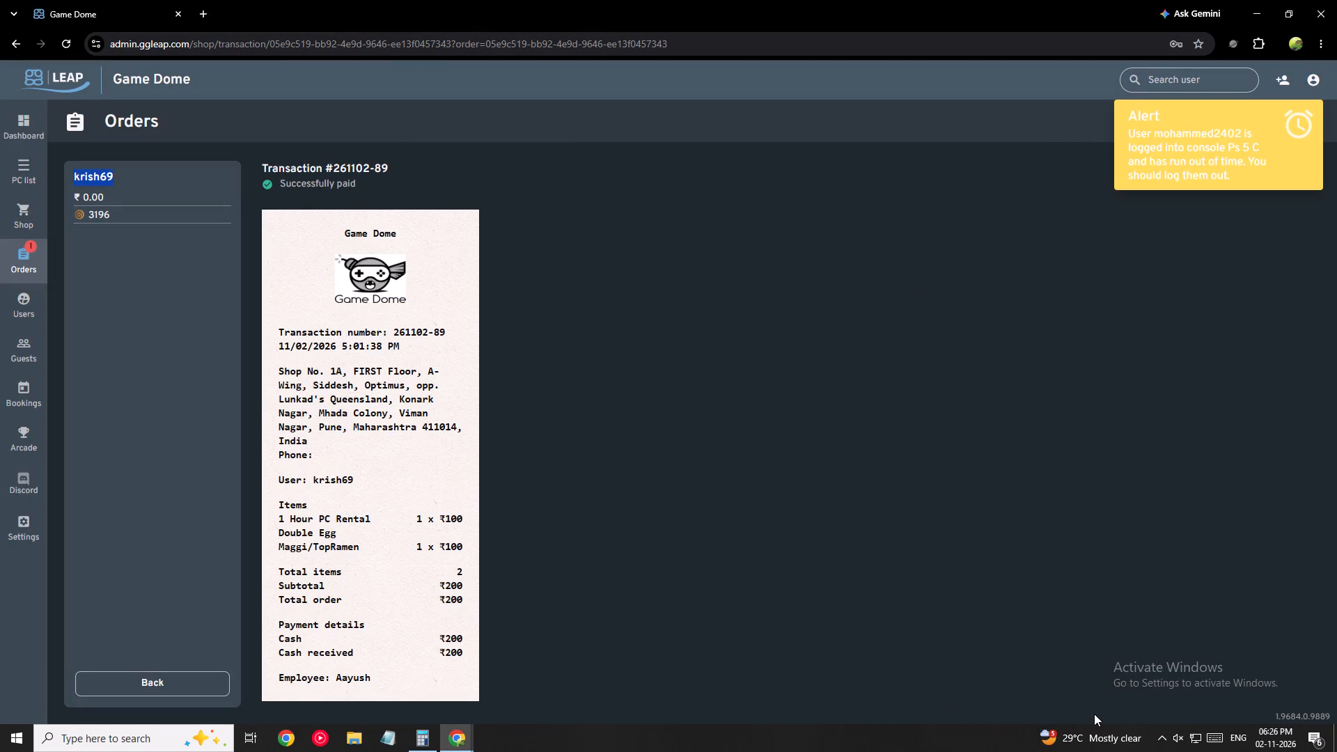
Log out all users from console Ps 5 C in the PC list and dismiss the out-of-time alert.
left_click(37, 191)
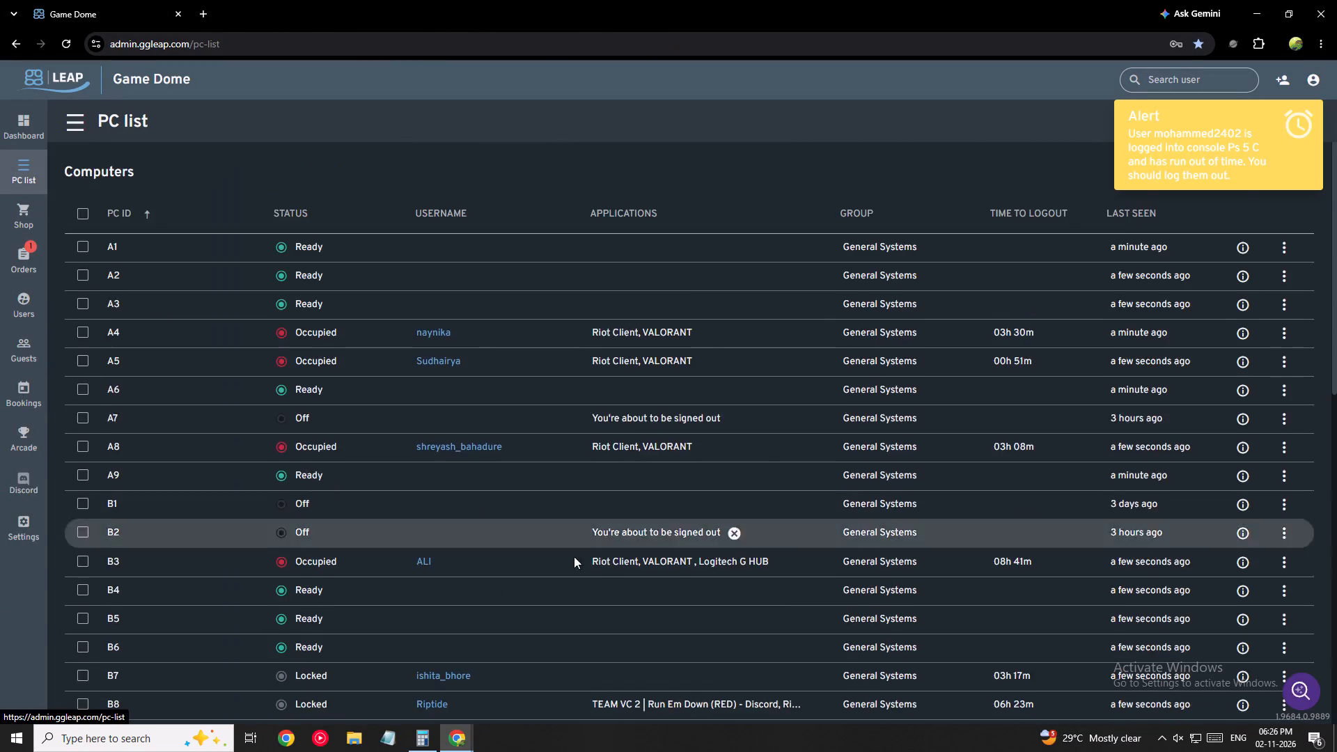
scroll(574, 556, "down", 13)
scroll(701, 663, "up", 1)
scroll(701, 663, "down", 3)
left_click(1254, 589)
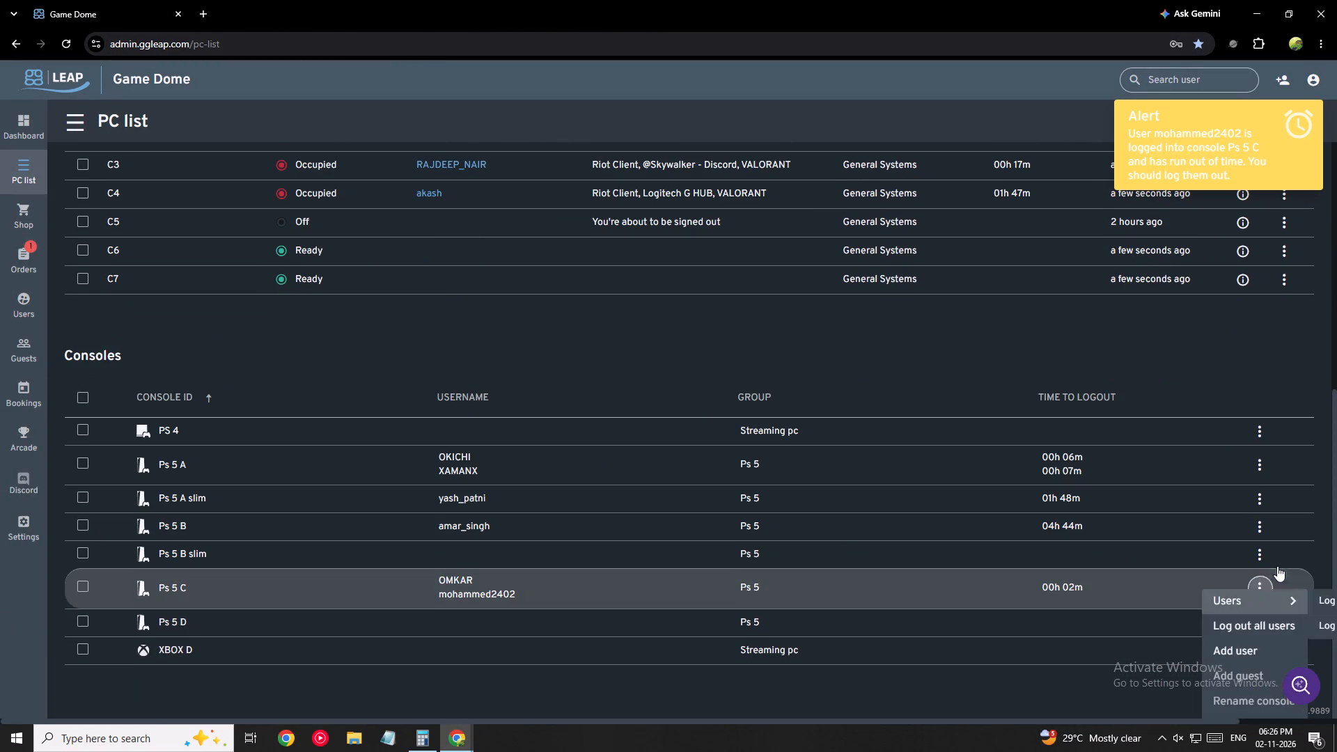
left_click(1272, 632)
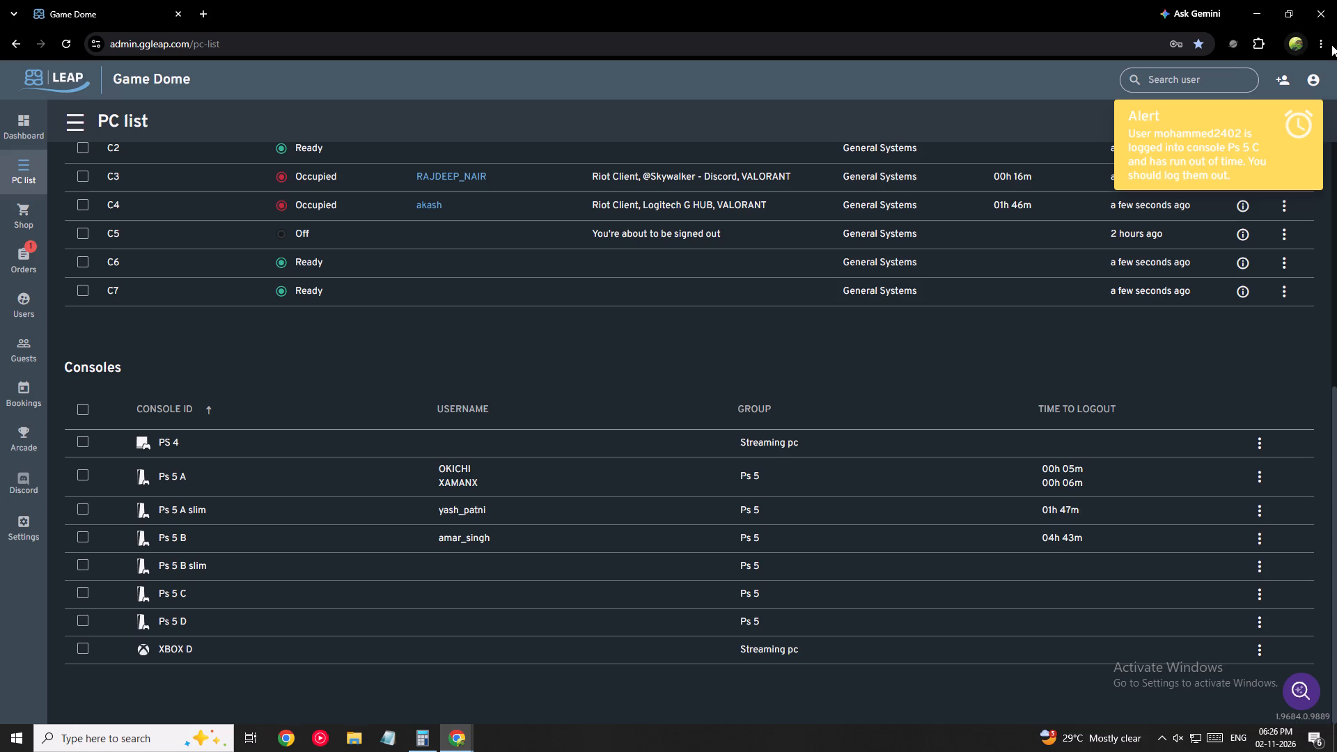
left_click(1190, 151)
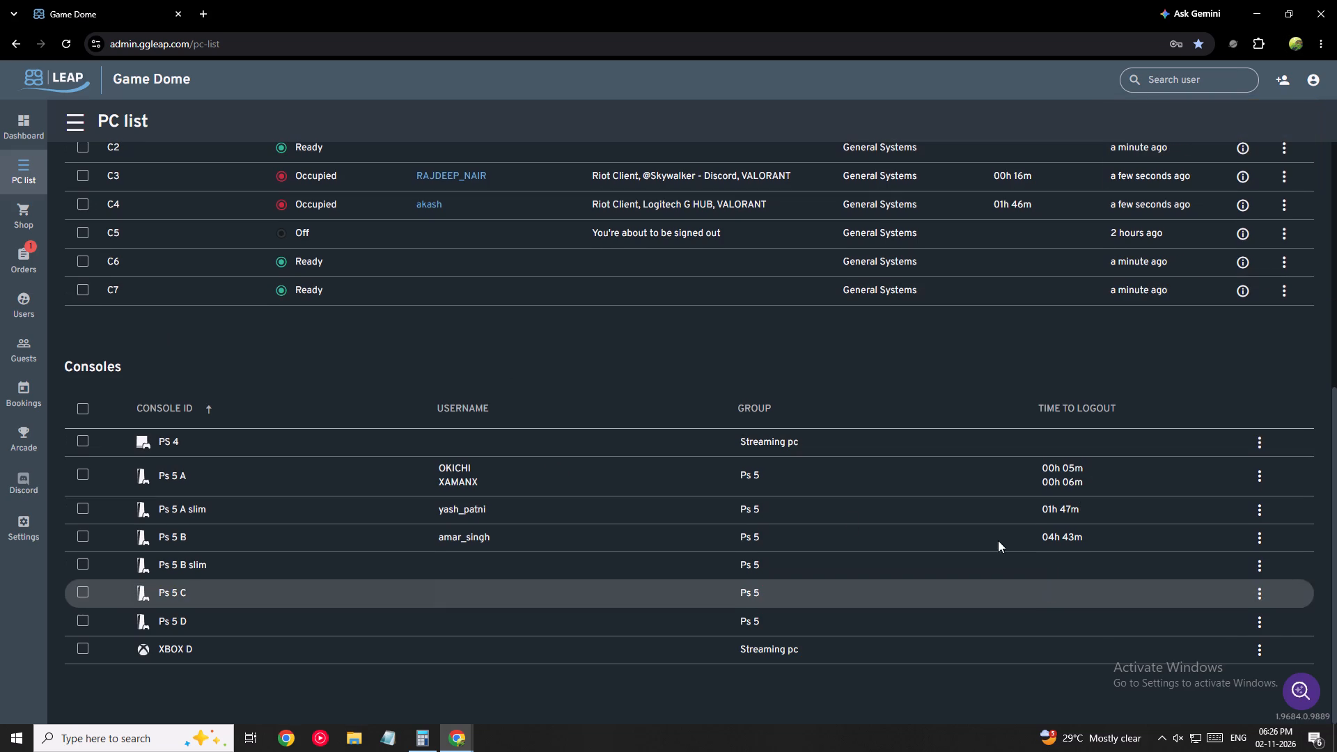
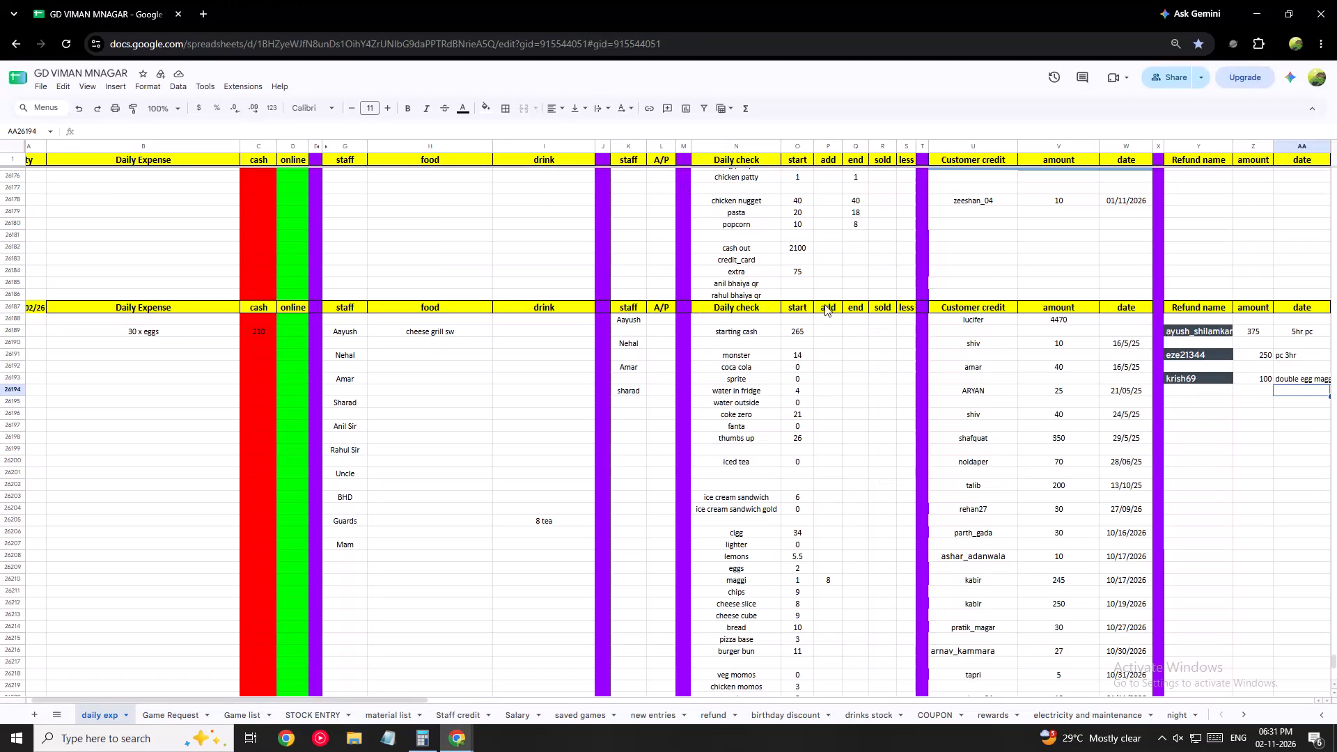
scroll(991, 415, "up", 2)
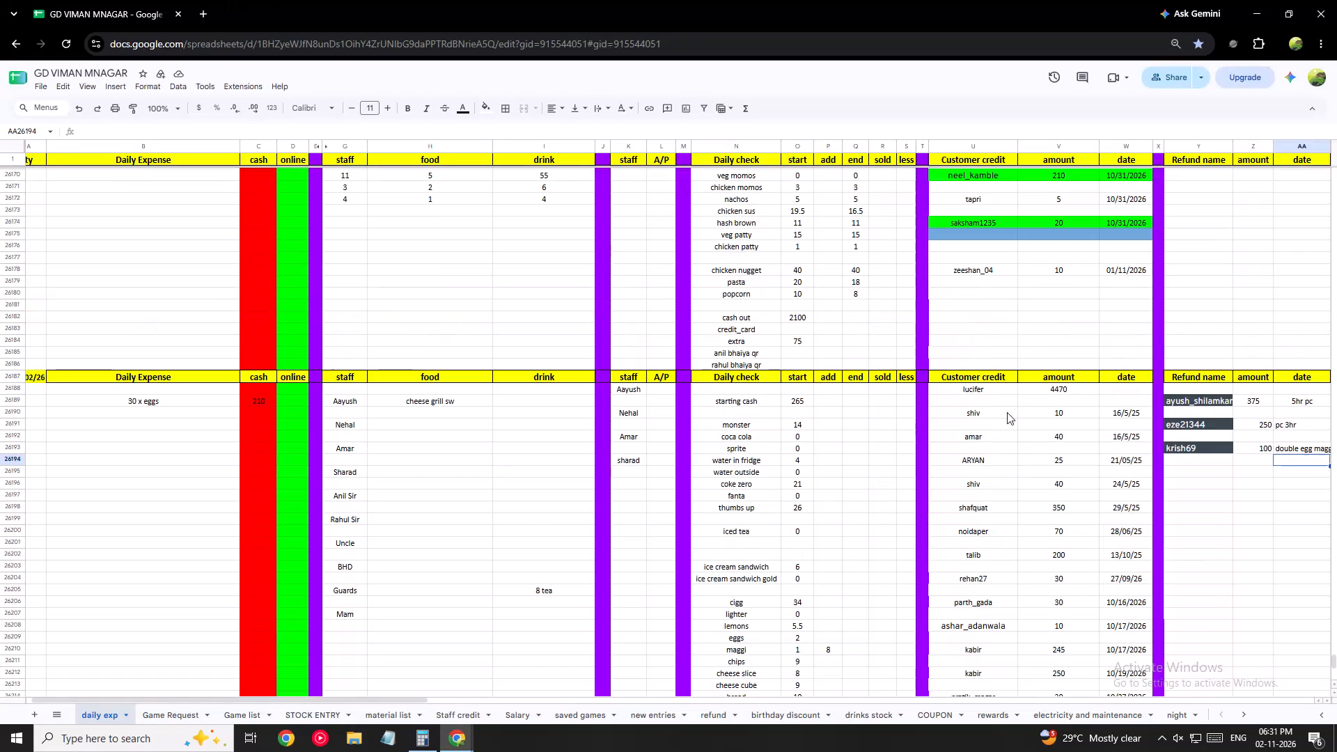
scroll(1007, 413, "down", 2)
scroll(1170, 458, "down", 3)
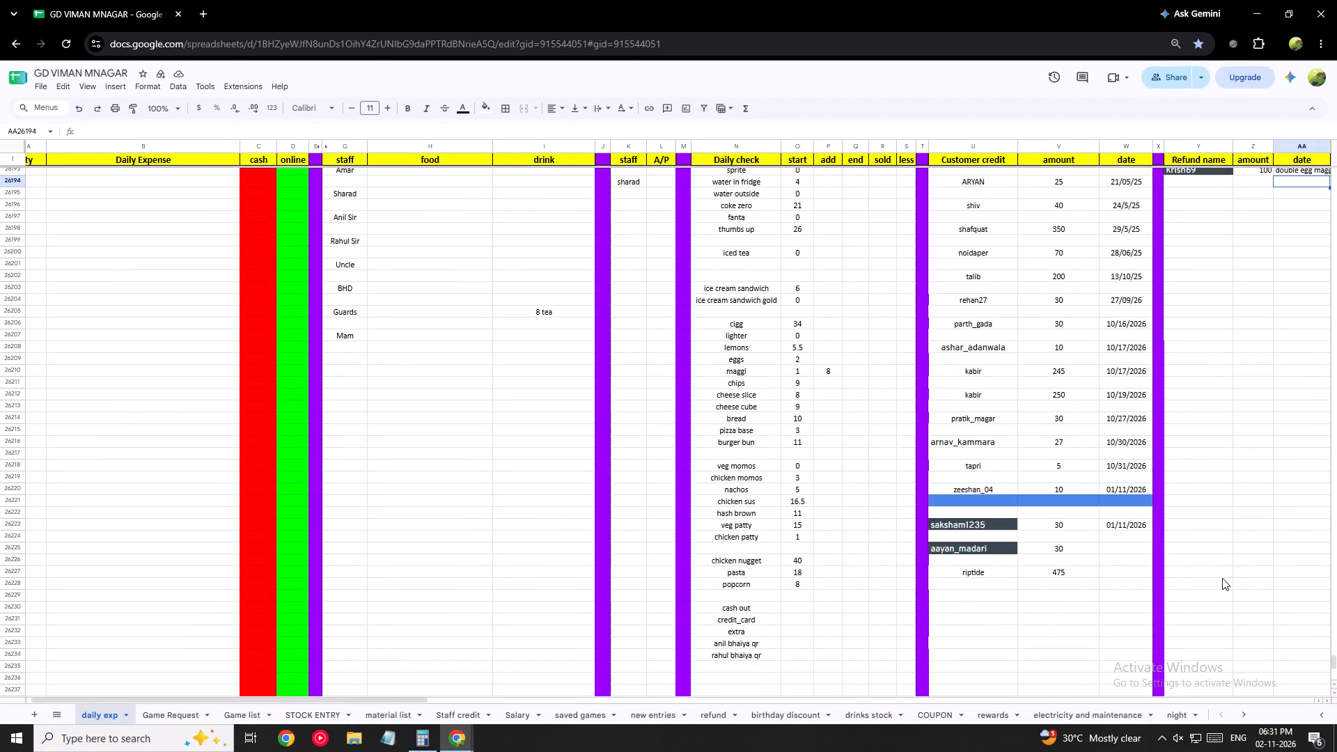
left_click_drag(979, 550, 1081, 550)
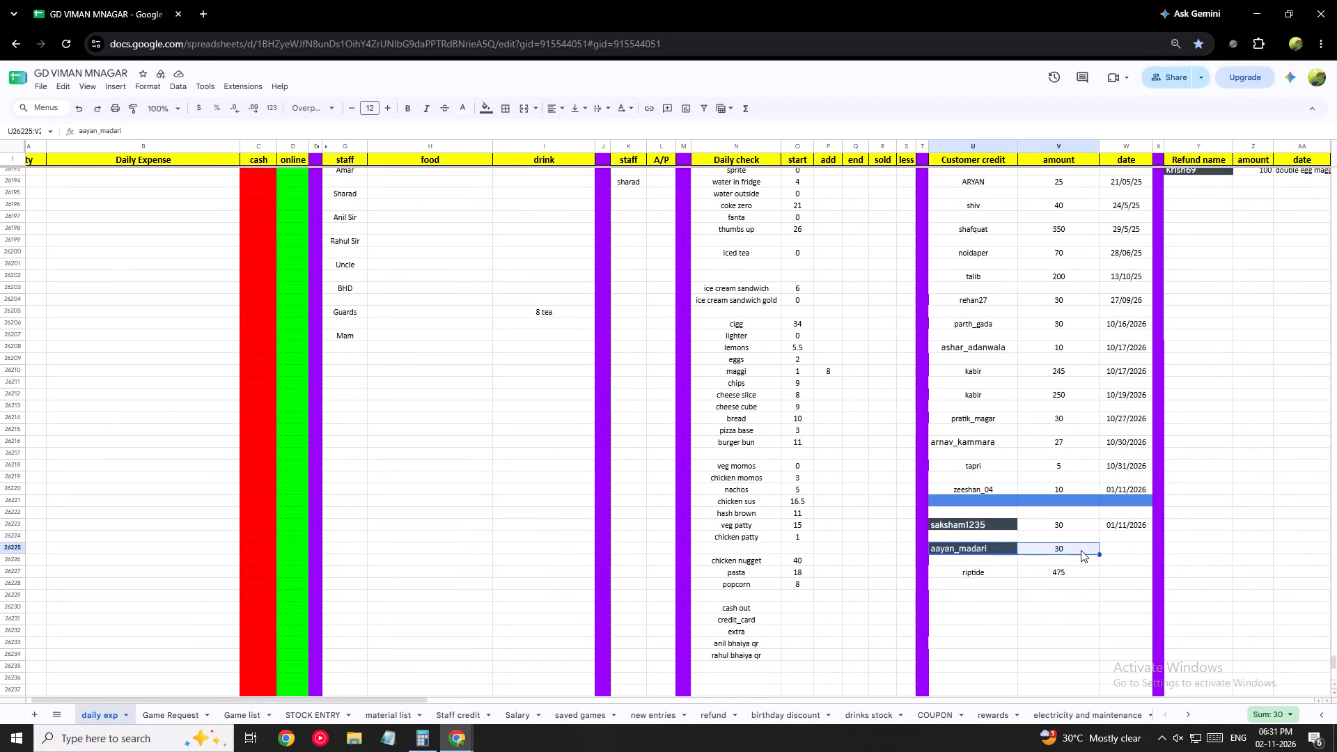
key("Delete")
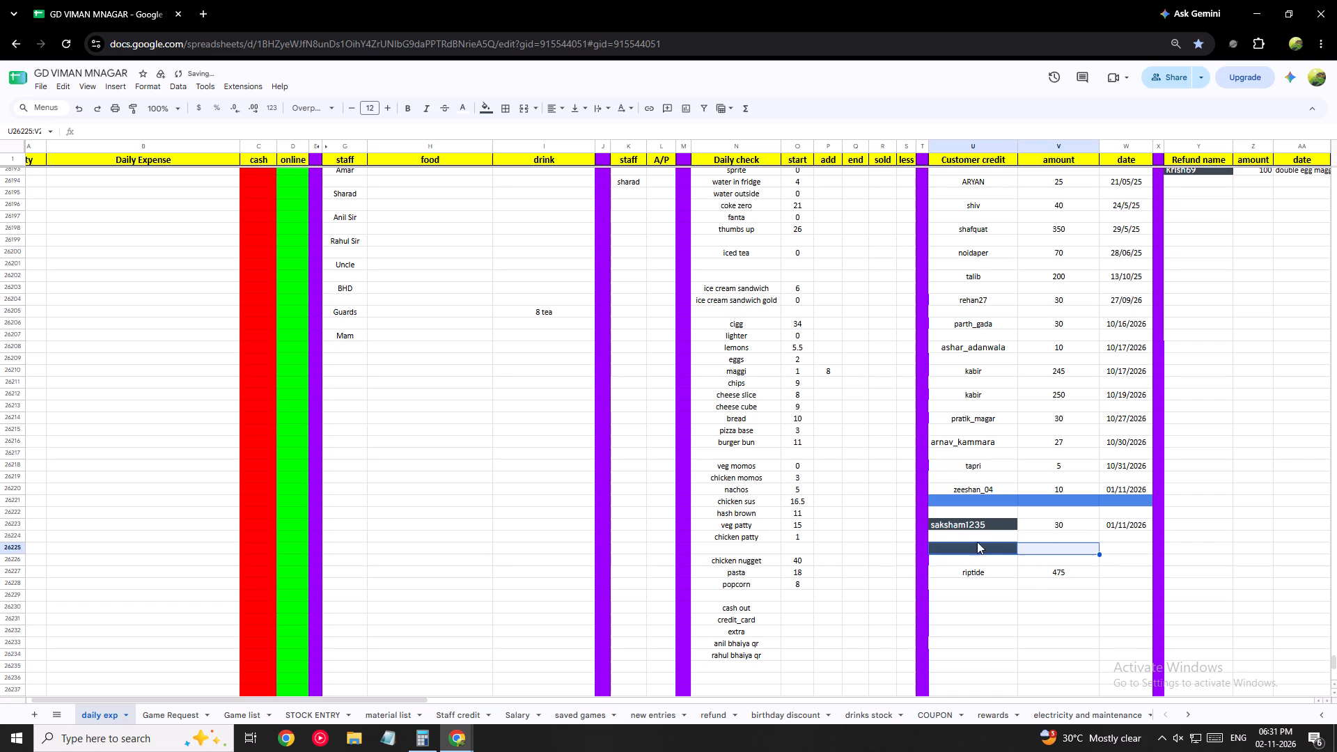
left_click(483, 112)
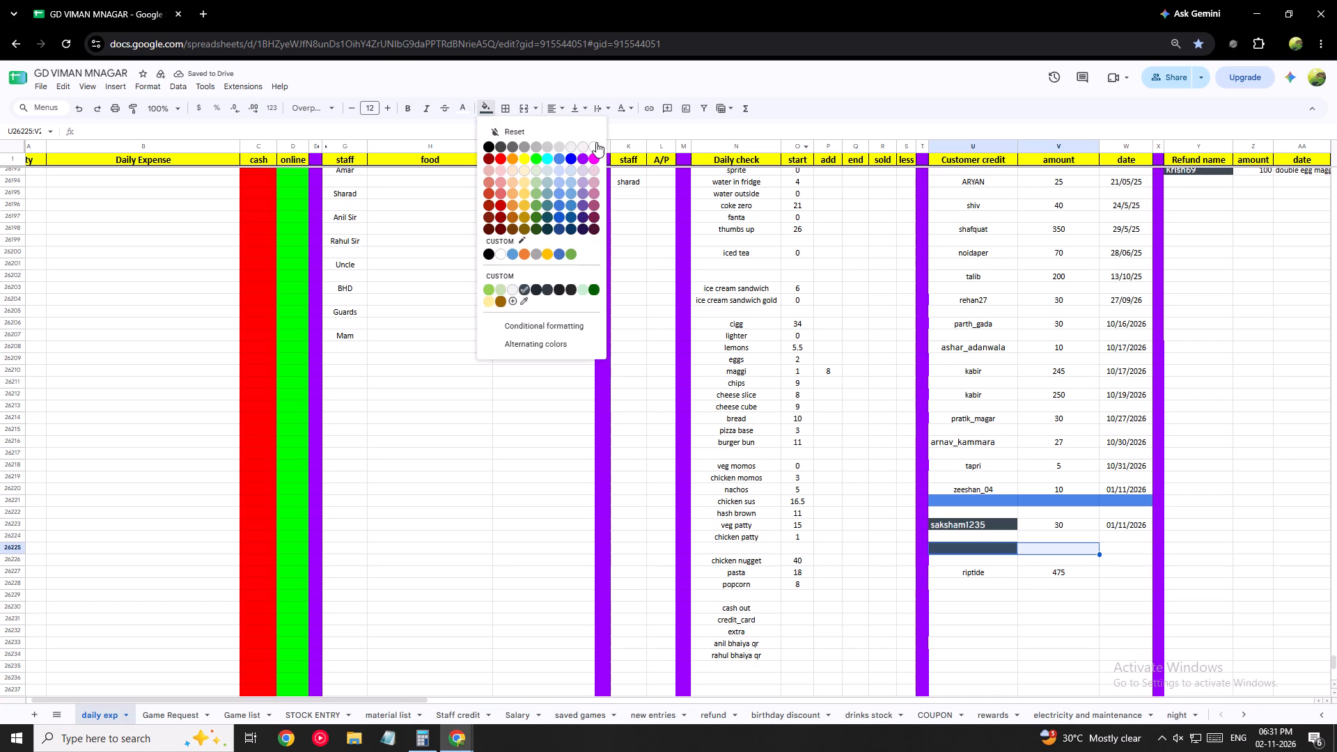
left_click(596, 142)
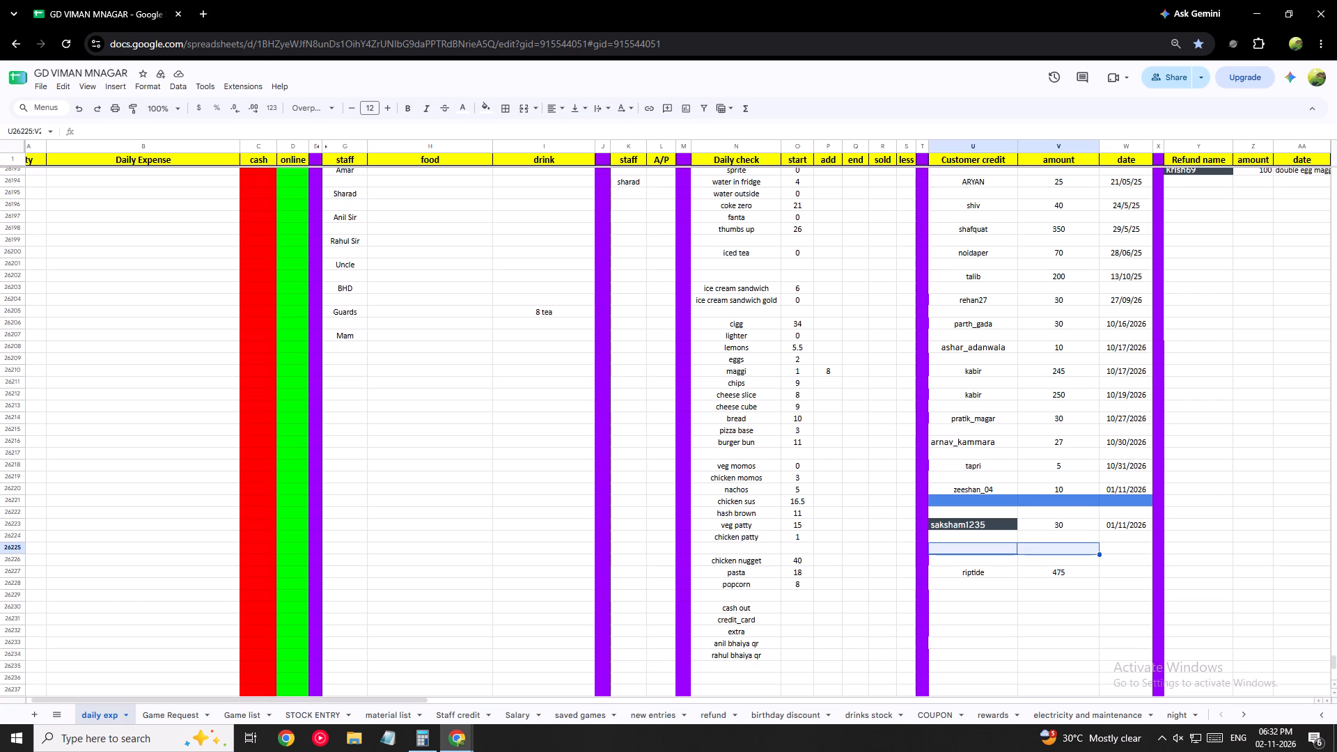
Record a customer credit of 30 for customer Neel in the cleared row, with the username in black text.
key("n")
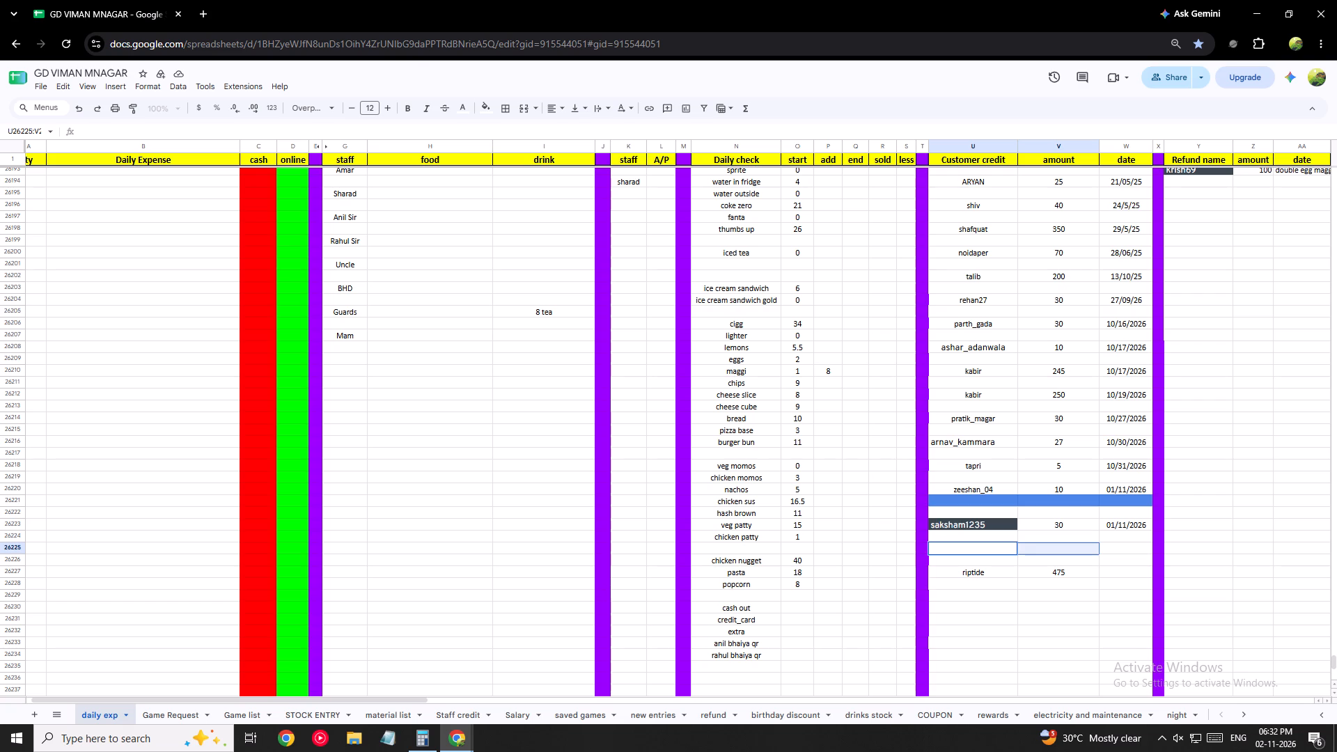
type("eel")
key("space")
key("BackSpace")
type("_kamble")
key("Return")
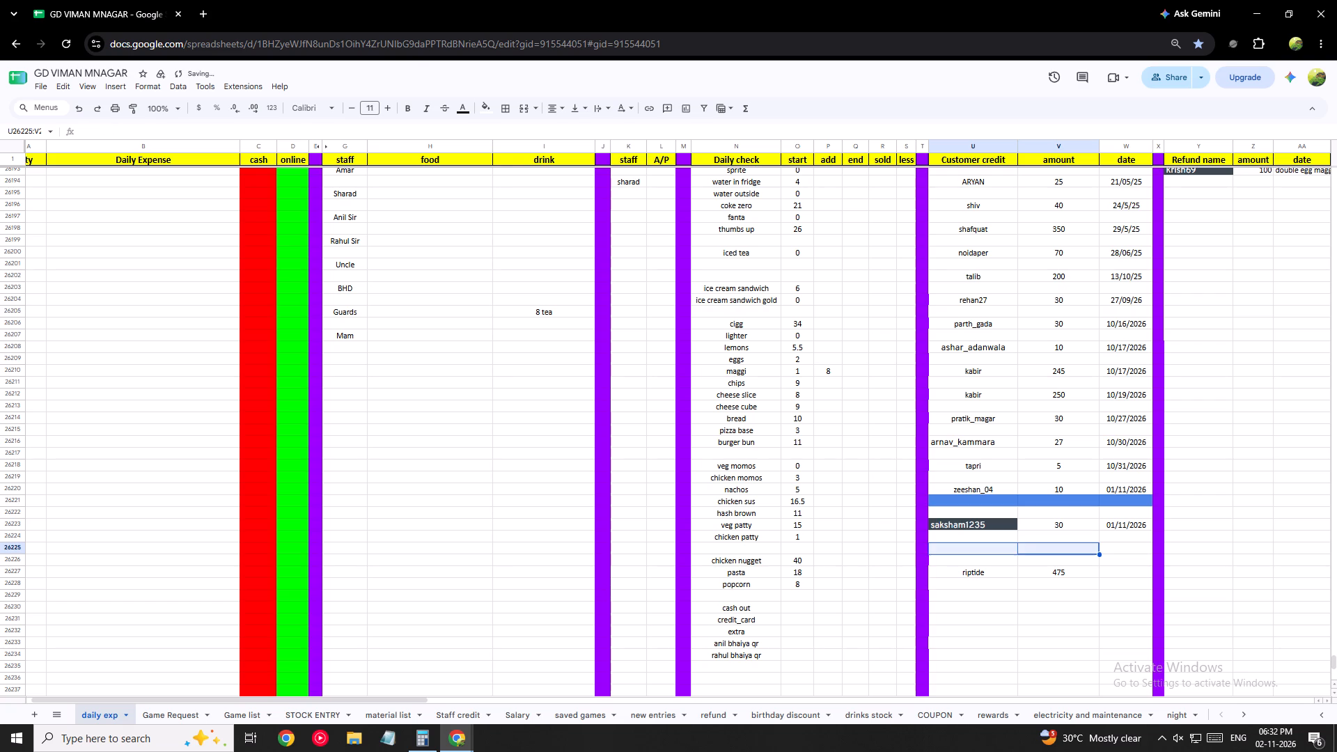
left_click(987, 549)
left_click(469, 104)
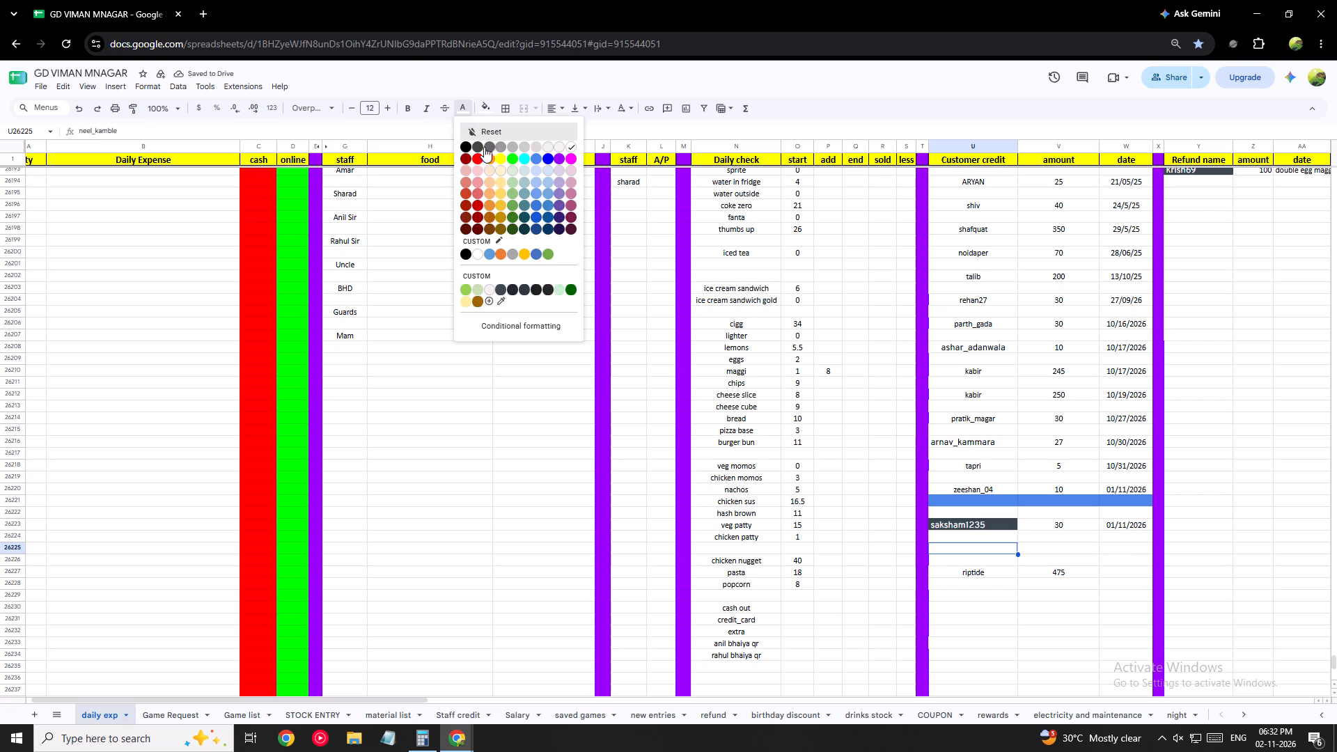
left_click(466, 150)
left_click(1053, 548)
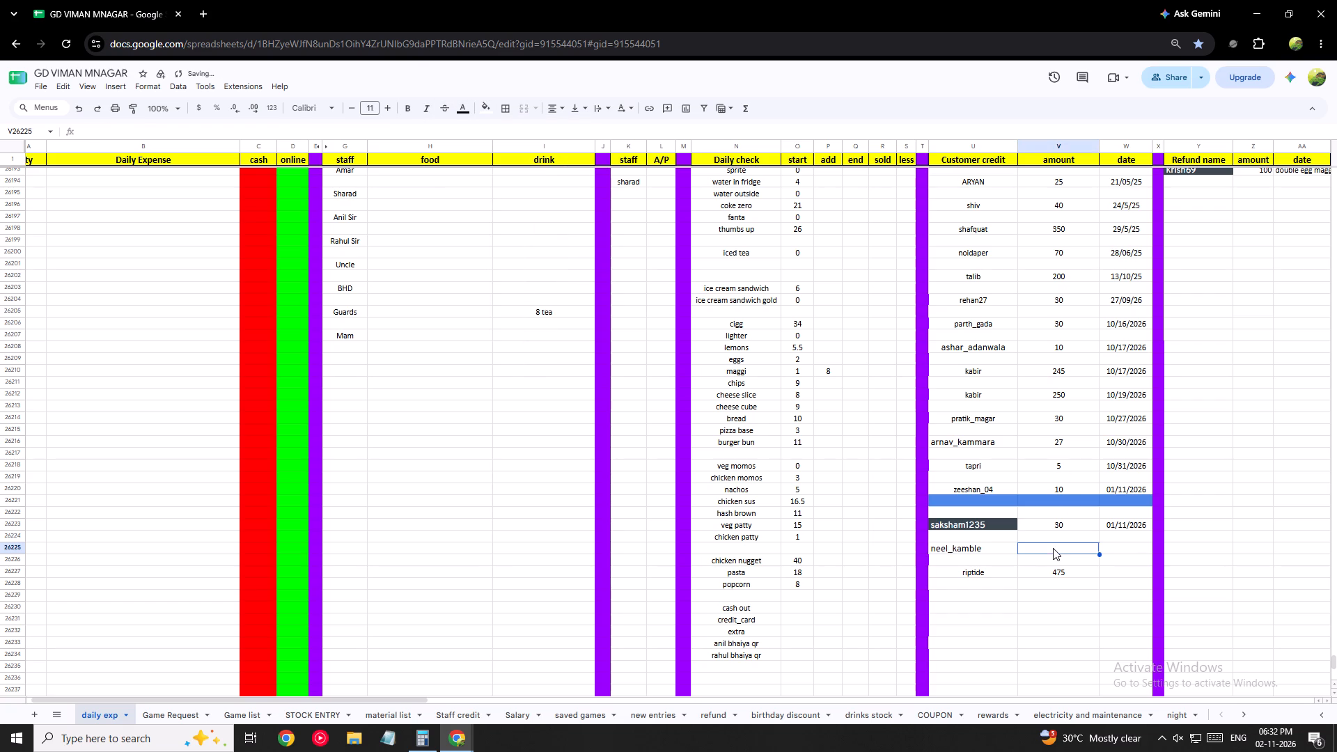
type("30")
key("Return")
Switch to ggLeap, find the same customer's account and quick-sell it one Cigg for ₹30, charged as credit card.
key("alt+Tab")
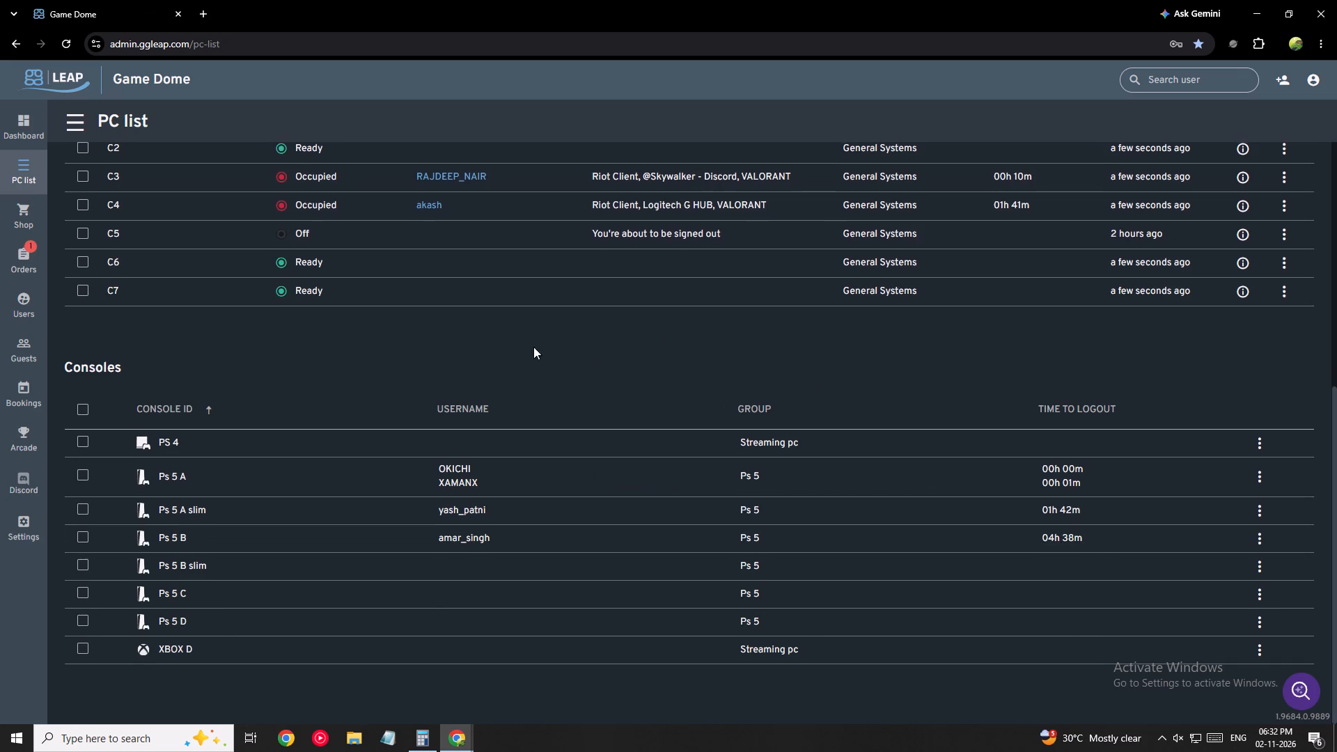
scroll(526, 355, "up", 2)
left_click(1158, 90)
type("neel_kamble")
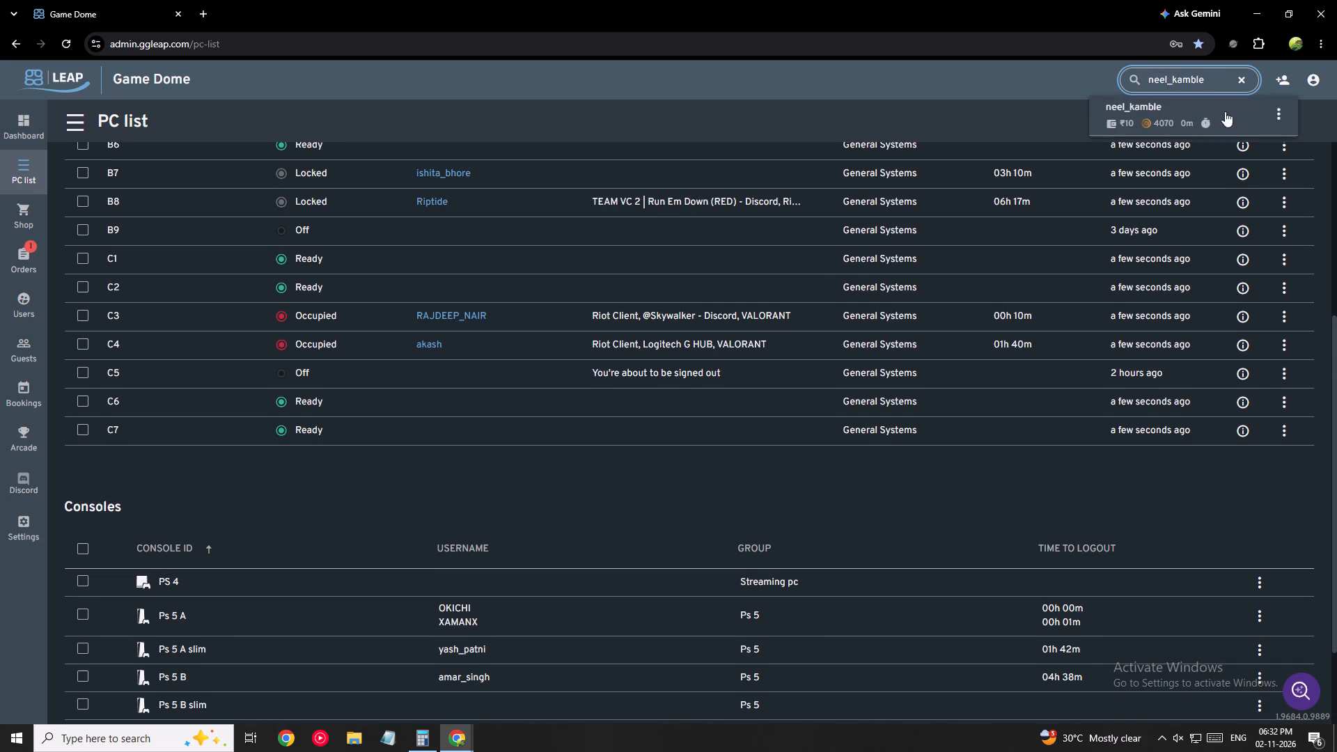
left_click(1274, 118)
left_click(1309, 132)
left_click_drag(496, 318, 208, 453)
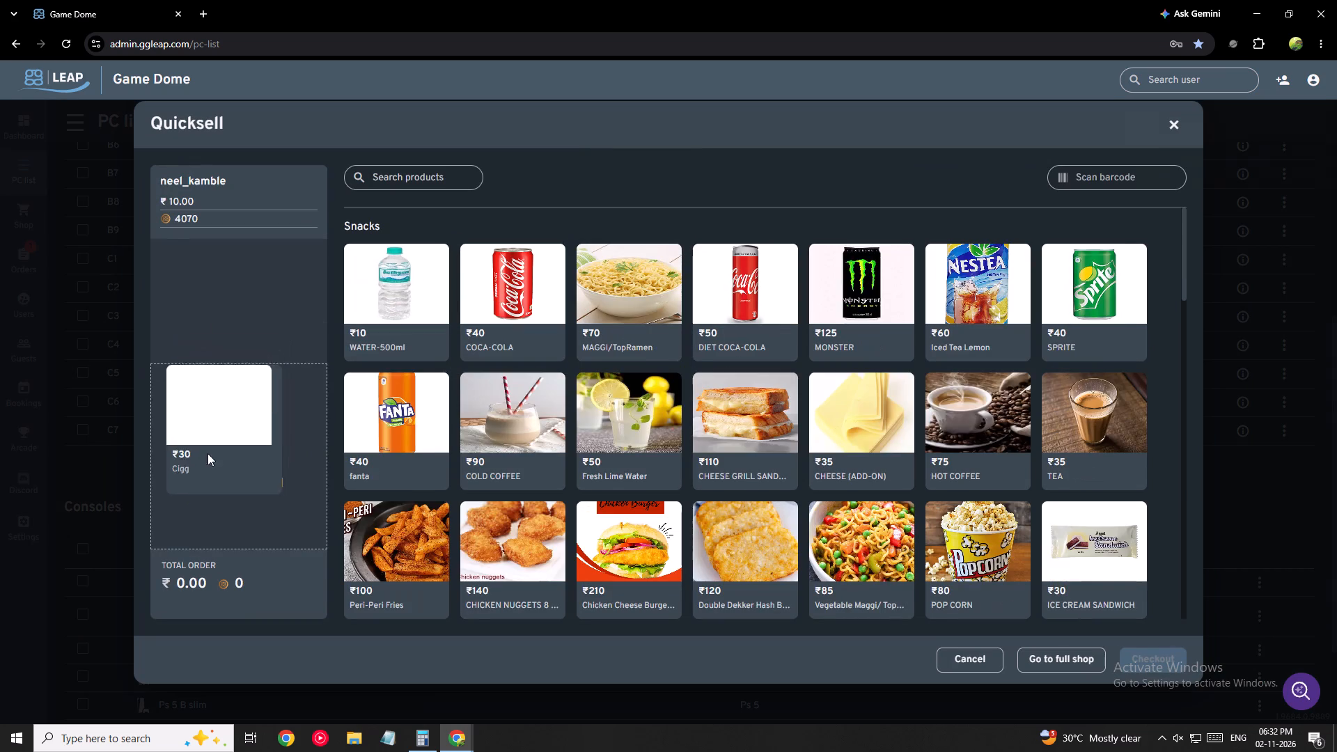
left_click_drag(208, 453, 208, 454)
left_click(1150, 652)
left_click(344, 393)
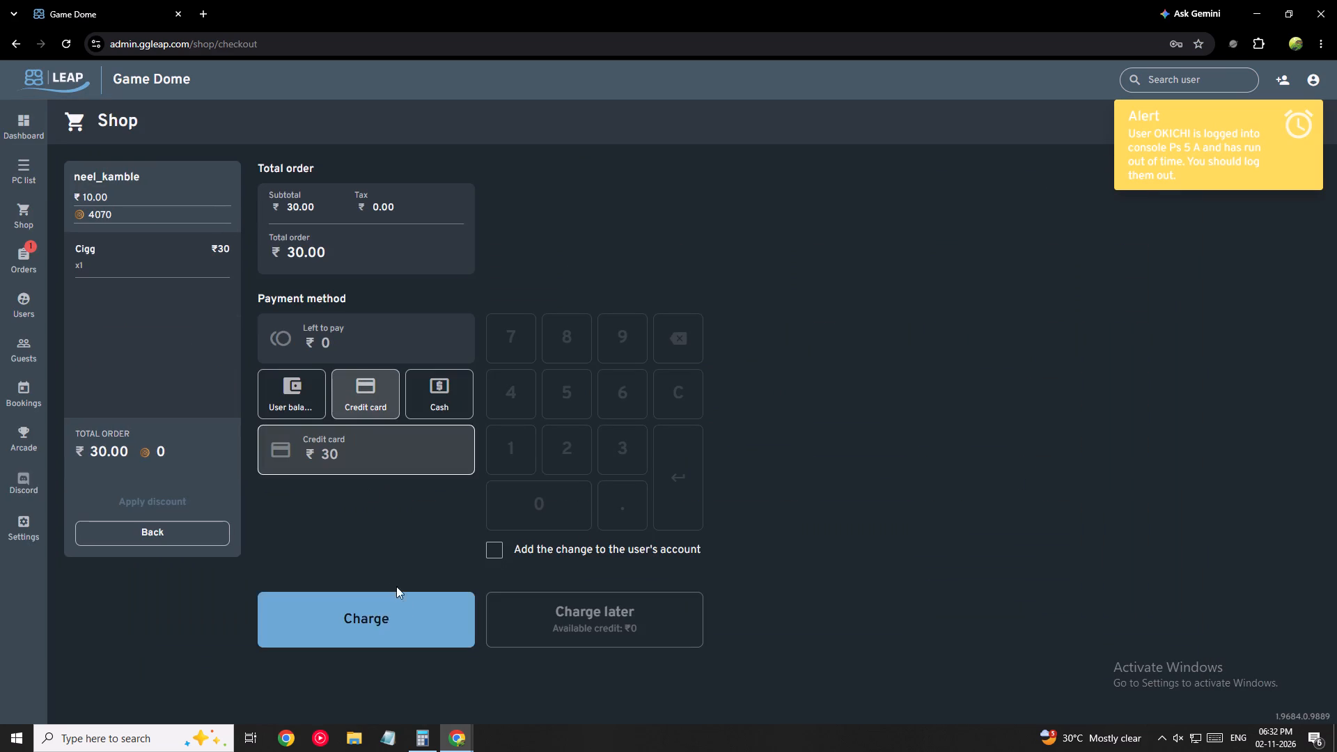
left_click(401, 600)
Dismiss the out-of-time alert and log out all users from console Ps 5 A in the PC list.
left_click_drag(1279, 150, 1272, 148)
left_click(0, 166)
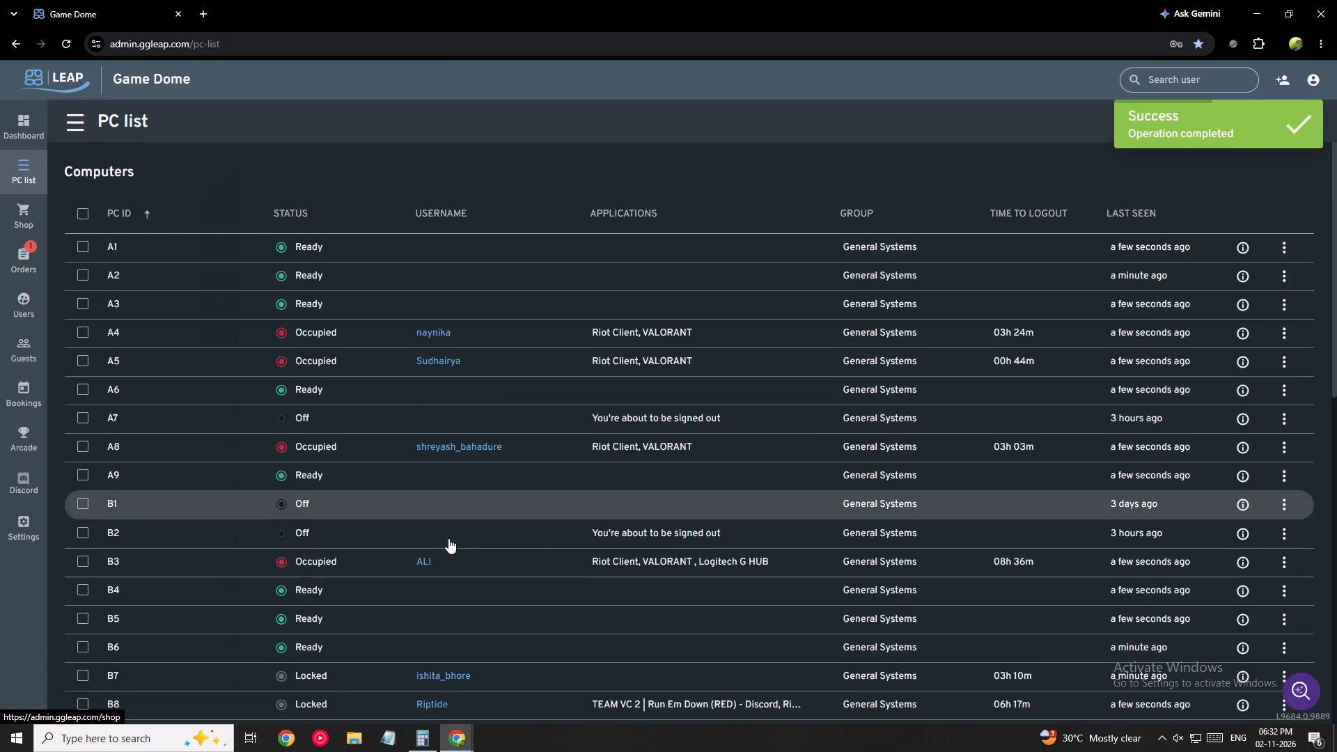
scroll(455, 545, "down", 10)
left_click(1267, 487)
left_click(1256, 465)
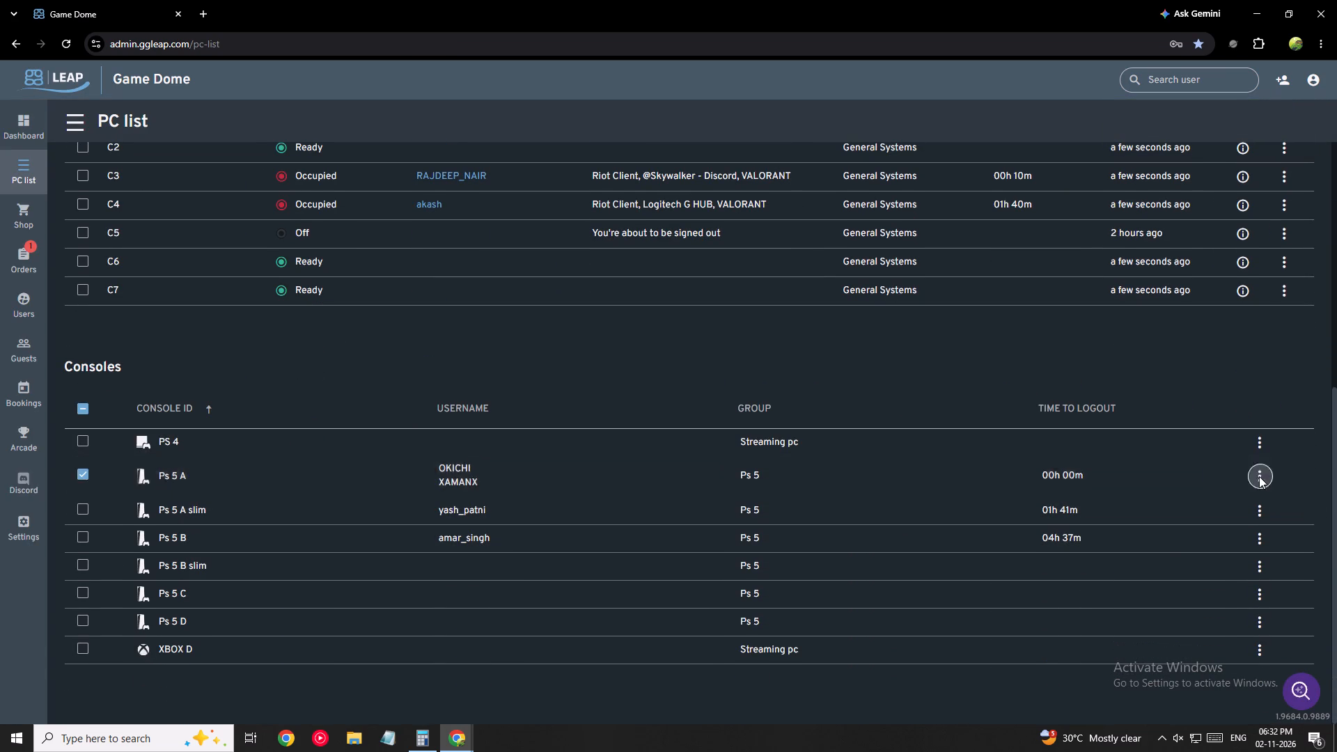
left_click(1270, 499)
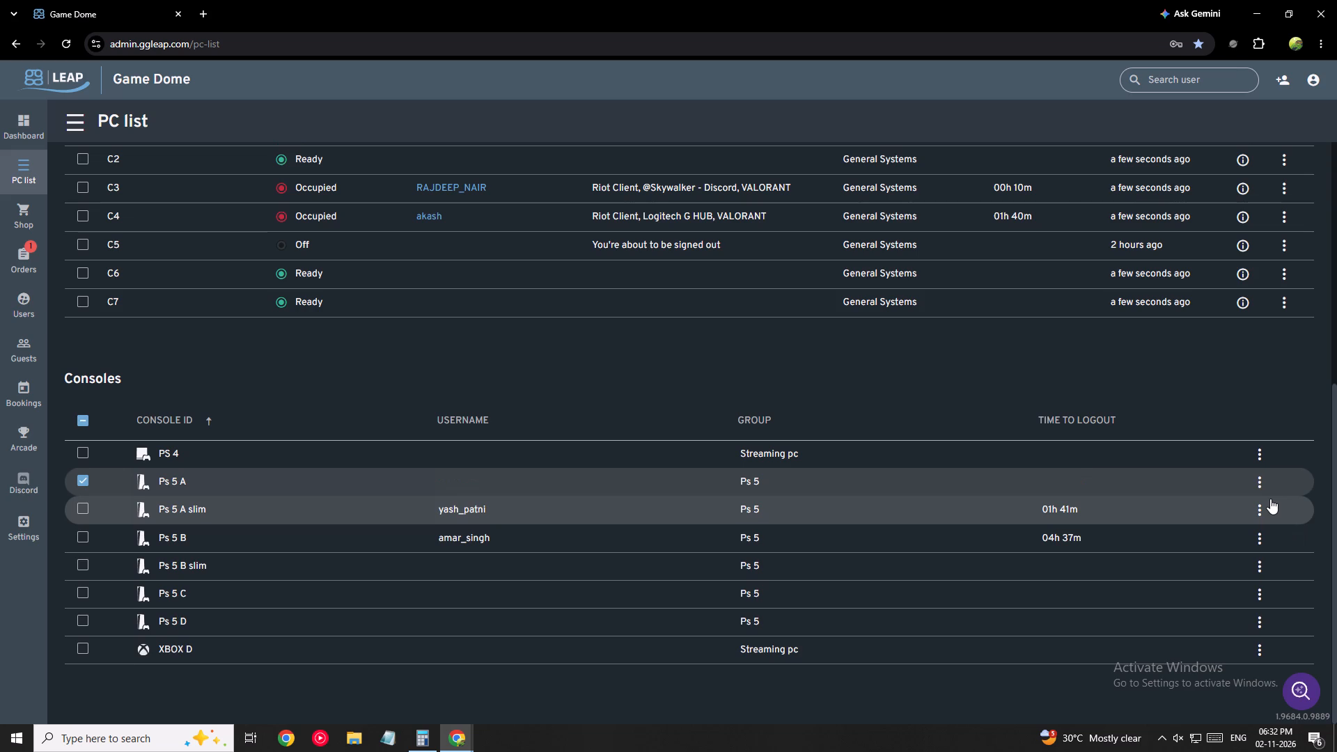
left_click(1336, 508)
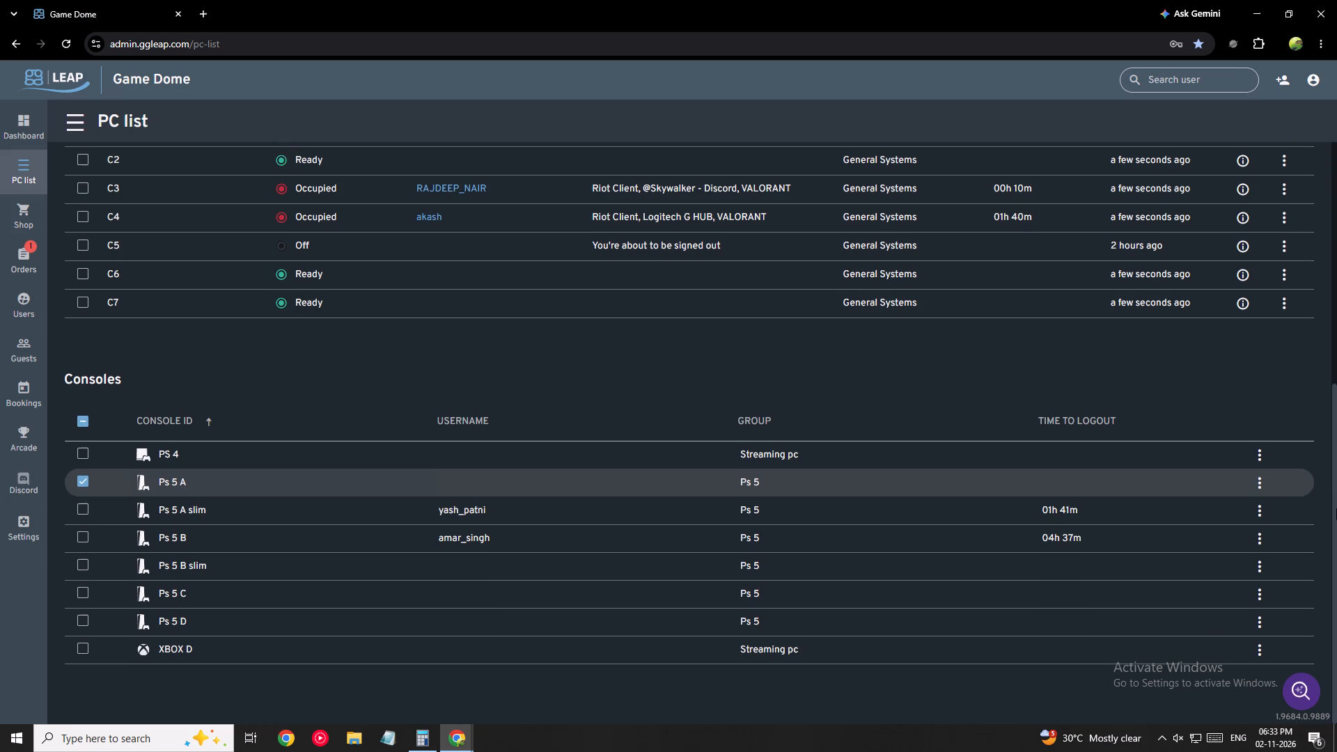
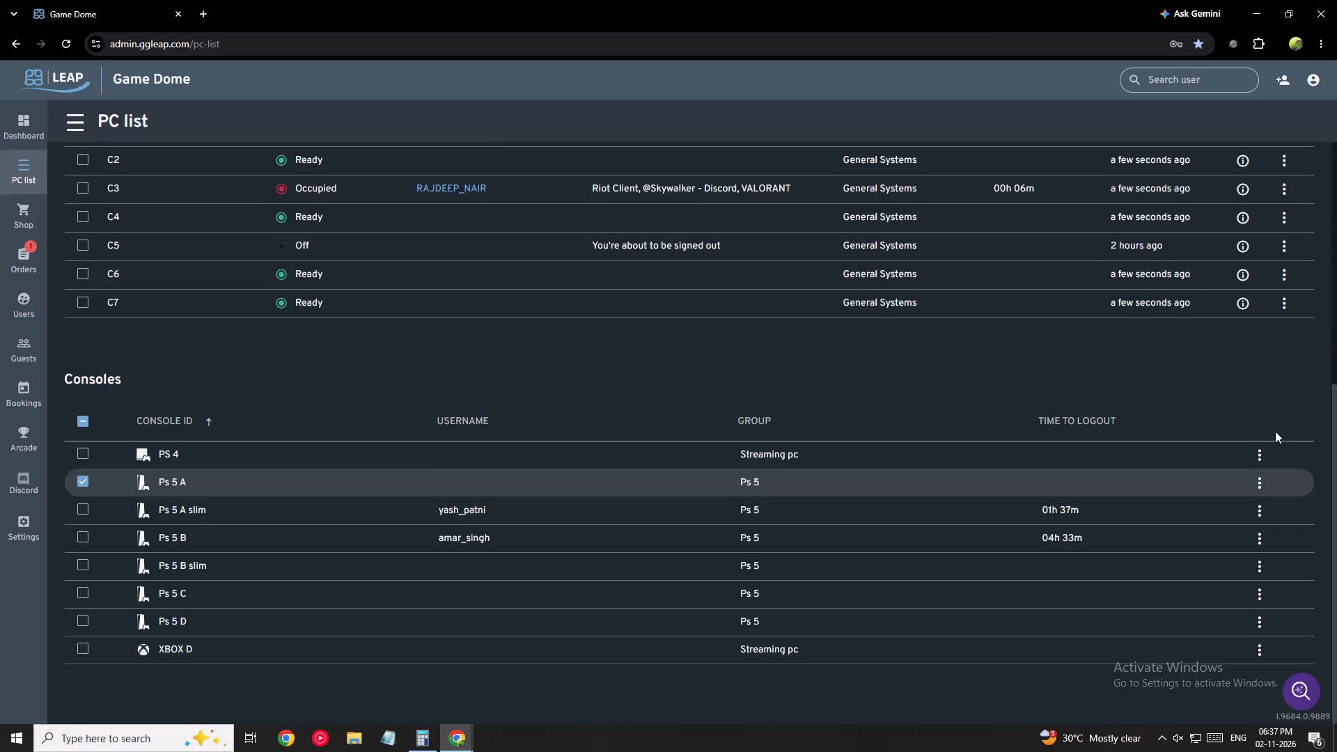
left_click(1260, 526)
left_click(1252, 507)
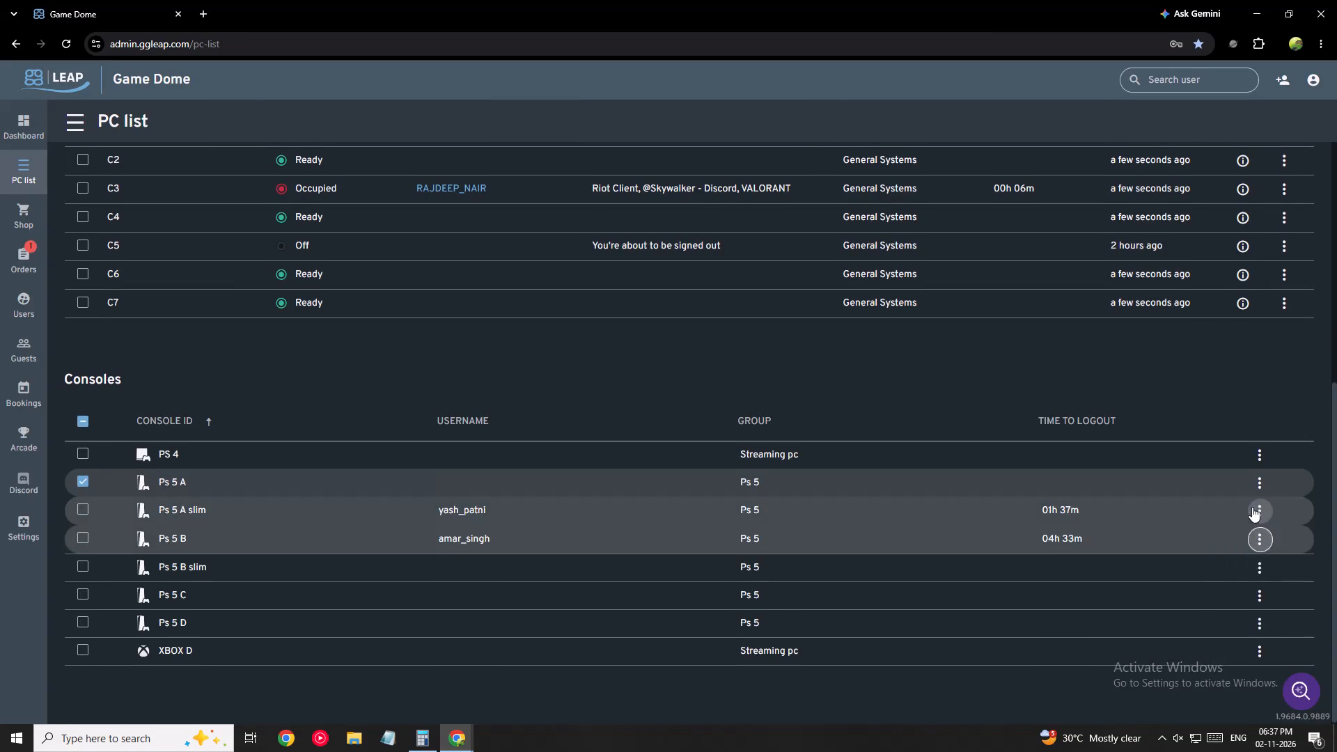
left_click(1262, 563)
left_click(574, 395)
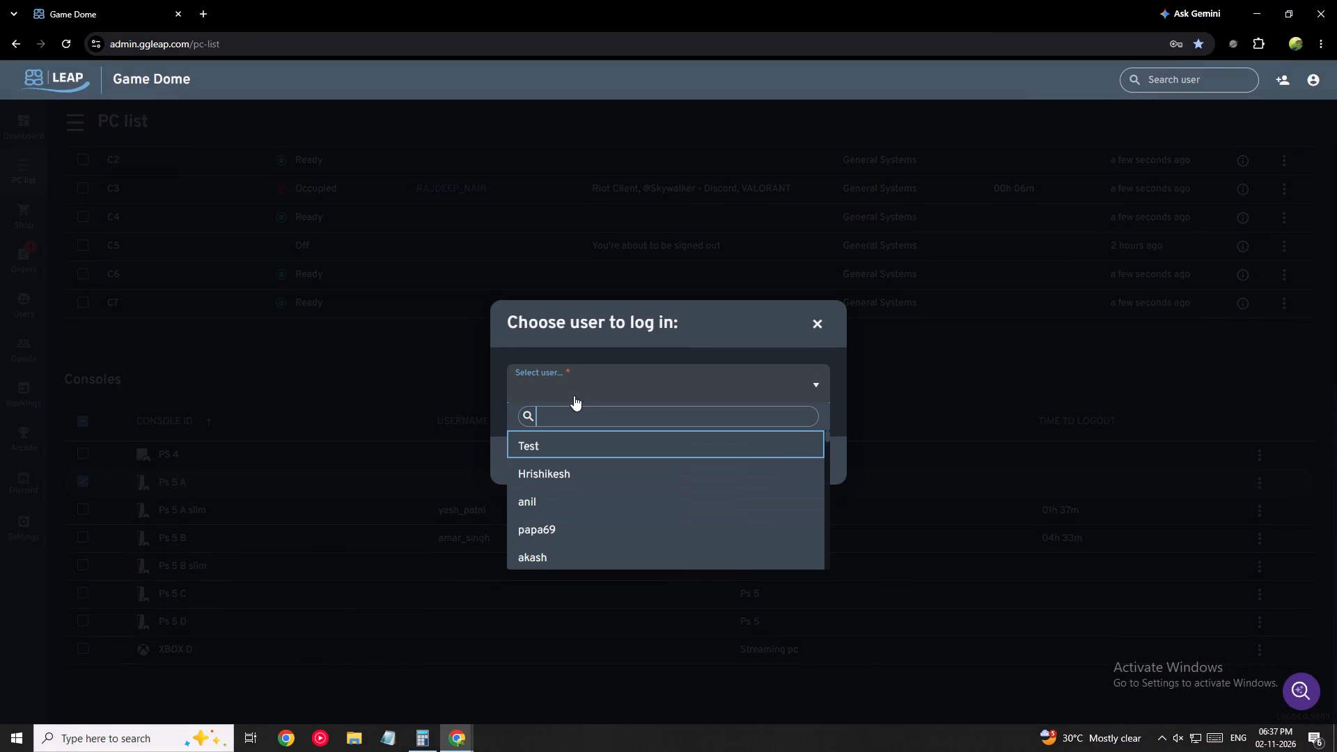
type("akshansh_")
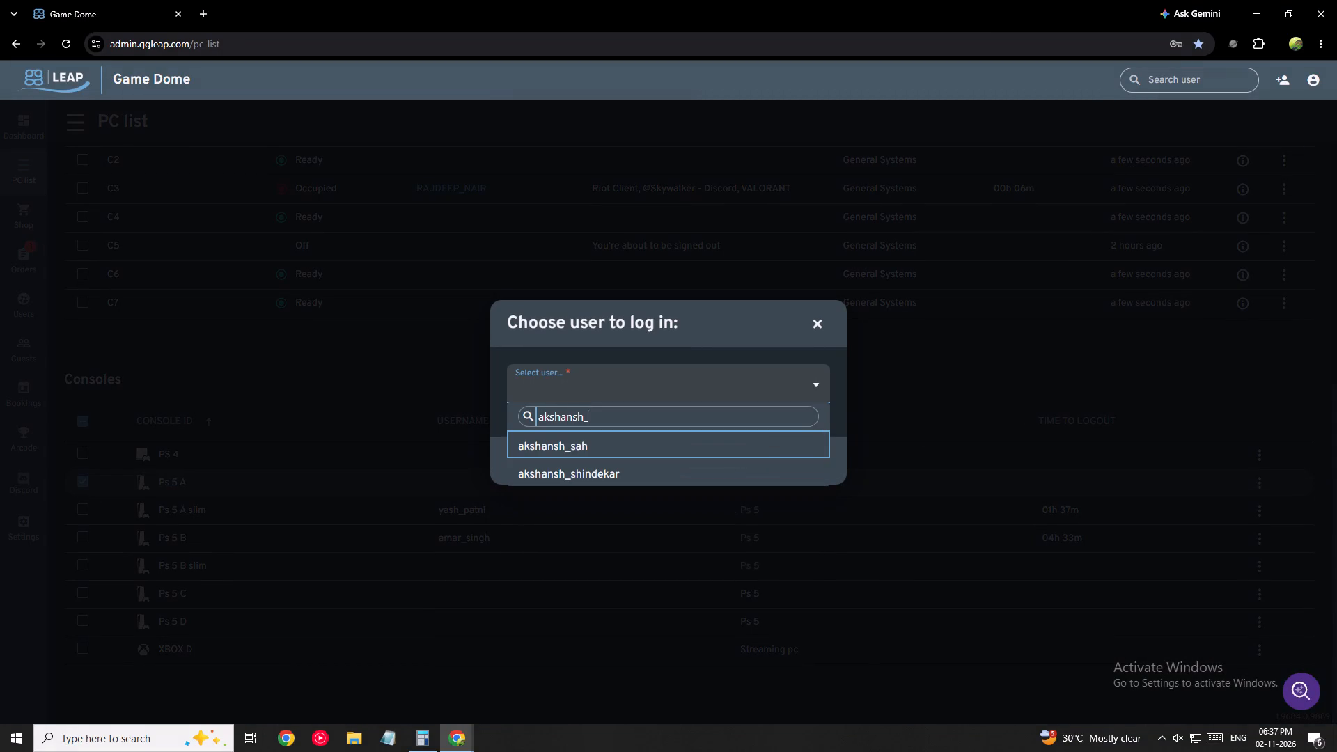
left_click(621, 438)
left_click(777, 460)
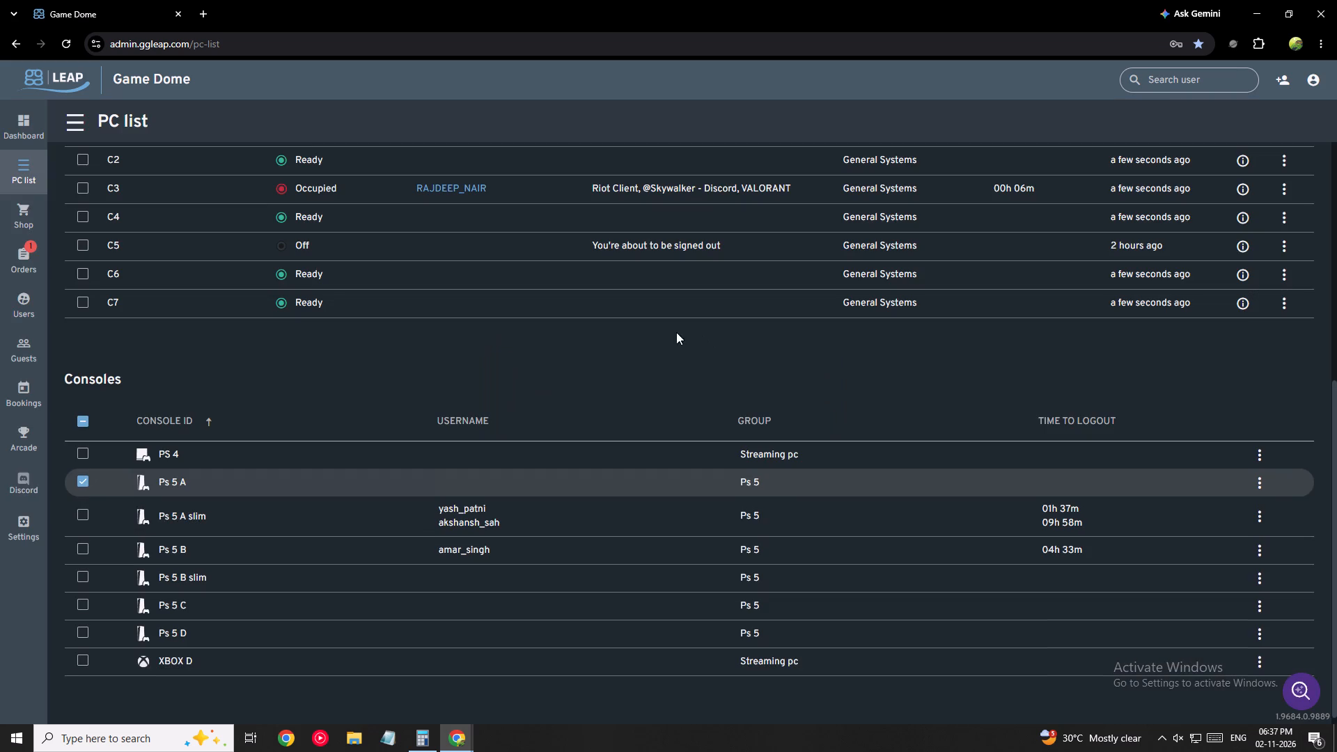
View the user details of customer Akshansh on console Ps 5 A slim and return to the PC list.
left_click(501, 522)
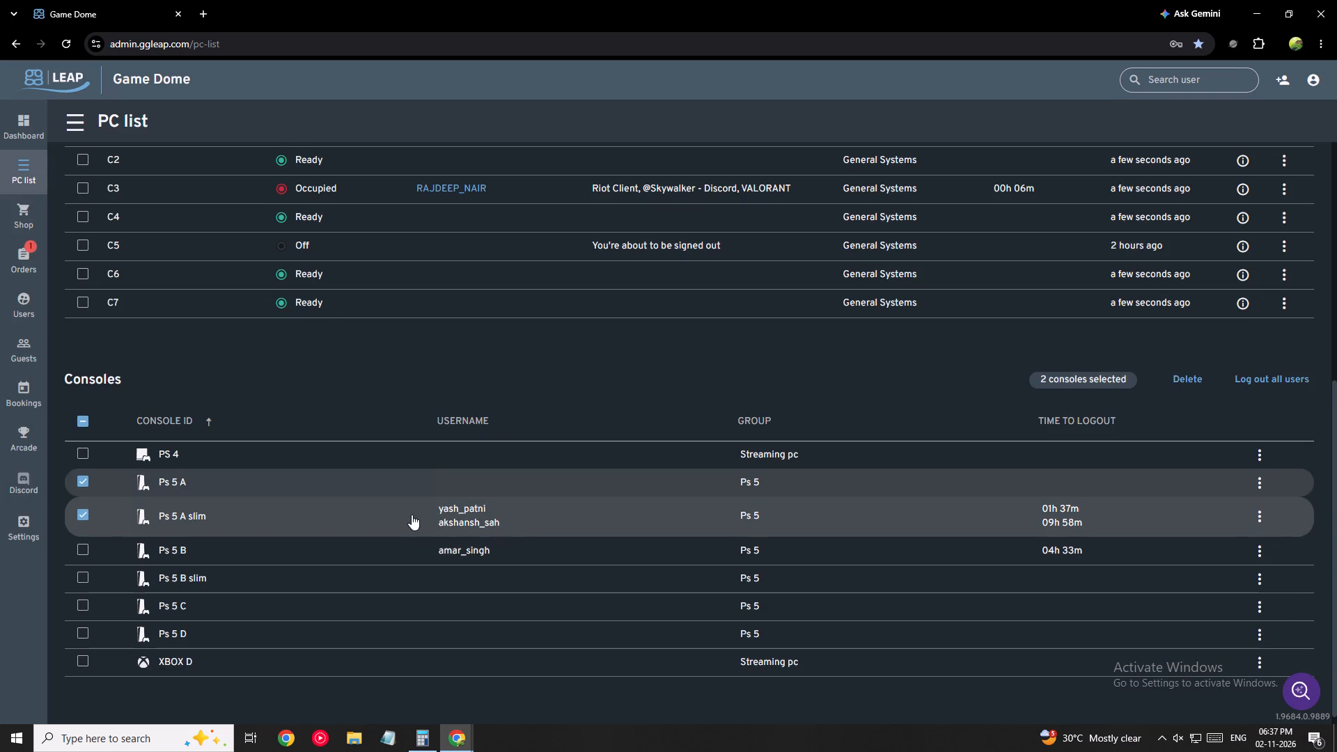
left_click(475, 531)
left_click(473, 523)
left_click(536, 663)
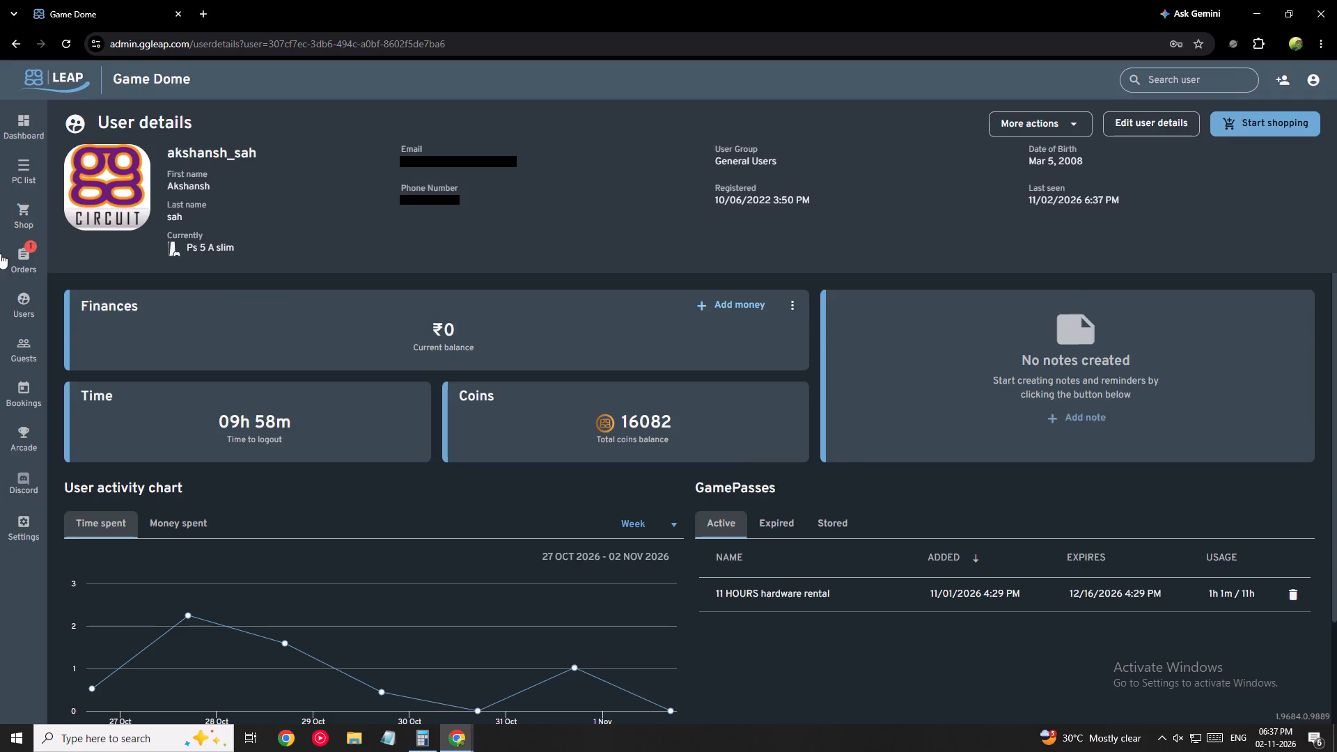
left_click(3, 166)
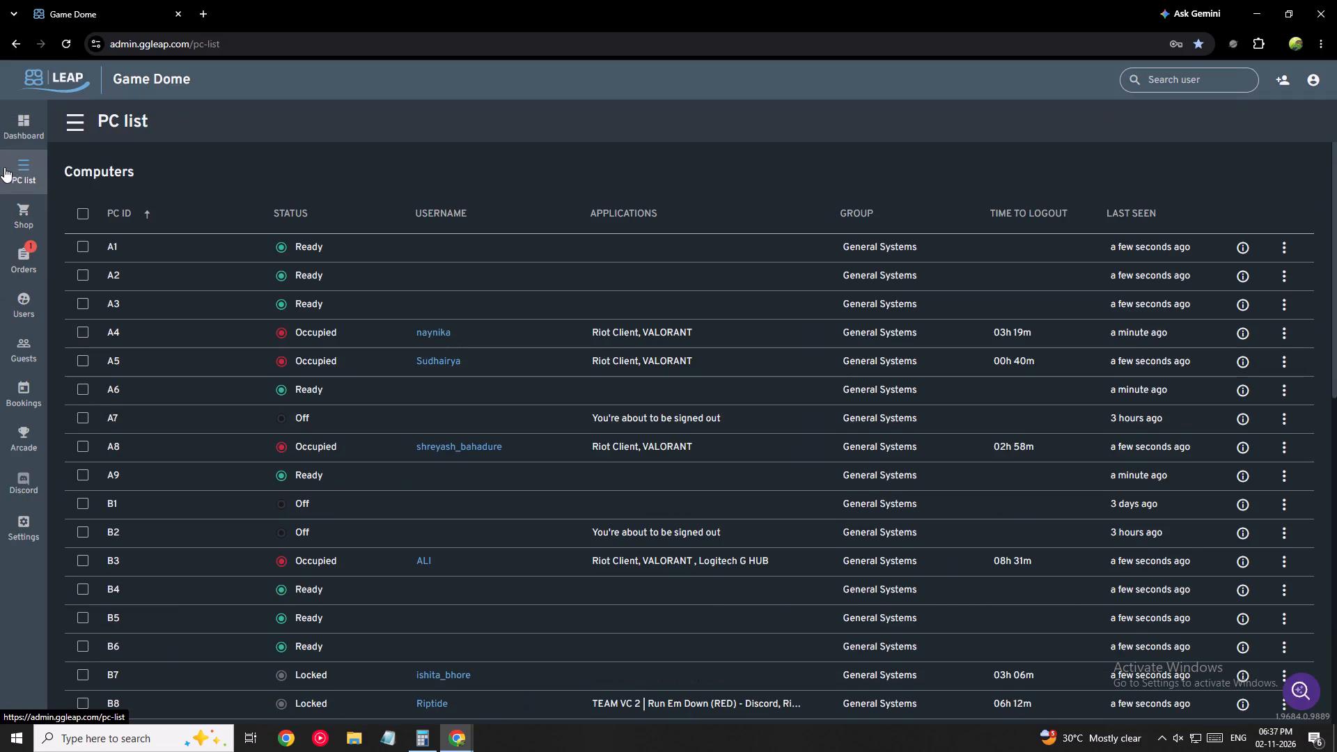
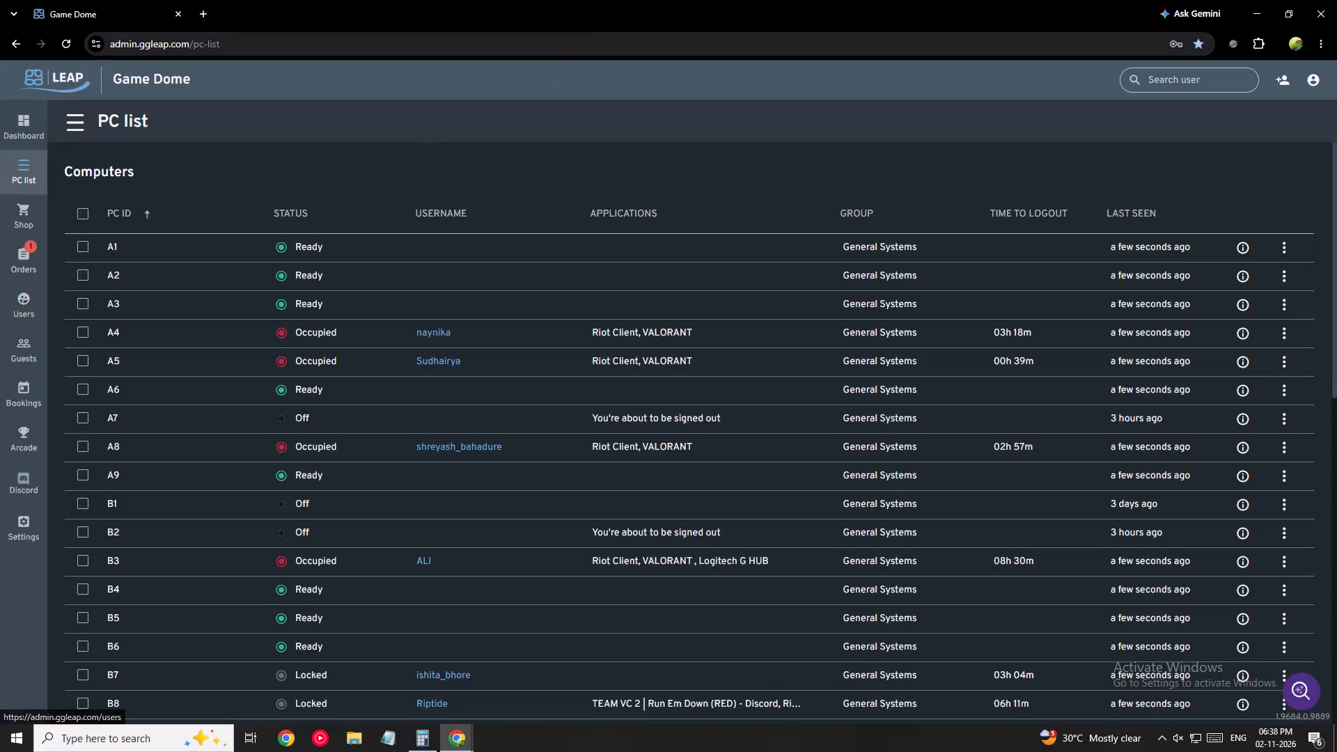
left_click(1143, 75)
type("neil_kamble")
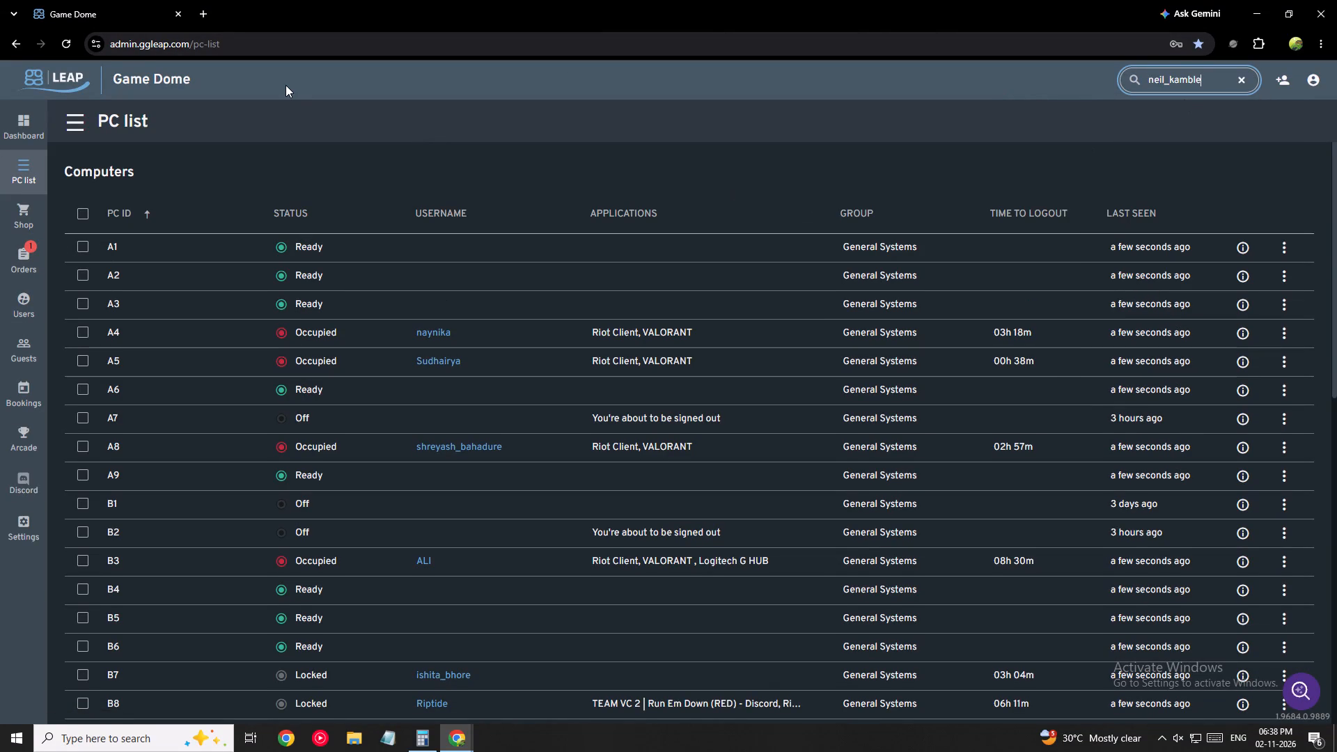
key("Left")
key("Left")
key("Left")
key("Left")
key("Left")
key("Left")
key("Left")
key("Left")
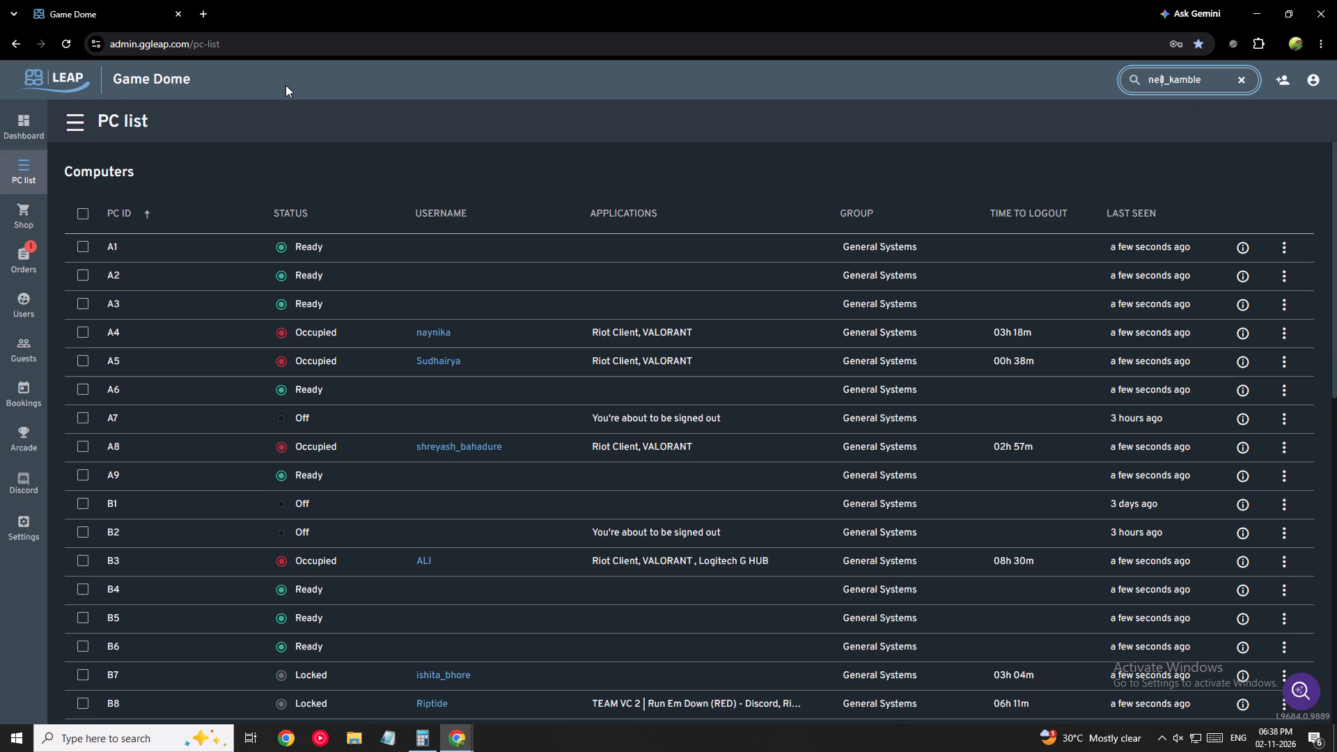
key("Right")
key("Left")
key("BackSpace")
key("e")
double_click(1275, 113)
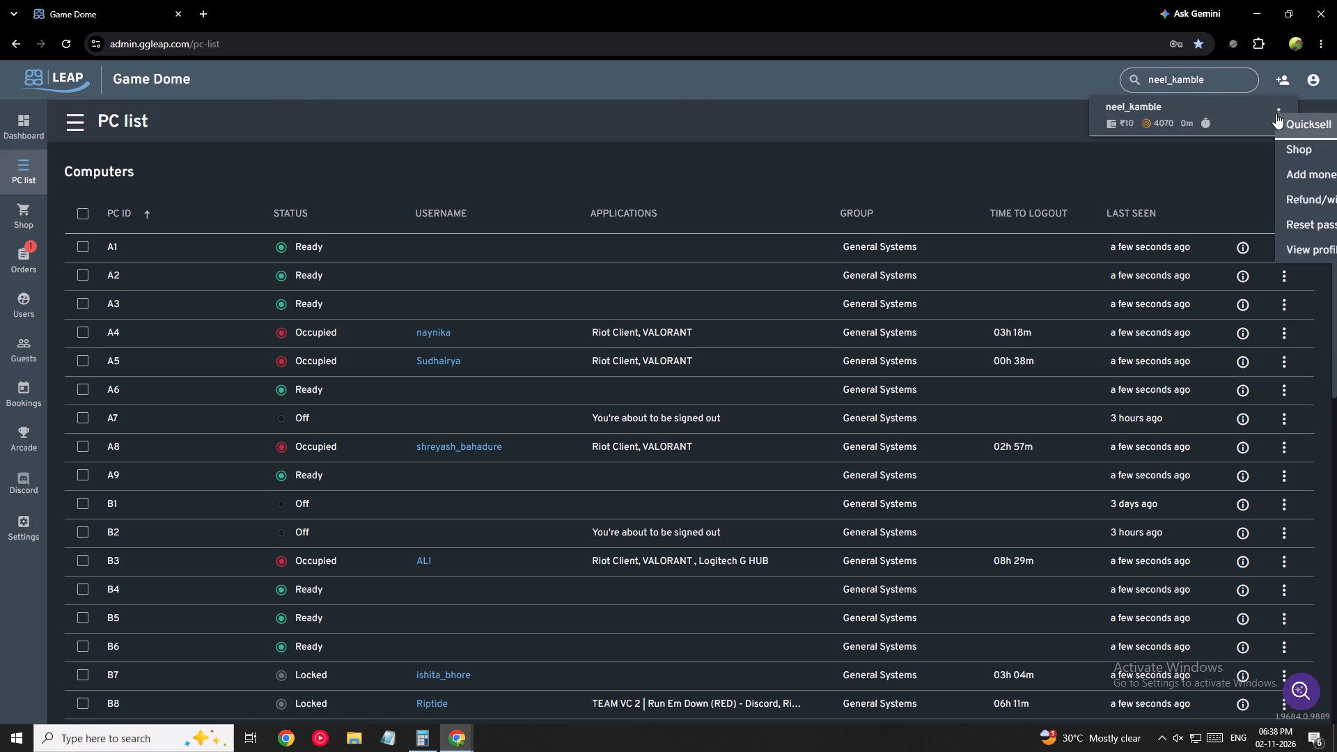
Add two Cigg to the quick sale, check out and charge the ₹60 order as cash.
left_click_drag(533, 314, 164, 461)
left_click_drag(519, 313, 226, 477)
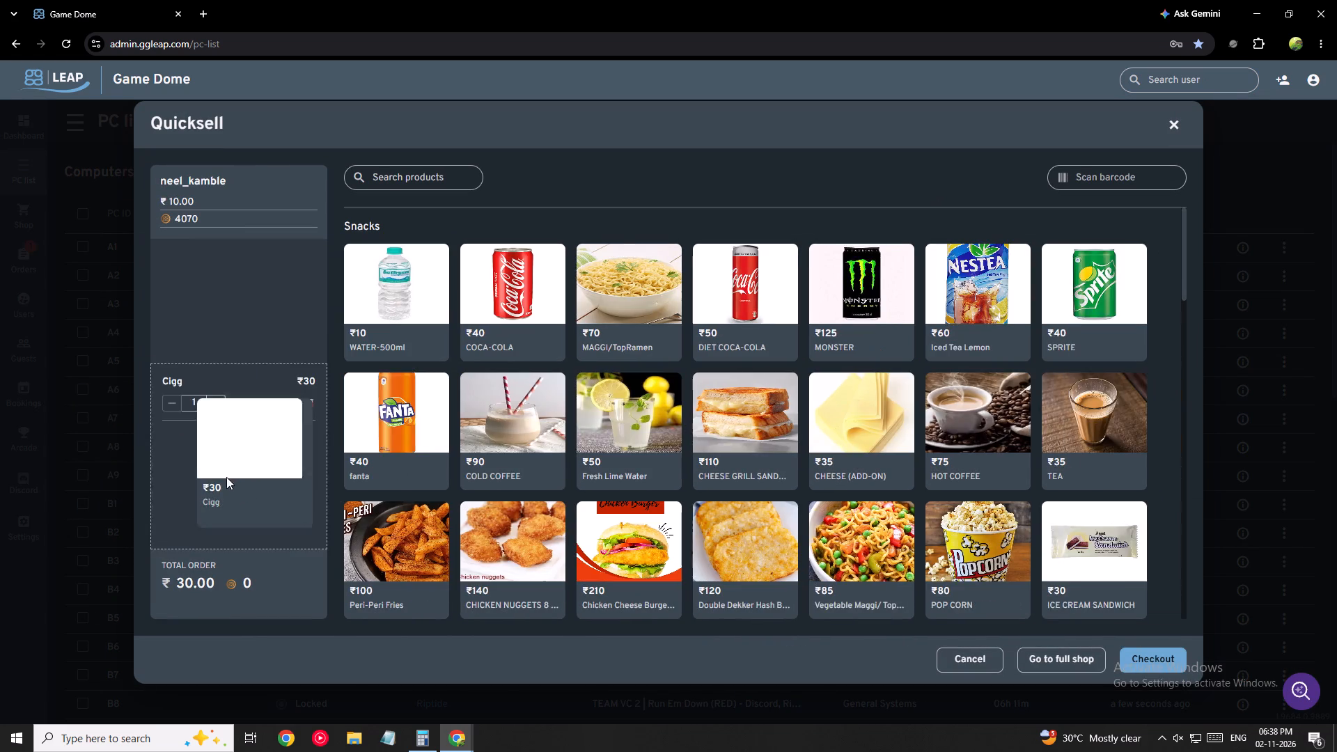
left_click_drag(226, 477, 191, 455)
left_click(1154, 668)
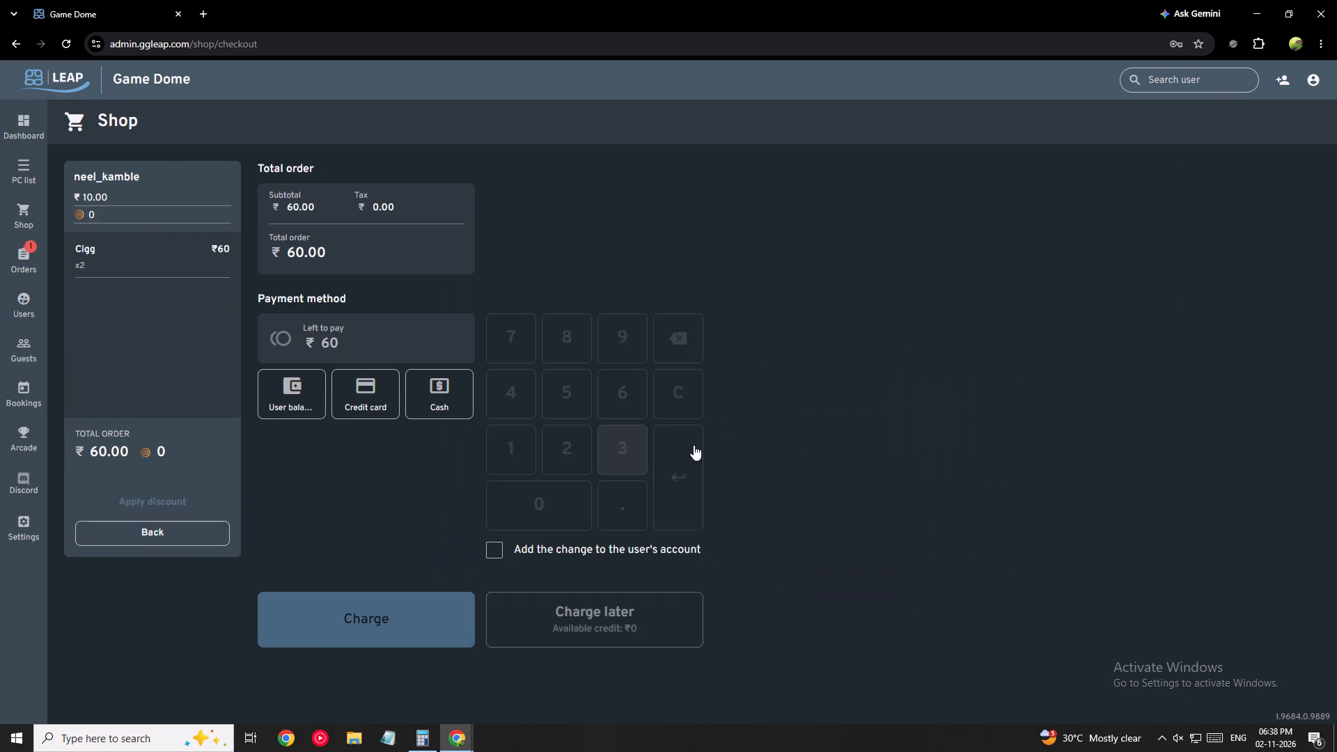
left_click(430, 391)
left_click(414, 618)
Switch to the GD VIMAN MNAGAR spreadsheet and set customer Neel's credit amount to 90.
left_click(439, 733)
left_click(463, 730)
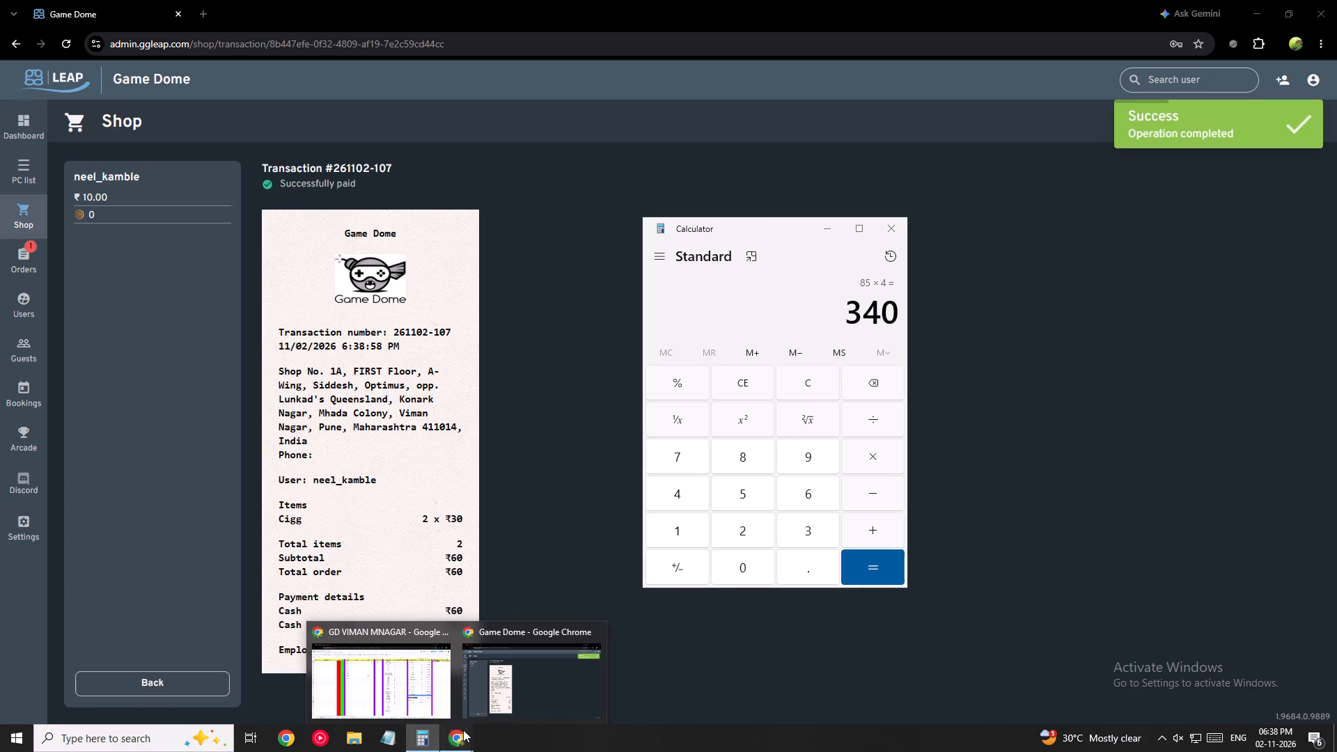
left_click(398, 684)
left_click_drag(1108, 551, 1090, 551)
double_click(1075, 549)
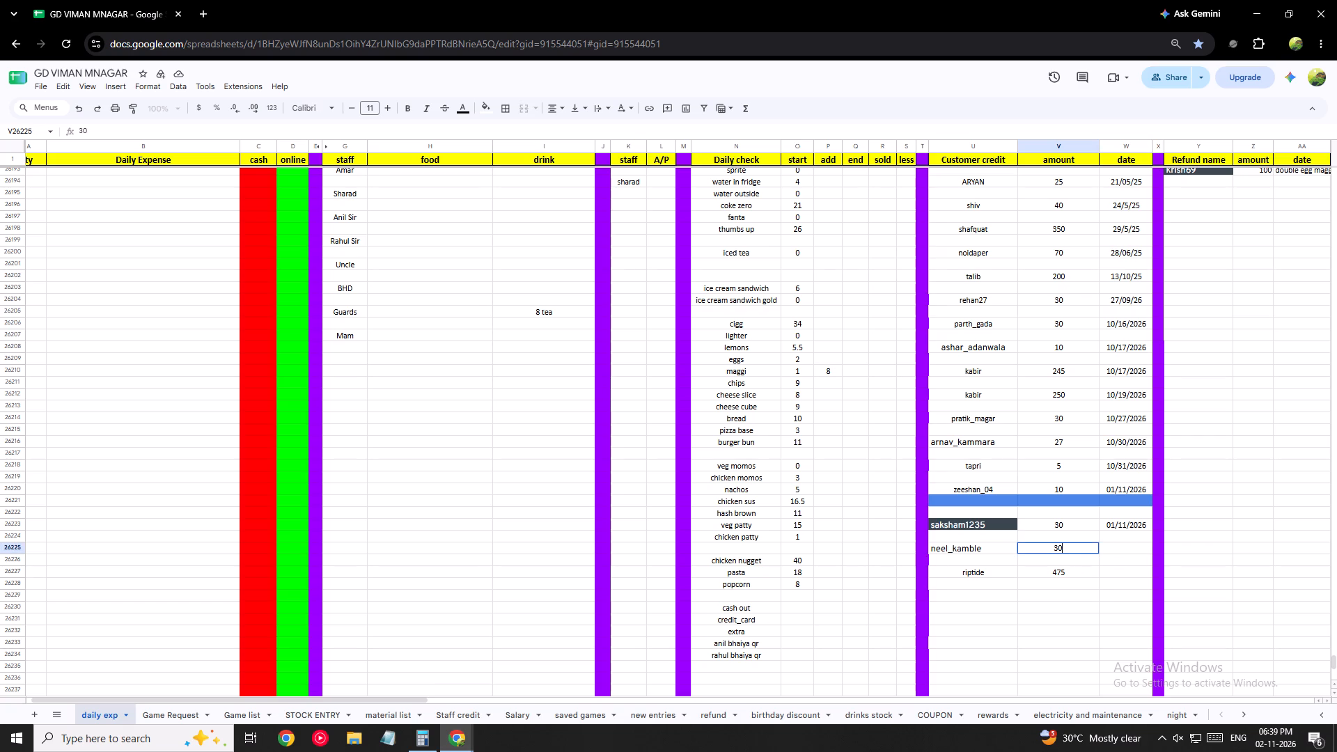
key("BackSpace")
key("BackSpace")
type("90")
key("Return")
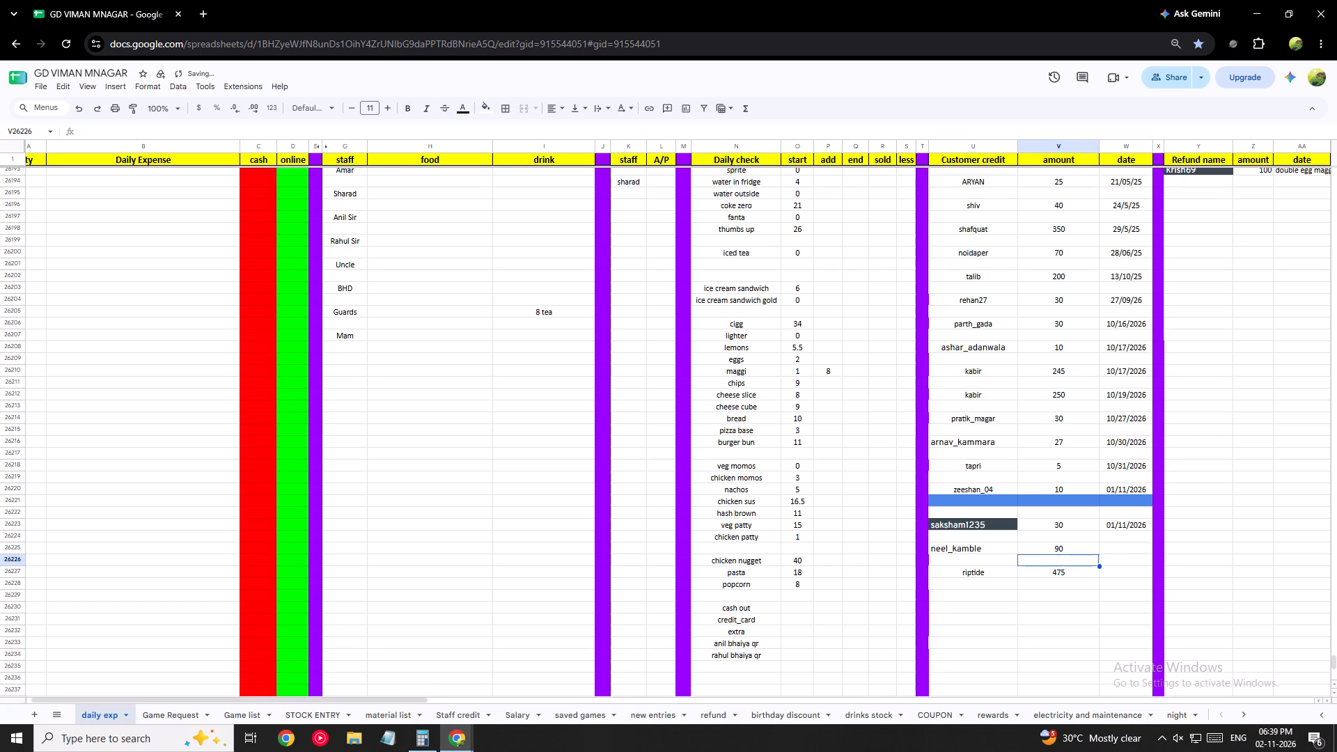
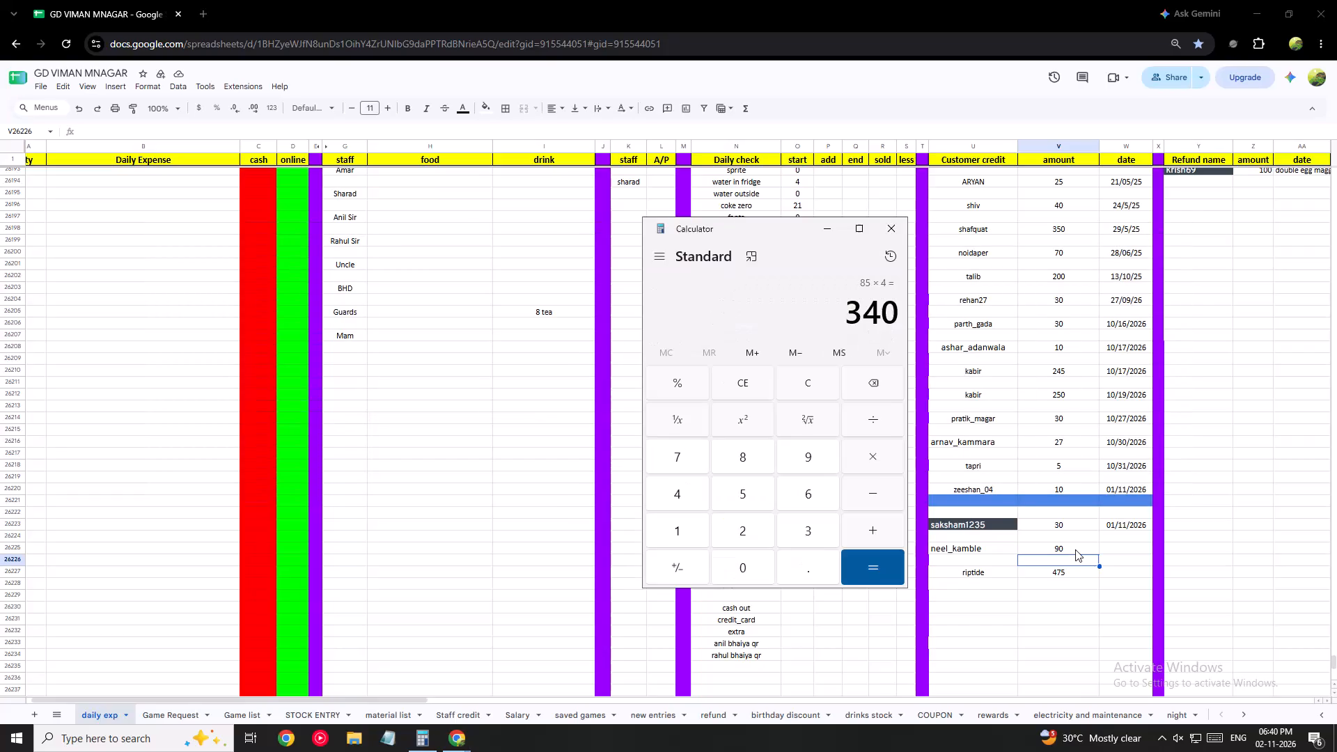
Switch to the Game Dome admin's PC list and open a shop sale for the customer logged in on C3.
key("alt+Tab")
key("alt+Tab")
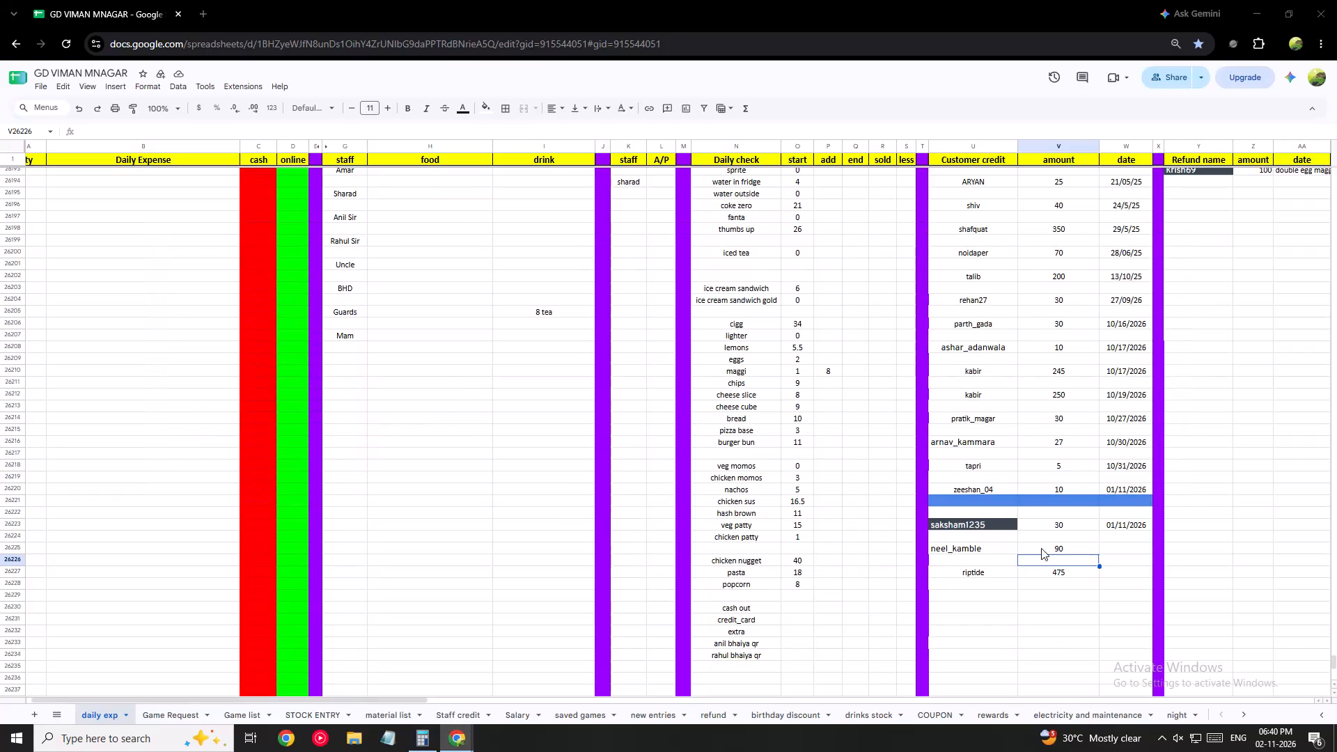
key("alt+Tab")
left_click(0, 203)
left_click(0, 185)
scroll(331, 417, "down", 3)
scroll(478, 473, "down", 1)
left_click(467, 545)
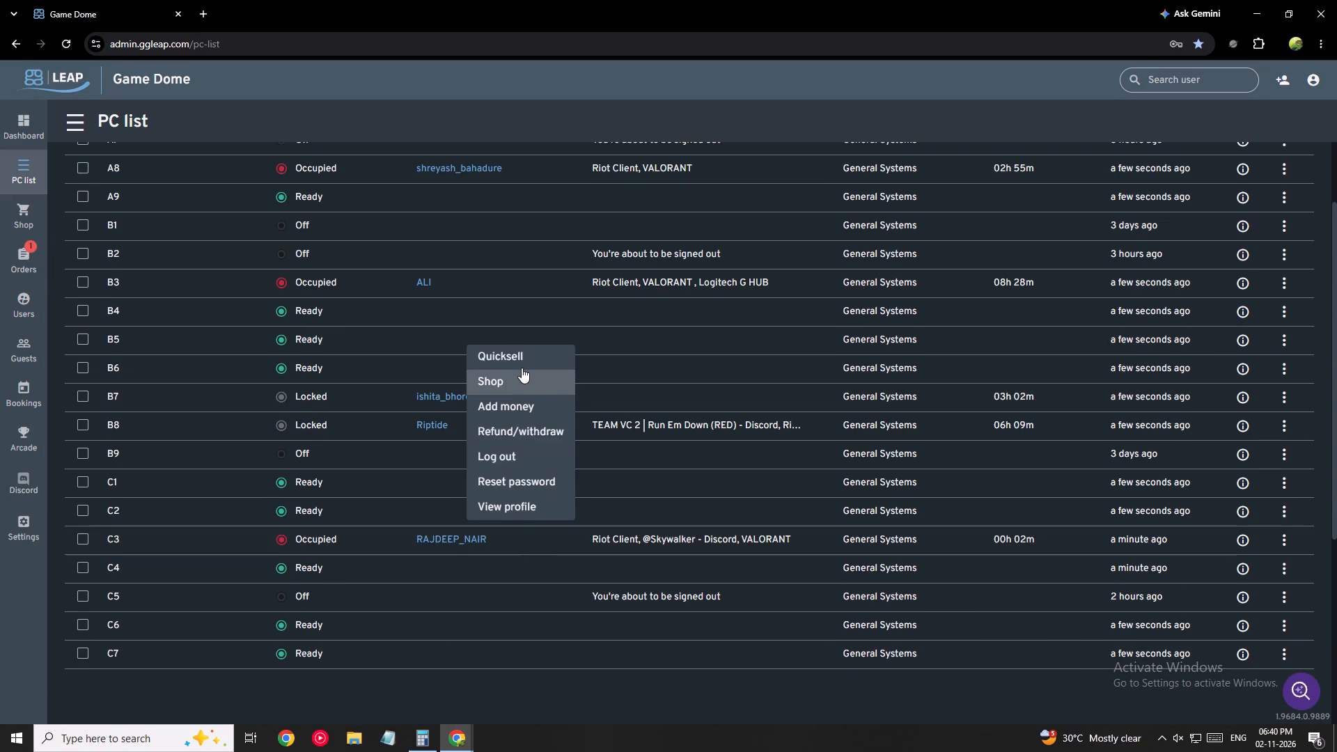
left_click(514, 360)
left_click(1031, 655)
Add one PC 3 hr pass from the PC Pass GamePasses, check out and charge the ₹250 order as card.
left_click(444, 218)
left_click(405, 263)
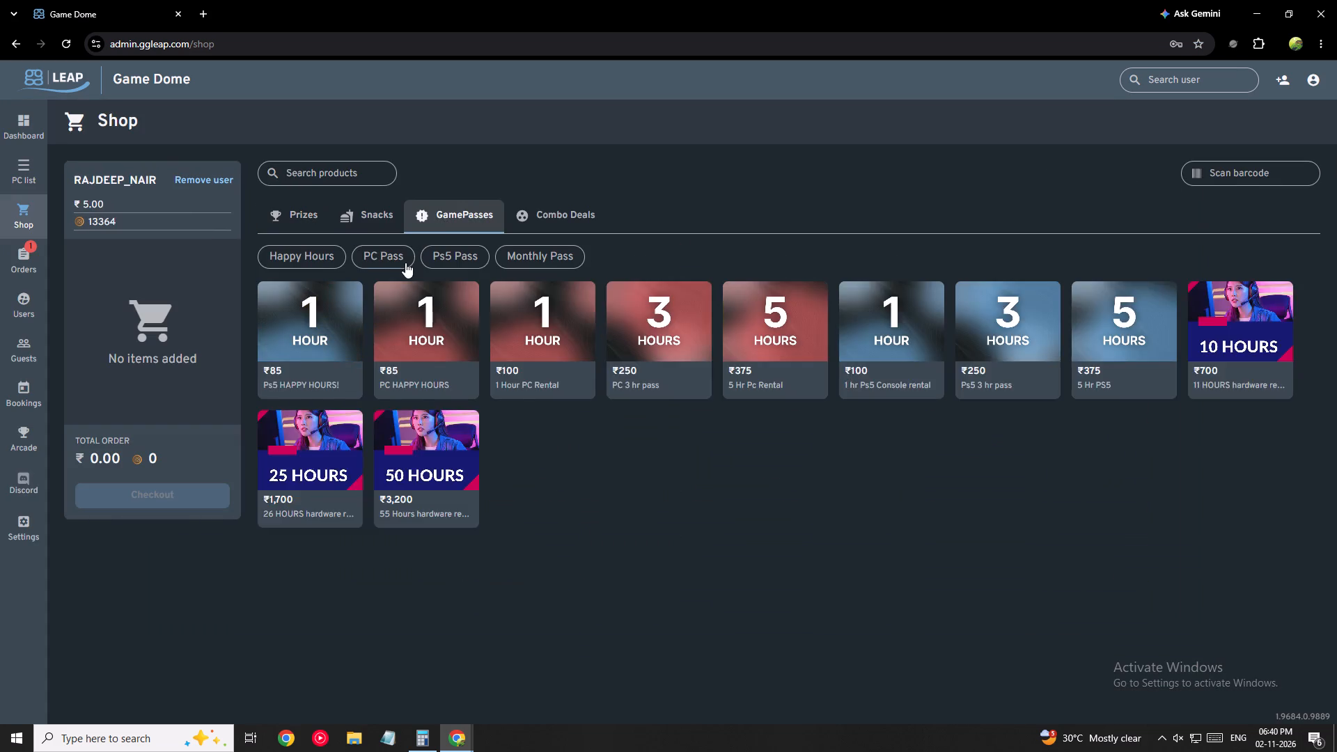
left_click_drag(443, 337, 146, 345)
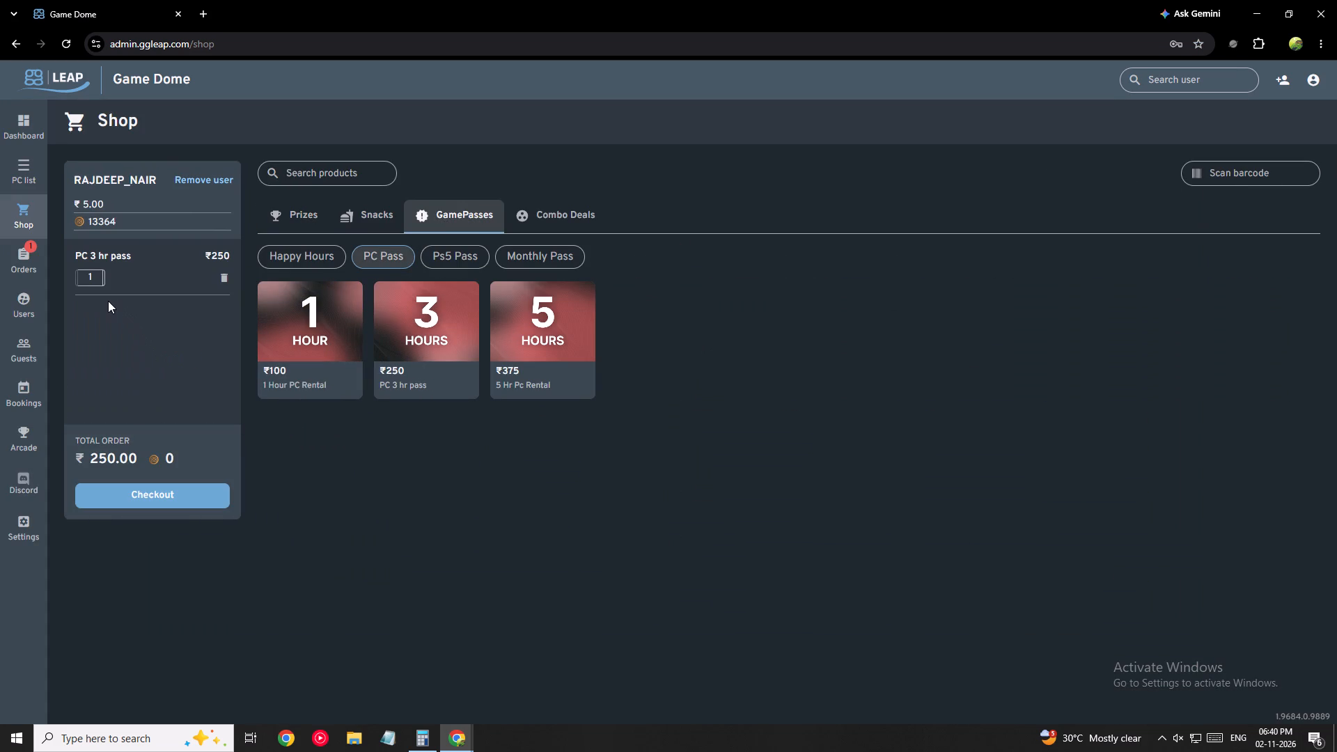
left_click(155, 496)
left_click(347, 401)
left_click(369, 627)
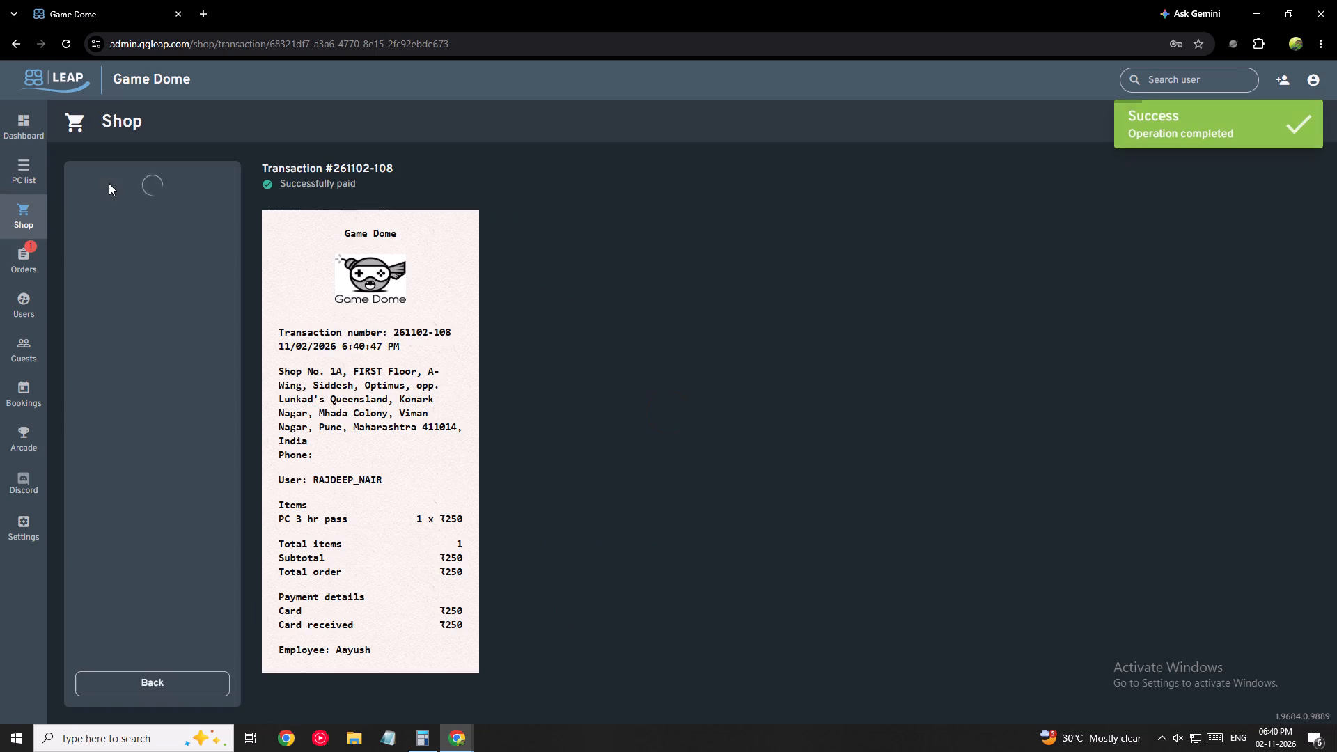
Find the same customer through the user search and add ₹50 to the account, paid by credit card.
double_click(109, 183)
key("ctrl+c")
left_click(1186, 78, "ctrl")
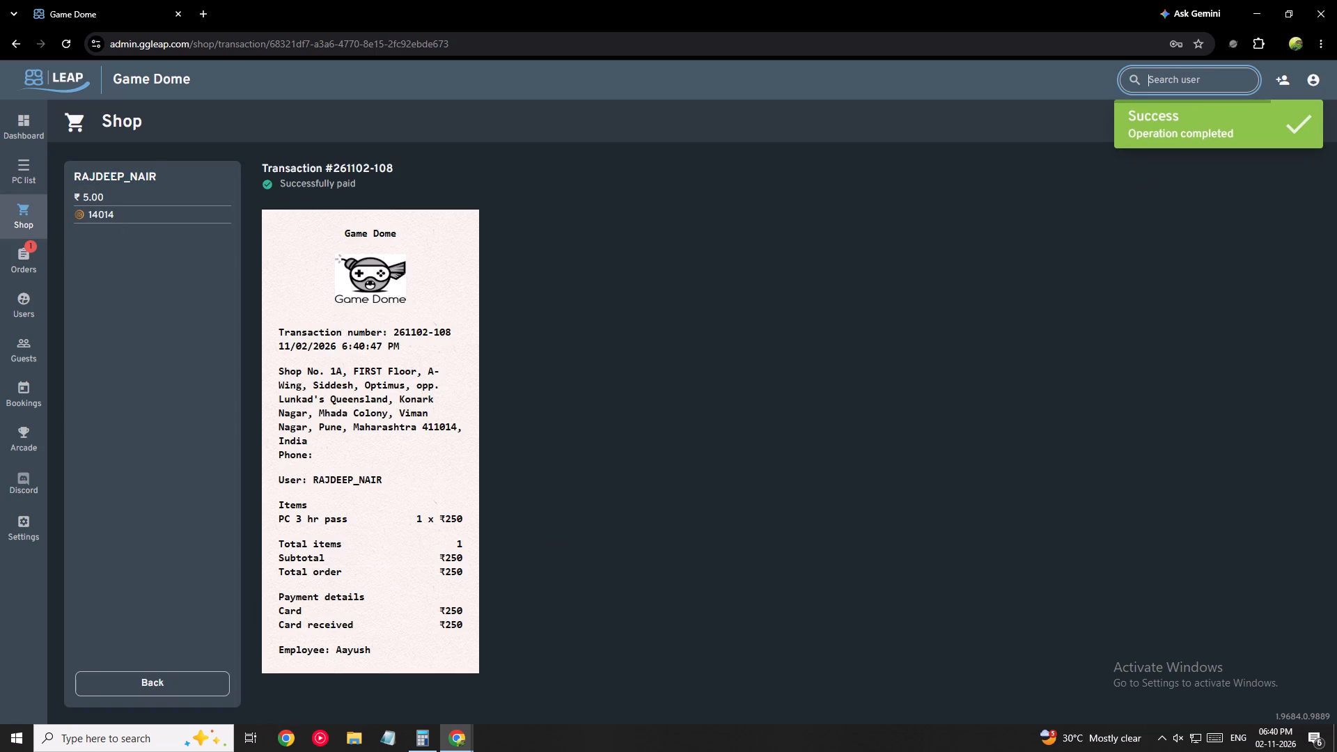
key("ctrl+v")
left_click(1280, 116)
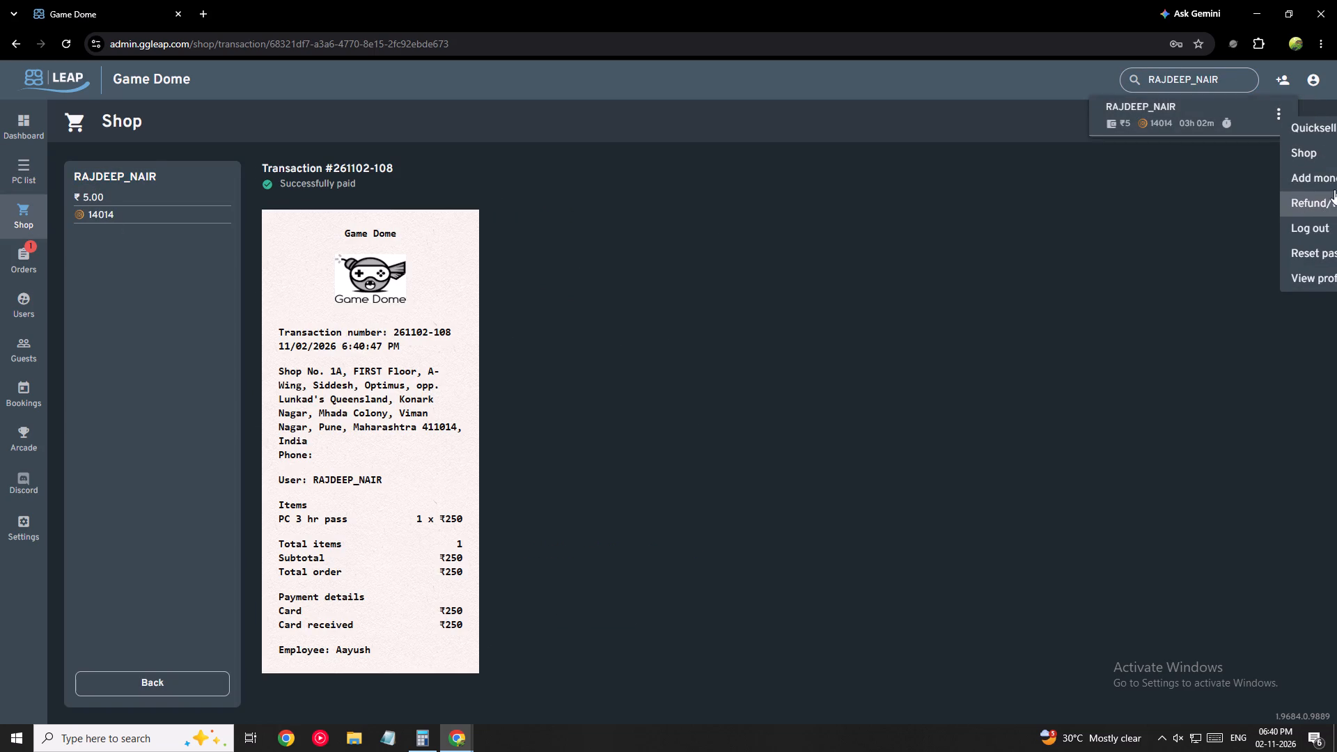
left_click(1336, 184)
left_click(667, 357)
key("5")
key("0")
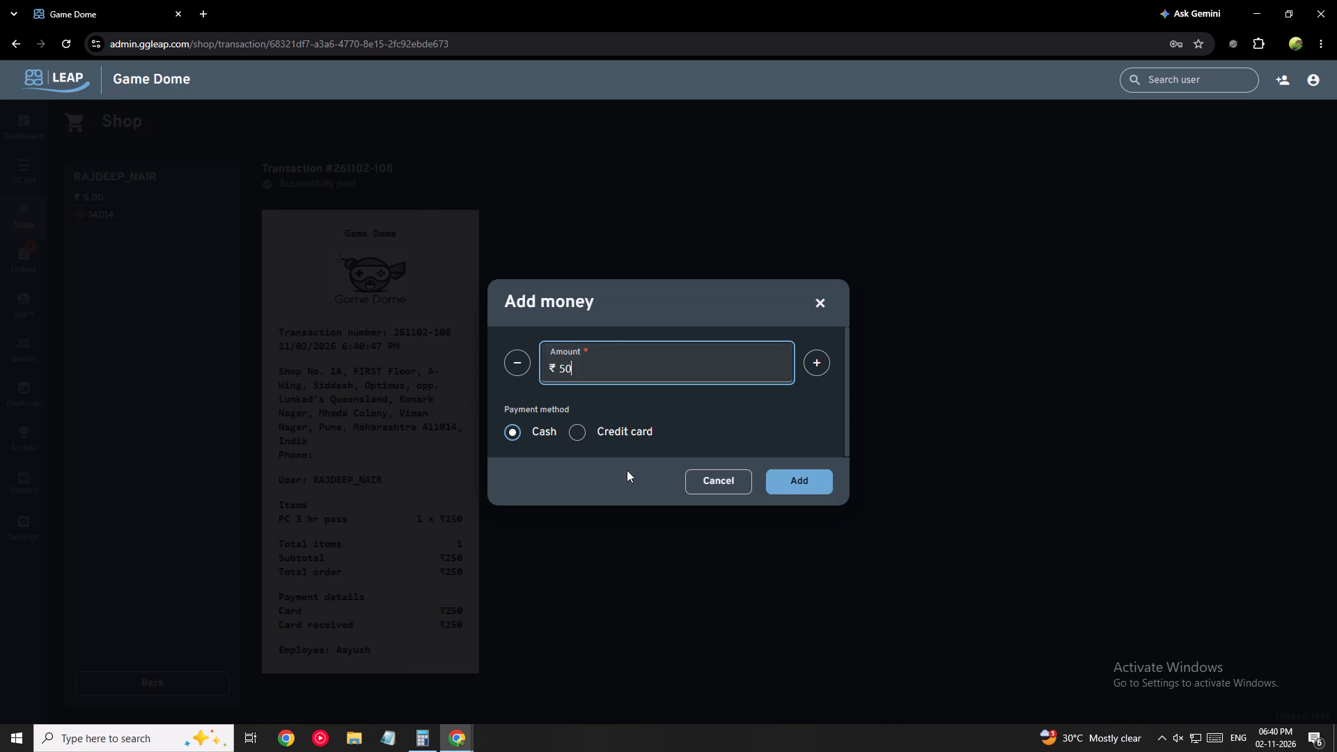
left_click(574, 426)
left_click(833, 474)
left_click(821, 477)
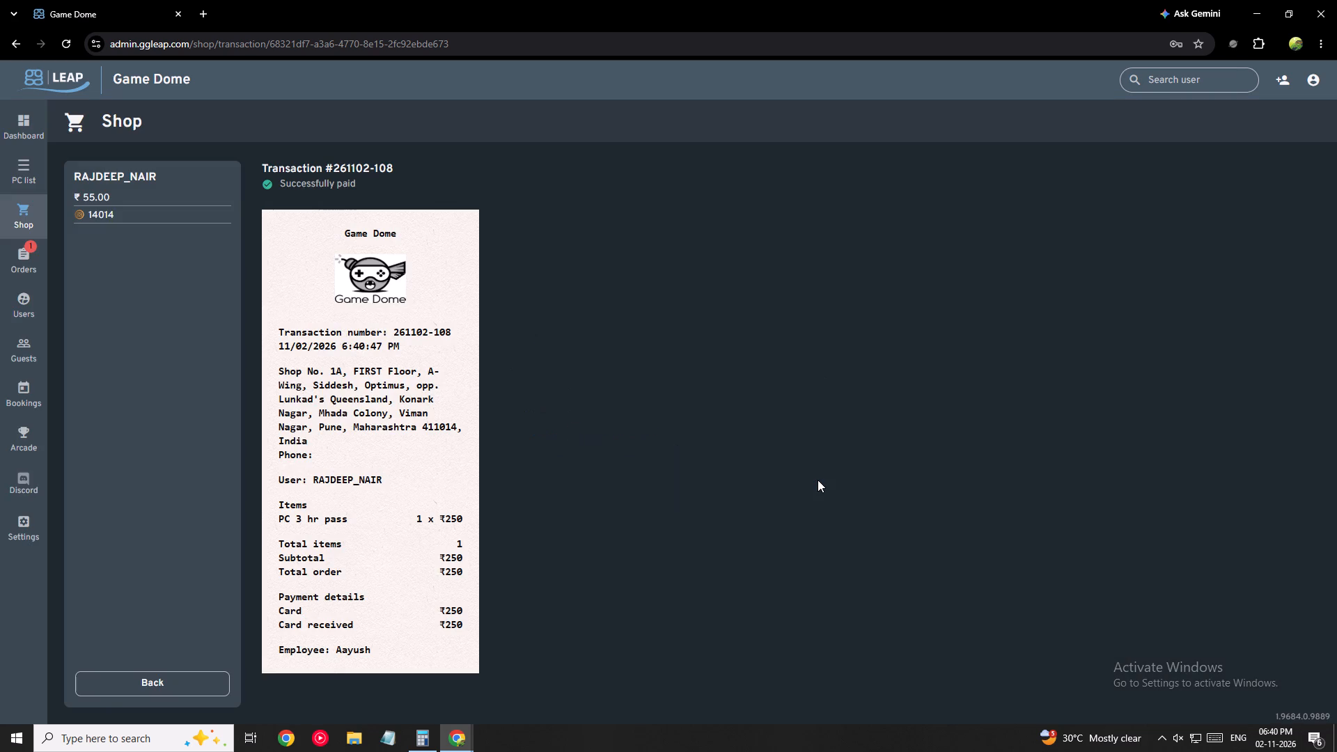
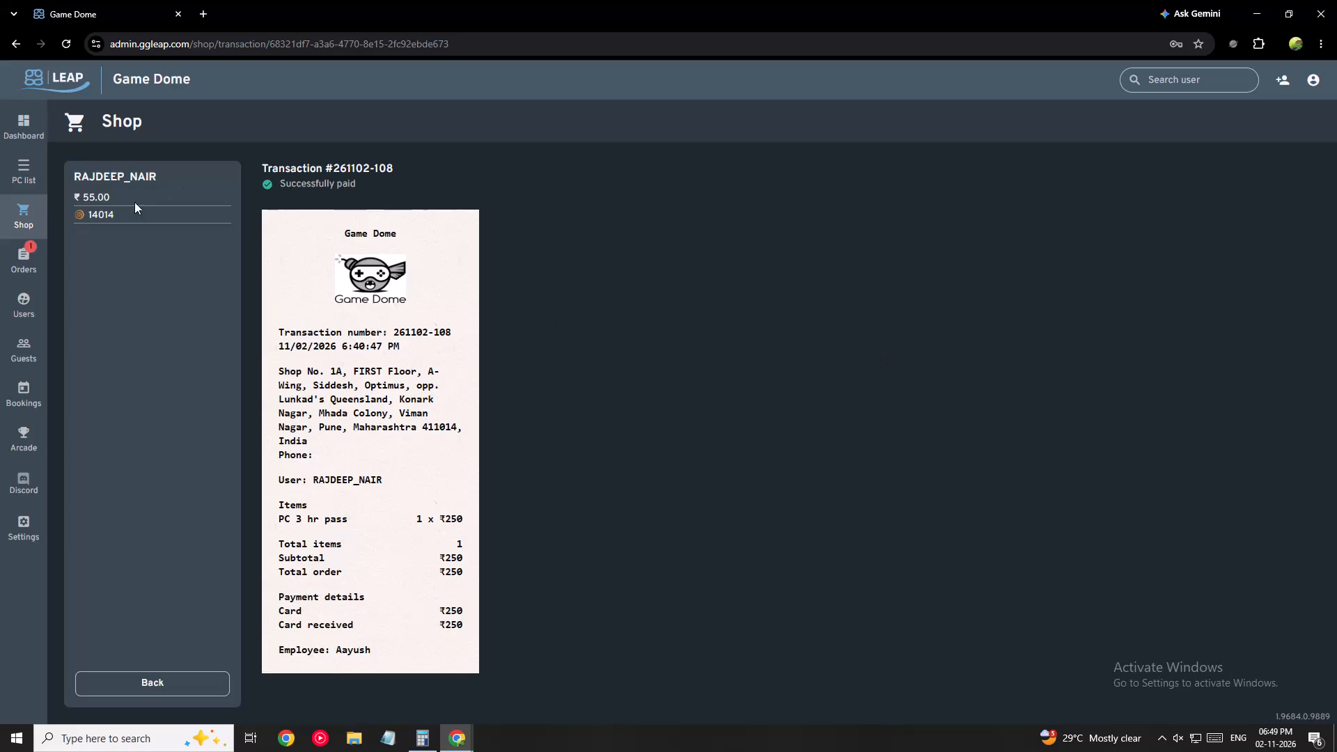
left_click(17, 157)
left_click(1187, 71)
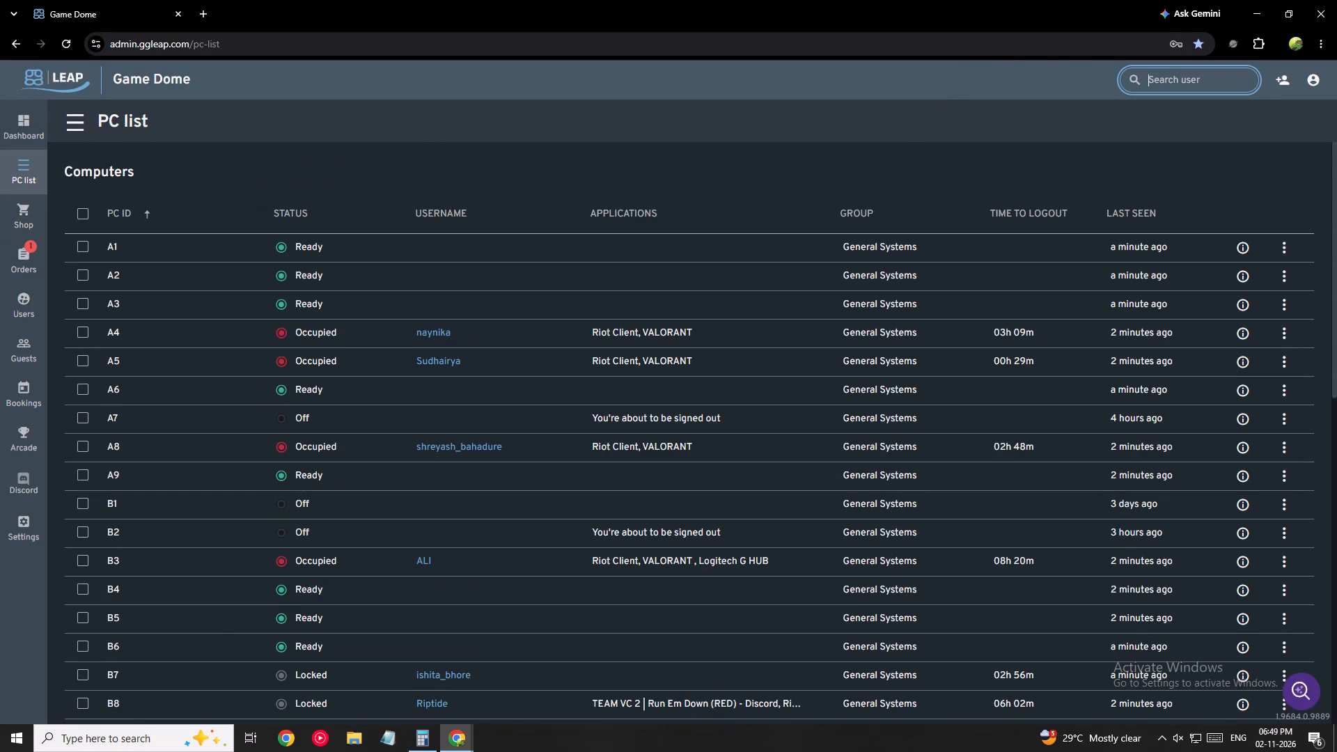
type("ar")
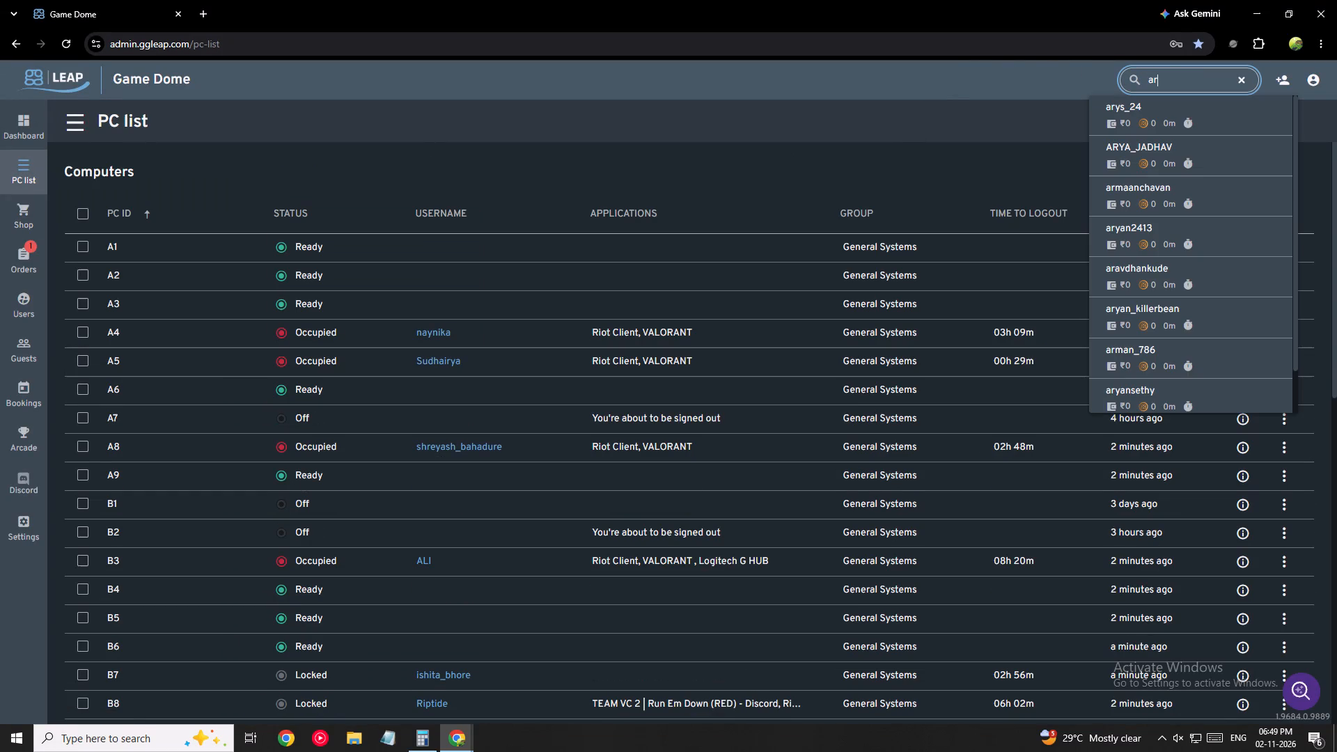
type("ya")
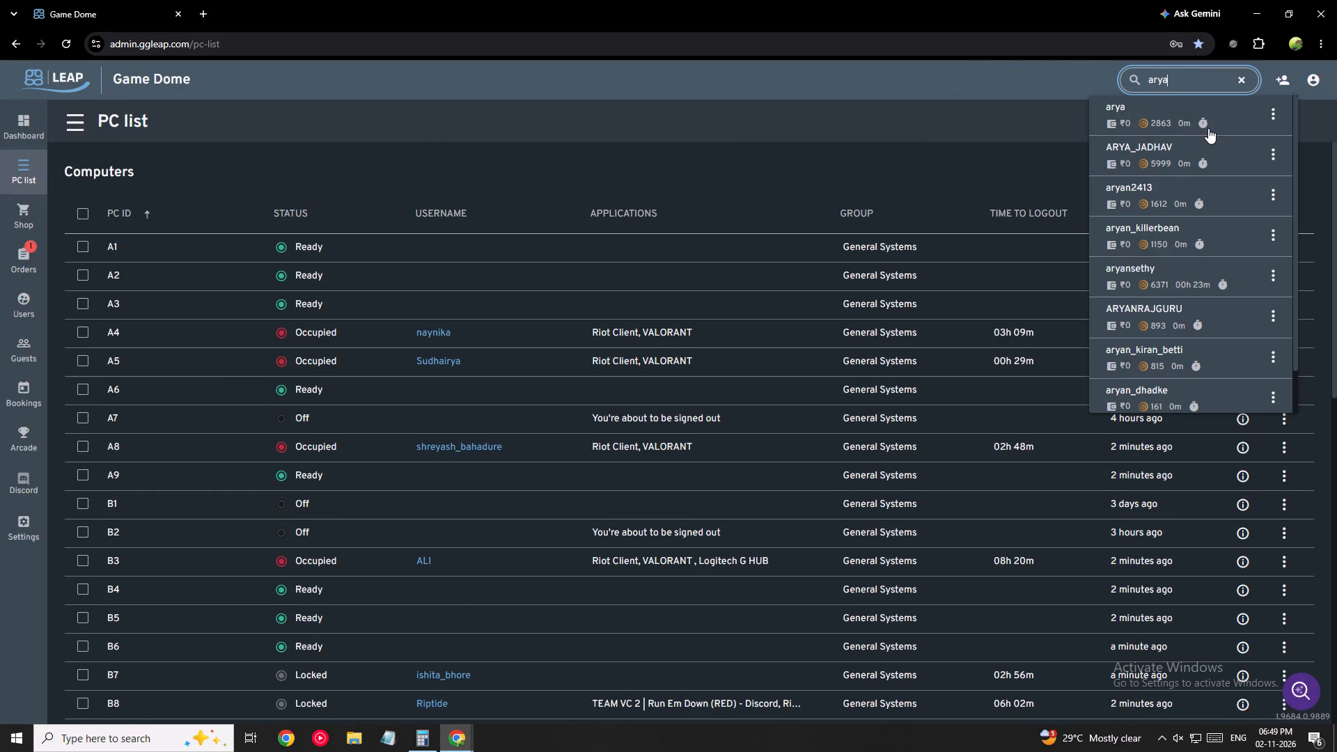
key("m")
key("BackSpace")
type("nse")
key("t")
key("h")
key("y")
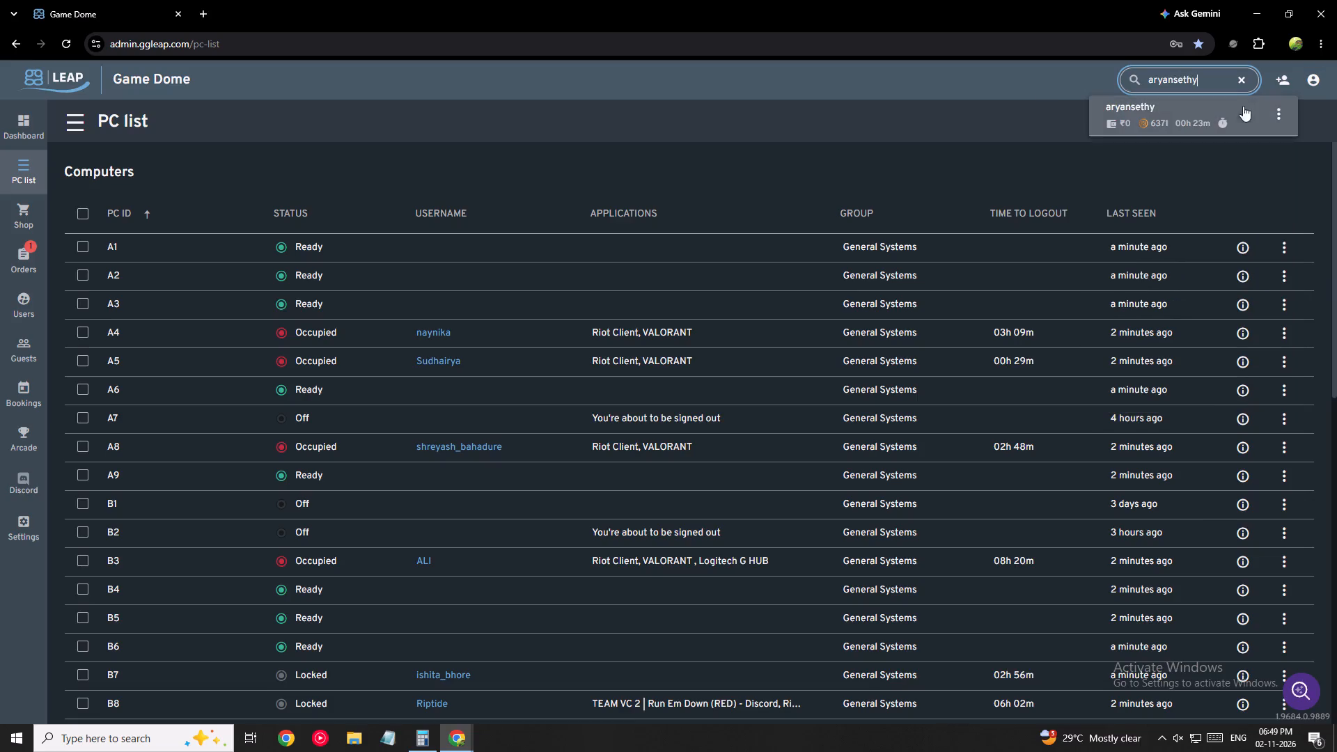
left_click(1272, 113)
left_click(1309, 253)
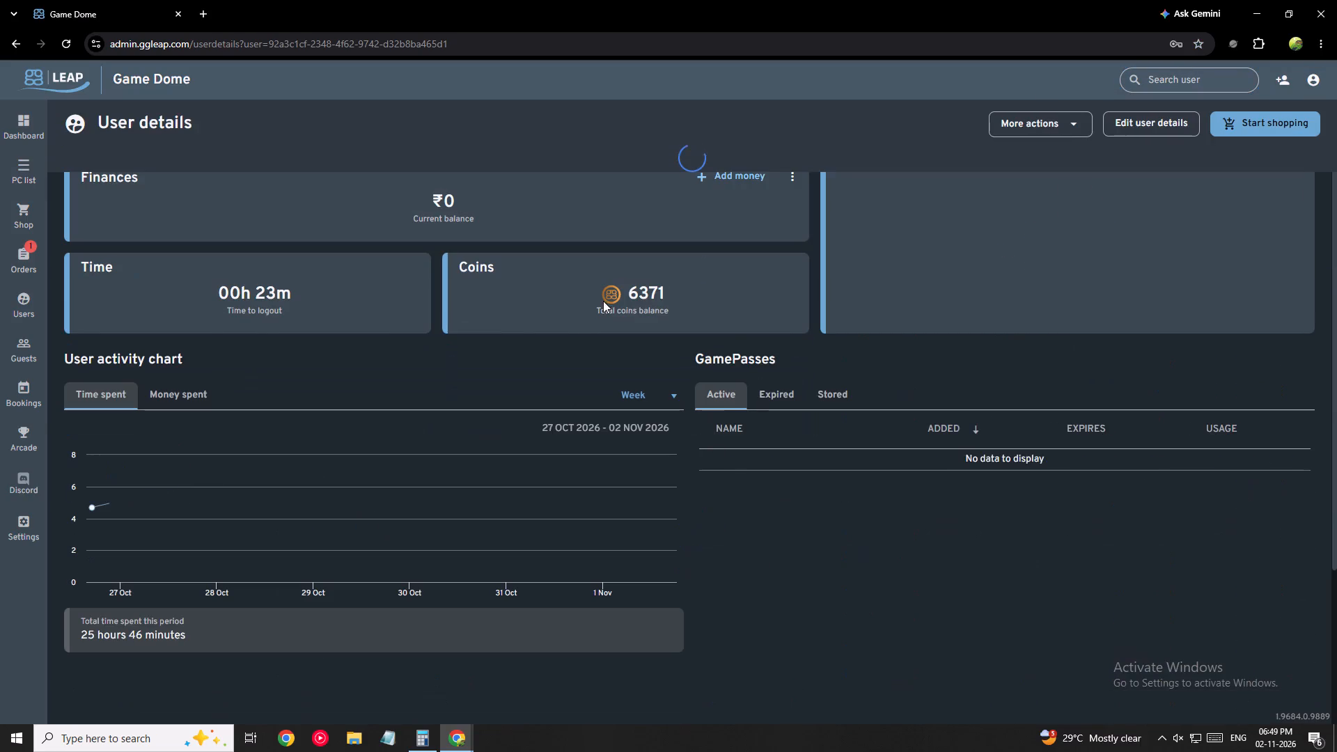
scroll(647, 329, "up", 2)
double_click(176, 145)
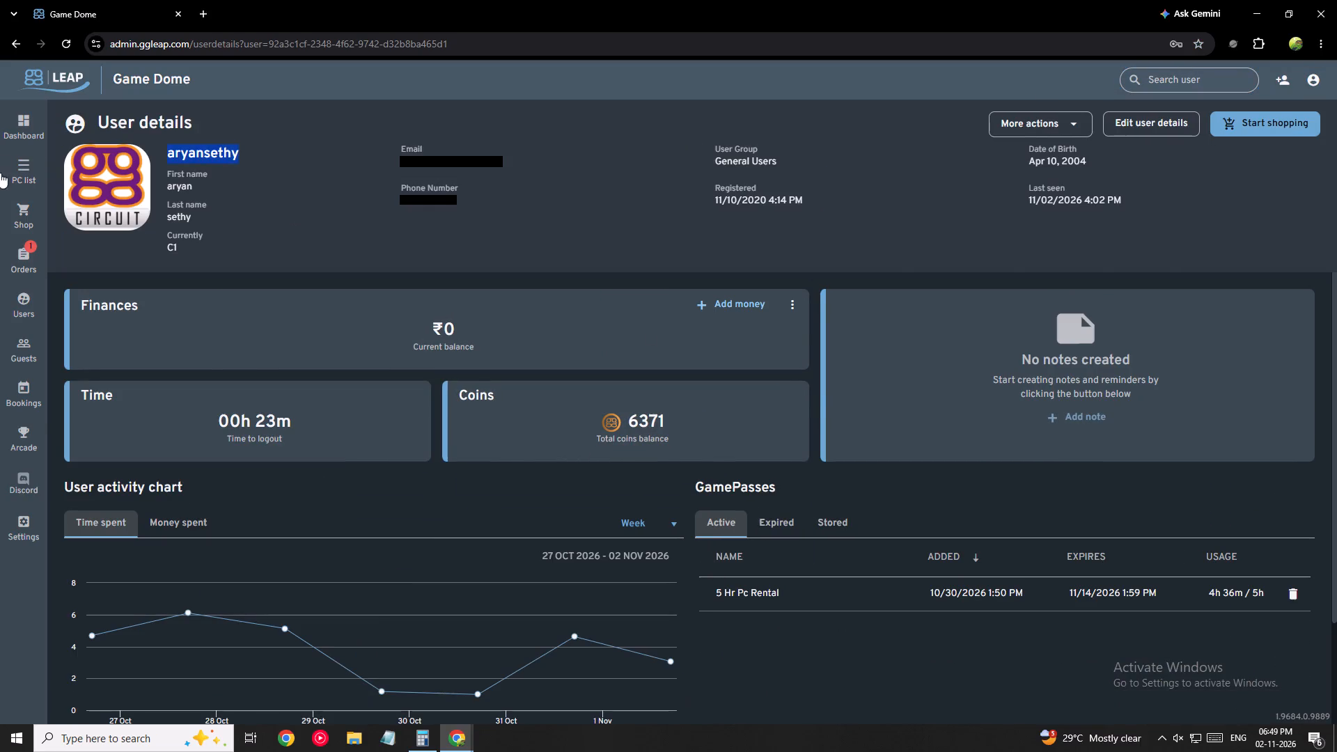
left_click(0, 173)
left_click(1208, 78)
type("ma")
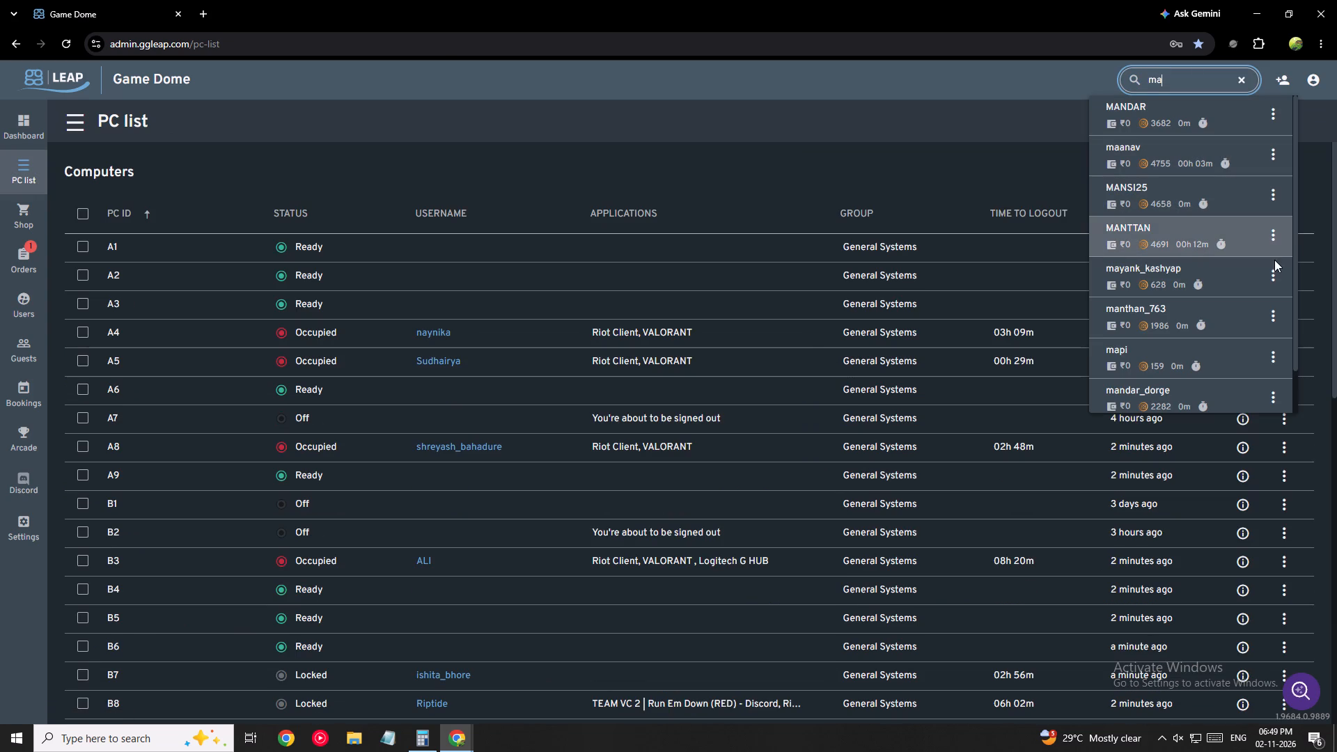
scroll(1256, 330, "down", 2)
left_click(1272, 352)
left_click(1287, 354)
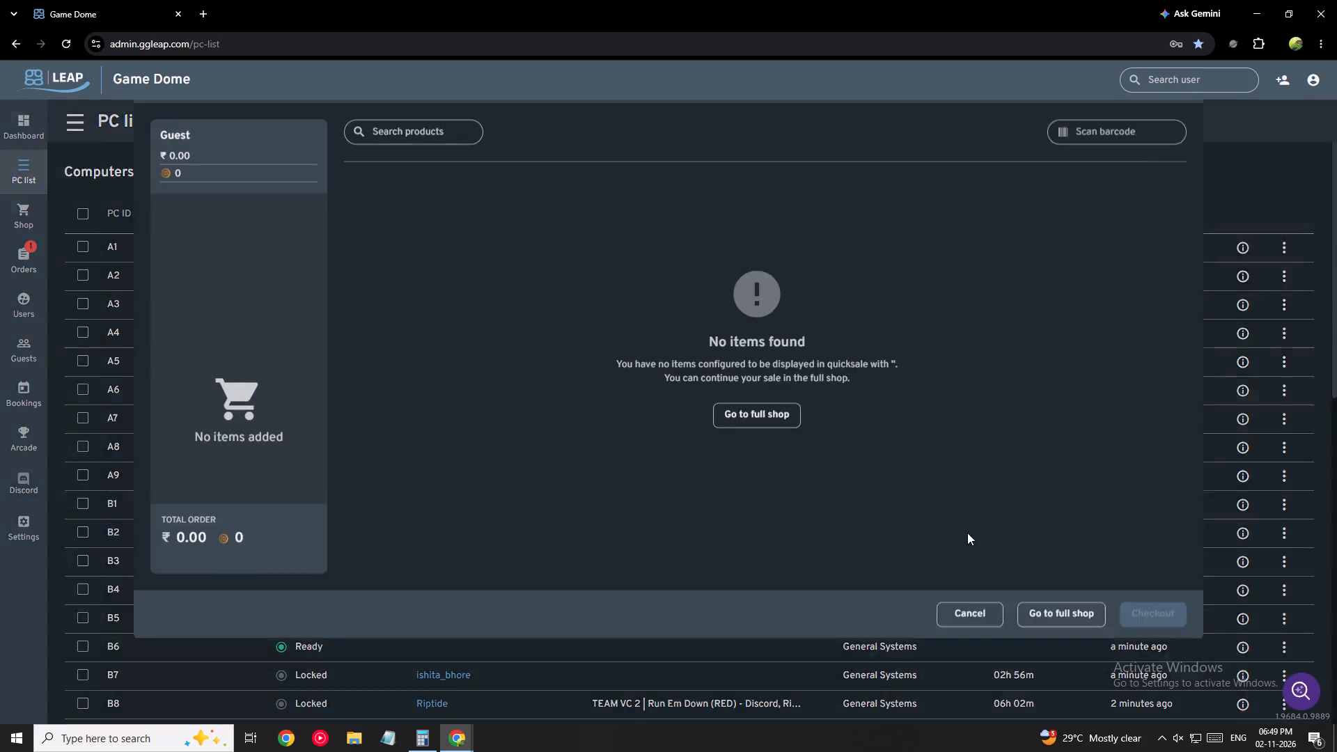
left_click(1047, 654)
Add one 1 hr Ps5 Console rental from the Ps5 Pass GamePasses, check out and charge the ₹100 order as cash.
left_click(474, 209)
left_click(452, 265)
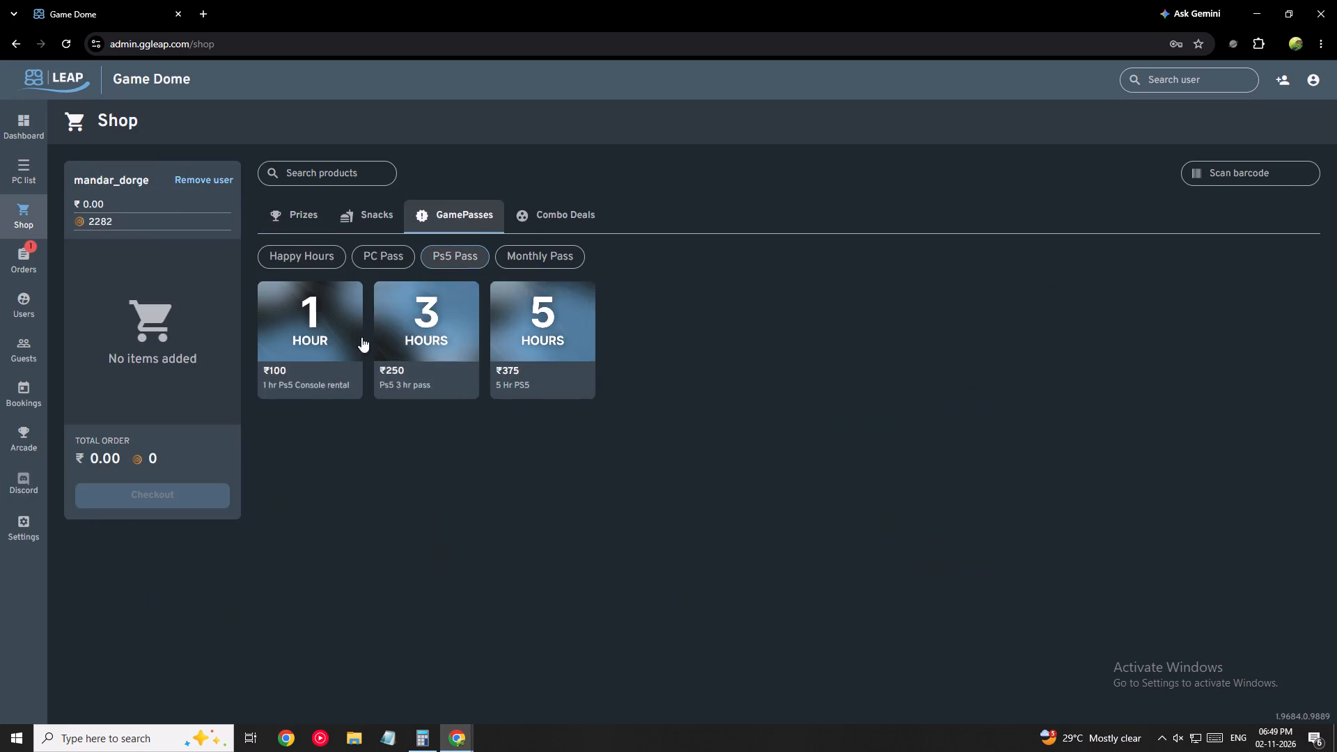
left_click_drag(303, 343, 120, 347)
left_click(163, 507)
left_click(450, 385)
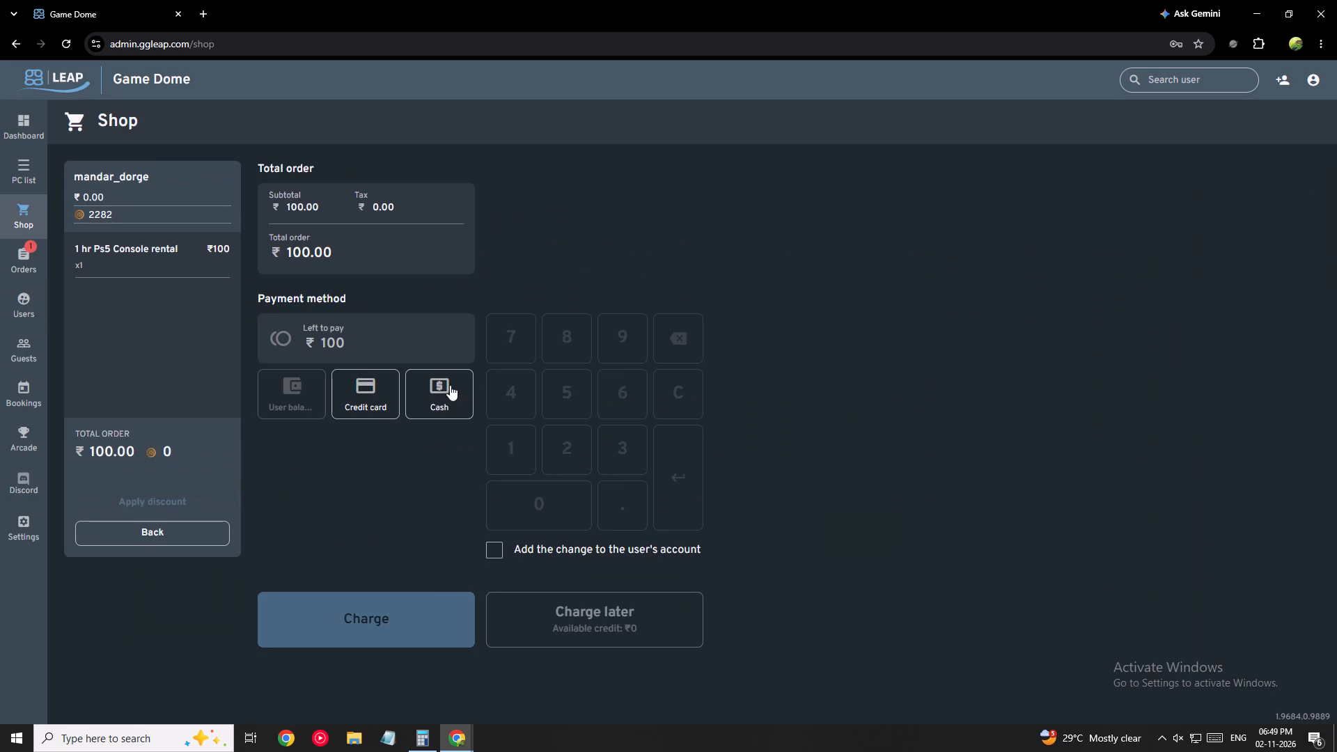
left_click(437, 603)
Search the users for "sa" and open a full shop sale for the customer sameer.
left_click(1199, 78)
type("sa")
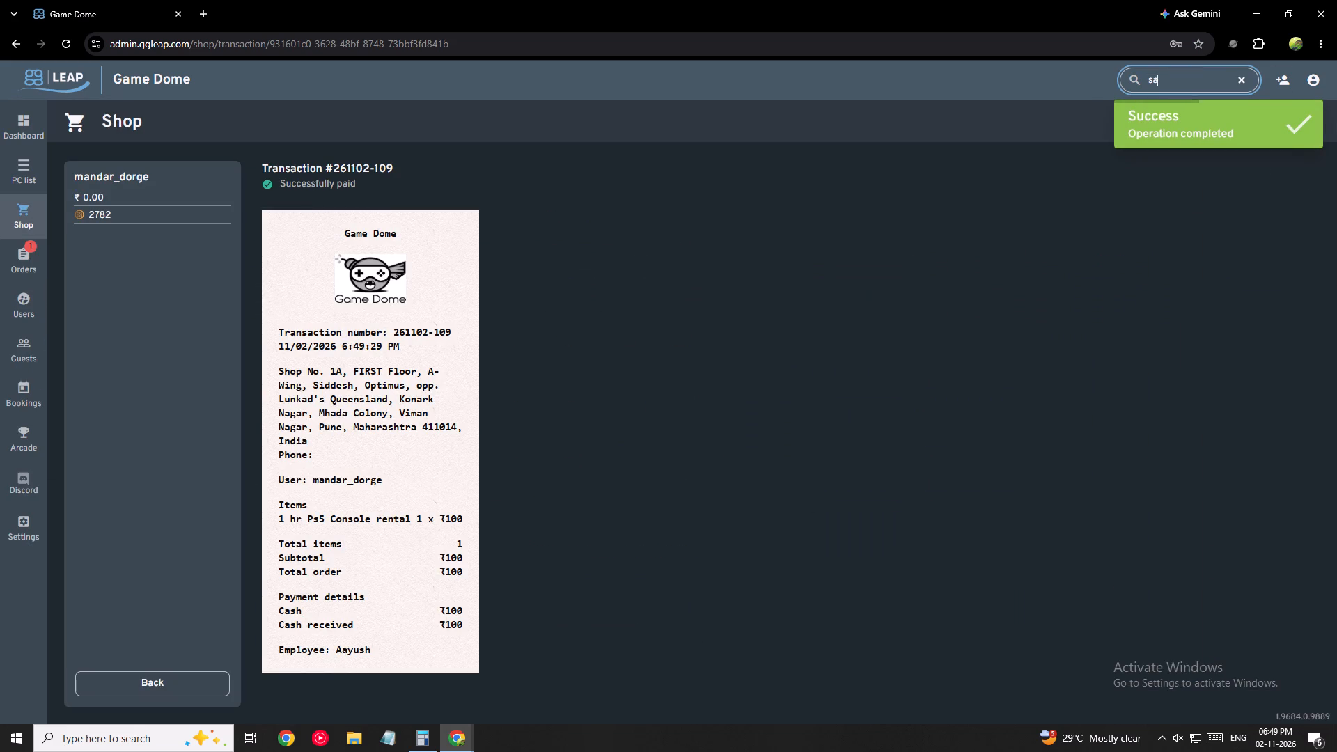
left_click(1259, 147)
left_click(1283, 155)
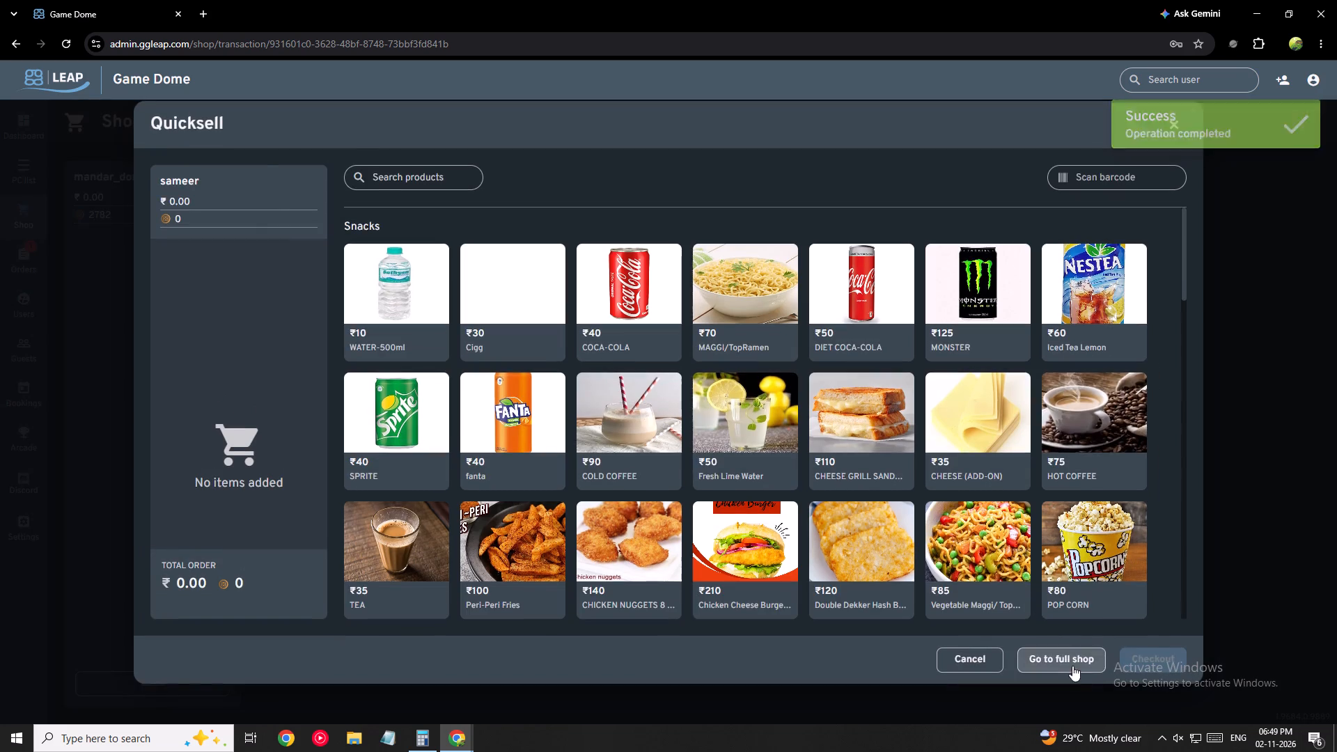
left_click(1072, 666)
Add one 1 hr Ps5 Console rental from the Ps5 Pass GamePasses, check out and charge the ₹100 order by credit card.
left_click(457, 219)
left_click(464, 252)
left_click_drag(263, 349, 136, 357)
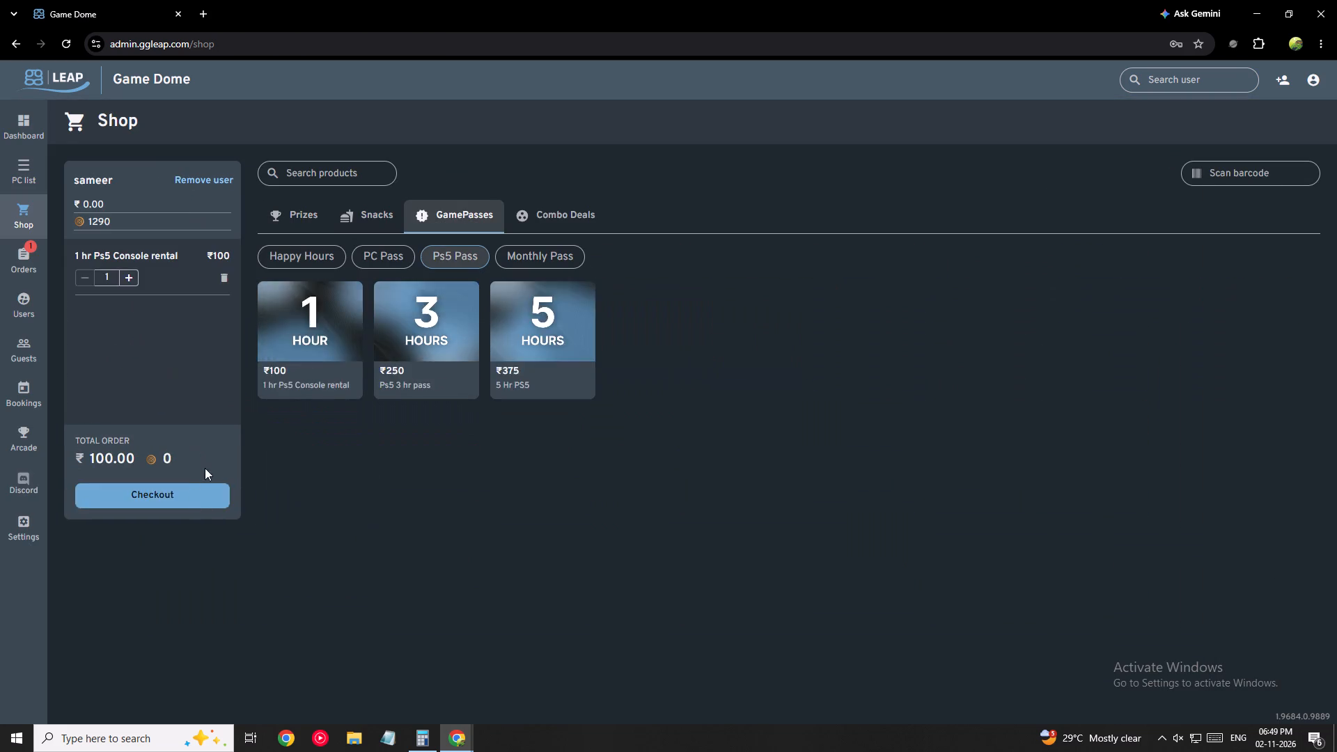
left_click(192, 494)
left_click_drag(372, 403, 372, 412)
left_click(372, 623)
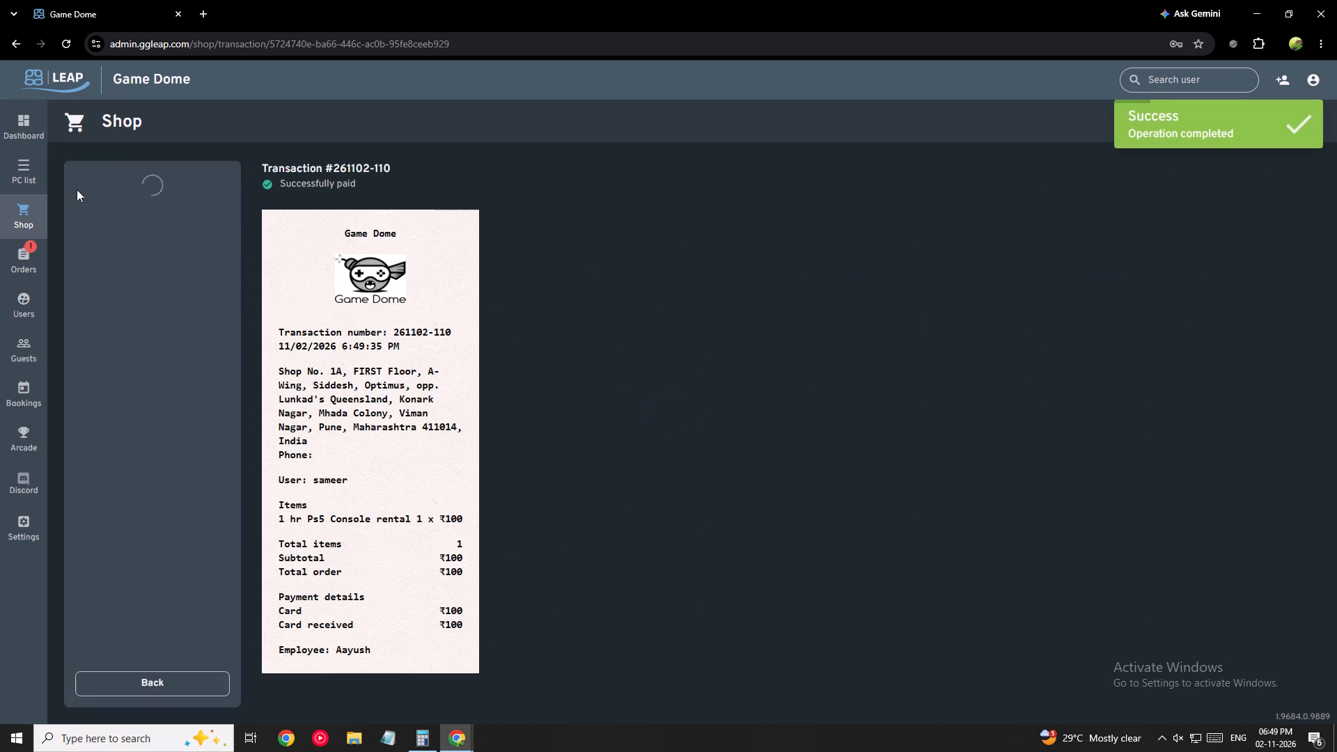
left_click(77, 186)
triple_click(84, 181)
key("ctrl+c")
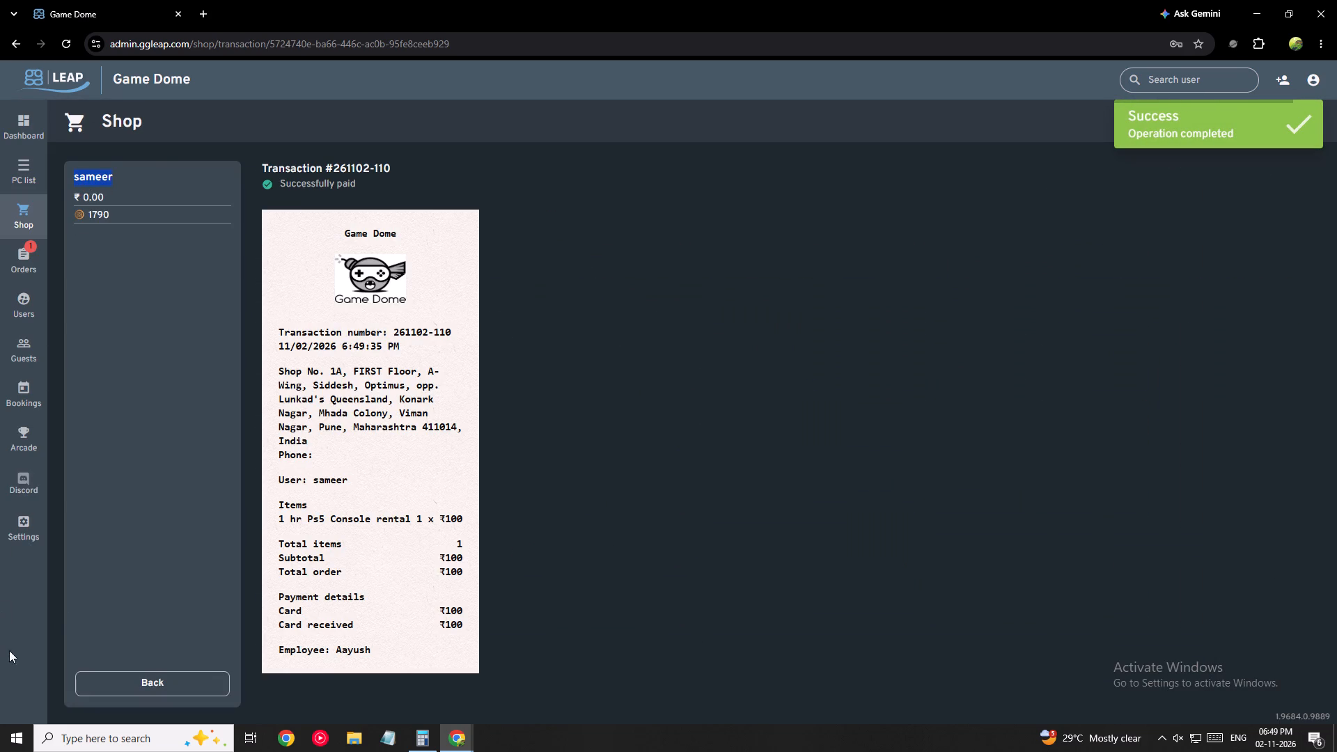
left_click(31, 256)
left_click(354, 162)
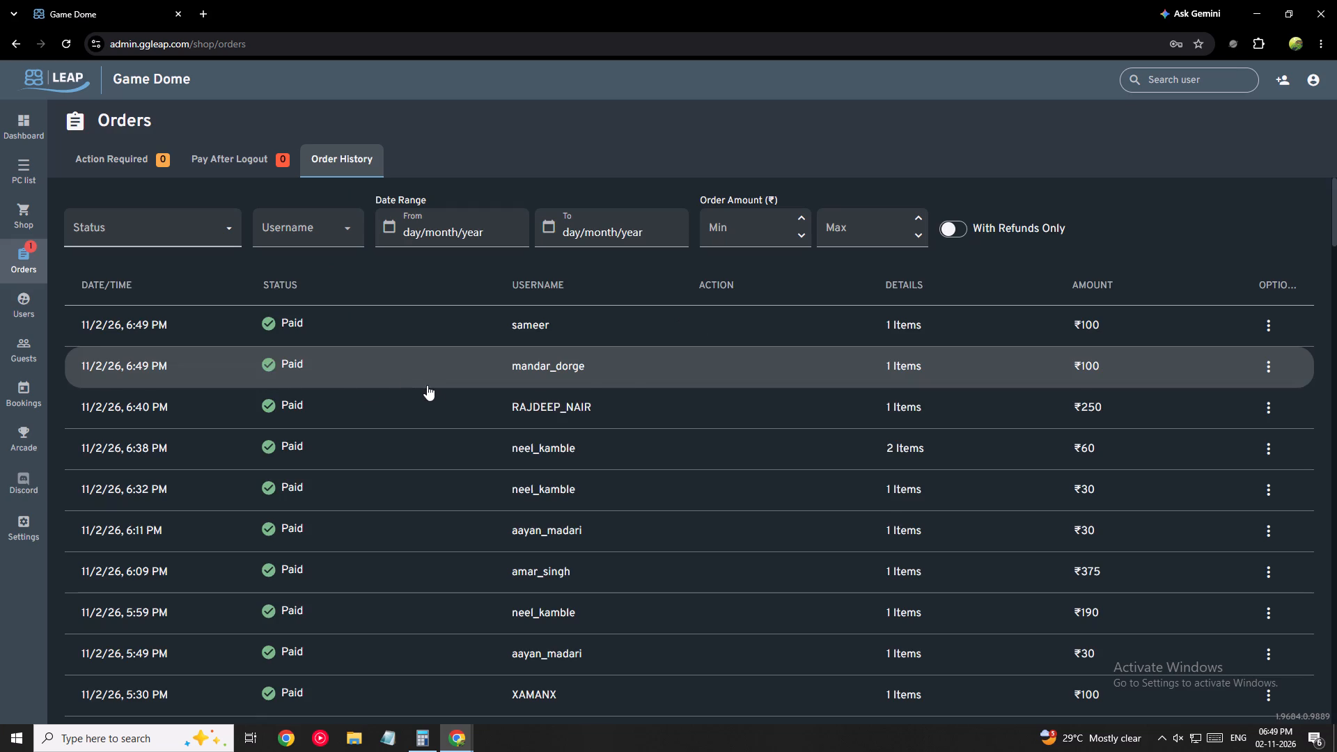
left_click(556, 375)
double_click(86, 174)
key("ctrl+c")
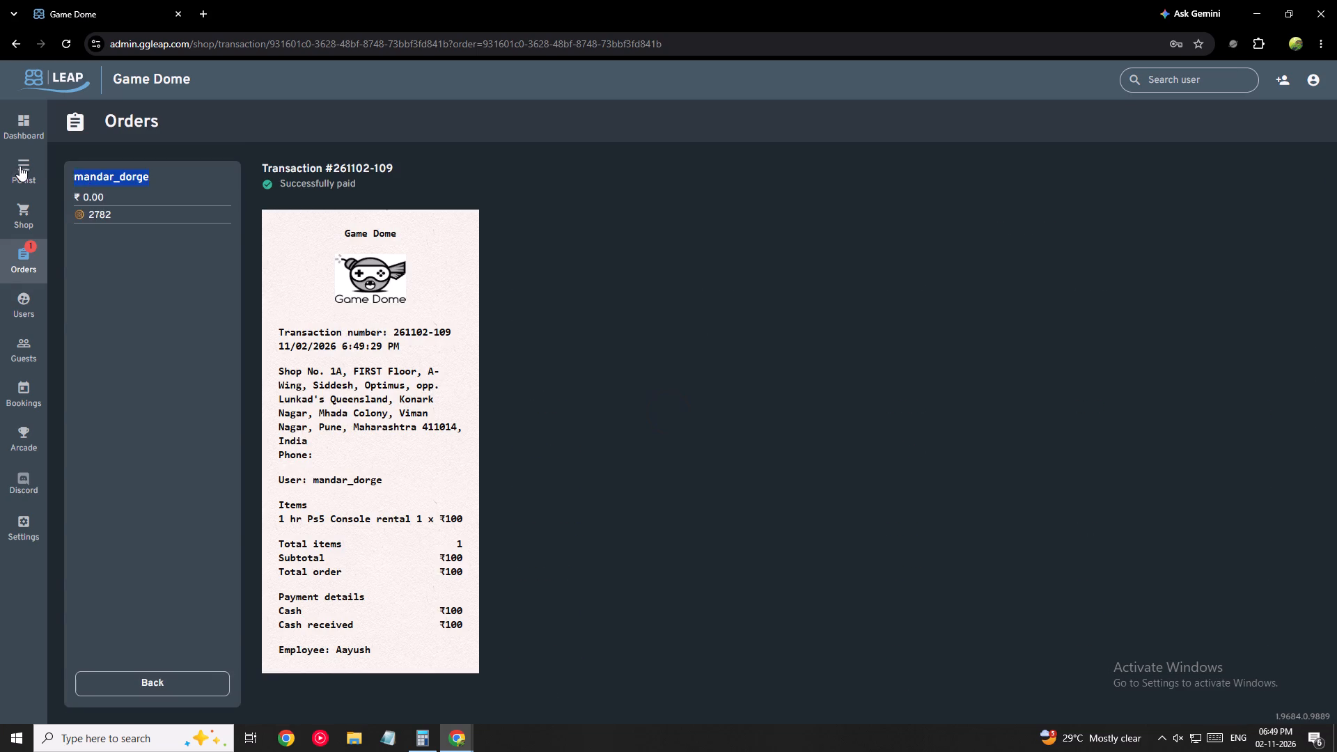
left_click(19, 166)
scroll(329, 424, "down", 6)
scroll(329, 466, "up", 1)
scroll(329, 477, "down", 6)
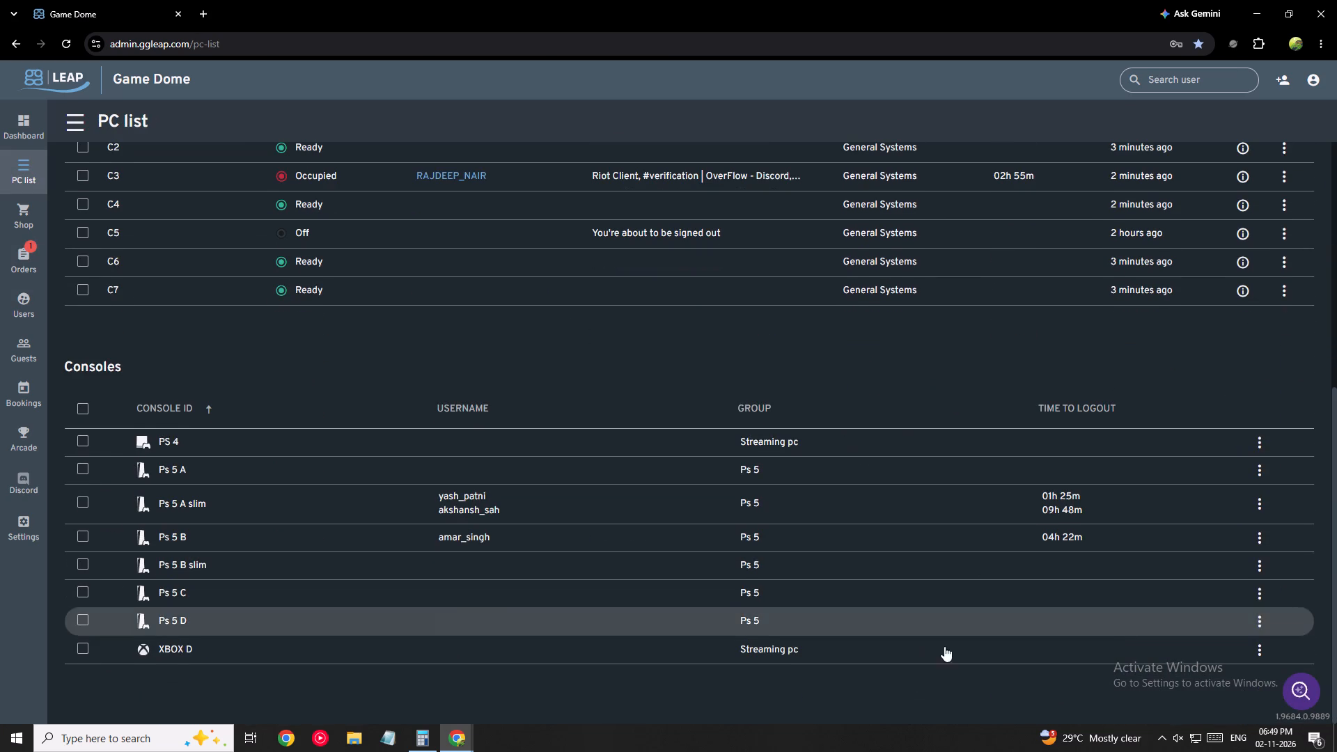
left_click(1260, 471)
left_click(1280, 487)
left_click(635, 398)
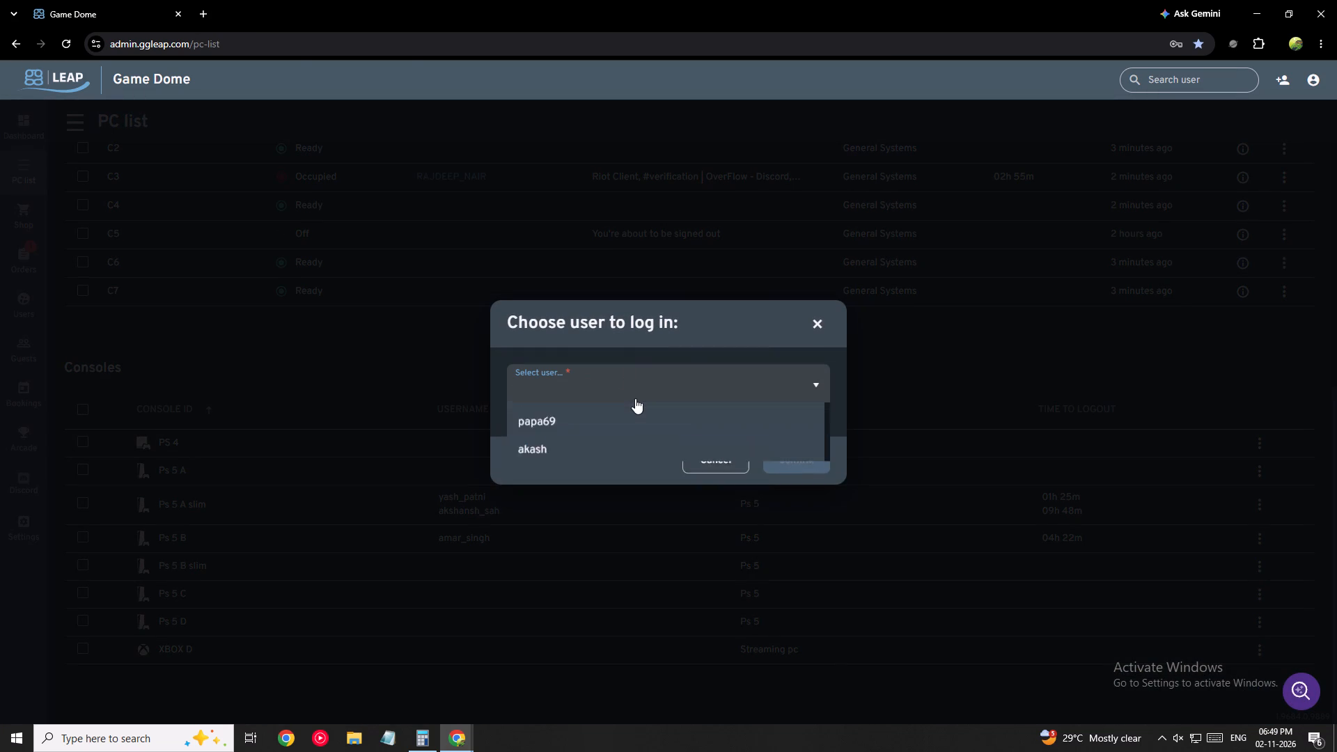
key("ctrl+v")
left_click(736, 444)
left_click(814, 464)
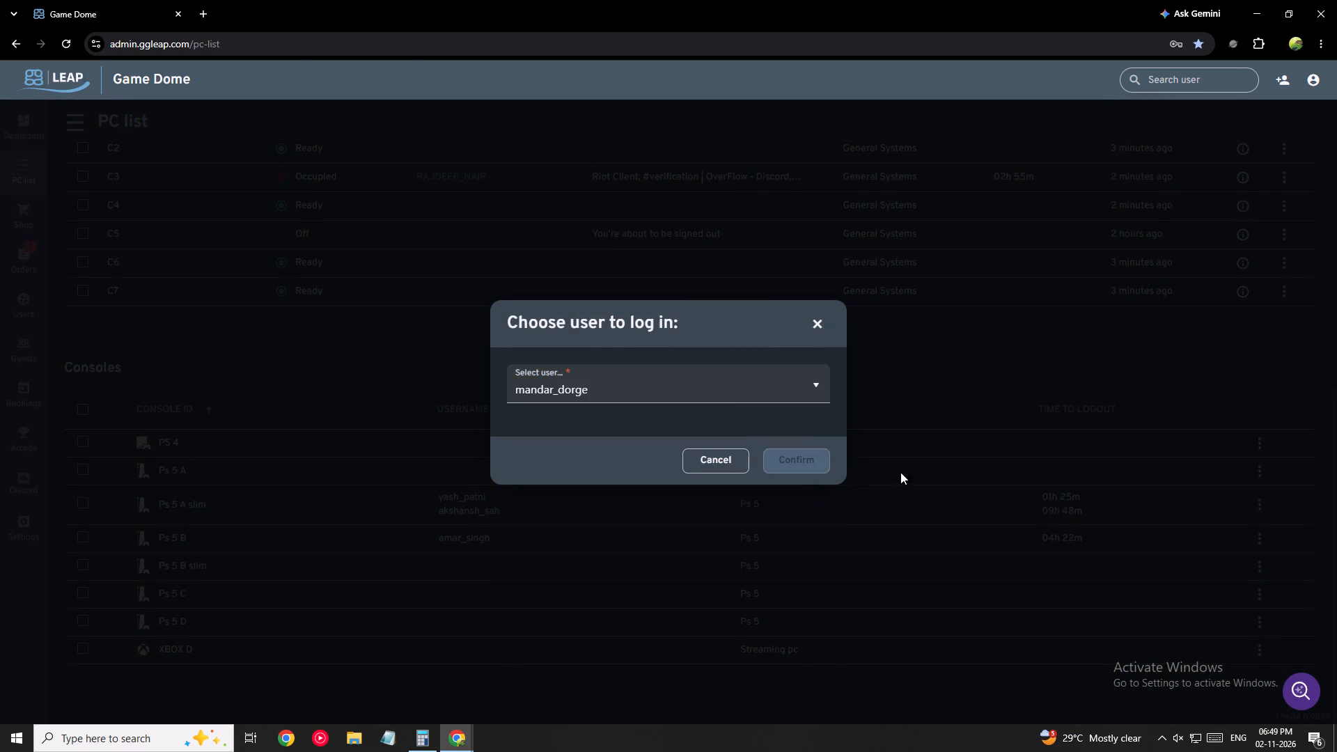
Log the customer sameer in on Ps 5 A as well, reusing the username copied earlier from the clipboard history.
left_click(1256, 467)
left_click(1251, 487)
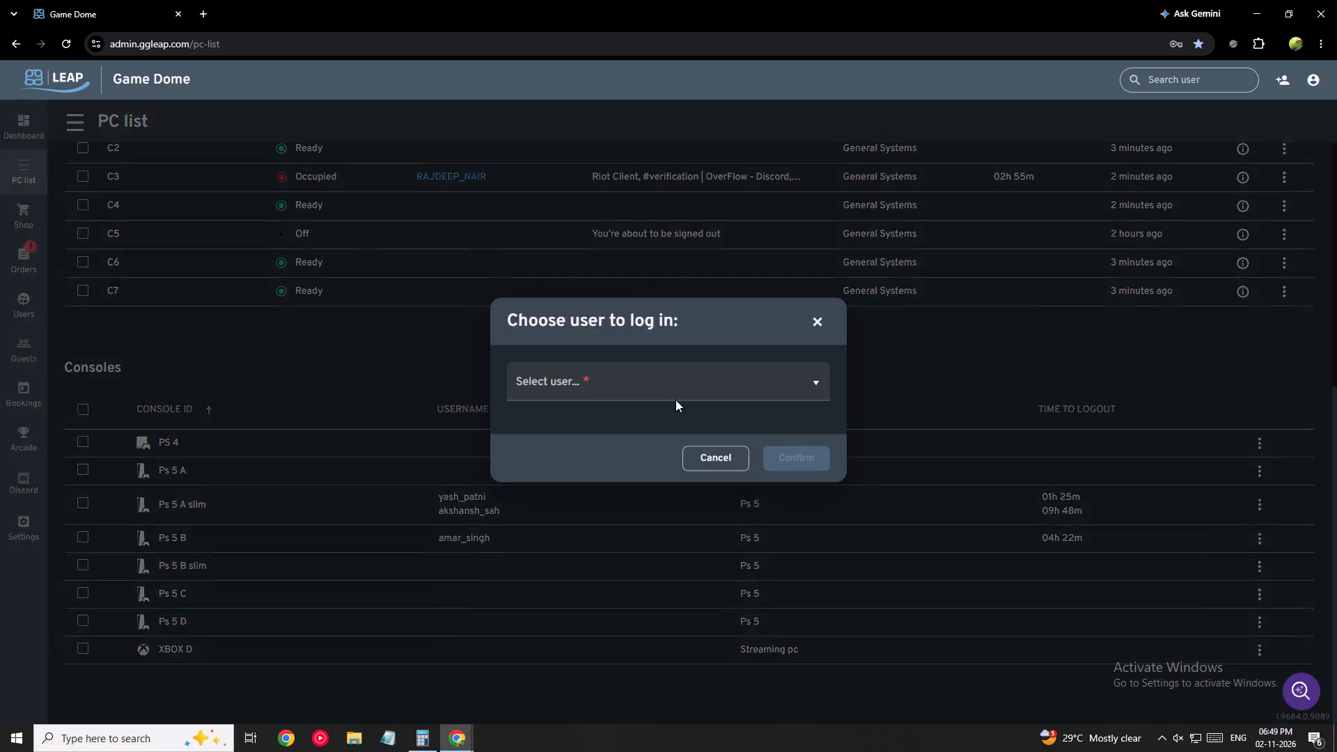
left_click(554, 382)
key("super+v")
left_click(605, 539)
key("ctrl+v")
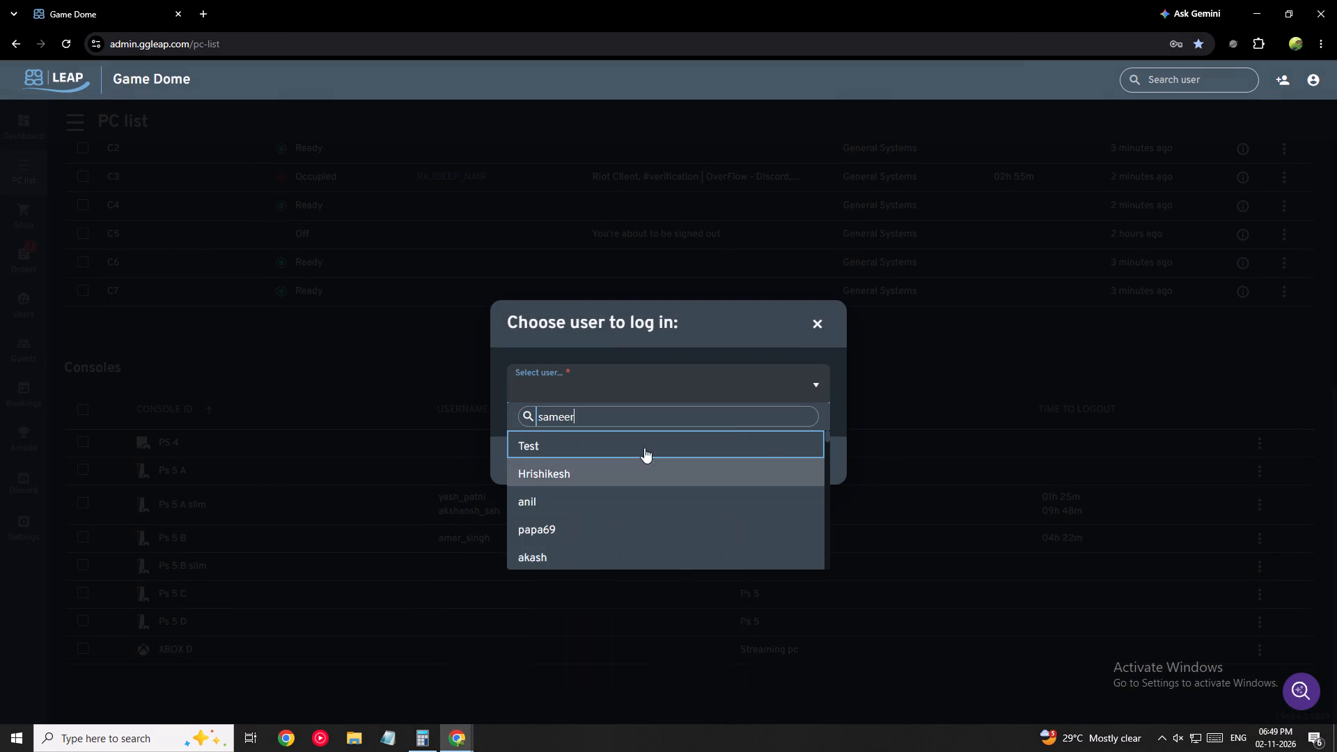
left_click(627, 408)
left_click(660, 453)
left_click(799, 456)
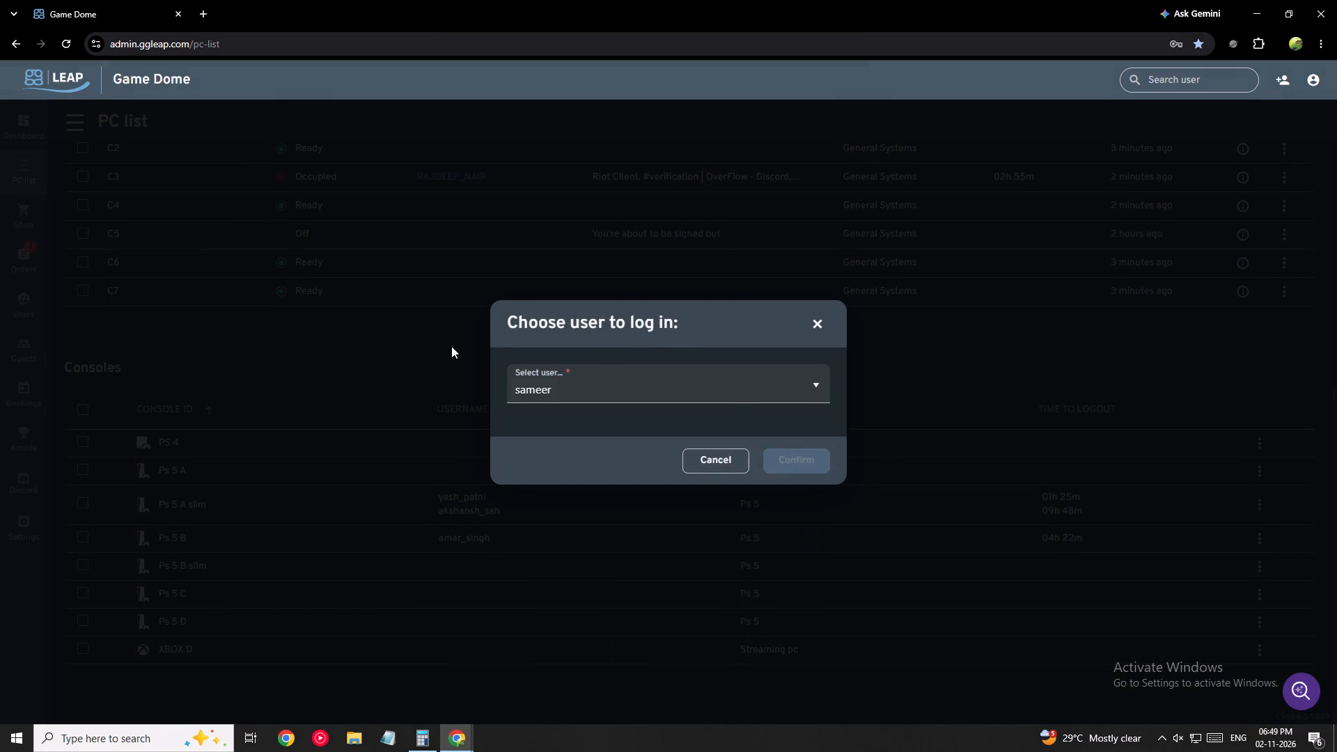
Reload the PC list and check the Consoles section for the users logged in on Ps 5 A.
left_click(65, 38)
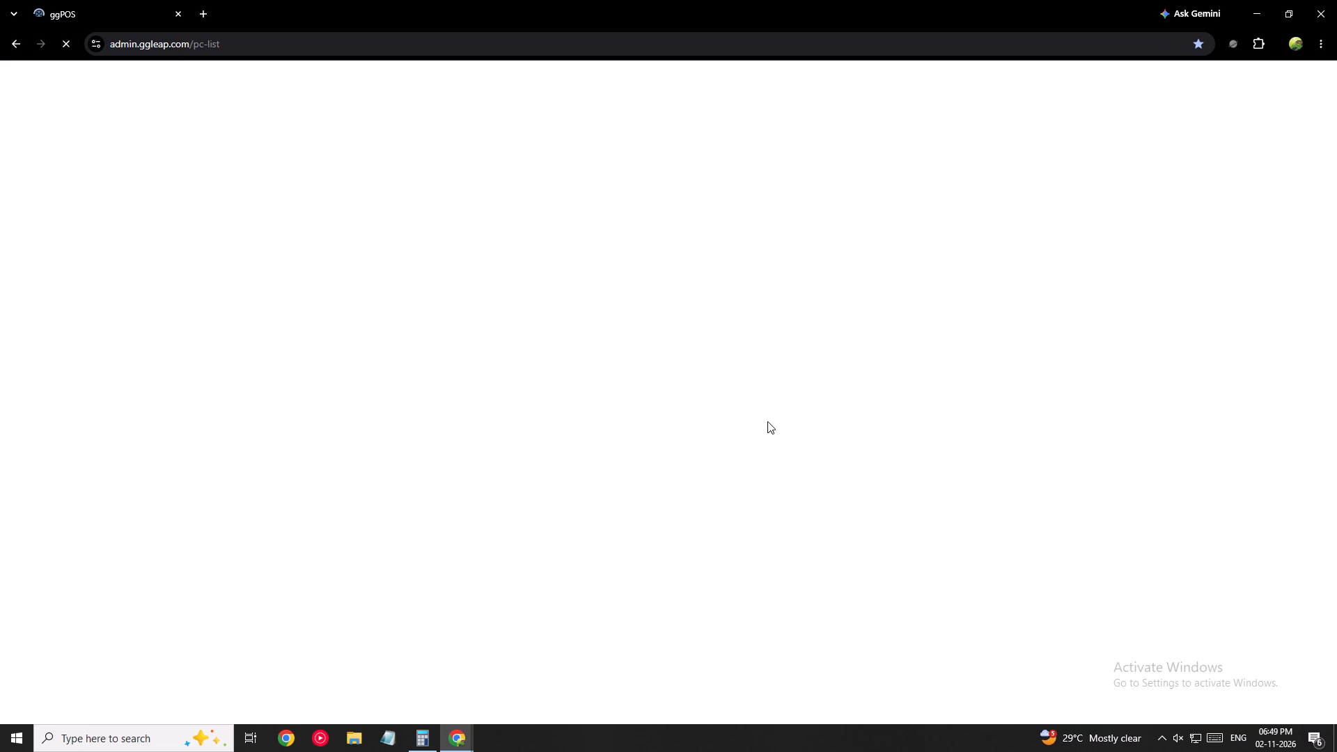
scroll(447, 453, "down", 7)
scroll(343, 425, "down", 2)
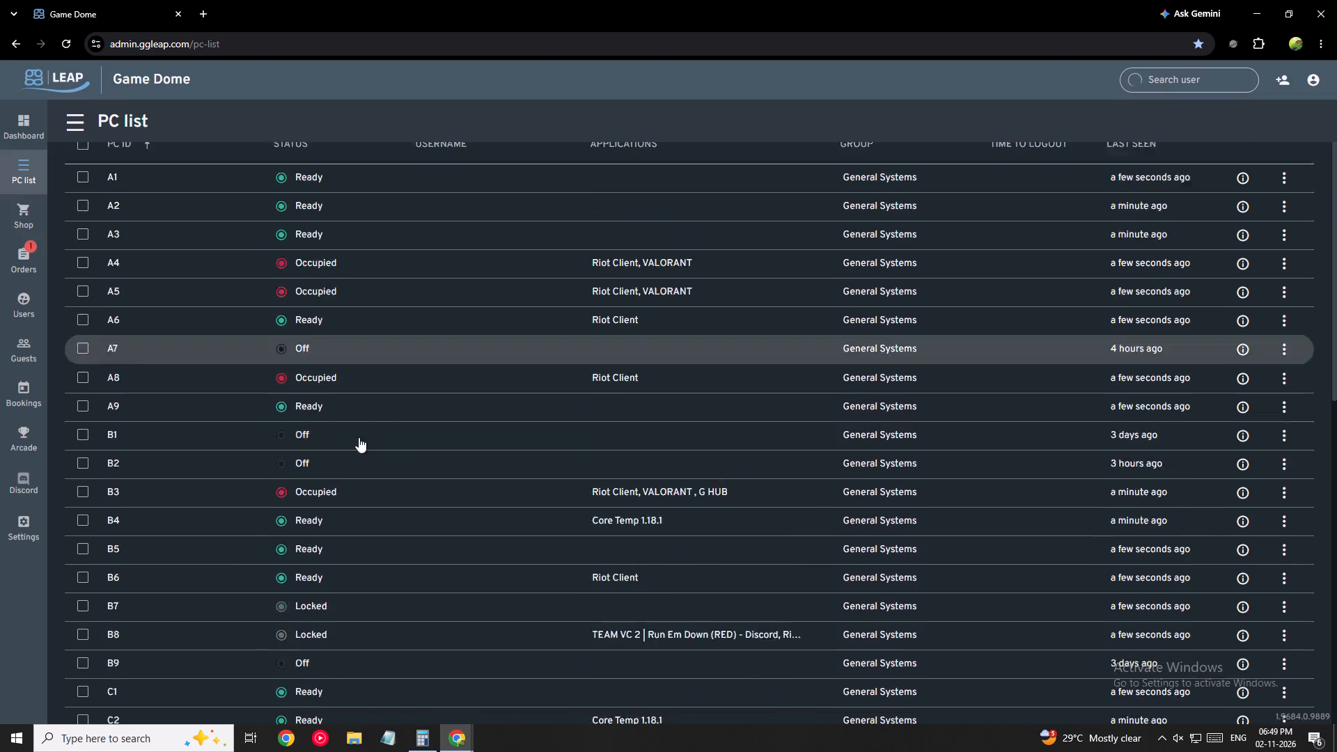
scroll(359, 437, "down", 3)
scroll(418, 465, "up", 1)
scroll(505, 490, "down", 8)
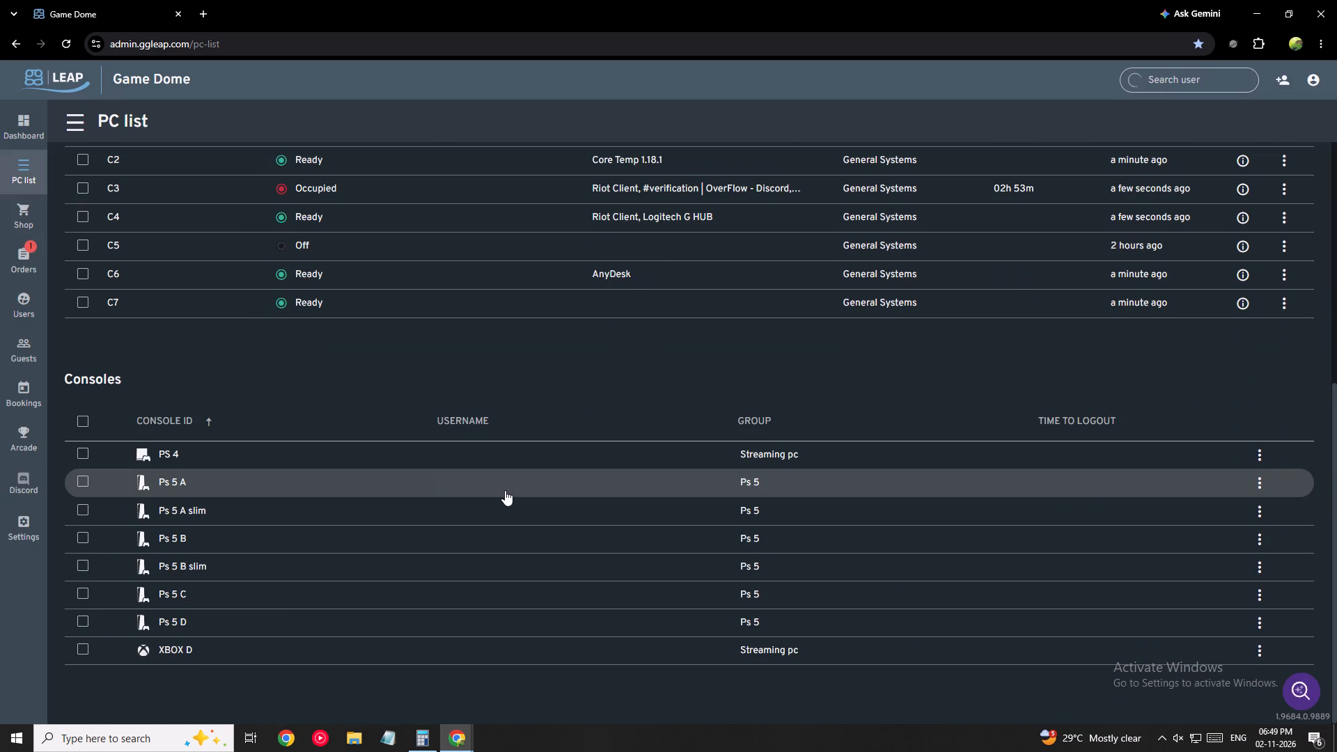
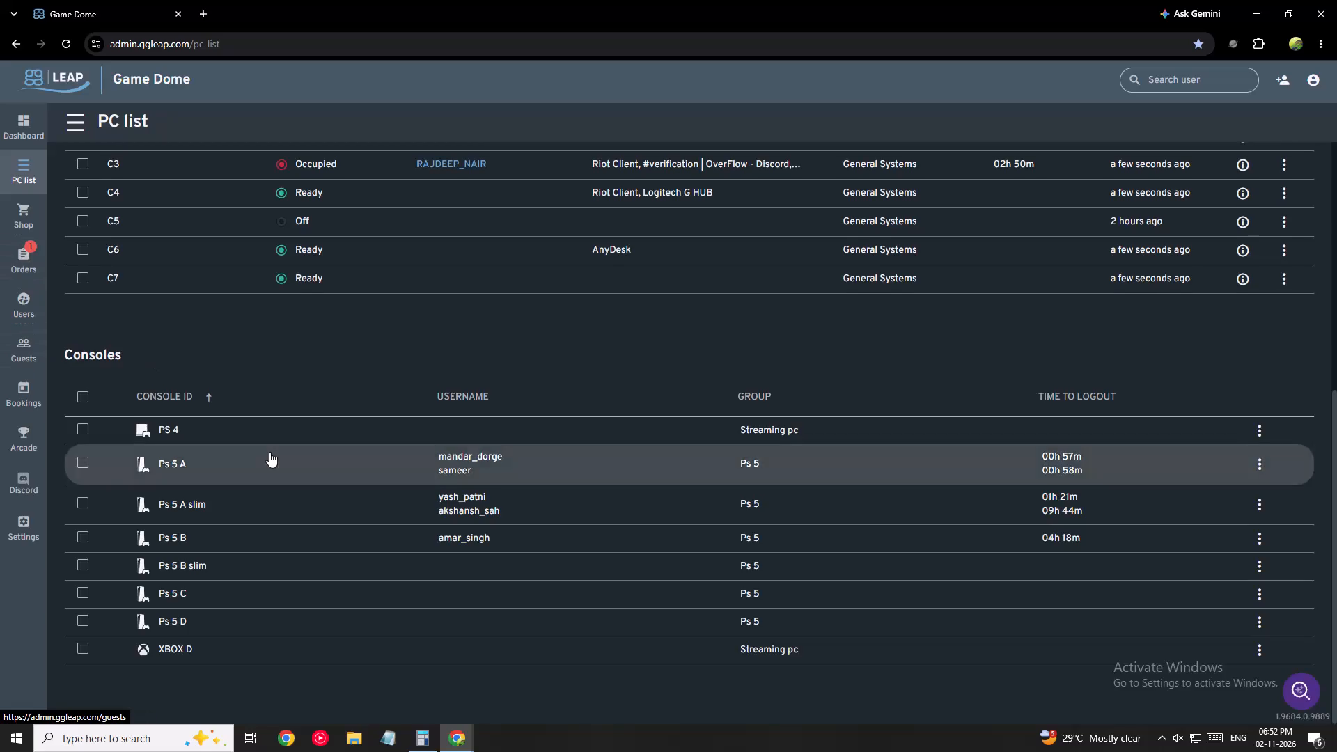
In the GD VIMAN MNAGAR spreadsheet's current daily check, enter 24 in the add column for both water in fridge and water outside.
key("alt+Tab")
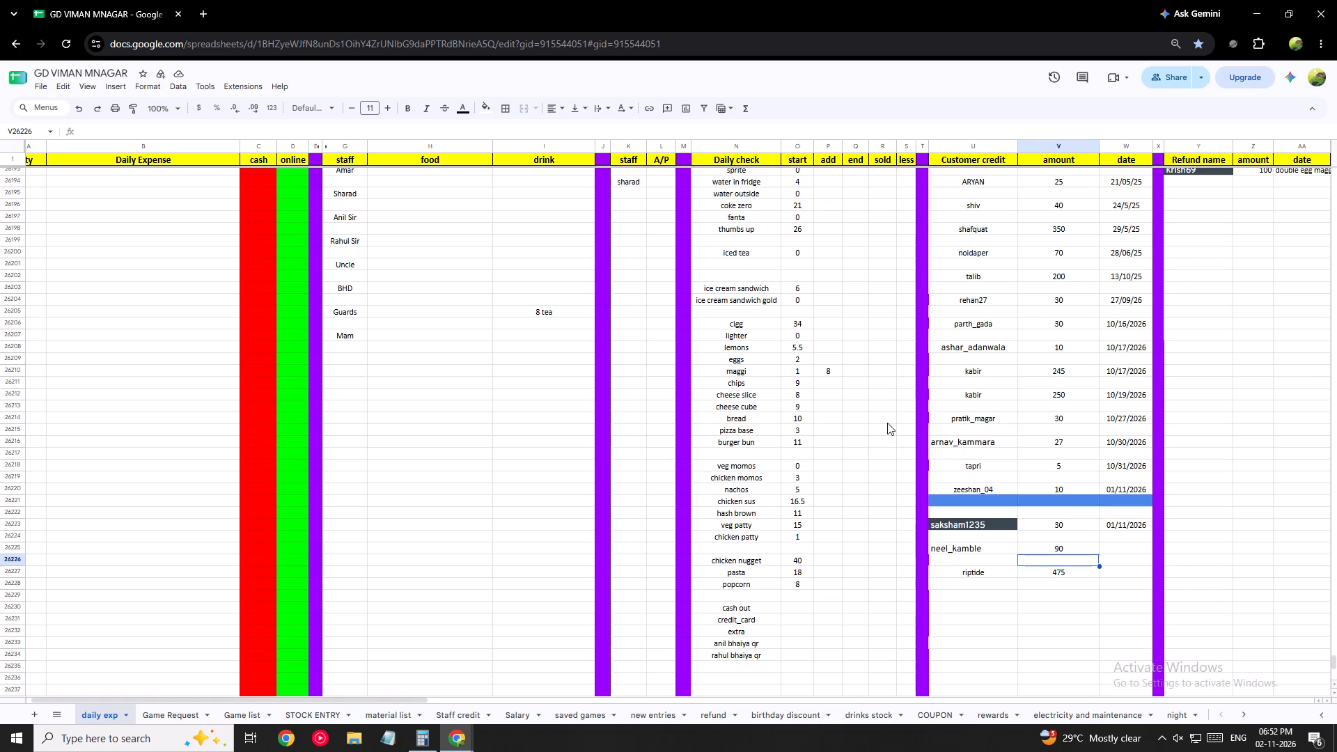
scroll(1116, 506, "down", 2)
scroll(734, 409, "up", 3)
scroll(826, 308, "up", 2)
left_click(831, 358)
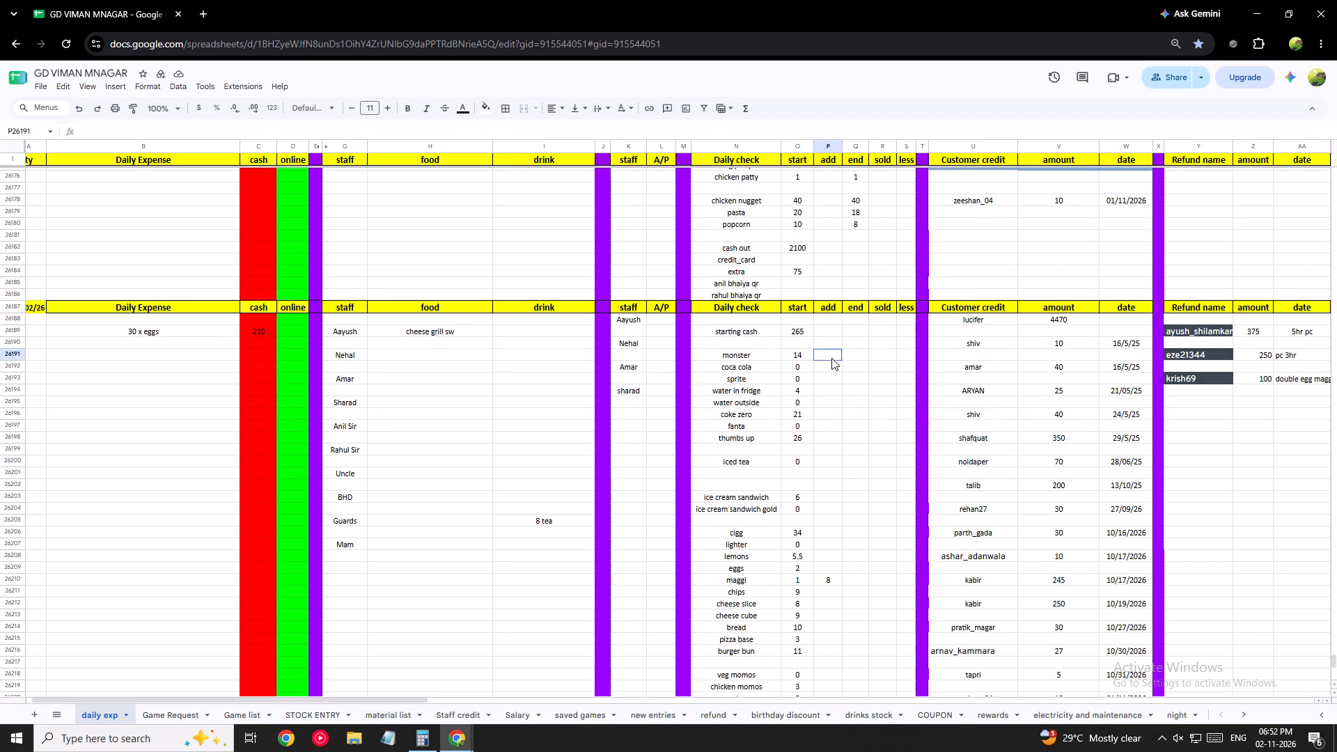
left_click(830, 373)
key("Down")
key("Down")
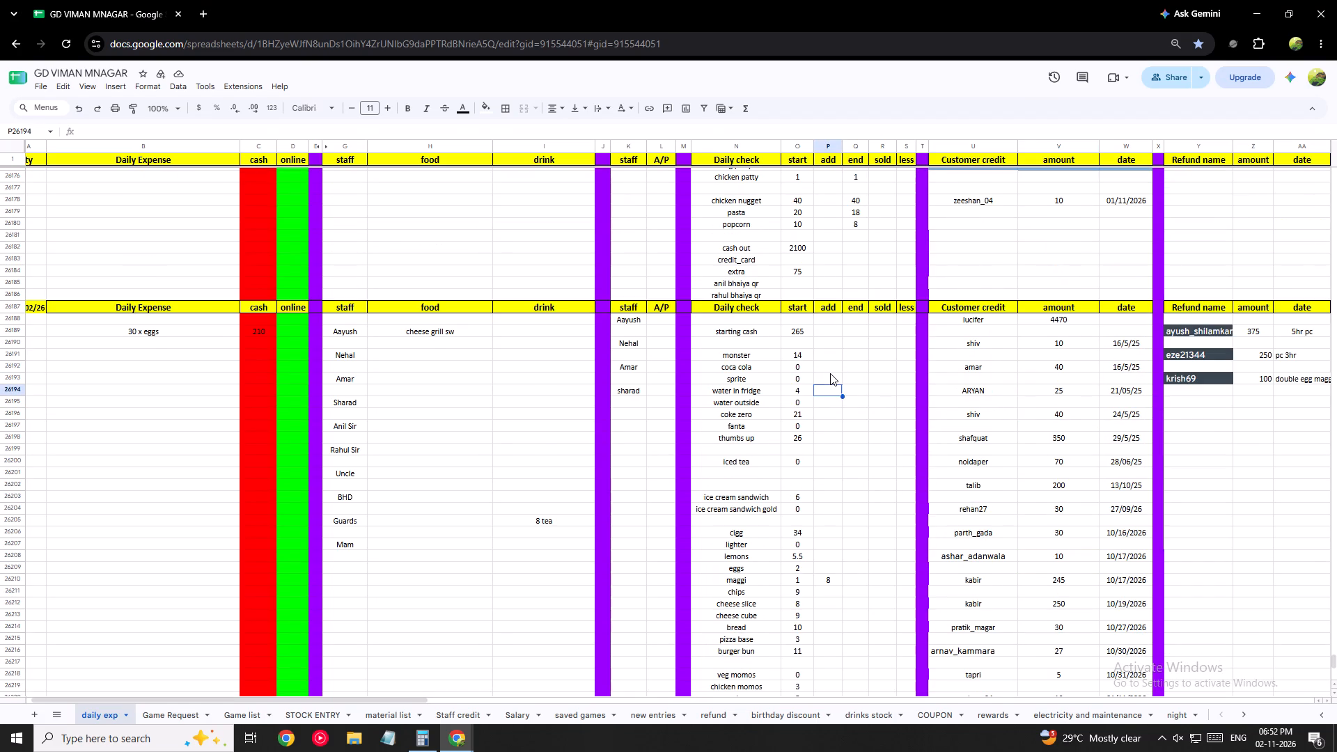
type("24")
key("Return")
type("24")
key("Return")
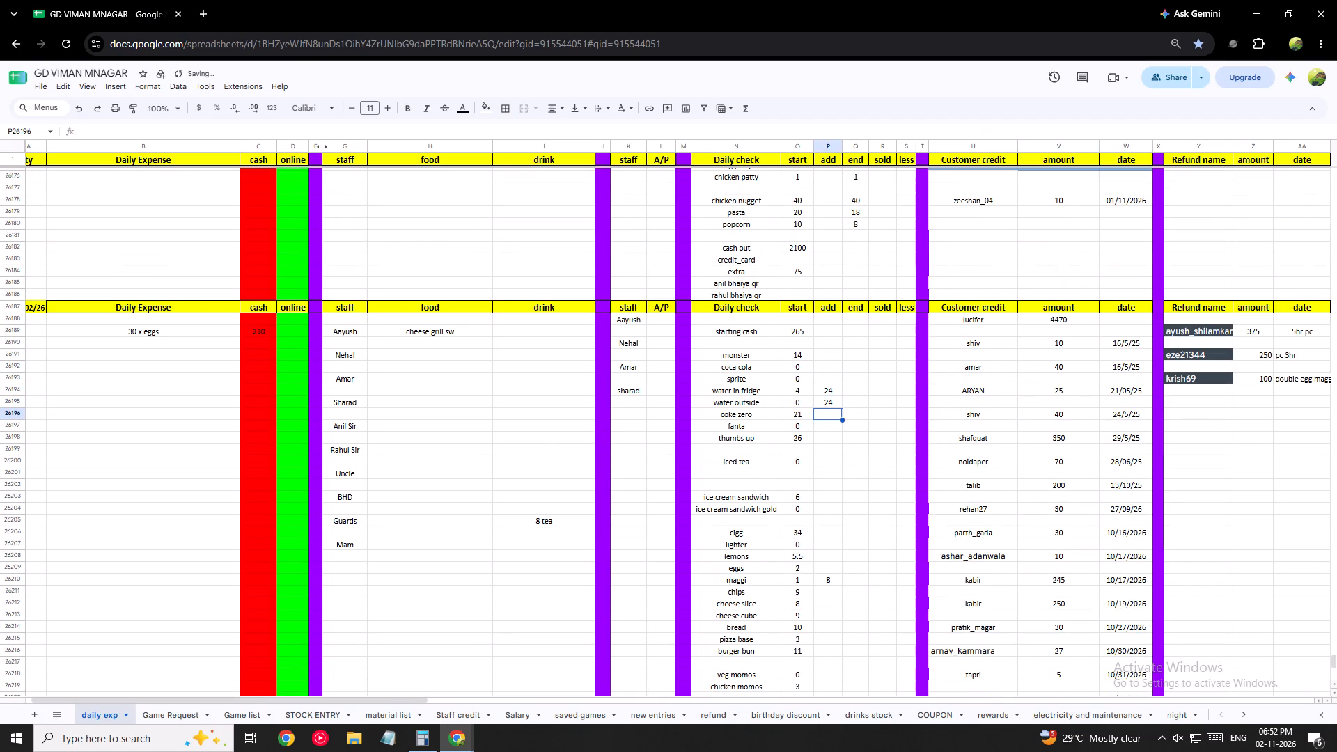
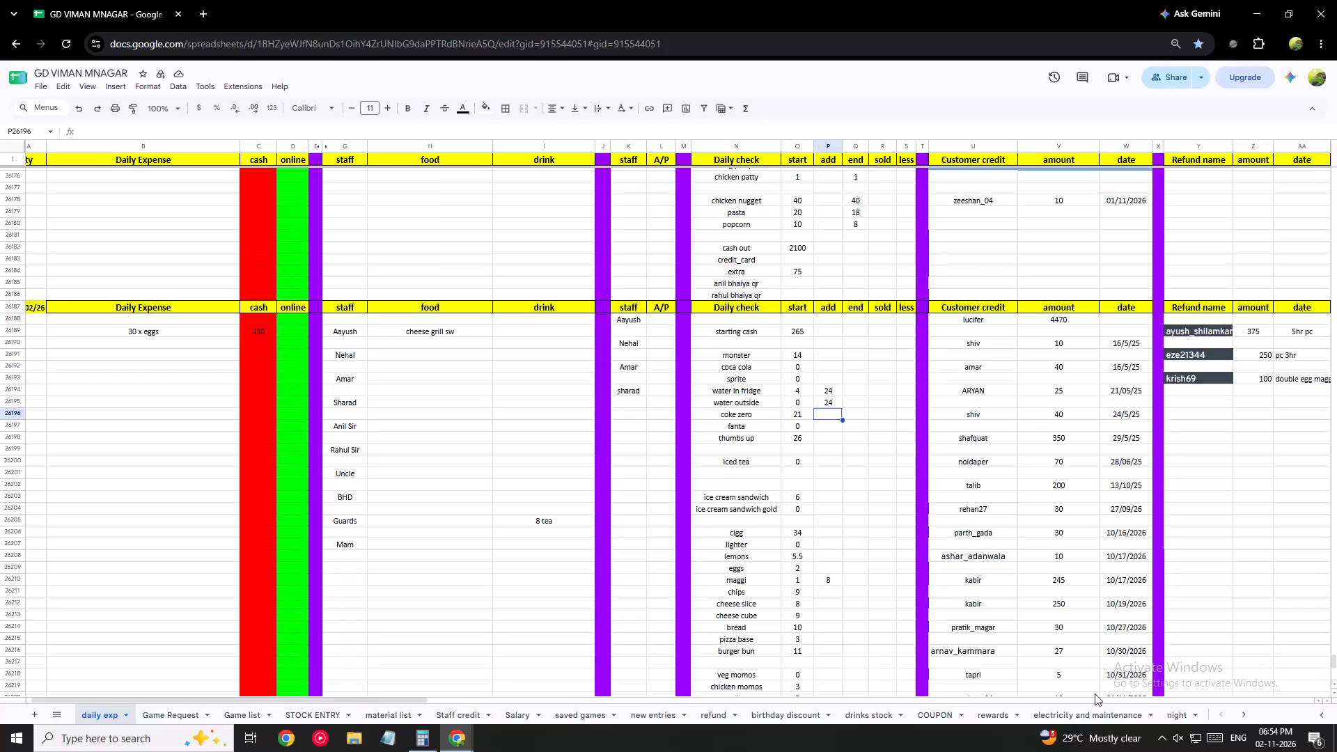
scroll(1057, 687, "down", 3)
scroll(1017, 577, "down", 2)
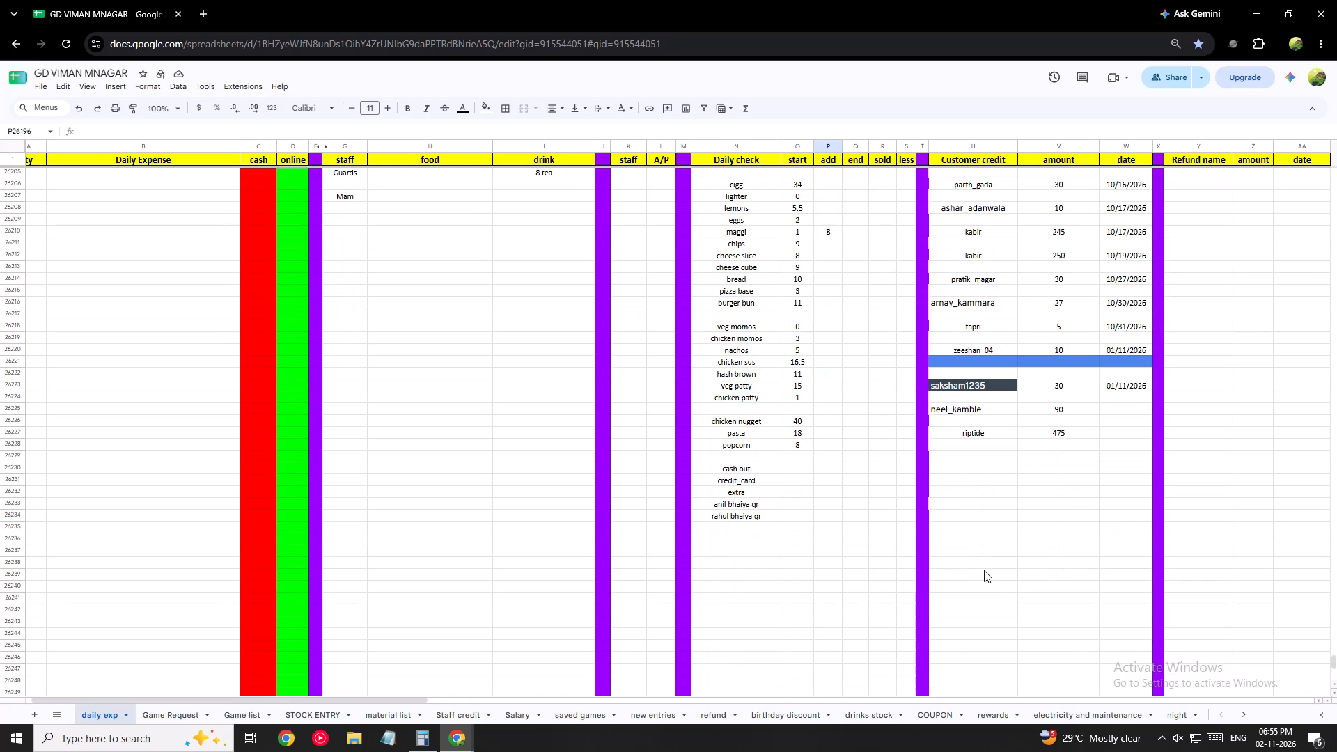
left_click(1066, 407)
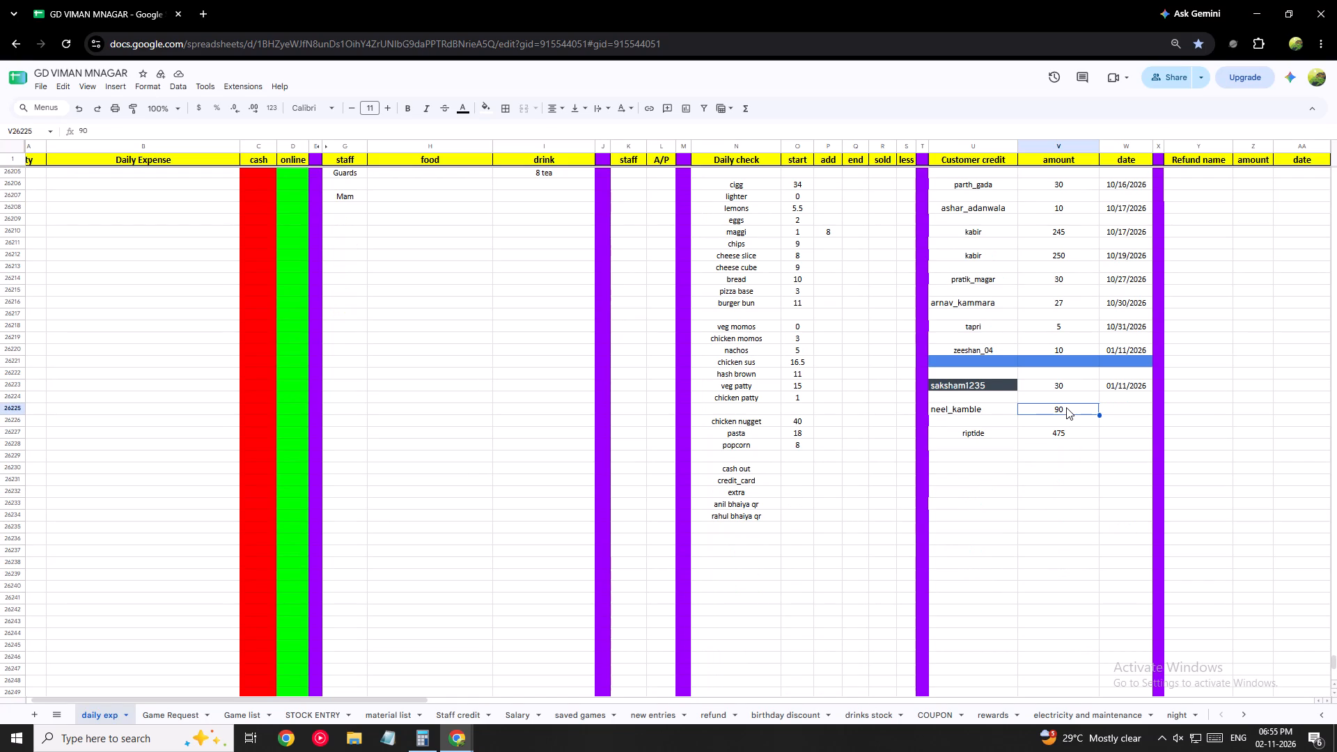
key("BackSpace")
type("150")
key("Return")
Switch to the ggLeap admin, find that credit customer's account and quicksell two Cigg for ₹60, paid by card.
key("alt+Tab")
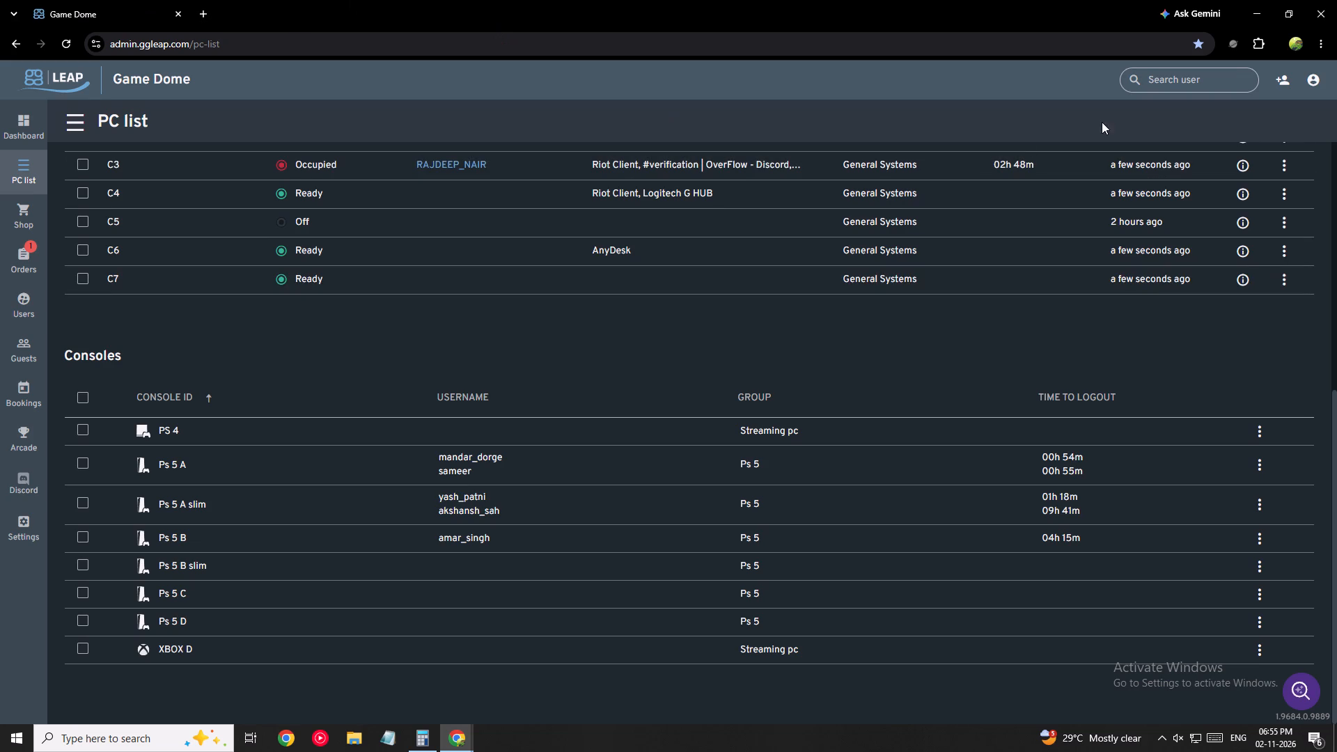
left_click(1164, 75)
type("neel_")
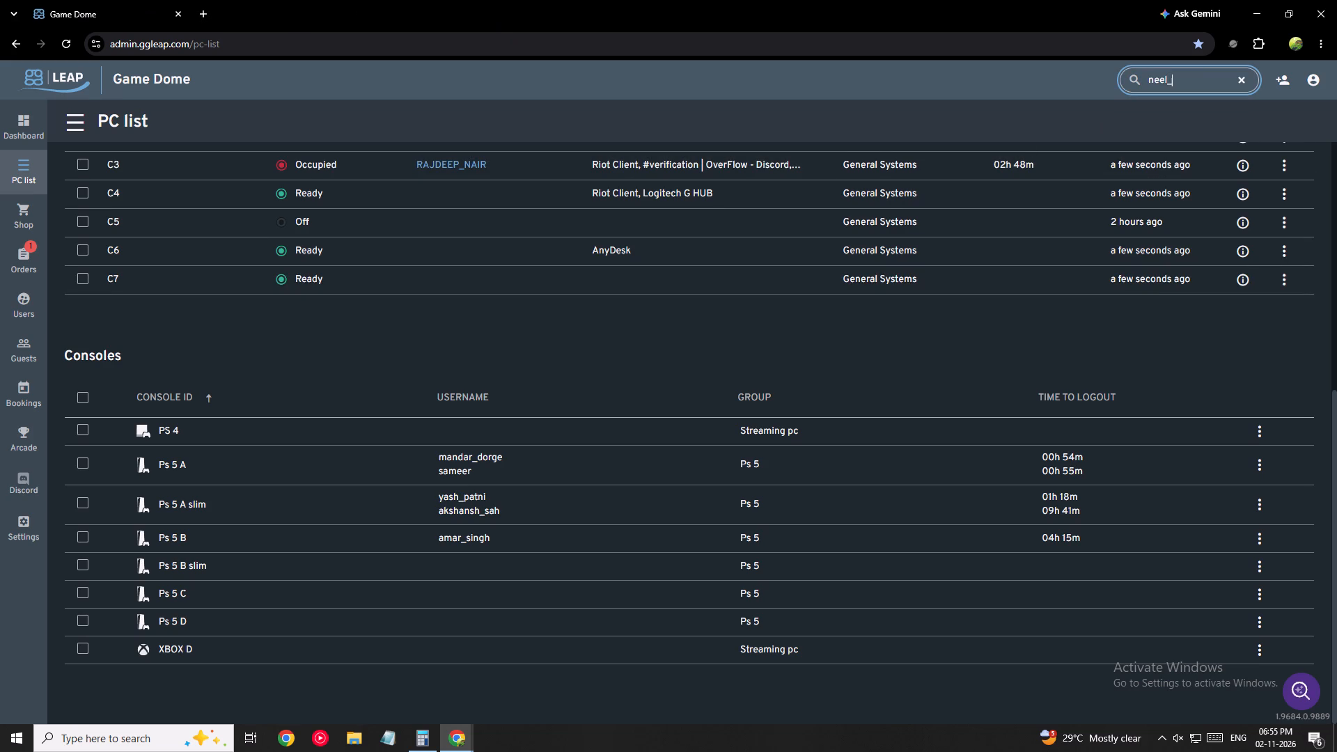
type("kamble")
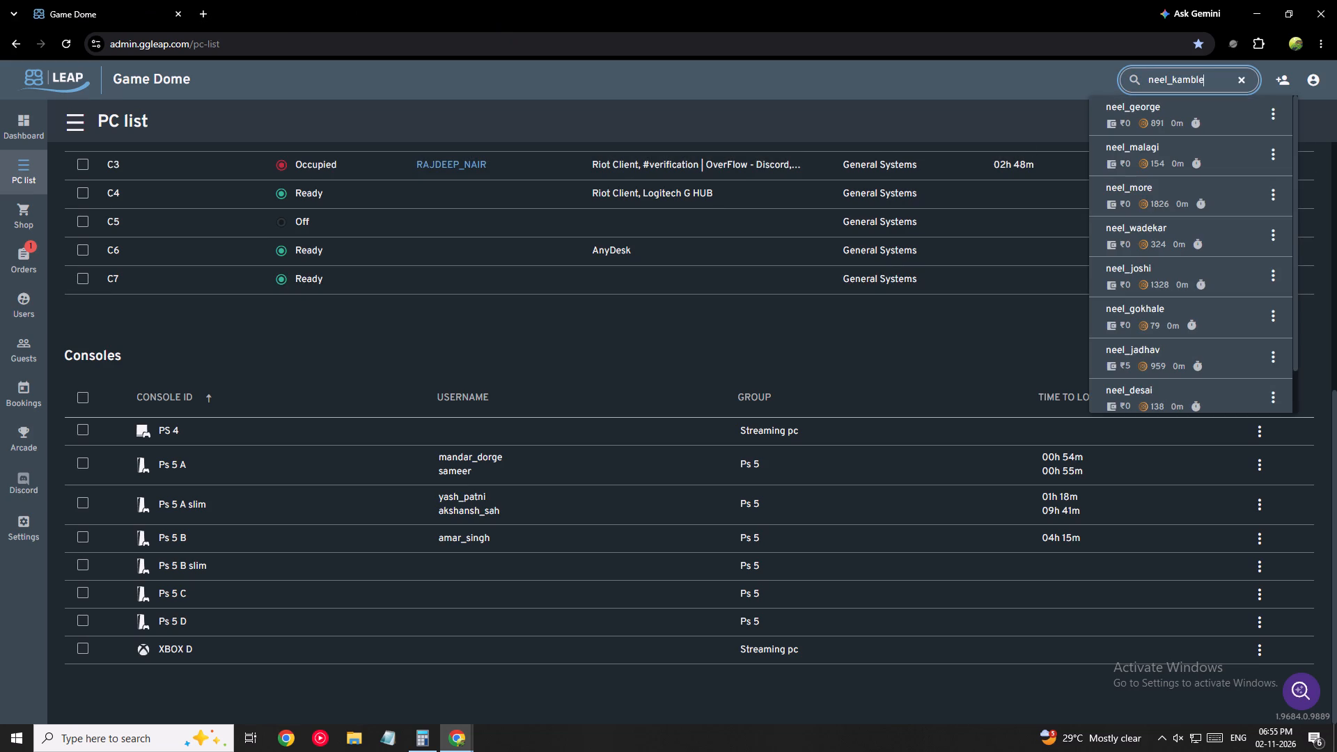
left_click(1295, 109)
left_click(1197, 83)
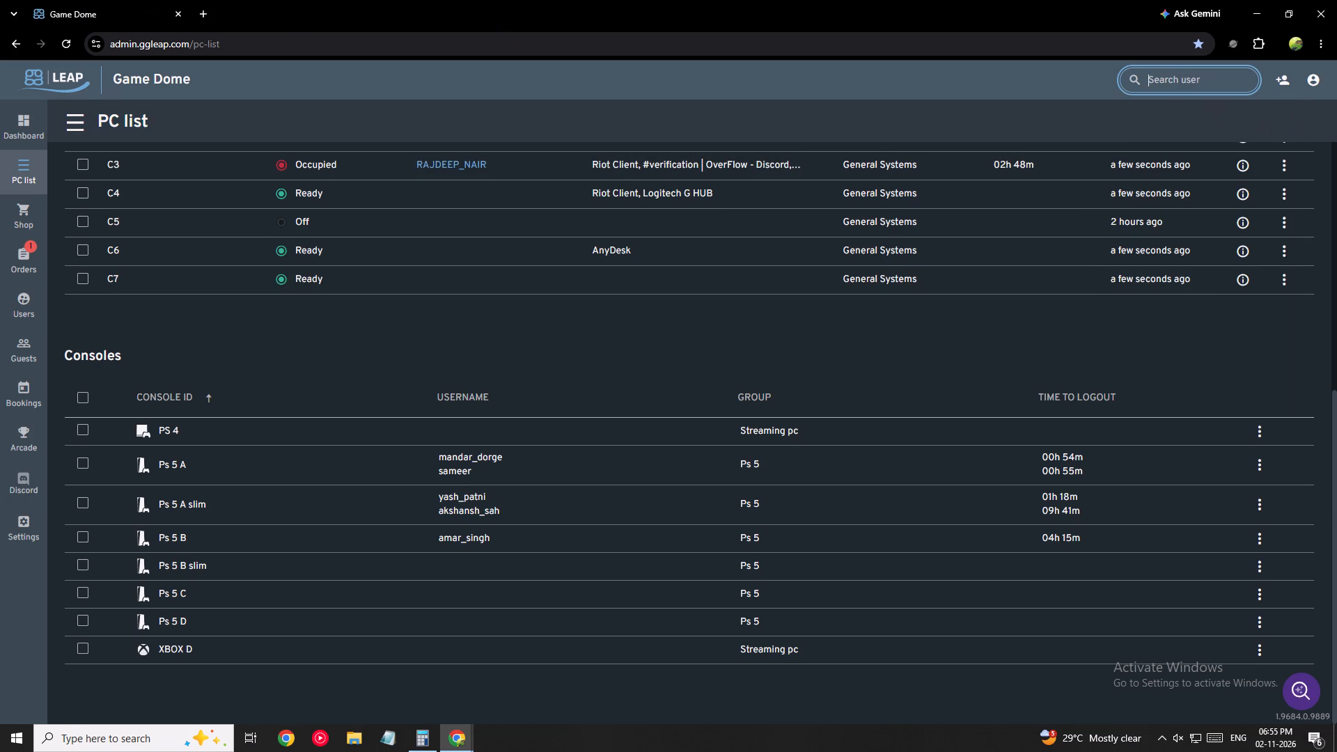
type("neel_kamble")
left_click(1283, 112)
left_click(1308, 116)
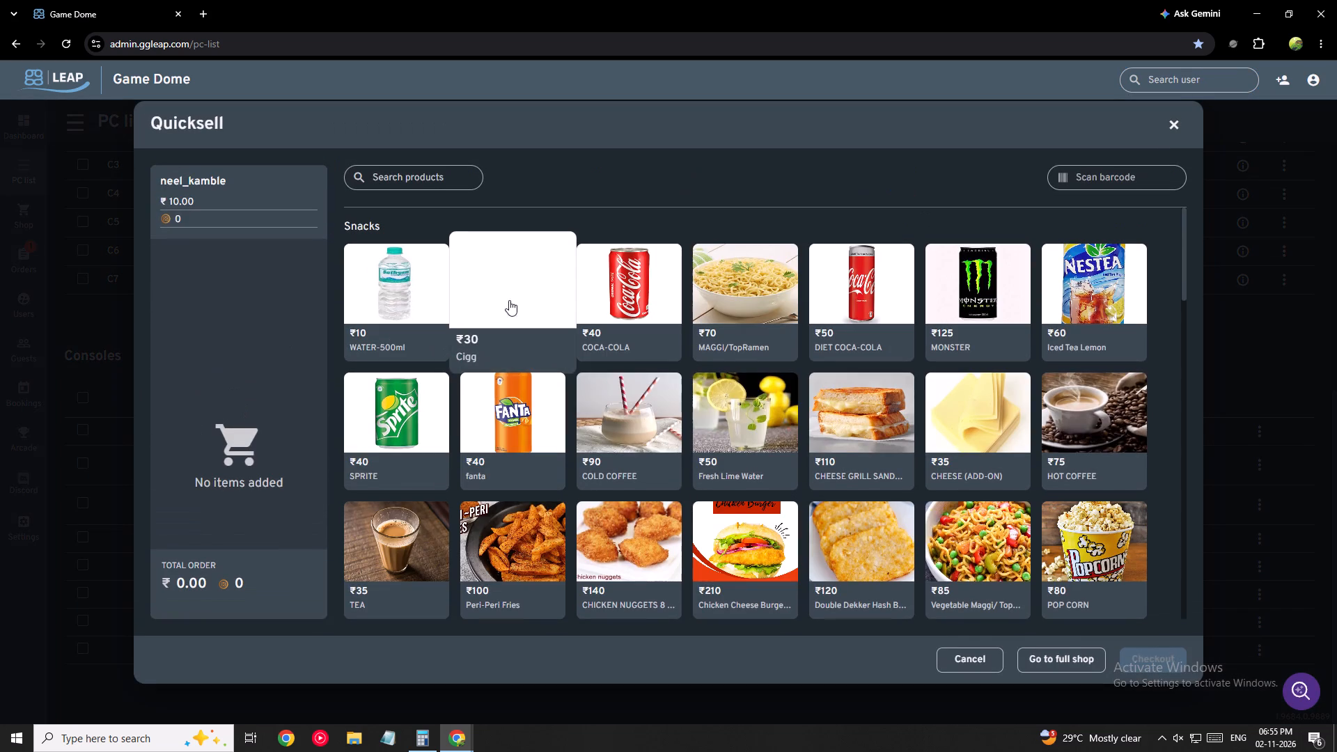
double_click(506, 290)
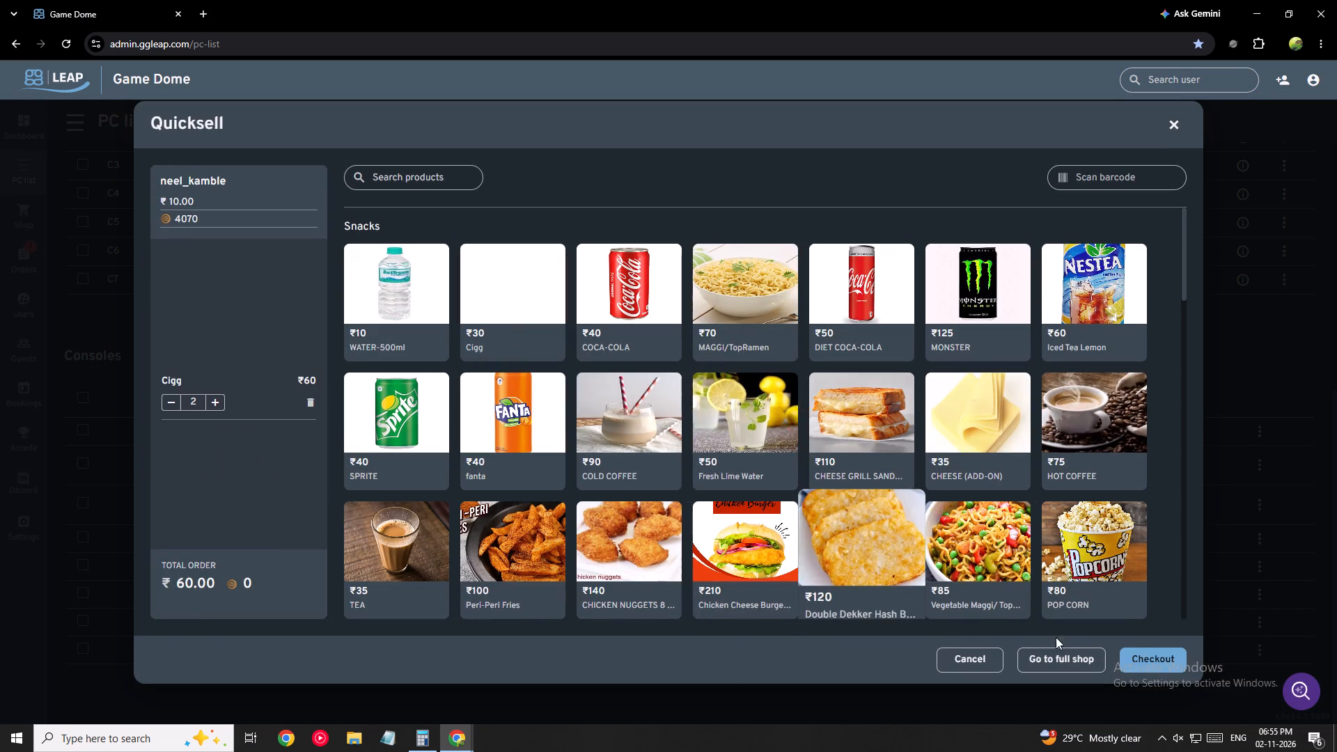
left_click(1175, 661)
left_click(363, 395)
left_click(378, 607)
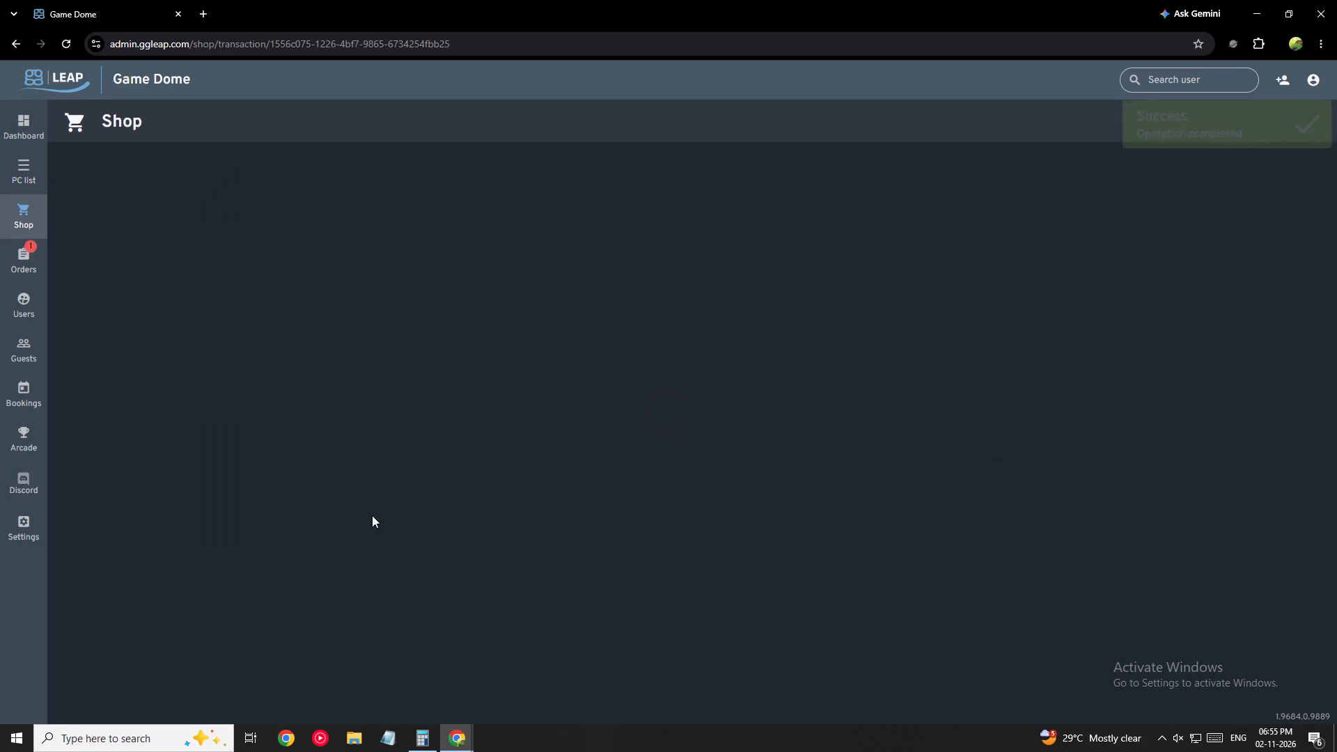
Withdraw ₹10 in cash from the same customer's account balance.
double_click(97, 185)
key("ctrl+c")
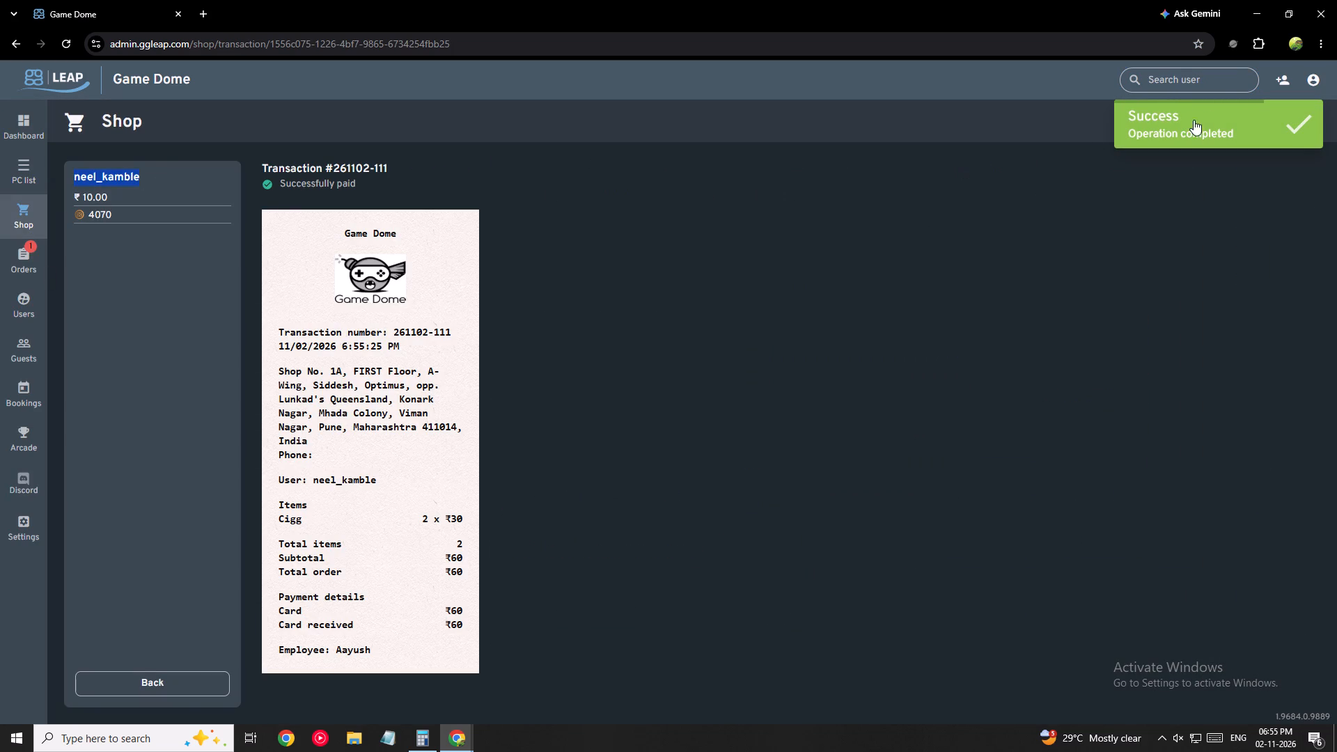
left_click(1218, 84, "ctrl")
key("ctrl+v")
left_click(1272, 111)
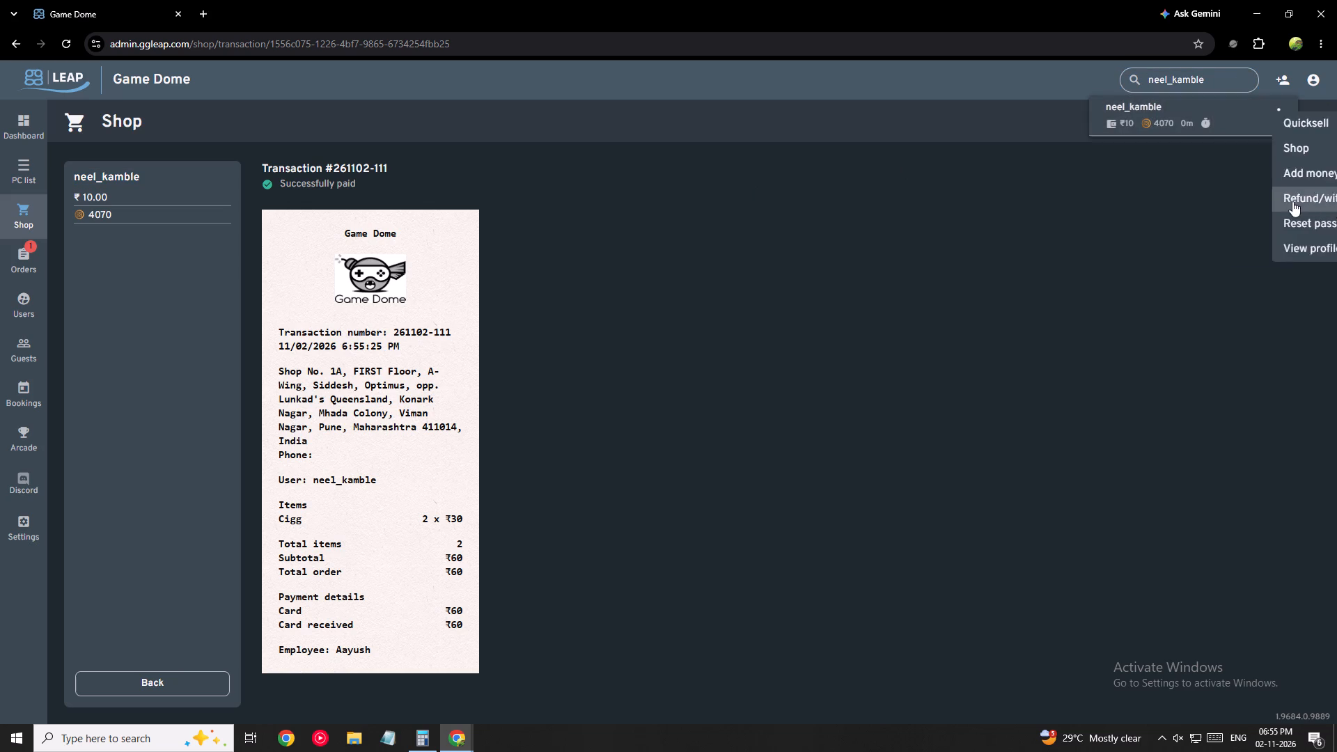
left_click(1292, 201)
left_click(682, 380)
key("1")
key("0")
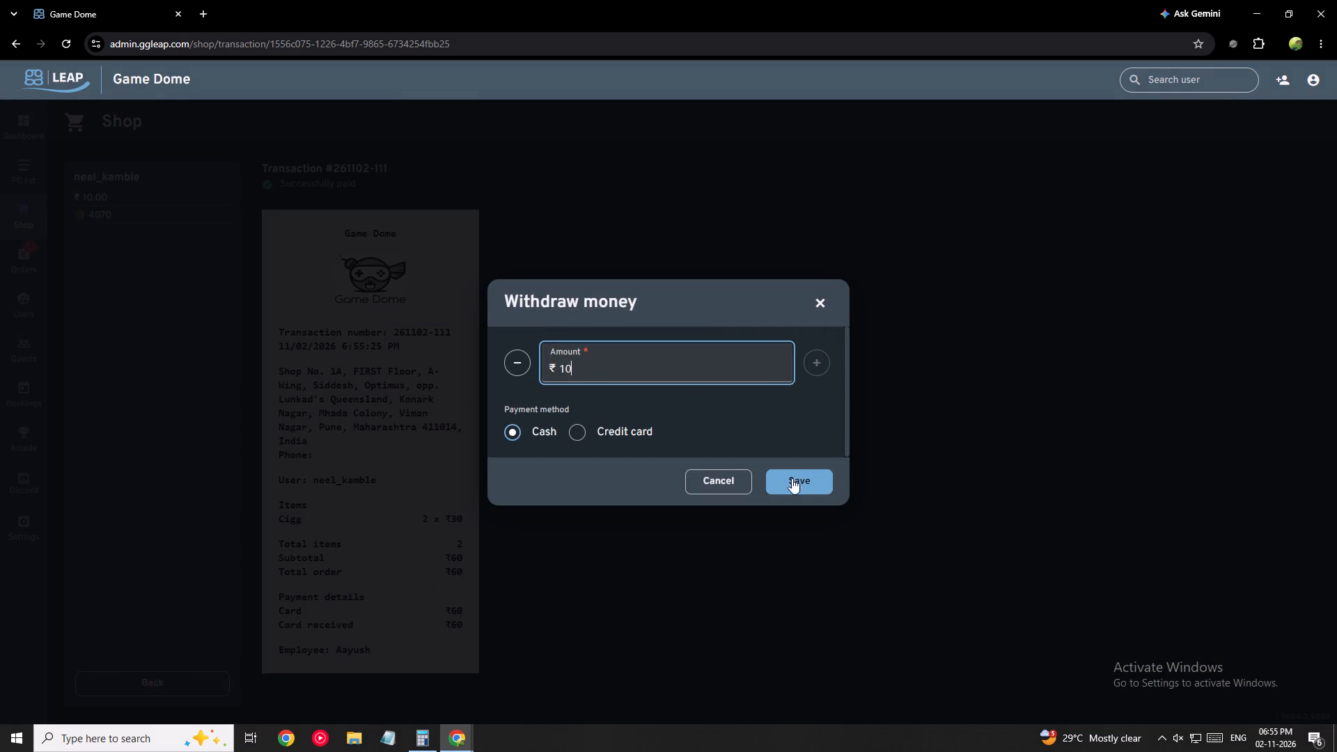
left_click(815, 487)
Back in the GD VIMAN MNAGAR spreadsheet, set the credit amount of the customer just above riptide to 140.
key("alt+Tab")
left_click(1061, 404)
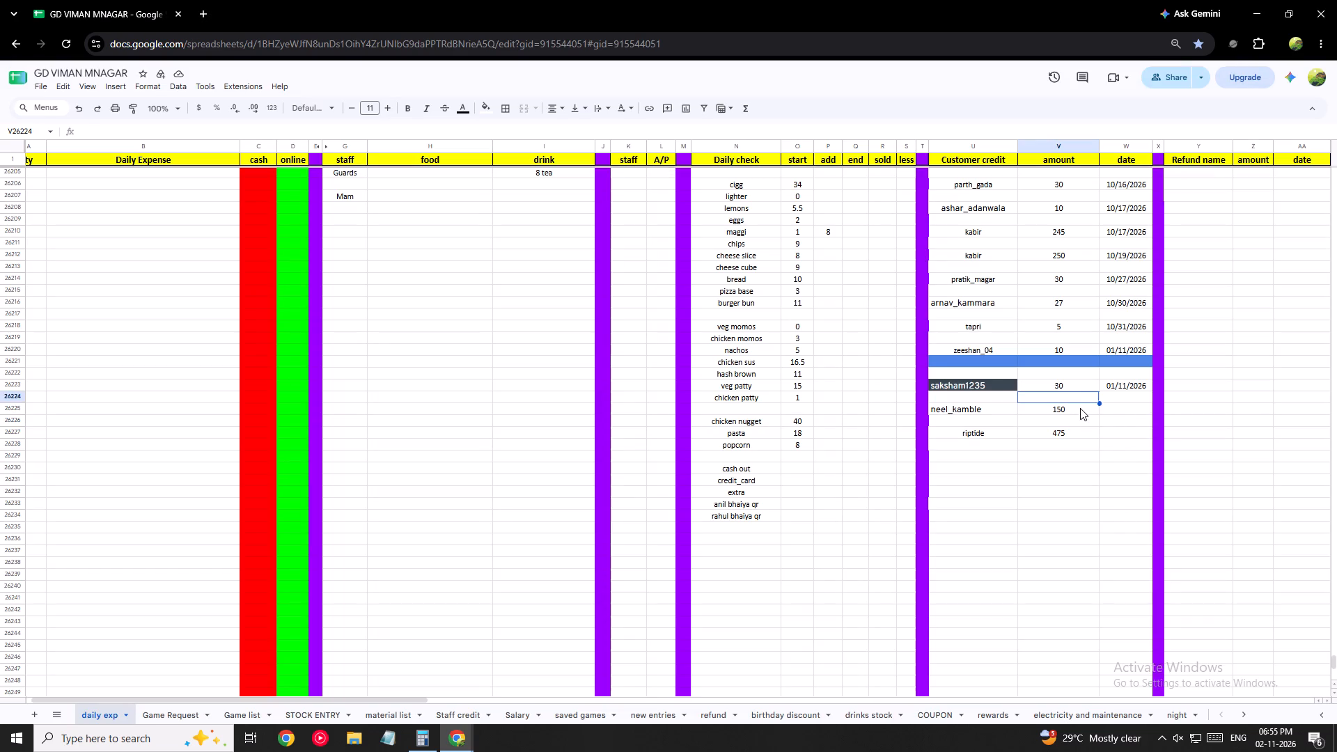
left_click(1080, 408)
key("BackSpace")
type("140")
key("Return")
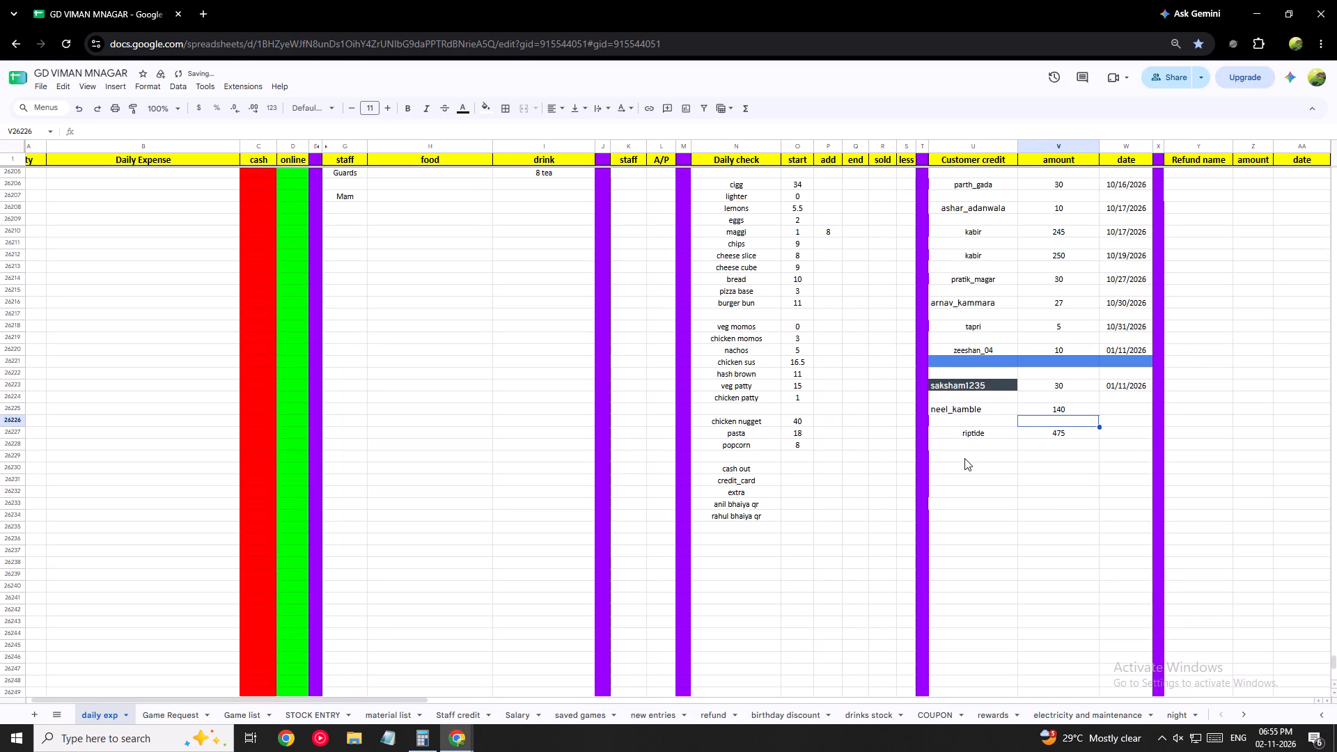
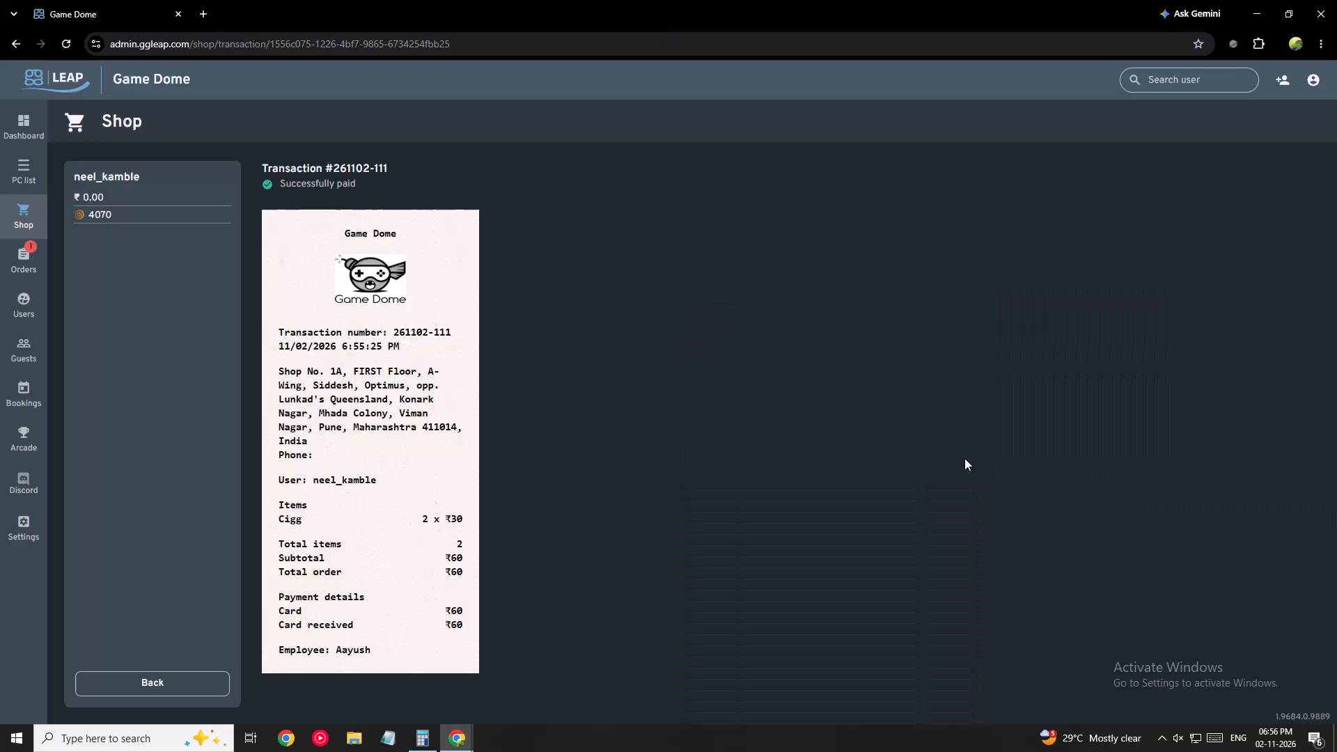
Start a shop order for the customer logged in on PC A4 with one Chicken Cheese Pizza and one WATER-500ml.
left_click(2, 175)
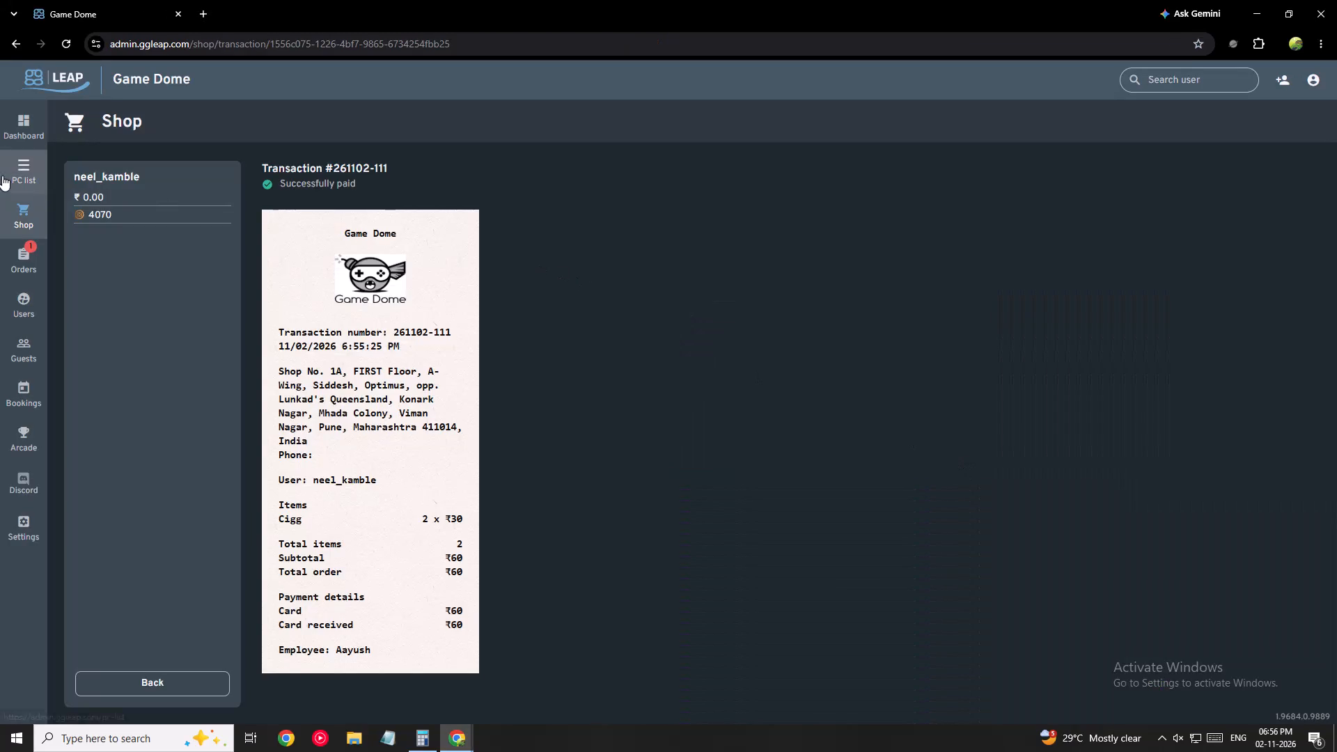
scroll(476, 363, "down", 4)
scroll(412, 250, "up", 2)
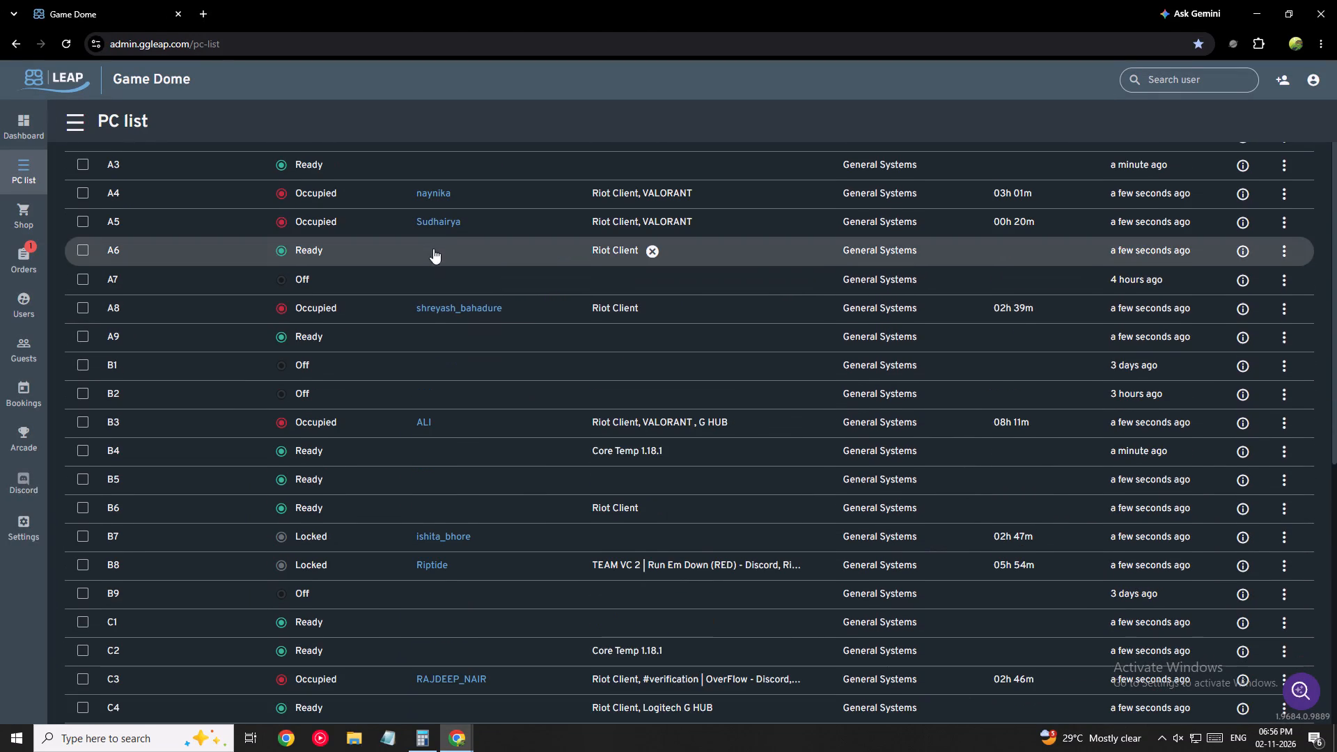
scroll(498, 602, "down", 2)
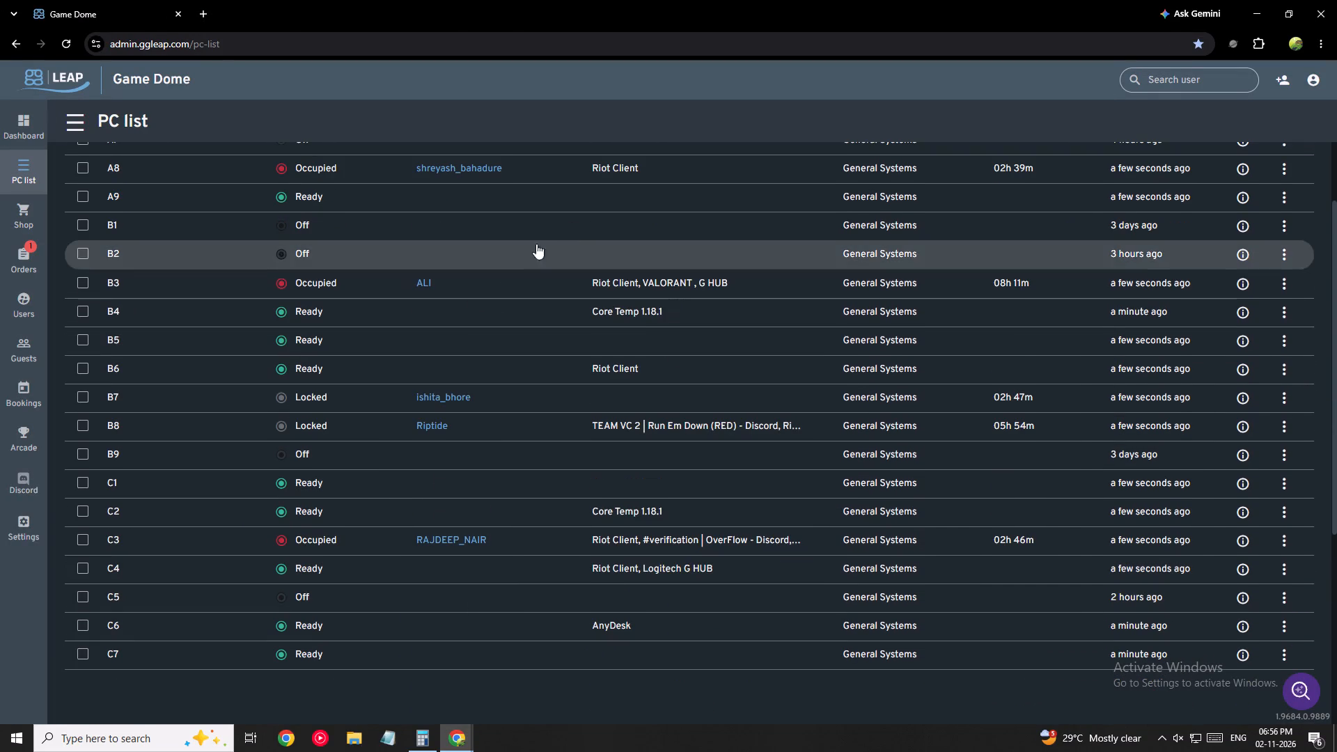
scroll(438, 293, "up", 2)
left_click(430, 190)
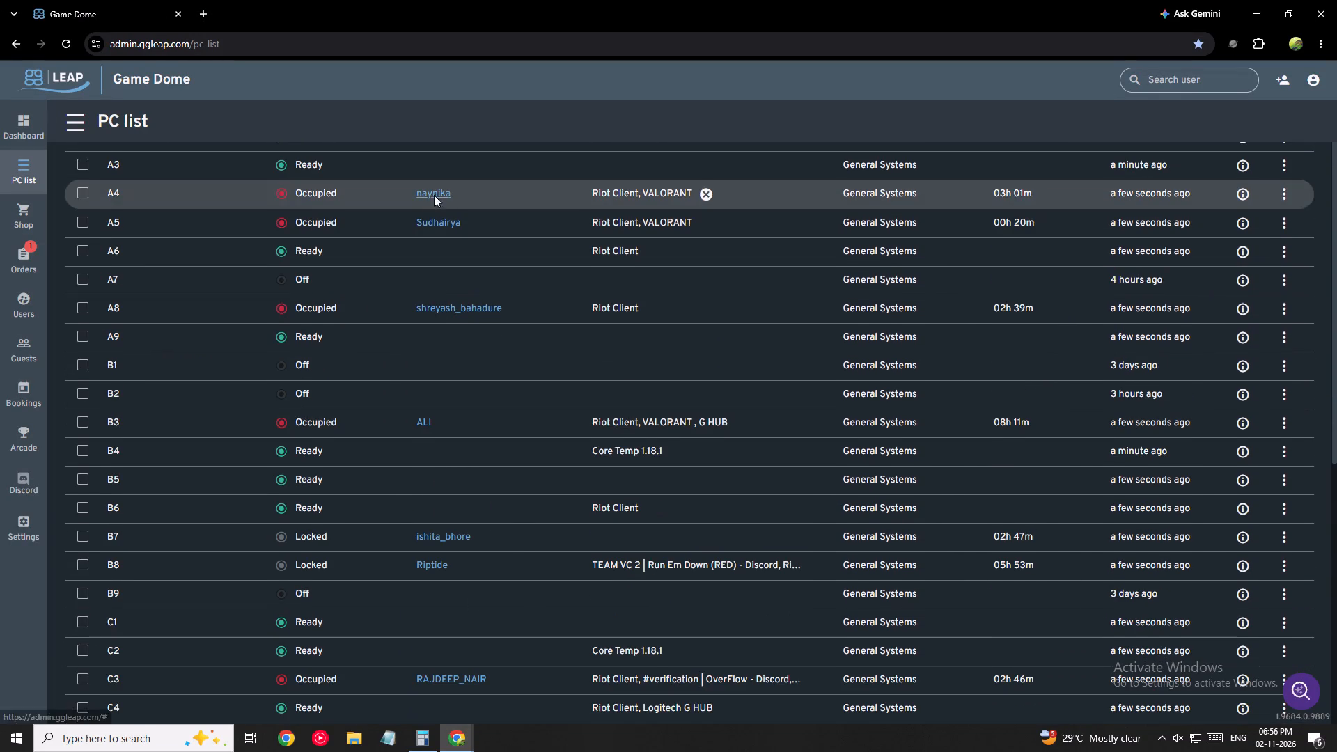
left_click(453, 203)
left_click(1040, 657)
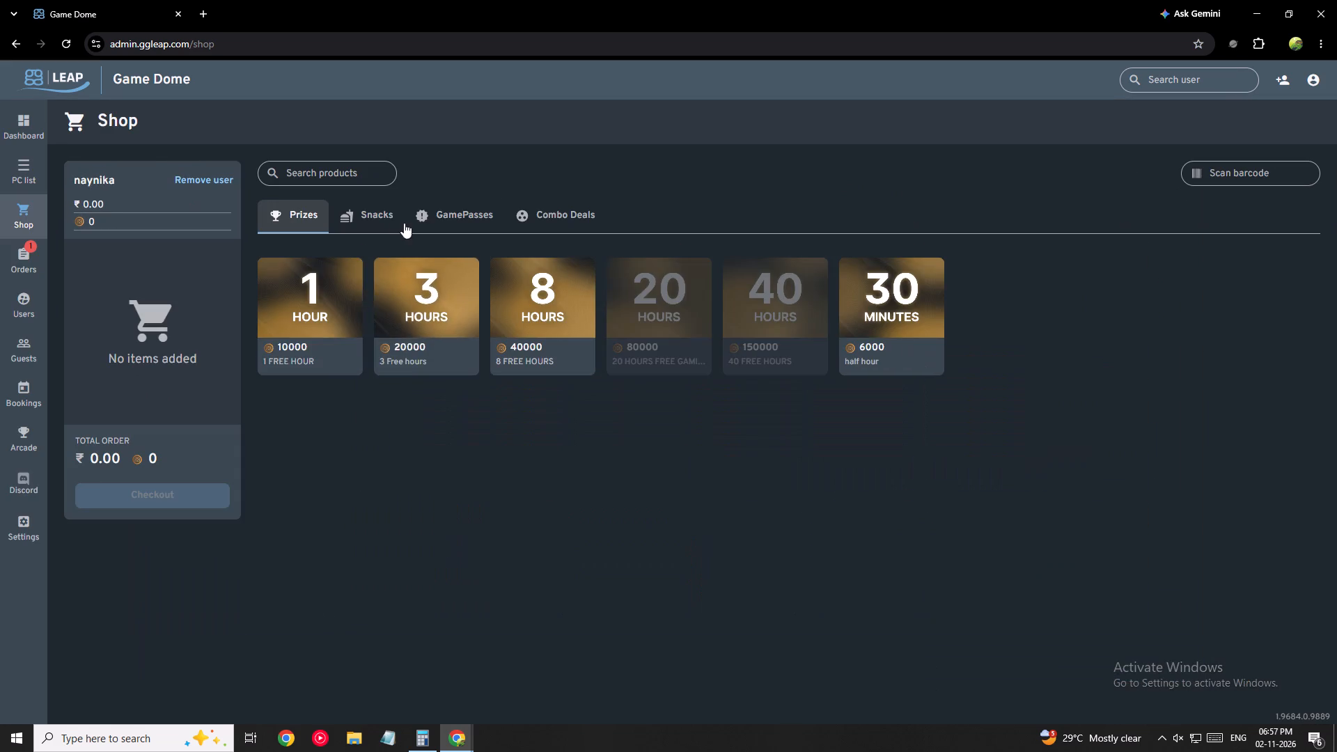
left_click(393, 217)
left_click(315, 262)
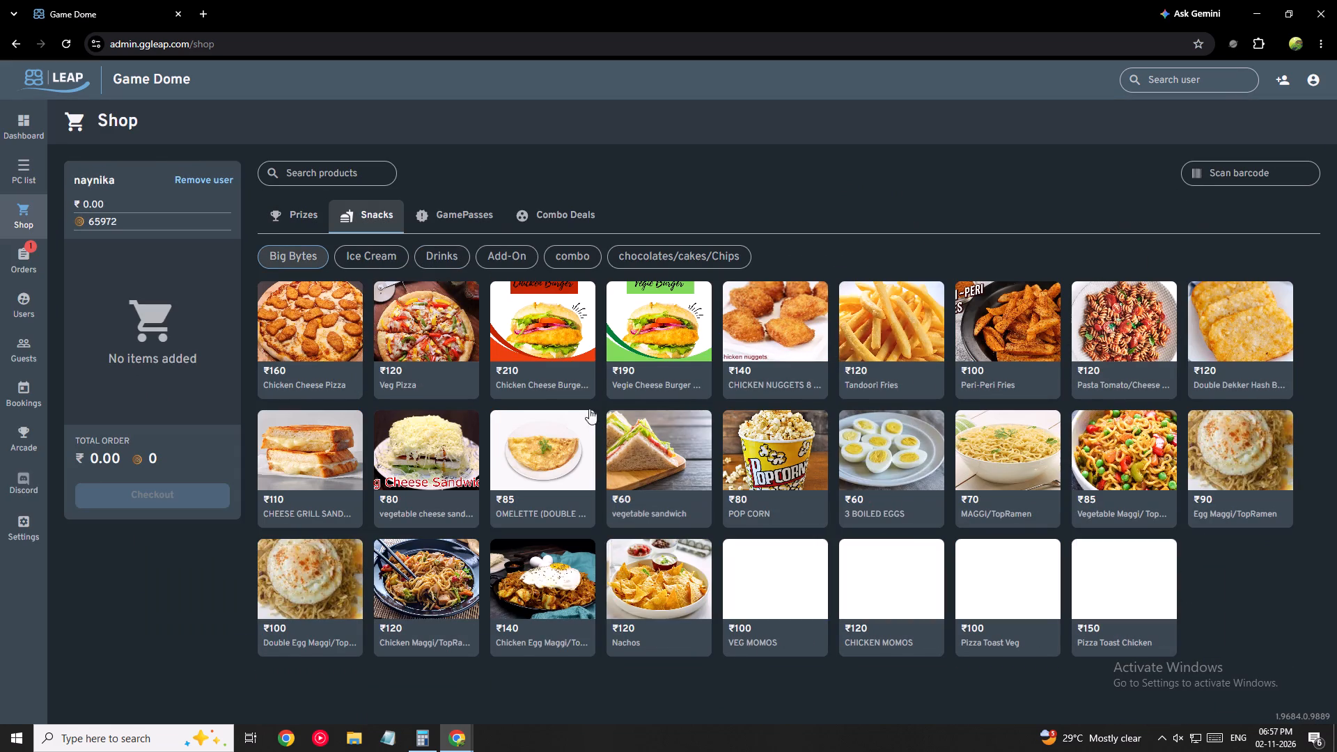
left_click_drag(304, 329, 164, 362)
left_click(426, 253)
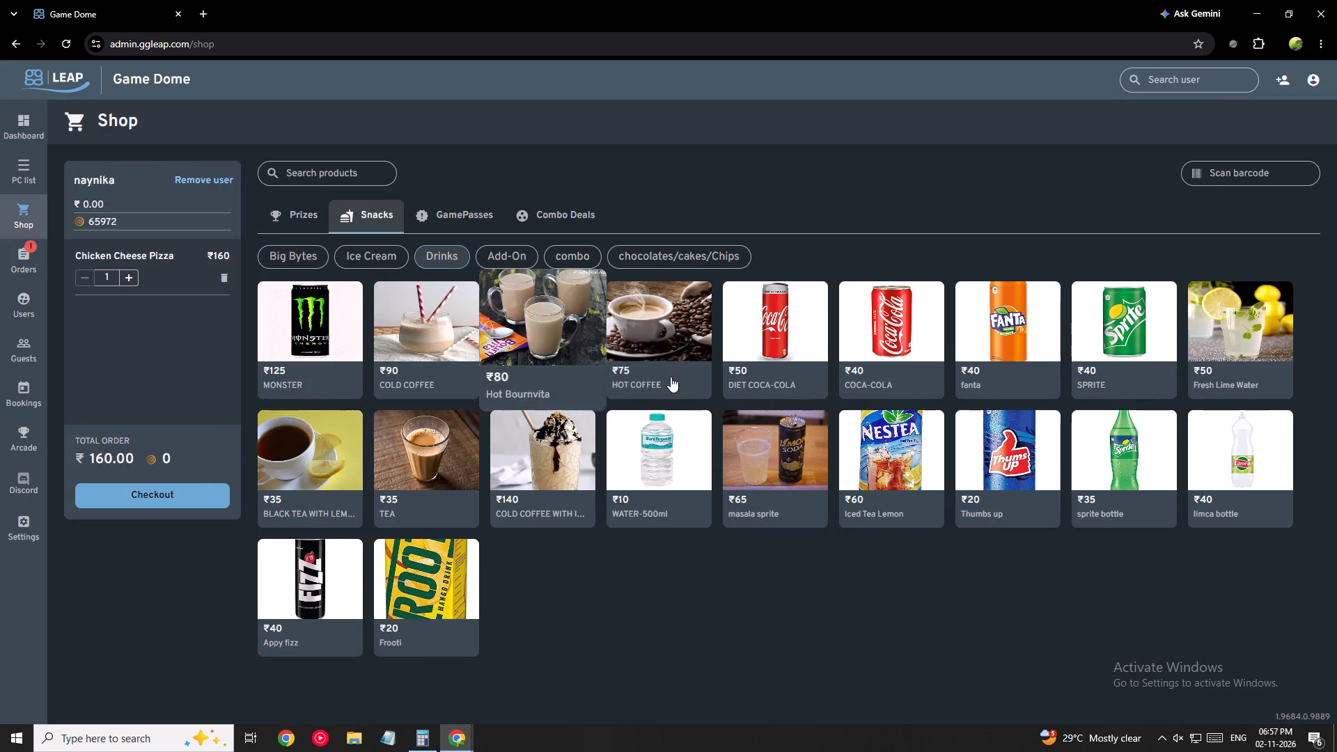
left_click_drag(617, 479, 187, 415)
Check out the A4 customer's snack order, charging ₹170 by credit card, and return to the PC list.
left_click(161, 500)
left_click(354, 386)
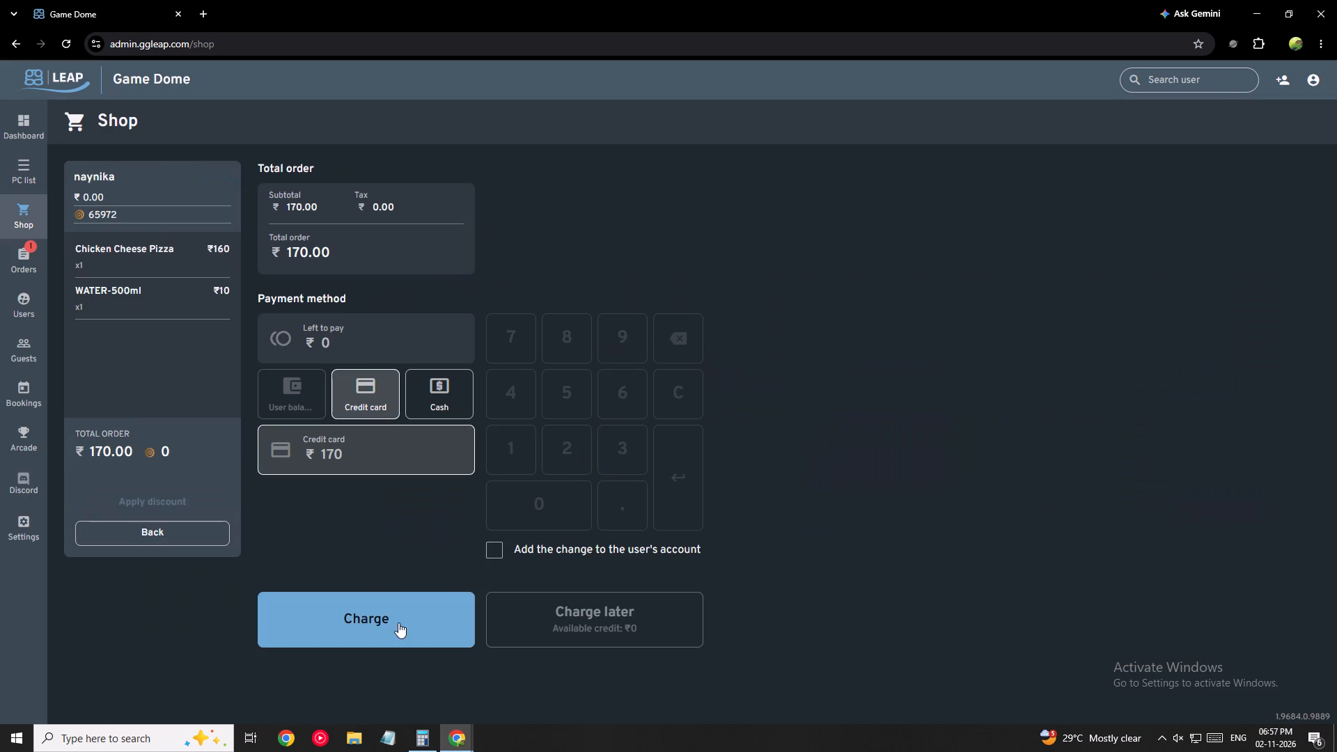
left_click(398, 622)
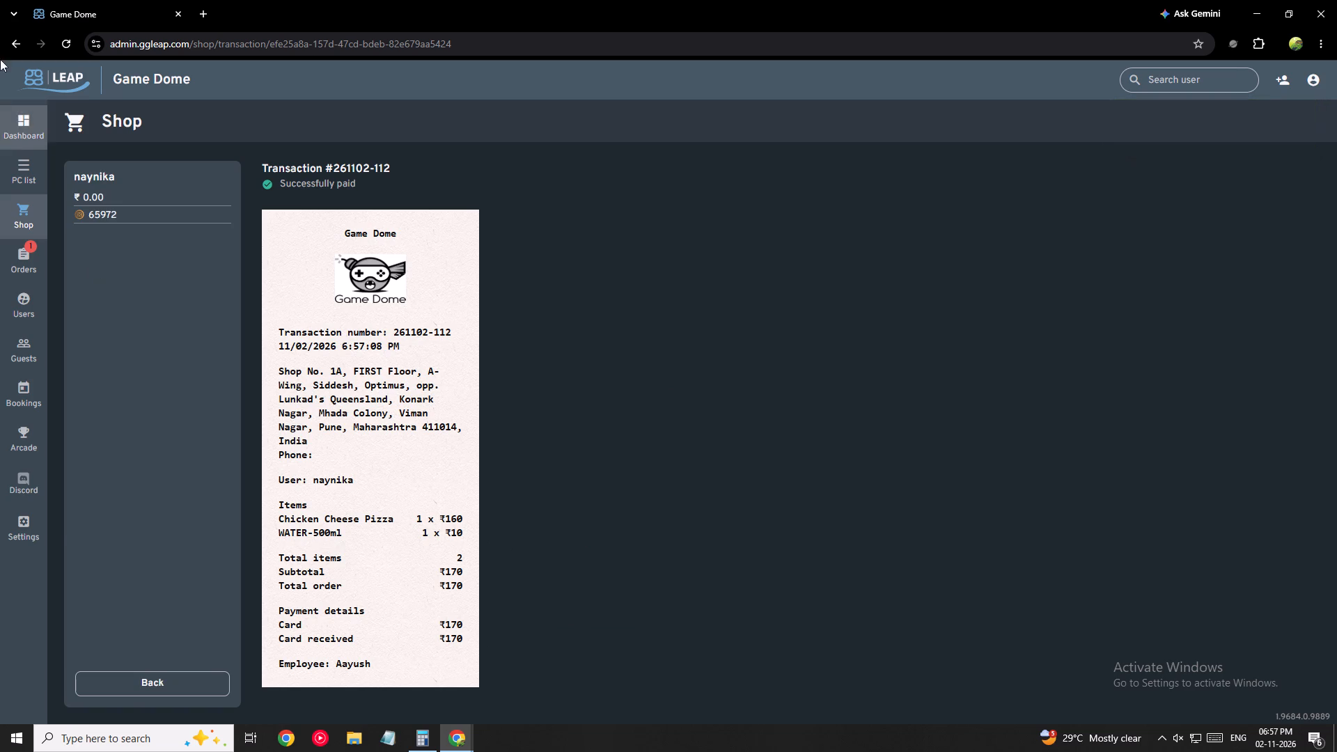
left_click(10, 159)
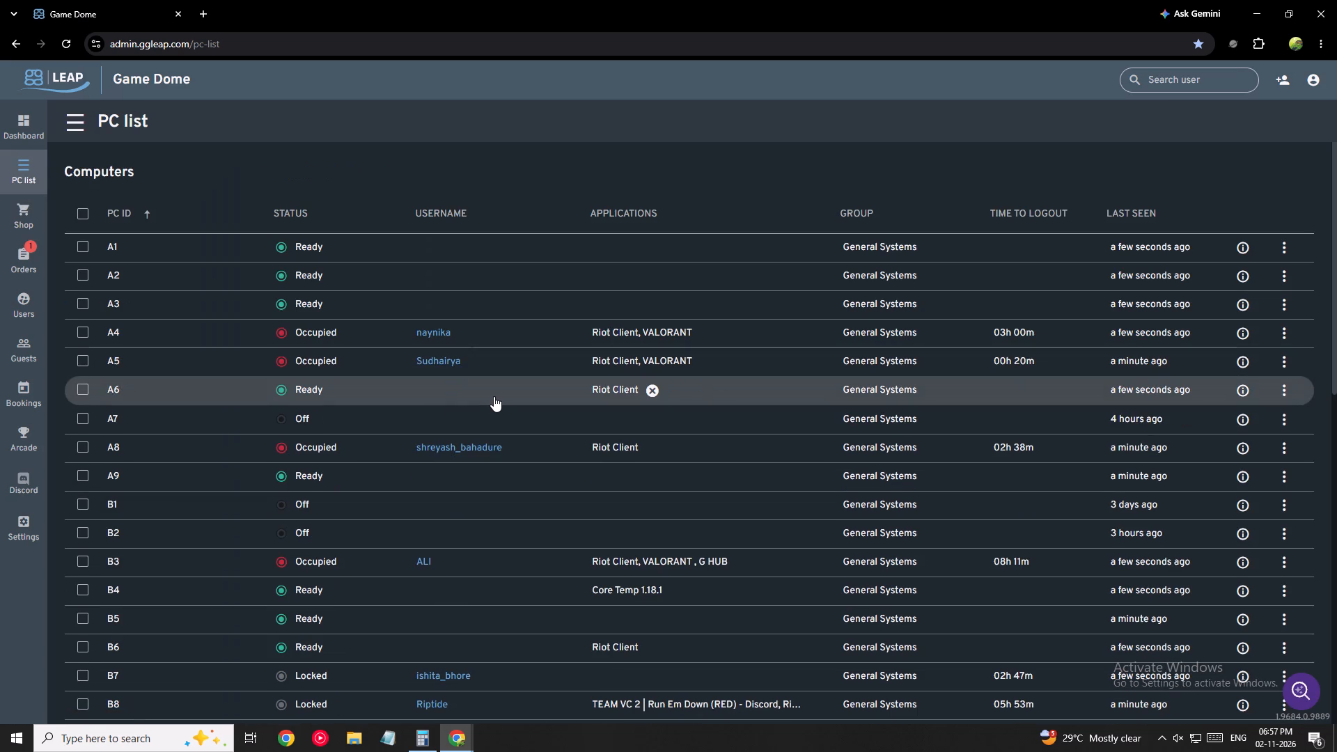
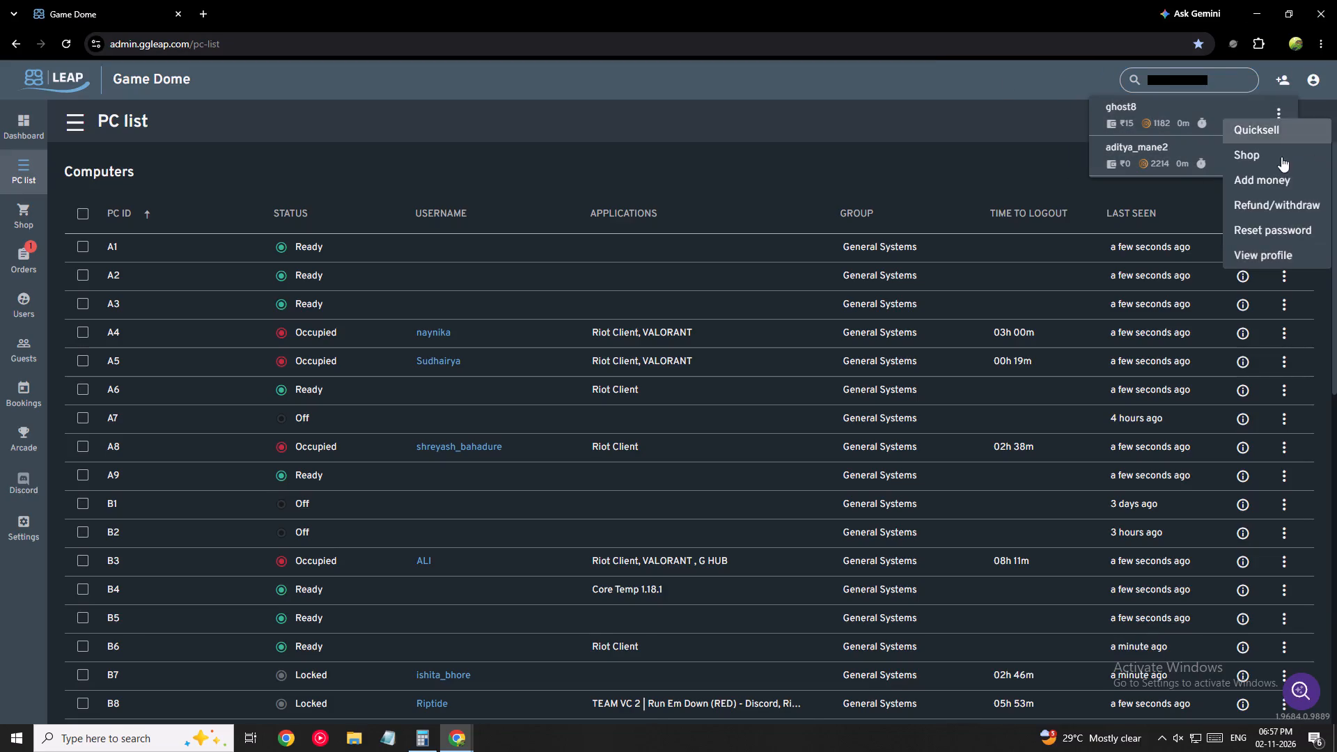
left_click(1272, 130)
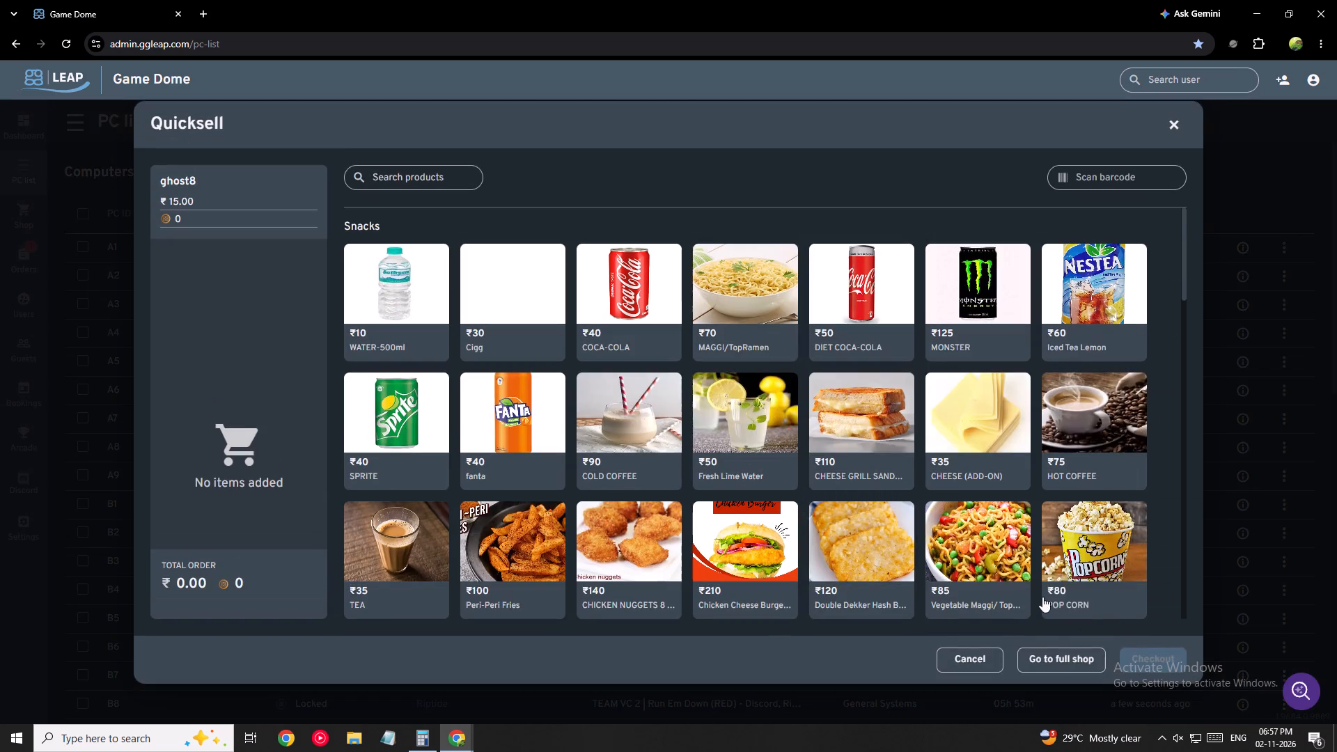
left_click(1044, 667)
left_click(452, 189)
left_click(451, 219)
left_click(386, 265)
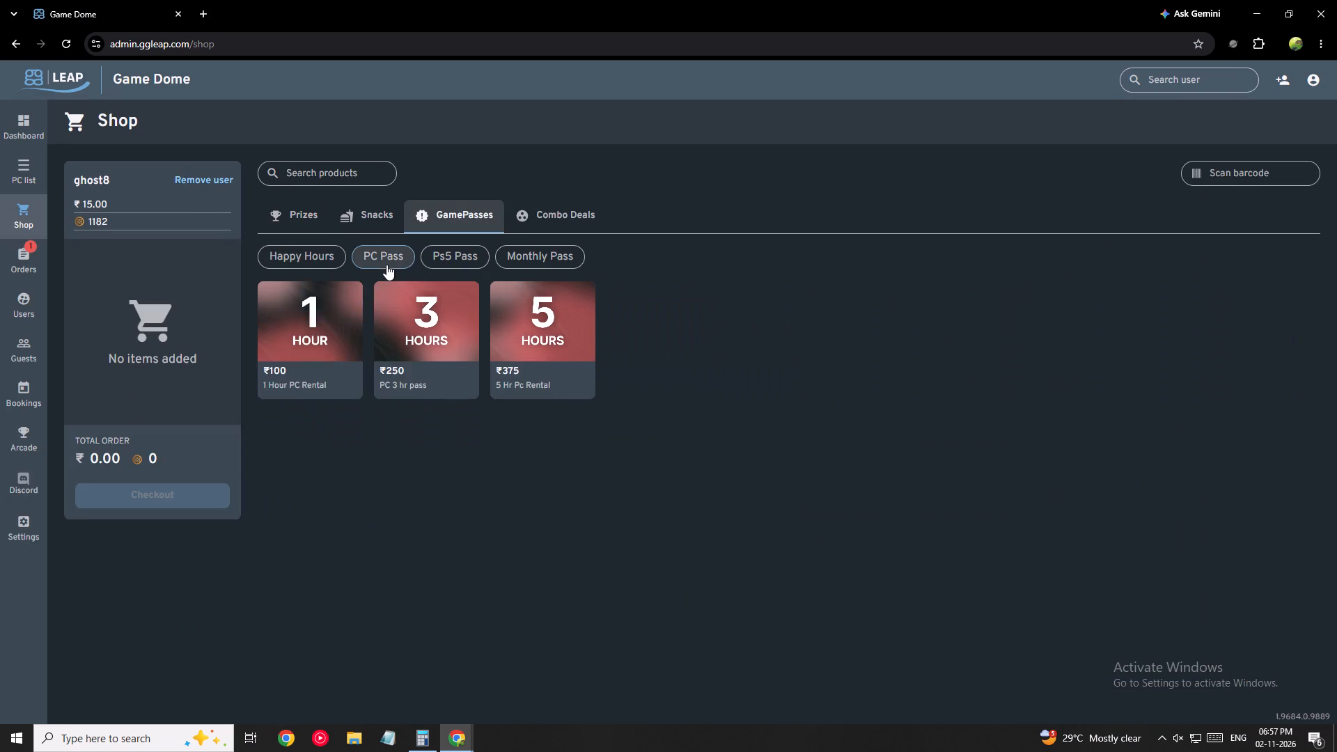
left_click_drag(261, 353, 60, 339)
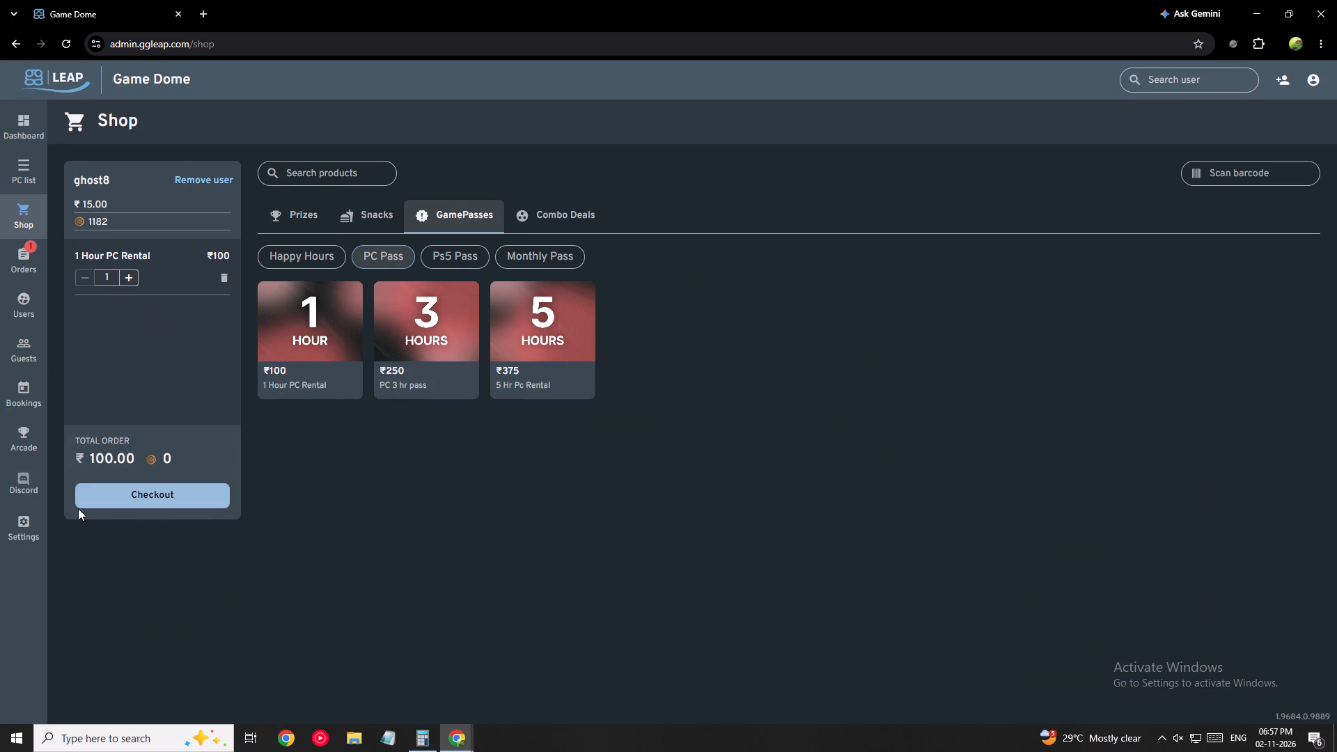
left_click_drag(125, 512, 134, 508)
left_click(165, 498)
left_click(468, 394)
left_click(402, 606)
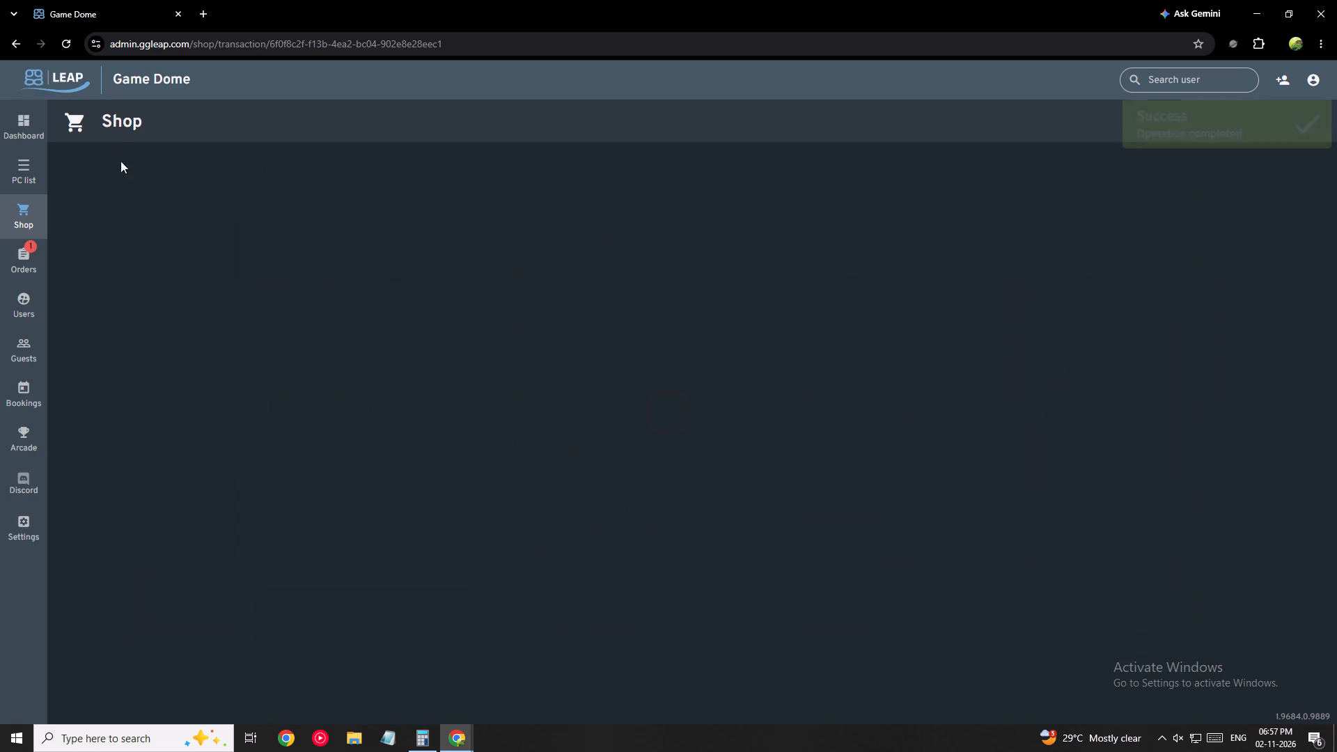
double_click(78, 173)
key("ctrl+c")
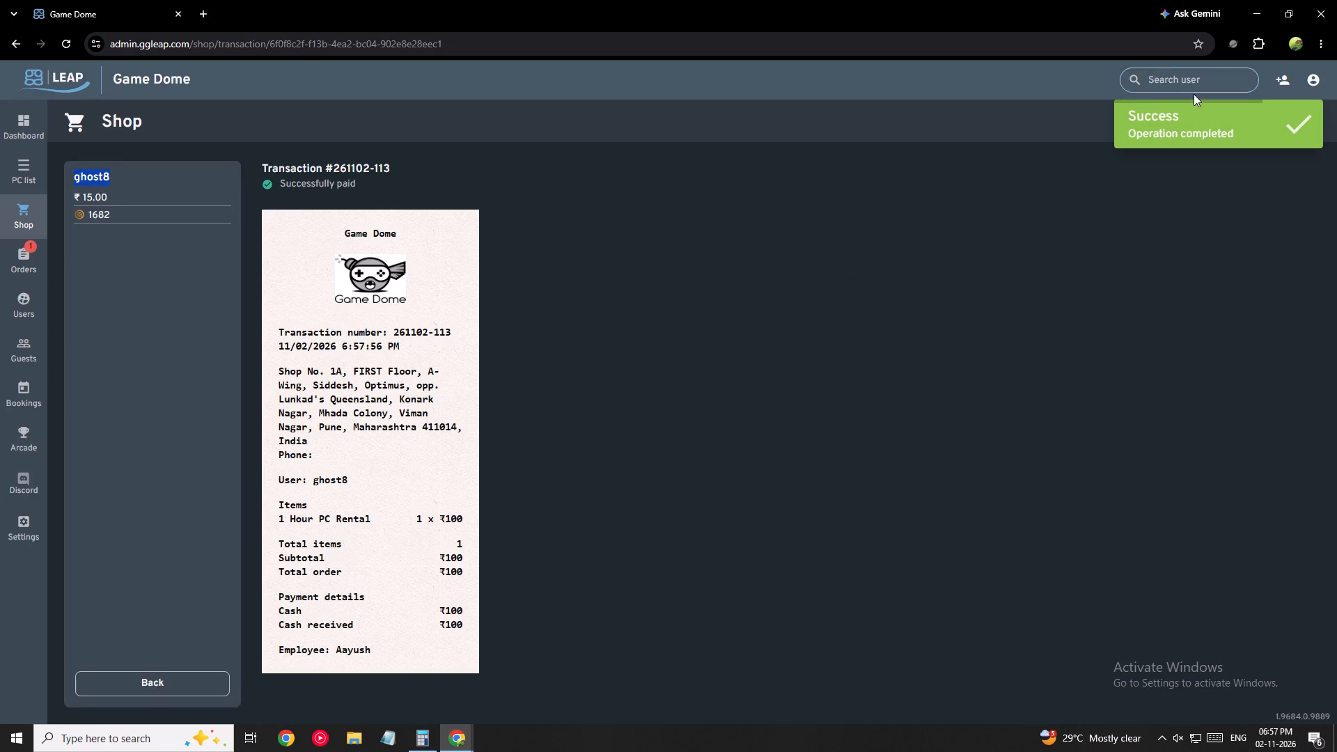
left_click(1194, 94, "ctrl")
key("ctrl+v")
left_click(1203, 81, "ctrl")
key("ctrl+v")
left_click(1281, 115)
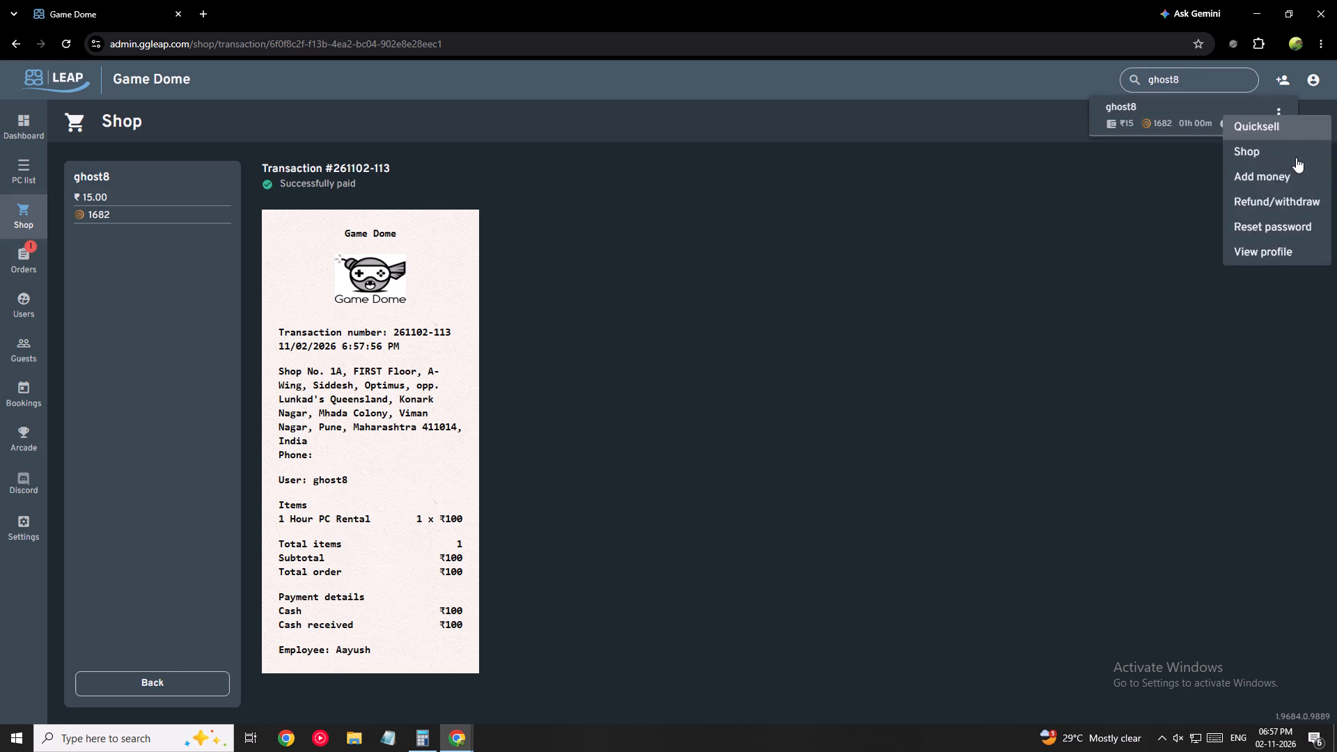
left_click(1305, 201)
left_click(698, 372)
key("1")
key("5")
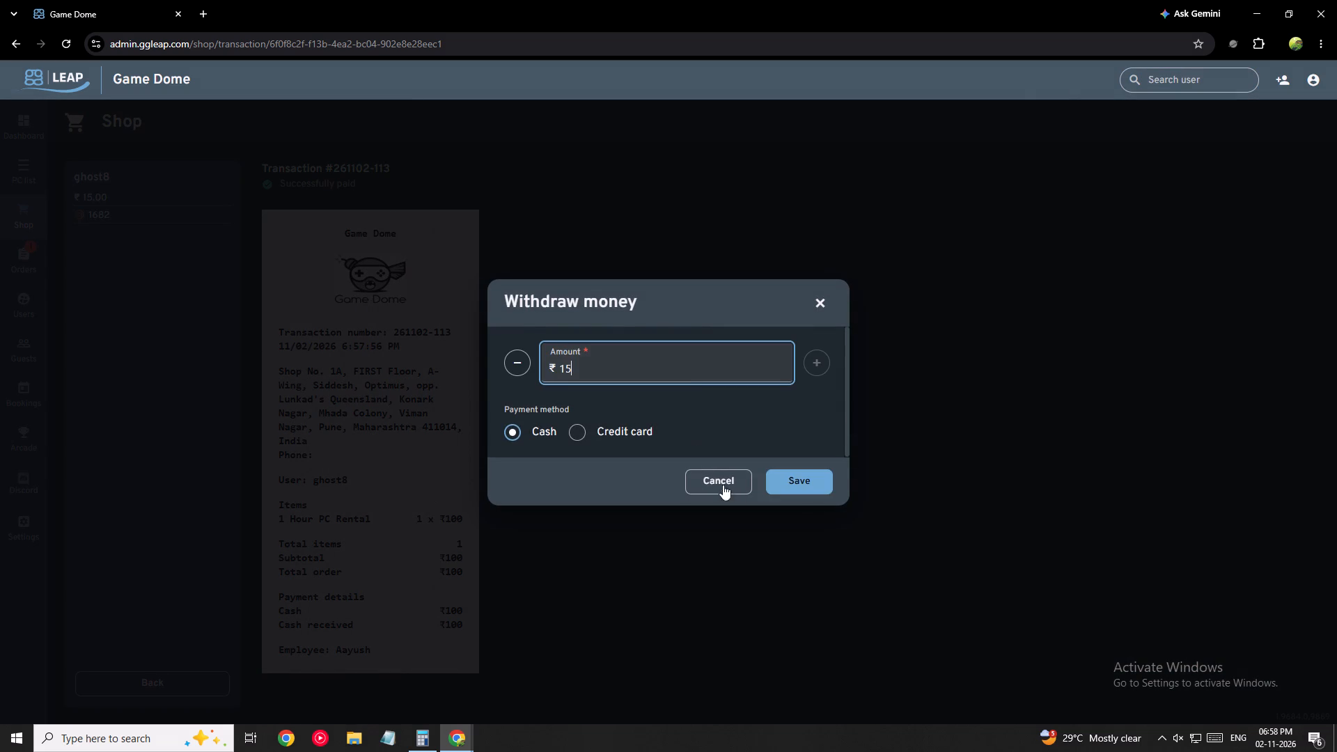
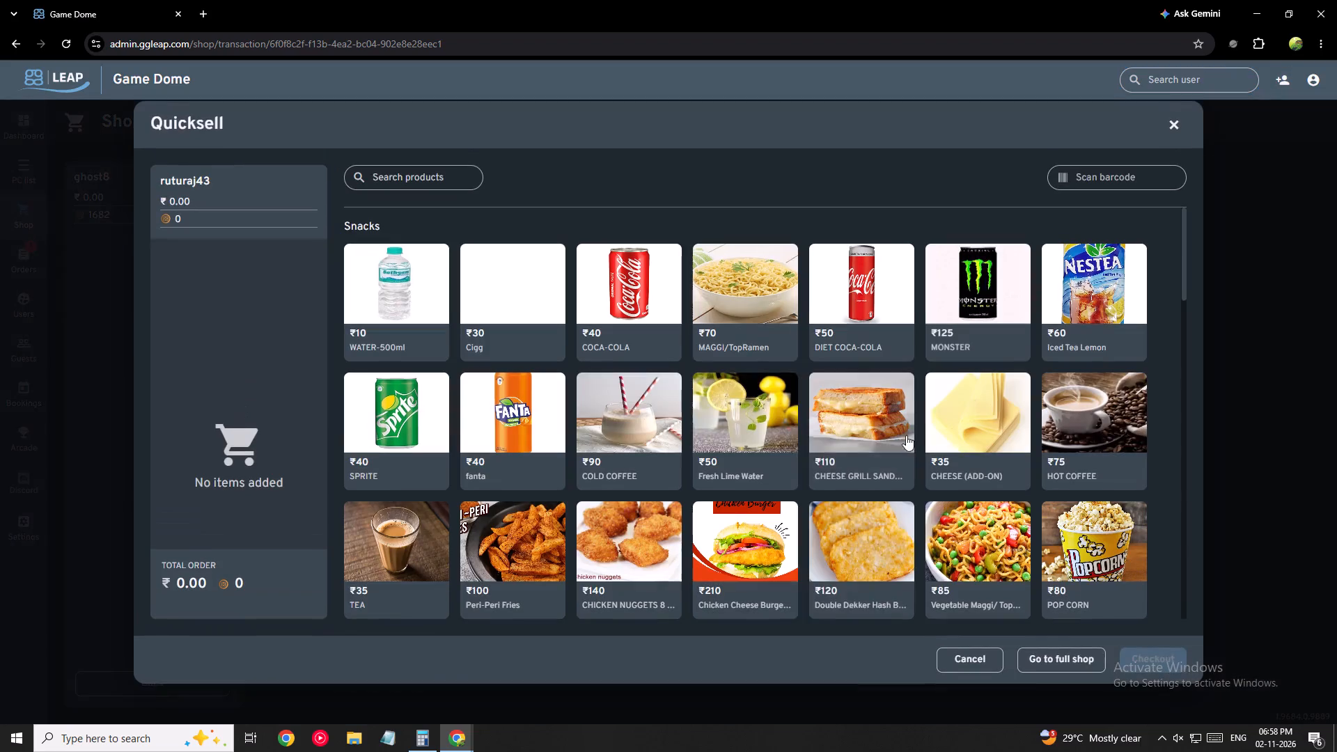
left_click(1056, 669)
left_click(430, 222)
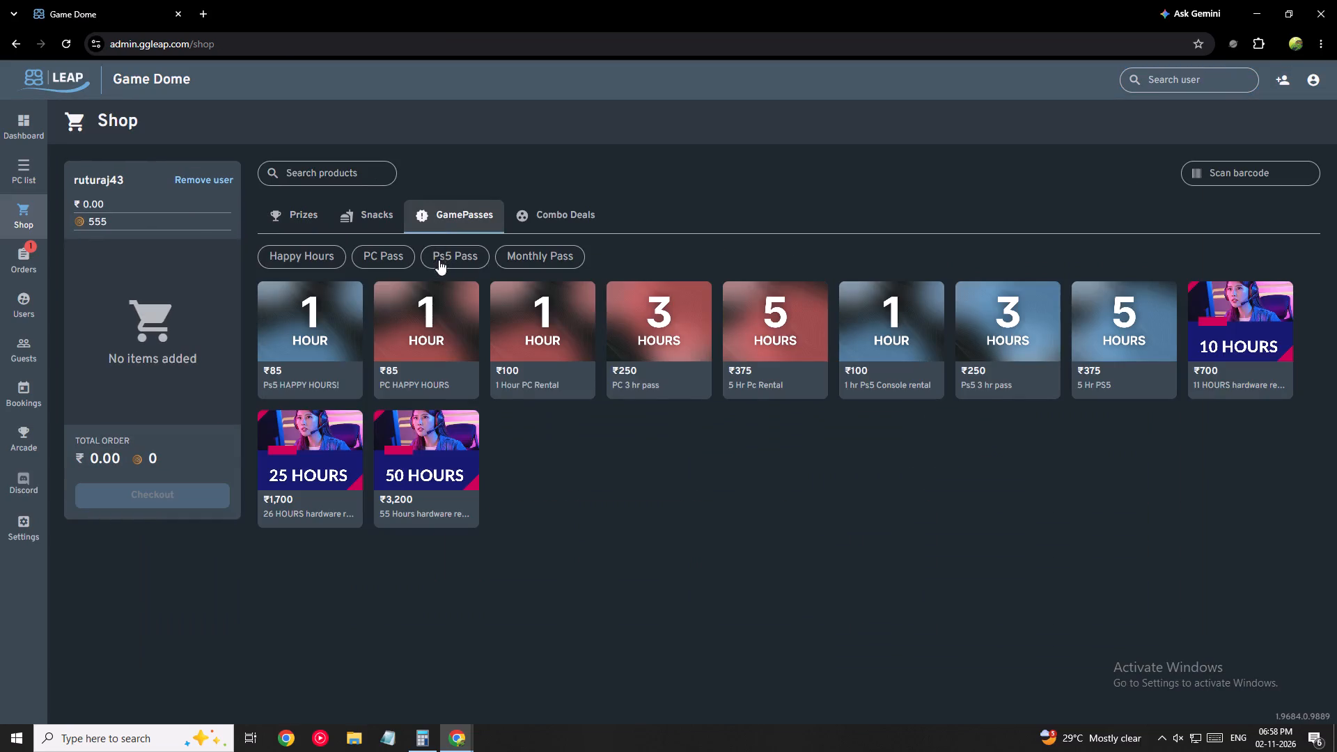
left_click(364, 267)
left_click_drag(332, 343, 170, 338)
left_click(180, 505)
left_click(423, 406)
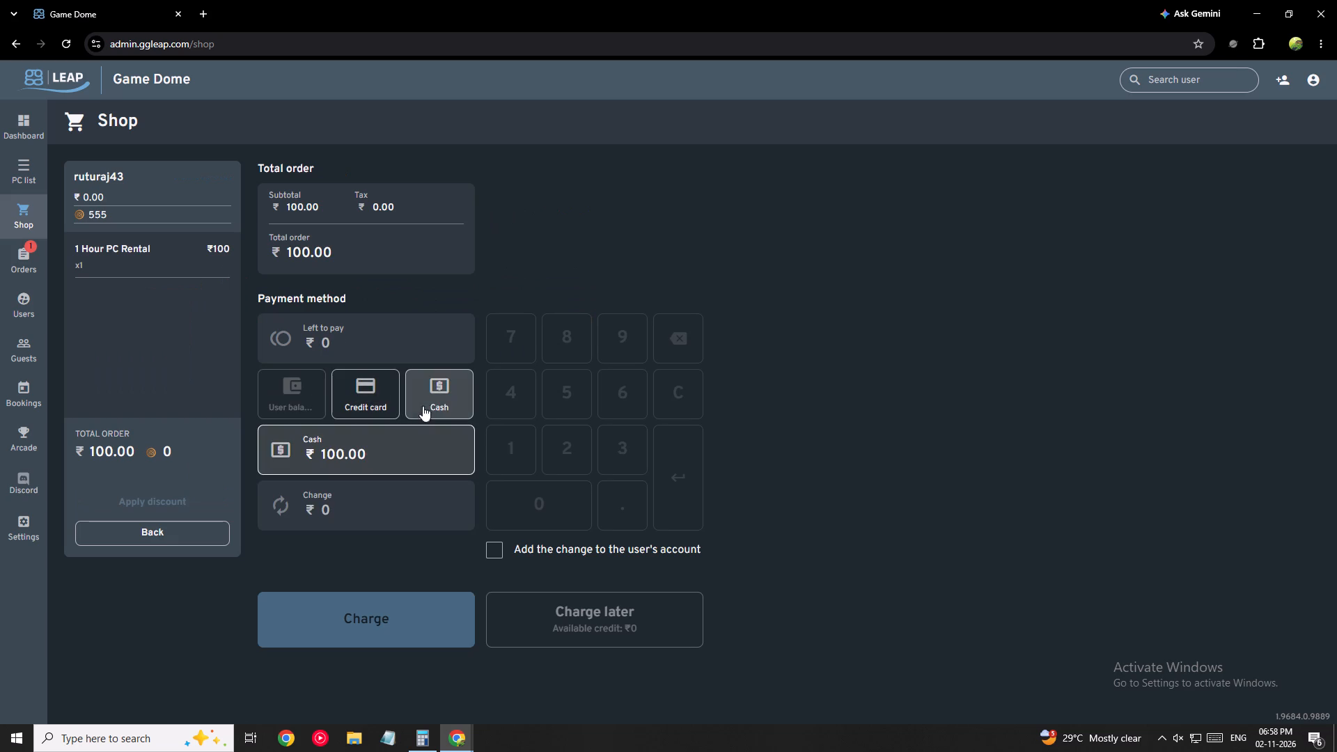
left_click(360, 619)
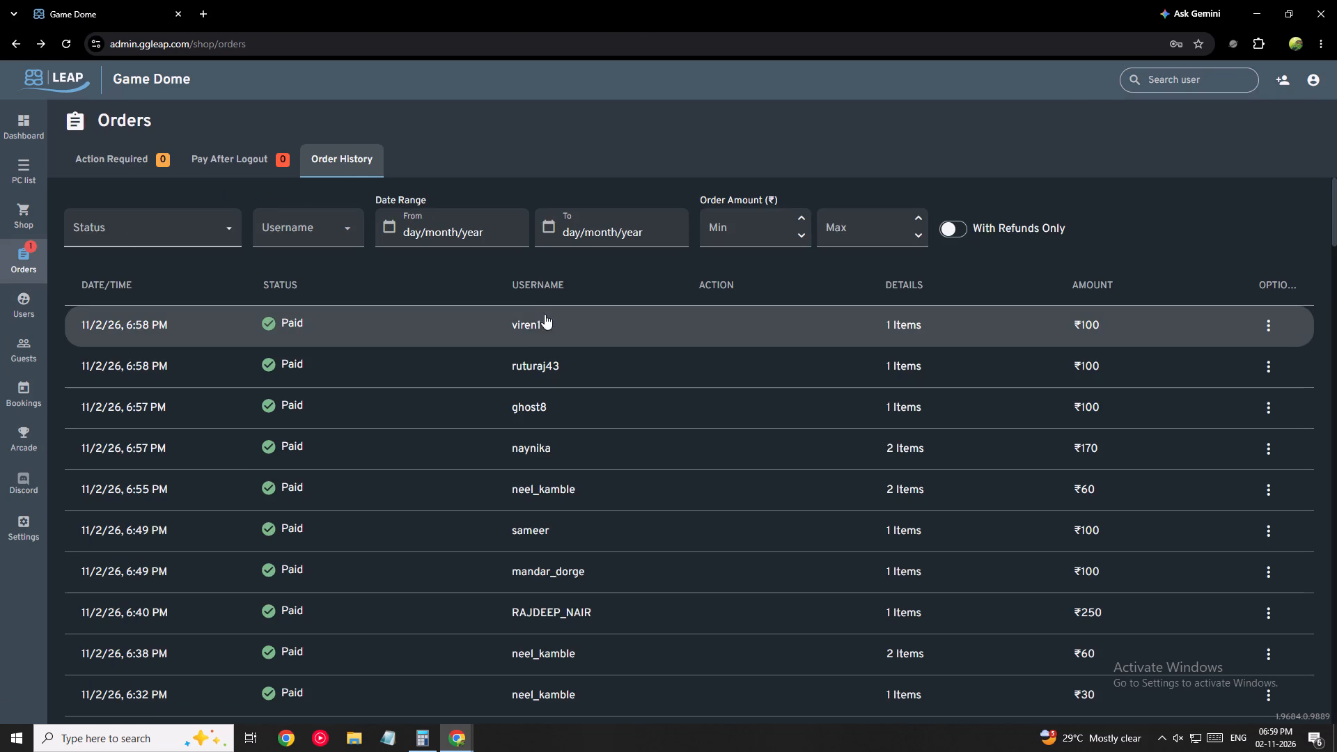
left_click(516, 343)
double_click(111, 172)
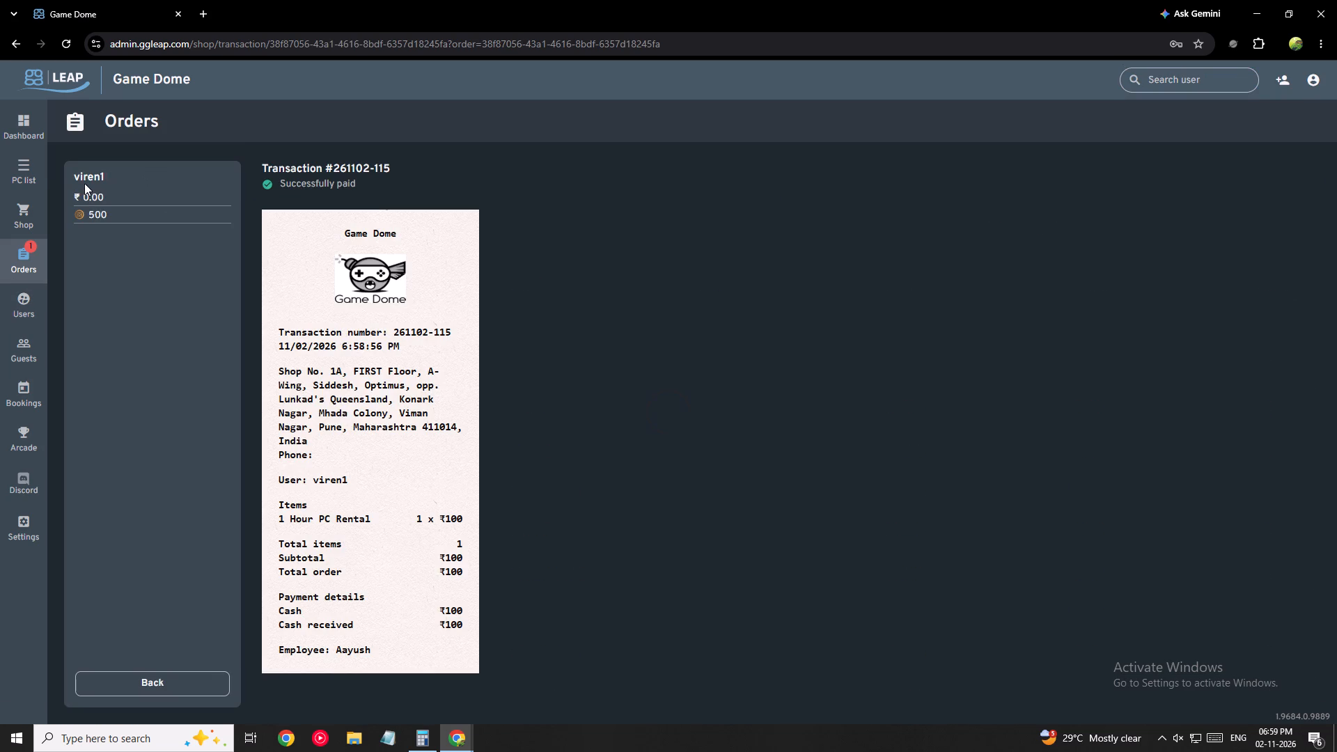
left_click(84, 183)
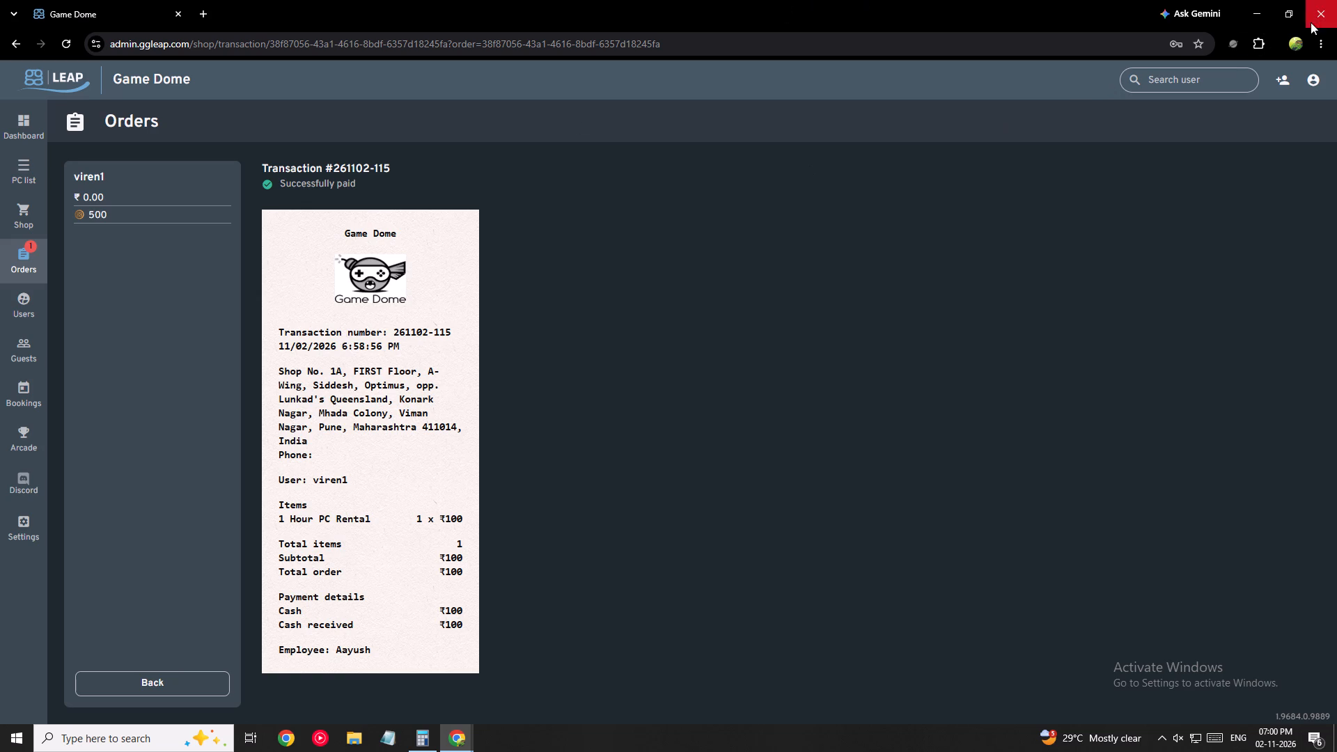
Return to the dashboard homepage.
left_click(1261, 47)
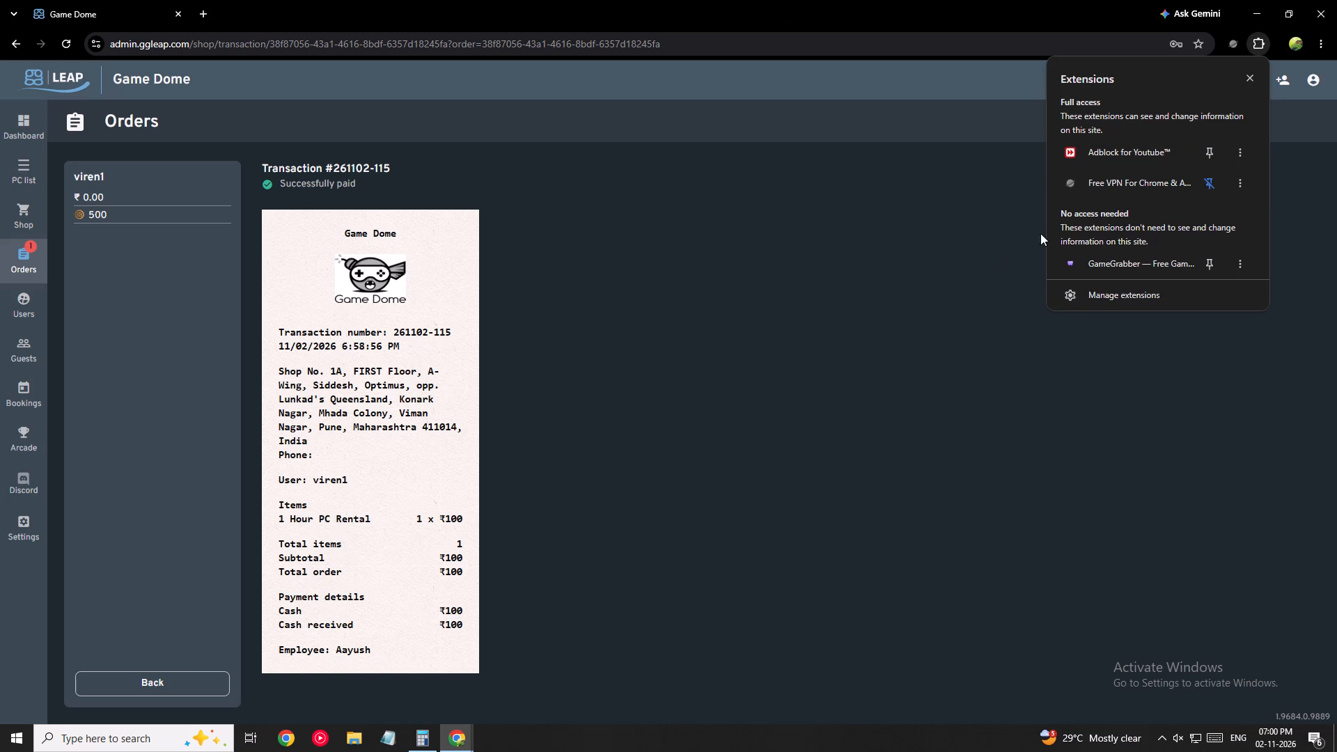
left_click(739, 315)
left_click(6, 141)
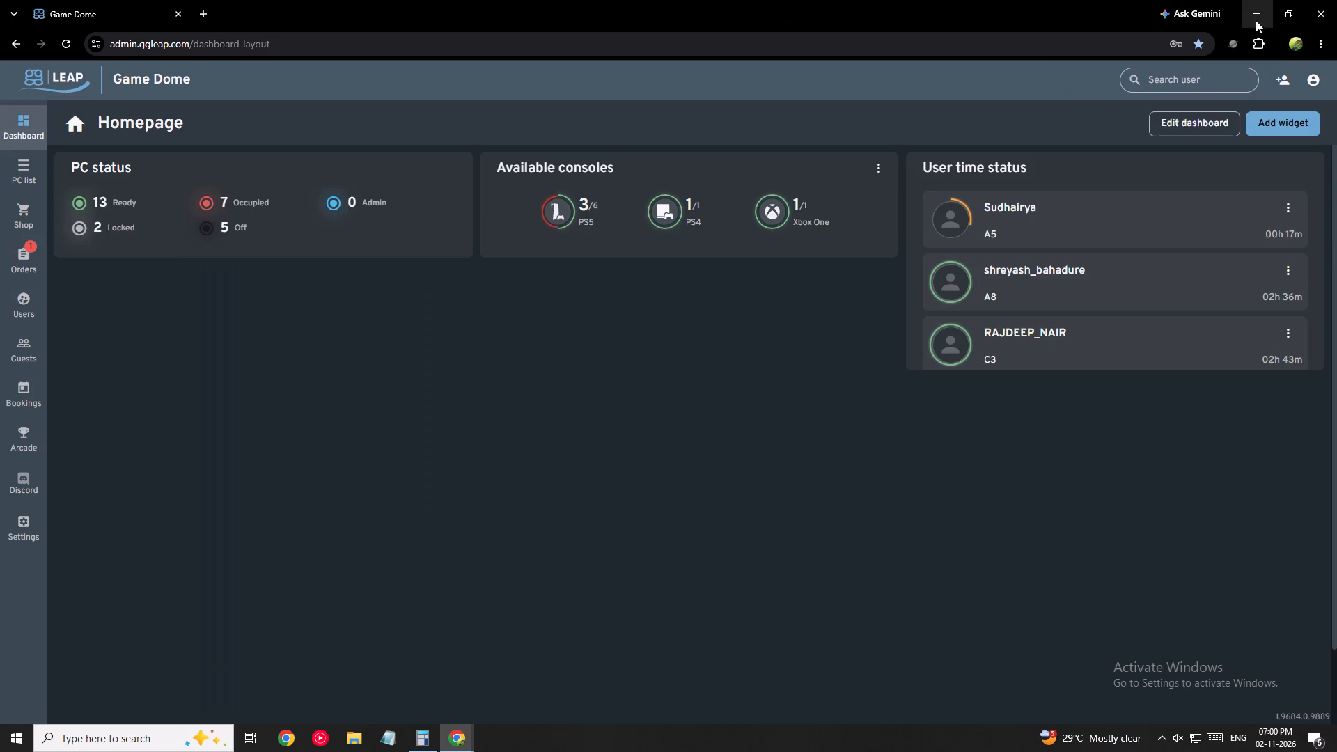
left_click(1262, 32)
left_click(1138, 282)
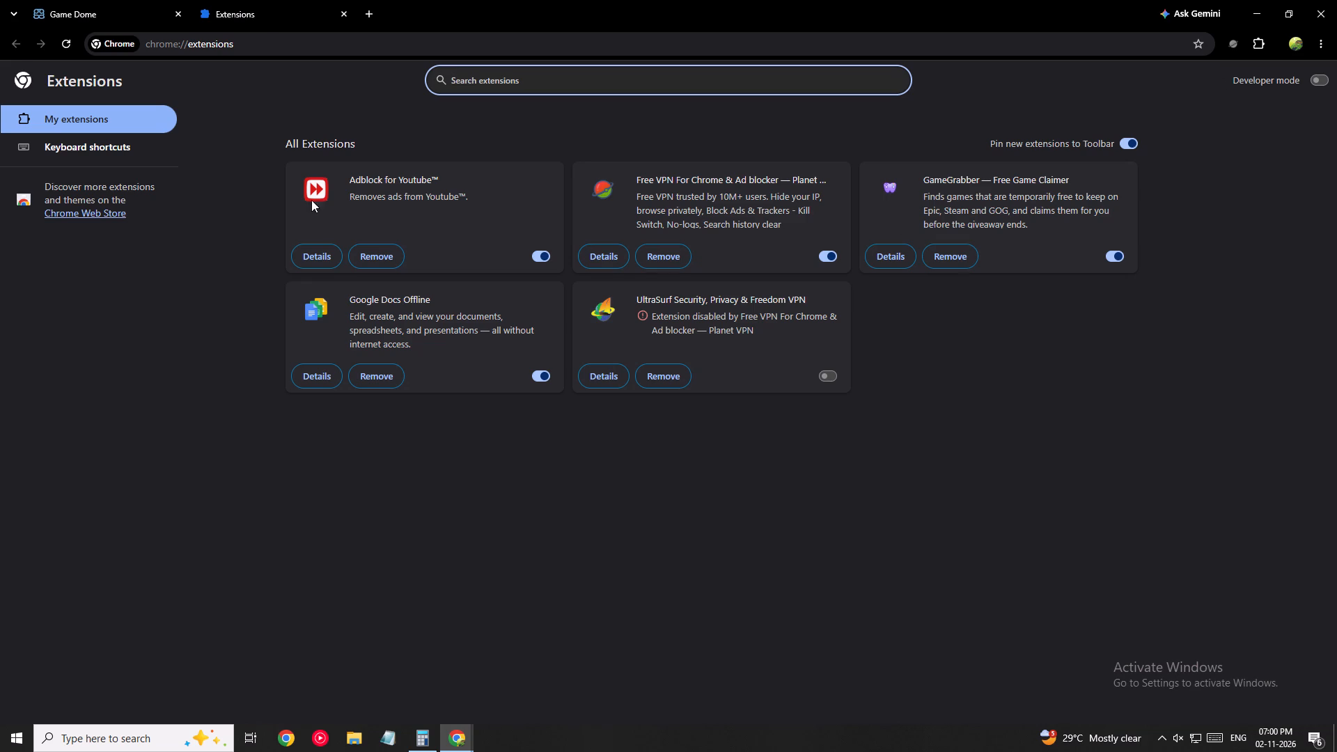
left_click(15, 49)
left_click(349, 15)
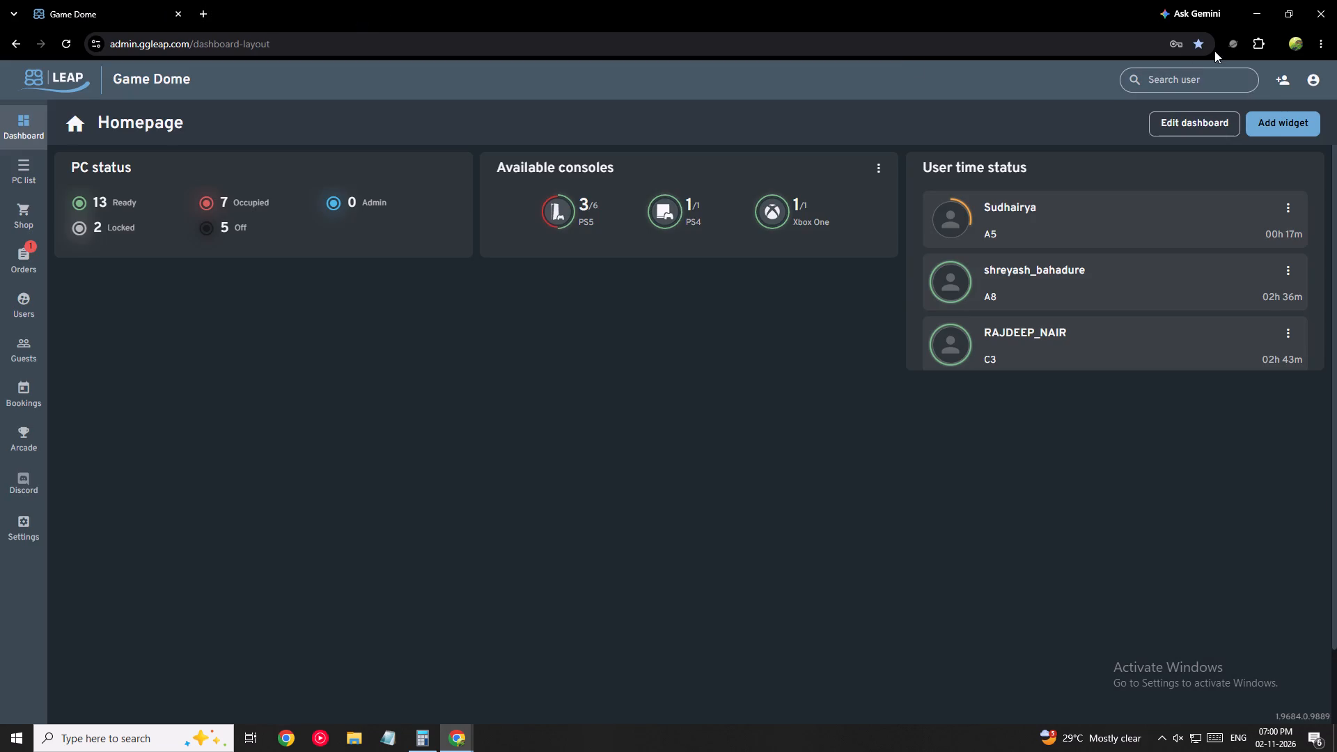
Open the GameGrabber extension and claim the Hunting Simulator 3 - Classic American Hunter Pack on Steam despite its base game requirement.
left_click(1249, 42)
left_click(1100, 260)
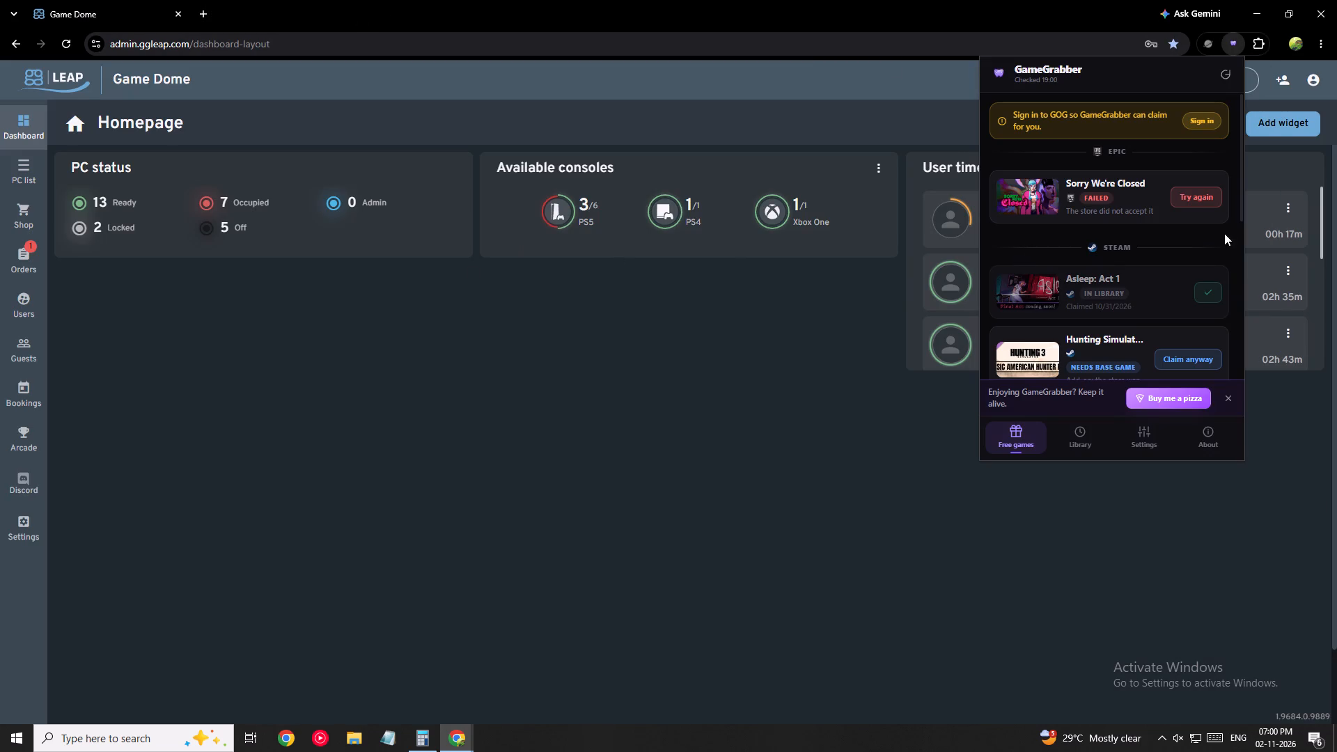
scroll(1166, 299, "down", 1)
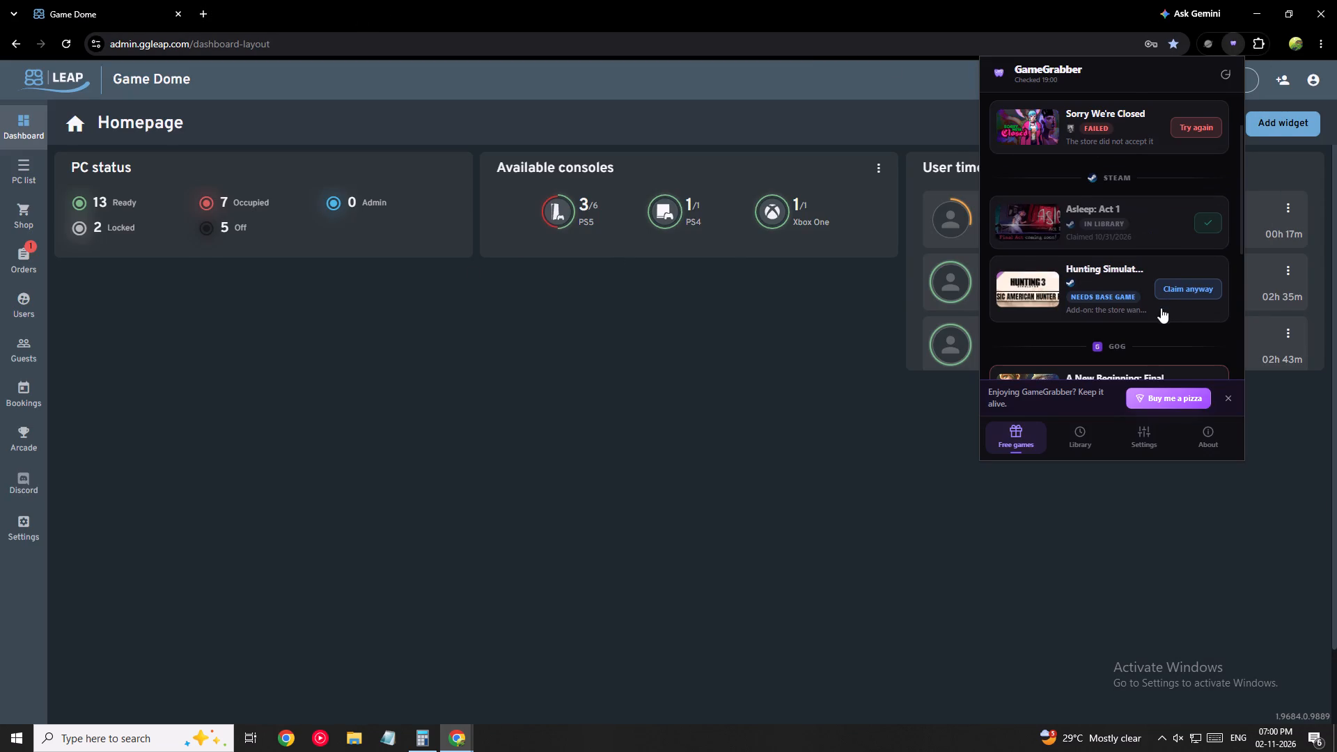
left_click(1183, 290)
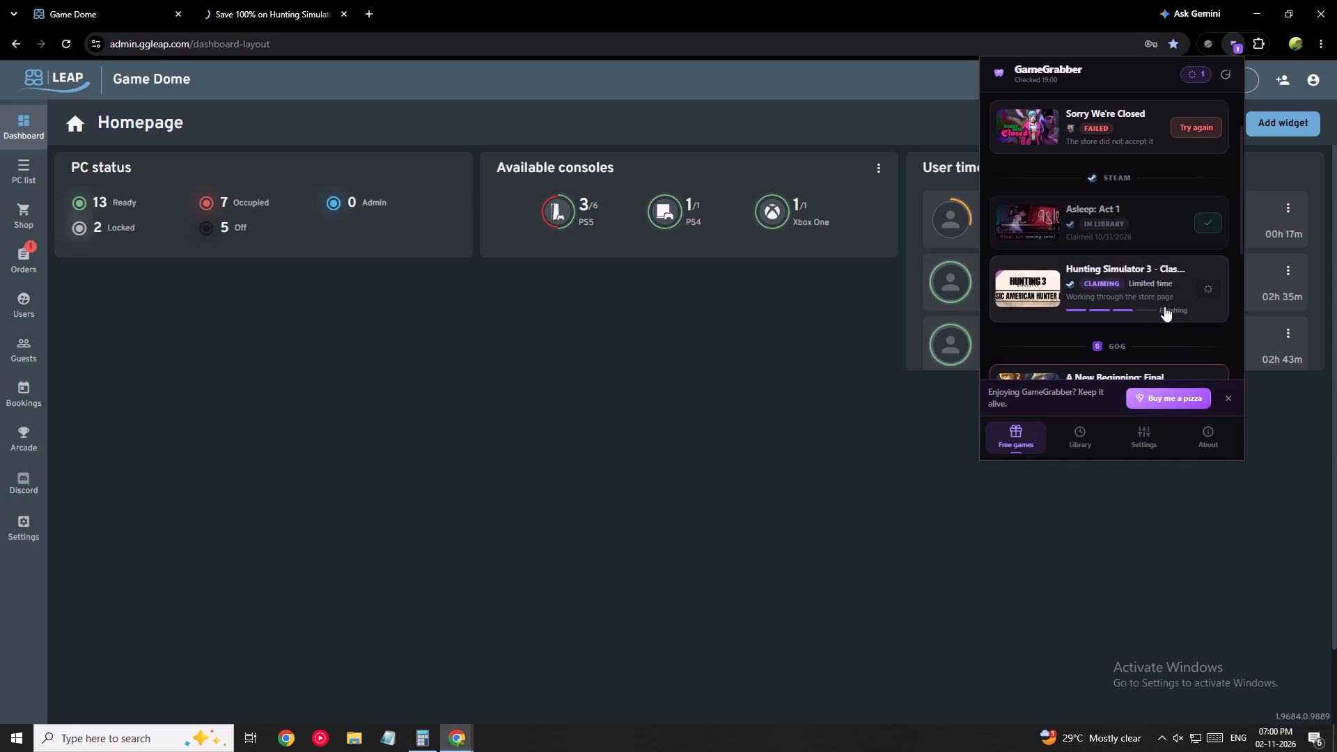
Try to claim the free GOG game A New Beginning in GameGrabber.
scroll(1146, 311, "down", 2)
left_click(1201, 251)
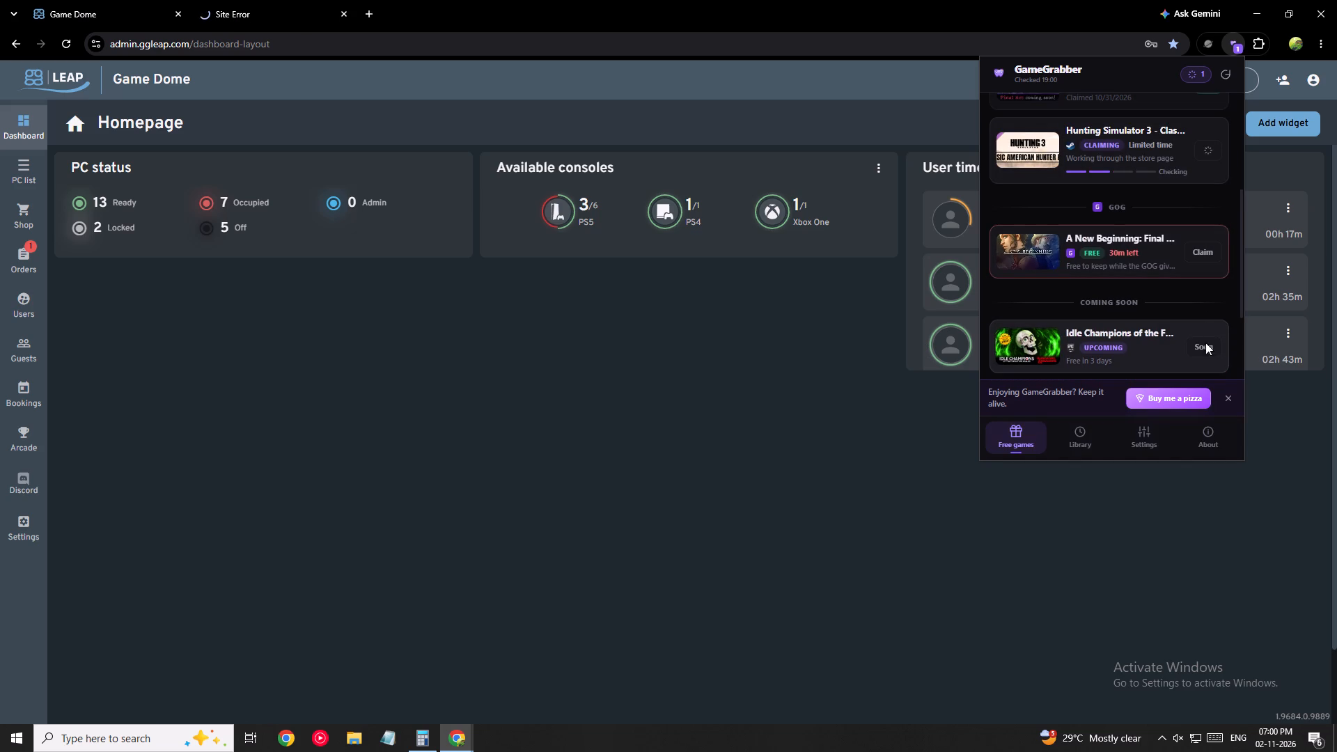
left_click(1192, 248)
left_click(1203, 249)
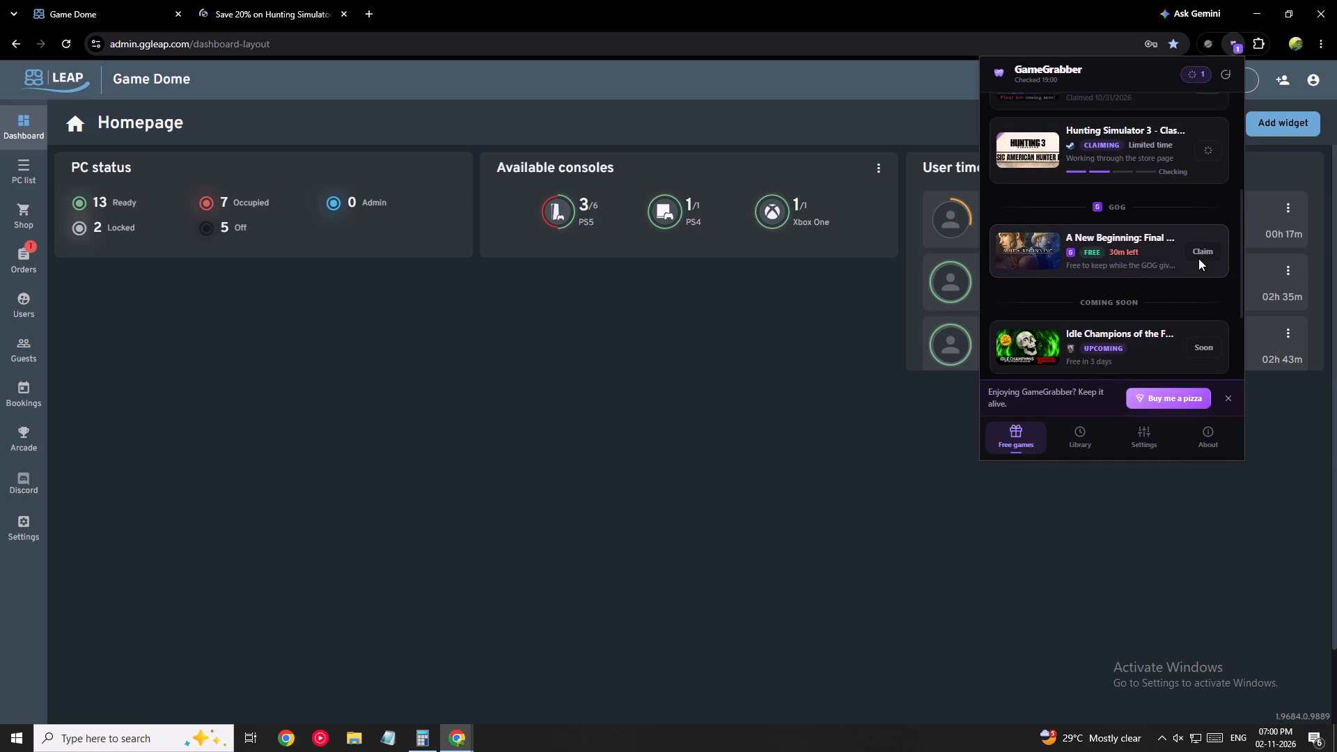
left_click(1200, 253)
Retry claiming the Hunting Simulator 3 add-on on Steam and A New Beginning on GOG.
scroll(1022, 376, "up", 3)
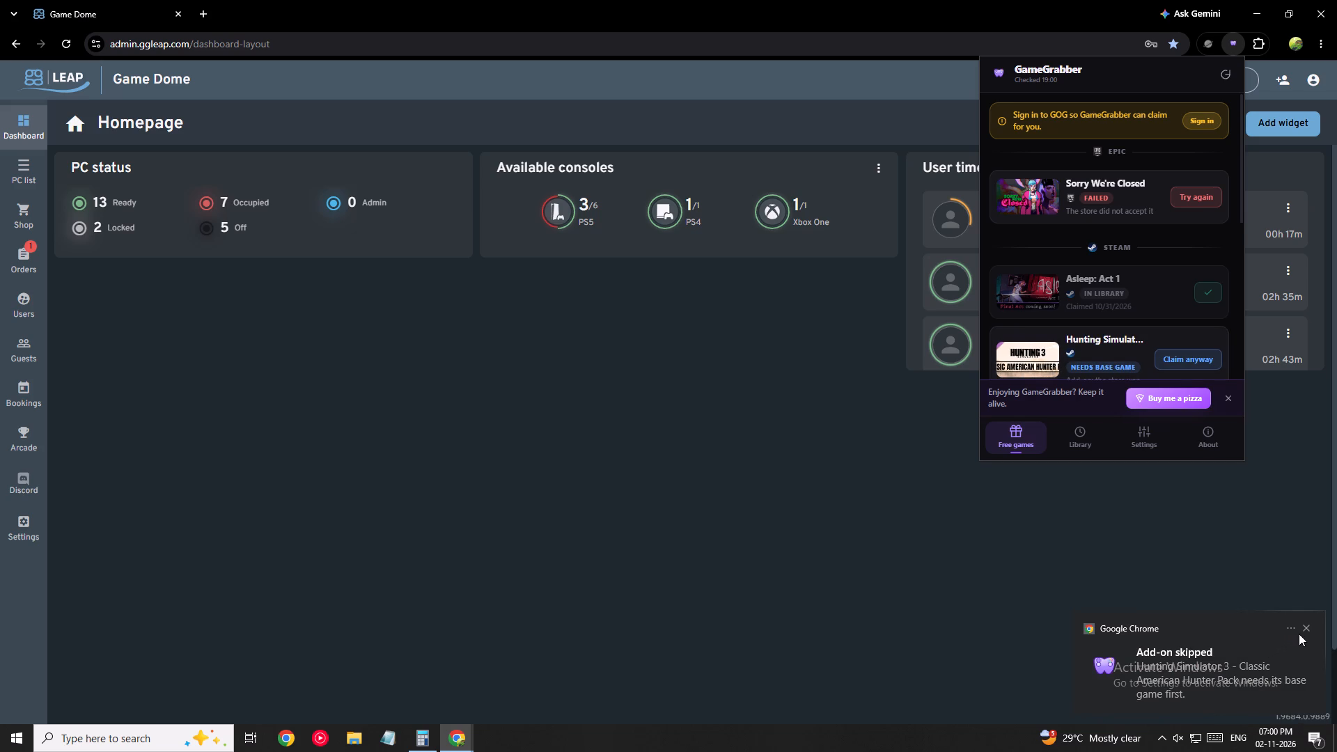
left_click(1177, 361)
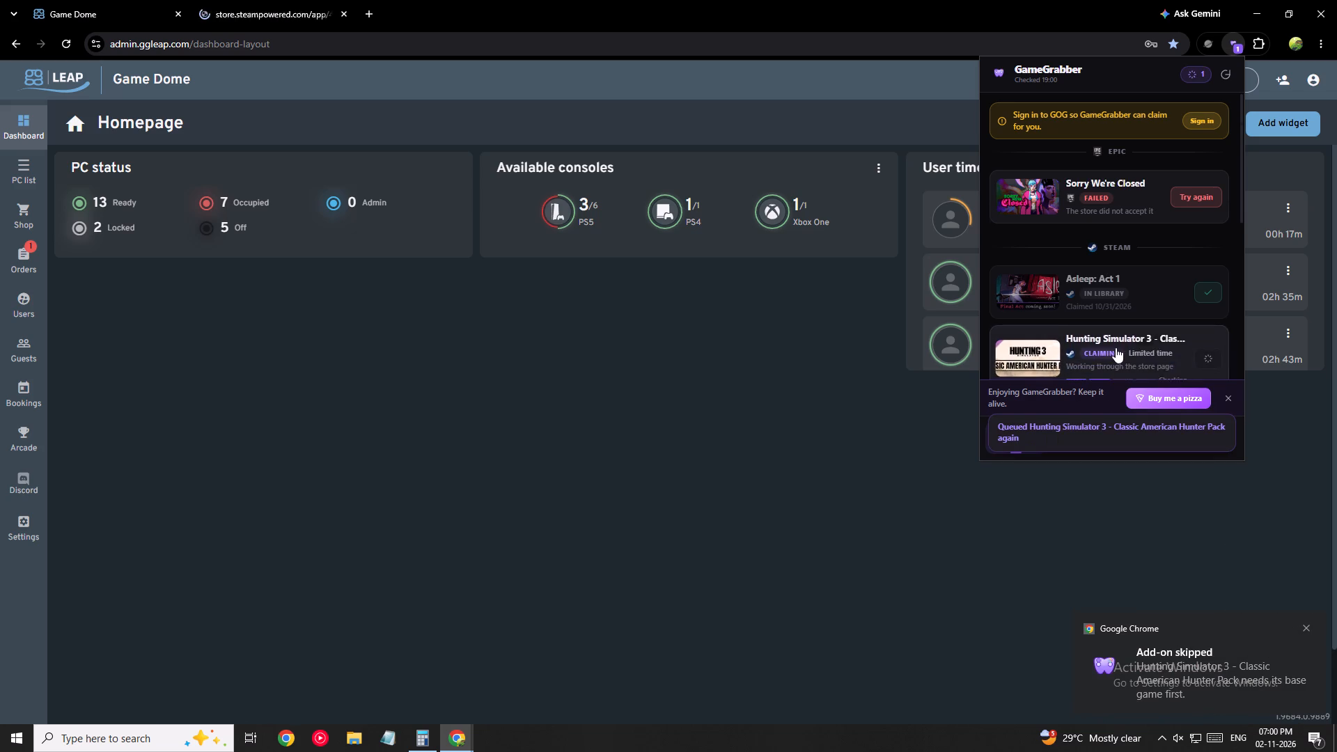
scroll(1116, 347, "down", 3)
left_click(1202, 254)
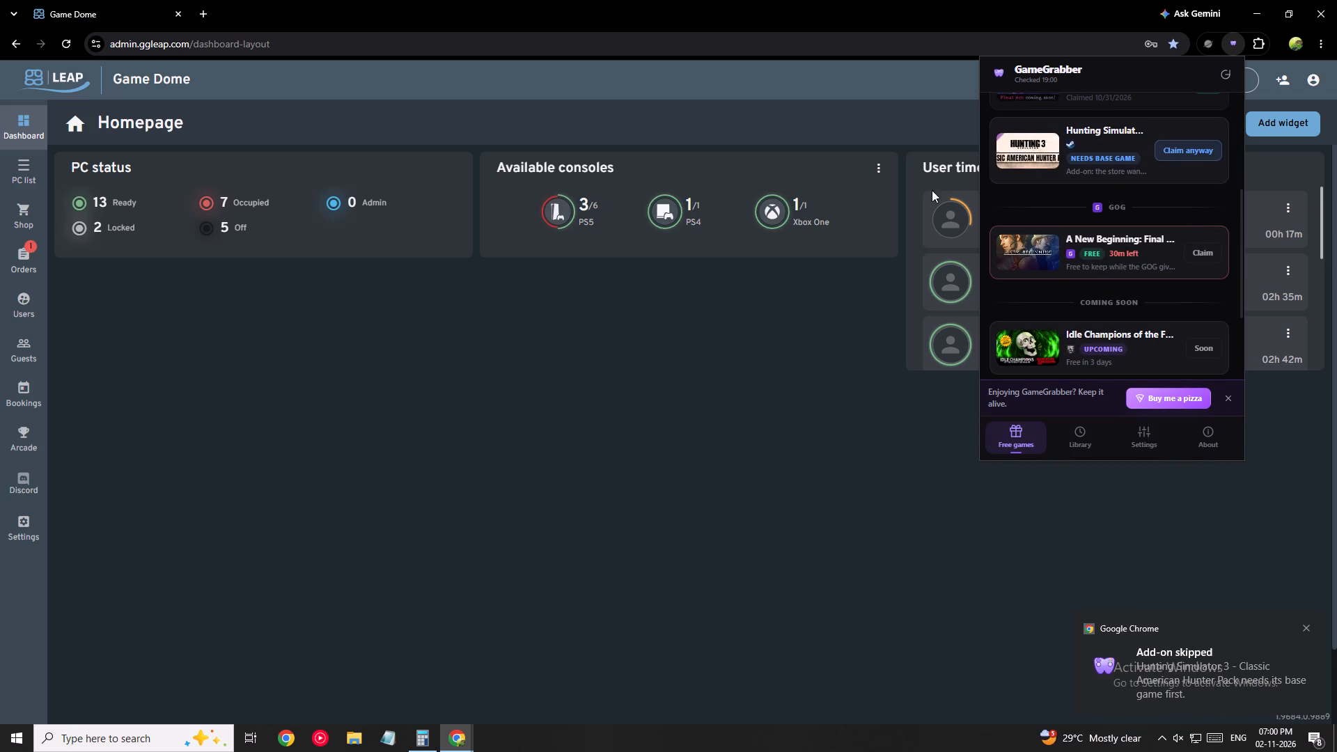
Retry claiming the Epic game Sorry We're Closed in GameGrabber.
scroll(1166, 241, "down", 2)
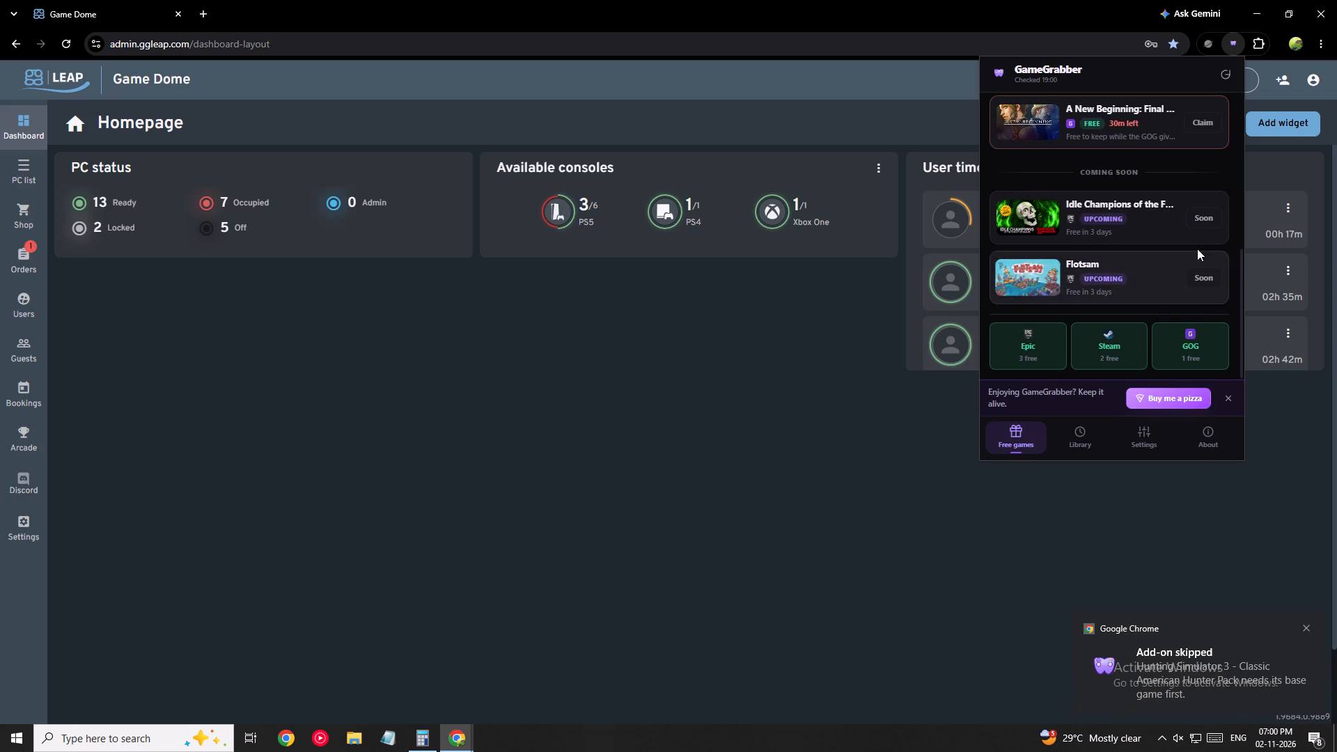
scroll(1118, 304, "up", 2)
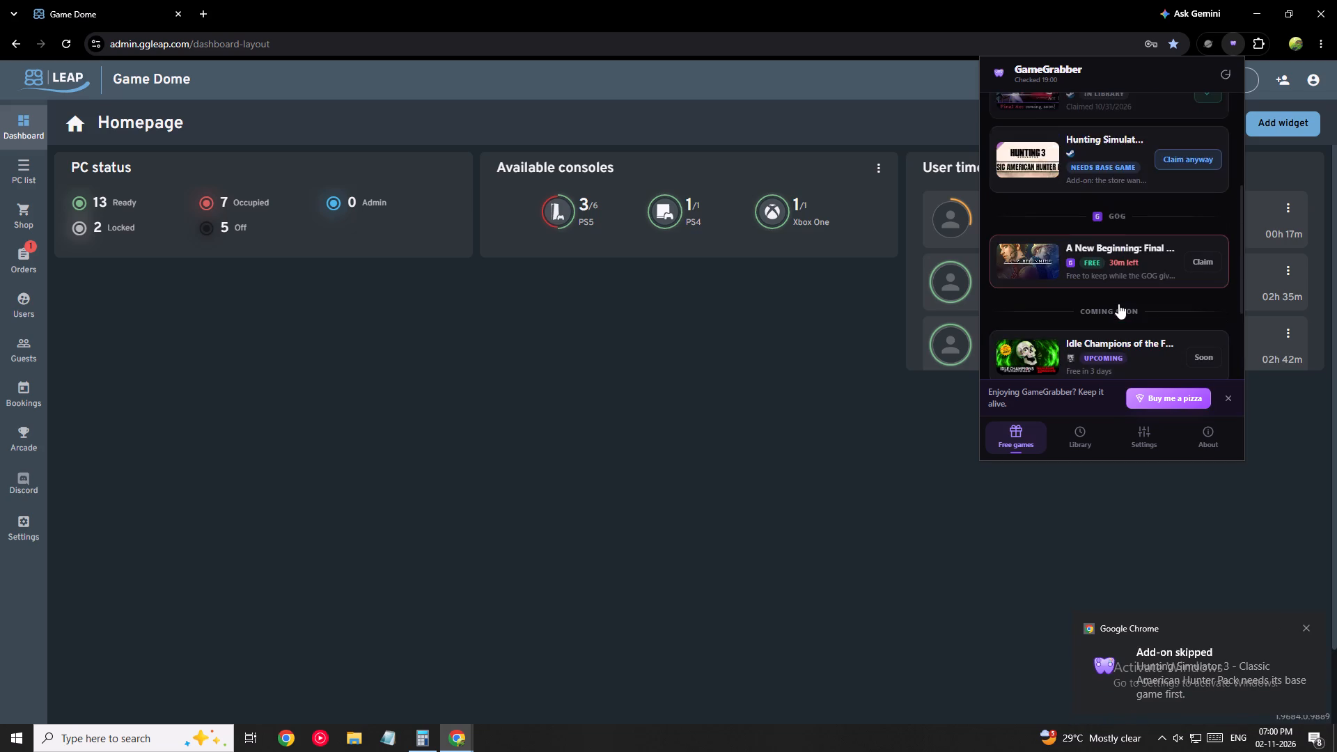
scroll(1119, 304, "up", 5)
left_click(1201, 197)
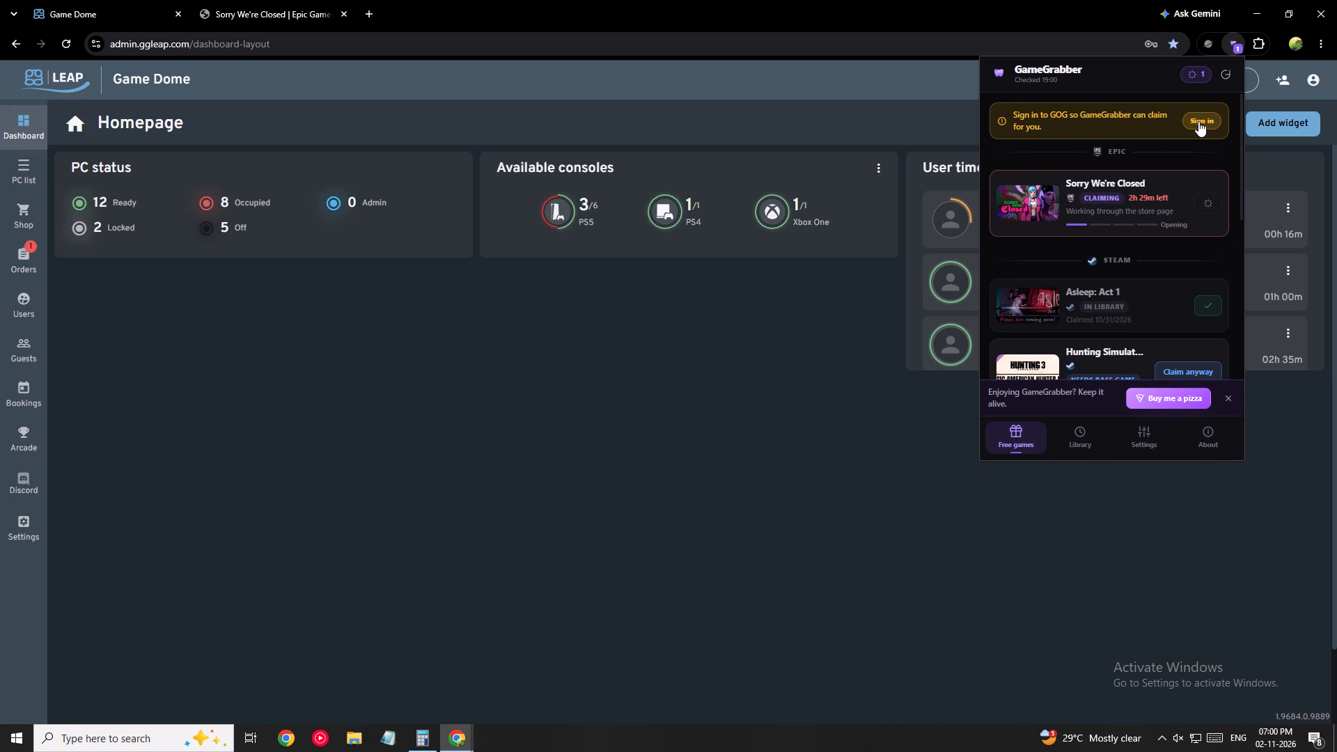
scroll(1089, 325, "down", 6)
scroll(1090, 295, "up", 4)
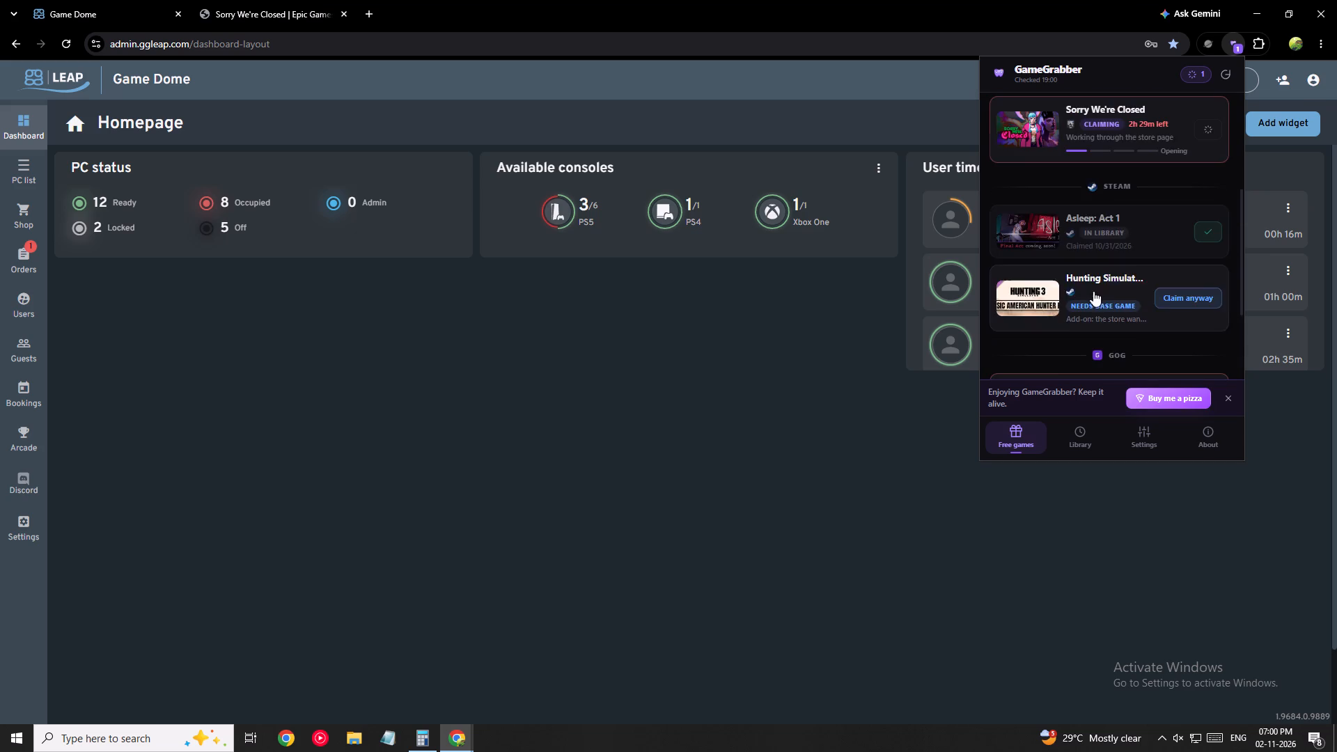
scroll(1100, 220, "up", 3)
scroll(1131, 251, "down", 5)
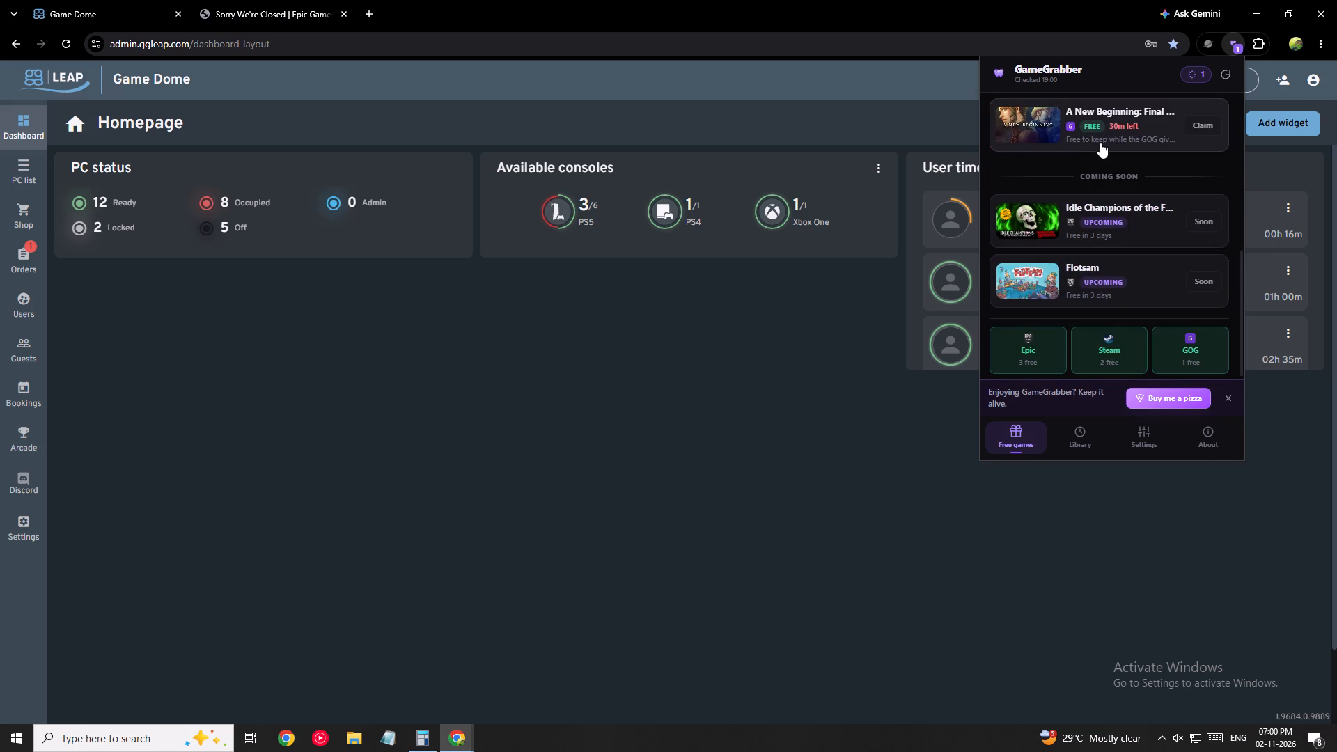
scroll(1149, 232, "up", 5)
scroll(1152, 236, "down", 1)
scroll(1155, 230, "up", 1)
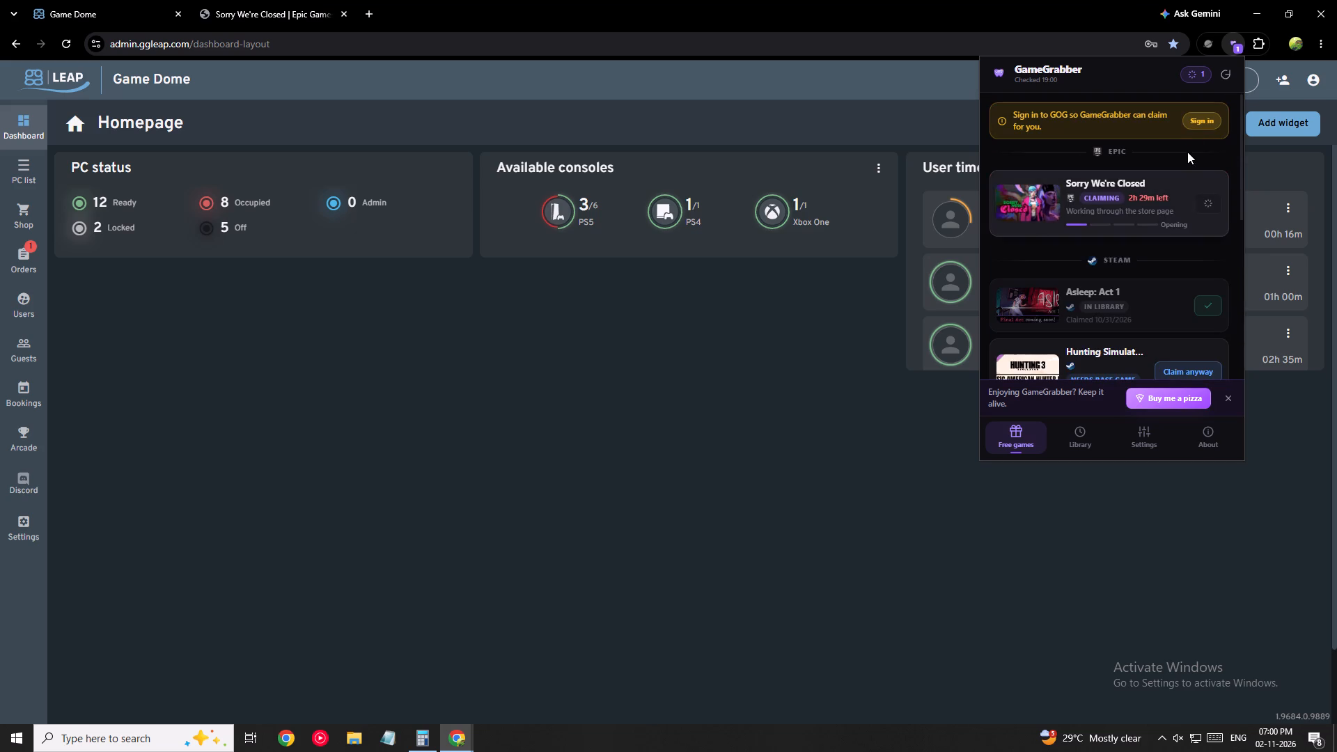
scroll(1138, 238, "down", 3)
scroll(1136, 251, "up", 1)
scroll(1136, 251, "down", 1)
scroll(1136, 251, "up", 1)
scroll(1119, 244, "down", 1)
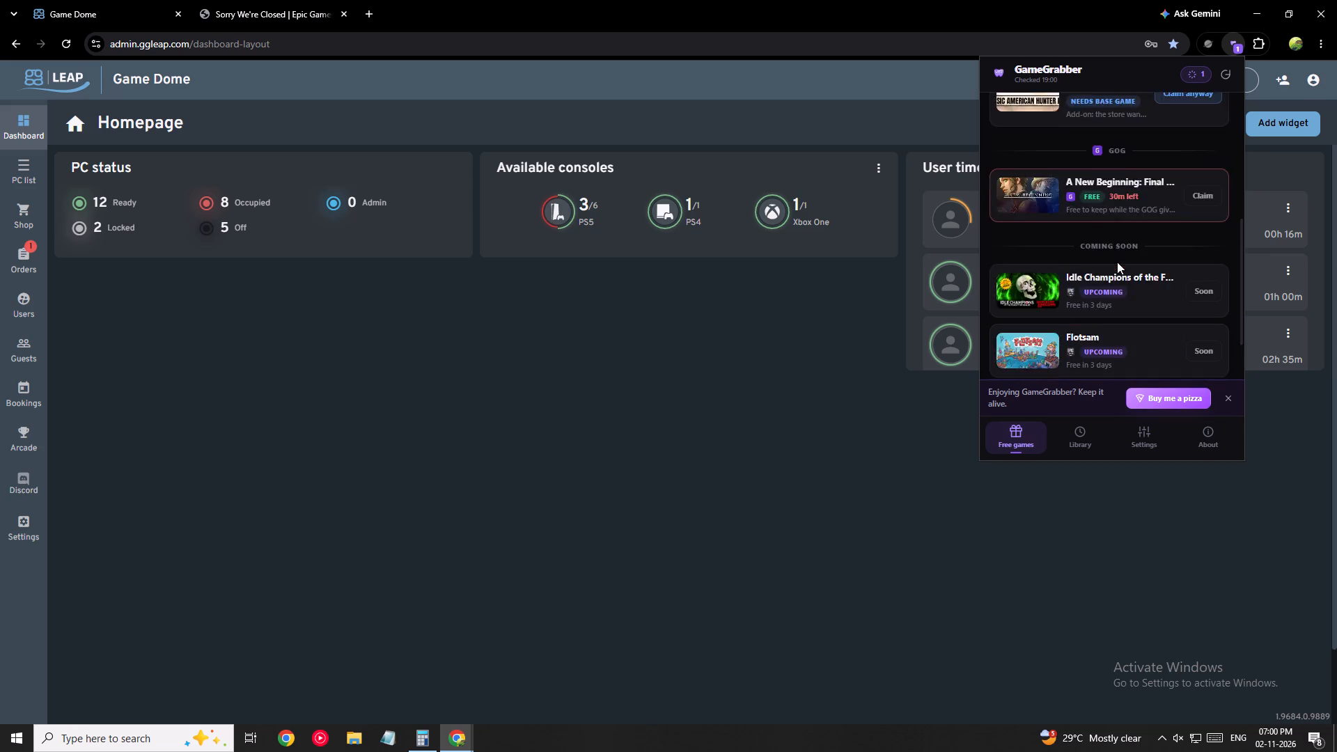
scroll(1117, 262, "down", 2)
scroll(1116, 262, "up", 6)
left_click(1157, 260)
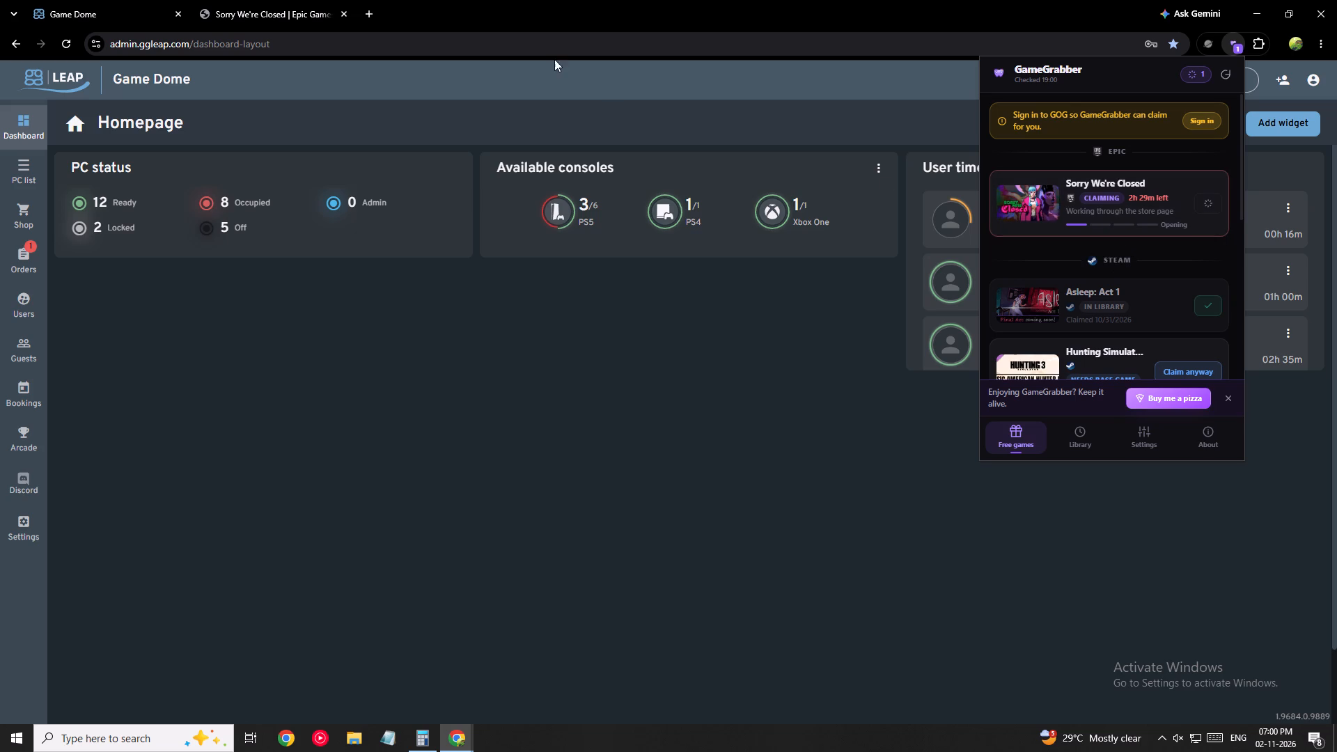